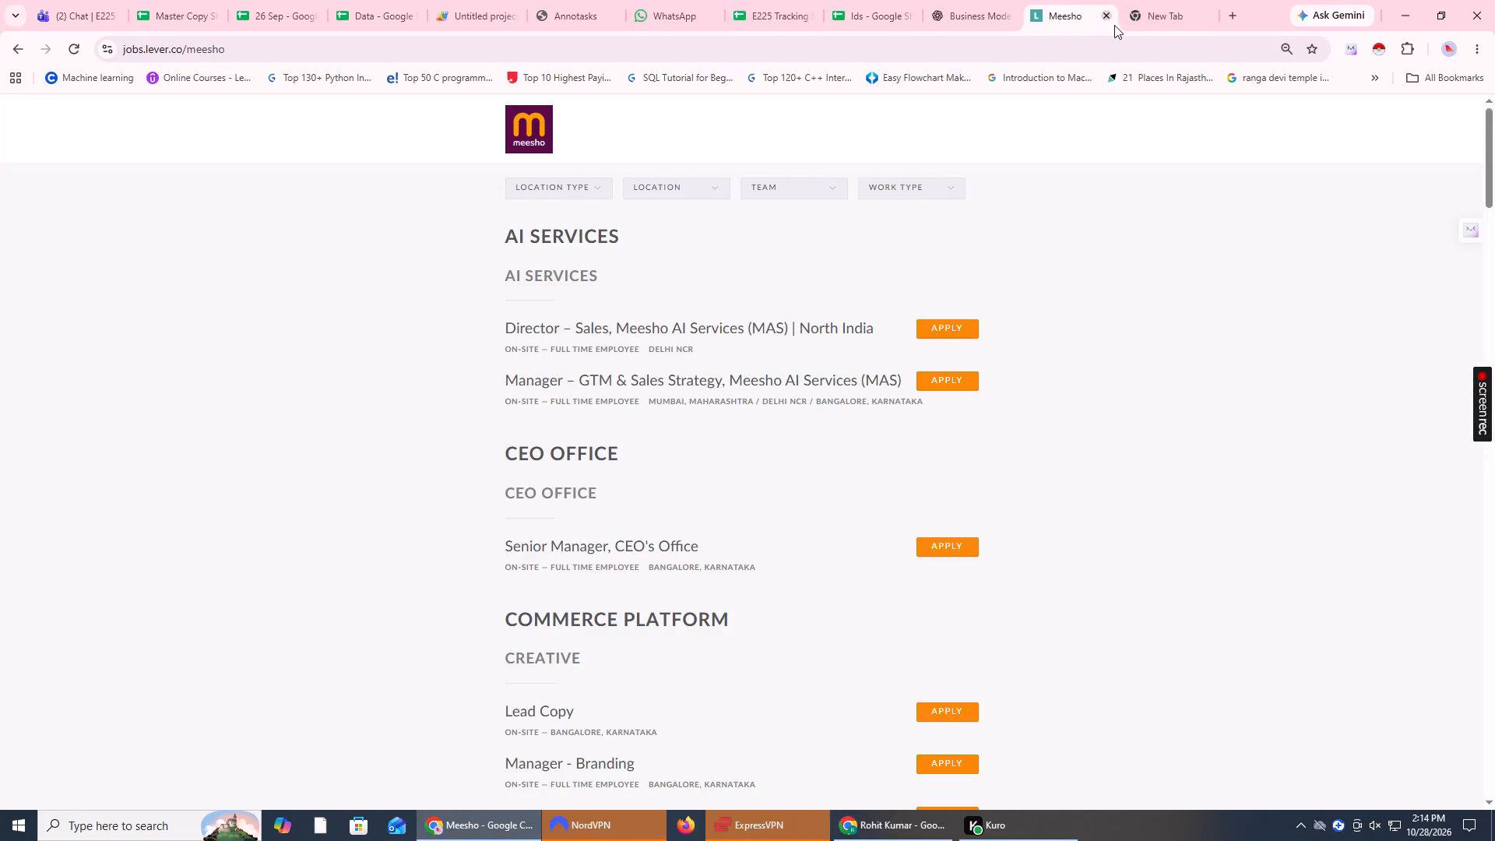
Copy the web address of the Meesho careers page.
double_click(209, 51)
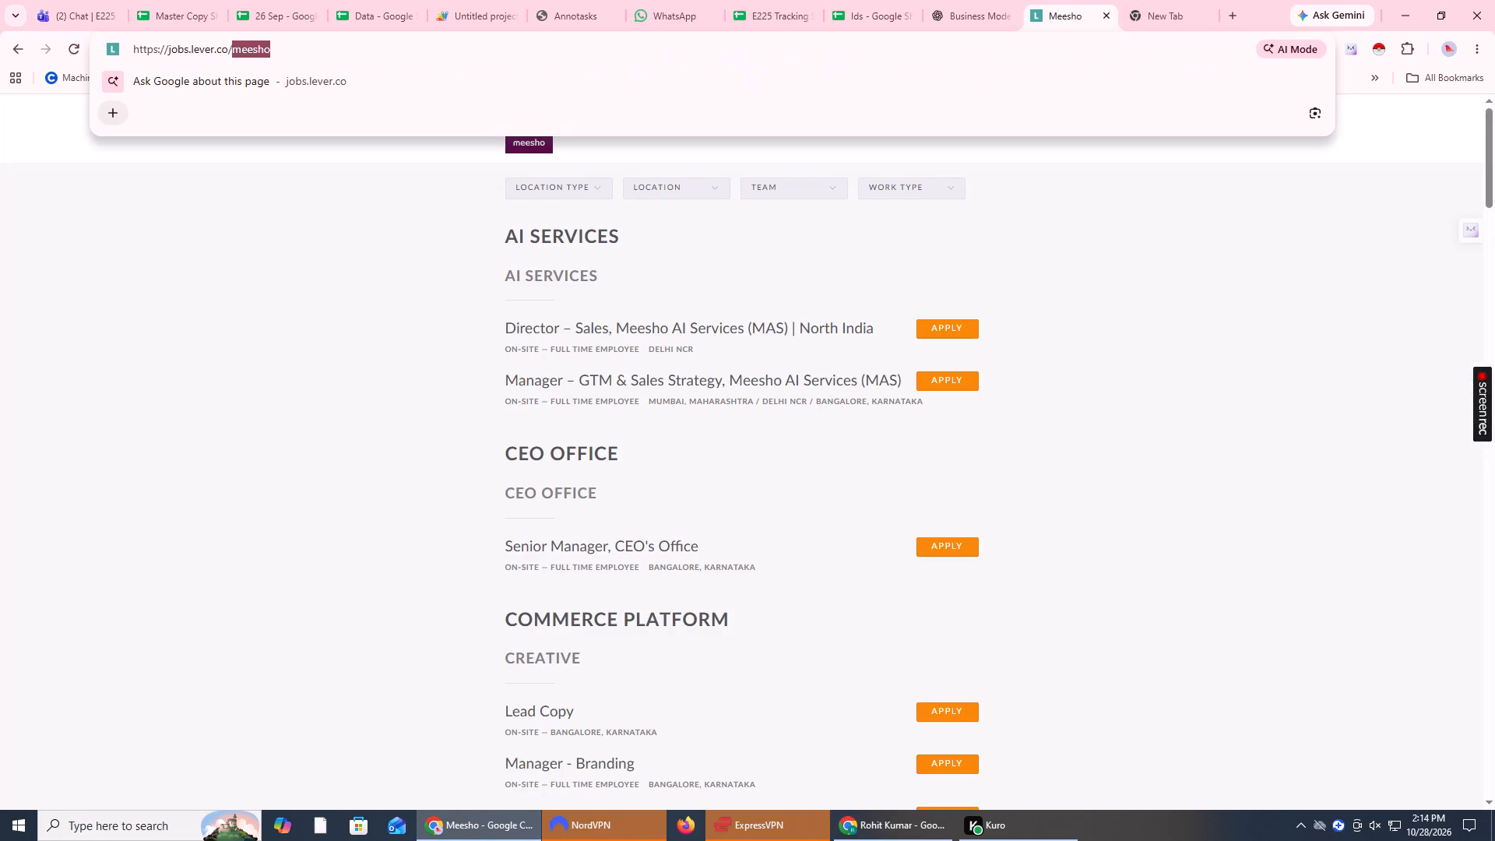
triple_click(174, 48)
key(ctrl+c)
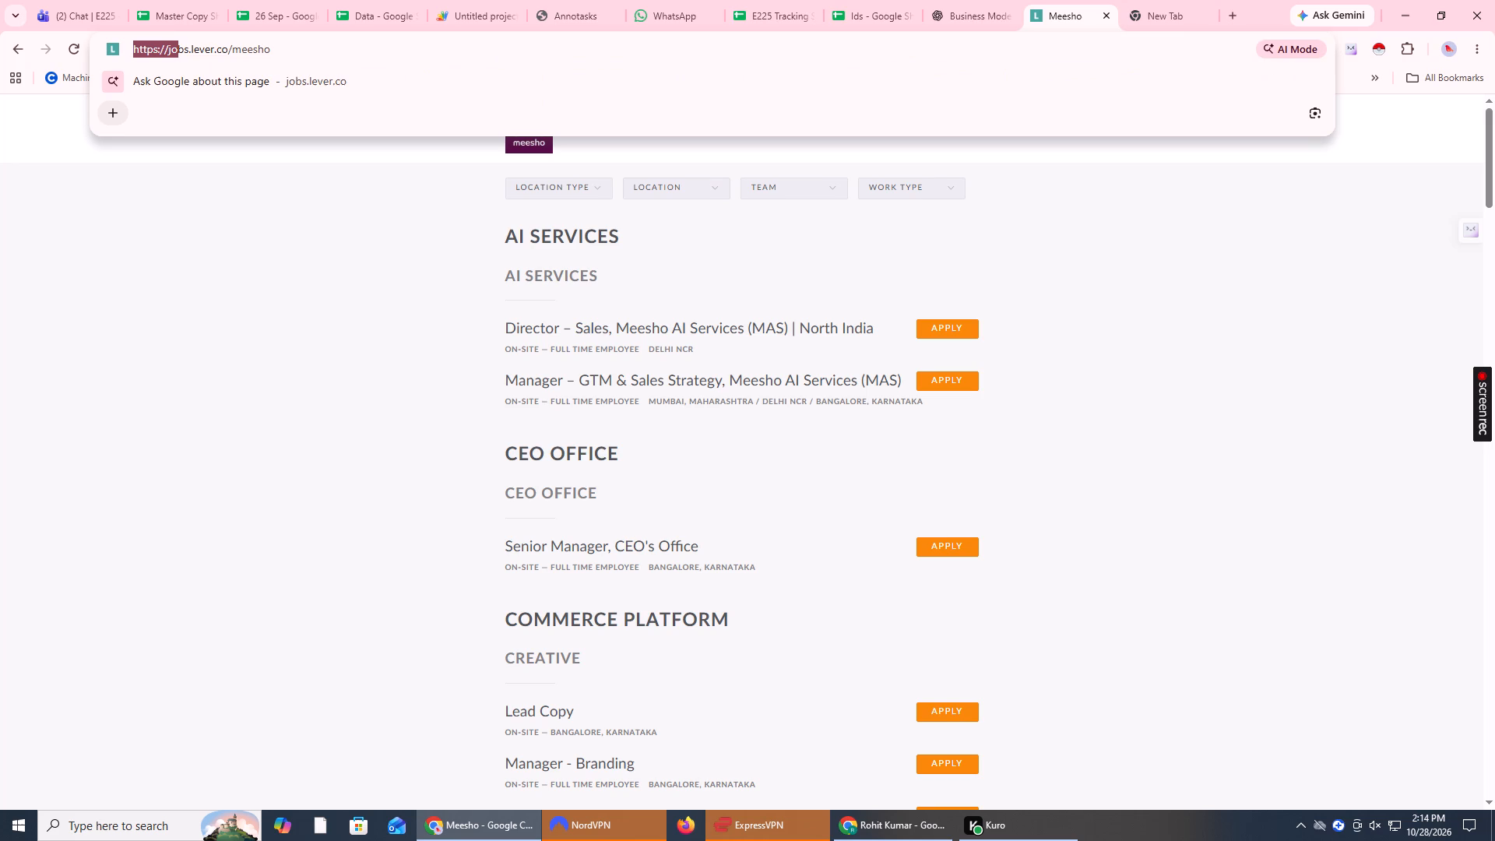
click(961, 0)
click(834, 0)
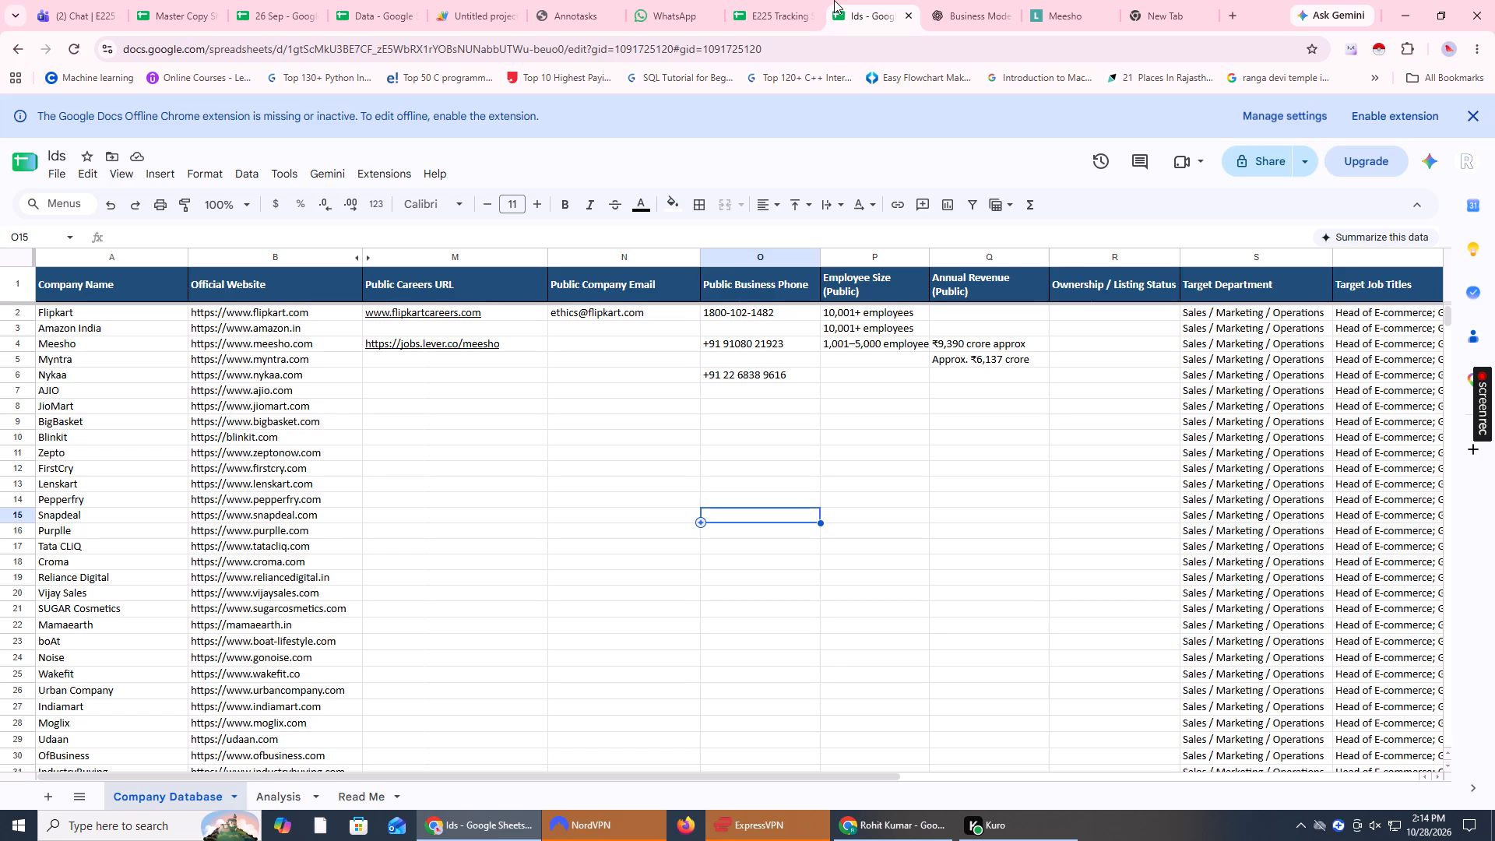
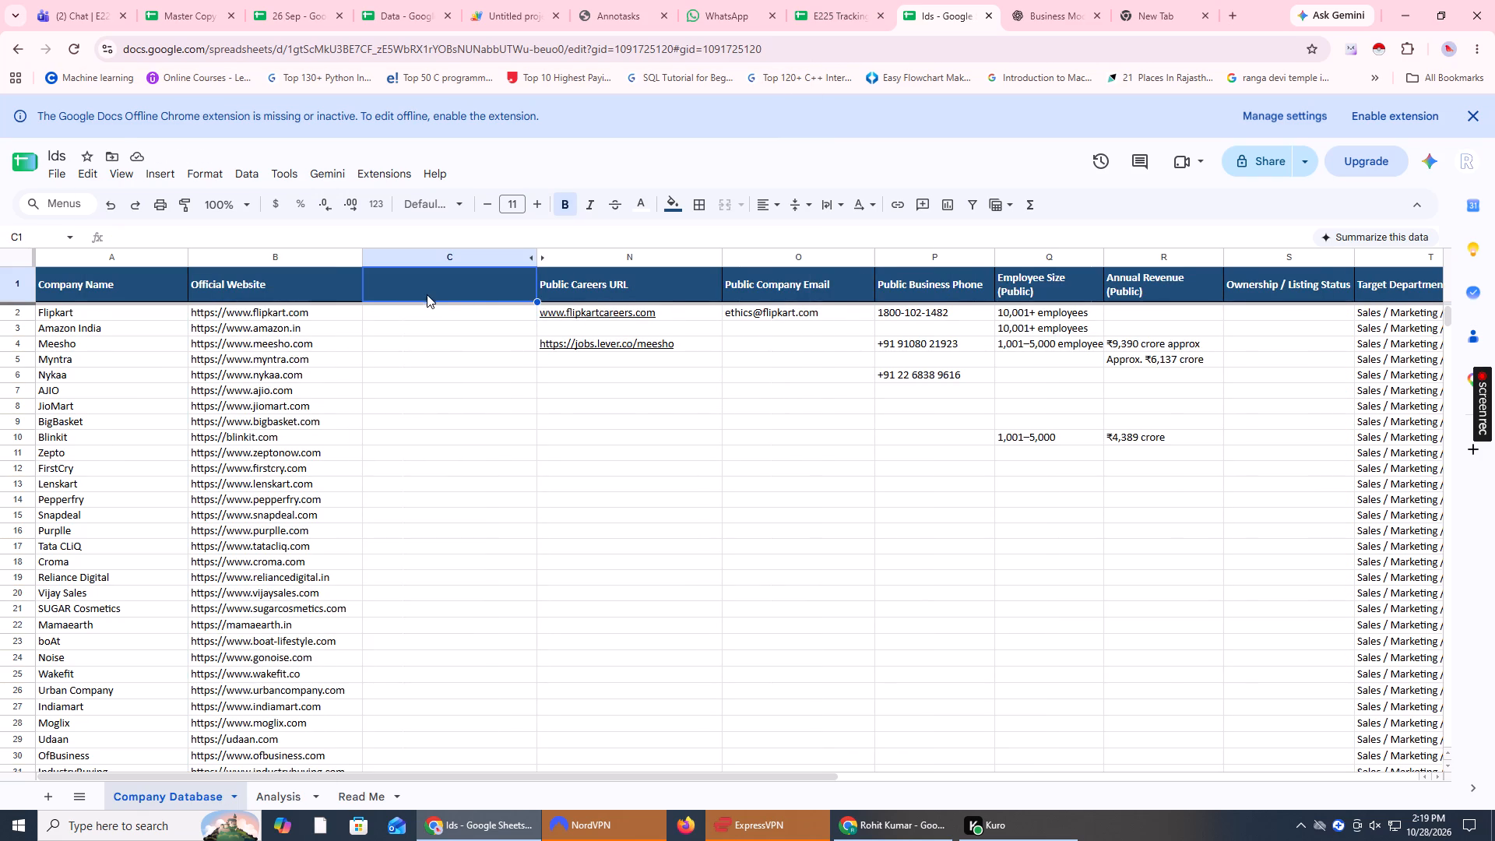
double_click(423, 291)
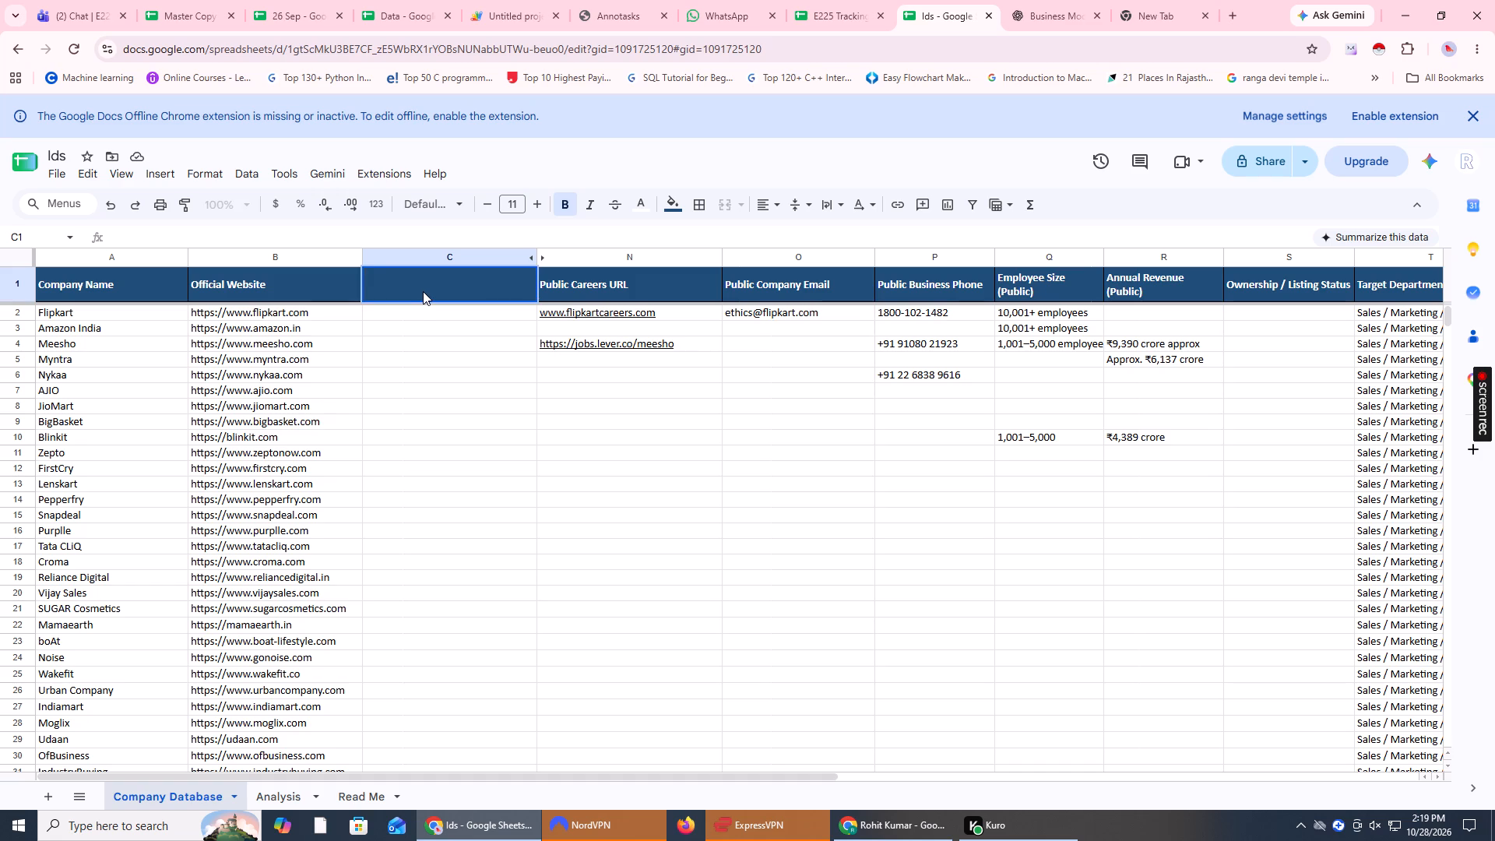
key(shift+l)
text(in)
text(kedin)
key(space)
text(URl)
key(Return)
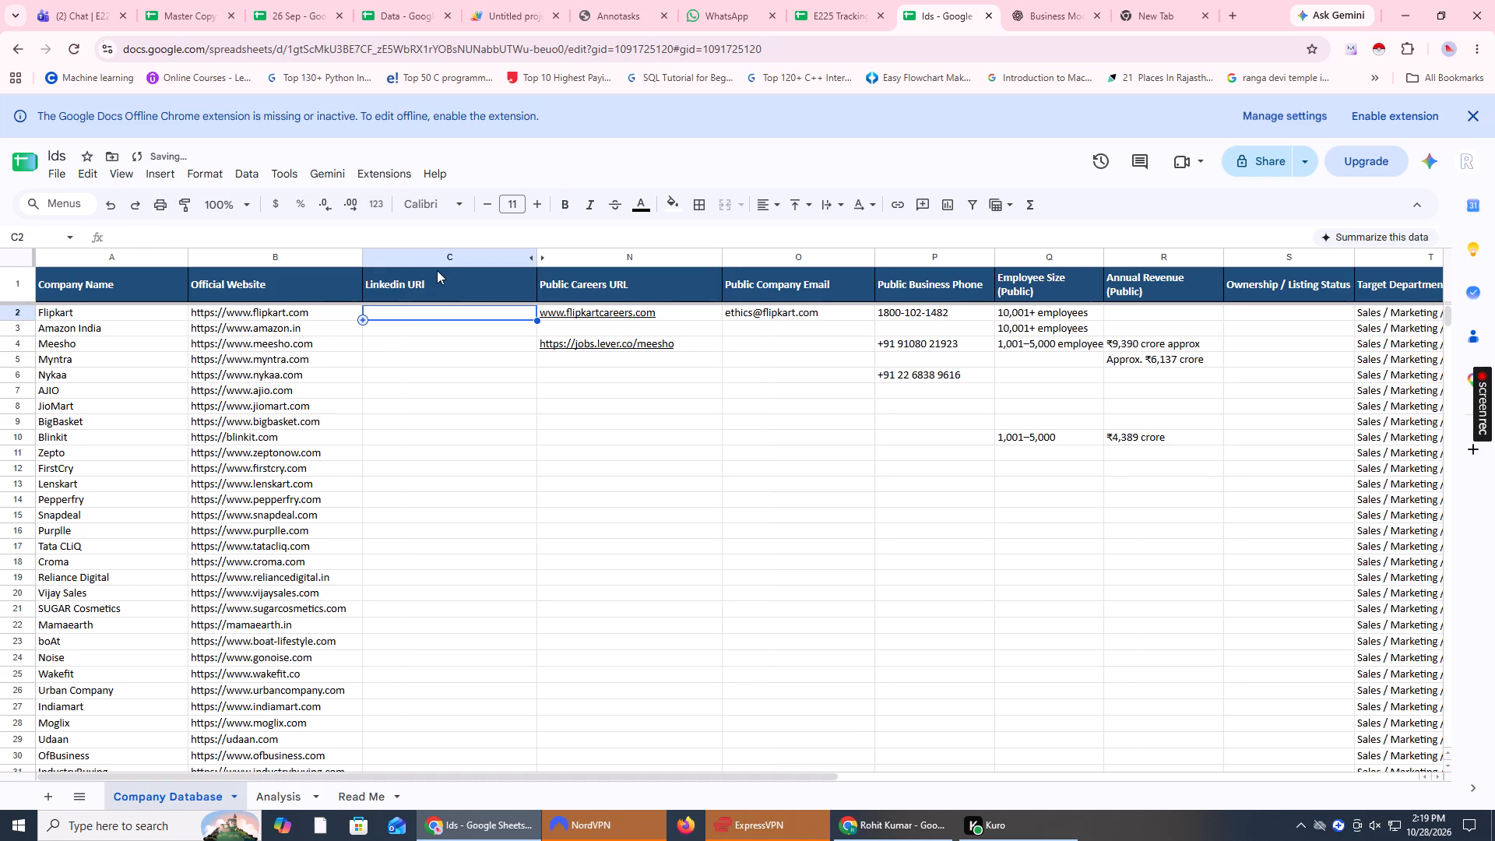
click(437, 270)
click(174, 228)
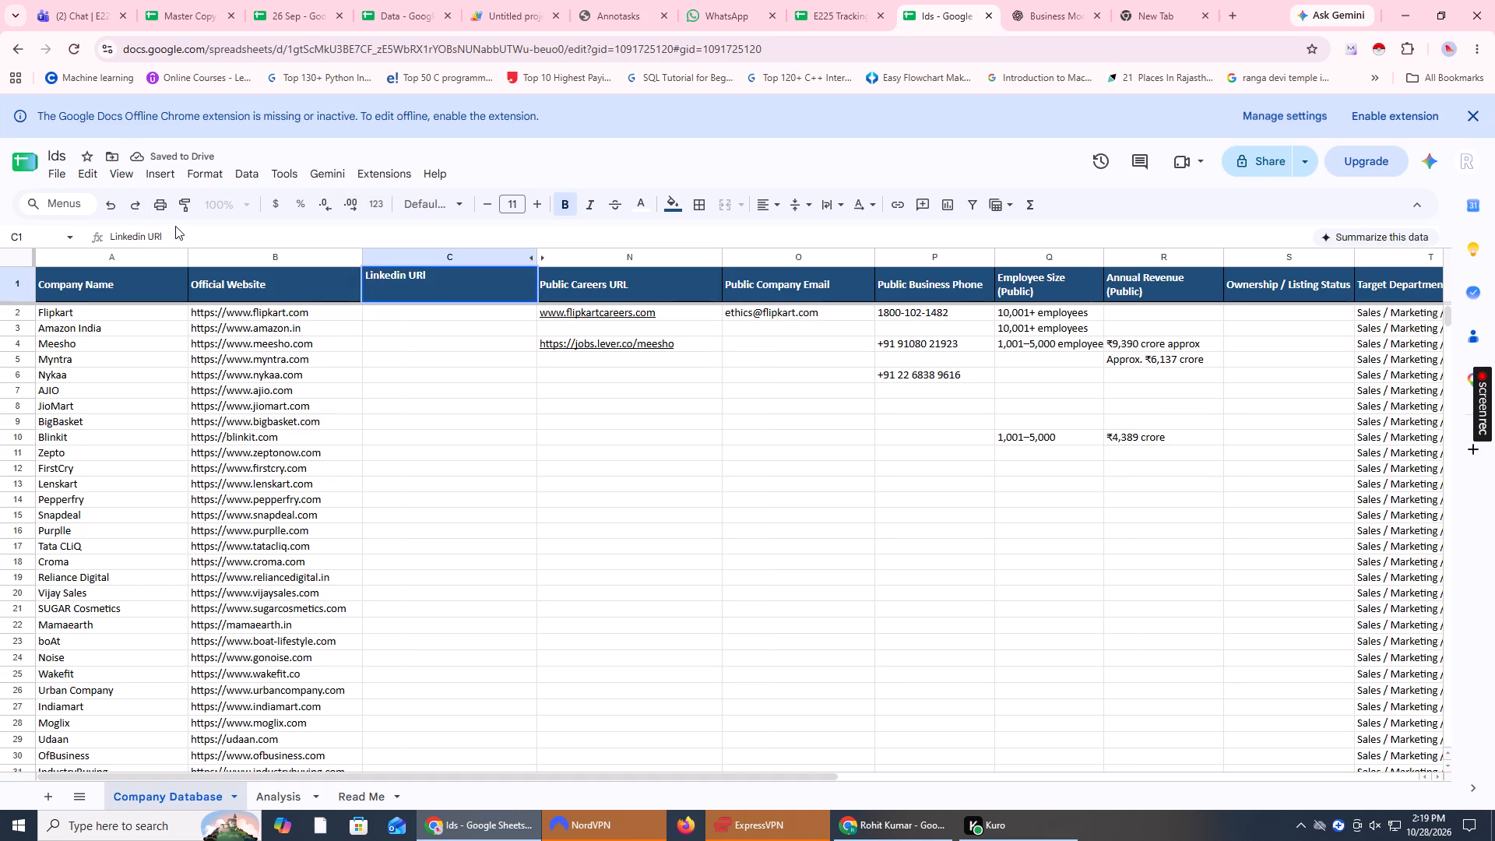
key(BackSpace)
key(shift+l)
key(Return)
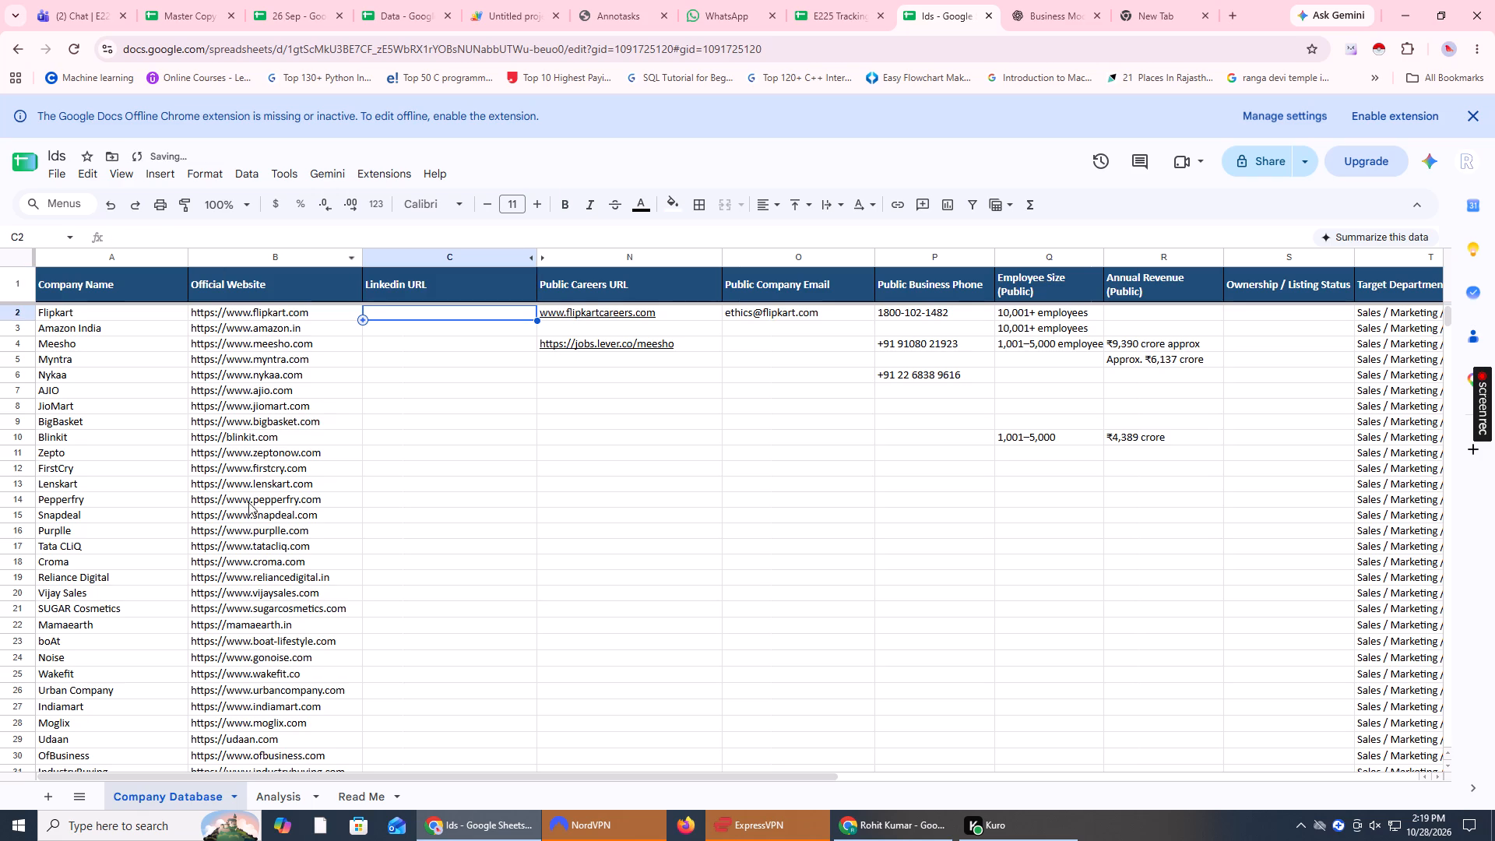
click(448, 526)
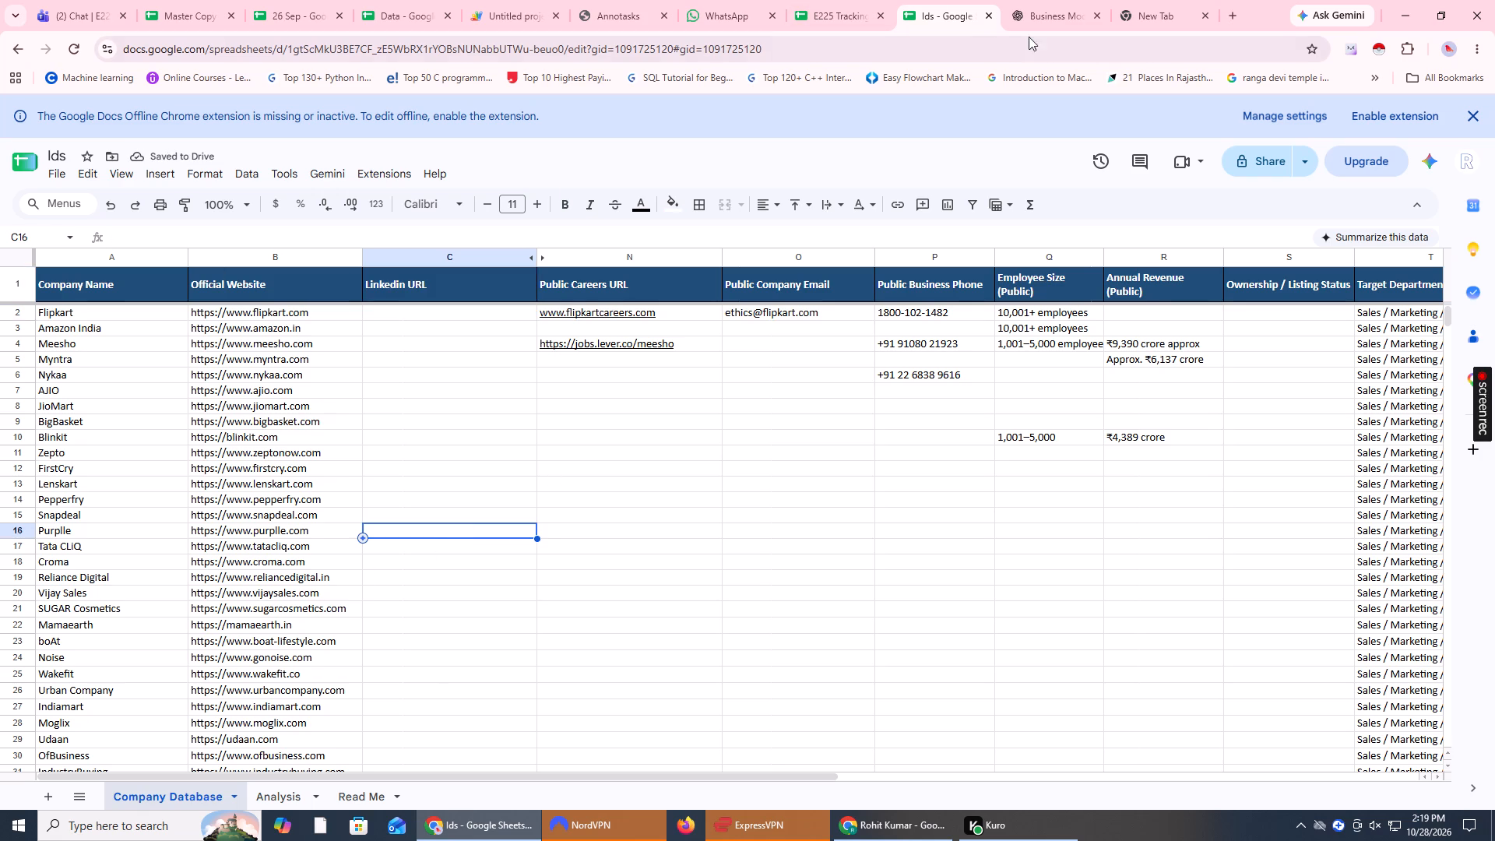
Close the unused New Tab page beside the ChatGPT conversation and return to the Ids spreadsheet.
click(950, 0)
right_click(950, 0)
click(1029, 0)
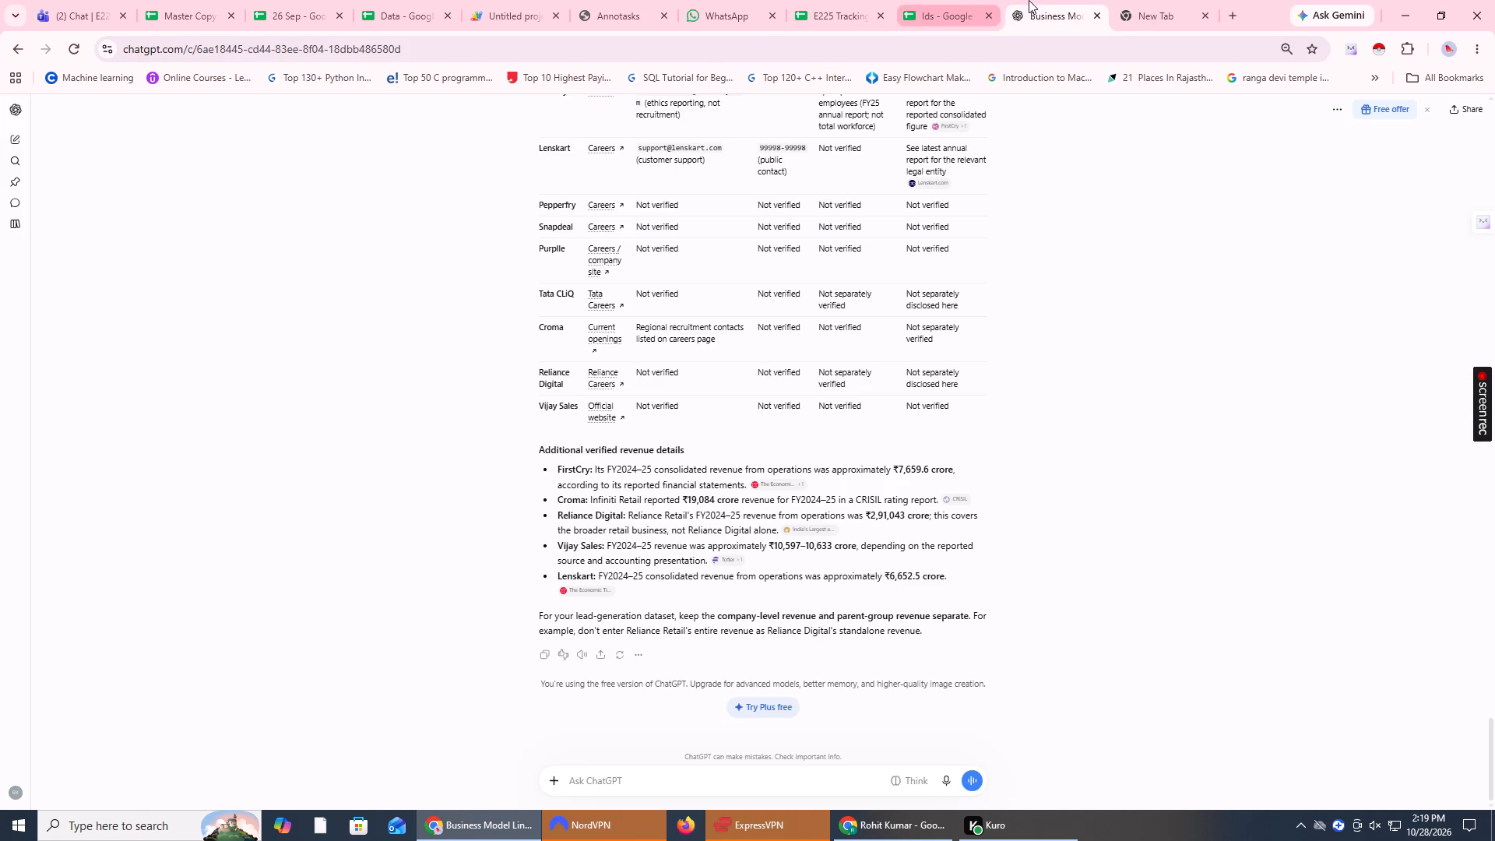
right_click(1031, 12)
click(1110, 390)
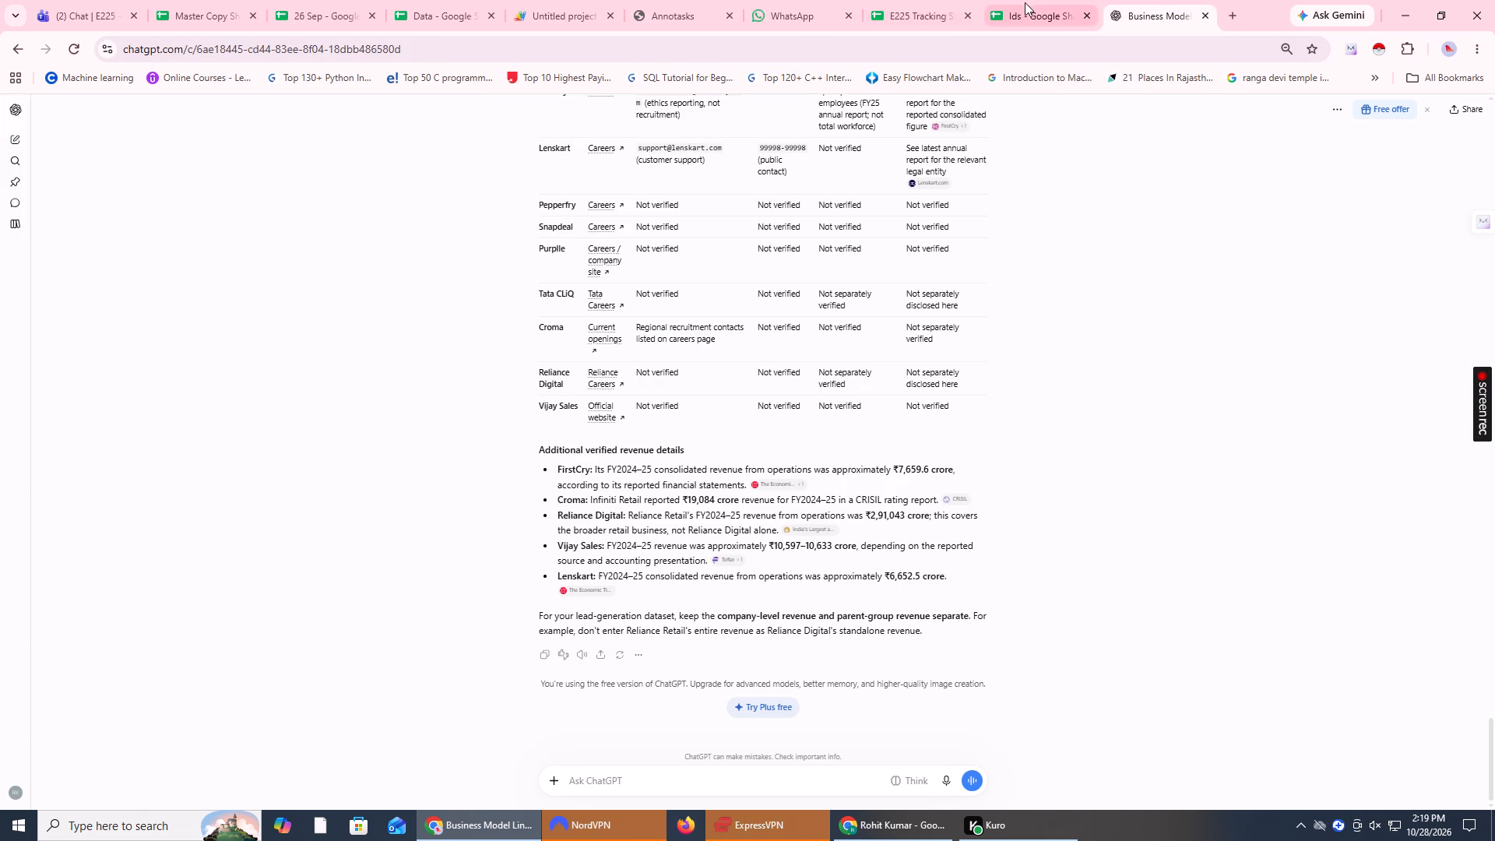
click(1025, 1)
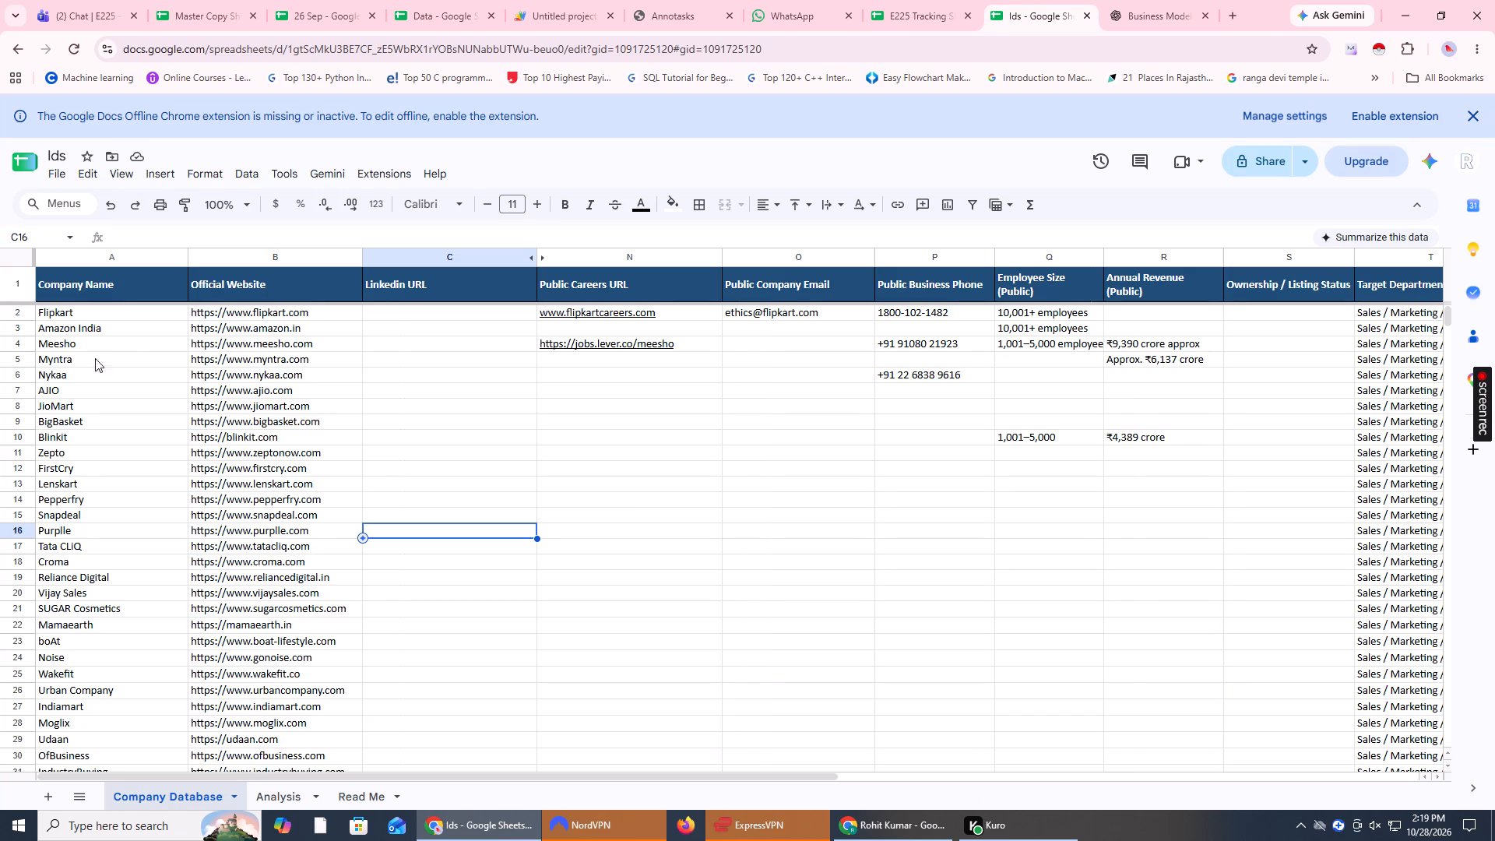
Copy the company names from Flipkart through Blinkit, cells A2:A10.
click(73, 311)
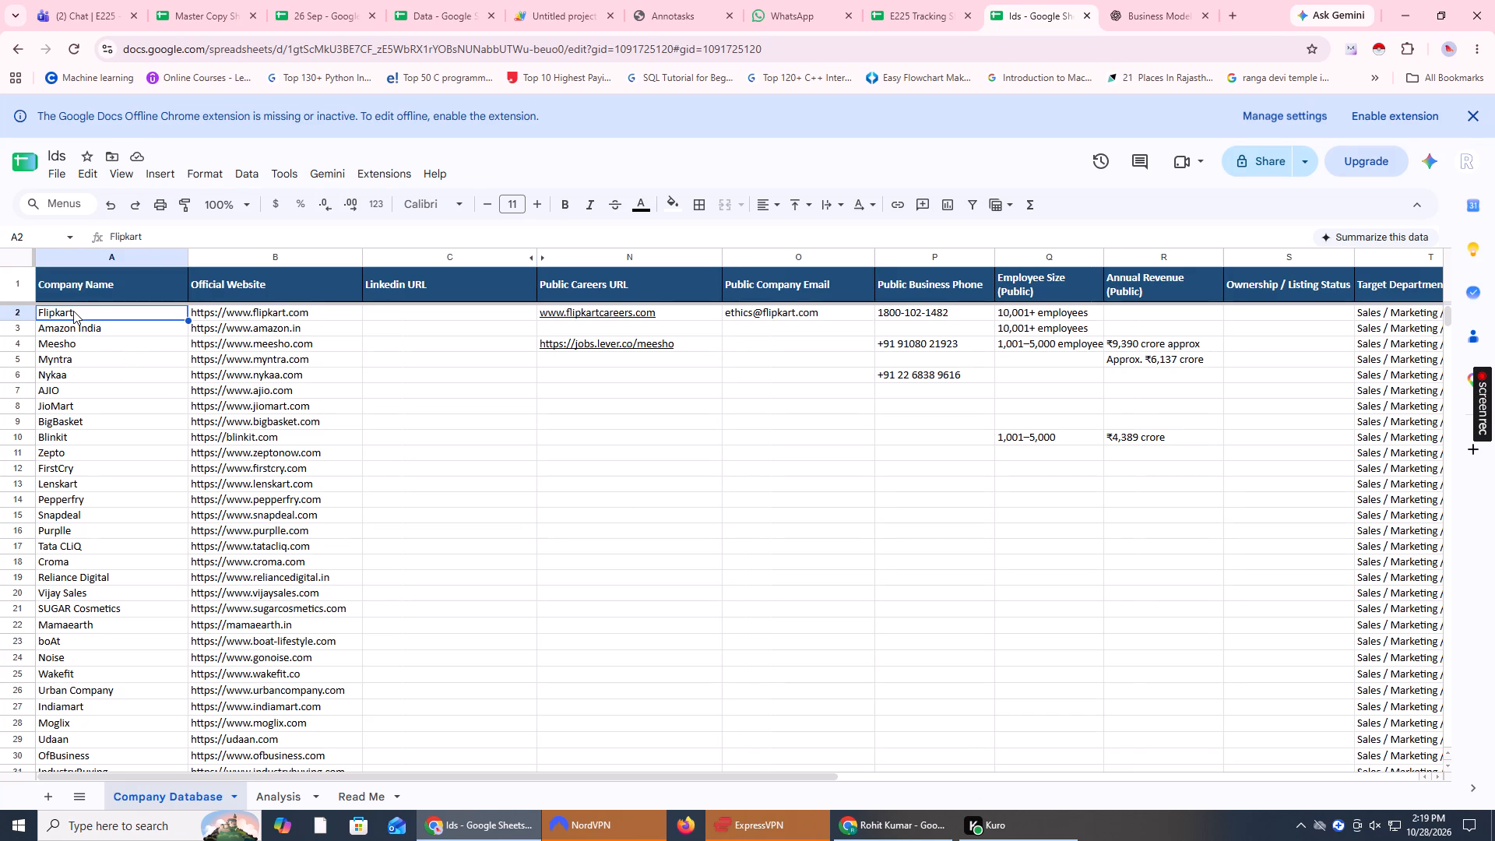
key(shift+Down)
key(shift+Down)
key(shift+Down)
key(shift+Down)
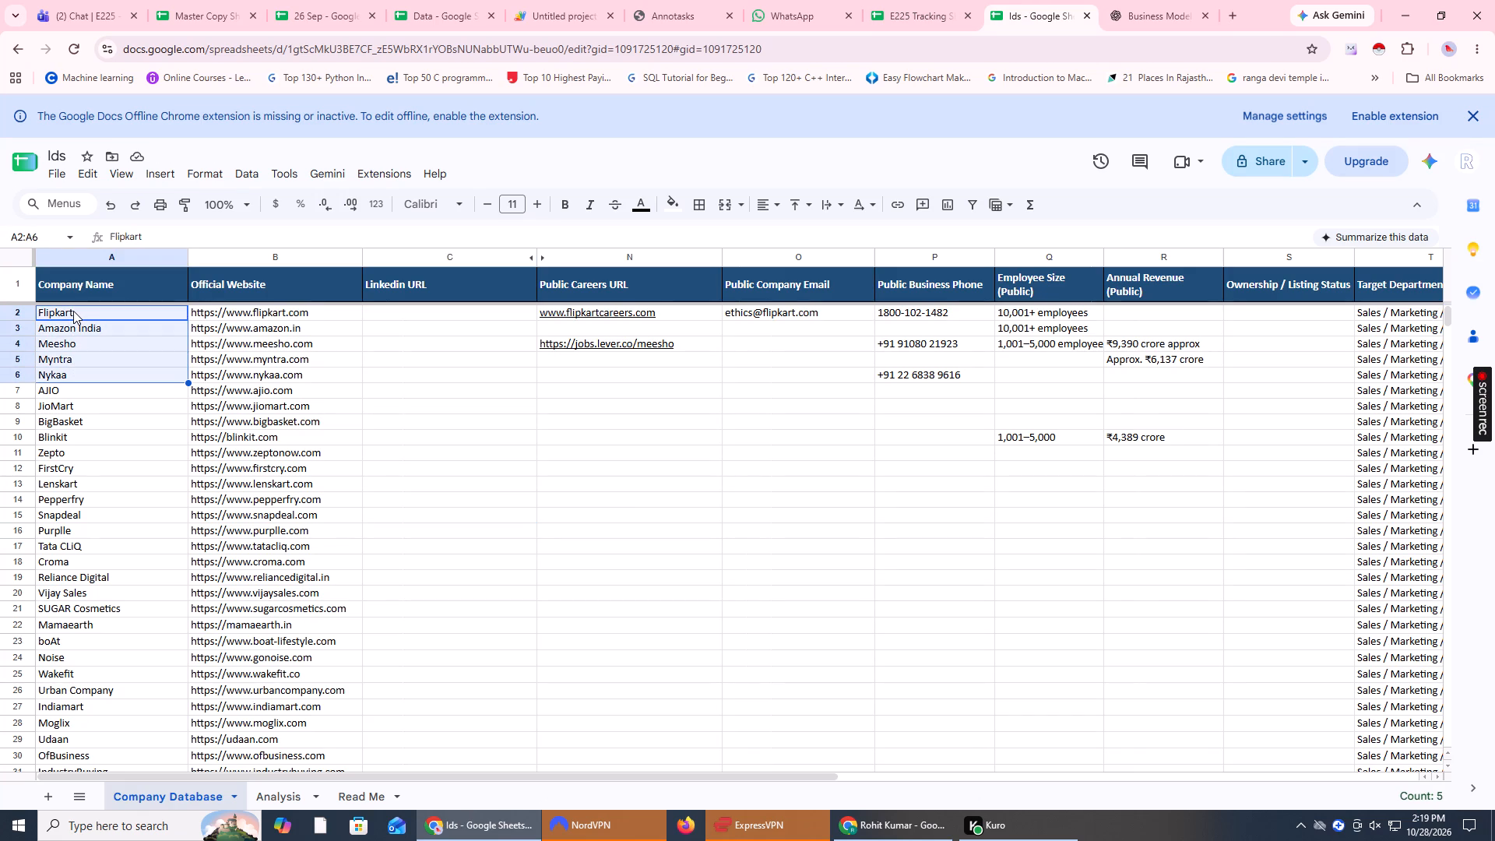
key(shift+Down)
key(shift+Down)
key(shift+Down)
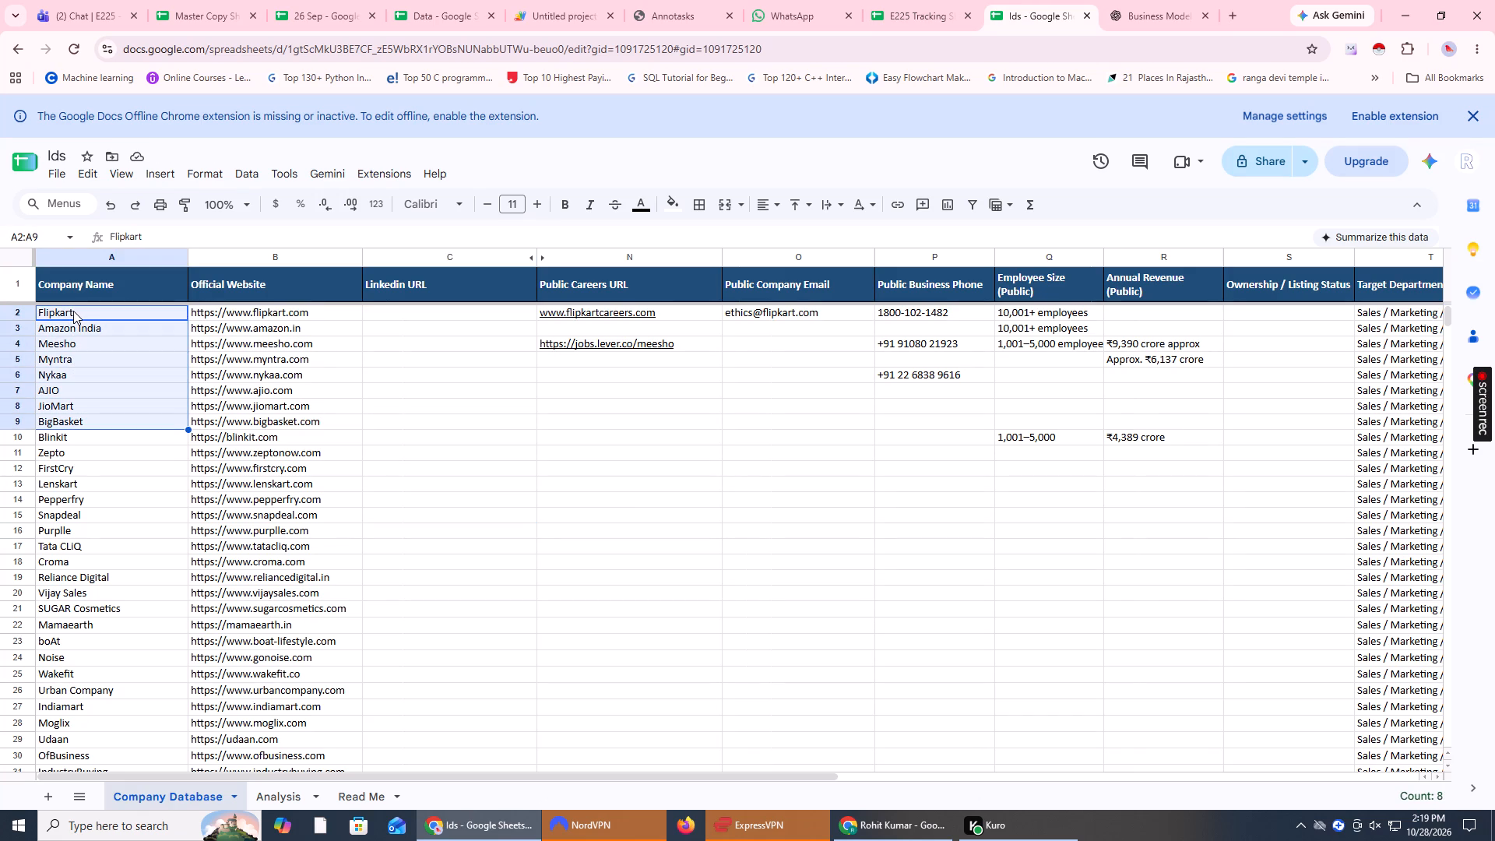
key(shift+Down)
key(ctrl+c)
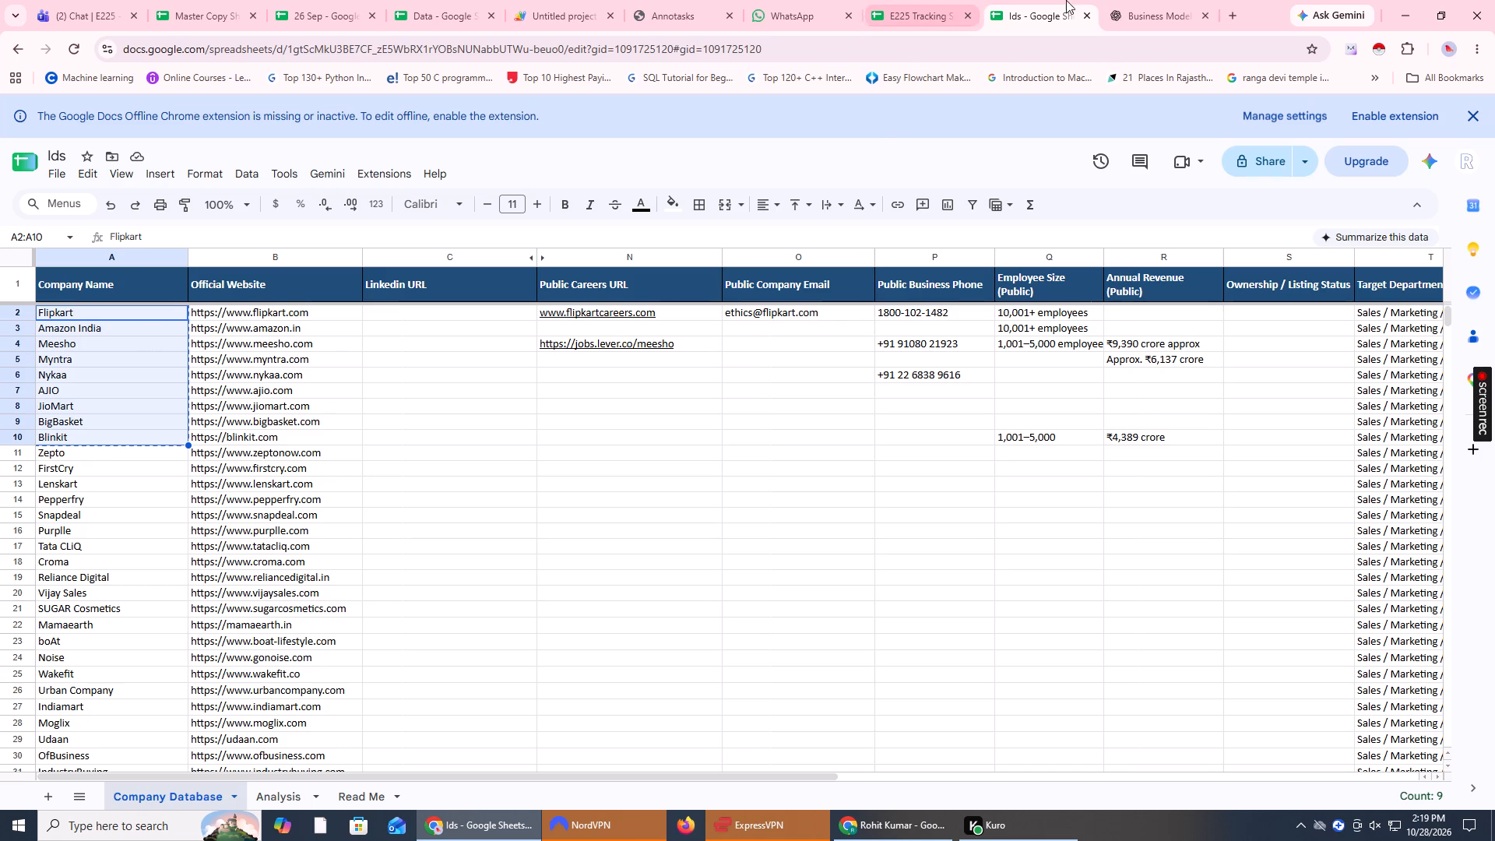
Copy the name Flipkart from cell A2 and search Google for "Flipkart linkedin" in a new browser tab.
click(83, 315)
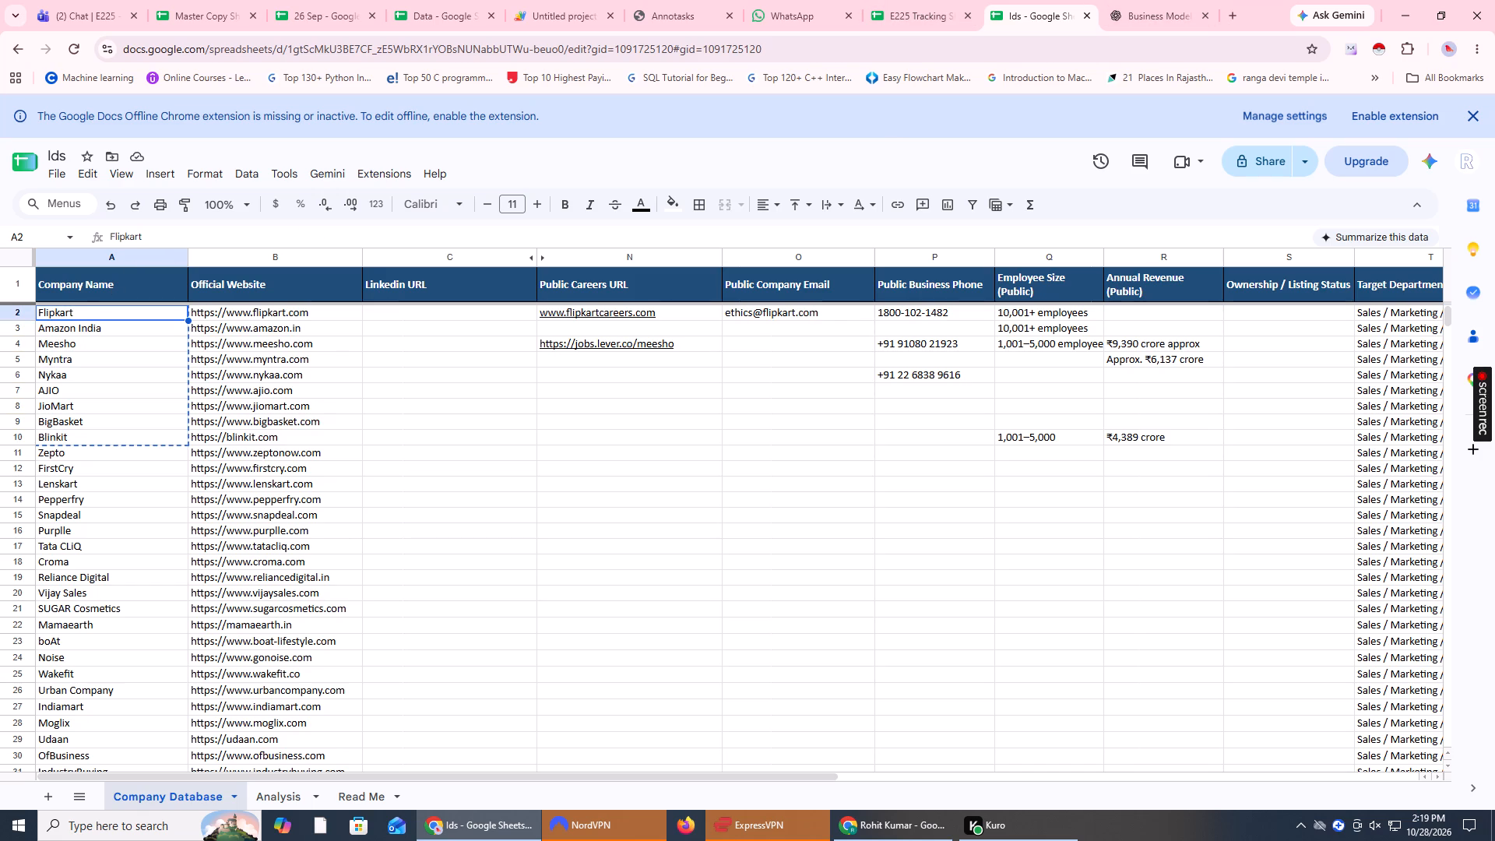
key(ctrl+c)
click(1149, 0)
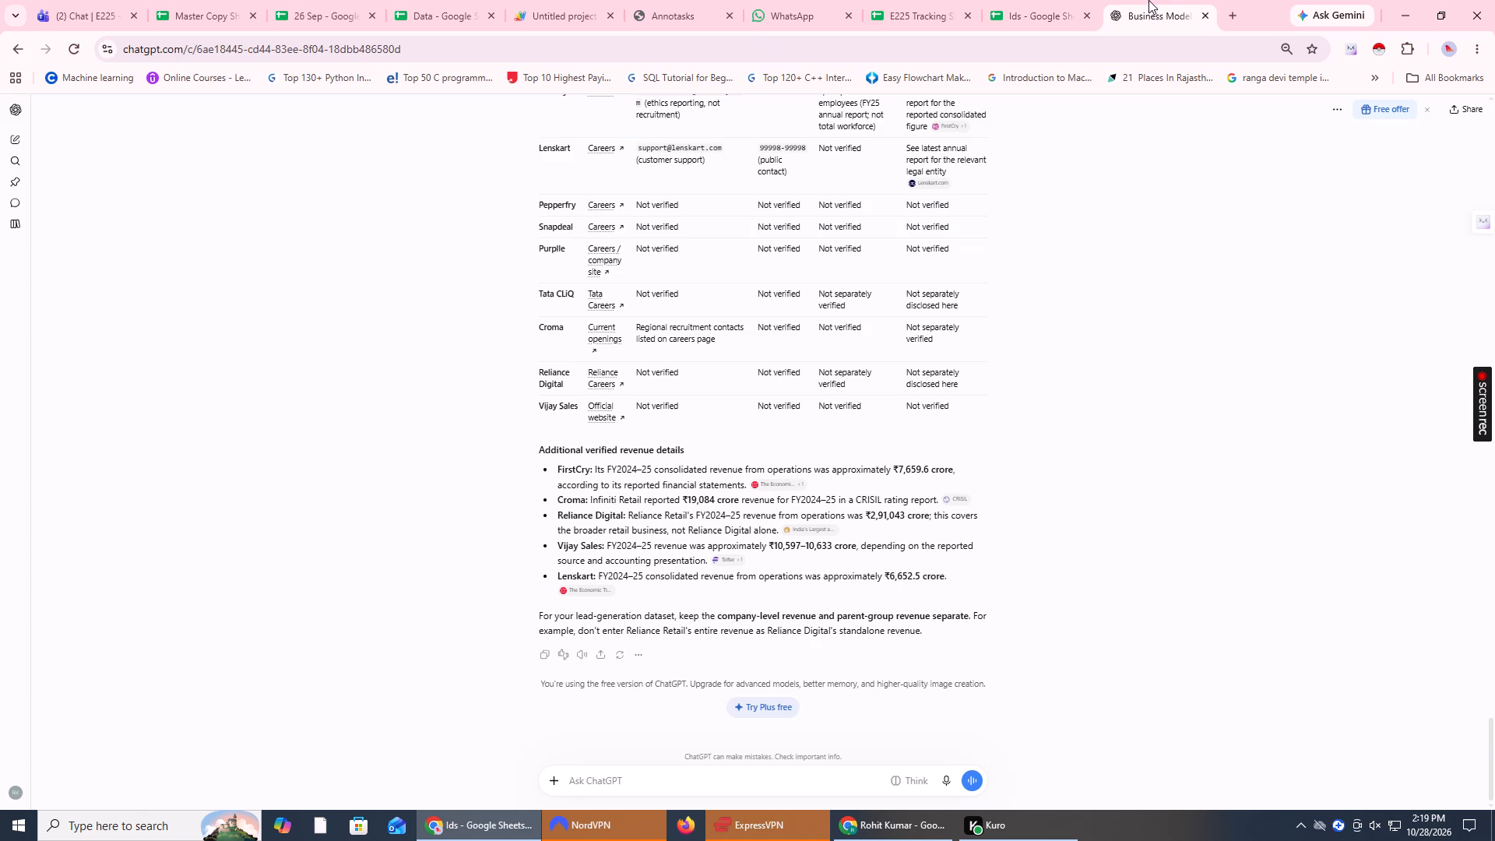
click(1234, 14)
click(846, 54)
key(ctrl+v)
key(space)
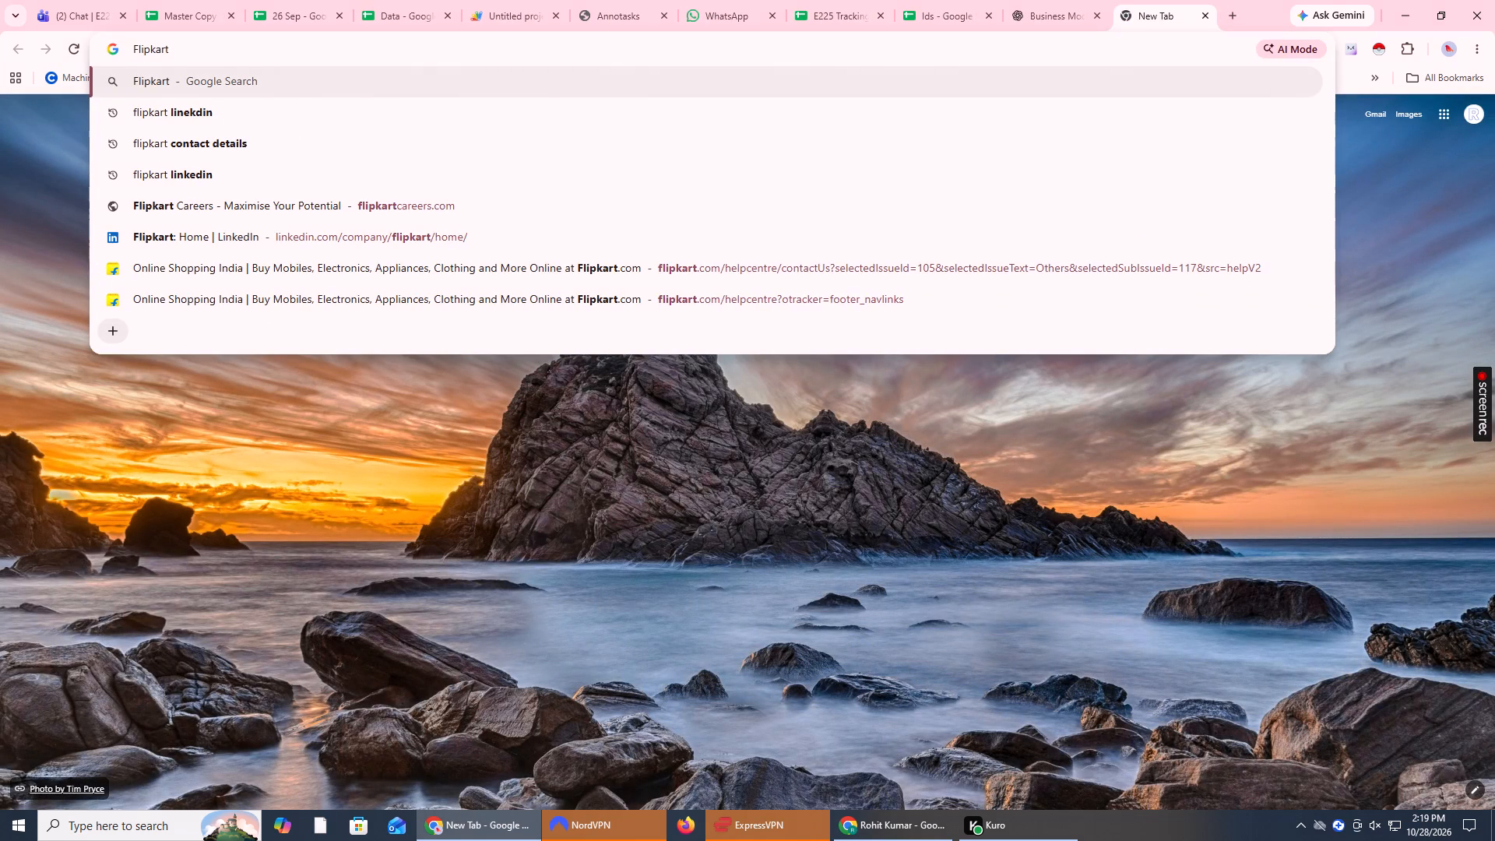
text(lin)
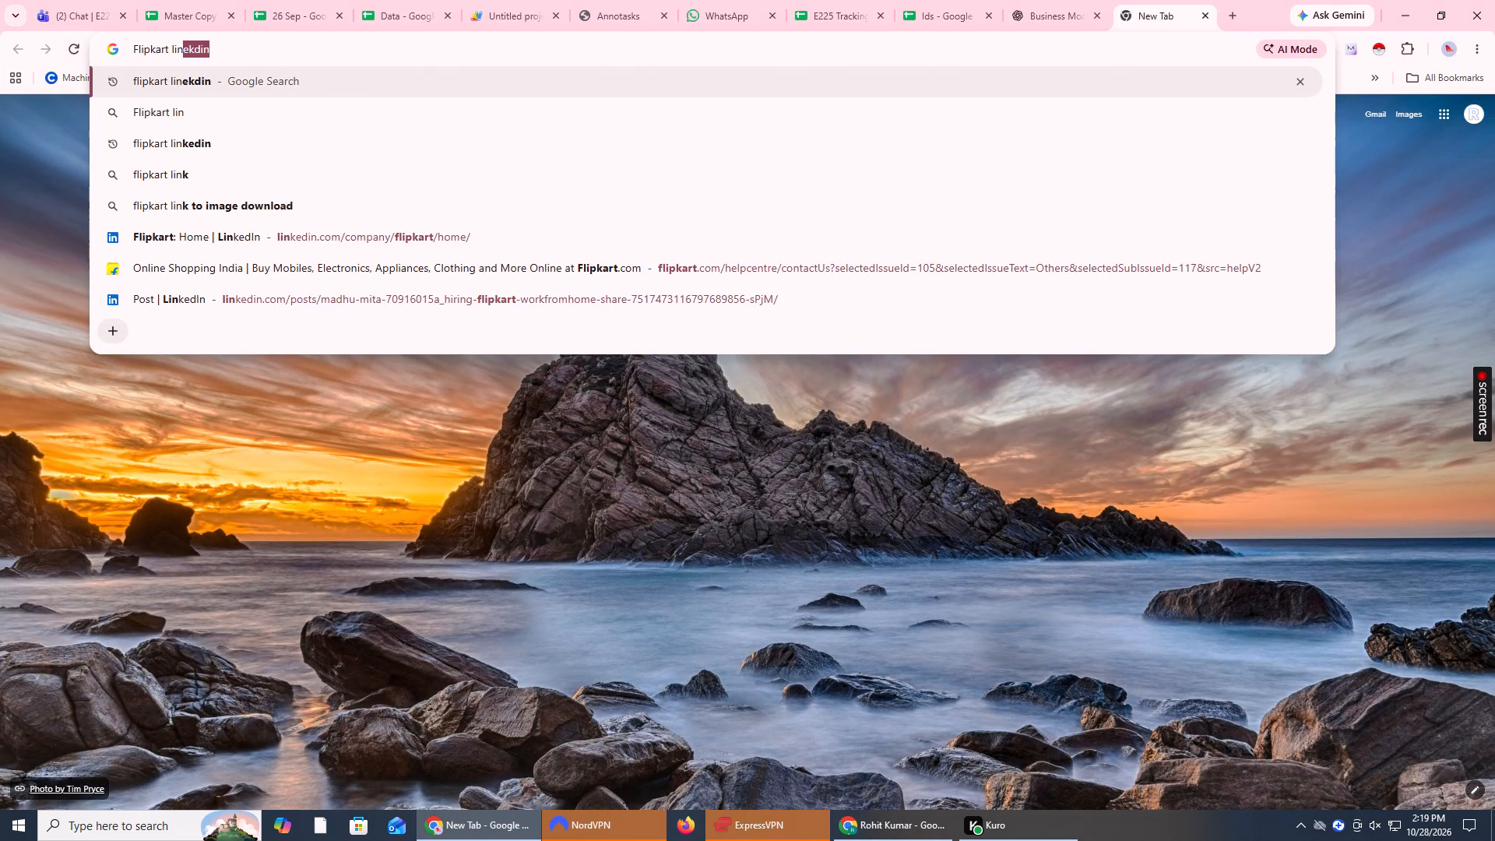
text(e=)
key(BackSpace)
key(BackSpace)
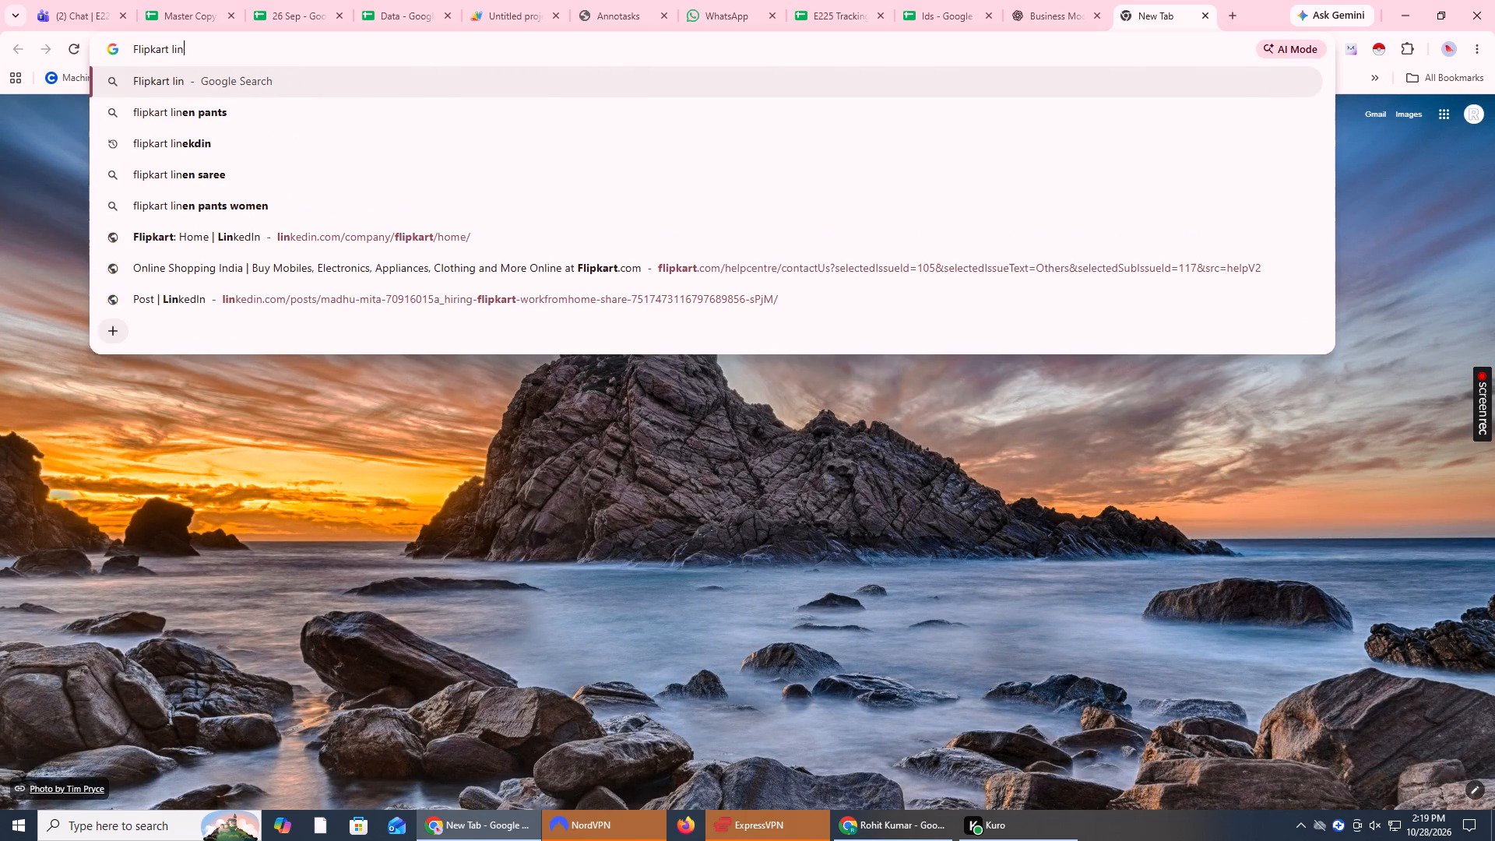
text(kedin)
key(space)
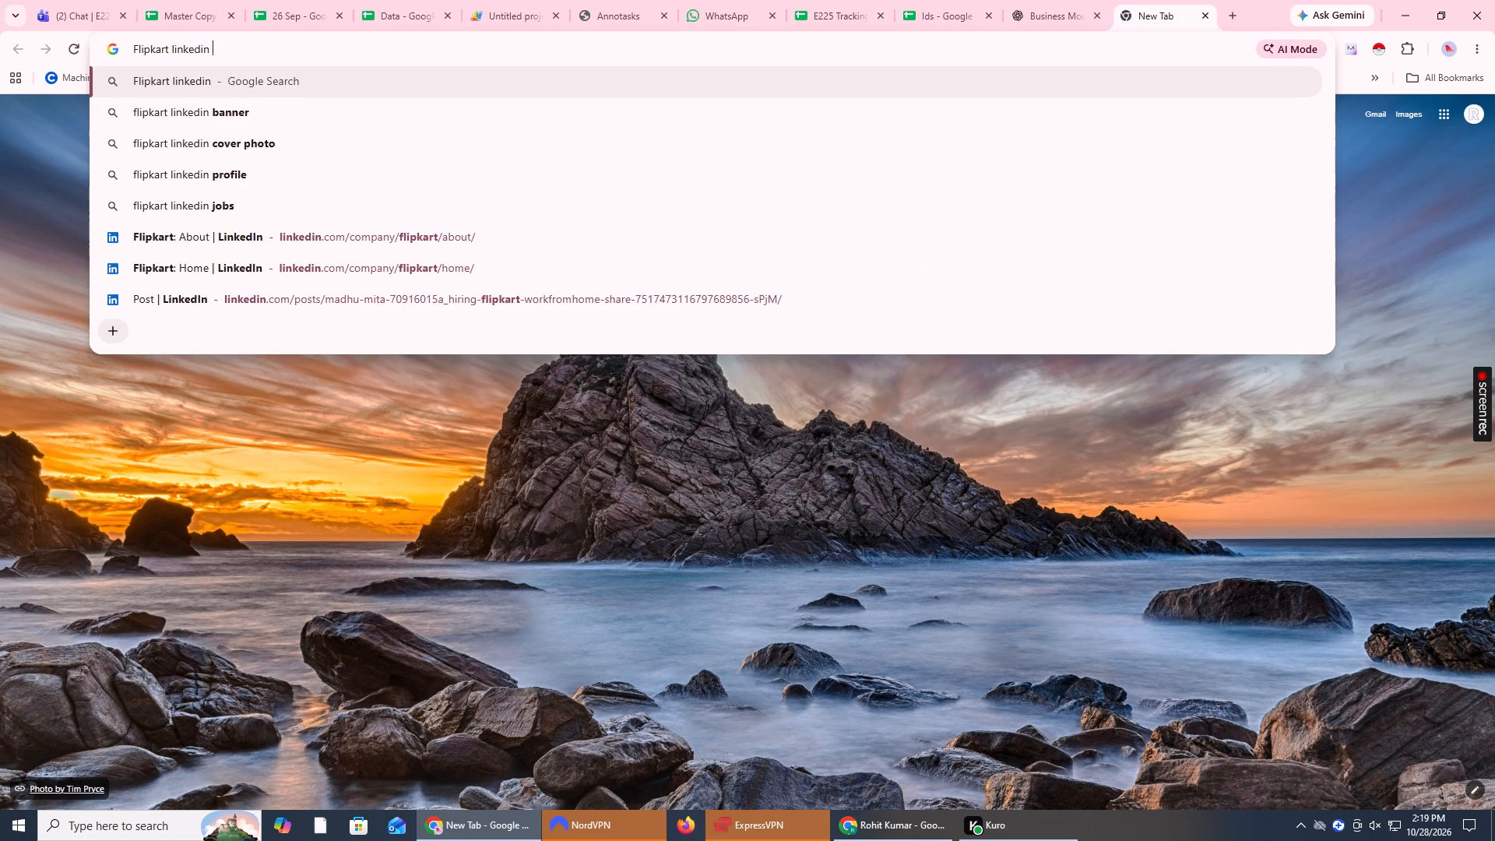
key(Return)
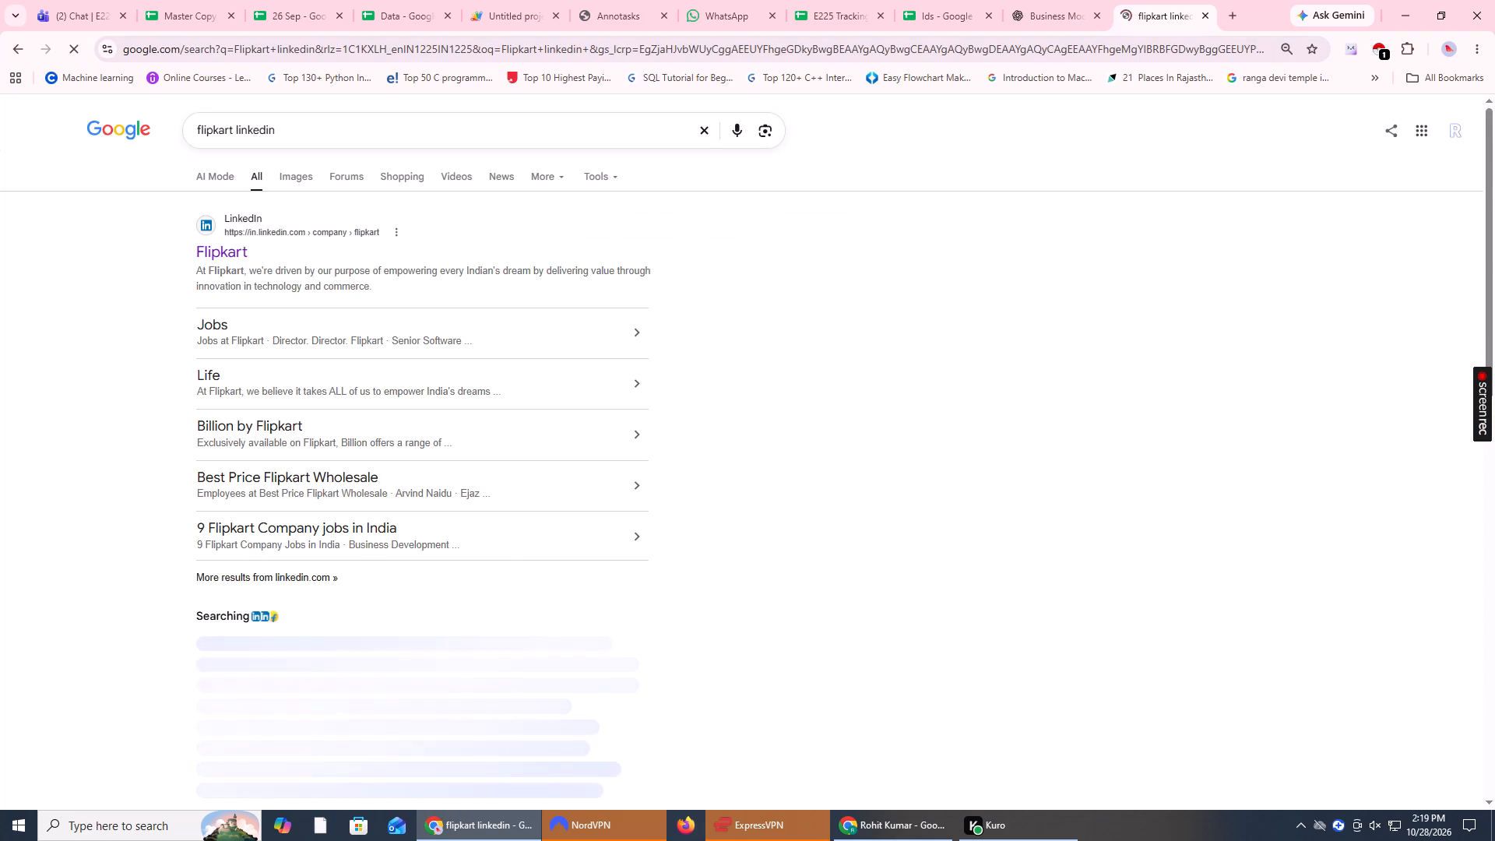
Open Flipkart's LinkedIn company page from the search results and view its About section with the website details.
click(223, 263)
click(226, 252)
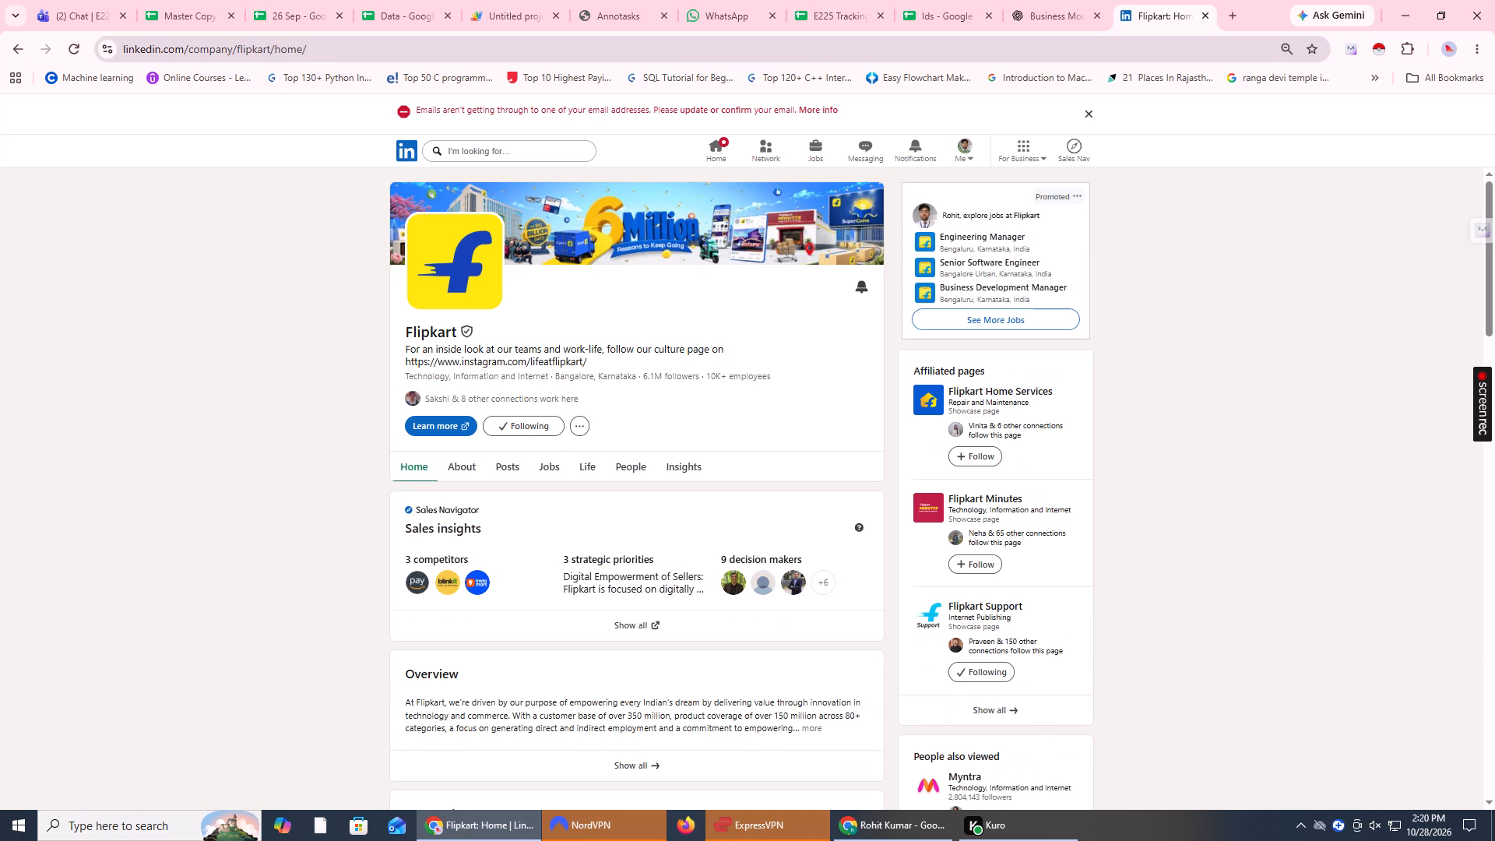
click(455, 463)
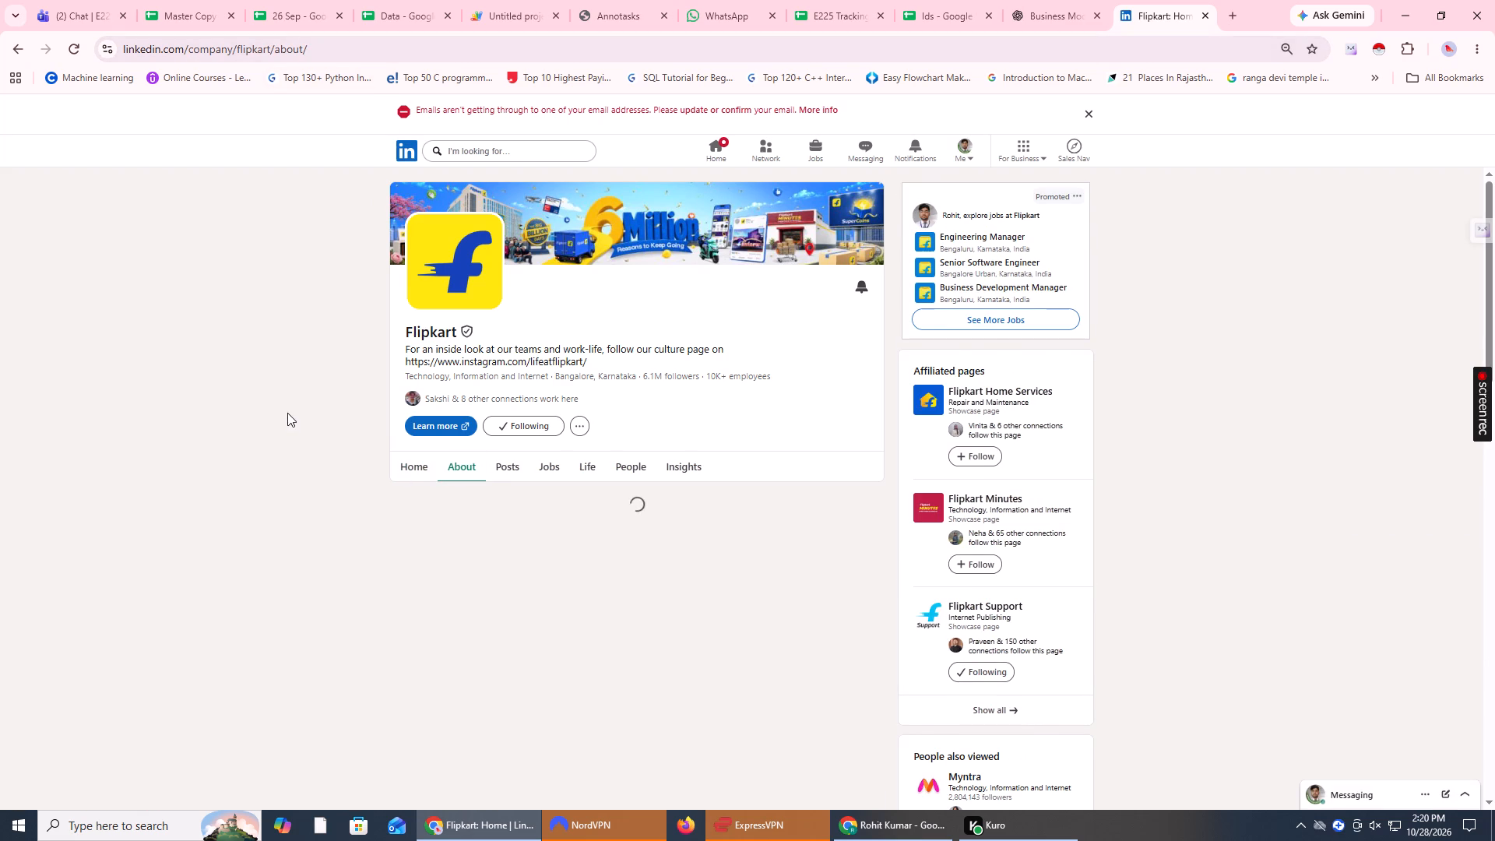
scroll(287, 413, down, 5)
scroll(287, 412, up, 1)
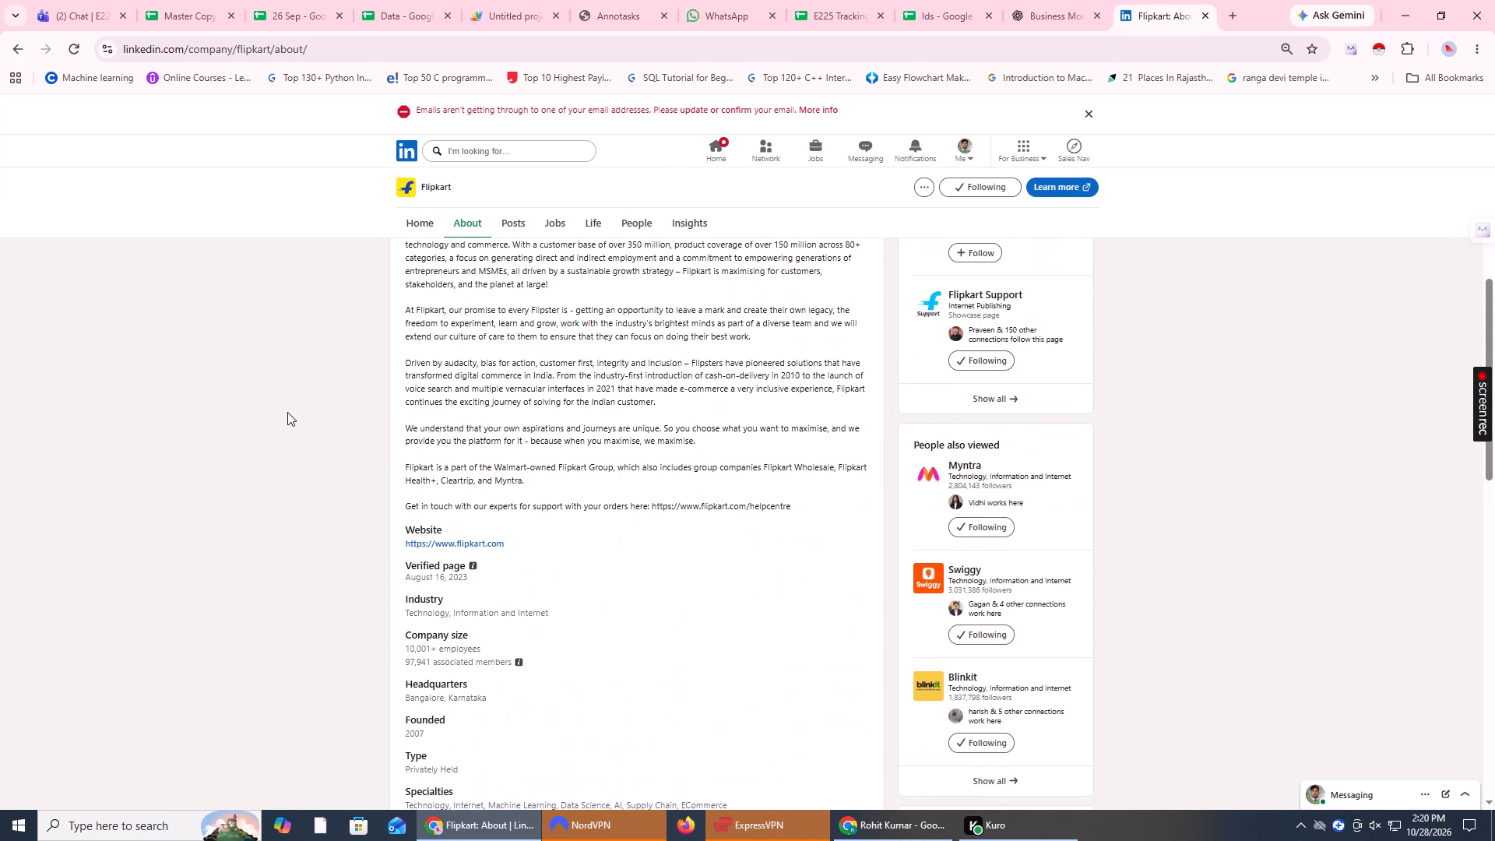
drag(525, 540, 394, 545)
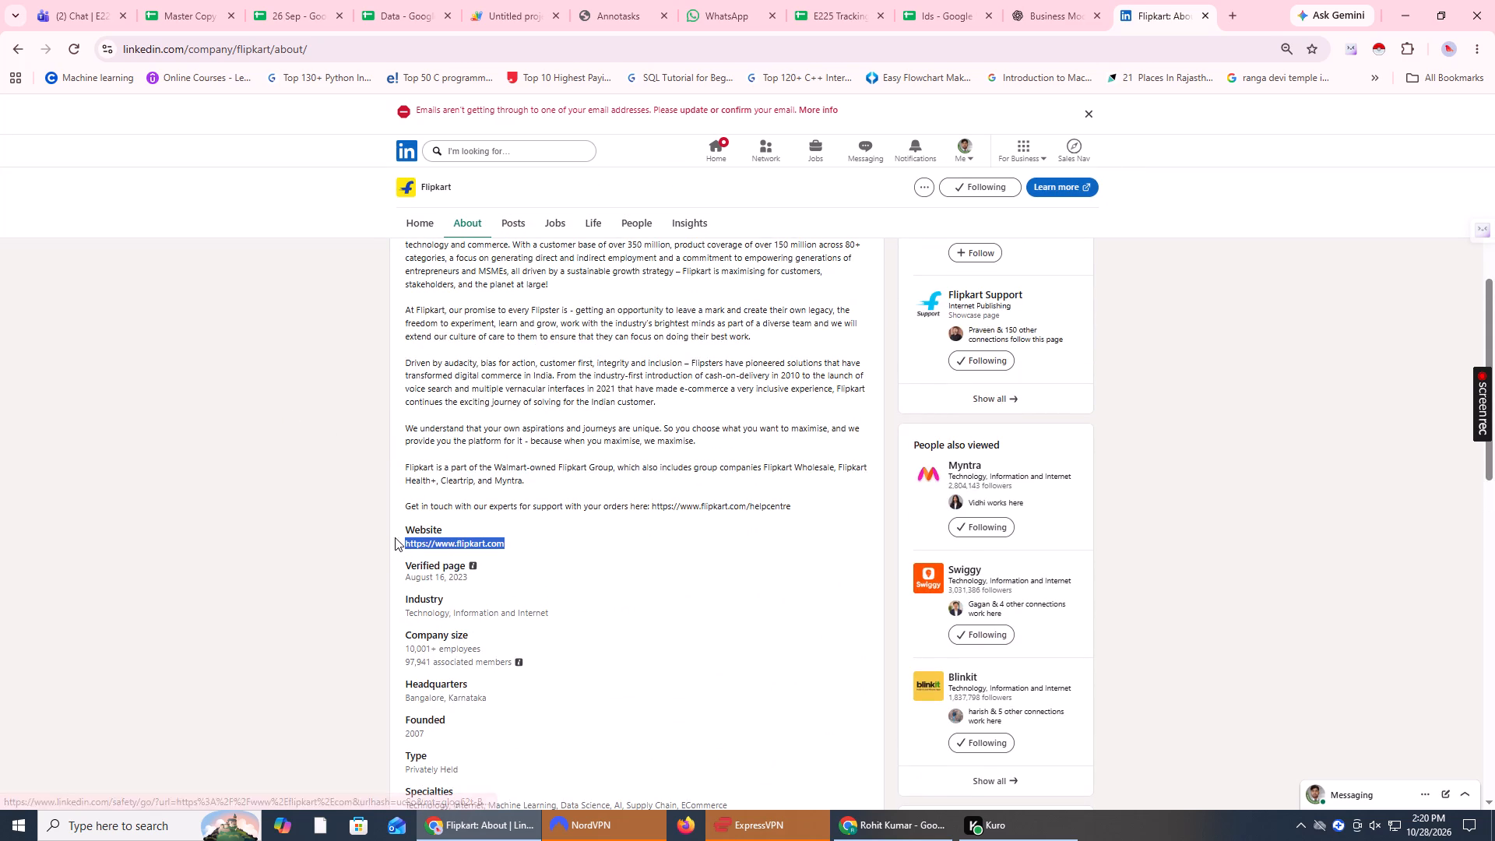
key(ctrl+c)
click(944, 0)
key(ctrl+f)
key(ctrl+v)
key(Return)
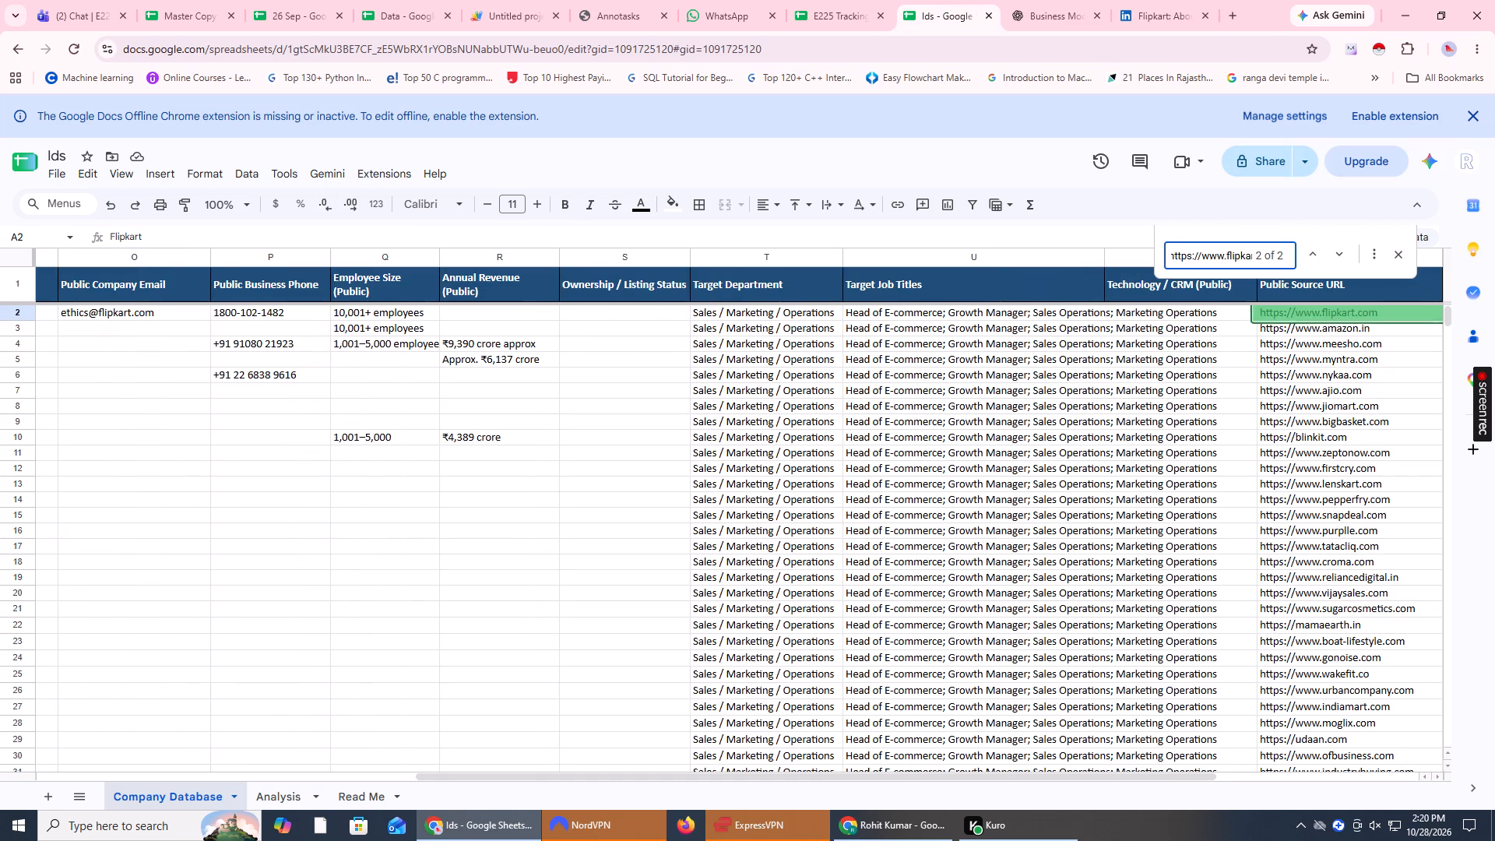
key(Return)
key(Return)
key(Return)
key(Return)
key(Return)
key(Return)
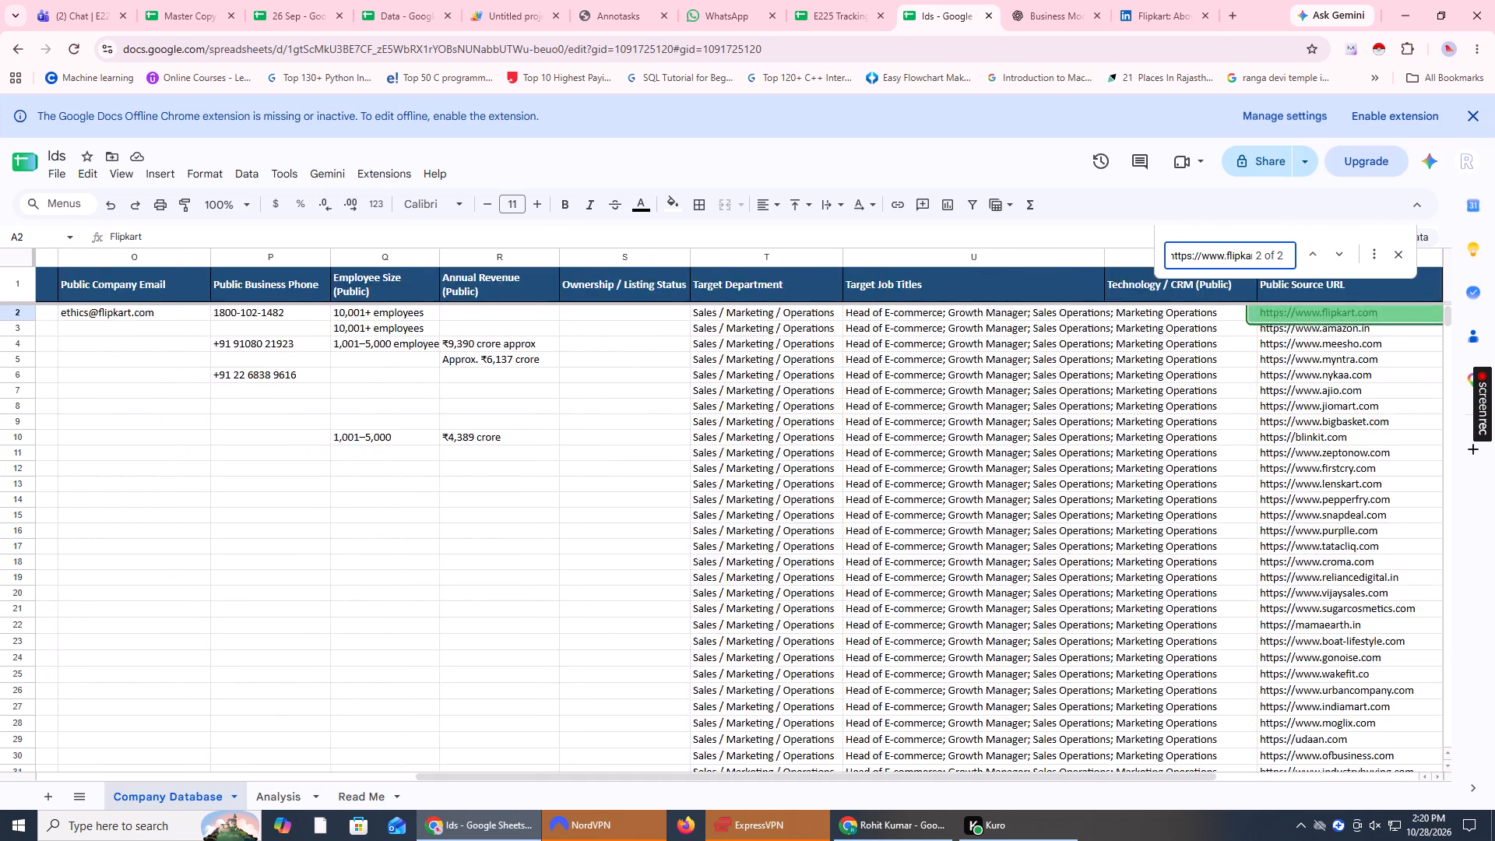
key(Return)
key(Return)
Copy the address of Flipkart's LinkedIn About page and paste it into cell C2 of the Ids spreadsheet.
click(1166, 0)
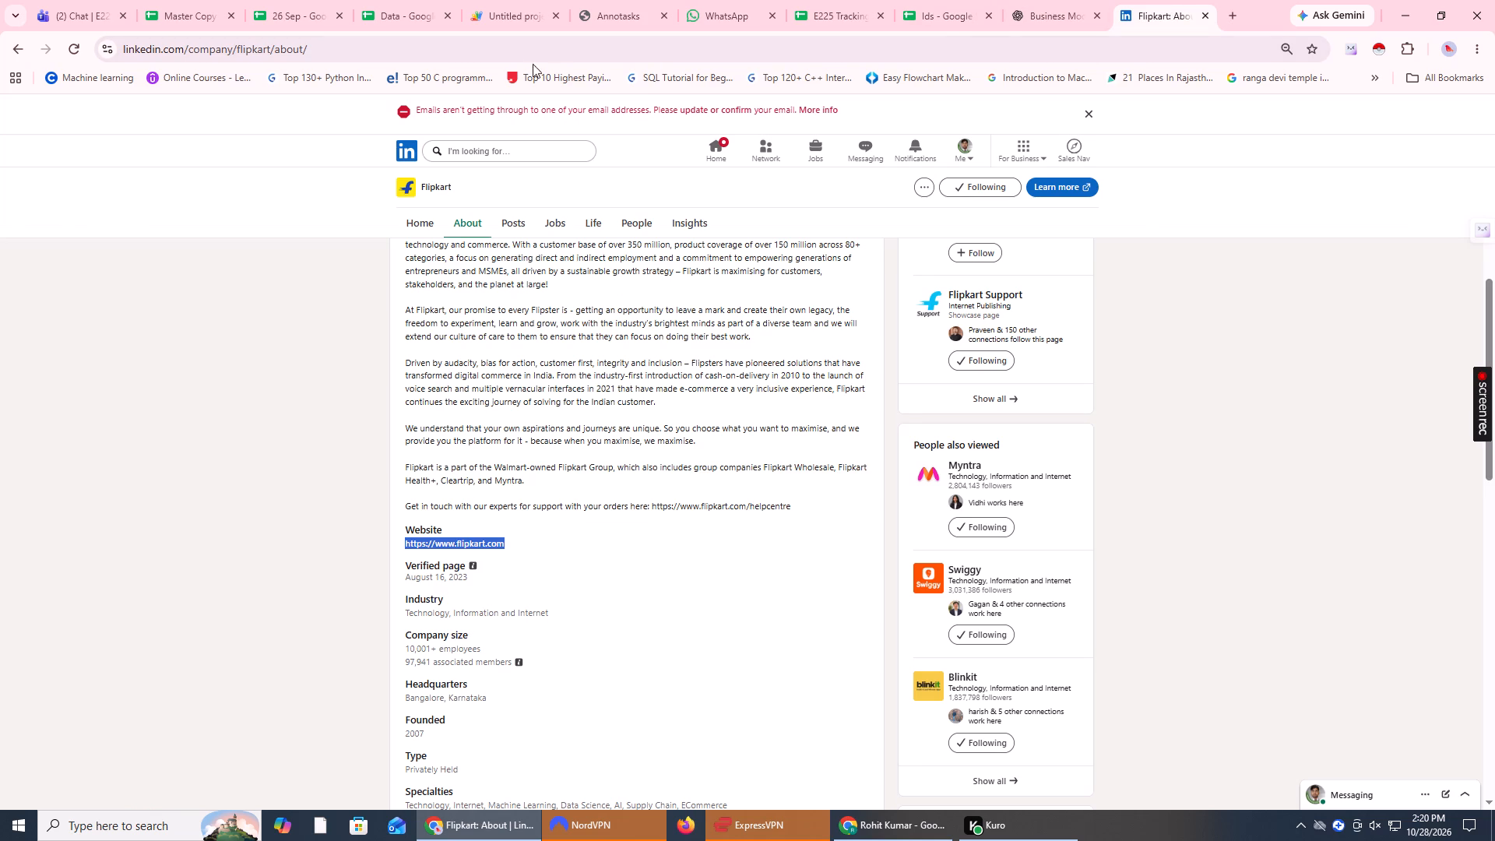
double_click(441, 45)
double_click(468, 46)
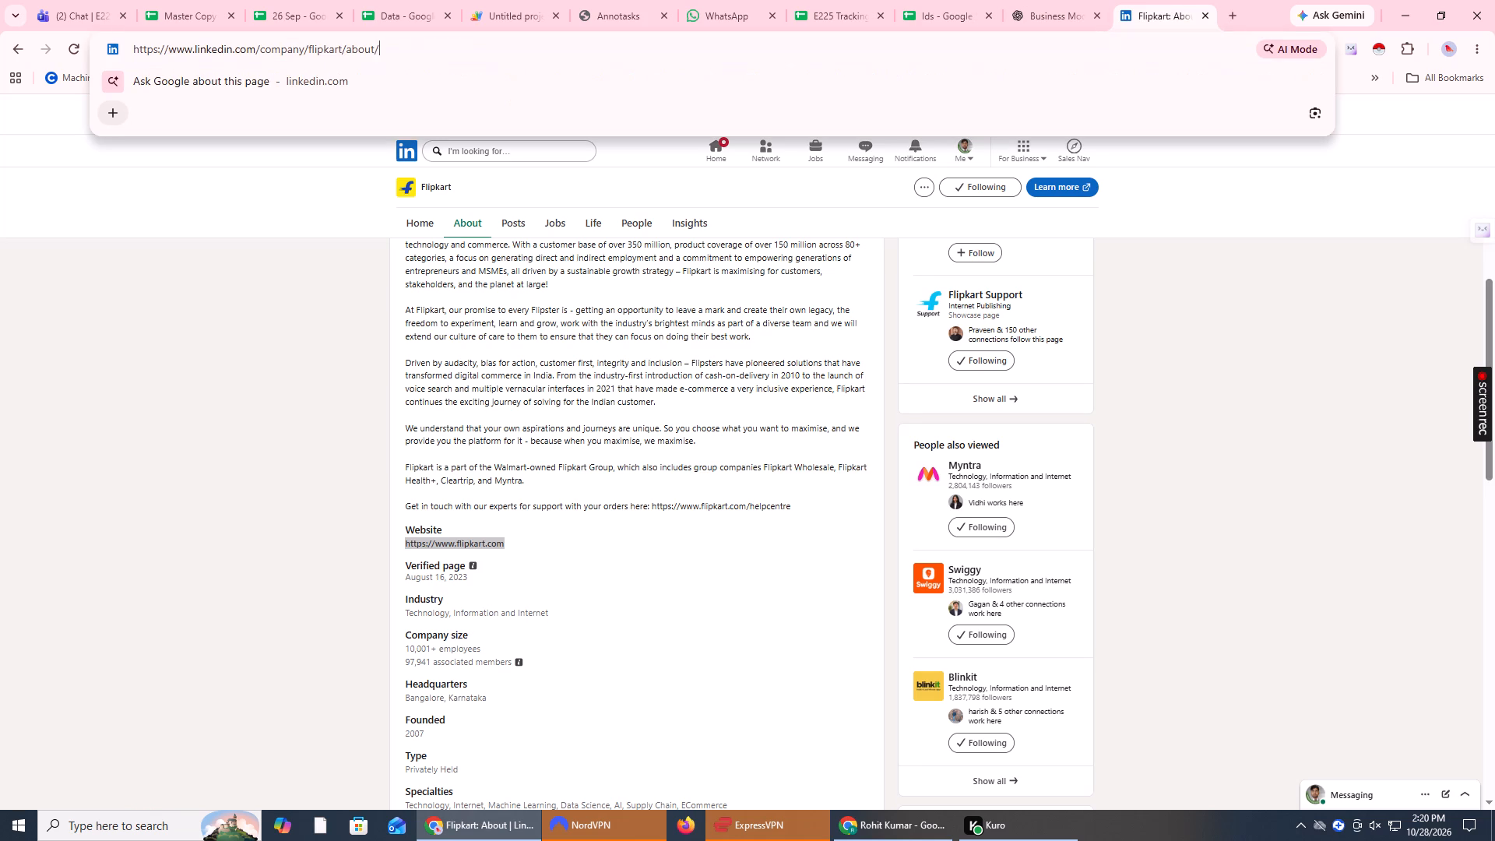
click(469, 46)
key(ctrl+c)
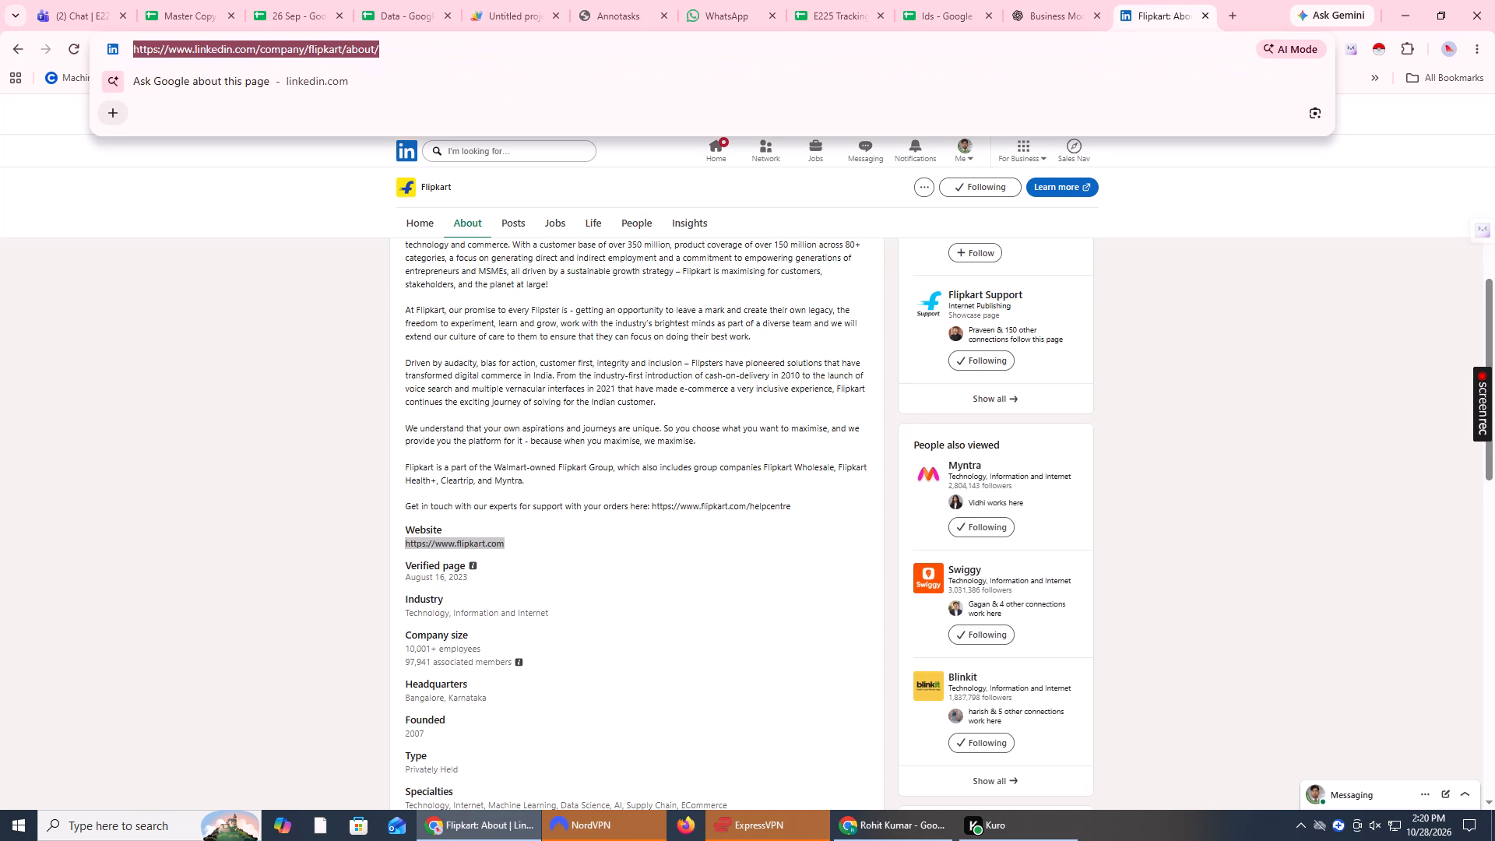
click(1030, 0)
click(928, 0)
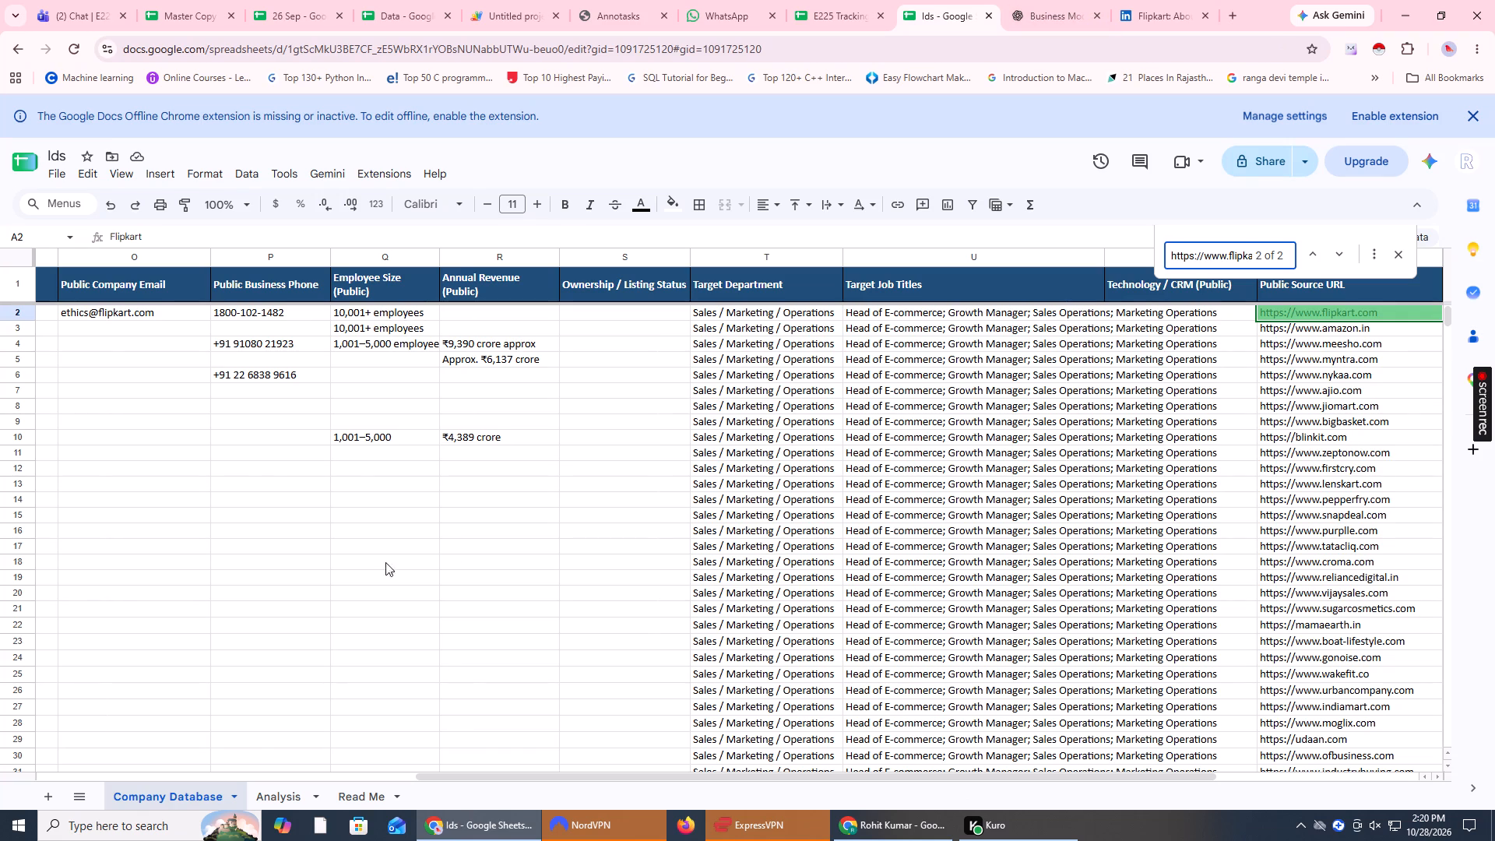
drag(493, 774, 73, 782)
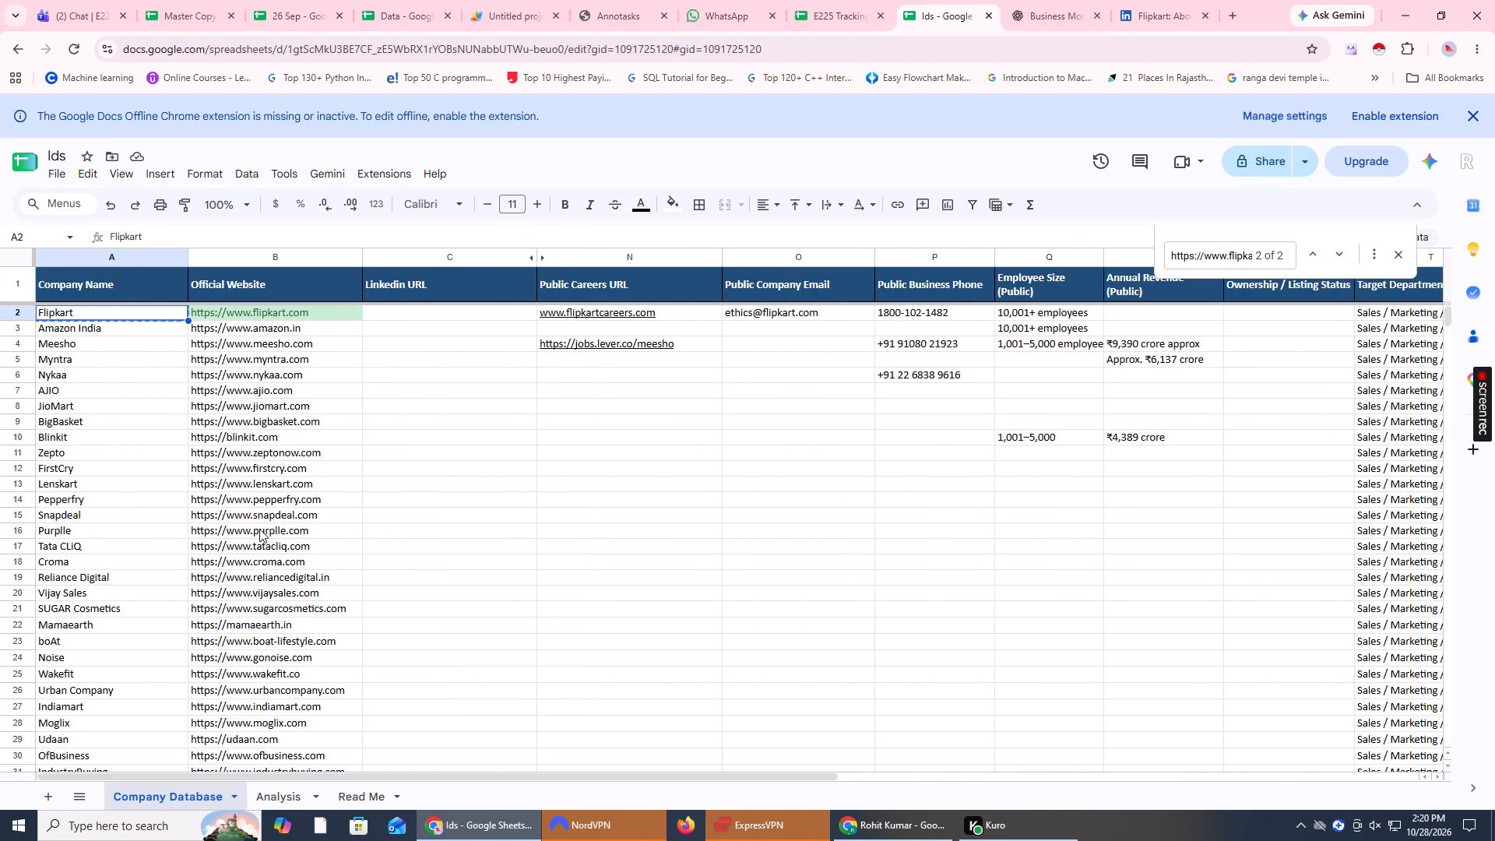
click(389, 317)
key(ctrl+v)
click(382, 368)
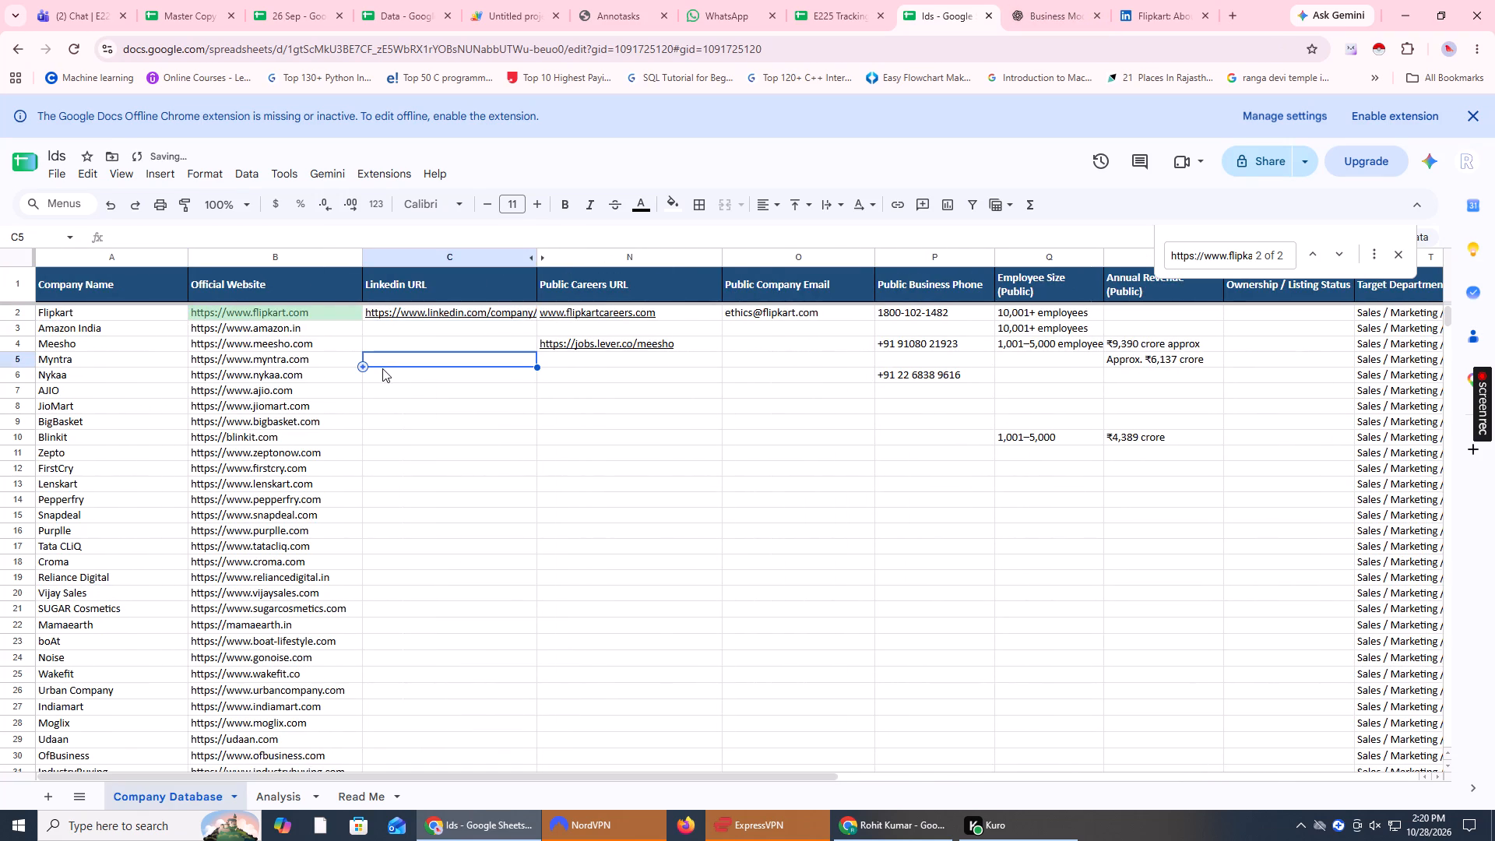
Copy the name Amazon India from cell A3 and search Google for "Amazon India linkedin" in the LinkedIn research tab.
click(100, 331)
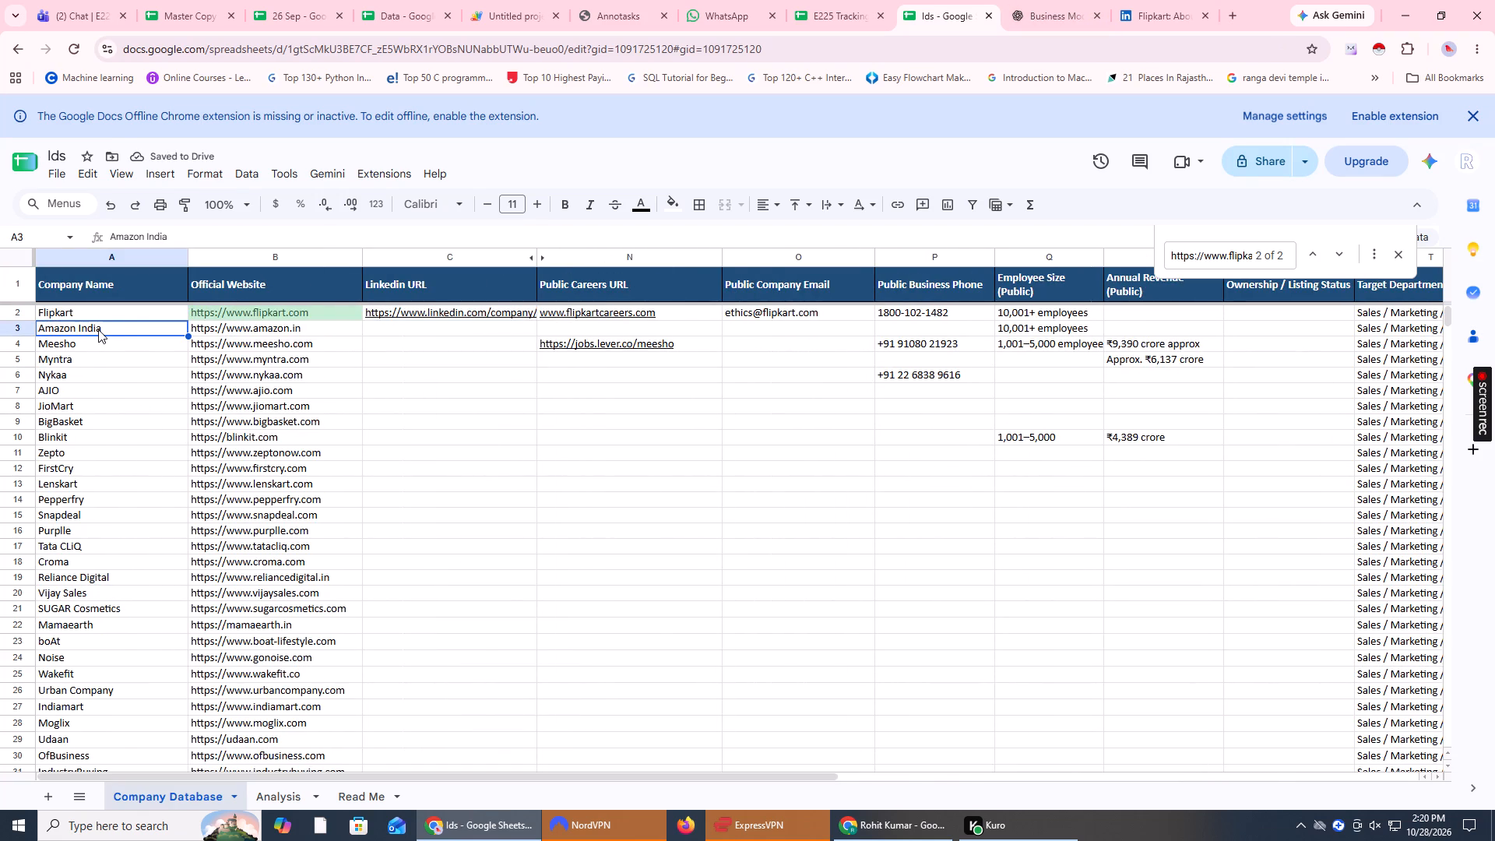
key(ctrl+x)
key(ctrl+c)
key(ctrl+c)
click(1061, 0)
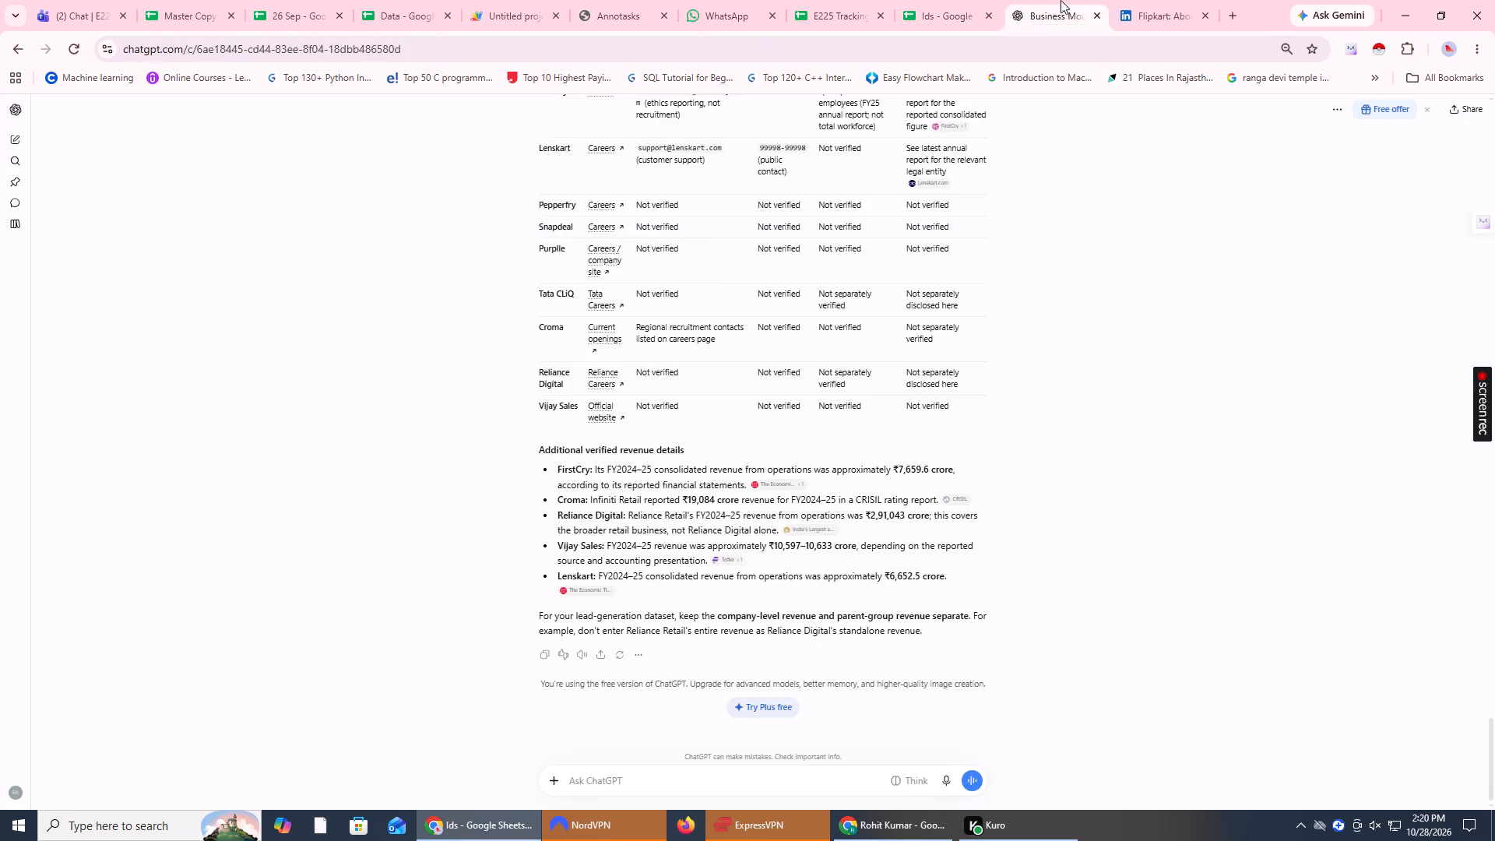
click(1154, 0)
click(246, 52)
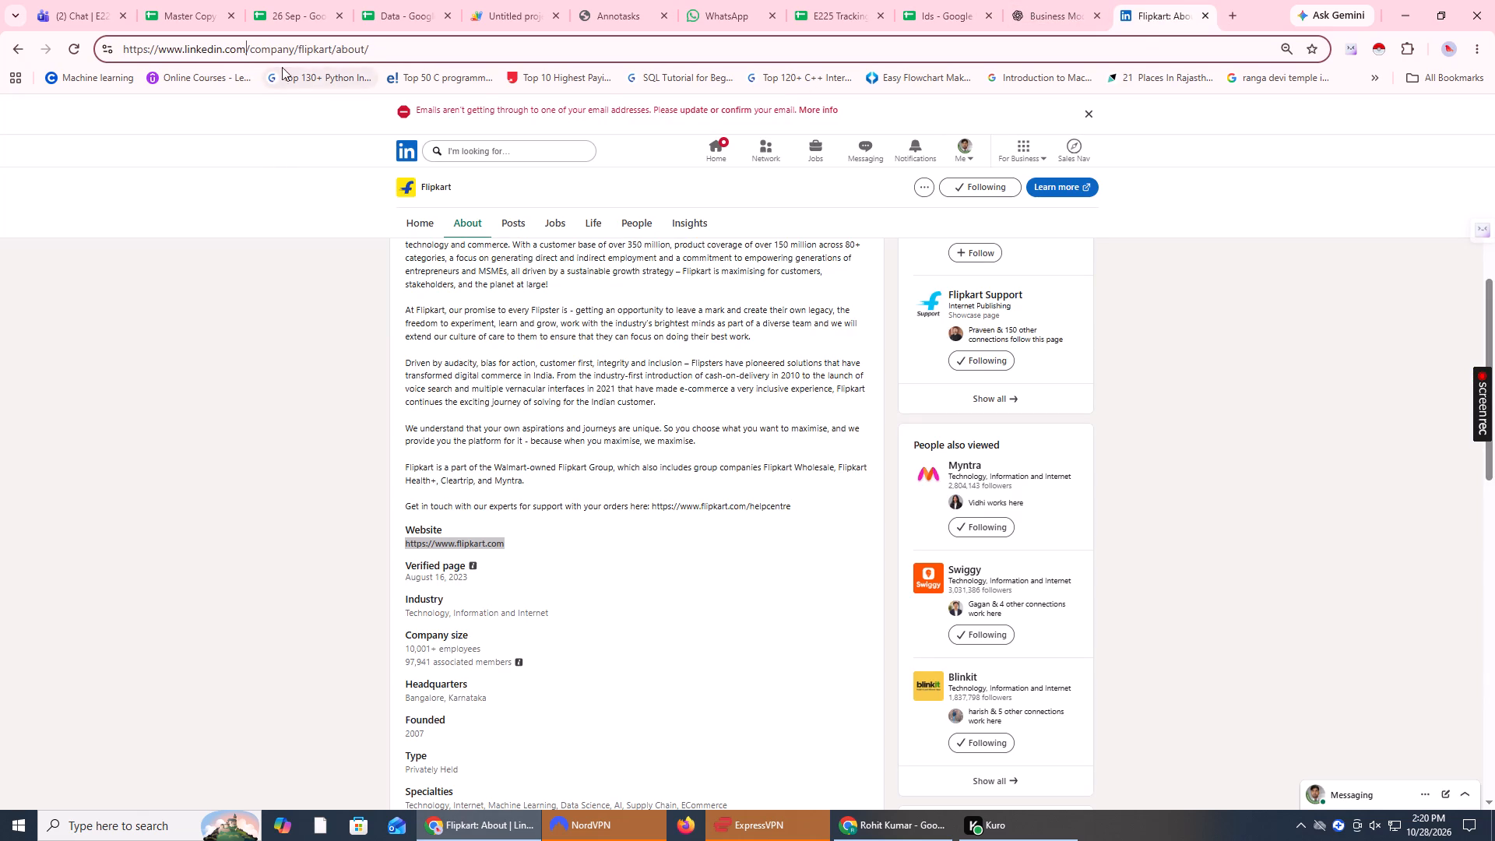
click(12, 50)
click(12, 50)
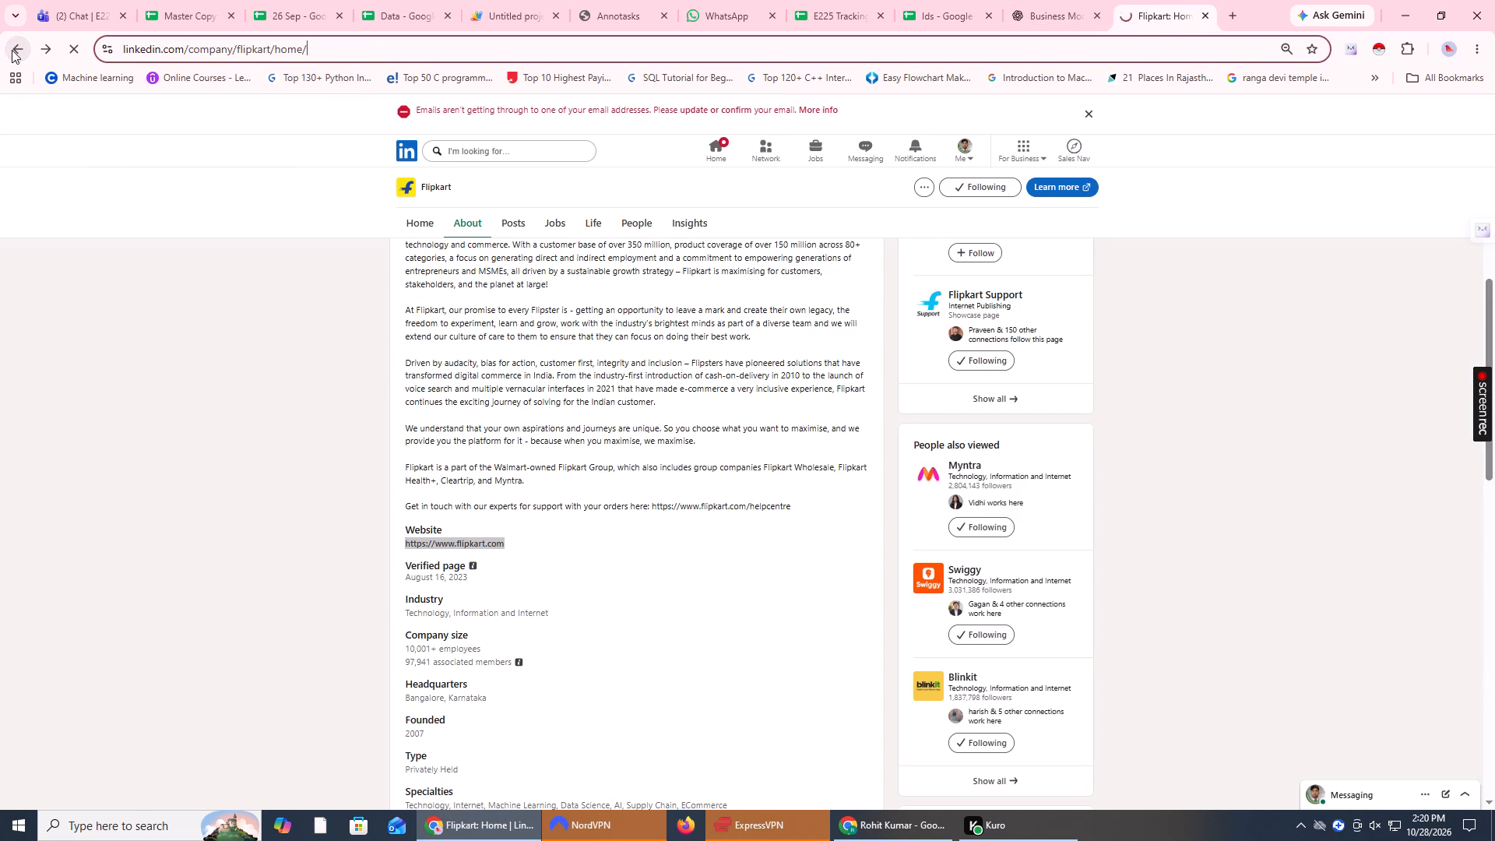
drag(233, 125, 5, 149)
key(ctrl+v)
key(space)
key(Return)
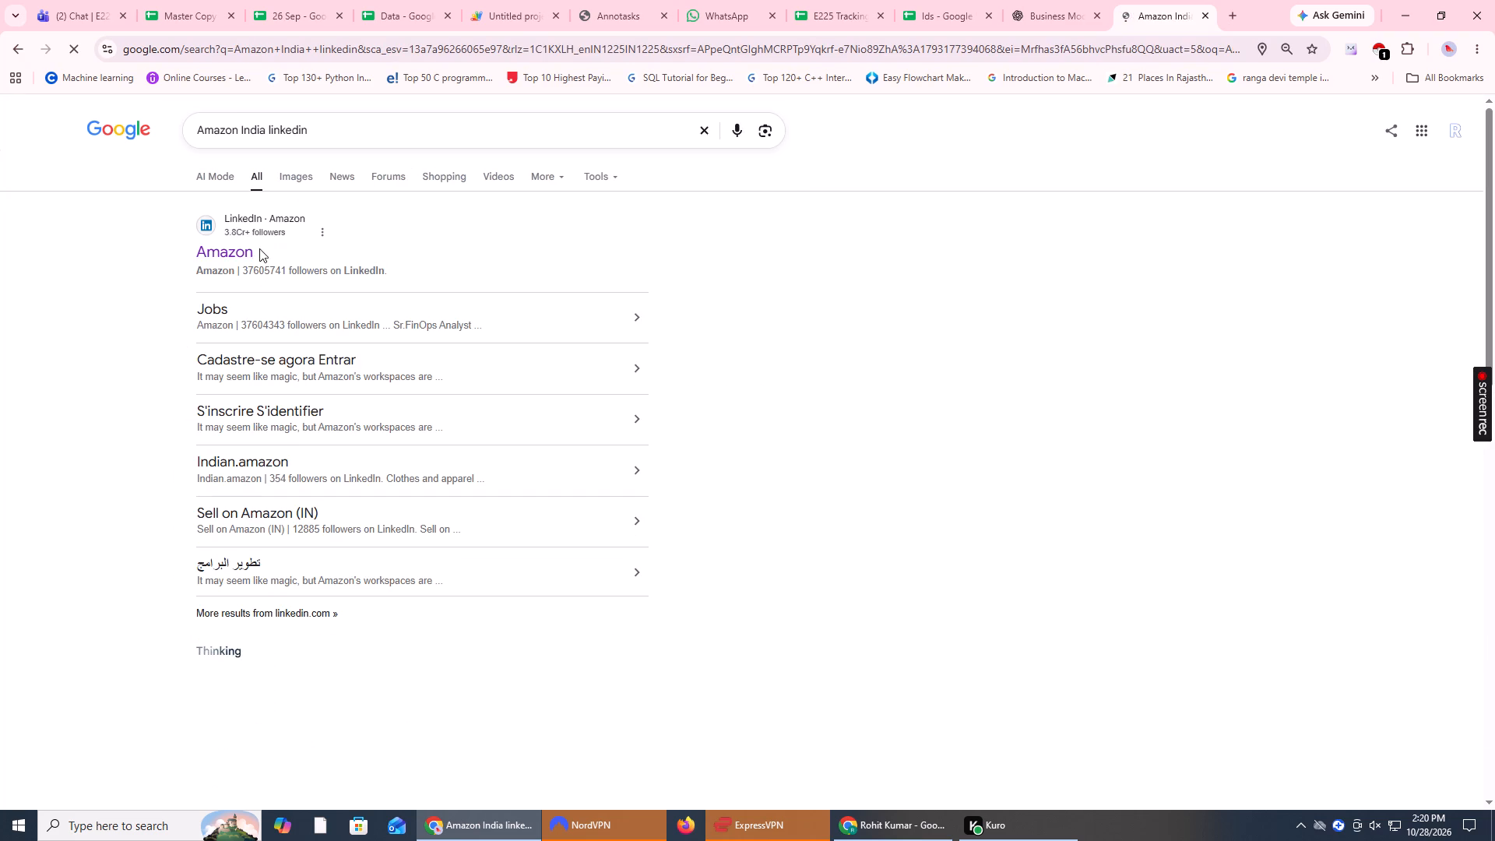
Open Amazon's LinkedIn company page, paste its address into cell C3 of the Ids spreadsheet, and check the links in C2 and C3.
click(237, 252)
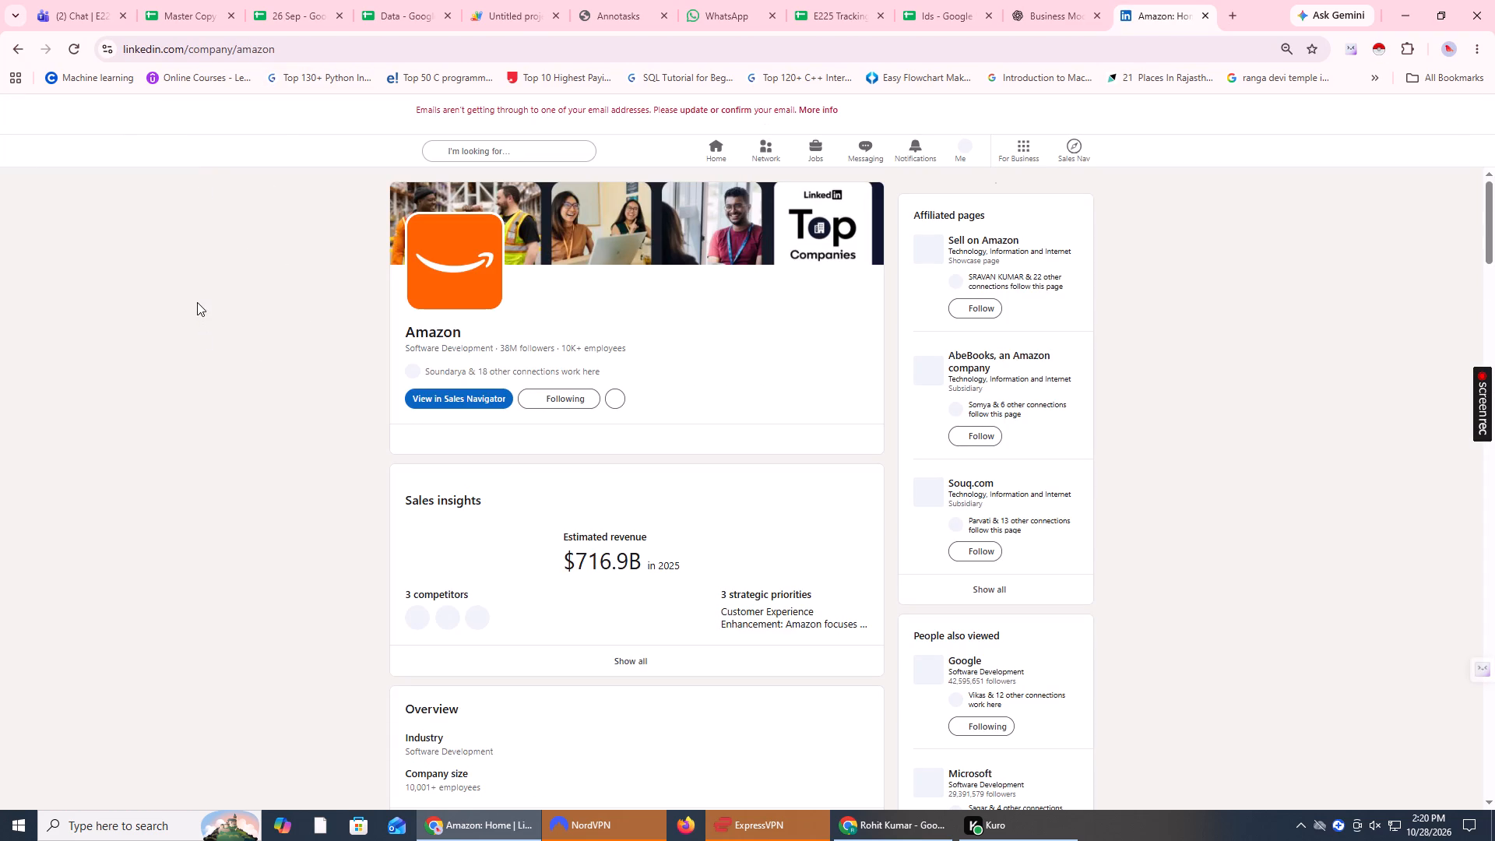
scroll(192, 302, up, 3)
scroll(192, 302, down, 4)
scroll(192, 302, up, 4)
scroll(192, 302, down, 4)
scroll(192, 302, up, 4)
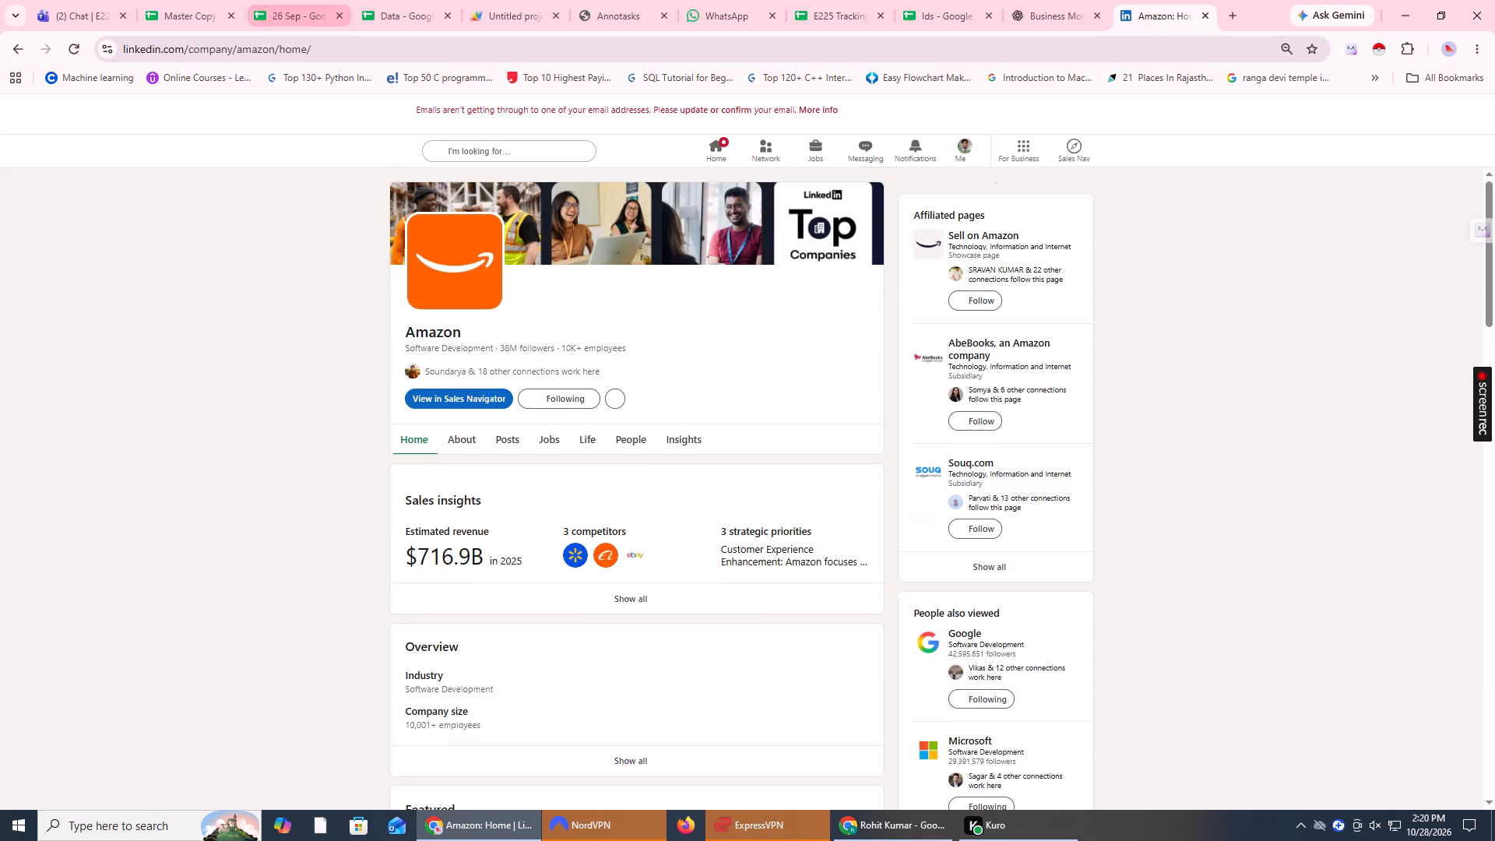
double_click(321, 47)
triple_click(399, 46)
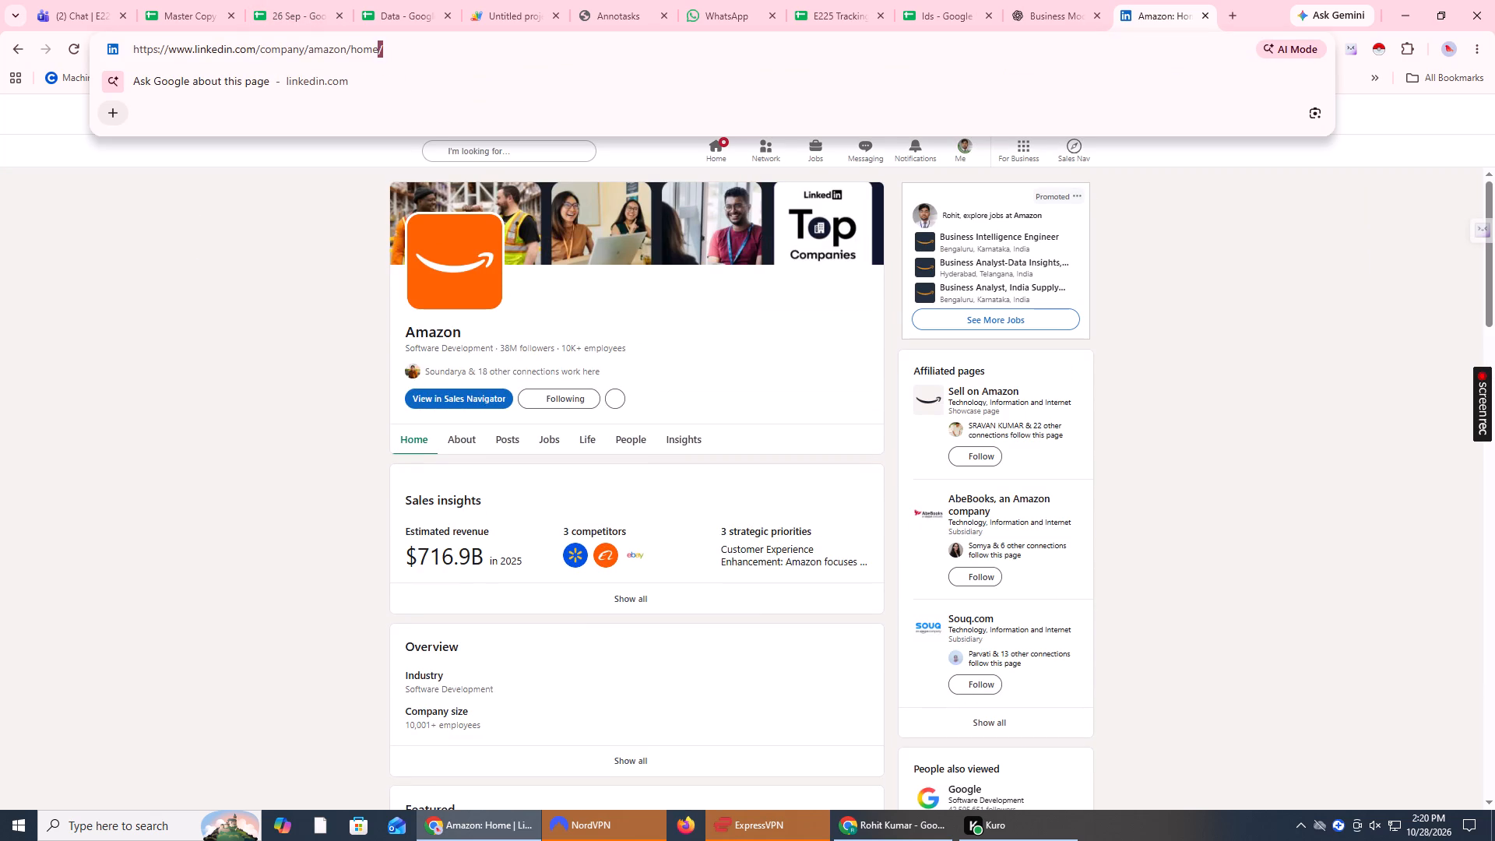
key(ctrl+c)
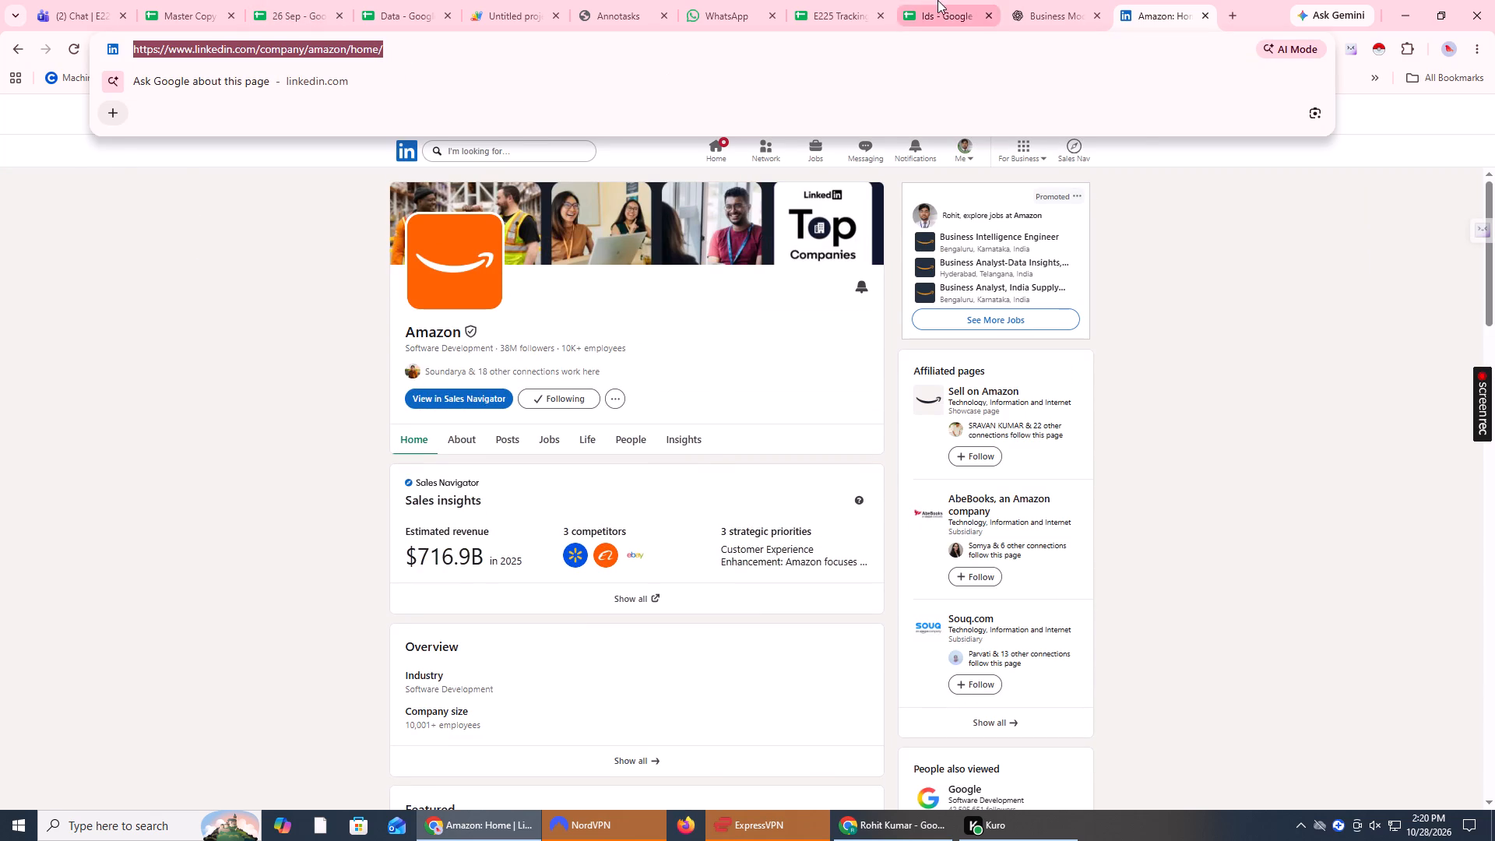
click(937, 0)
click(417, 329)
key(ctrl+v)
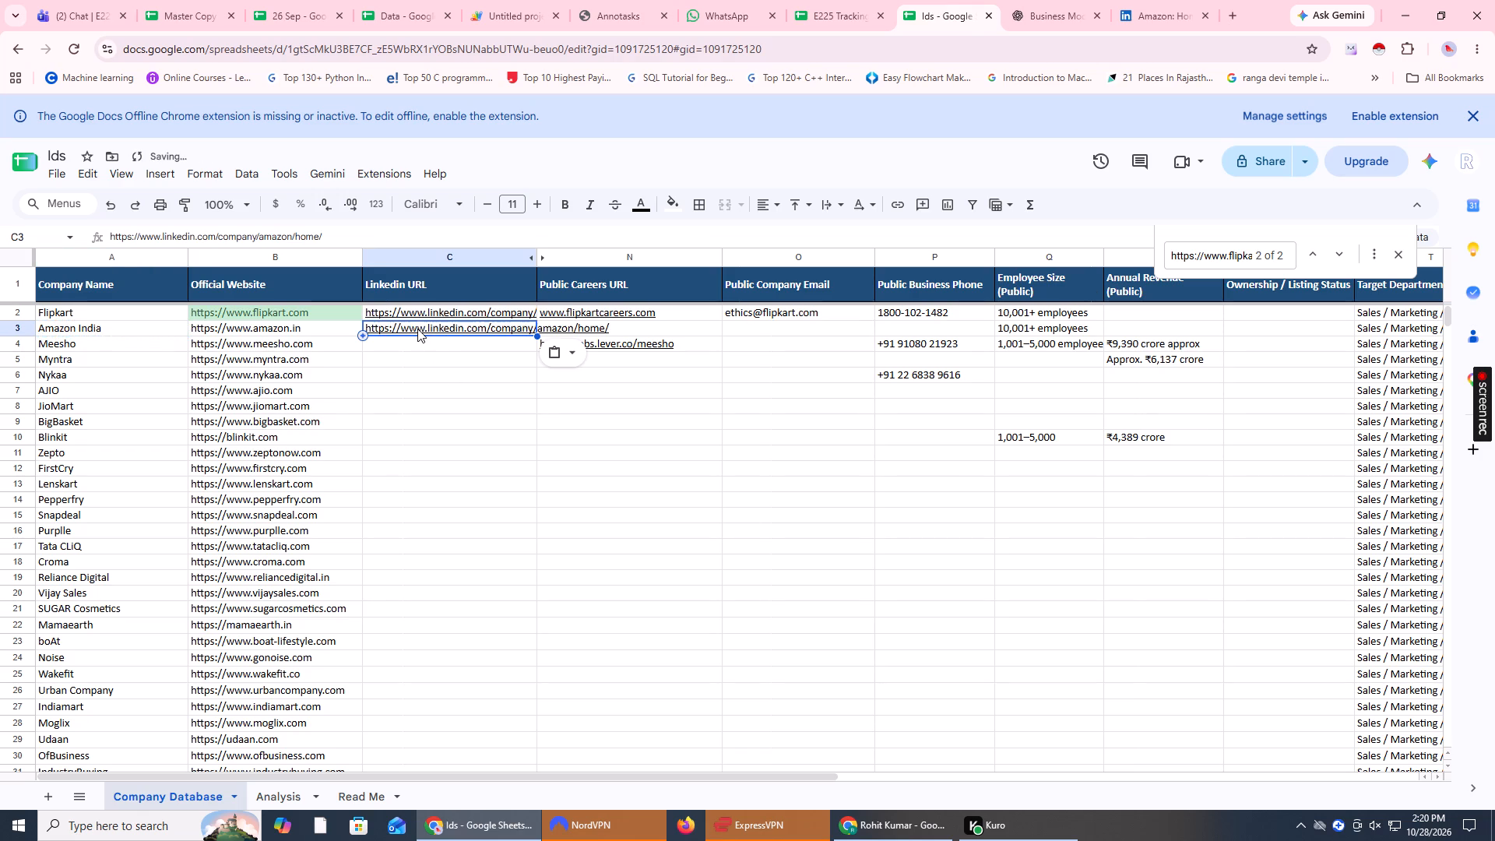
click(411, 376)
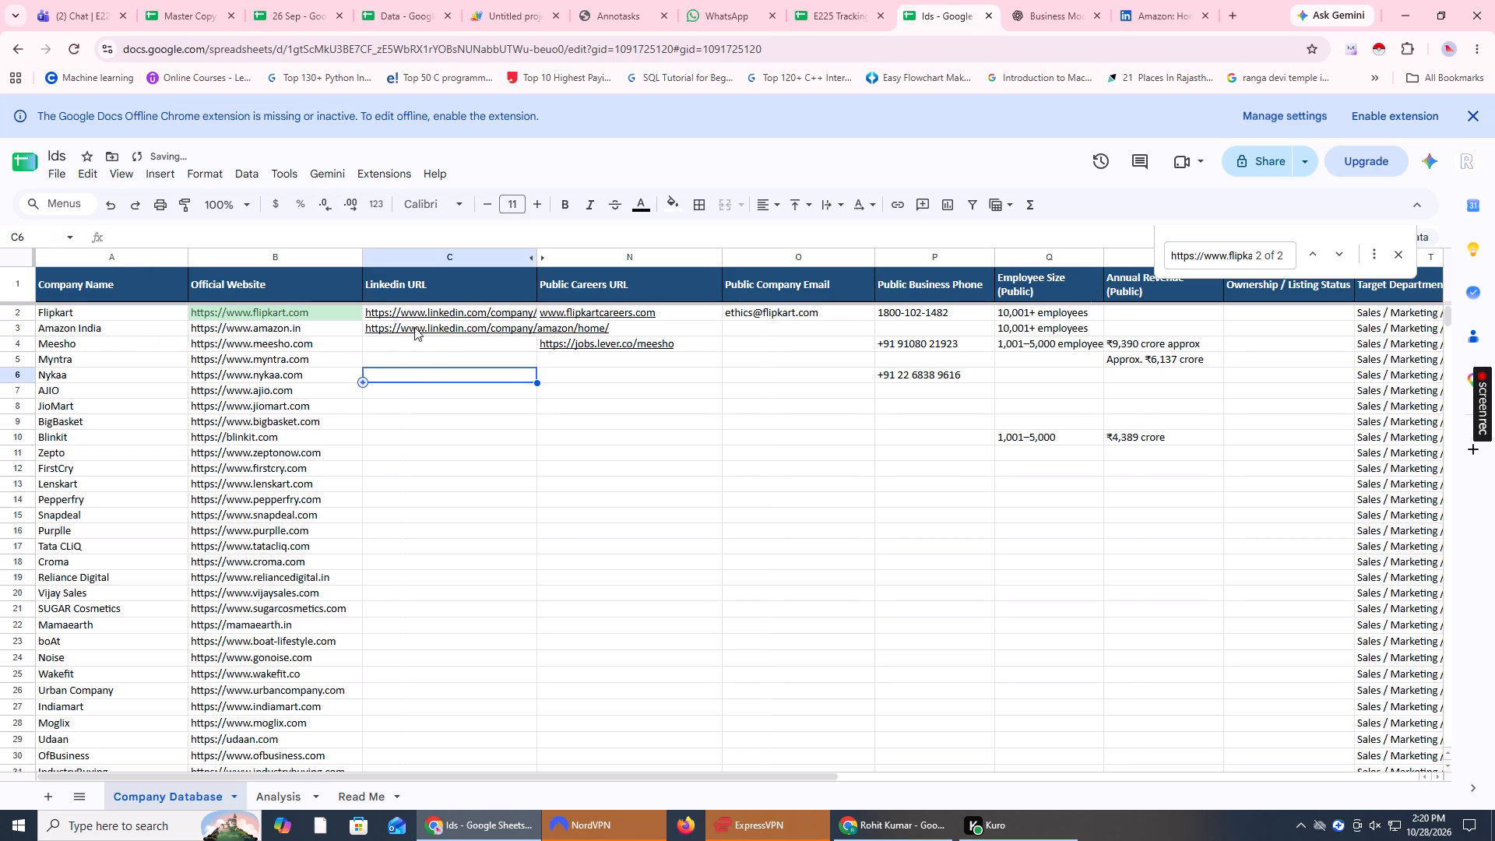
click(414, 305)
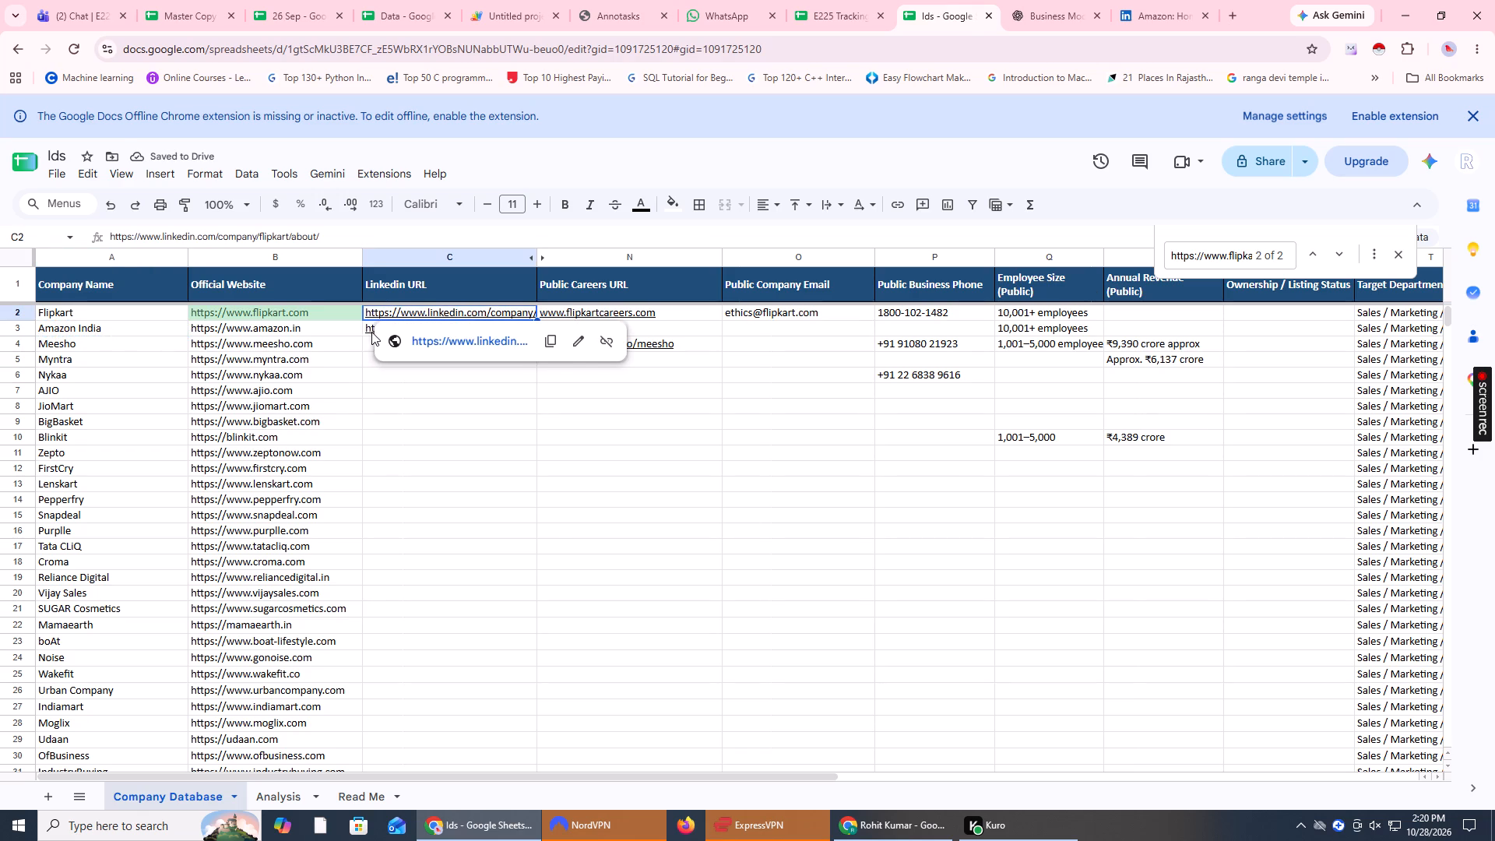
click(371, 332)
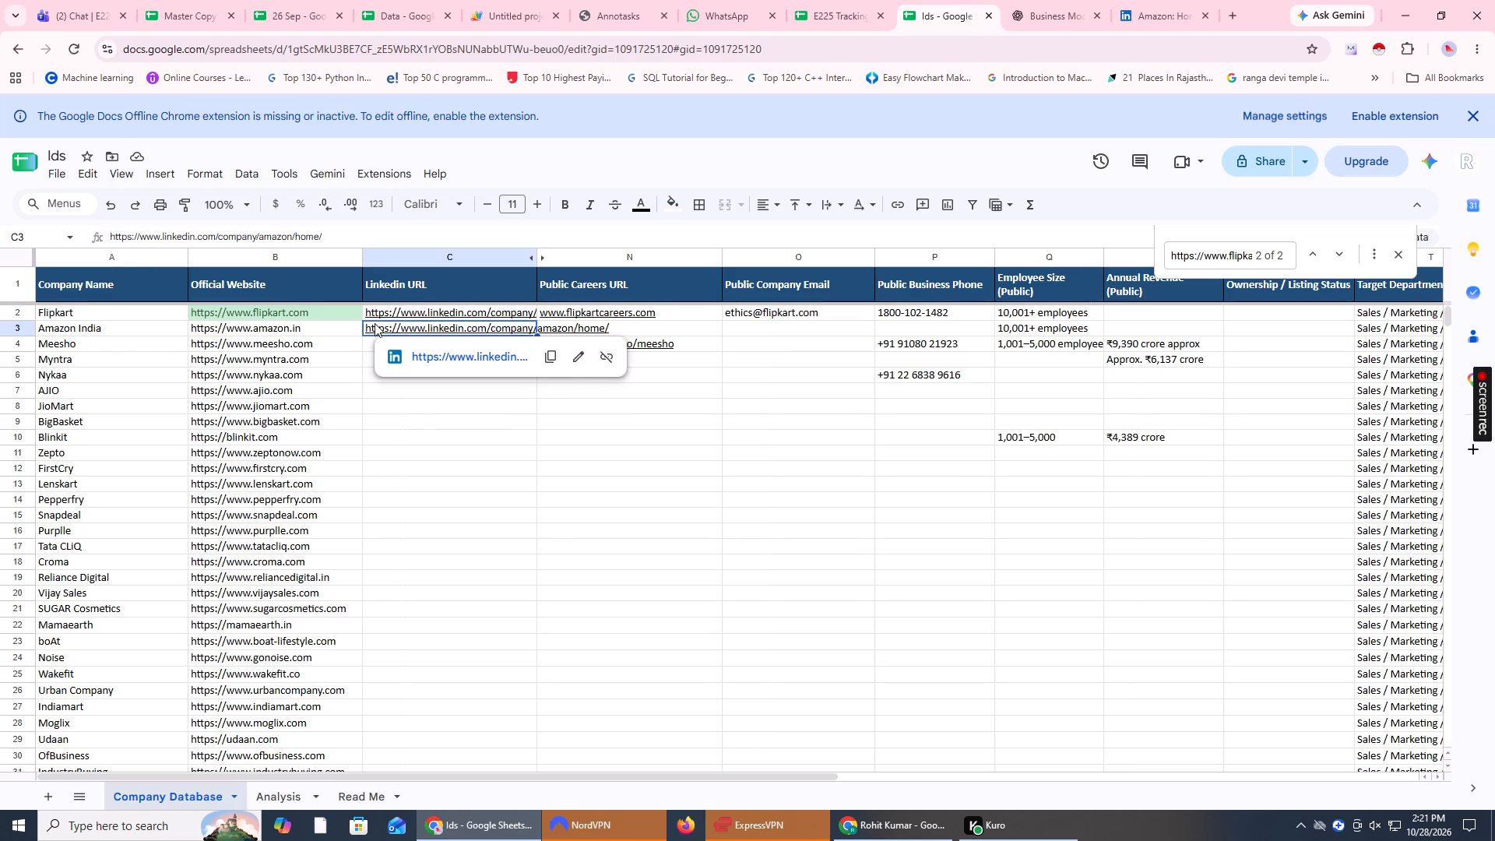
Copy the company name Meesho from cell A4.
click(69, 342)
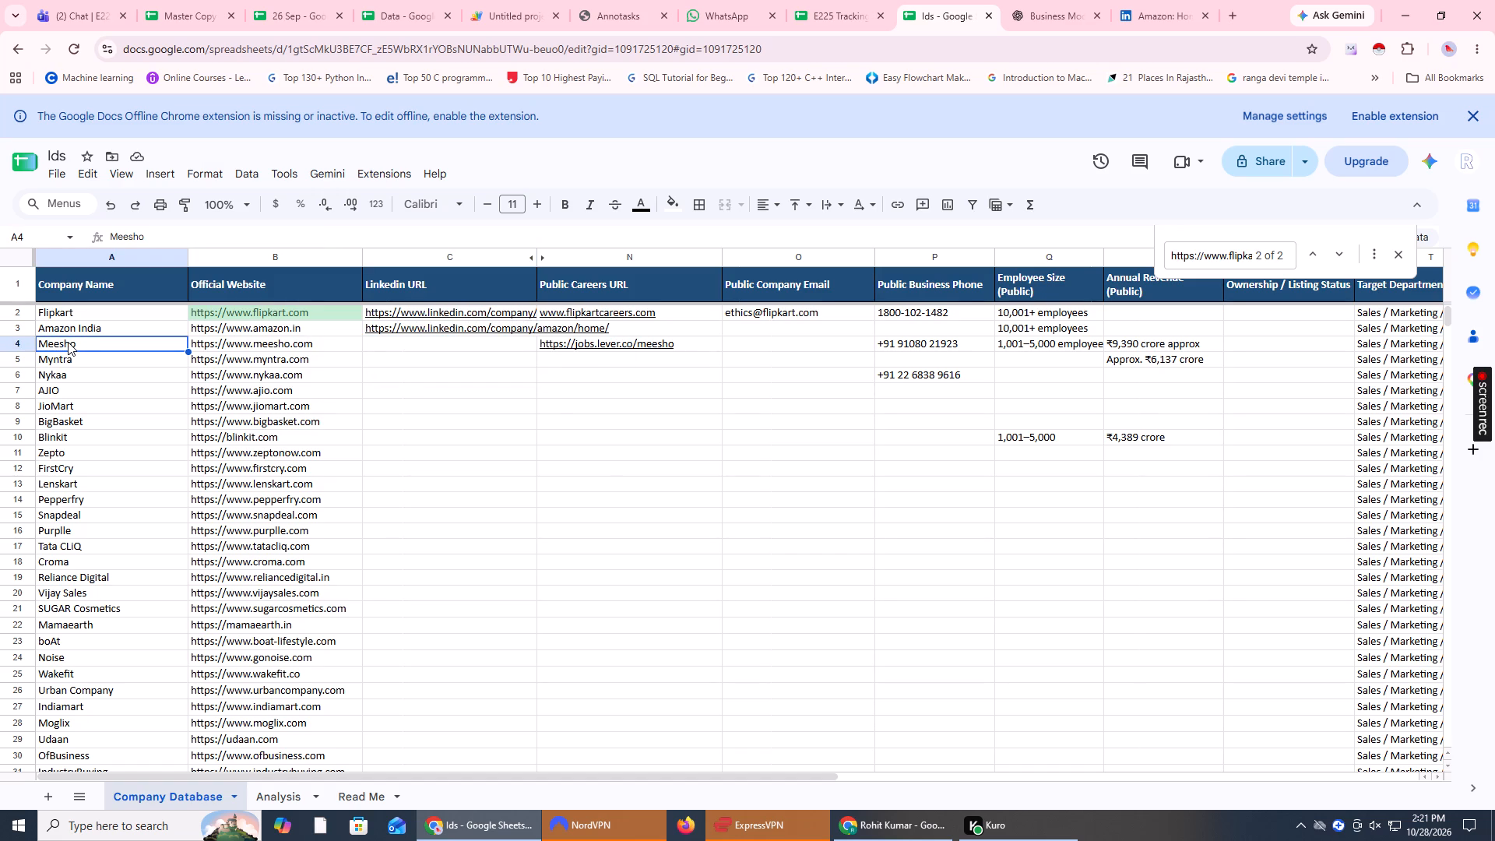
key(ctrl+c)
Change the Ids spreadsheet's general access to "Anyone with the link" and return to the sheet.
click(1252, 165)
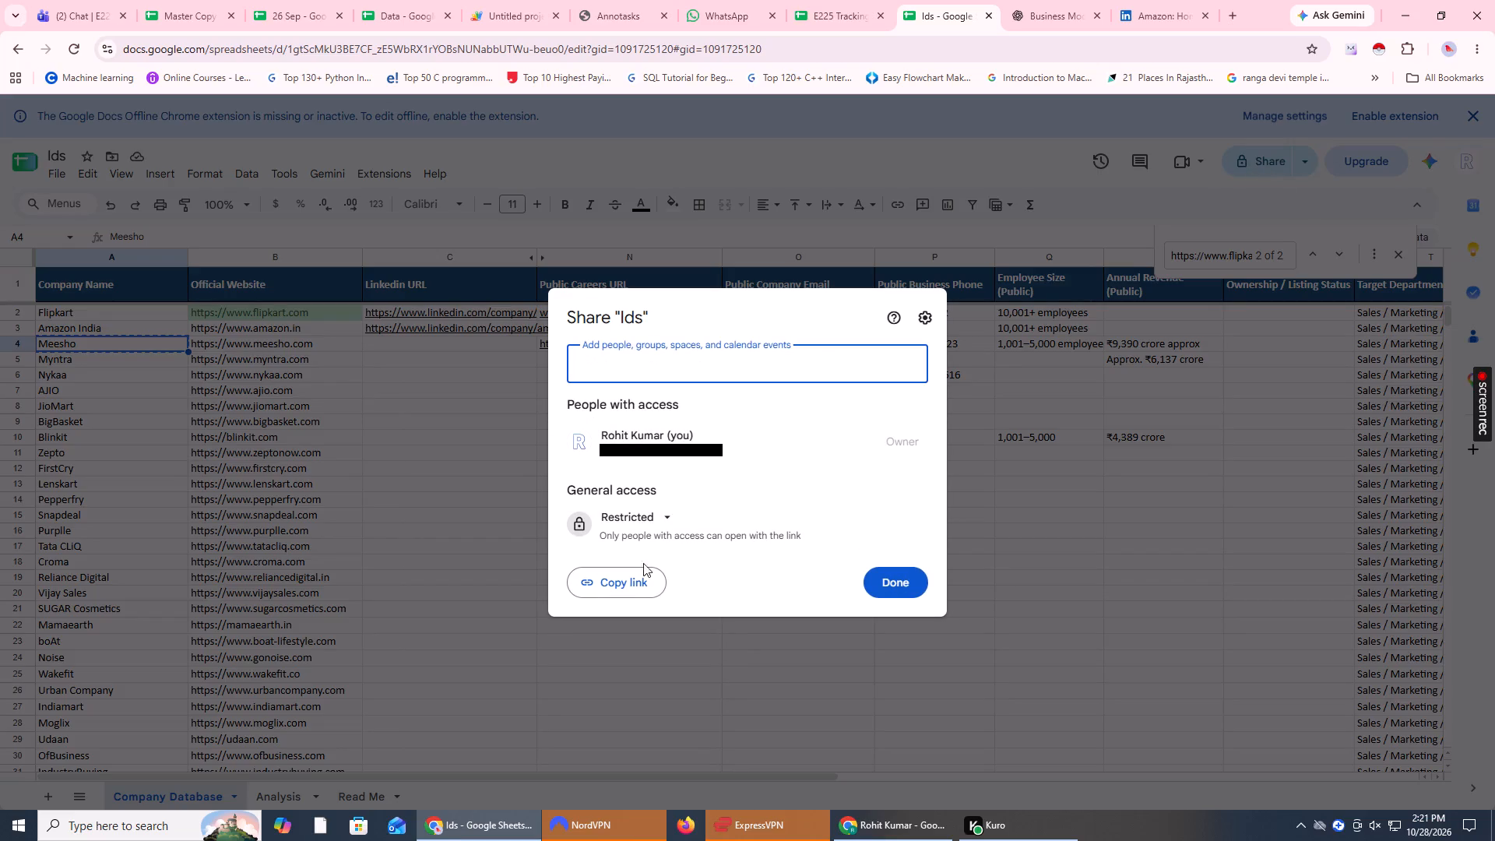
click(661, 515)
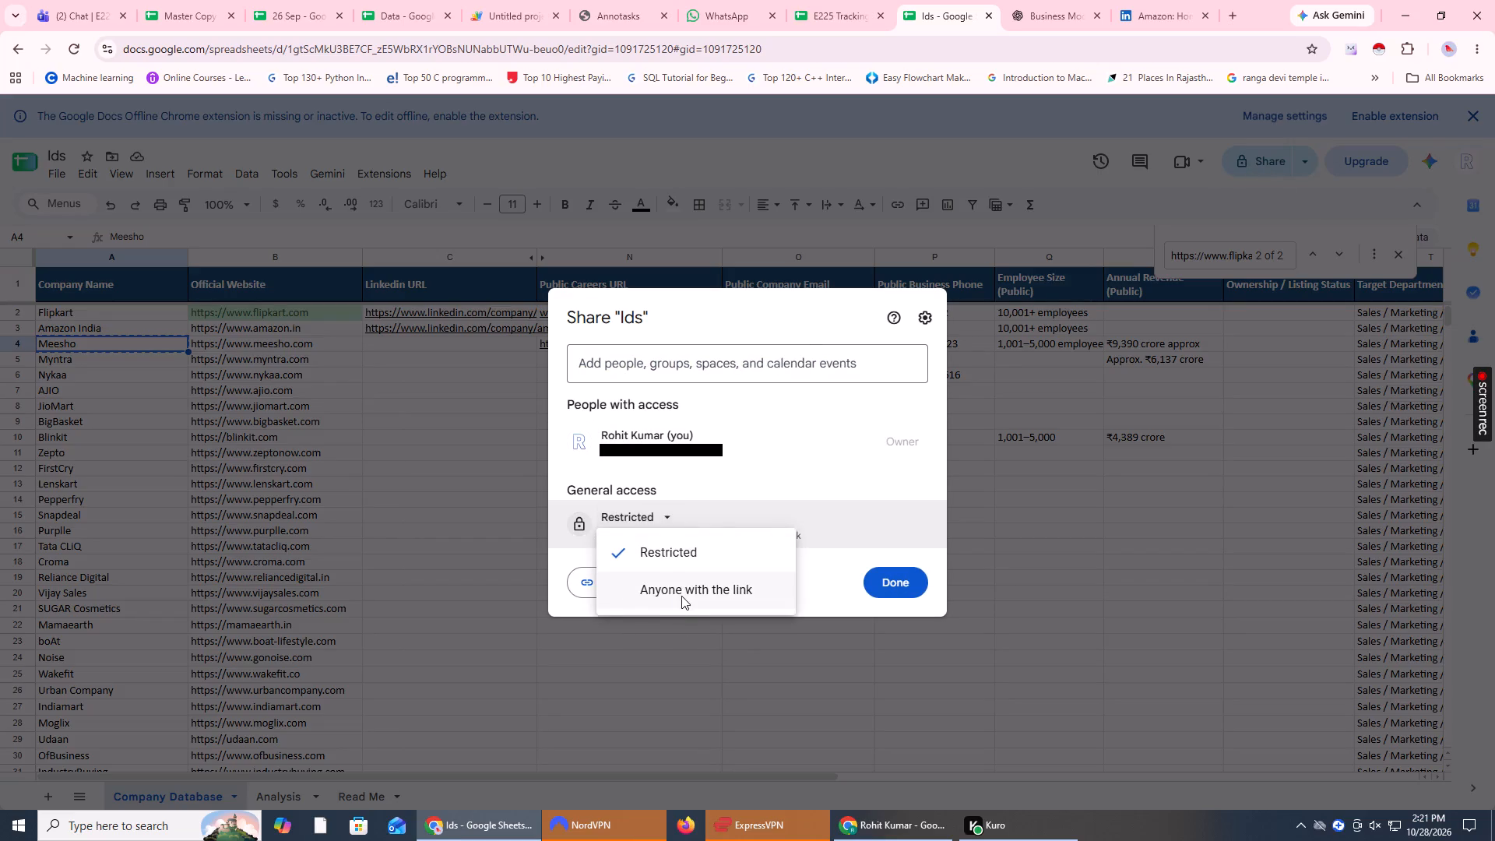
click(681, 593)
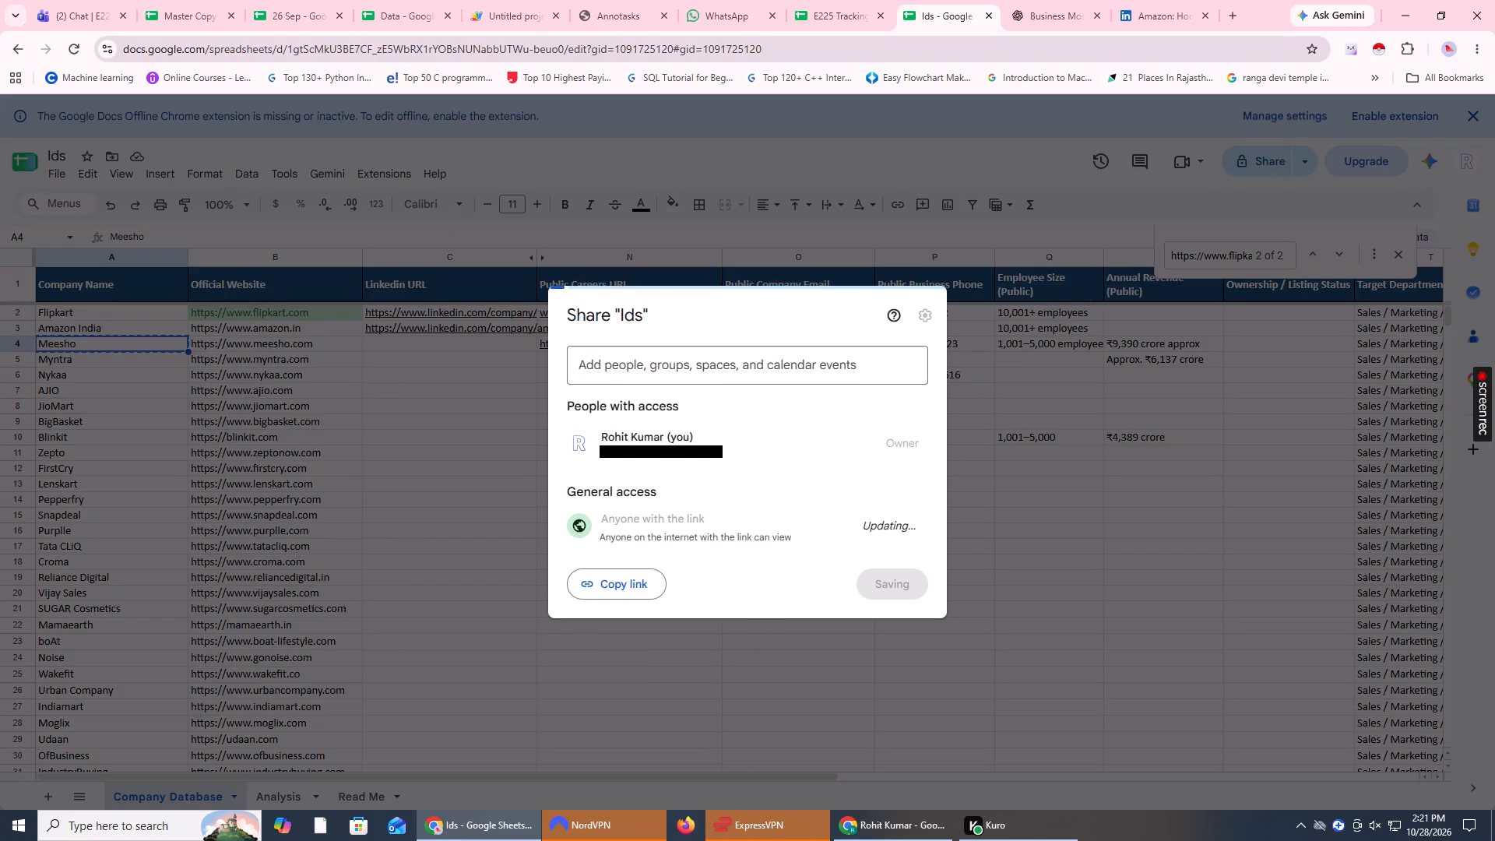
click(893, 593)
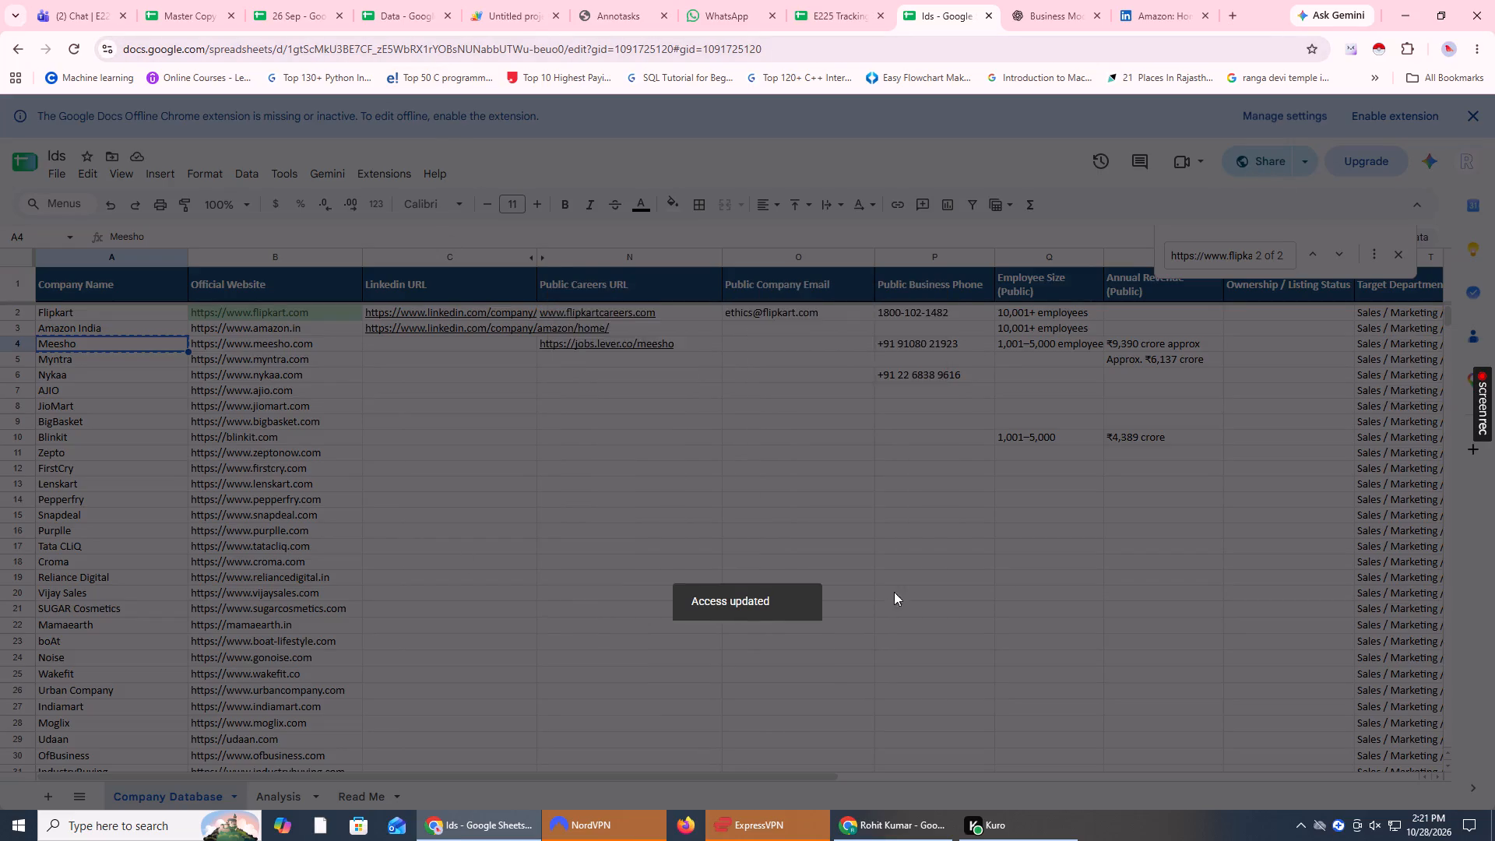
click(441, 452)
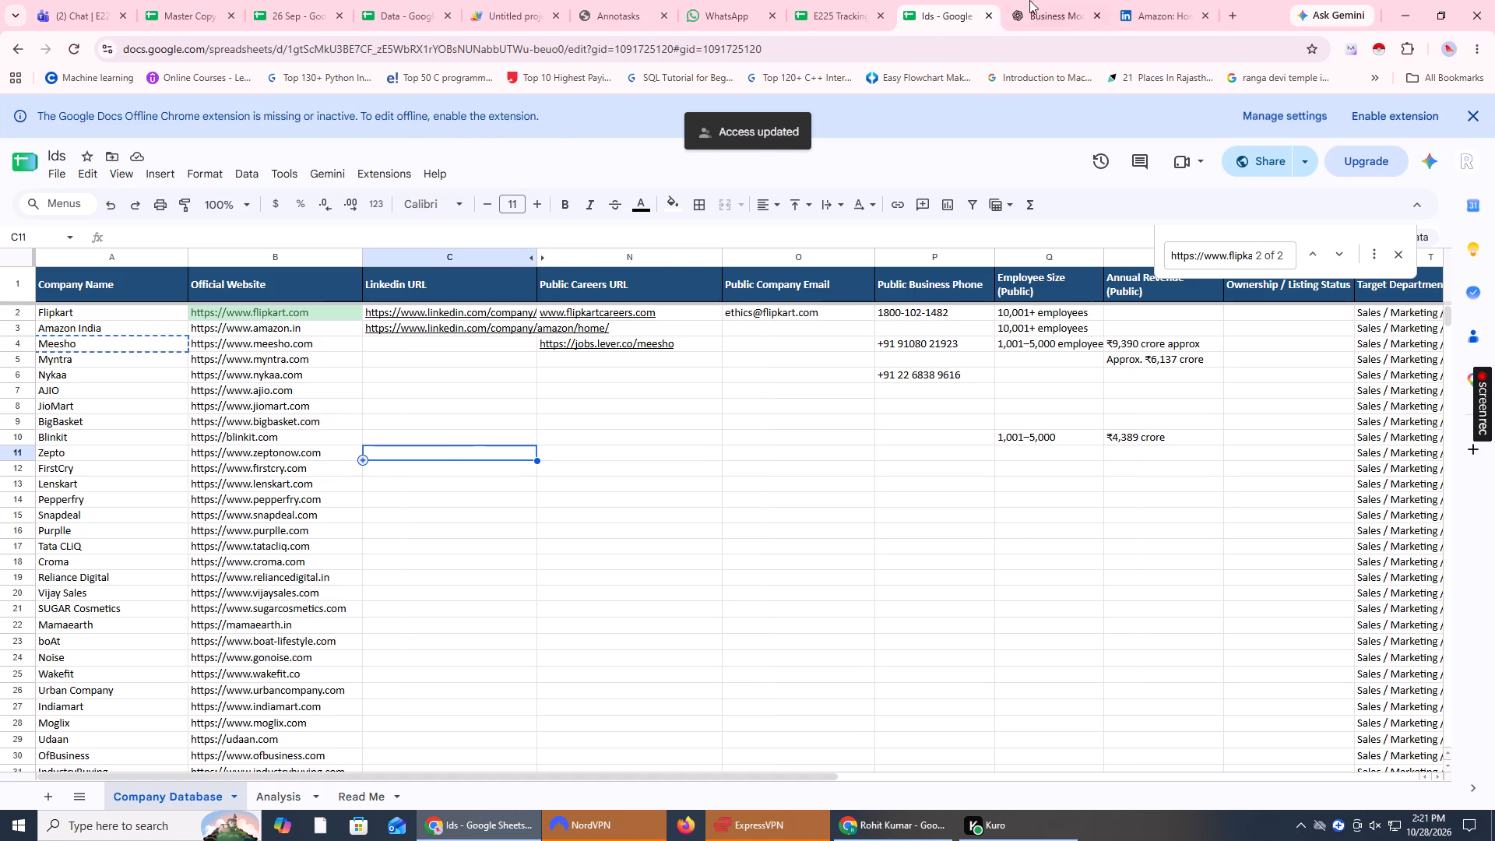
Check the Amazon LinkedIn page, return to the Ids spreadsheet and select its full web address.
click(1162, 0)
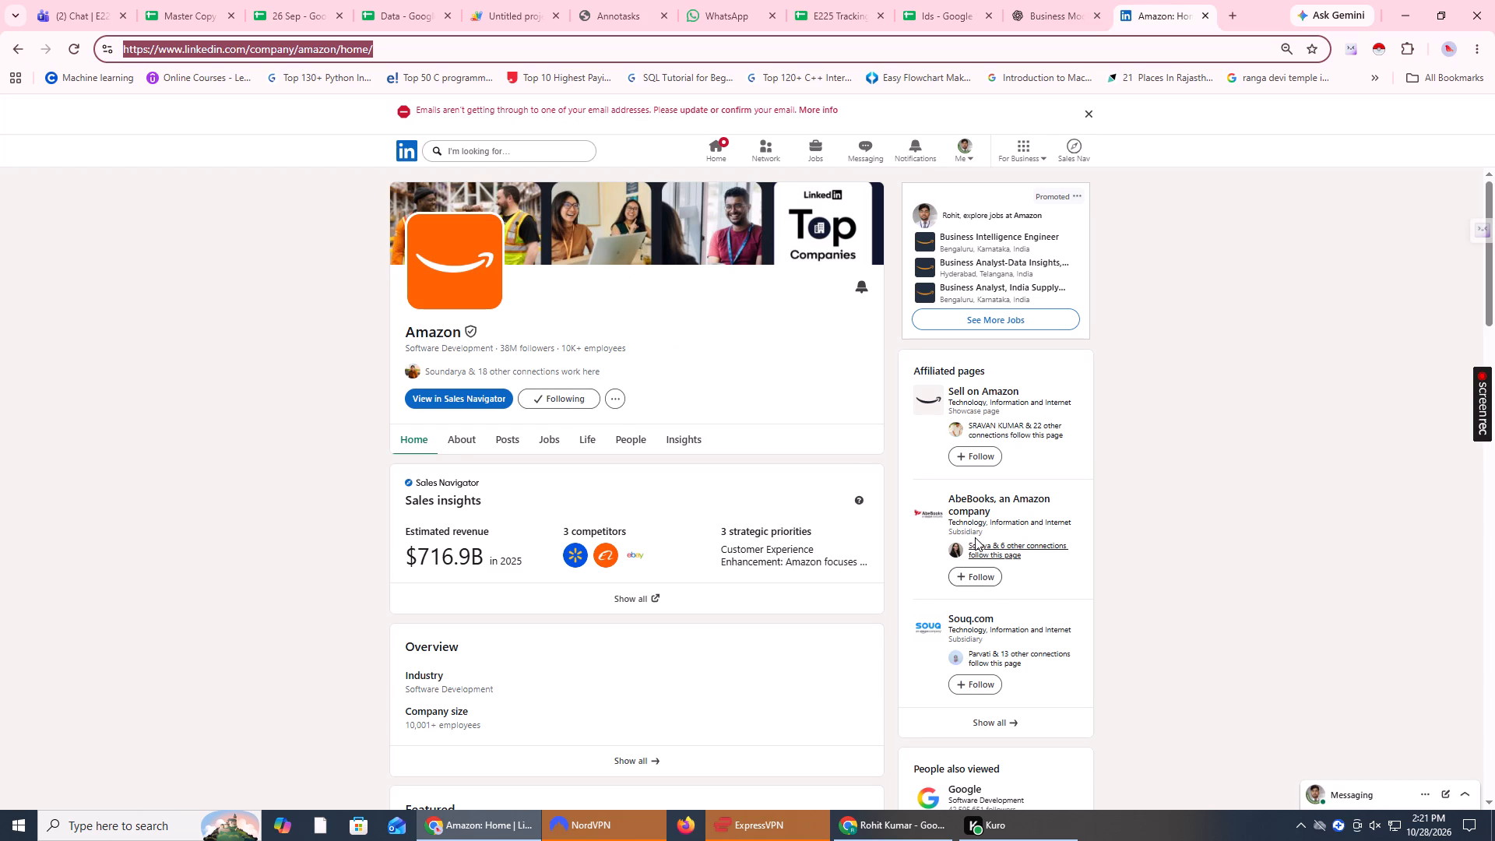
click(924, 0)
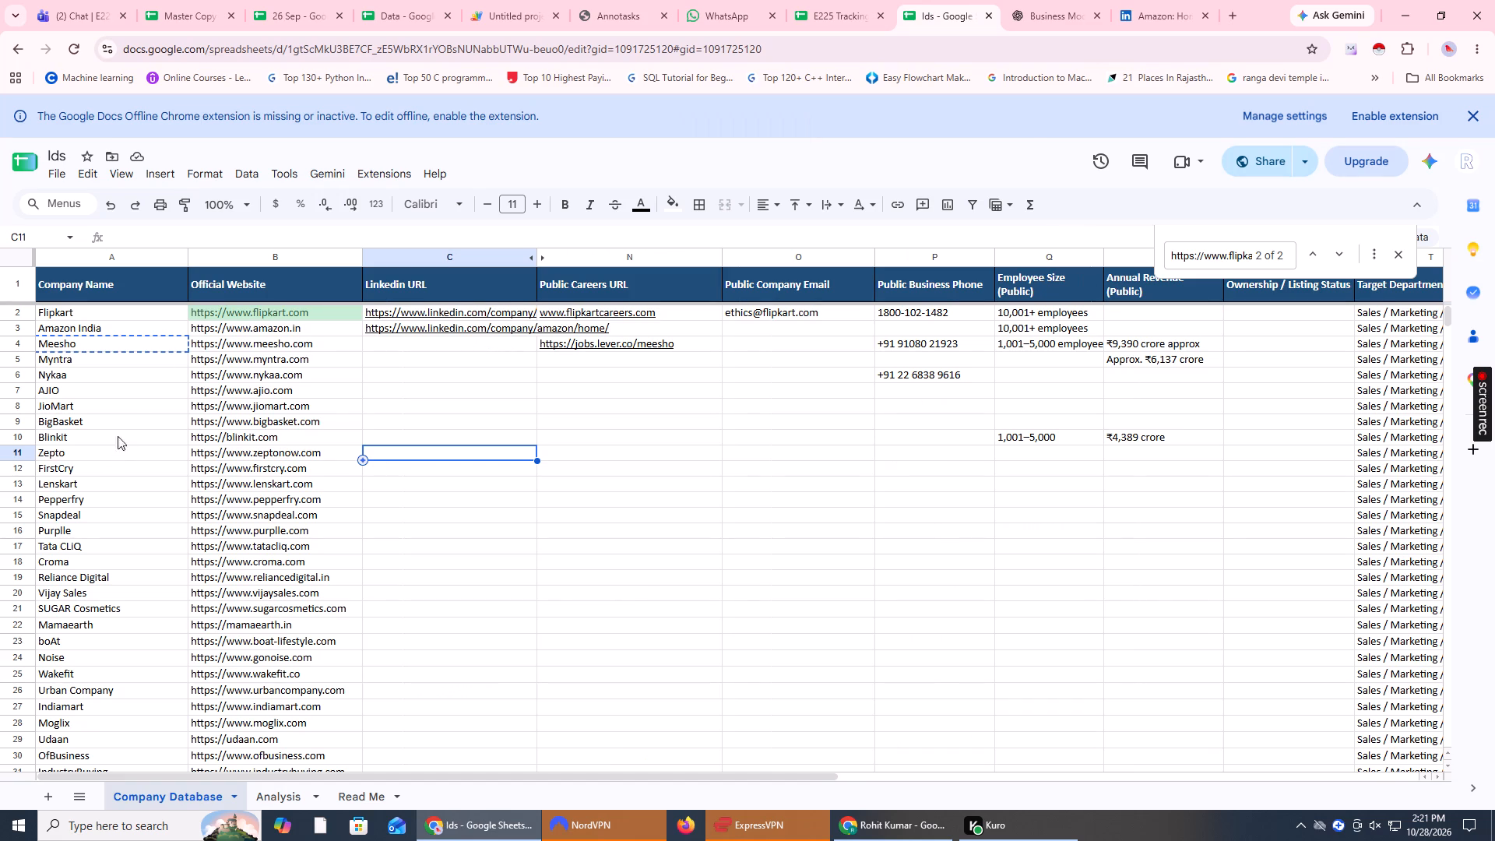
click(308, 46)
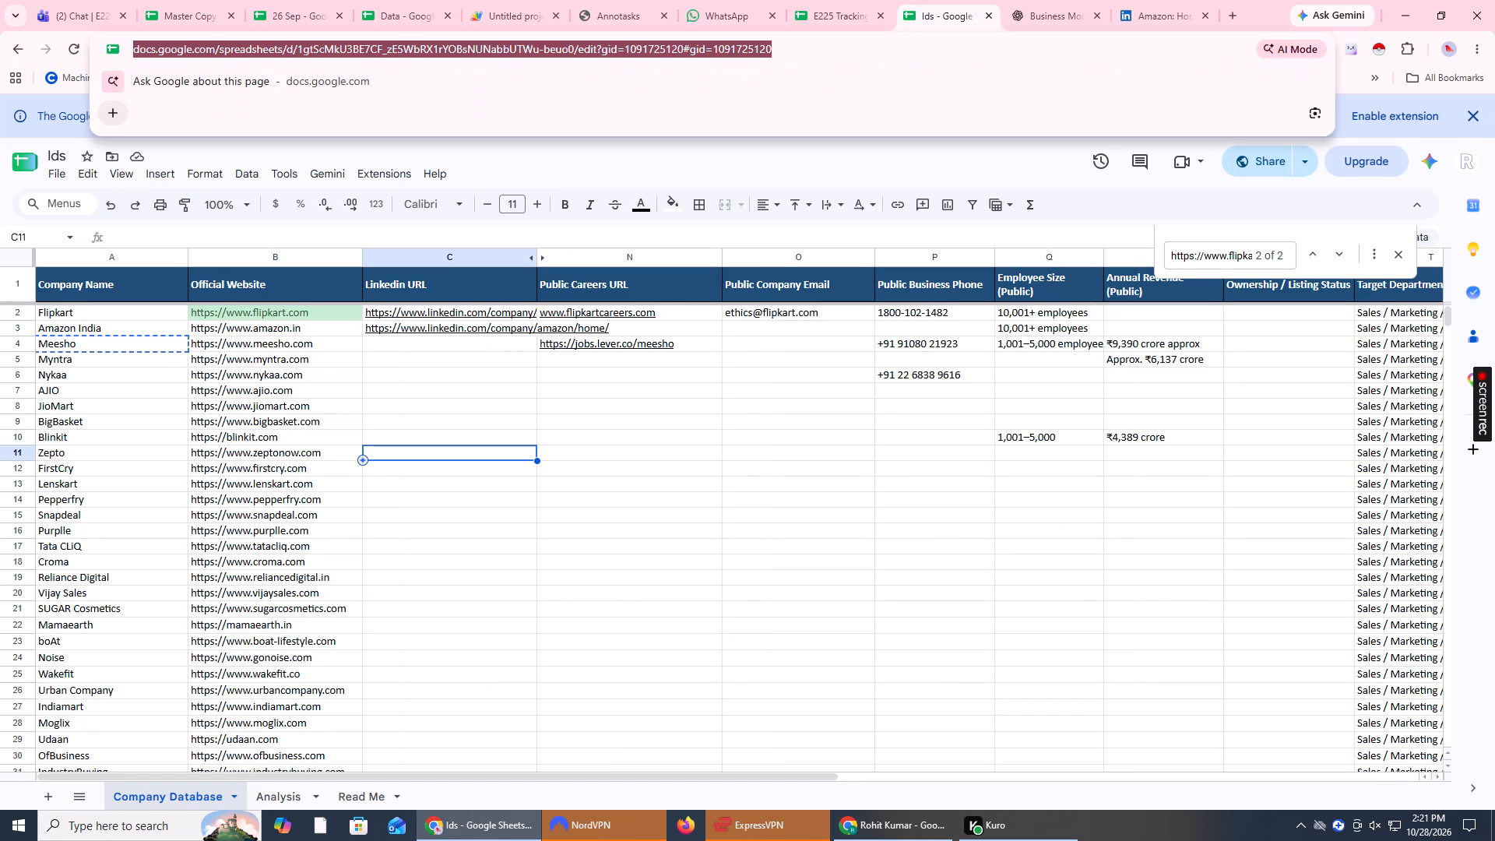
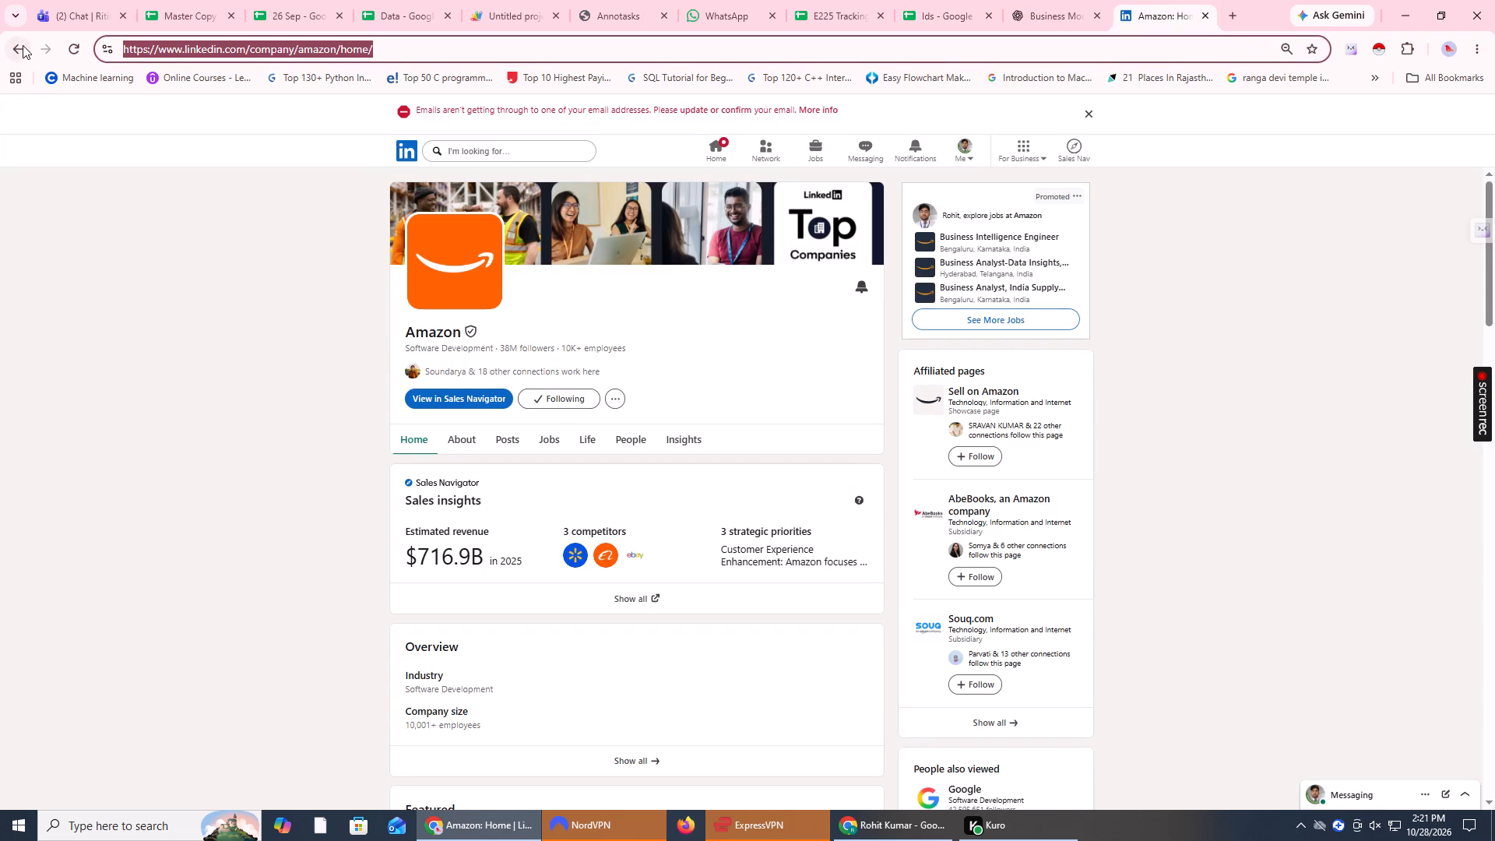
Go back to the Google results, search for "Meesho linkedin" instead of Amazon India, and open Meesho's LinkedIn company page.
click(21, 45)
drag(264, 128, 0, 180)
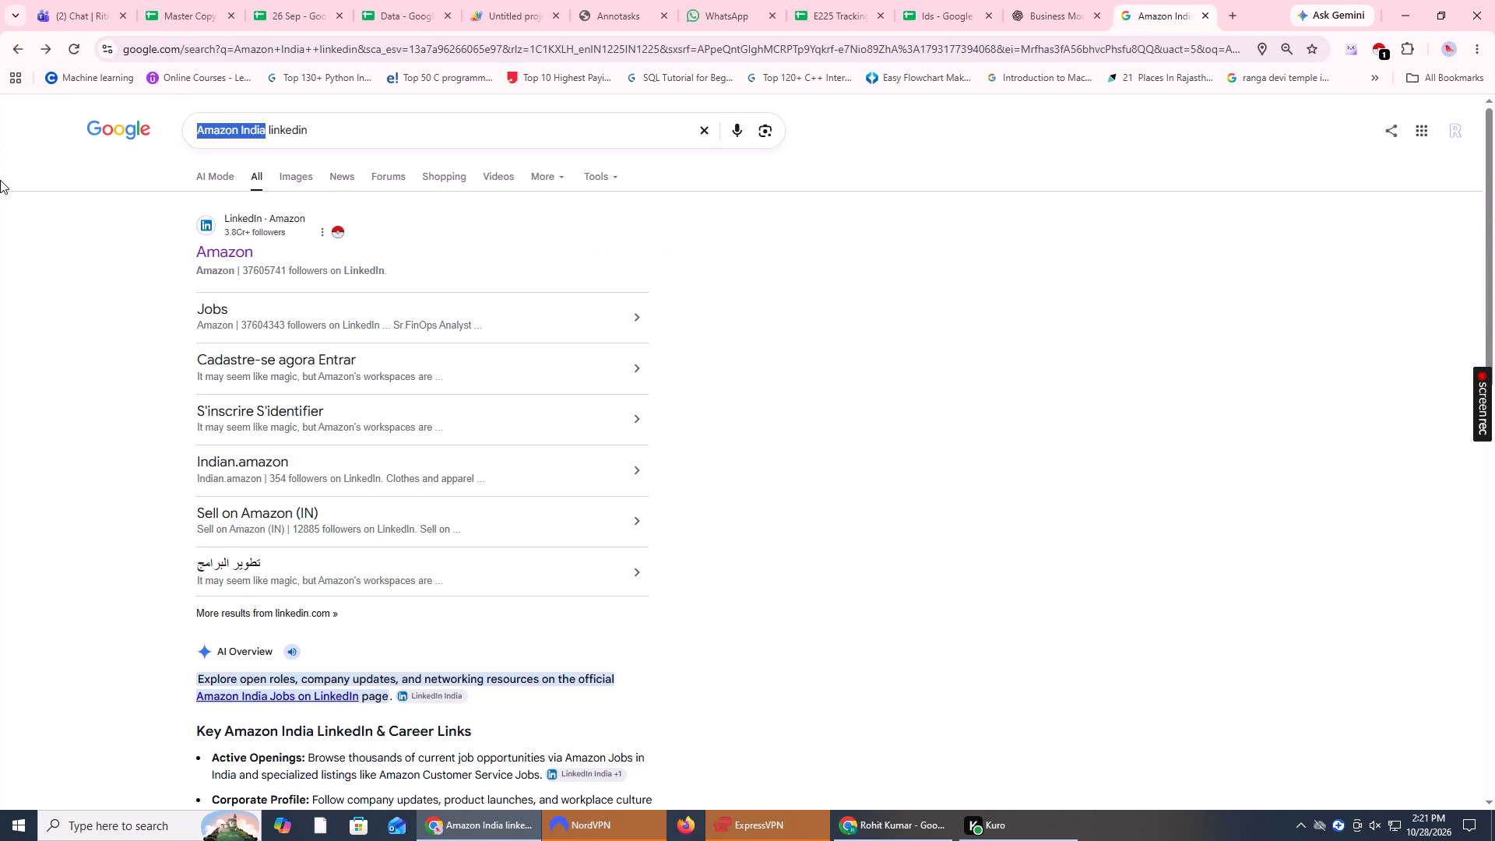
key(ctrl+v)
key(Return)
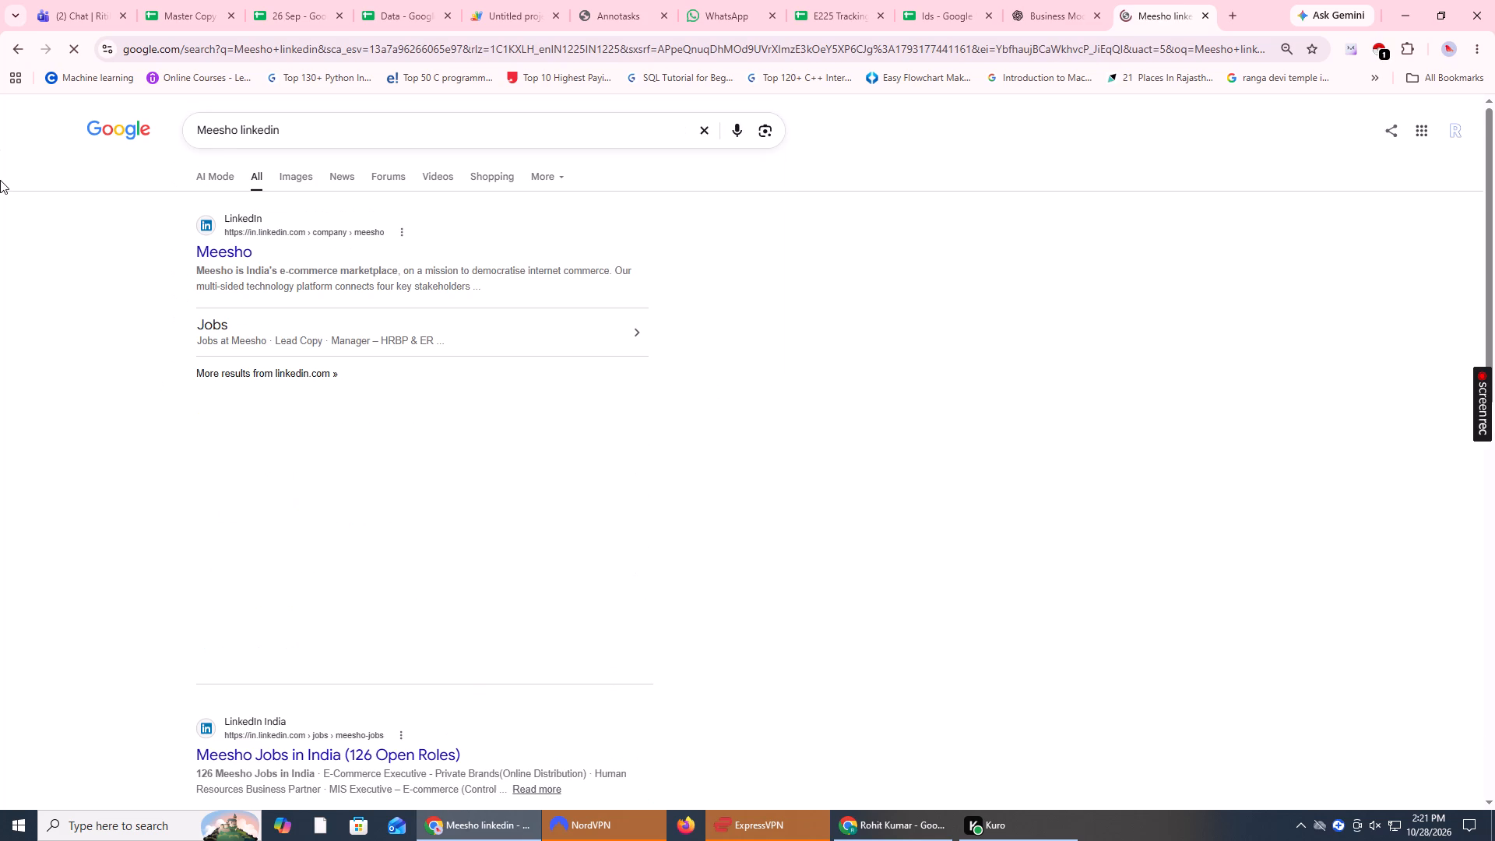
click(214, 260)
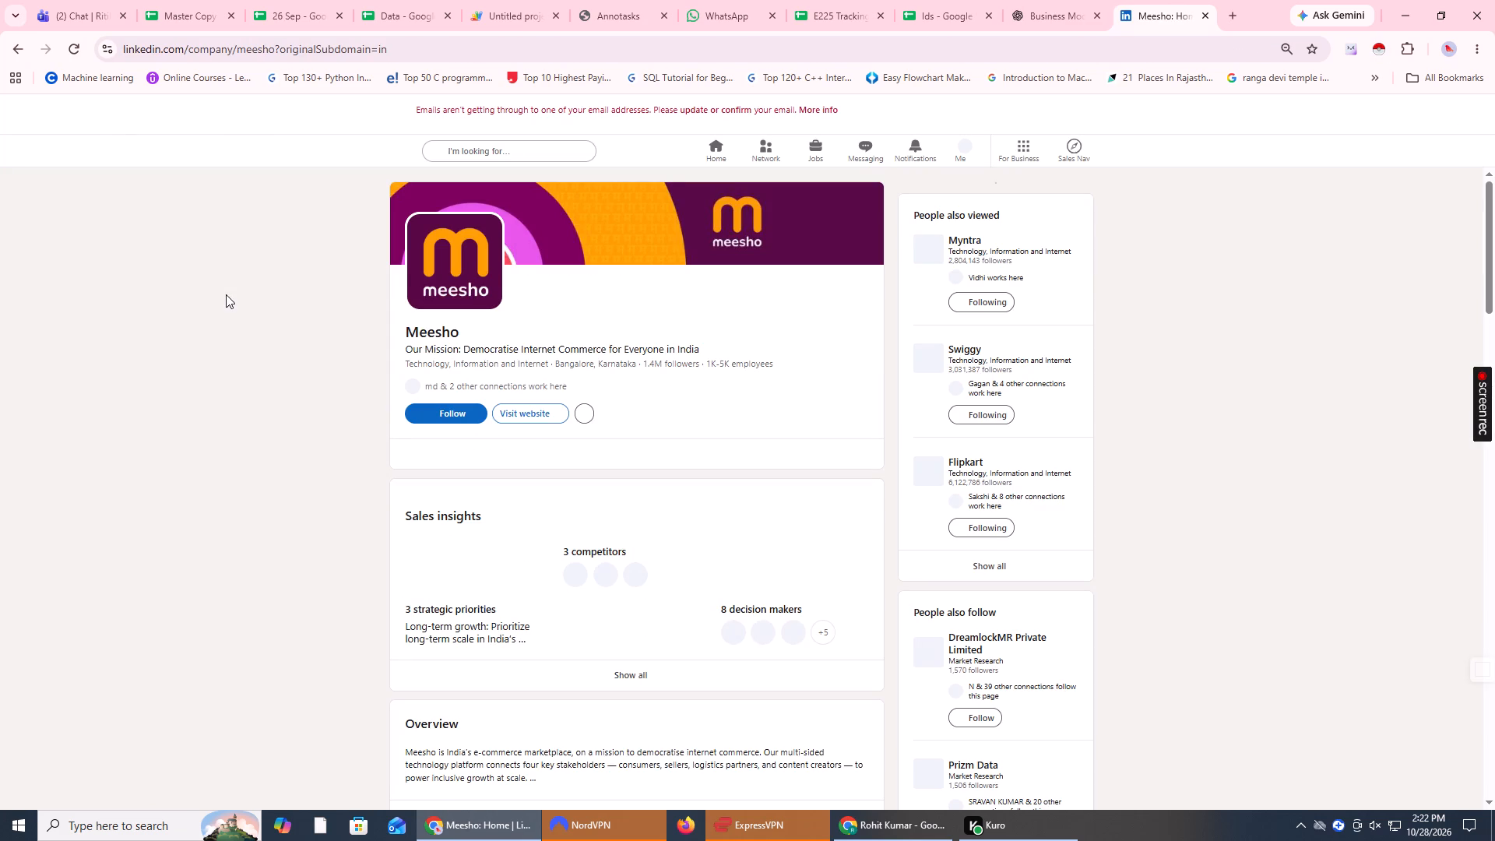
Copy the address of Meesho's LinkedIn page into the Linkedin URL cell C4 of the Ids spreadsheet.
click(340, 49)
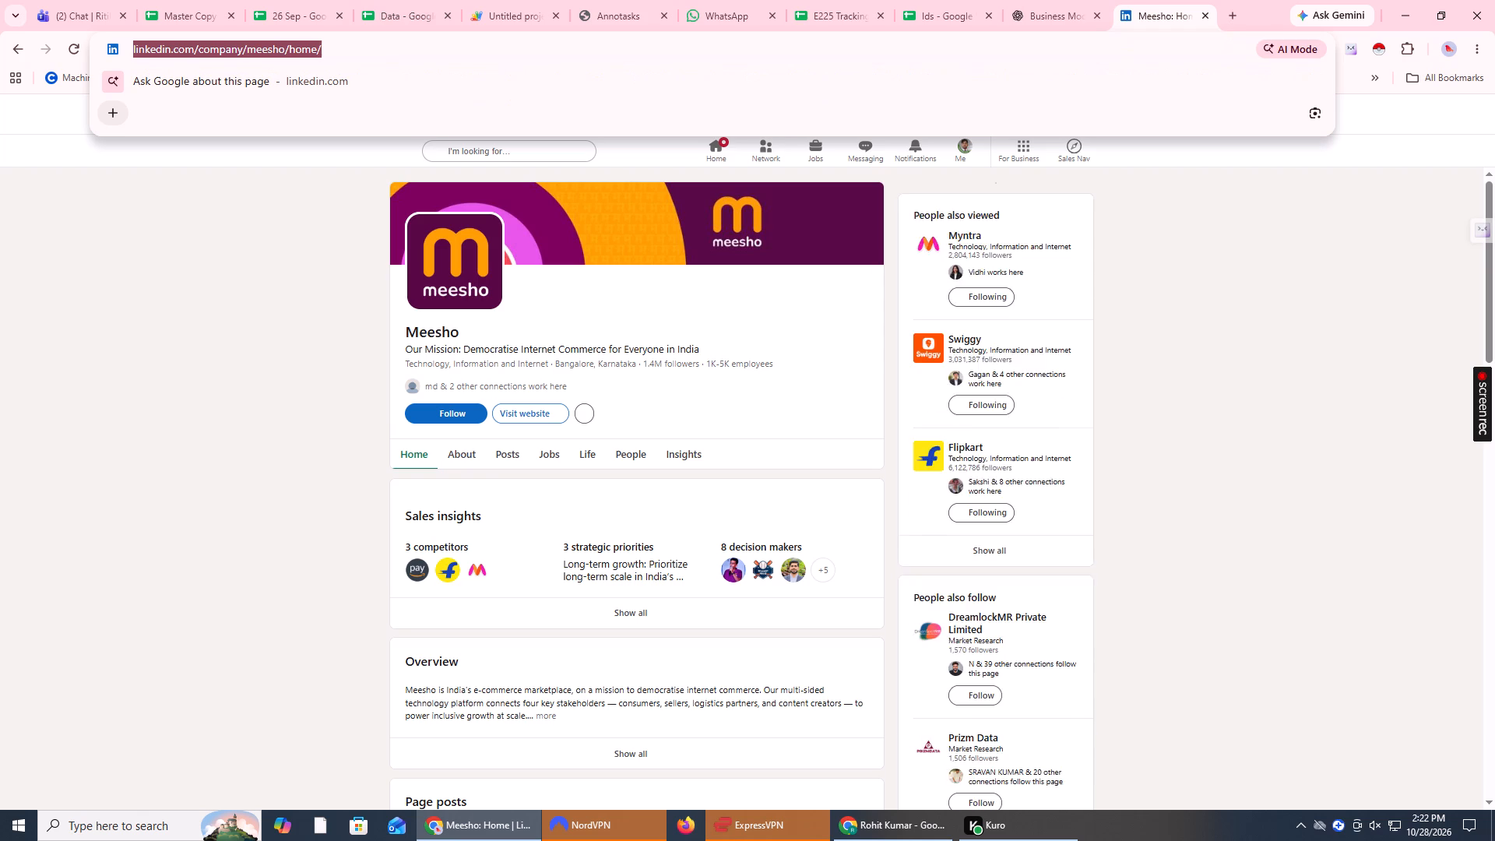
key(ctrl+c)
click(938, 0)
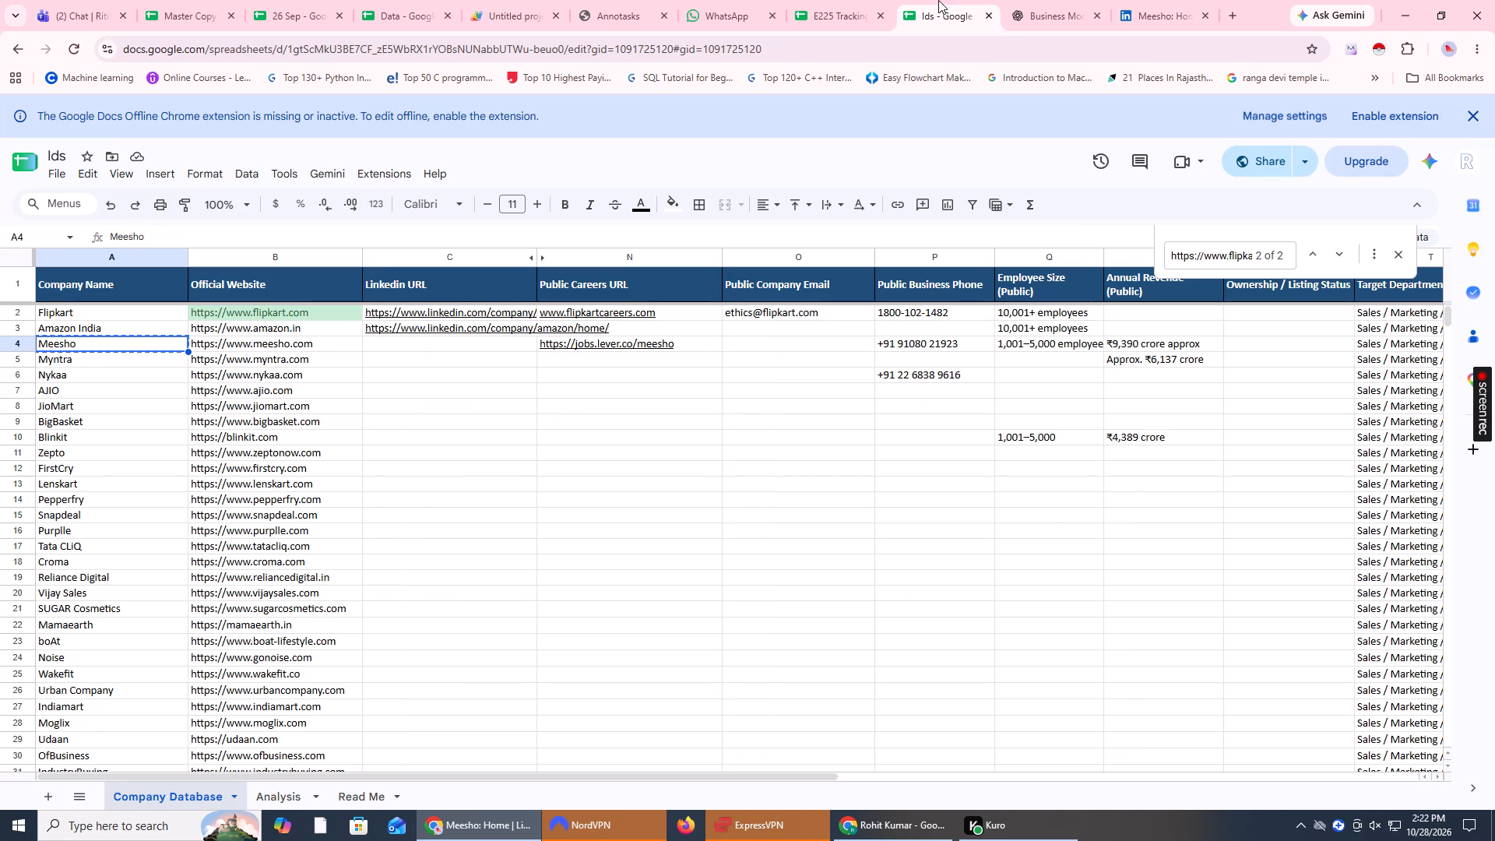
click(389, 344)
key(ctrl+v)
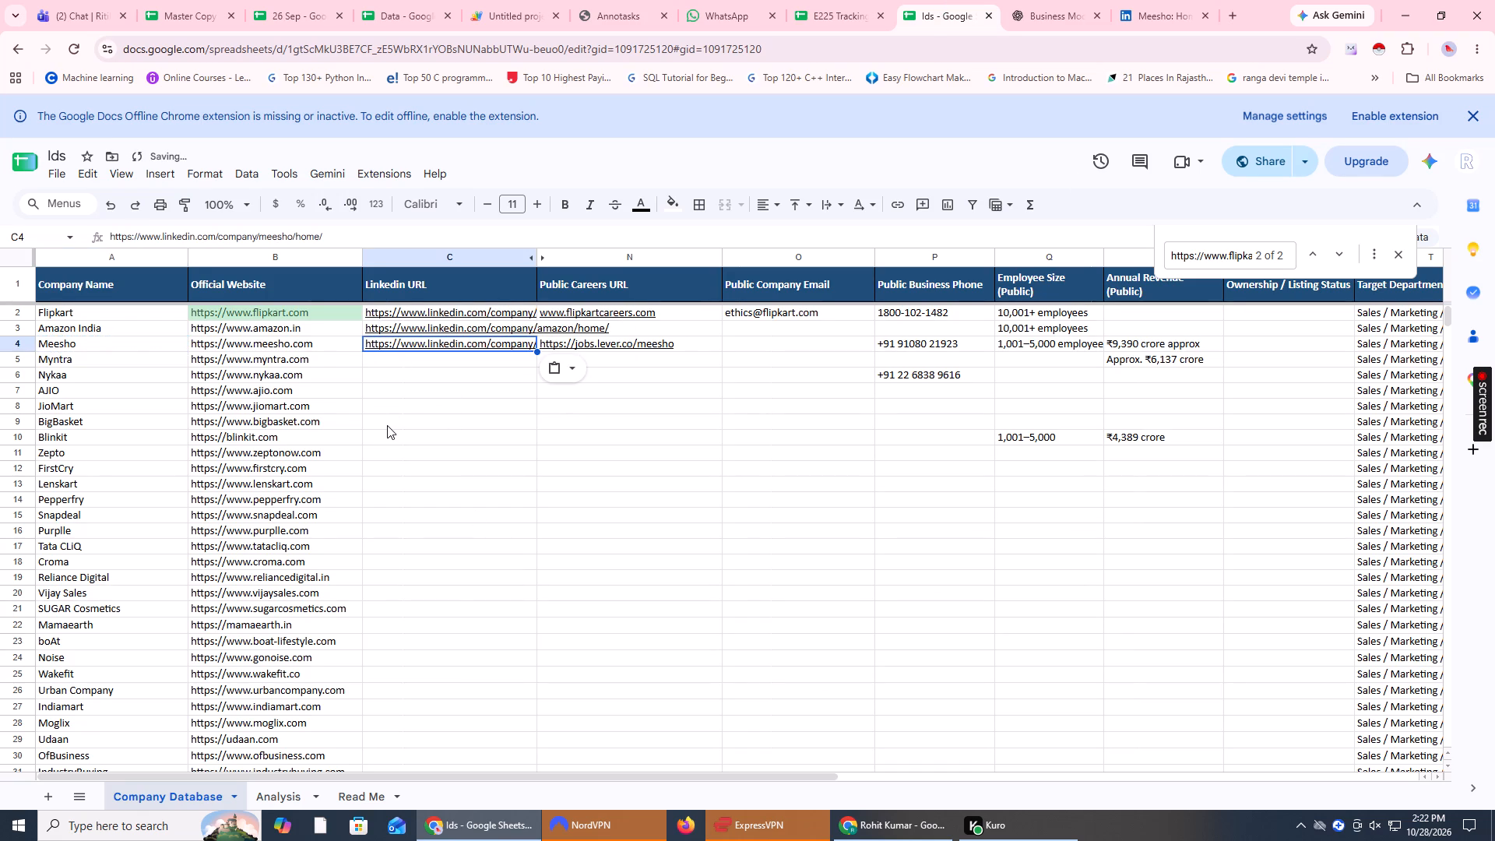
click(388, 417)
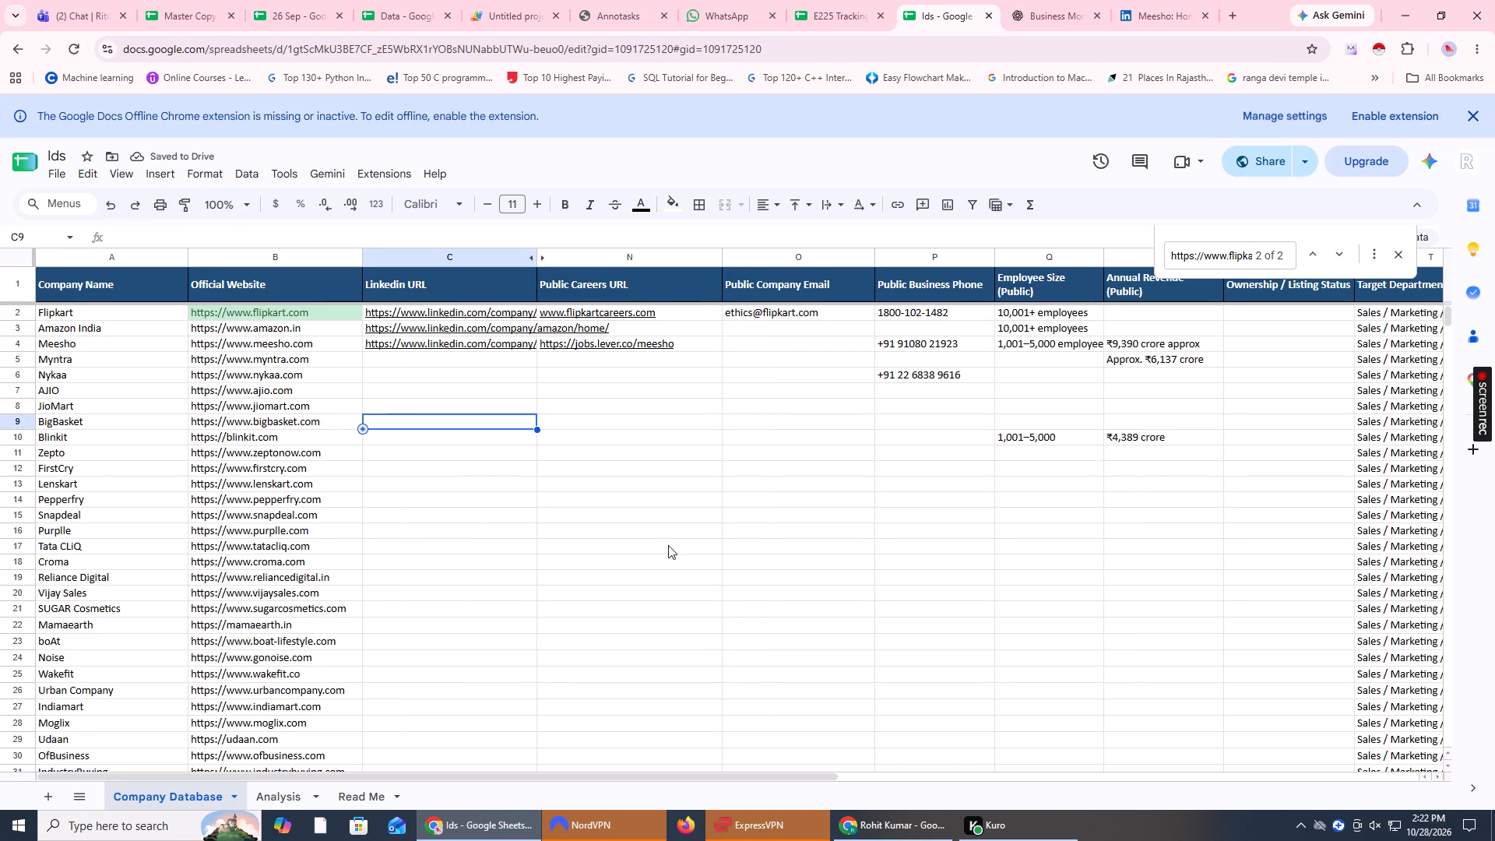
Copy the company name Myntra from cell A5 and use it to search Google for "Myntra linkedin".
click(63, 357)
key(ctrl+c)
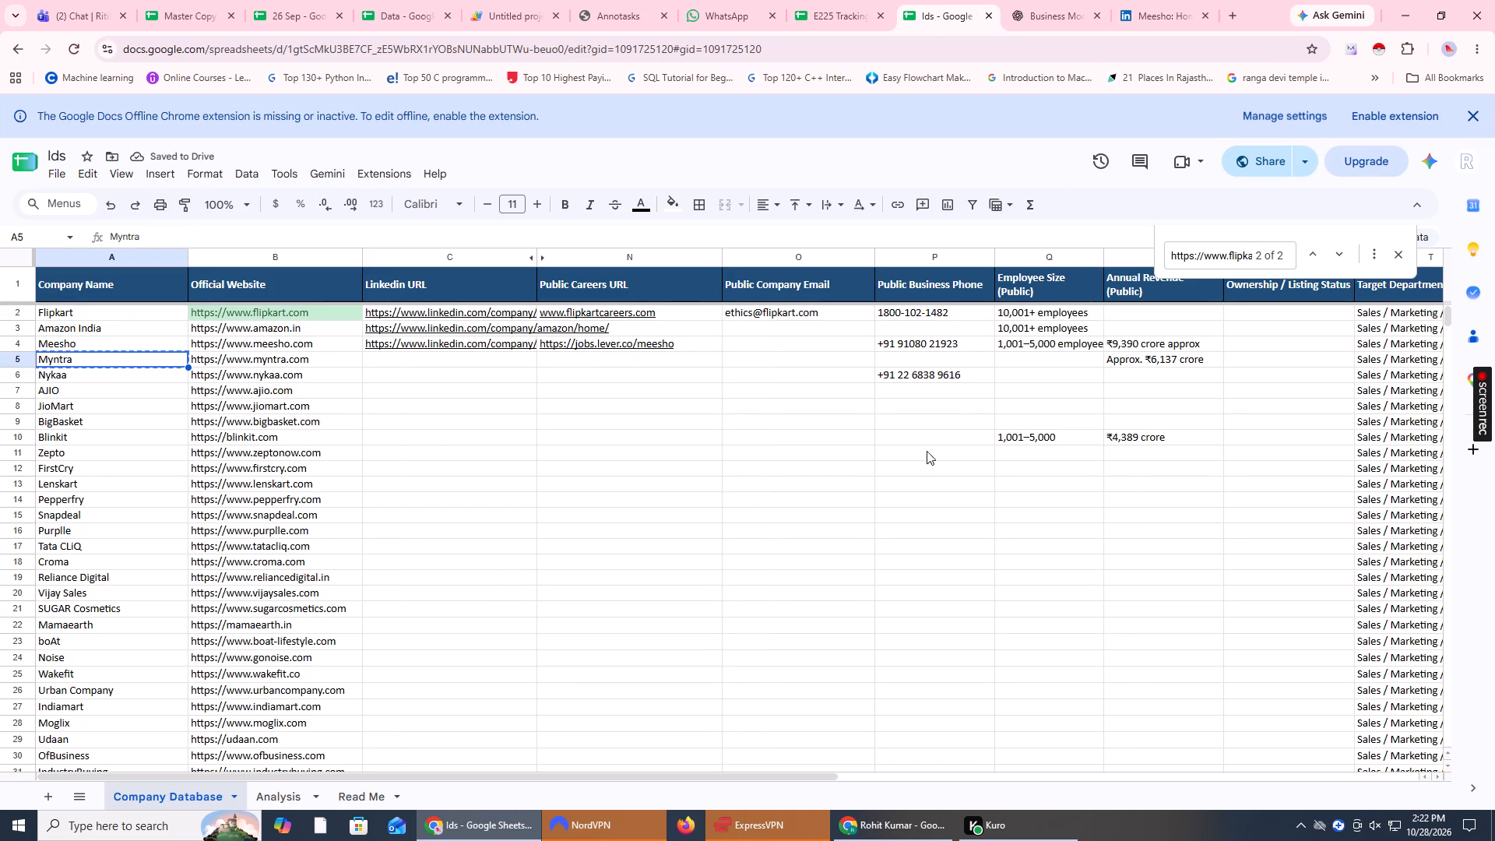
click(1123, 0)
click(24, 45)
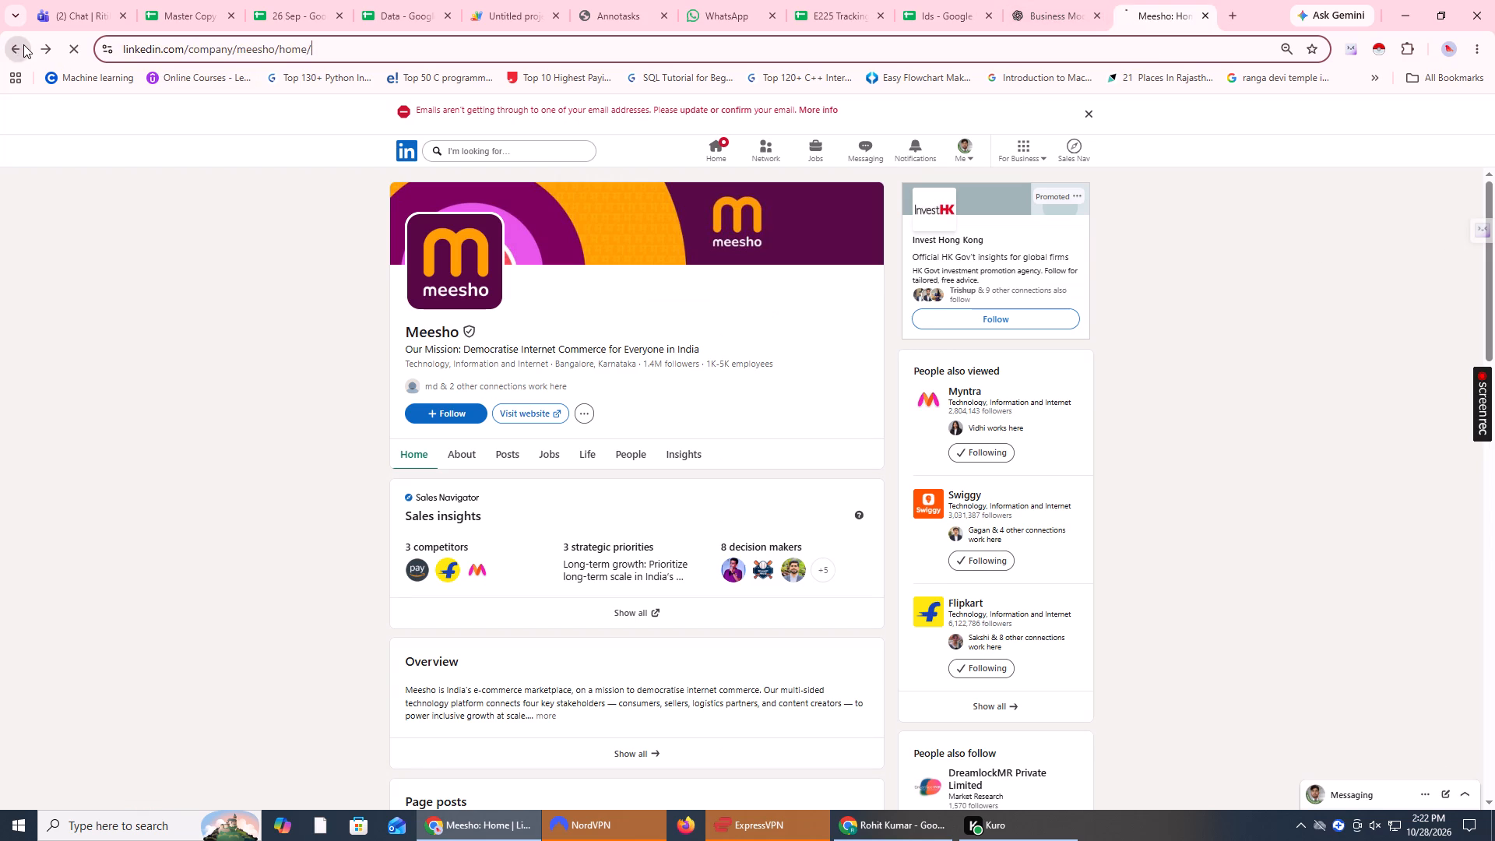
drag(235, 130, 0, 130)
key(ctrl+v)
key(Return)
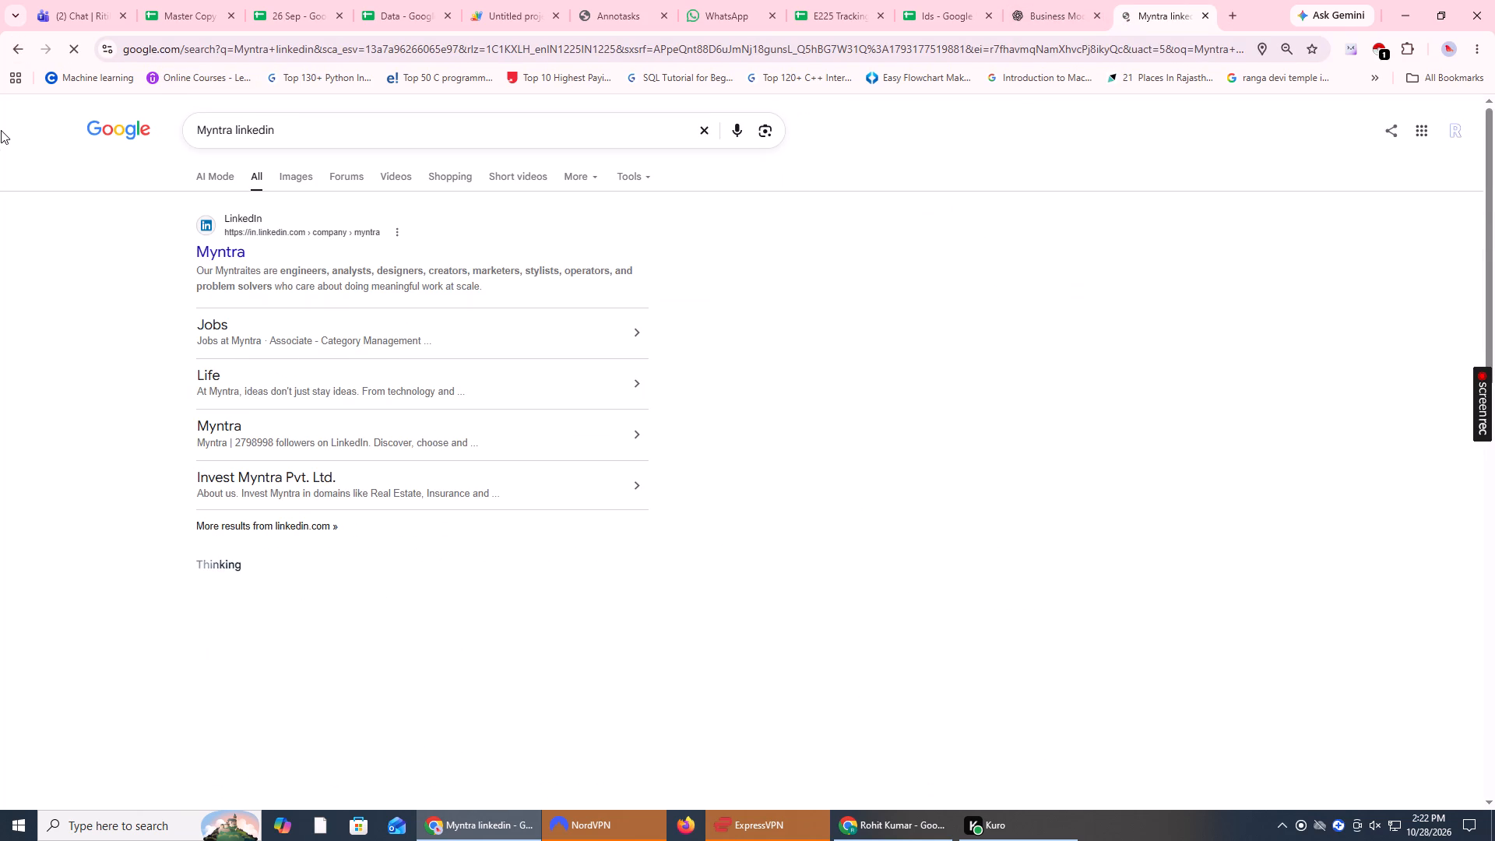
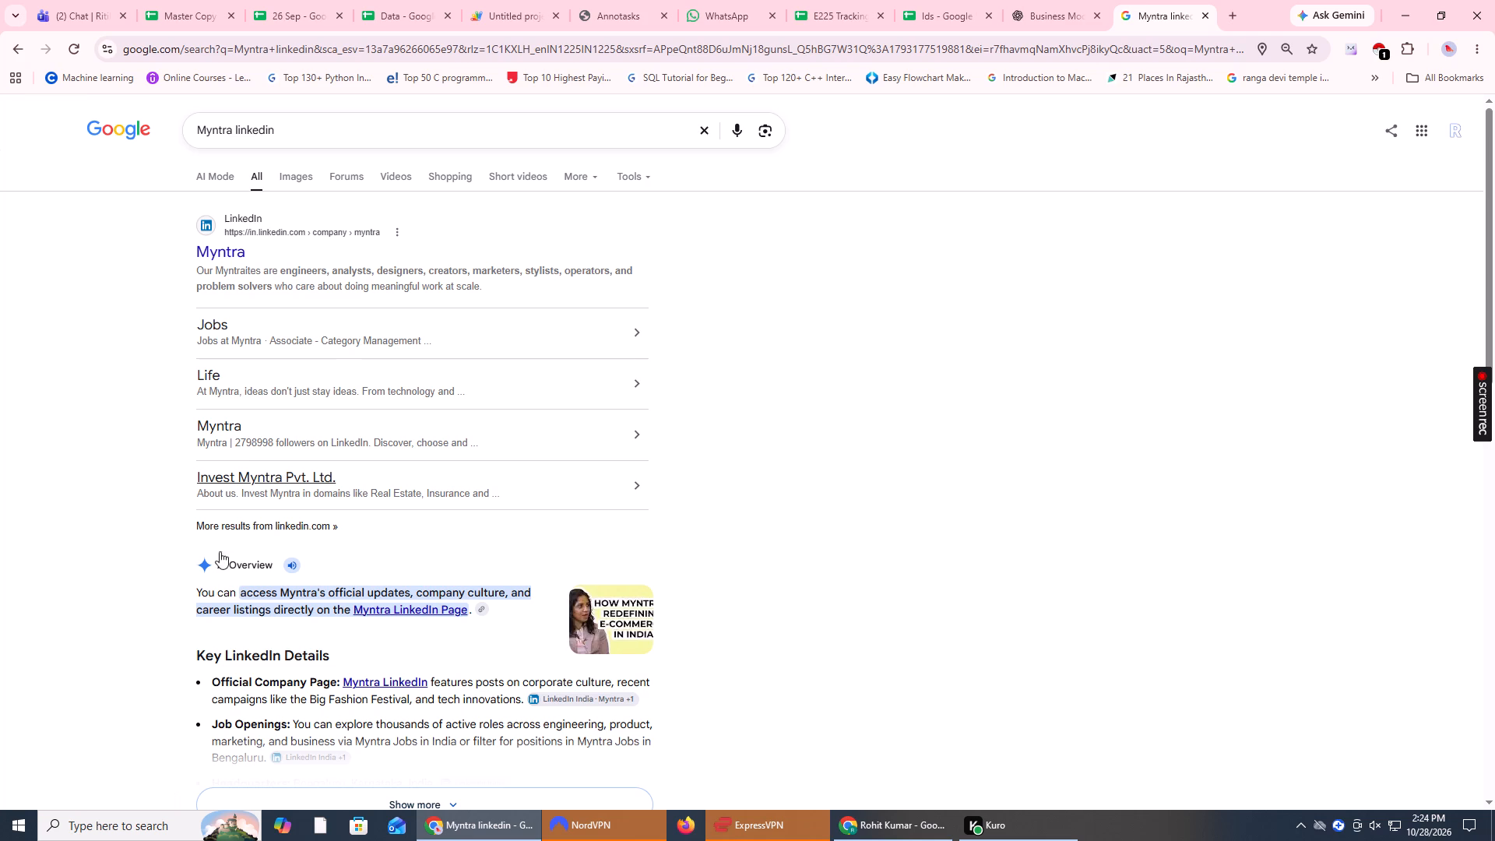
Open Myntra's LinkedIn company page from the search results and copy its address into the Linkedin URL cell C5 of the Ids spreadsheet.
click(210, 256)
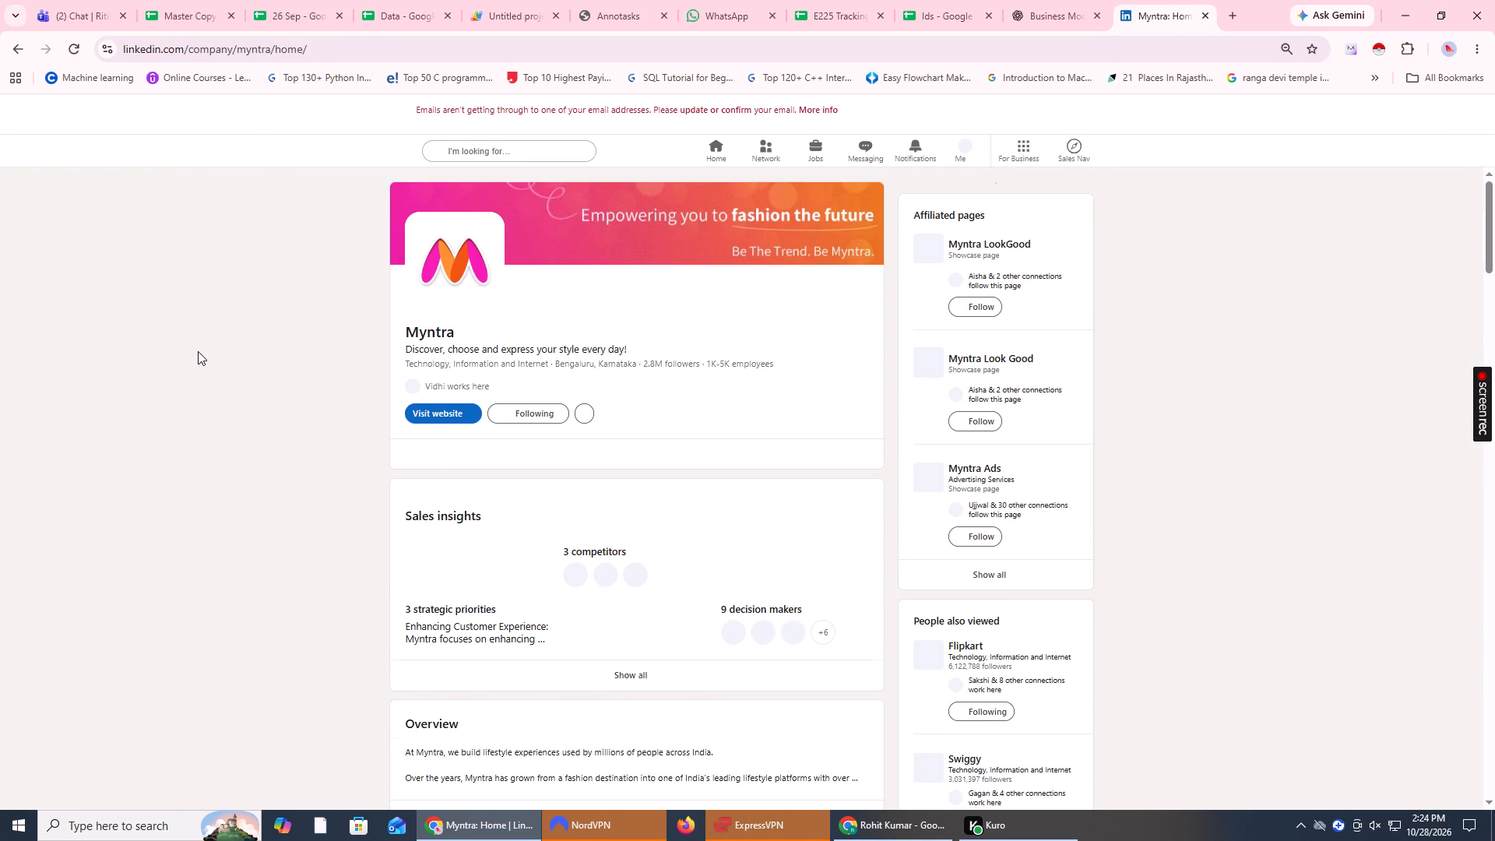
triple_click(244, 50)
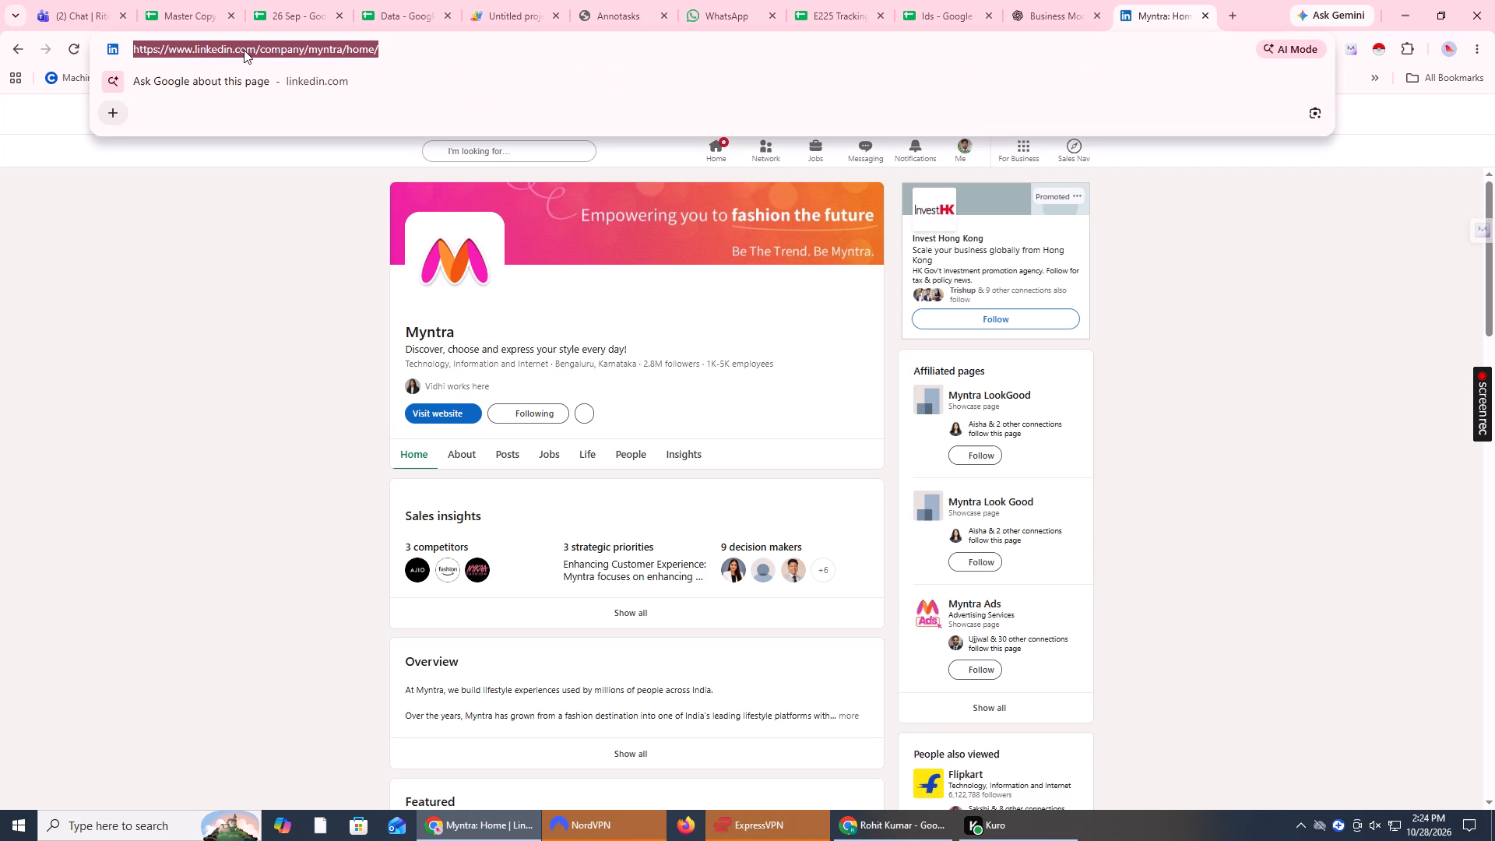
right_click(244, 50)
click(315, 189)
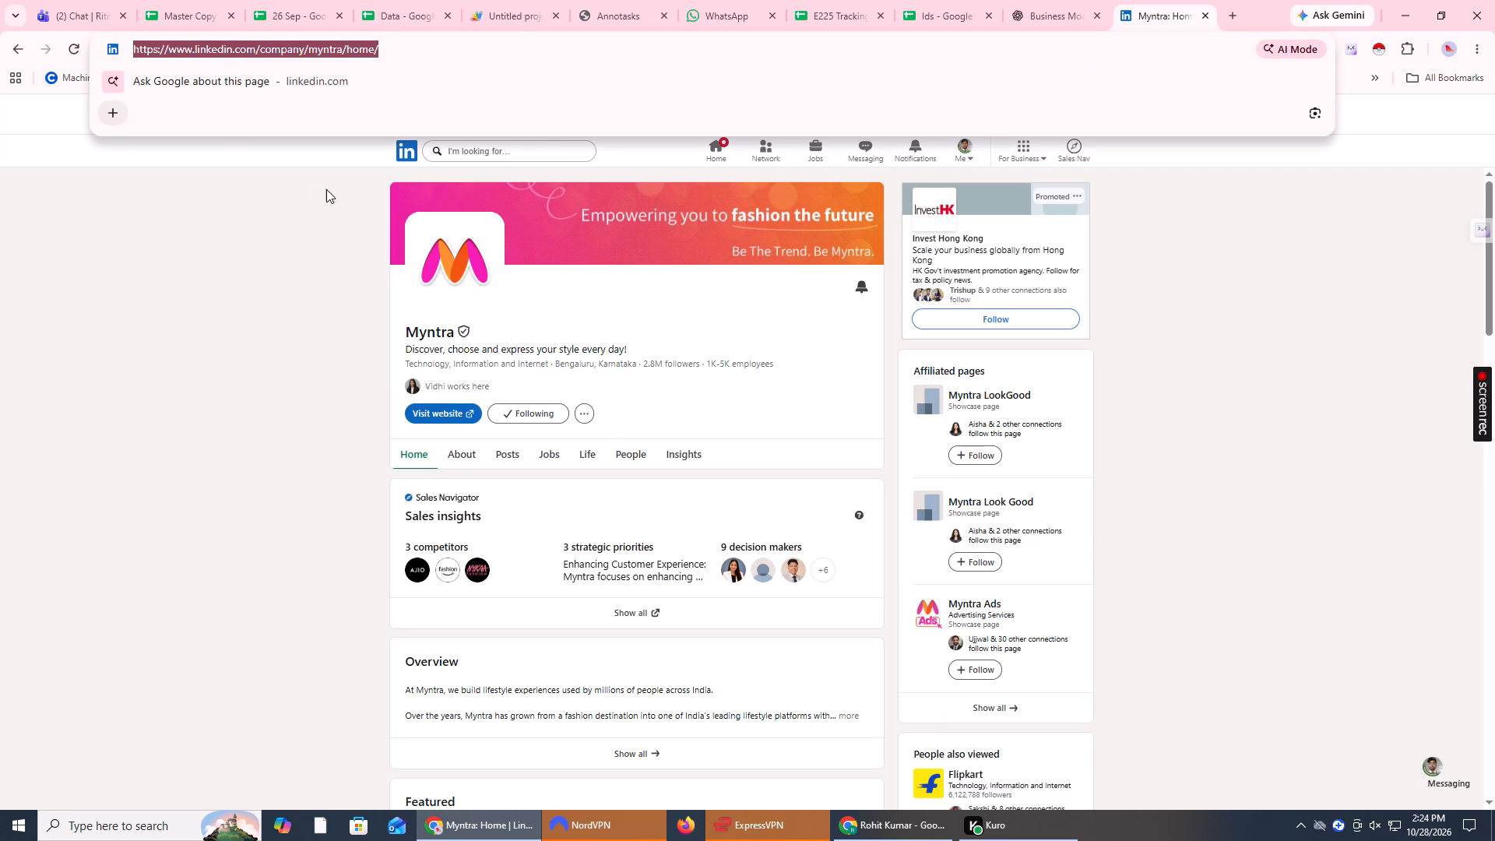
click(934, 0)
click(389, 361)
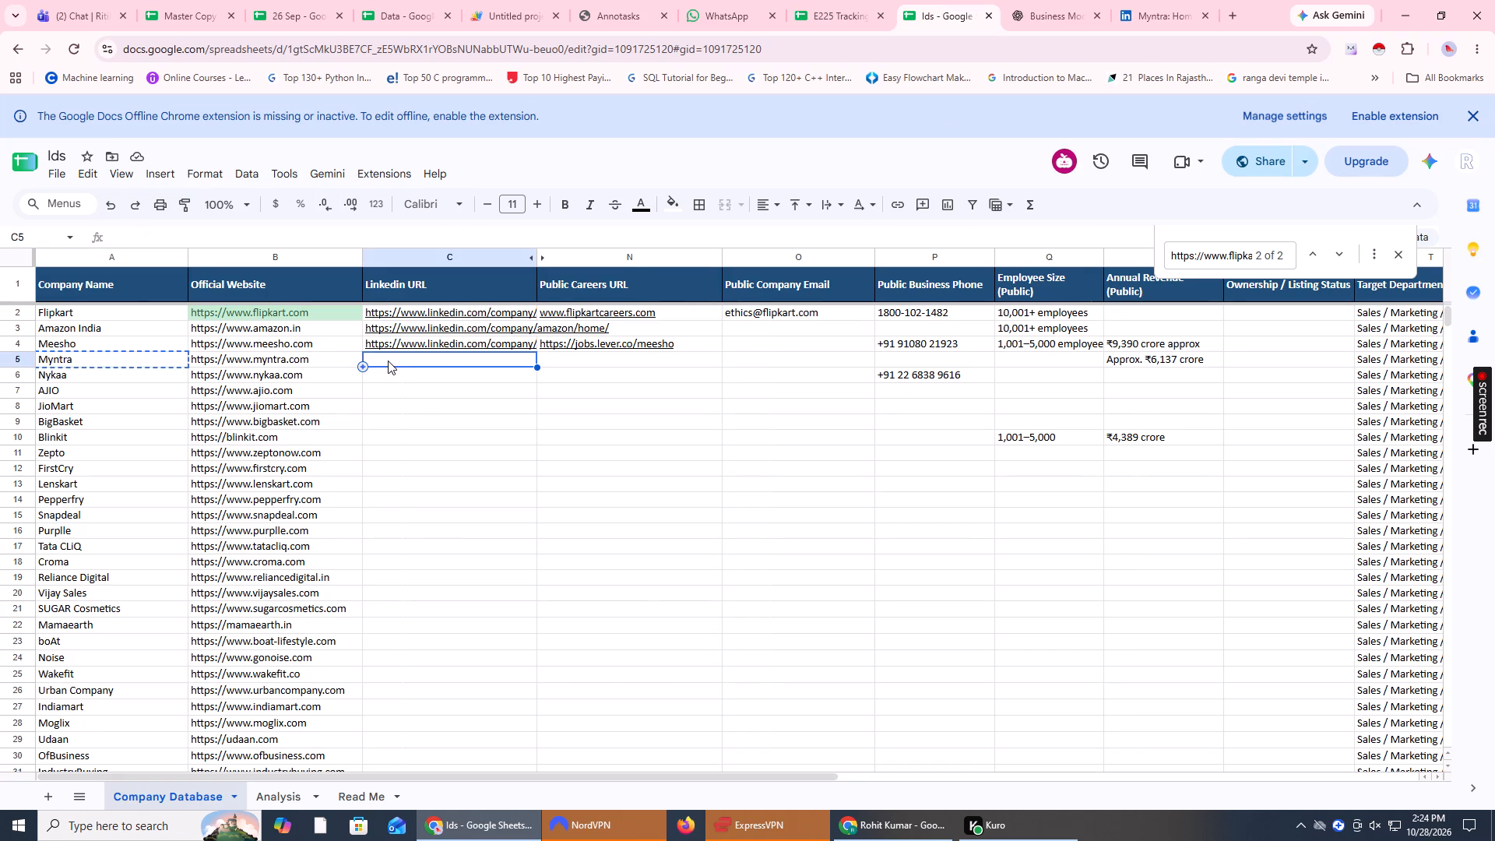
right_click(388, 361)
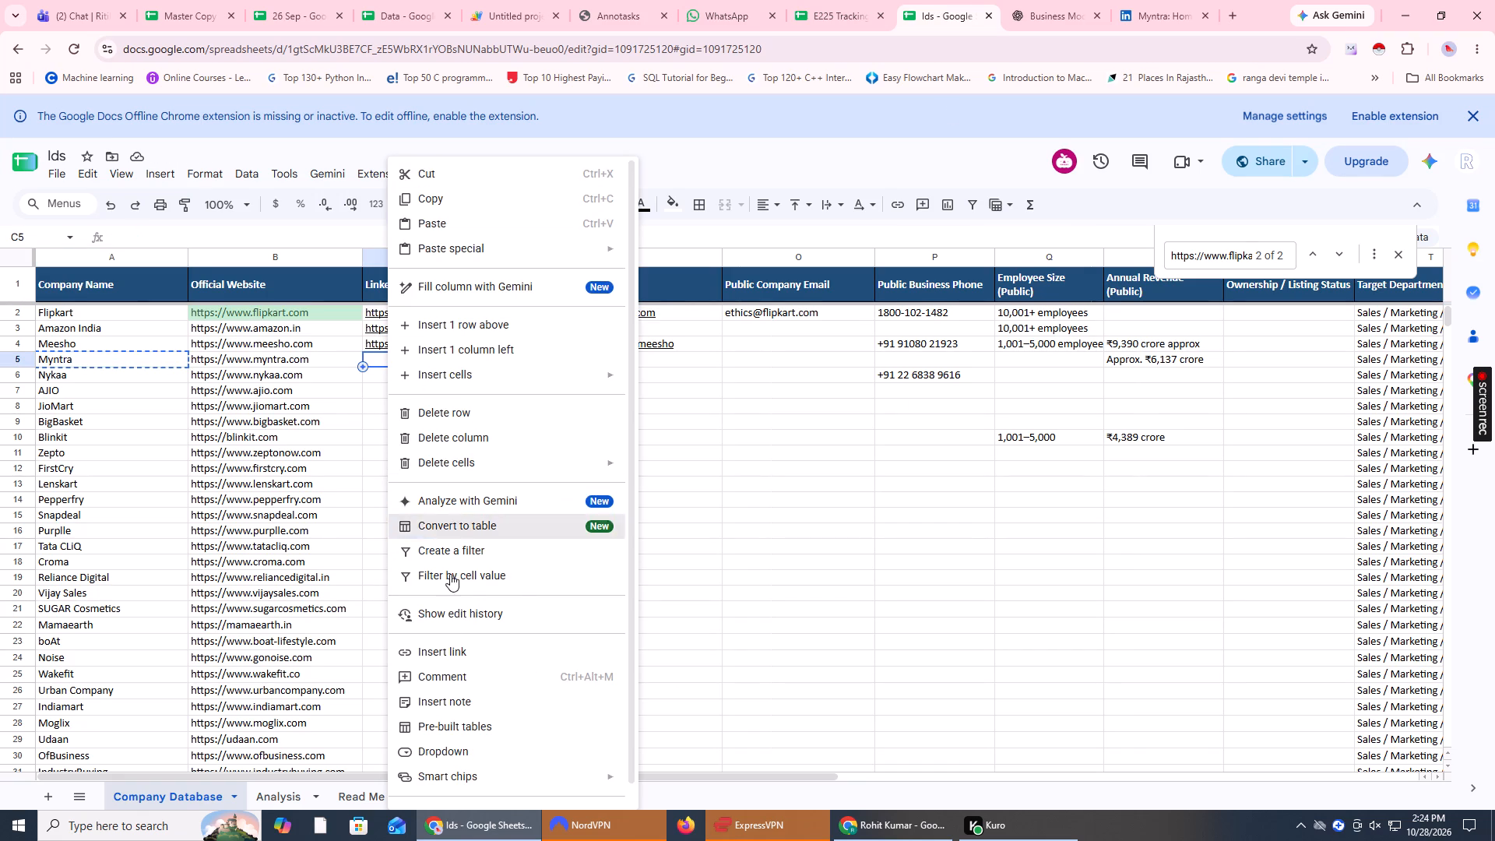
click(445, 218)
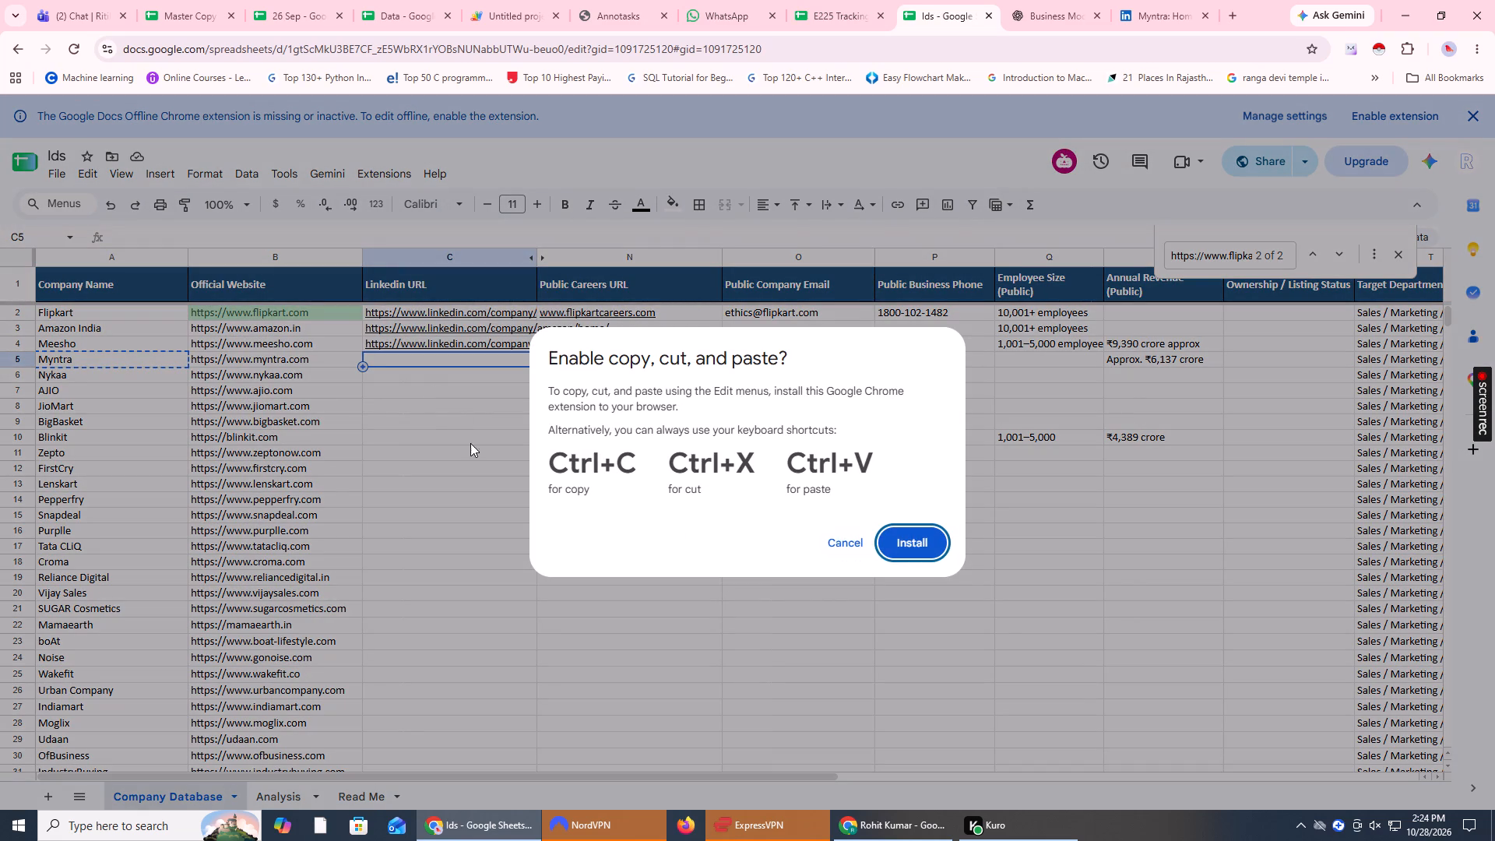
click(450, 417)
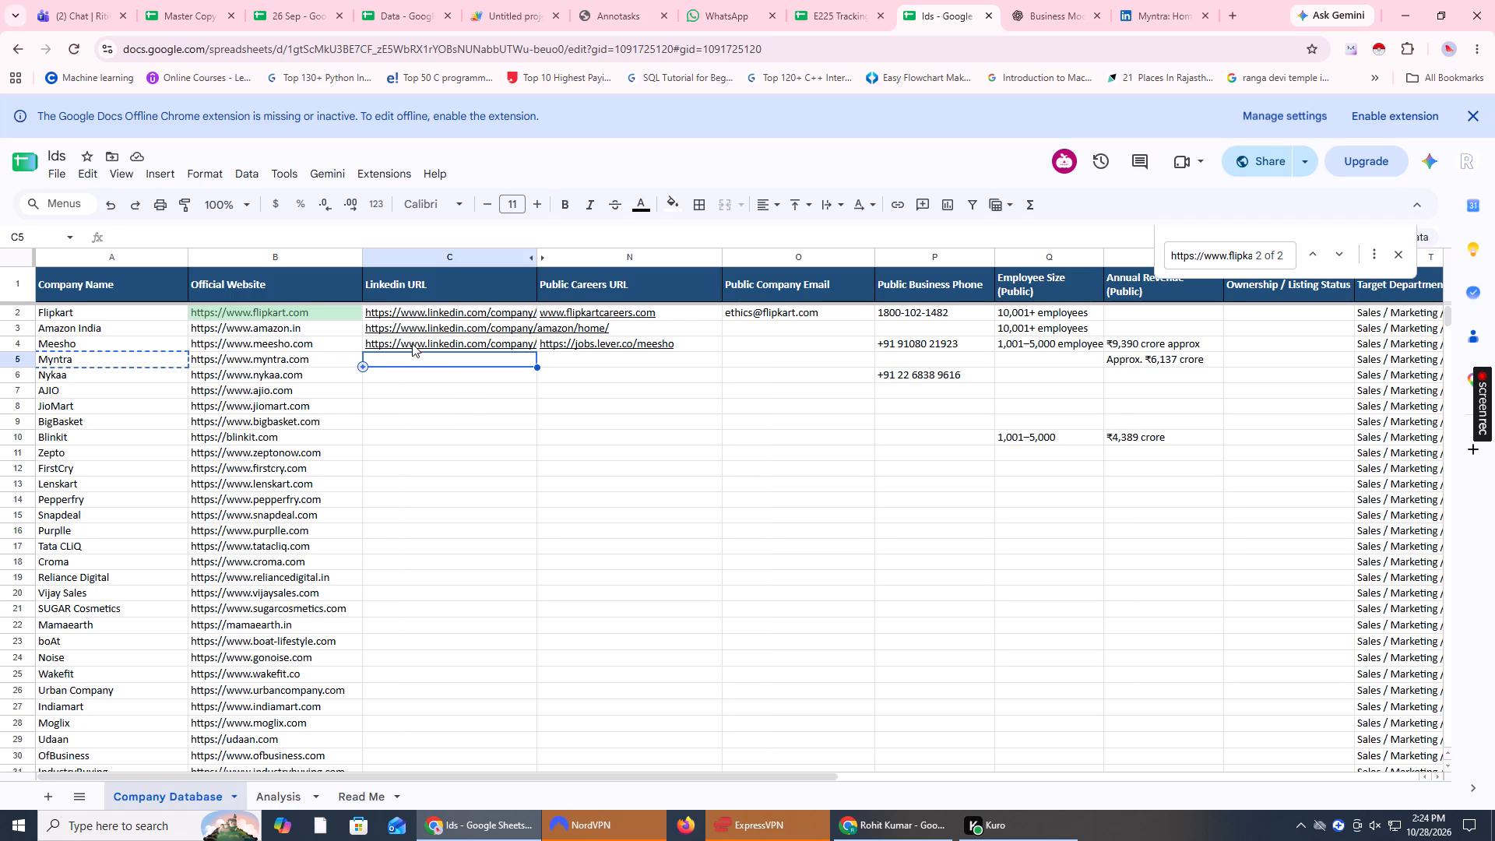
click(380, 357)
key(ctrl+v)
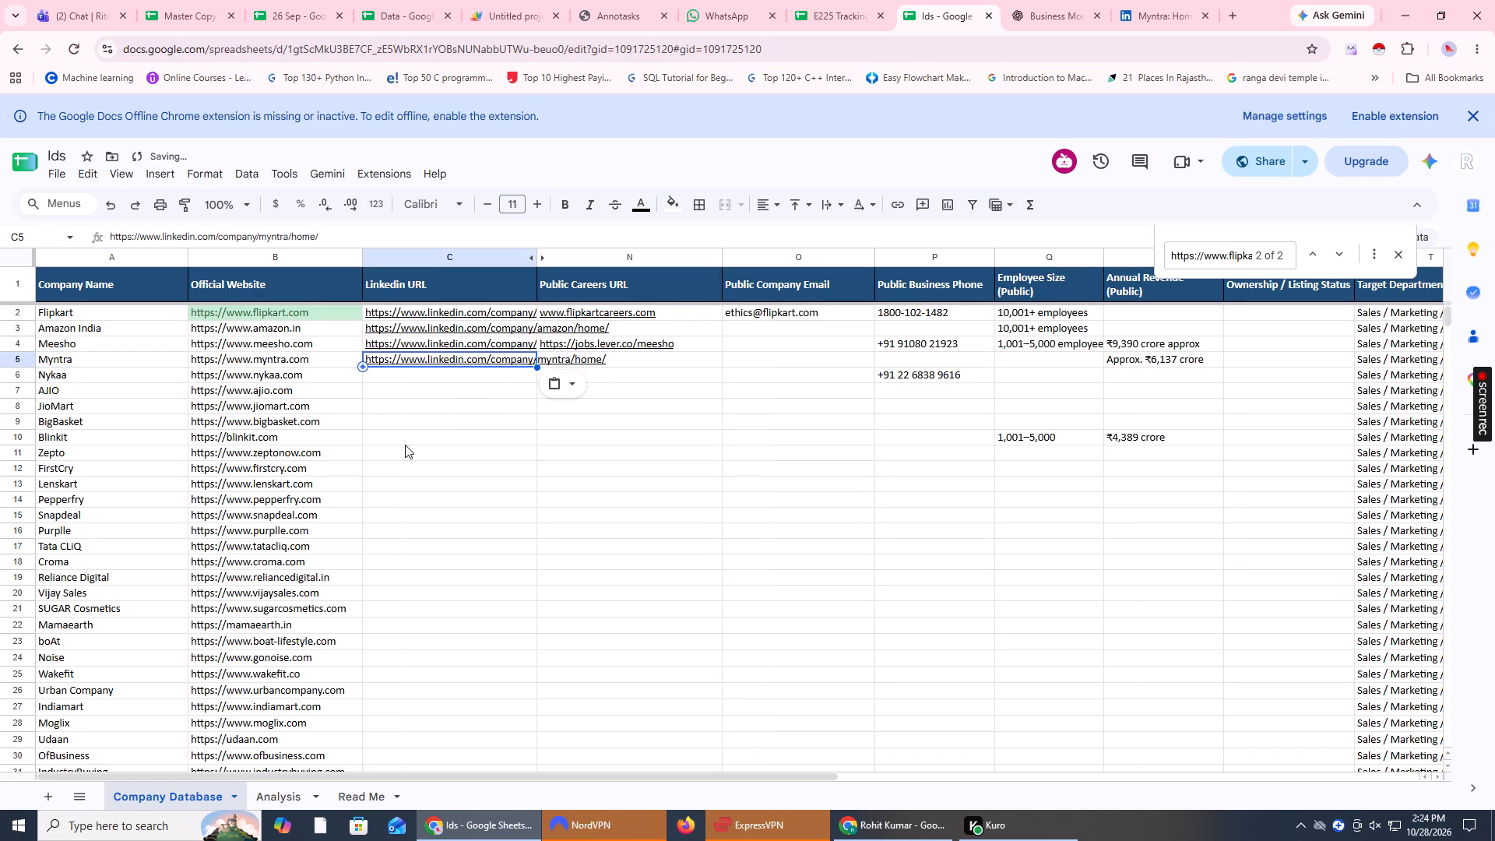
click(421, 438)
Copy the company name Nykaa from cell A6 and use it to search Google for "Nykaa linkedin" in place of Myntra.
click(83, 377)
key(ctrl+c)
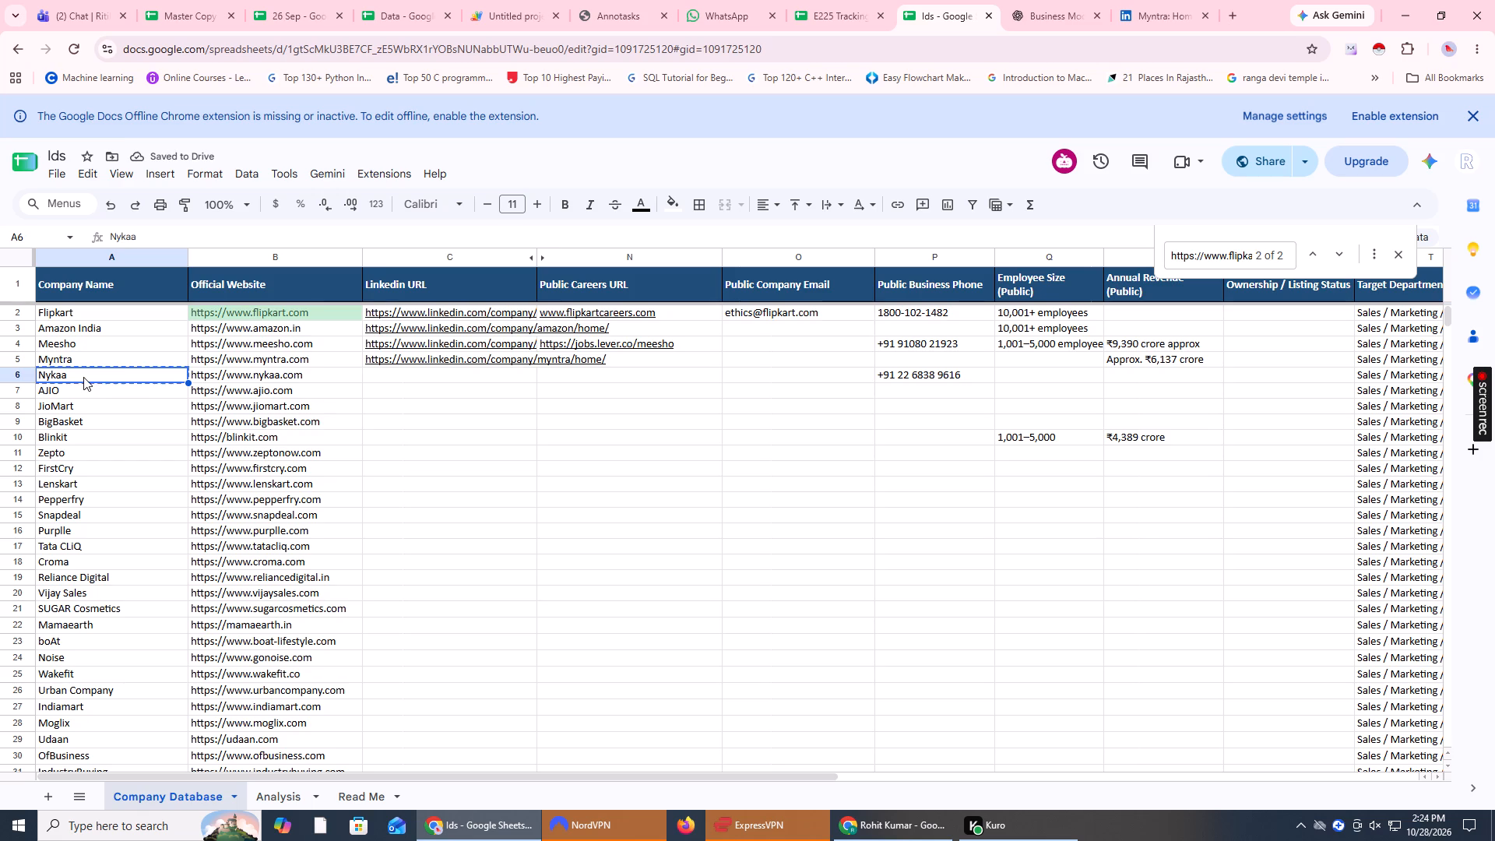
click(1085, 0)
click(1145, 0)
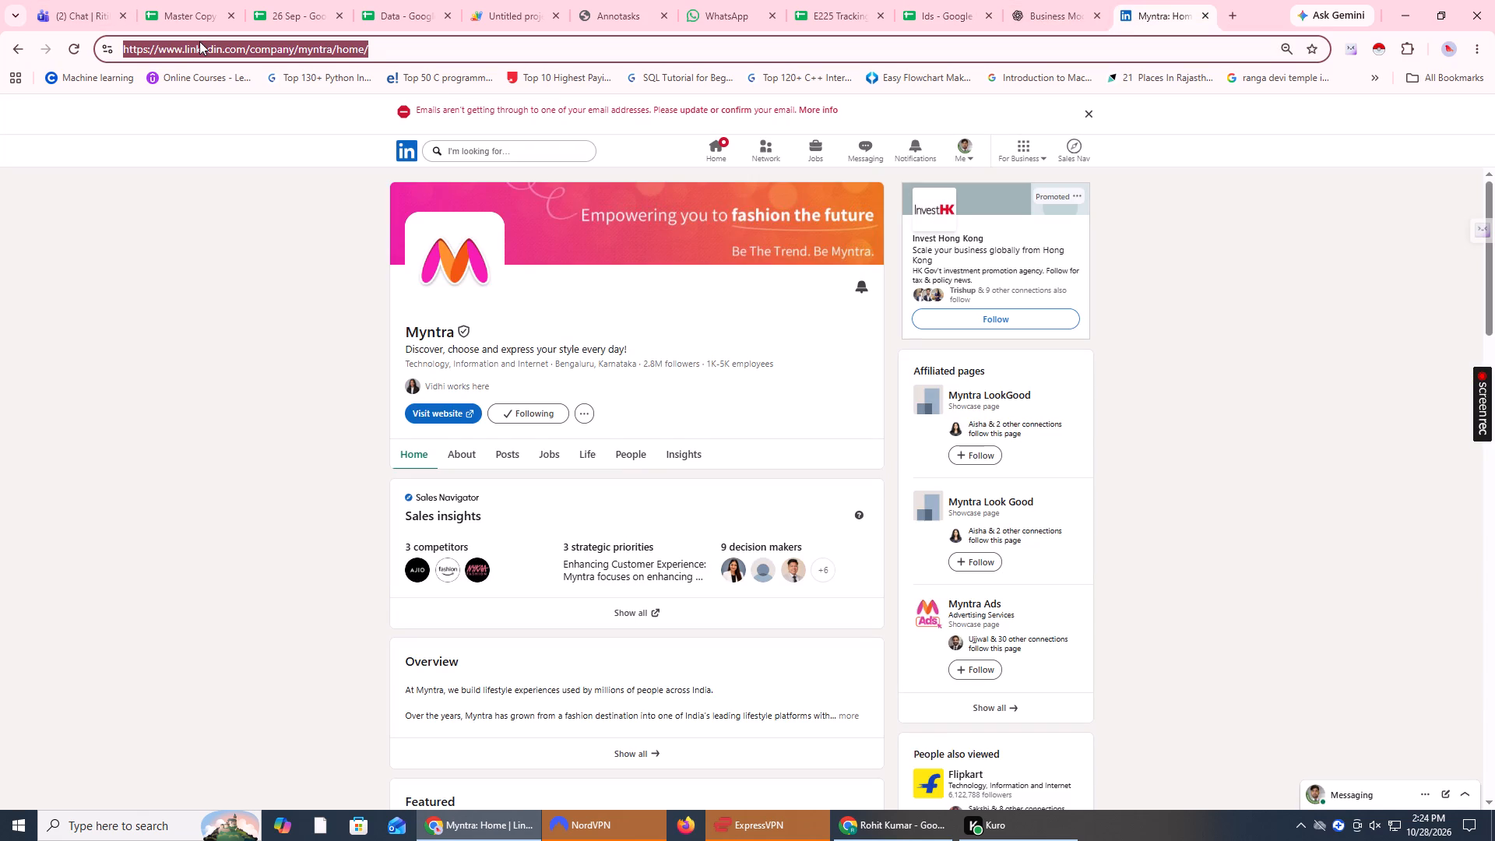
click(199, 41)
click(3, 48)
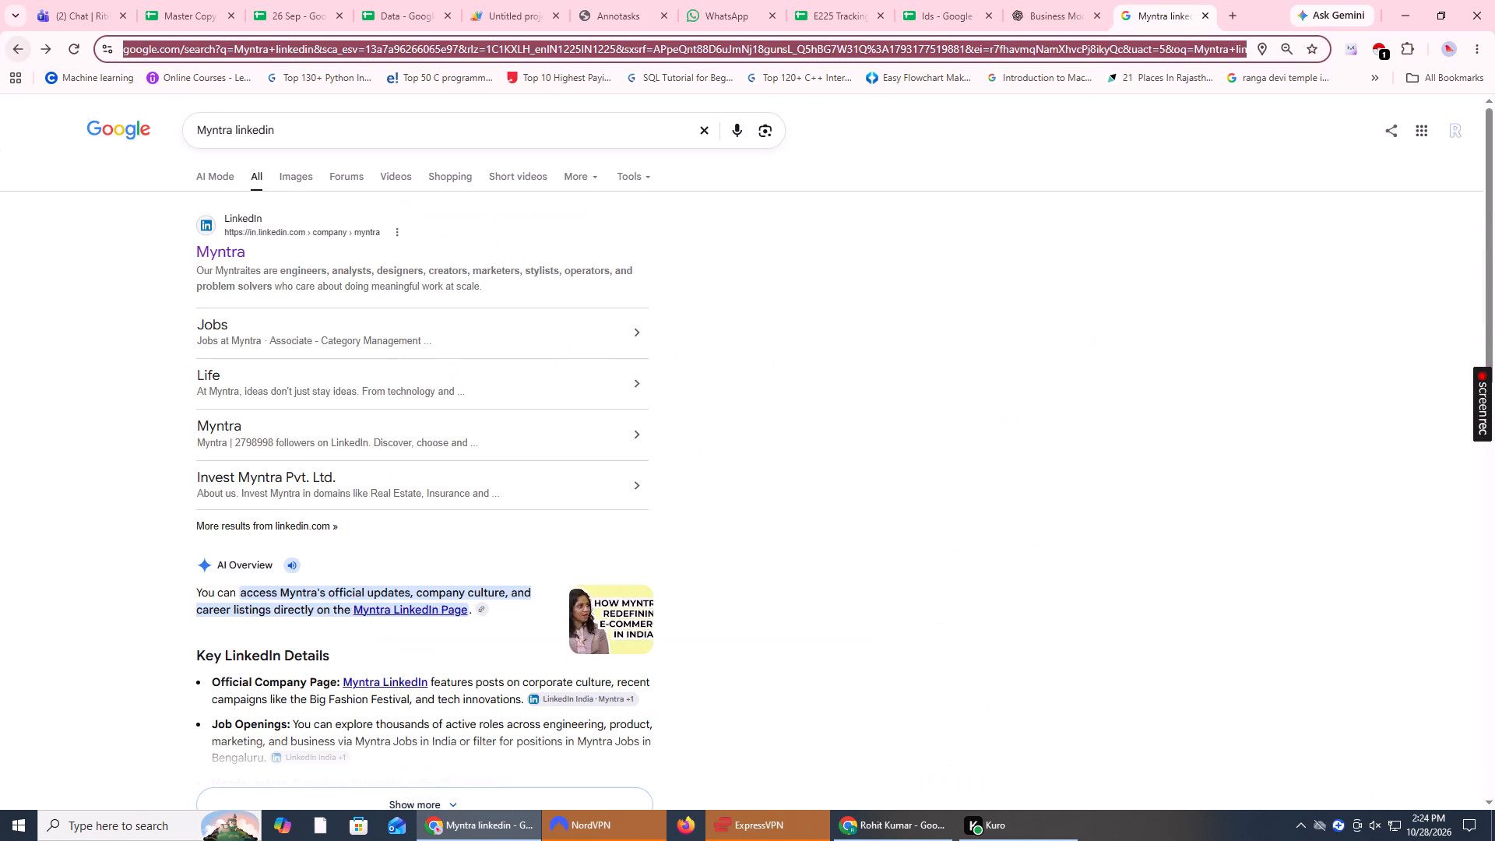
drag(233, 128, 0, 142)
key(ctrl+v)
key(space)
key(Return)
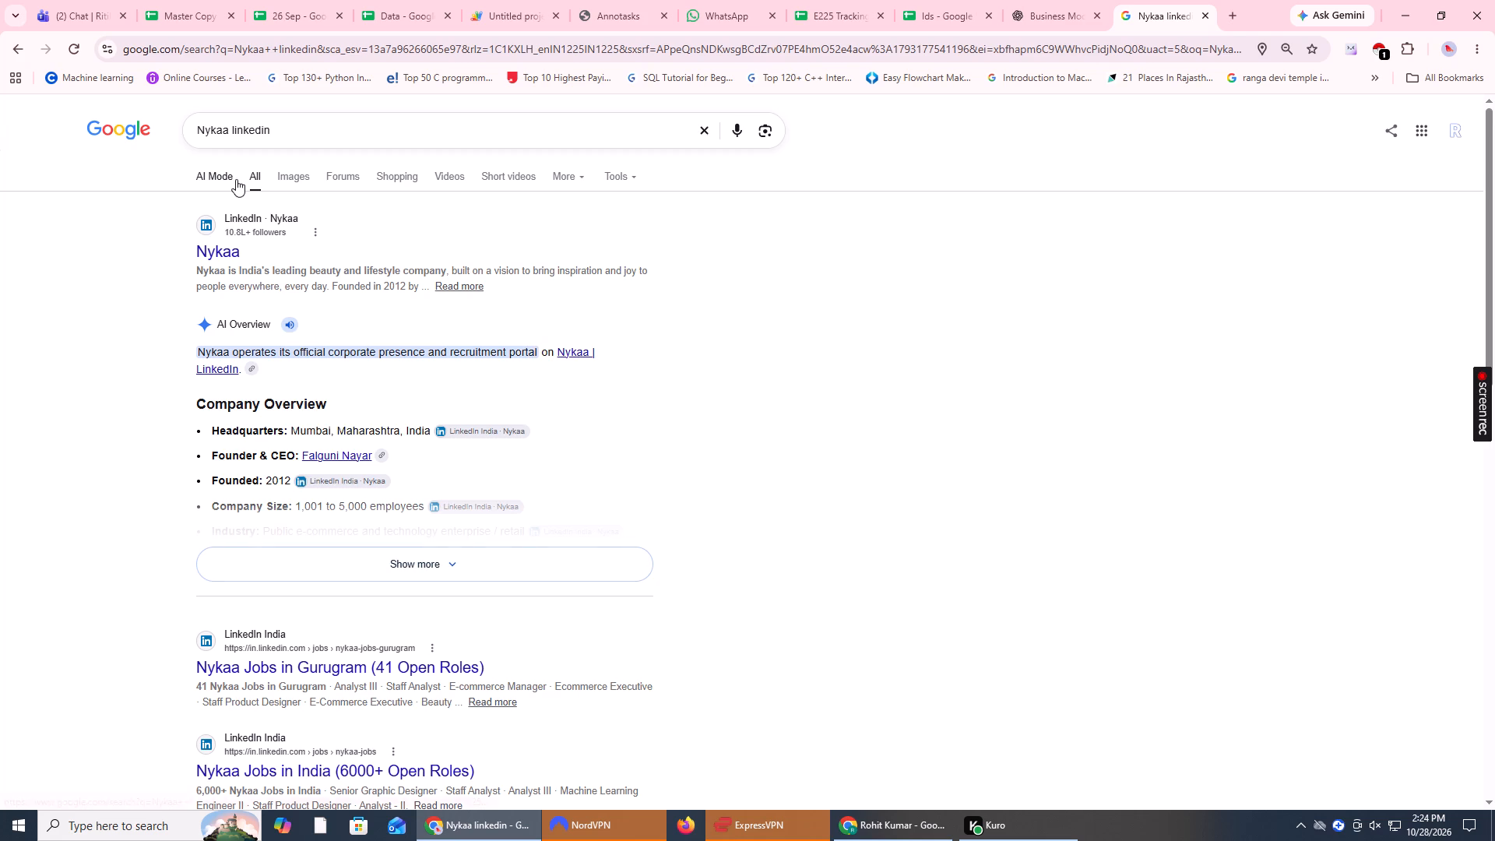
Open Nykaa's LinkedIn company page and copy its address into the Linkedin URL cell C6 of the Ids spreadsheet.
click(230, 259)
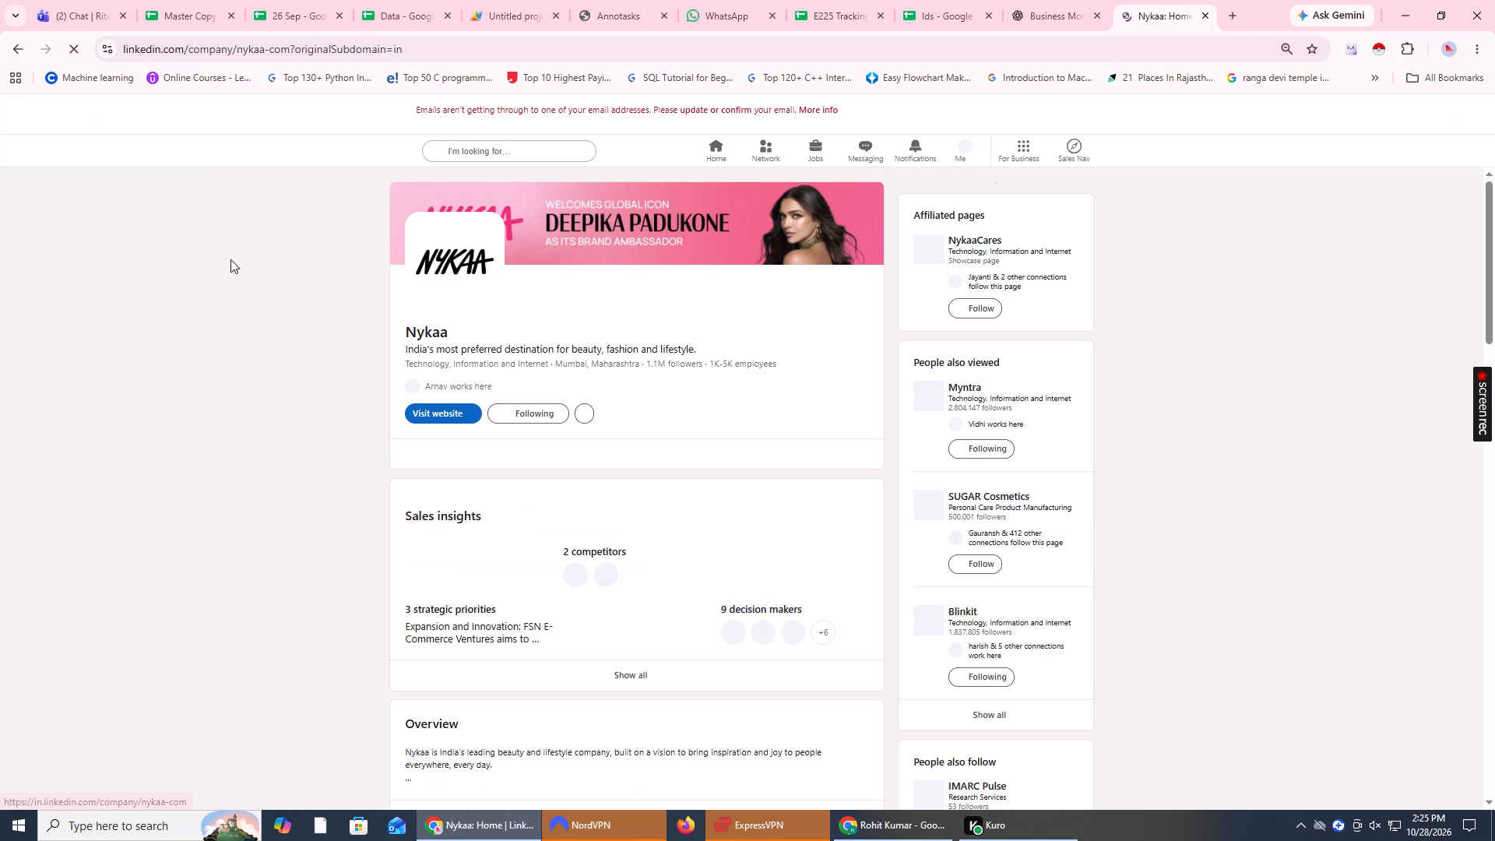
click(208, 415)
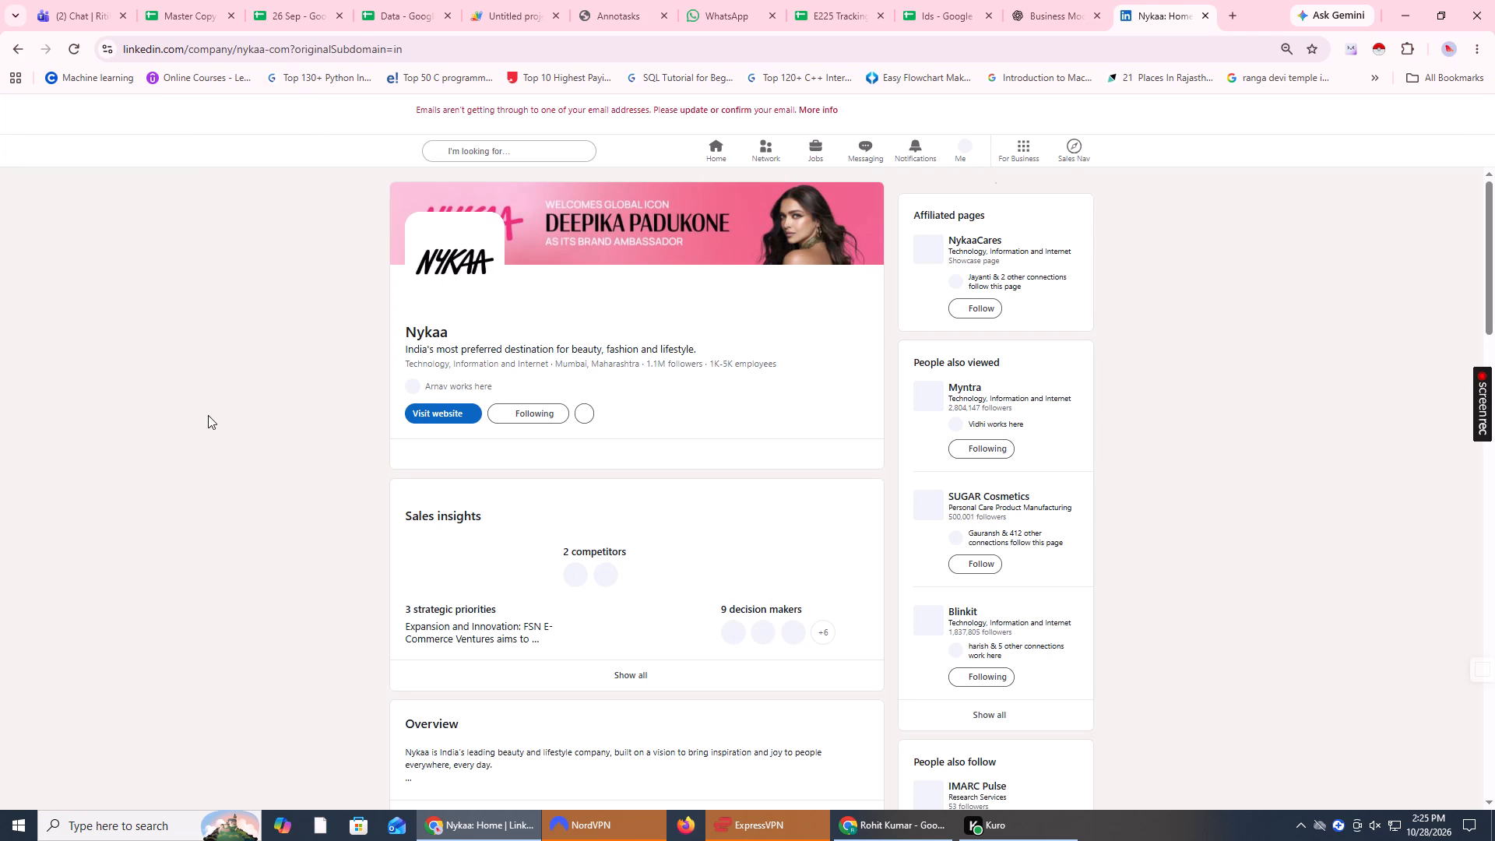
scroll(209, 406, down, 10)
scroll(209, 406, up, 14)
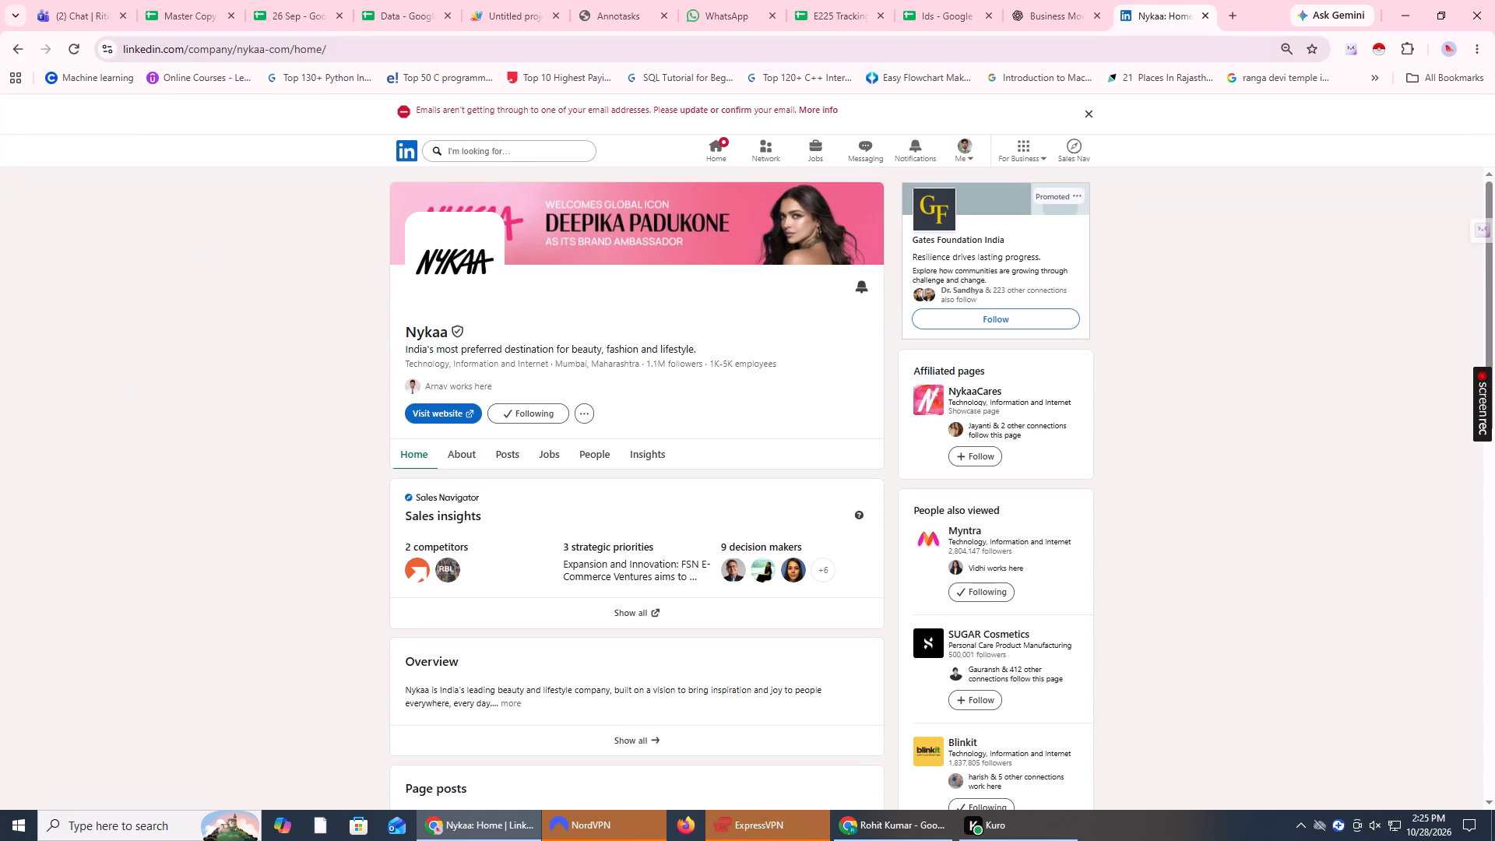
click(367, 50)
key(ctrl+c)
click(940, 0)
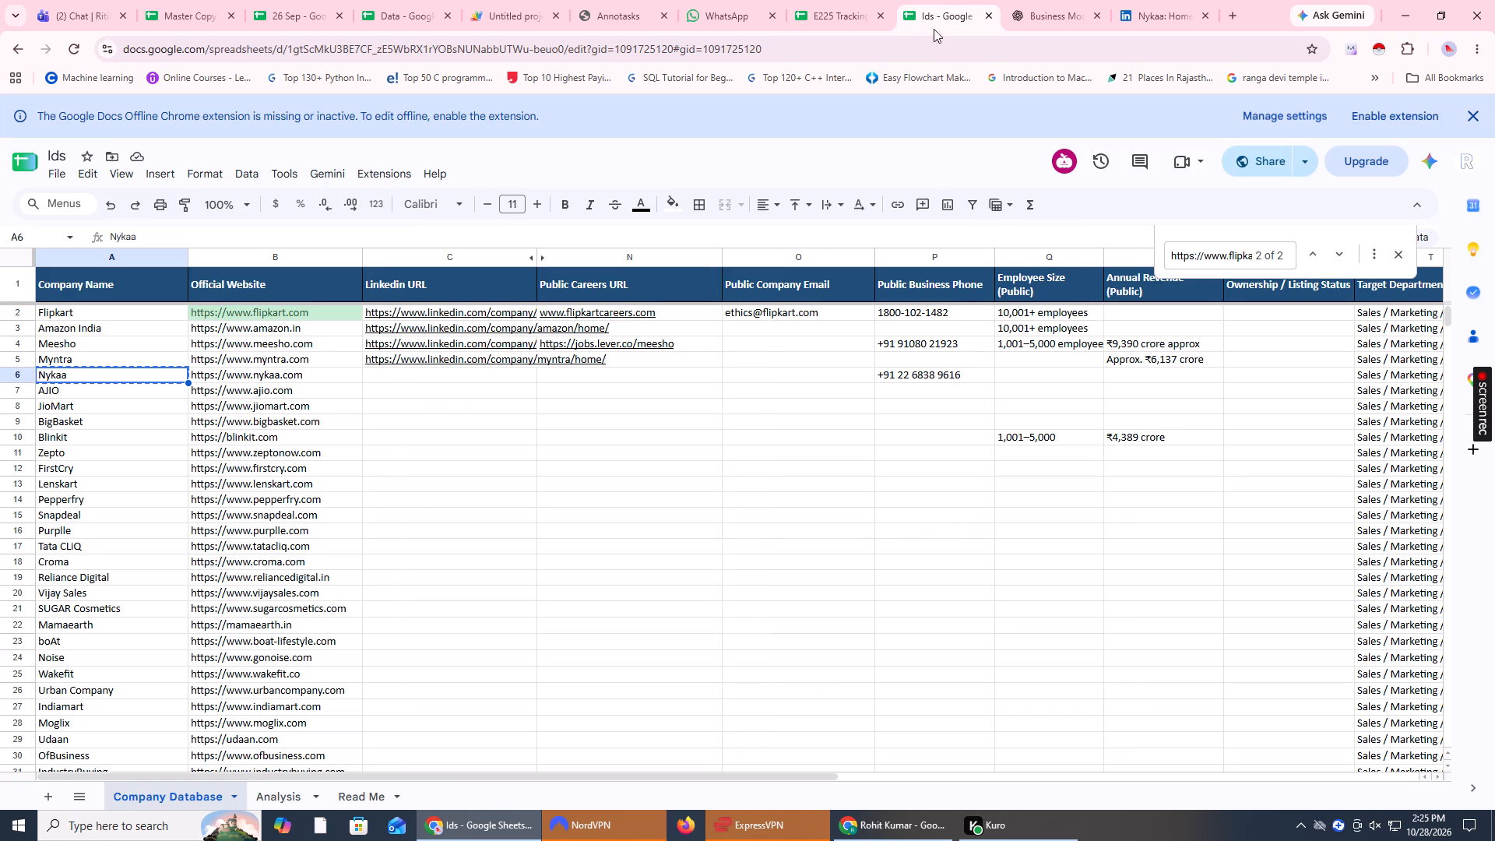
click(380, 376)
key(ctrl+v)
click(387, 420)
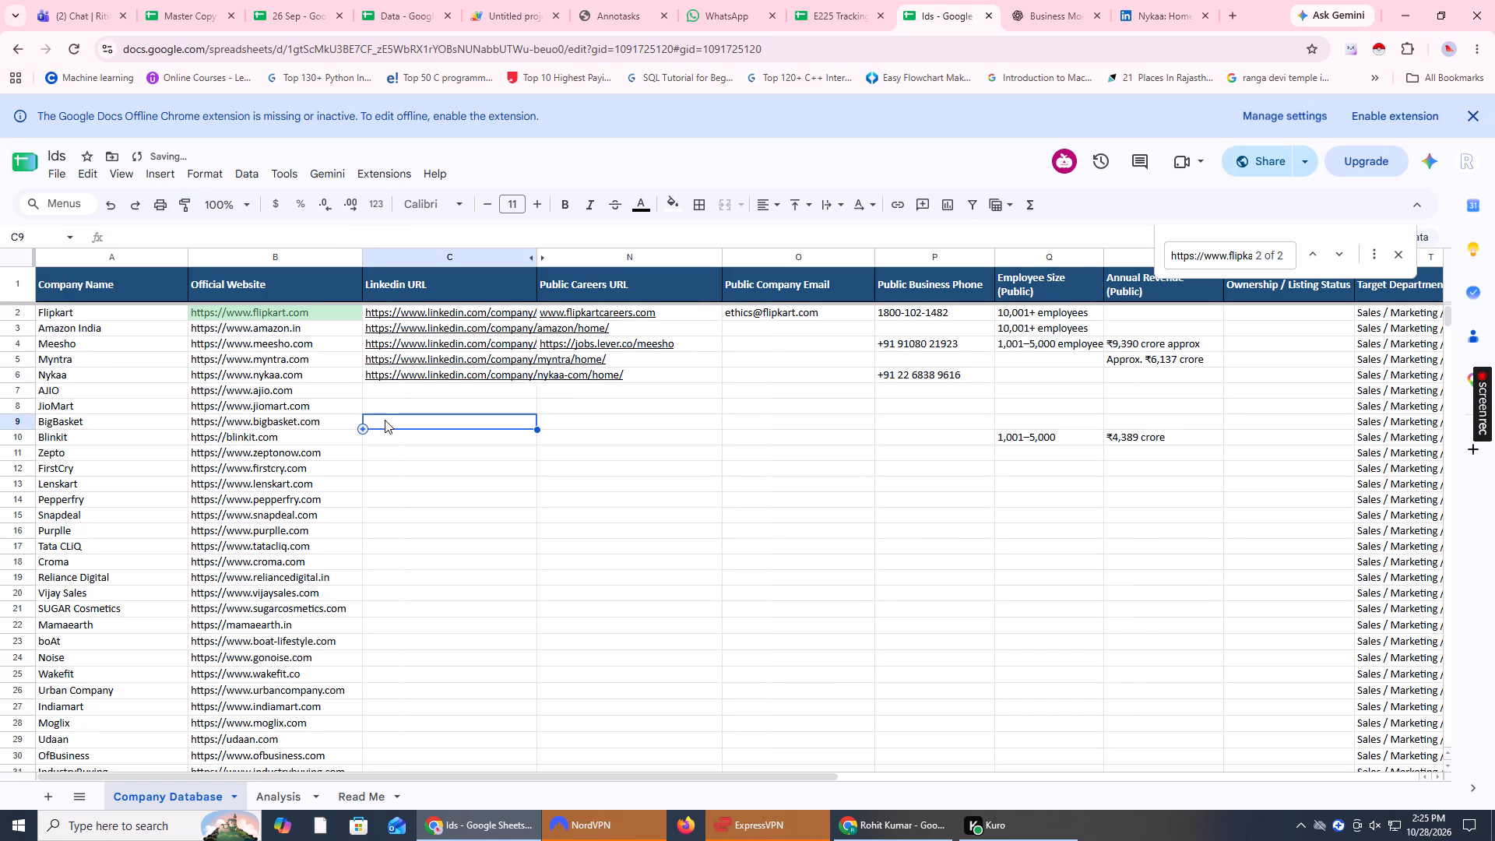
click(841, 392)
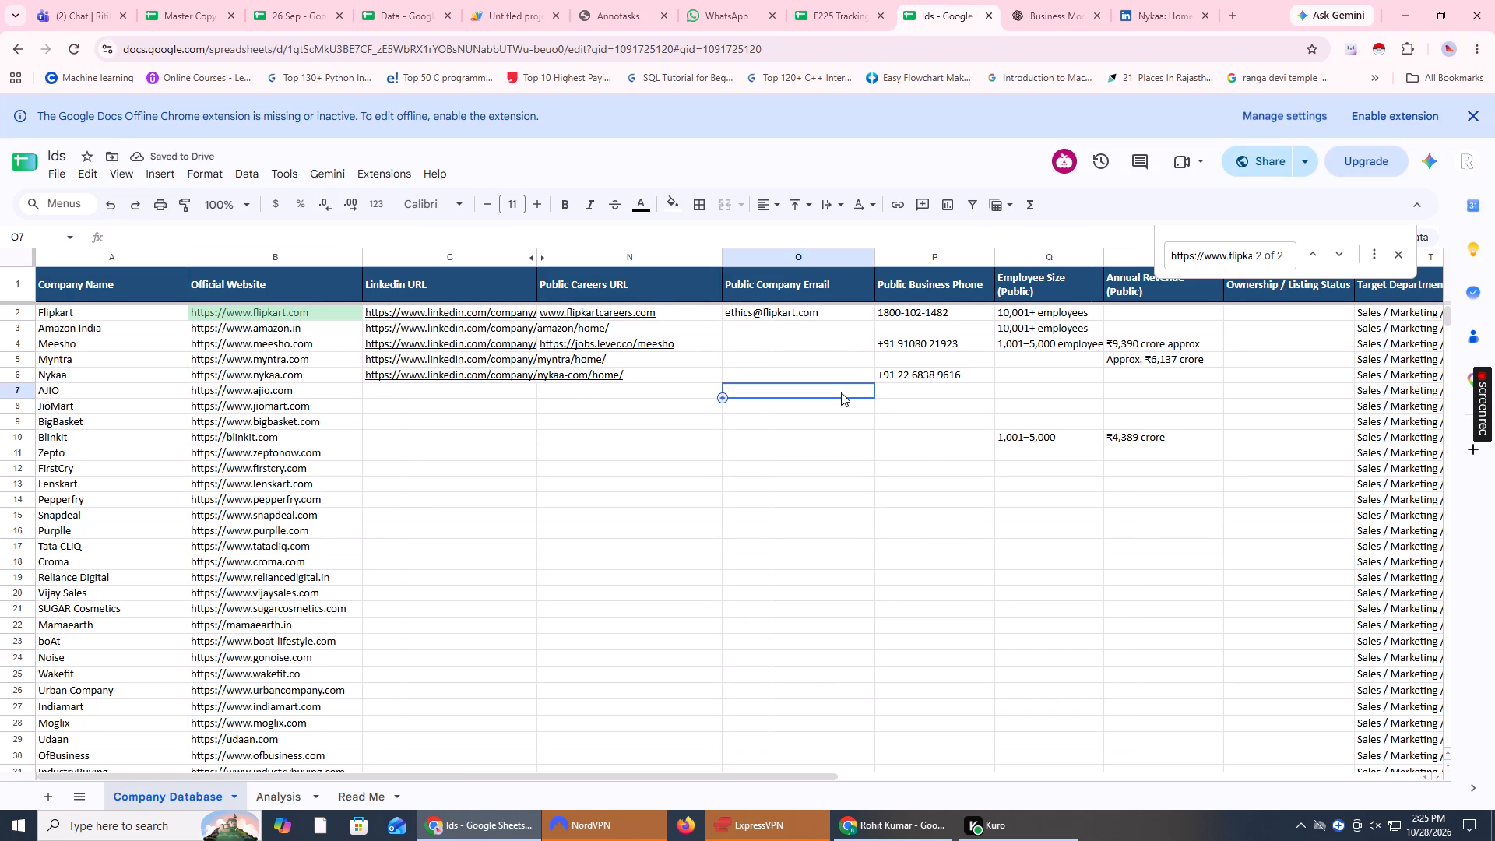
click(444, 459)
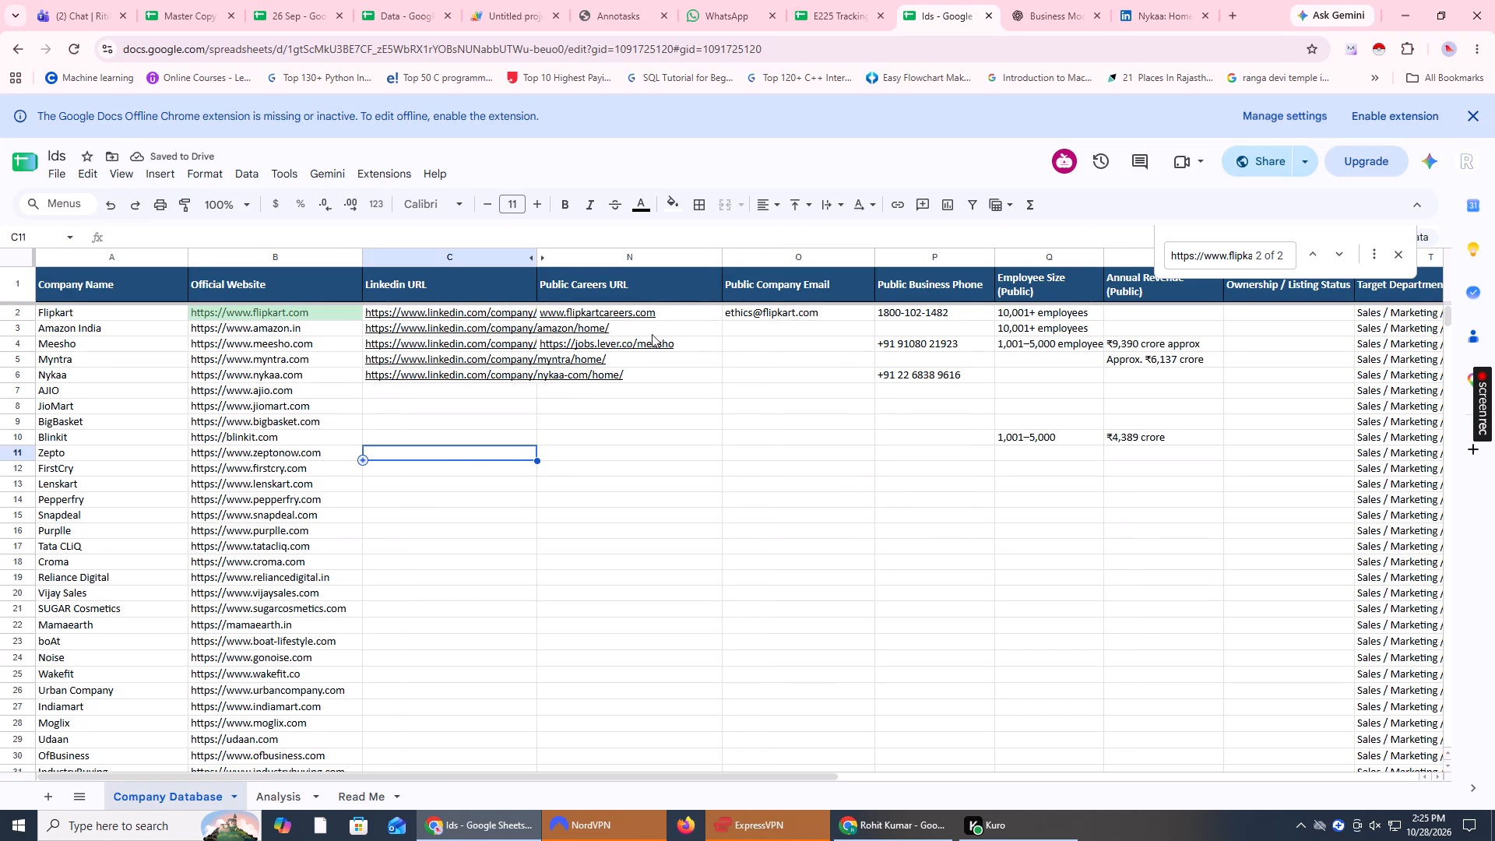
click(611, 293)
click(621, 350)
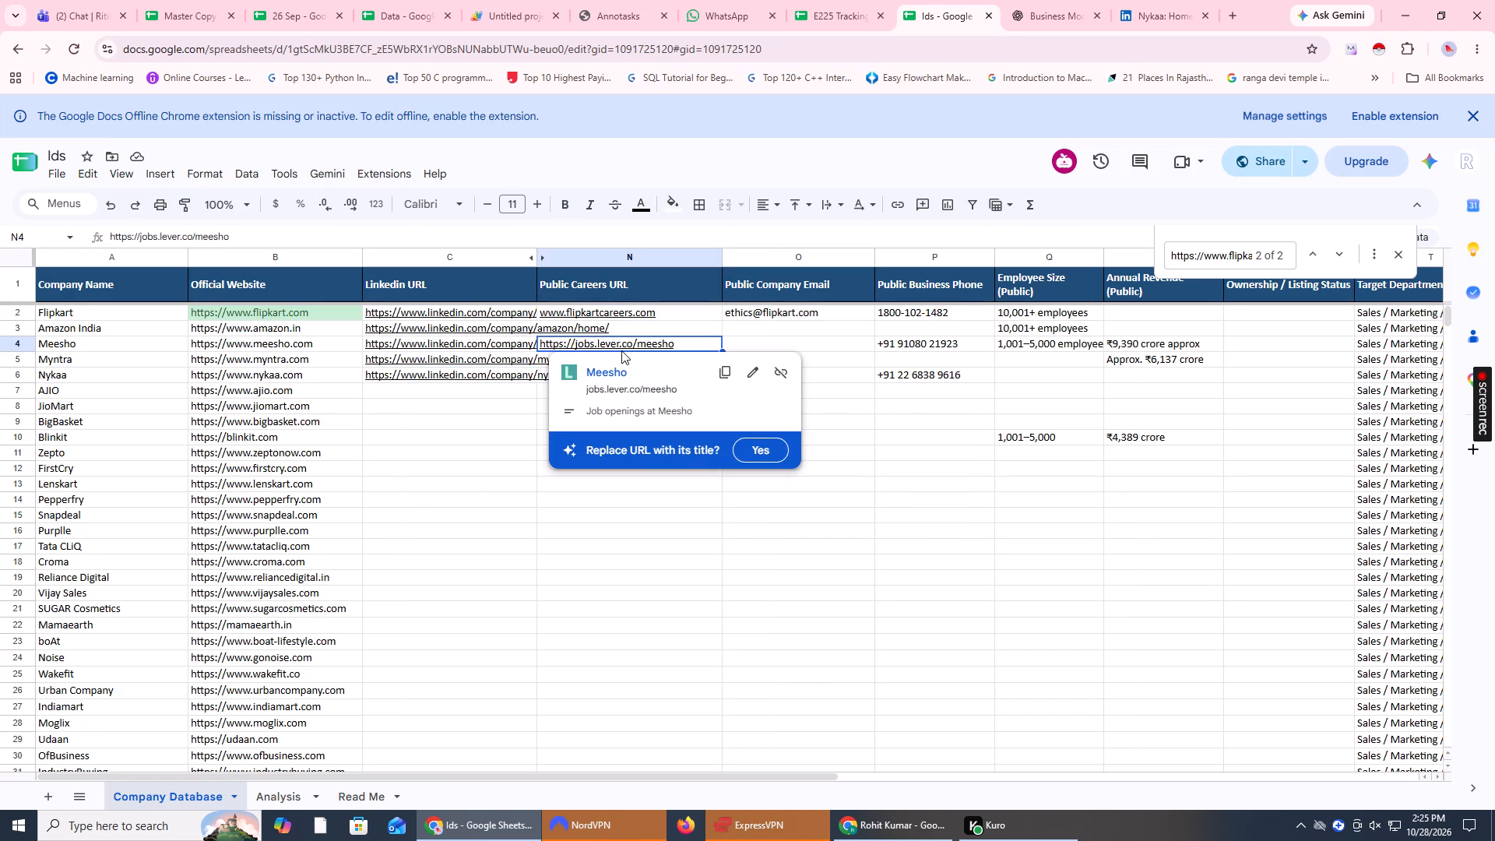
Examine the About section of Nykaa's LinkedIn page for its website, company size, headquarters and other company details.
click(1165, 0)
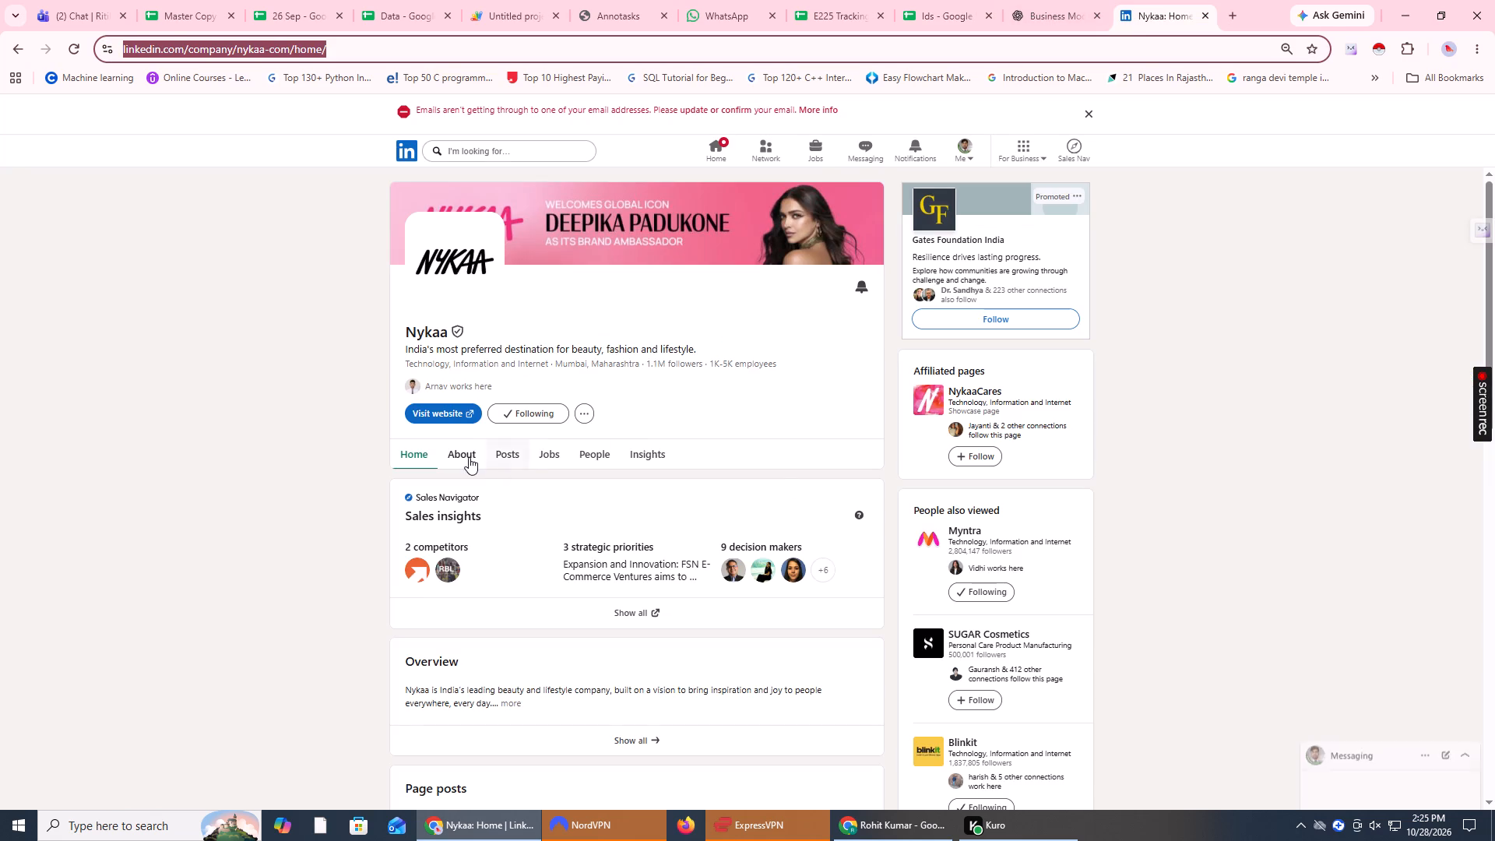
click(469, 457)
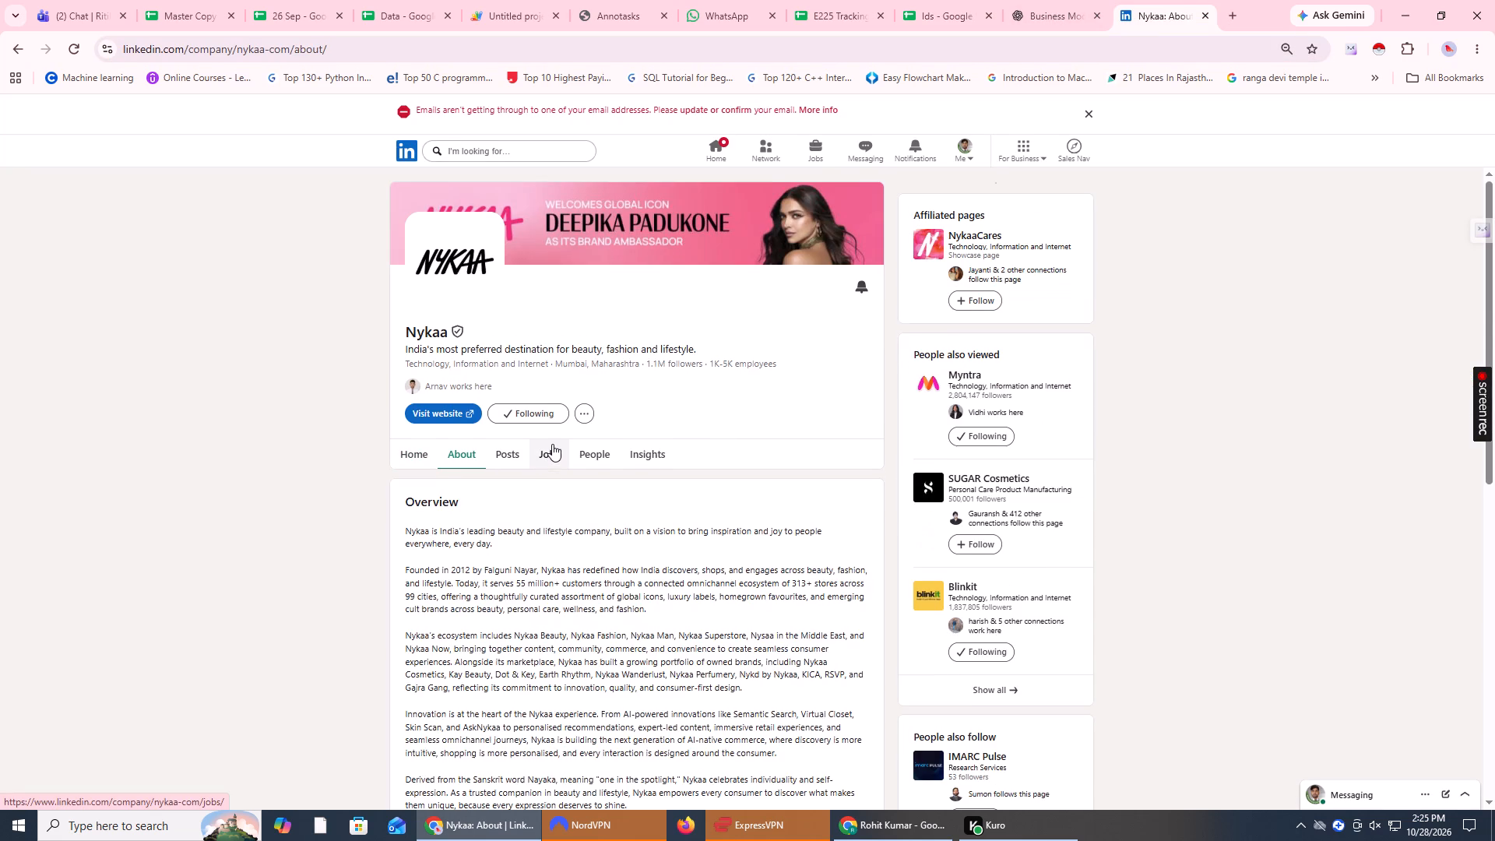
scroll(552, 444, down, 5)
scroll(552, 444, up, 1)
scroll(552, 444, down, 1)
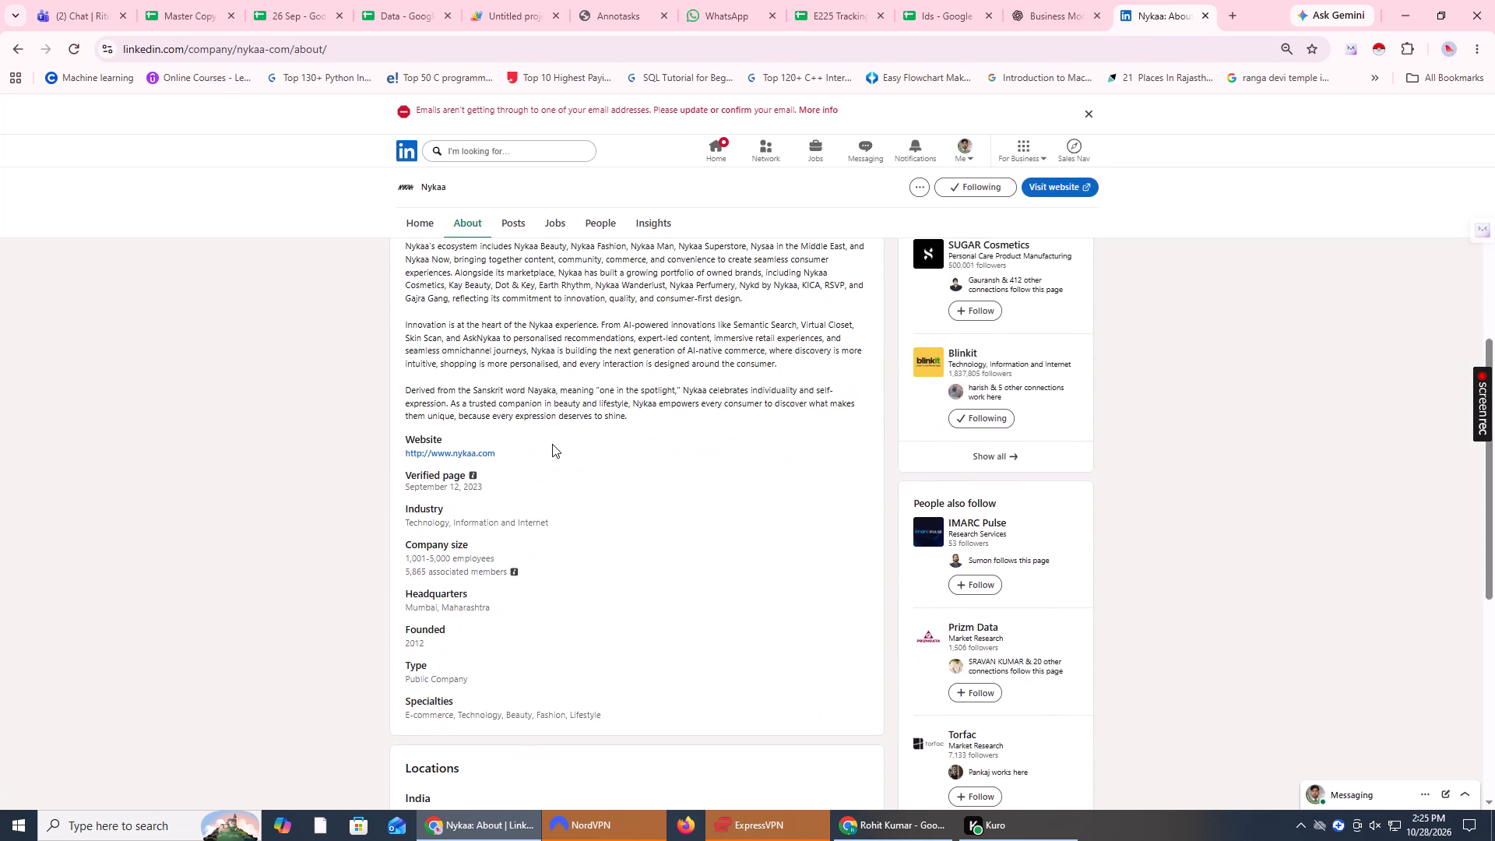
click(1029, 0)
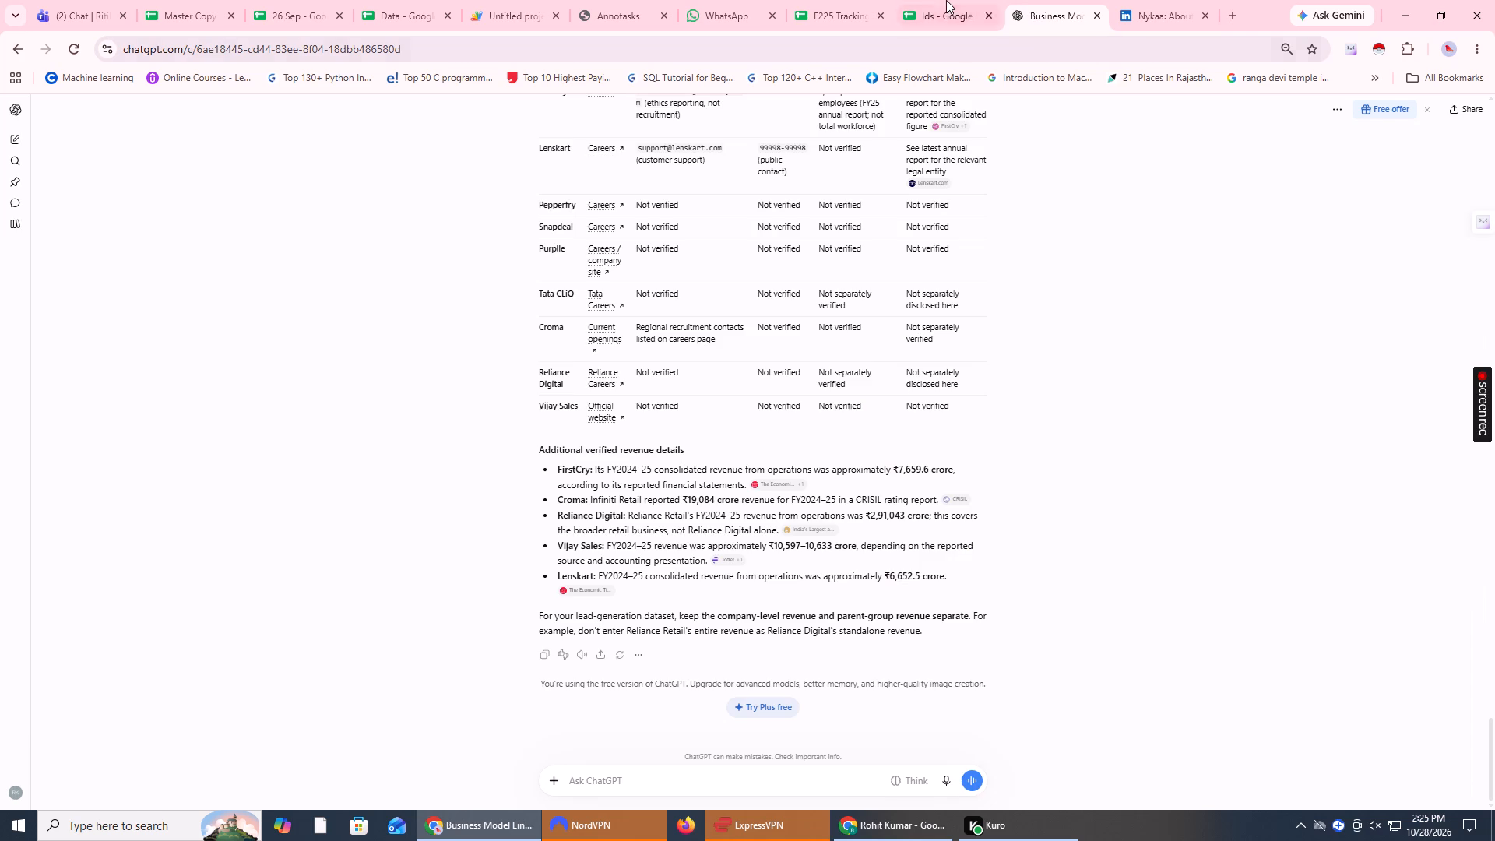
Unhide columns D to M, between Linkedin URL and Public Careers URL, in the Ids spreadsheet.
click(946, 0)
click(532, 257)
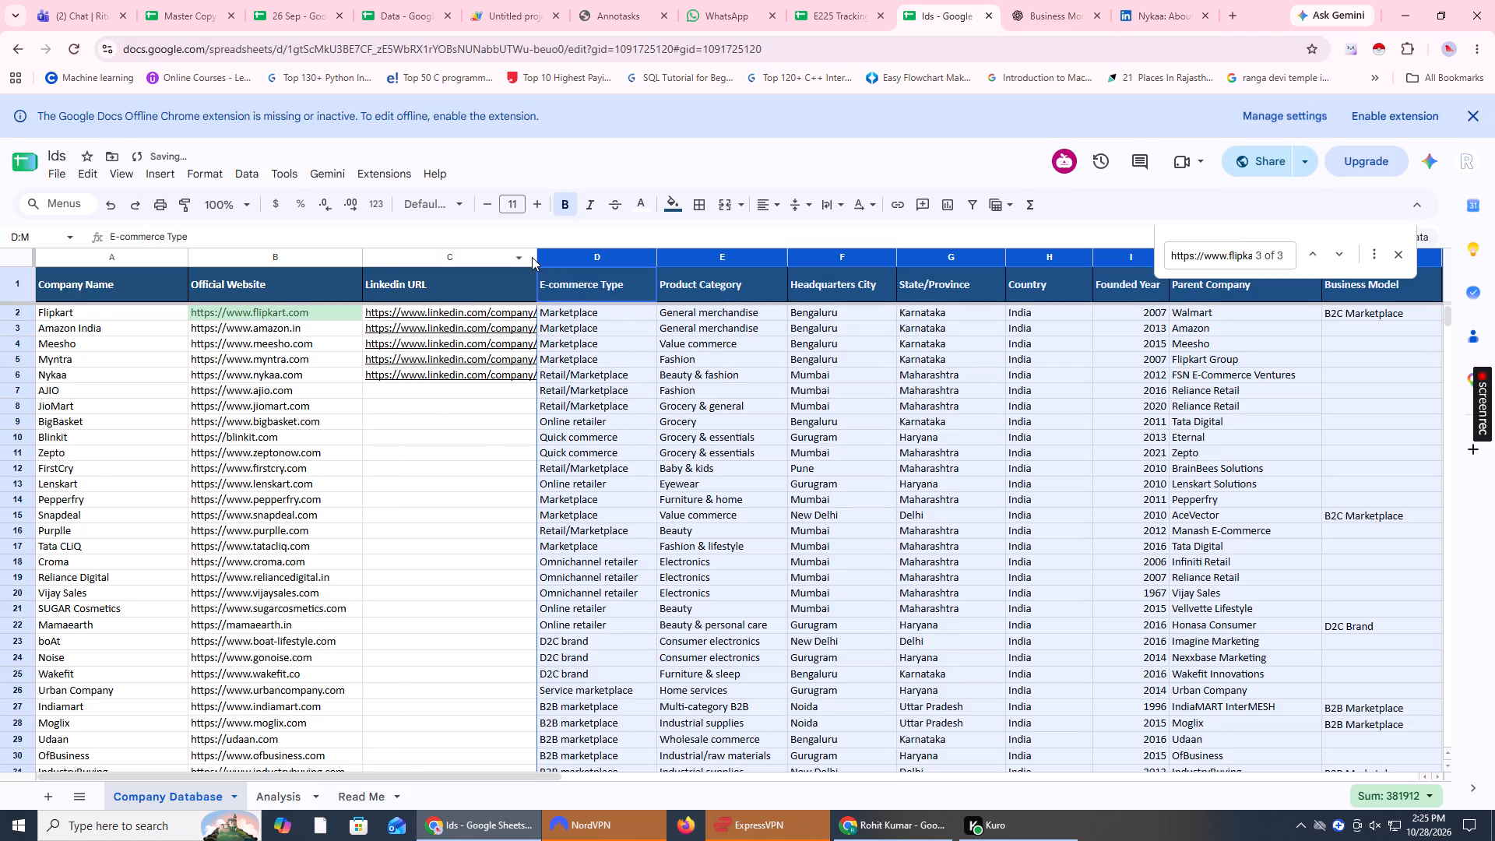
click(735, 512)
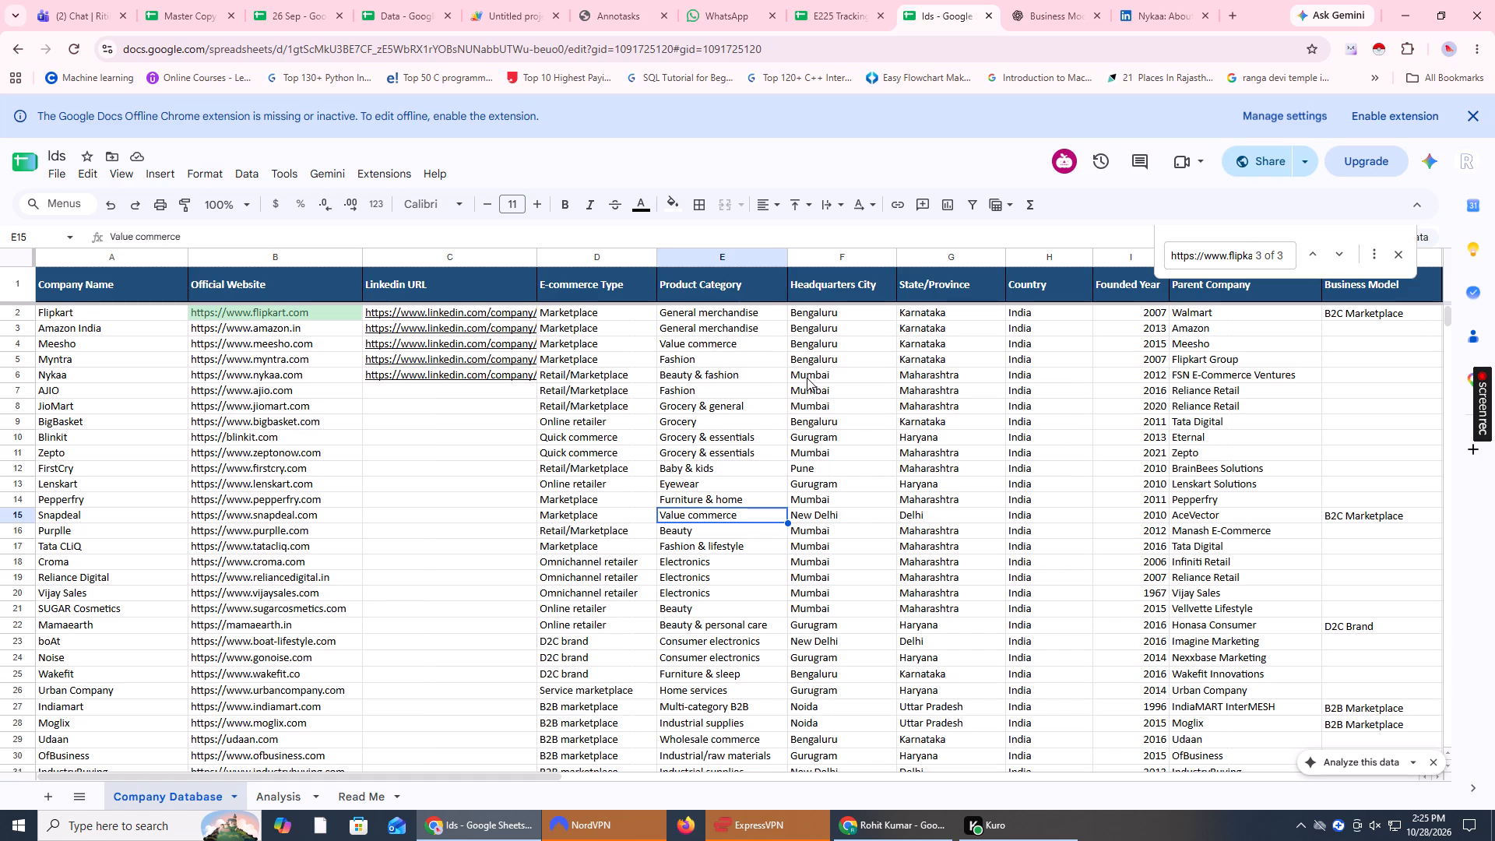
Close the find-in-sheet search in the Ids spreadsheet.
click(1394, 262)
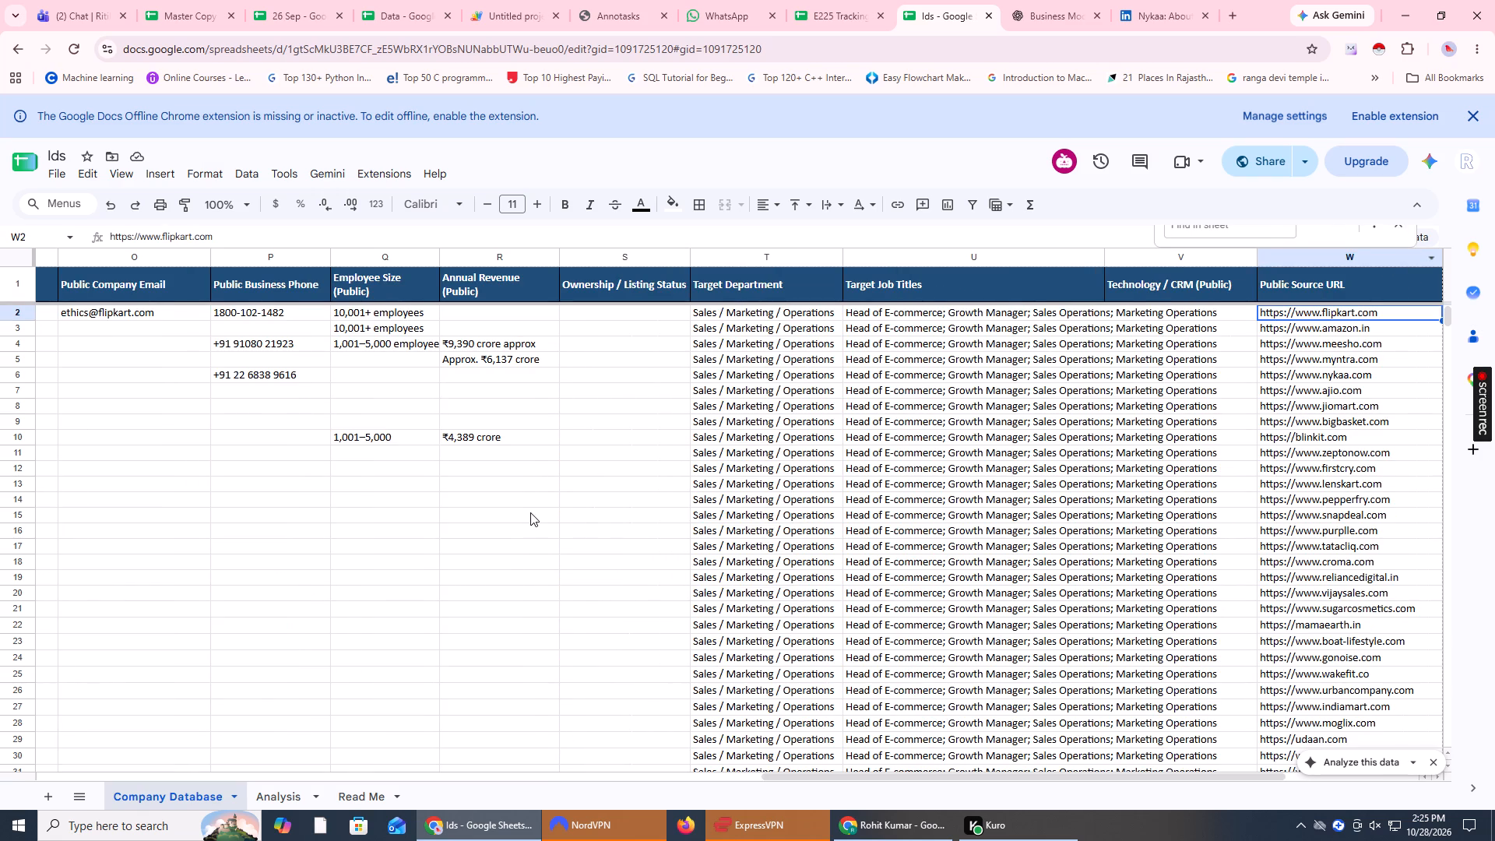
Look across all columns of the Company Database sheet, from Public Source URL back to Company Name, to check which are unfilled.
click(529, 510)
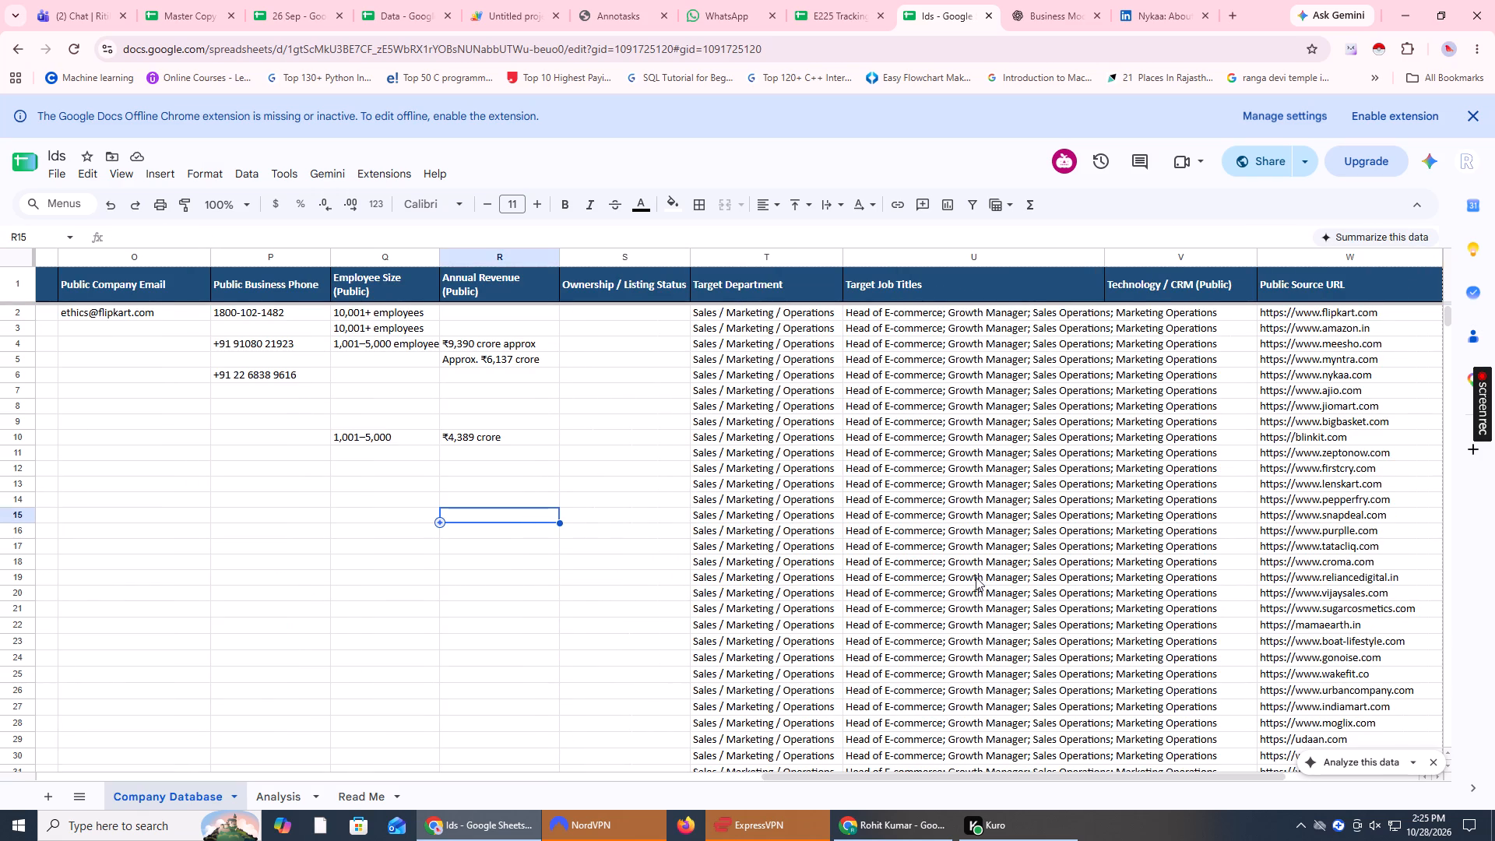
drag(804, 777, 886, 776)
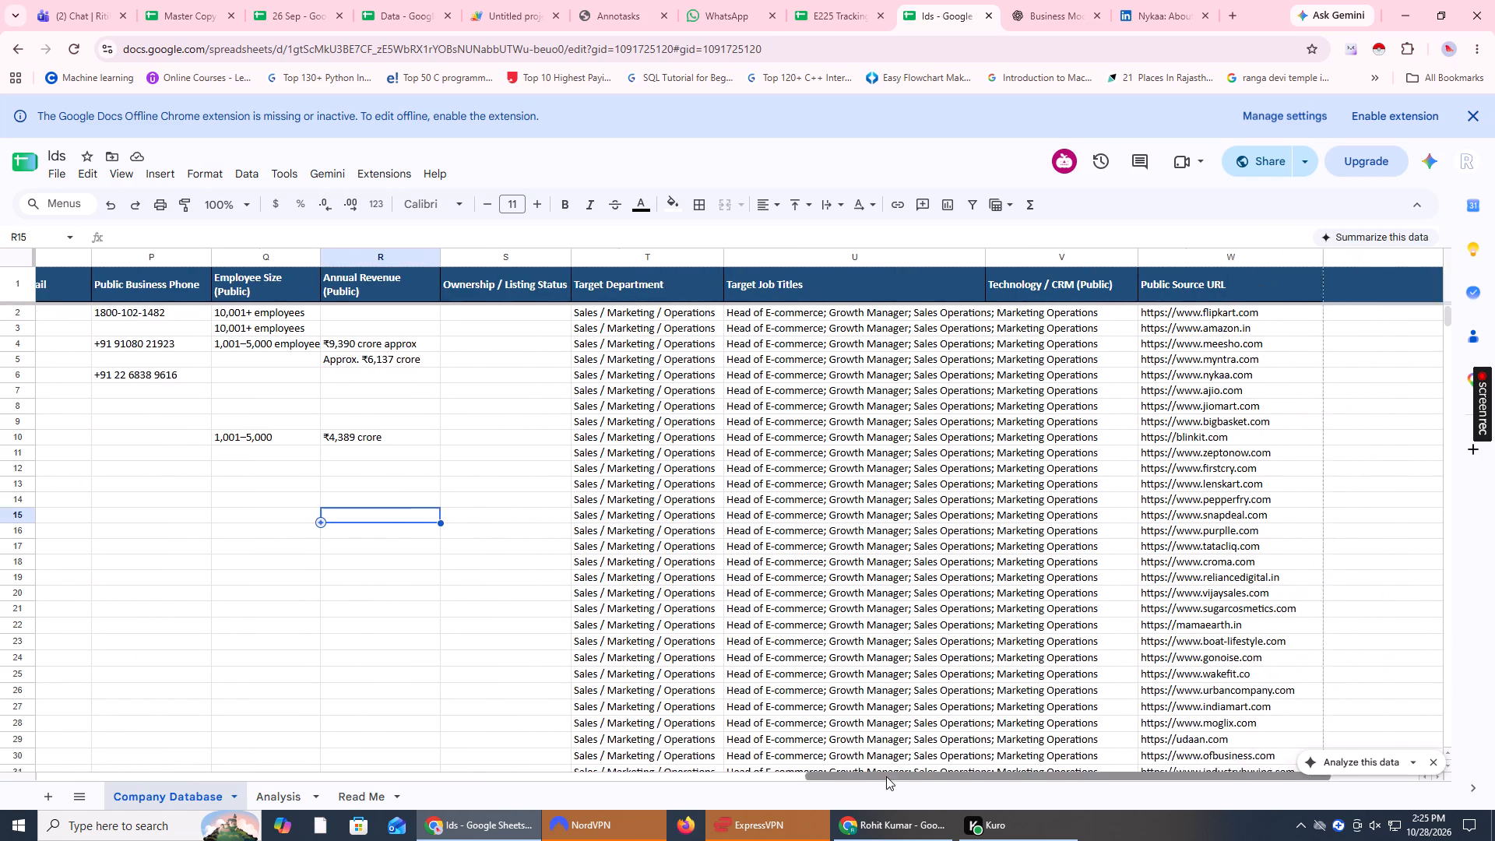
drag(886, 776, 841, 776)
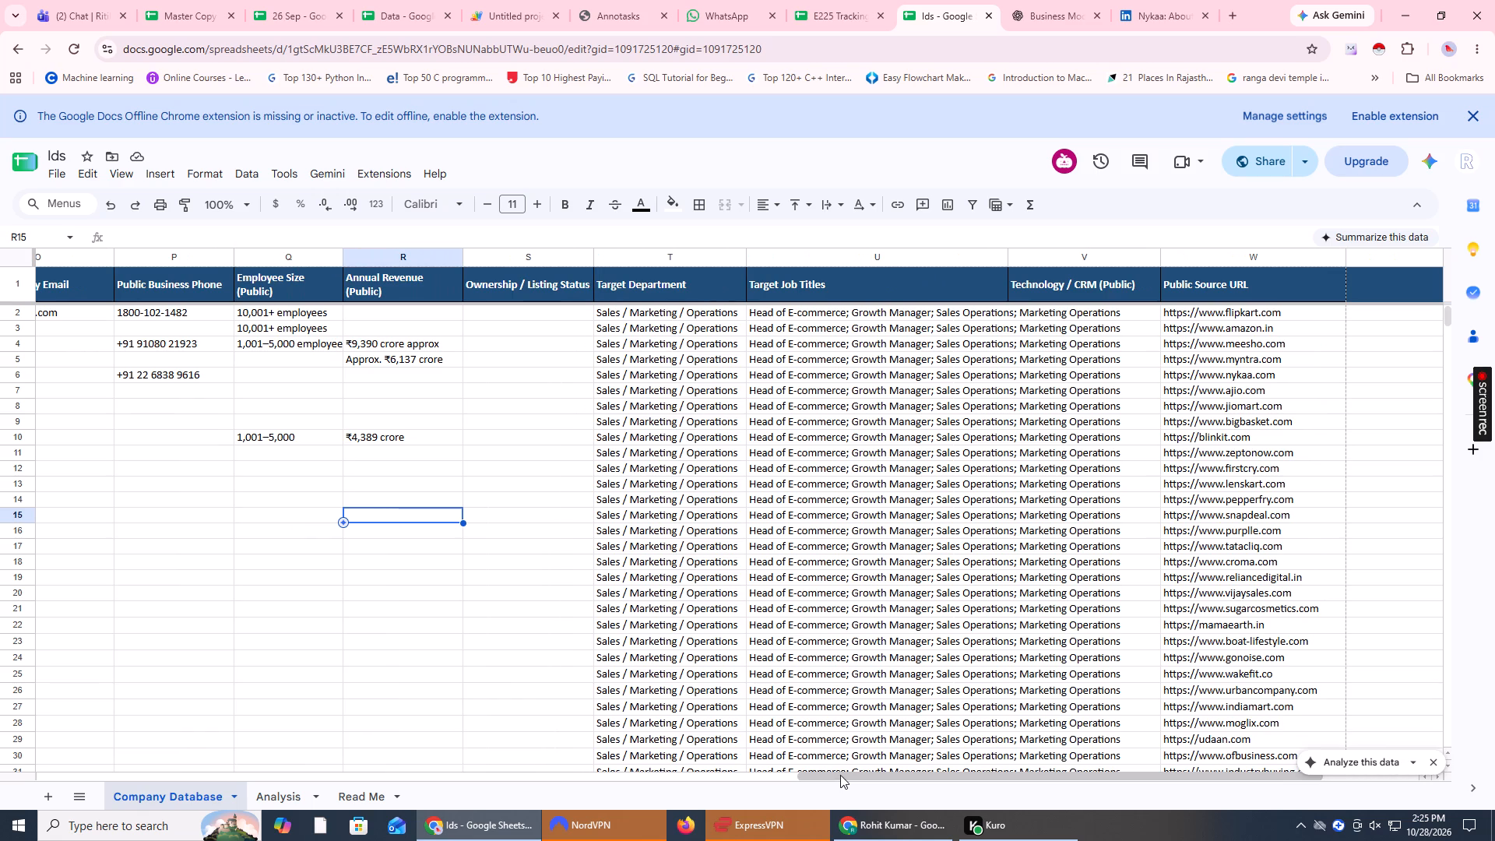
drag(840, 775, 419, 730)
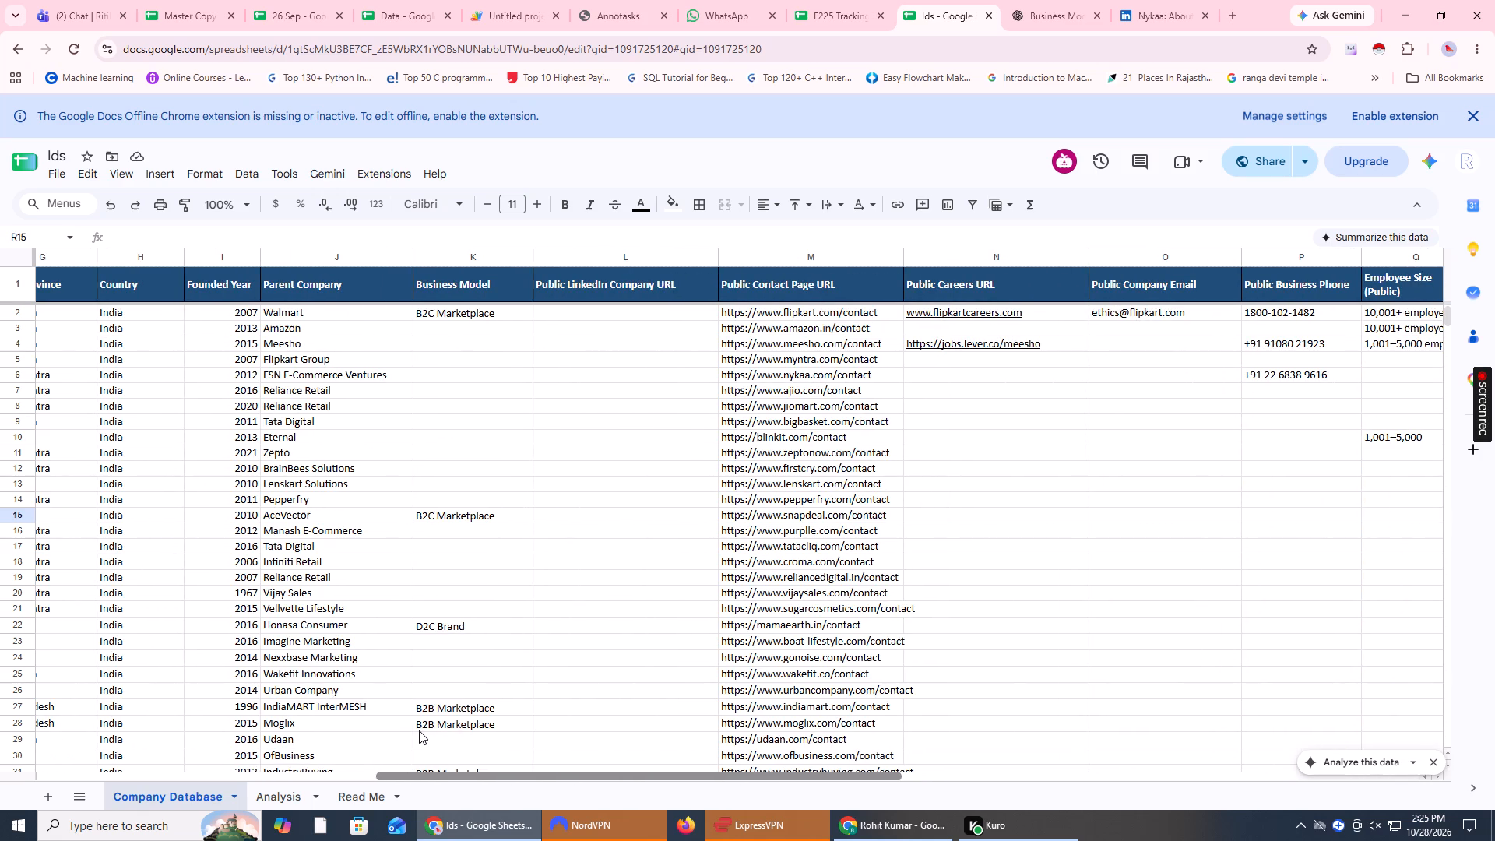
drag(419, 730, 415, 730)
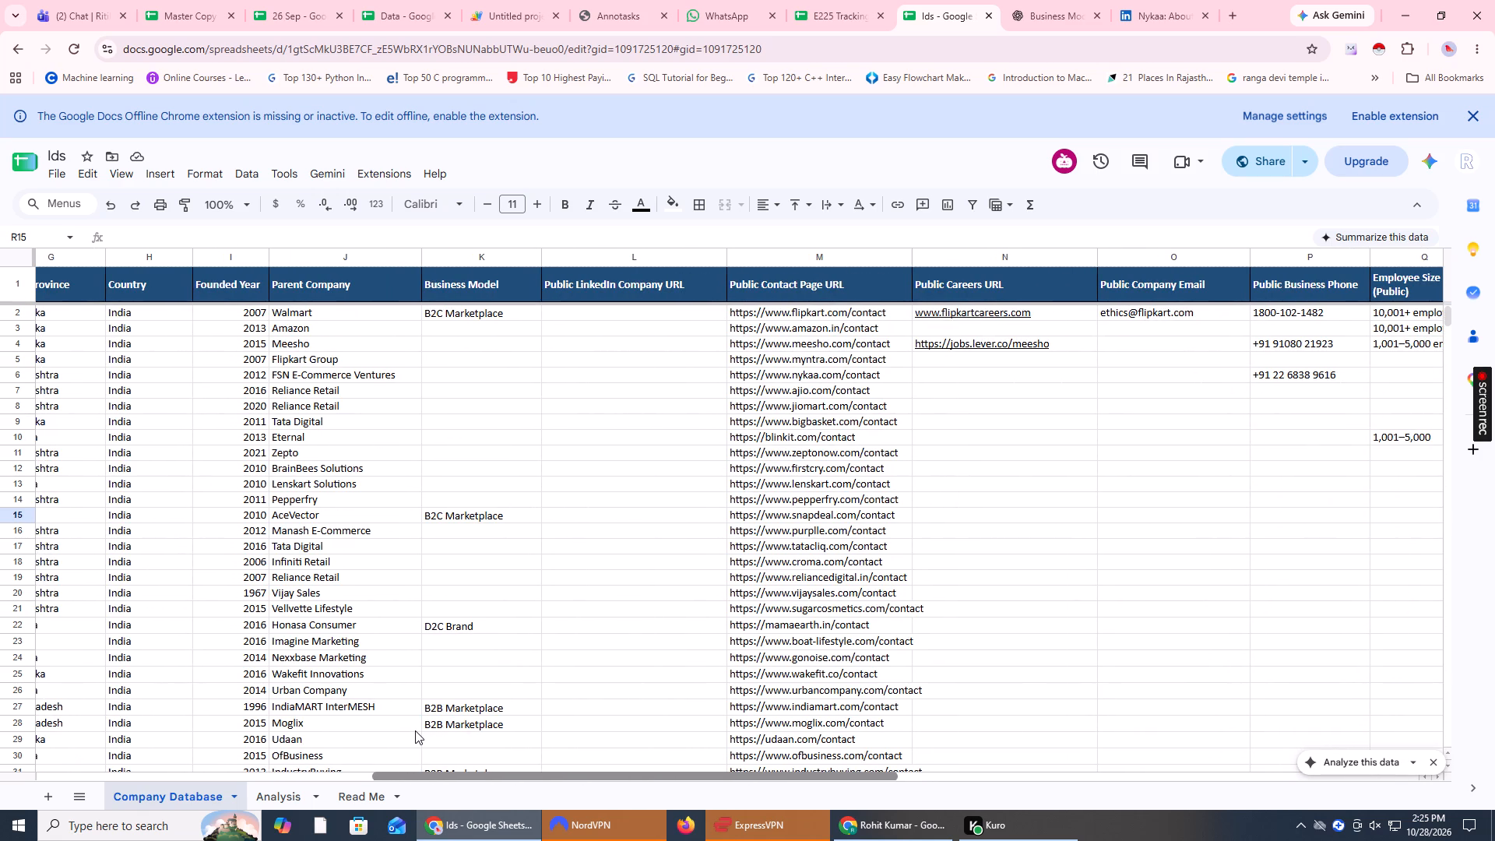
drag(415, 730, 248, 721)
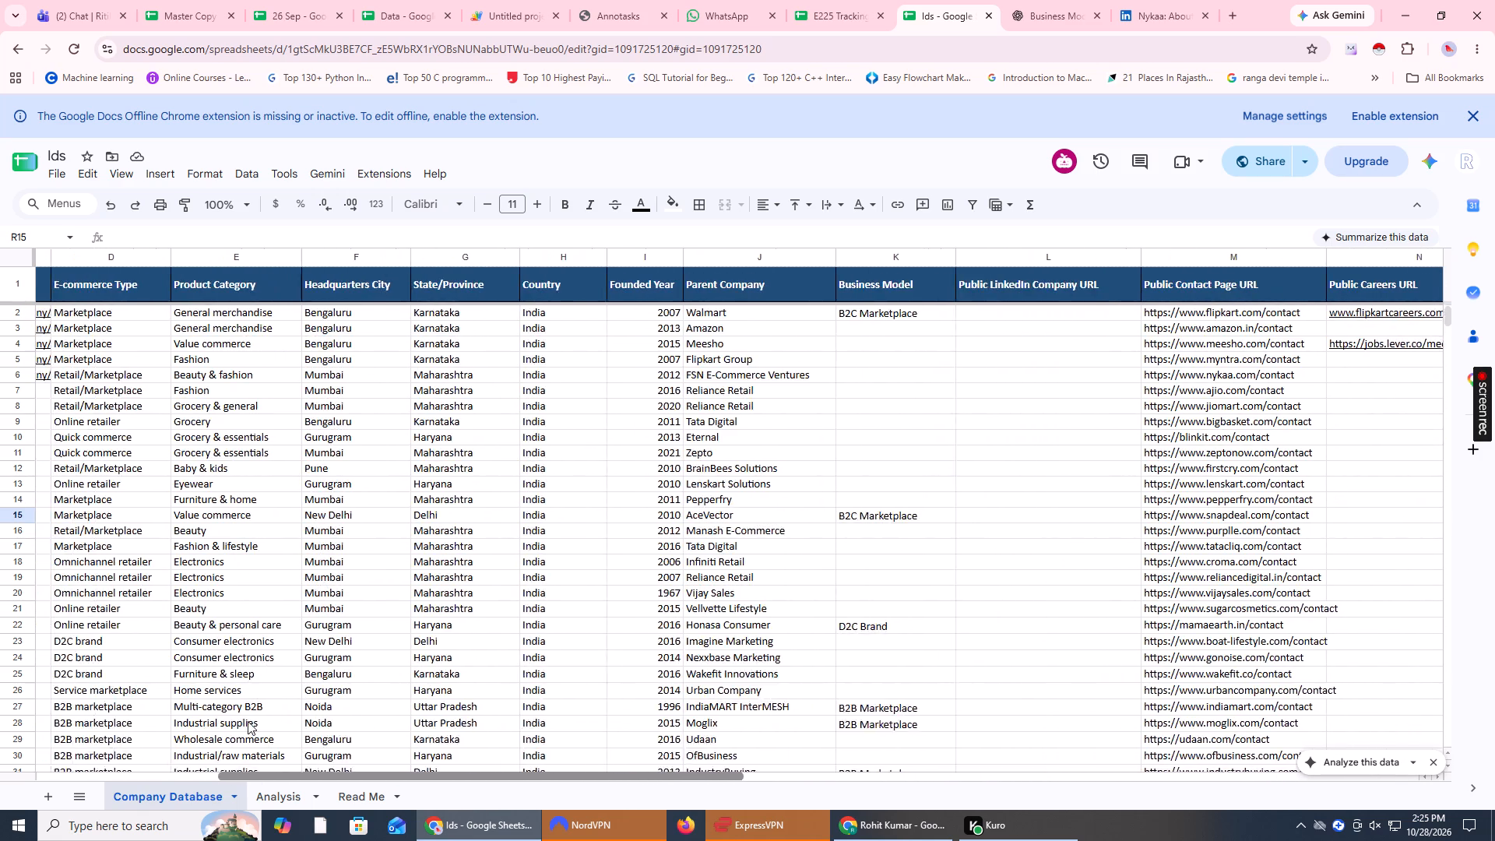
drag(248, 721, 74, 713)
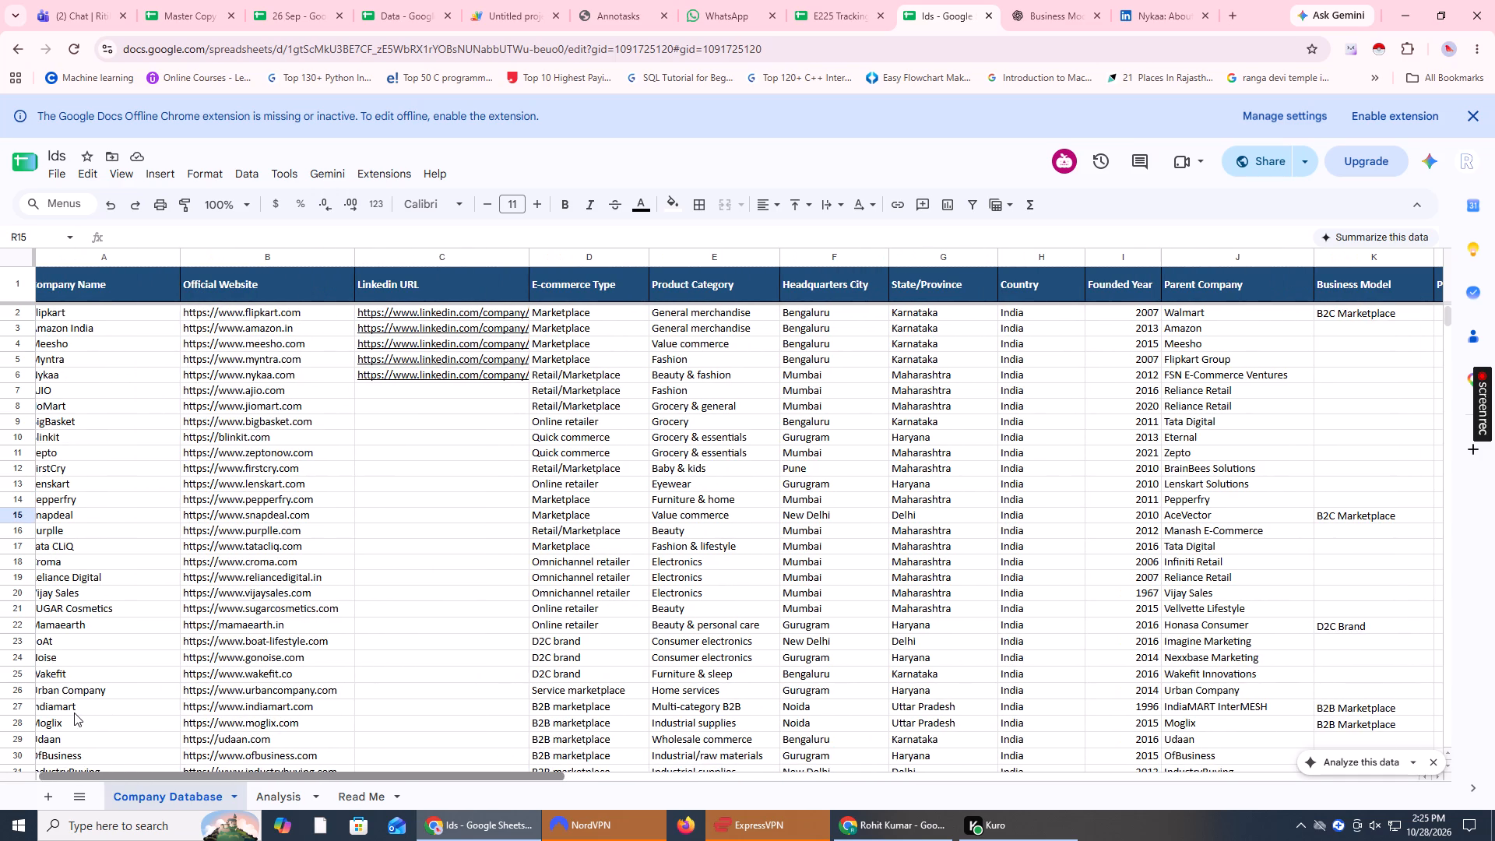
drag(74, 713, 58, 713)
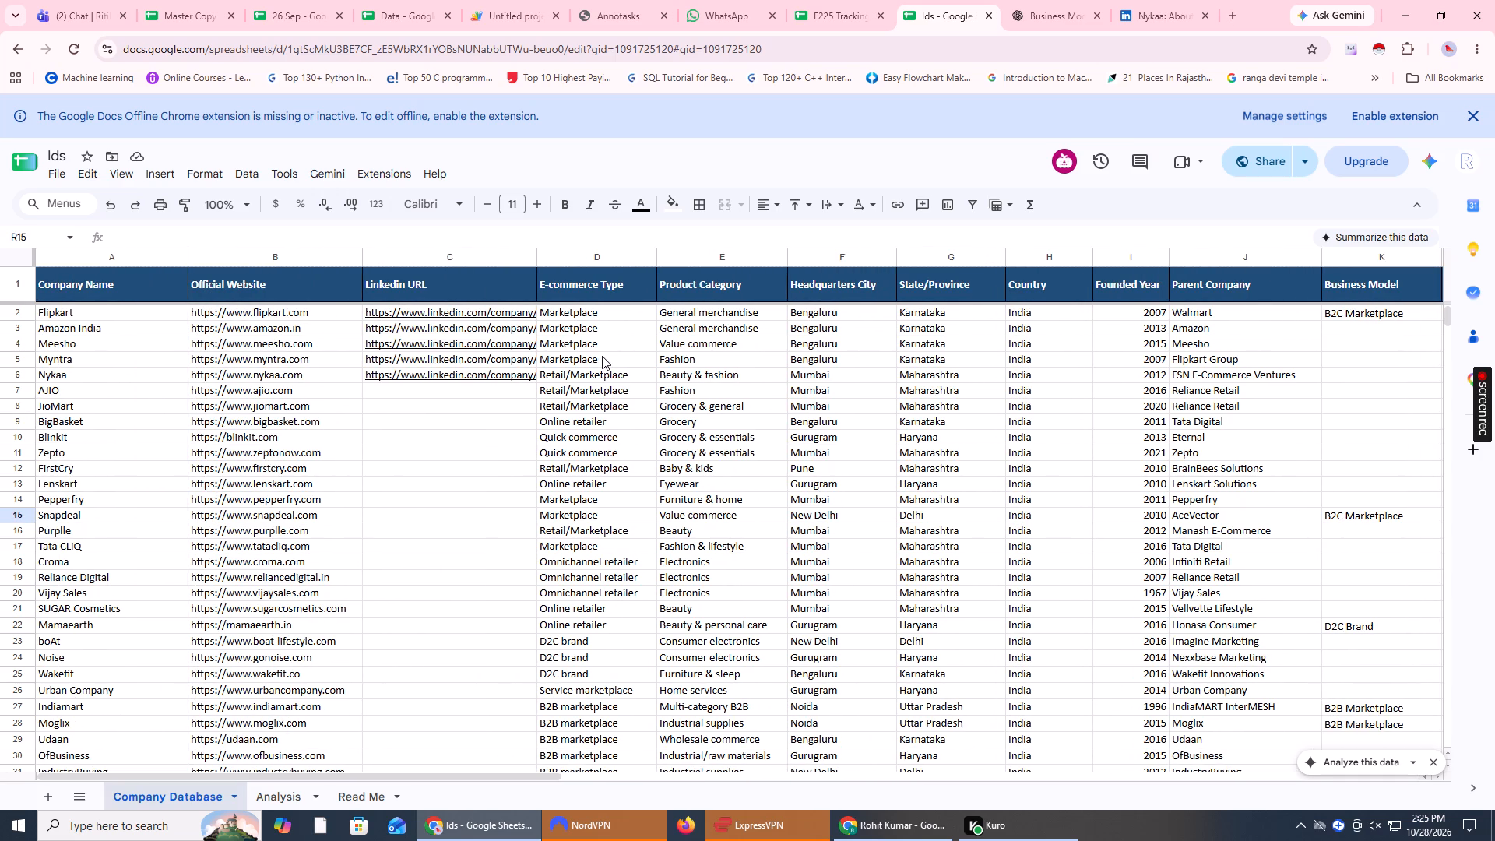
Search Google for "AJIO linkedin", using the company name from the Ids sheet, and open AJIO.com's LinkedIn company page.
click(408, 382)
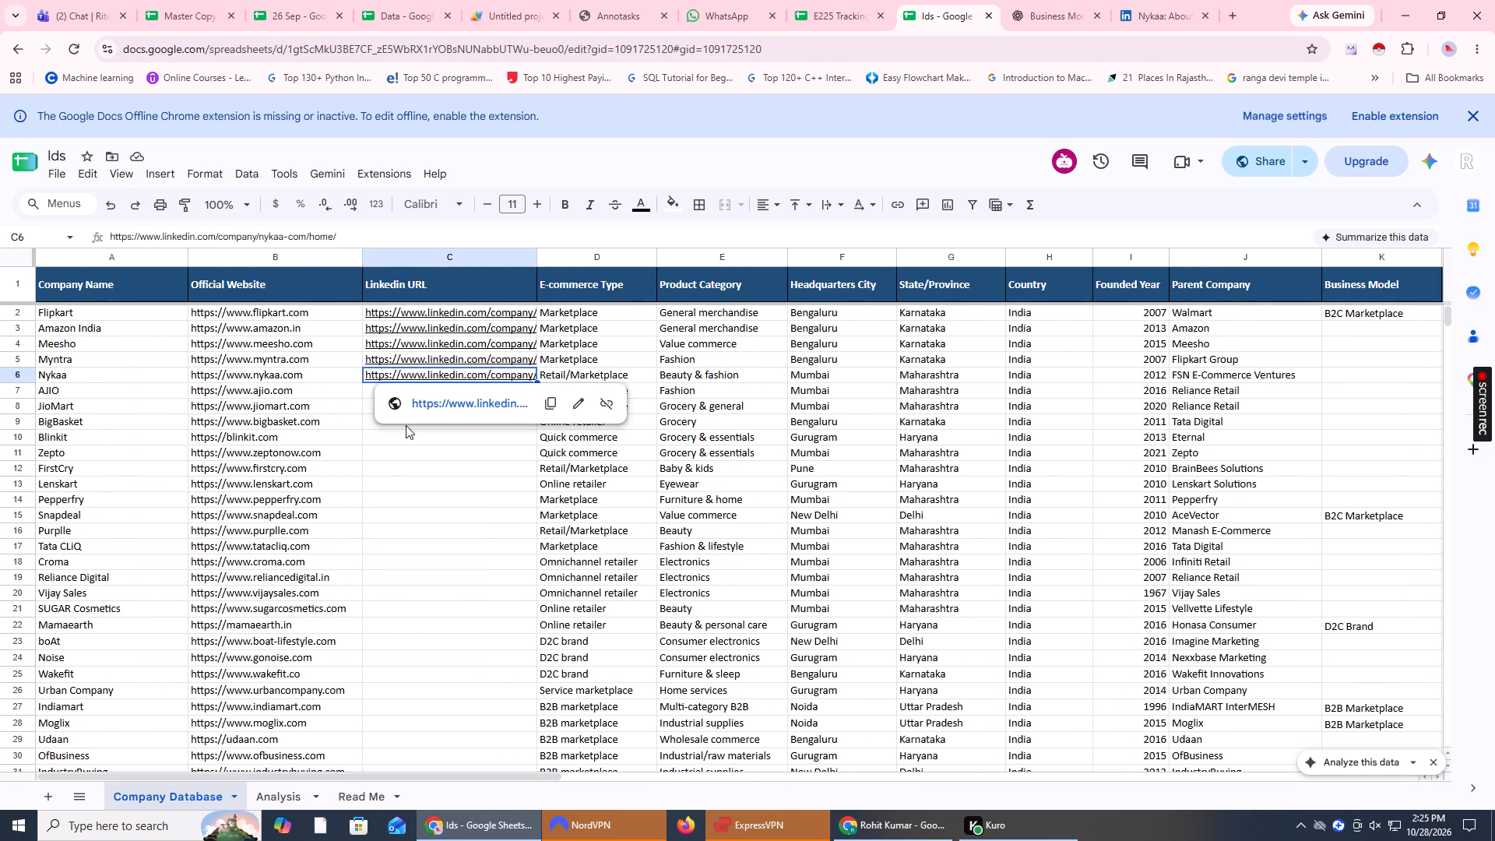
click(401, 447)
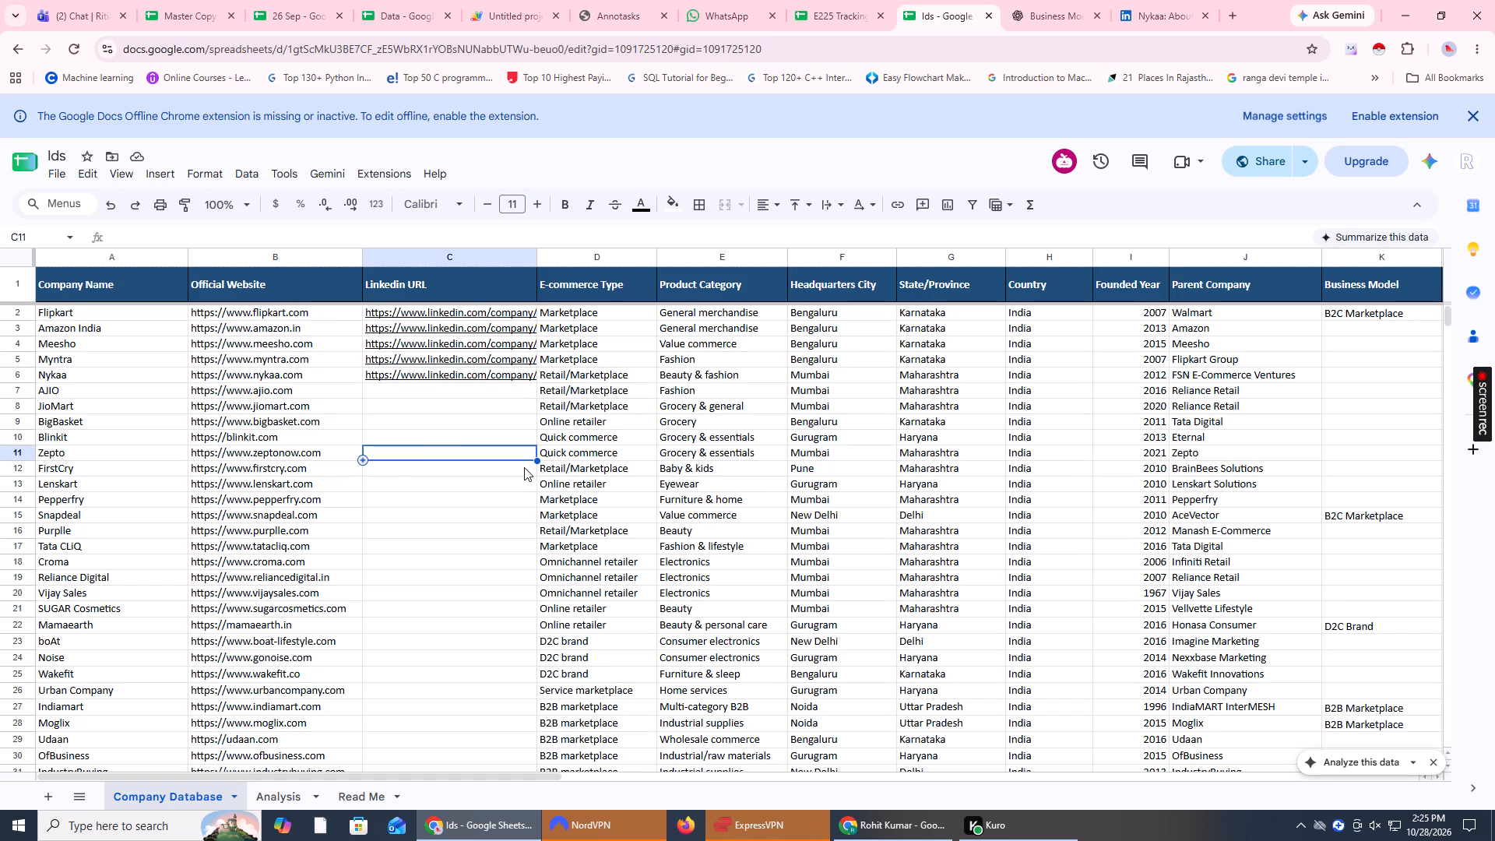
click(93, 388)
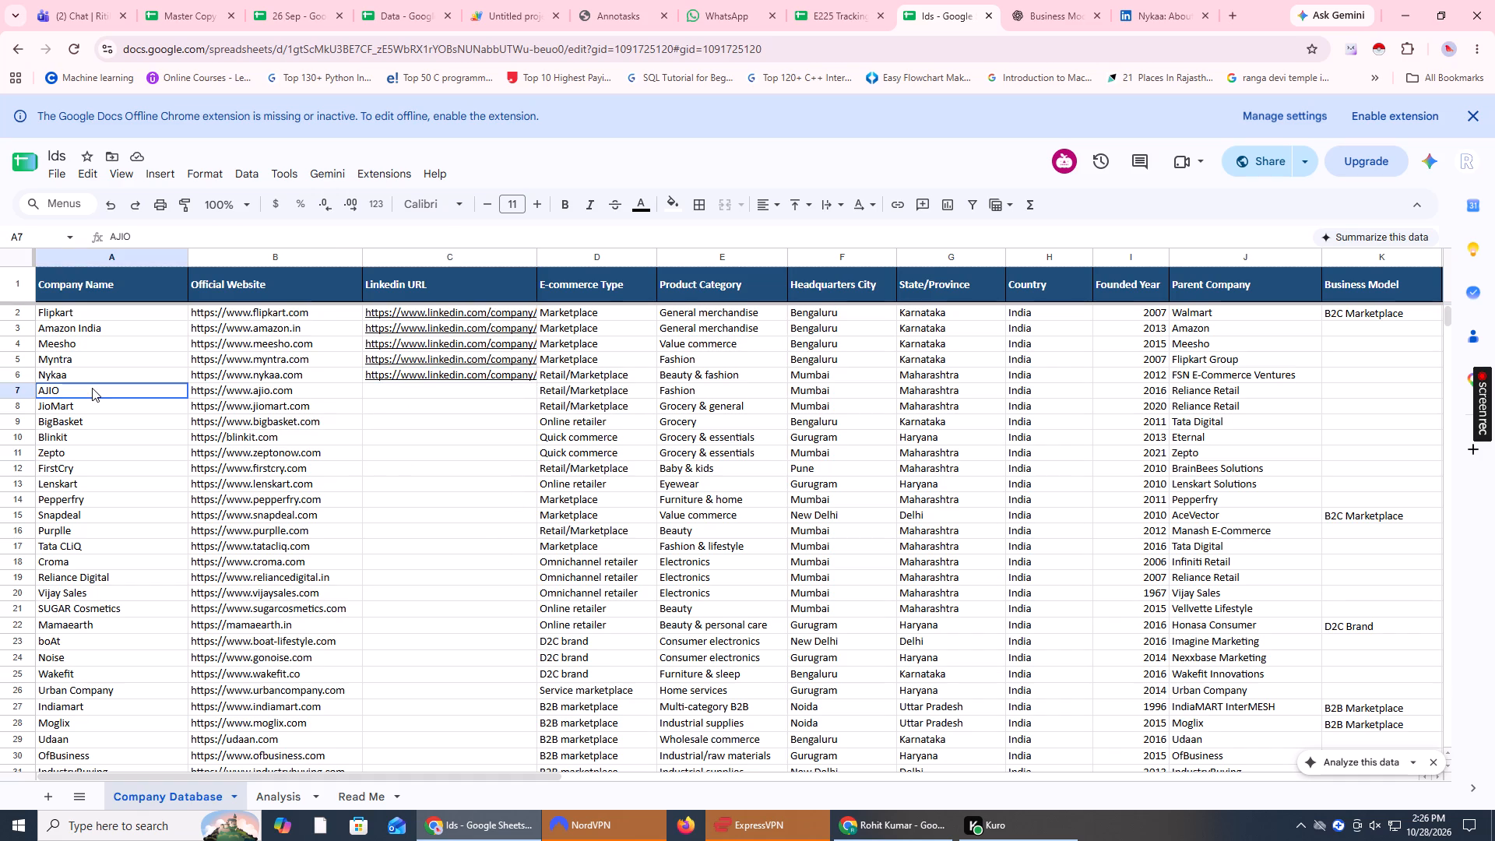
key(ctrl+c)
click(1161, 0)
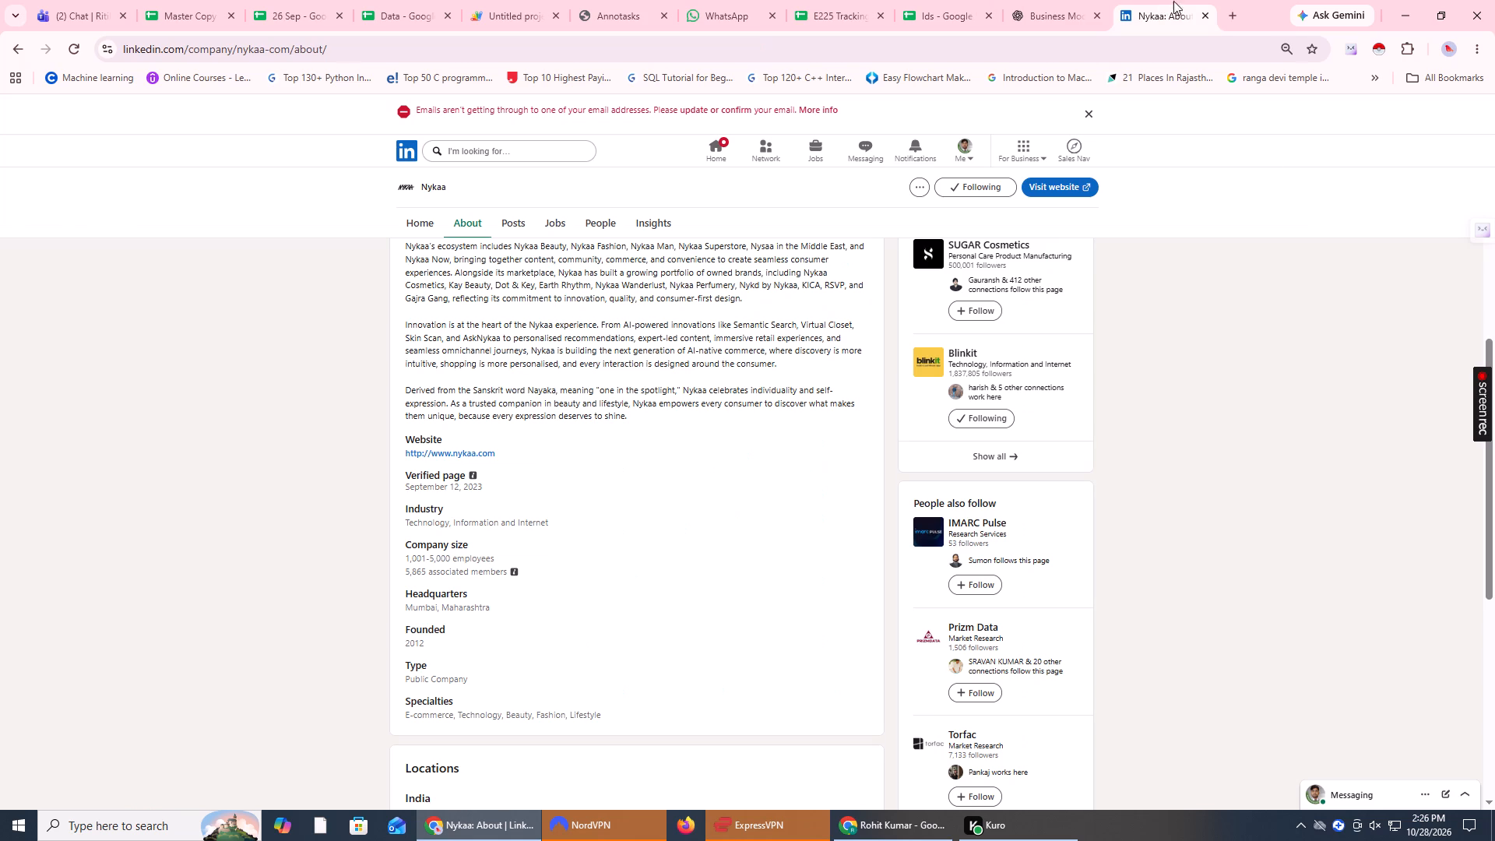
click(17, 45)
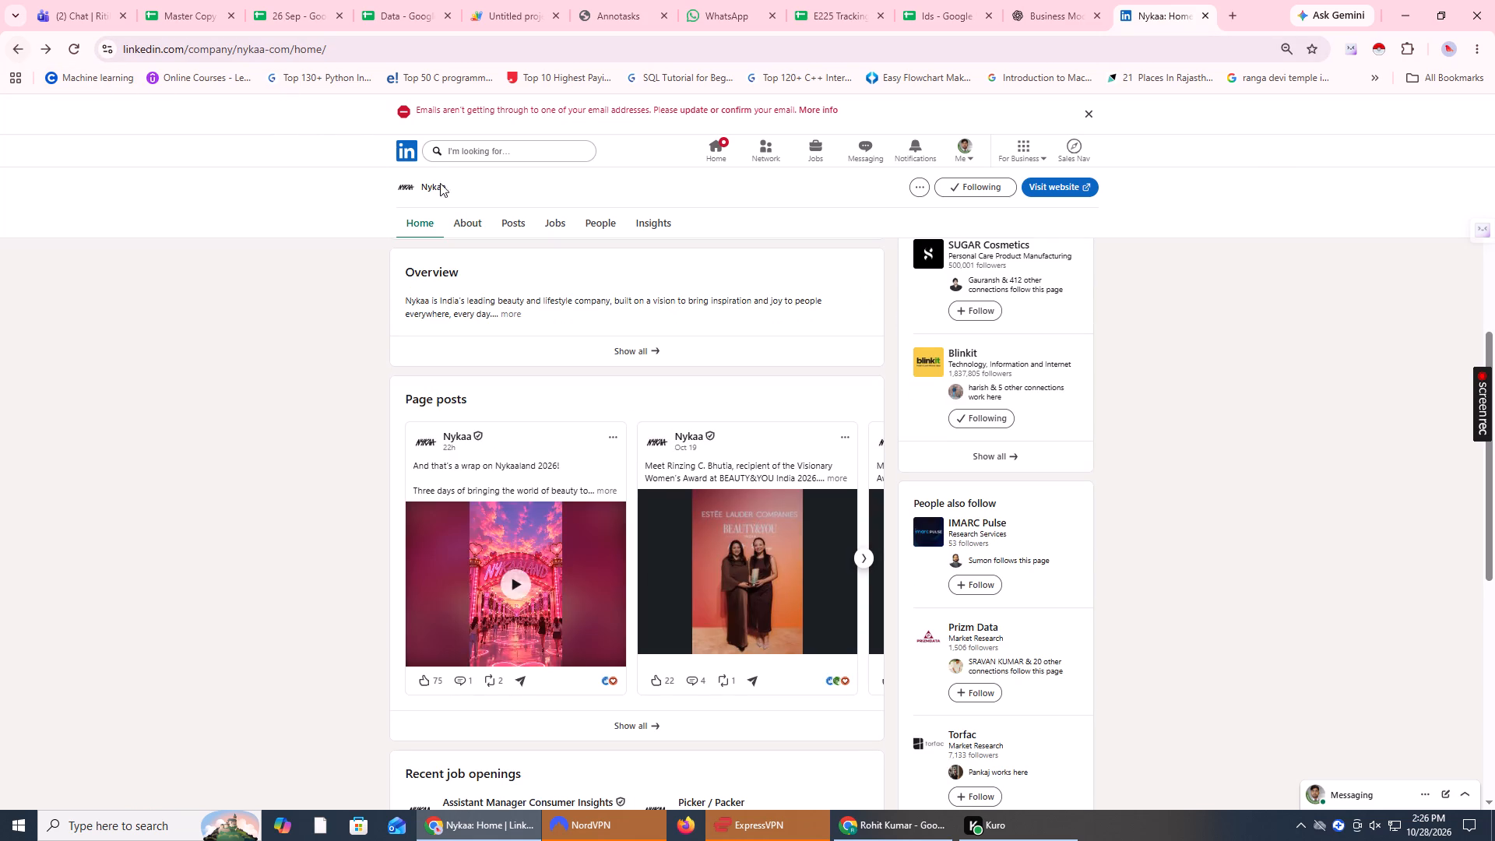
click(17, 45)
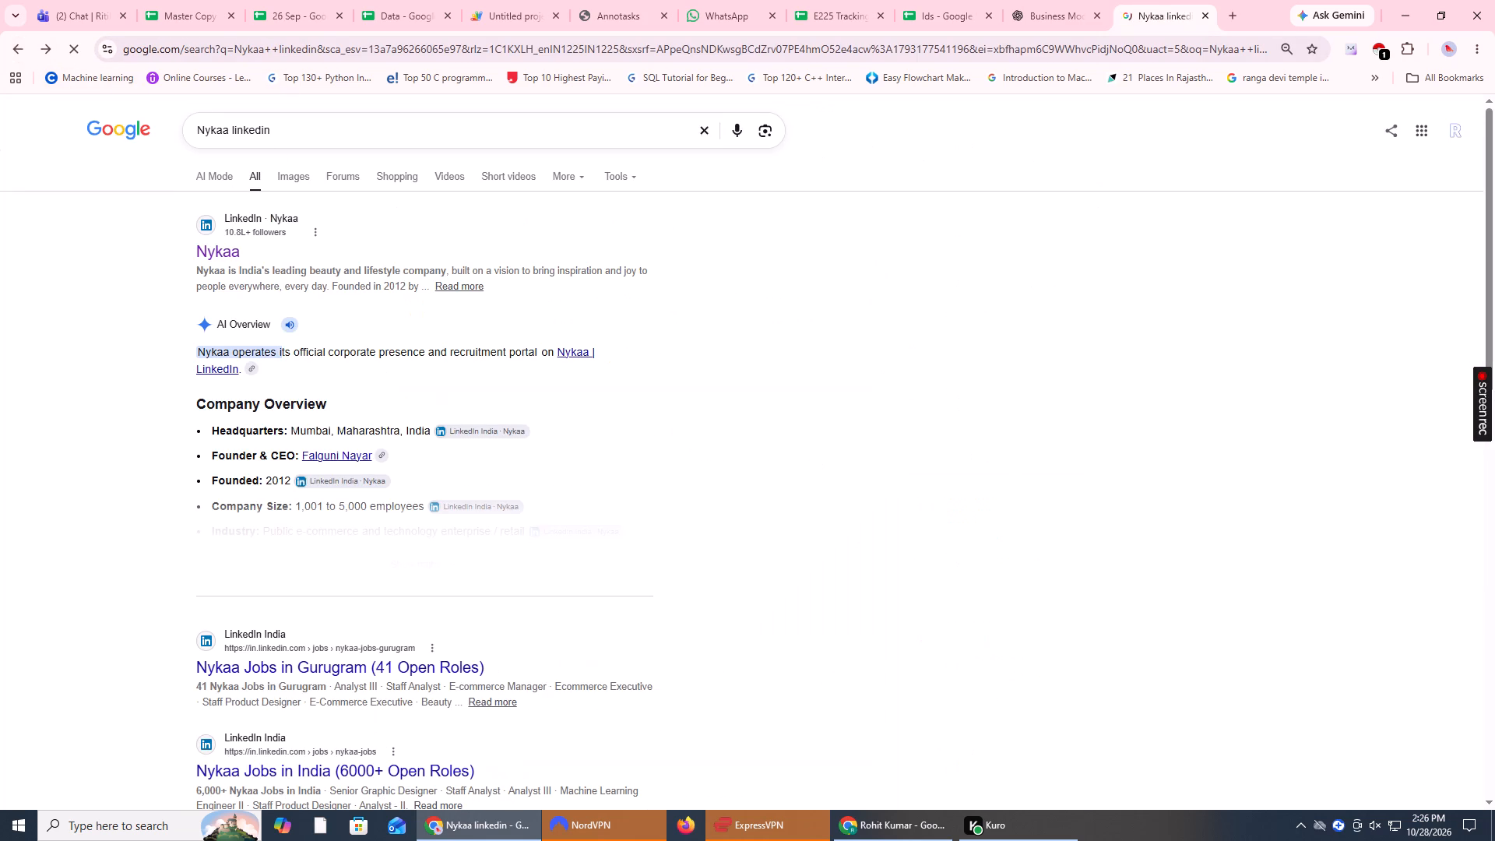
drag(230, 131, 0, 129)
key(ctrl+v)
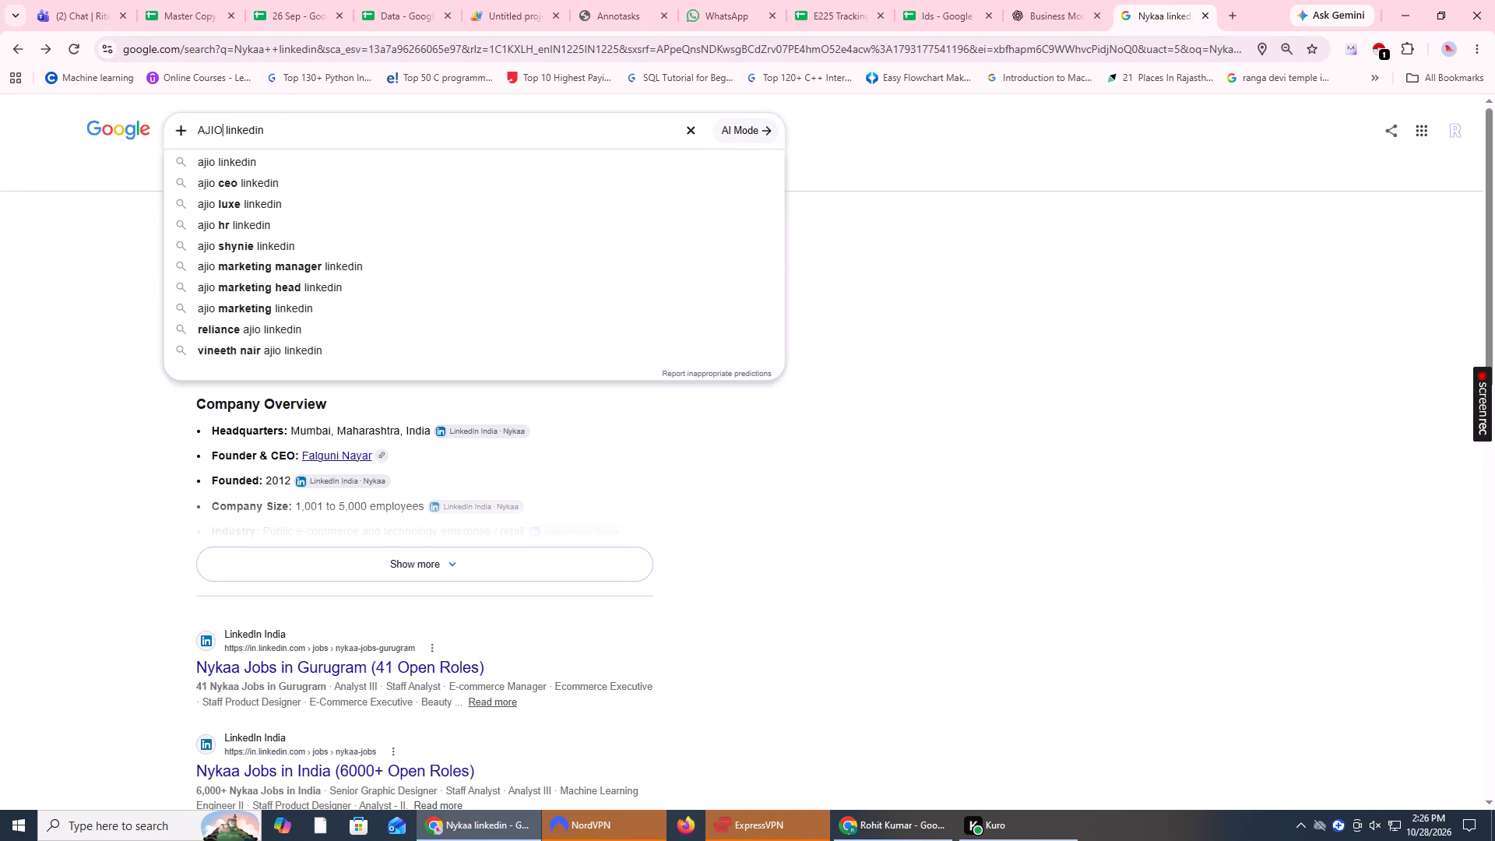
key(Return)
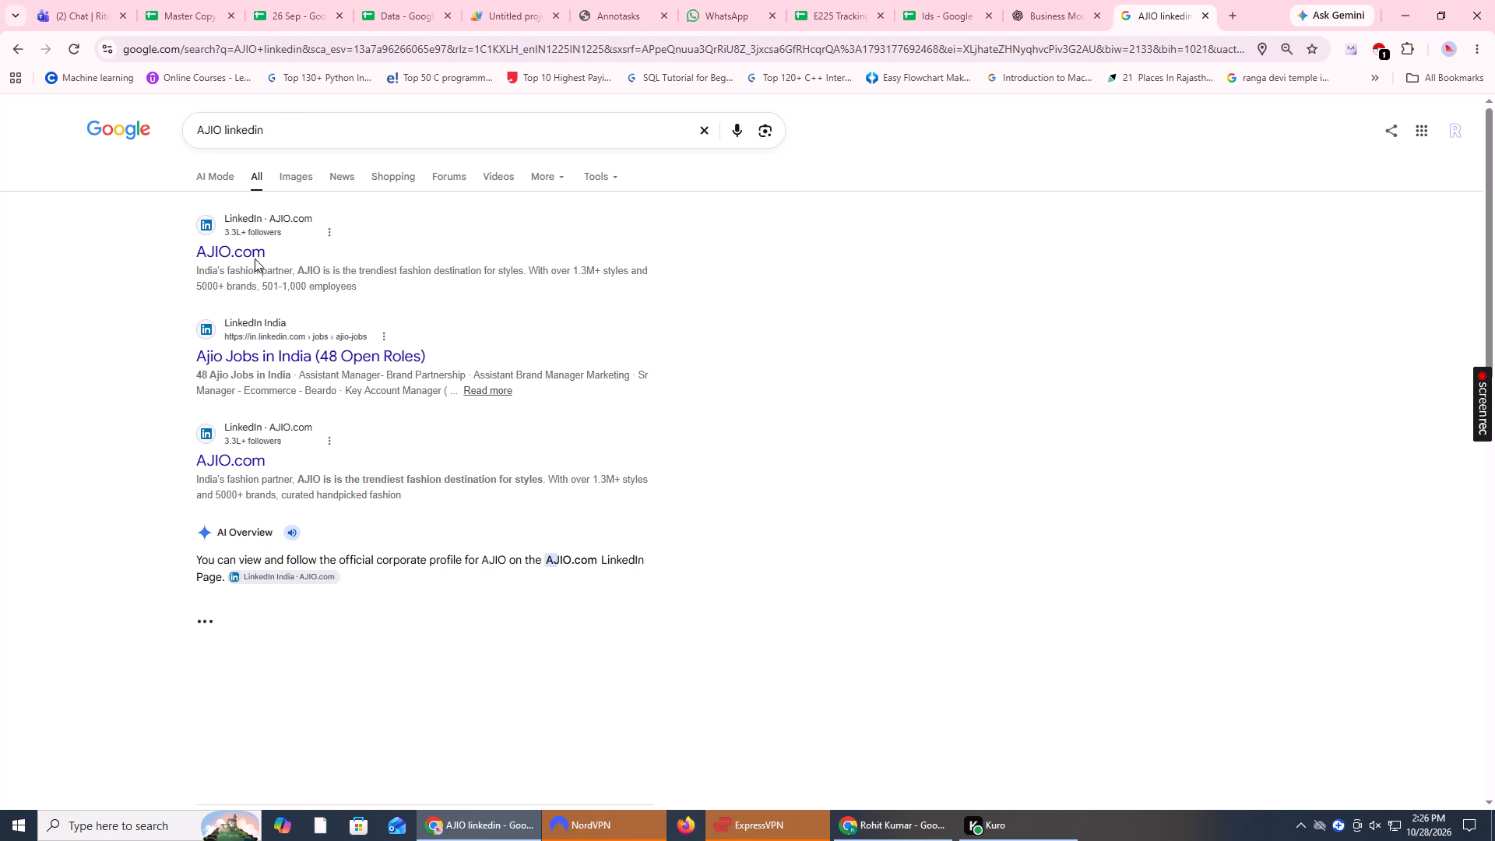
click(237, 249)
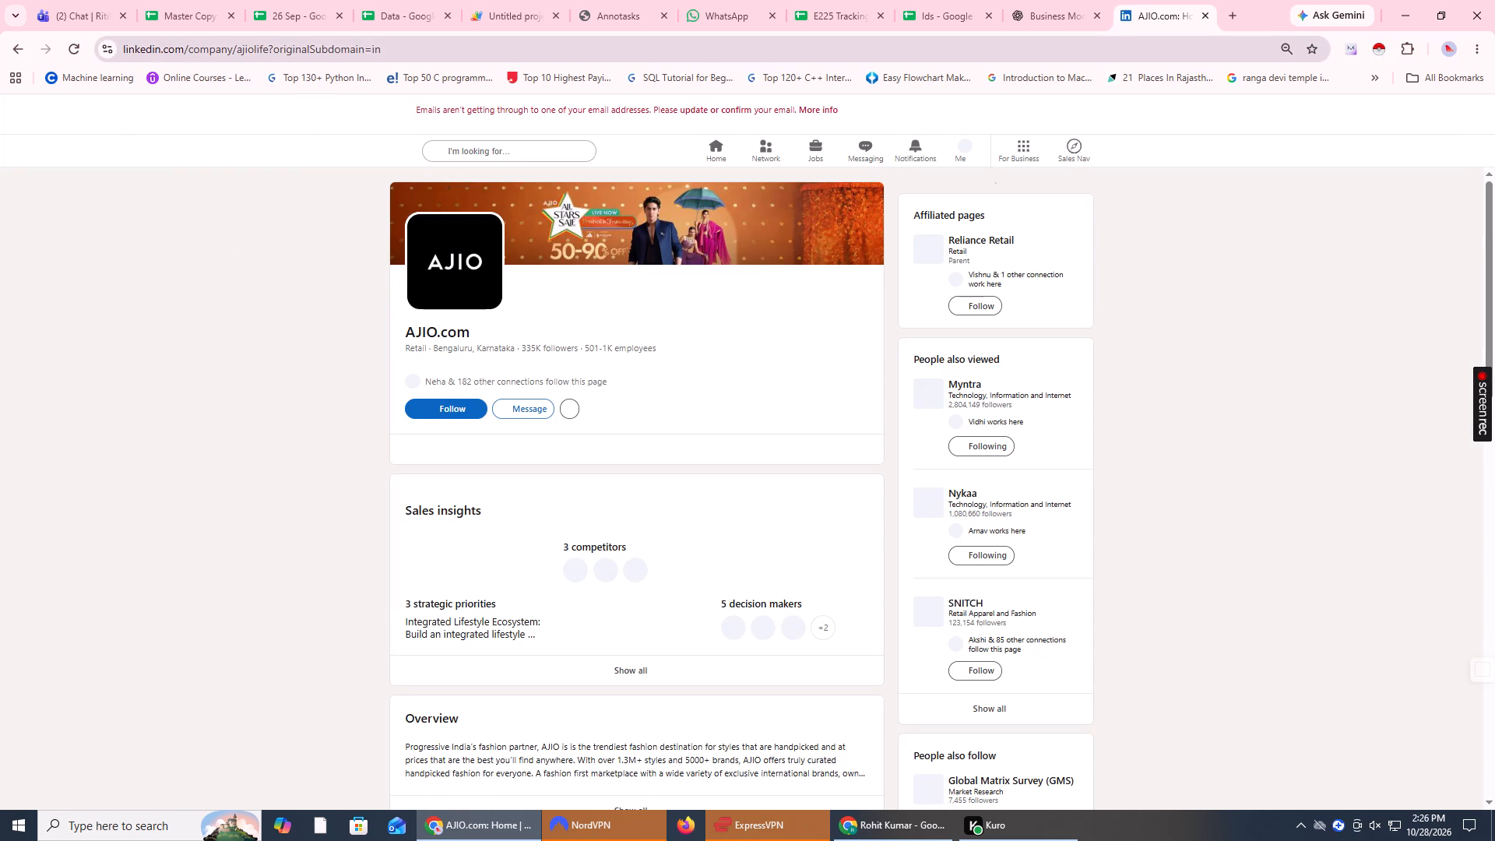
Copy the URL of AJIO.com's LinkedIn home page into the Linkedin URL cell of the AJIO row in the Ids sheet.
scroll(297, 349, down, 7)
scroll(297, 349, up, 5)
scroll(297, 349, down, 6)
scroll(297, 350, up, 8)
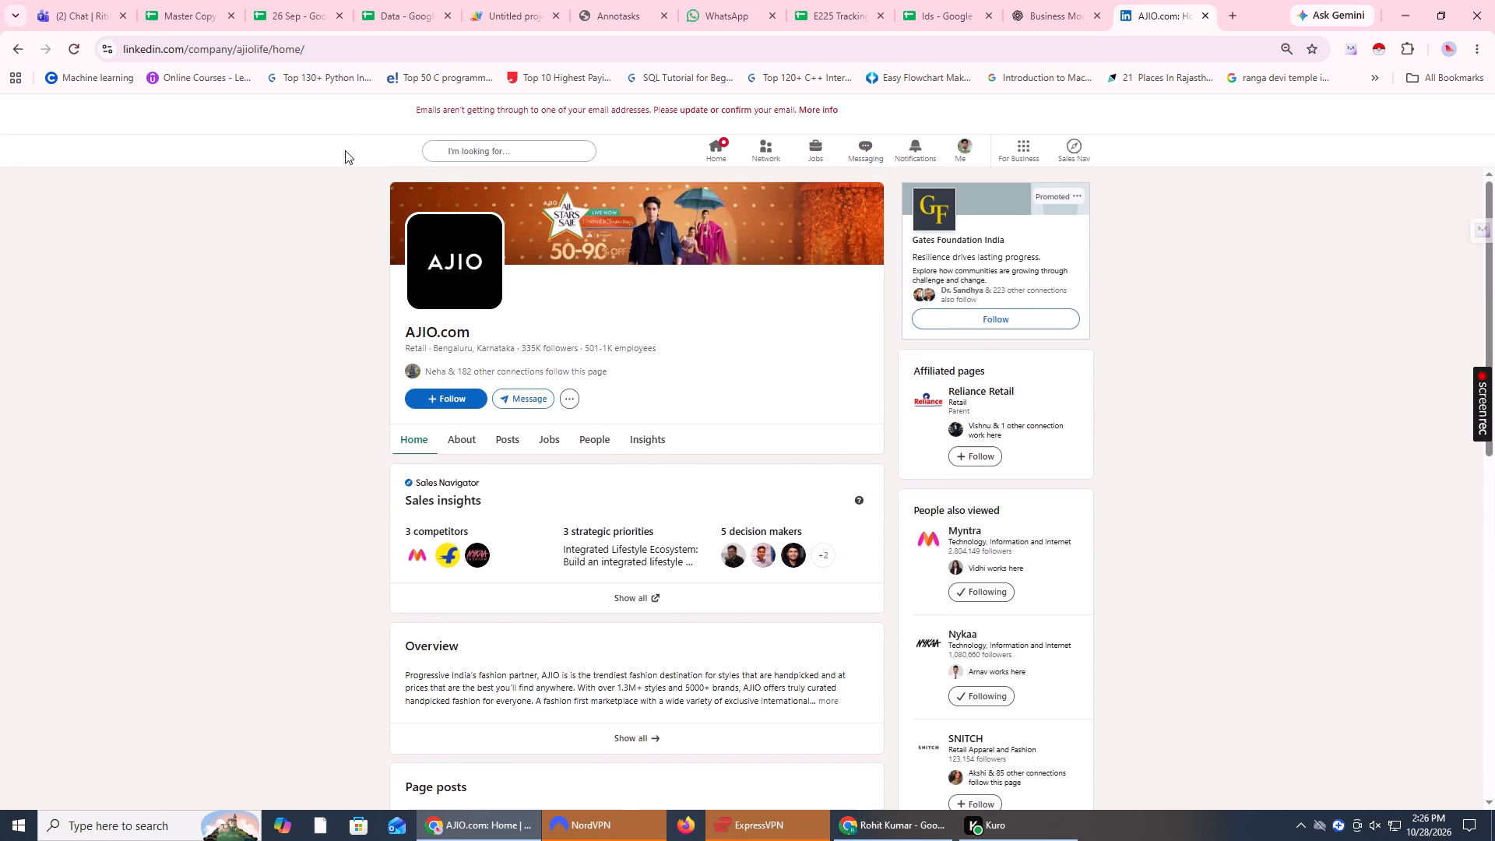
click(293, 45)
key(ctrl+c)
click(937, 0)
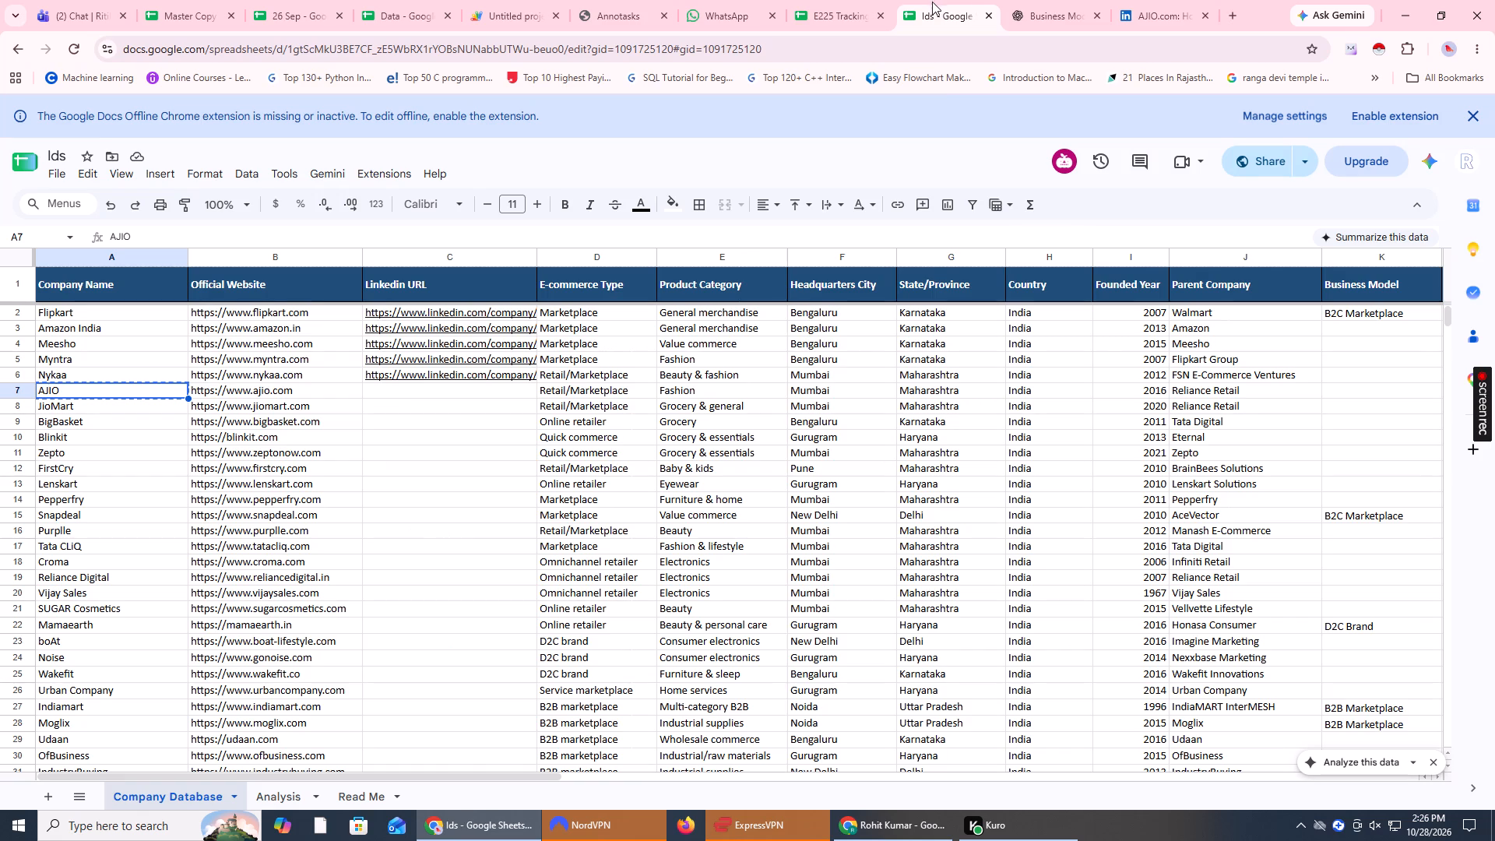
click(382, 388)
key(ctrl+v)
click(376, 436)
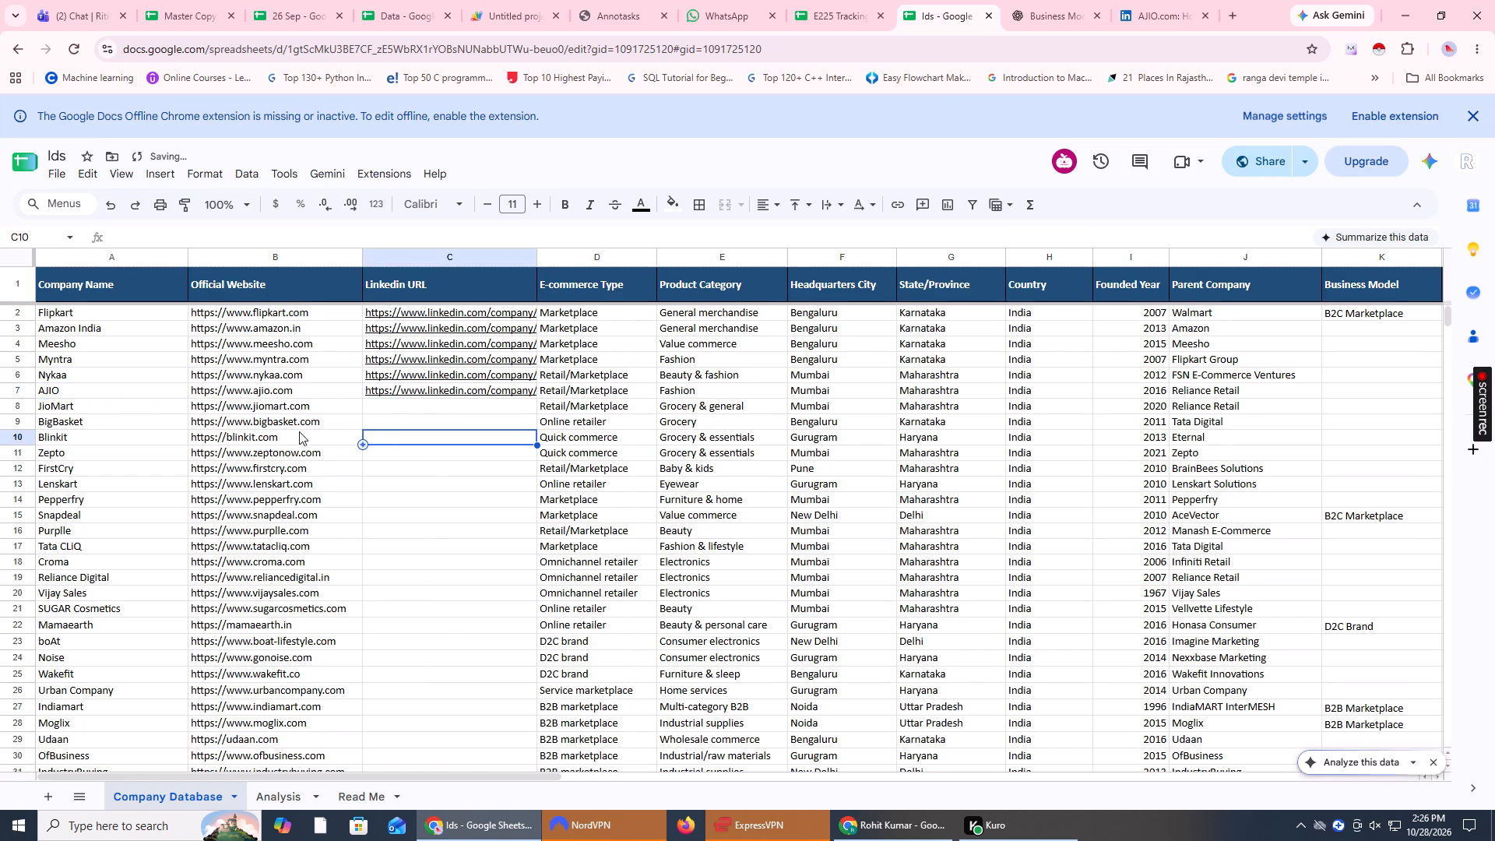
Search Google for "JioMart linkedin", using the company name from the Ids sheet, and open JioMart Digital's LinkedIn page.
click(65, 406)
key(ctrl+c)
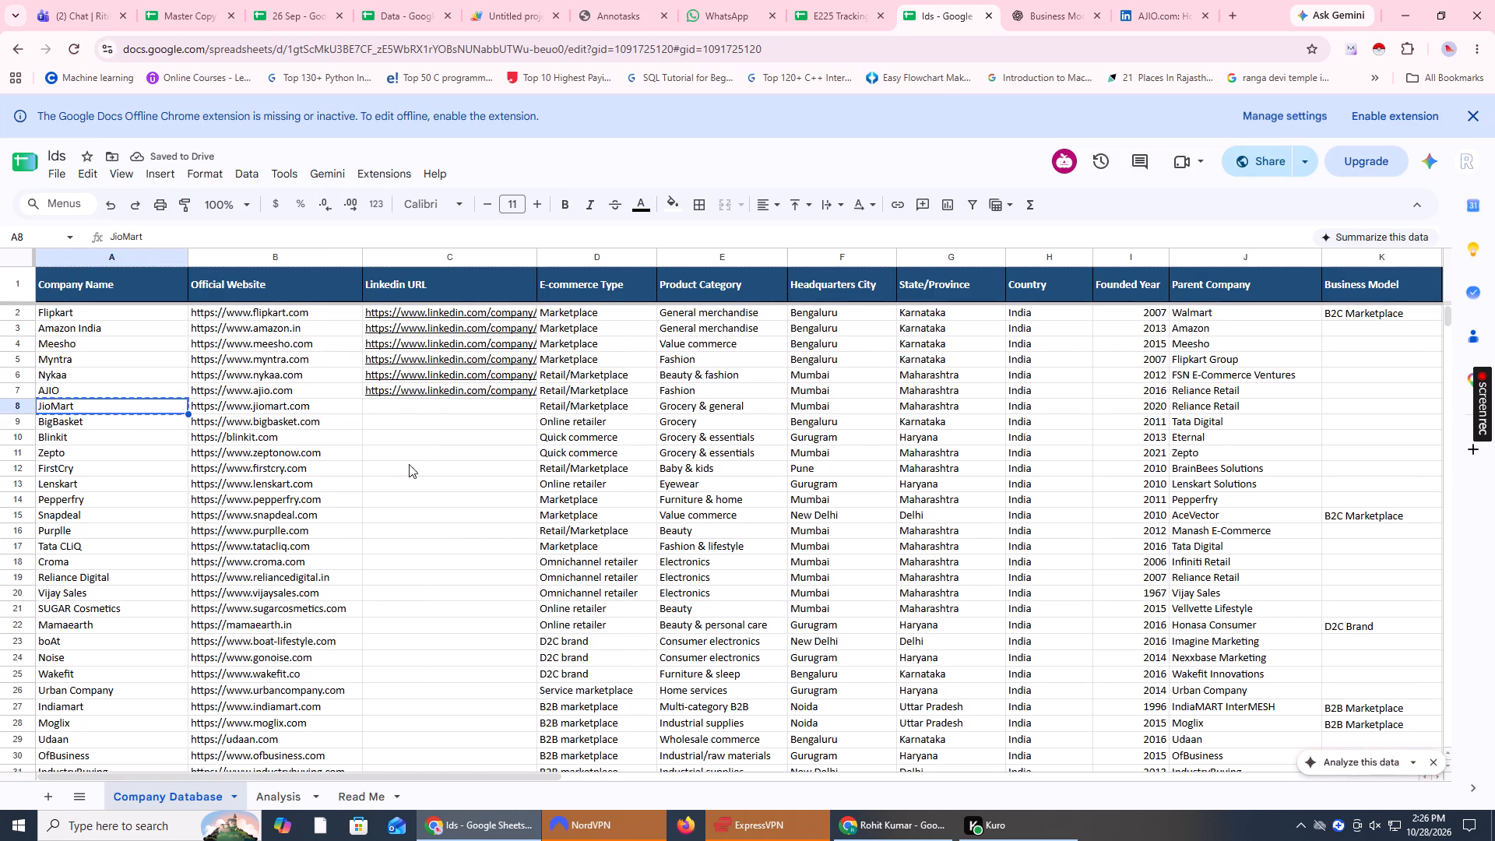
click(1129, 0)
click(20, 52)
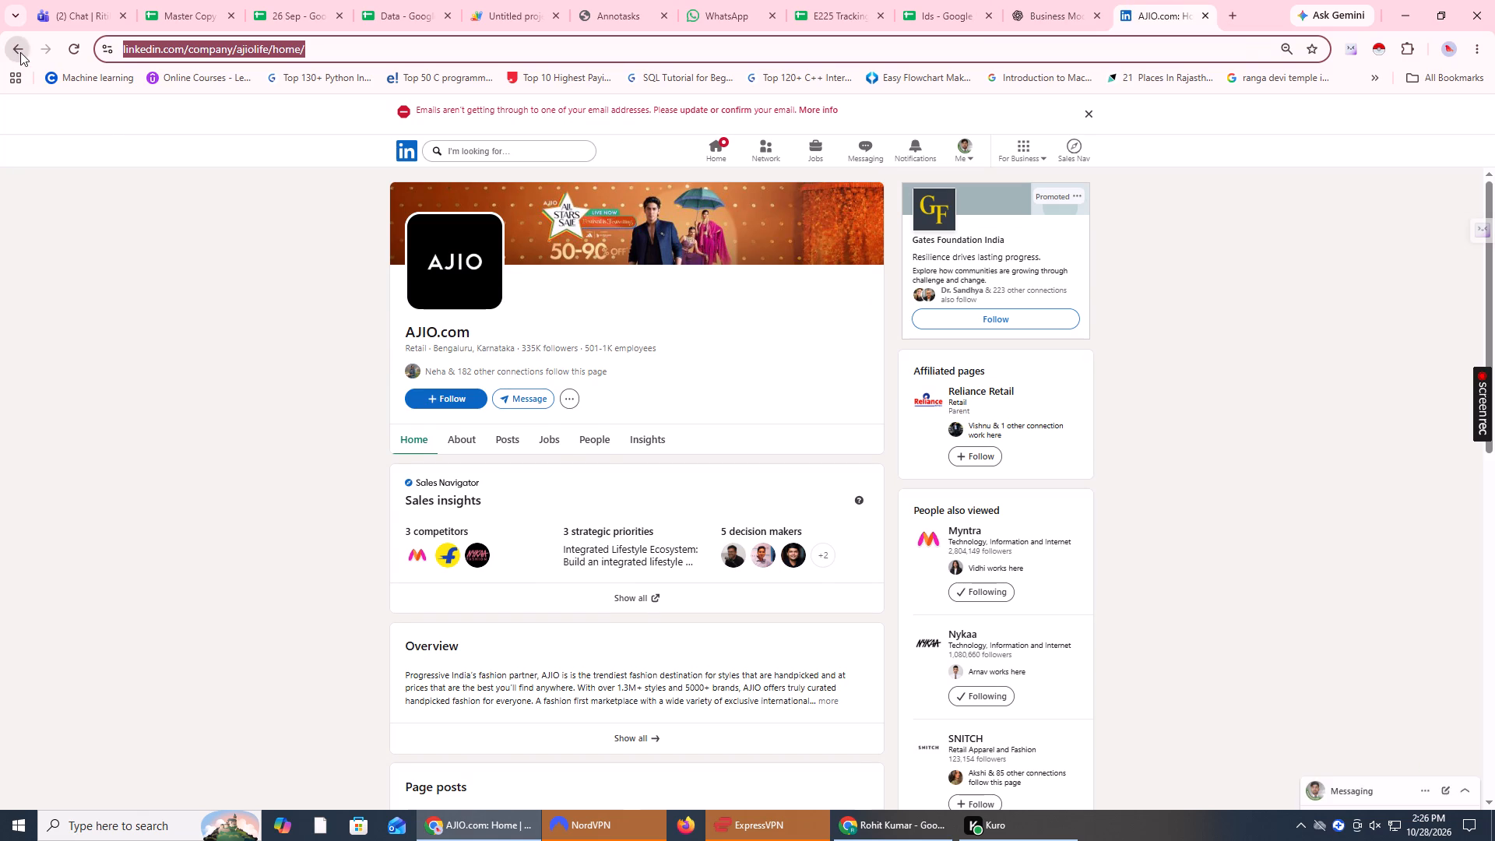
drag(224, 128, 94, 134)
key(ctrl+v)
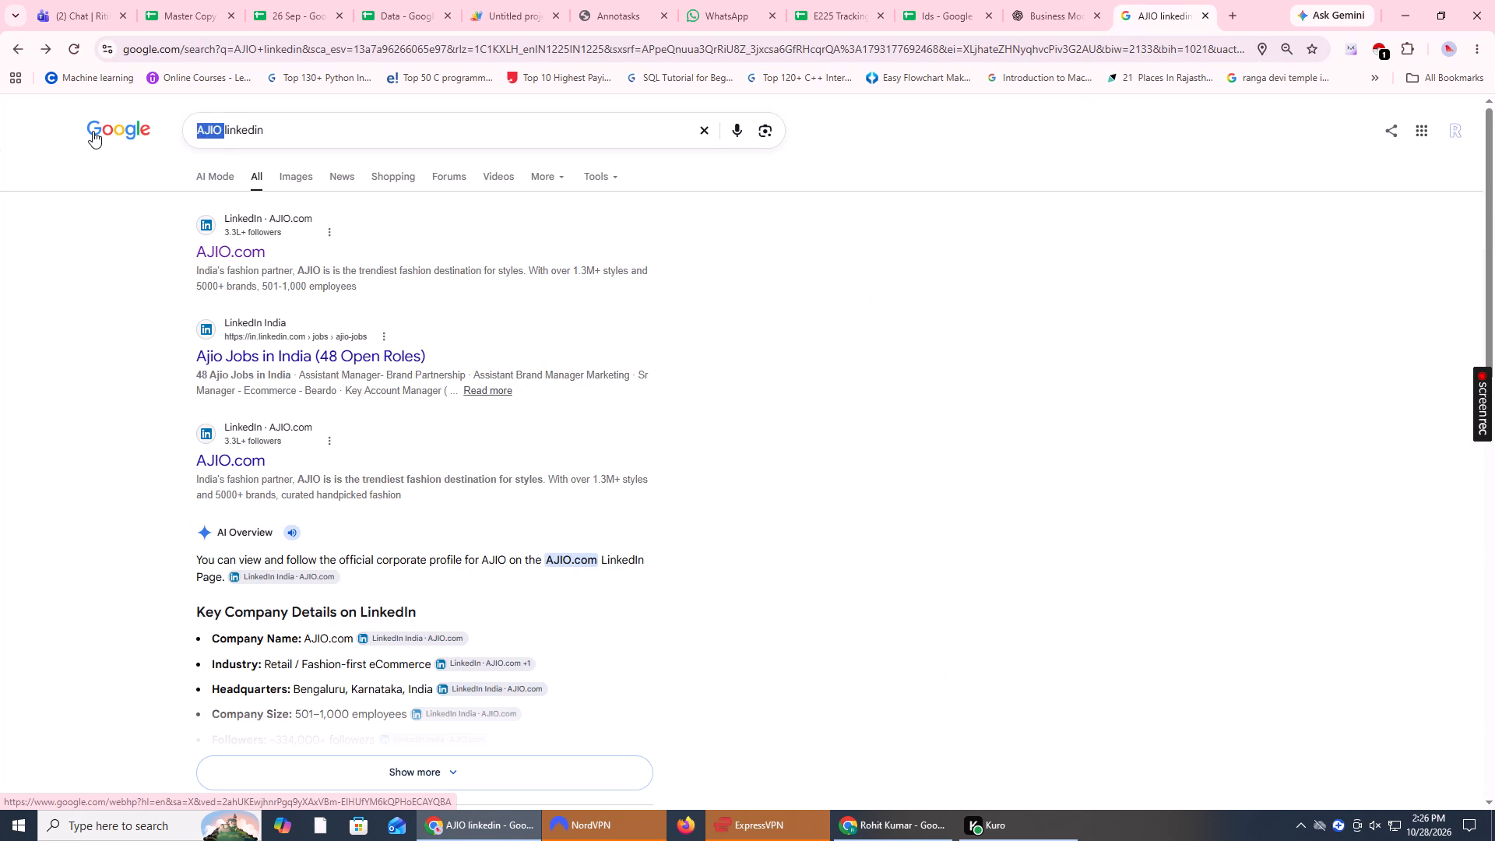
key(space)
key(Return)
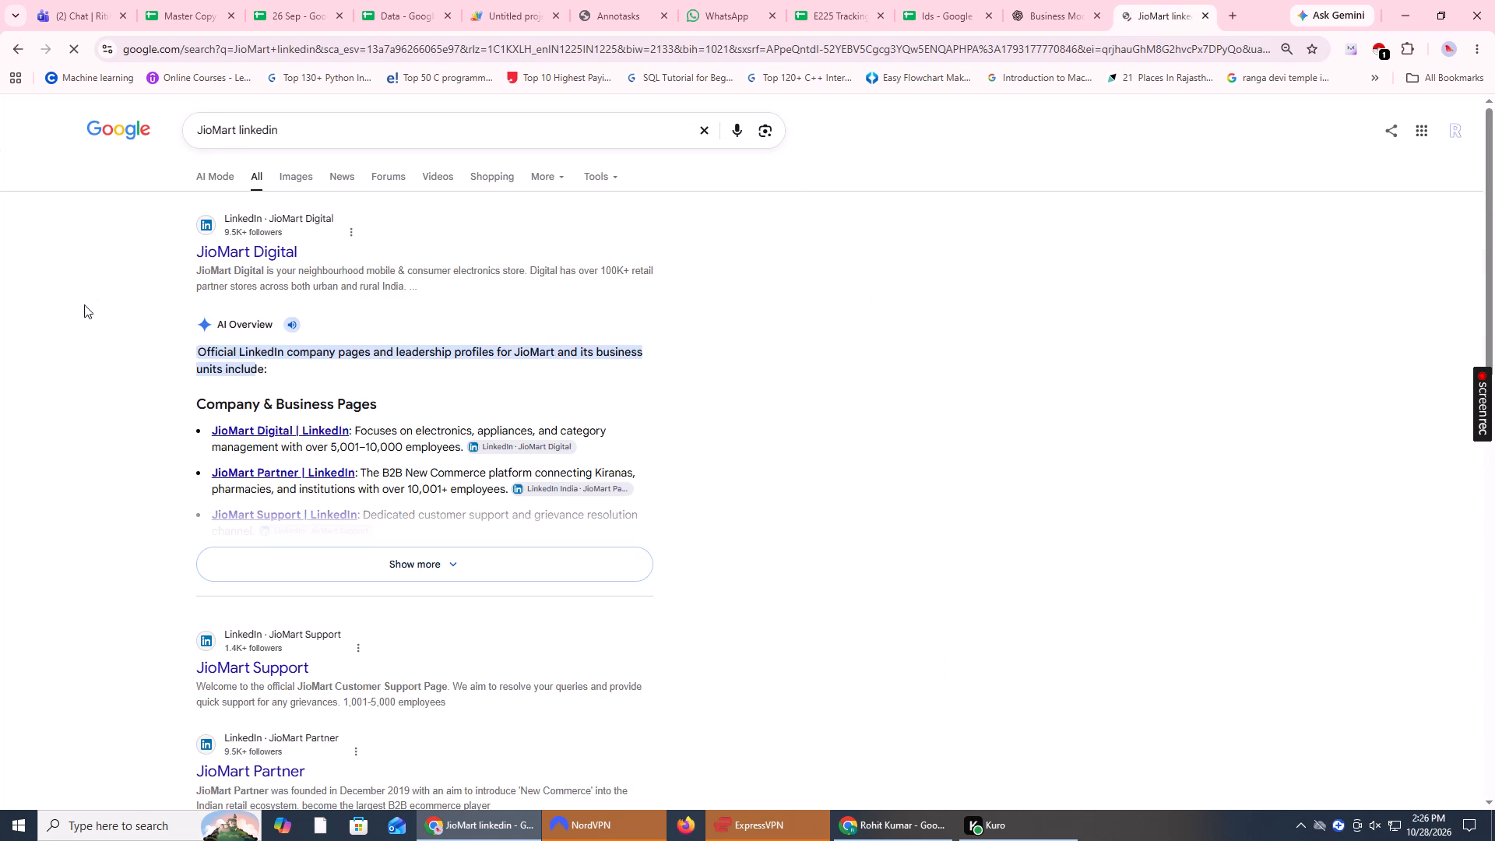
click(268, 258)
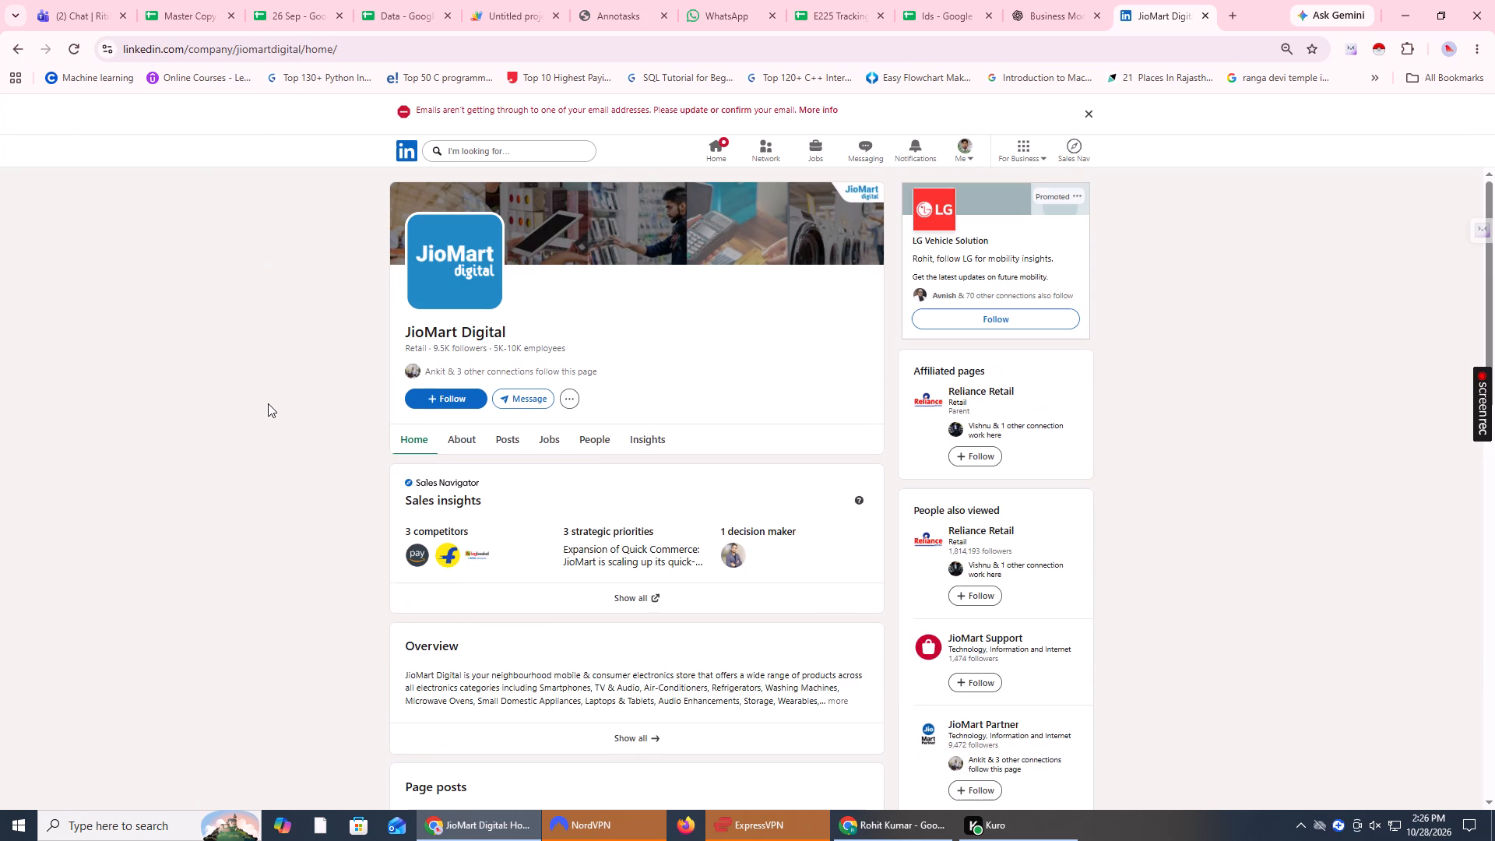
Open JioMart Digital's LinkedIn About page and copy its URL into the JioMart row's Linkedin URL cell in the Ids sheet.
scroll(268, 402, down, 4)
scroll(268, 402, up, 3)
scroll(268, 402, down, 5)
scroll(268, 402, up, 5)
scroll(268, 402, down, 5)
scroll(268, 402, up, 10)
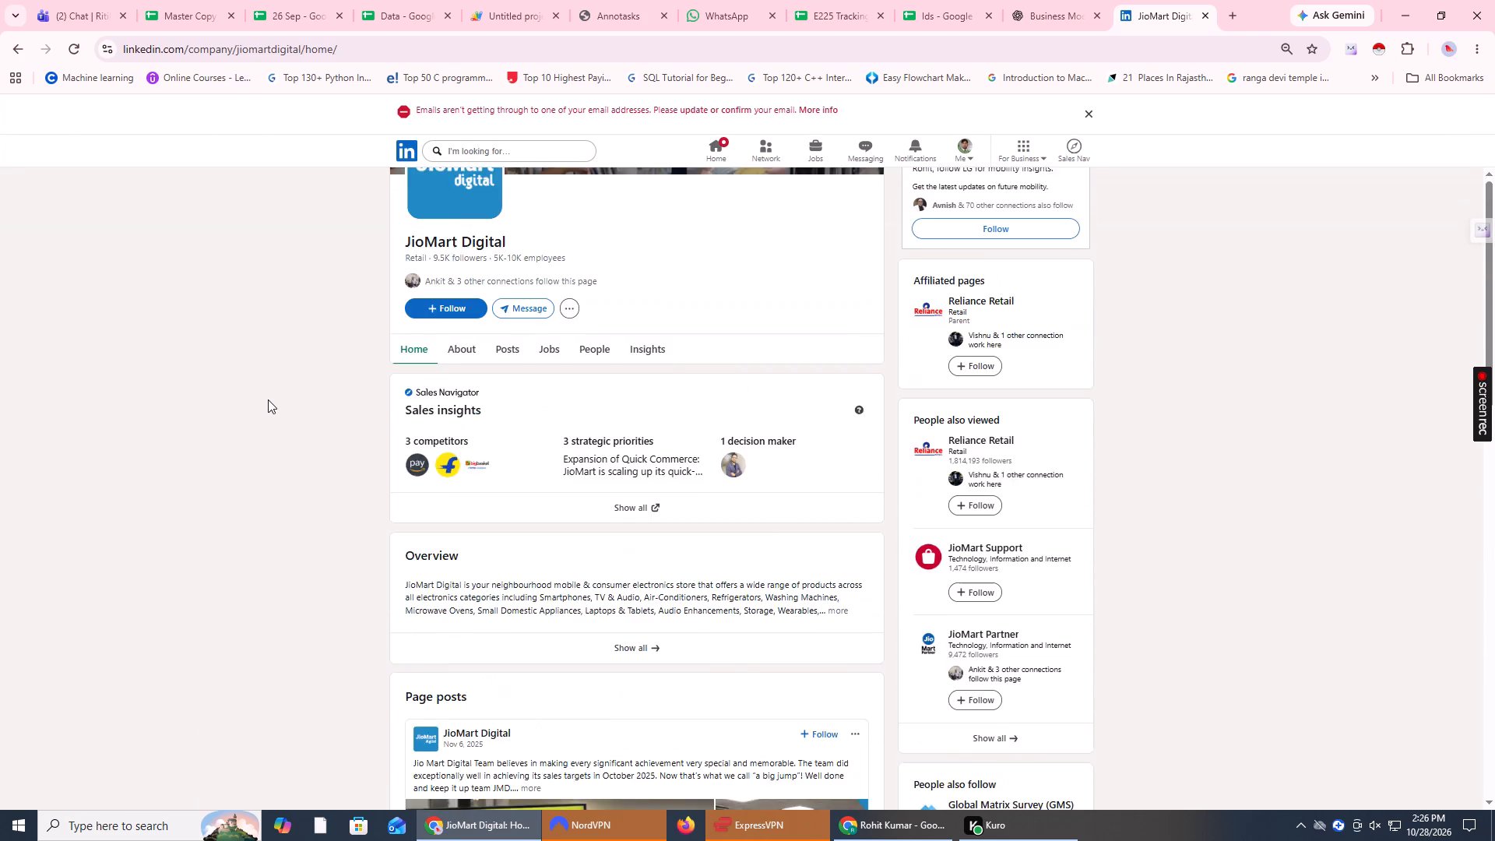
click(452, 435)
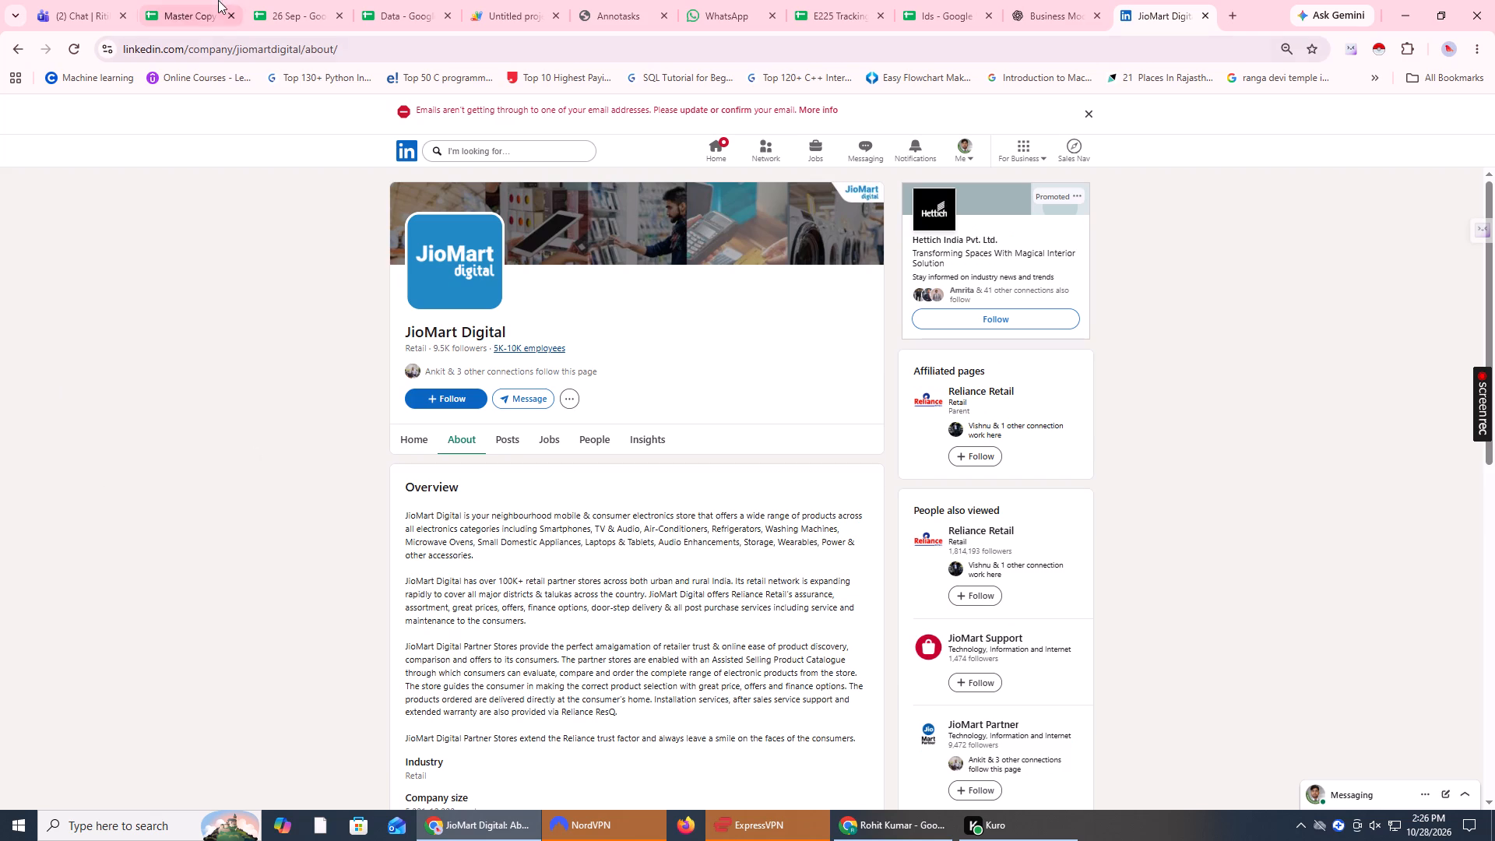
double_click(265, 51)
key(ctrl+c)
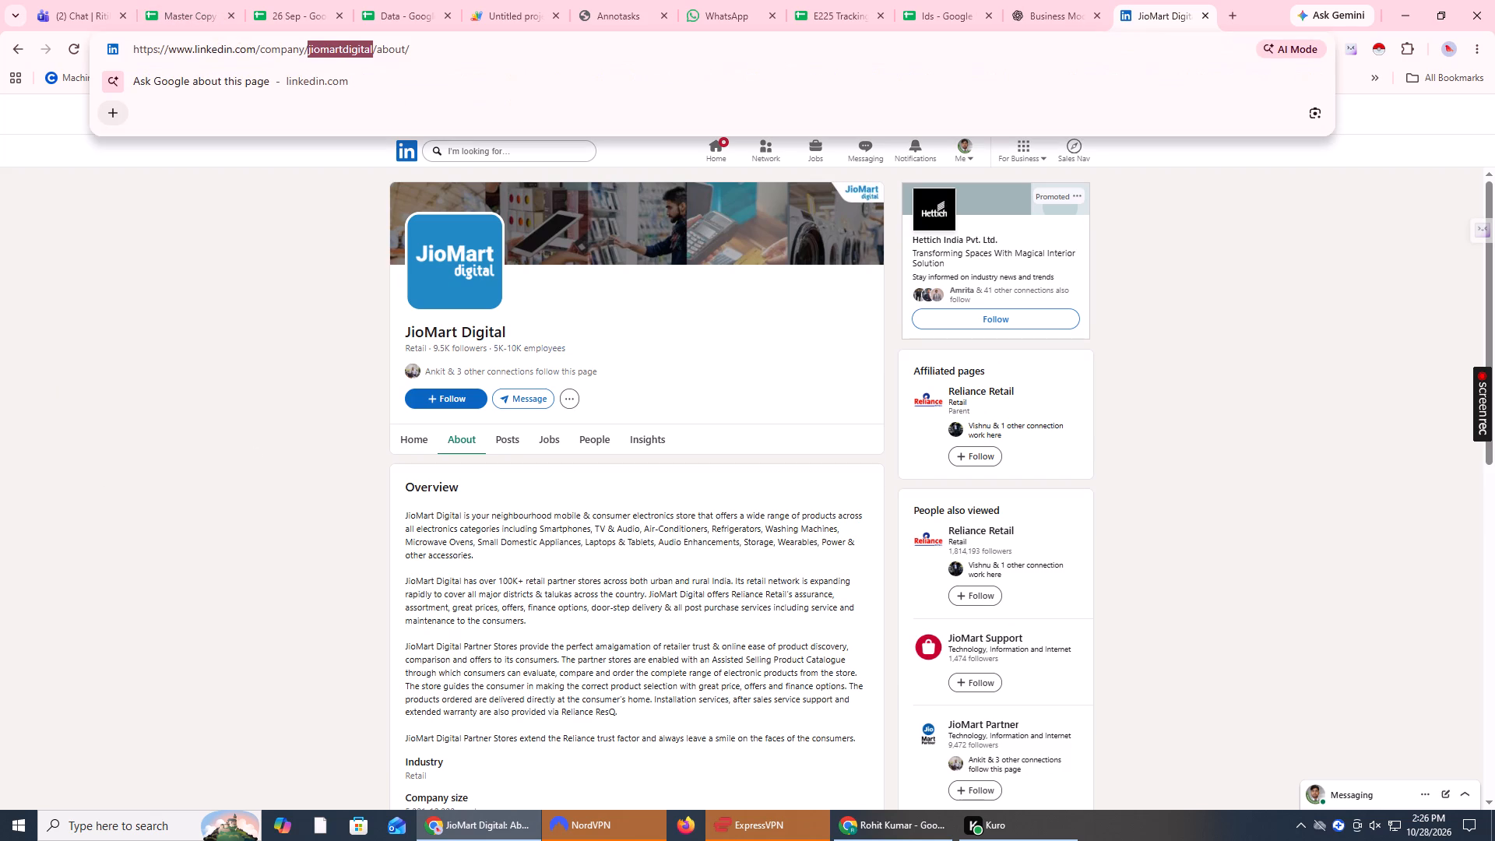
key(ctrl+a)
key(ctrl+c)
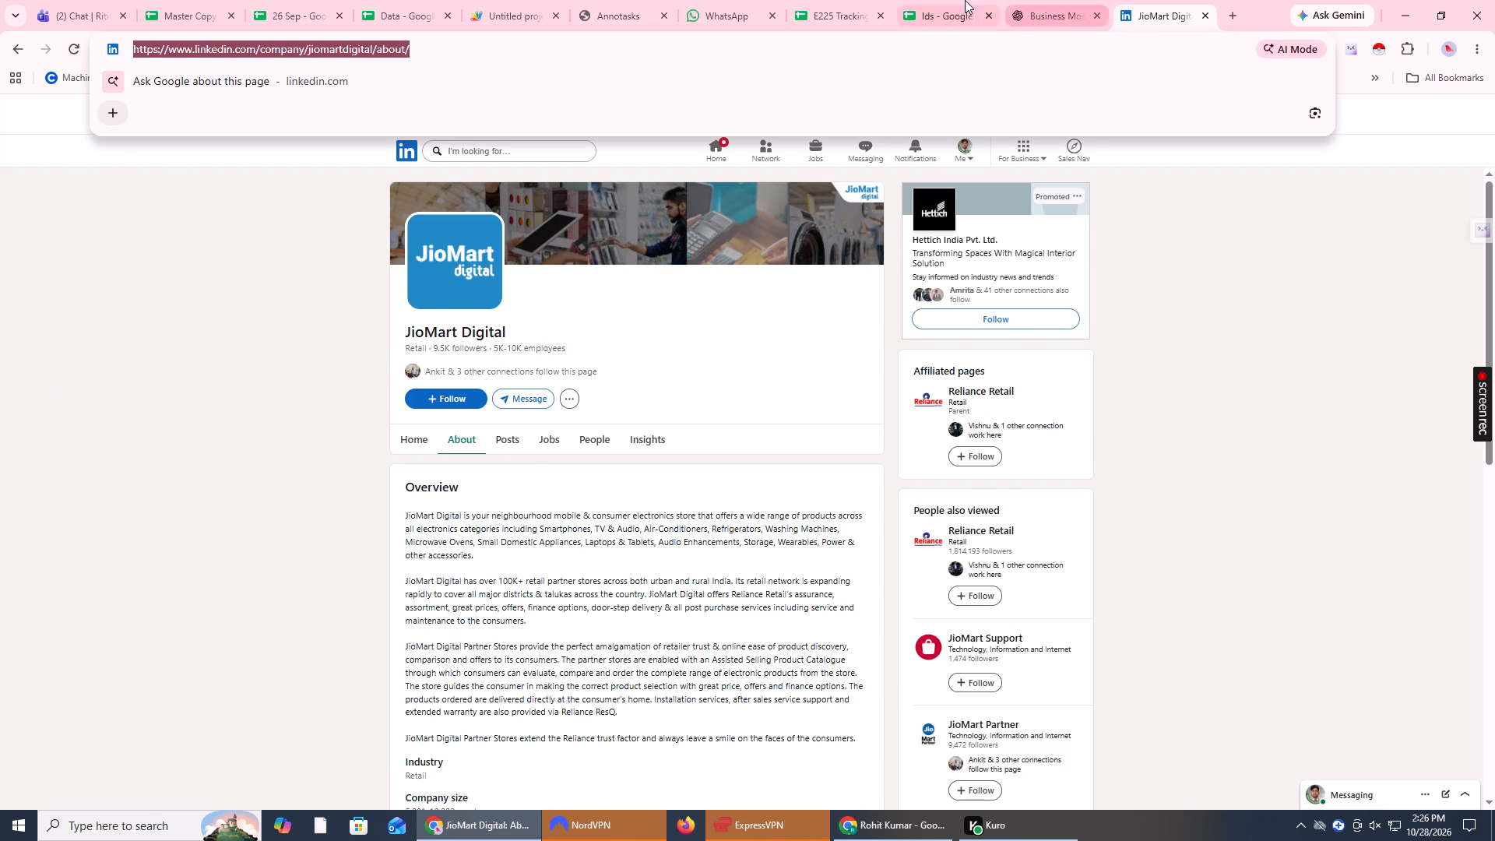
click(965, 0)
click(408, 403)
key(ctrl+v)
click(396, 499)
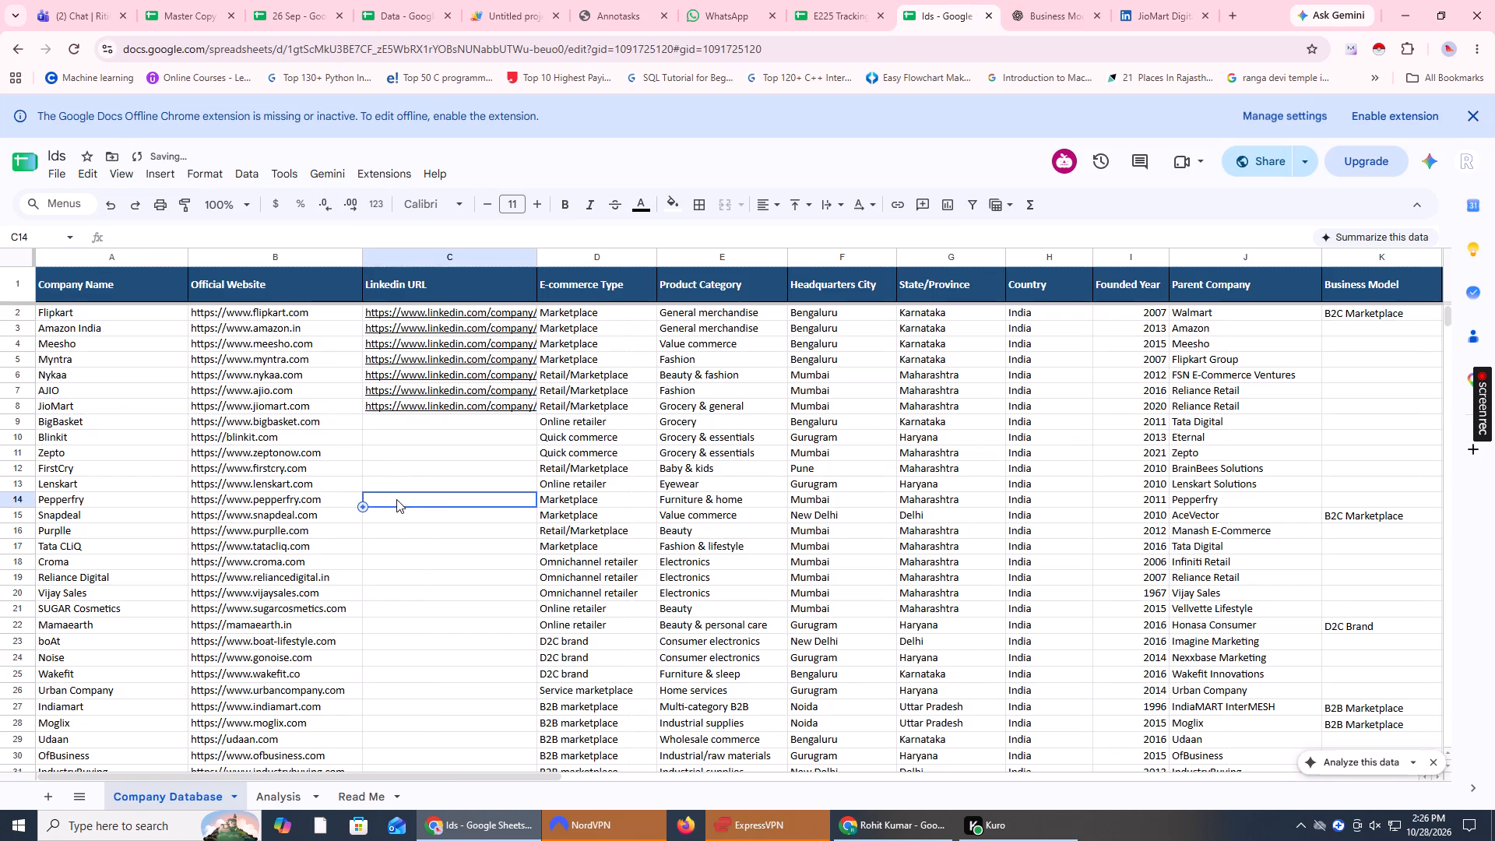
Search Google for "BigBasket linkedin", using the company name from the Ids sheet, and open bigbasket's LinkedIn company page.
click(72, 422)
key(ctrl+c)
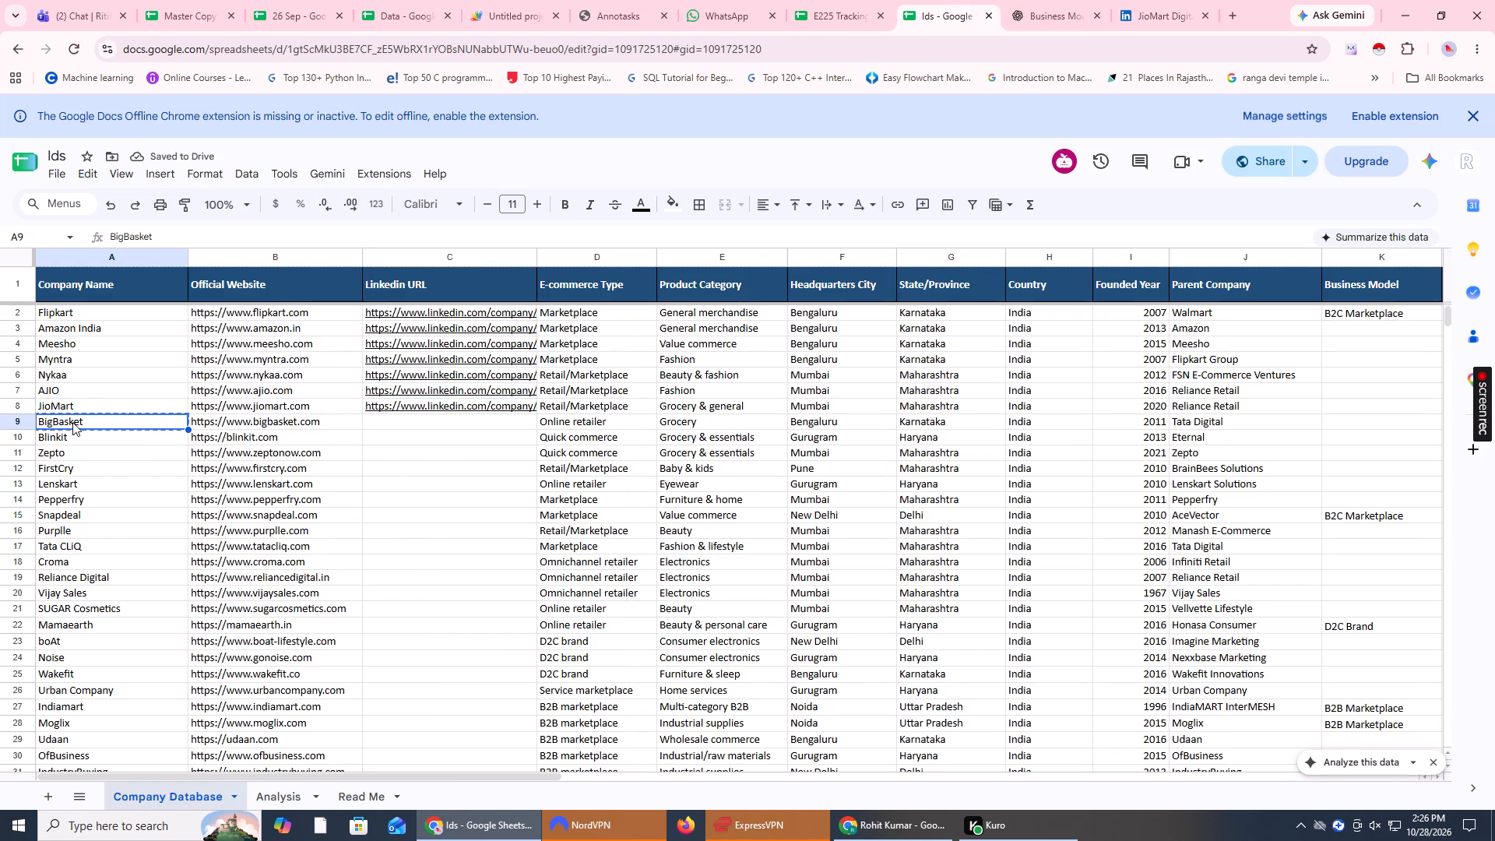
click(1131, 0)
click(14, 46)
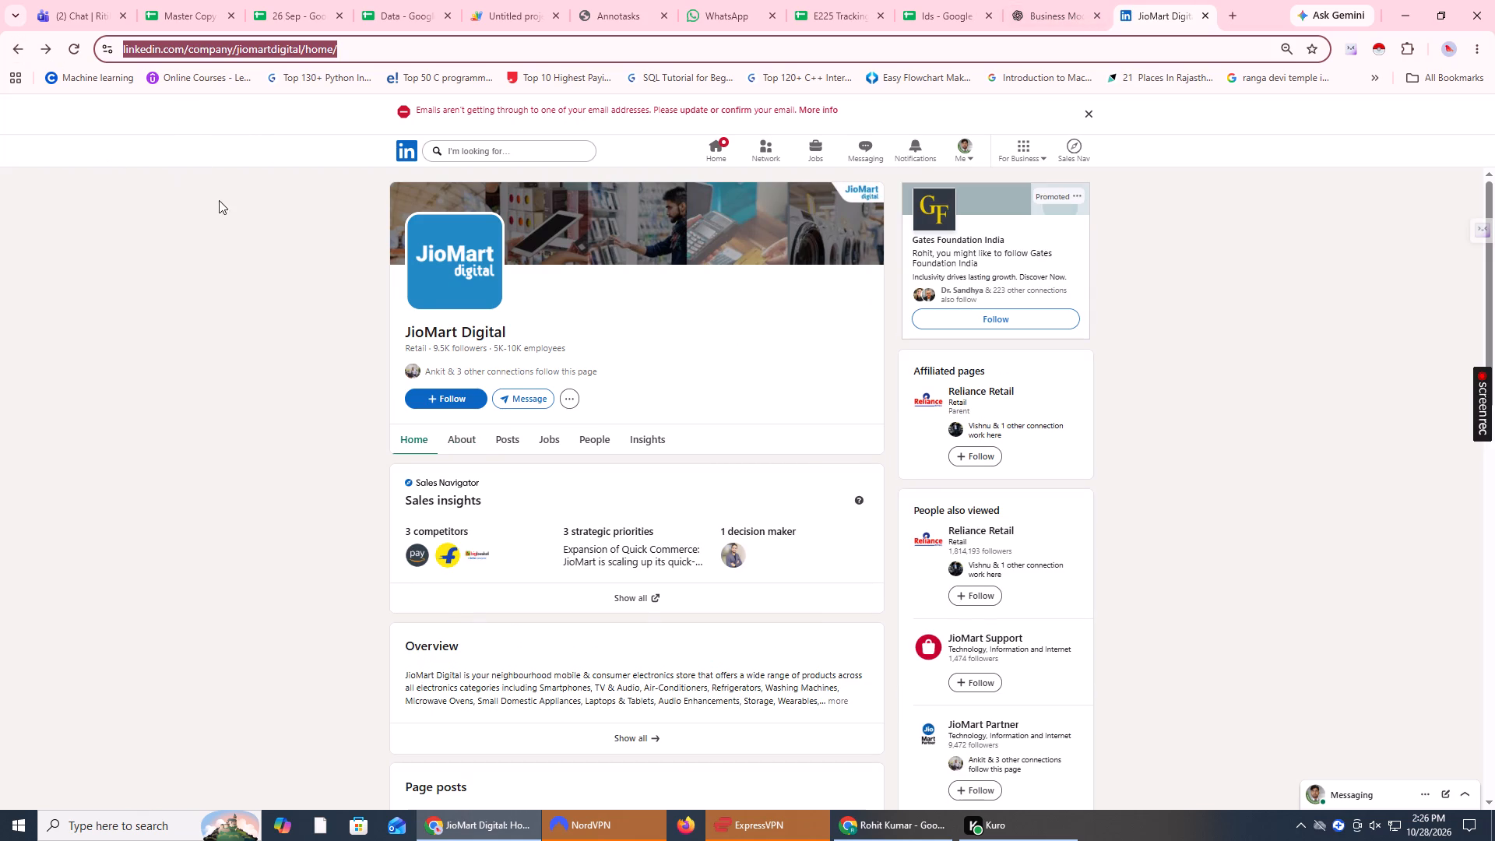
click(14, 46)
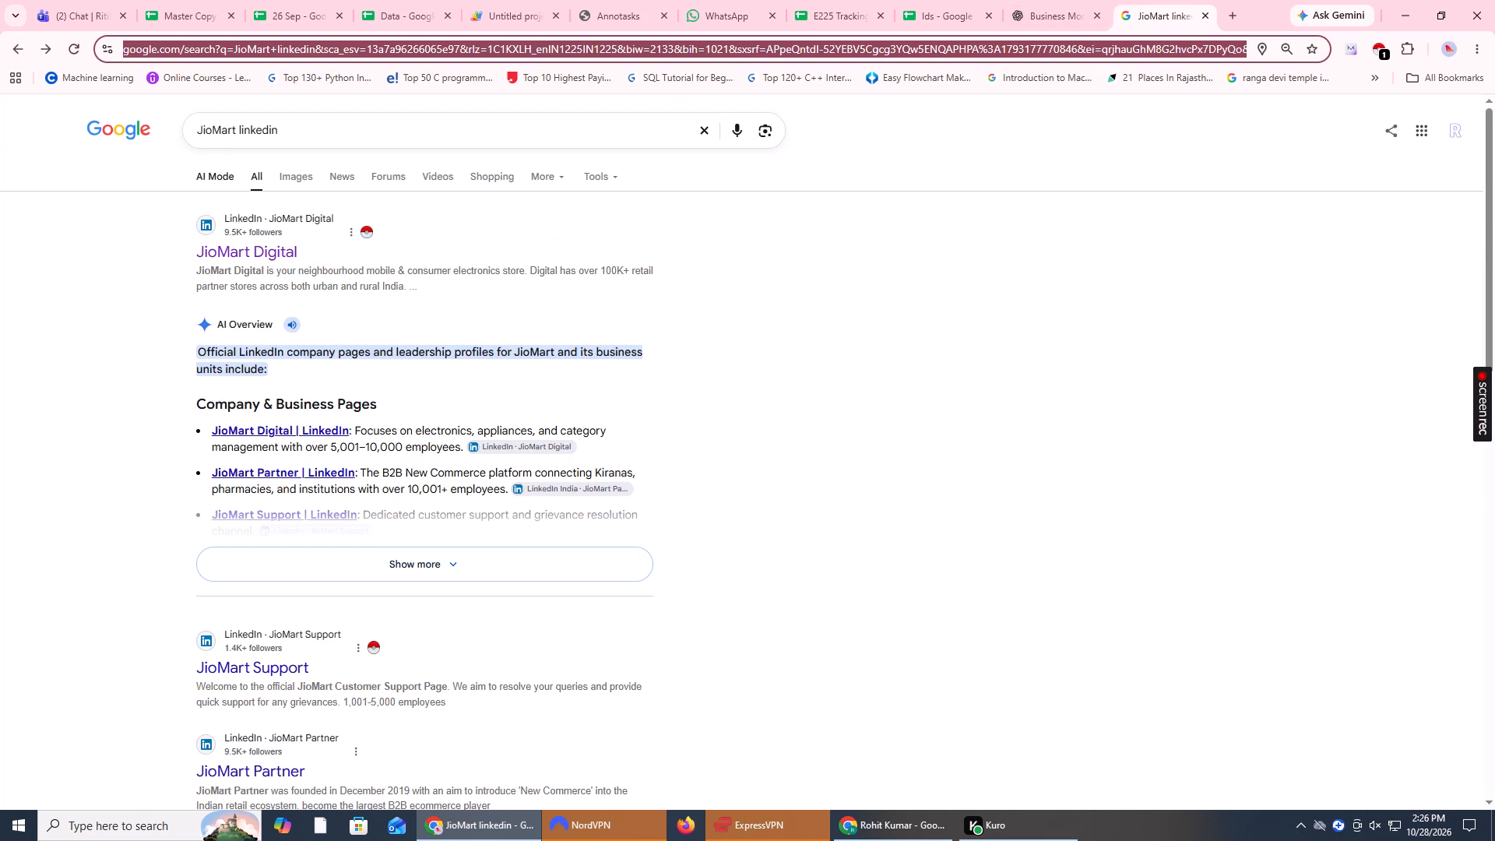
drag(236, 133, 19, 143)
key(ctrl+v)
key(Return)
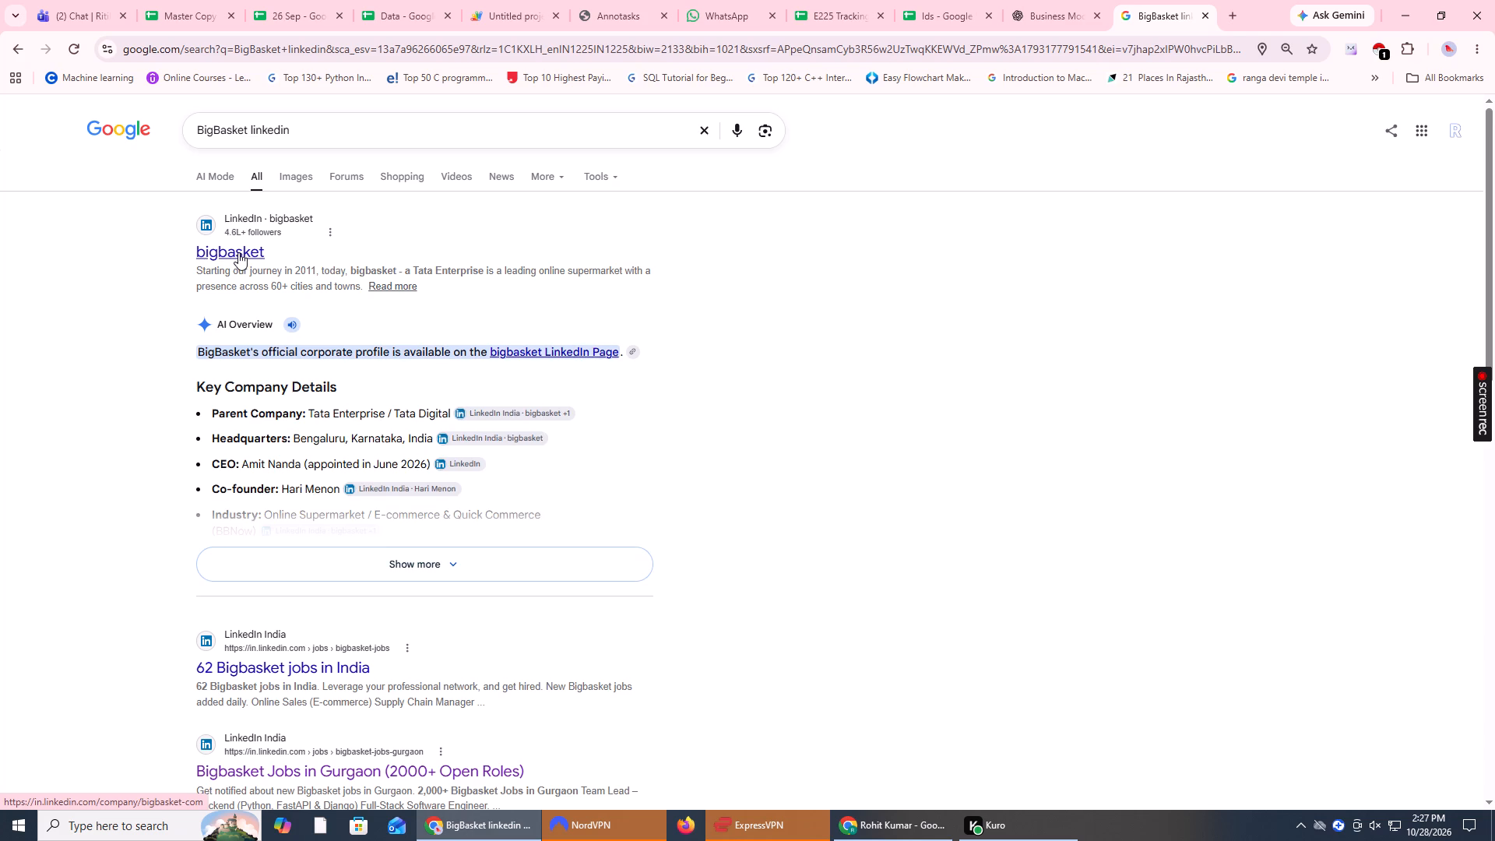
click(229, 252)
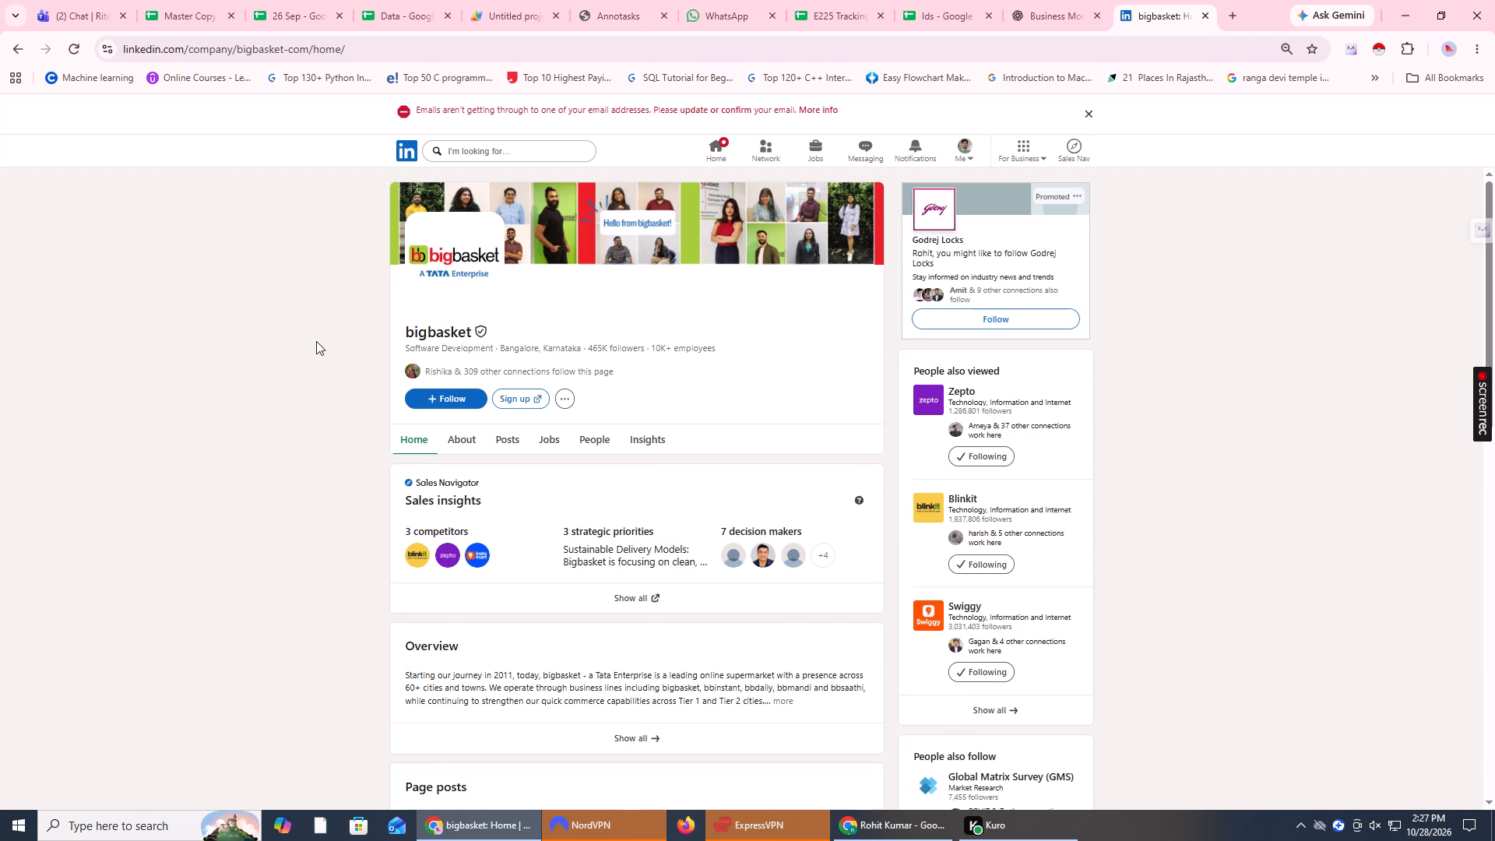
Copy the URL of bigbasket's LinkedIn home page into the Linkedin URL cell of the BigBasket row in the Ids sheet.
click(392, 43)
key(ctrl+c)
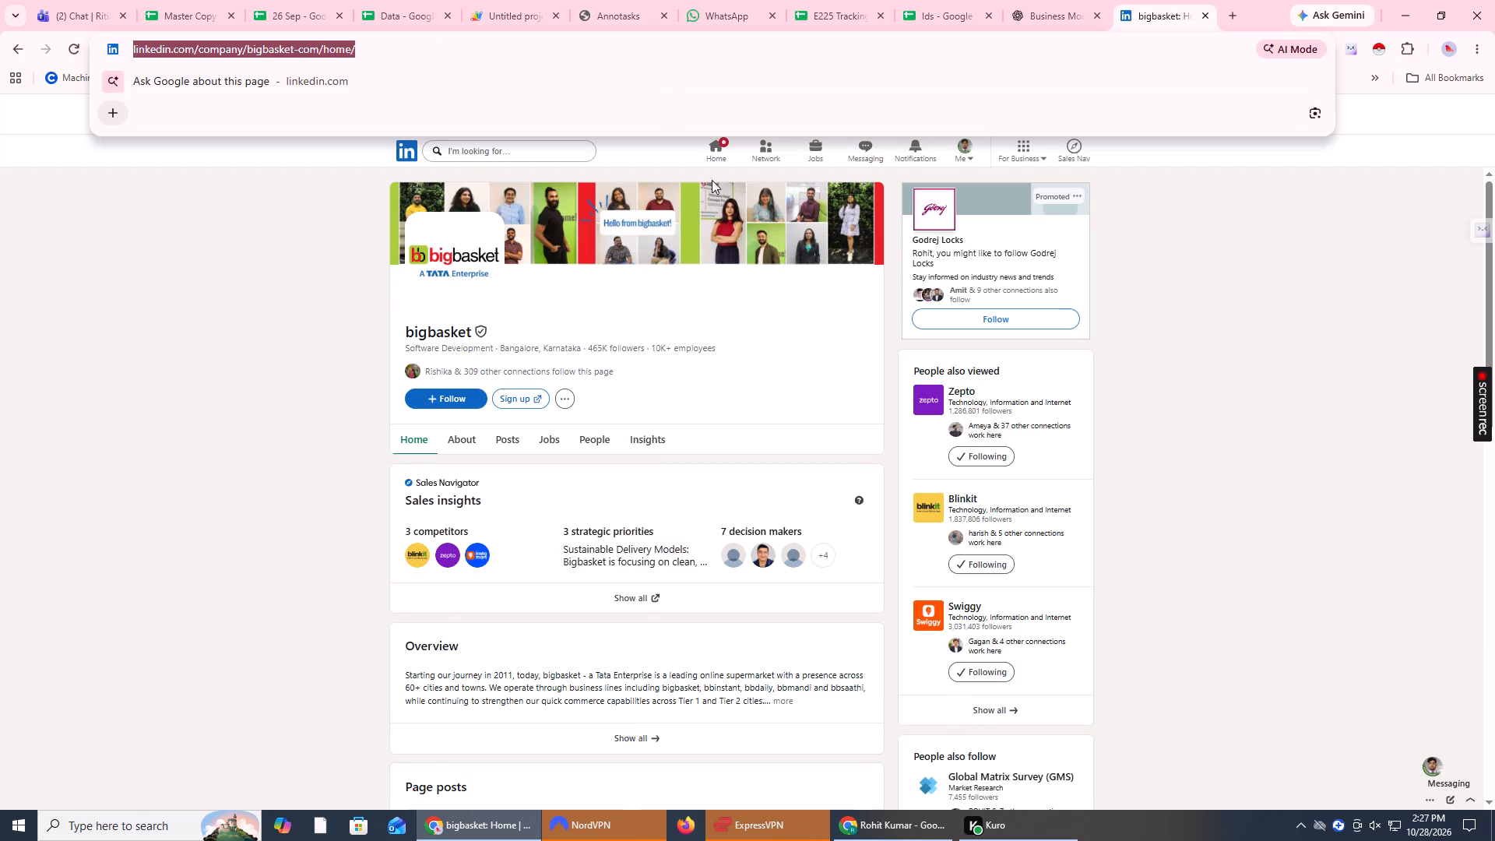
click(945, 0)
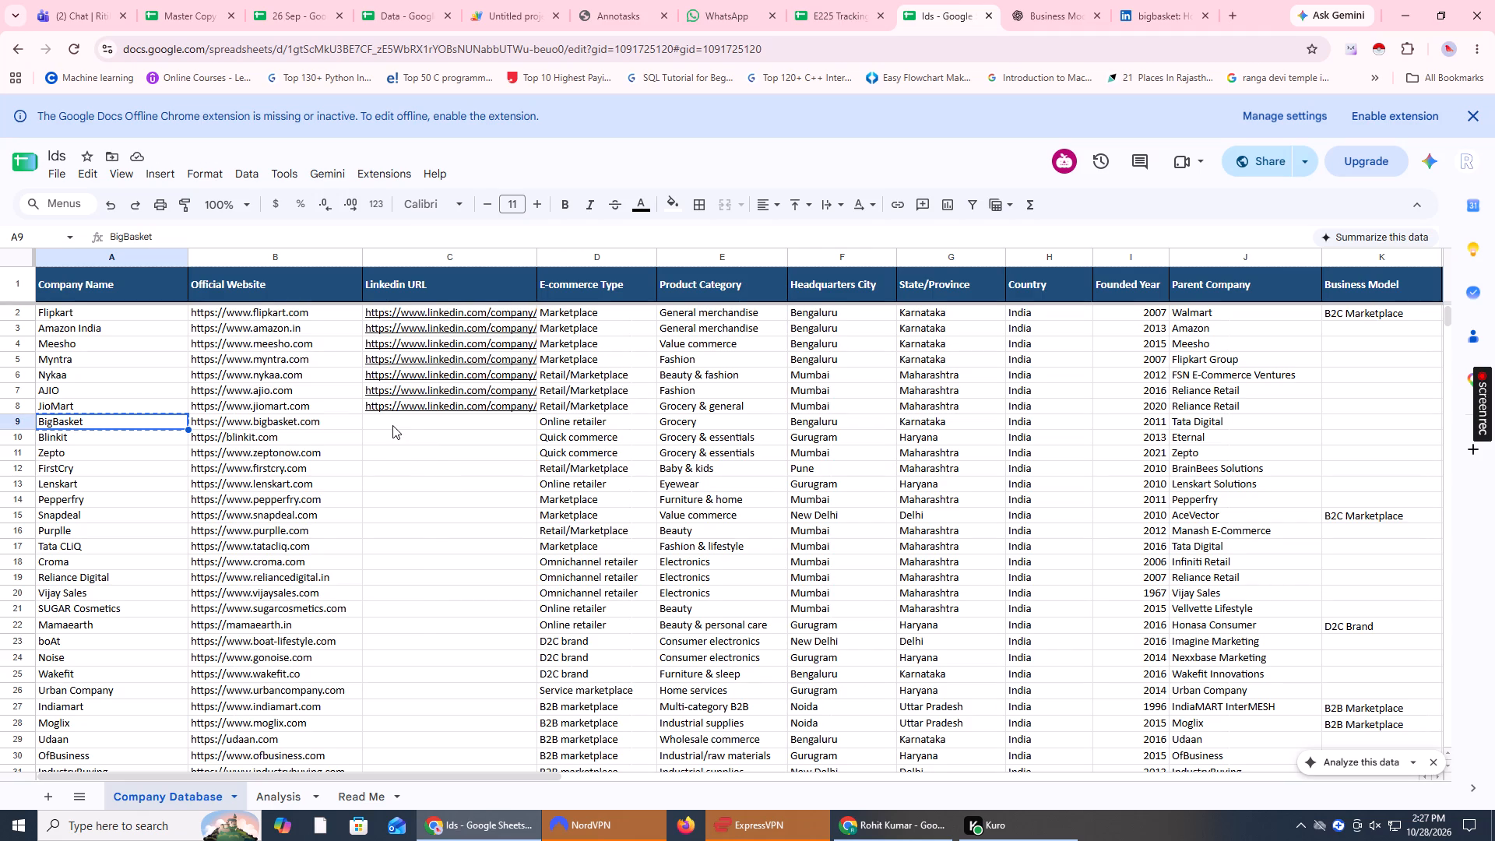
click(392, 425)
key(ctrl+v)
click(384, 467)
Search Google for "Blinkit linkedin", using the company name from the Ids sheet, and open Blinkit's LinkedIn company page.
click(93, 435)
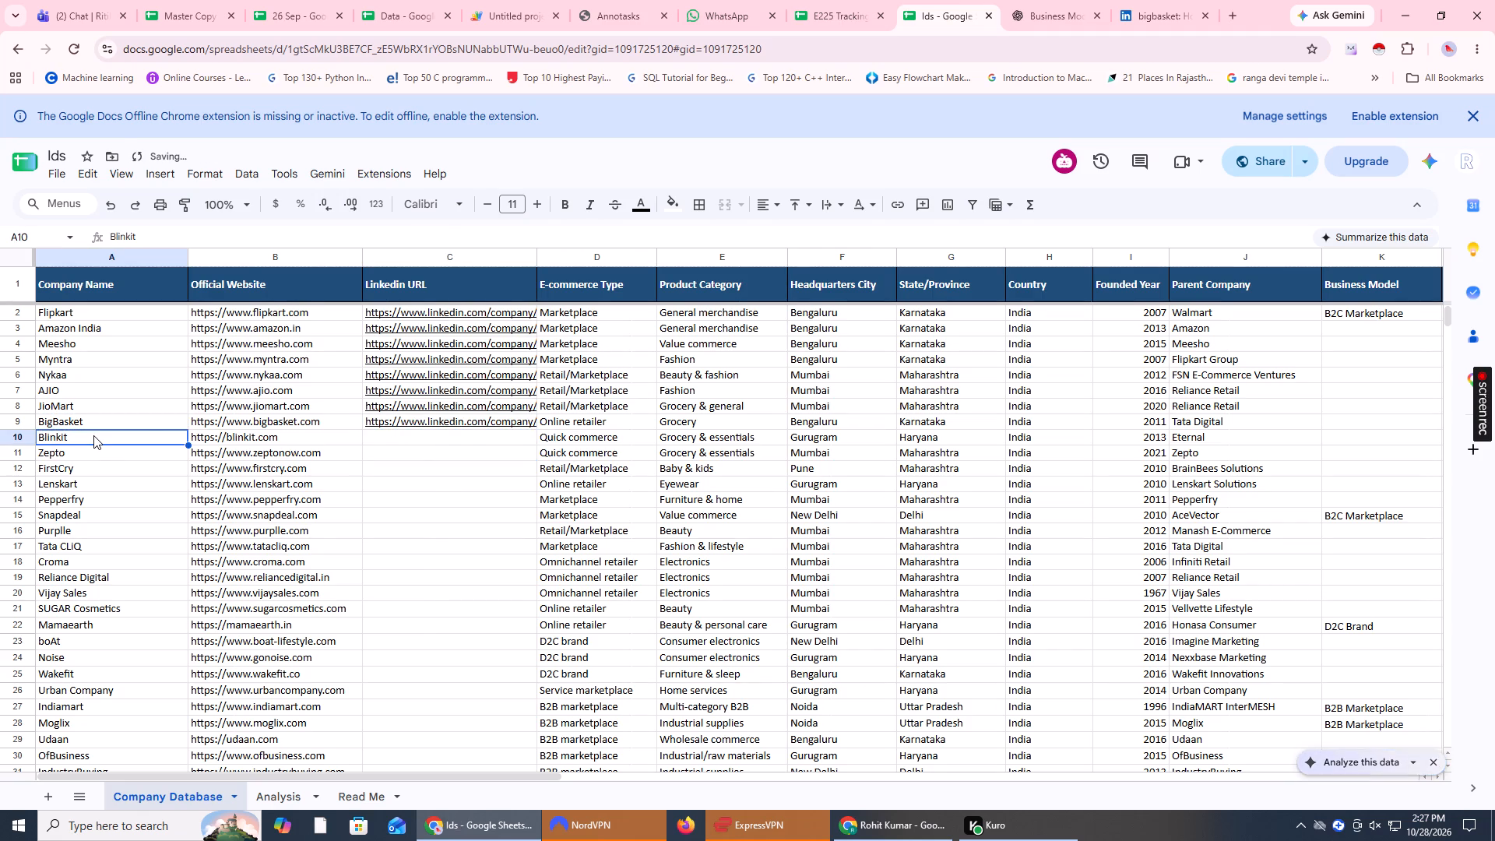
key(ctrl+c)
key(ctrl+x)
key(ctrl+c)
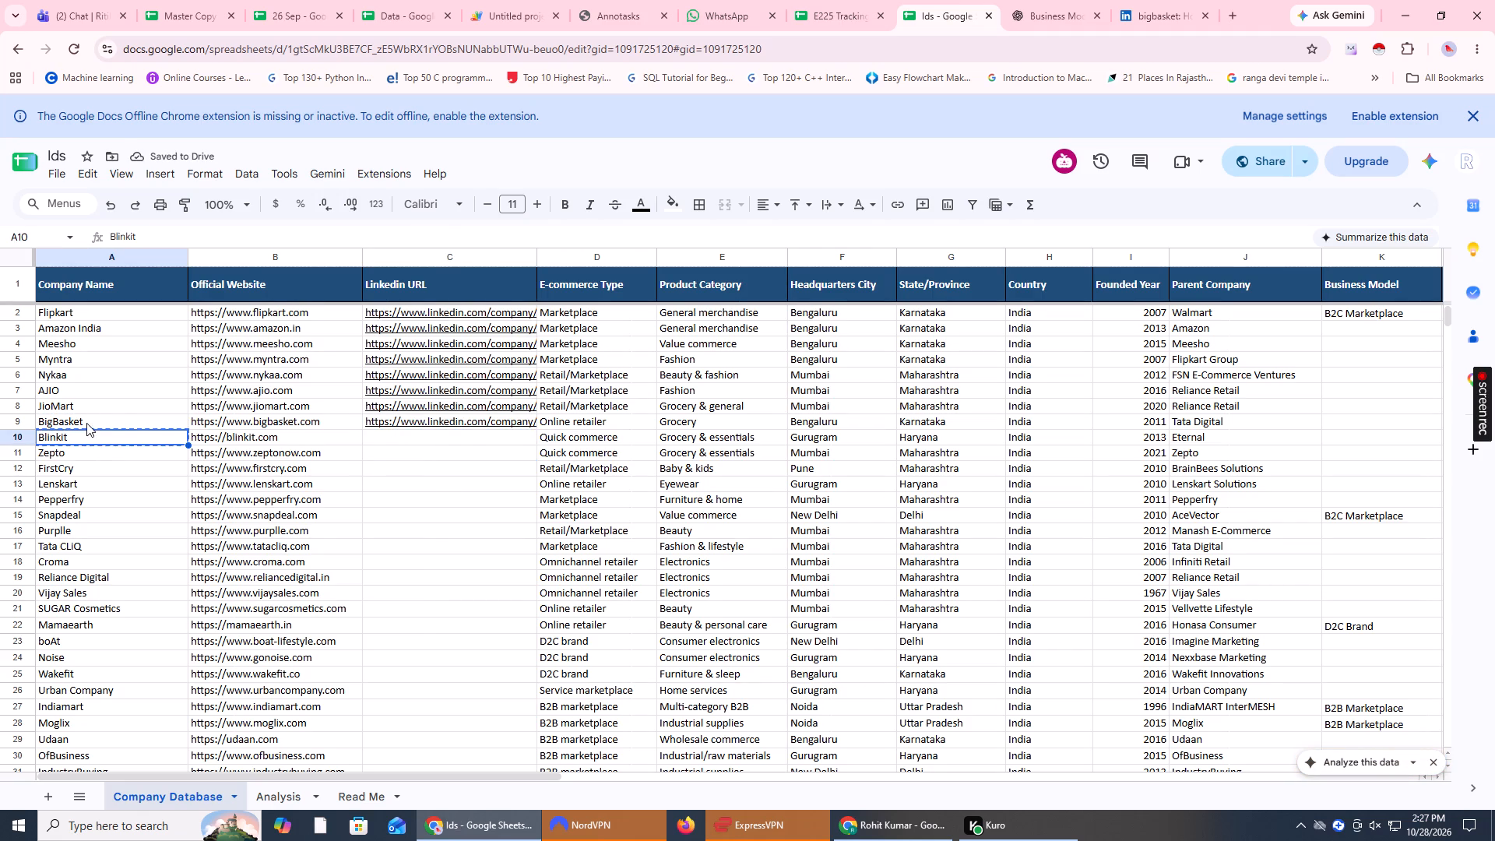
click(1141, 0)
click(12, 49)
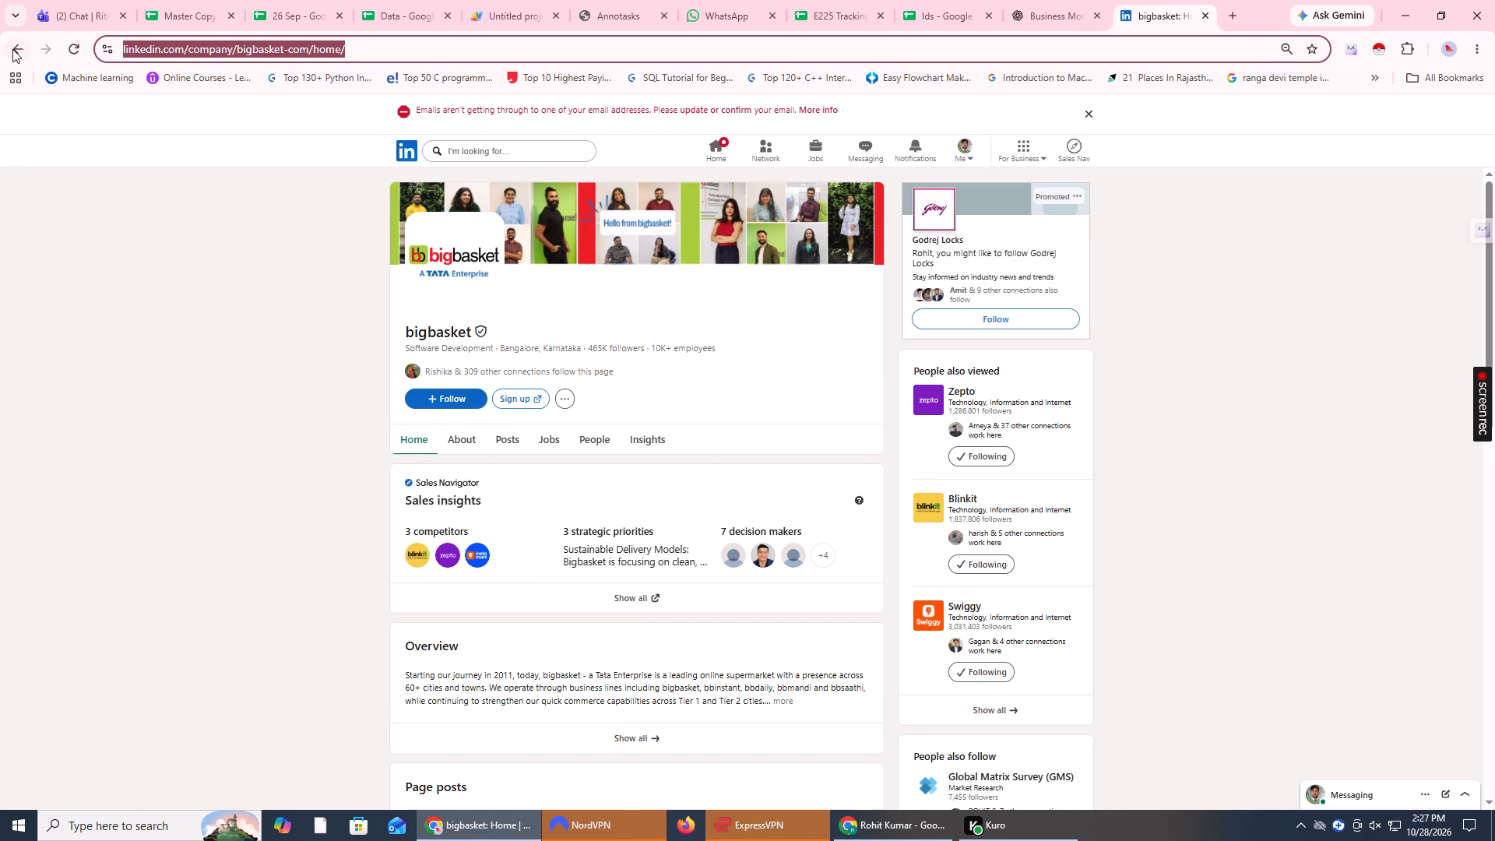
drag(248, 122, 0, 153)
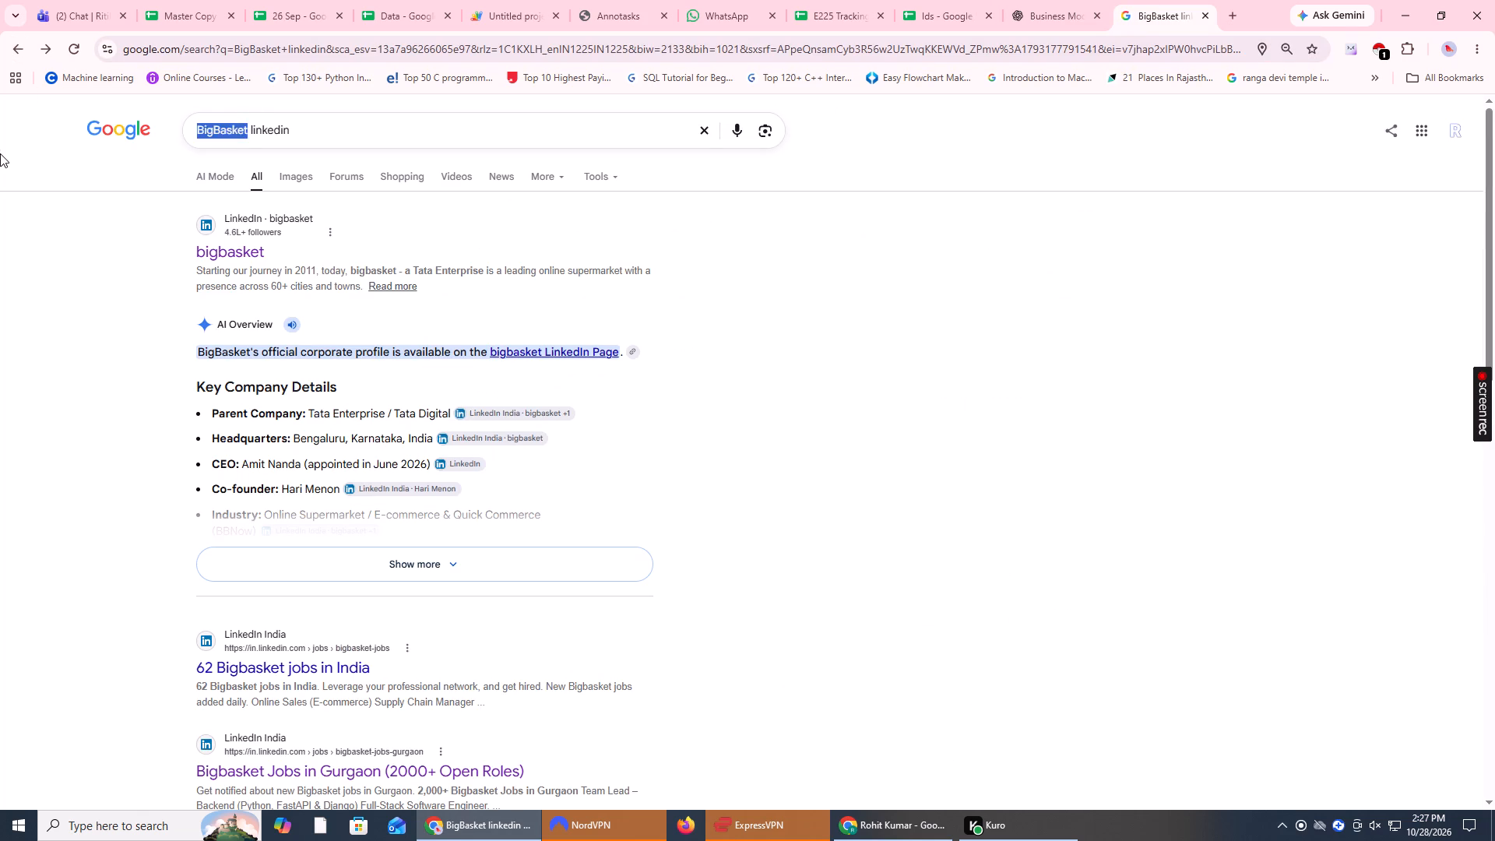
key(ctrl+v)
key(Return)
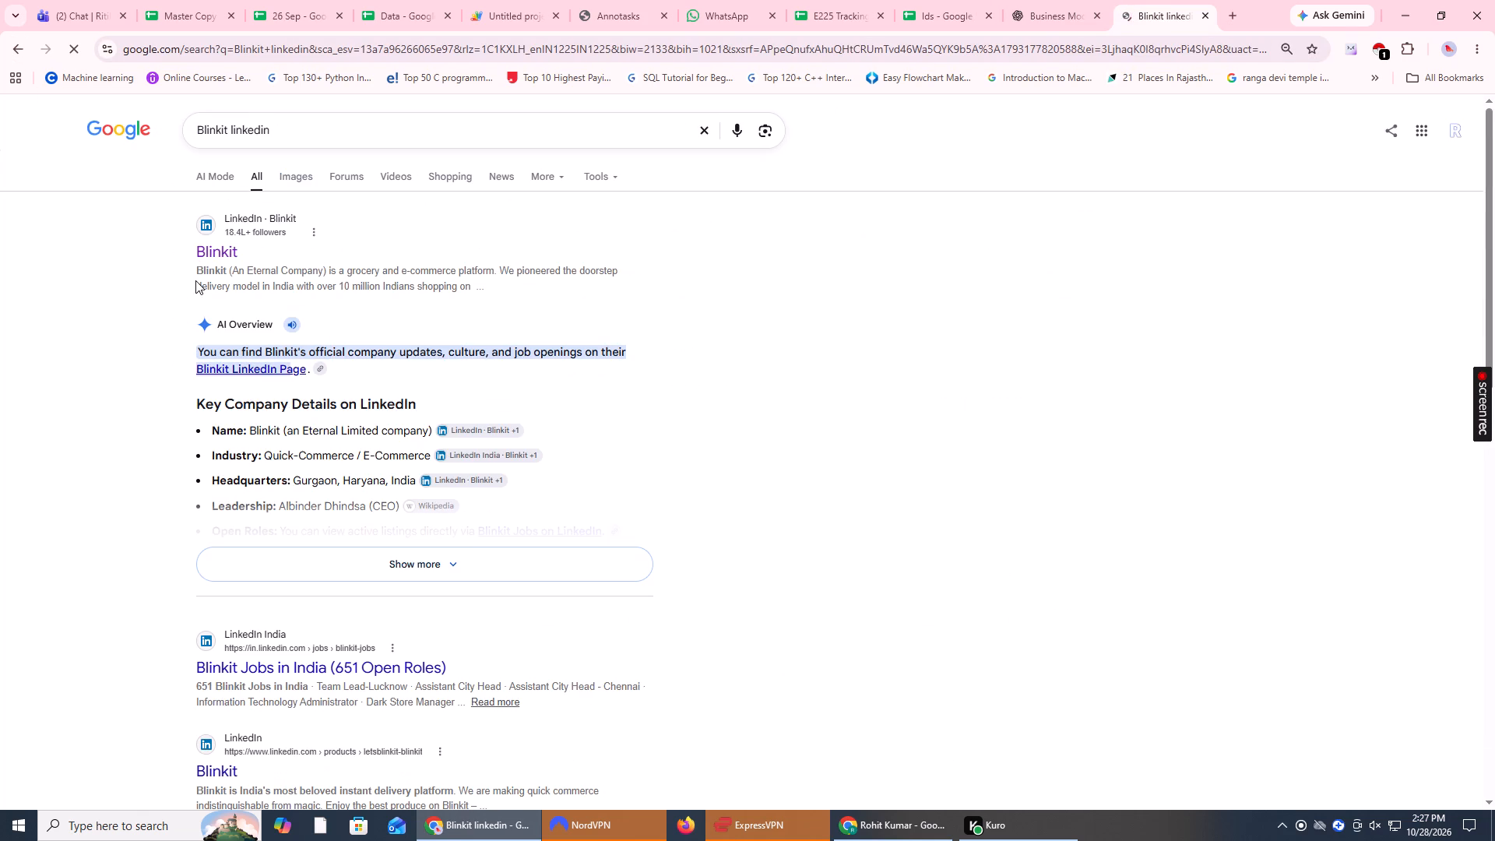
click(212, 252)
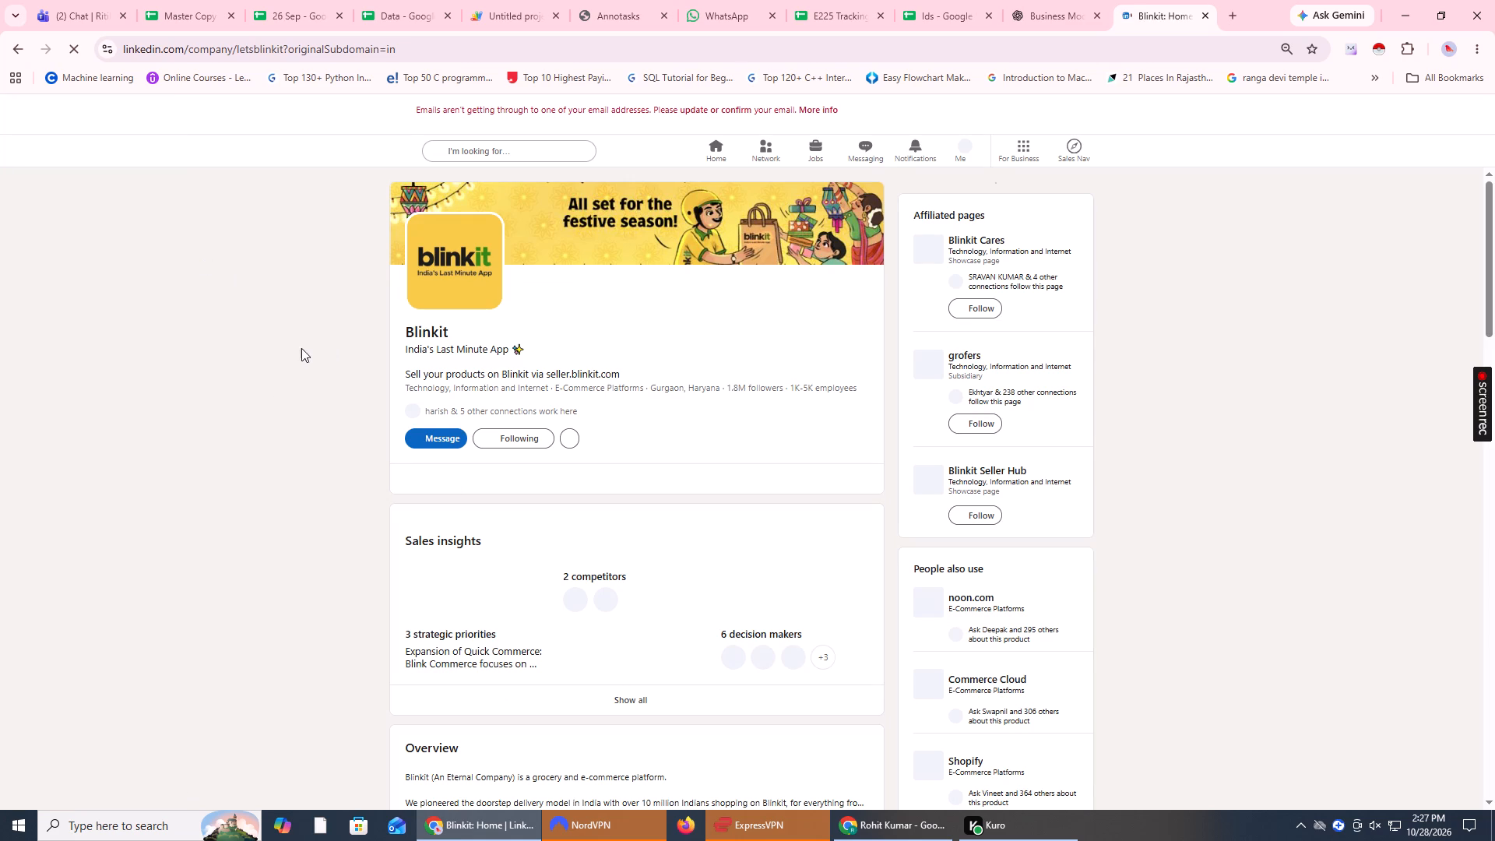
Copy the URL of Blinkit's LinkedIn home page into the Linkedin URL cell of the Blinkit row in the Ids sheet.
scroll(302, 354, down, 20)
scroll(302, 354, down, 10)
scroll(302, 356, up, 1)
scroll(302, 356, down, 7)
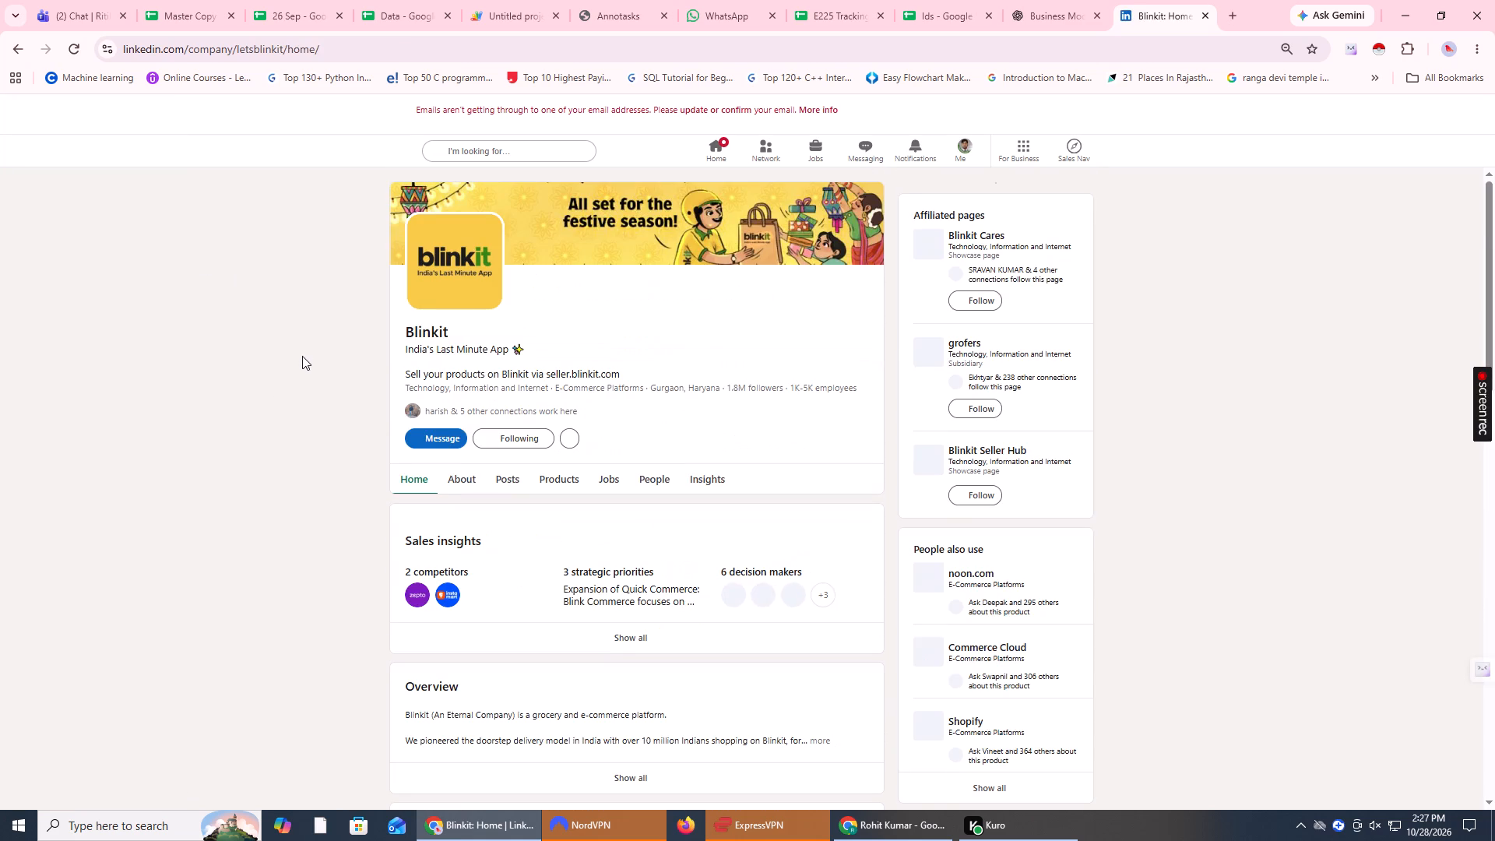
scroll(302, 356, up, 14)
click(378, 45)
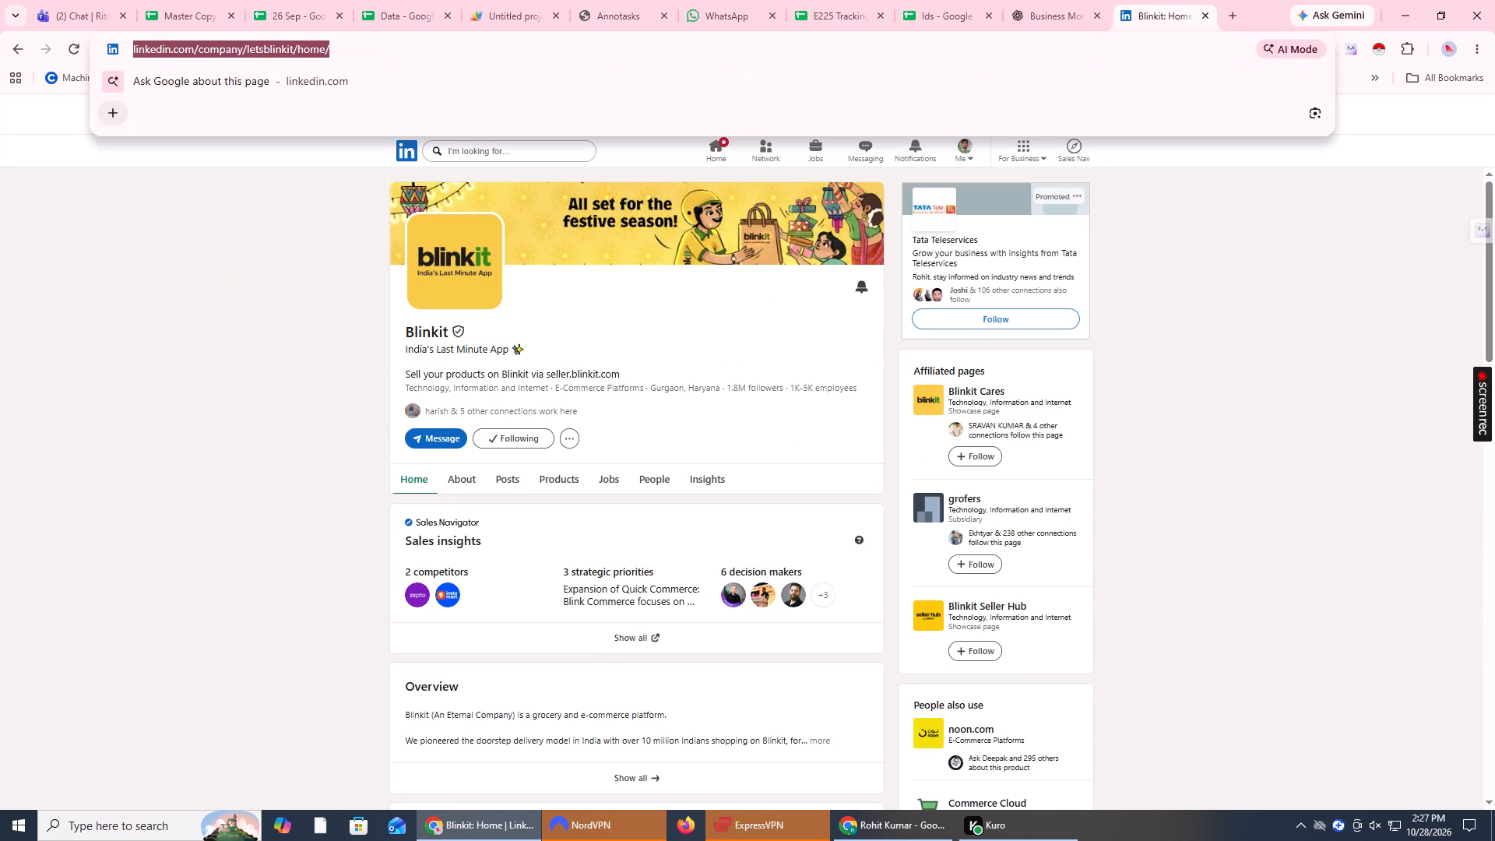
key(ctrl+c)
click(920, 0)
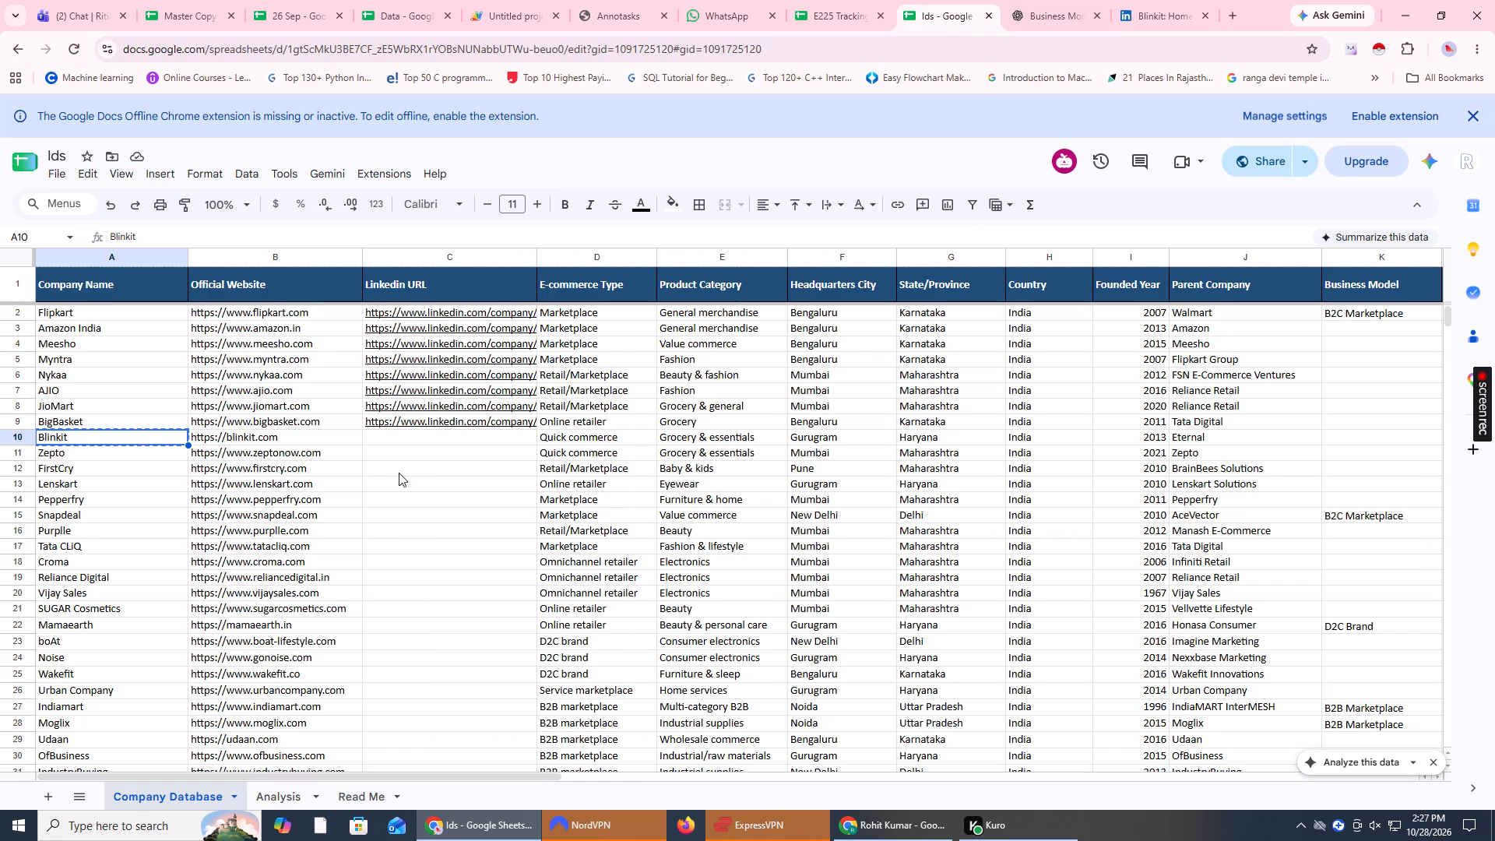
click(389, 437)
key(ctrl+v)
click(373, 484)
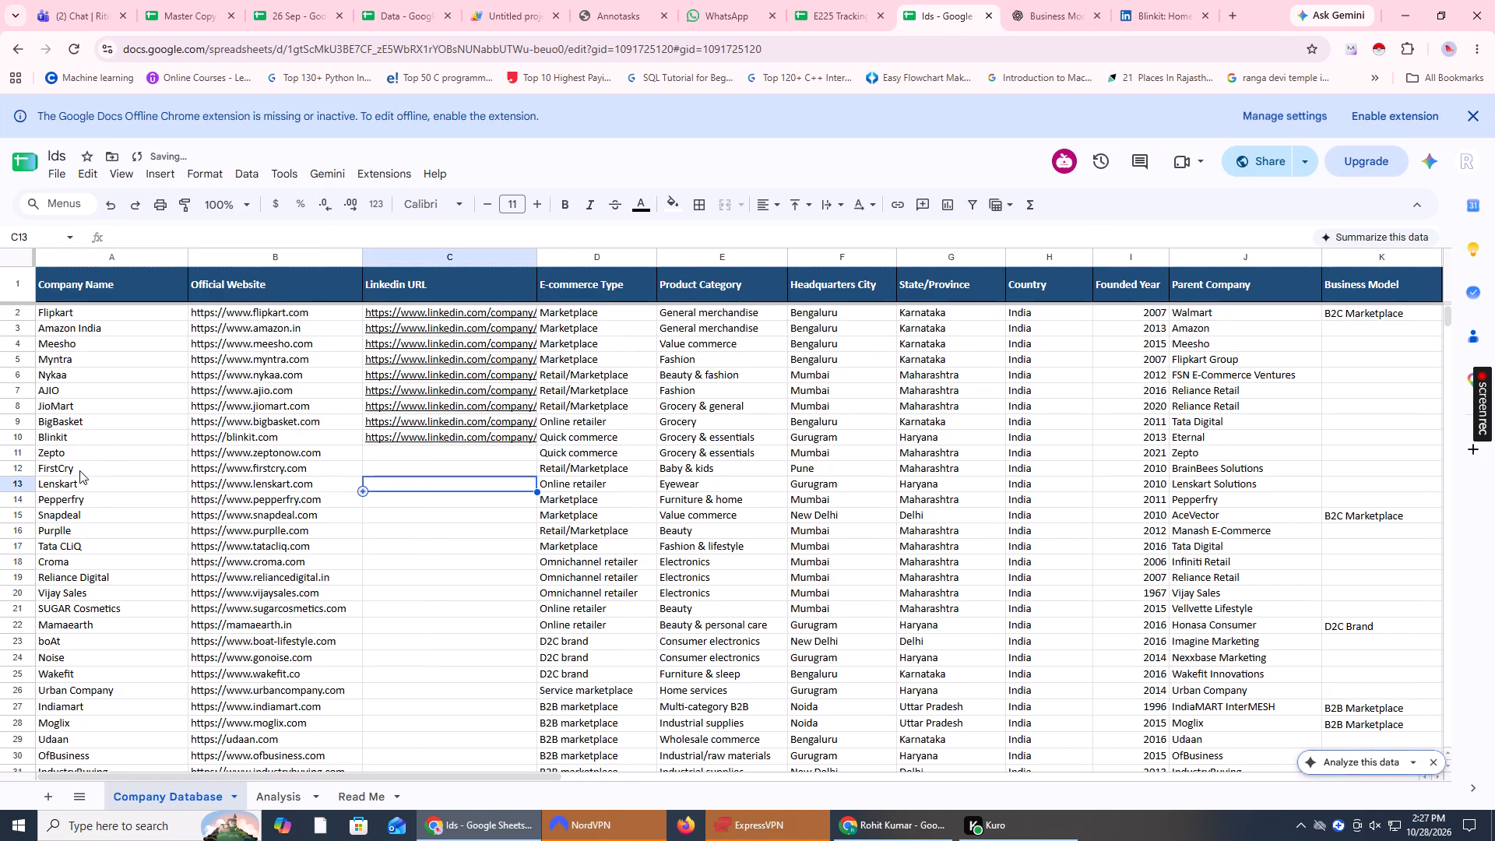
Search Google for "Zepto linkedin", using the company name from the Ids sheet, and open Zepto's LinkedIn company page.
click(72, 459)
key(ctrl+c)
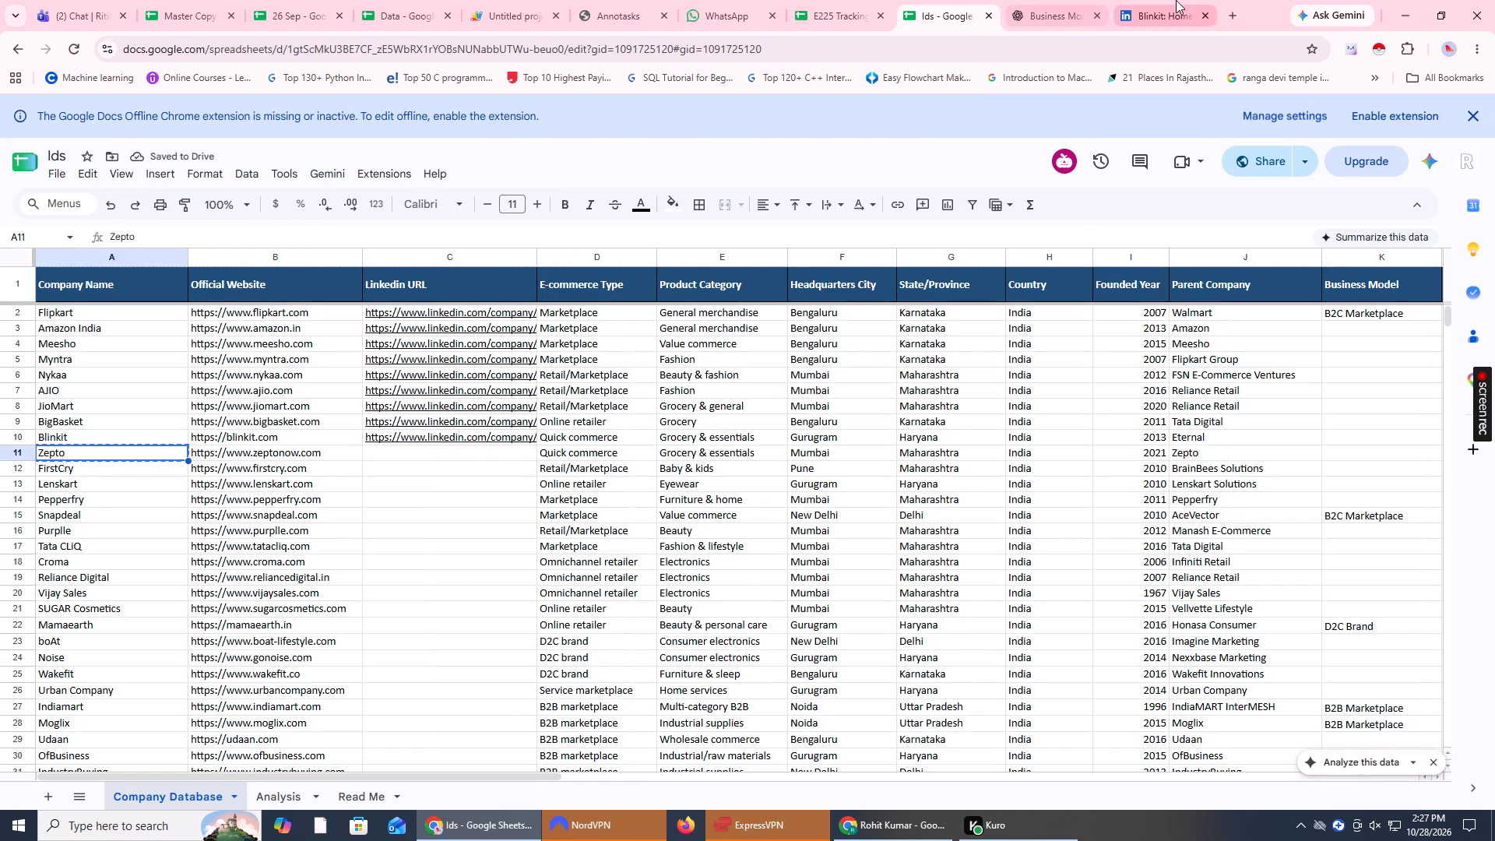
click(1176, 0)
click(165, 50)
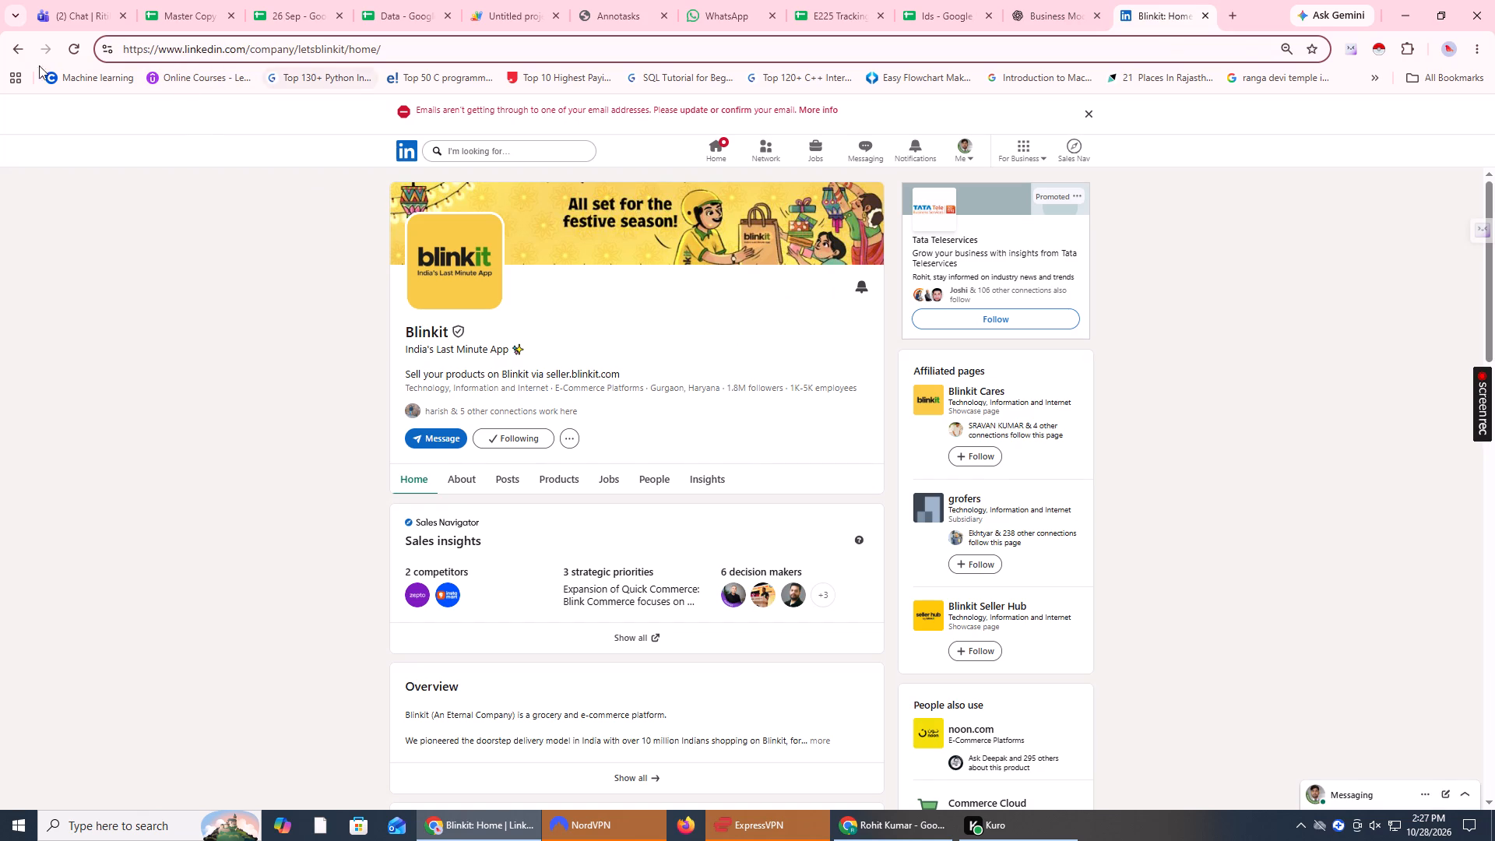
click(25, 45)
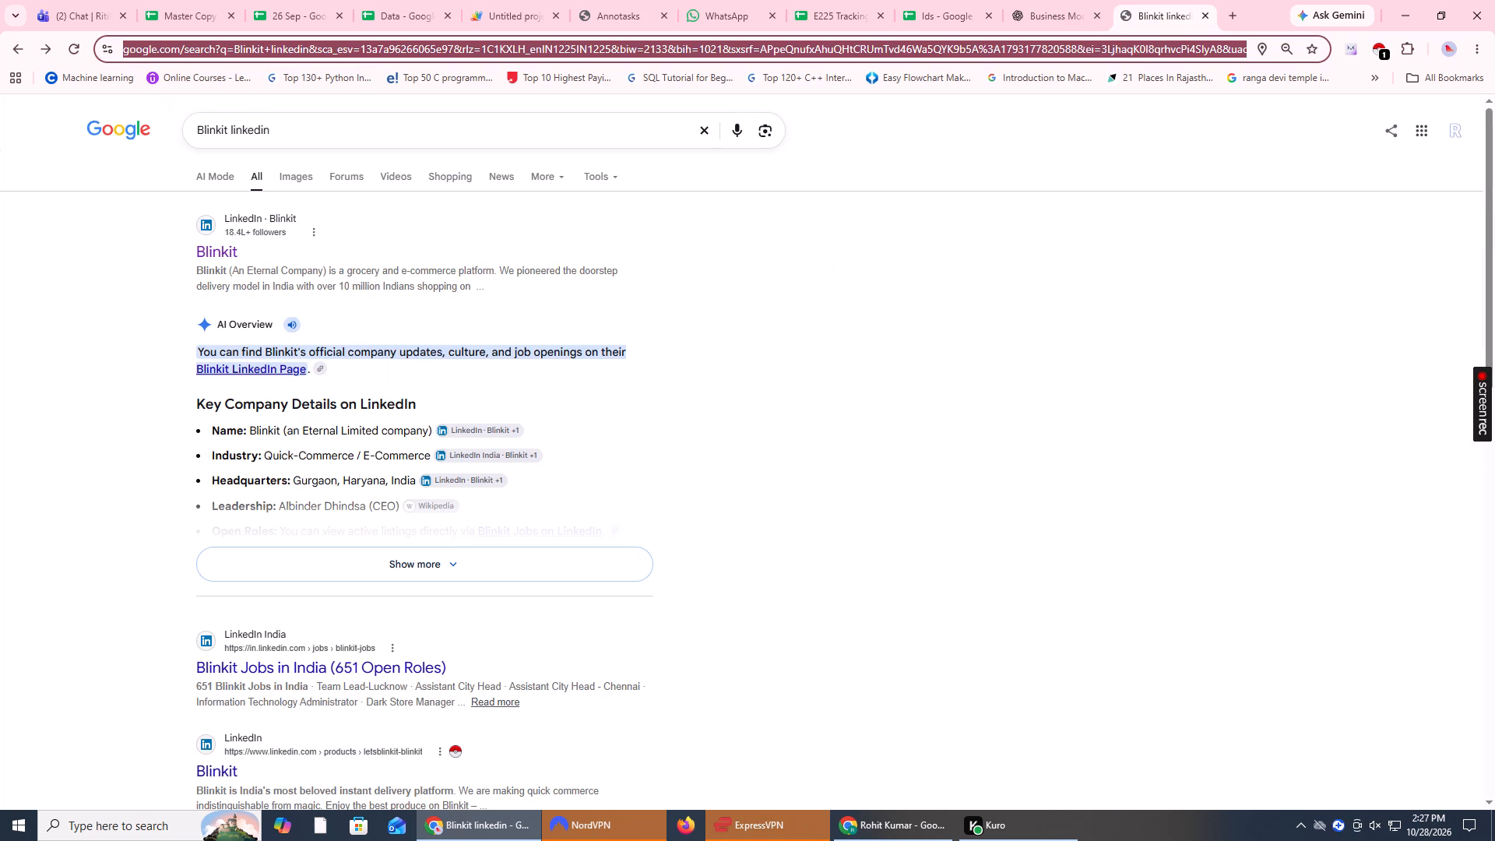
drag(232, 129, 89, 128)
key(ctrl+v)
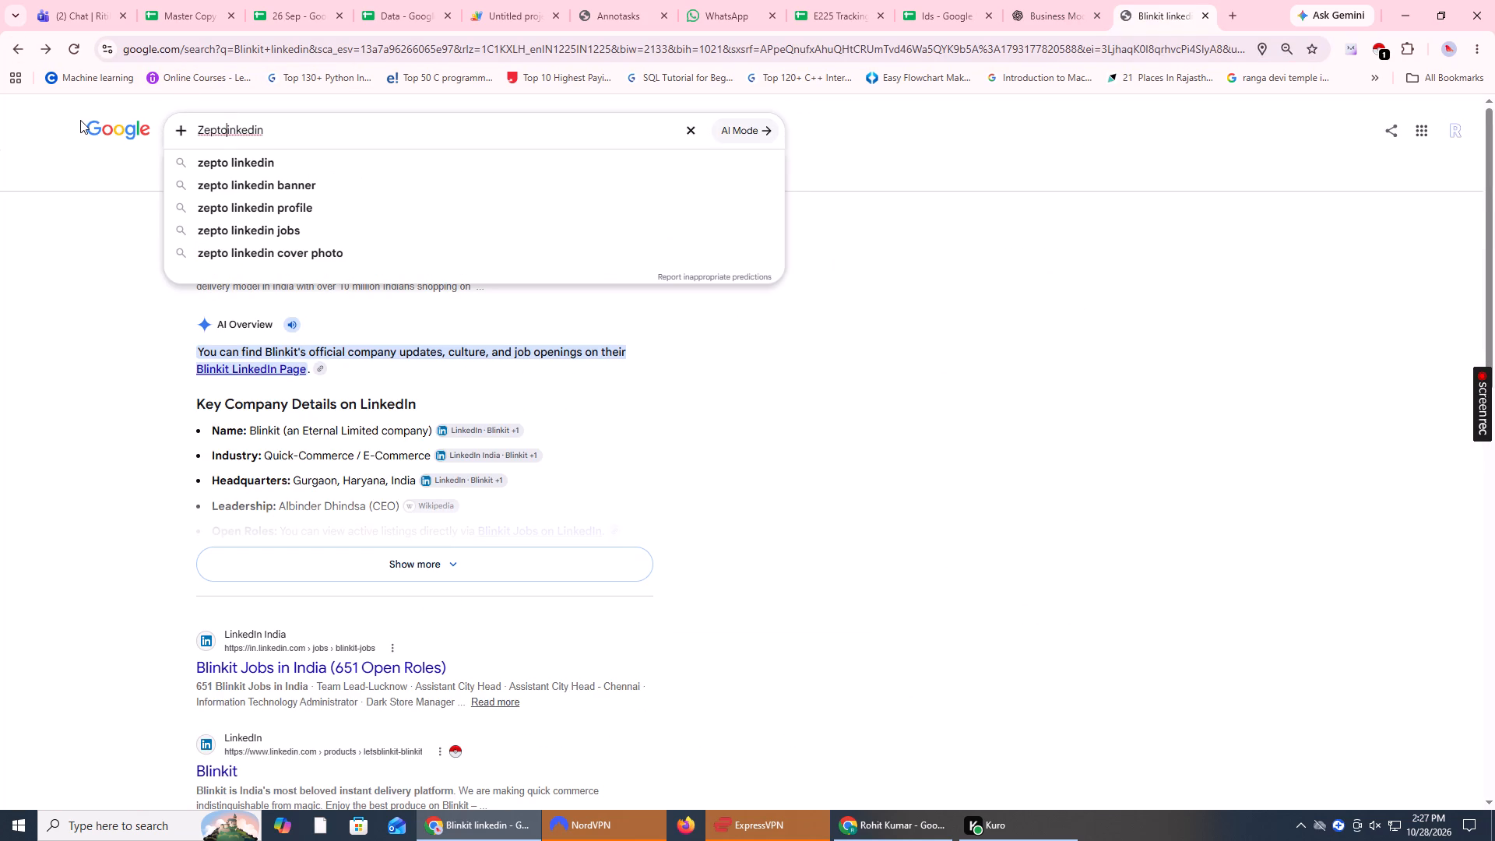
key(space)
key(l)
key(Return)
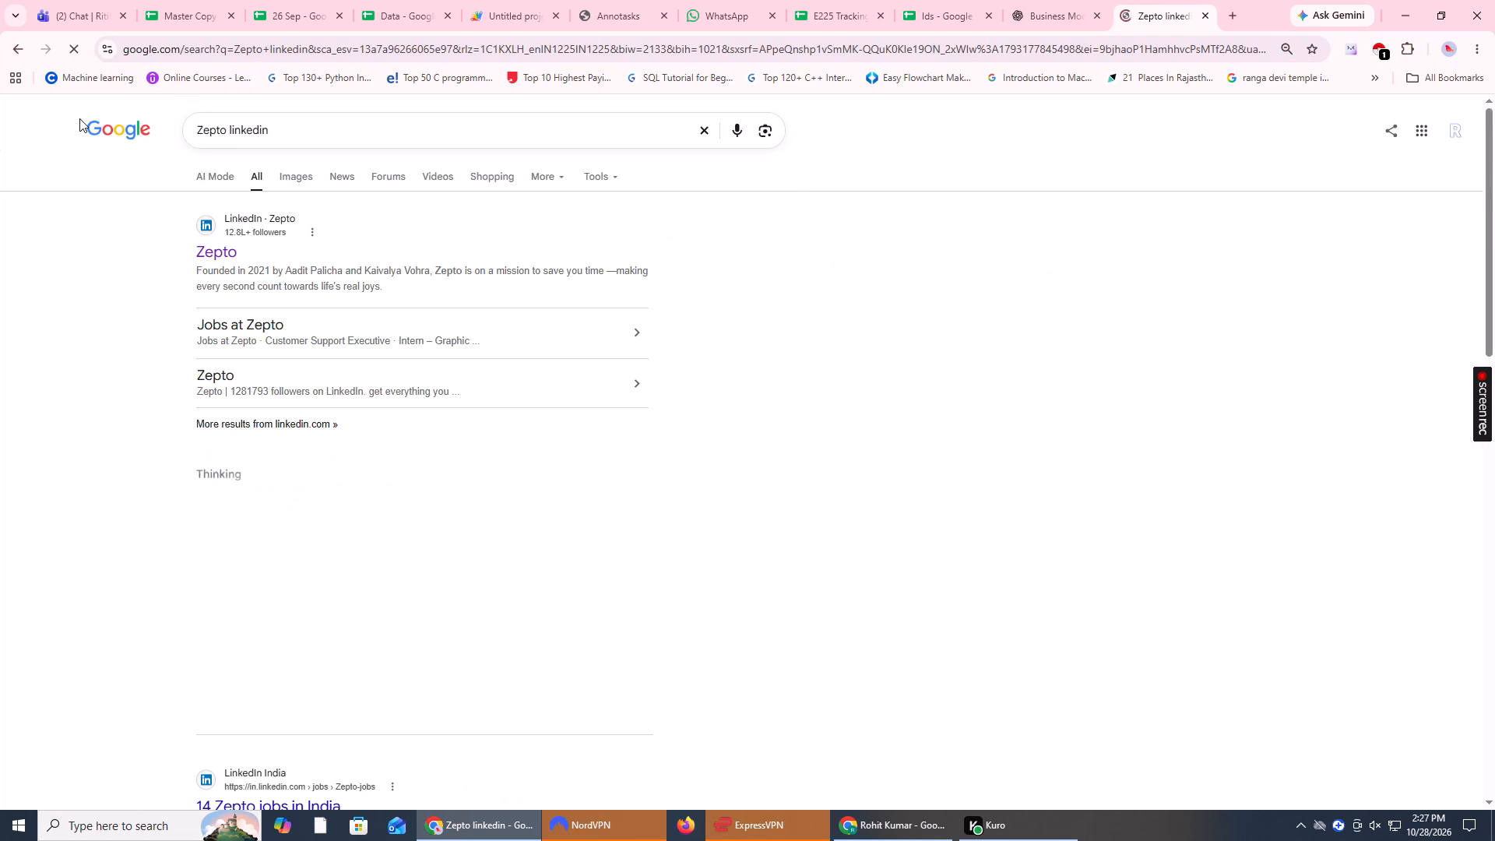
click(223, 256)
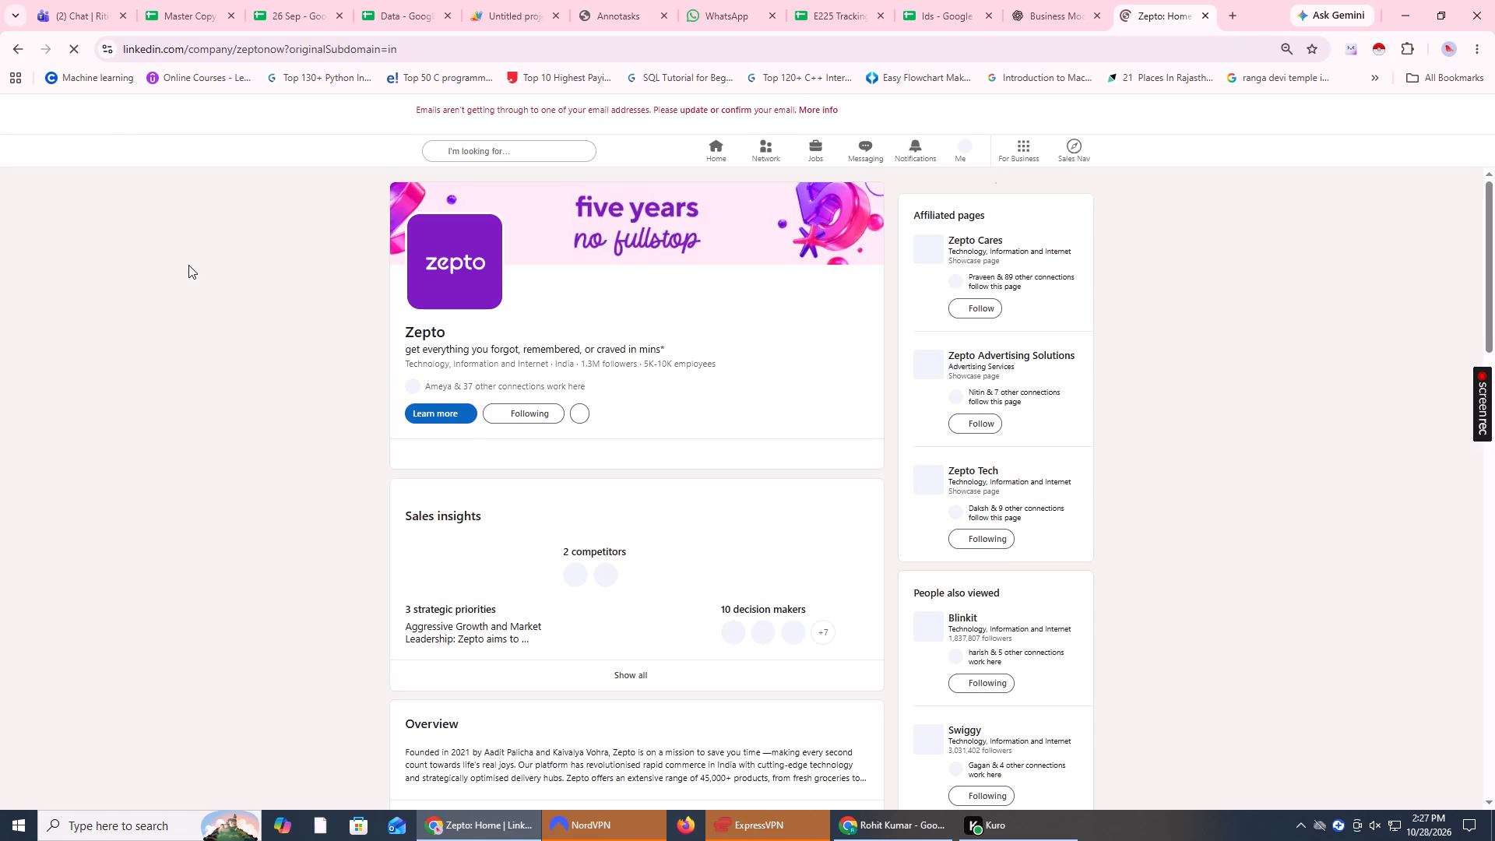
Copy the URL of Zepto's LinkedIn home page into the Linkedin URL cell of the Zepto row in the Ids sheet.
scroll(188, 265, down, 19)
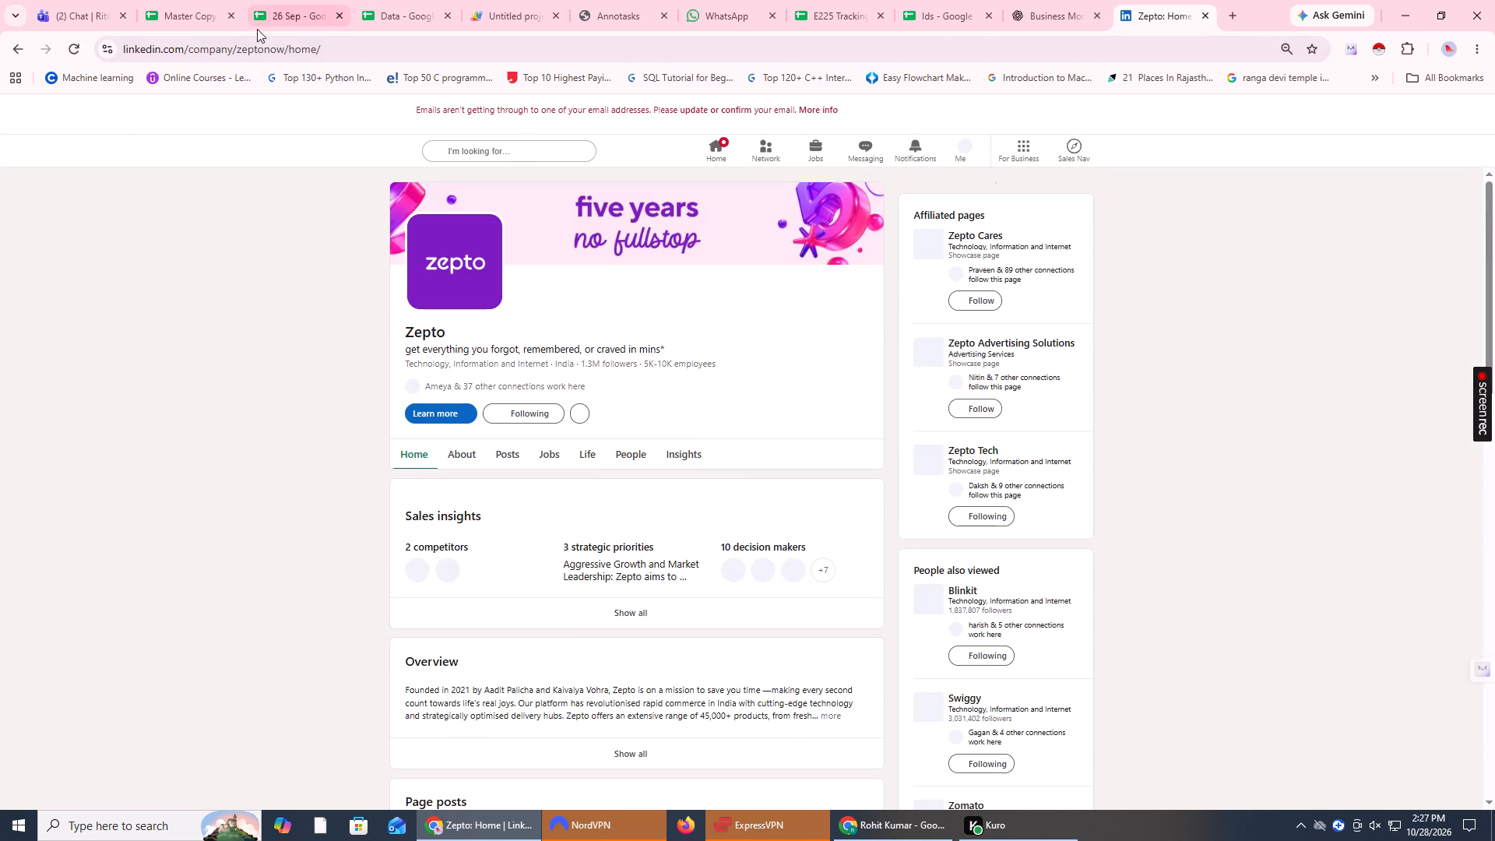
click(250, 57)
key(ctrl+c)
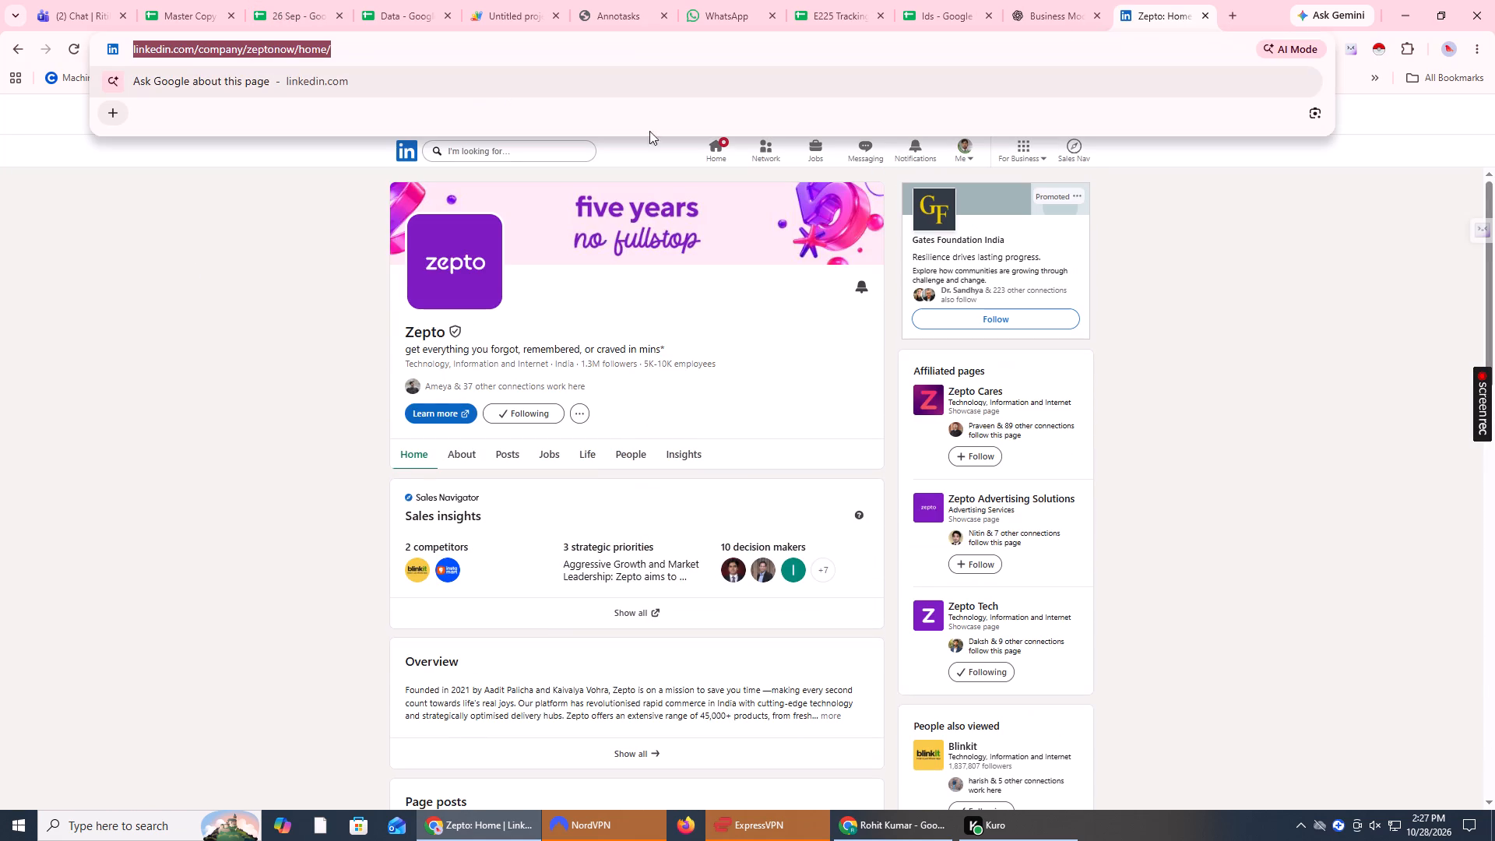
click(959, 0)
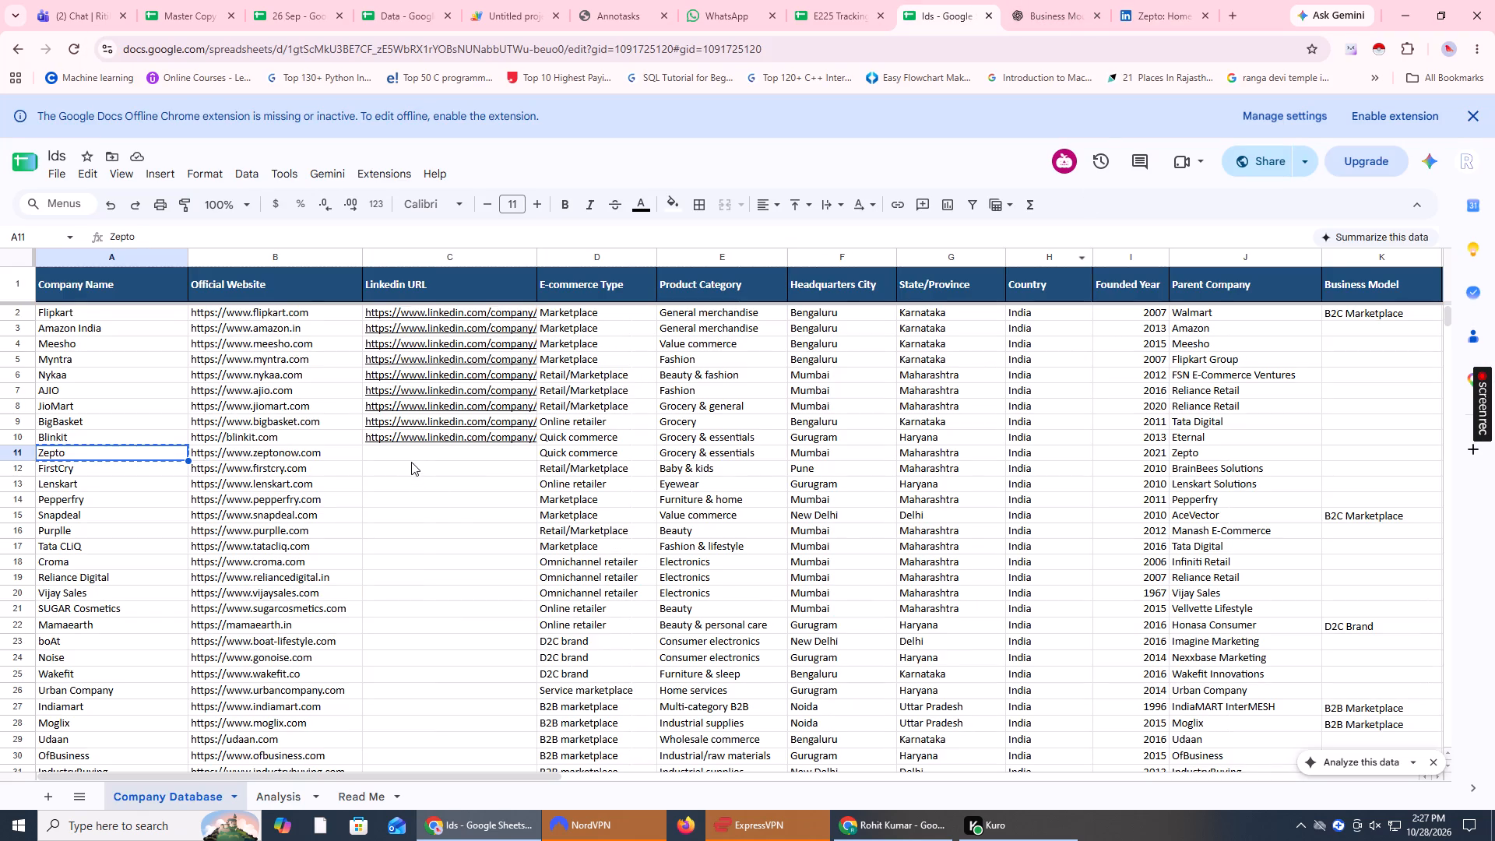
click(410, 459)
key(ctrl+v)
click(407, 516)
Widen the Linkedin URL column in the Ids sheet until the full company URLs fit inside their cells.
scroll(782, 524, down, 3)
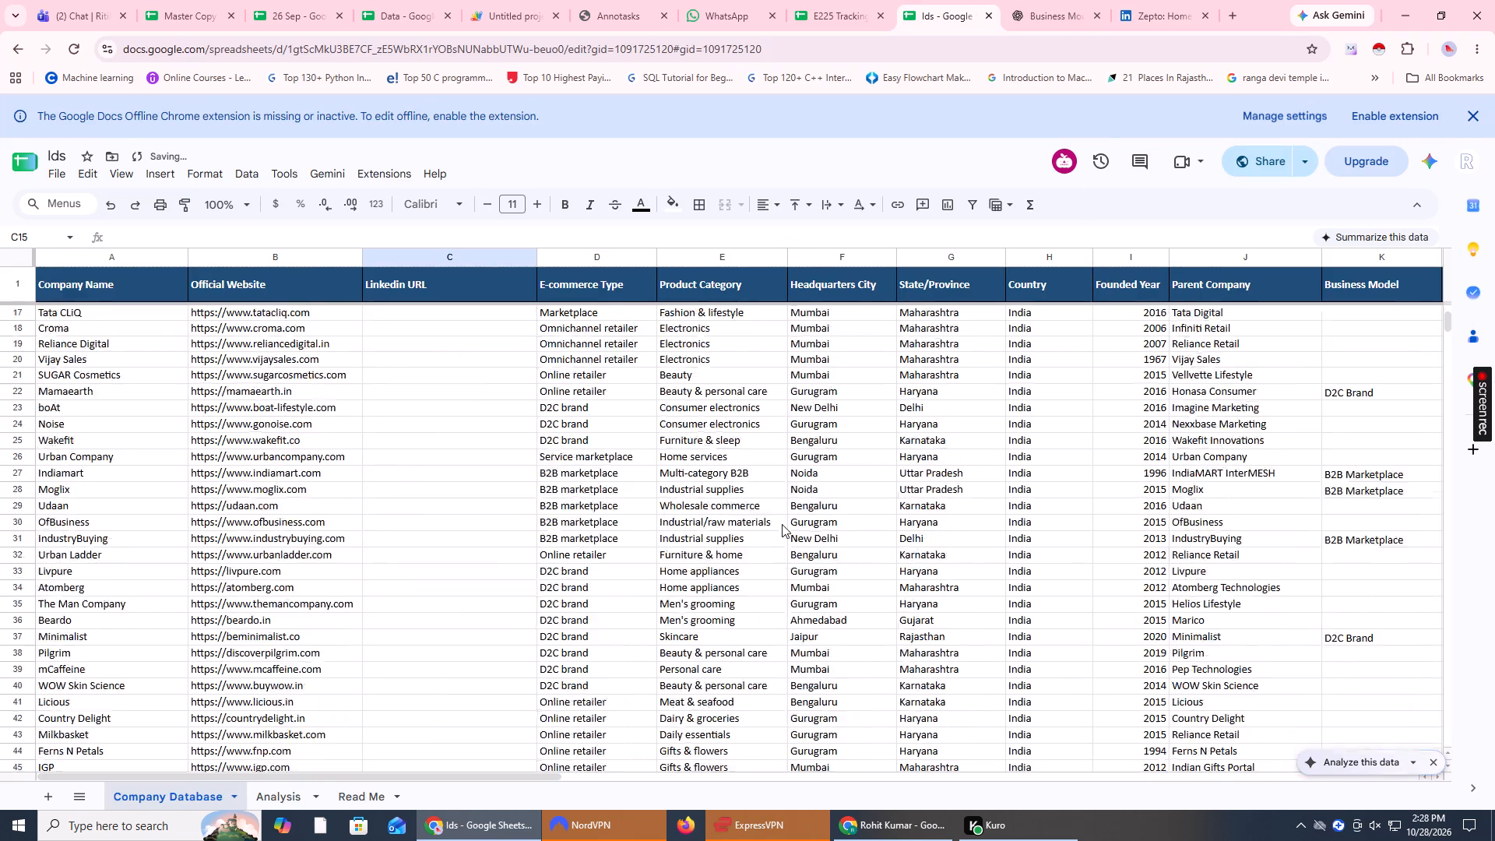
scroll(782, 524, down, 16)
scroll(777, 530, down, 8)
scroll(777, 530, up, 14)
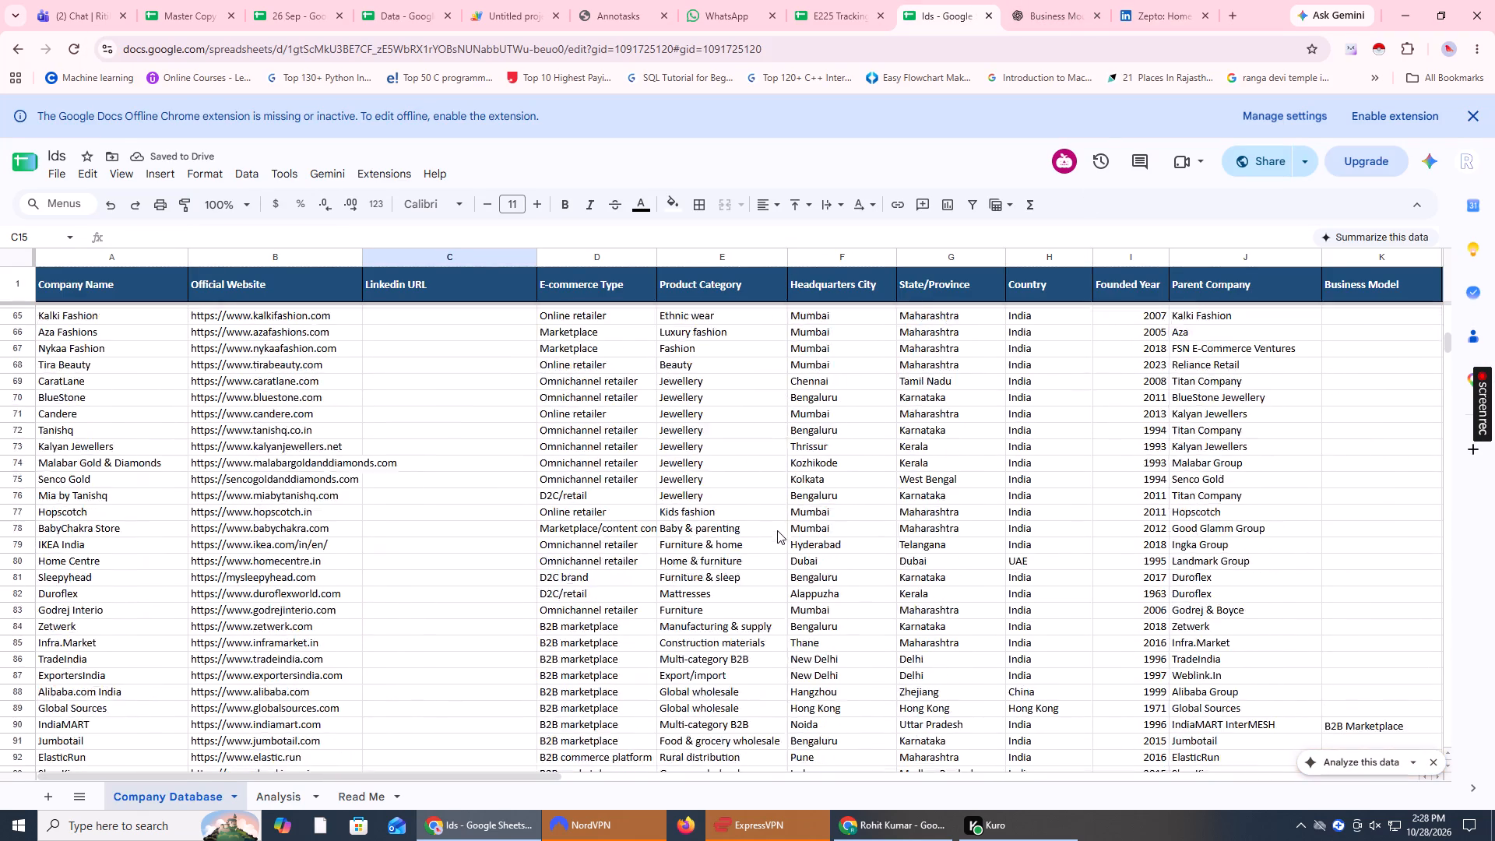
scroll(777, 530, up, 19)
scroll(777, 530, up, 3)
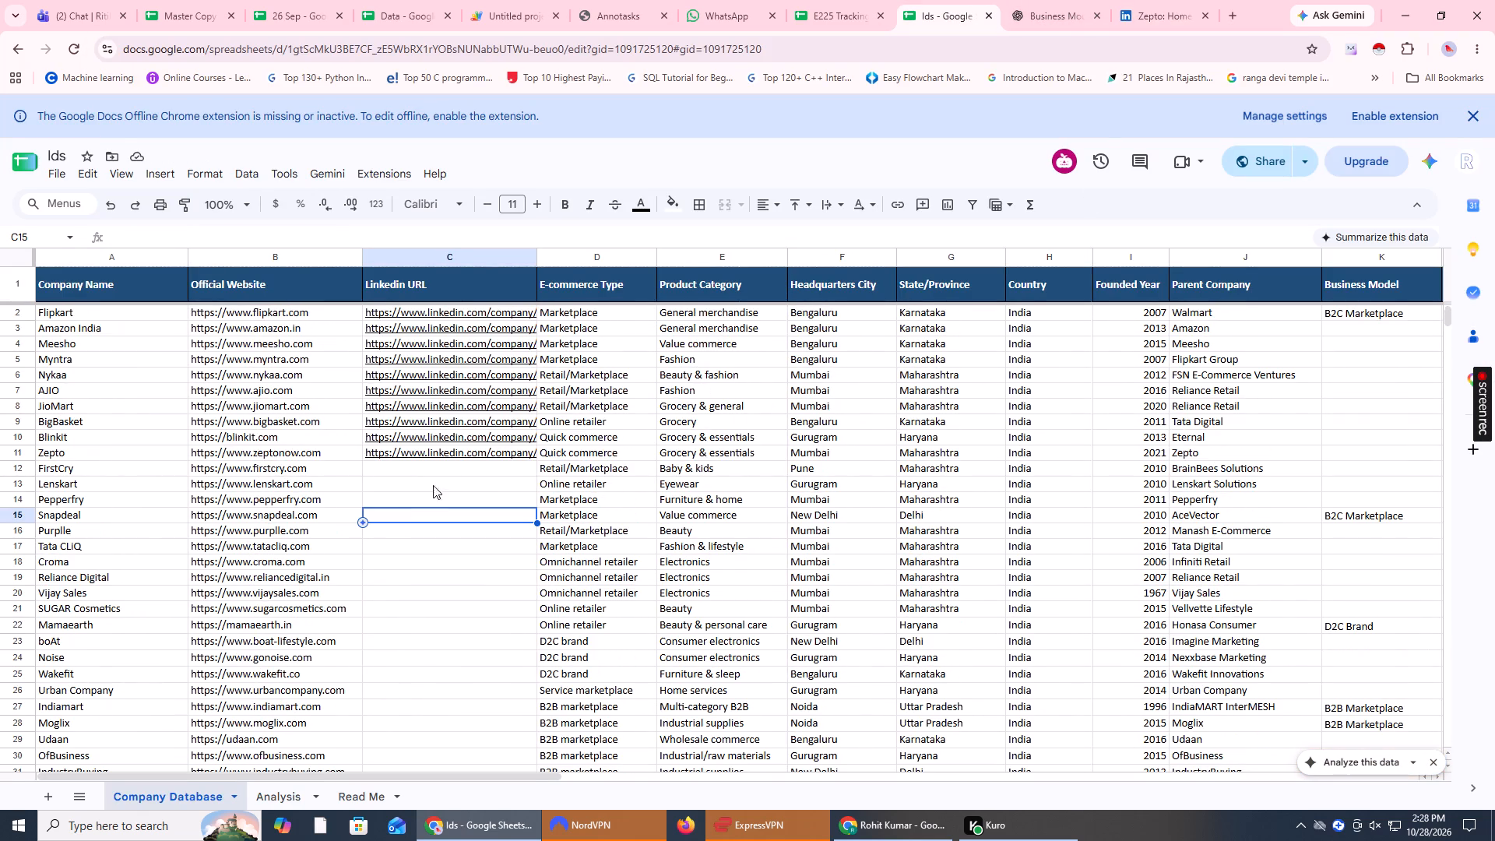
drag(536, 262, 558, 261)
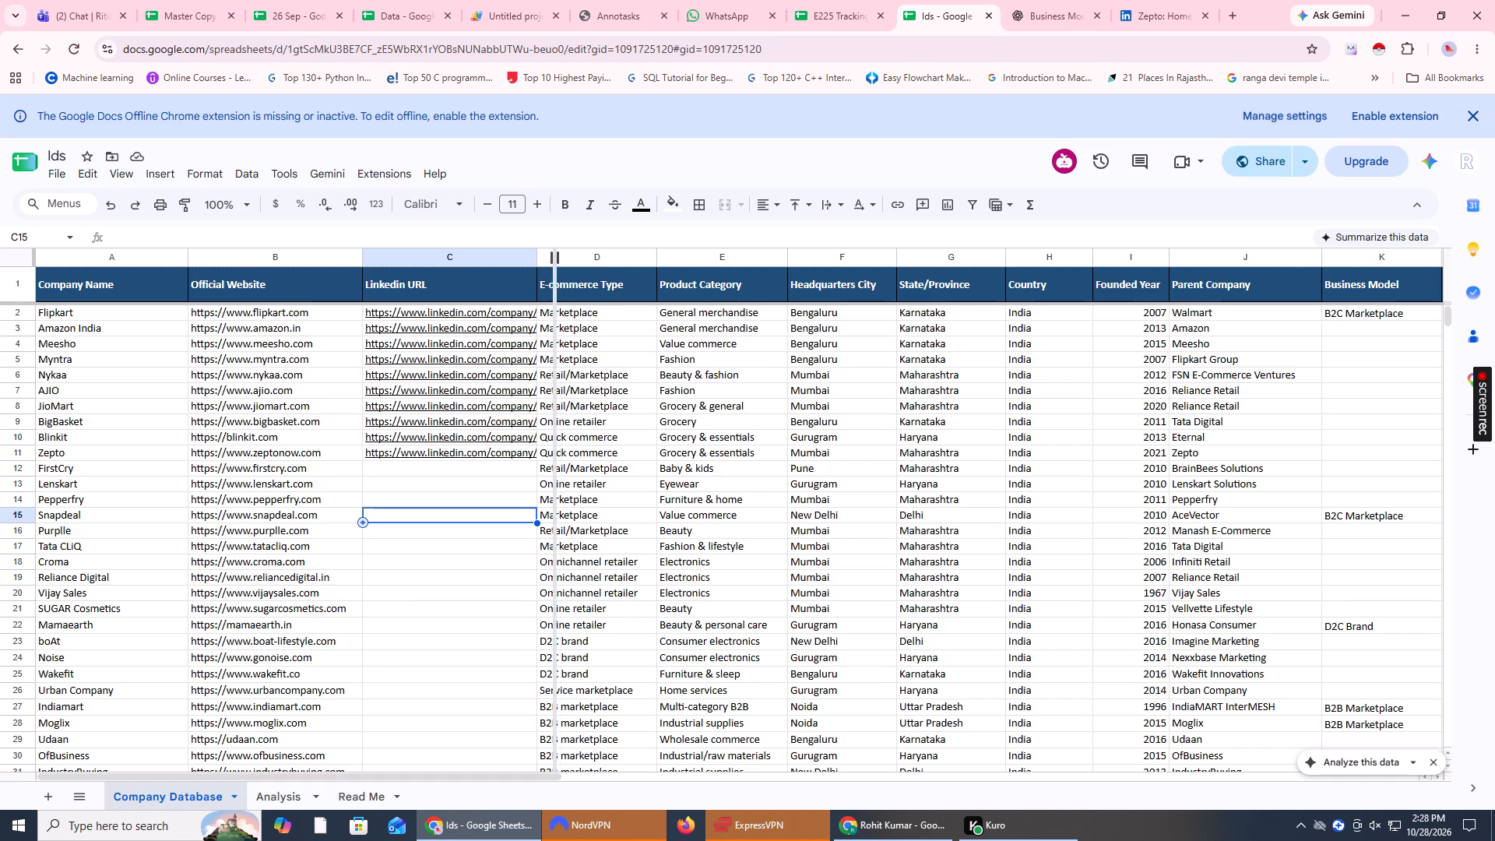
drag(558, 261, 560, 261)
drag(560, 261, 577, 262)
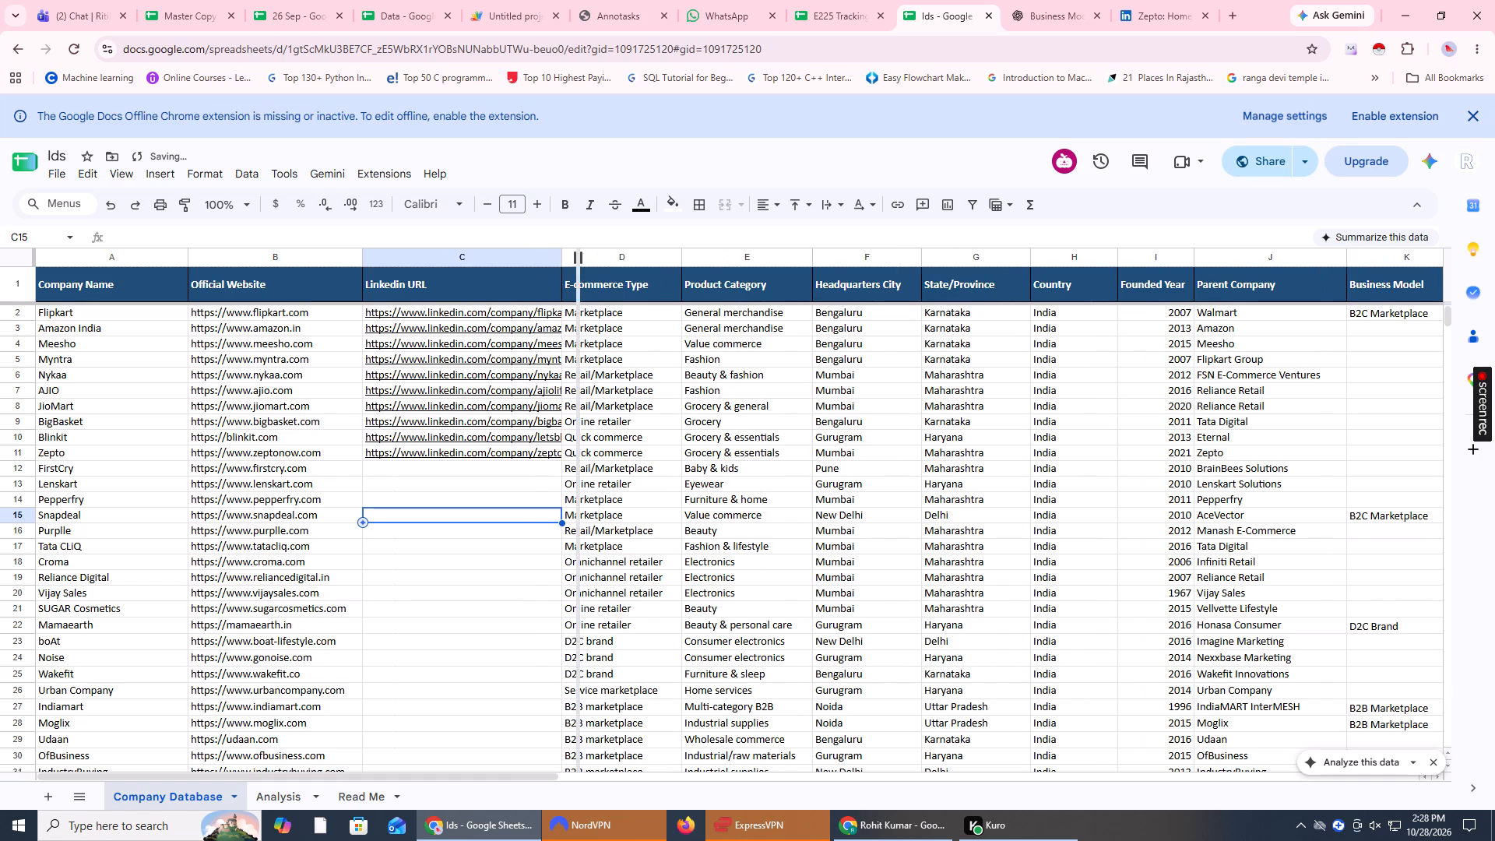
drag(577, 262, 592, 262)
drag(592, 262, 668, 260)
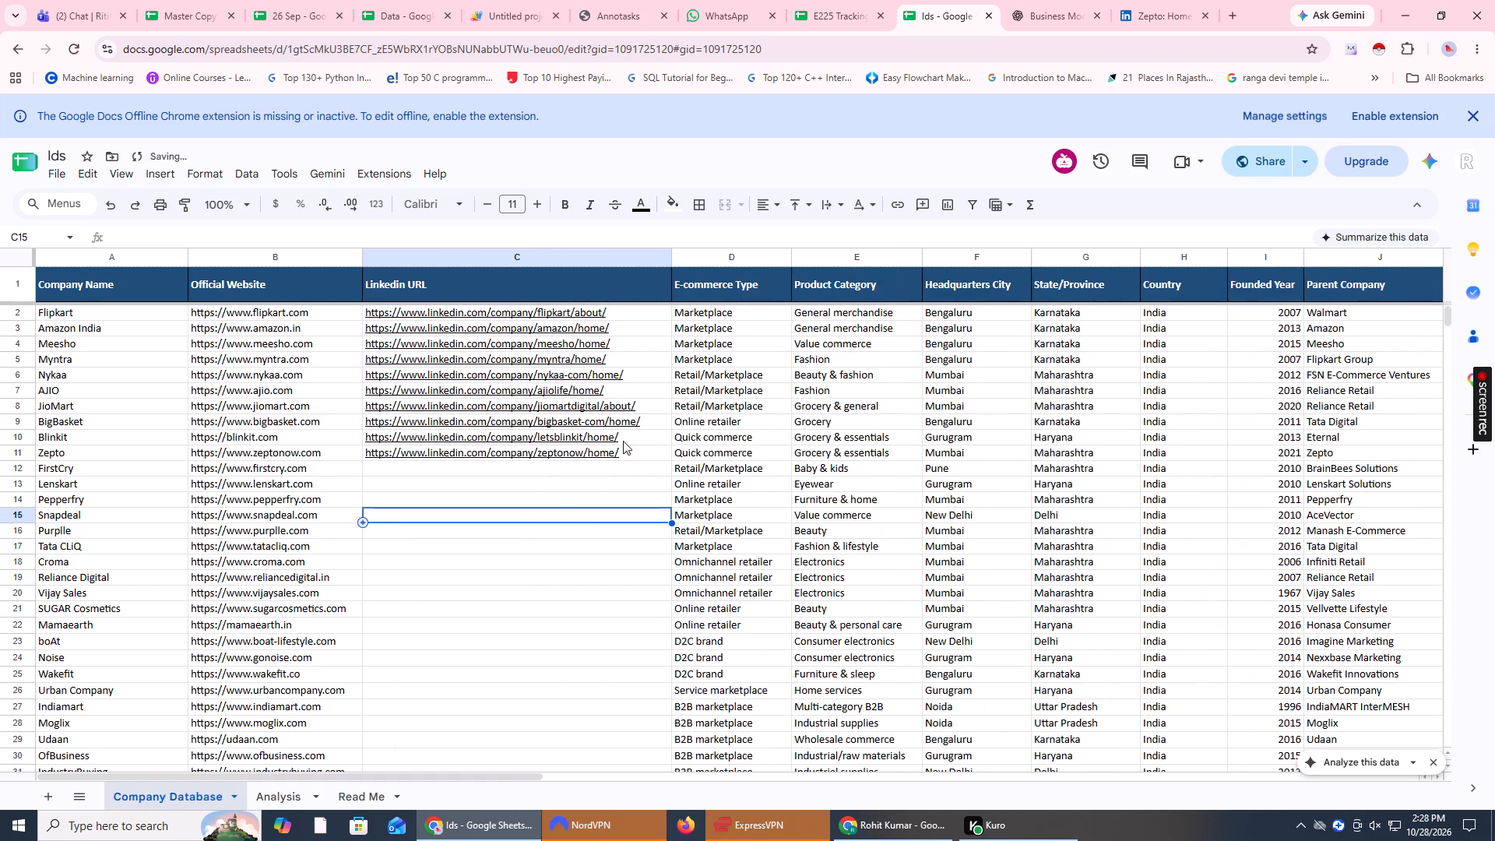
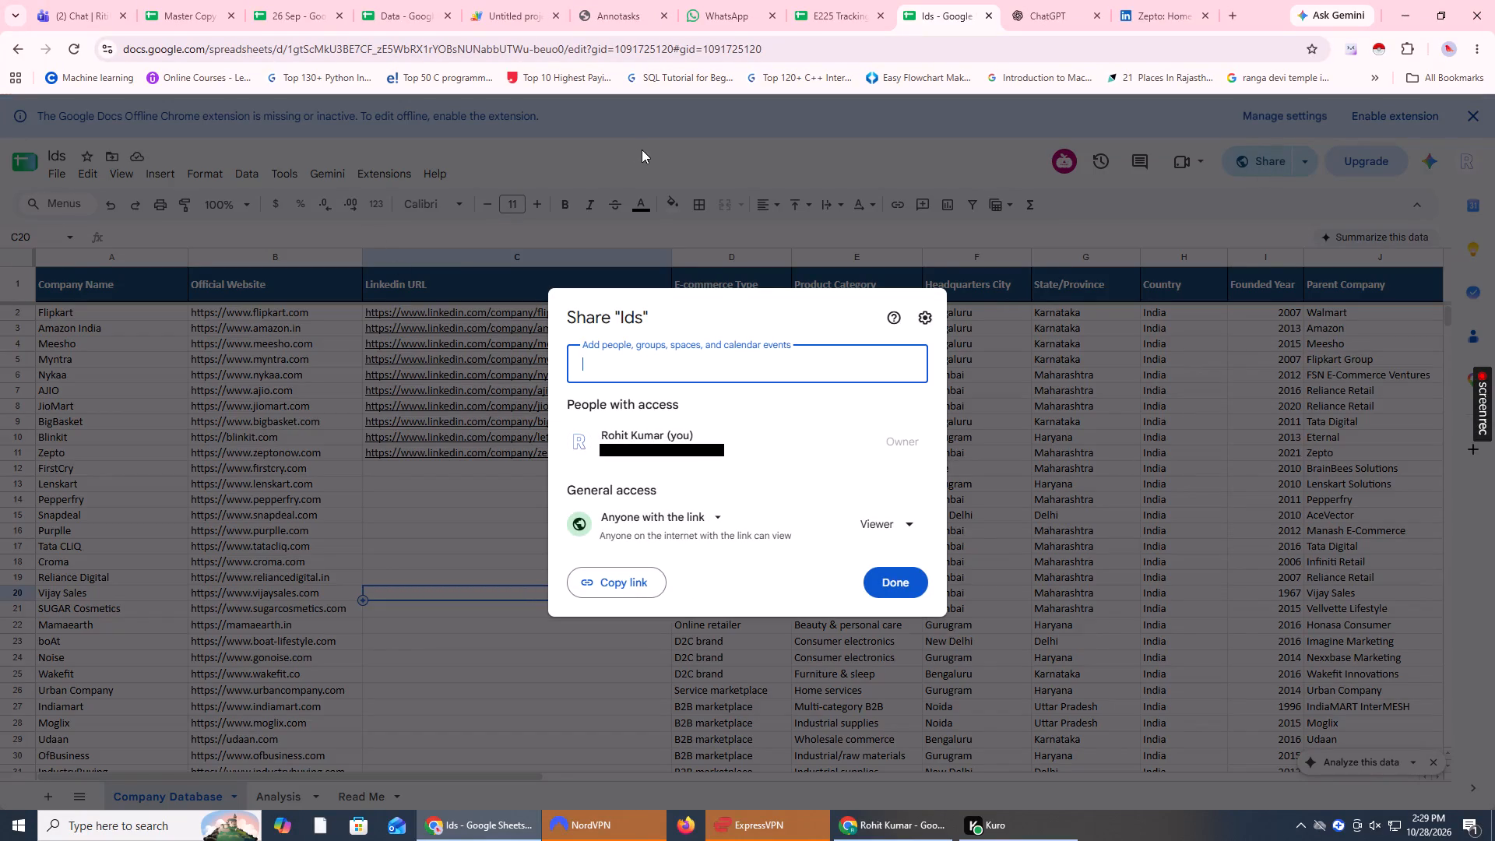
click(717, 511)
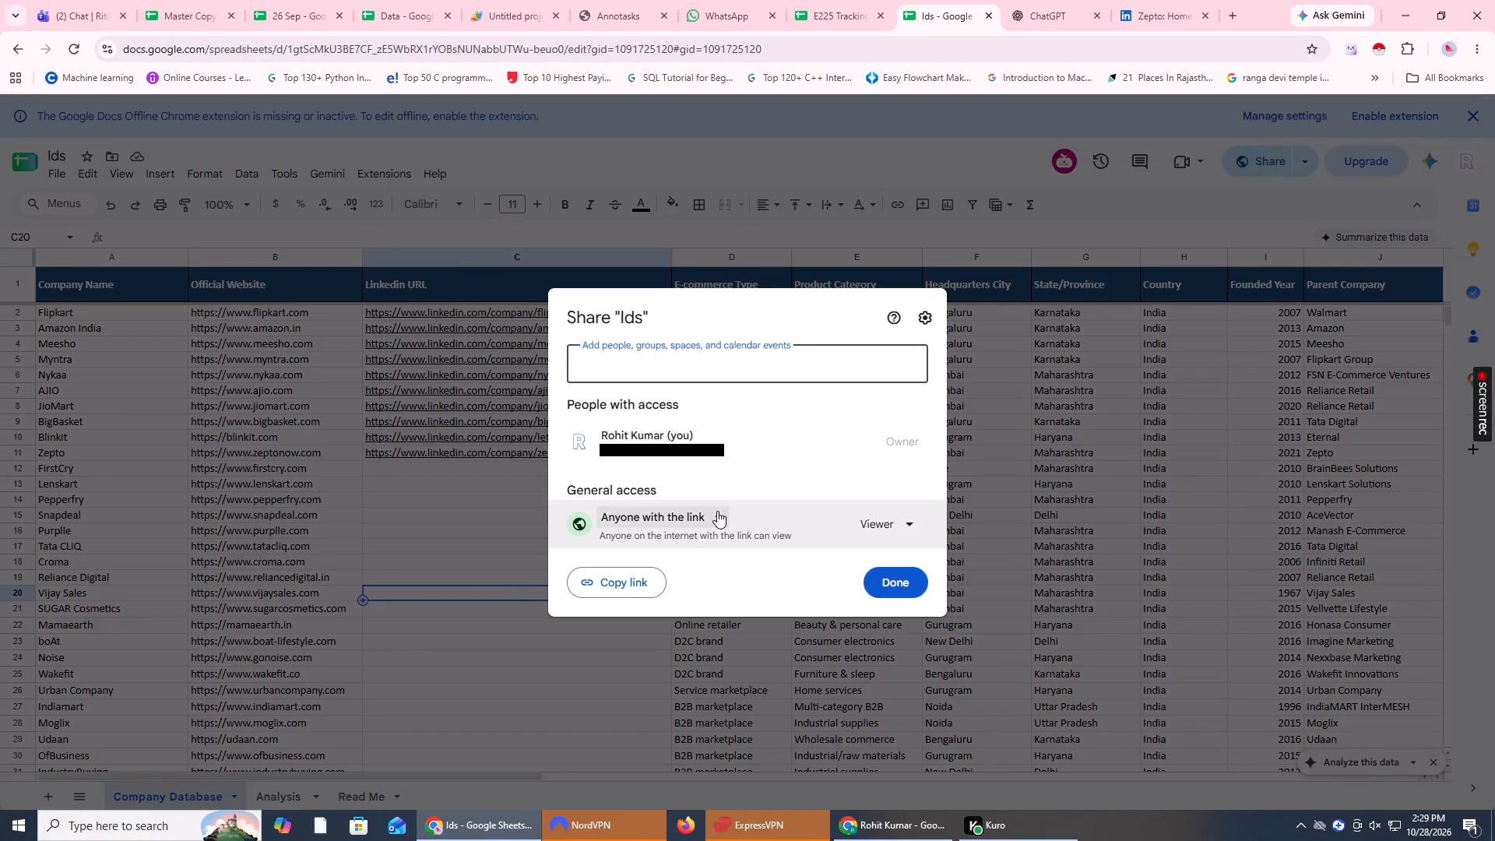
click(909, 522)
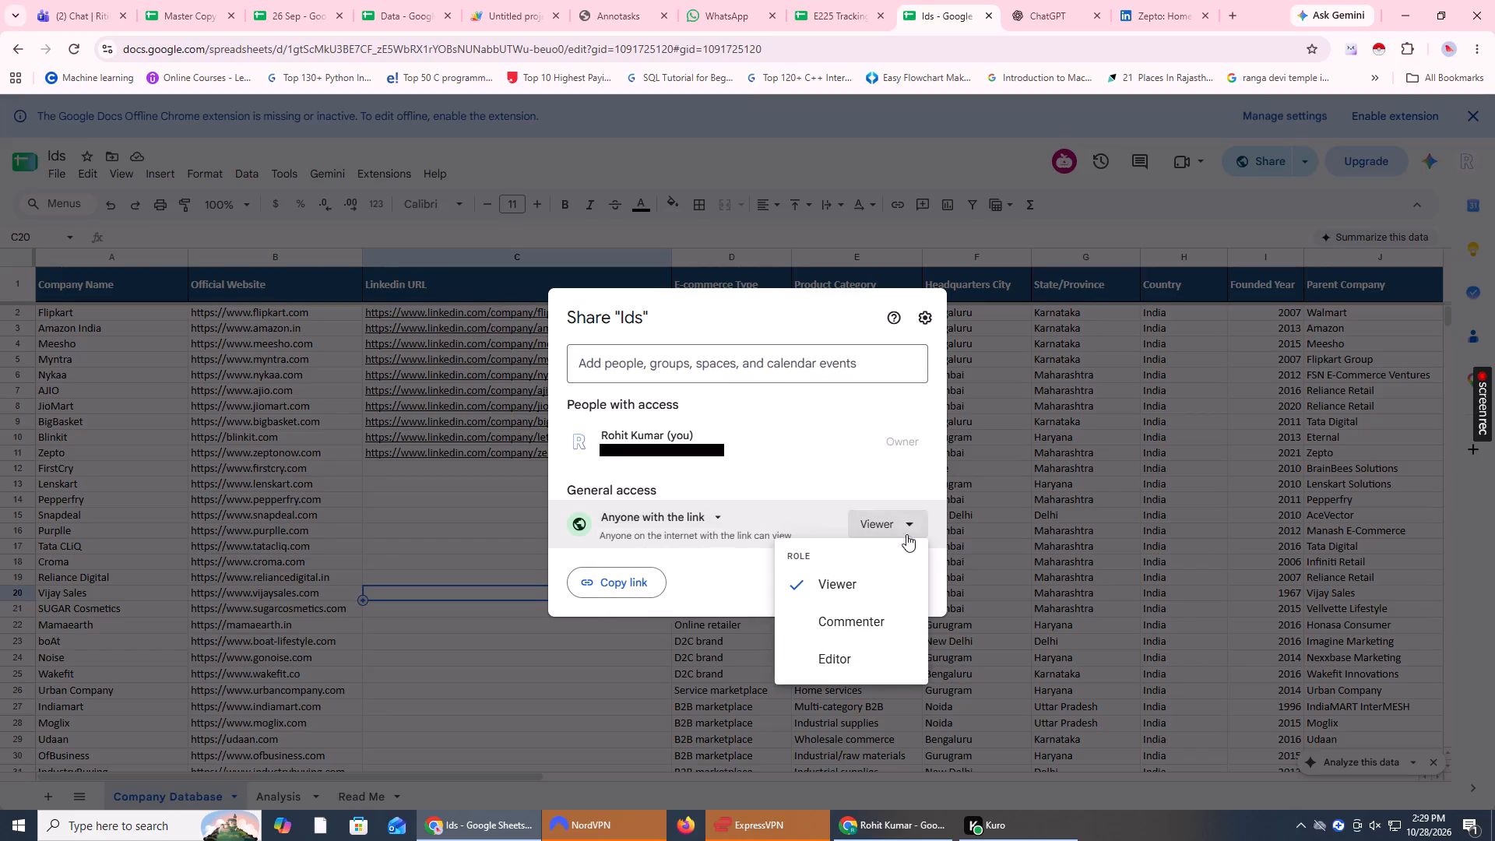
click(837, 655)
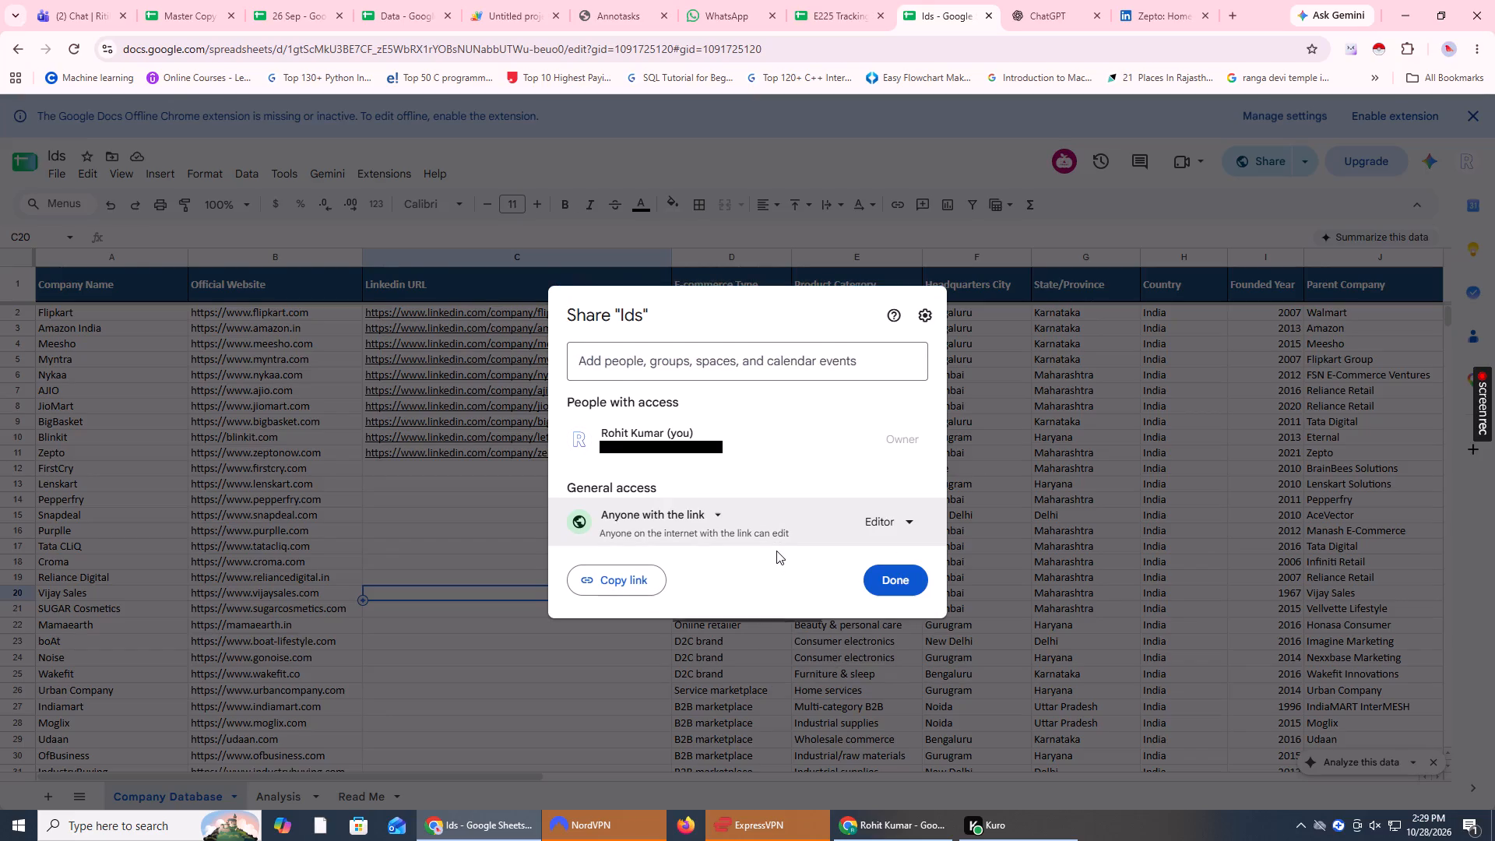
click(892, 584)
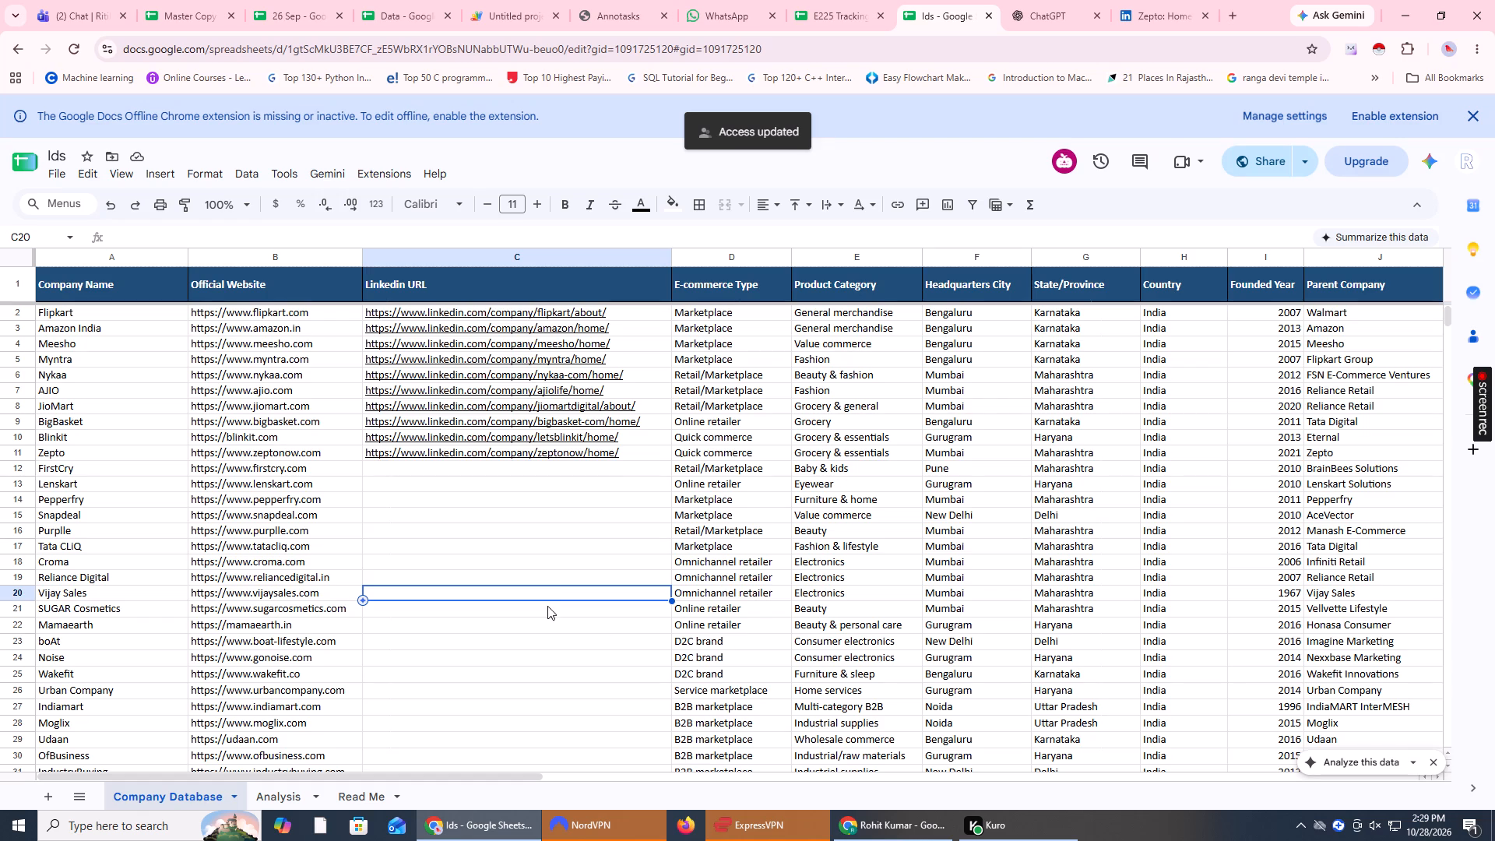
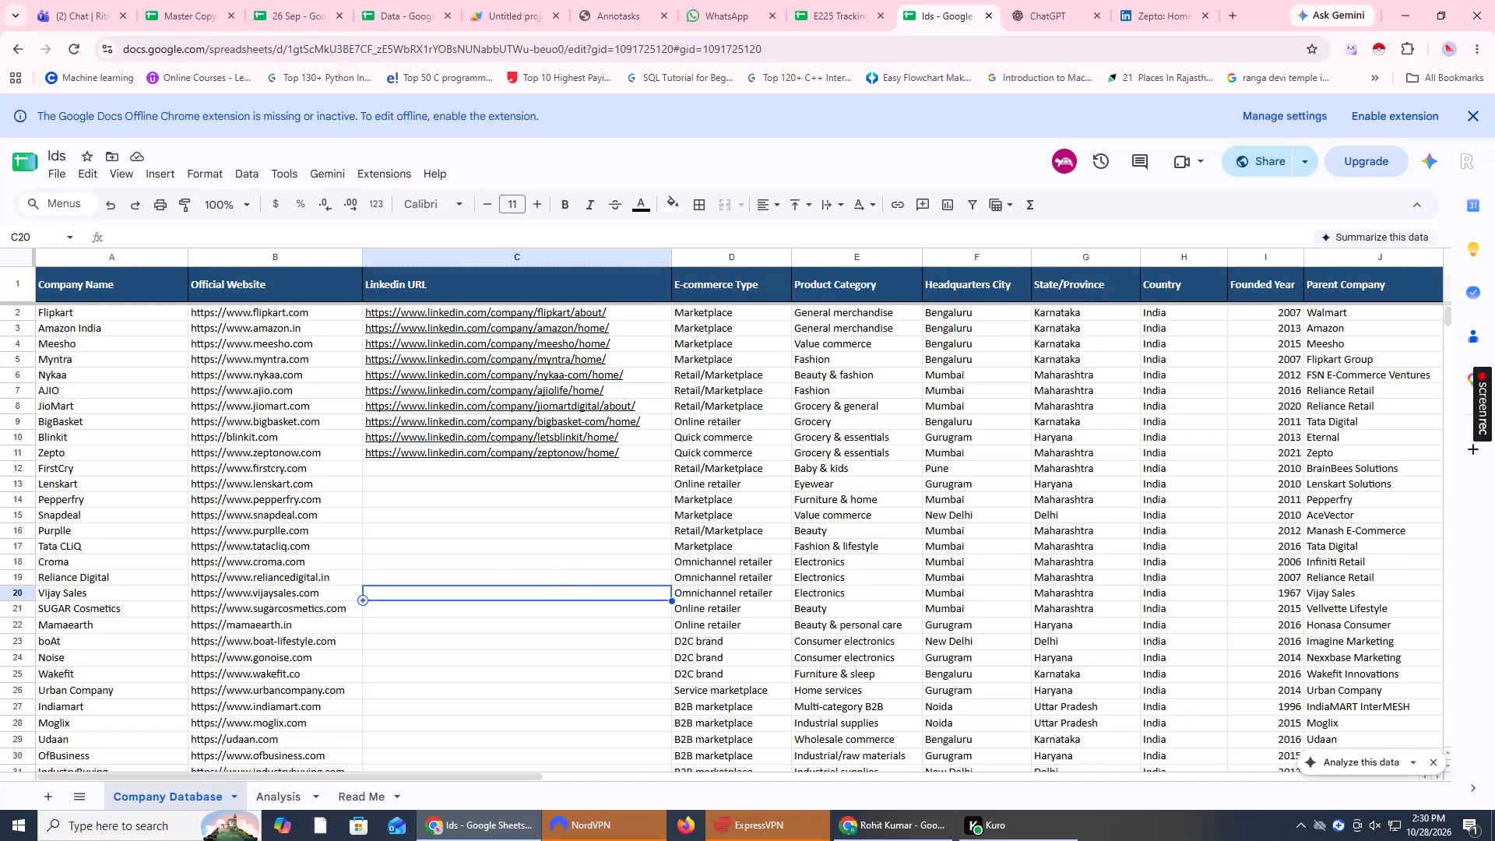
Search Google for "FirstCry linkedin" using the company name from the Ids sheet, and open FirstCry.com's LinkedIn company page.
click(65, 468)
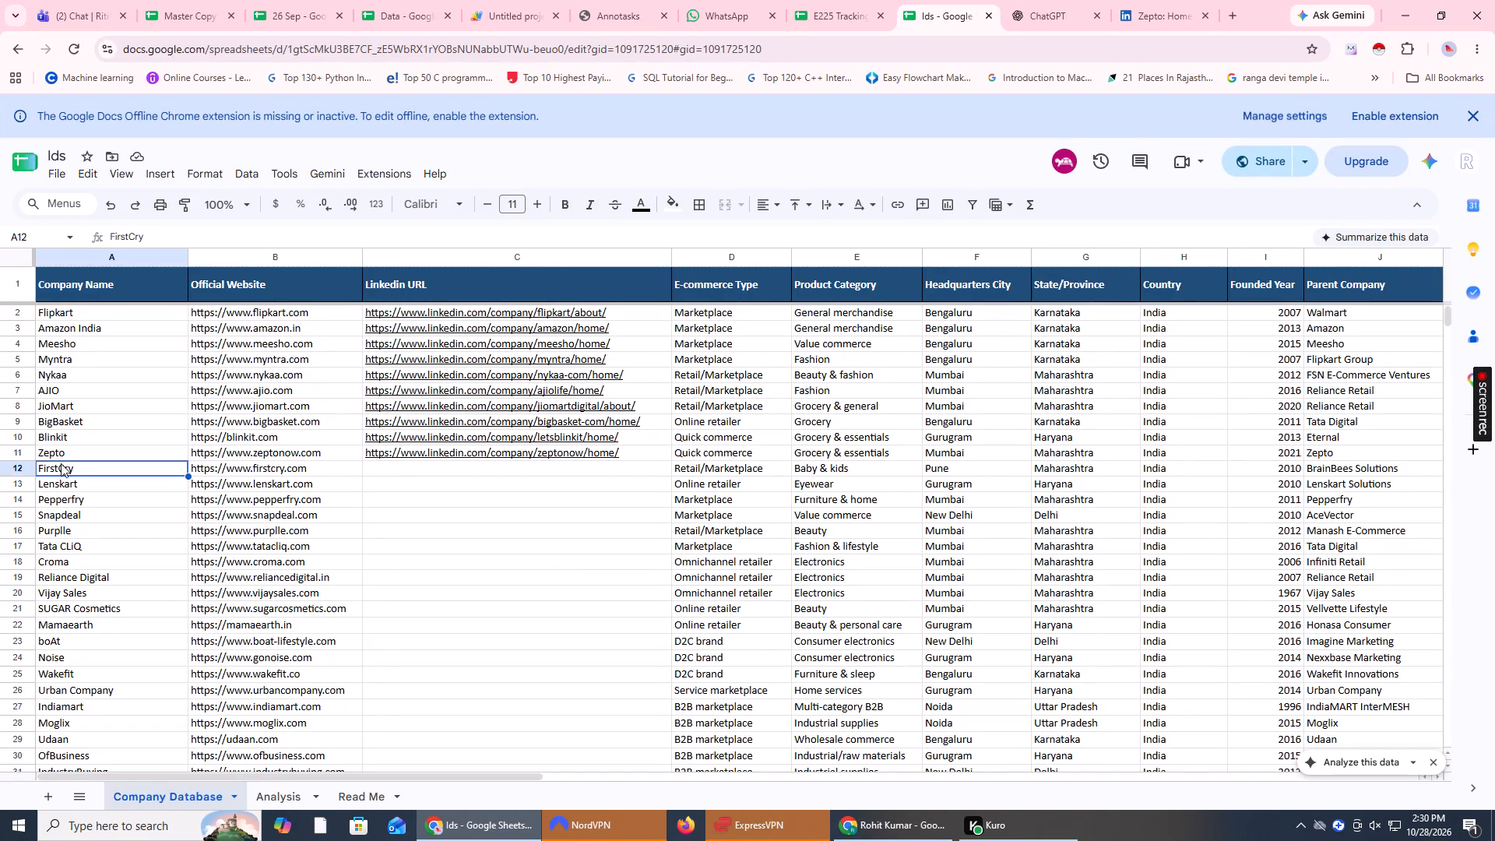
key(ctrl+c)
click(1152, 0)
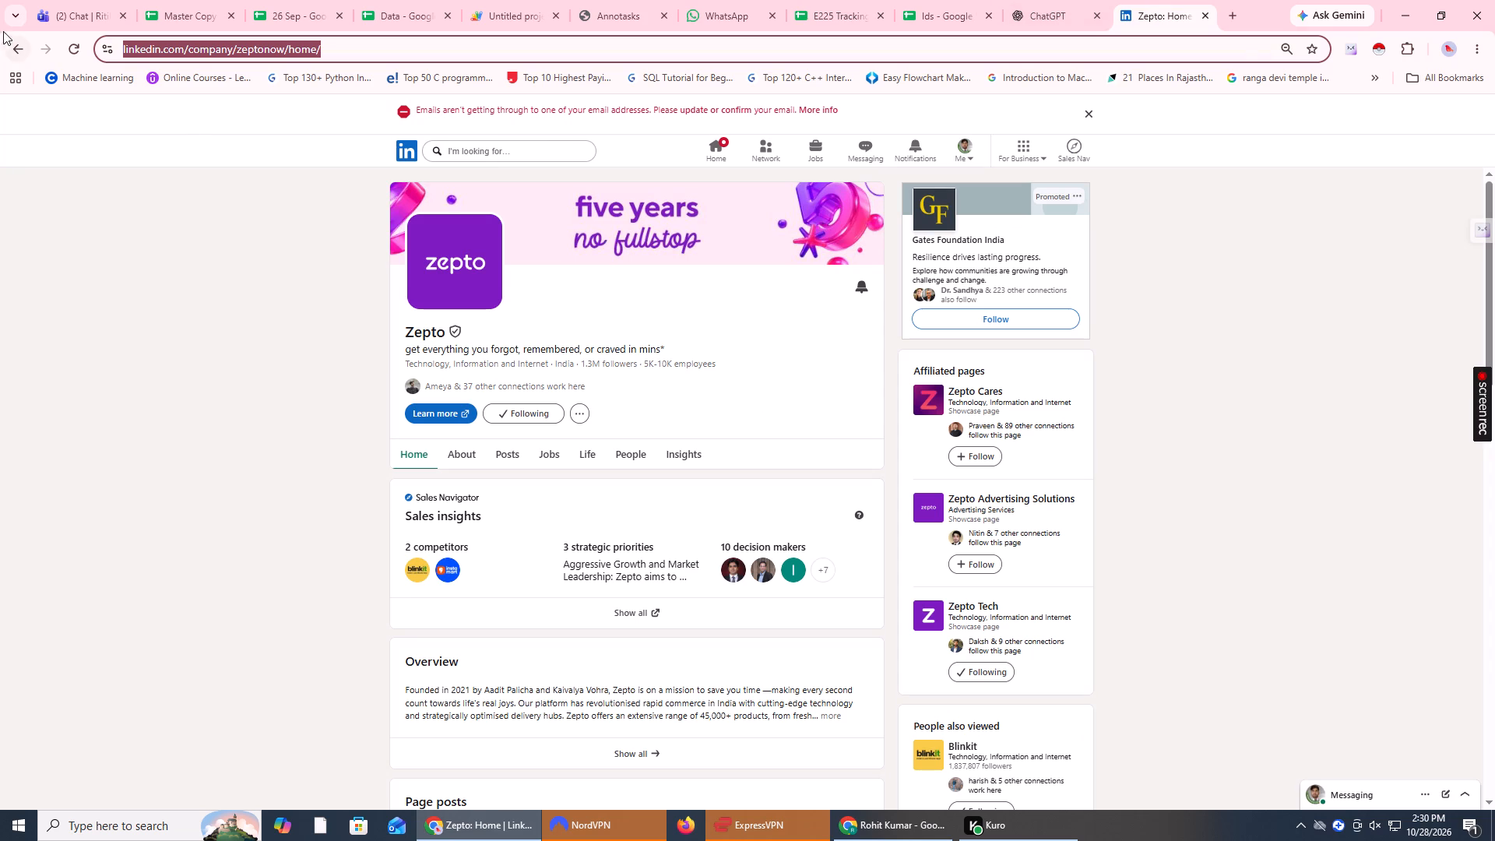
click(19, 53)
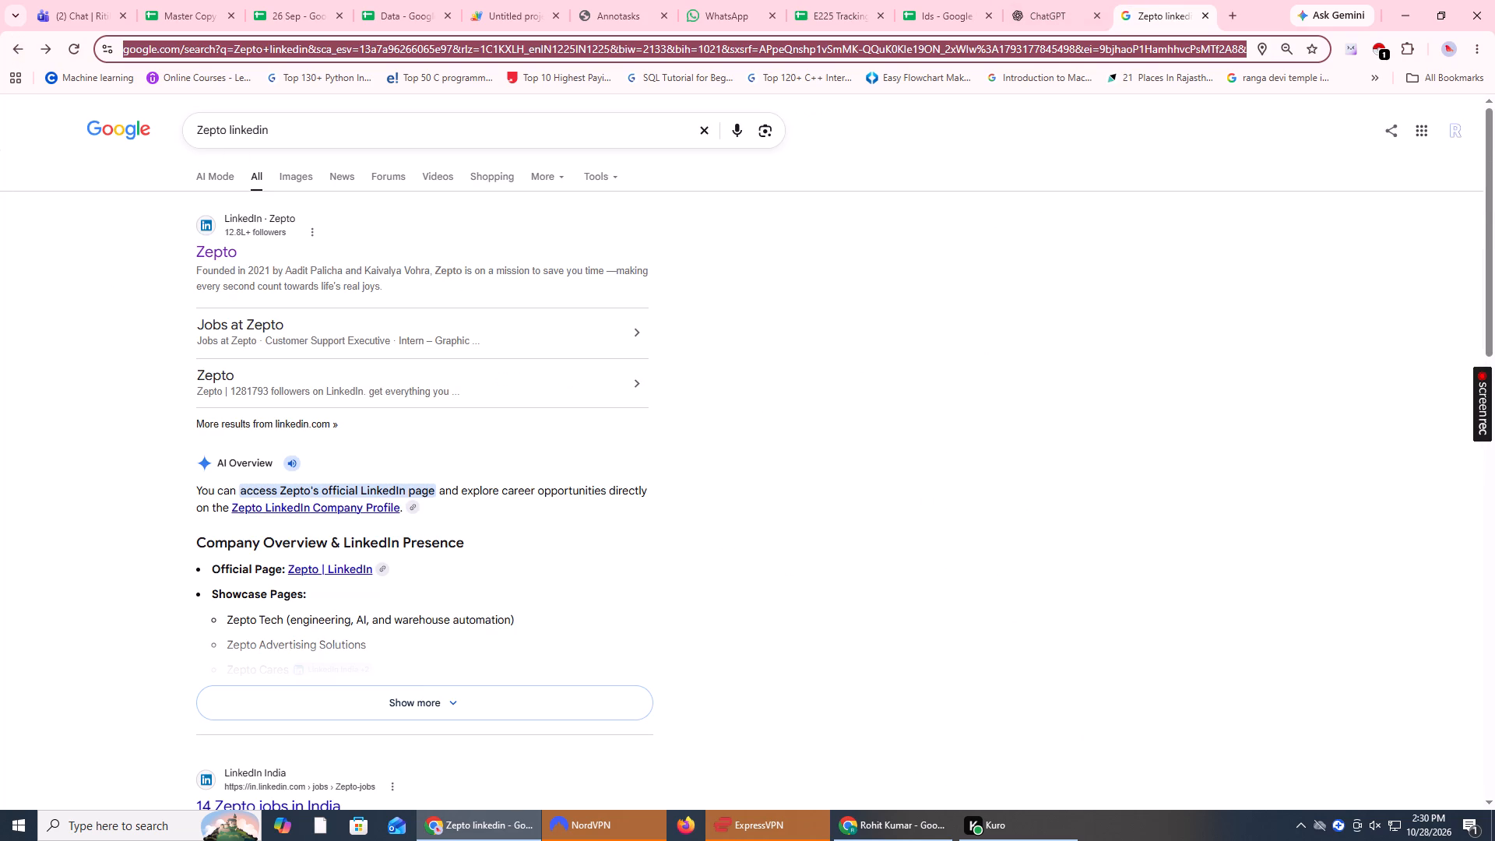
drag(227, 132, 60, 132)
key(ctrl+v)
key(Return)
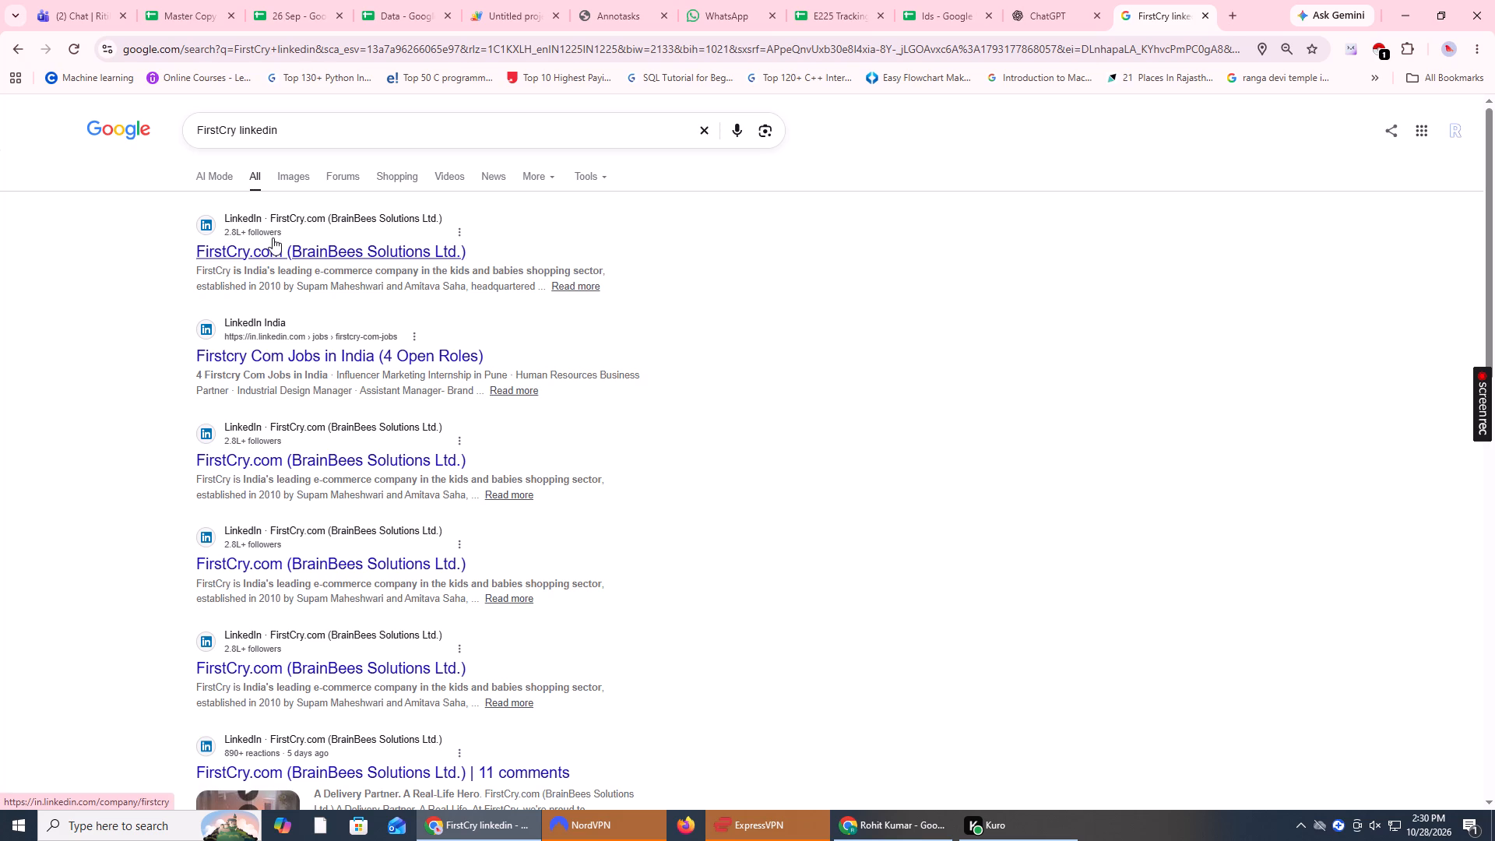
click(315, 254)
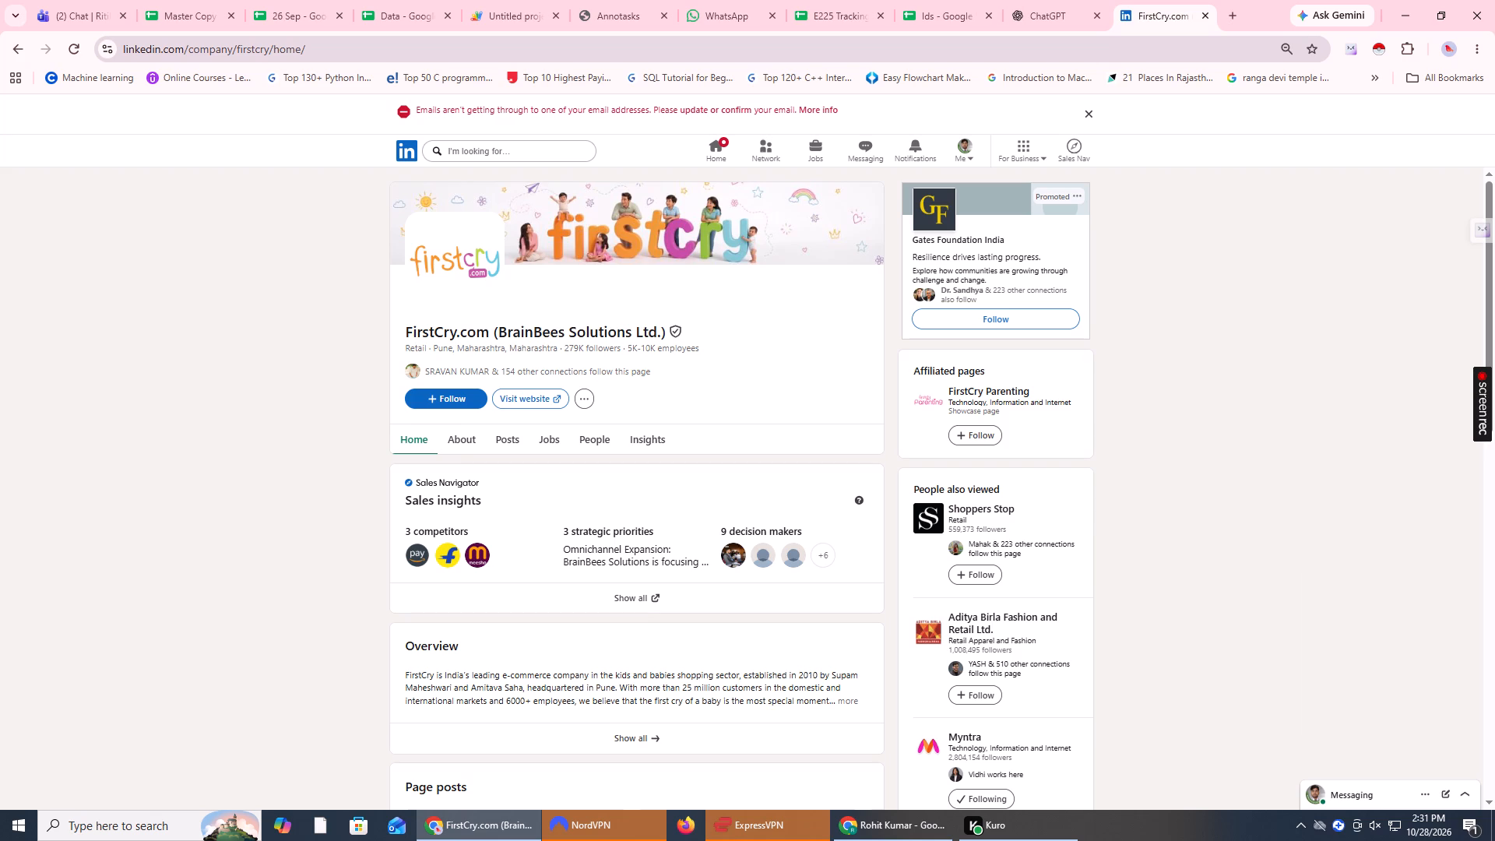
Copy the page address linkedin.com/company/firstcry/home/ into FirstCry's Linkedin URL cell, C12, in the Ids sheet.
click(319, 38)
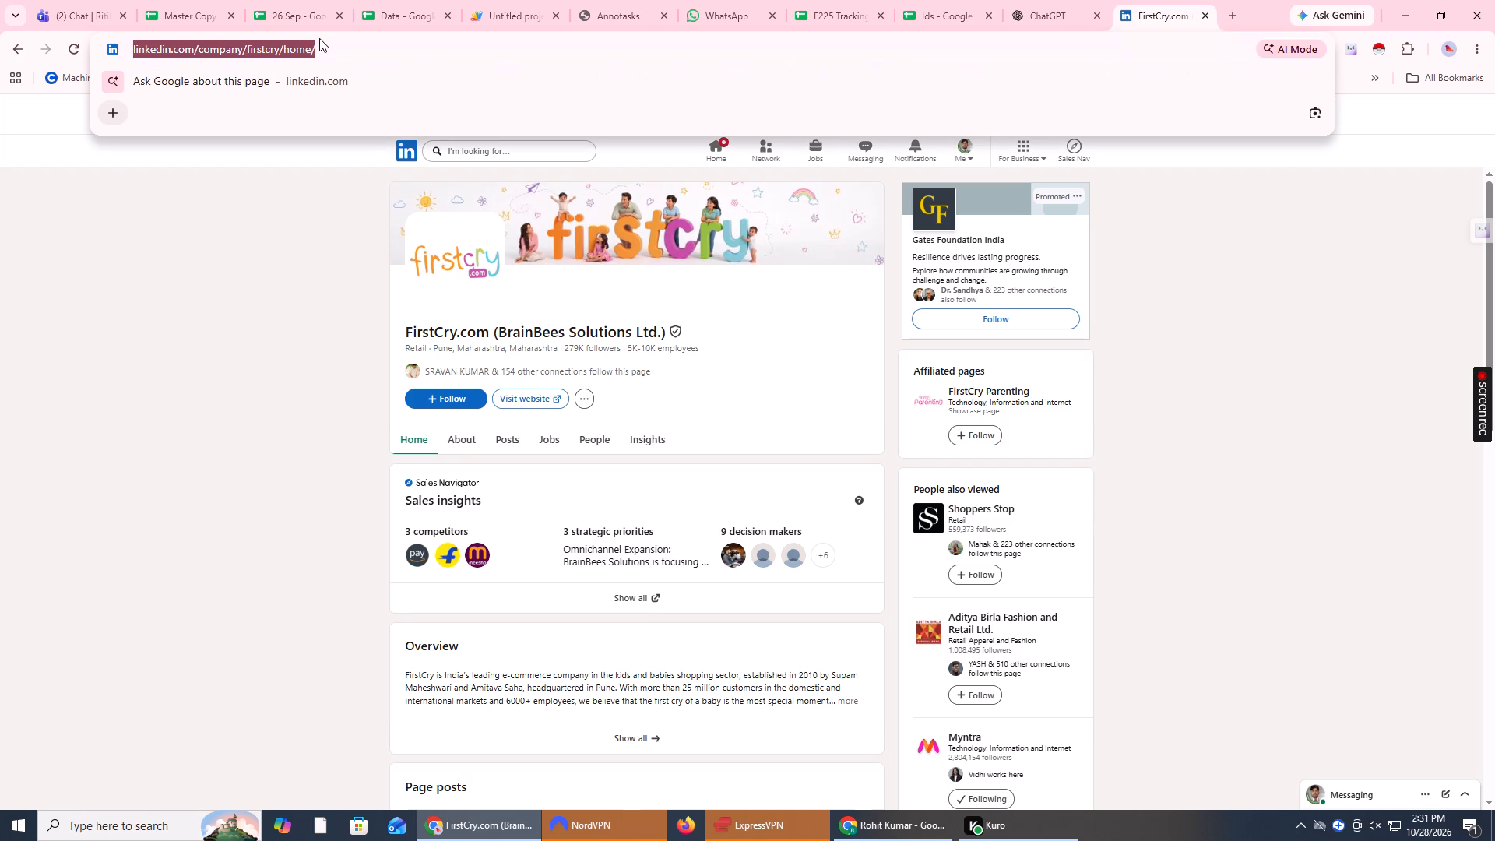
key(ctrl+c)
click(927, 0)
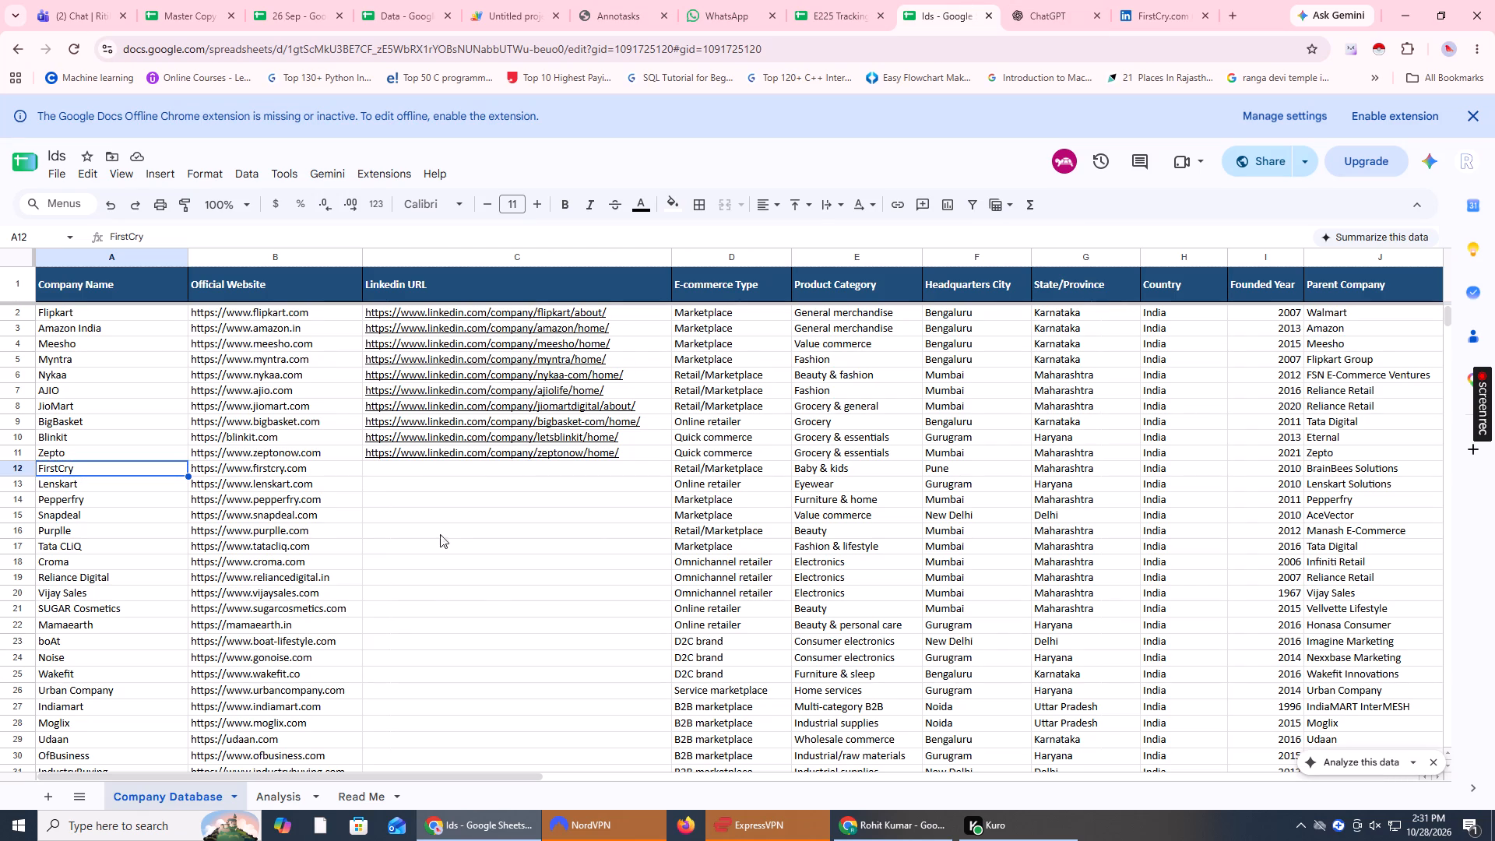
click(385, 470)
key(ctrl+v)
Search Google for "Lenskart linkedin" using the company name from the sheet, and open Lenskart.com's LinkedIn company page.
click(62, 483)
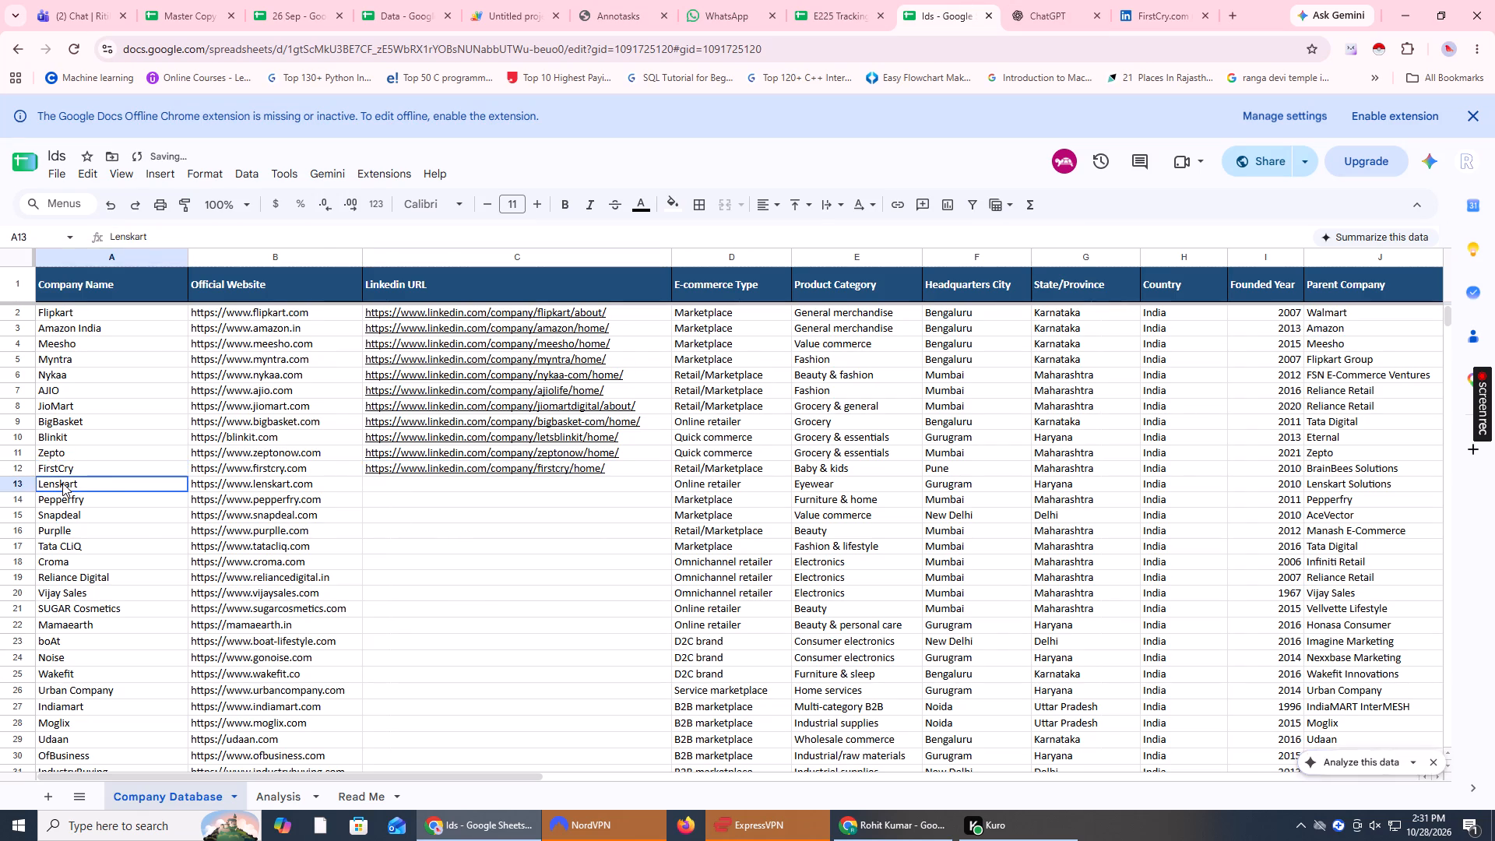
key(ctrl+c)
click(1169, 0)
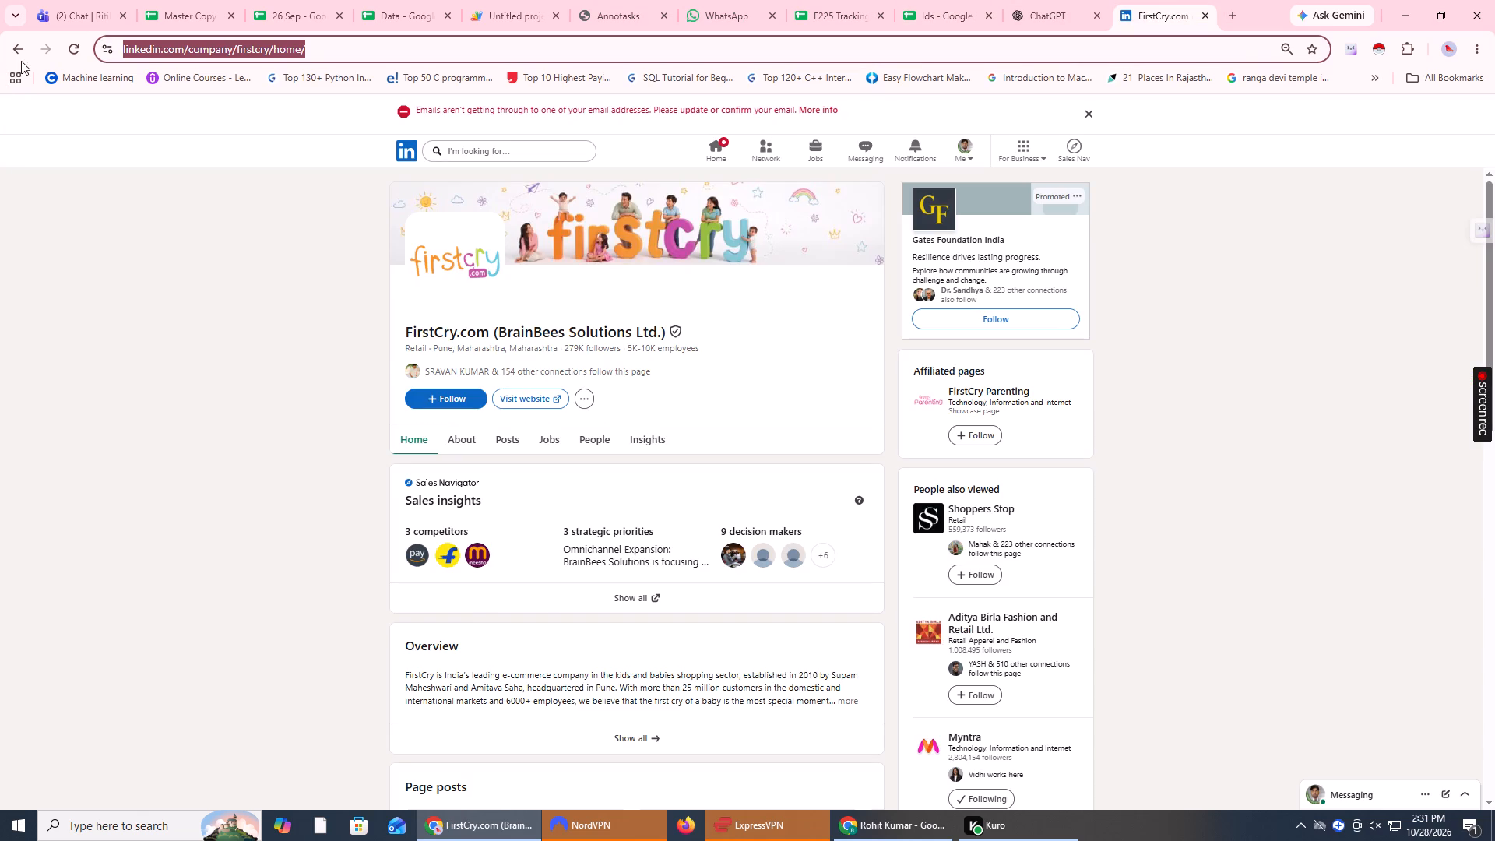
click(10, 56)
drag(237, 133, 37, 146)
key(ctrl+v)
key(space)
key(Return)
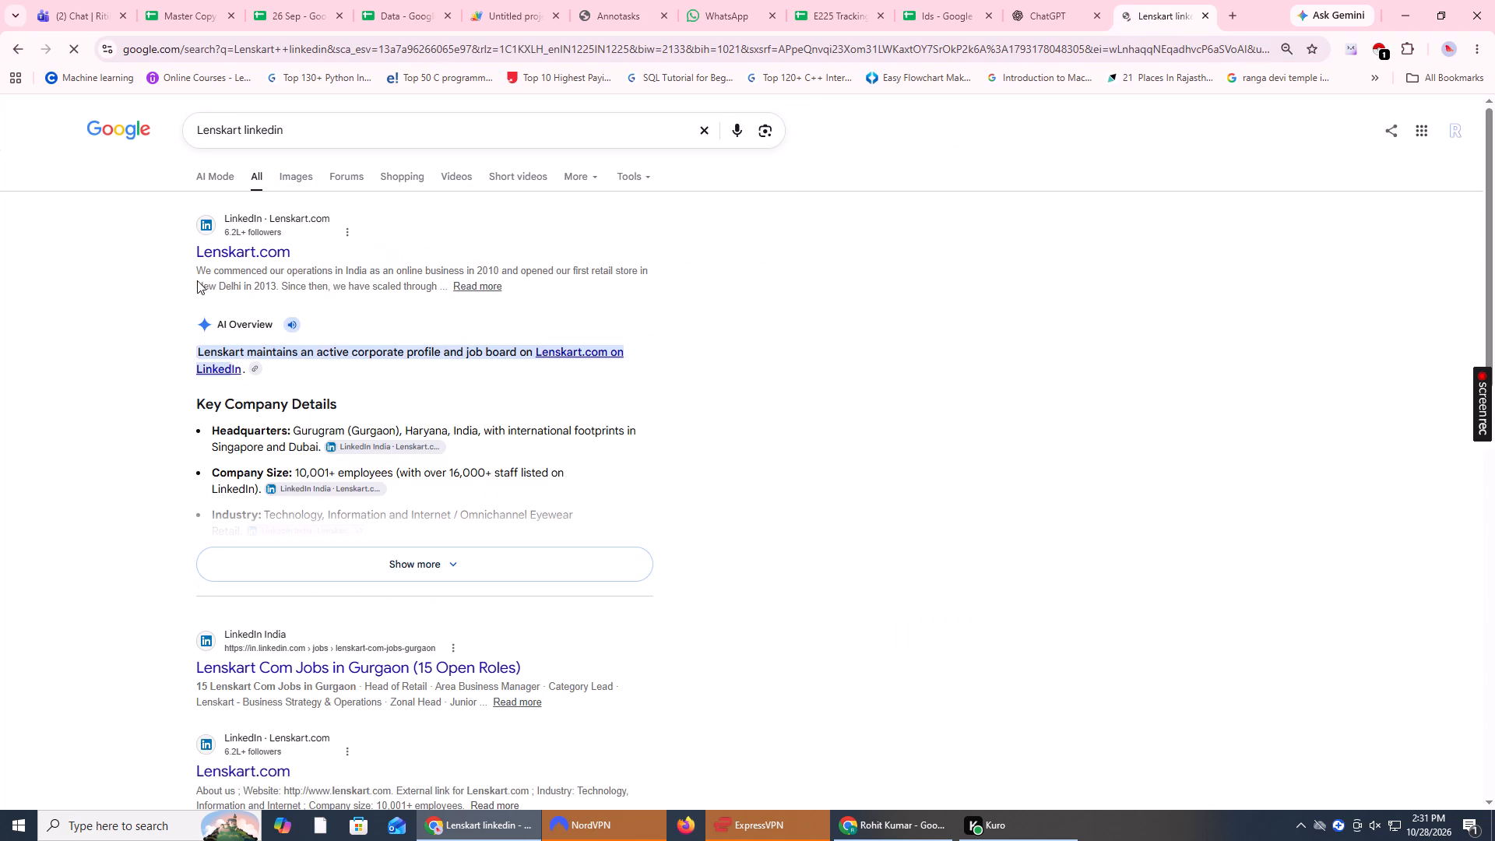
click(211, 258)
click(263, 252)
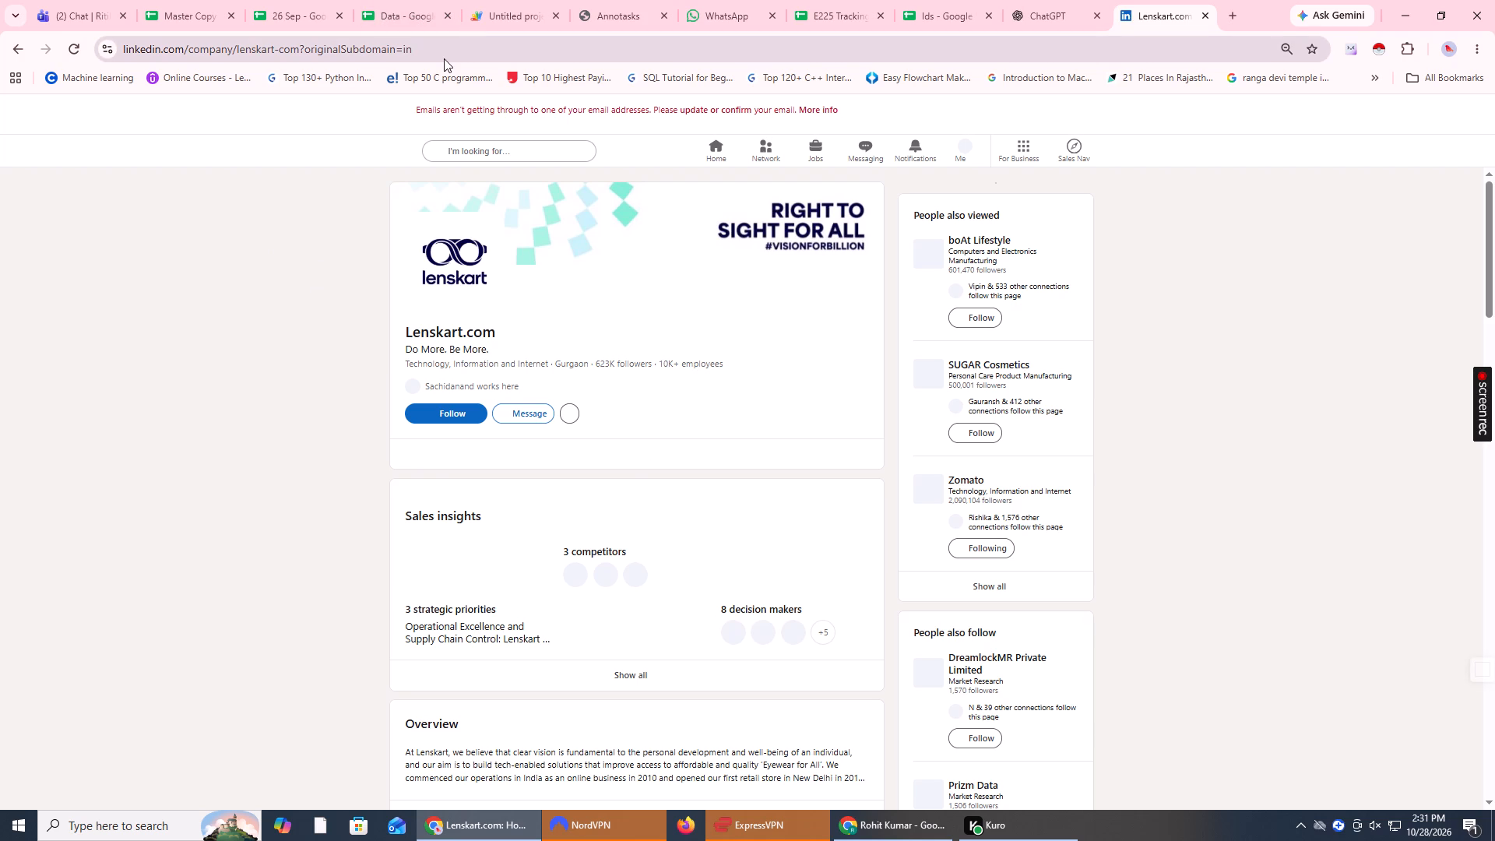
Copy the page address linkedin.com/company/lenskart-com/home/ into Lenskart's Linkedin URL cell, C13, in the Ids sheet.
click(396, 48)
key(ctrl+c)
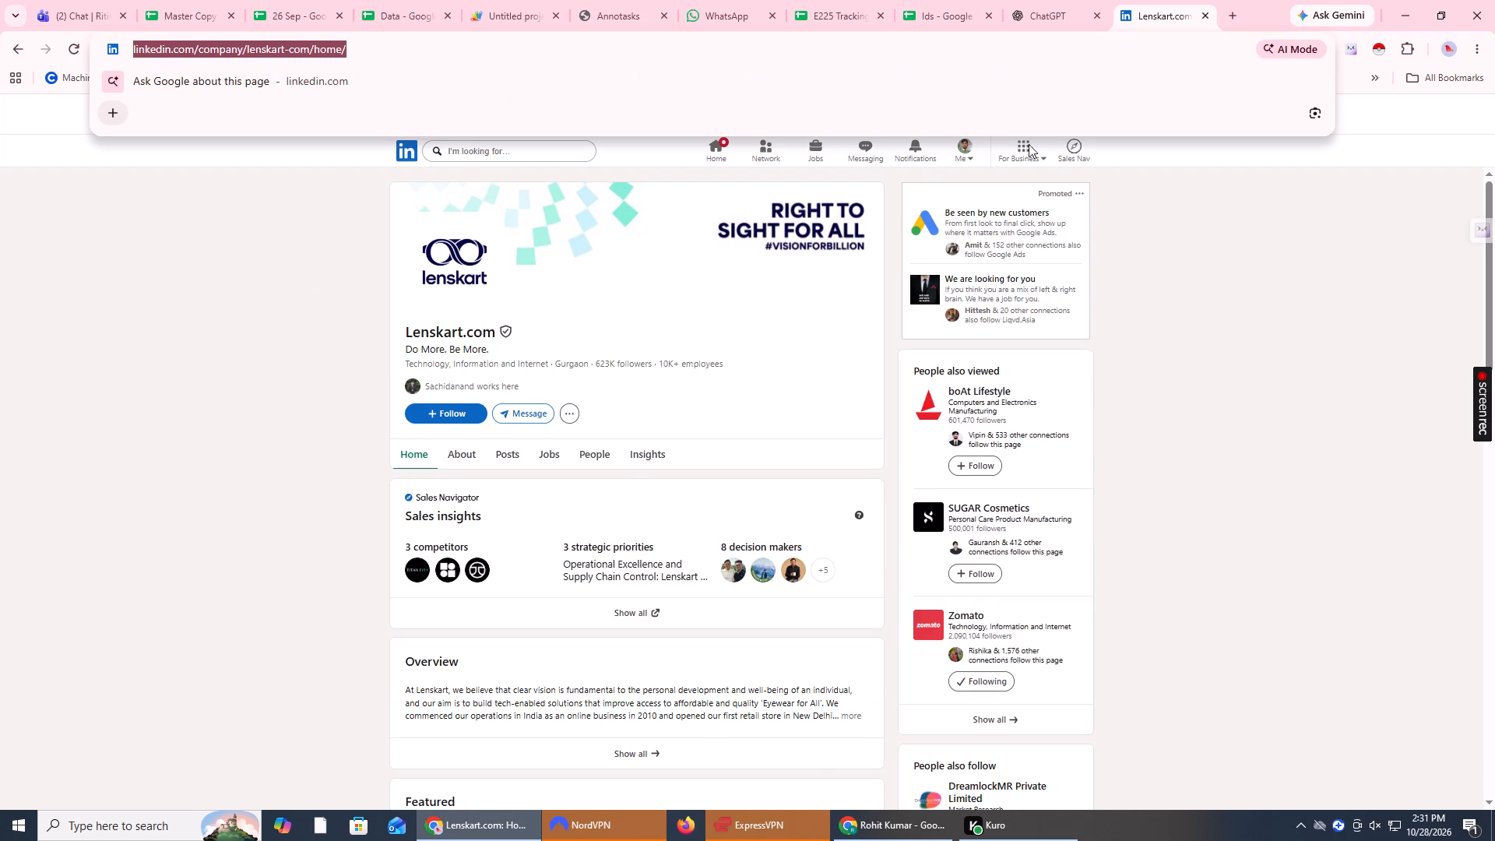
click(910, 0)
click(407, 474)
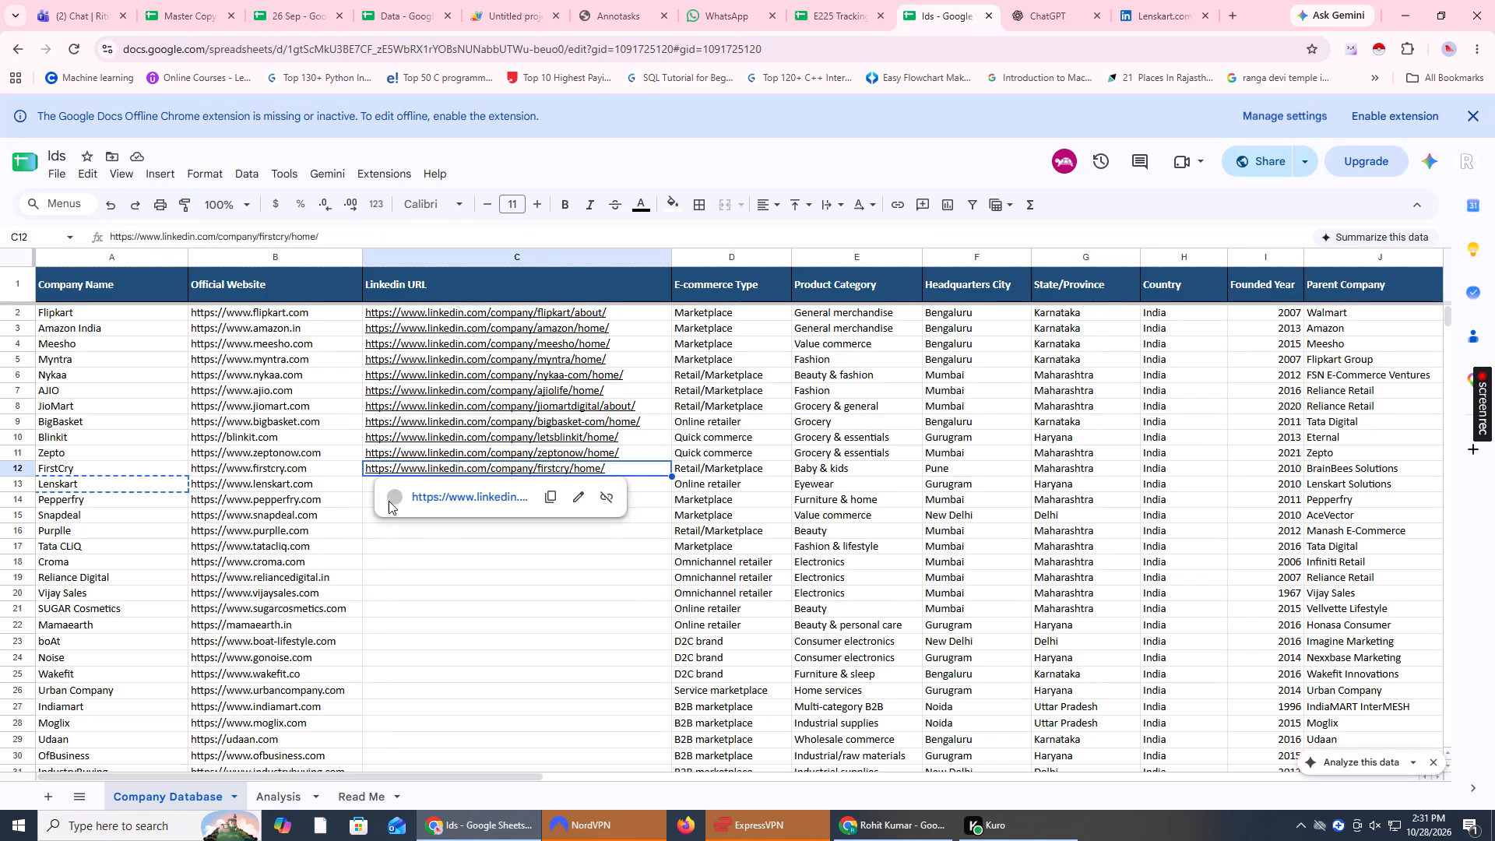
click(364, 488)
key(ctrl+v)
click(380, 549)
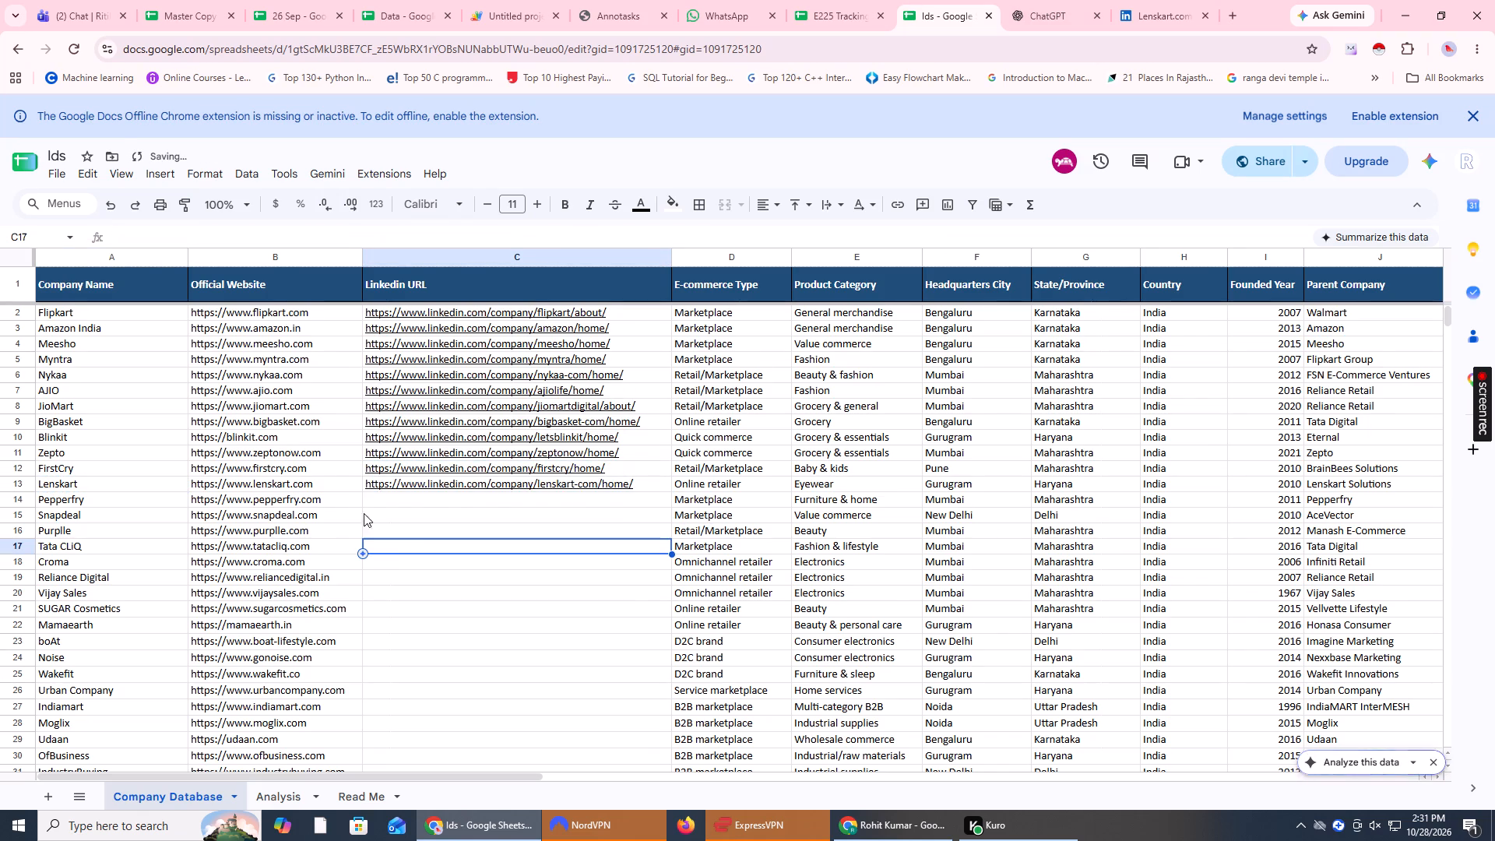
click(602, 510)
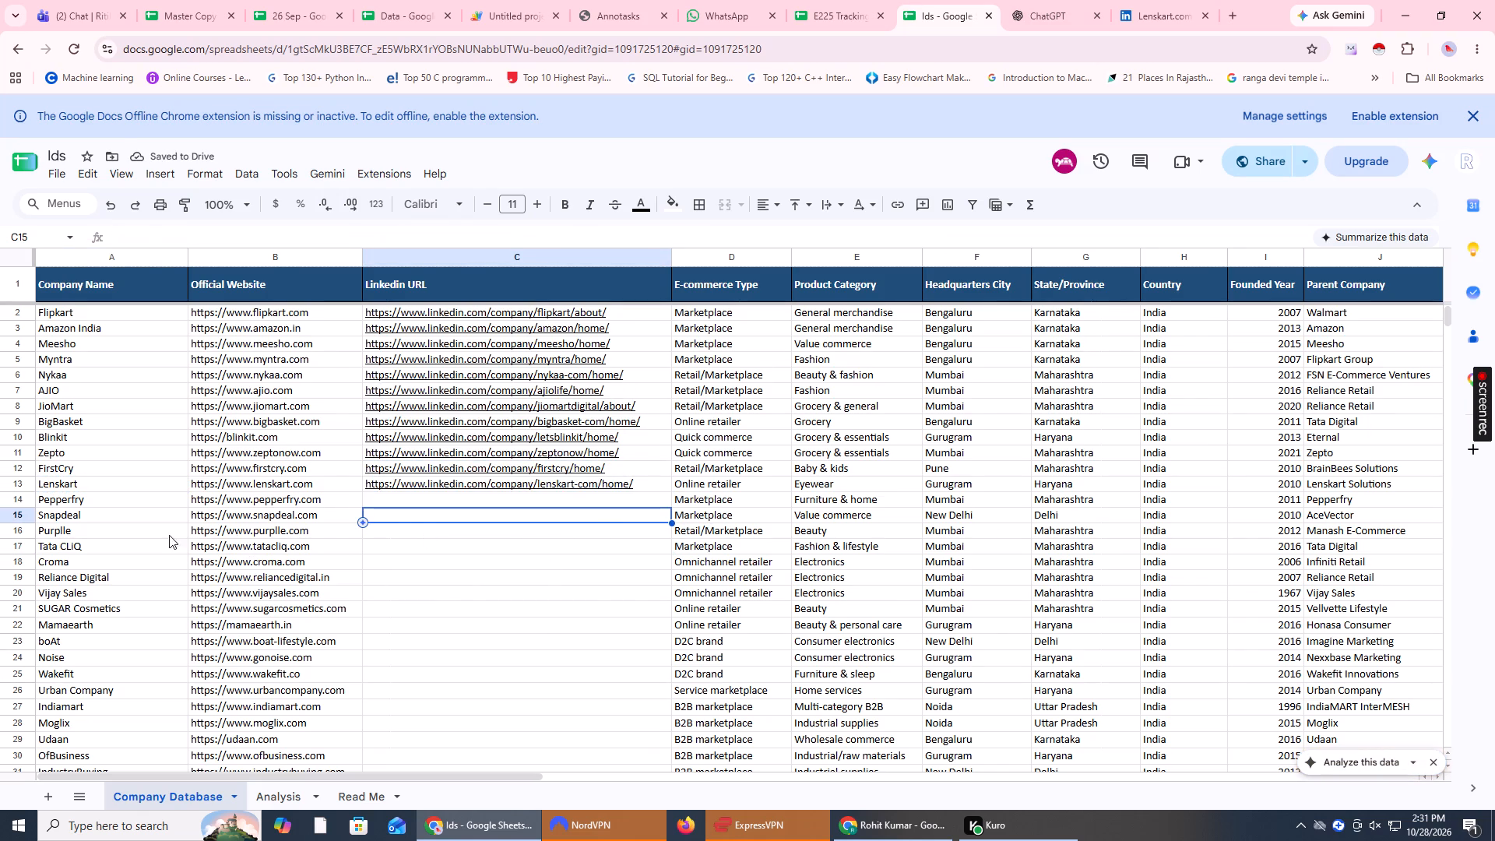
Search Google for "Pepperfry linkedin" using the company name from the sheet, and open Pepperfry's LinkedIn company page.
click(63, 510)
click(72, 502)
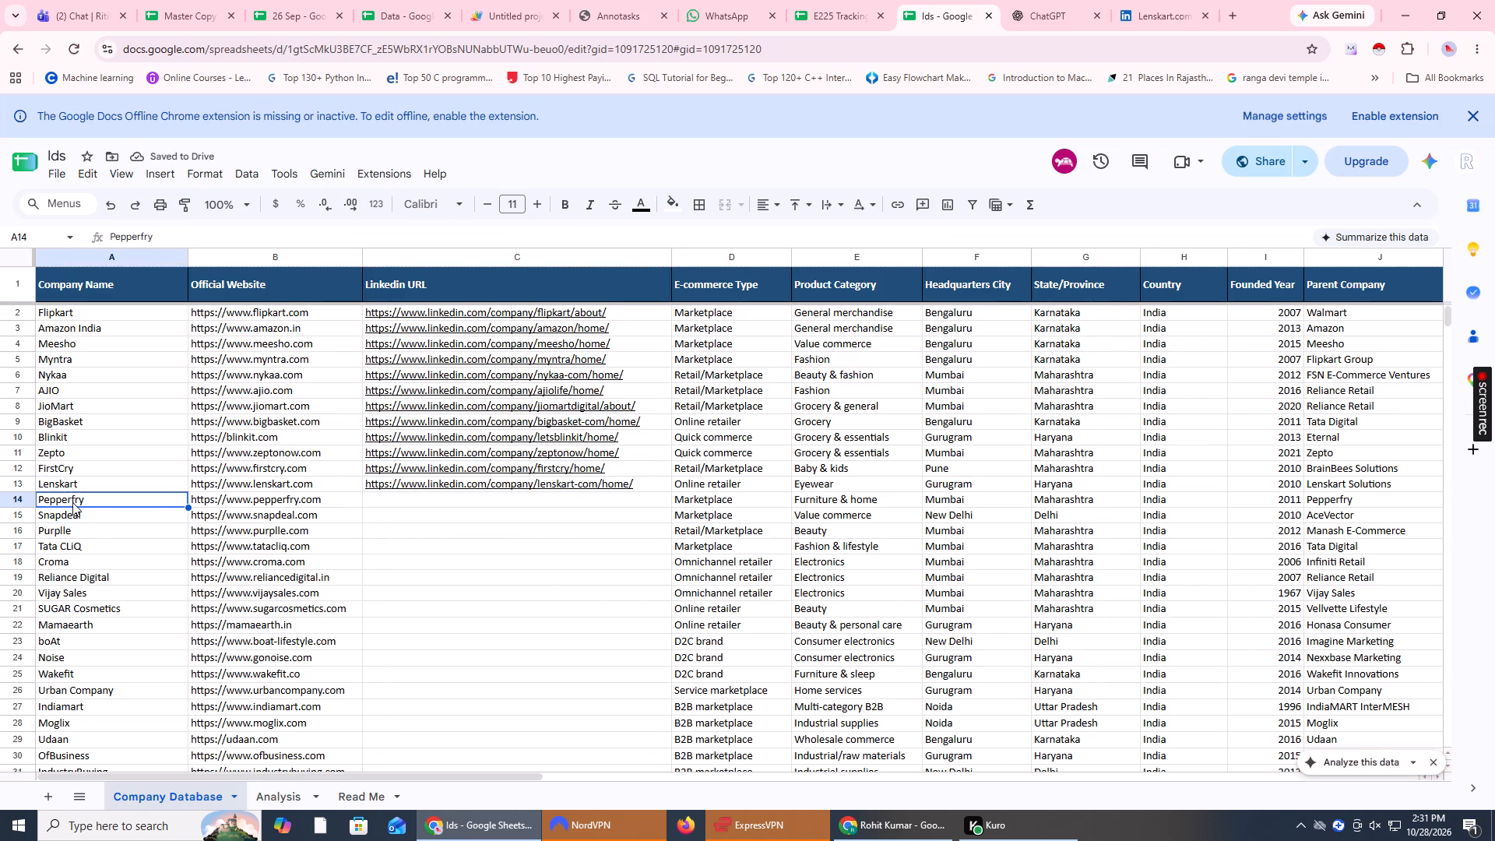
key(ctrl+c)
click(1158, 0)
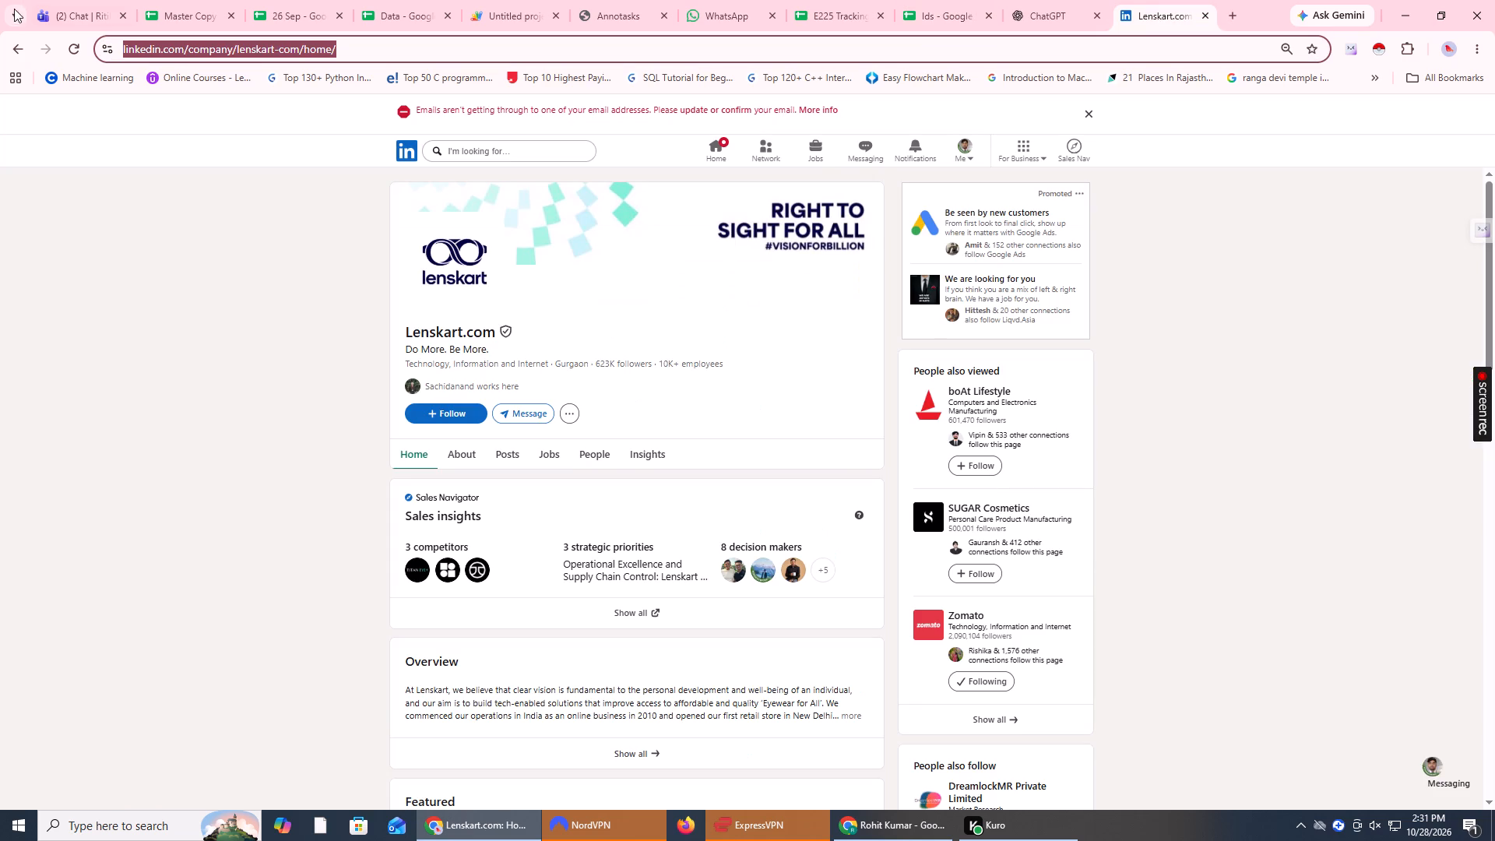
click(15, 51)
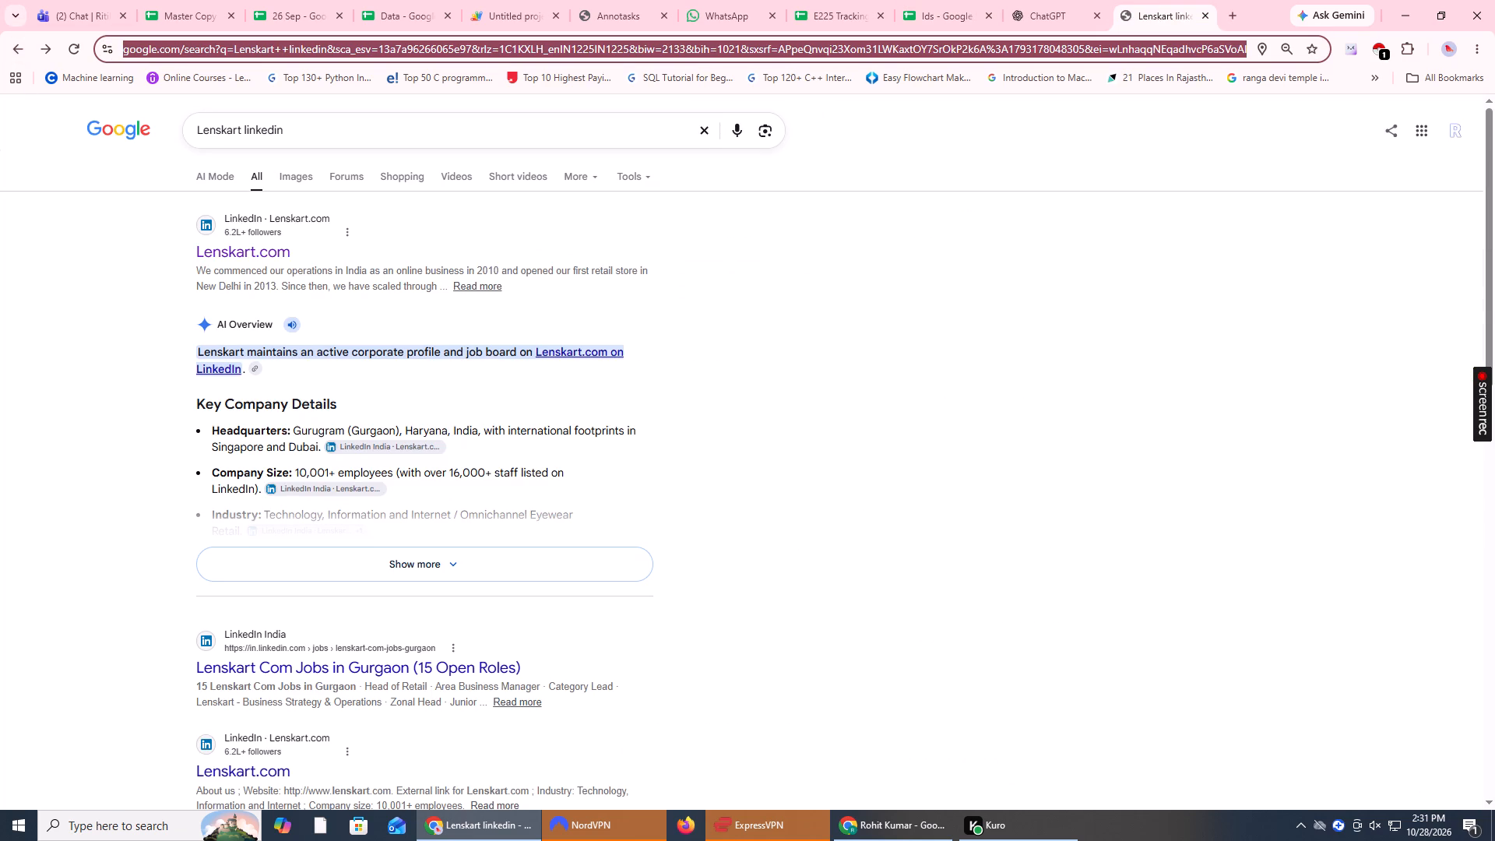
drag(241, 132, 54, 121)
key(ctrl+v)
key(space)
key(Return)
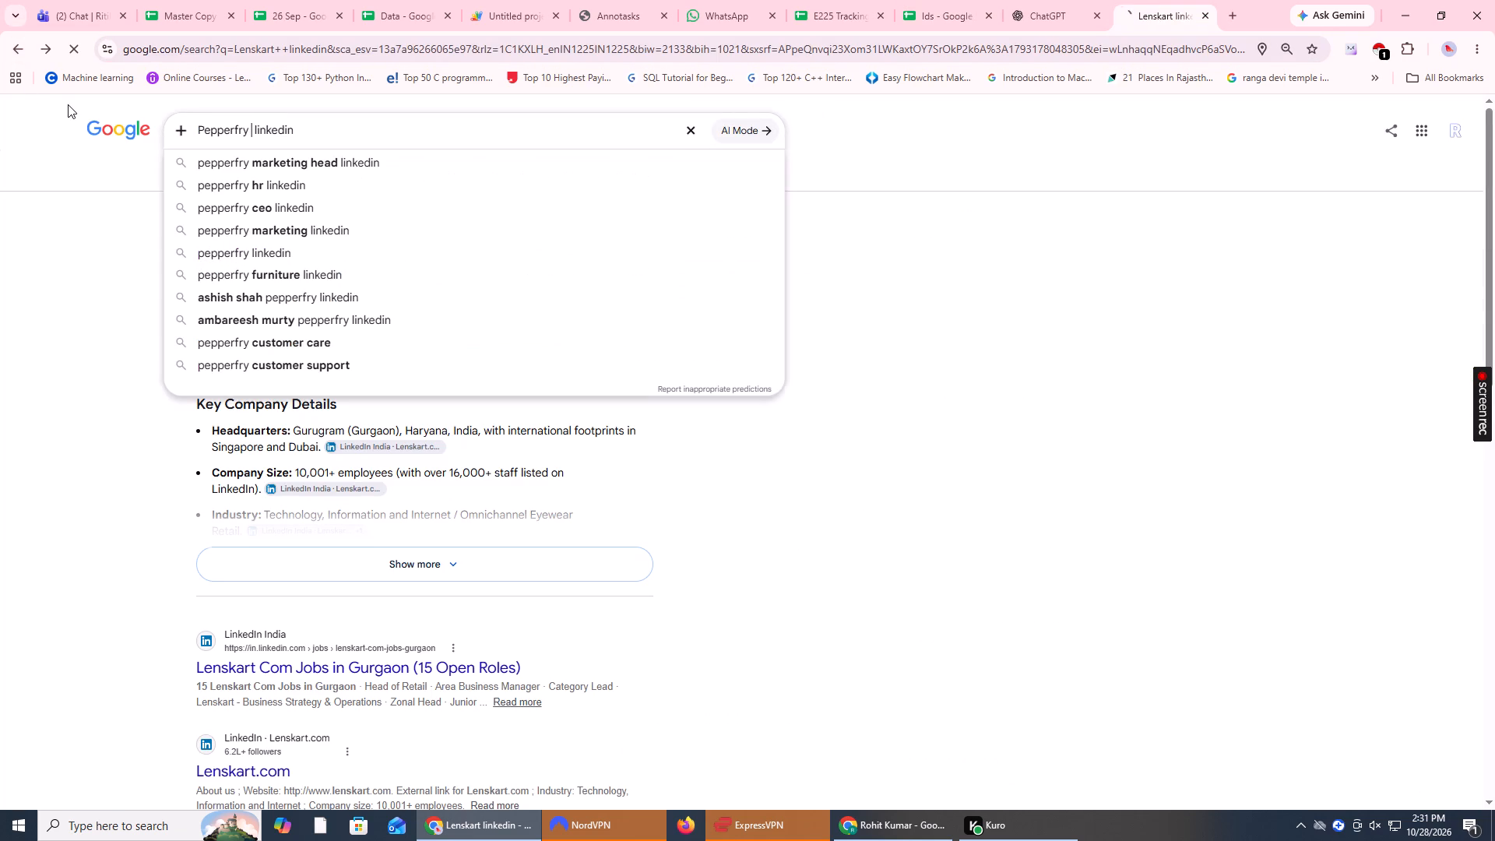
click(244, 257)
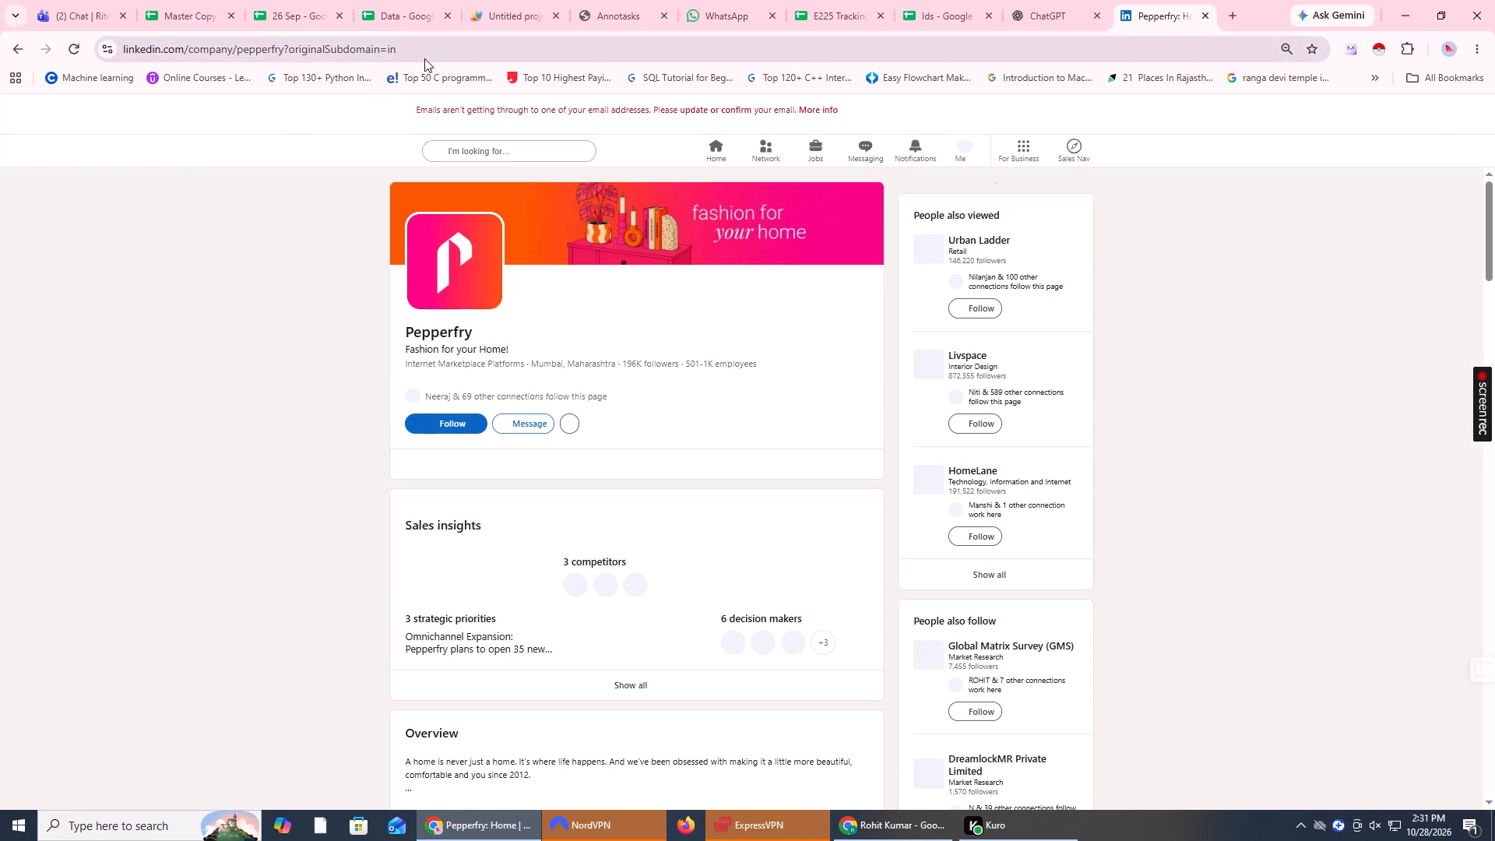
Copy the page address linkedin.com/company/pepperfry/home/ into Pepperfry's Linkedin URL cell, C14, in the Ids sheet.
click(368, 51)
key(ctrl+c)
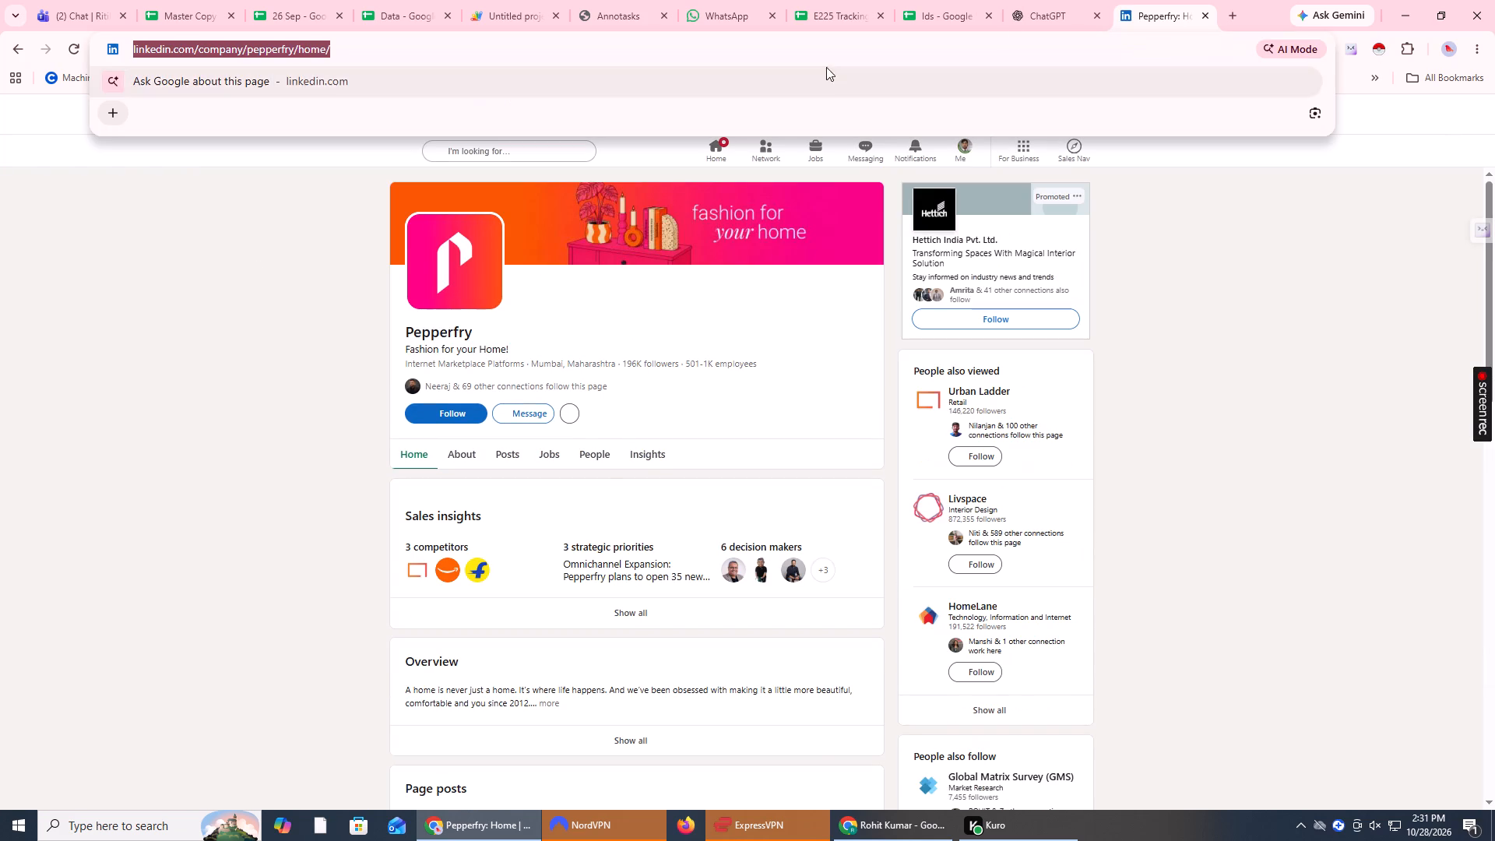
click(929, 0)
click(388, 500)
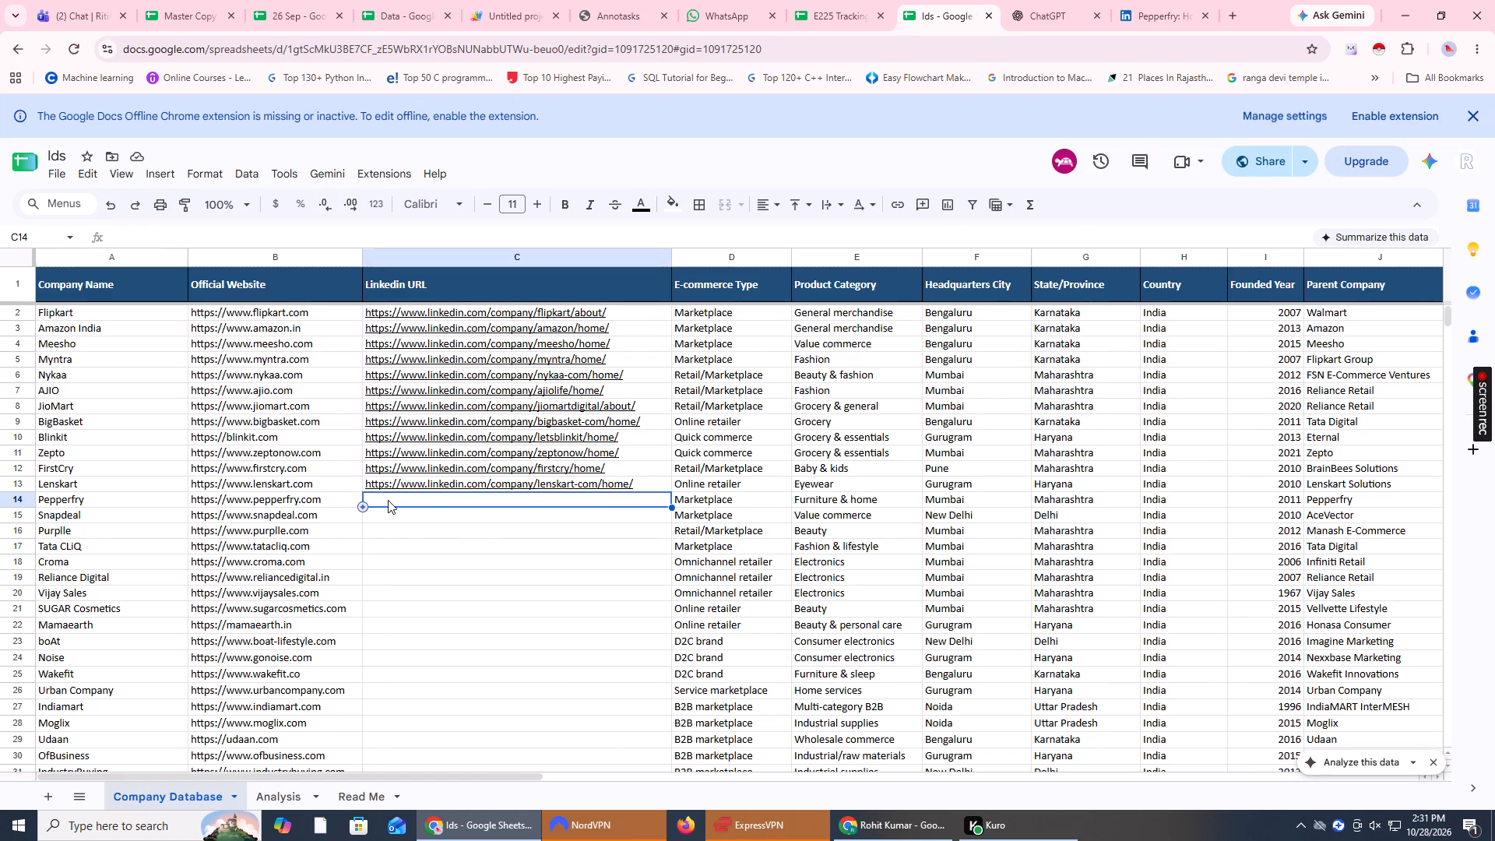
key(ctrl+v)
Search Google for "Snapdeal linkedin" using the company name from the sheet, and open Snapdeal's LinkedIn company page.
click(61, 508)
click(61, 520)
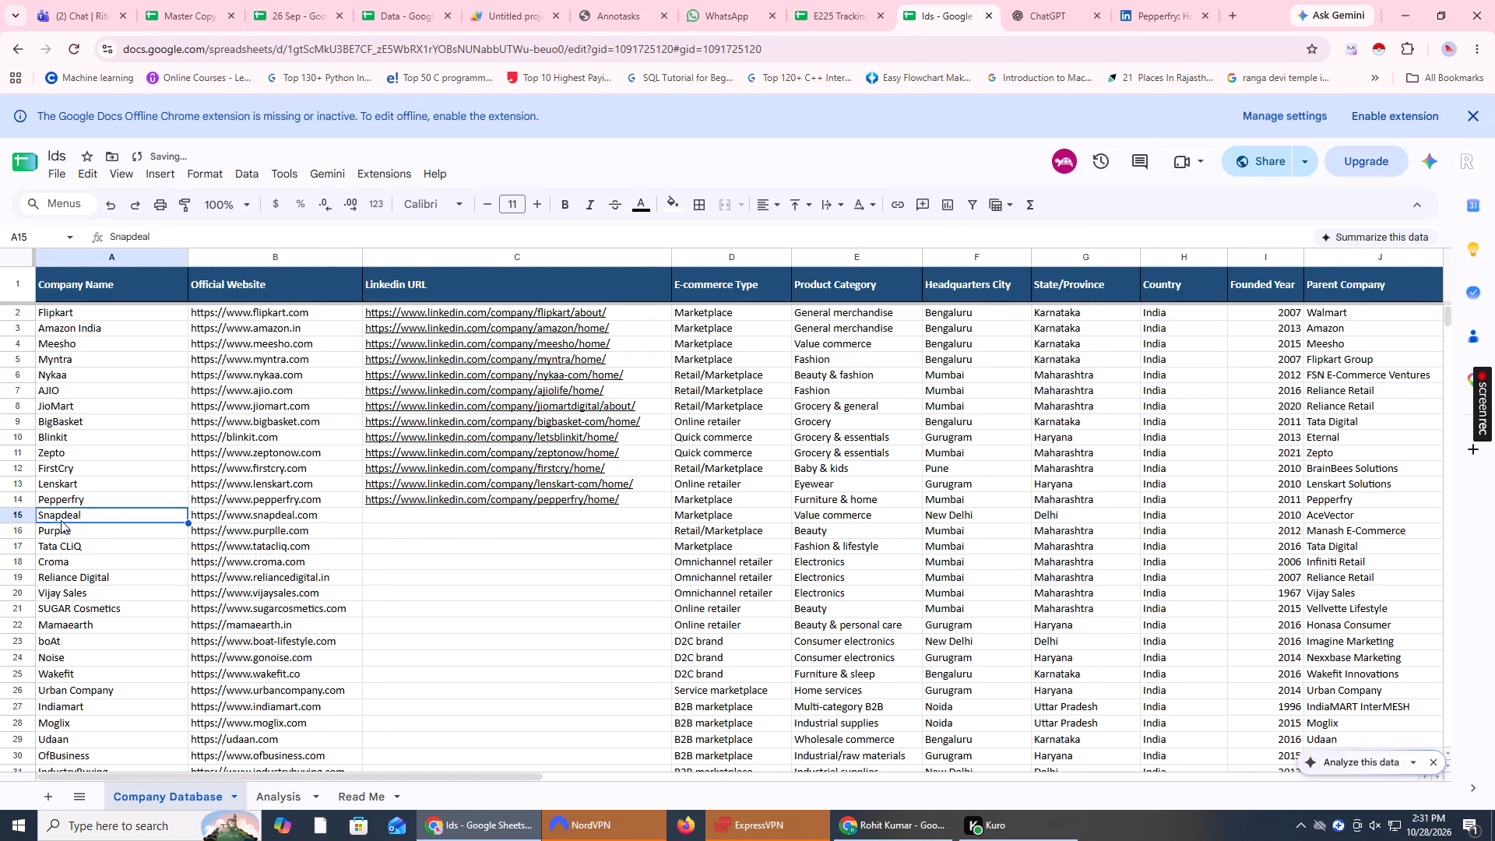
key(ctrl+c)
click(1131, 0)
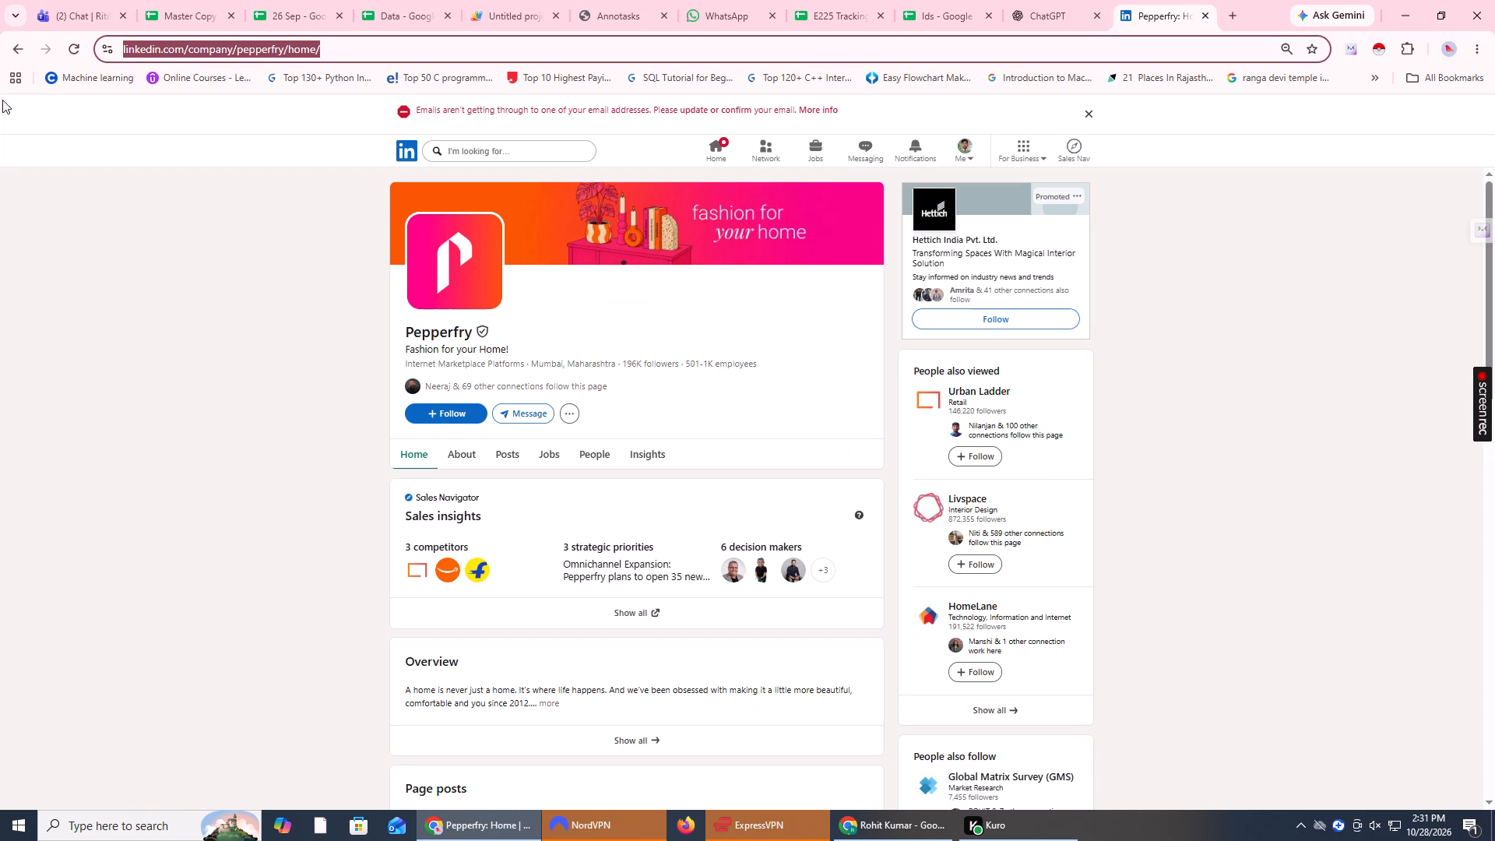
click(0, 54)
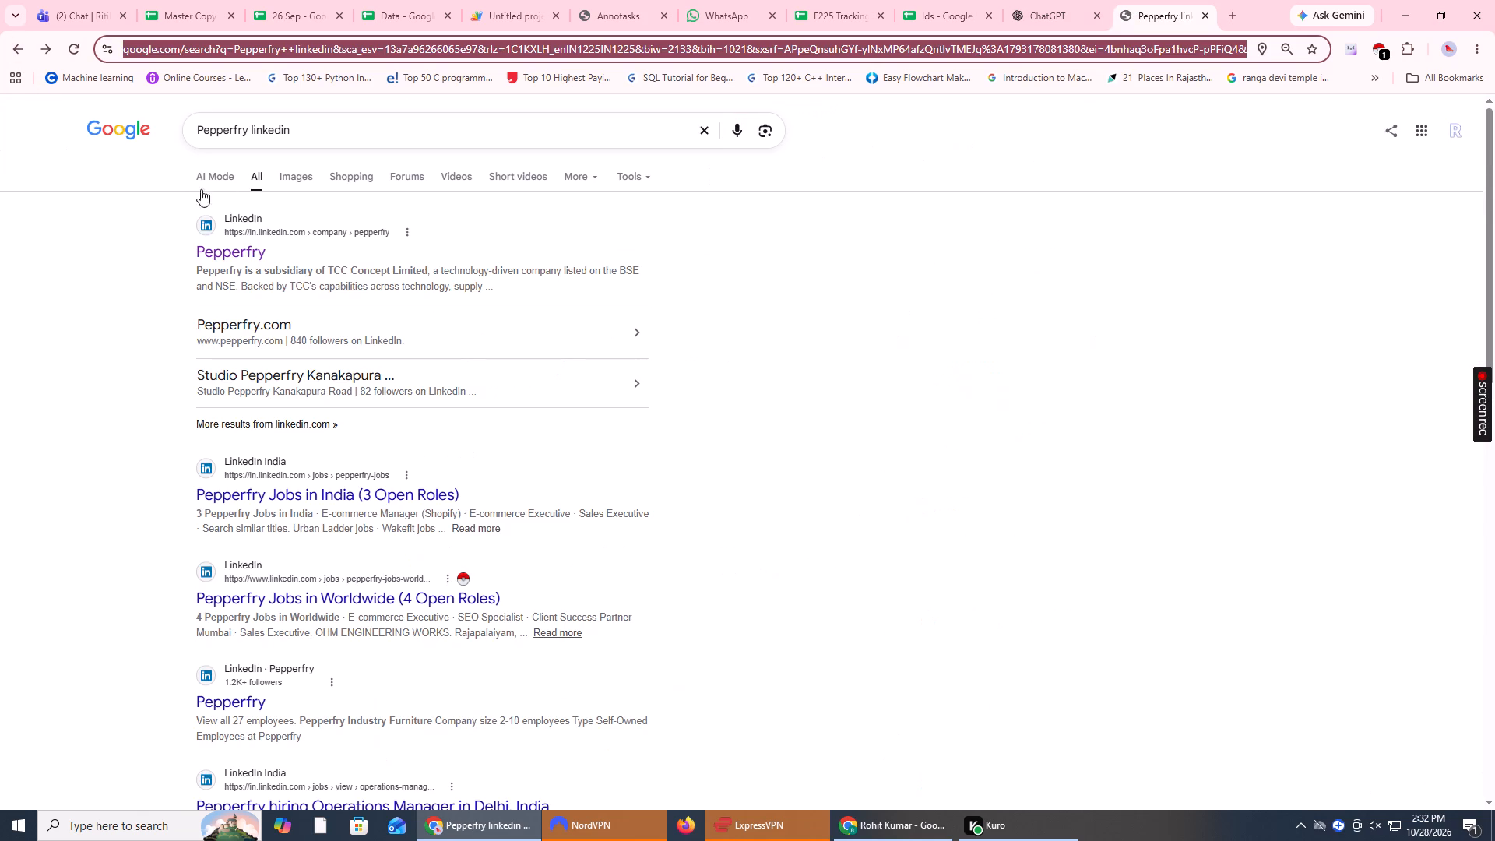
drag(247, 129, 53, 128)
key(ctrl+v)
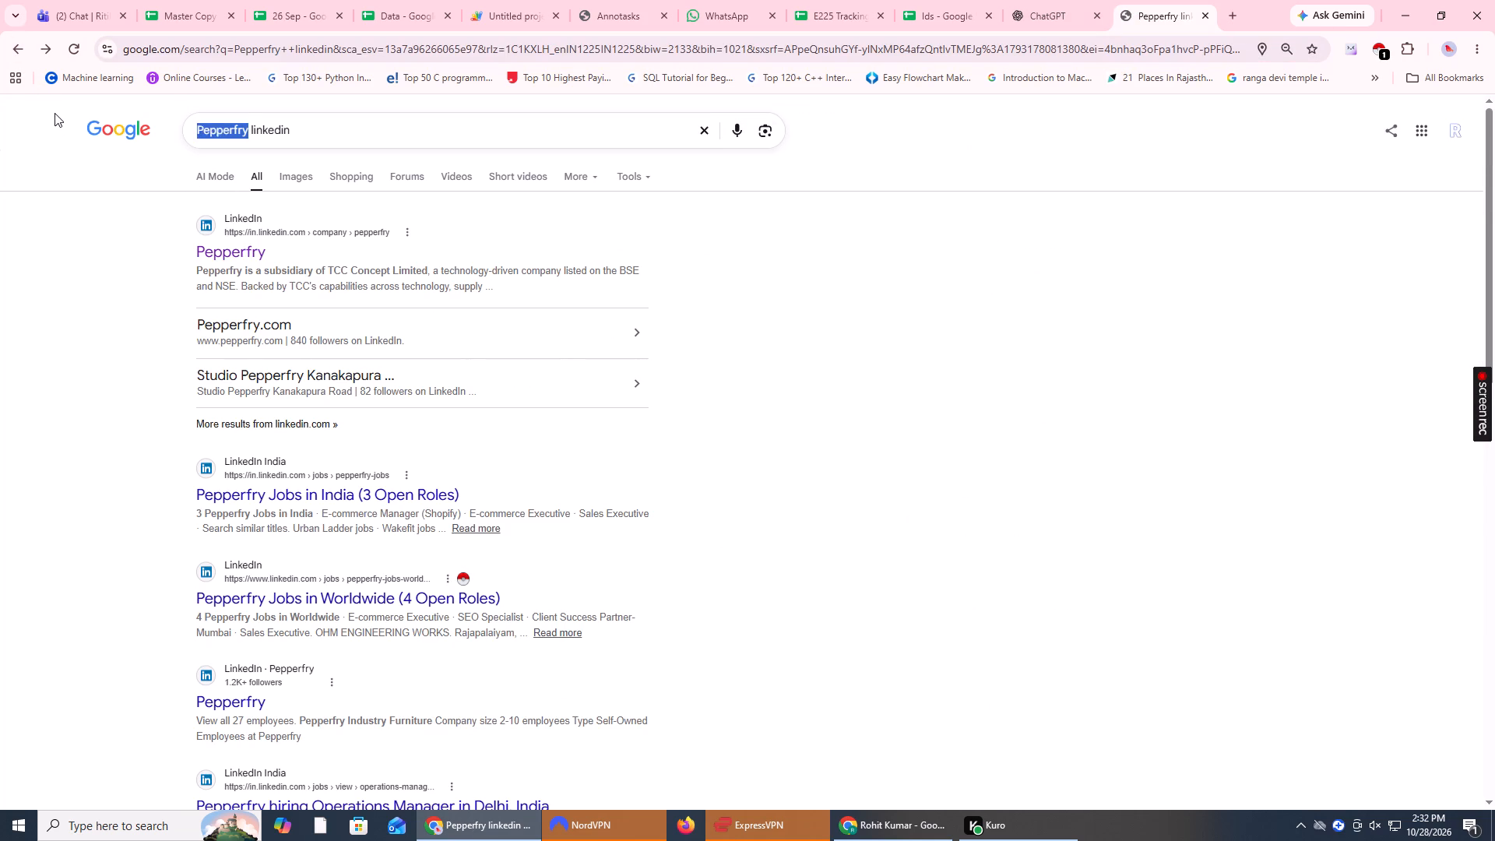
key(Return)
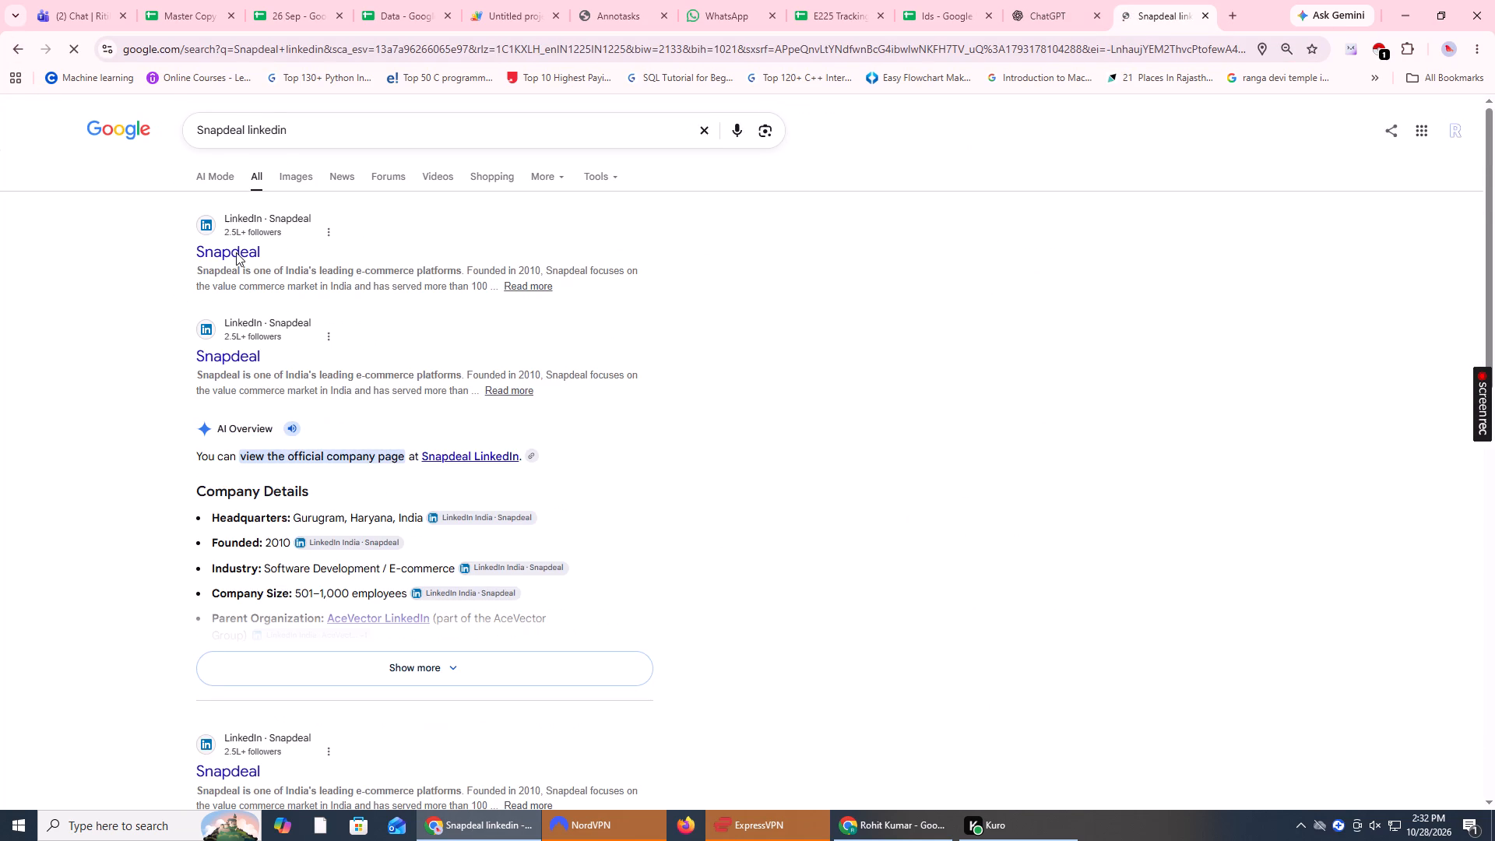
click(236, 252)
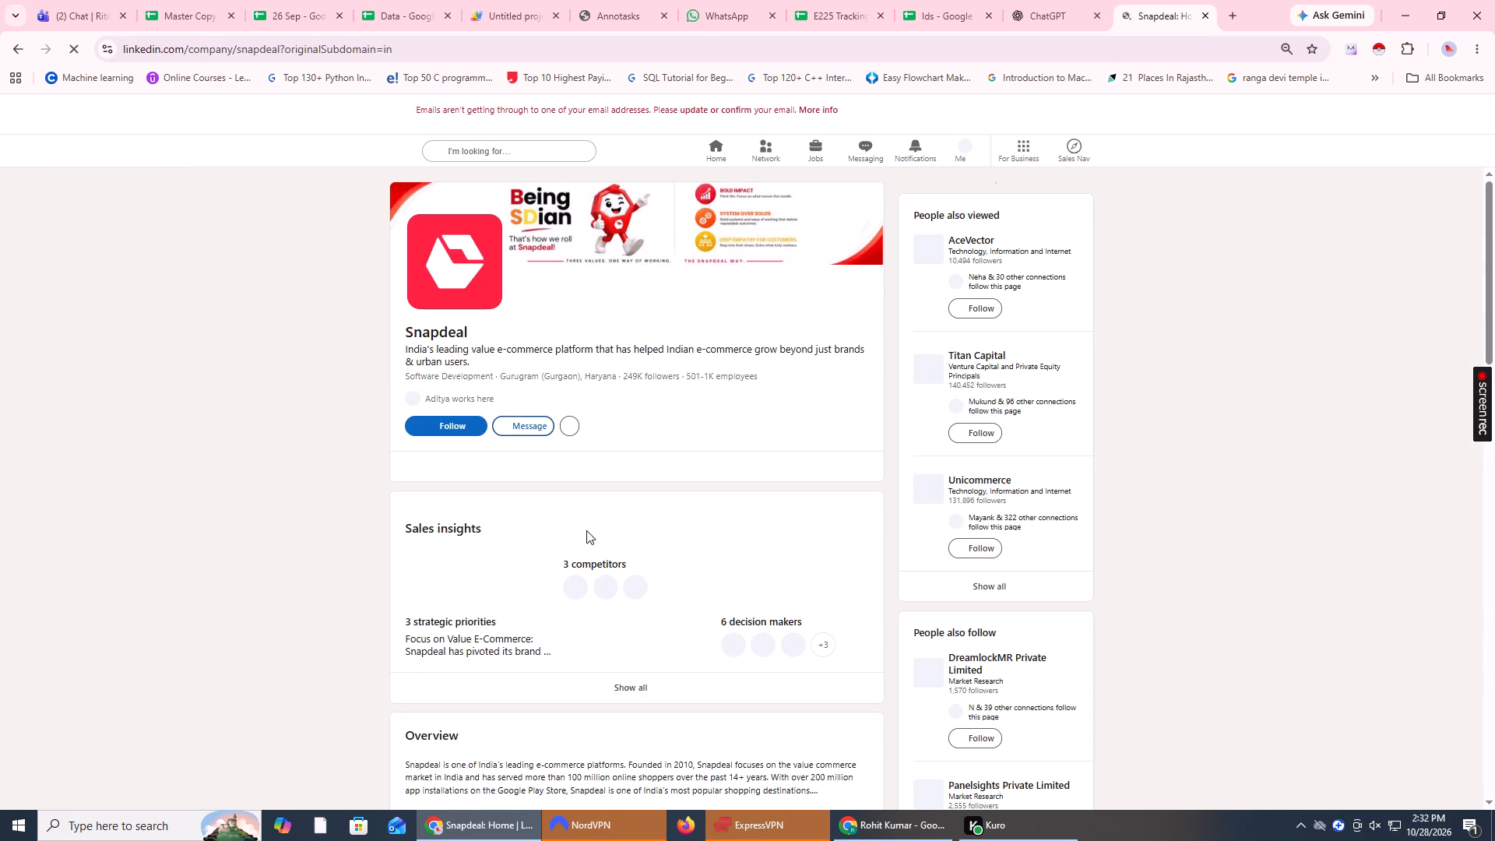
Look through Snapdeal's LinkedIn home page, and open its About page to examine the overview, company details and locations.
scroll(284, 391, down, 6)
scroll(284, 391, up, 6)
scroll(284, 389, down, 7)
scroll(284, 389, up, 6)
scroll(284, 389, down, 10)
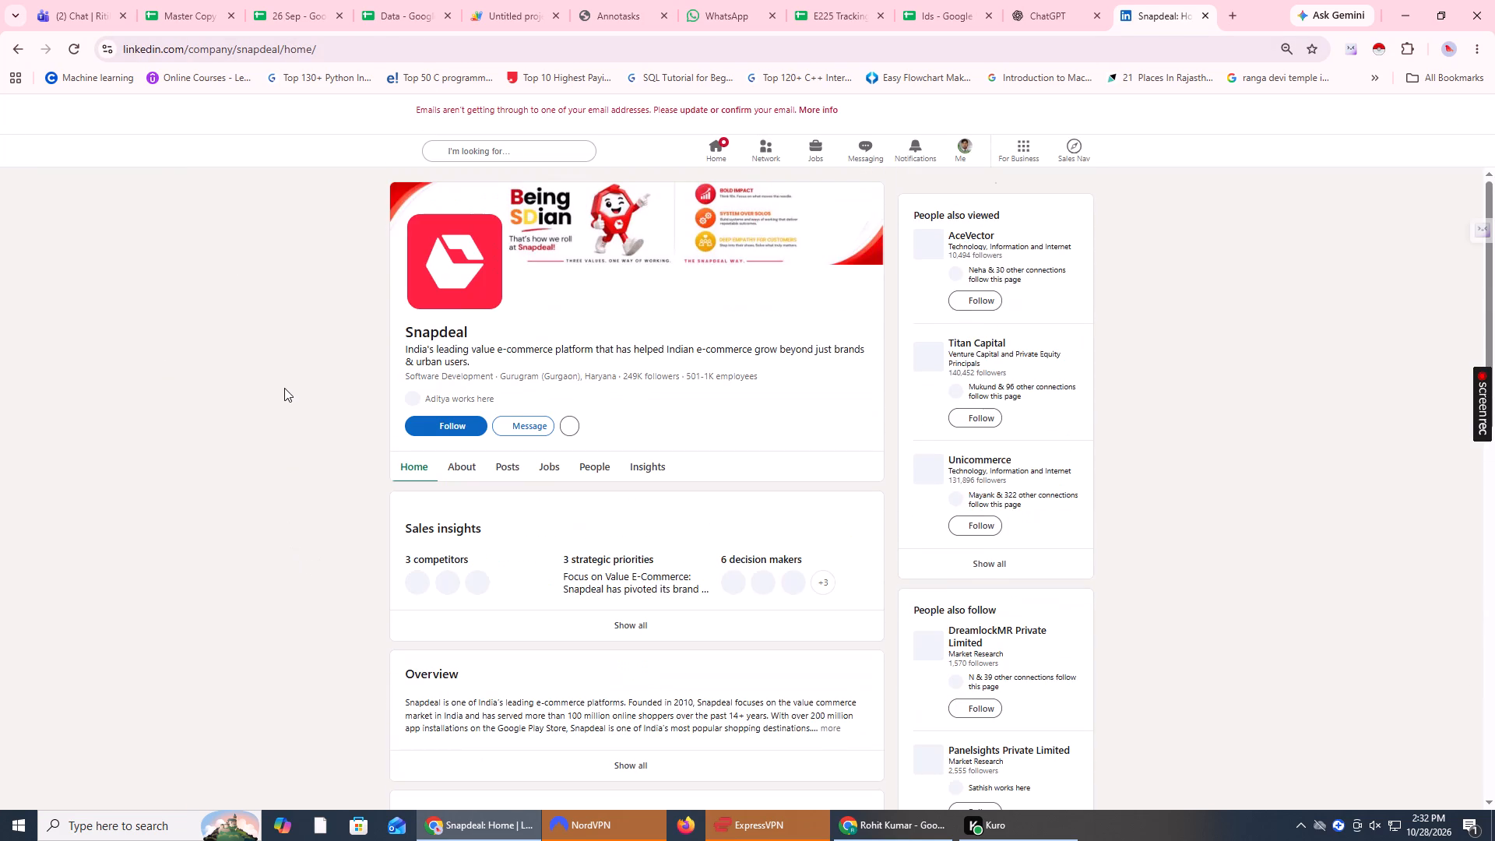
scroll(284, 388, down, 2)
scroll(284, 387, down, 20)
scroll(284, 387, down, 20)
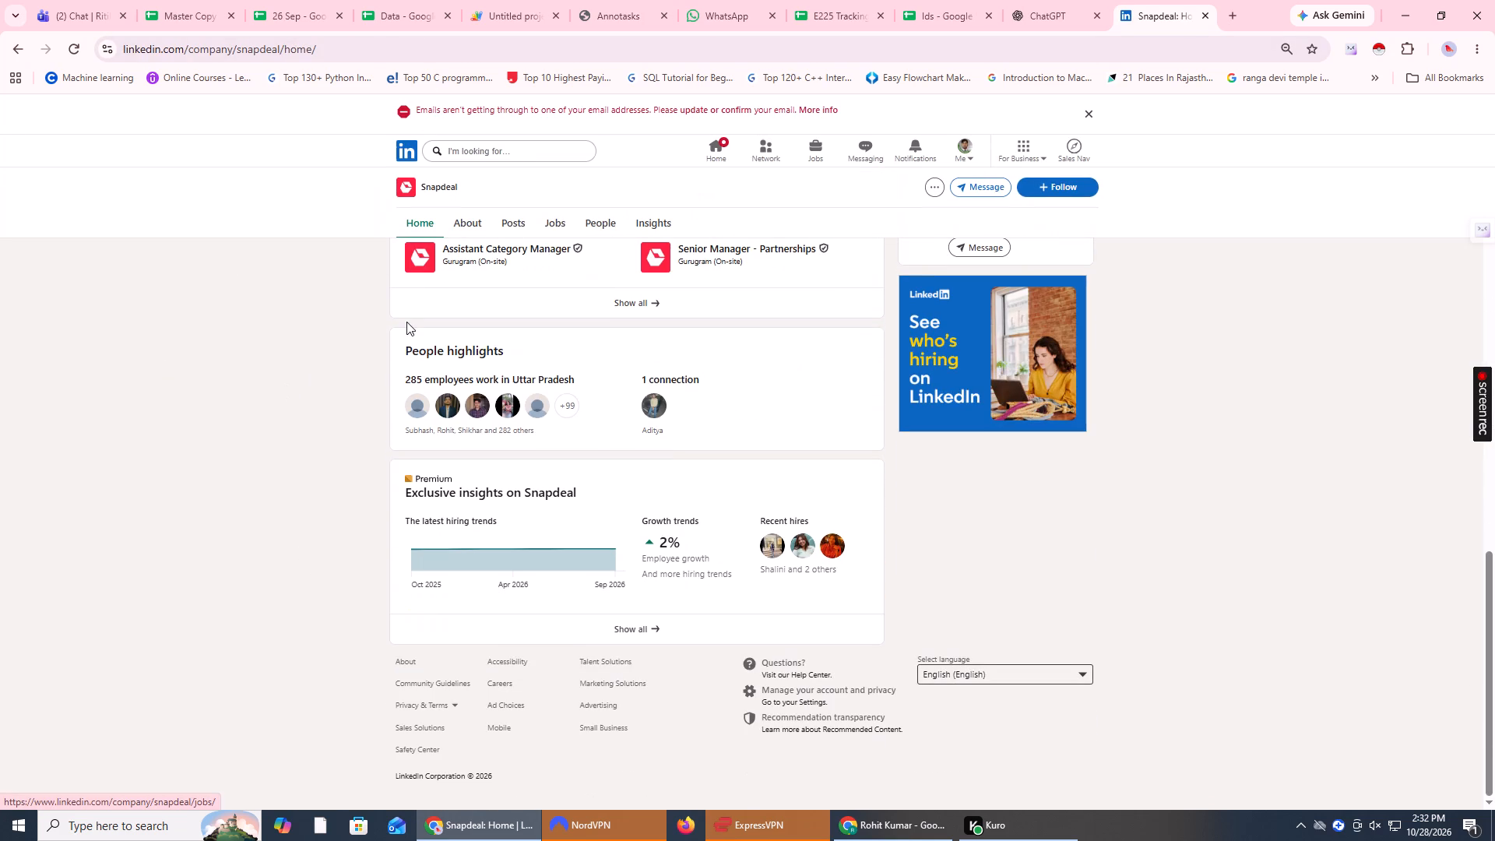
scroll(406, 322, down, 13)
scroll(517, 375, up, 5)
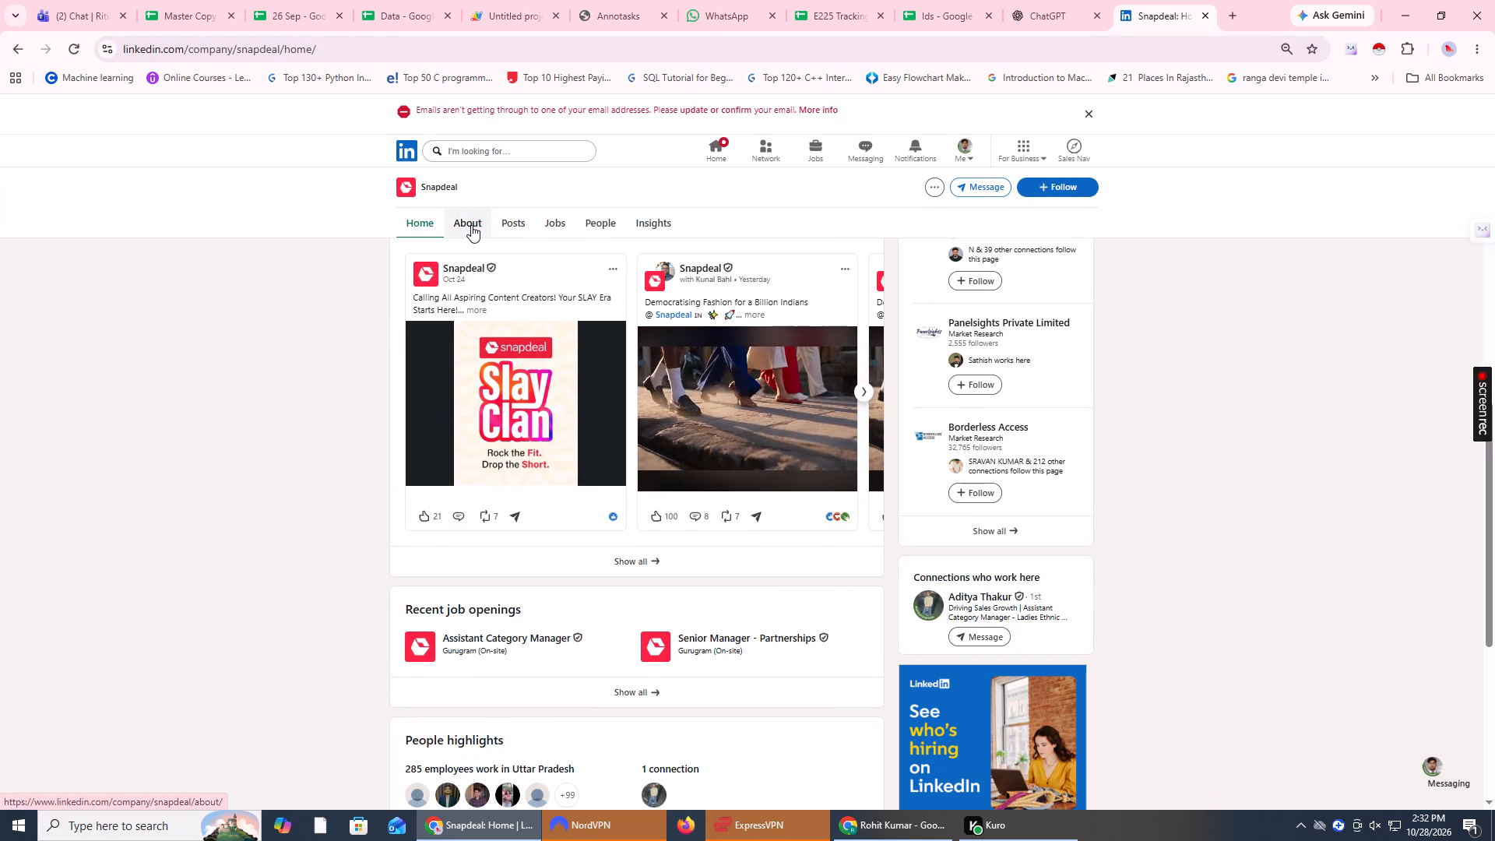
click(471, 225)
scroll(385, 403, down, 2)
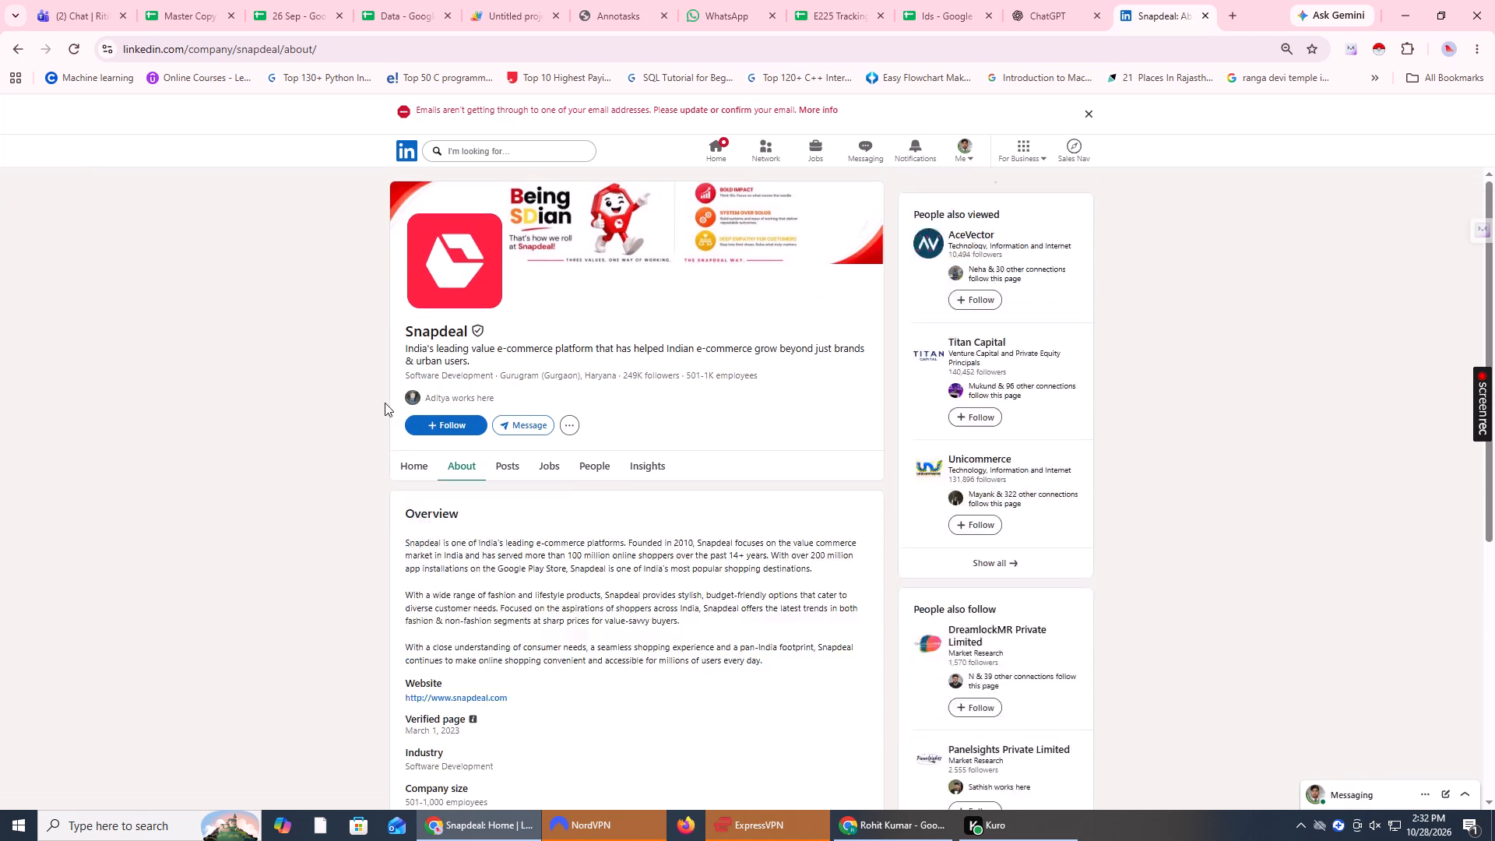
scroll(385, 403, down, 20)
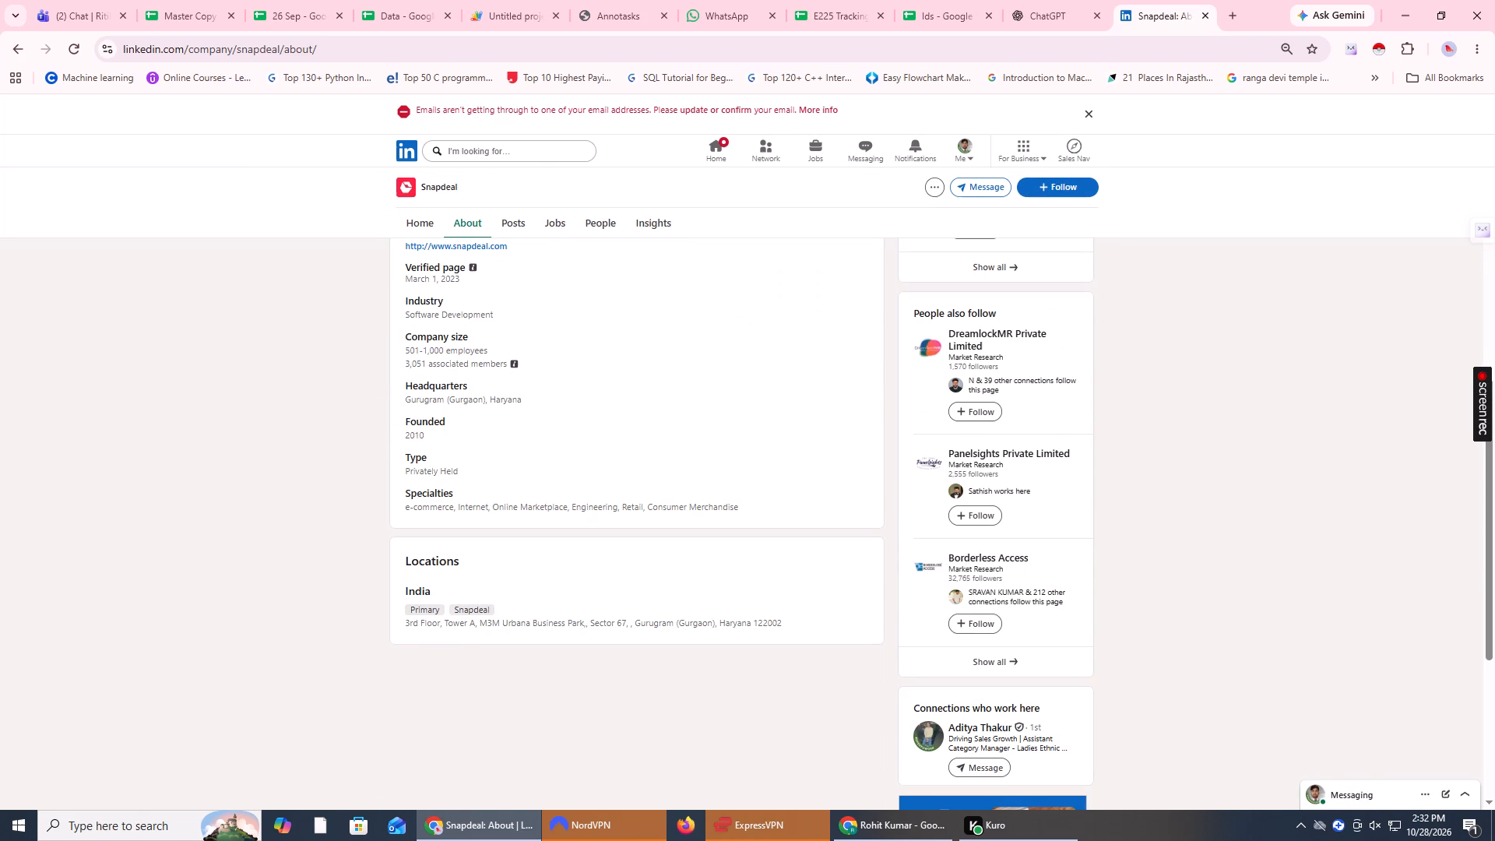
Copy the About page address linkedin.com/company/snapdeal/about/ into Snapdeal's Linkedin URL cell, C15, in the Ids sheet.
click(353, 44)
key(ctrl+c)
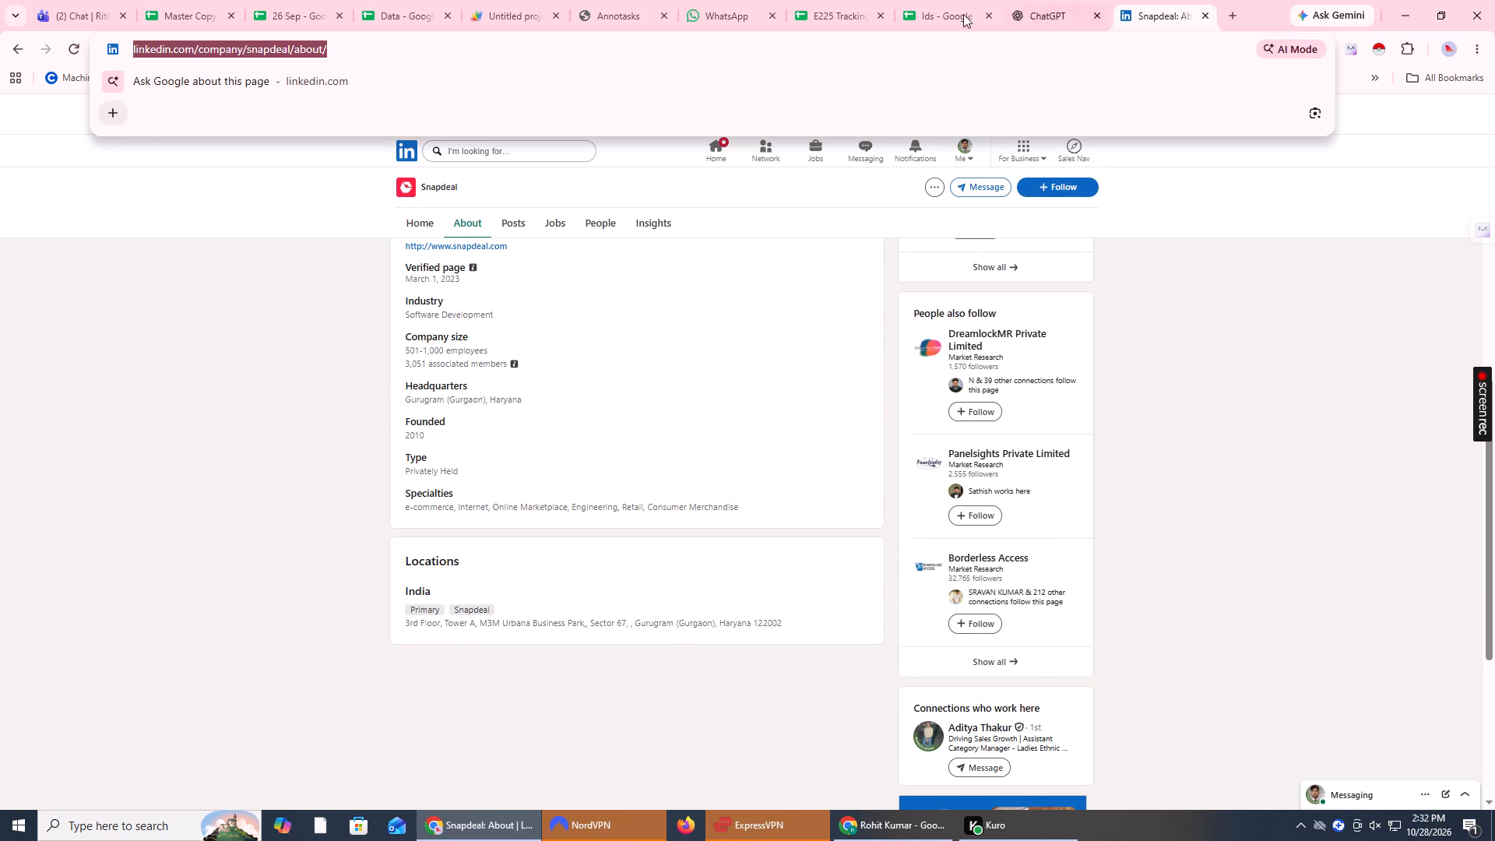
click(913, 0)
click(409, 516)
key(ctrl+v)
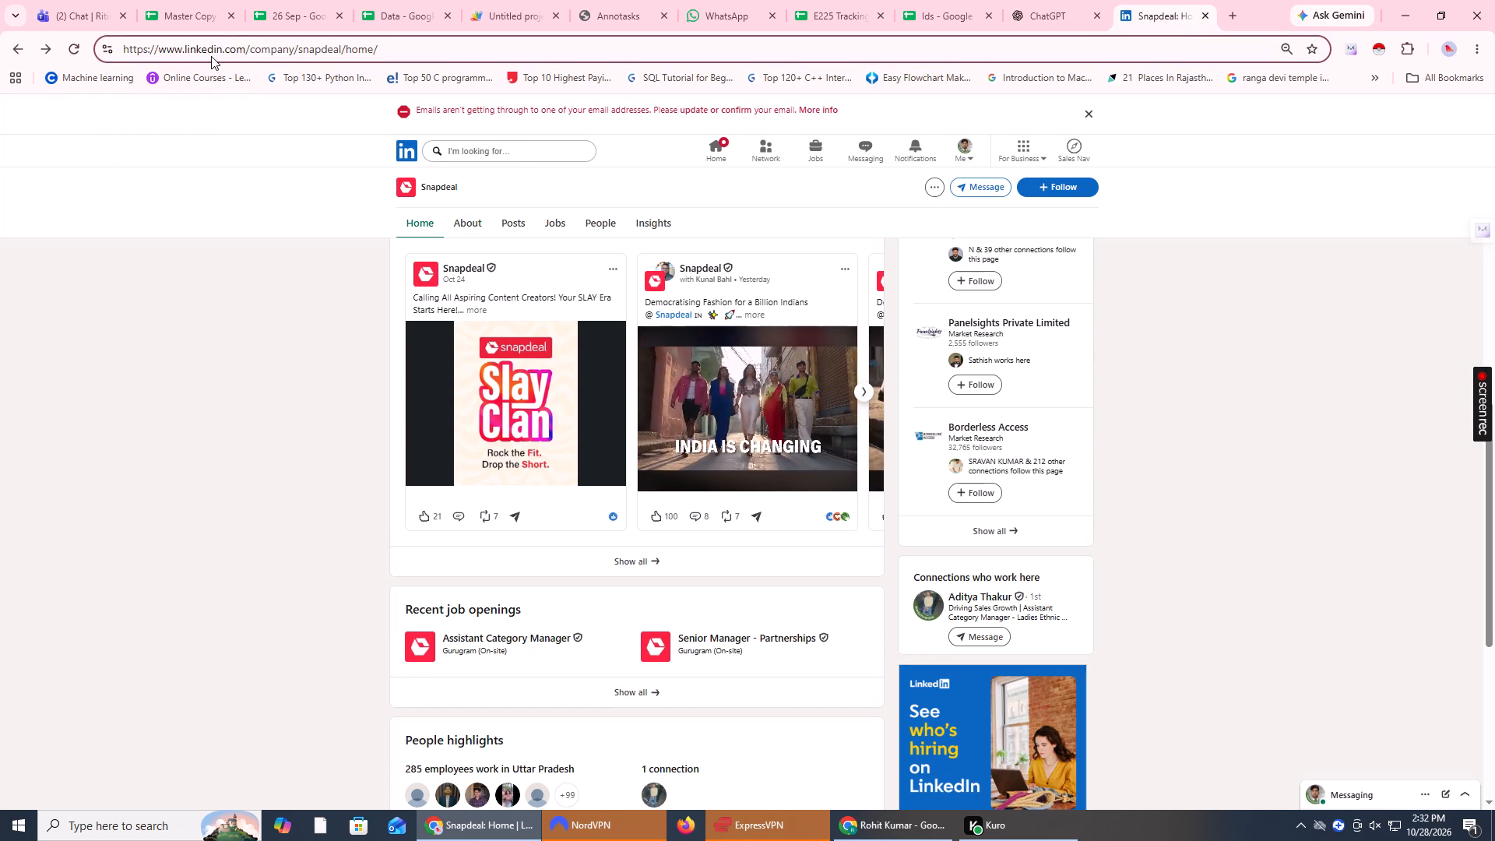
click(4, 41)
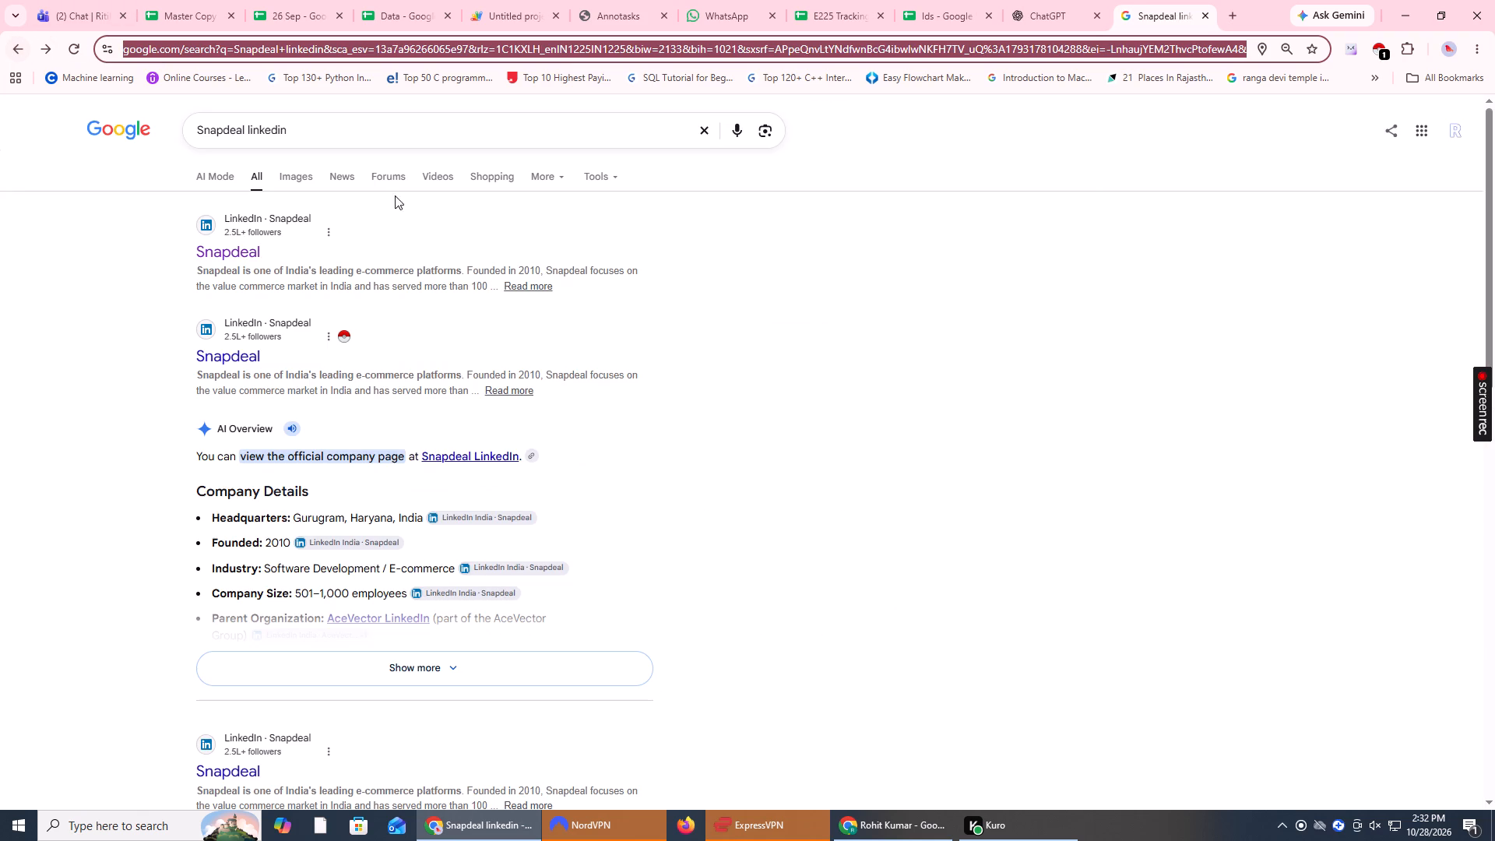
drag(244, 129, 0, 141)
key(ctrl+v)
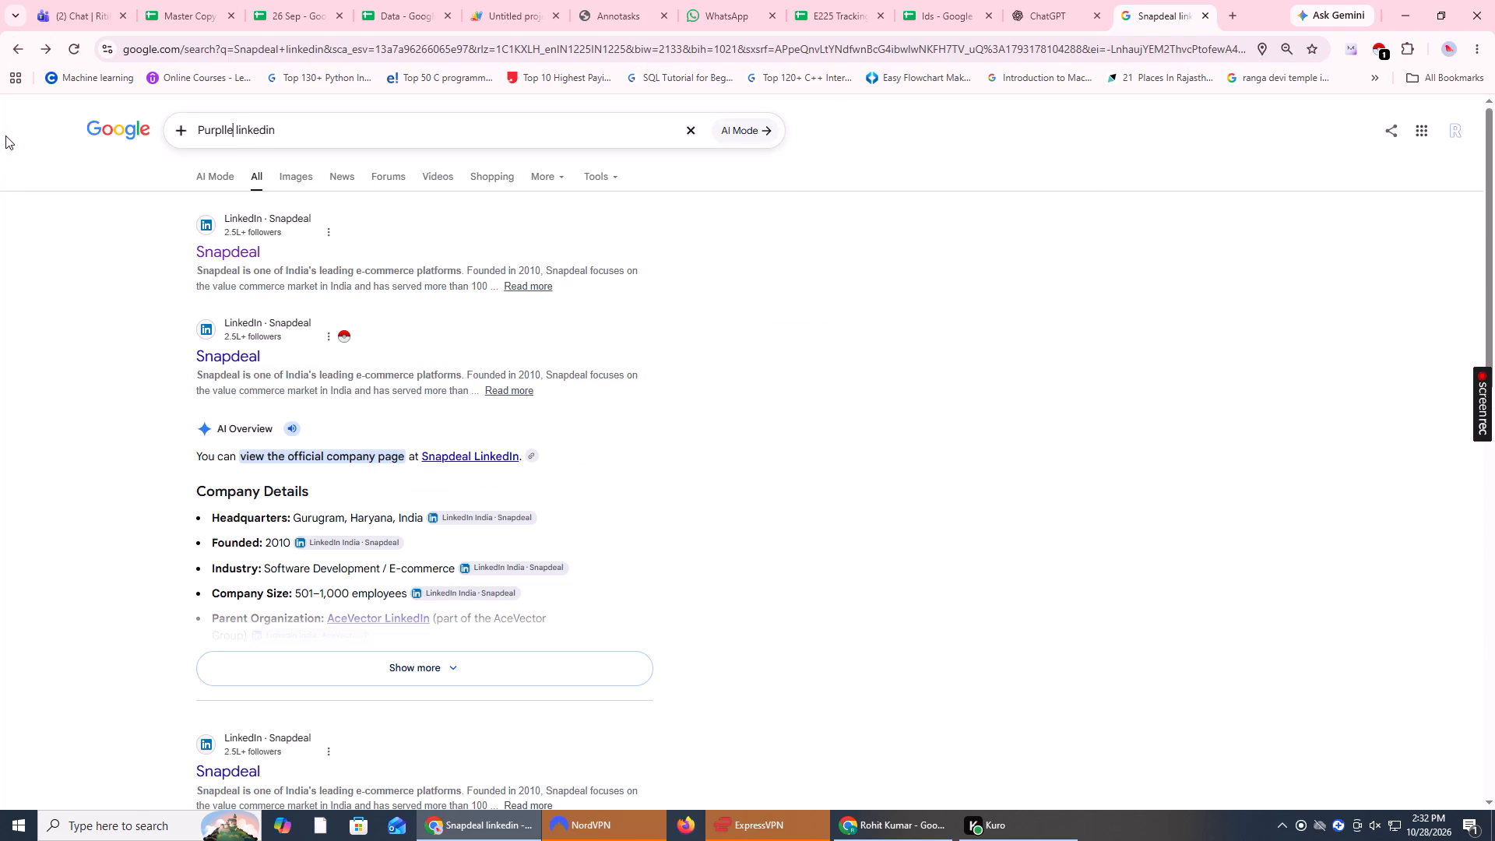
key(Return)
click(266, 244)
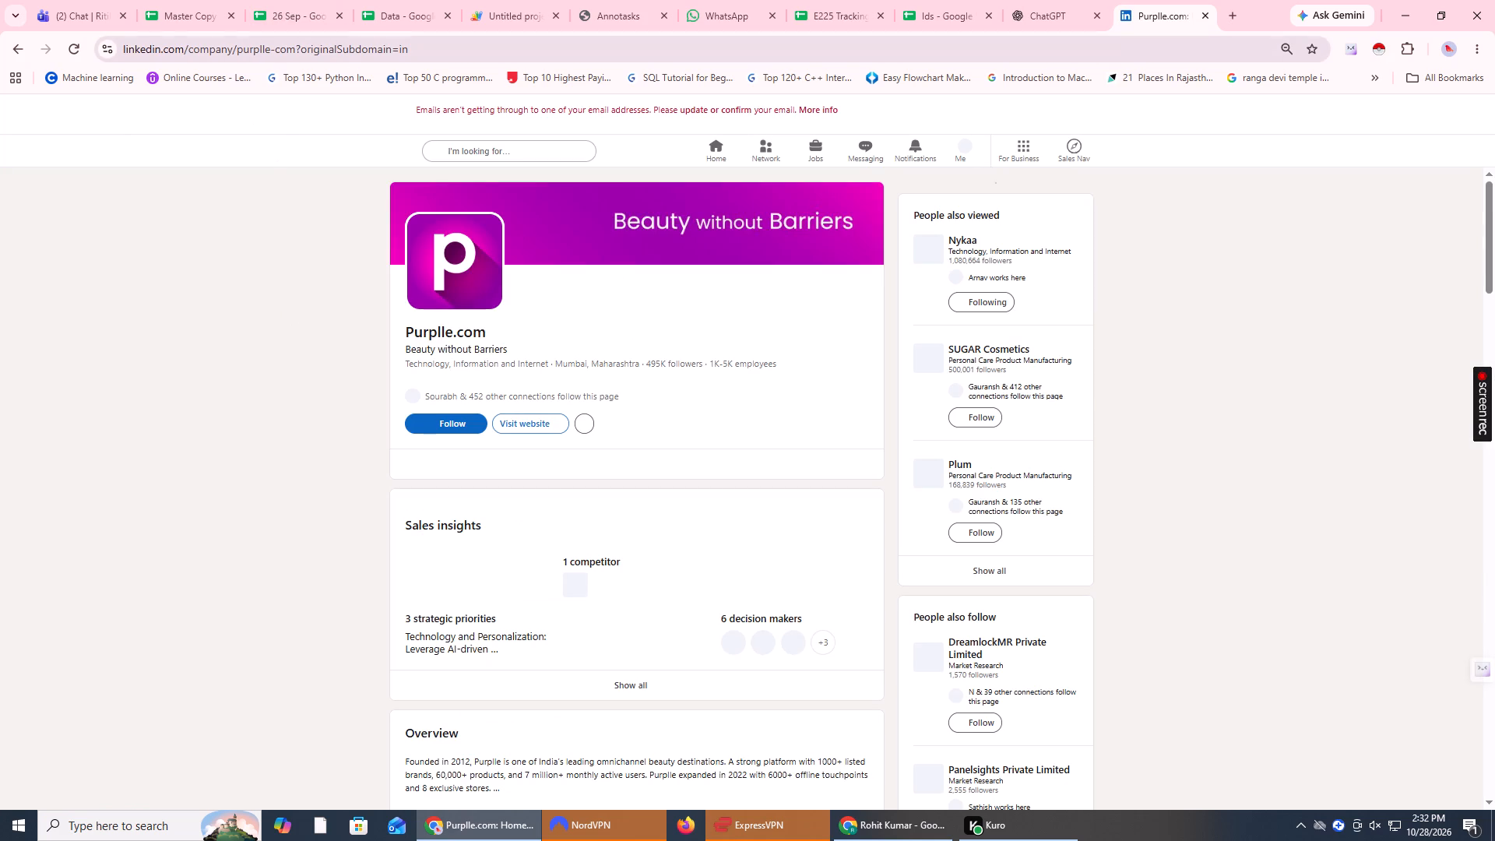
Copy the page address linkedin.com/company/purplle-com/home/ into Purplle's Linkedin URL cell, C16, in the Ids sheet.
scroll(285, 389, down, 20)
scroll(285, 389, down, 20)
scroll(285, 389, down, 6)
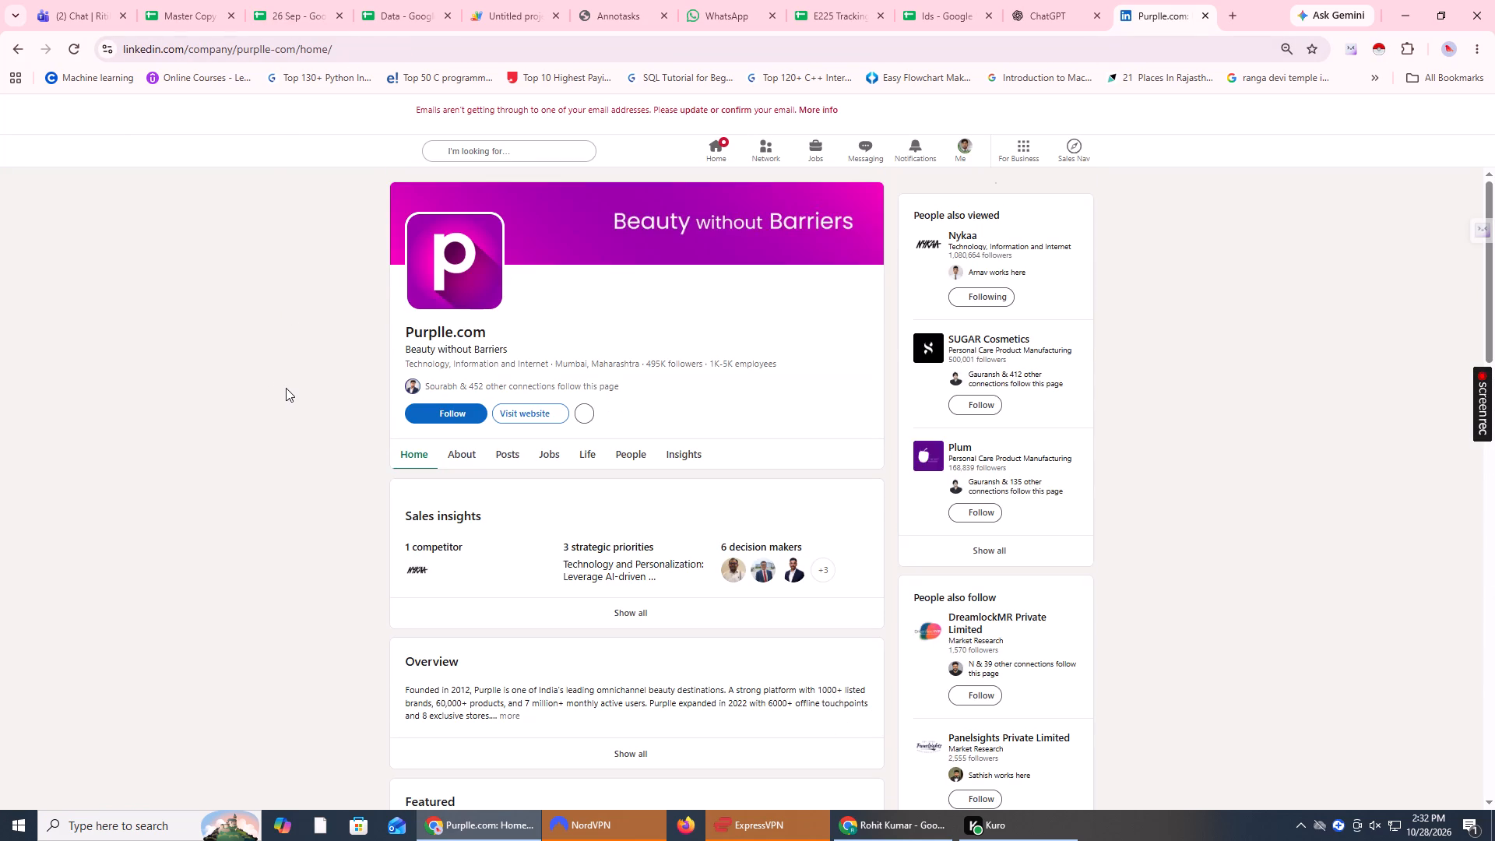
scroll(287, 388, up, 6)
scroll(288, 388, up, 20)
scroll(288, 388, up, 5)
click(375, 44)
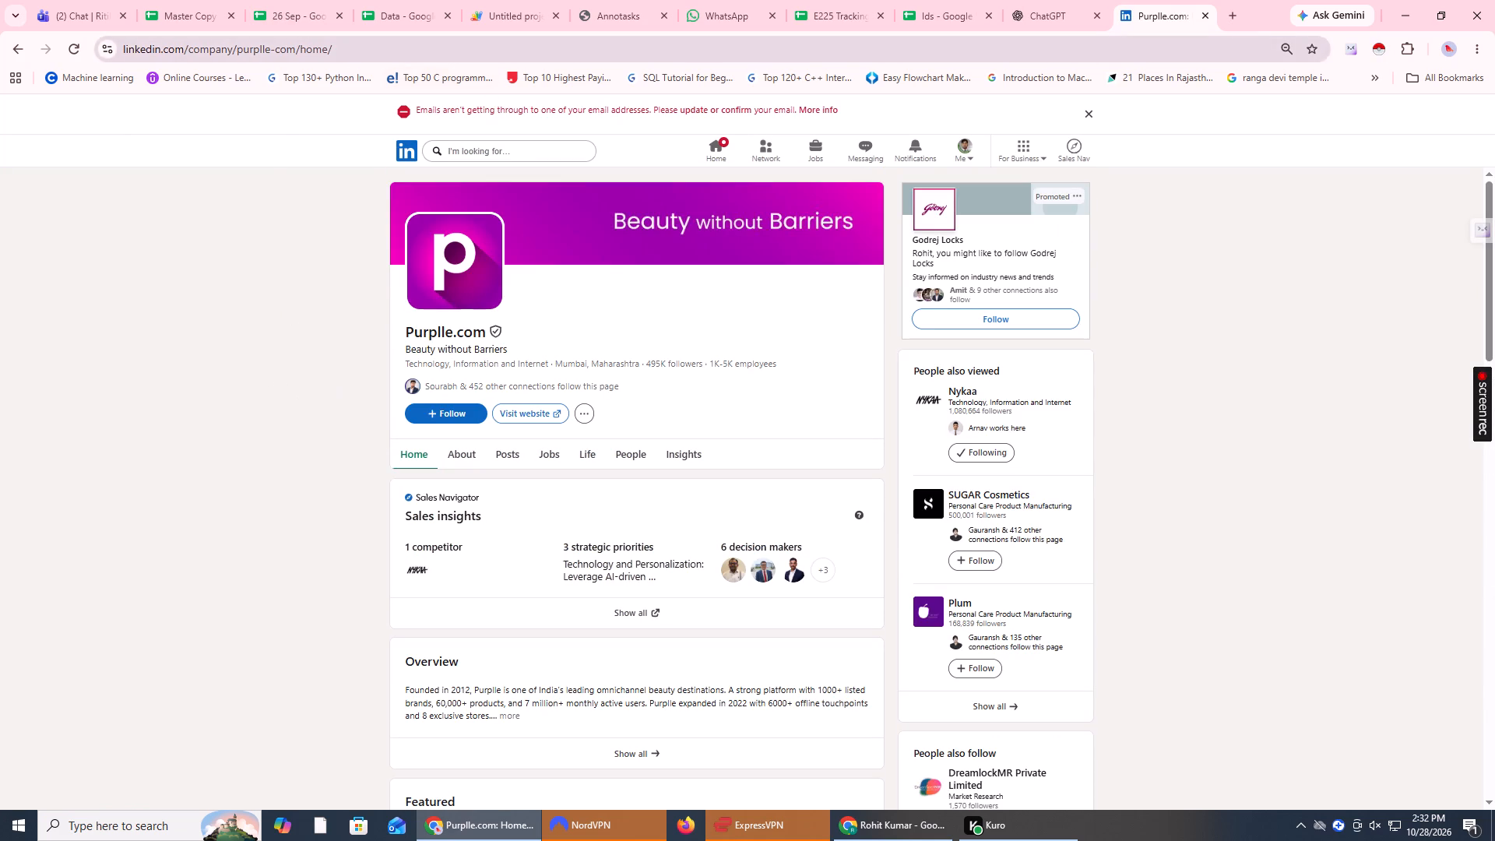
key(ctrl+c)
click(942, 0)
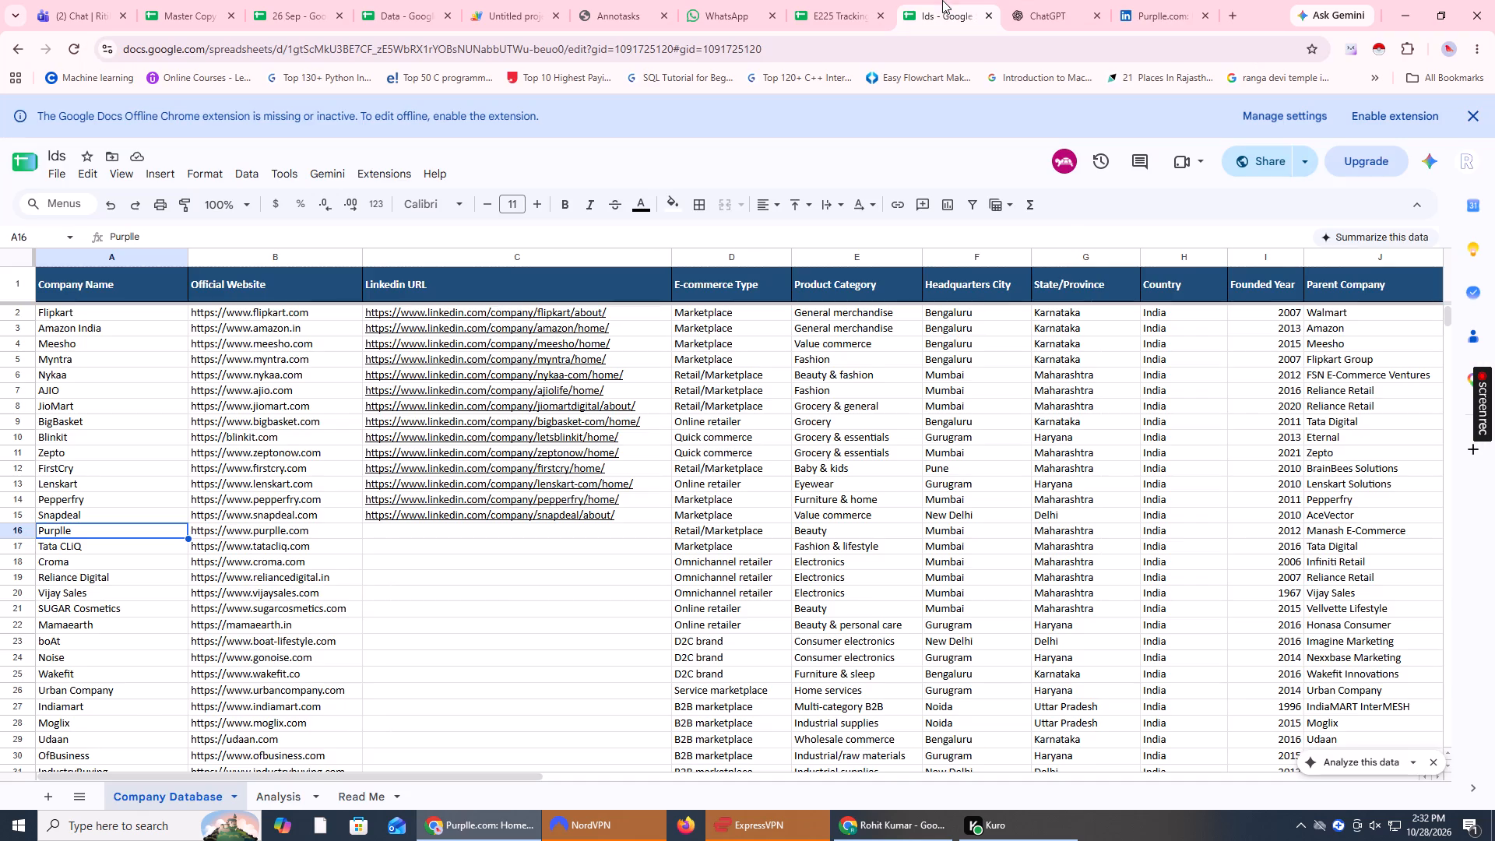
click(397, 530)
key(ctrl+v)
click(382, 580)
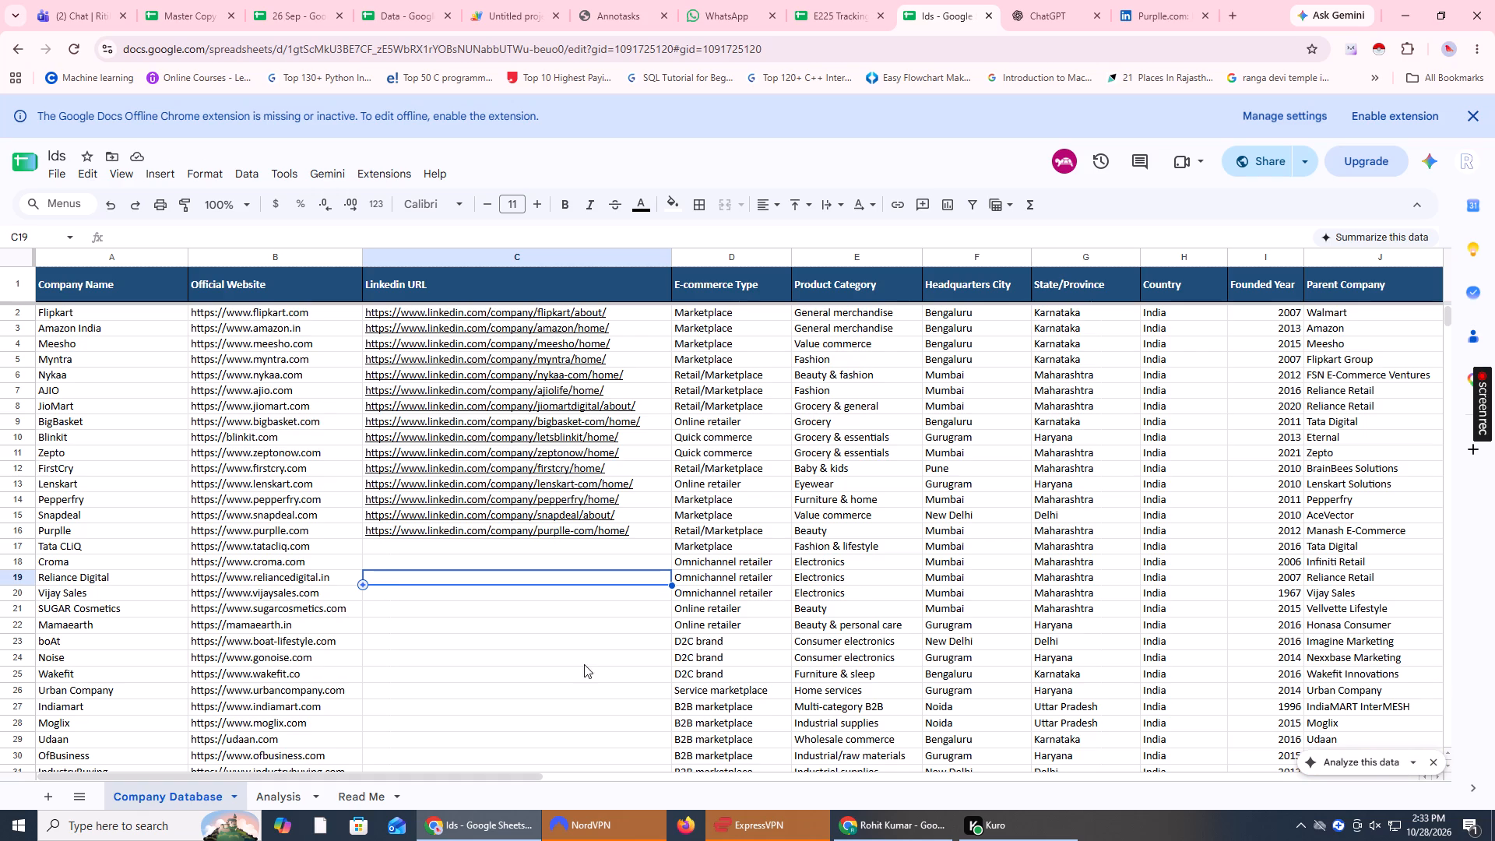
Search Google for "Tata CLiQ linkedin" using the company name from the sheet, and open the TATA CLIQ LinkedIn company page.
click(61, 544)
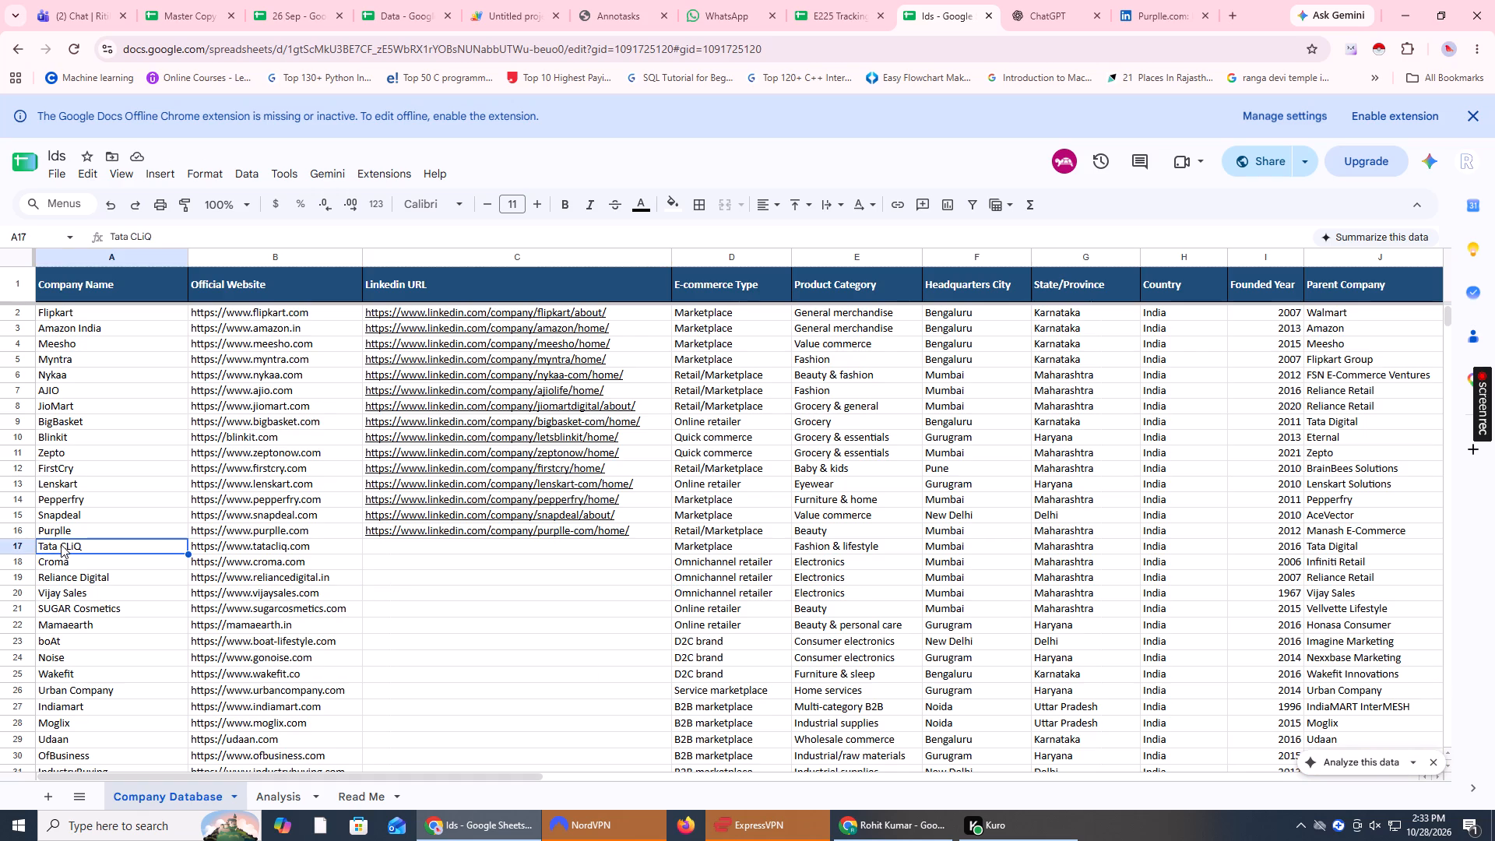
key(ctrl+c)
click(1152, 0)
click(19, 47)
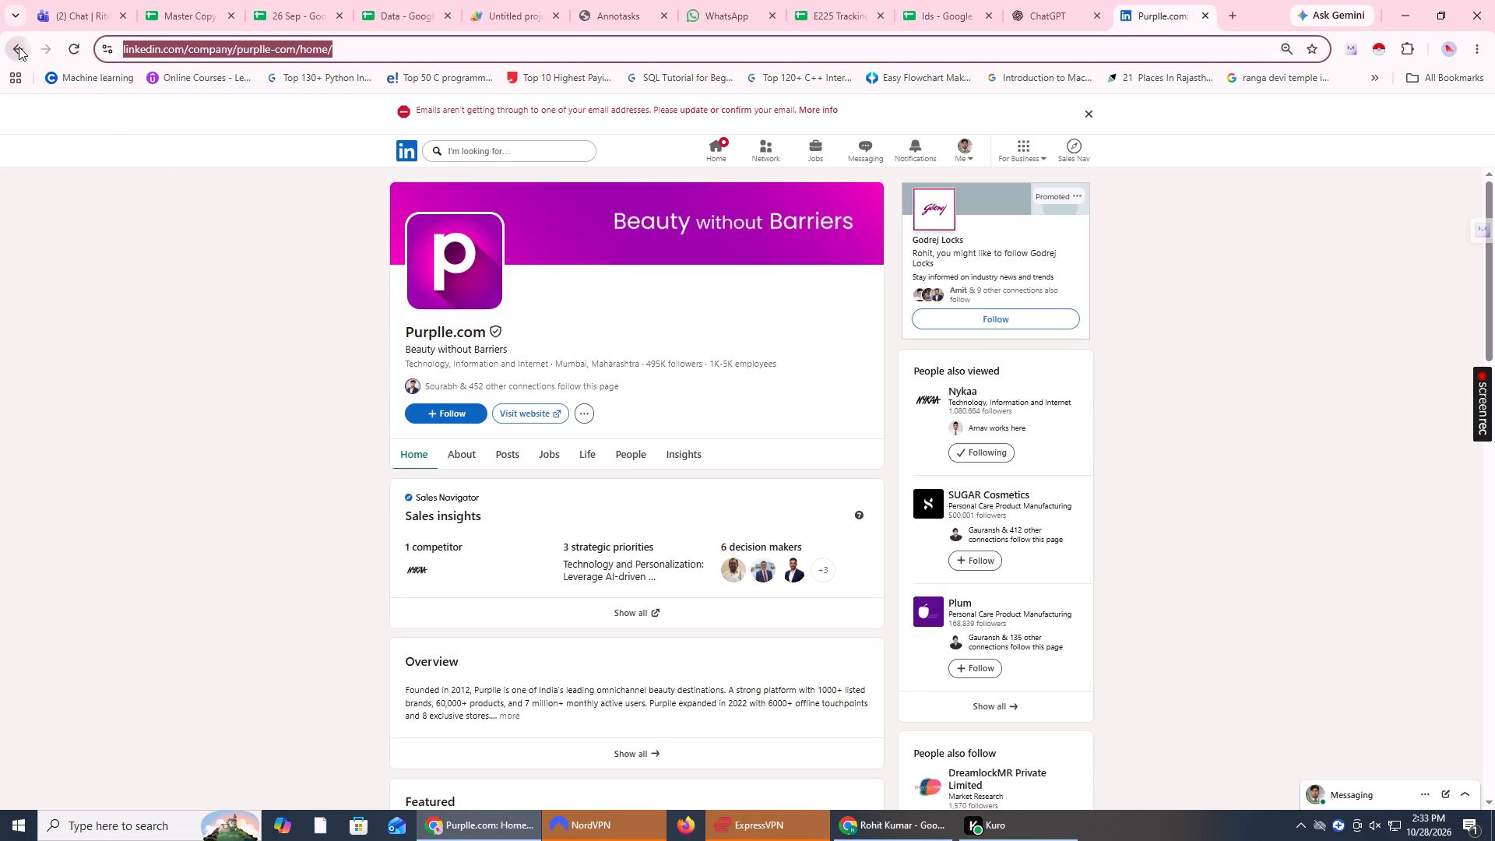
click(229, 127)
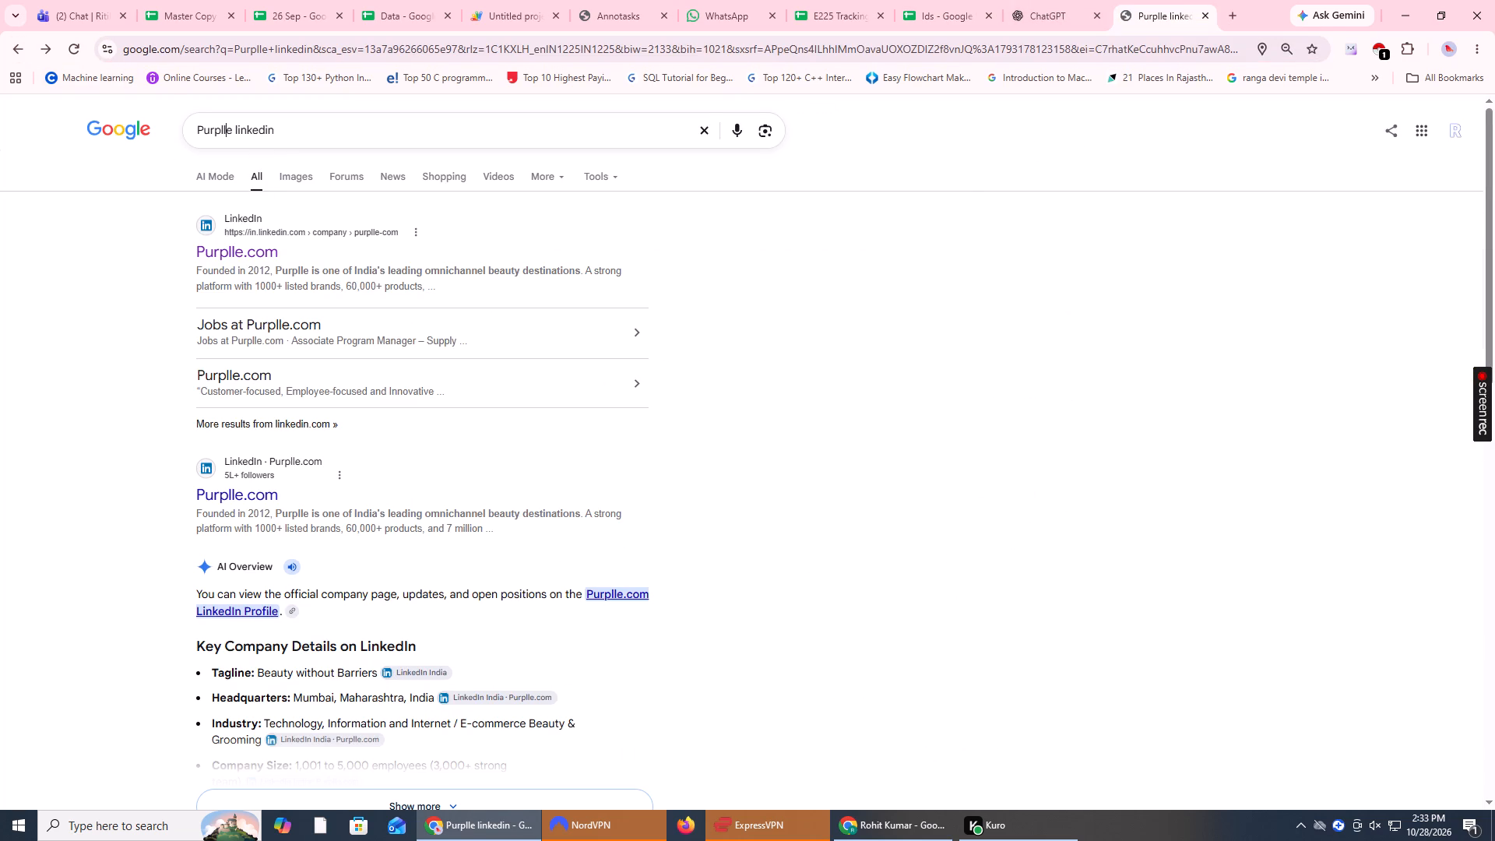
drag(231, 128, 19, 133)
key(ctrl+v)
key(Return)
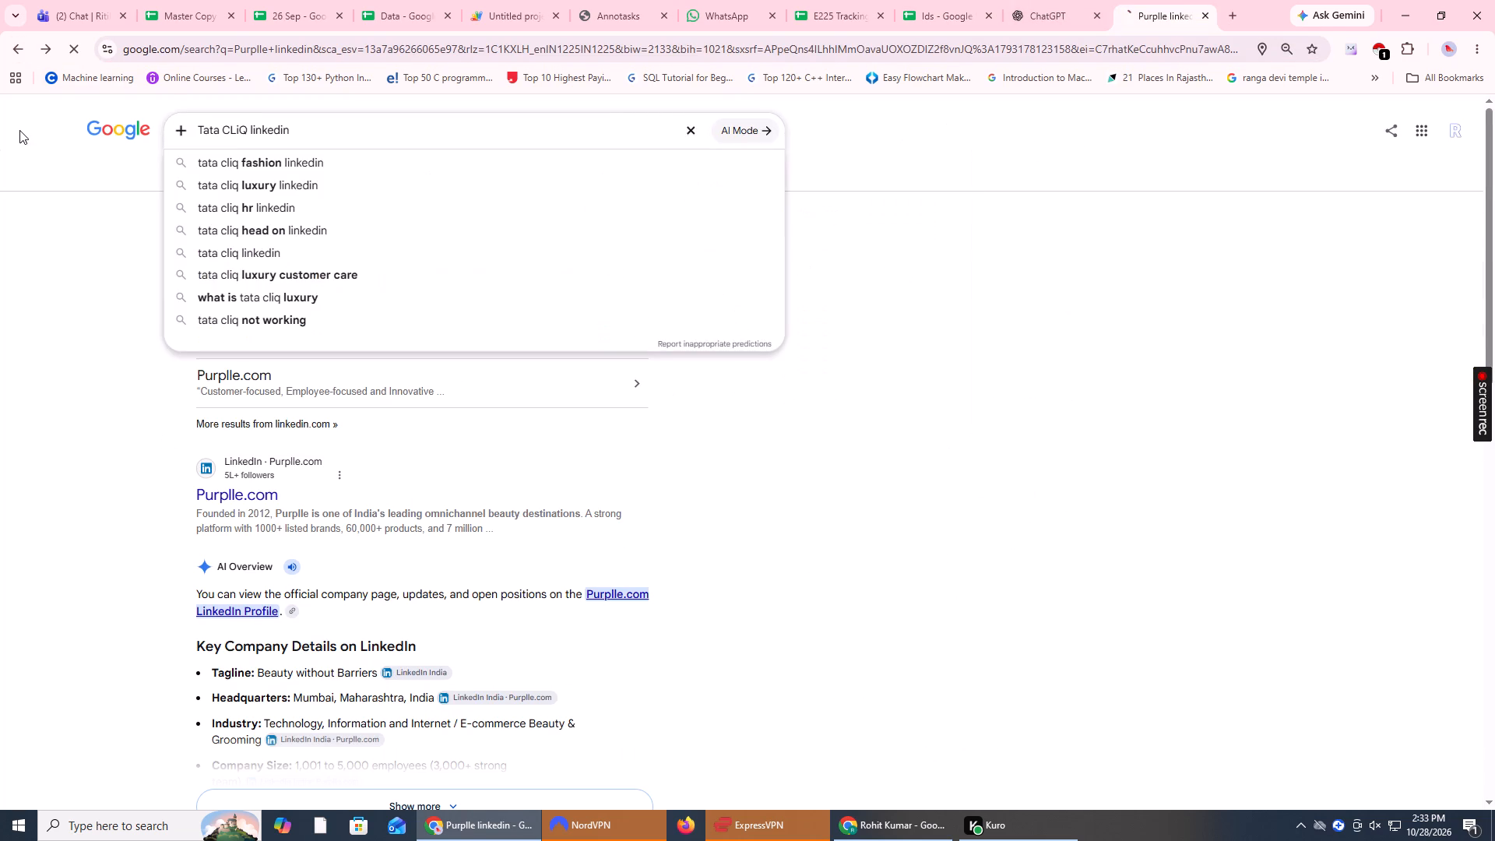
click(219, 248)
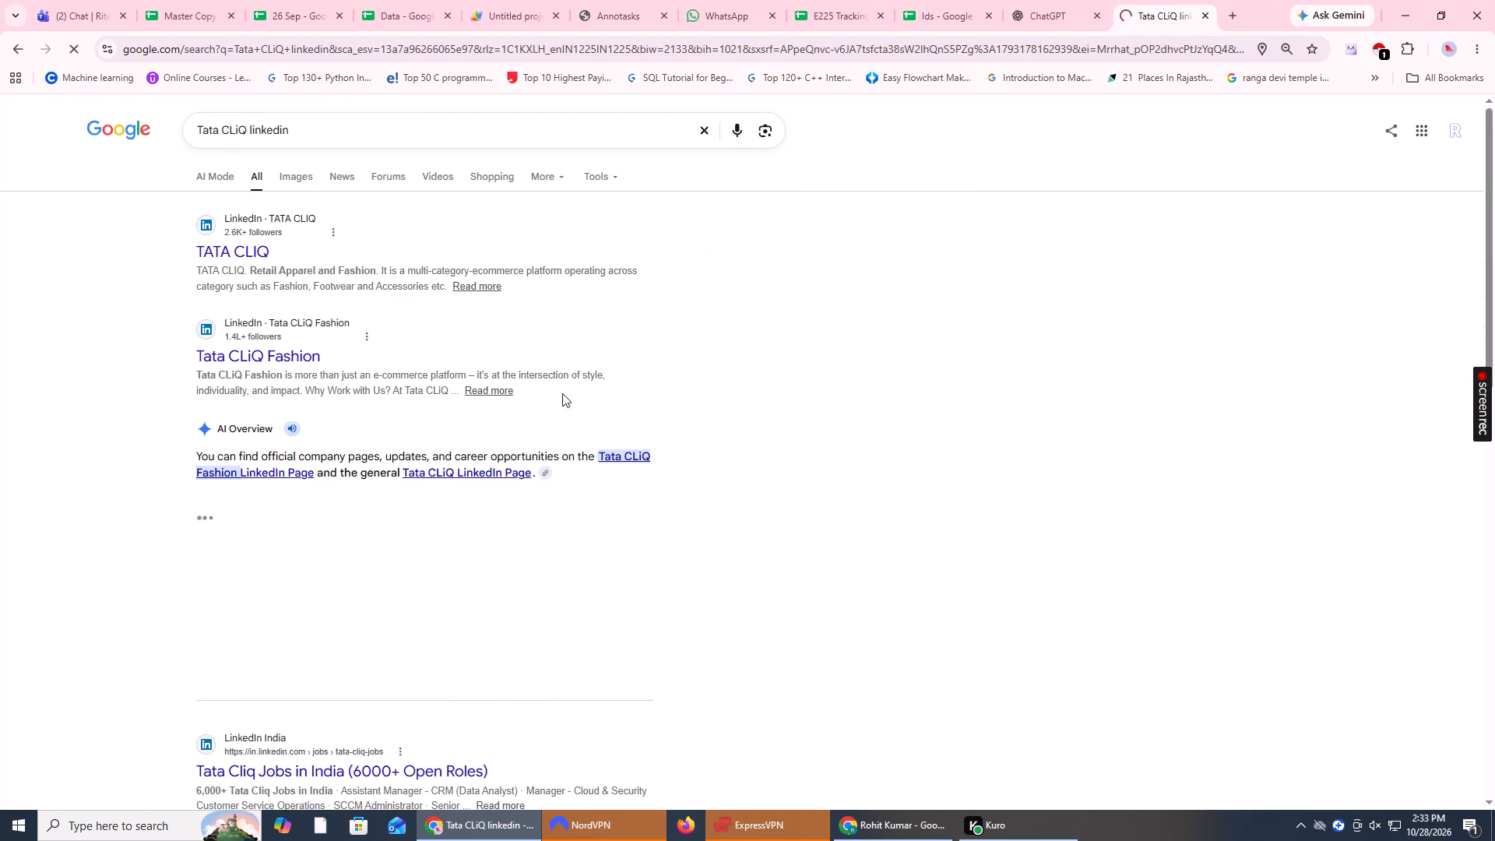
Copy the page address linkedin.com/company/tata-cliq/home/ into Tata CLiQ's Linkedin URL cell, C17, in the Ids sheet.
scroll(478, 449, down, 20)
scroll(478, 449, down, 10)
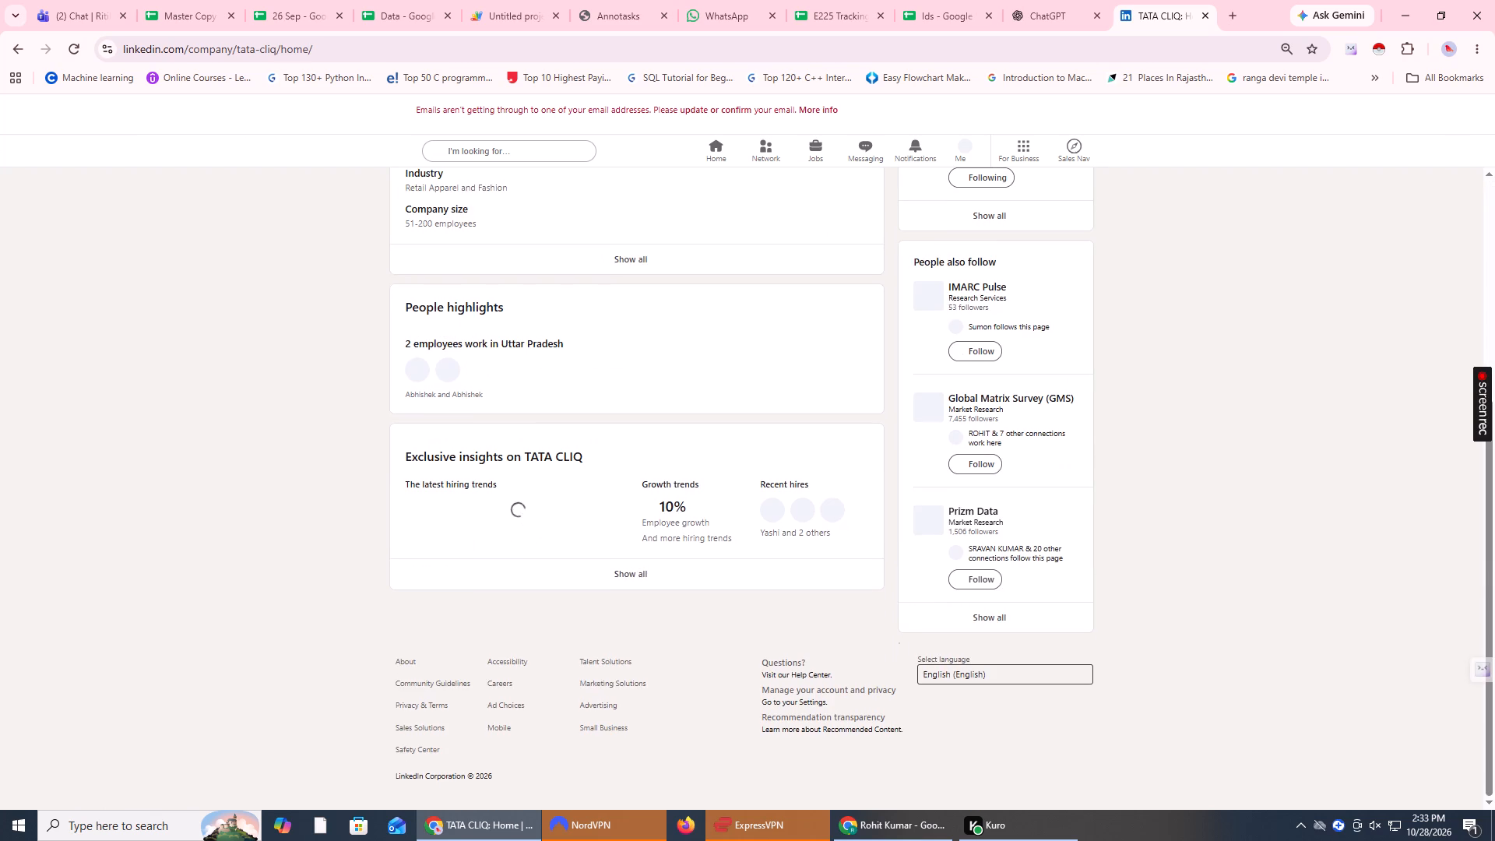
scroll(477, 449, up, 7)
scroll(477, 449, down, 15)
click(325, 45)
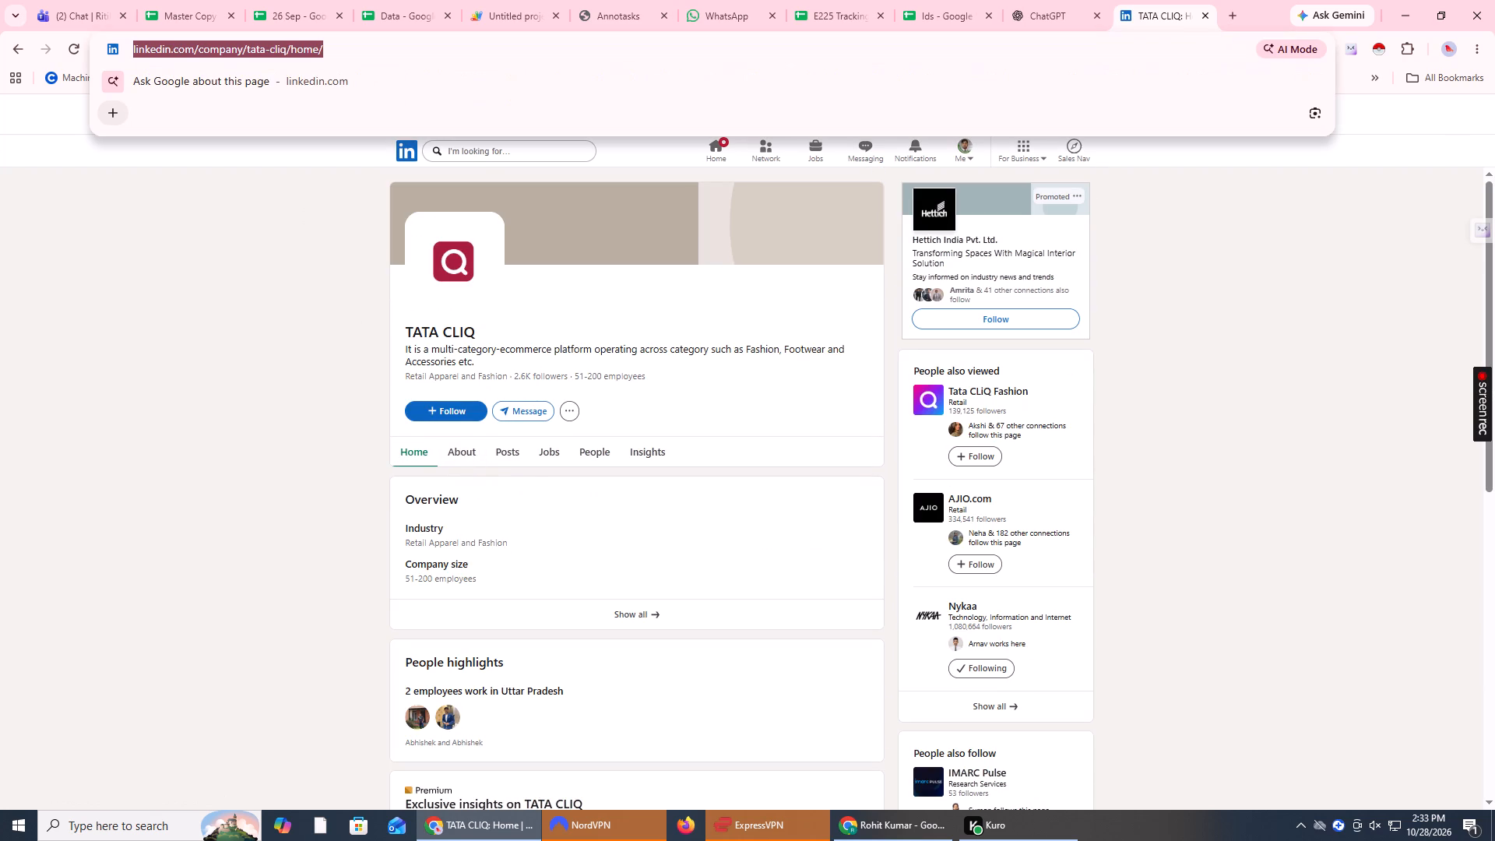
key(ctrl+c)
click(942, 0)
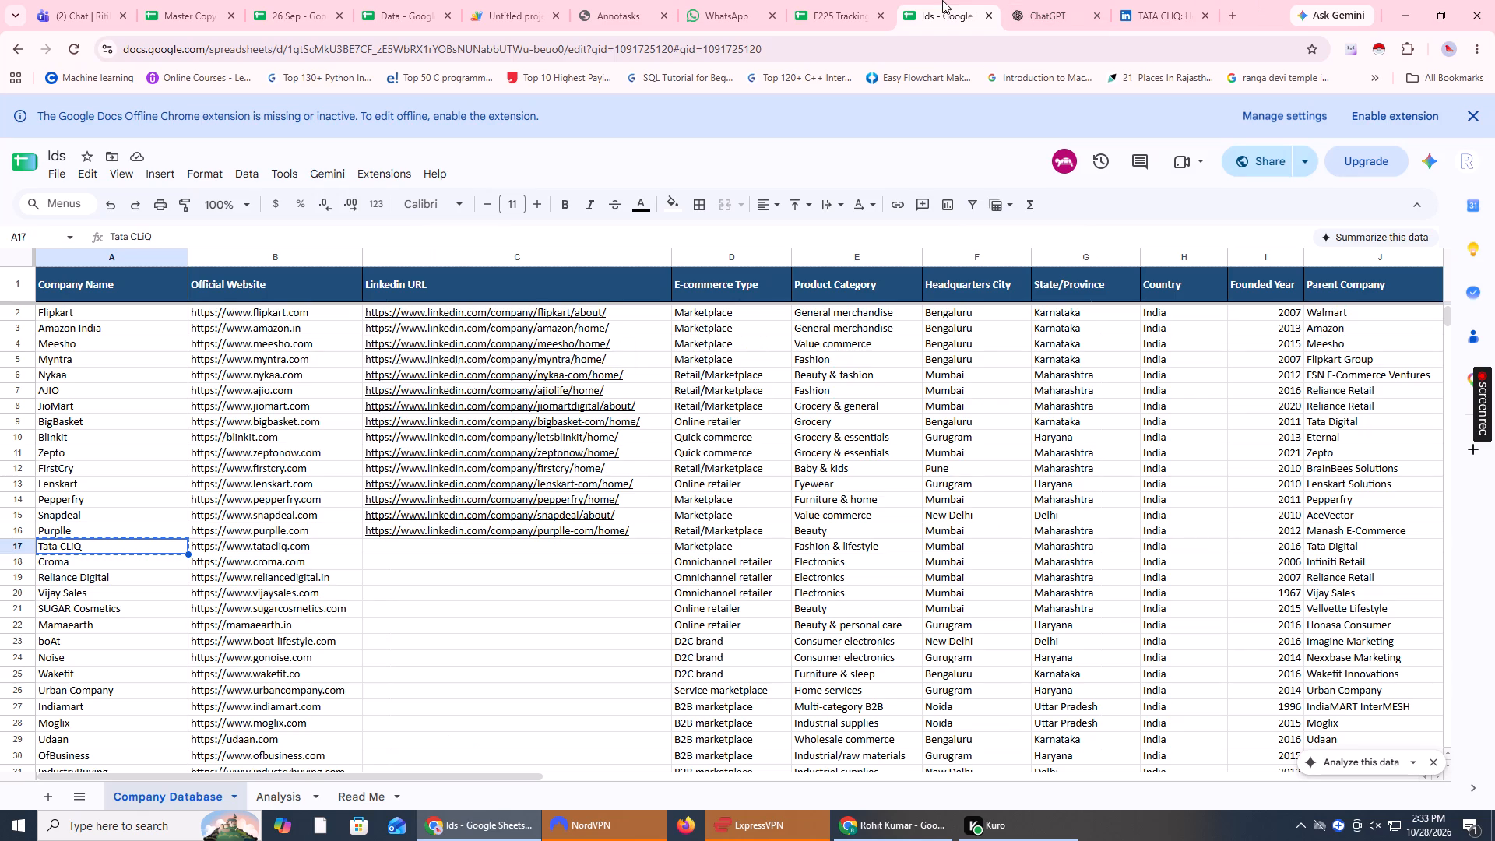
click(389, 554)
key(ctrl+v)
click(384, 590)
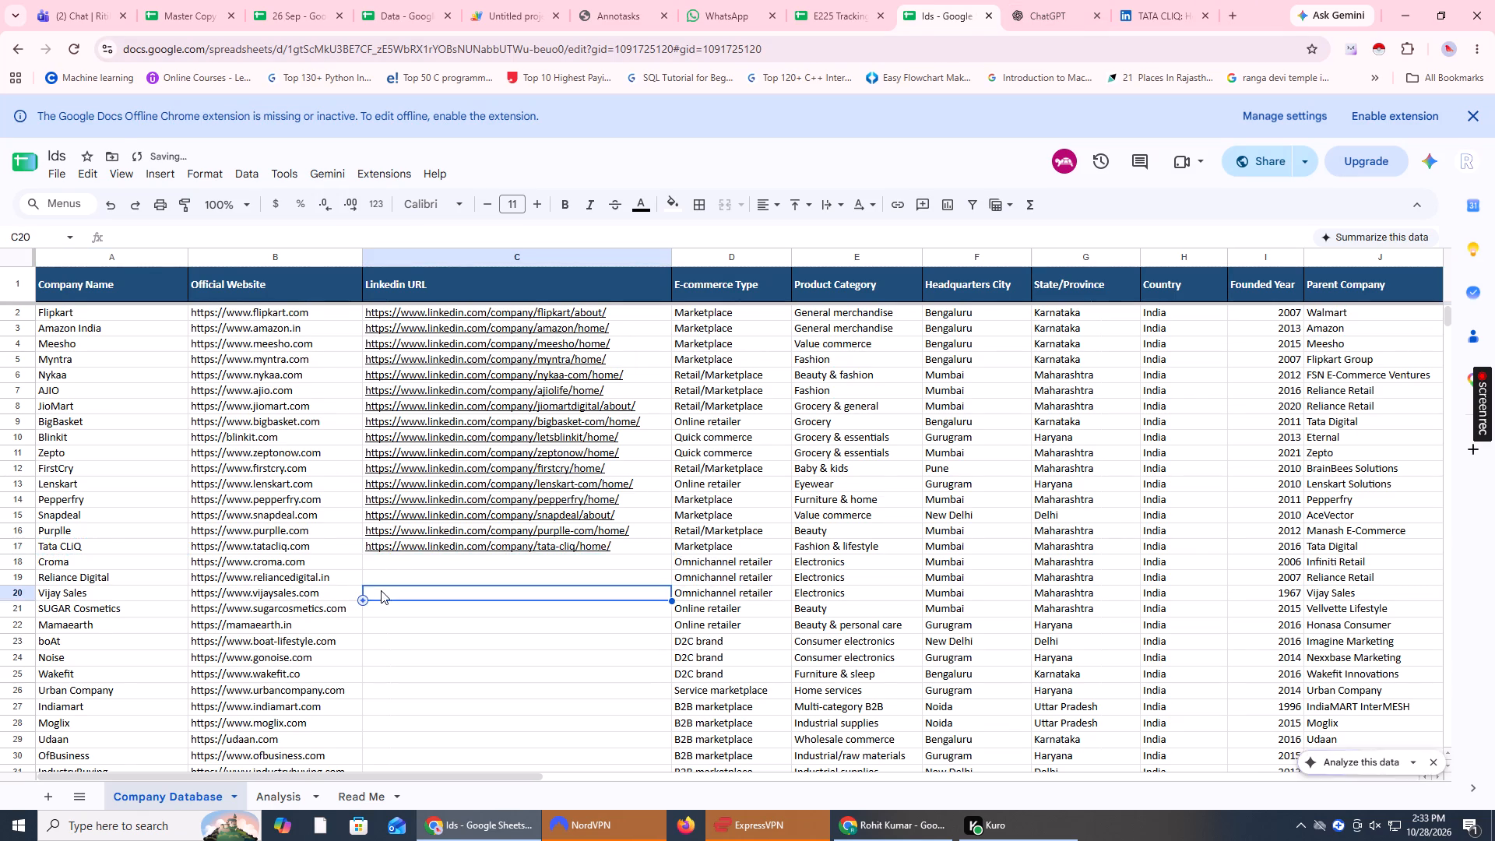
Search Google for "Croma linkedin" using the company name from the sheet, and open Croma's LinkedIn company page.
scroll(338, 562, down, 2)
click(76, 406)
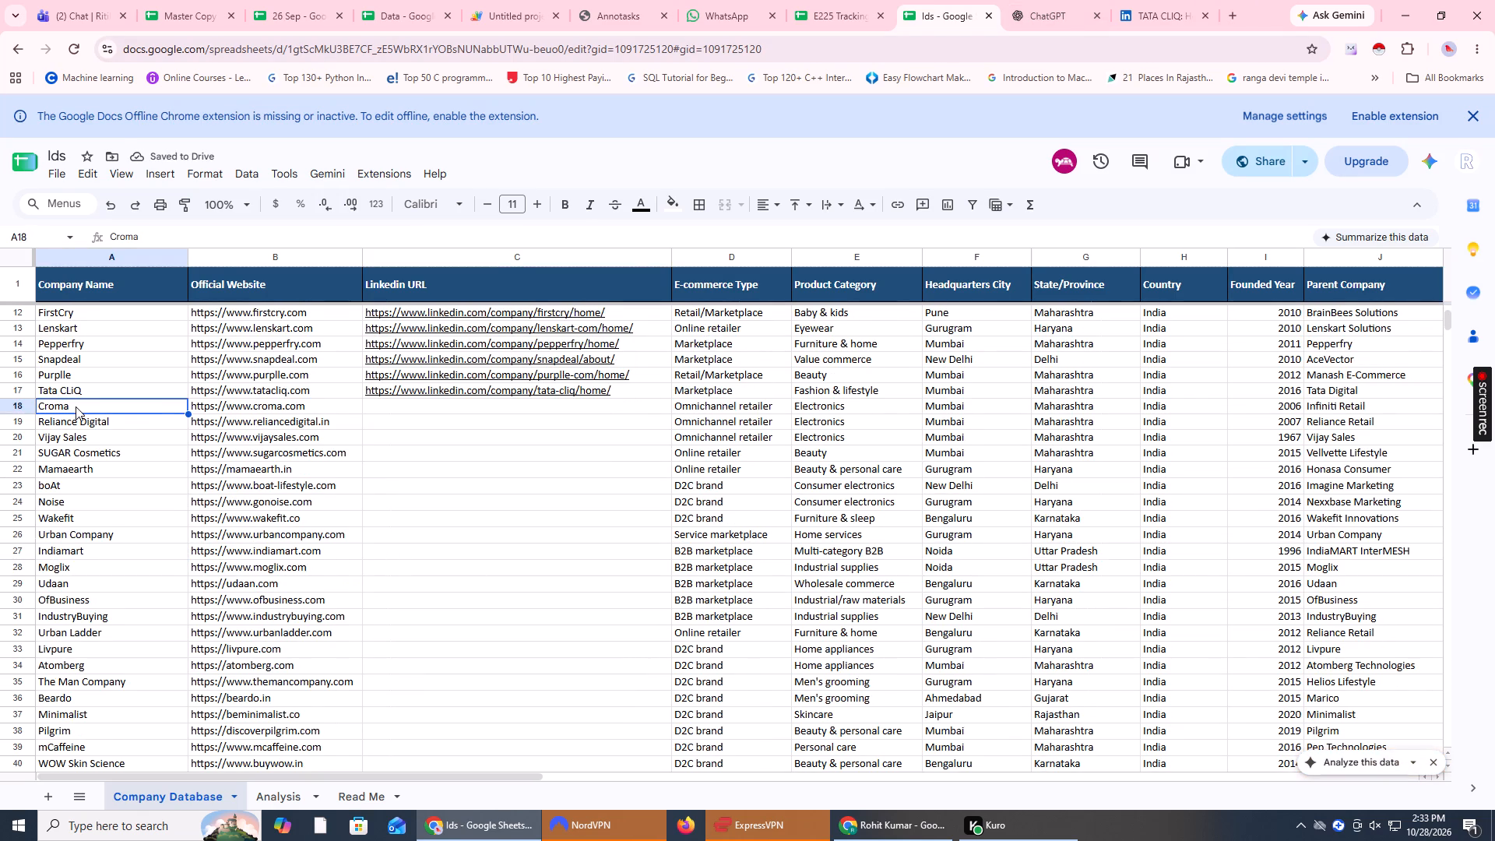
key(ctrl+c)
click(1148, 0)
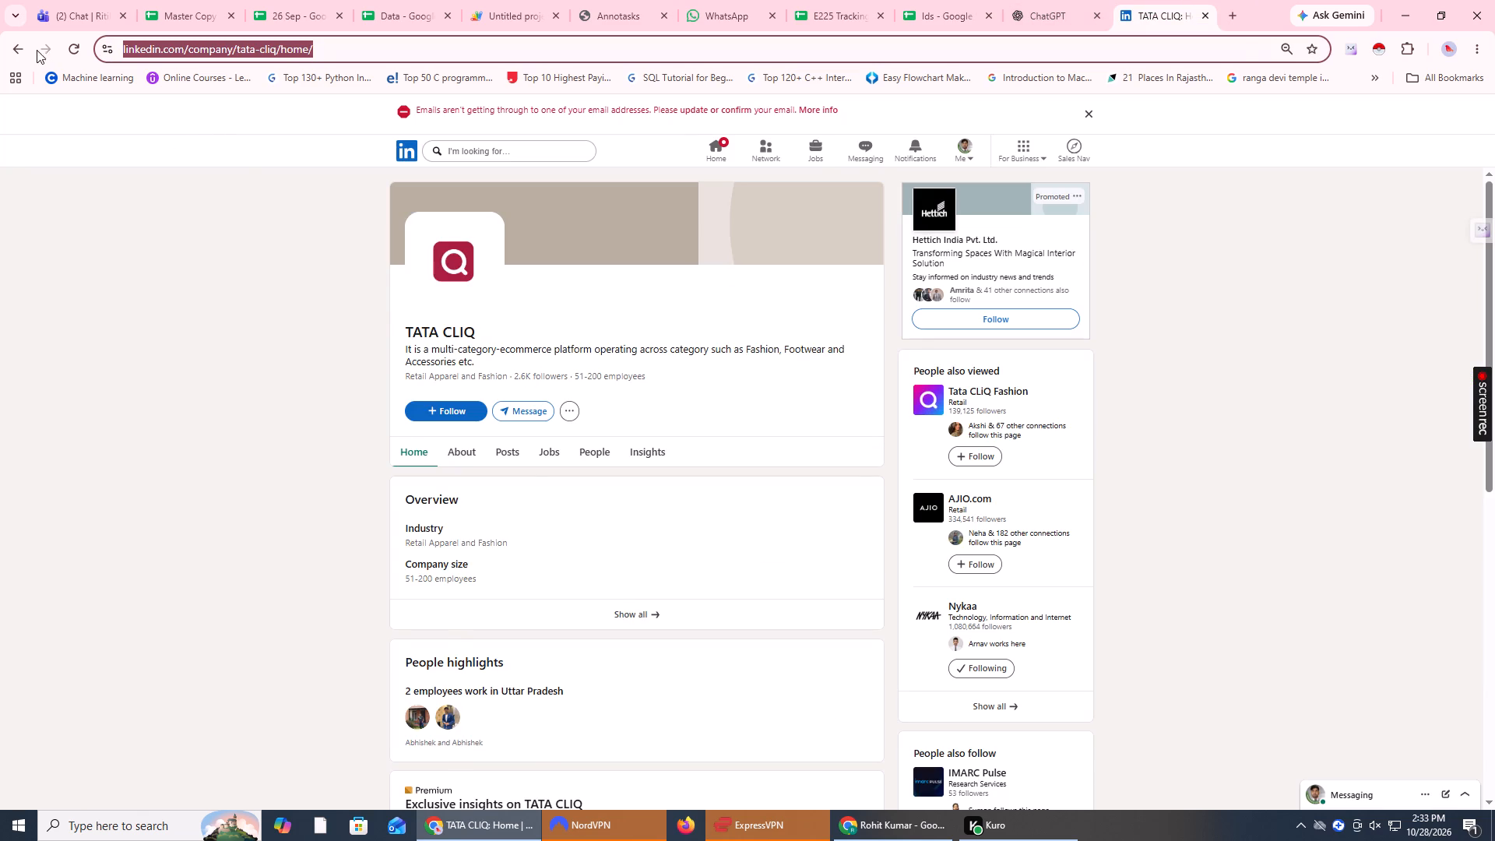
click(20, 43)
drag(244, 125, 62, 129)
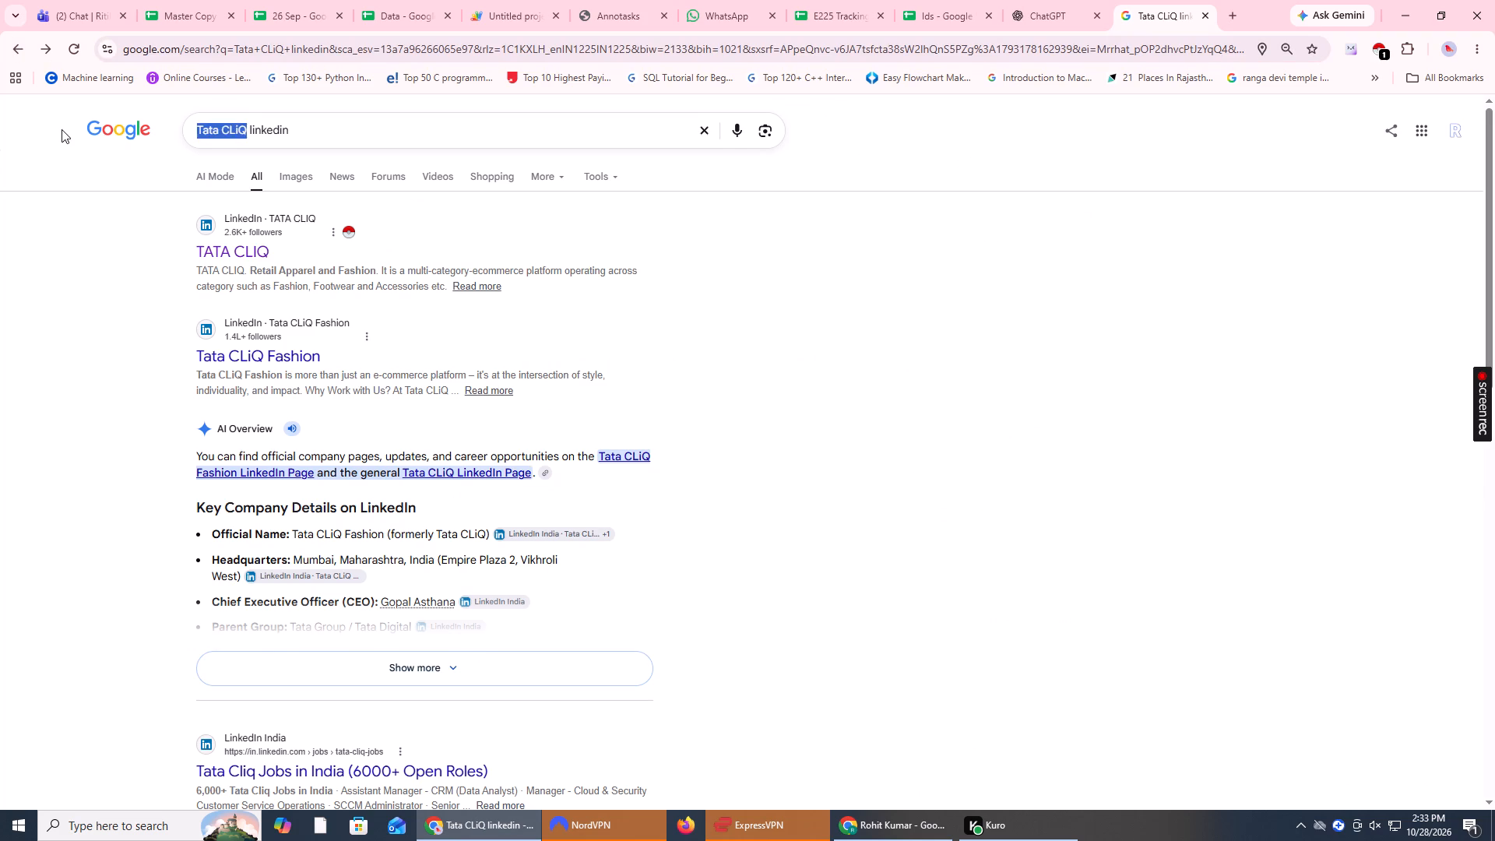
drag(62, 129, 61, 129)
key(ctrl+v)
key(Return)
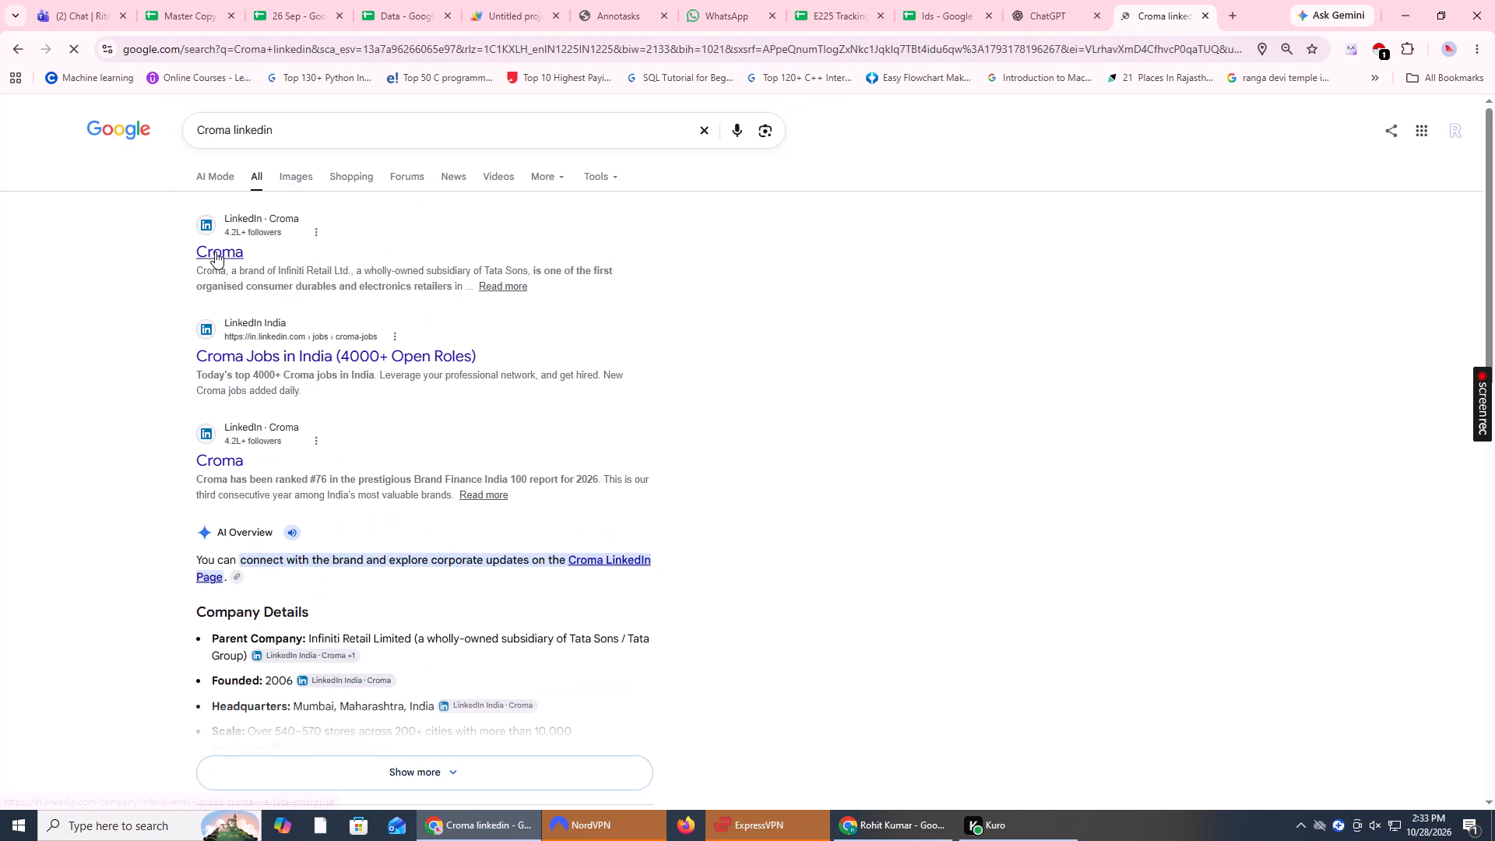
click(215, 252)
scroll(425, 438, down, 3)
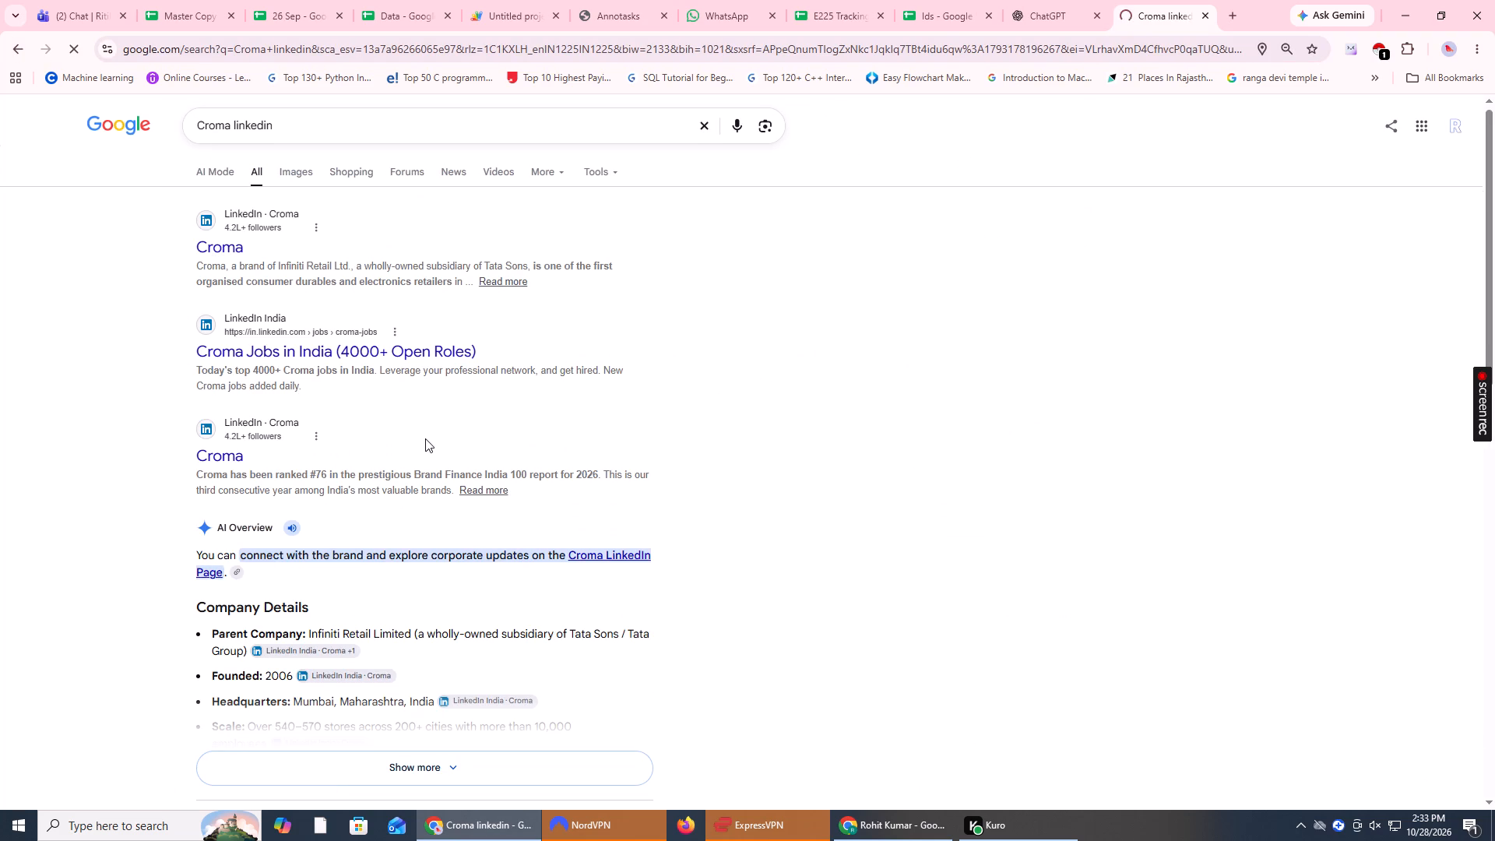
scroll(425, 438, down, 5)
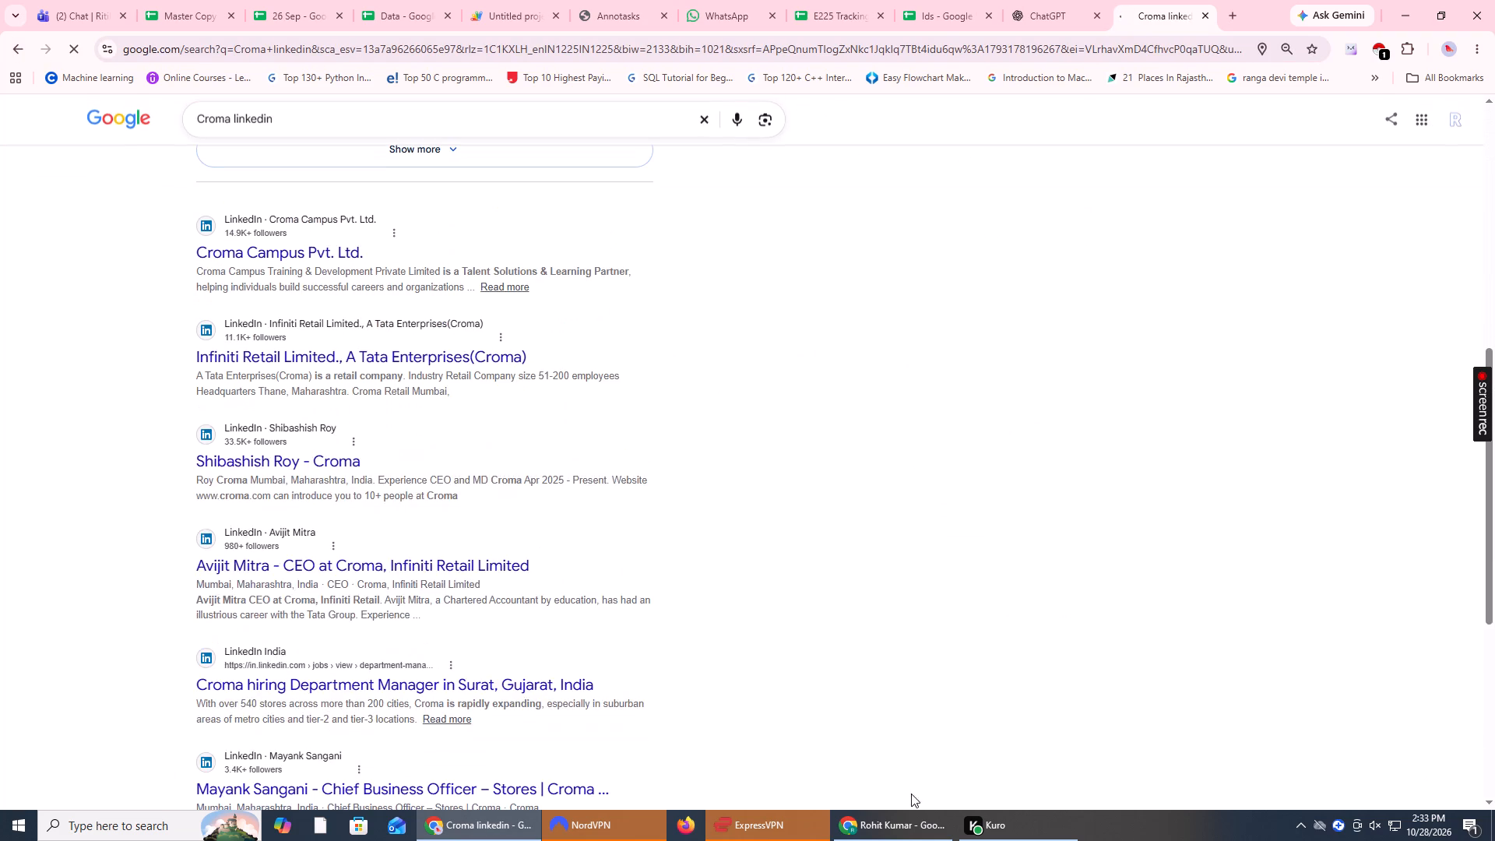
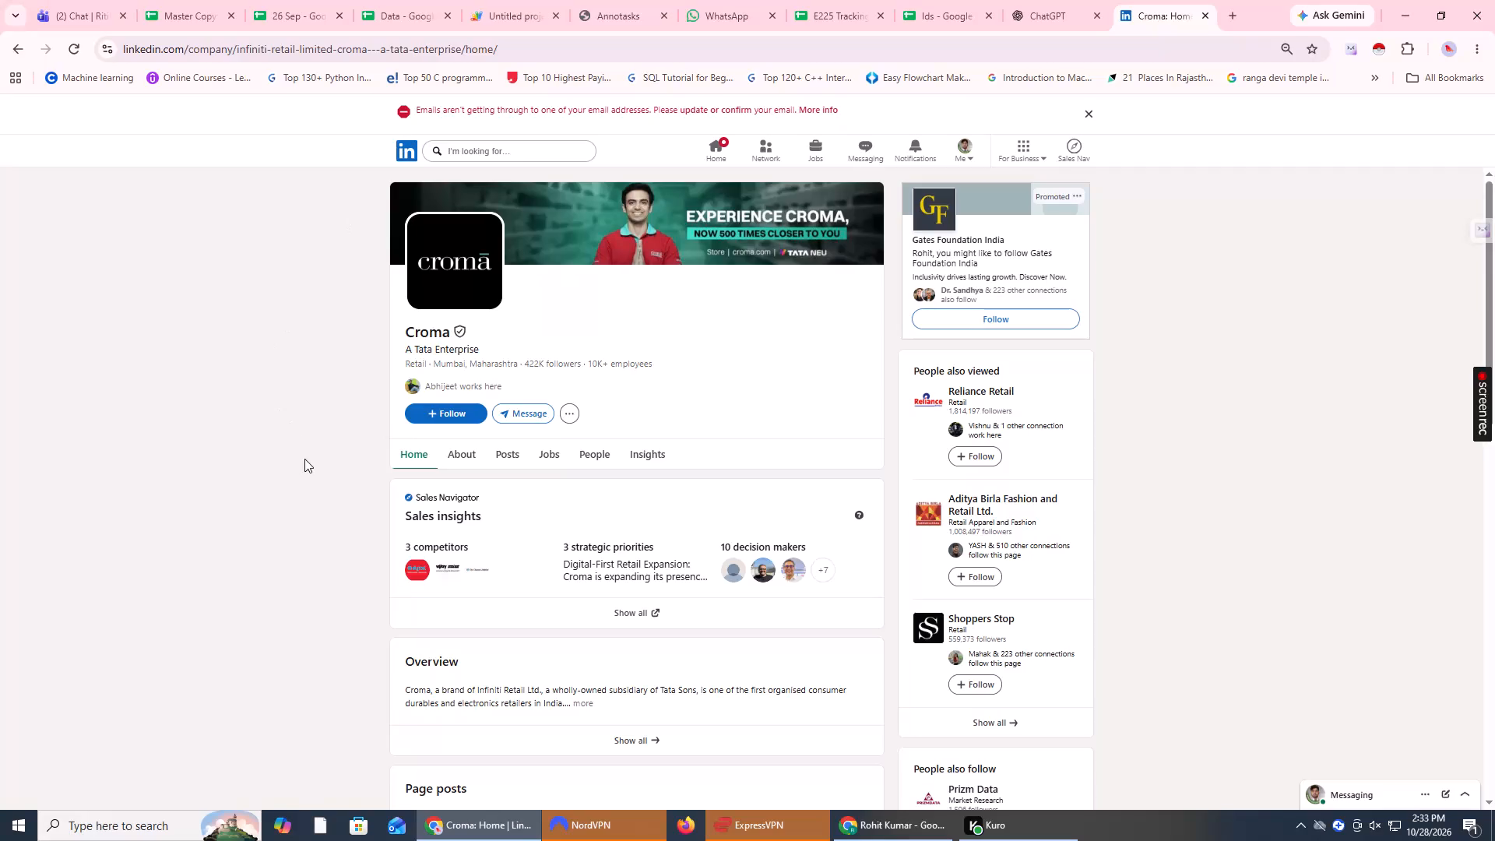
Open Croma's LinkedIn About page and copy its address, linkedin.com/company/infiniti-retail-limited-croma---a-tata-enterprise/about/, into Croma's Linkedin URL cell, C18, in the Ids sheet.
click(456, 462)
scroll(456, 462, down, 5)
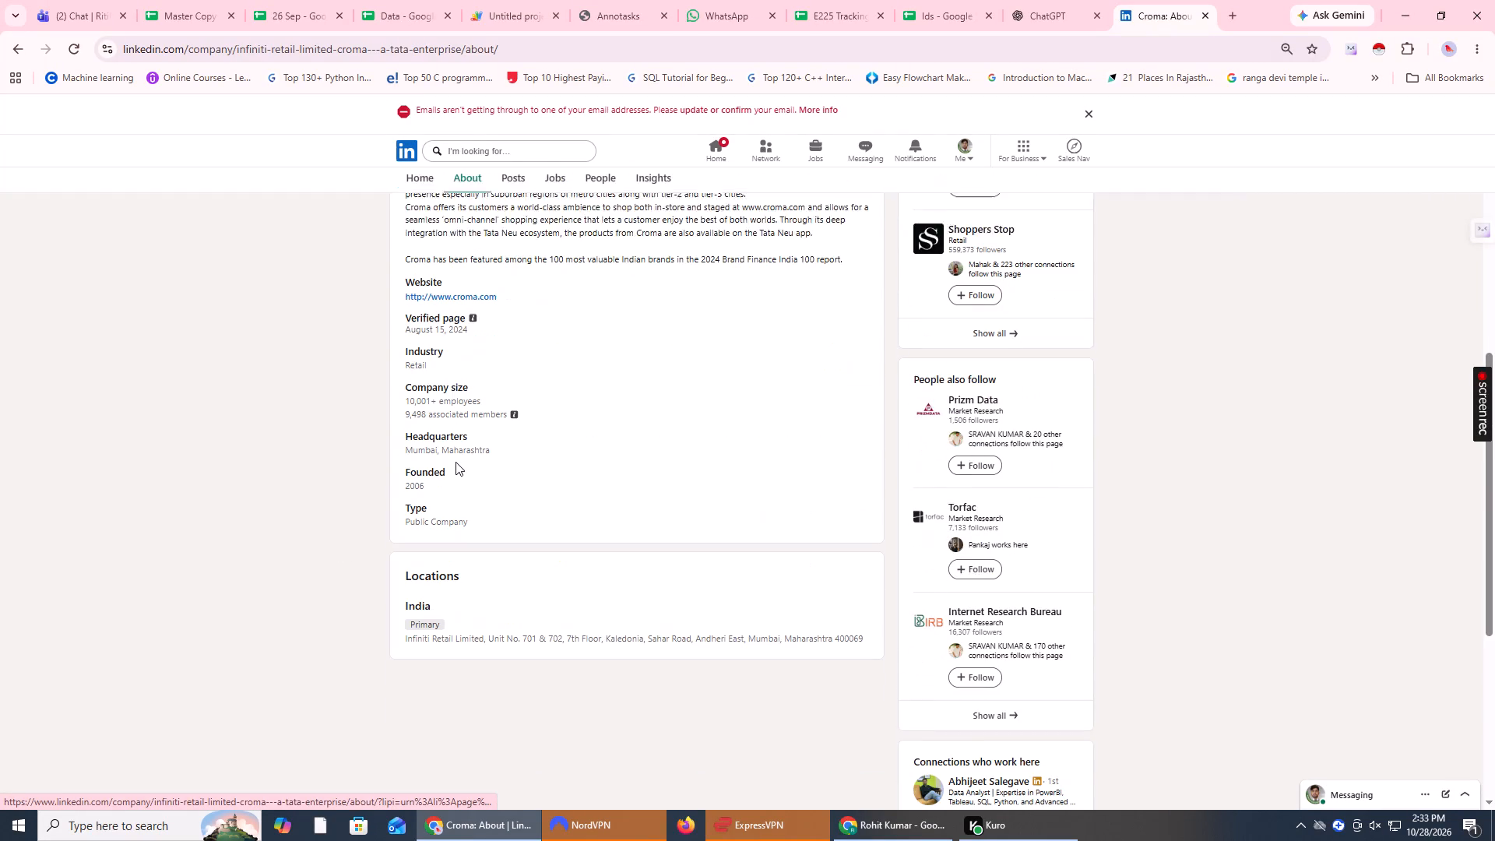
click(524, 50)
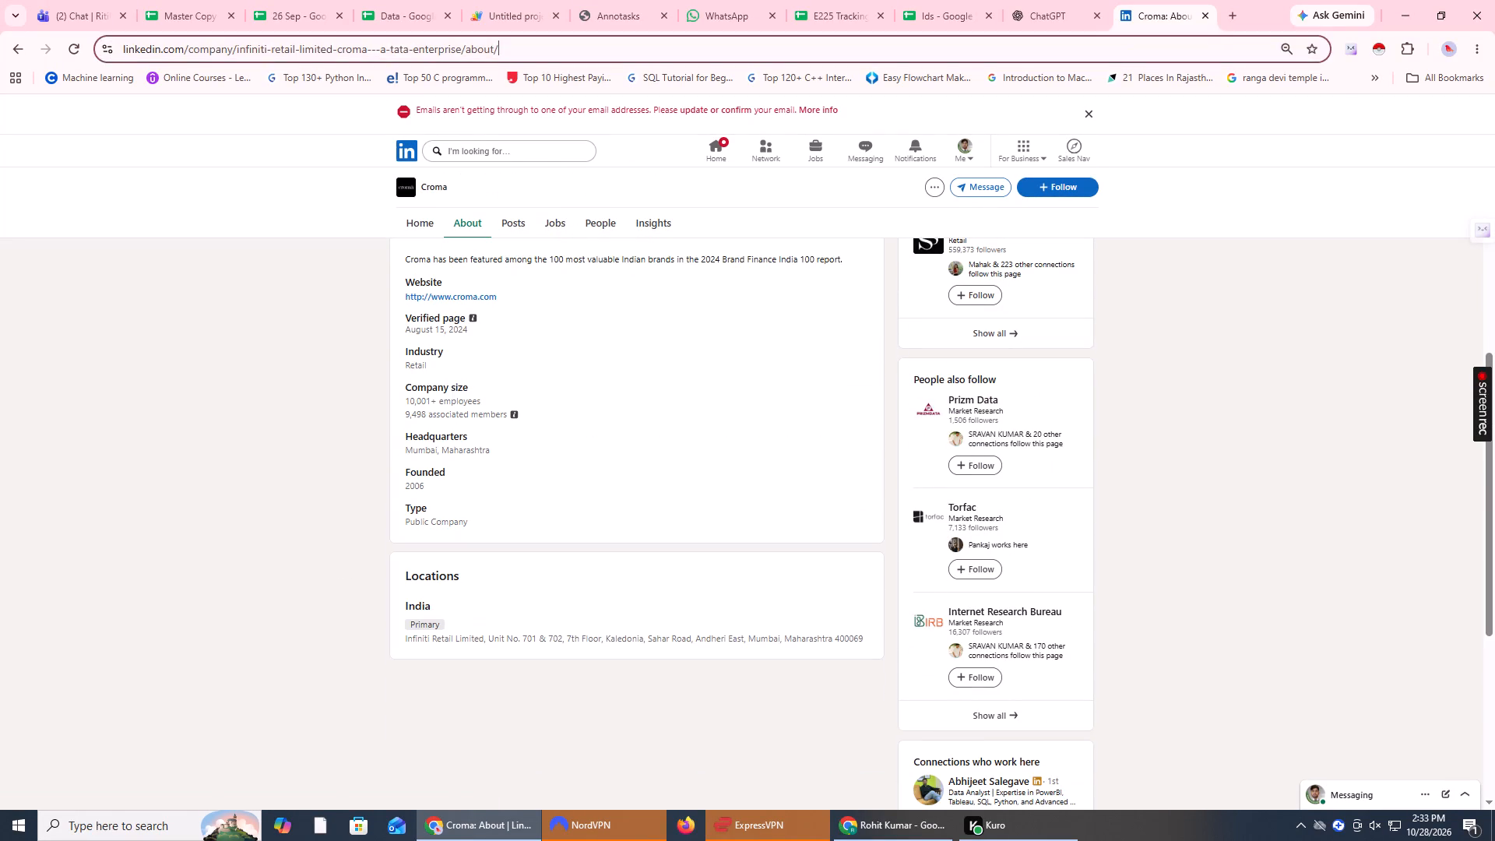
key(ctrl+c)
click(943, 0)
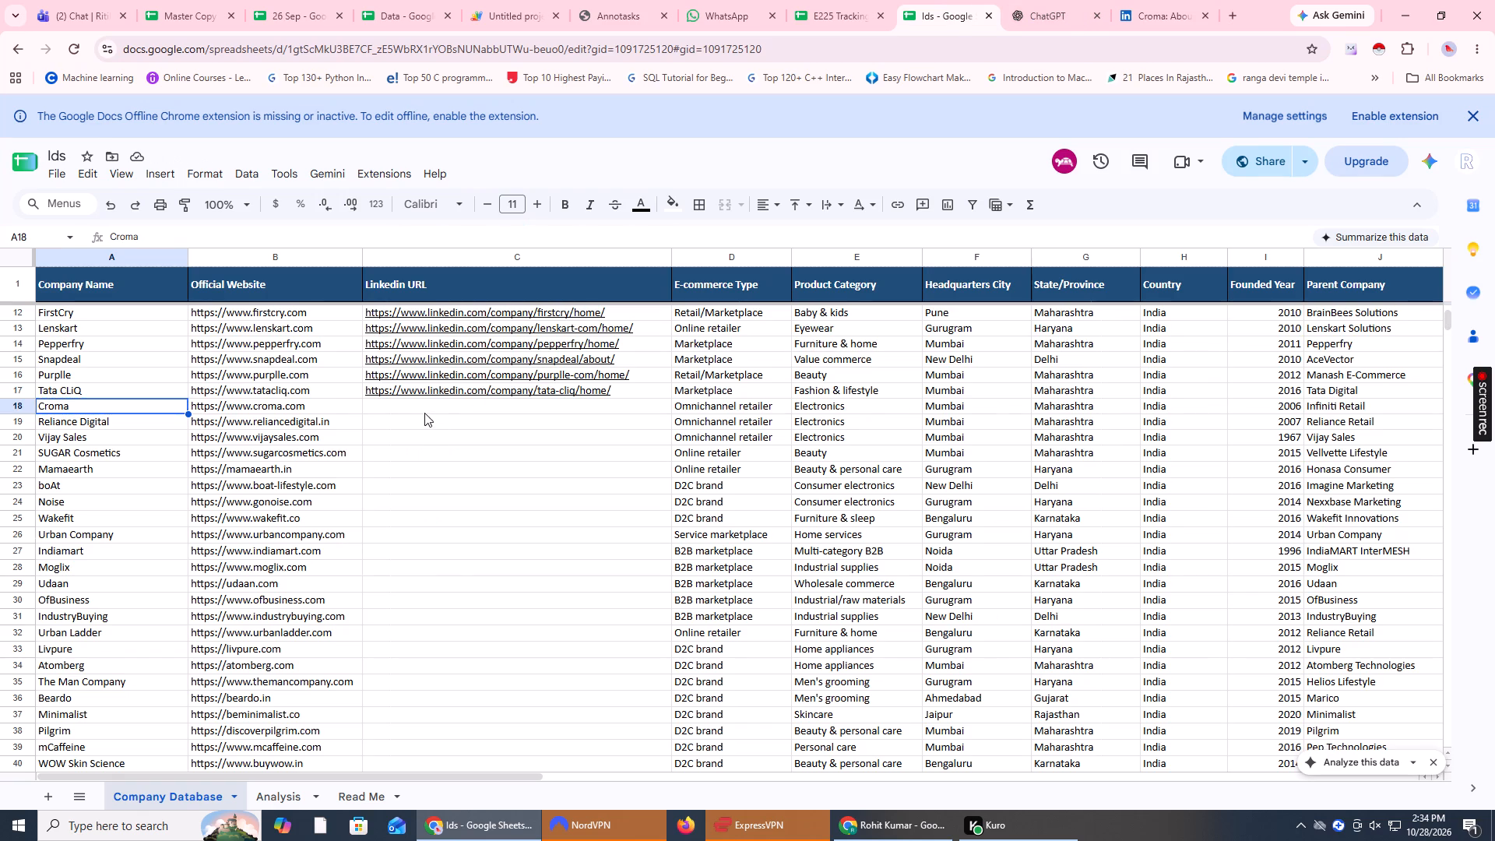
click(424, 412)
key(ctrl+v)
click(1151, 2)
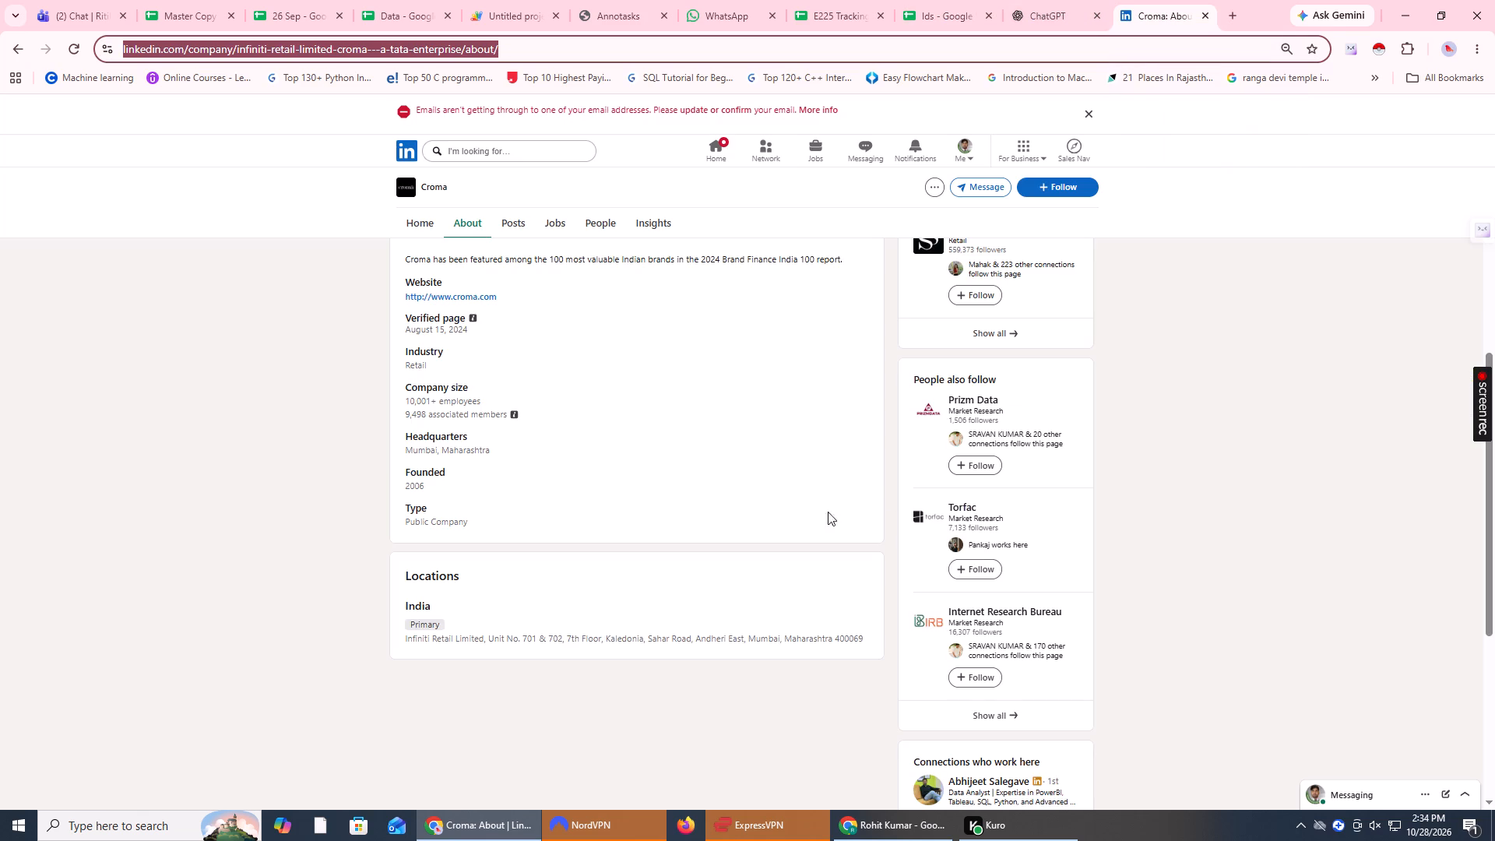
click(513, 317)
drag(513, 294, 398, 299)
key(ctrl+c)
click(893, 0)
click(917, 0)
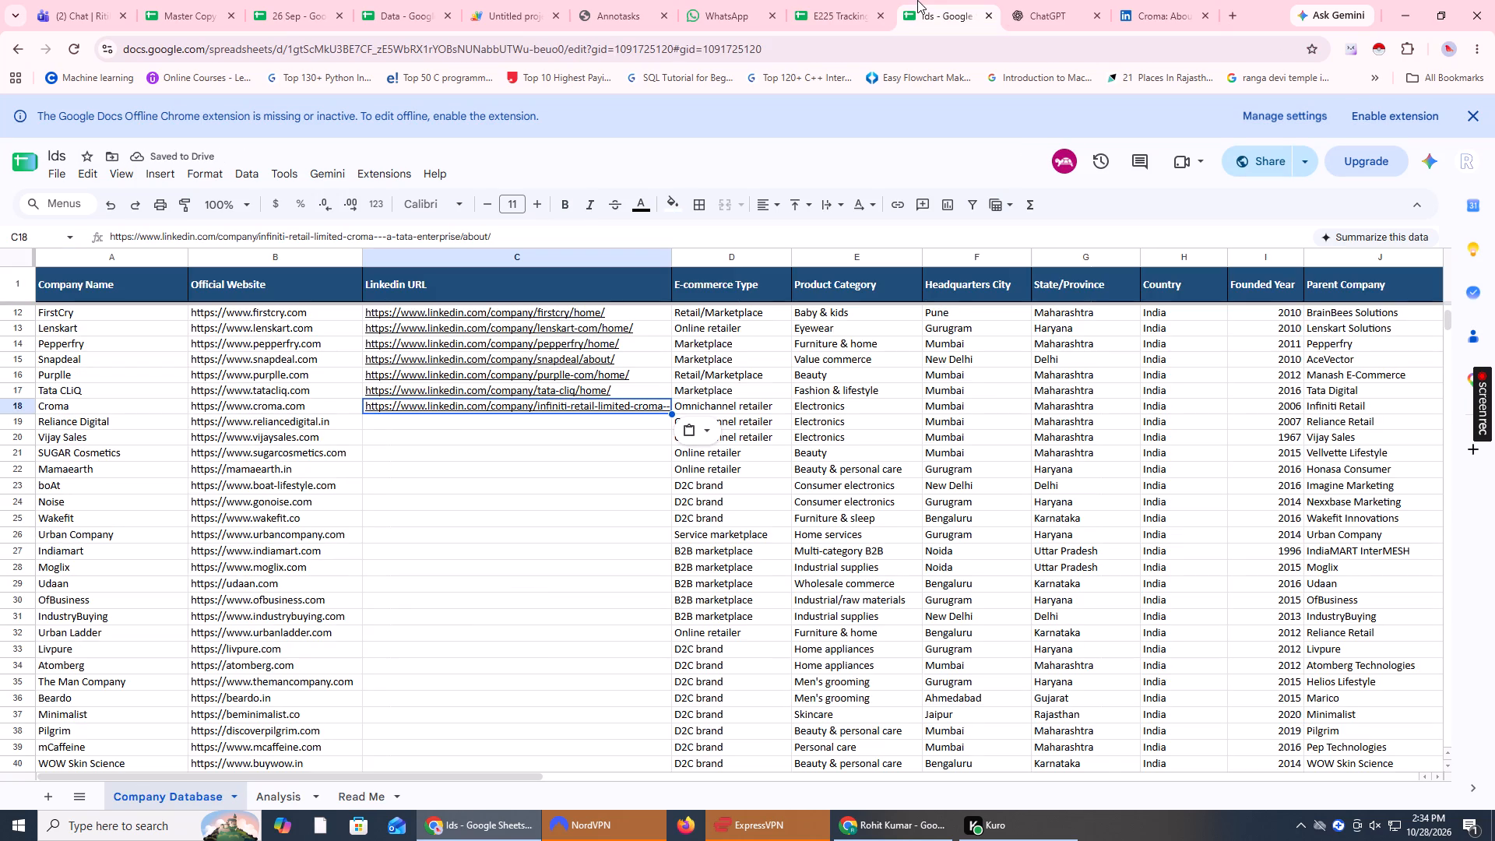
key(ctrl+f)
key(ctrl+v)
key(Return)
key(Return)
key(Return)
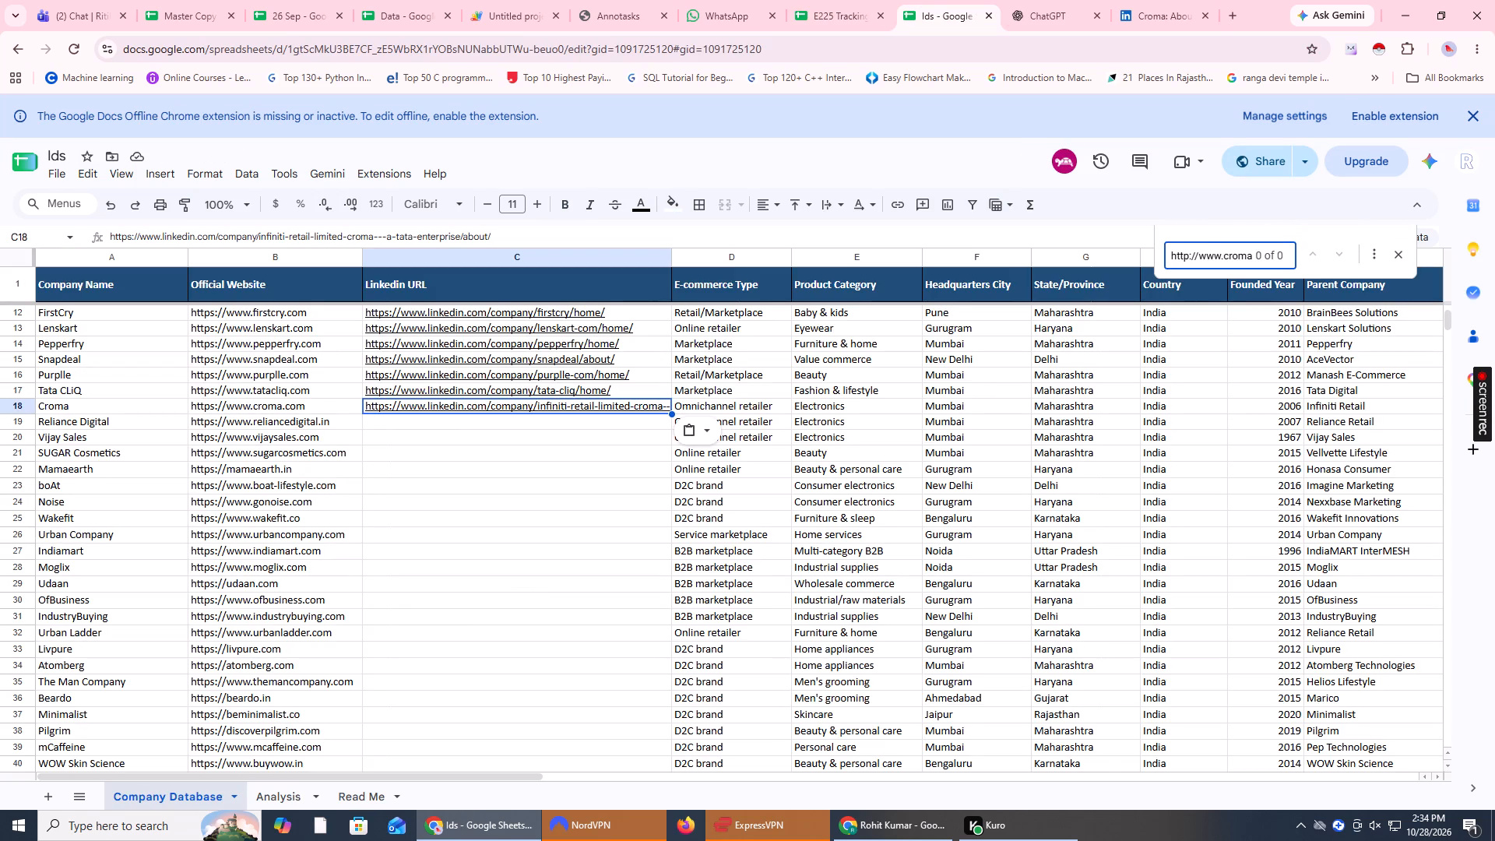
key(Return)
click(1398, 249)
click(507, 577)
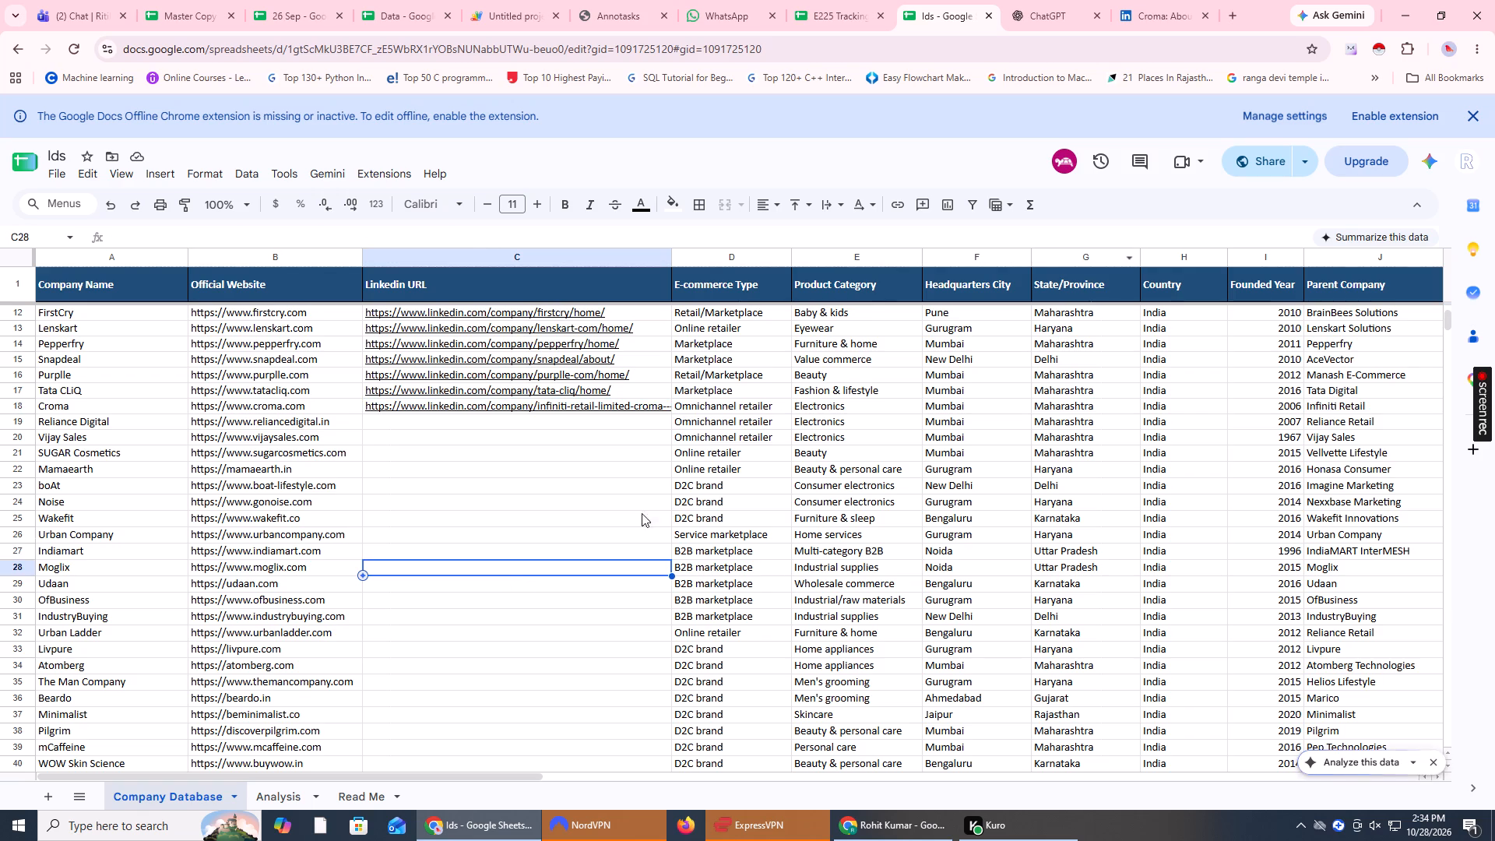
key(ctrl+f)
key(ctrl+v)
key(Return)
key(Return)
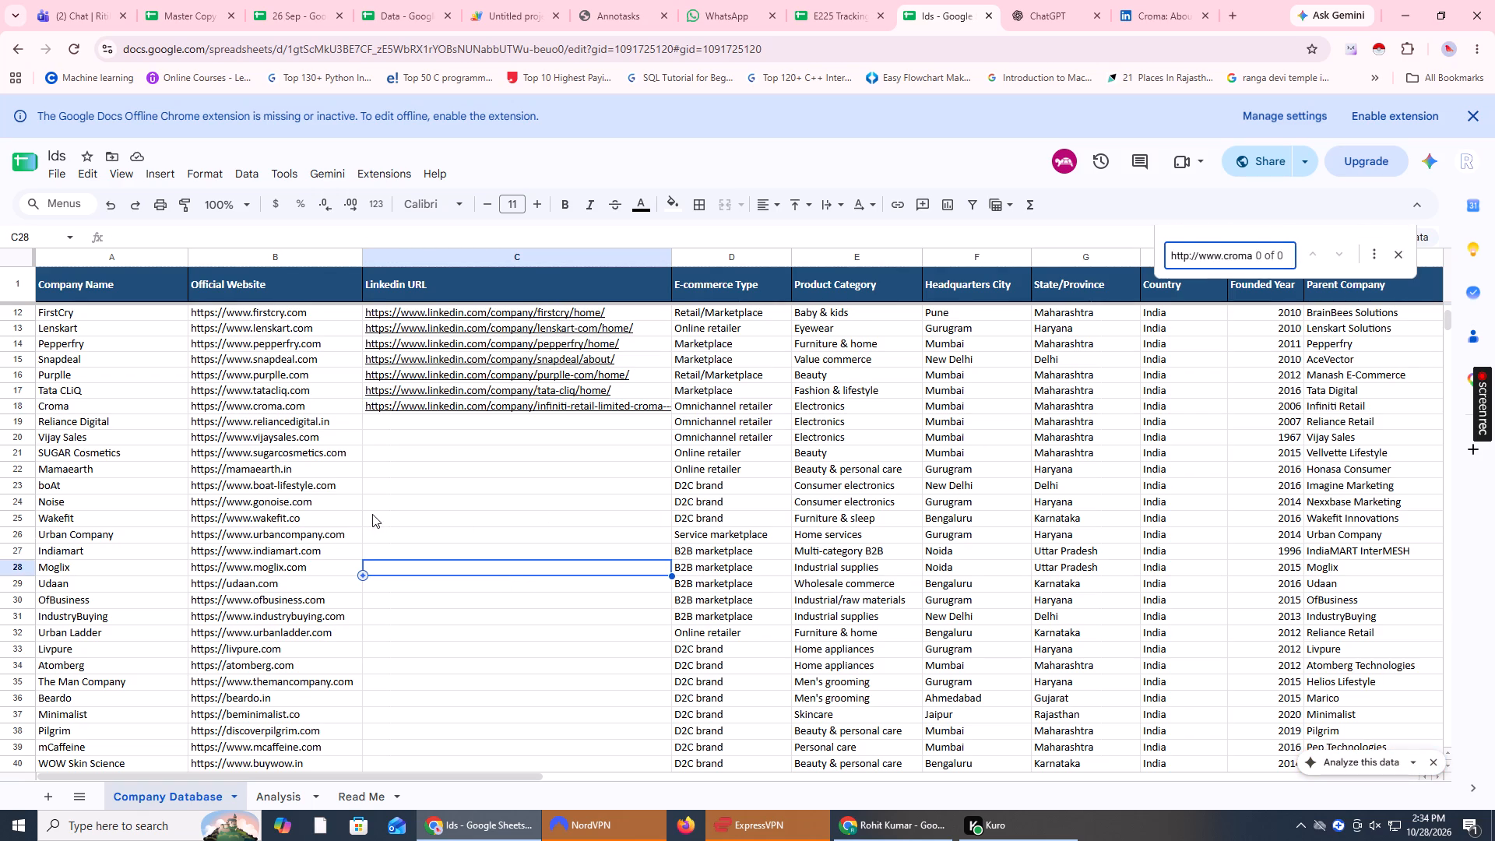
click(269, 406)
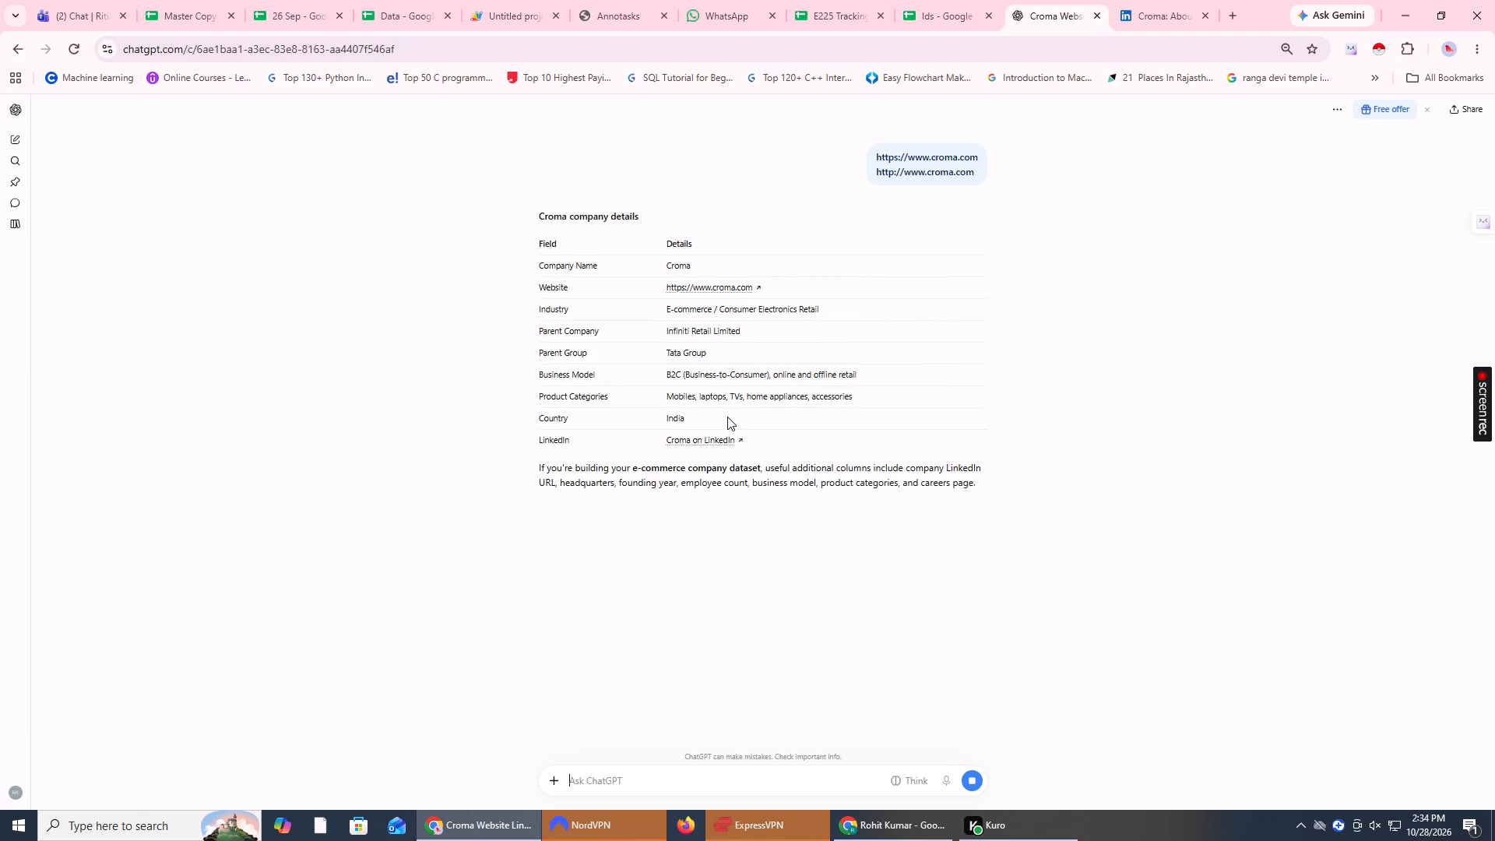
Search Google for "Reliance Digital linkedin" using the company name from the Ids sheet, and open the Reliance Digital LinkedIn company page.
click(910, 0)
click(396, 449)
click(91, 421)
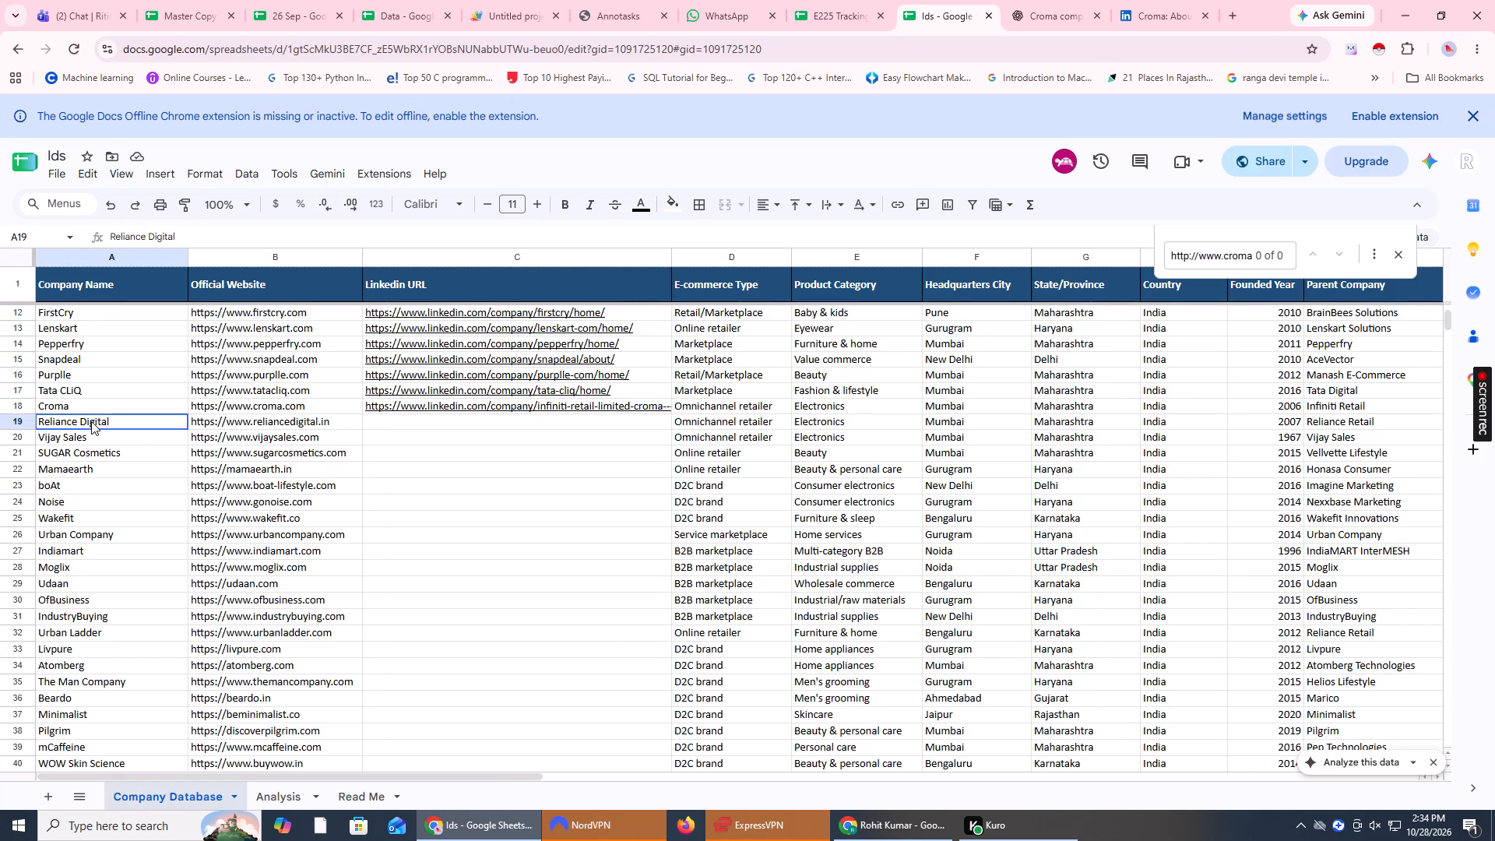
key(ctrl+c)
click(1146, 0)
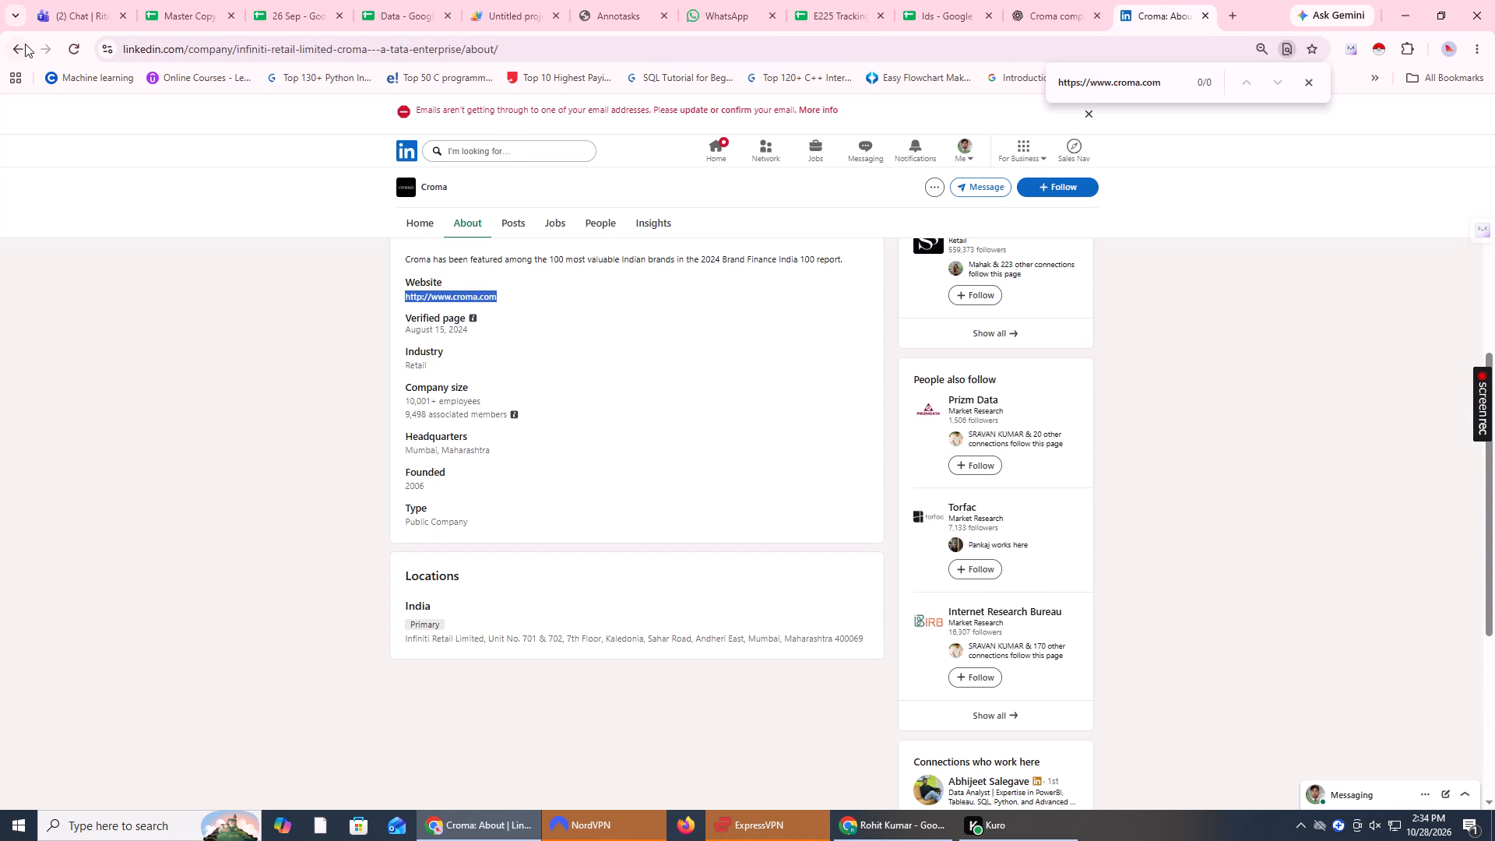
click(26, 43)
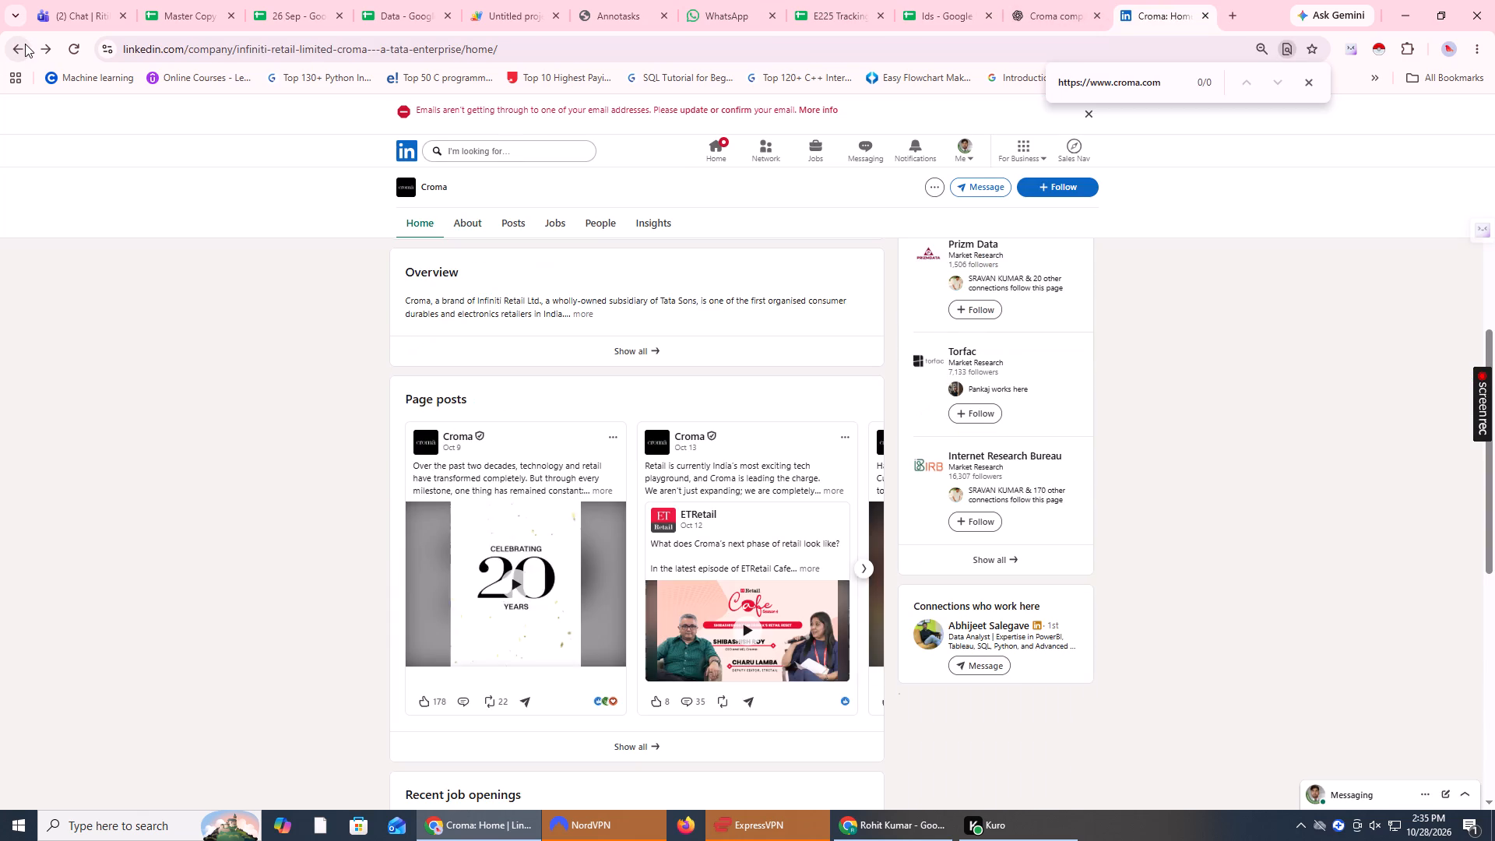
click(24, 44)
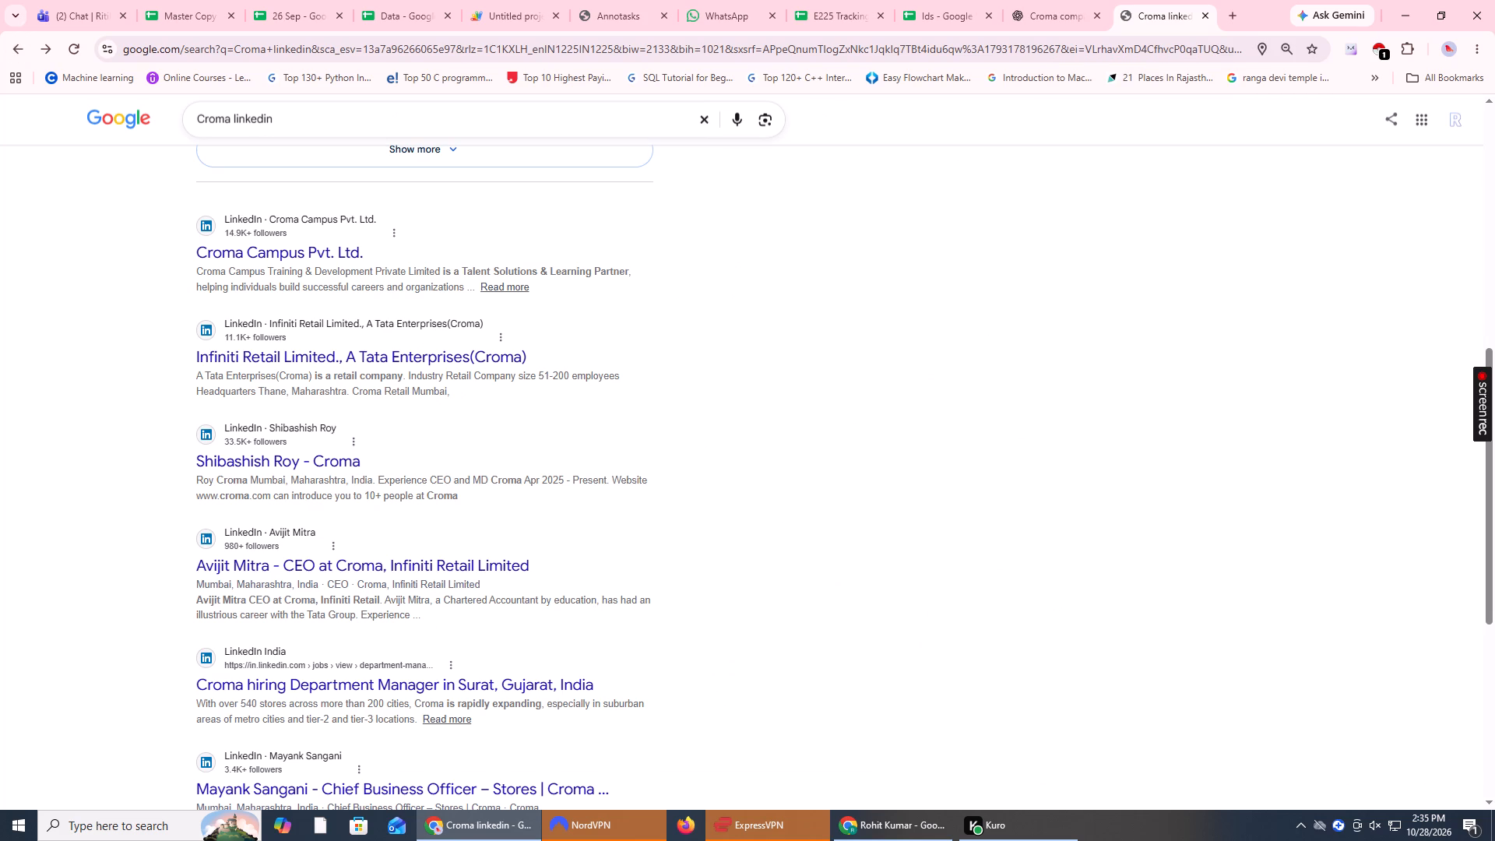
drag(232, 118, 0, 118)
key(ctrl+v)
key(Return)
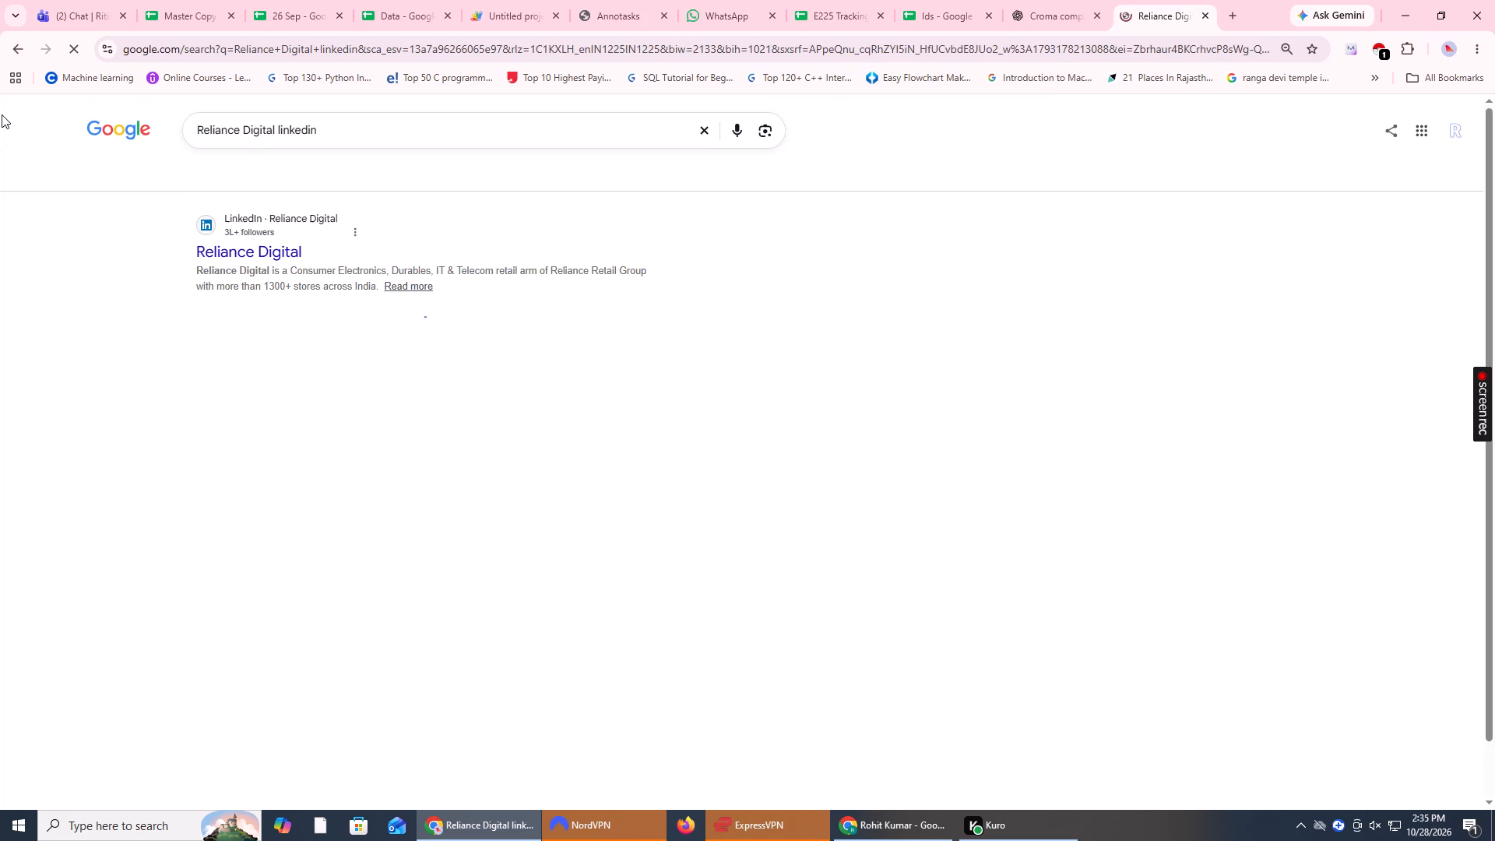
click(258, 255)
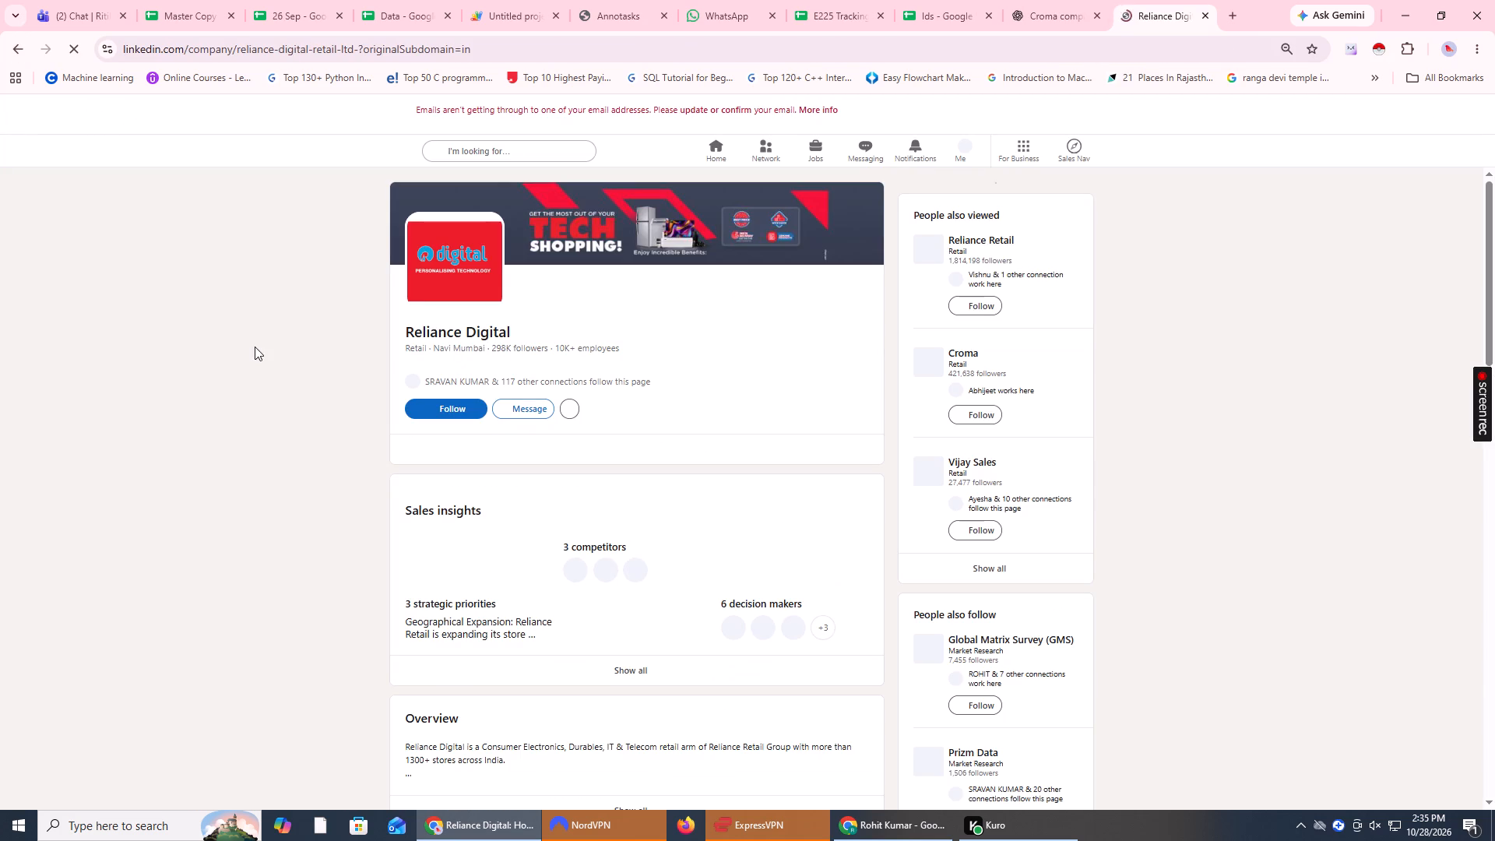
Copy the page address linkedin.com/company/reliance-digital-retail-ltd-/home/ into Reliance Digital's Linkedin URL cell, C19, in the Ids sheet.
scroll(329, 315, down, 20)
scroll(329, 315, down, 19)
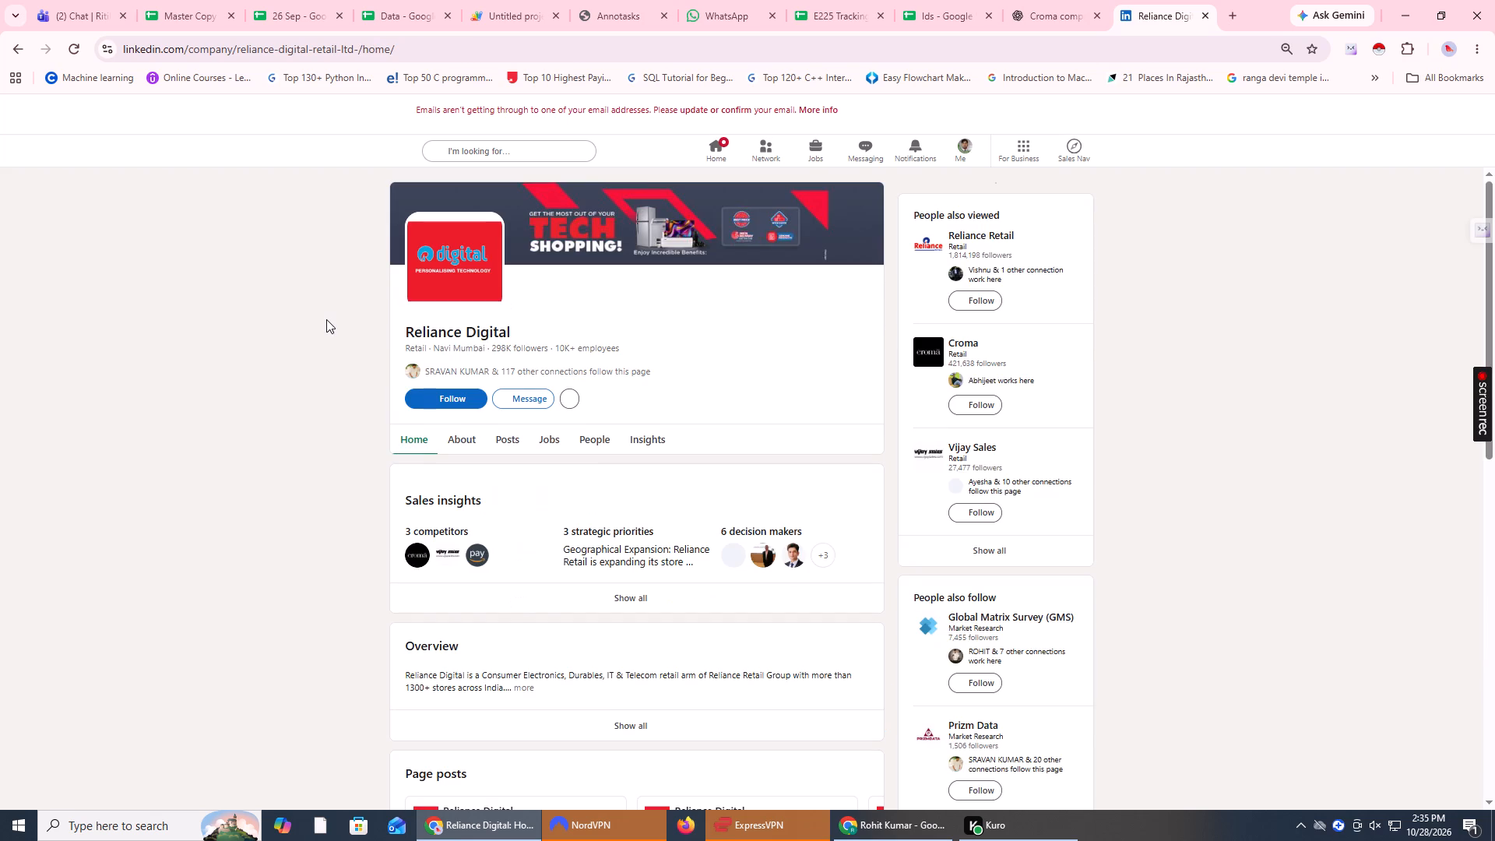
scroll(326, 319, up, 20)
scroll(326, 319, up, 12)
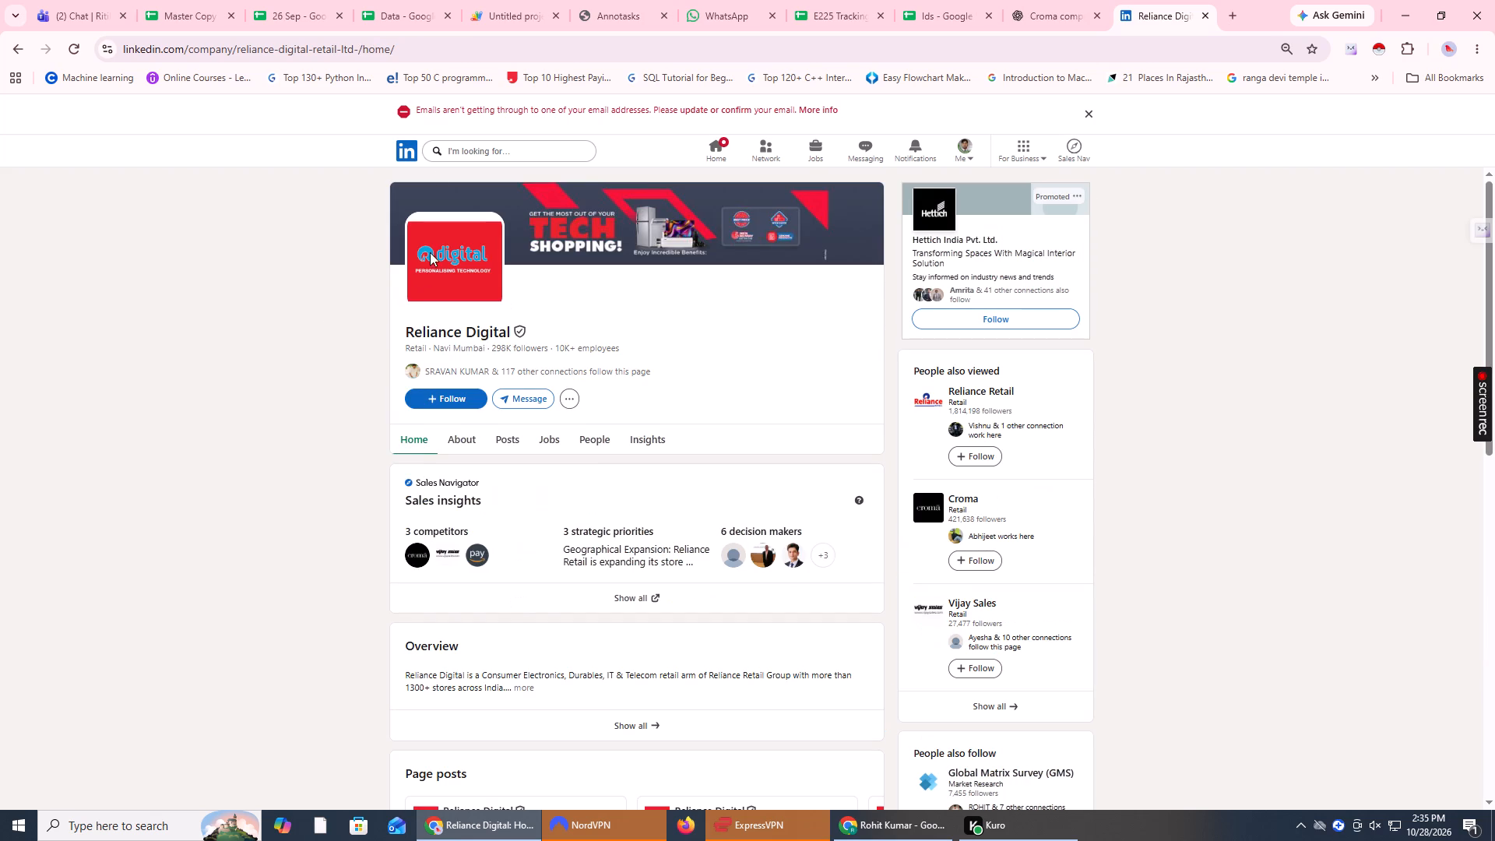
click(420, 43)
key(ctrl+c)
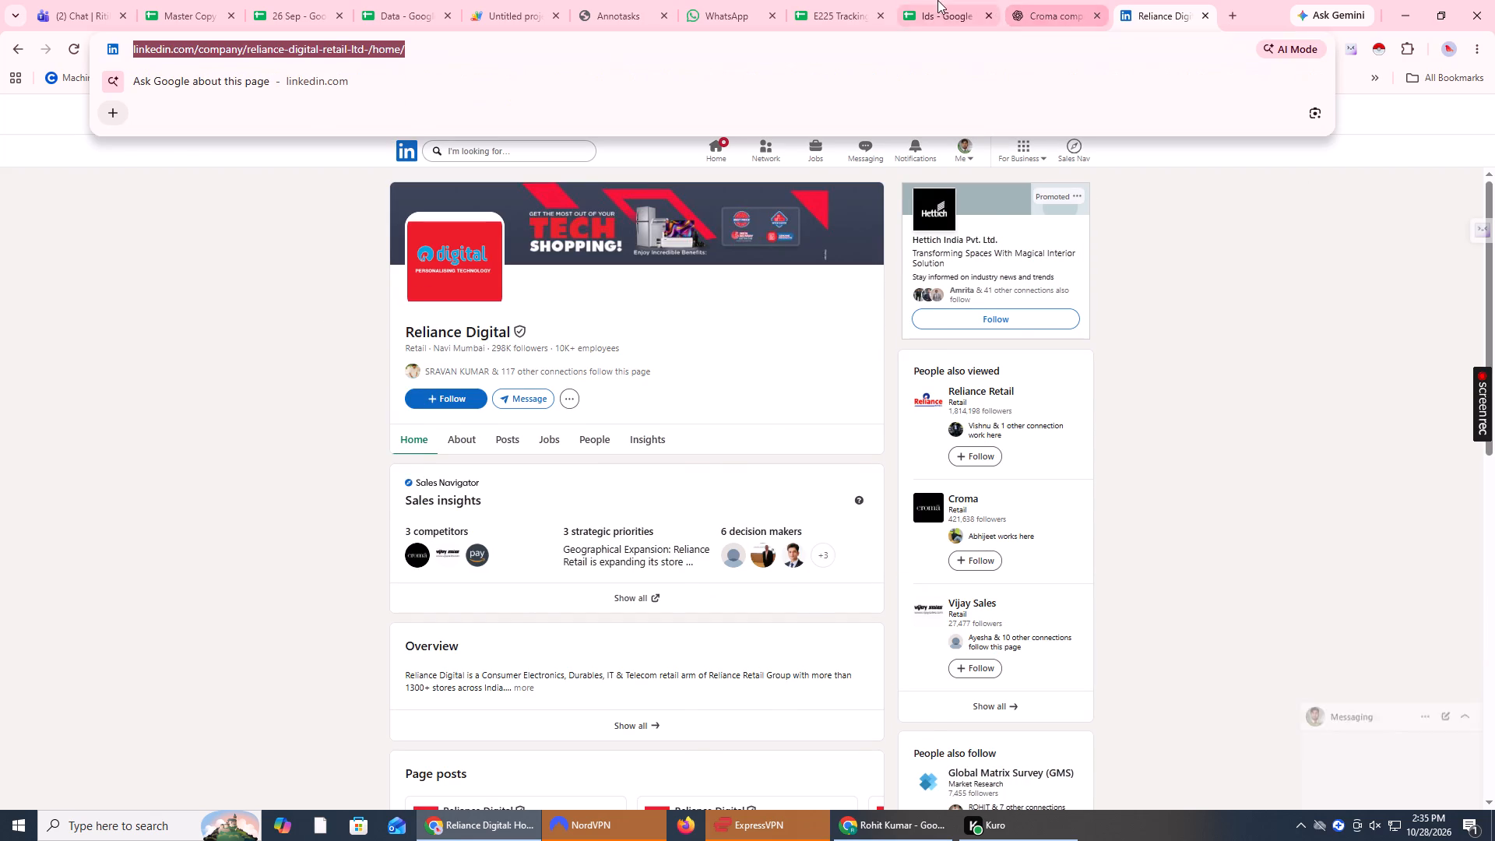
click(937, 0)
click(384, 424)
key(ctrl+v)
click(372, 494)
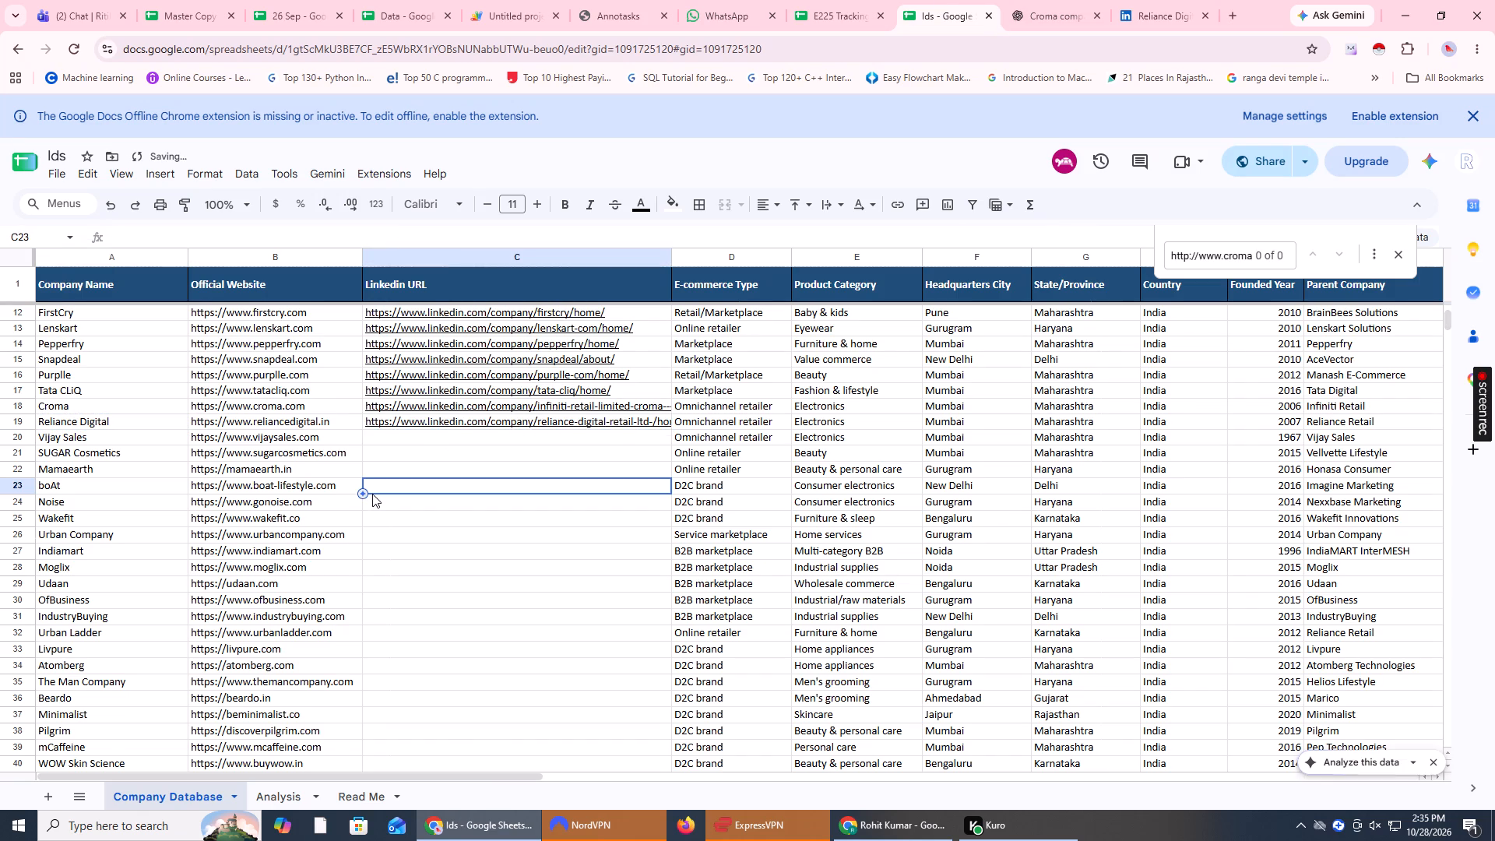
Search Google for "Vijay Sales linkedin" using the company name from the Ids sheet, and open the Vijay Sales LinkedIn company page.
scroll(409, 487, up, 6)
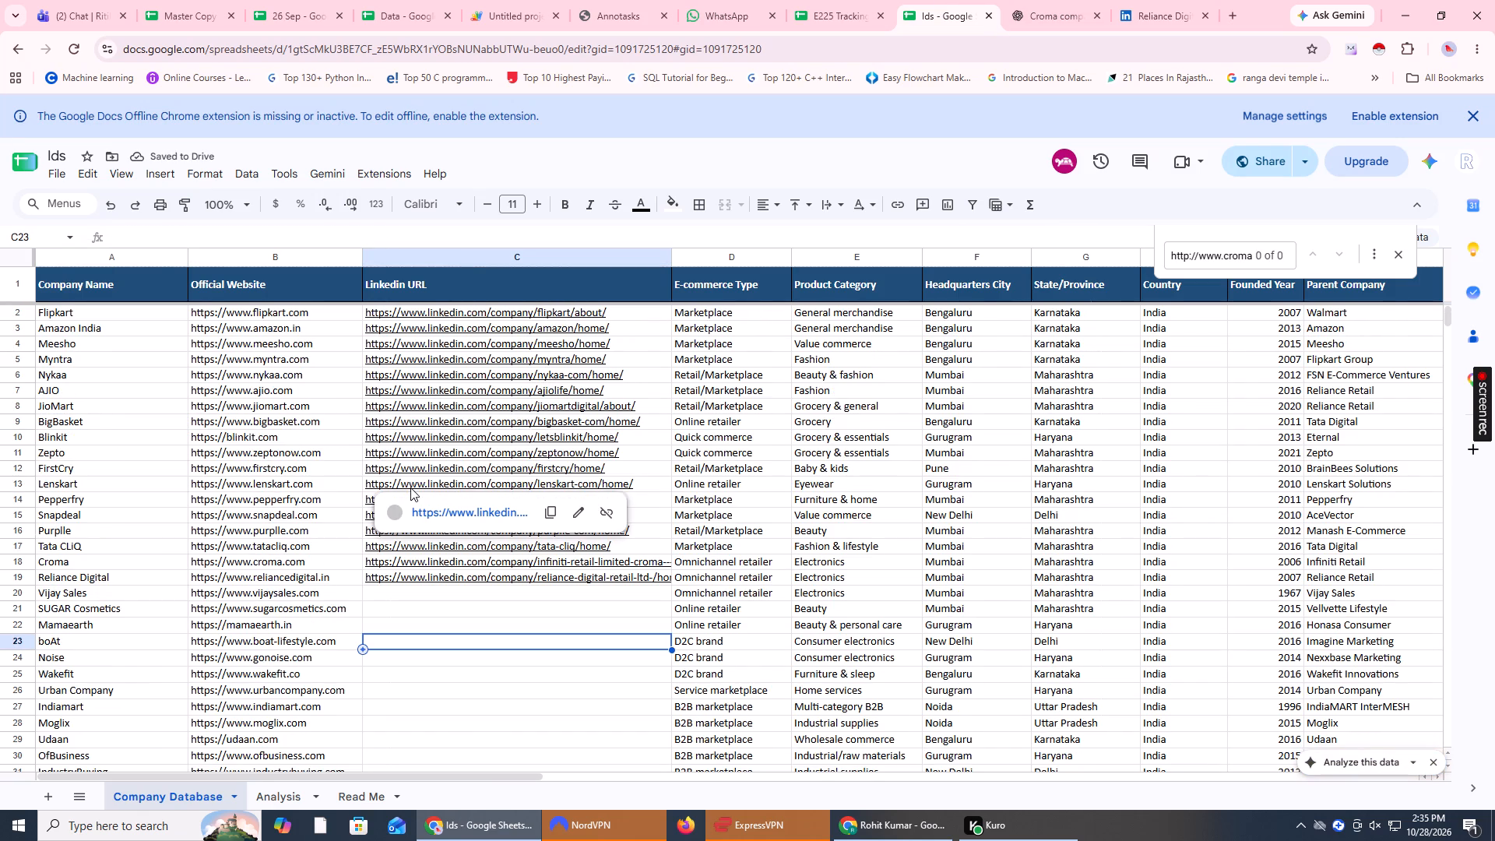
click(961, 470)
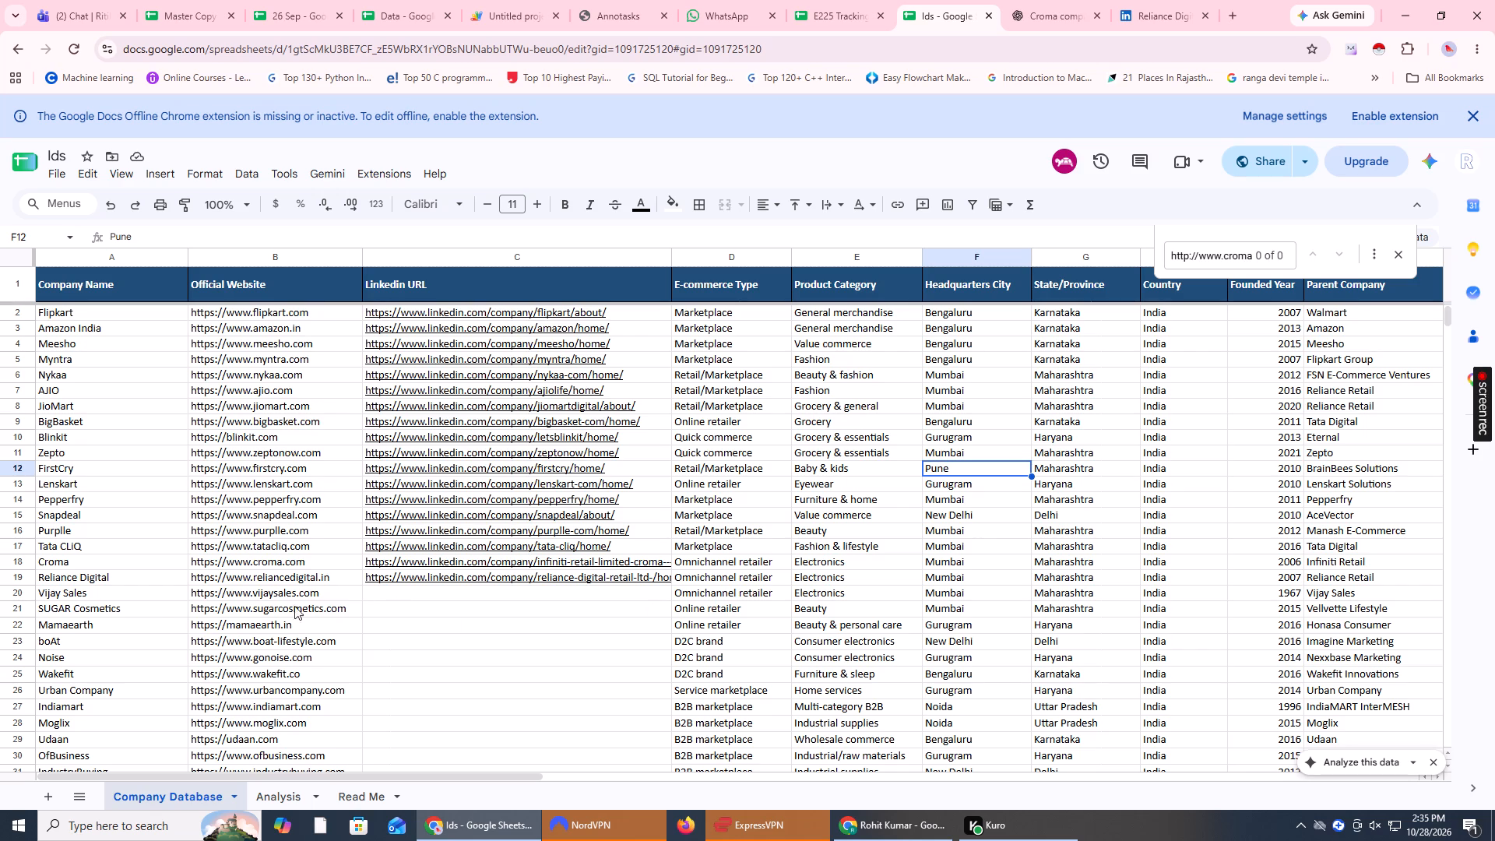
click(66, 593)
key(ctrl+c)
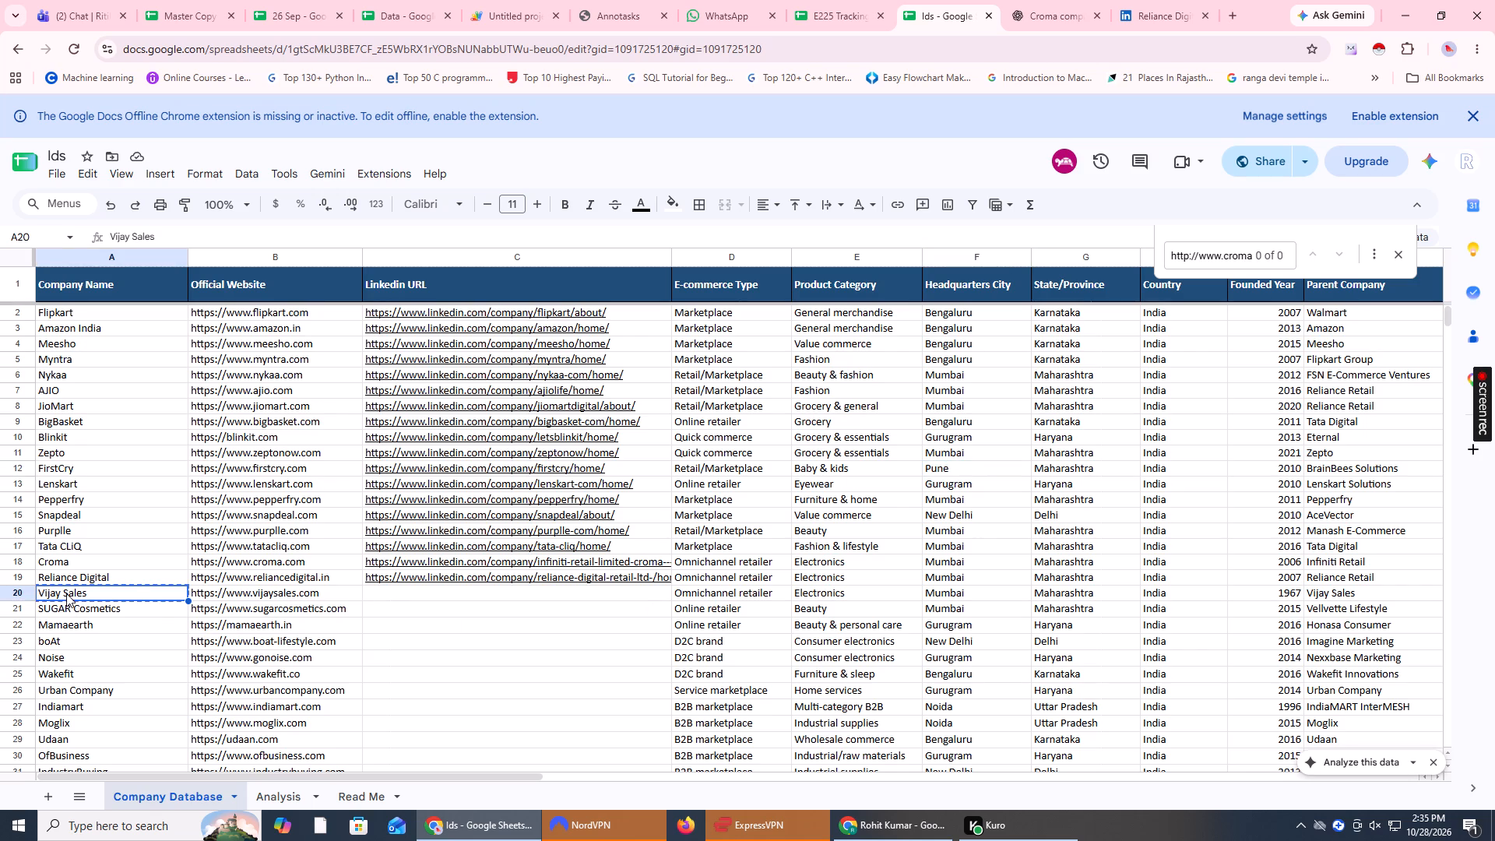
click(1119, 0)
click(203, 42)
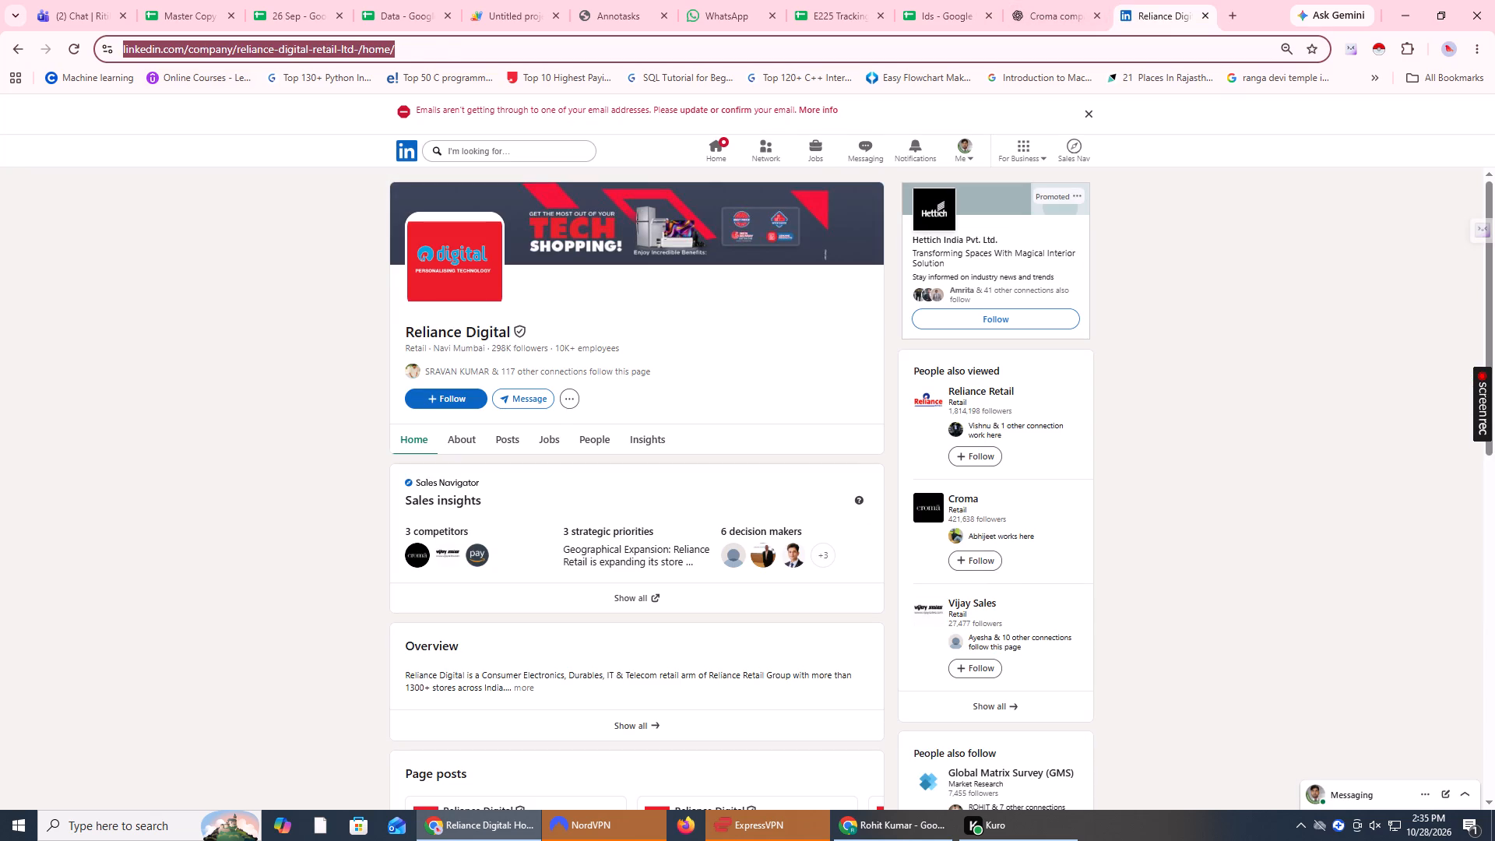
click(21, 44)
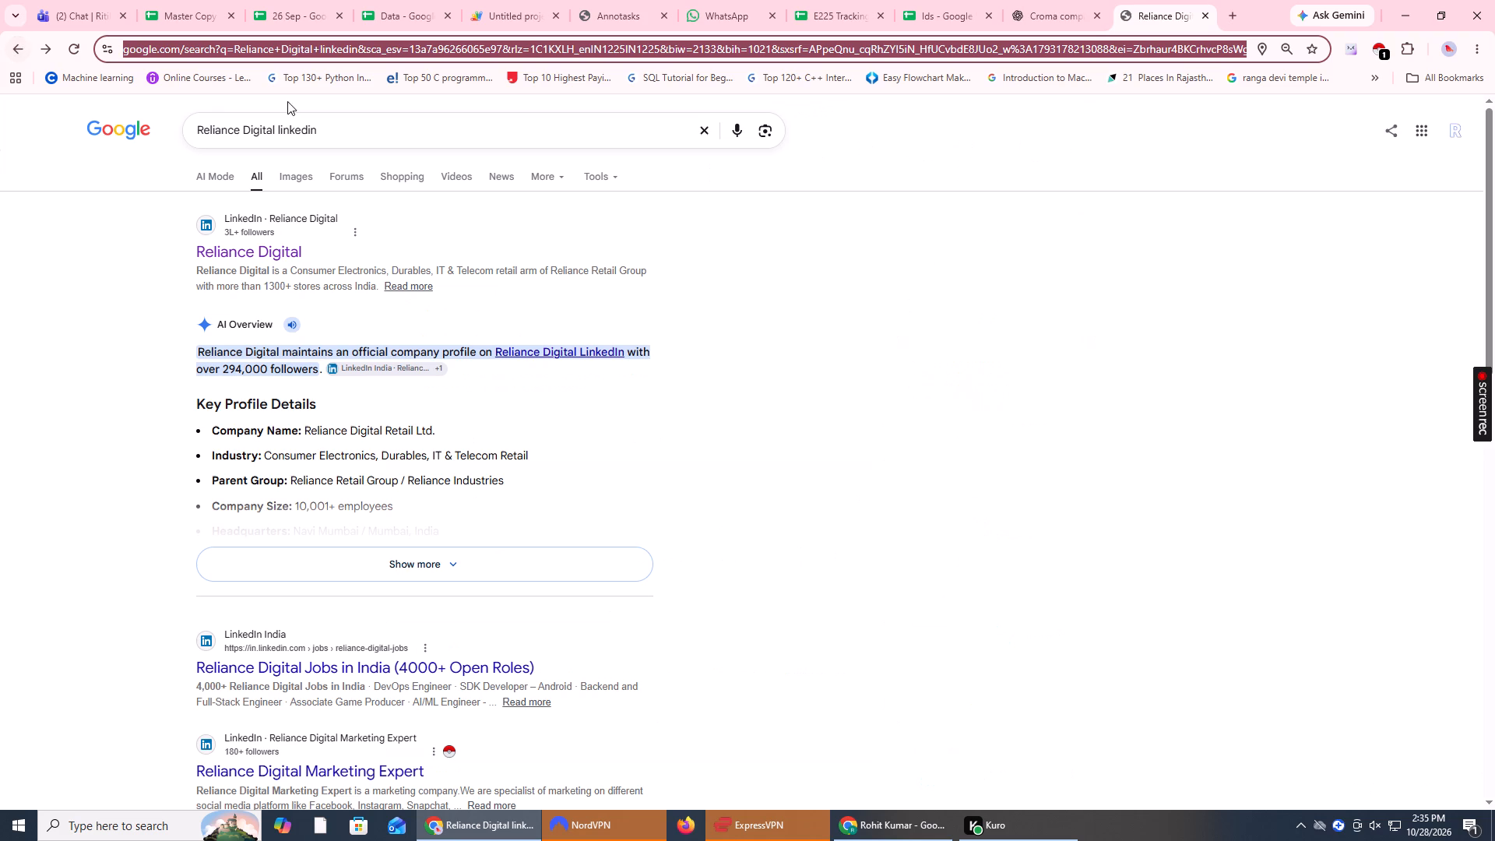
drag(277, 132, 26, 132)
key(ctrl+v)
key(space)
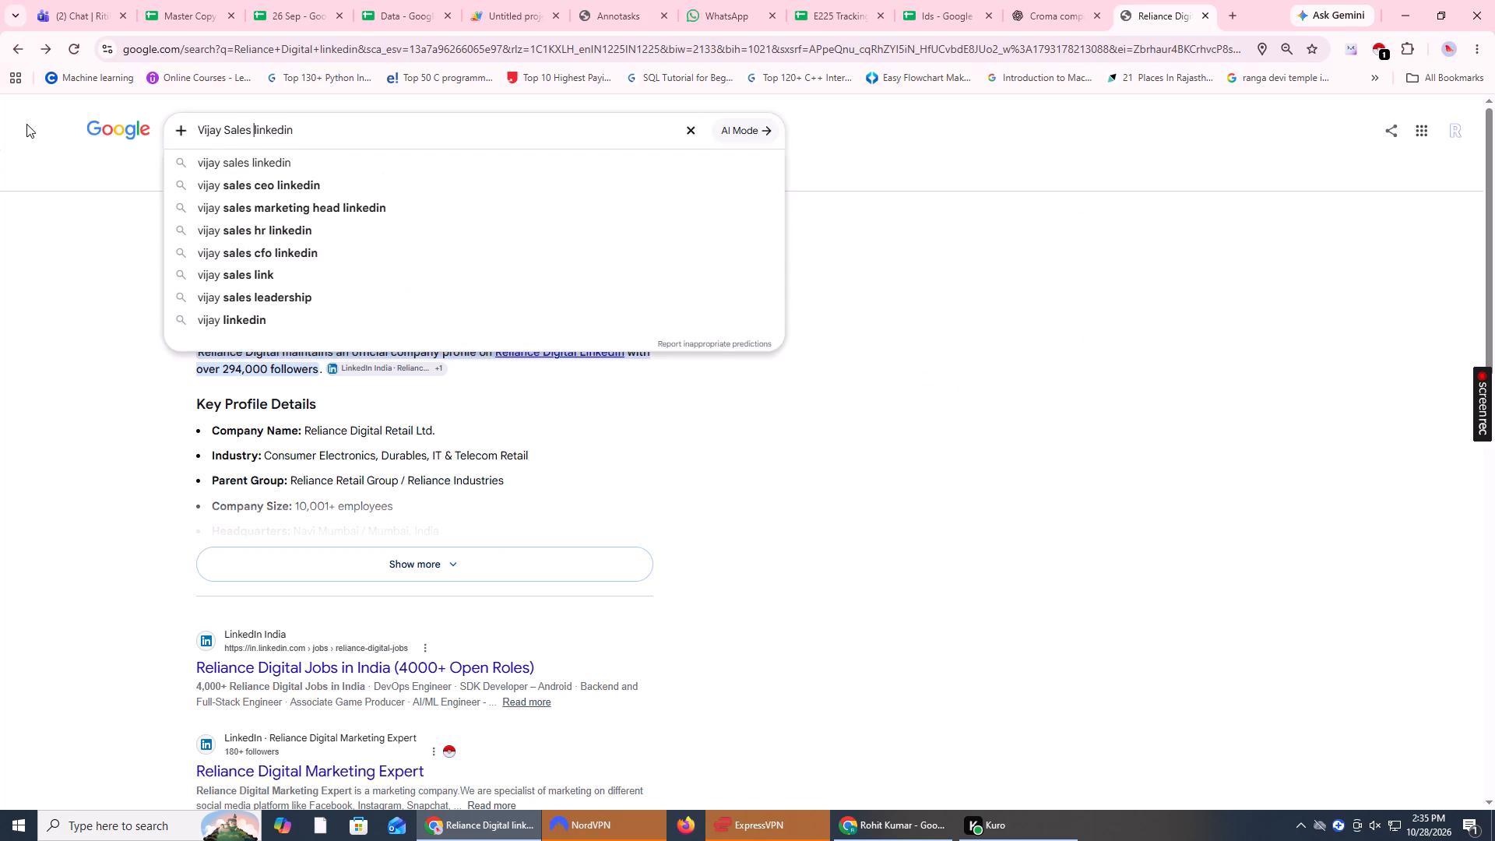
key(Return)
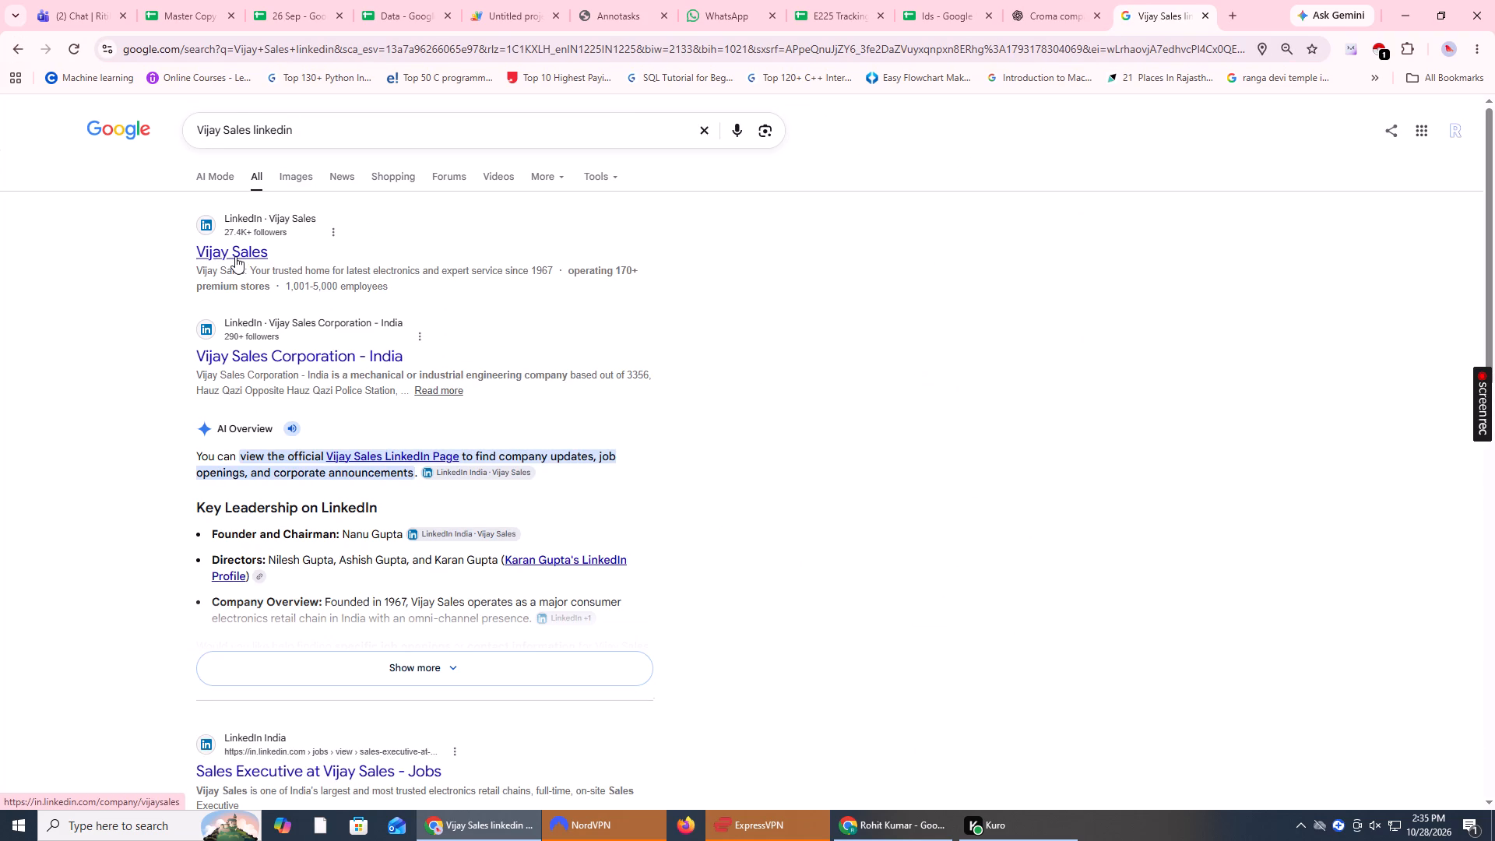
click(234, 252)
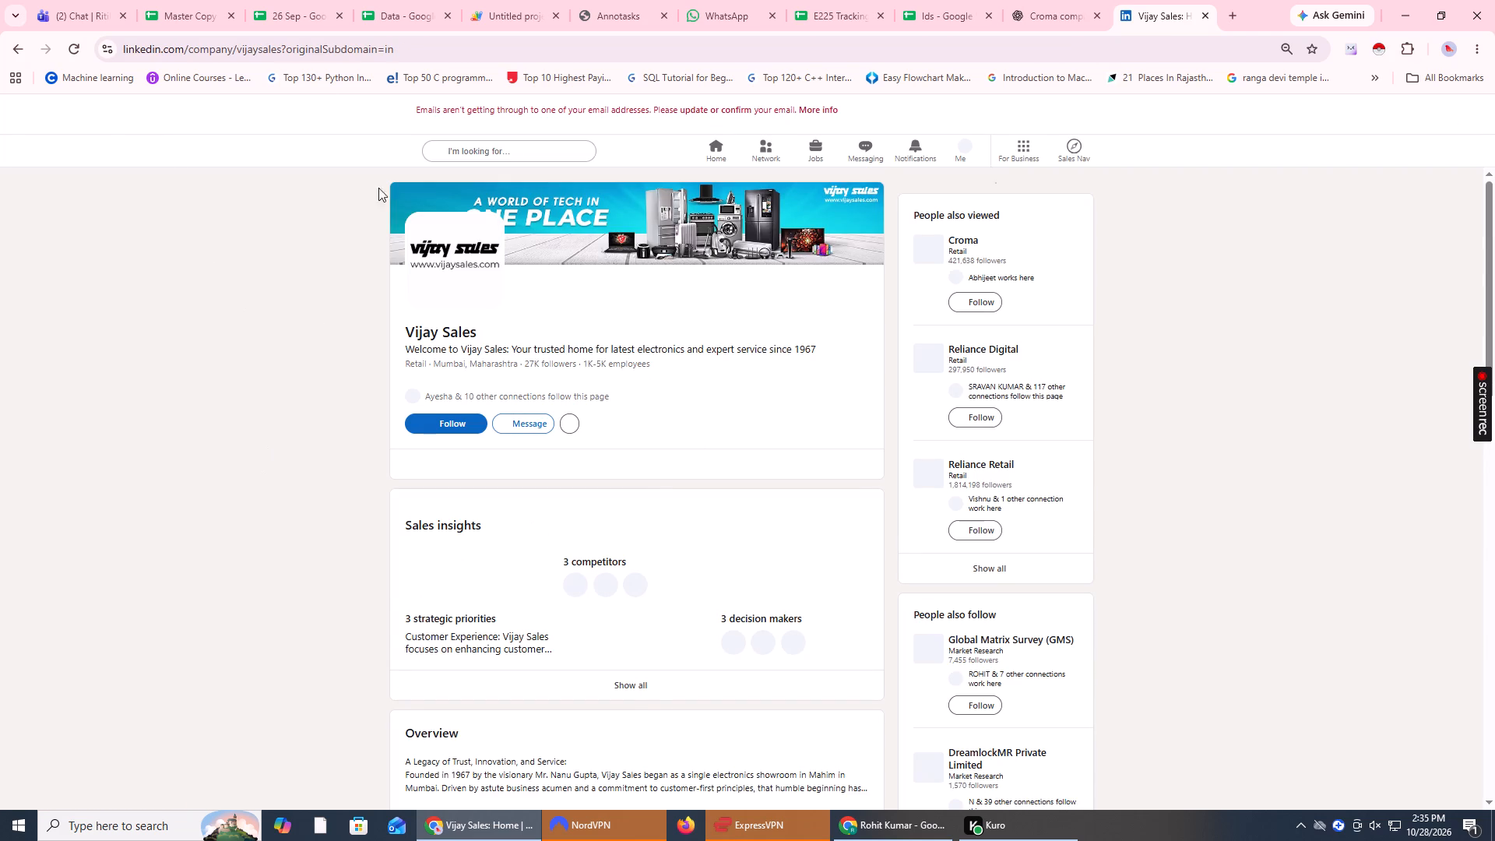
Copy the page address linkedin.com/company/vijaysales/home/ into Vijay Sales' Linkedin URL cell, C20, in the Ids sheet.
click(363, 51)
key(ctrl+c)
click(907, 0)
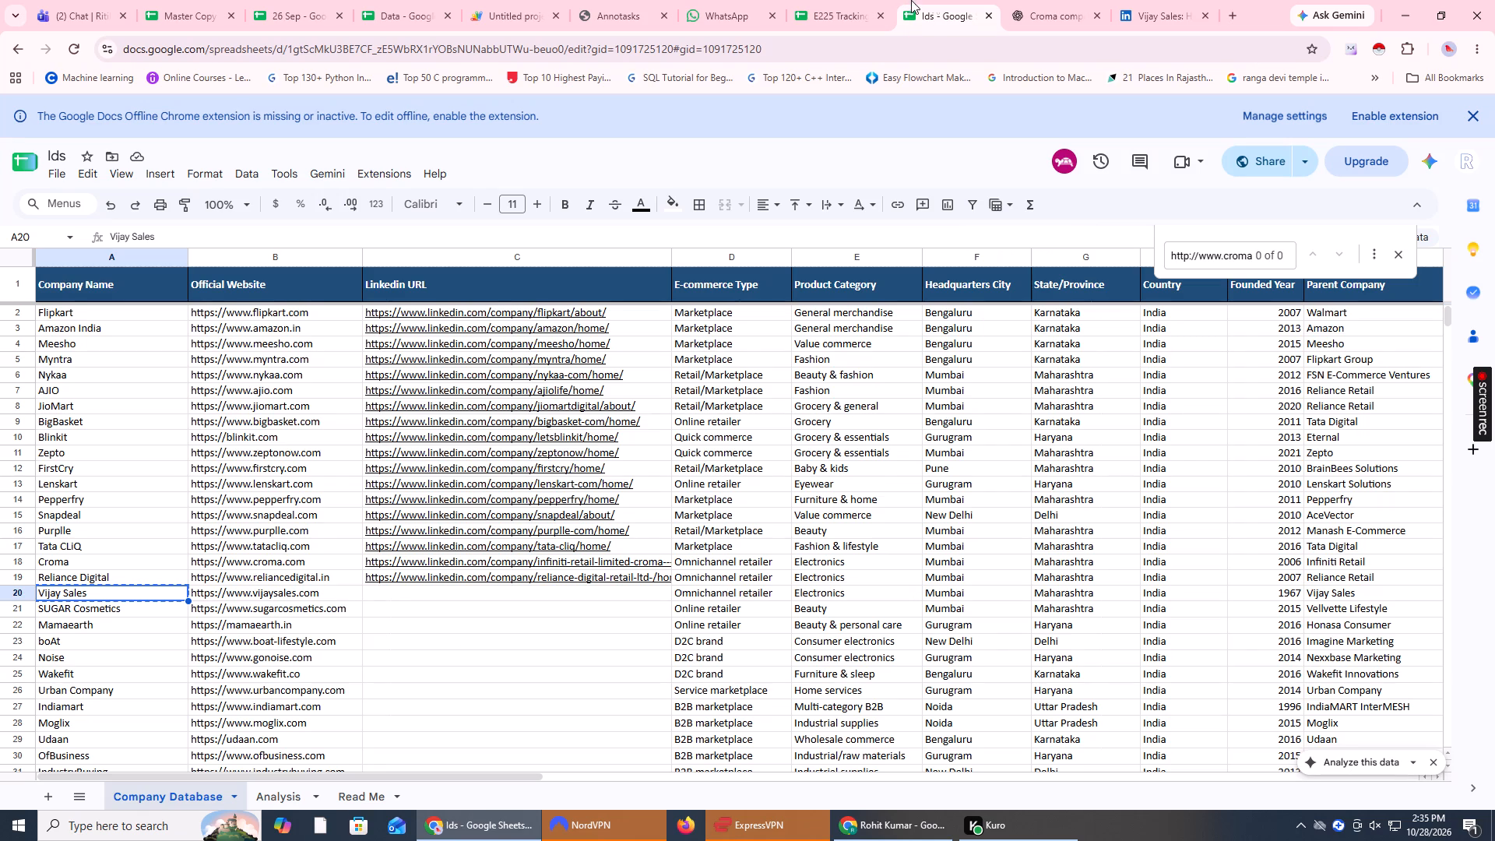
click(399, 599)
key(ctrl+v)
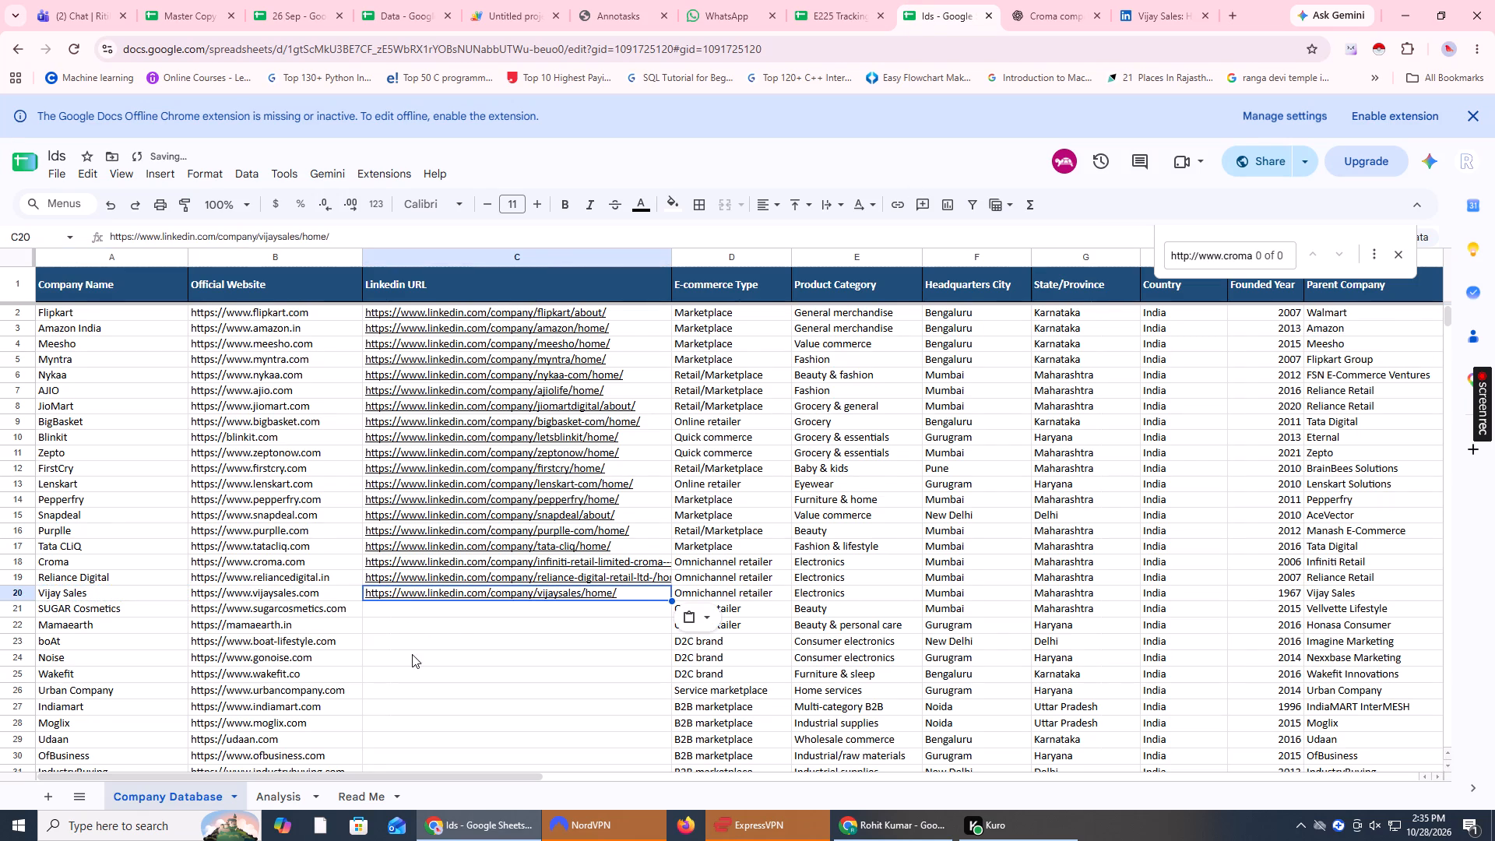
click(412, 654)
Search Google for "SUGAR Cosmetics linkedin" using the company name from the Ids sheet, and open the SUGAR Cosmetics LinkedIn company page.
scroll(411, 646, down, 2)
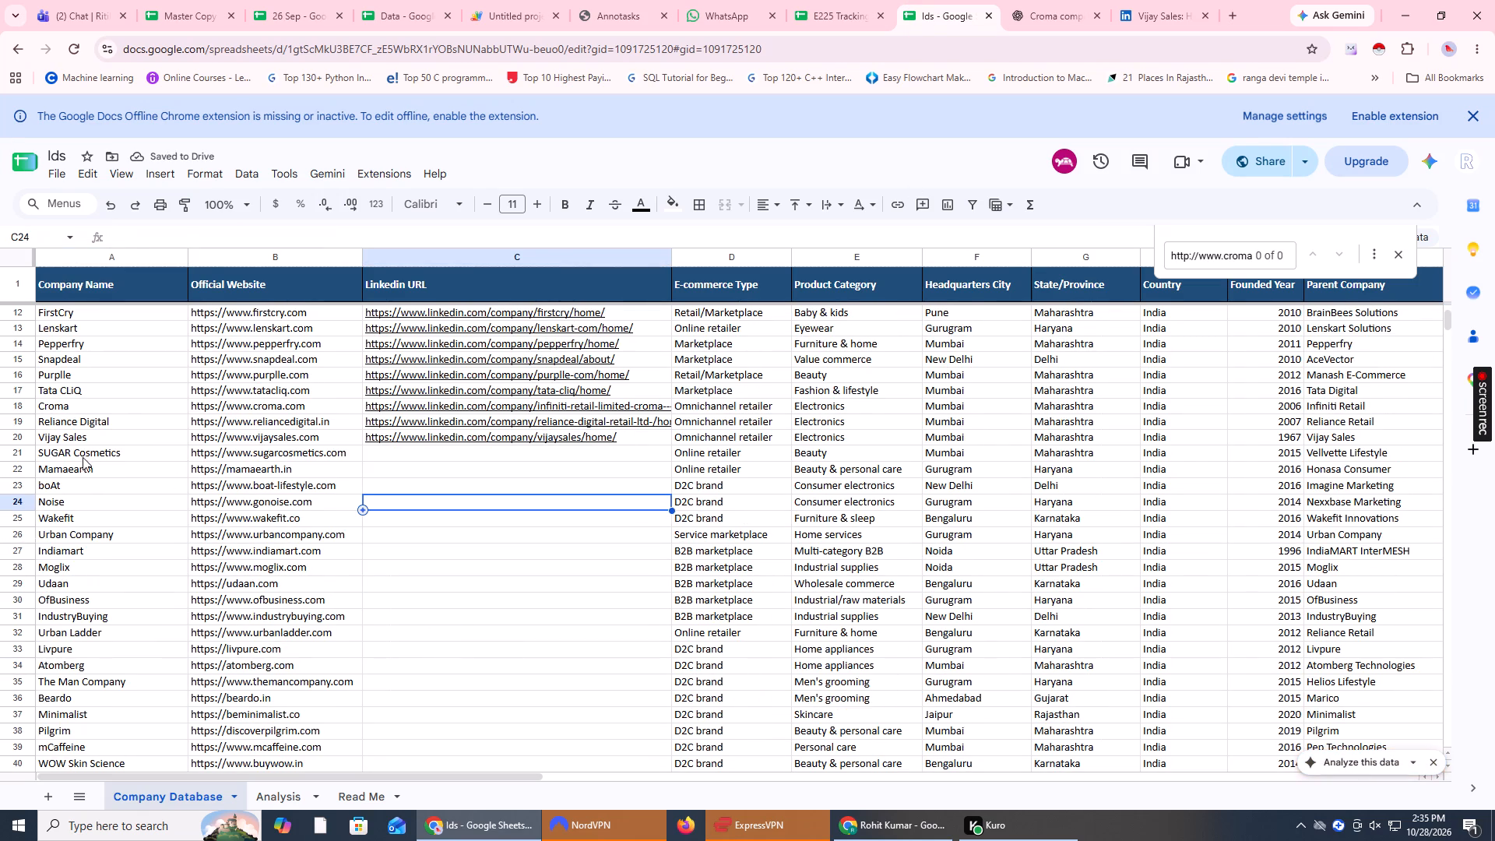
click(79, 452)
key(ctrl+c)
click(1173, 0)
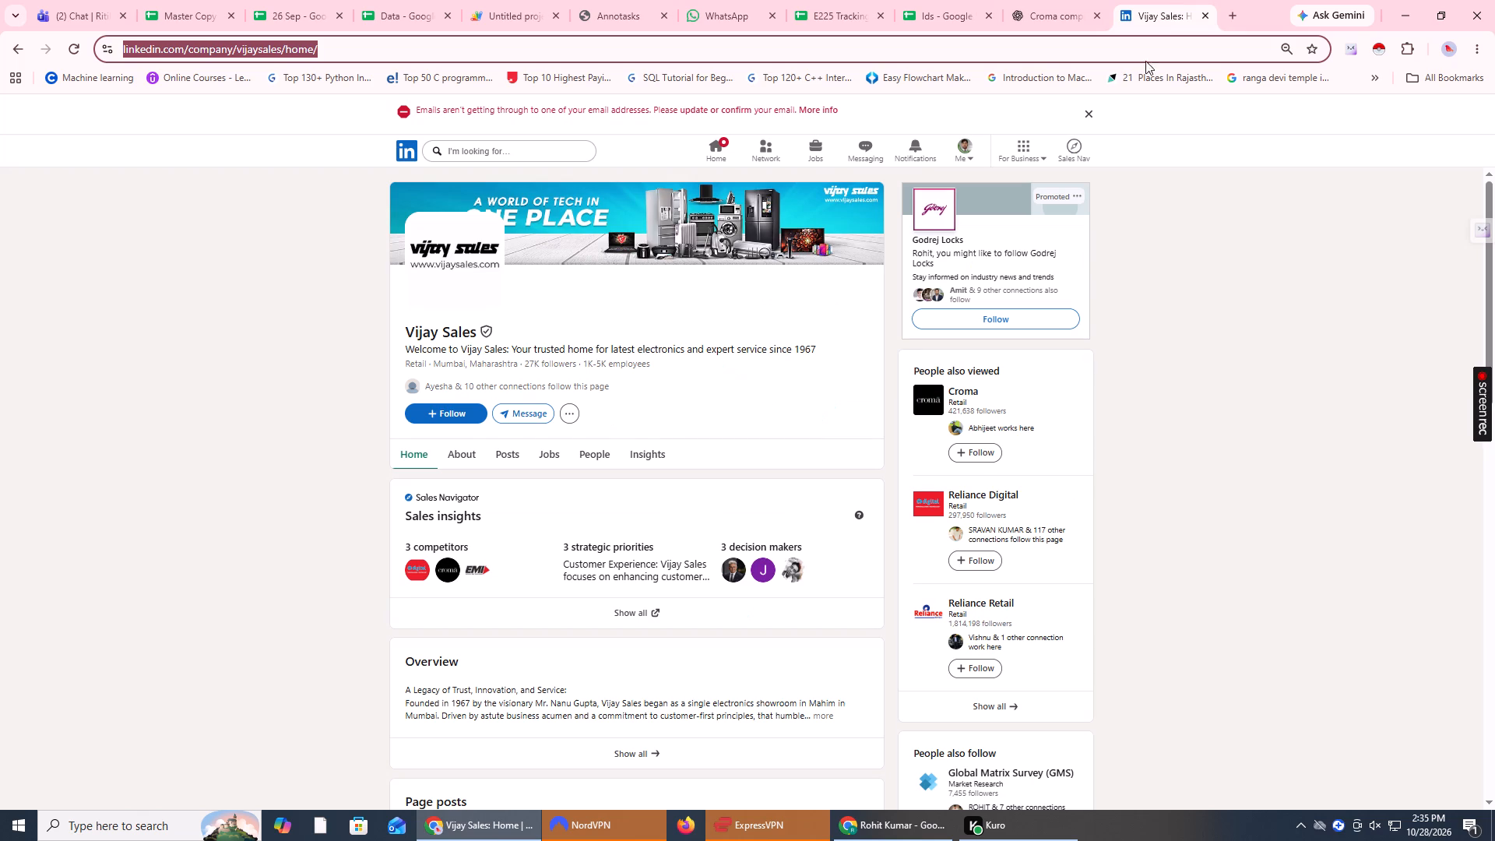
click(24, 49)
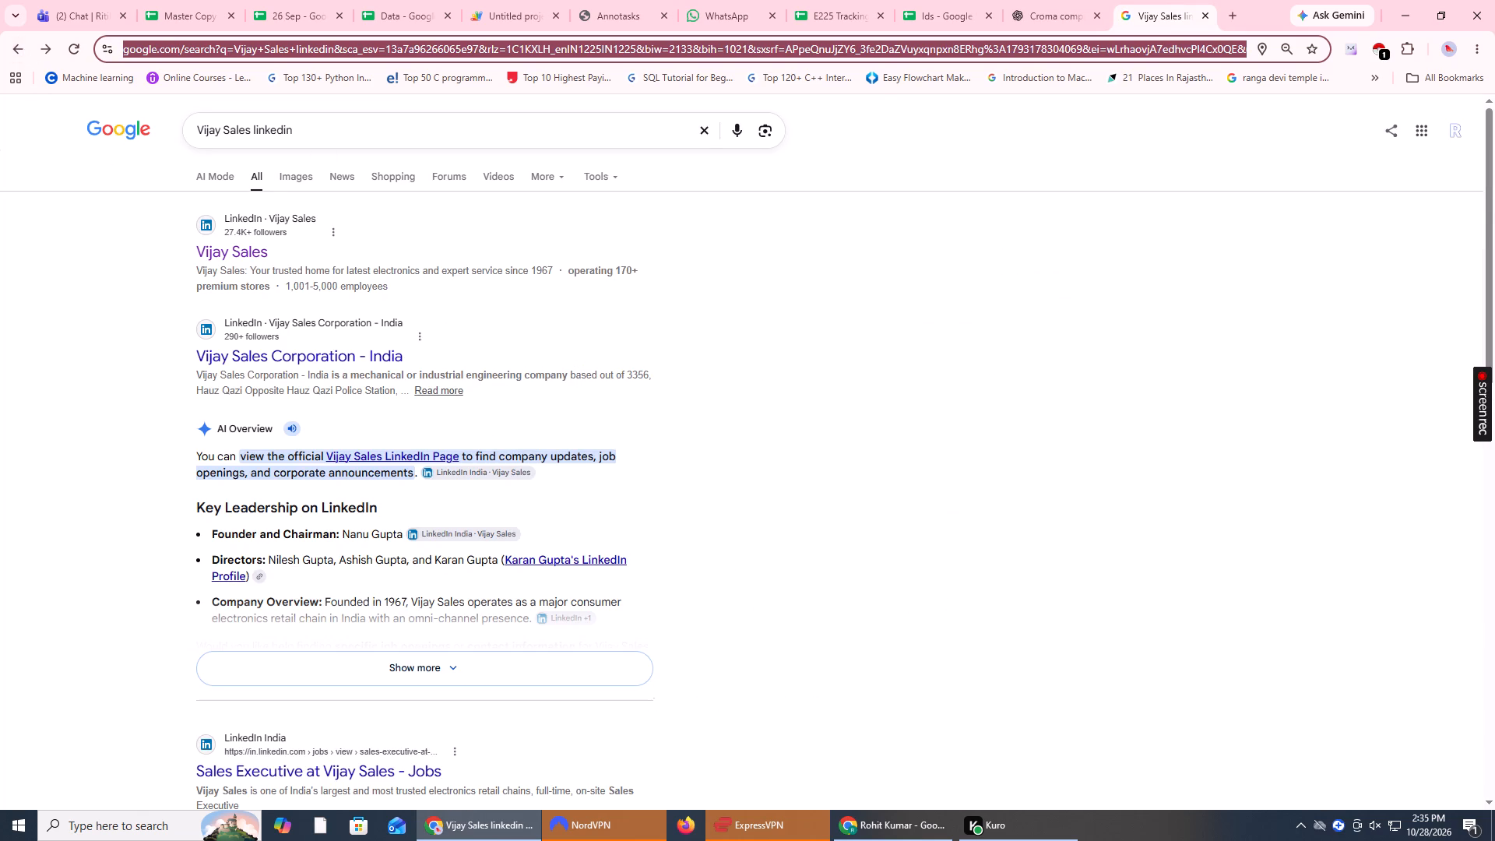
drag(253, 129, 122, 127)
key(ctrl+v)
key(space)
key(Return)
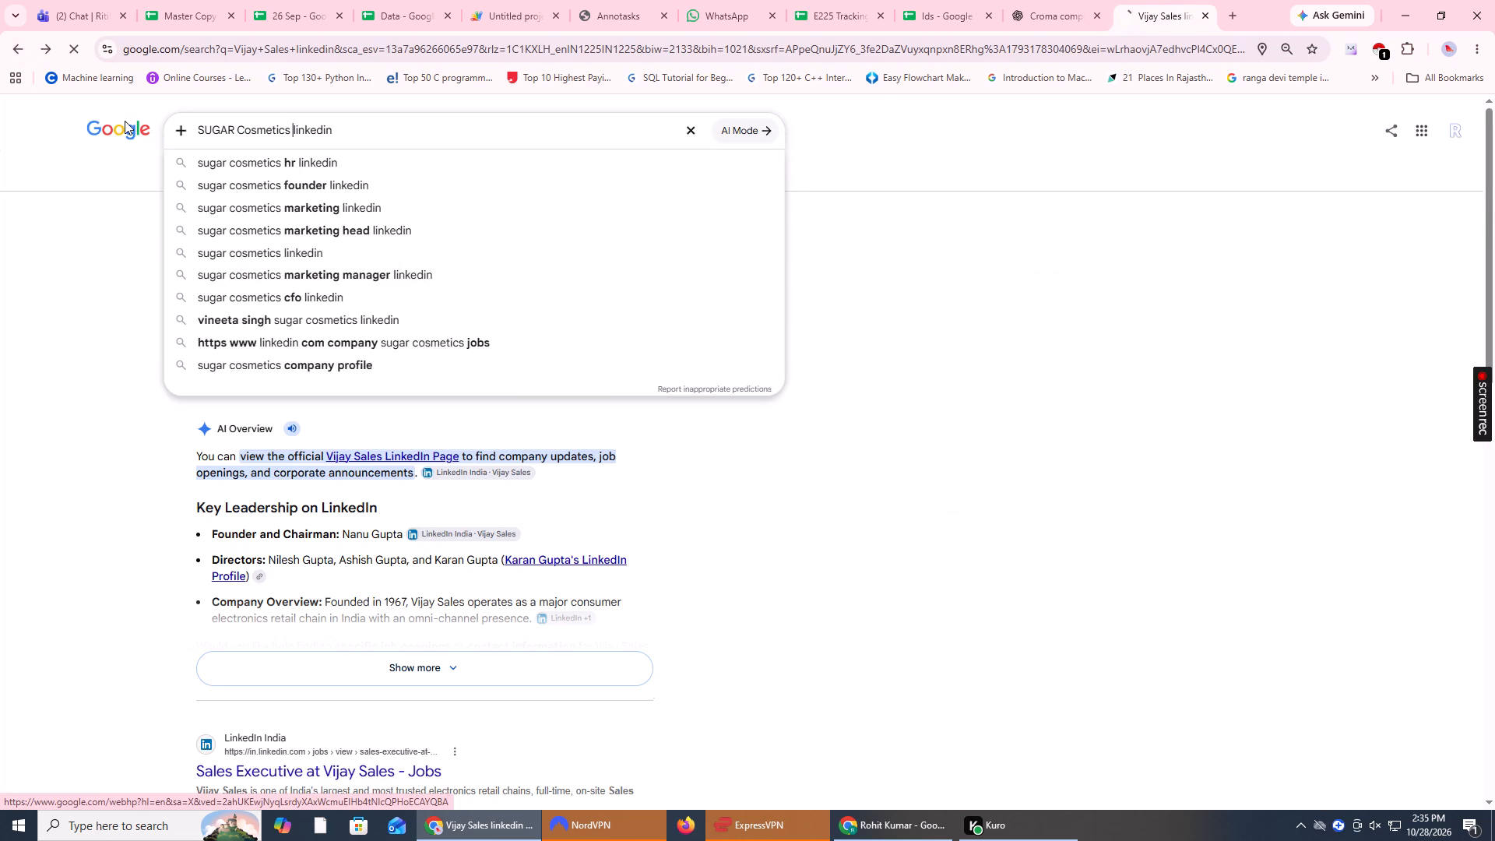
click(295, 0)
click(389, 0)
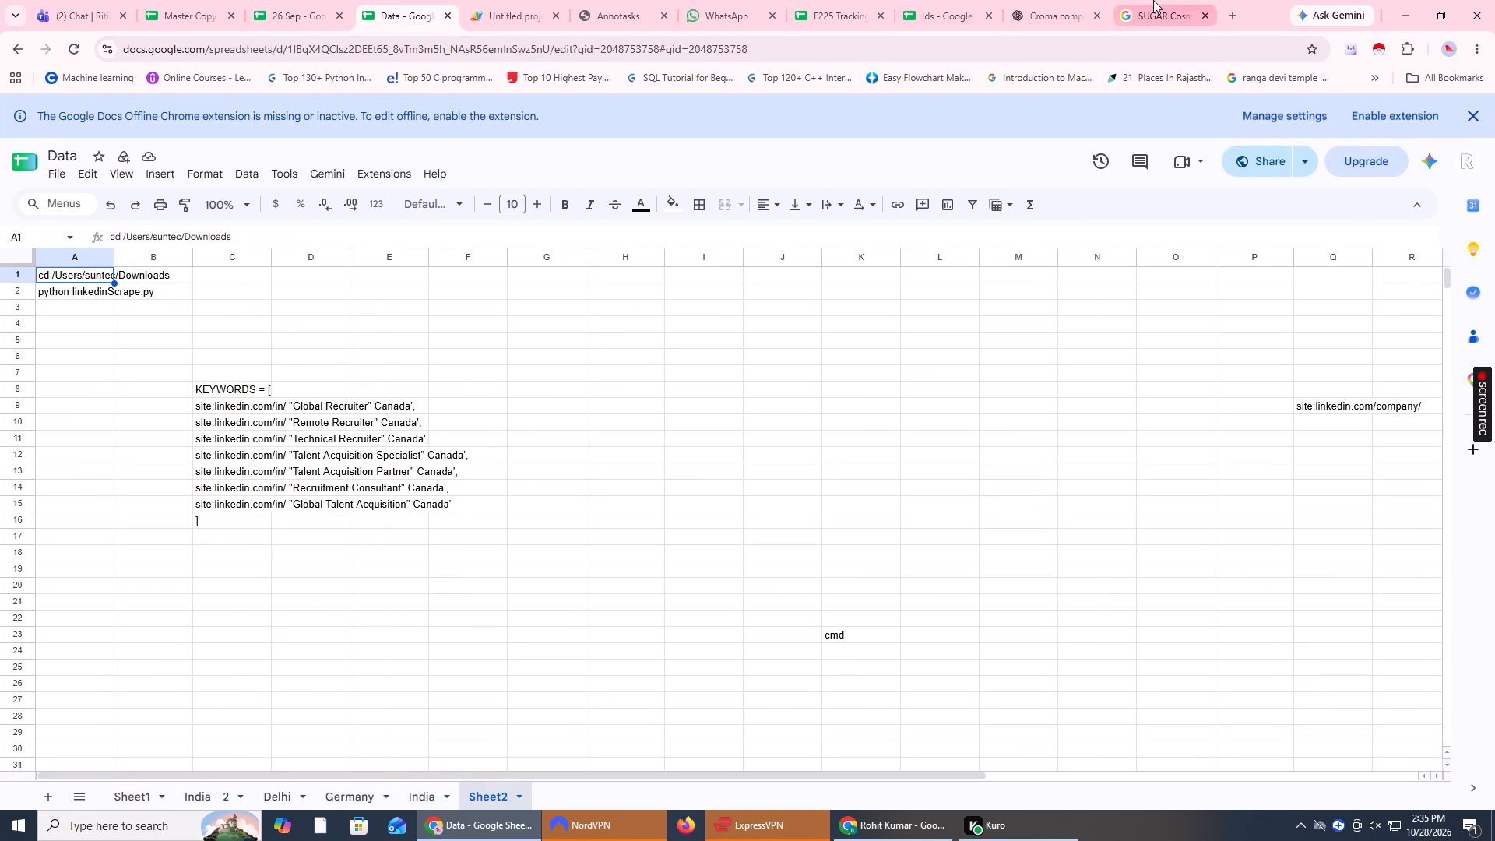
click(1155, 0)
click(282, 254)
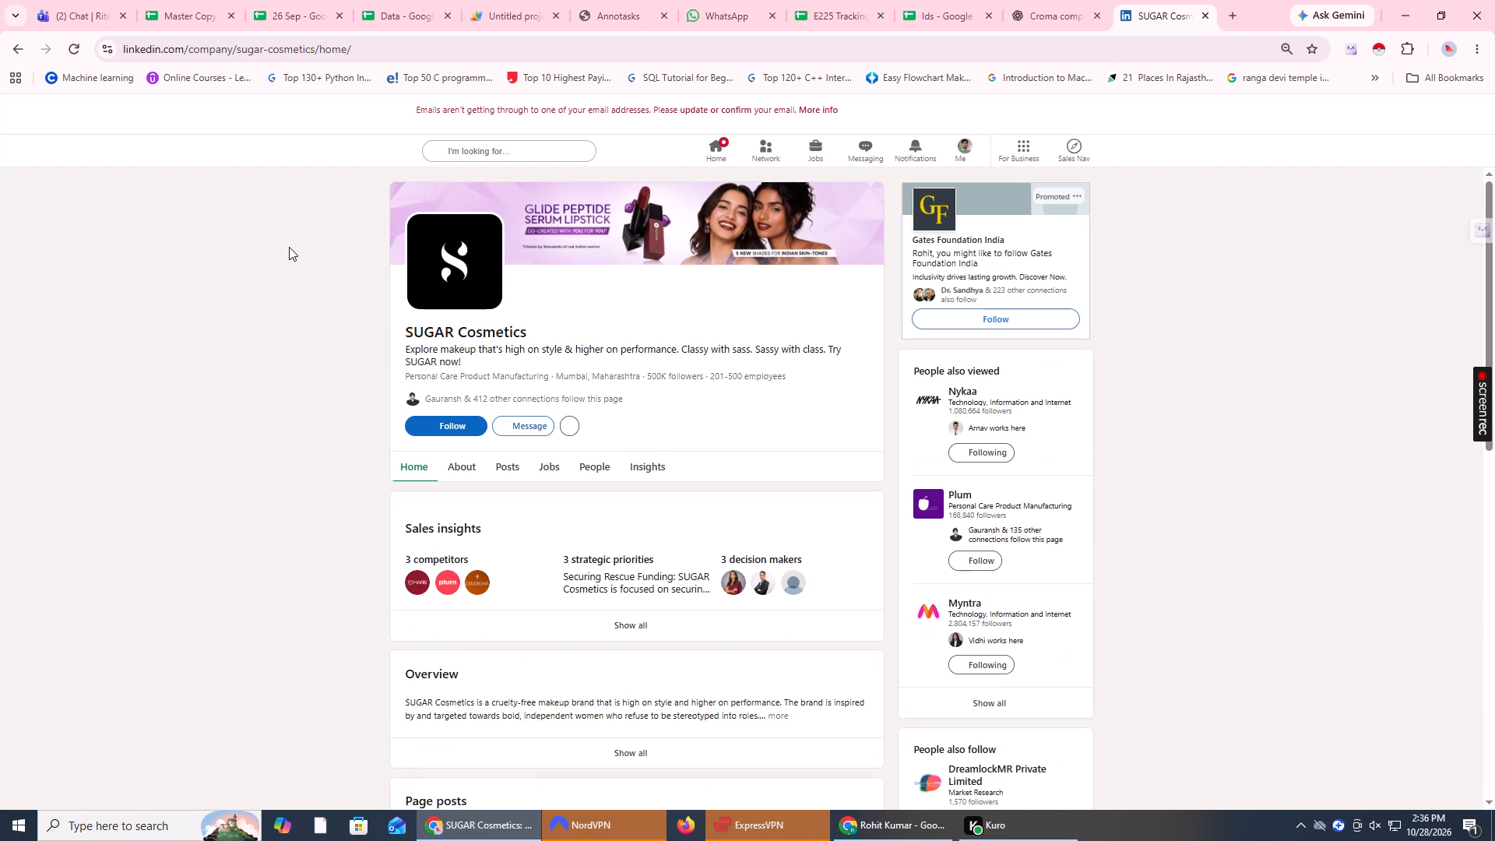
Copy the page address linkedin.com/company/sugar-cosmetics/home/ into SUGAR Cosmetics' Linkedin URL cell, C21, in the Ids sheet.
click(382, 47)
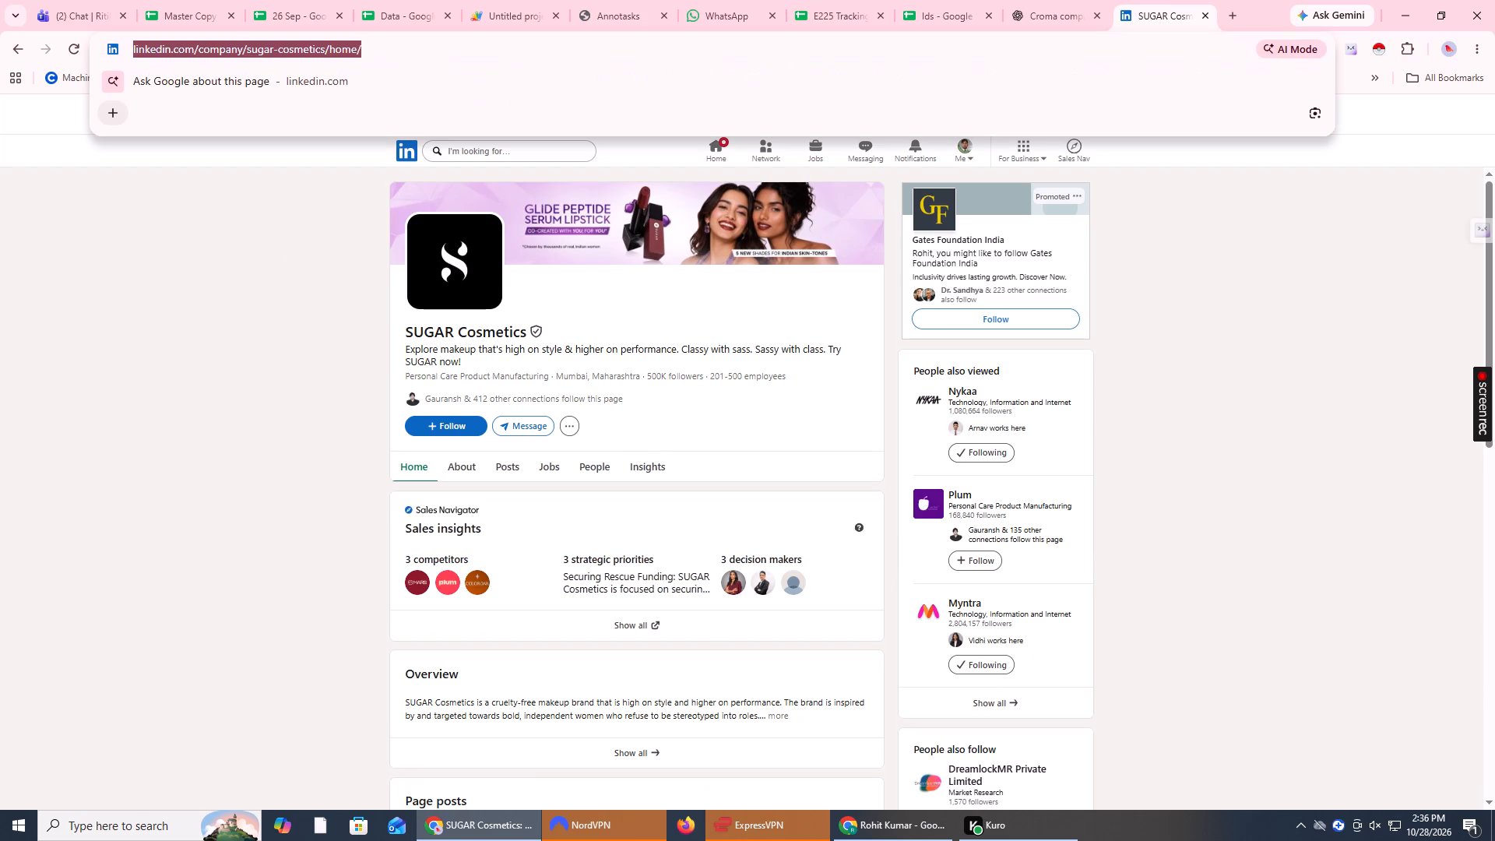
key(ctrl+c)
click(1046, 0)
click(955, 0)
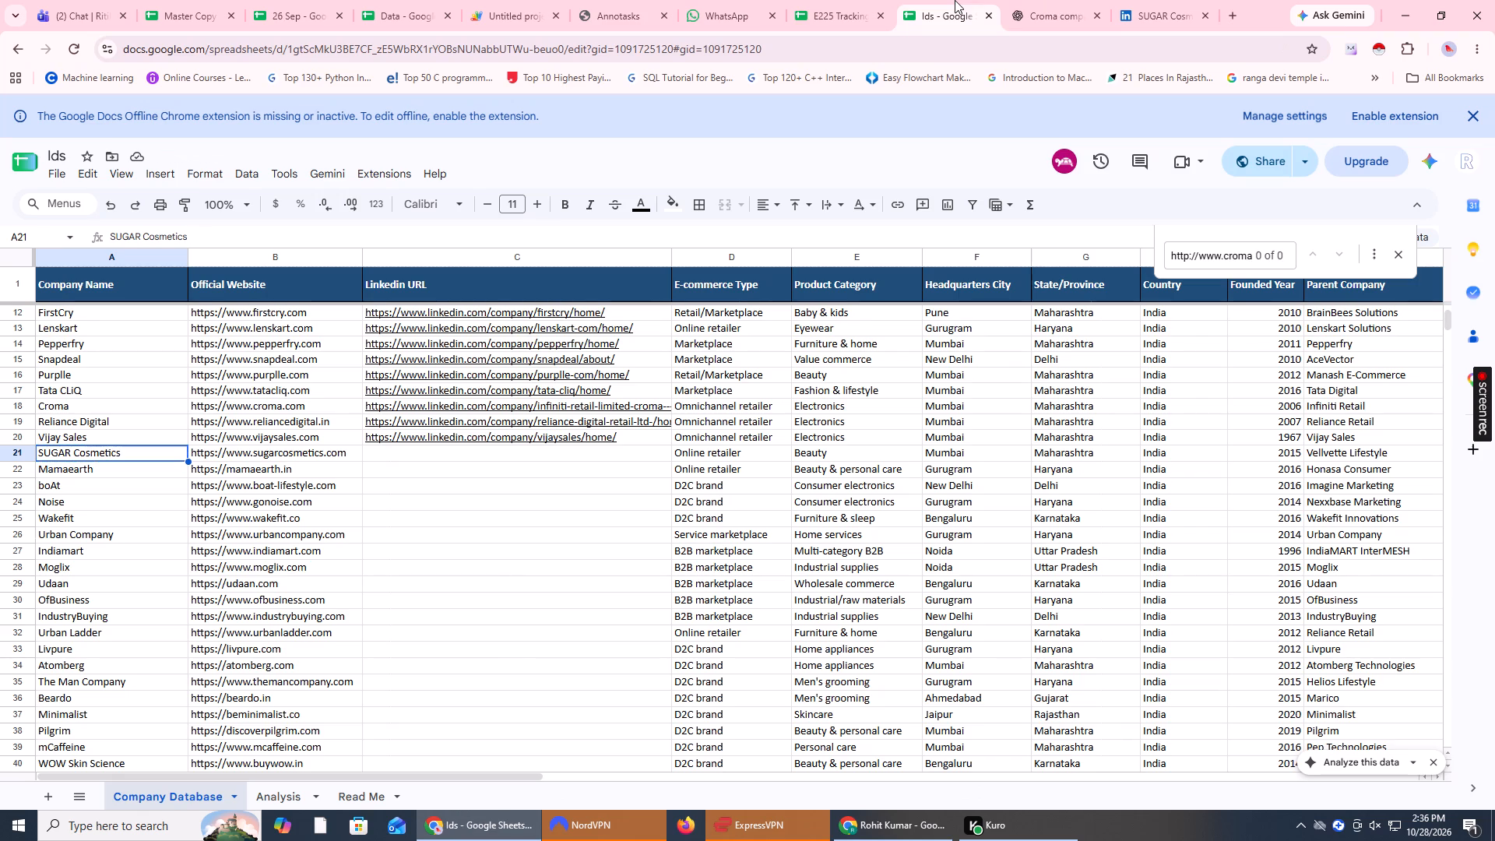
click(400, 456)
key(ctrl+v)
click(252, 467)
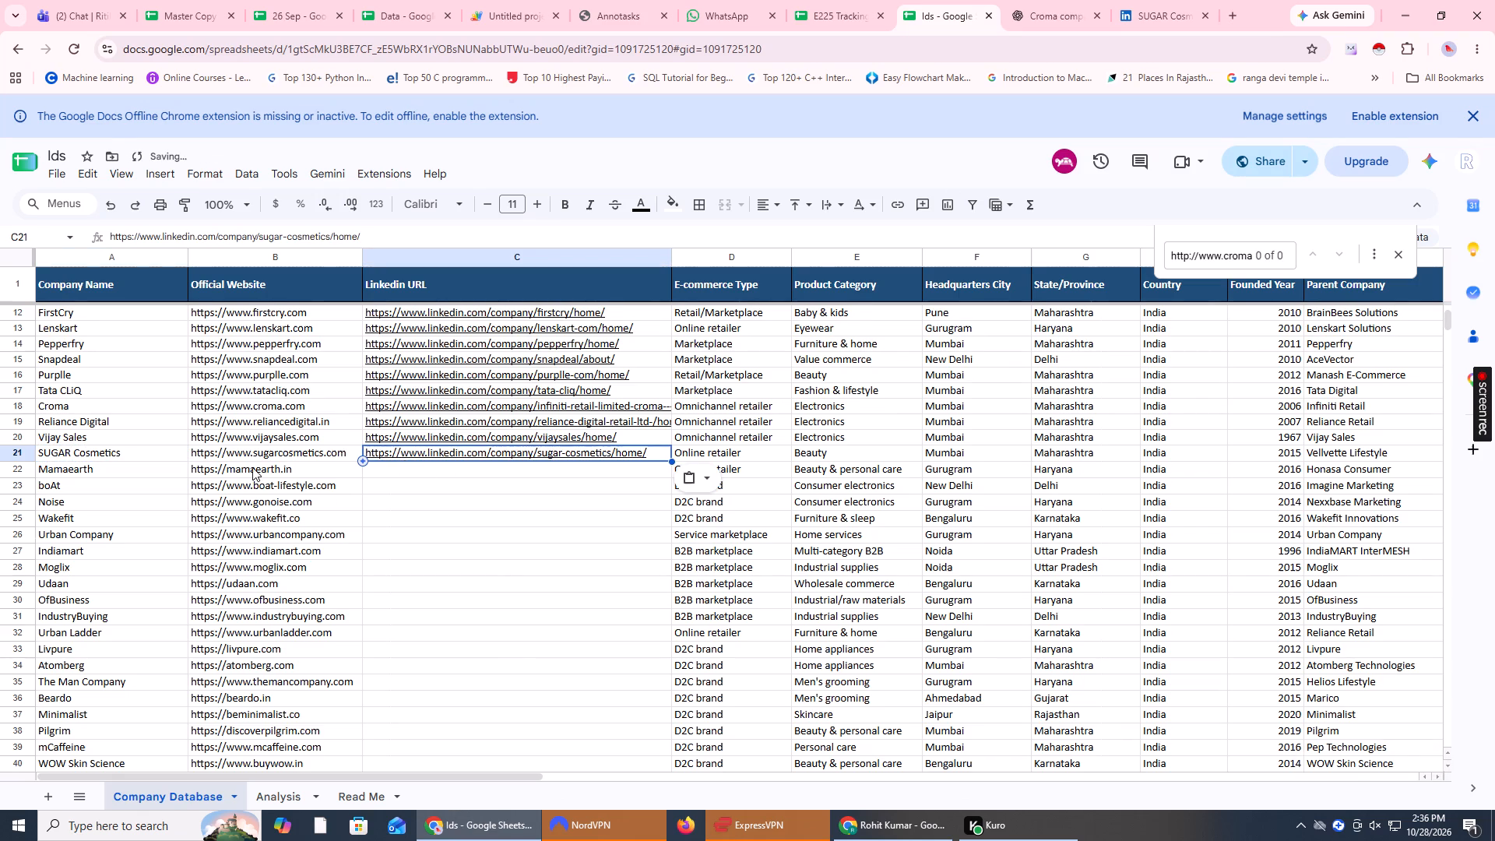
Search Google for "Mamaearth linkedin" using the company name from the Ids sheet, and open the first Mamaearth LinkedIn company page.
click(79, 470)
key(ctrl+c)
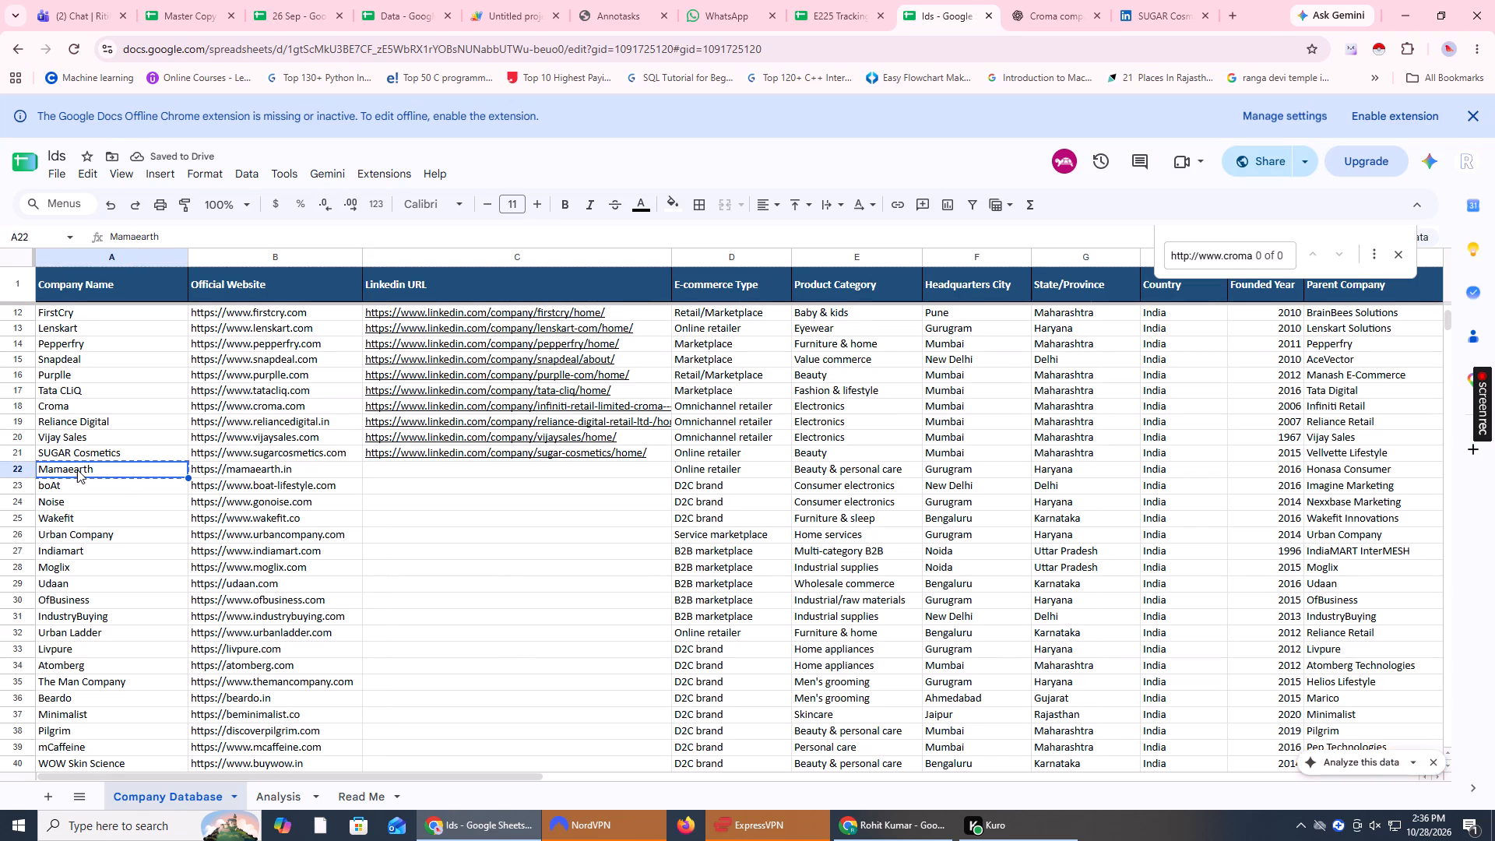
click(1158, 0)
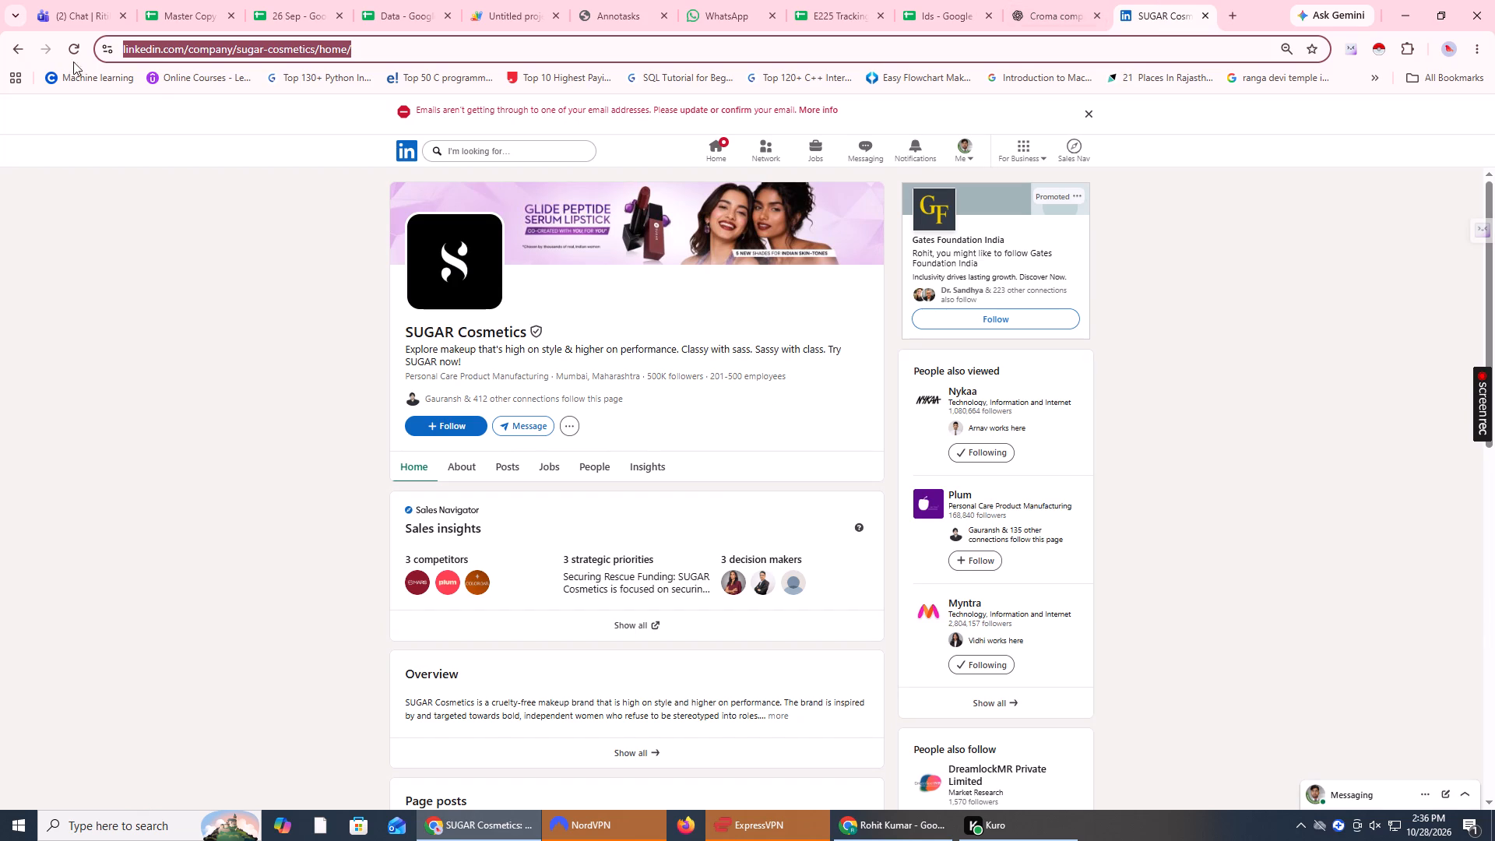
click(23, 45)
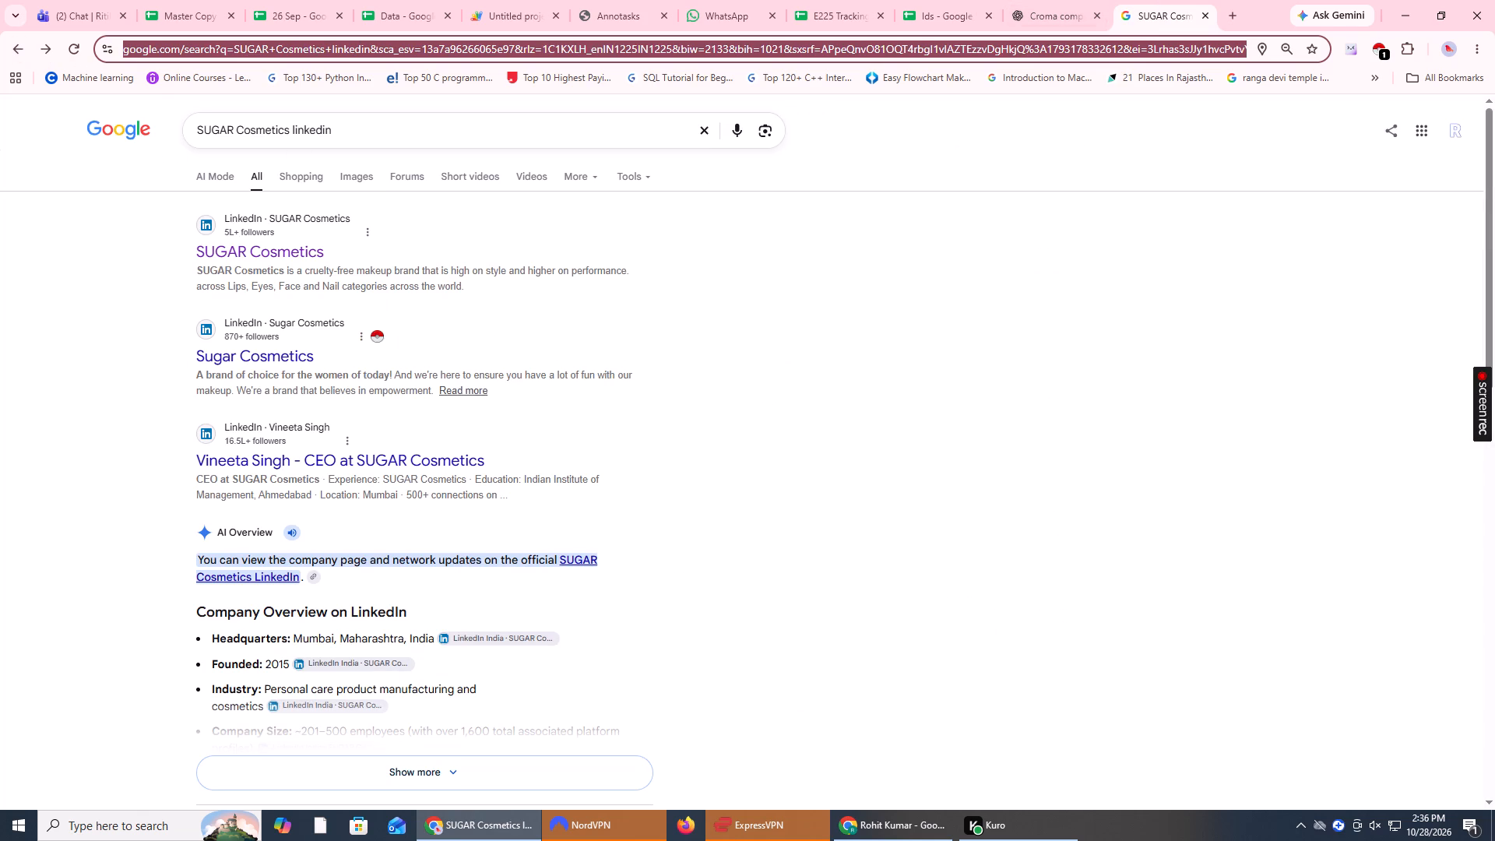
drag(290, 130, 18, 121)
key(ctrl+v)
key(Return)
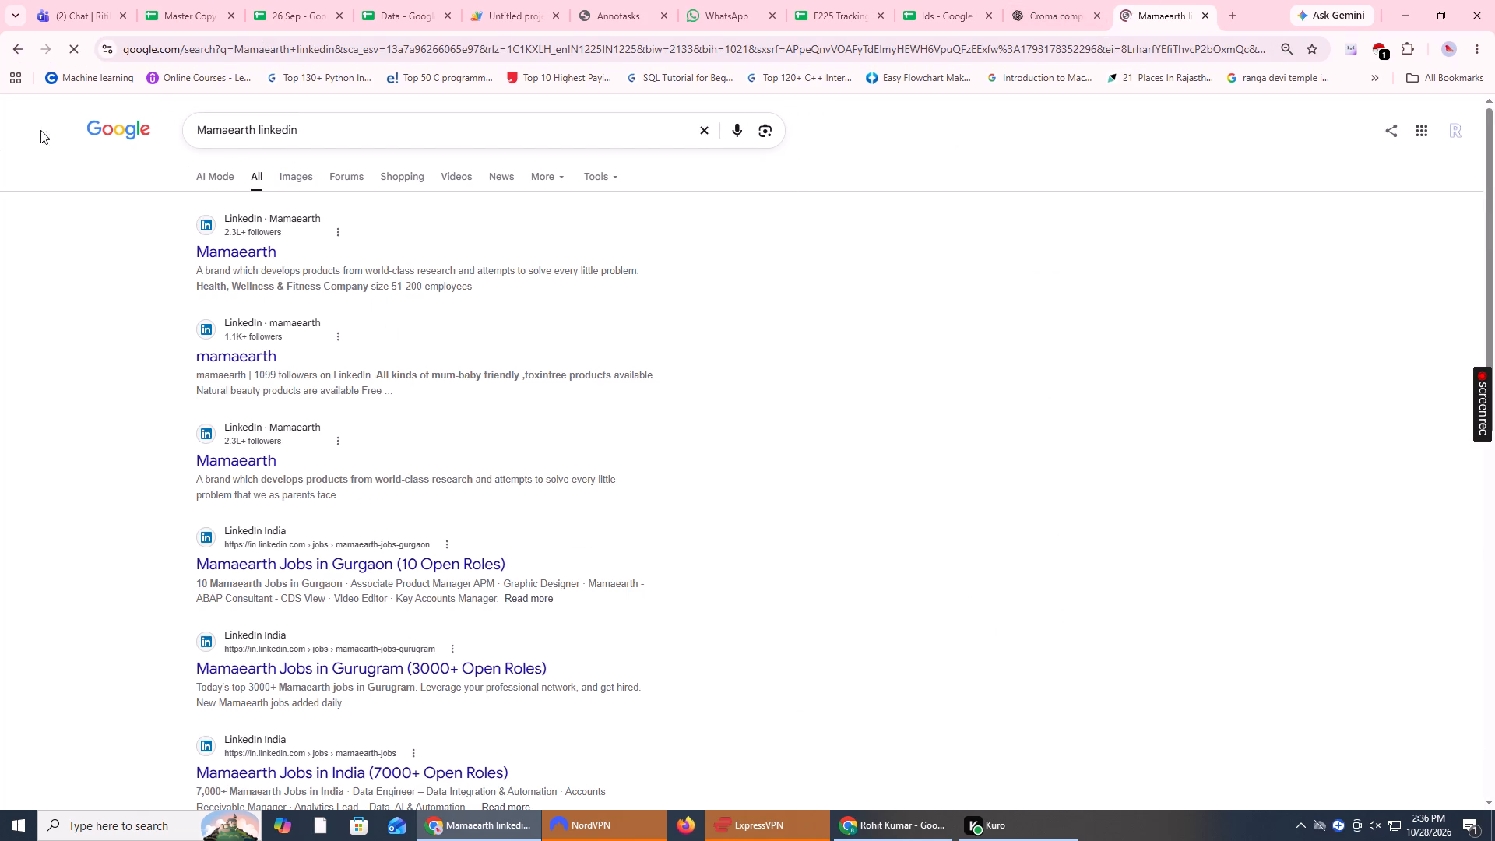
click(237, 254)
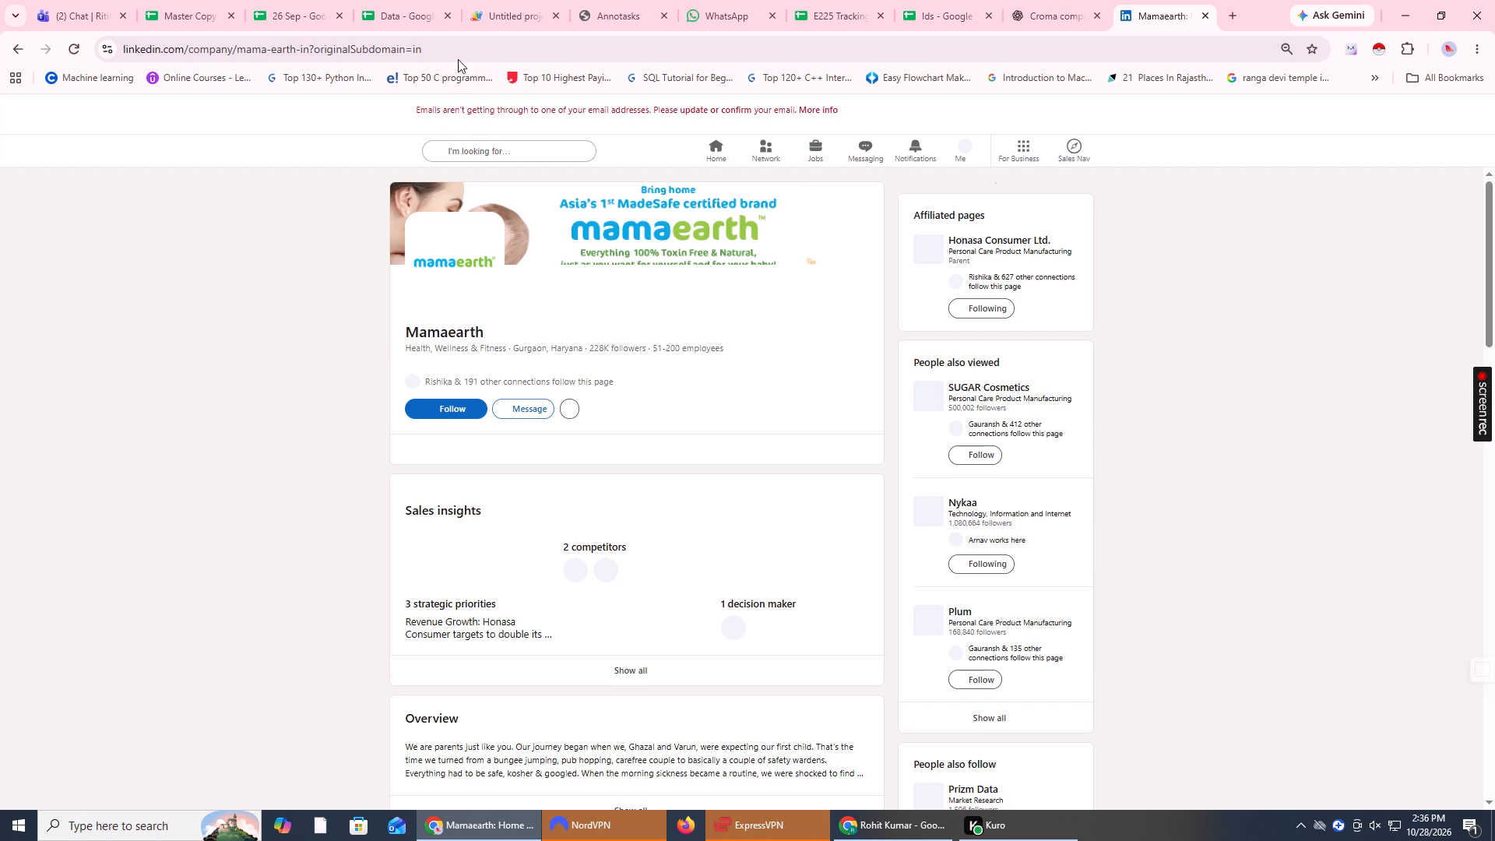
Copy the page address linkedin.com/company/mama-earth-in/home/ into Mamaearth's Linkedin URL cell, C22, in the Ids sheet.
scroll(343, 432, down, 15)
scroll(345, 423, up, 1)
scroll(345, 423, down, 9)
scroll(346, 424, up, 5)
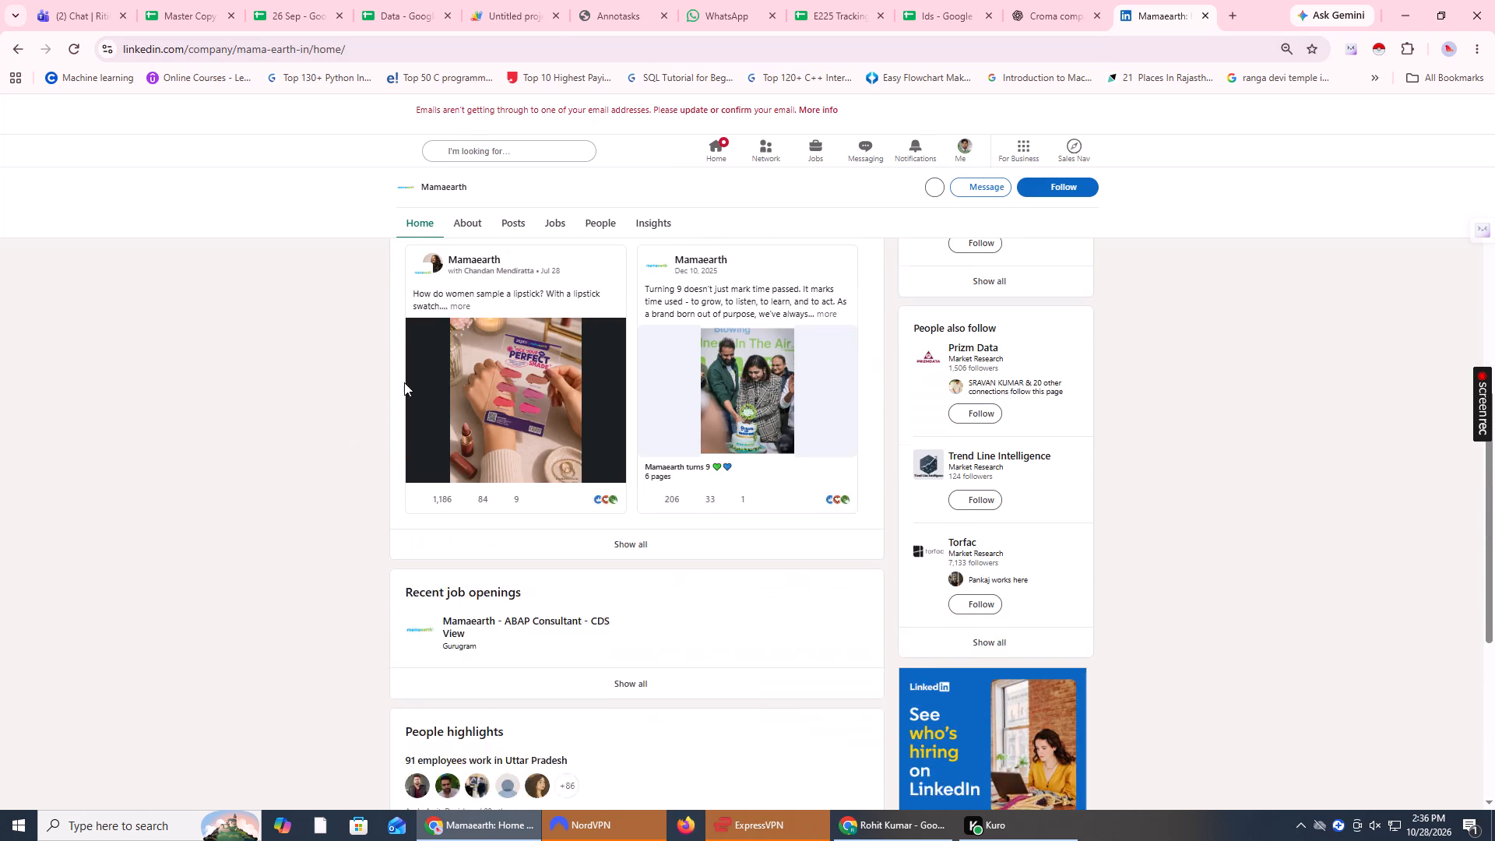
click(484, 48)
key(ctrl+c)
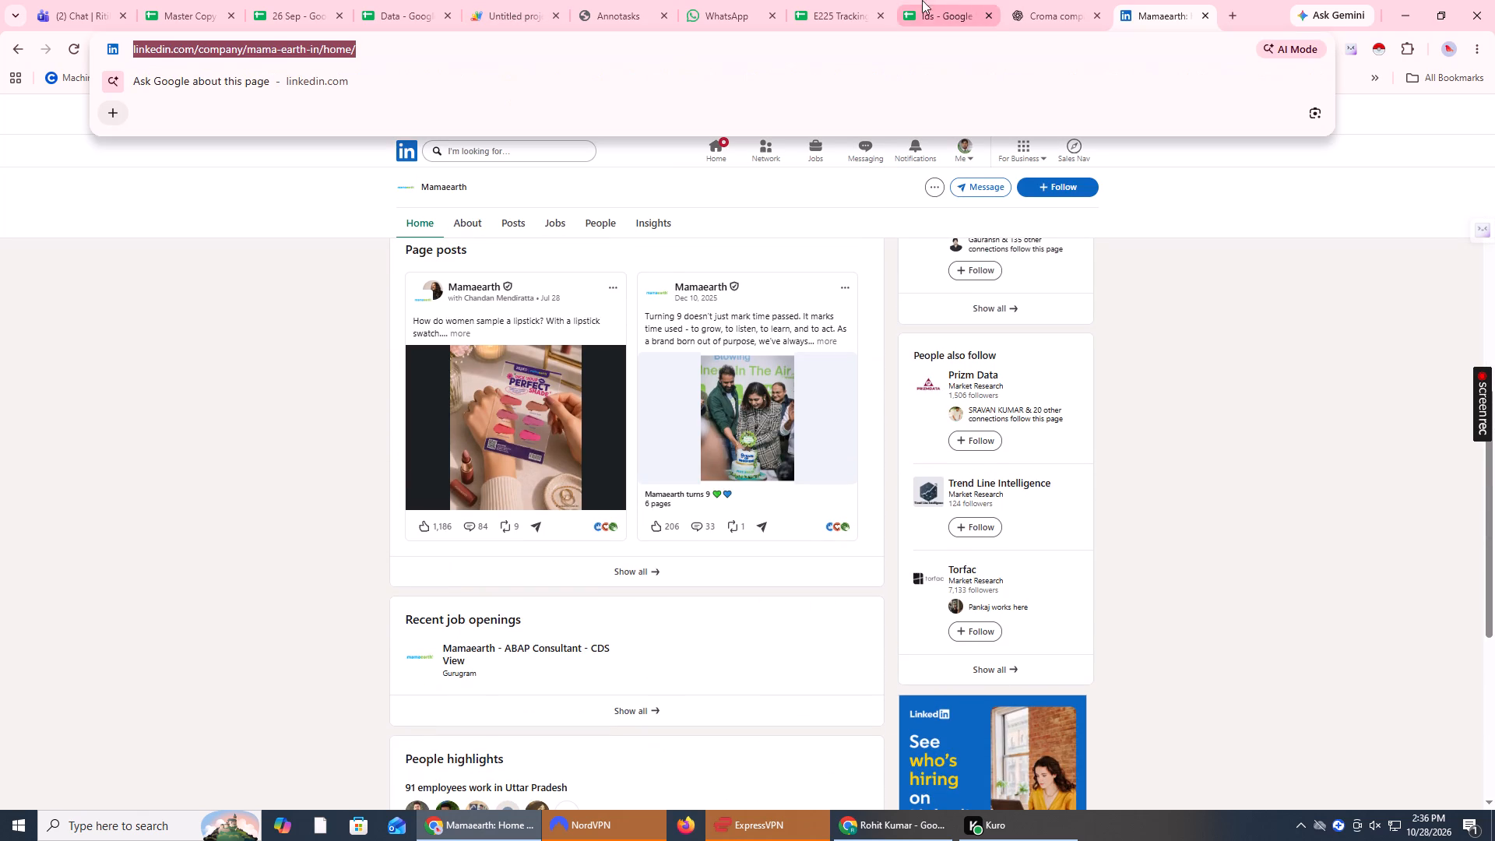
click(880, 0)
click(942, 0)
click(378, 472)
key(ctrl+v)
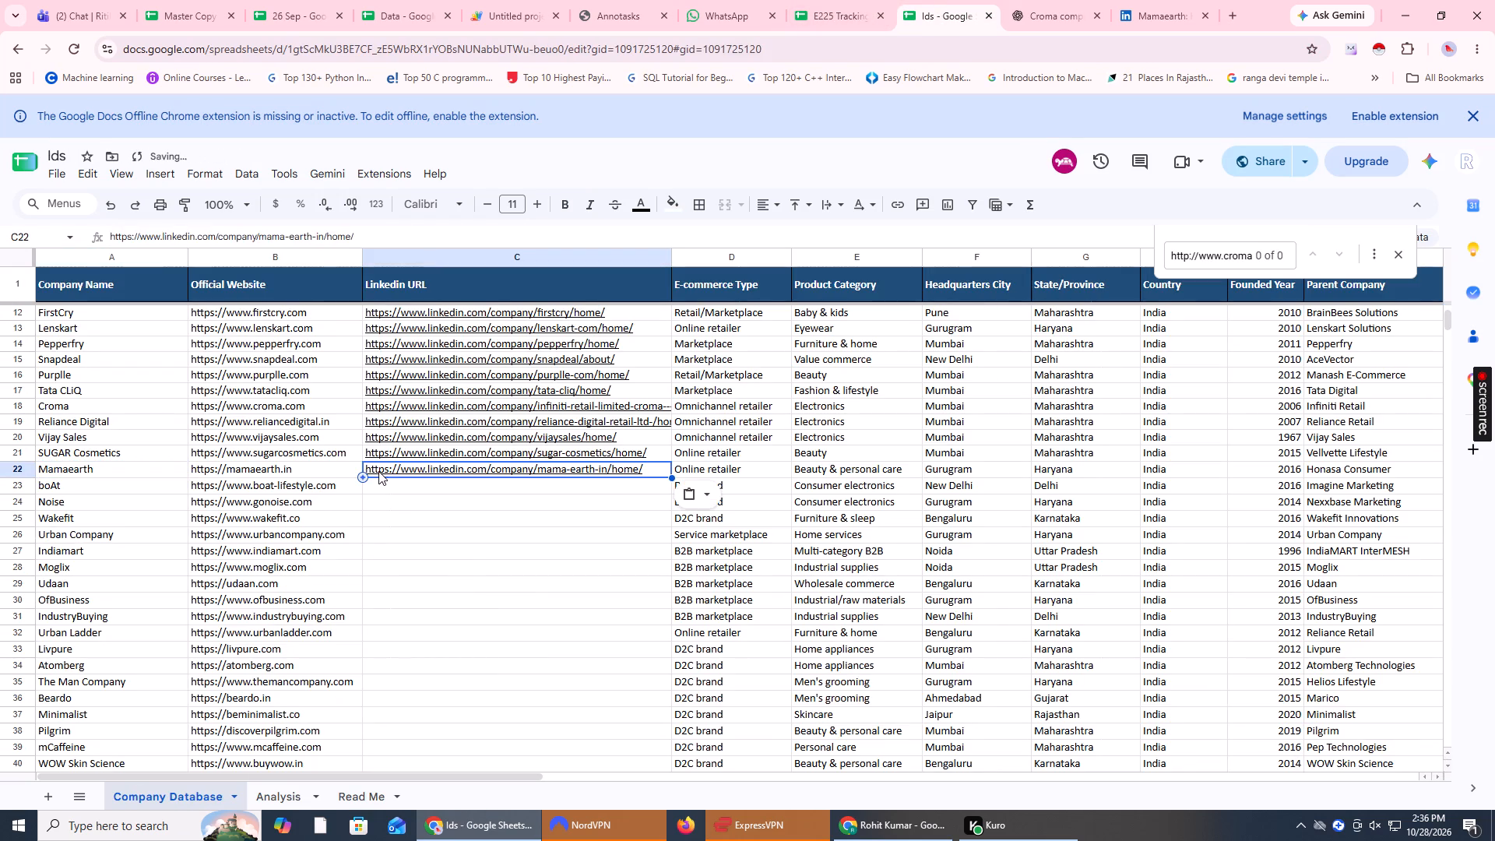
click(386, 502)
Search Google for "boAt linkedin" using the company name from the Ids sheet, and open the LinkedIn company page titled Boat.
click(109, 488)
key(ctrl+c)
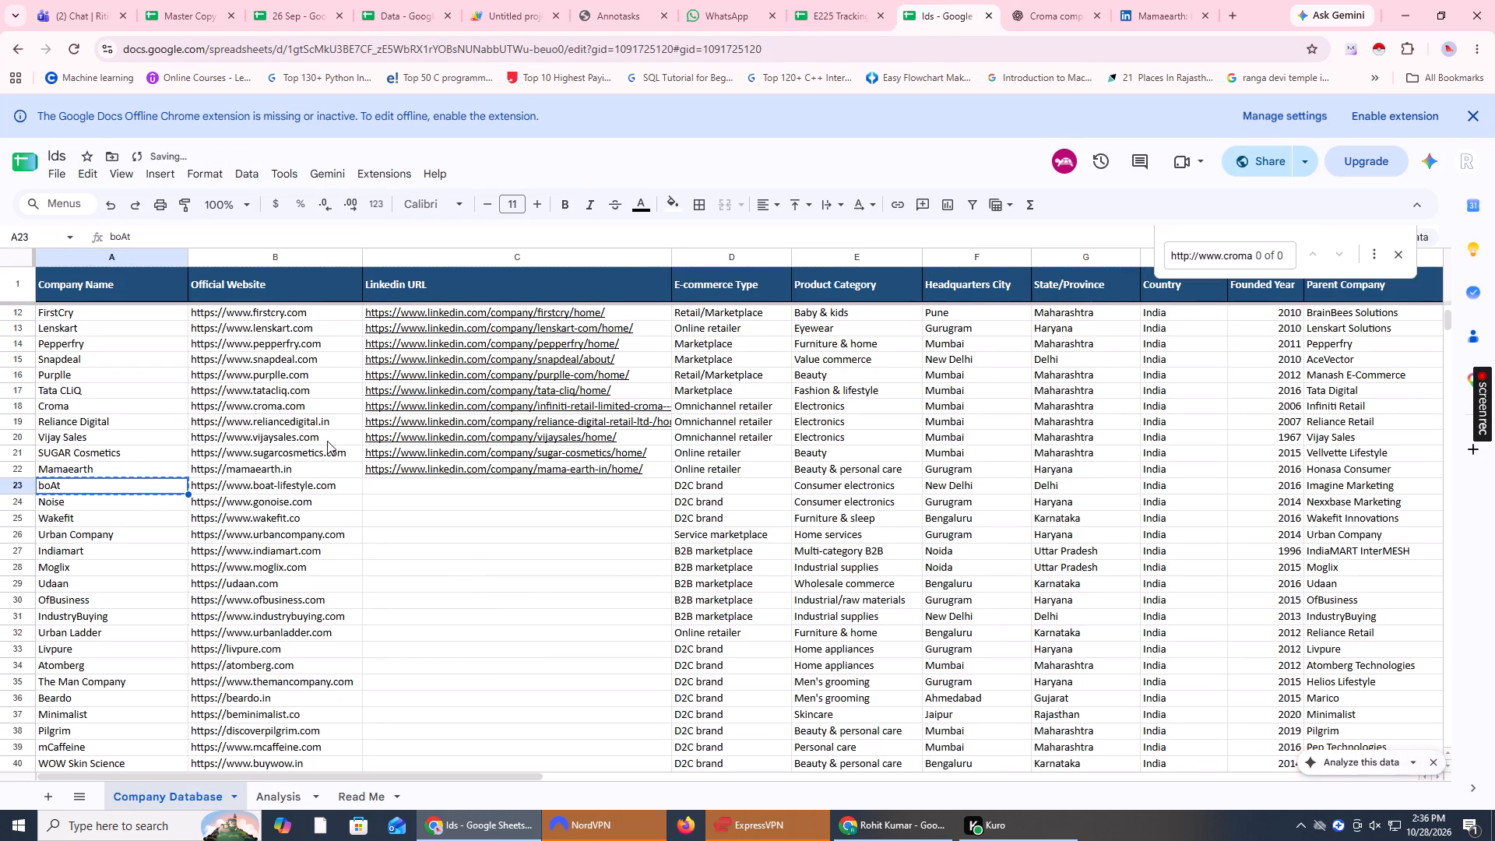
click(1149, 0)
click(3, 41)
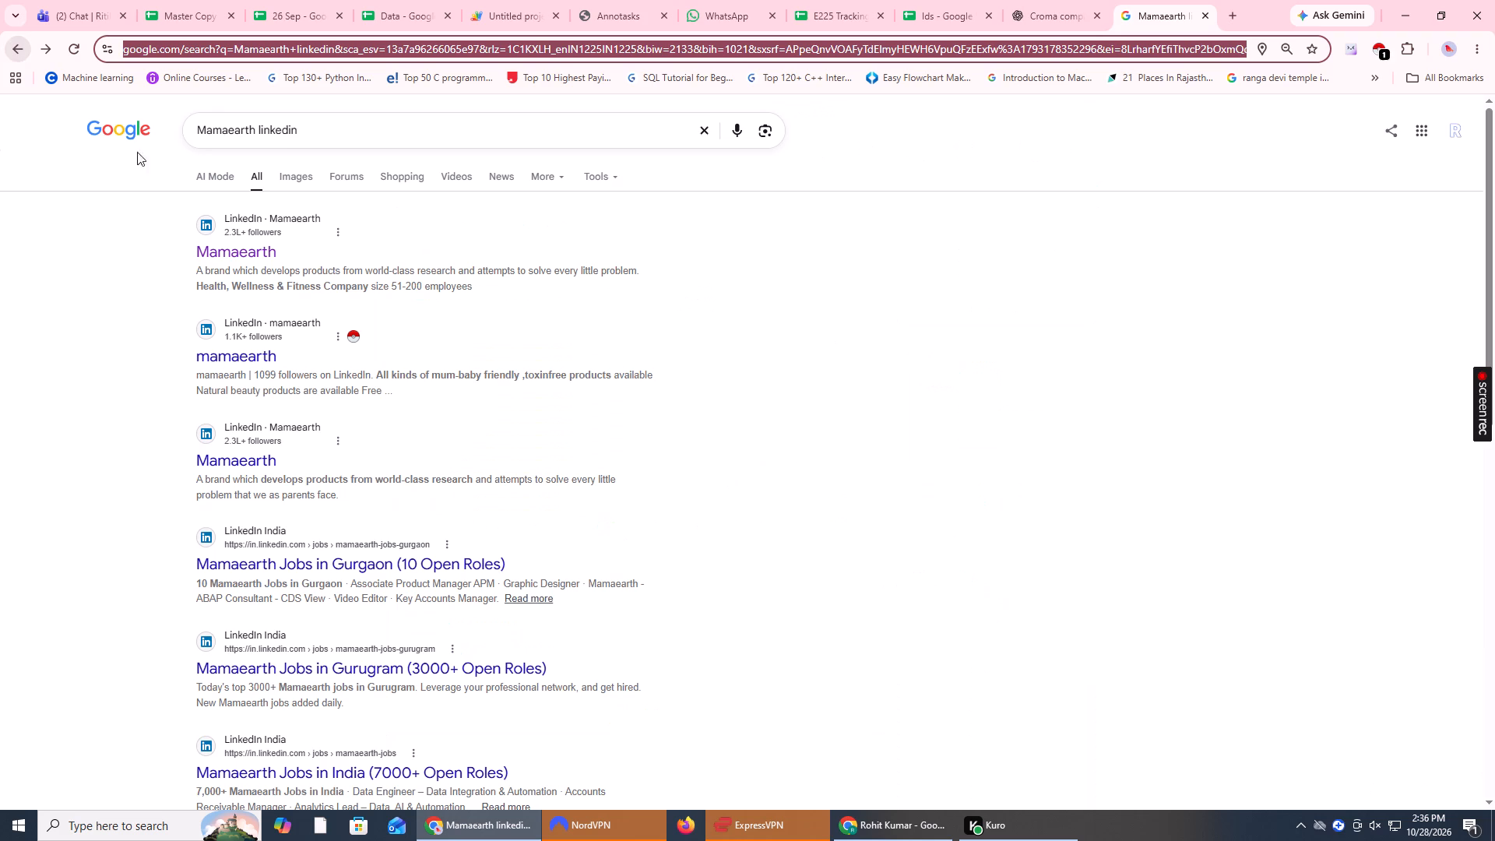
drag(255, 136, 3, 152)
key(space)
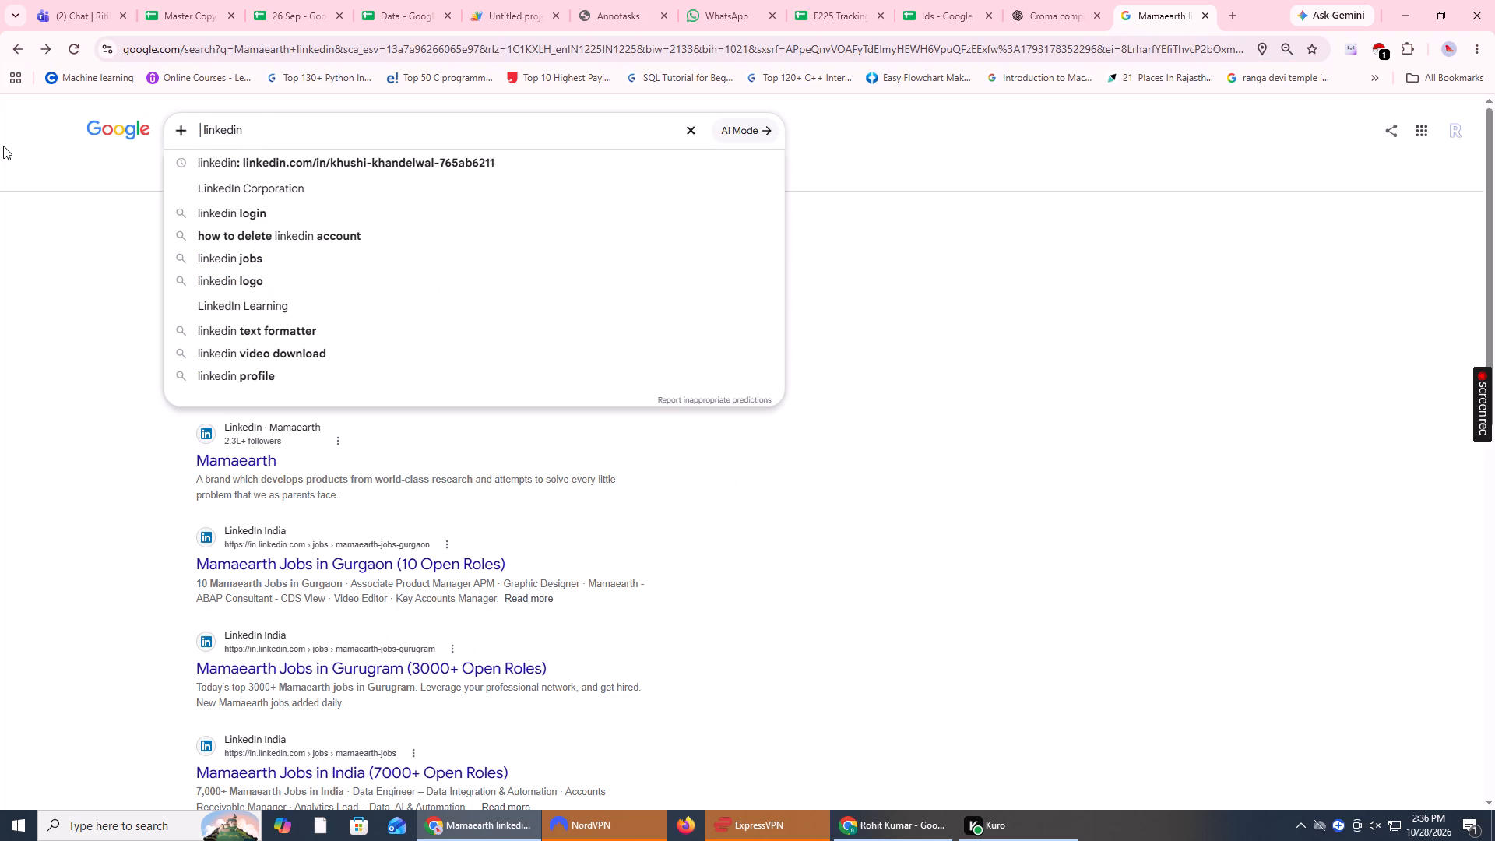
key(ctrl+v)
key(Return)
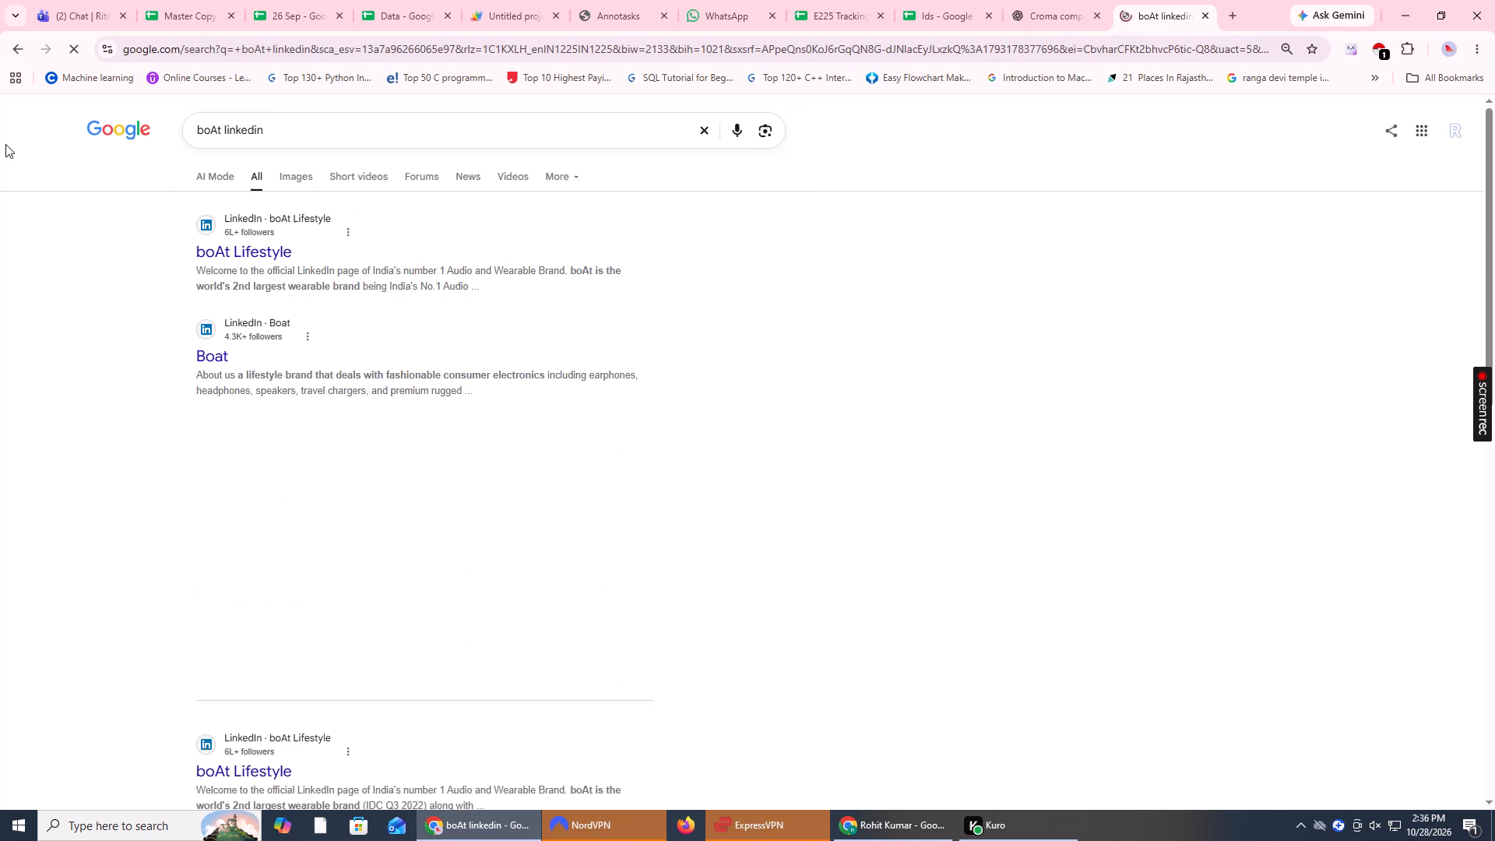
click(214, 361)
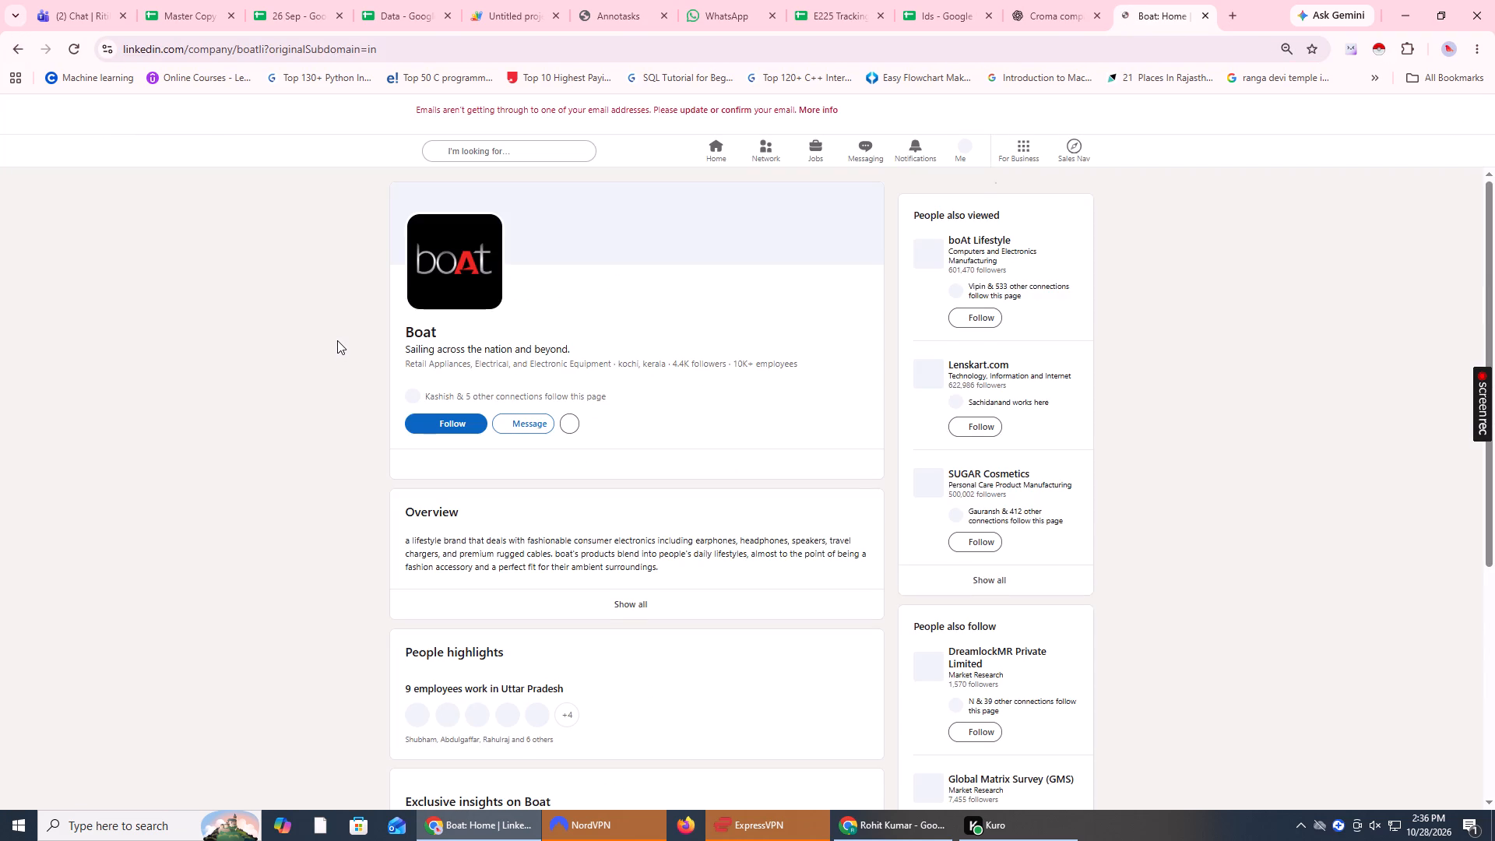
Copy the page address linkedin.com/company/boatli/home/ into boAt's Linkedin URL cell, C23, in the Ids sheet.
scroll(337, 340, down, 20)
click(336, 46)
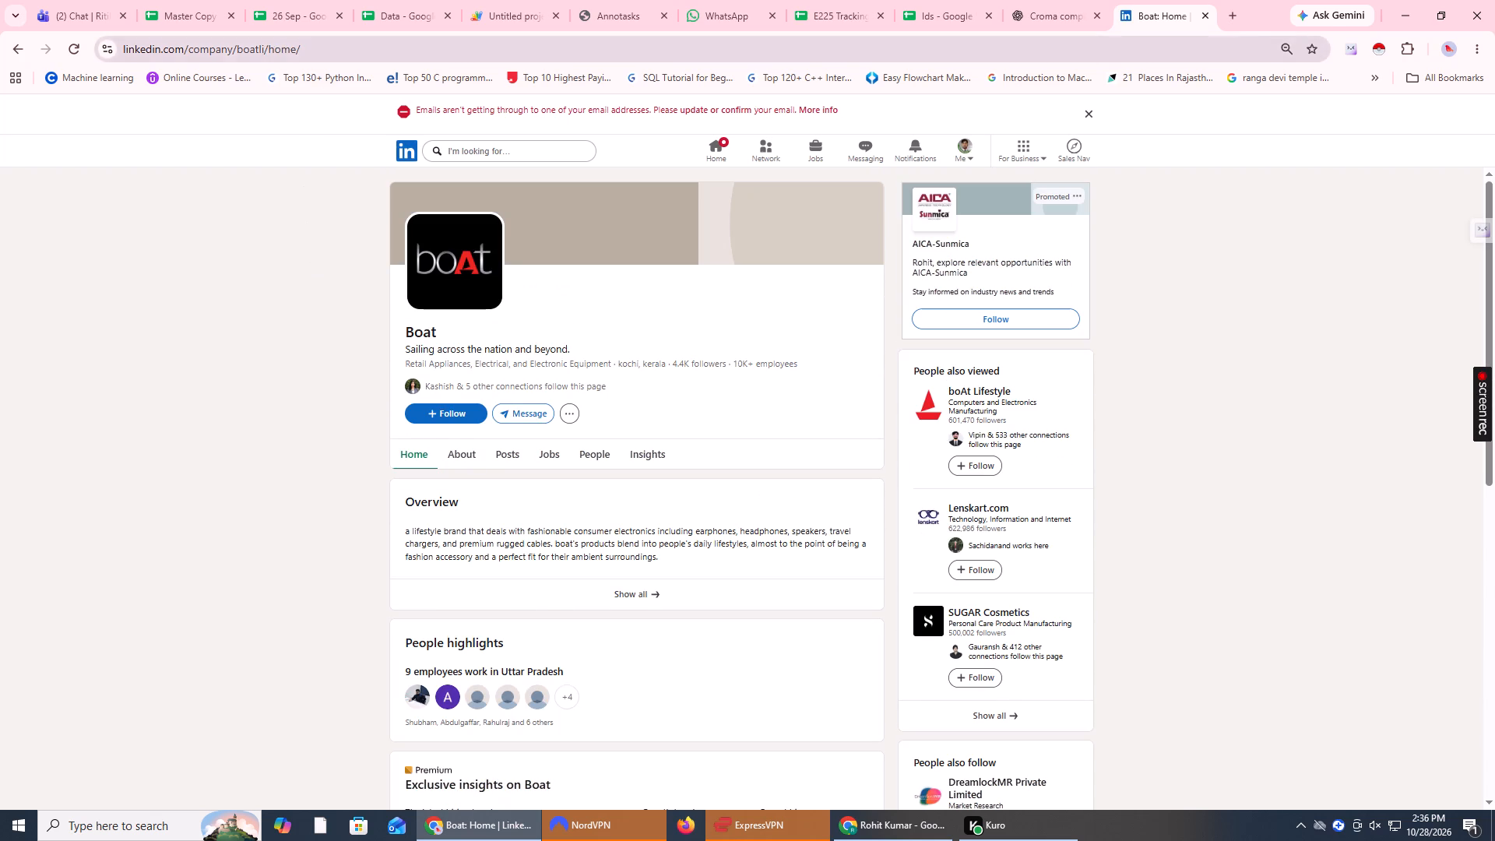
key(ctrl+c)
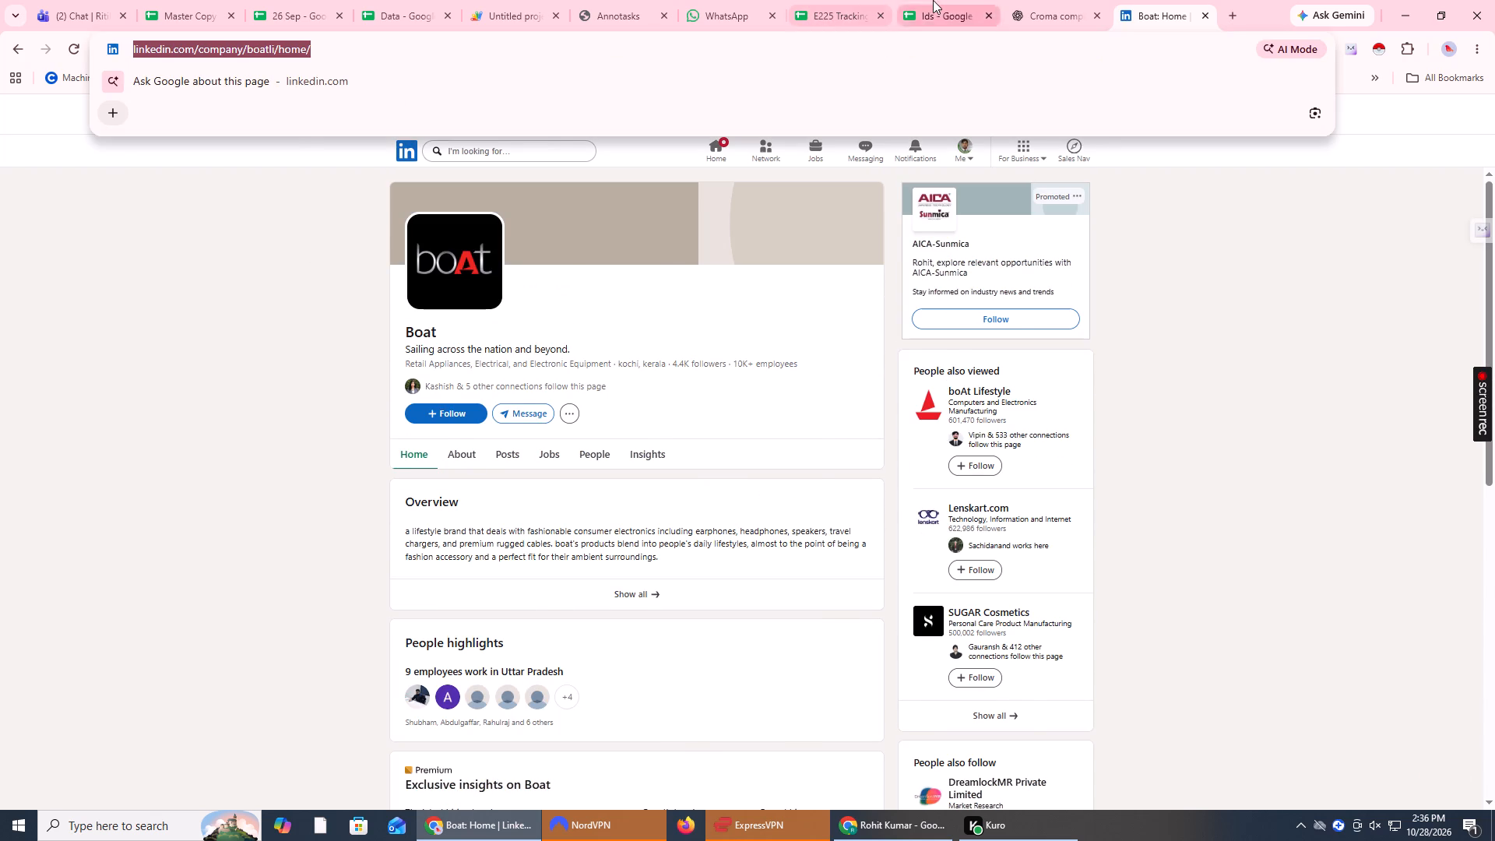
click(934, 0)
click(426, 489)
key(ctrl+v)
click(424, 536)
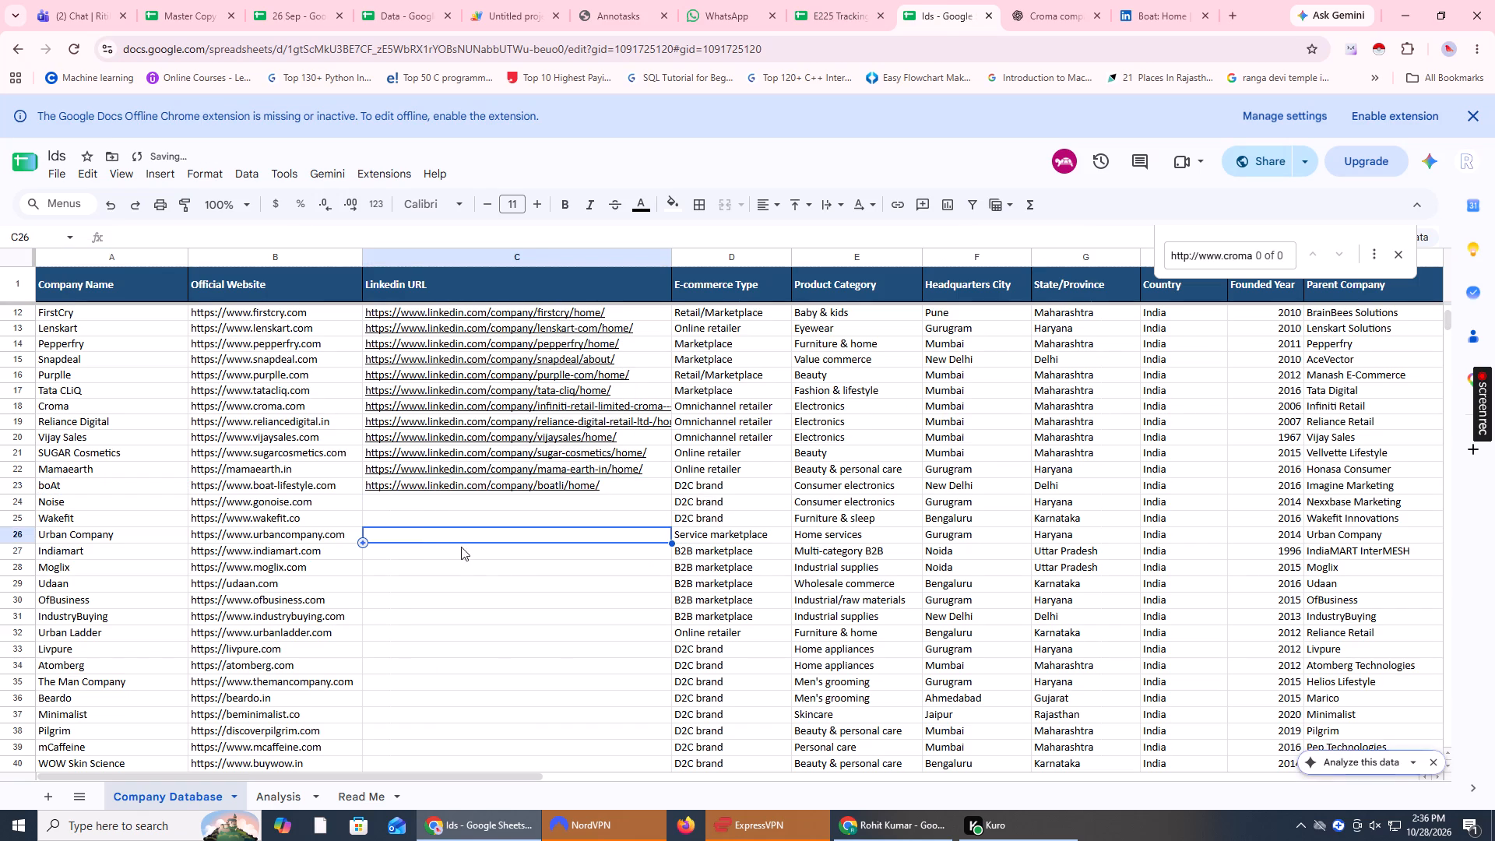
Search Google for "Noise linkedin" using the company name from the Ids sheet.
click(75, 500)
key(ctrl+c)
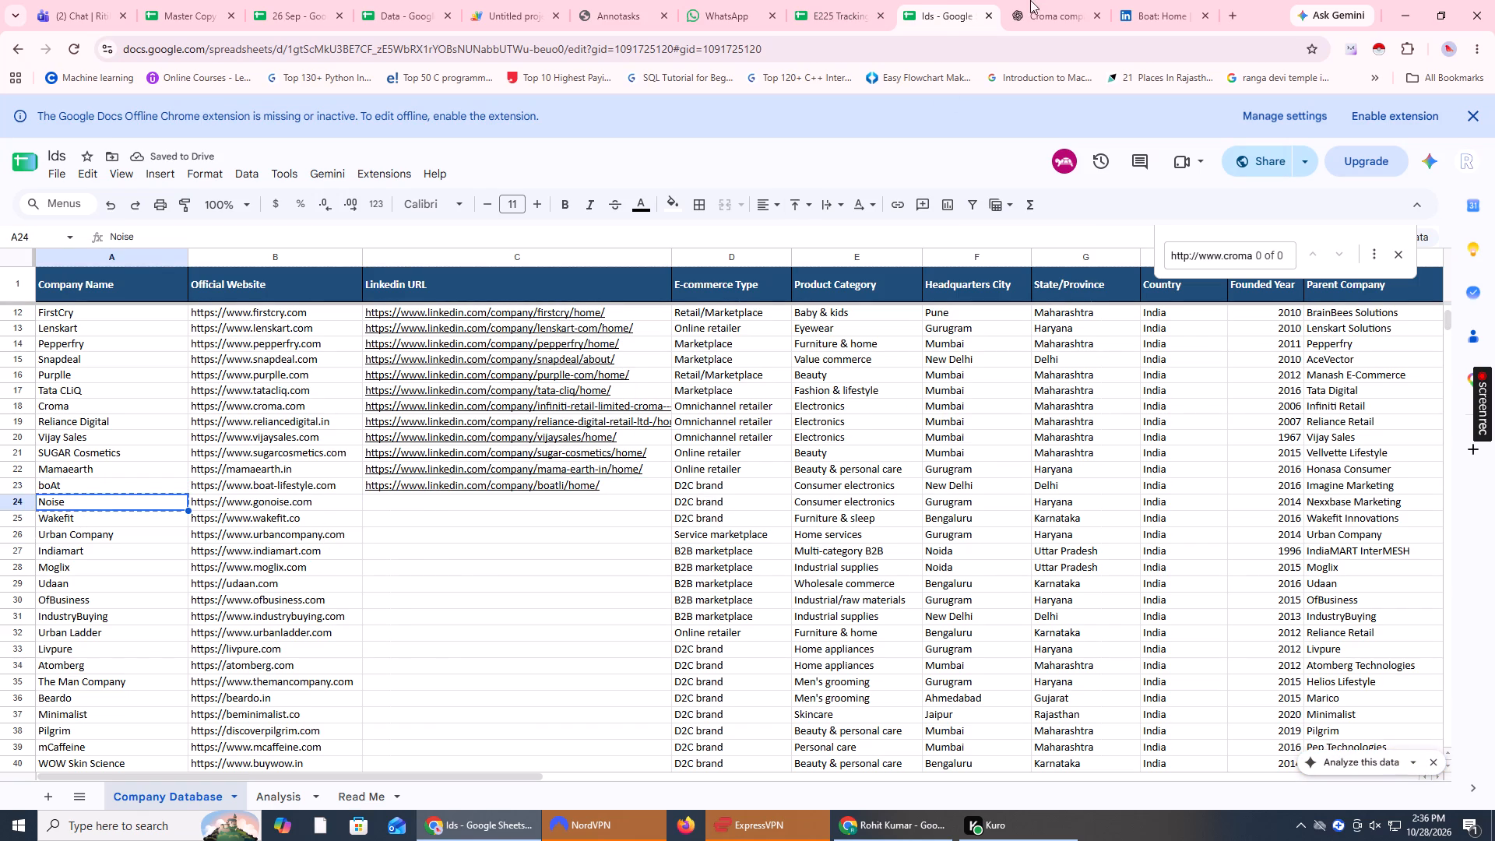
click(1148, 0)
click(22, 49)
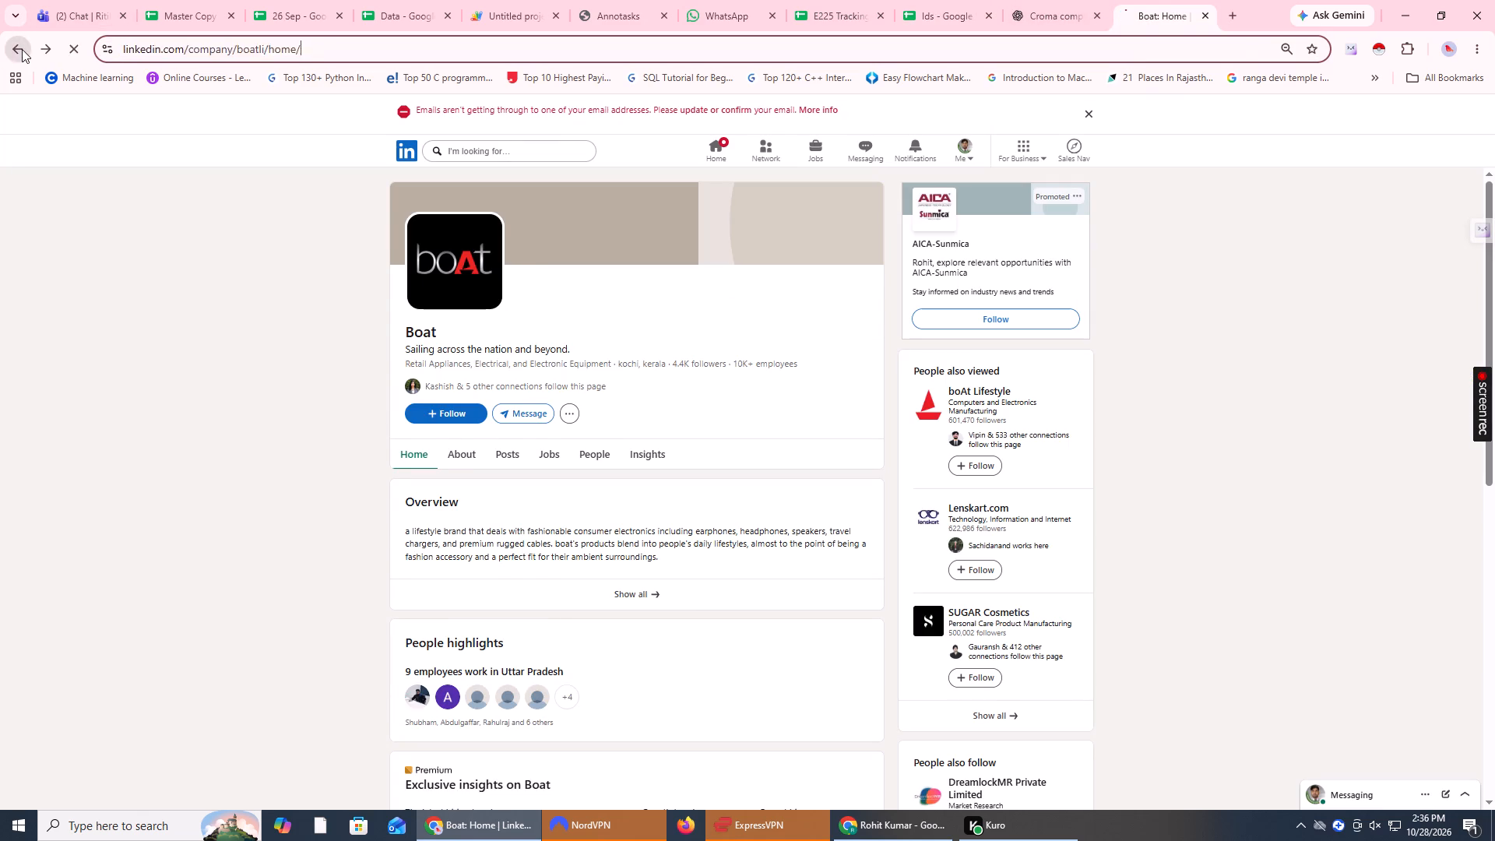
drag(221, 128, 1, 128)
key(ctrl+v)
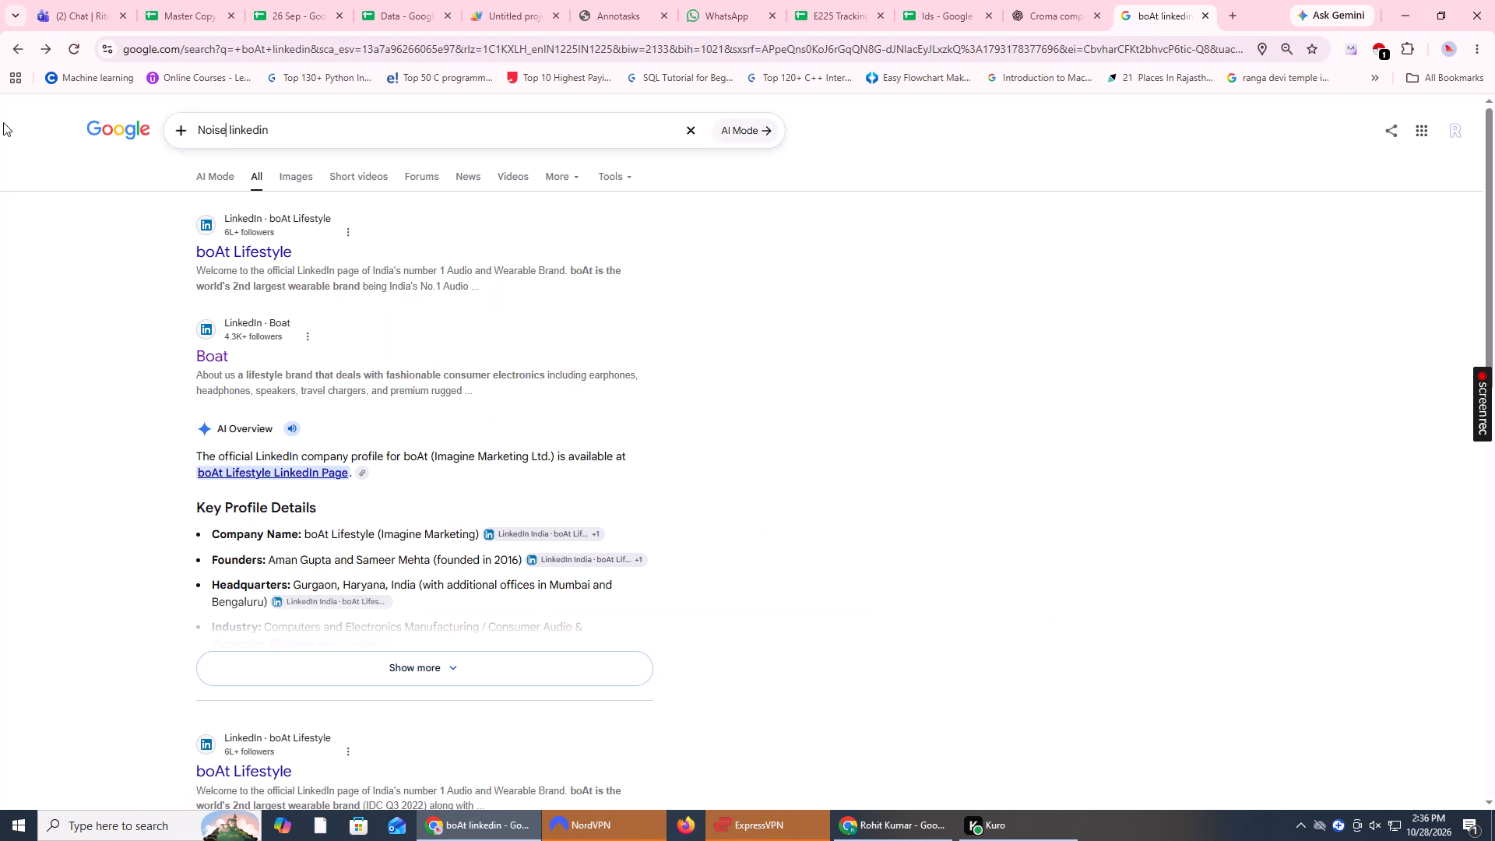
key(Return)
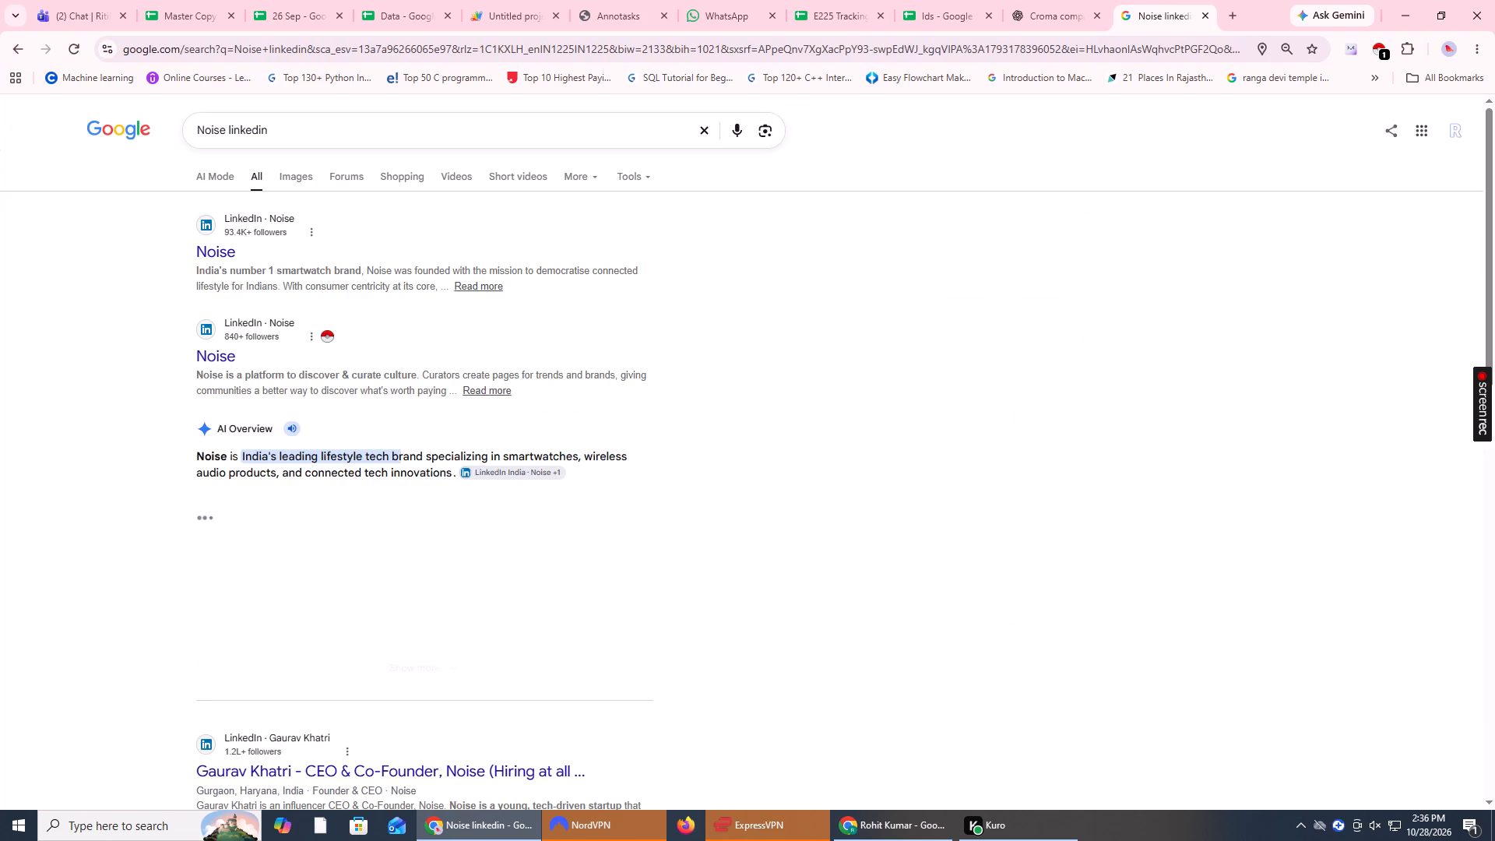
Clear all Windows notifications and return to the Google search results.
click(1476, 818)
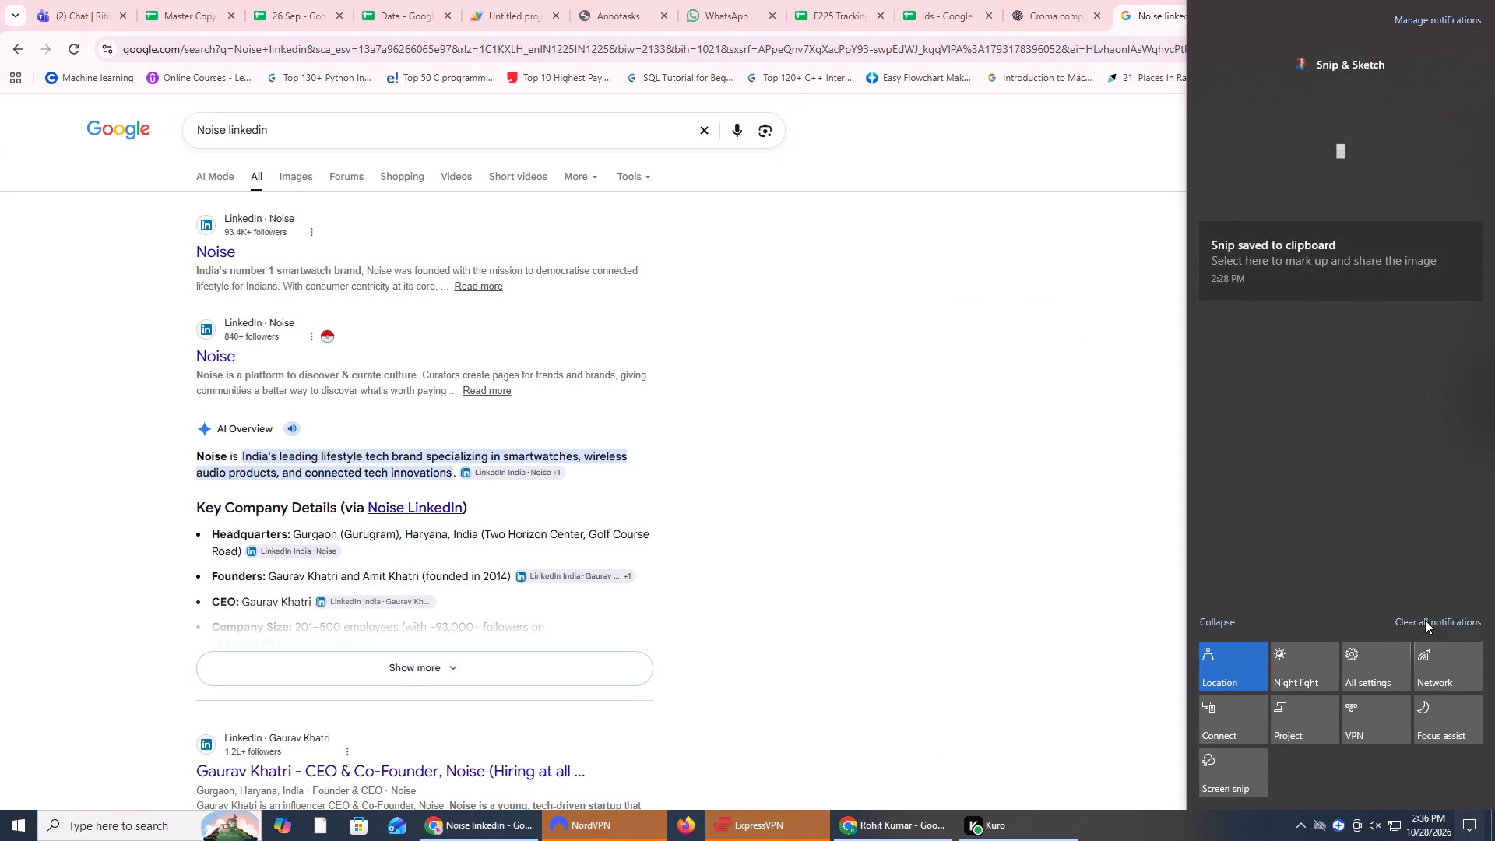
click(1425, 619)
click(862, 410)
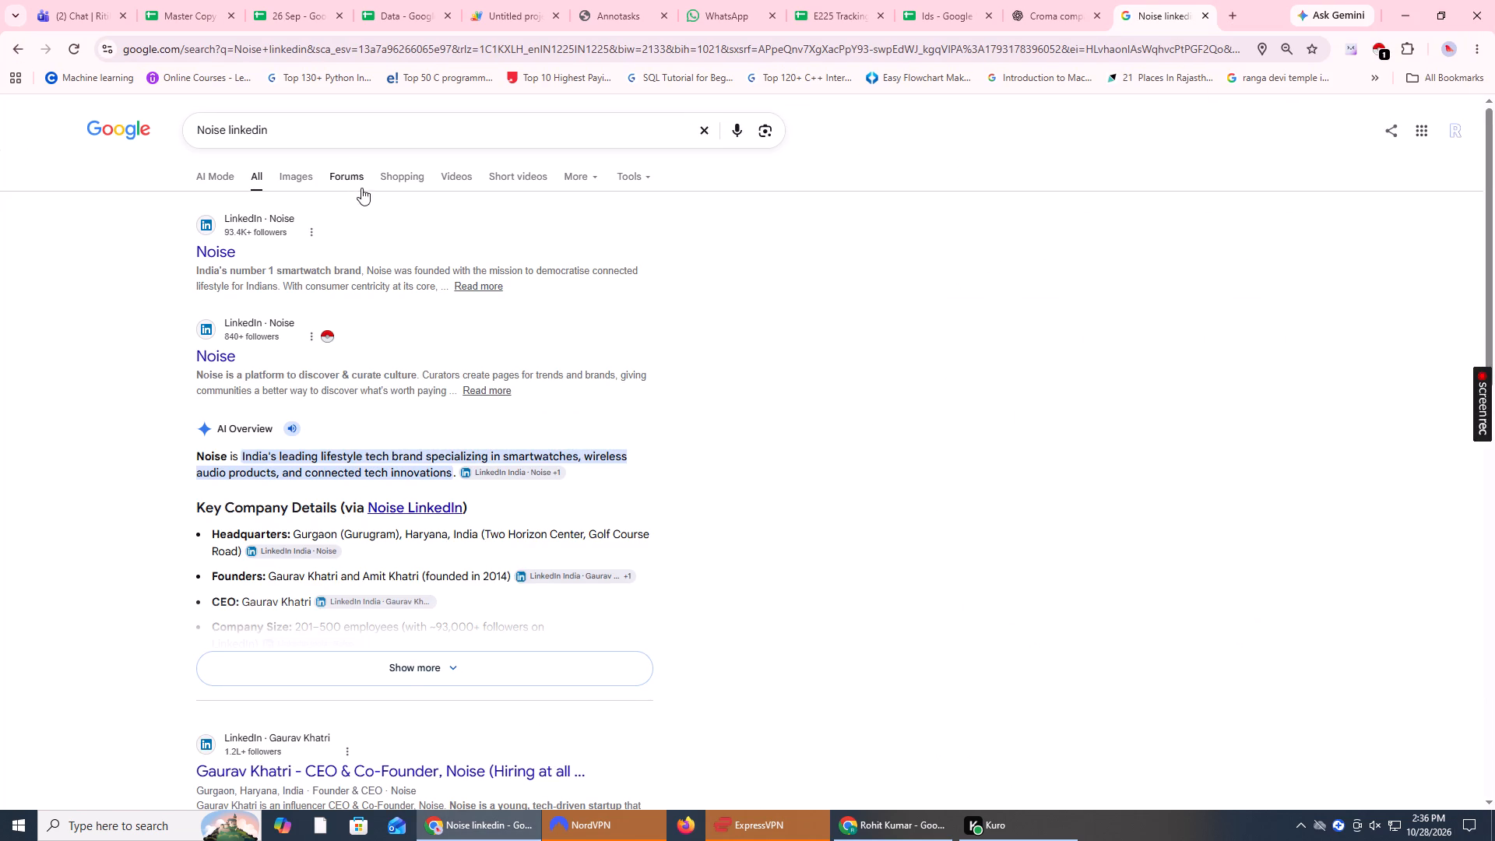
Rerun the "Noise linkedin" search and open the first Noise LinkedIn company page.
click(323, 126)
key(Return)
click(234, 254)
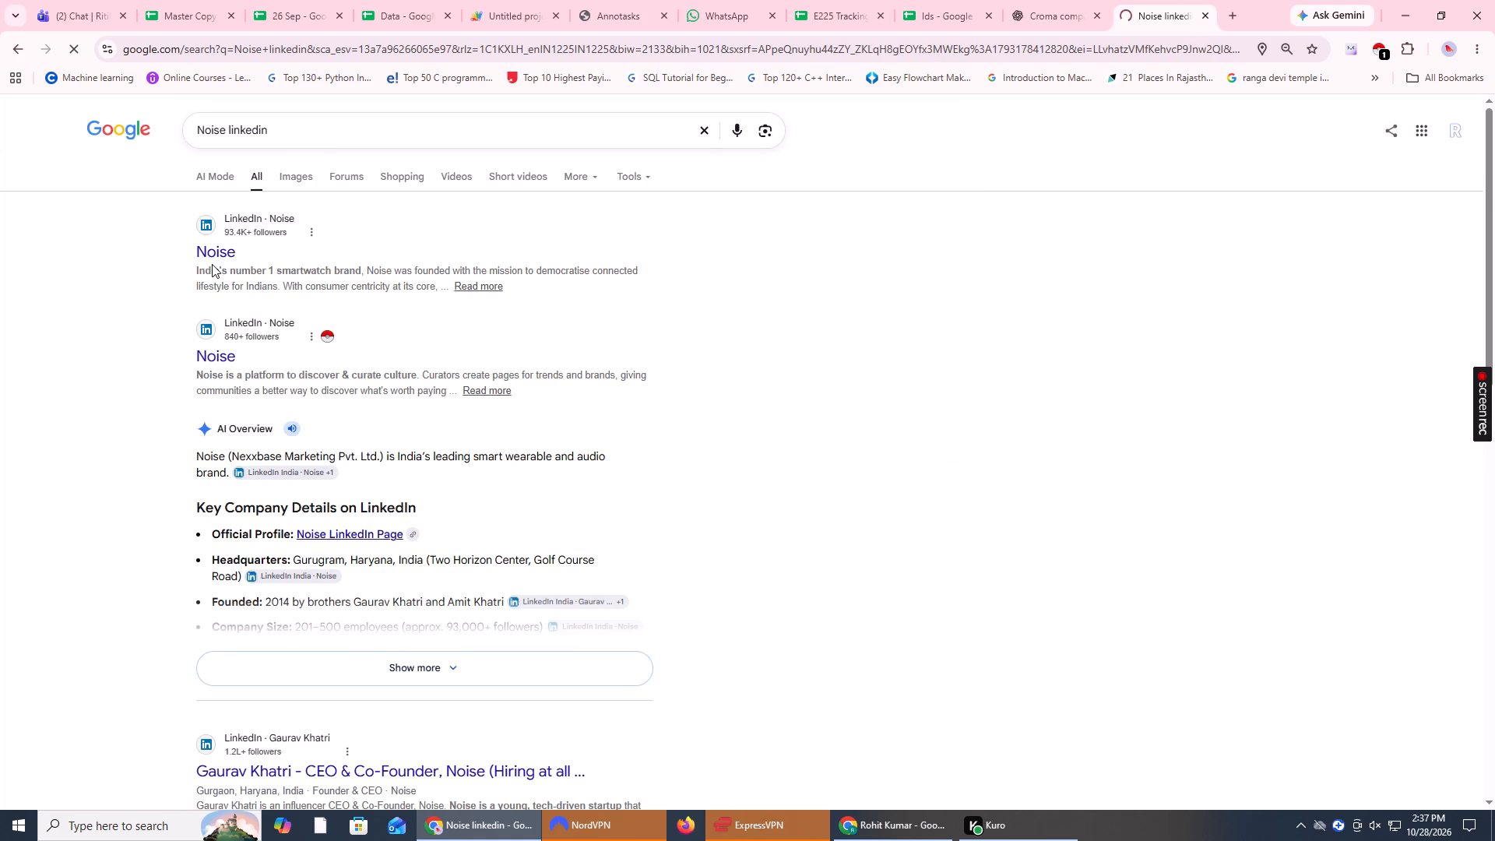
scroll(551, 369, down, 3)
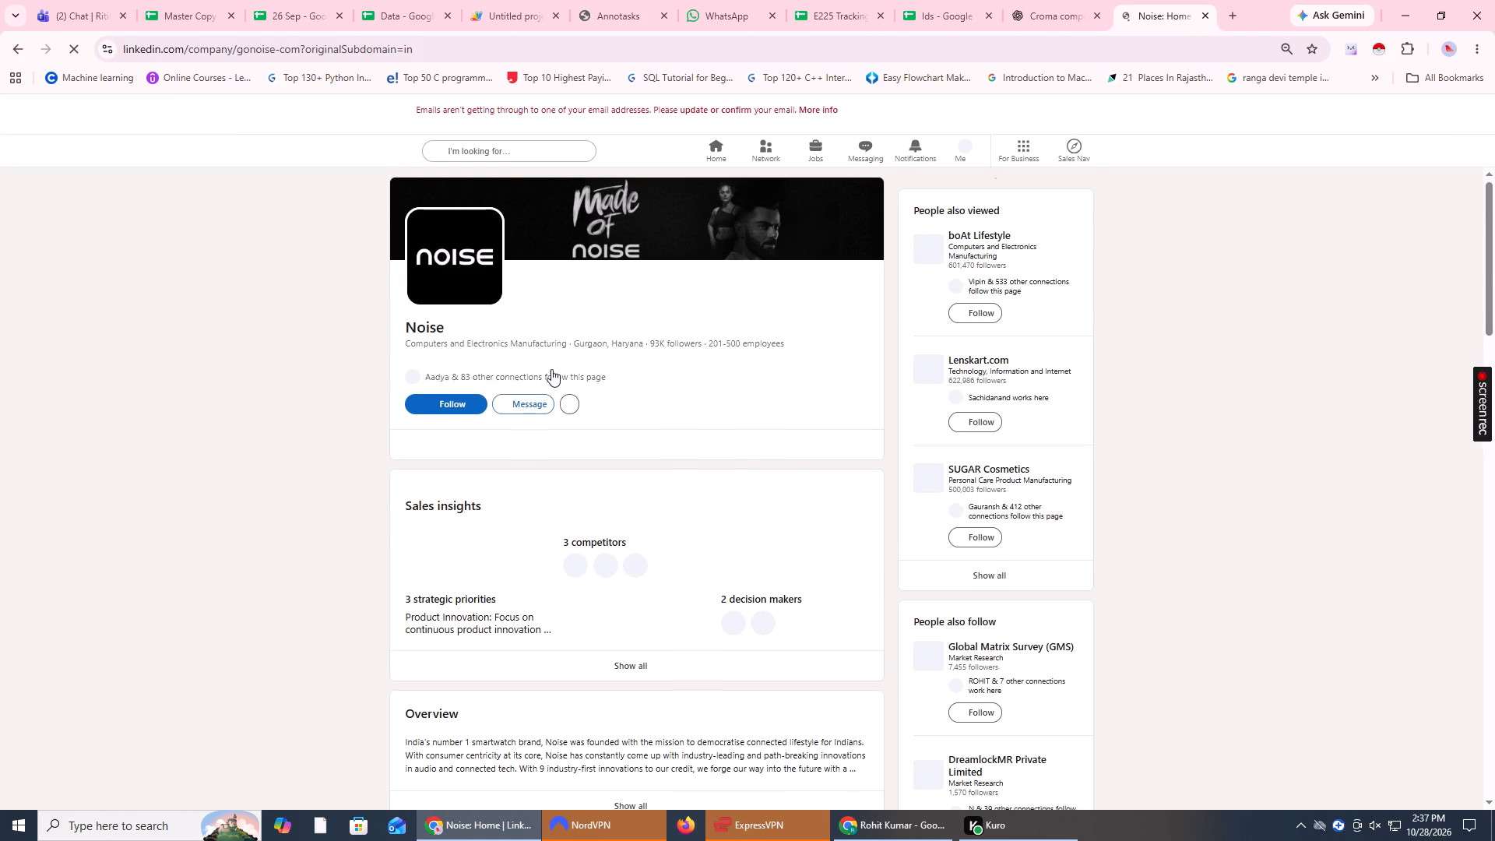
scroll(551, 369, down, 20)
scroll(551, 369, down, 16)
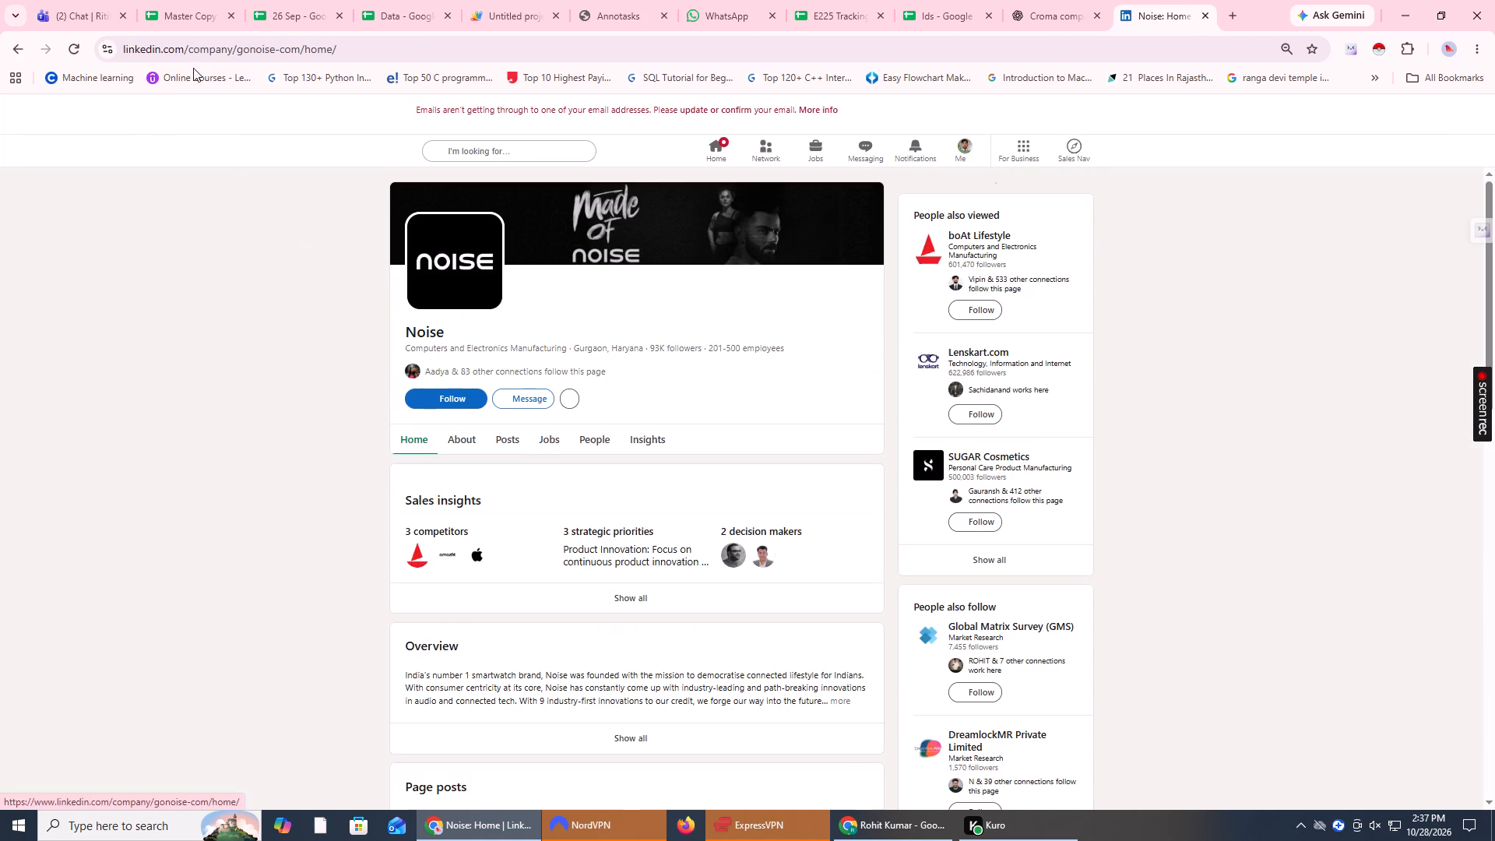
Copy the page address linkedin.com/company/gonoise-com/home/ into Noise's Linkedin URL cell, C24, in the Ids sheet.
double_click(295, 52)
triple_click(453, 48)
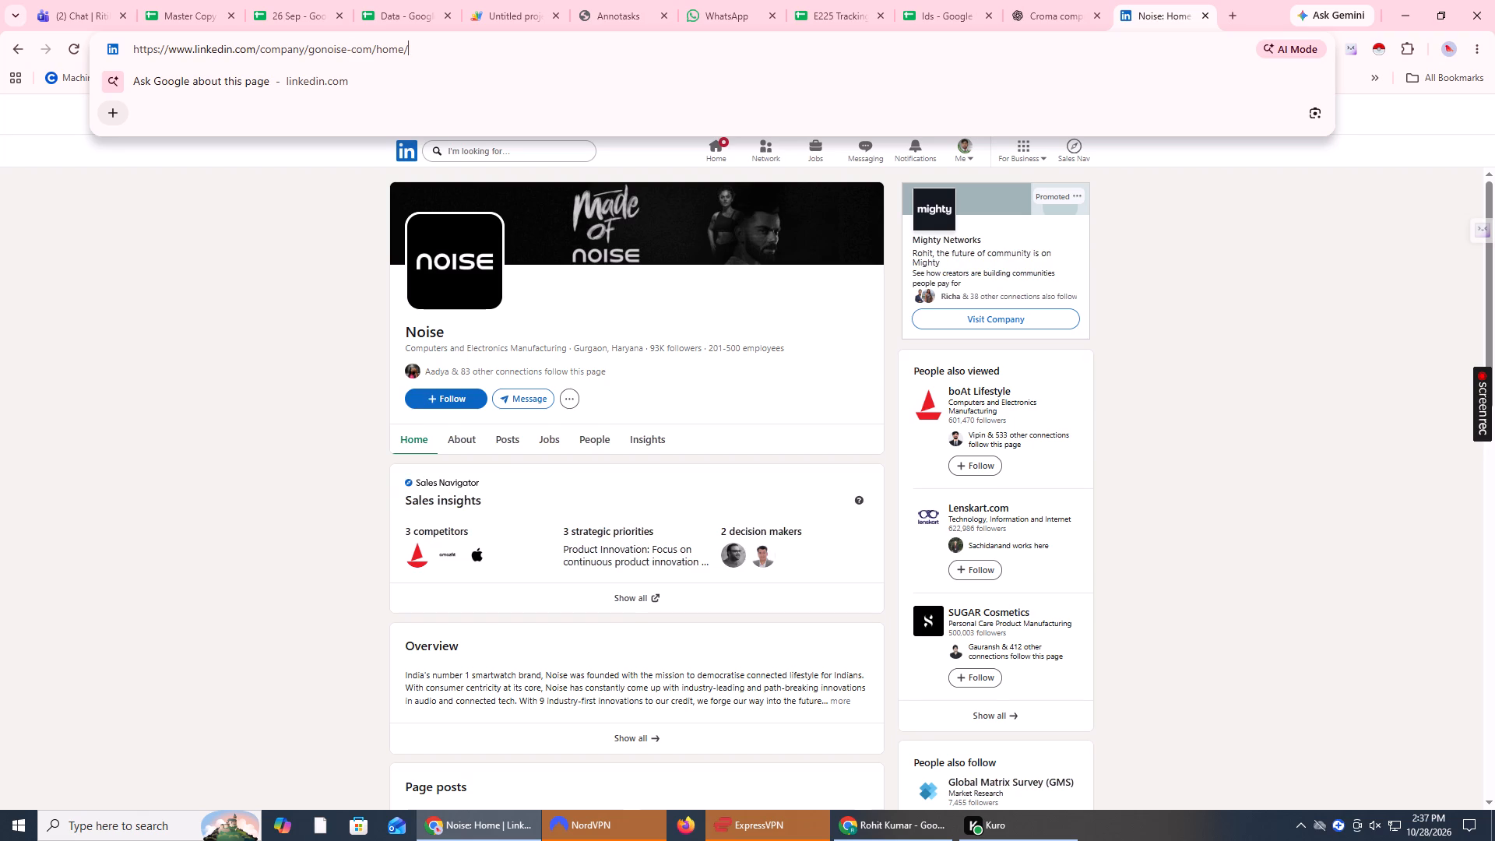
key(ctrl+c)
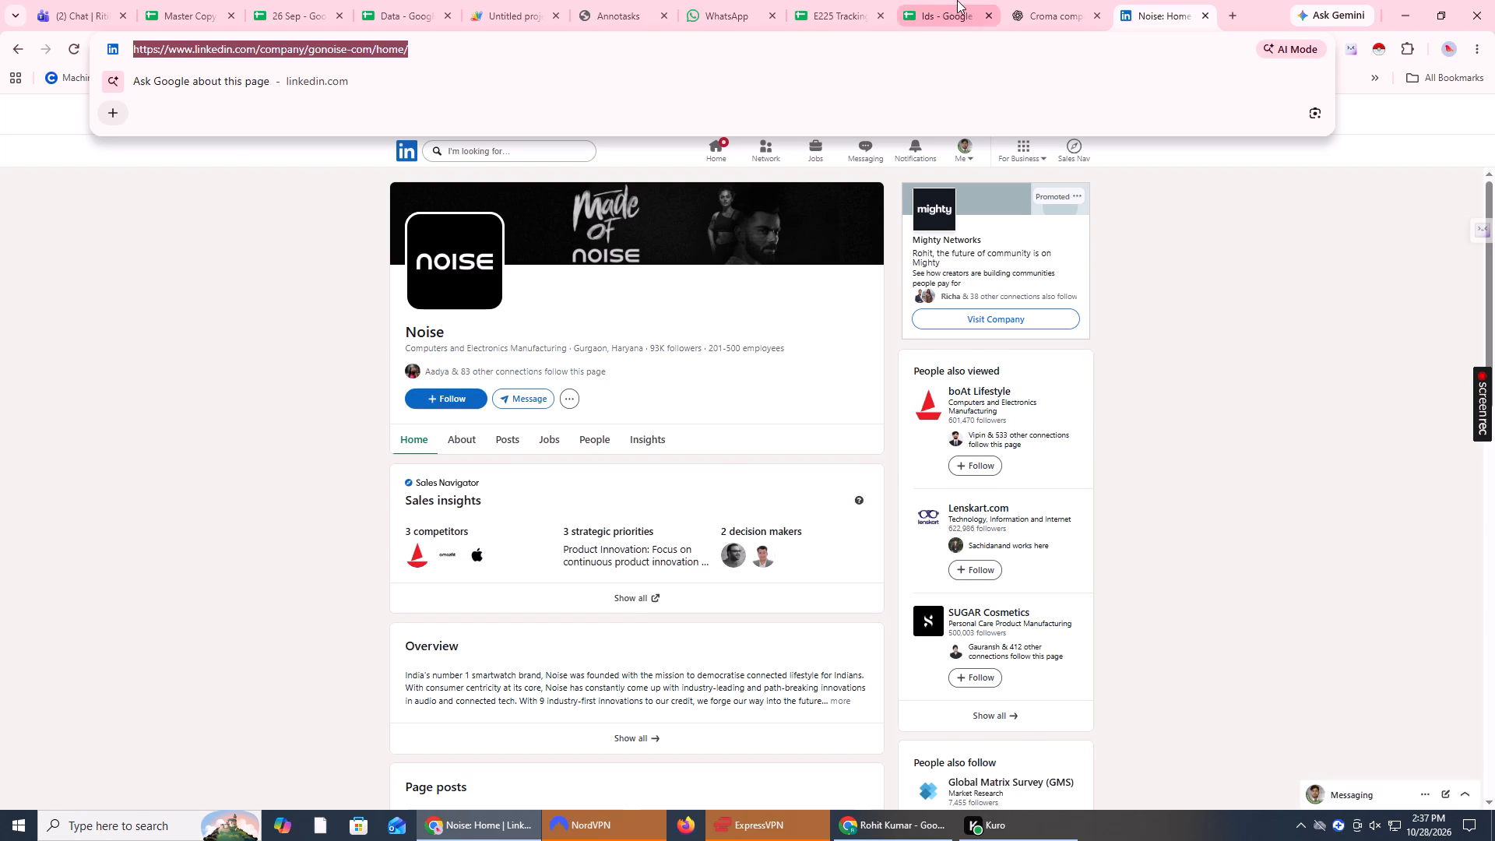
click(952, 0)
click(408, 506)
key(ctrl+v)
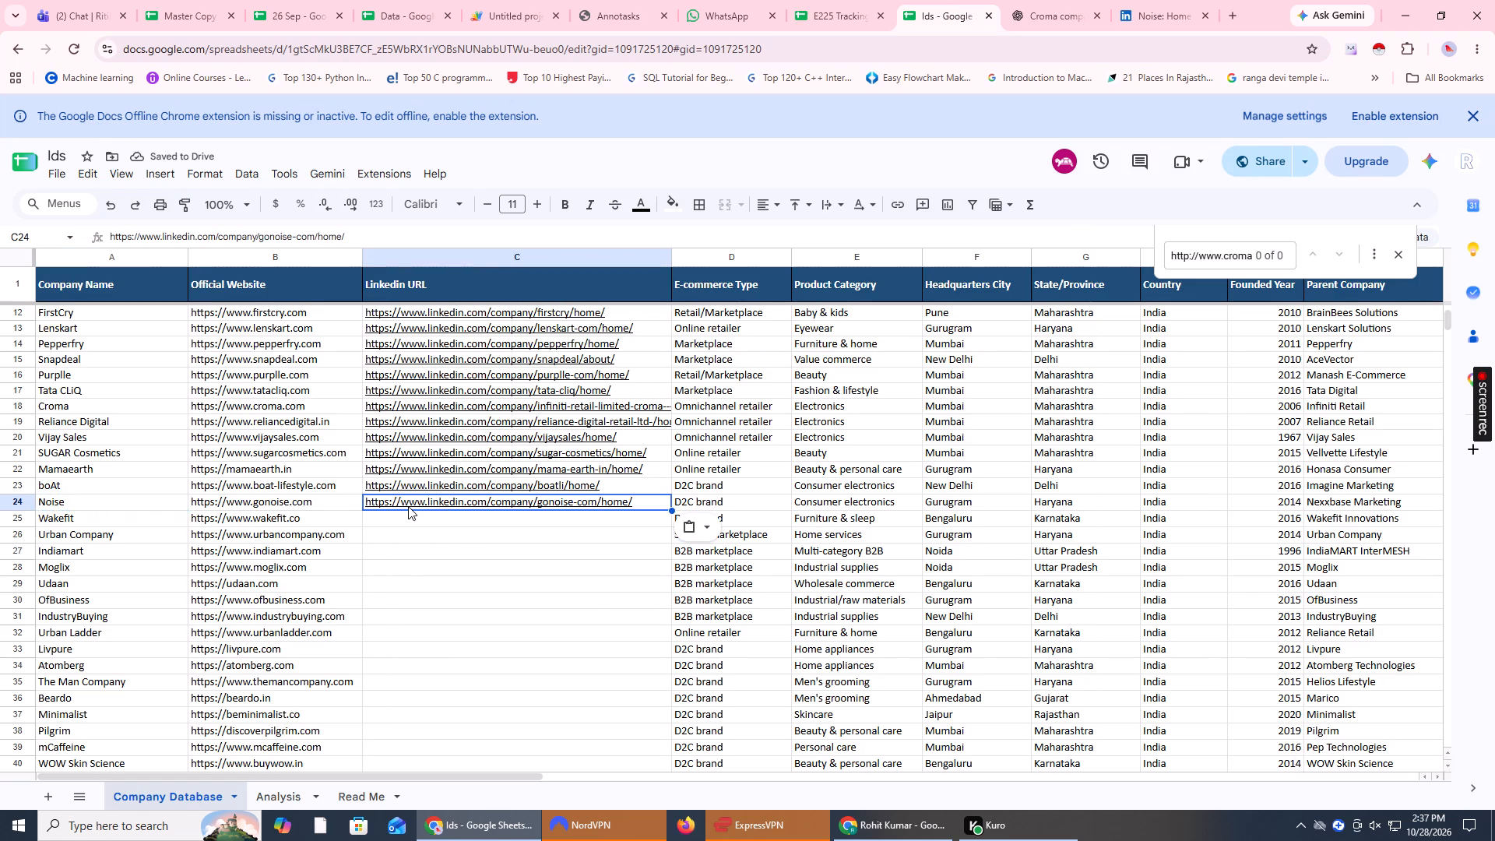
click(410, 567)
Search Google for "Wakefit linkedin" using the company name from the Ids sheet, and open the first Wakefit LinkedIn company page.
click(55, 523)
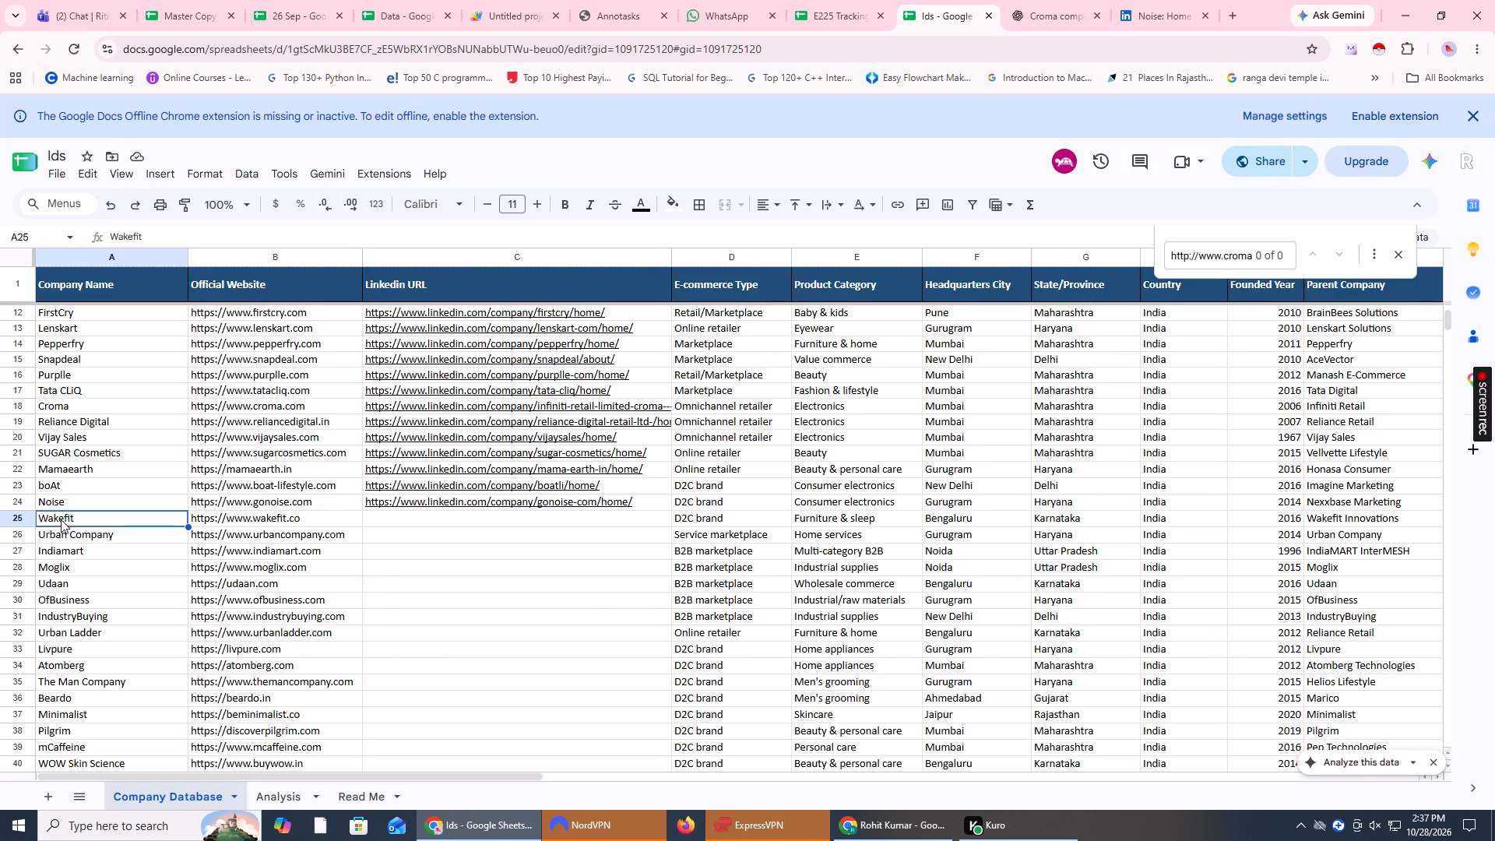
key(ctrl+c)
click(1141, 0)
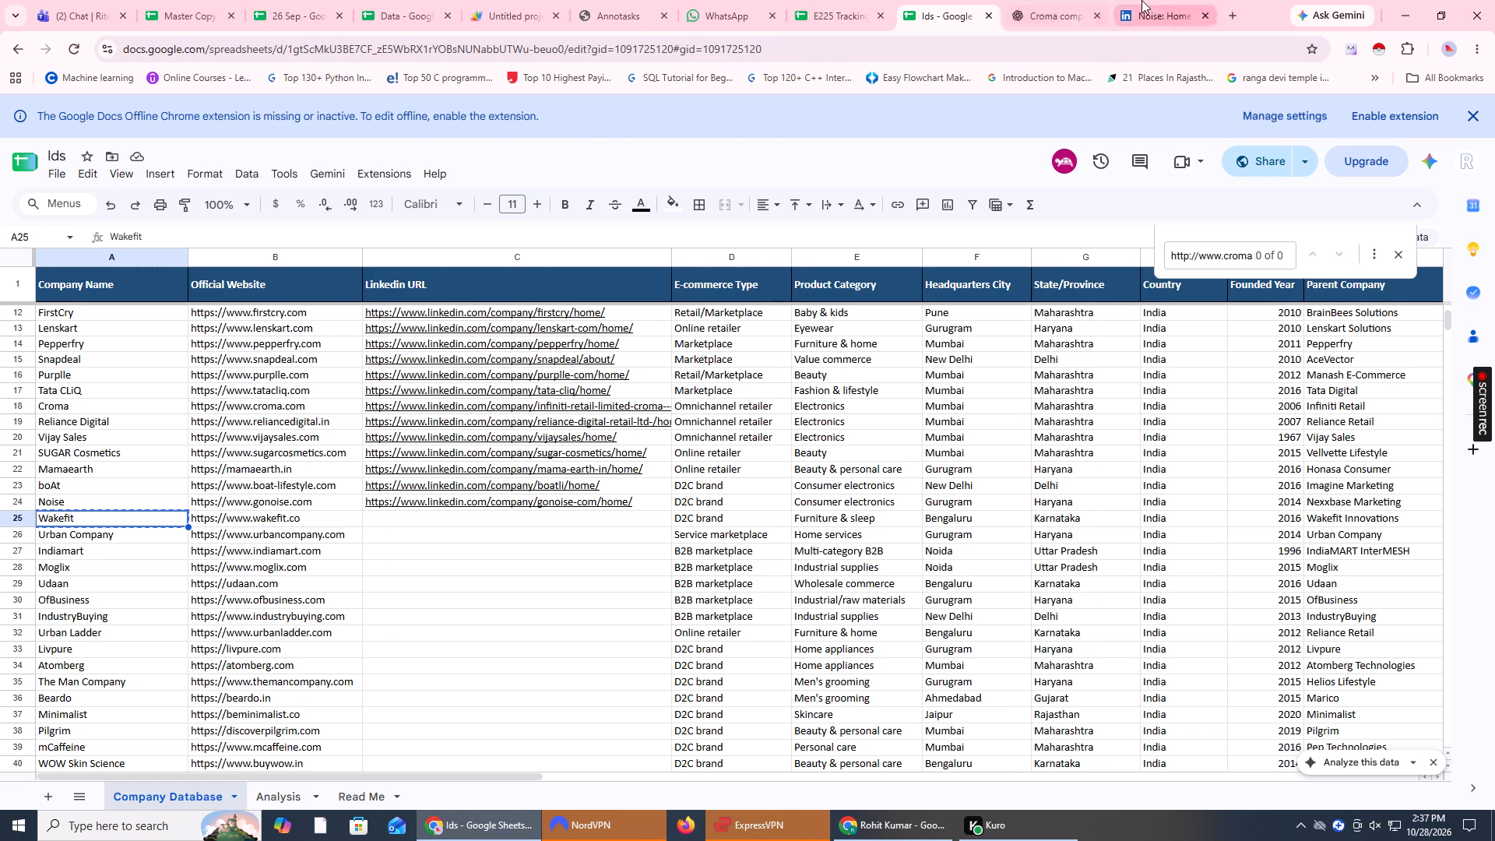
click(23, 44)
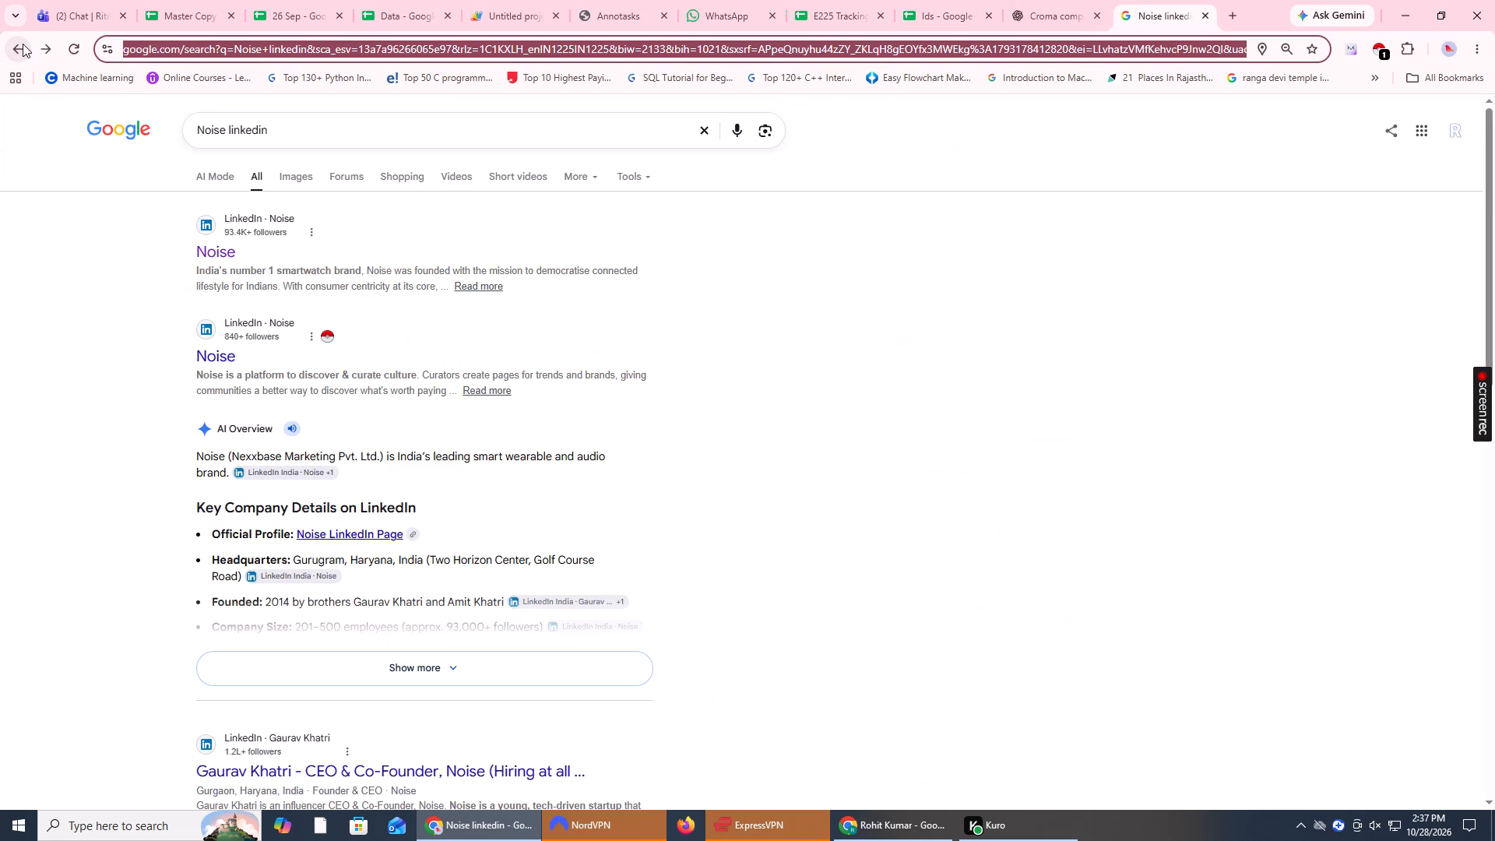
drag(227, 138, 22, 140)
key(ctrl+v)
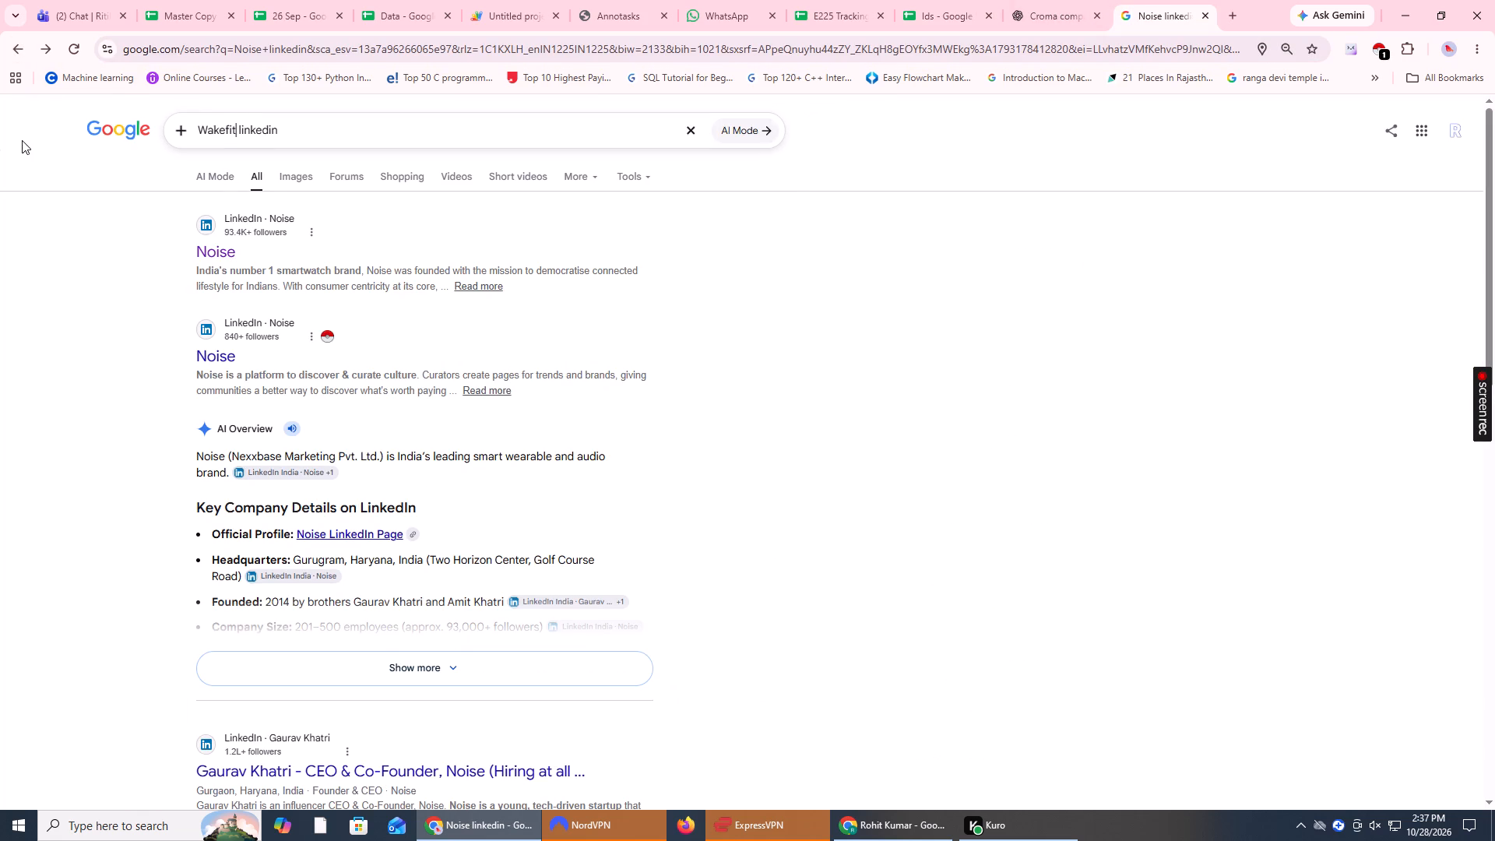
key(space)
key(Return)
scroll(218, 361, down, 3)
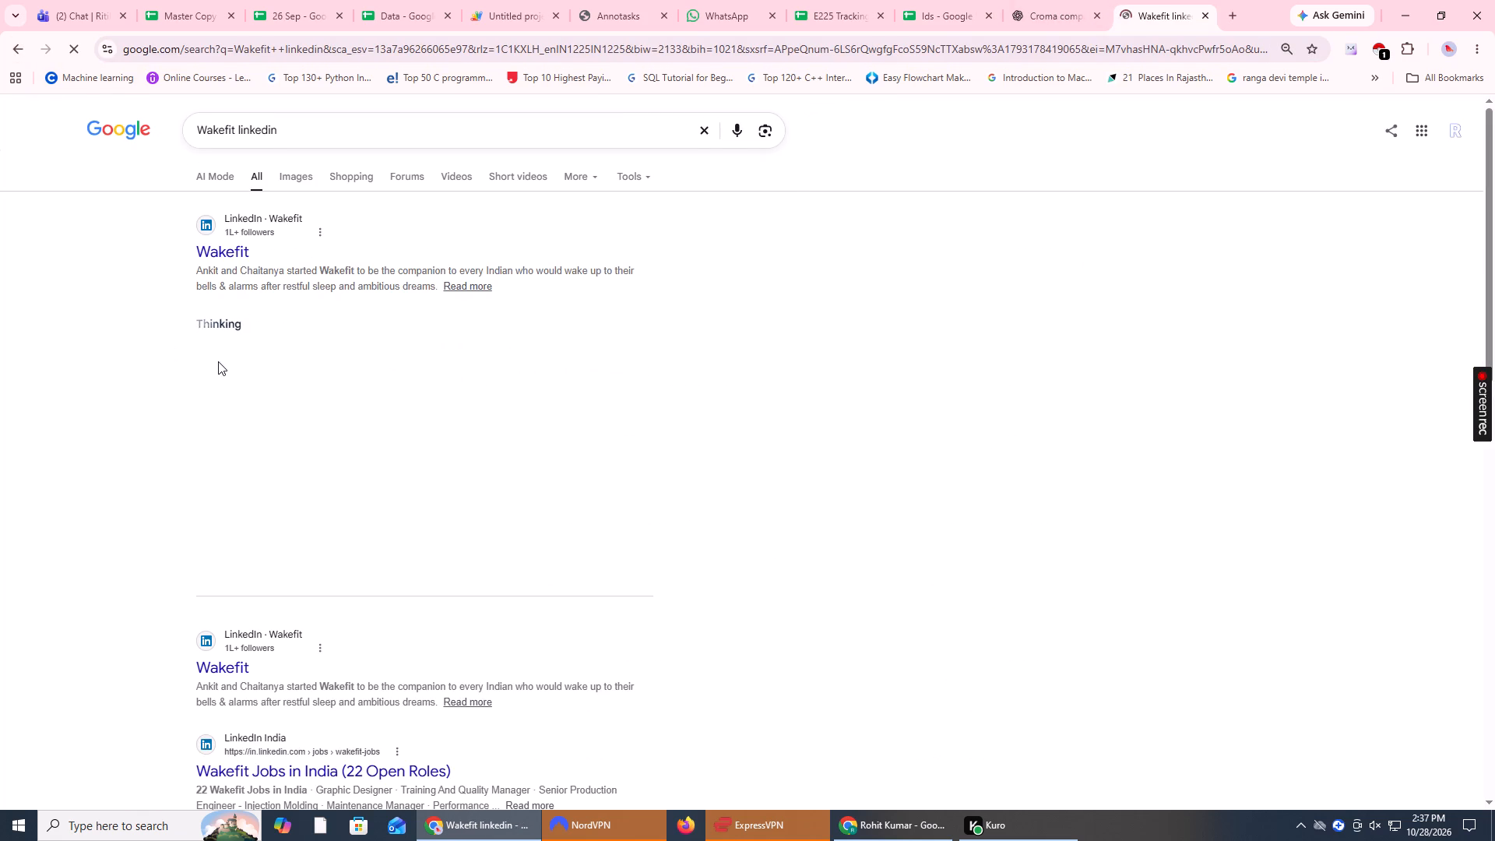
scroll(218, 361, down, 10)
scroll(219, 356, up, 7)
scroll(216, 351, down, 20)
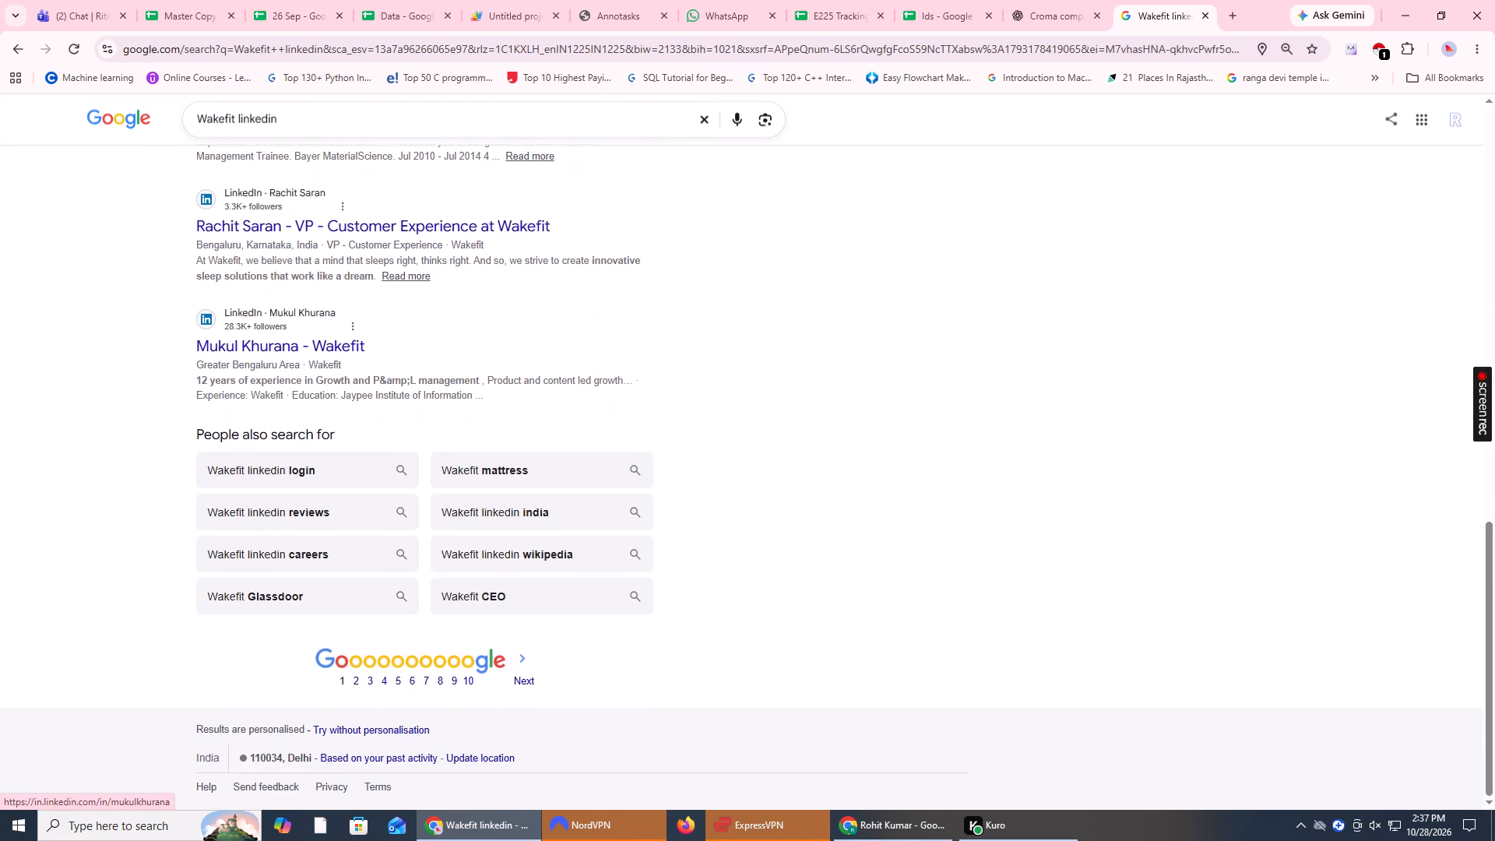
scroll(220, 364, up, 20)
scroll(220, 364, up, 16)
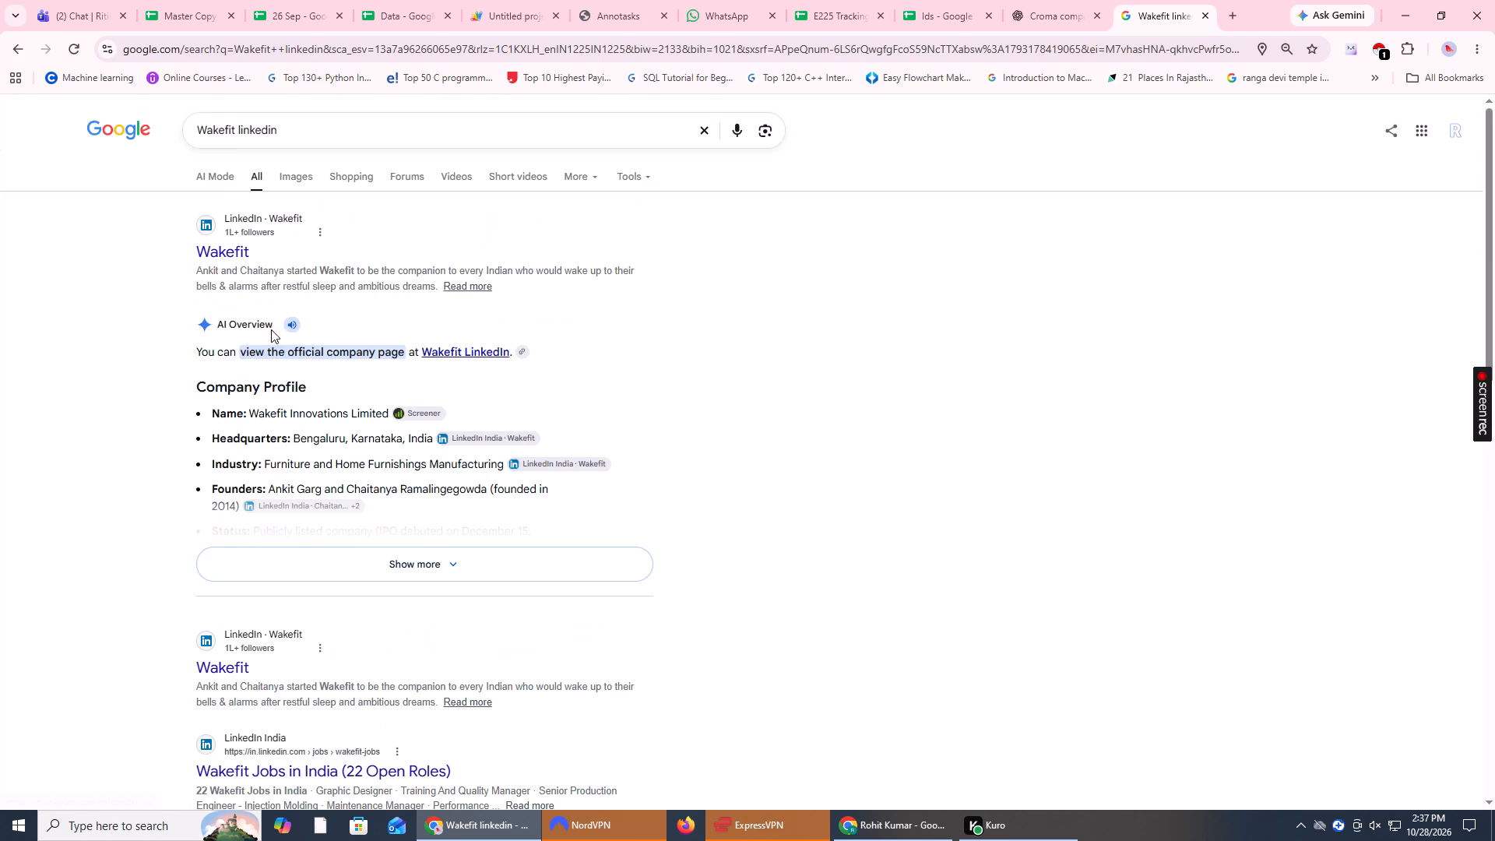
click(237, 252)
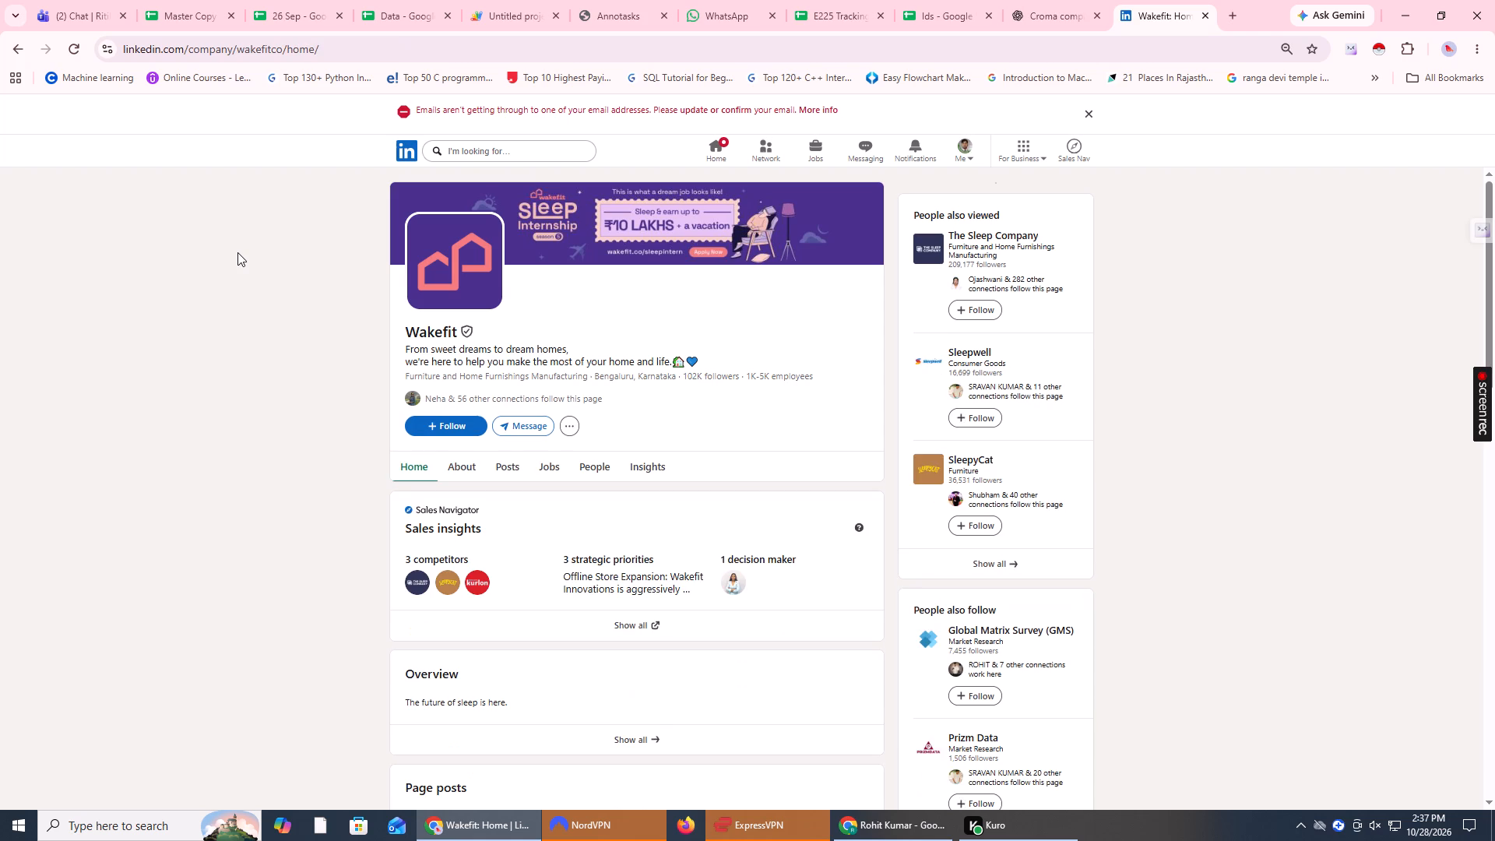
Copy the page address linkedin.com/company/wakefitco/home/ into Wakefit's Linkedin URL cell, C25, in the Ids sheet.
click(332, 51)
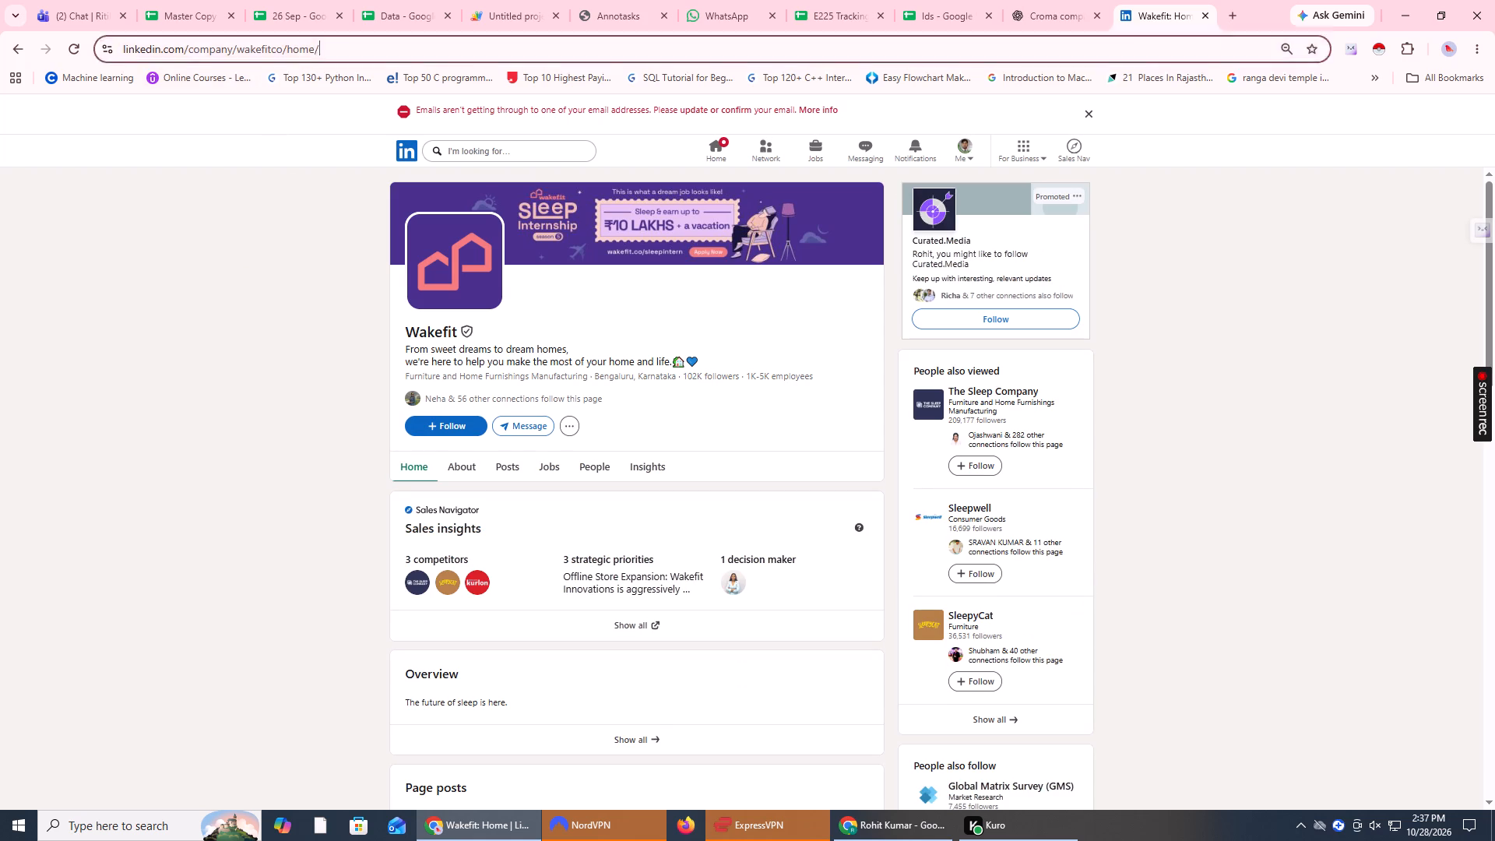
key(ctrl+c)
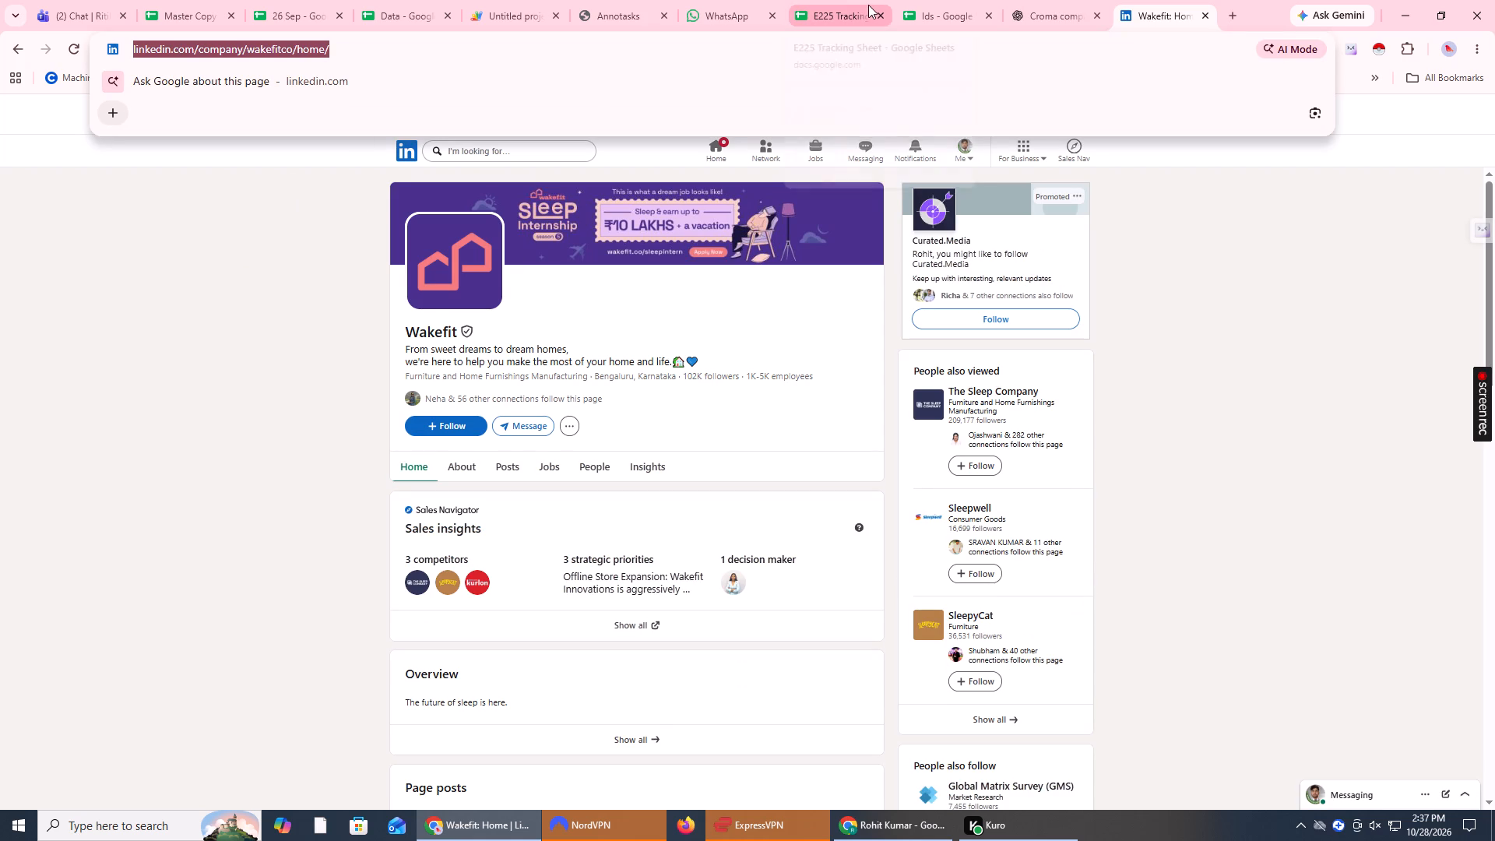
key(ctrl+c)
click(966, 4)
click(392, 516)
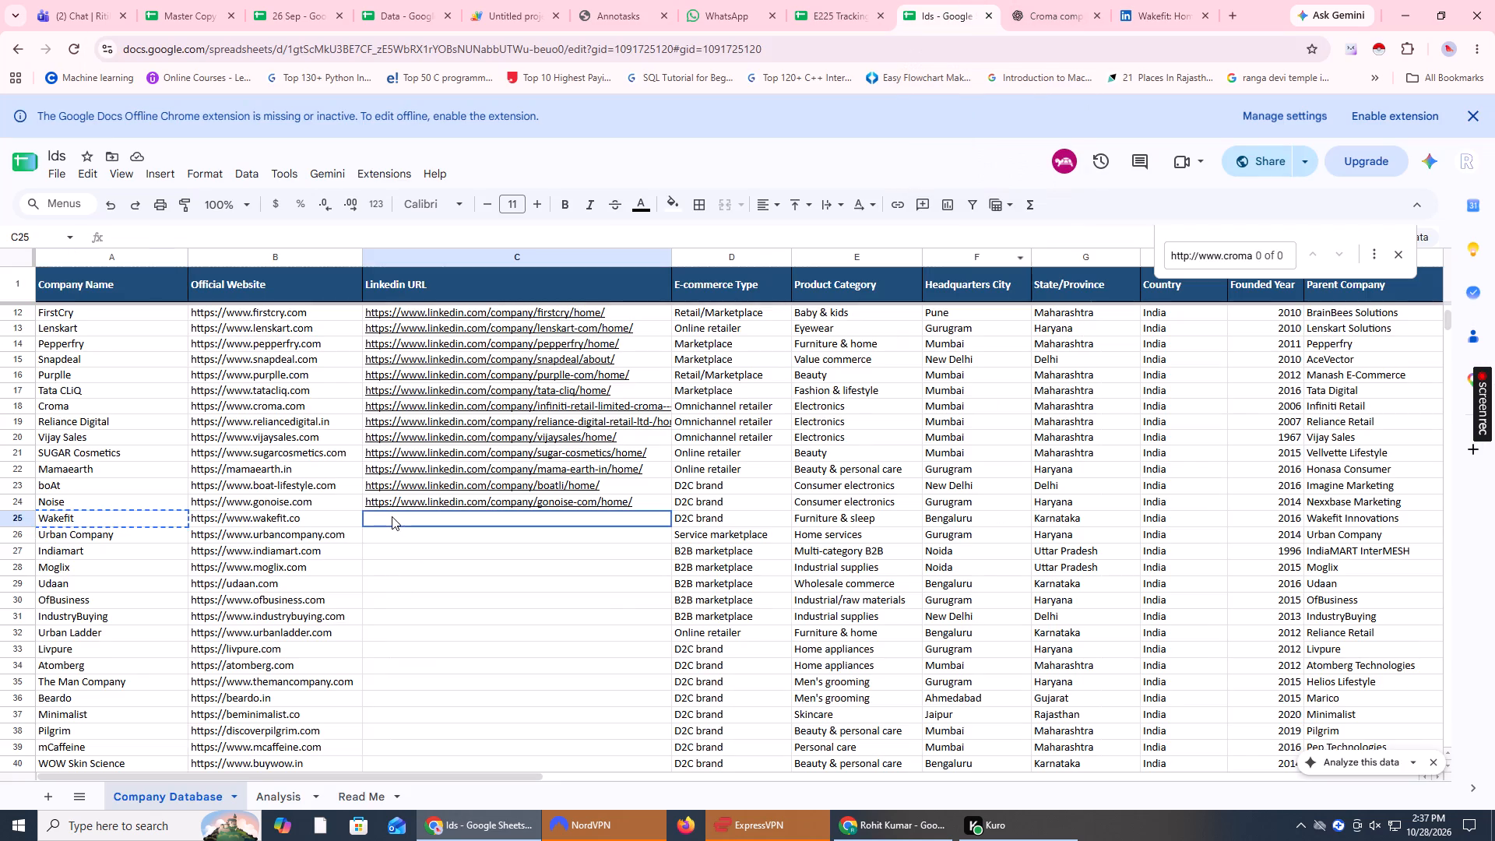
key(ctrl+v)
click(386, 574)
Search Google for "Urban Company linkedin" using the company name from the Ids sheet, and open the Urban Company LinkedIn page.
click(69, 538)
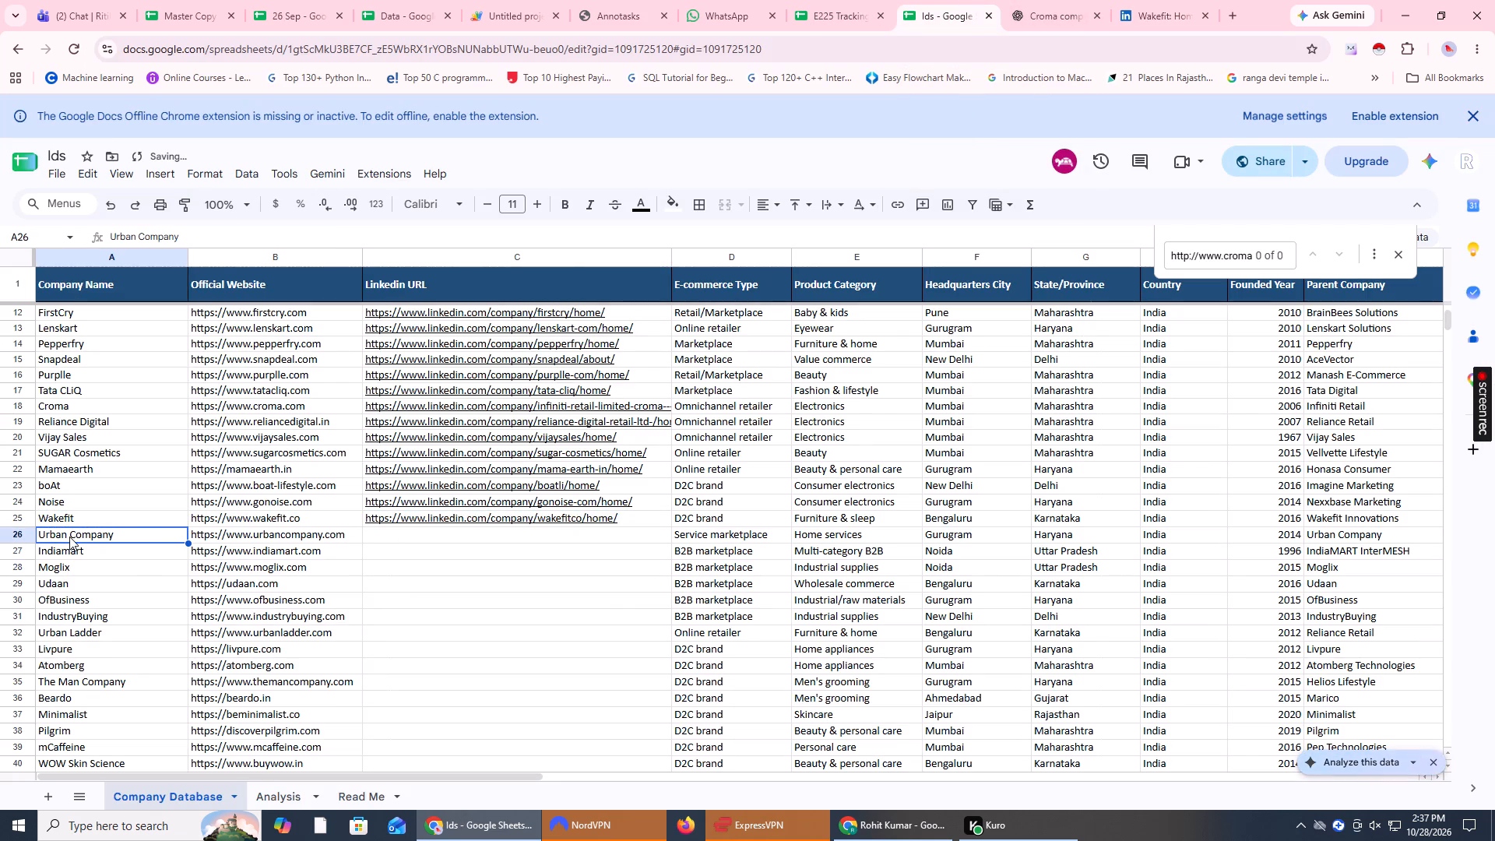
key(ctrl+c)
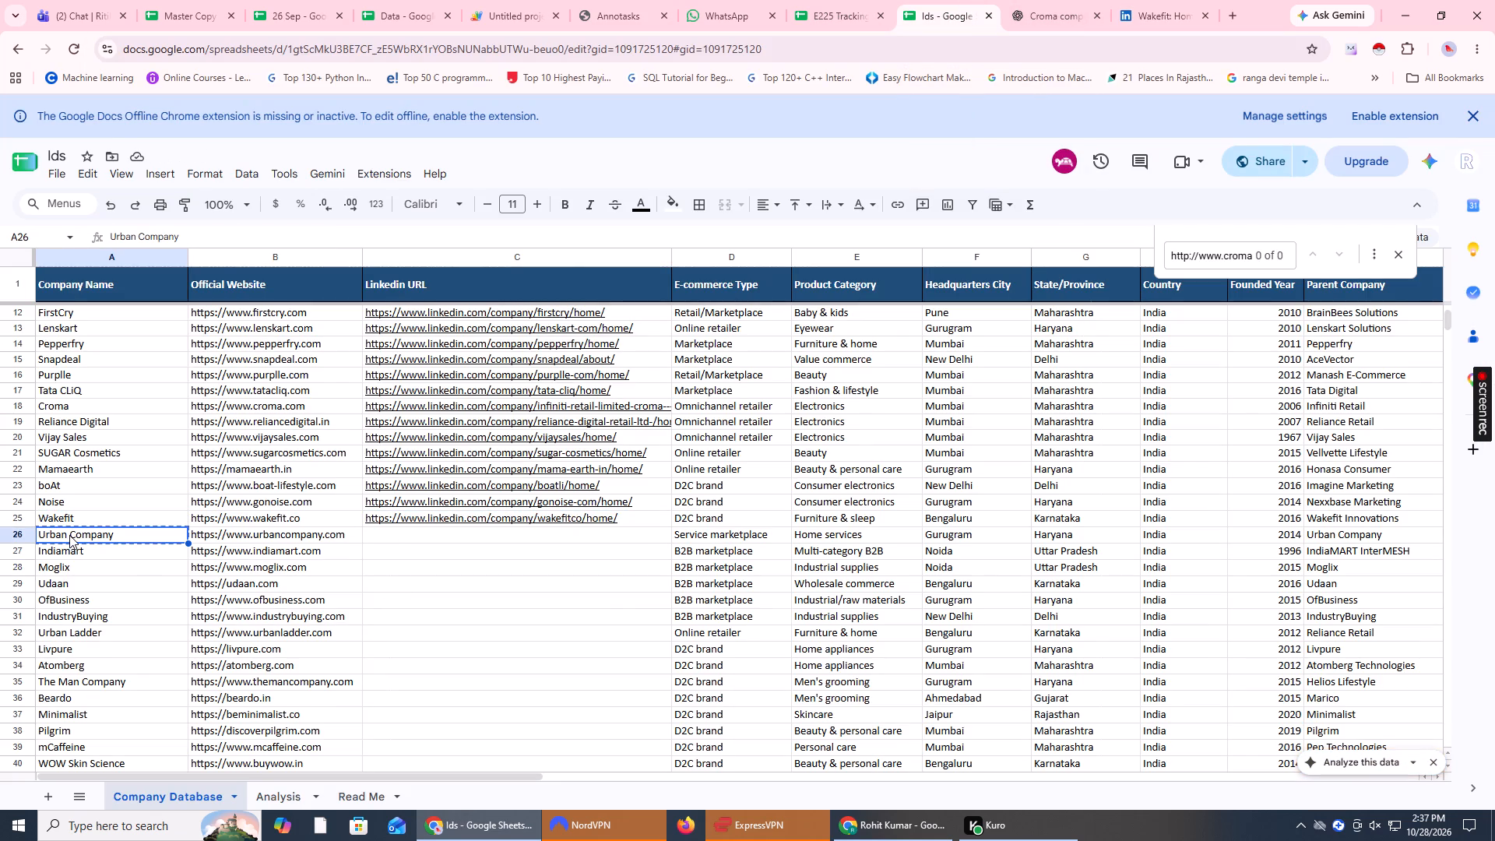
key(ctrl+c)
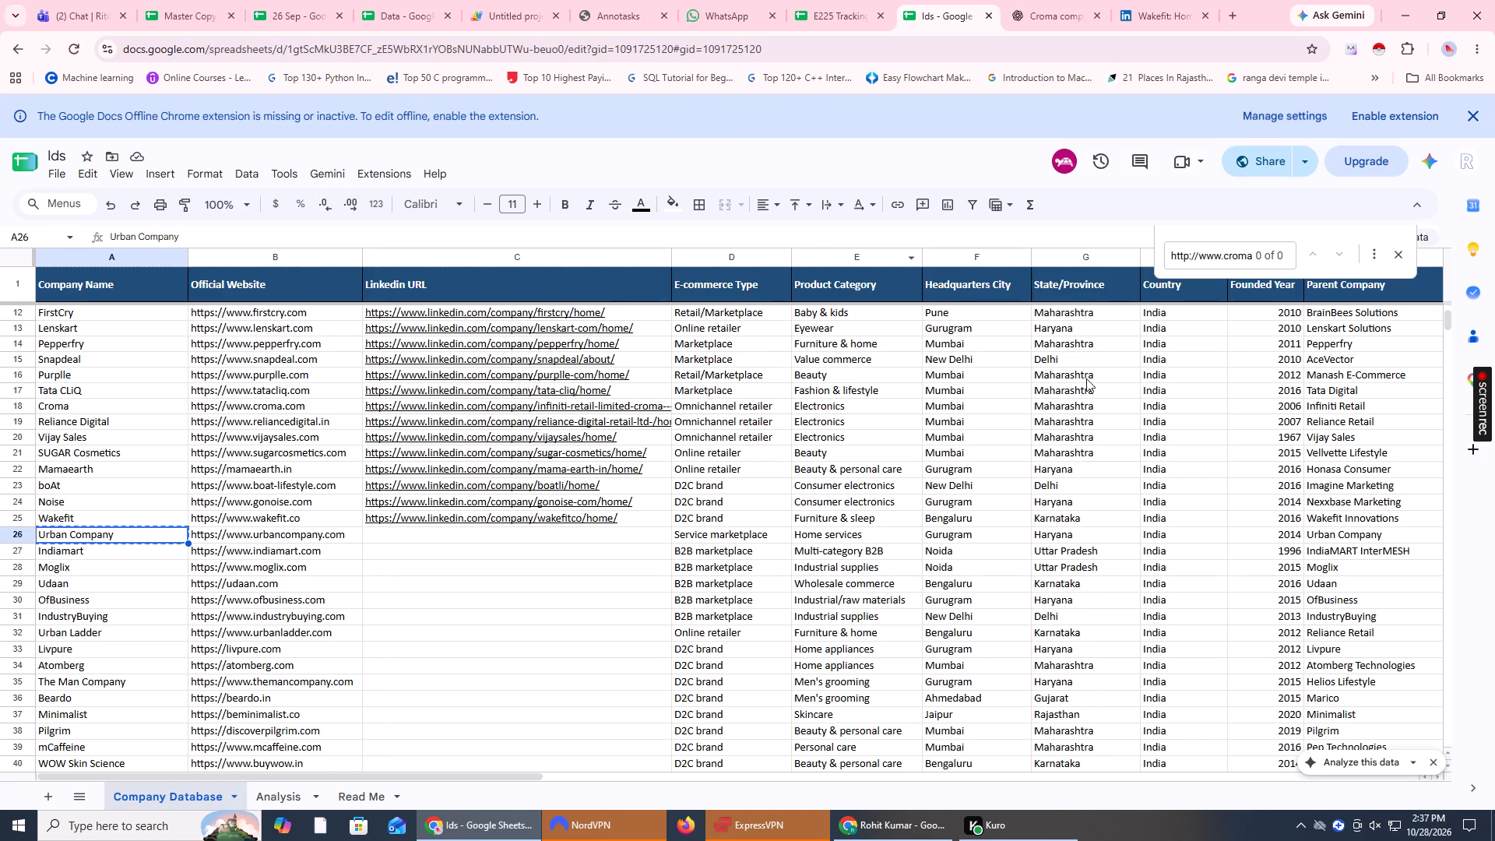
click(1172, 0)
click(224, 49)
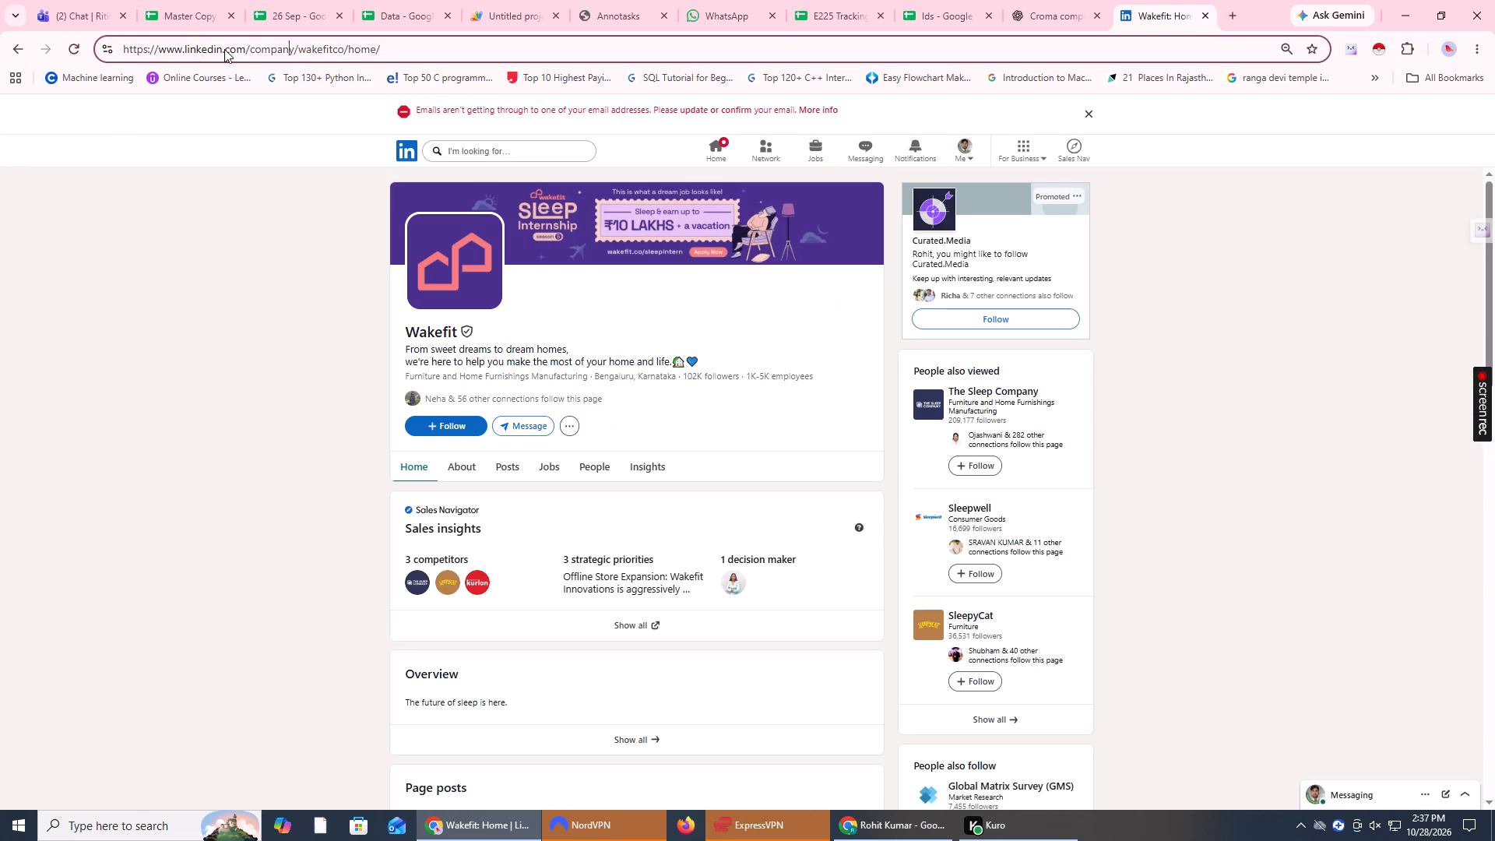
click(21, 49)
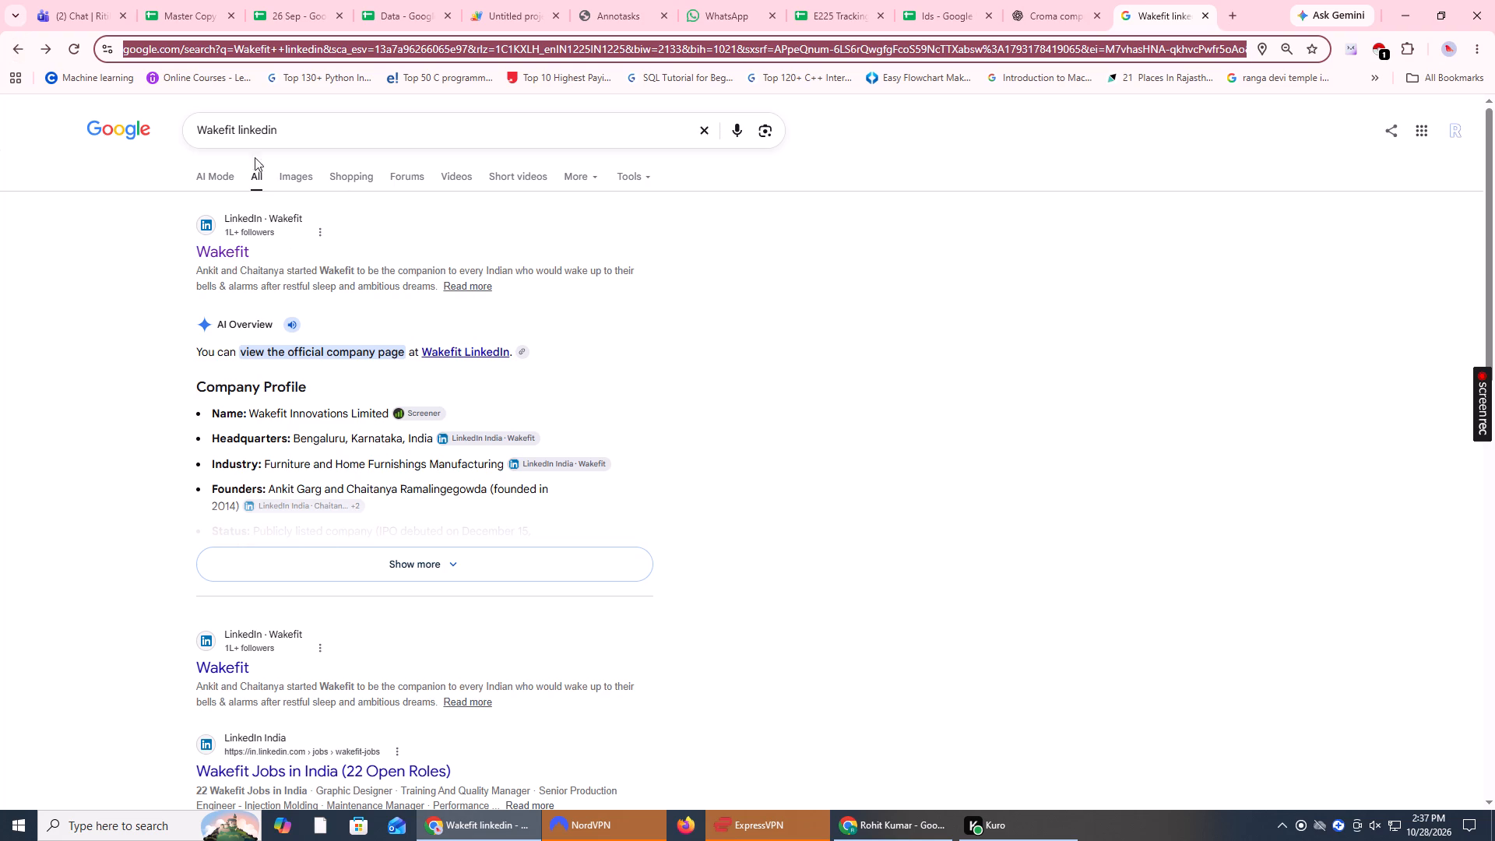
drag(237, 133, 89, 132)
key(ctrl+v)
key(space)
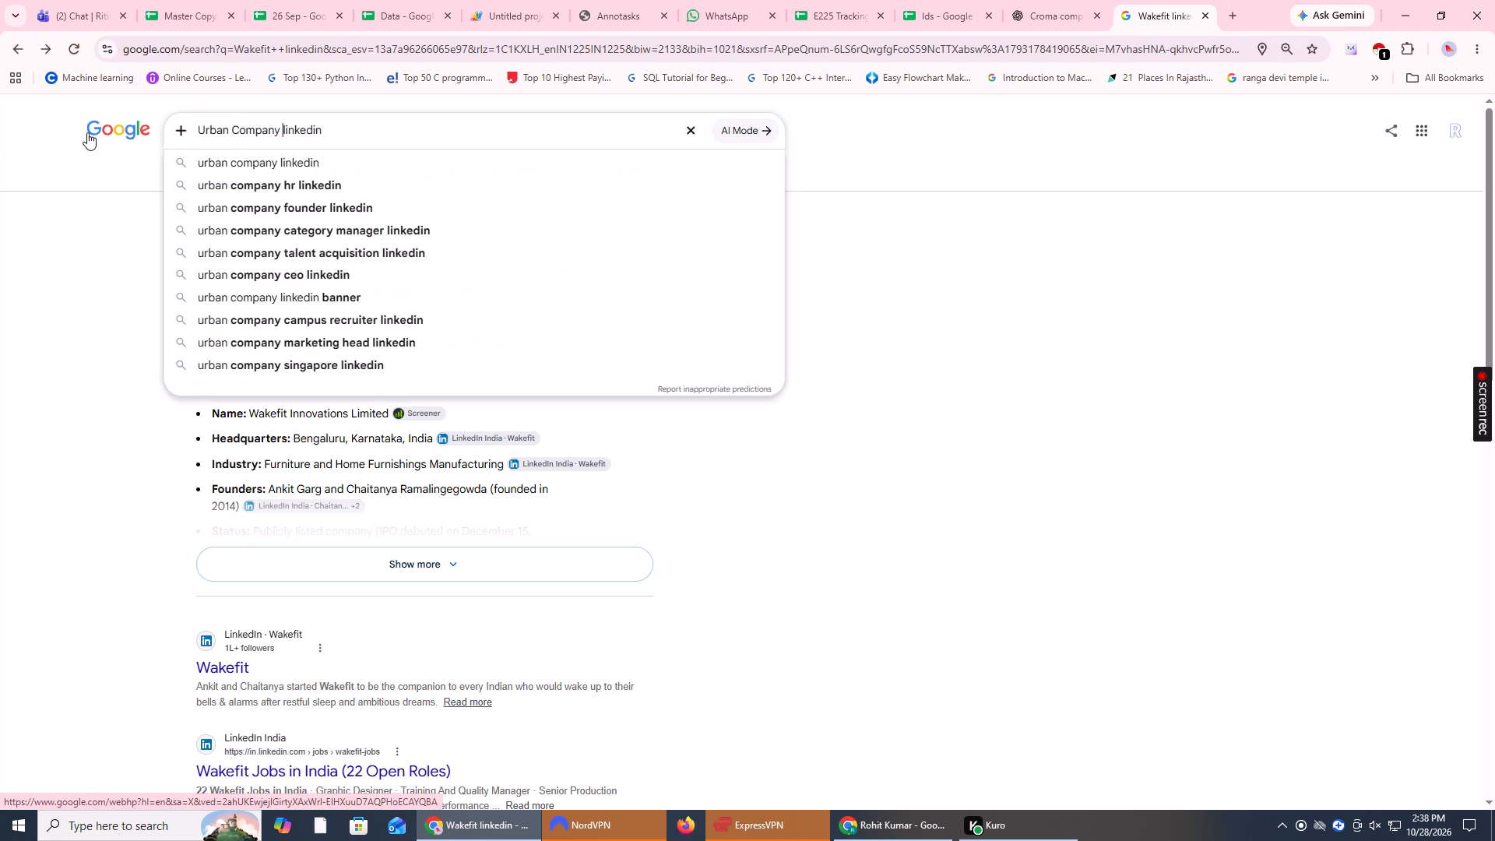
key(Return)
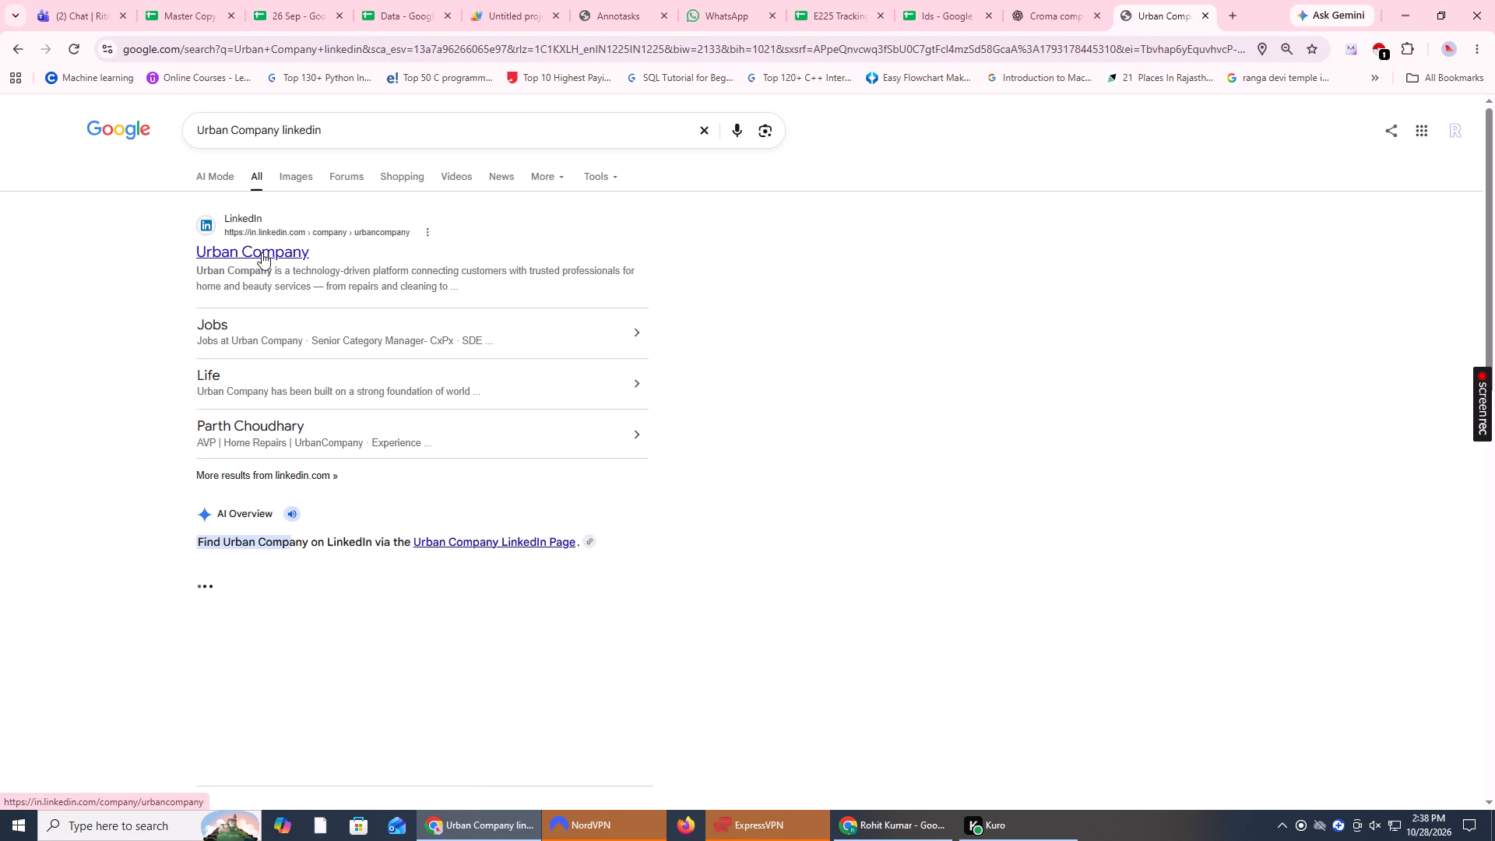
click(262, 252)
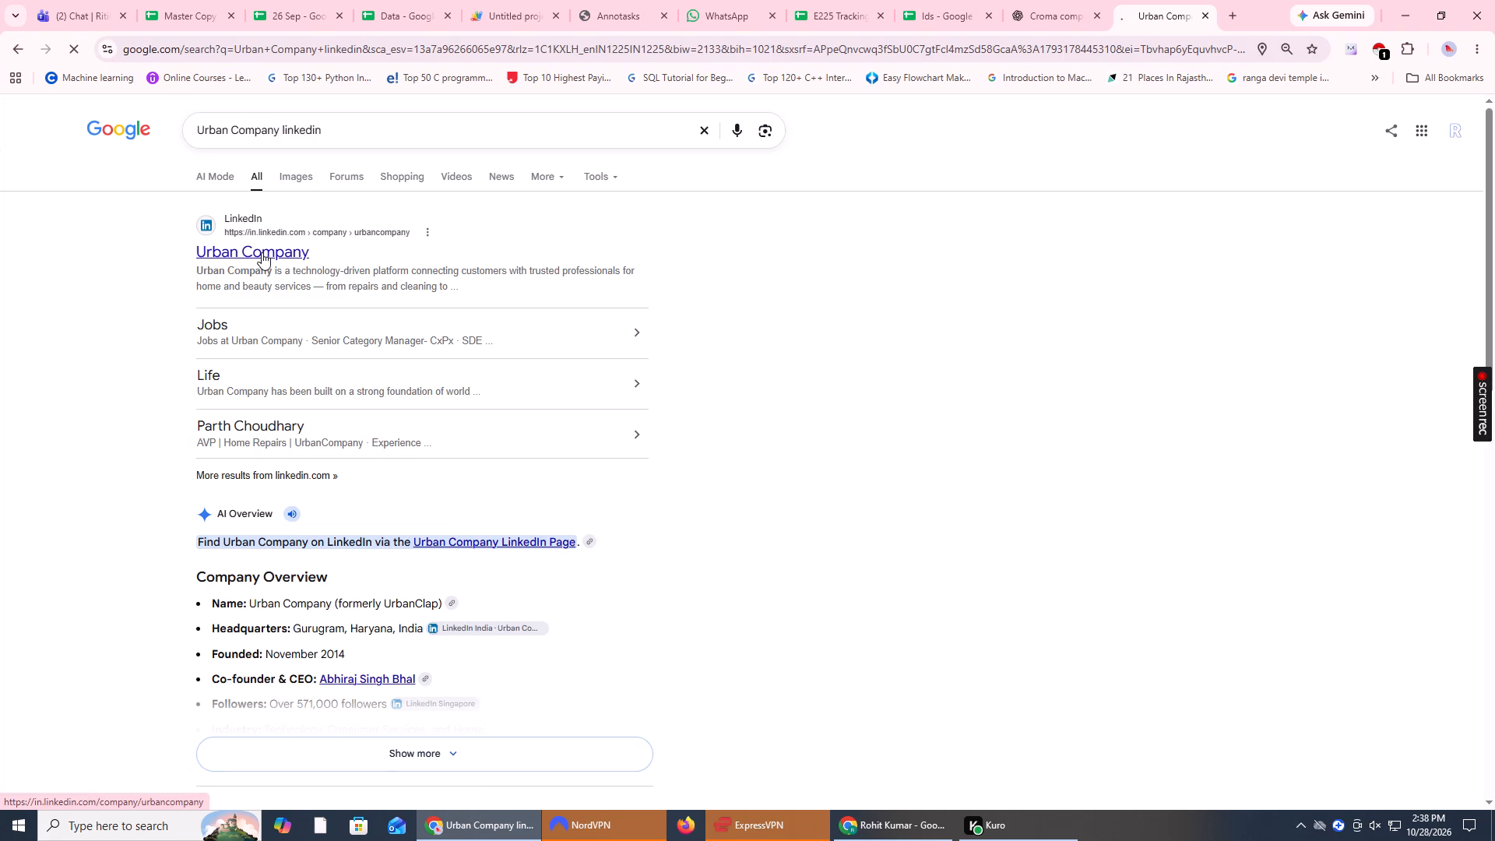
scroll(262, 252, down, 17)
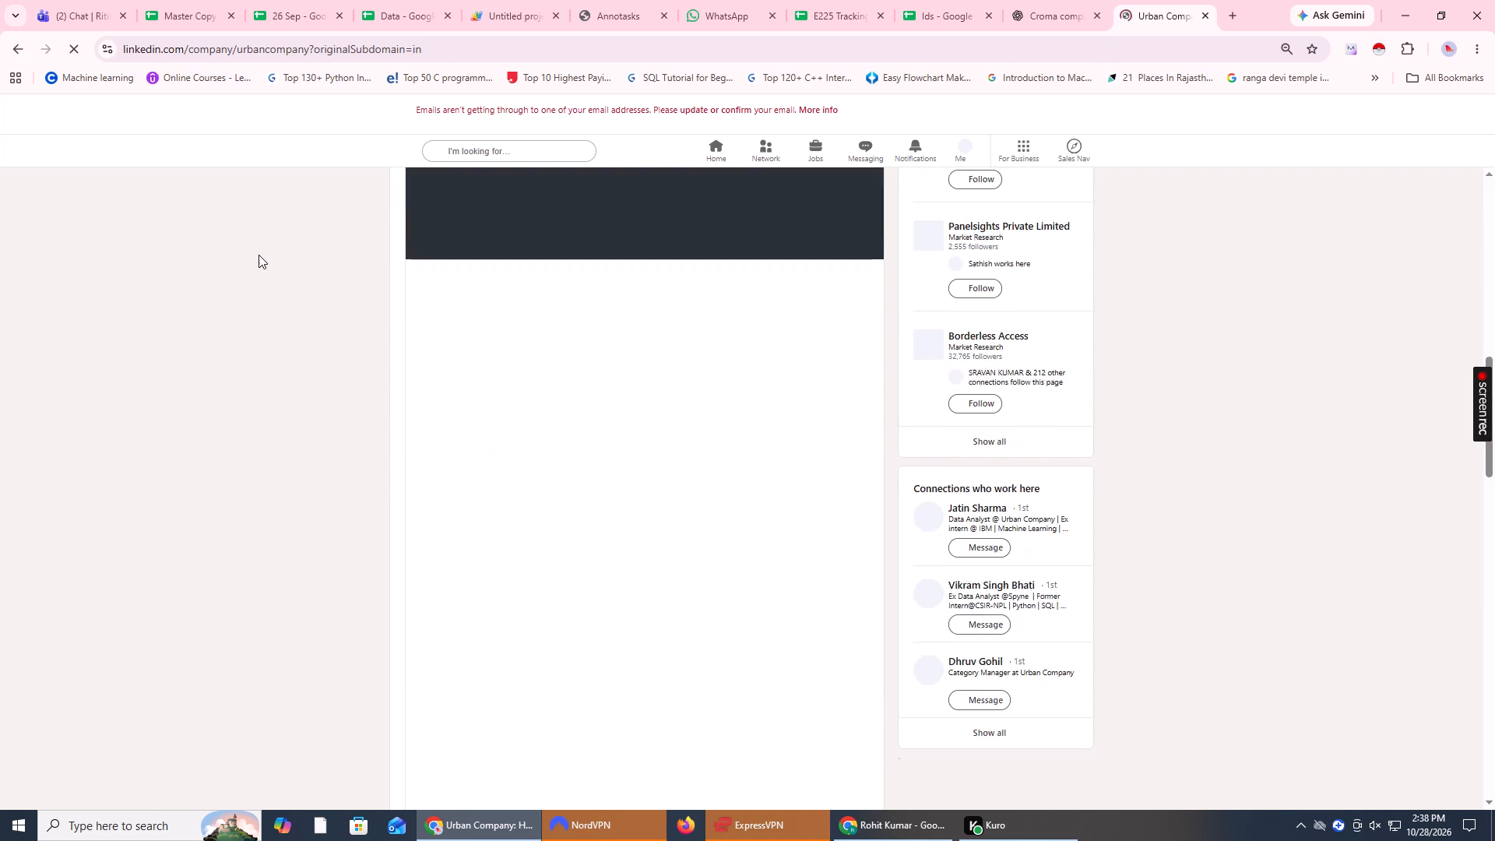
scroll(259, 255, down, 20)
scroll(259, 255, down, 2)
Copy the page address linkedin.com/company/urbancompany/home/ into Urban Company's Linkedin URL cell, C26, in the Ids sheet.
double_click(310, 44)
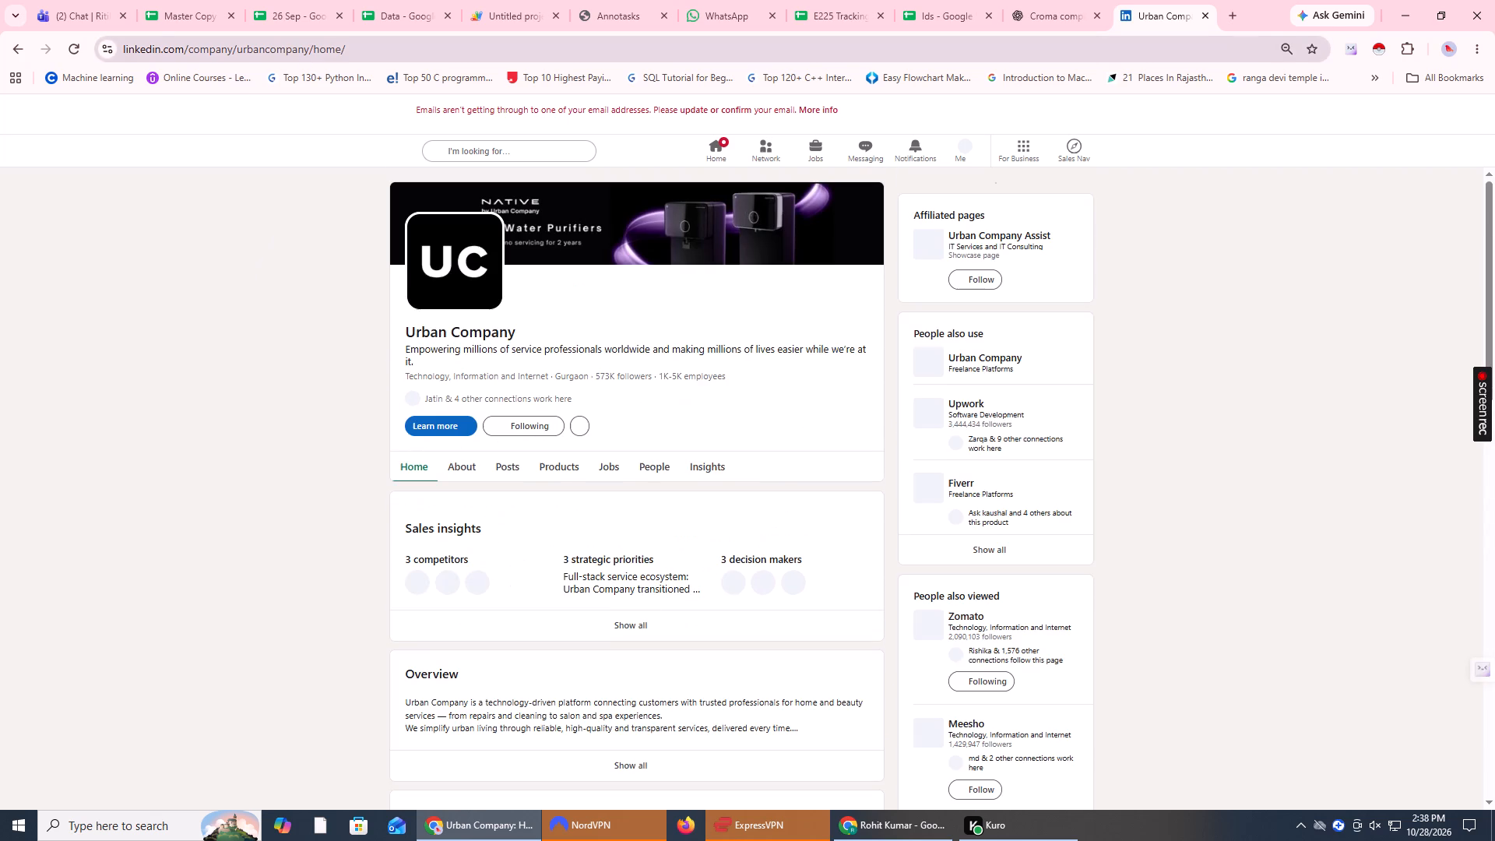
click(501, 48)
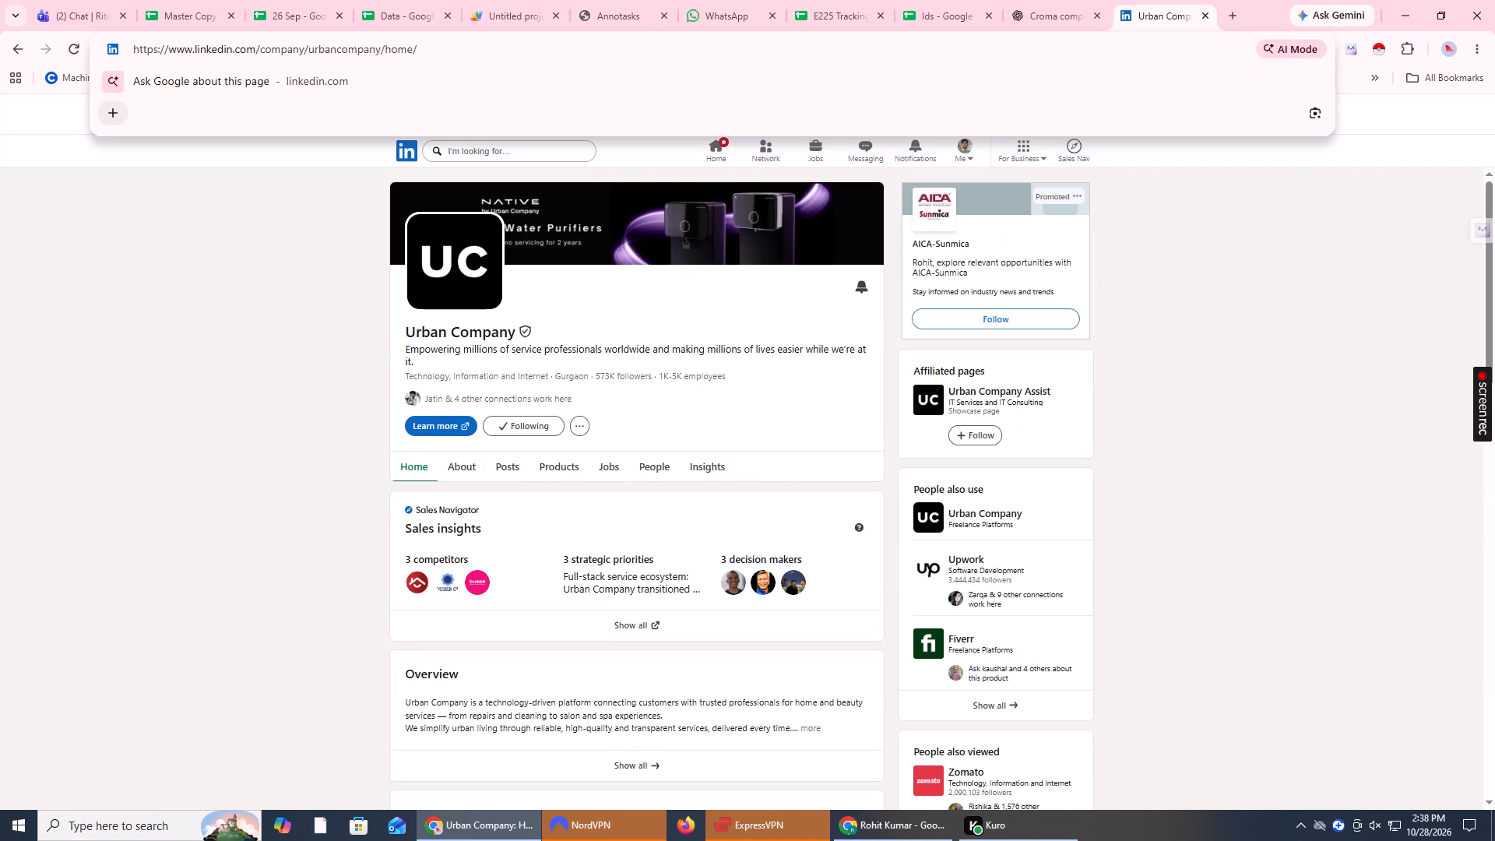
key(ctrl+a)
key(ctrl+c)
click(859, 0)
click(939, 0)
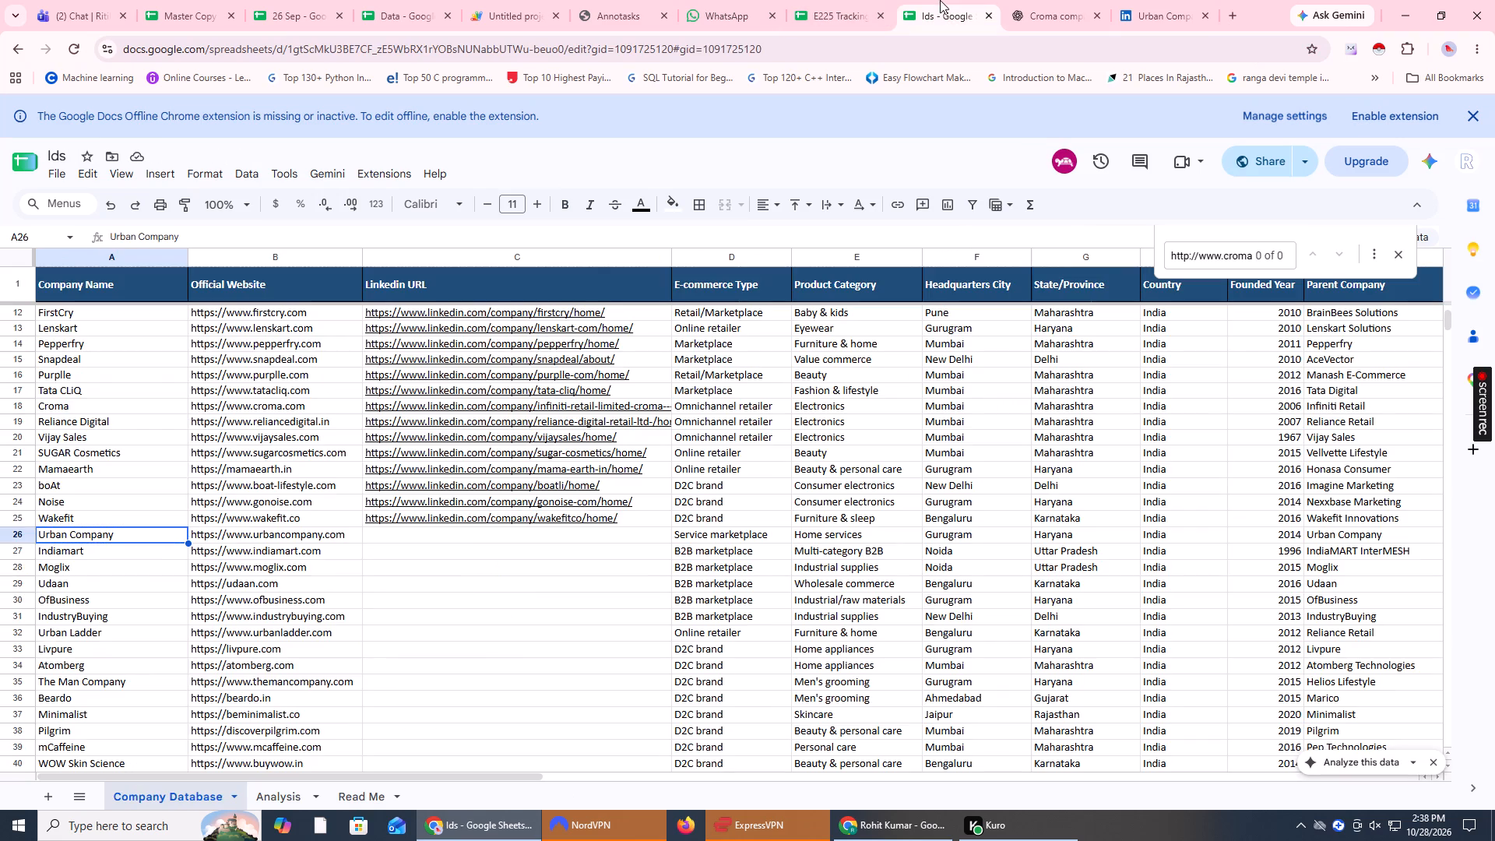
click(408, 540)
key(ctrl+v)
click(361, 577)
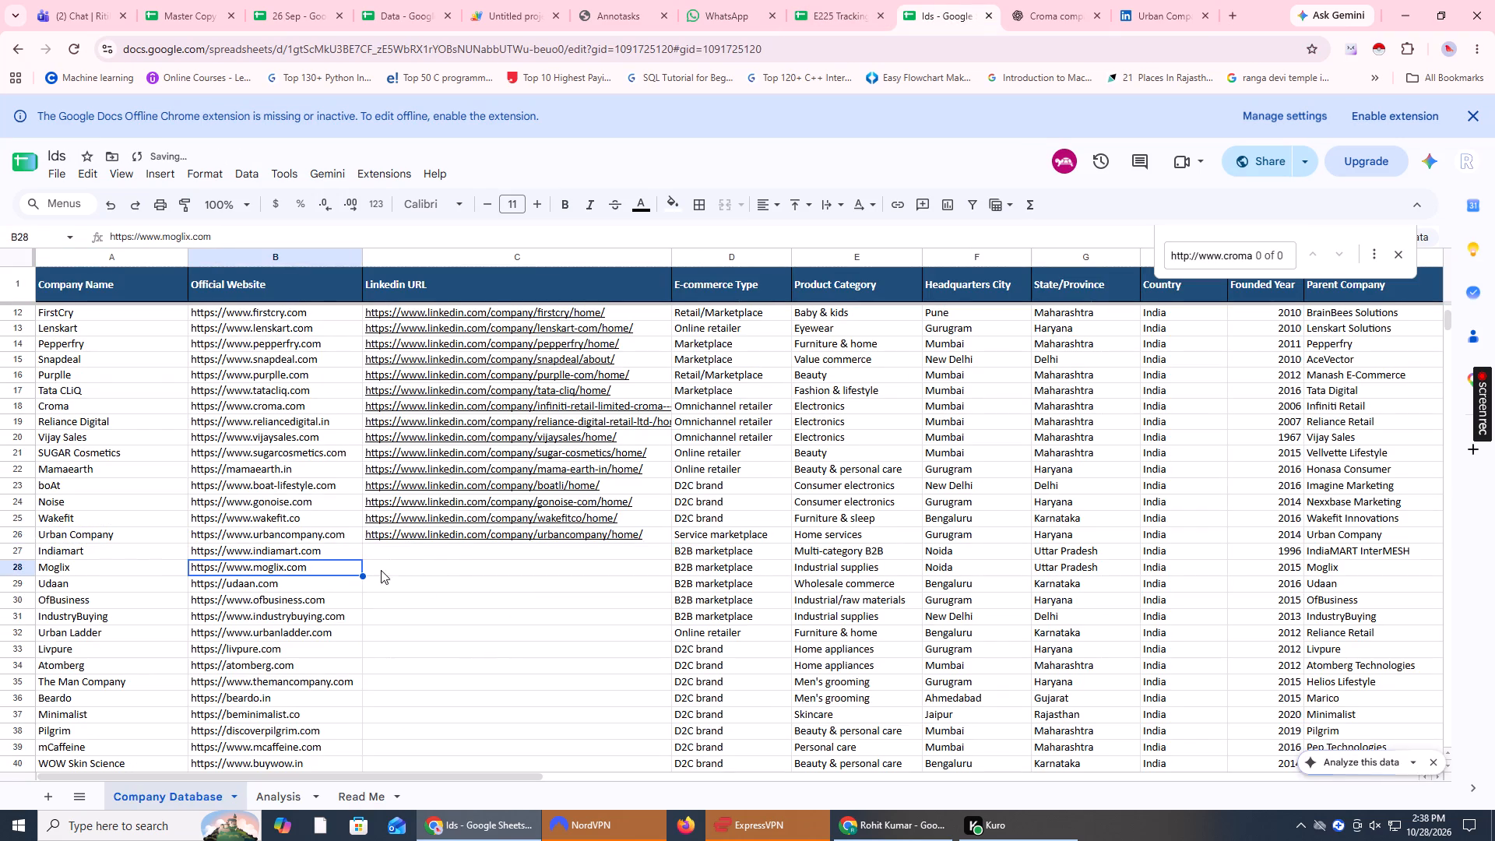
Search Google for "Indiamart linkedin" using the company name from the Ids sheet.
click(86, 549)
key(ctrl+c)
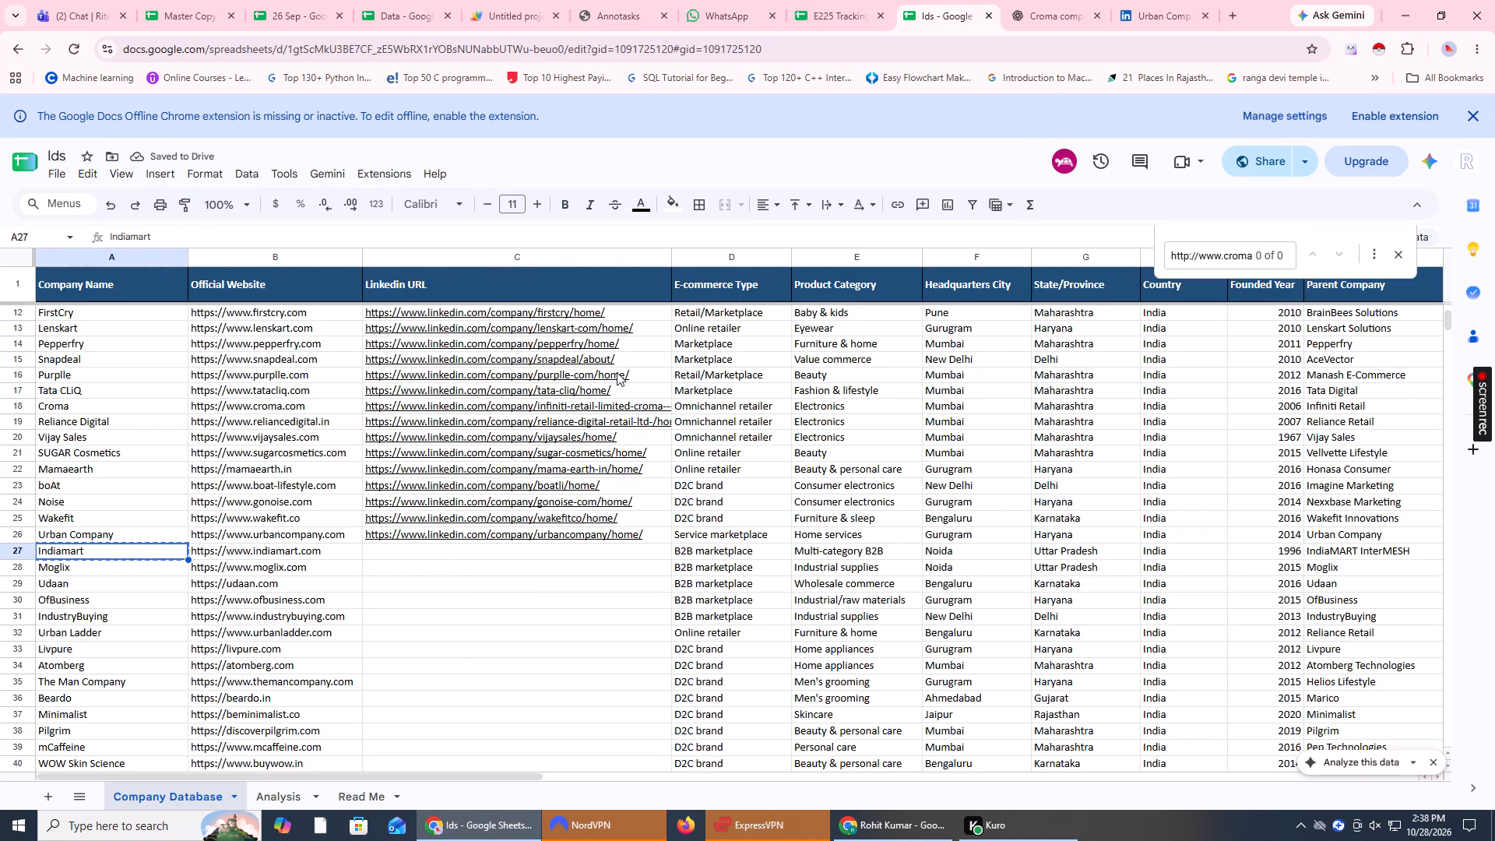
click(1161, 0)
click(15, 48)
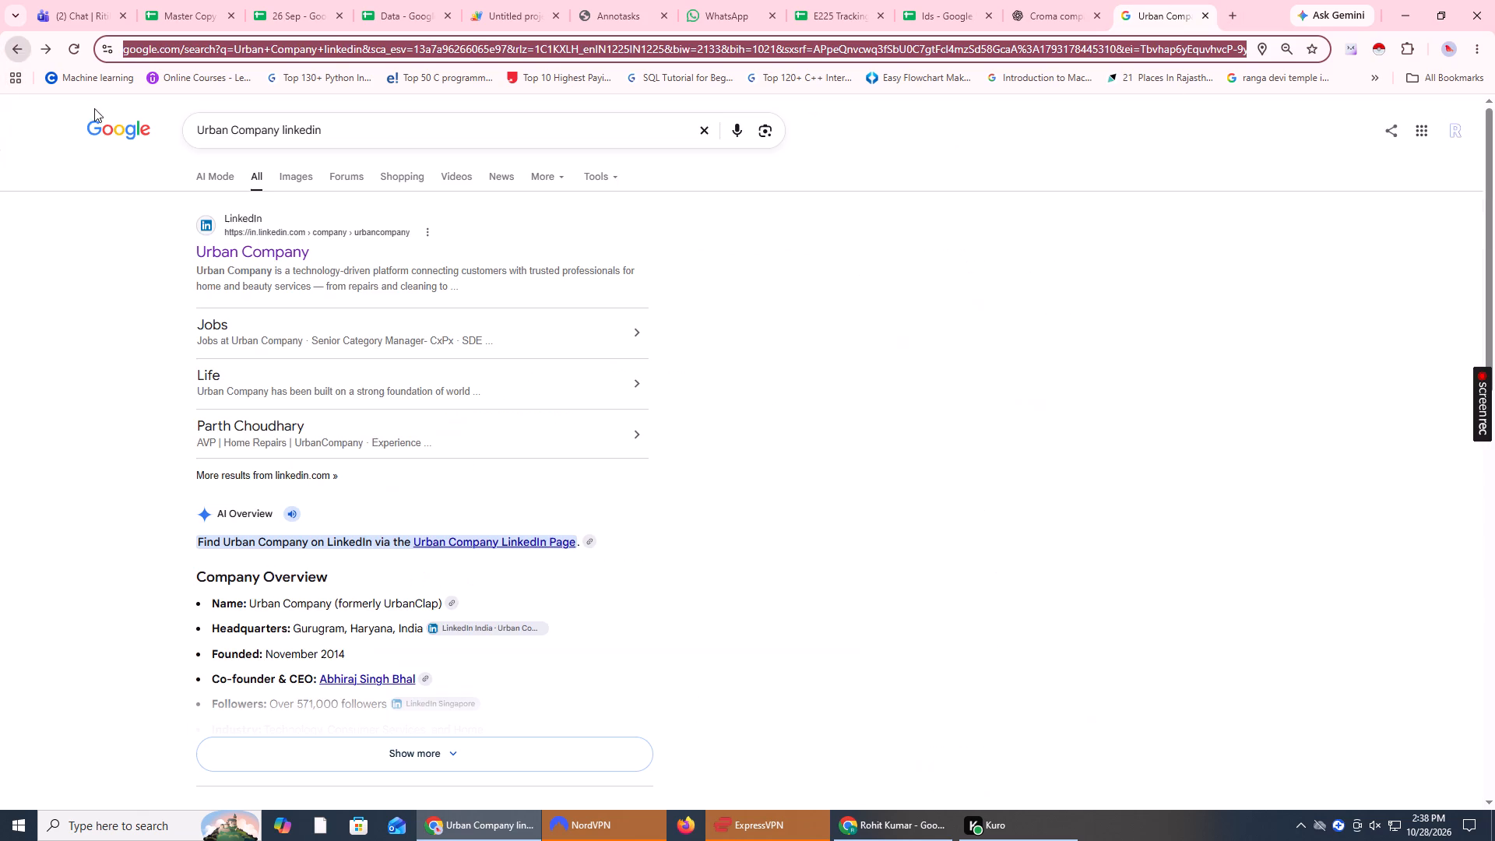
drag(279, 129, 23, 128)
key(ctrl+v)
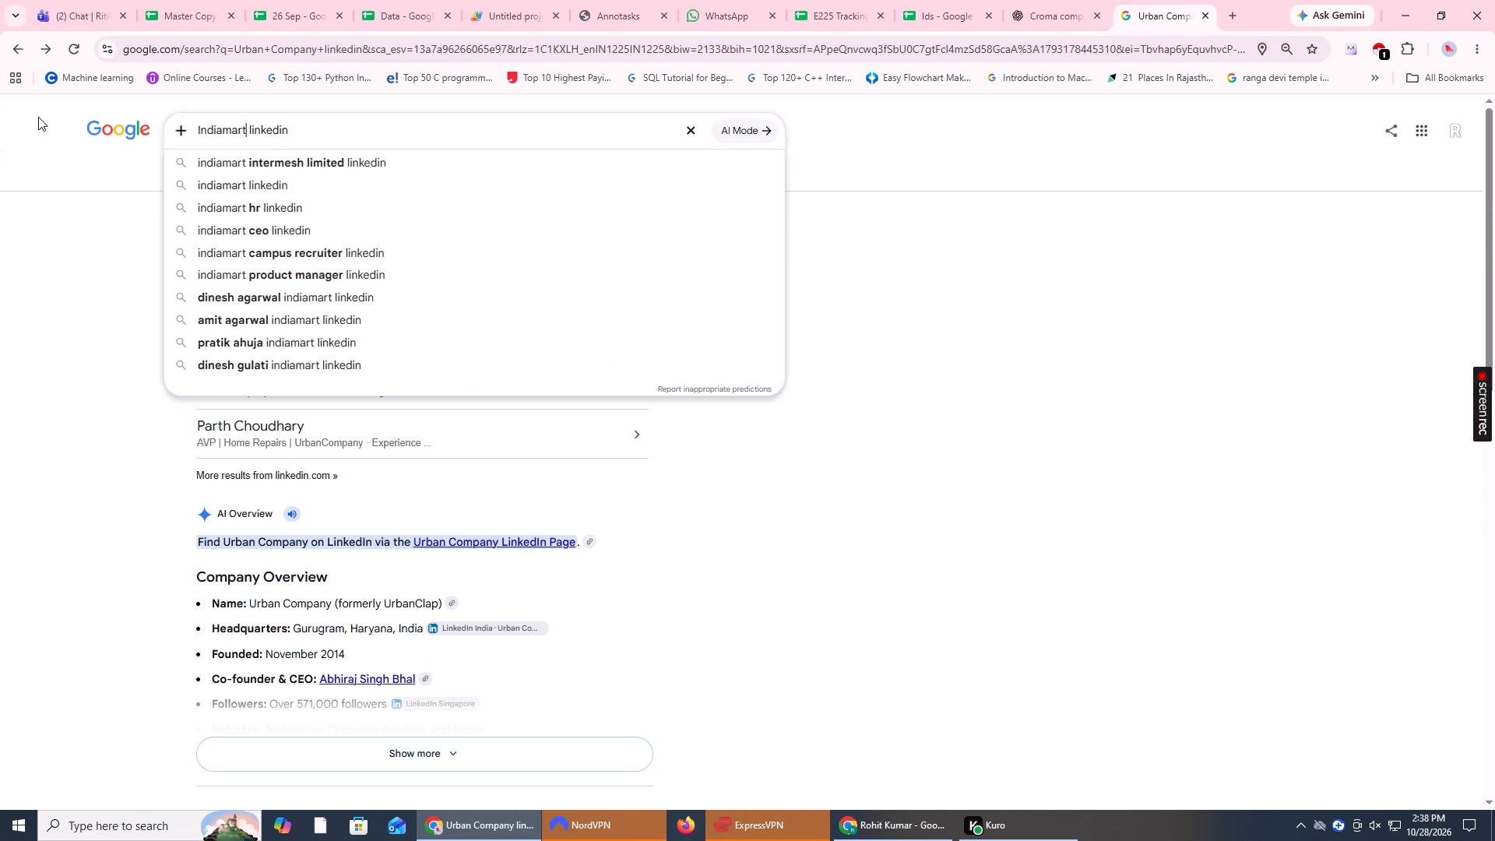
key(Return)
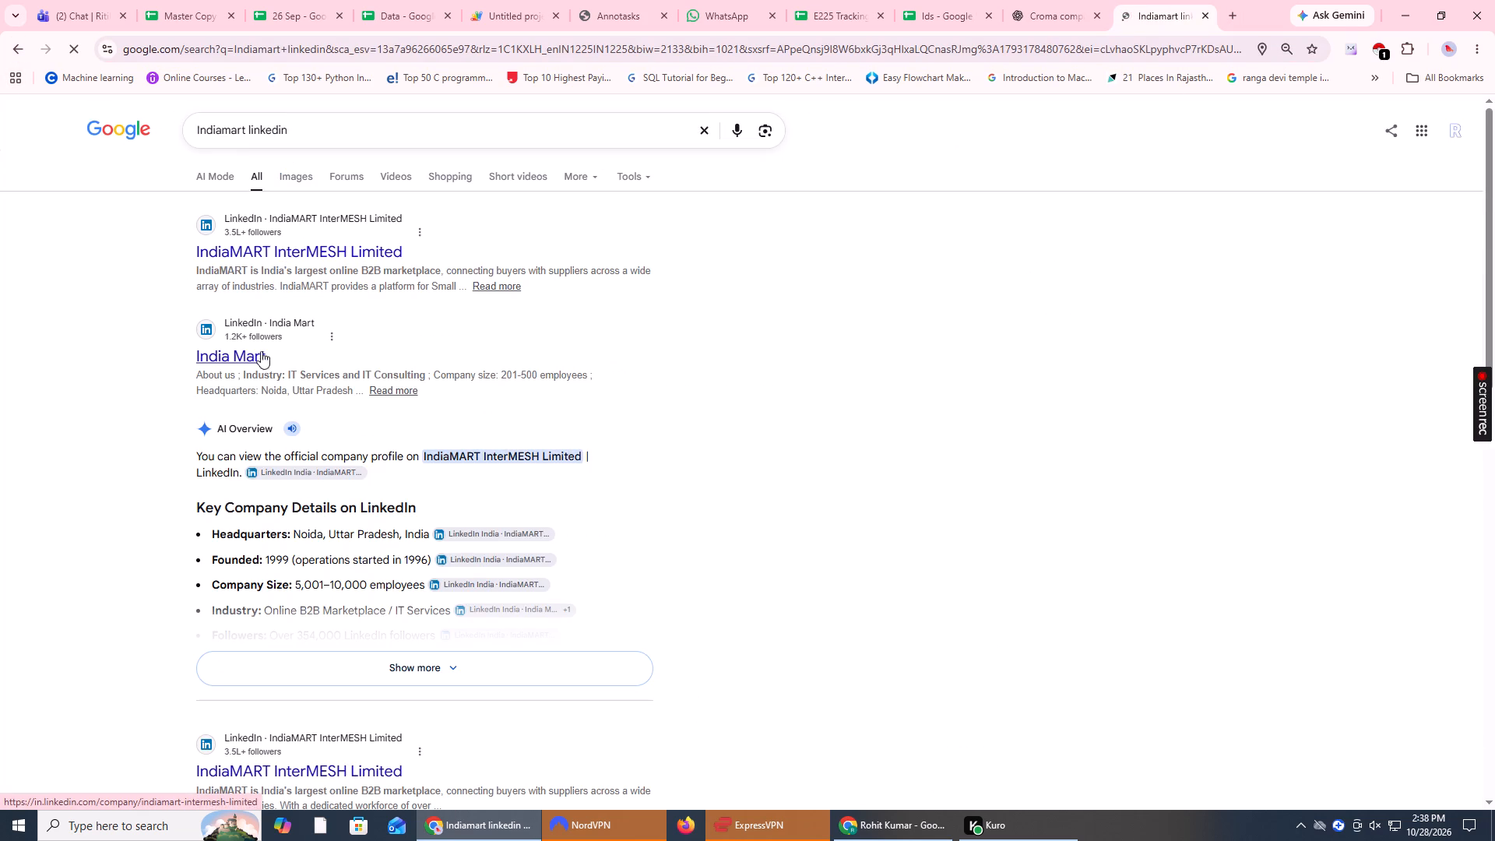
Open the India Mart LinkedIn result, examine its home and About pages, and return to the search results.
click(244, 360)
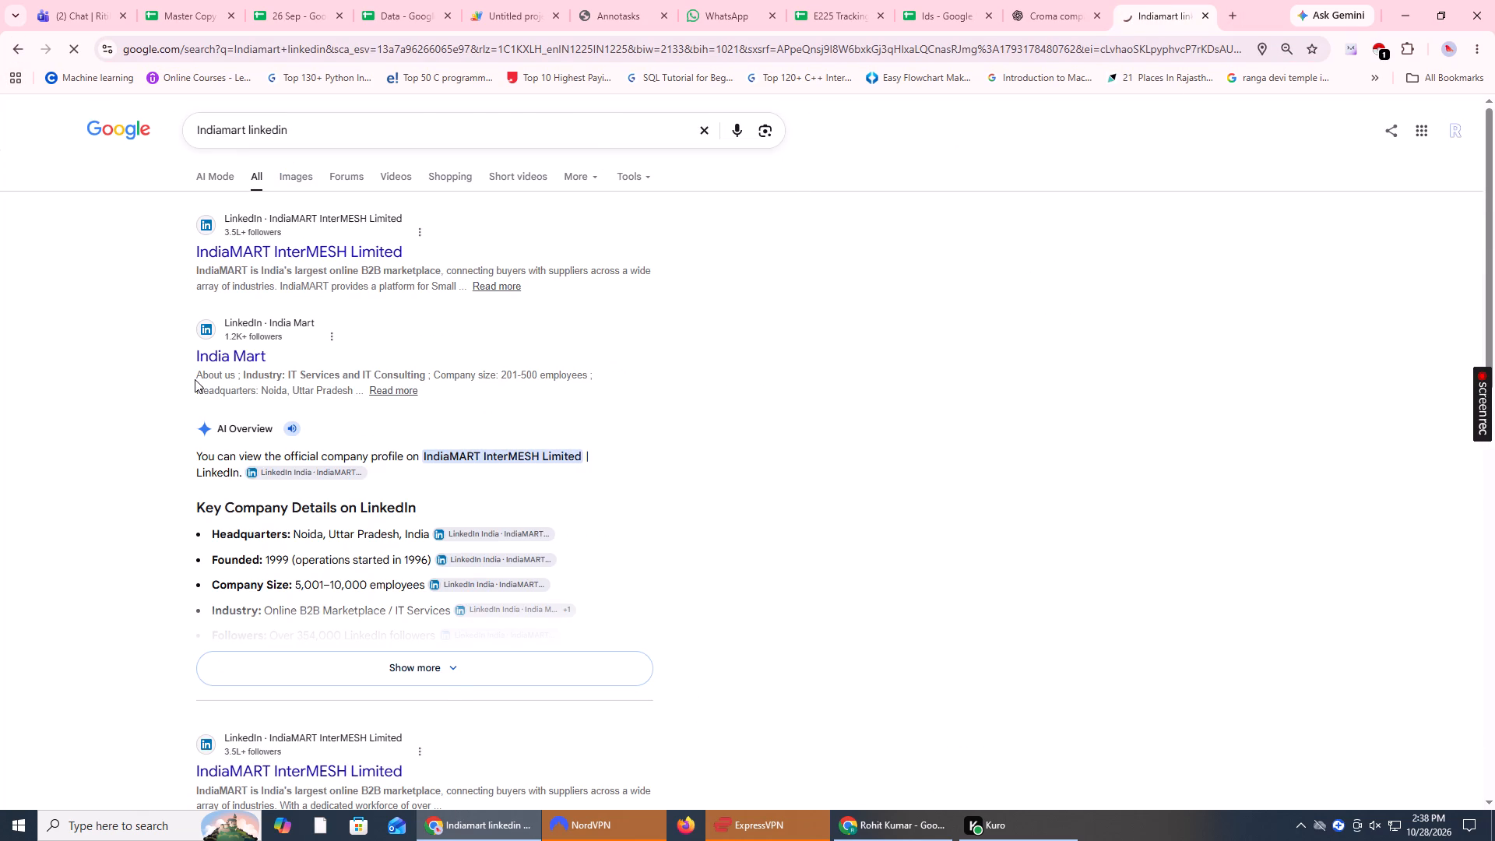
scroll(195, 379, down, 18)
scroll(195, 378, down, 3)
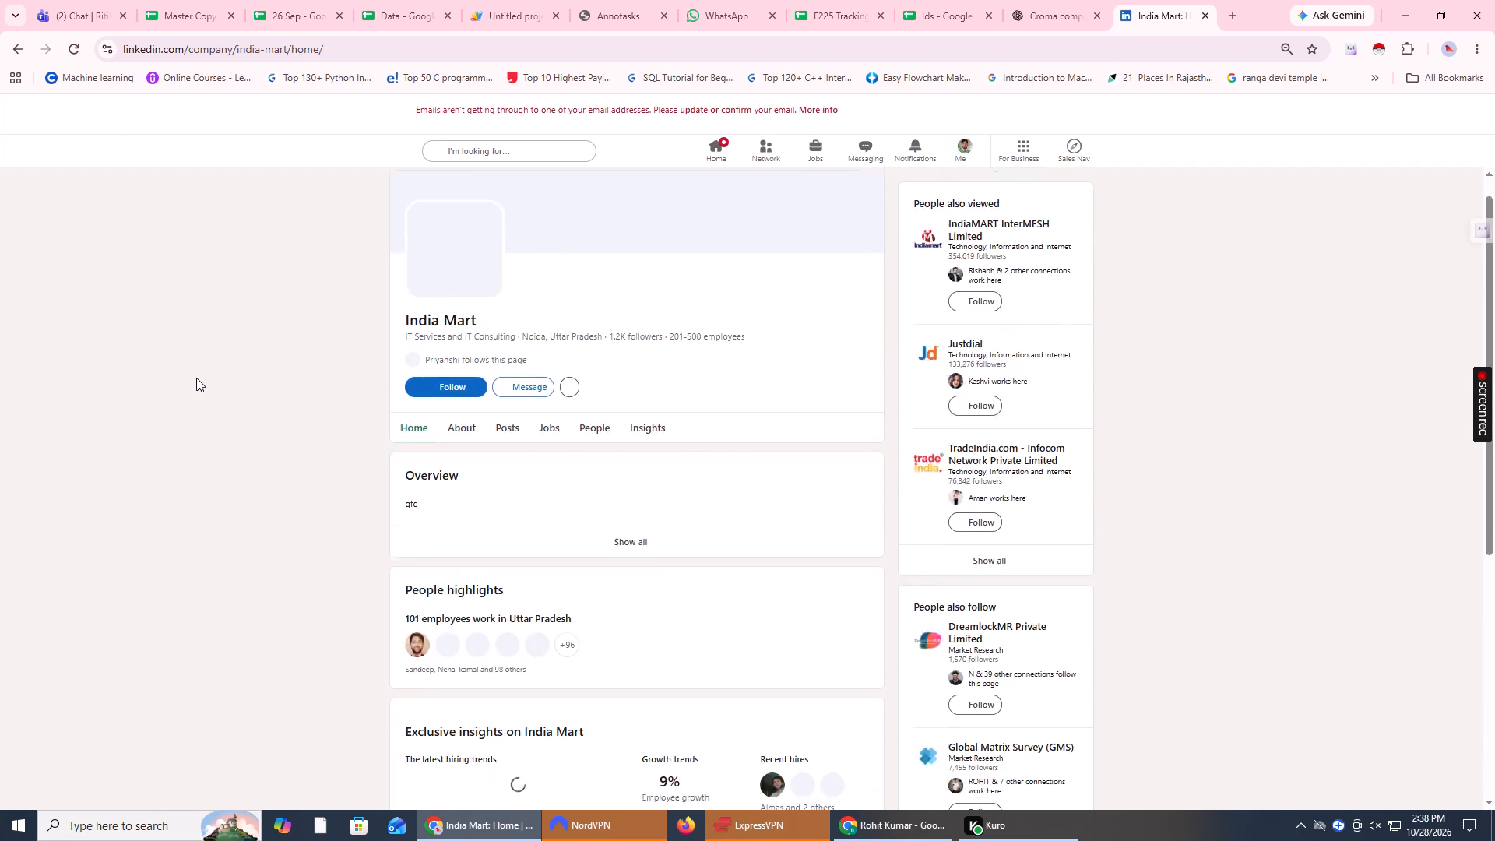
scroll(196, 378, down, 20)
scroll(189, 371, up, 13)
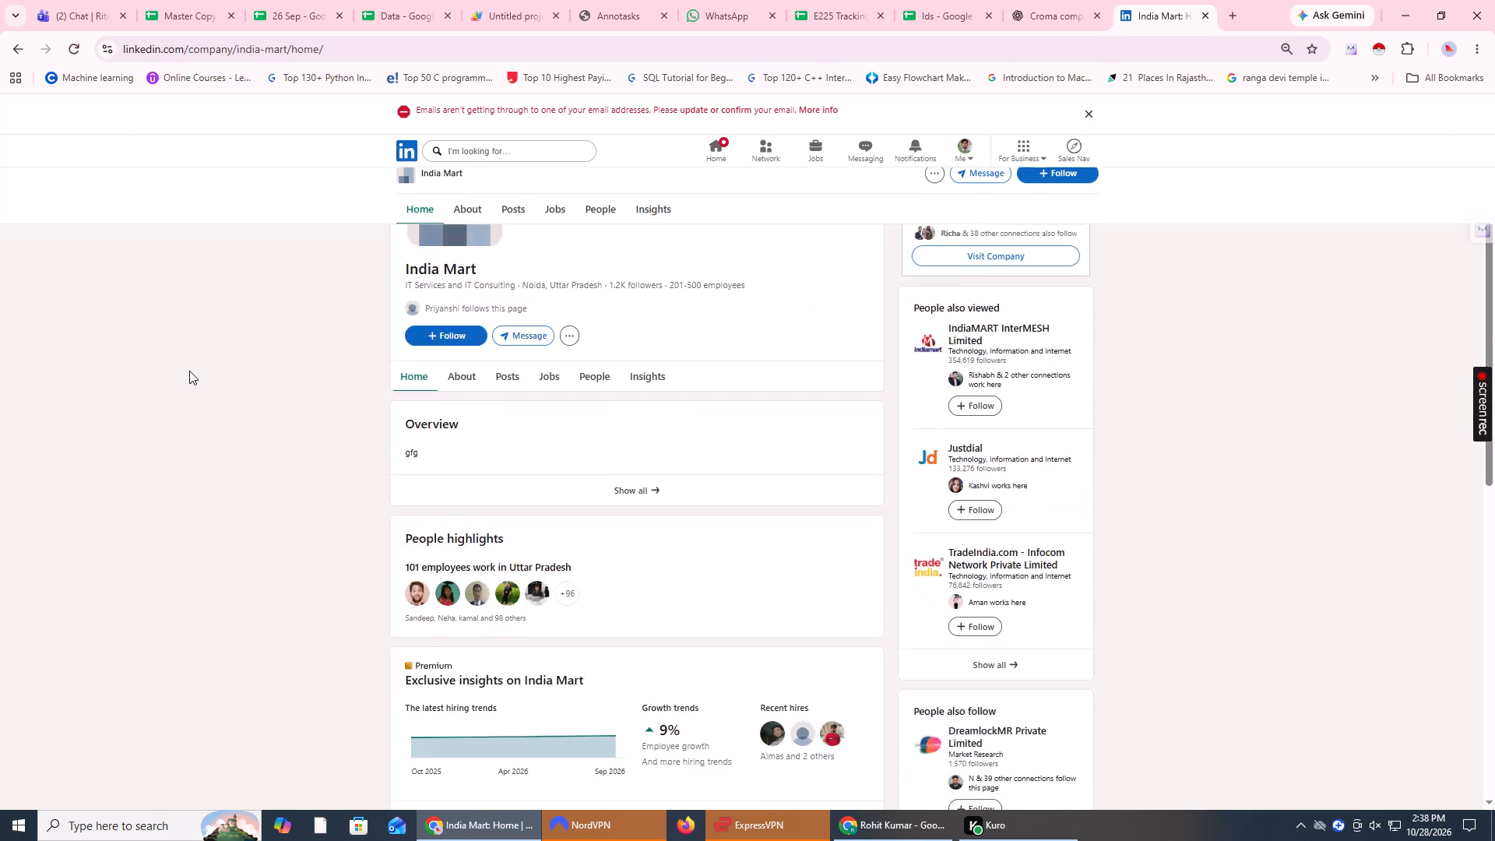
scroll(189, 371, up, 6)
click(475, 438)
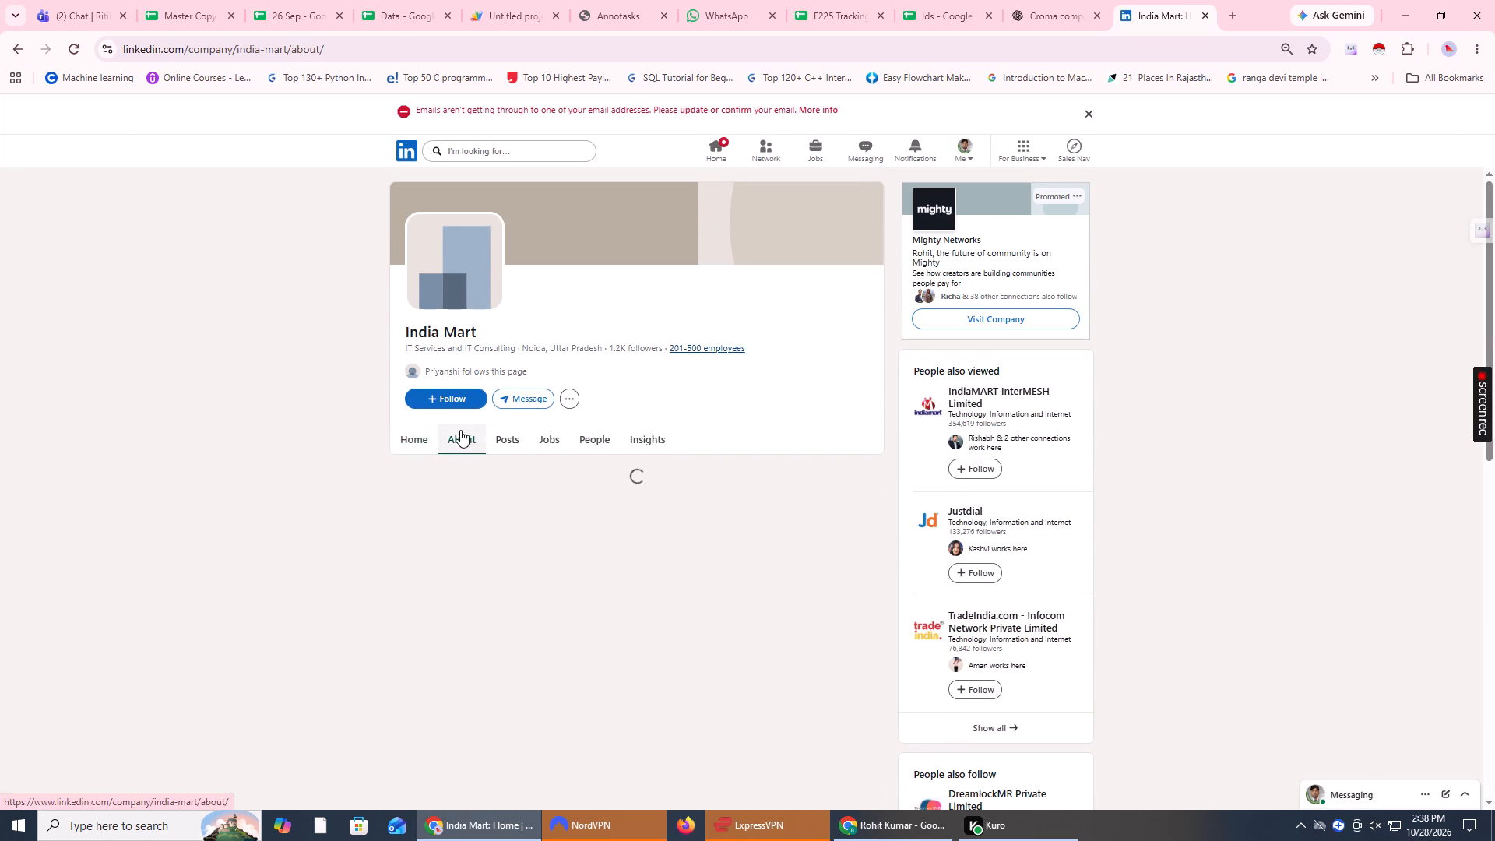
click(20, 43)
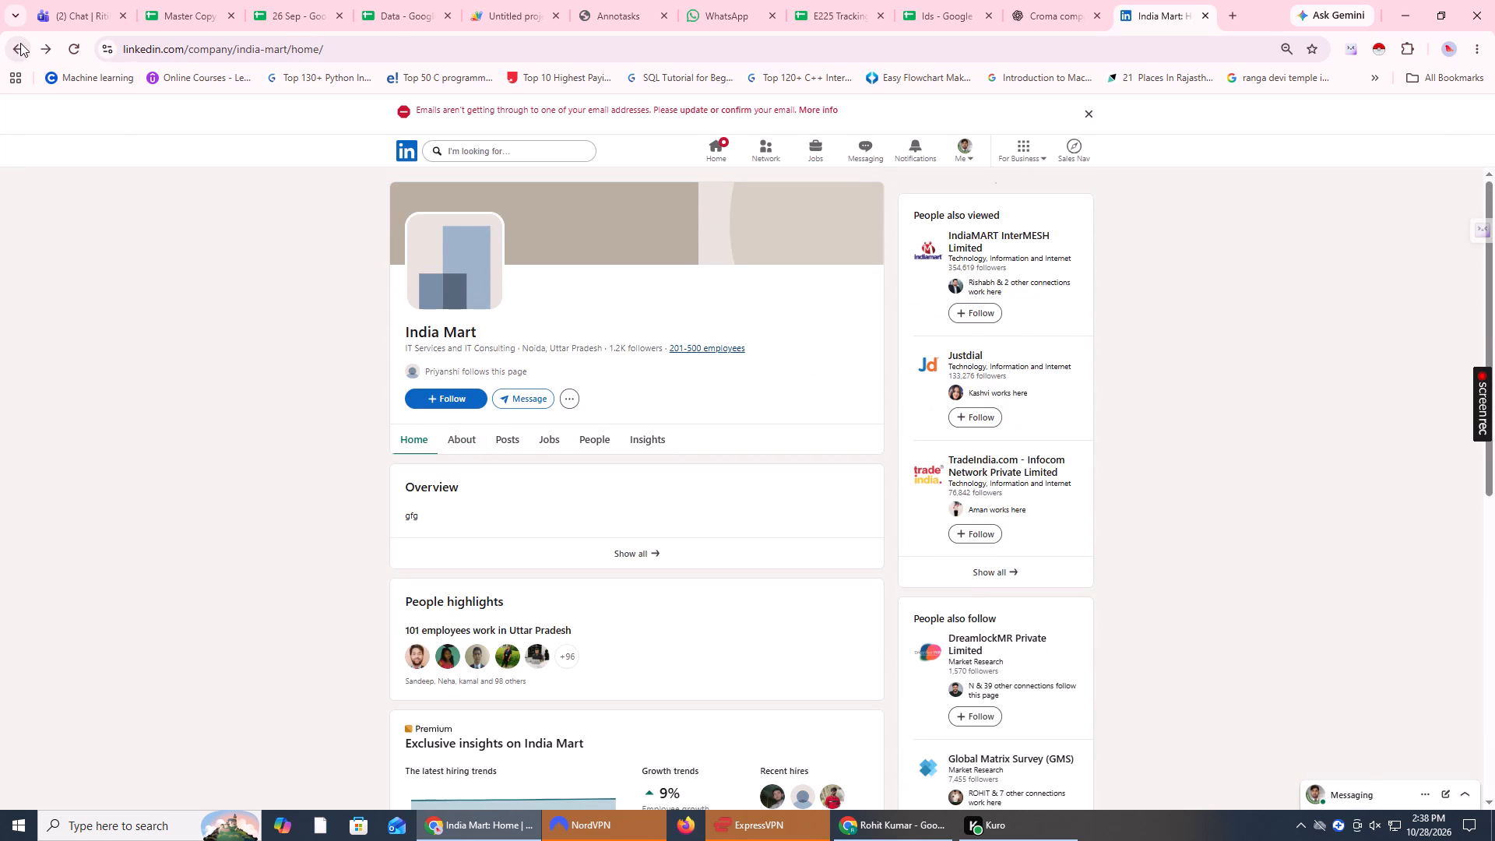
click(20, 43)
Open the IndiaMART InterMESH Limited LinkedIn page and copy its address, linkedin.com/company/indiamart-intermesh-limited/home/, into Indiamart's Linkedin URL cell, C27, in the Ids sheet.
click(281, 238)
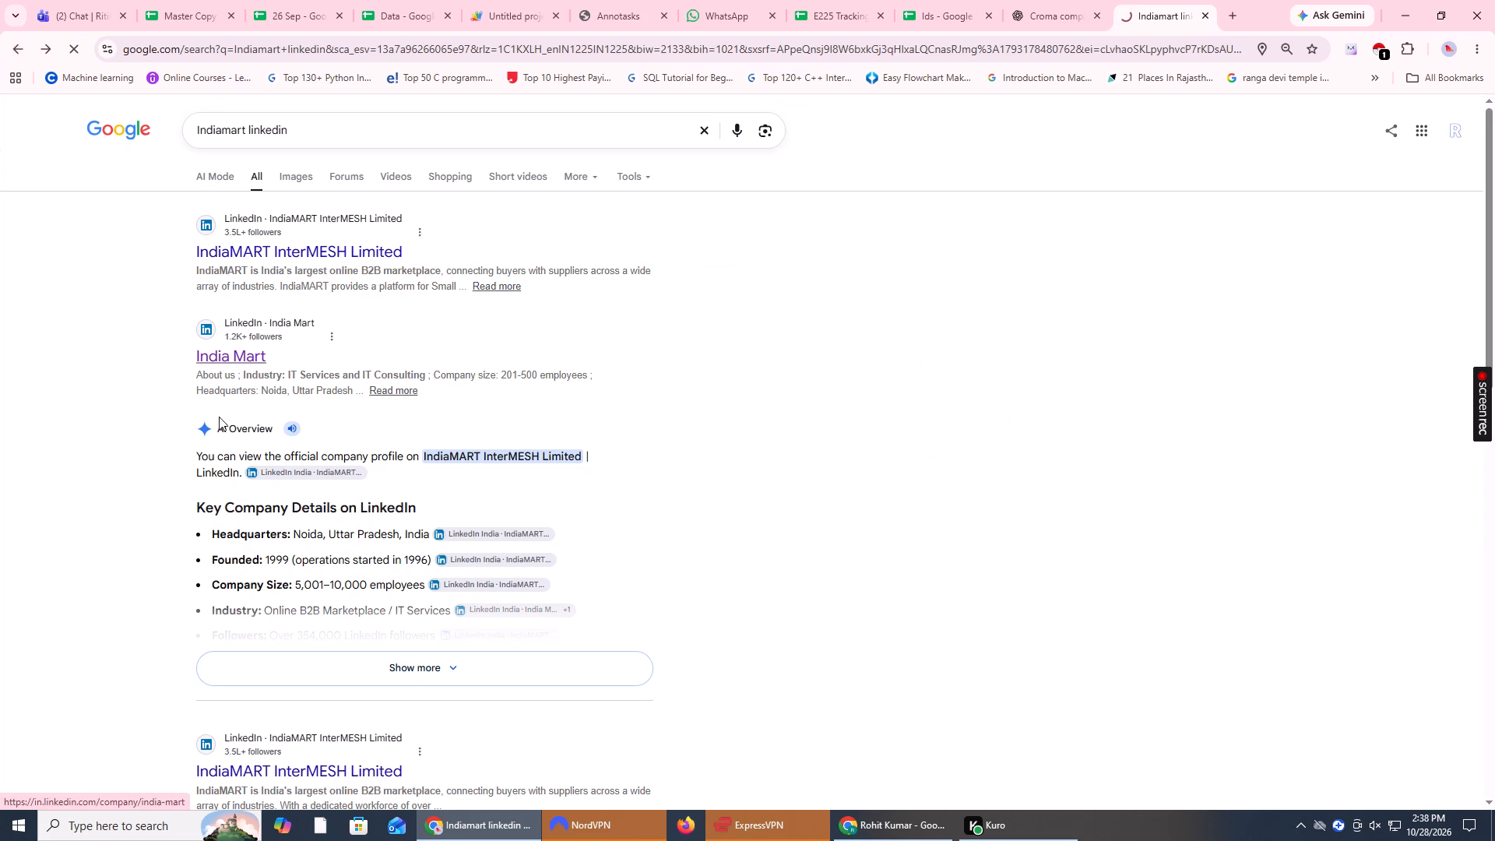
click(238, 252)
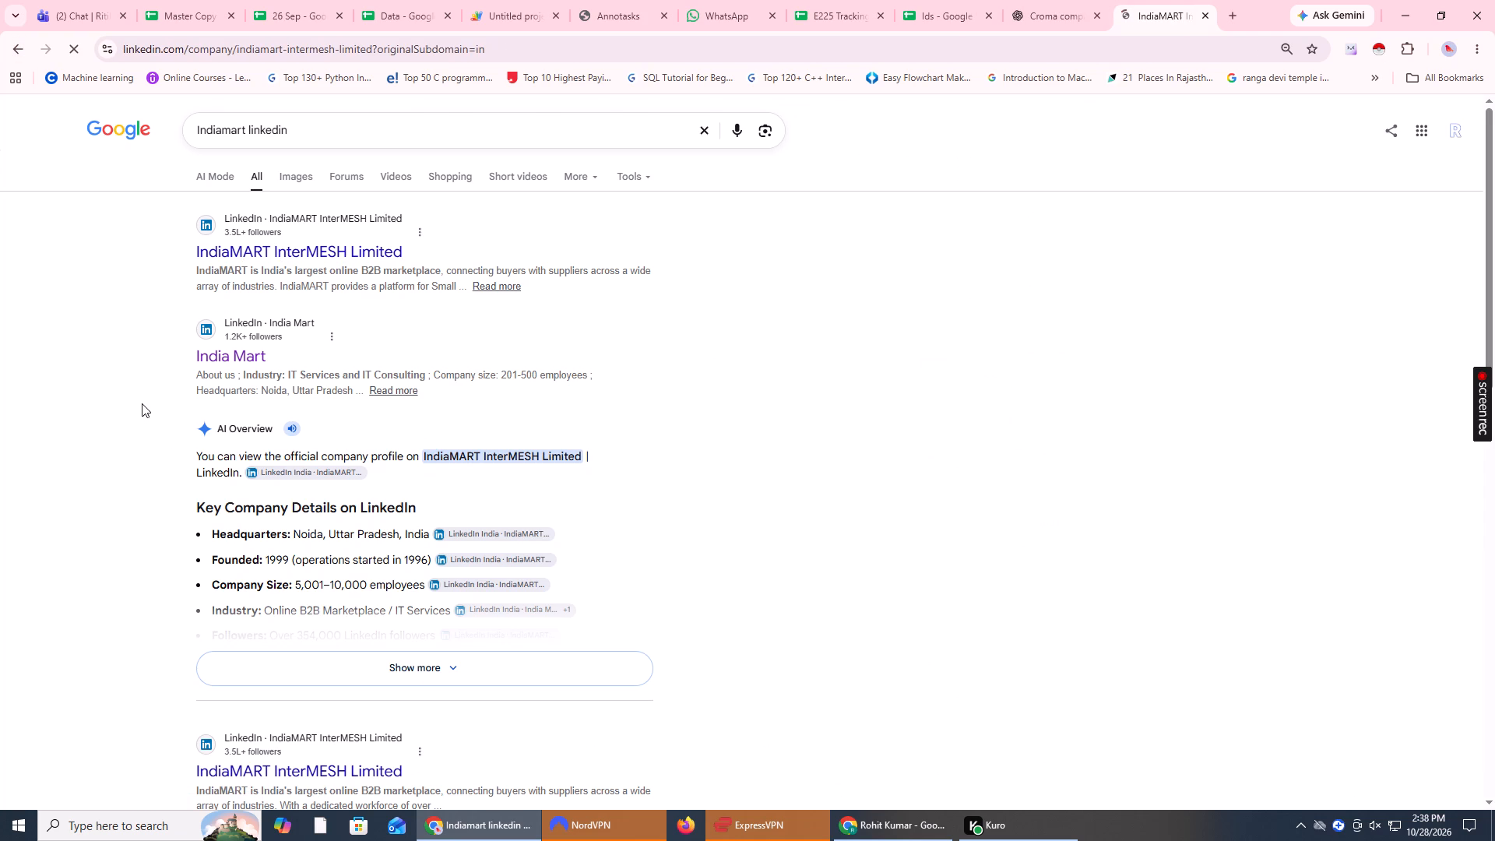
scroll(142, 403, down, 20)
scroll(142, 403, down, 4)
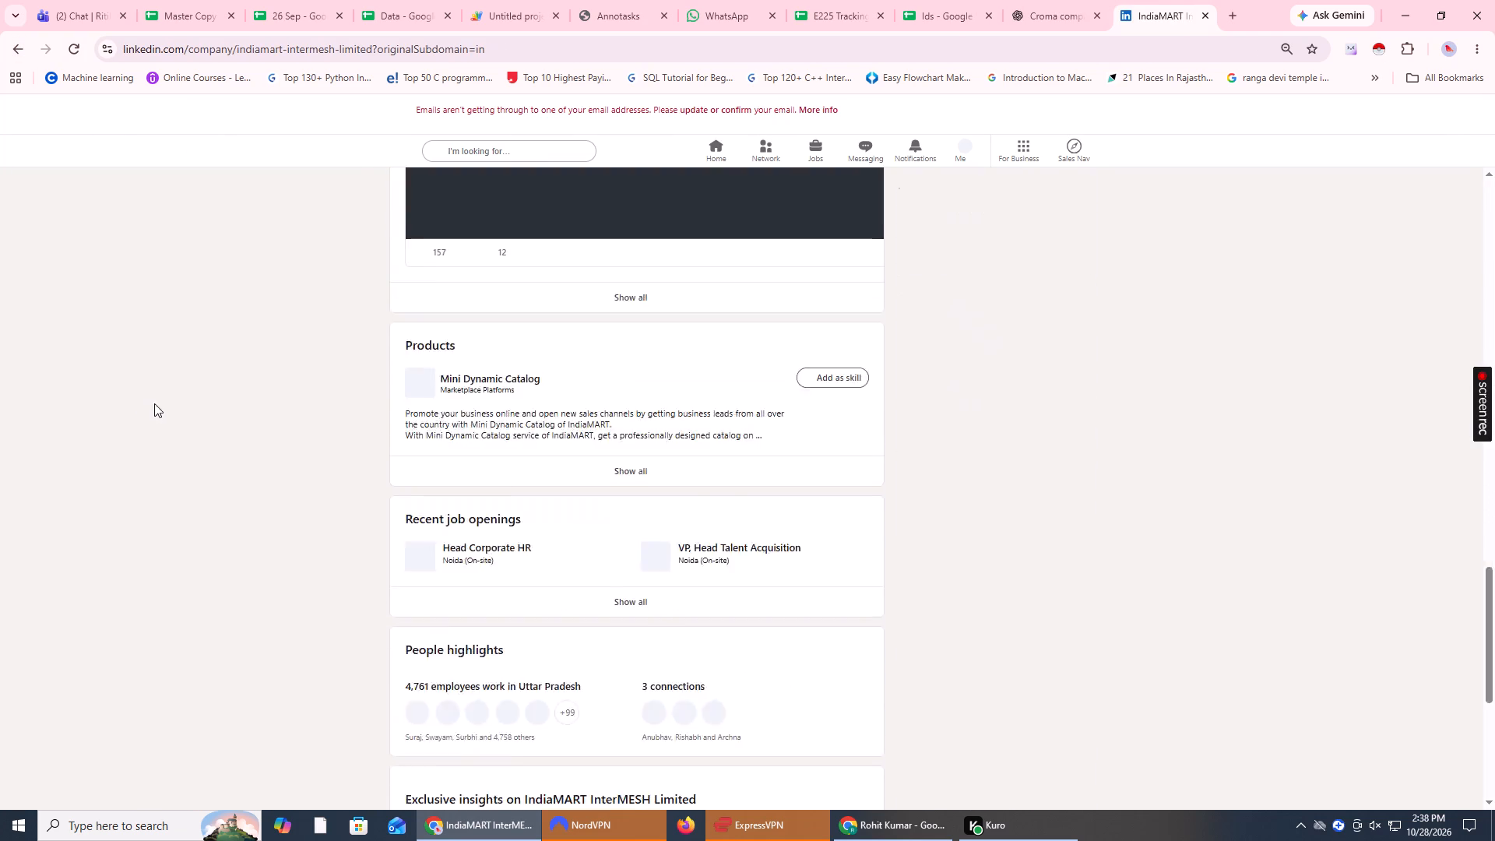
triple_click(293, 42)
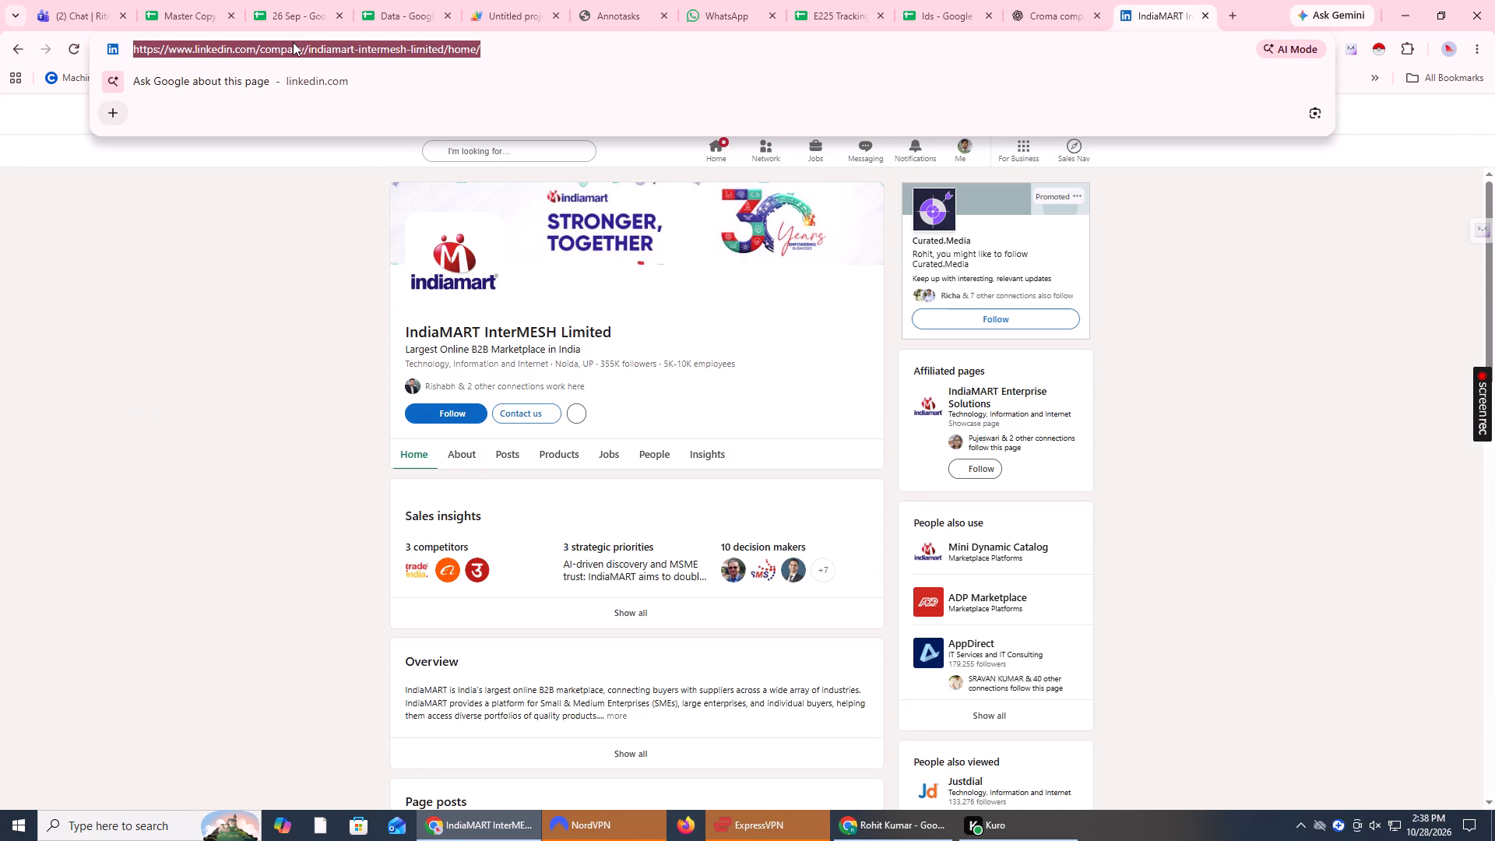
key(ctrl+c)
click(917, 0)
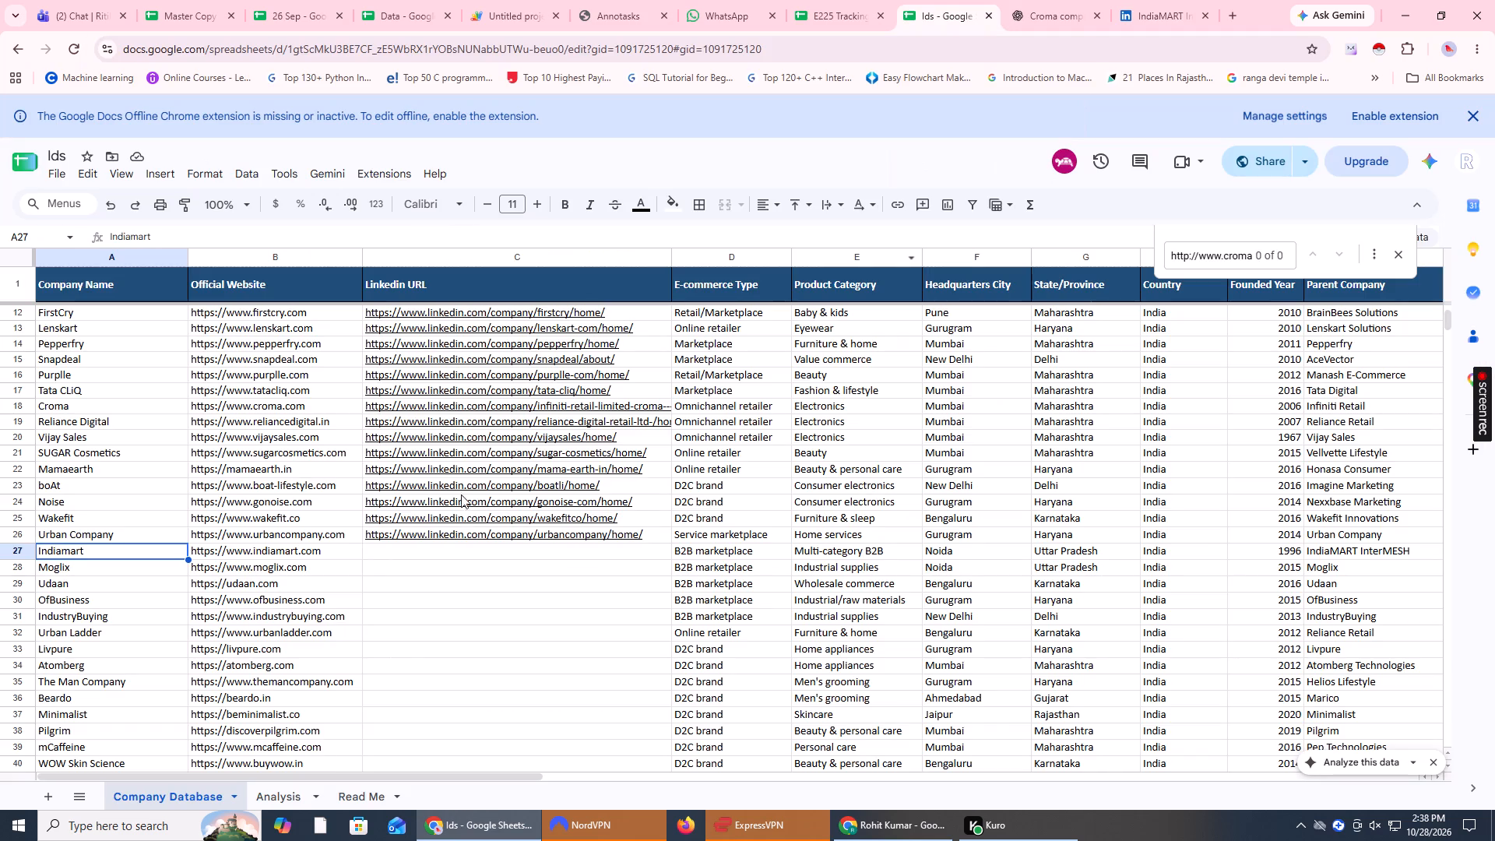
click(397, 555)
key(ctrl+v)
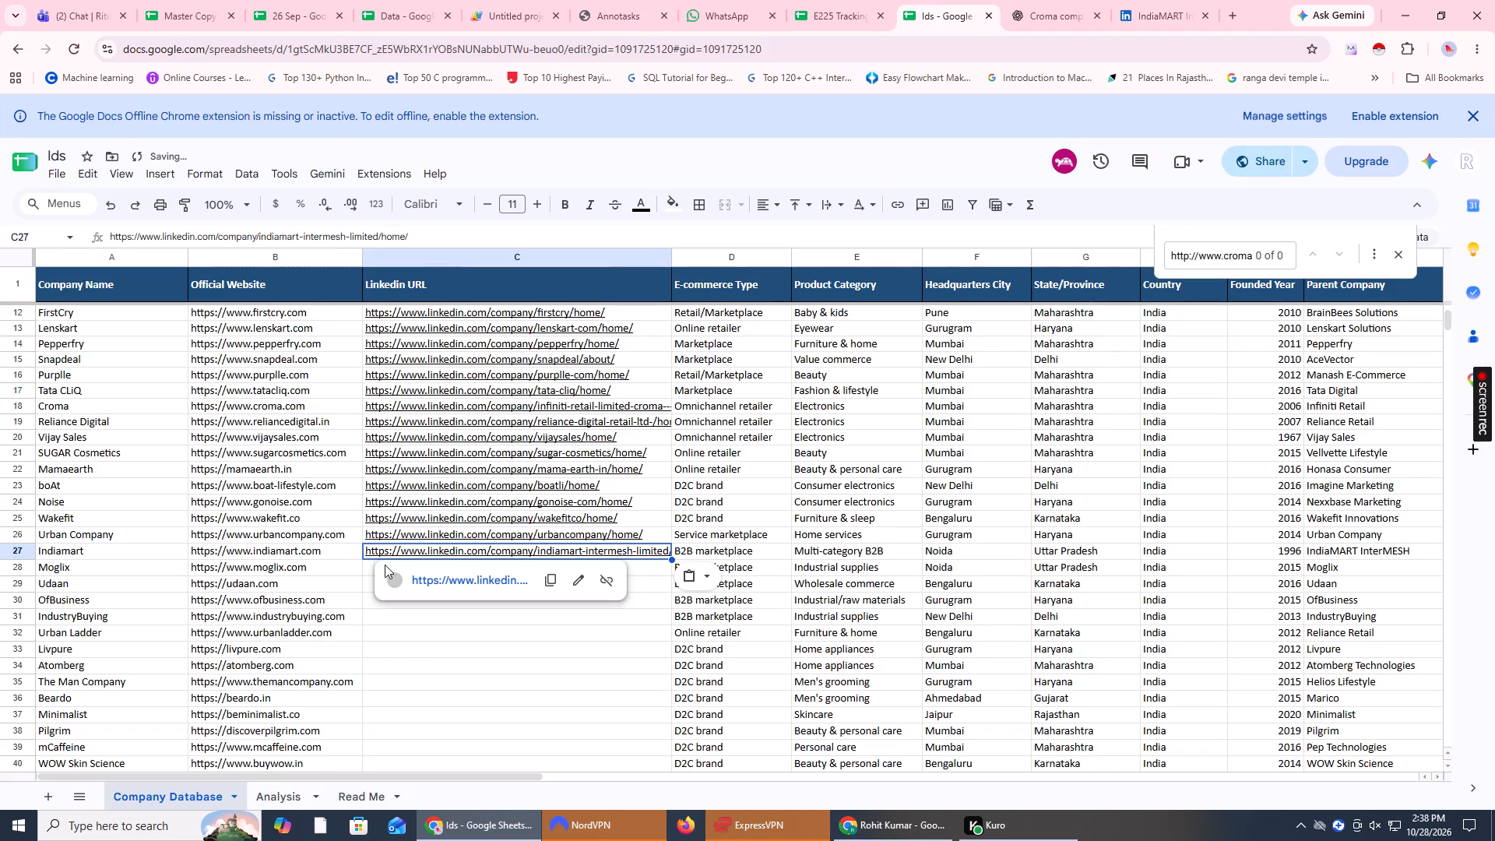
Make the whole Indiamart row, row 27, bold in the Company Database sheet.
click(15, 551)
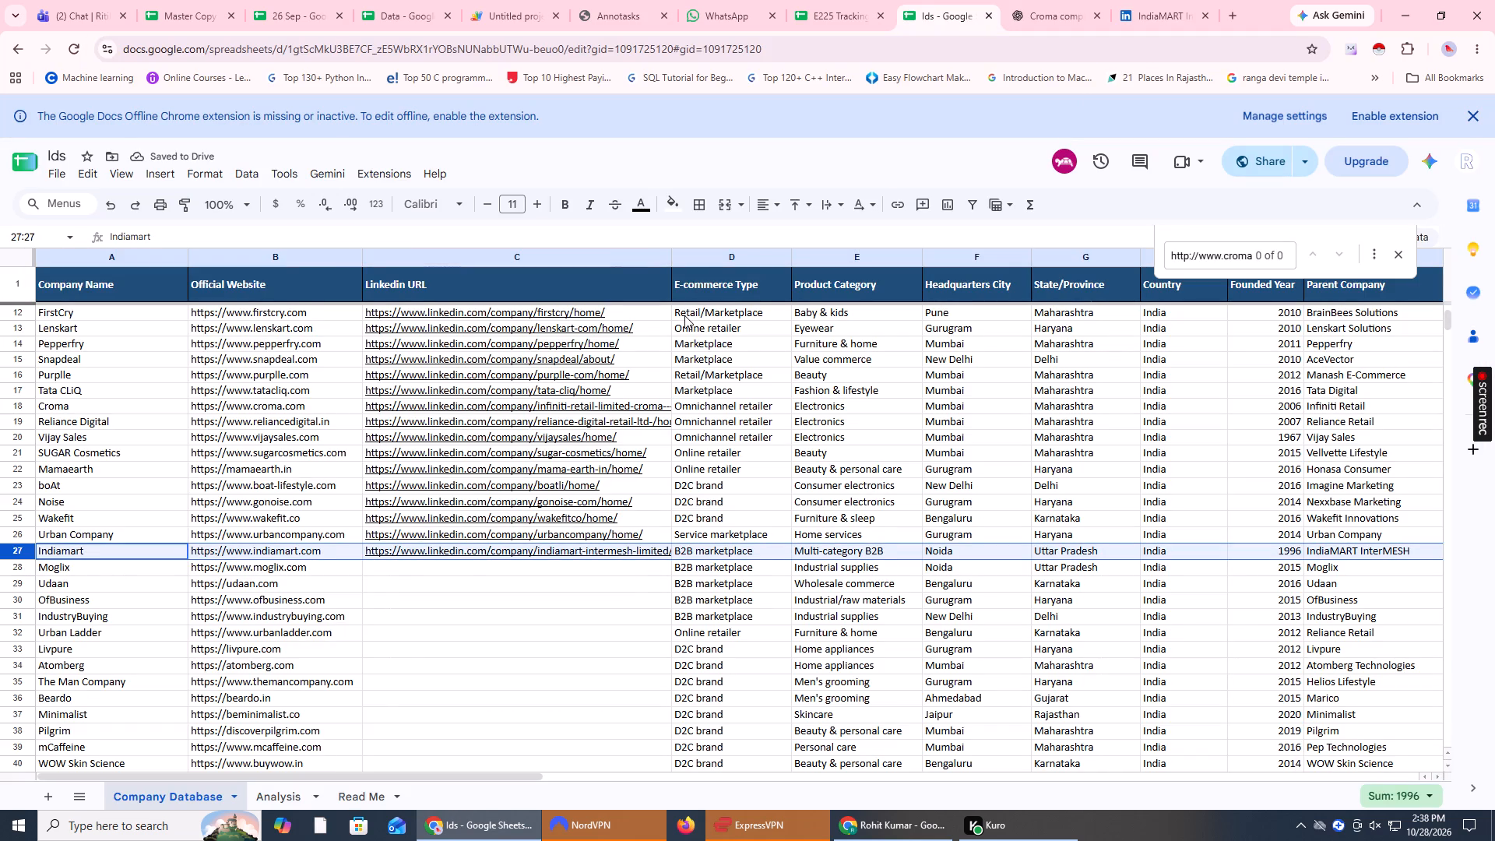
key(ctrl+b)
click(684, 582)
Make the whole Croma row, row 18, bold in the Company Database sheet.
click(649, 427)
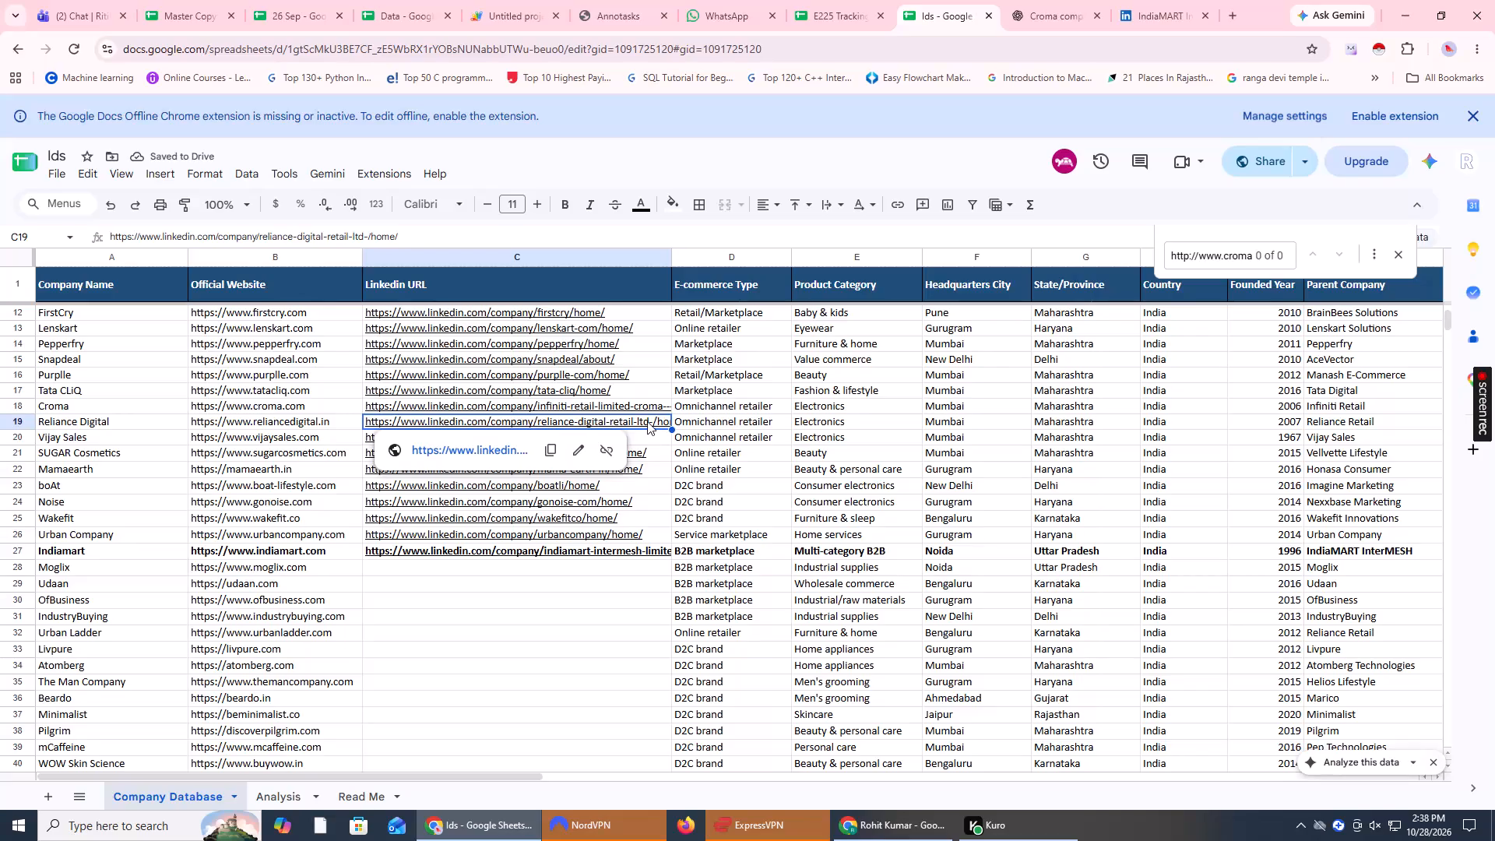
click(641, 407)
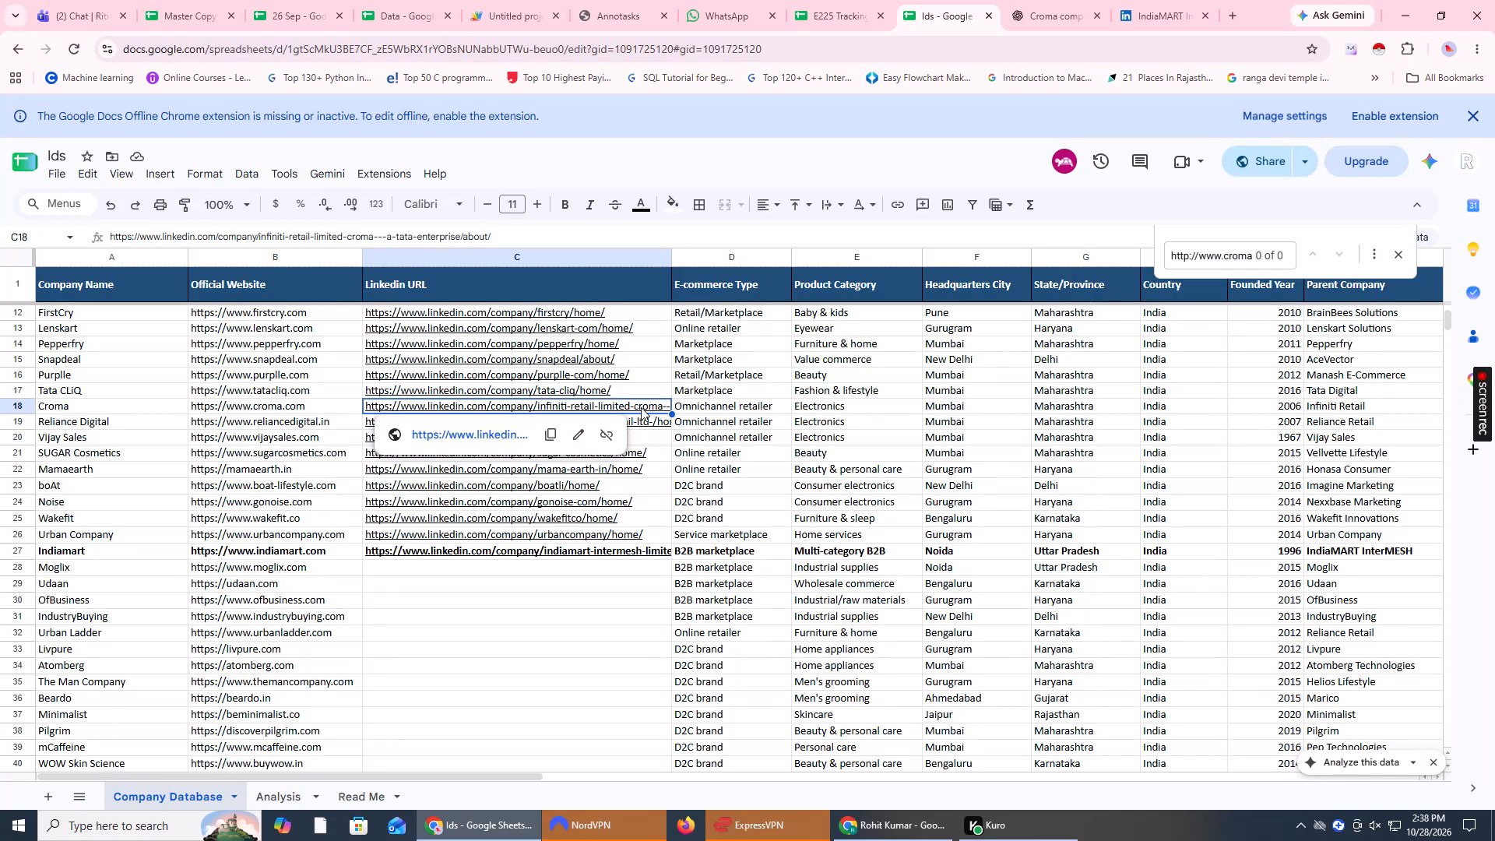
key(shift+Left)
key(Left)
key(Left)
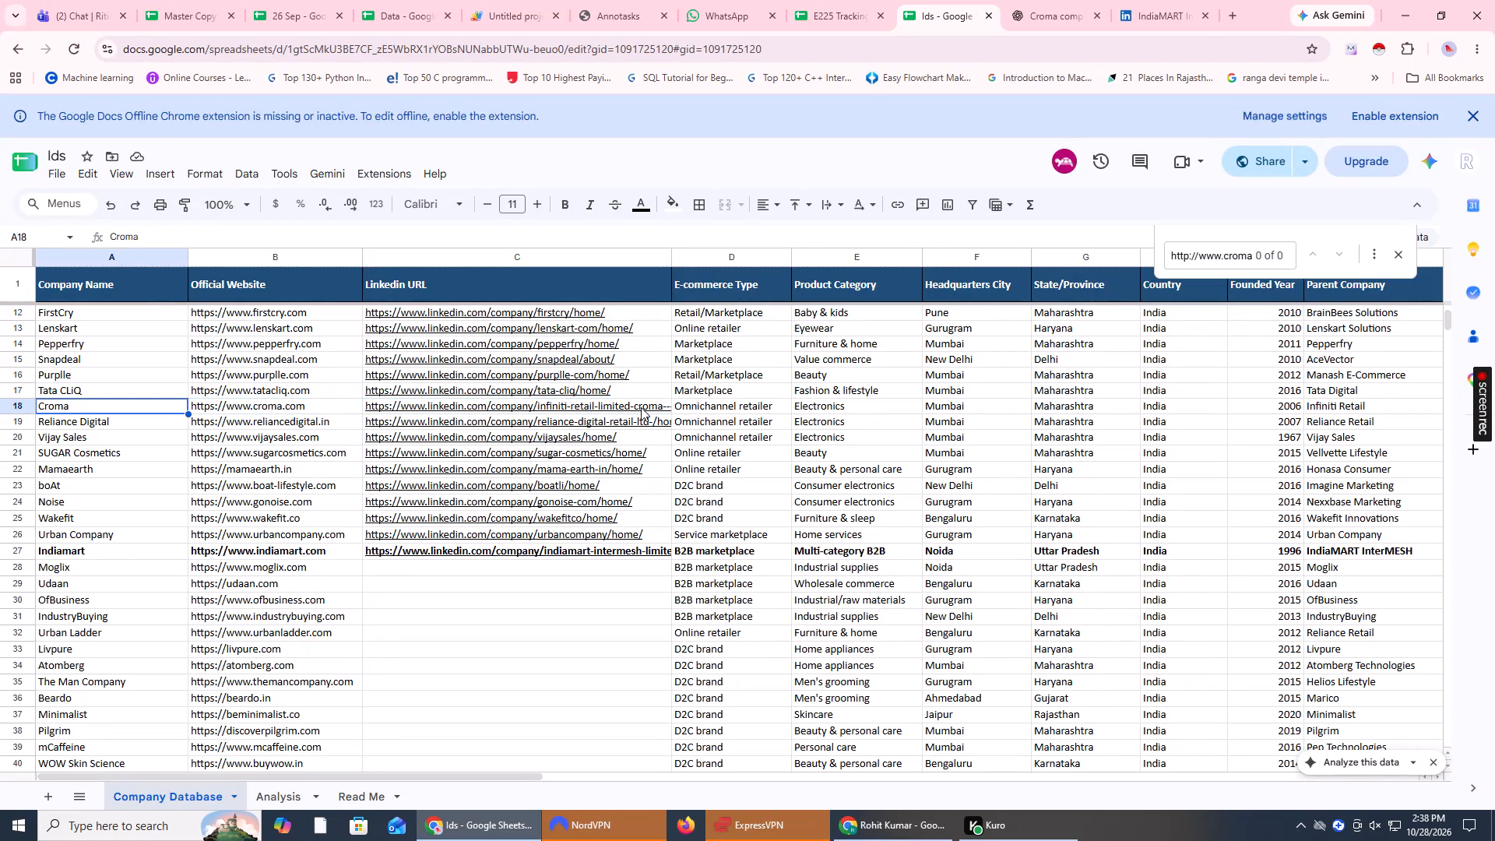
key(Left)
key(Left)
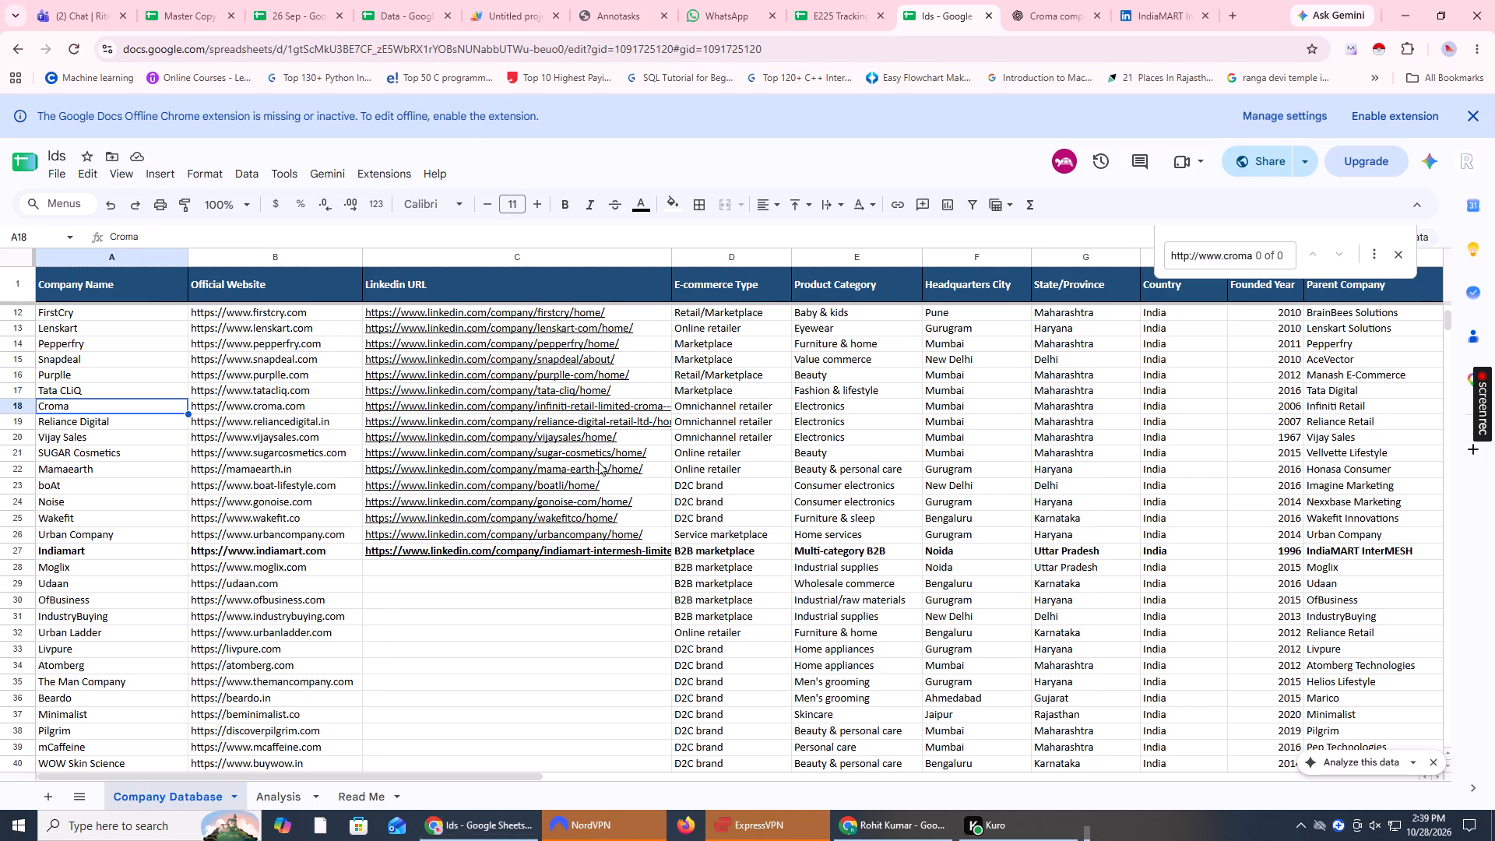
click(9, 404)
key(ctrl+b)
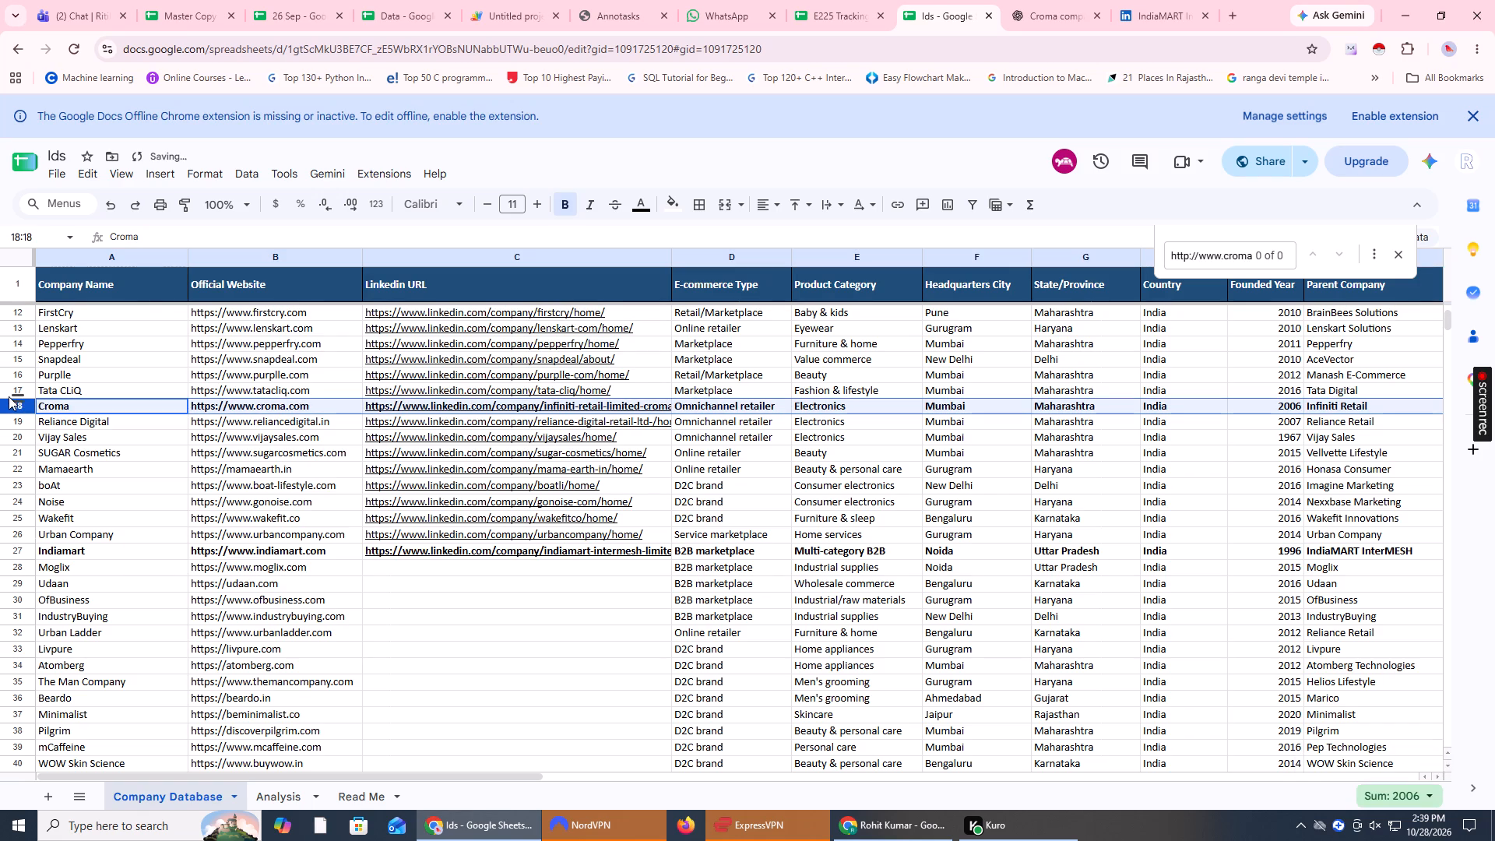
click(246, 586)
Search Google for "Moglix linkedin" using the company name from the Ids sheet, and open the first Moglix LinkedIn company page.
scroll(250, 577, down, 2)
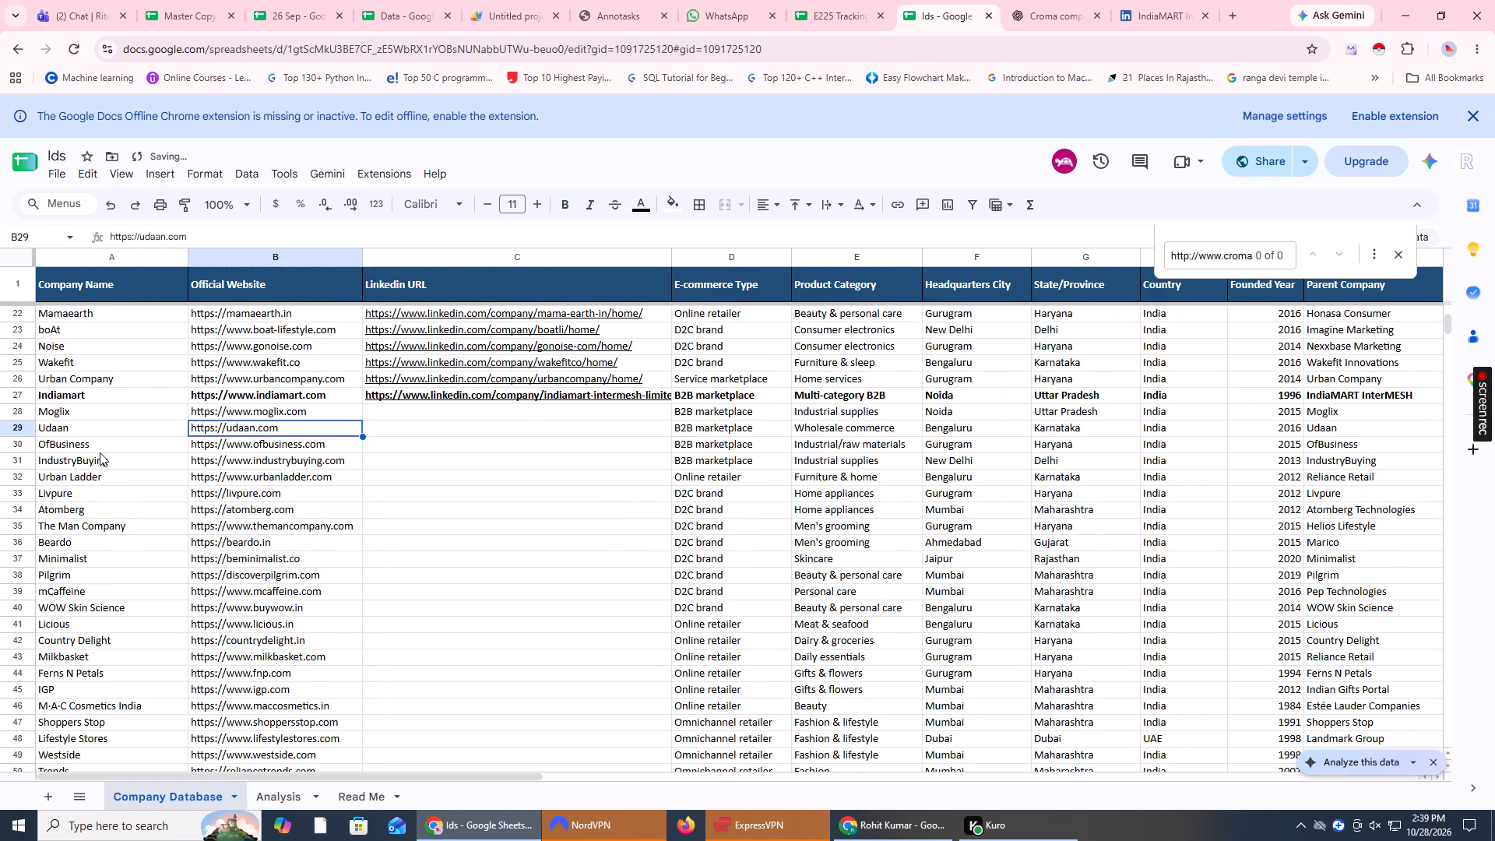
click(77, 411)
key(ctrl+c)
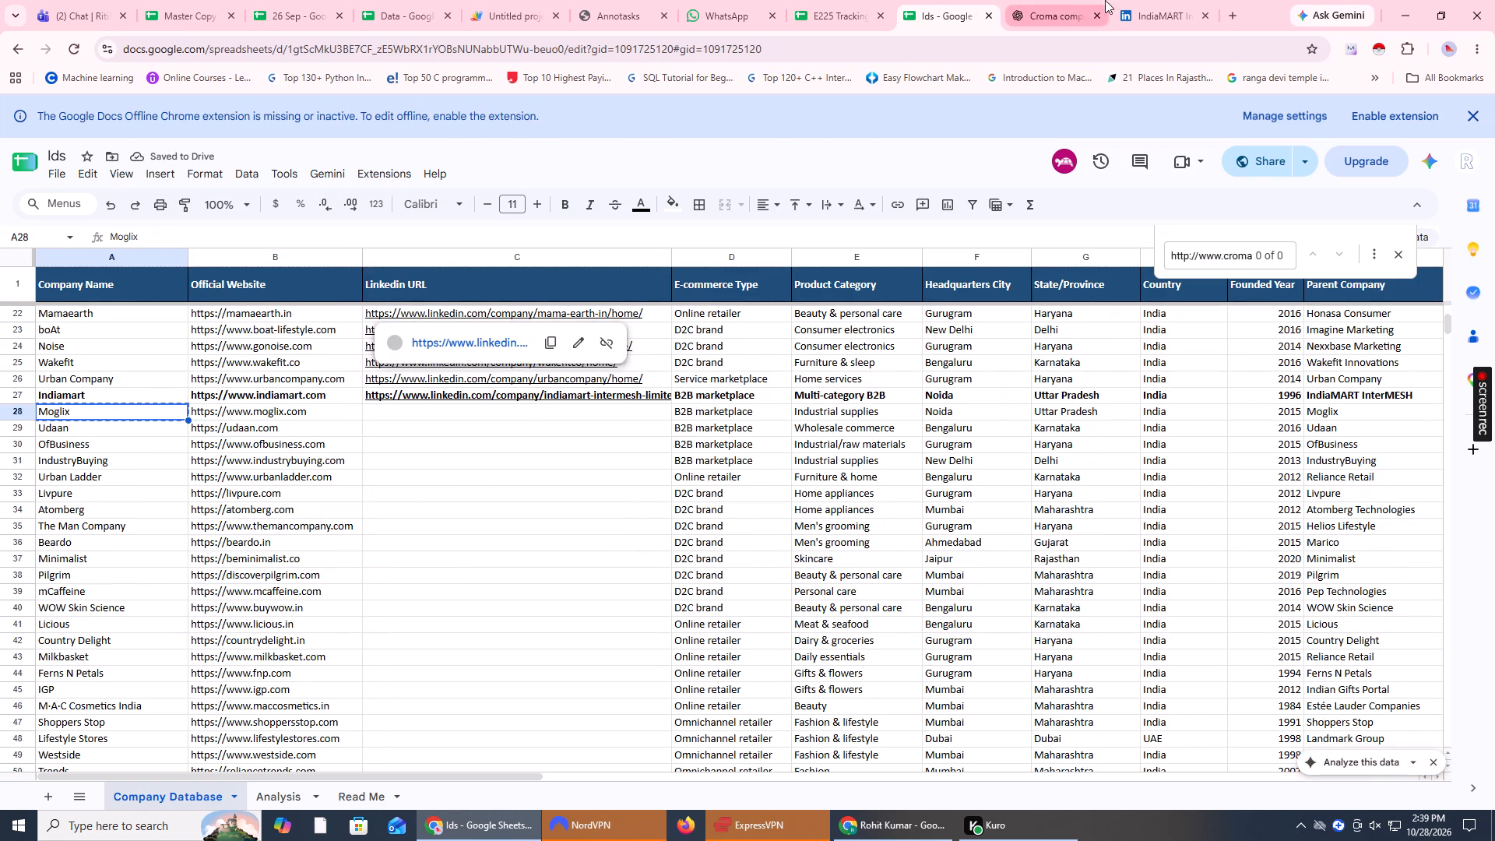
click(1123, 0)
click(23, 46)
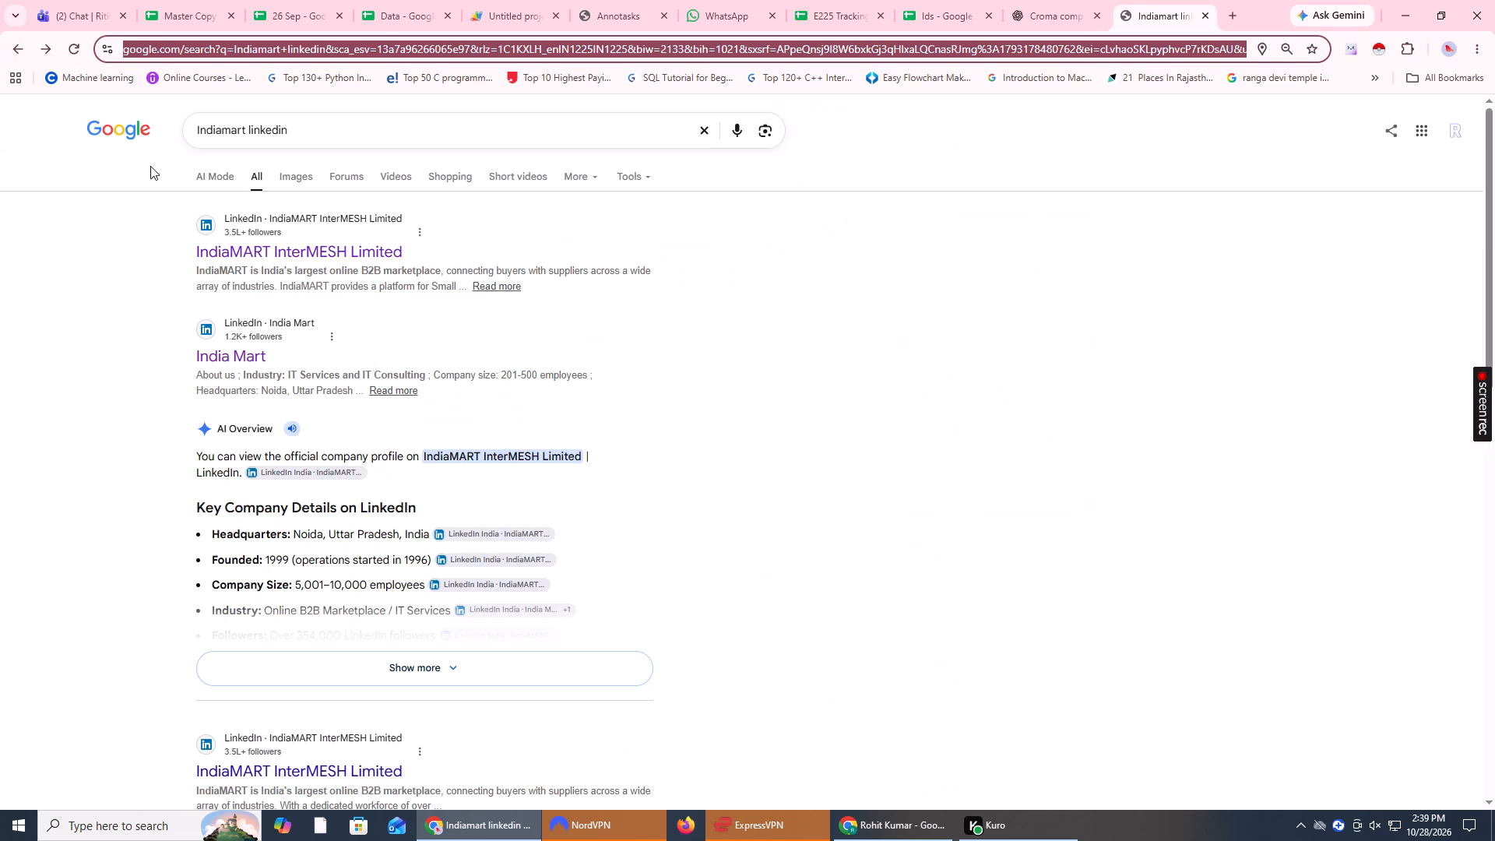
drag(248, 128, 0, 128)
key(ctrl+v)
key(space)
key(Return)
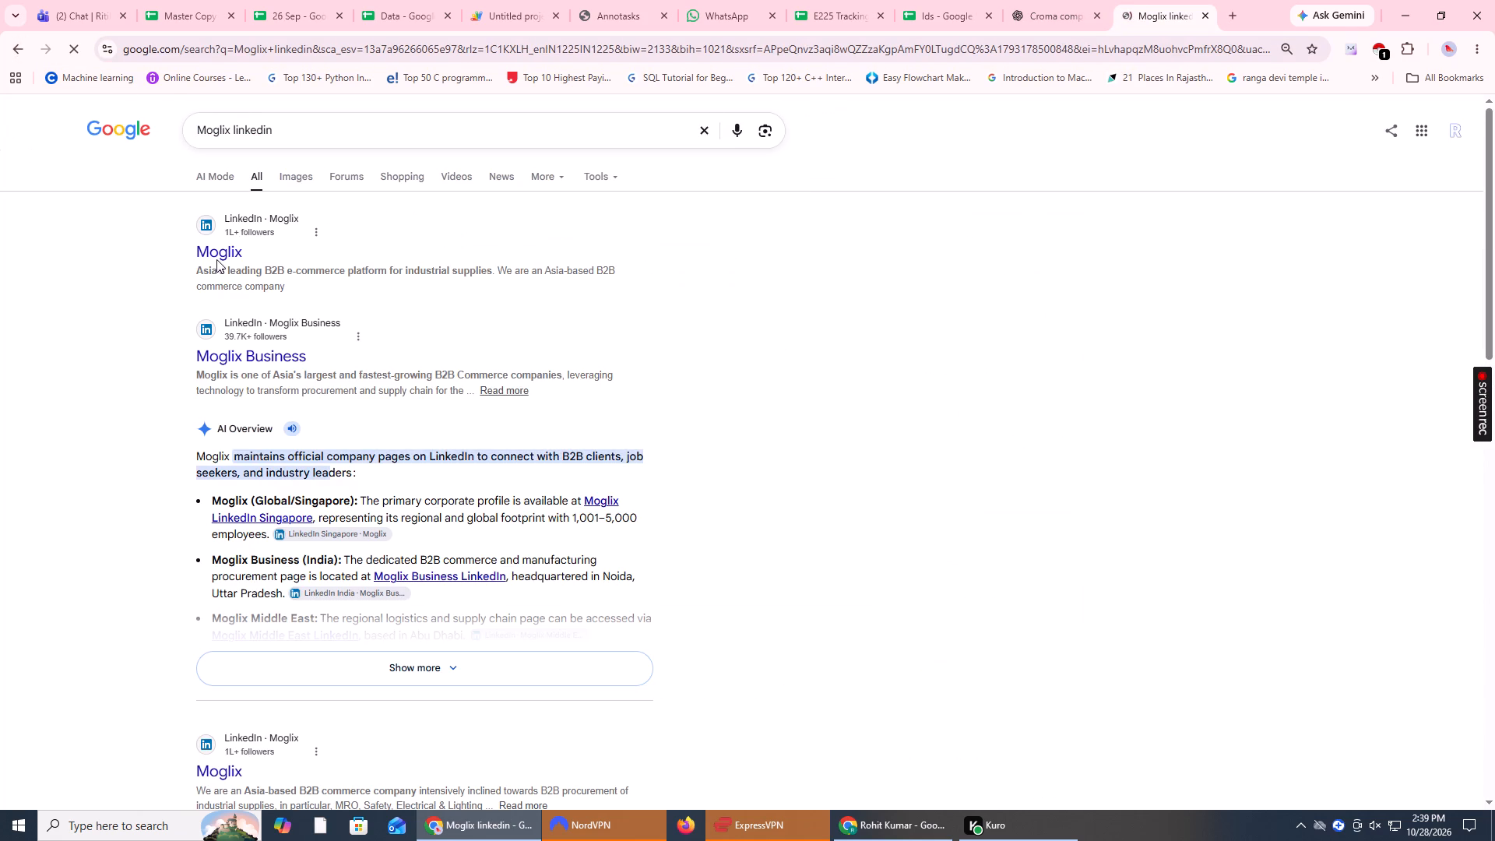
click(216, 249)
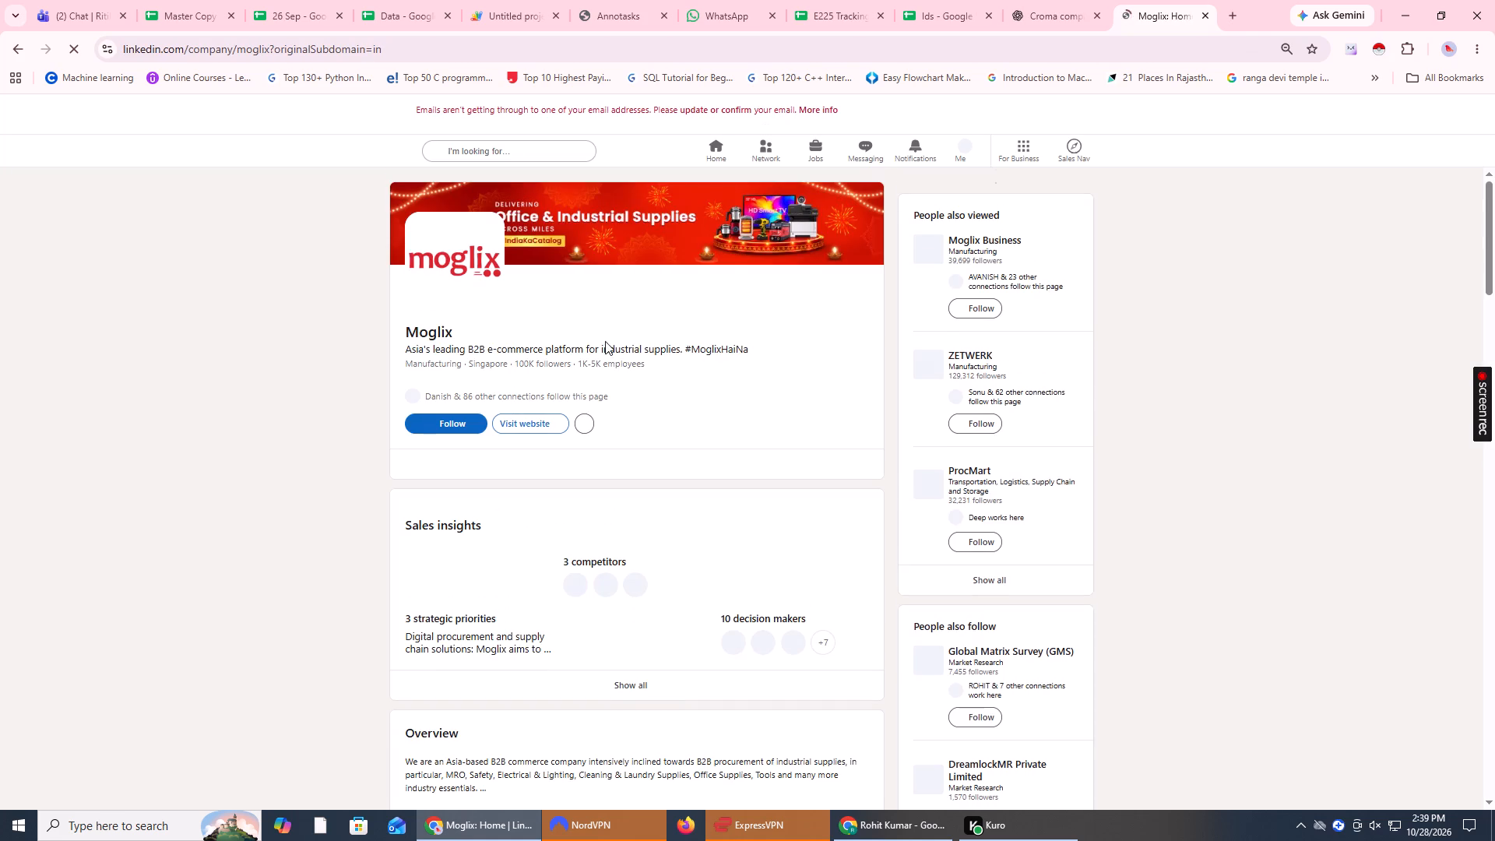
Copy the page address linkedin.com/company/moglix/home/ into Moglix's Linkedin URL cell, C28, in the Ids sheet.
scroll(605, 341, down, 20)
scroll(605, 341, down, 20)
scroll(605, 341, down, 7)
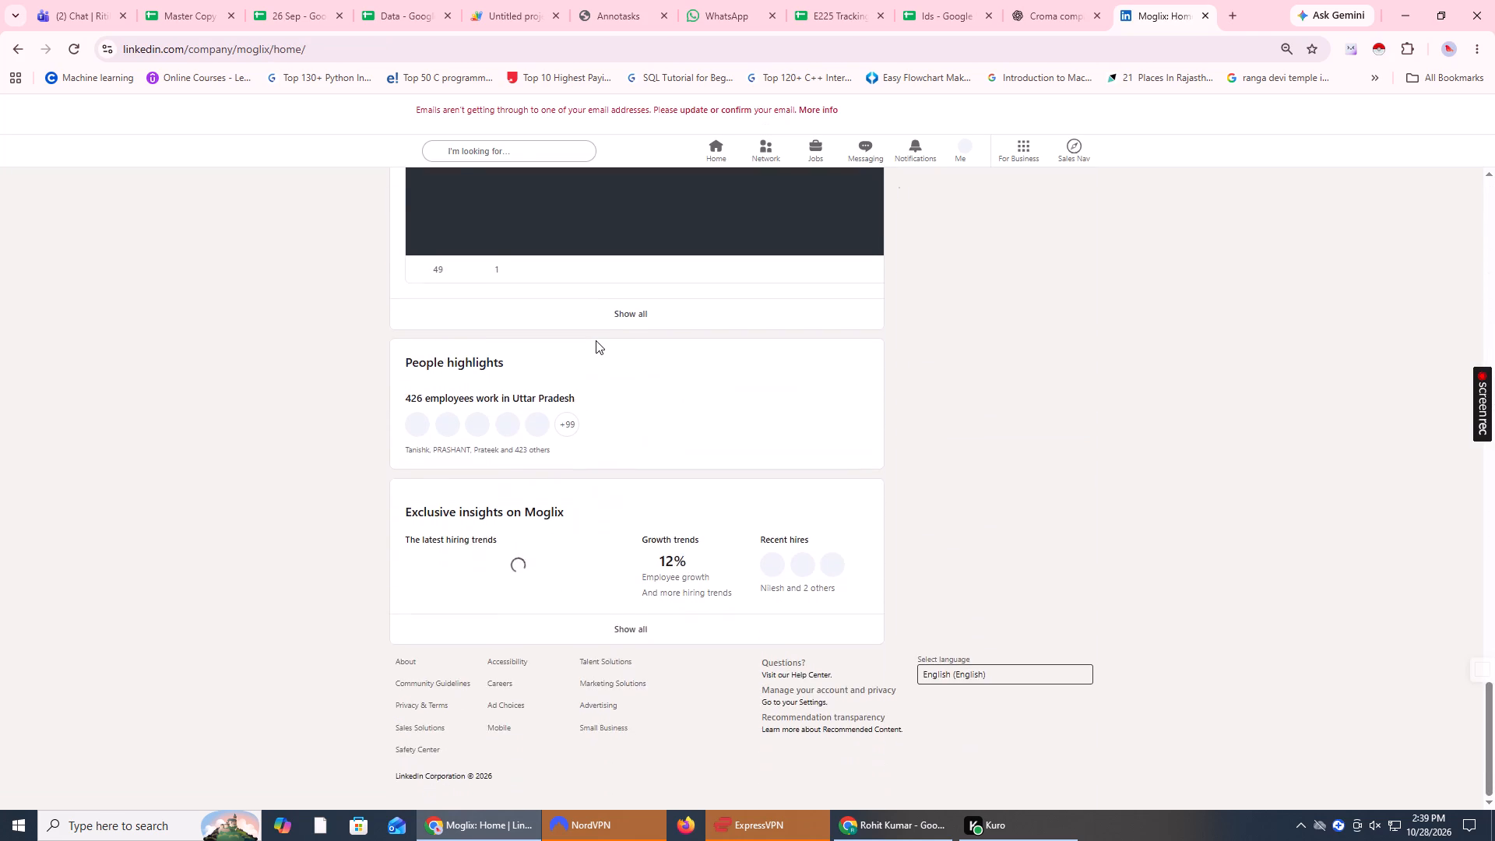
scroll(596, 340, down, 2)
click(347, 60)
key(ctrl+c)
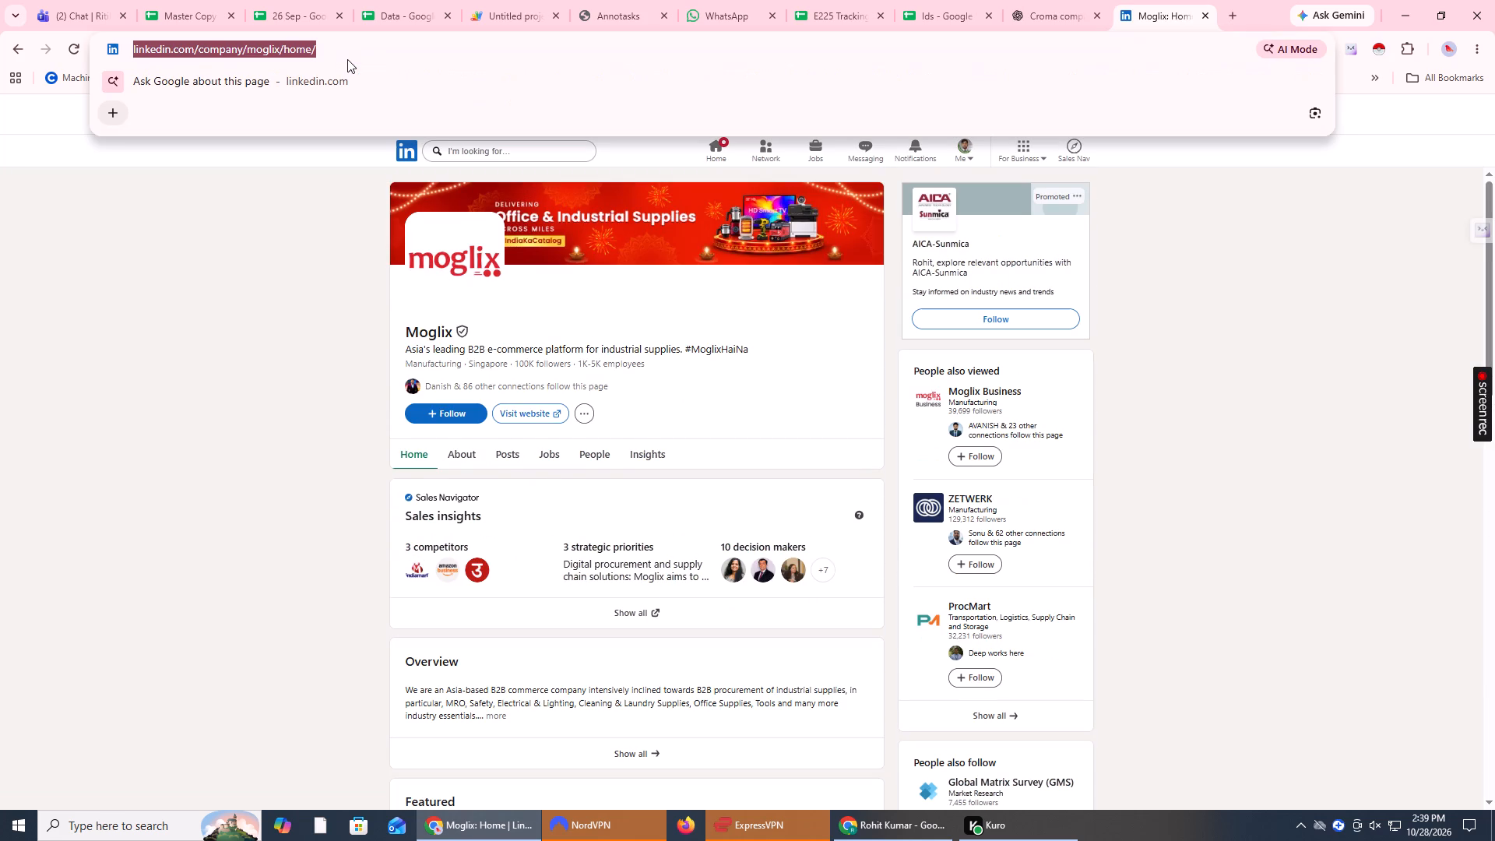
click(962, 0)
click(438, 412)
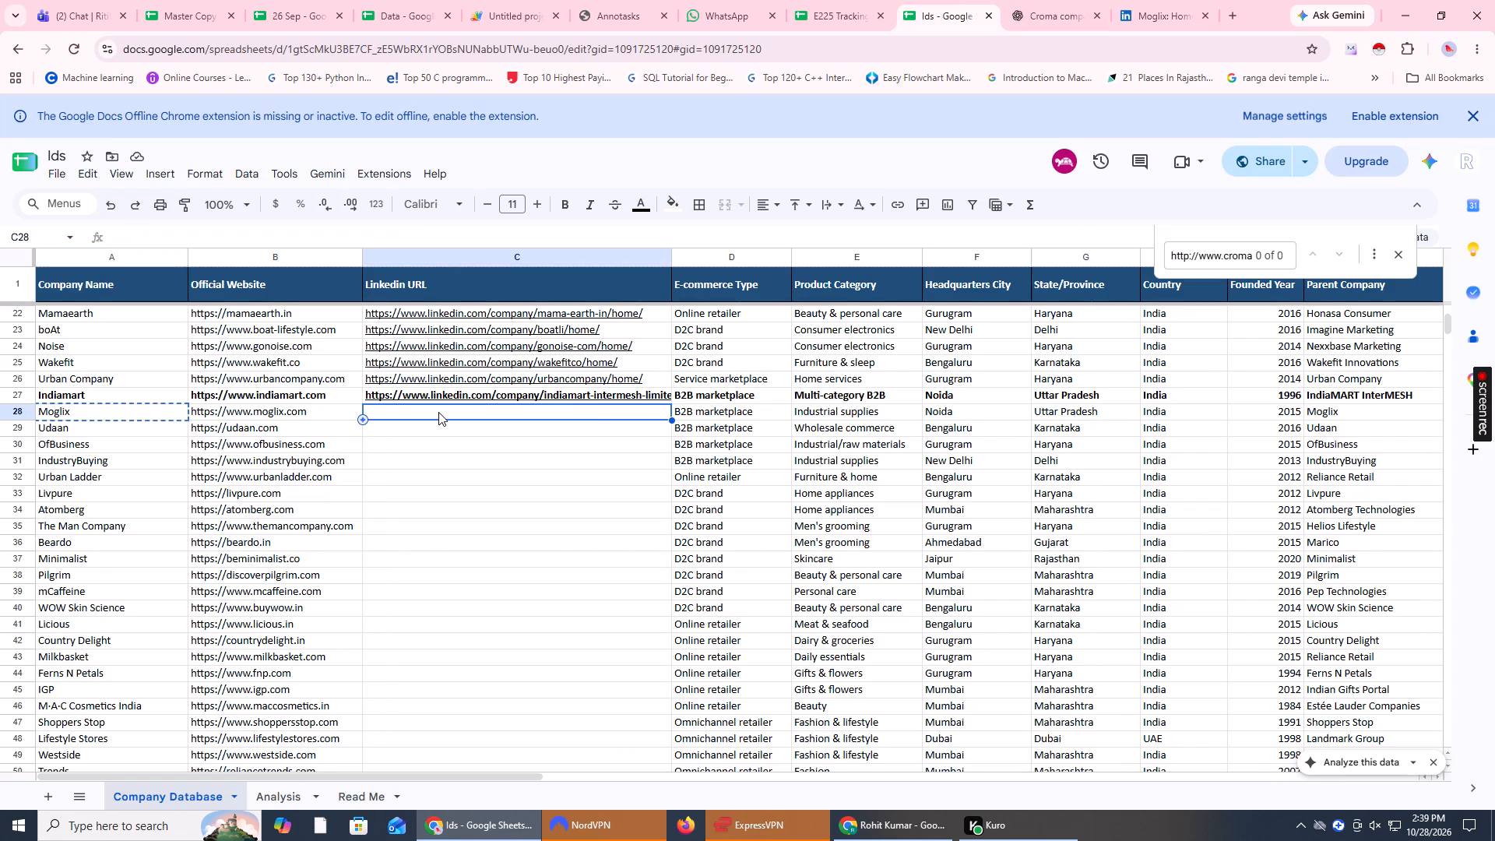
key(ctrl+v)
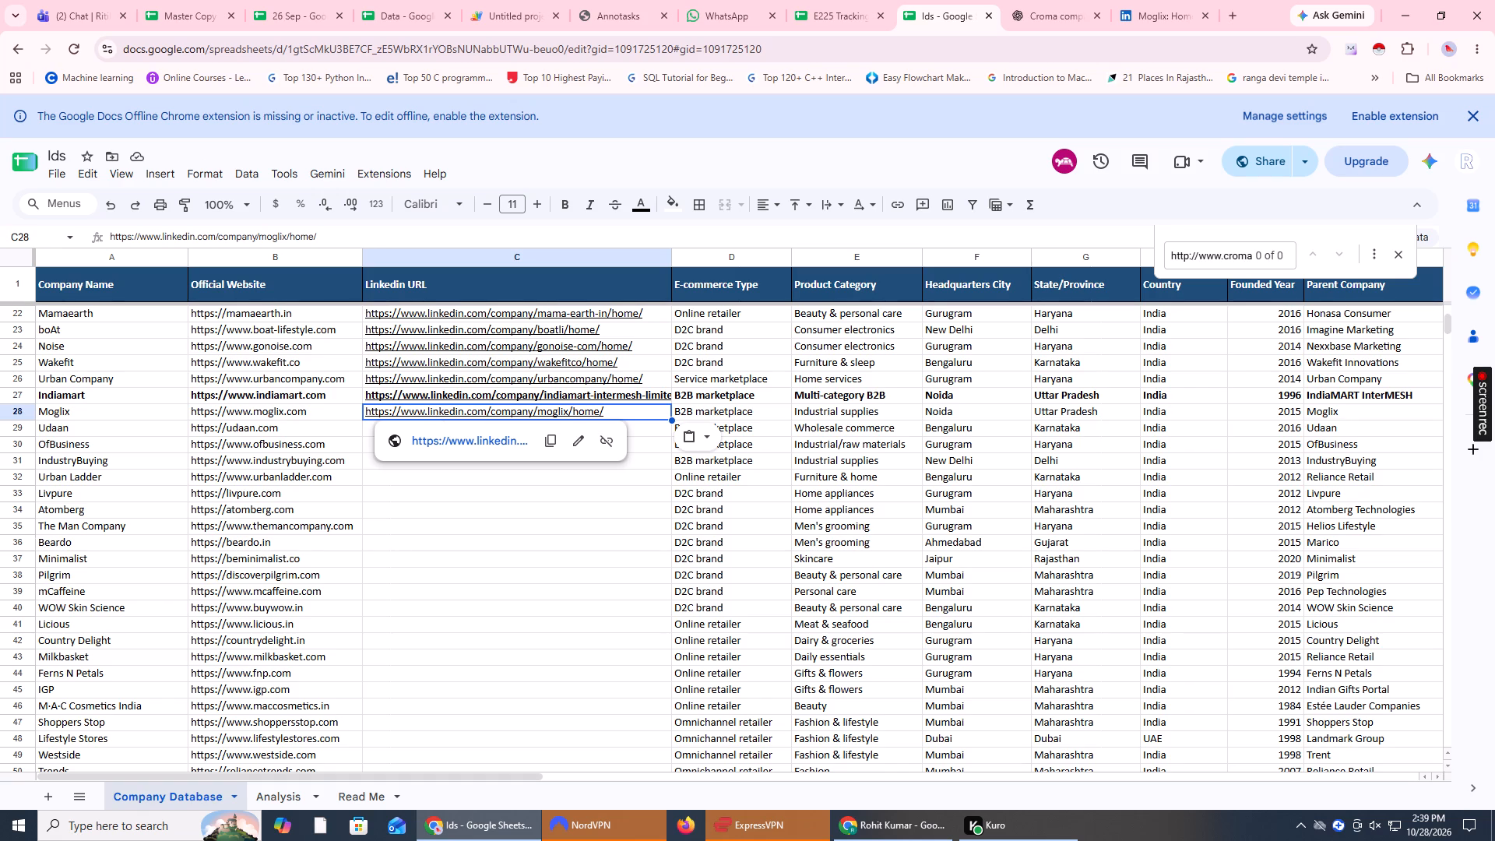
click(392, 477)
Search Google for "Udaan linkedin" using the company name from the Ids sheet, and open the udaan.com LinkedIn company page.
click(69, 425)
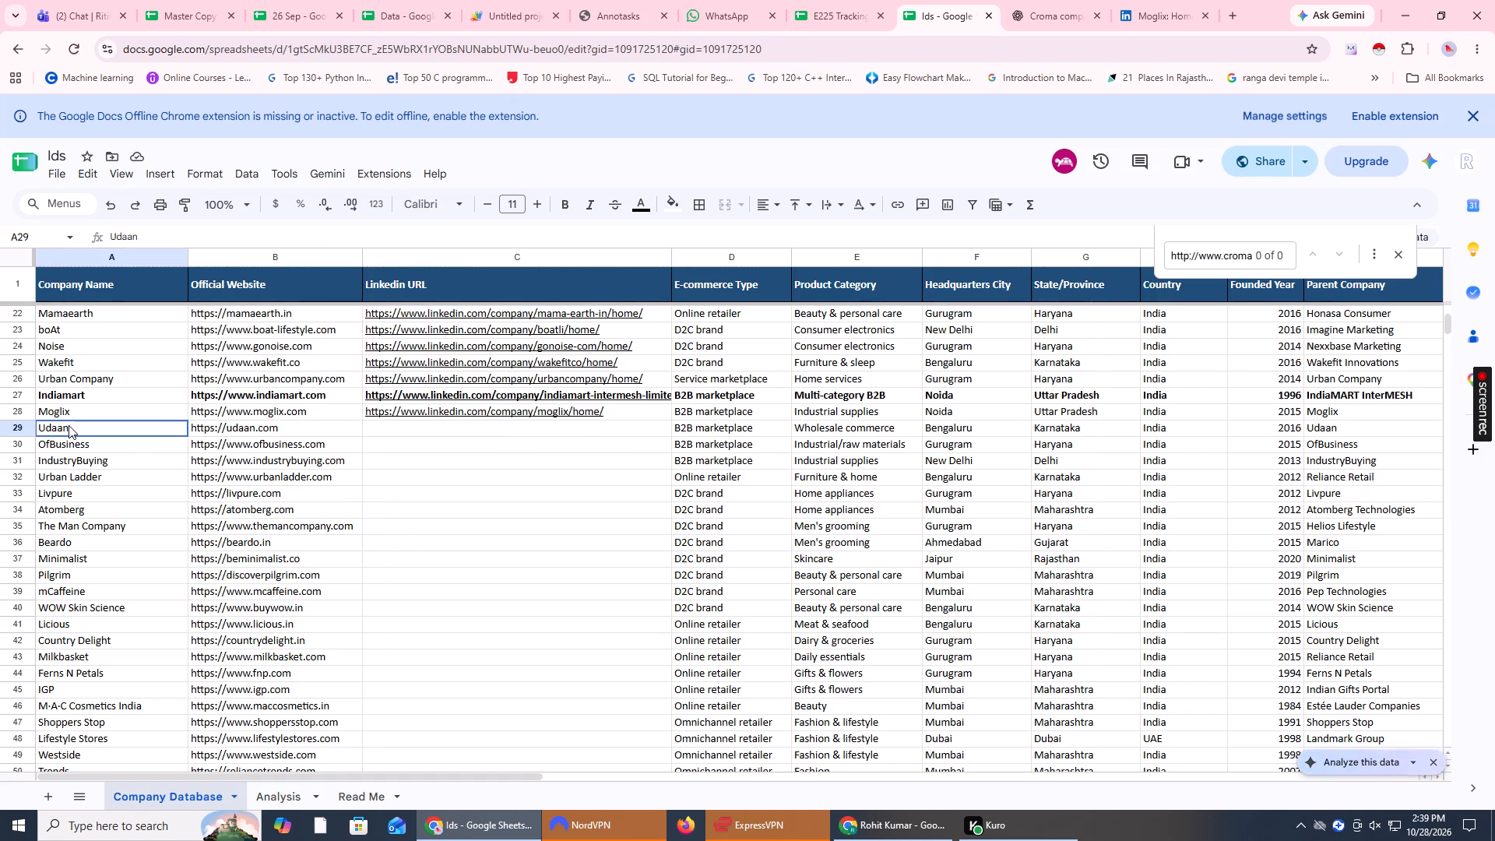
key(ctrl+c)
click(1124, 0)
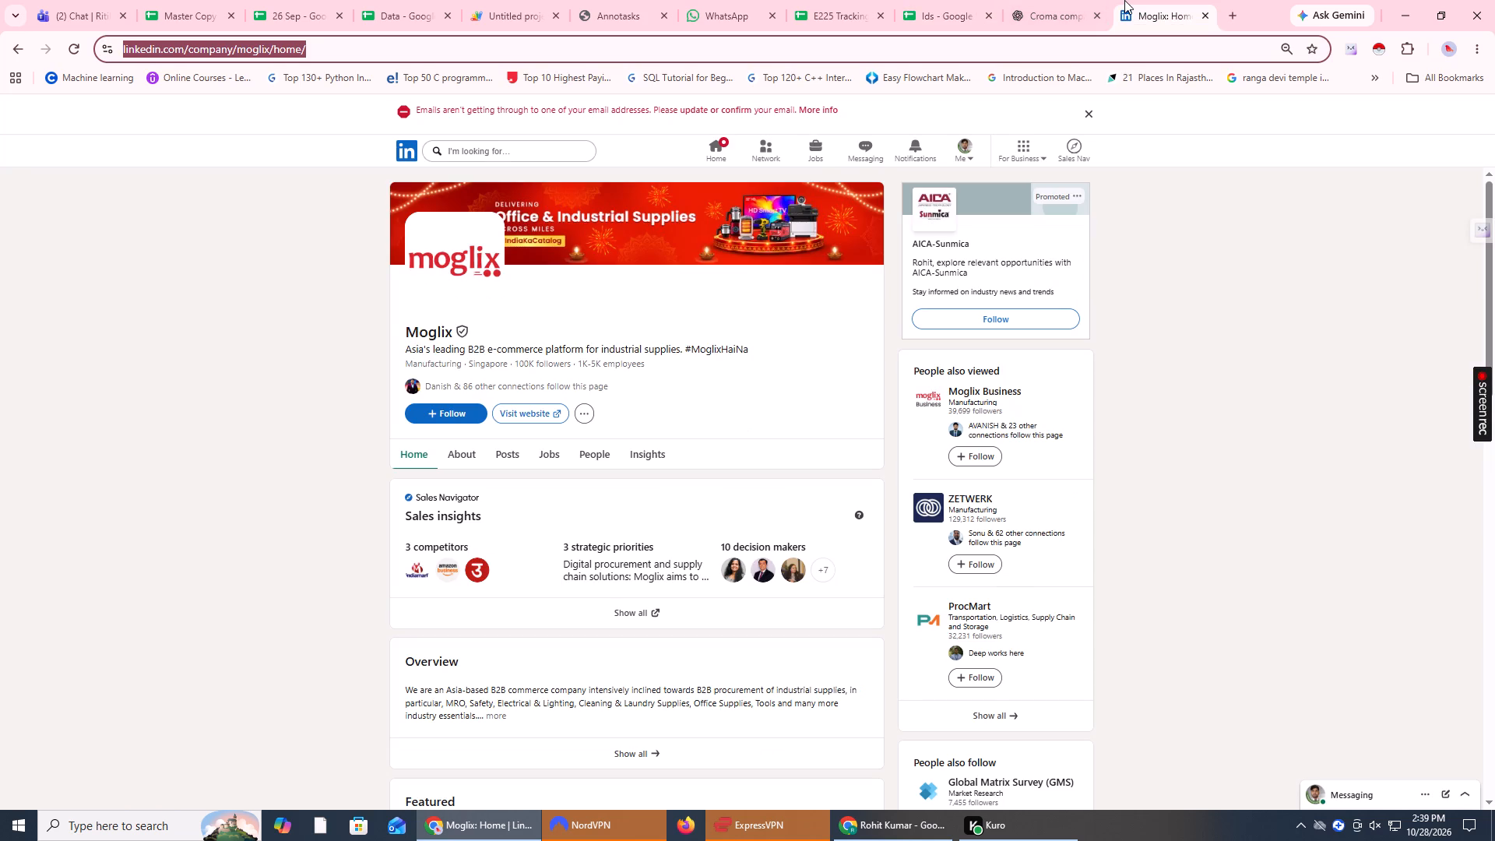
click(19, 48)
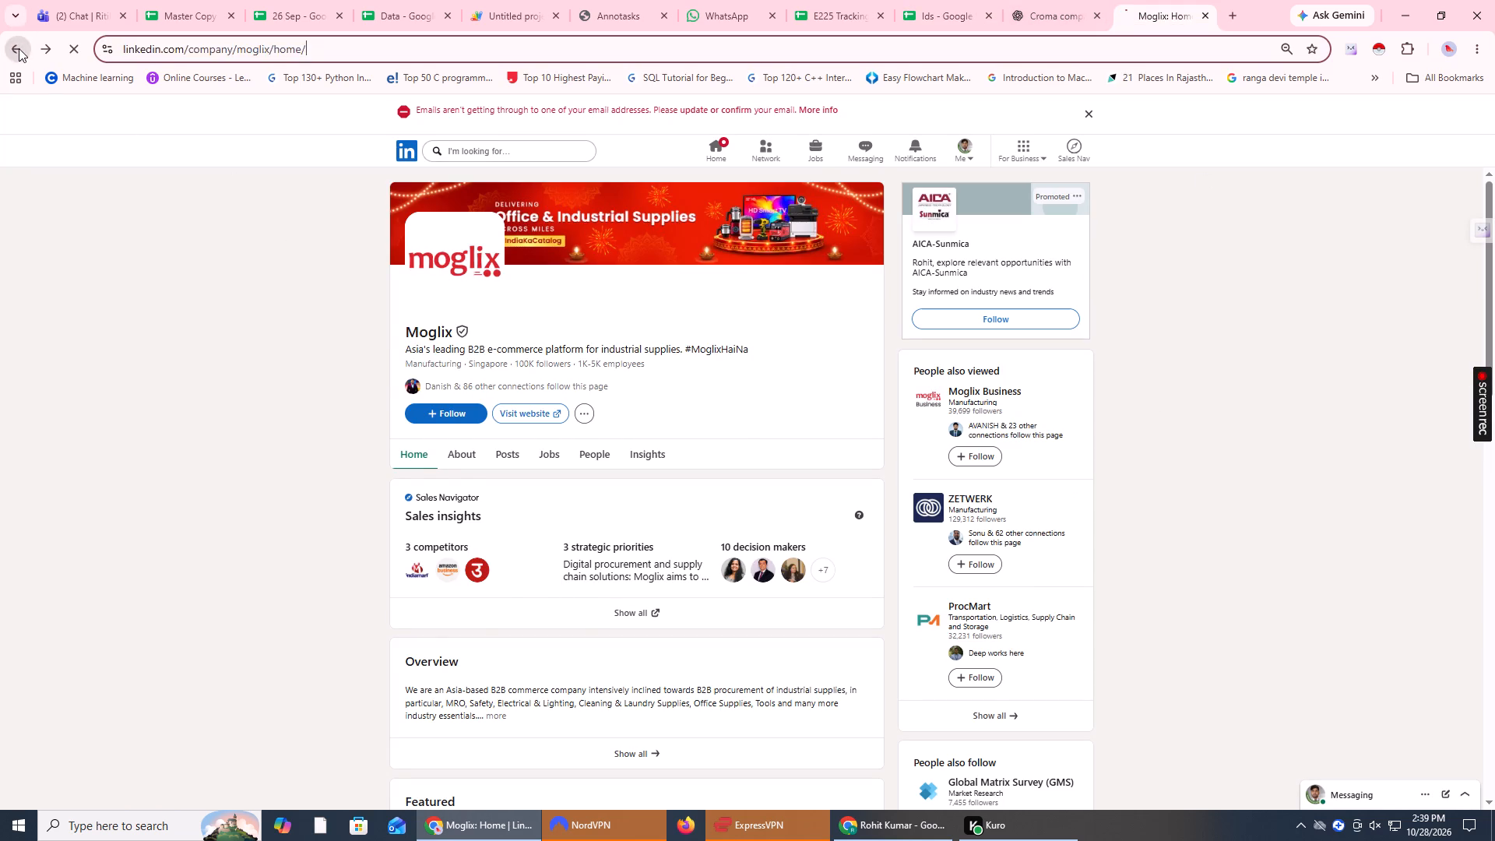
drag(232, 132, 105, 136)
key(ctrl+v)
key(space)
key(Return)
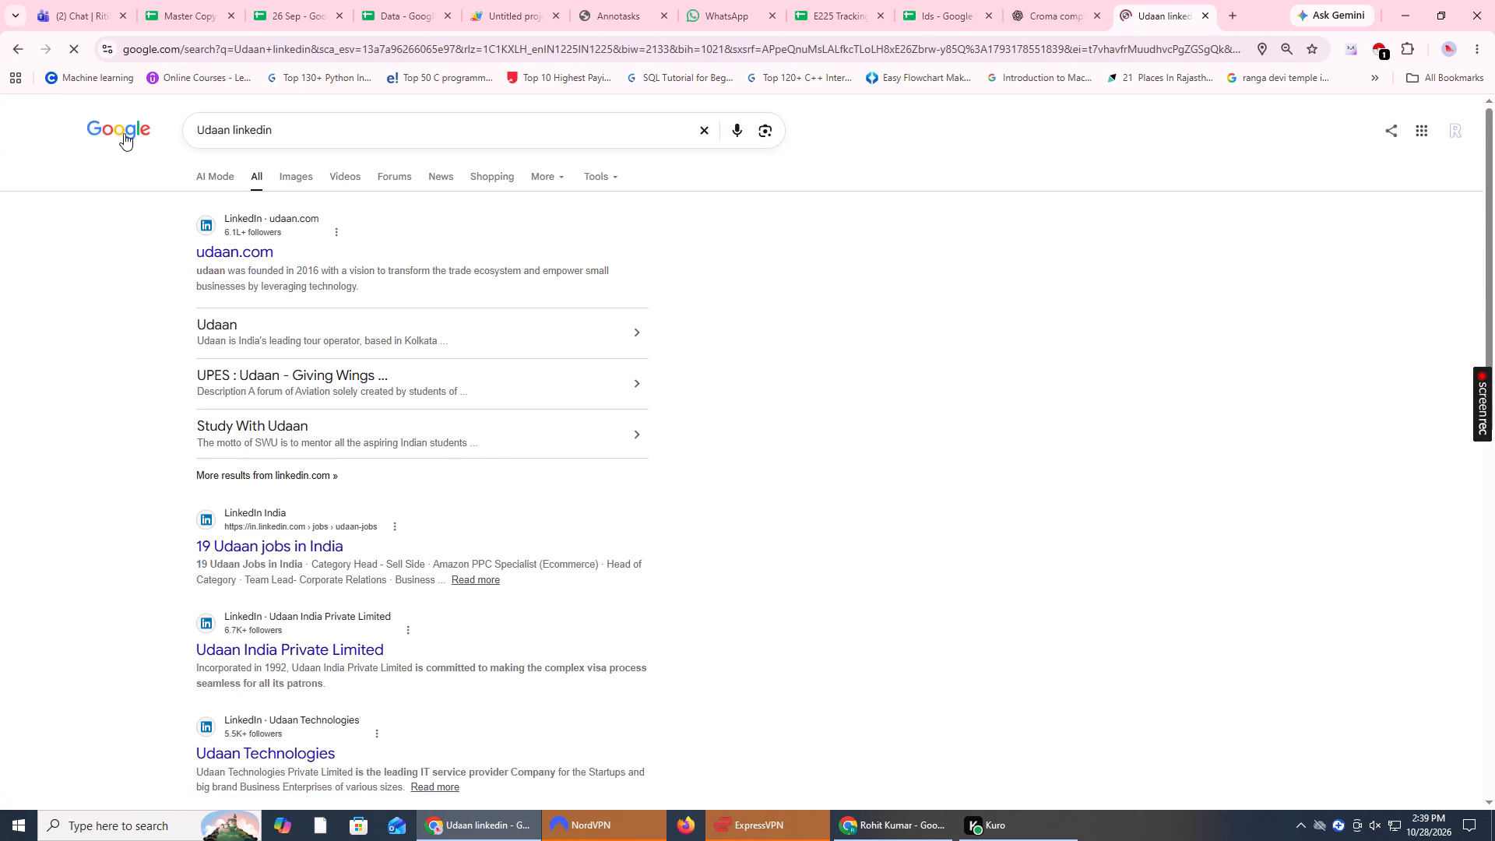
scroll(360, 404, down, 6)
scroll(360, 404, up, 6)
scroll(360, 404, down, 18)
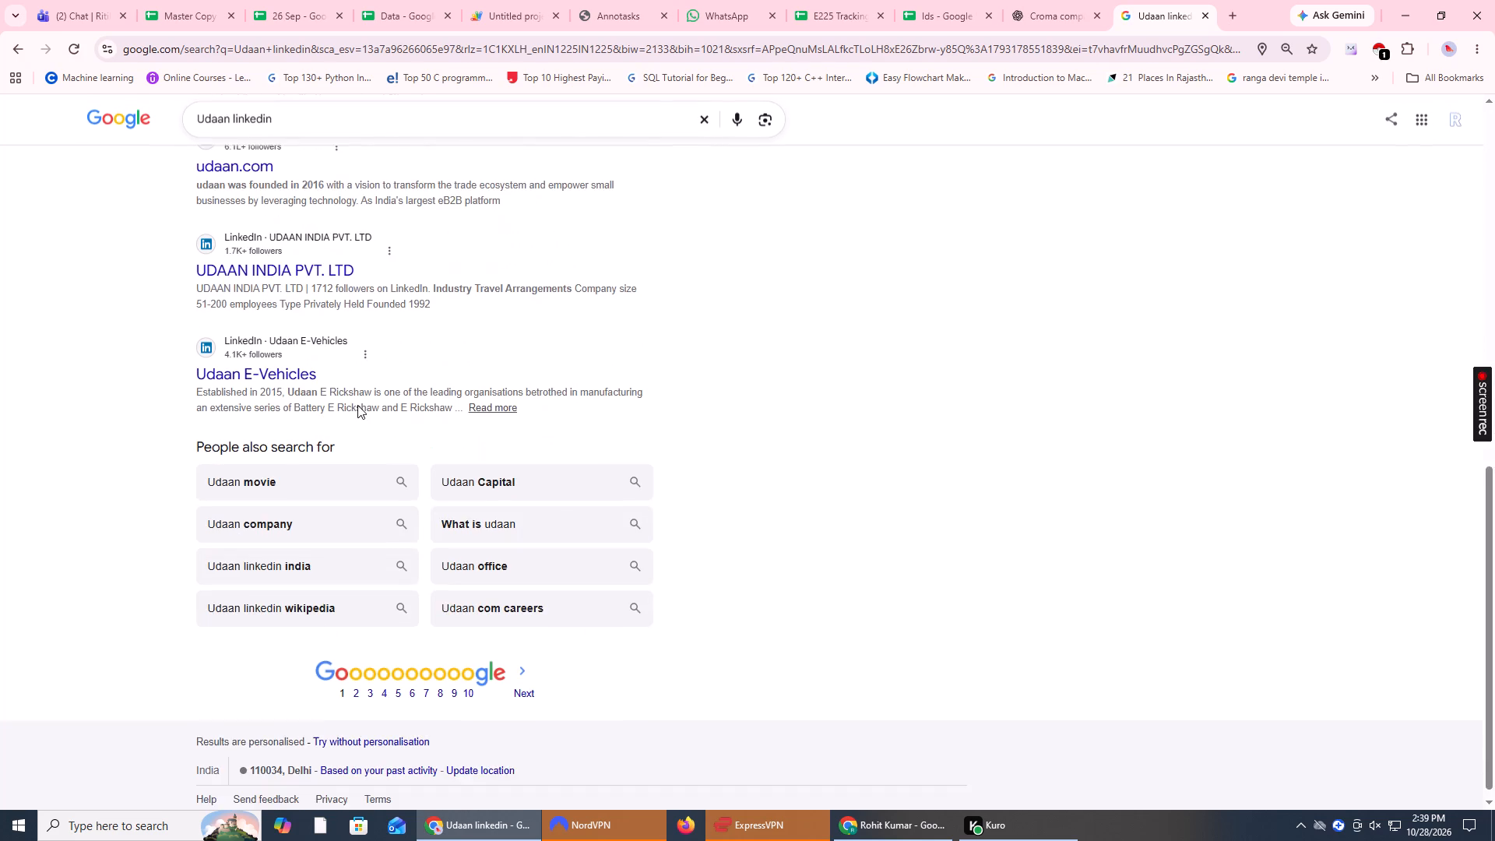
scroll(357, 405, down, 10)
scroll(357, 408, up, 20)
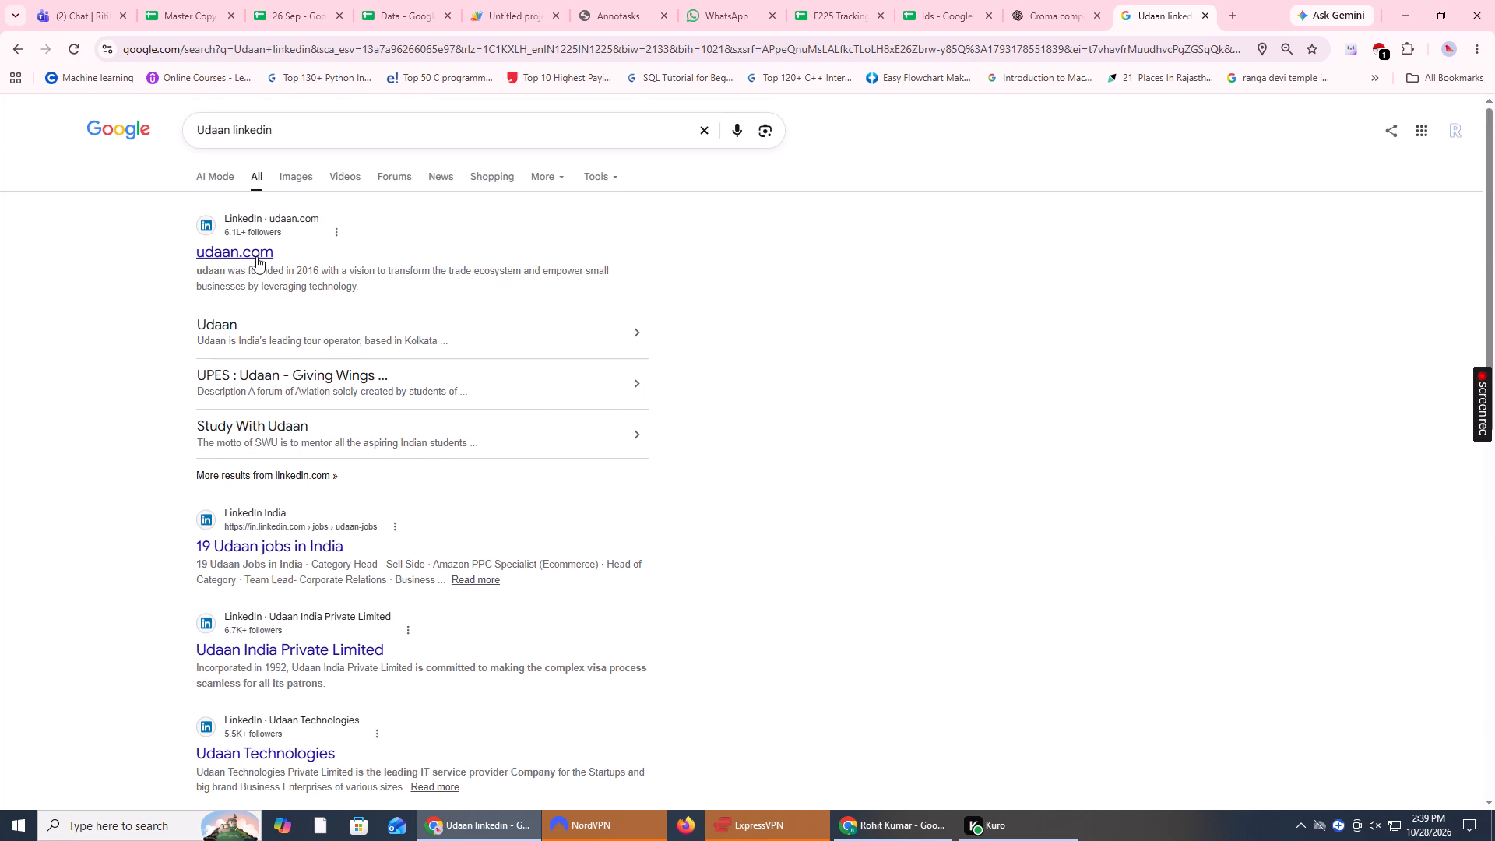
click(256, 256)
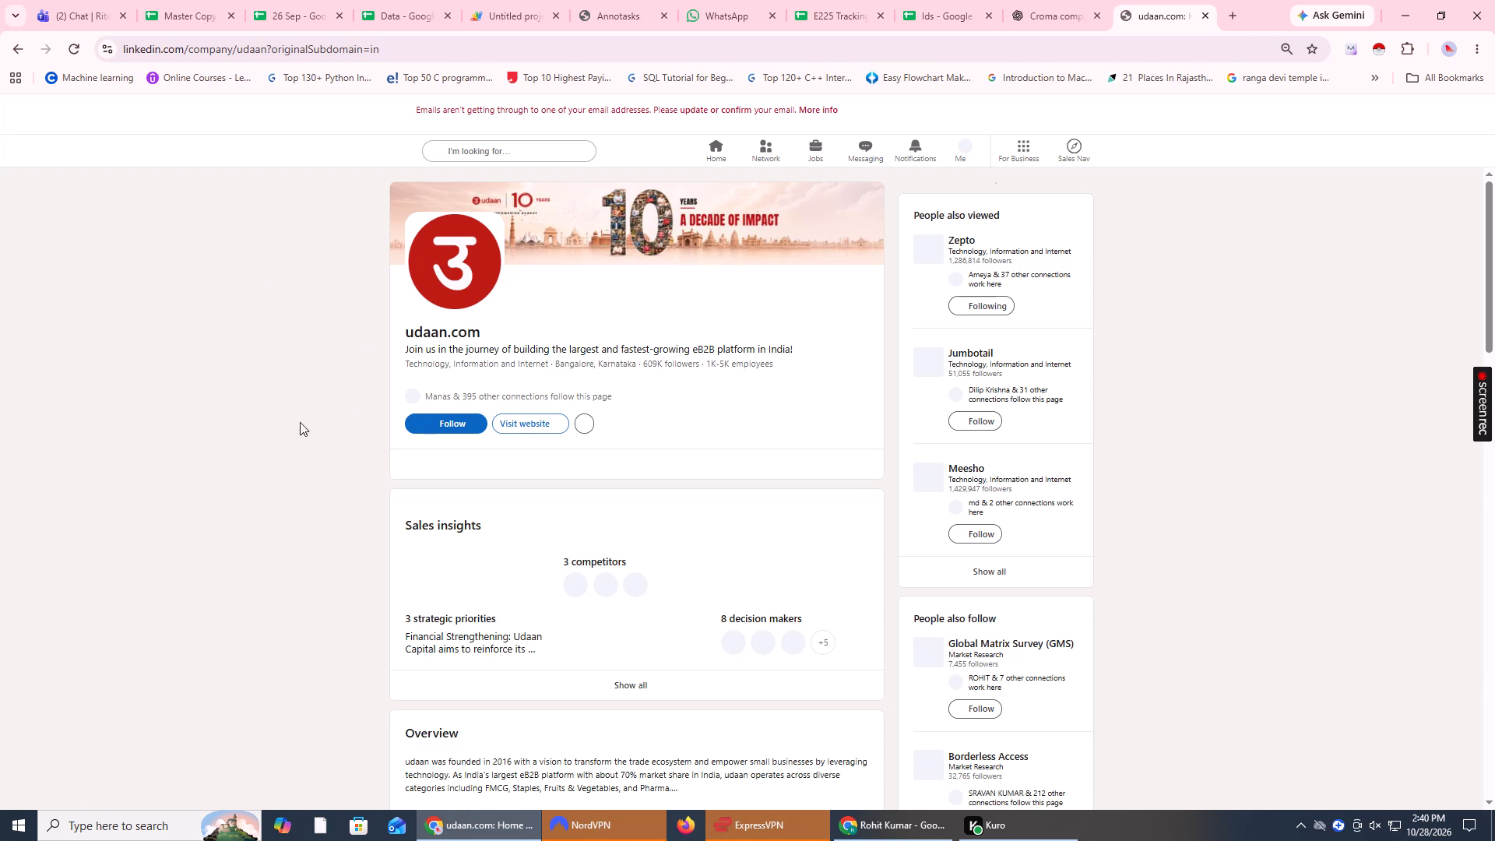
Review udaan.com's LinkedIn About page and copy its address, linkedin.com/company/udaan/about/, into Udaan's Linkedin URL cell, C29, in the Ids sheet.
scroll(267, 392, down, 20)
scroll(267, 392, down, 12)
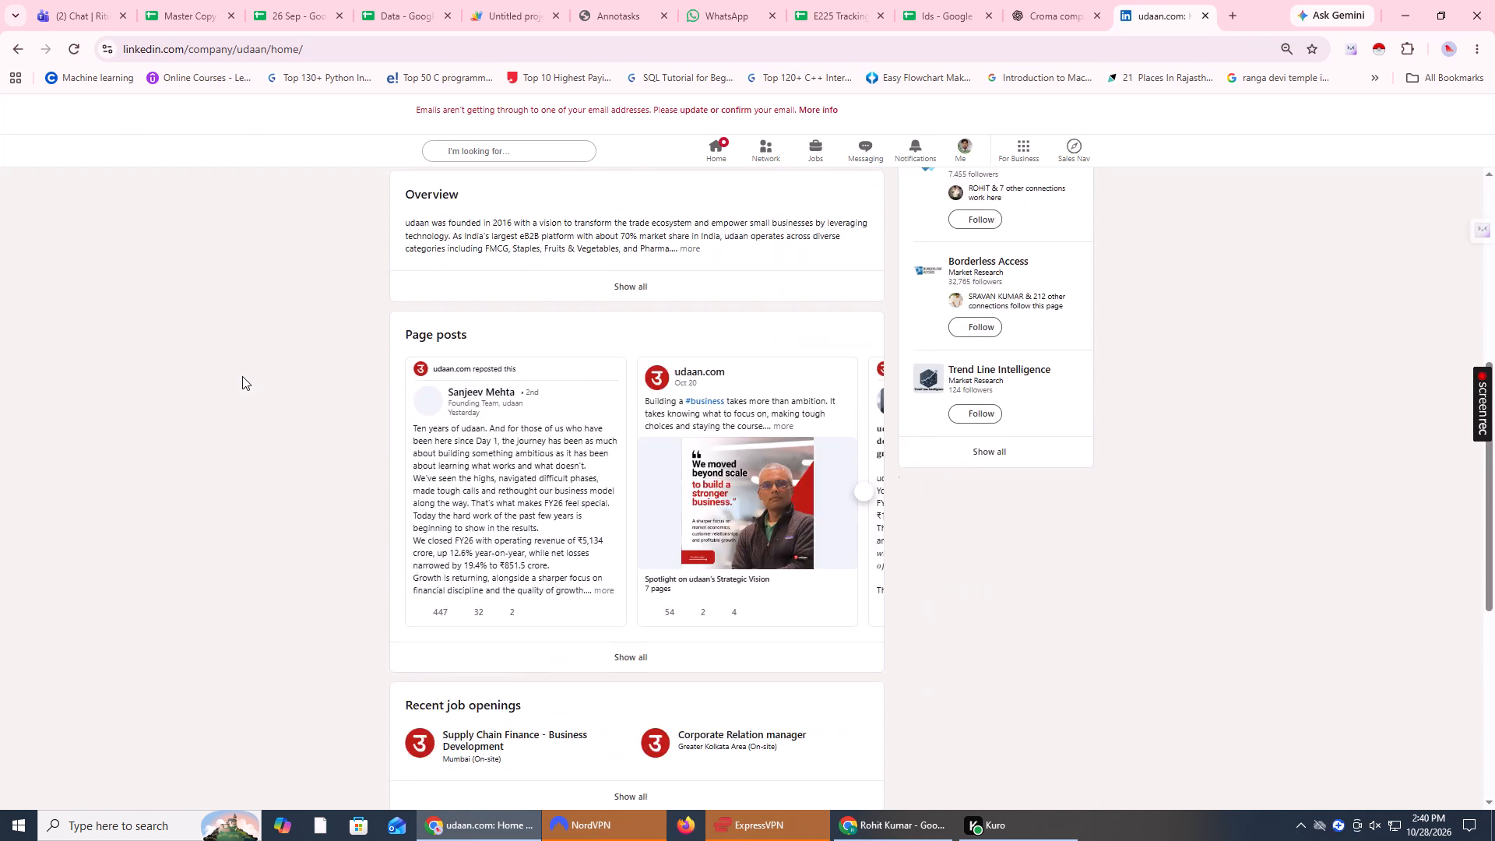
scroll(242, 376, down, 20)
scroll(242, 376, down, 2)
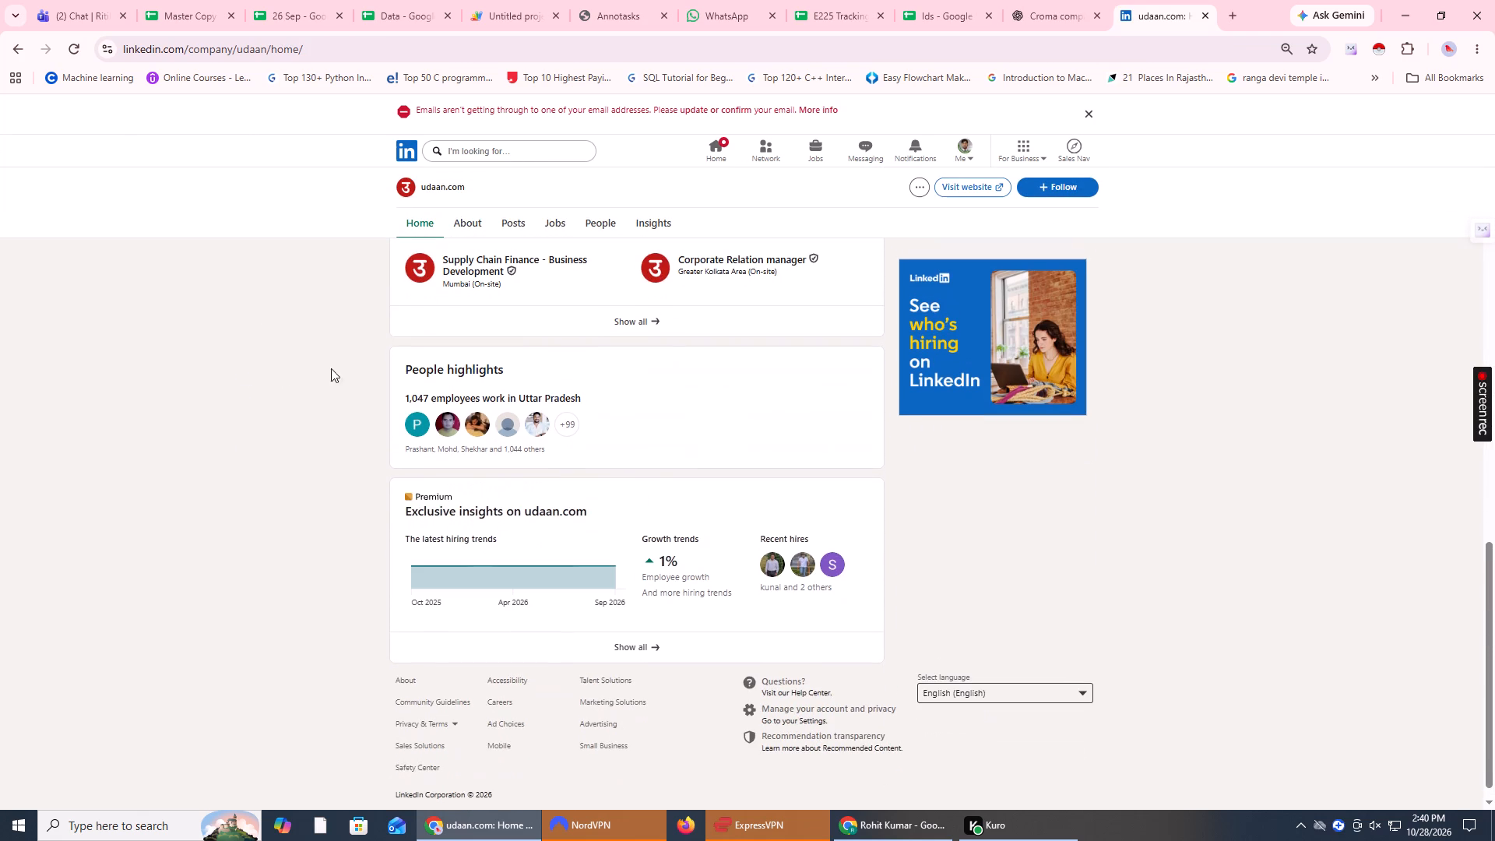
click(460, 224)
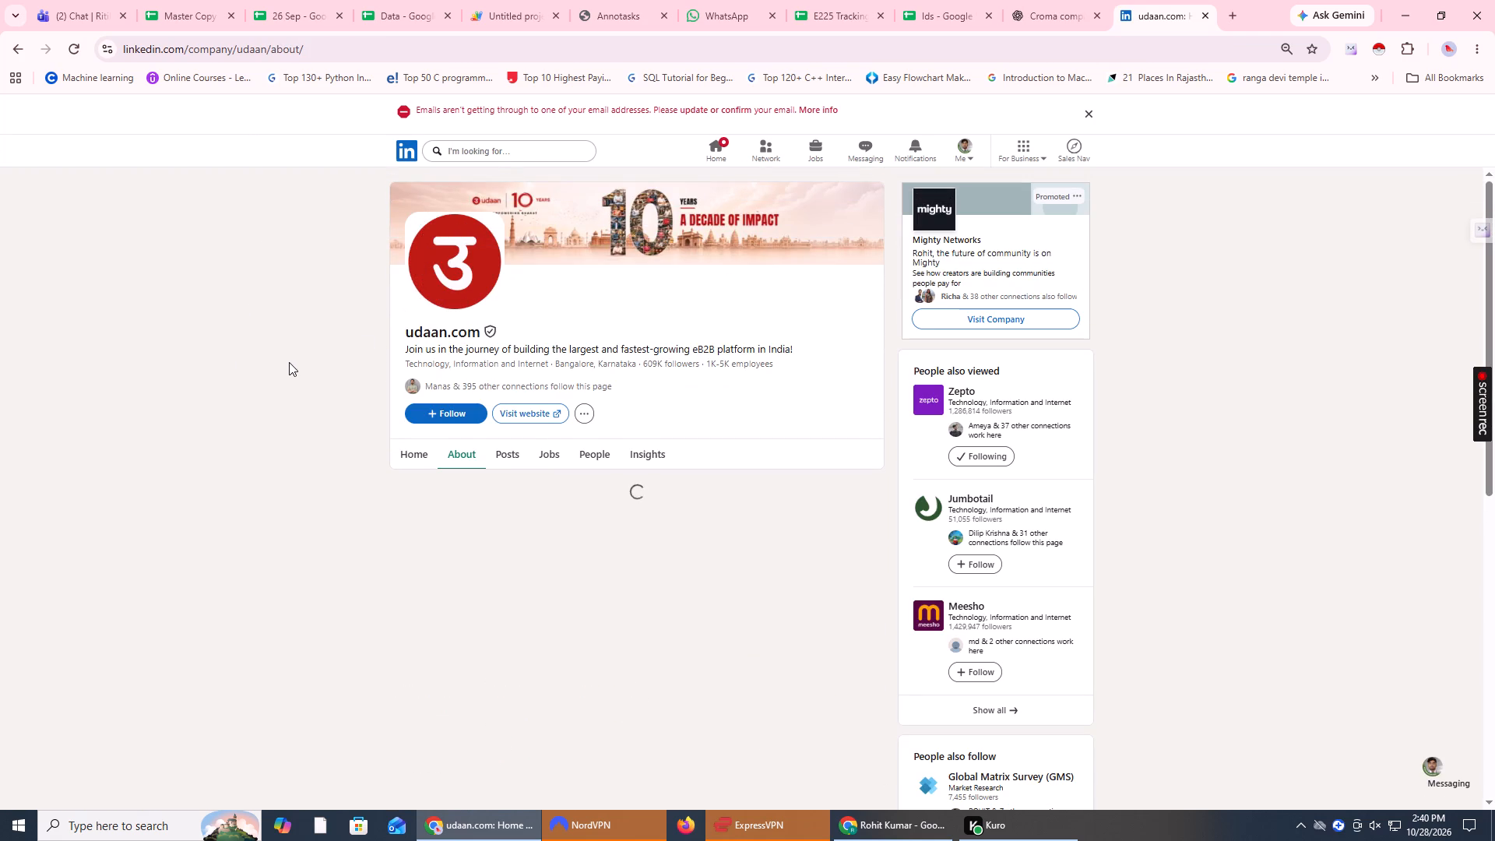
scroll(289, 361, down, 15)
scroll(287, 352, up, 5)
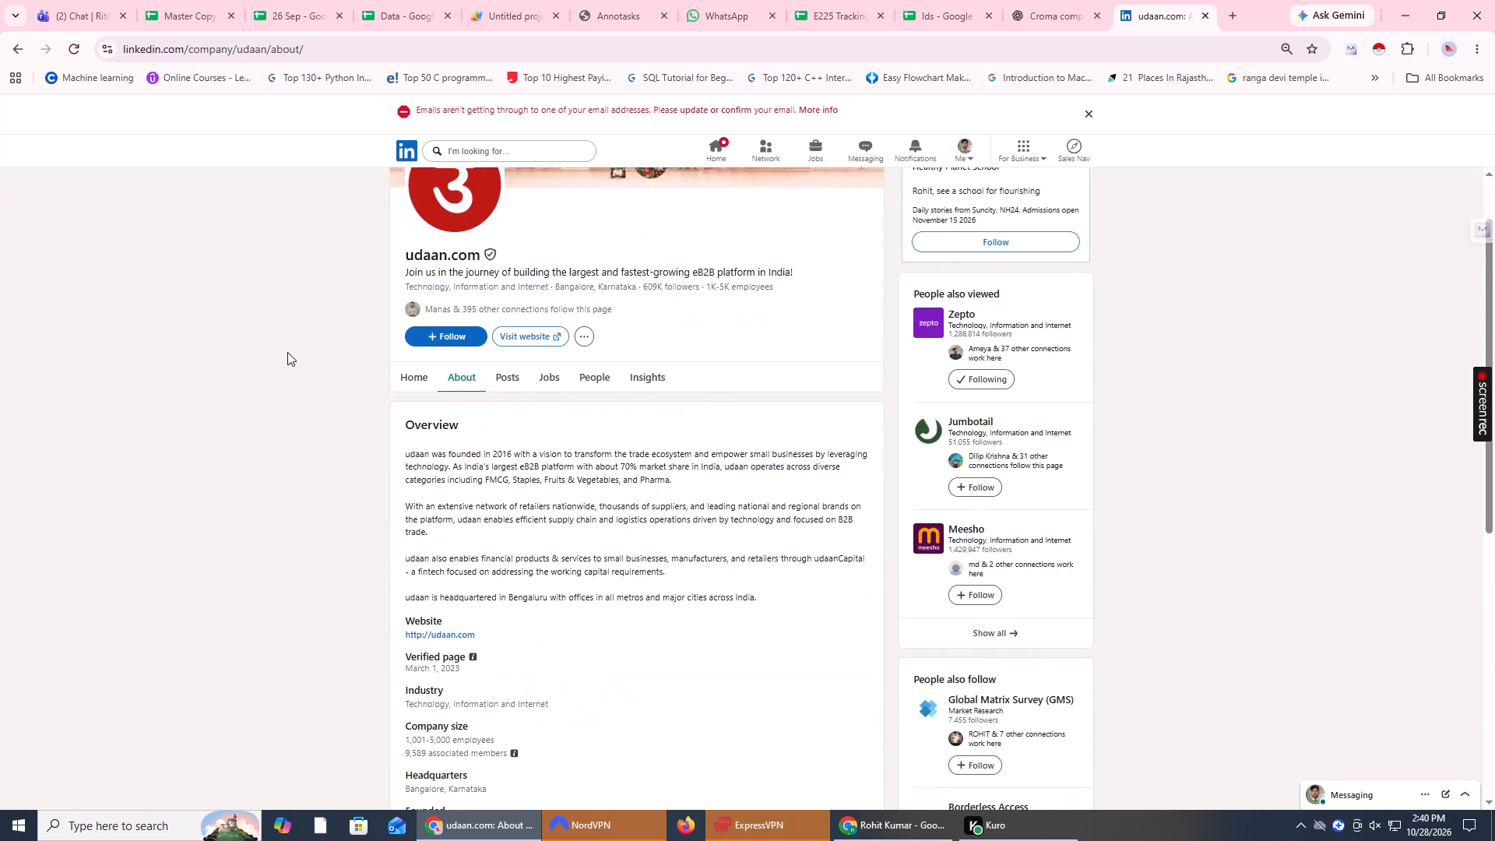
scroll(287, 352, down, 5)
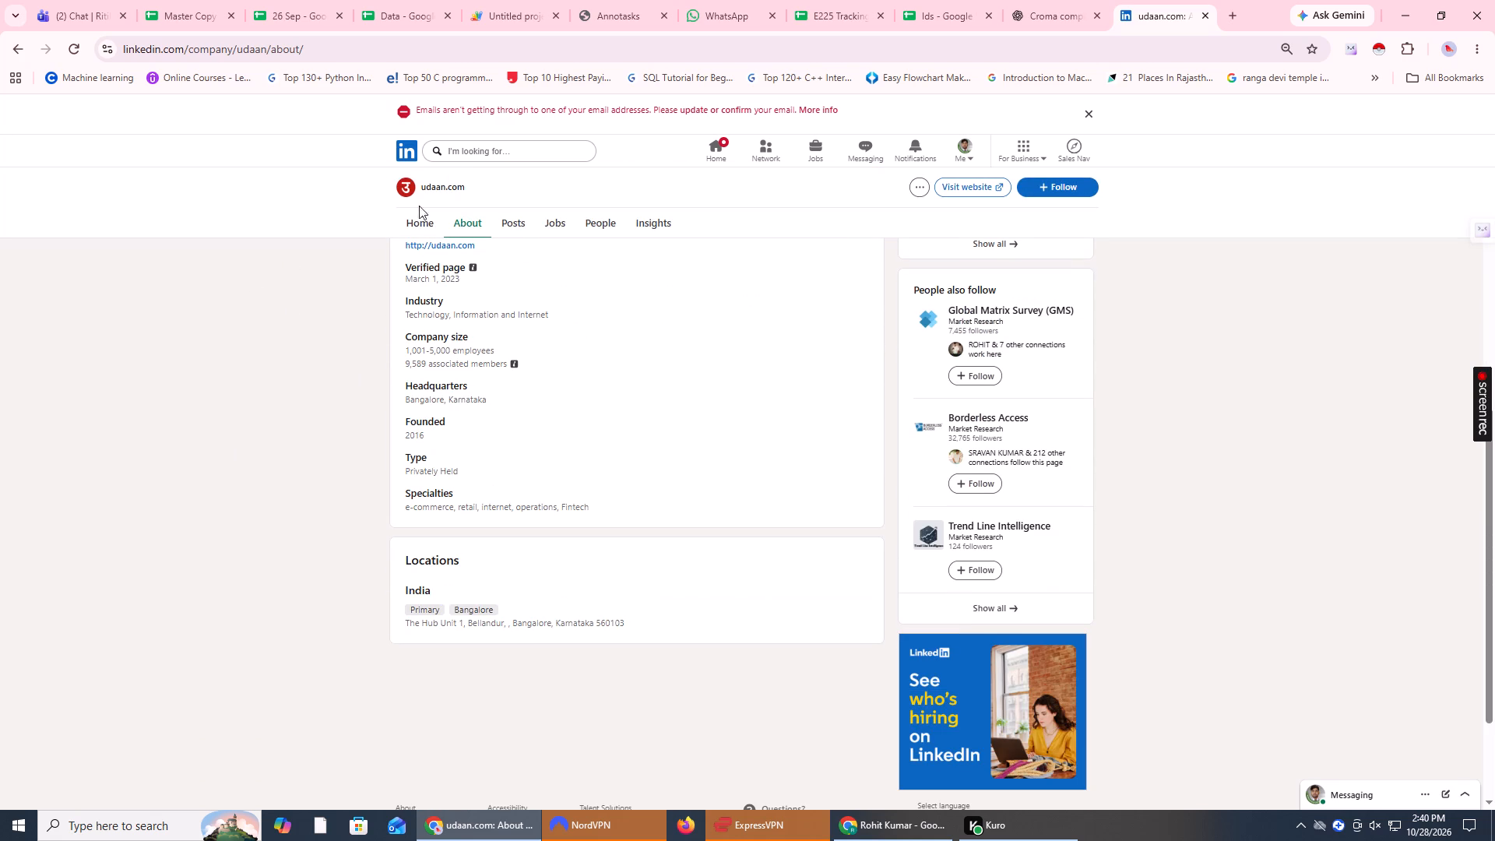
click(385, 51)
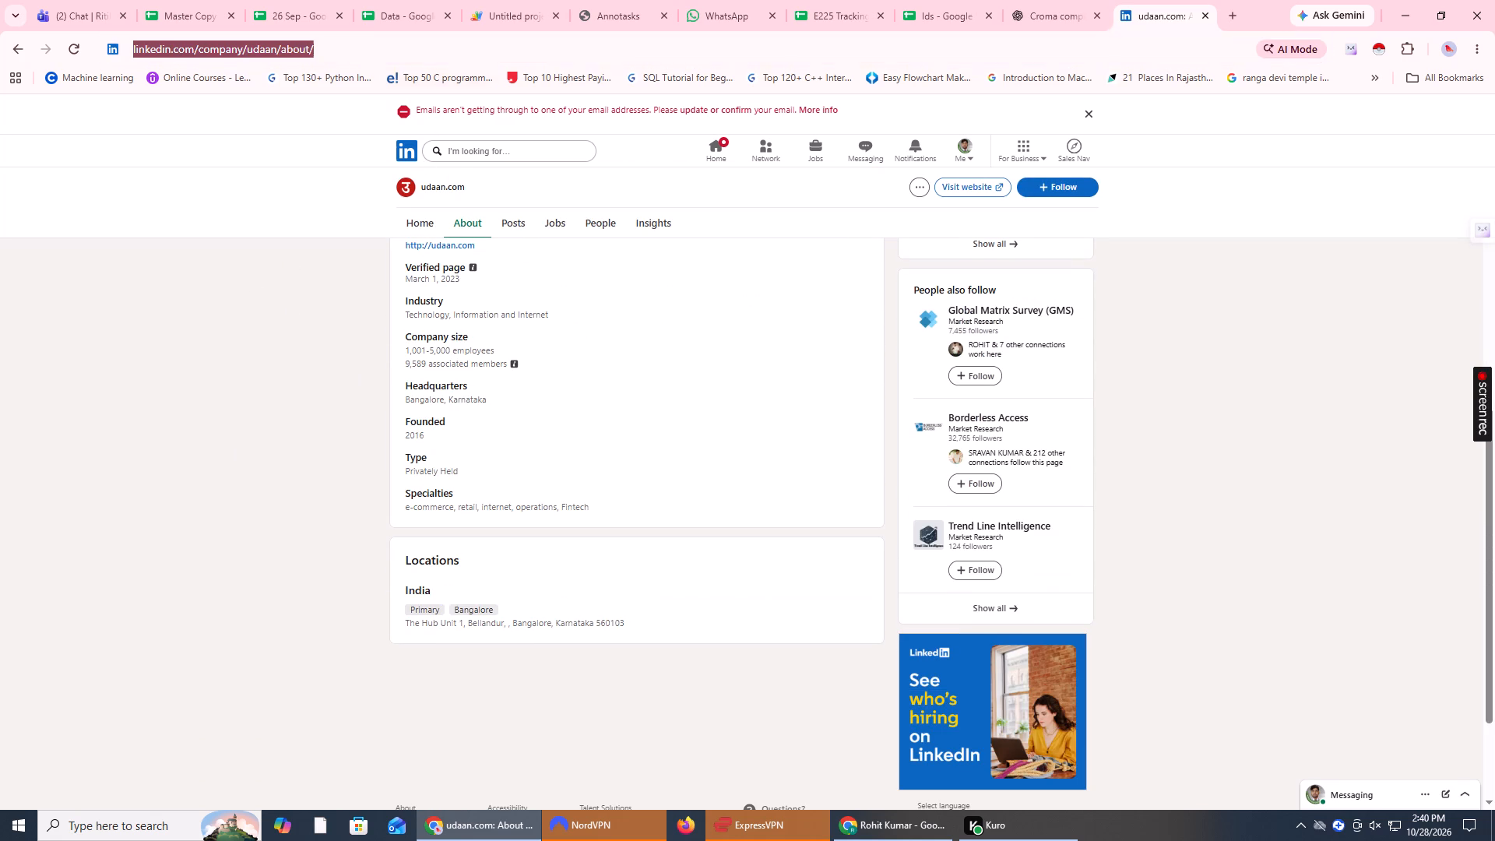
key(ctrl+c)
click(837, 1)
click(940, 0)
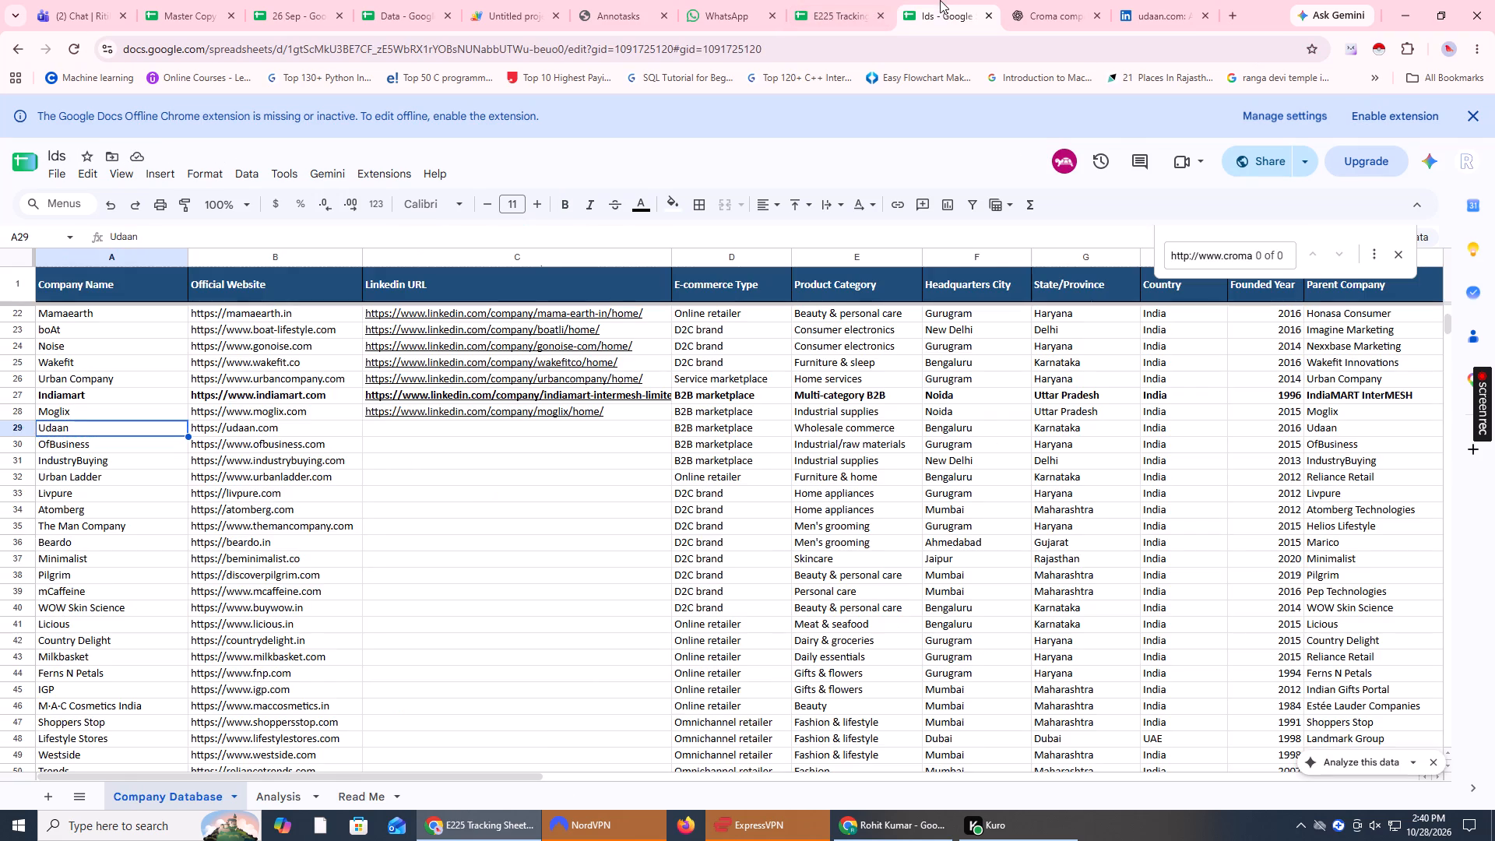
click(412, 429)
key(ctrl+v)
click(410, 474)
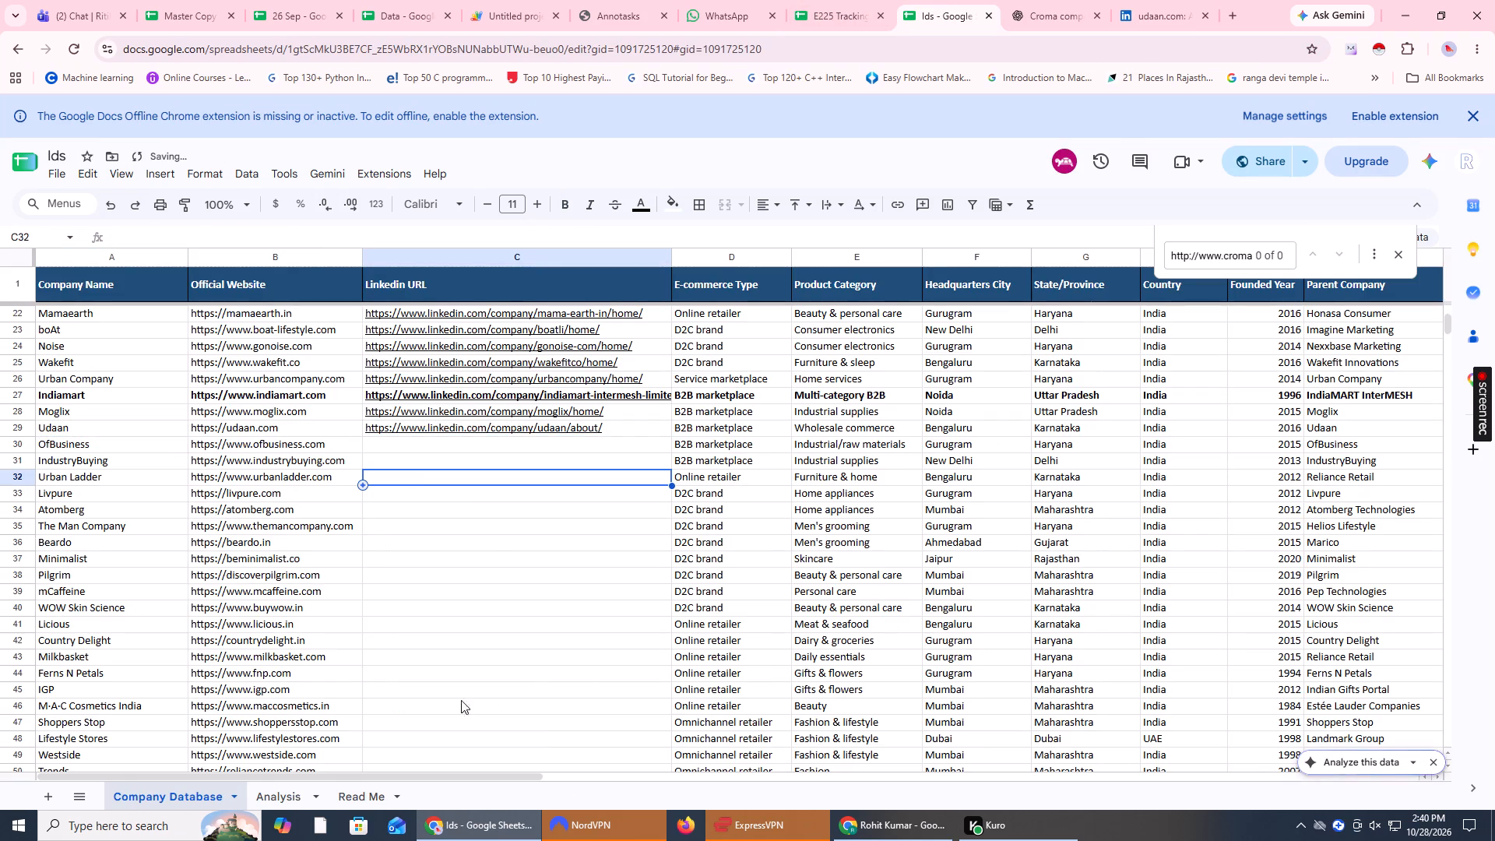
Search Google for "OfBusiness linkedin" using the company name from the Ids sheet, and open the first OfBusiness LinkedIn company page.
click(79, 445)
key(ctrl+c)
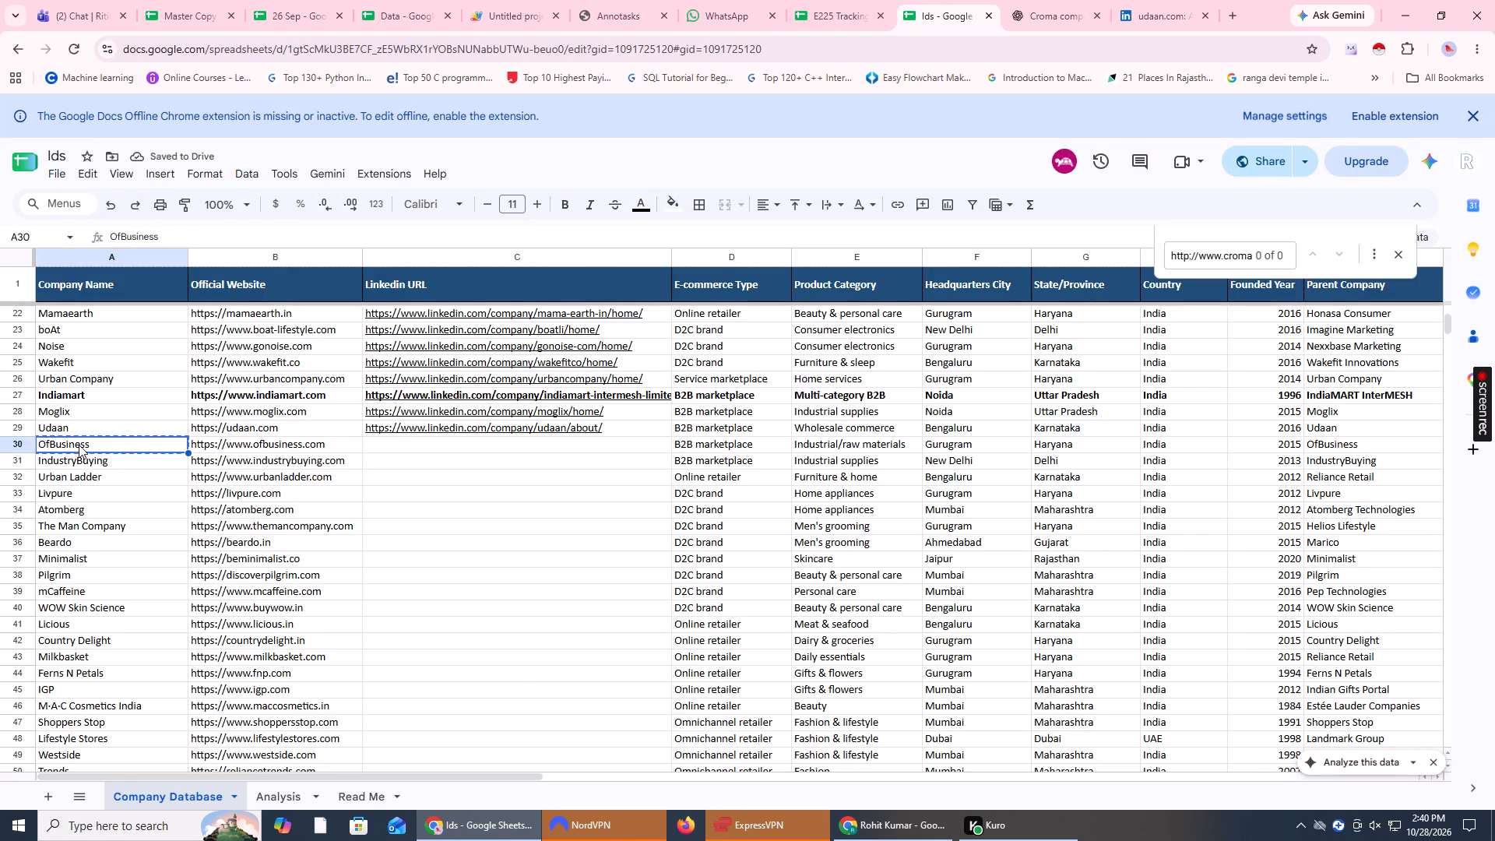
click(1151, 0)
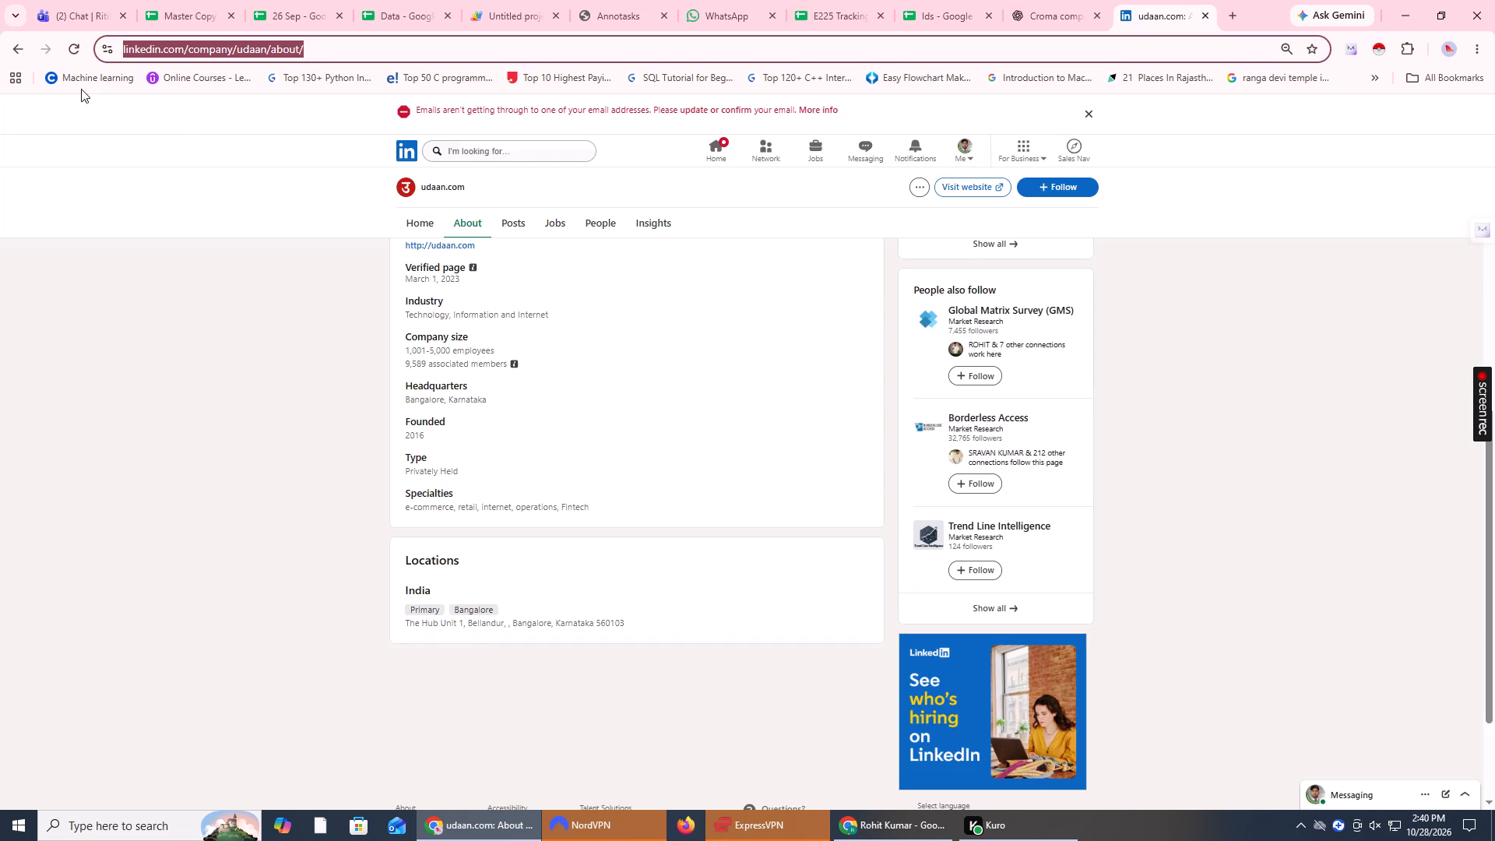
click(20, 51)
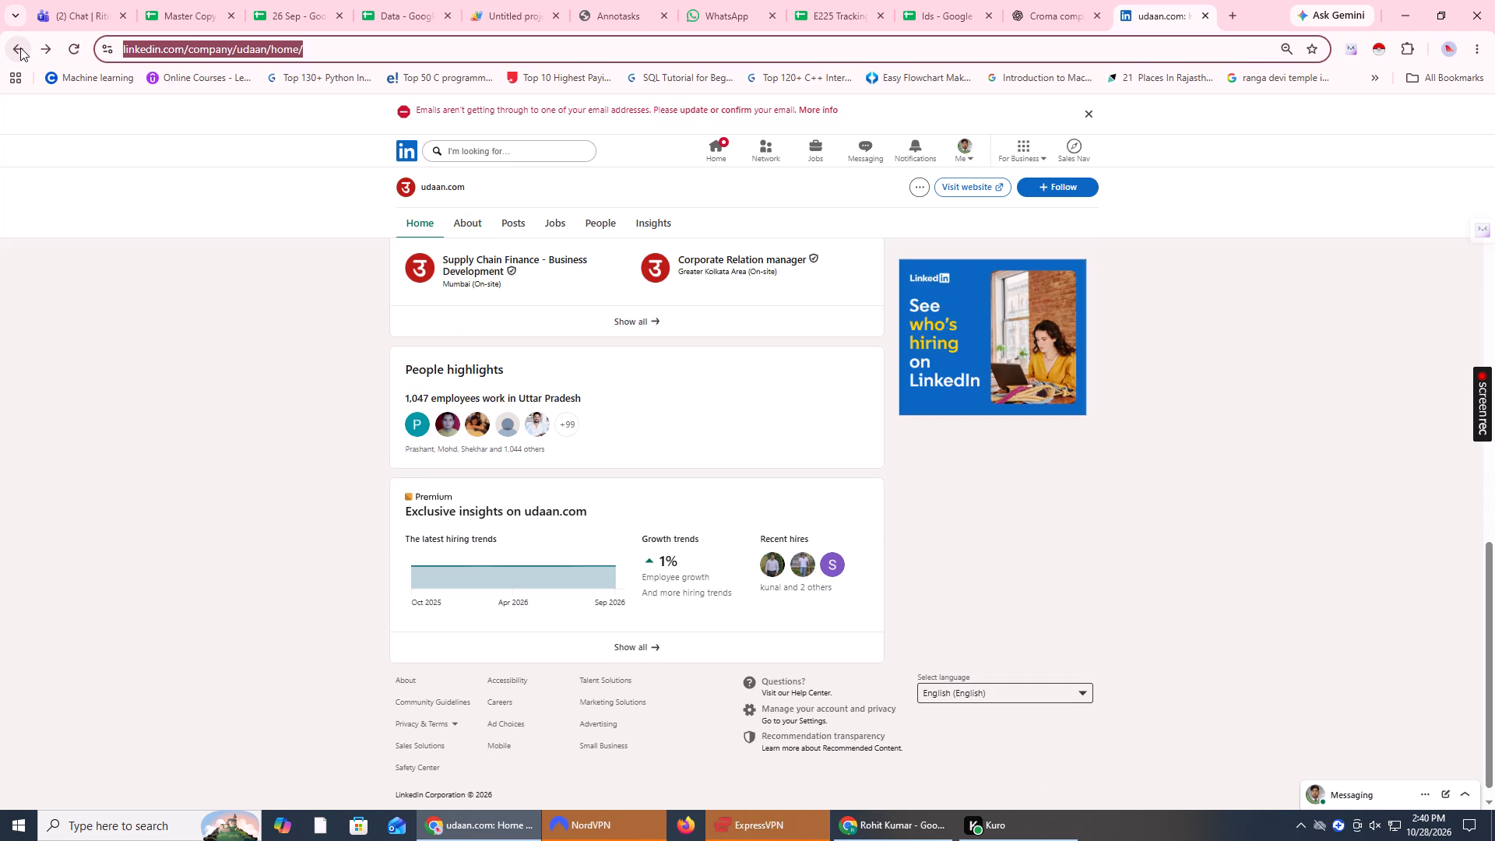
click(20, 48)
drag(230, 131, 43, 131)
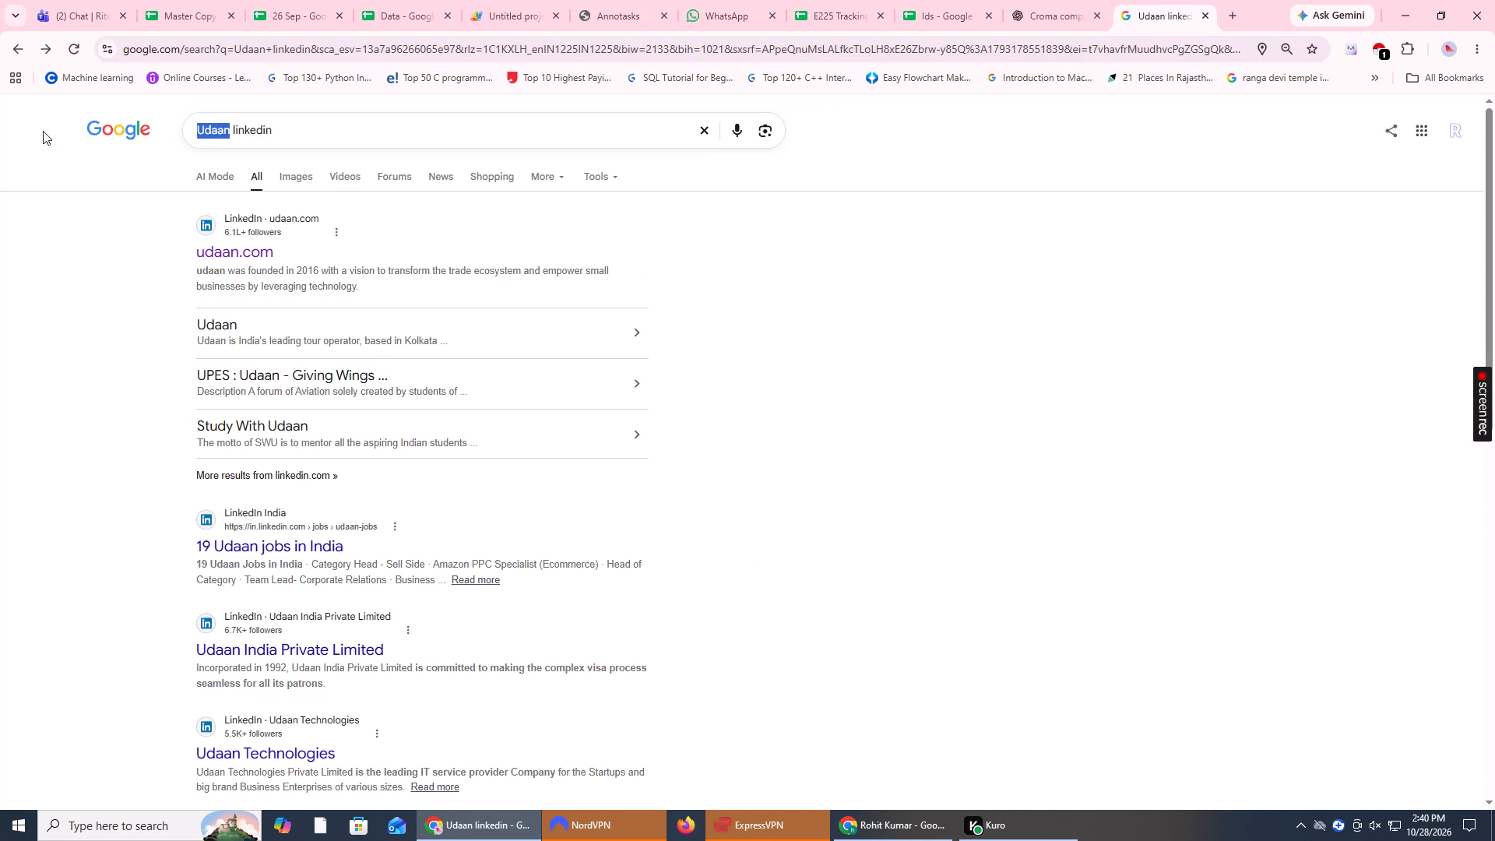
drag(43, 131, 0, 131)
key(ctrl+v)
key(space)
key(Return)
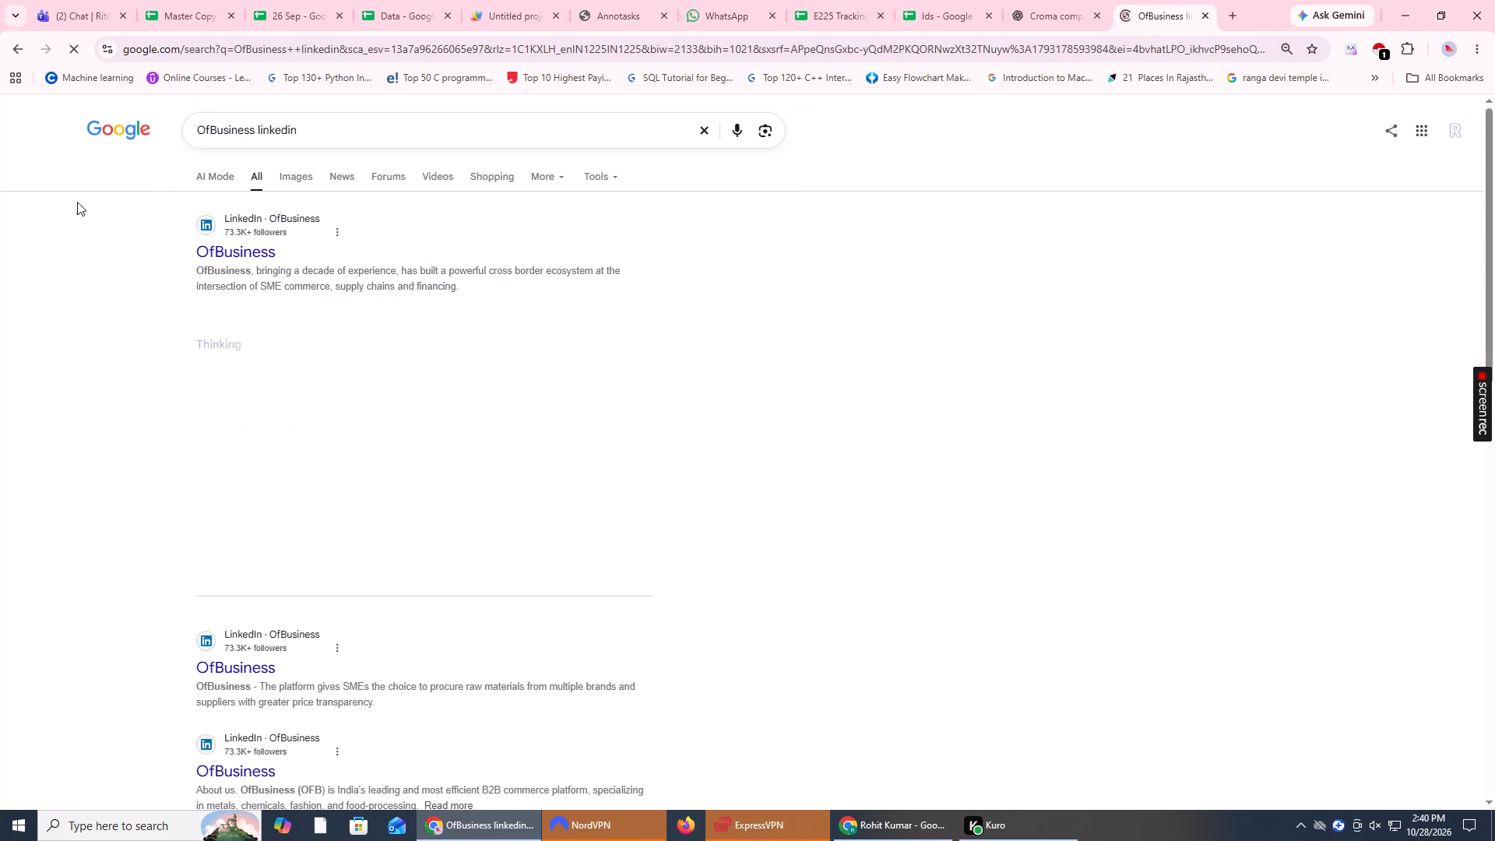
click(232, 256)
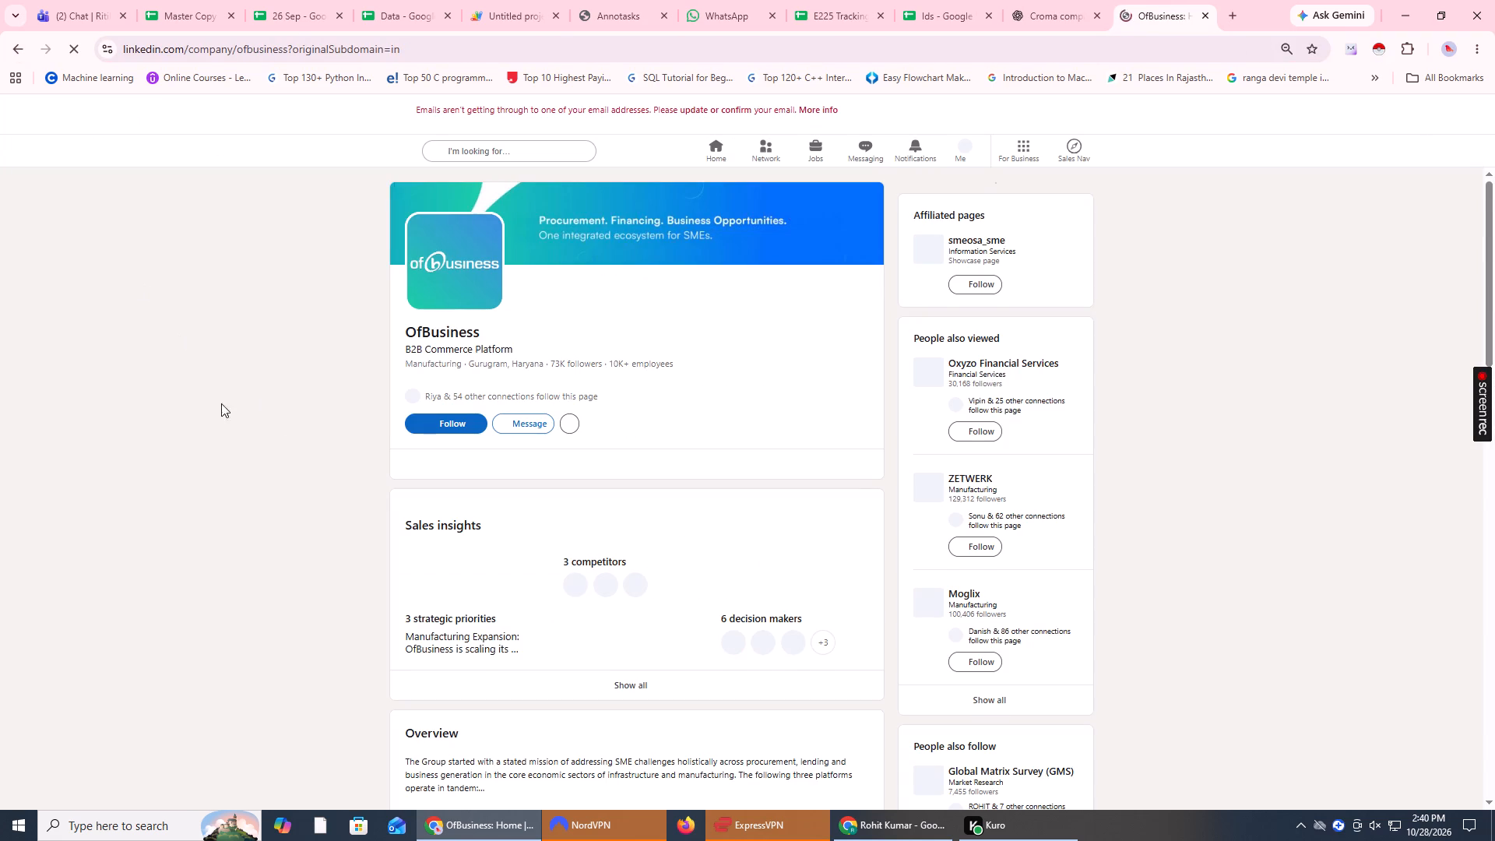
Review OfBusiness's LinkedIn About page and copy its address, linkedin.com/company/ofbusiness/about/, into OfBusiness's Linkedin URL cell, C30, in the Ids sheet.
scroll(221, 403, down, 20)
scroll(221, 403, down, 6)
scroll(522, 365, up, 5)
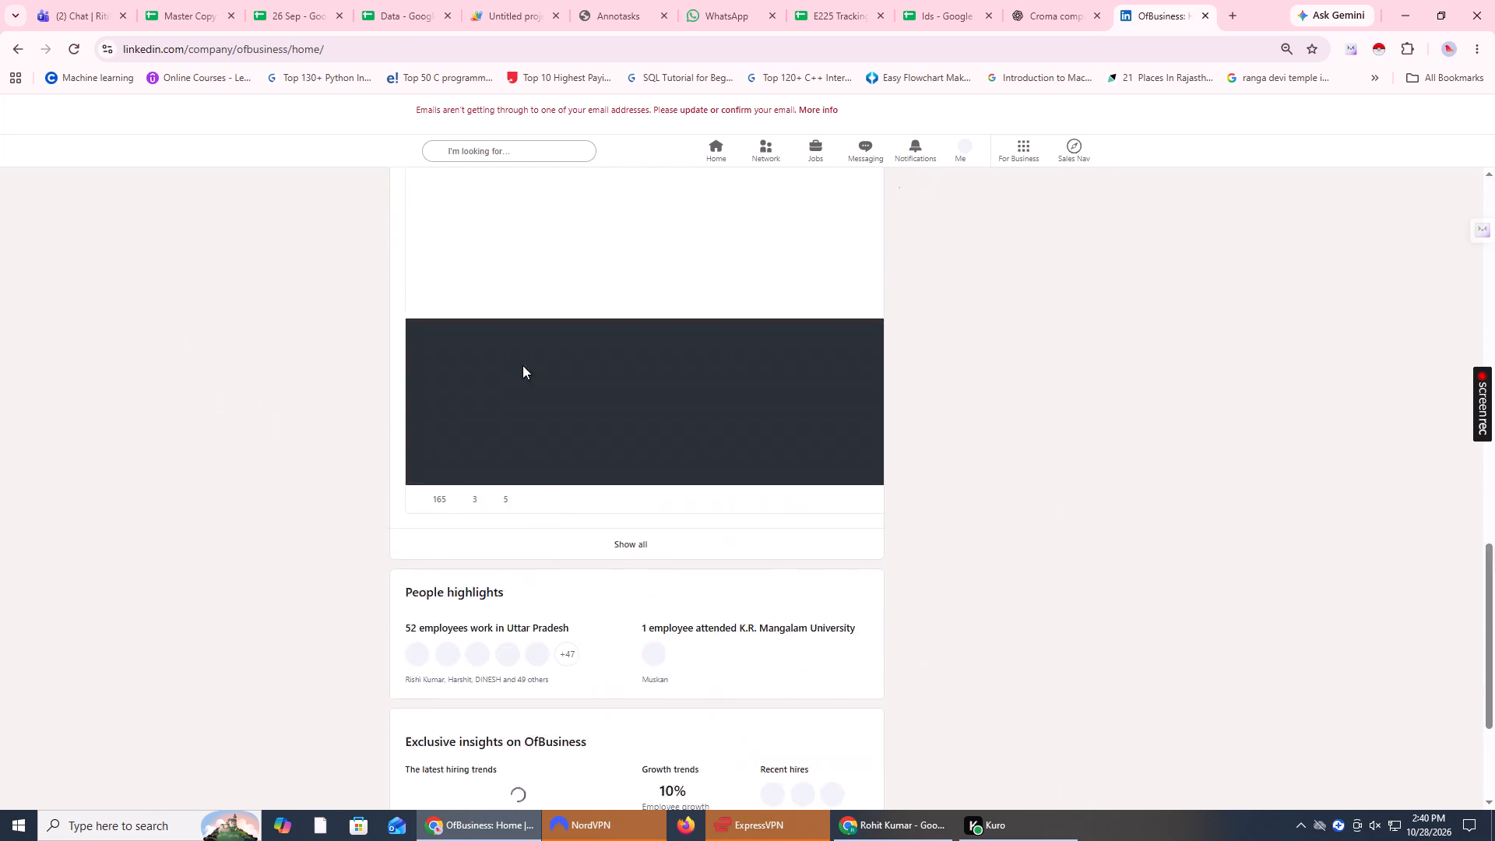
scroll(522, 365, up, 9)
click(461, 459)
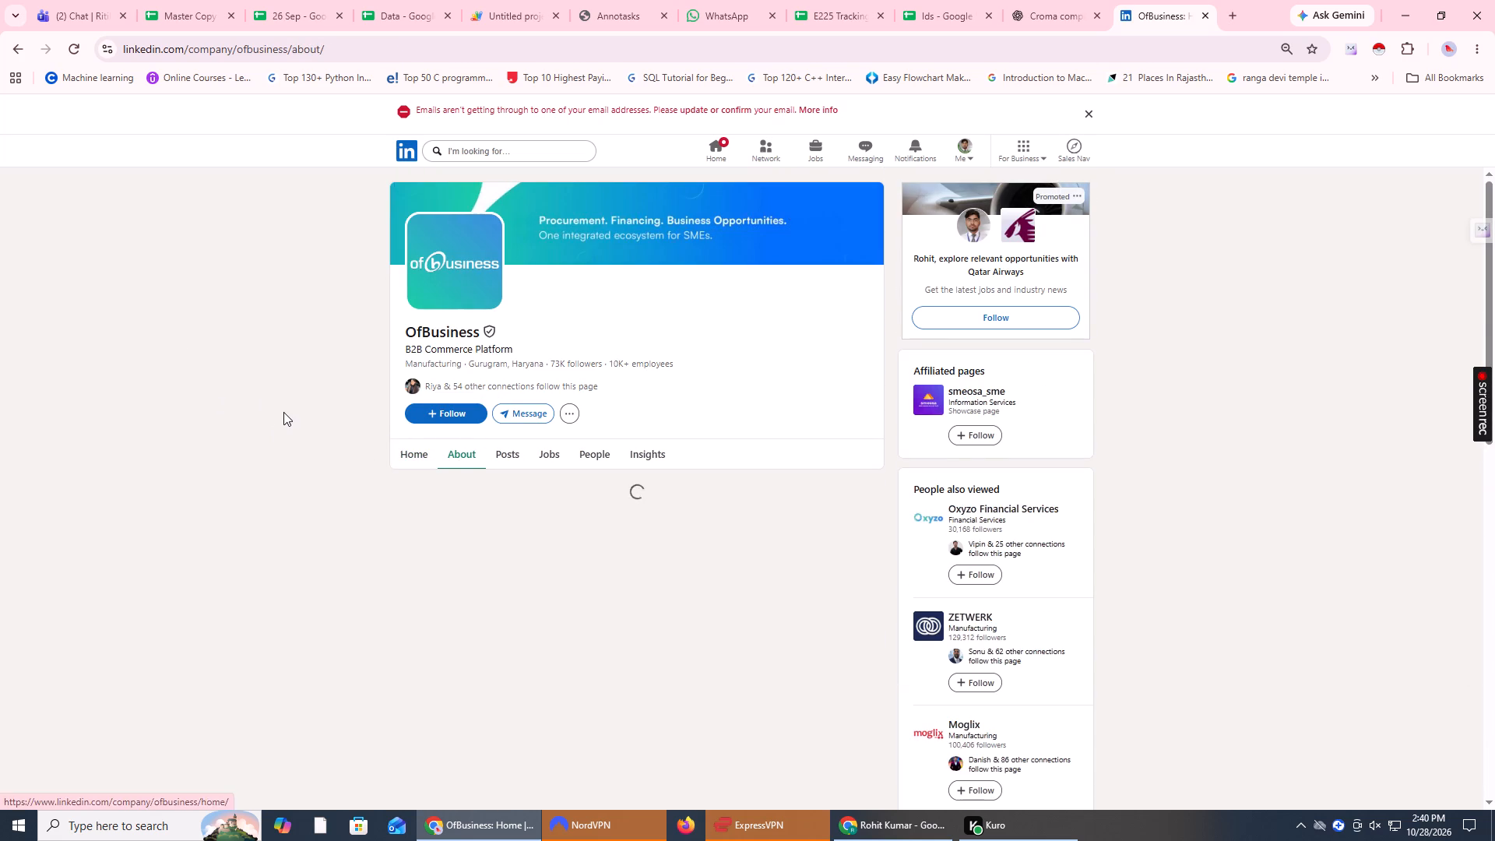
scroll(283, 412, down, 5)
scroll(283, 409, up, 3)
scroll(283, 409, down, 9)
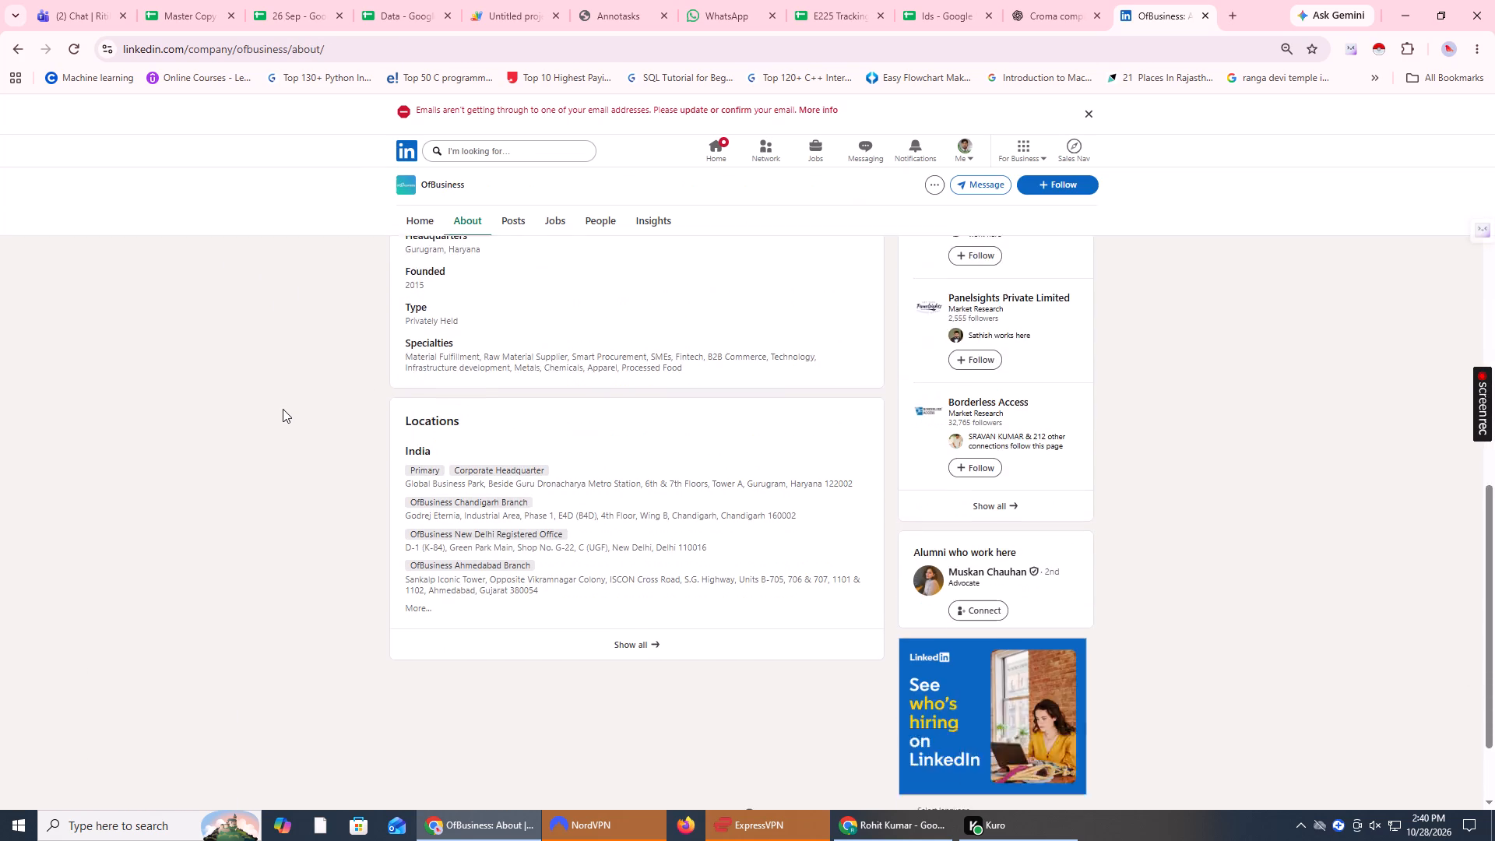
scroll(283, 409, down, 12)
click(484, 57)
key(ctrl+c)
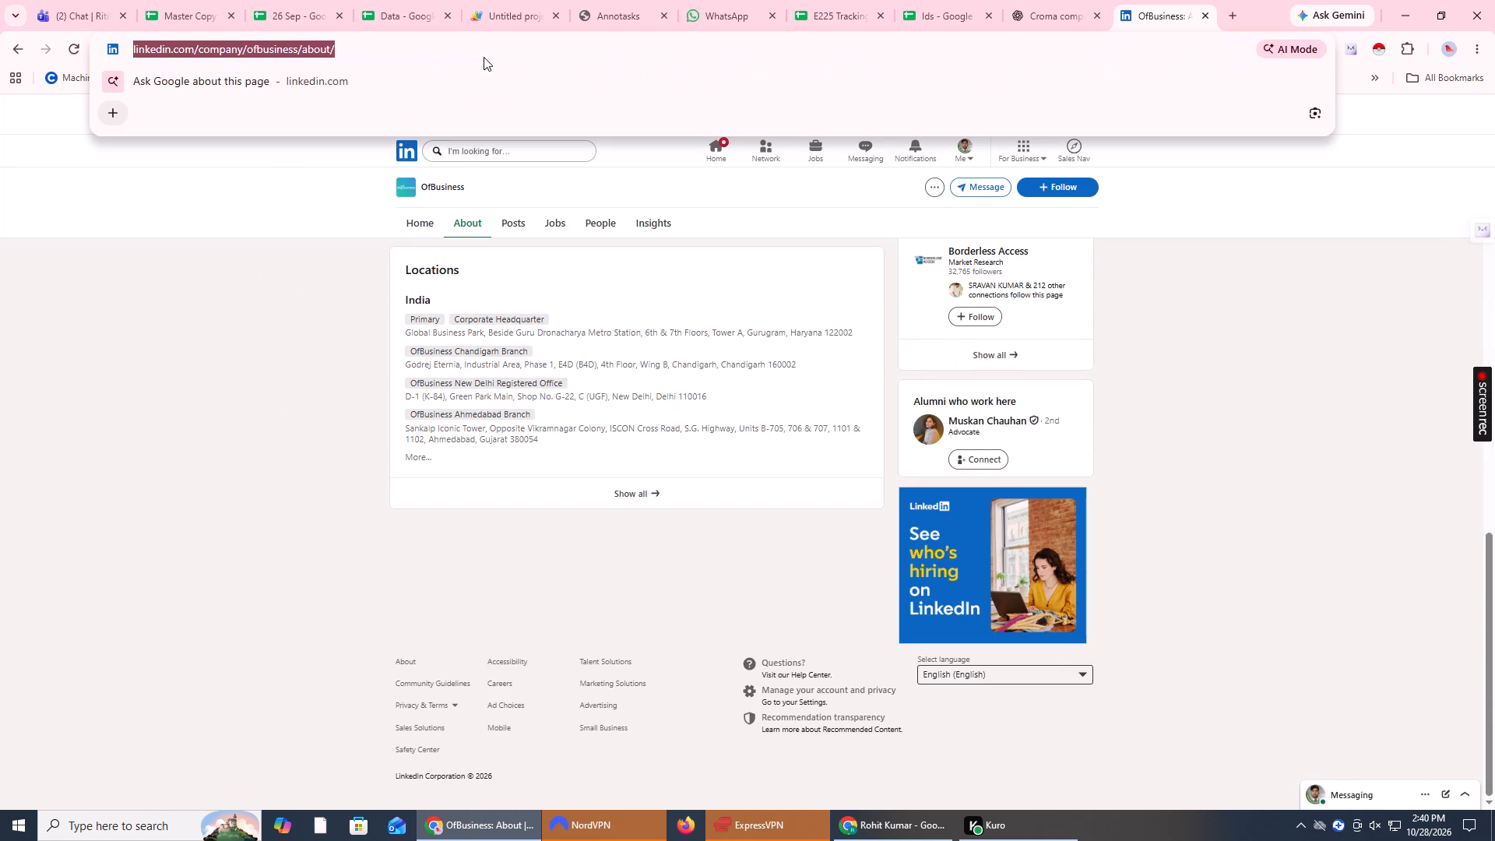
click(850, 0)
click(914, 0)
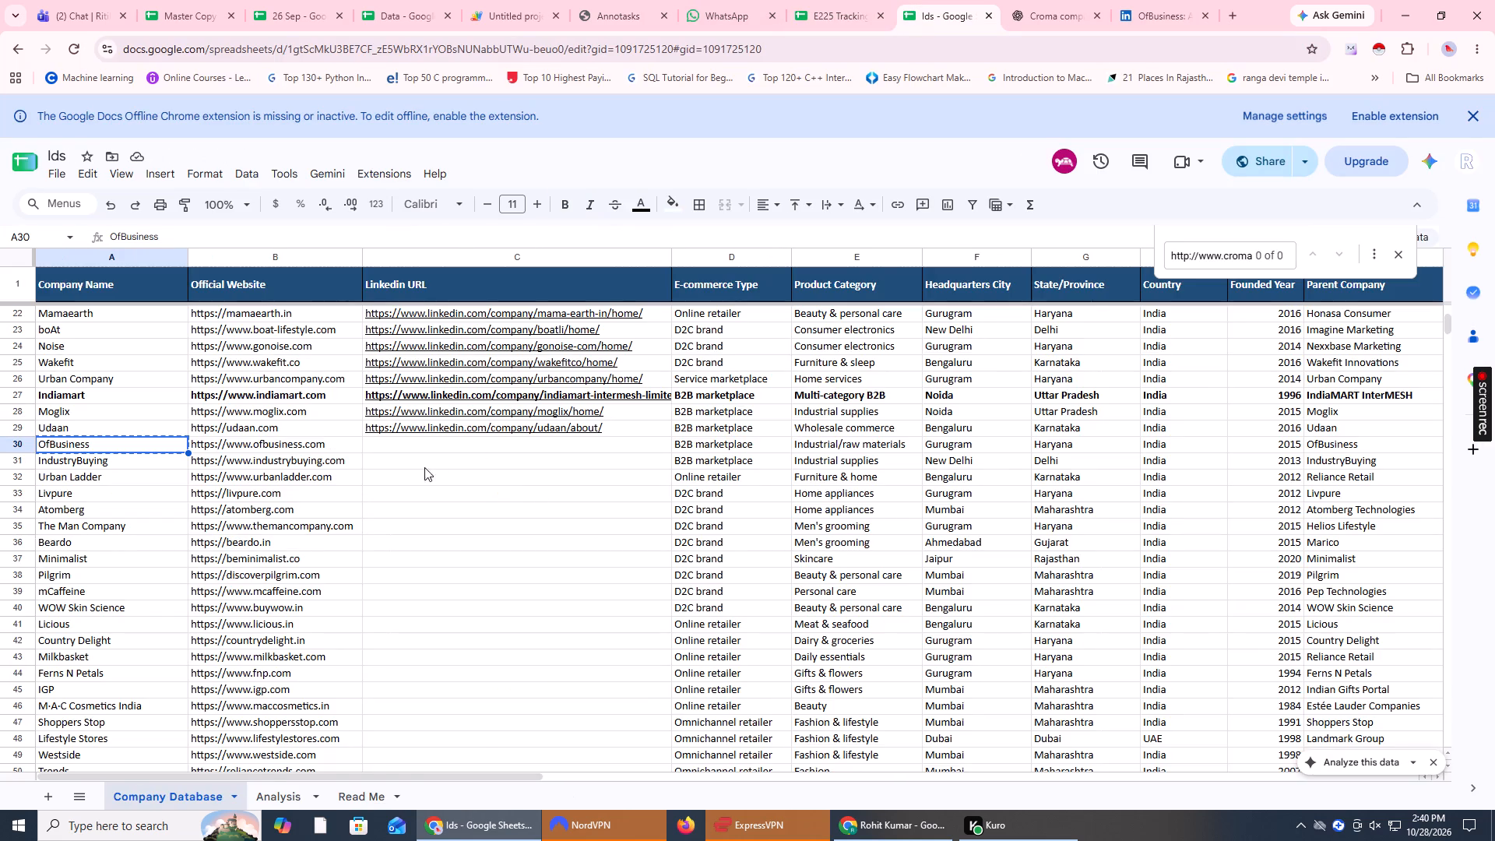
click(406, 446)
key(ctrl+v)
click(247, 463)
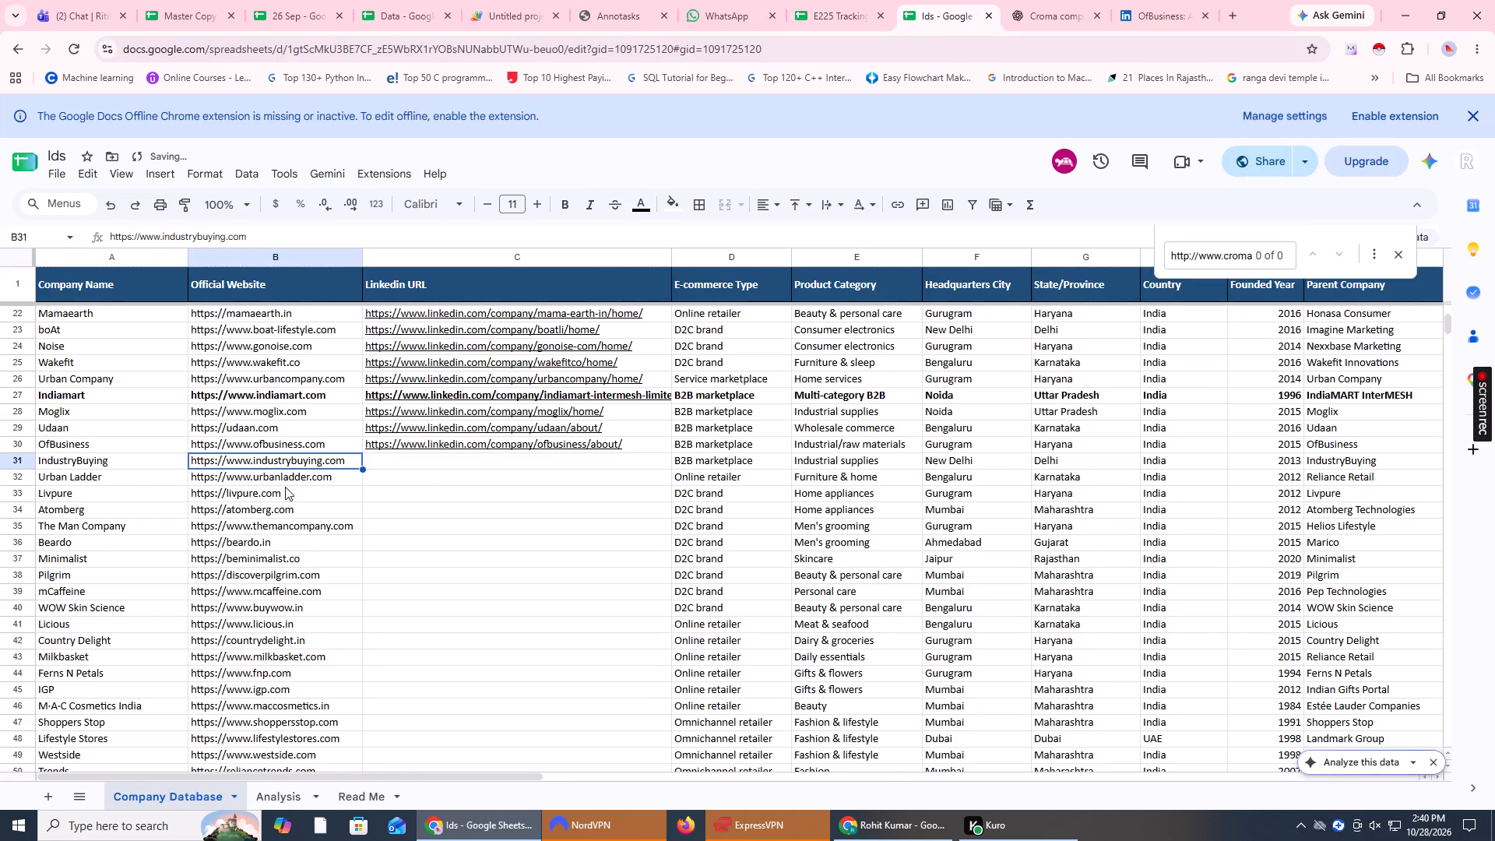
Search Google for "IndustryBuying linkedin" using the company name from the Ids sheet, and open the first Industrybuying LinkedIn company page.
click(114, 463)
key(ctrl+c)
click(1149, 0)
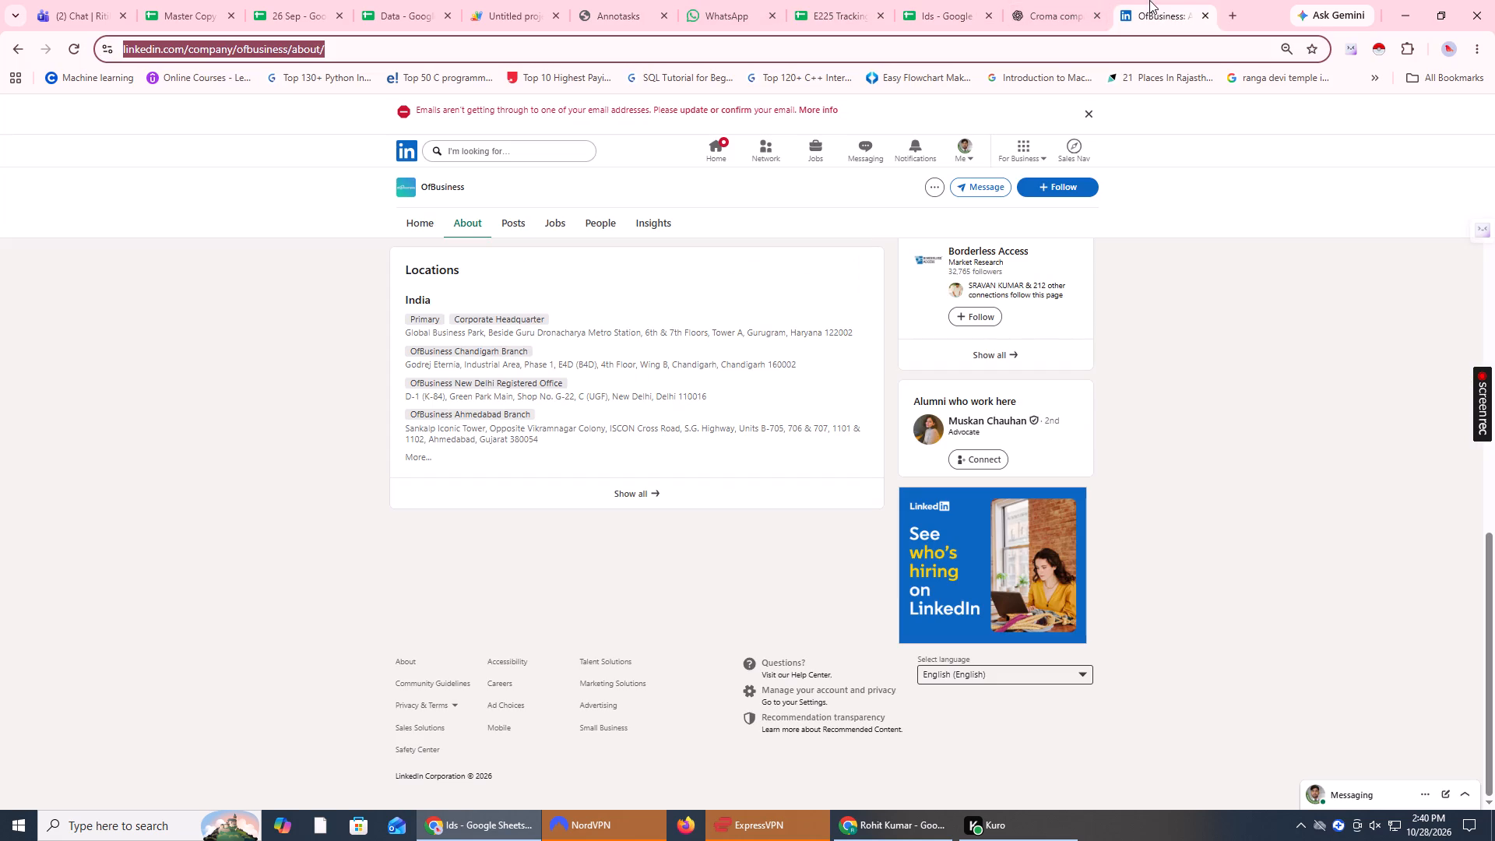
click(16, 48)
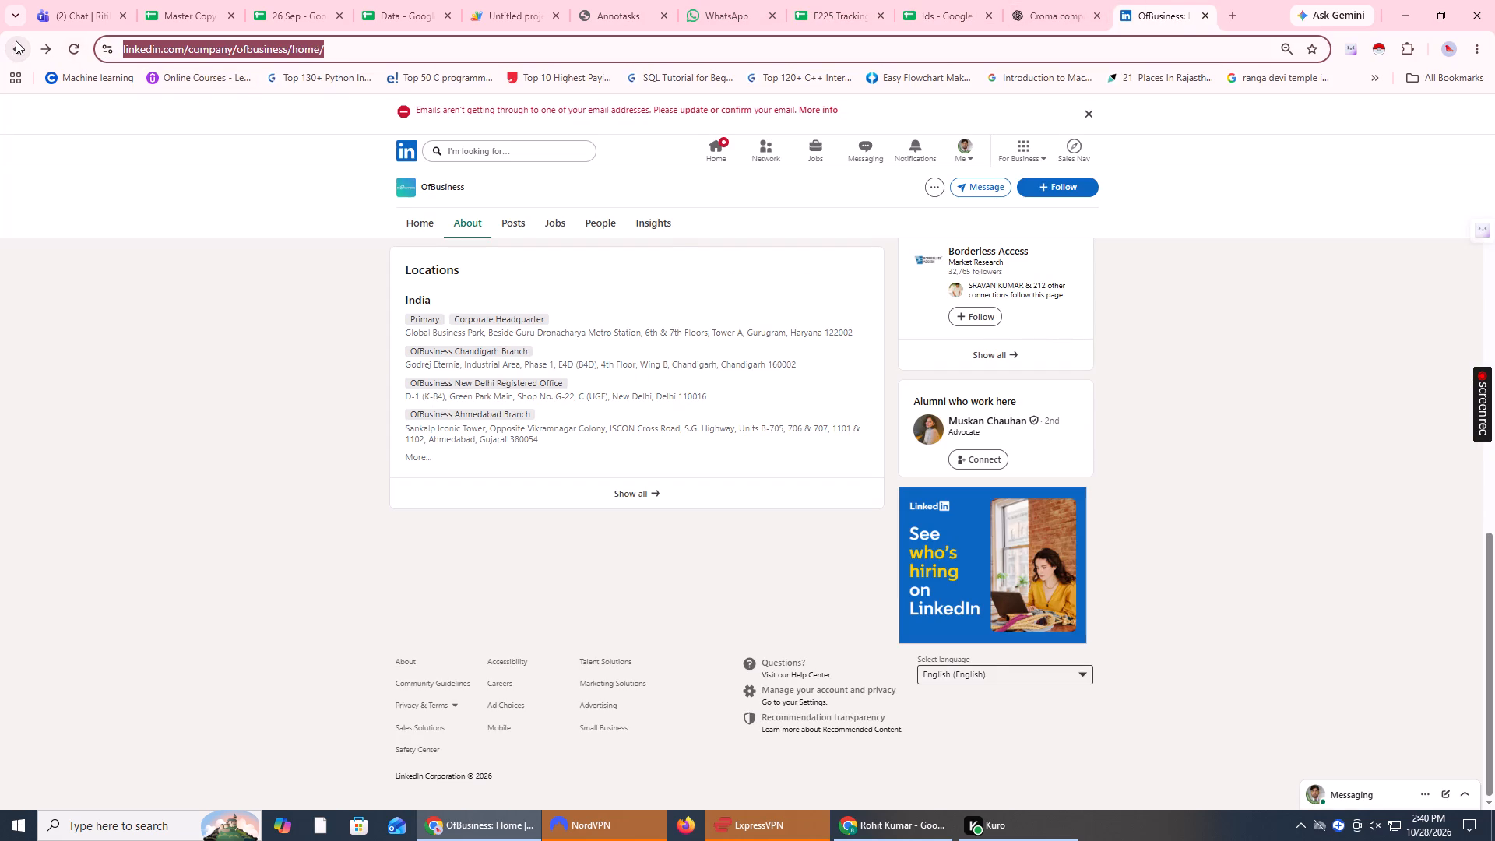
click(16, 40)
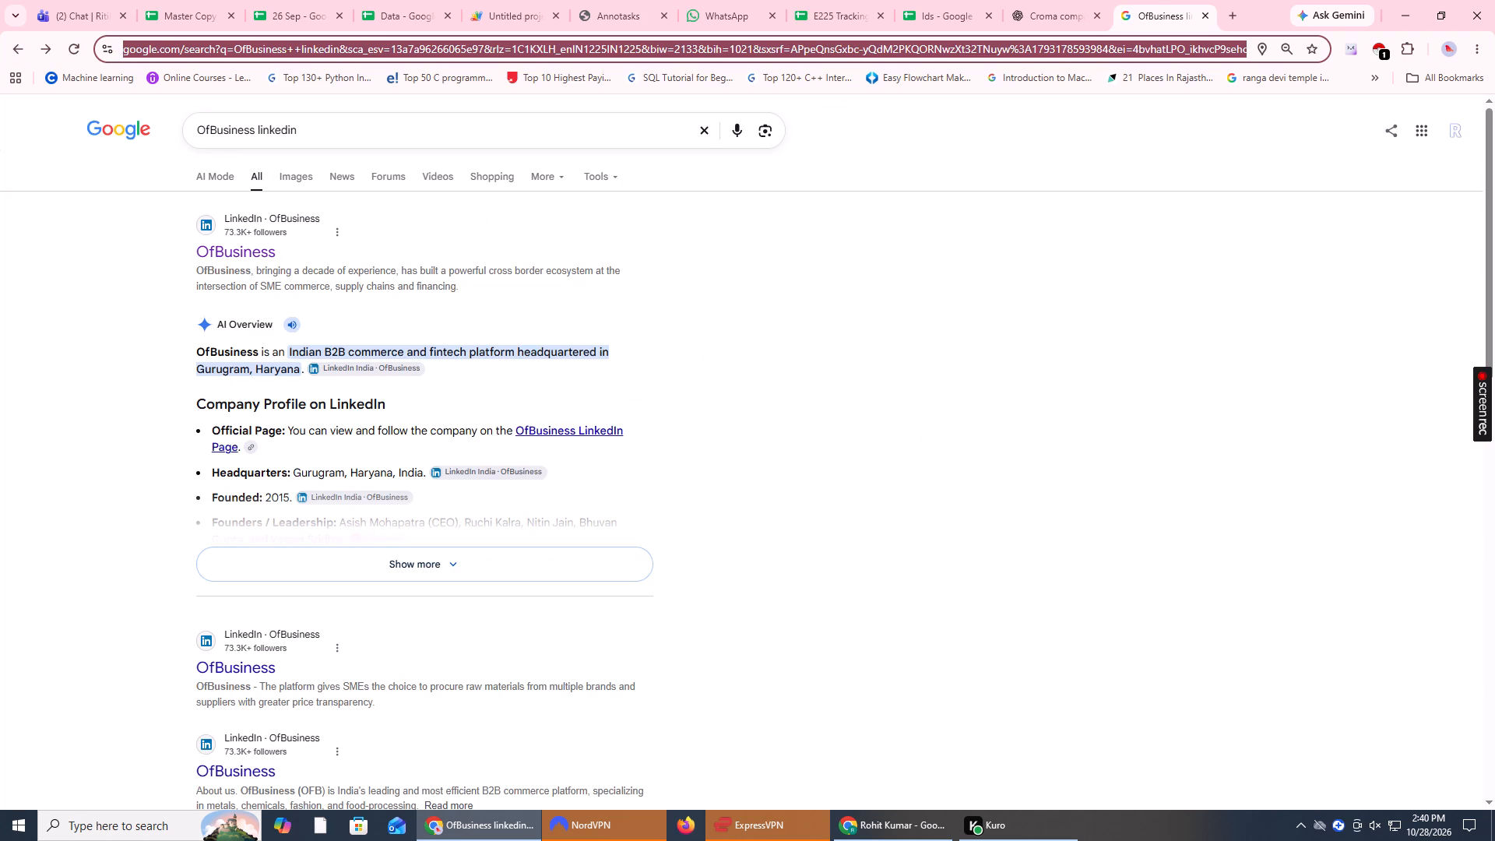
drag(255, 130, 31, 129)
key(ctrl+v)
key(space)
key(Return)
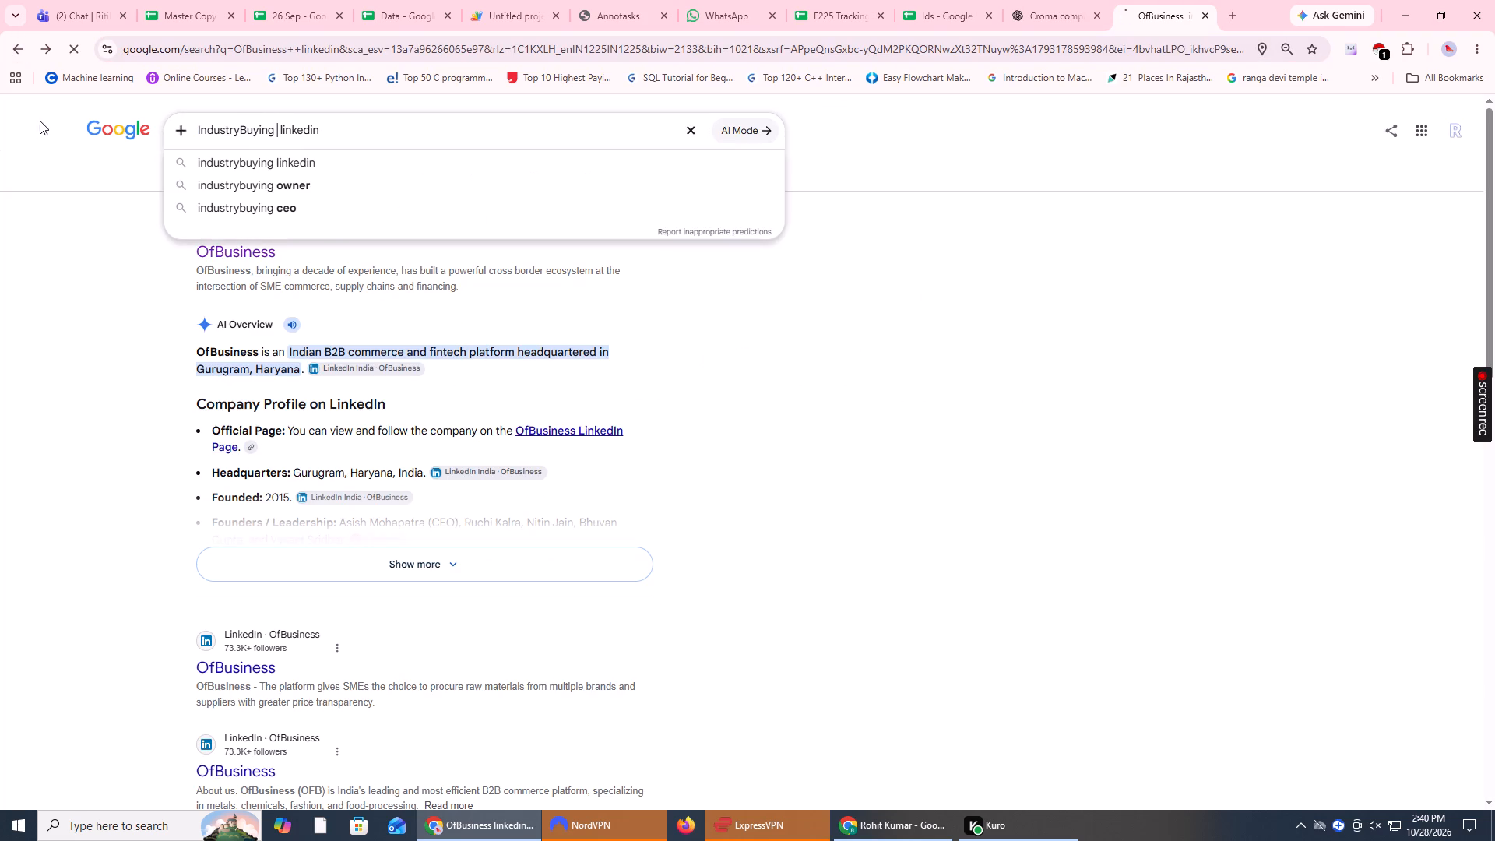
scroll(300, 302, down, 16)
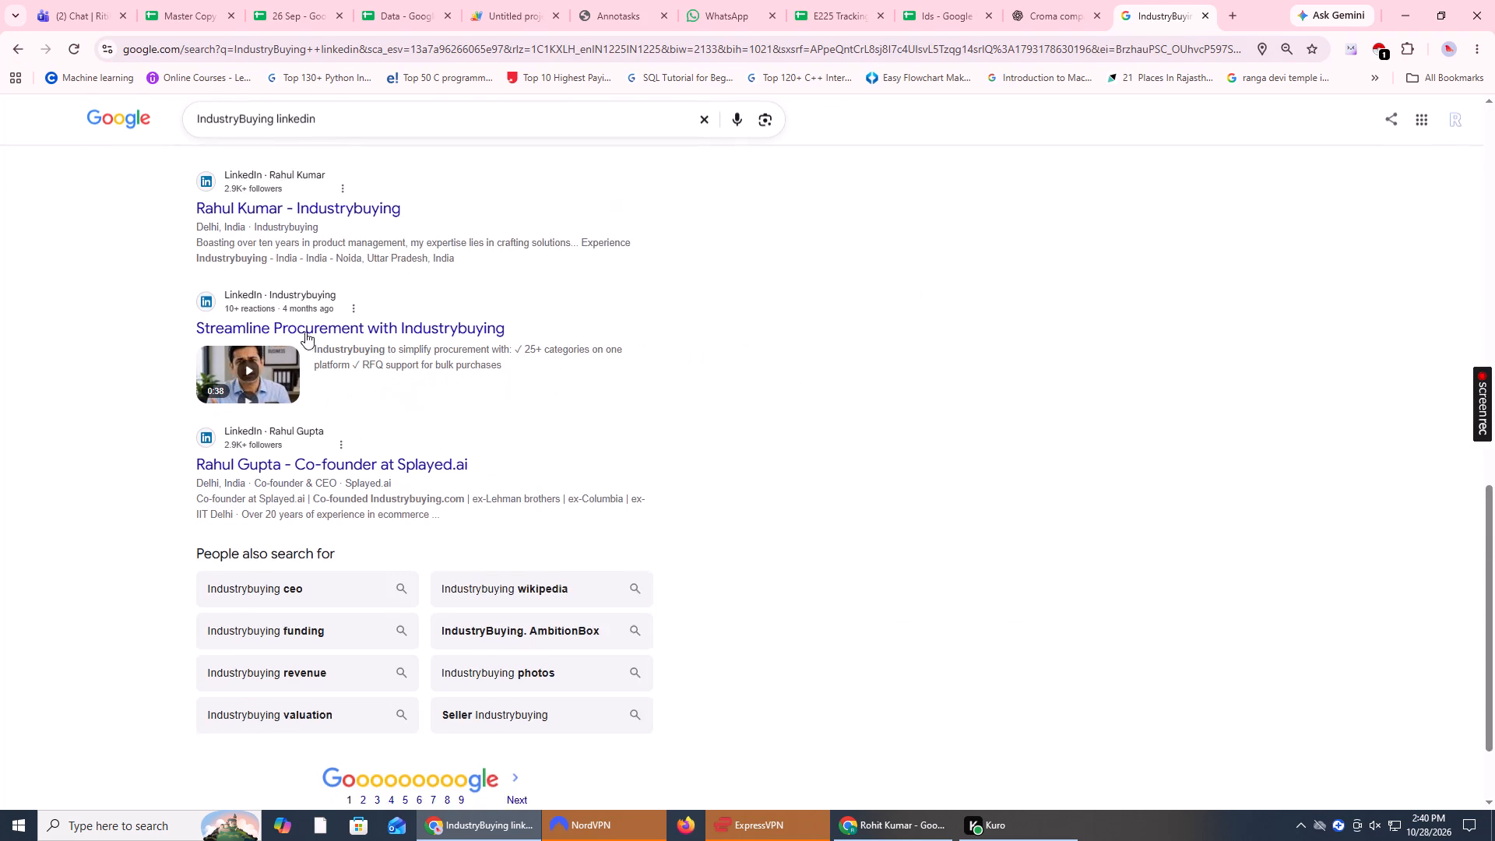
scroll(305, 332, down, 10)
scroll(304, 332, up, 19)
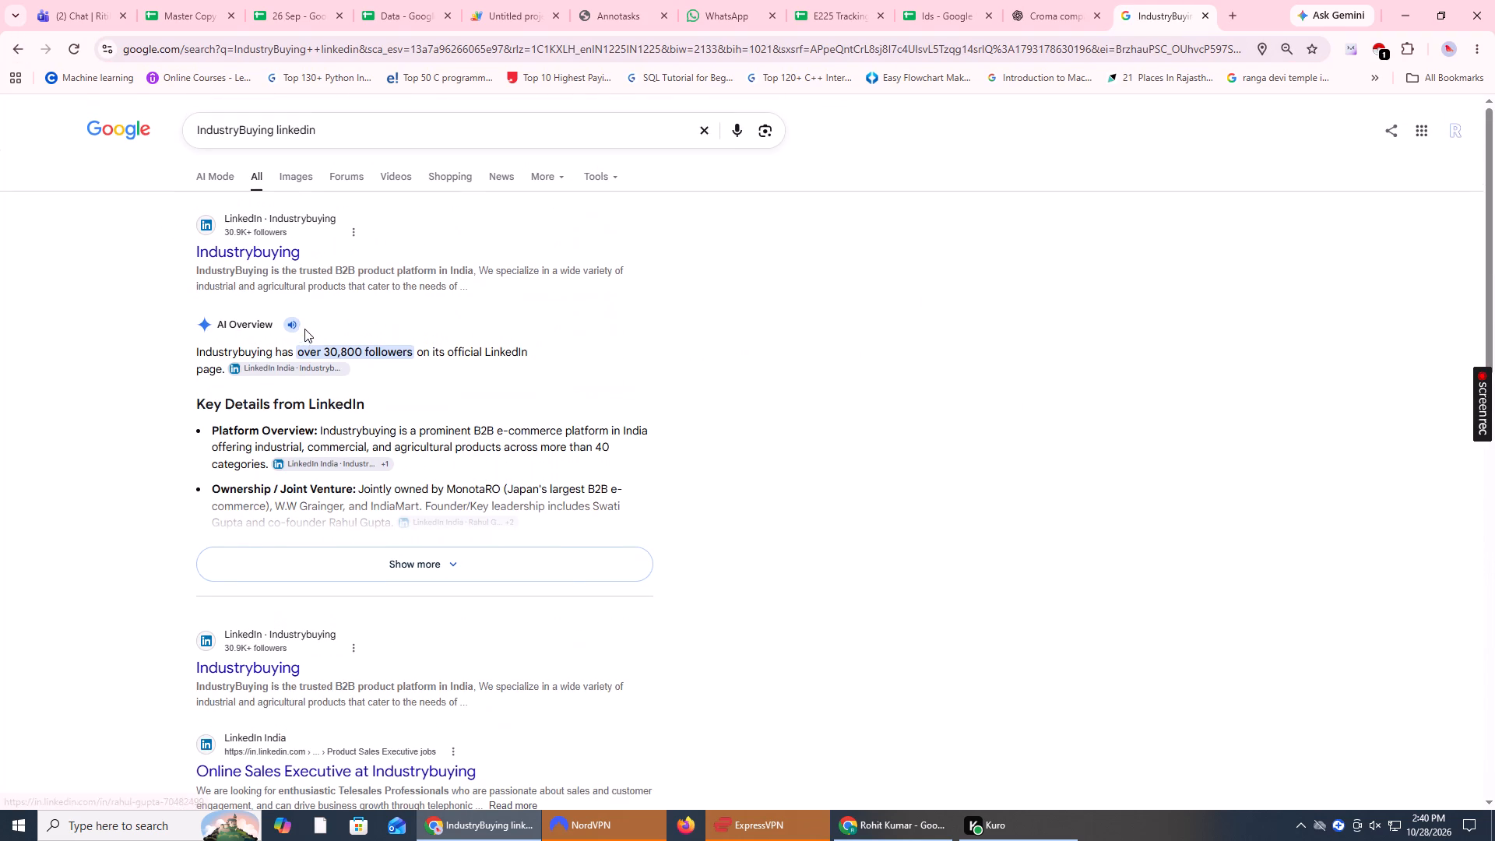
click(263, 251)
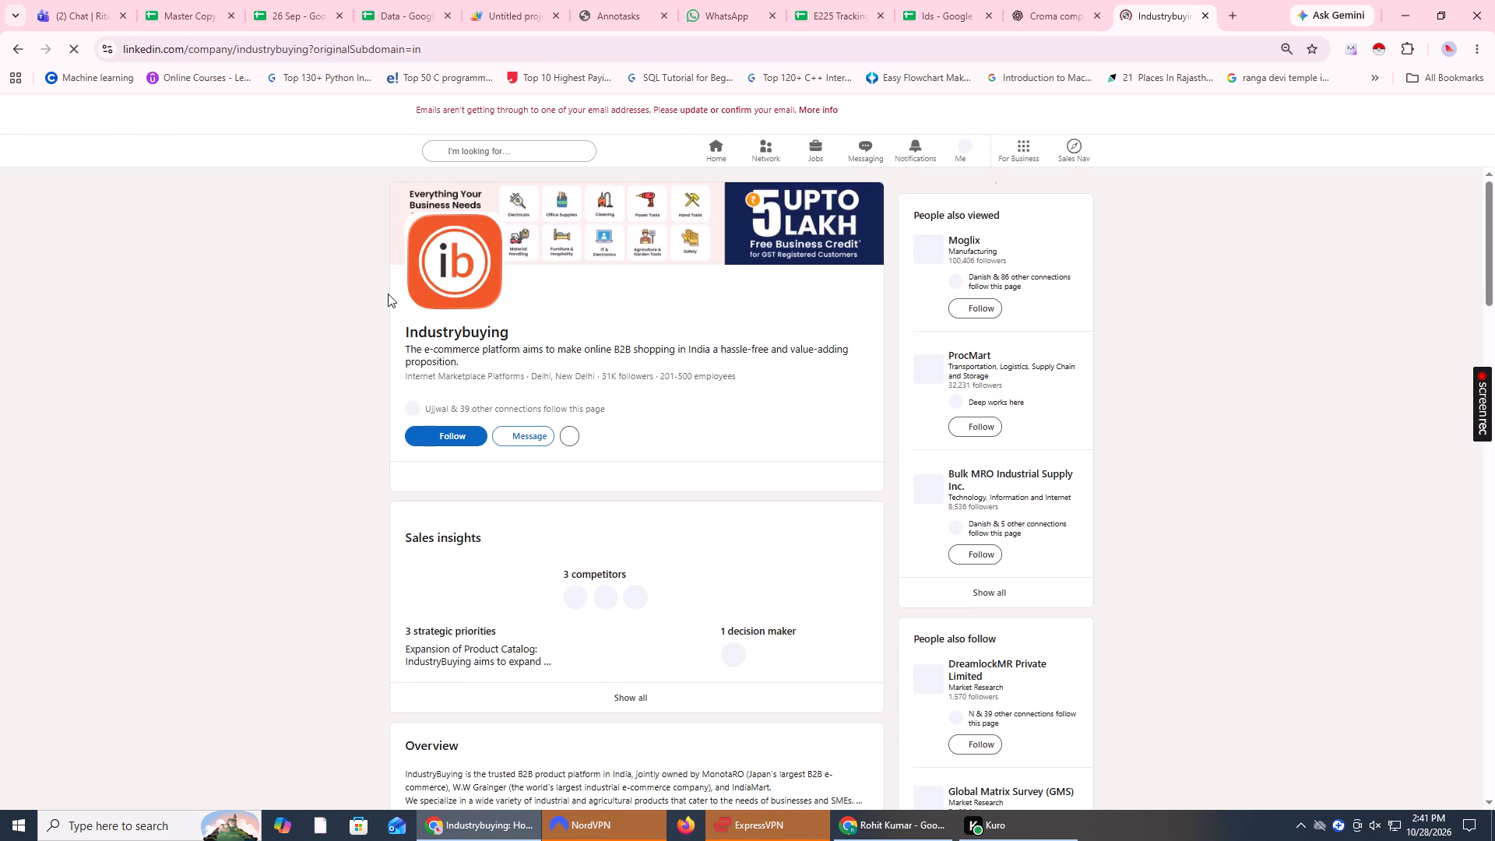
scroll(388, 294, down, 20)
scroll(388, 294, down, 15)
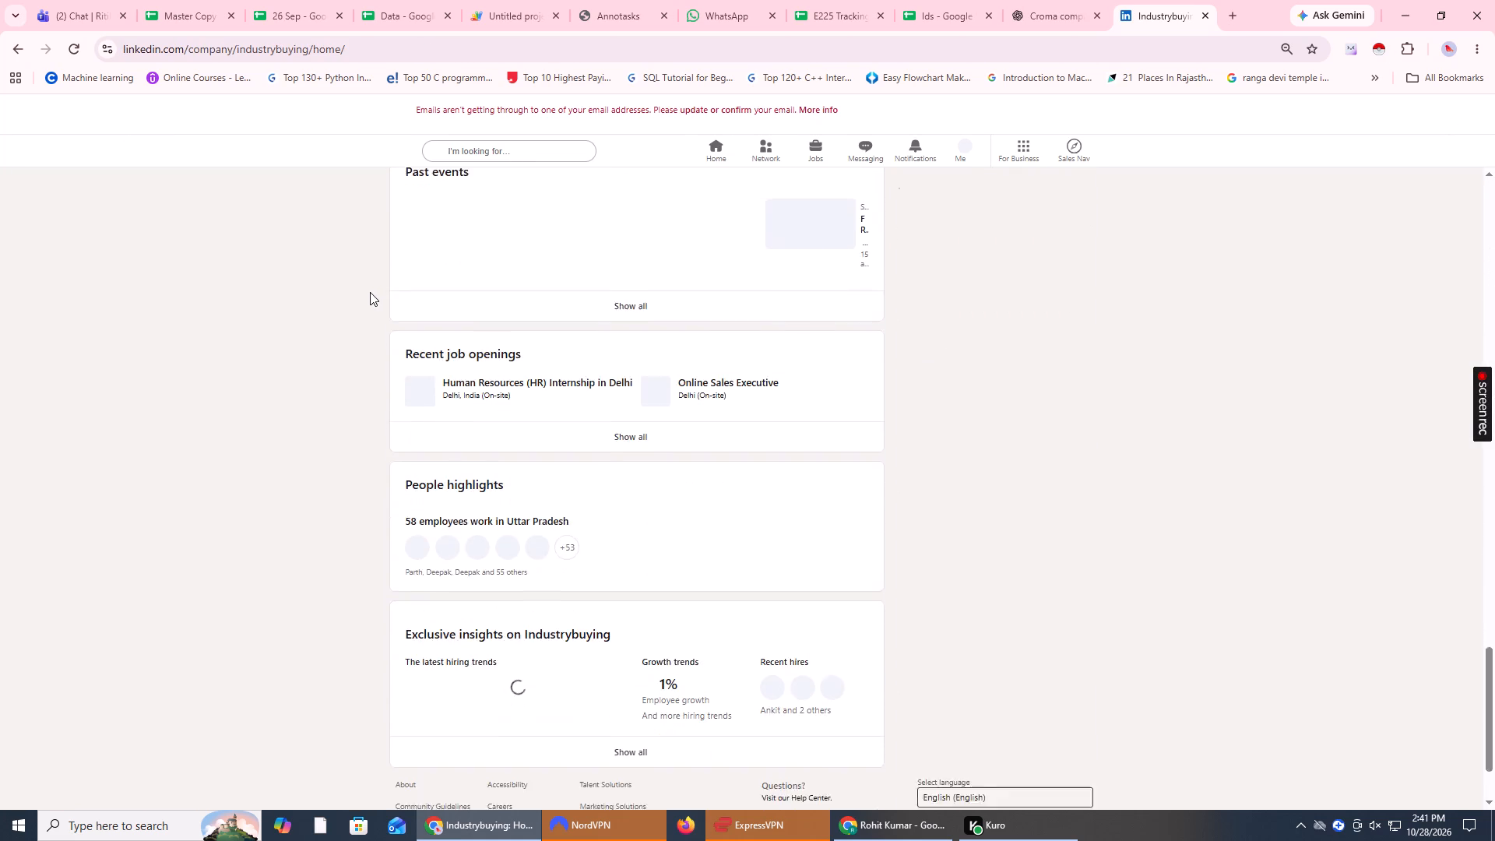
Copy Industrybuying's LinkedIn home address, linkedin.com/company/industrybuying/home/, into IndustryBuying's Linkedin URL cell, C31, in the Ids sheet.
scroll(370, 292, down, 7)
click(378, 55)
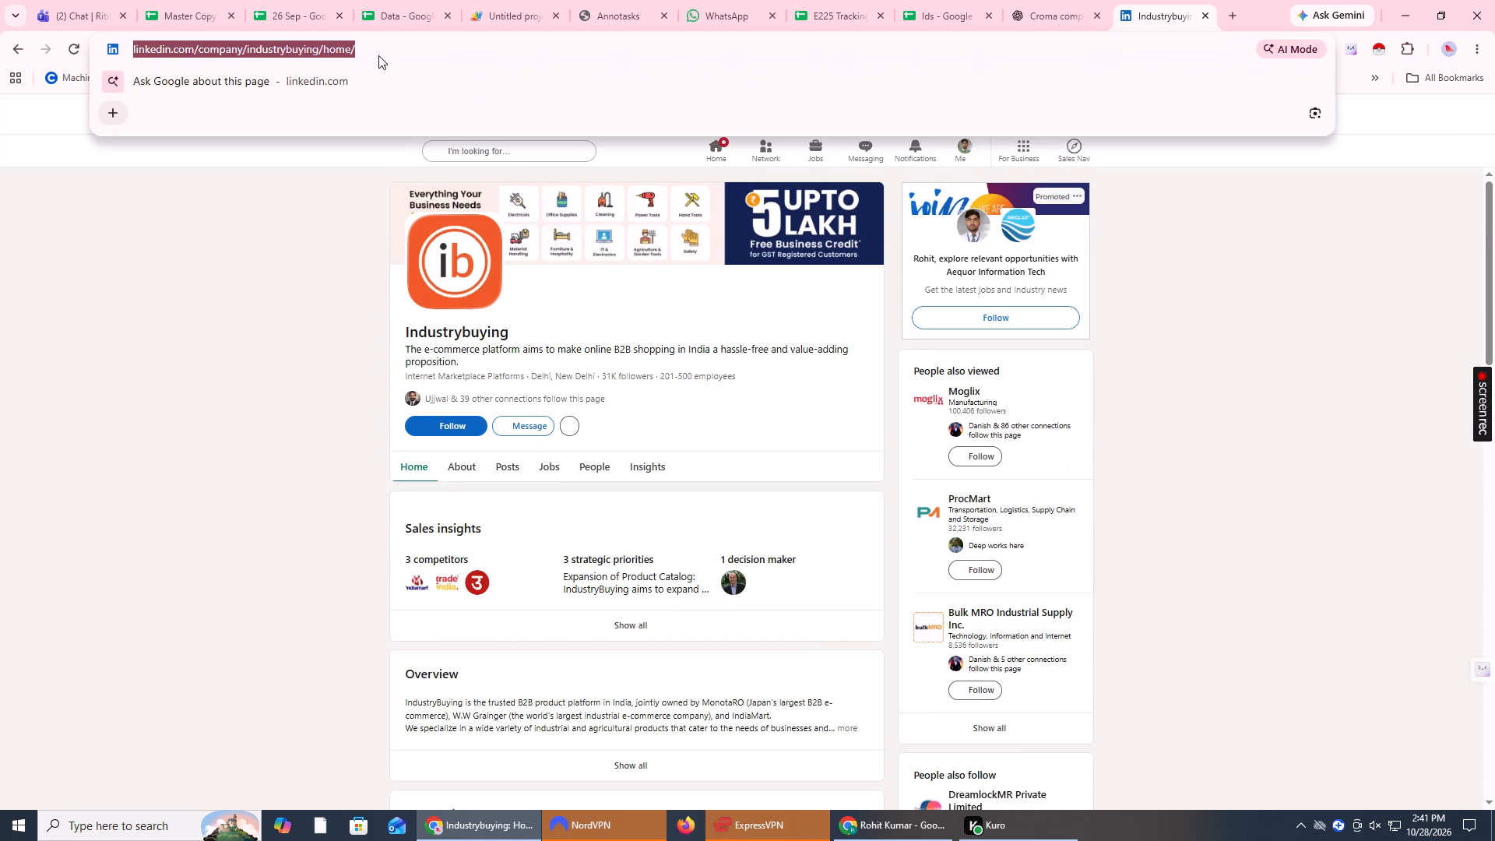
key(ctrl+c)
click(959, 0)
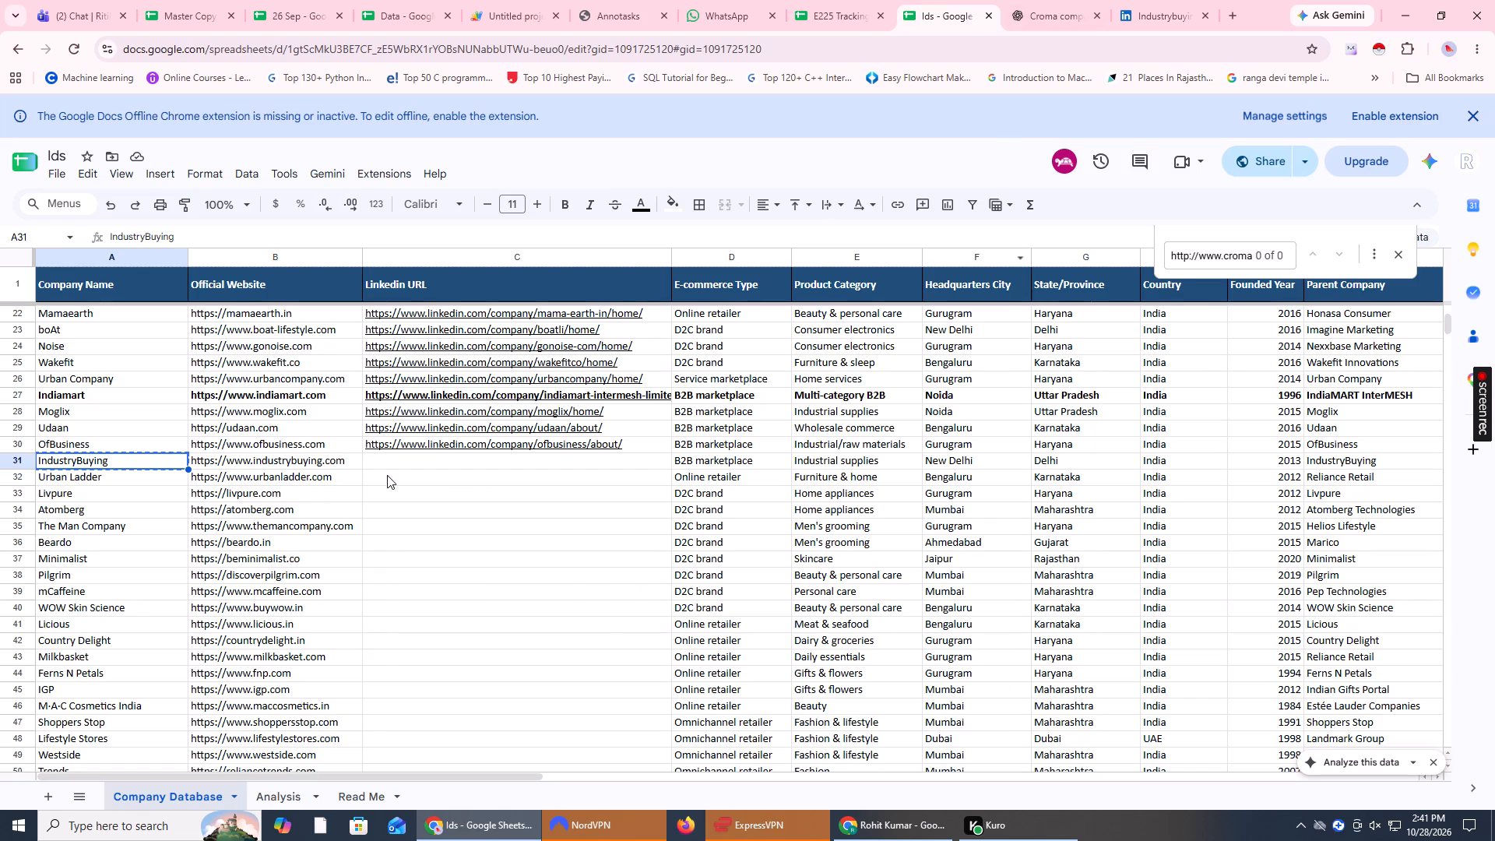
click(382, 465)
key(ctrl+v)
click(379, 500)
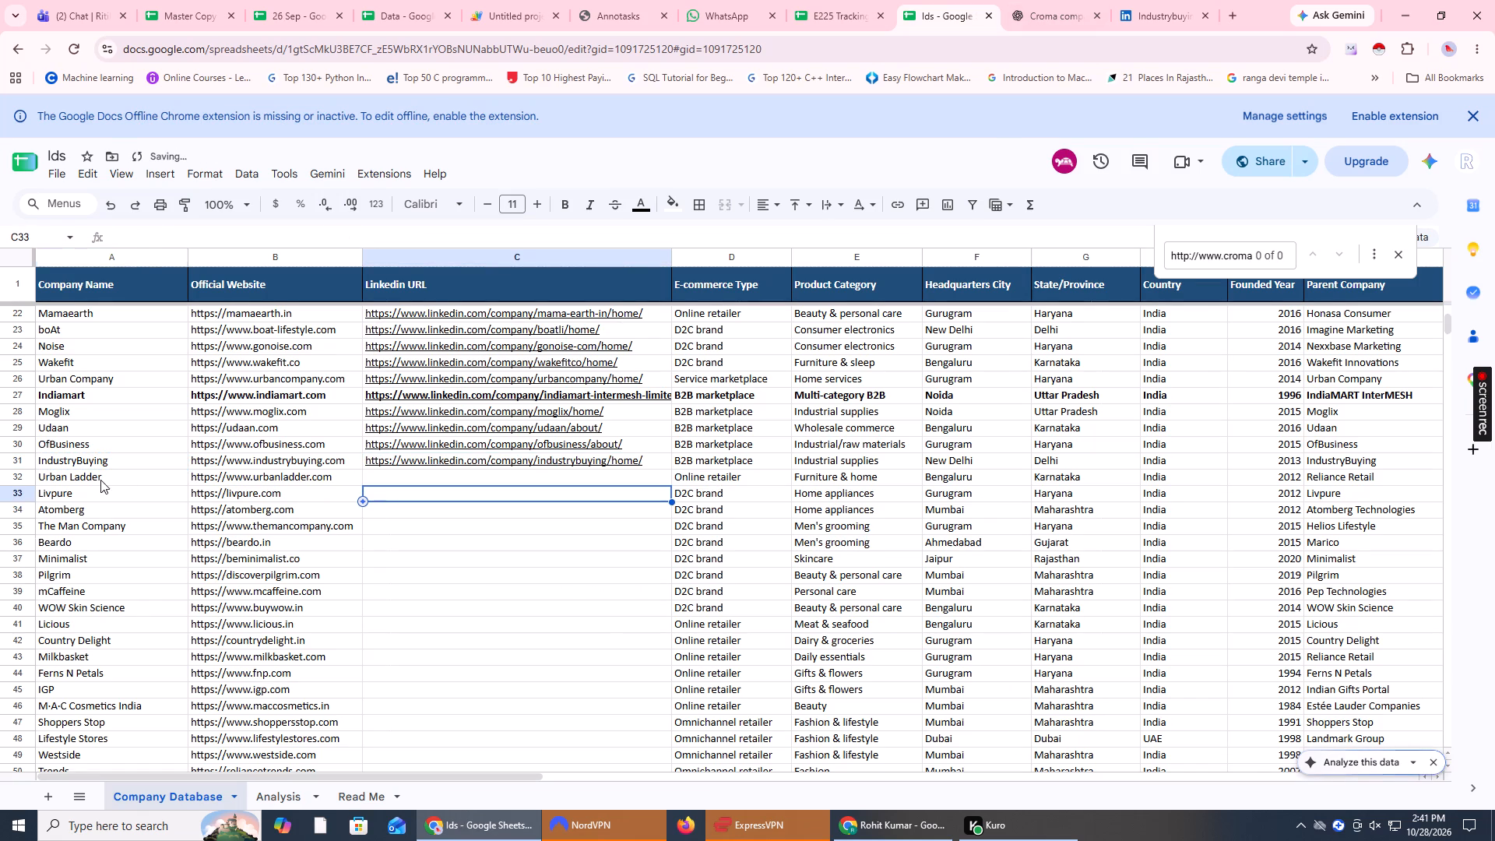
Search Google for "Urban Ladder linkedin" using the company name from the Ids sheet, and open the first Urban Ladder LinkedIn company page.
click(100, 480)
key(ctrl+c)
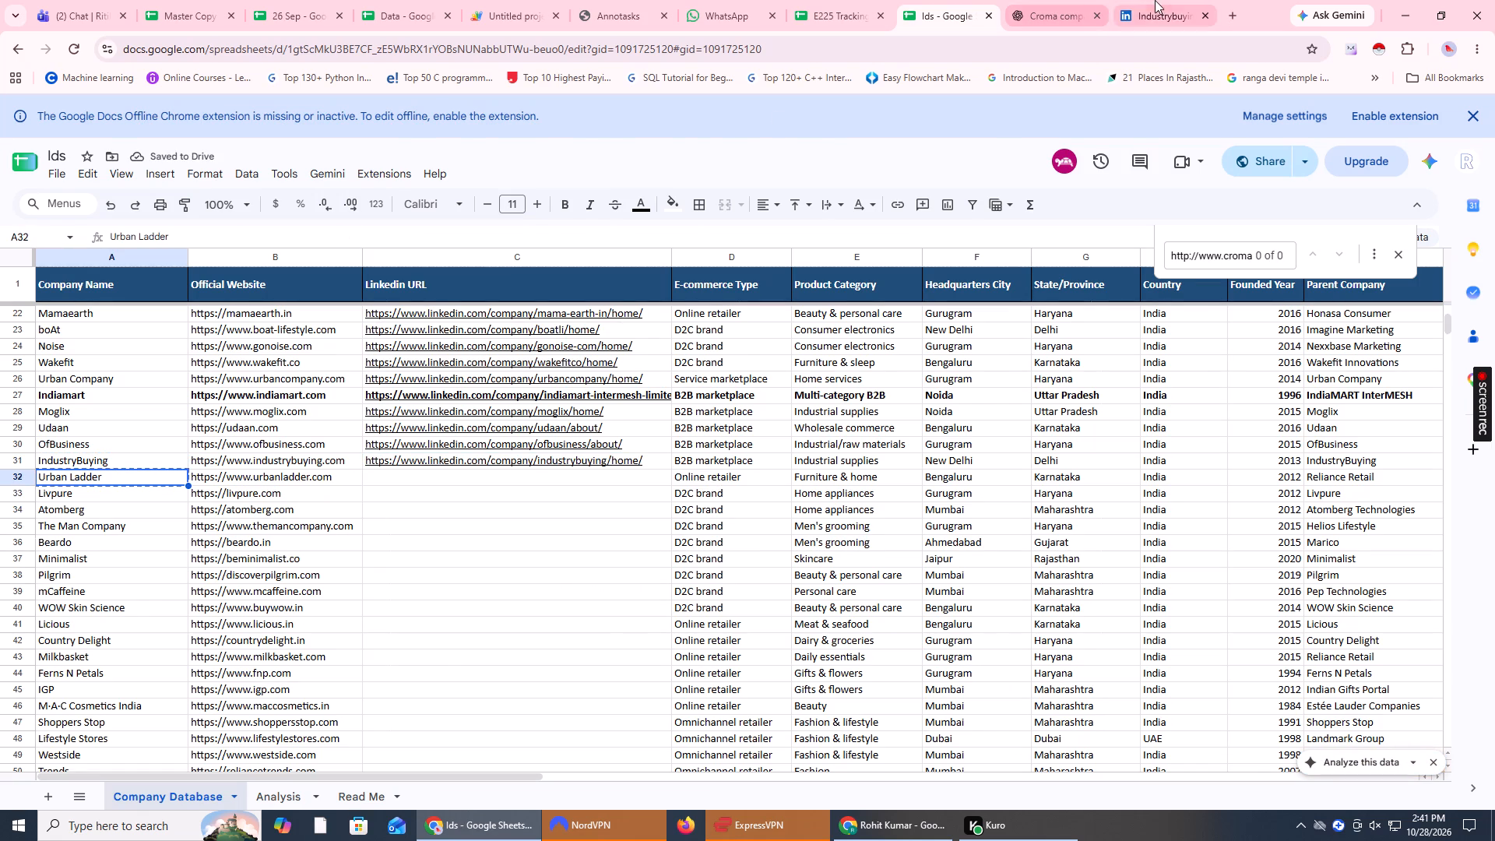
click(1161, 0)
click(14, 40)
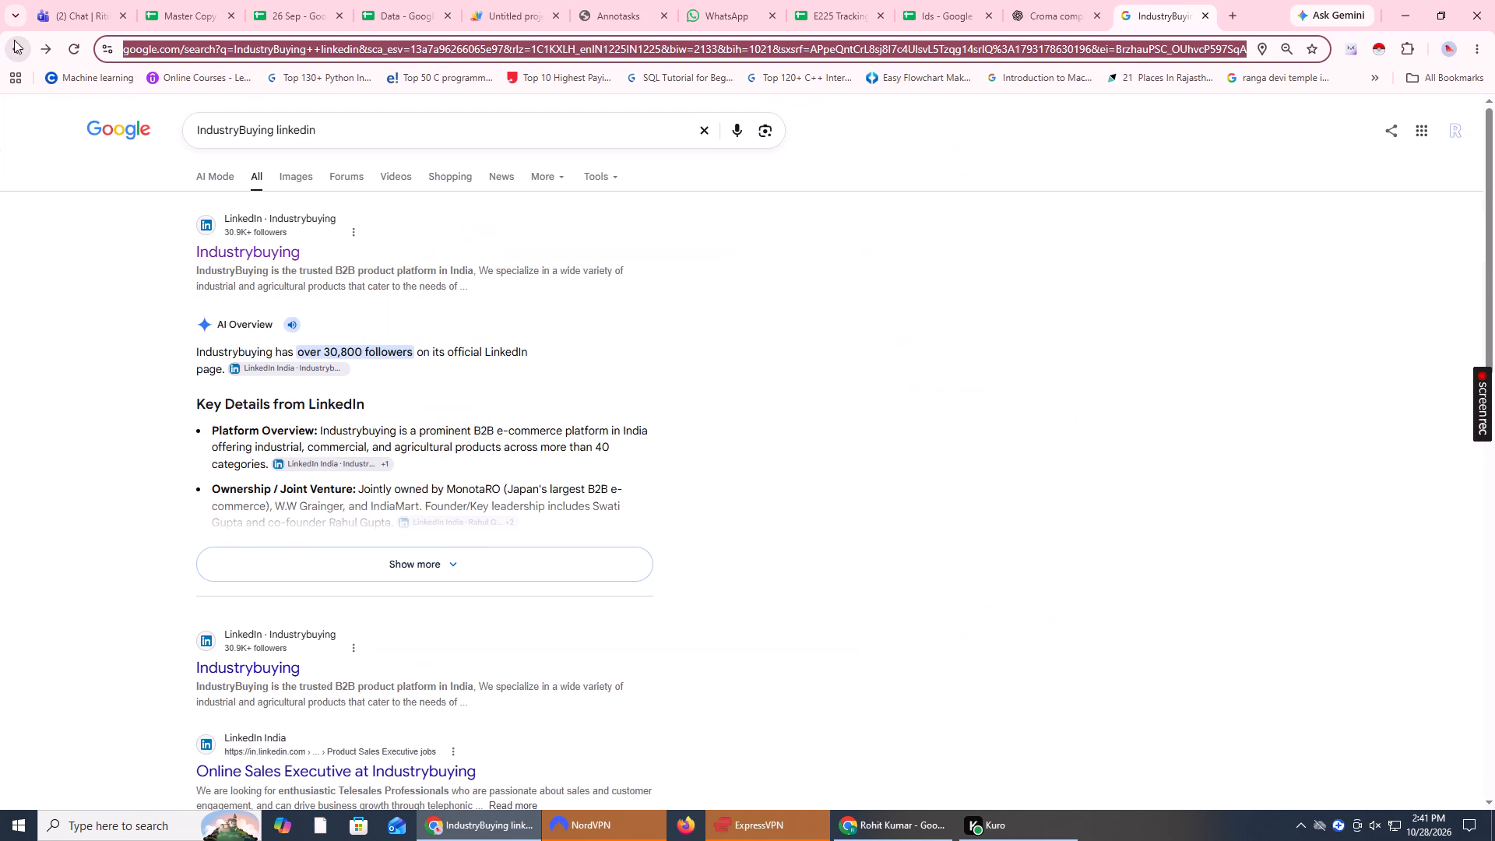
drag(274, 132, 17, 132)
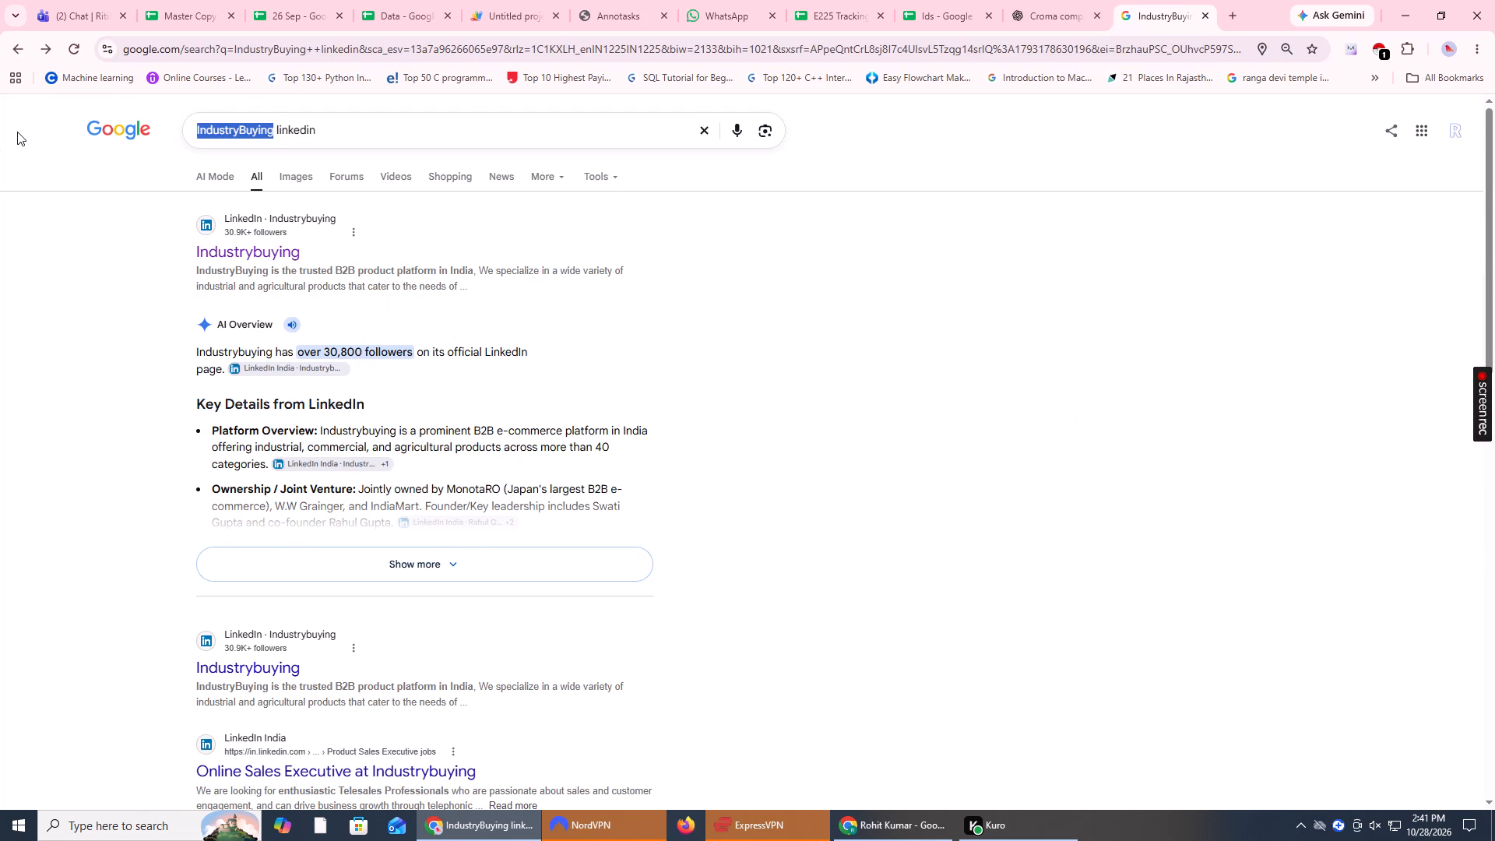
drag(17, 132, 16, 131)
key(ctrl+v)
key(space)
key(Return)
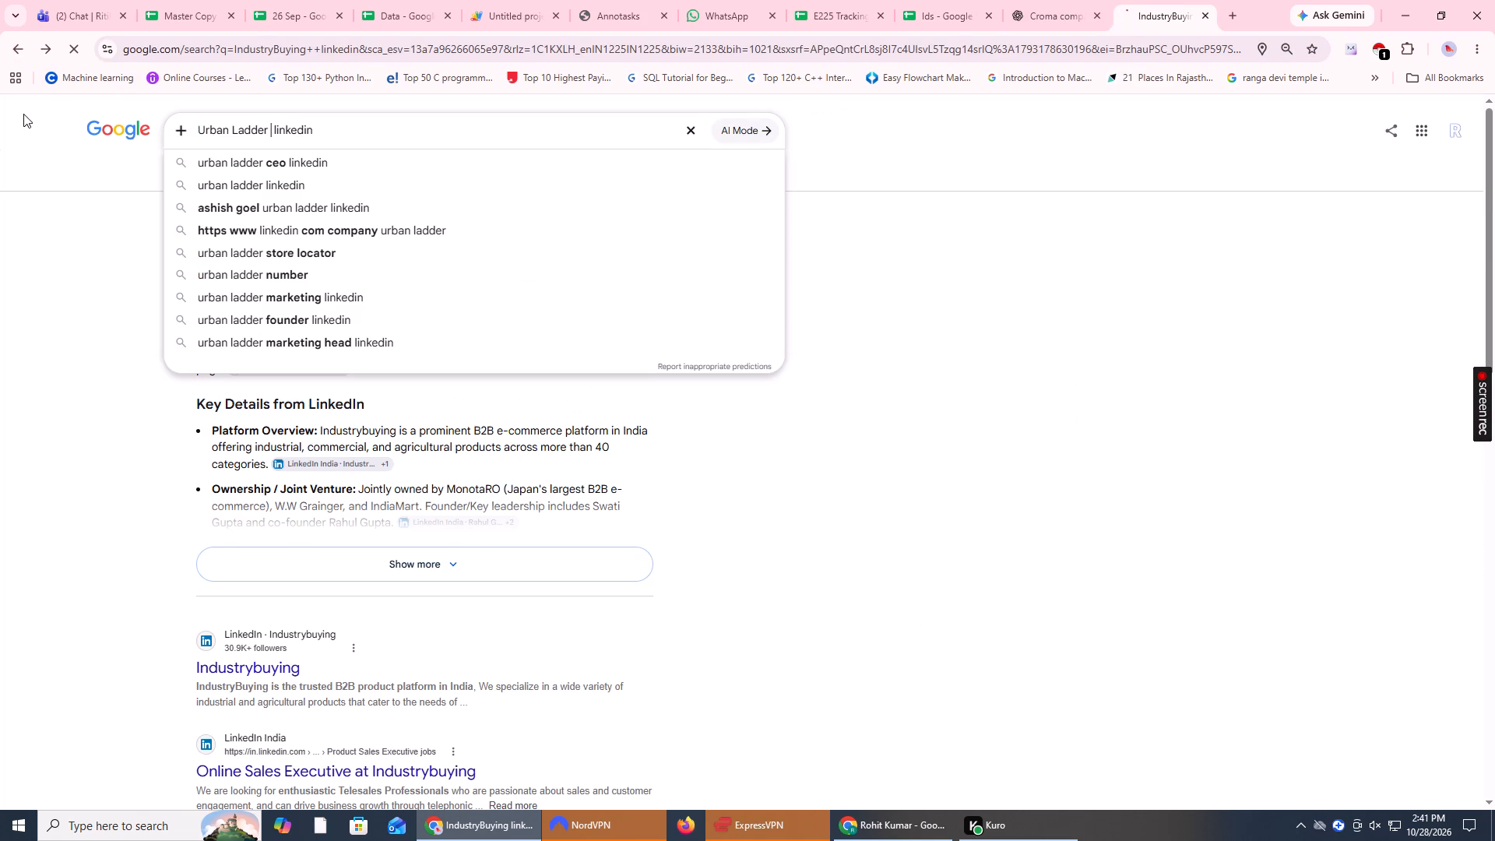
click(216, 256)
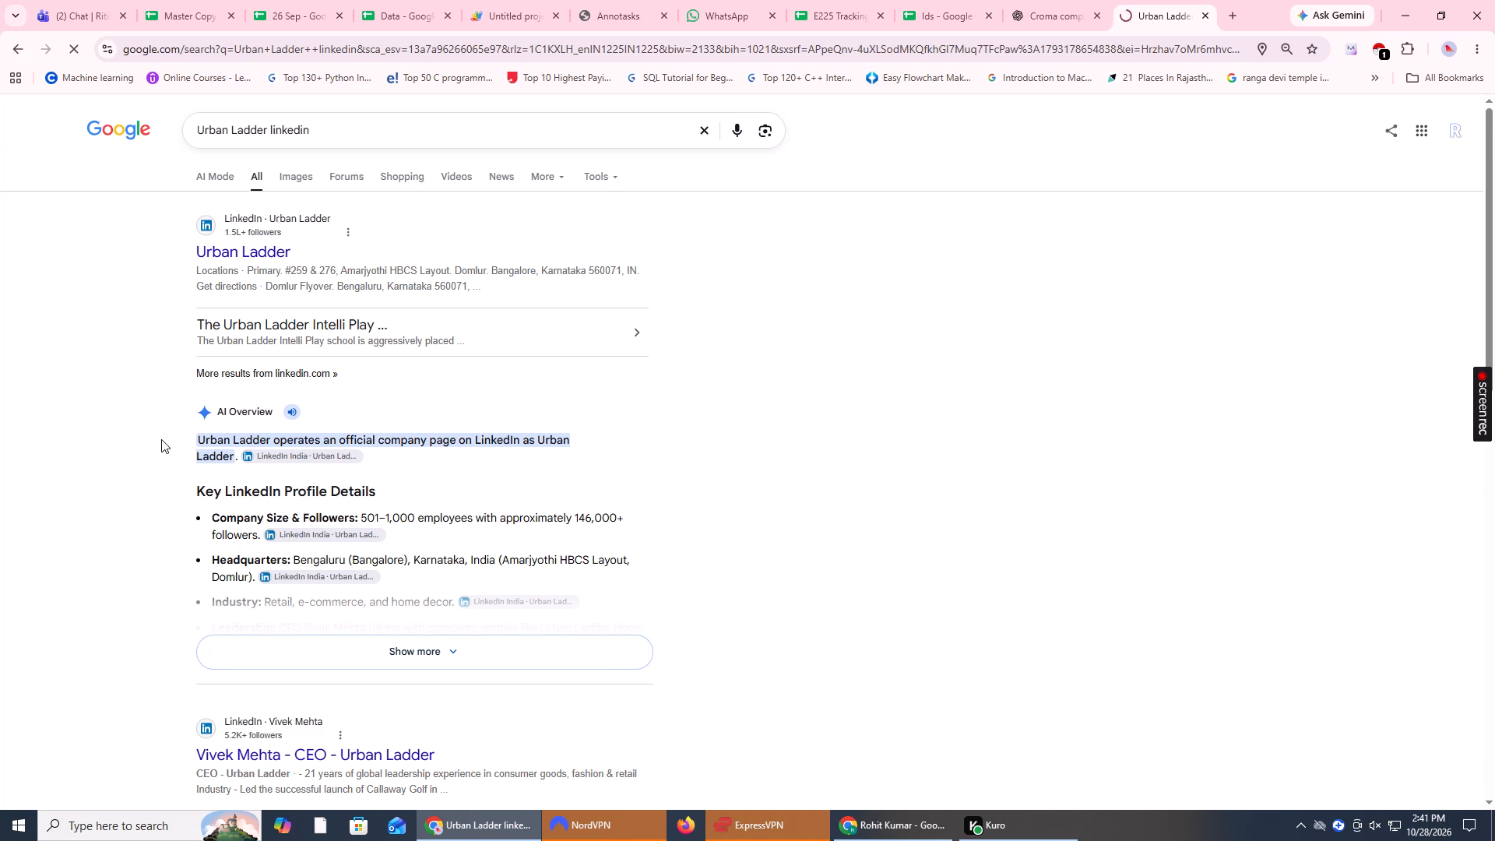
Review Urban Ladder's LinkedIn About page and copy its address, linkedin.com/company/urban-ladder/about/, into Urban Ladder's Linkedin URL cell, C32, in the Ids sheet.
scroll(161, 439, down, 2)
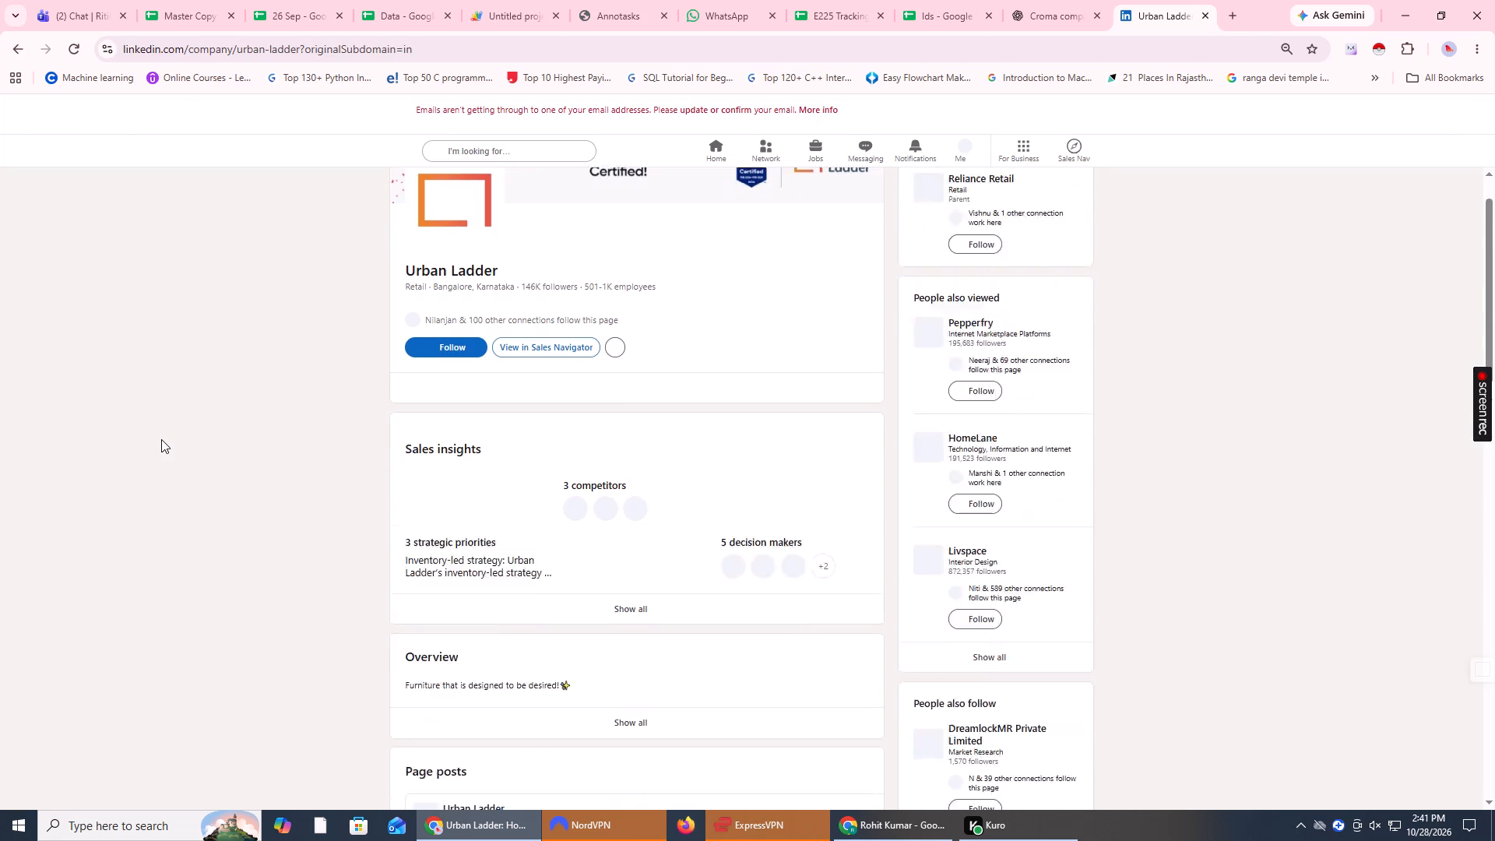
scroll(161, 439, down, 20)
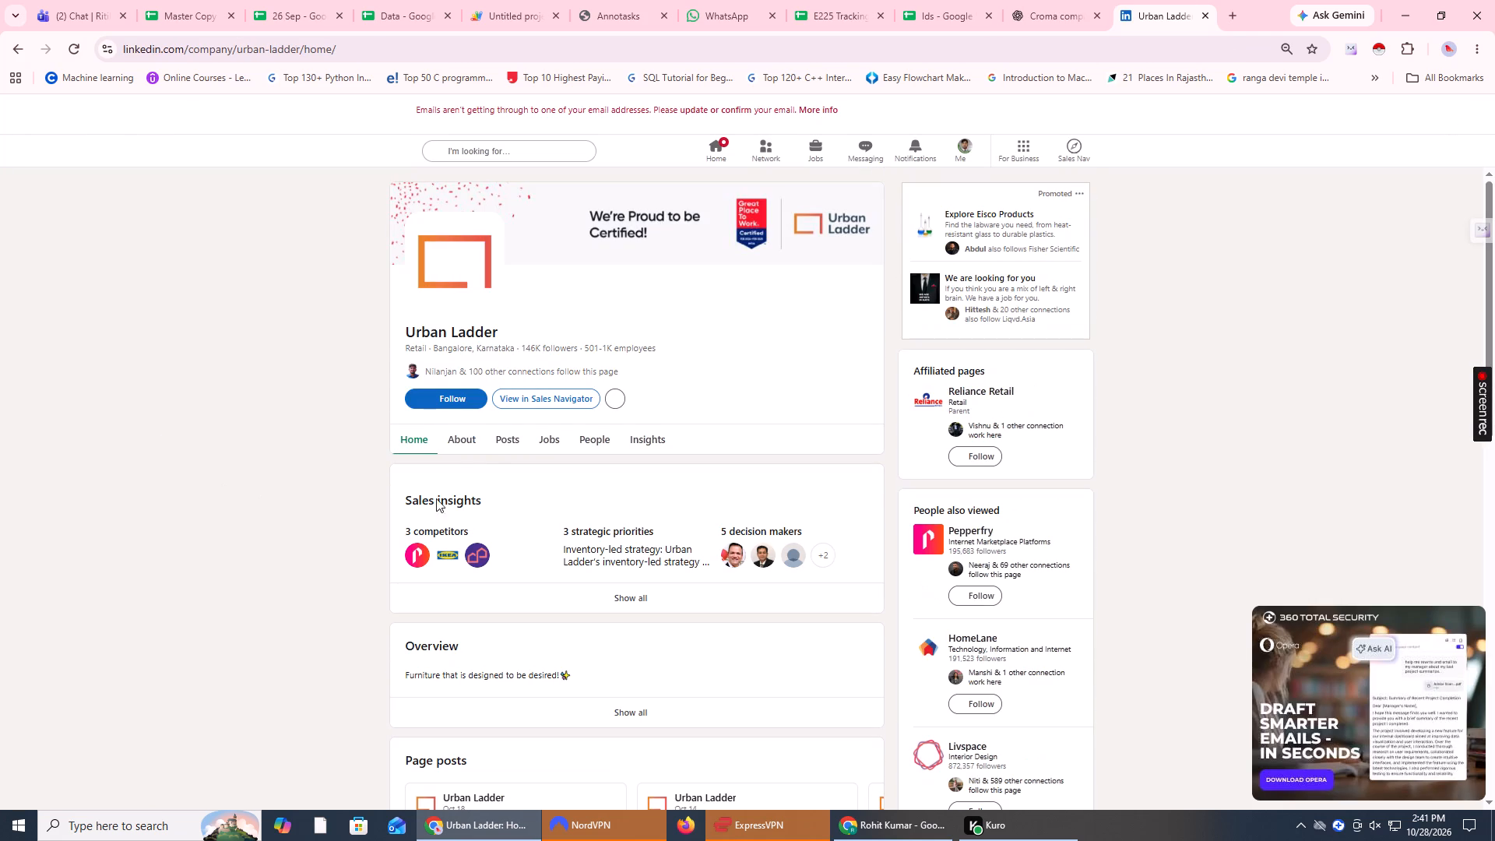
click(462, 445)
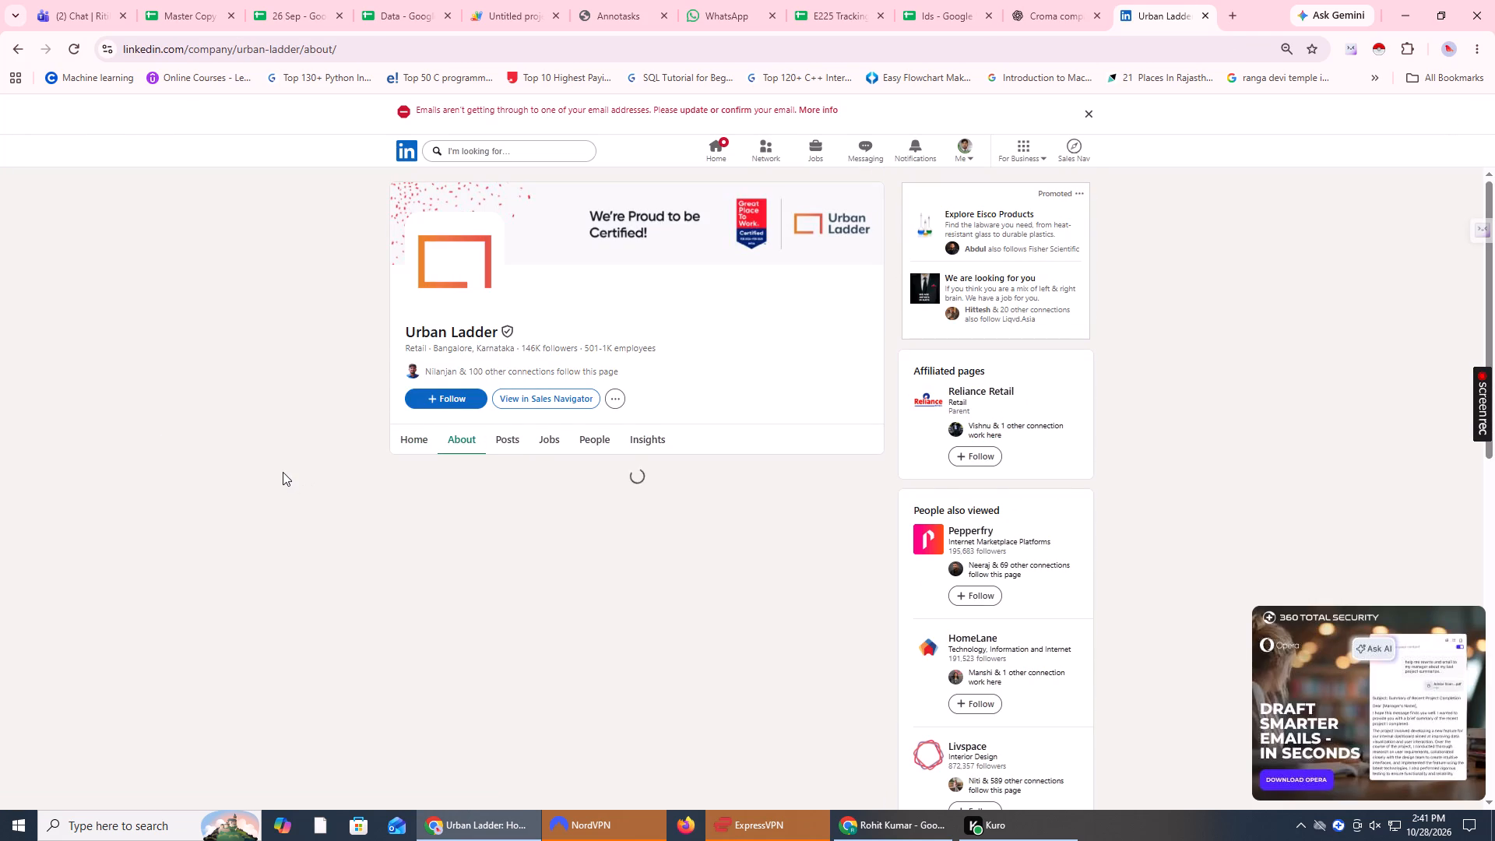
scroll(283, 472, down, 16)
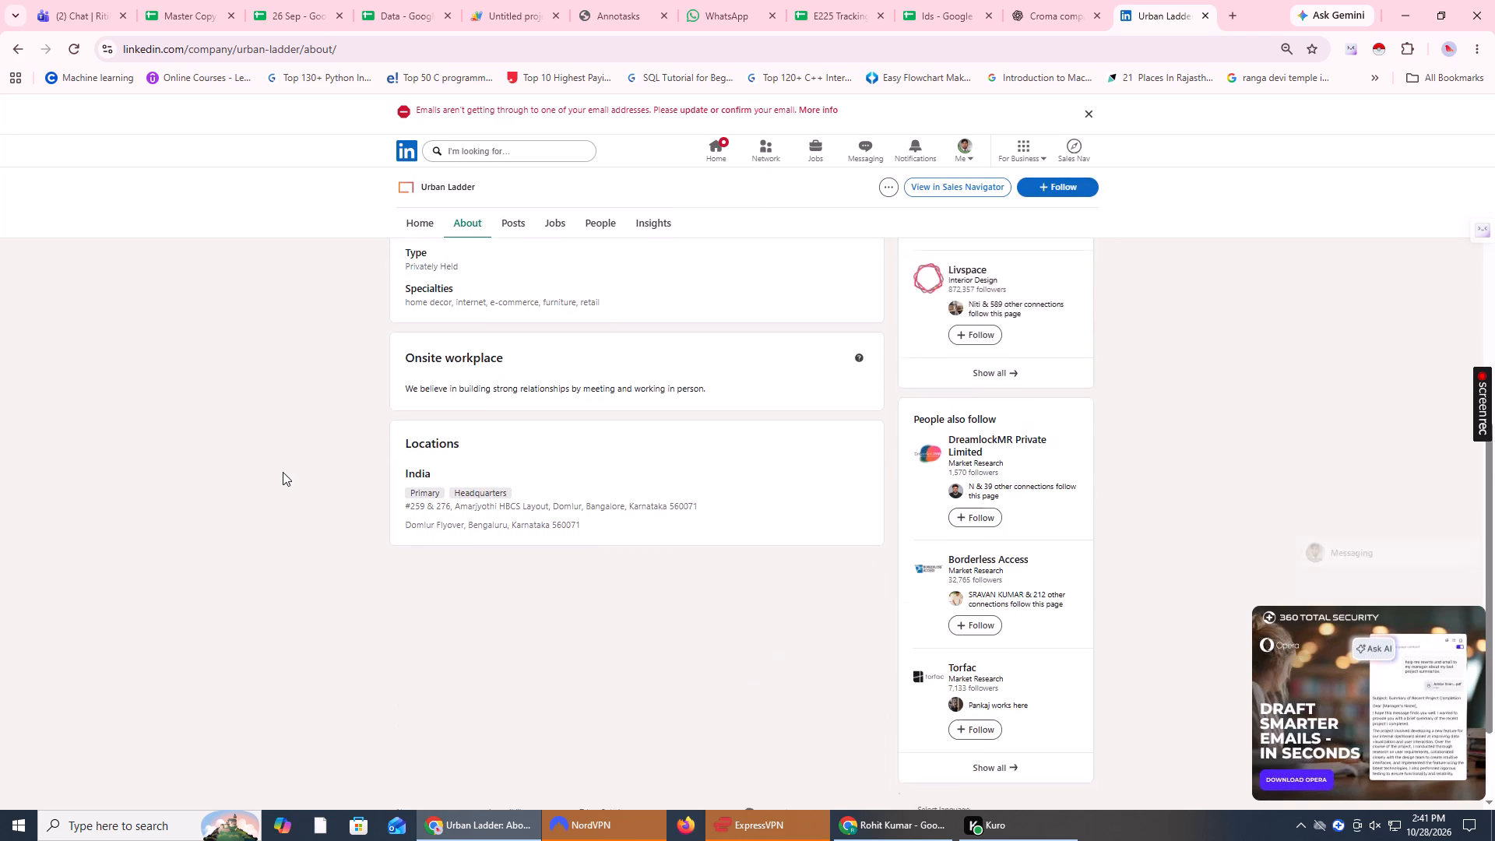
scroll(283, 472, down, 20)
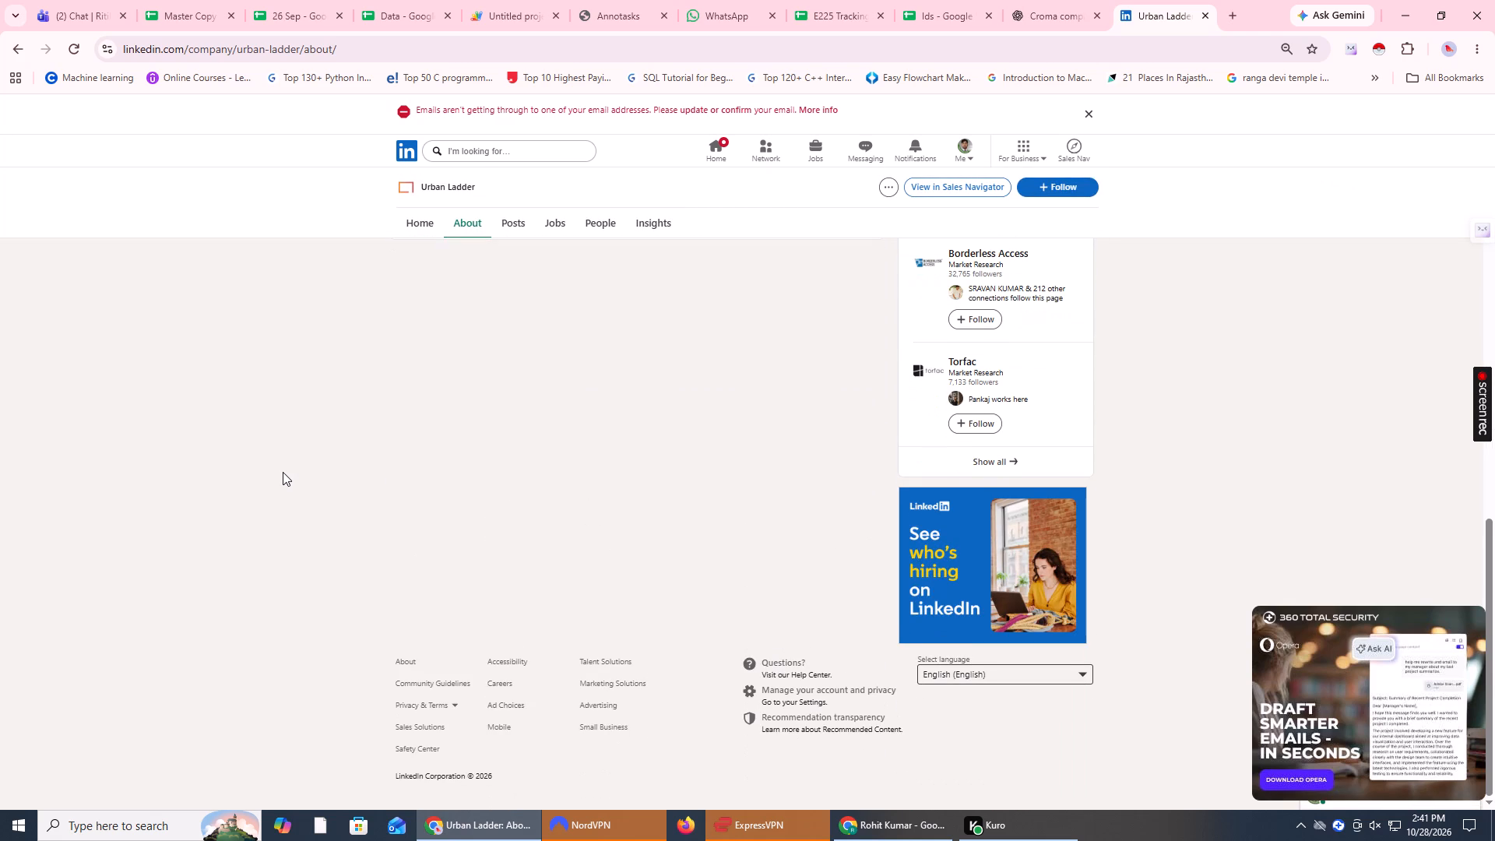
click(367, 46)
key(ctrl+c)
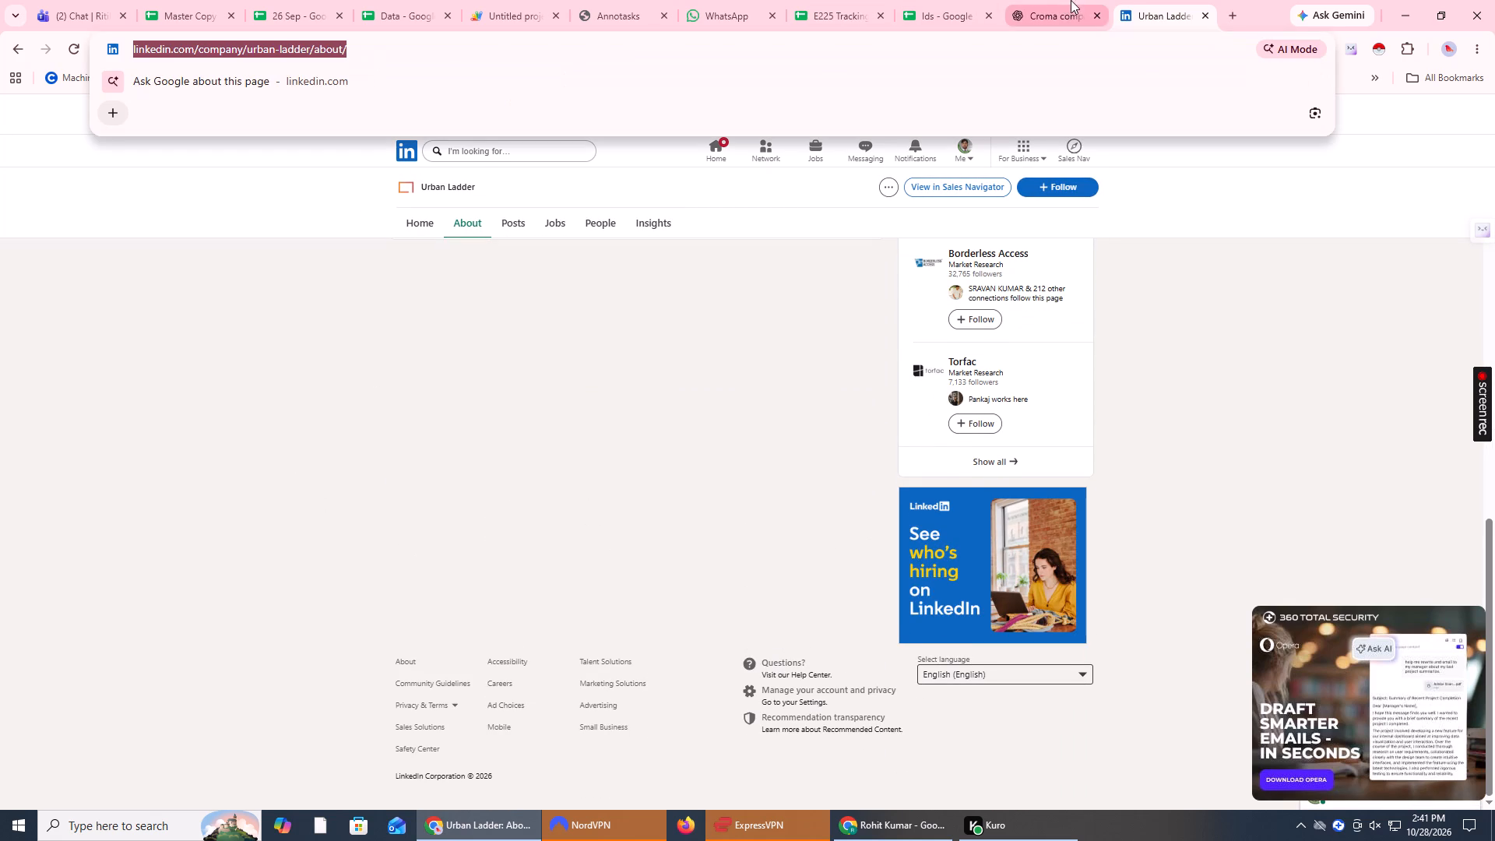
click(1054, 0)
click(946, 0)
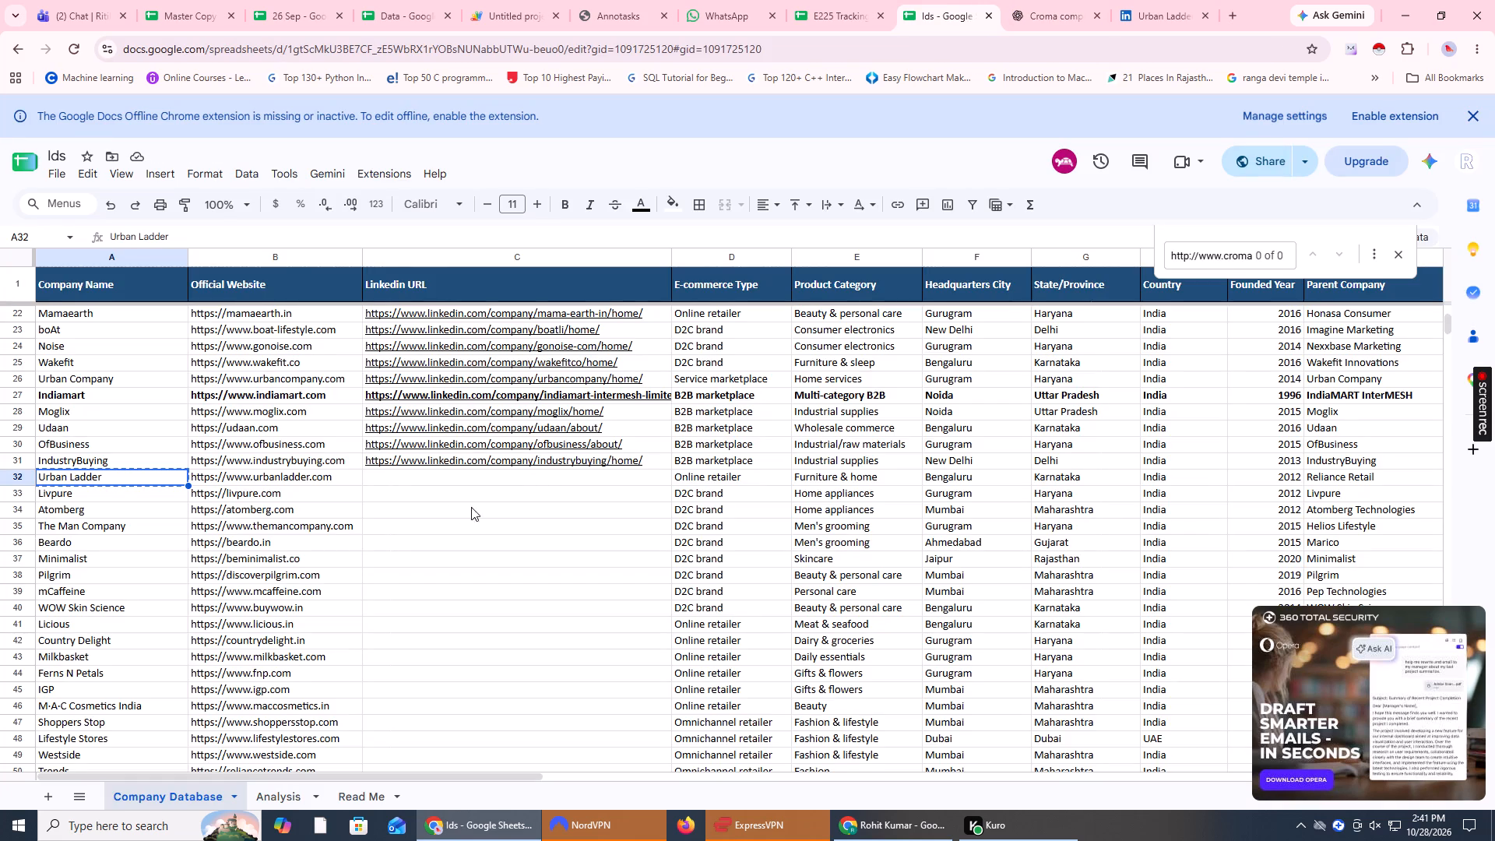
click(397, 480)
key(ctrl+v)
click(392, 526)
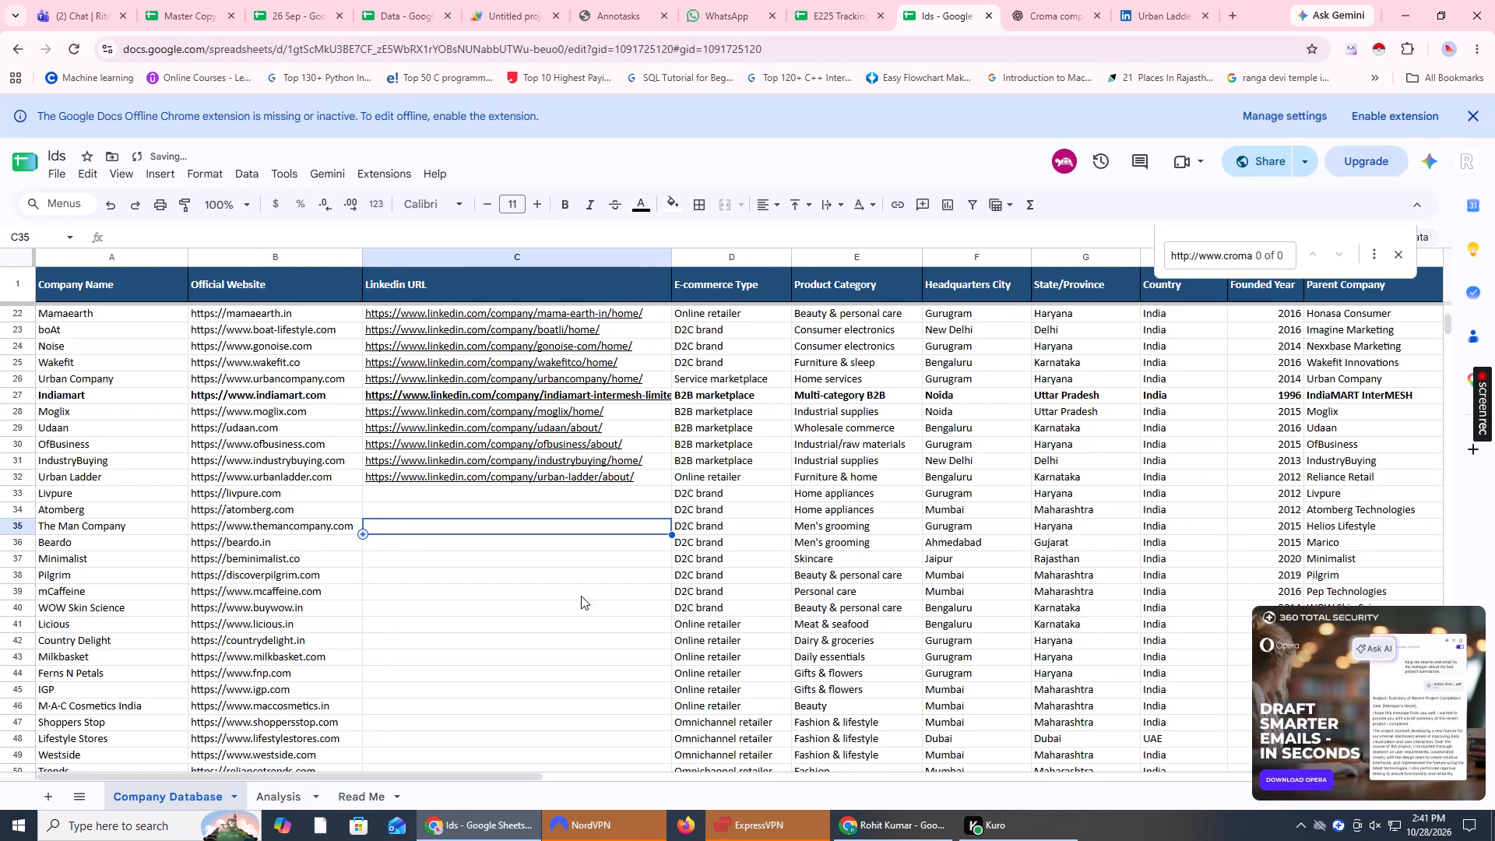
Search Google for "Livpure linkedin" using the company name from the Ids sheet, and open the Livpure India LinkedIn company page.
click(107, 498)
key(ctrl+c)
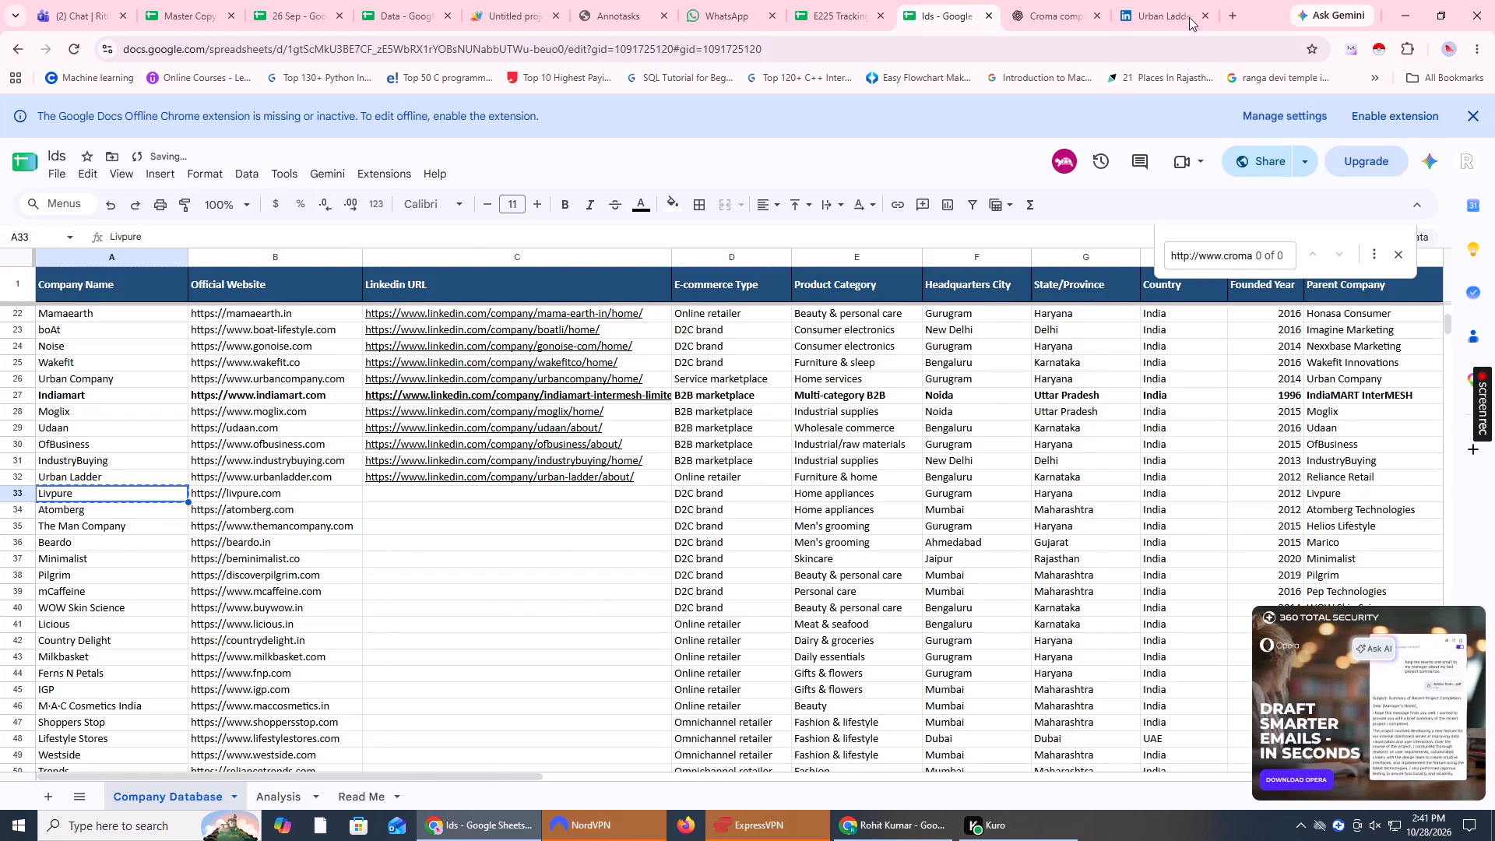
click(1177, 3)
click(16, 51)
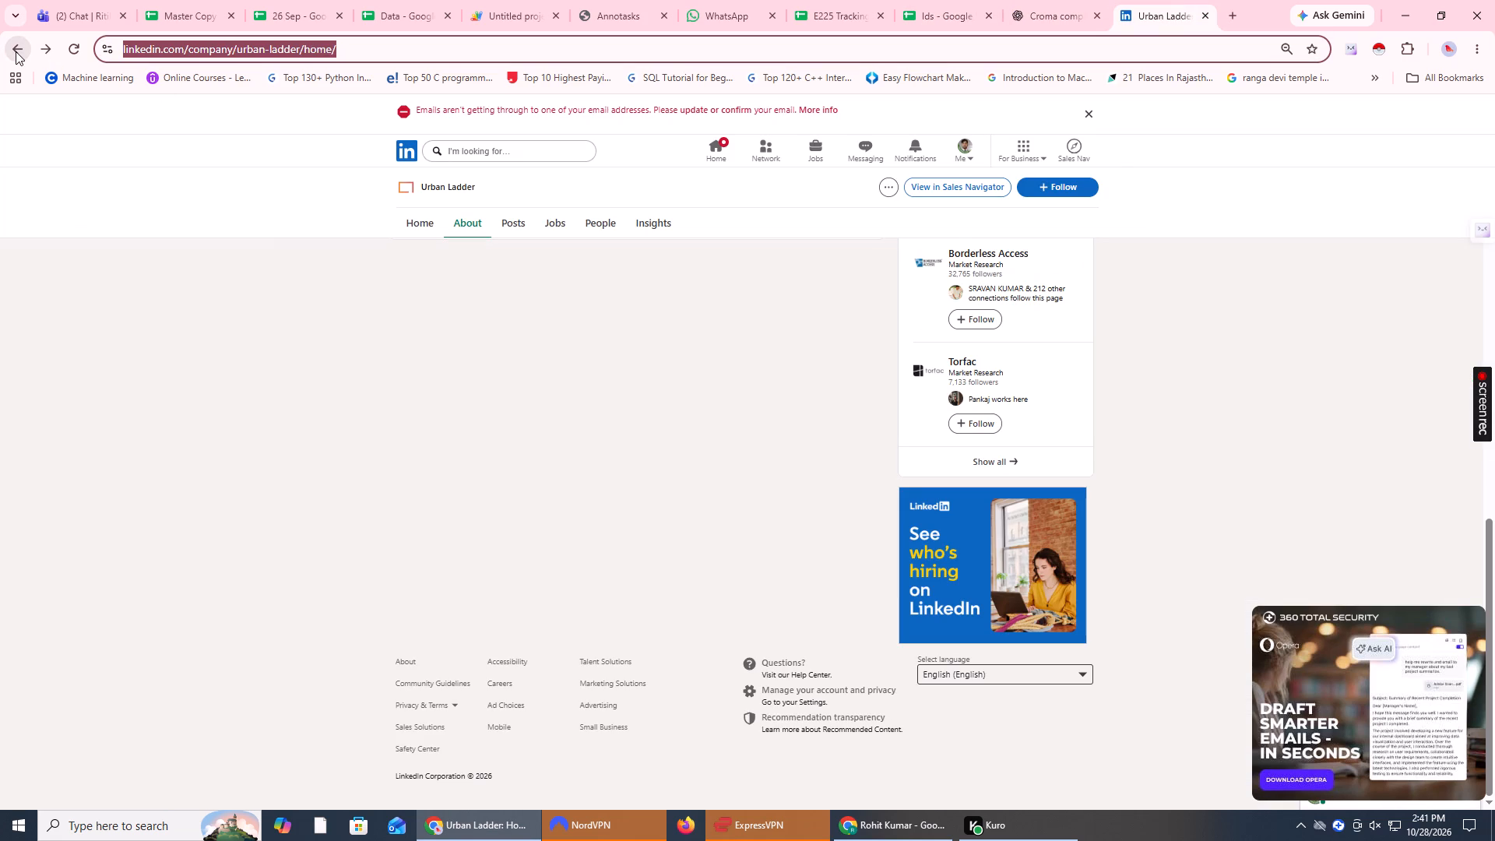
click(16, 51)
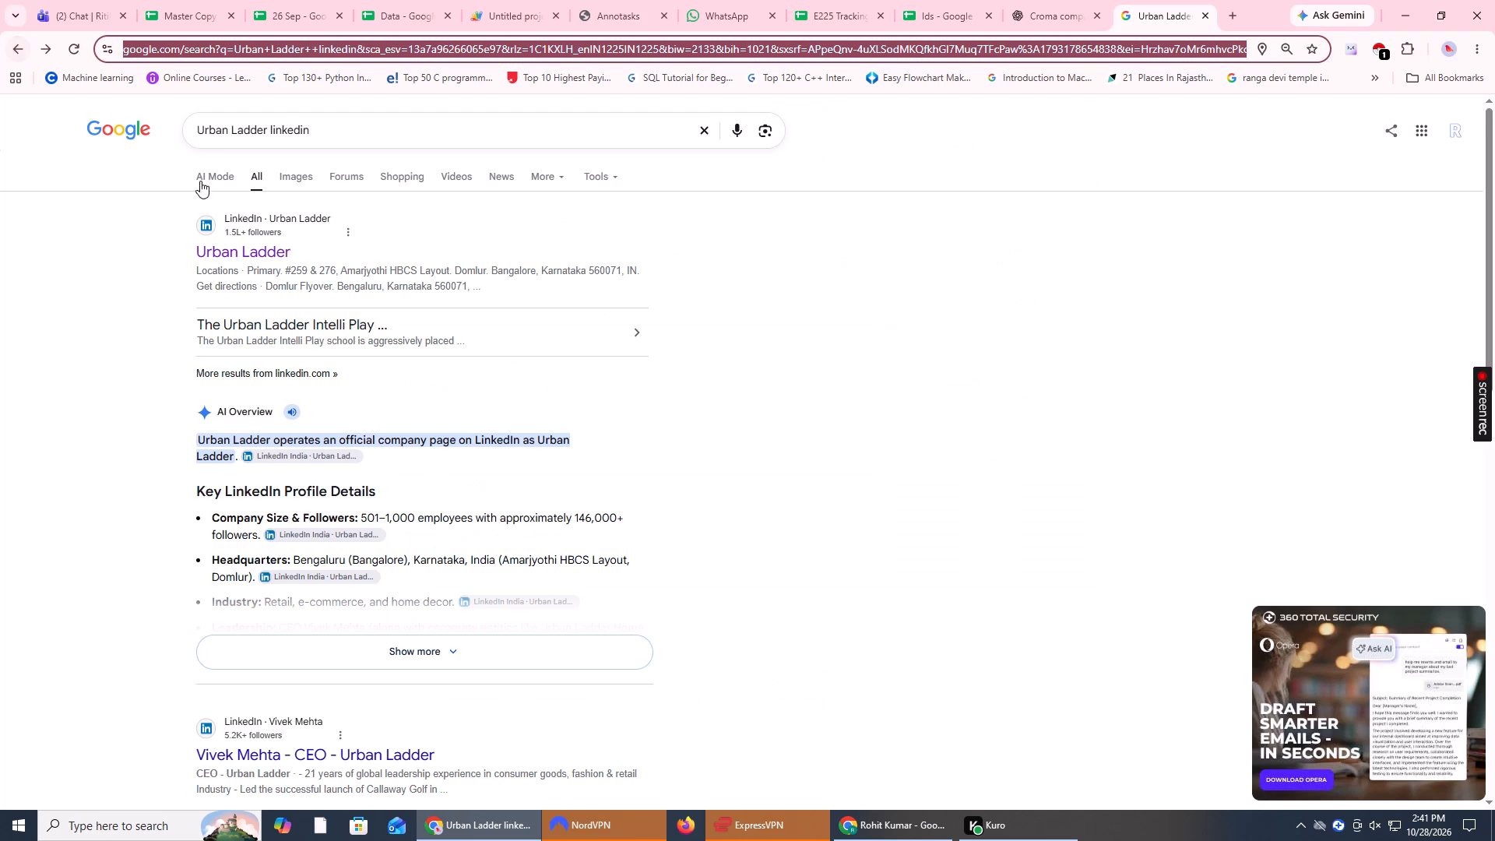
drag(269, 125, 0, 138)
key(ctrl+v)
key(space)
key(Return)
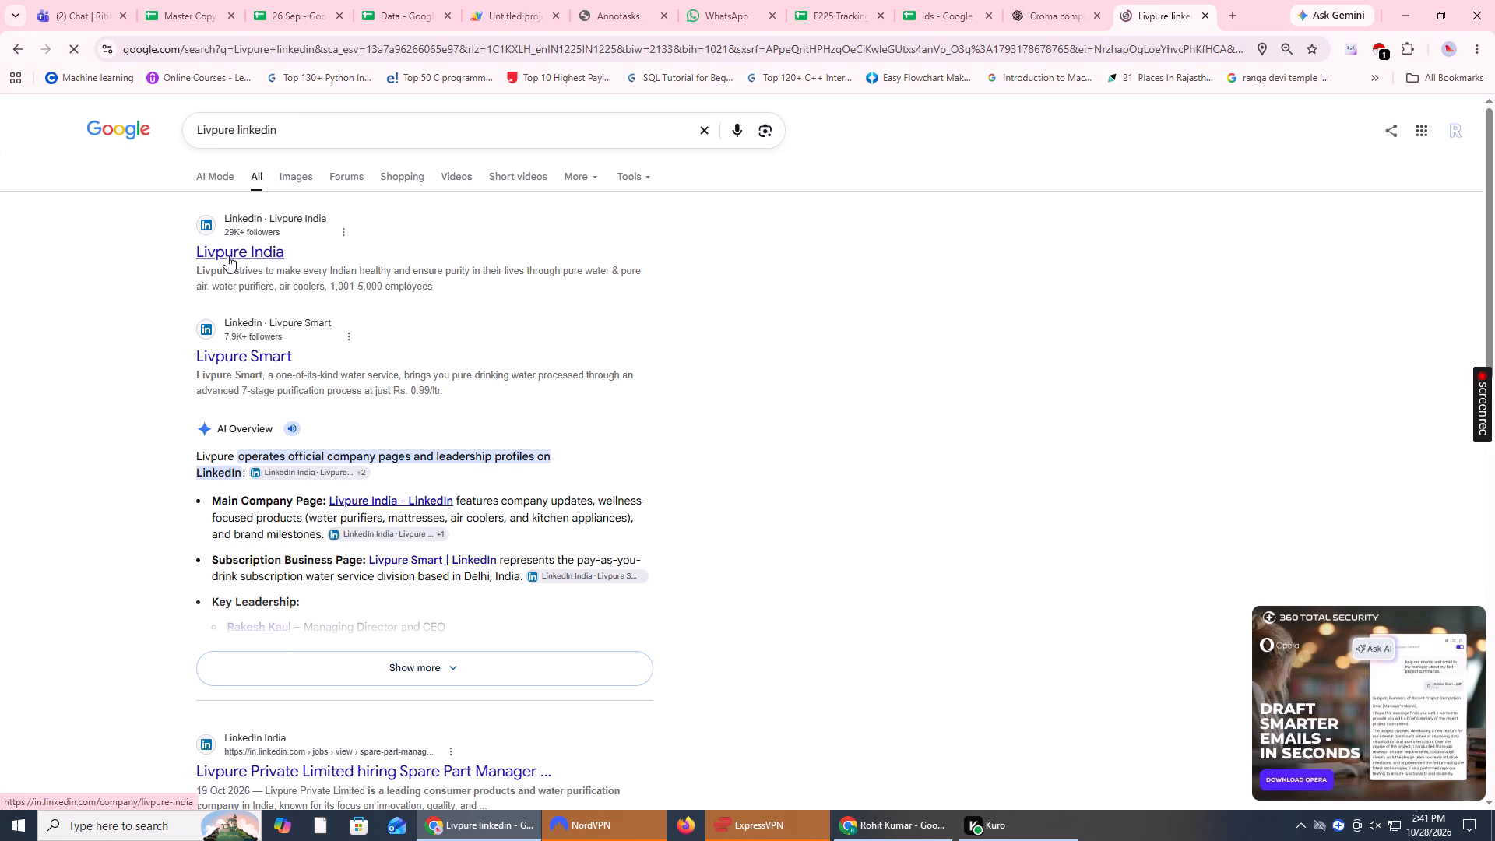
click(227, 255)
Review Livpure India's LinkedIn home page and copy its address, linkedin.com/company/livpure-india/home/, into Livpure's Linkedin URL cell, C33, in the Ids sheet.
scroll(392, 430, down, 18)
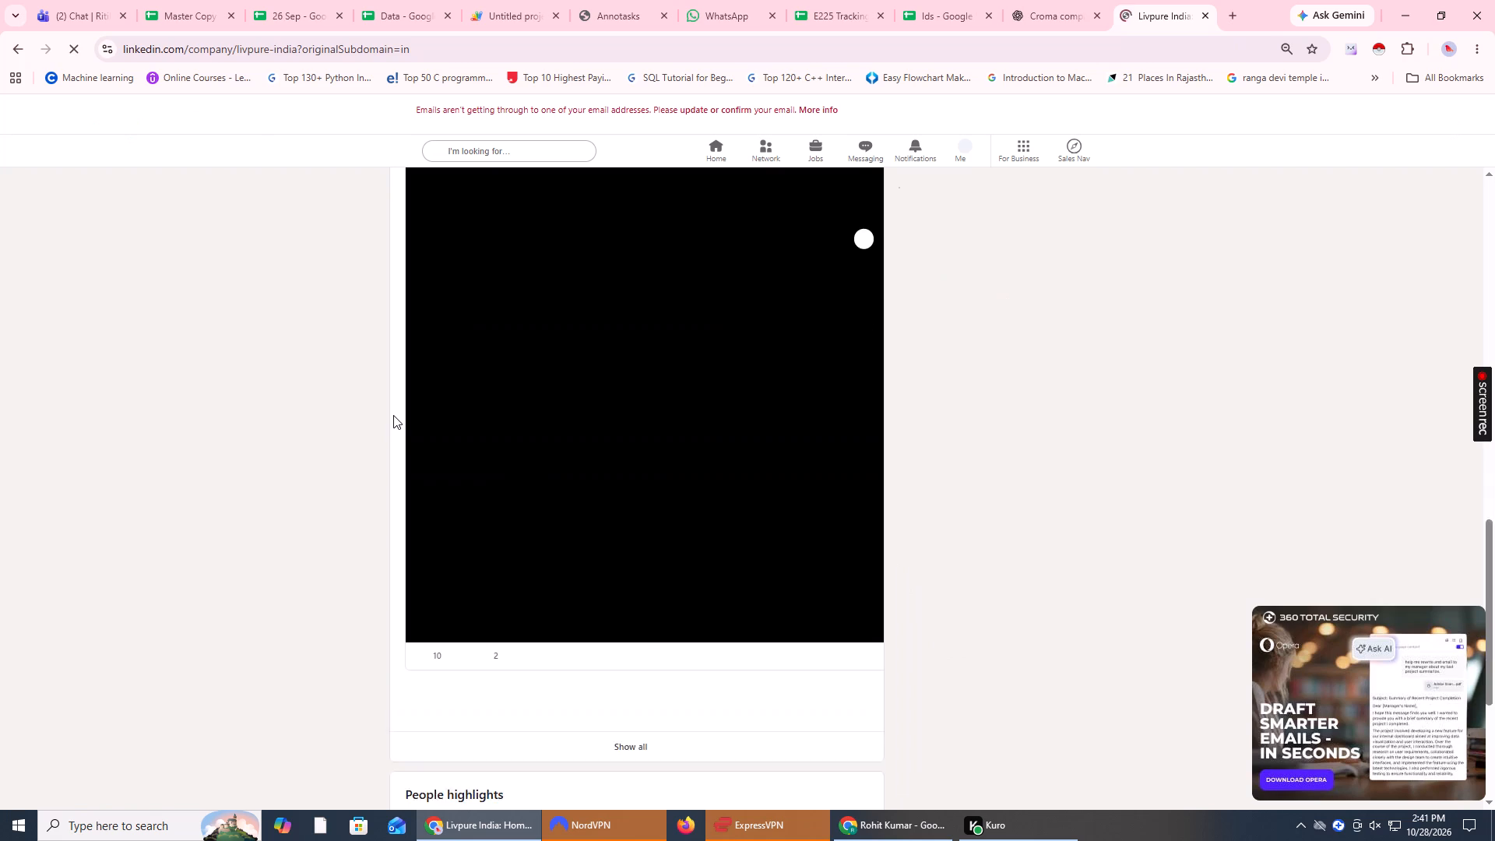
scroll(393, 415, down, 14)
scroll(392, 410, up, 5)
scroll(392, 410, up, 20)
scroll(392, 410, up, 1)
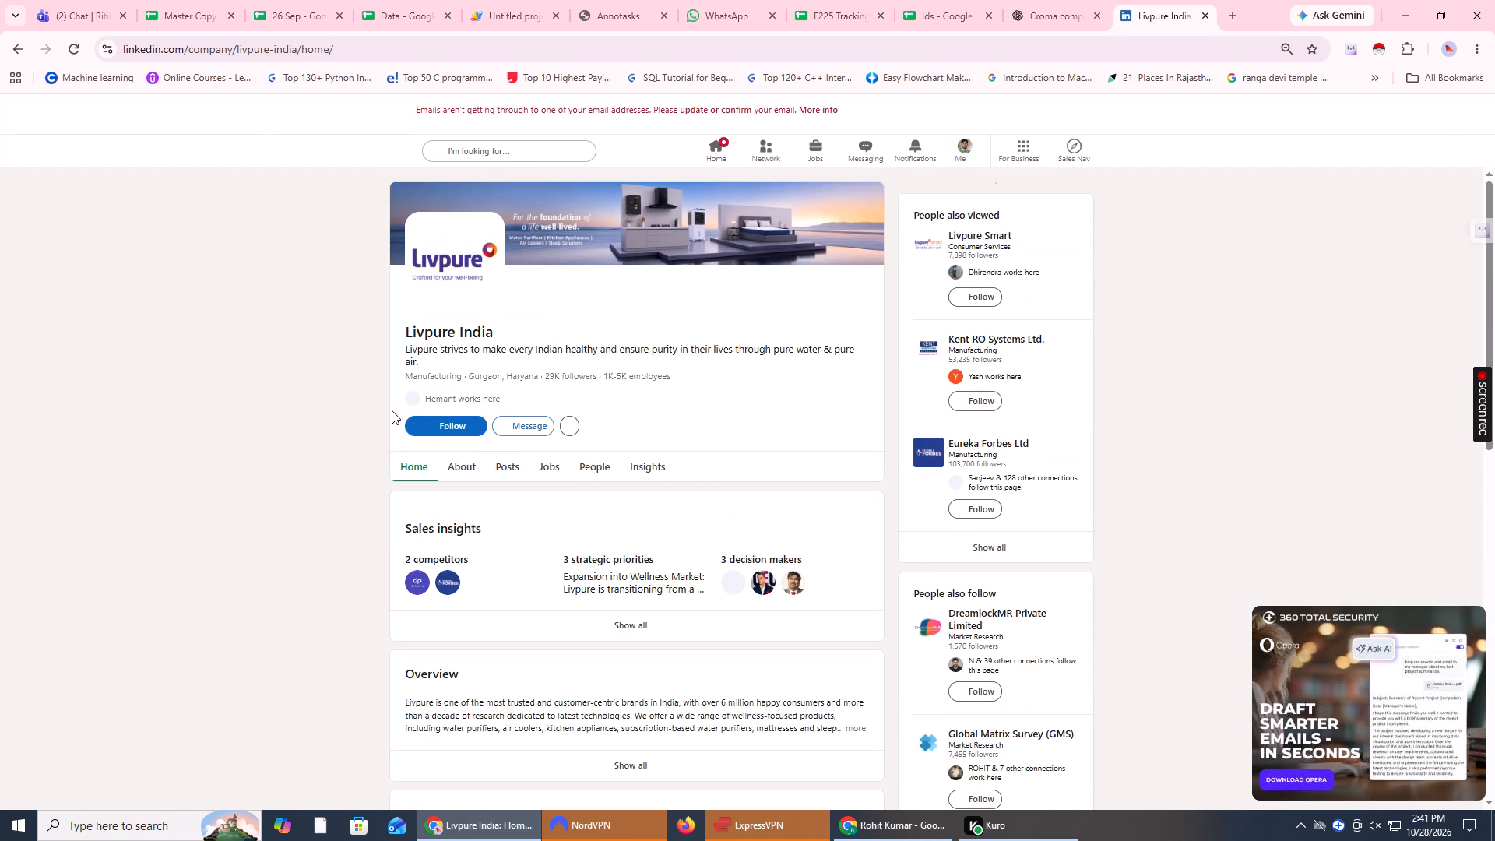
scroll(392, 410, up, 4)
click(351, 43)
key(ctrl+c)
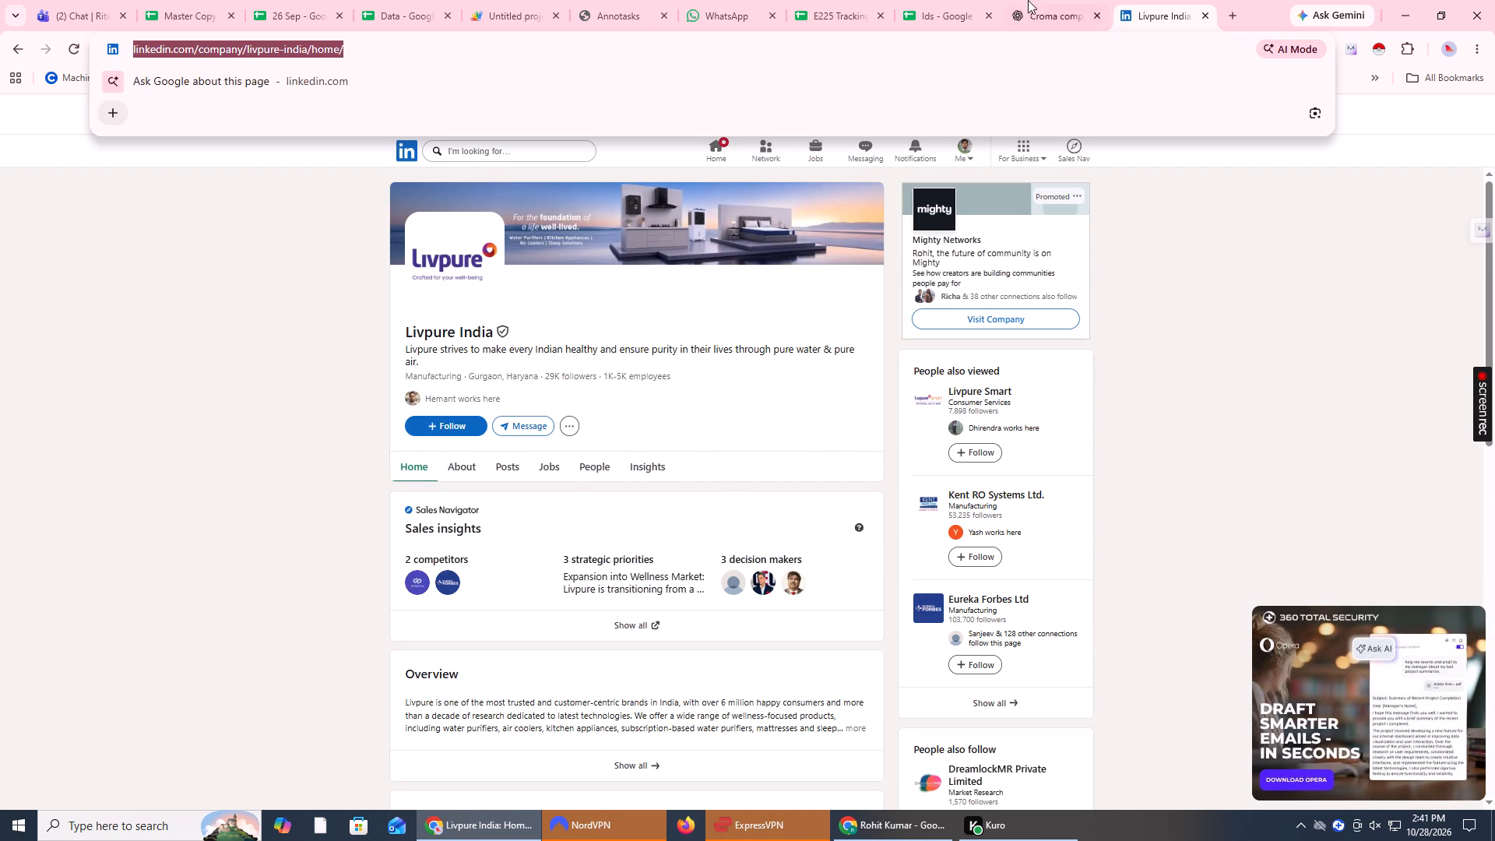
click(946, 0)
click(410, 496)
key(ctrl+v)
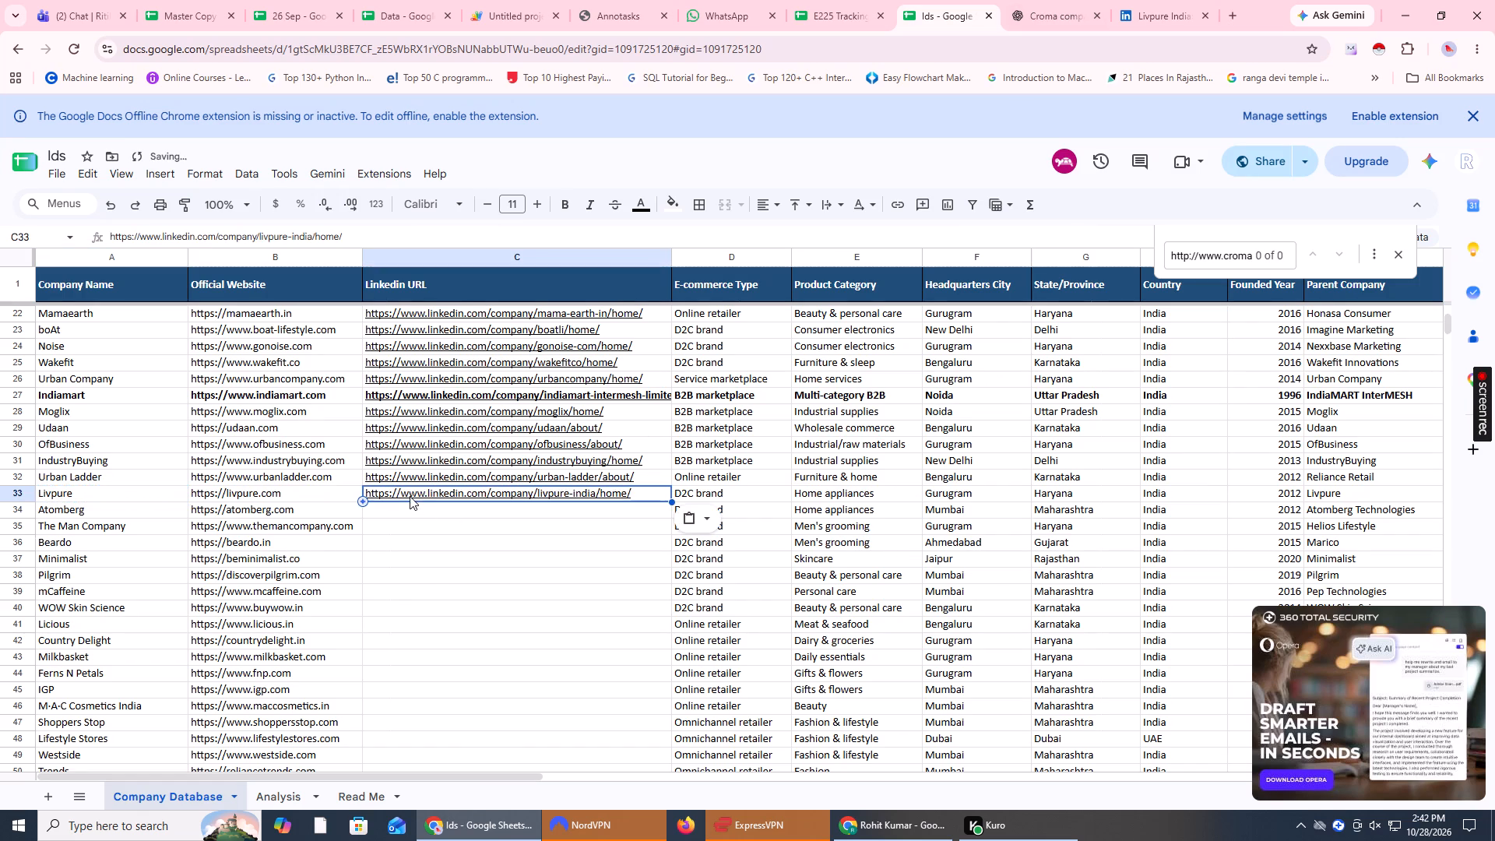
Search Google for "Atomberg linkedin" using the company name from the Ids sheet, and open the Atomberg Technologies LinkedIn company page.
click(98, 515)
key(ctrl+c)
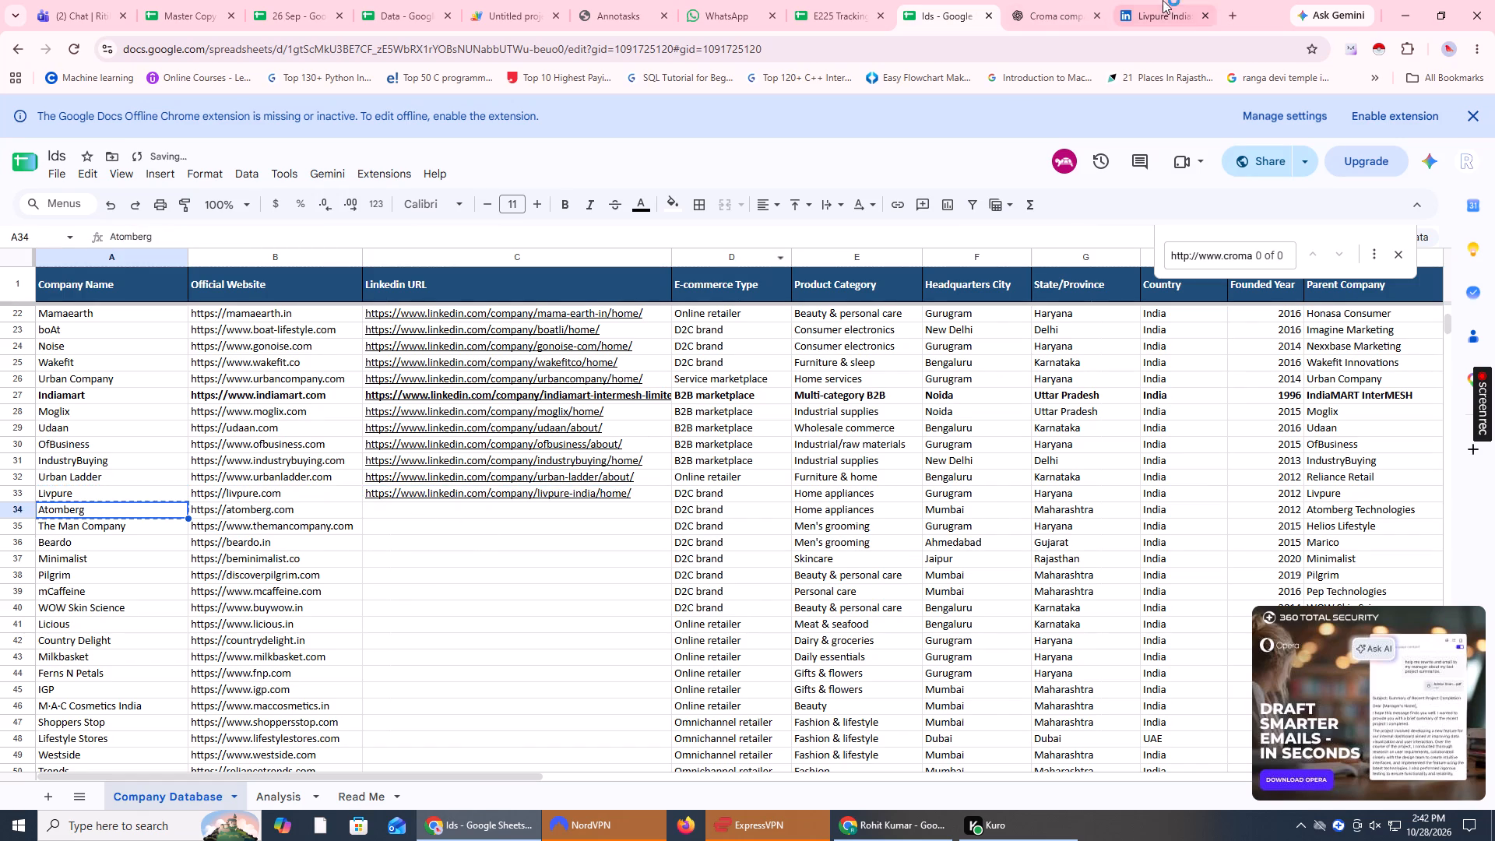
click(1187, 0)
click(6, 48)
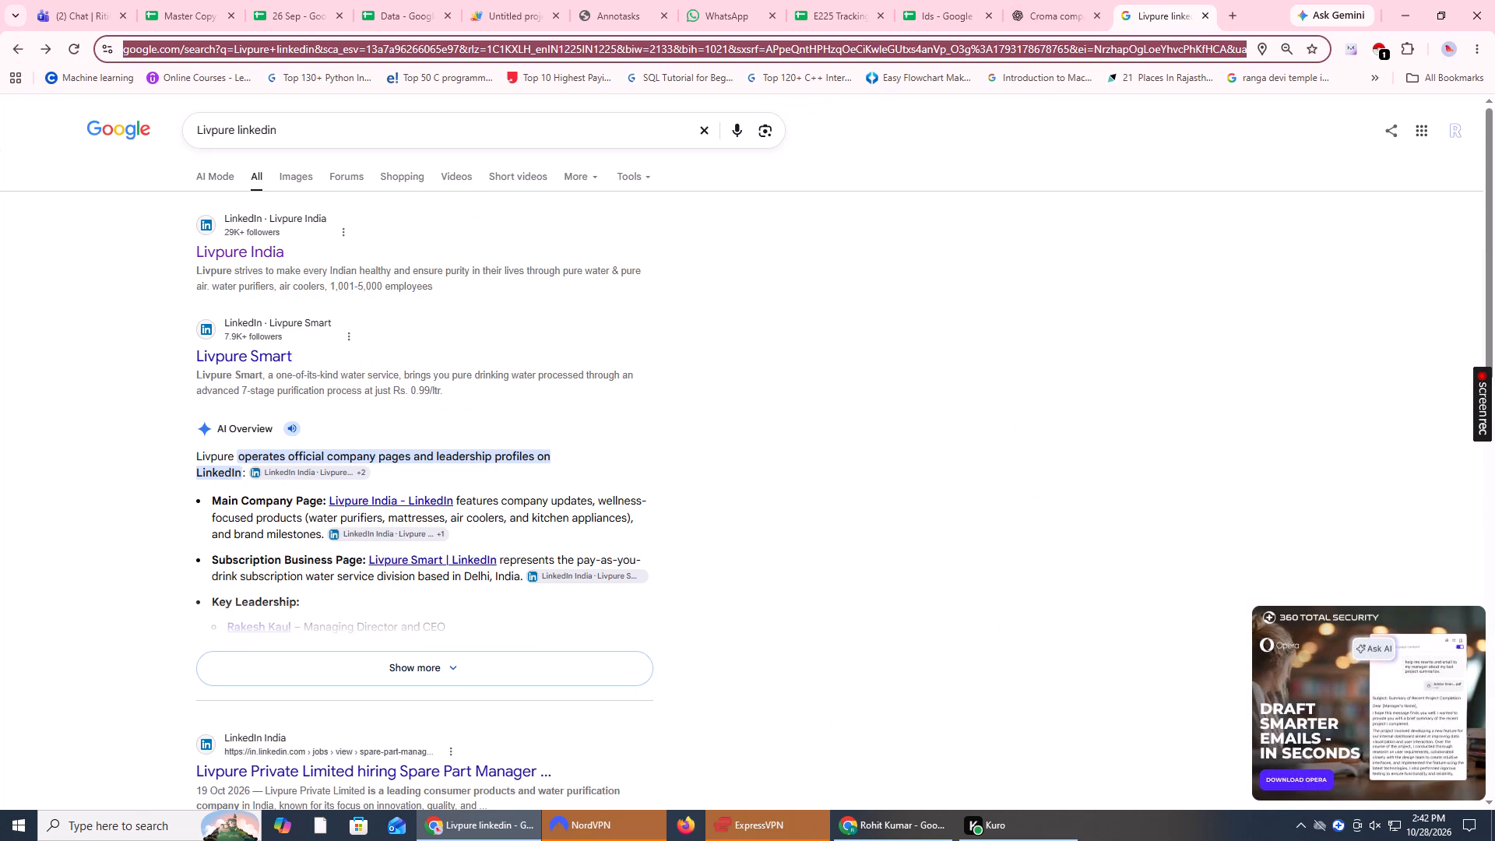
drag(237, 132, 110, 131)
key(ctrl+v)
key(space)
key(Return)
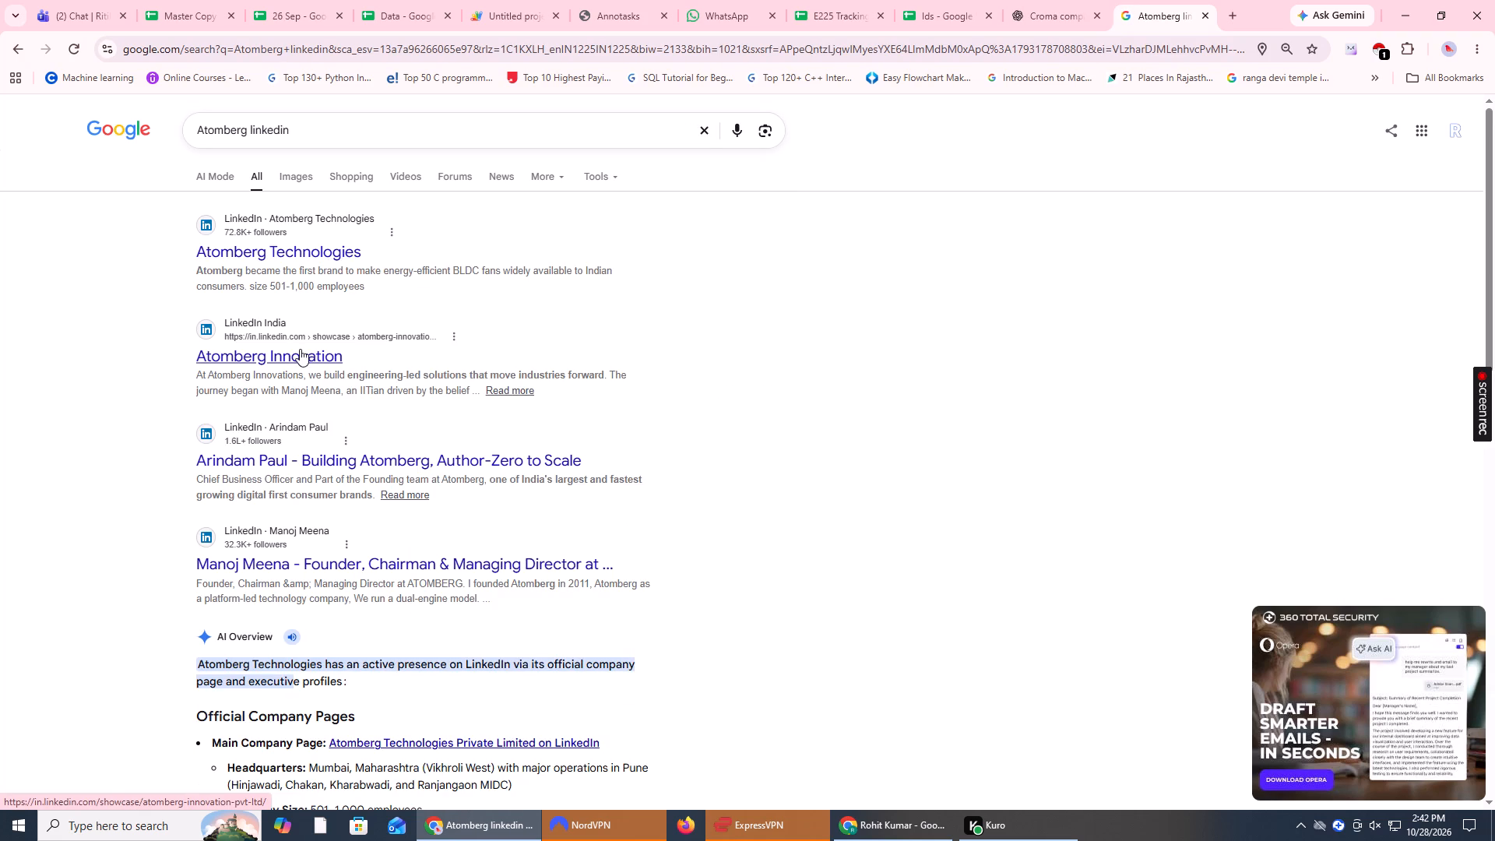
click(296, 247)
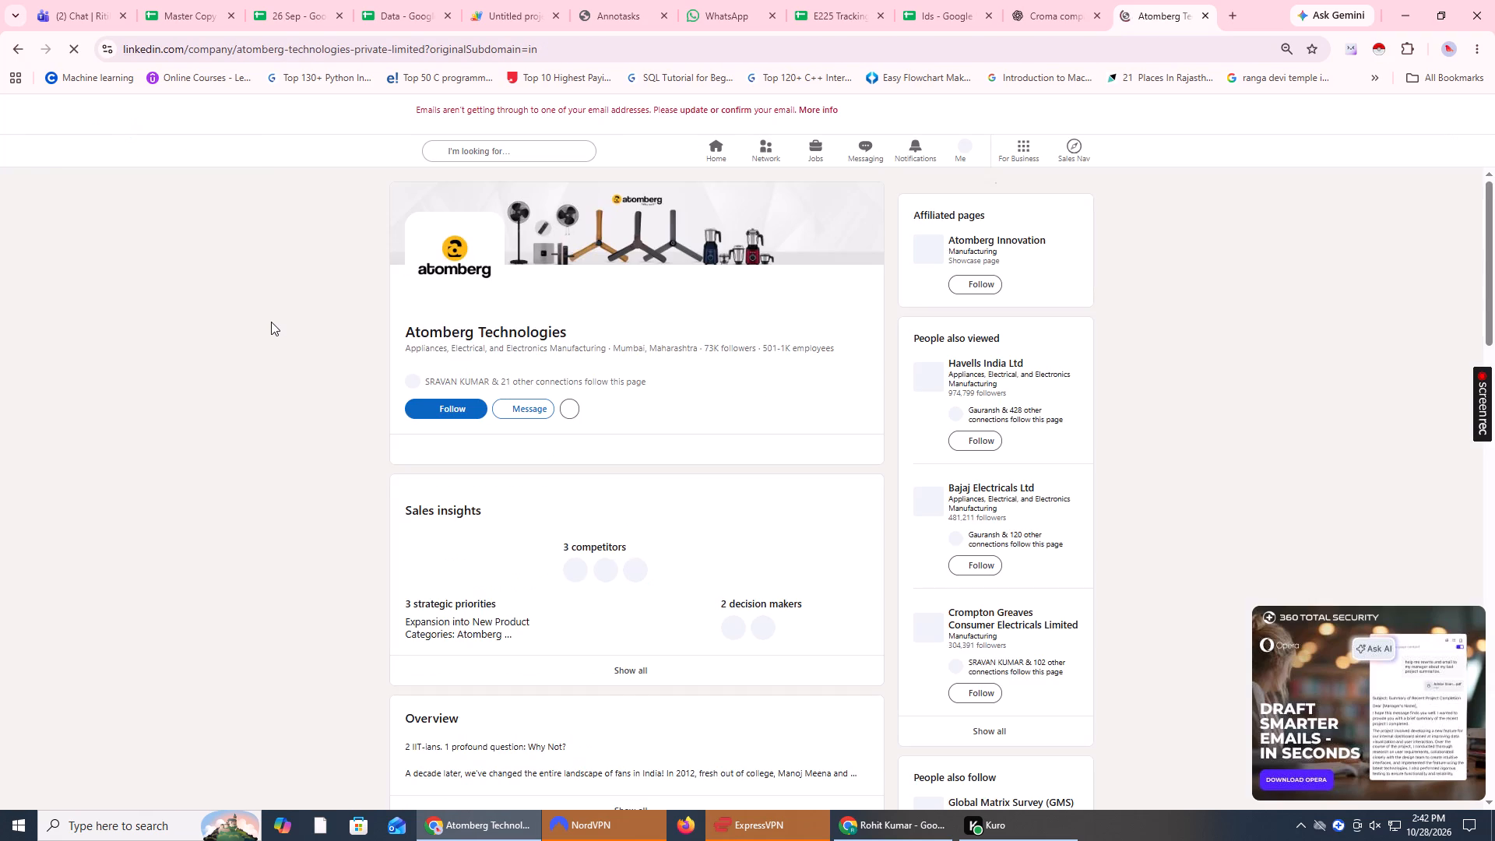
Copy Atomberg Technologies' LinkedIn home address, linkedin.com/company/atomberg-technologies-private-limited/home/, into Atomberg's Linkedin URL cell, C34, in the Ids sheet.
scroll(271, 322, down, 15)
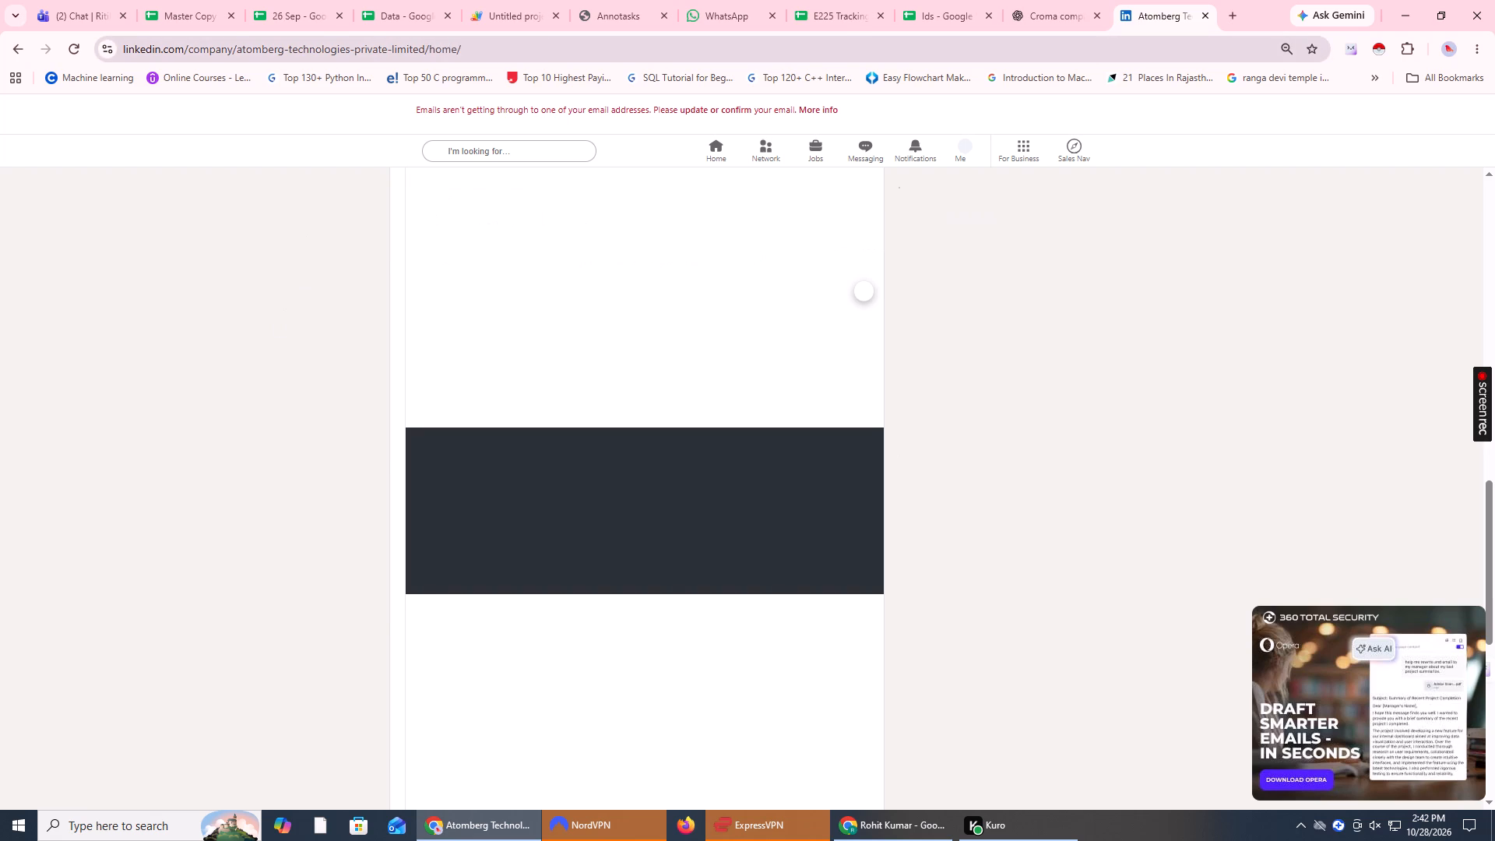
double_click(372, 47)
key(ctrl+a)
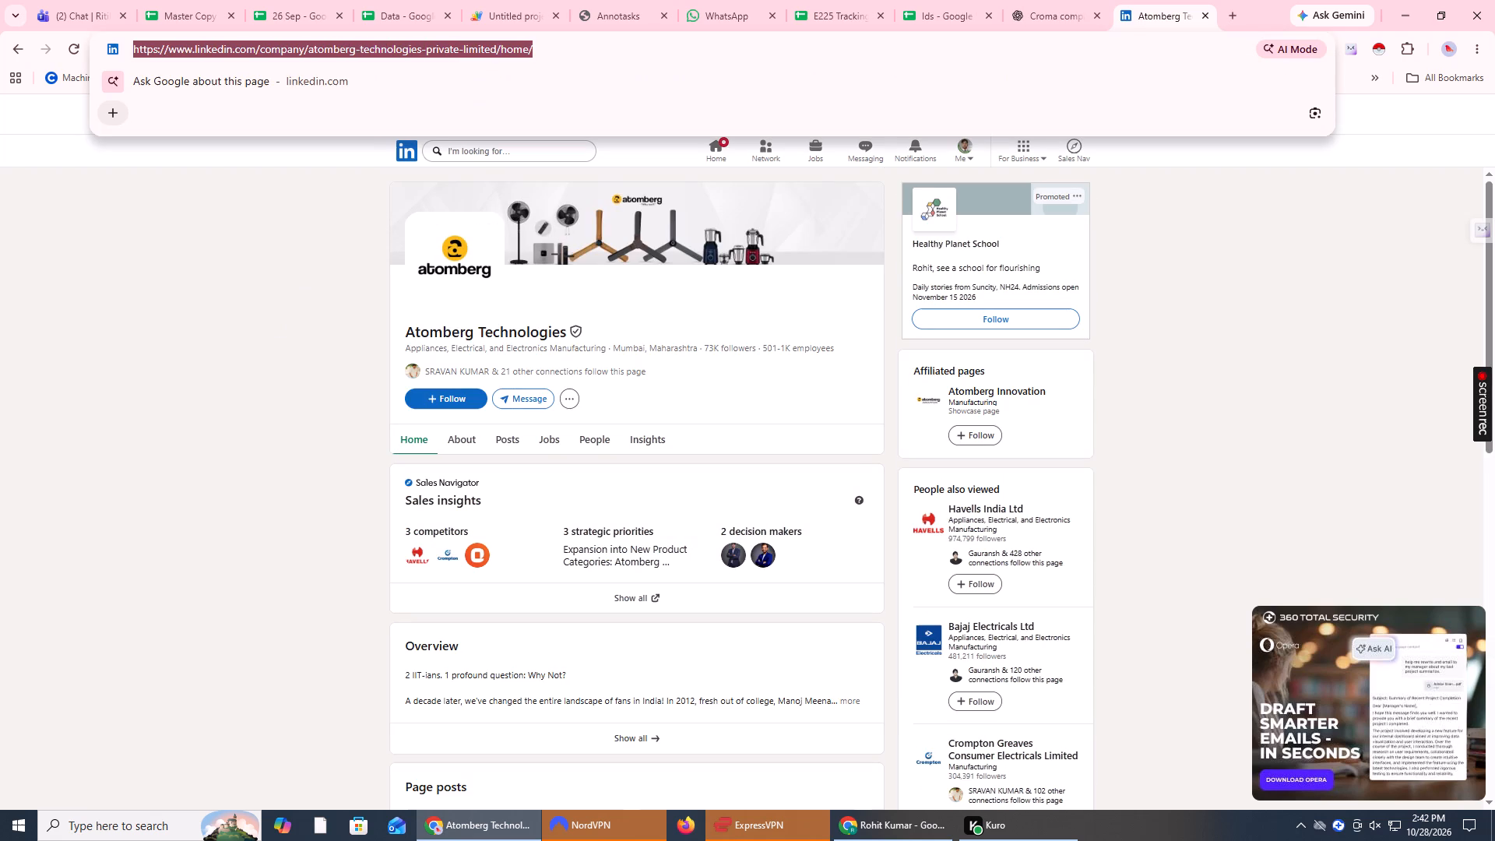
key(ctrl+c)
click(941, 0)
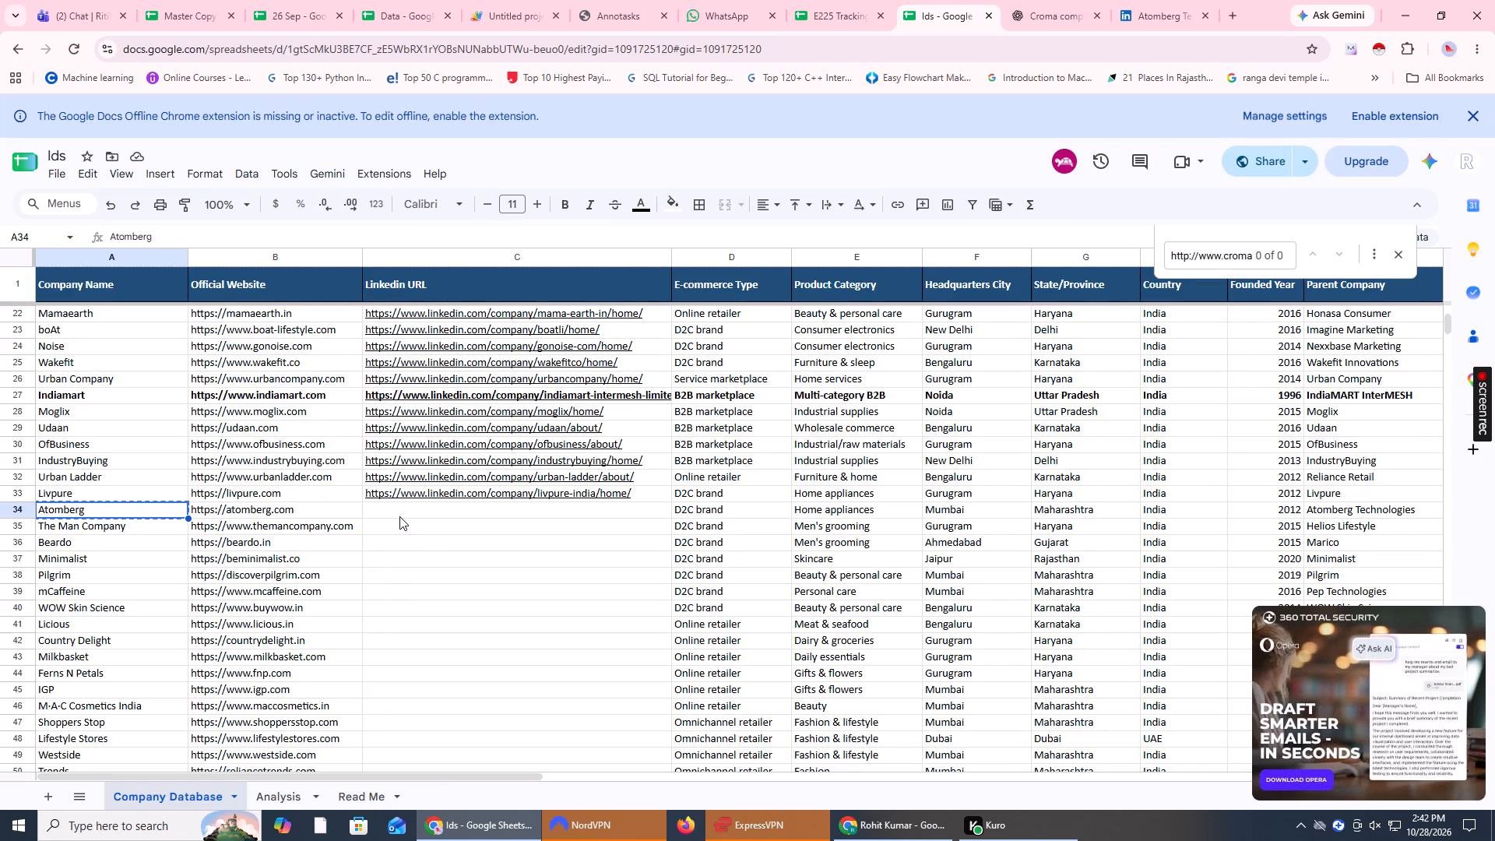
click(399, 516)
key(ctrl+v)
click(396, 562)
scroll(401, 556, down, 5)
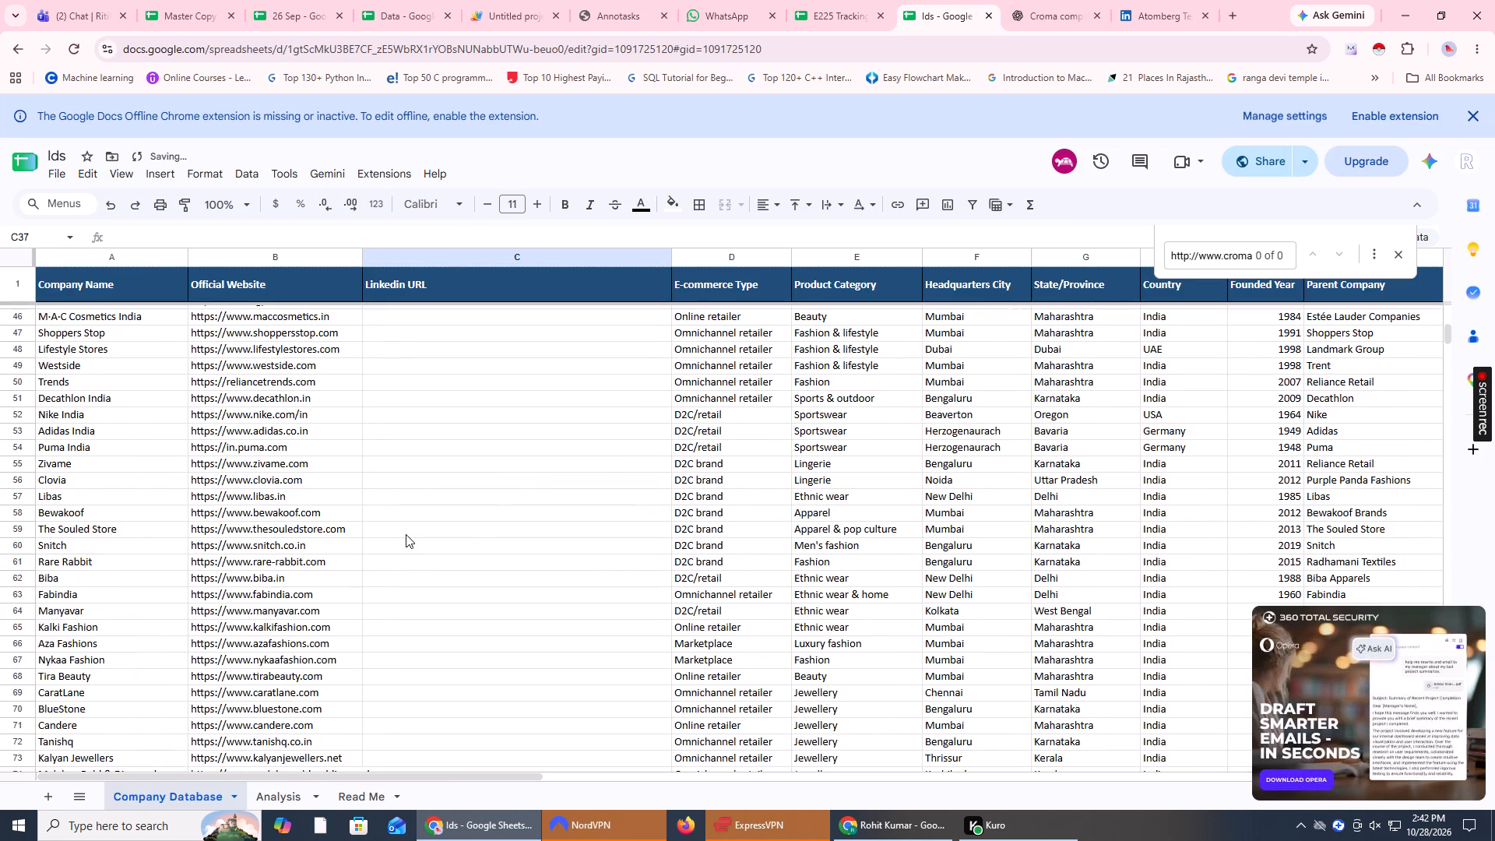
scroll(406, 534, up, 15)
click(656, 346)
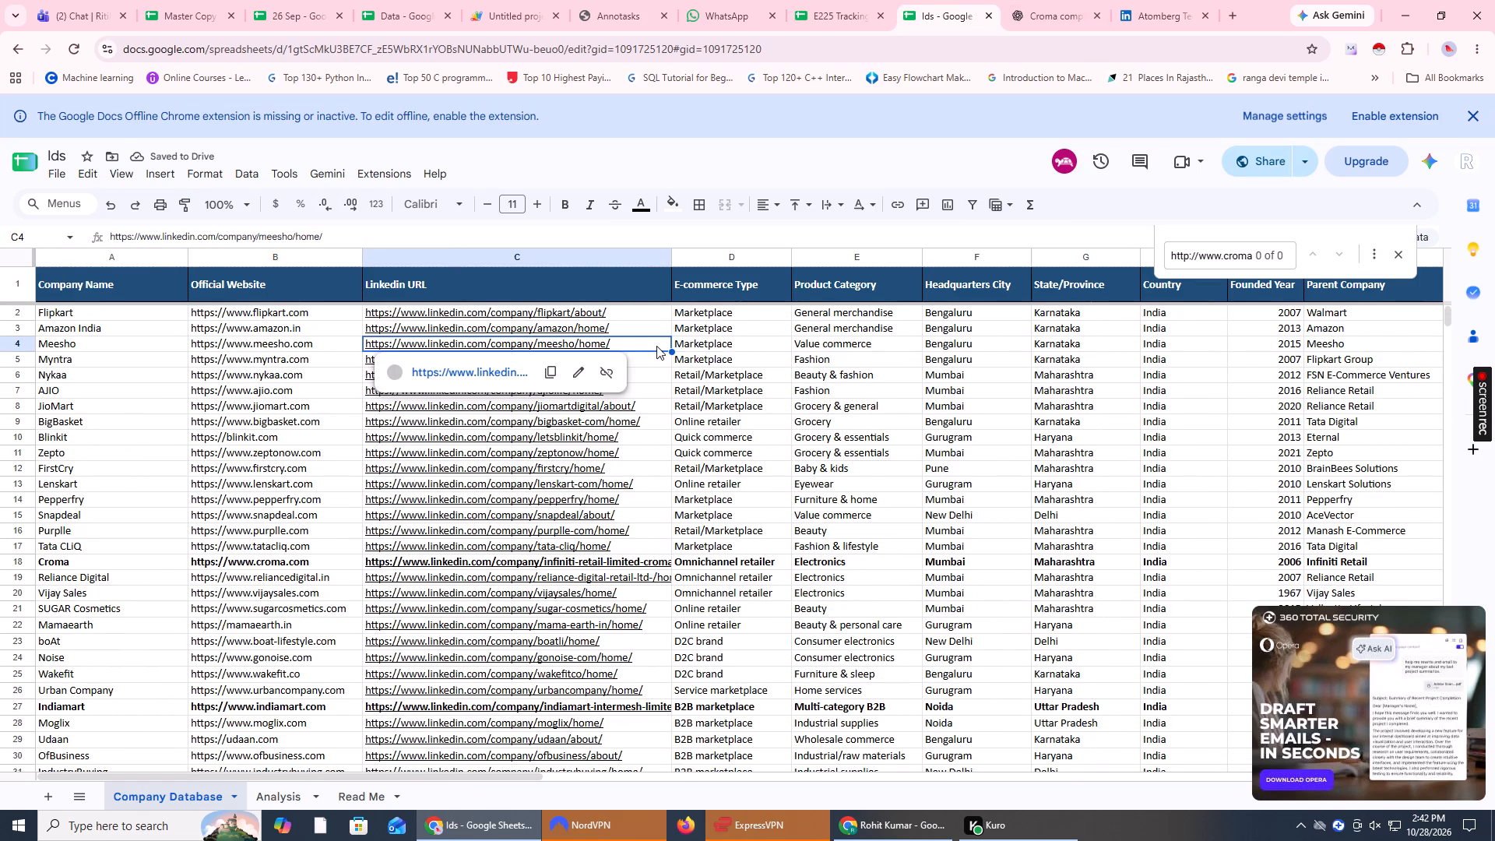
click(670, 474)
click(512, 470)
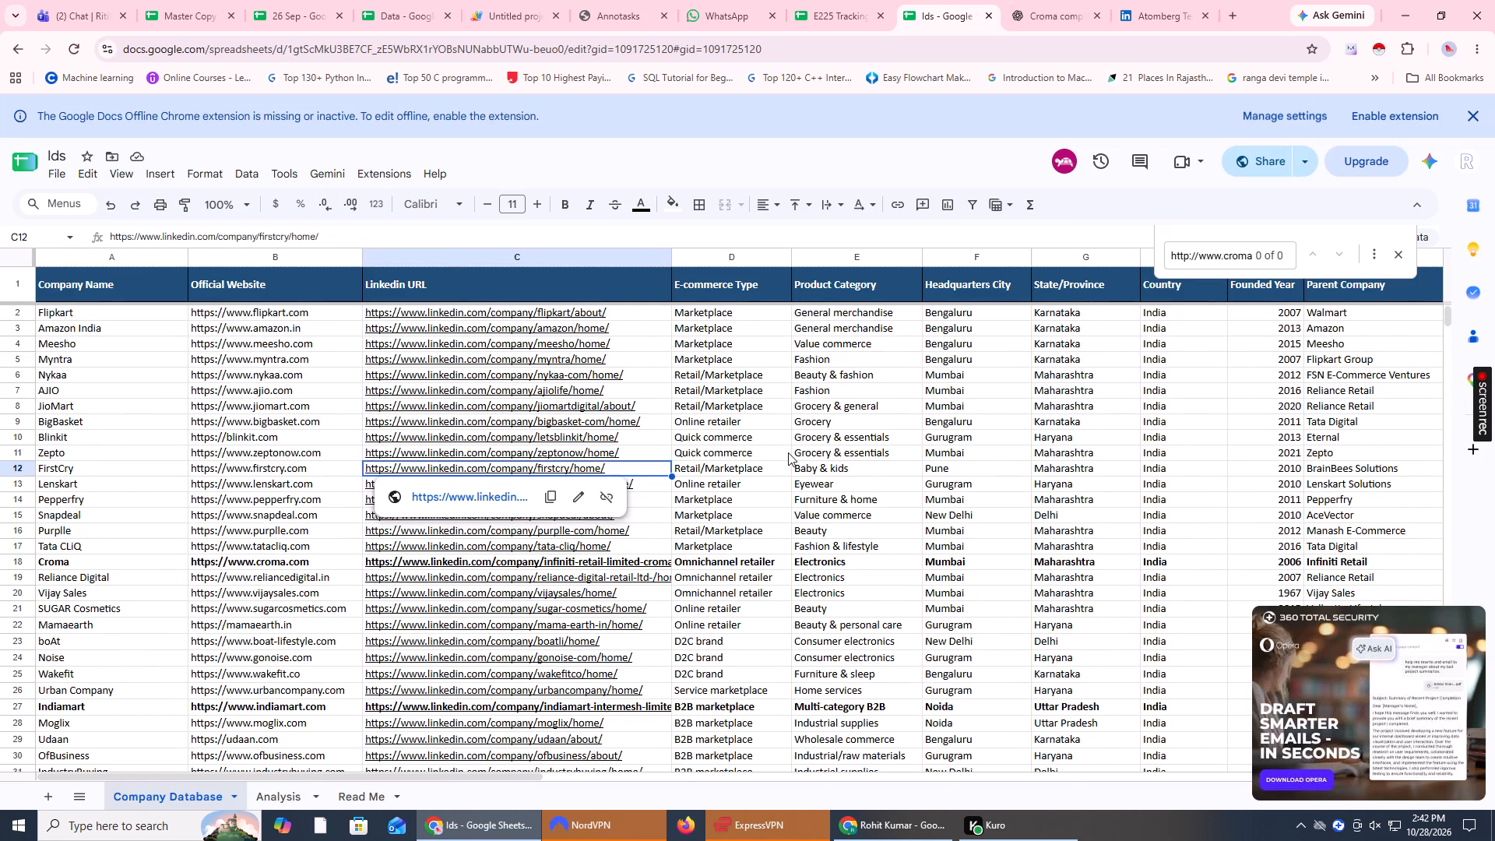
Search Google for "The Man Company linkedin" using the company name from the Ids sheet, and open The Man Company's LinkedIn page.
click(788, 452)
scroll(656, 581, down, 10)
scroll(638, 550, up, 4)
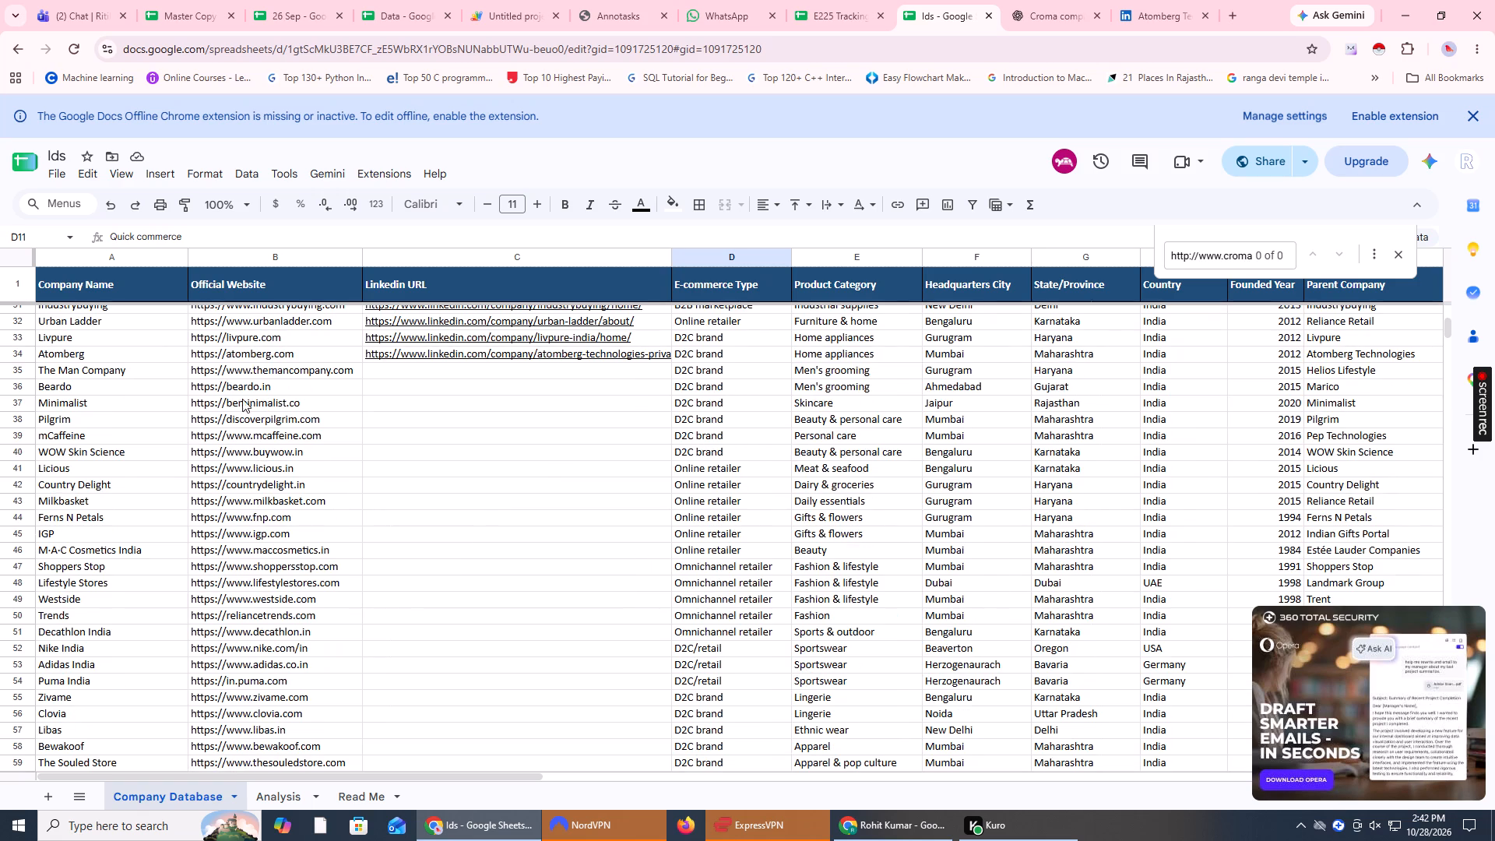
click(111, 369)
key(ctrl+c)
click(1156, 0)
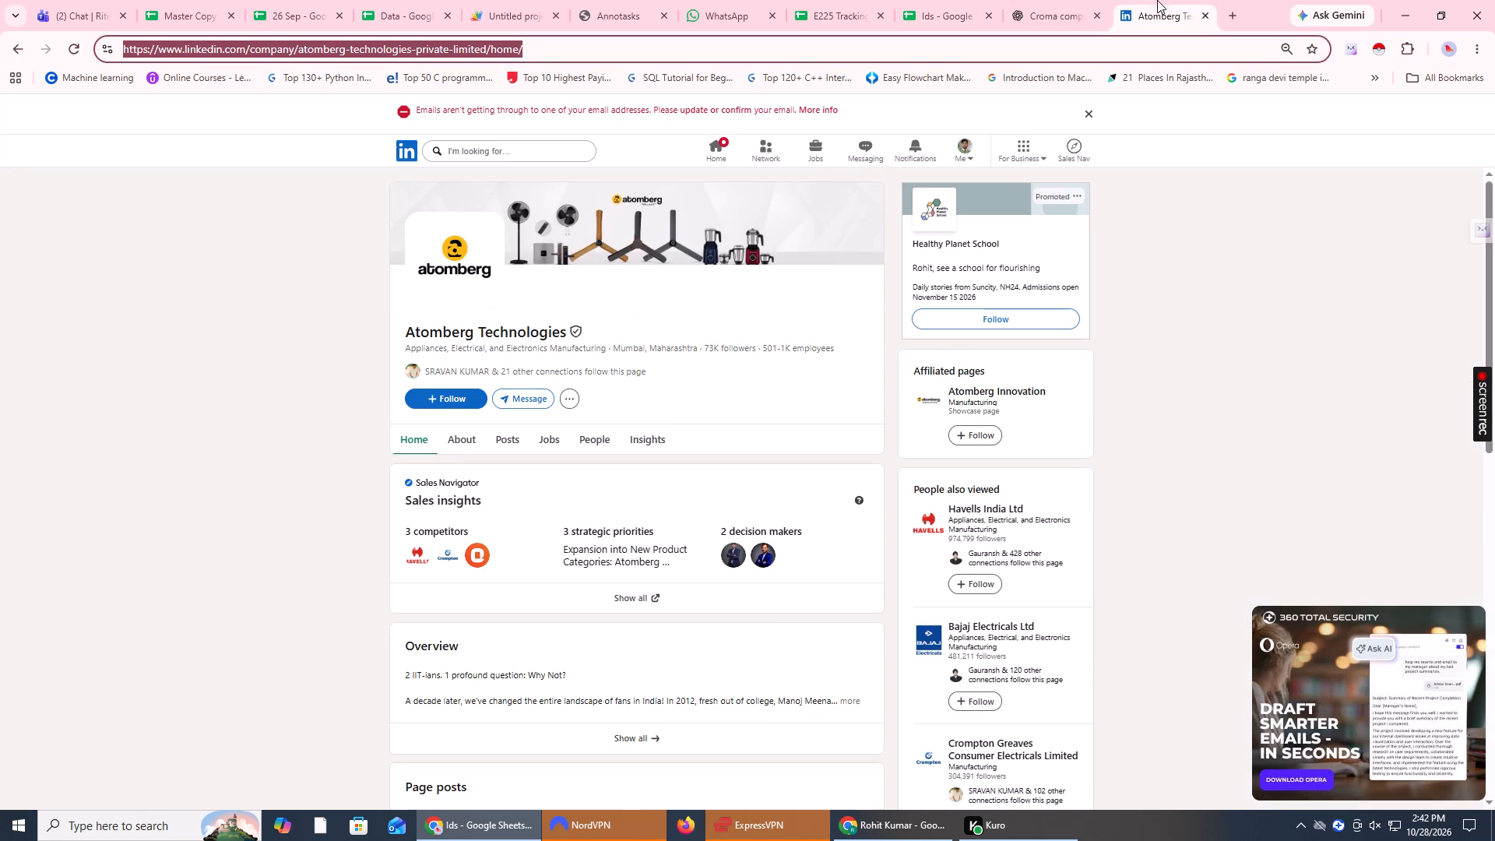
click(6, 40)
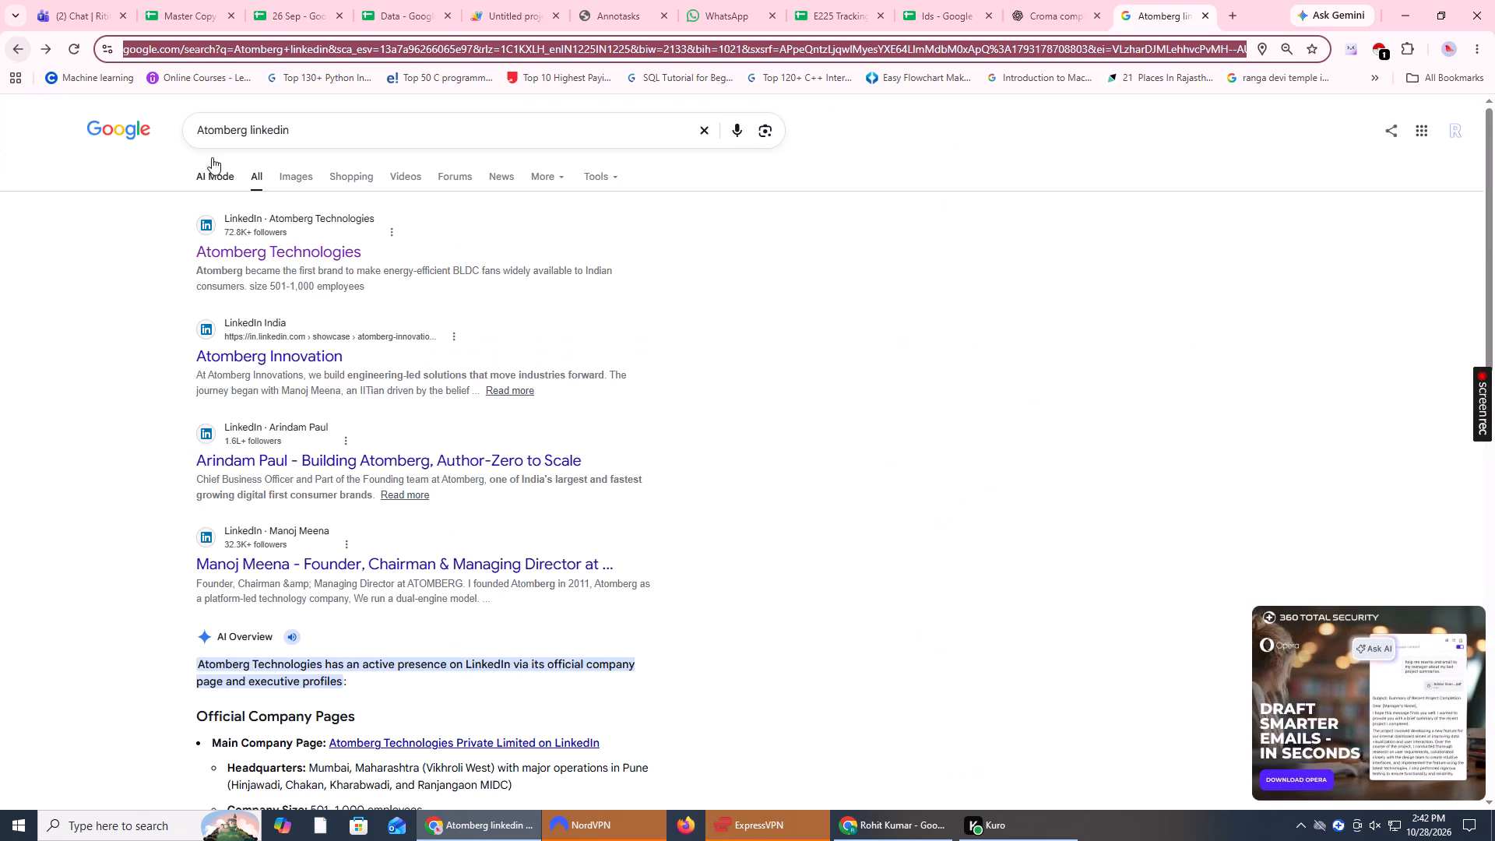
drag(246, 128, 4, 128)
key(ctrl+v)
key(space)
key(Return)
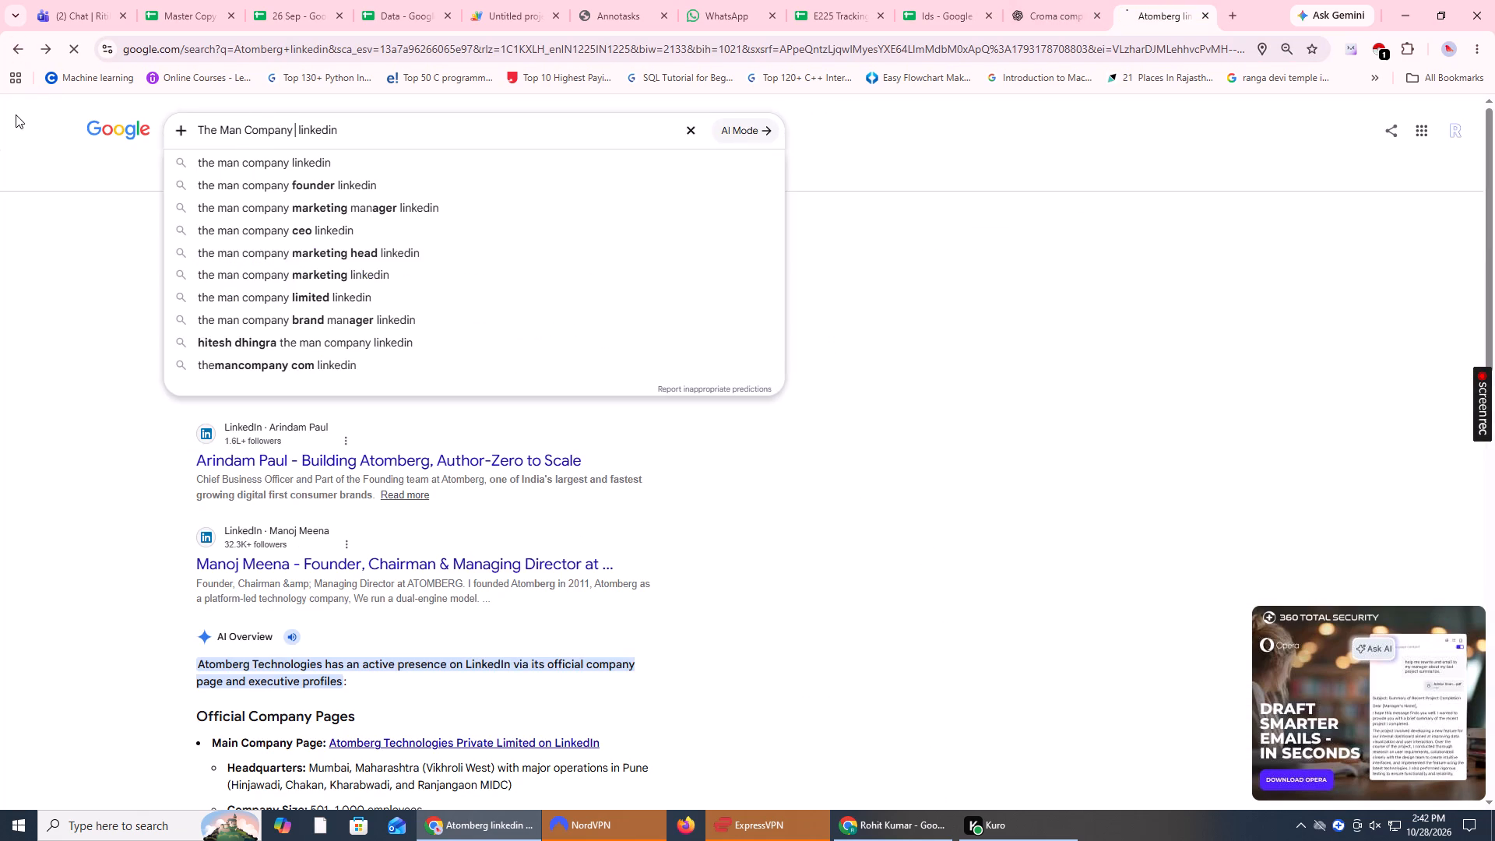
scroll(318, 385, down, 18)
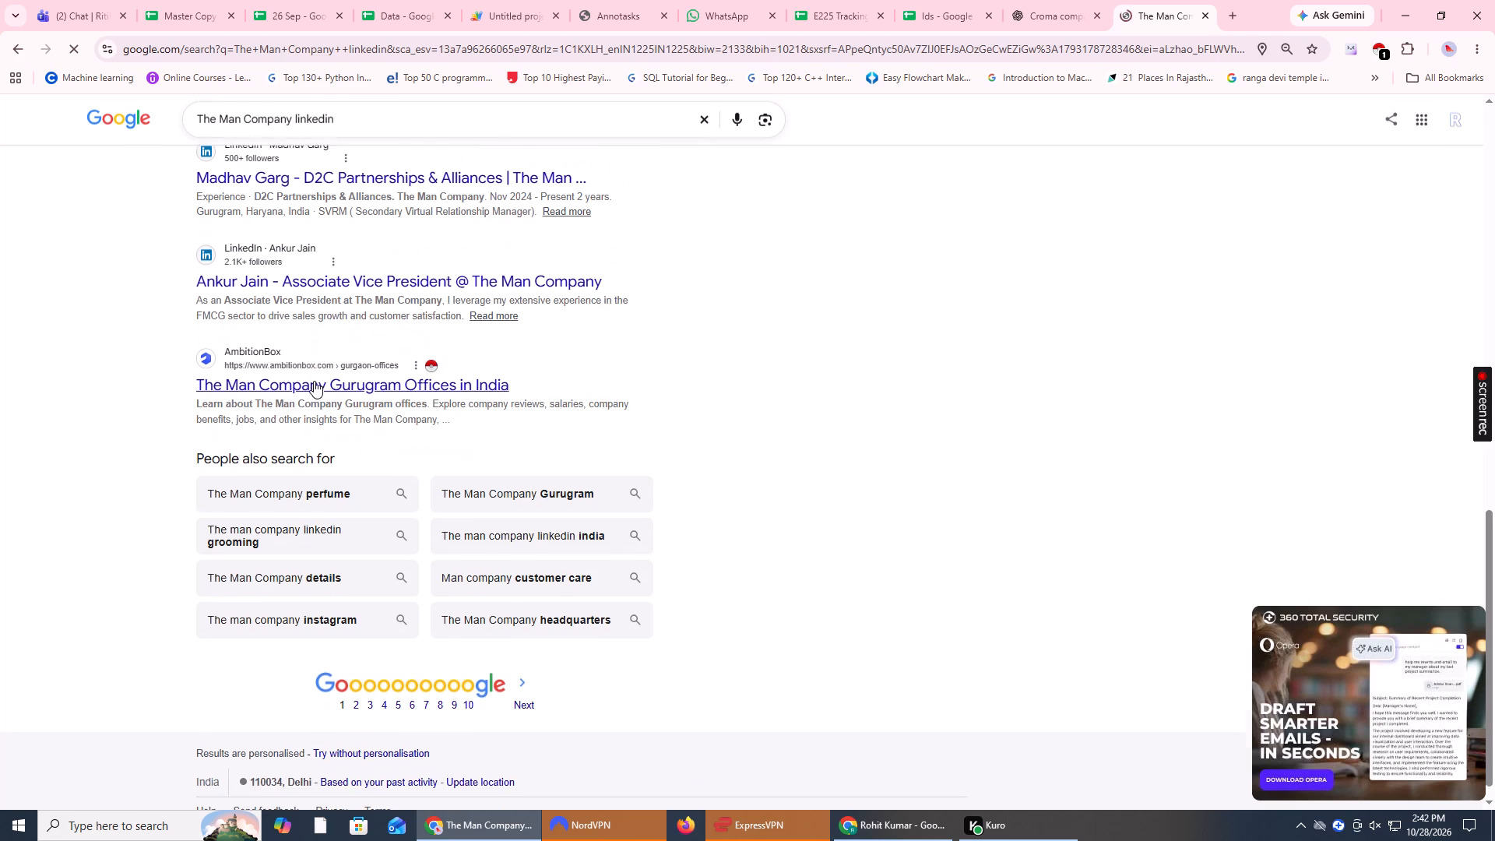
scroll(314, 381, down, 4)
scroll(314, 381, up, 20)
click(279, 248)
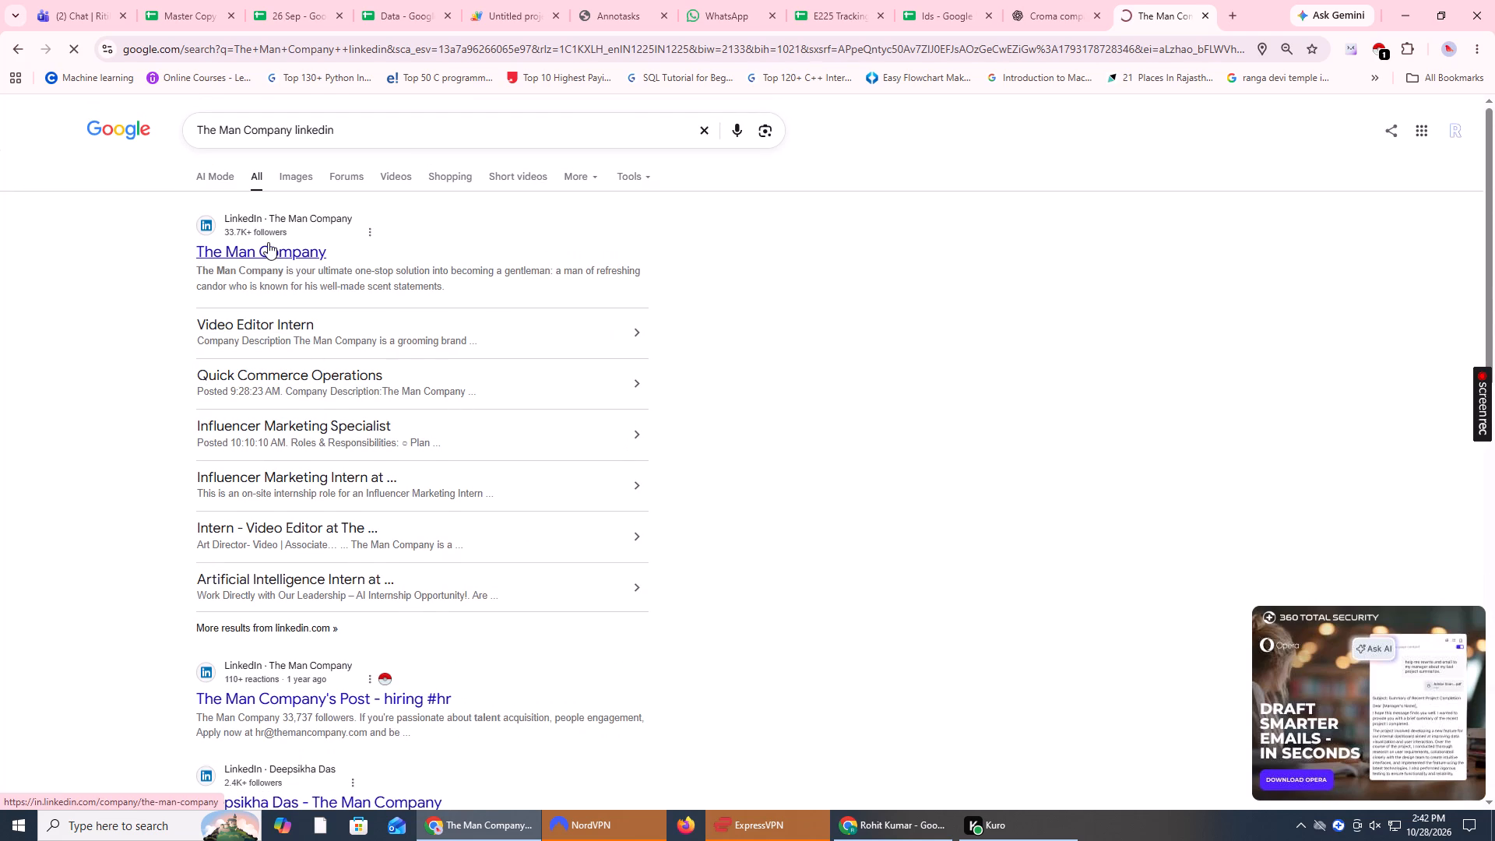
Open The Man Company's LinkedIn About page and copy its address, linkedin.com/company/the-man-company/about/, into the company's Linkedin URL cell, C35, in the Ids sheet.
scroll(527, 368, down, 3)
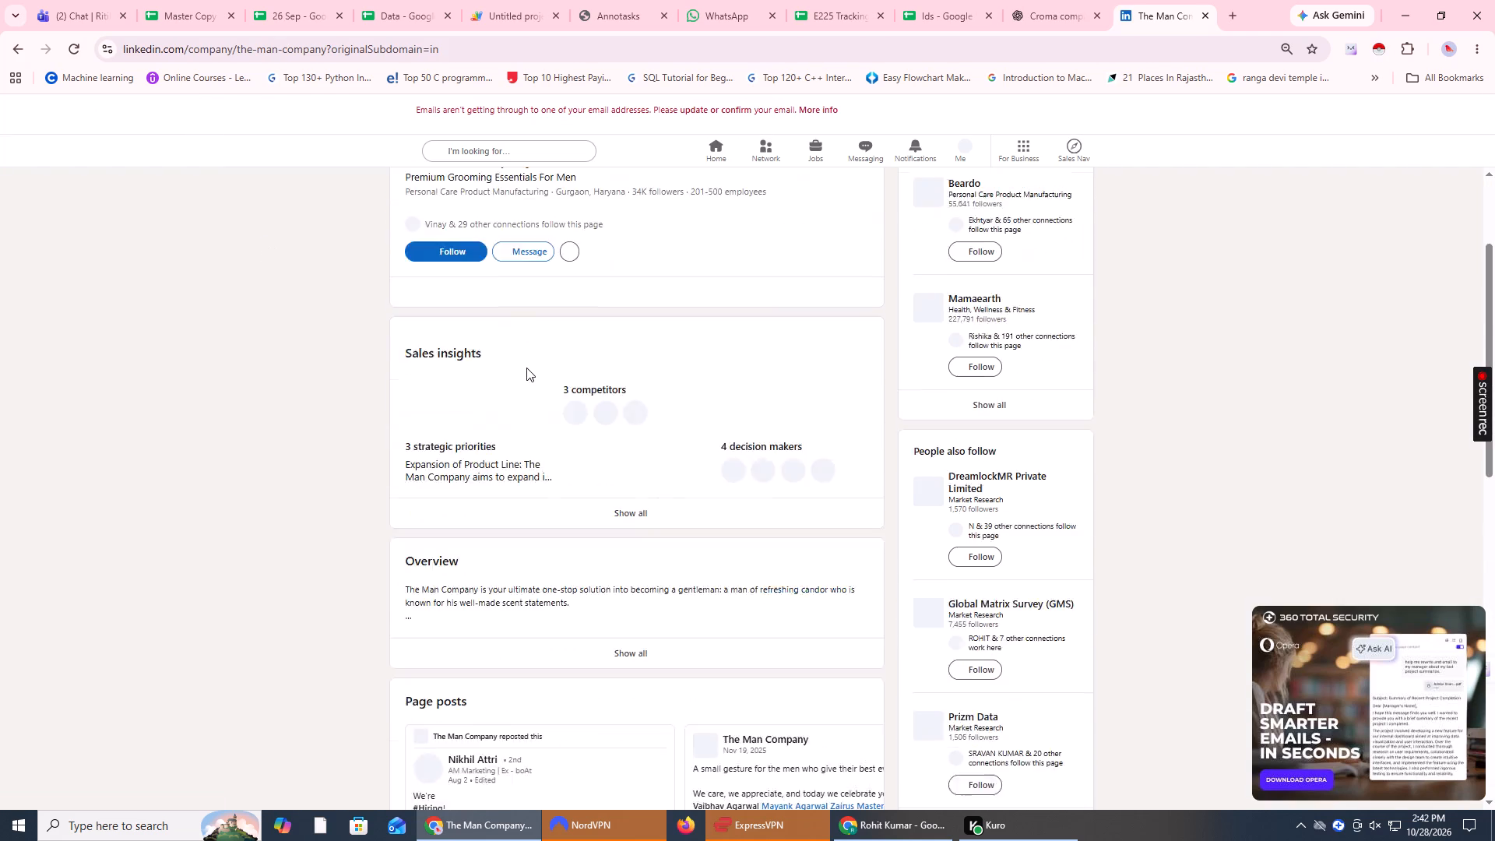
scroll(526, 368, down, 16)
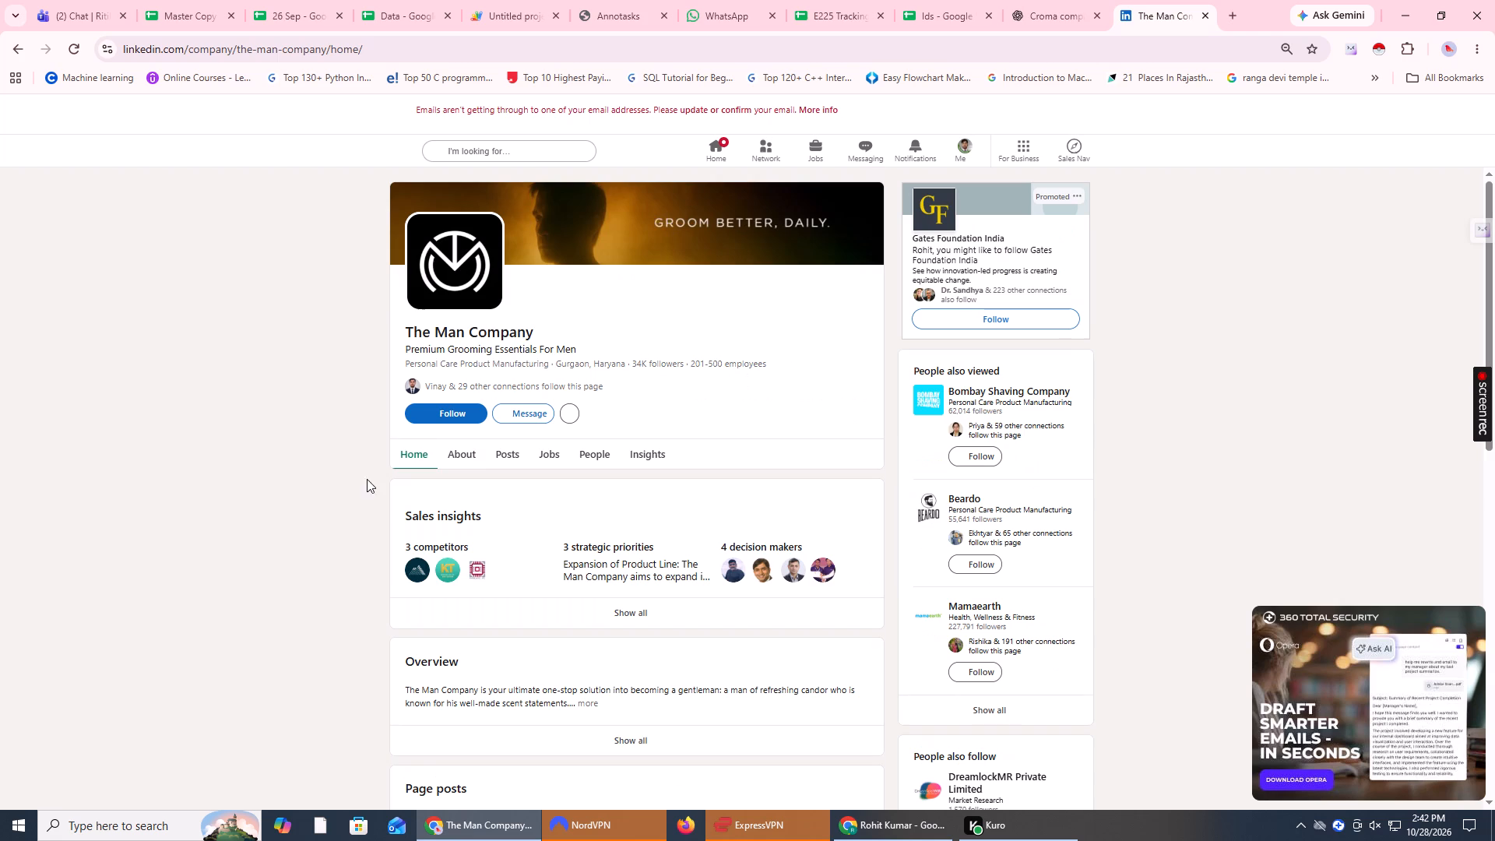
click(466, 456)
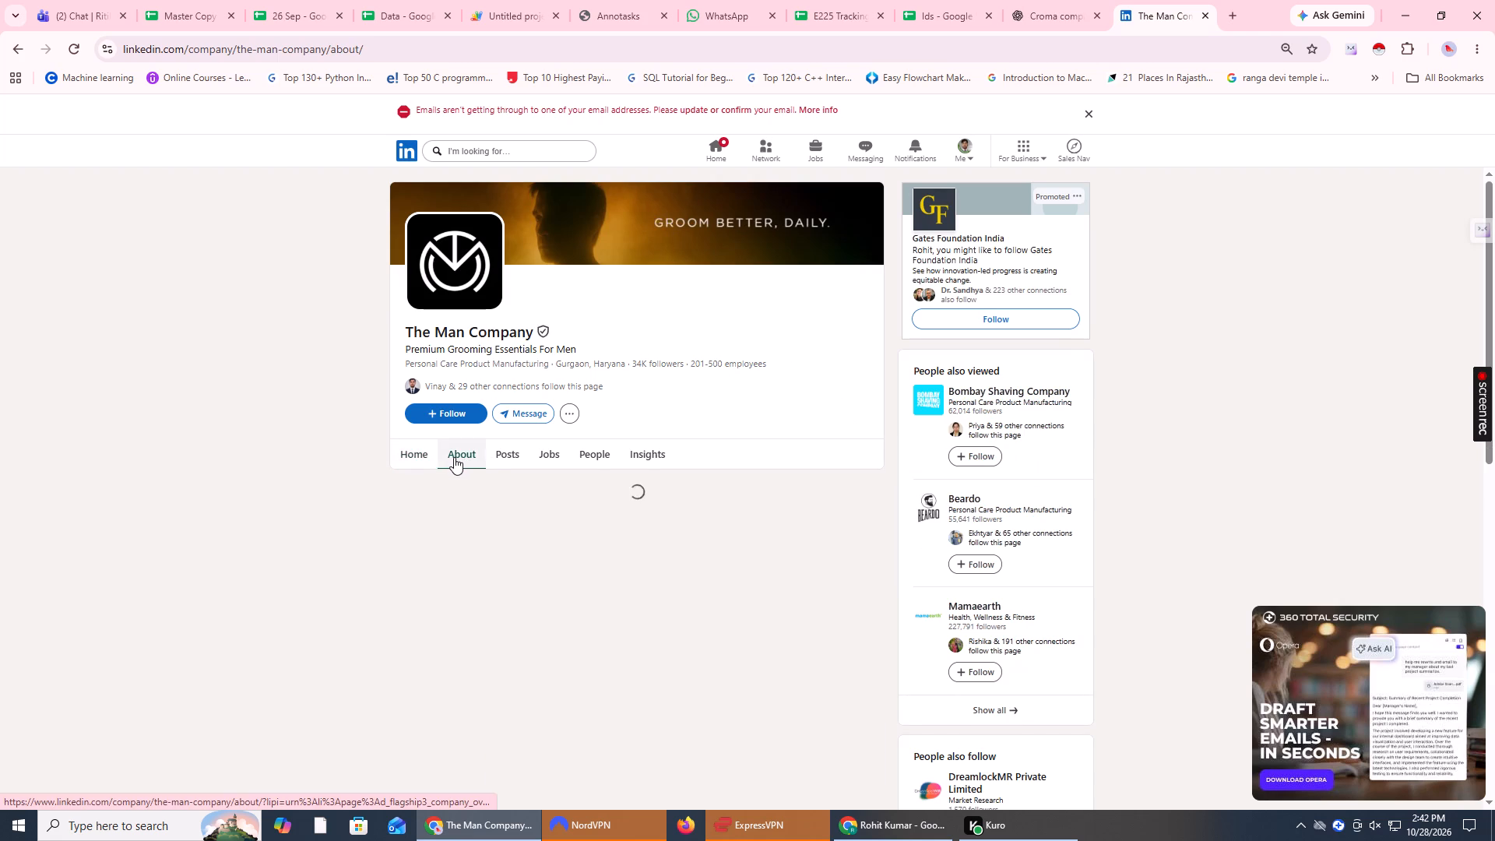
scroll(454, 457, down, 16)
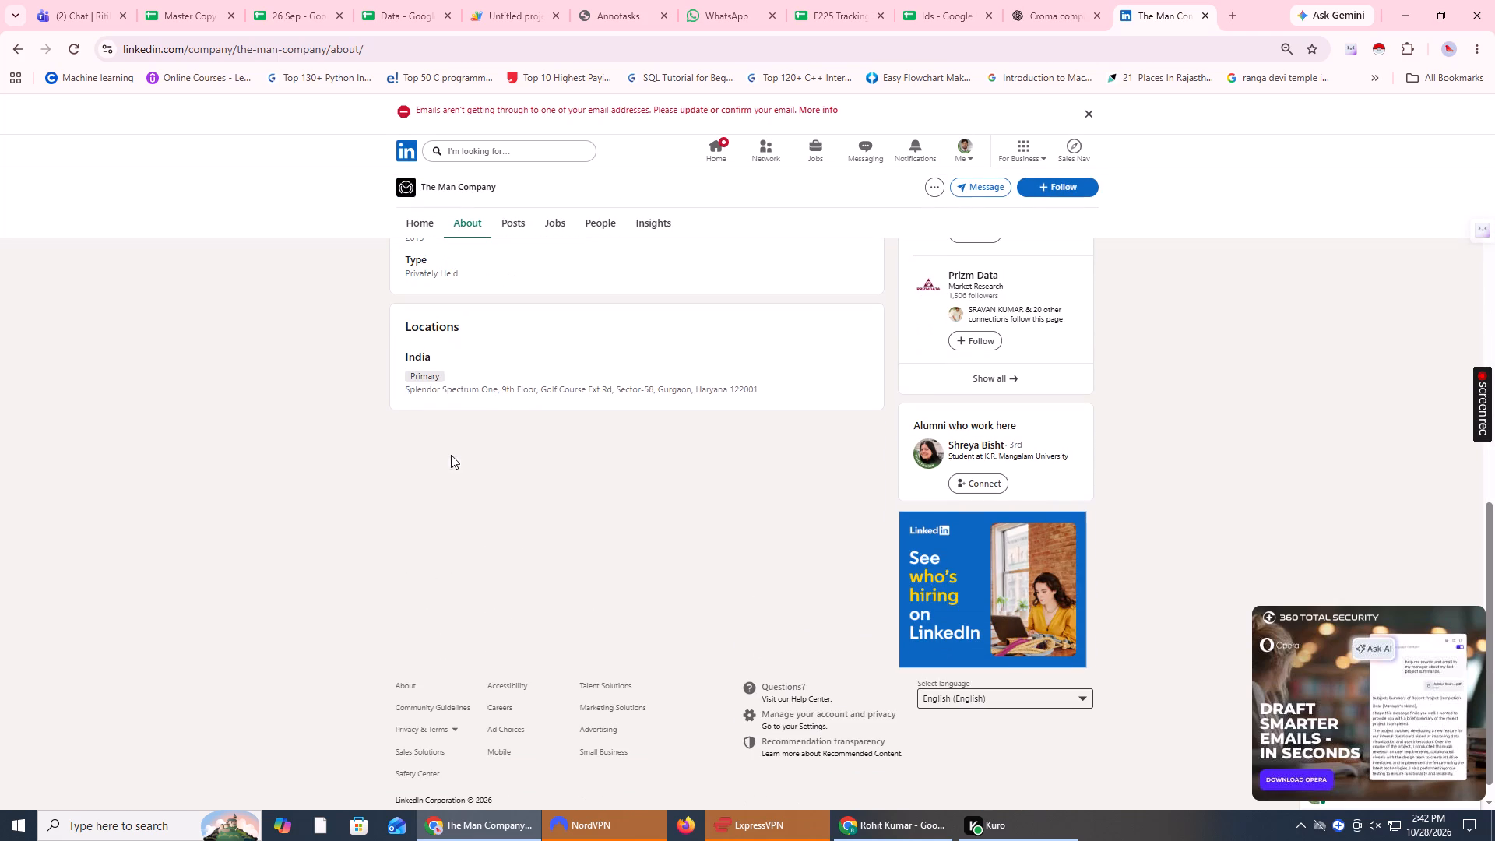
click(382, 51)
key(ctrl+c)
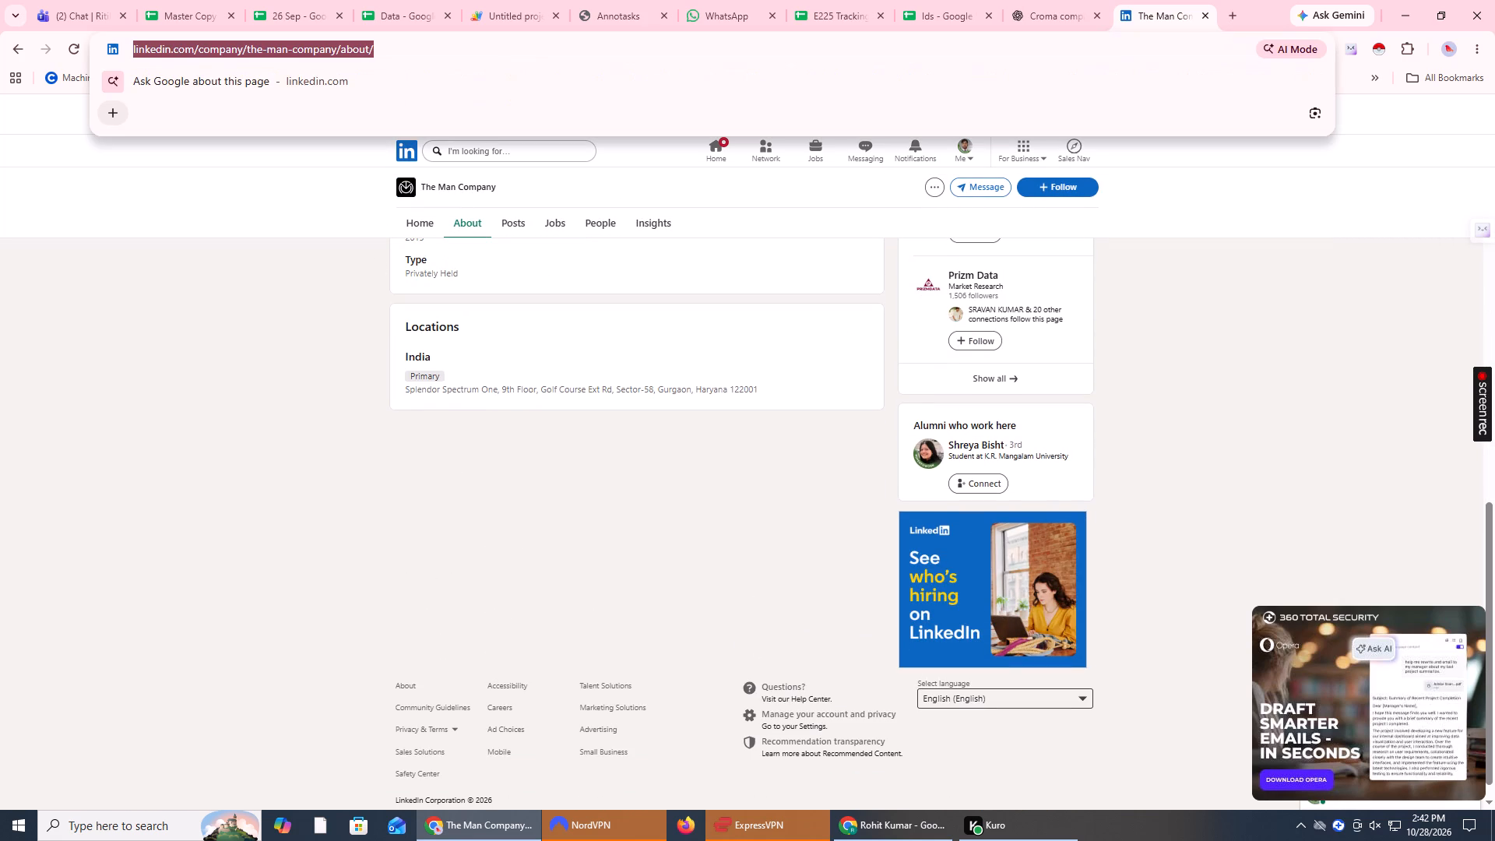
click(909, 0)
click(438, 375)
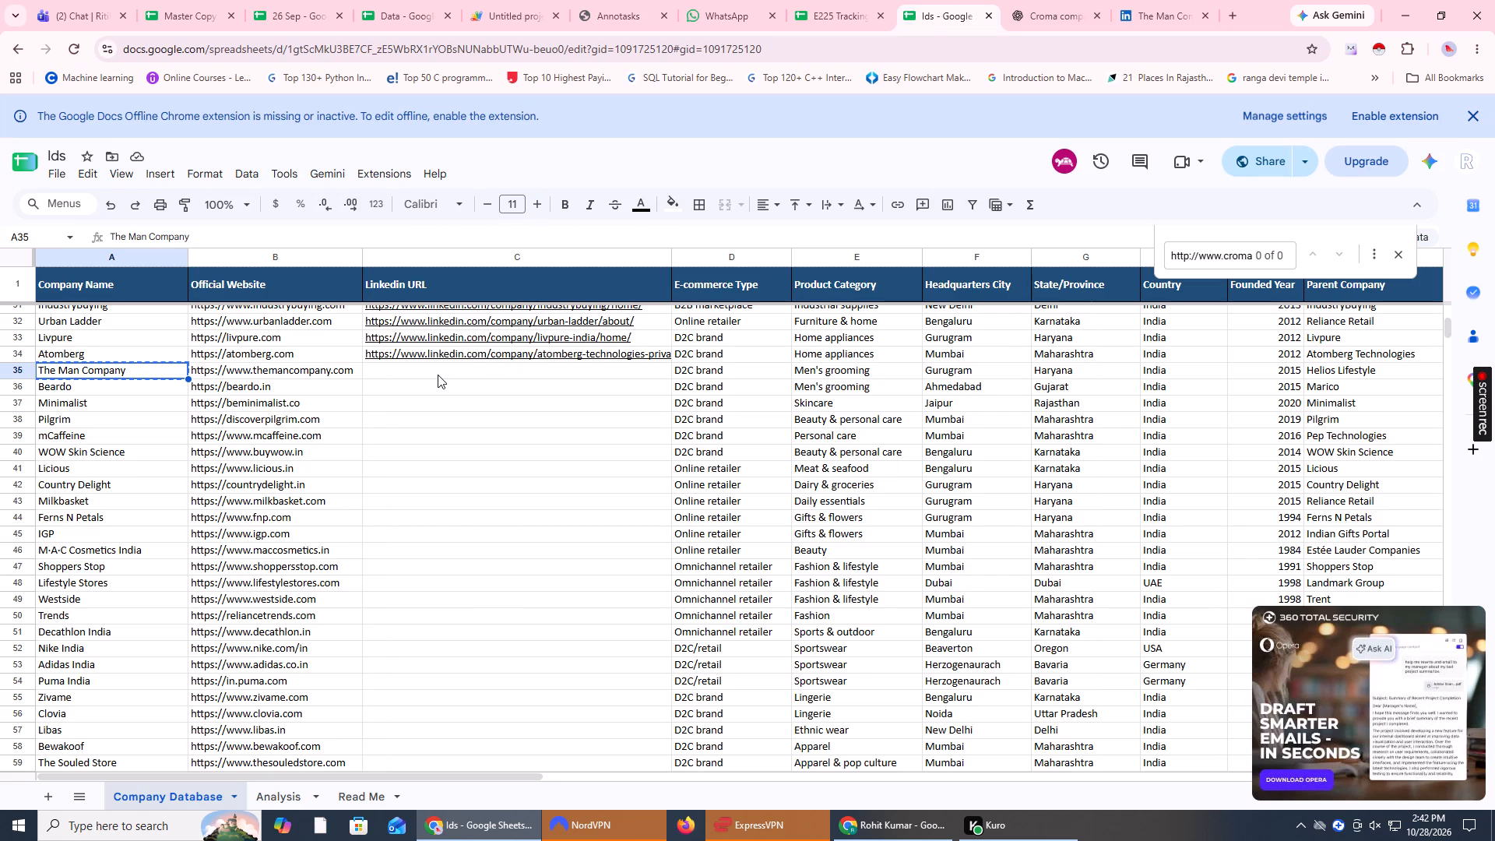
key(ctrl+v)
click(1170, 2)
scroll(547, 431, up, 6)
drag(551, 517, 382, 517)
key(ctrl+c)
click(931, 0)
key(ctrl+f)
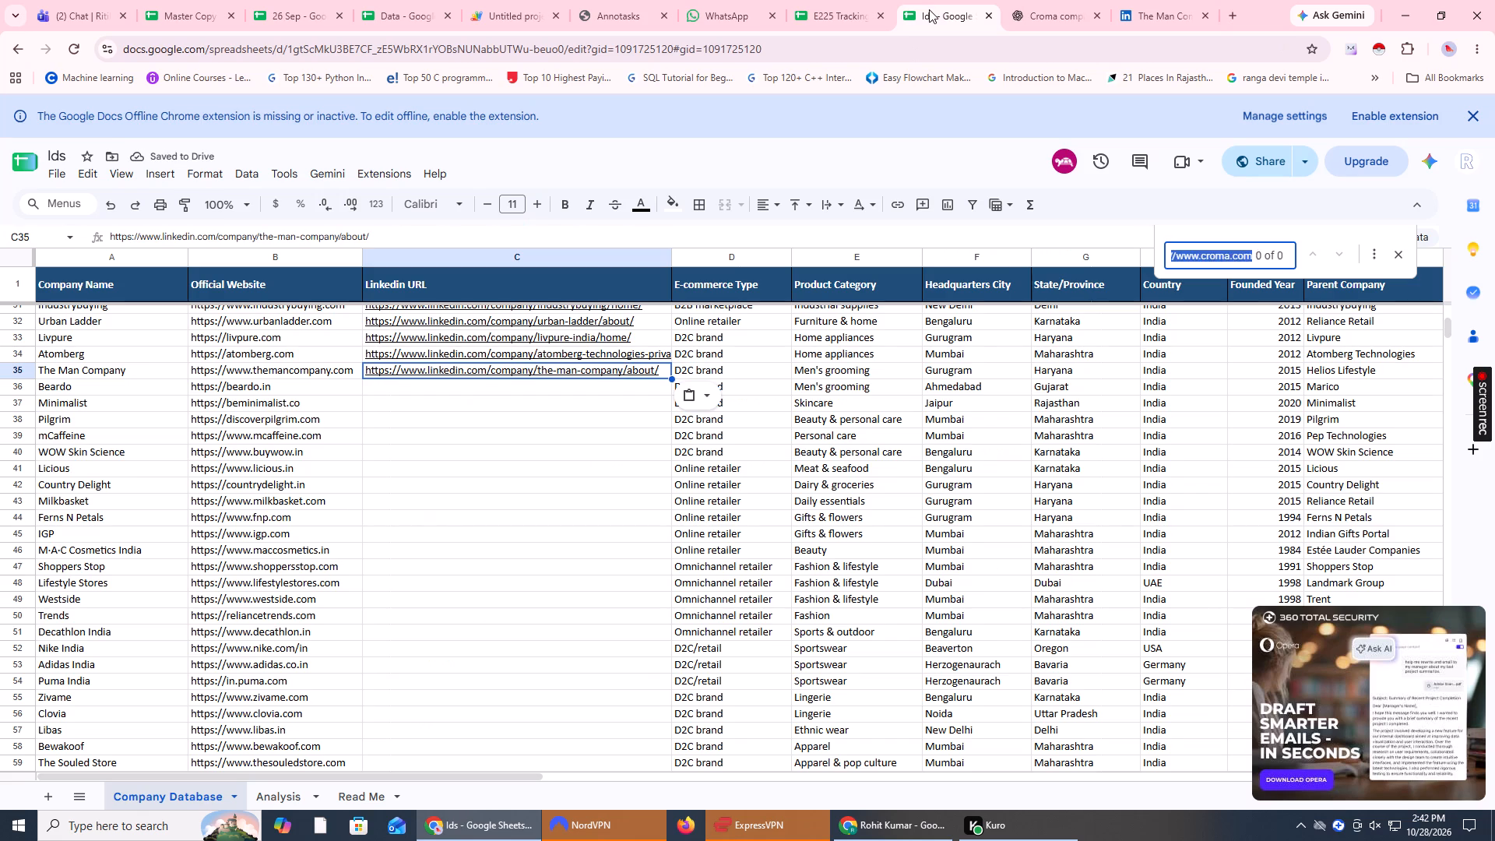
key(ctrl+v)
key(Return)
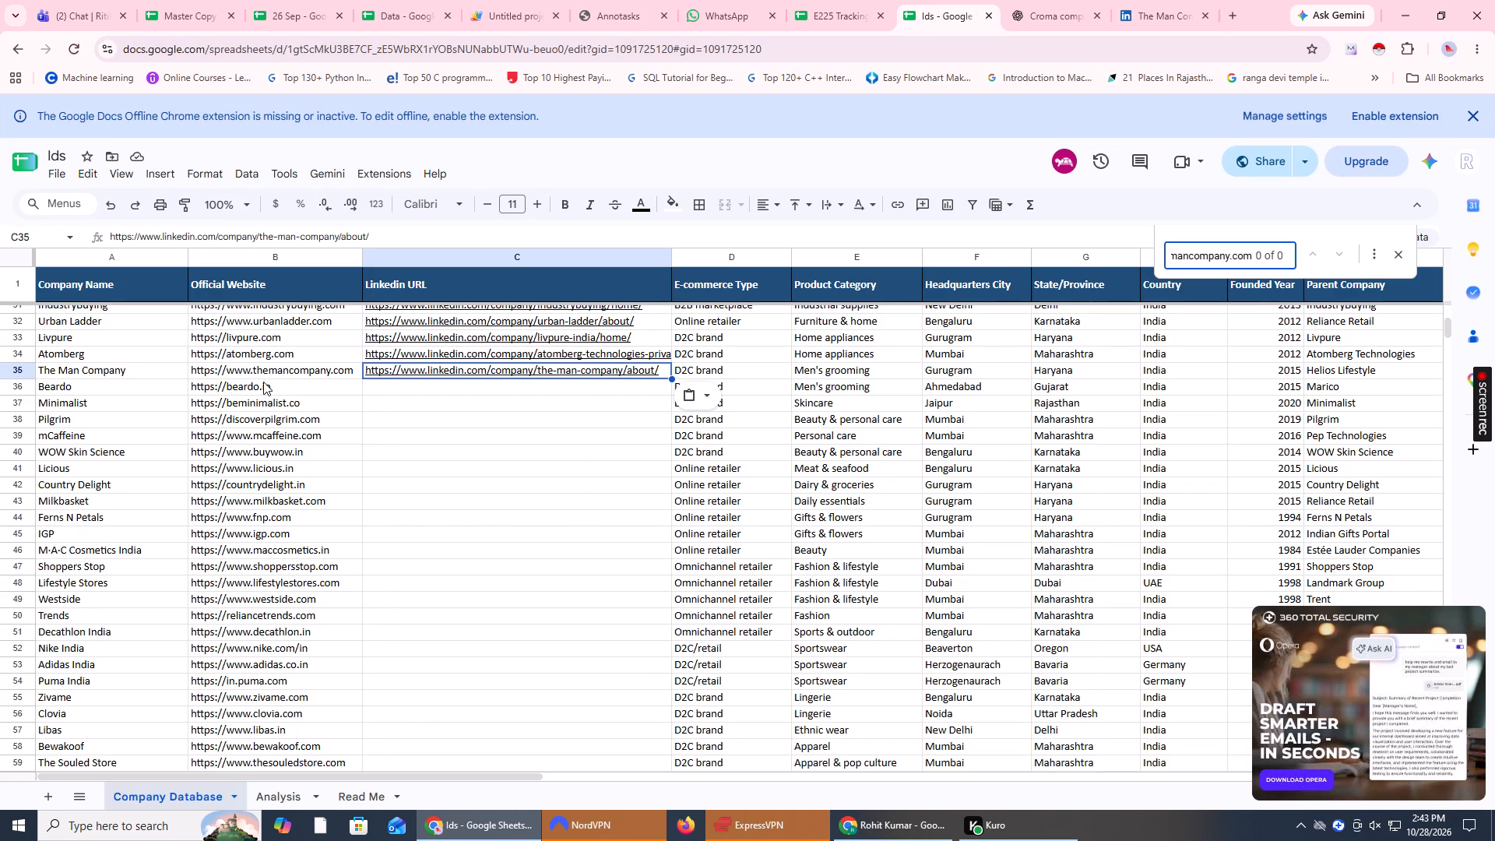
click(409, 491)
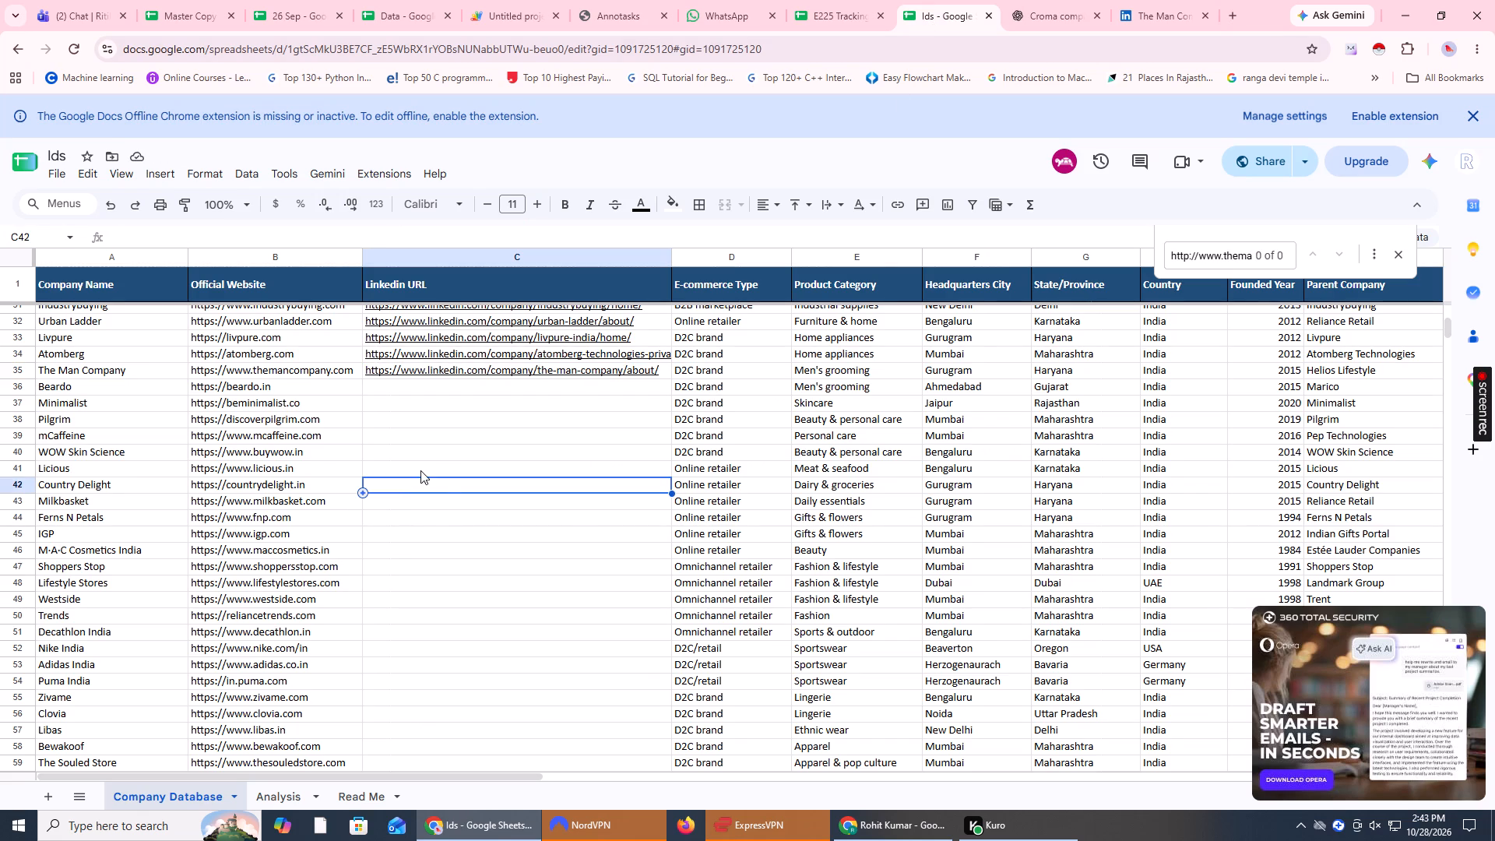
Search Google for "Beardo linkedin" using the company name from the Ids sheet, and open the Beardo LinkedIn company page.
click(100, 386)
key(ctrl+c)
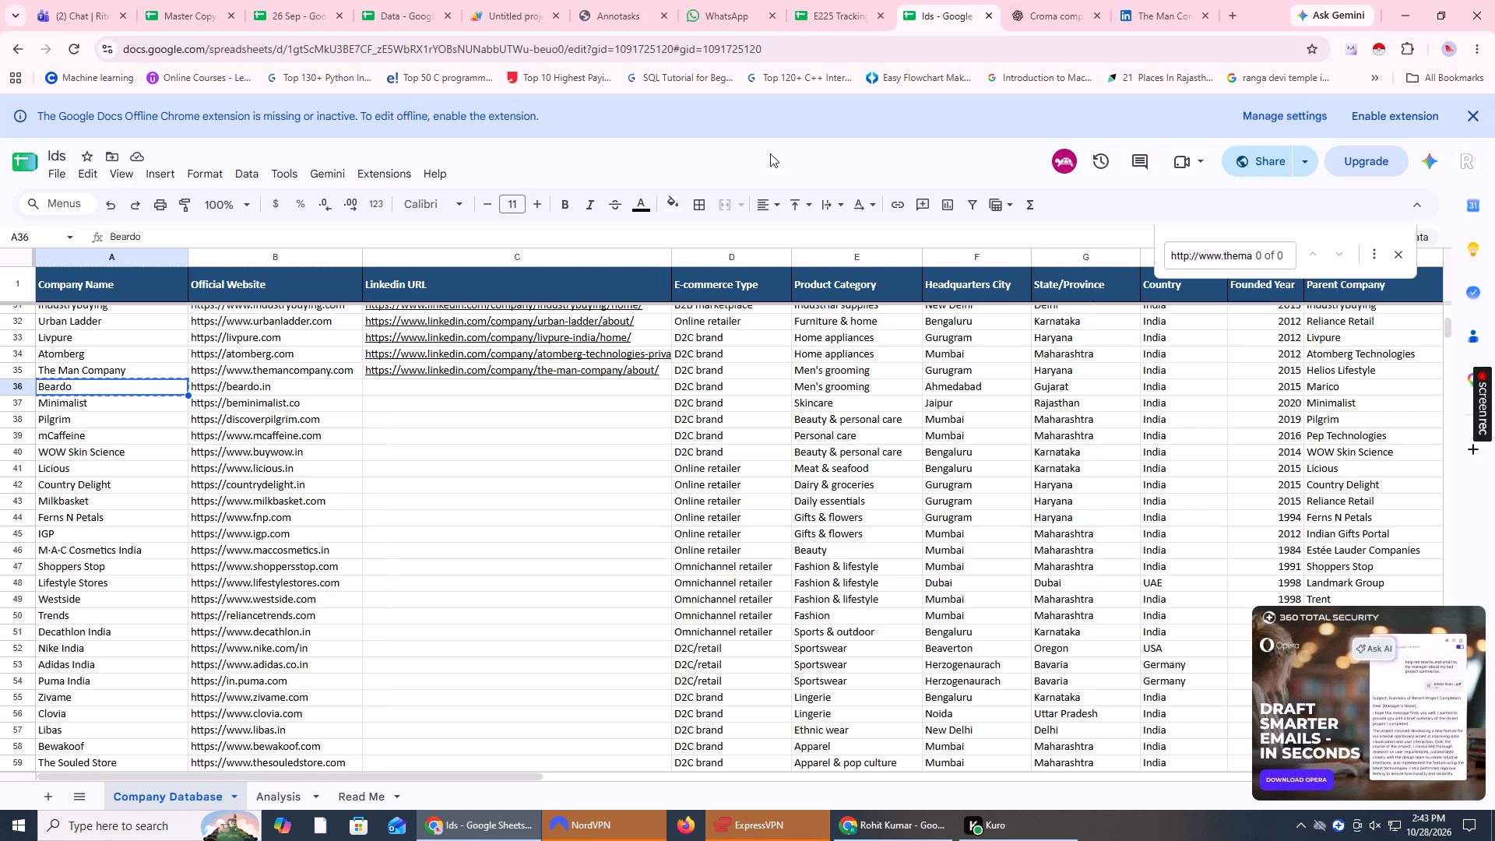
click(1166, 2)
click(17, 52)
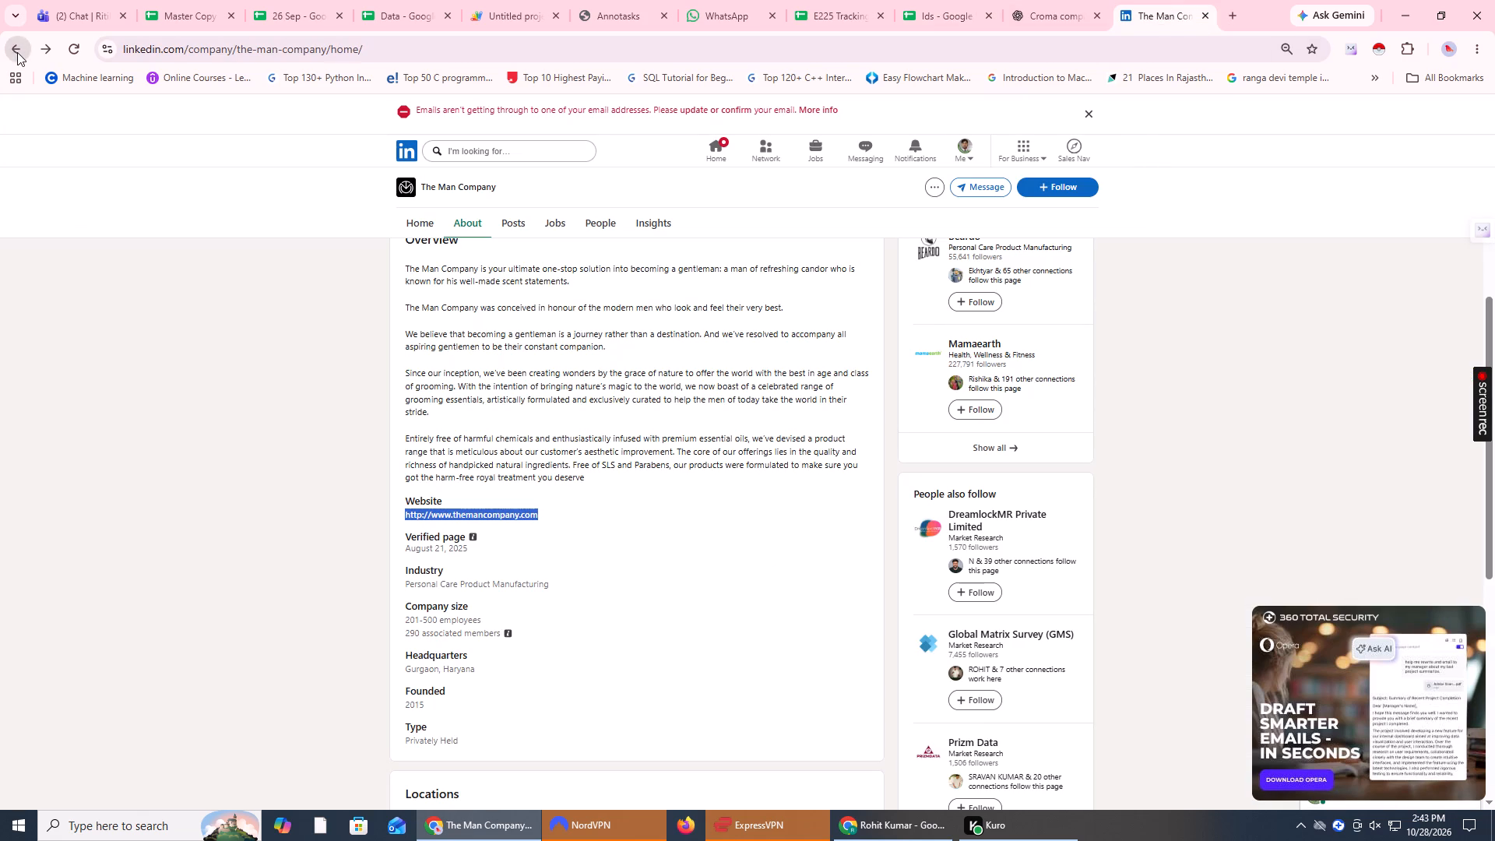
click(17, 52)
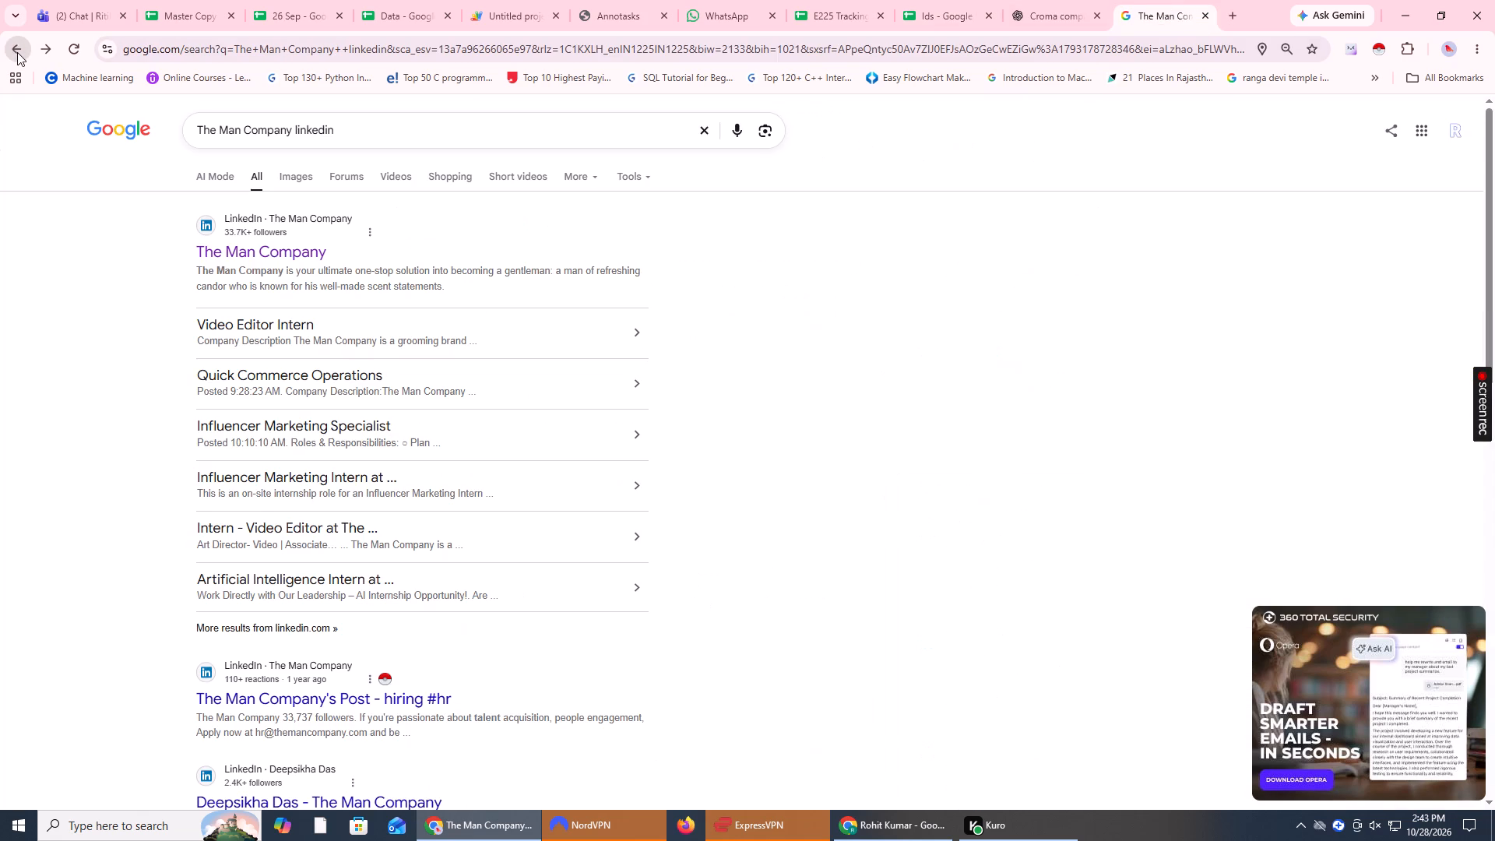
drag(292, 132, 0, 130)
key(ctrl+v)
key(Return)
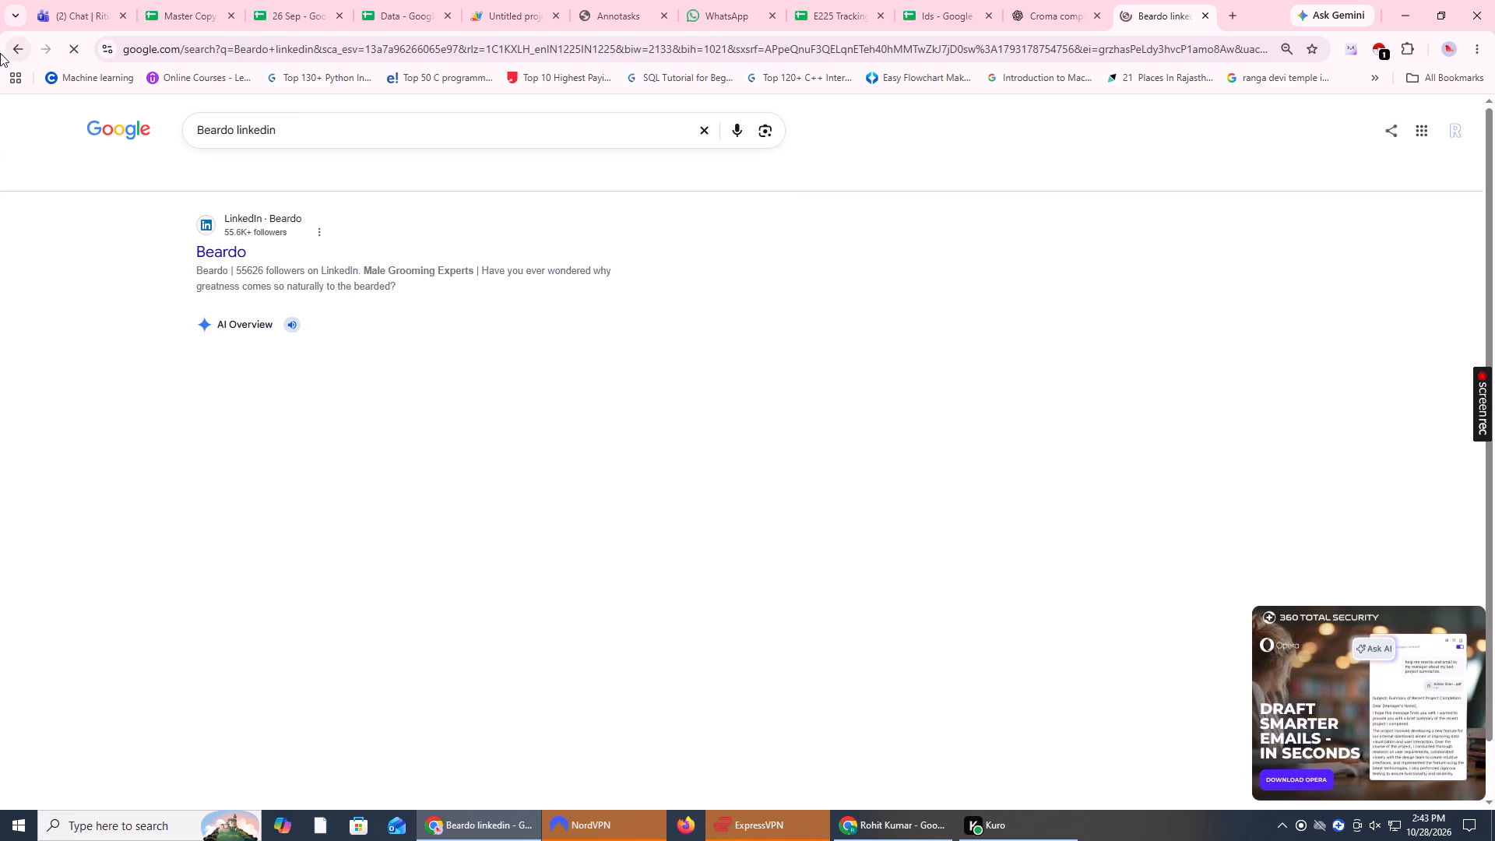
click(223, 243)
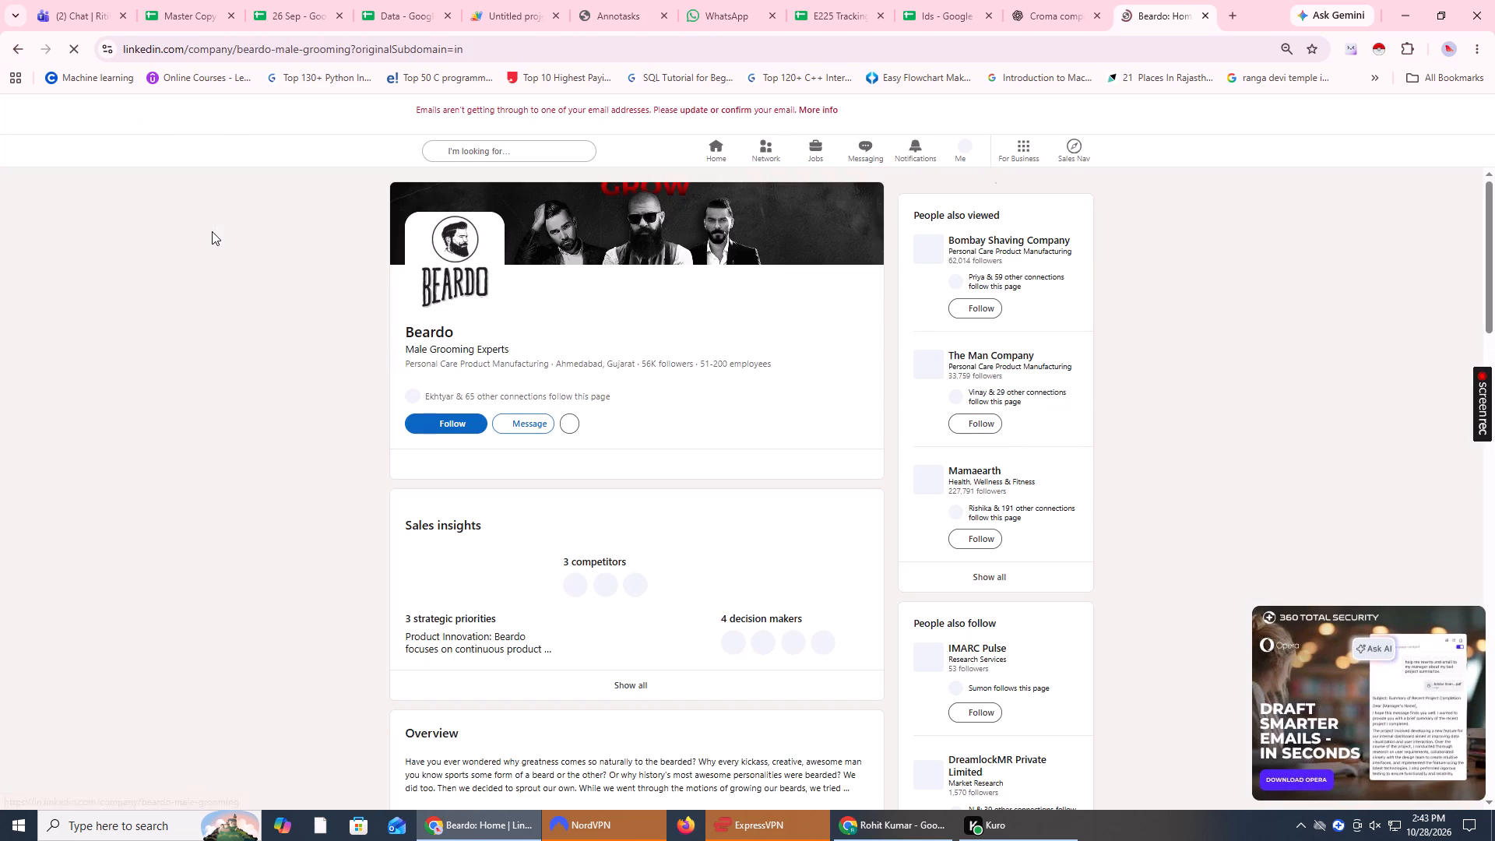
Review Beardo's LinkedIn home page and copy its address, linkedin.com/company/beardo-male-grooming/home/, into Beardo's Linkedin URL cell, C36, in the Ids sheet.
scroll(516, 413, down, 15)
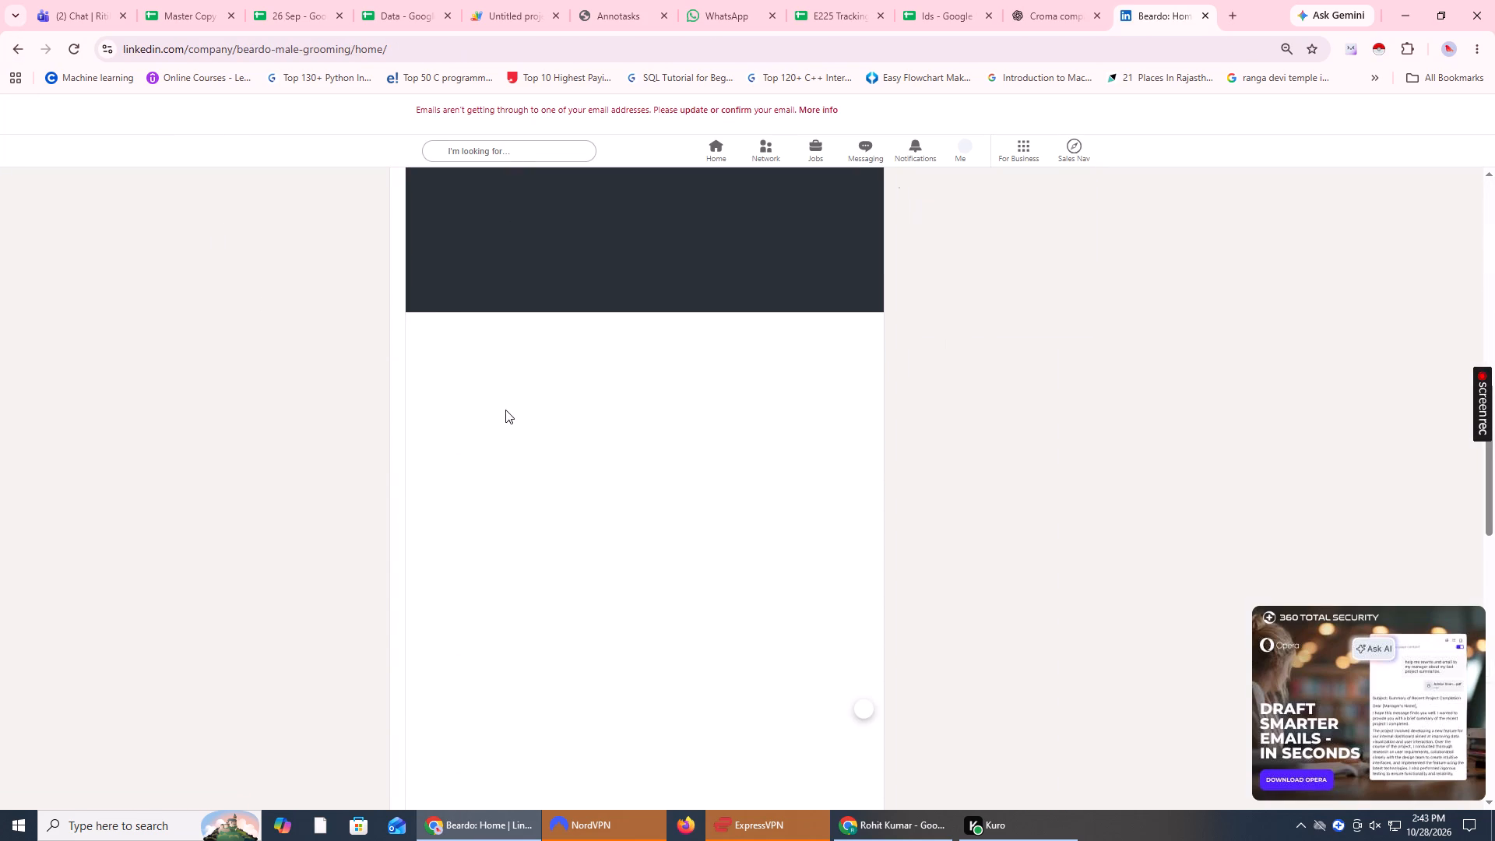
scroll(505, 410, down, 18)
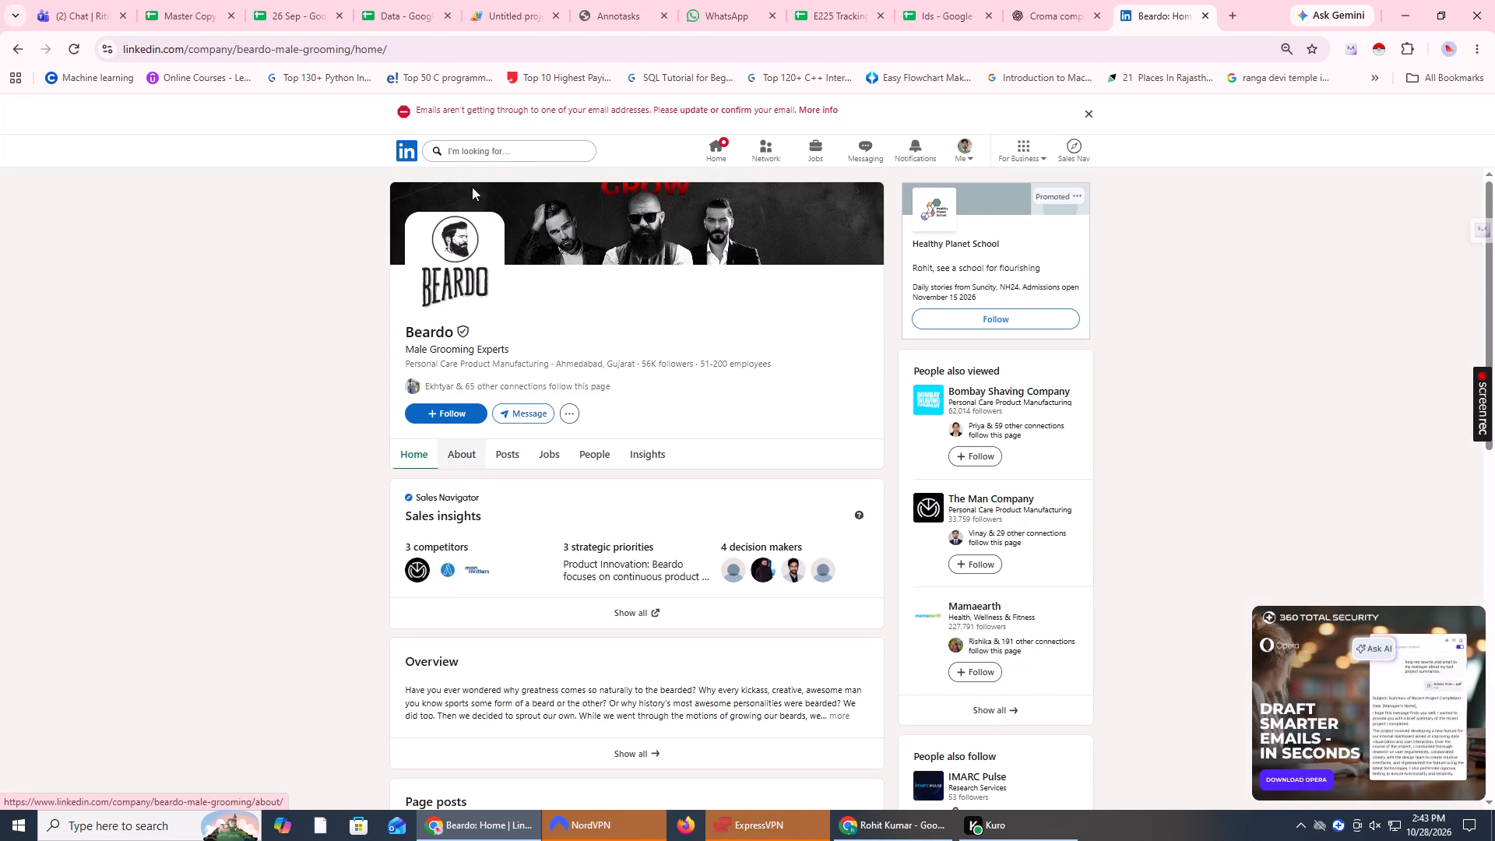
click(453, 43)
key(ctrl+c)
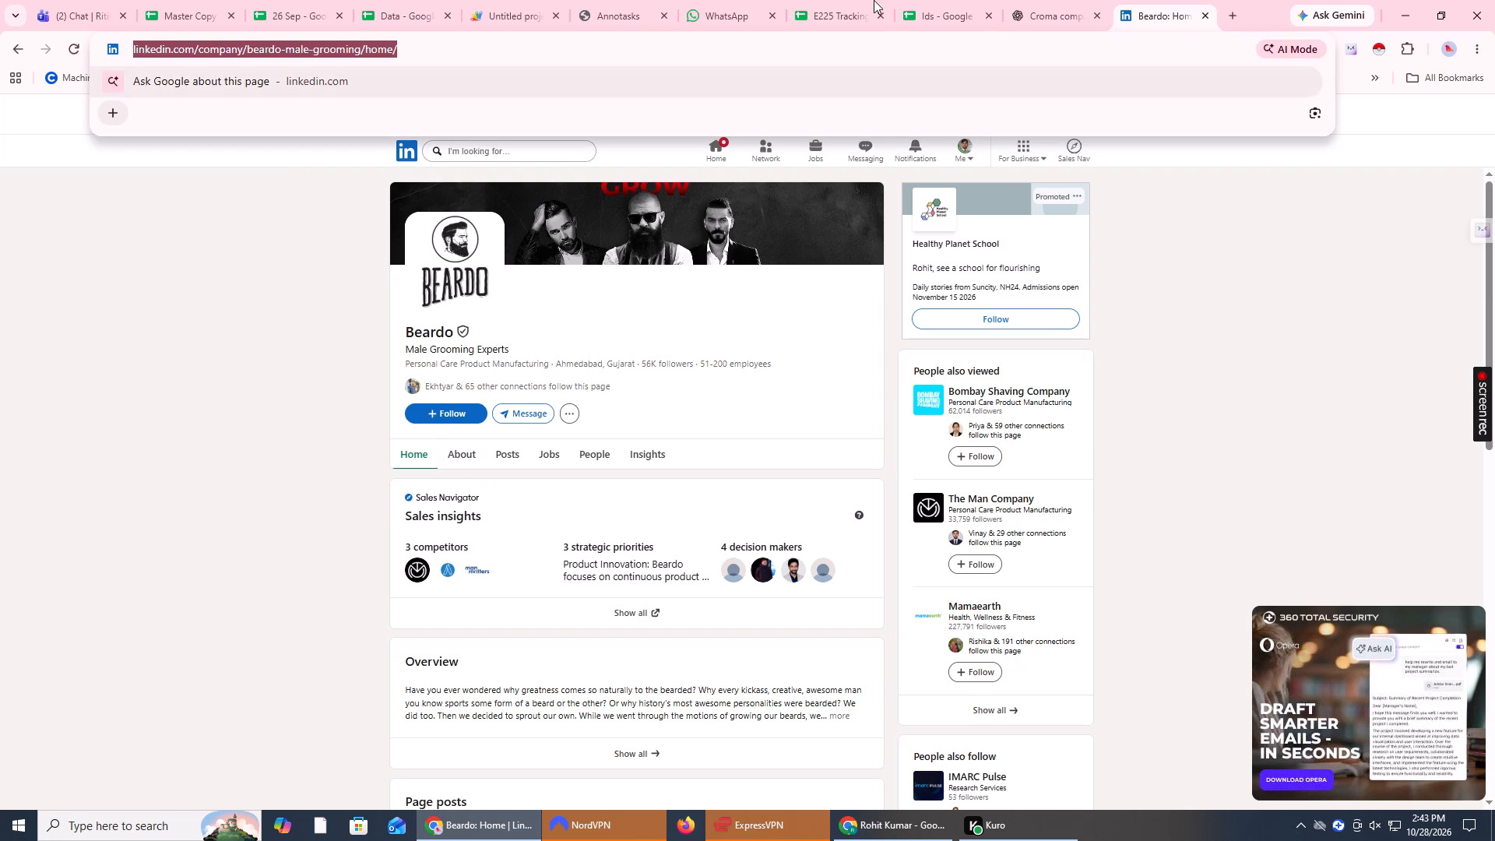
click(941, 0)
click(445, 389)
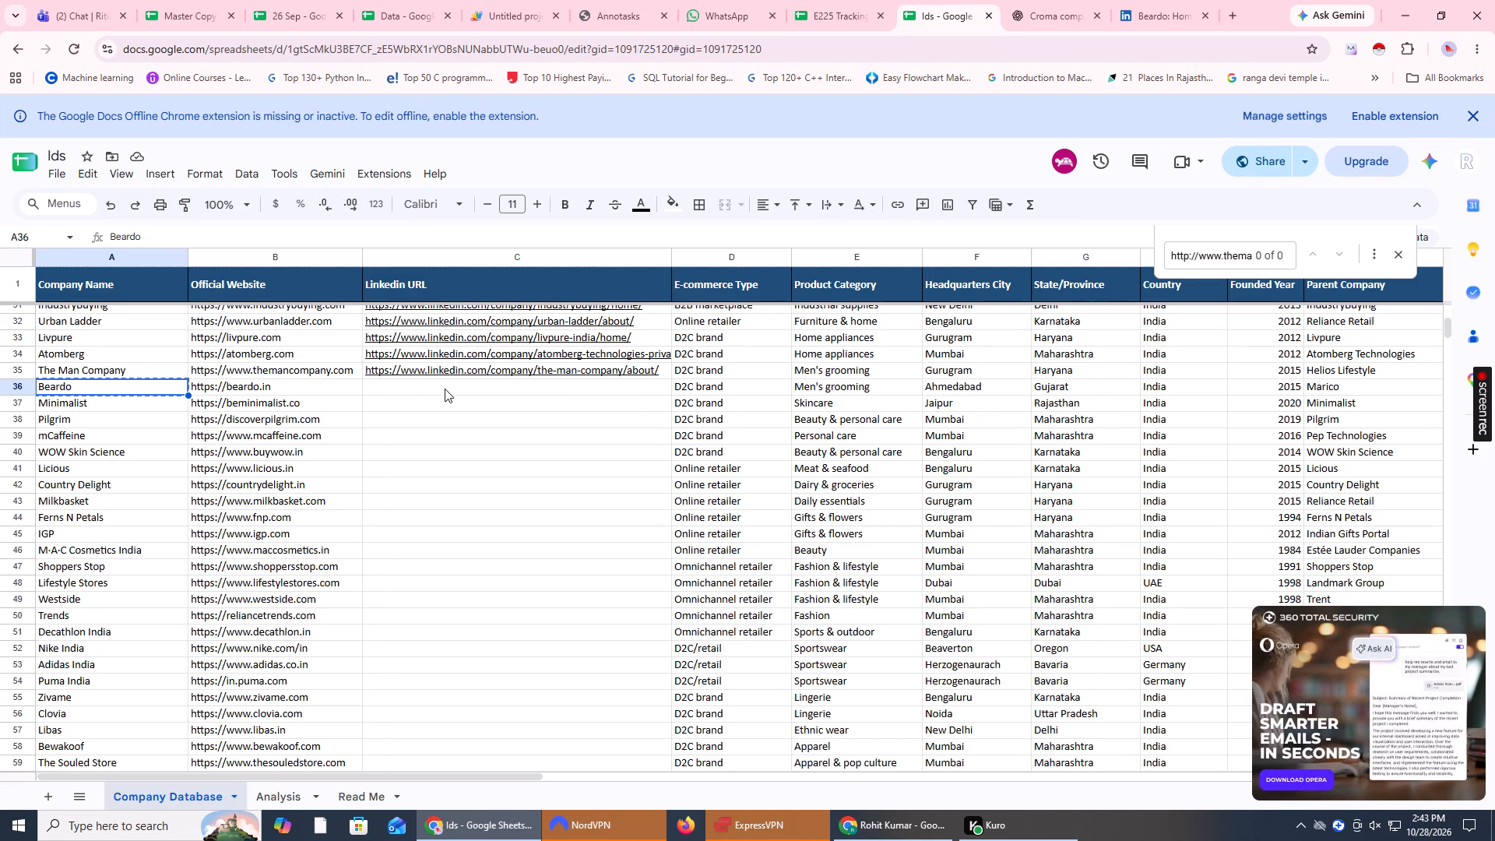
key(ctrl+v)
Search Google for "Minimalist linkedin" using the company name from the Ids sheet, and open the Minimalist skincare LinkedIn company page.
click(58, 402)
key(ctrl+c)
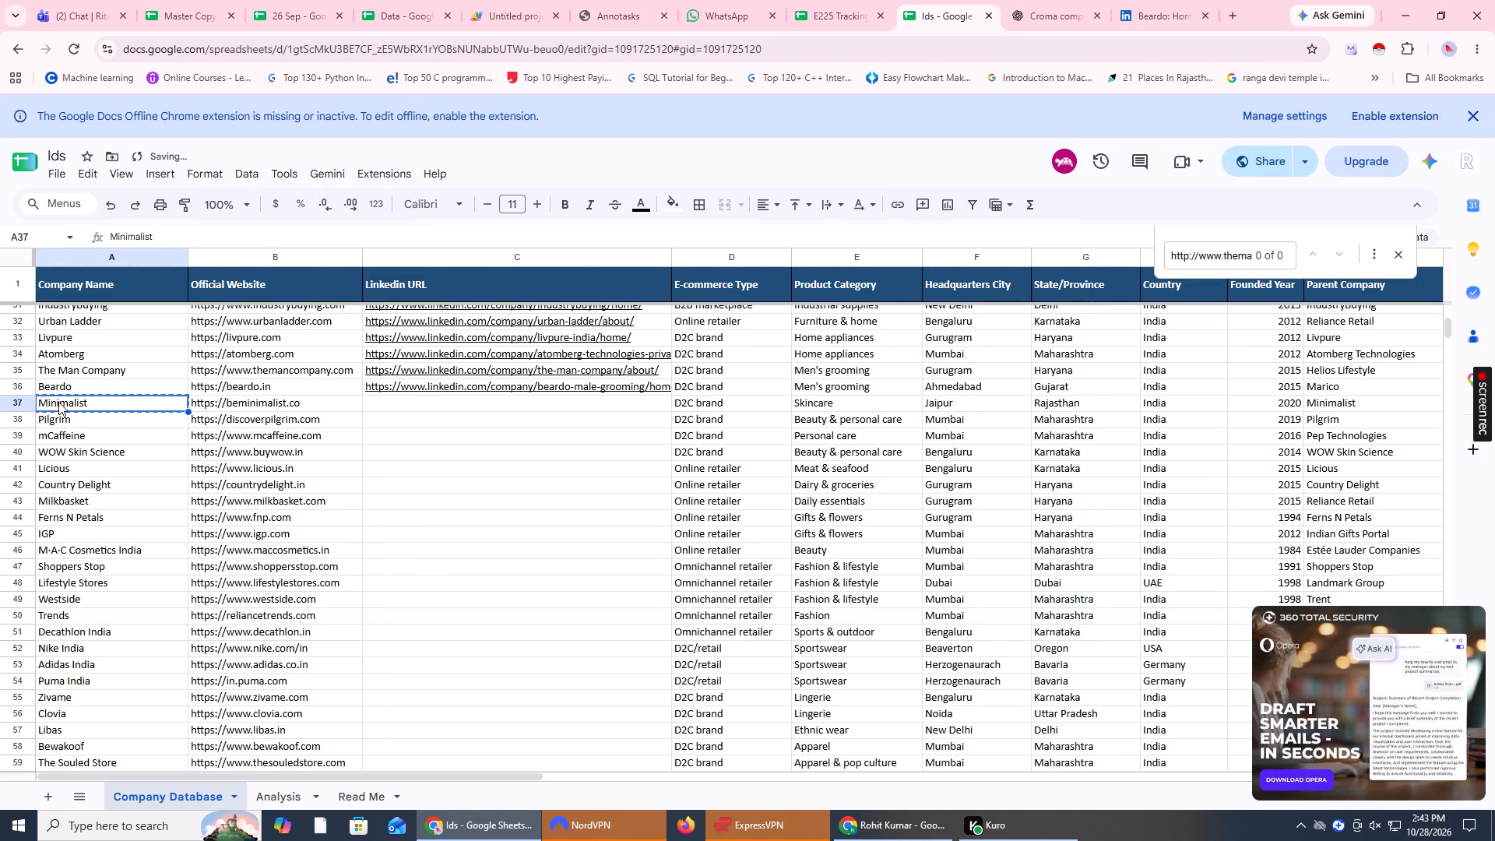
click(1145, 0)
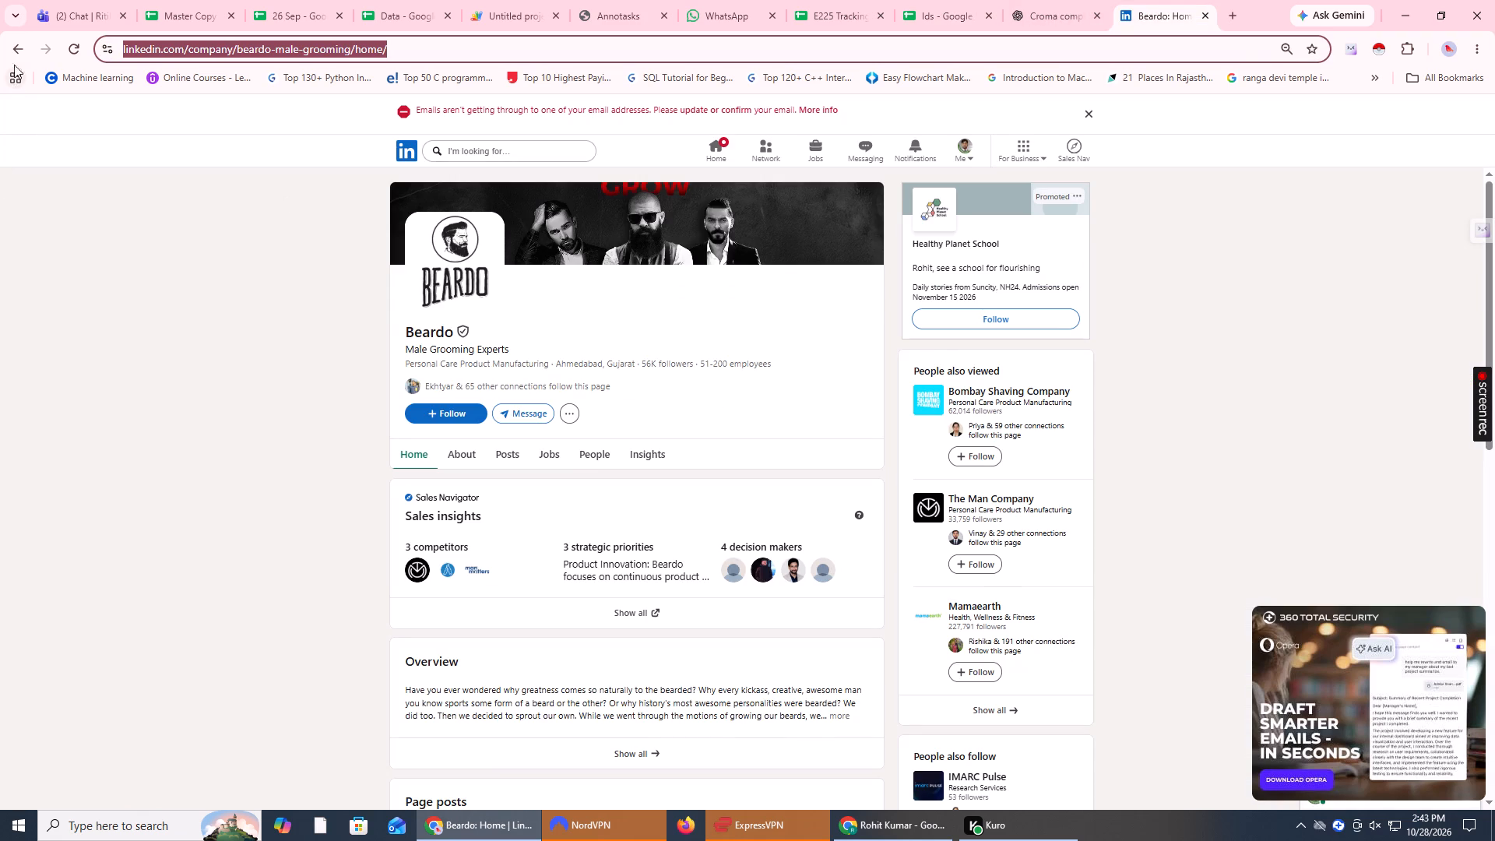
click(15, 52)
click(16, 51)
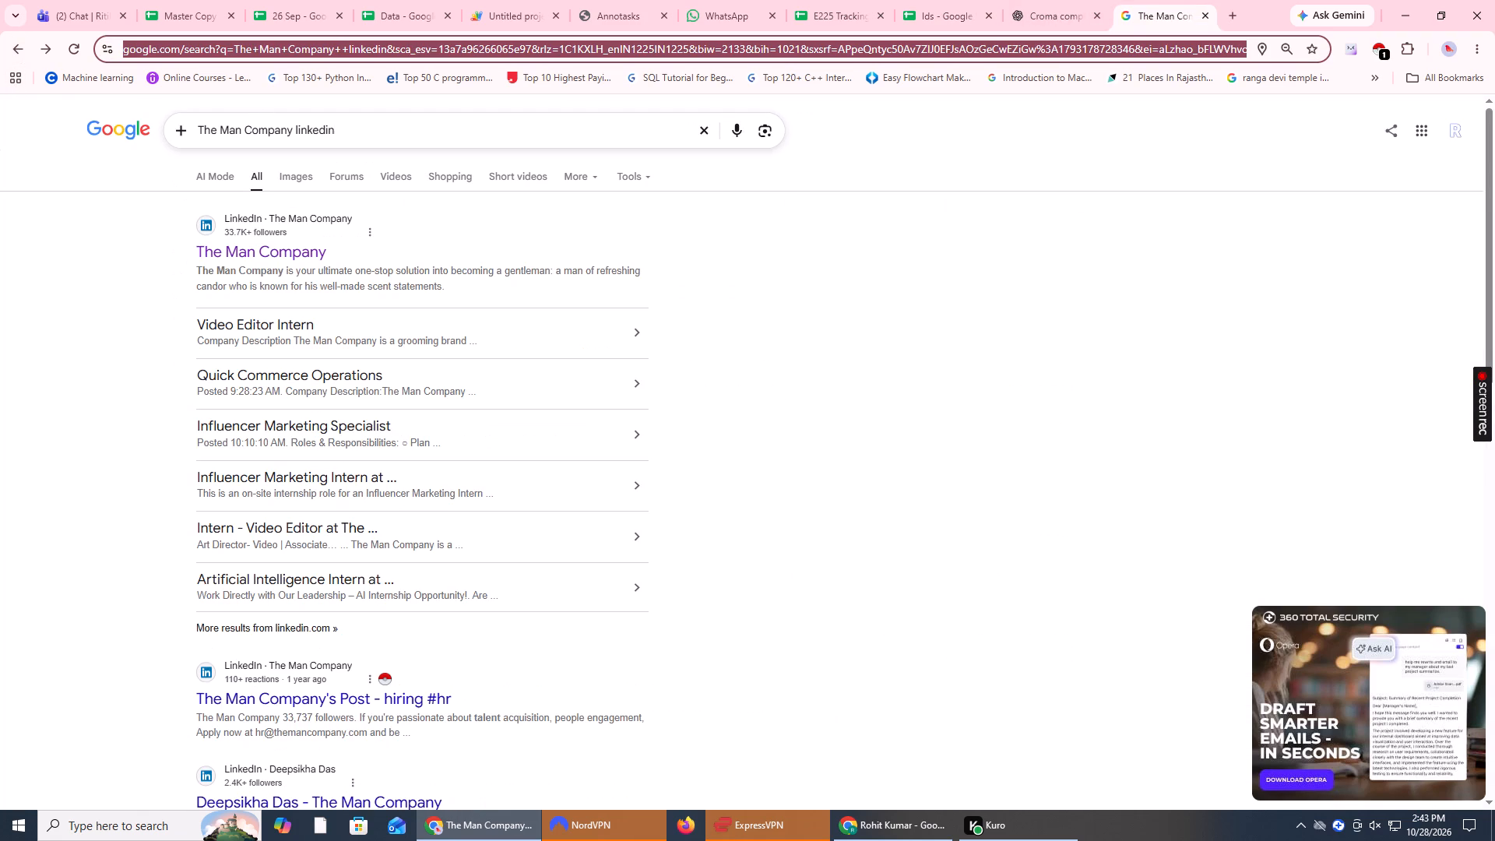
drag(290, 131, 0, 127)
key(ctrl+v)
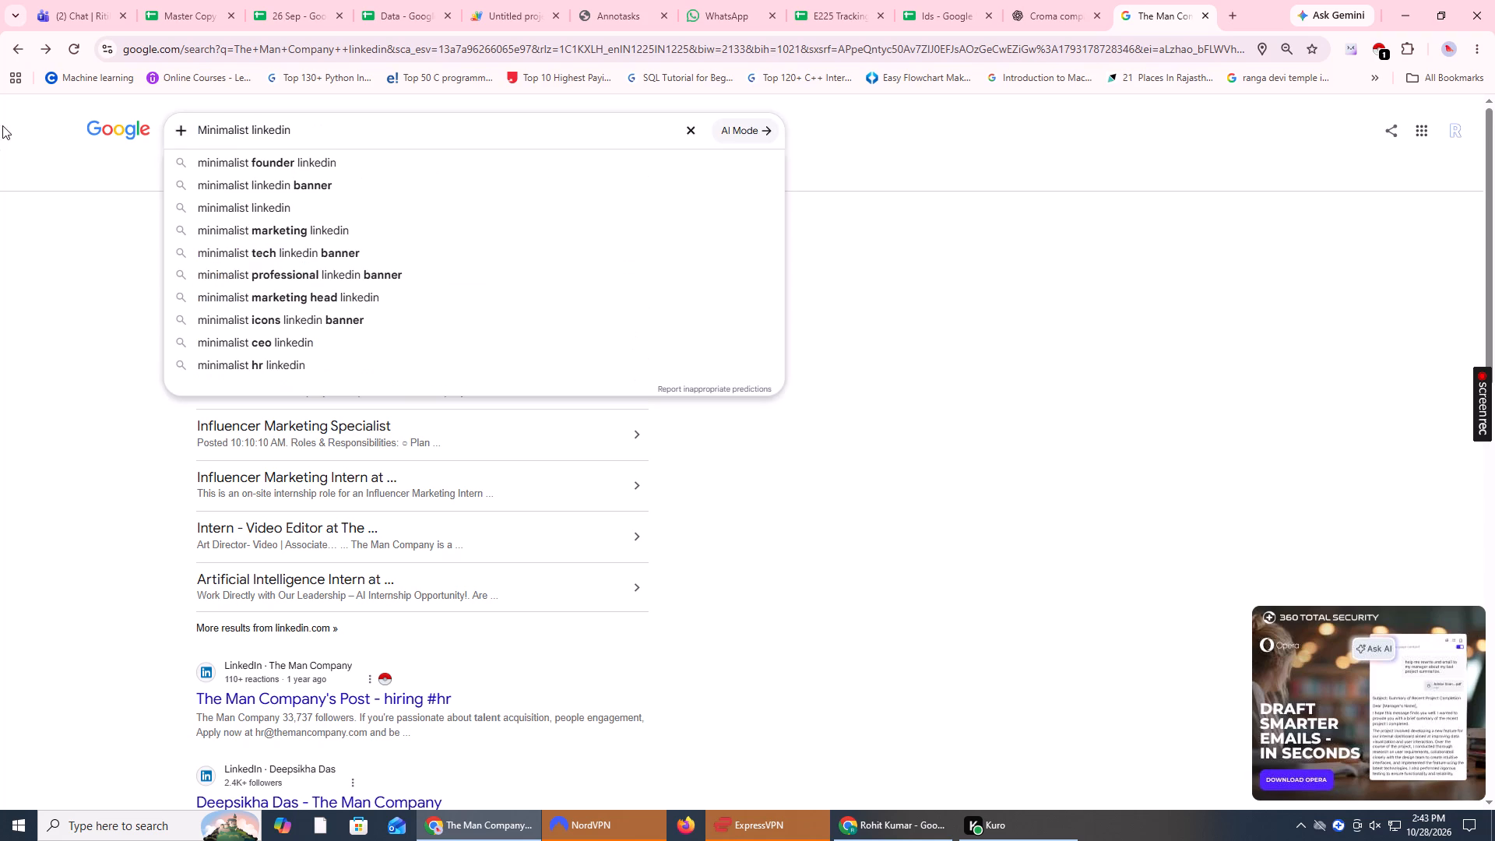
key(Return)
click(241, 248)
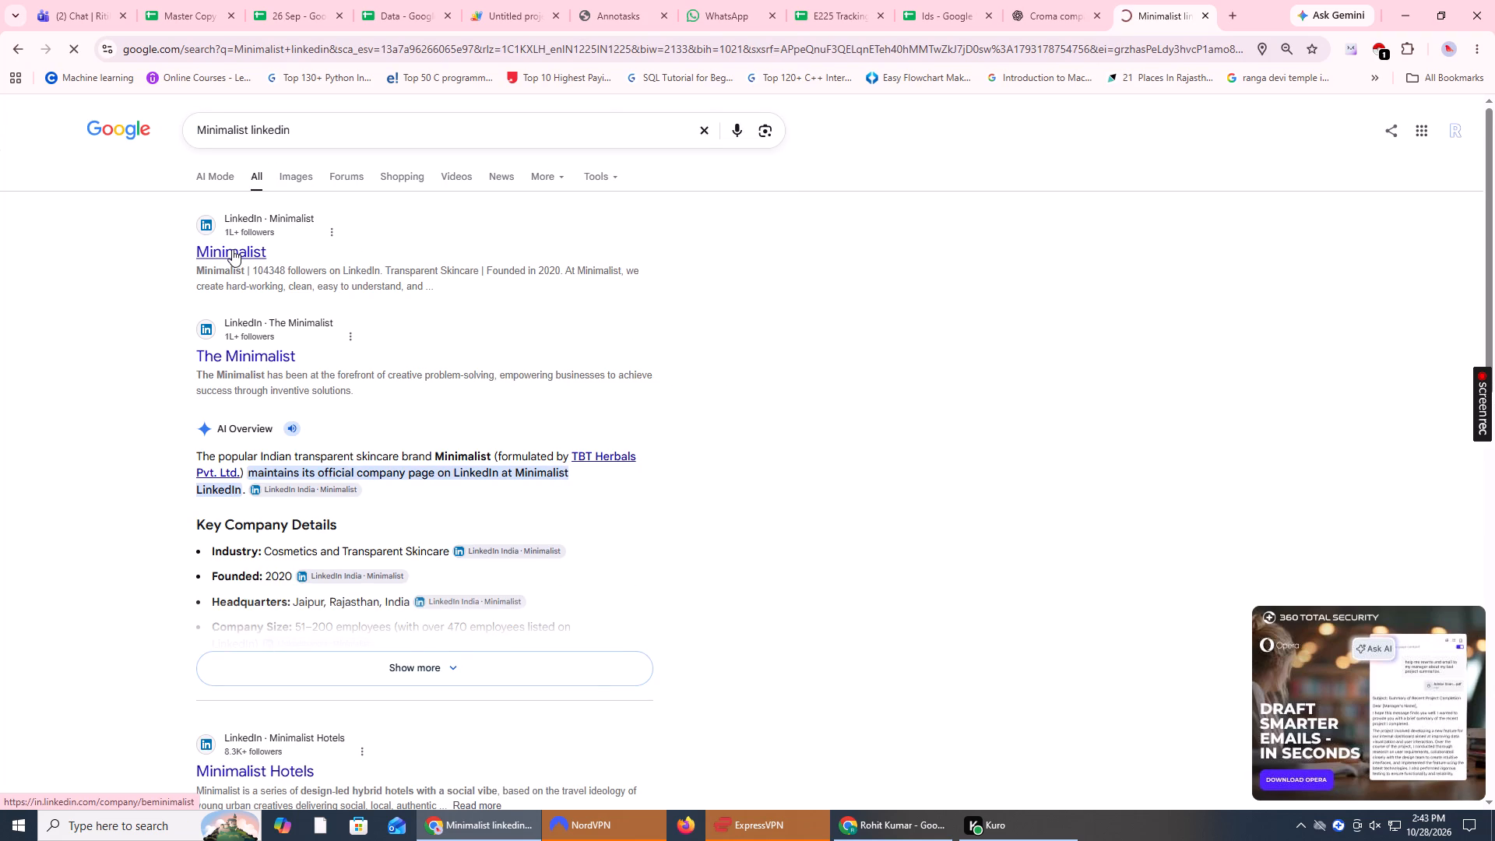
Review Minimalist's LinkedIn home page and copy its address, linkedin.com/company/beminimalist/home/, into Minimalist's Linkedin URL cell, C37, in the Ids sheet.
scroll(232, 249, down, 7)
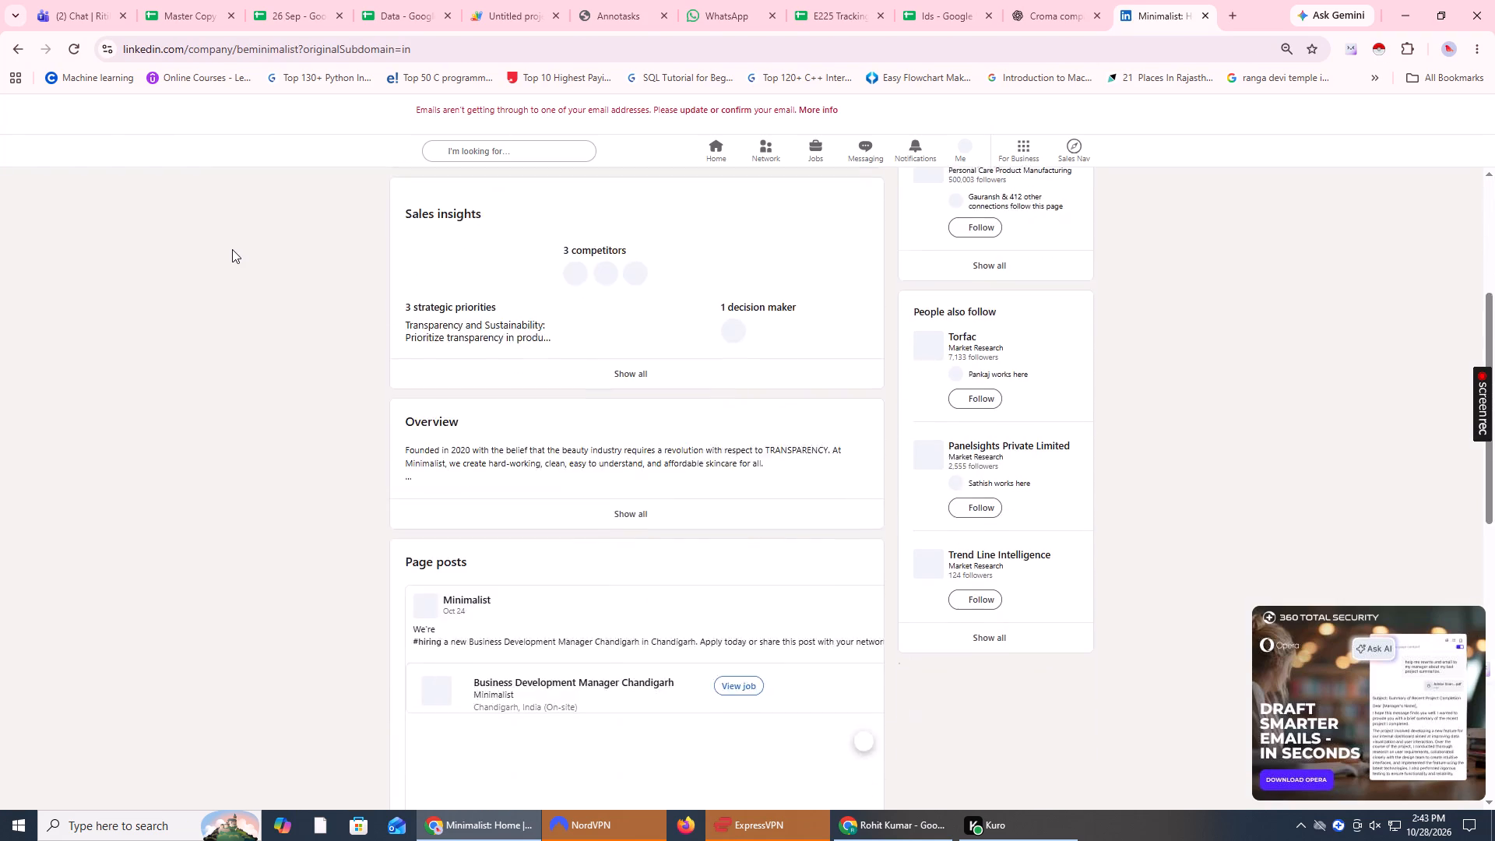
scroll(232, 249, down, 20)
scroll(232, 249, down, 1)
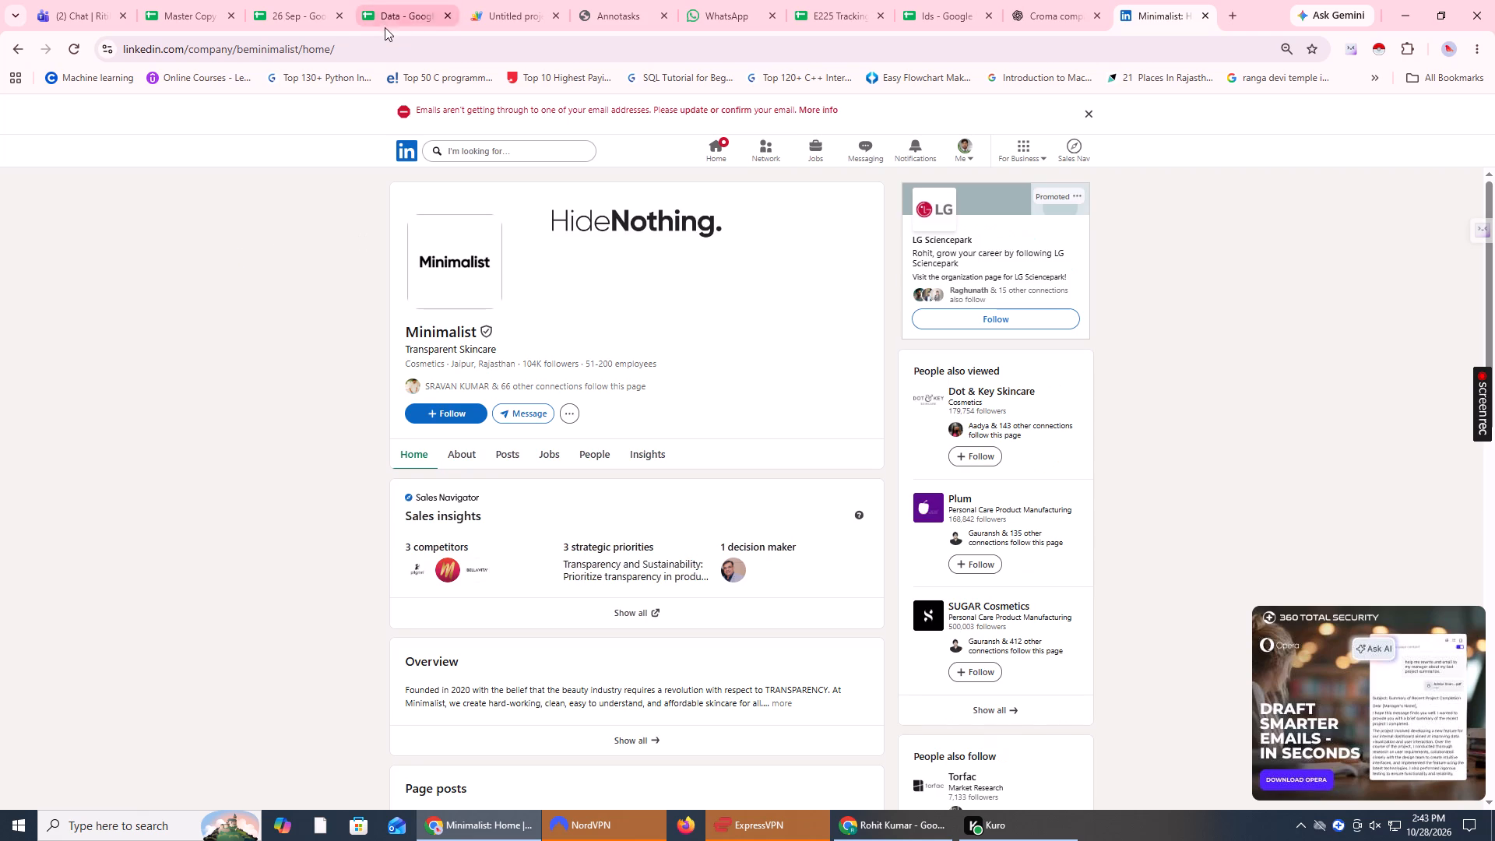
click(385, 43)
key(ctrl+c)
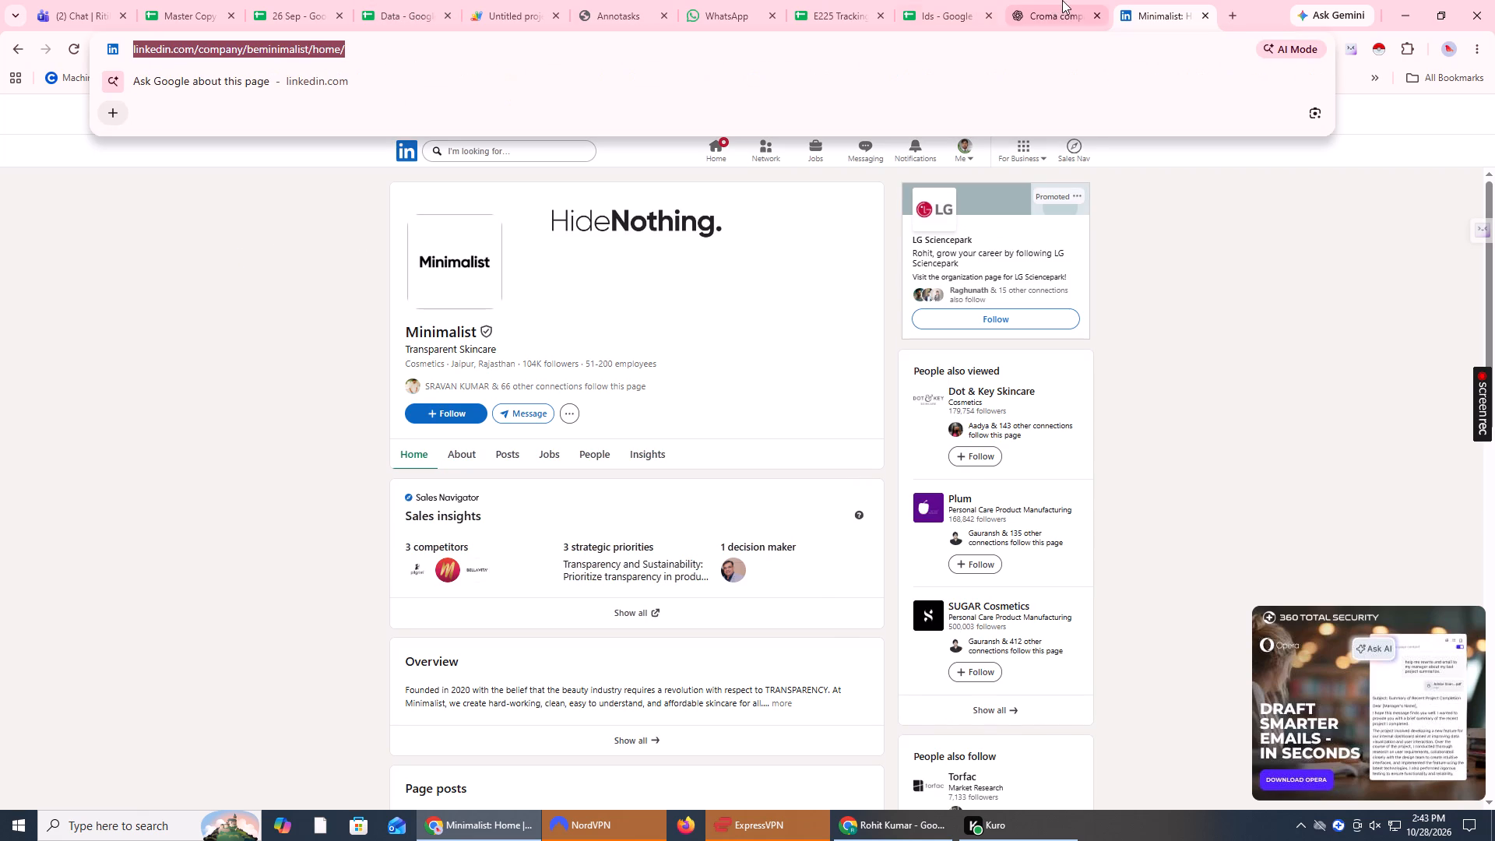
click(928, 8)
click(394, 399)
key(ctrl+v)
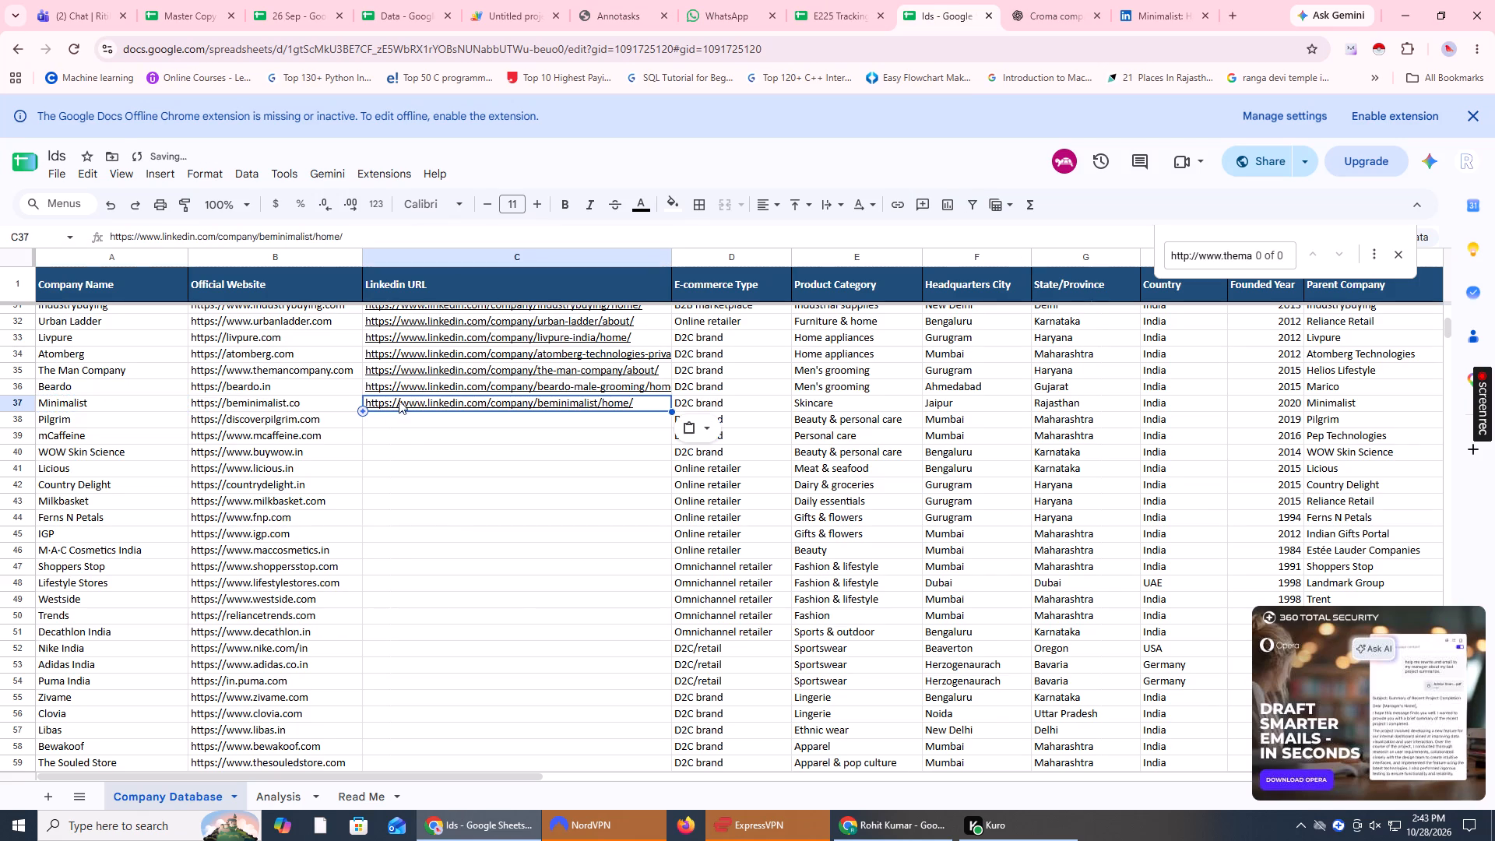
Search Google for "Pilgrim linkedin" using the company name from the Ids sheet, and open the Pilgrim beauty brand's LinkedIn company page.
click(69, 421)
key(ctrl+c)
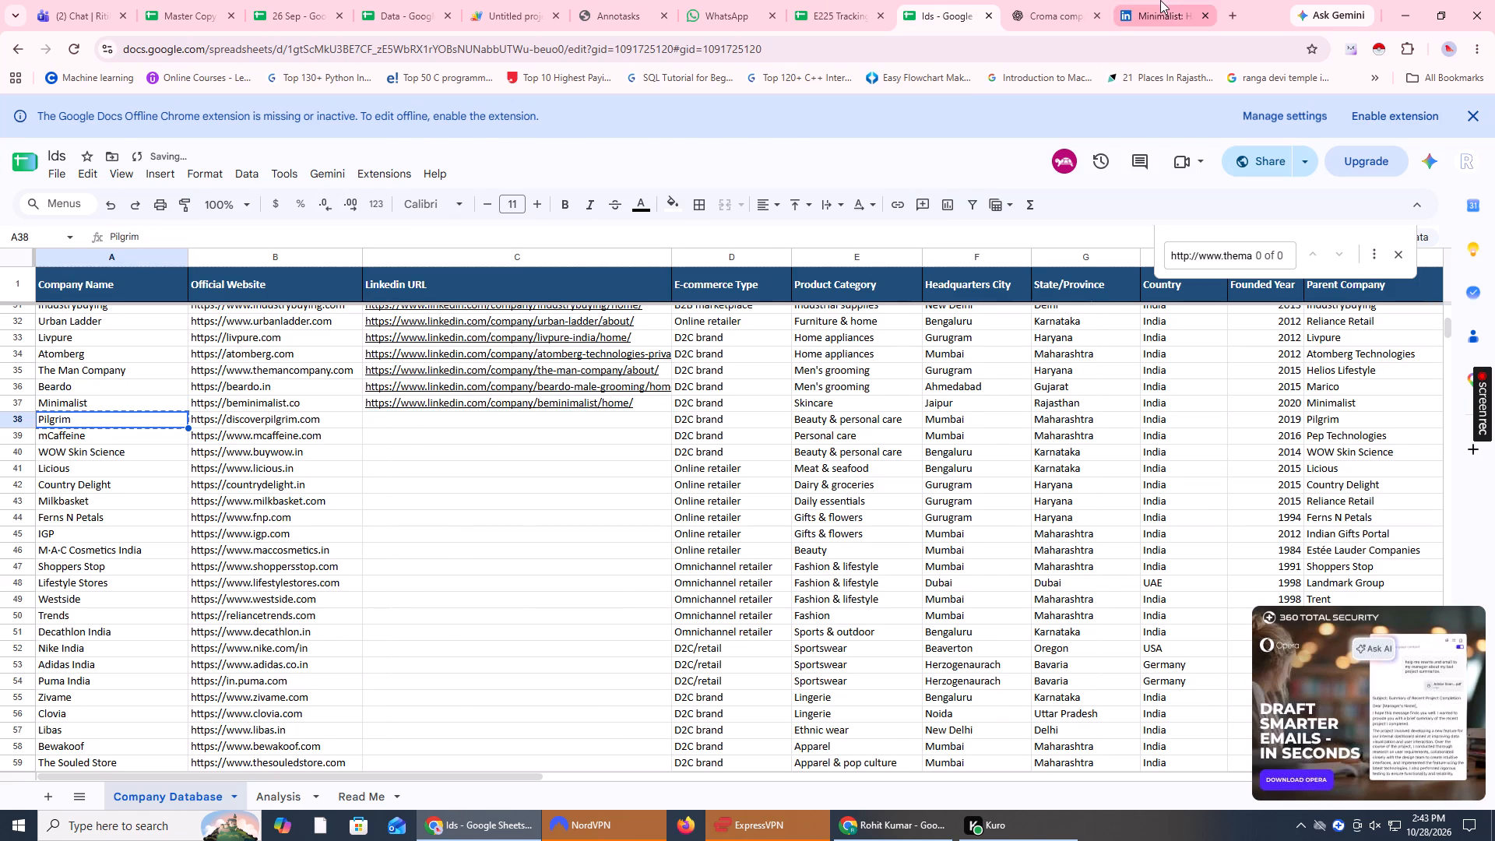
click(1160, 0)
click(25, 45)
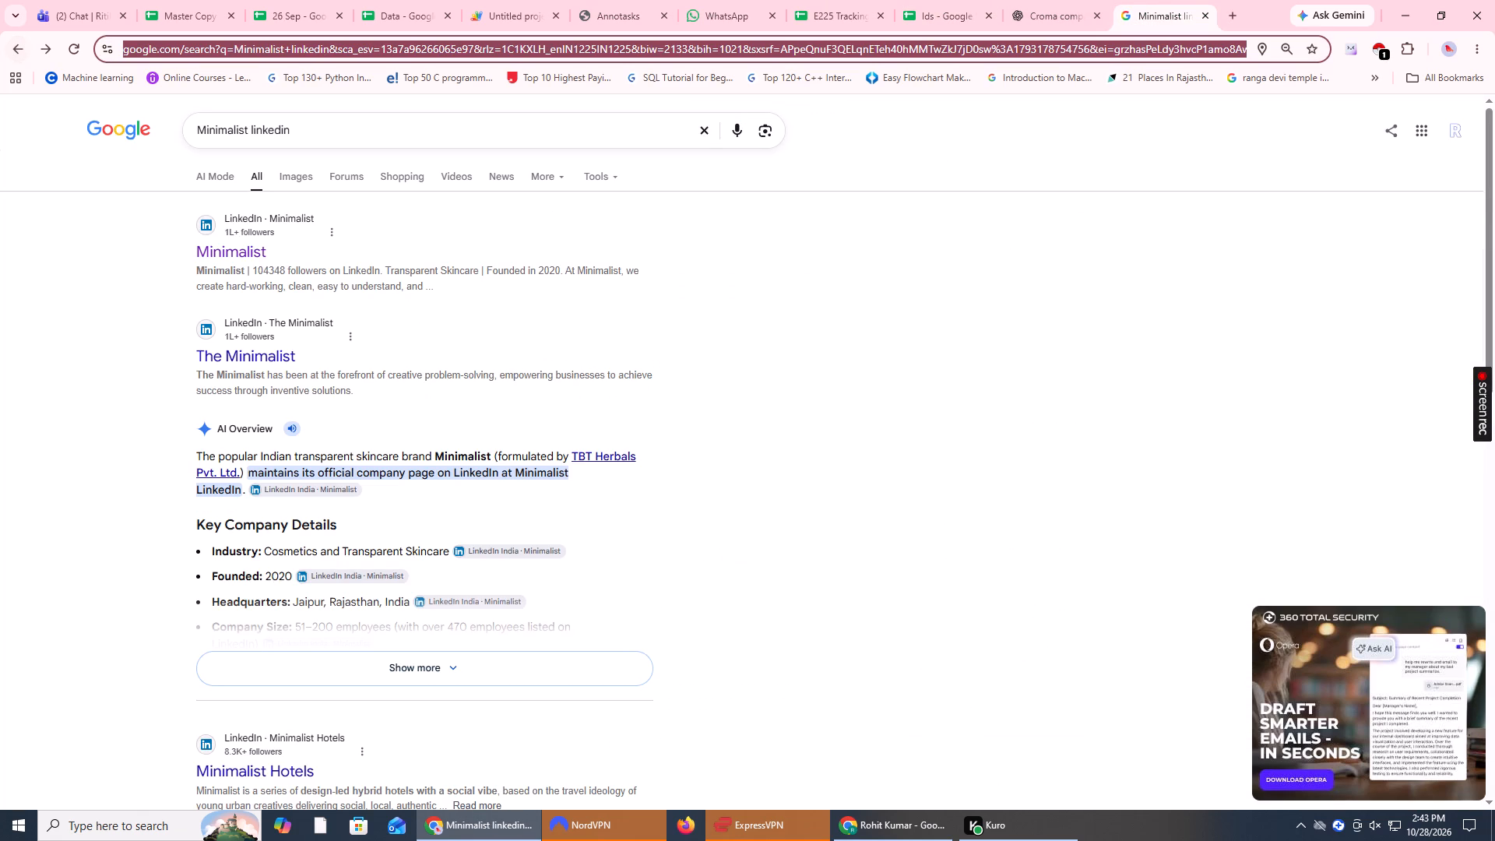
drag(247, 135, 135, 134)
key(ctrl+v)
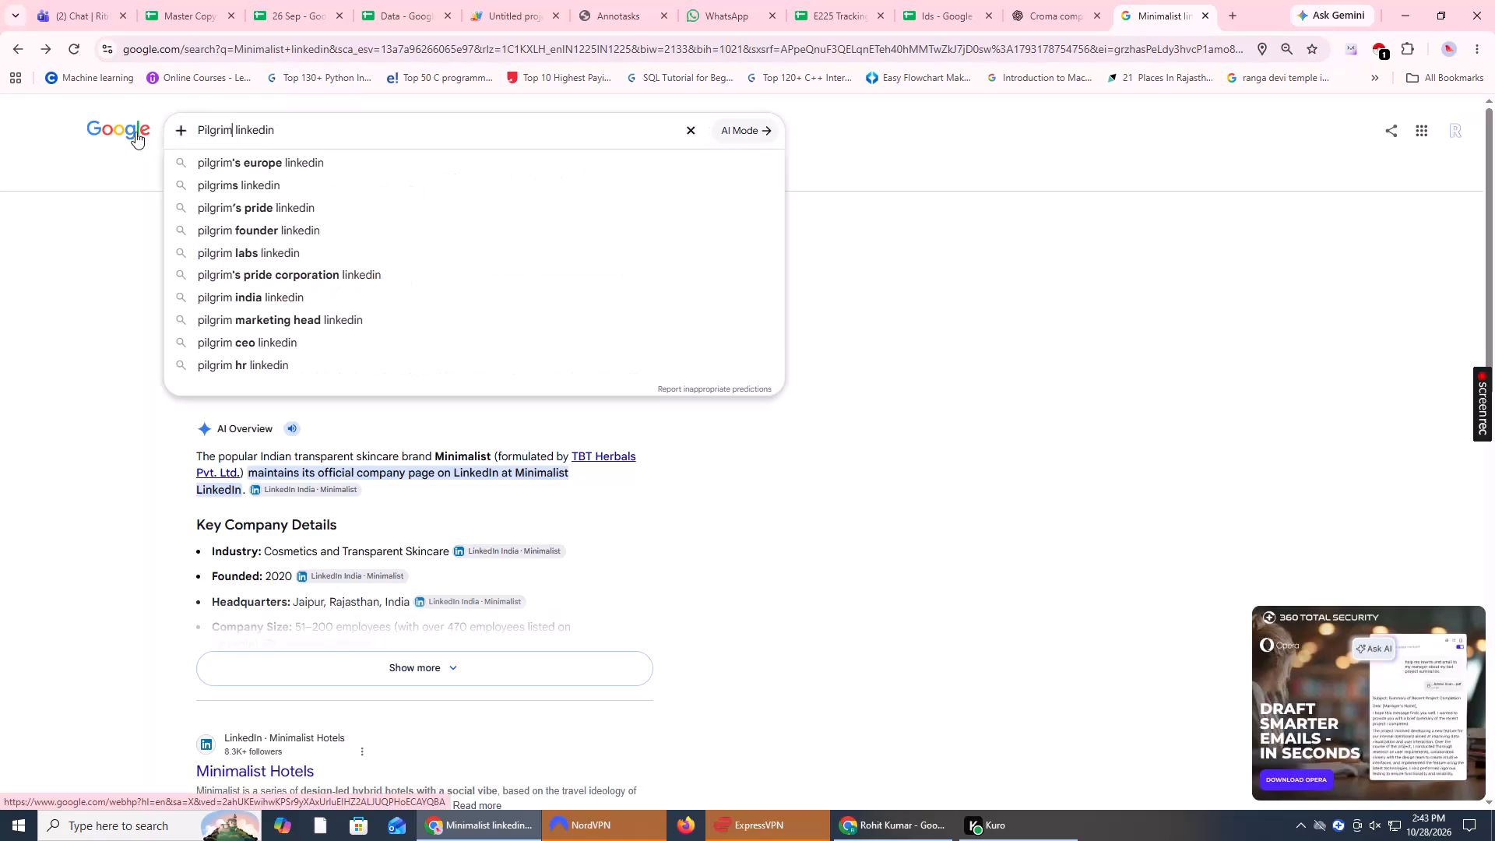
key(Return)
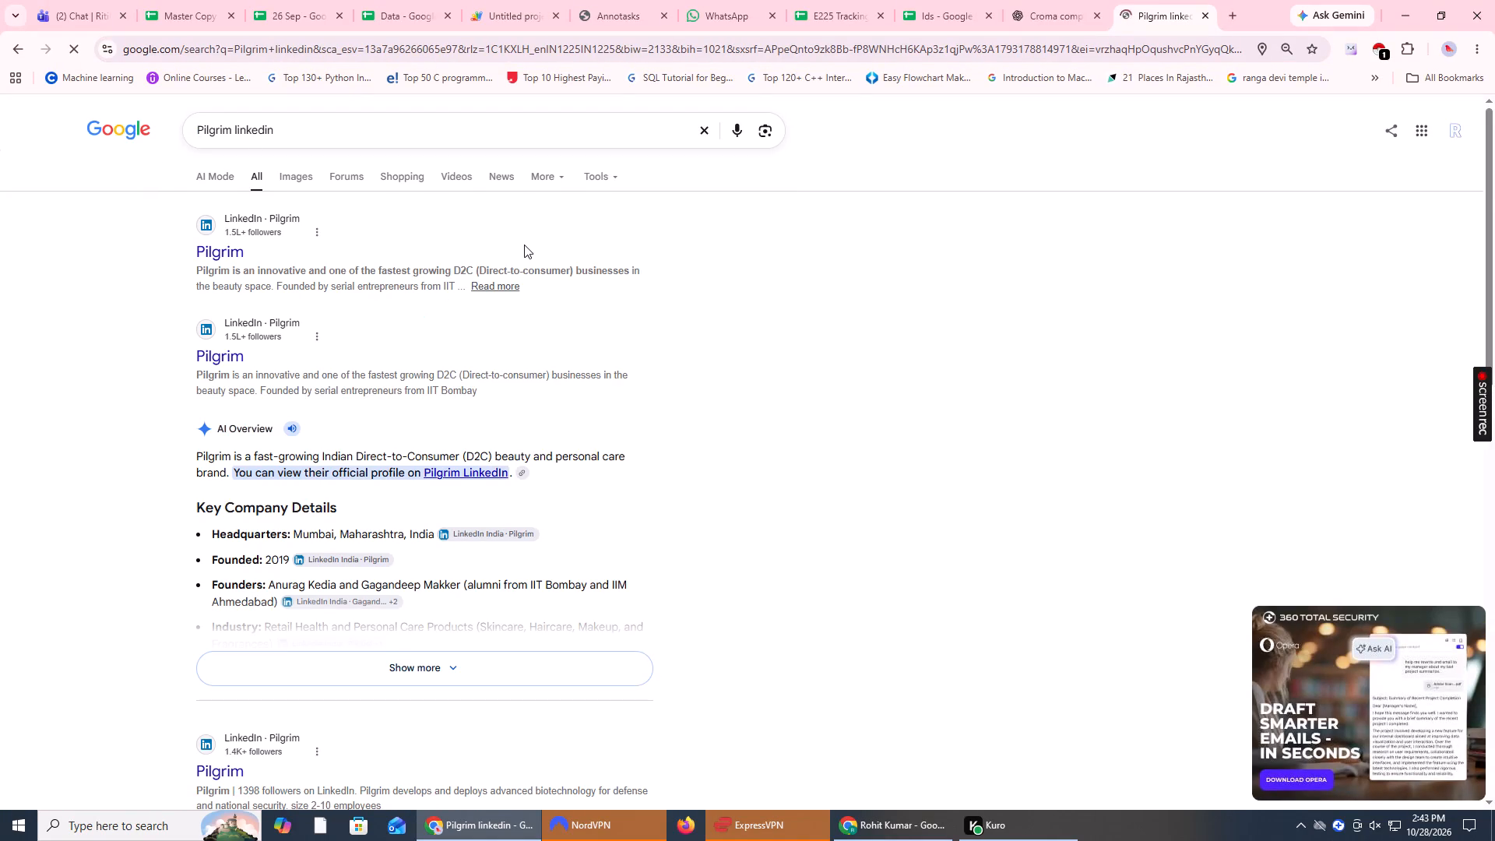
scroll(524, 245, down, 17)
scroll(524, 245, down, 5)
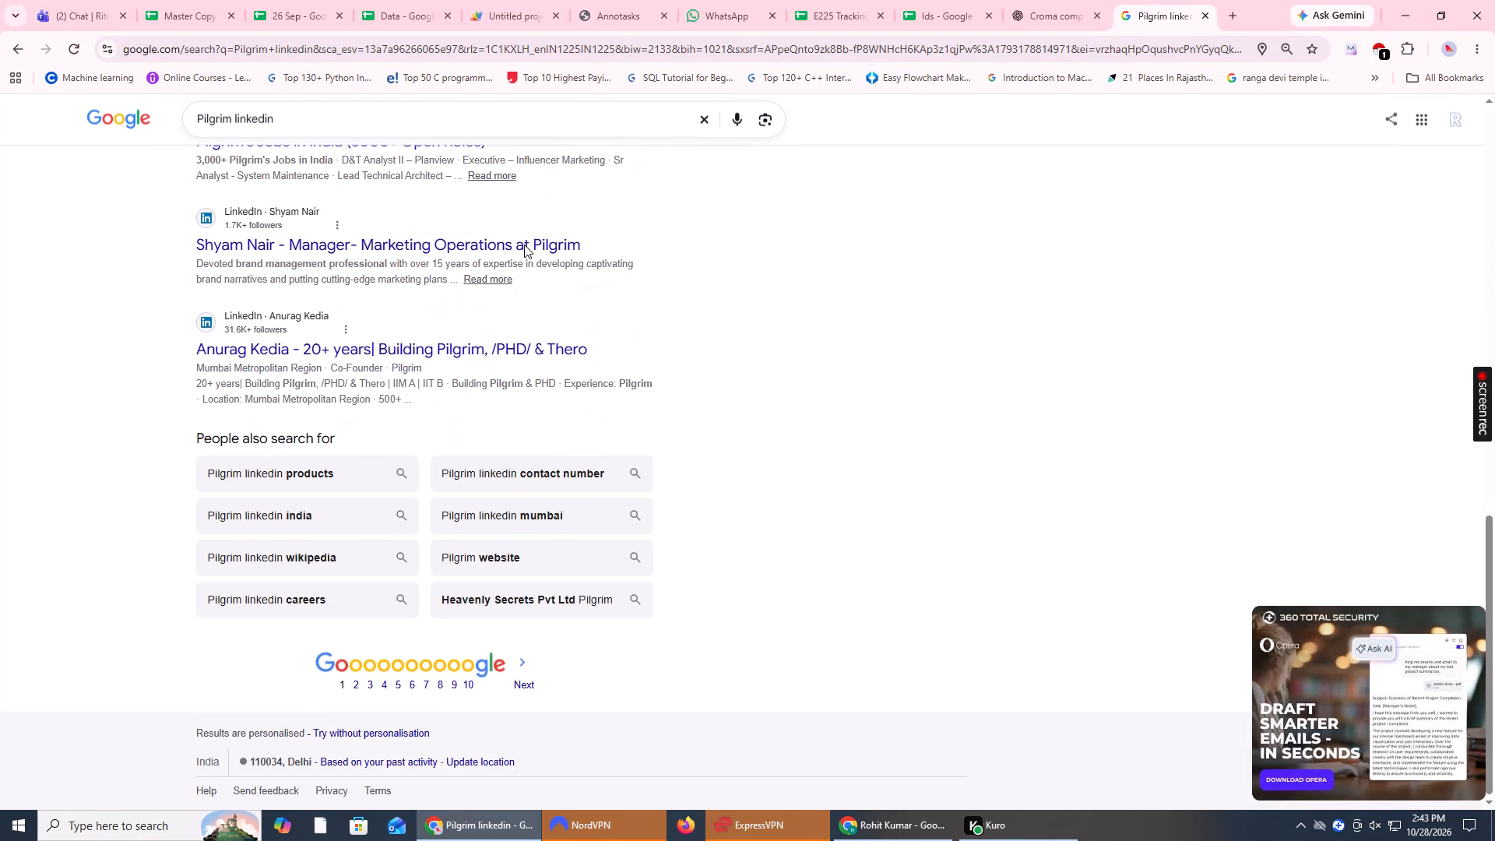
scroll(344, 301, up, 14)
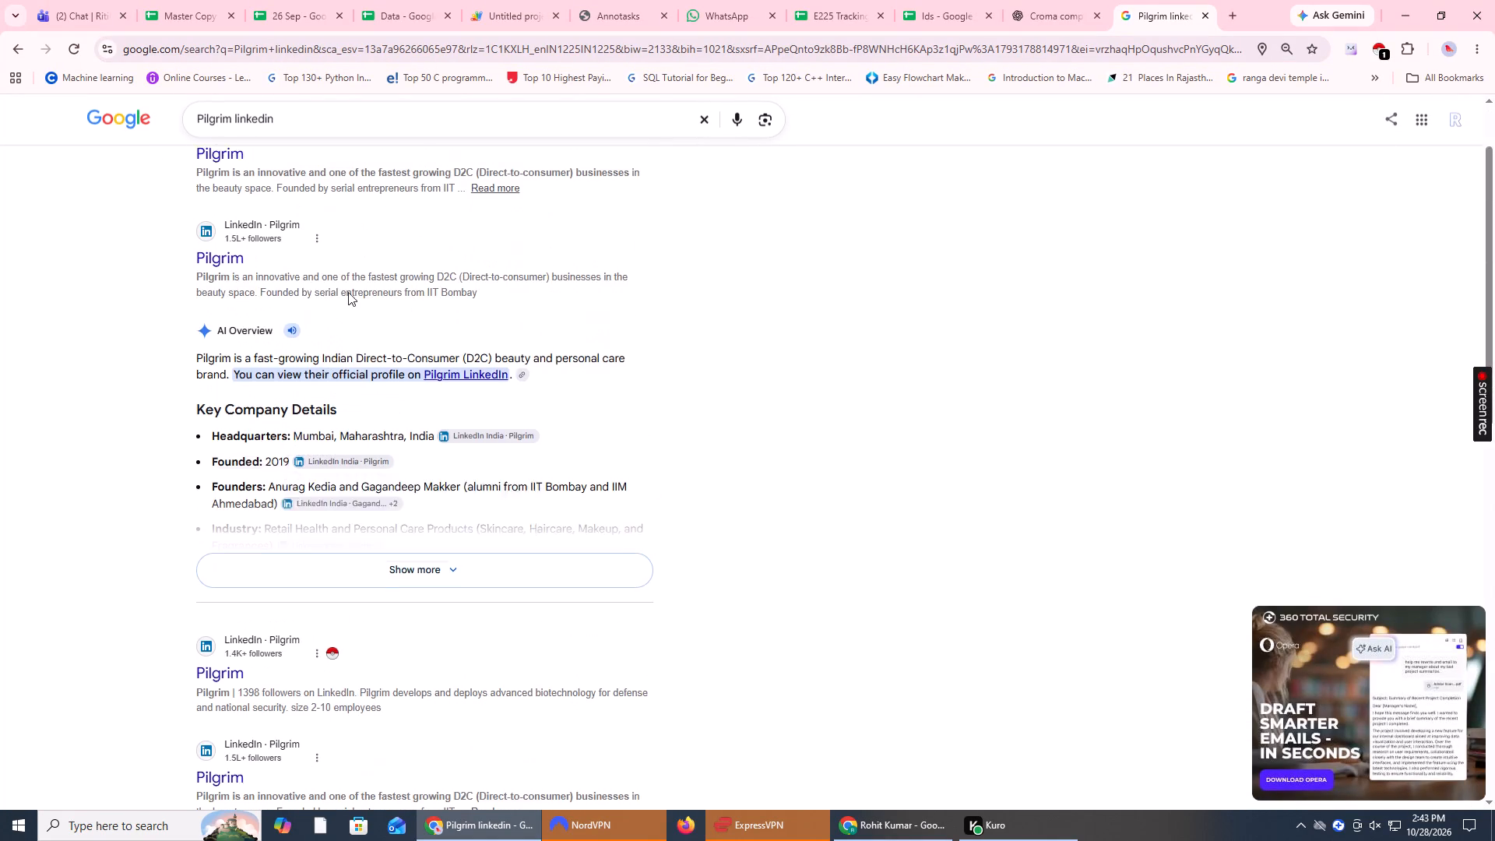
scroll(348, 292, up, 1)
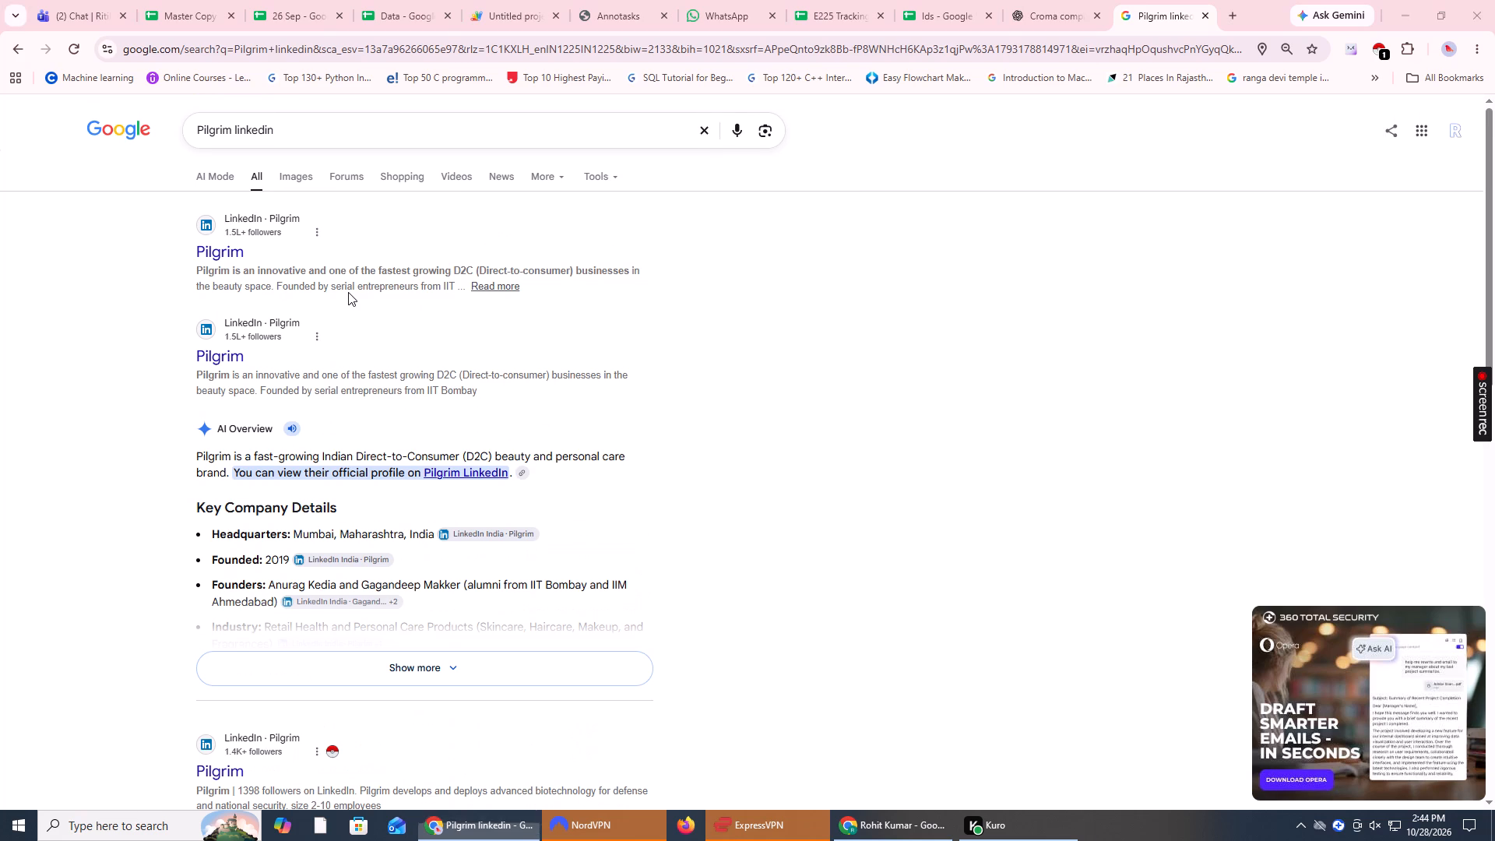
scroll(348, 292, down, 9)
scroll(350, 292, up, 12)
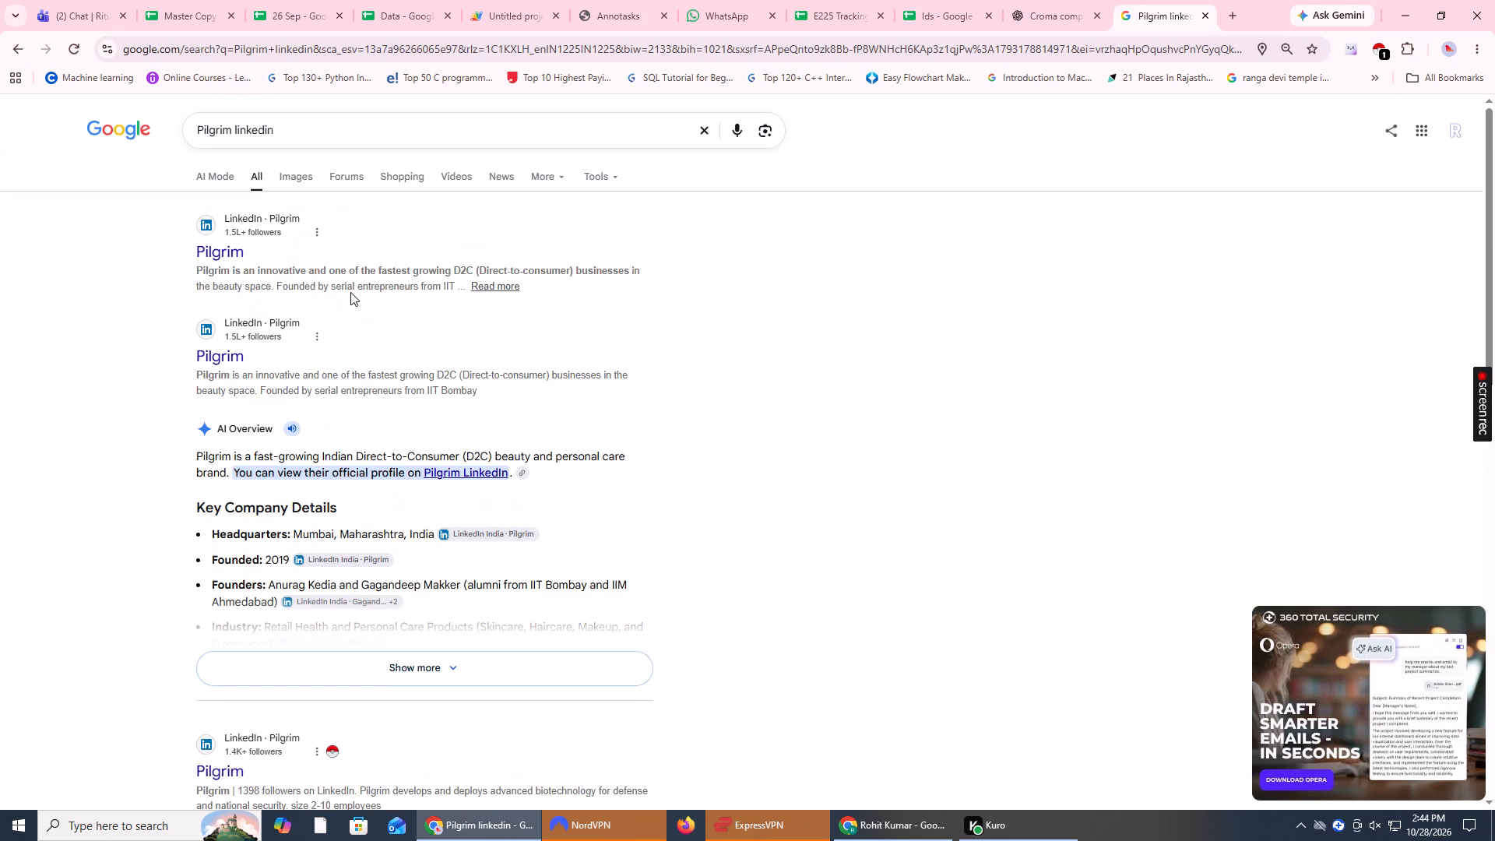
scroll(350, 292, up, 2)
click(218, 249)
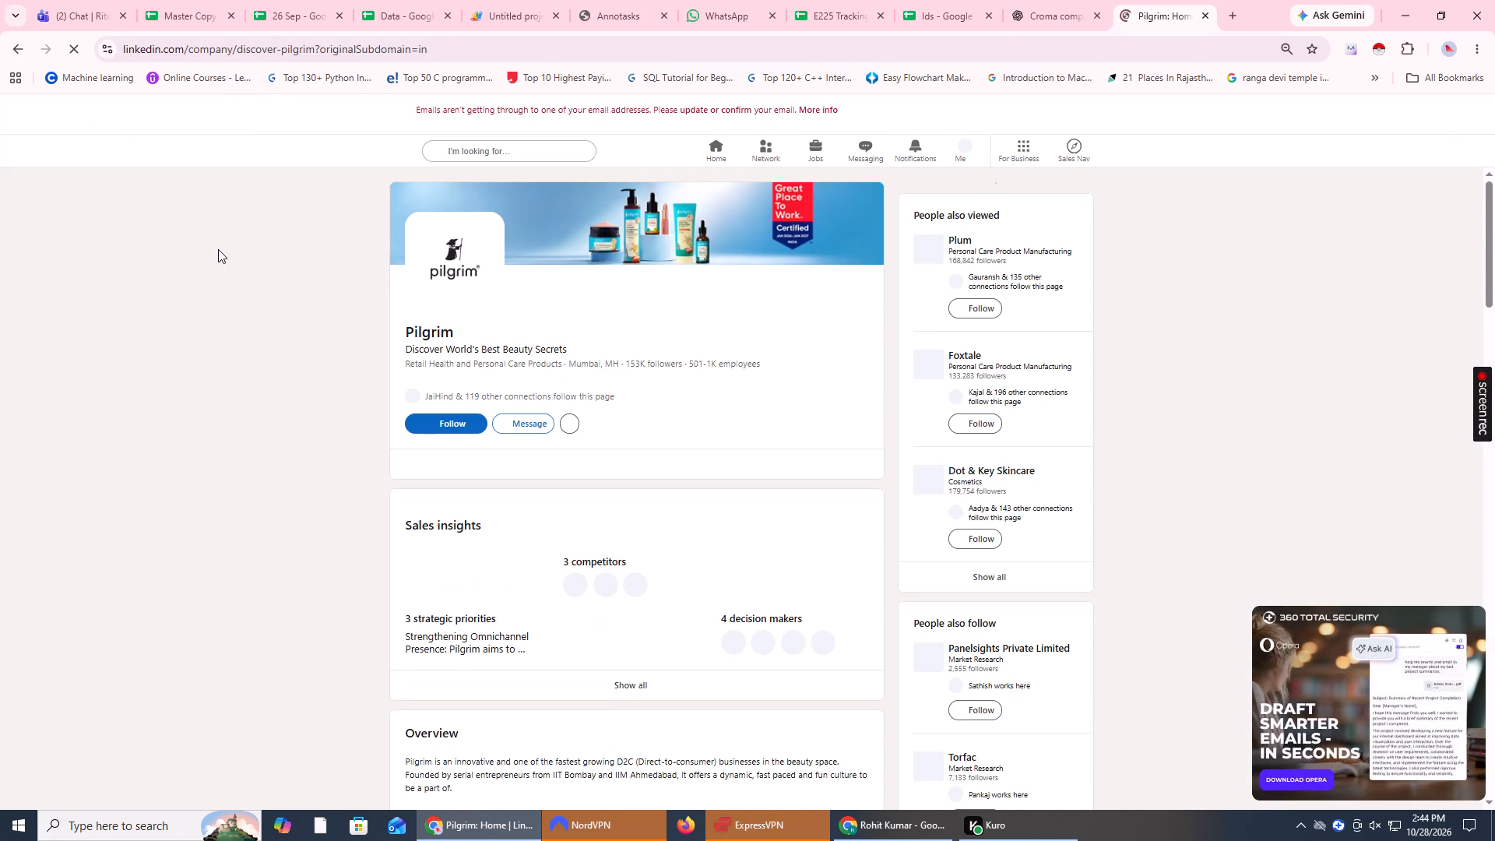
Review Pilgrim's LinkedIn home page and copy its address, linkedin.com/company/discover-pilgrim/home/, into Pilgrim's Linkedin URL cell, C38, in the Ids sheet.
scroll(218, 249, down, 16)
scroll(285, 223, down, 5)
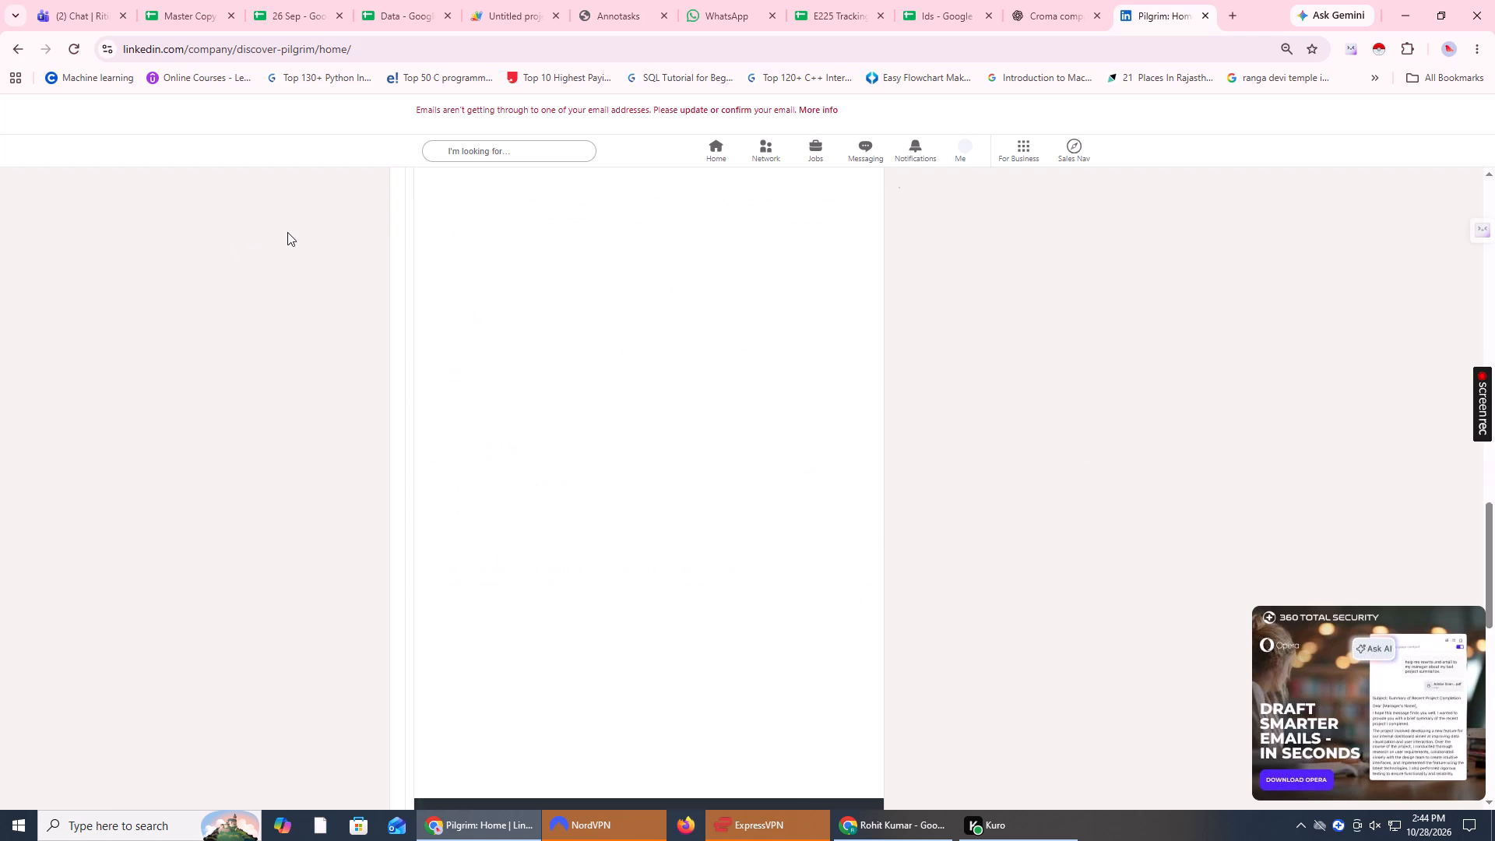
scroll(287, 232, down, 16)
click(368, 46)
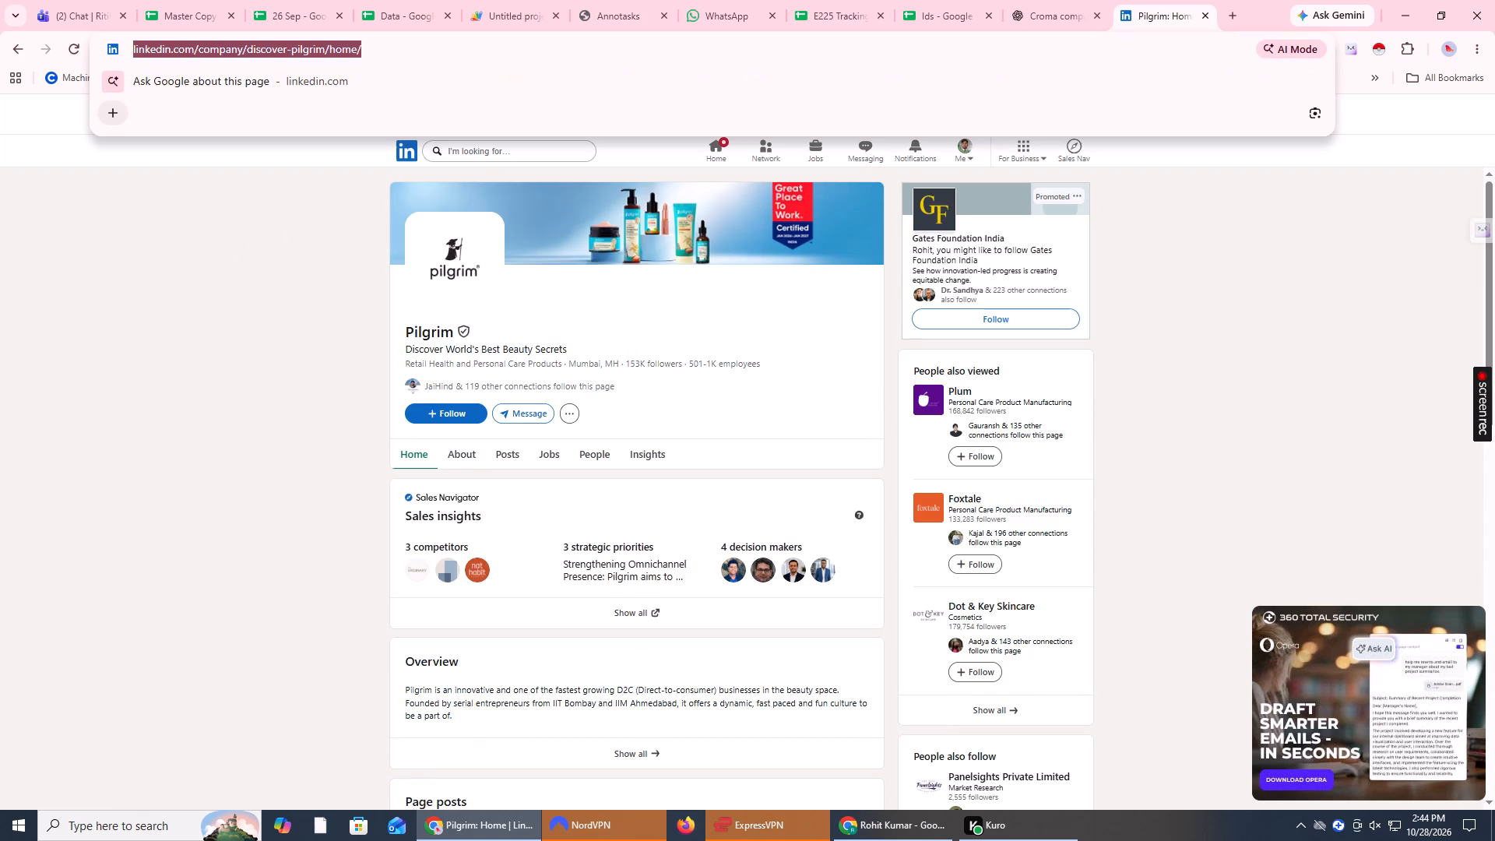
key(ctrl+c)
click(947, 0)
click(426, 424)
key(ctrl+v)
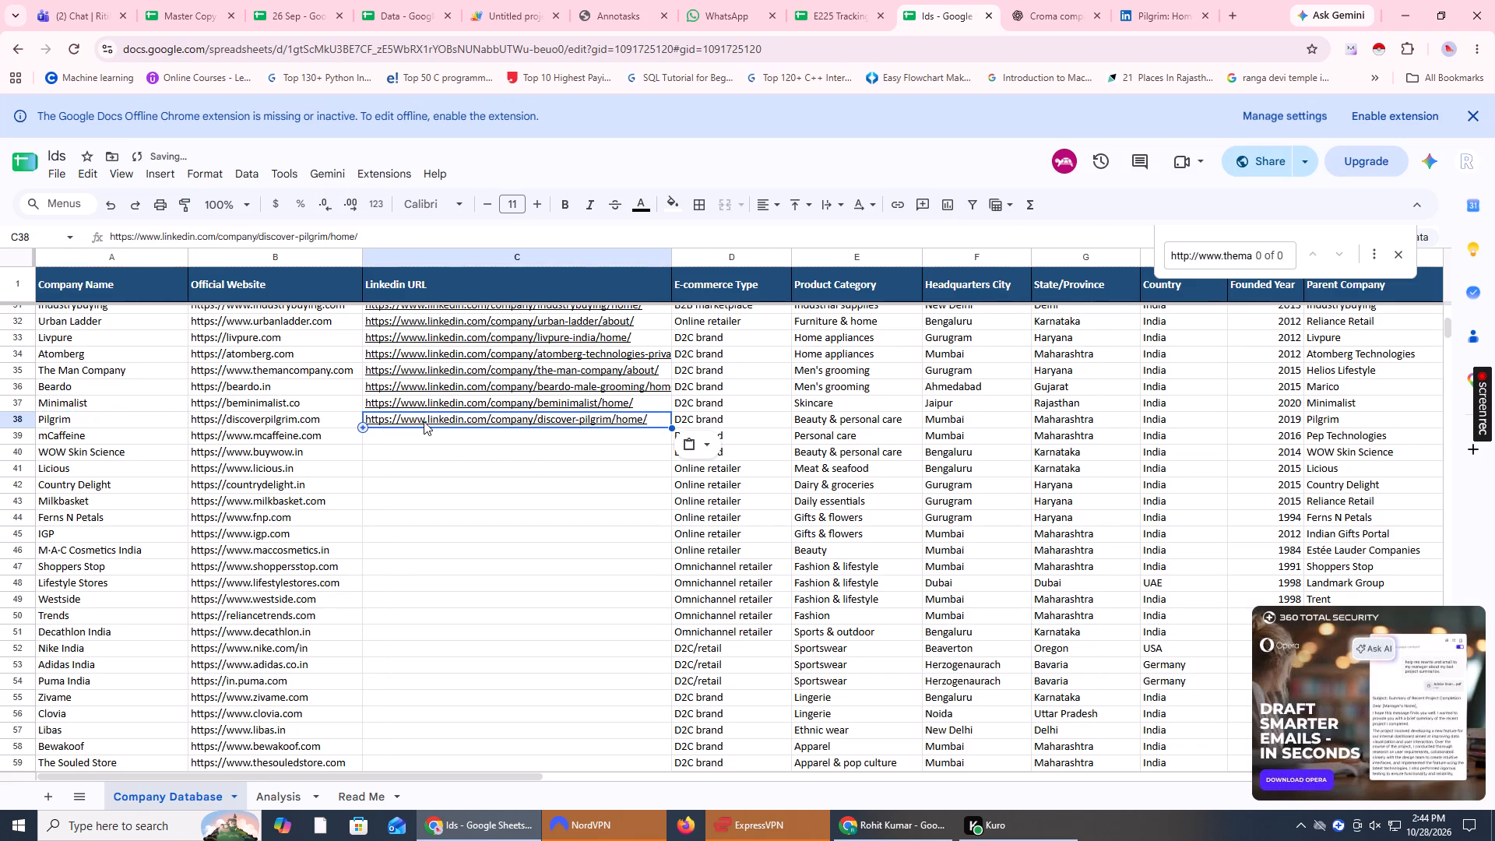
click(405, 484)
Search Google for "mCaffeine linkedin" using the company name from the Ids sheet, and open the mCaffeine LinkedIn company page.
click(103, 431)
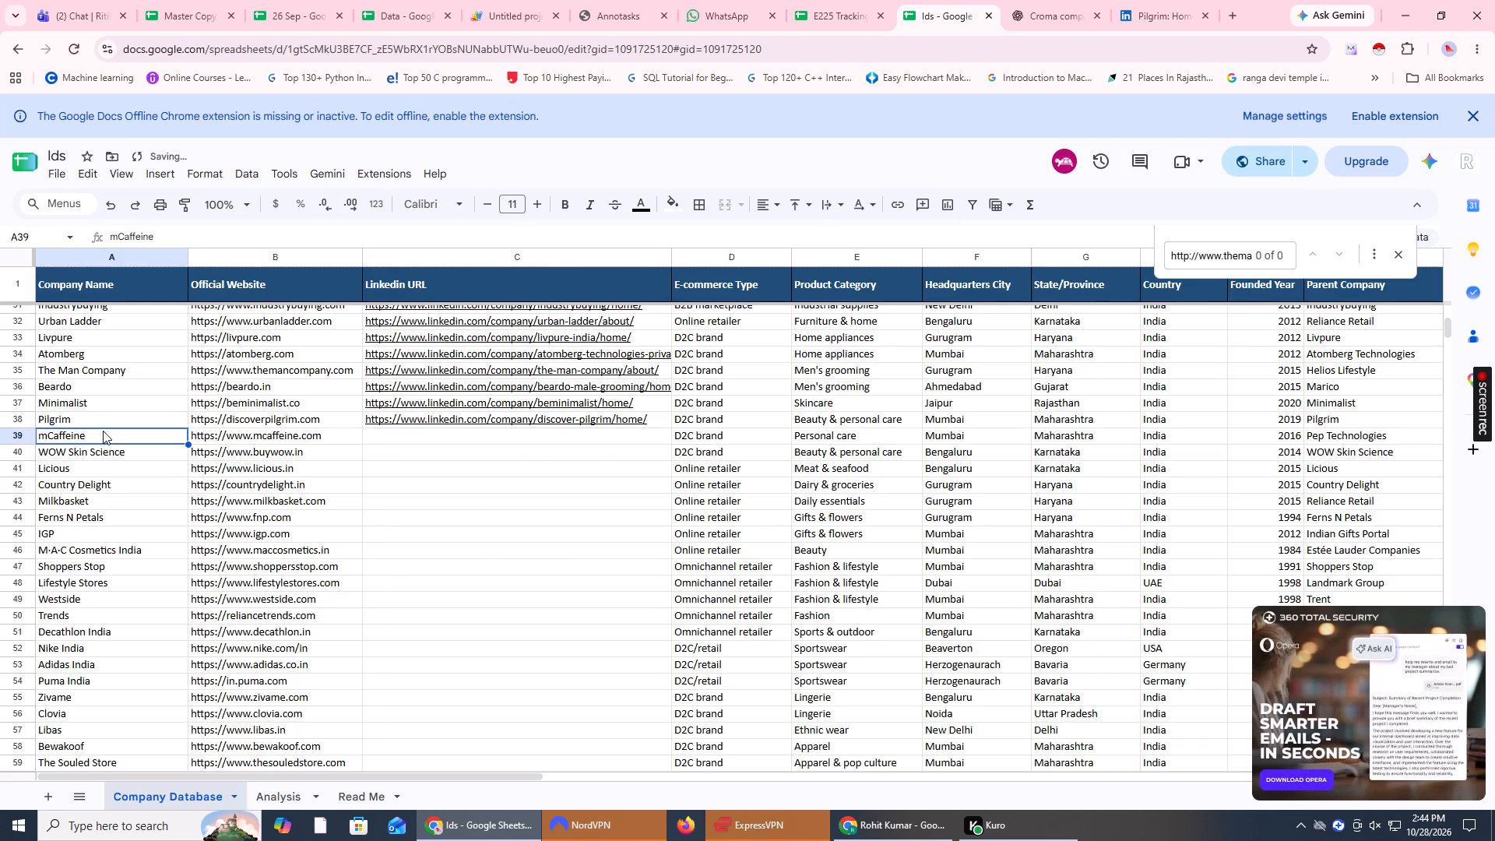
key(ctrl+c)
click(1164, 0)
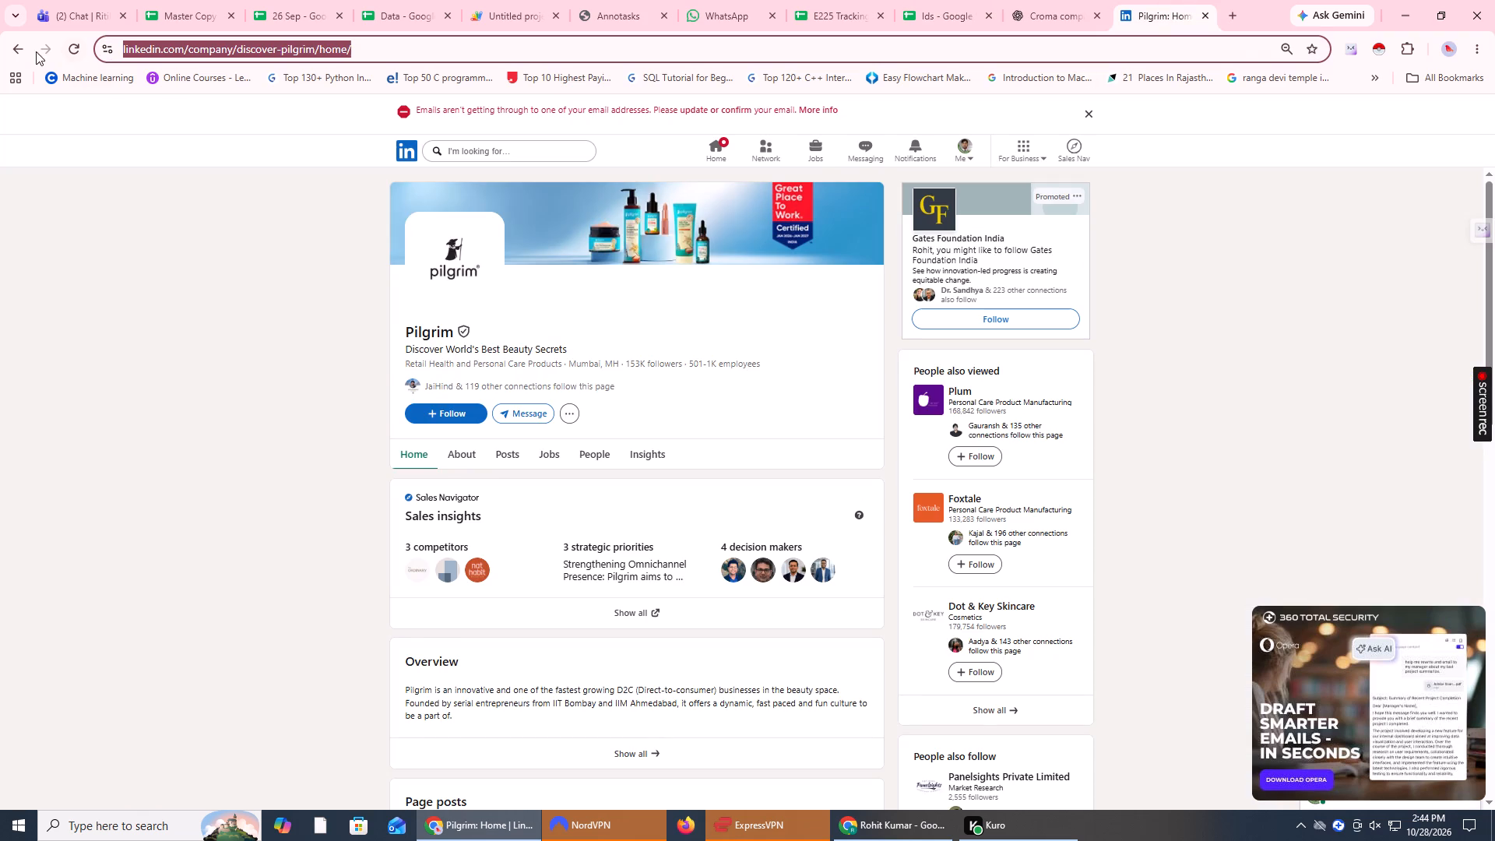
click(27, 49)
drag(230, 125, 230, 125)
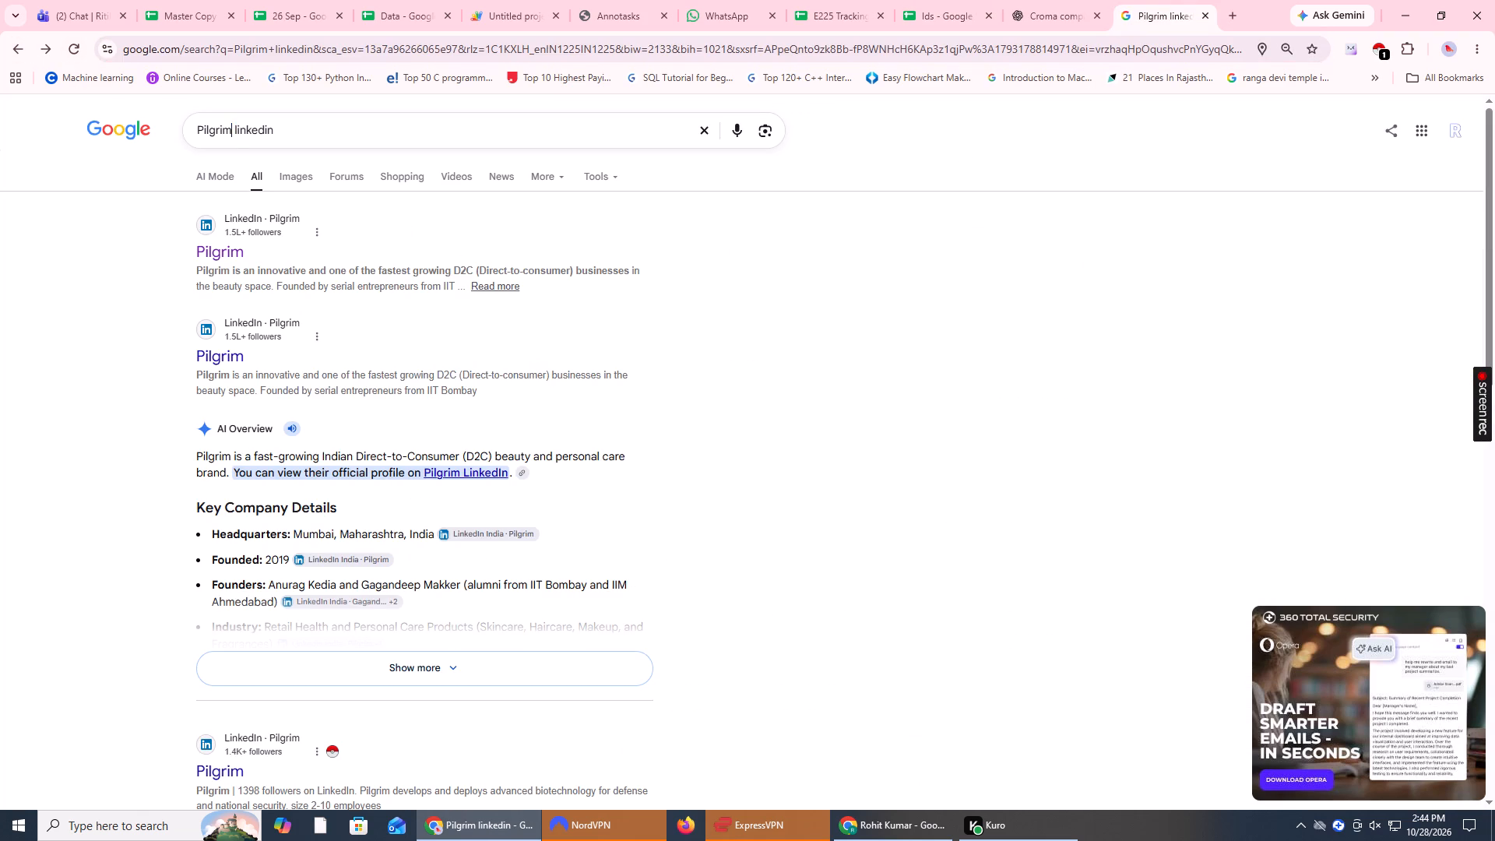
drag(230, 125, 27, 127)
key(ctrl+v)
key(Return)
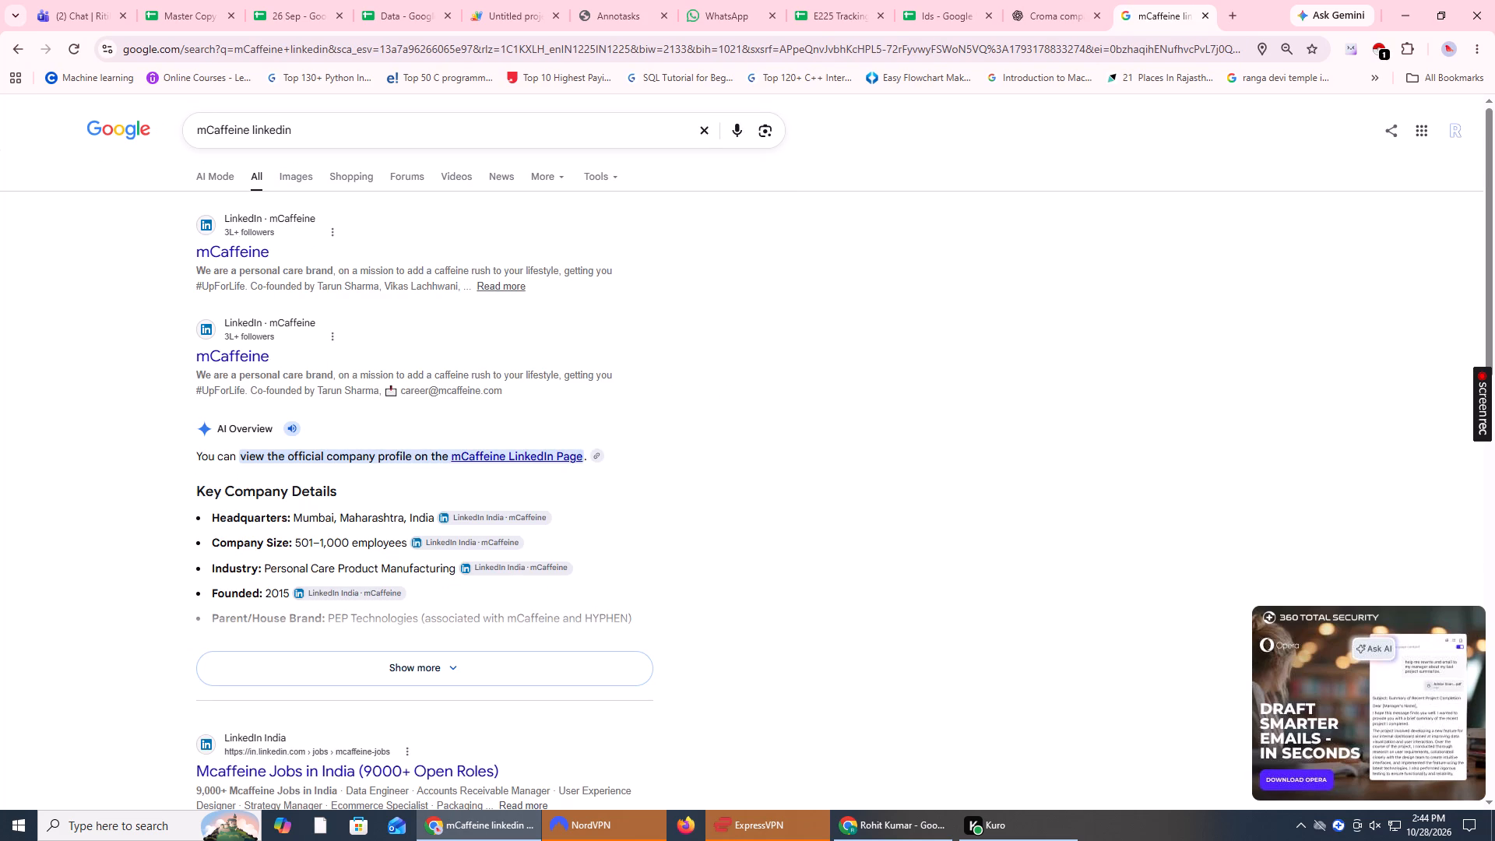
click(241, 246)
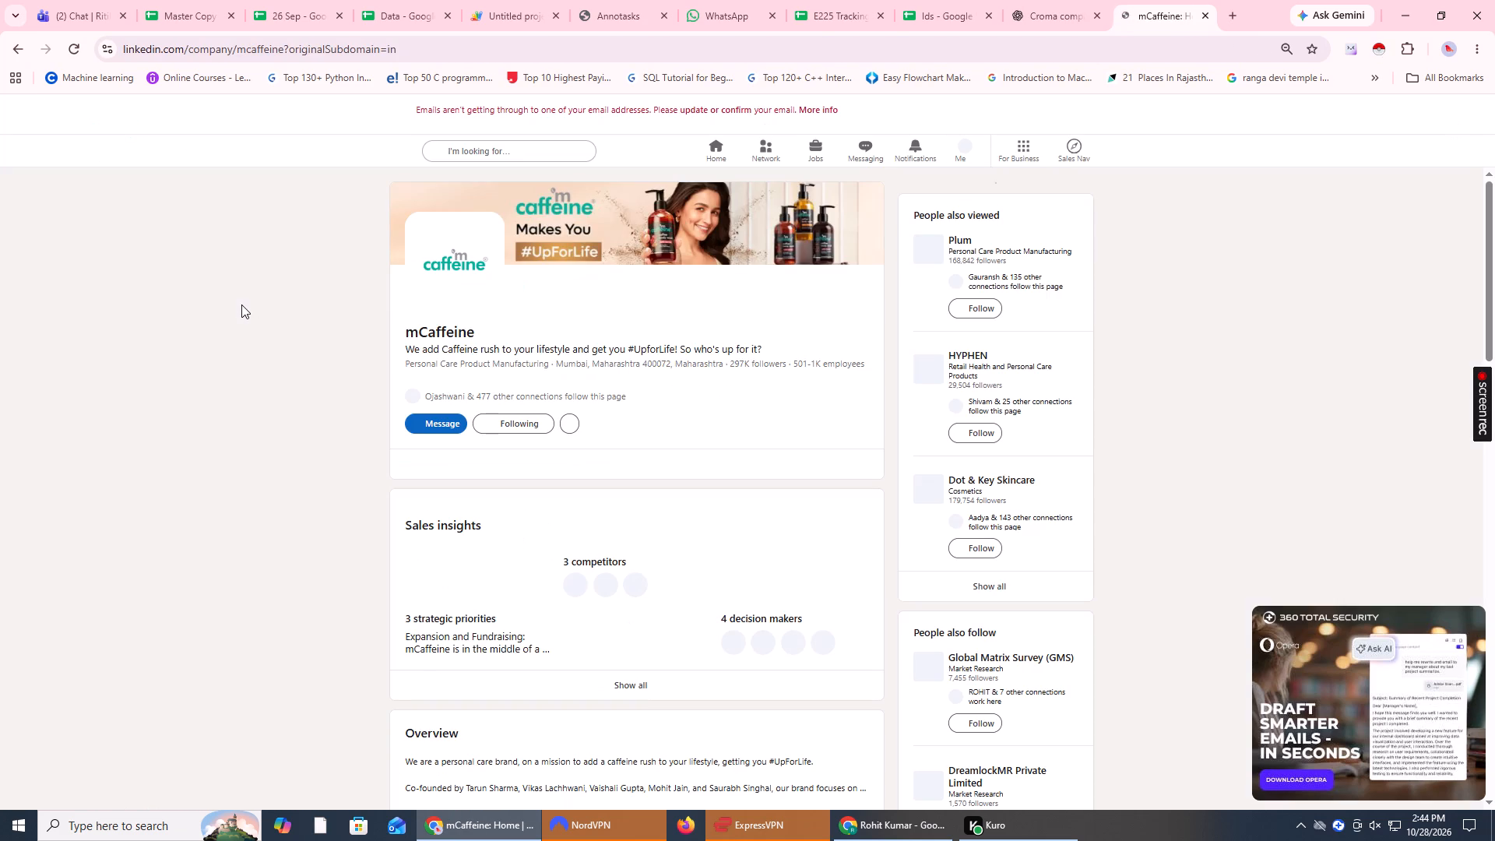
Review mCaffeine's LinkedIn home page and copy its address, linkedin.com/company/mcaffeine/home/, for mCaffeine's Linkedin URL cell in the Ids sheet.
scroll(276, 320, down, 19)
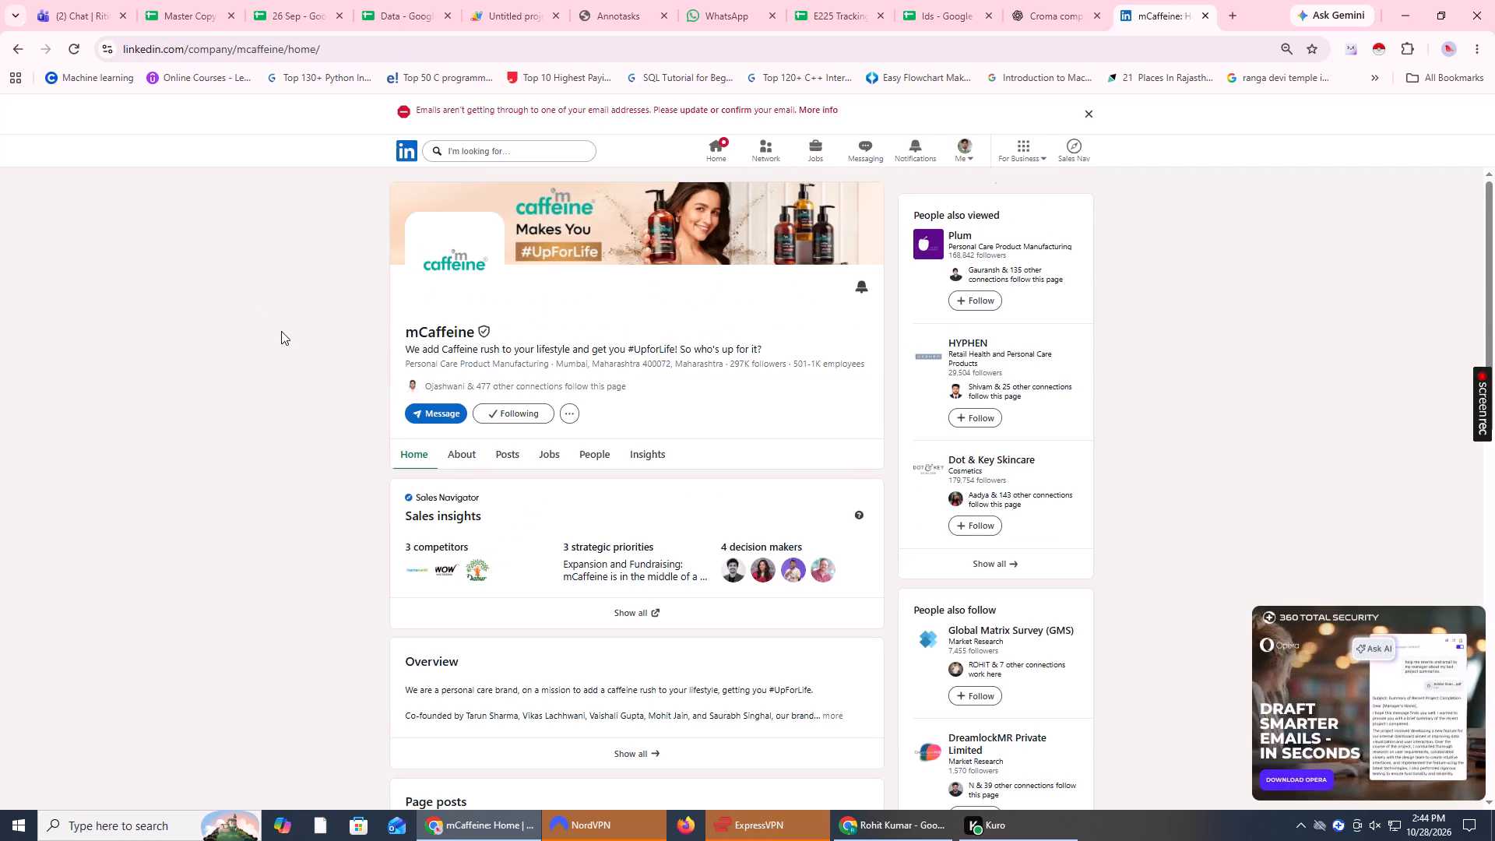
scroll(281, 331, down, 2)
click(372, 30)
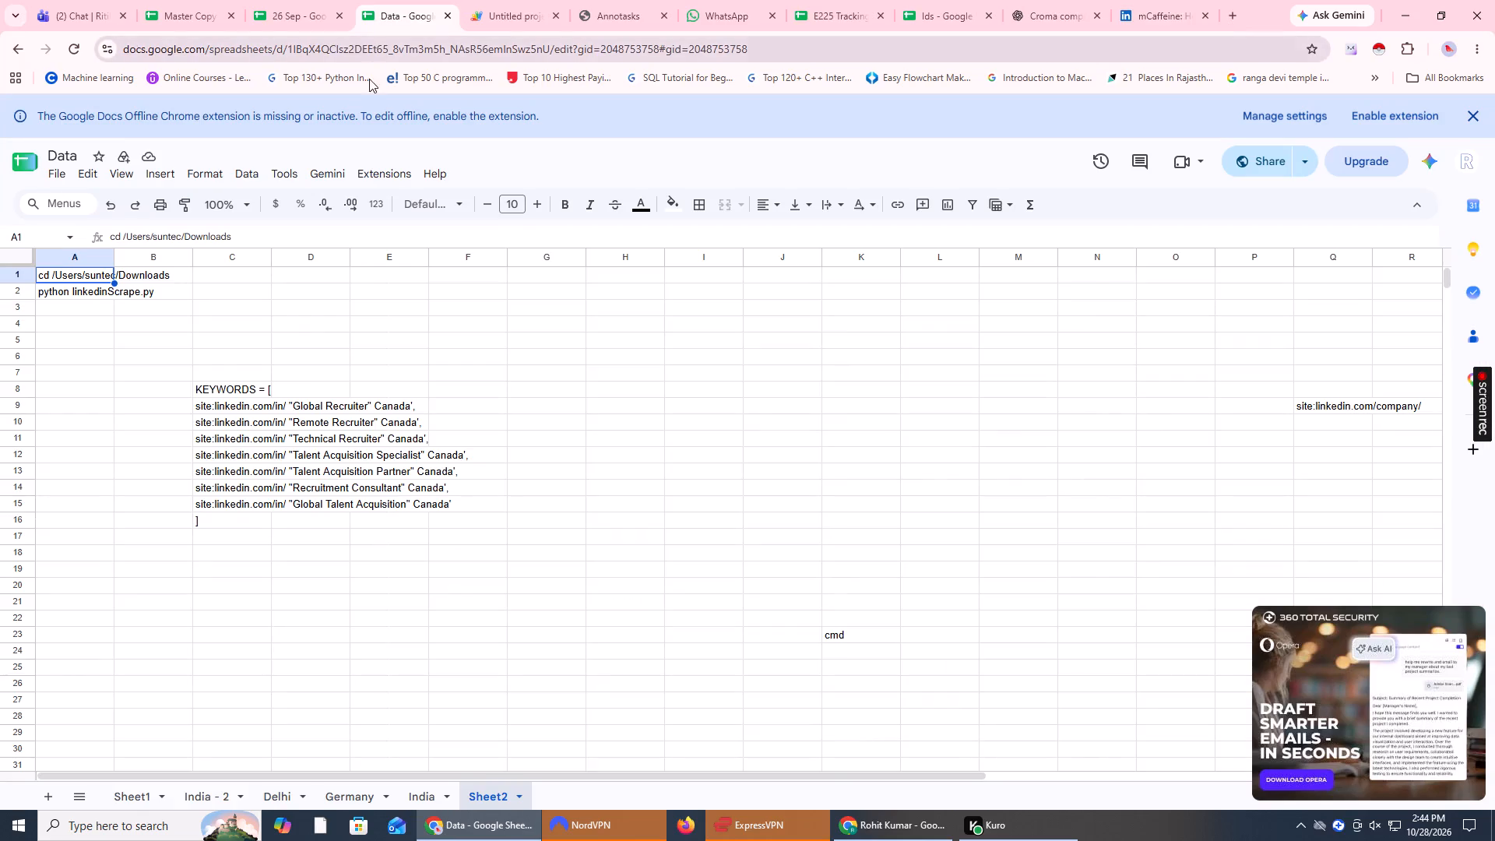
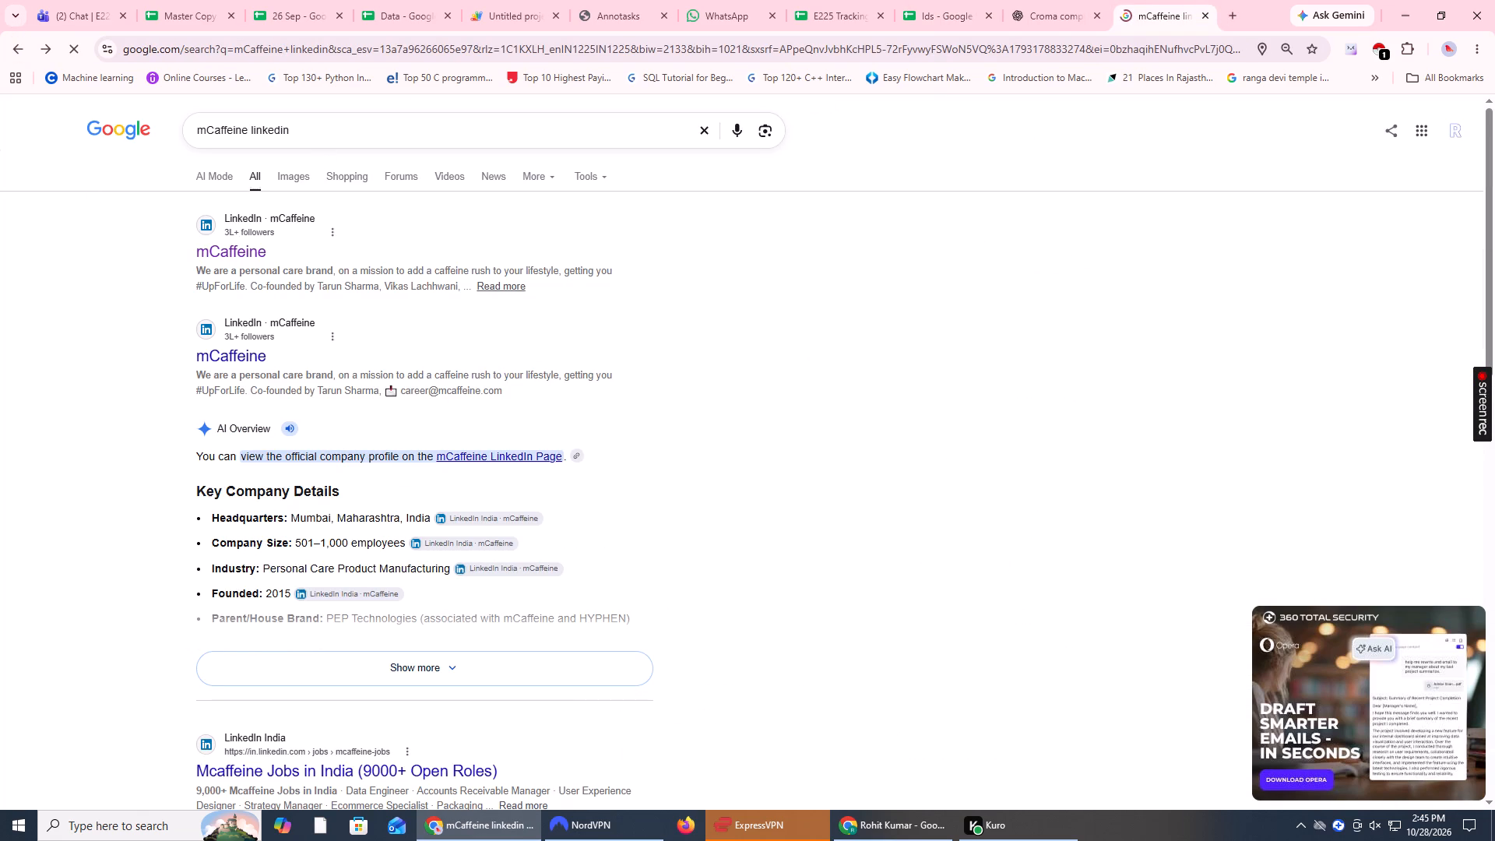
Open mCaffeine's LinkedIn company page from the Google results and review its home page sections, including job openings, people highlights and overview.
click(221, 251)
click(1027, 0)
click(964, 0)
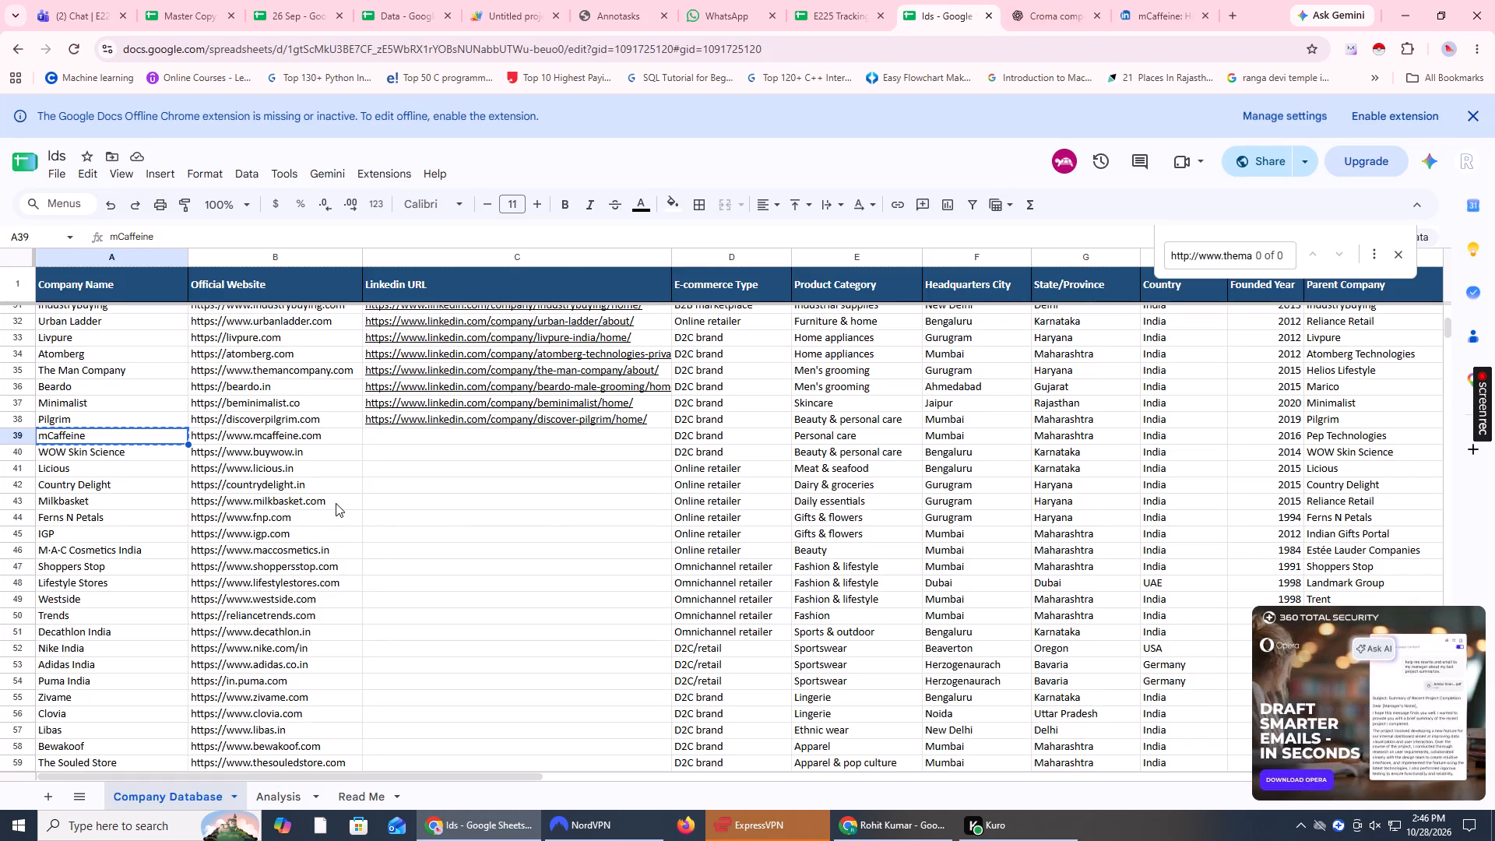
click(1145, 0)
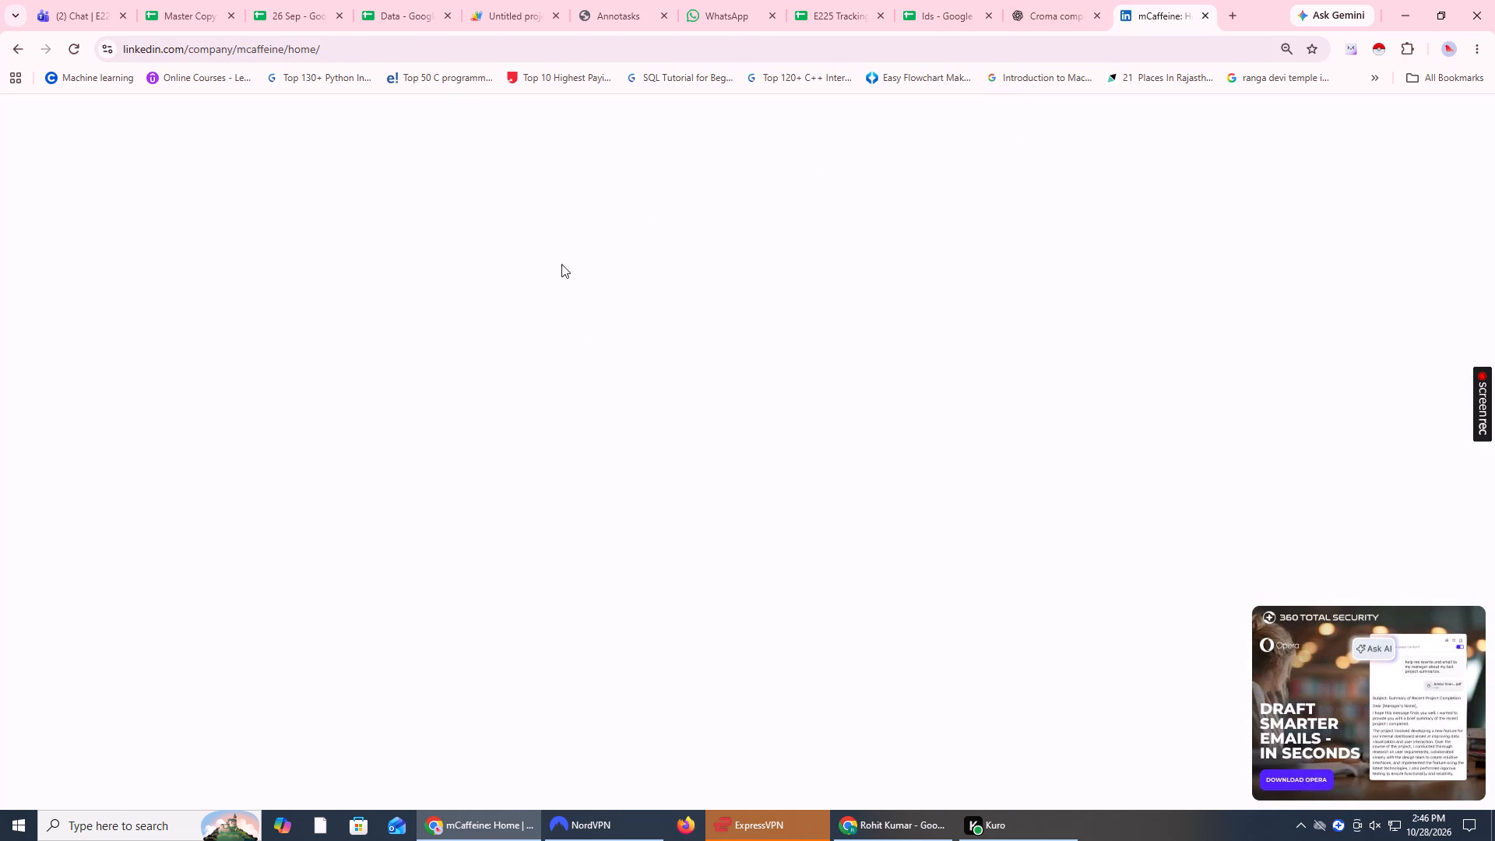
scroll(574, 324, down, 14)
scroll(574, 324, up, 2)
scroll(574, 324, down, 5)
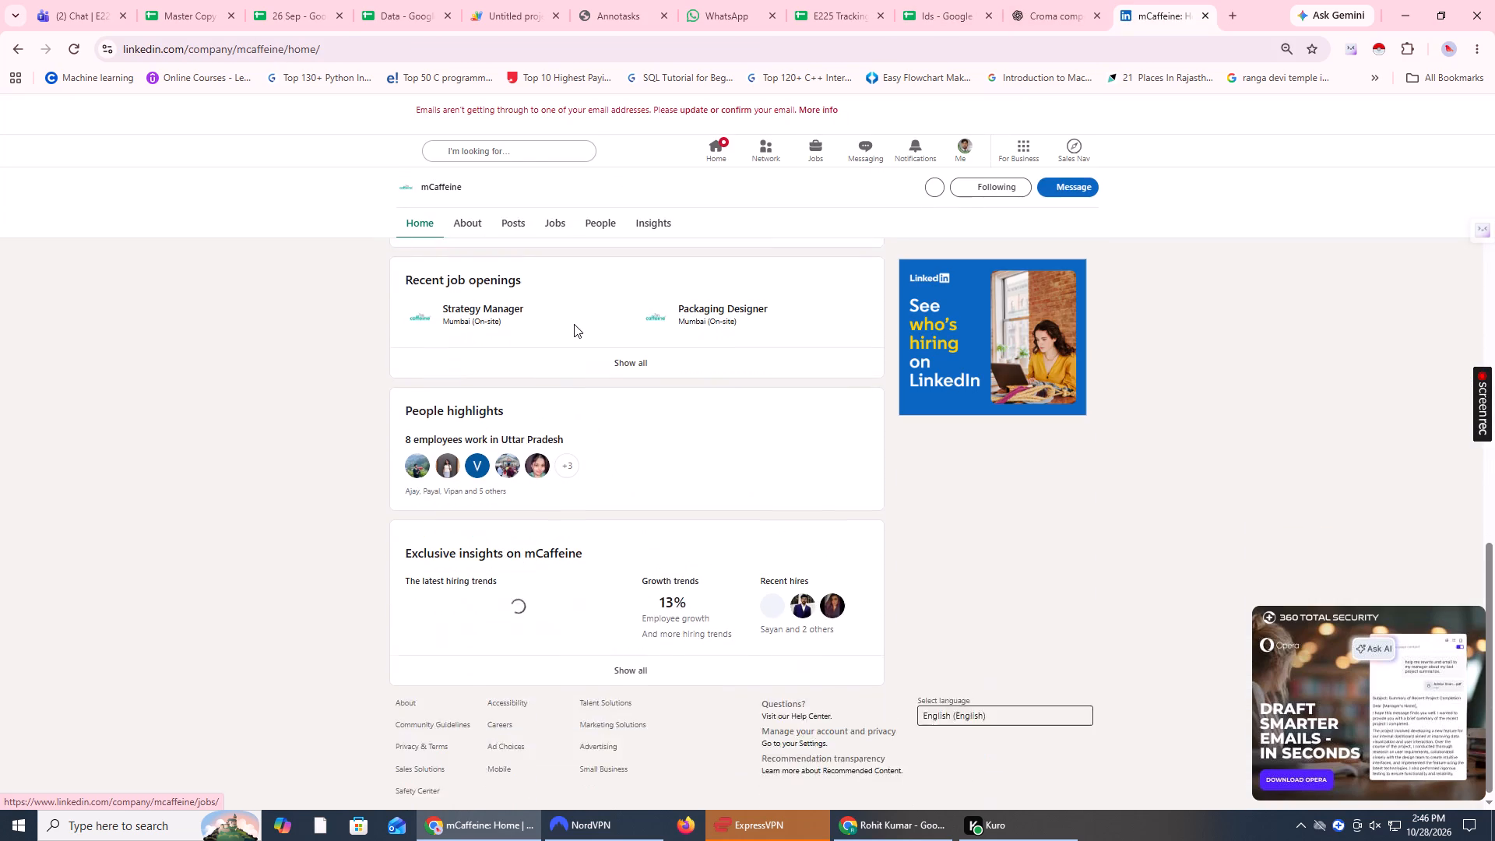
scroll(574, 324, down, 10)
scroll(574, 324, up, 2)
scroll(574, 323, down, 5)
scroll(574, 323, up, 1)
scroll(574, 318, down, 6)
scroll(574, 318, up, 1)
scroll(574, 318, down, 4)
scroll(618, 286, up, 11)
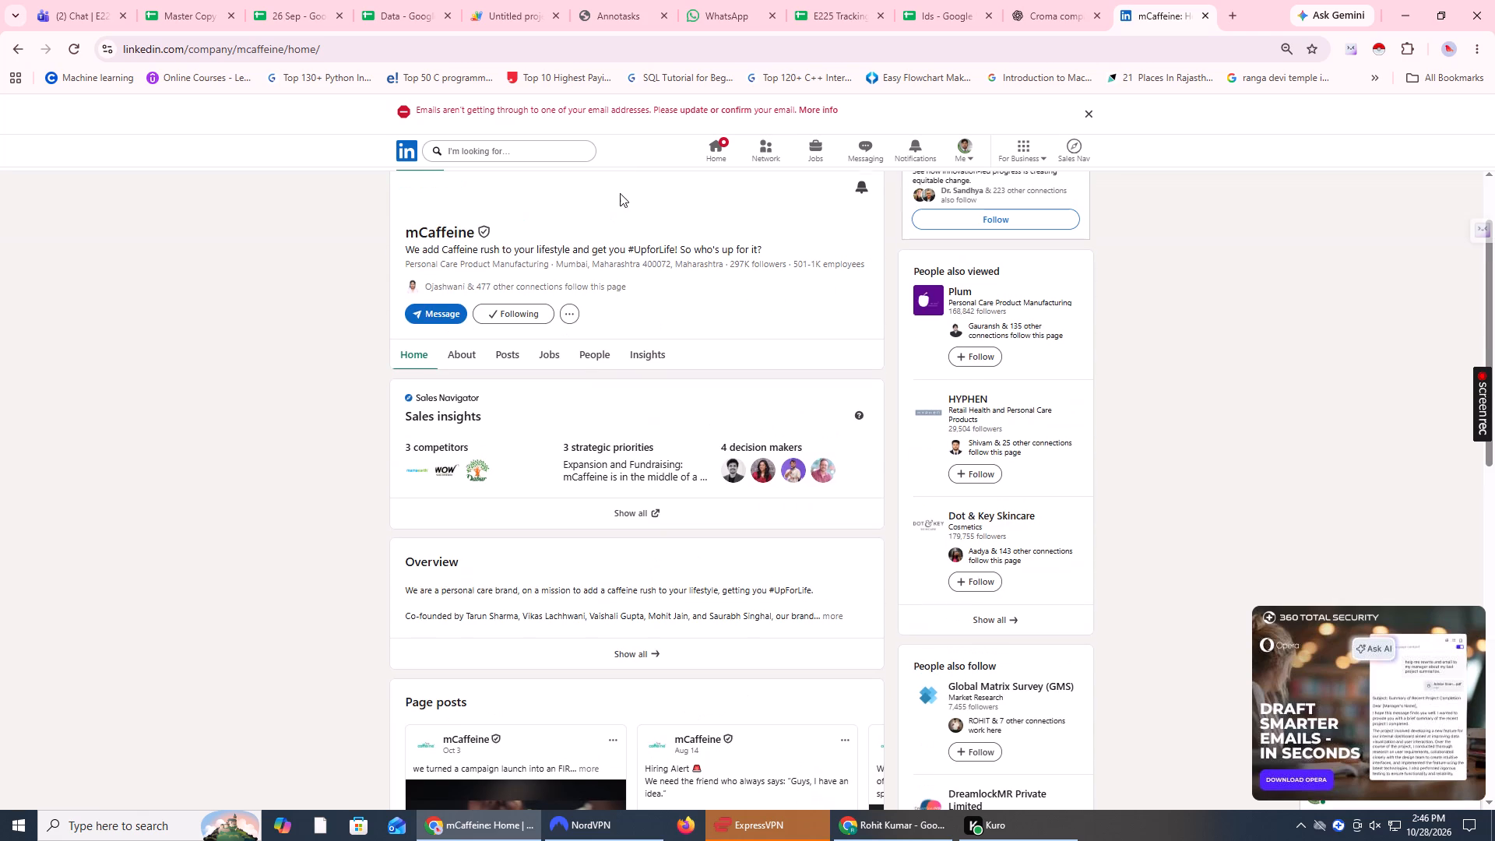
scroll(468, 267, up, 9)
Open mCaffeine's LinkedIn About page and copy its address, linkedin.com/company/mcaffeine/about/, into mCaffeine's Linkedin URL cell, C39, in the Ids sheet.
click(469, 456)
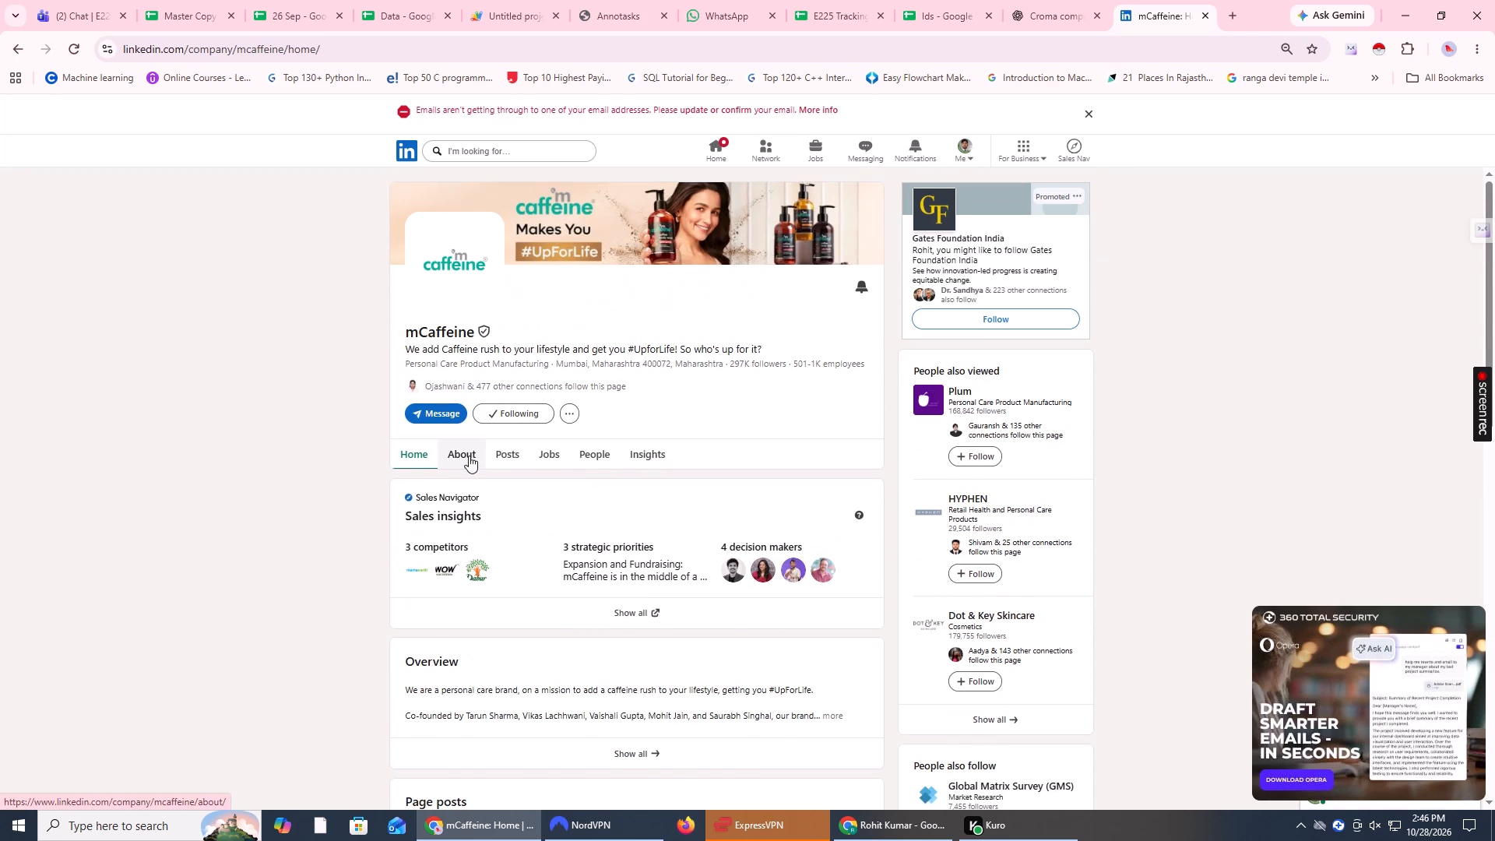
scroll(746, 326, down, 15)
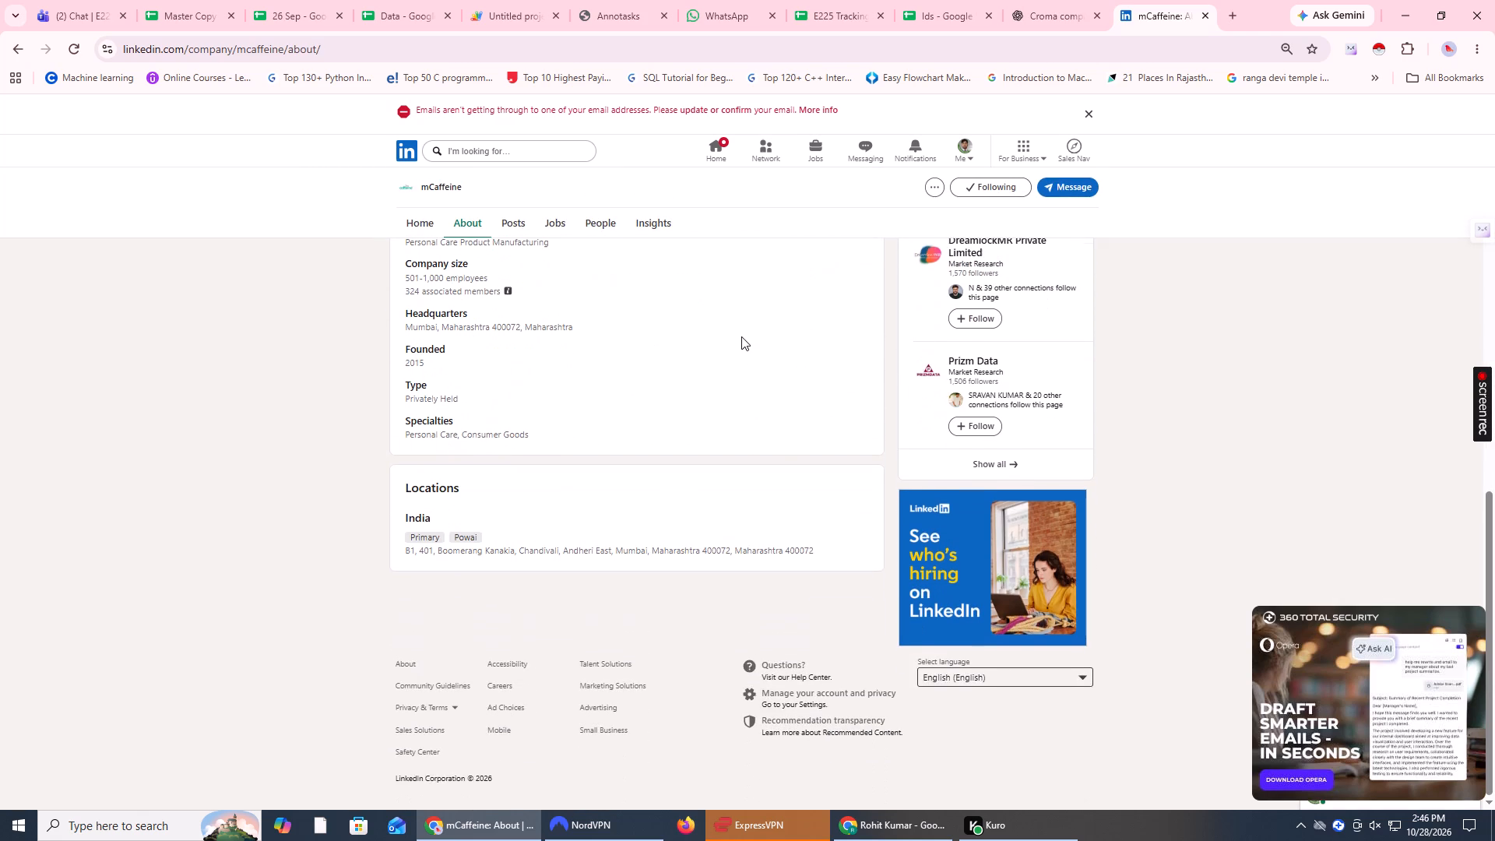
click(361, 44)
key(ctrl+c)
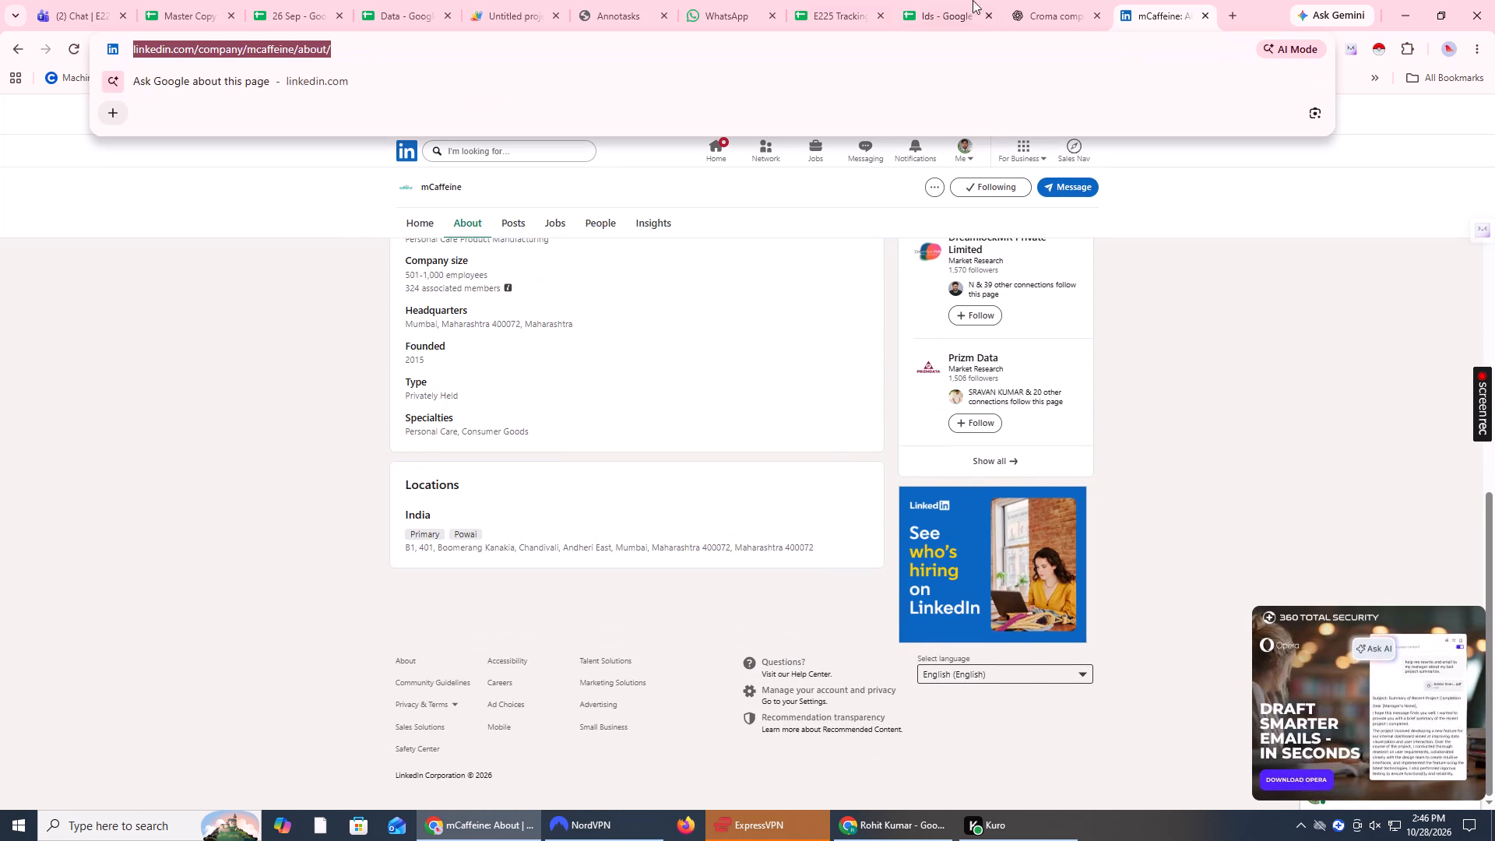
click(931, 0)
click(380, 441)
key(ctrl+v)
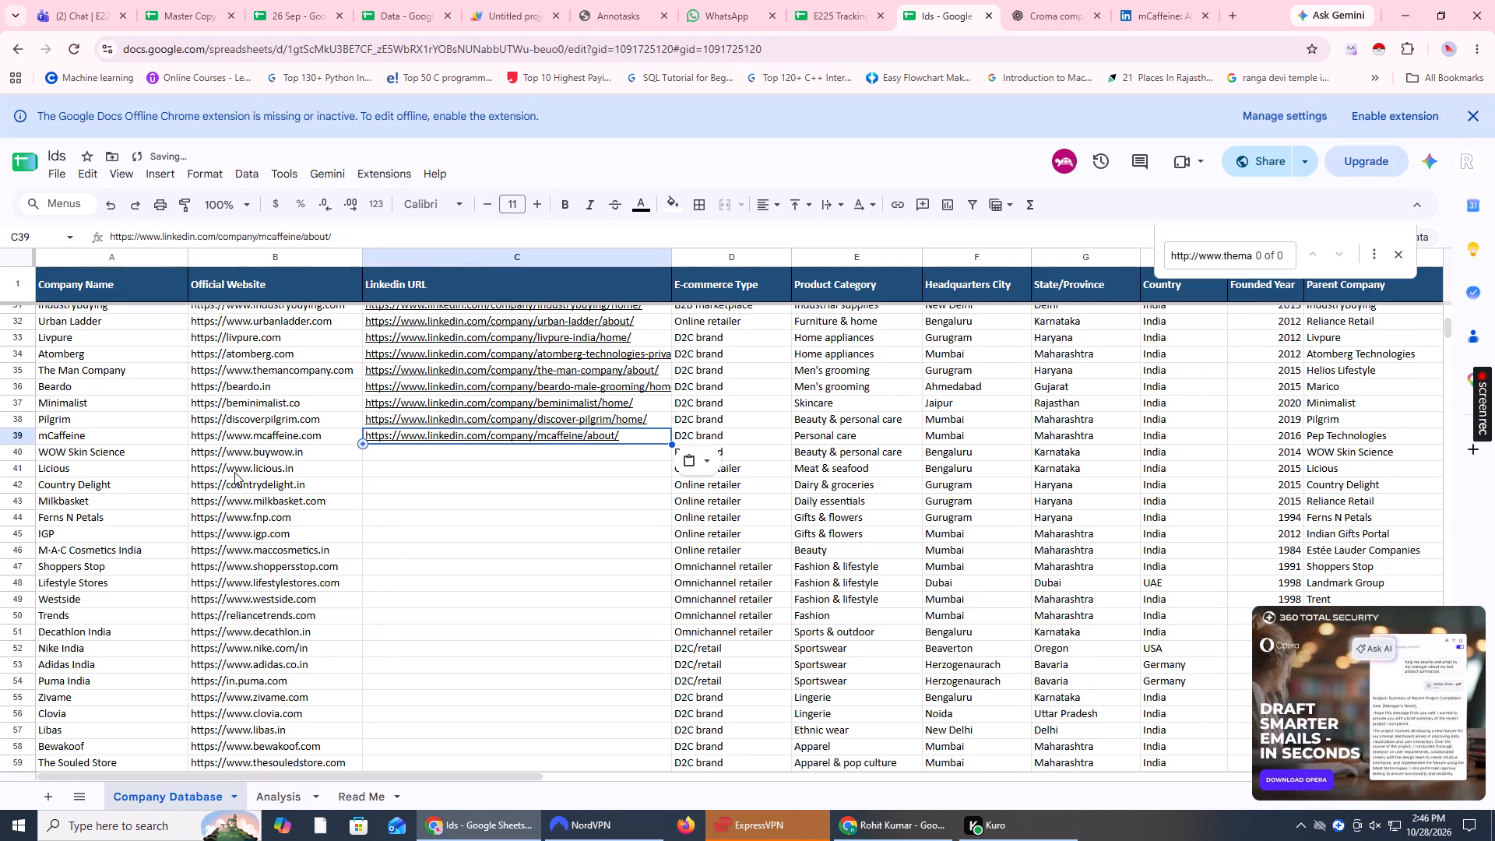
Search Google for "WOW Skin Science linkedin" using the company name from the Ids sheet, and open the WOW Skin Science LinkedIn company page.
click(130, 452)
key(ctrl+c)
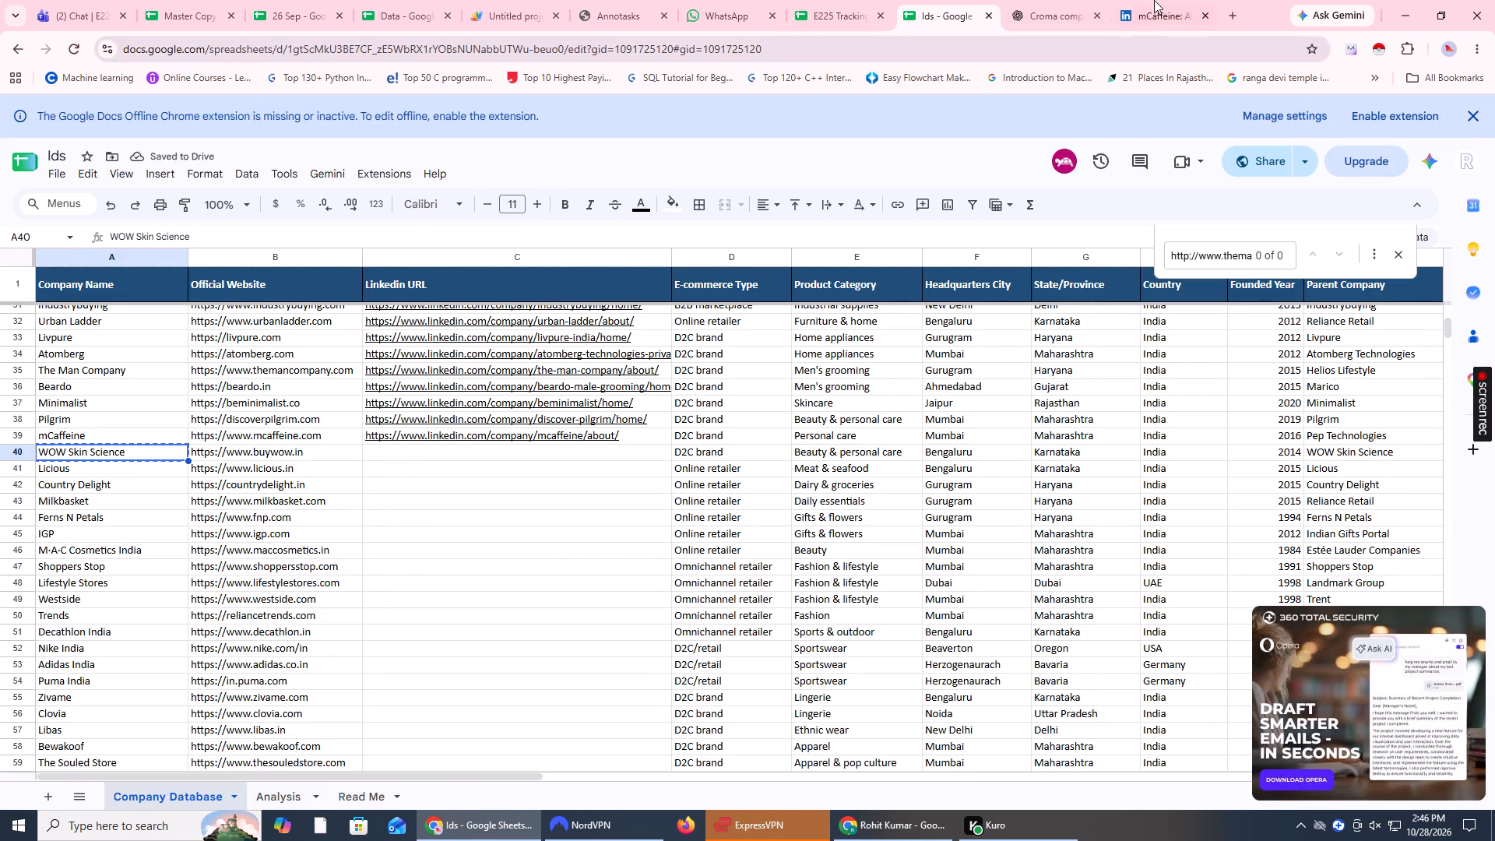
click(1154, 0)
click(22, 46)
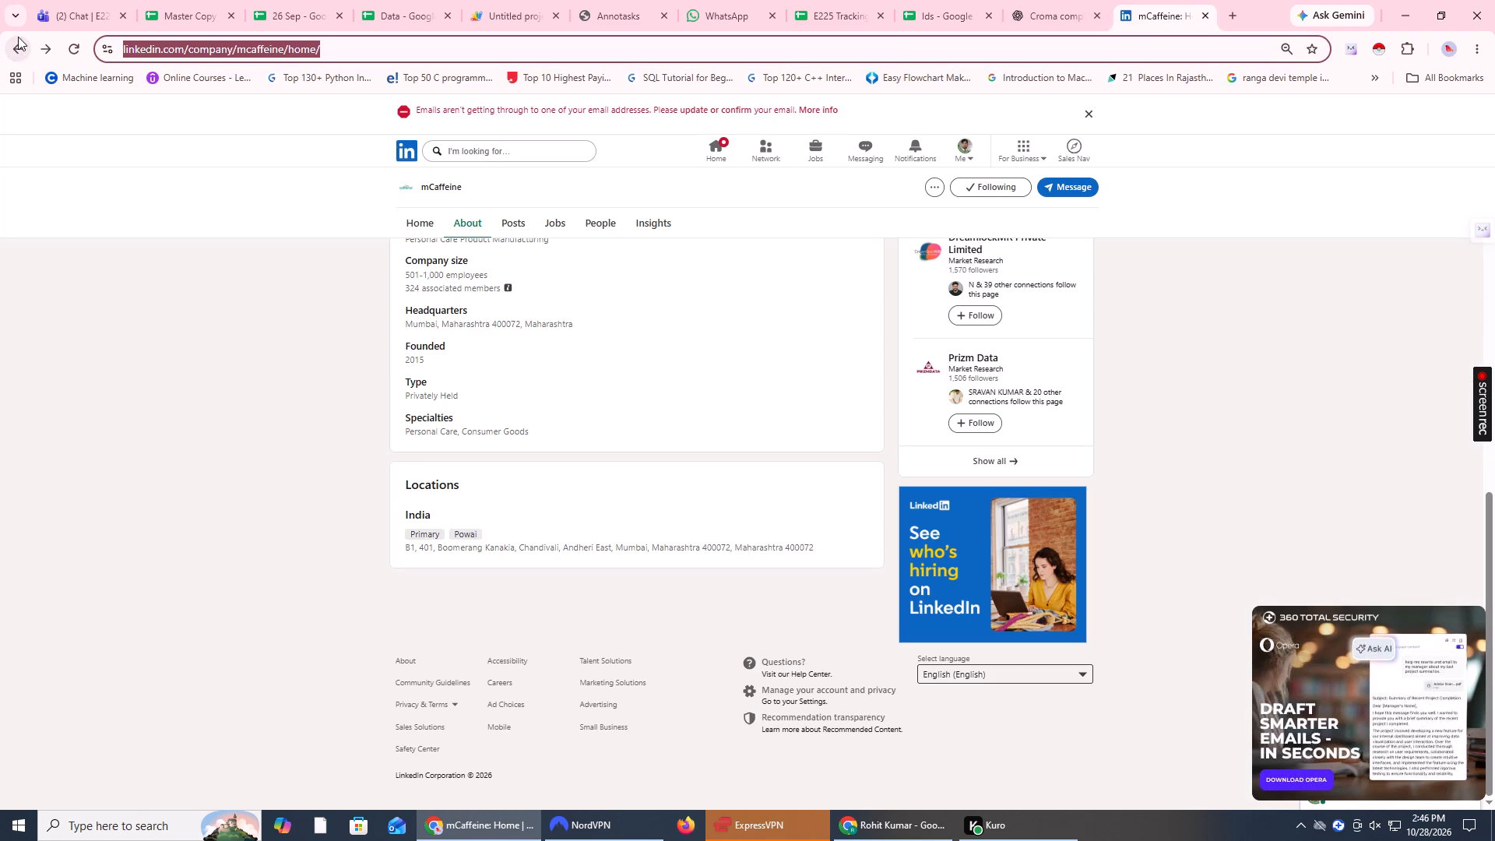
click(16, 54)
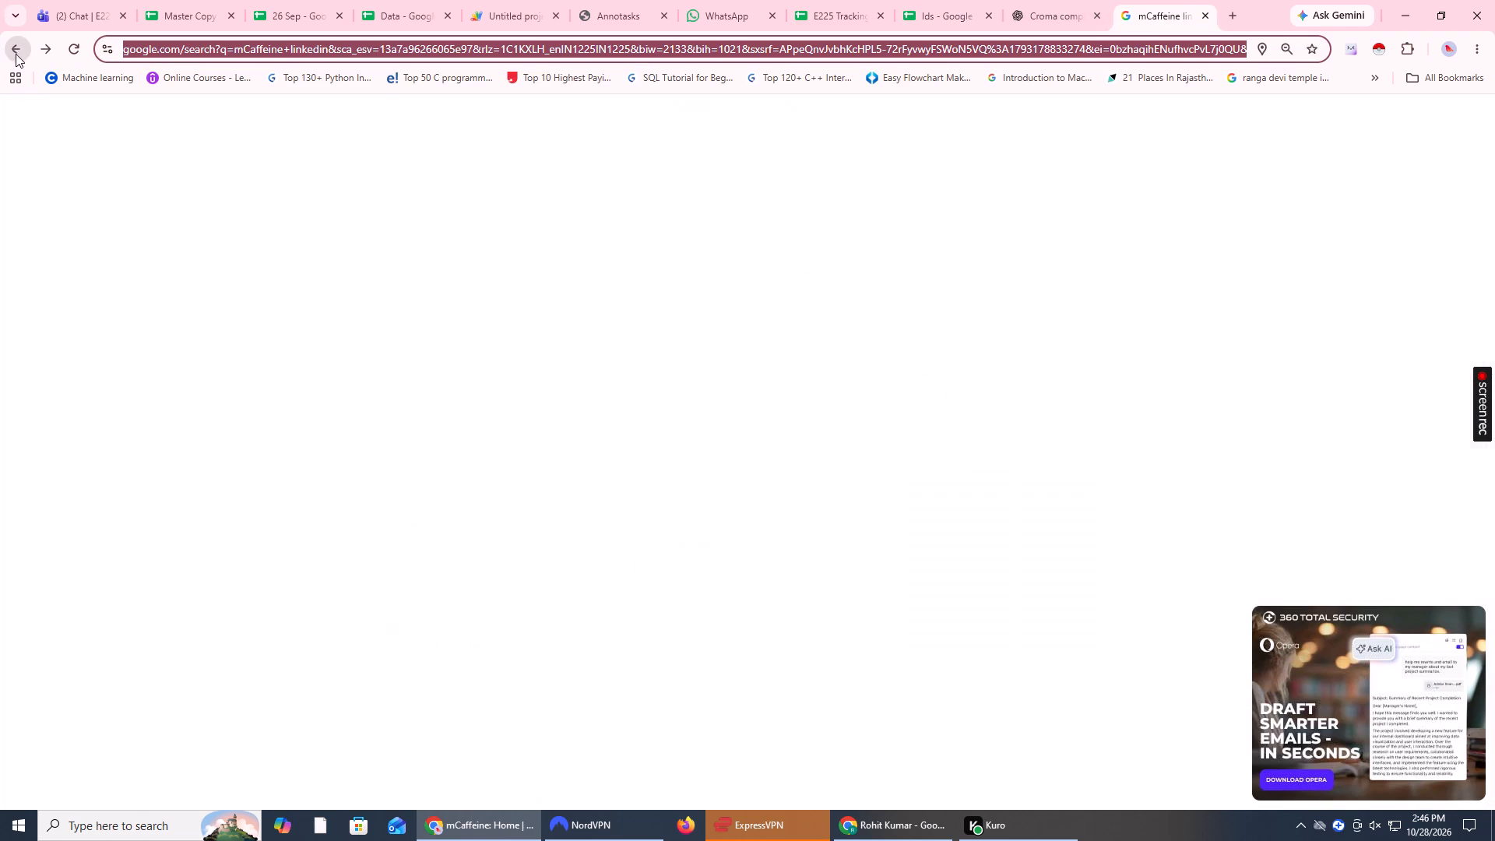
drag(247, 132, 27, 118)
key(ctrl+v)
key(Return)
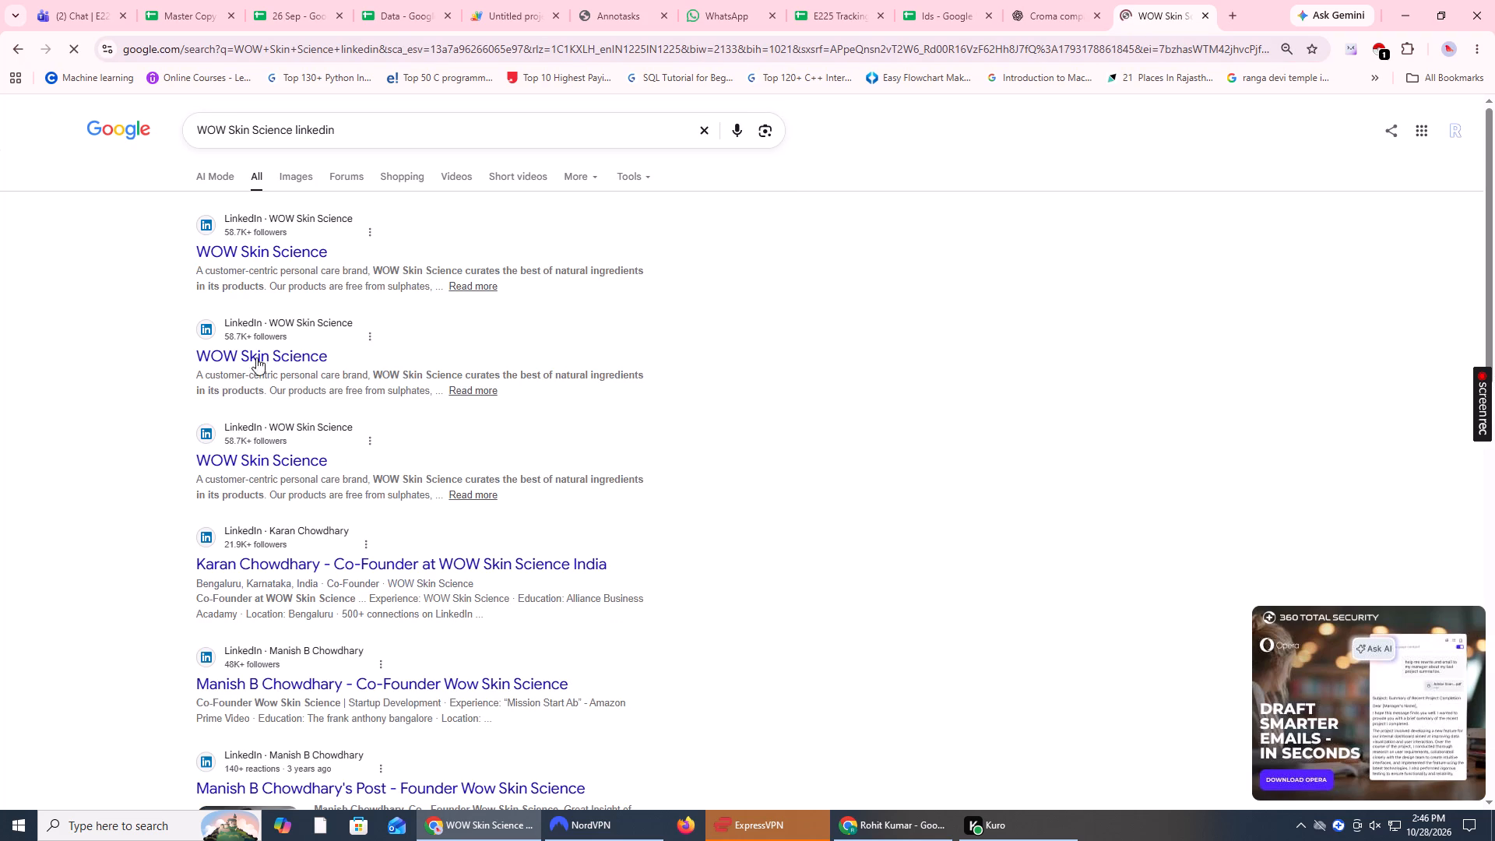
click(235, 253)
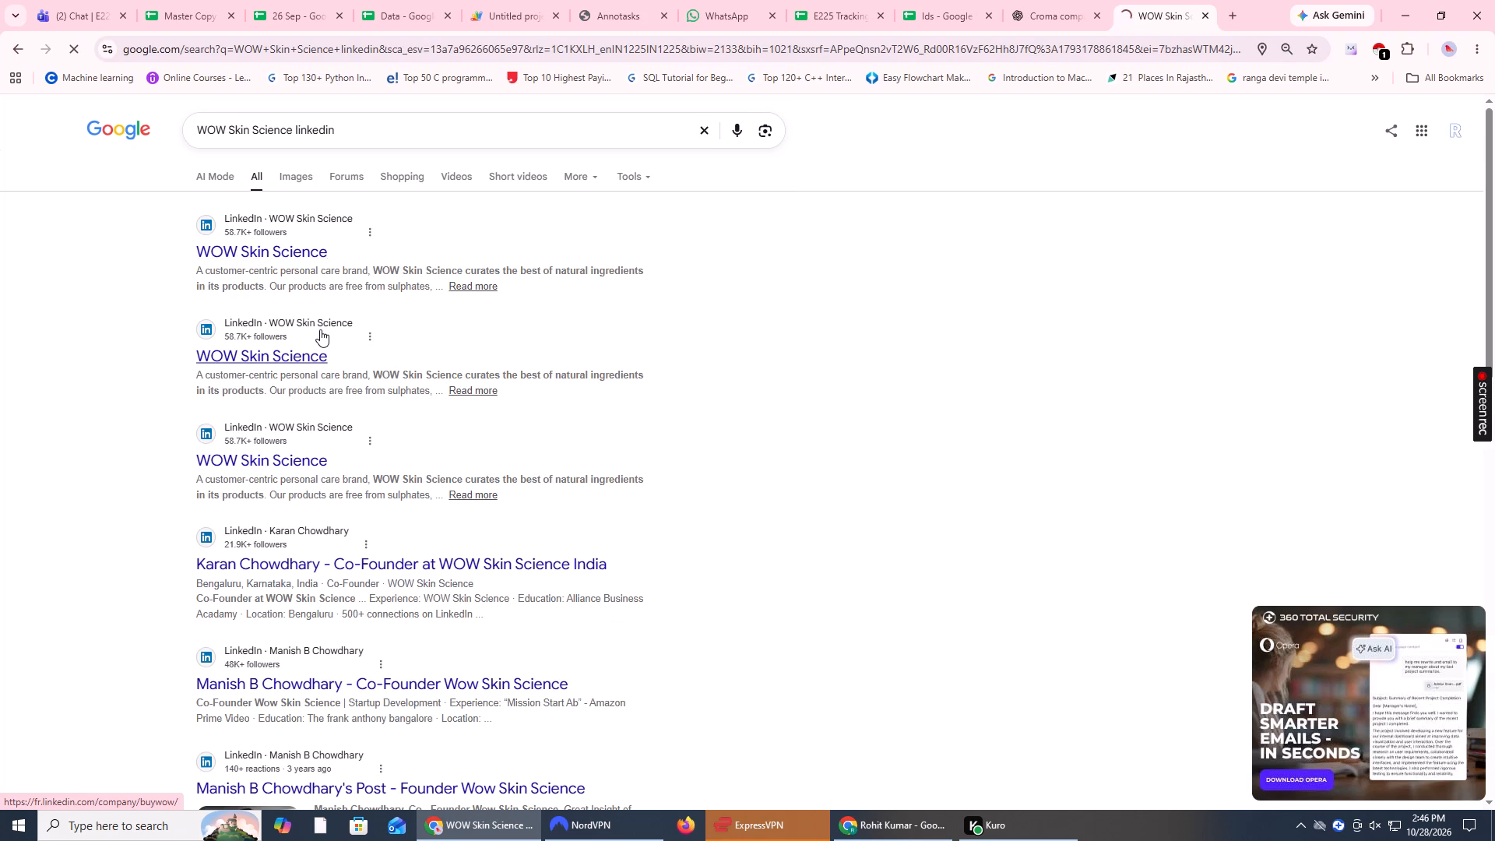
Review WOW Skin Science's LinkedIn home page and copy its address, linkedin.com/company/buywow/home/, into its Linkedin URL cell, C40, in the Ids sheet.
scroll(320, 321, down, 3)
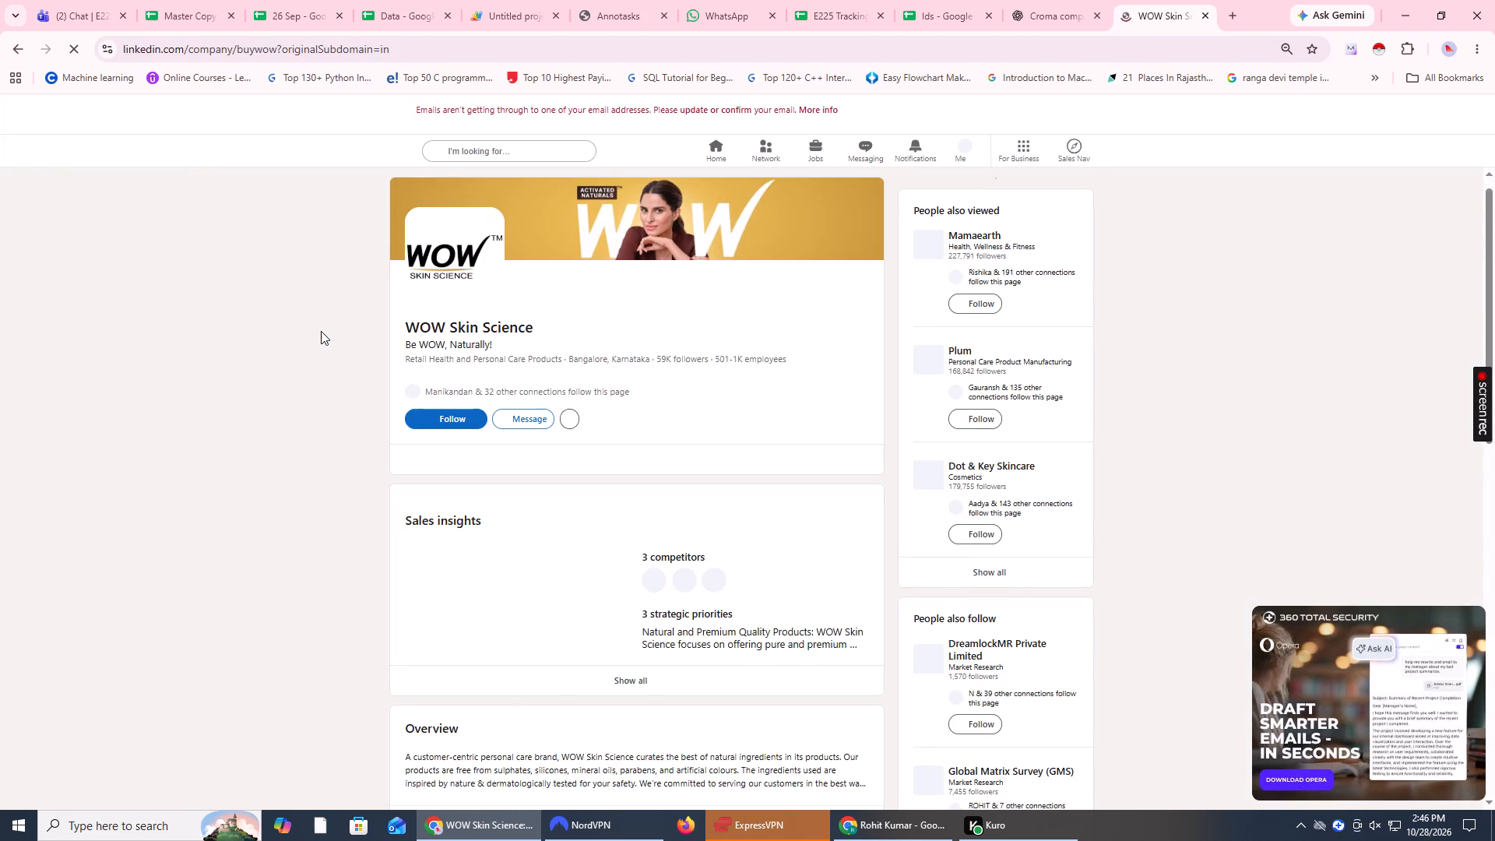
scroll(321, 331, down, 20)
scroll(321, 331, down, 9)
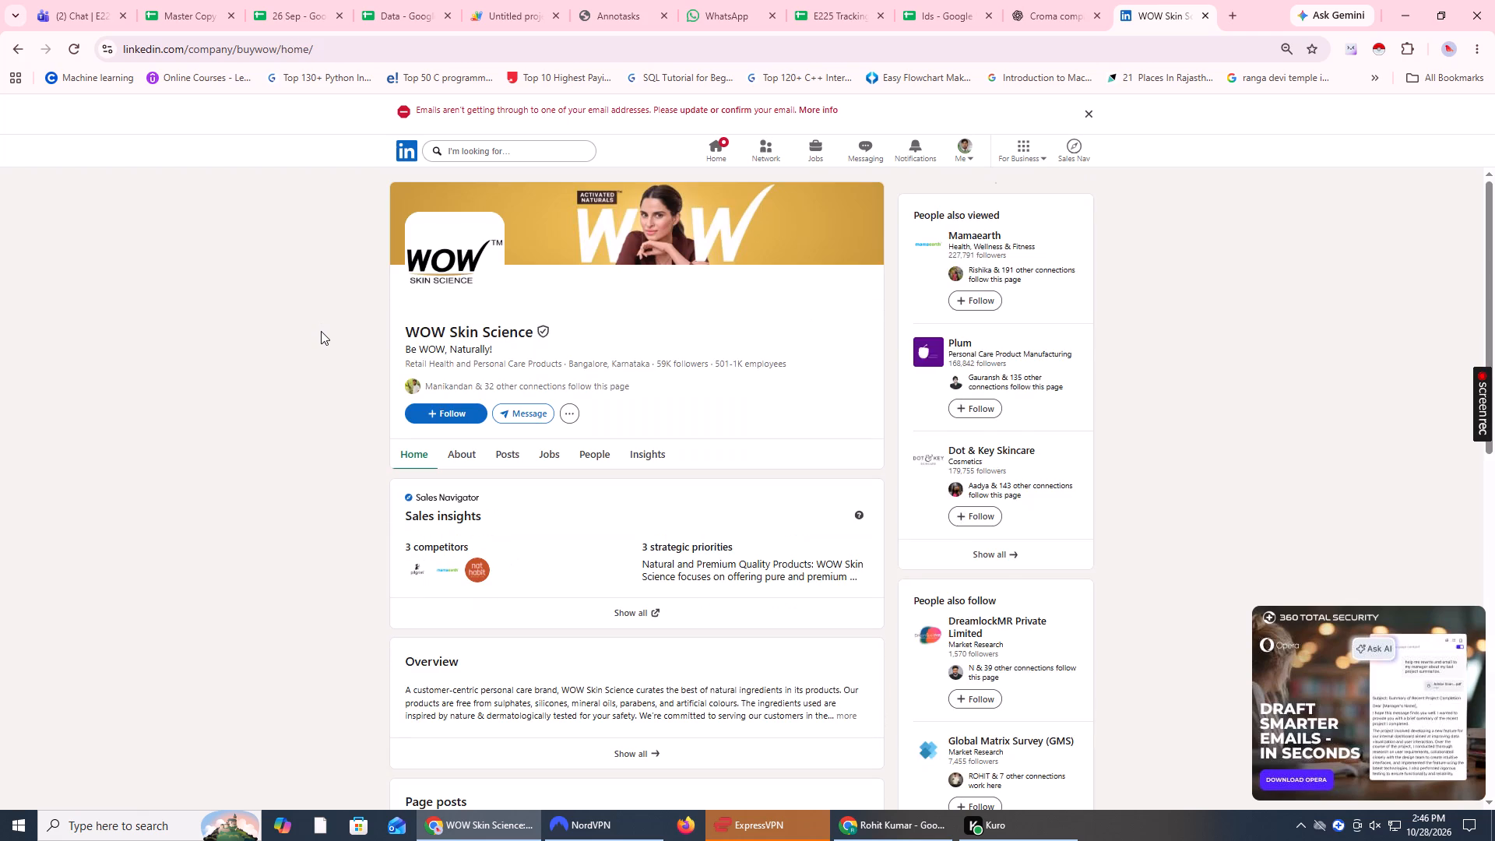
scroll(321, 331, down, 4)
click(321, 48)
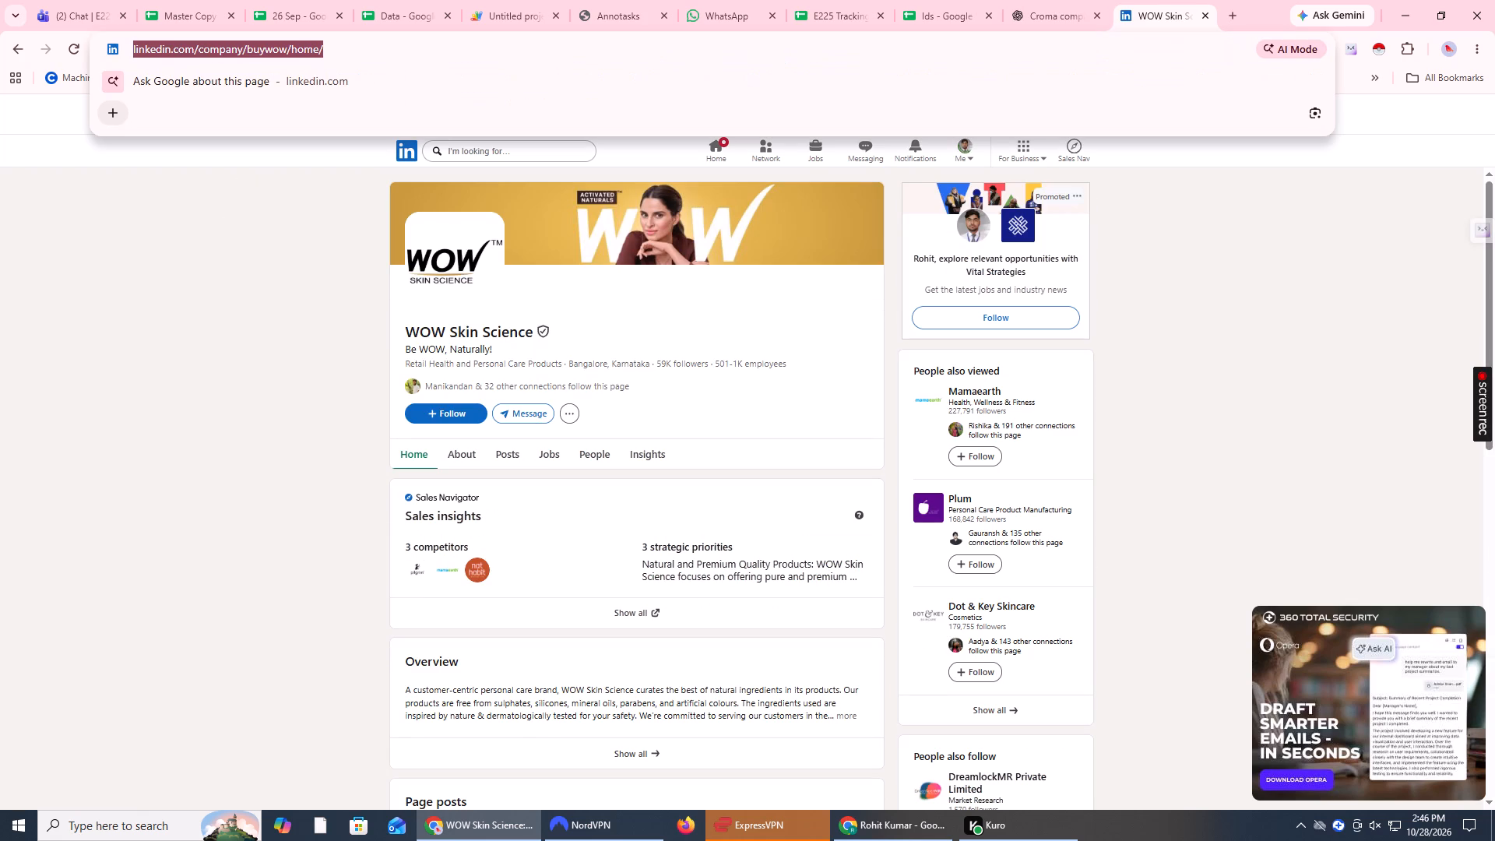
key(ctrl+c)
click(1063, 0)
click(930, 0)
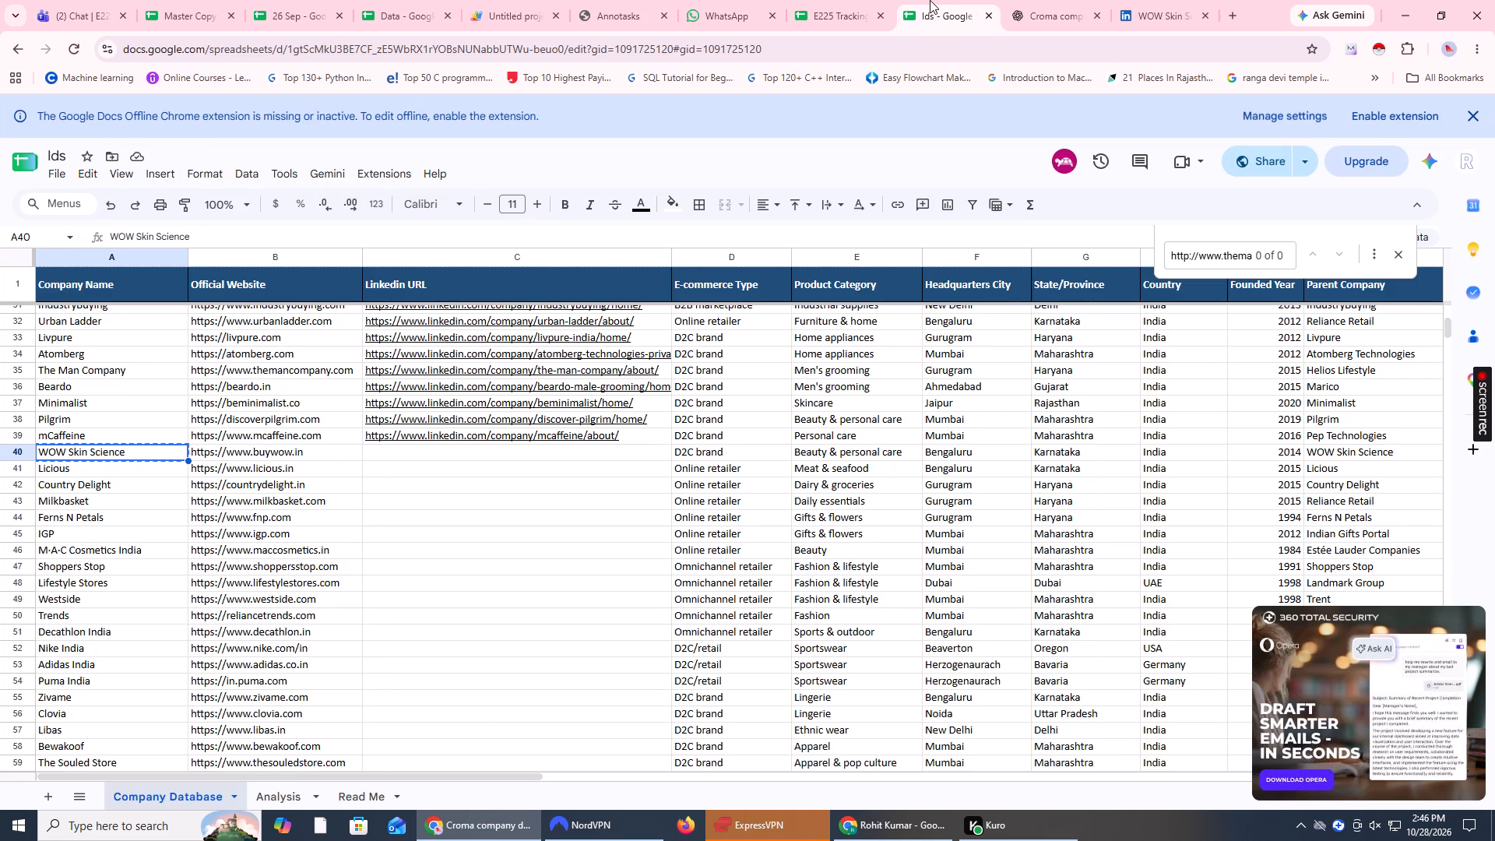
click(389, 451)
key(ctrl+v)
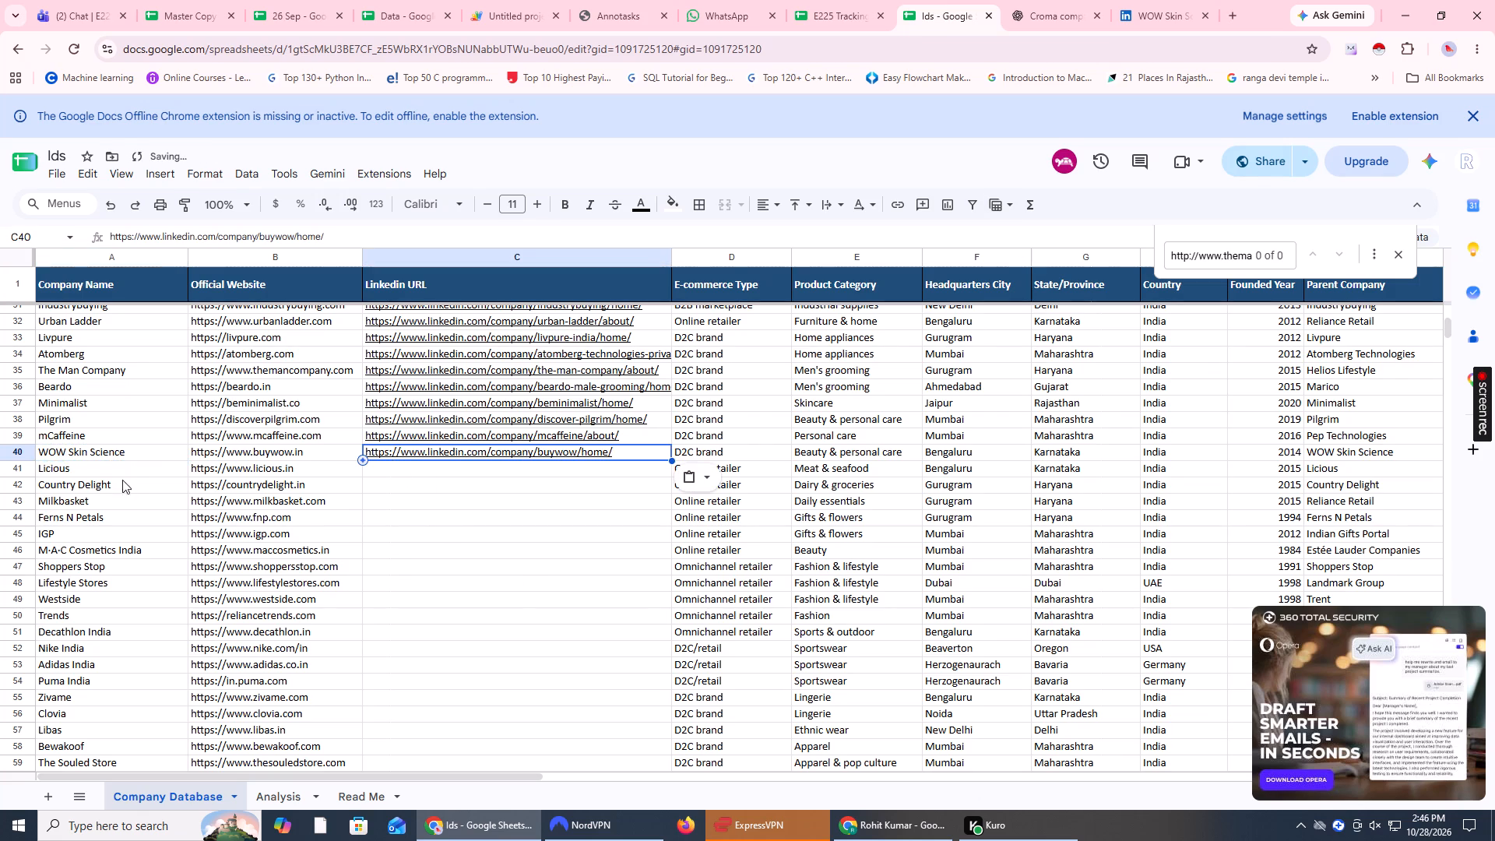
Search Google for "Licious linkedin" using the company name from the Ids sheet, and open the Licious LinkedIn company page.
click(94, 469)
key(ctrl+c)
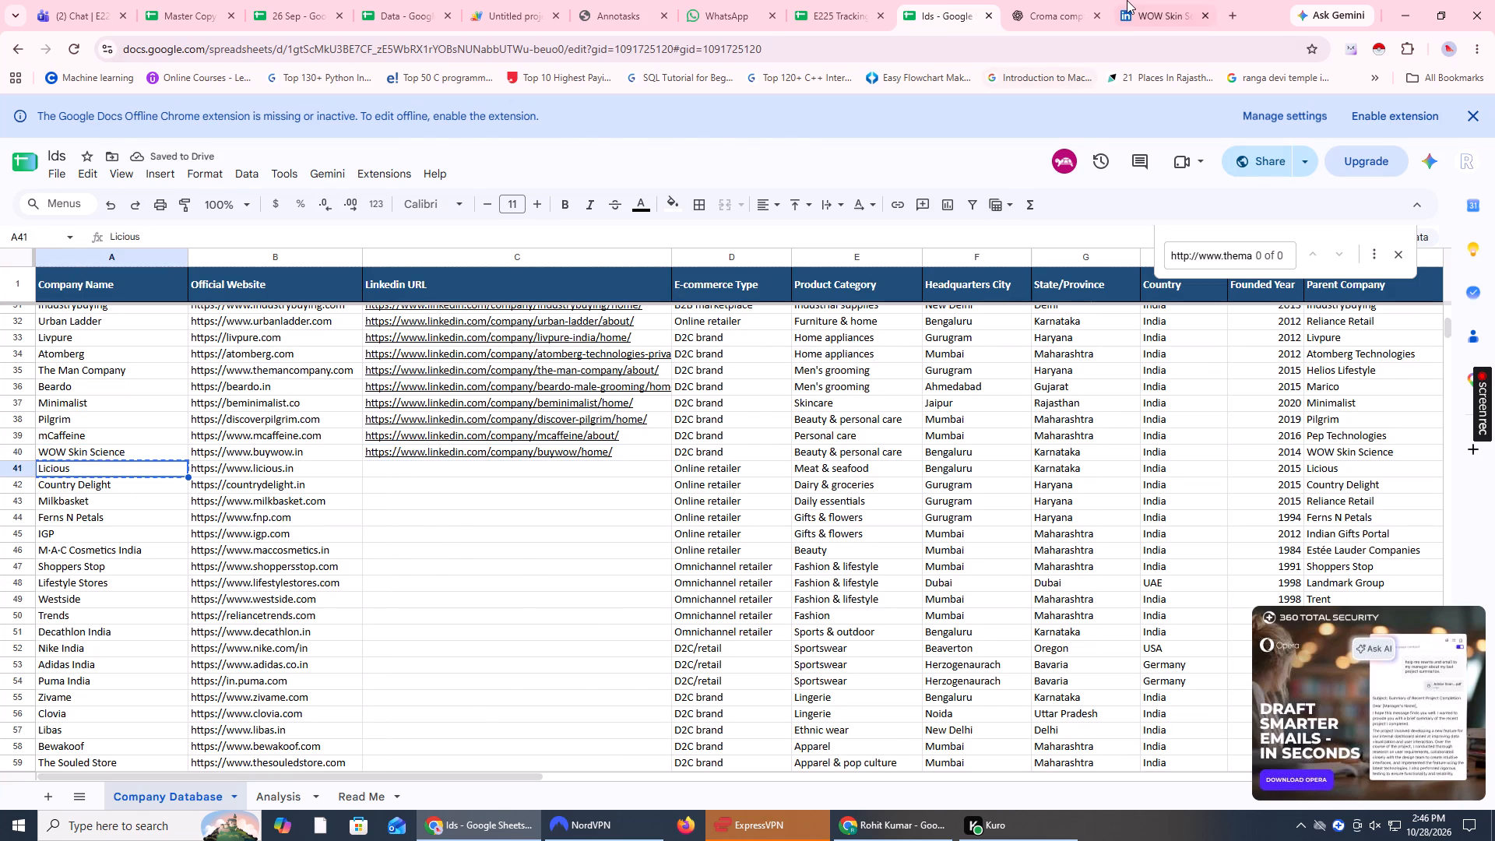
click(1127, 0)
click(16, 52)
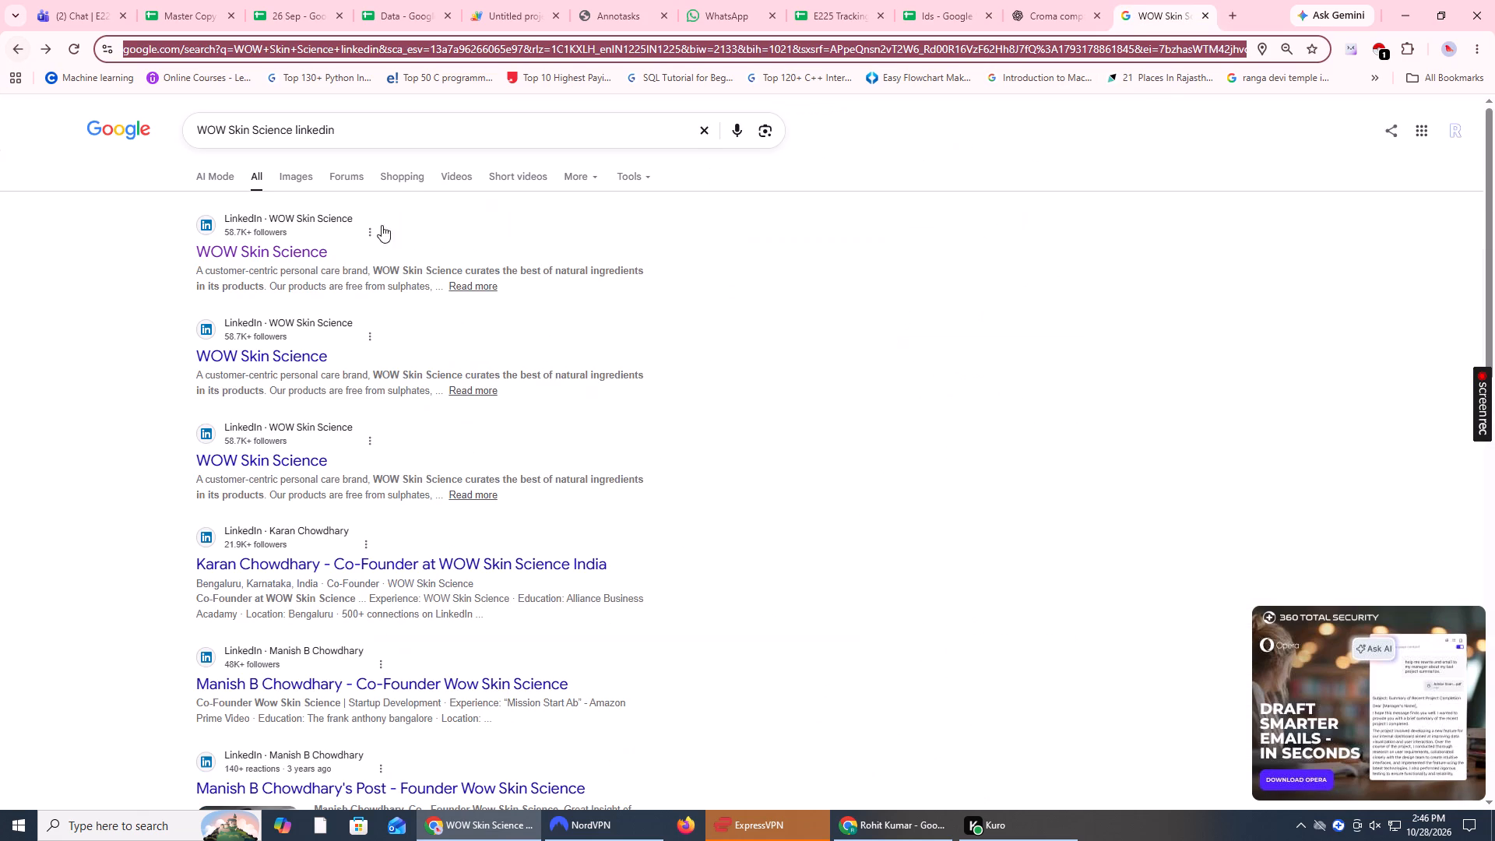
drag(293, 132, 129, 121)
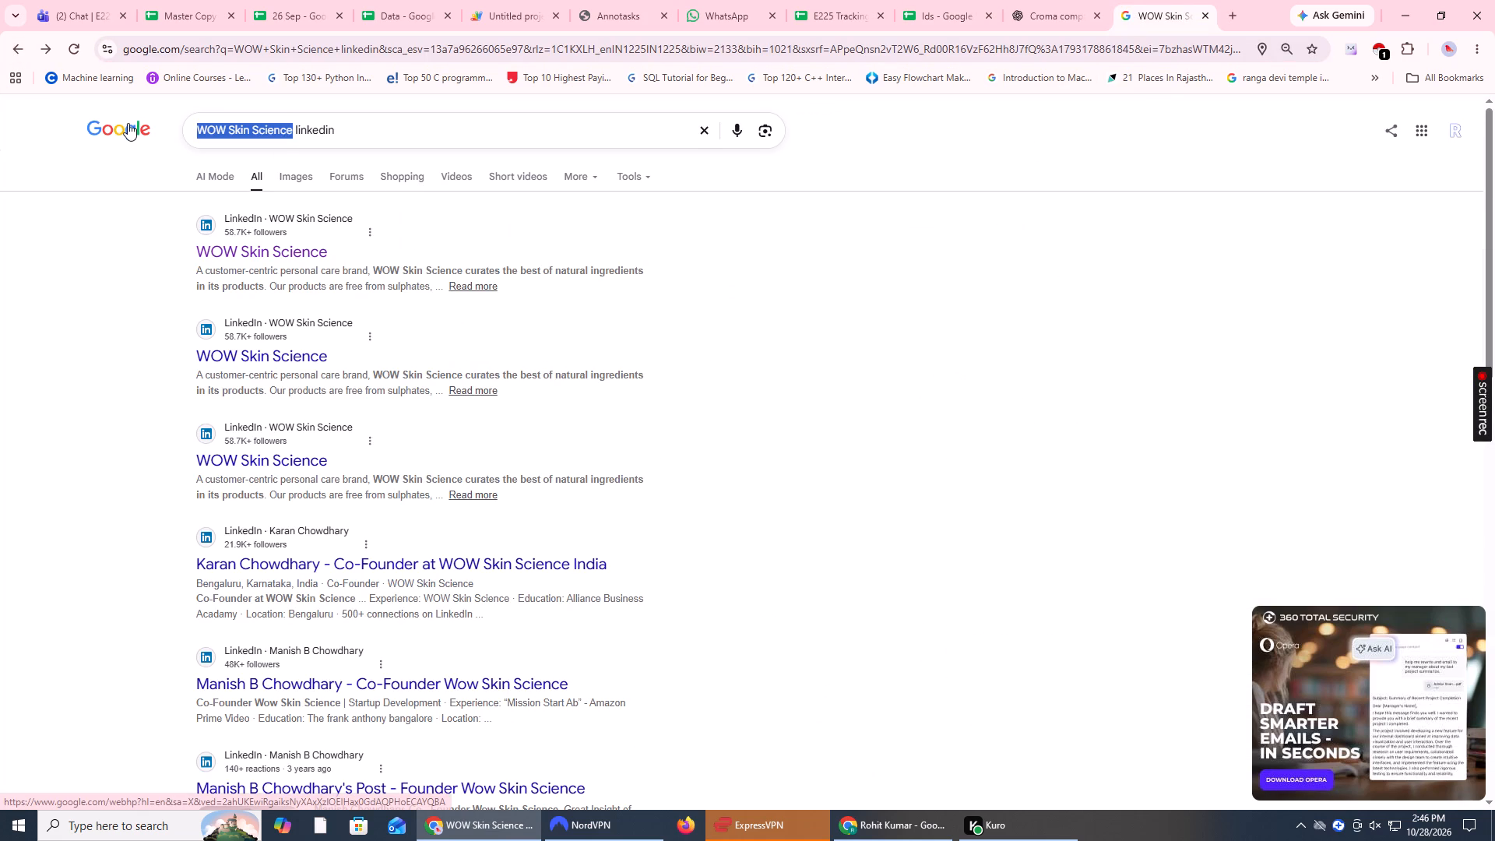
key(ctrl+v)
key(space)
key(Return)
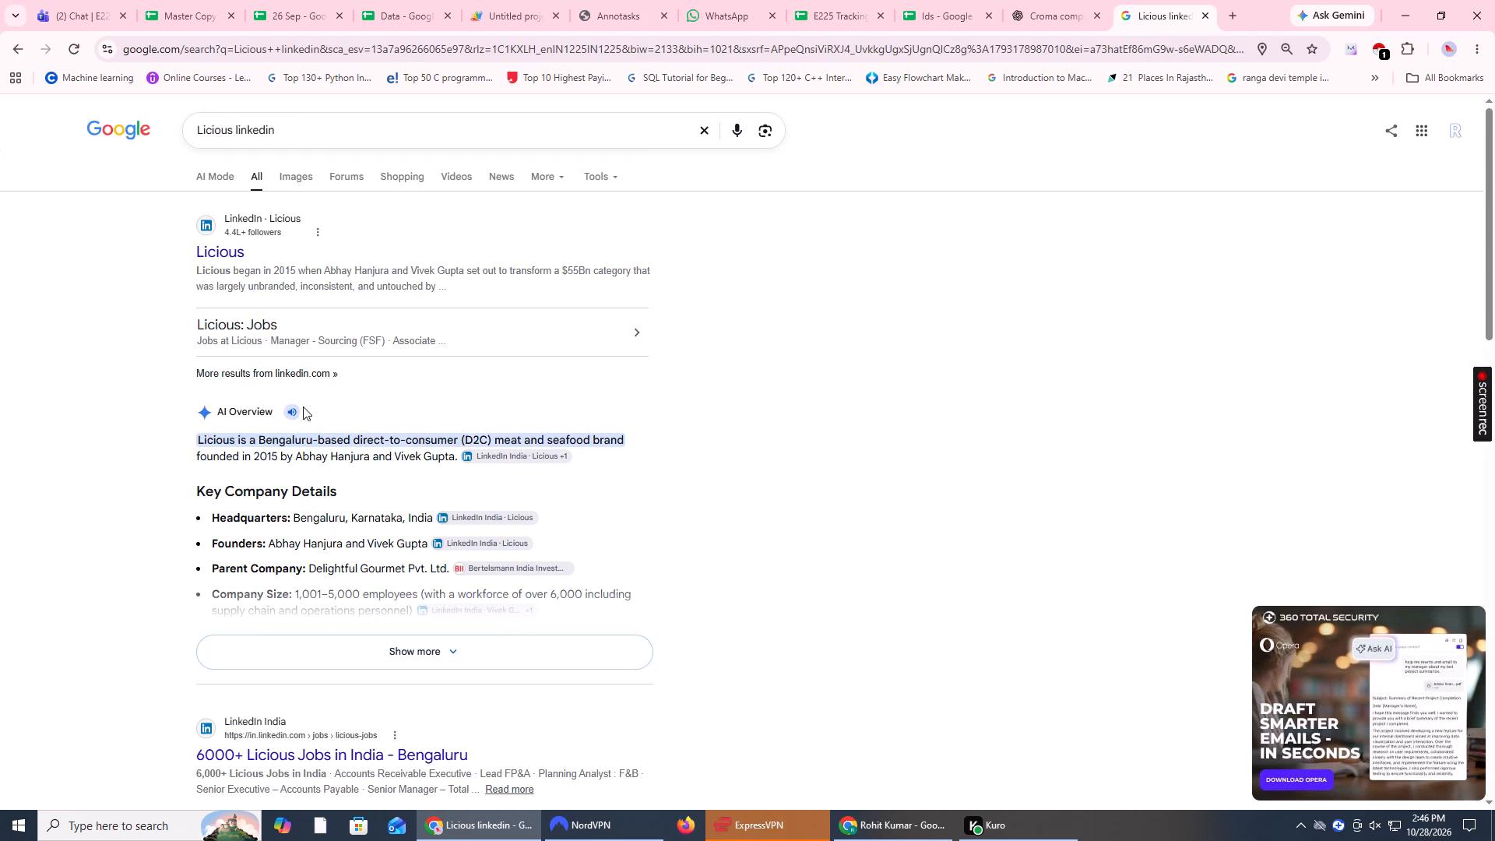
click(217, 254)
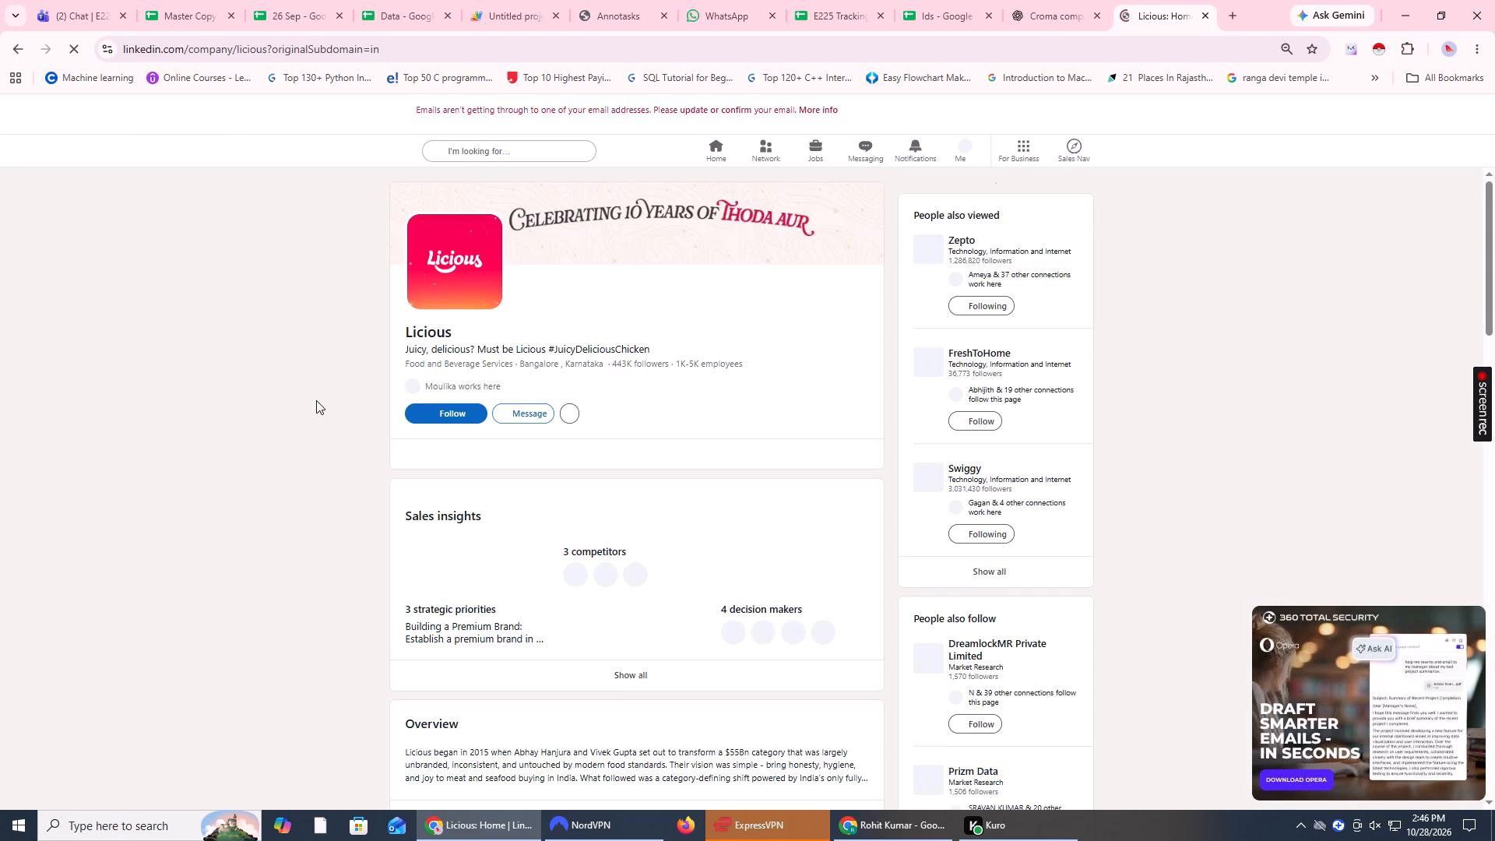
Review Licious's LinkedIn home page and copy its address, linkedin.com/company/licious/home/, into Licious's Linkedin URL cell, C41, in the Ids sheet.
scroll(316, 399, down, 20)
scroll(316, 399, down, 10)
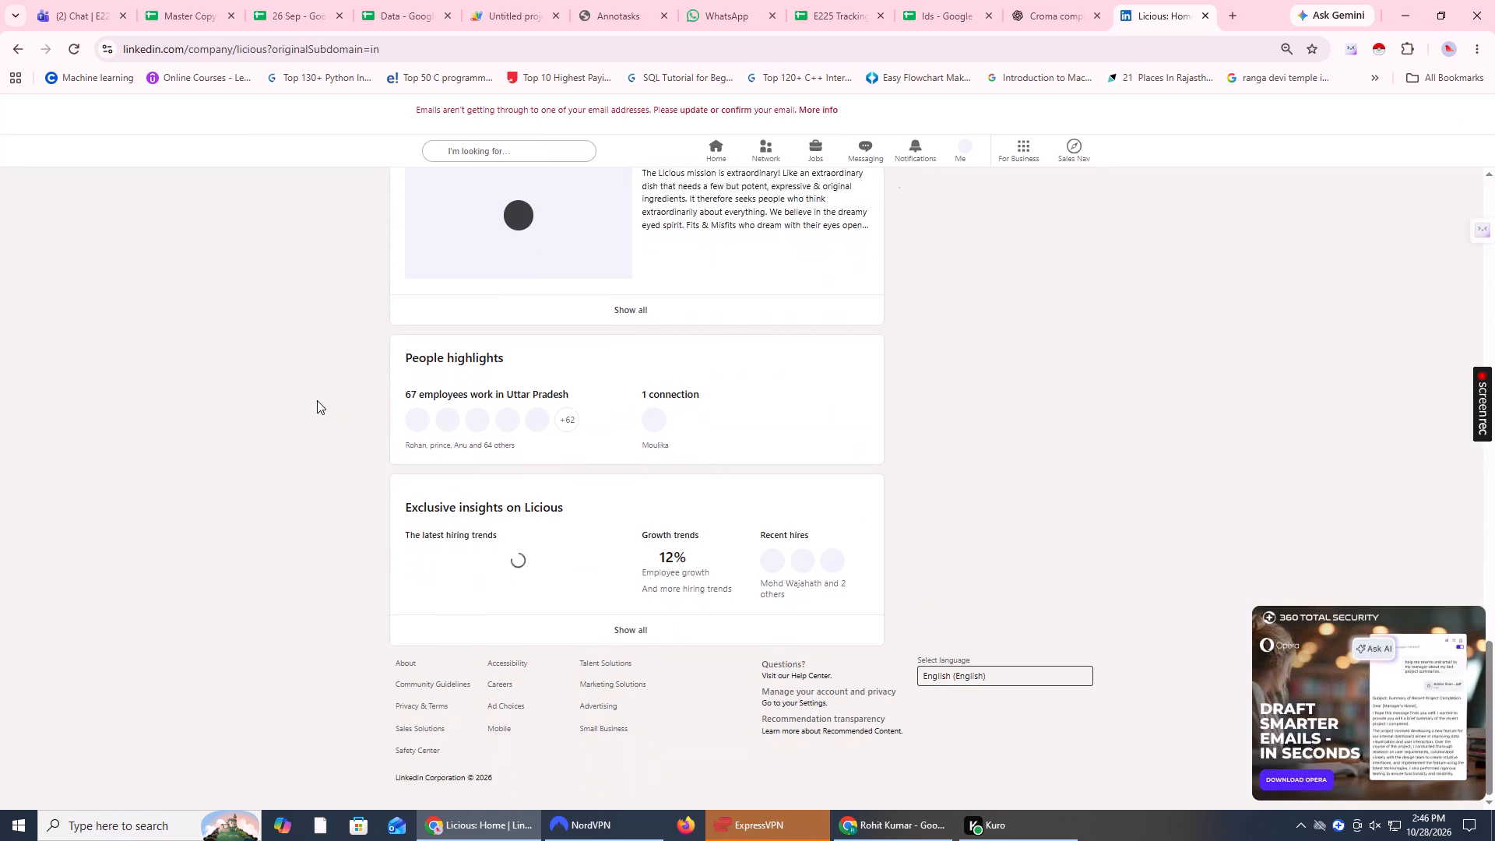
scroll(317, 400, down, 4)
click(318, 54)
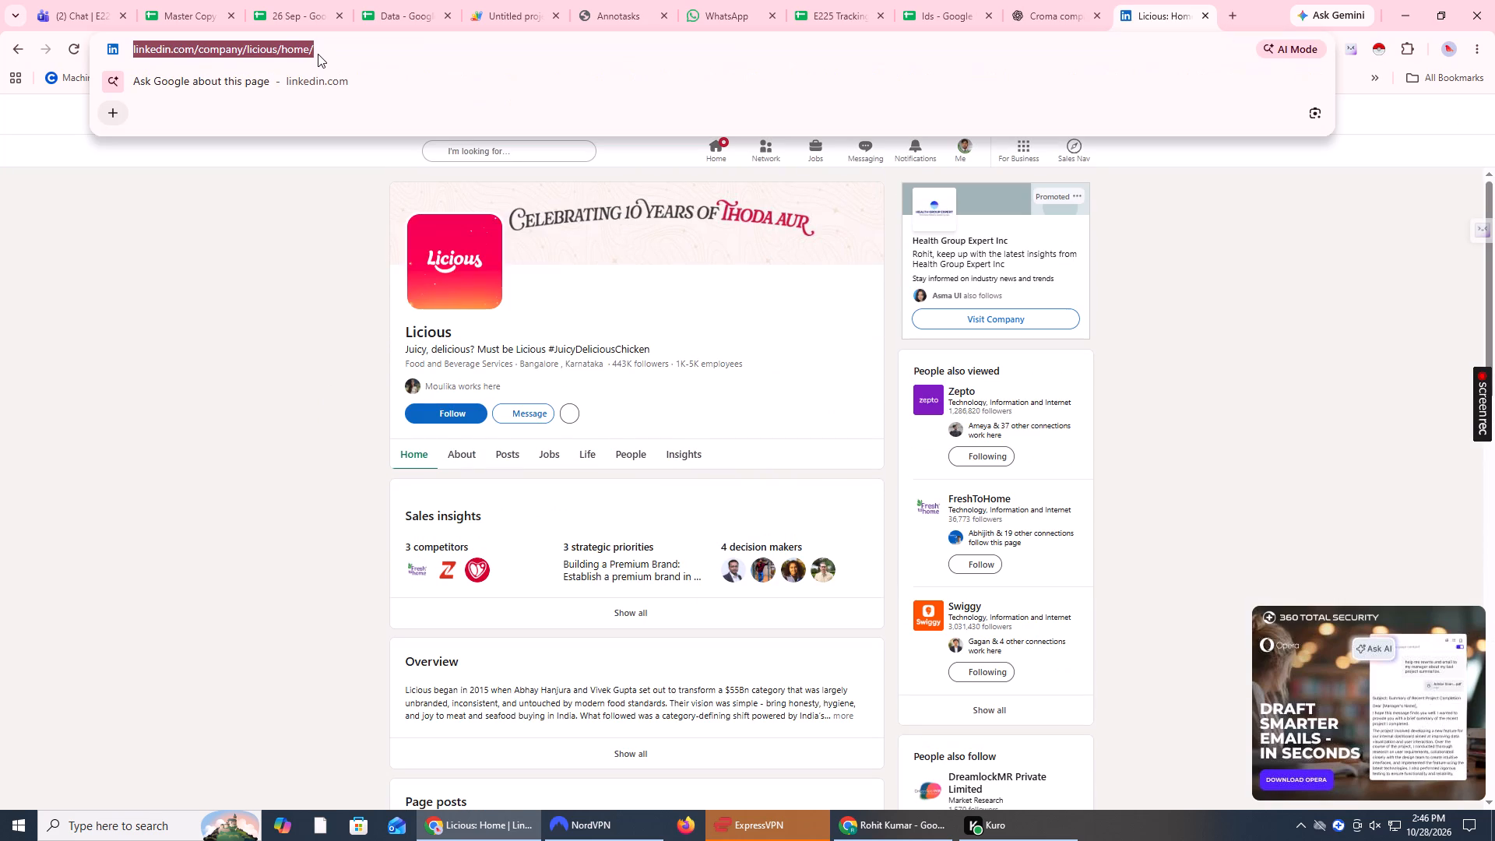
key(ctrl+c)
click(955, 0)
click(454, 470)
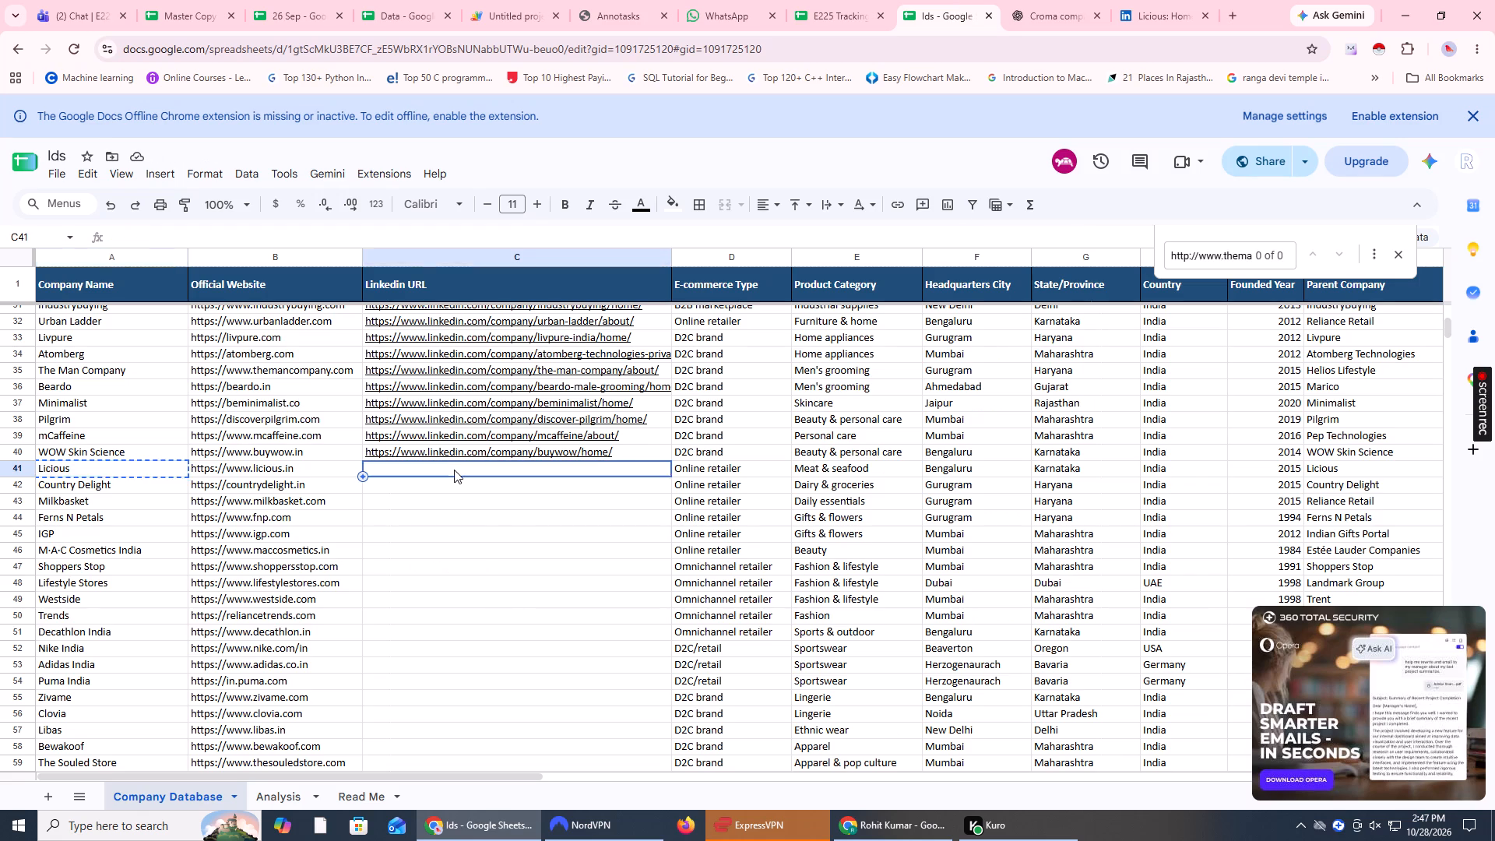
key(ctrl+v)
Search Google for "Country Delight linkedin" using the company name from the Ids sheet, and open the Country Delight LinkedIn company page.
click(80, 493)
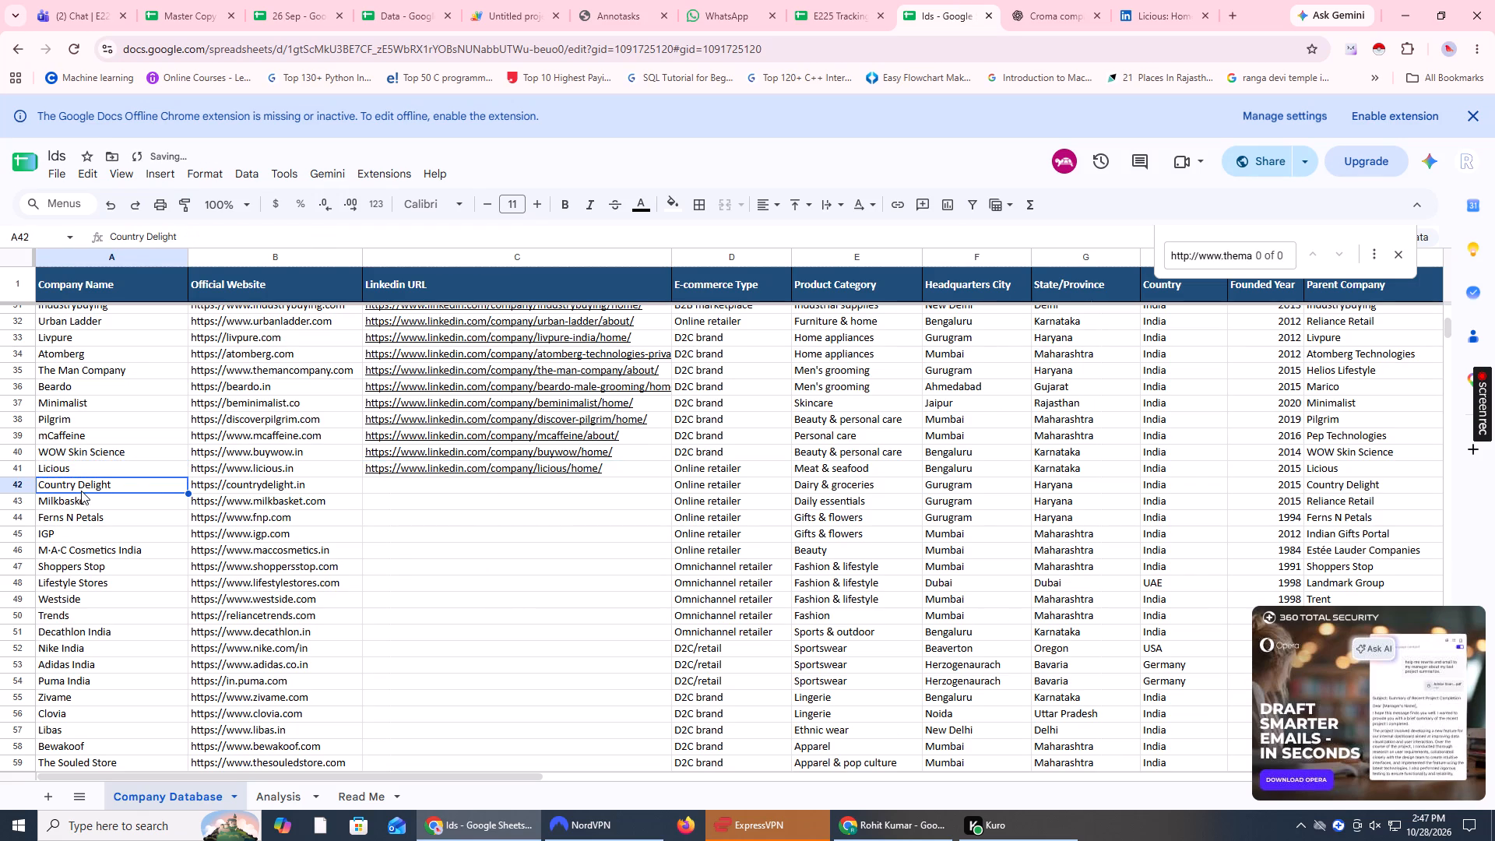
key(ctrl+c)
click(1156, 0)
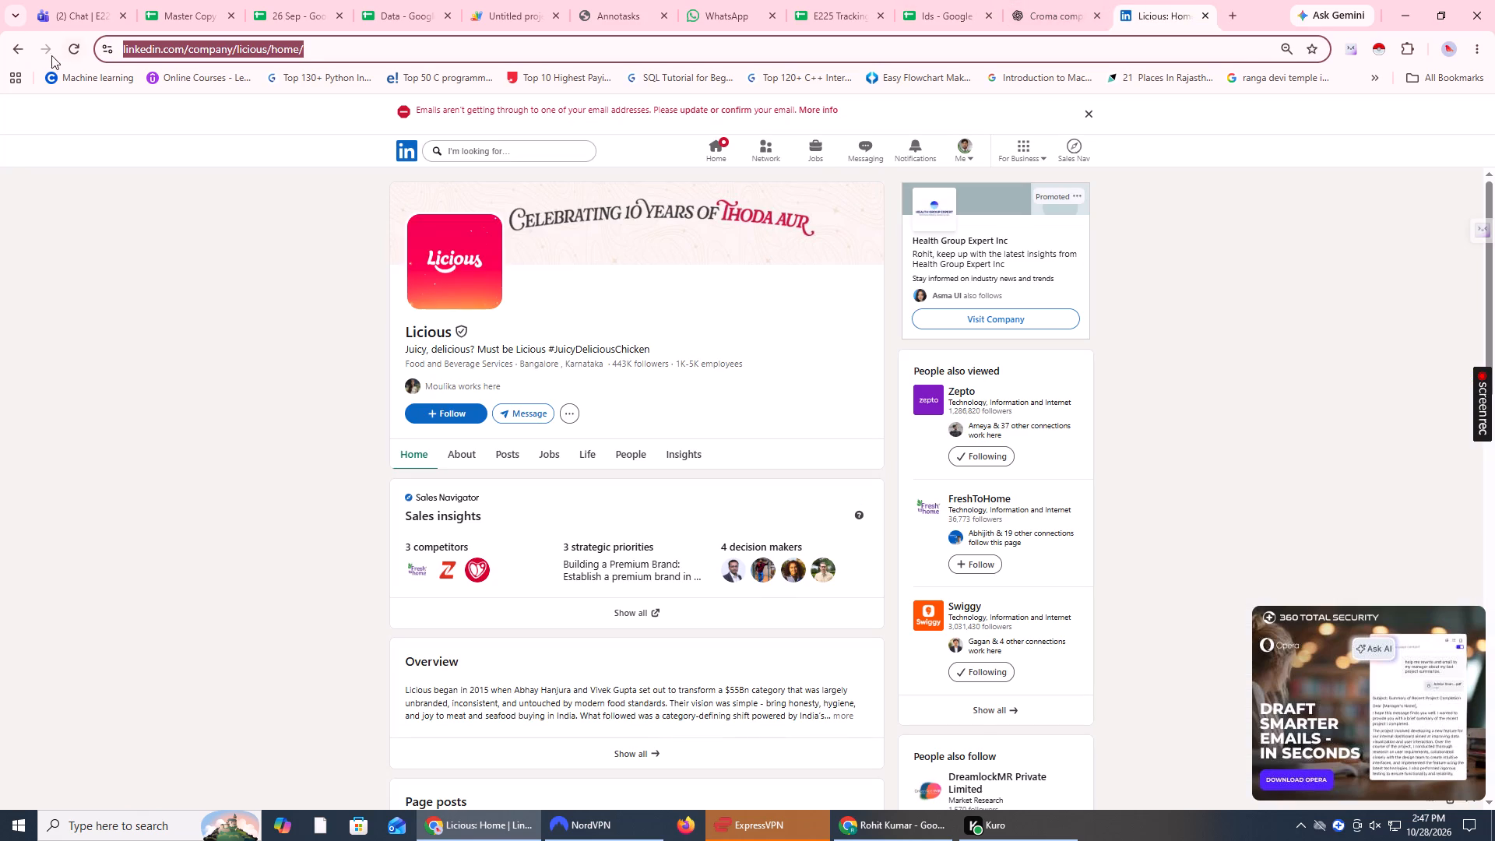
click(19, 48)
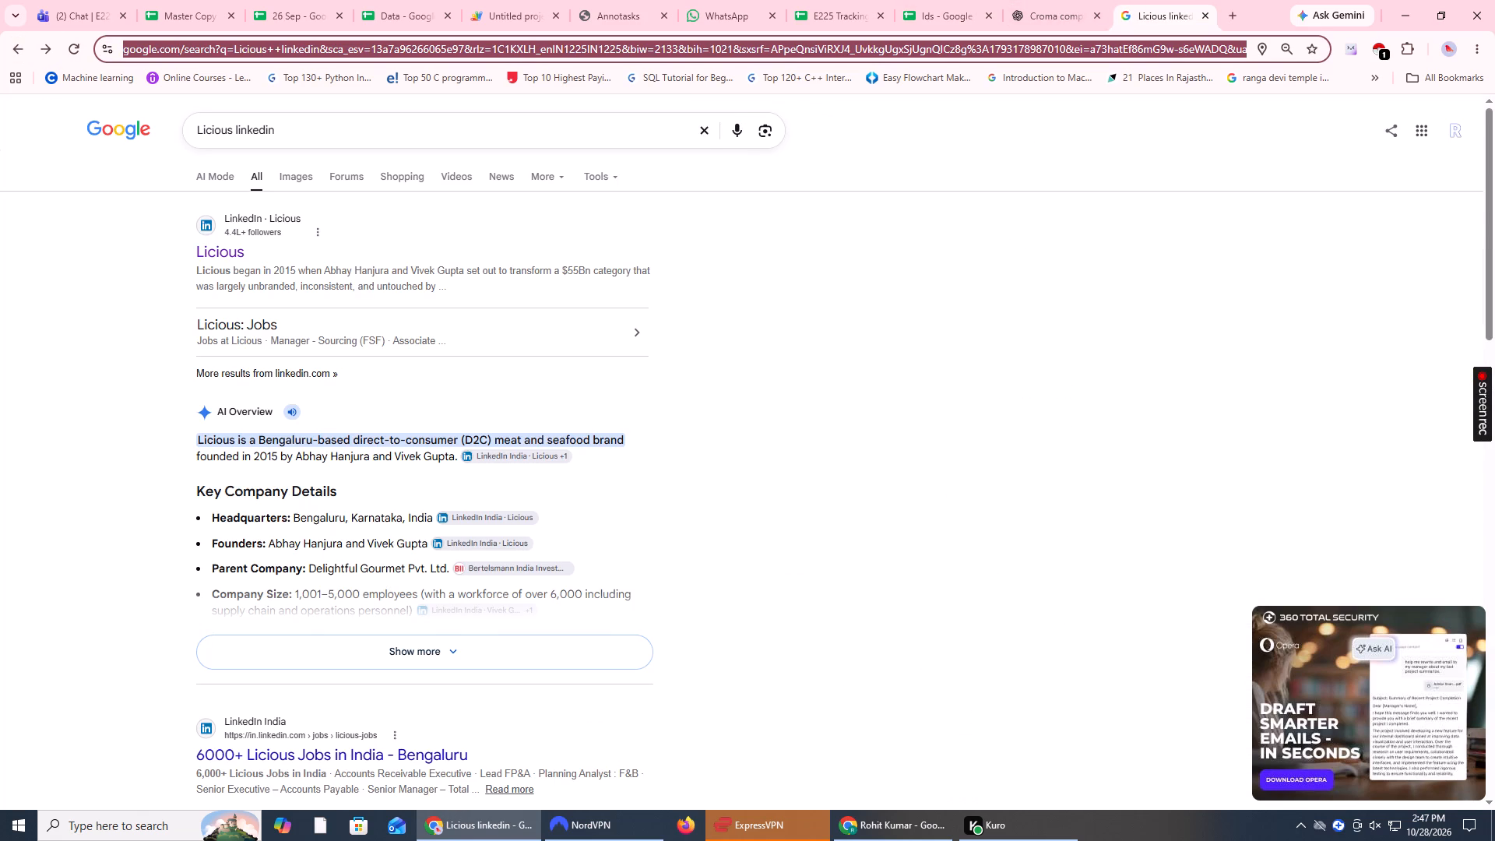
drag(230, 130, 111, 124)
key(ctrl+v)
key(Return)
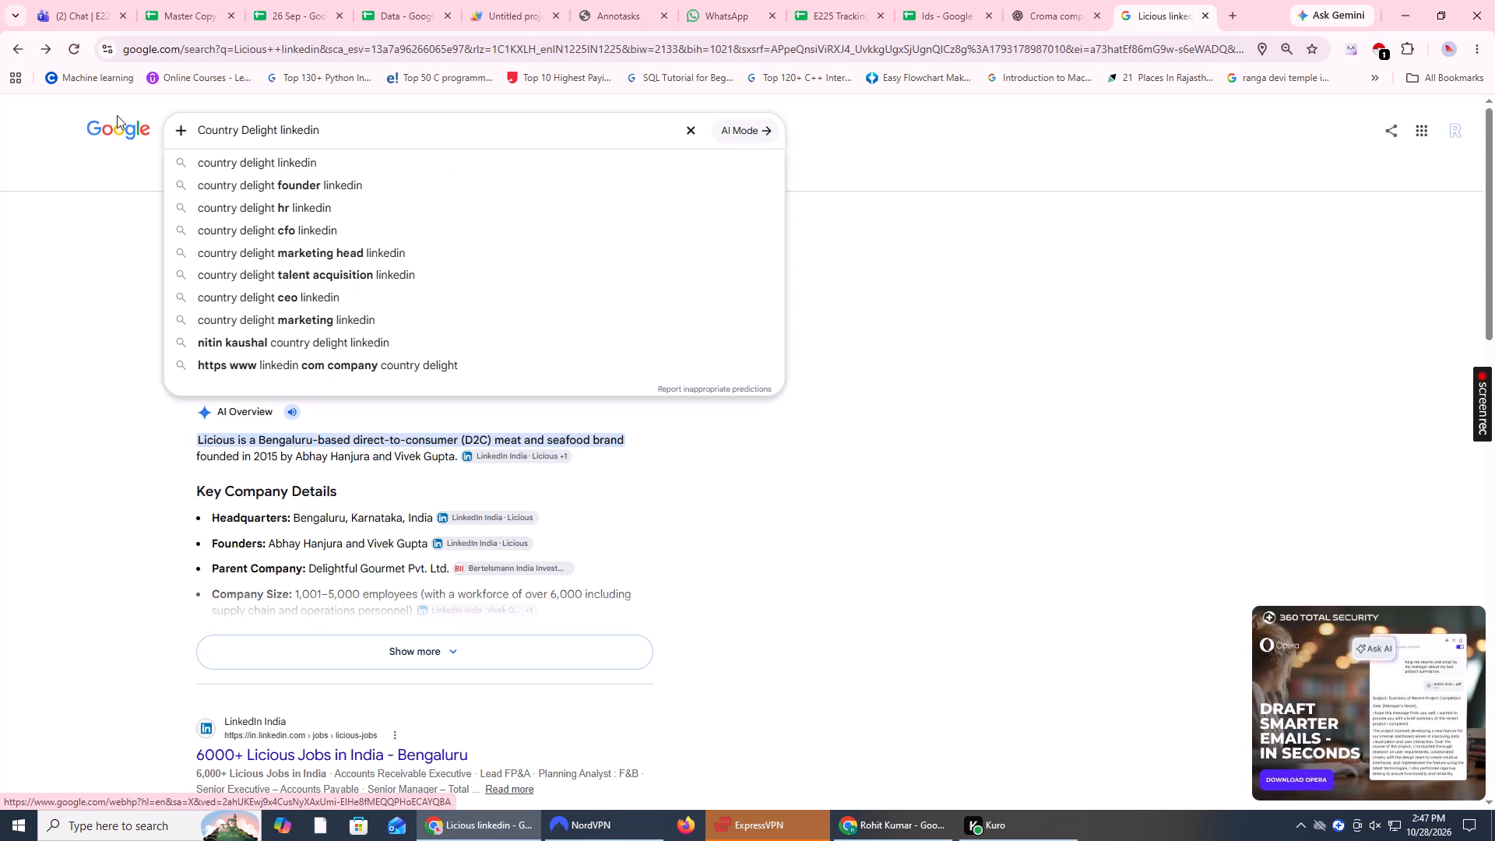
scroll(279, 501, down, 10)
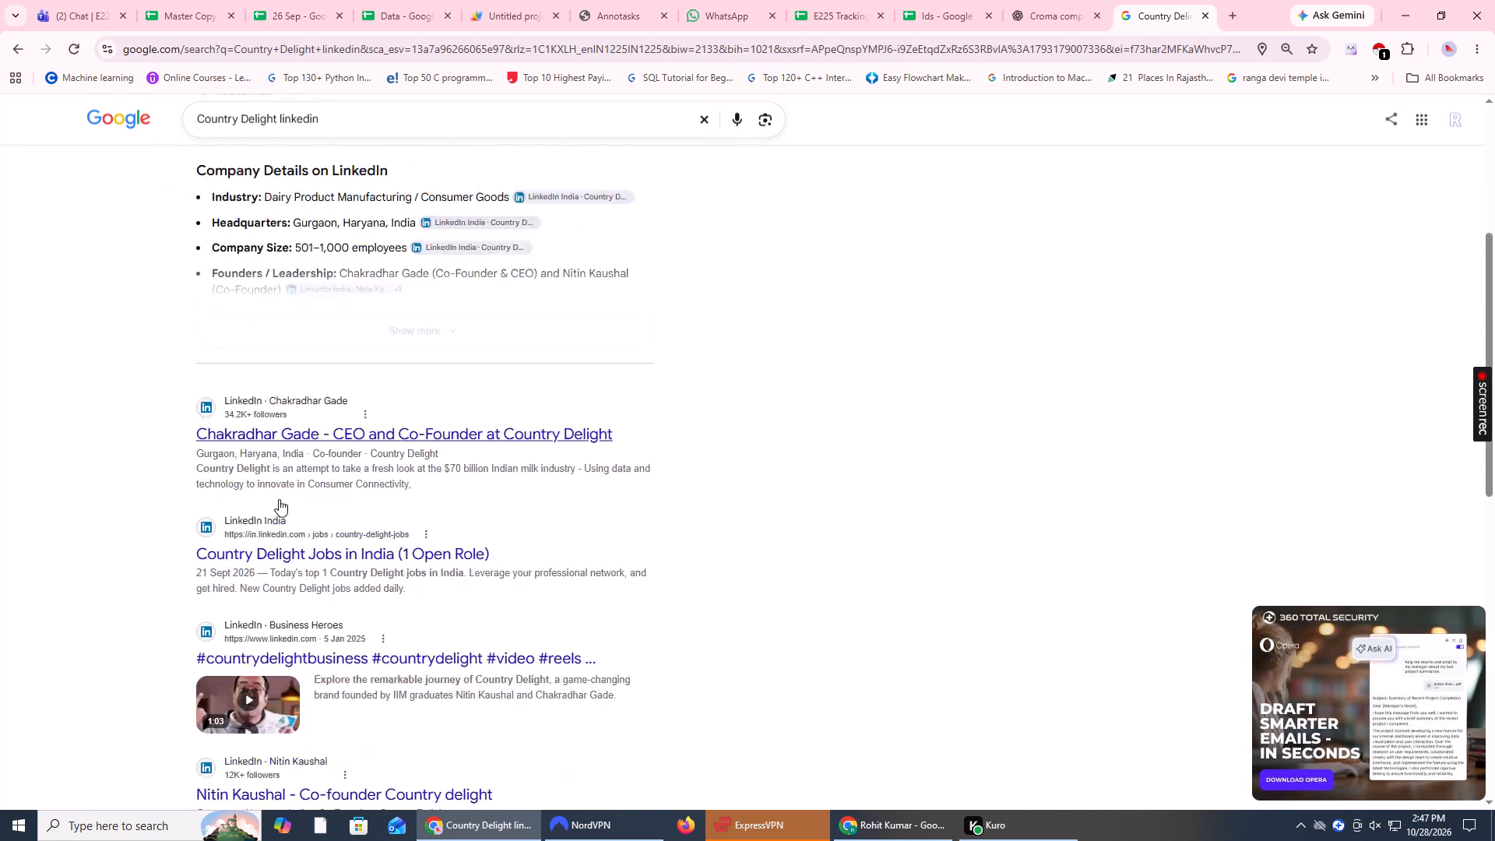
scroll(279, 499, down, 15)
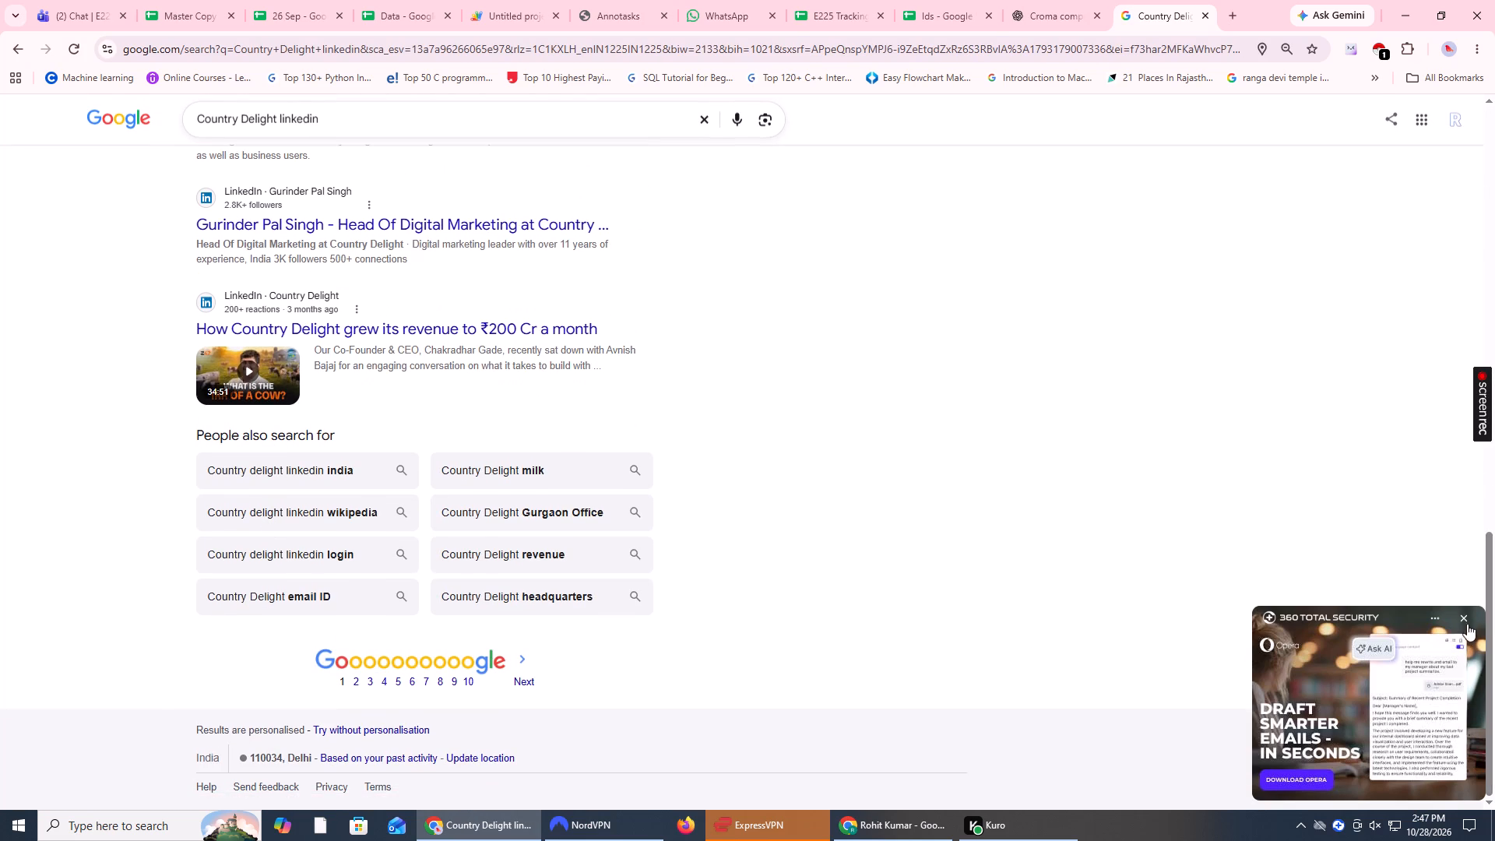
click(1467, 618)
scroll(955, 554, up, 1)
scroll(898, 601, up, 14)
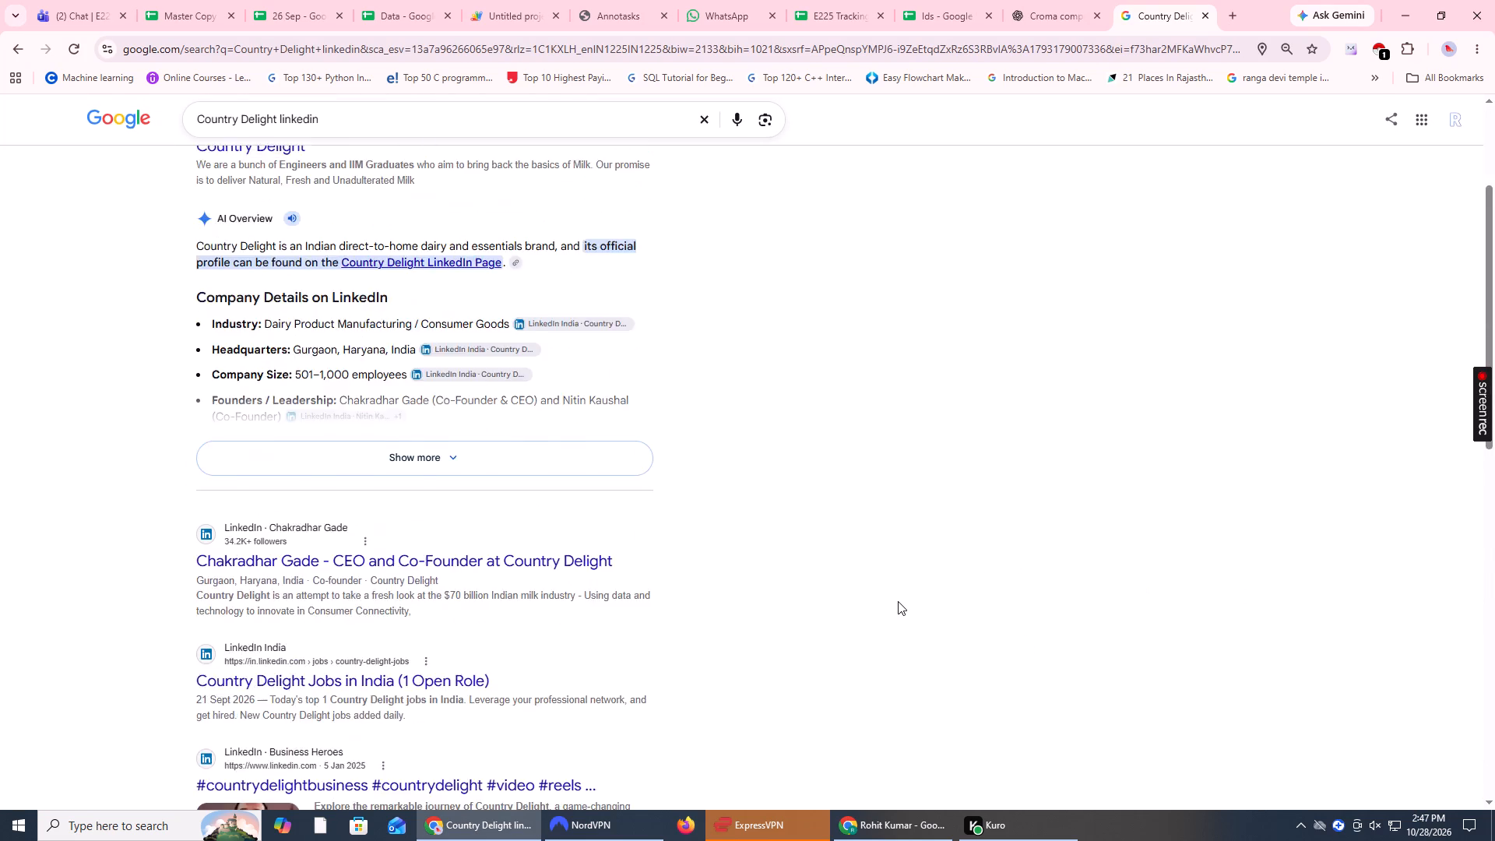
scroll(898, 601, up, 3)
scroll(264, 513, up, 1)
click(237, 262)
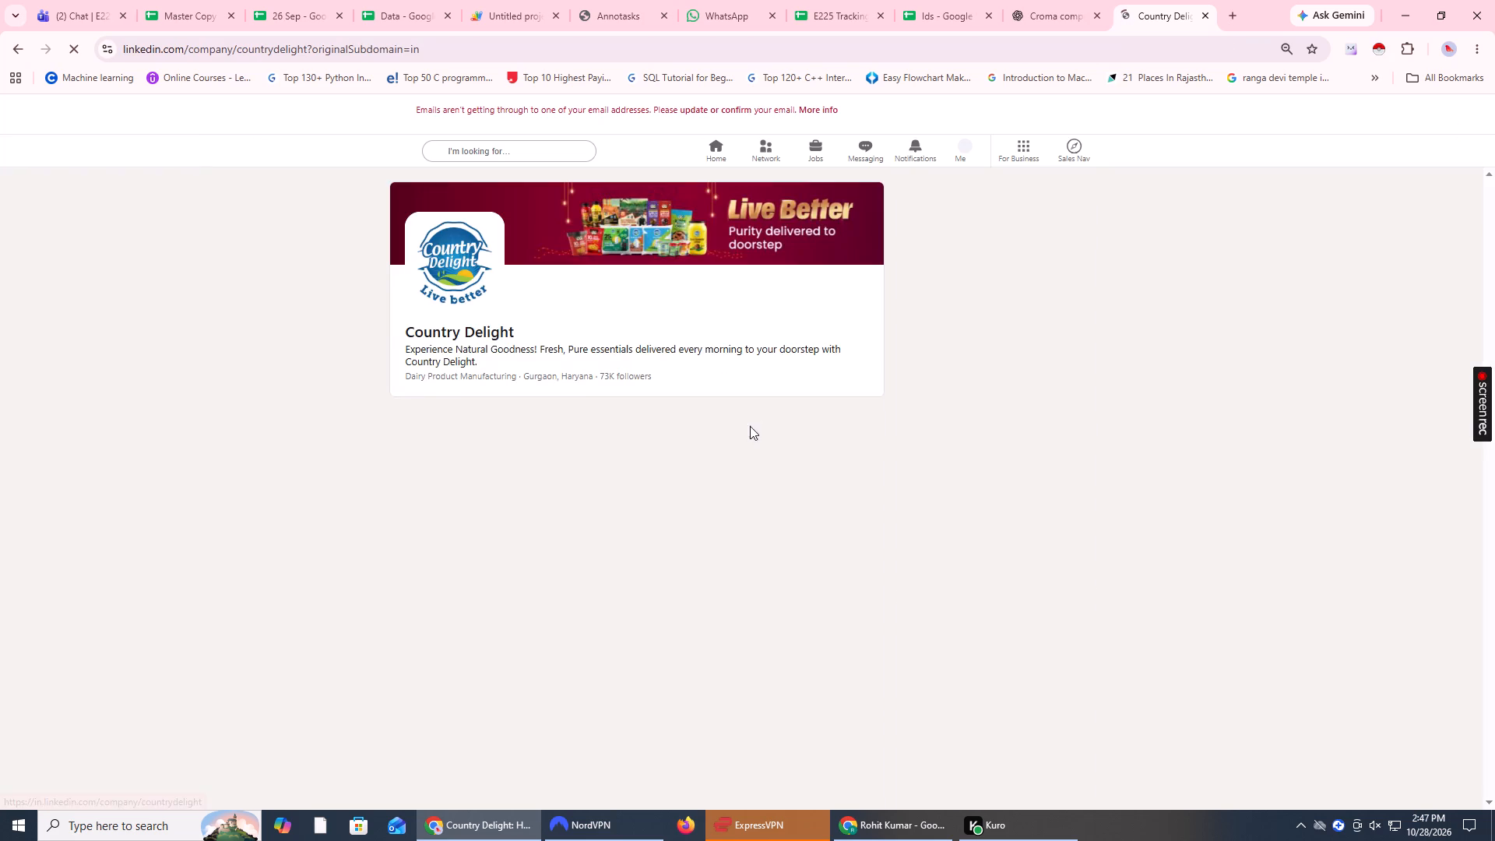
Look through Country Delight's LinkedIn home page and its About page, checking the overview, company details and locations.
scroll(742, 402, down, 4)
scroll(686, 417, up, 4)
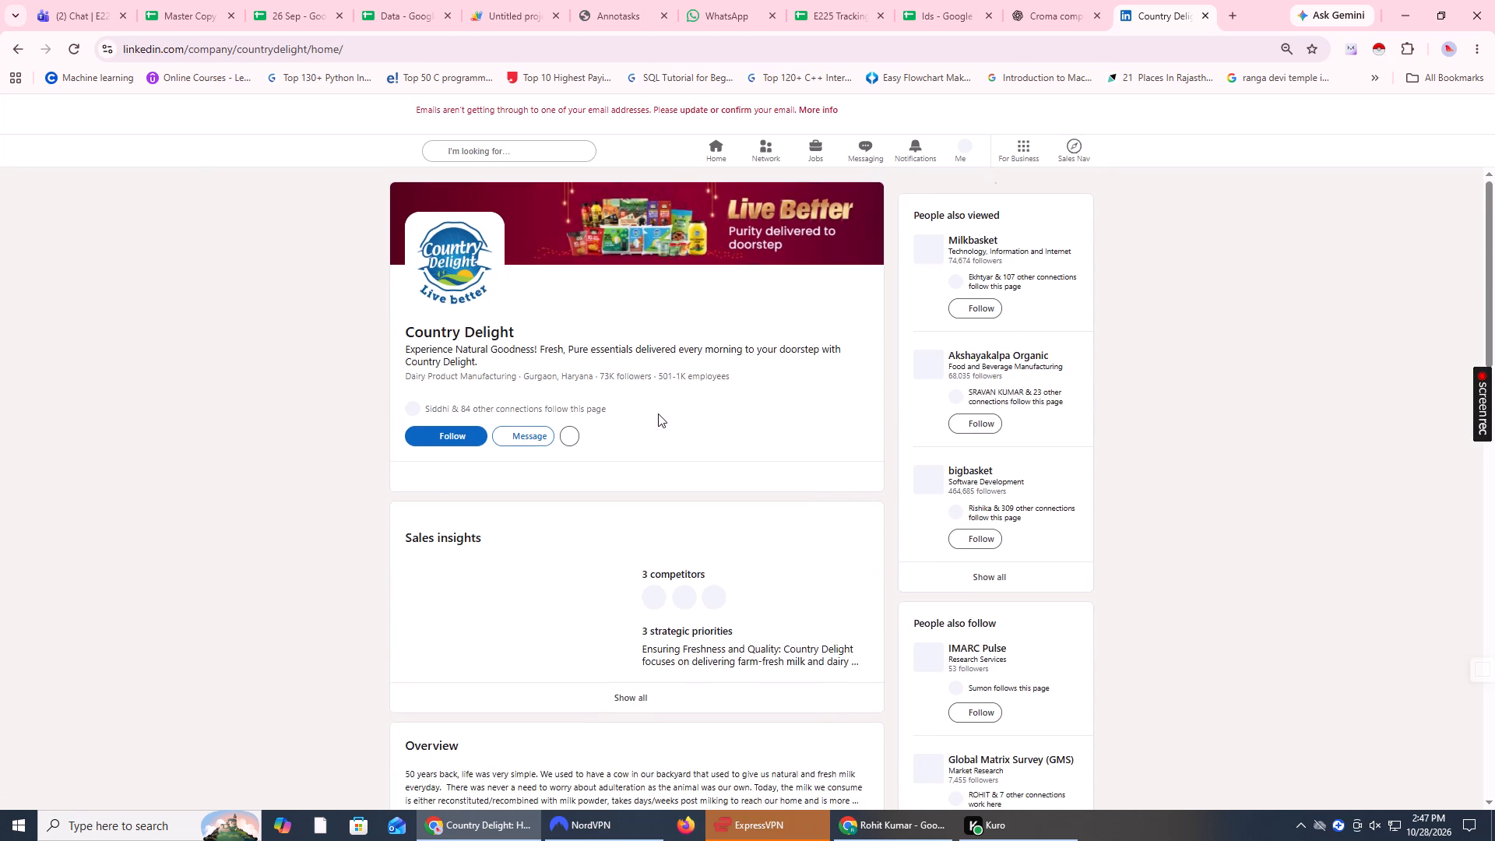
scroll(658, 413, down, 20)
scroll(658, 413, down, 7)
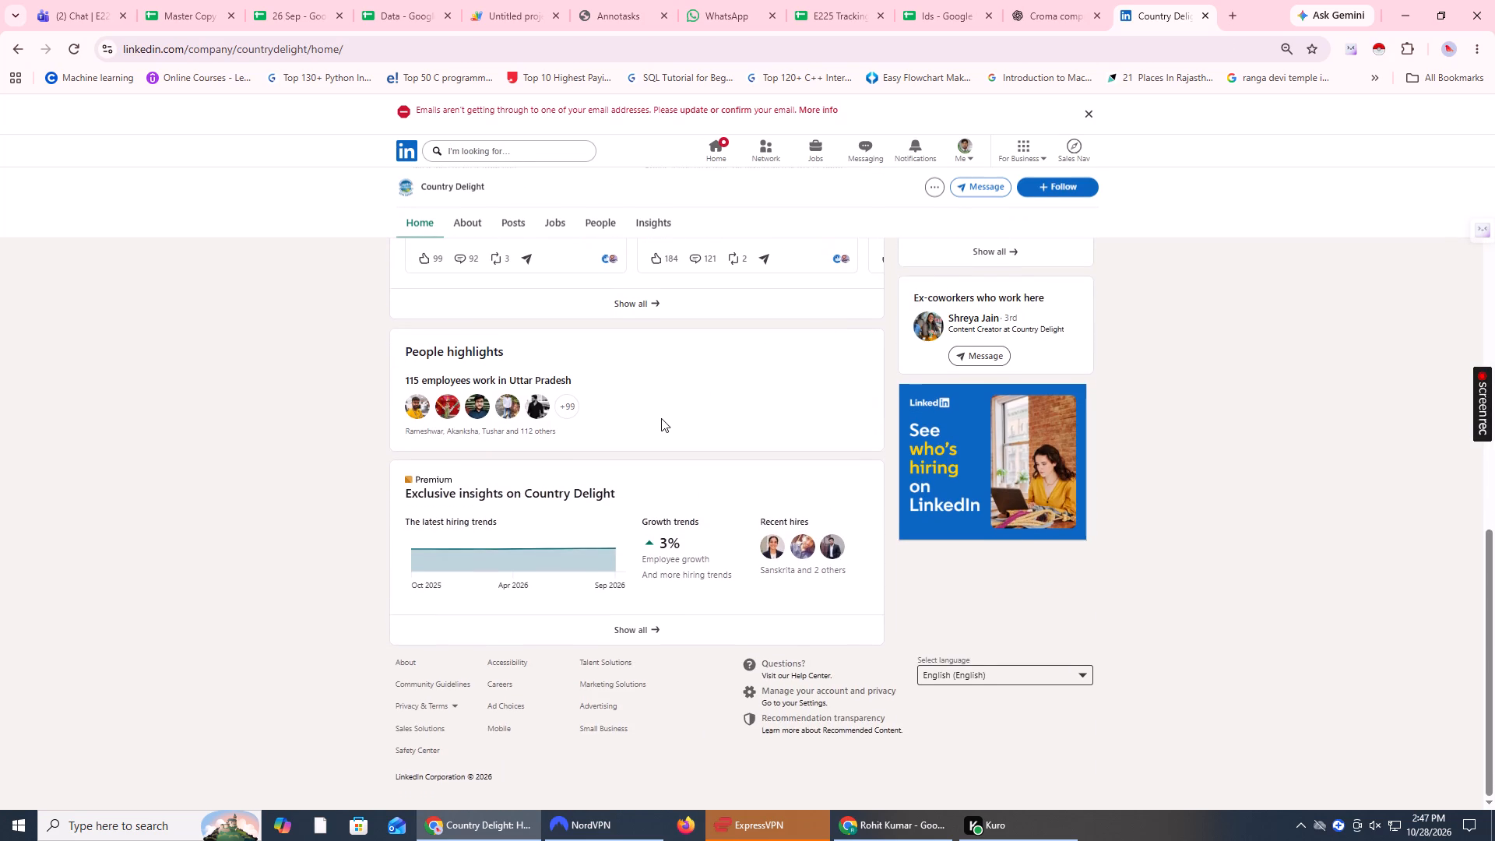
scroll(662, 418, up, 8)
scroll(533, 420, up, 3)
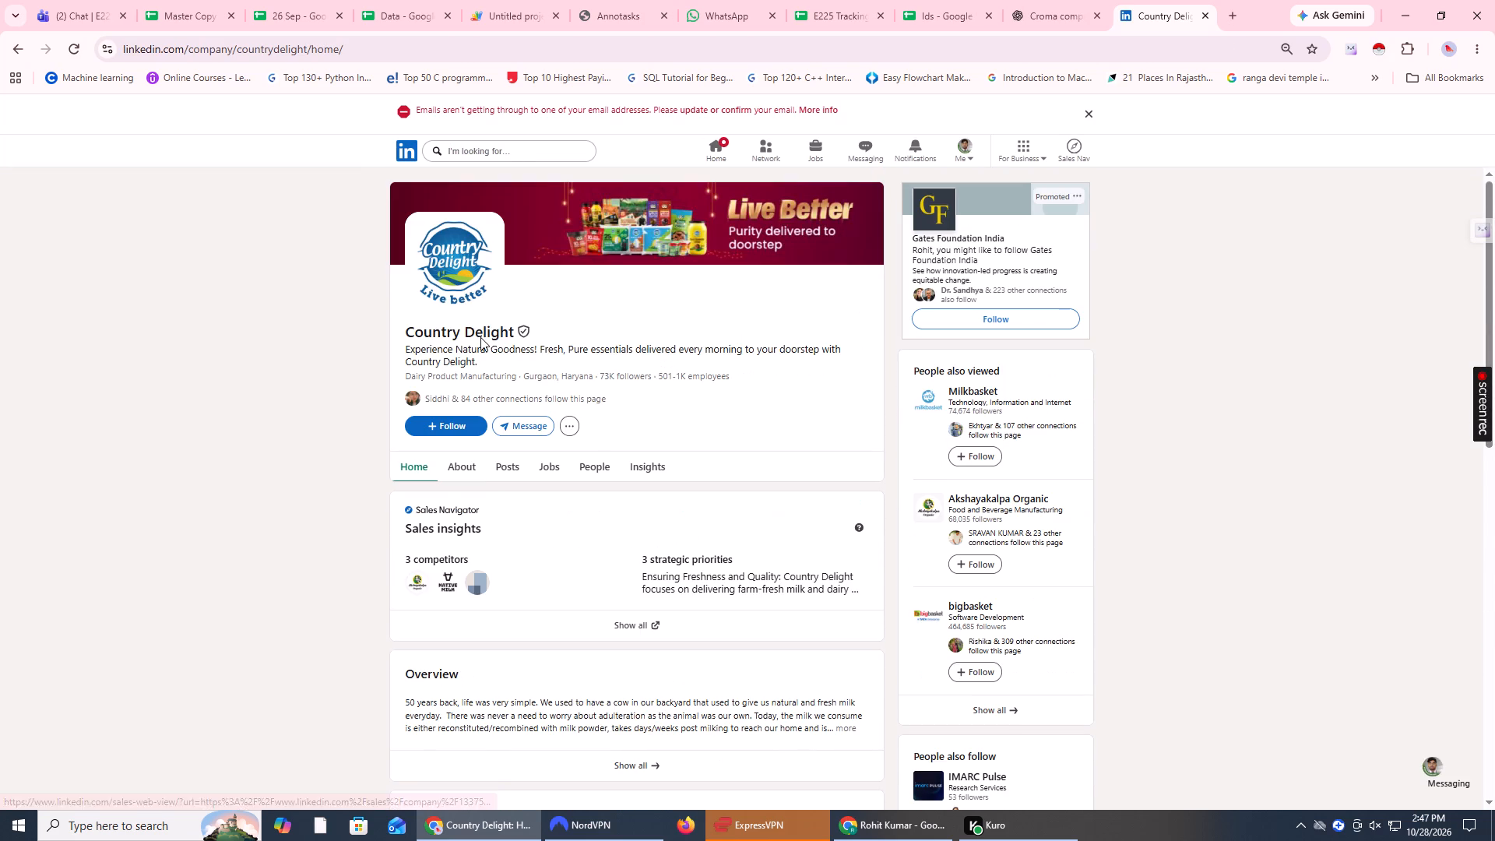
click(462, 469)
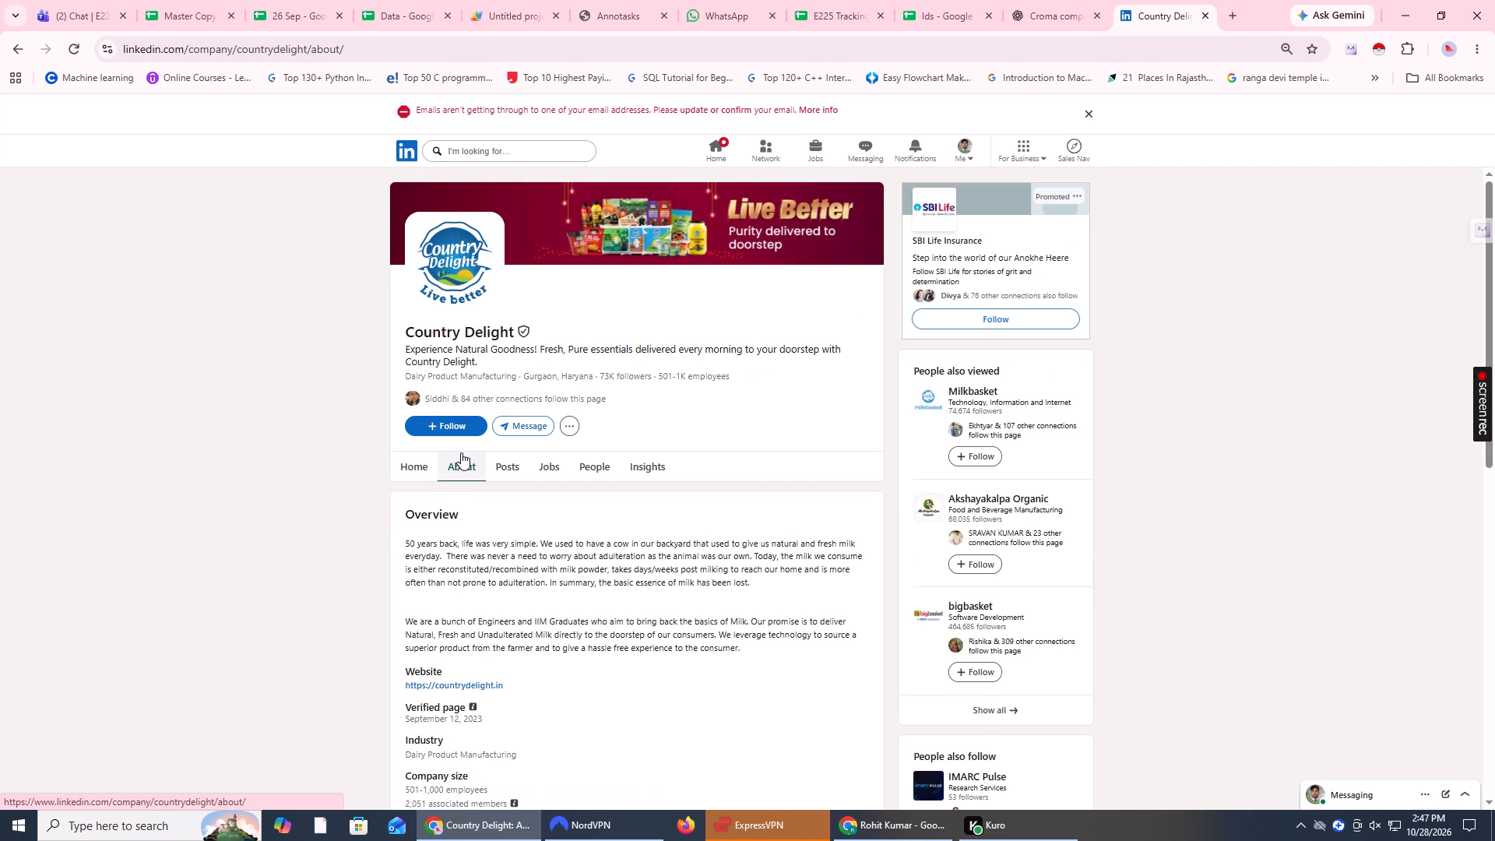
scroll(461, 452, down, 8)
scroll(461, 453, up, 4)
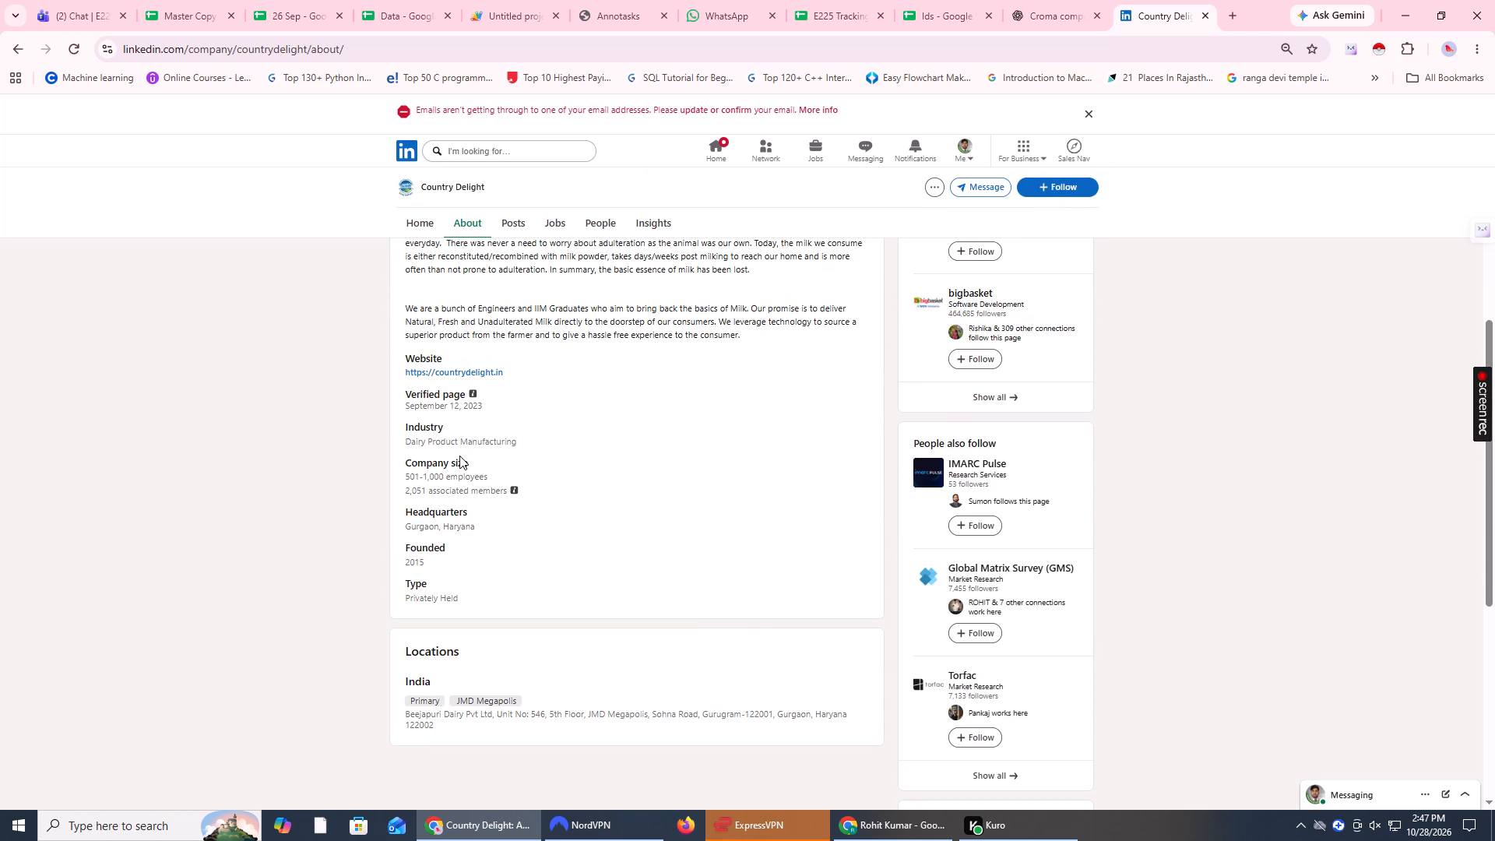
scroll(459, 456, up, 1)
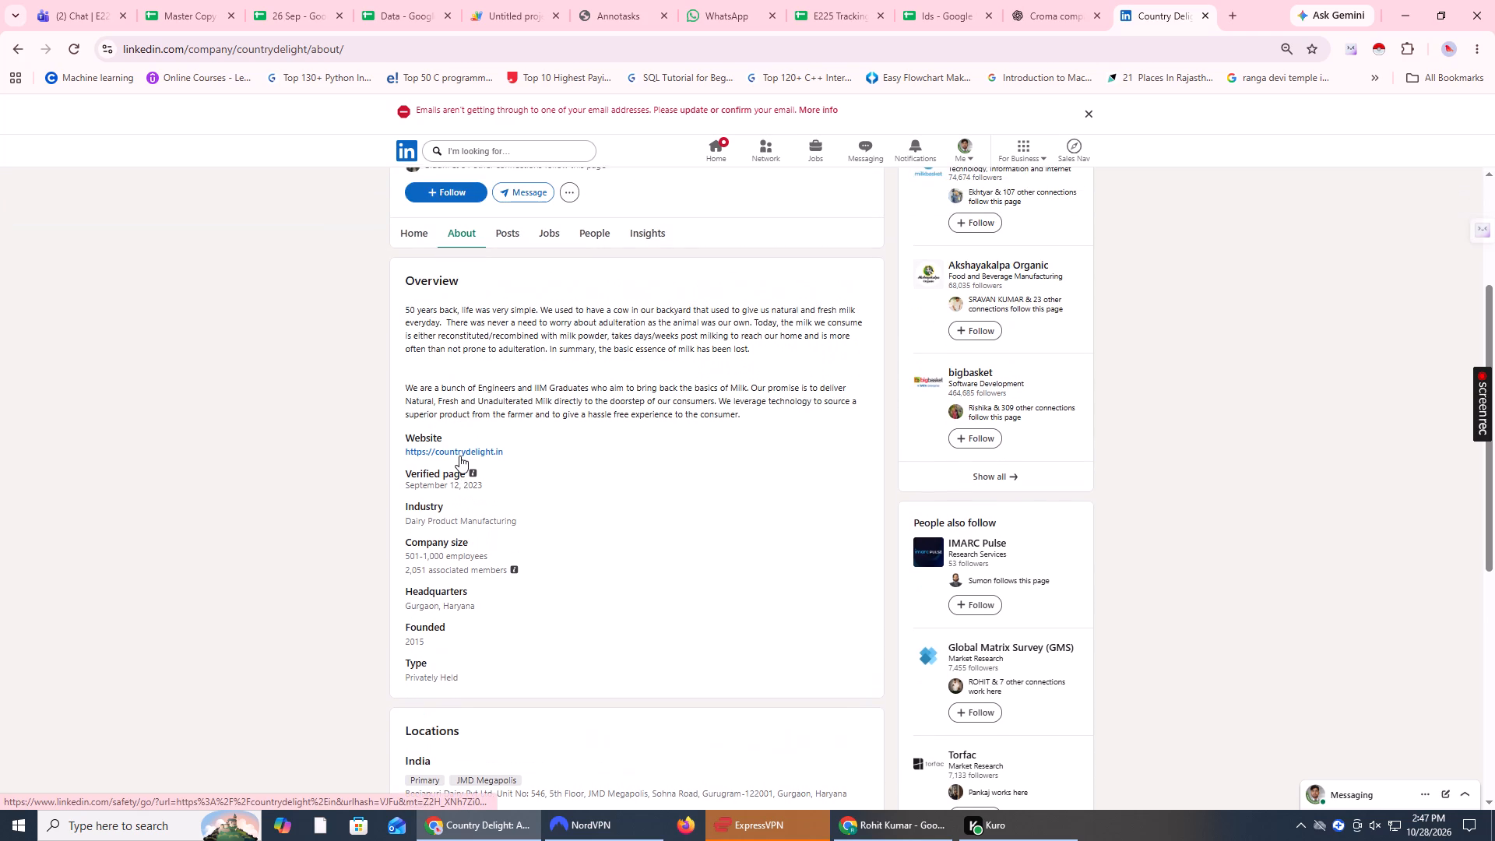
scroll(459, 456, down, 12)
Copy Country Delight's LinkedIn About page address, linkedin.com/company/countrydelight/about/, into its Linkedin URL cell, C42, in the Ids sheet.
click(371, 44)
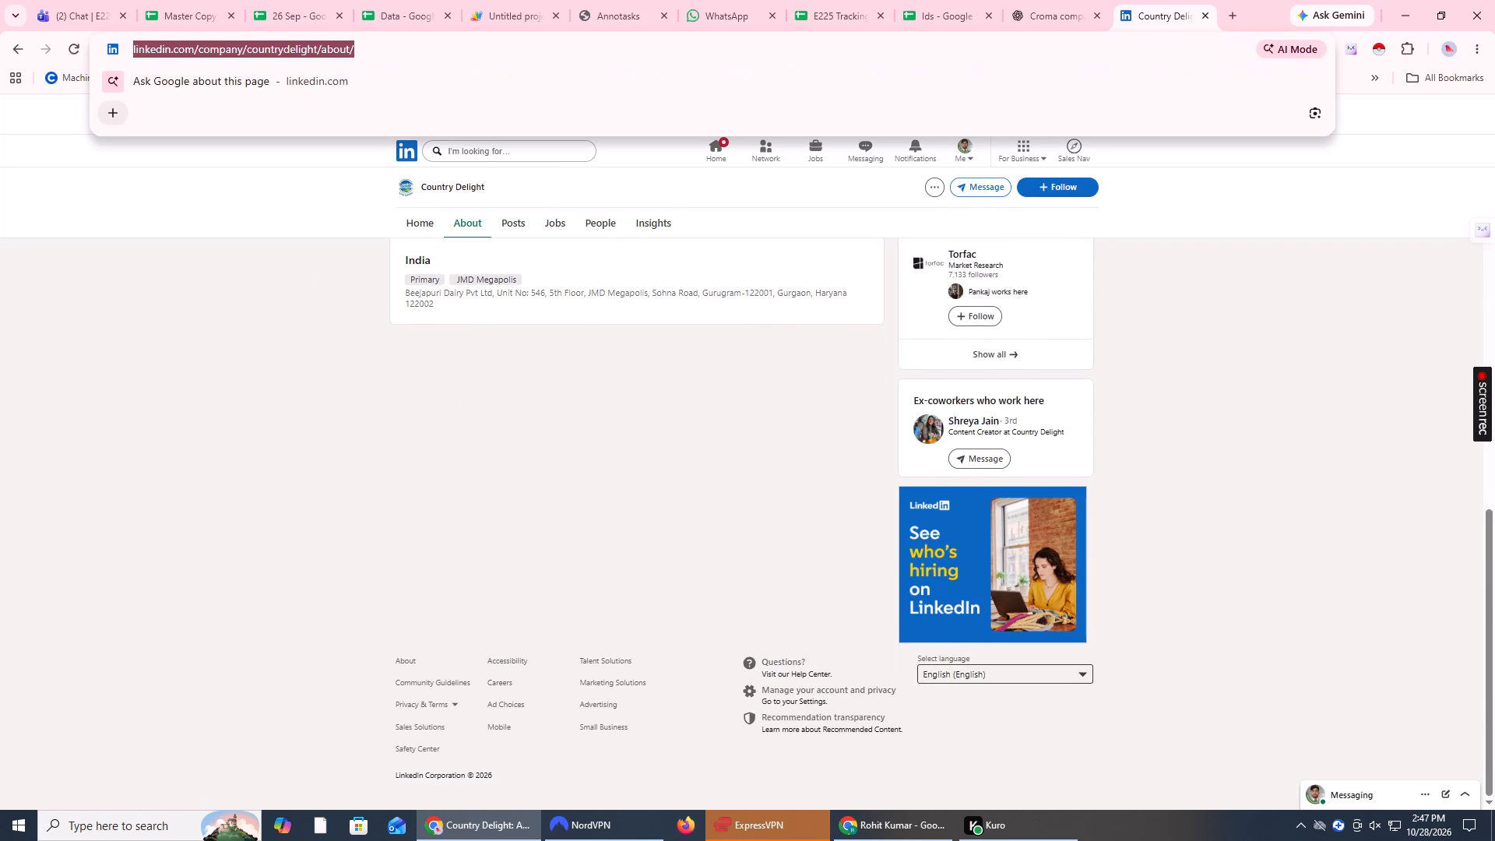
key(ctrl+c)
click(911, 0)
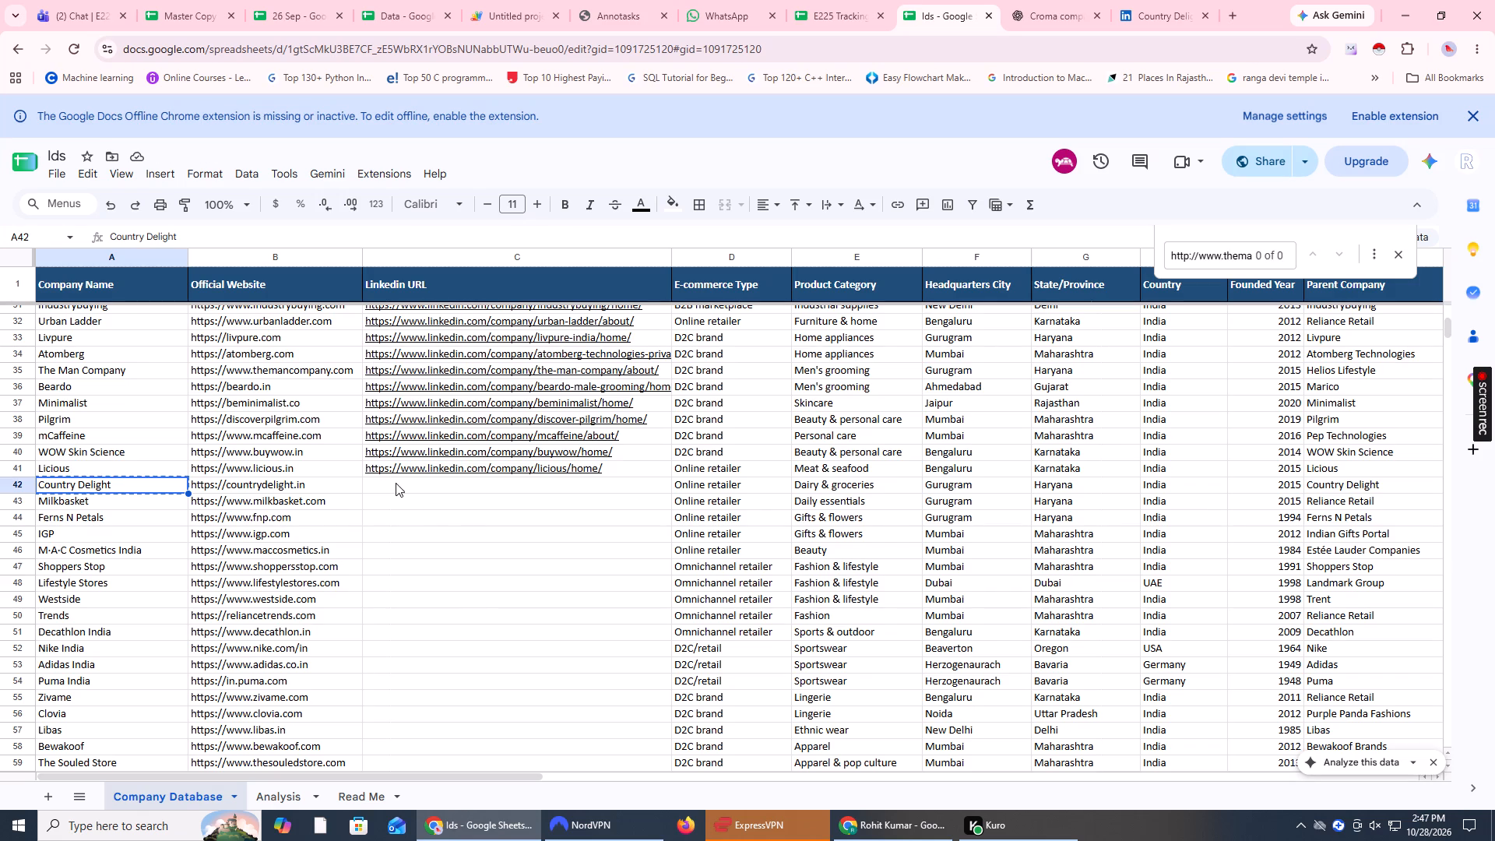
click(392, 487)
key(ctrl+v)
Search Google for "Milkbasket linkedin" using the company name from the Ids sheet, and open the Milkbasket LinkedIn company page.
click(90, 501)
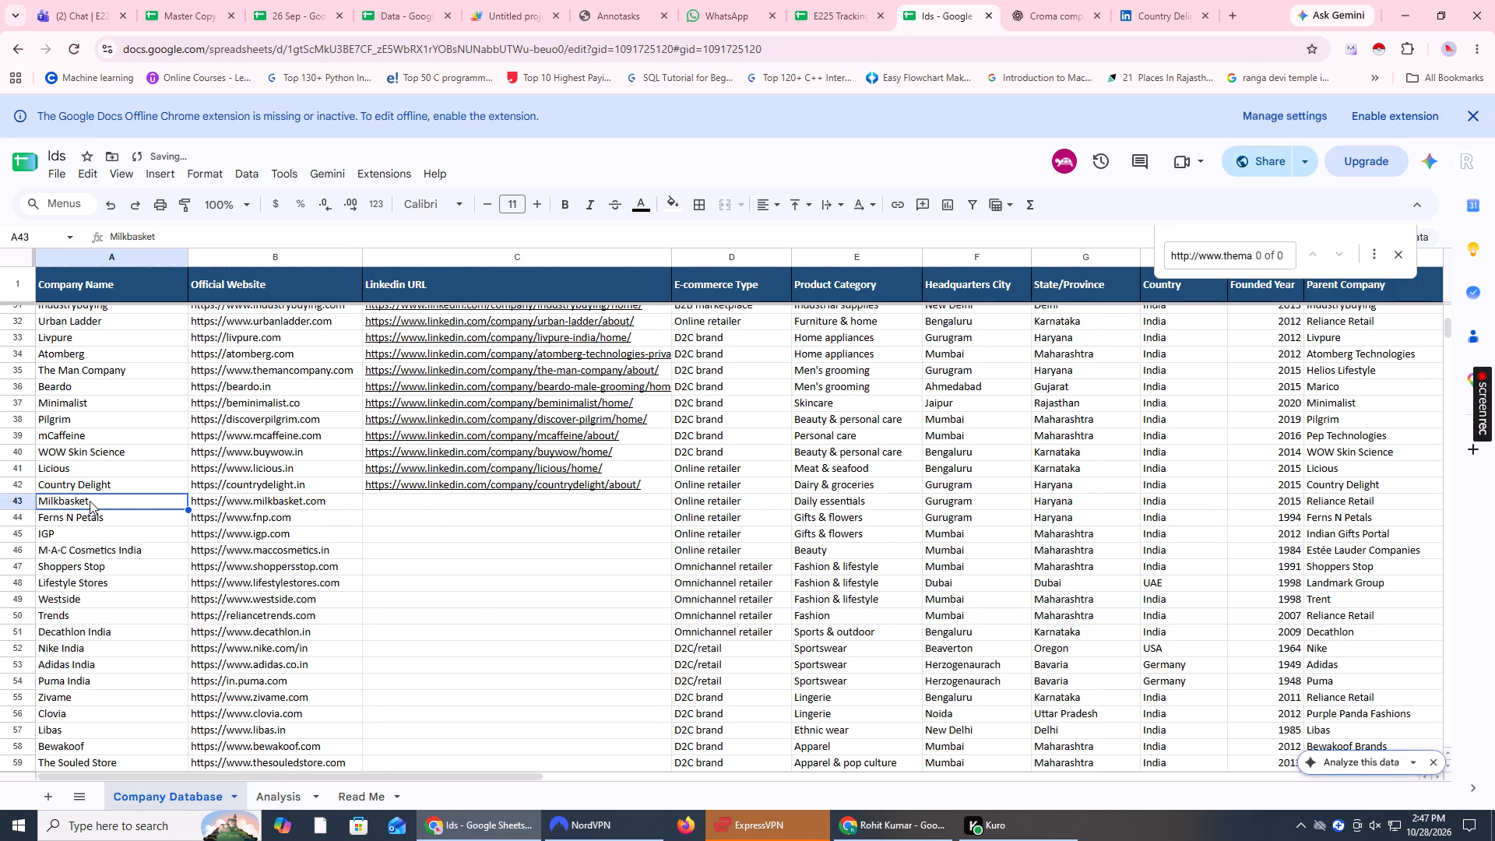
key(ctrl+c)
click(1113, 0)
click(1150, 0)
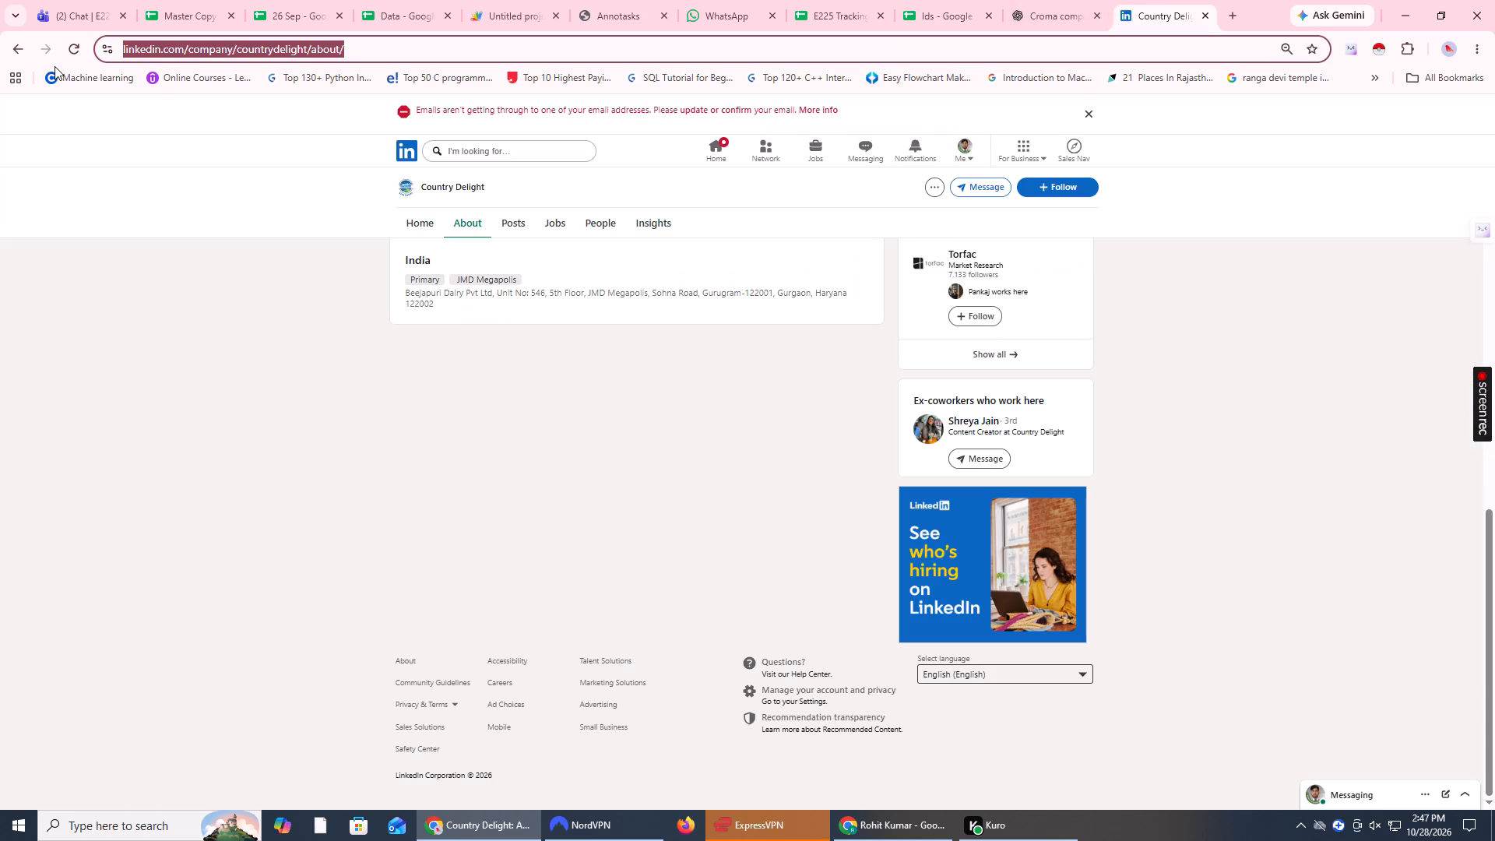
click(23, 48)
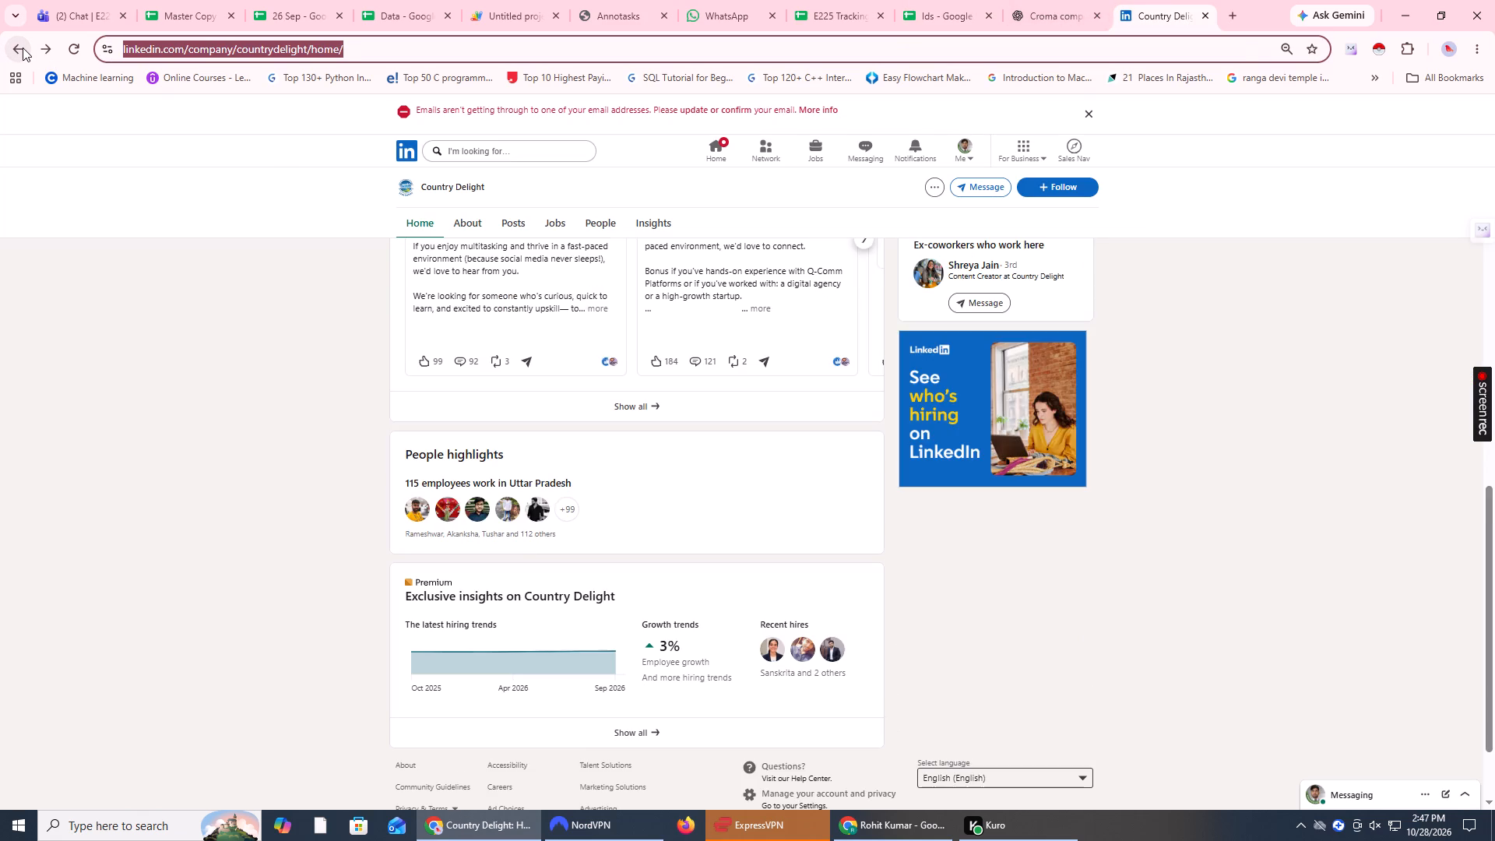
click(23, 48)
drag(276, 130, 0, 130)
key(ctrl+v)
key(Return)
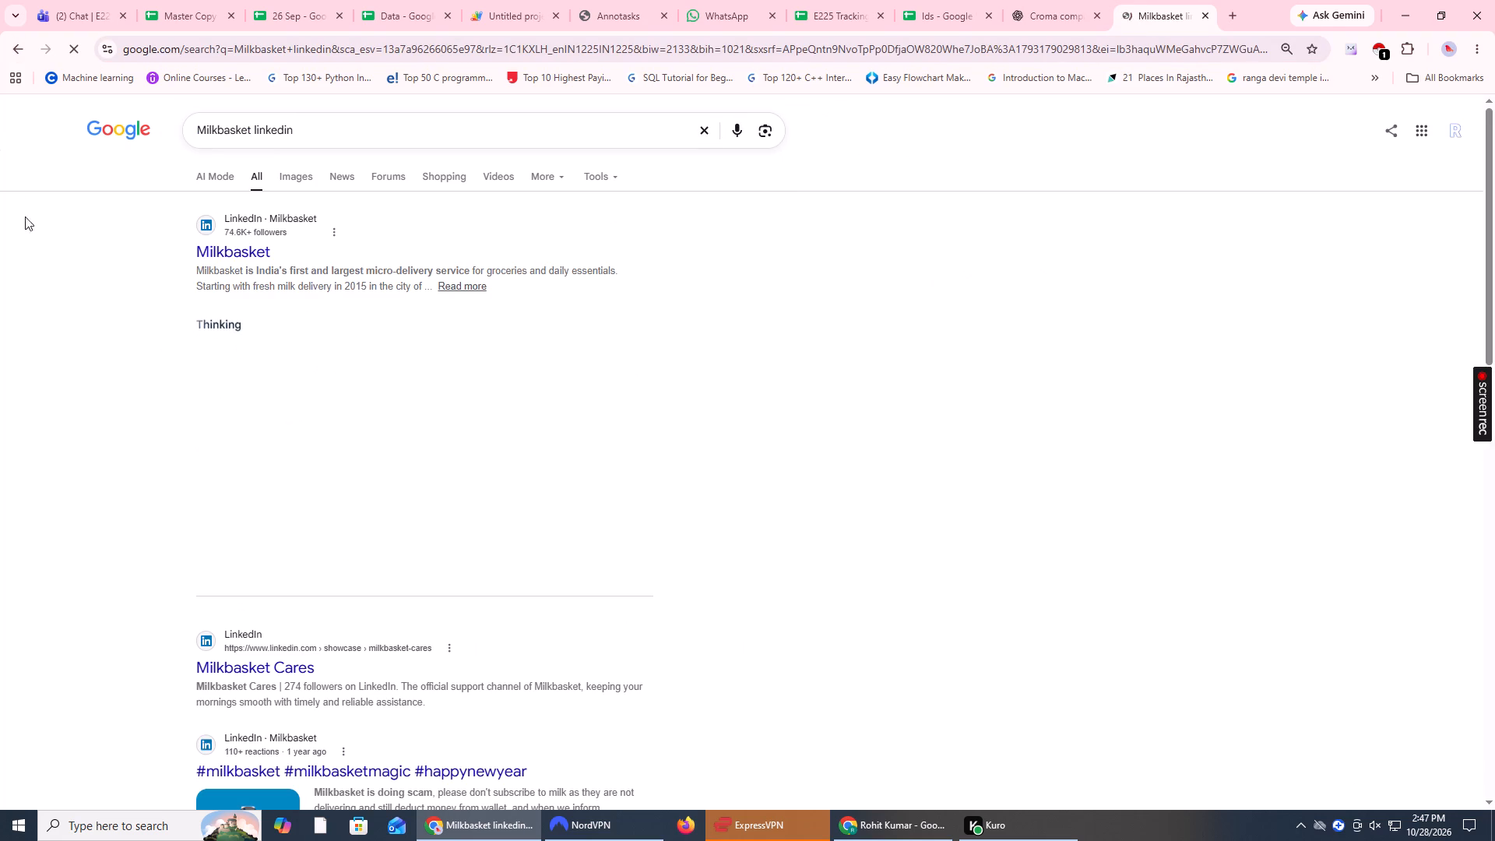
click(239, 254)
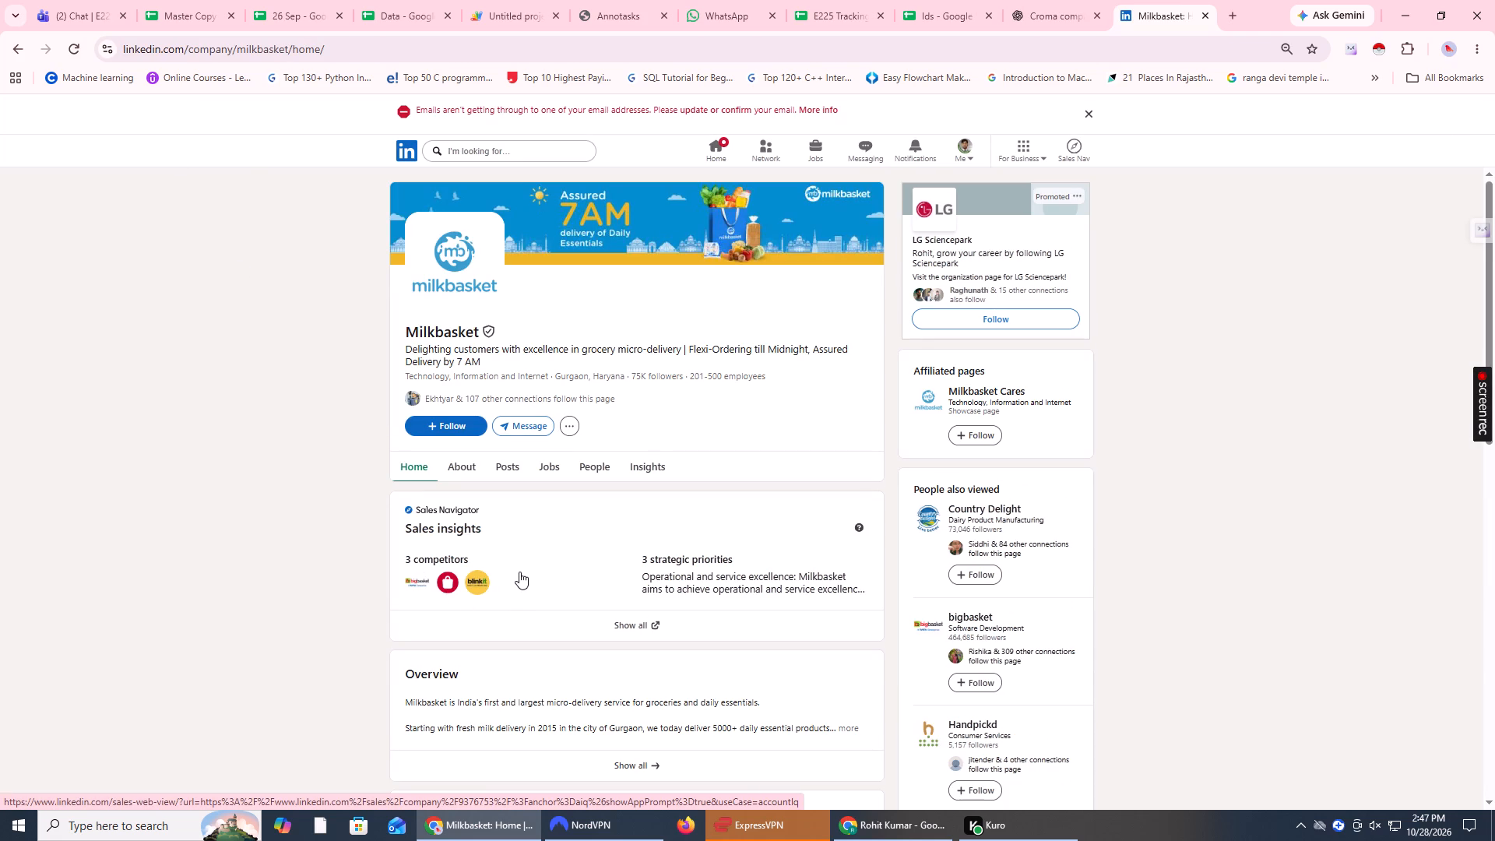
Review Milkbasket's LinkedIn home page and copy its address, linkedin.com/company/milkbasket/home/, into its Linkedin URL cell, C43, in the Ids sheet.
scroll(519, 574, down, 8)
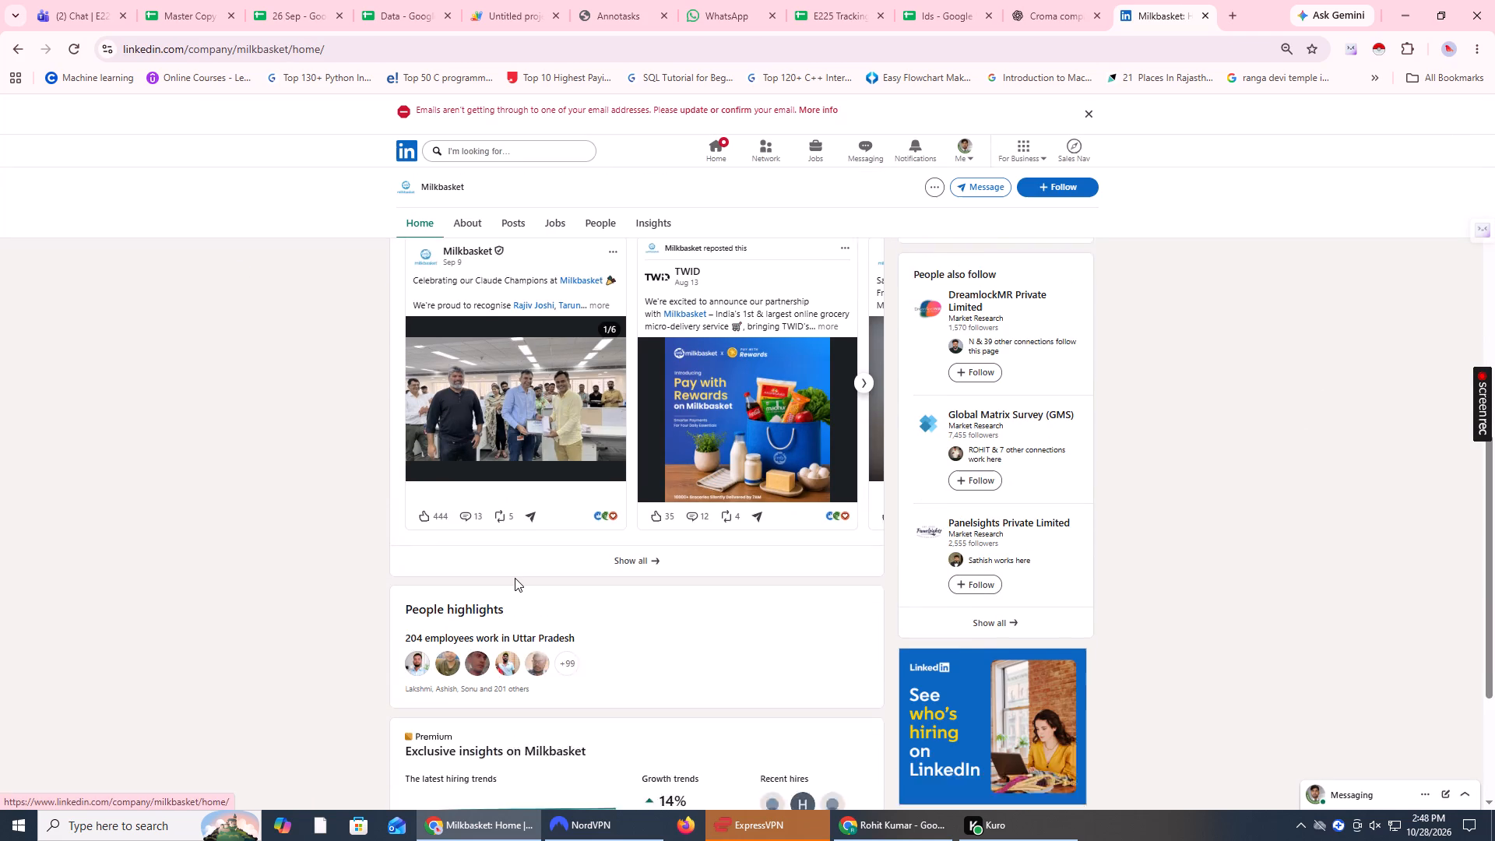
scroll(515, 578, down, 1)
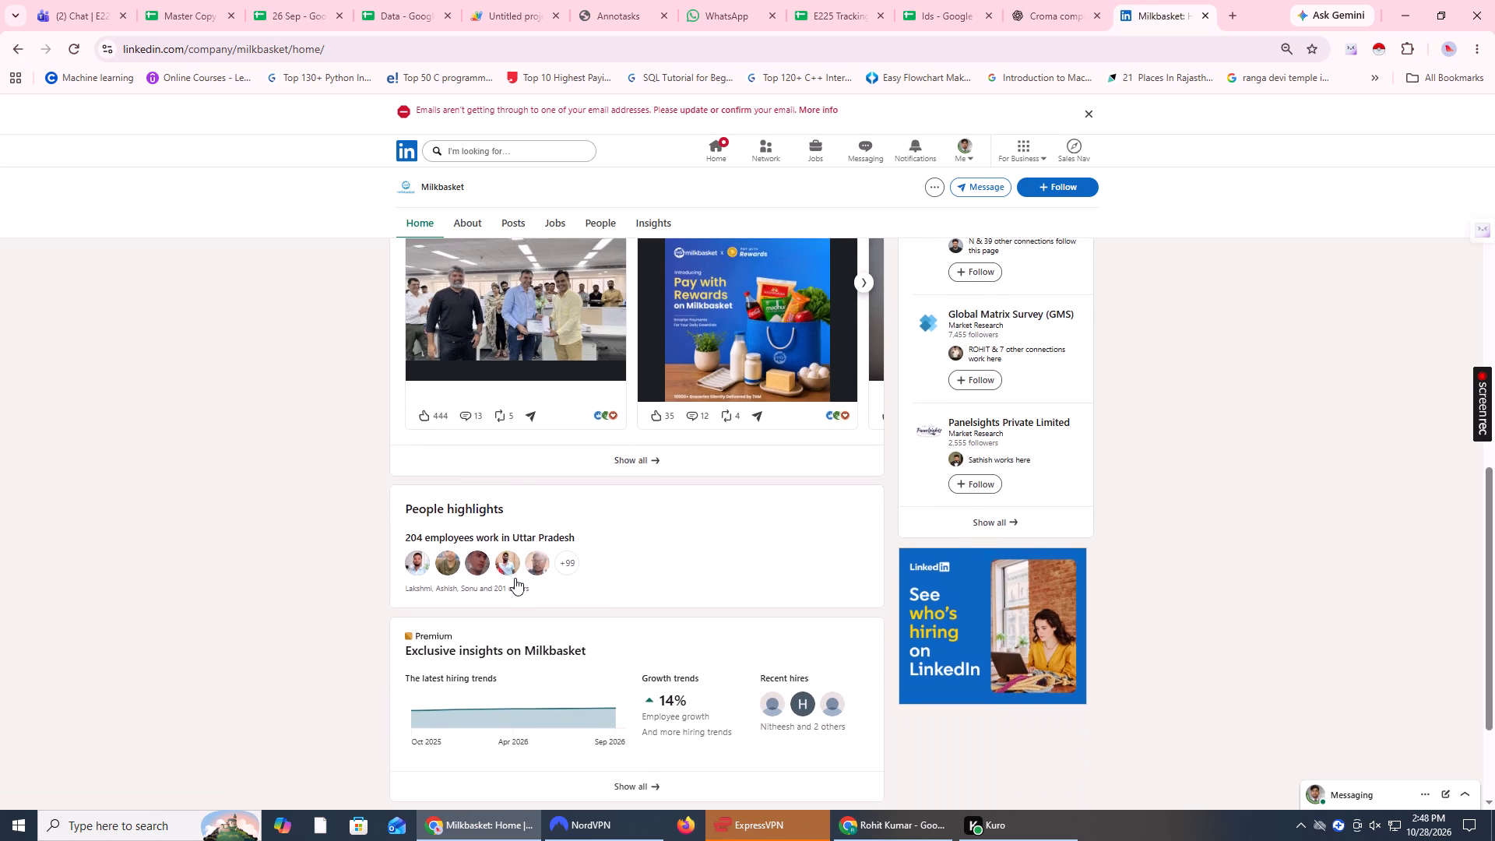
scroll(515, 578, down, 11)
click(424, 46)
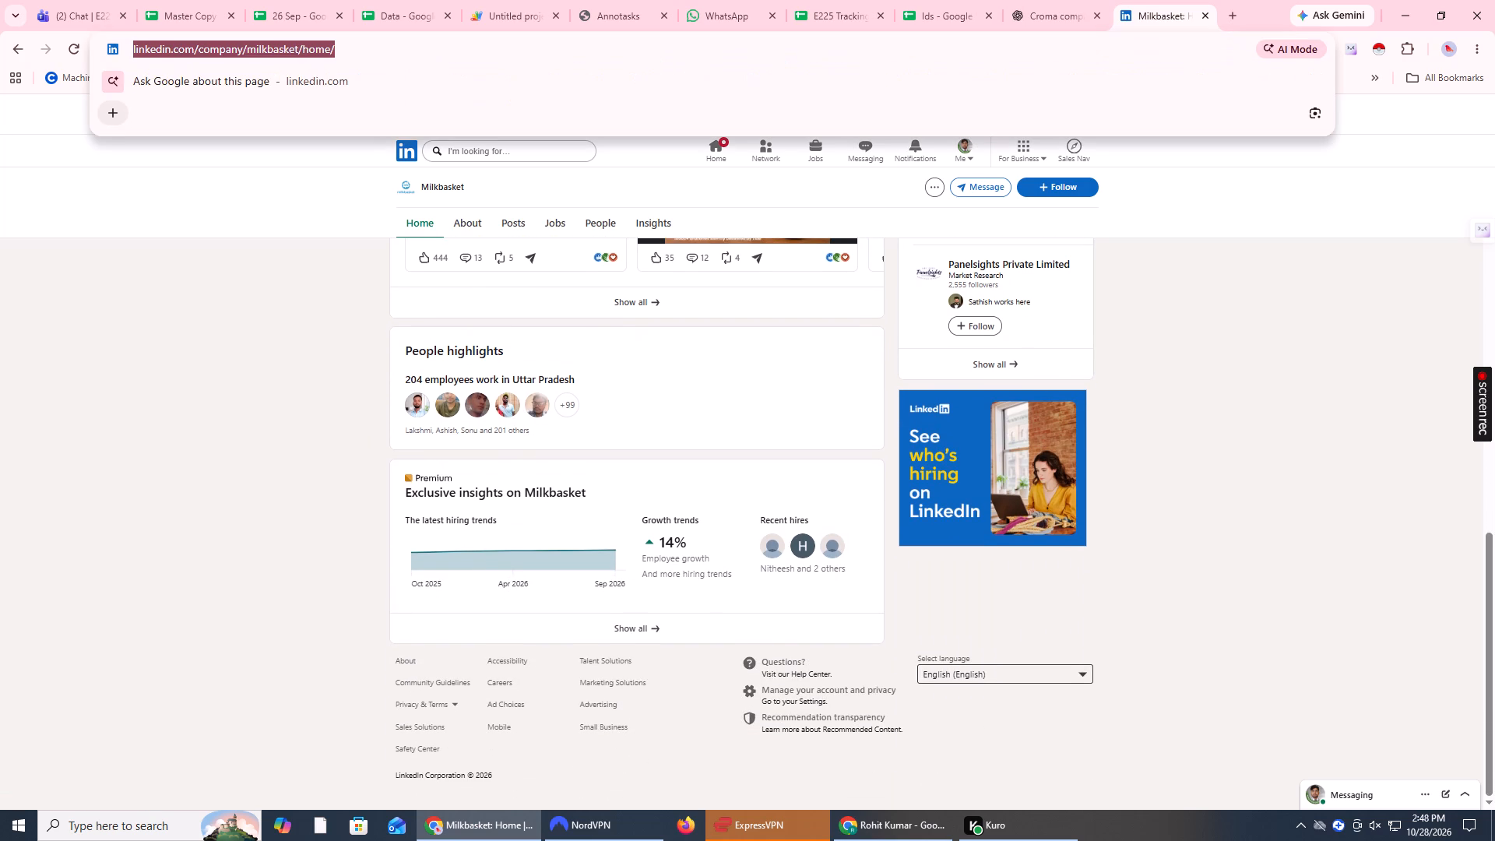
key(ctrl+c)
click(935, 0)
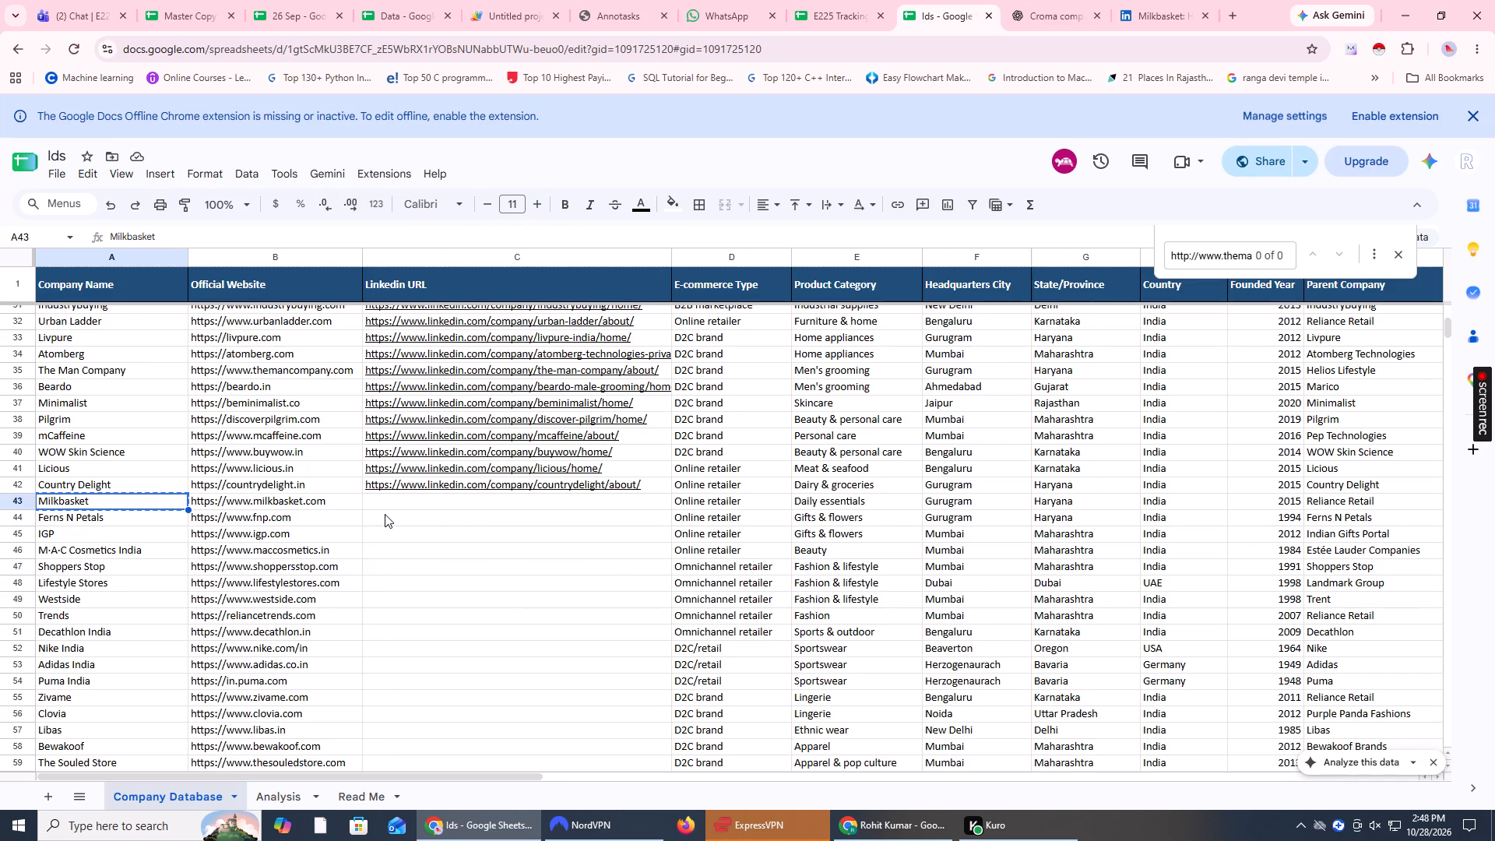
click(388, 495)
key(ctrl+v)
Search Google for "Ferns N Petals linkedin" using the company name from the Ids sheet, and open the first FNP LinkedIn result.
click(79, 525)
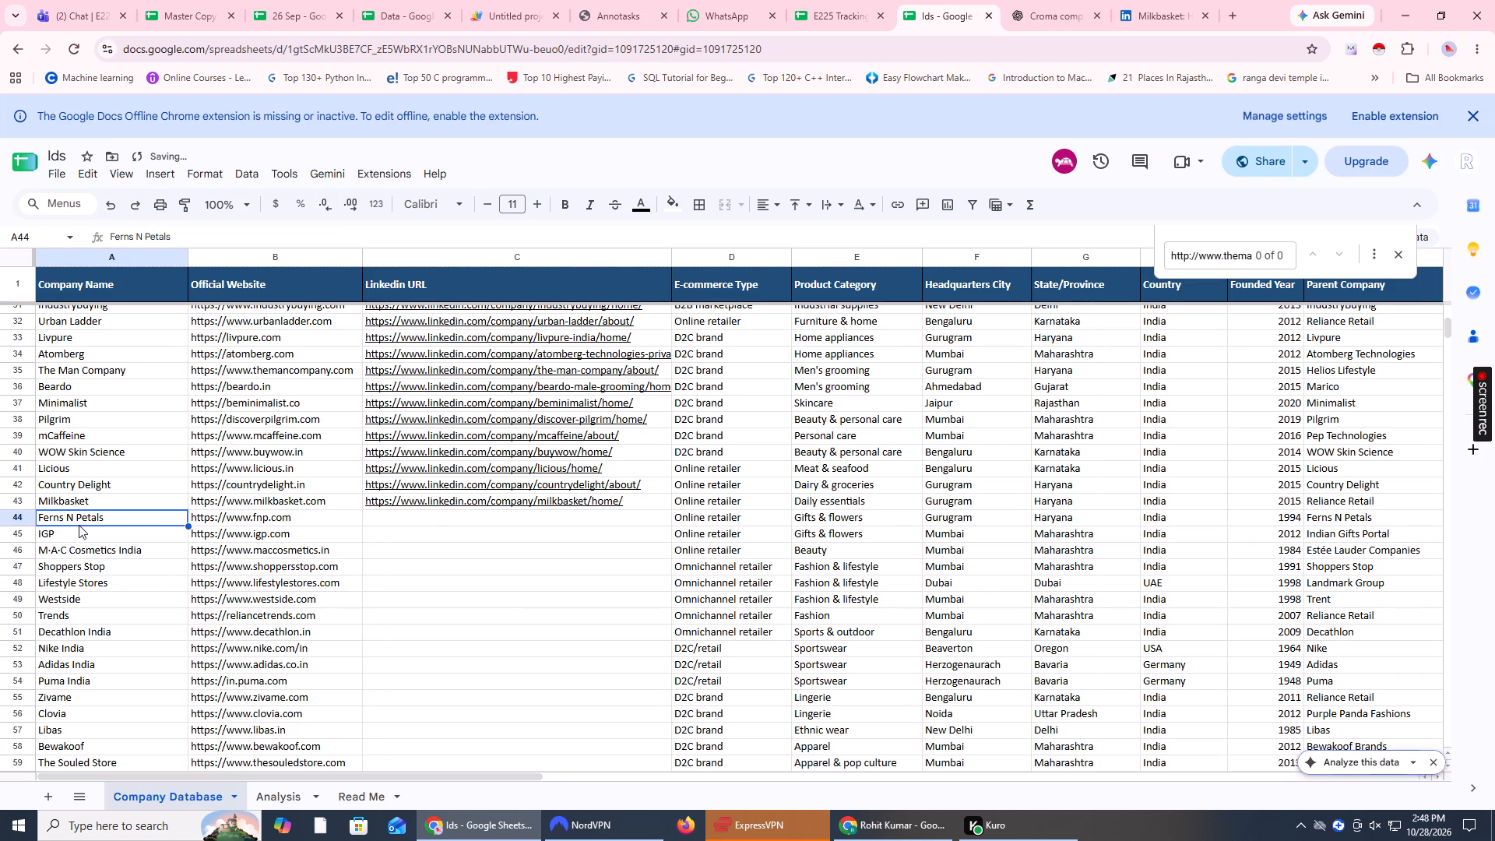
key(ctrl+c)
click(1176, 0)
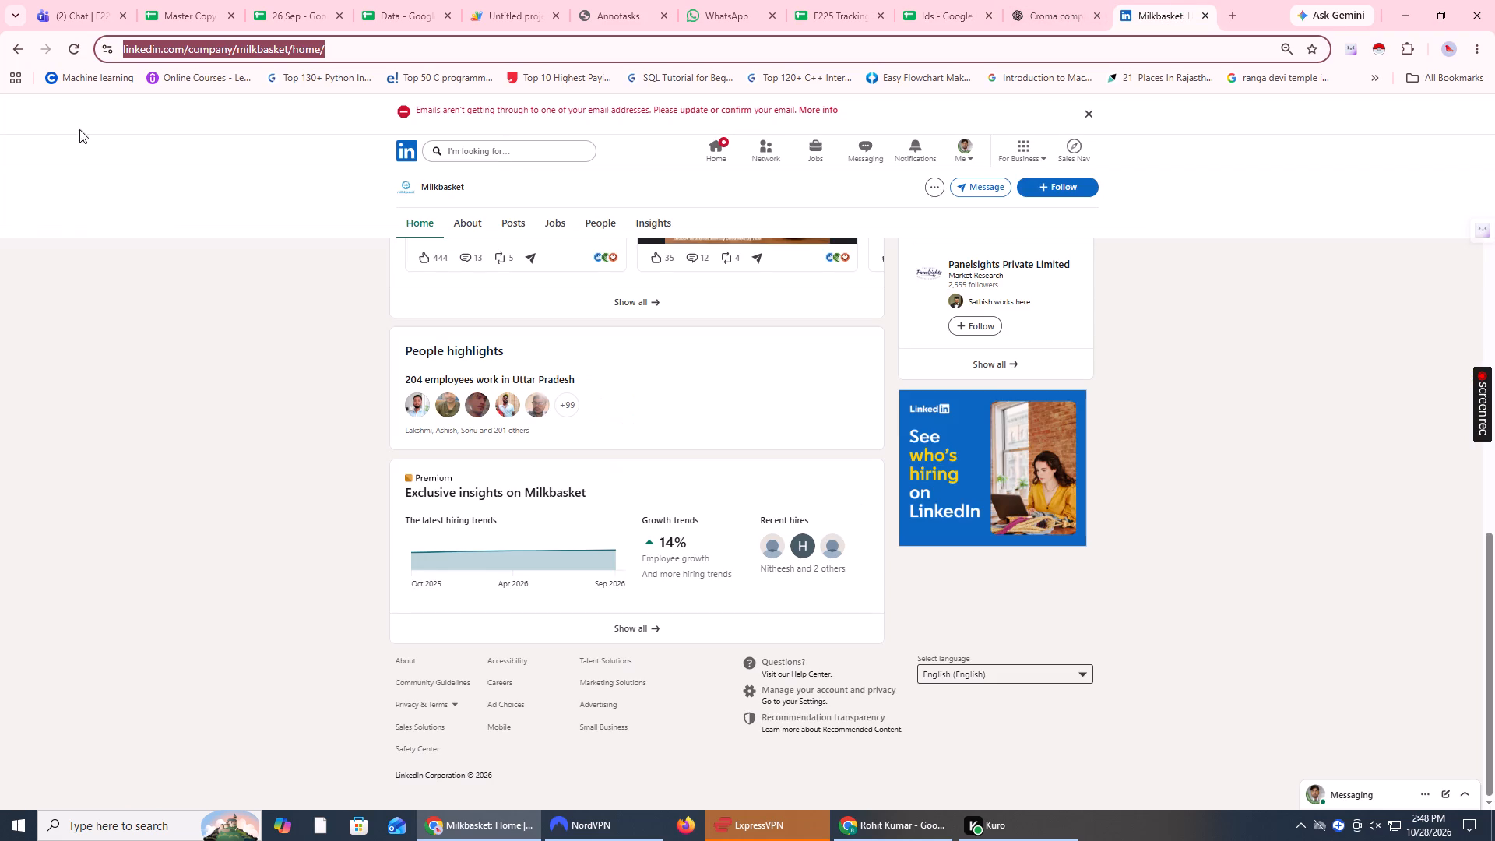
click(14, 46)
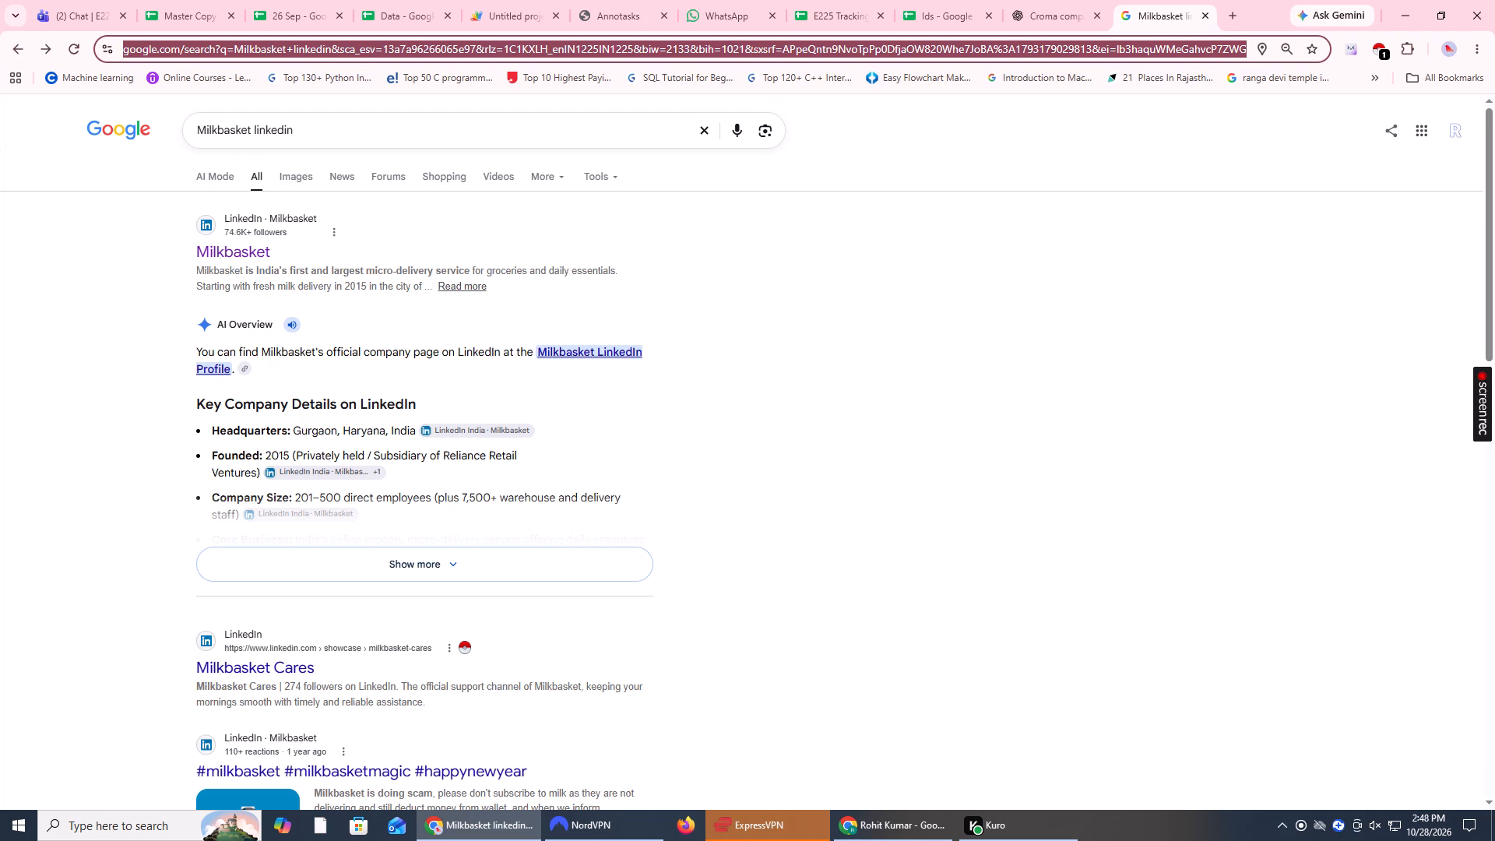
drag(252, 136, 40, 143)
key(ctrl+v)
key(Return)
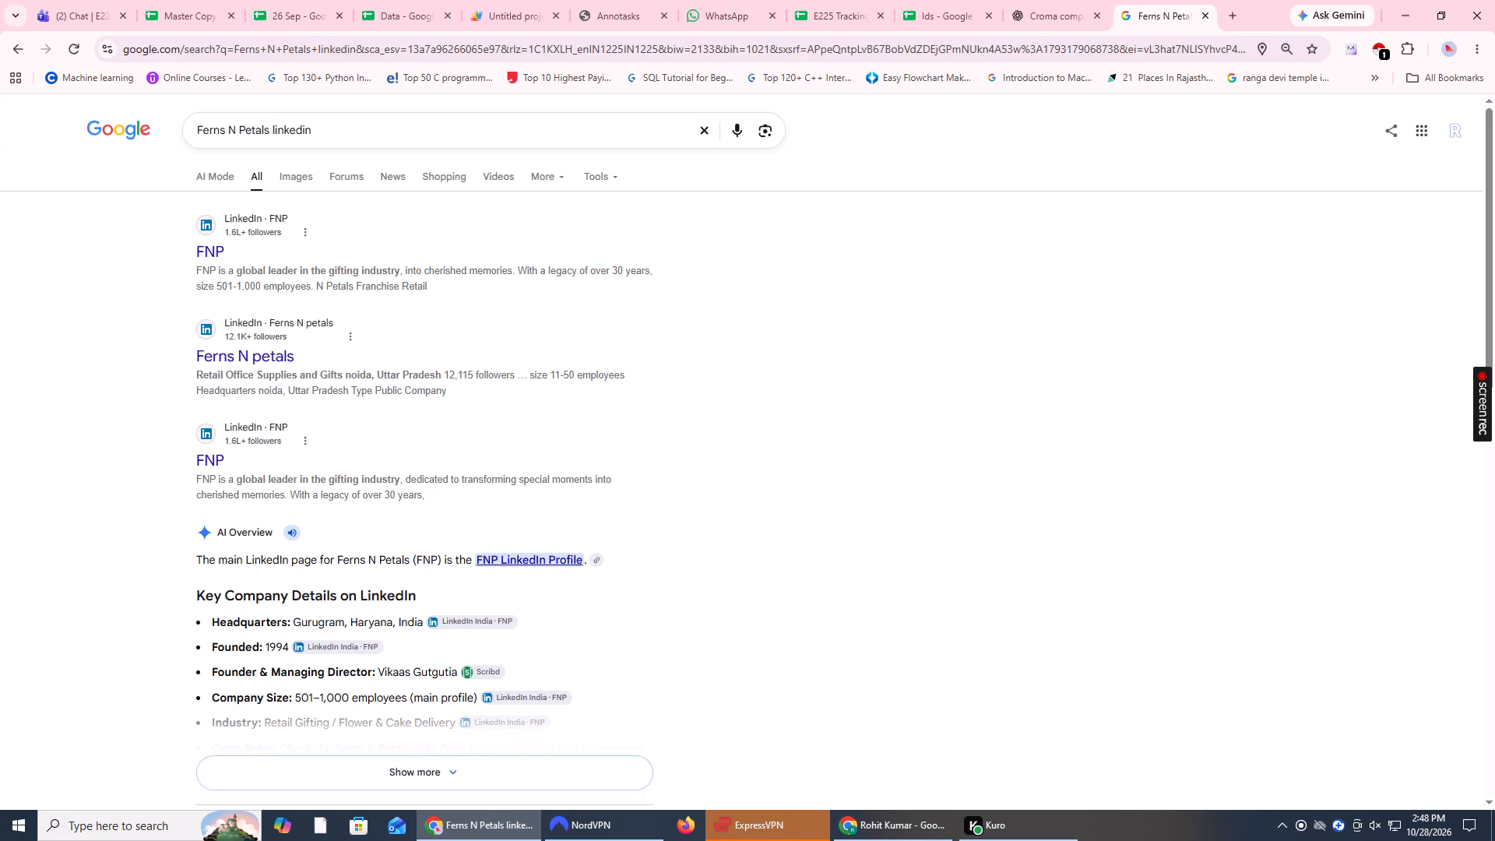
click(213, 255)
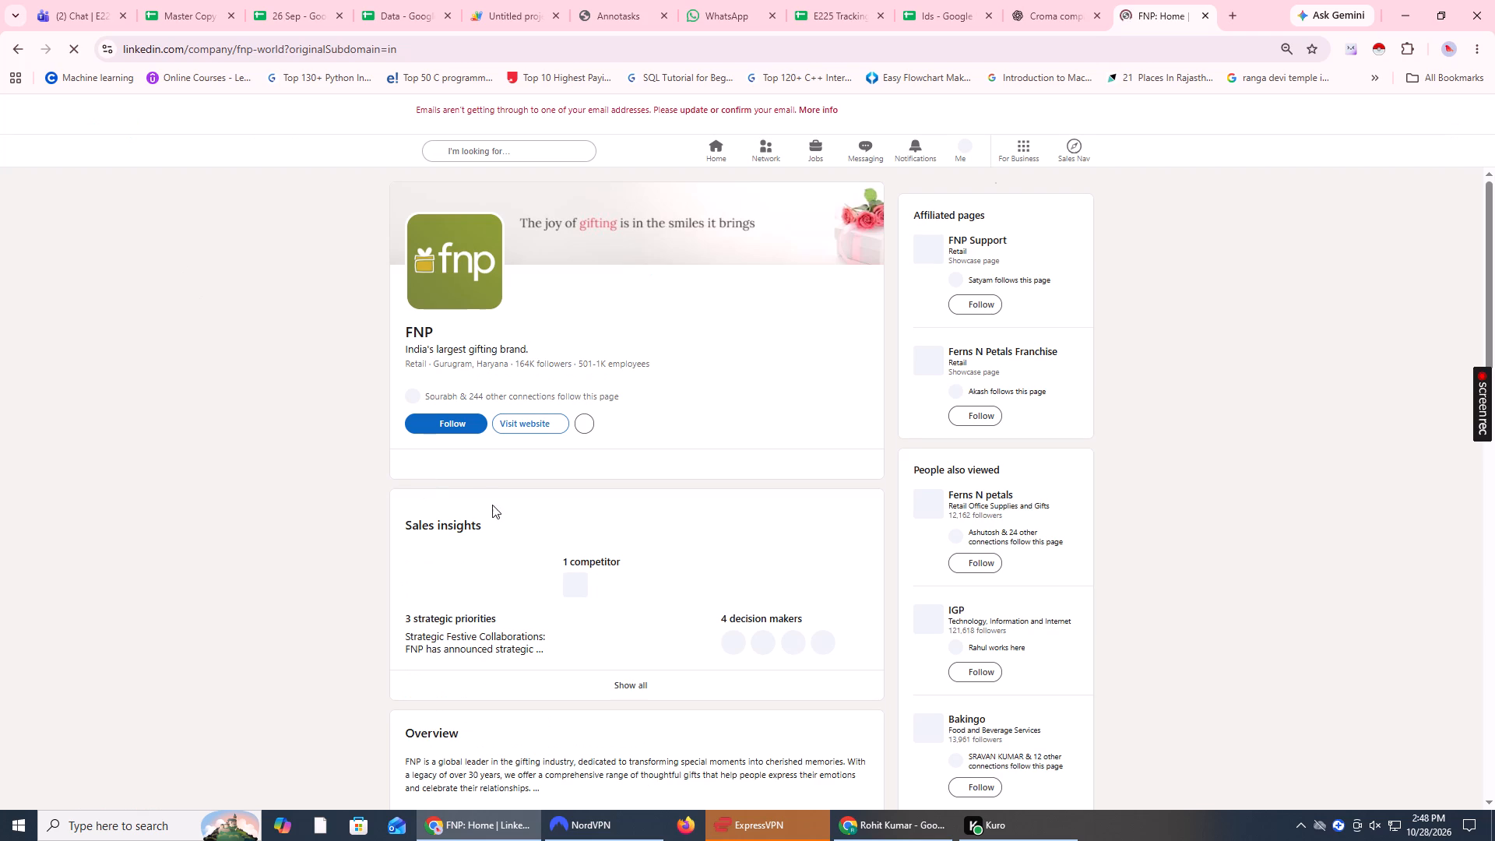
Review FNP's LinkedIn home page and copy its address, linkedin.com/company/fnp-world/home/, into Ferns N Petals' Linkedin URL cell, C44, in the Ids sheet.
scroll(448, 484, down, 3)
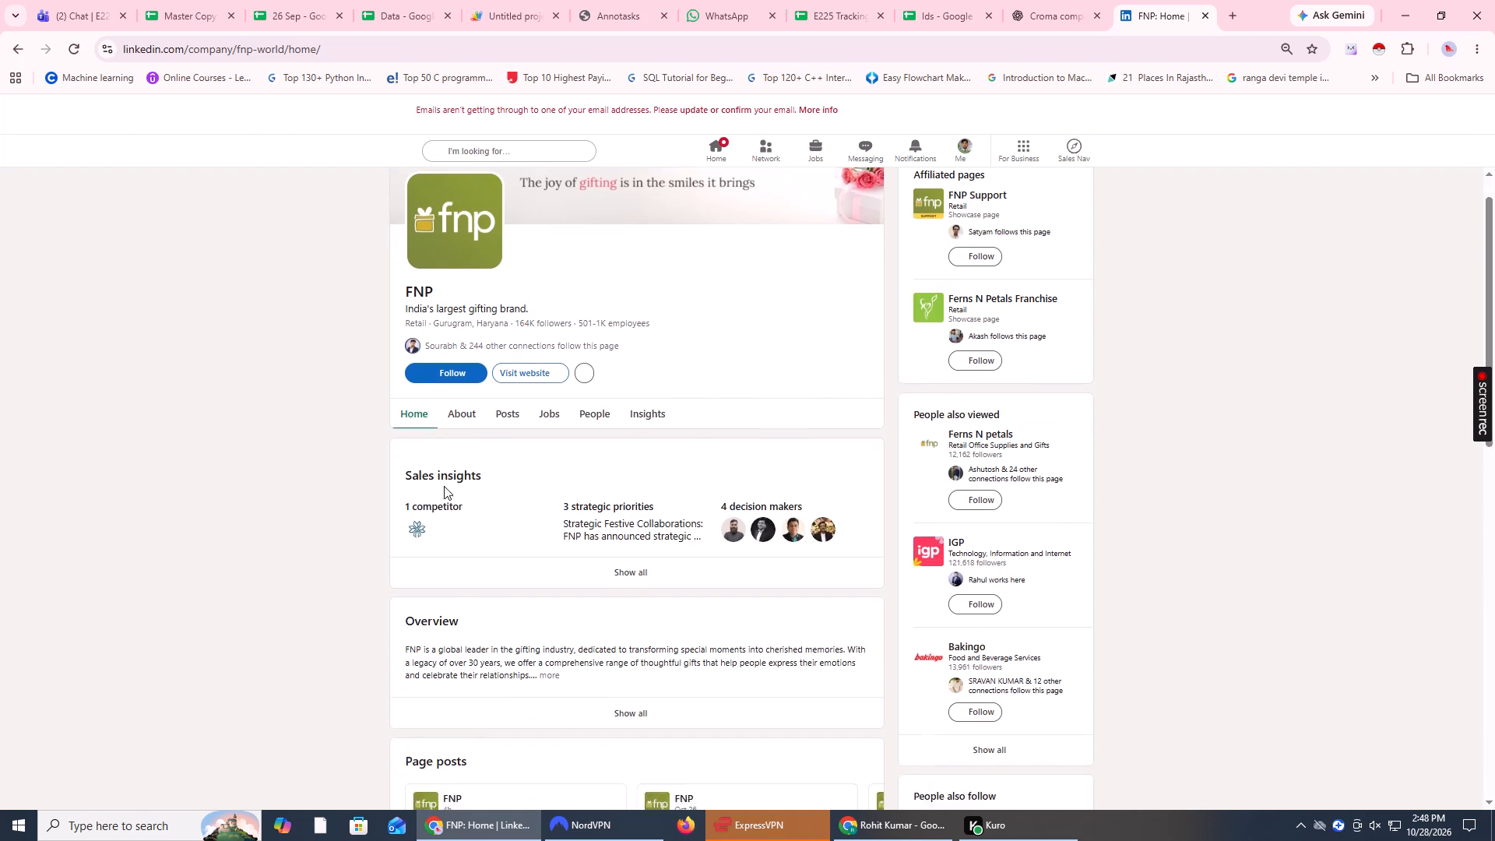
scroll(444, 486, down, 13)
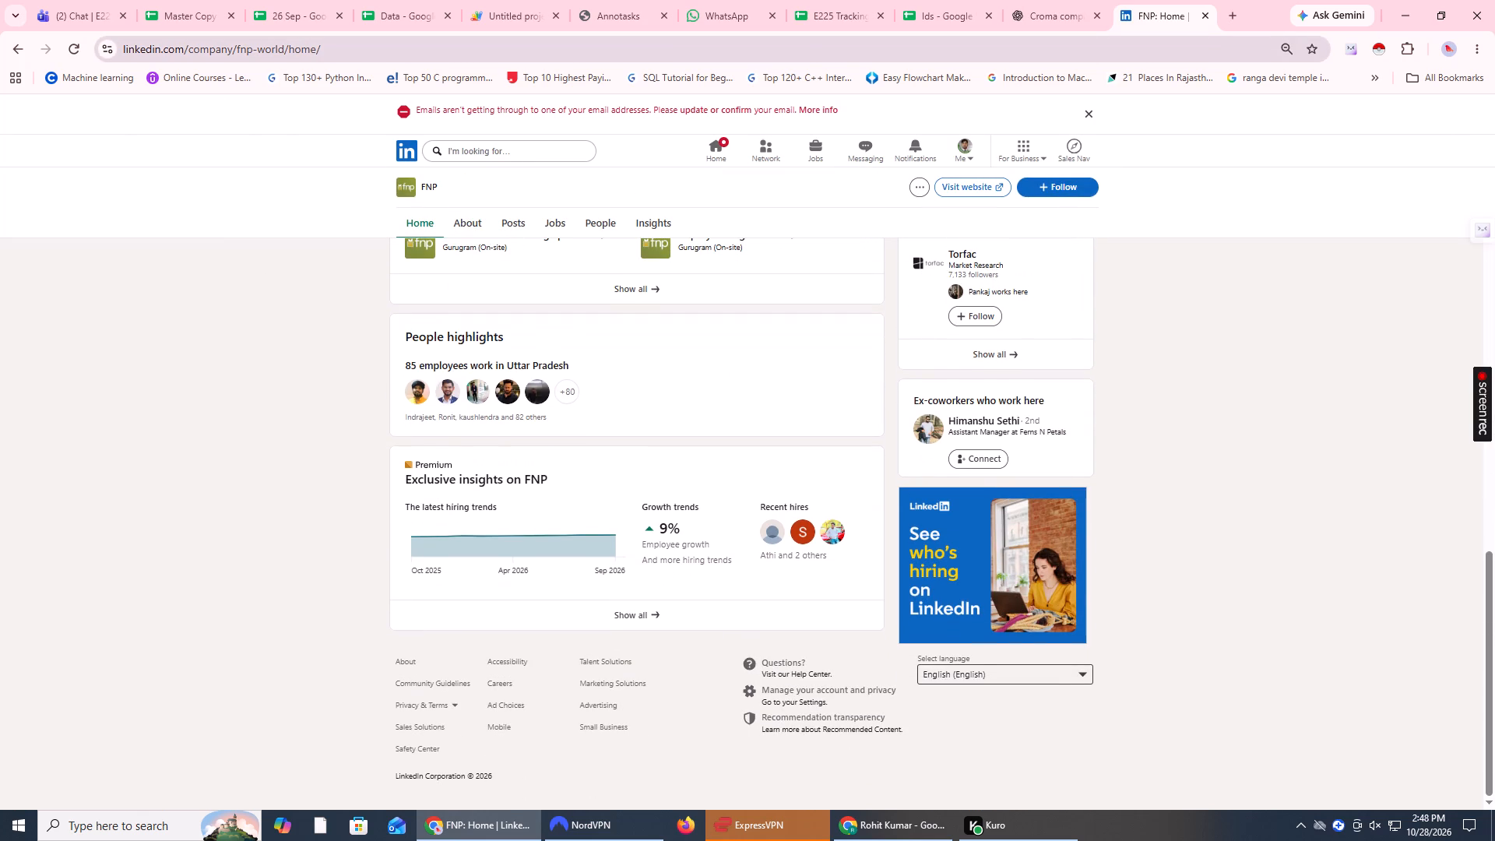
click(339, 46)
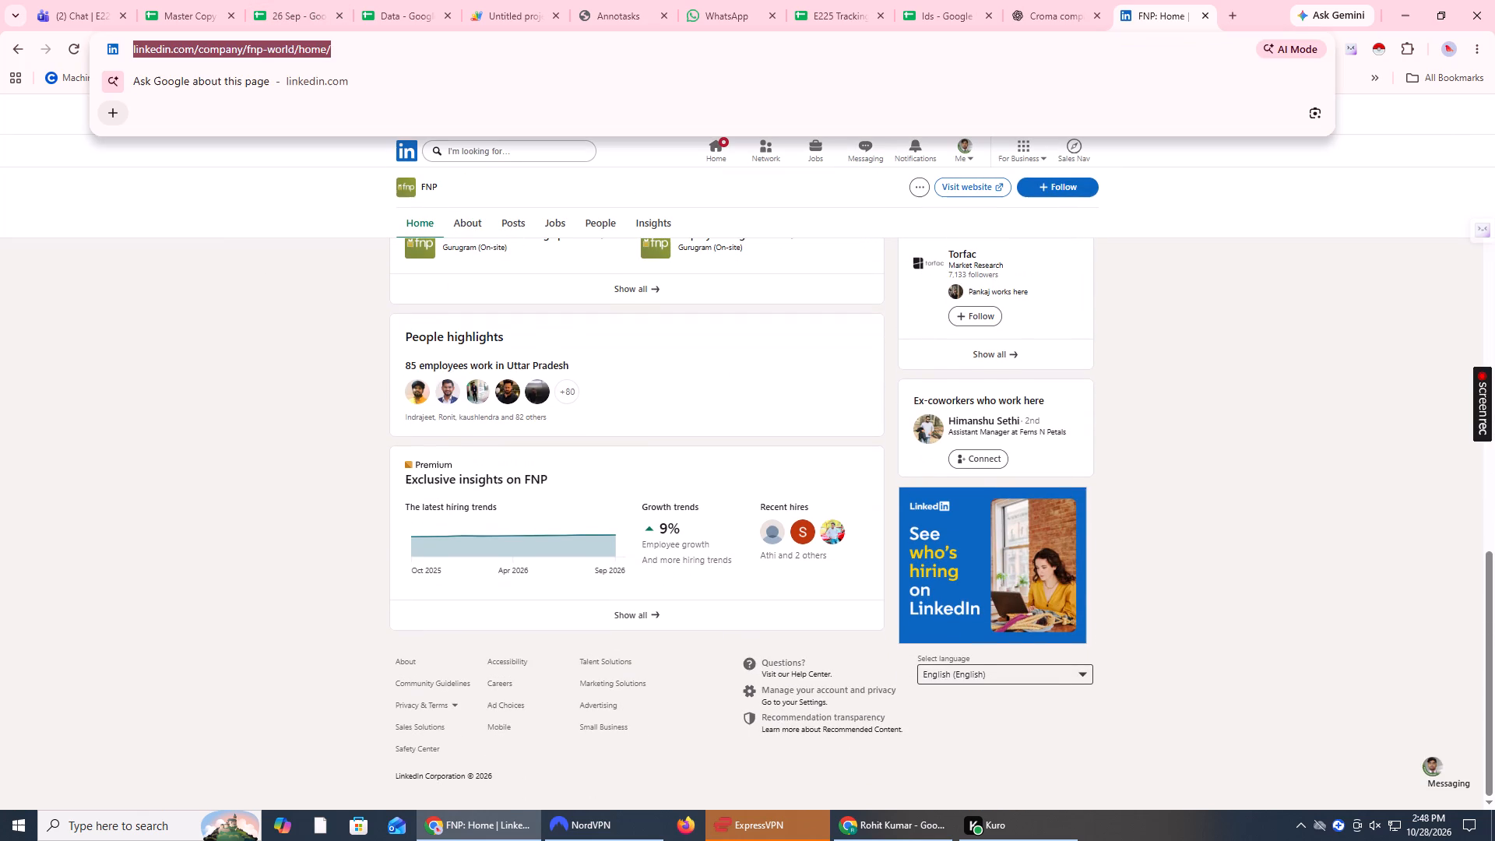
key(ctrl+c)
click(945, 0)
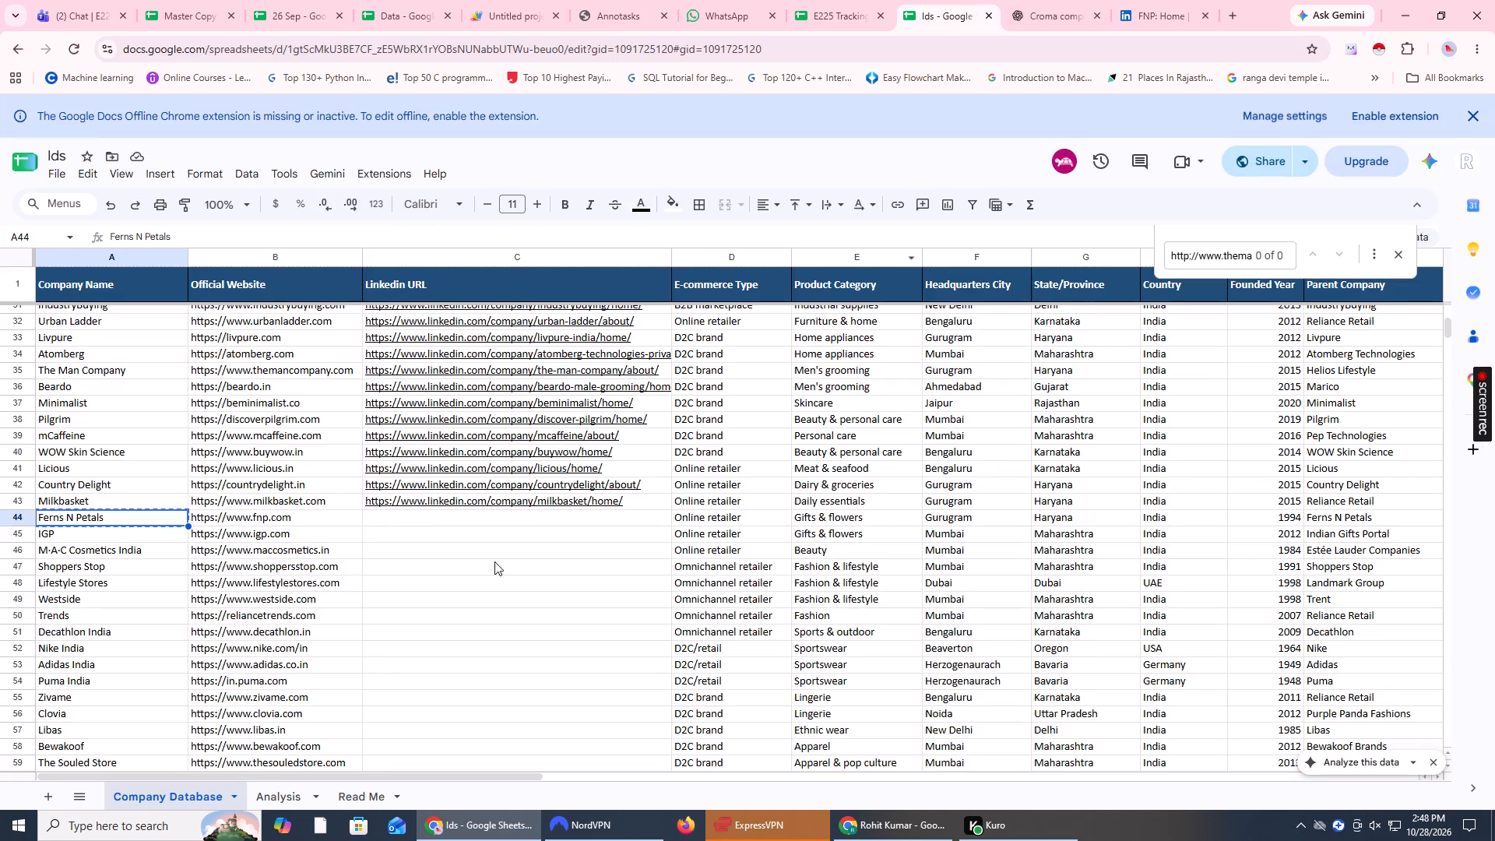
click(376, 523)
key(ctrl+v)
Search Google for "IGP linkedin" using the company name from the Ids sheet, and open the IGP.com LinkedIn company page.
click(83, 537)
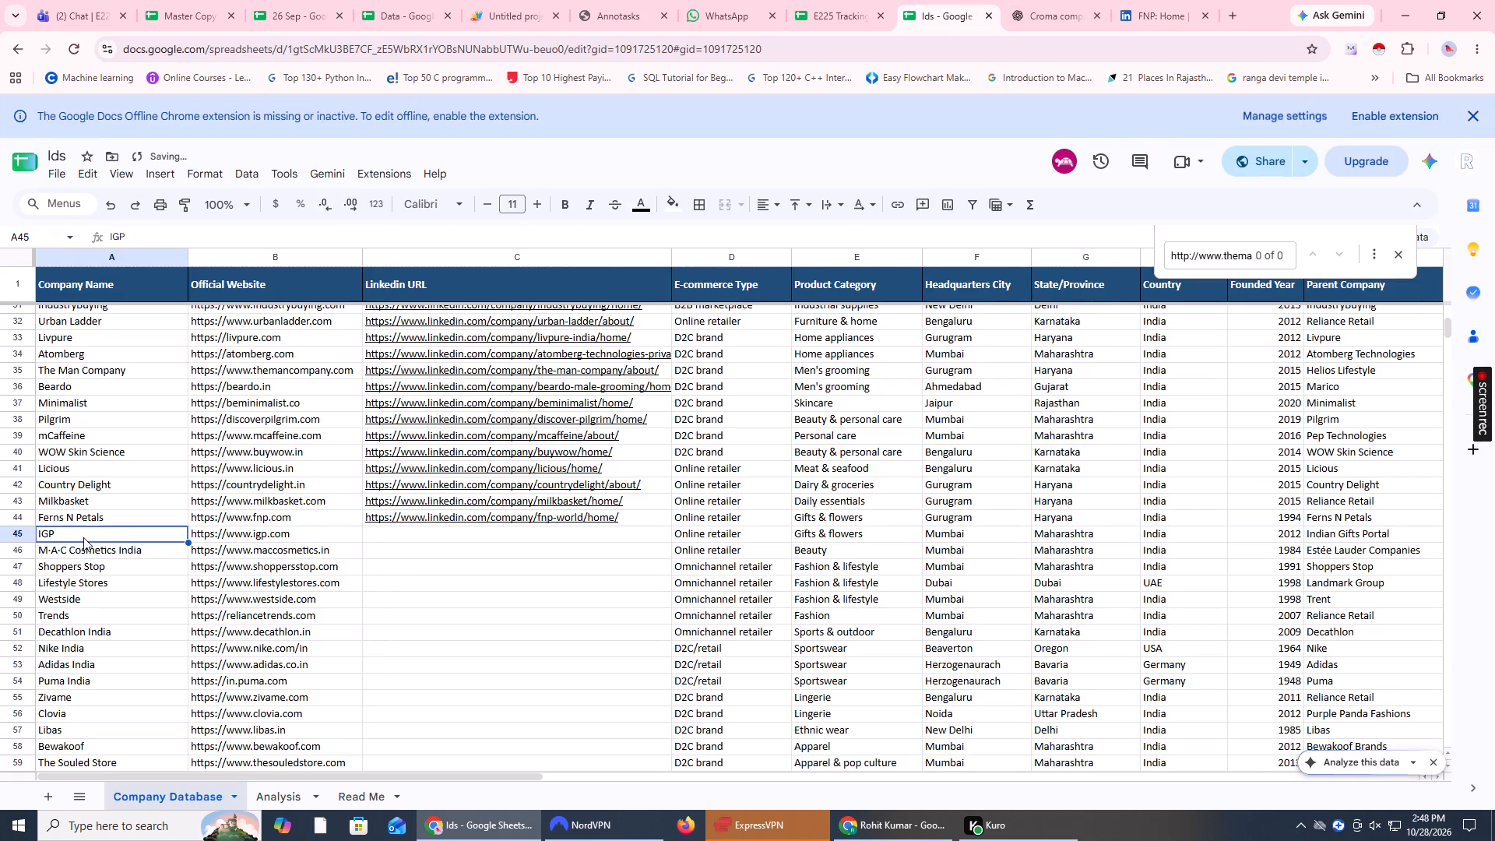
key(ctrl+c)
click(1123, 2)
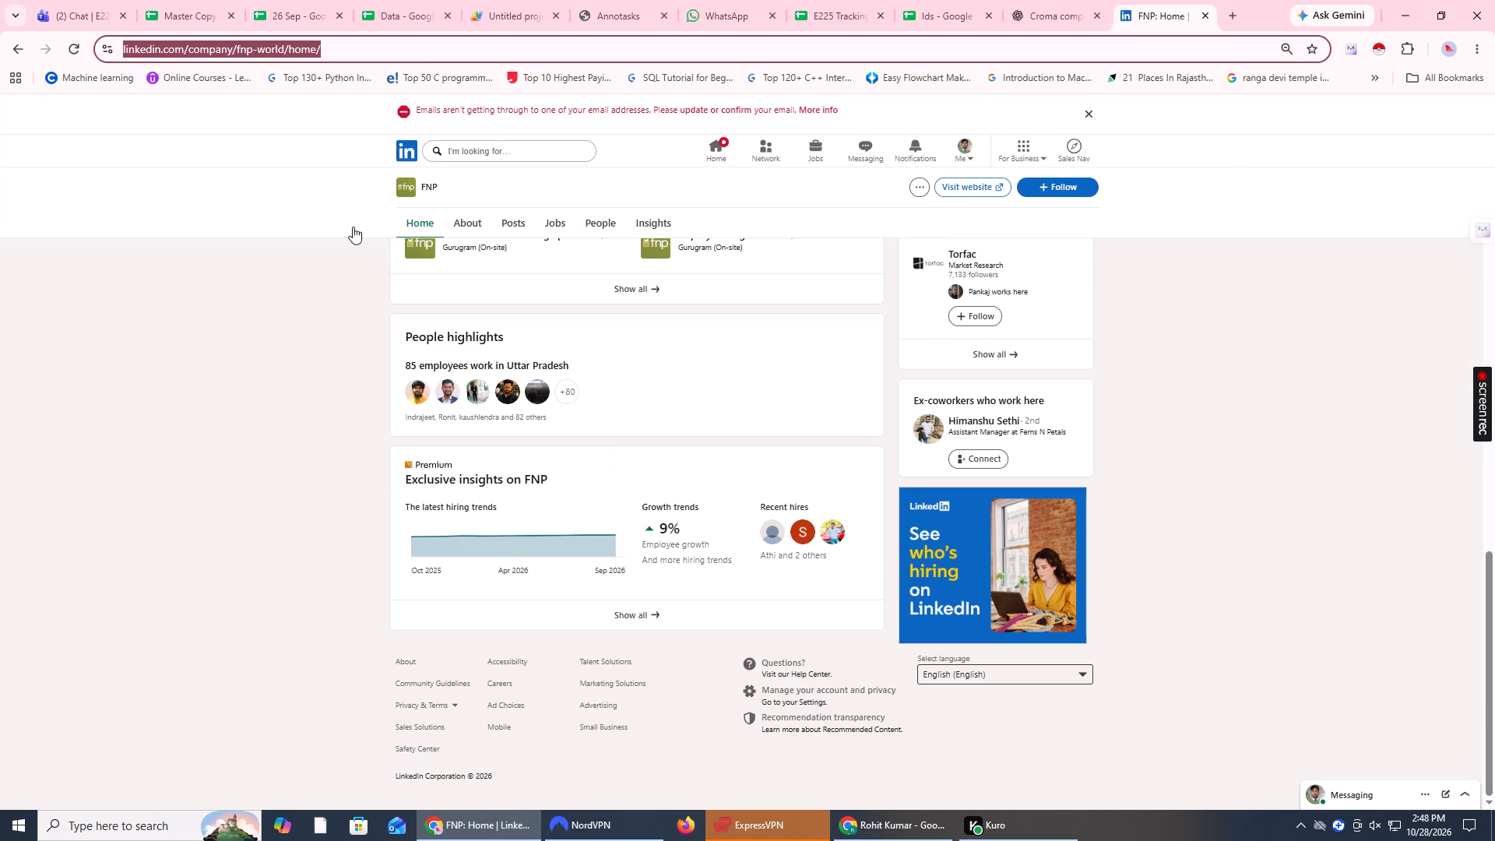
click(20, 55)
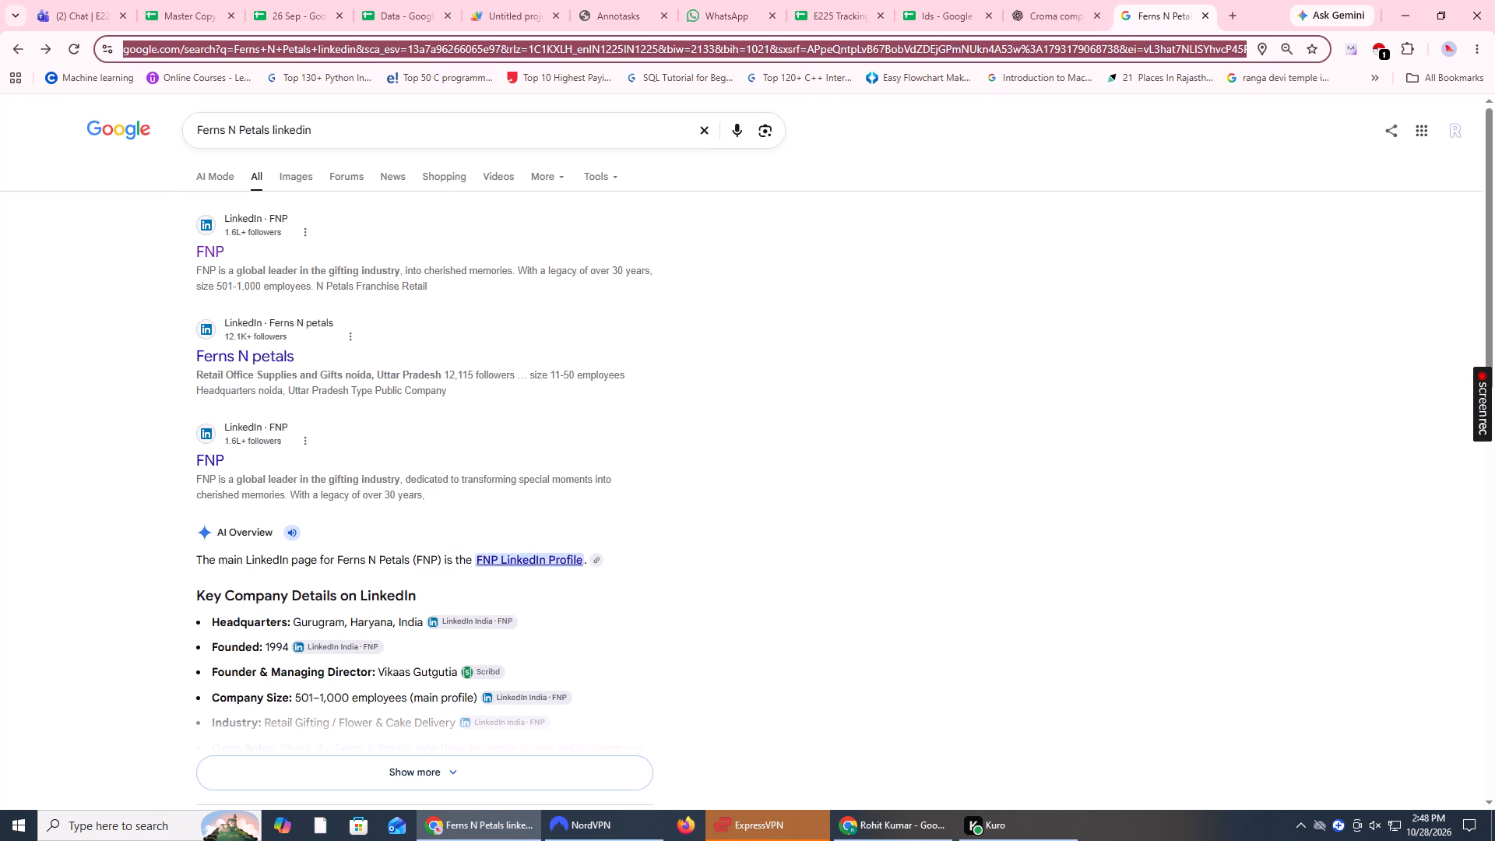
drag(268, 131, 52, 128)
key(ctrl+v)
key(Return)
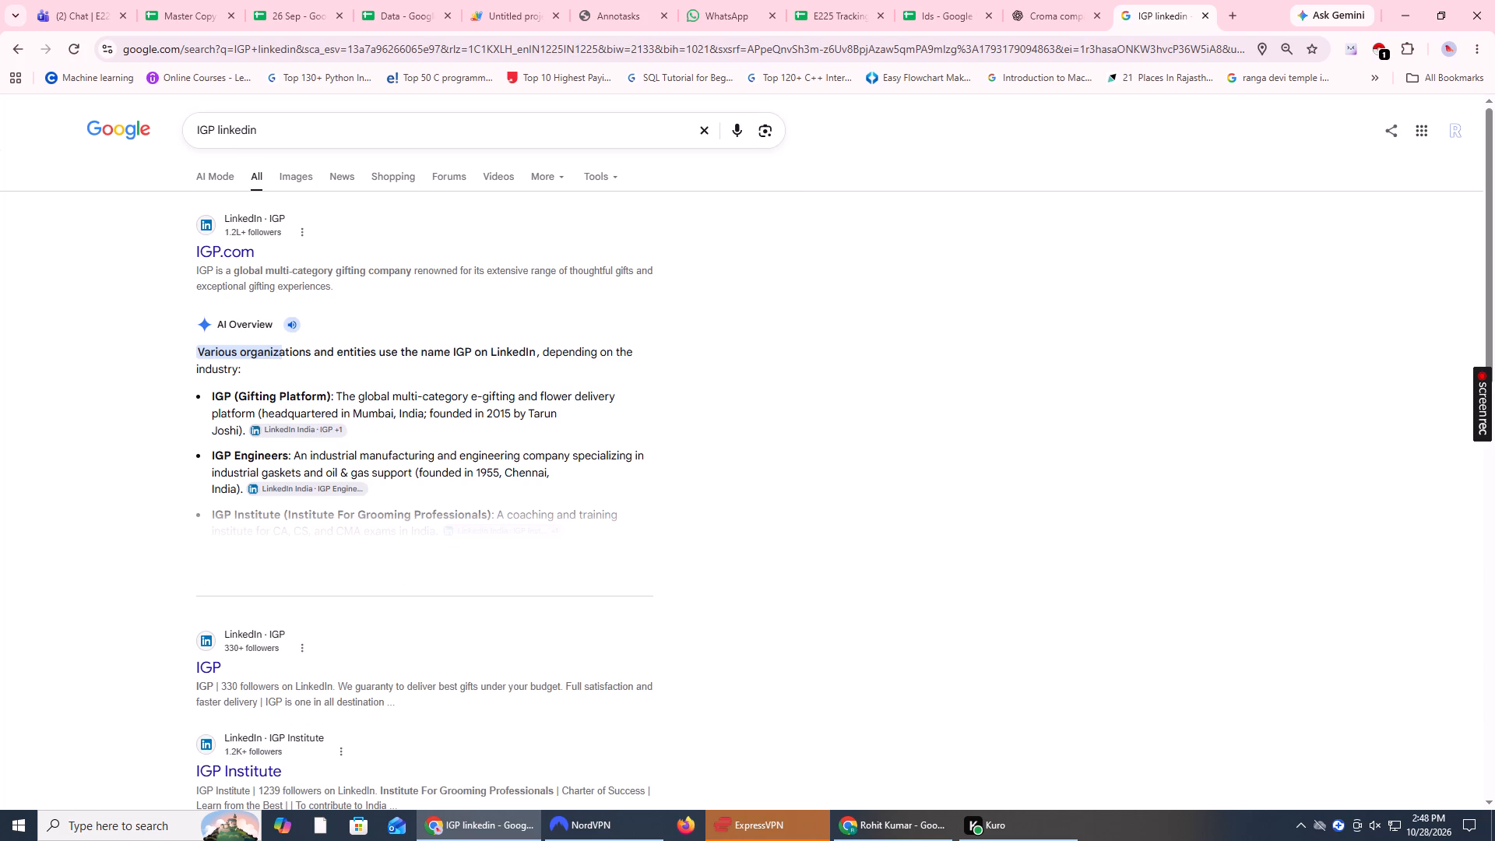
click(226, 254)
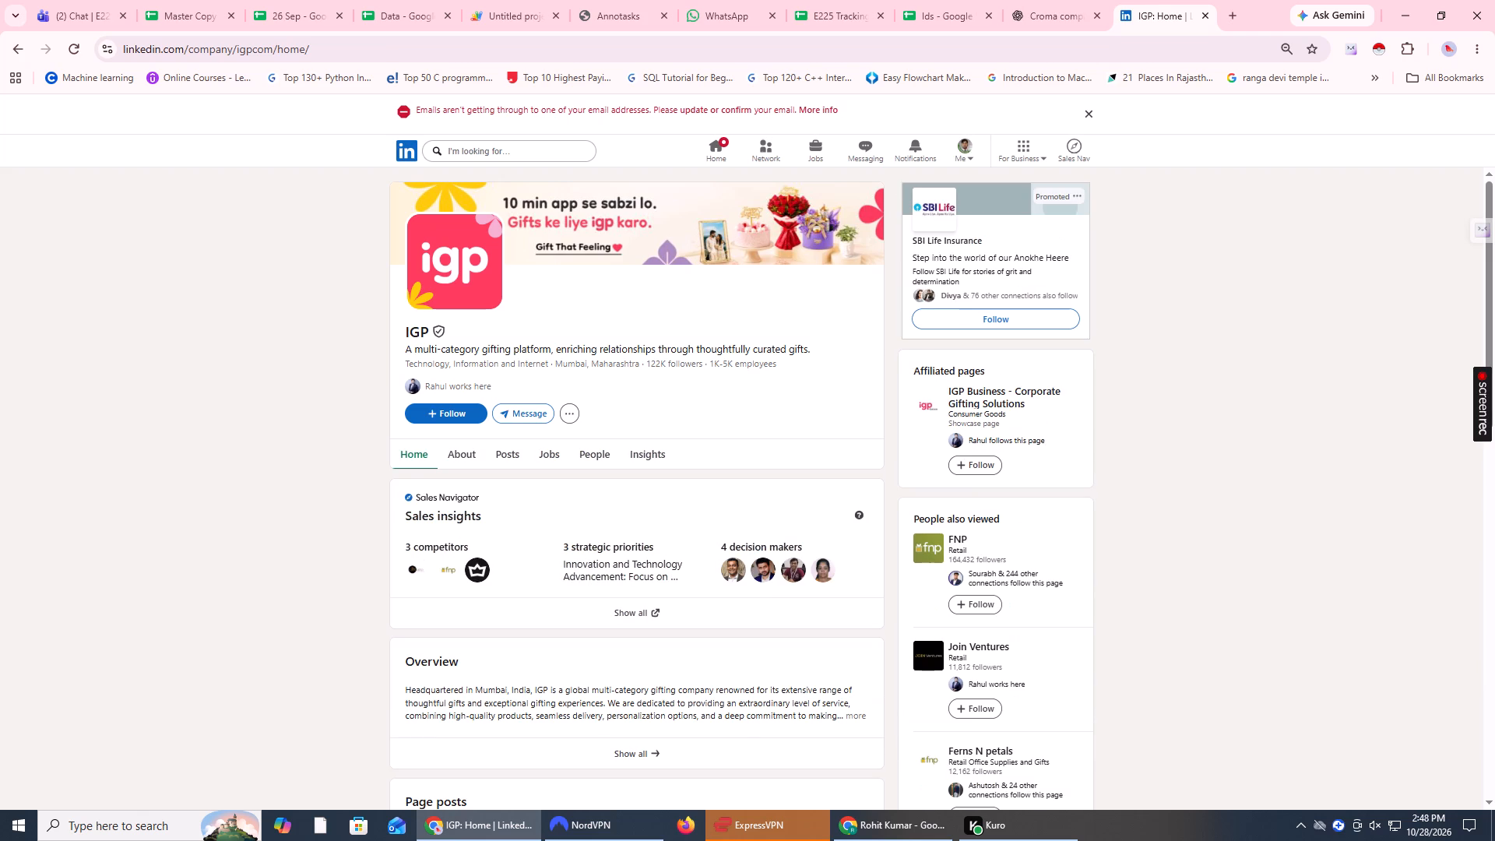
Review IGP's LinkedIn About page and copy its address, linkedin.com/company/igpcom/about/, into IGP's Linkedin URL cell, C45, in the Ids sheet.
click(459, 461)
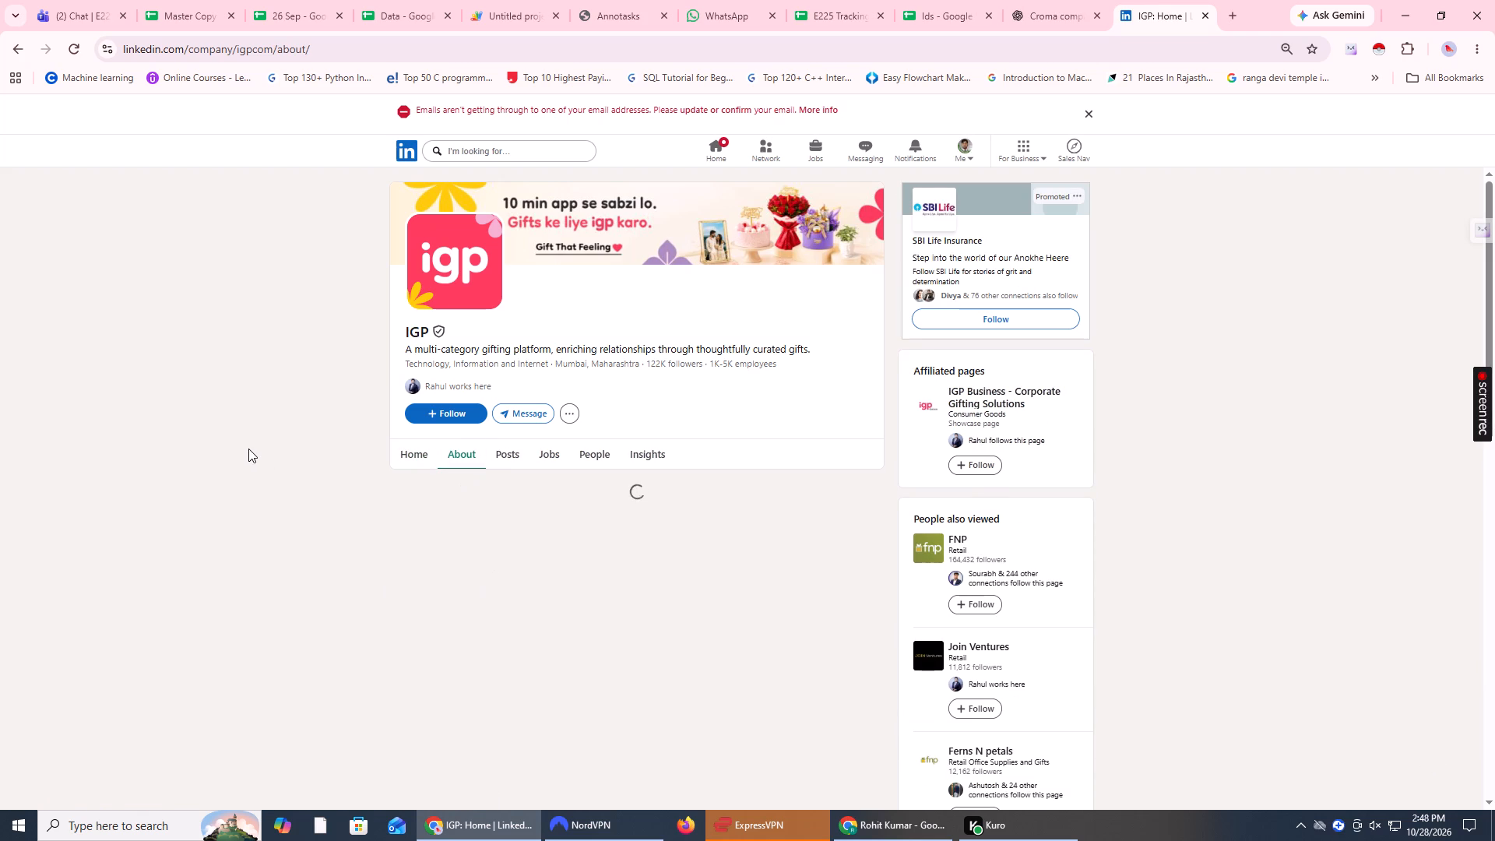
scroll(208, 447, down, 15)
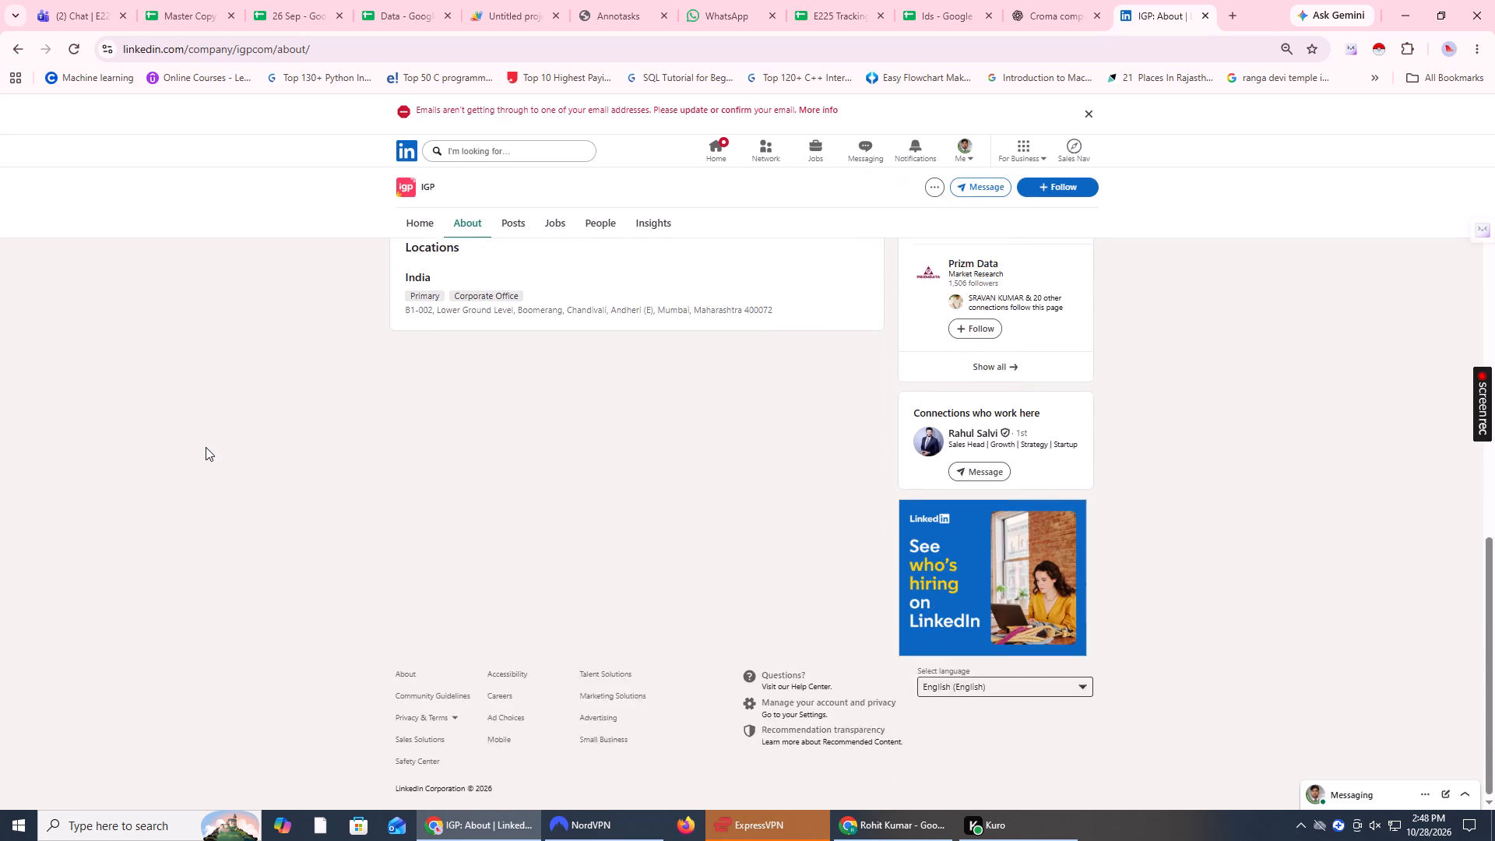
scroll(206, 447, down, 10)
click(368, 44)
key(ctrl+c)
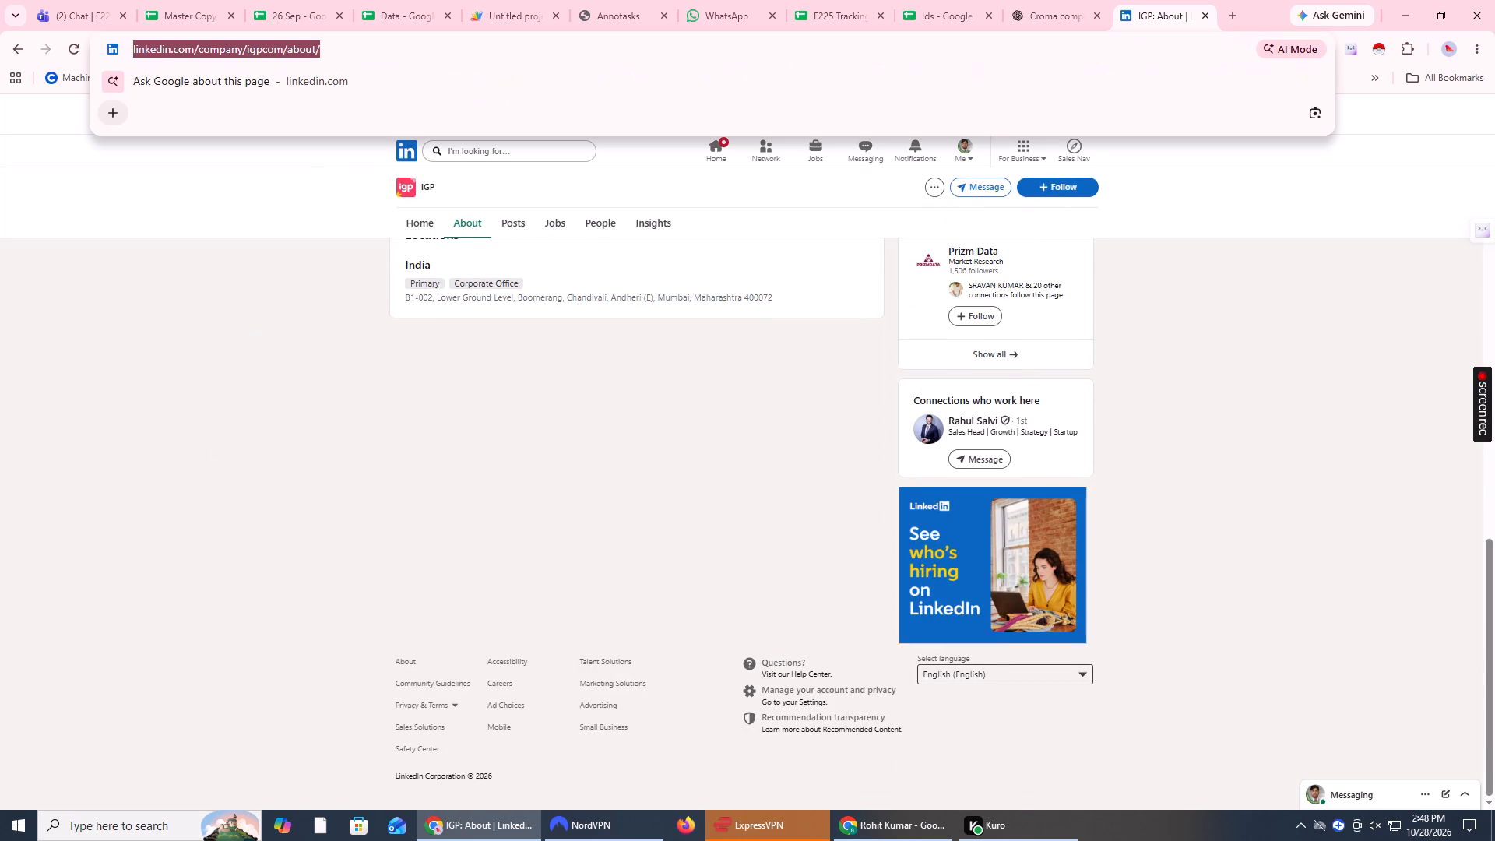
click(920, 0)
click(402, 537)
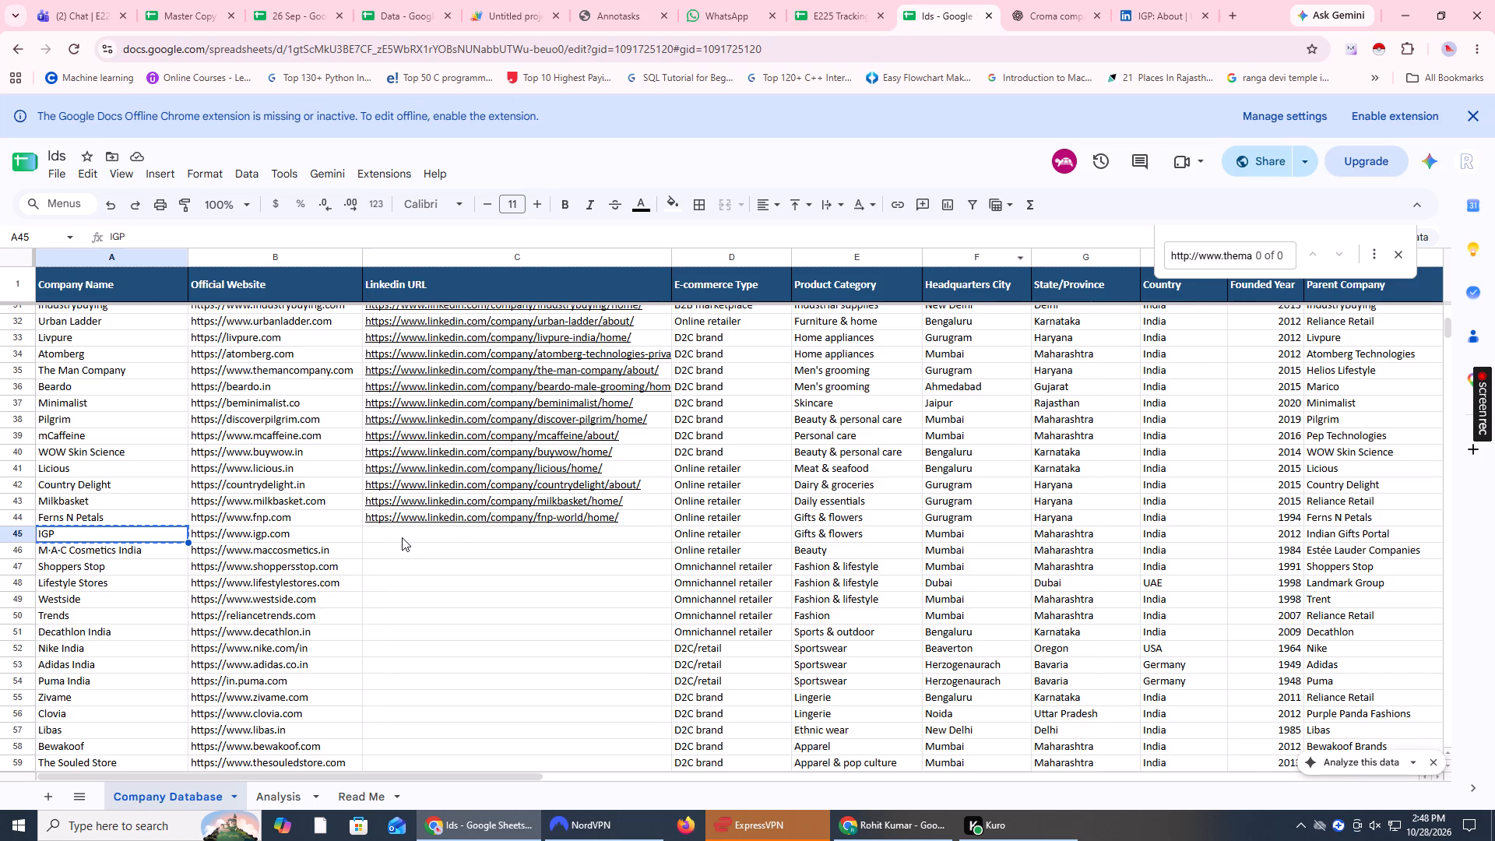
key(ctrl+v)
Search Google for "M·A·C Cosmetics India linkedin" using the company name from the Ids sheet, and open the MAC Cosmetics LinkedIn result.
click(111, 550)
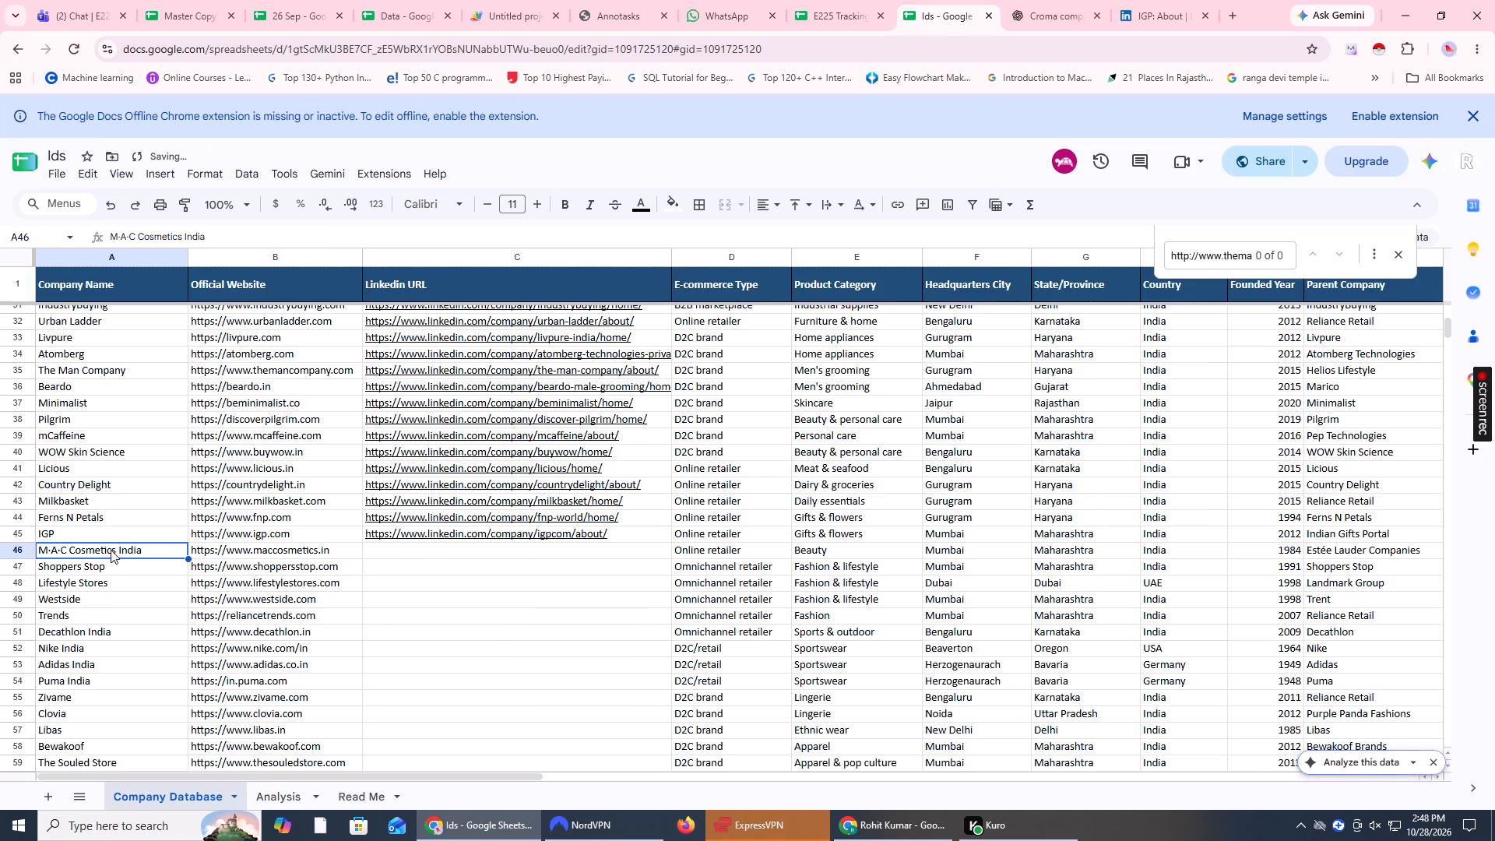
key(ctrl+c)
click(1140, 0)
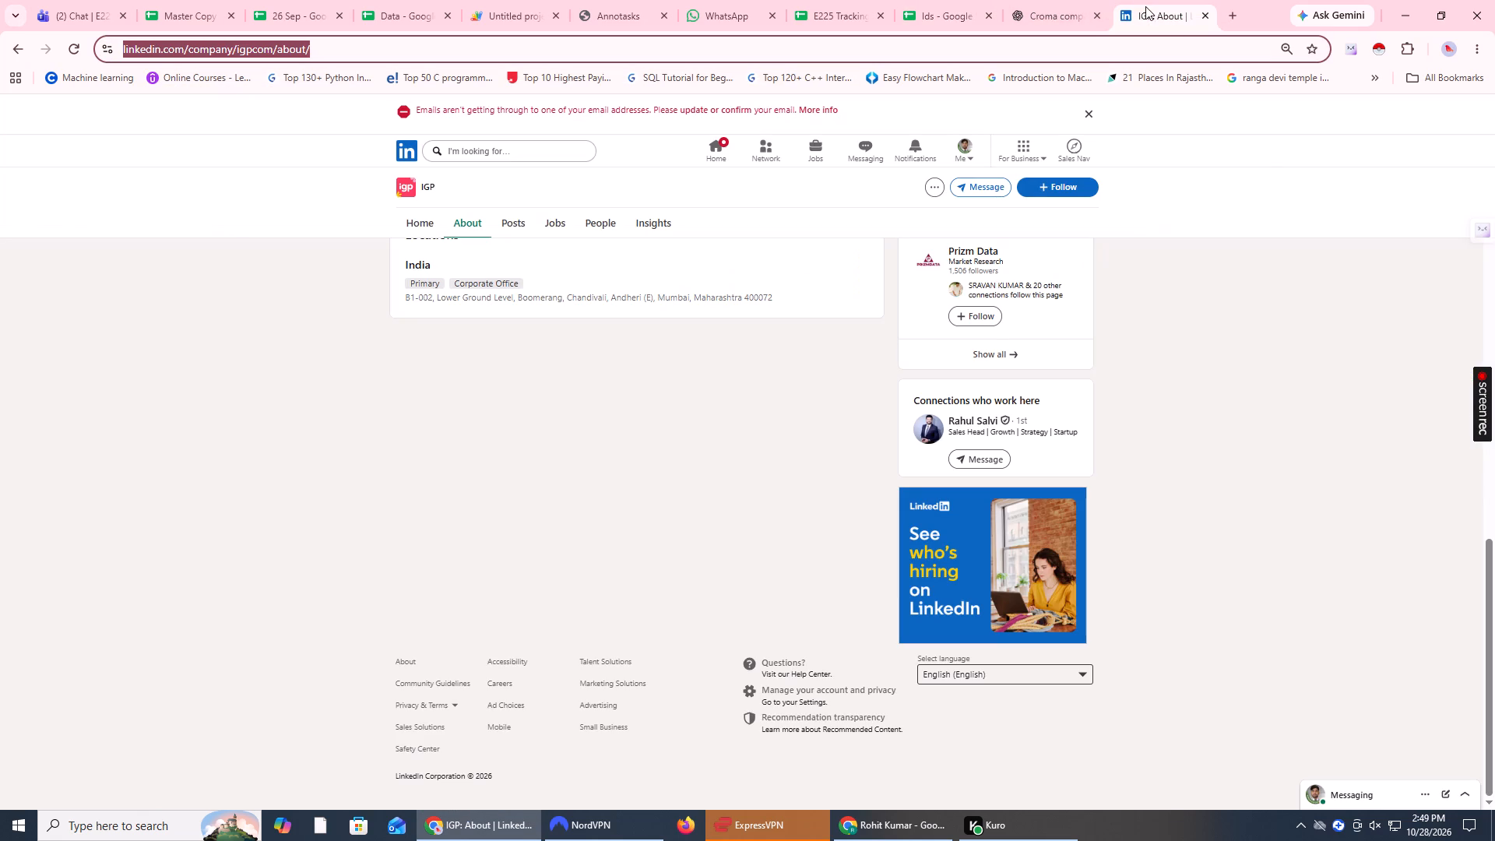
click(20, 51)
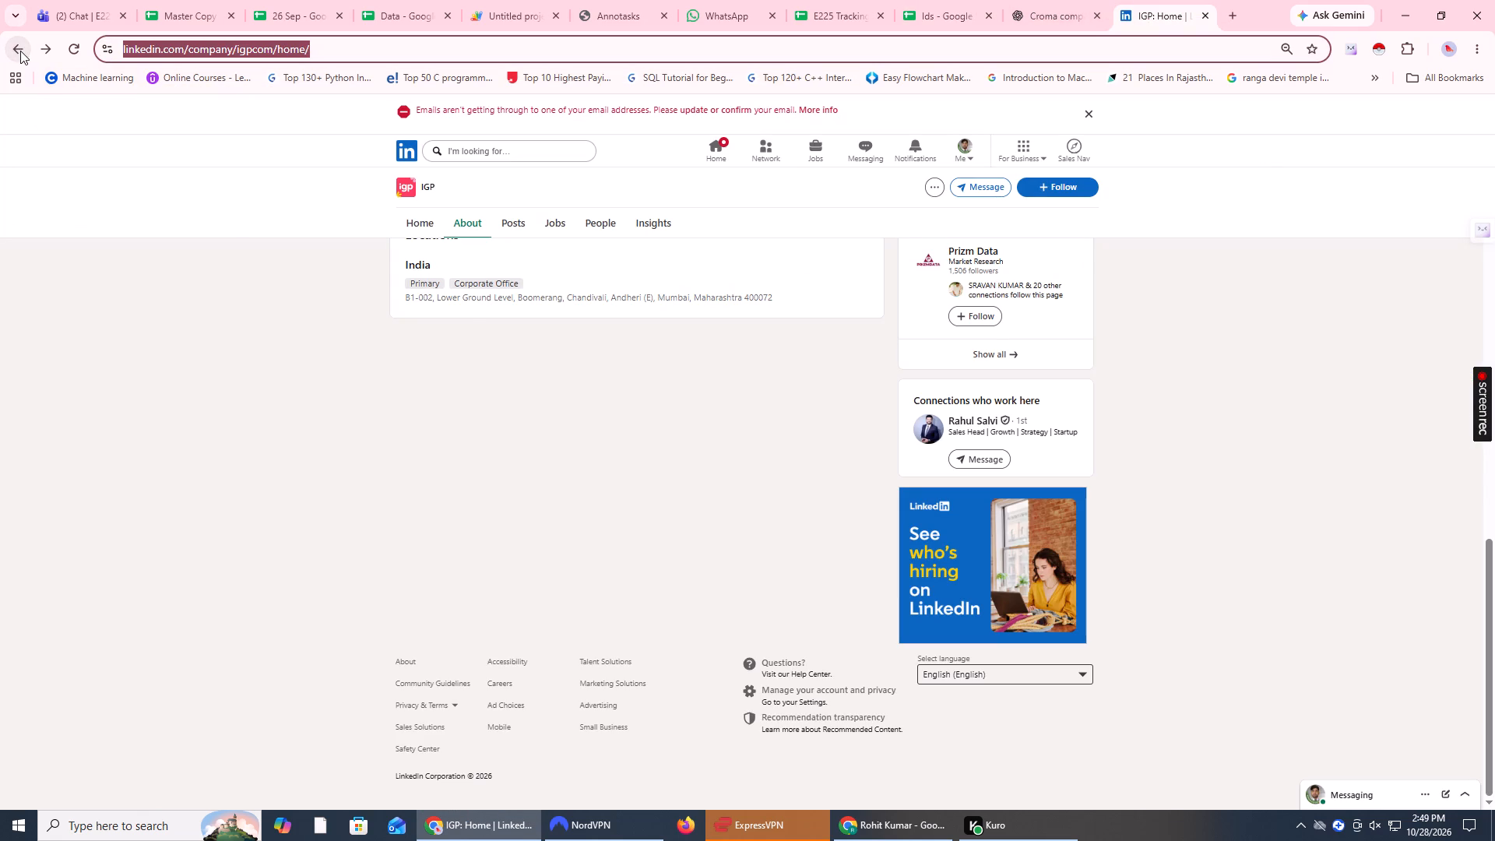
click(20, 51)
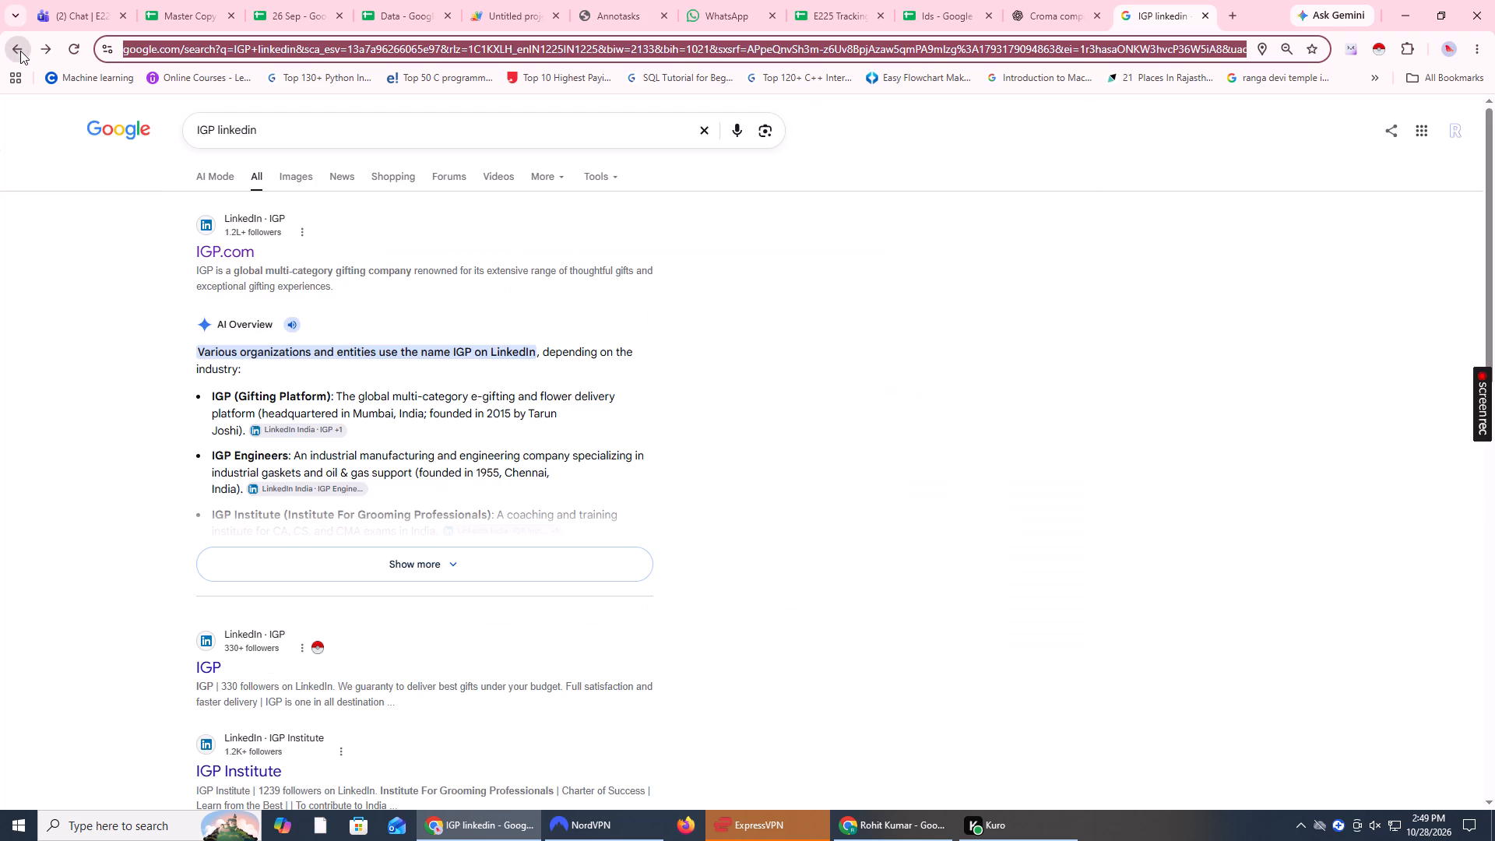
drag(217, 125, 104, 123)
key(ctrl+v)
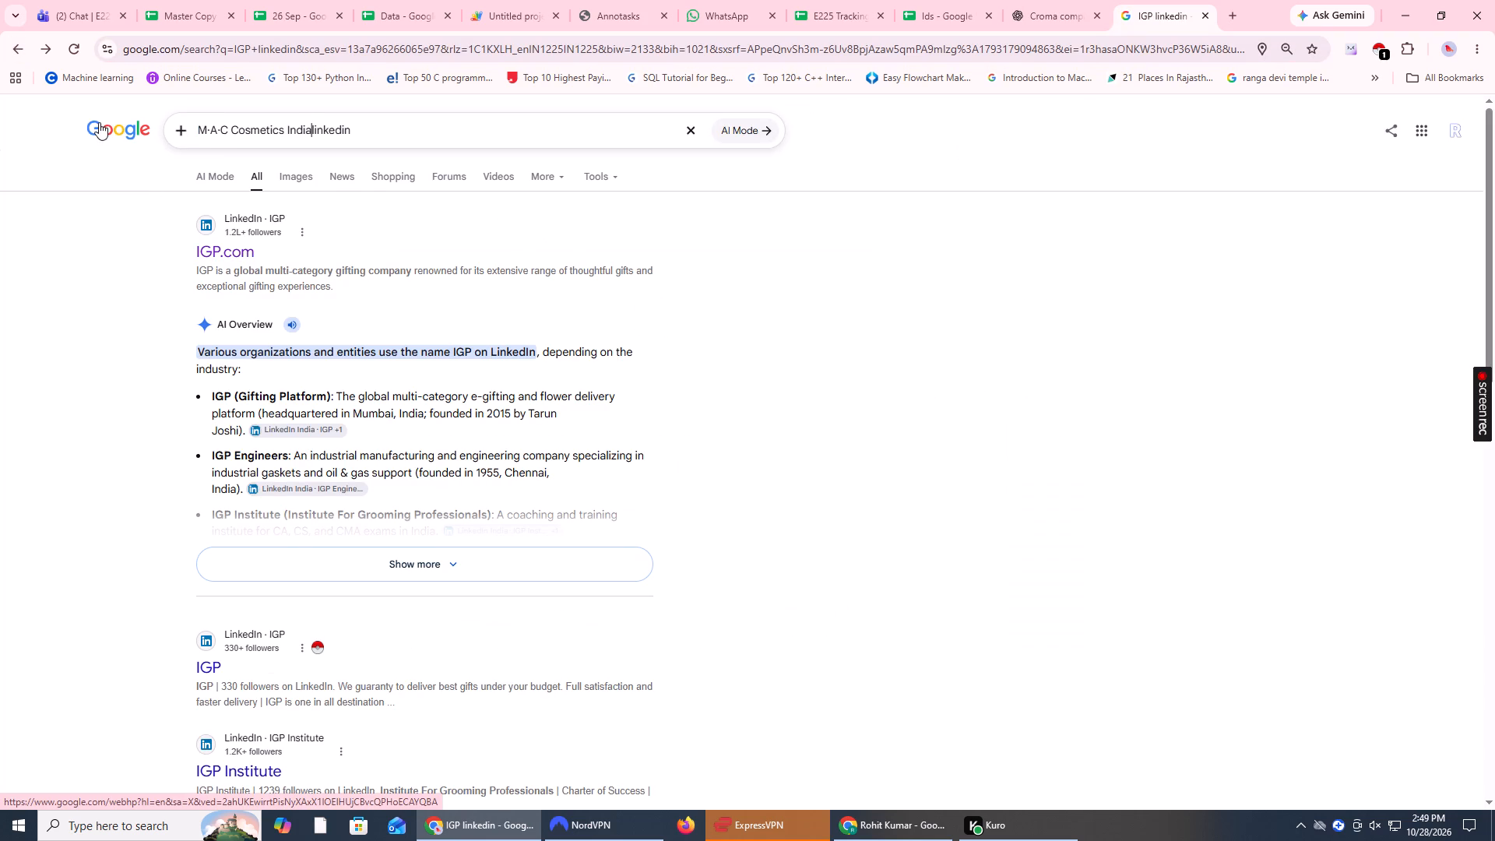
key(space)
key(Return)
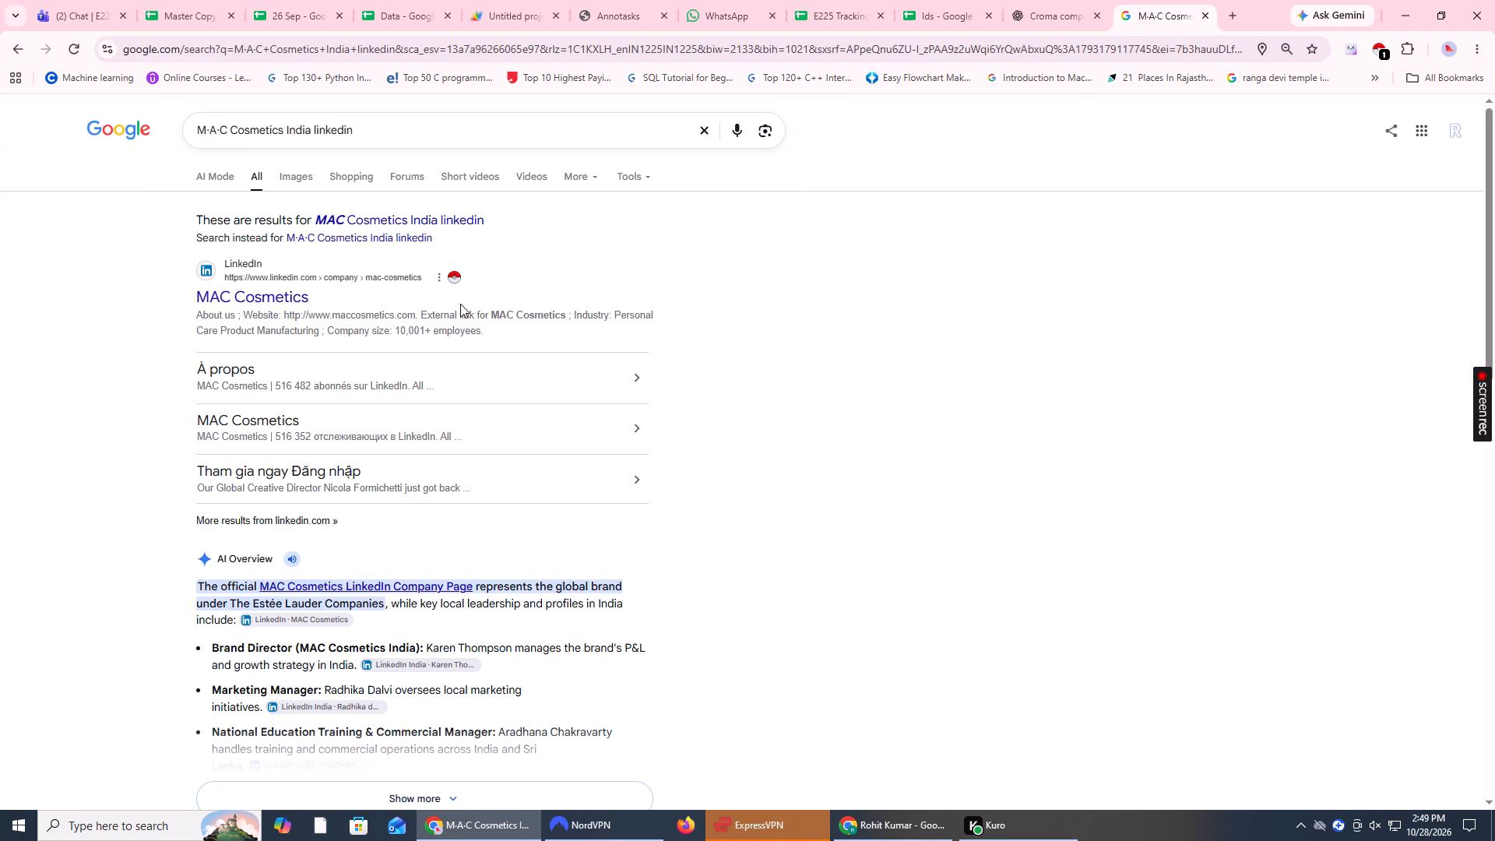
click(253, 301)
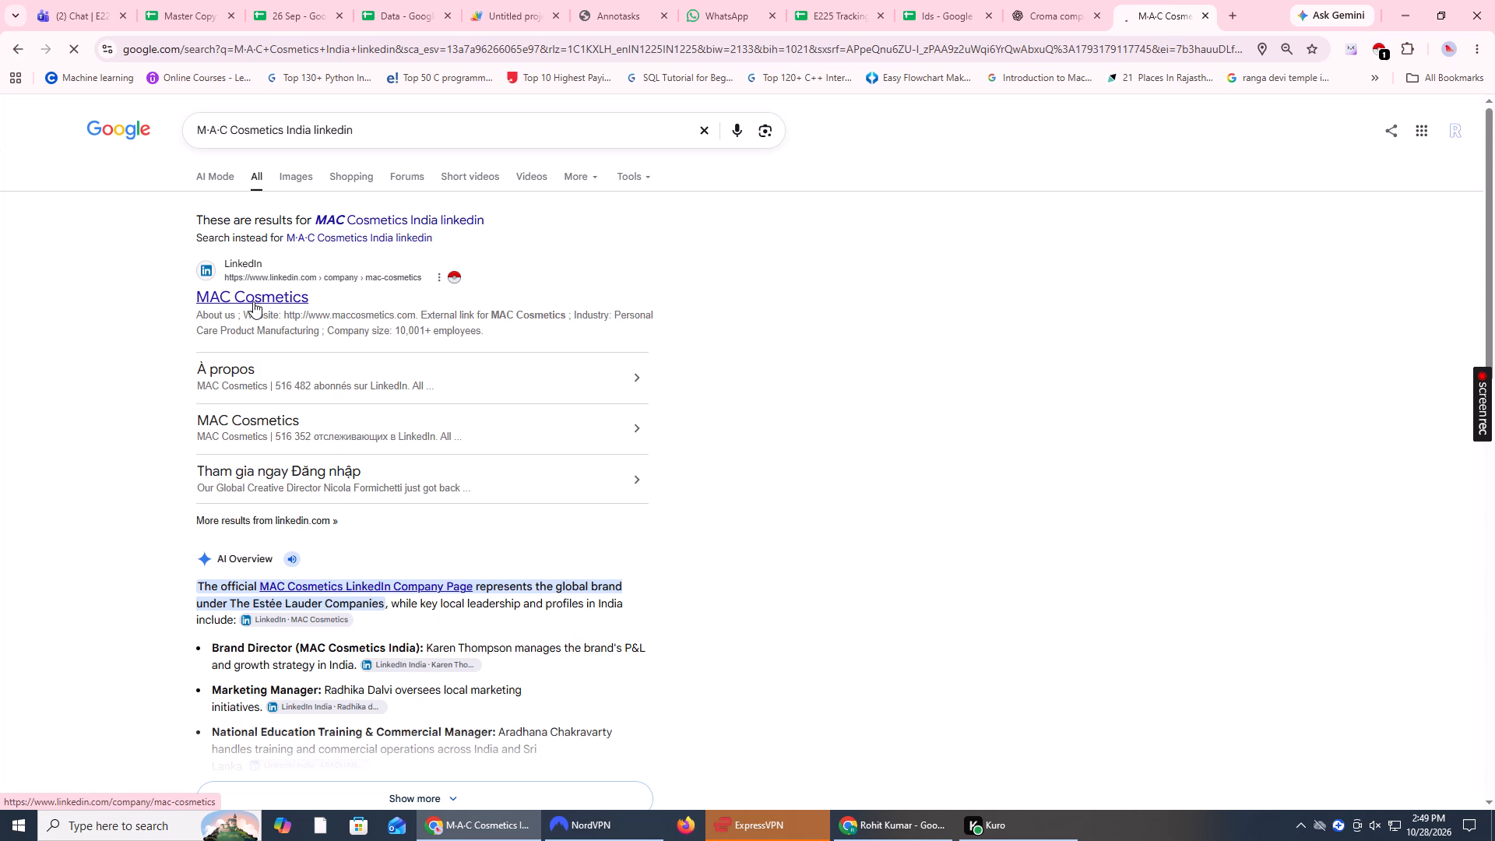
Review MAC Cosmetics' LinkedIn home page and copy its address, linkedin.com/company/mac-cosmetics/home/, into M·A·C Cosmetics India's Linkedin URL cell, C46, in the Ids sheet.
scroll(515, 450, down, 7)
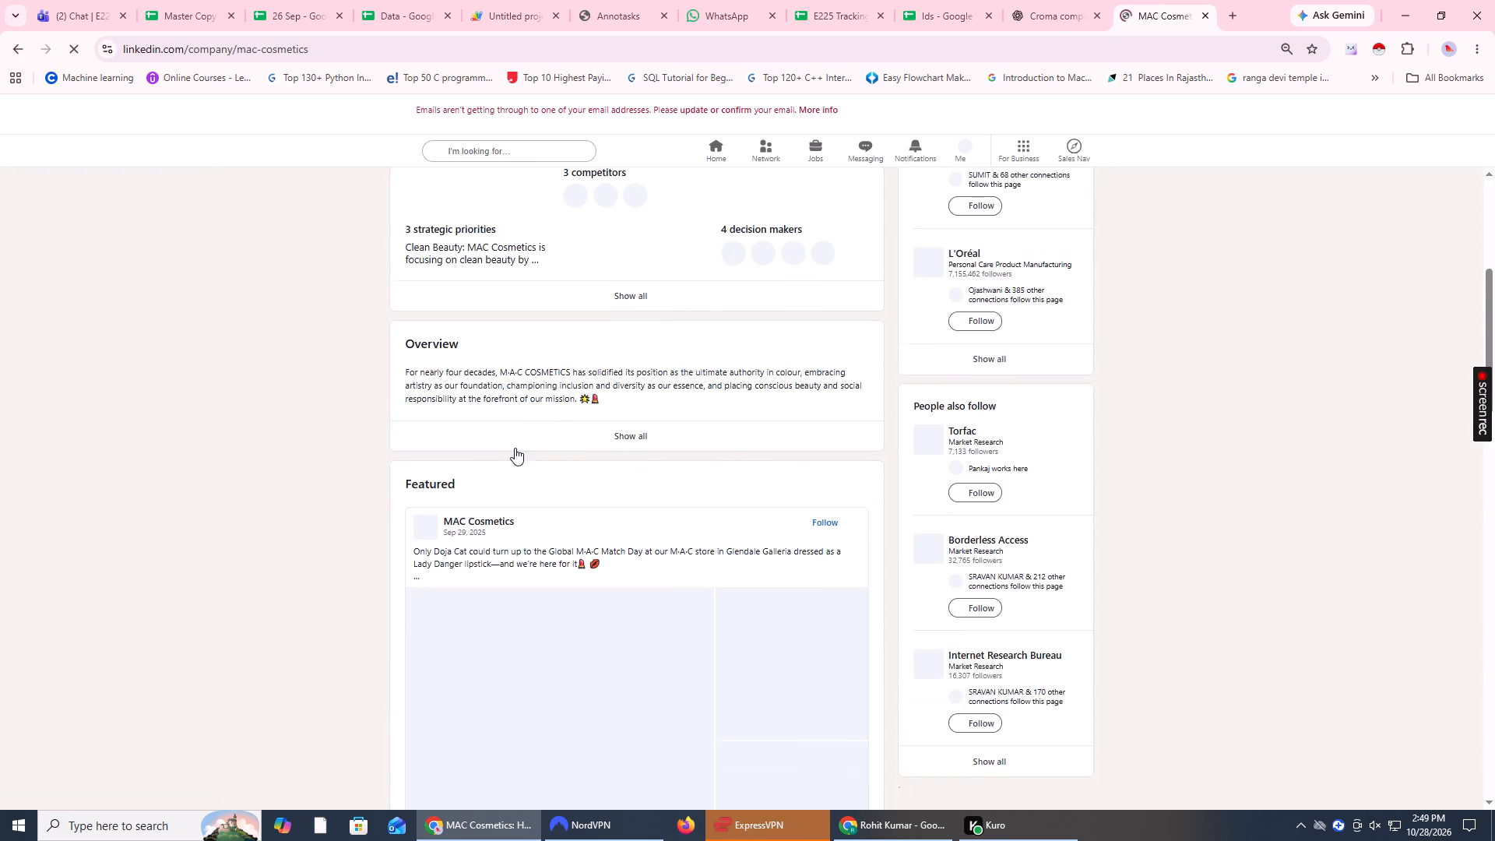
scroll(515, 448, down, 20)
scroll(515, 448, down, 4)
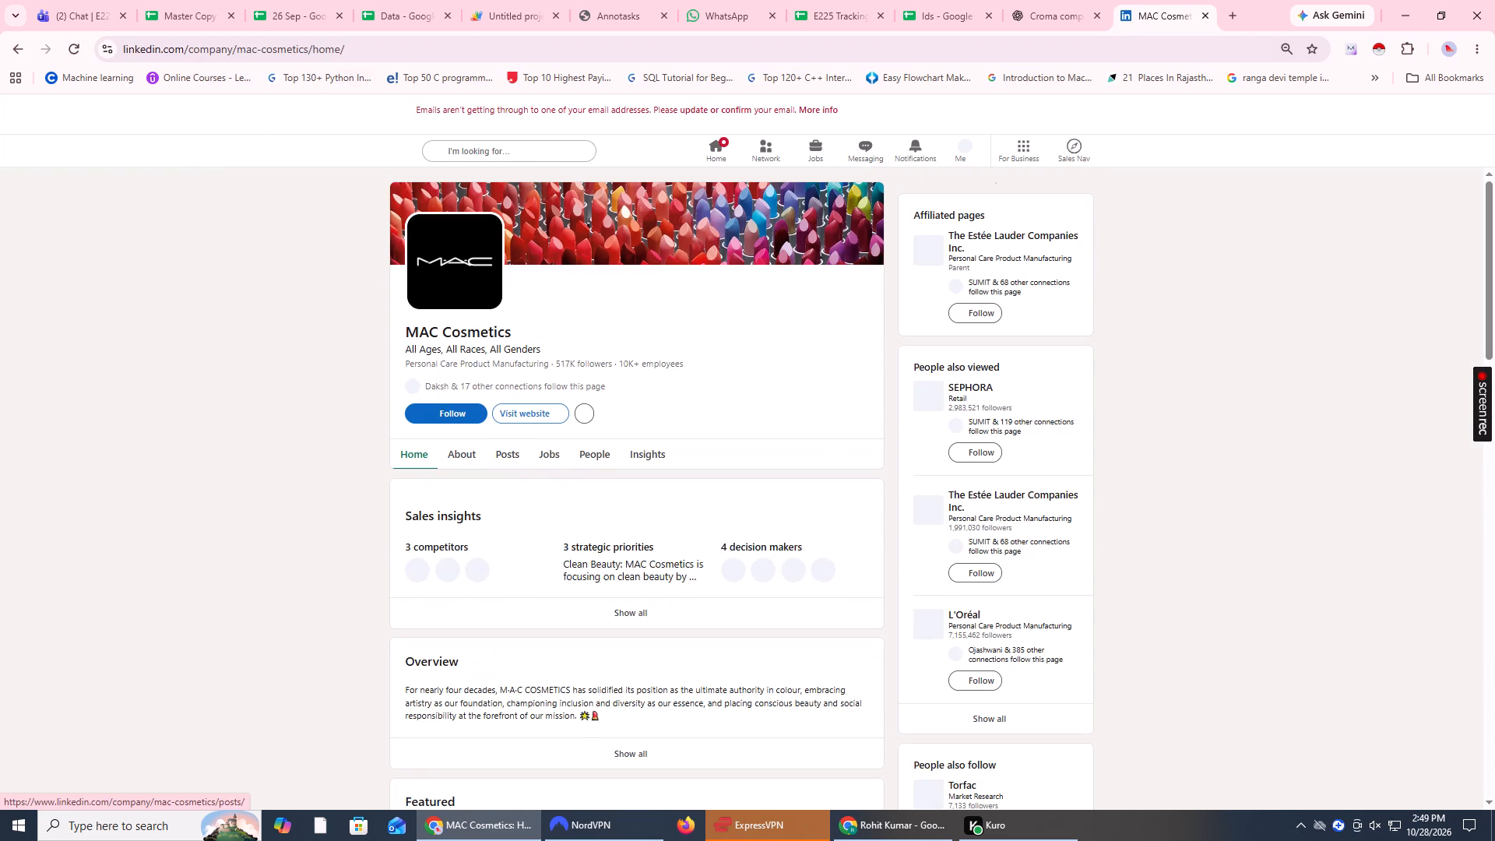
click(354, 50)
key(ctrl+c)
click(927, 0)
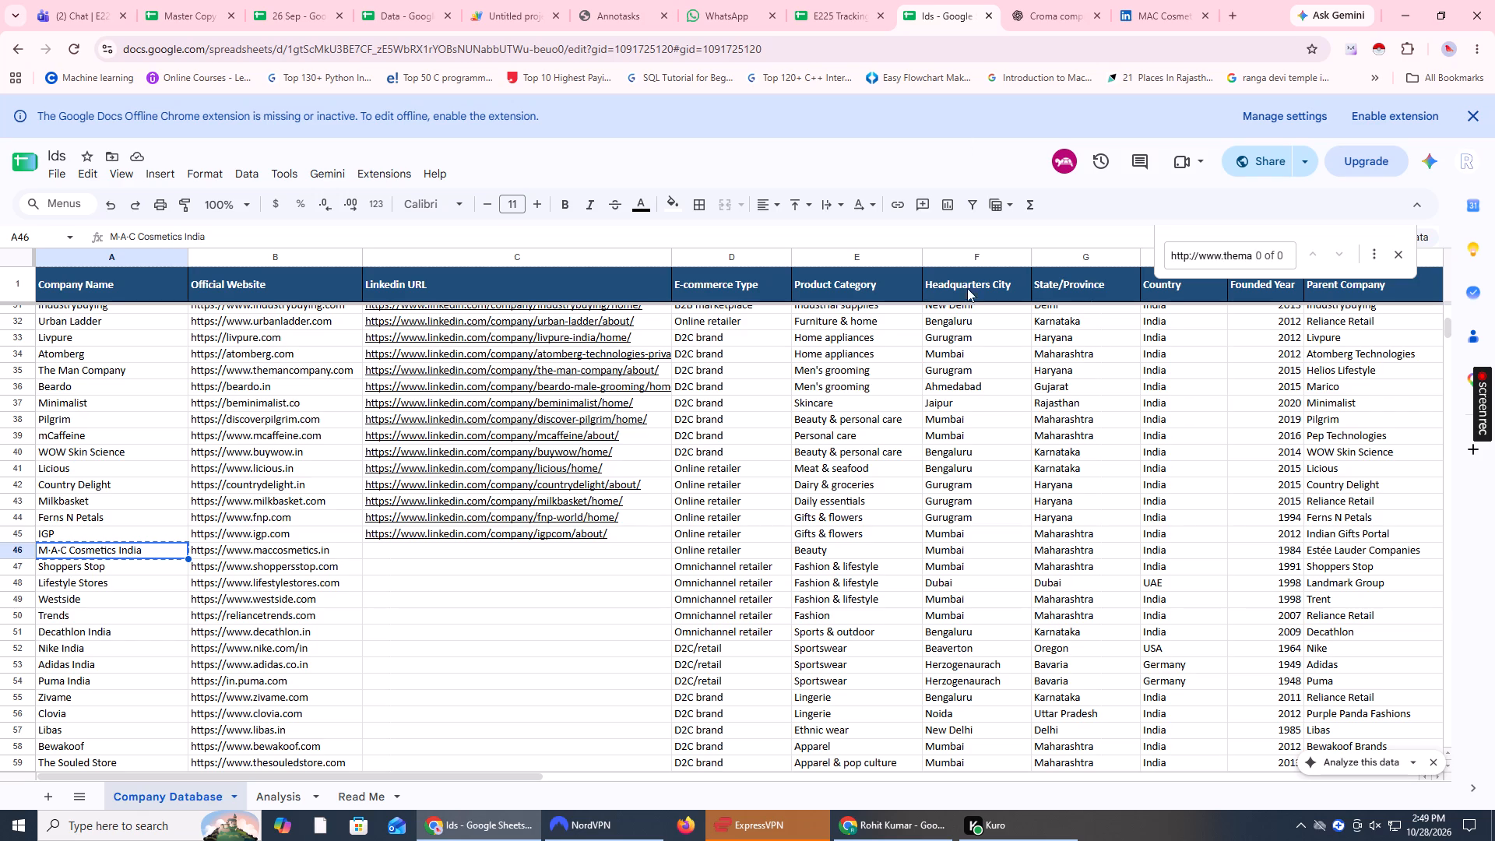
click(373, 557)
key(ctrl+v)
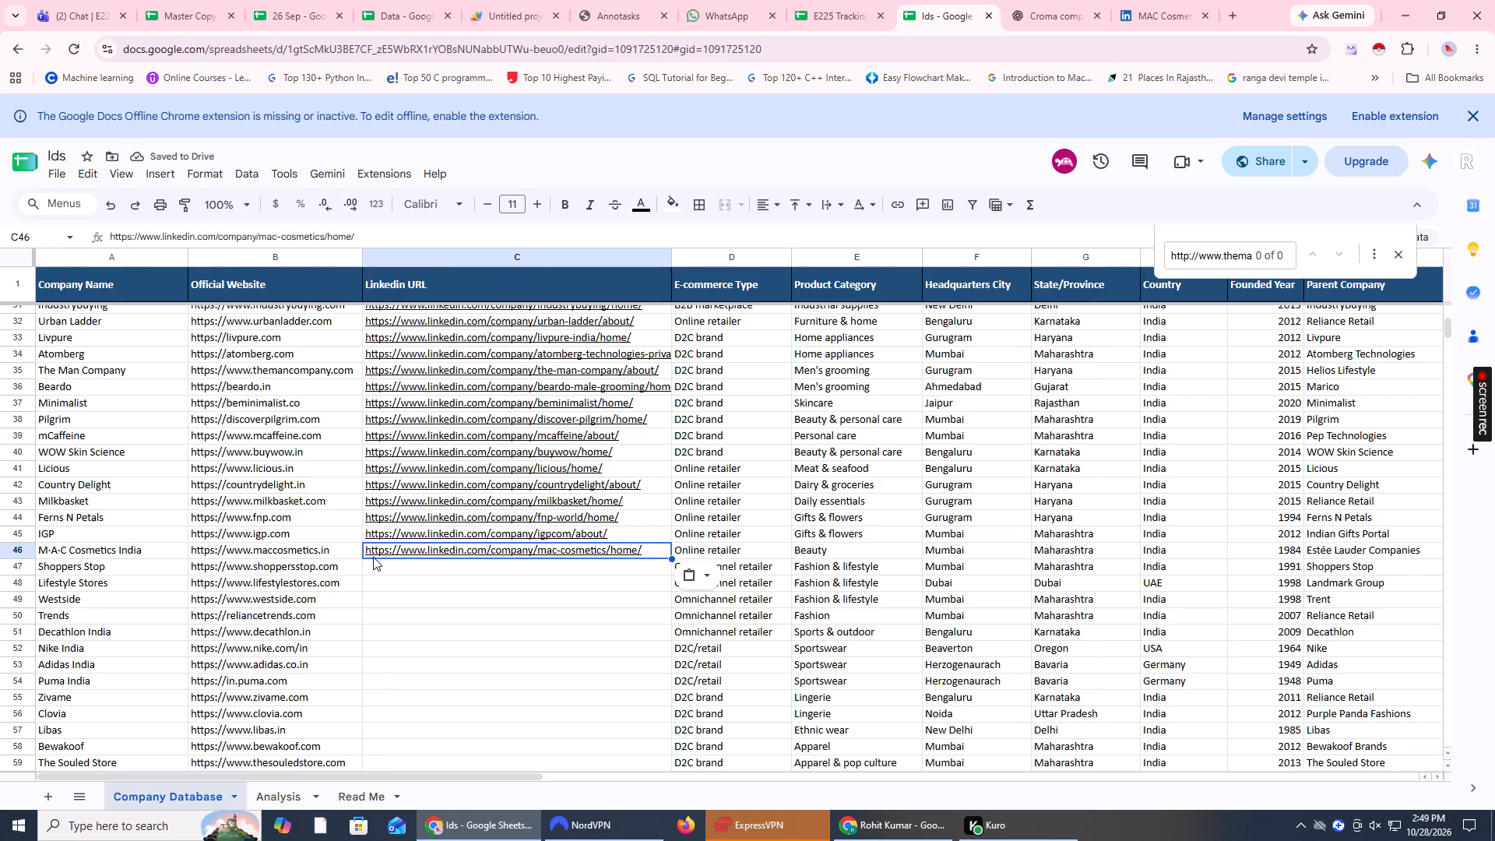
click(496, 592)
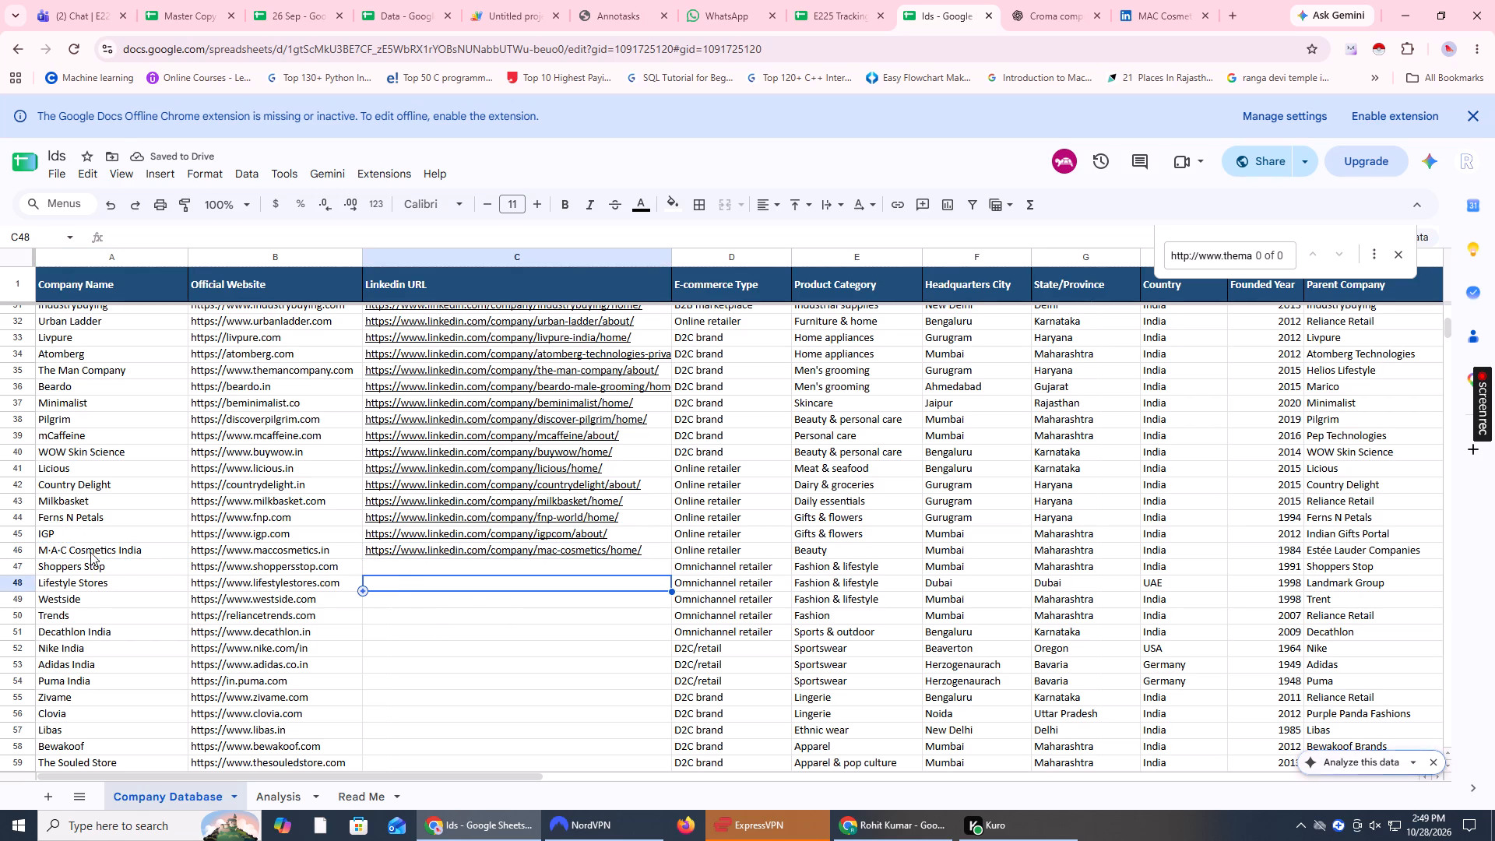
Search Google for "Shoppers Stop linkedin" using the company name from the Ids sheet, and open the Shoppers Stop LinkedIn company page.
click(77, 567)
key(ctrl+c)
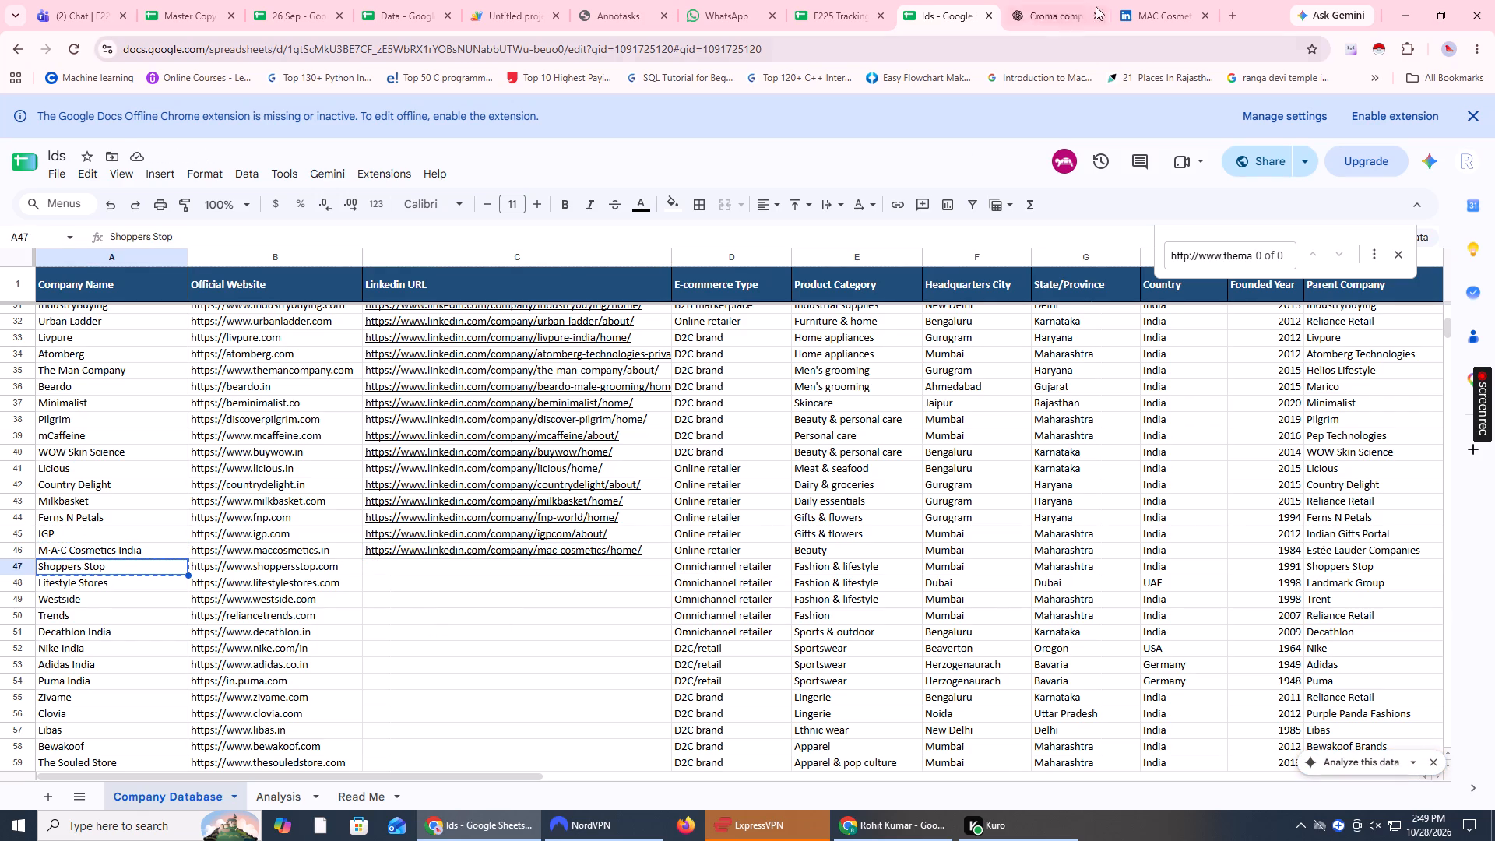
click(1147, 0)
click(15, 45)
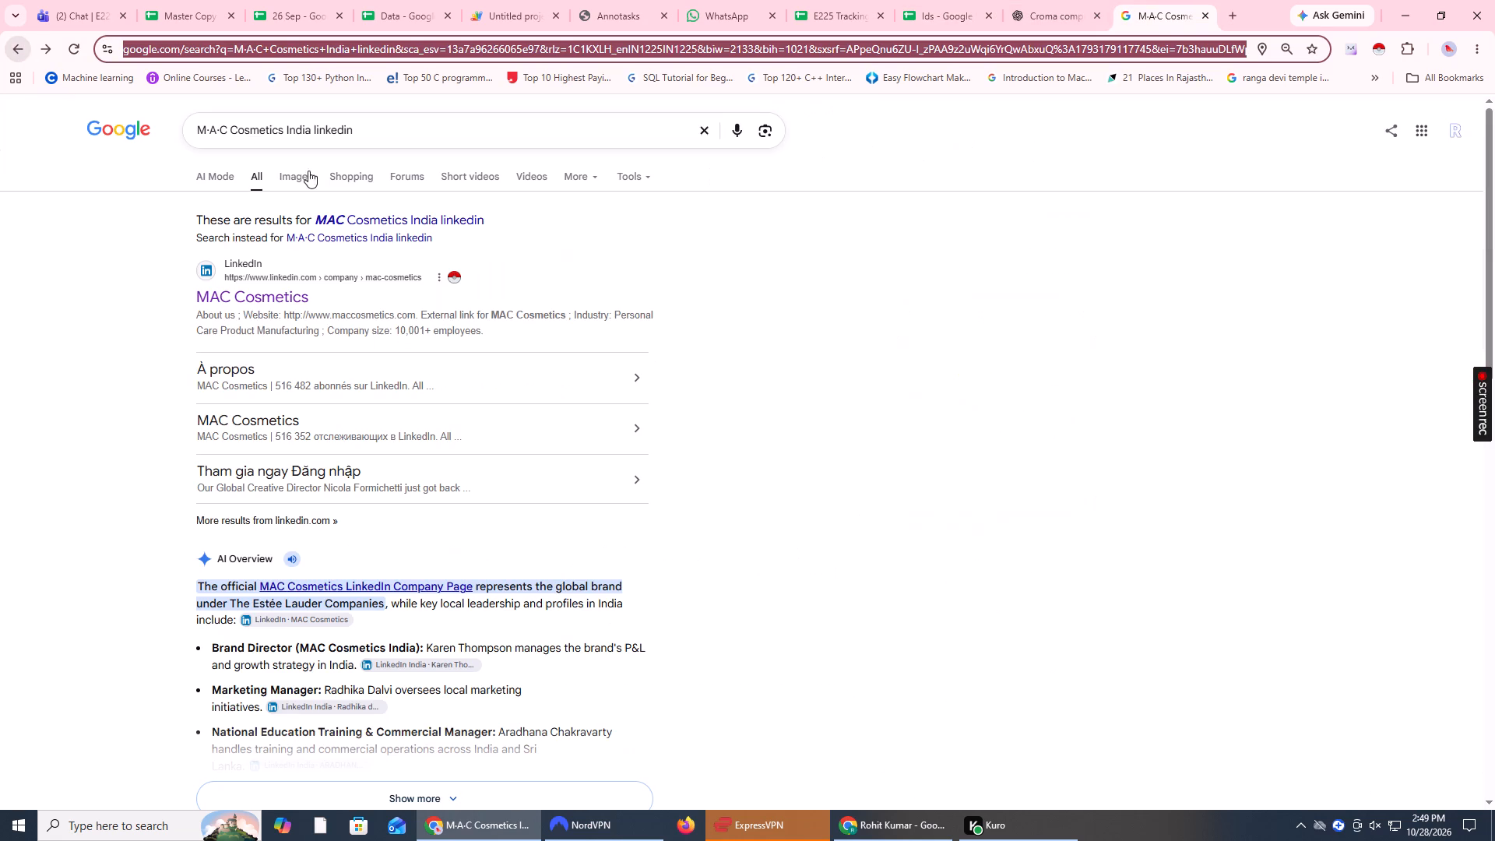
drag(311, 131, 0, 150)
key(ctrl+v)
key(space)
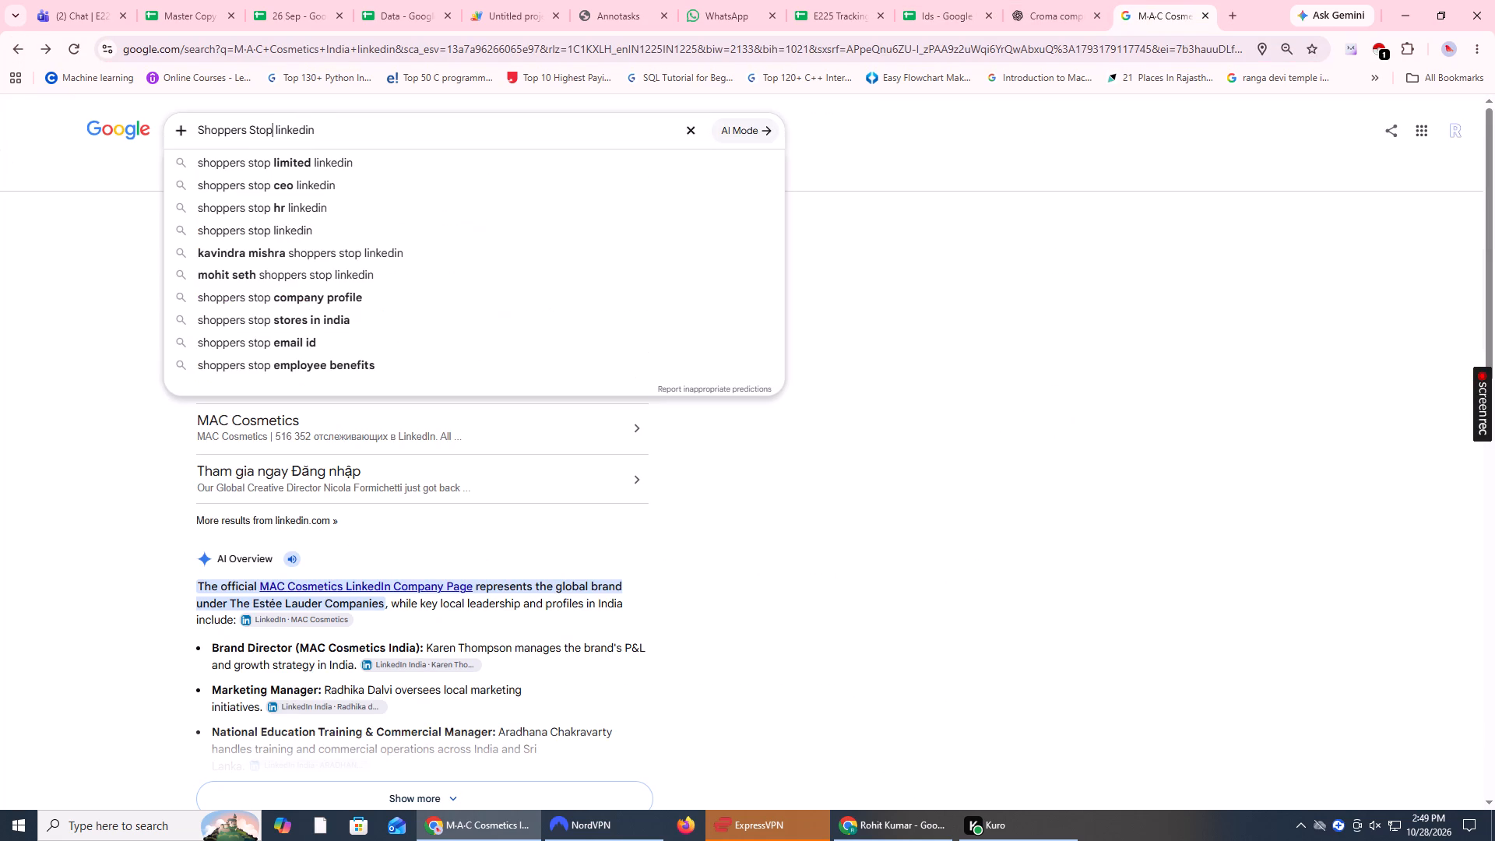
key(Return)
click(259, 255)
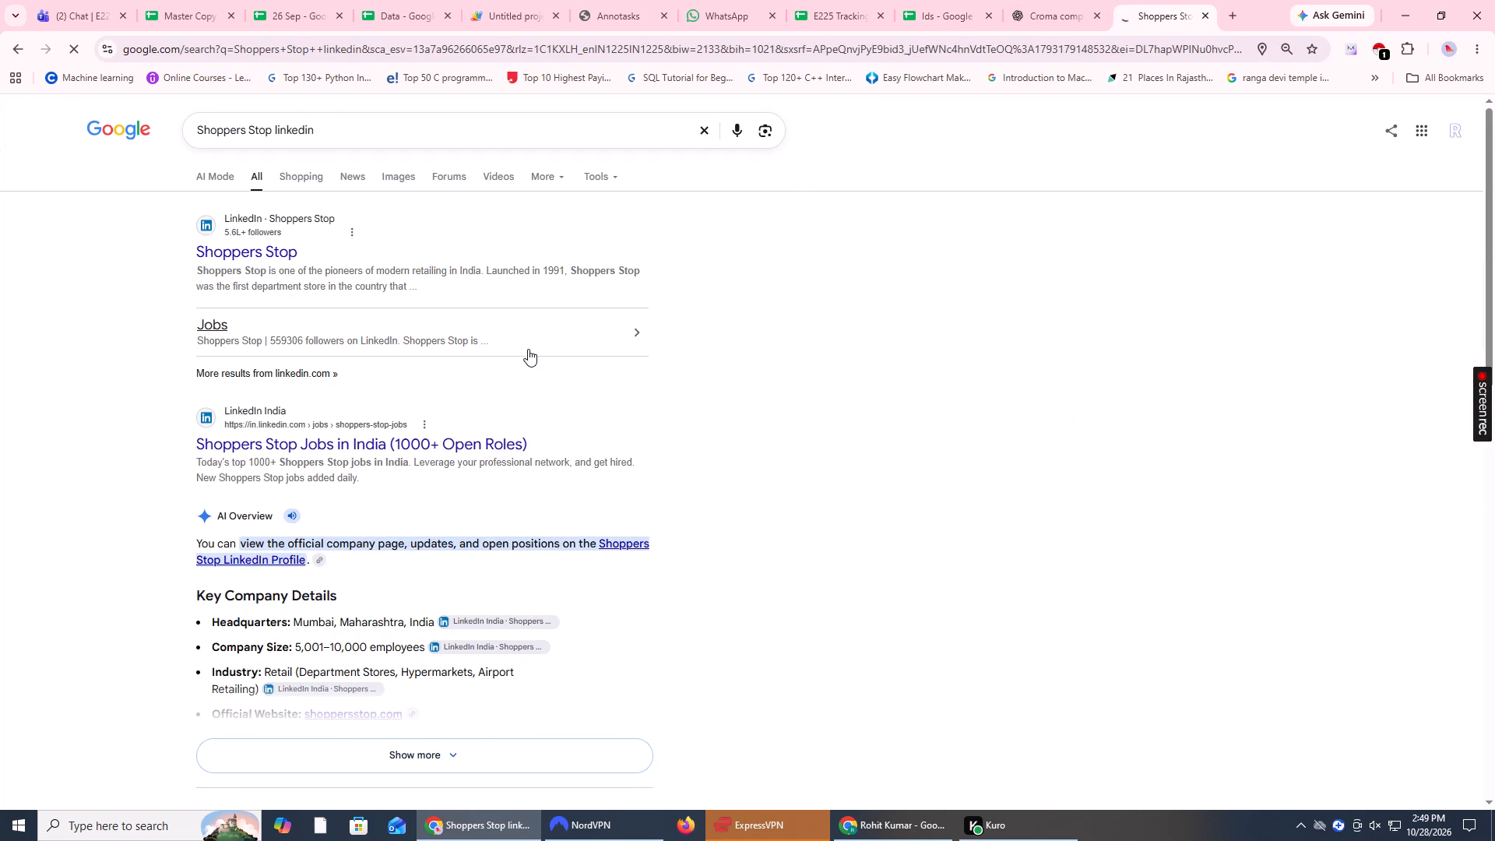
Review Shoppers Stop's LinkedIn home page and copy its address, linkedin.com/company/shoppers-stop/home/, into its Linkedin URL cell, C47, in the Ids sheet.
scroll(528, 349, down, 17)
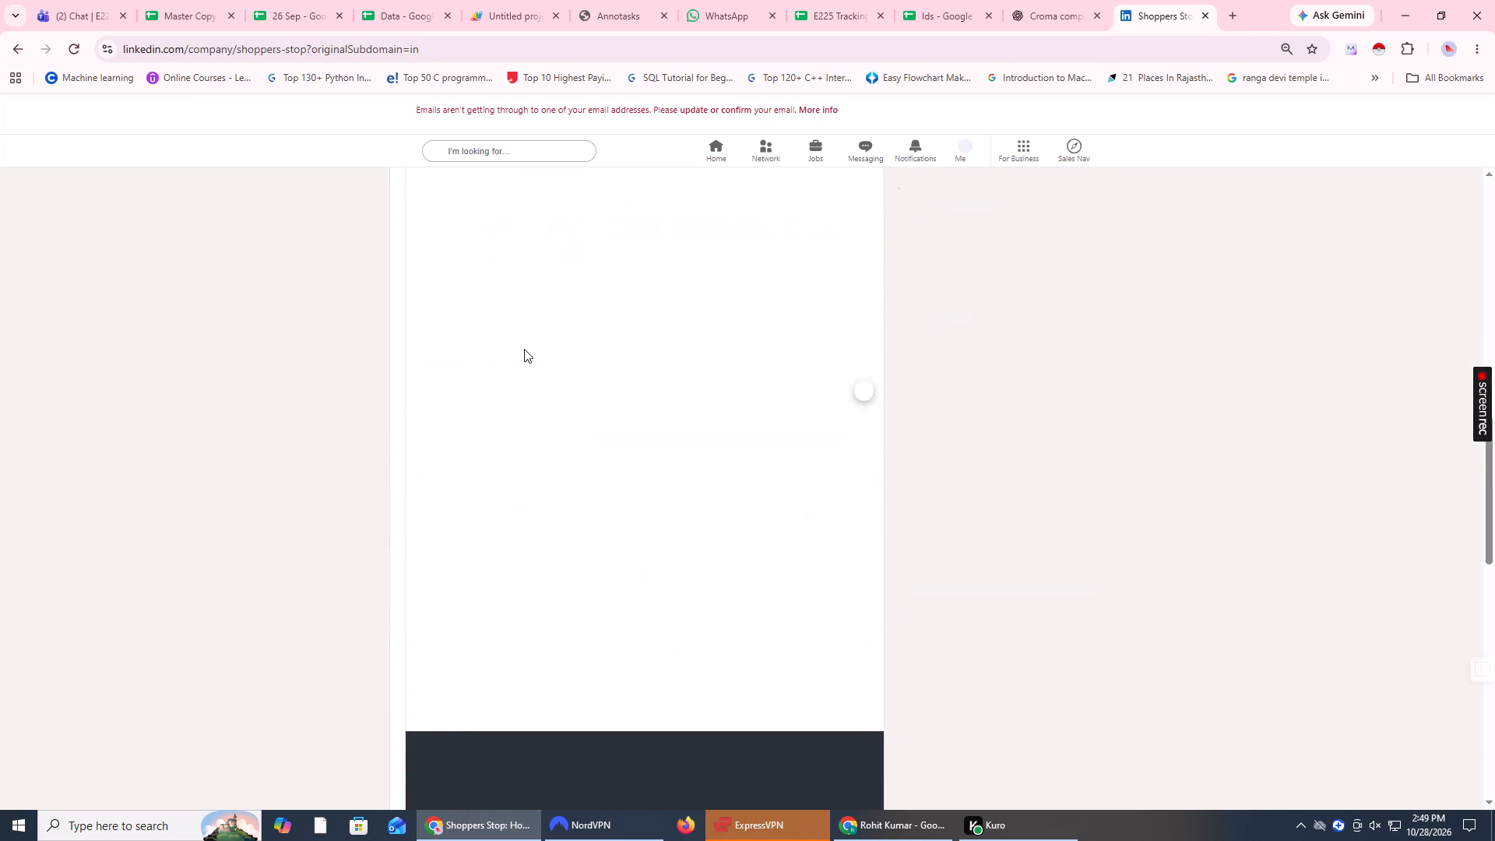
scroll(524, 349, down, 15)
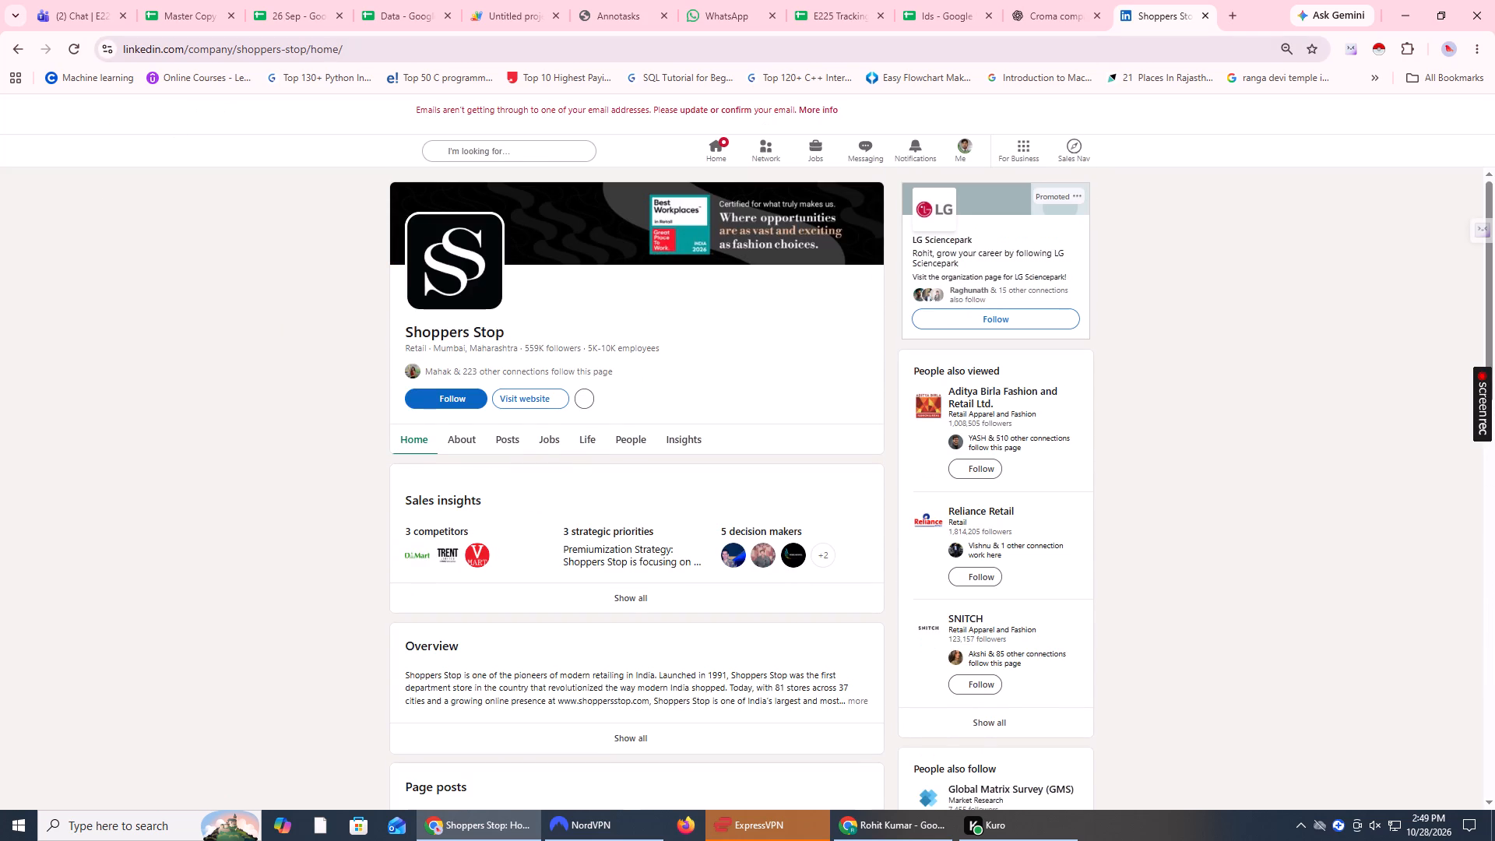
click(367, 52)
double_click(367, 52)
click(466, 49)
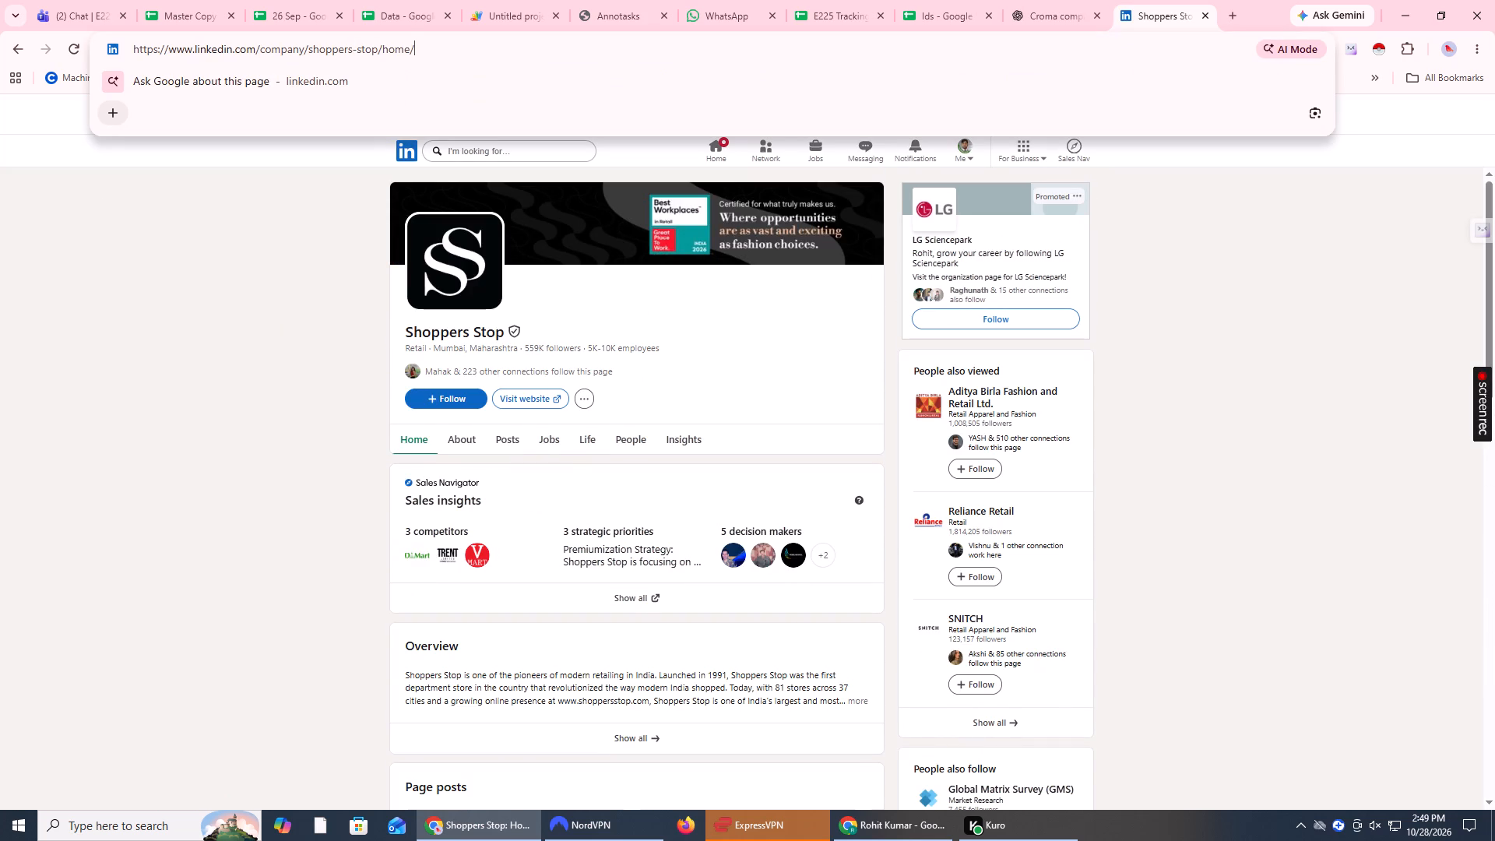
key(ctrl+a)
key(ctrl+c)
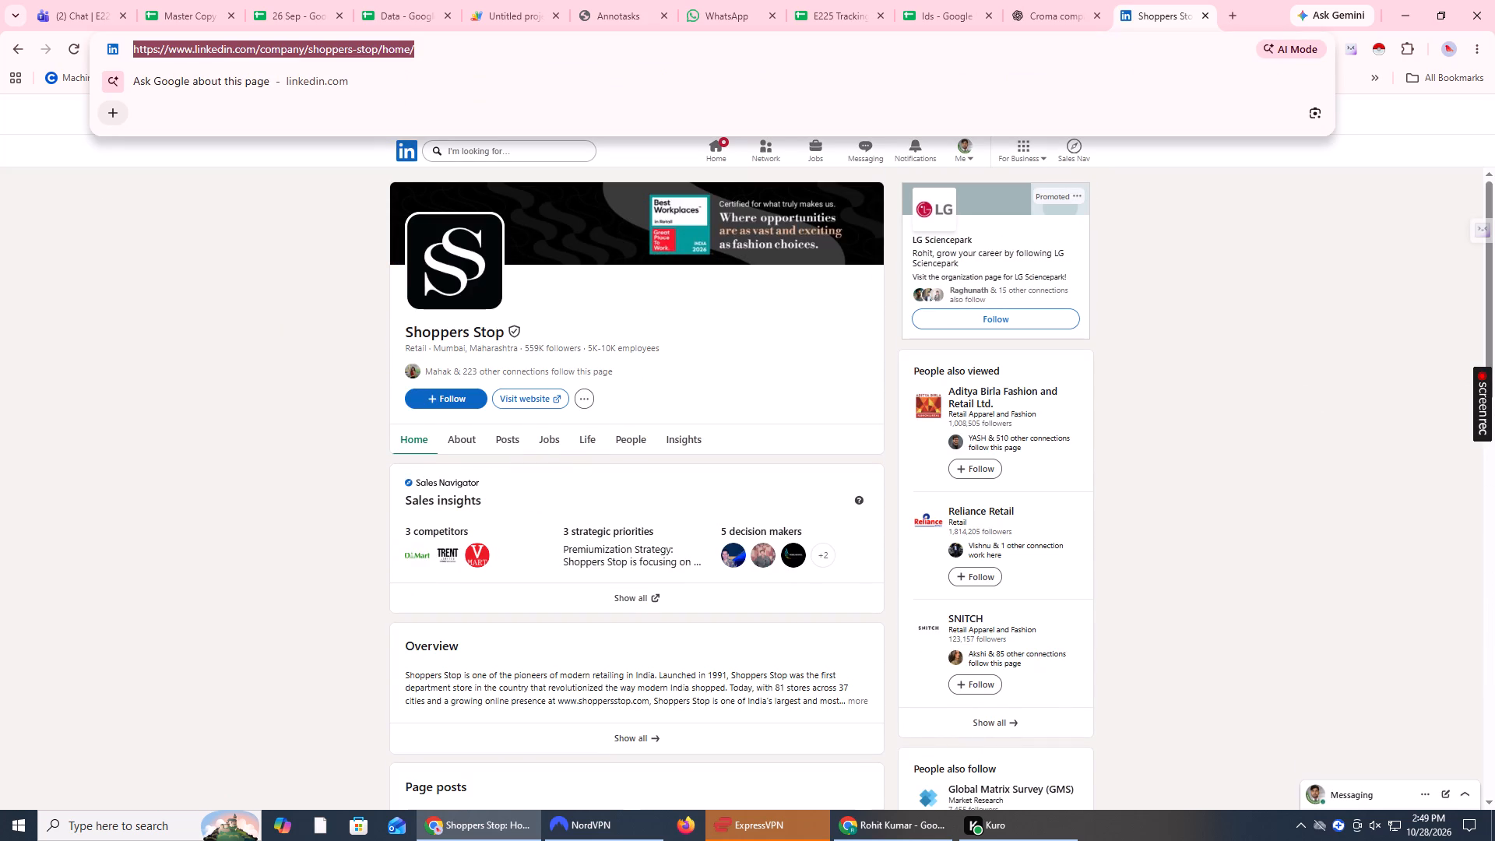
click(917, 0)
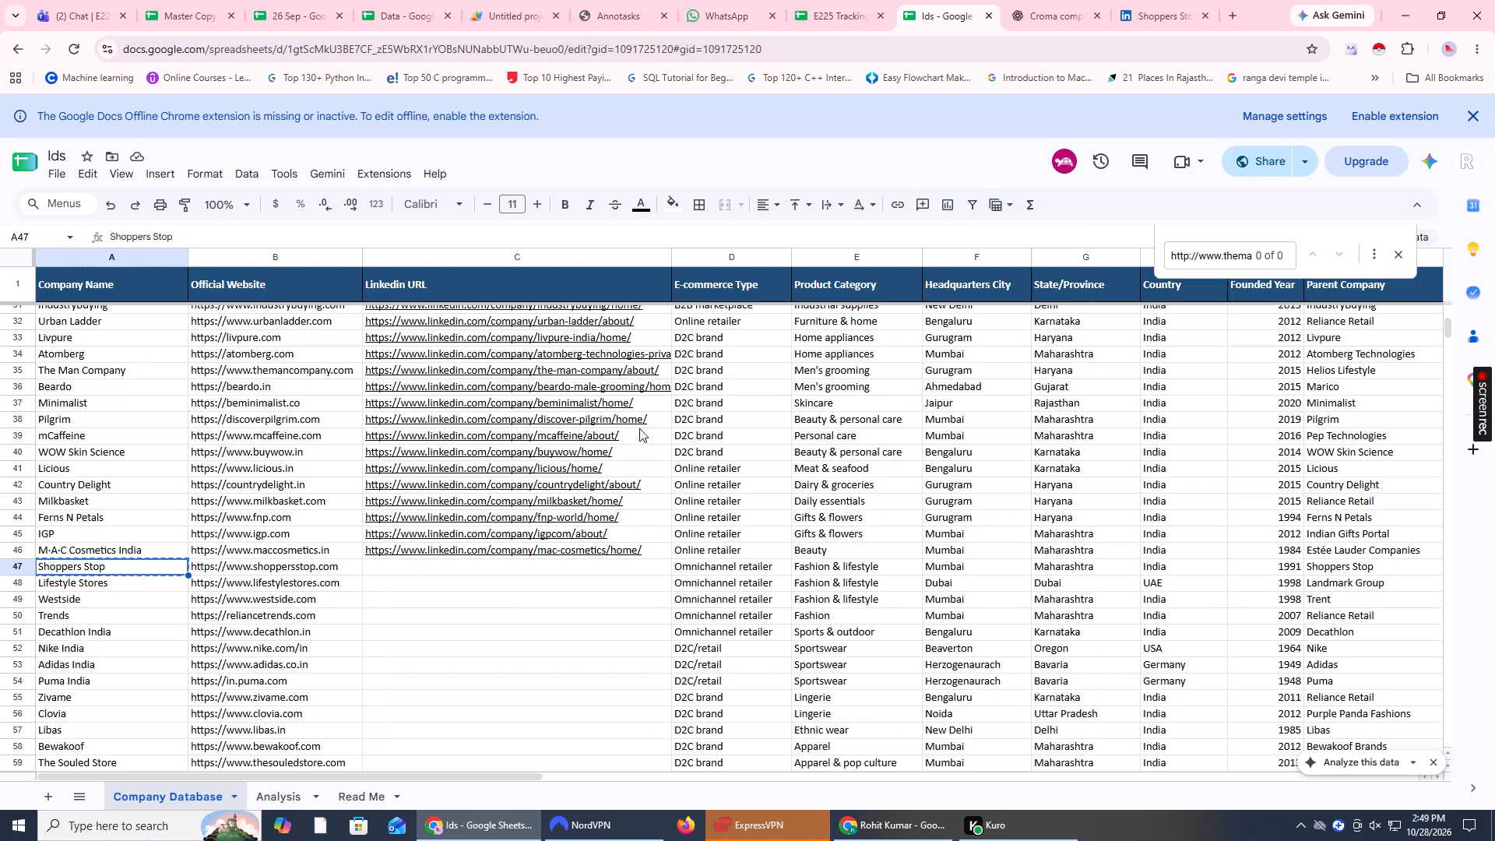
click(414, 572)
key(ctrl+v)
click(384, 614)
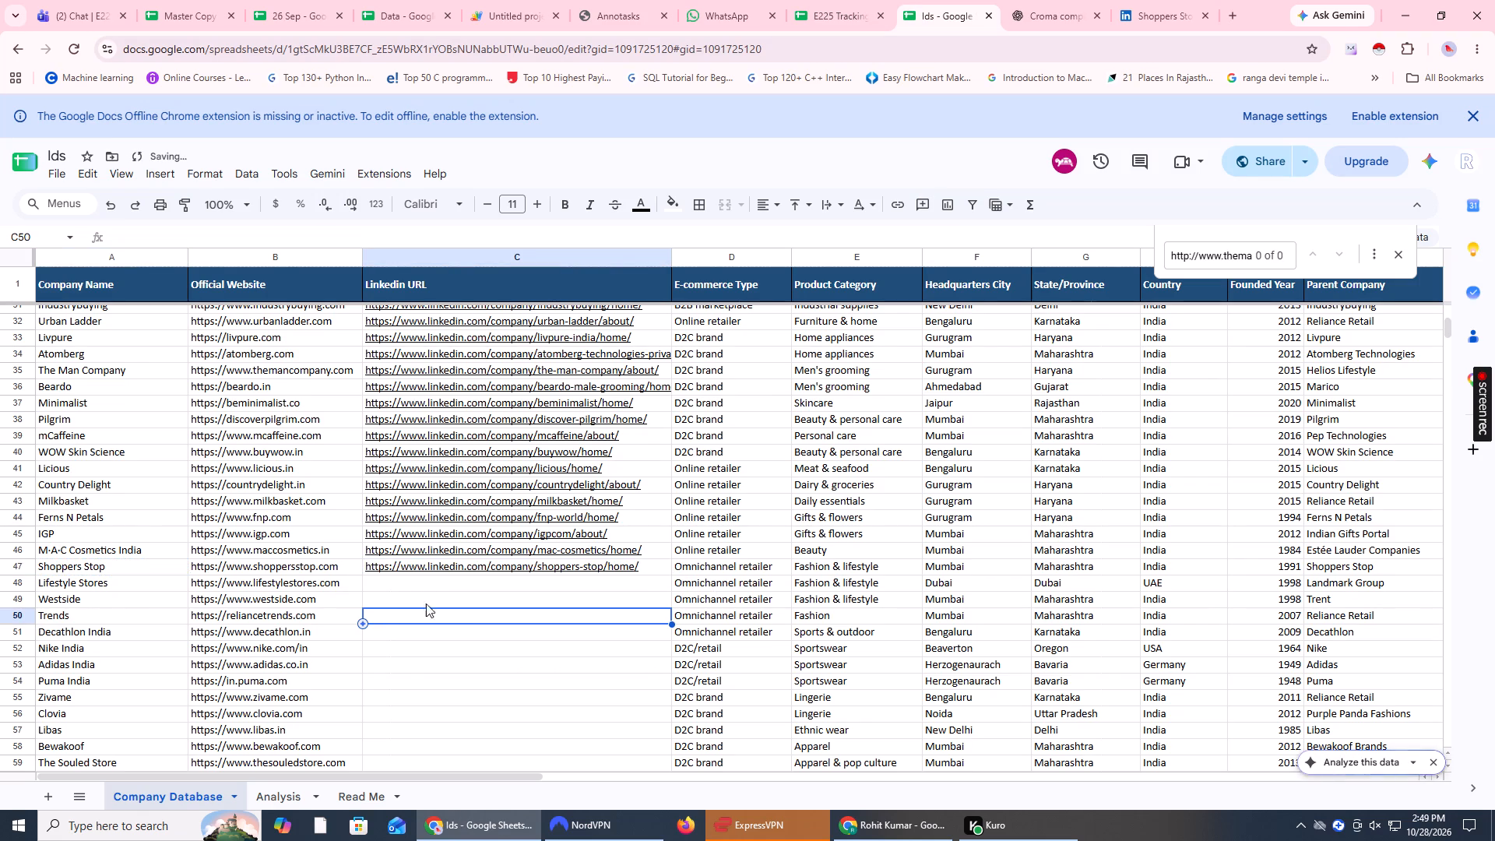
Search Google for "Lifestyle Stores linkedin" using the company name from the Ids sheet.
click(83, 584)
key(ctrl+c)
scroll(195, 490, down, 1)
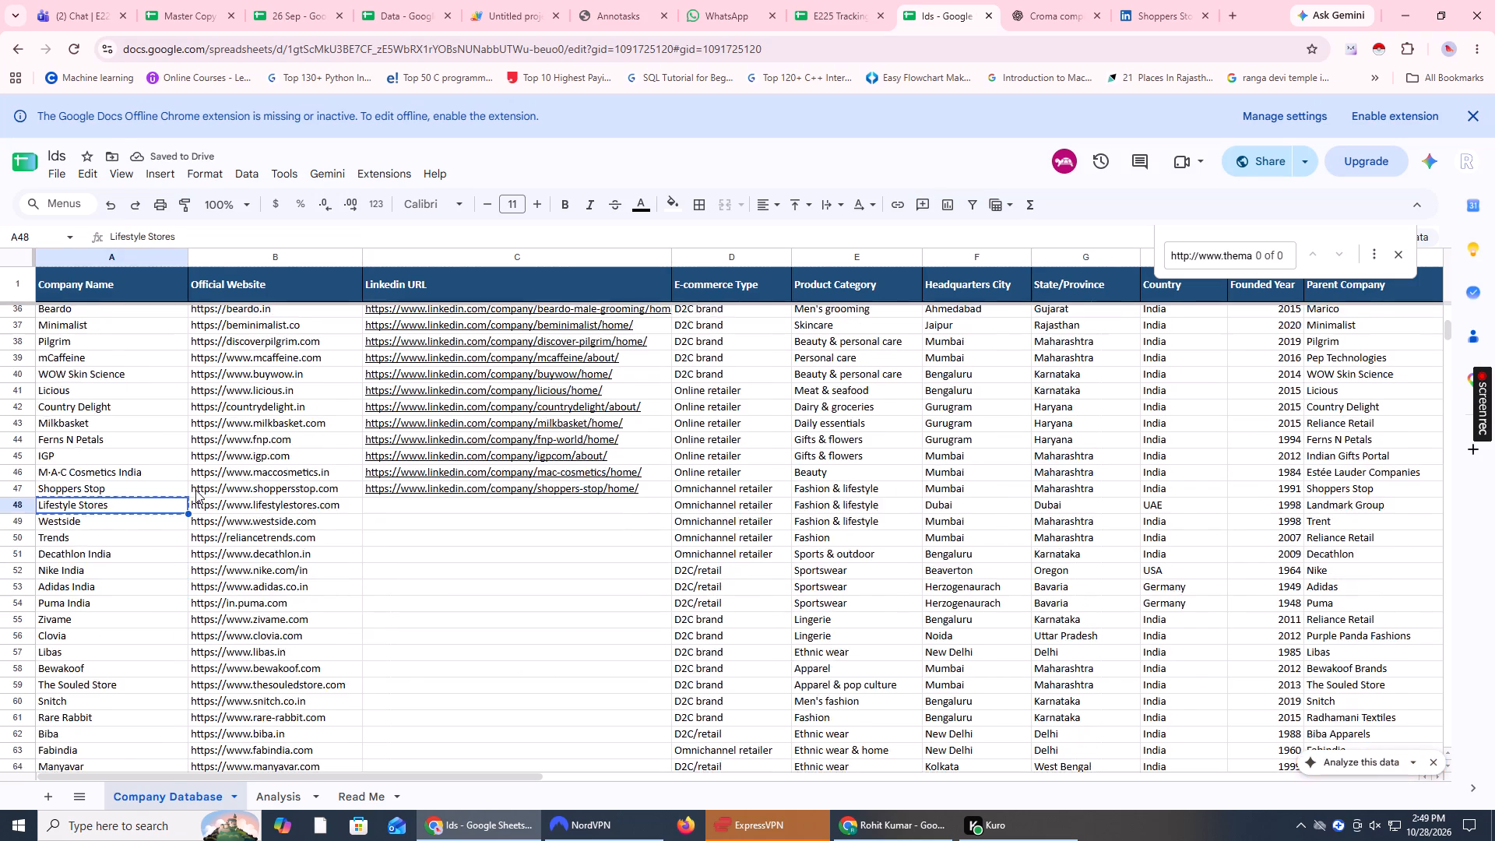
scroll(195, 490, down, 1)
click(1187, 0)
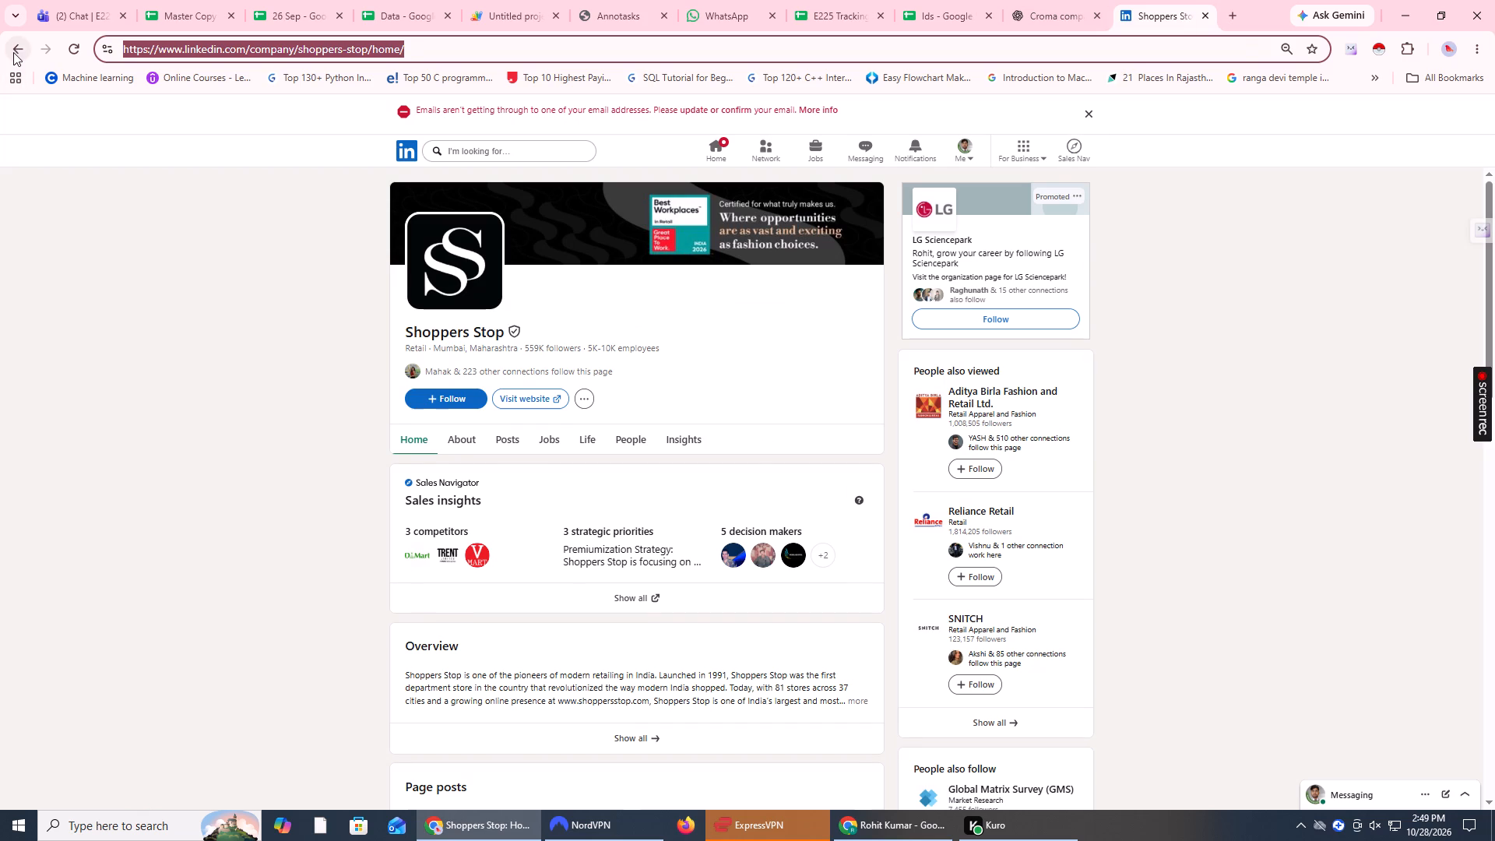
click(13, 52)
drag(273, 129, 0, 128)
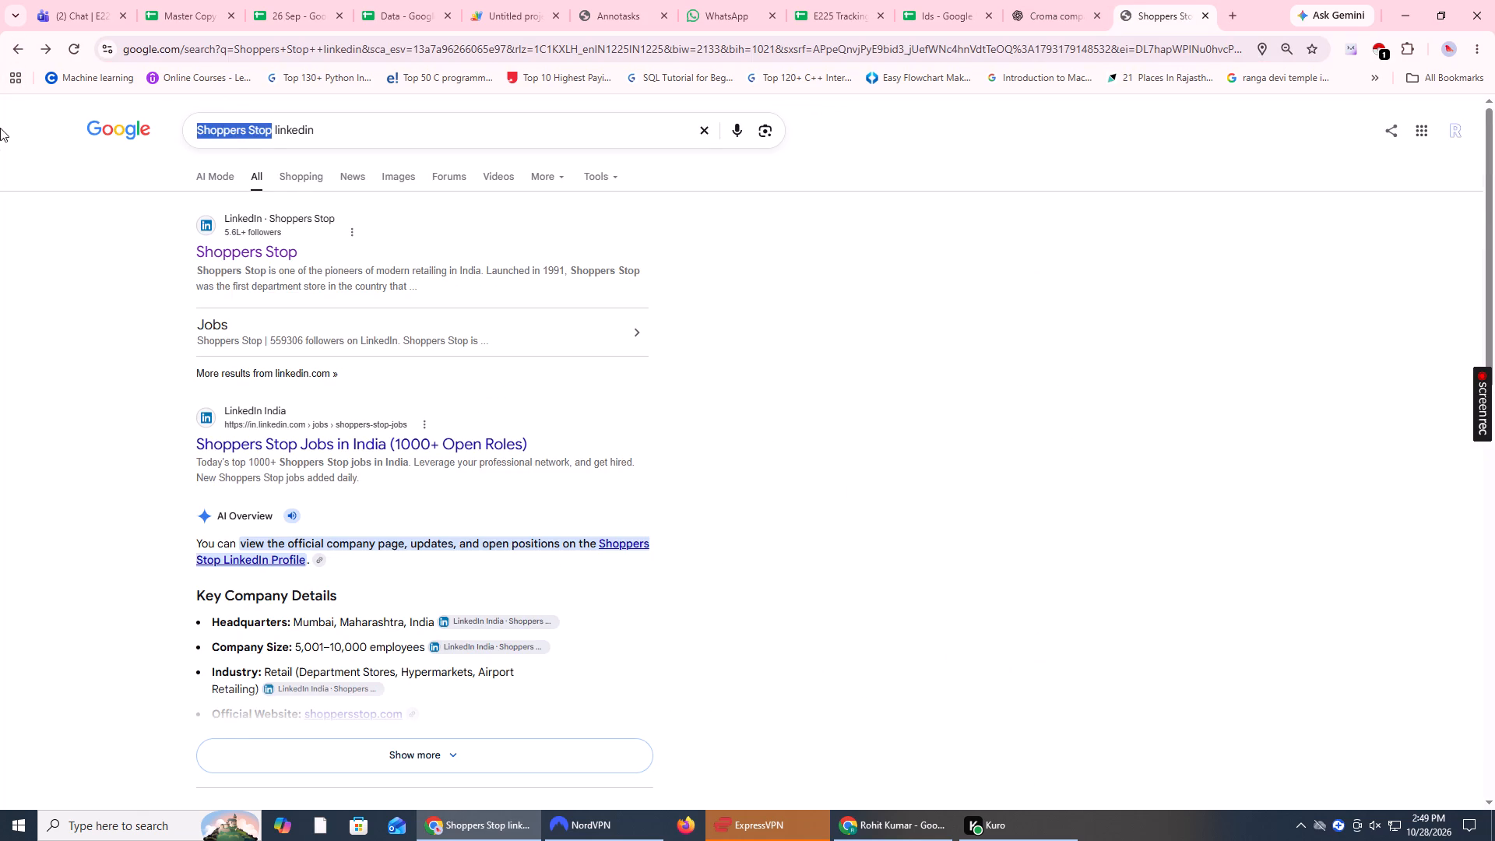
key(ctrl+v)
key(Return)
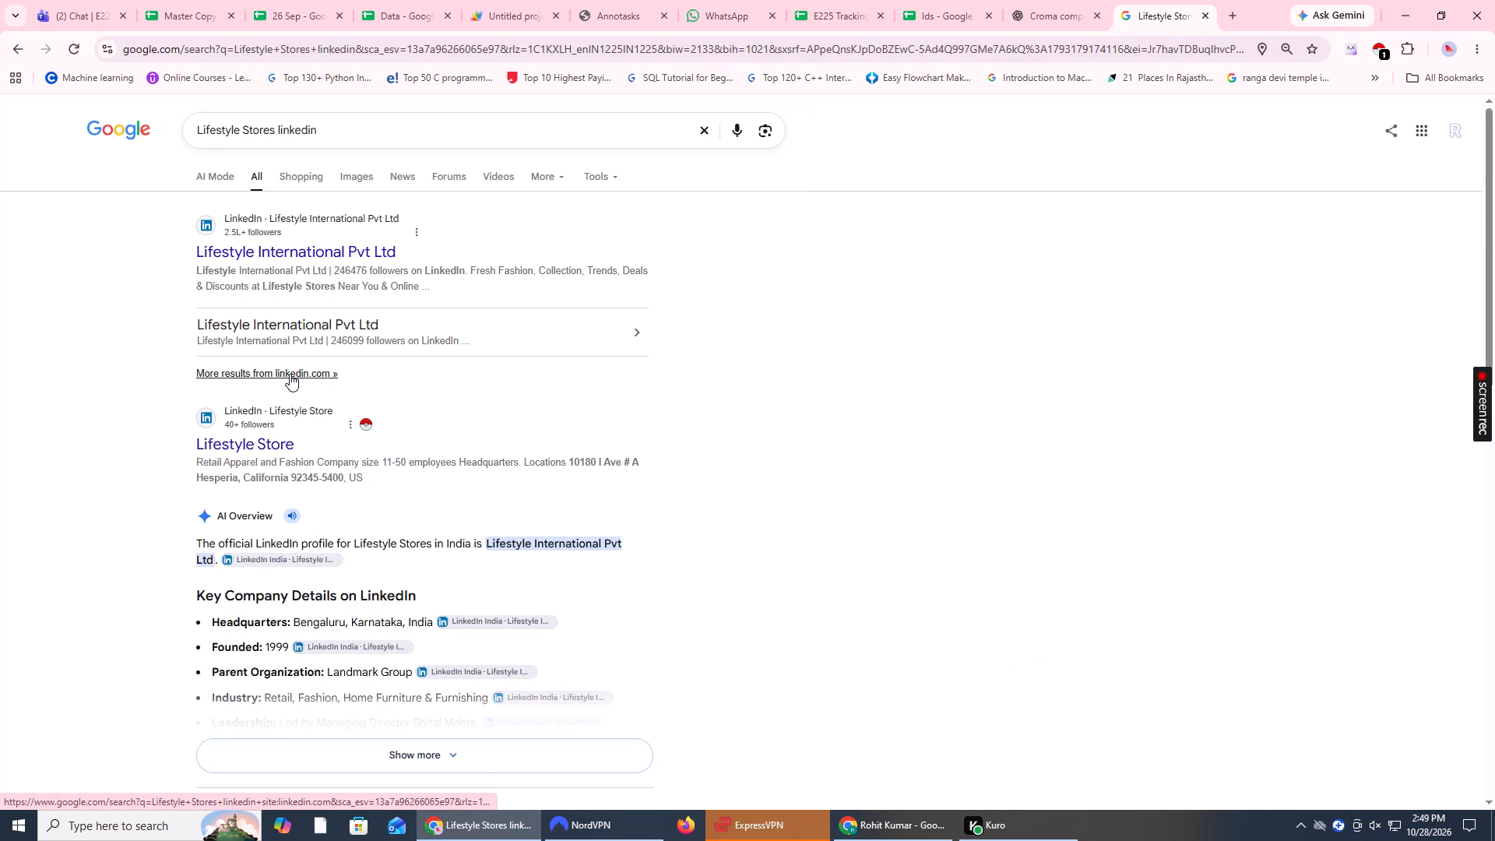
Check the website and headquarters on the Lifestyle Store LinkedIn listing, and return to the search results.
click(258, 445)
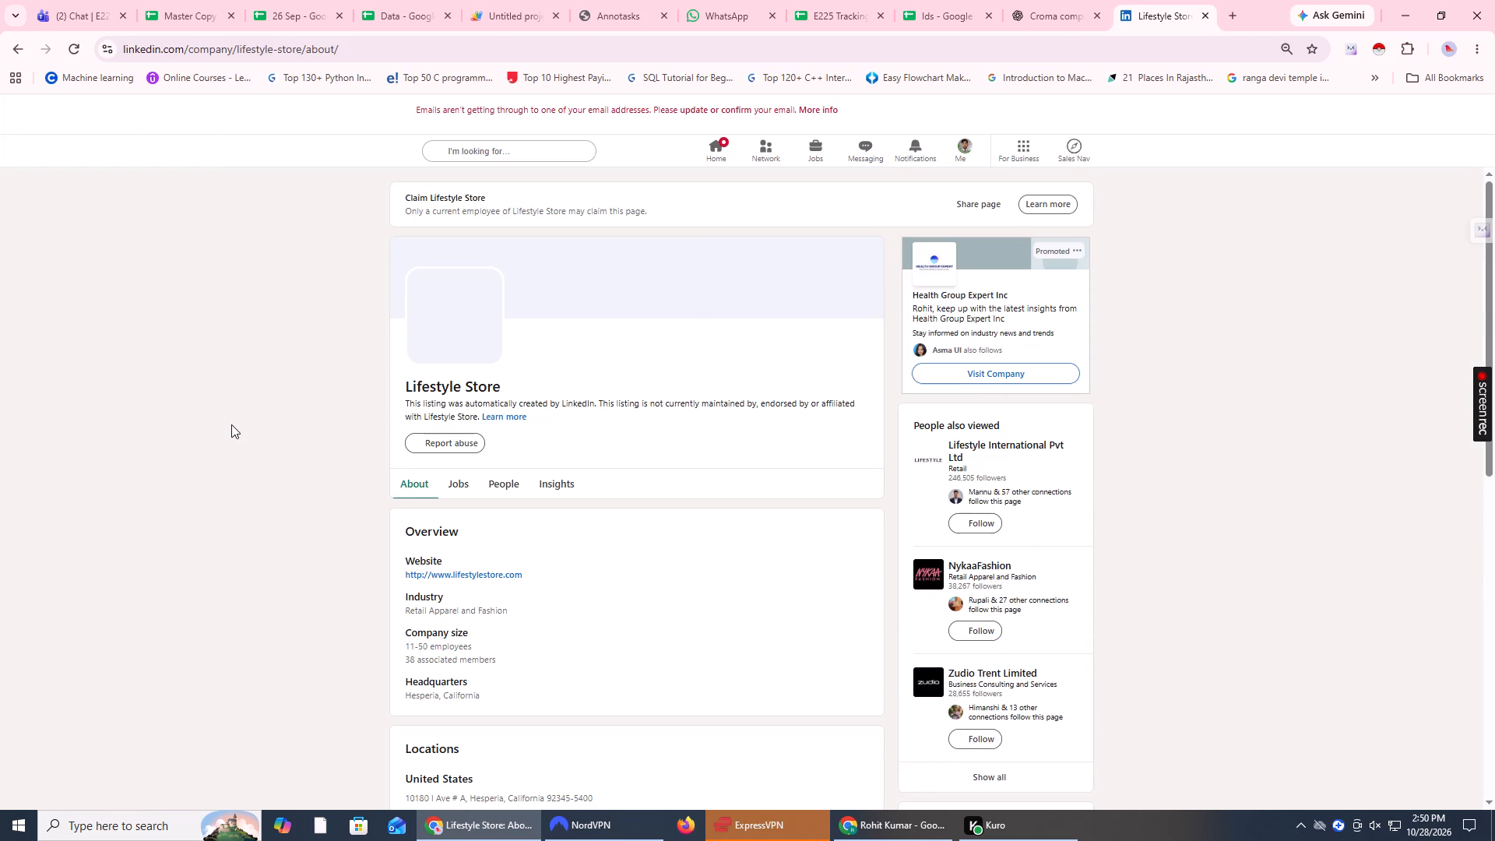
click(23, 48)
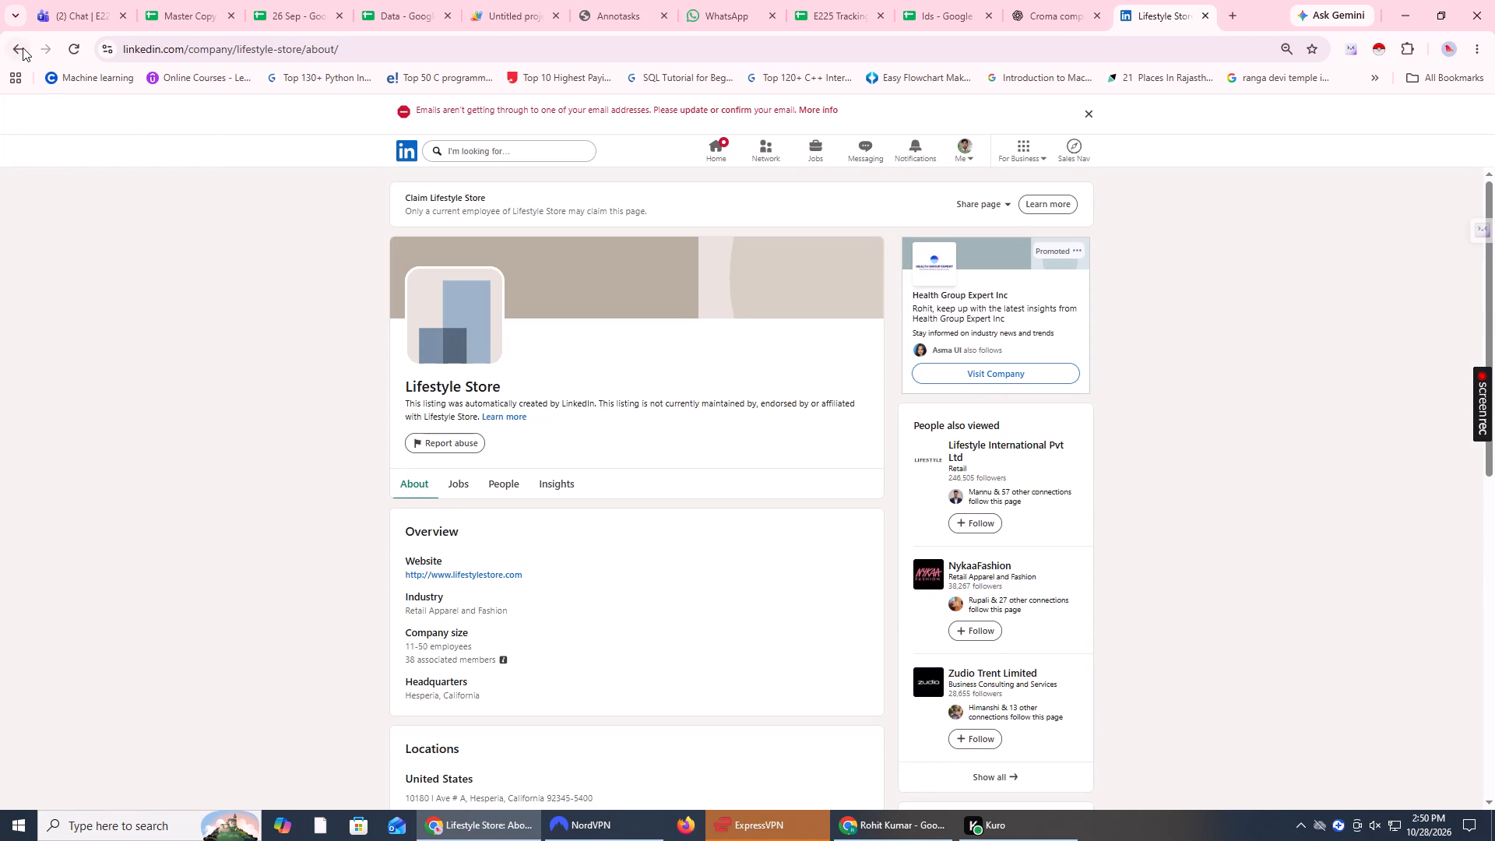
Open the Lifestyle International Pvt Ltd LinkedIn page from the search results and review its Home and About information.
click(308, 246)
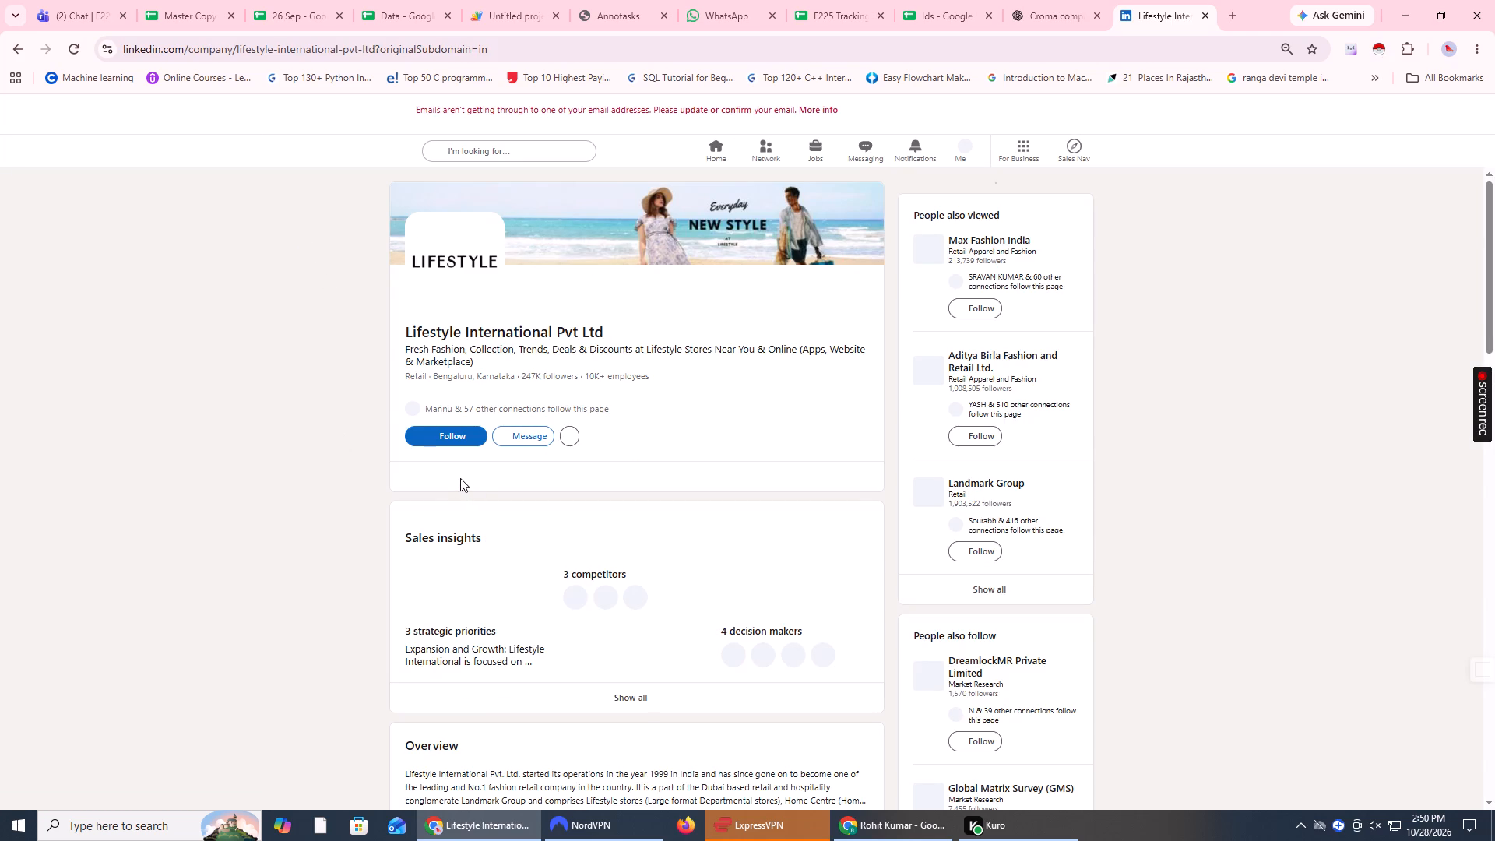
scroll(459, 477, down, 20)
scroll(459, 477, down, 1)
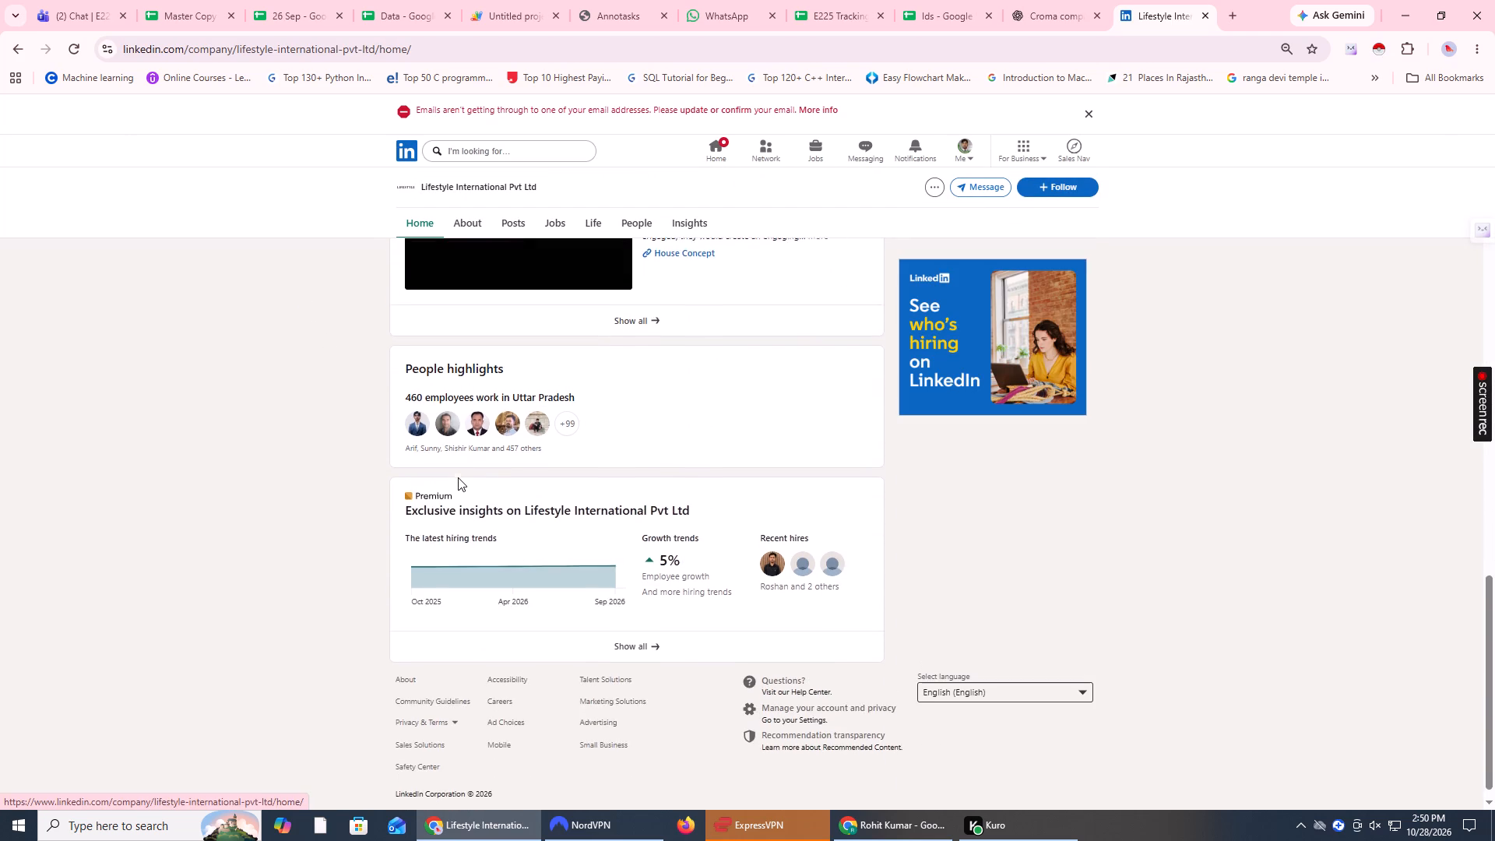
scroll(458, 477, down, 4)
click(462, 225)
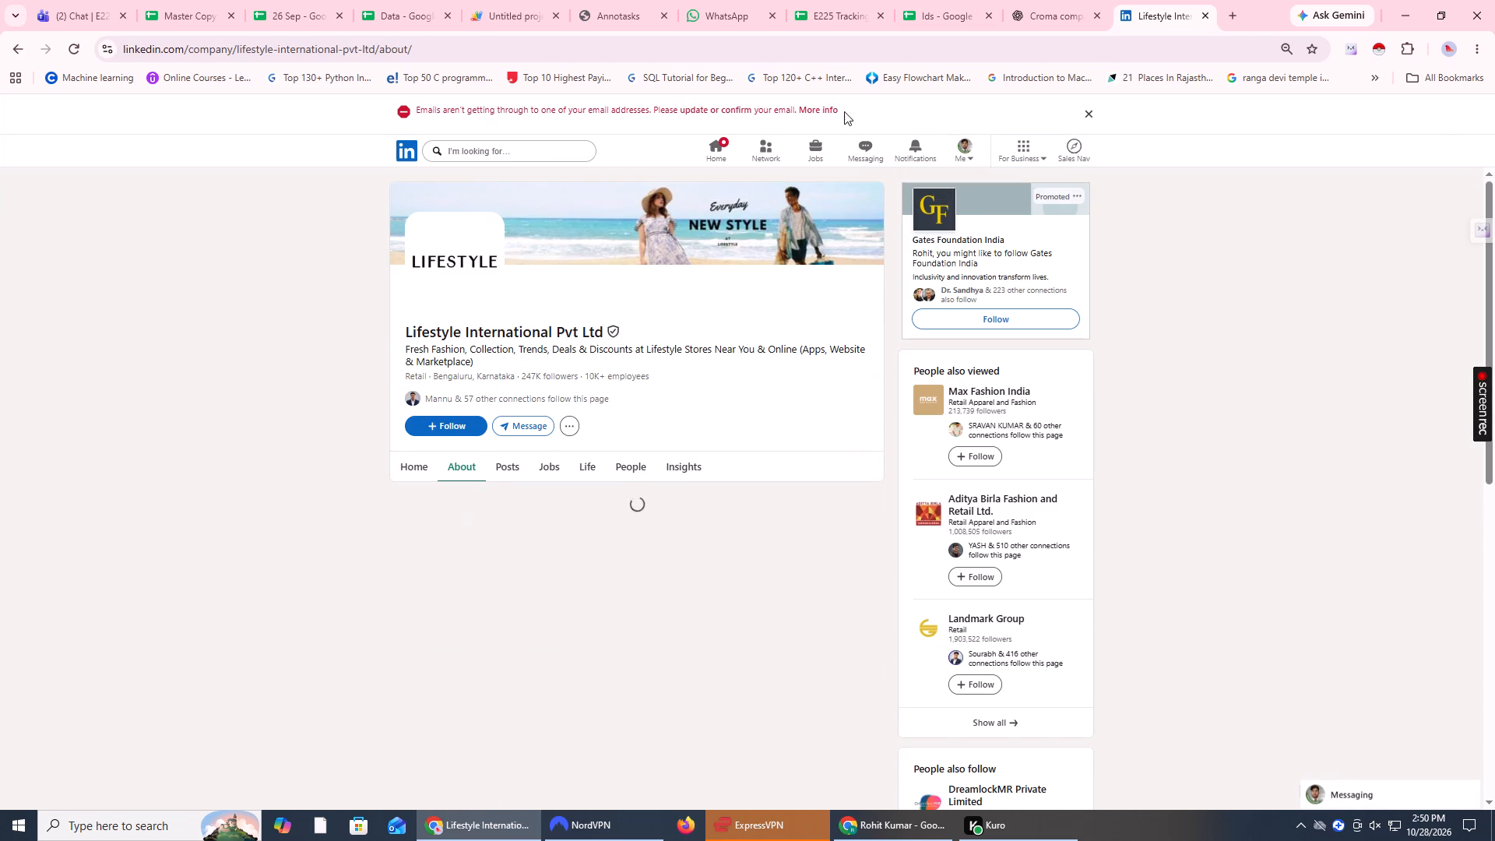
Open Lifestyle Stores' official website from cell B48 in a new tab and examine its home page and footer links, declining website notifications.
click(1026, 0)
click(963, 0)
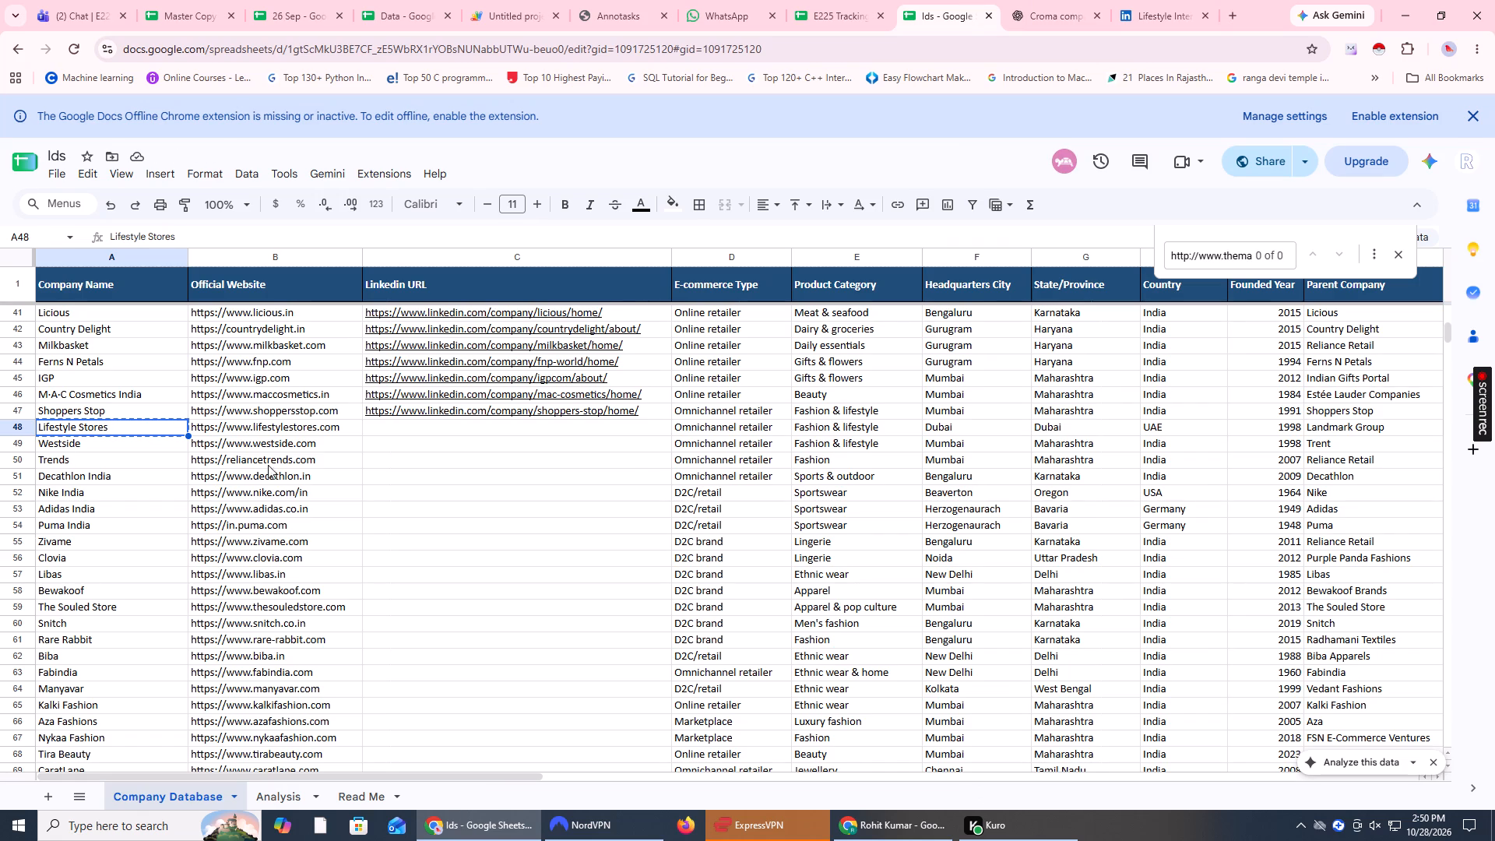
click(269, 428)
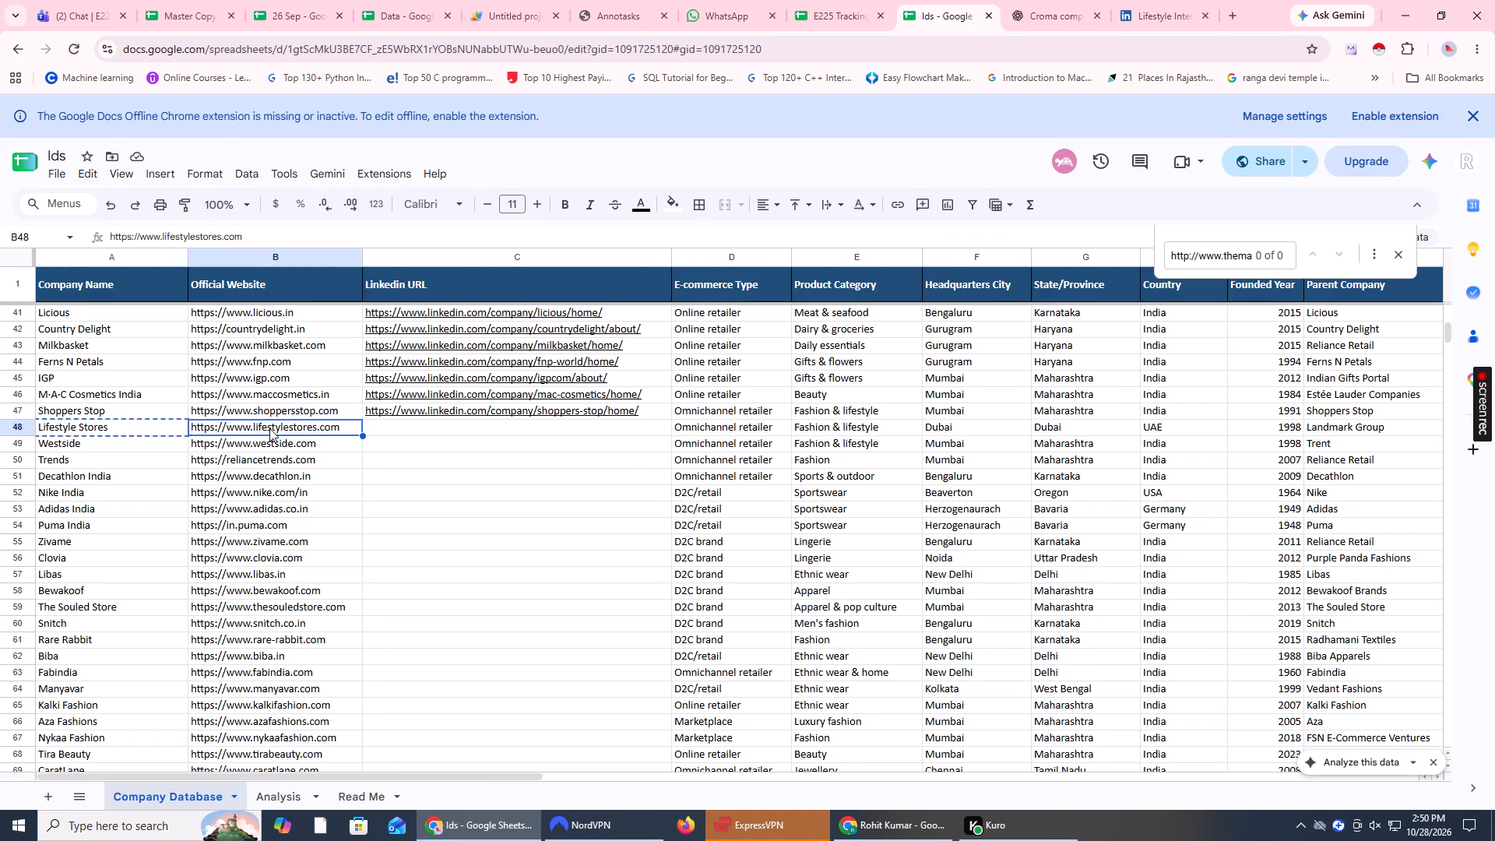
key(ctrl+c)
click(1060, 0)
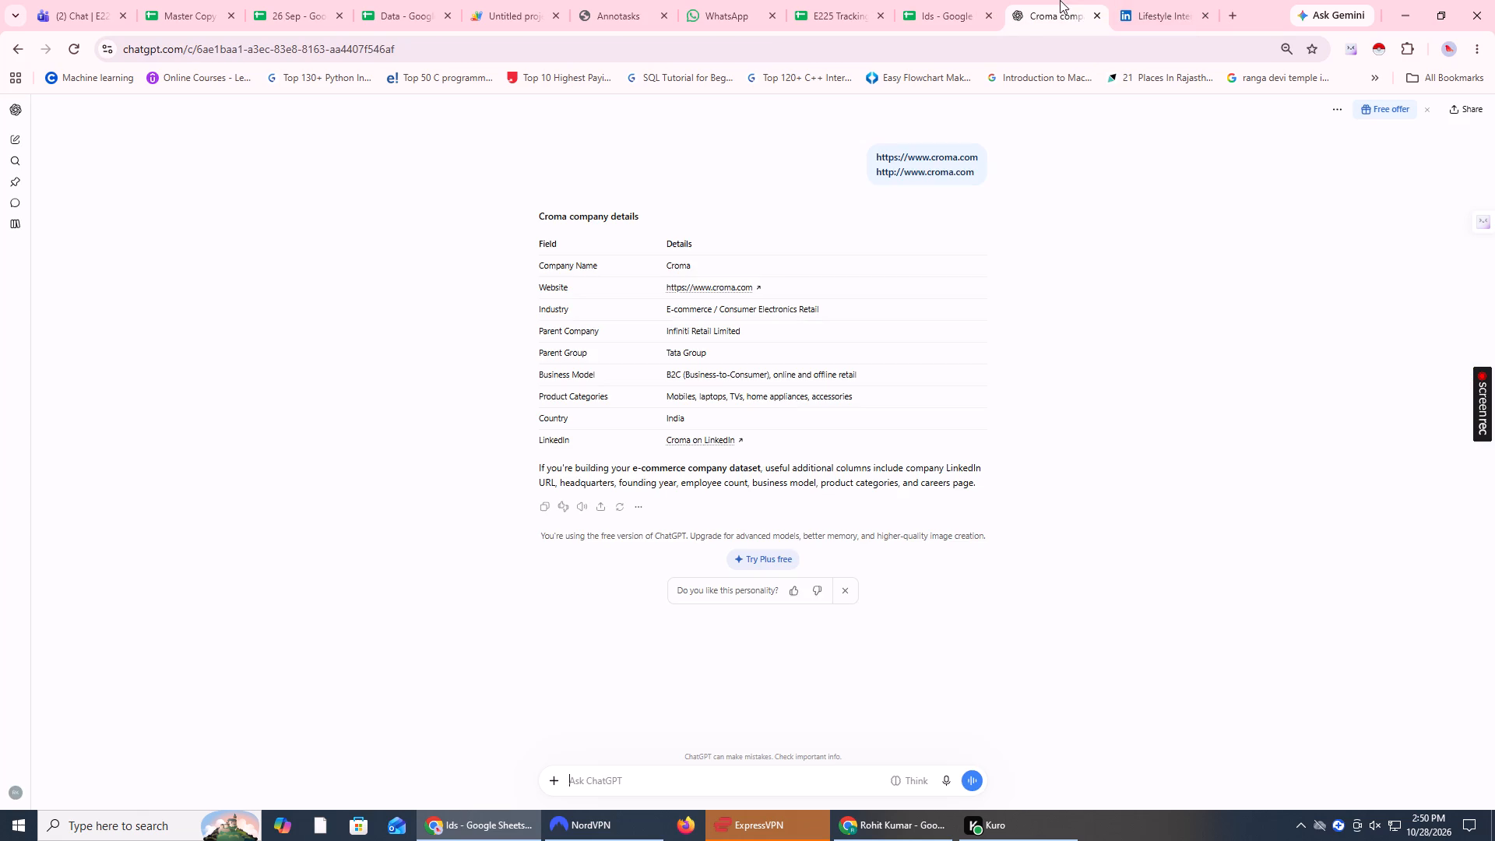
click(1219, 17)
click(1226, 18)
key(ctrl+v)
key(Return)
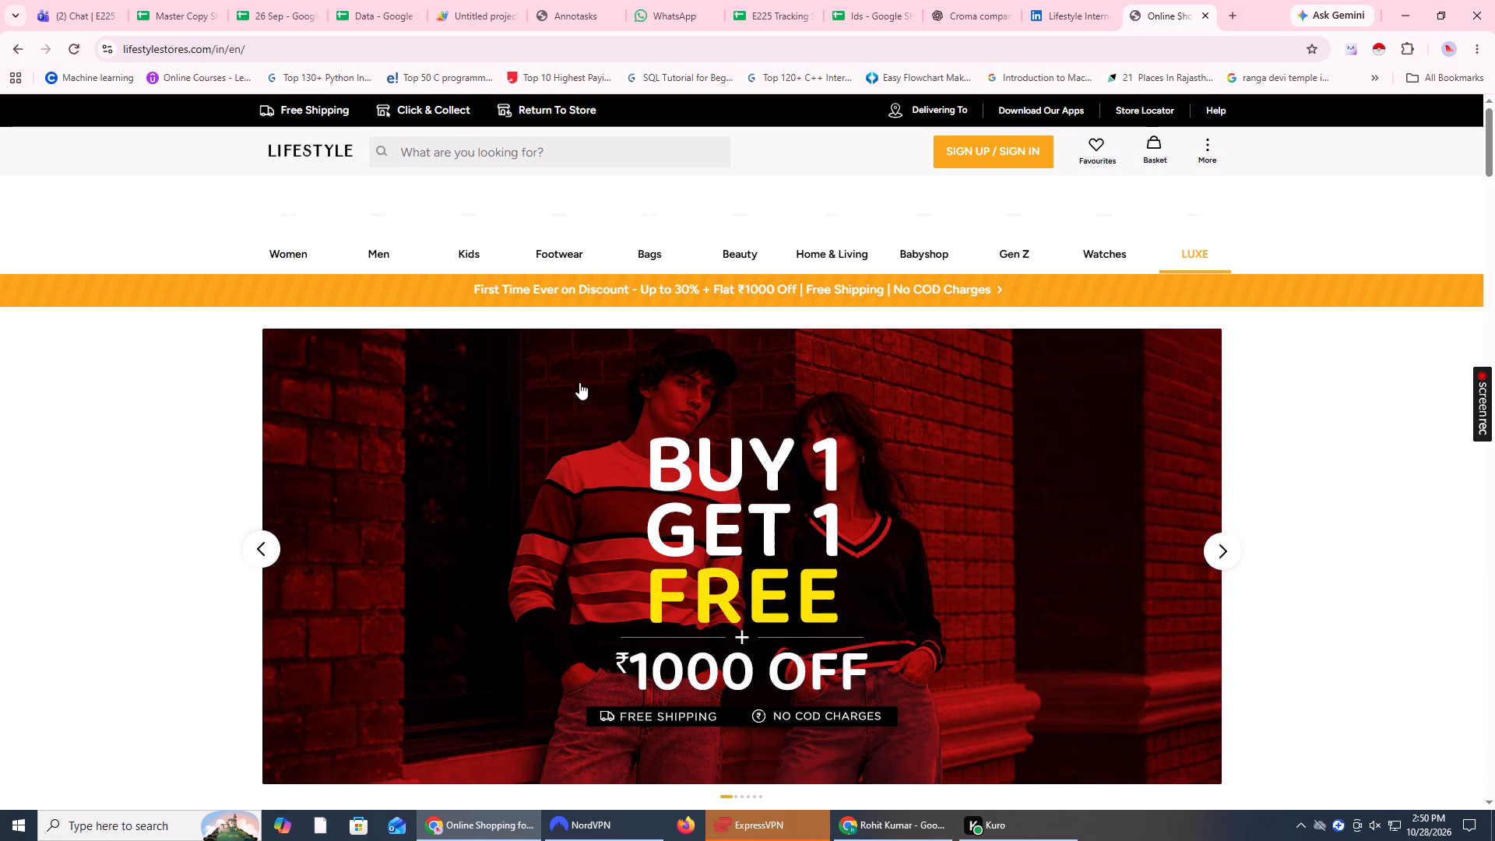
scroll(575, 375, down, 20)
scroll(575, 375, down, 12)
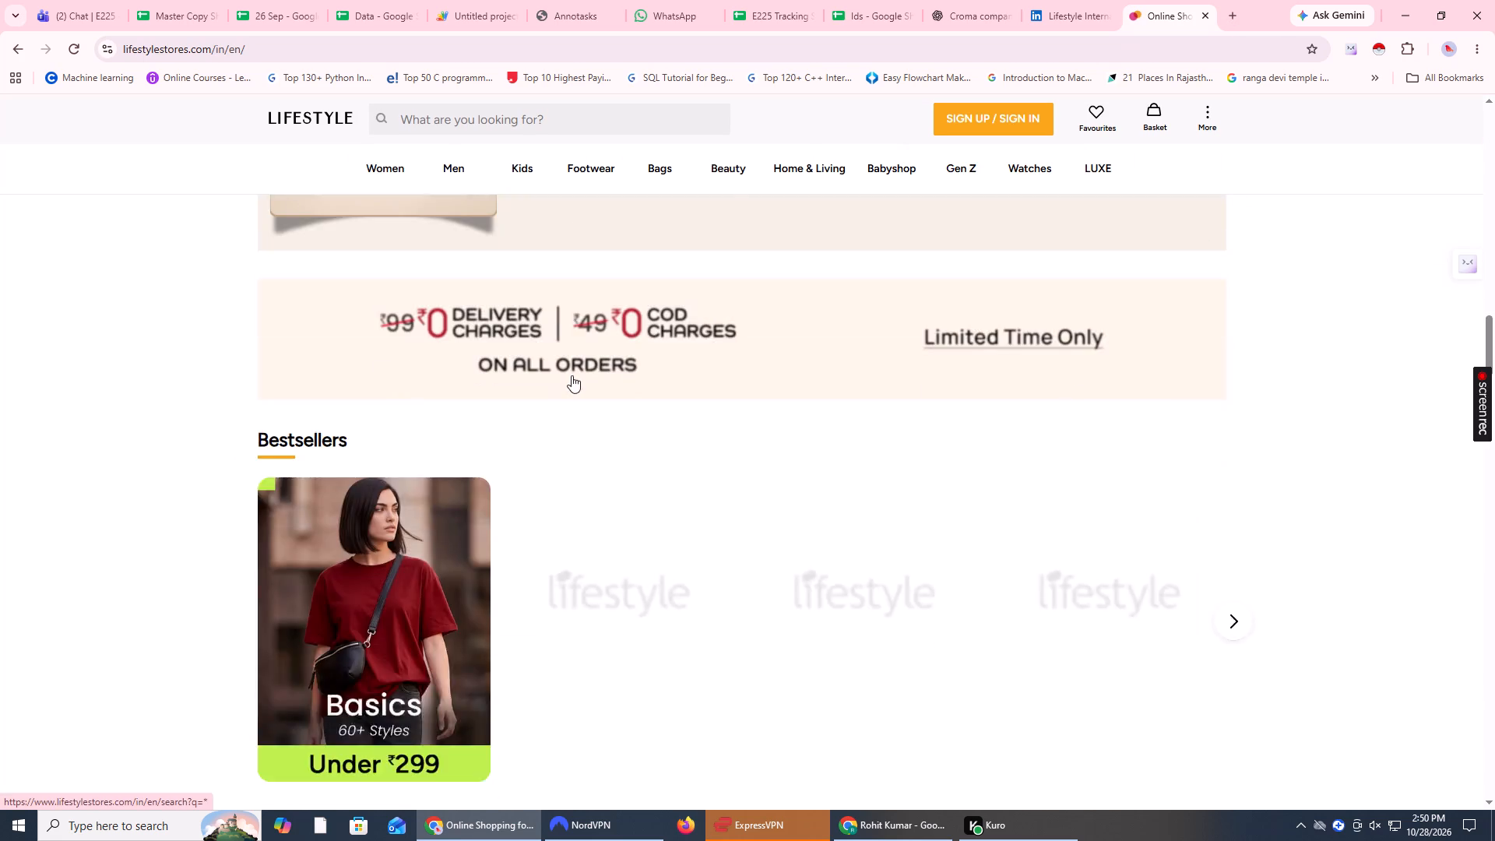
scroll(572, 375, down, 20)
scroll(572, 375, down, 20)
scroll(572, 375, down, 3)
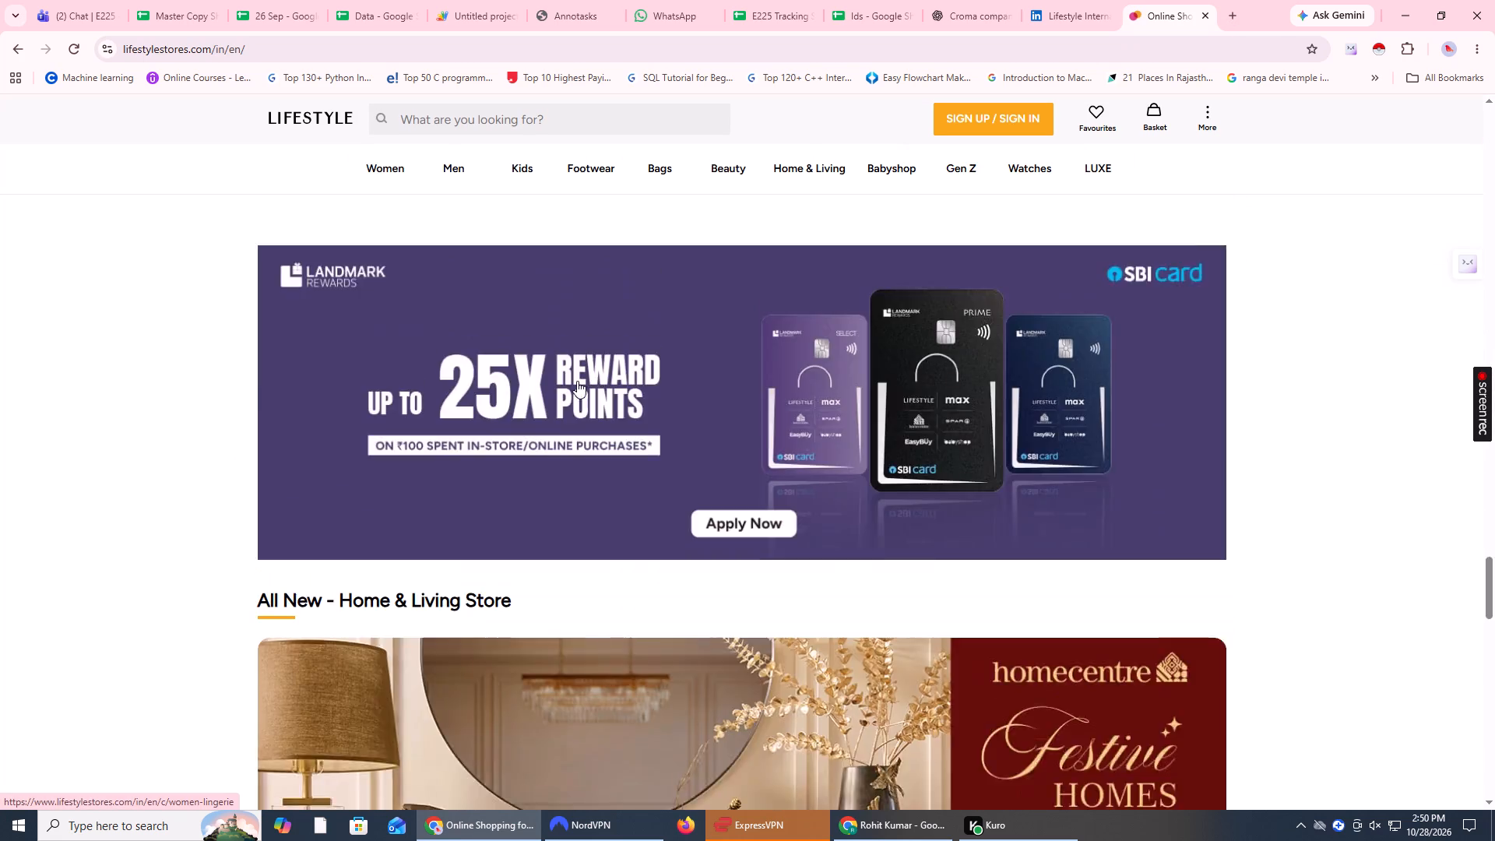
scroll(577, 381, down, 20)
scroll(577, 381, down, 20)
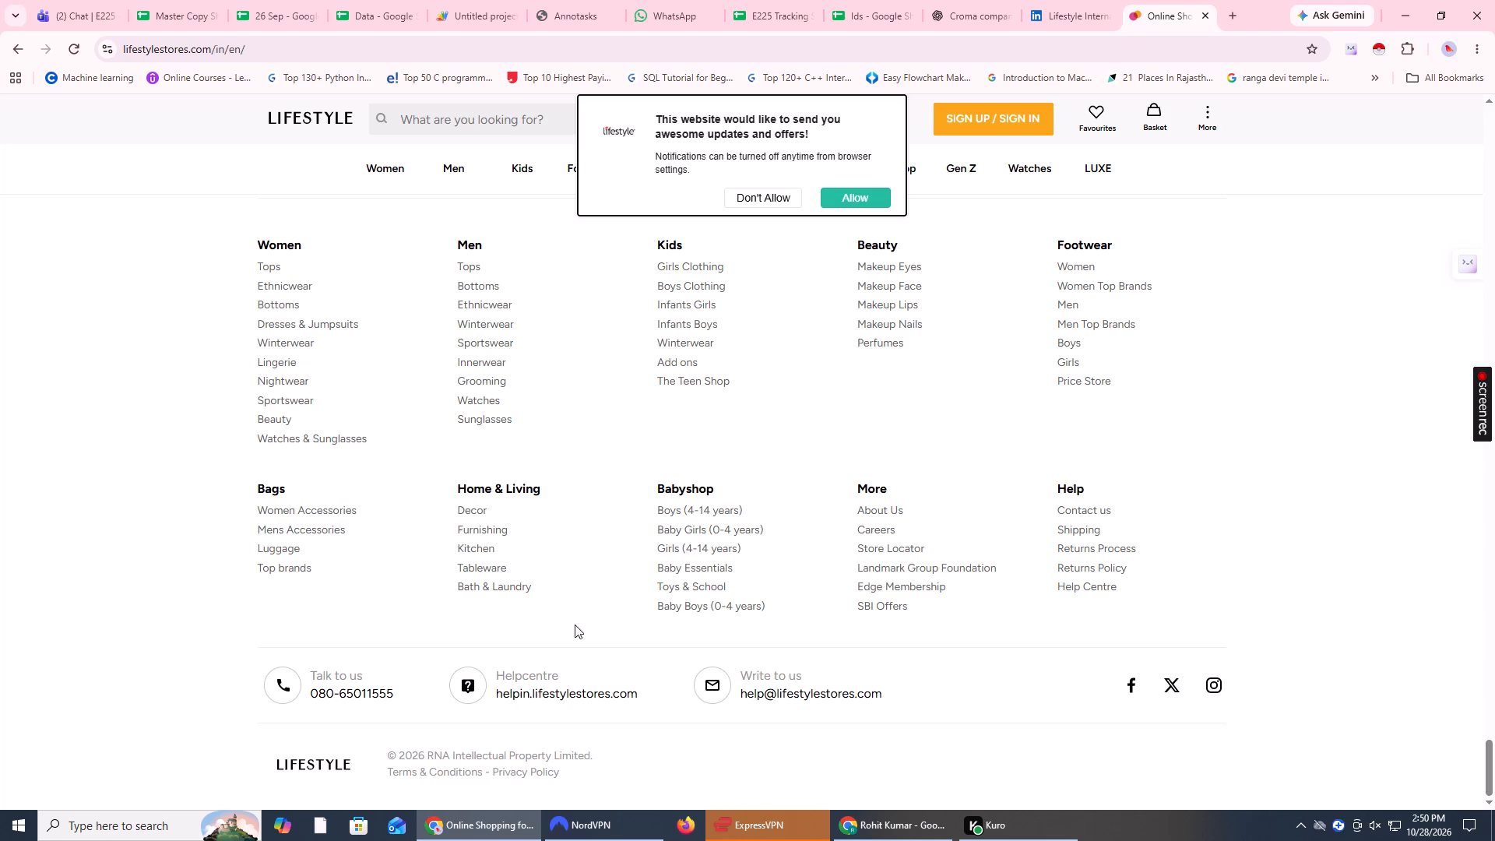
scroll(591, 574, up, 2)
click(772, 197)
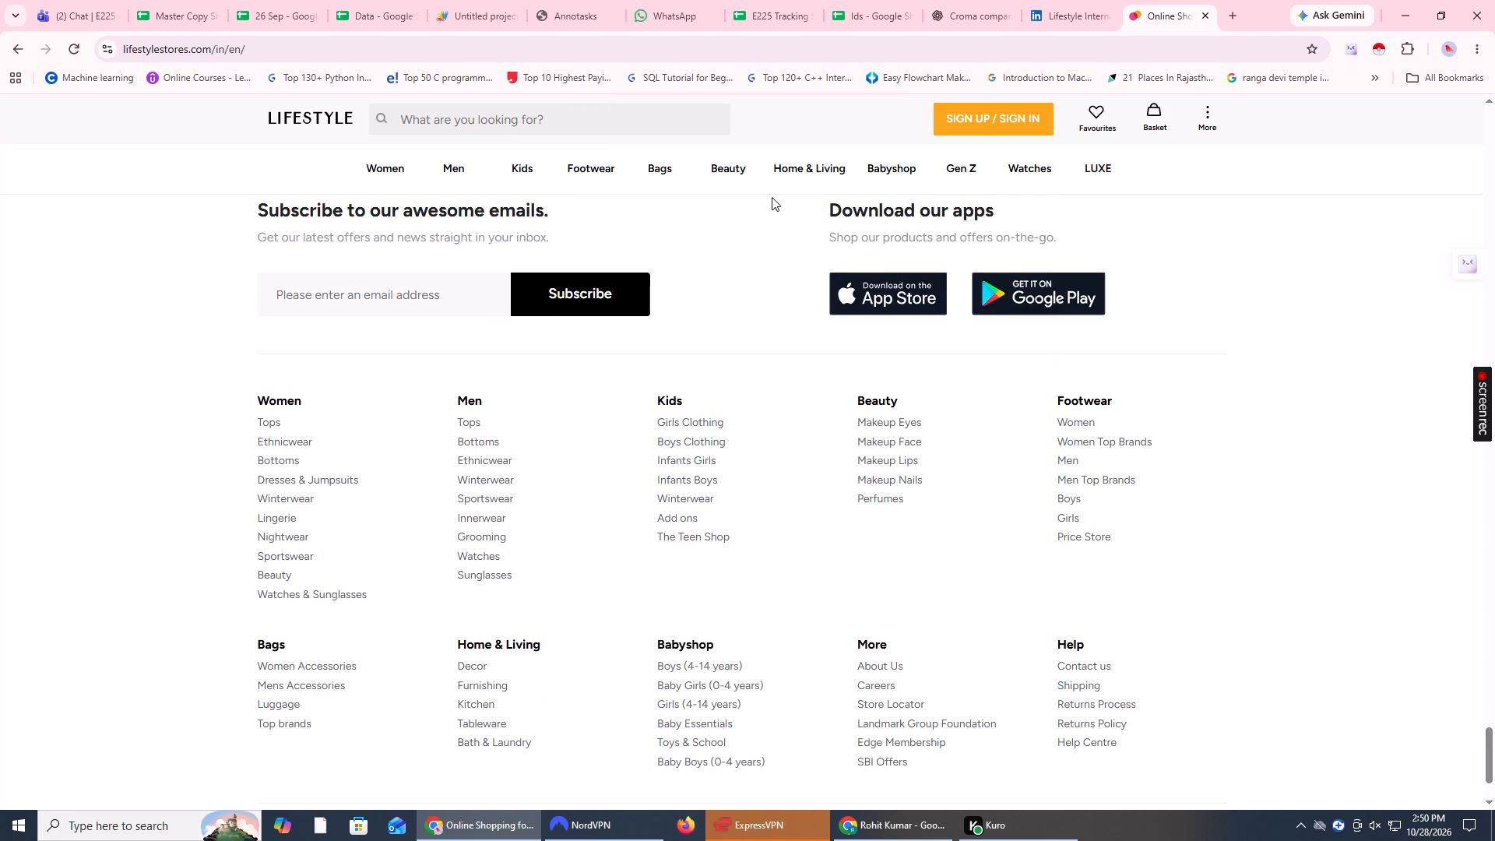
Return to the Ids sheet and look through the company rows and their Linkedin URL column.
click(1061, 0)
click(956, 0)
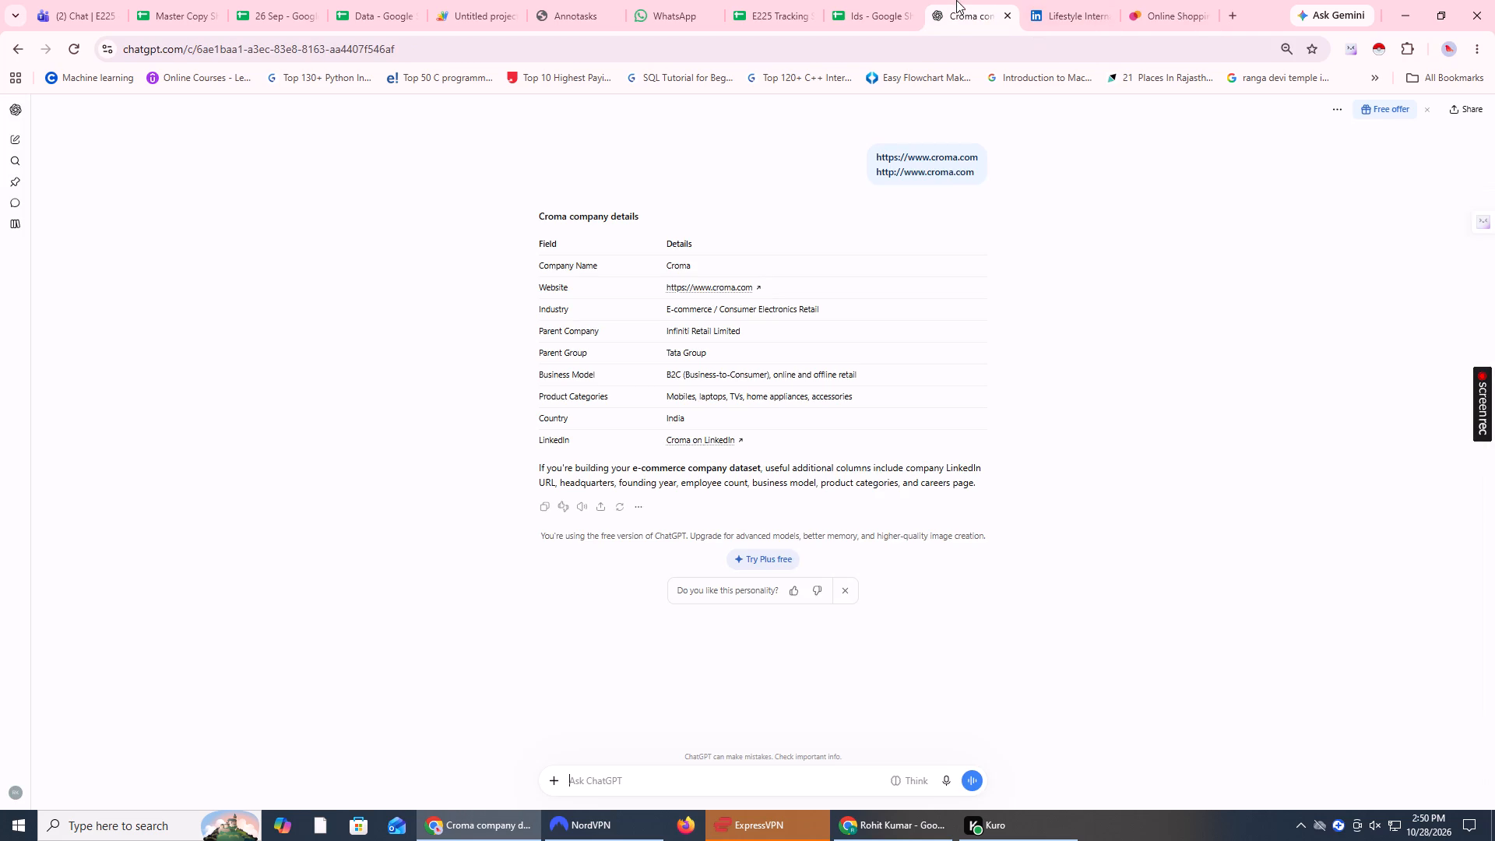
click(872, 0)
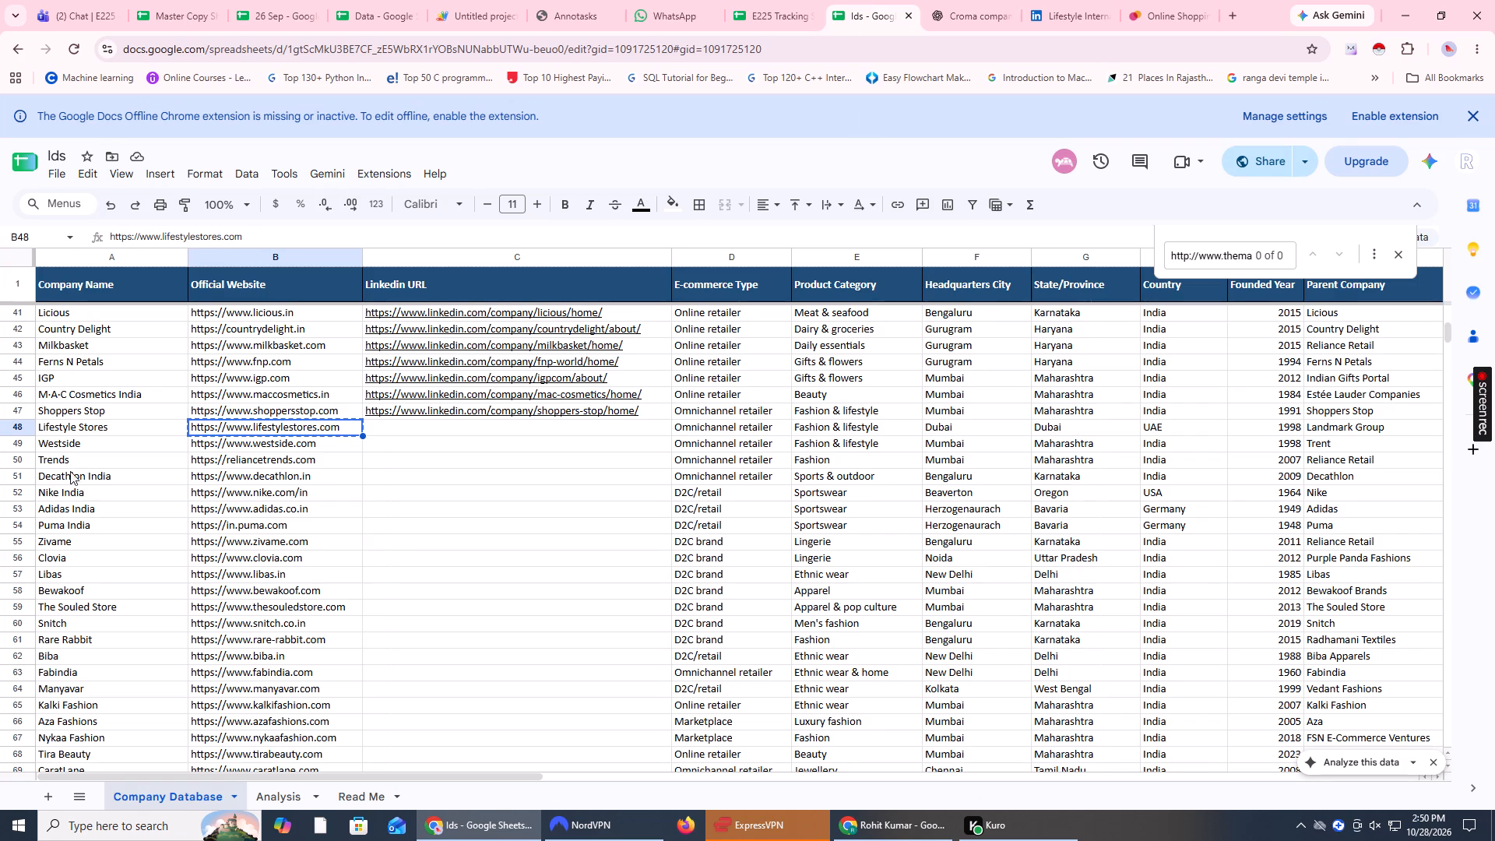
click(90, 445)
scroll(90, 442, down, 12)
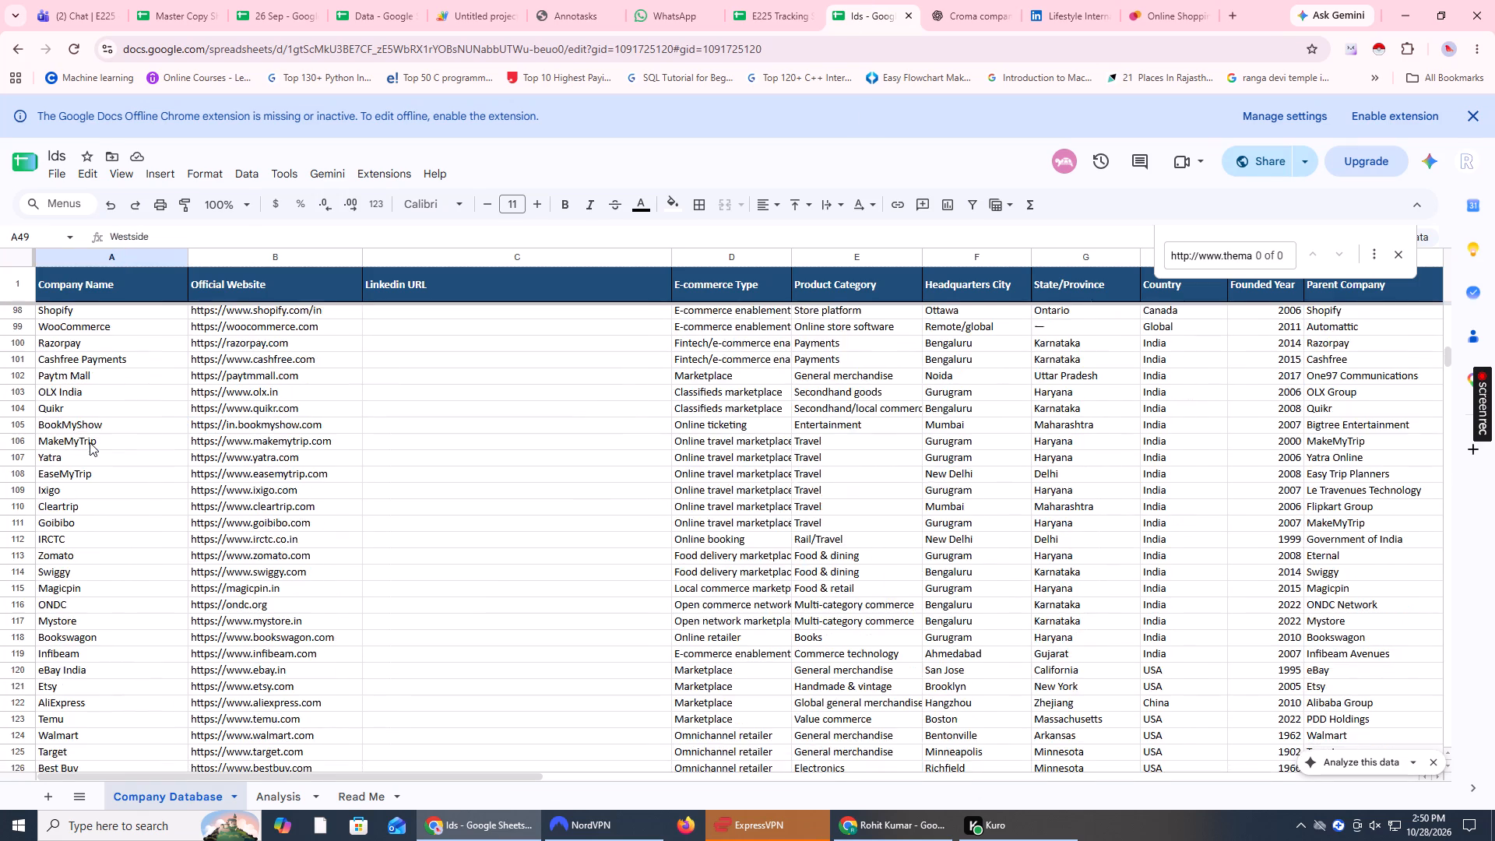
scroll(90, 442, down, 16)
scroll(88, 442, up, 3)
scroll(88, 442, down, 3)
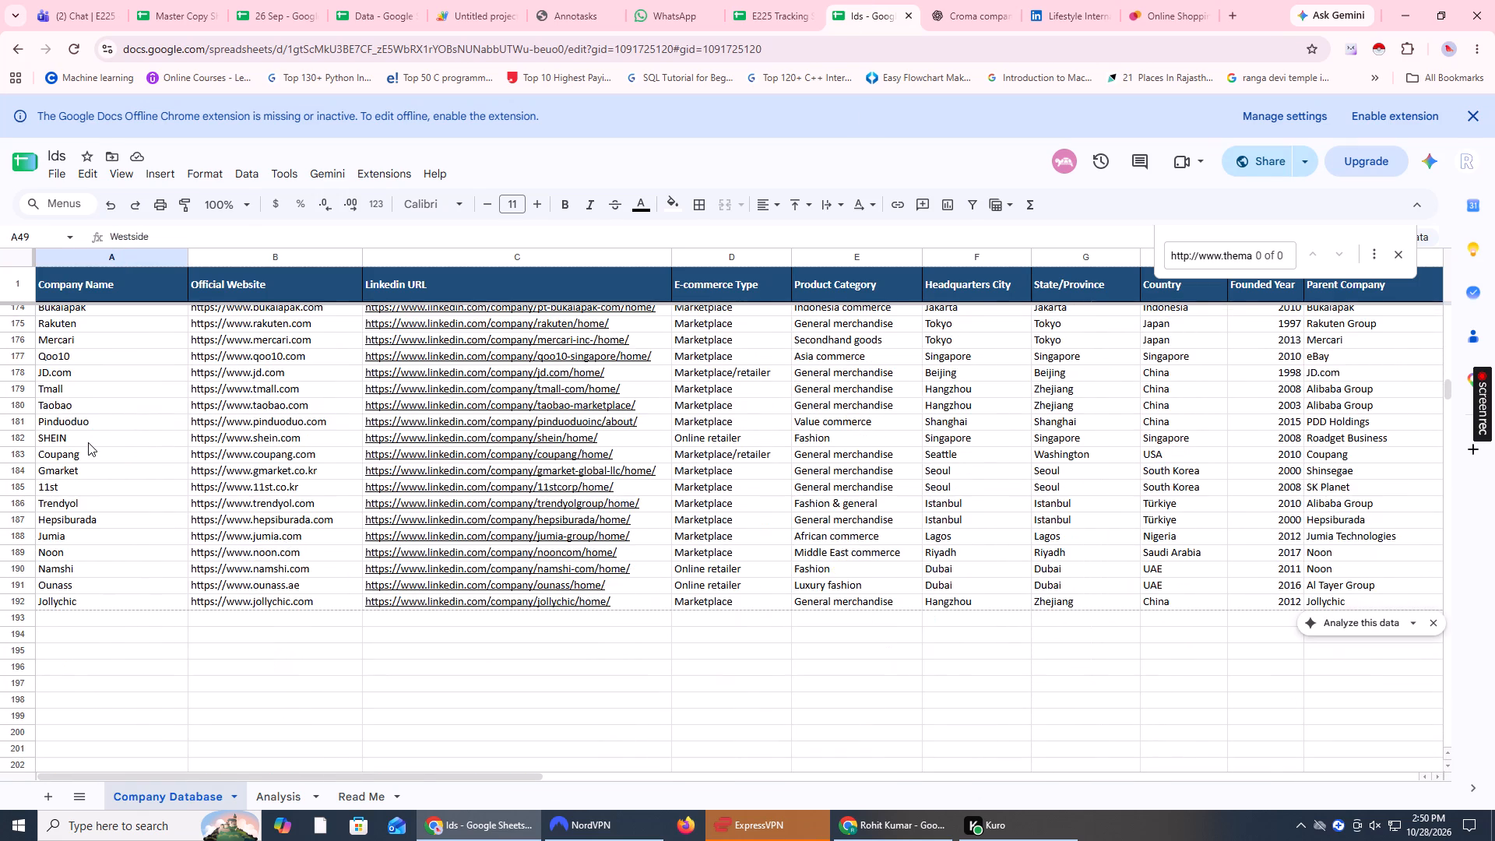
scroll(88, 442, up, 1)
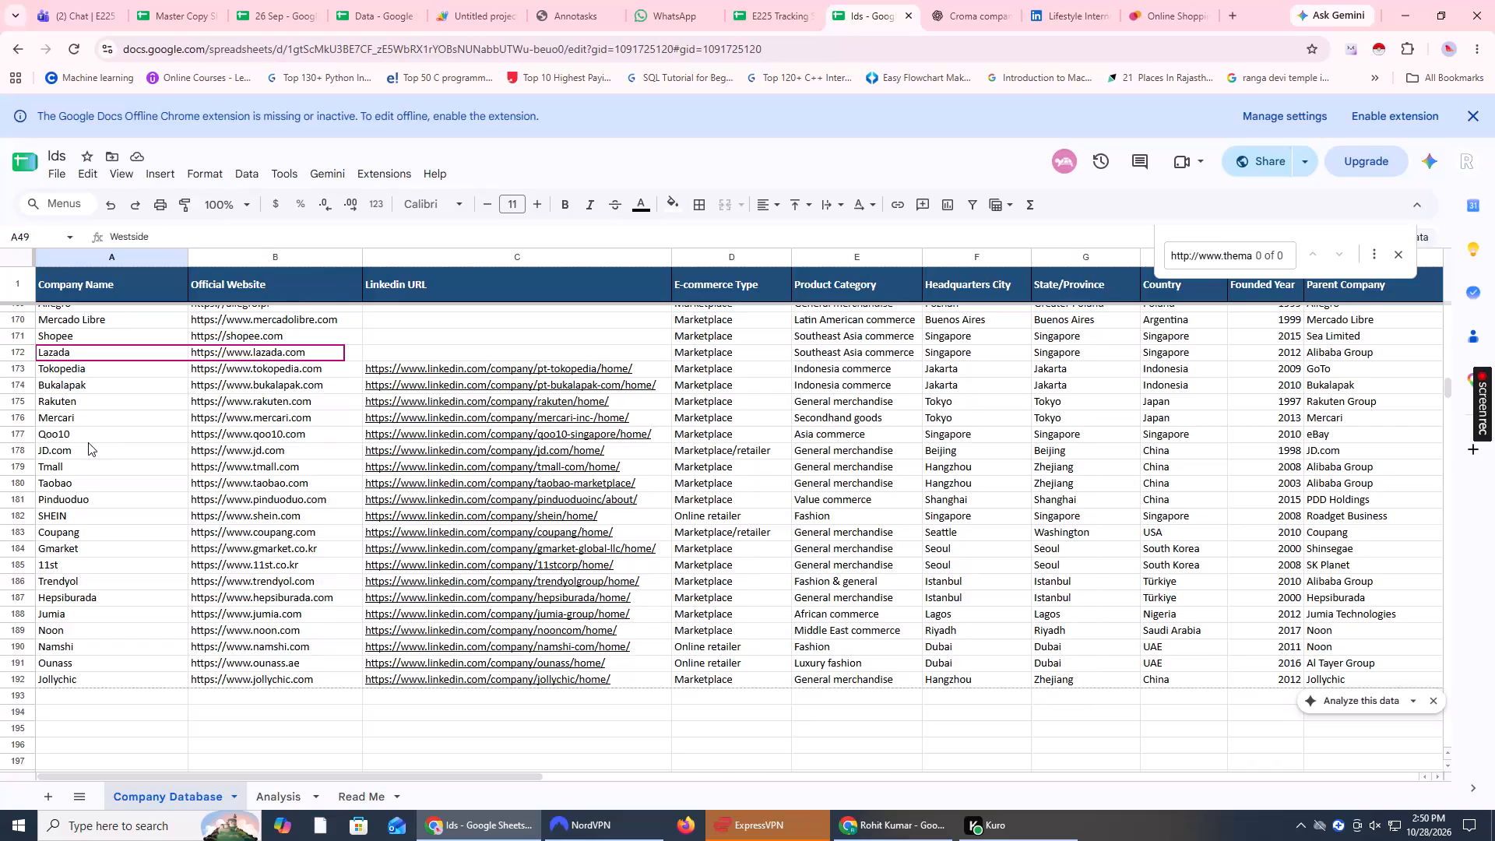
scroll(88, 442, up, 13)
scroll(88, 442, up, 9)
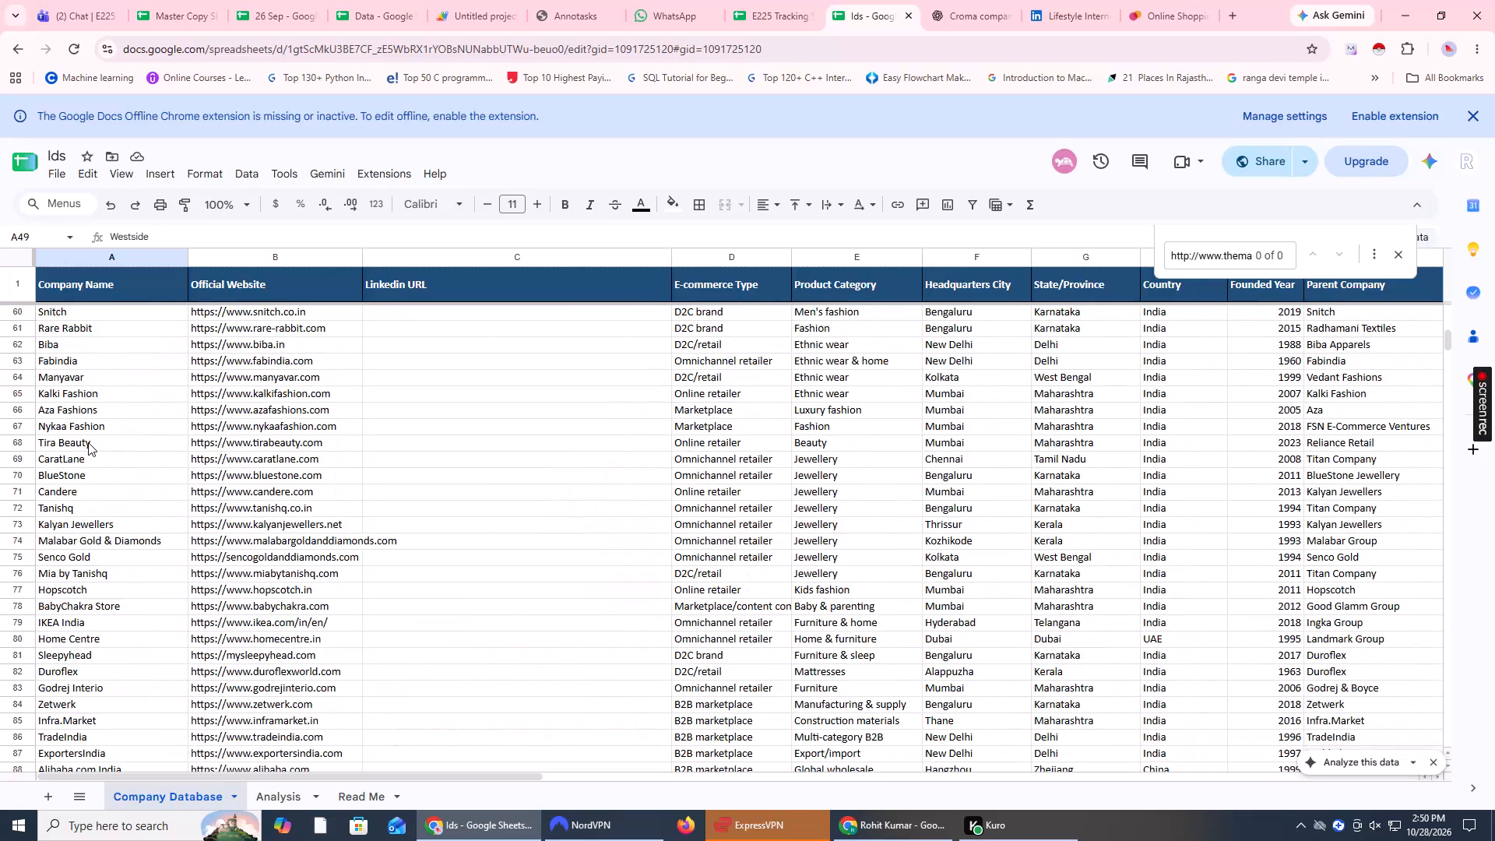
scroll(88, 442, up, 7)
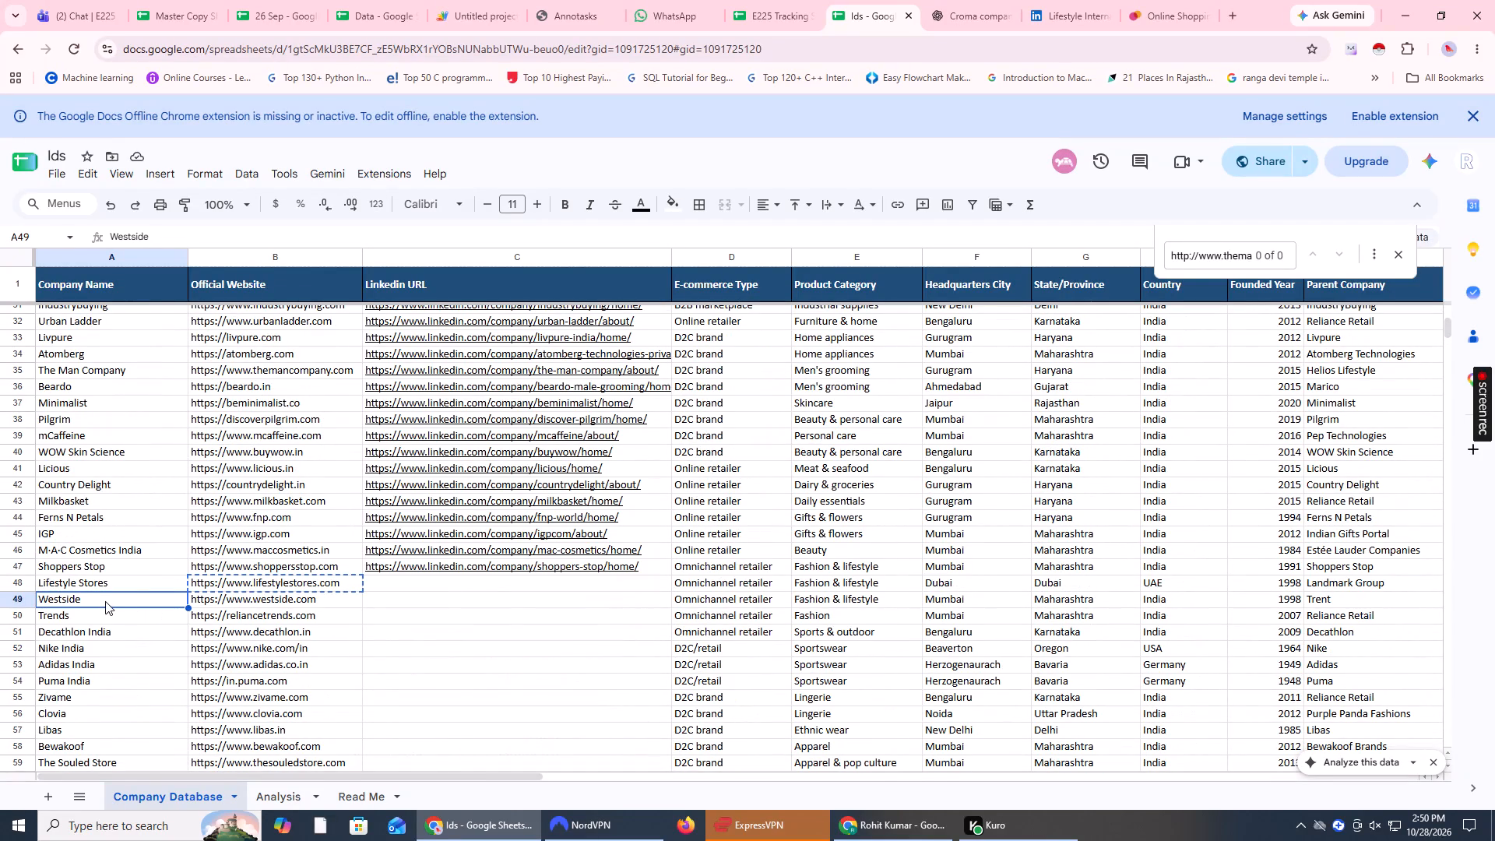
Search Google for "Westside linkedin" using the company name from the Ids sheet, and close the Lifestyle website tab.
double_click(104, 600)
key(ctrl+c)
click(1133, 0)
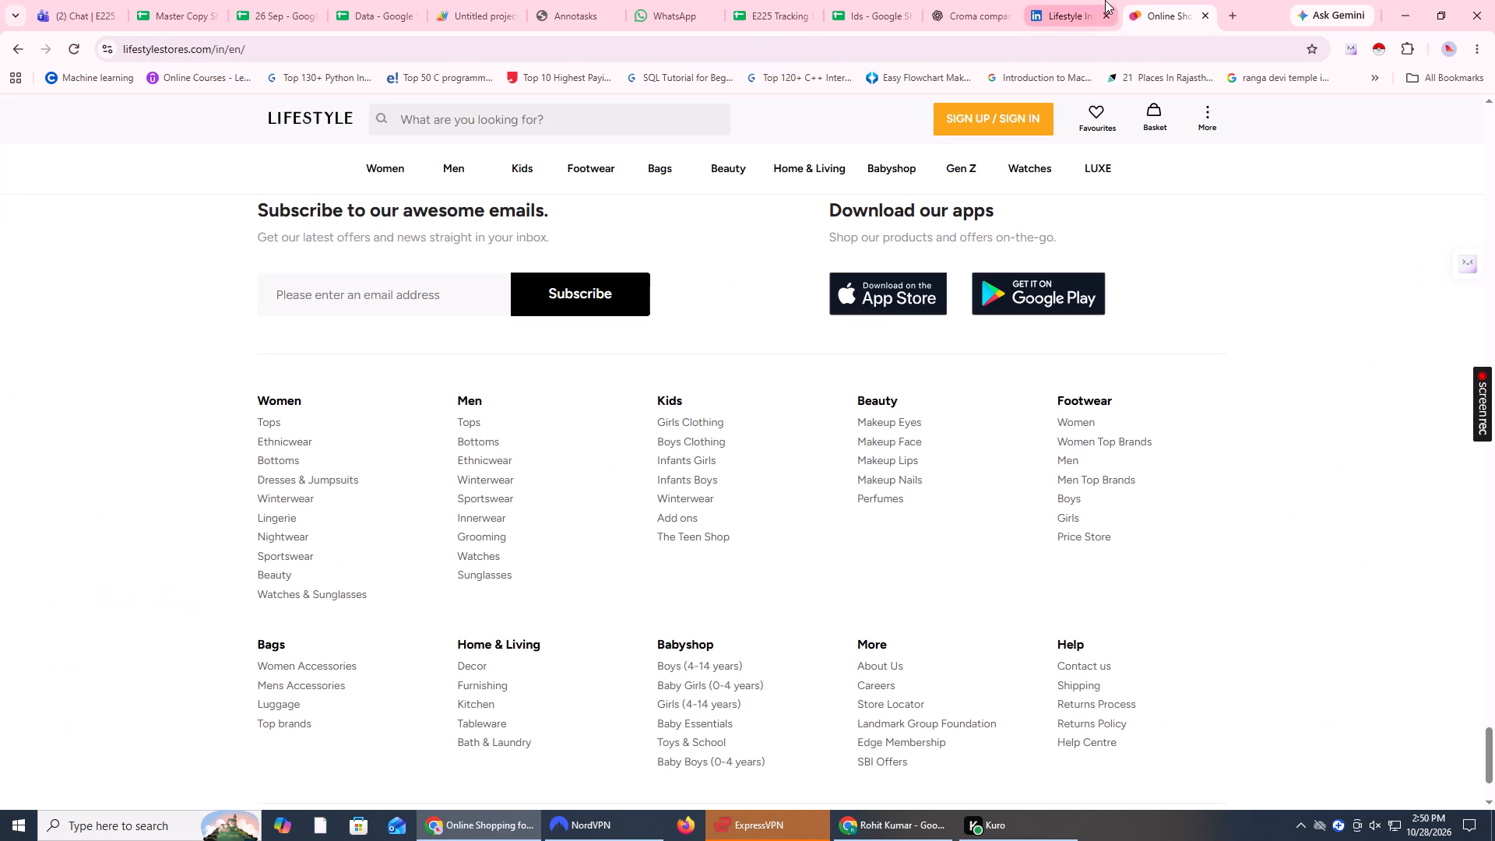
click(1105, 0)
click(3, 44)
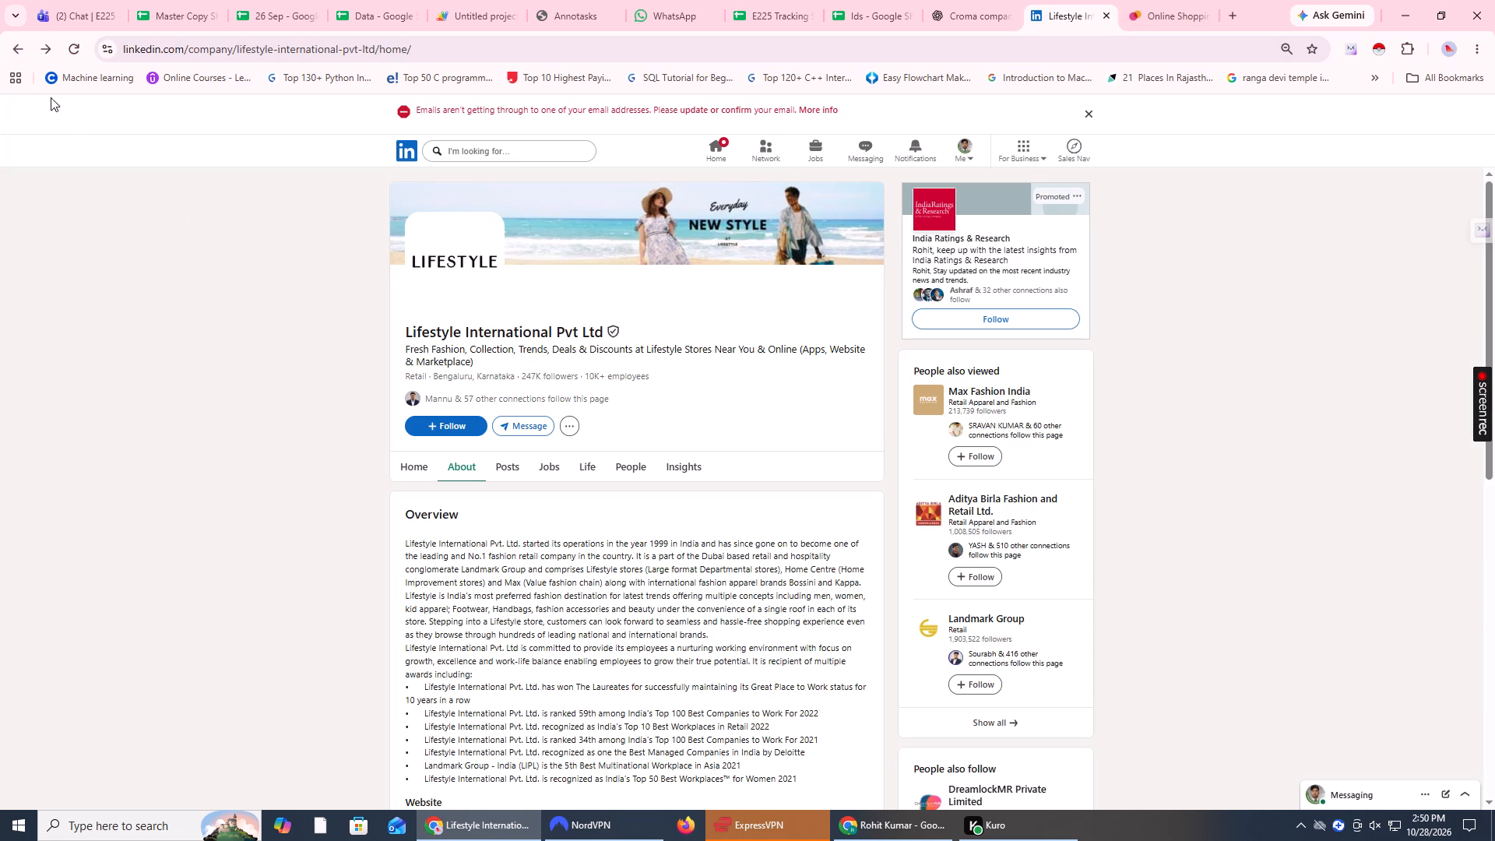
click(12, 52)
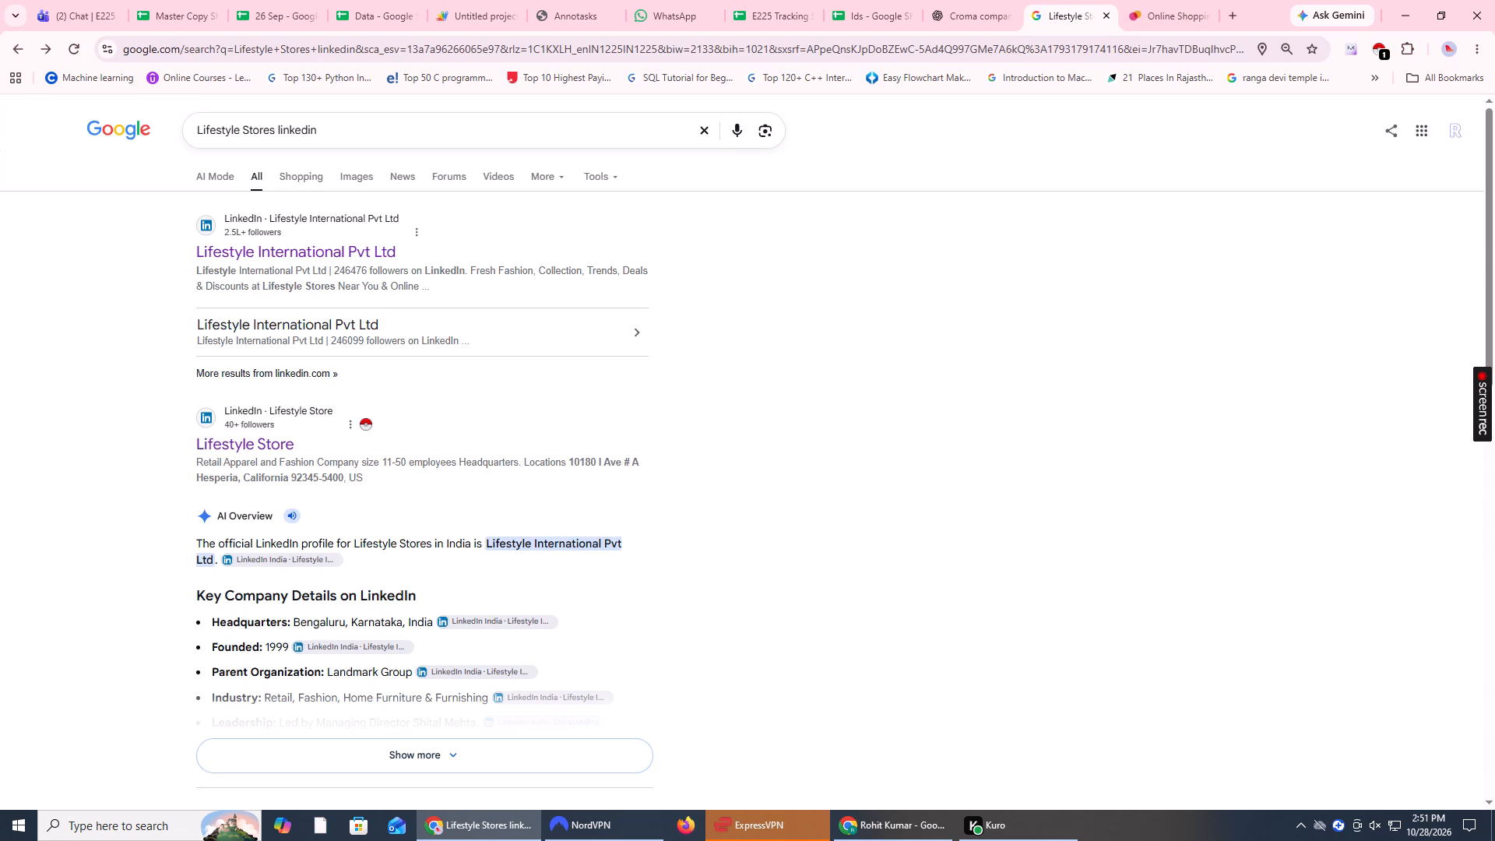
drag(275, 132, 91, 132)
key(ctrl+v)
key(Return)
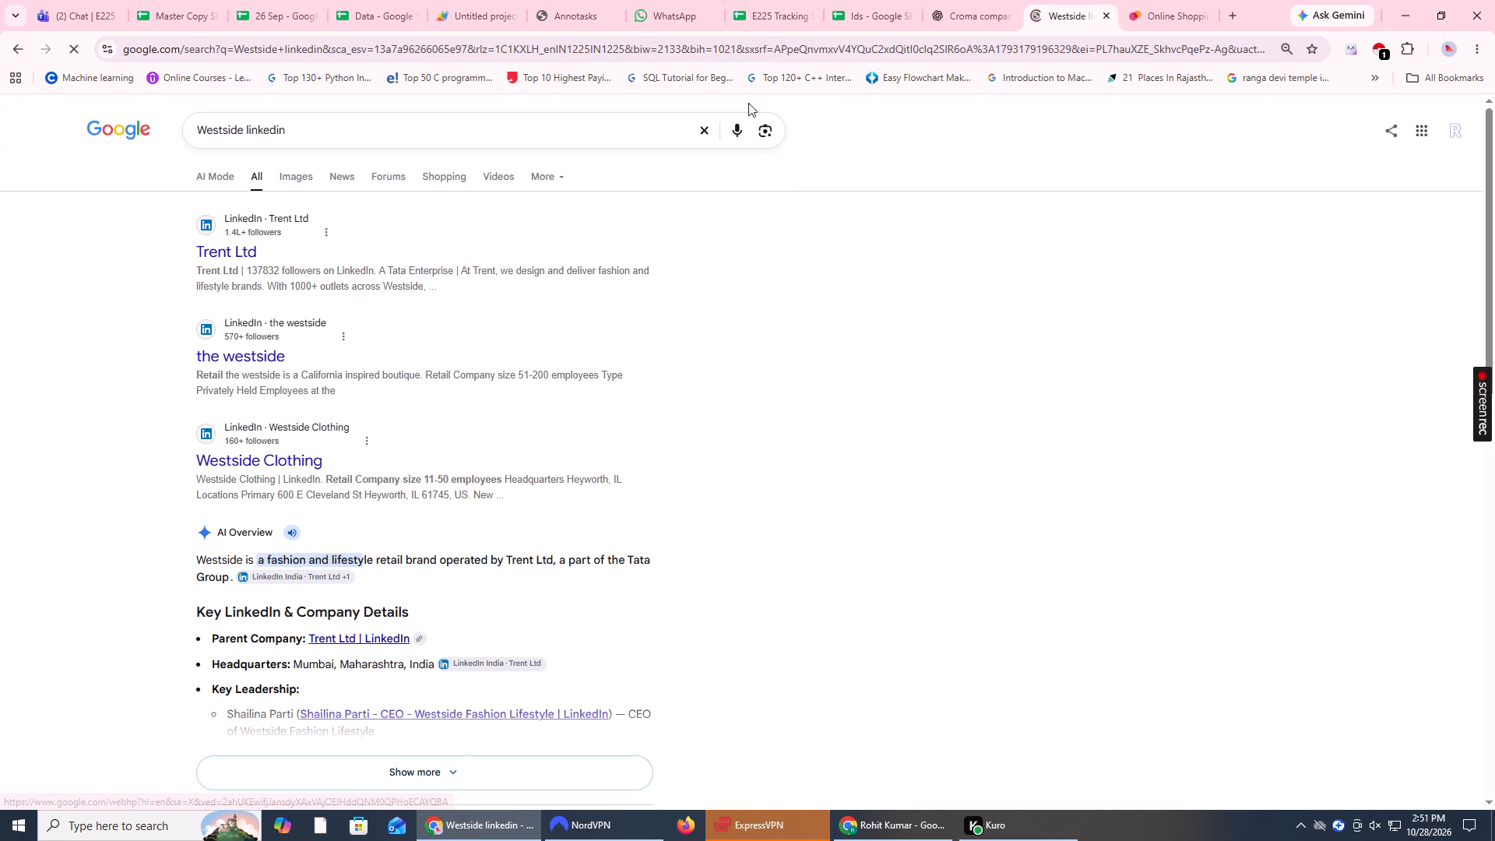
click(1204, 9)
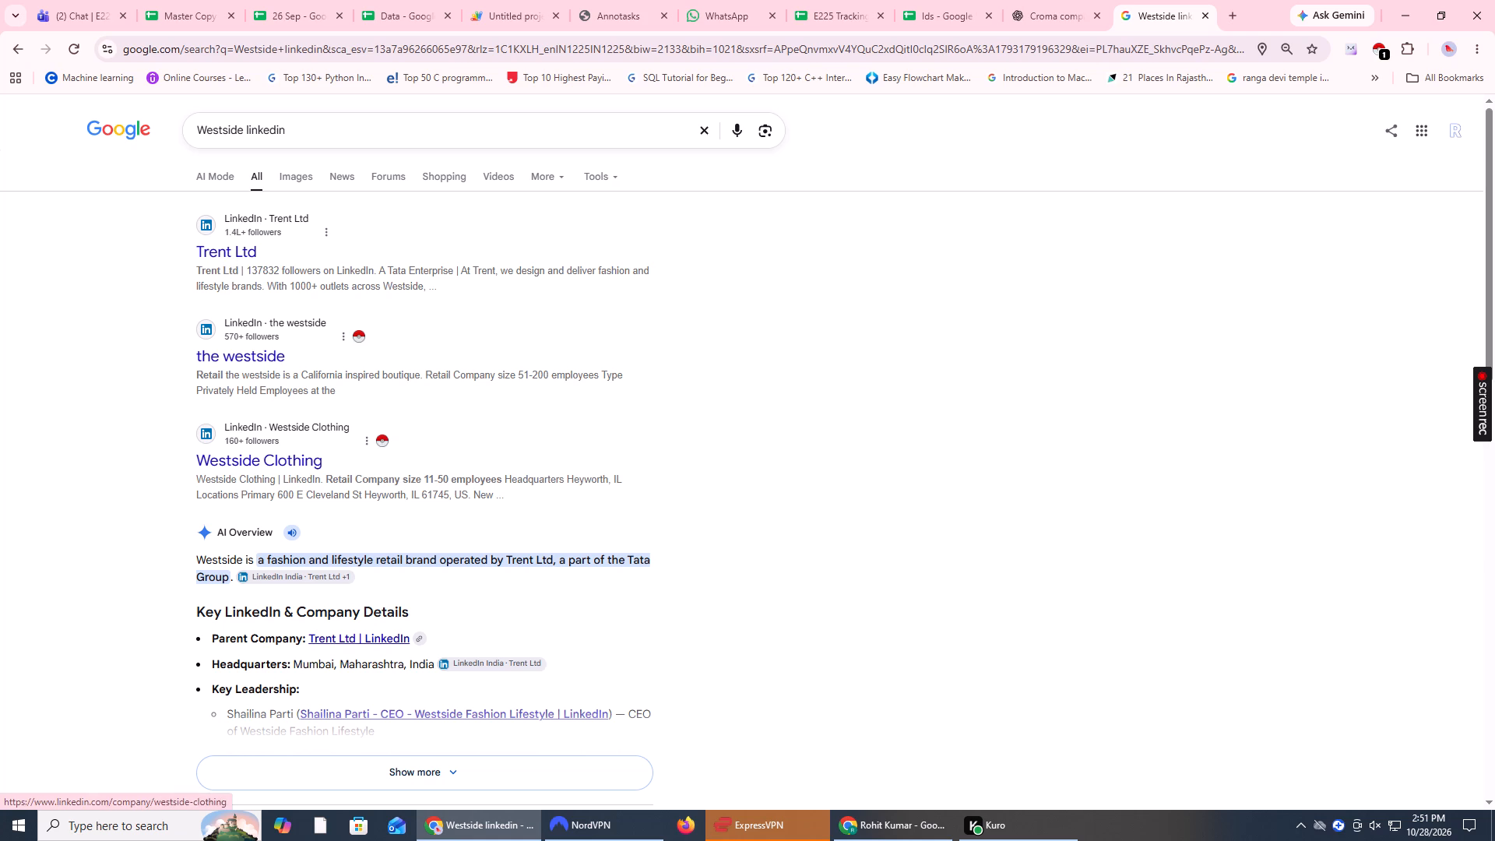
Open the westside LinkedIn page from the search results, copy its address, linkedin.com/company/the-westside/home/, and return to the Ids sheet.
click(239, 360)
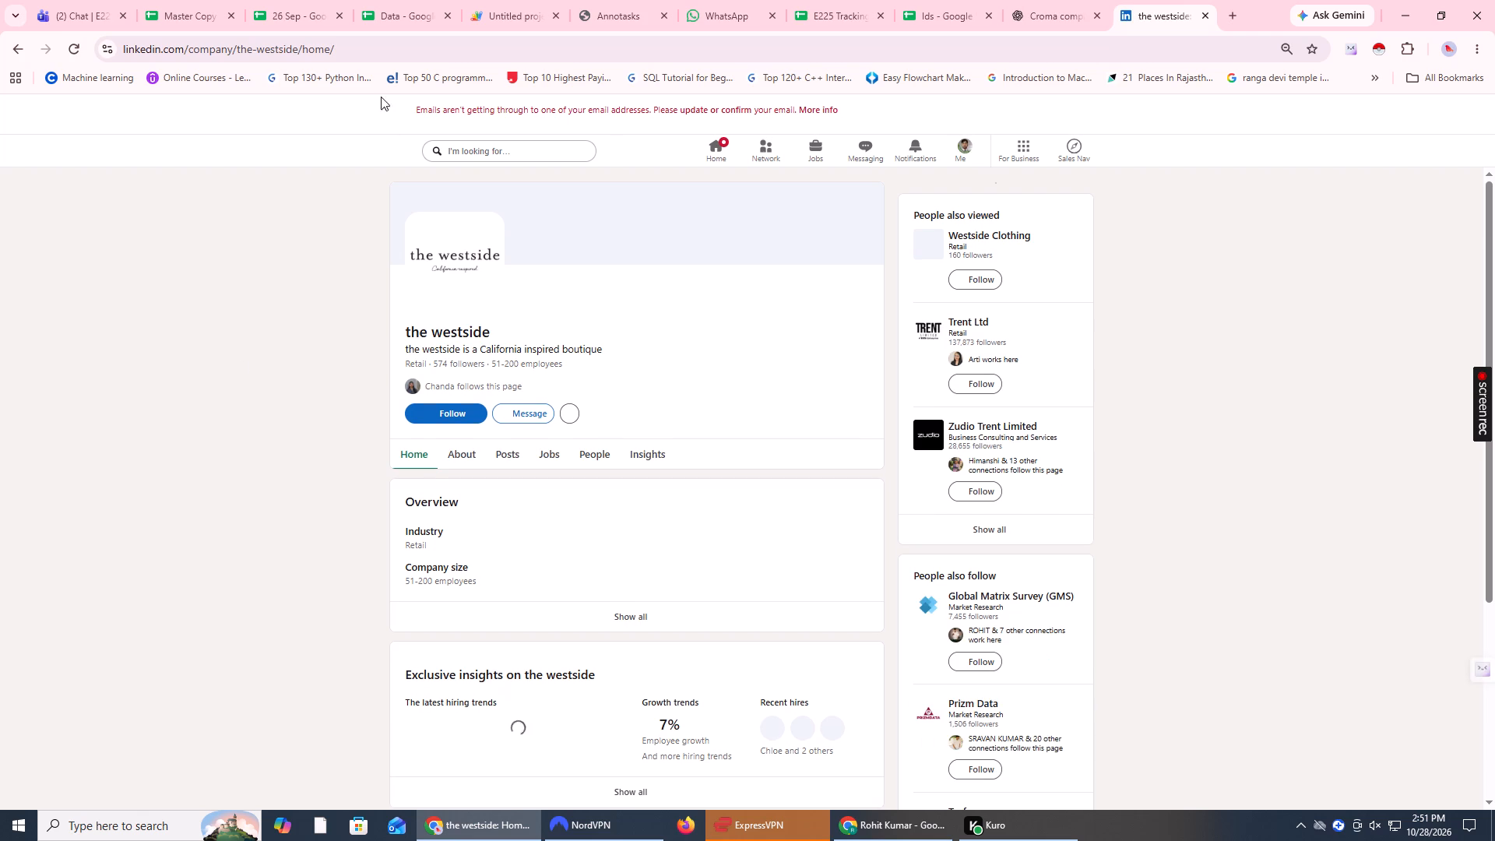
click(372, 49)
key(ctrl+c)
click(937, 0)
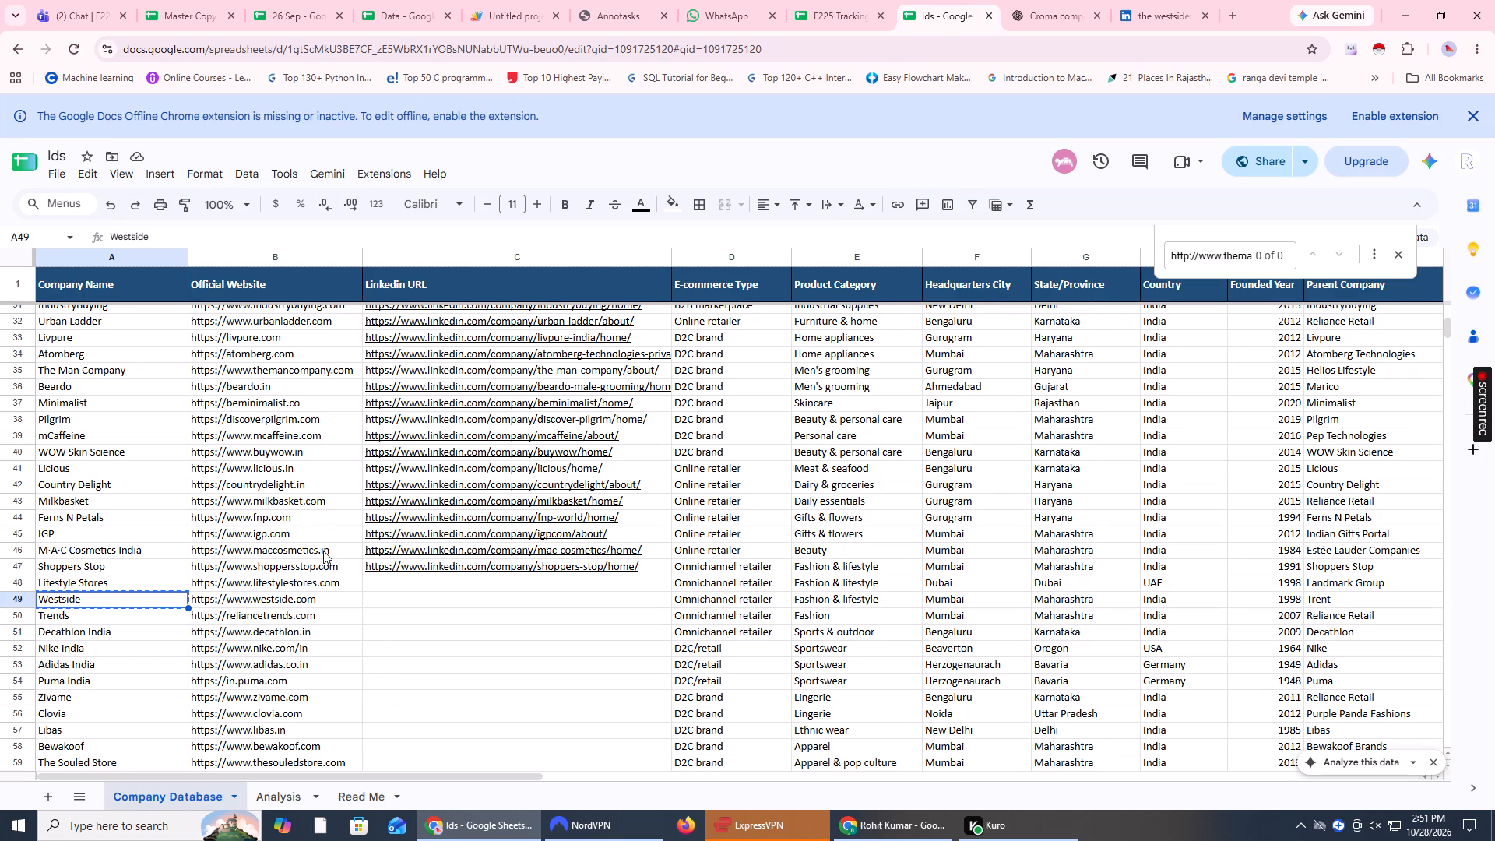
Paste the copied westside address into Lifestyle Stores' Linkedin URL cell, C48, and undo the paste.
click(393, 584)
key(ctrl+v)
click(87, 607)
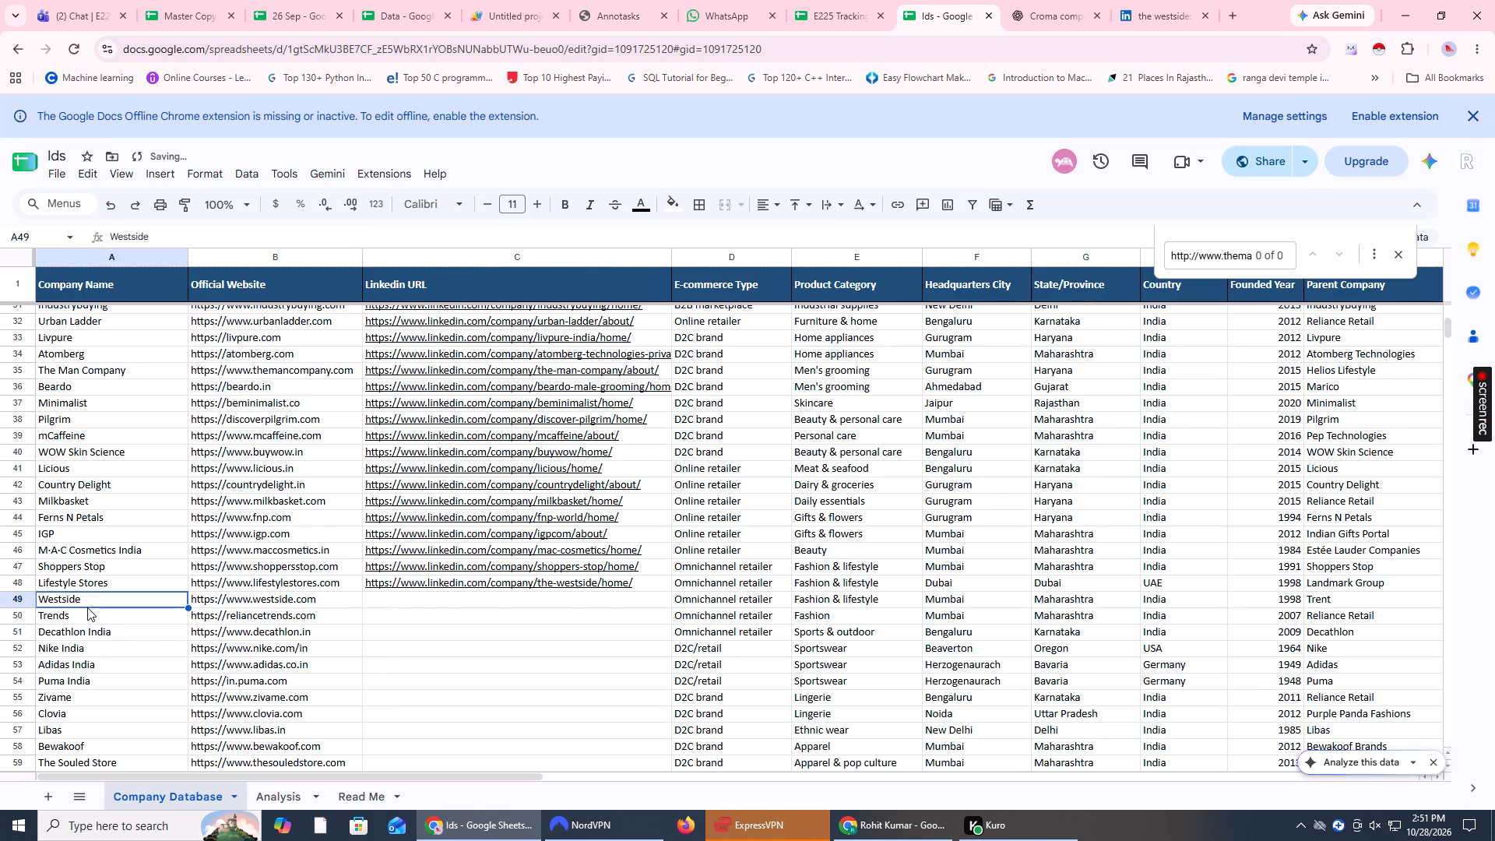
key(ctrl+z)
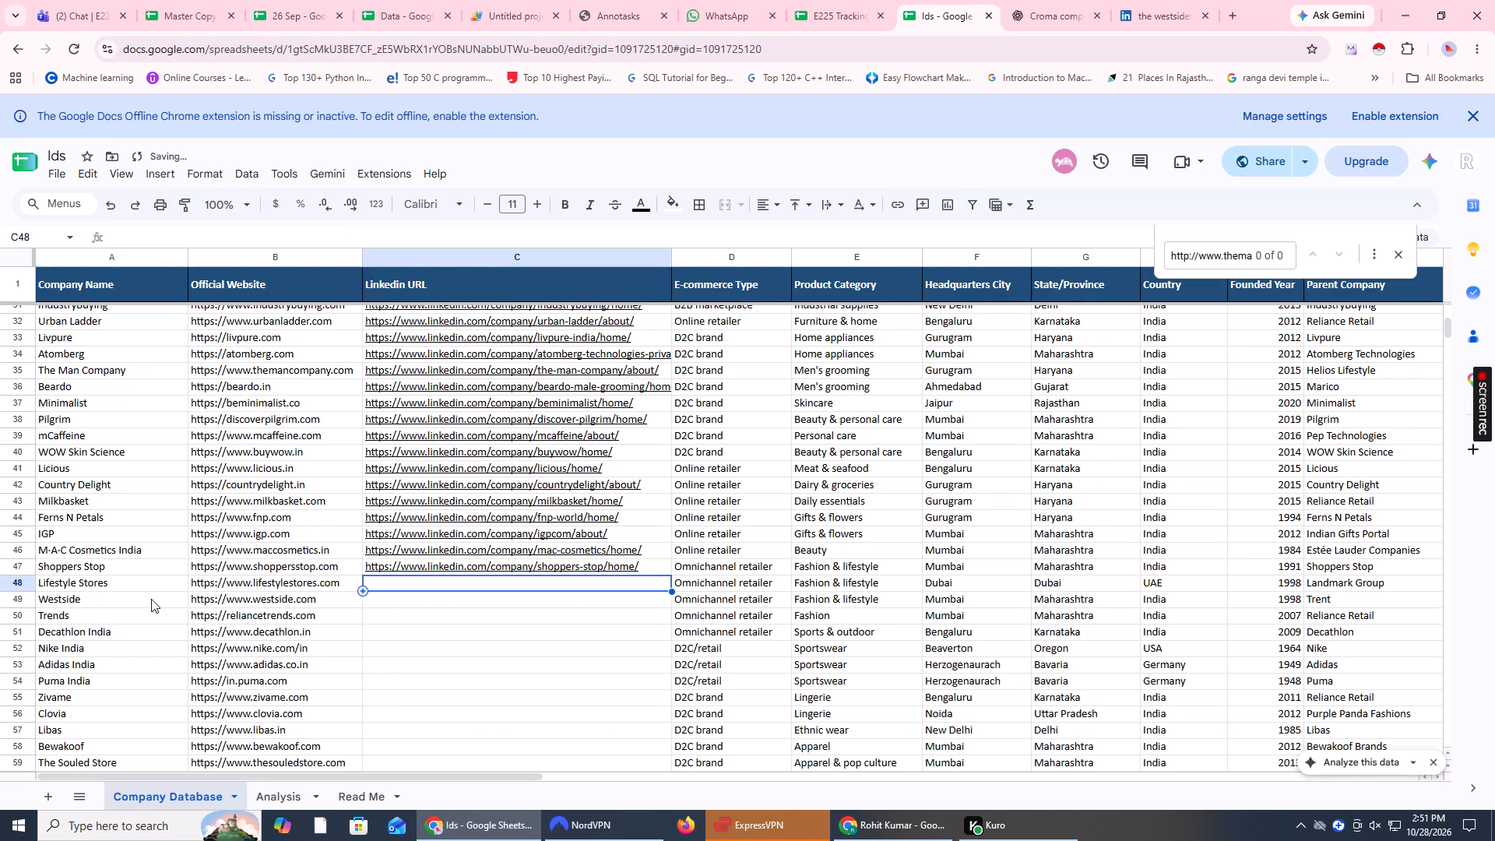
Paste the westside address into Westside's Linkedin URL cell, C49.
click(389, 600)
key(ctrl+v)
Search Google for "Trends linkedin" using the company name from cell A50 of the Ids sheet.
click(331, 633)
scroll(232, 582, down, 1)
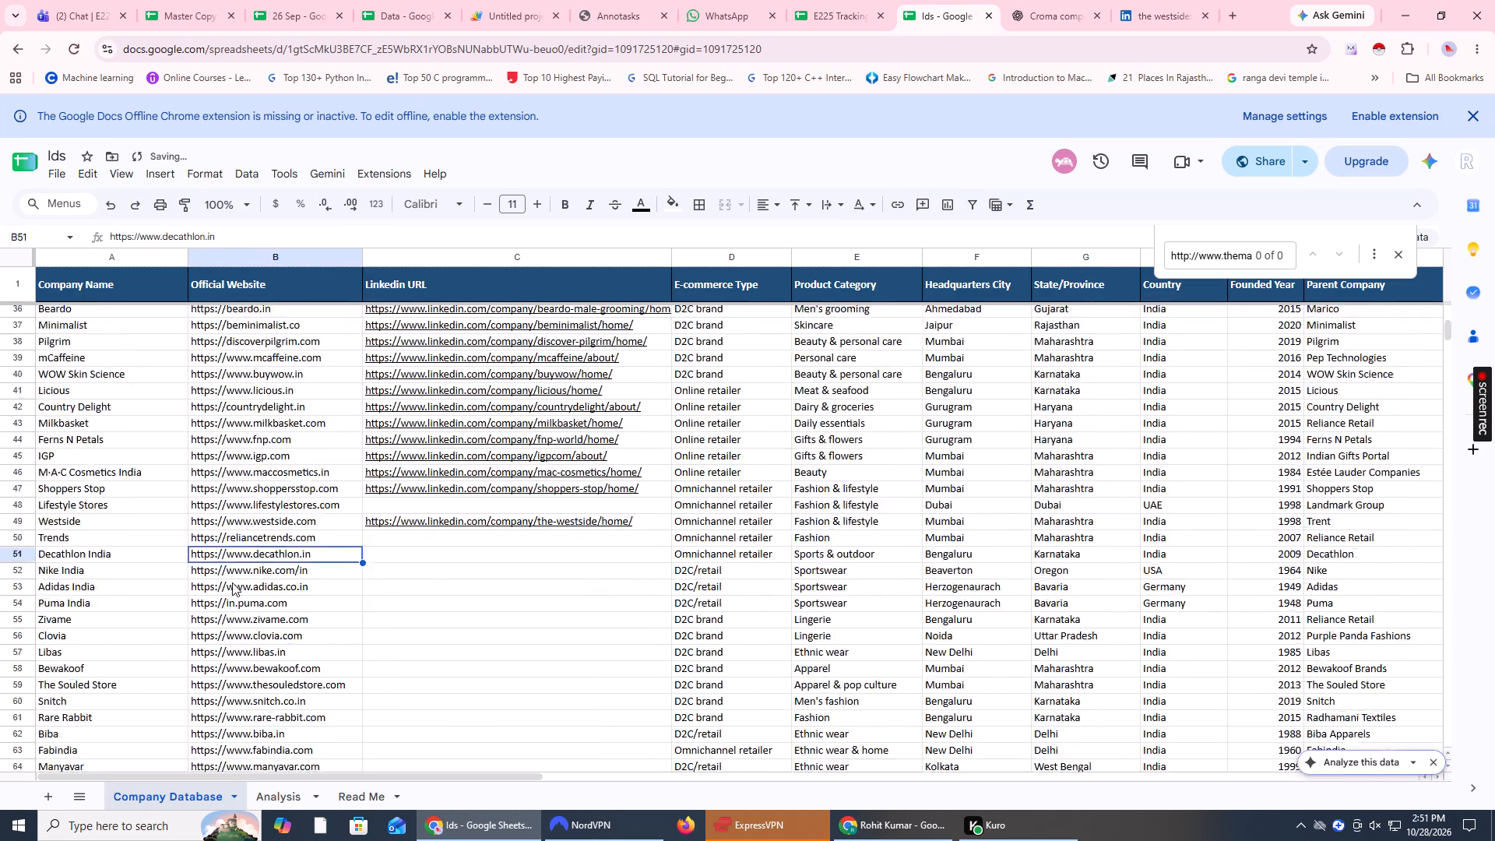
scroll(232, 582, down, 2)
click(69, 380)
key(ctrl+c)
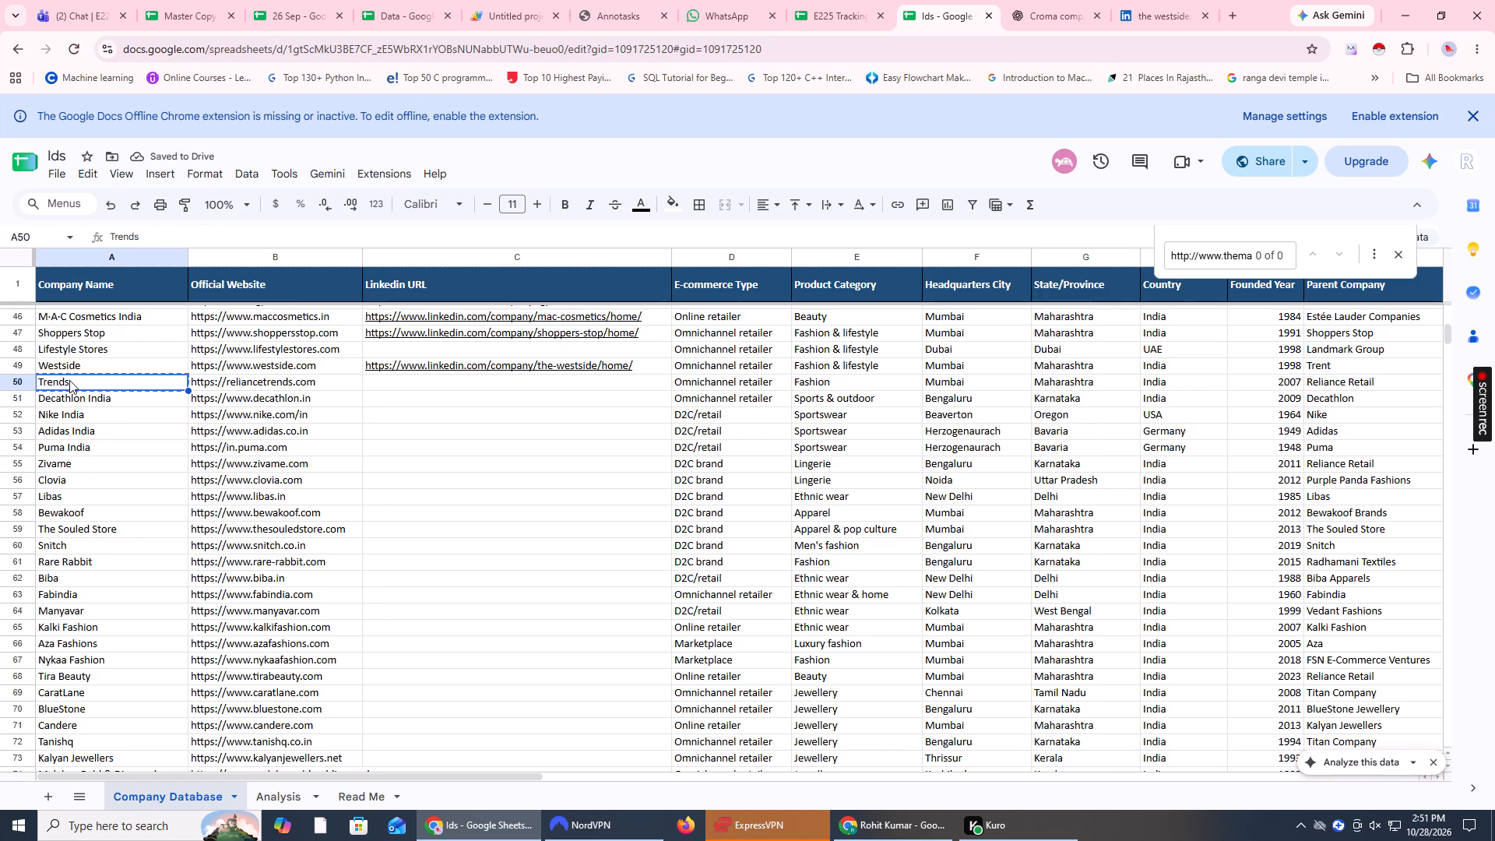
click(1151, 0)
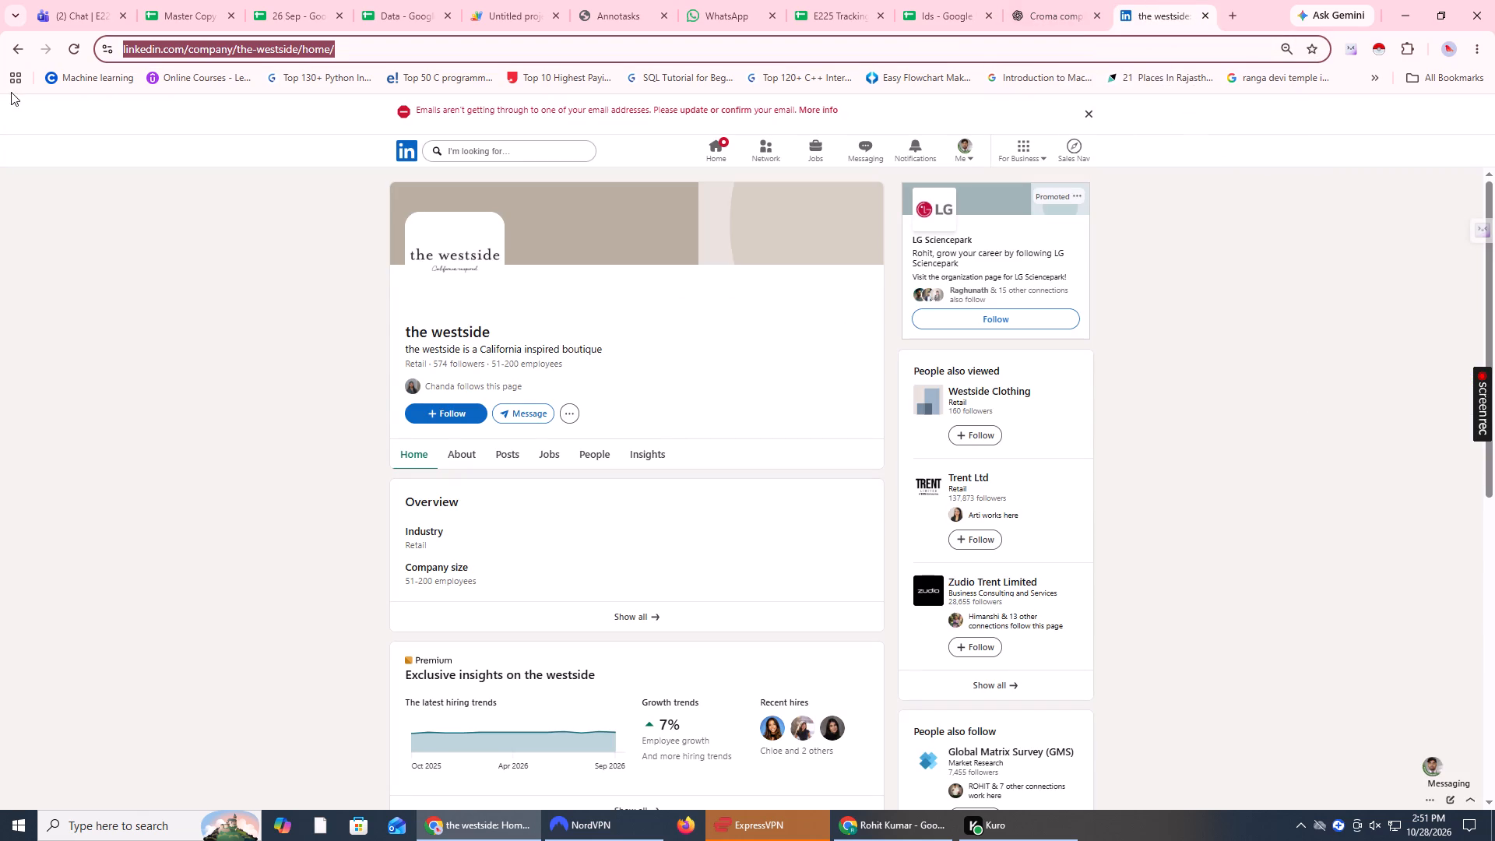
click(8, 38)
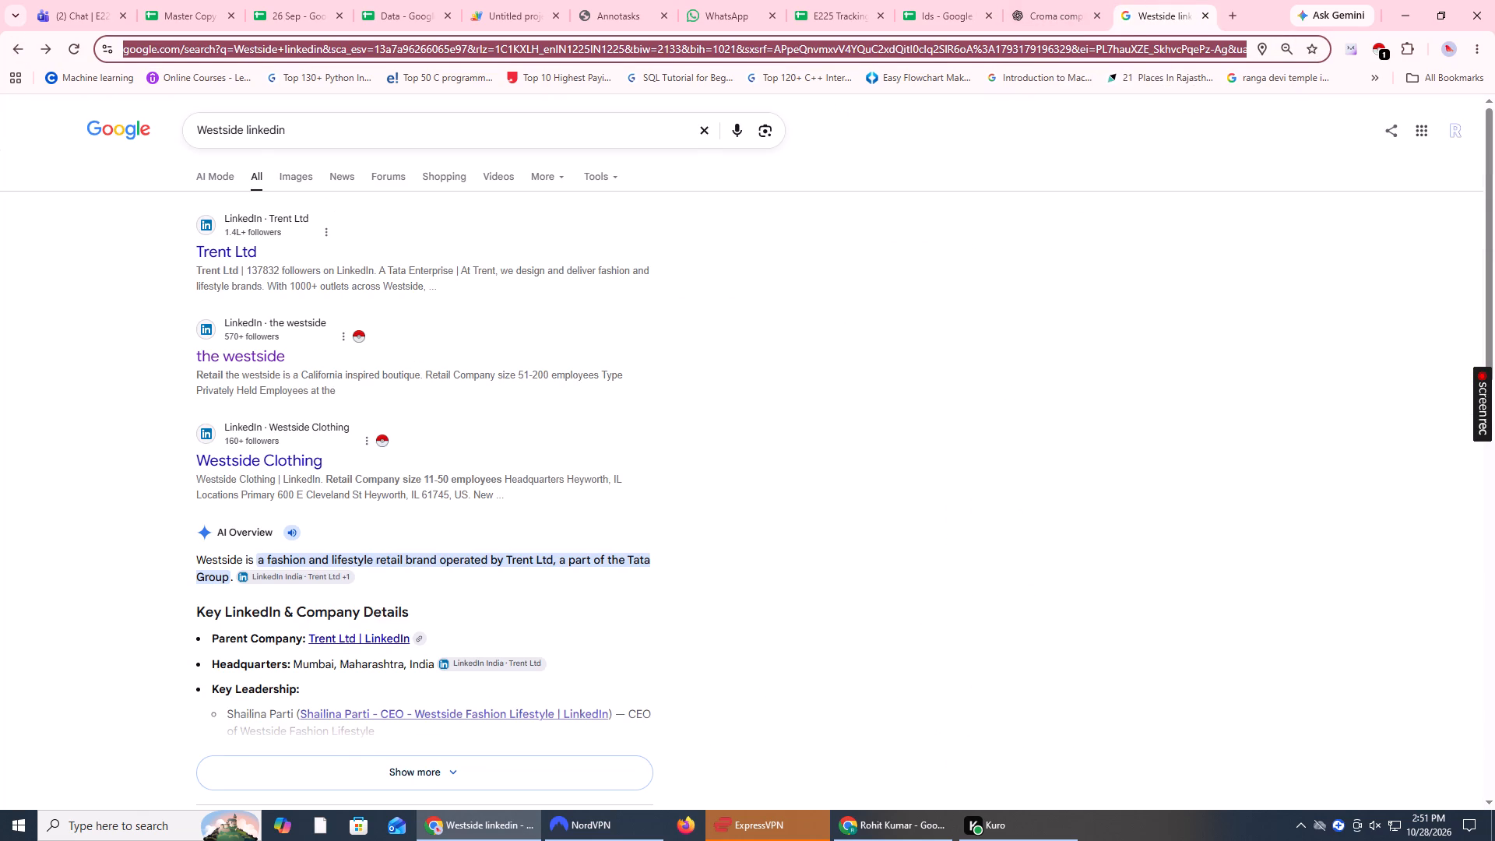
drag(241, 127, 82, 135)
key(ctrl+v)
key(Return)
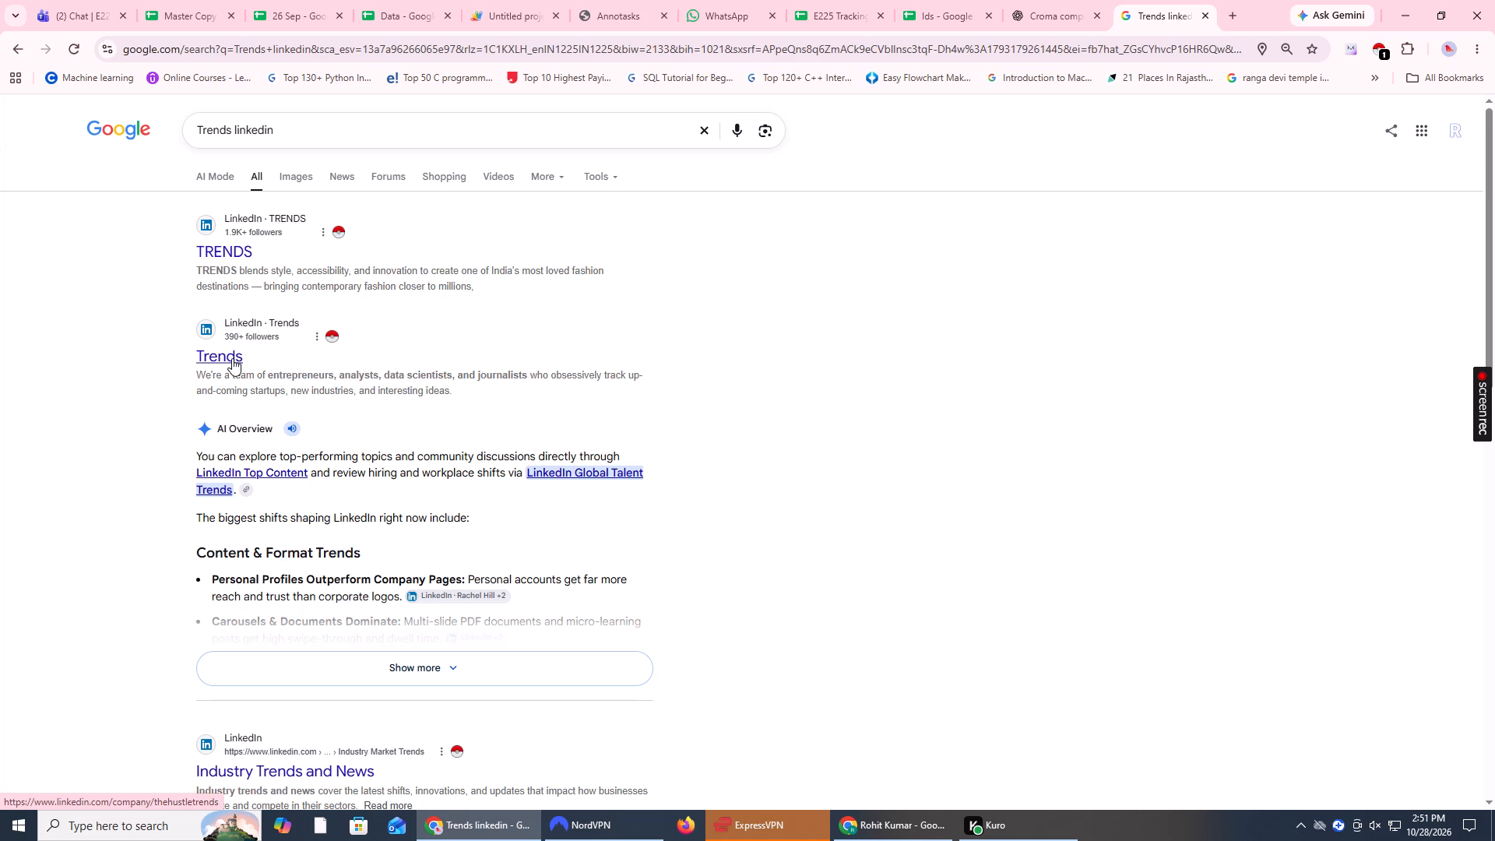
Open the TRENDS LinkedIn page and paste its address, linkedin.com/company/trends-stores/home/, into Trends' Linkedin URL cell, C50, in the Ids sheet.
click(221, 248)
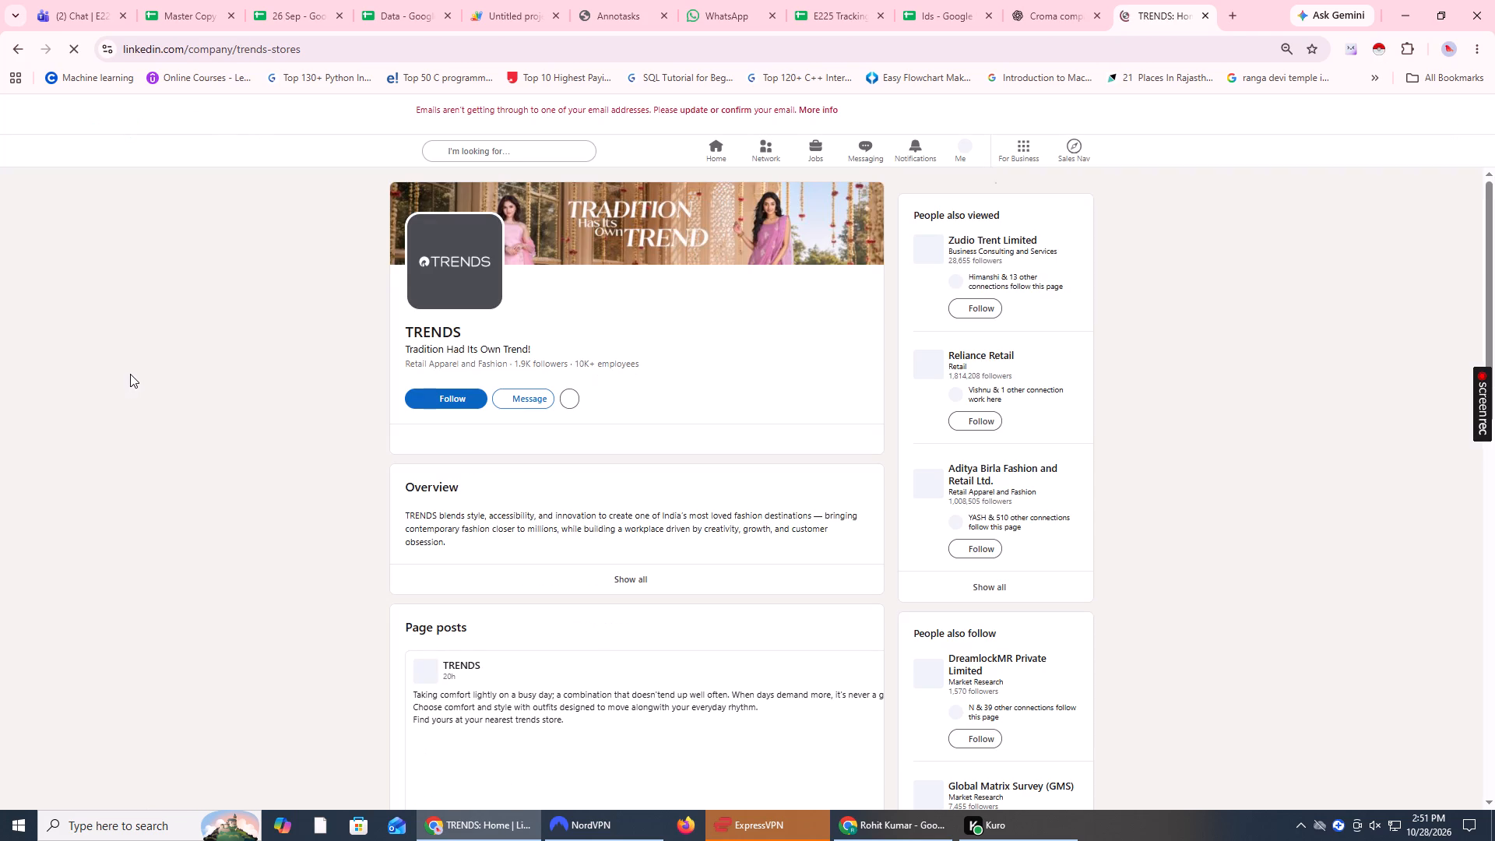
scroll(497, 533, down, 9)
click(294, 45)
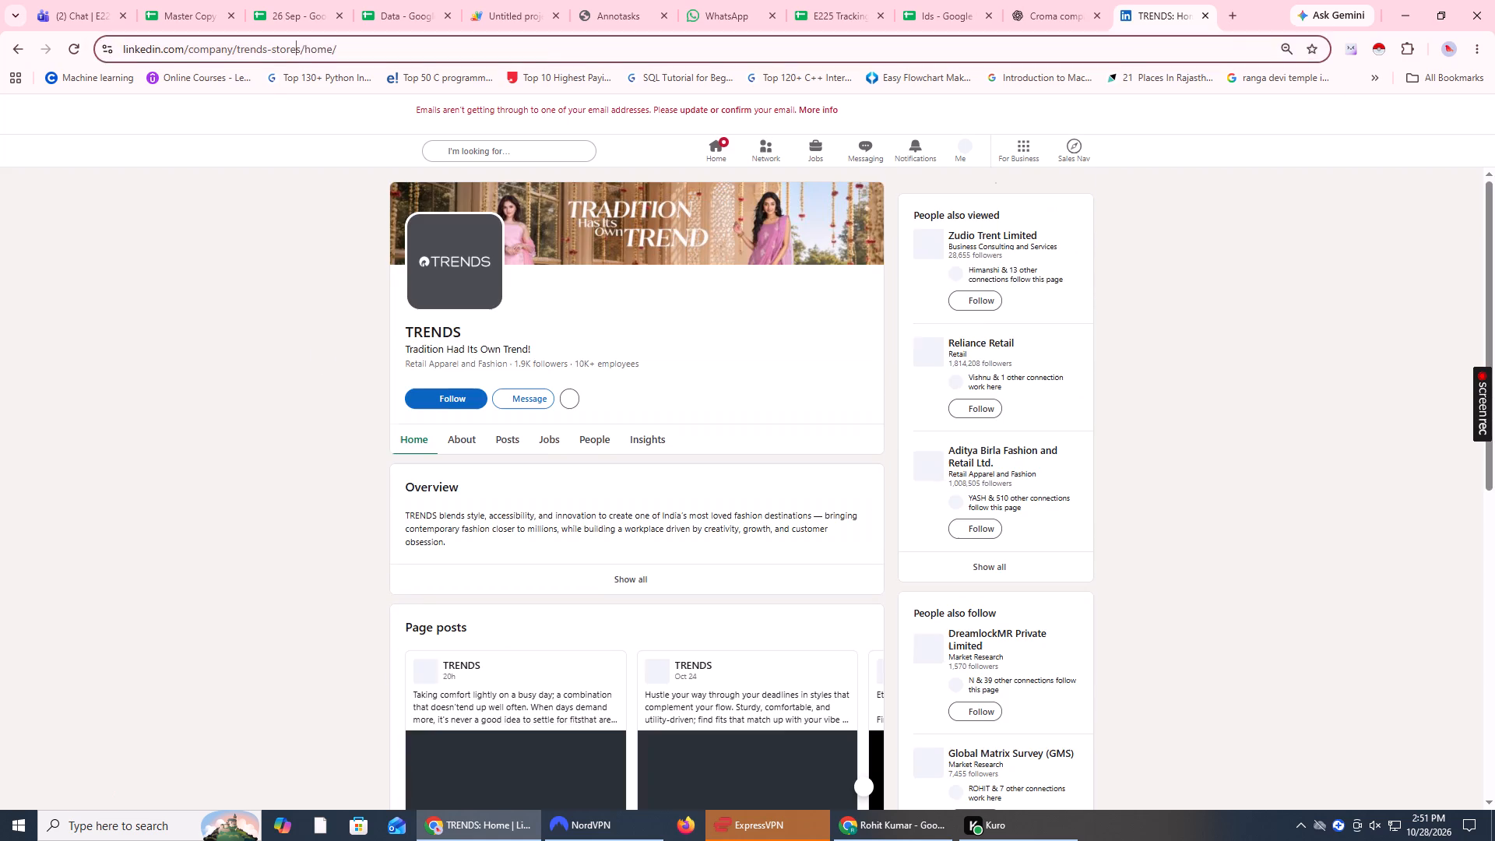
key(ctrl+c)
click(916, 0)
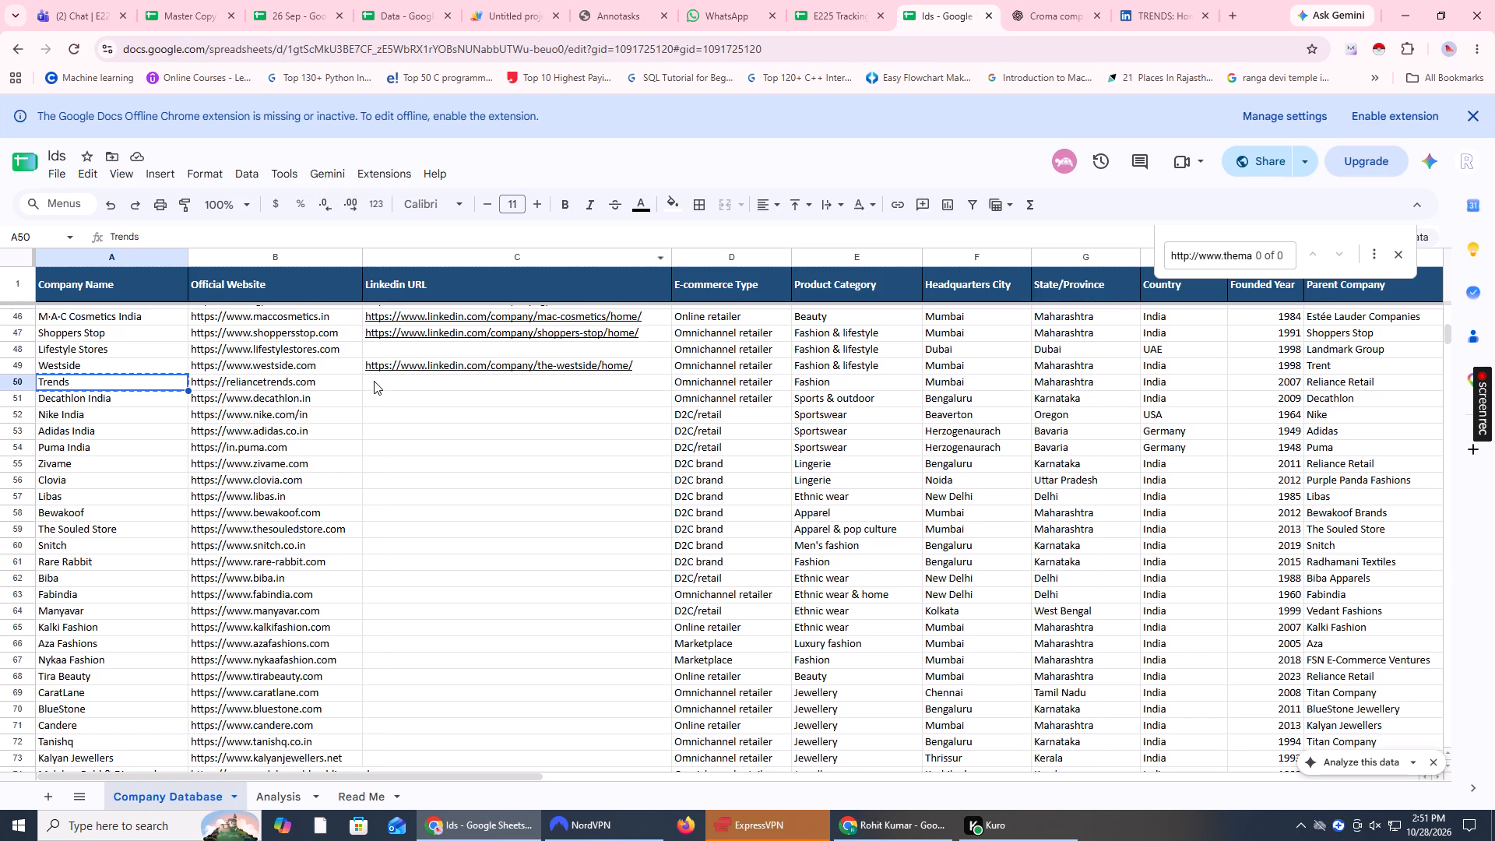
click(374, 381)
key(ctrl+v)
Search Google for "Decathlon India linkedin" using the company name from cell A51 of the Ids sheet.
click(61, 394)
key(ctrl+c)
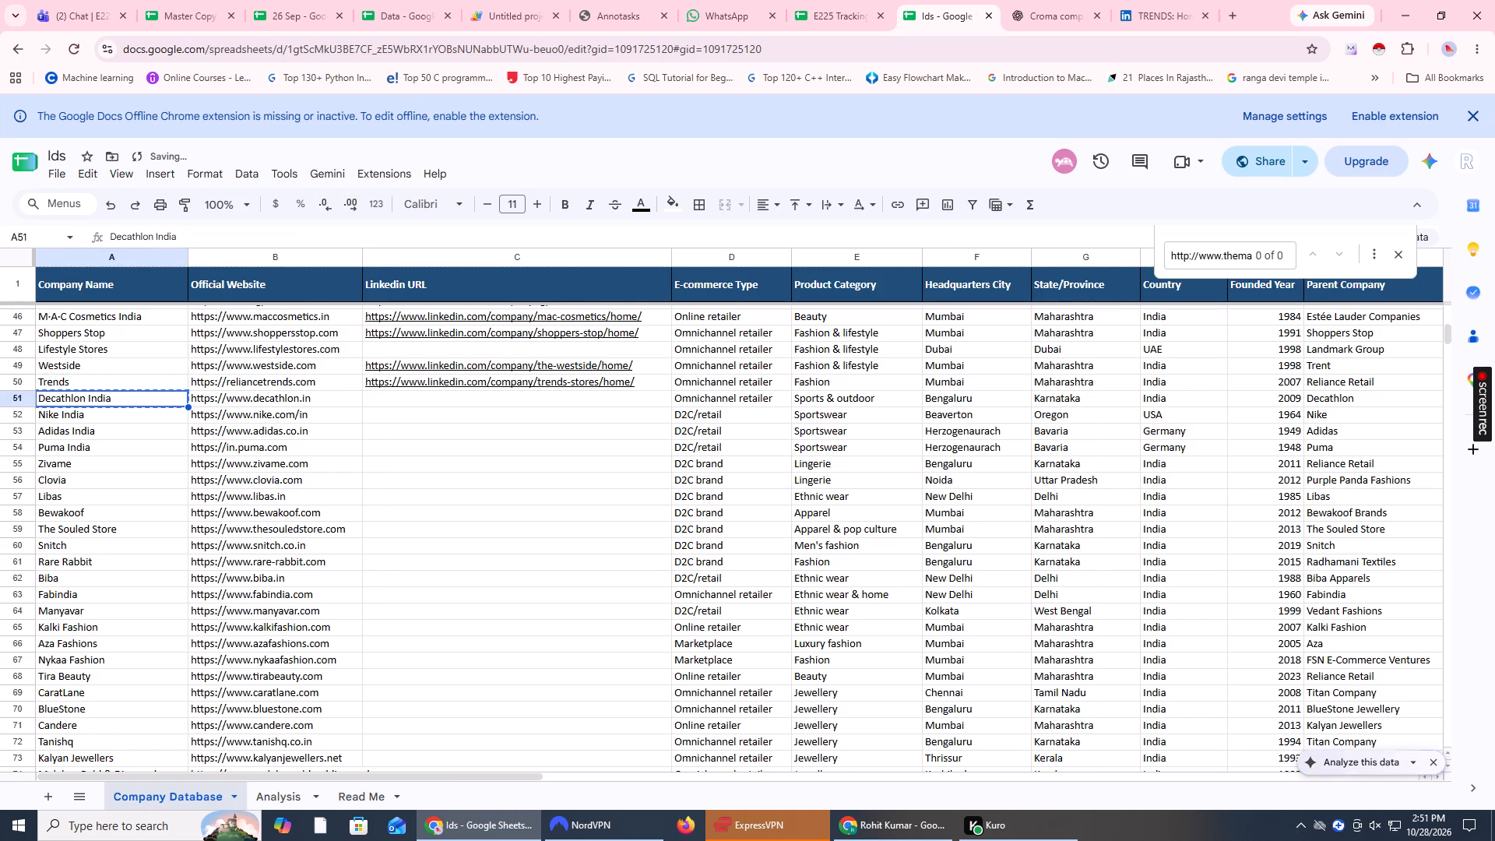
click(1125, 0)
click(16, 54)
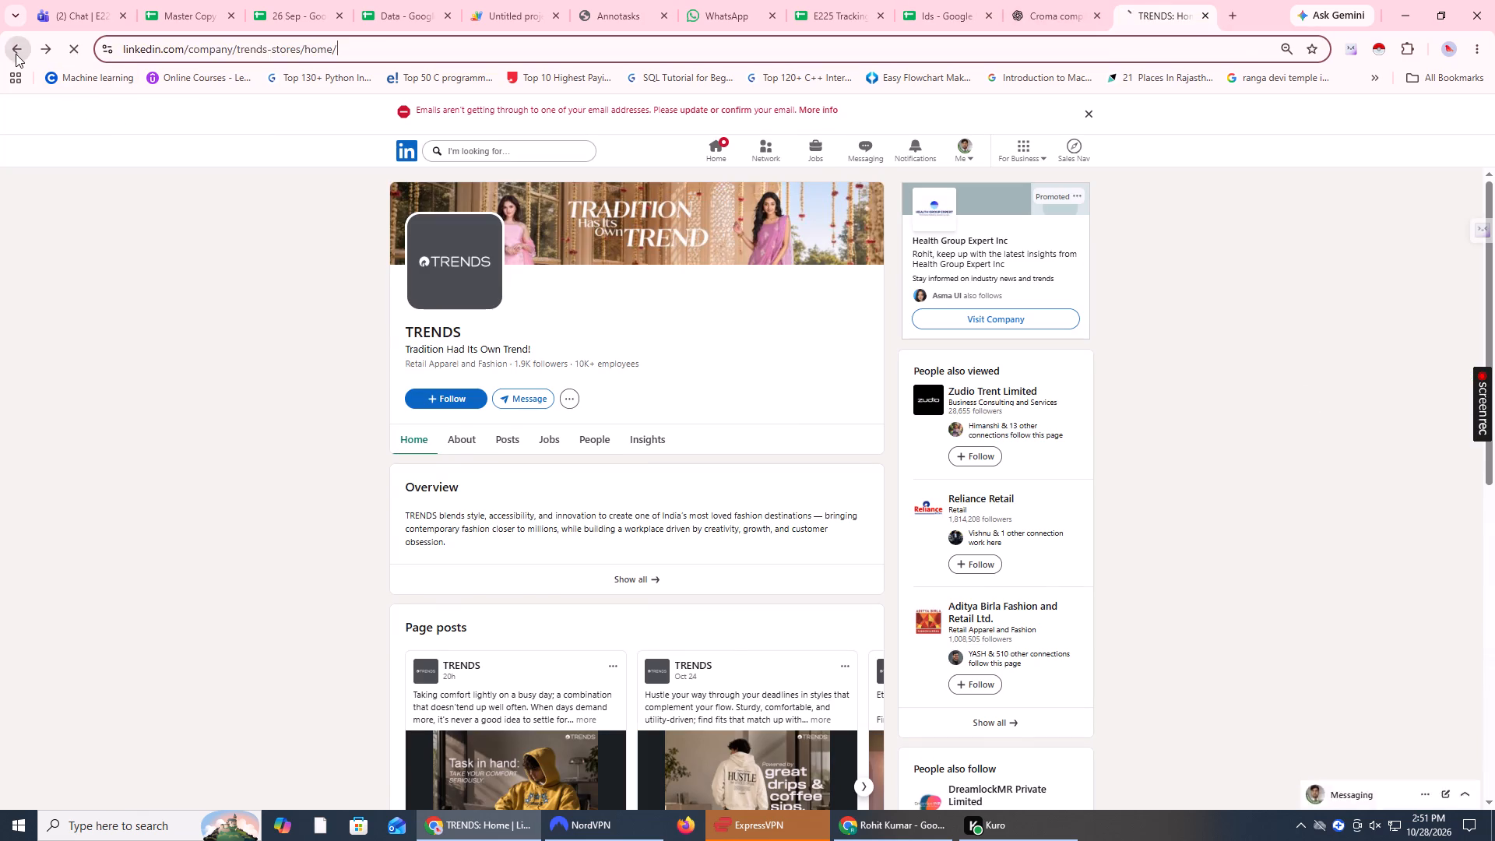
drag(230, 134, 69, 133)
key(ctrl+v)
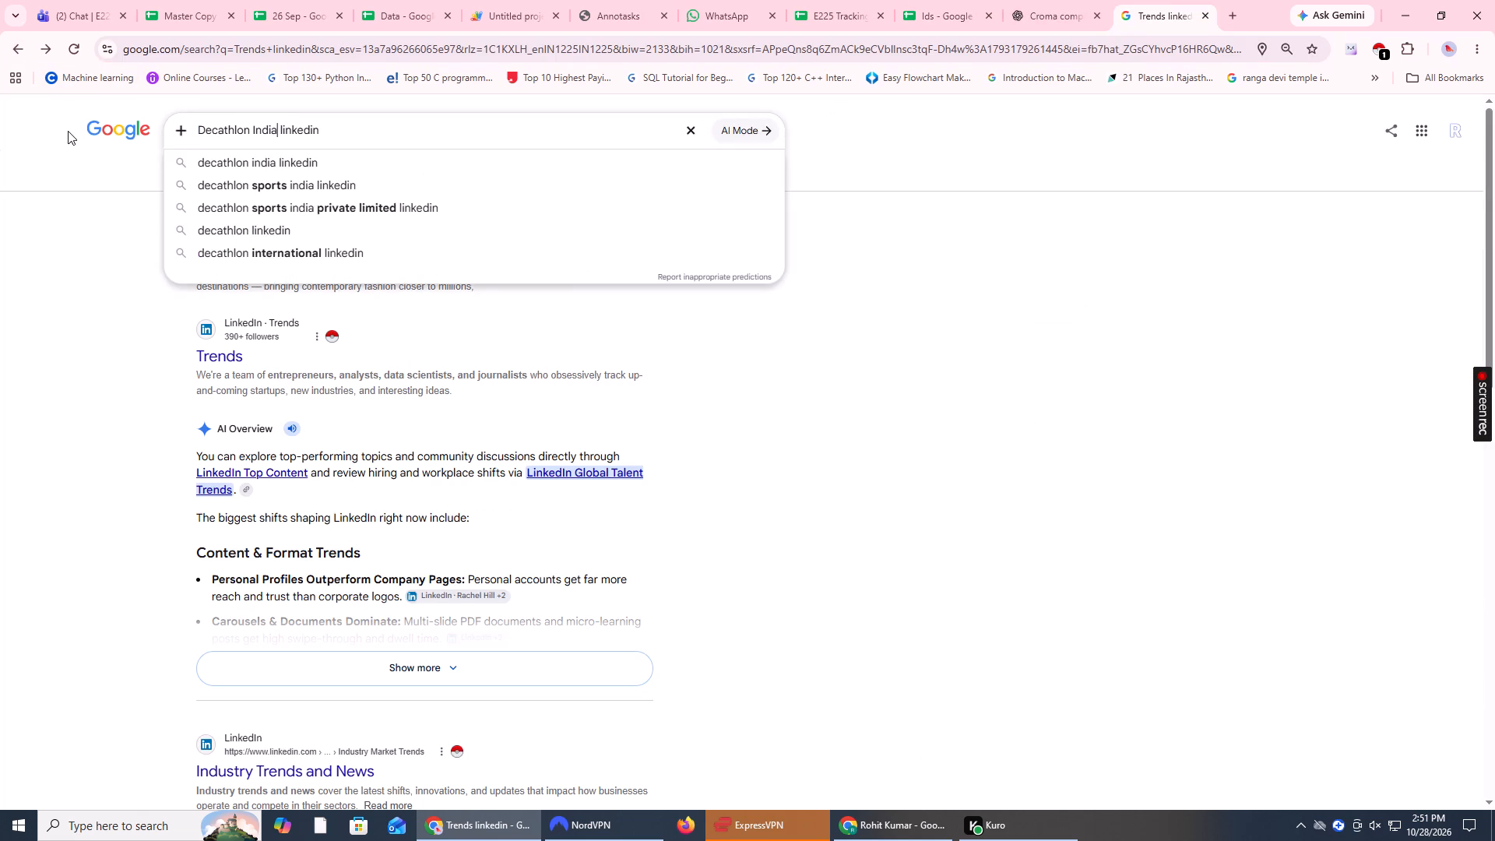
key(Return)
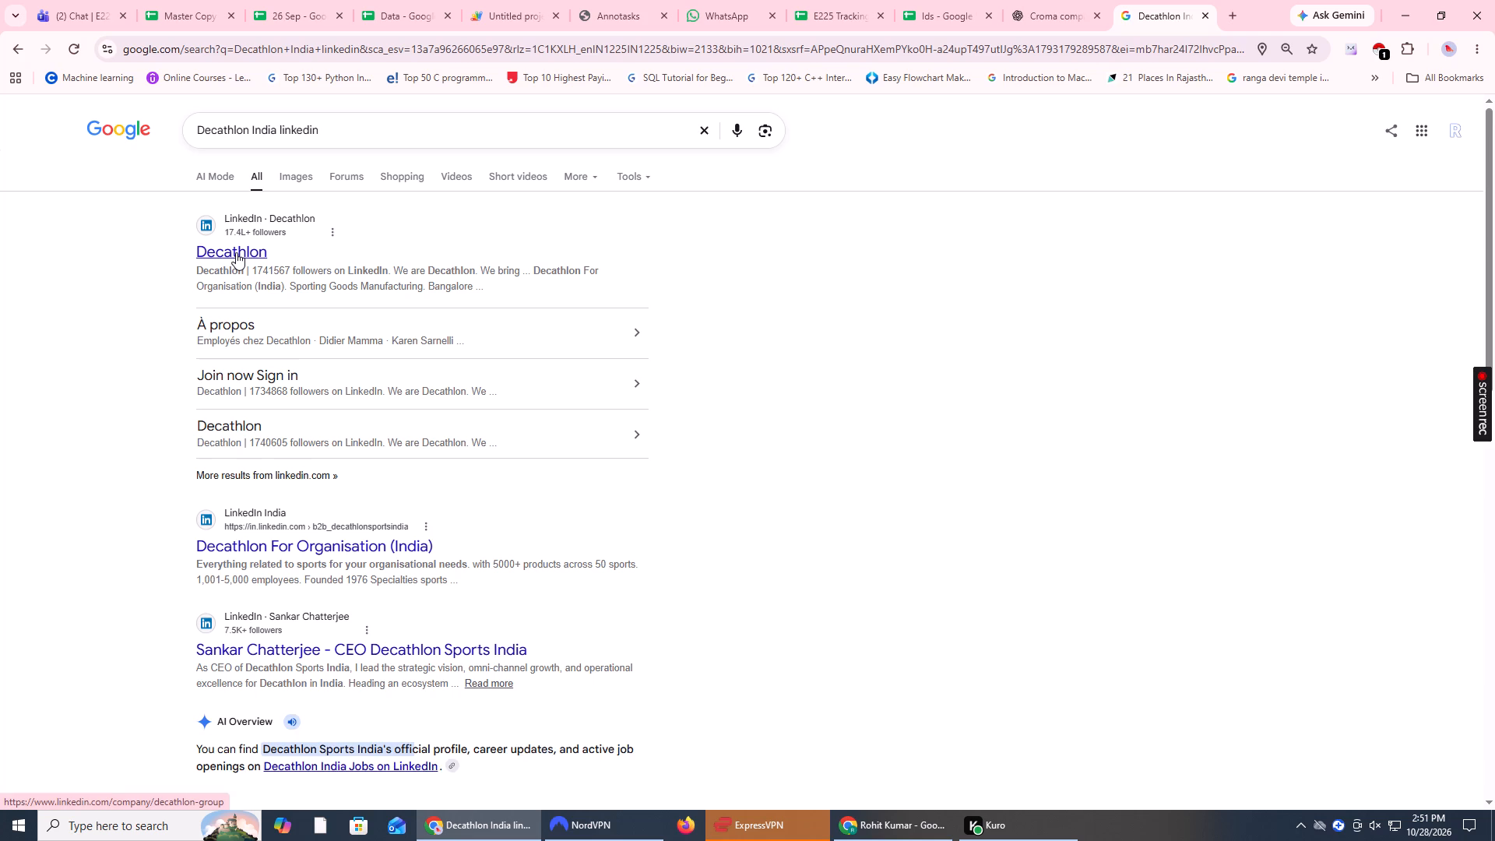
Open the Decathlon LinkedIn page from the search results, follow the company and look through its About section.
click(236, 252)
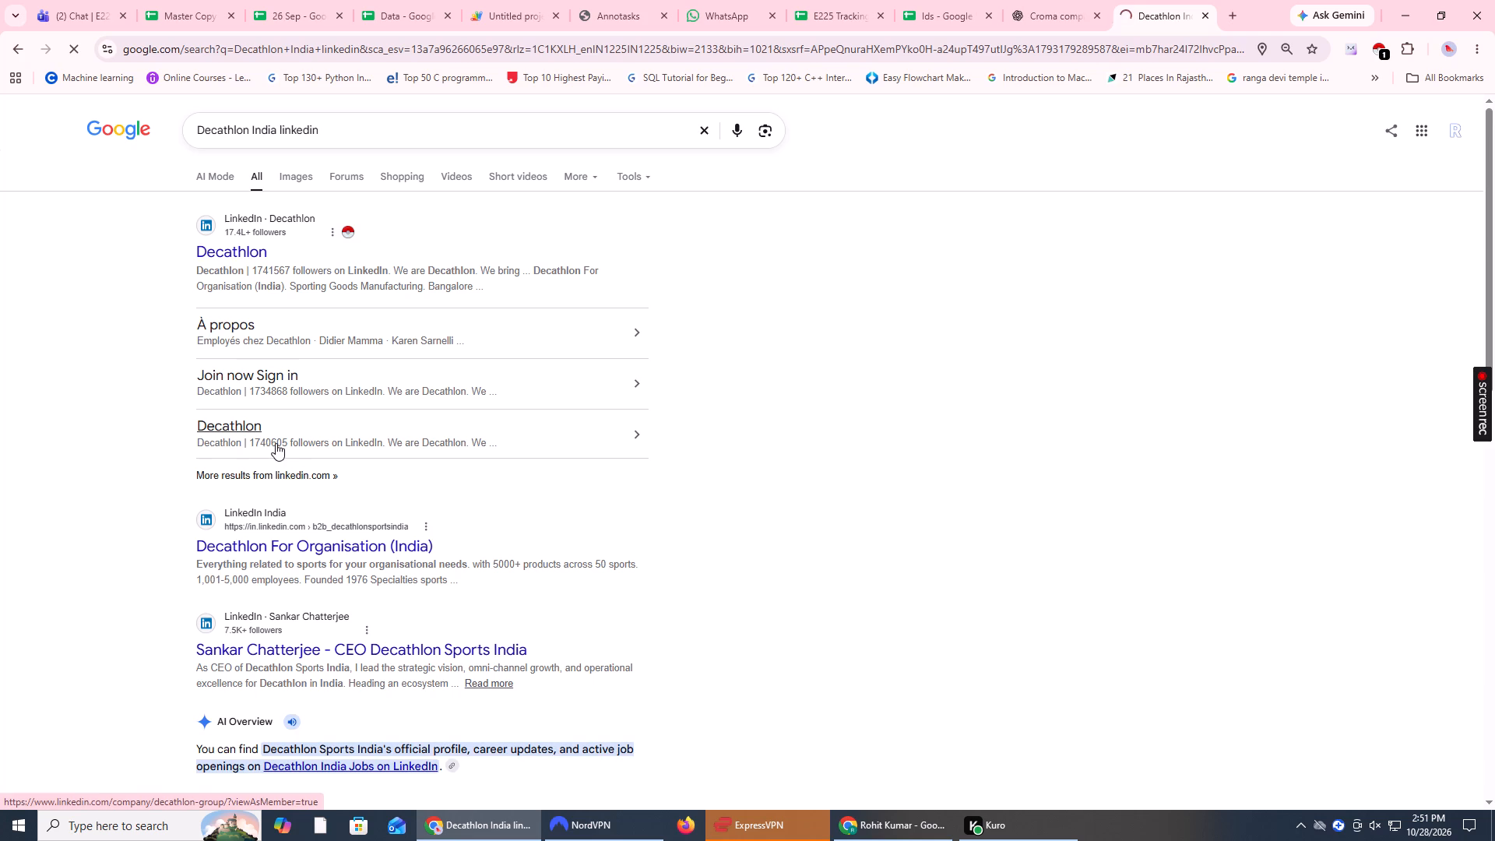
scroll(323, 439, down, 10)
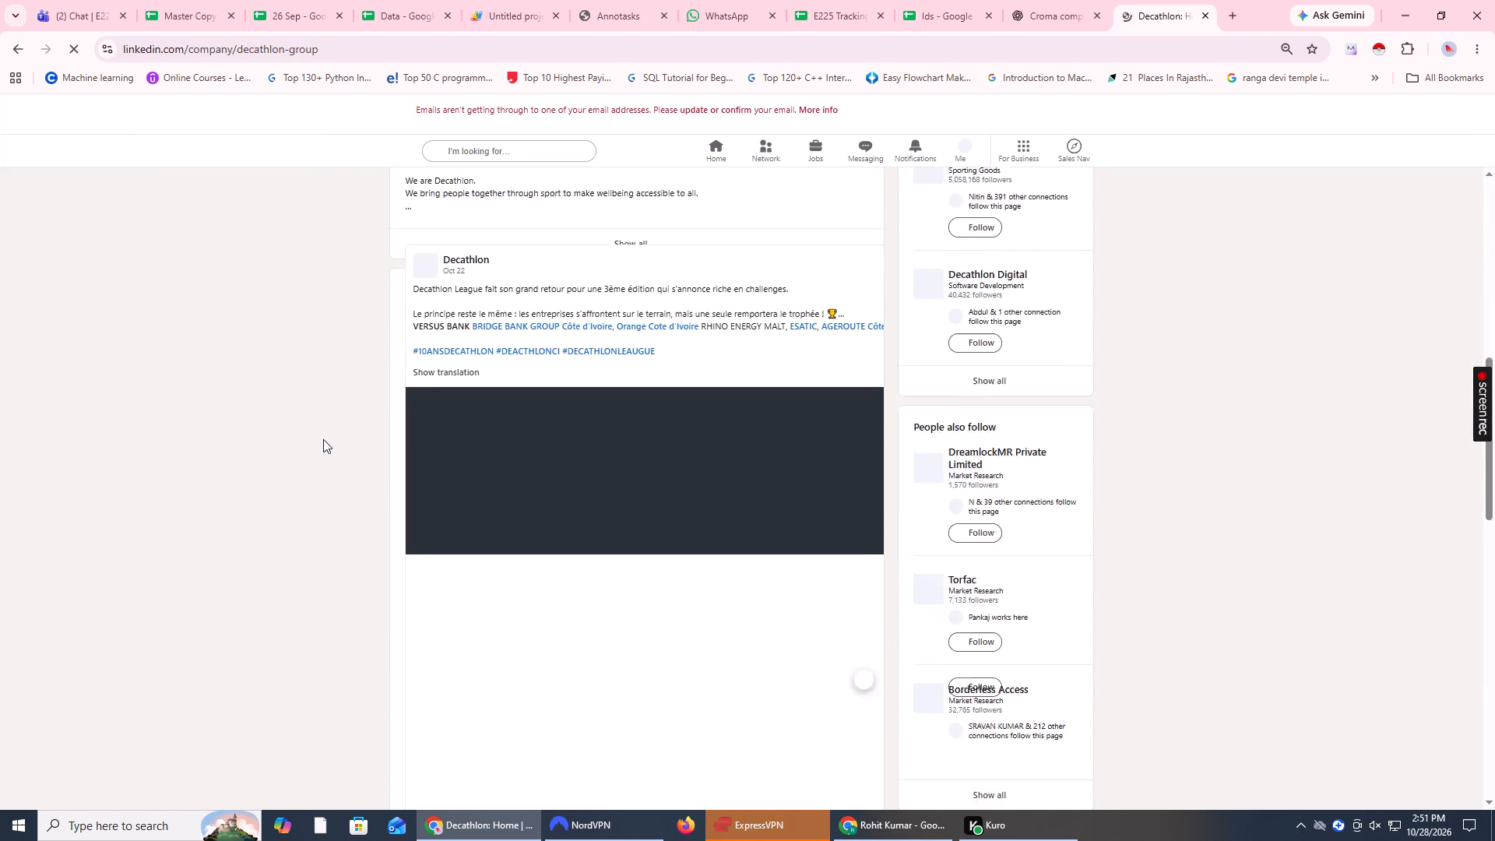
scroll(323, 439, down, 20)
scroll(323, 439, down, 3)
scroll(321, 439, up, 12)
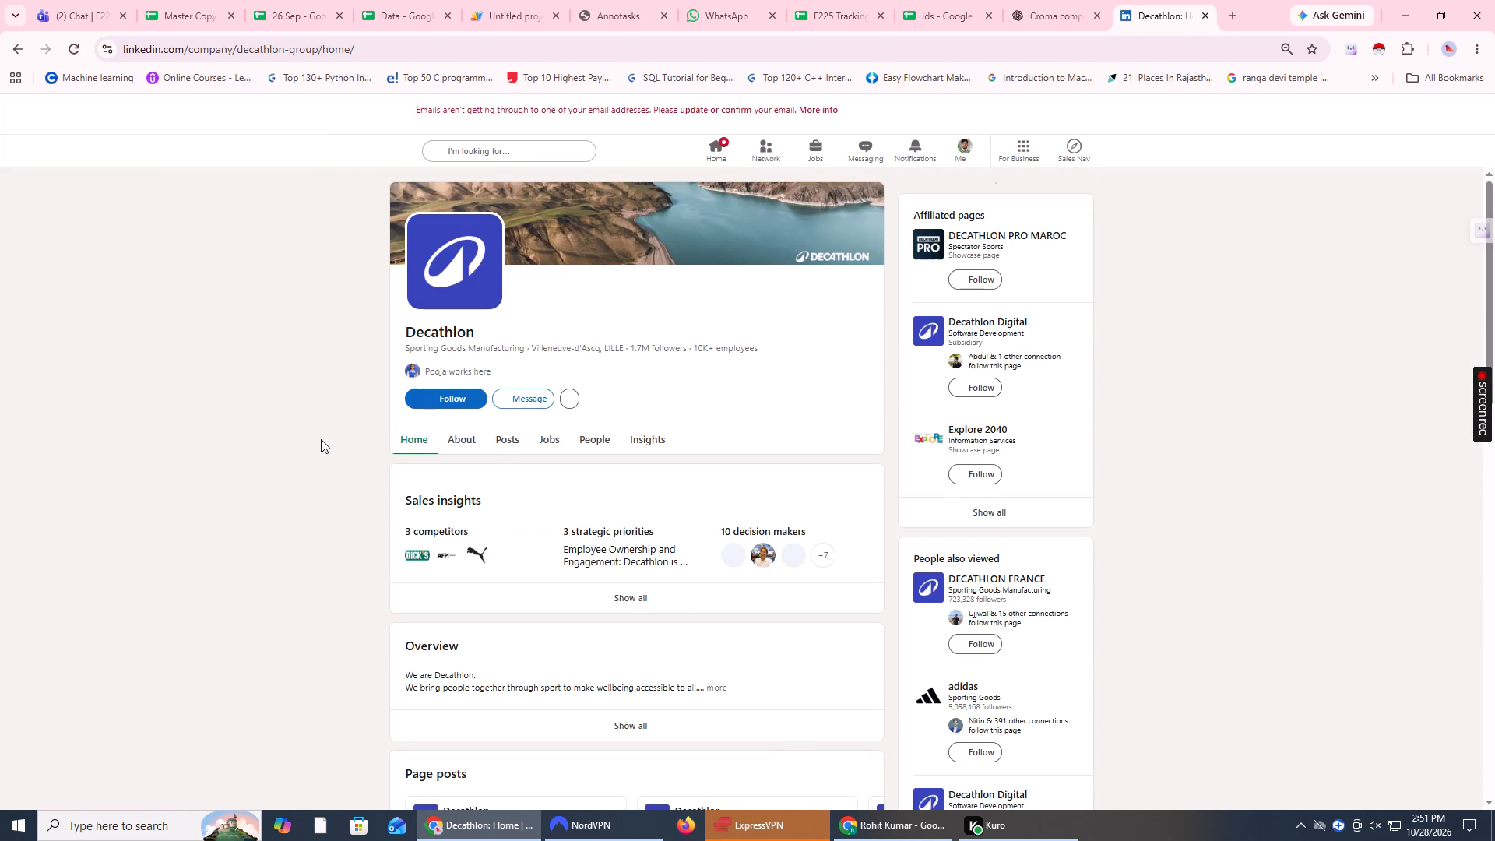
scroll(321, 439, up, 7)
click(468, 446)
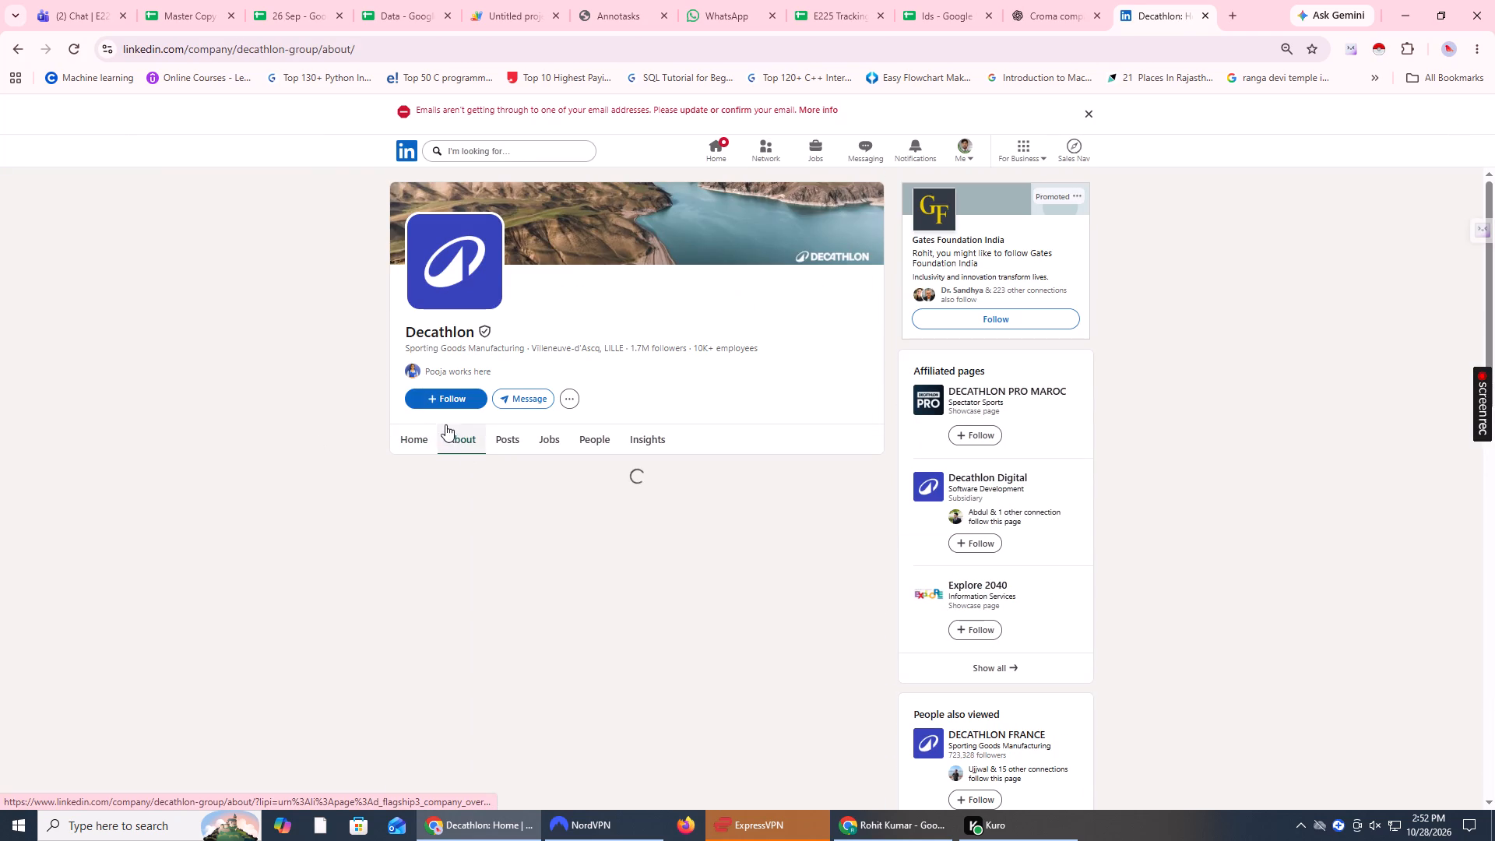
click(451, 395)
scroll(499, 498, down, 6)
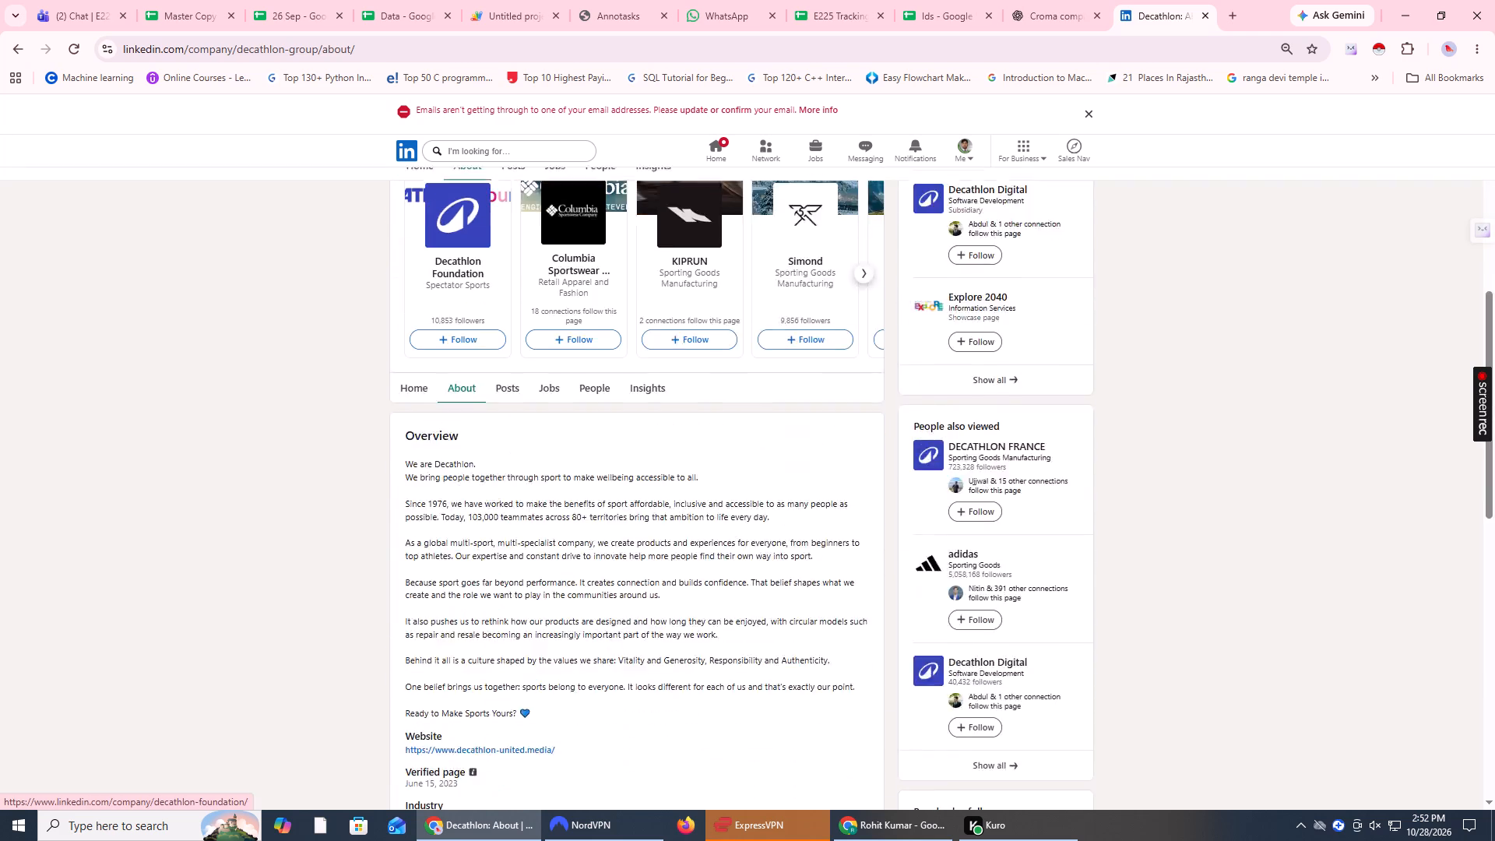
scroll(498, 493, down, 11)
Copy the page address, linkedin.com/company/decathlon-group/about/, into Decathlon India's Linkedin URL cell, C51, in the Ids sheet.
click(414, 49)
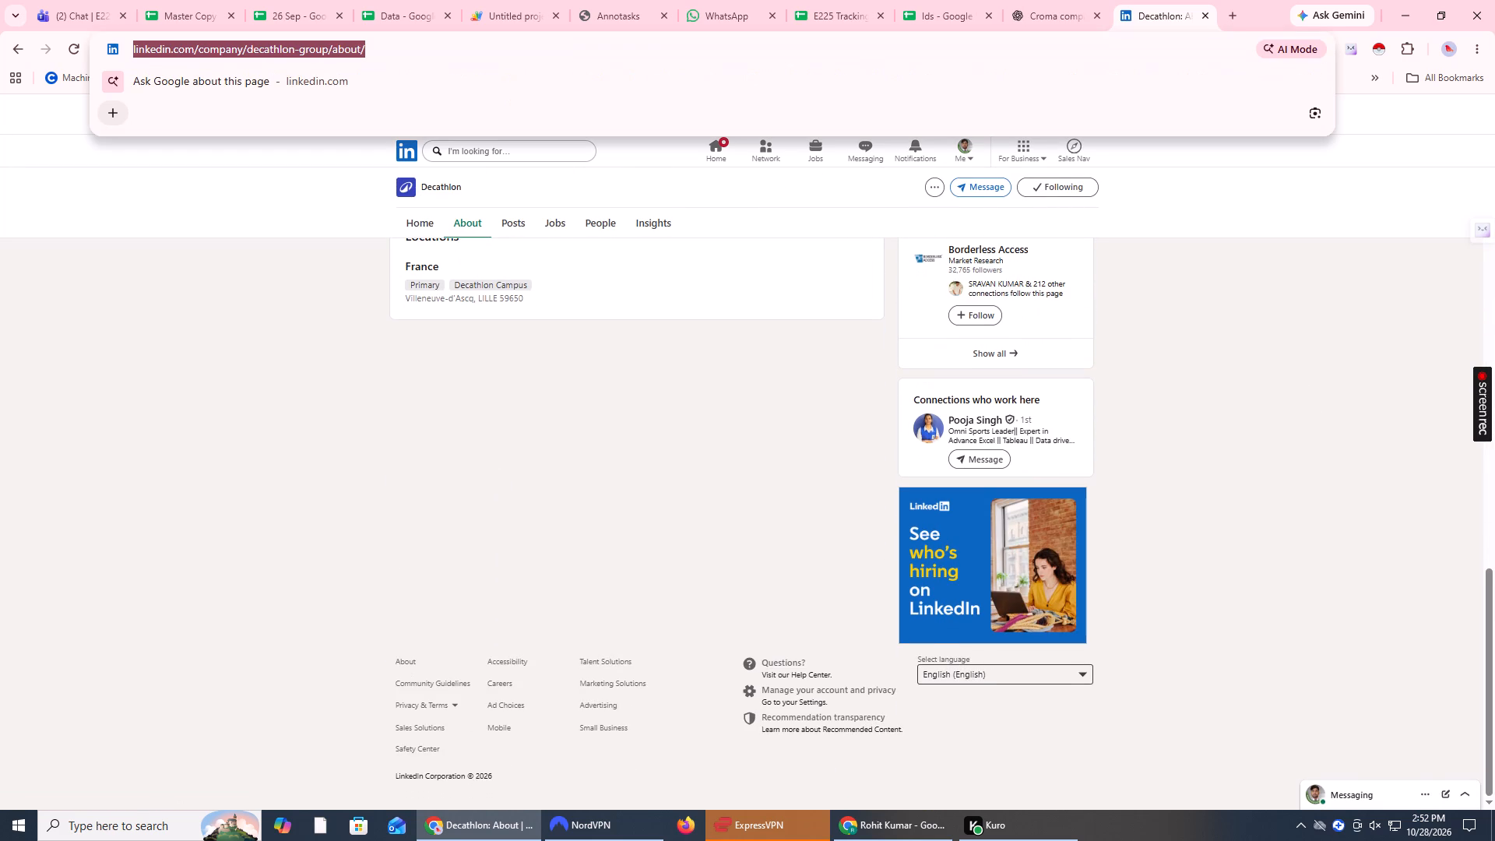
key(ctrl+c)
click(964, 0)
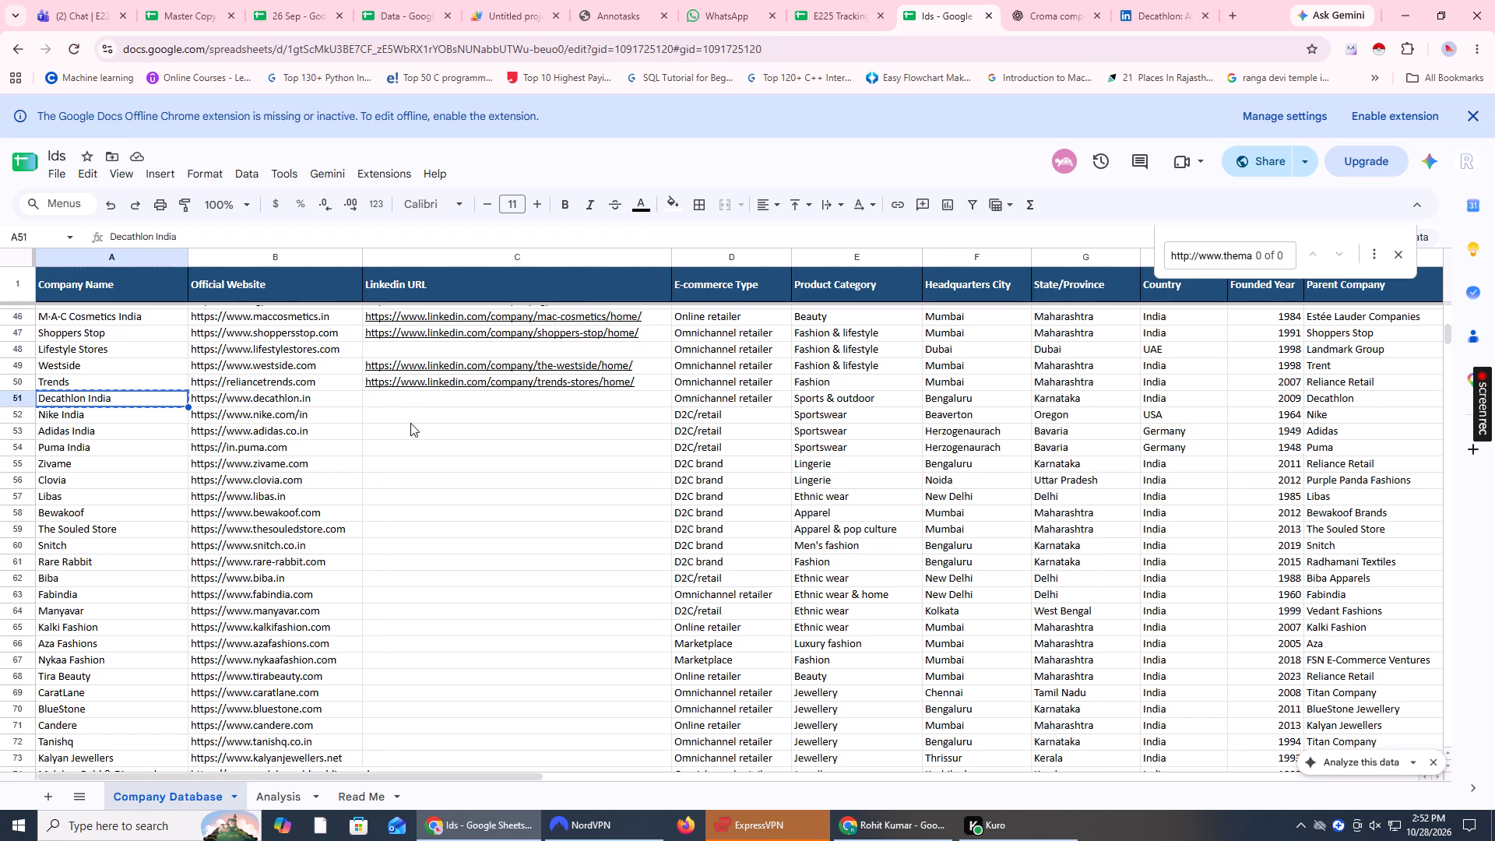
click(403, 399)
key(ctrl+v)
Search Google for "Nike India linkedin" using the company name from cell A52 of the Ids sheet.
click(83, 413)
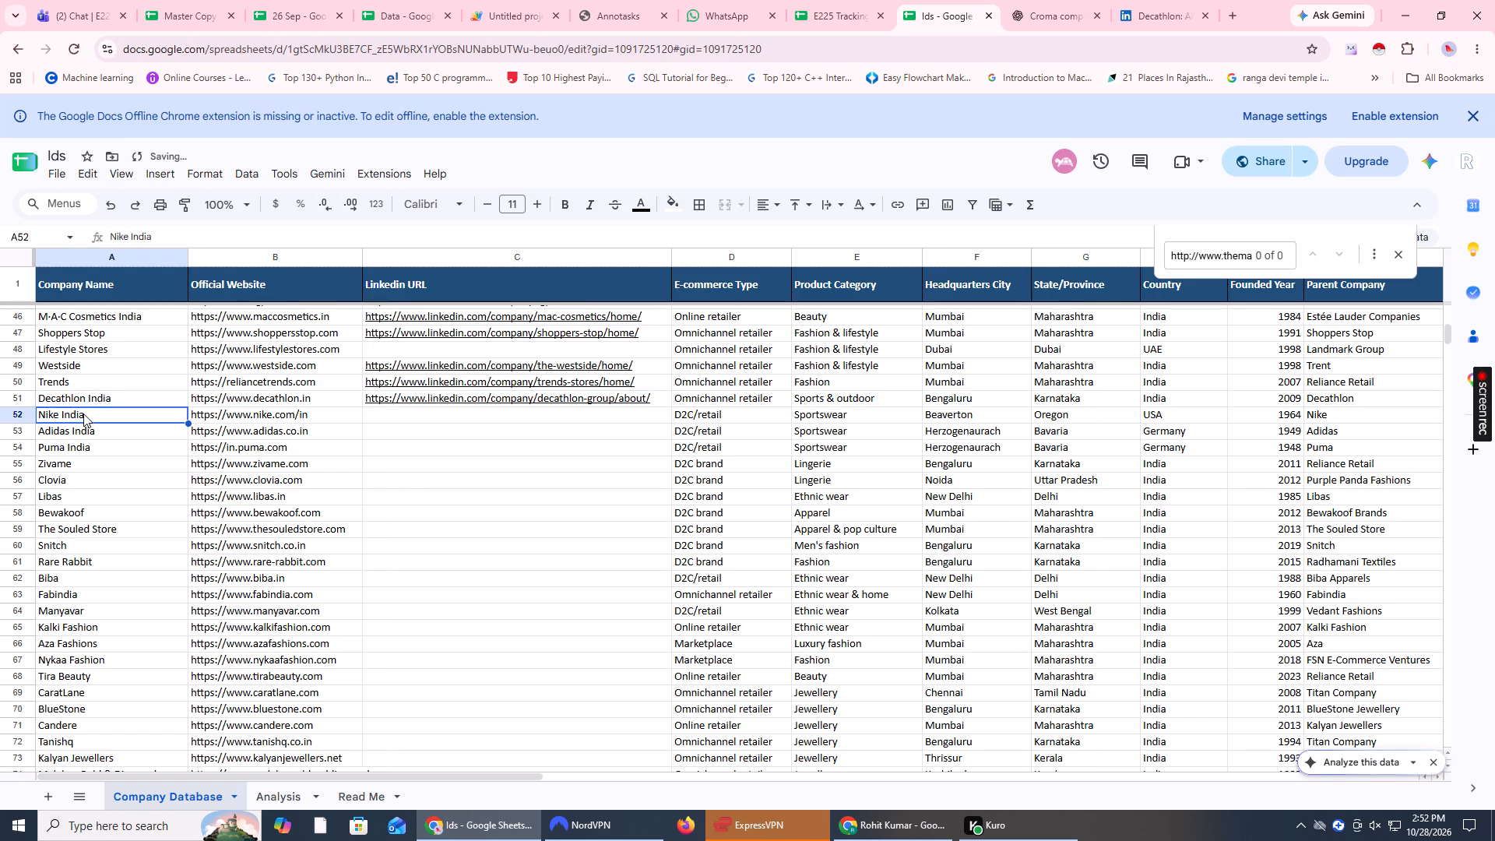
key(ctrl+c)
click(1172, 0)
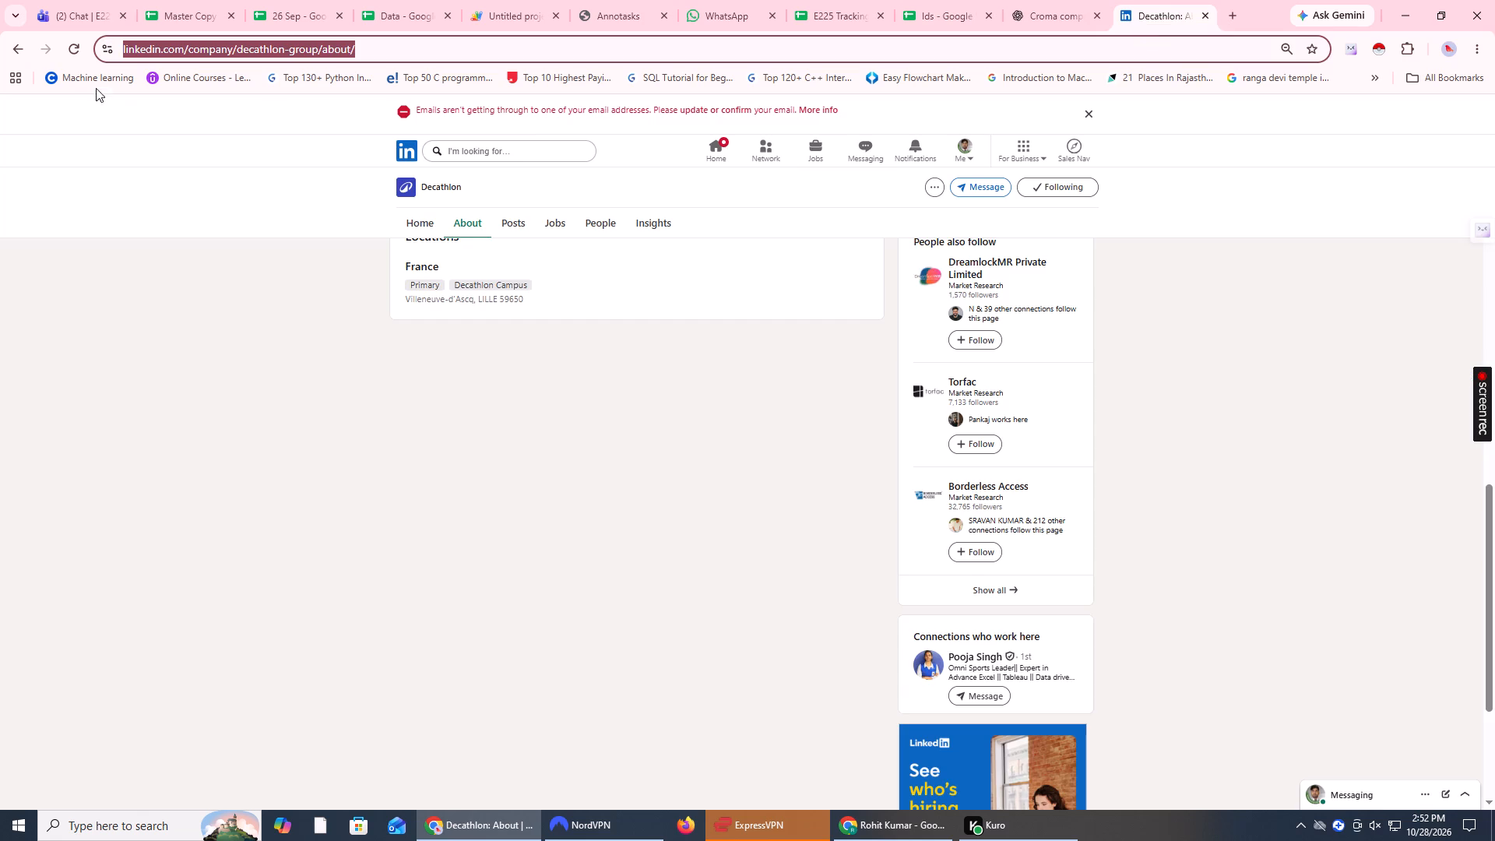
click(33, 54)
click(20, 50)
click(16, 55)
drag(277, 133, 26, 150)
key(ctrl+v)
key(Return)
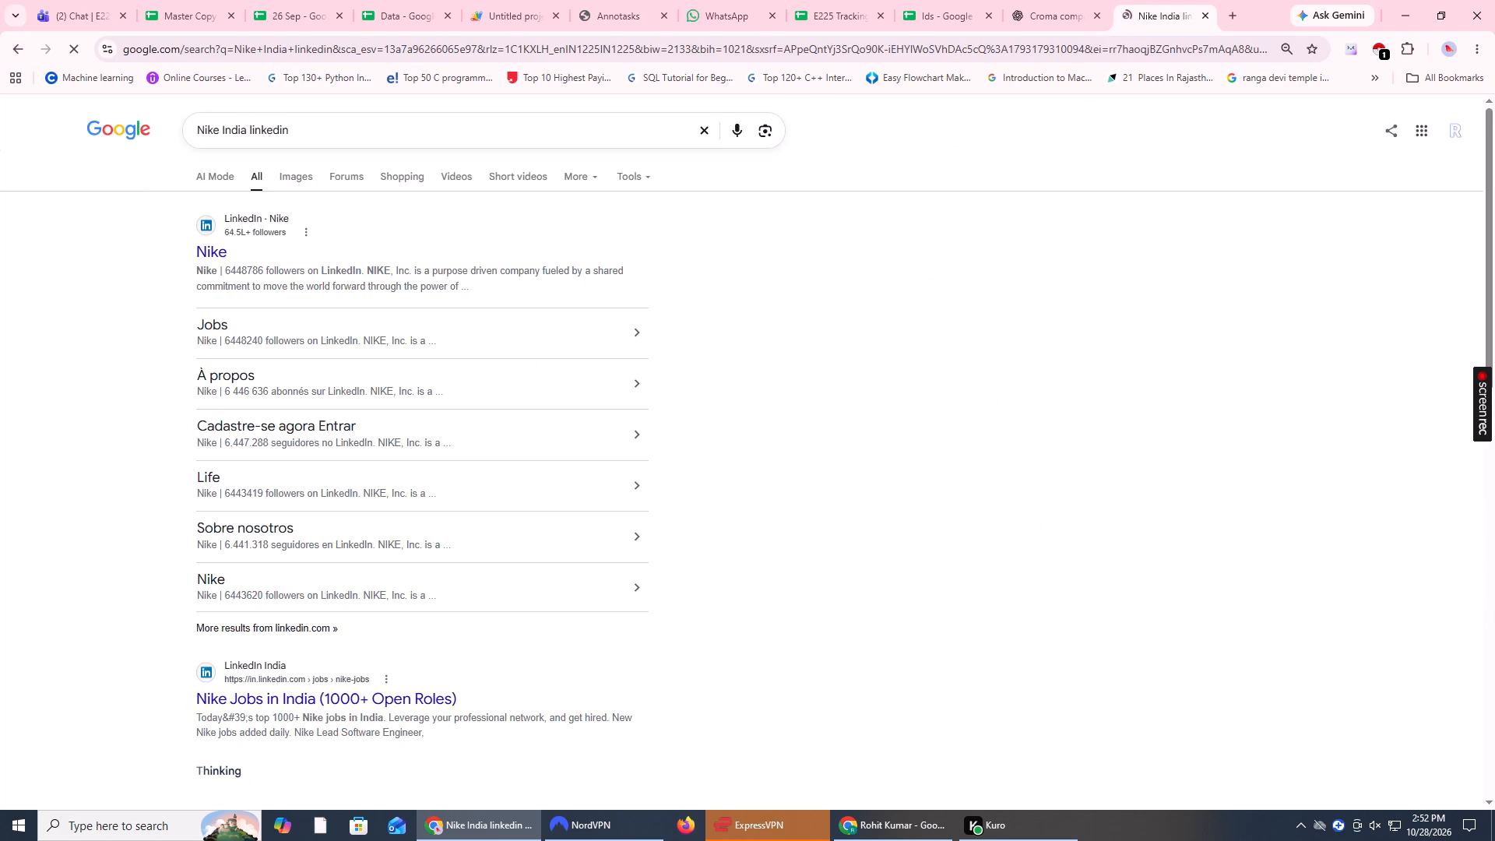
click(211, 255)
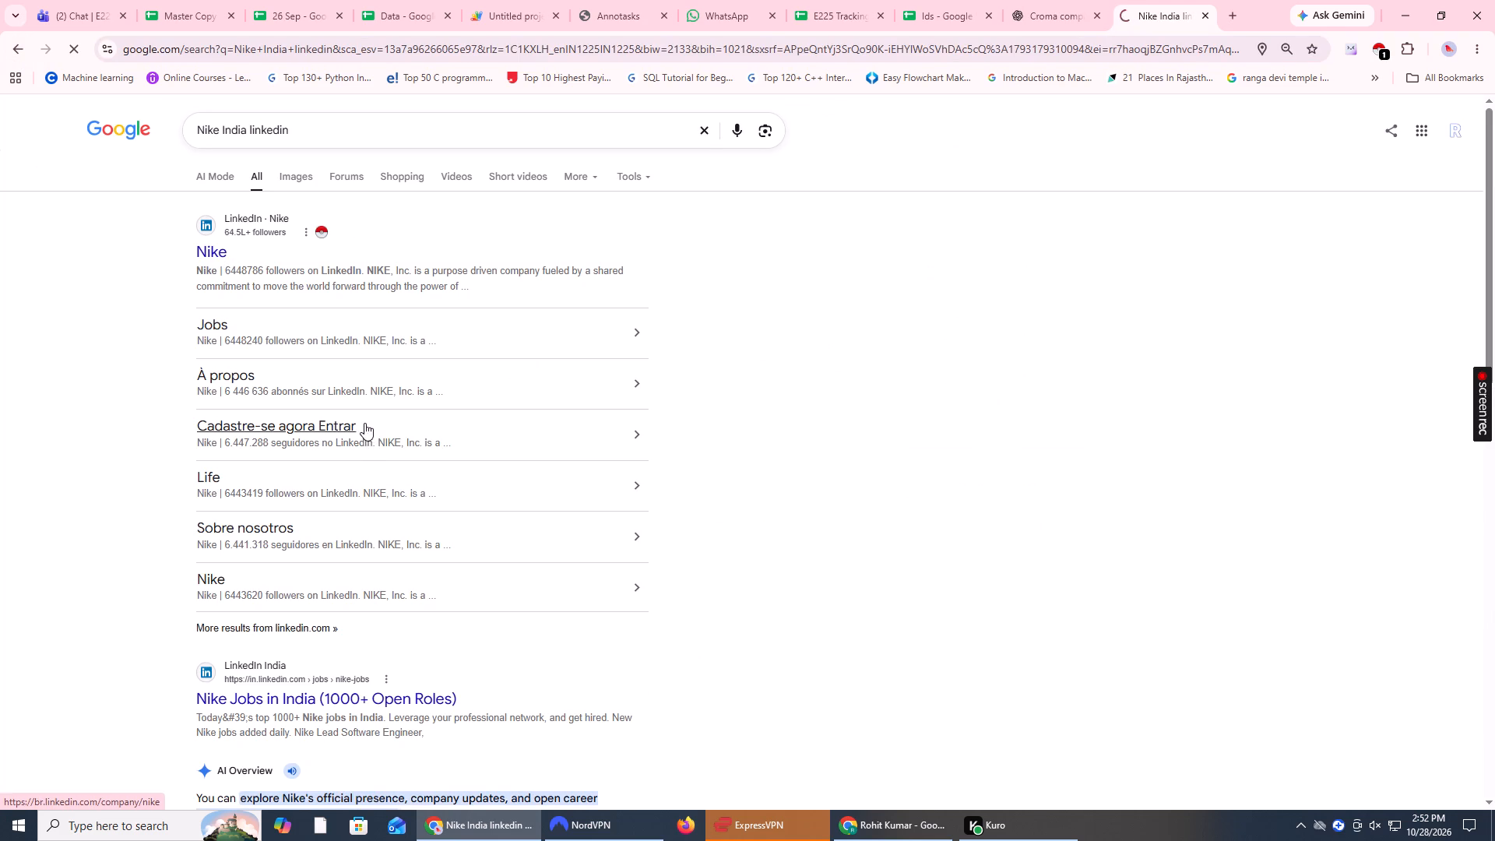
scroll(318, 369, down, 6)
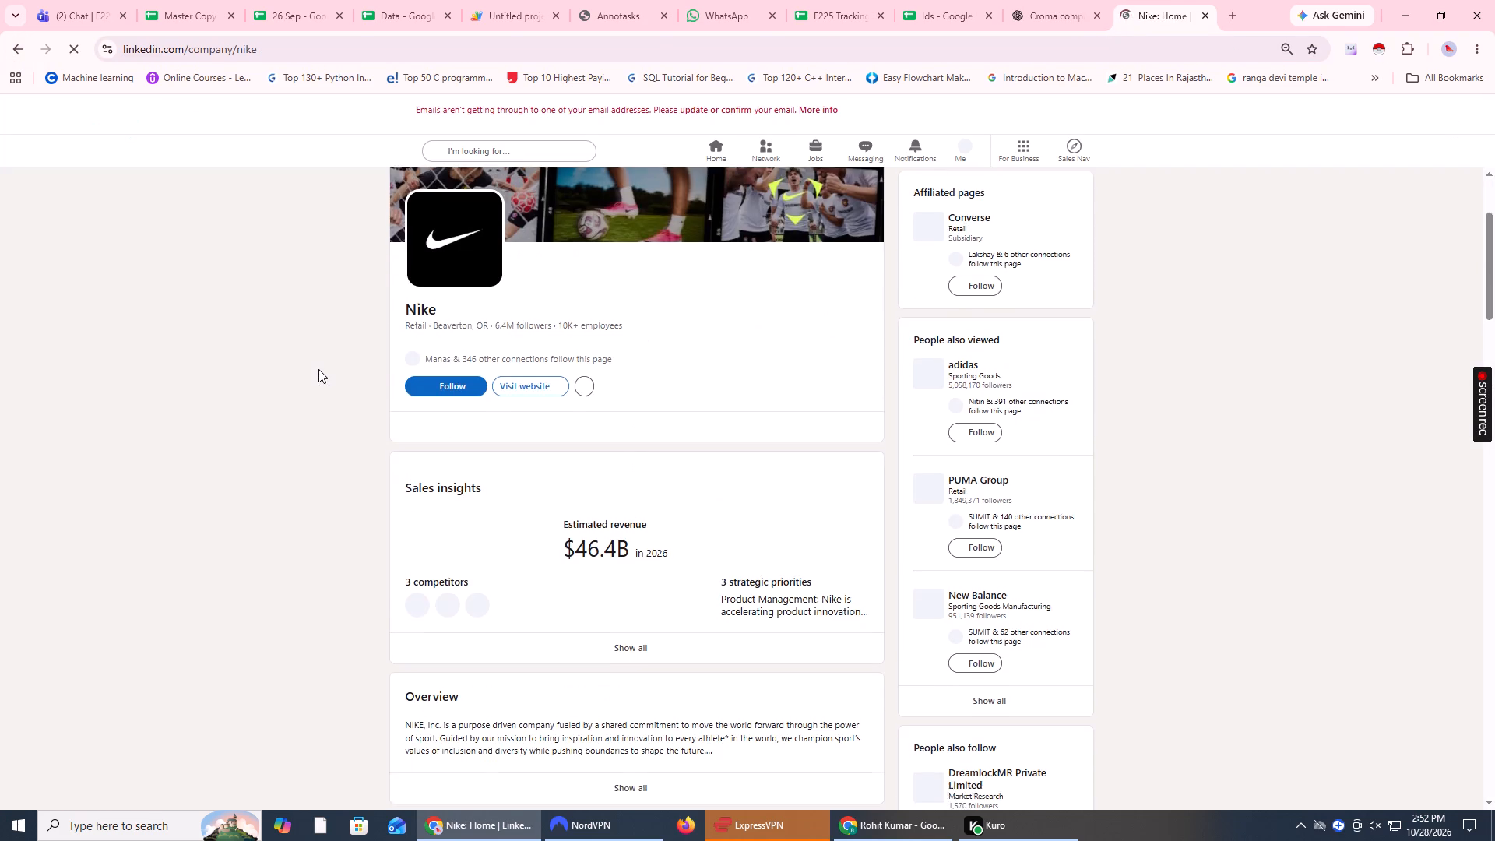
scroll(318, 369, down, 20)
scroll(318, 369, down, 2)
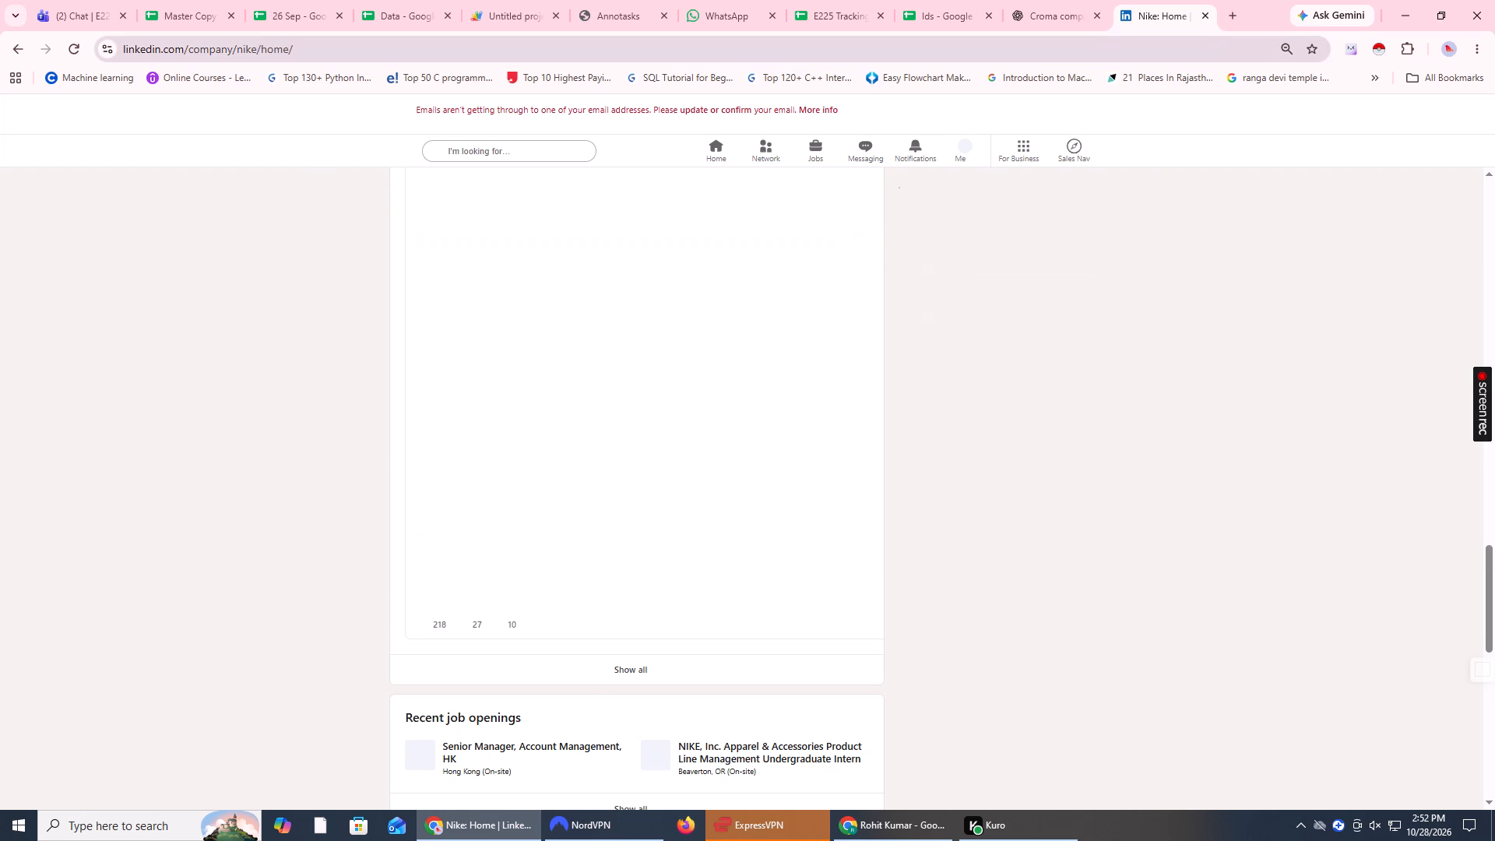
double_click(317, 46)
click(391, 49)
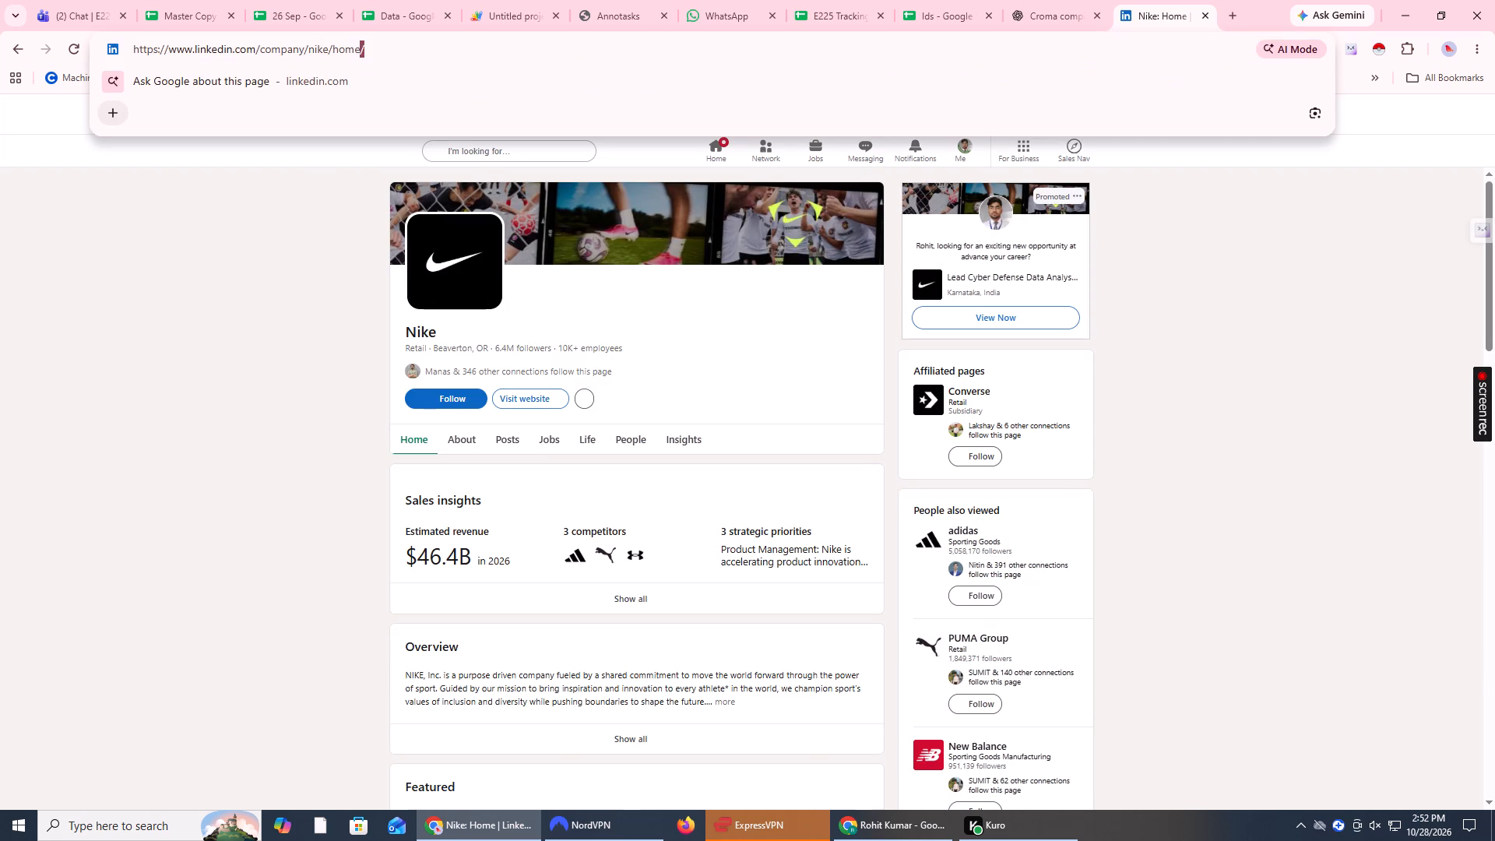
key(ctrl+a)
key(ctrl+c)
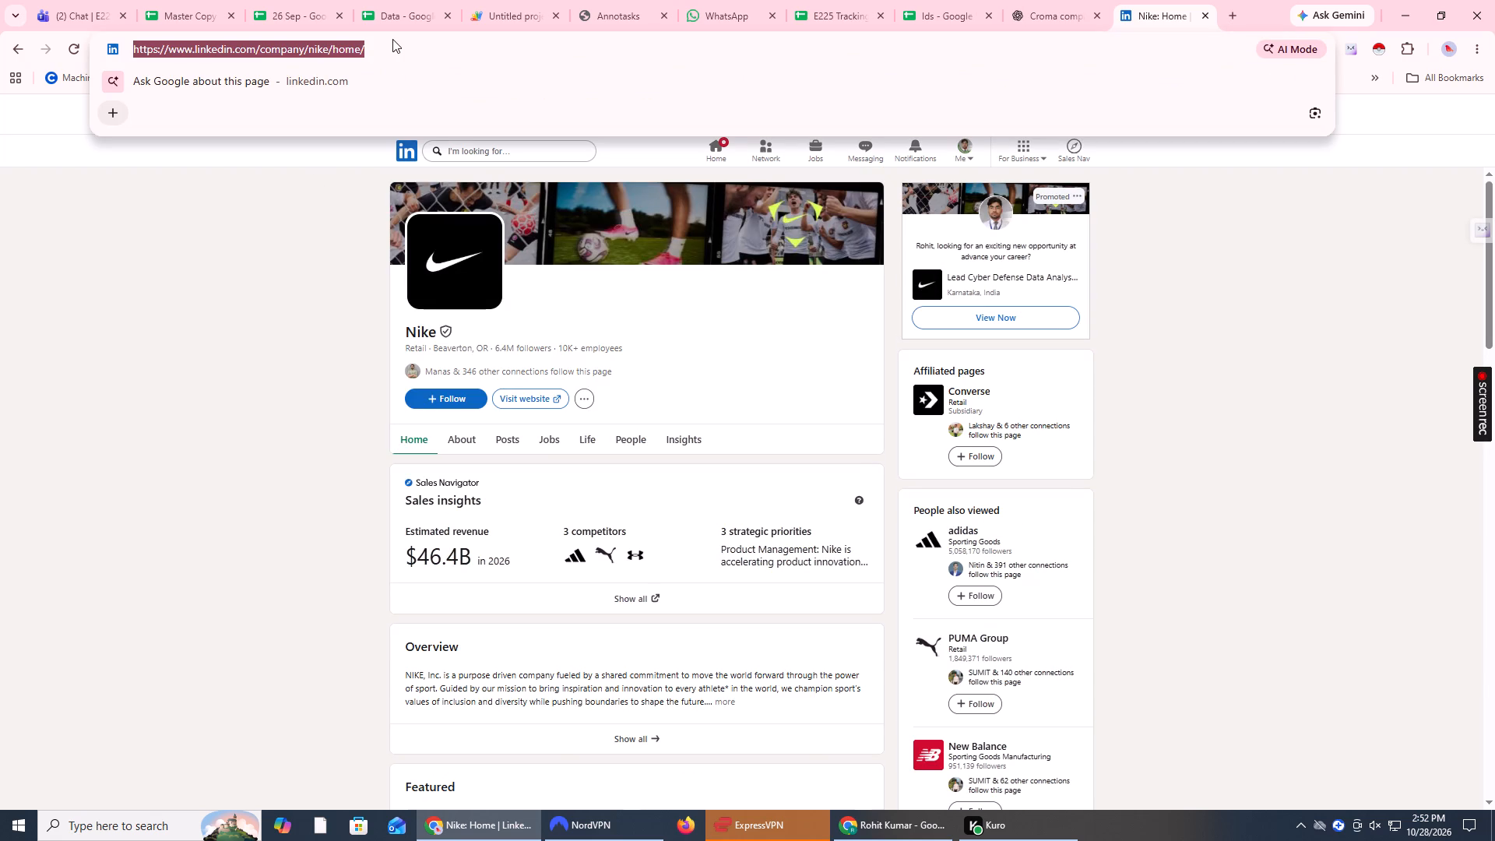
click(922, 0)
click(416, 413)
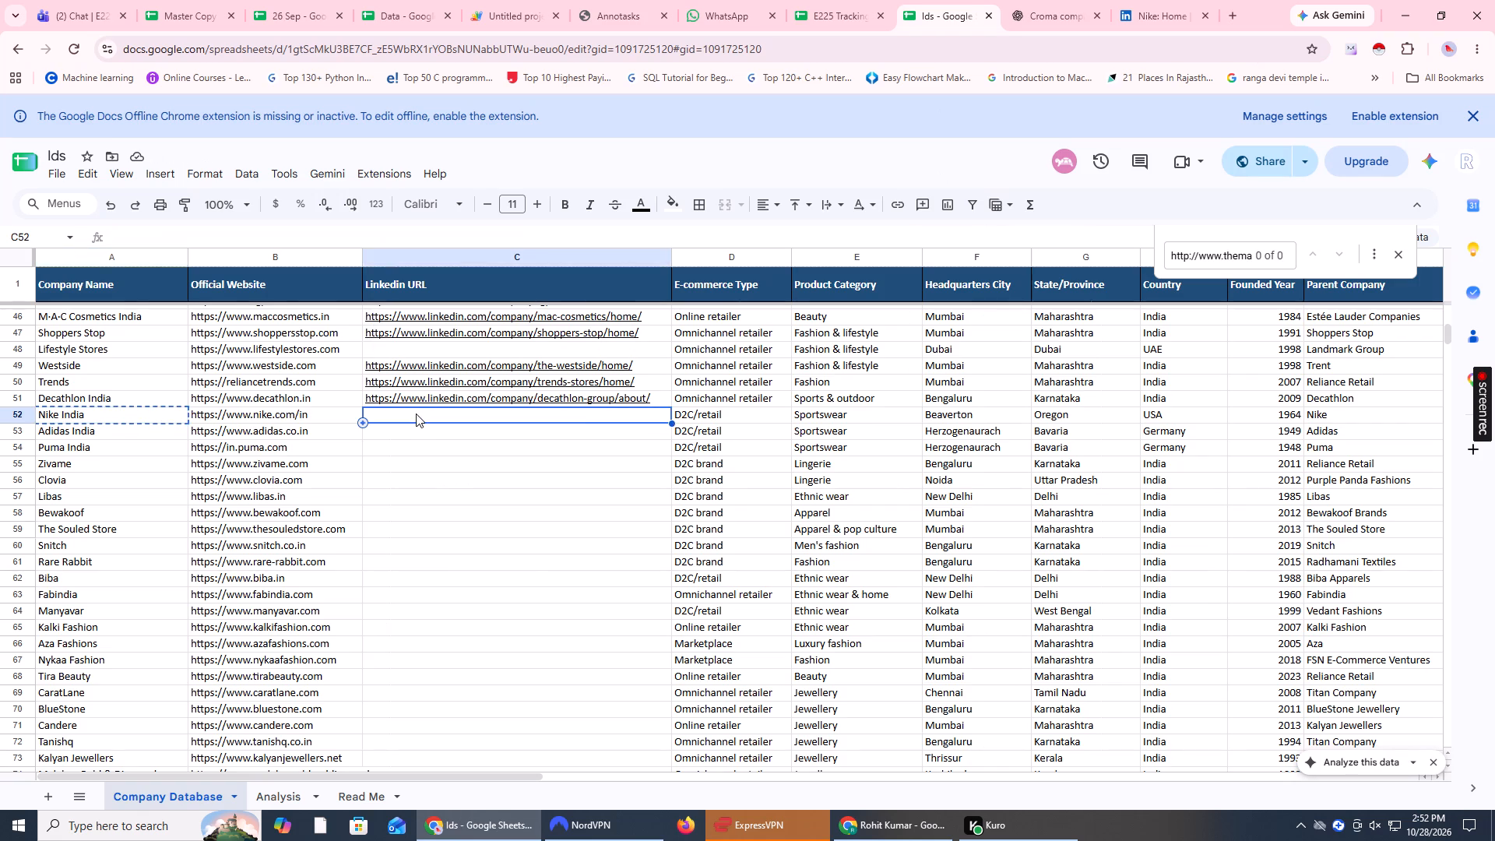
key(ctrl+v)
Copy the company name from cell A53, follow Nike on its LinkedIn page, and search Google for "Adidas India linkedin".
click(72, 430)
key(ctrl+c)
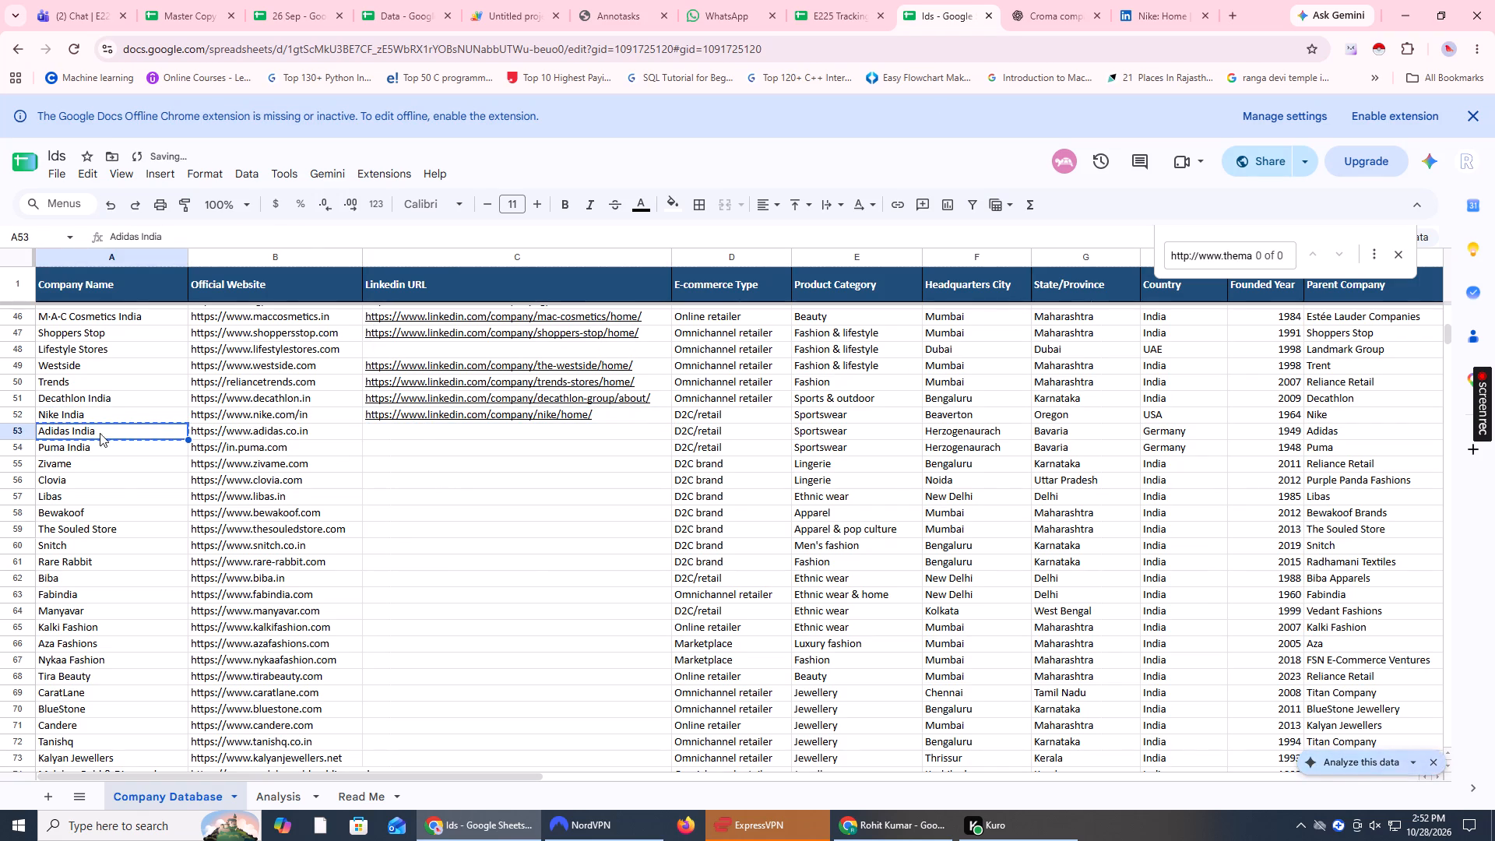
click(1161, 0)
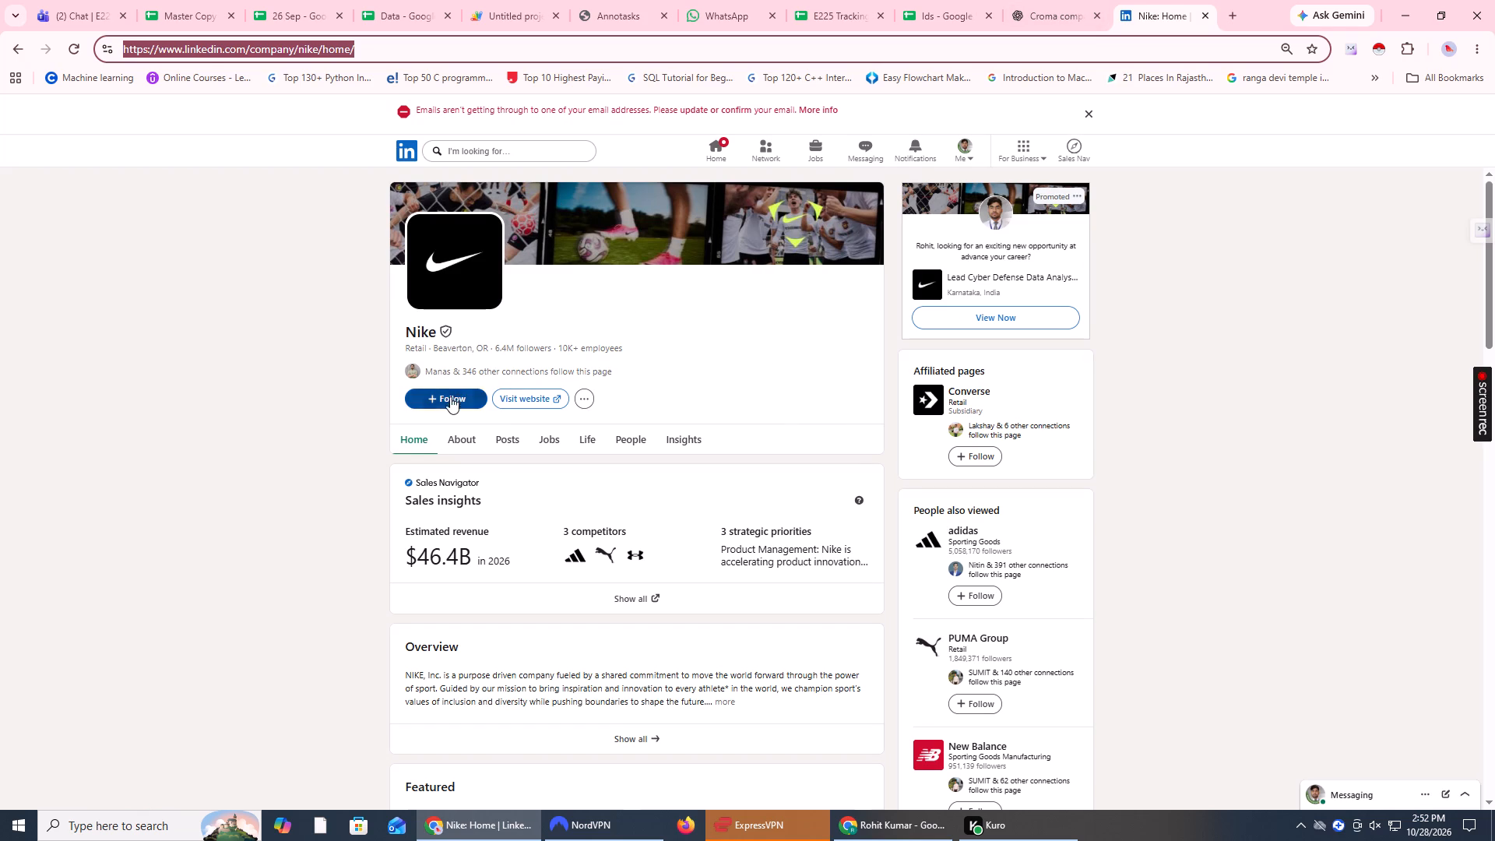
click(447, 399)
click(26, 51)
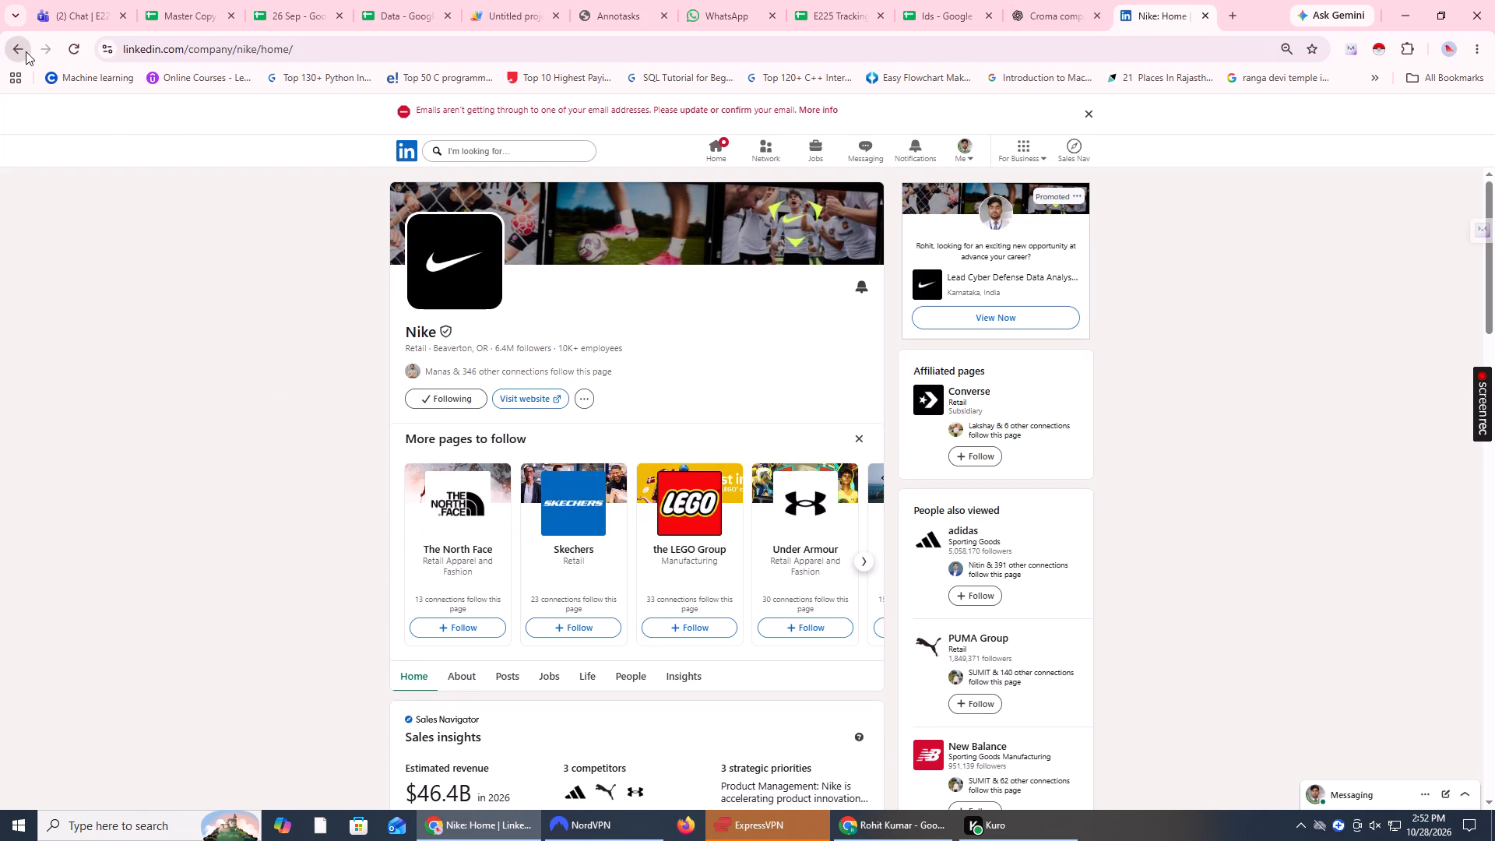
drag(246, 135, 70, 135)
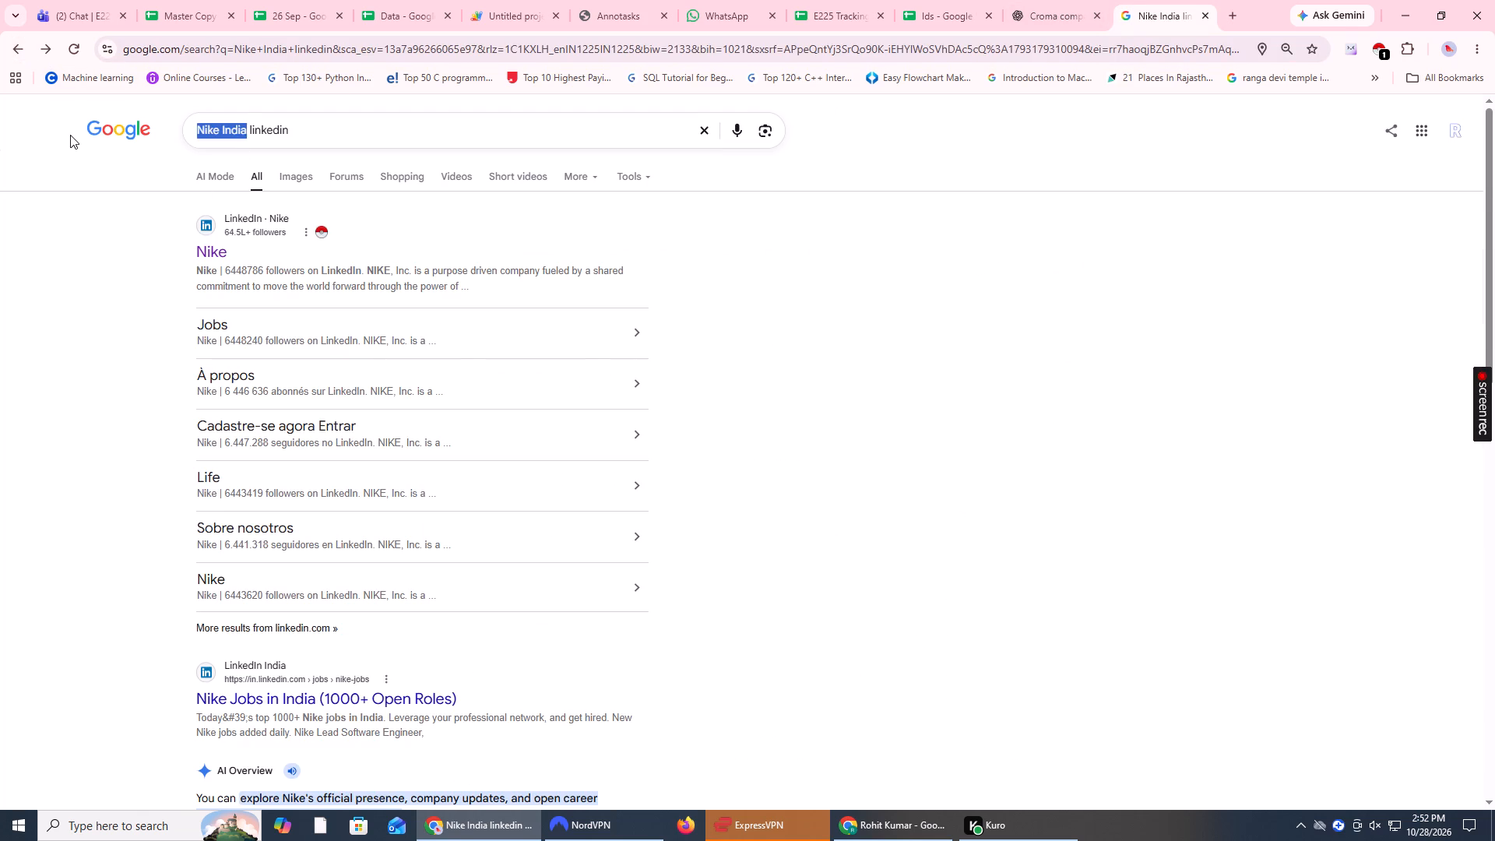
drag(70, 135, 69, 135)
key(ctrl+v)
key(Return)
Open the adidas LinkedIn page and paste its address, linkedin.com/company/adidas/home/, into Adidas India's Linkedin URL cell, C53, in the Ids sheet.
click(234, 246)
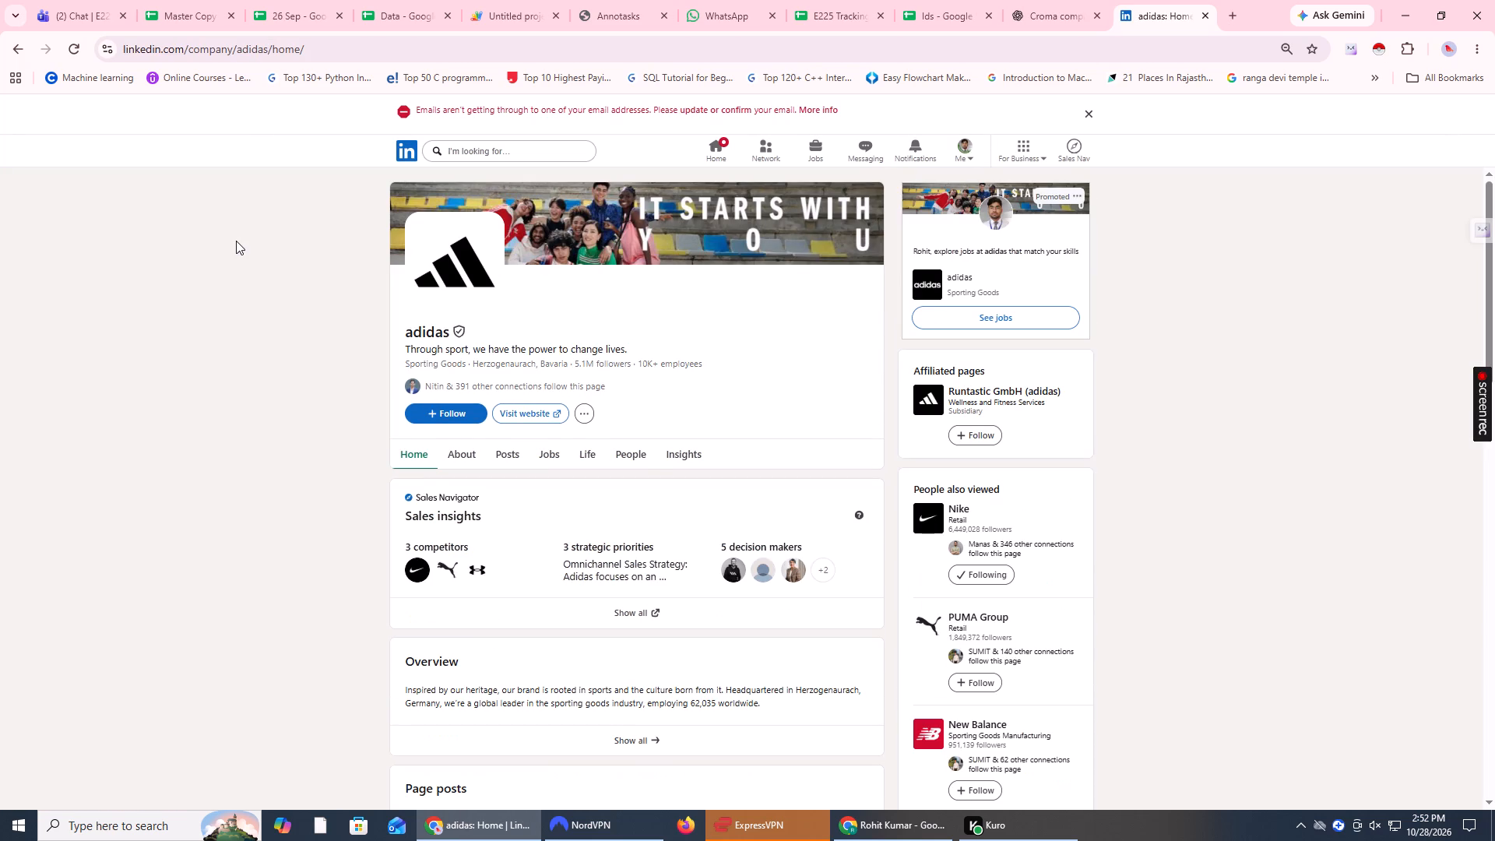
click(346, 38)
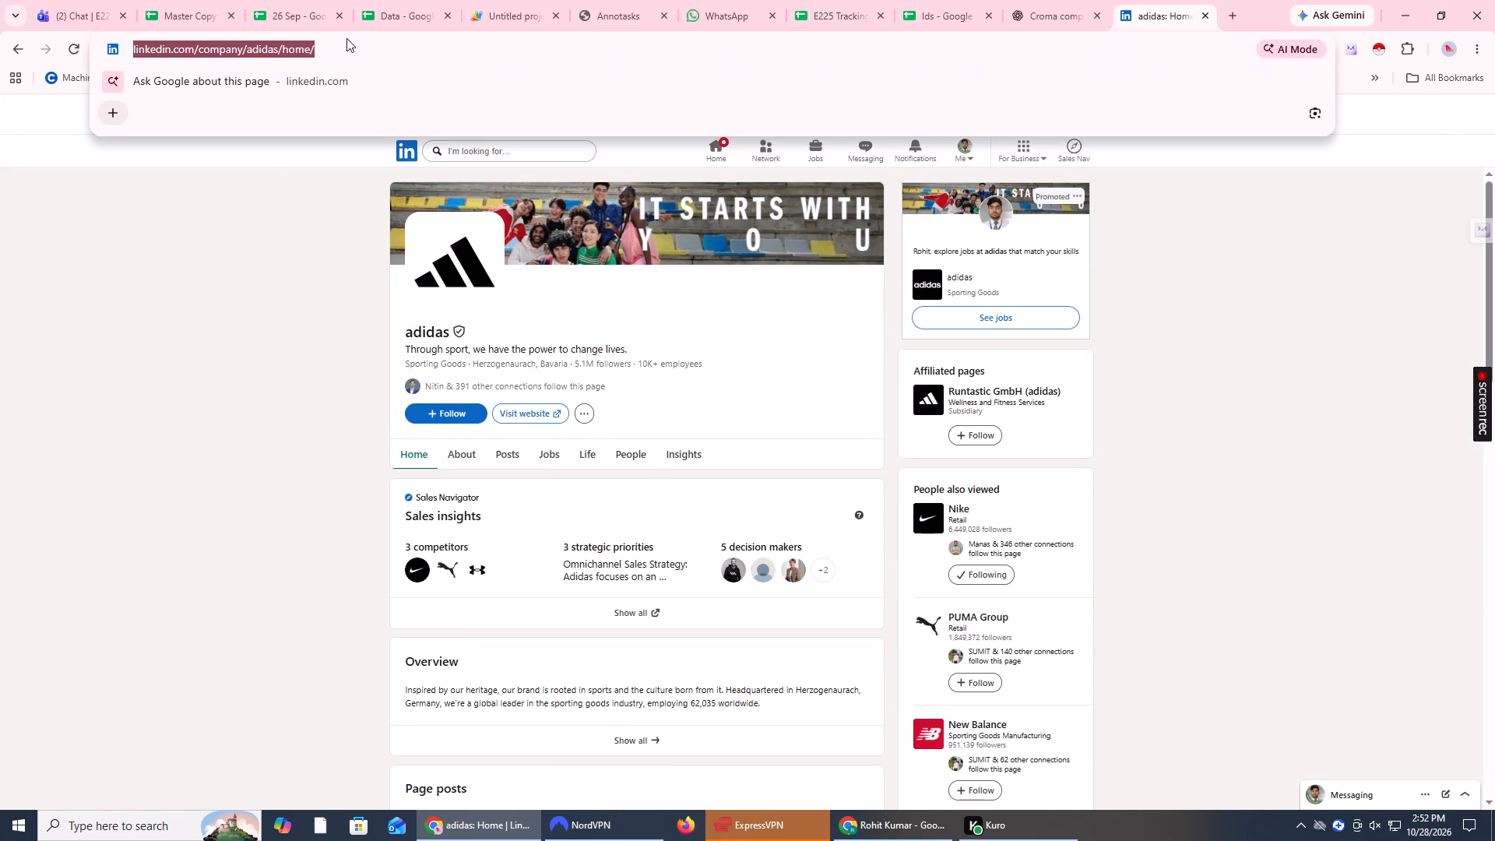
key(ctrl+c)
click(941, 0)
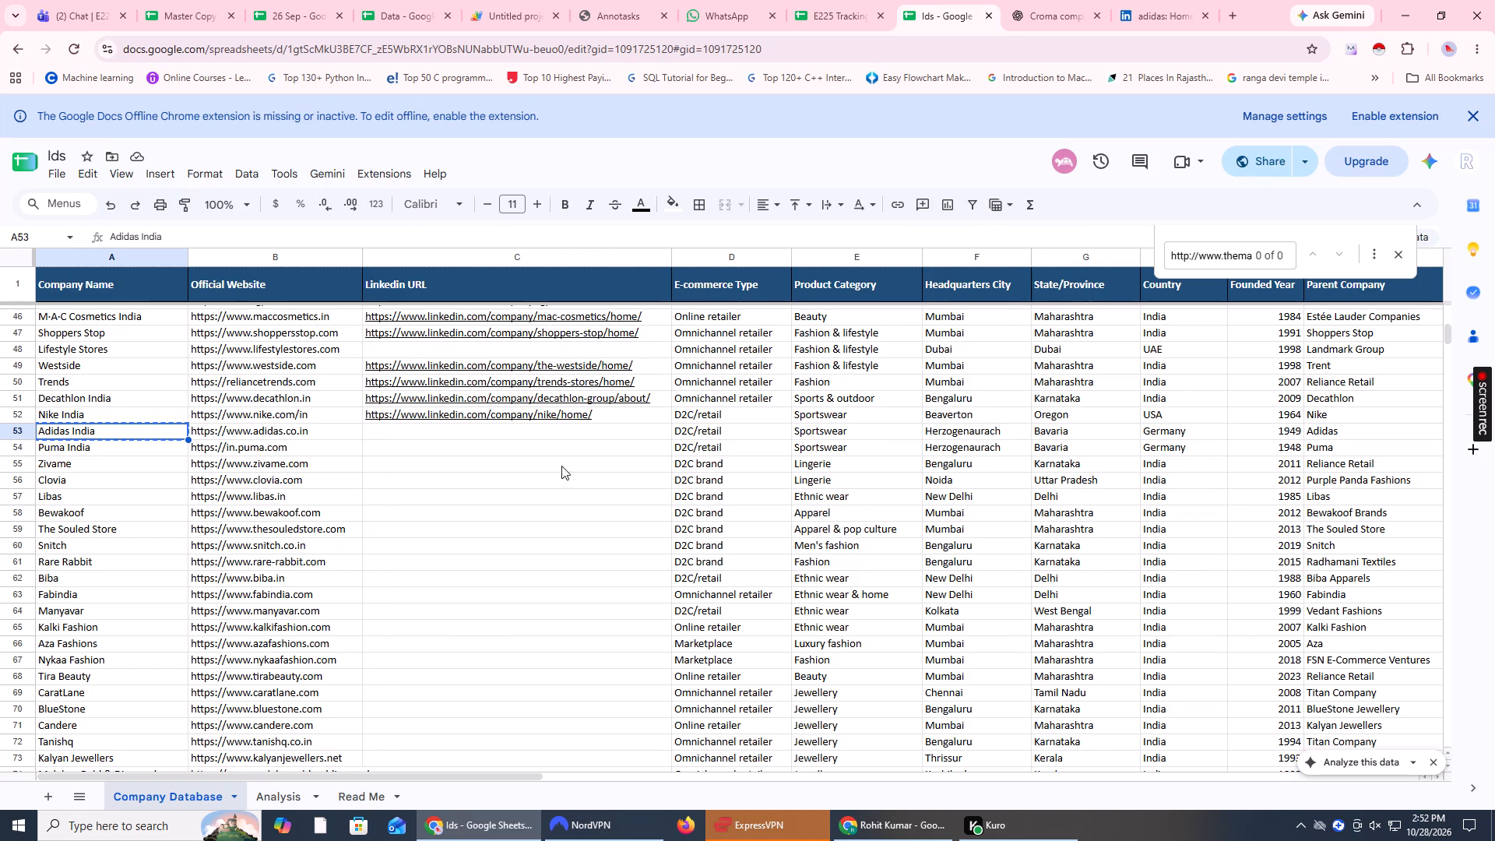
click(378, 432)
key(ctrl+v)
Copy the company name from cell A54, follow adidas on its LinkedIn page, and search Google for "Puma India linkedin".
click(64, 449)
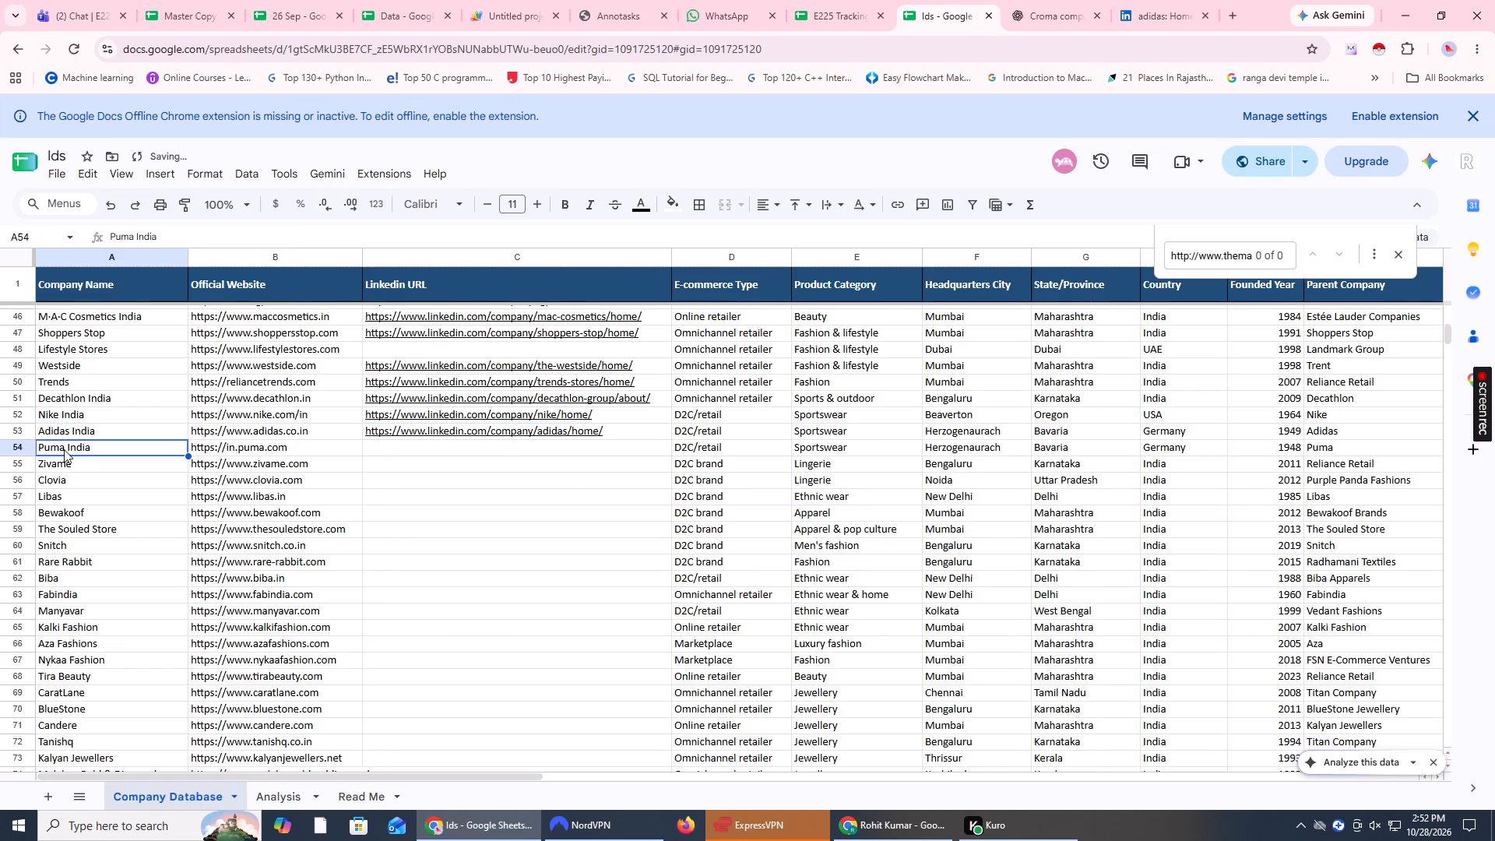
key(ctrl+c)
click(1162, 0)
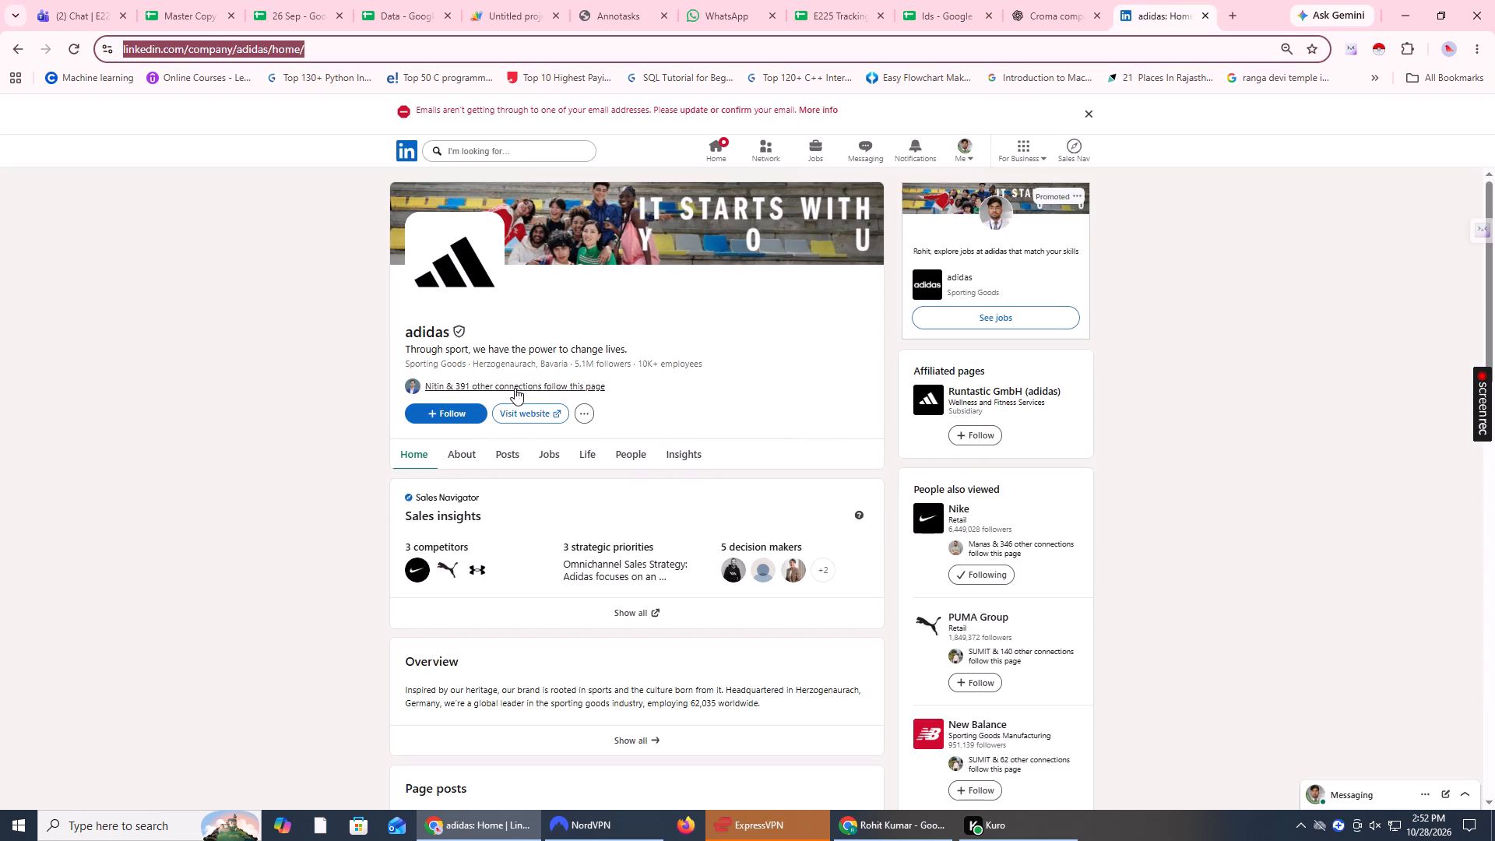
click(445, 412)
click(18, 45)
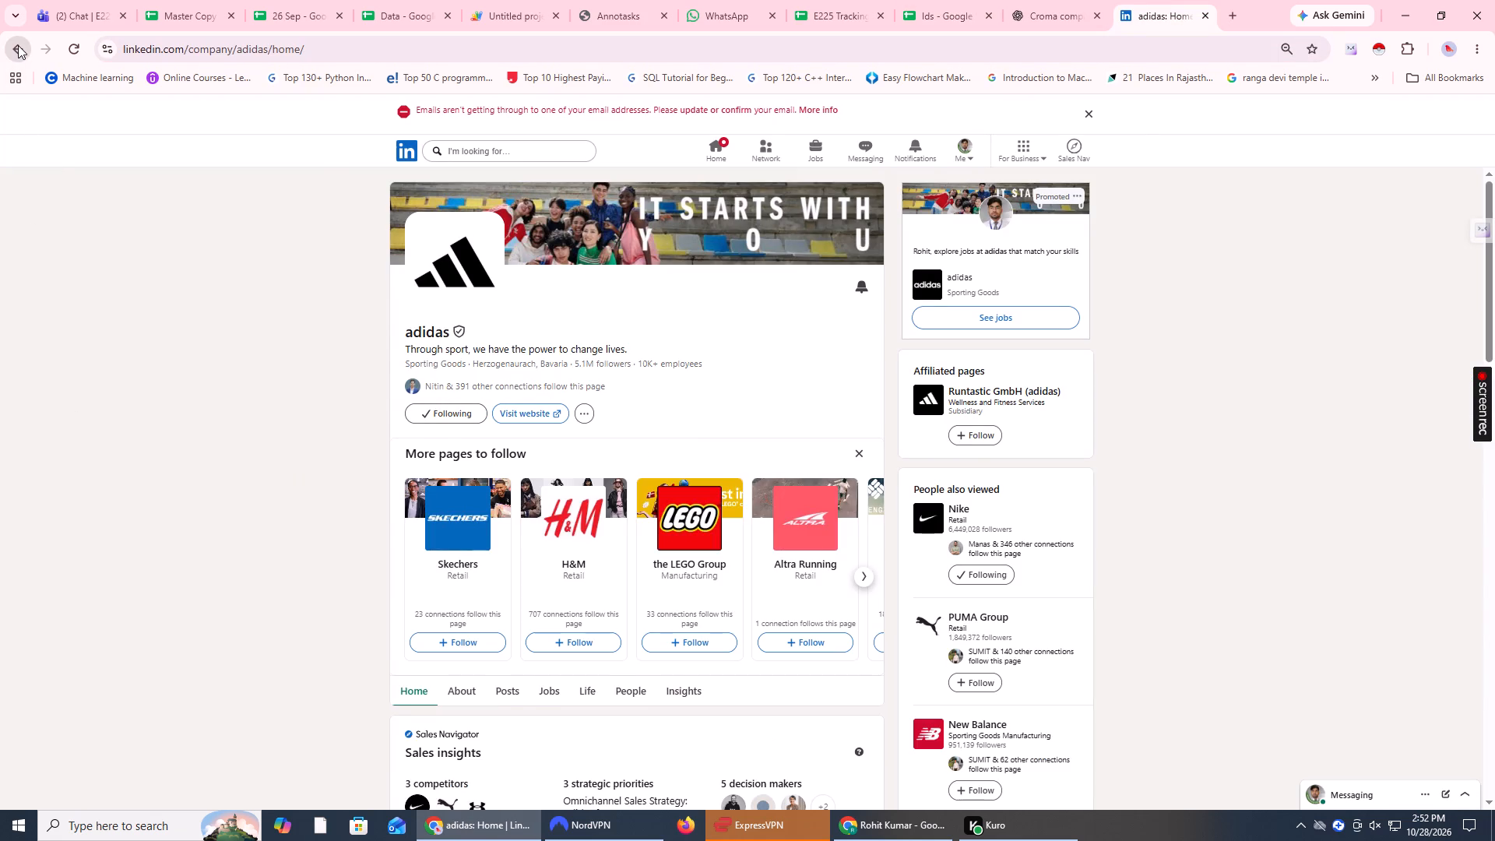
drag(259, 130, 0, 133)
key(ctrl+v)
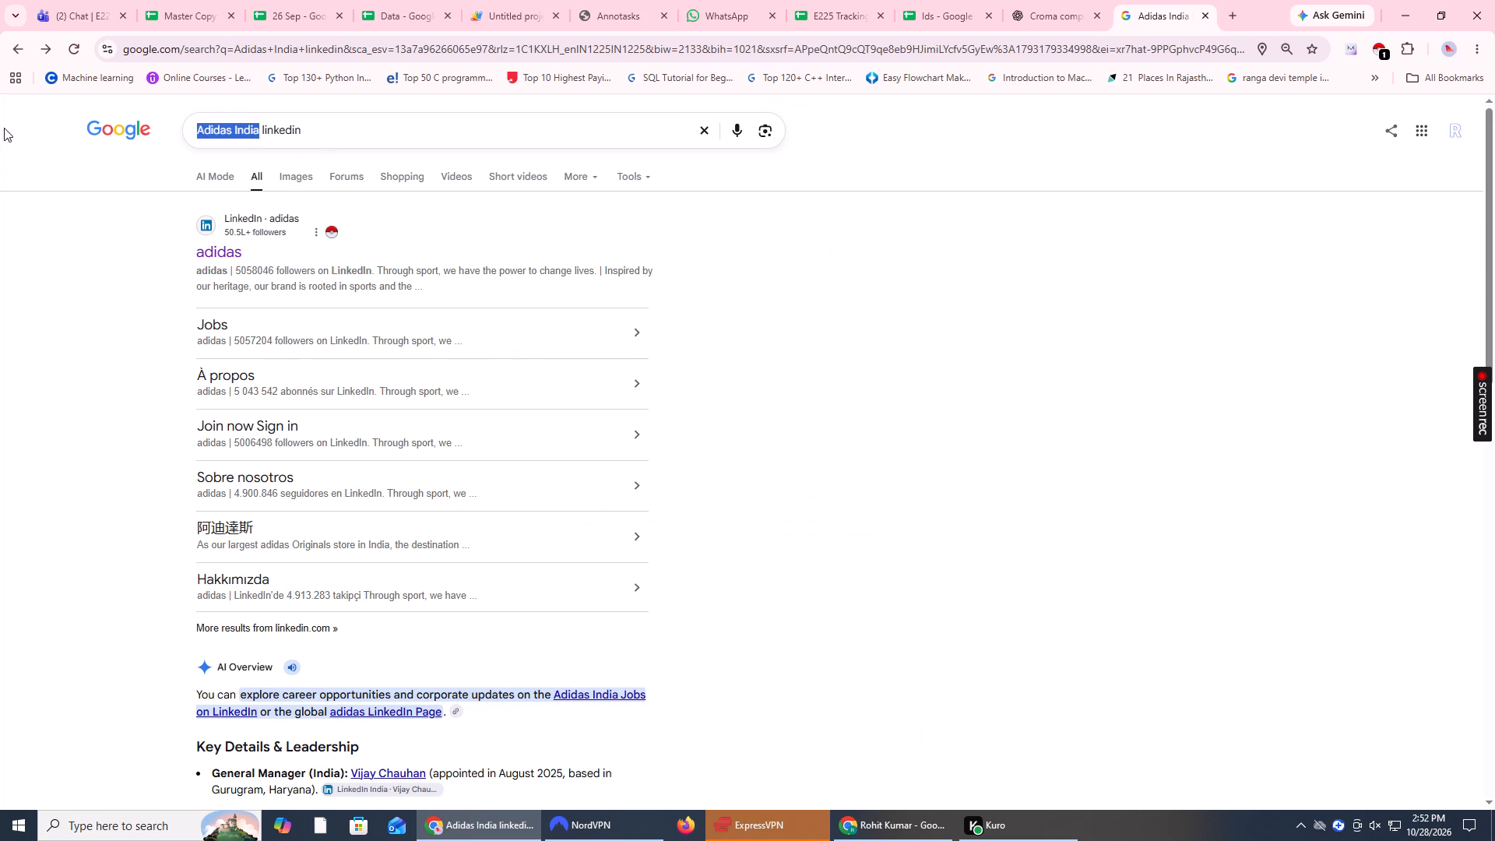
key(Return)
Open the PUMA Group LinkedIn page and paste its address, linkedin.com/company/puma/home/, into Puma India's Linkedin URL cell, C54, in the Ids sheet.
click(268, 251)
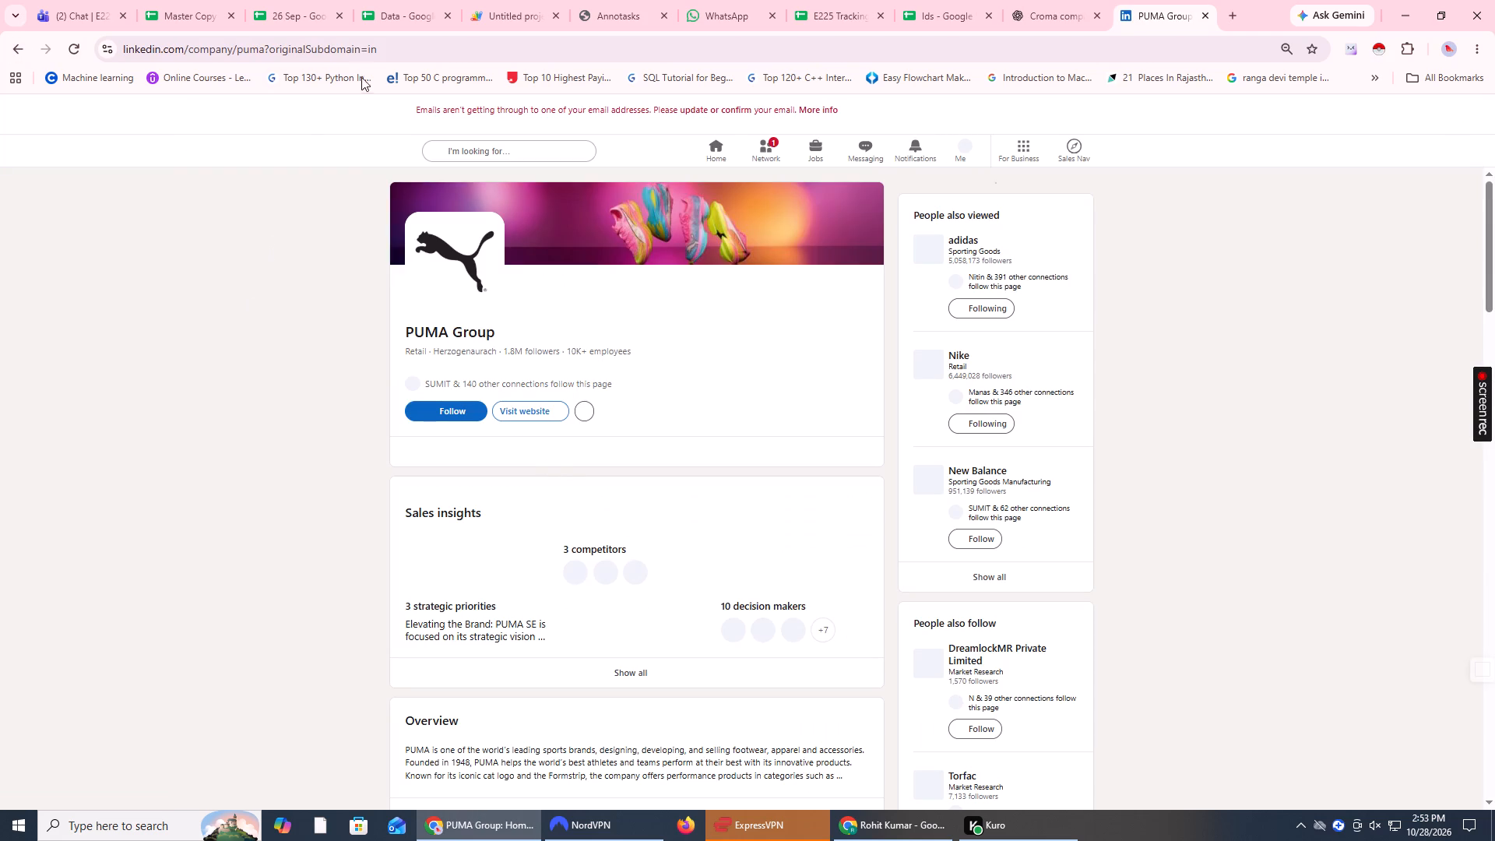
click(388, 47)
click(262, 318)
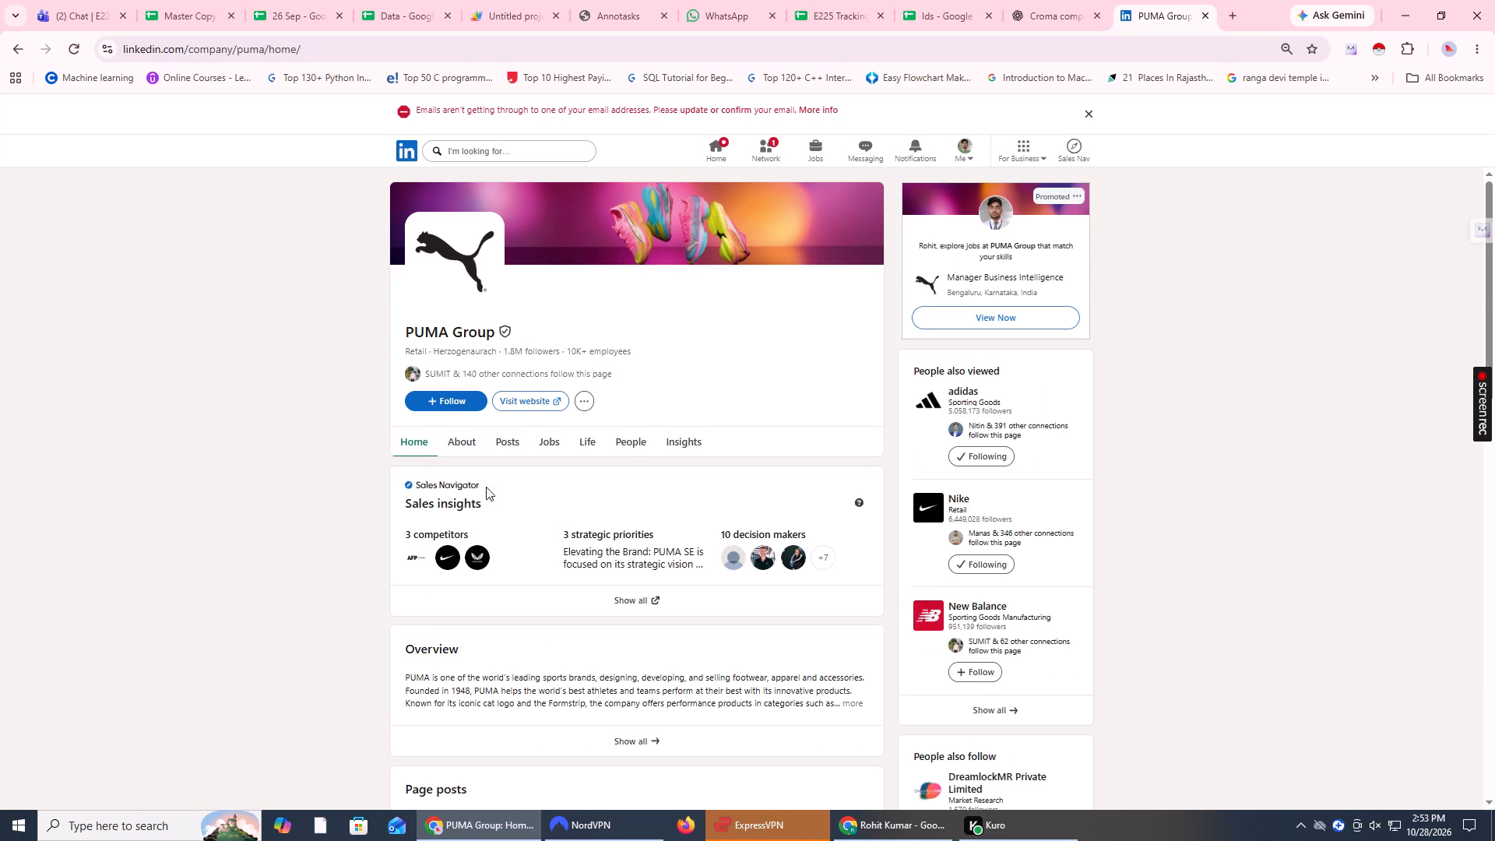
scroll(501, 482, down, 14)
click(316, 49)
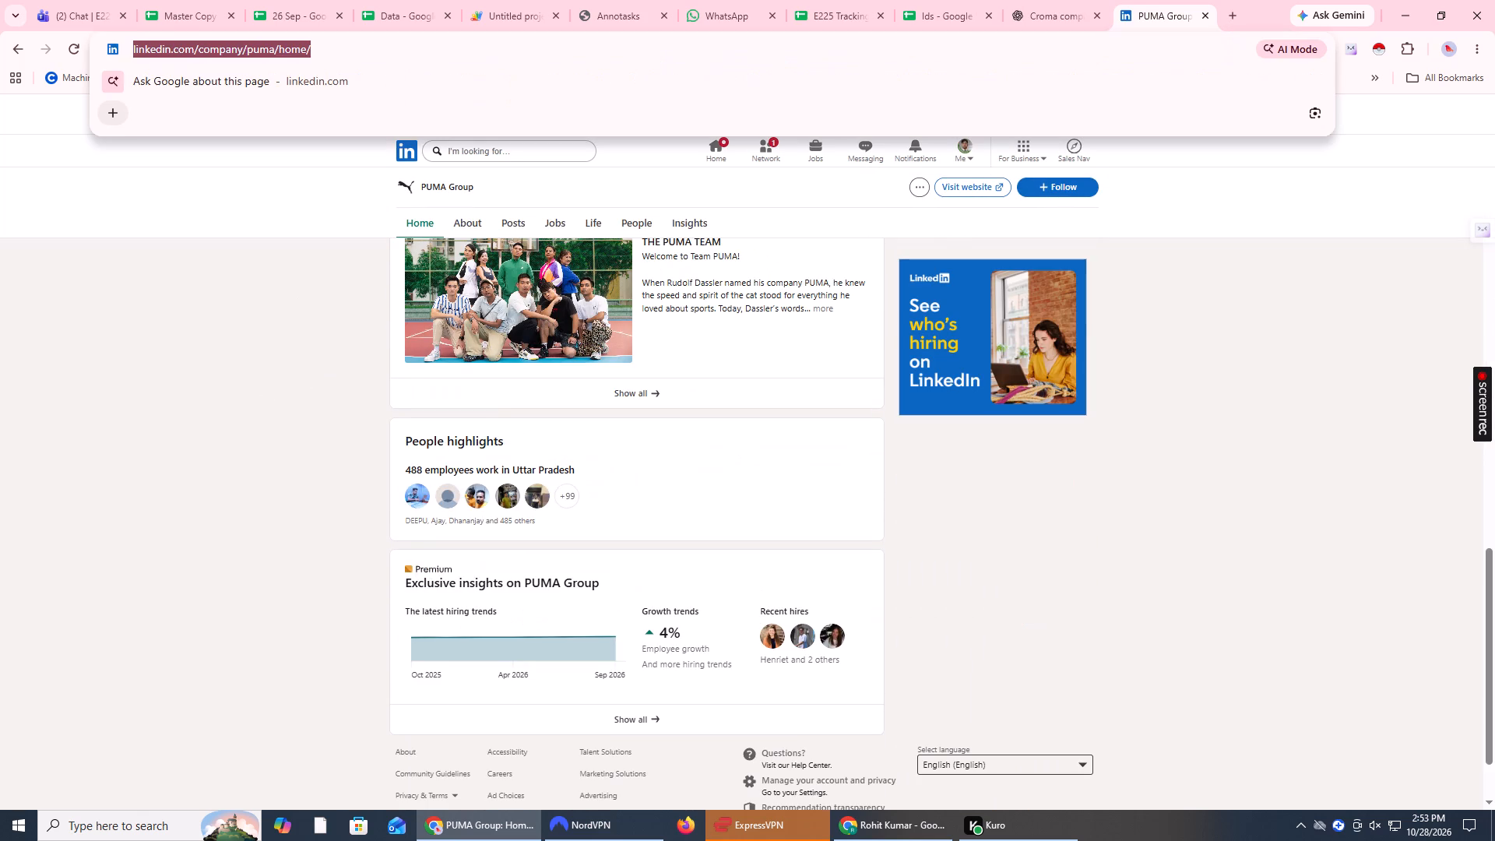
key(ctrl+c)
click(945, 0)
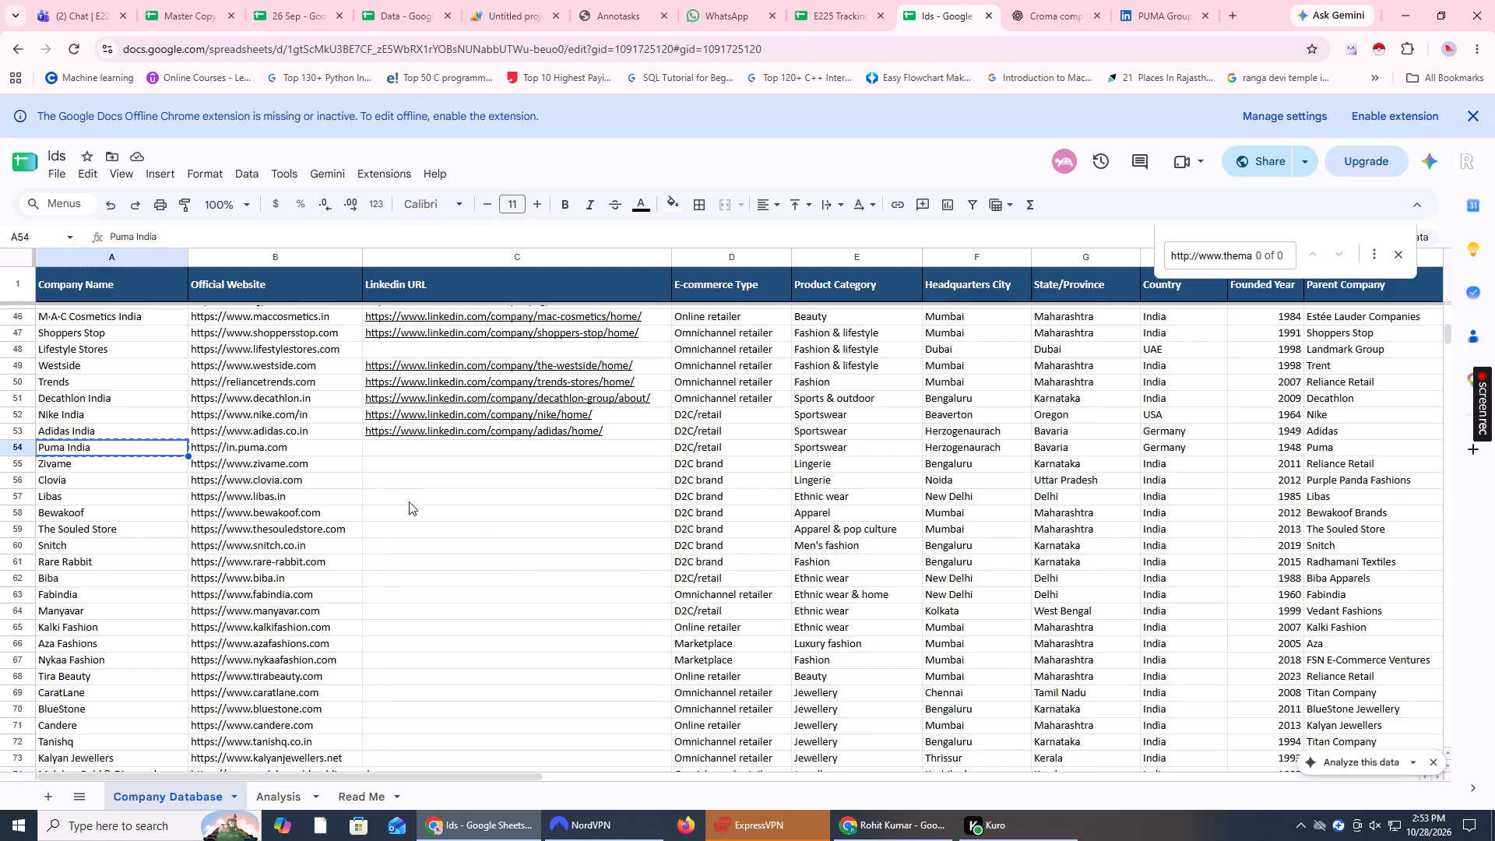
click(395, 450)
key(ctrl+v)
Search Google for "Zivame linkedin" using the company name from cell A55 of the Ids sheet.
click(97, 469)
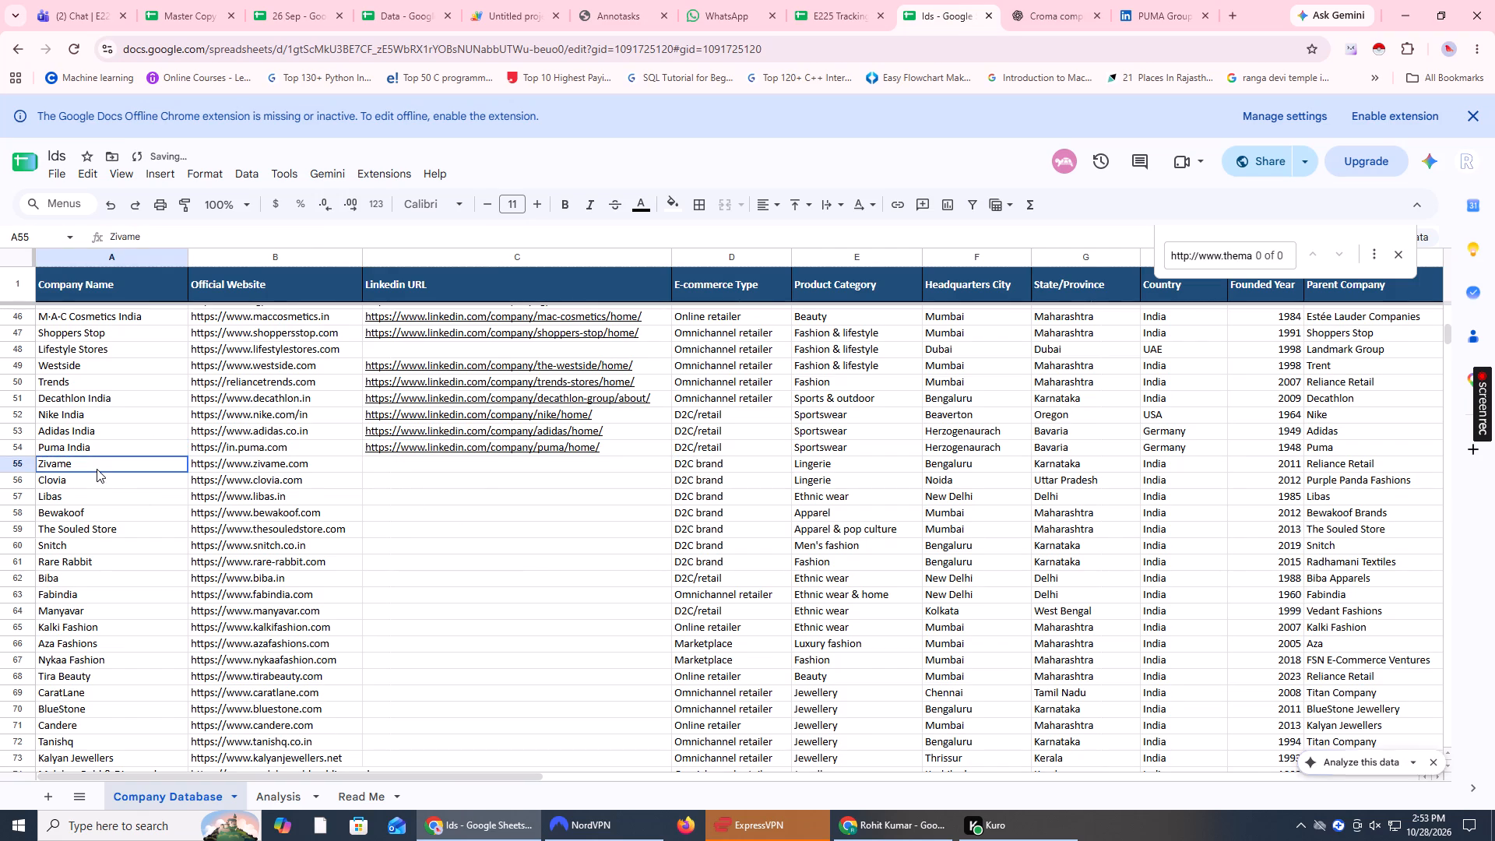
key(ctrl+c)
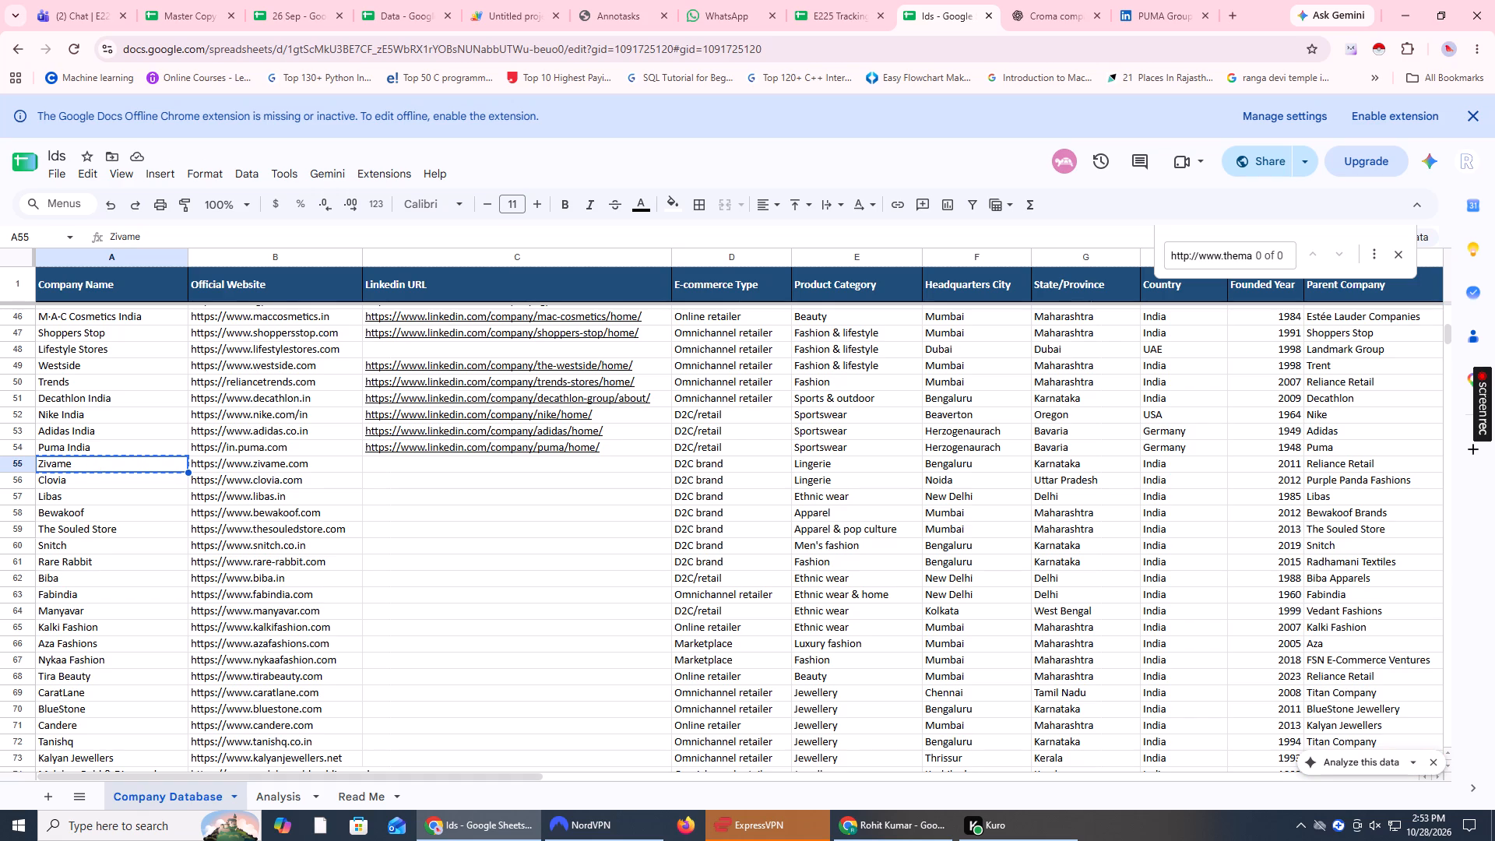
click(96, 461)
key(ctrl+c)
click(1149, 1)
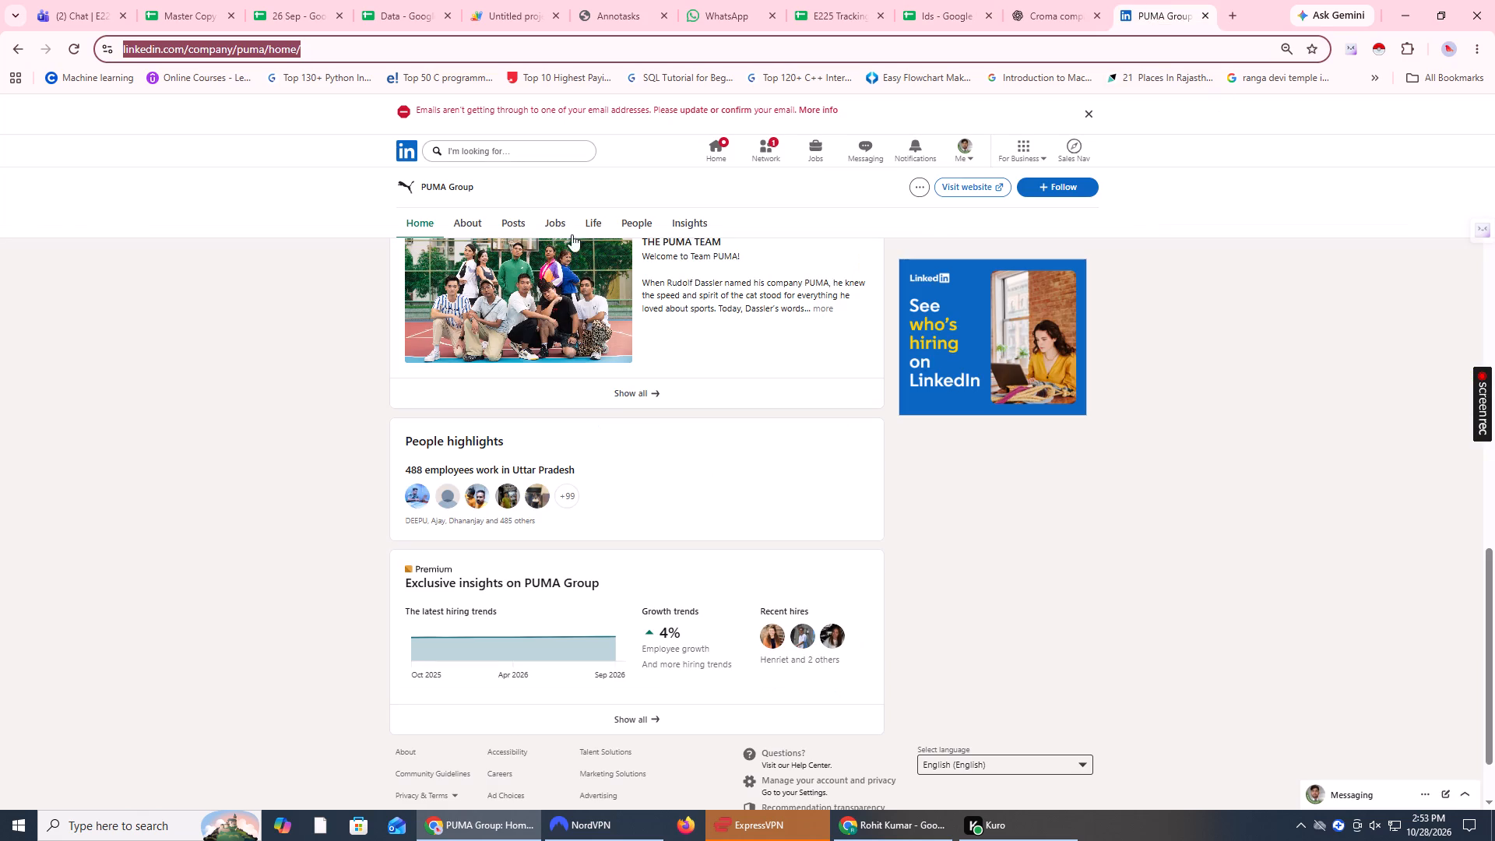
click(16, 42)
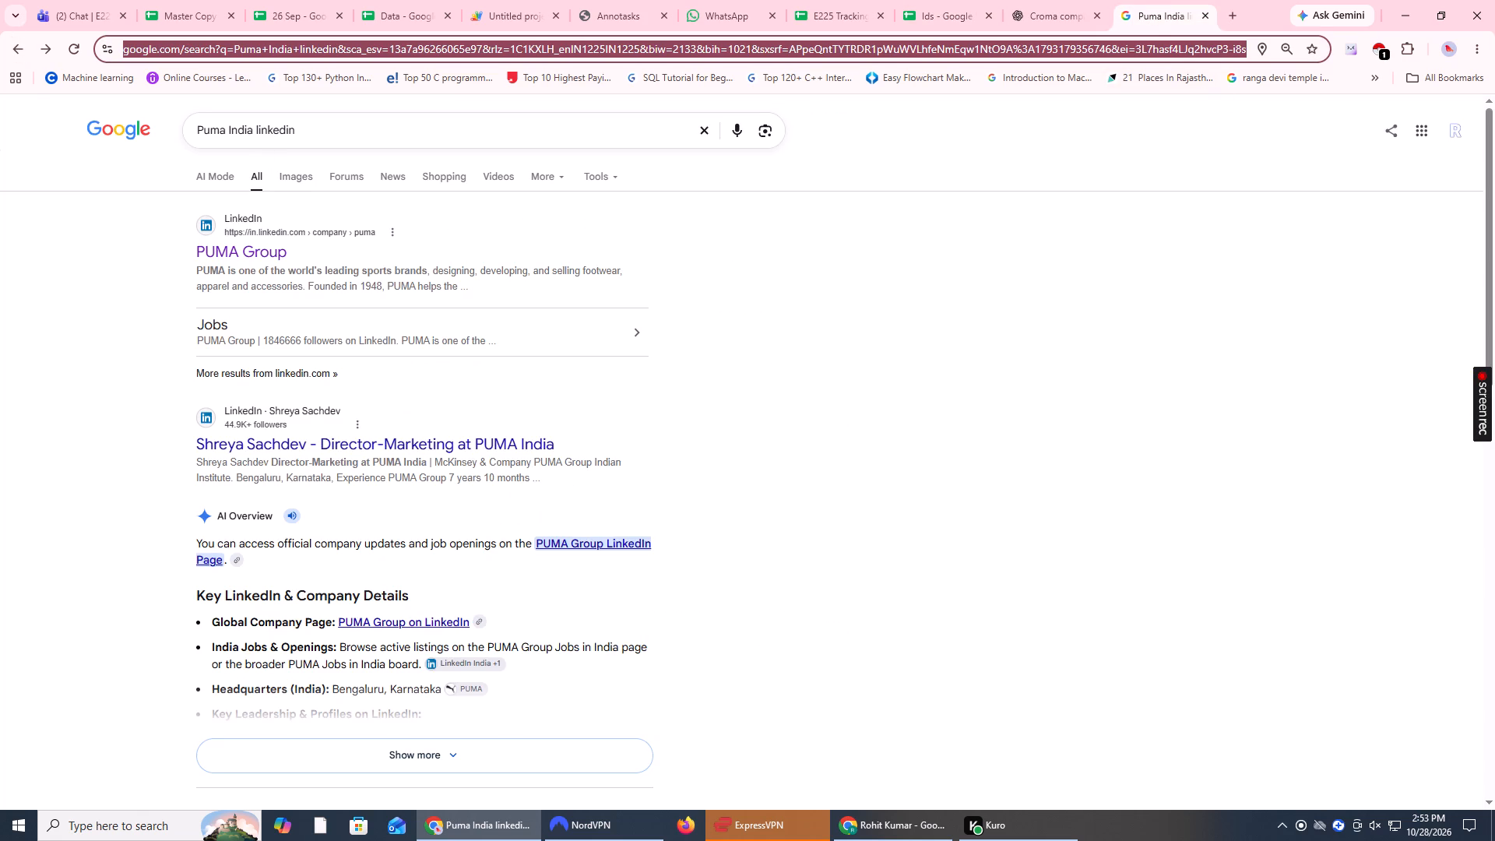
drag(254, 132, 0, 132)
key(ctrl+v)
key(Return)
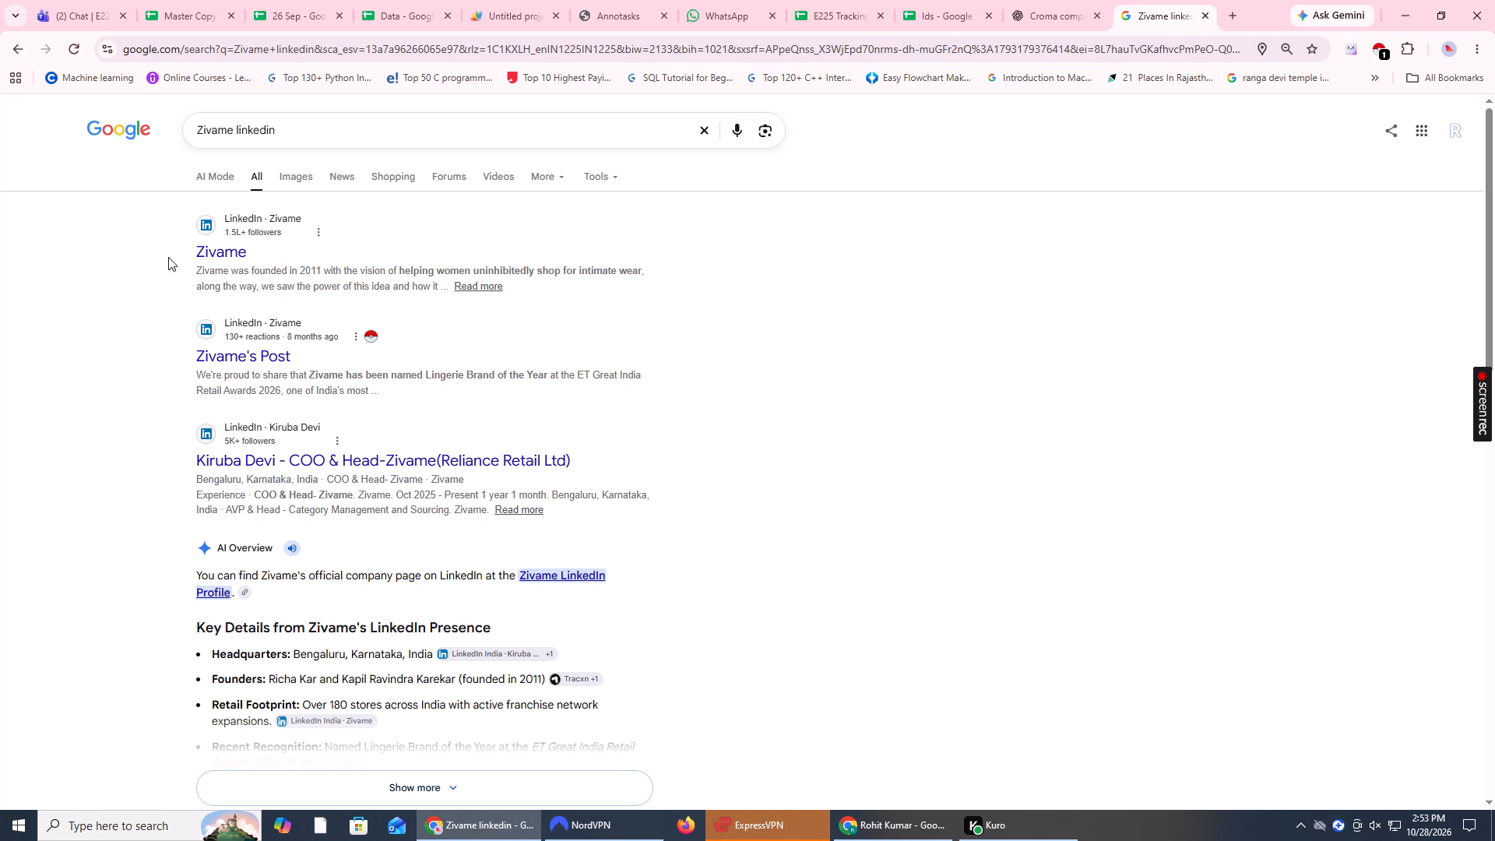
Open the Zivame LinkedIn page from the search results and follow the company.
click(206, 253)
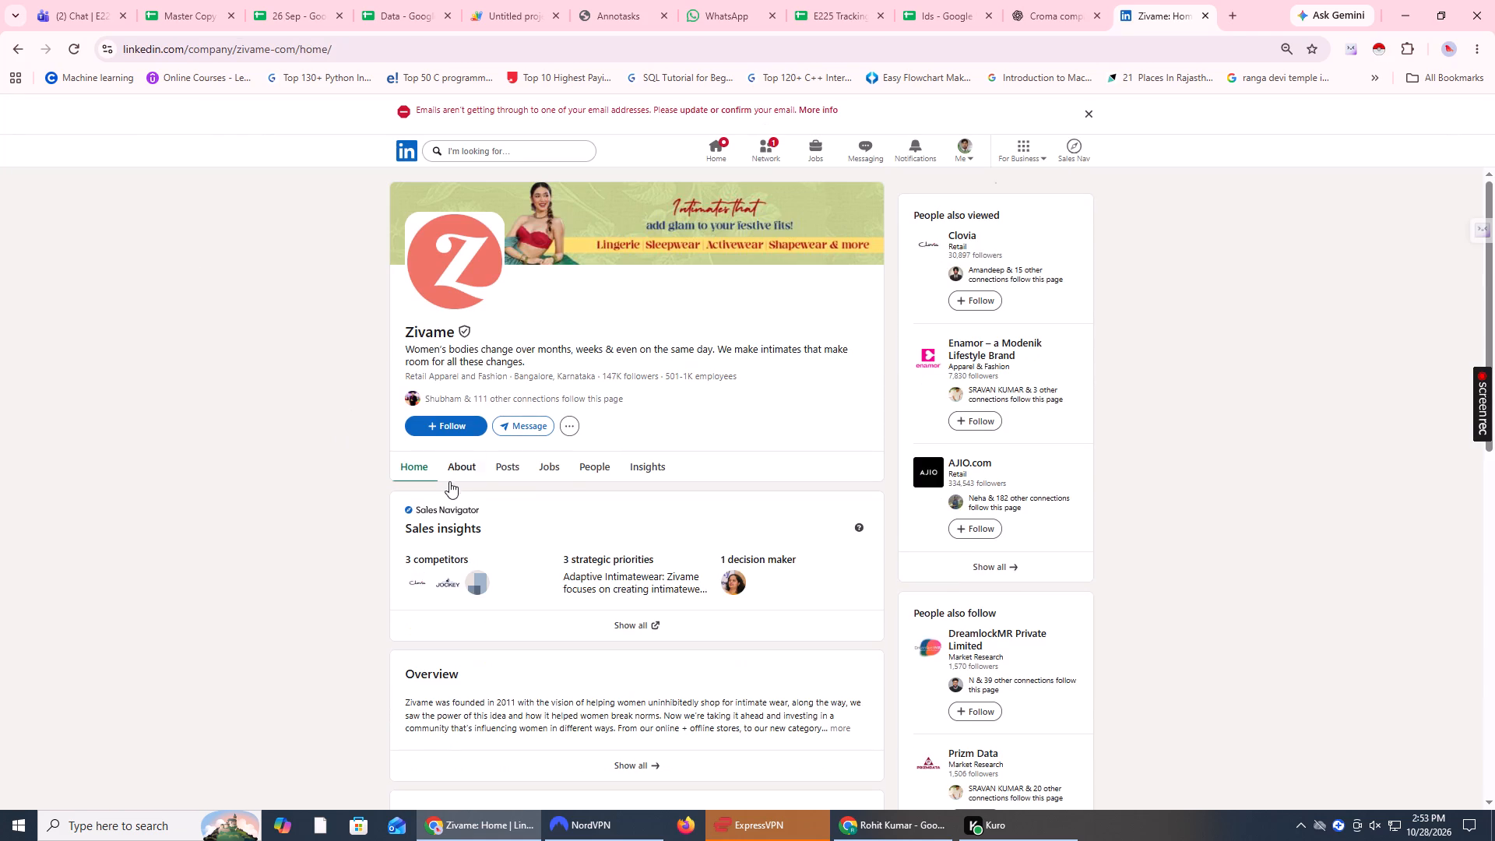
click(452, 433)
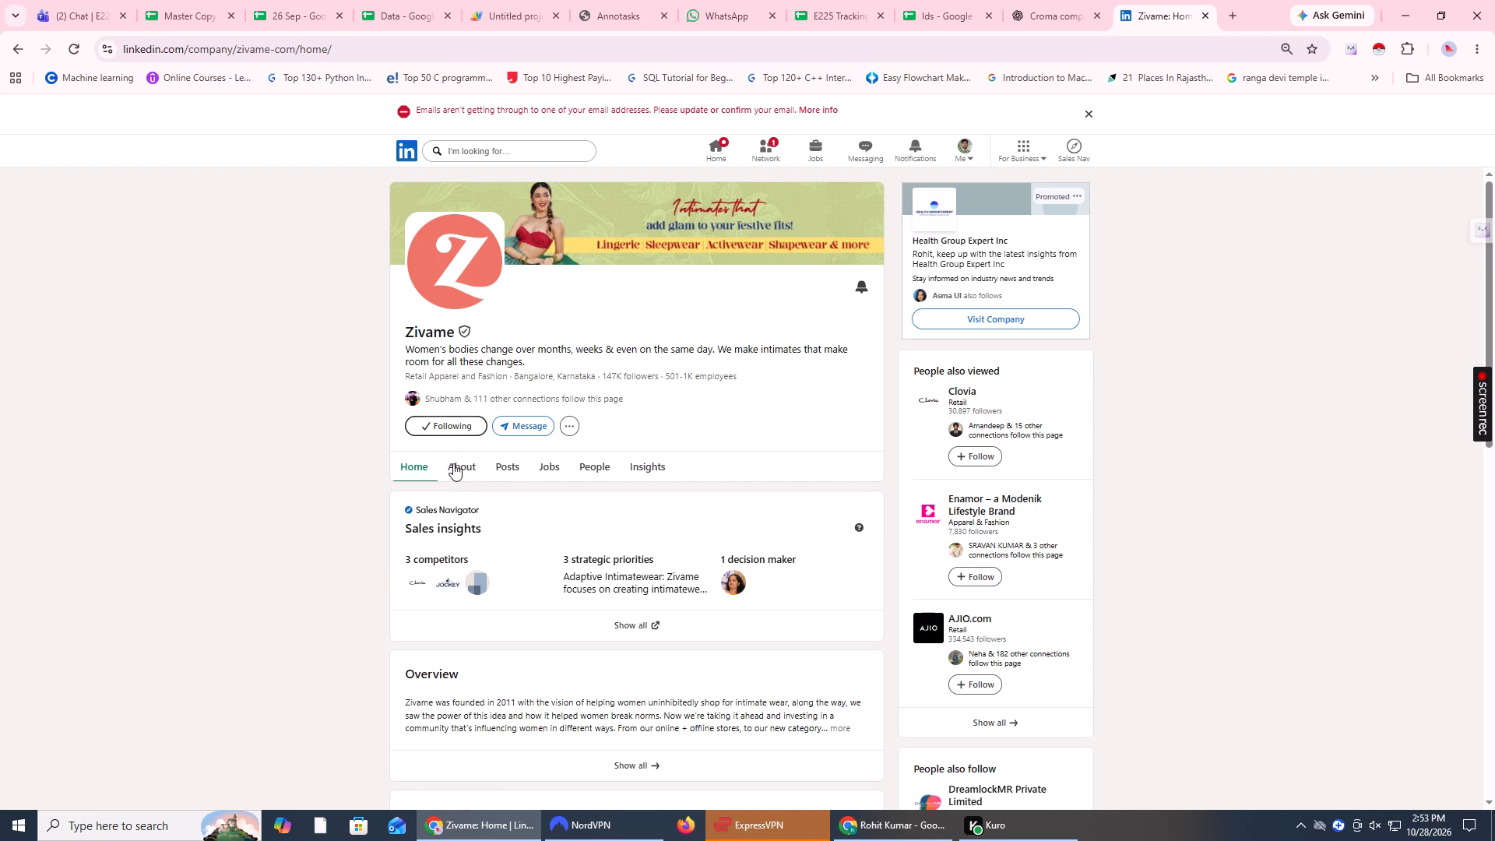
Open Zivame's LinkedIn About section and paste its address, linkedin.com/company/zivame-com/about/, into Zivame's Linkedin URL cell, C55, in the Ids sheet.
click(453, 463)
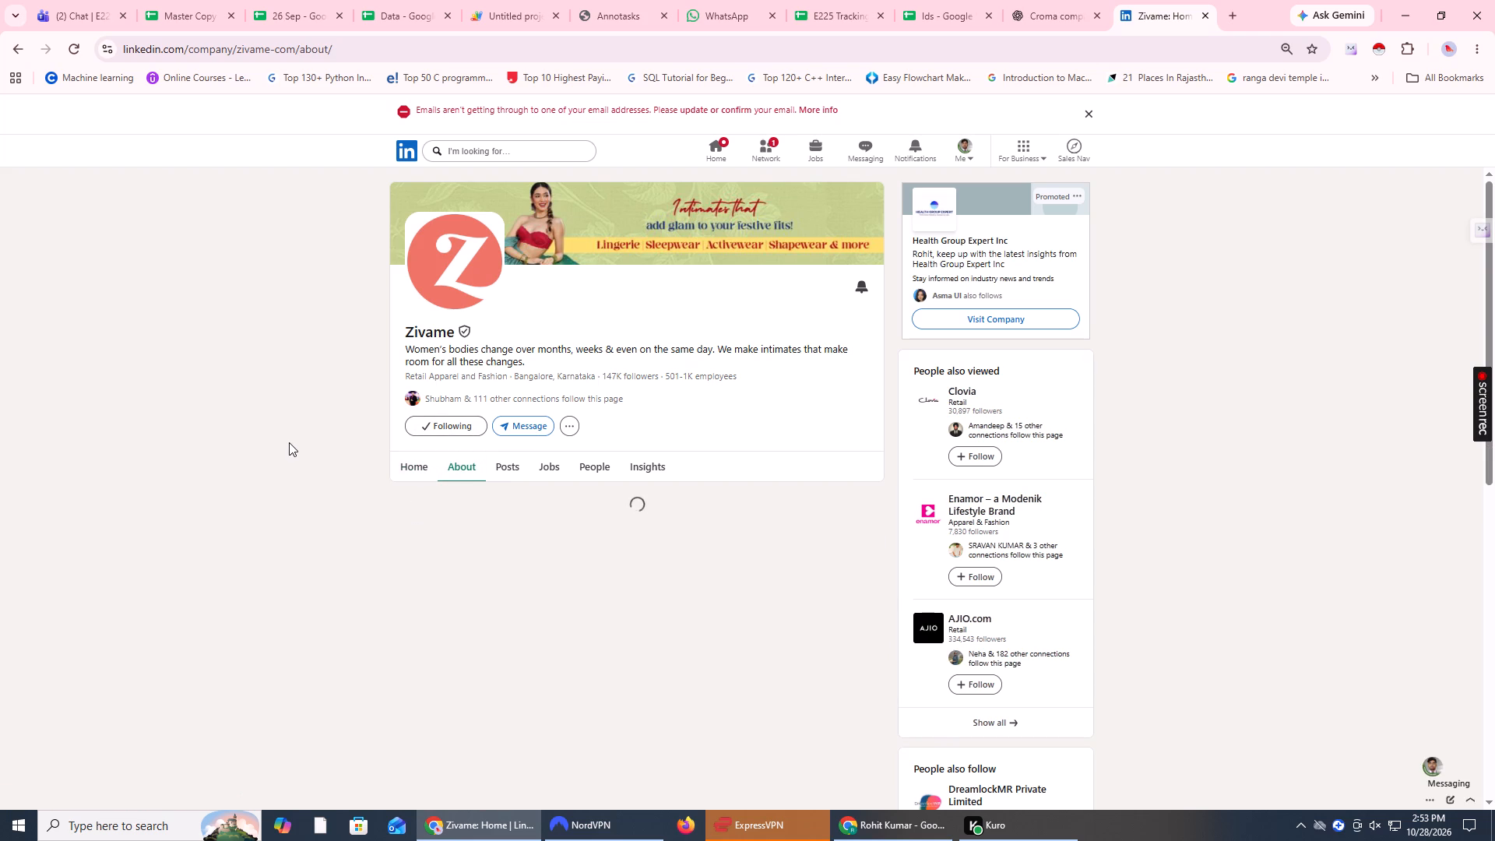
scroll(289, 442, down, 20)
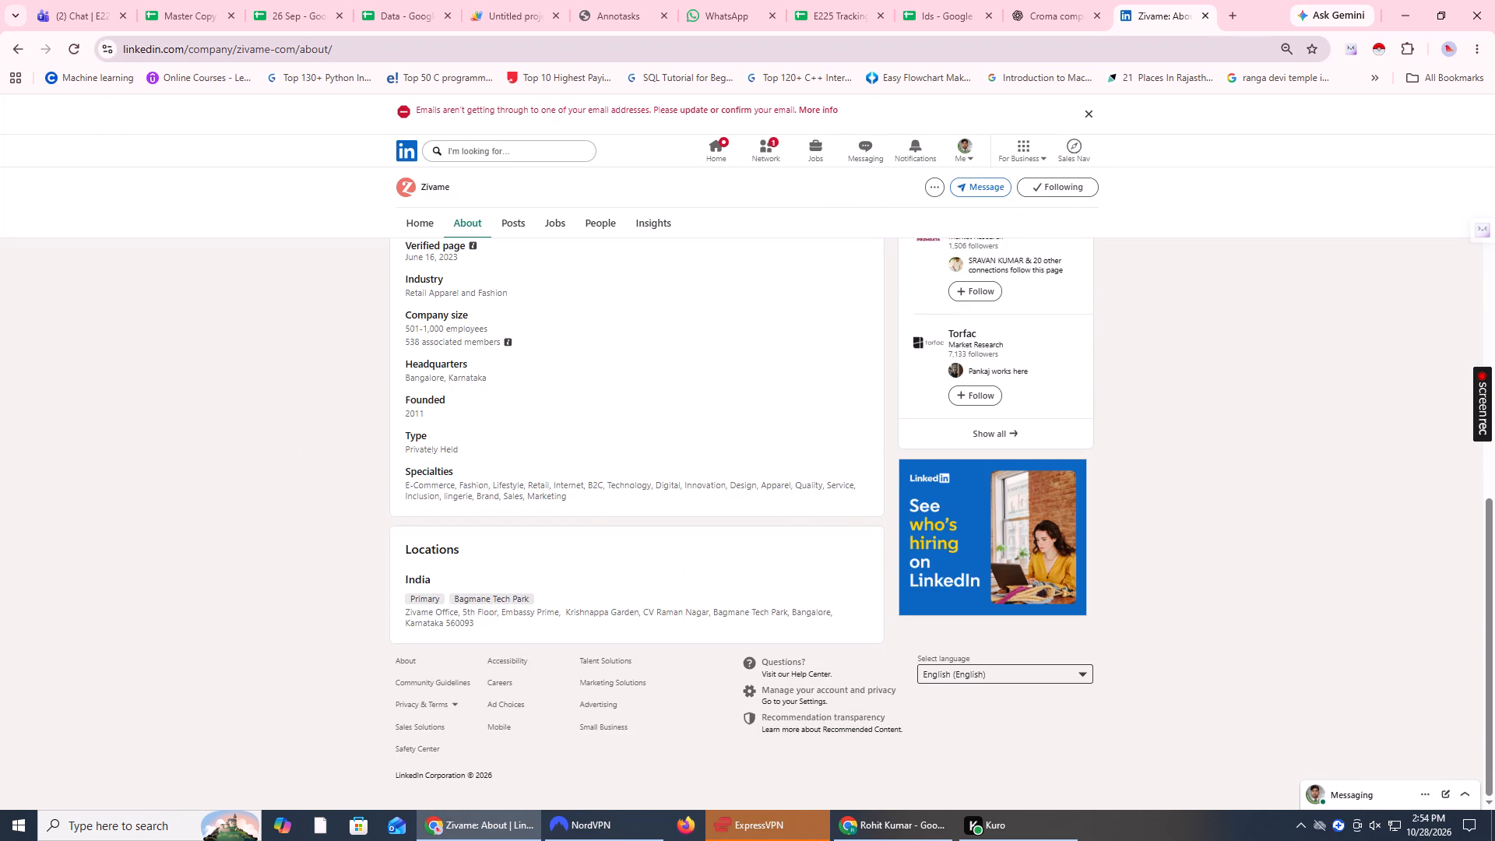
click(357, 52)
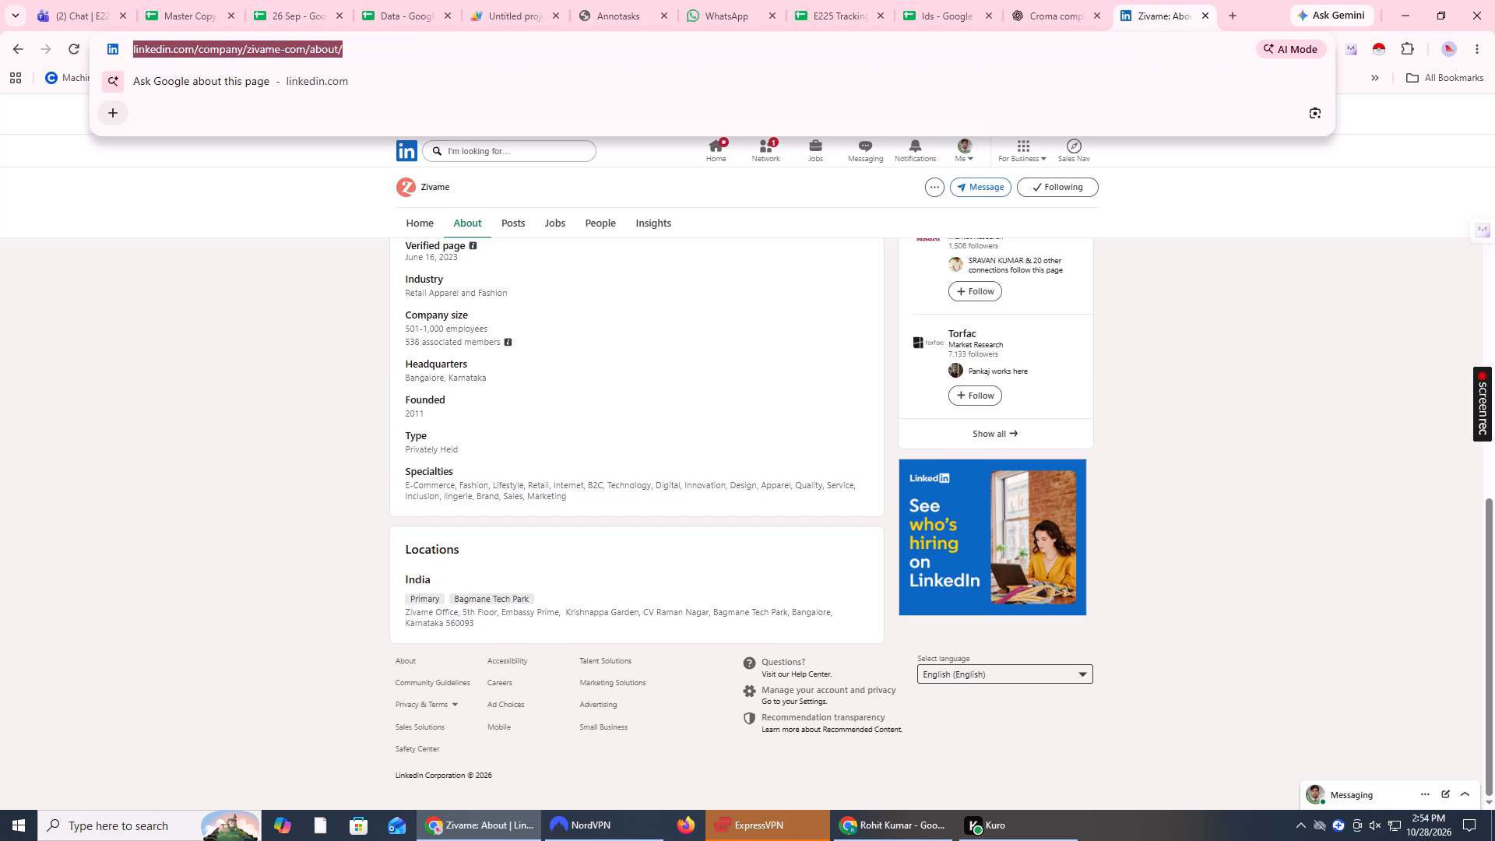
double_click(357, 52)
click(216, 310)
click(397, 52)
key(ctrl+c)
click(938, 0)
click(404, 470)
key(ctrl+v)
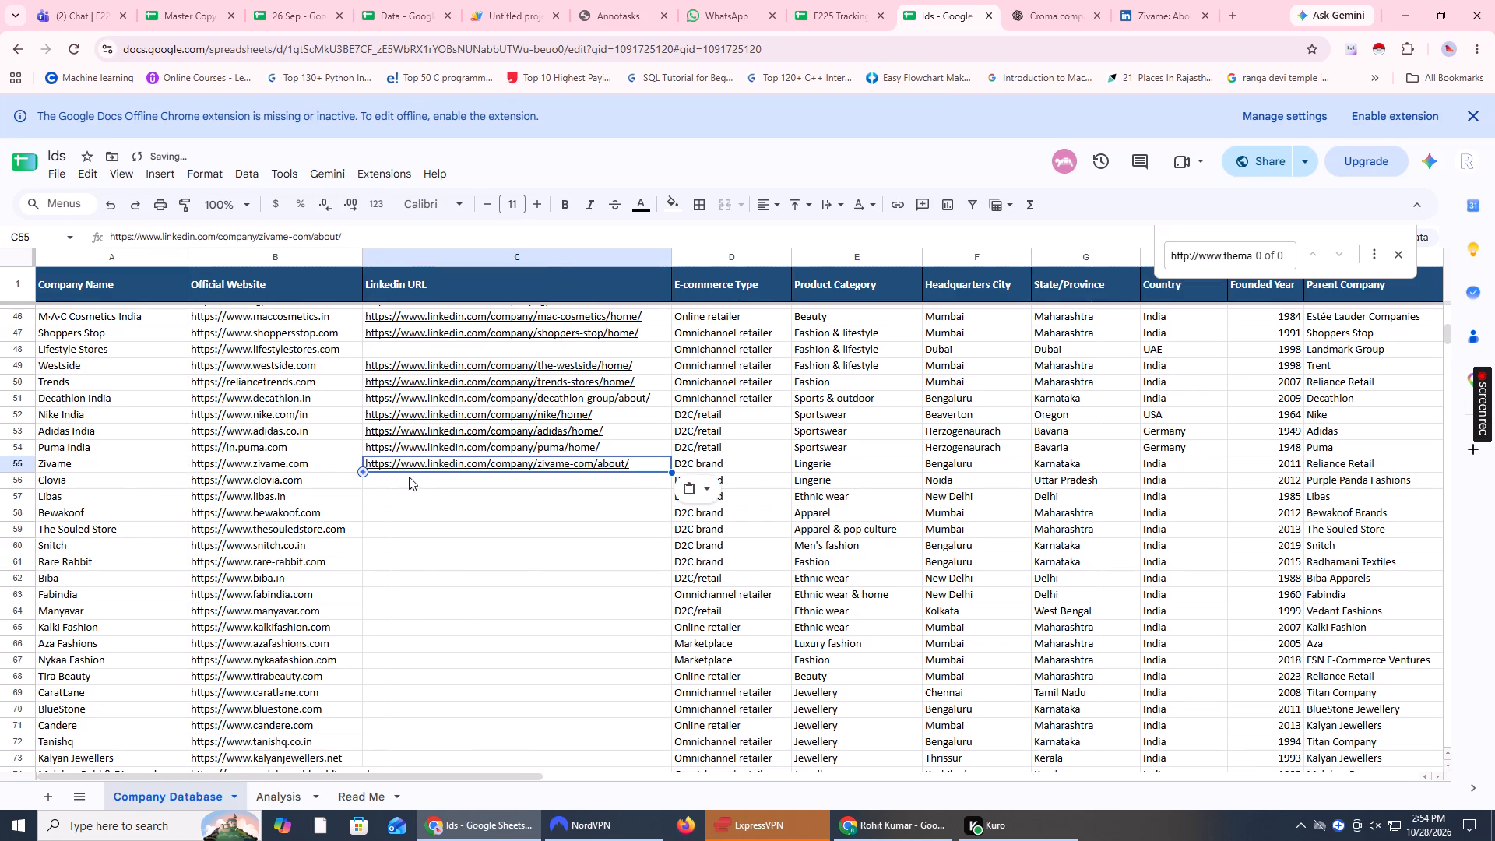
Search Google for "Clovia linkedin" using the company name from cell A56 of the Ids sheet.
click(83, 481)
key(ctrl+c)
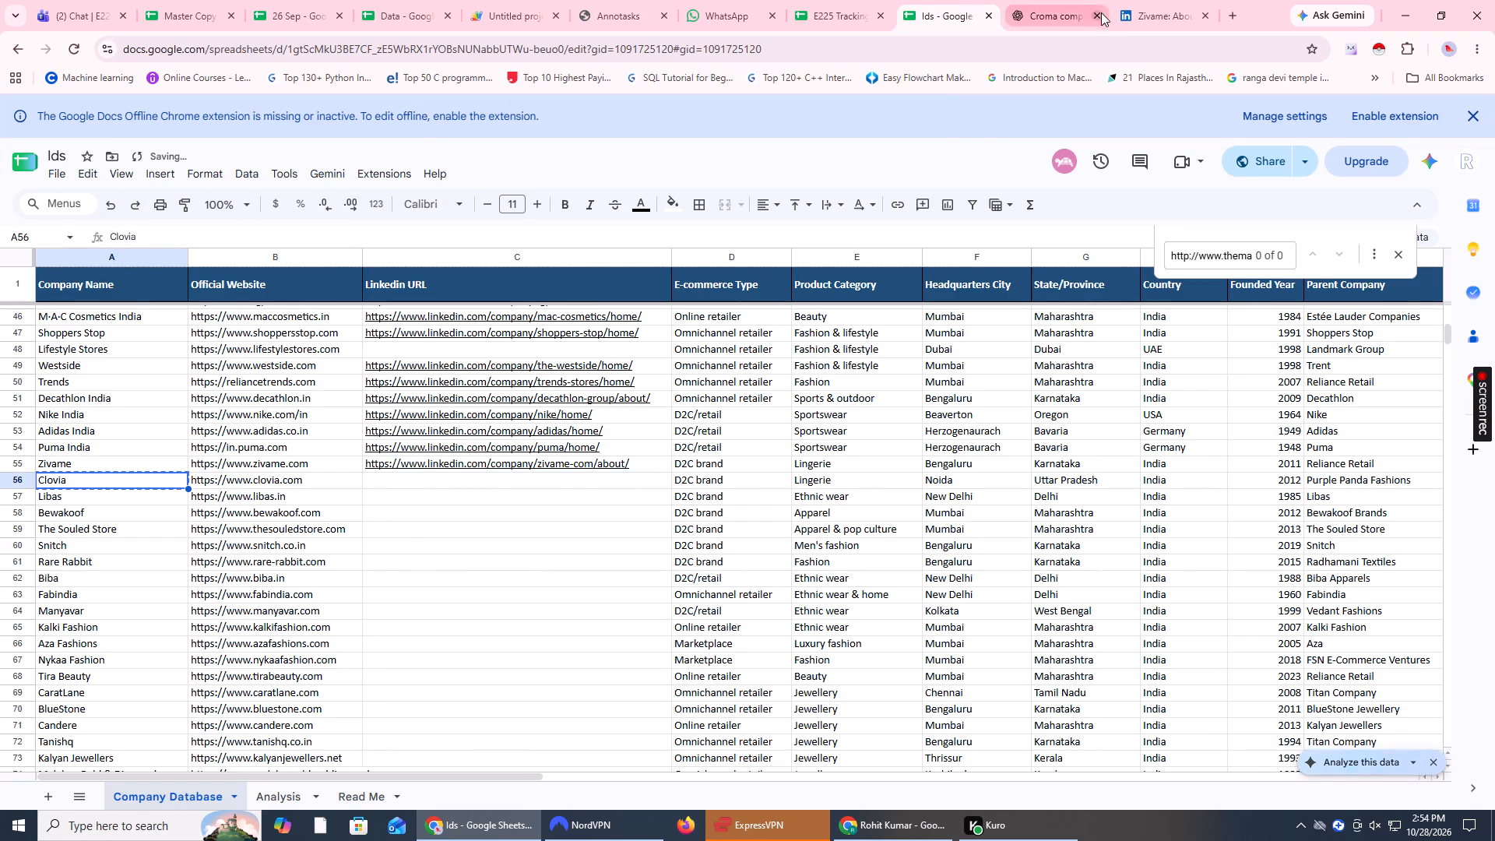
click(1130, 0)
click(19, 44)
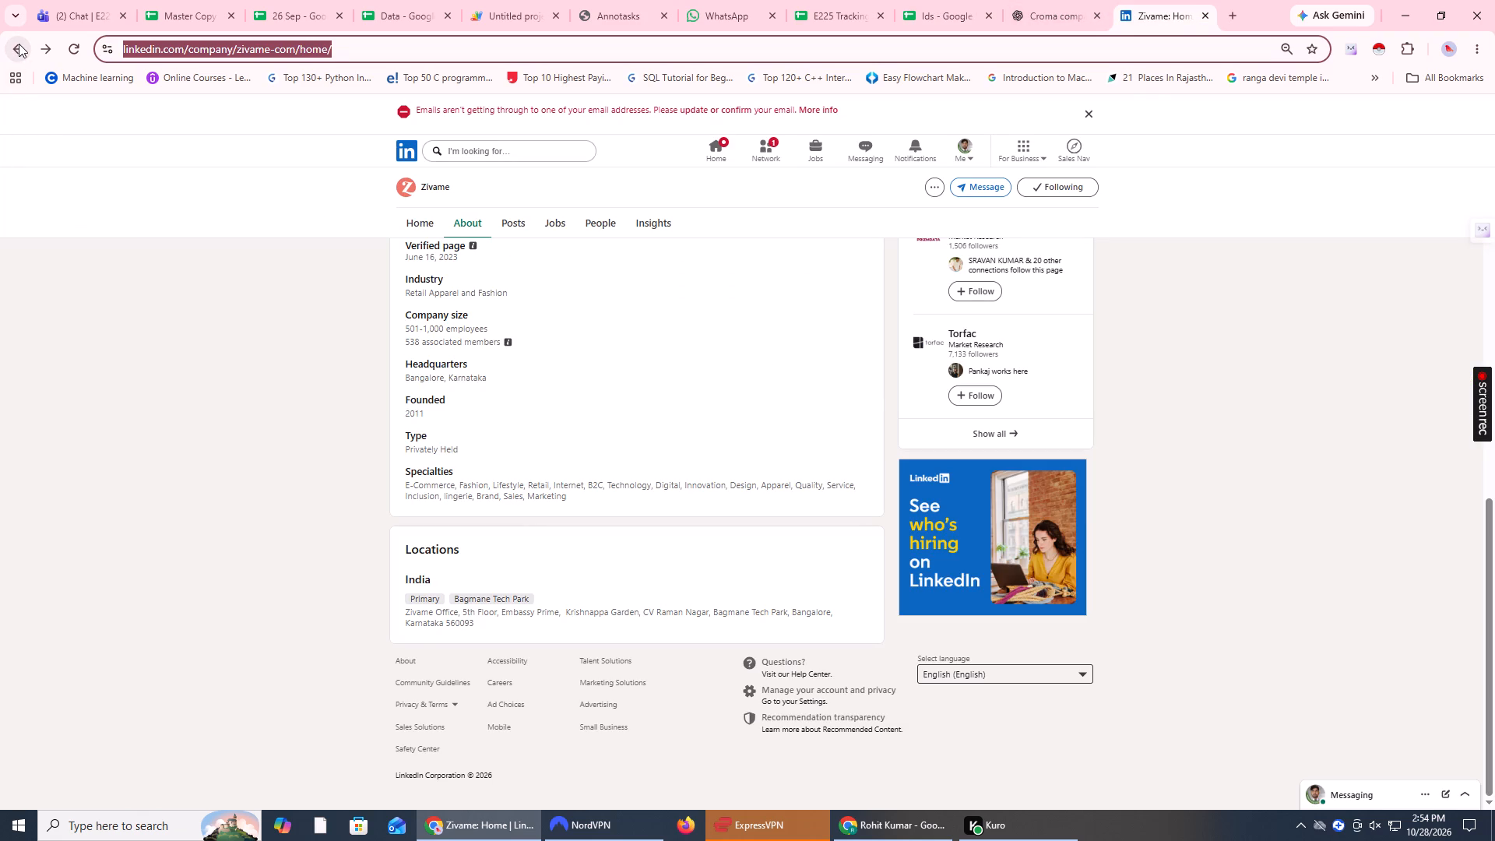
click(12, 48)
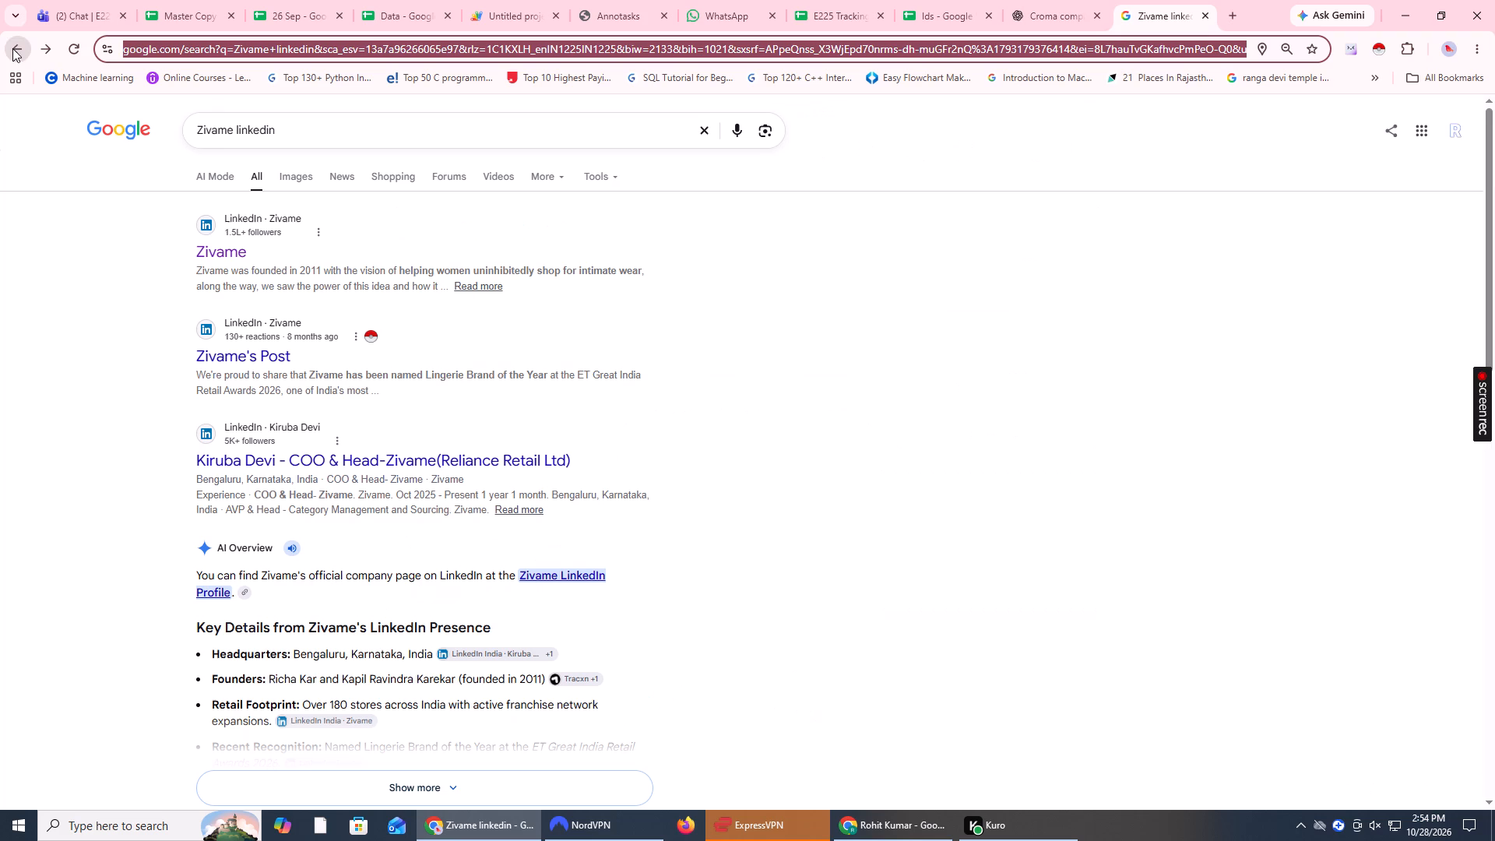
drag(232, 131, 0, 131)
key(ctrl+v)
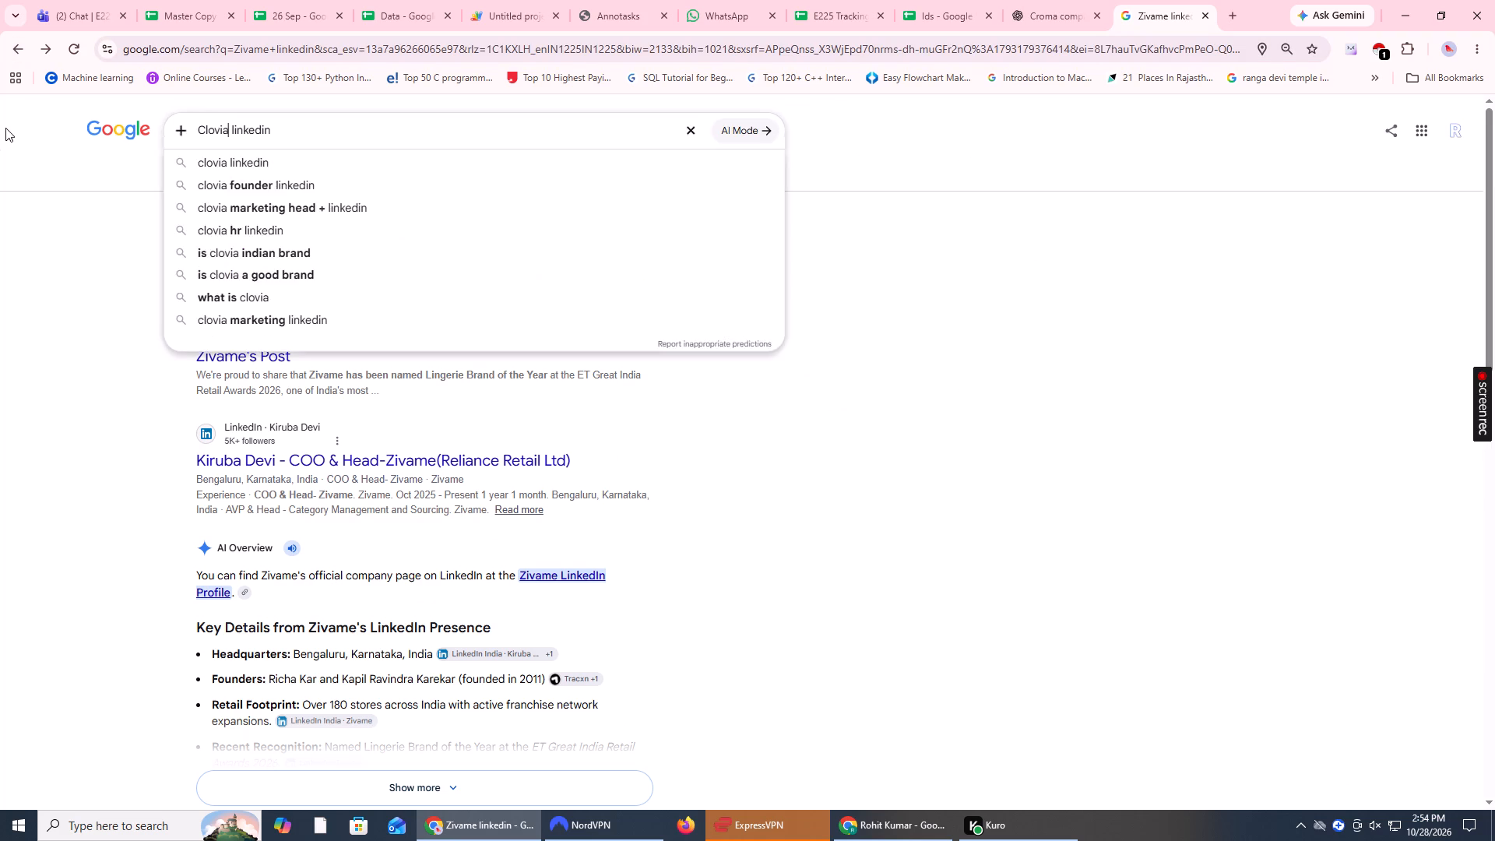
key(Return)
Open the Clovia LinkedIn page and paste its address, linkedin.com/company/clovia-lingerie/home/, into Clovia's Linkedin URL cell, C56, in the Ids sheet.
click(227, 258)
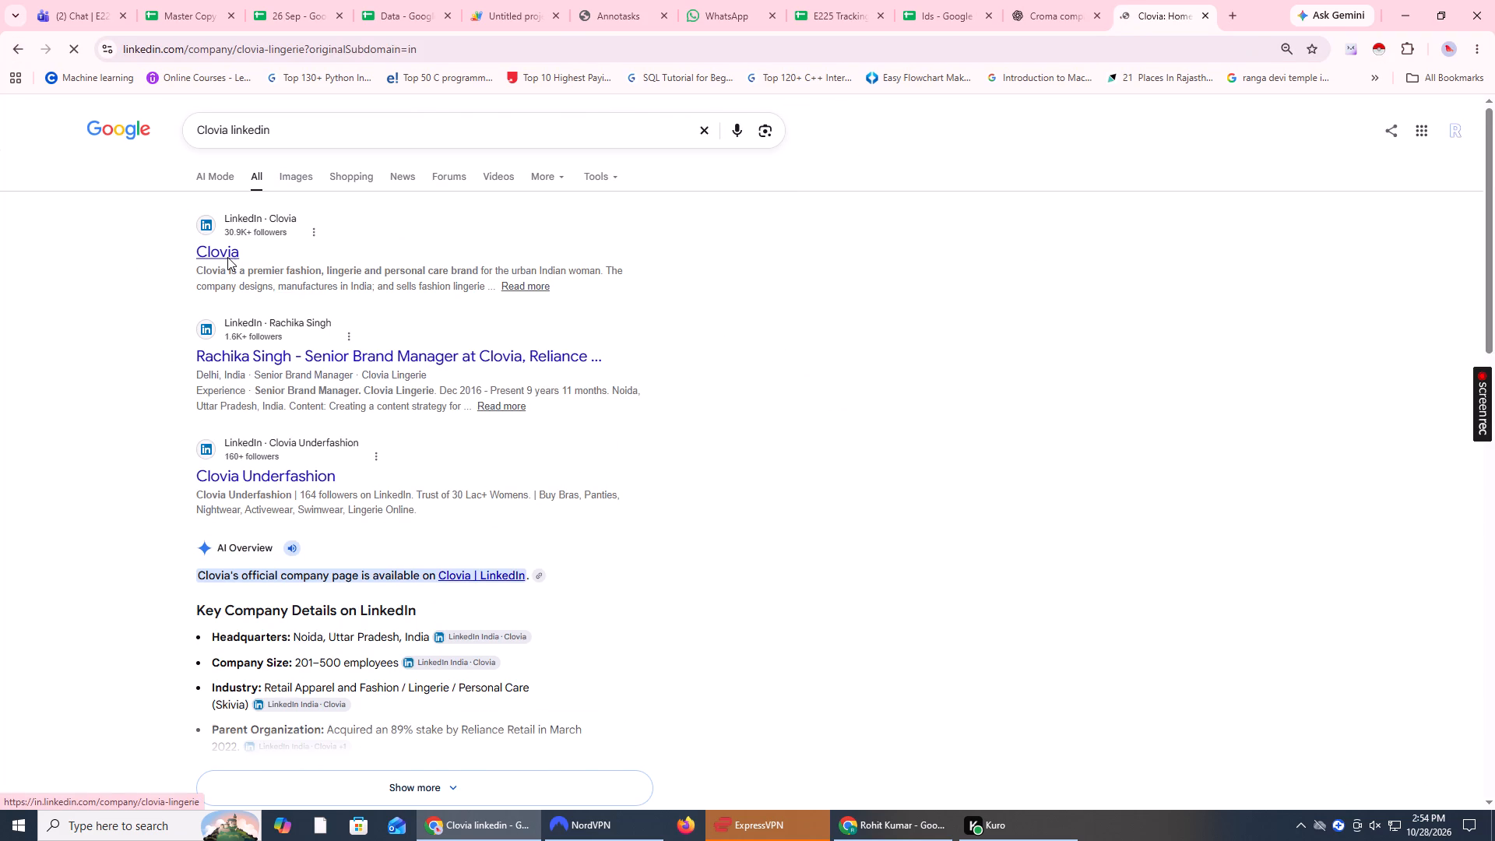
scroll(414, 384, down, 20)
scroll(414, 384, down, 4)
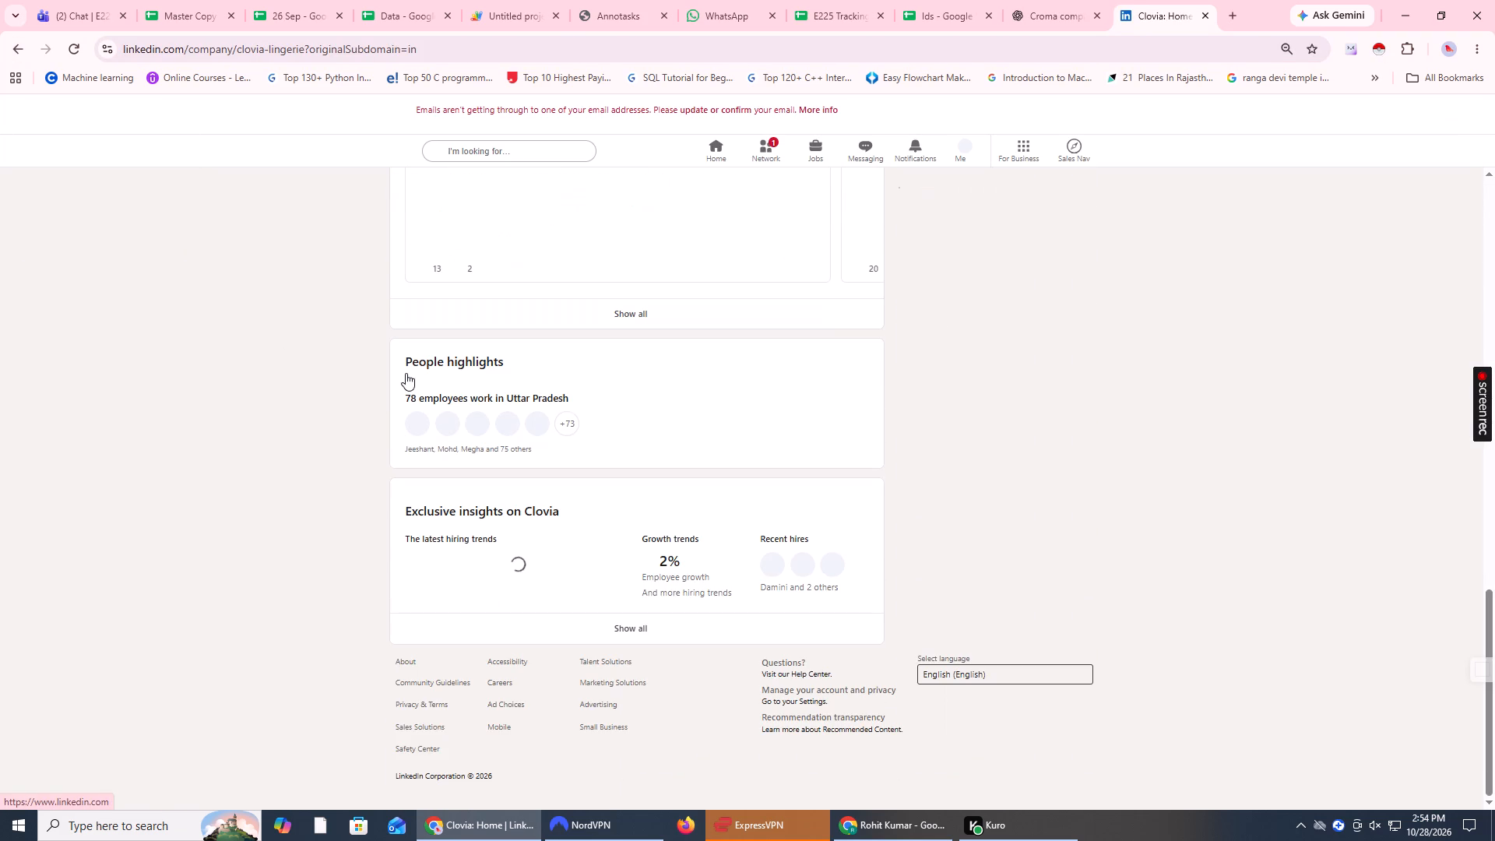
scroll(406, 373, down, 5)
click(179, 484)
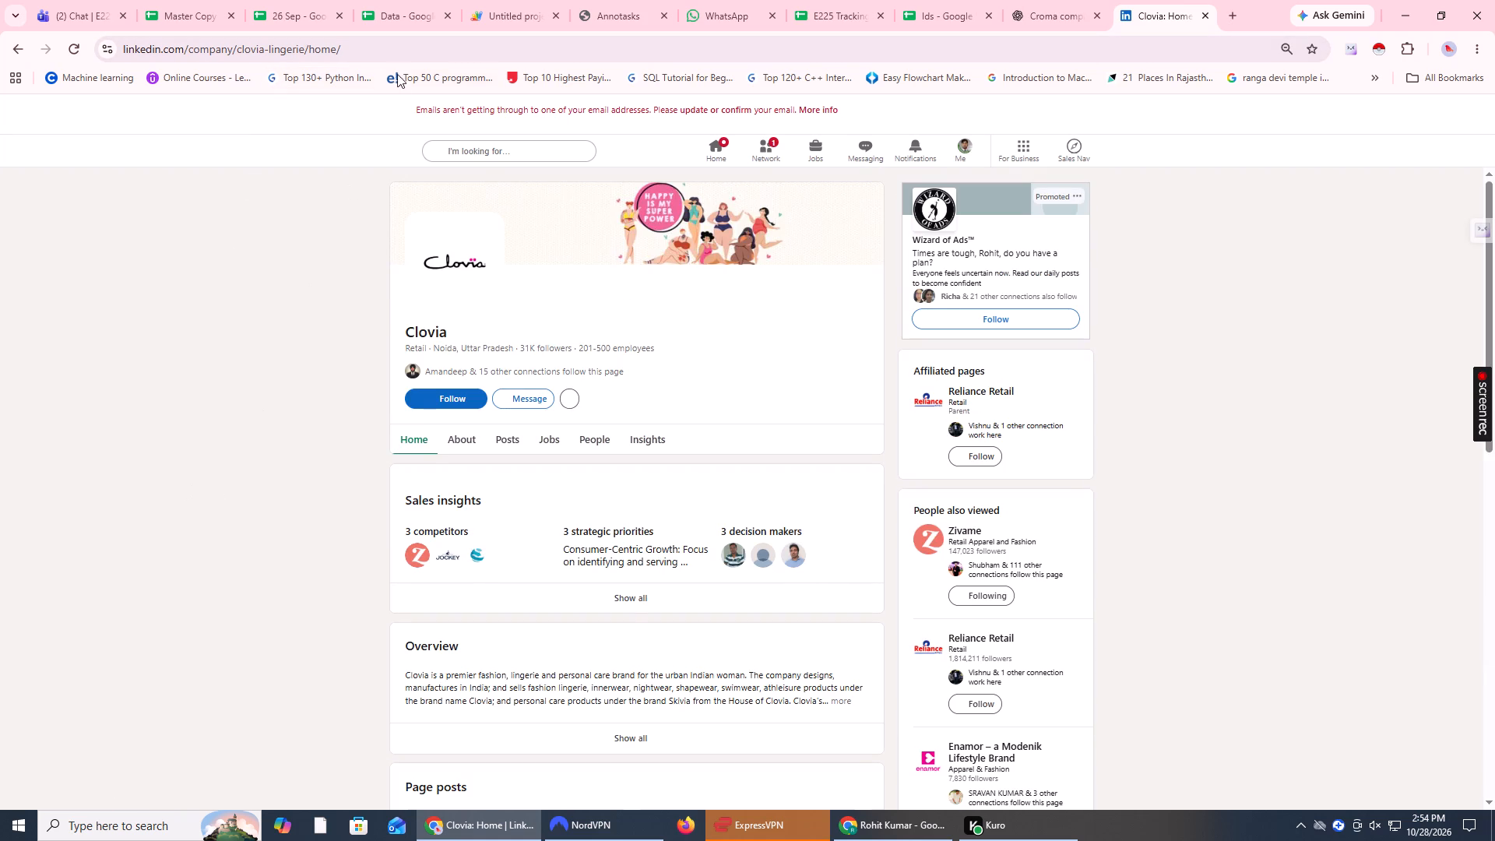
click(382, 42)
key(ctrl+c)
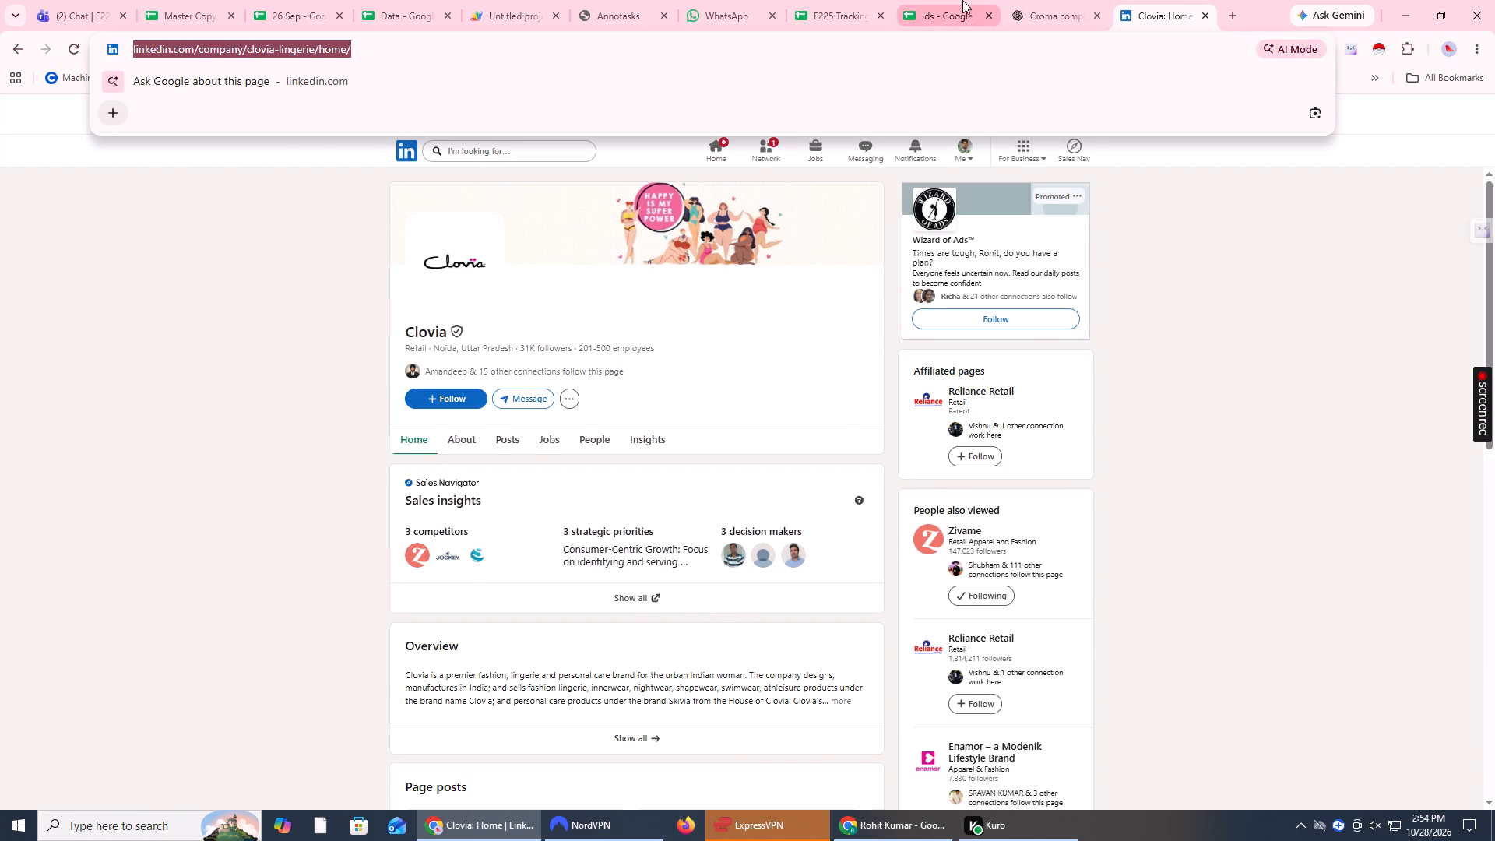
click(948, 0)
click(377, 478)
key(ctrl+v)
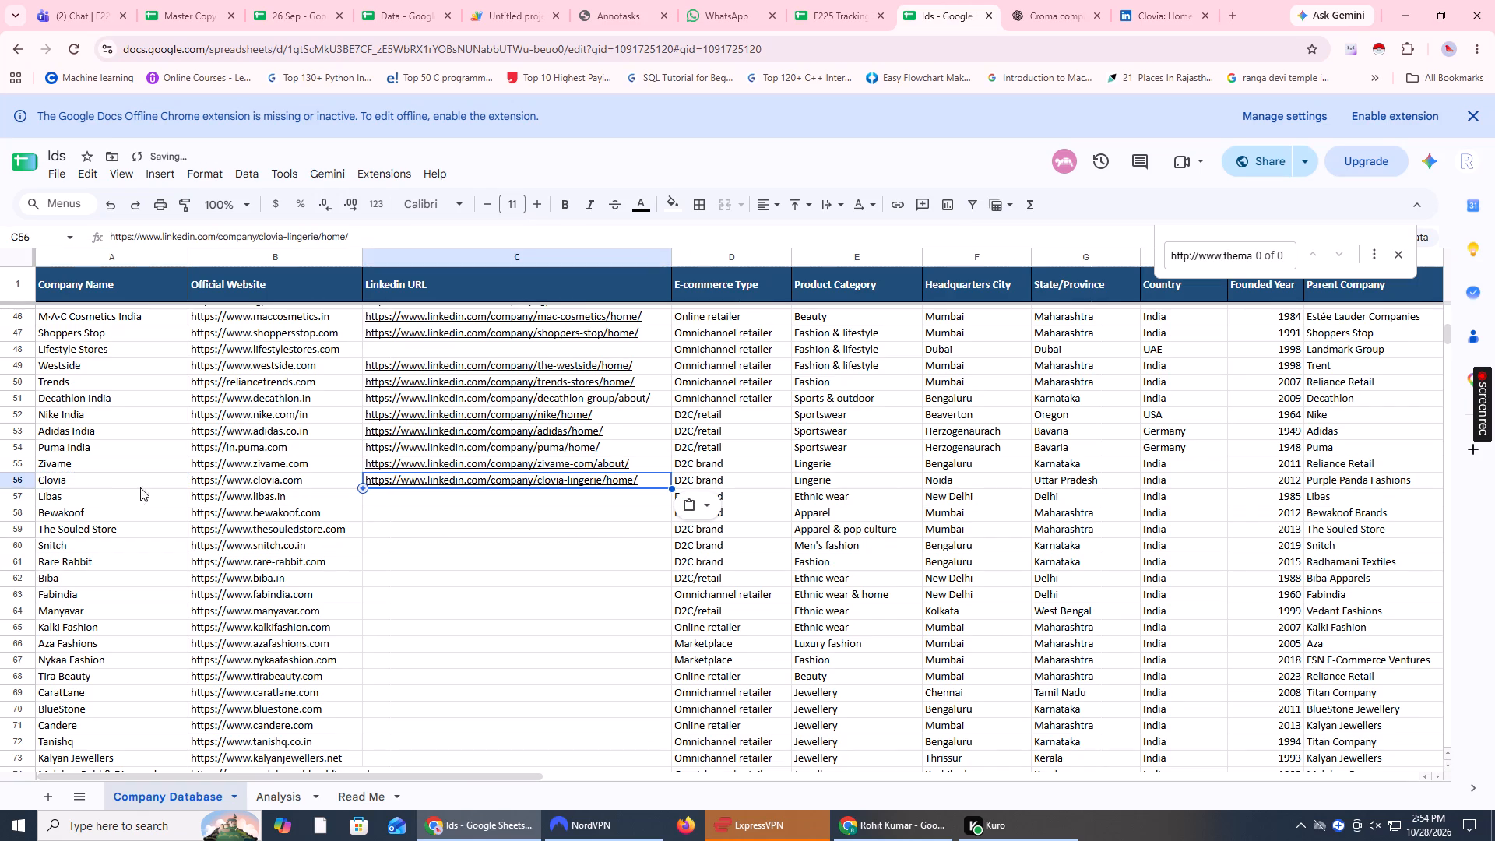
Copy the company name from cell A57, follow Clovia on its LinkedIn page, and search Google for "Libas linkedin".
click(75, 499)
key(ctrl+c)
click(1165, 0)
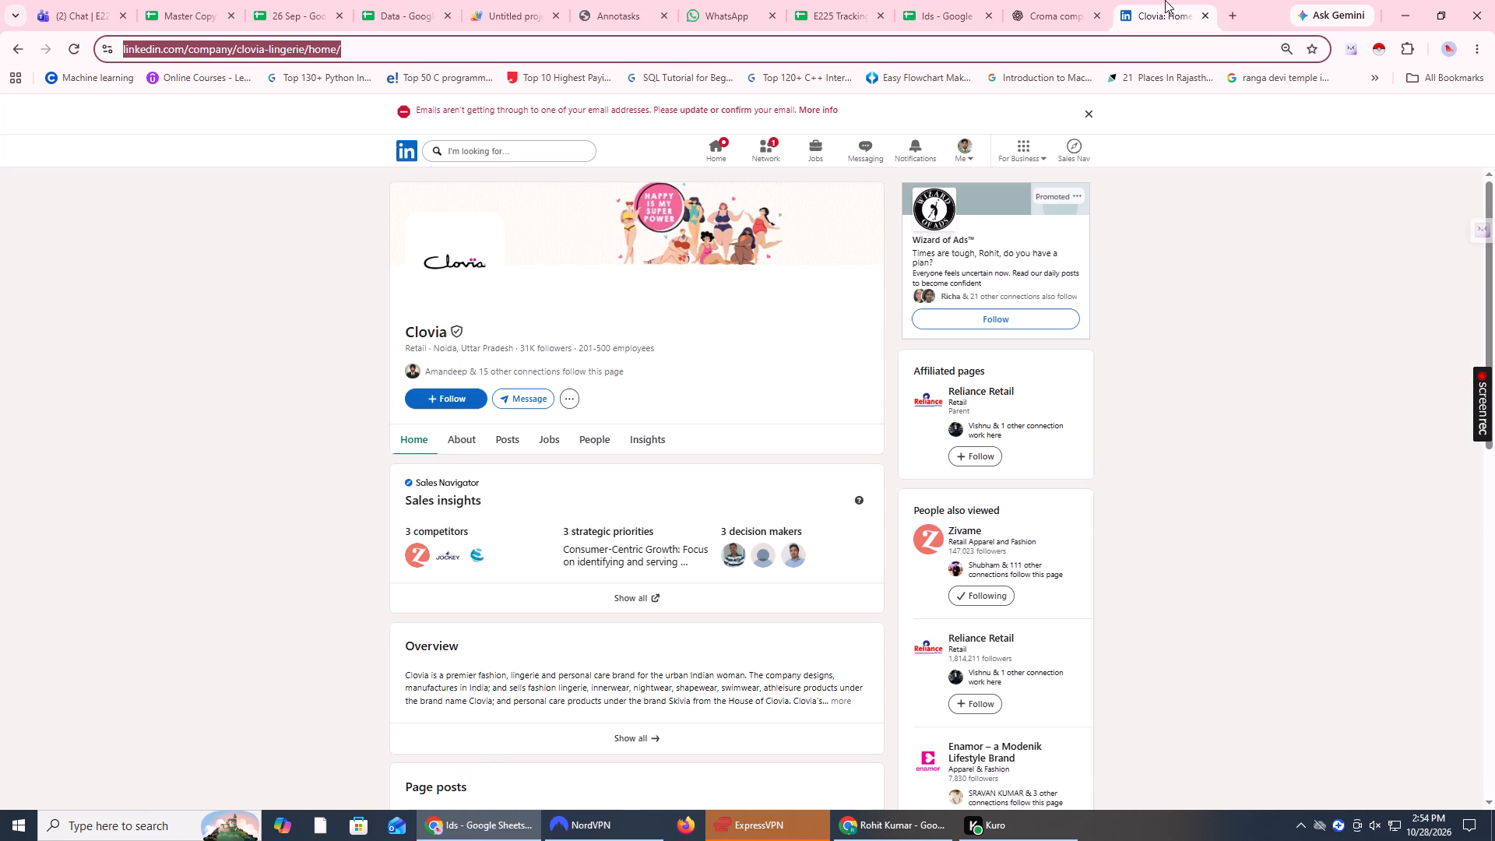
click(444, 402)
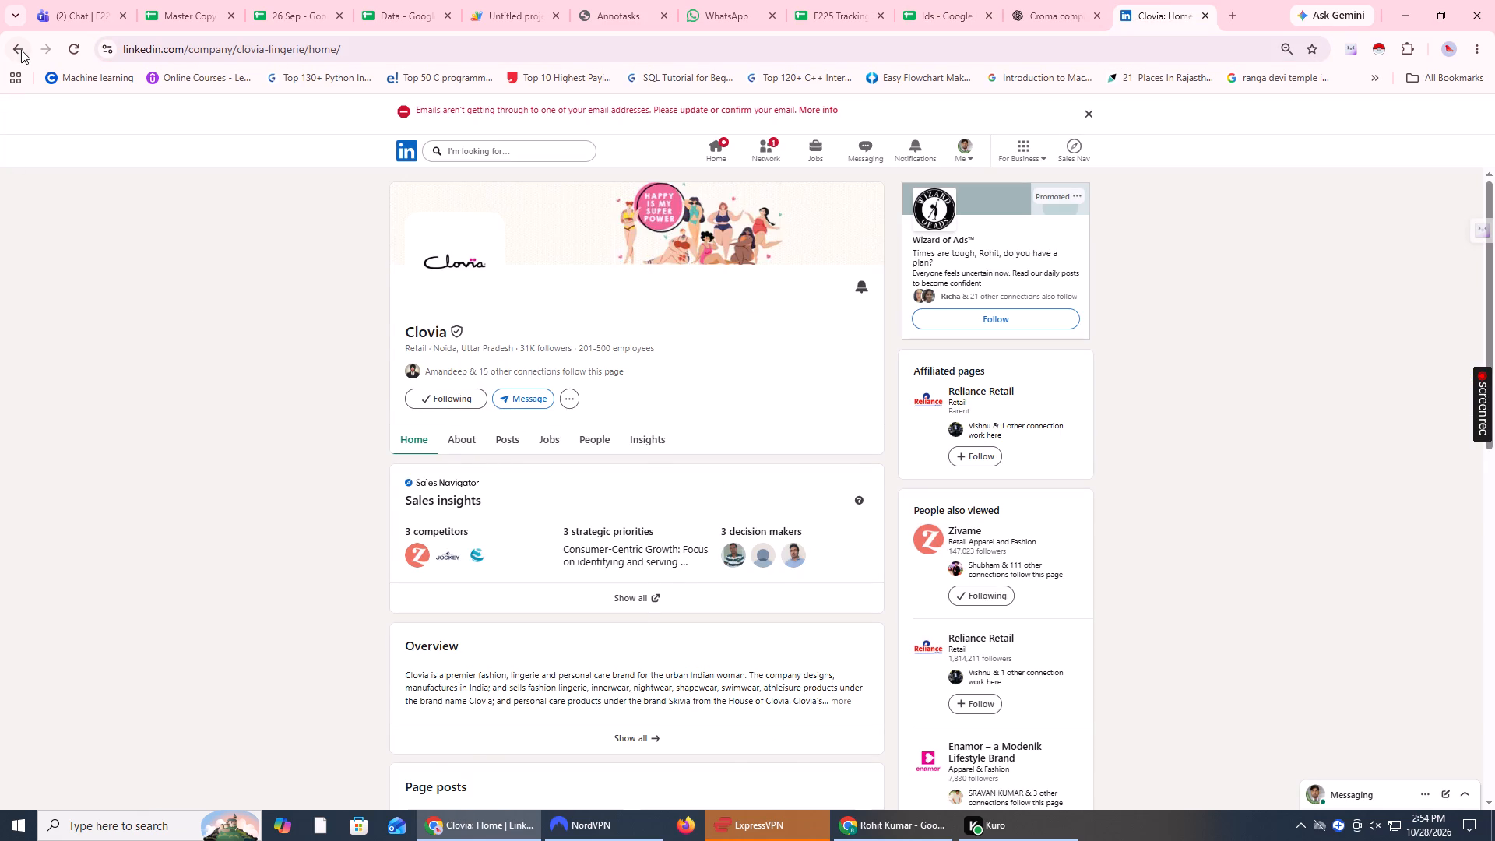
click(21, 50)
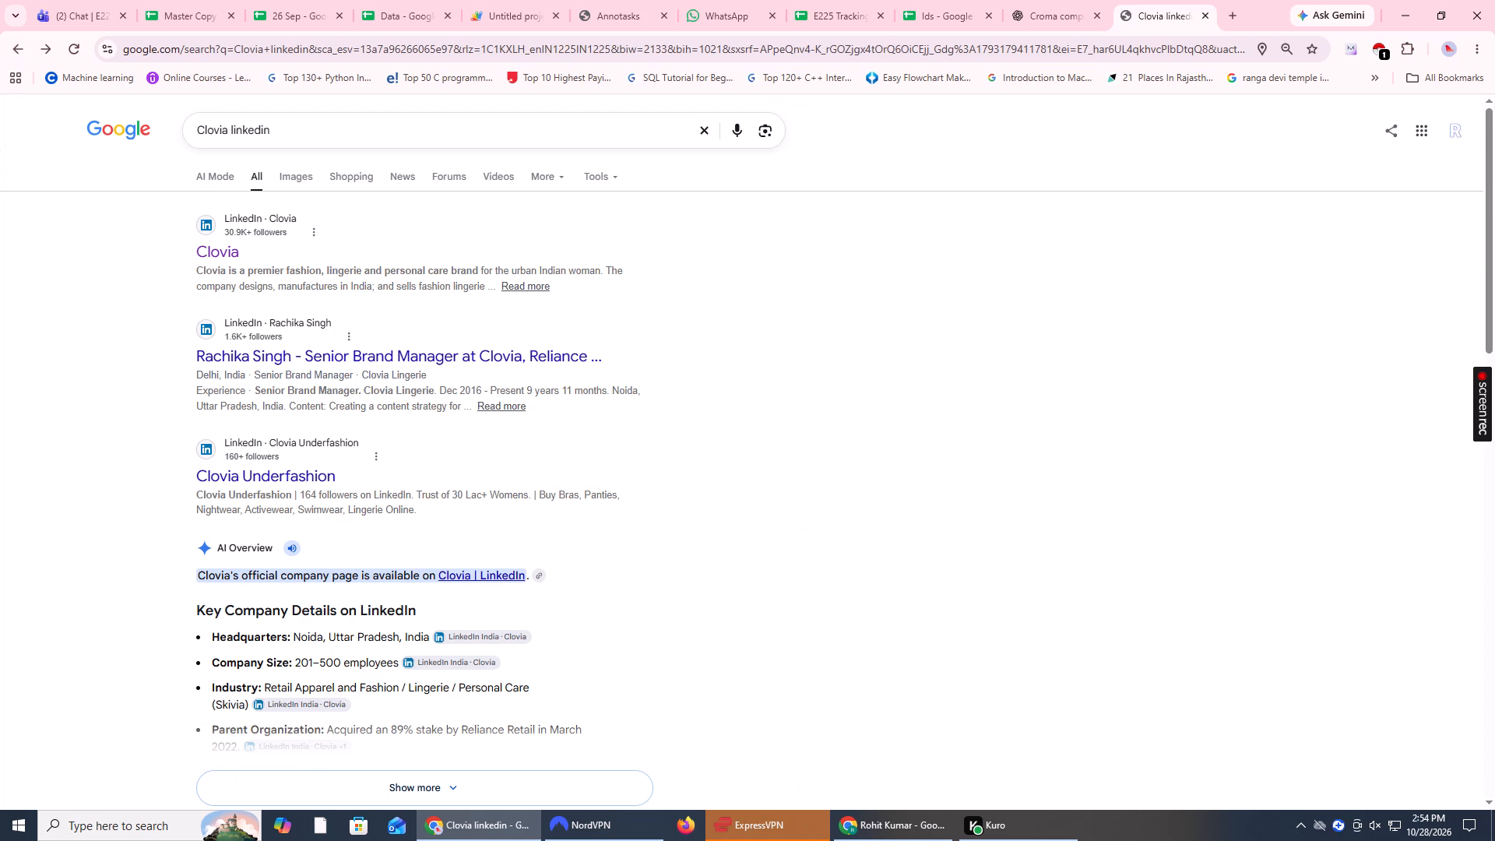
drag(228, 129, 78, 128)
key(ctrl+v)
key(space)
key(Return)
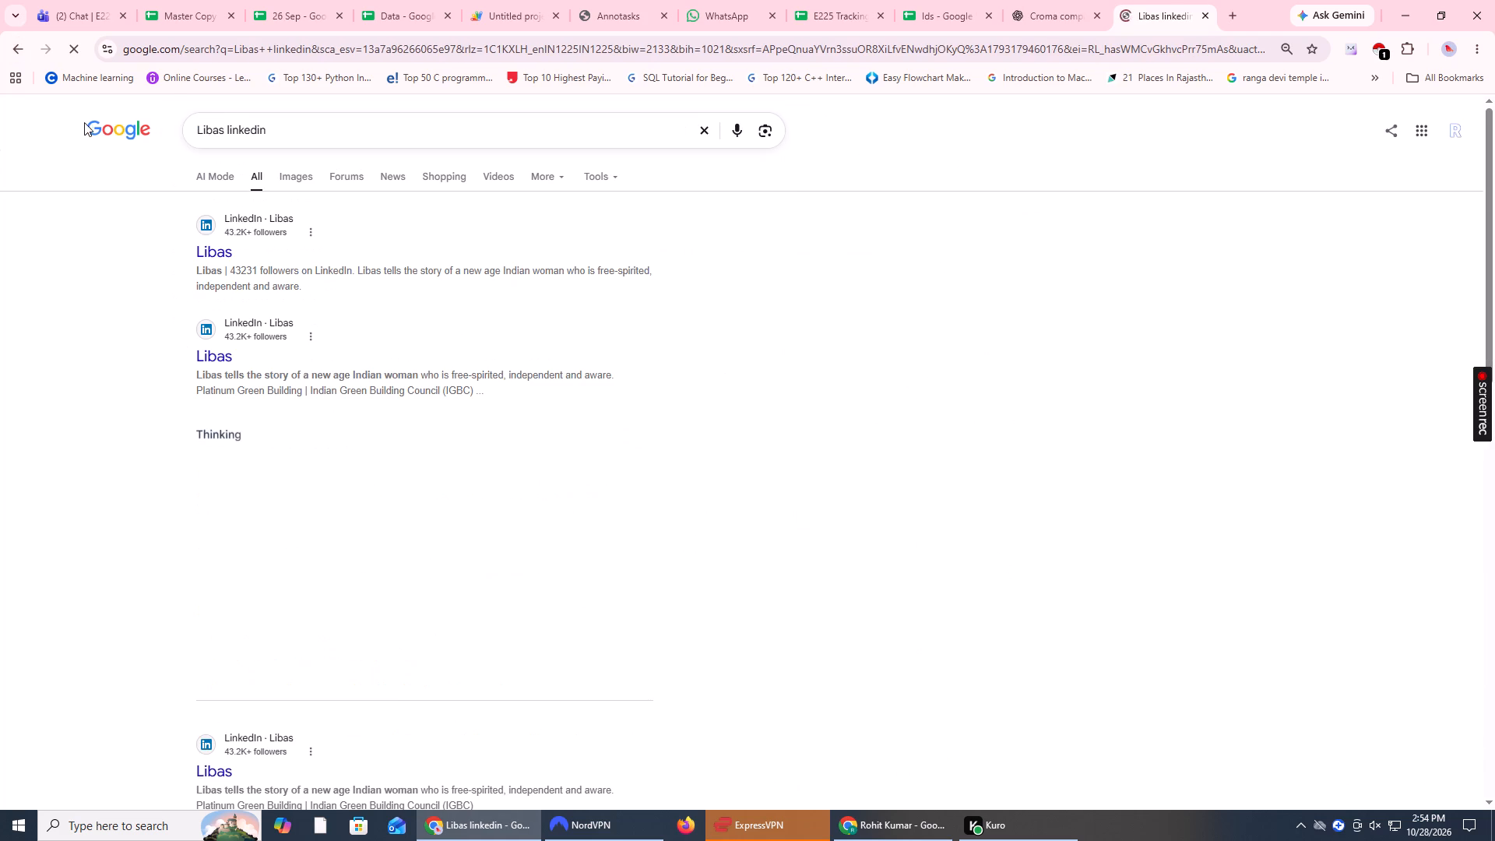
Open the Libas LinkedIn page from the first search result.
click(216, 254)
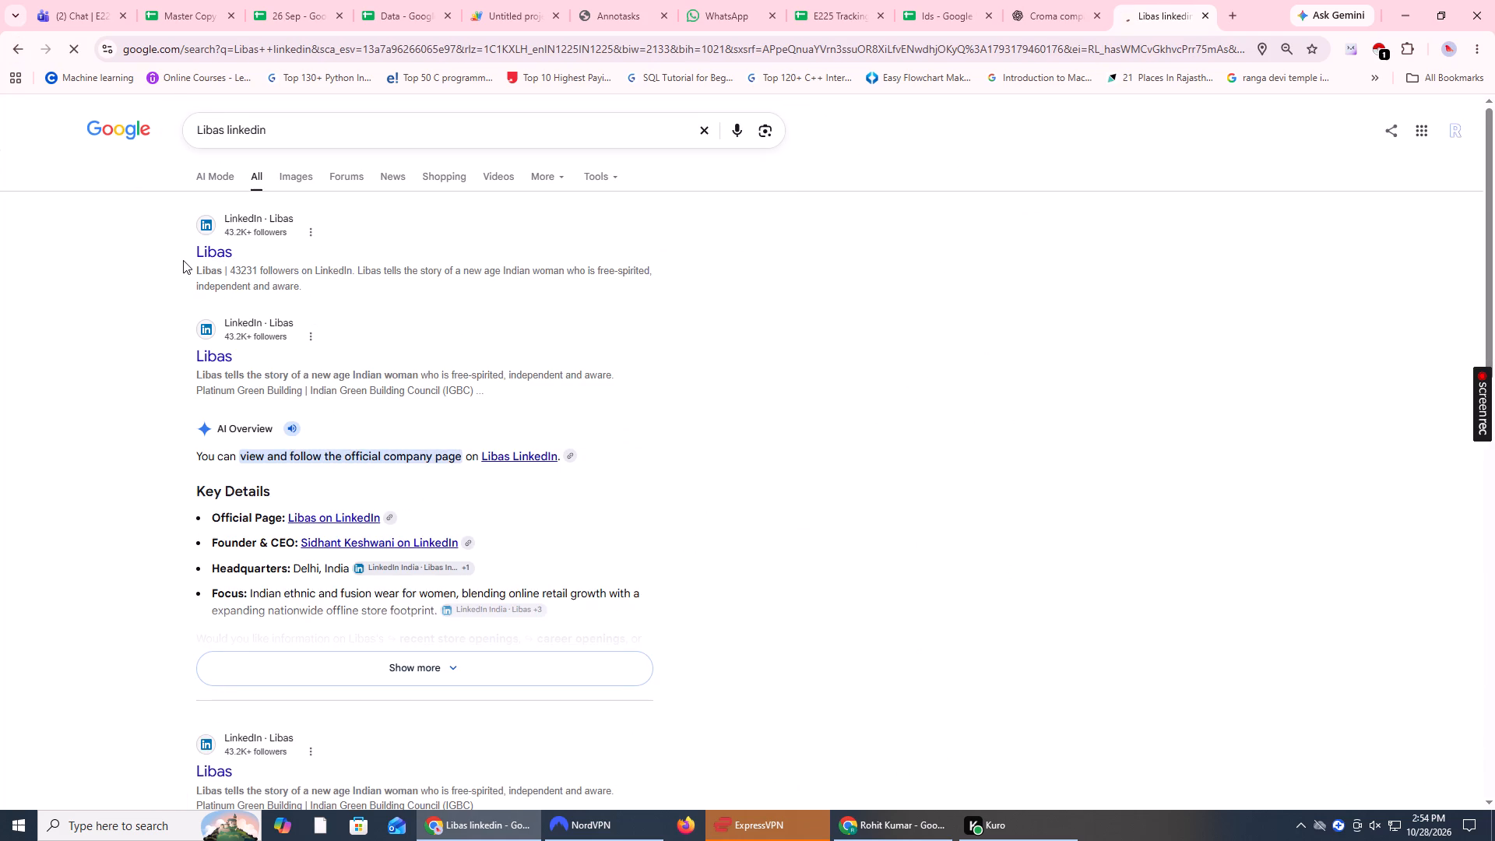
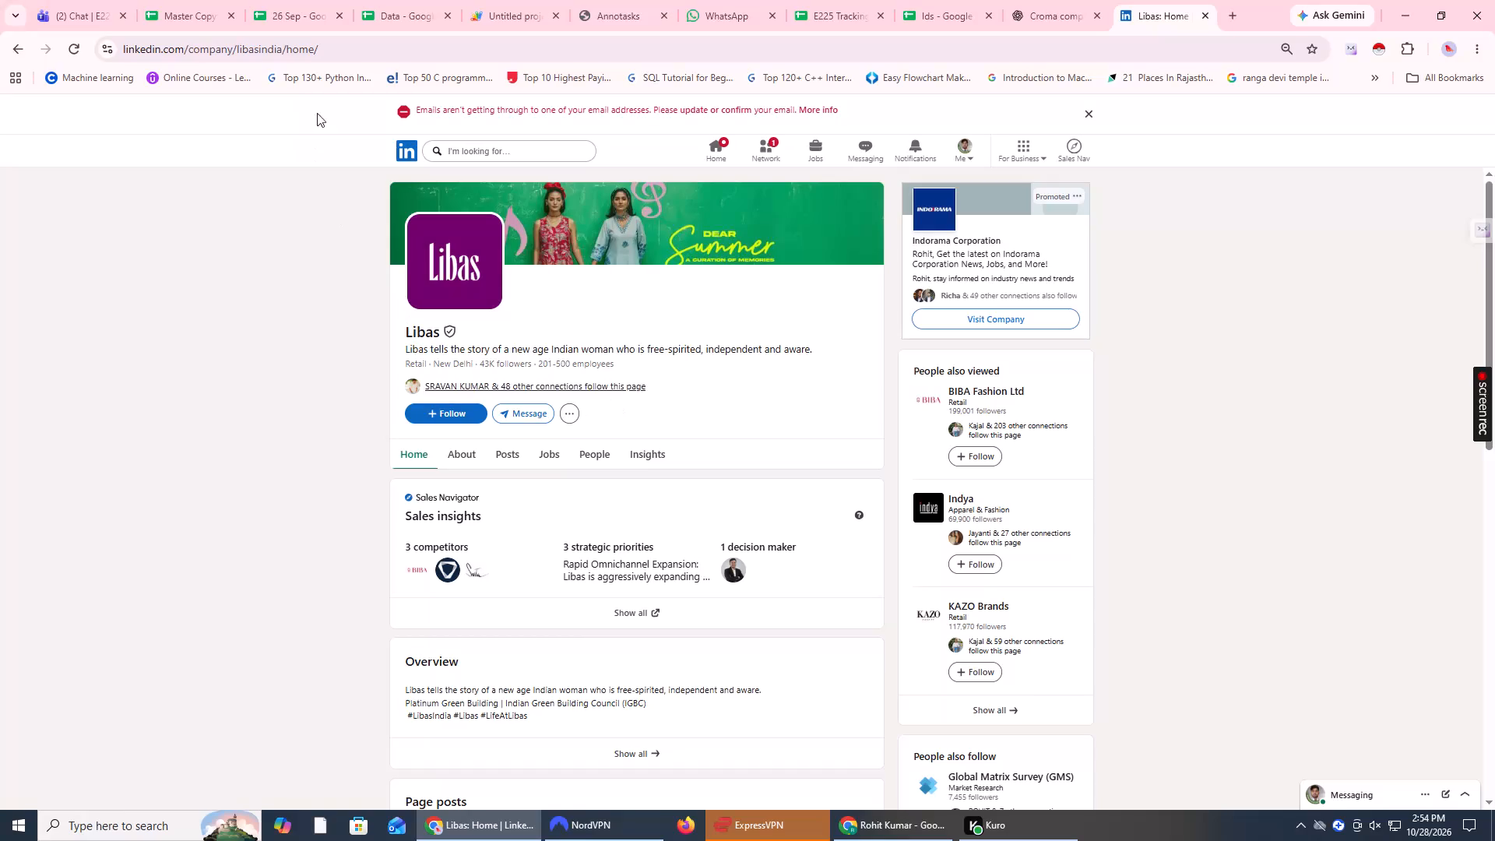
Copy the Libas LinkedIn page address, linkedin.com/company/libasindia/home/, into Libas's Linkedin URL cell, C57, in the Ids sheet.
click(336, 55)
key(ctrl+c)
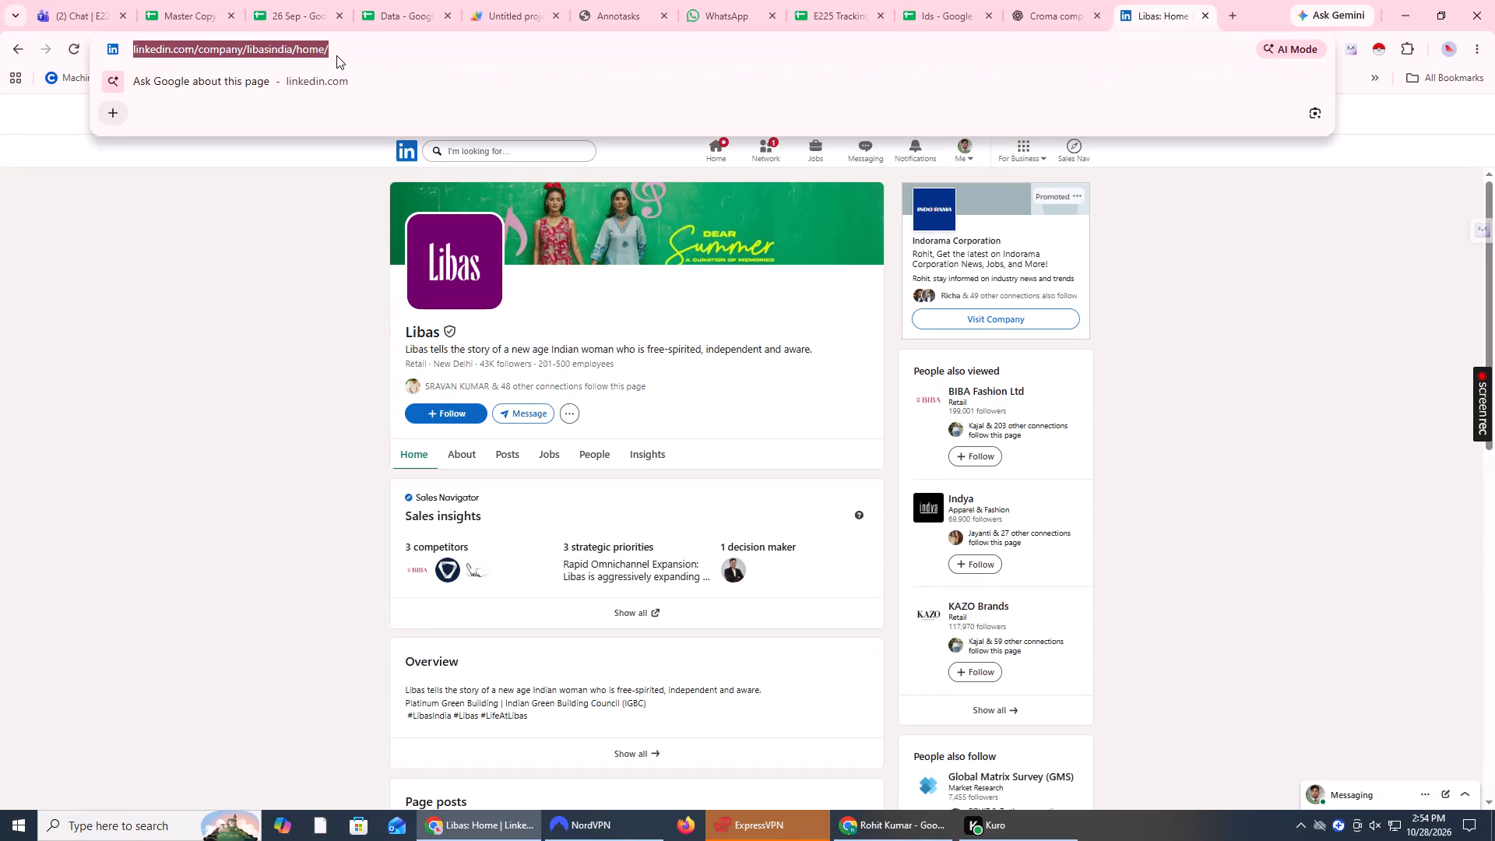
click(937, 0)
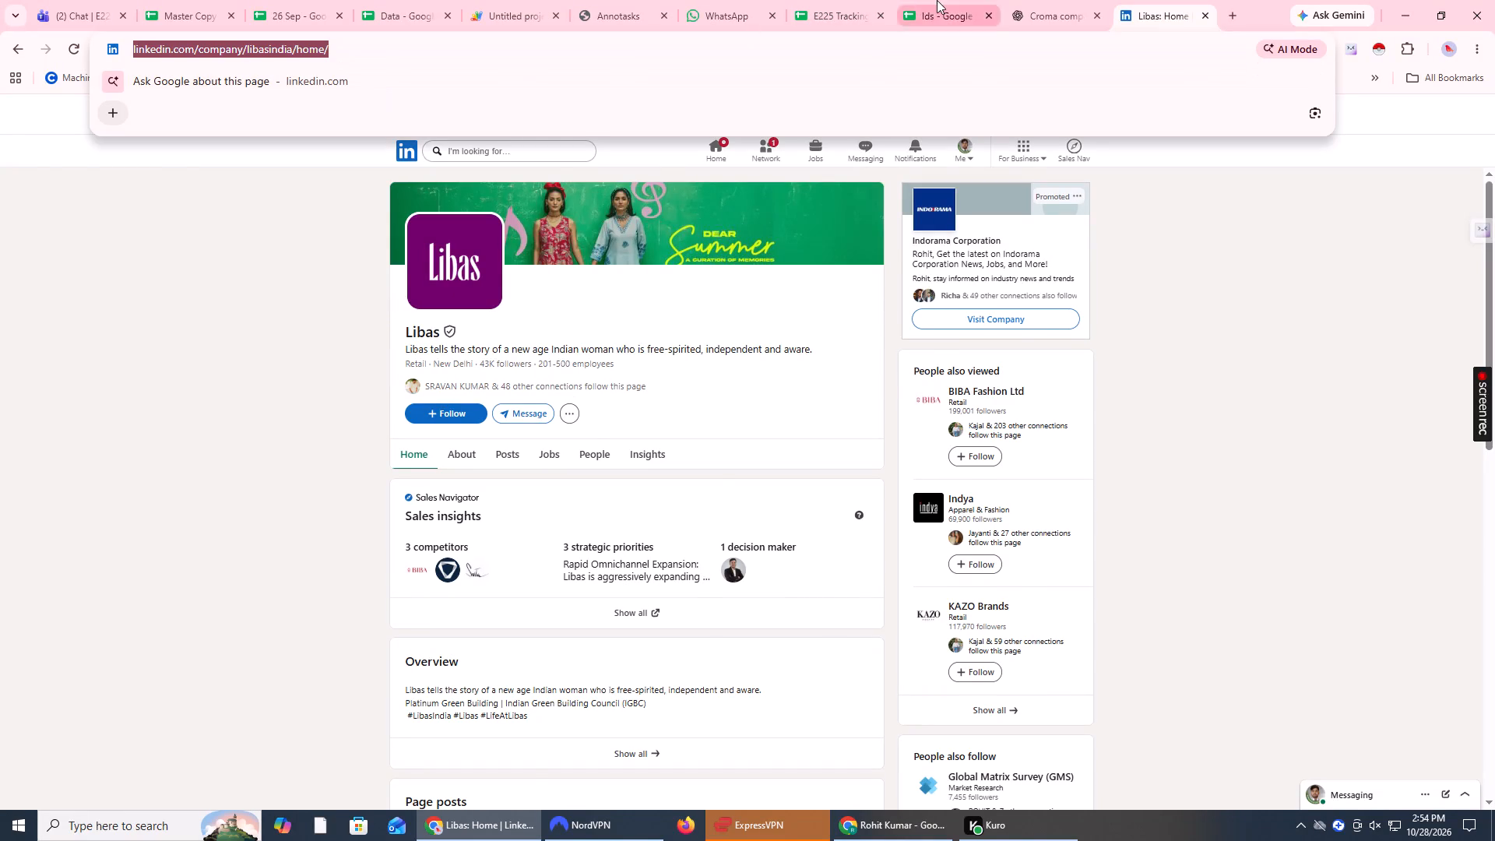
click(378, 505)
key(ctrl+v)
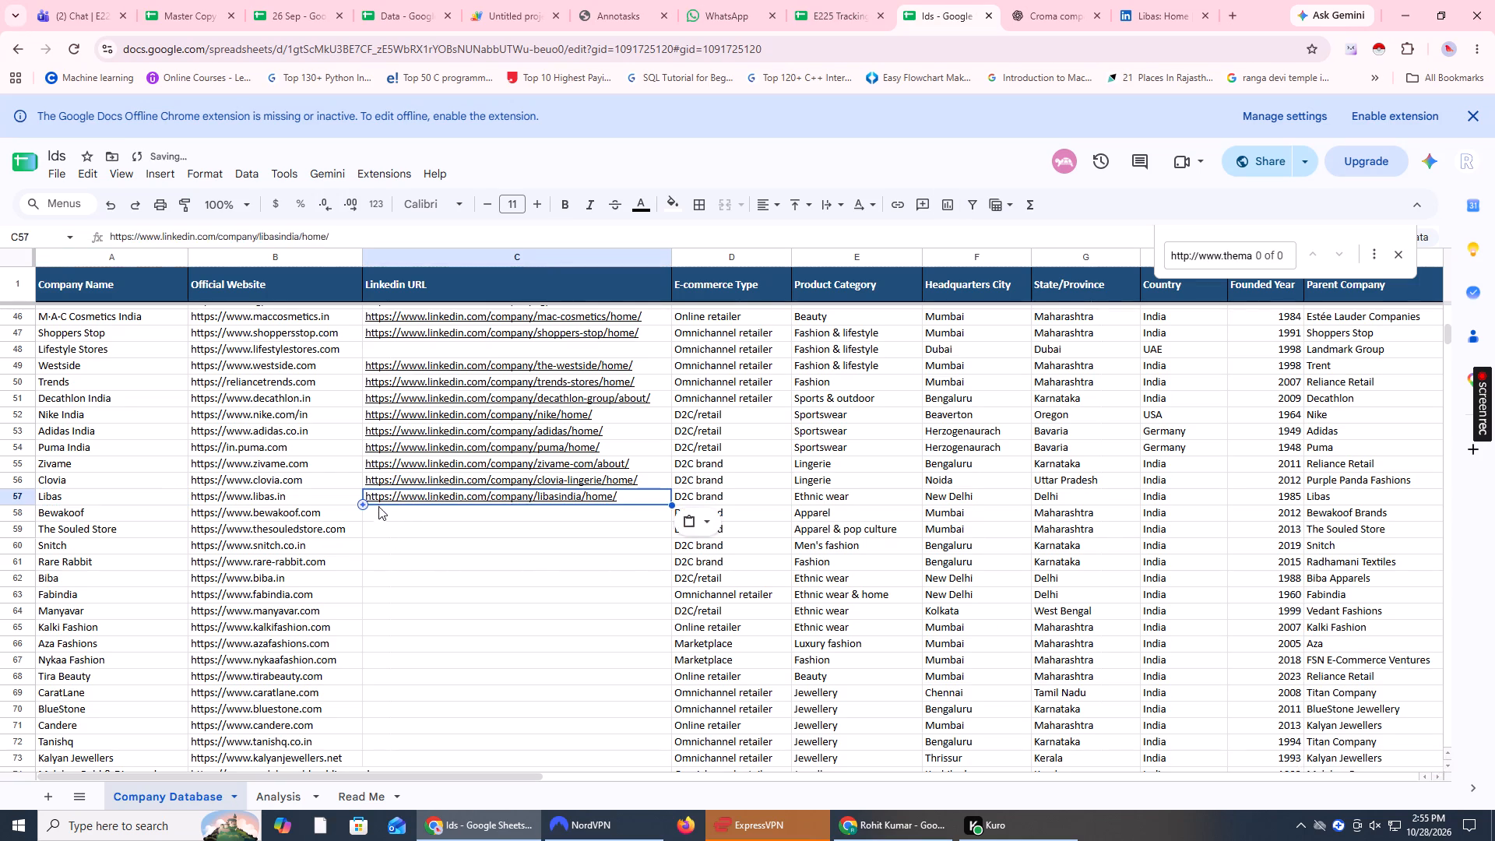
click(392, 554)
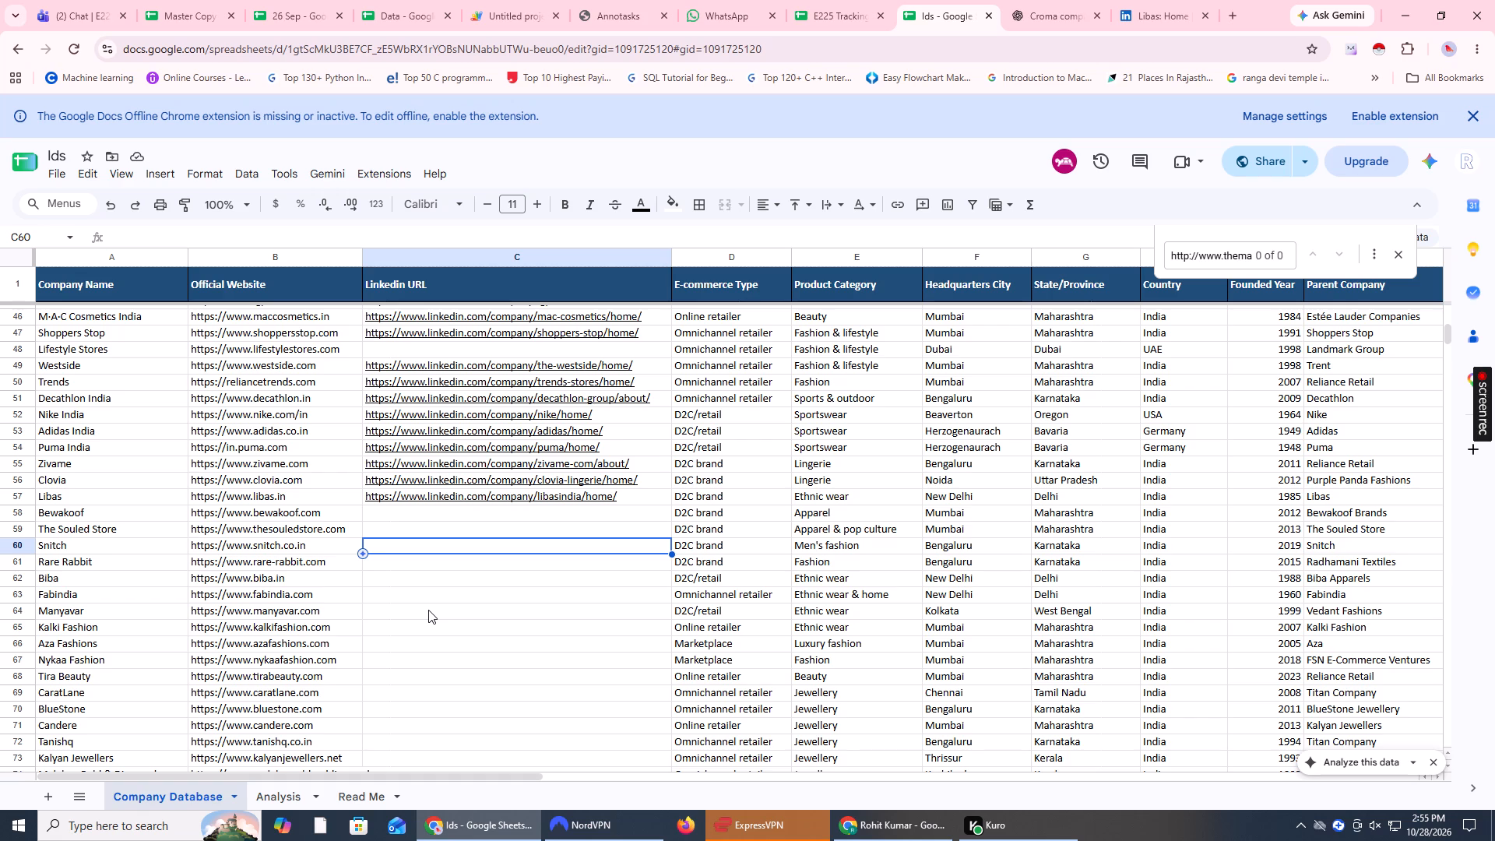
Switch to the Data spreadsheet and look through the LinkedIn link lists on its Germany, India, Delhi and Sheet1 sheets.
click(424, 0)
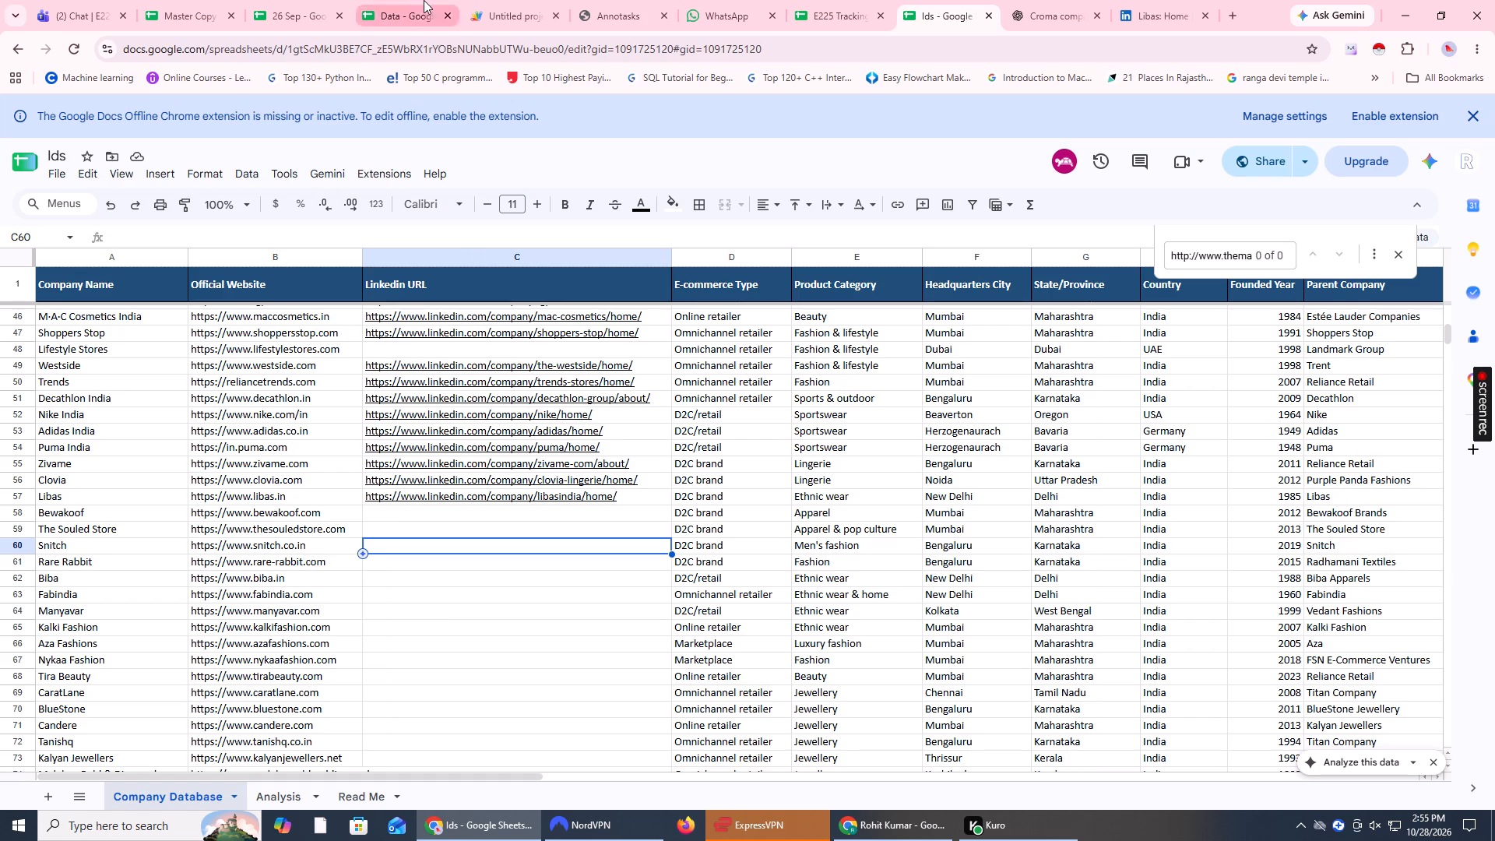
click(355, 797)
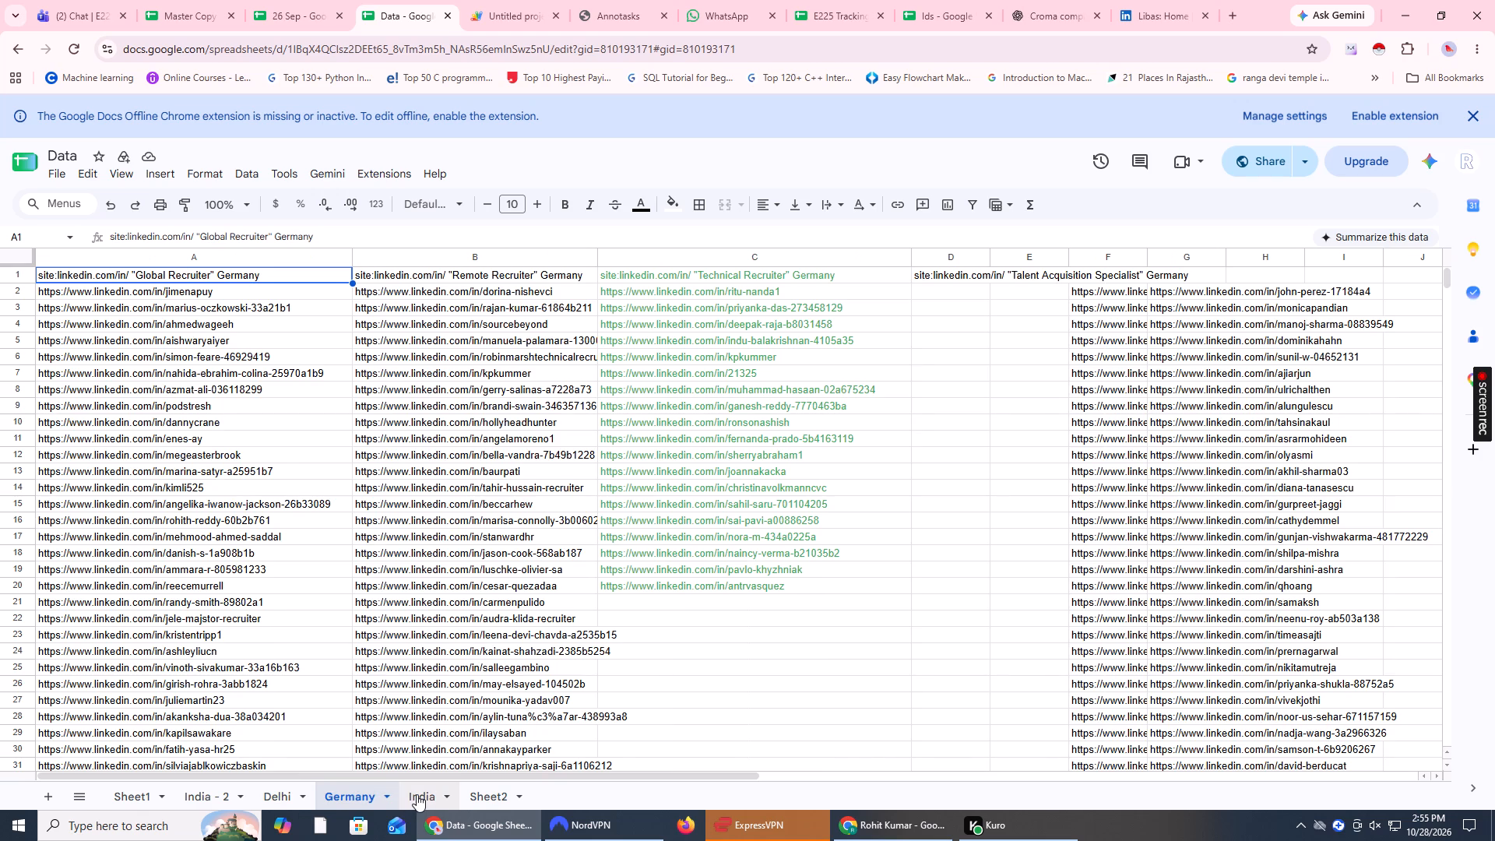
click(417, 794)
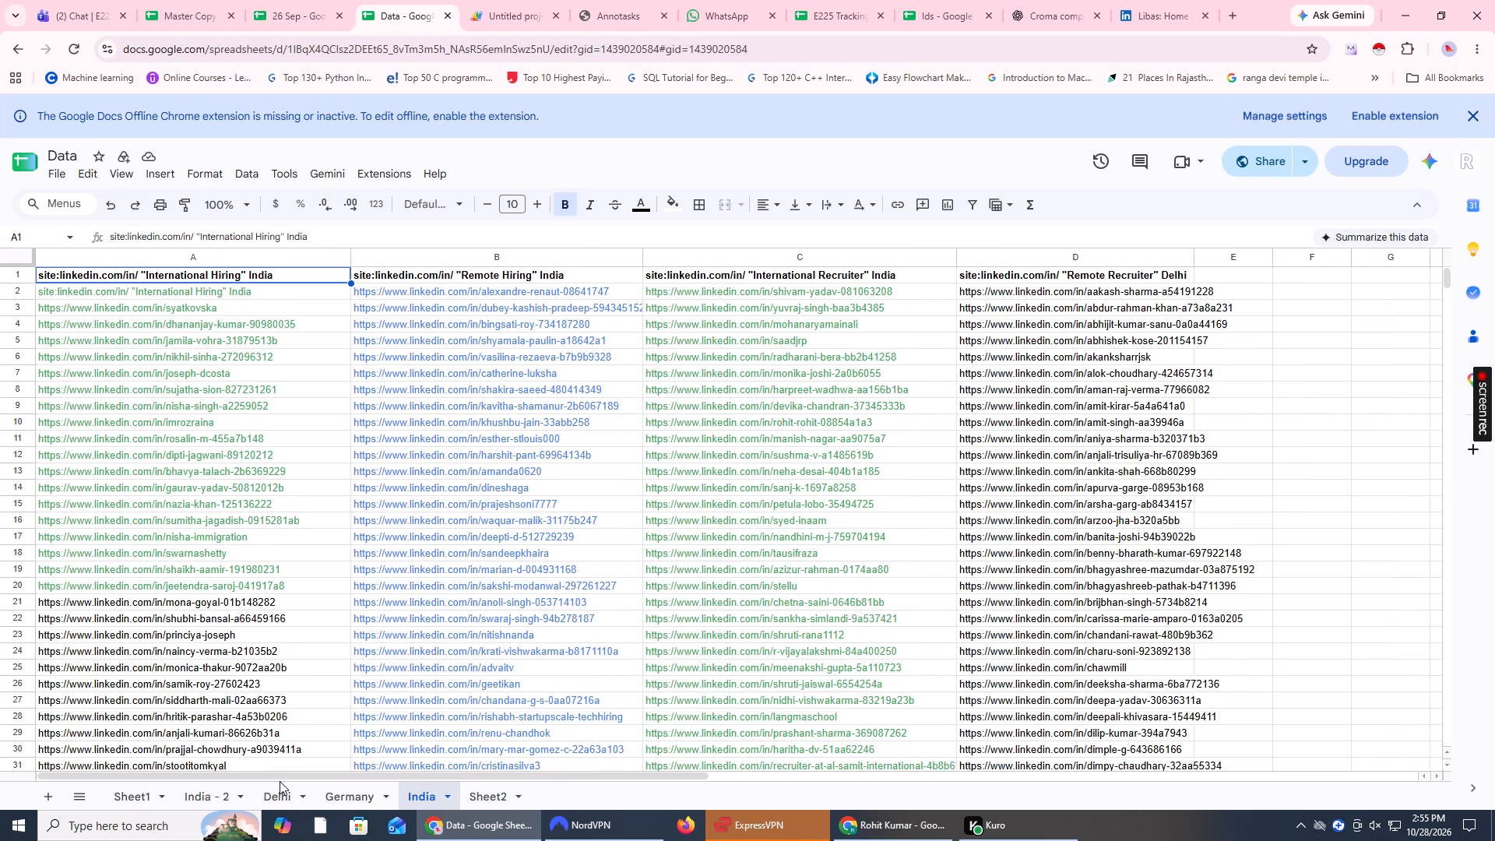
click(279, 788)
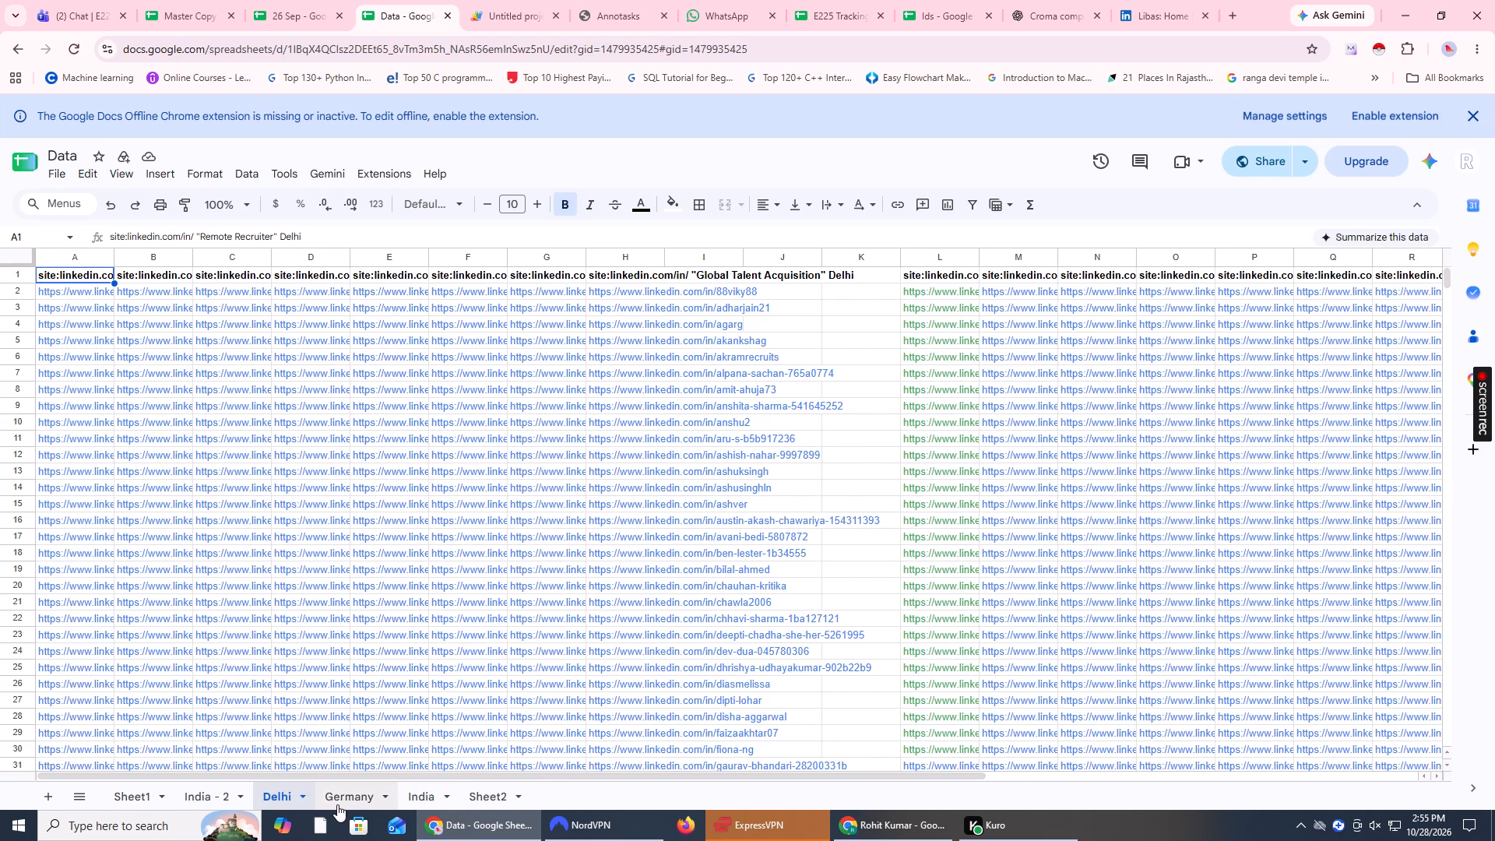
click(337, 804)
click(143, 797)
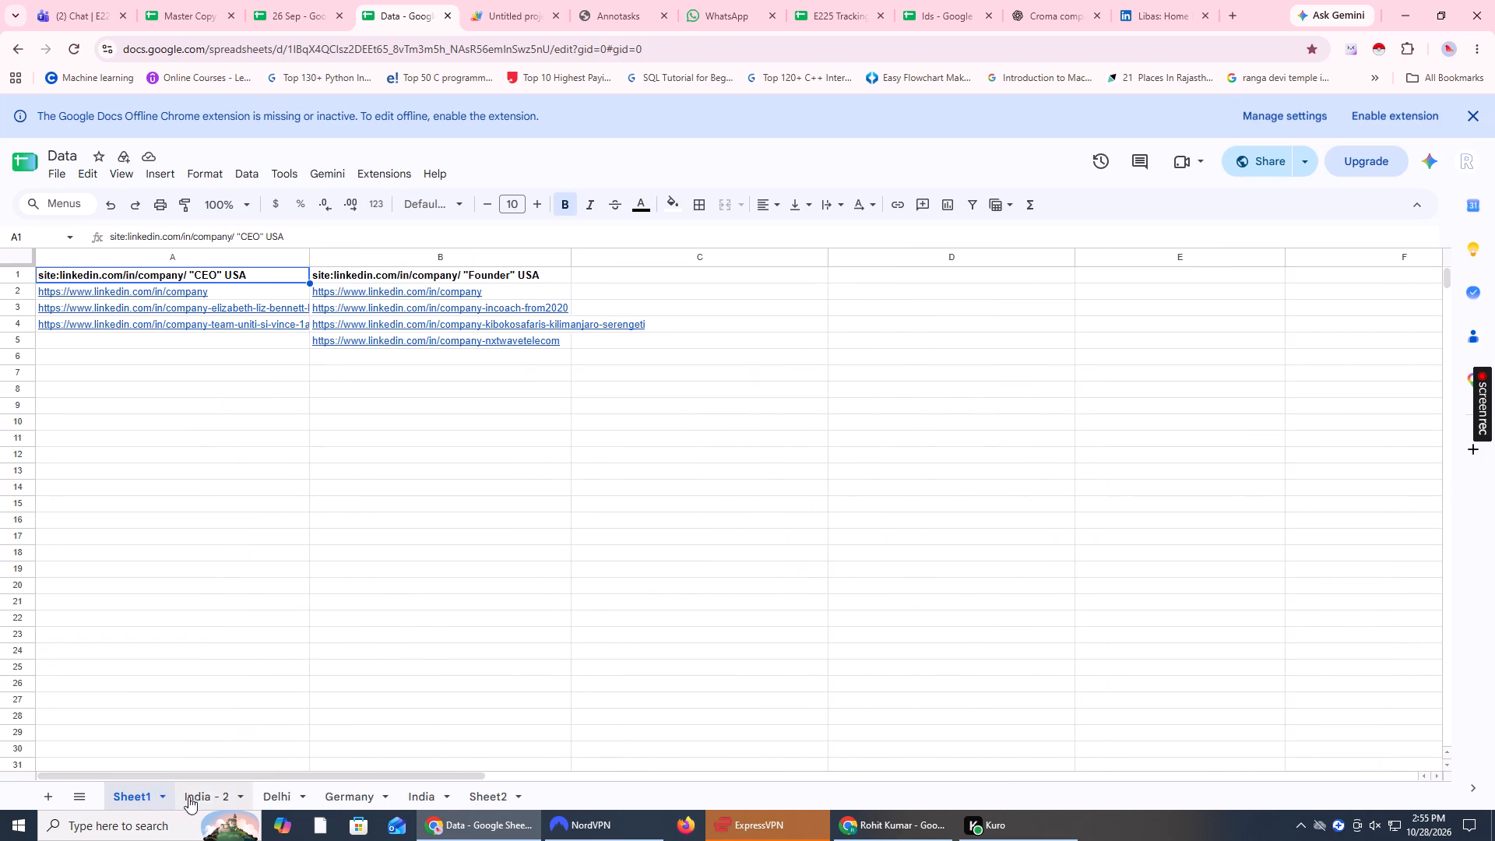
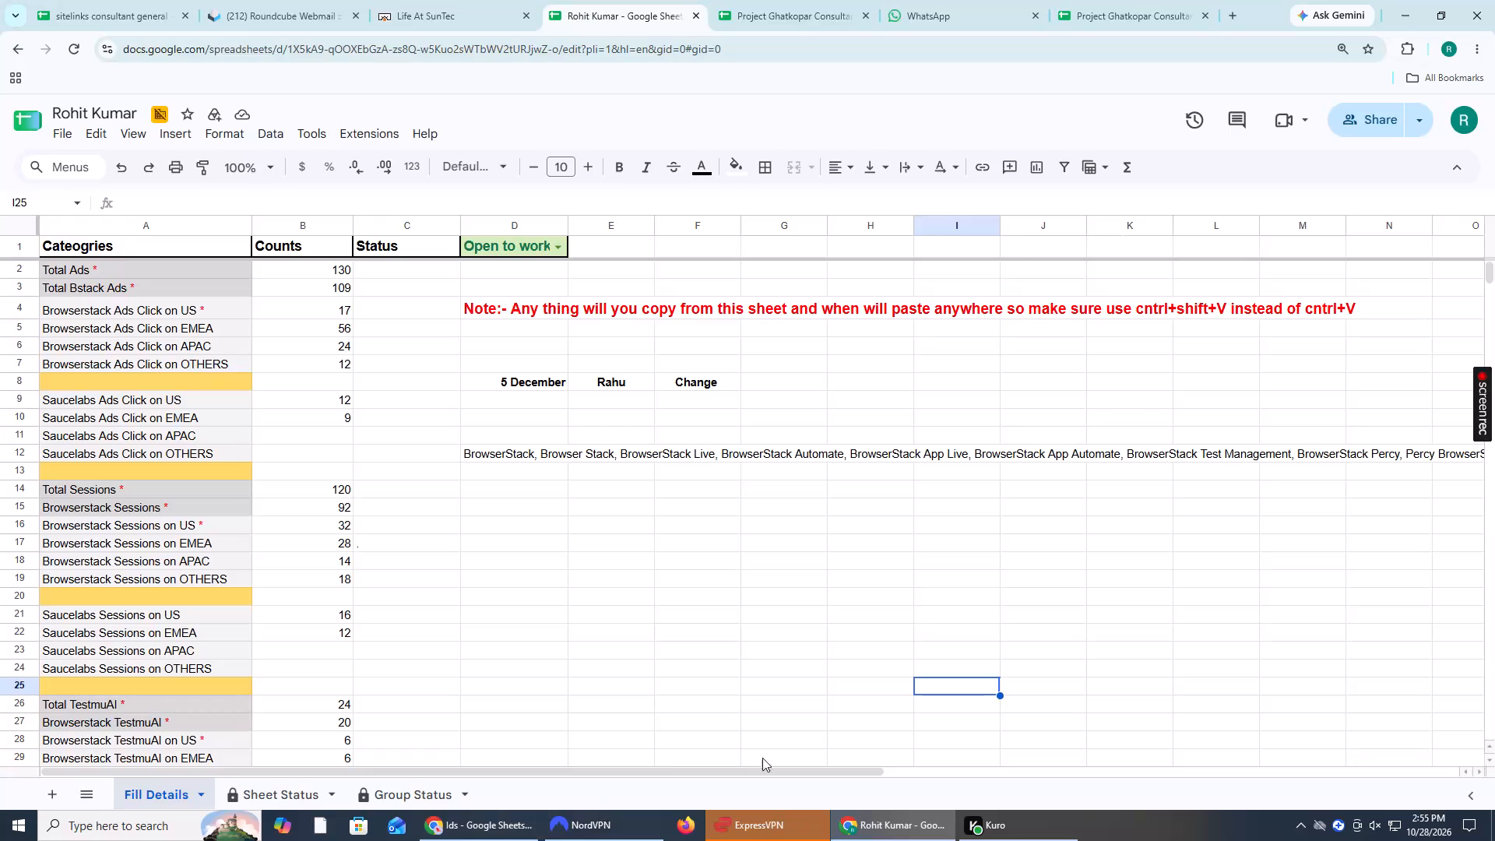
Return to the Ids spreadsheet, search Google for "Bewakoof linkedin" using the company name from A58, and open Bewakoof's LinkedIn page.
click(831, 636)
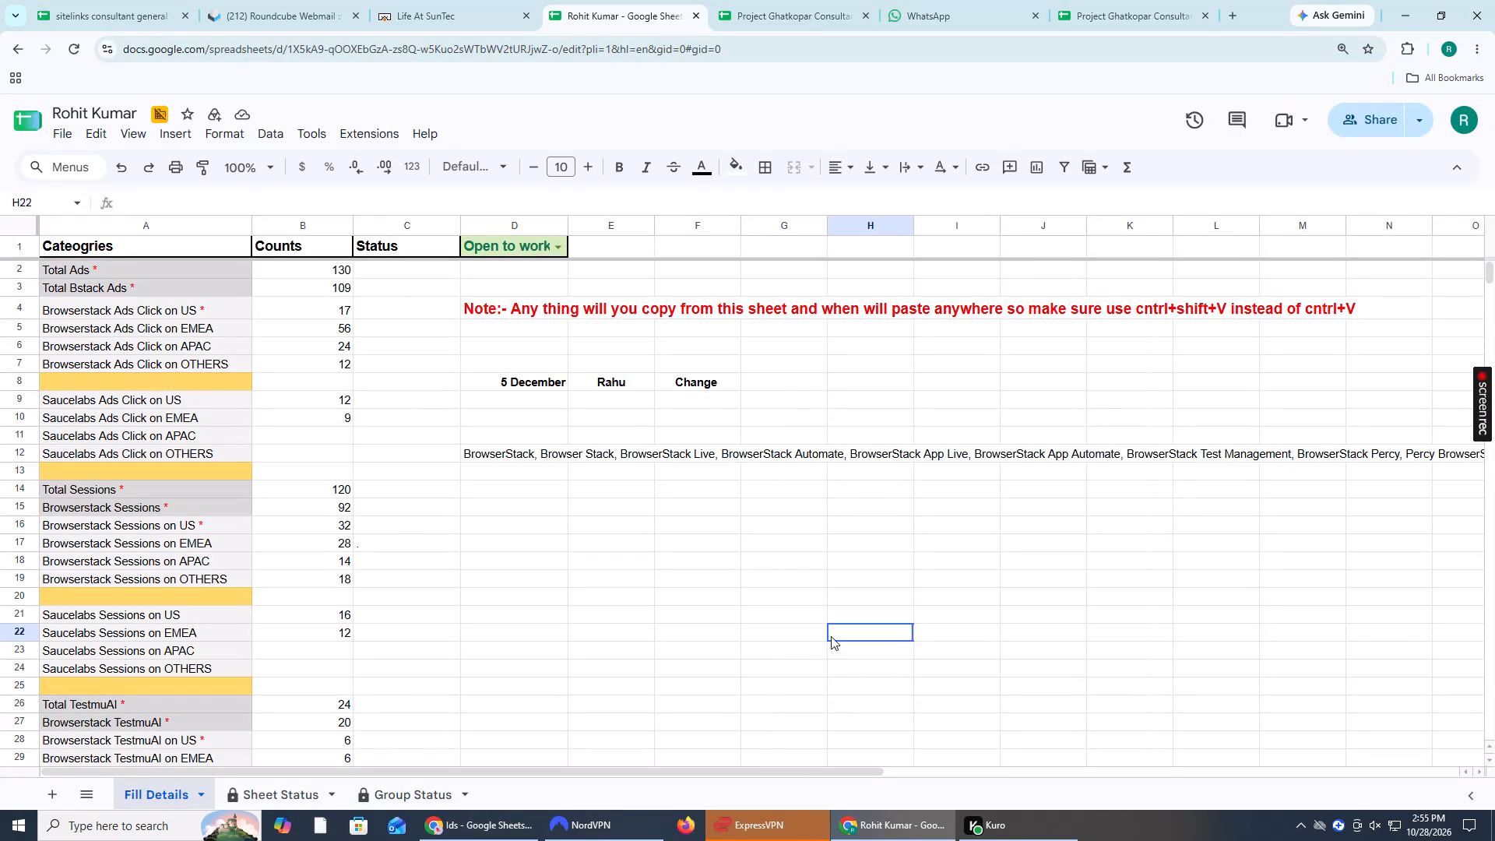
click(473, 840)
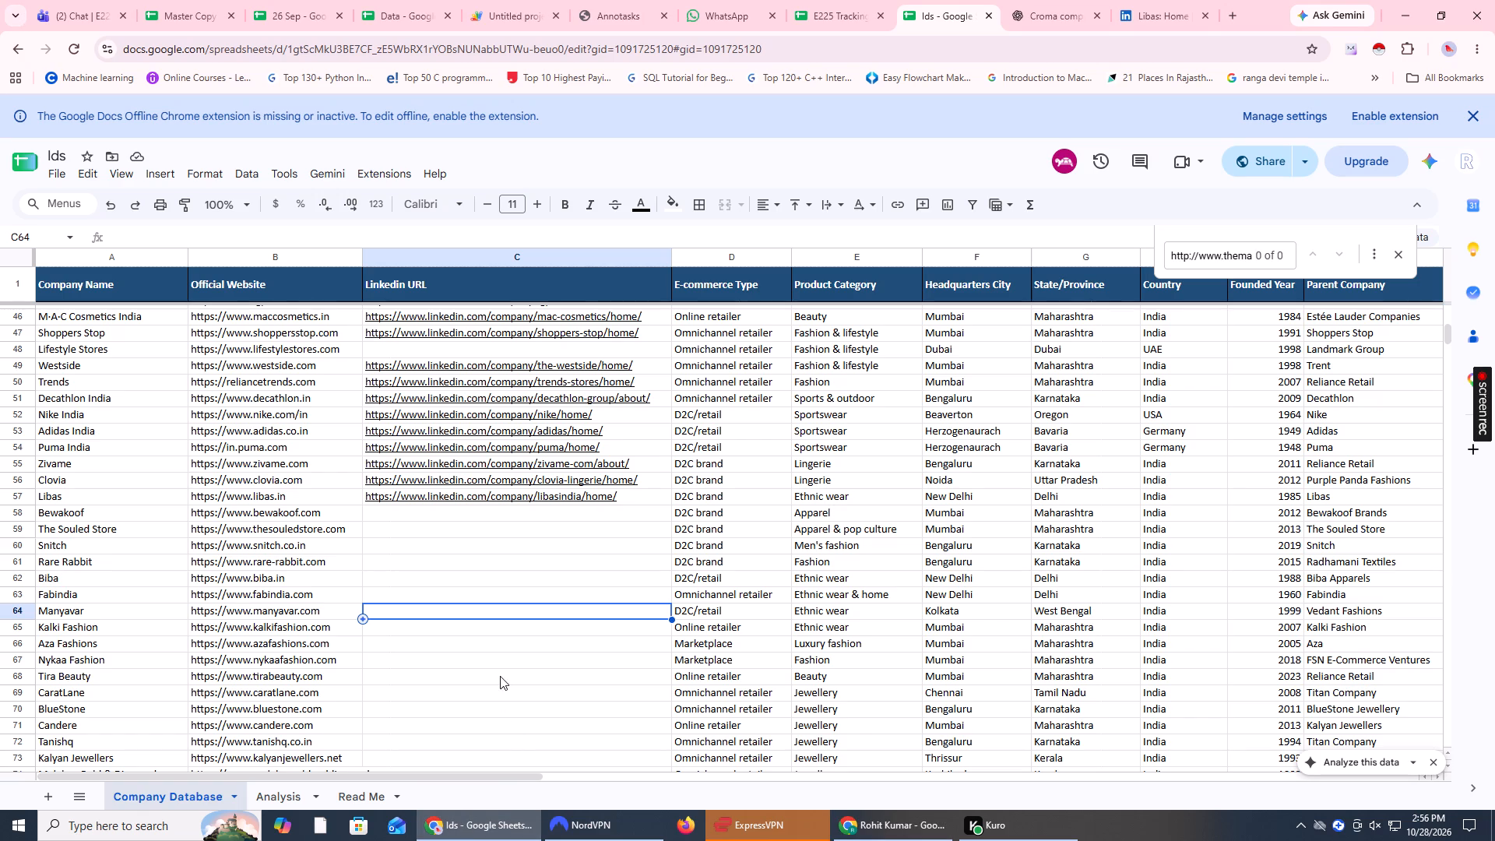
click(487, 622)
click(387, 508)
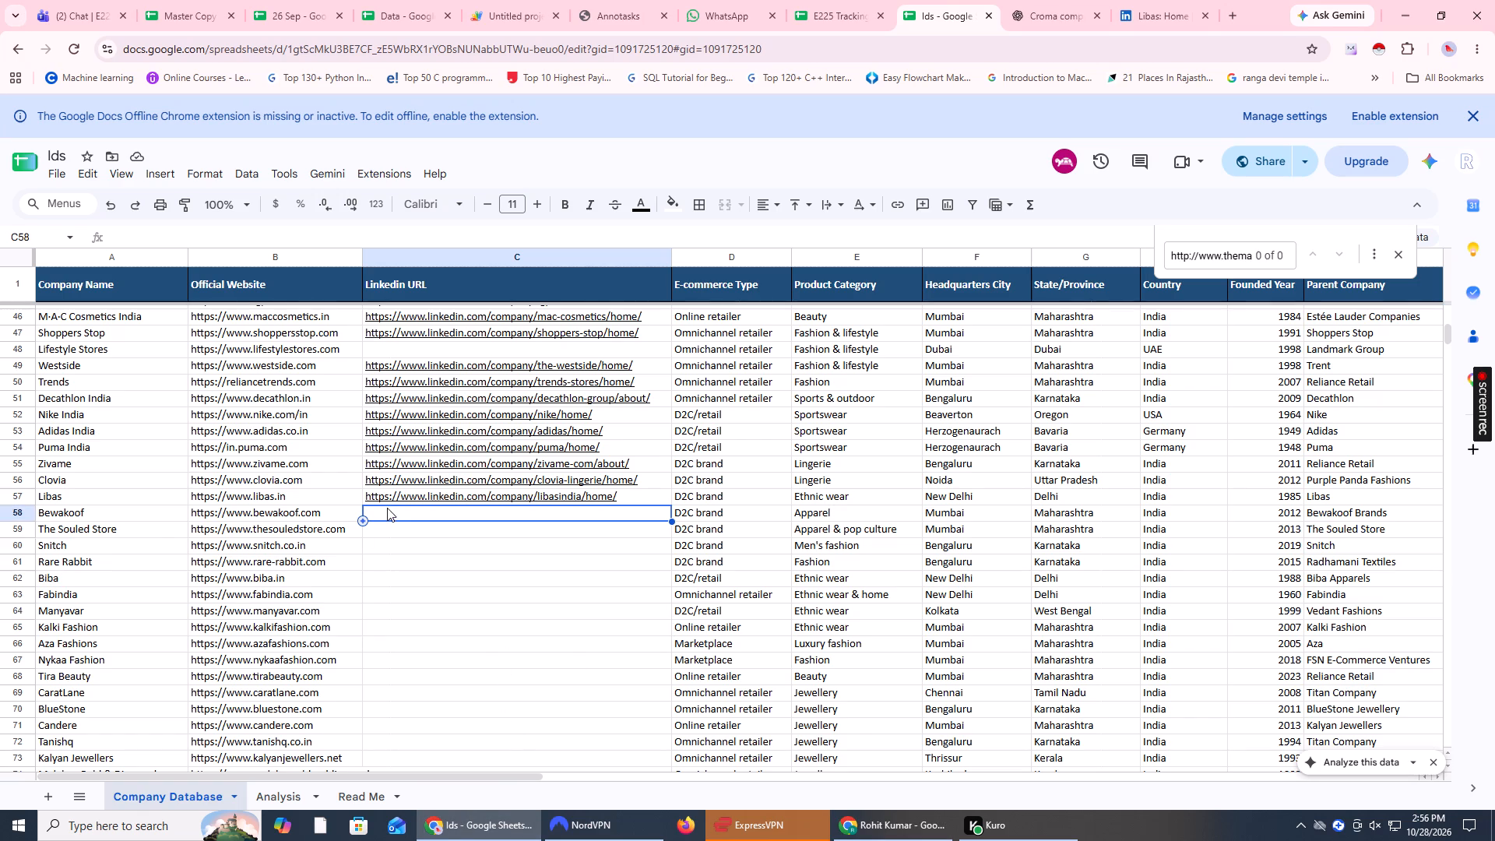
click(92, 517)
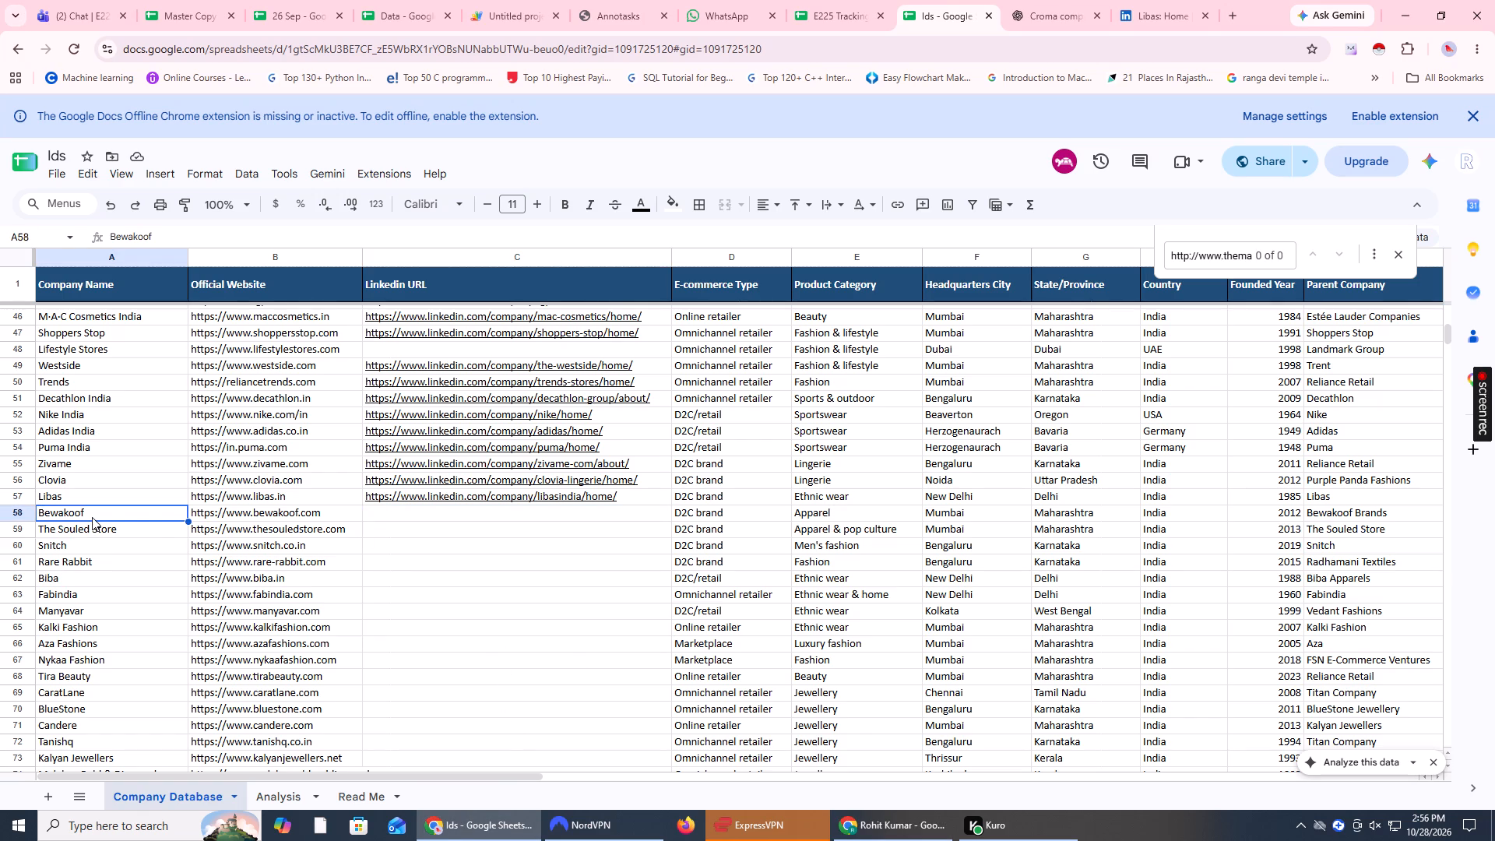
key(ctrl+c)
click(1083, 0)
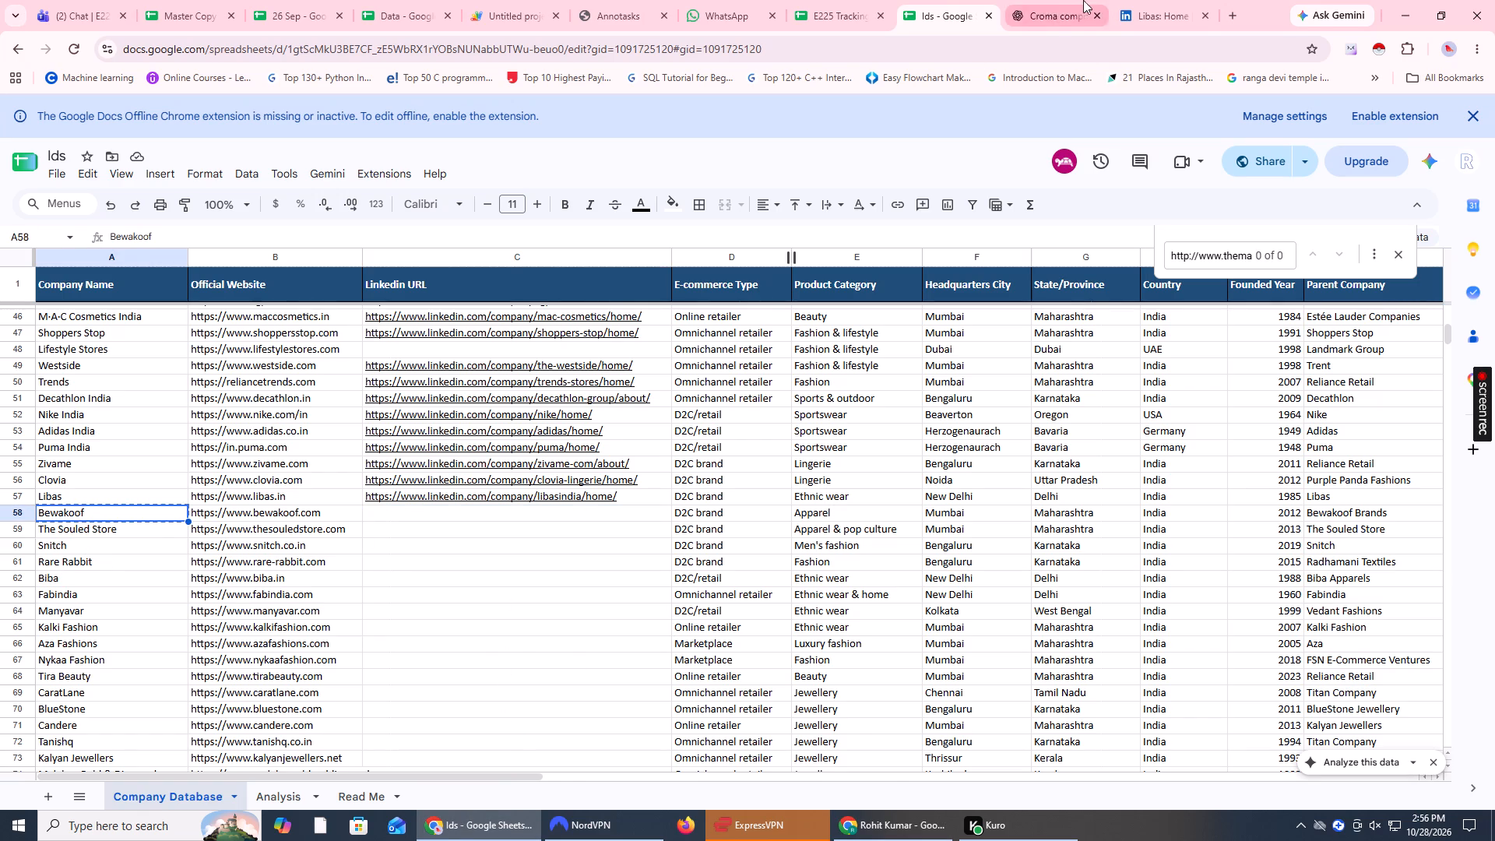
click(1158, 0)
click(22, 54)
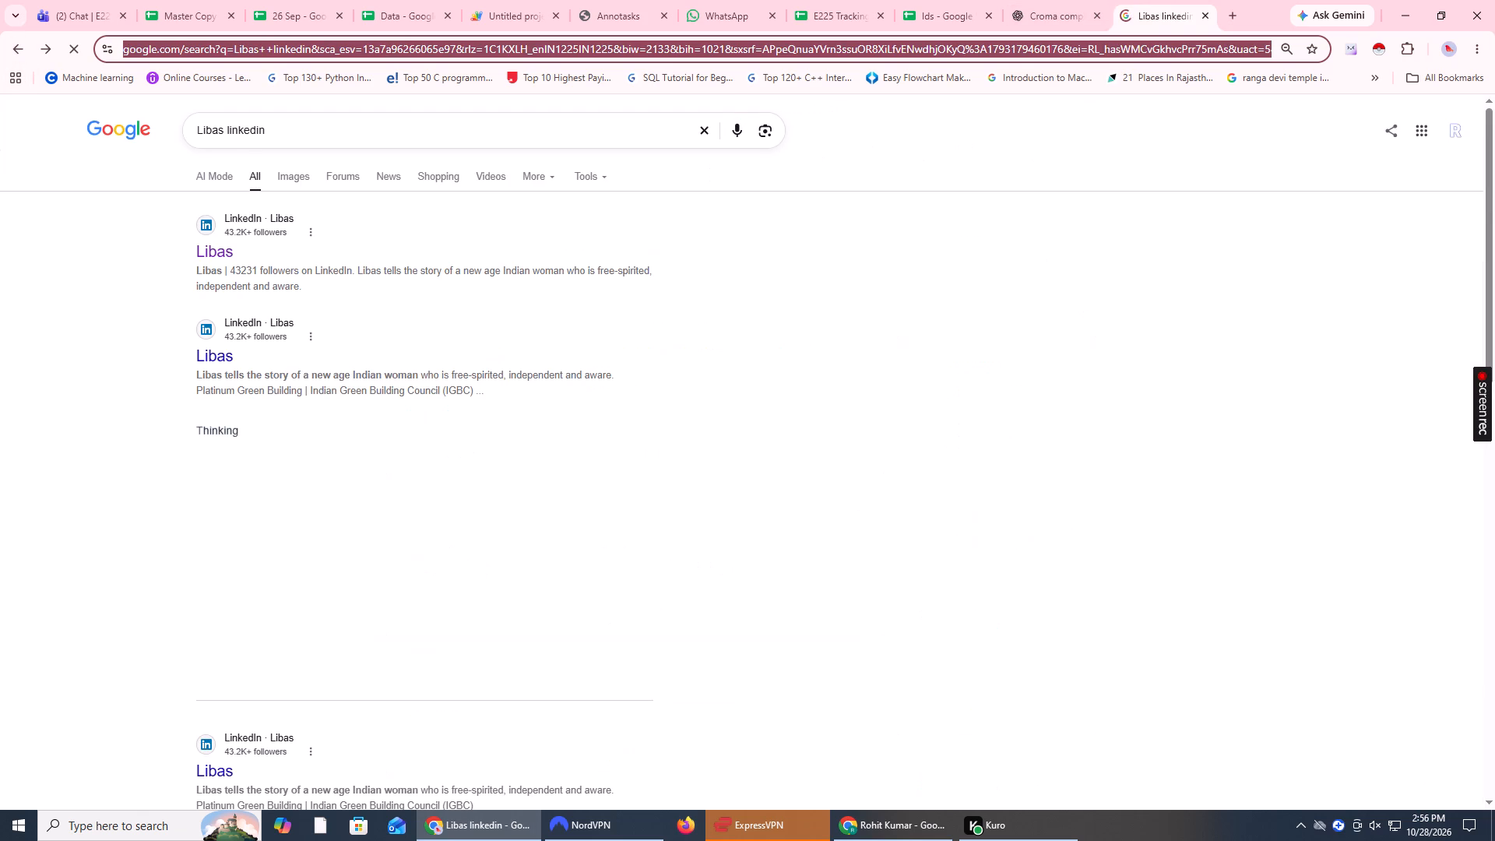
drag(225, 132, 75, 132)
key(ctrl+v)
key(Return)
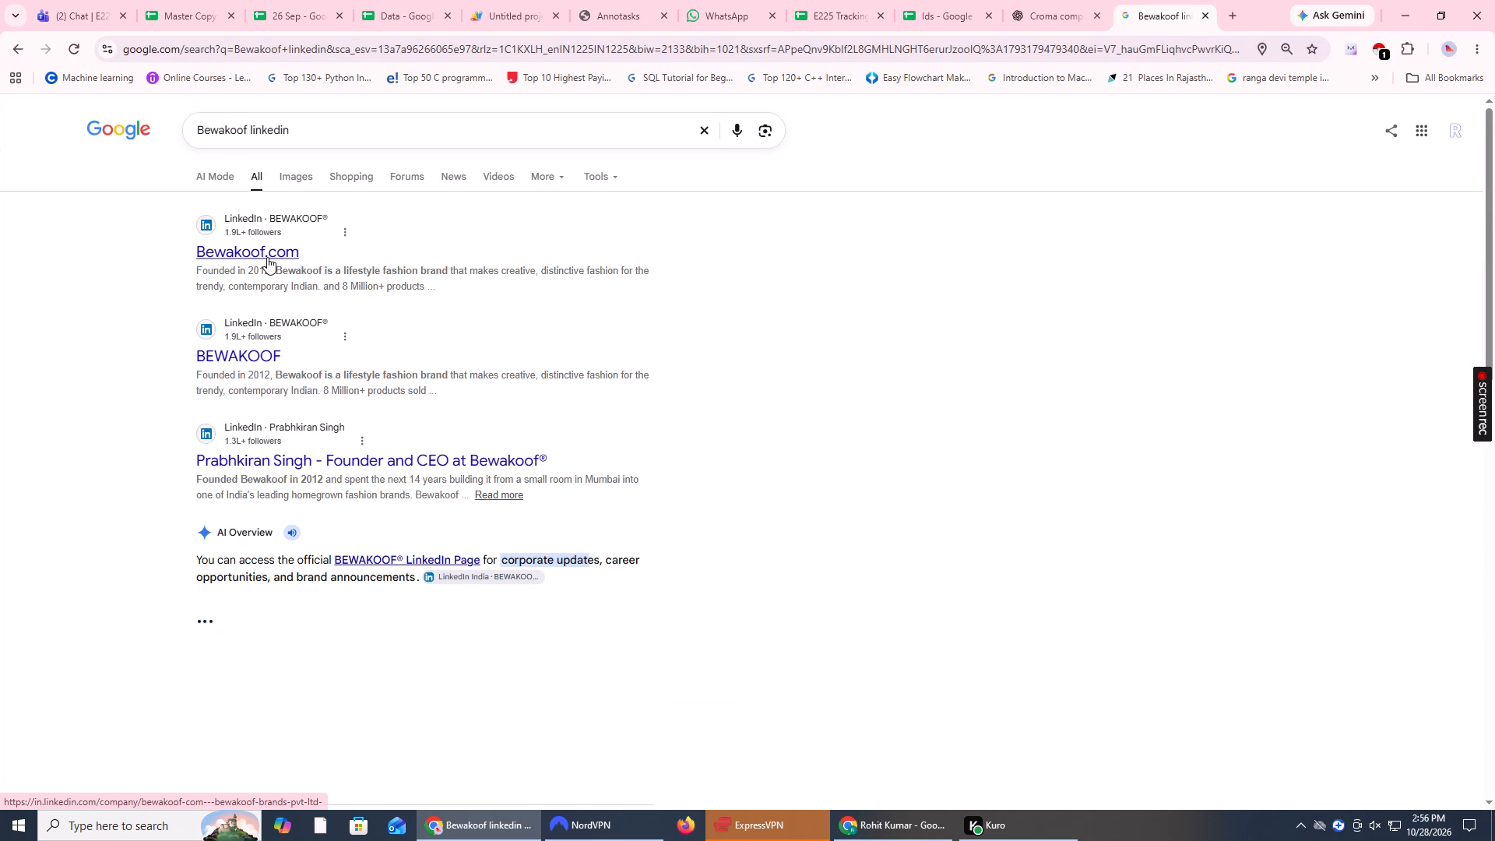
click(248, 356)
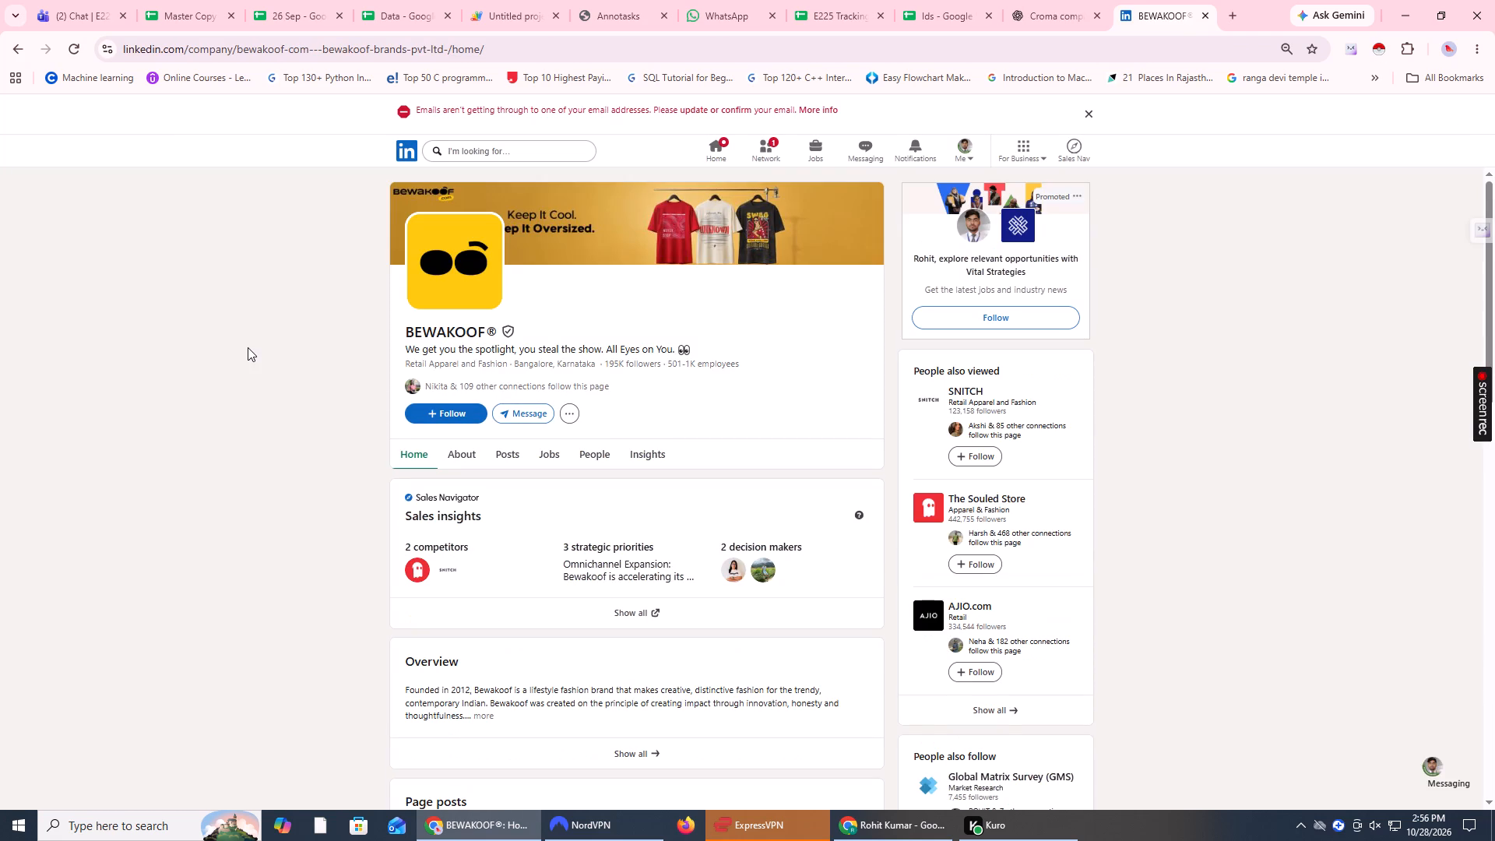
Copy Bewakoof's LinkedIn About page address, linkedin.com/company/bewakoof-com---bewakoof-brands-pvt-ltd-/about/, into its Linkedin URL cell, C58, in the Ids sheet.
scroll(501, 372, down, 20)
scroll(501, 372, down, 1)
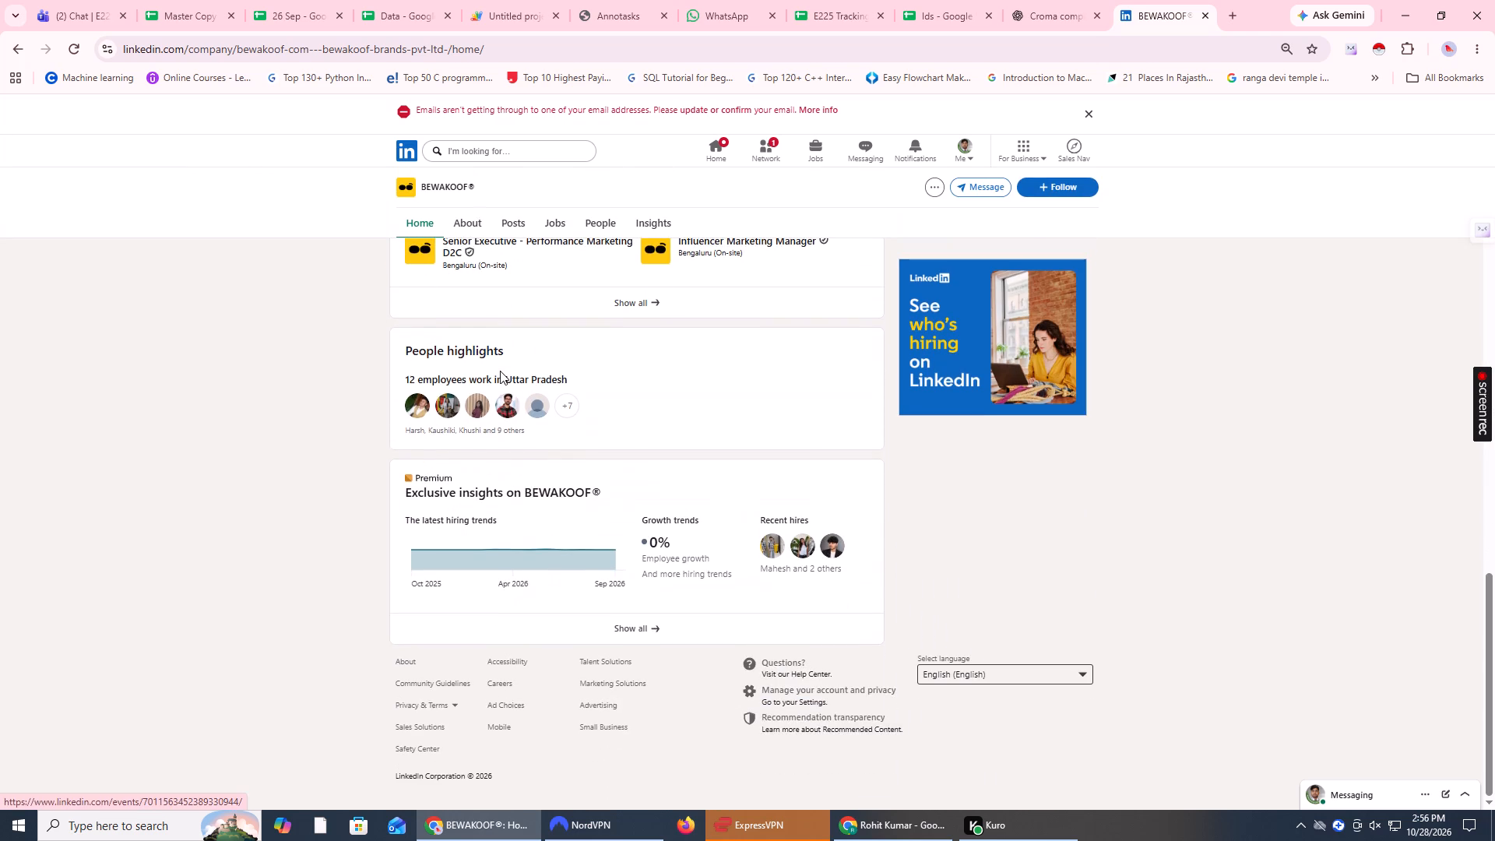
scroll(500, 371, down, 9)
scroll(475, 334, up, 2)
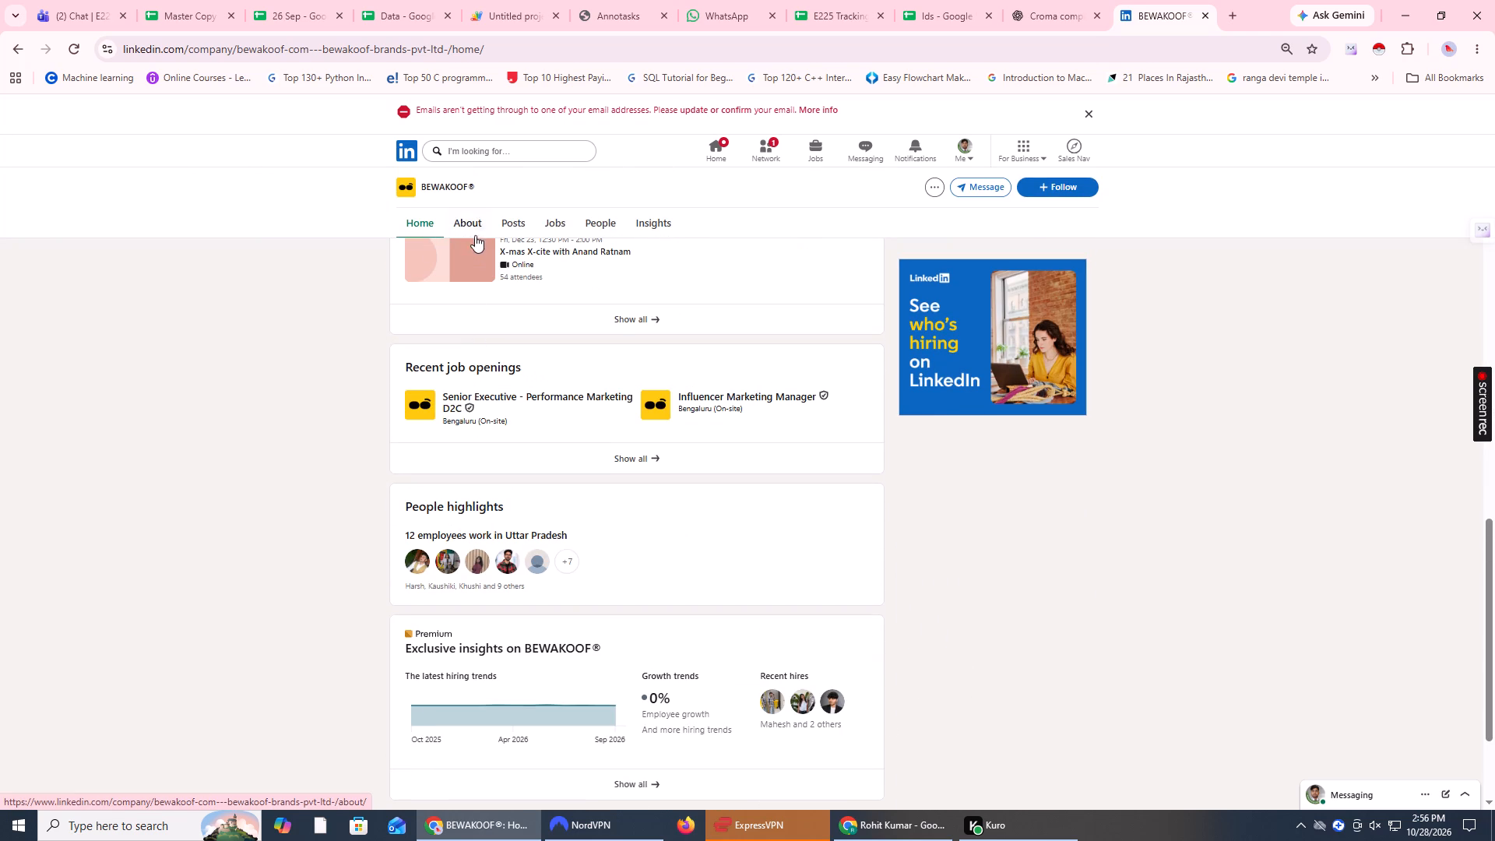
click(474, 225)
scroll(522, 360, down, 20)
scroll(522, 360, down, 4)
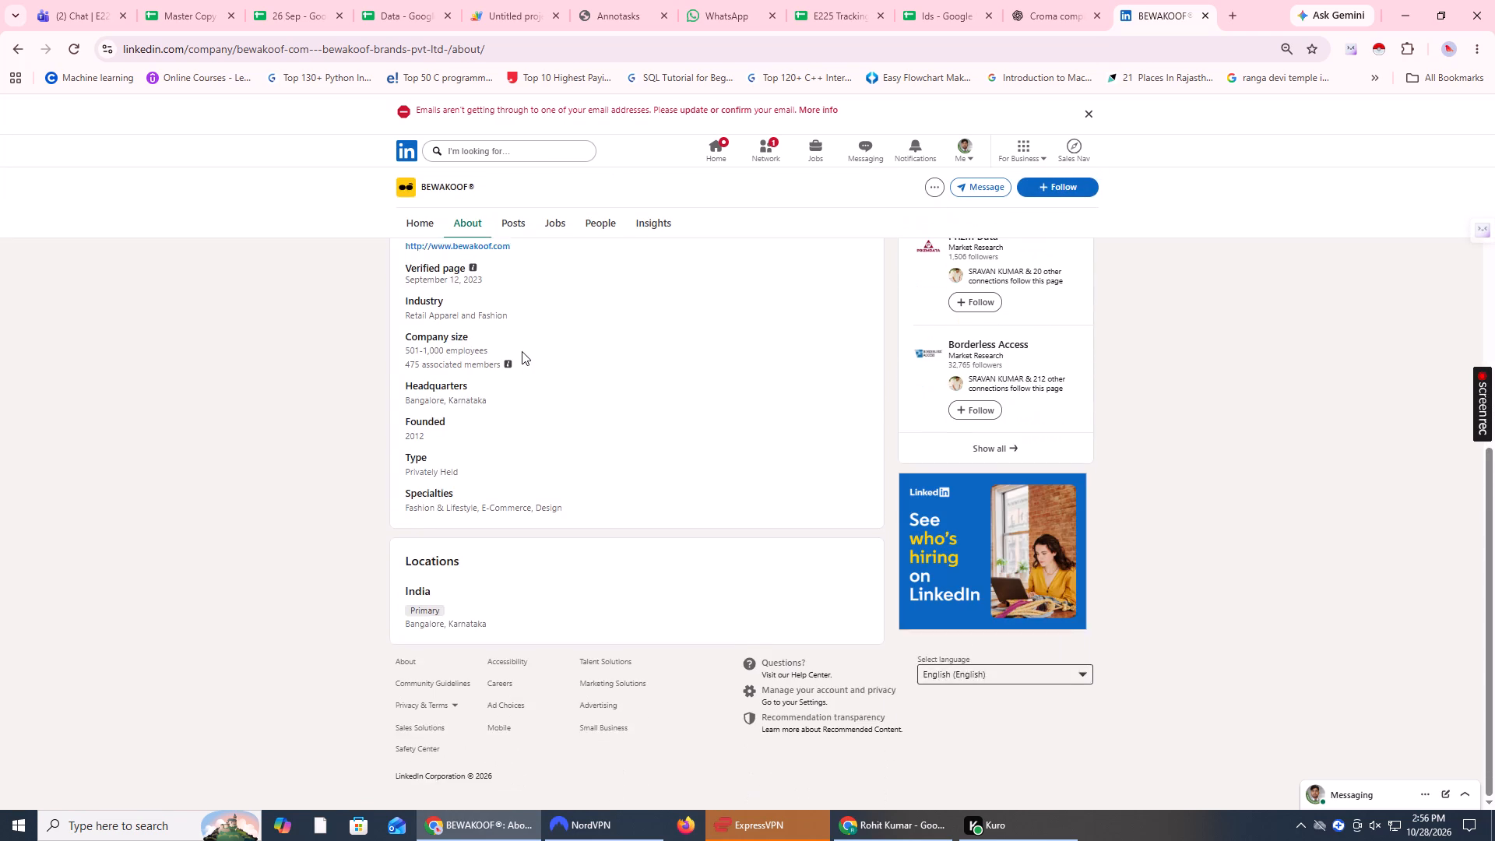
click(551, 55)
key(ctrl+c)
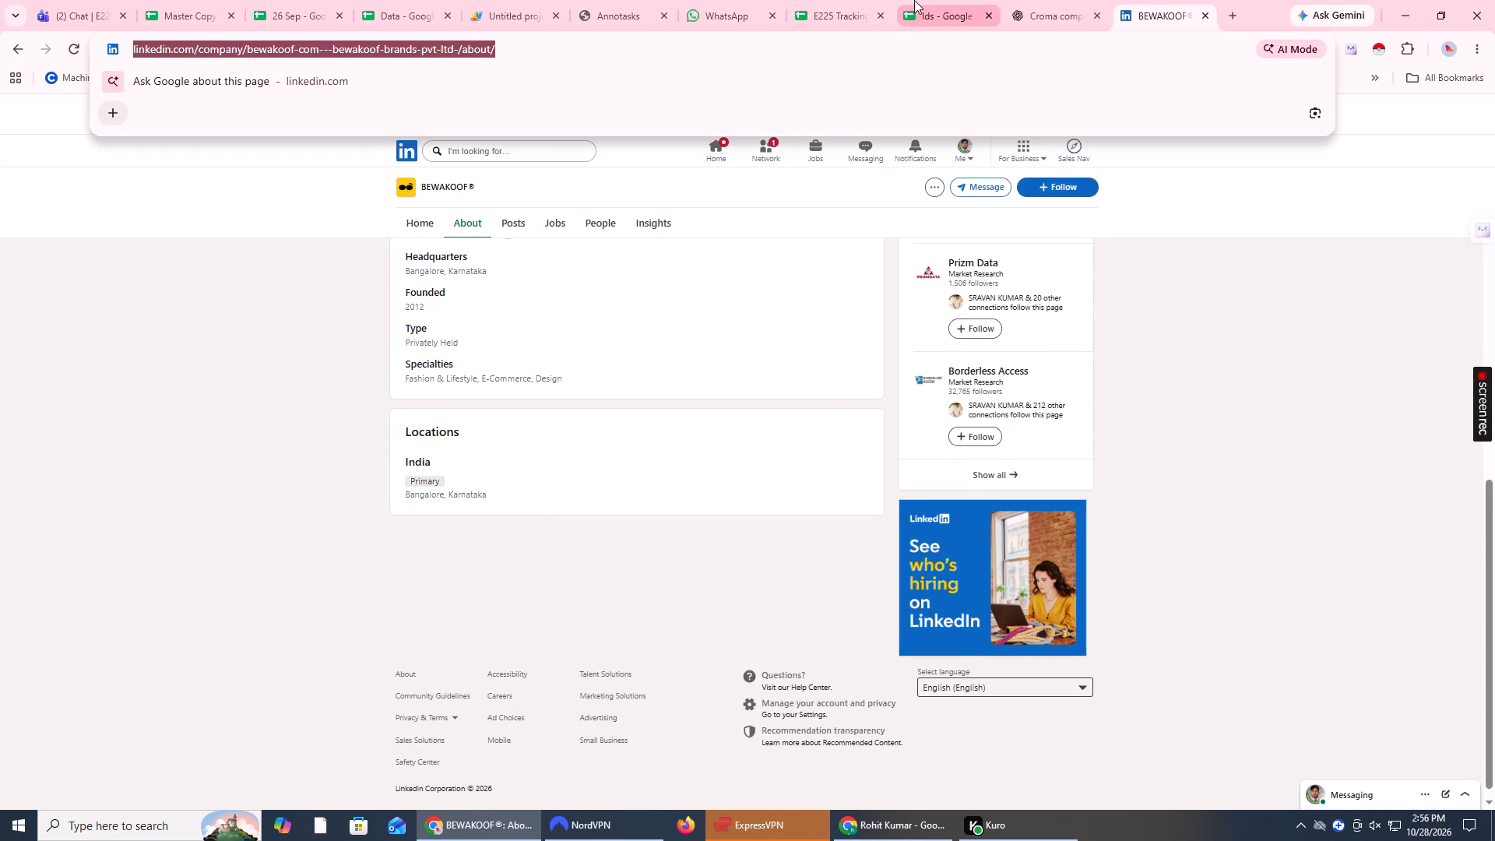
click(918, 0)
click(372, 514)
key(ctrl+v)
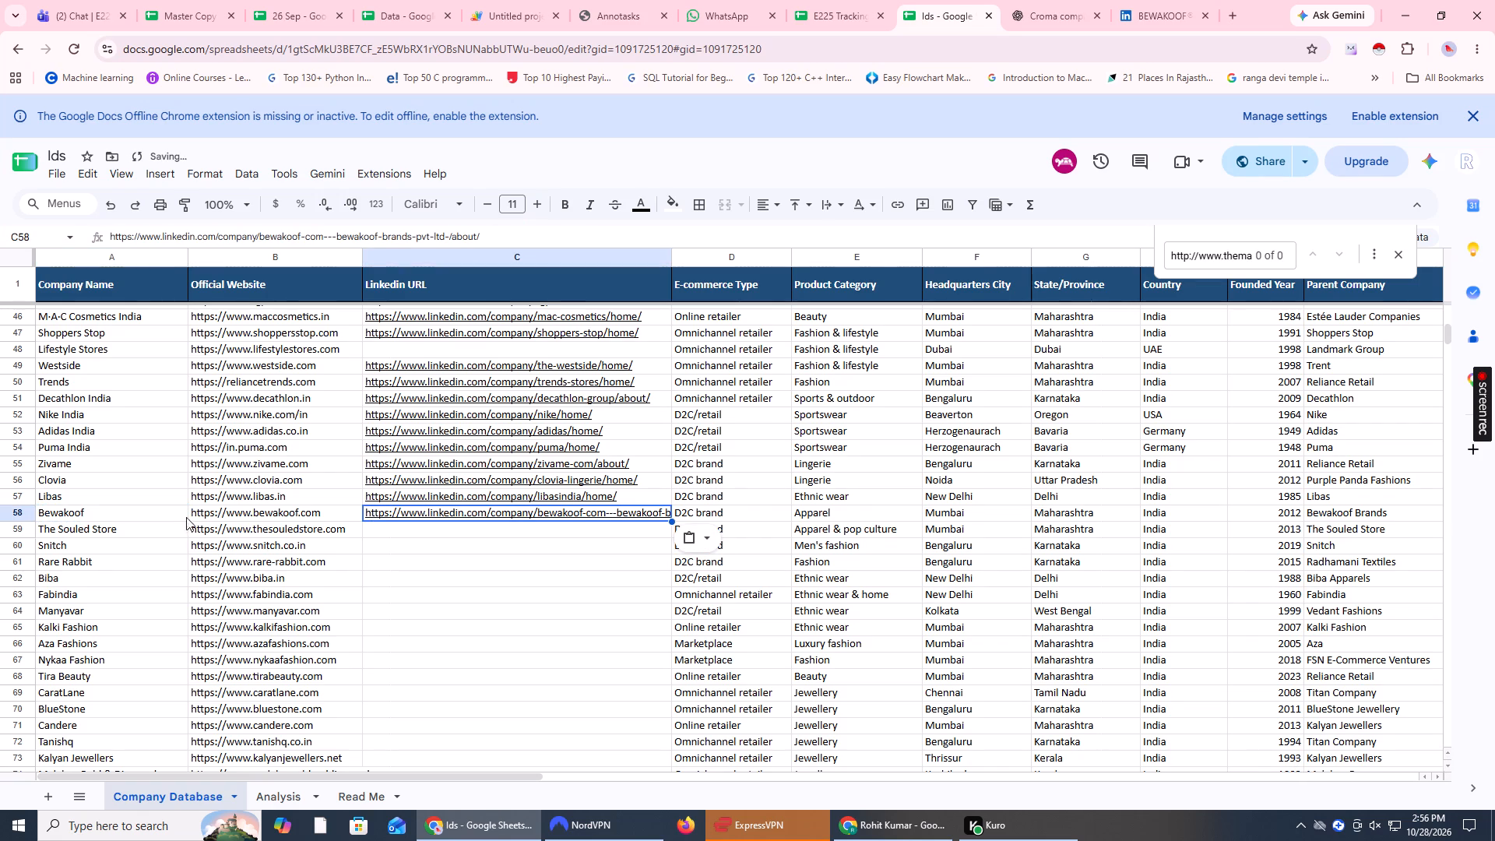
Make the whole Bewakoof row, row 58, bold.
click(6, 508)
key(ctrl+b)
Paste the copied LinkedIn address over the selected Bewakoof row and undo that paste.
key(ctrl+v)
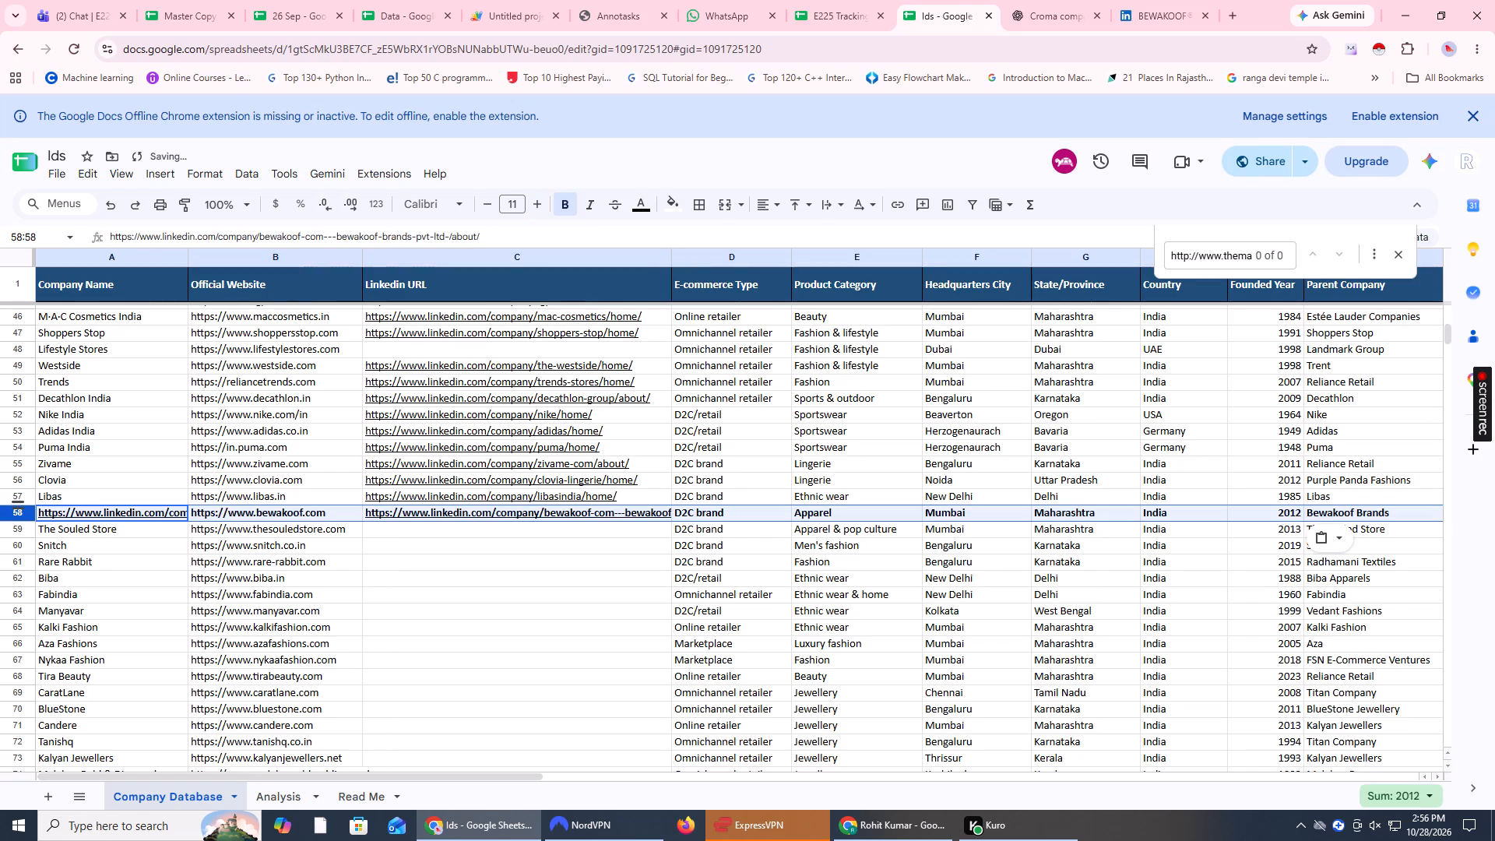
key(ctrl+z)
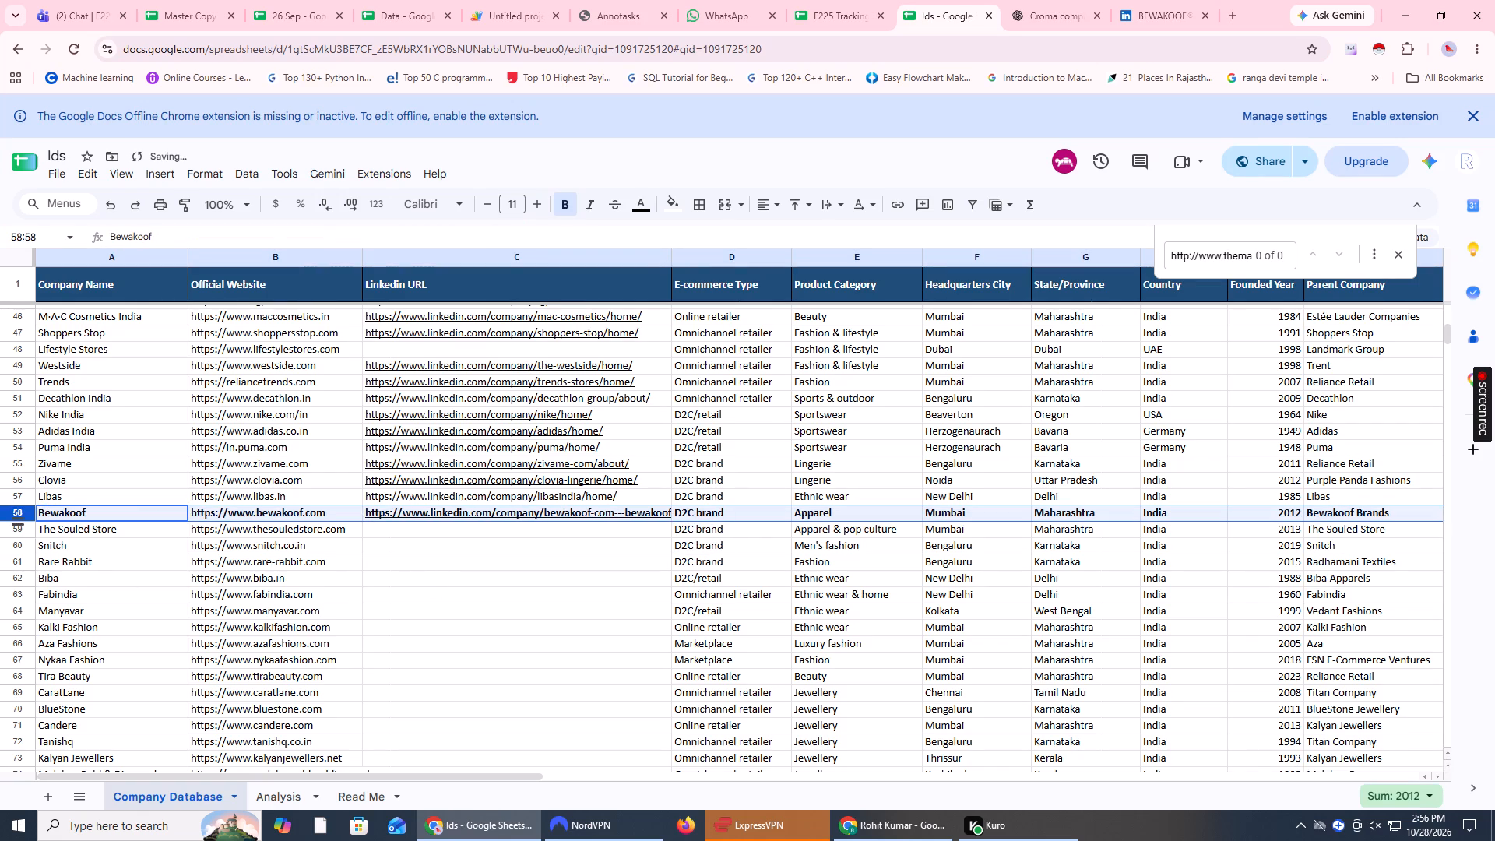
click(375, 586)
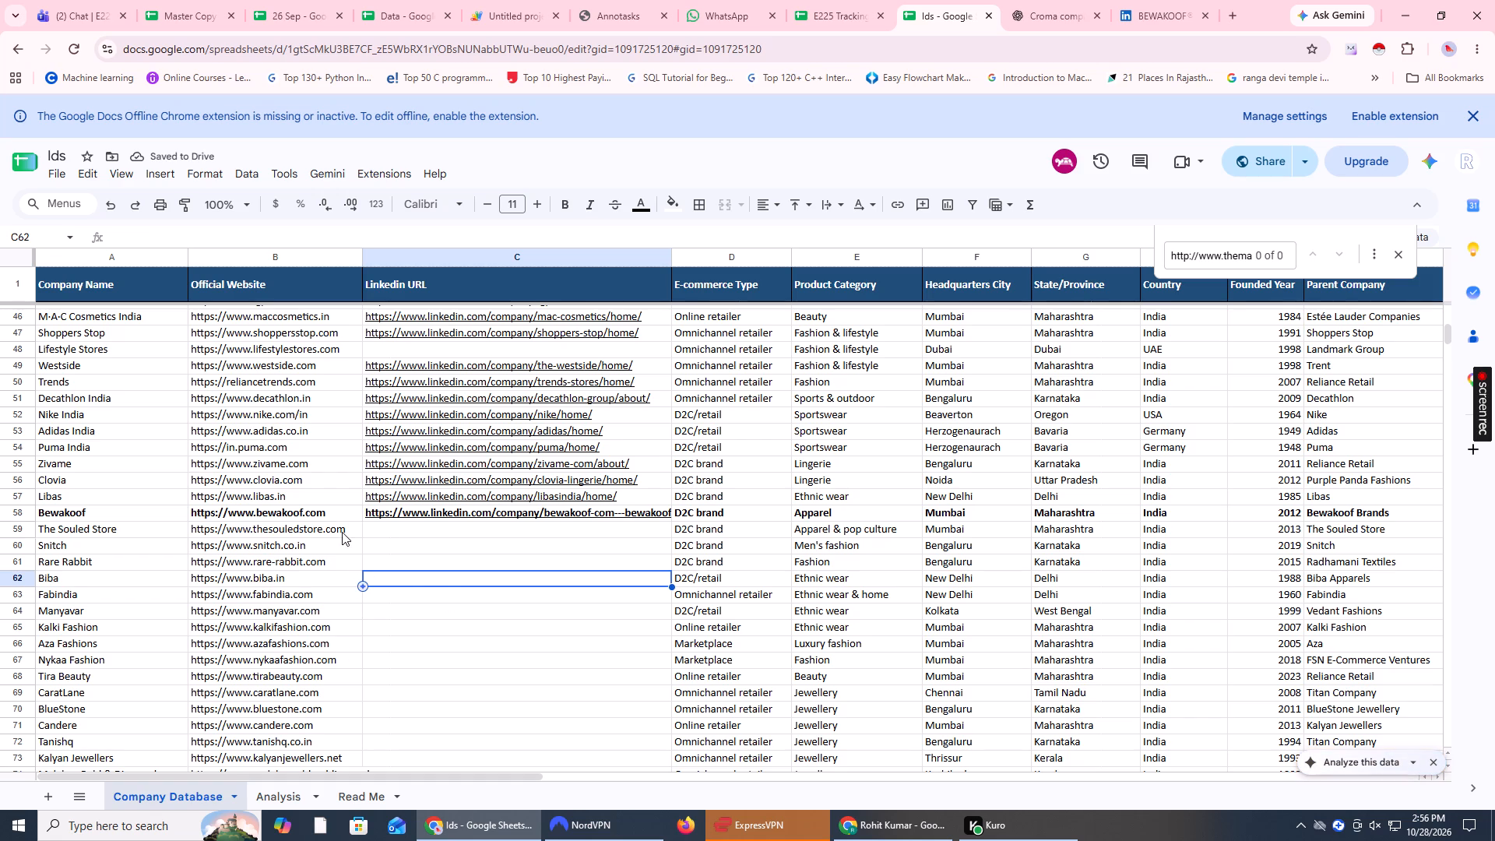
Search Google for "The Souled Store linkedin" using the company name from A59, and open The Souled Store's LinkedIn page.
click(72, 535)
key(ctrl+c)
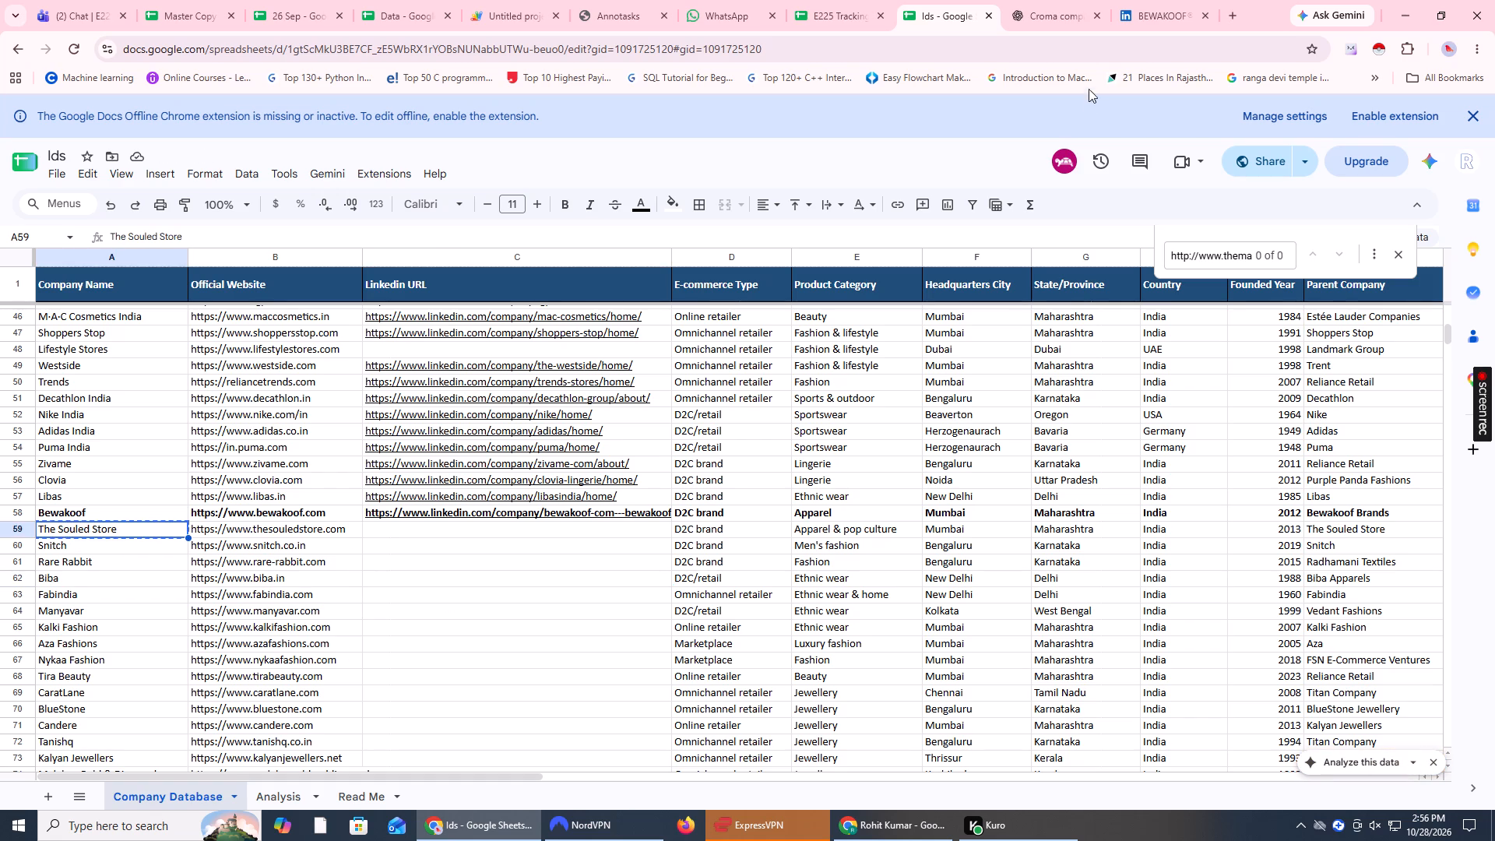
click(1174, 0)
click(10, 45)
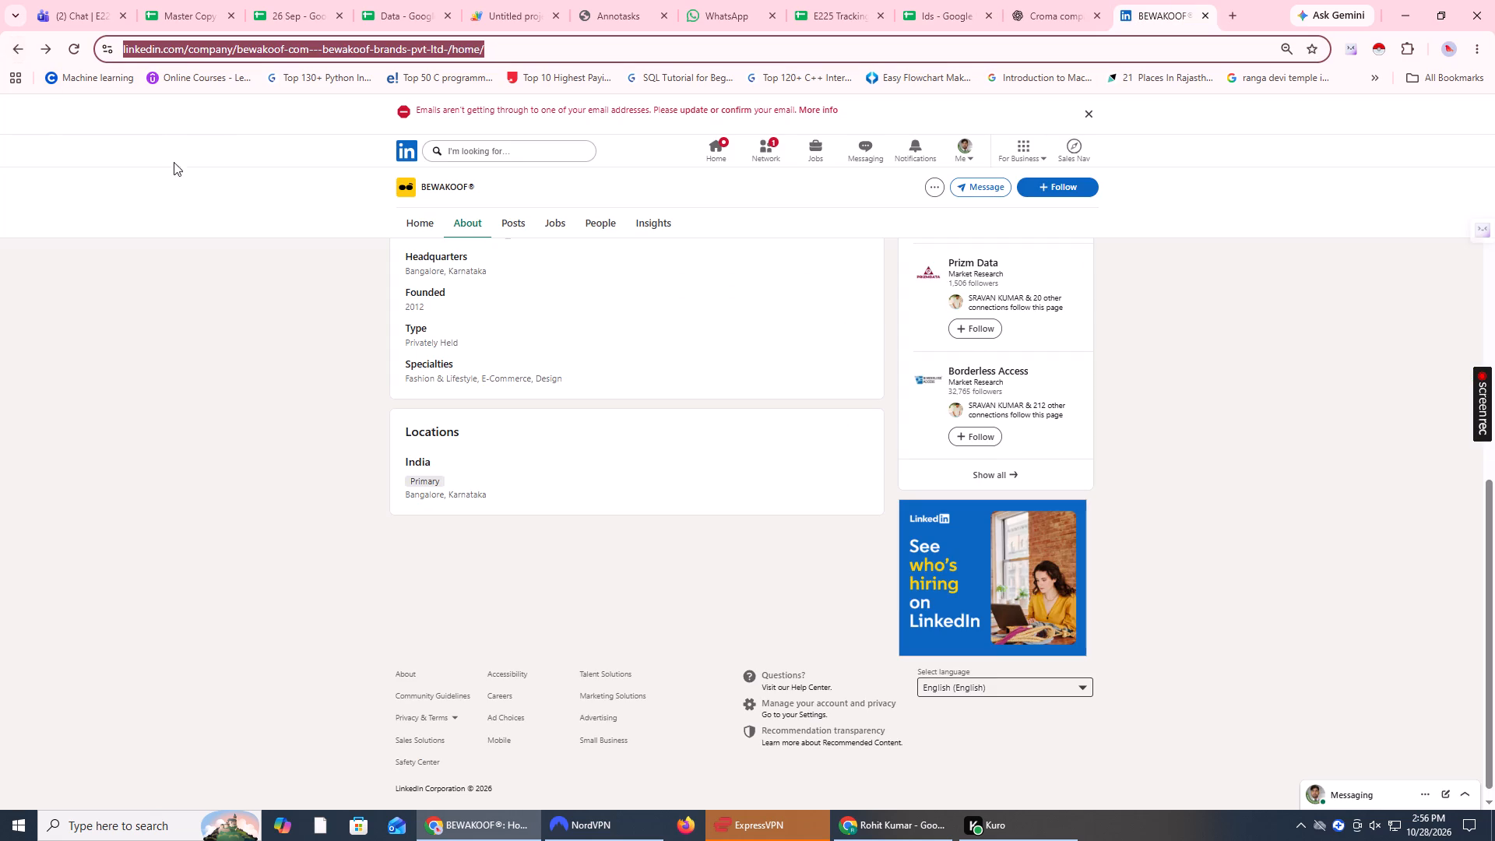
click(13, 54)
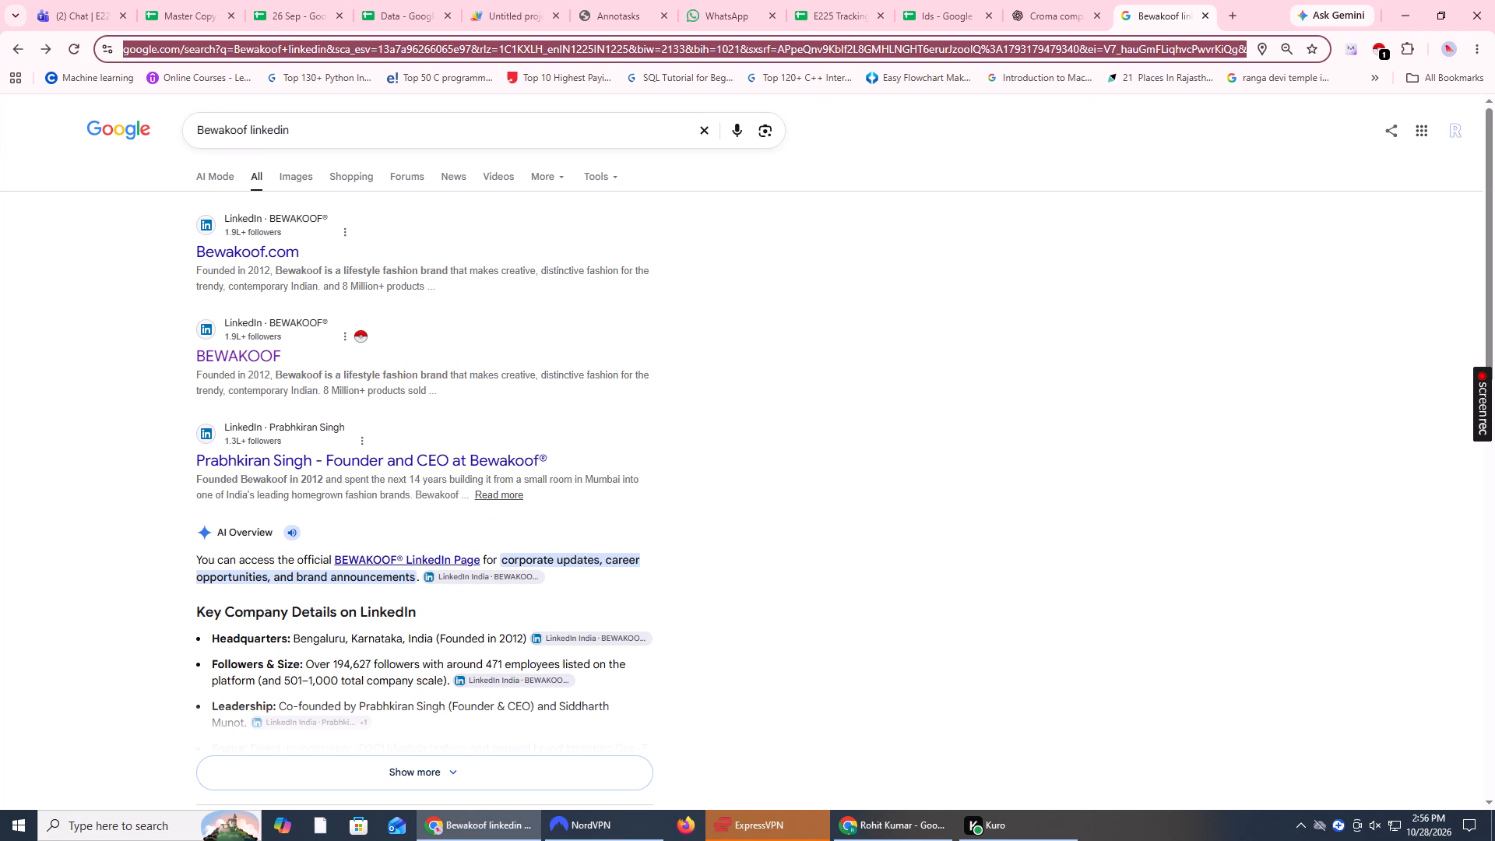
drag(247, 132, 26, 130)
key(ctrl+v)
key(Return)
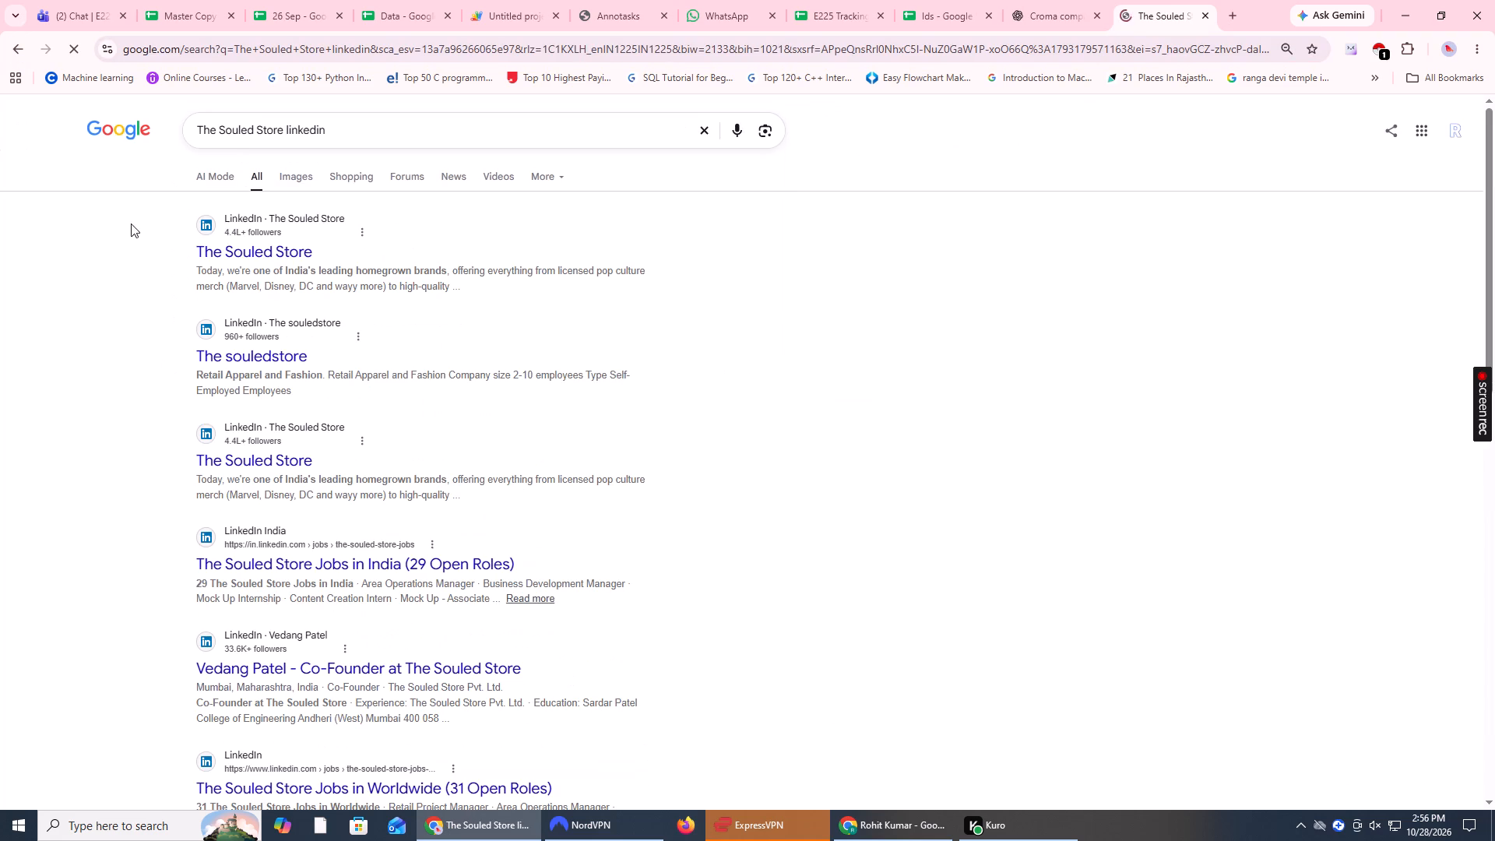
click(244, 248)
Copy The Souled Store's LinkedIn page address, linkedin.com/company/the-souled-store-pvt-ltd-/home/, into its Linkedin URL cell, C59, in the Ids sheet.
scroll(325, 405, down, 12)
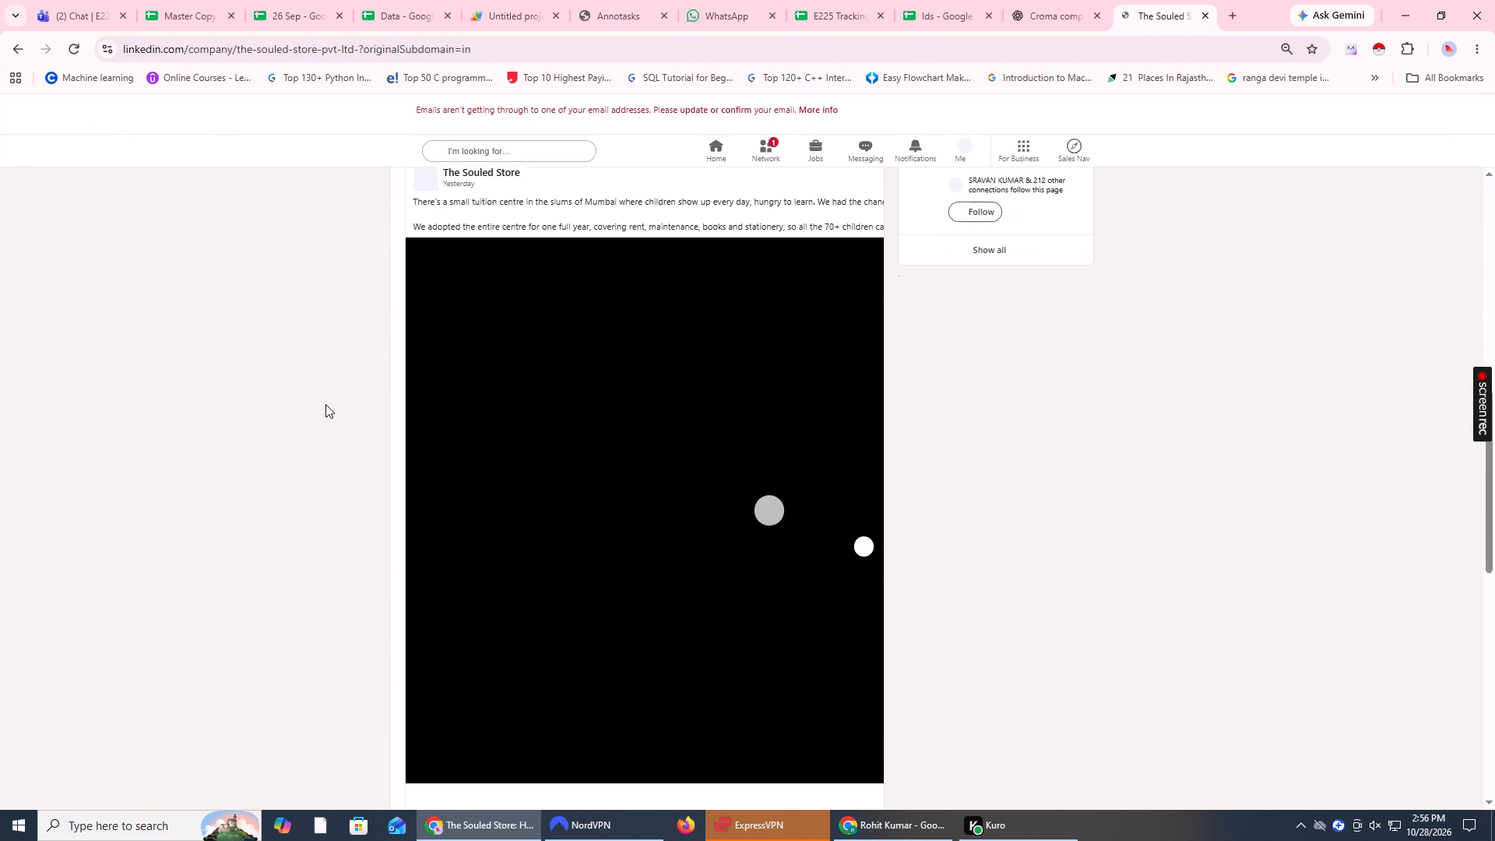
scroll(325, 404, down, 17)
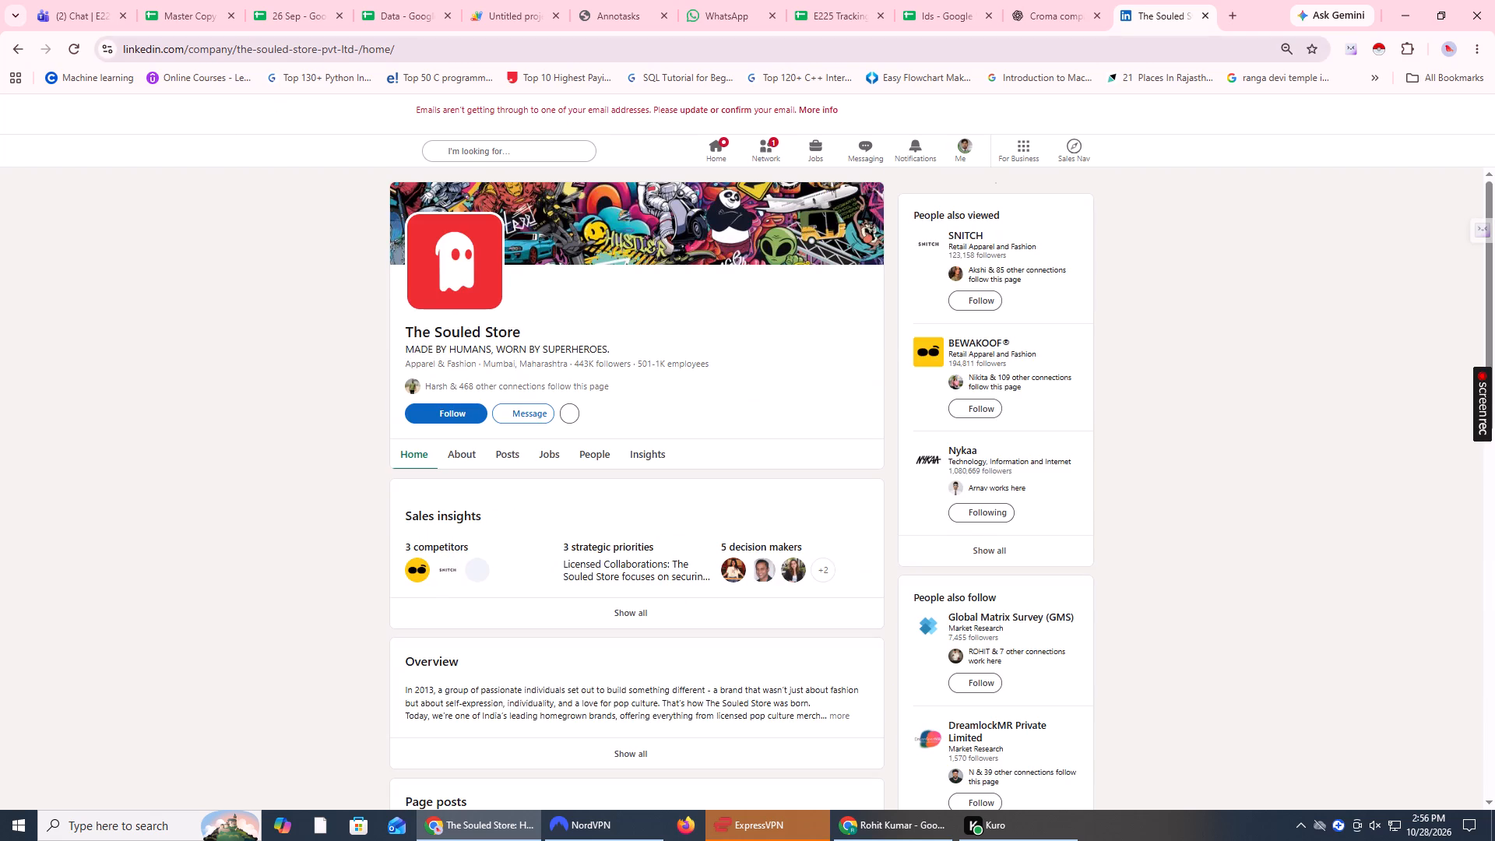
click(310, 55)
key(ctrl+c)
click(959, 0)
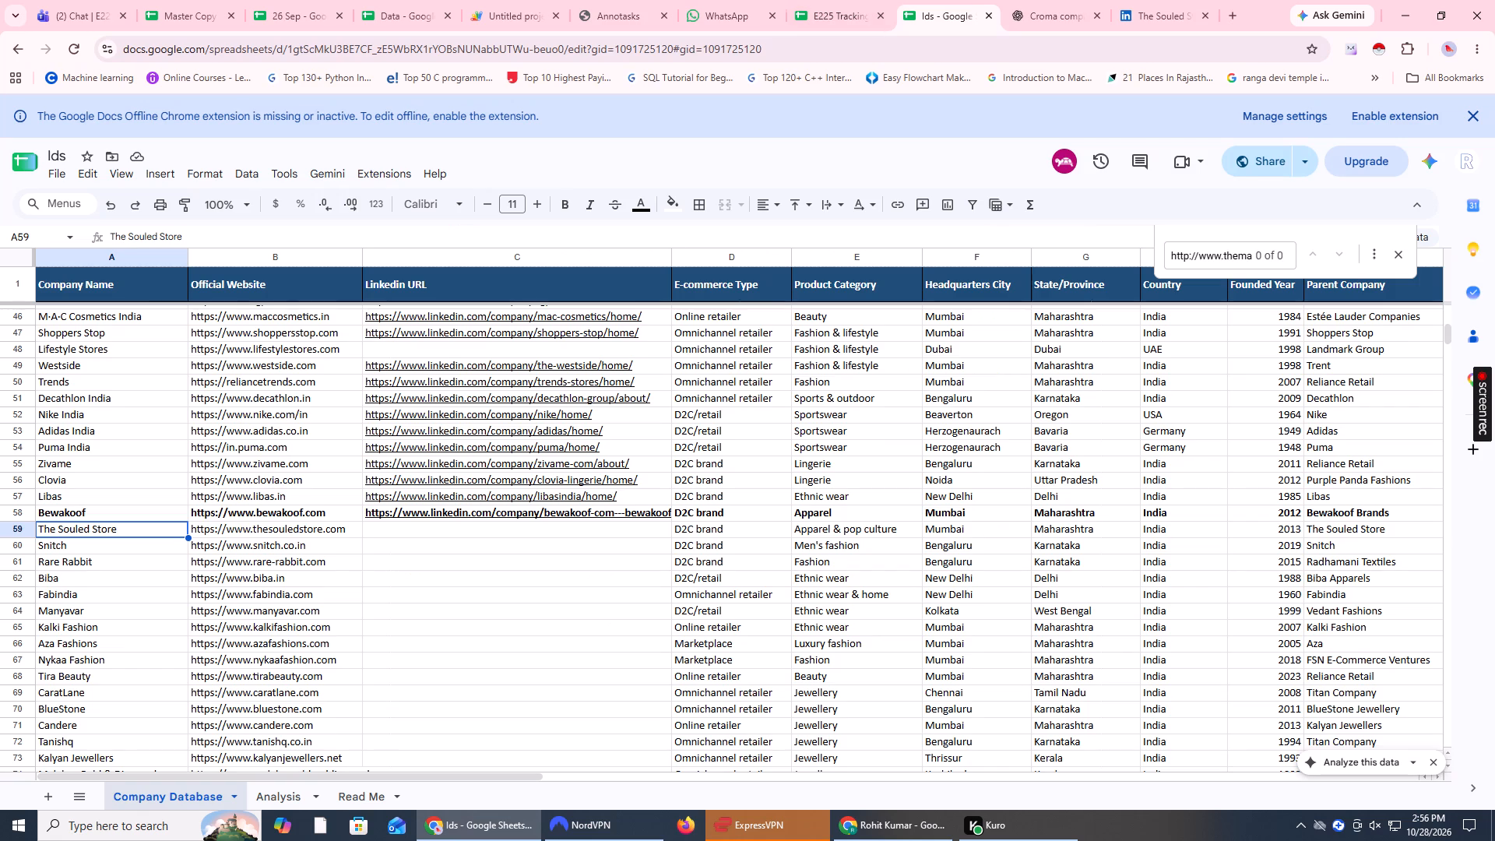
click(375, 532)
key(ctrl+v)
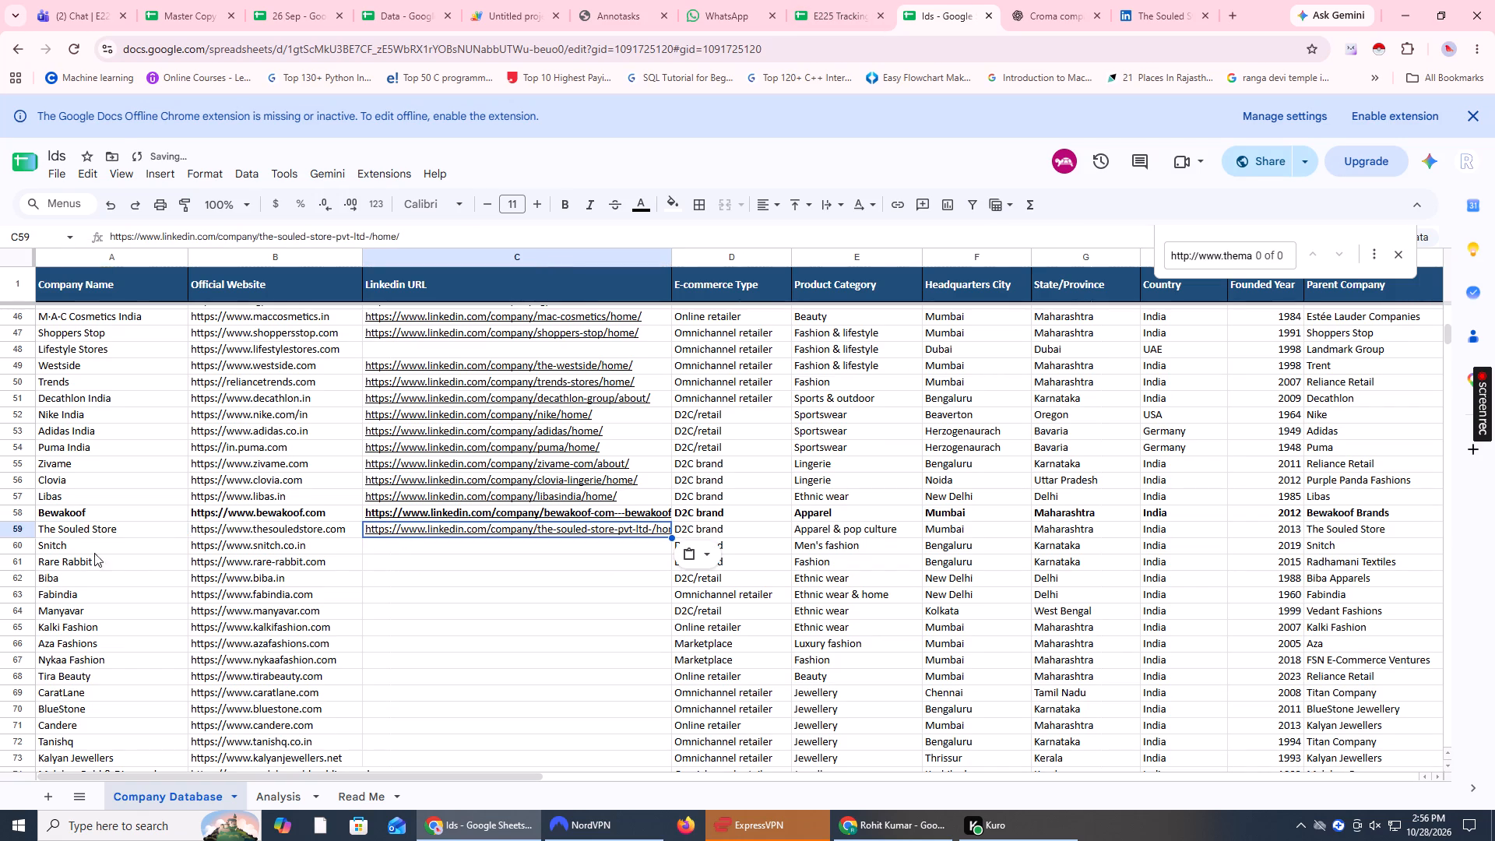
Search Google for "Snitch linkedin" using the company name from A60, and open Snitch's LinkedIn company page.
click(66, 543)
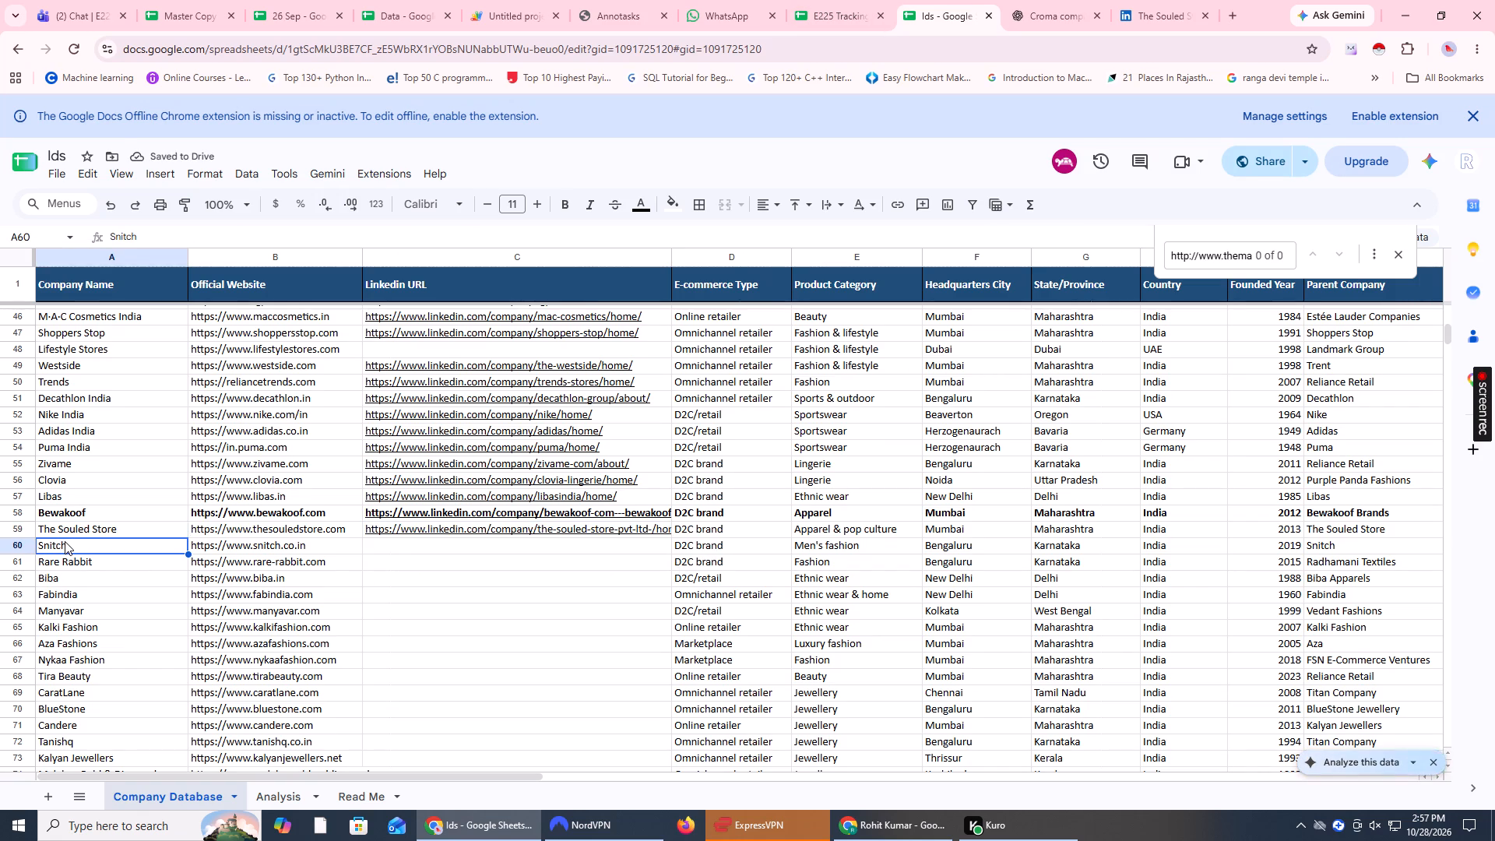
key(ctrl+c)
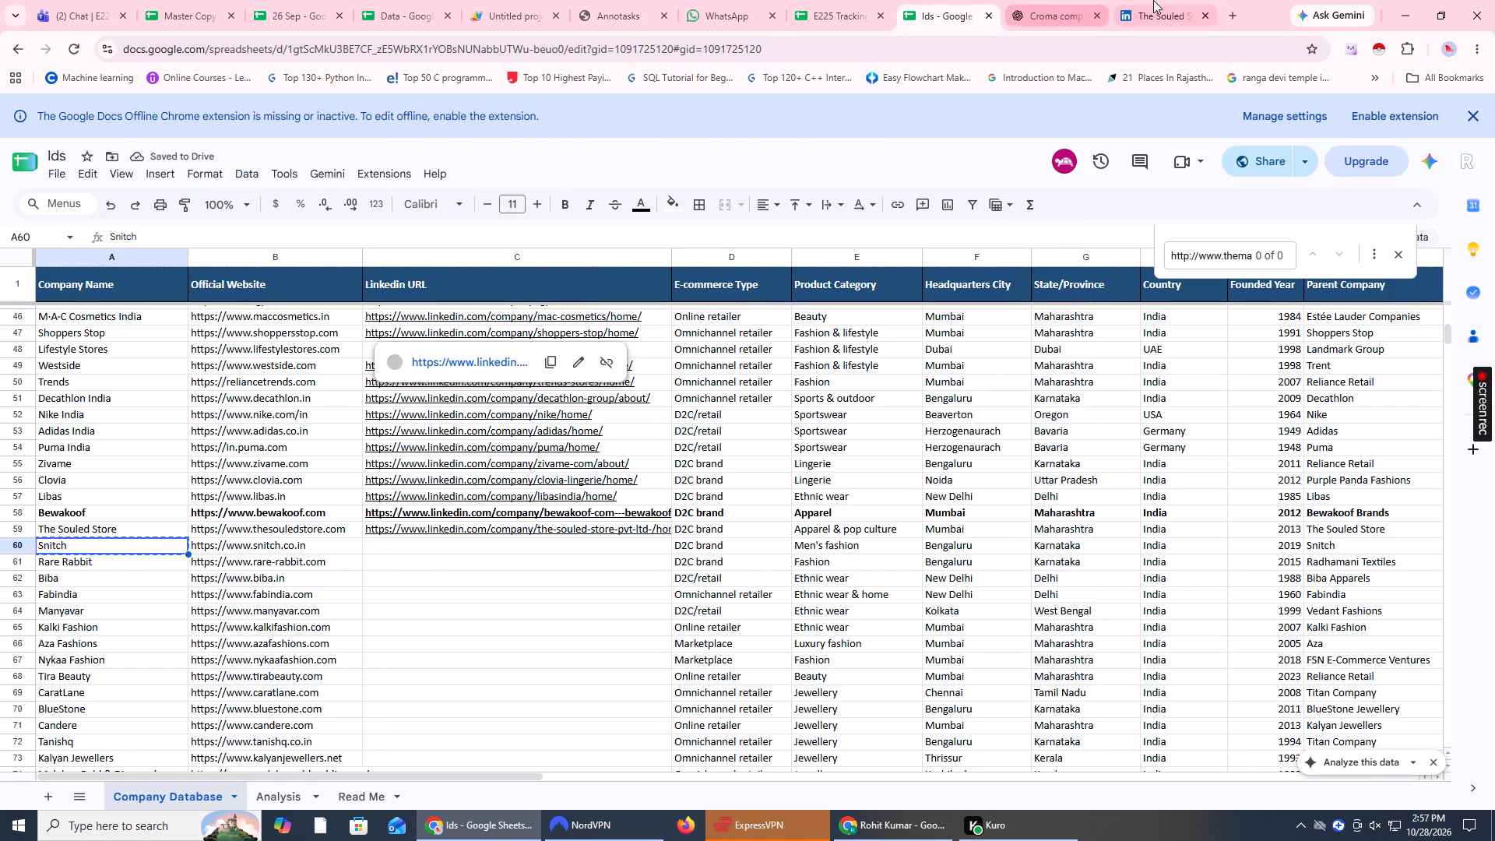
click(1153, 0)
click(26, 48)
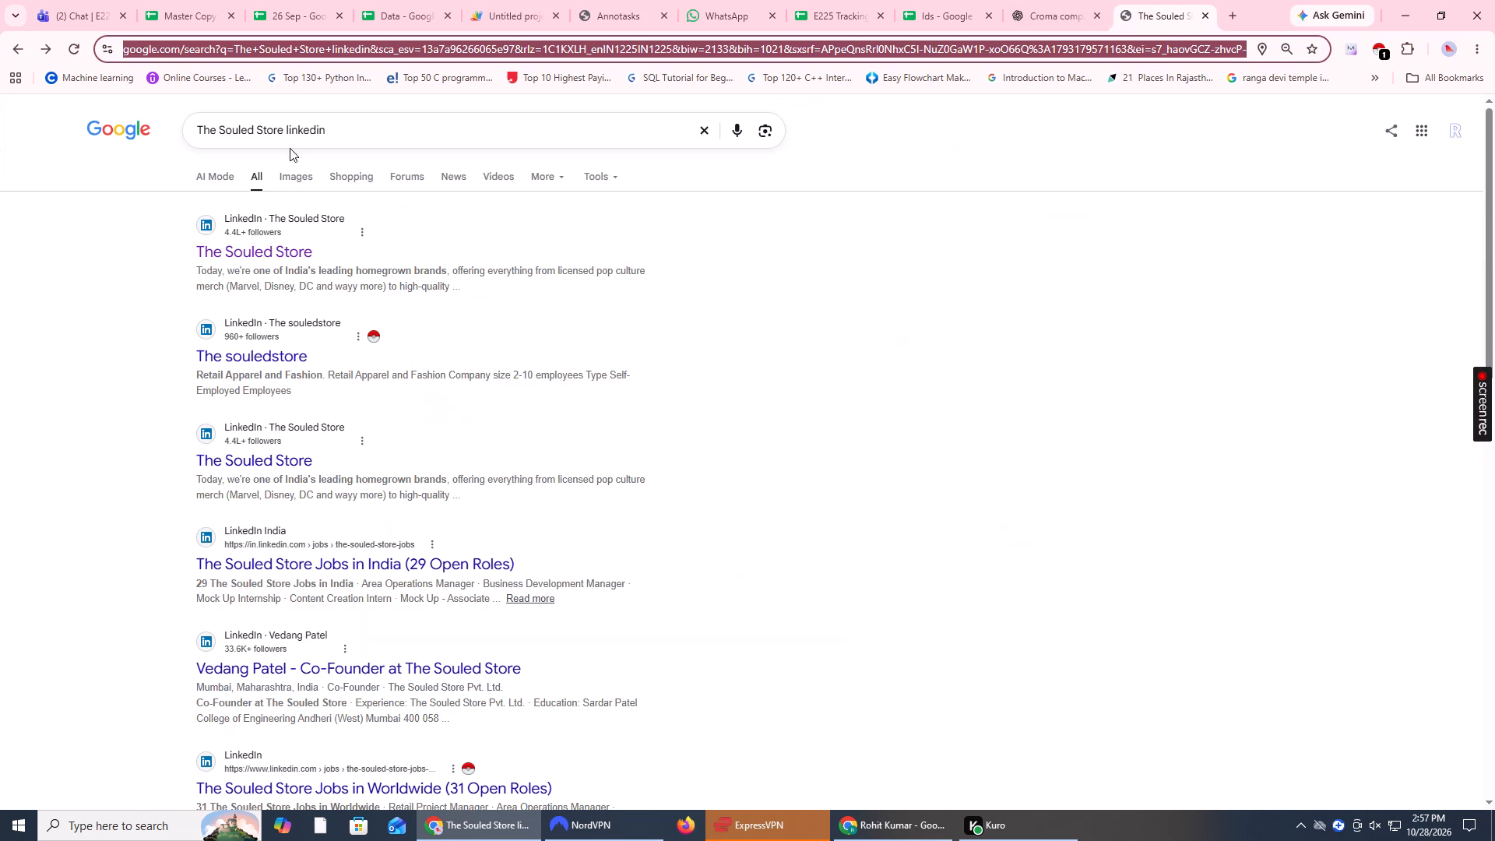
drag(281, 130, 85, 145)
key(ctrl+v)
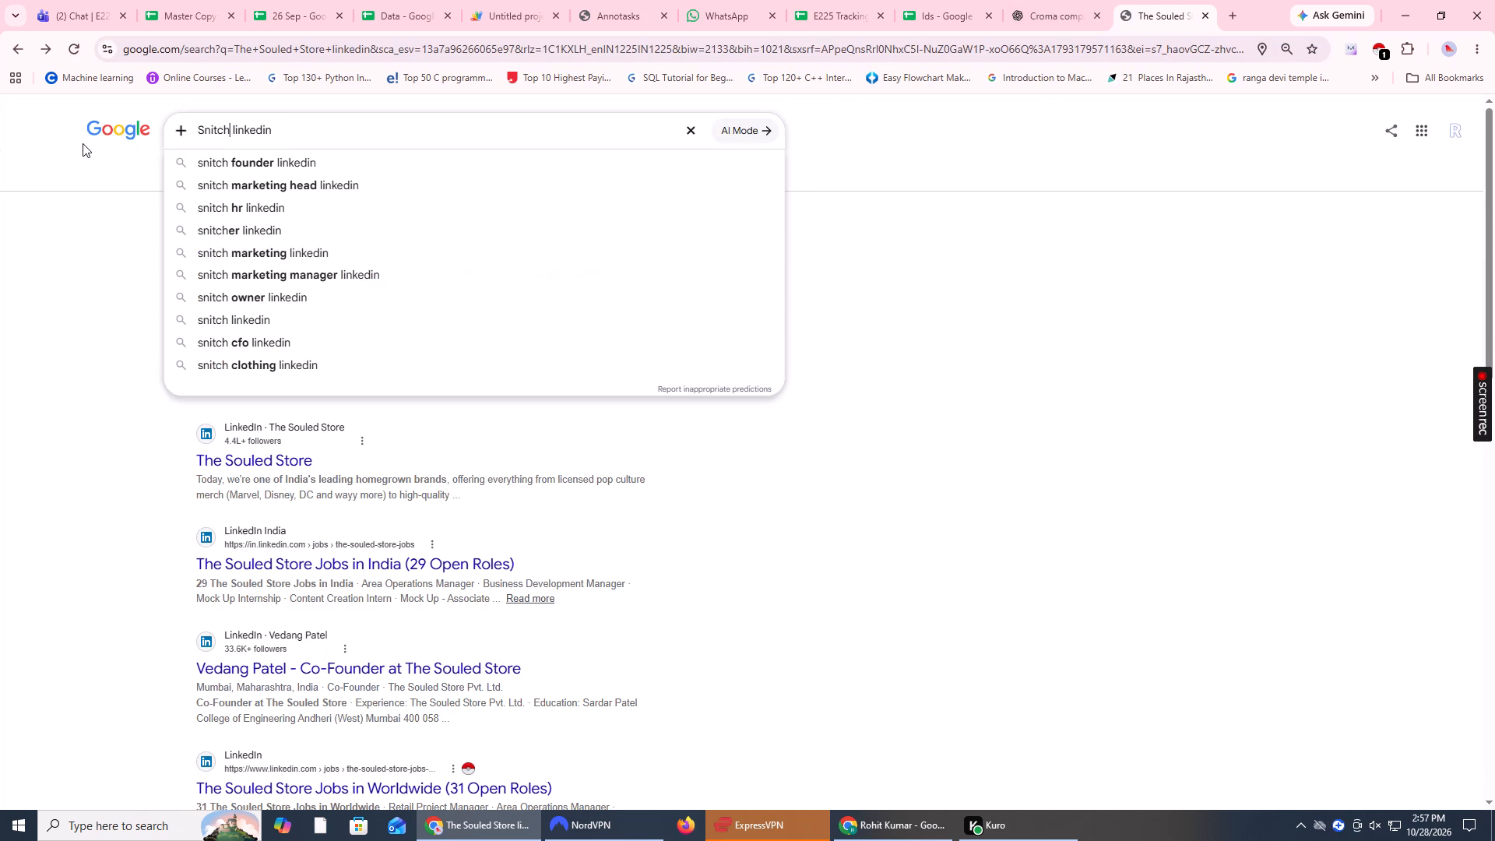
key(Return)
click(238, 248)
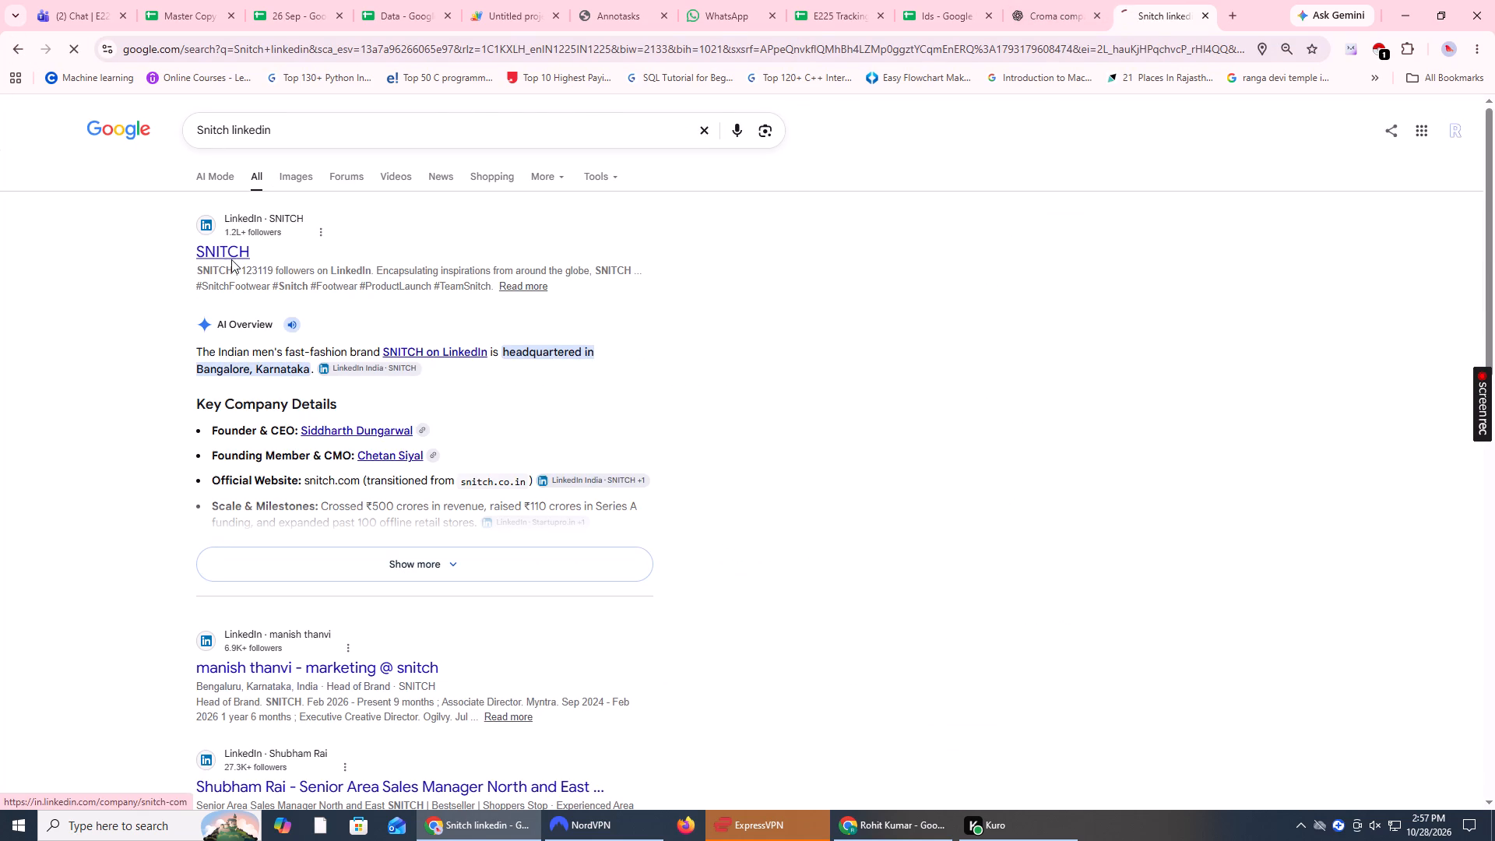
Copy Snitch's LinkedIn page address, linkedin.com/company/snitch-com/home/, into its Linkedin URL cell, C60, in the Ids sheet.
scroll(450, 439, down, 11)
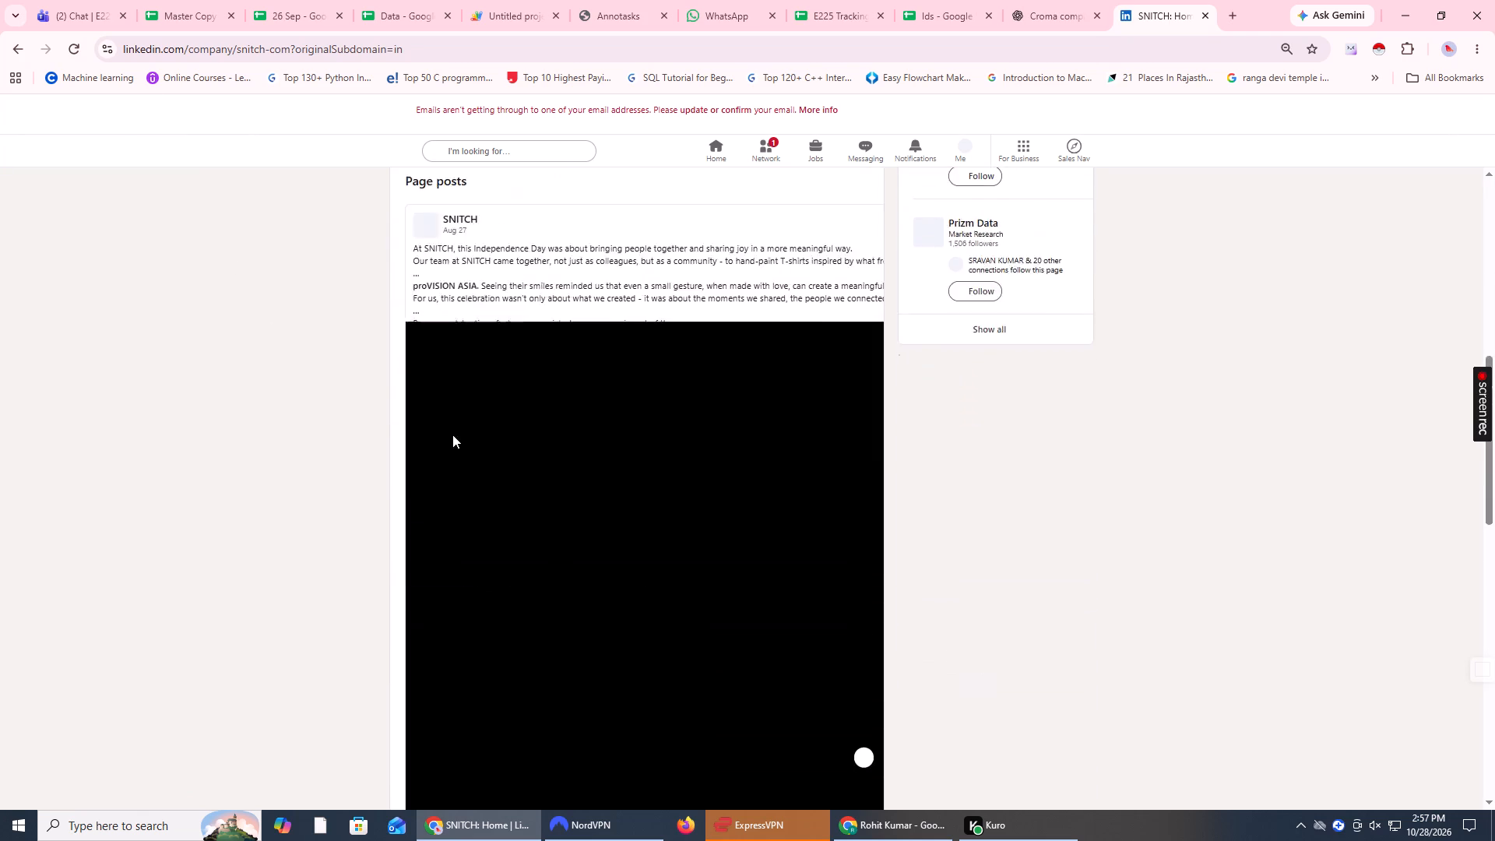
scroll(452, 435, down, 16)
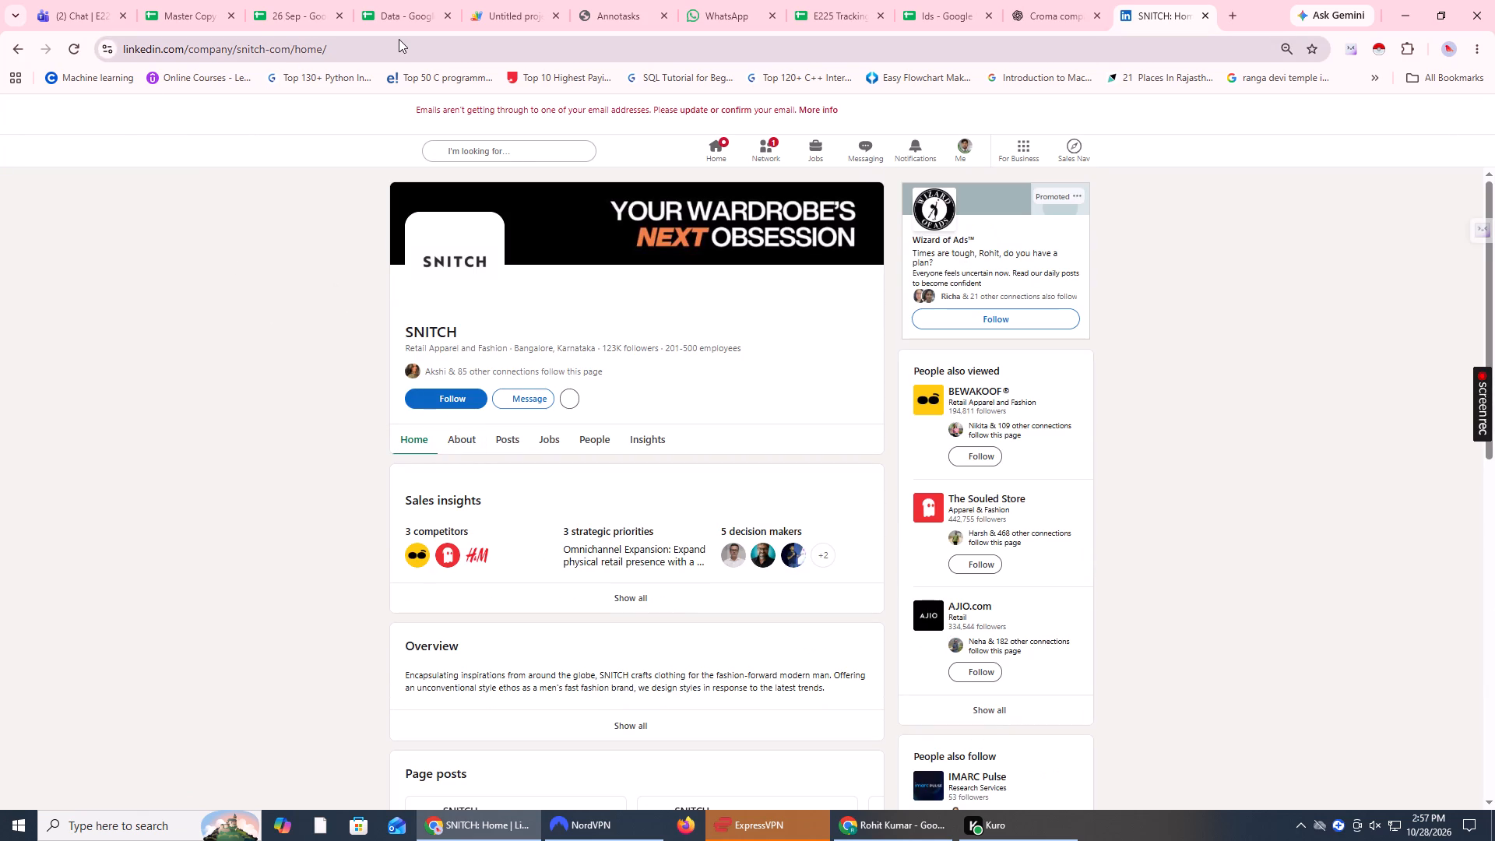
click(399, 39)
key(ctrl+c)
click(934, 0)
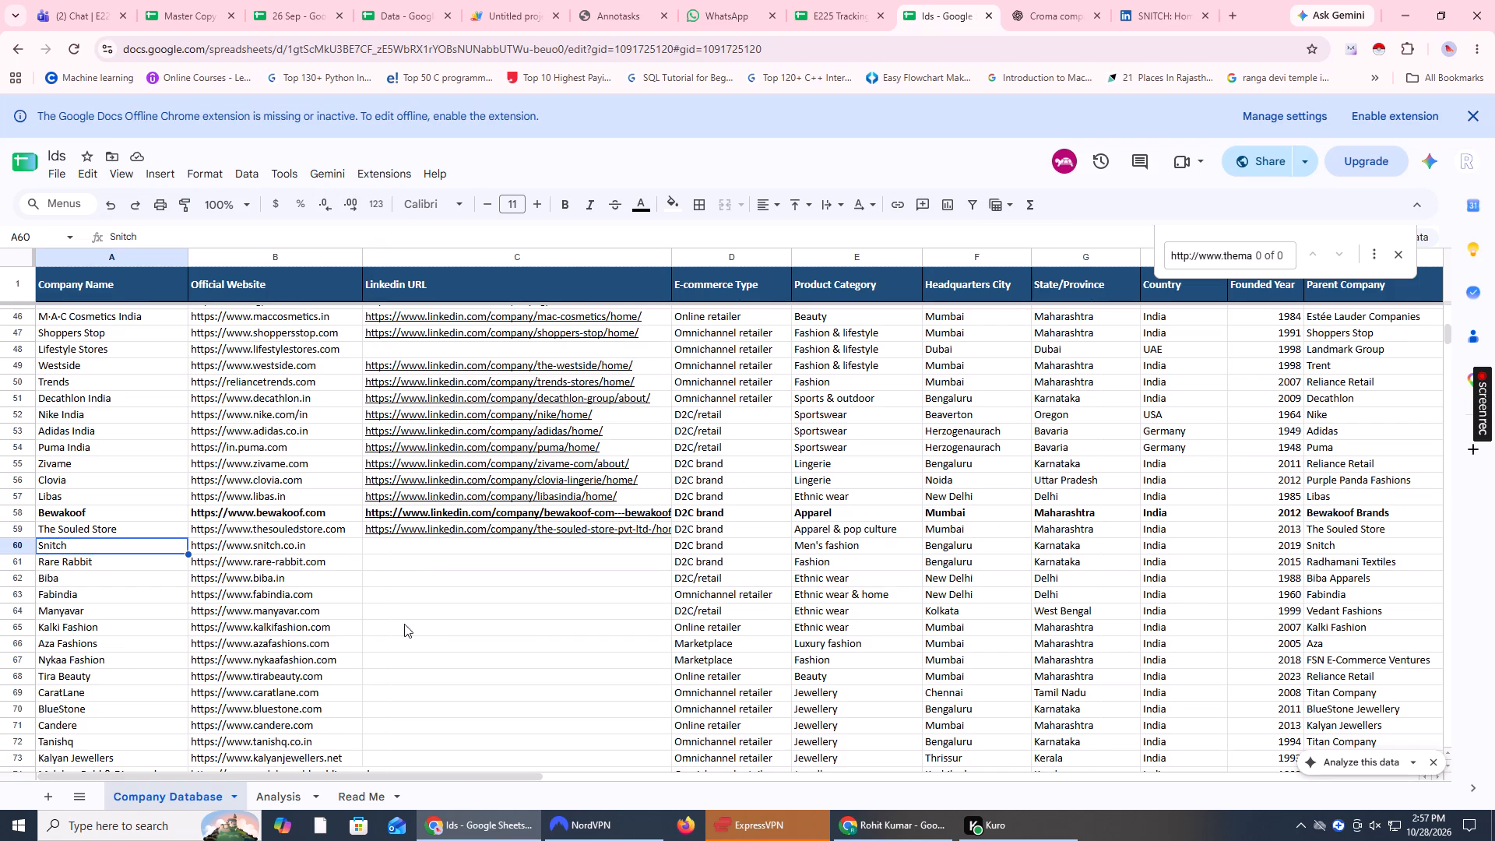
click(378, 547)
key(ctrl+v)
click(375, 640)
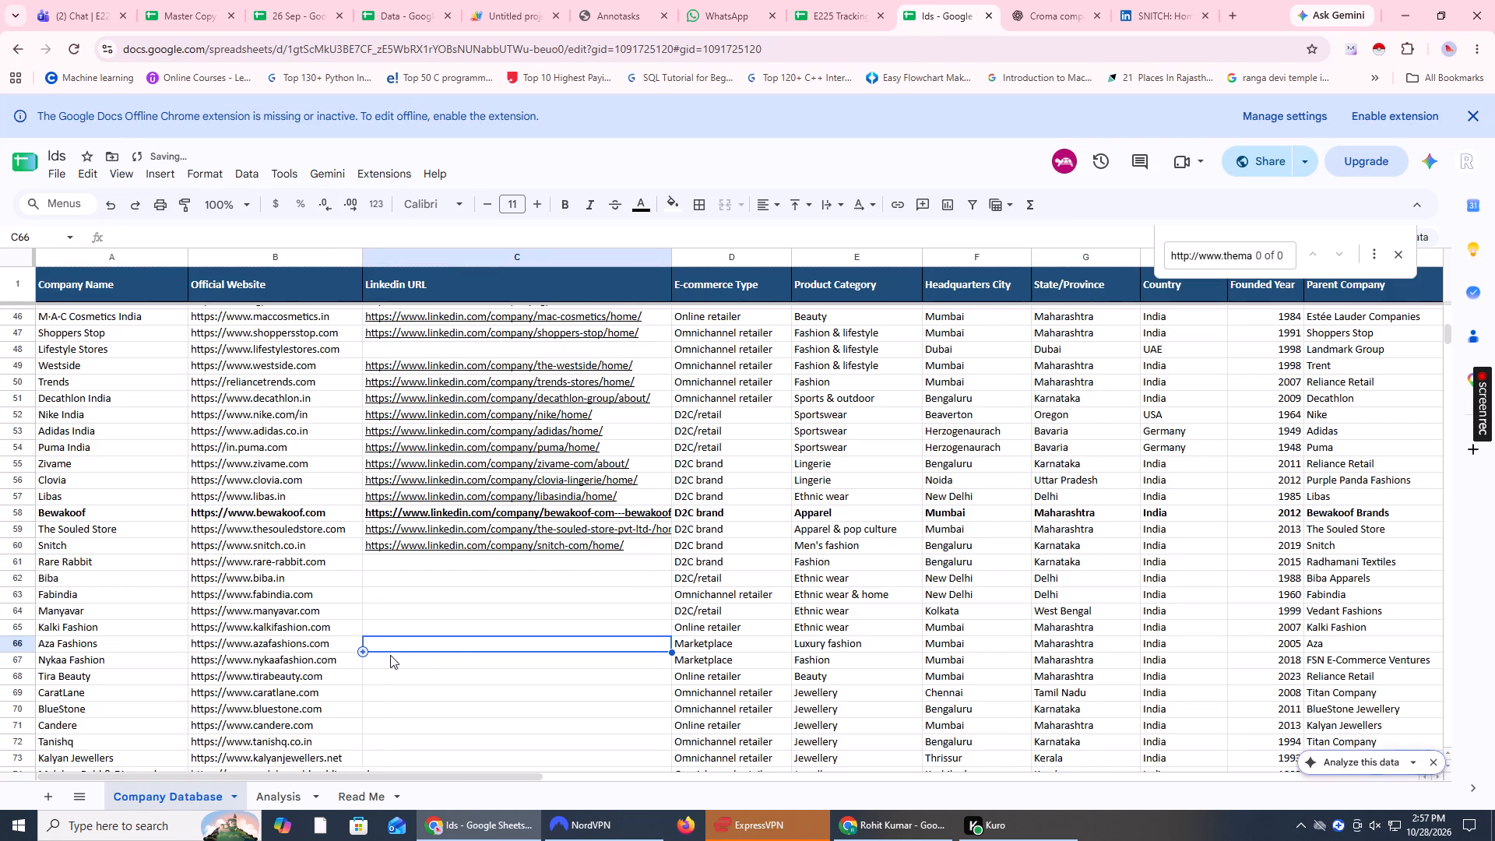
On LinkedIn's network page, accept the adidas invitation to subscribe to the inside3stripes newsletter.
click(1167, 0)
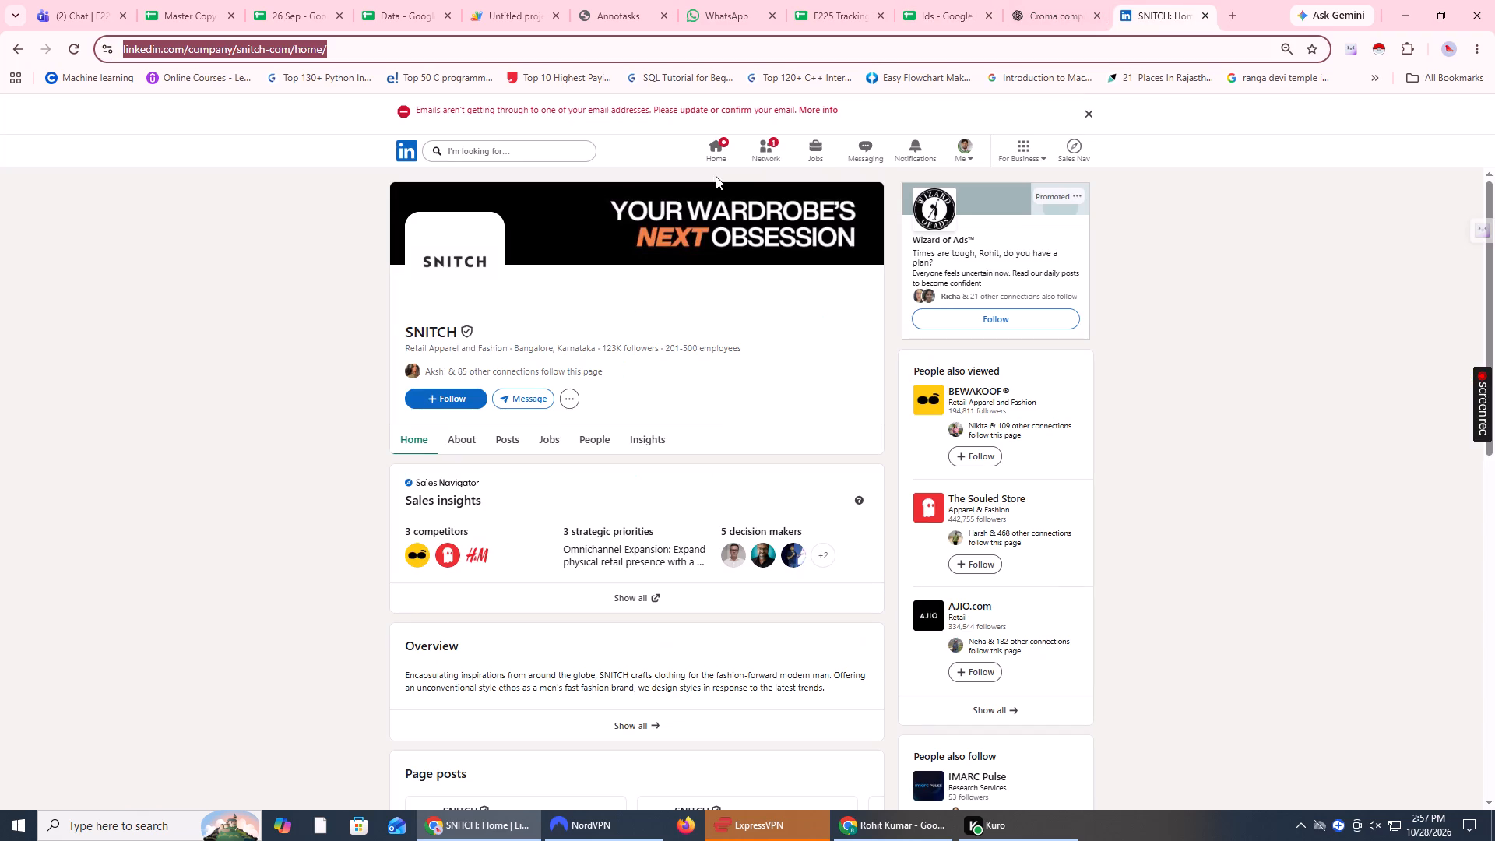
click(768, 147)
click(1089, 116)
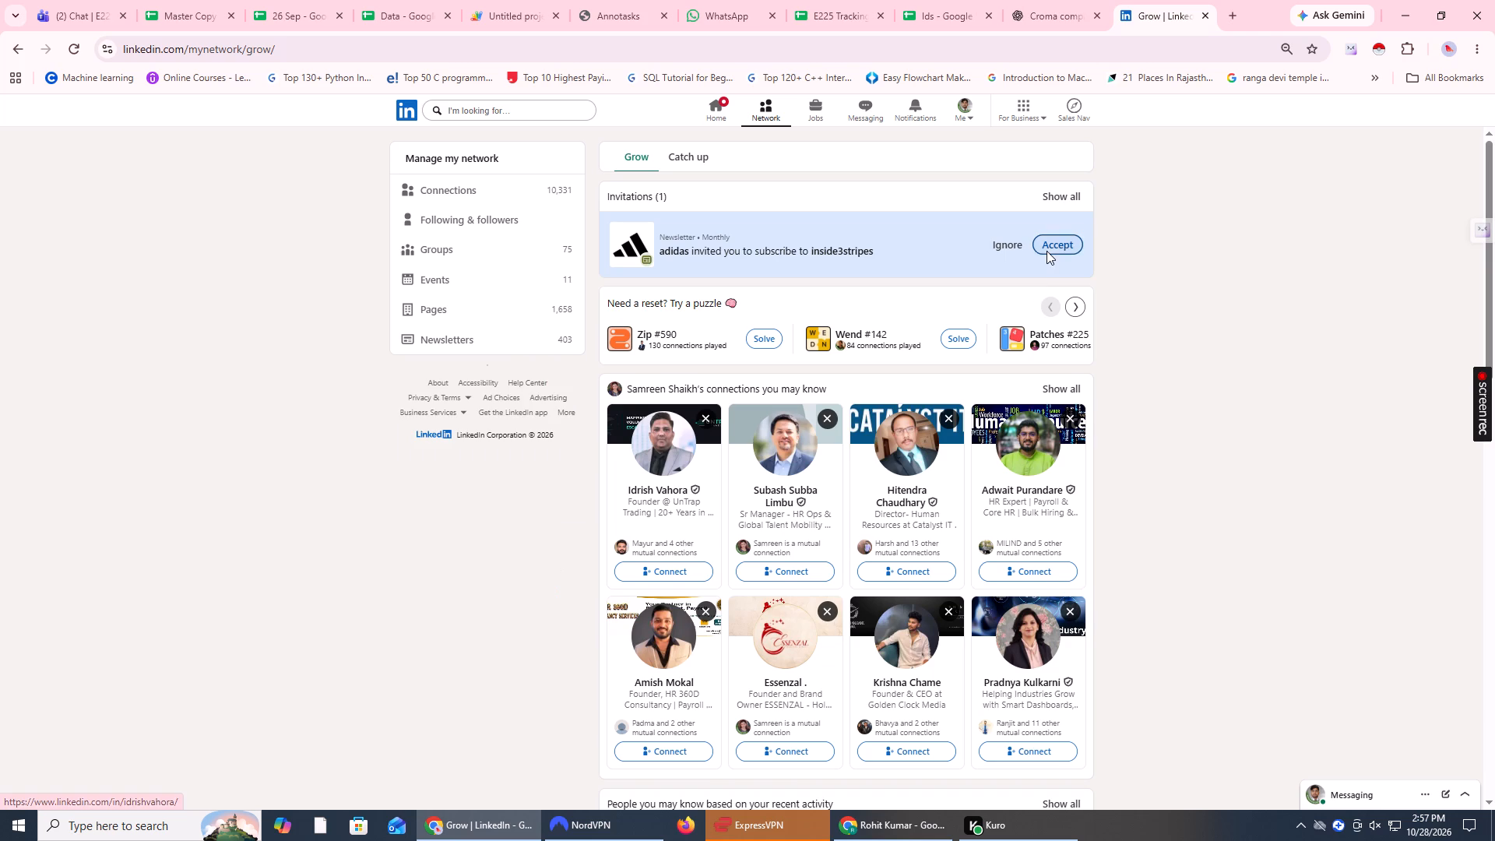
click(1046, 251)
Search Google for "Rare Rabbit linkedin" using the company name from A61, and open Rare Rabbit's LinkedIn company page.
click(14, 47)
click(14, 47)
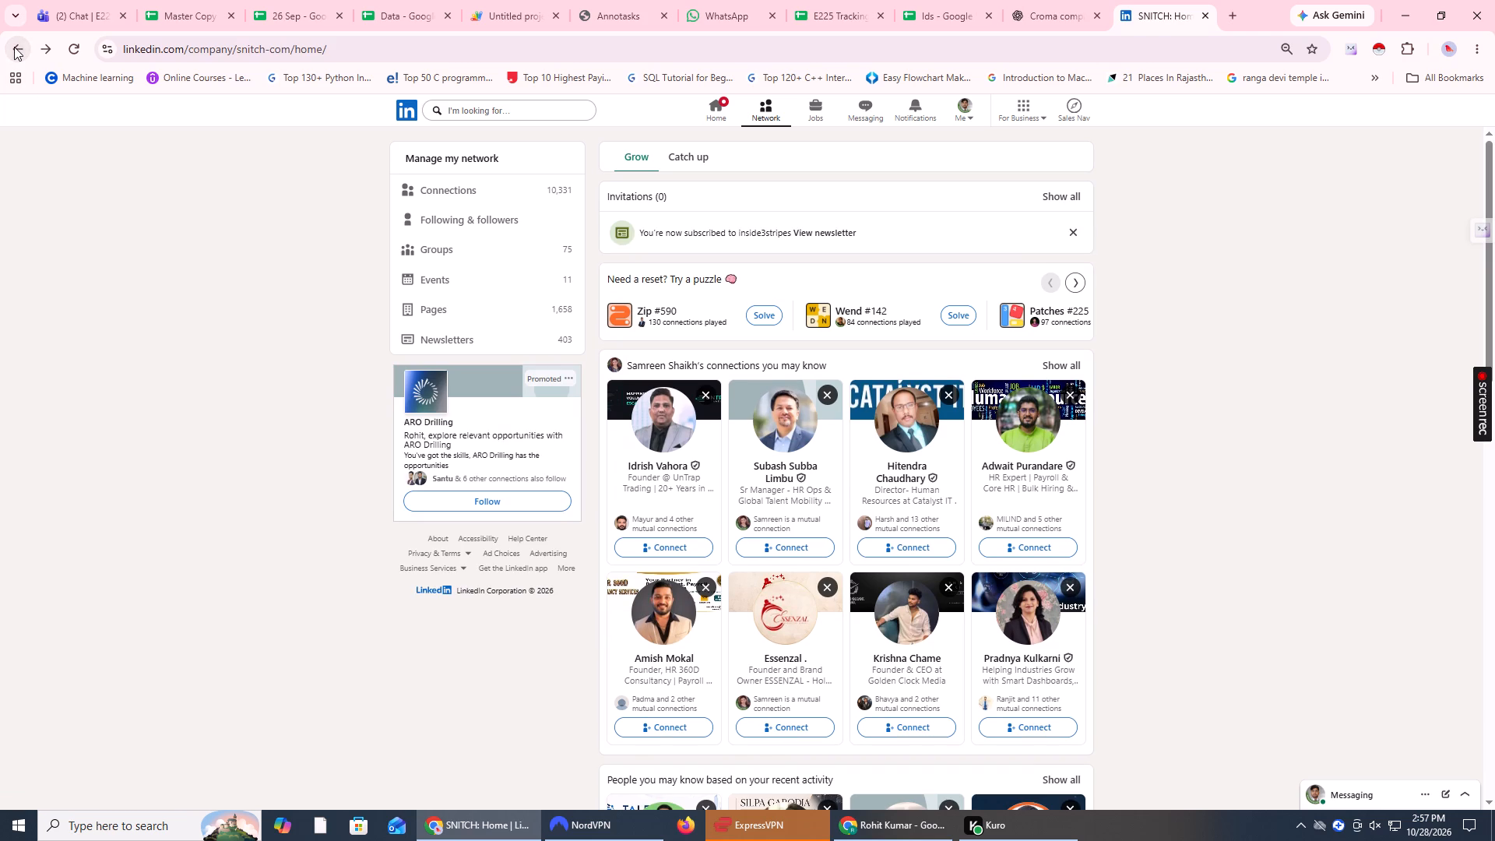
click(922, 0)
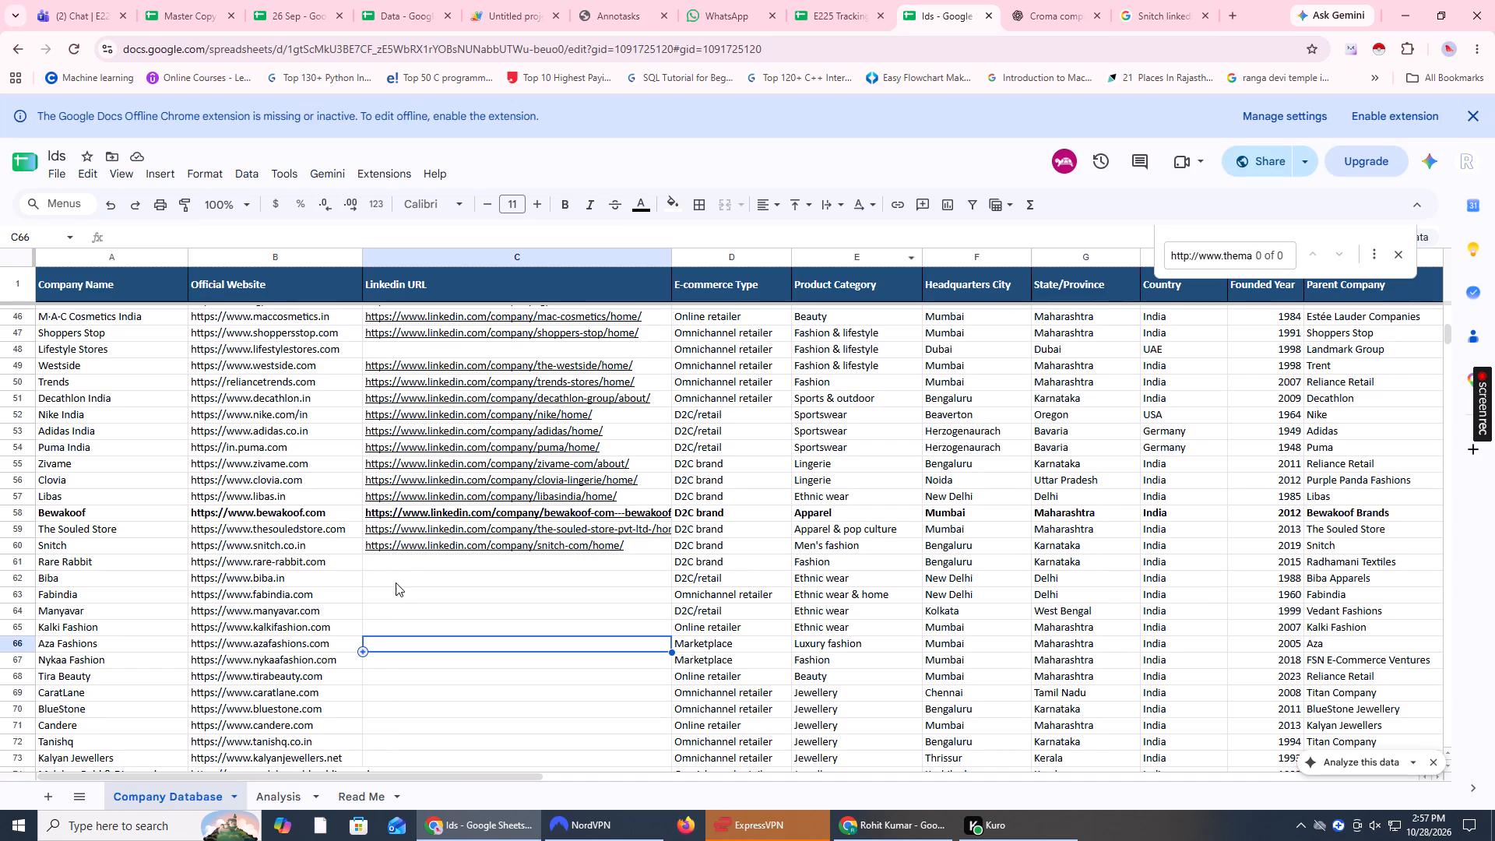
click(94, 560)
key(ctrl+c)
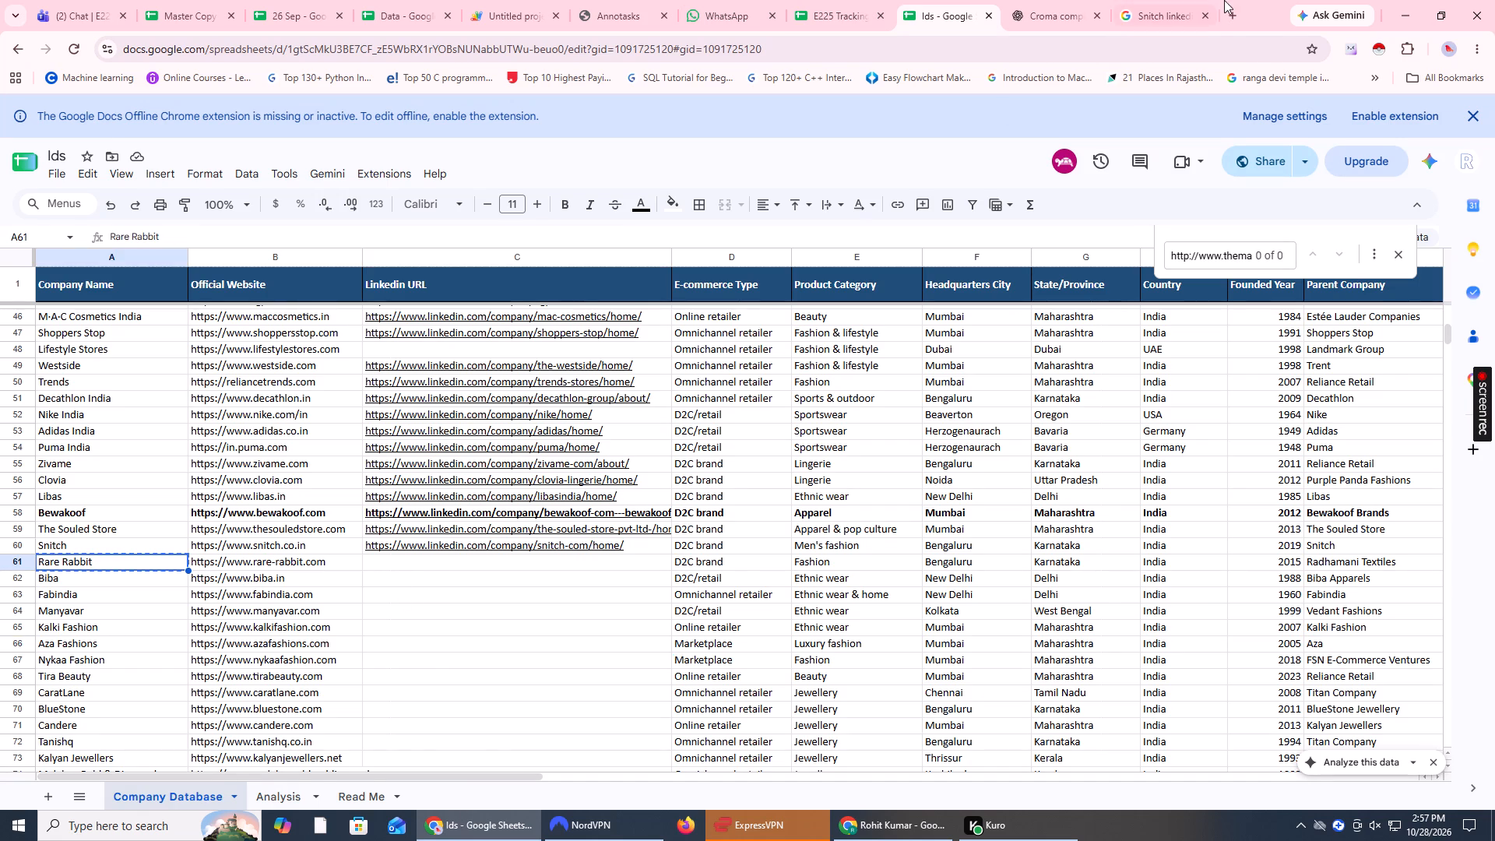
click(1134, 10)
drag(230, 128, 0, 151)
key(ctrl+v)
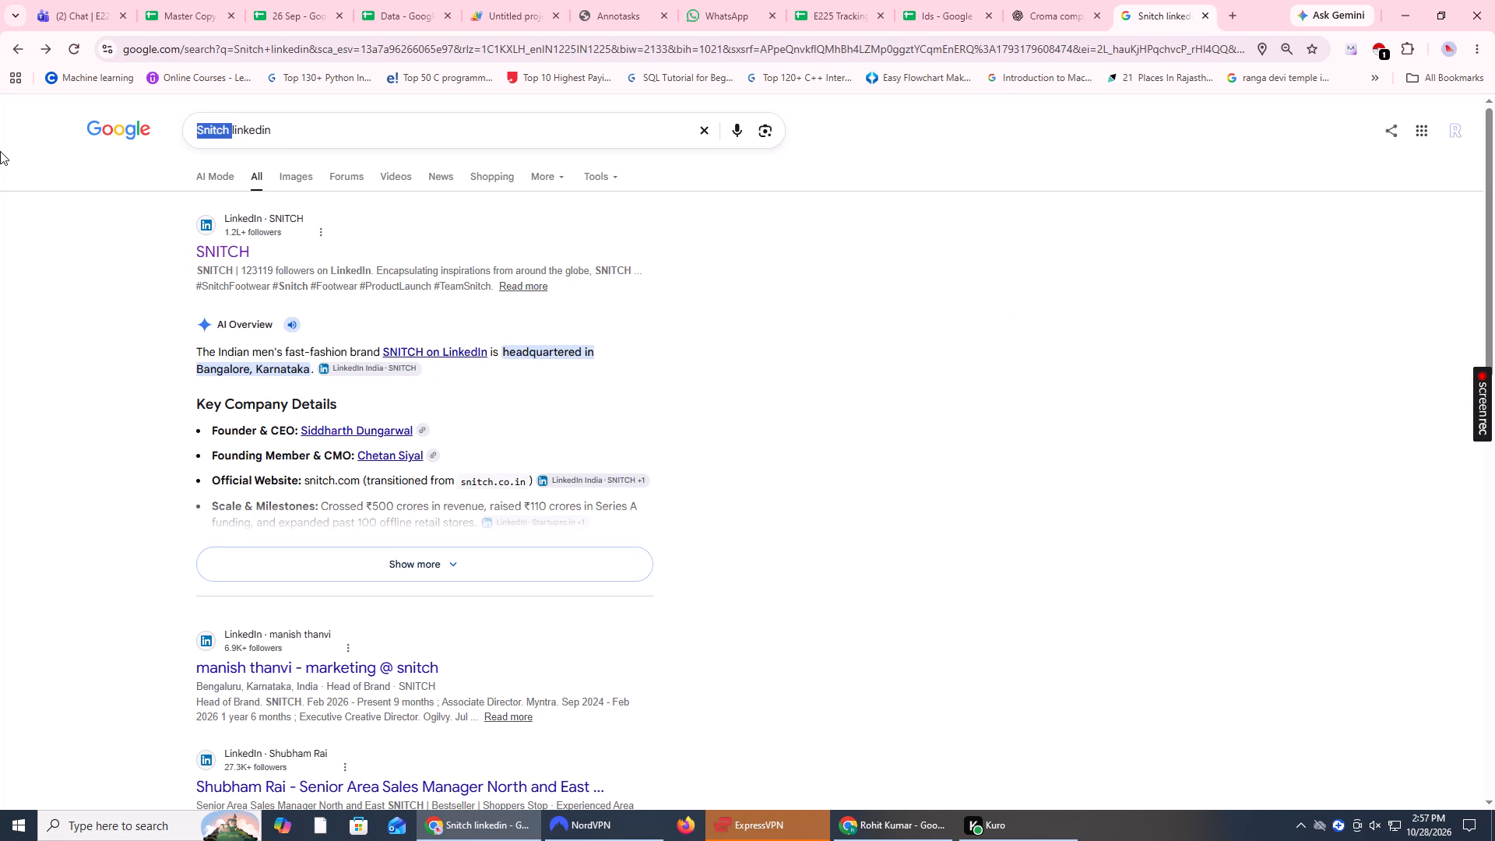
key(space)
key(Return)
click(249, 259)
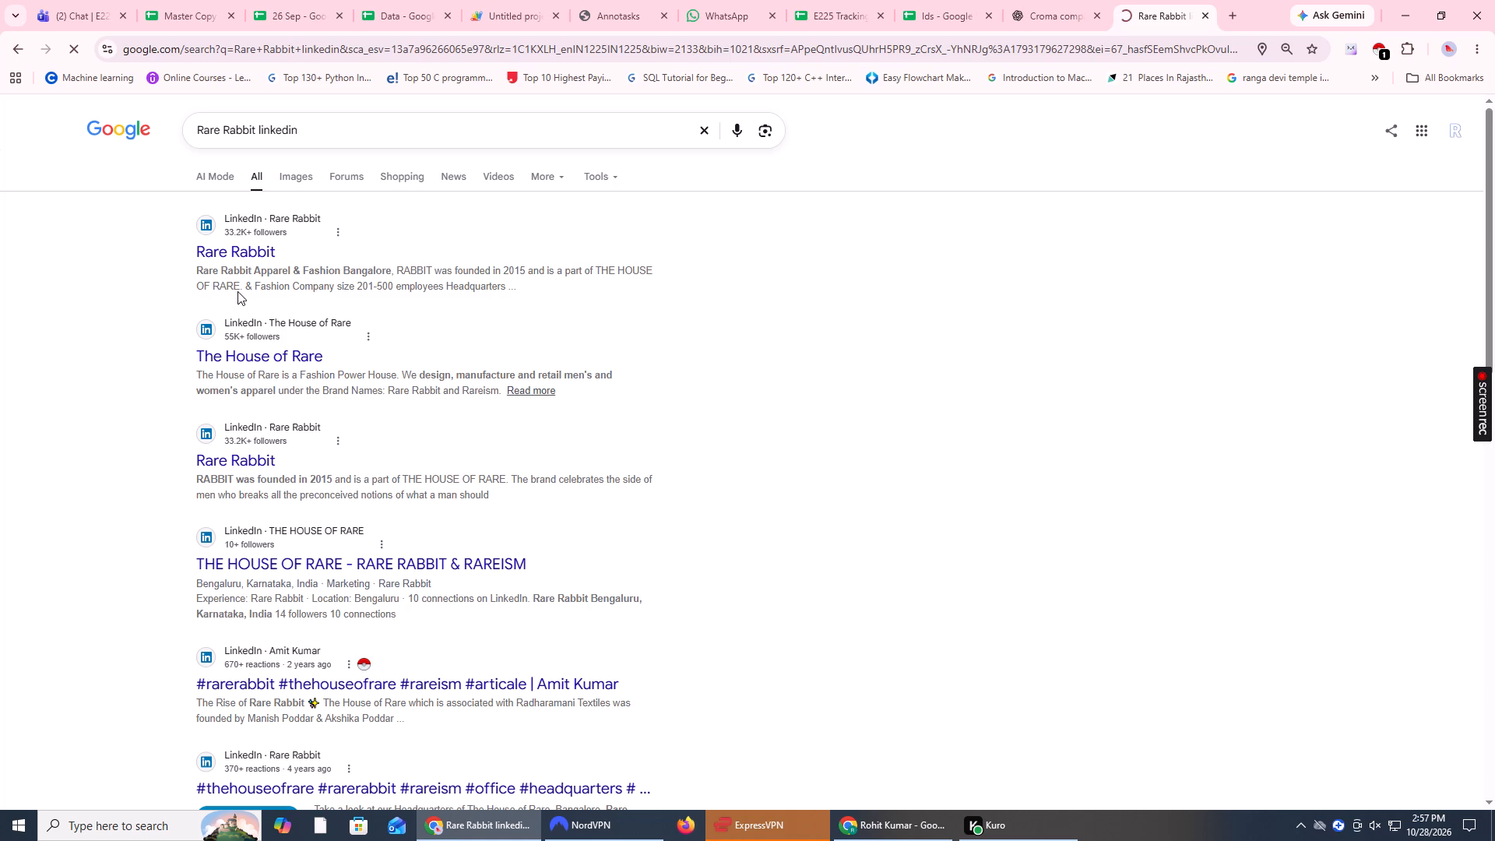
Copy the address of Rare Rabbit's LinkedIn About page, linkedin.com/company/shoprarerabbit/about/, into its Linkedin URL cell, C61, in the Ids sheet.
scroll(473, 311, down, 11)
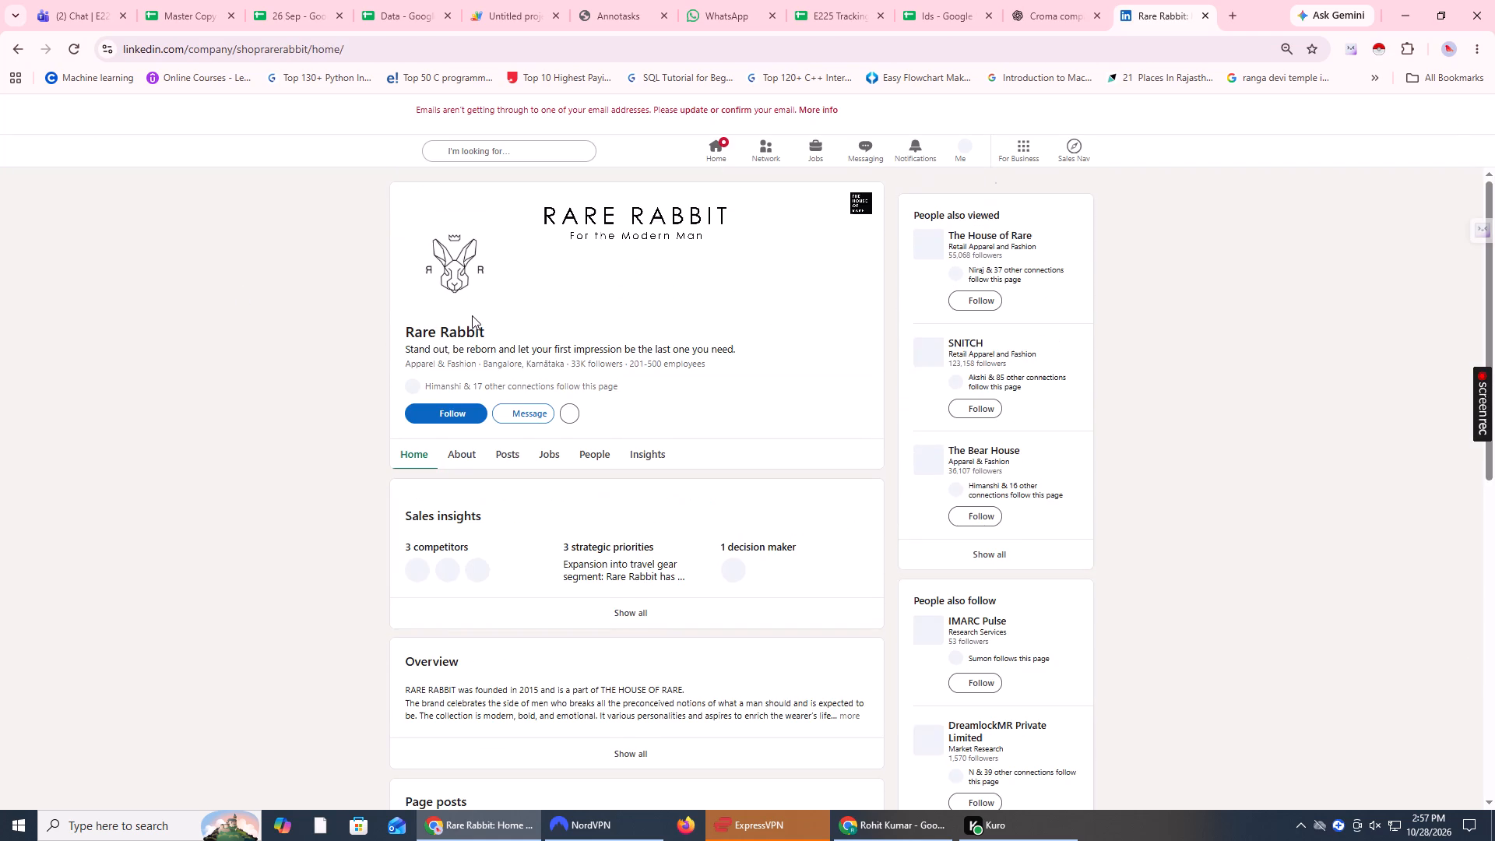
scroll(472, 315, down, 12)
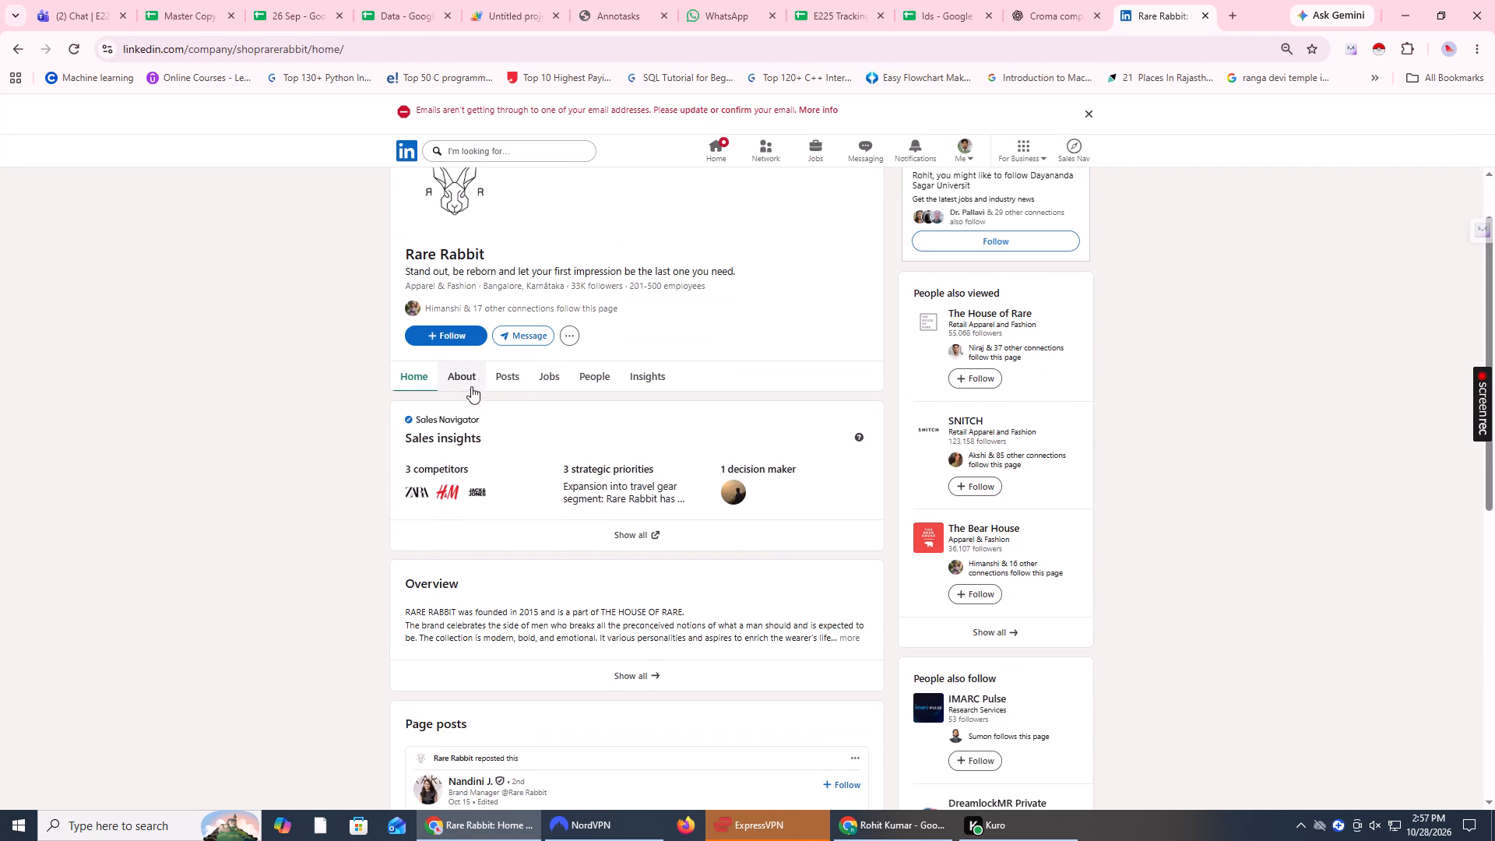
click(471, 375)
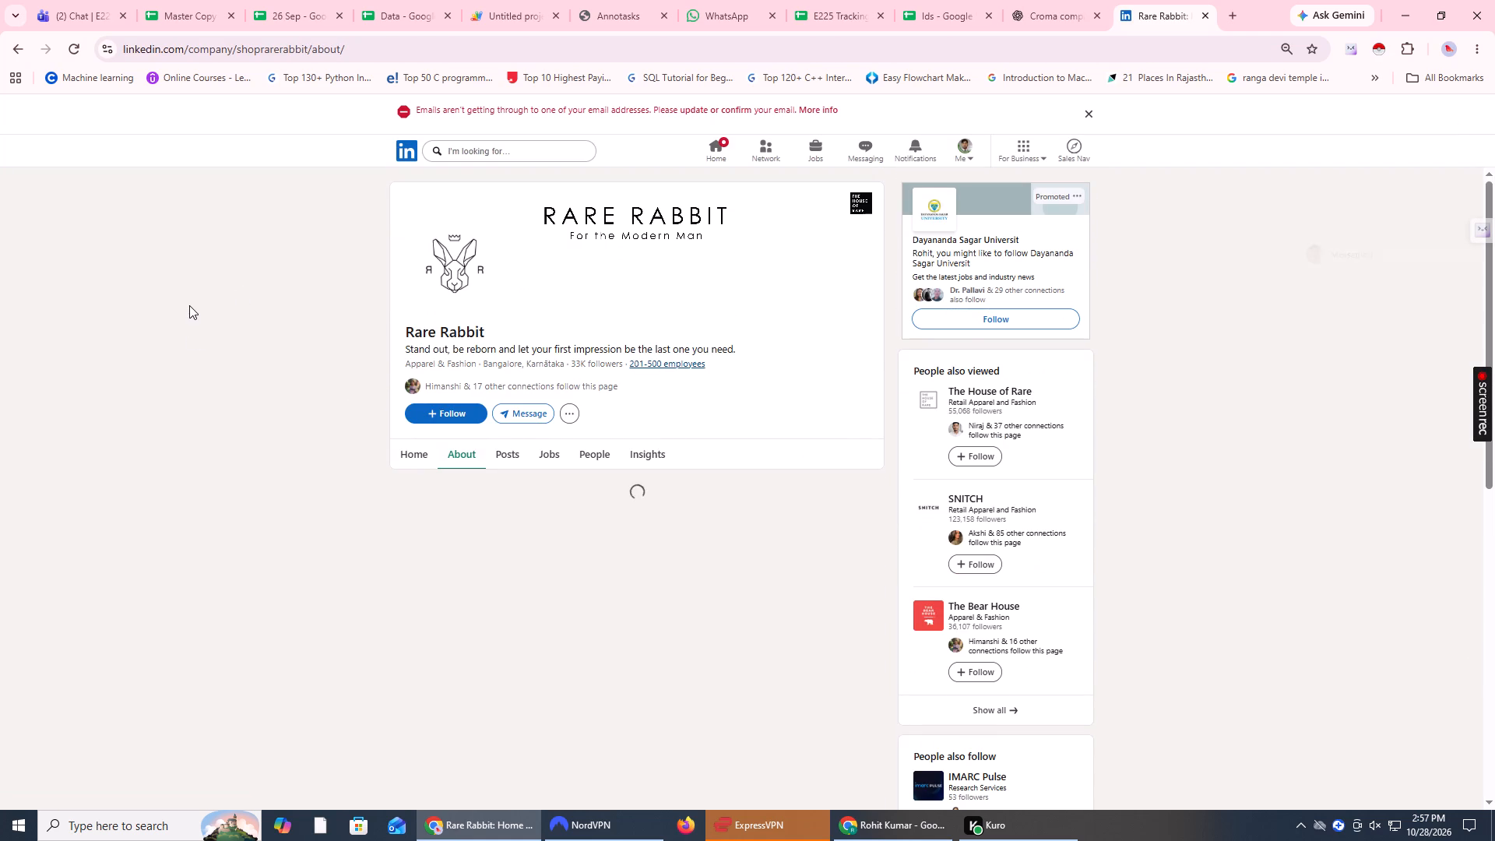
scroll(189, 305, down, 15)
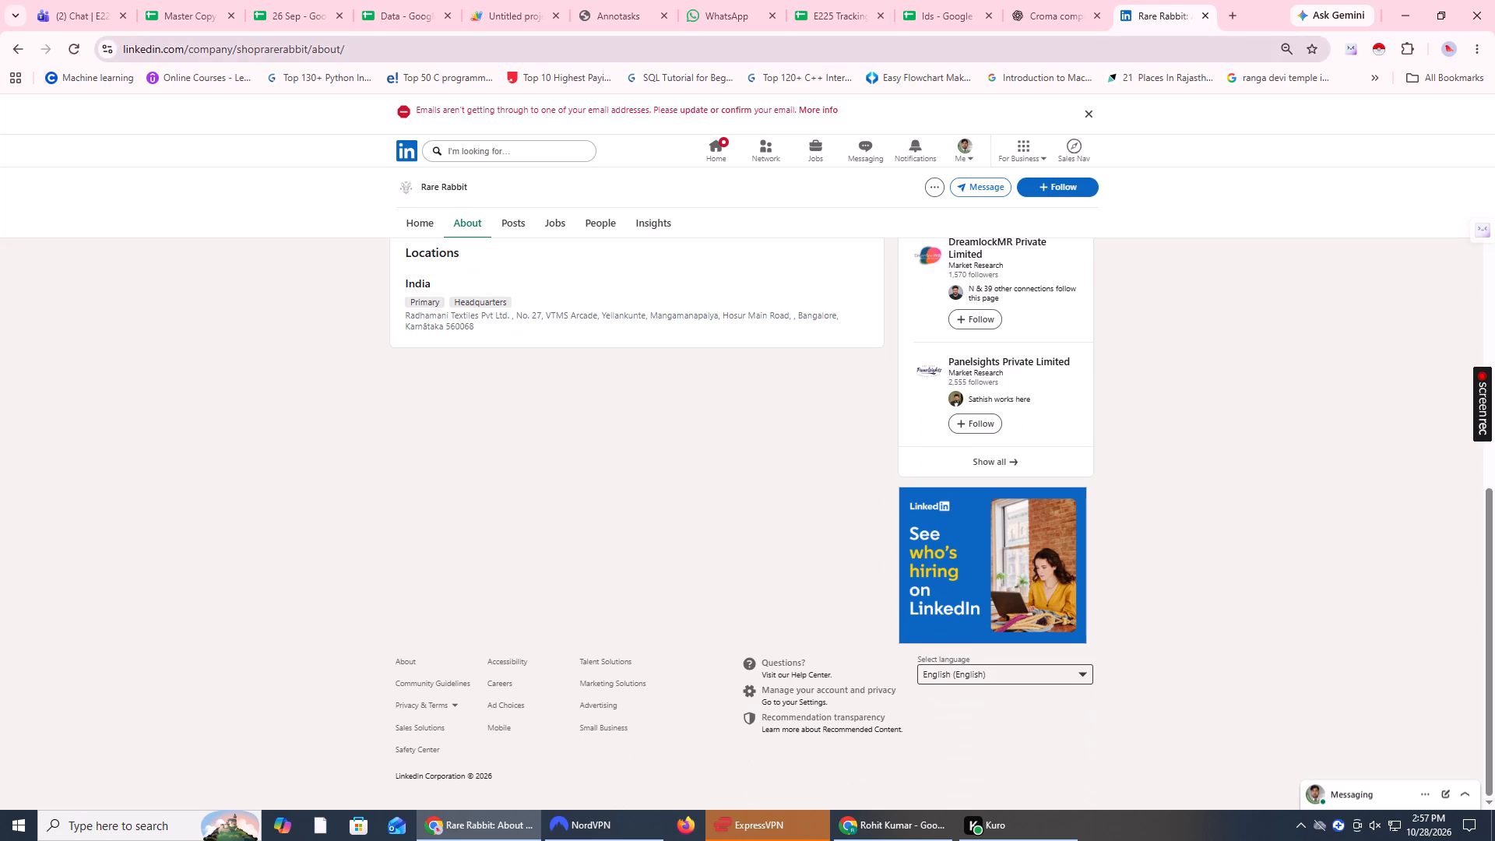
click(519, 45)
key(ctrl+c)
click(952, 0)
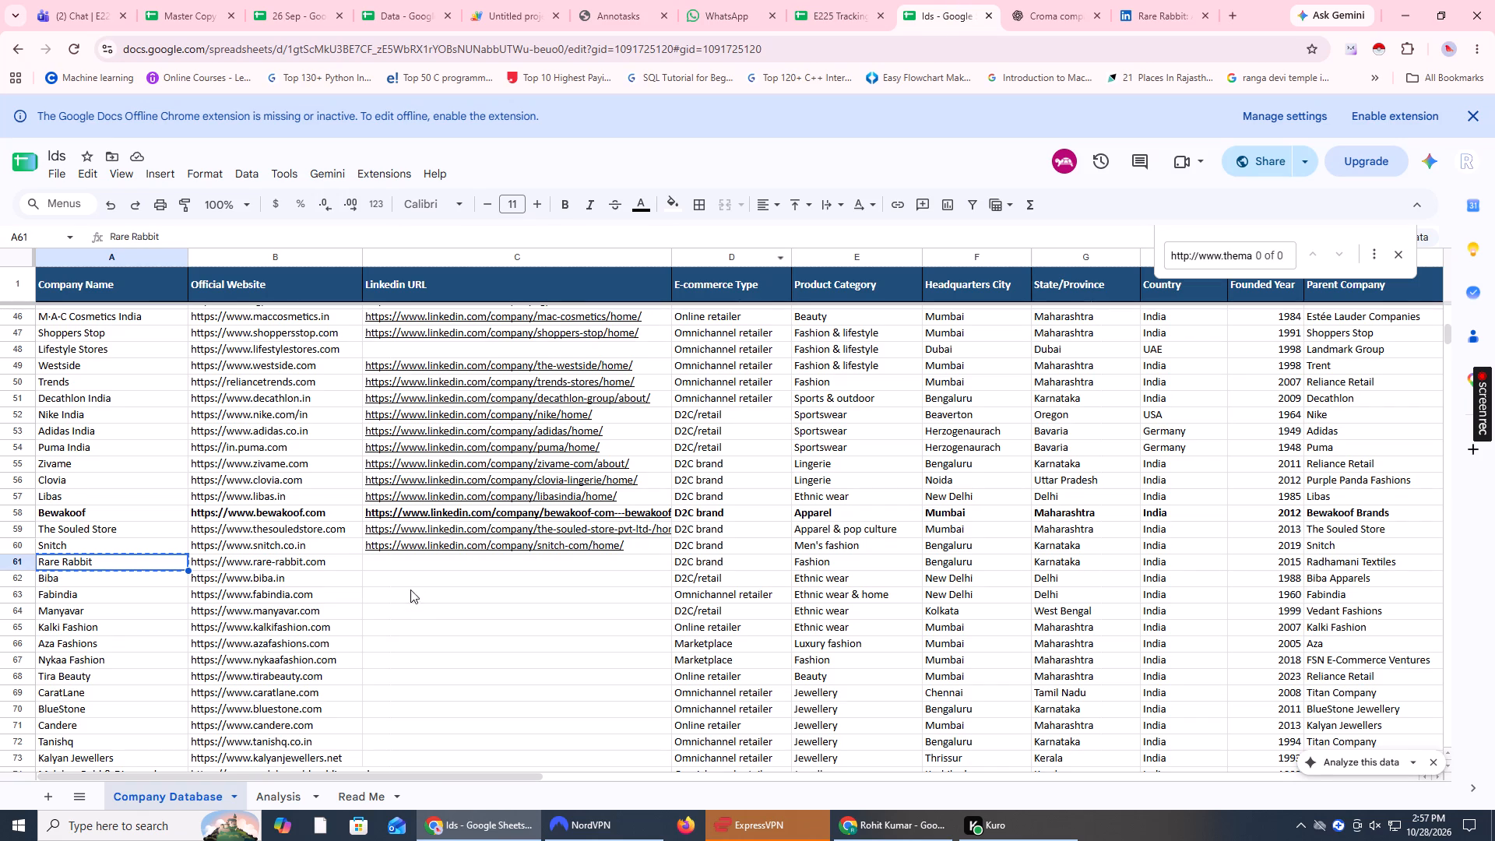
click(409, 573)
click(410, 561)
key(ctrl+v)
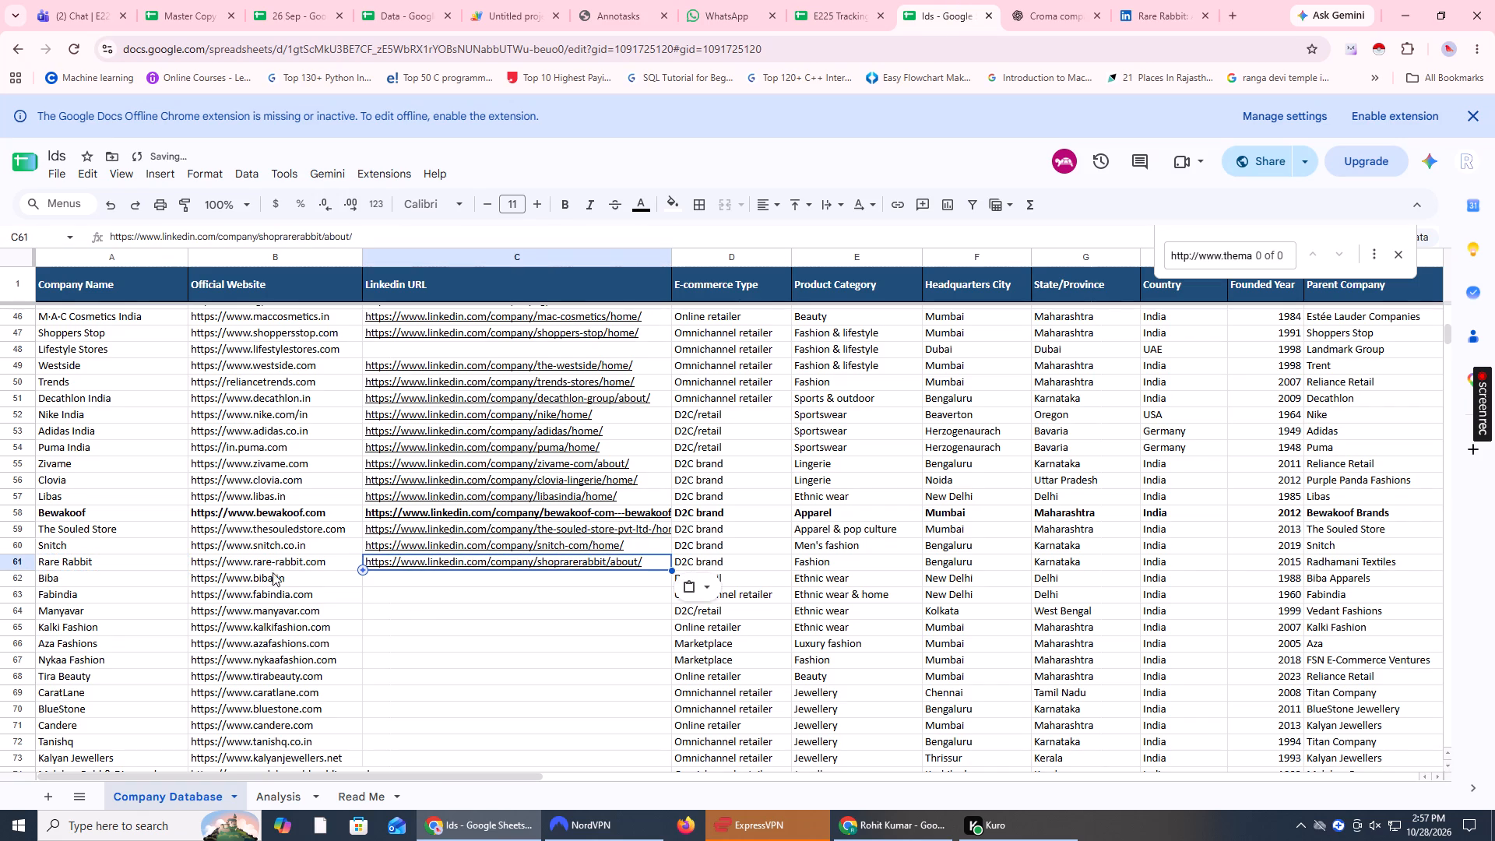
Search Google for "Biba linkedin" using the company name from A62, and open BIBA Fashion Ltd's LinkedIn page.
click(84, 576)
key(ctrl+c)
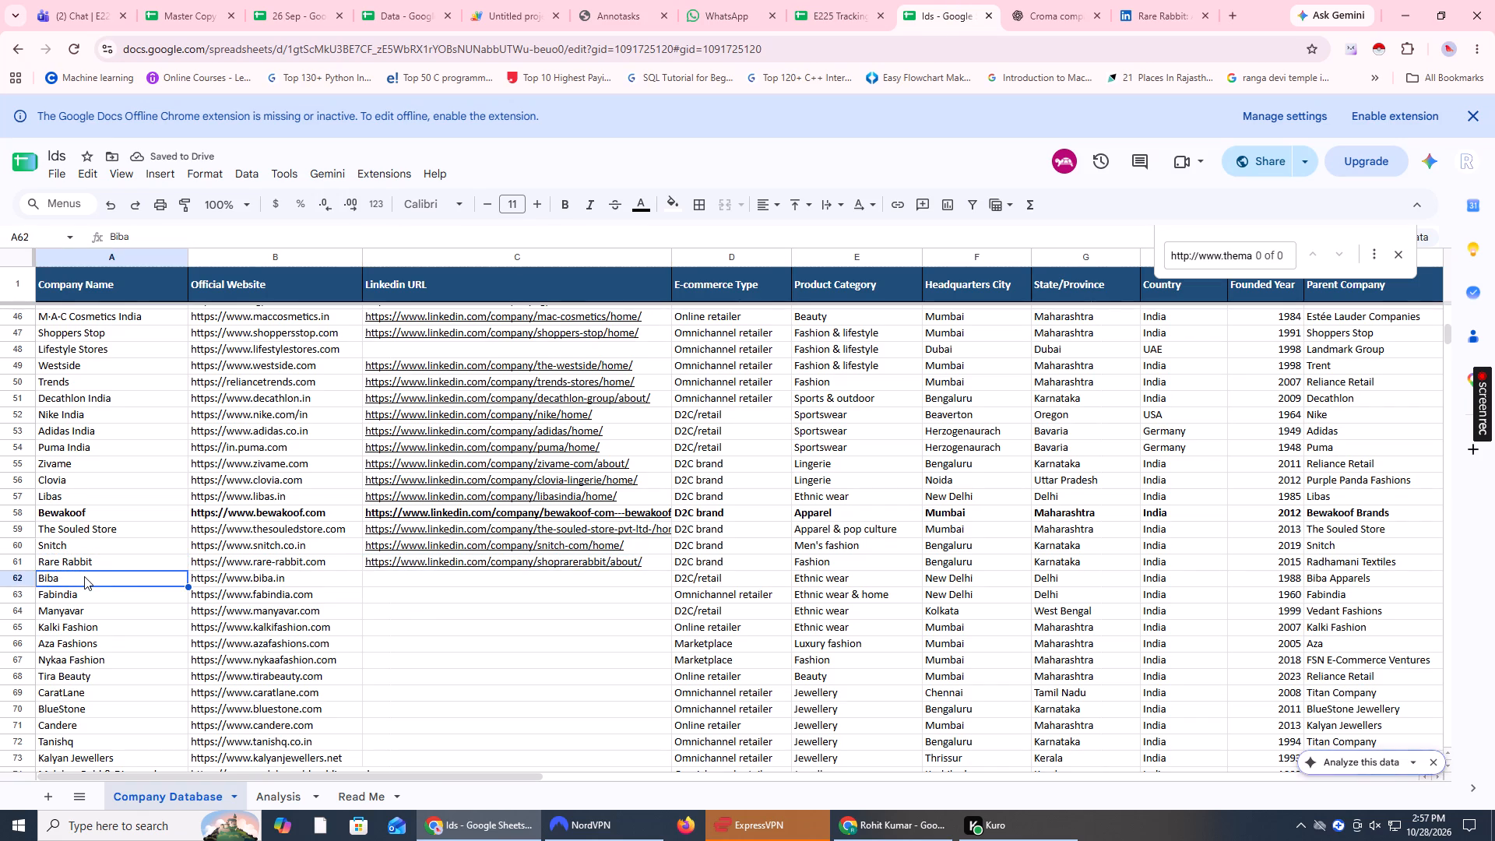
click(1156, 0)
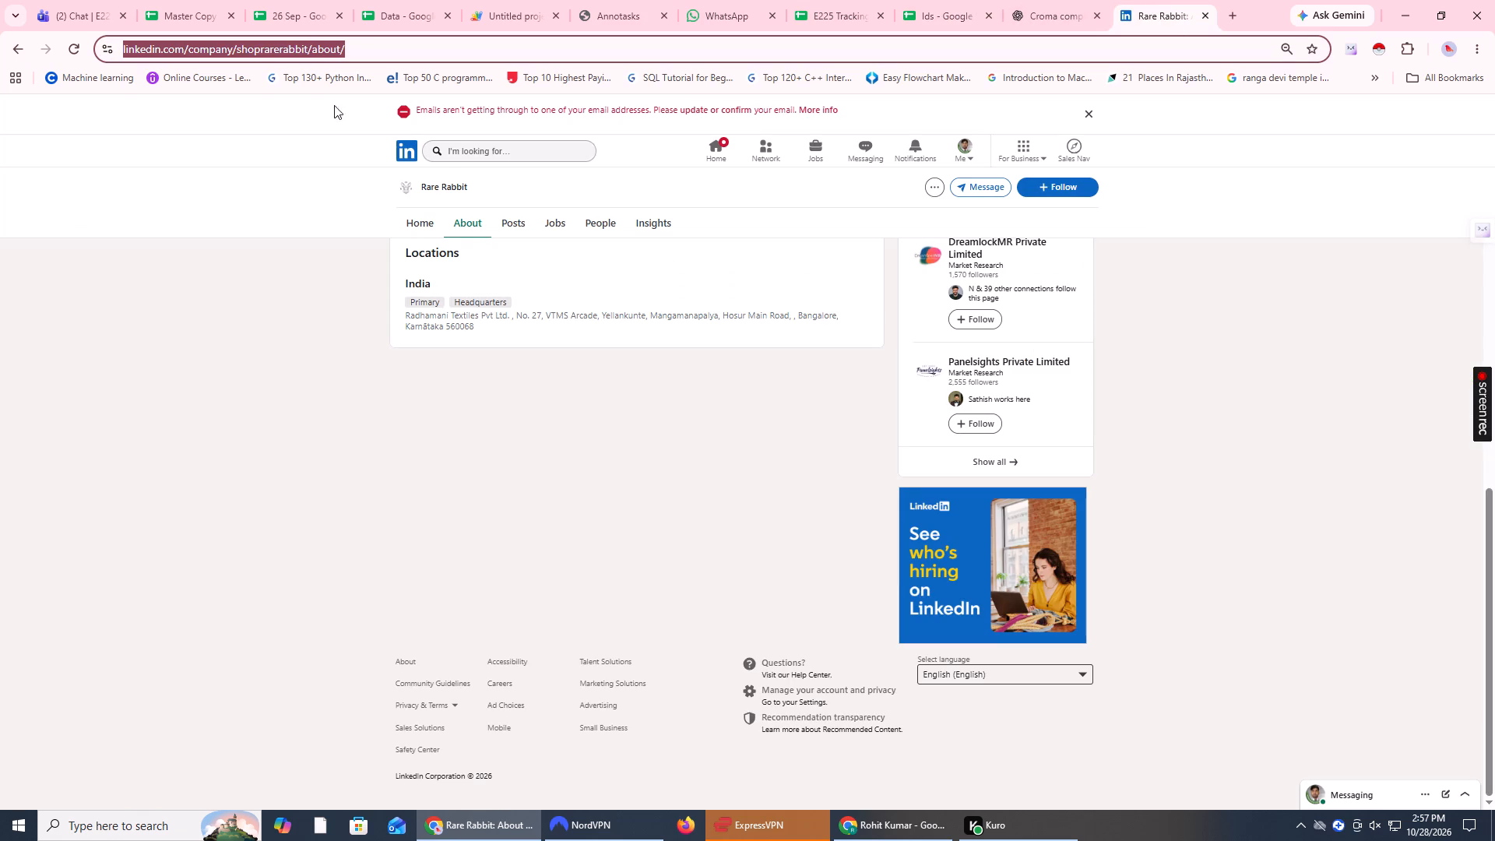
click(20, 48)
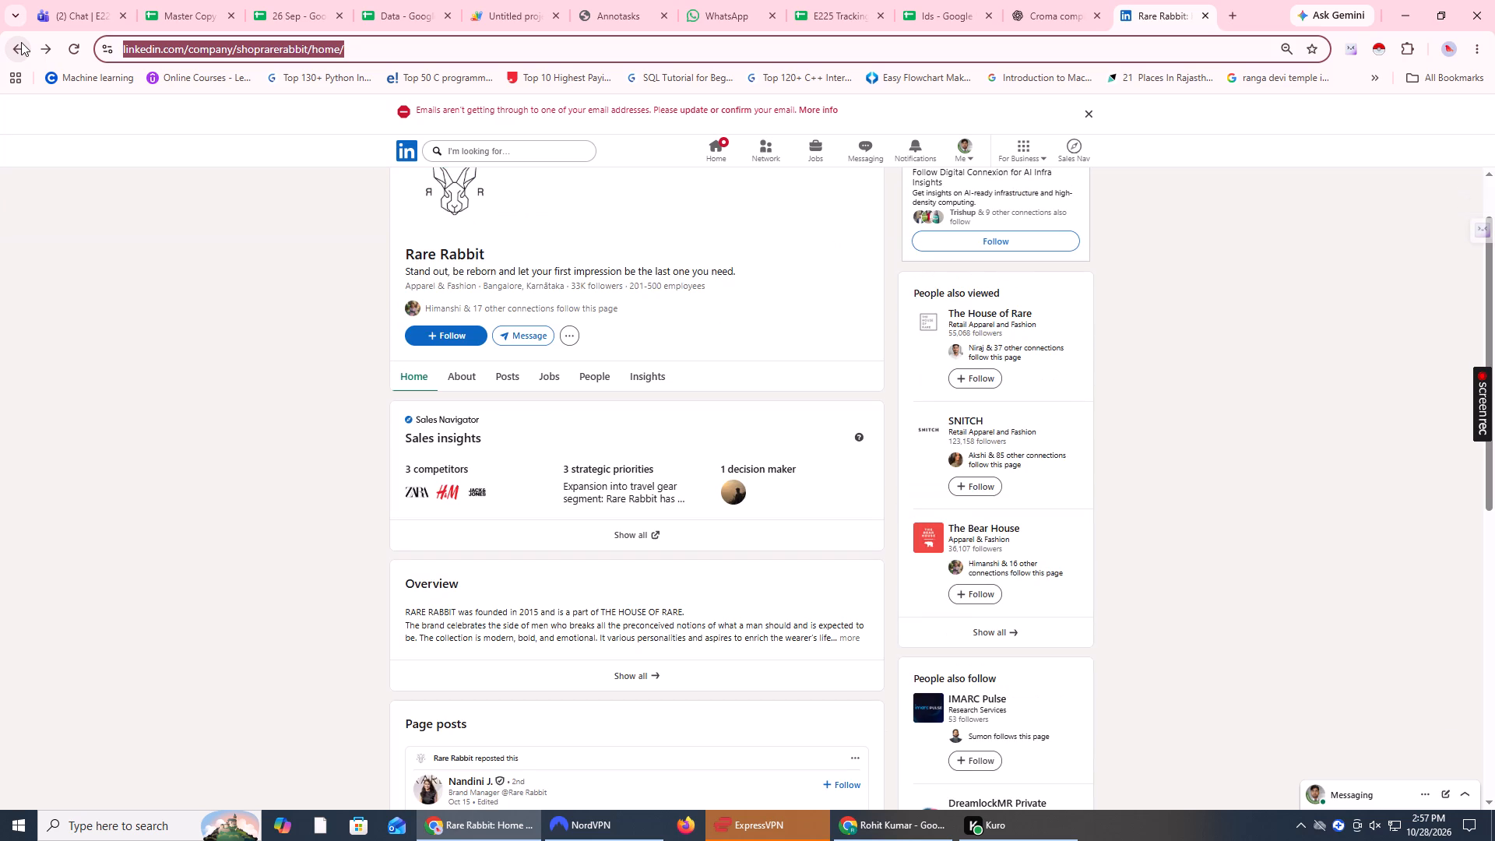
click(21, 42)
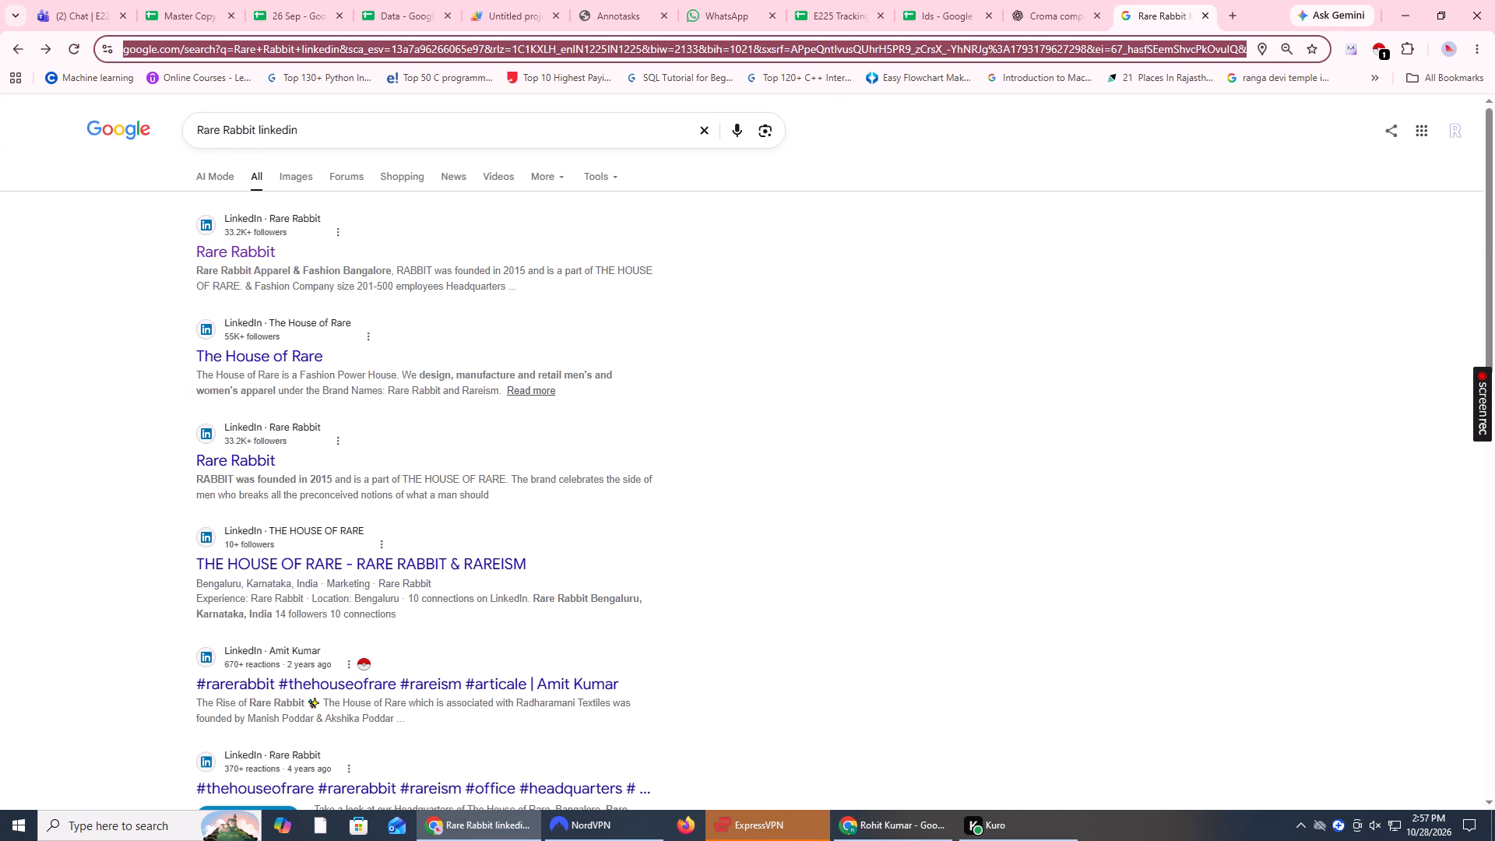
drag(259, 132, 0, 152)
key(ctrl+v)
key(space)
key(Return)
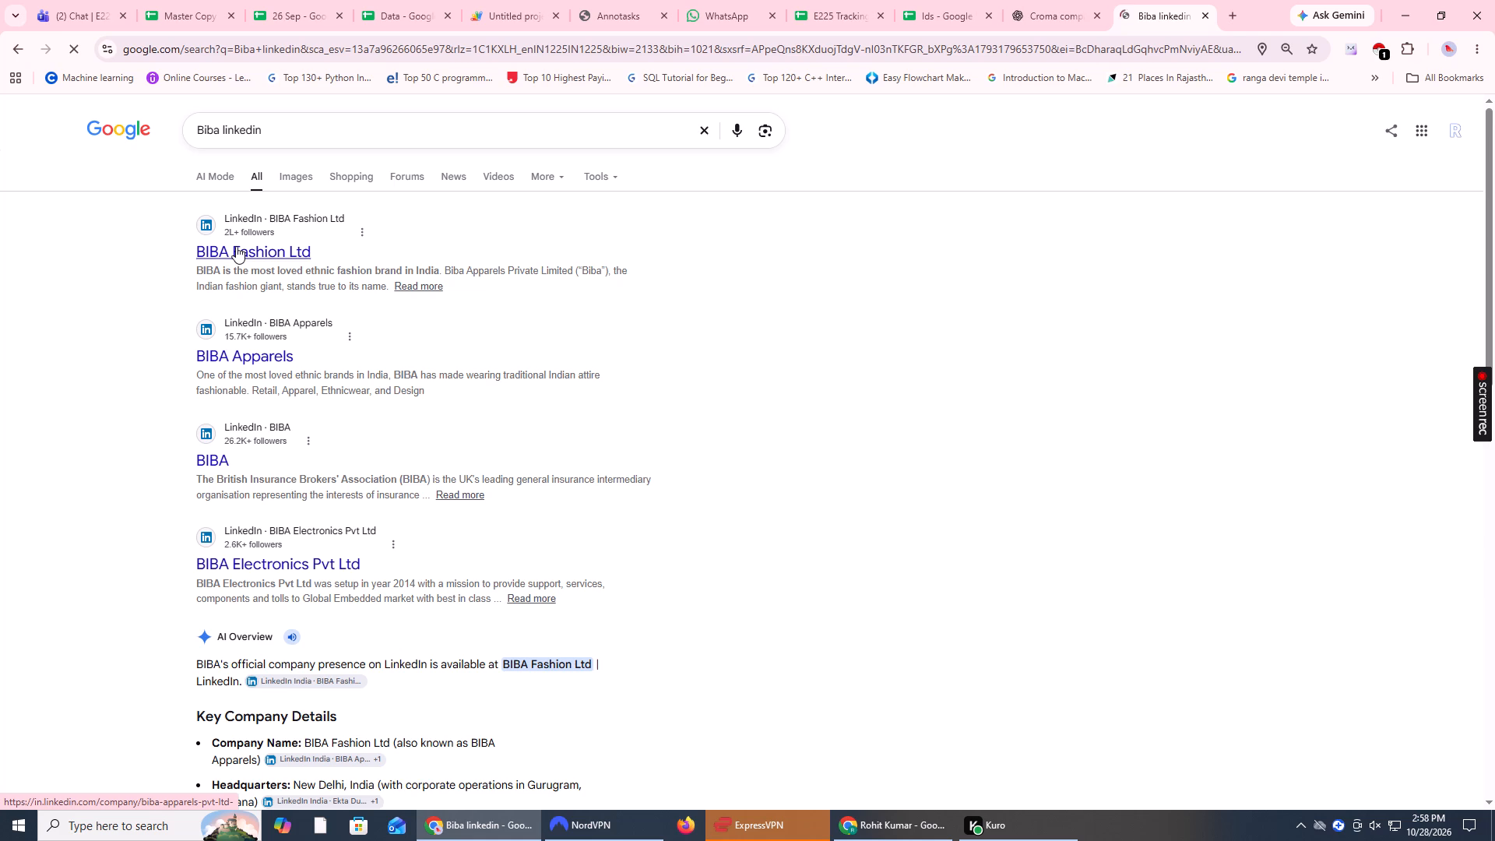
click(235, 251)
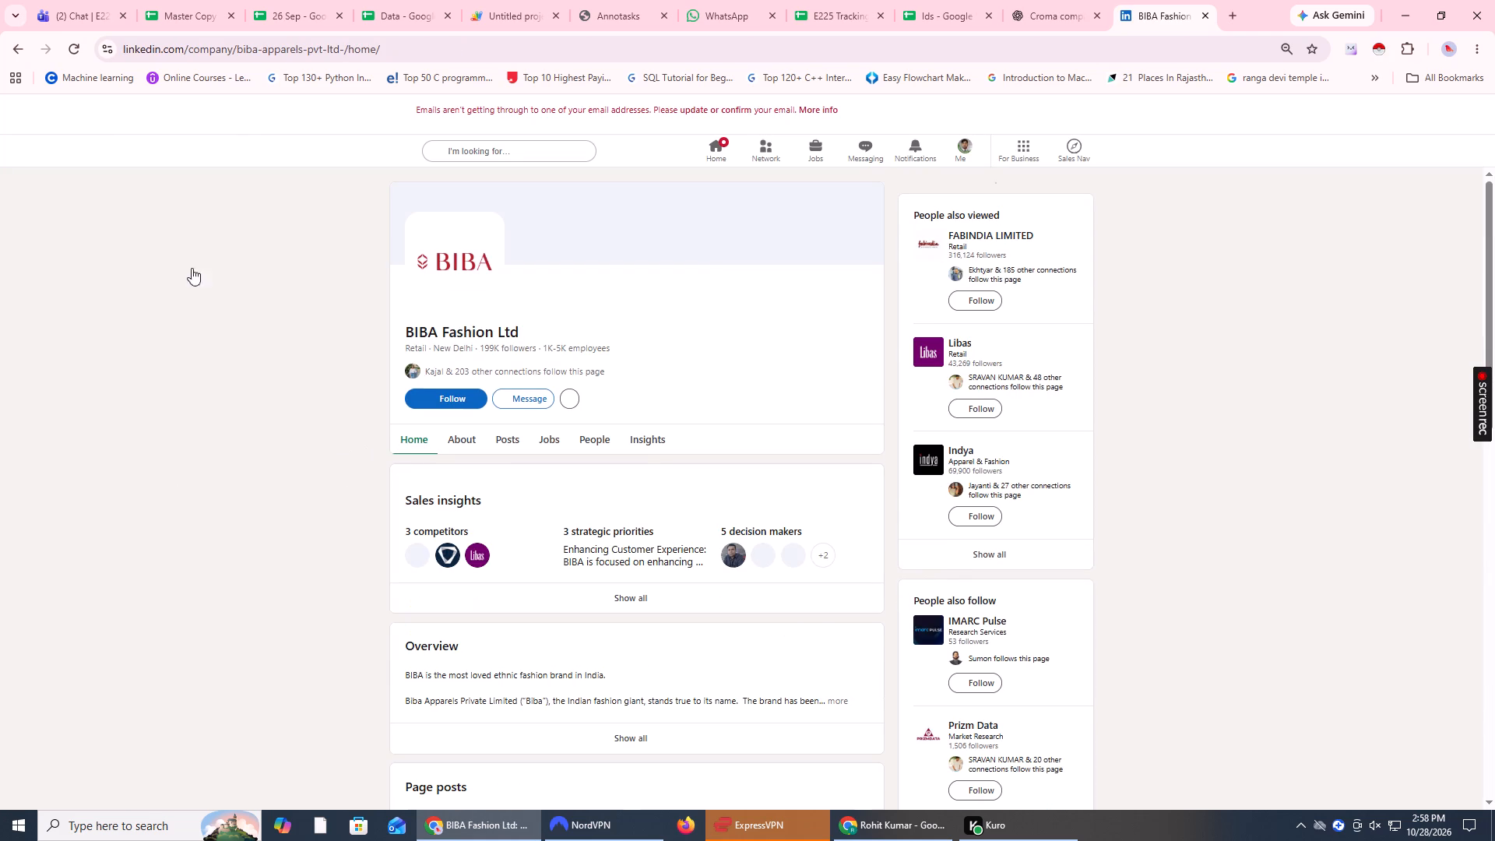
Copy BIBA Fashion Ltd's LinkedIn page address, linkedin.com/company/biba-apparels-pvt-ltd-/home/, into Biba's Linkedin URL cell, C62, in the Ids sheet.
click(410, 54)
key(ctrl+c)
click(935, 0)
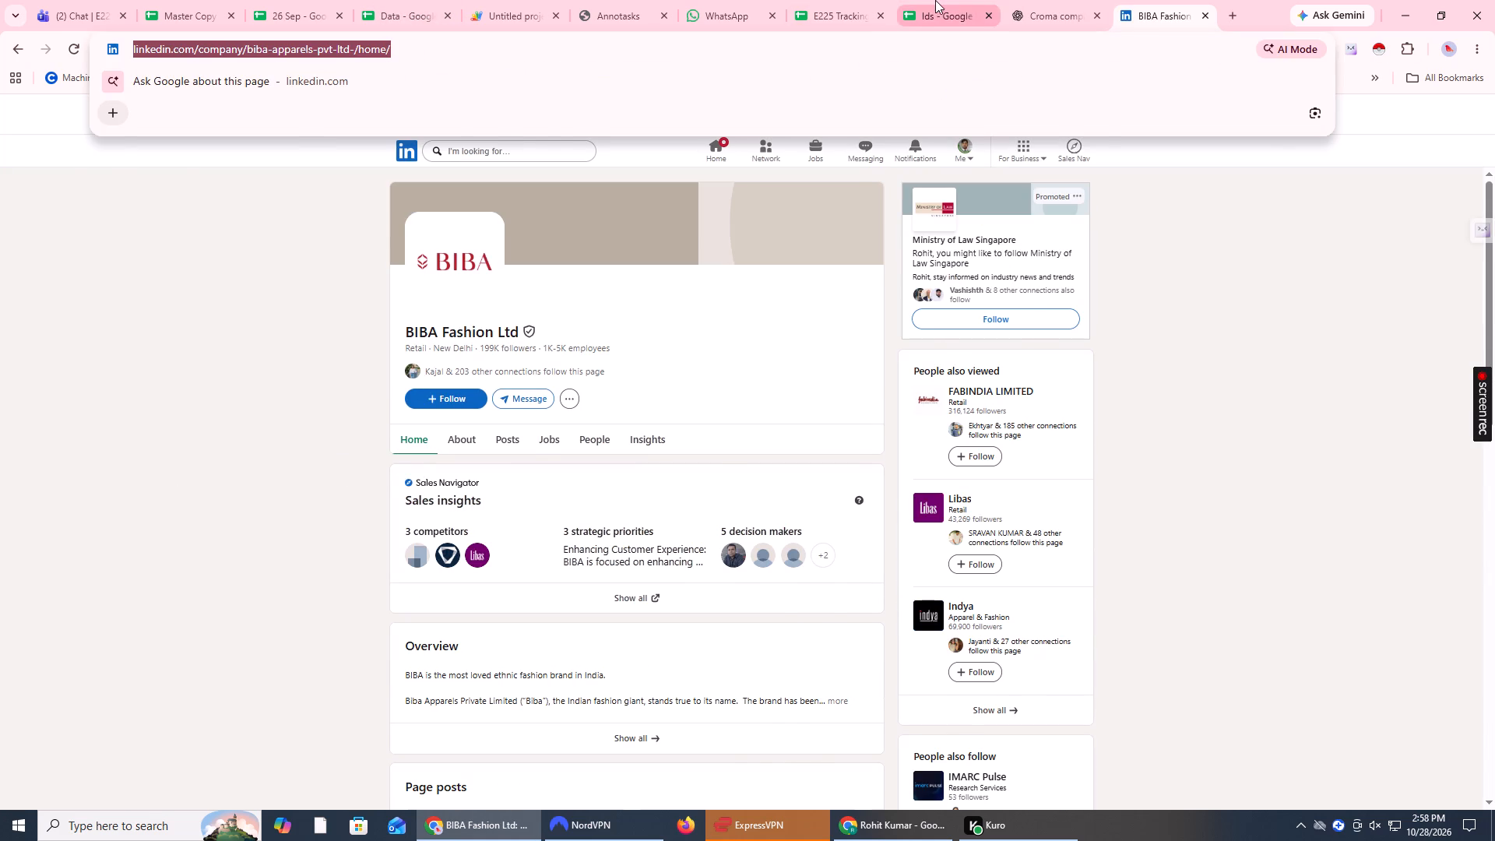
click(393, 584)
key(ctrl+v)
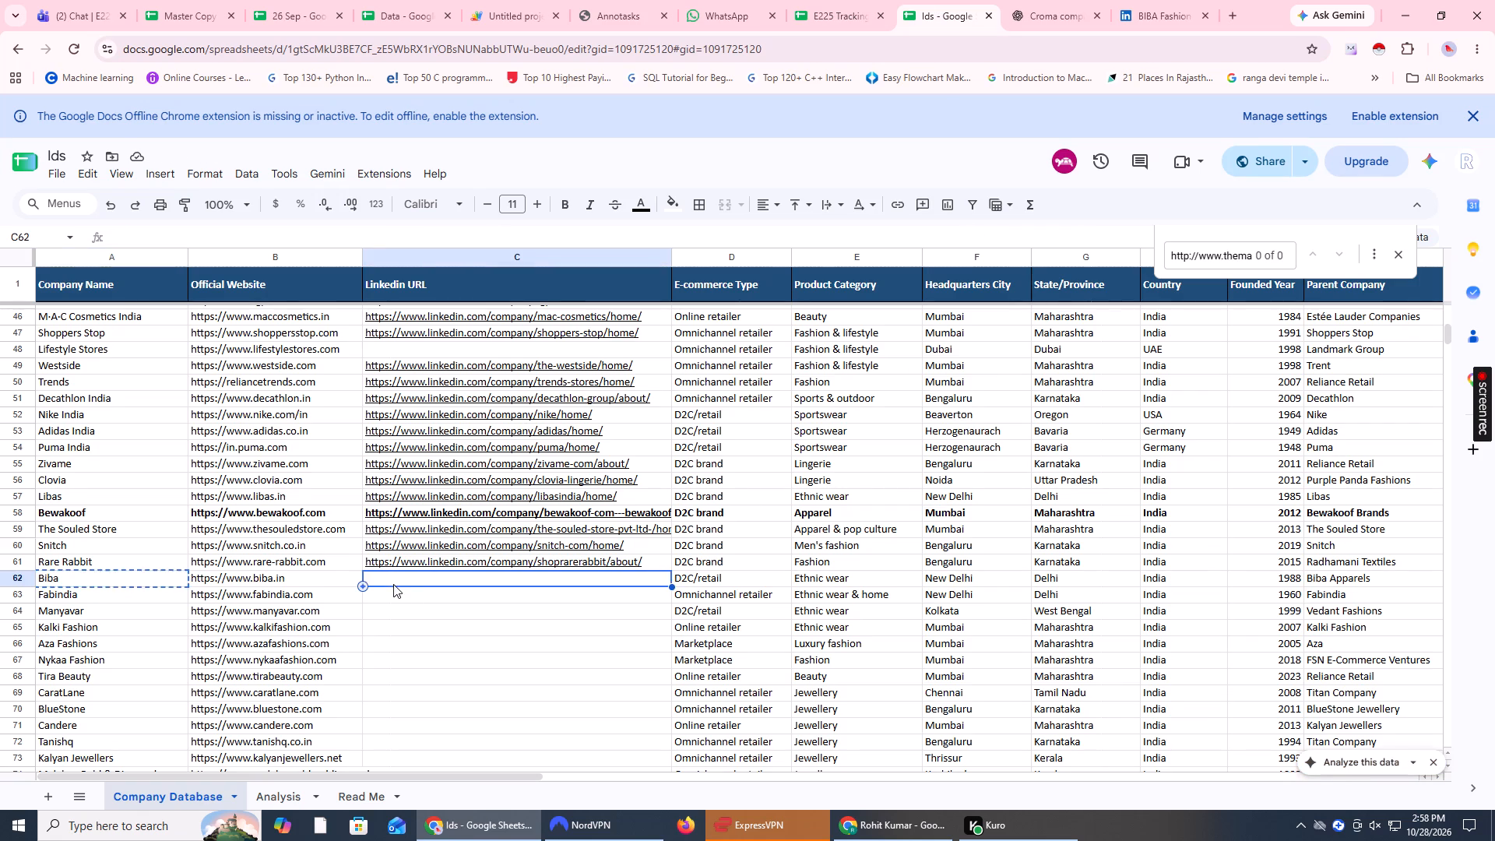
Search Google for "Fabindia linkedin" using the company name from A63, and open FABINDIA LIMITED's LinkedIn page.
click(94, 596)
key(ctrl+c)
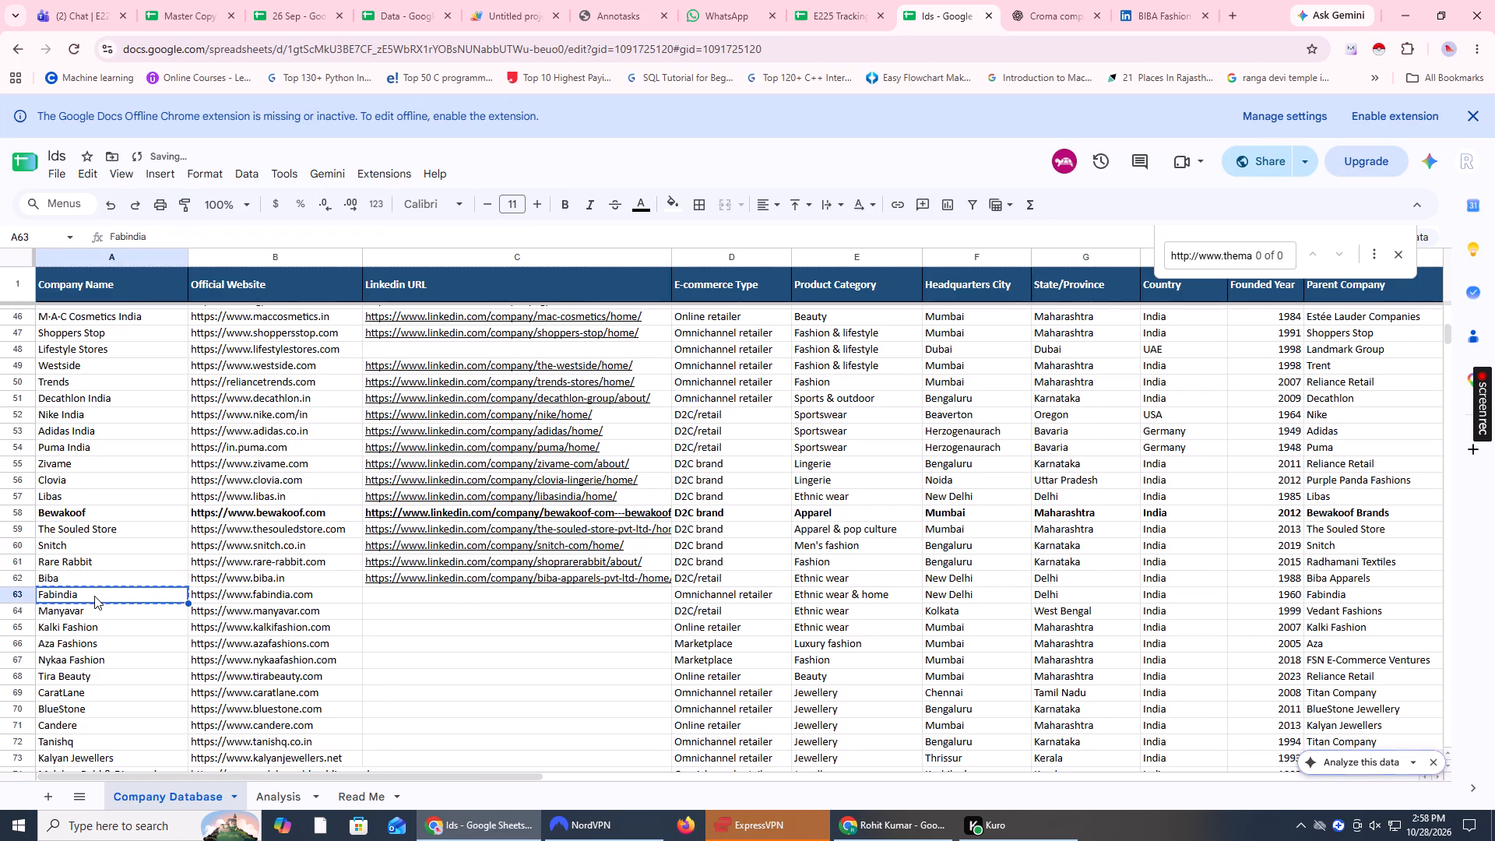
click(1147, 0)
click(14, 37)
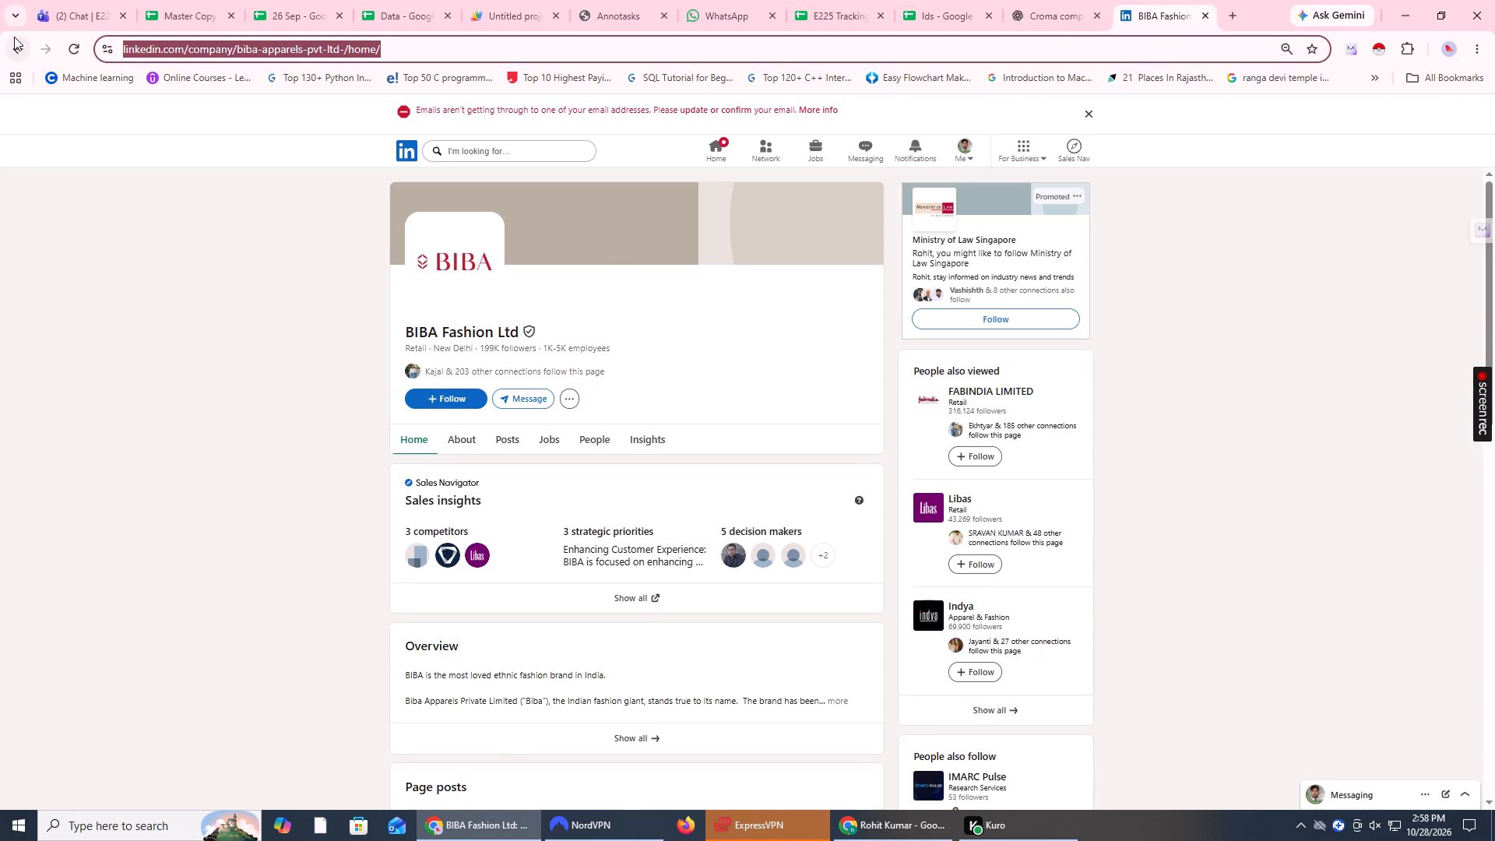
drag(218, 131, 219, 131)
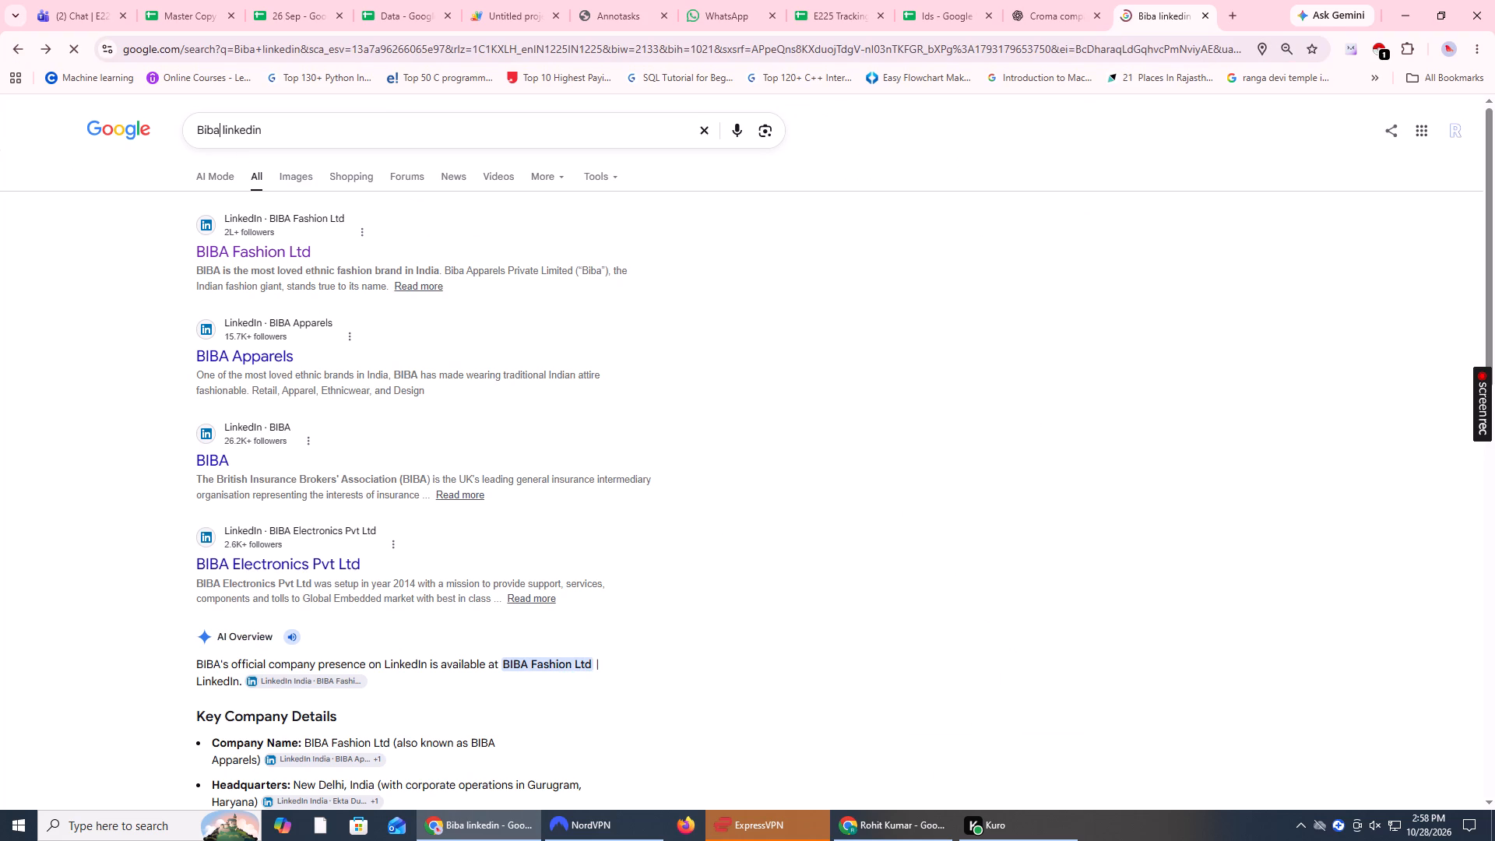
drag(219, 131, 33, 135)
key(ctrl+v)
key(space)
key(Return)
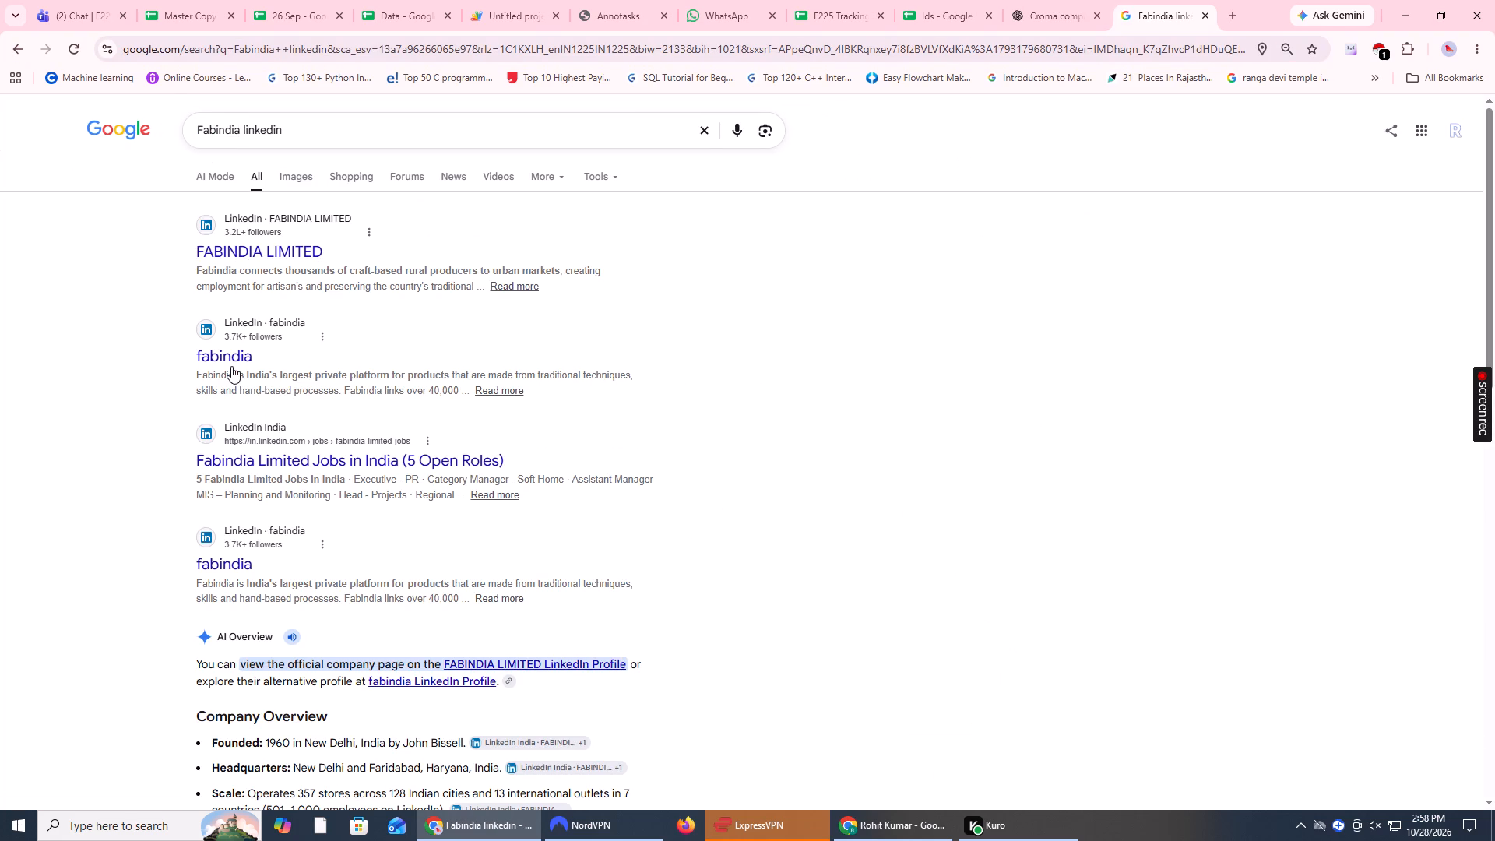
click(255, 245)
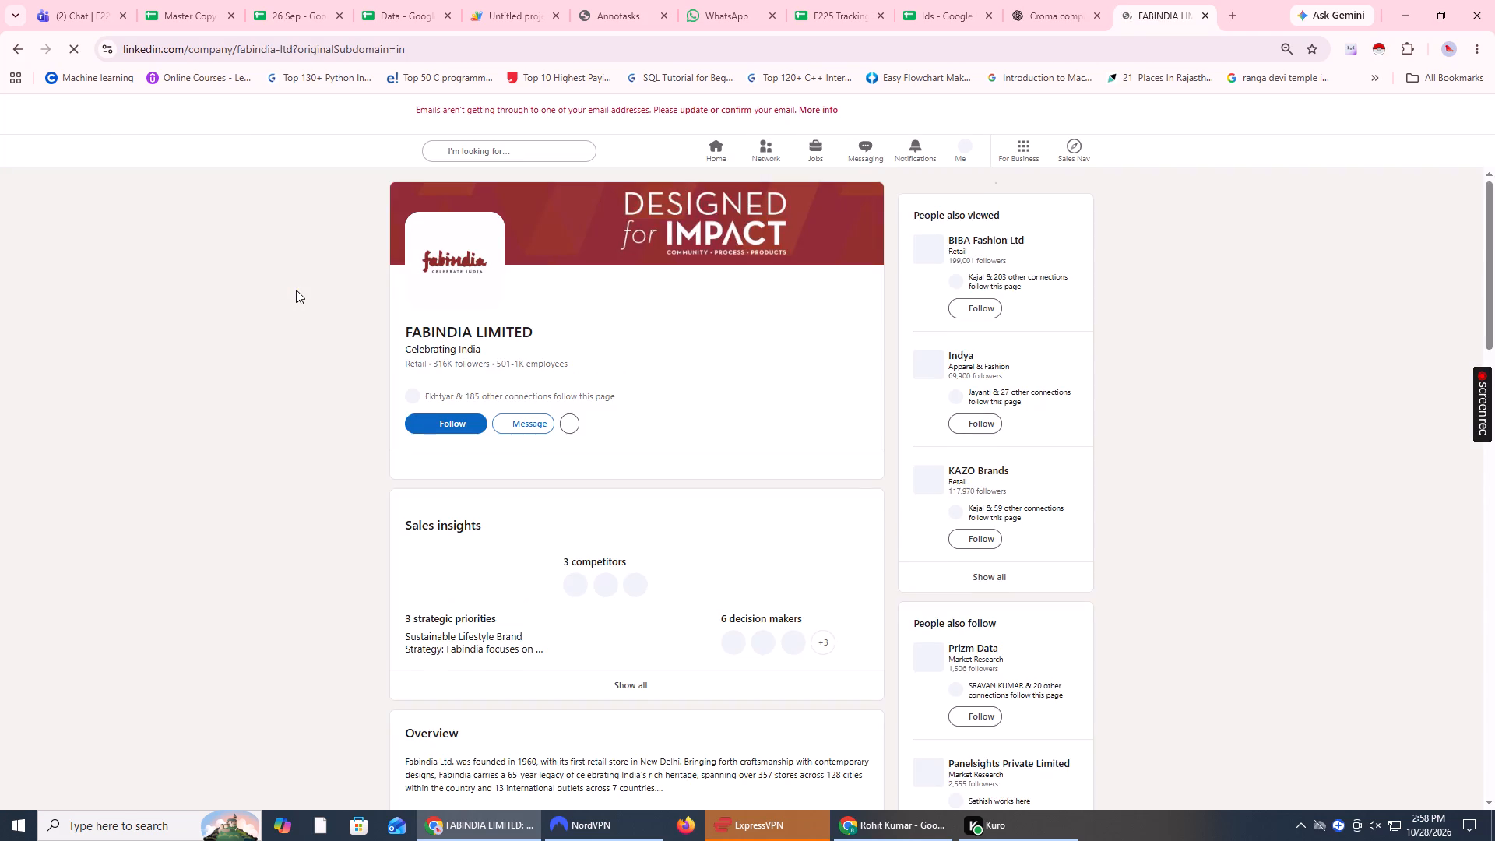
Copy FABINDIA LIMITED's LinkedIn page address, linkedin.com/company/fabindia-ltd/home/, into Fabindia's Linkedin URL cell, C63, in the Ids sheet.
scroll(296, 290, down, 2)
scroll(296, 290, down, 20)
scroll(296, 290, down, 4)
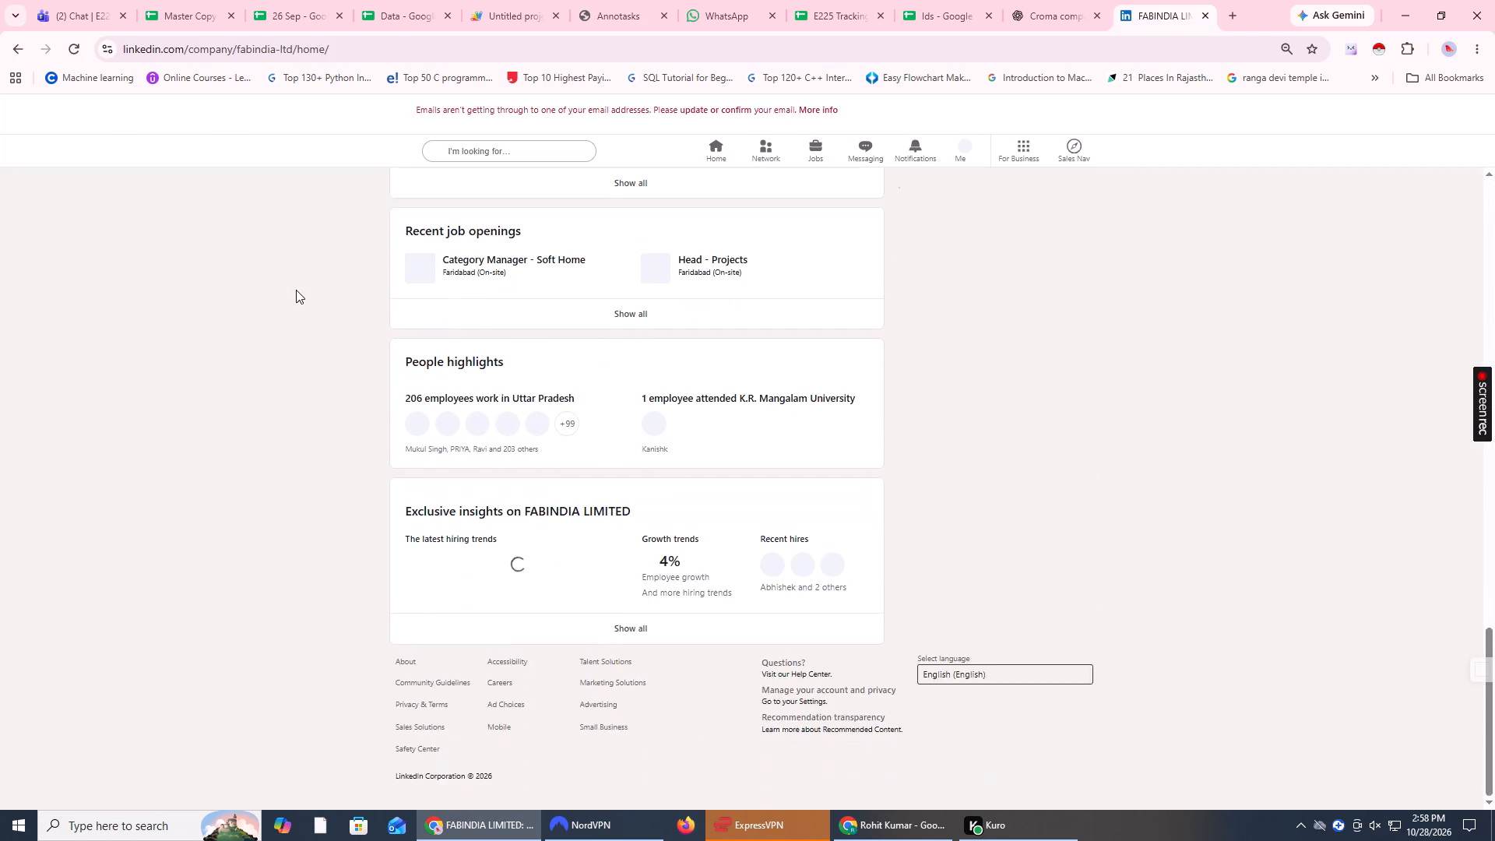
scroll(296, 290, up, 9)
click(244, 42)
key(ctrl+c)
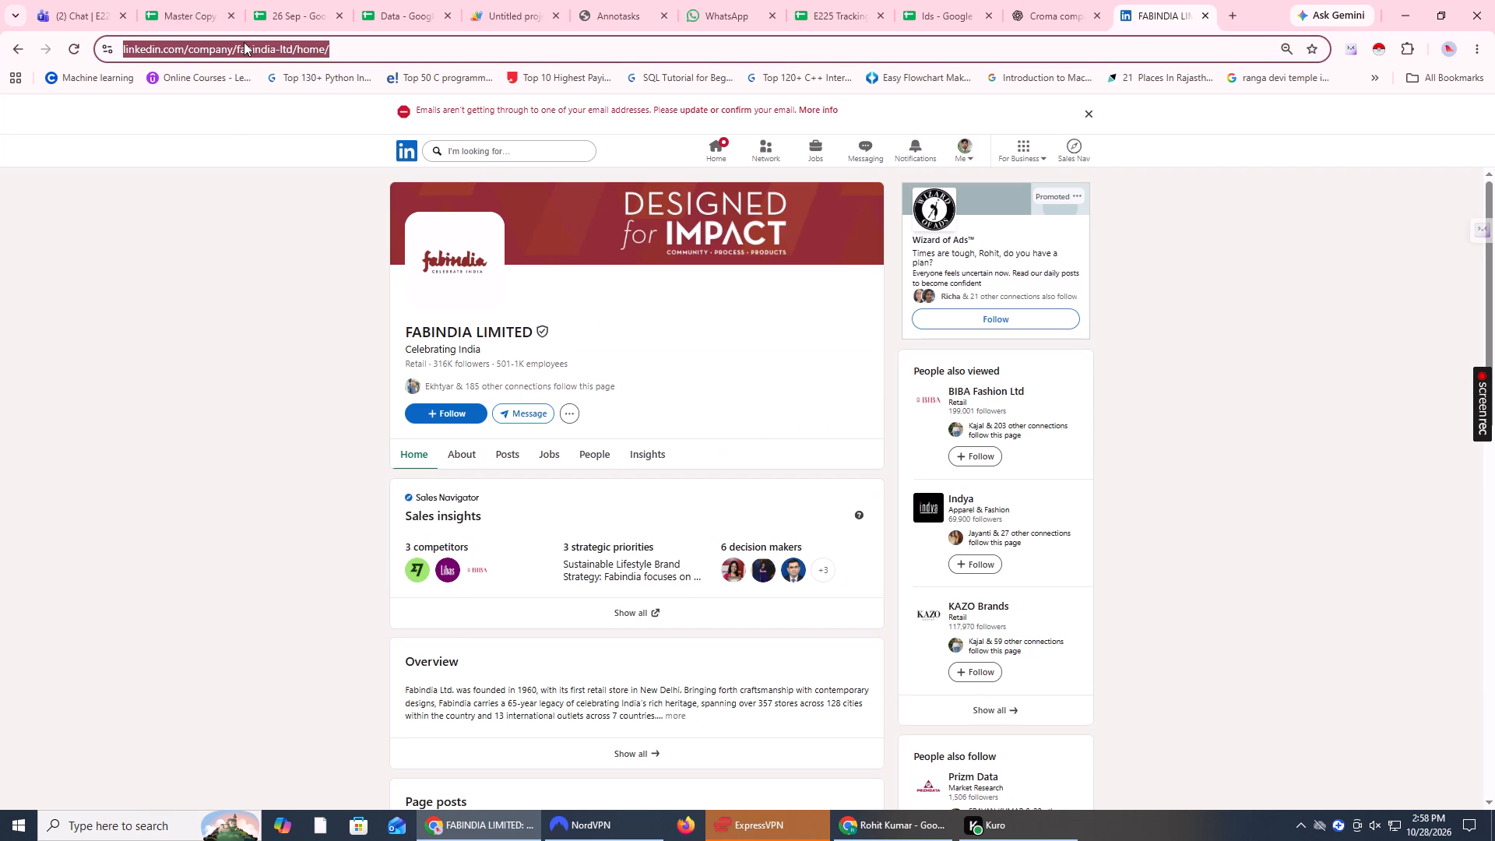
click(932, 0)
click(410, 592)
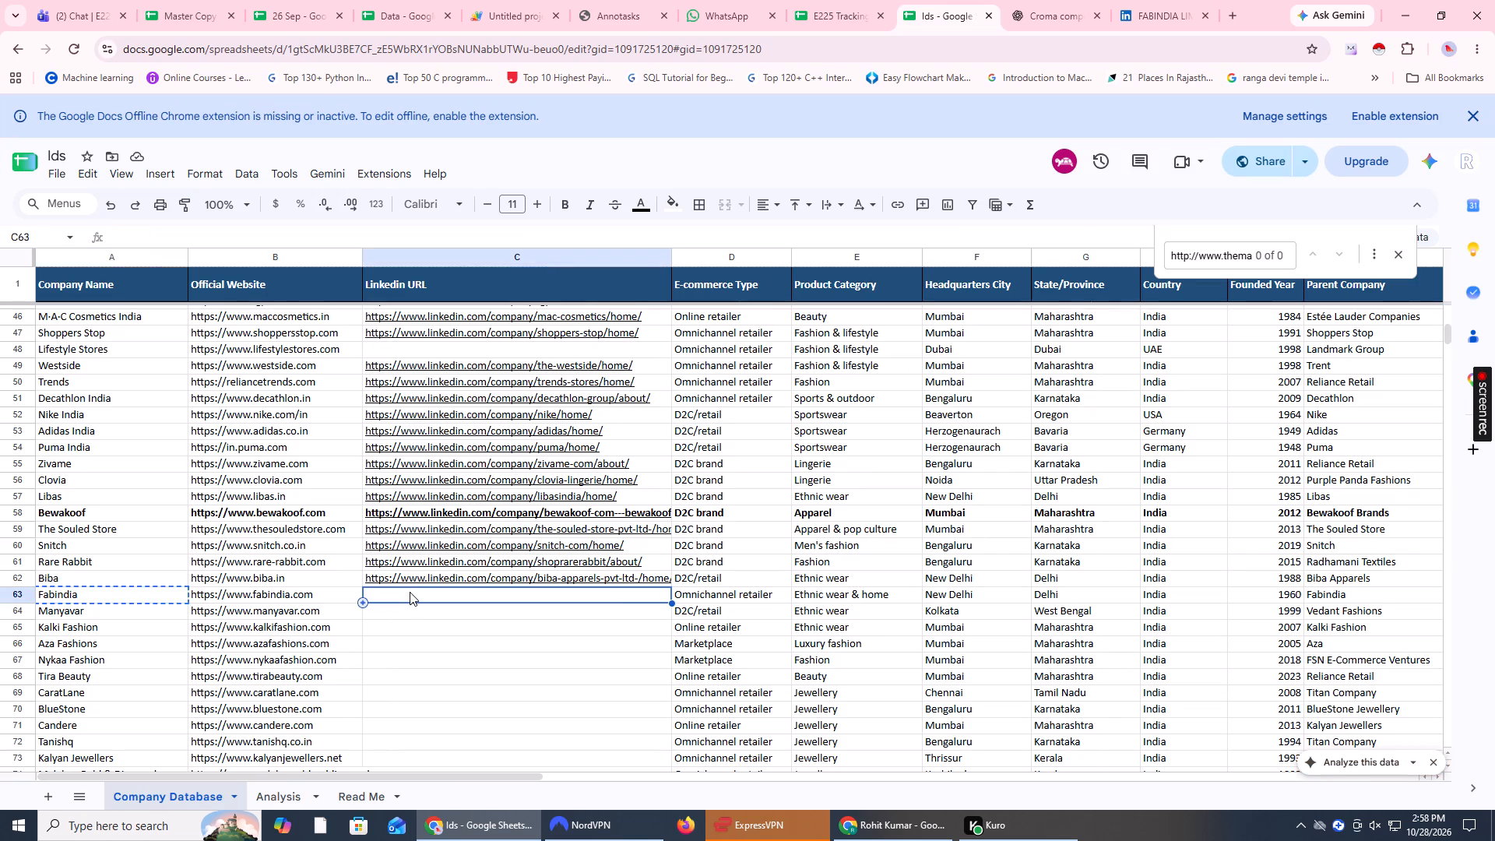
key(ctrl+v)
click(342, 440)
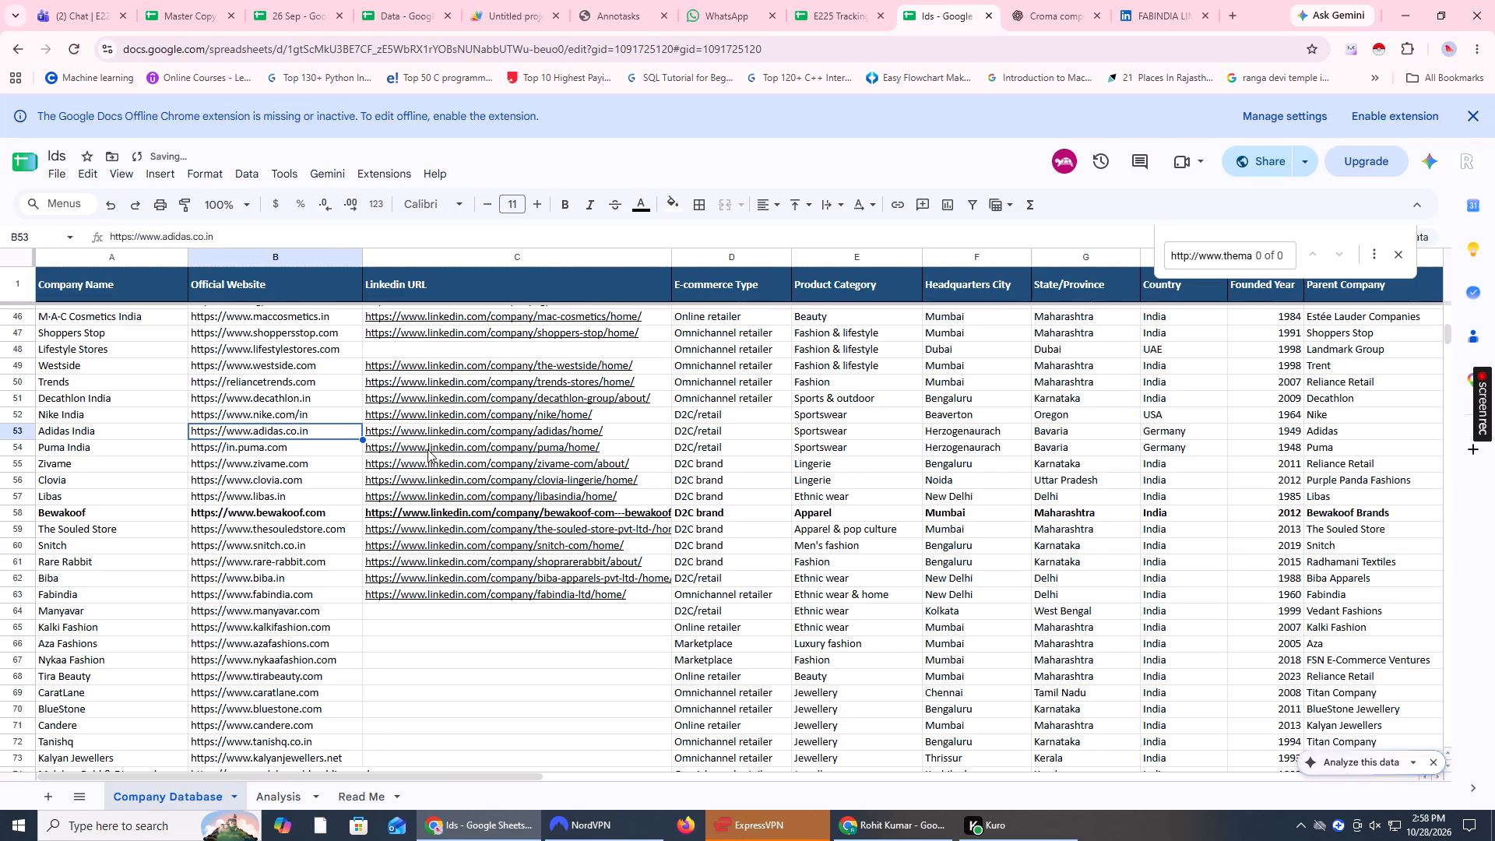
Search Google for "Manyavar linkedin" using the company name from A64, and open Manyavar's LinkedIn showcase page.
scroll(426, 449, down, 2)
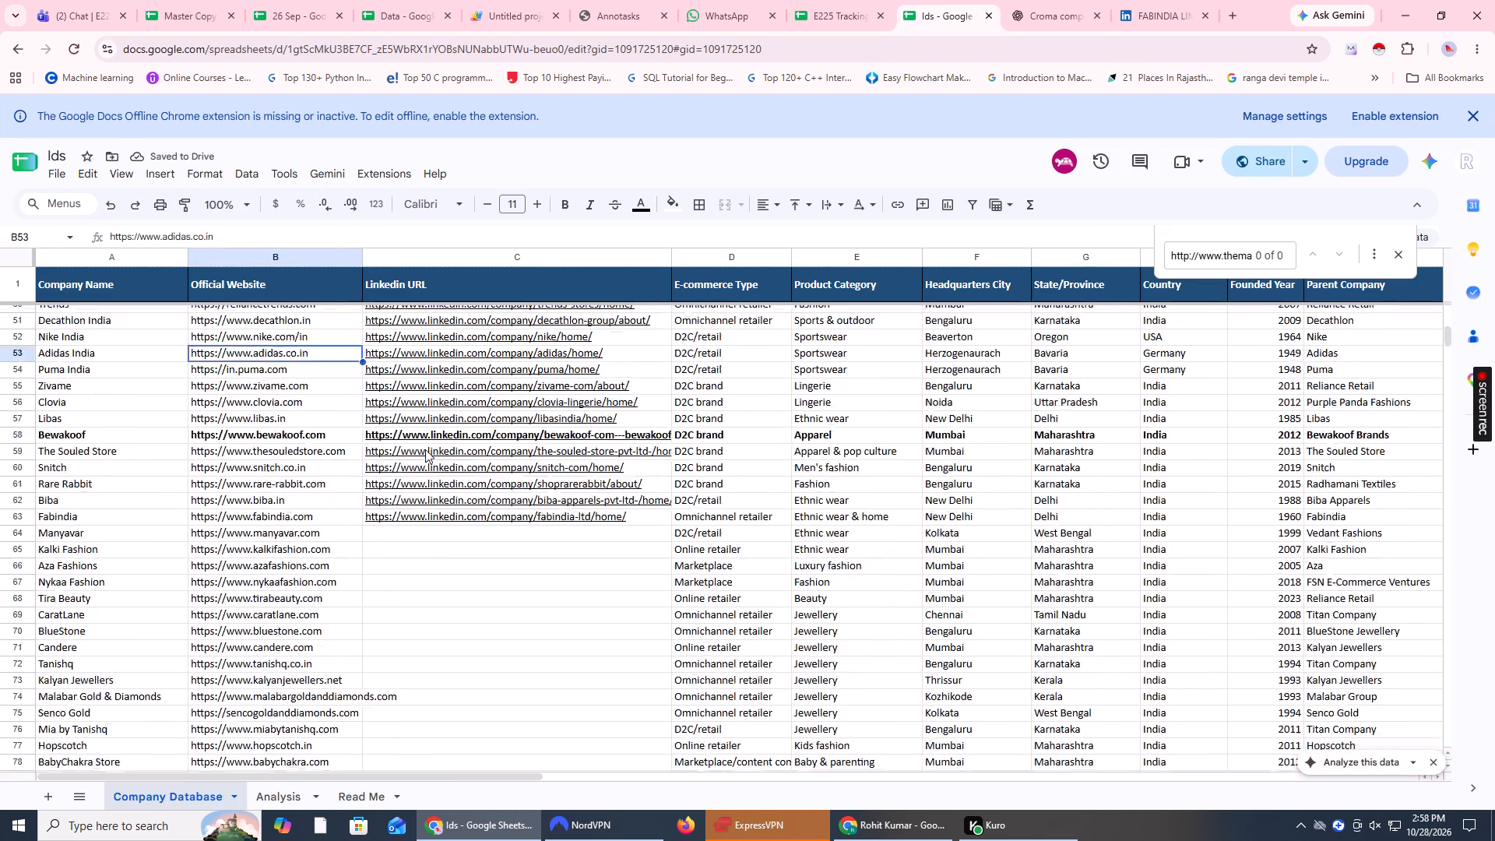
scroll(425, 449, down, 2)
scroll(424, 449, up, 2)
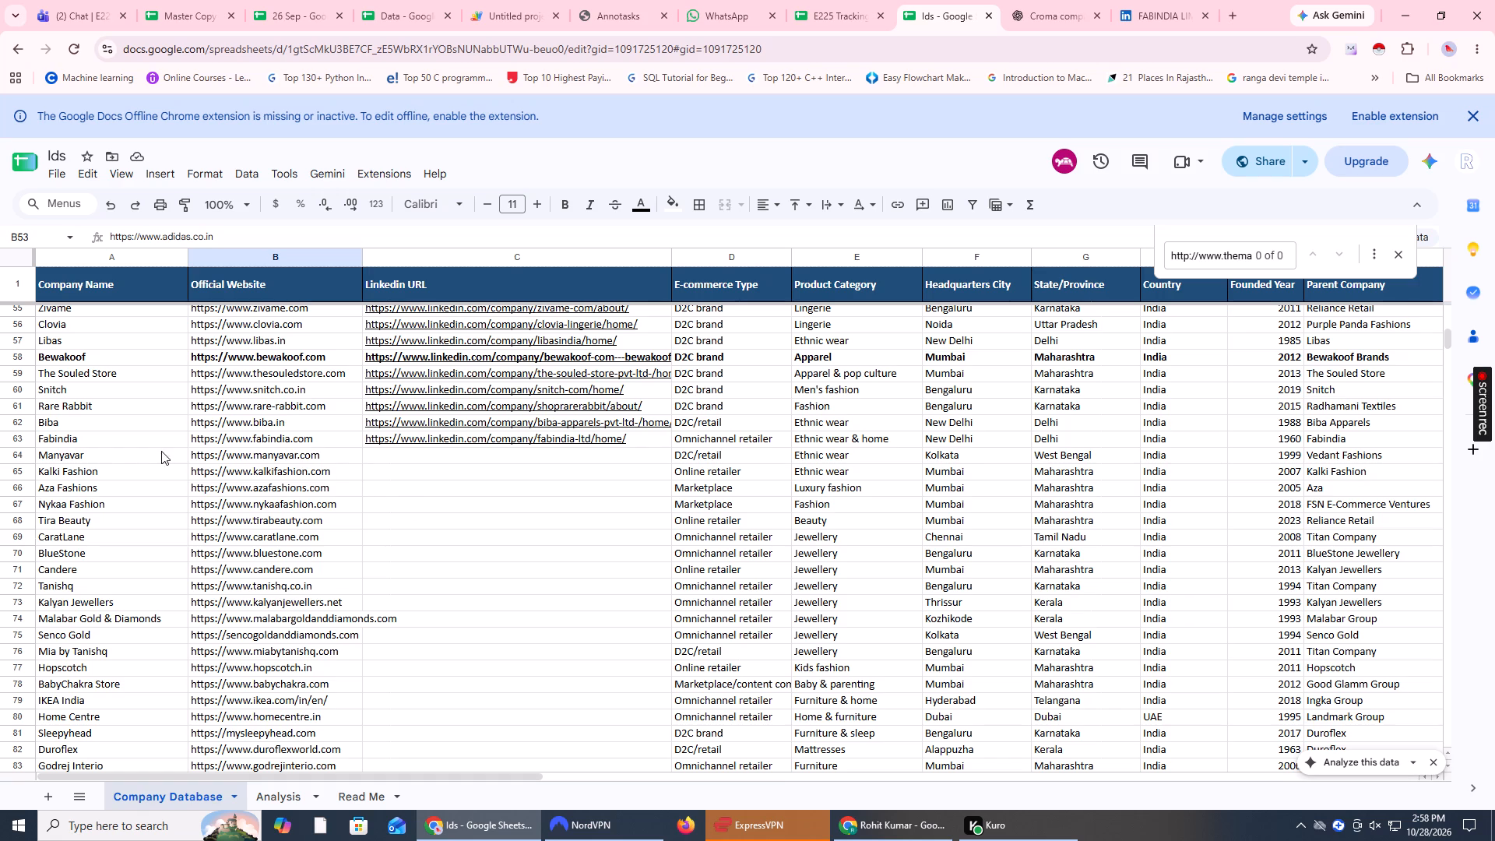
click(119, 451)
key(ctrl+c)
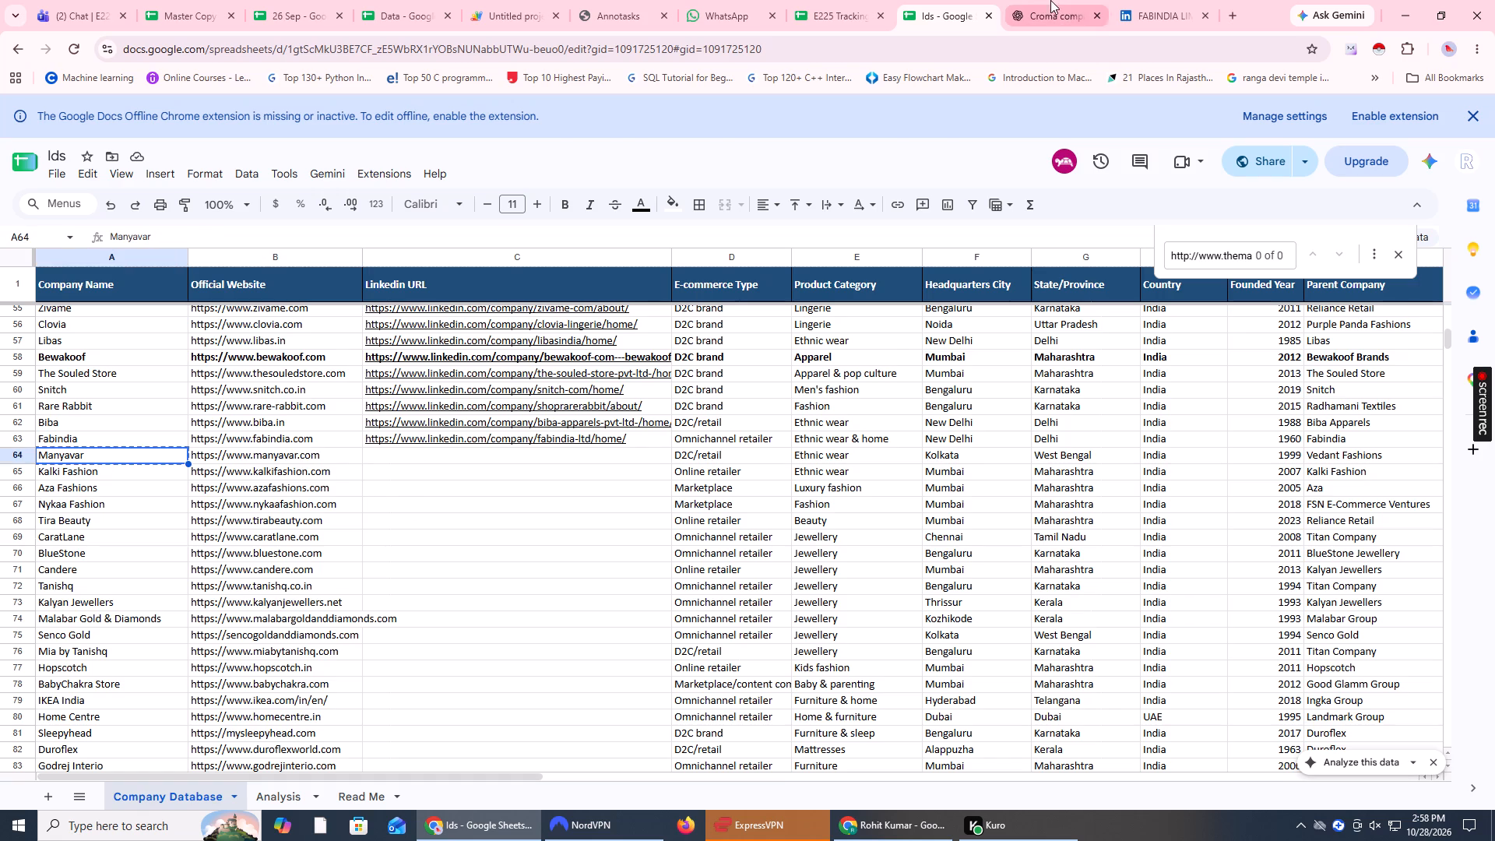
click(1150, 0)
click(19, 47)
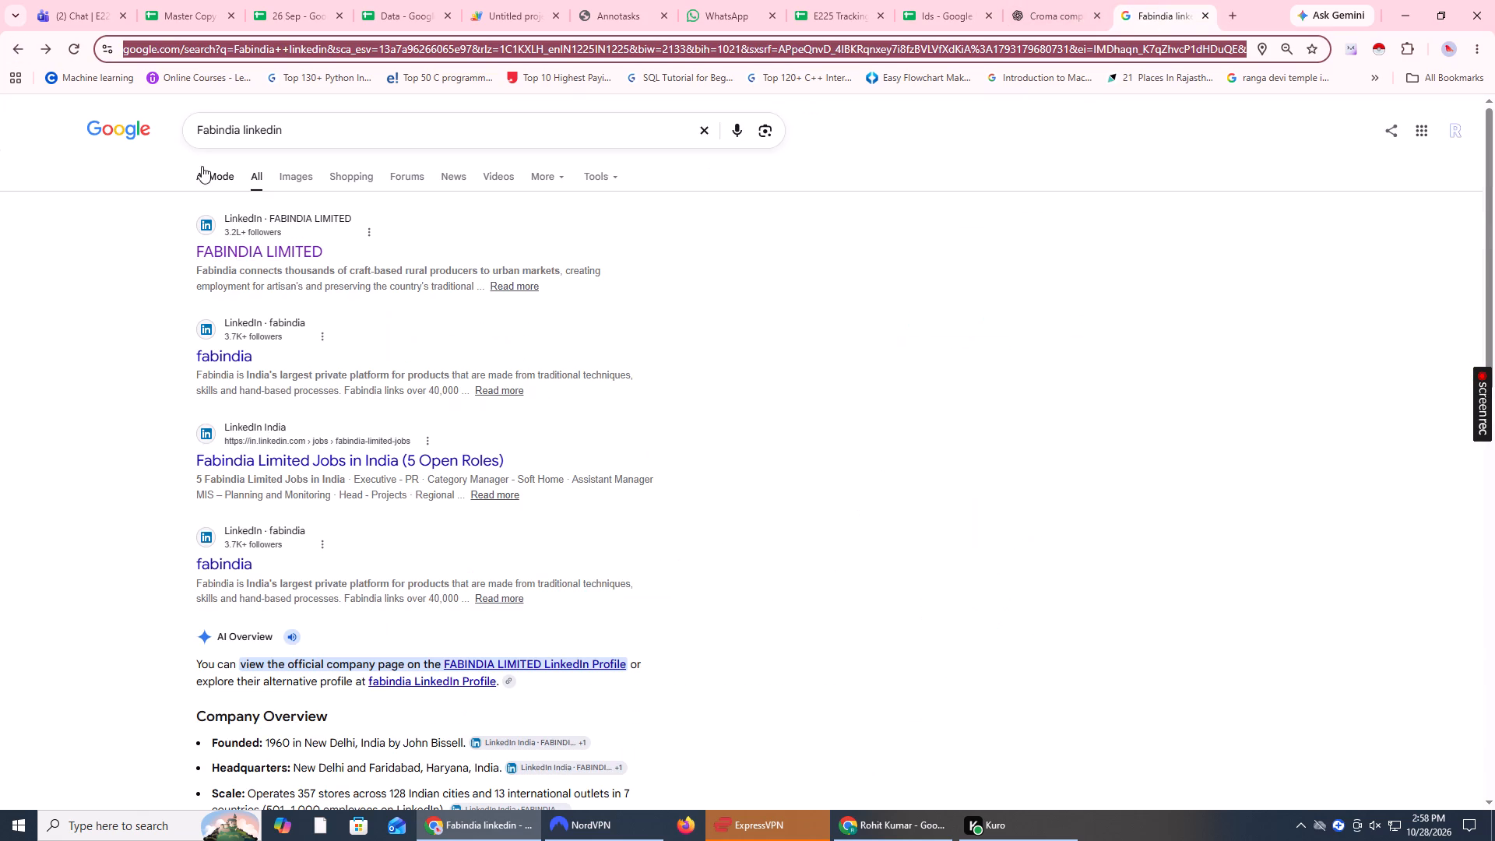
drag(241, 135, 0, 133)
key(ctrl+v)
key(Return)
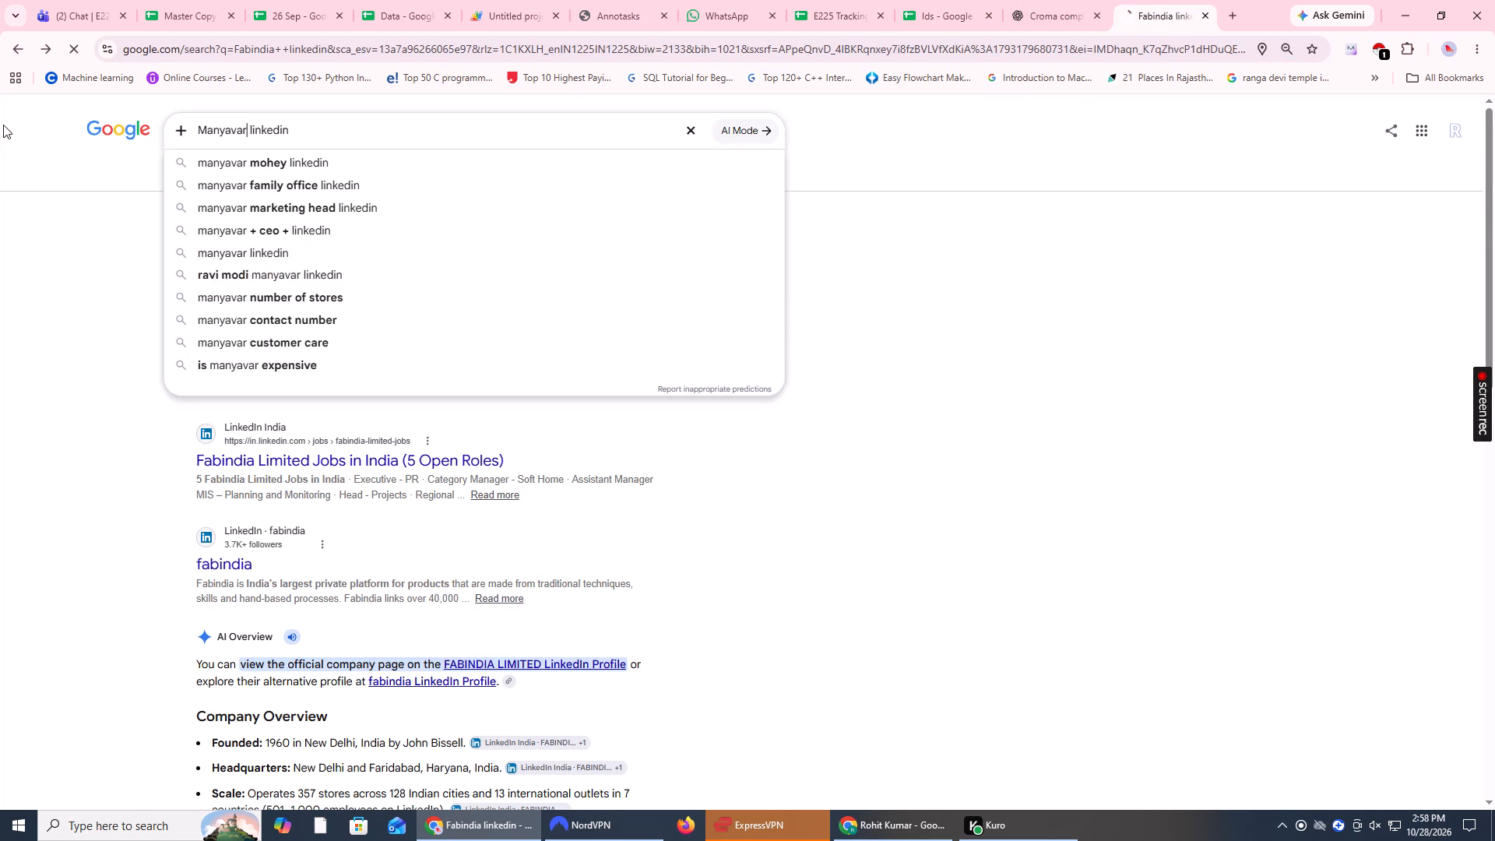
click(244, 364)
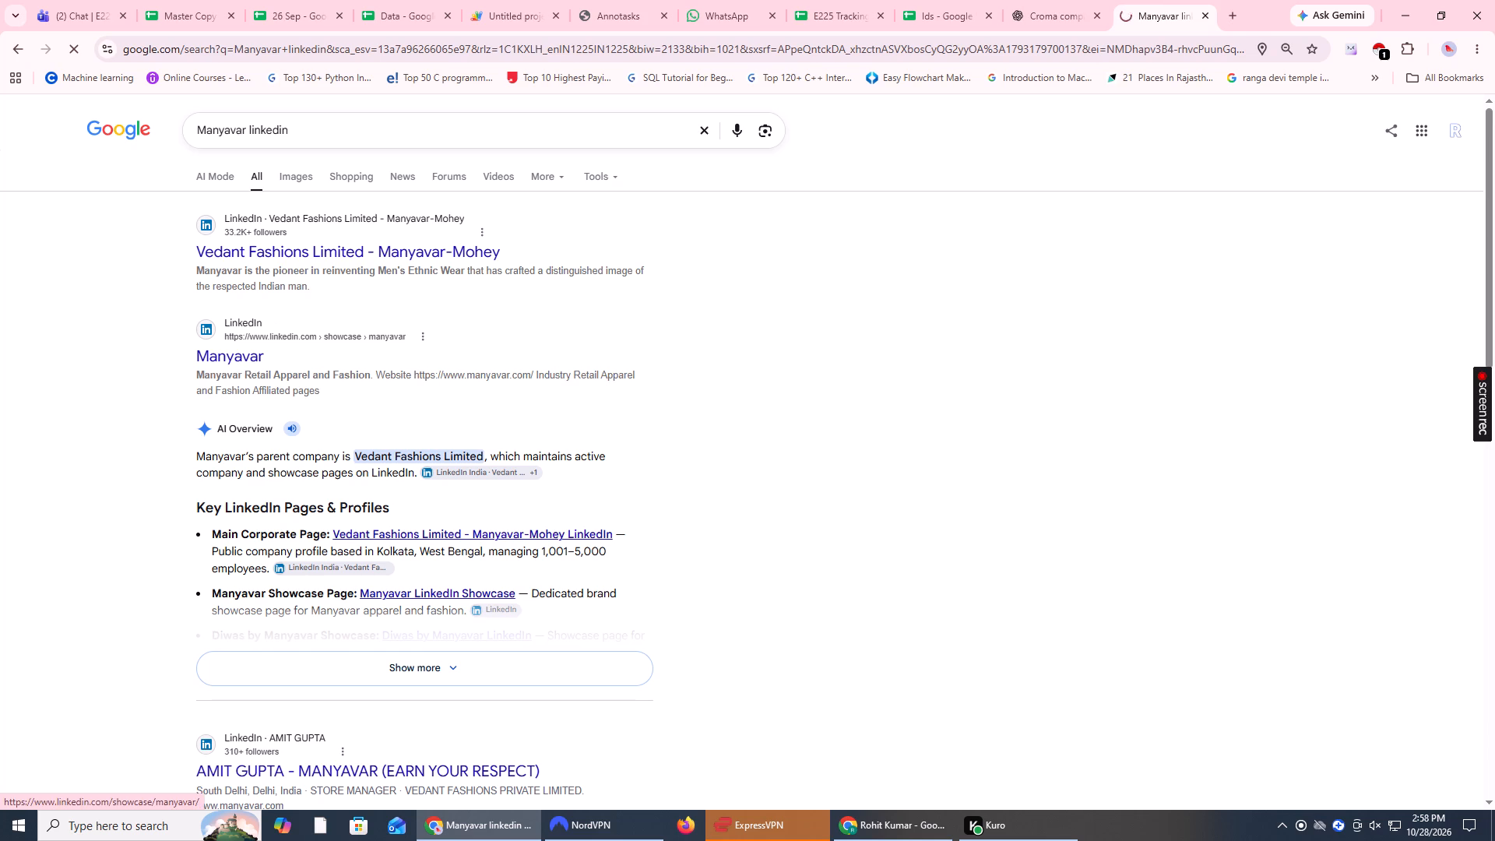
click(212, 365)
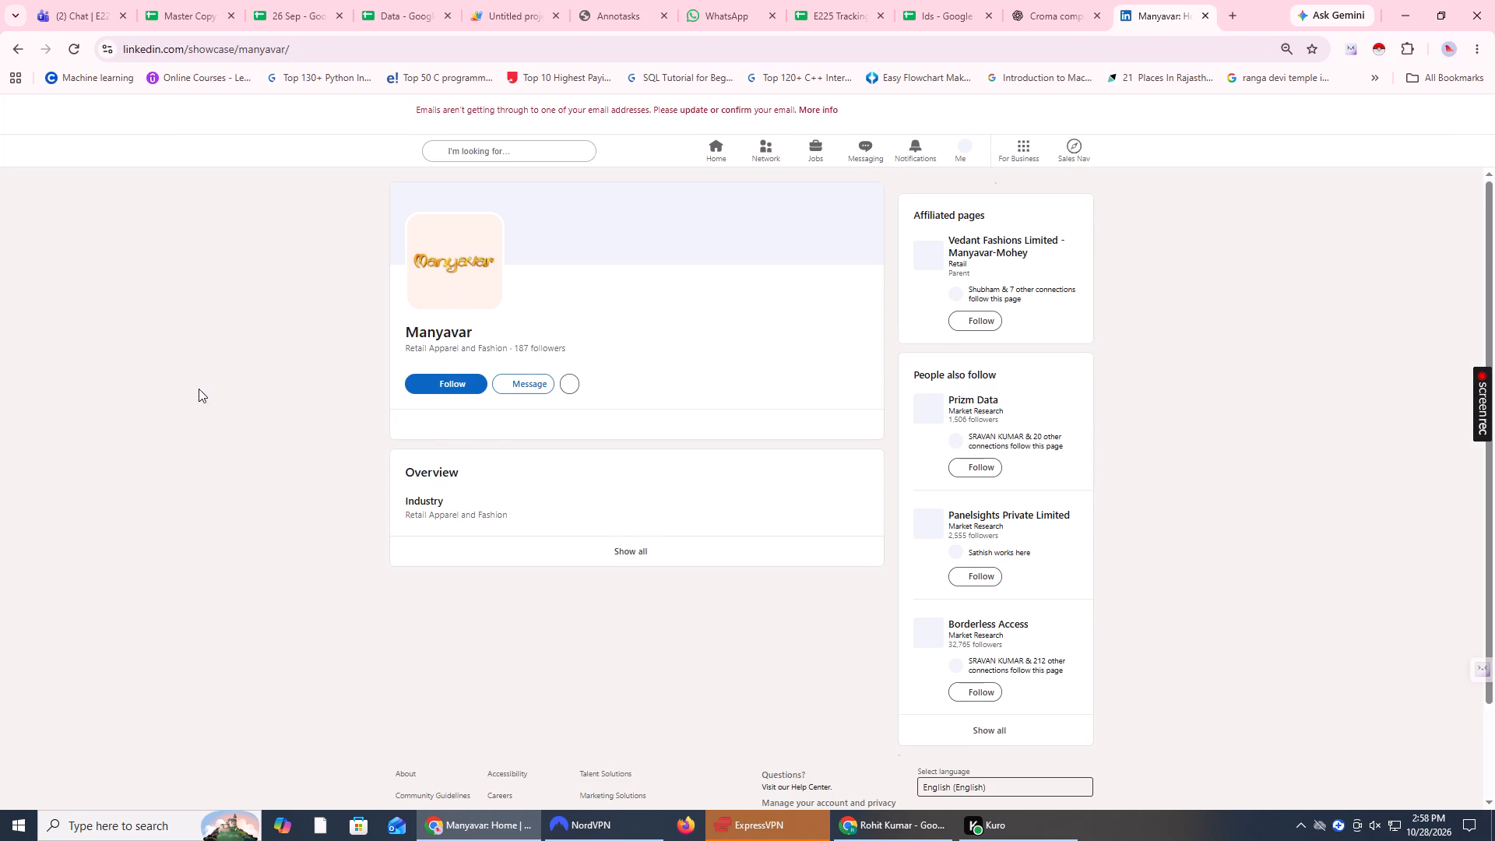
scroll(351, 389, down, 10)
scroll(354, 390, up, 4)
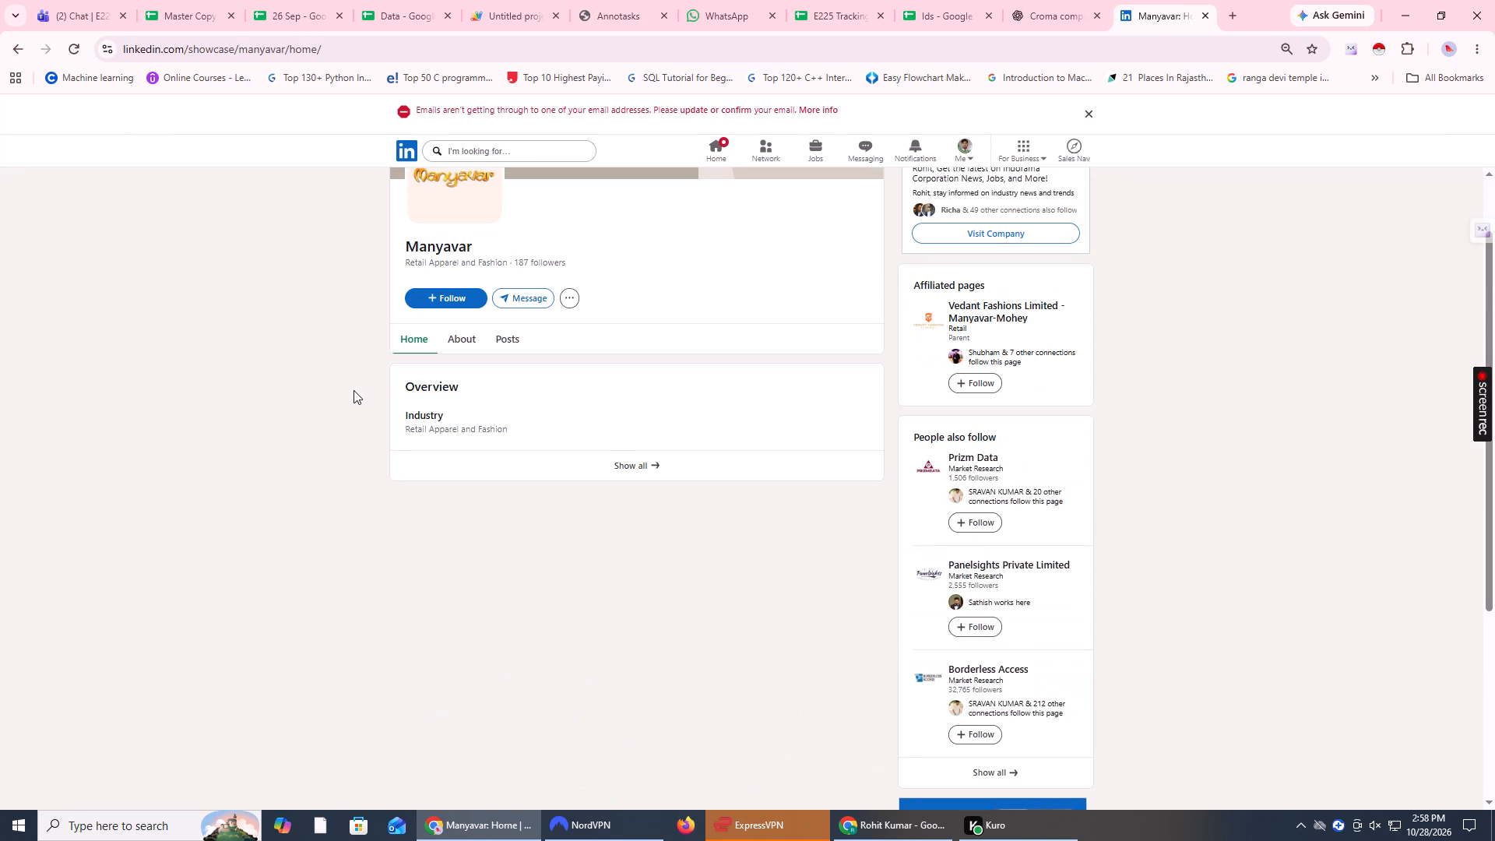
Copy Manyavar's LinkedIn page address, linkedin.com/showcase/manyavar/home/, into Manyavar's Linkedin URL cell, C64, in the Ids sheet.
click(354, 51)
key(ctrl+c)
click(927, 0)
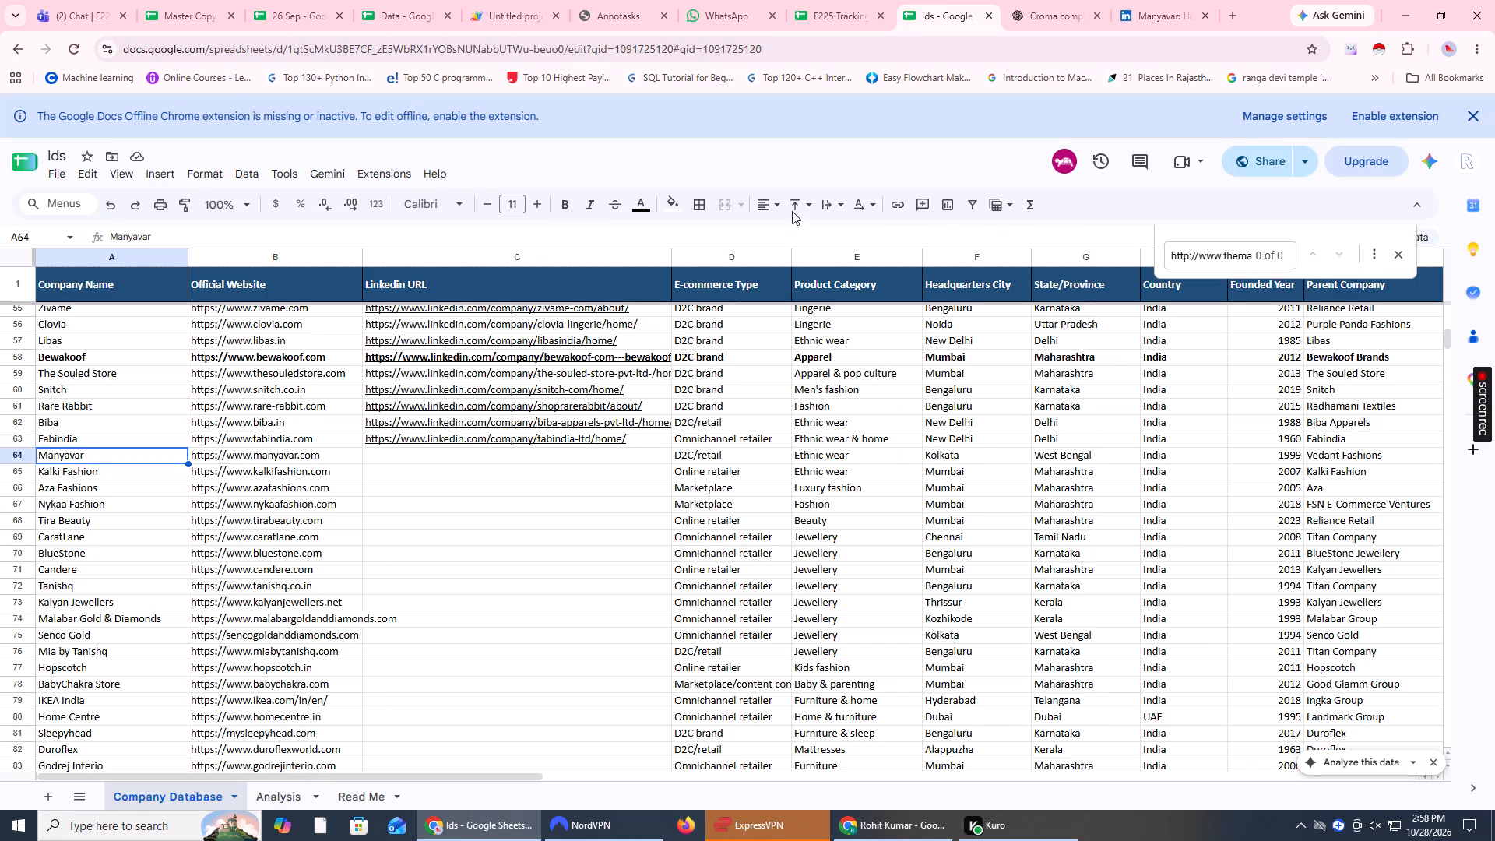
click(382, 459)
key(ctrl+v)
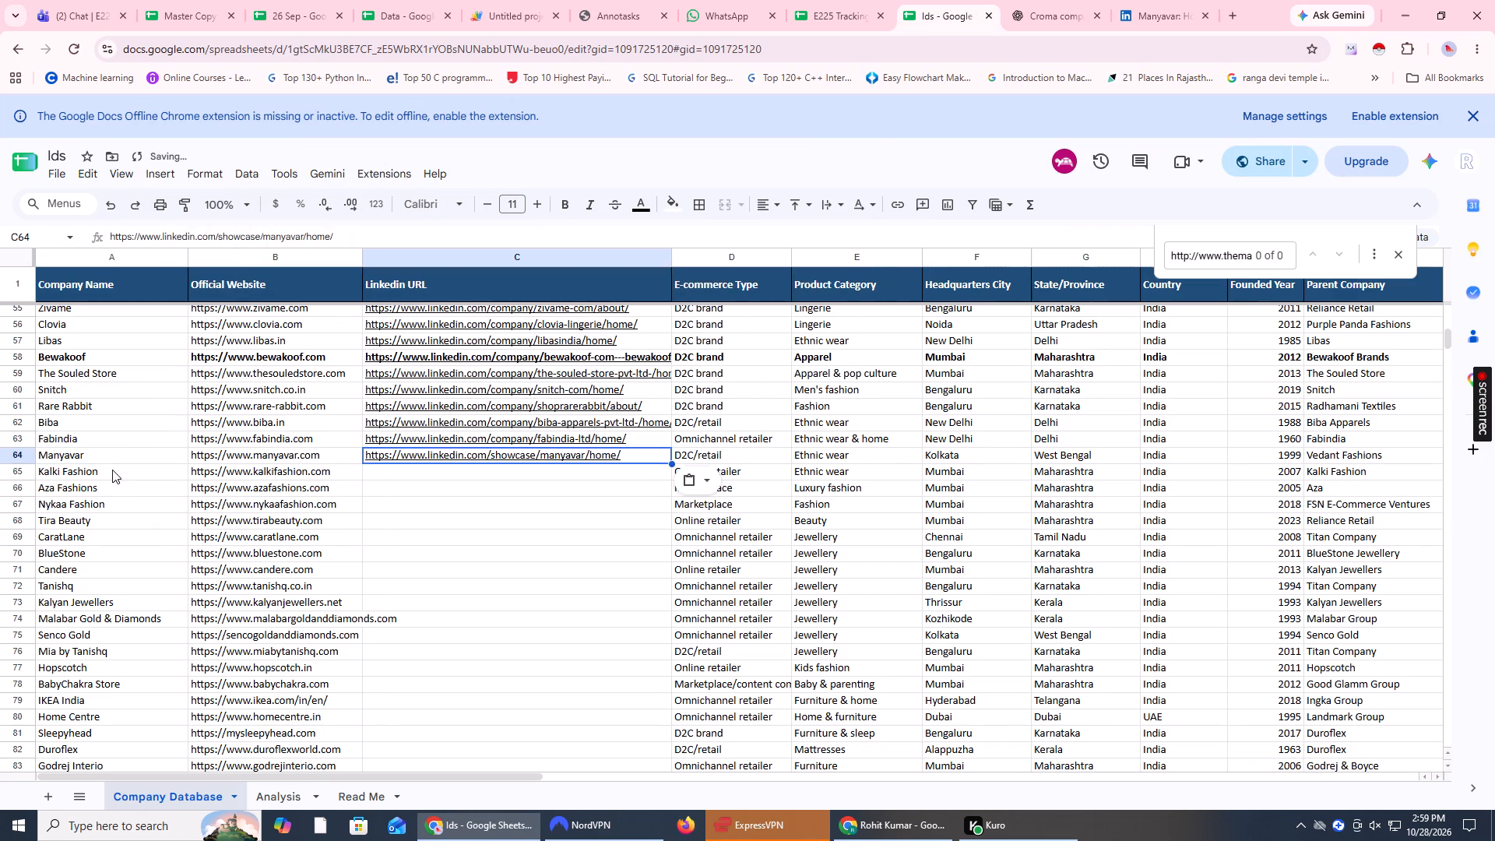
Search Google for "Kalki Fashion linkedin" using the company name from A65 in the Ids sheet.
click(99, 470)
key(ctrl+c)
click(1207, 0)
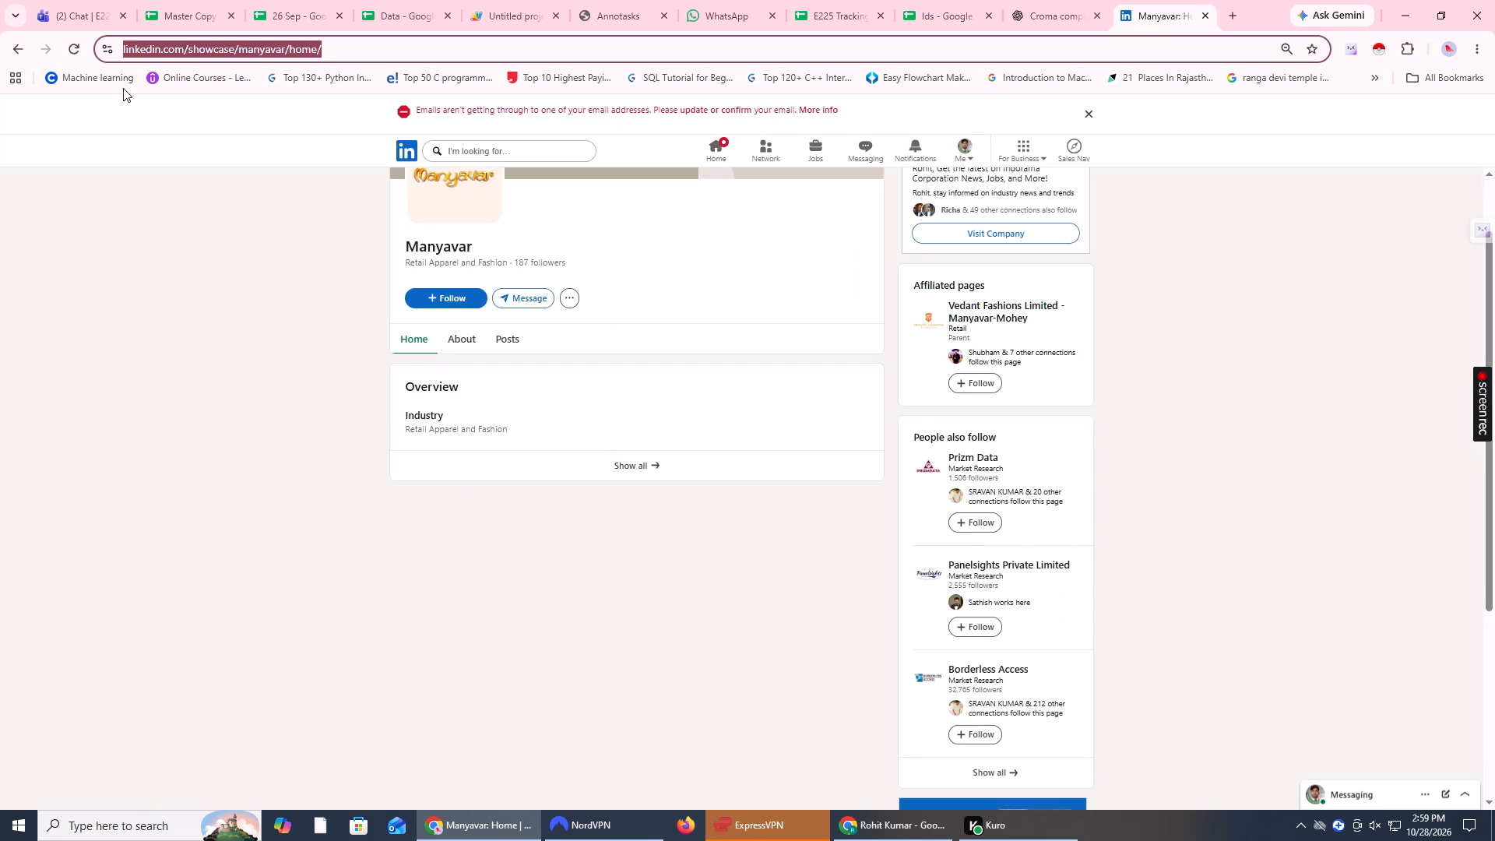
click(25, 47)
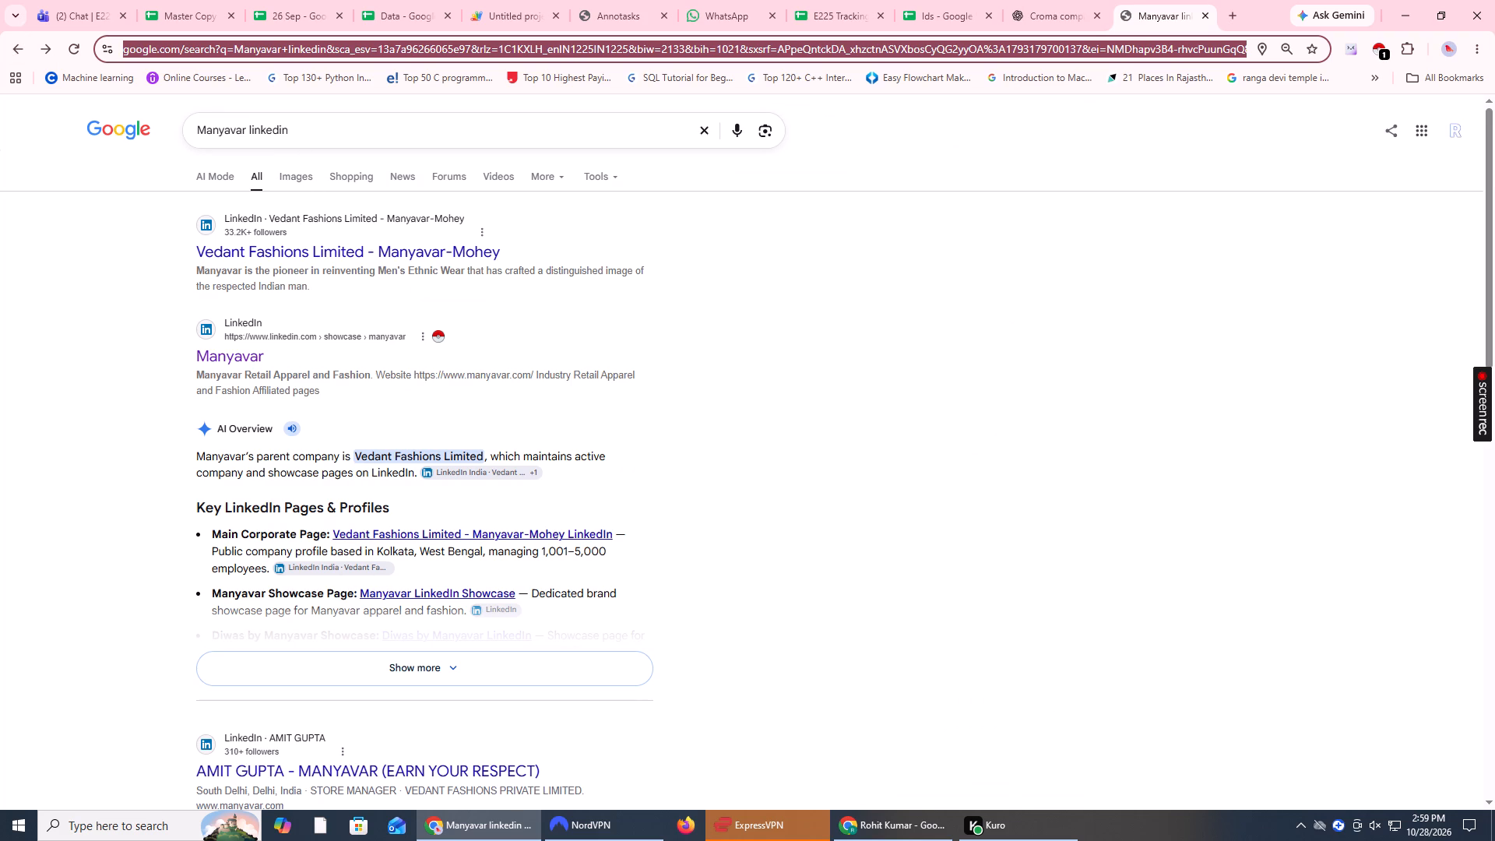
drag(246, 128, 56, 128)
key(ctrl+v)
key(Return)
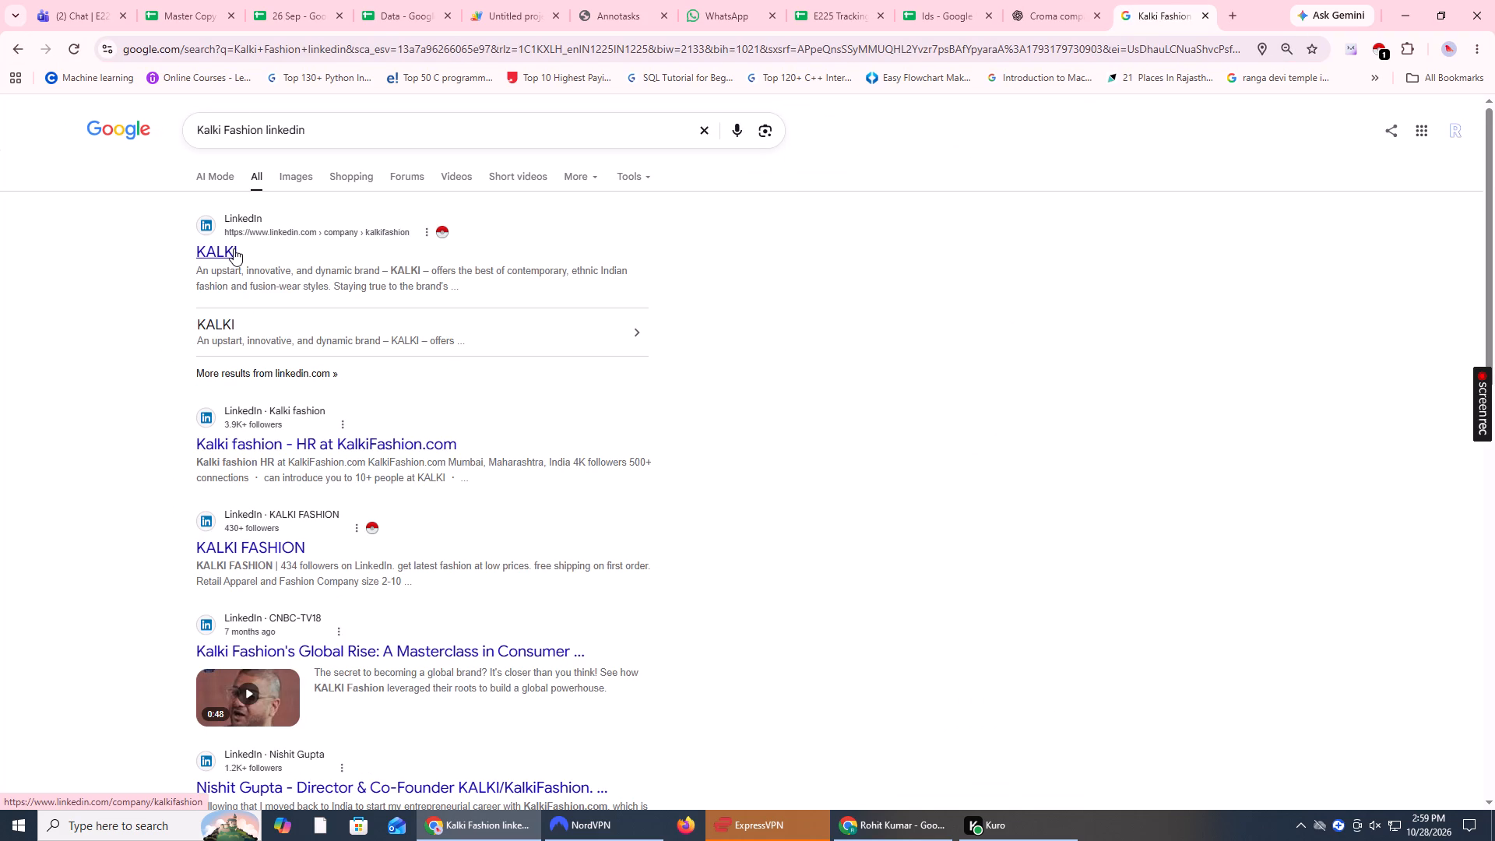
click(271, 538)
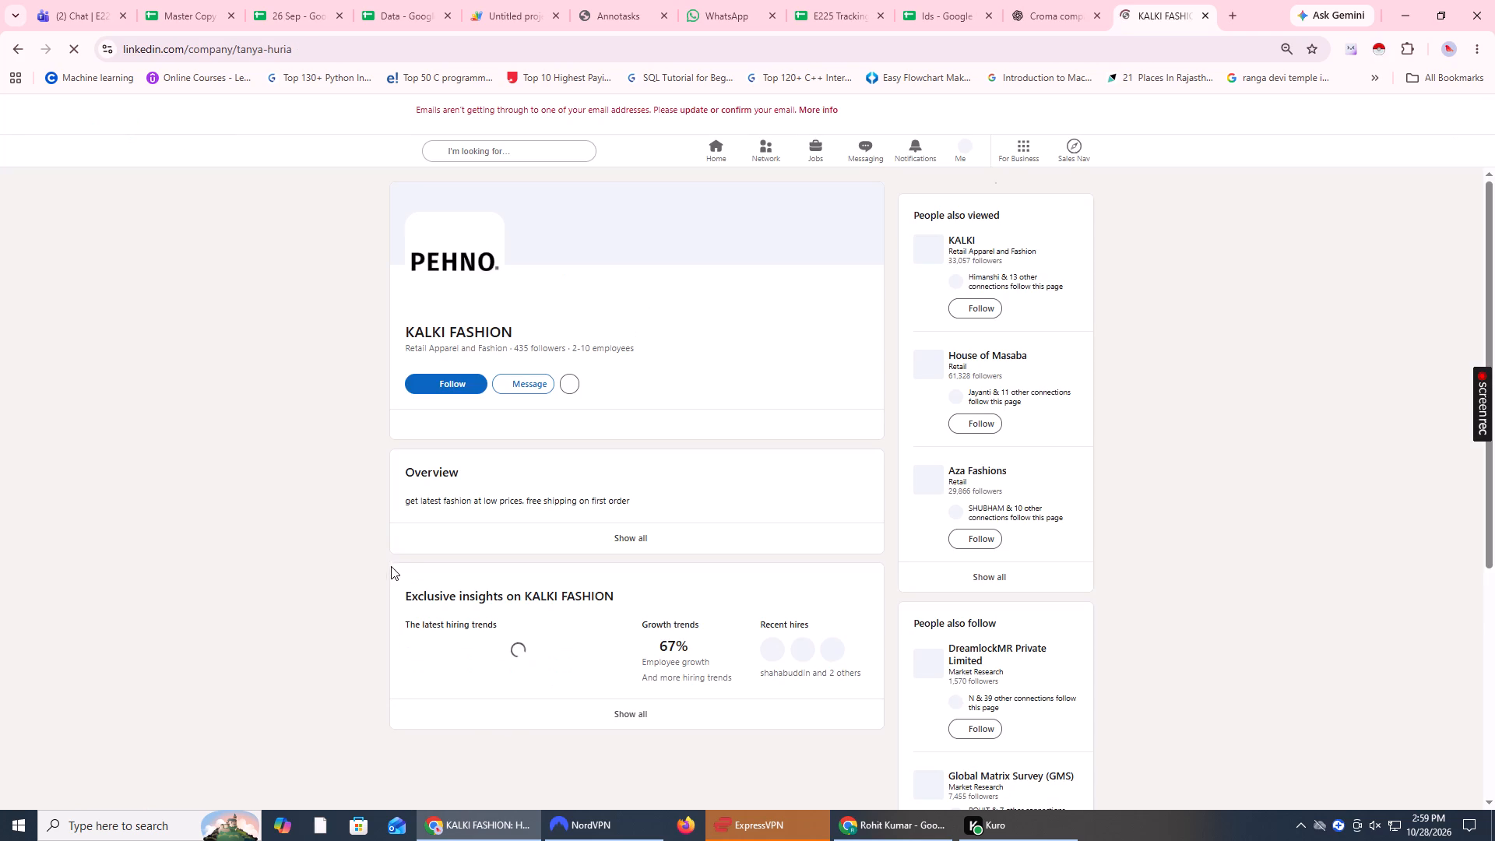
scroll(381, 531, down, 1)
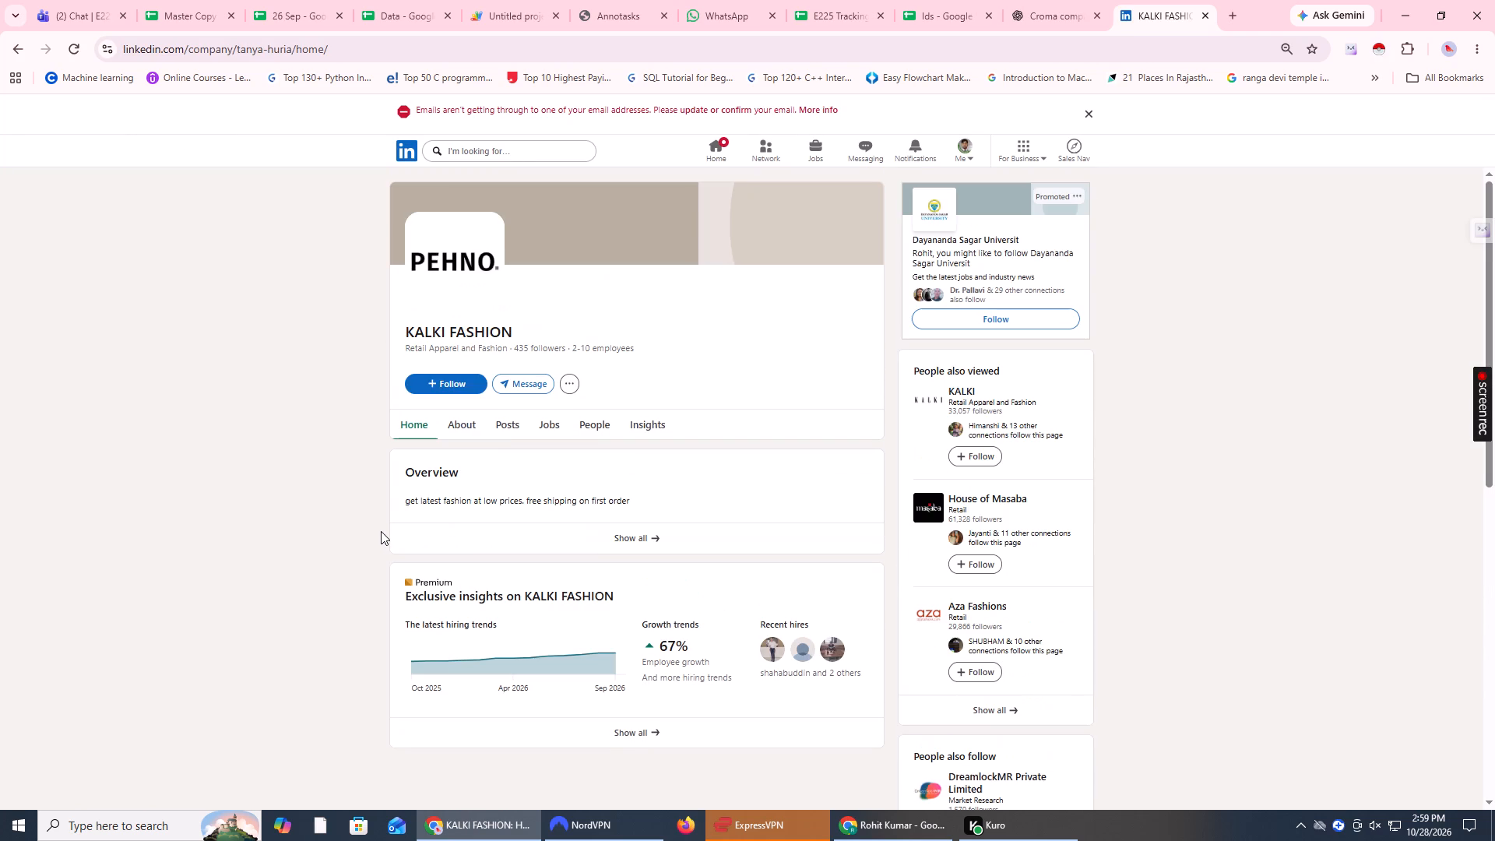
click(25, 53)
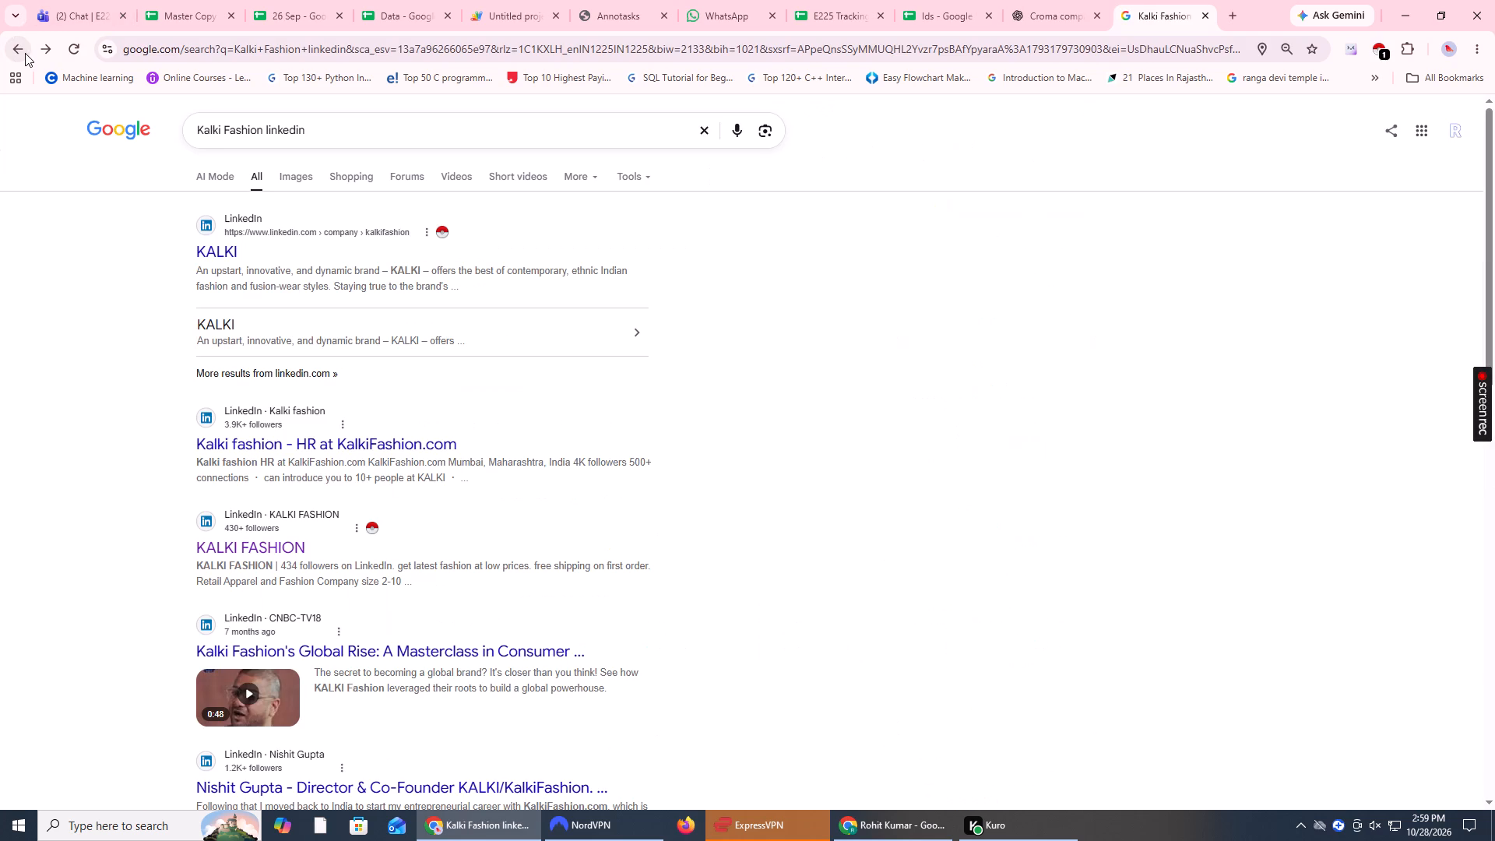
Open KALKI's LinkedIn page and copy its address, linkedin.com/company/kalkifashion/home/, into Kalki Fashion's Linkedin URL cell, C65, in the Ids sheet.
click(227, 251)
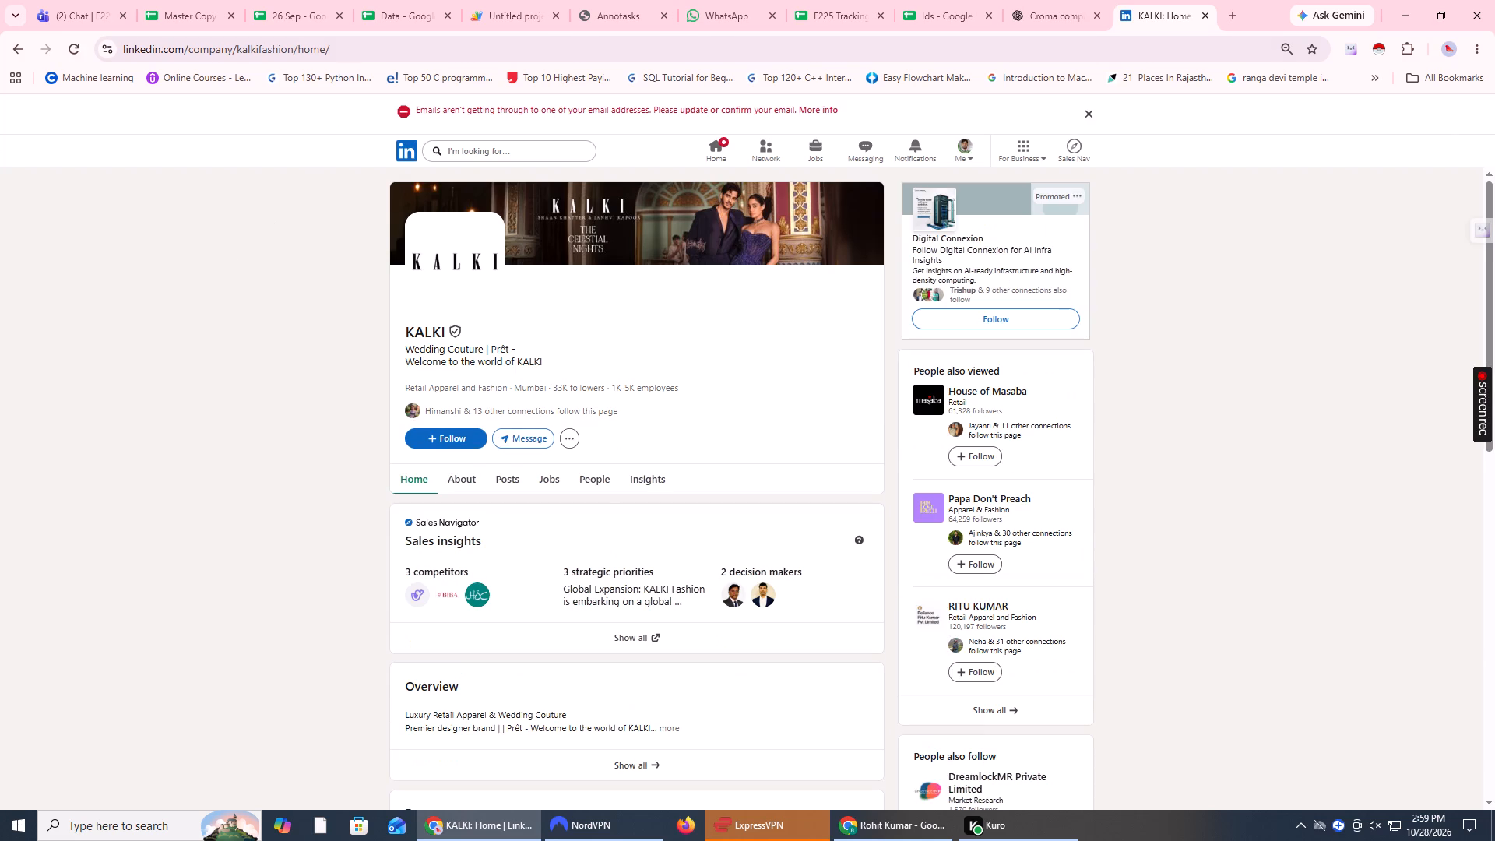
click(327, 51)
key(ctrl+c)
click(955, 0)
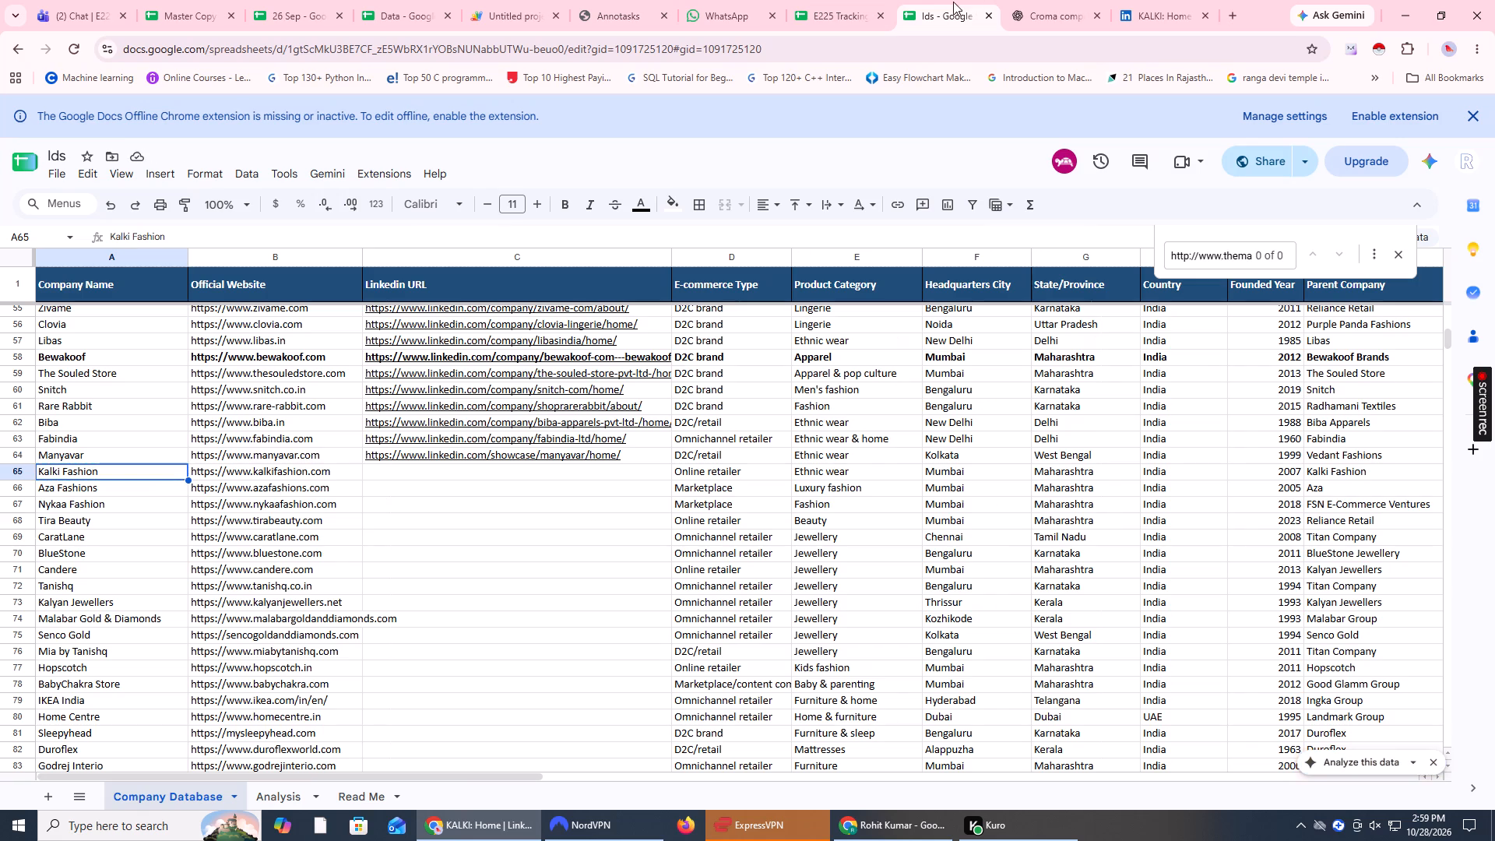
click(416, 472)
key(ctrl+v)
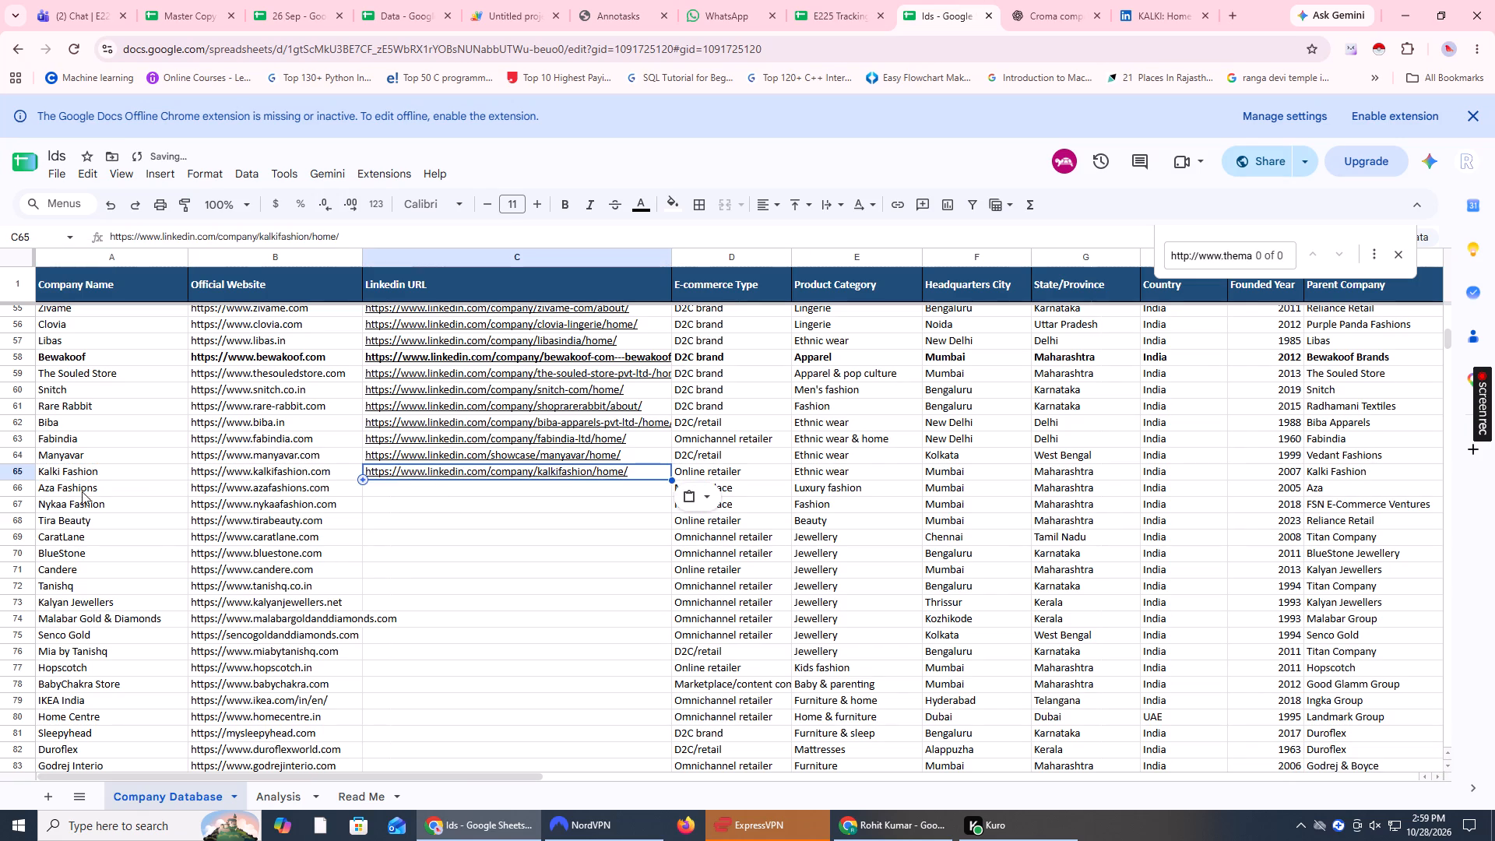
Search Google for "IndiaMART linkedin" using the company name from A90 in the Ids sheet, and open India Mart's LinkedIn page.
click(82, 491)
click(160, 558)
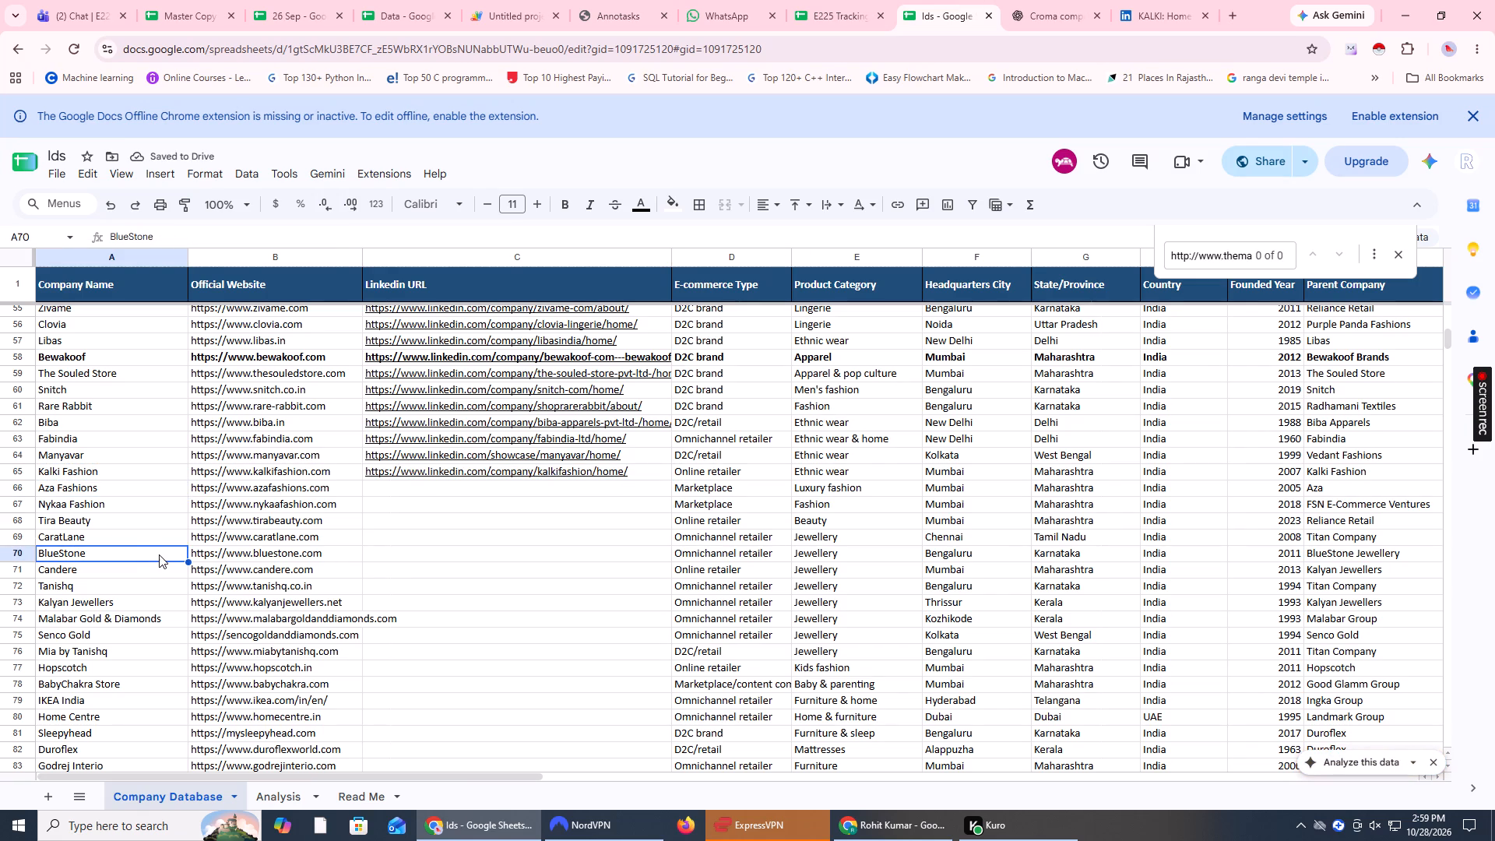
scroll(138, 531, down, 1)
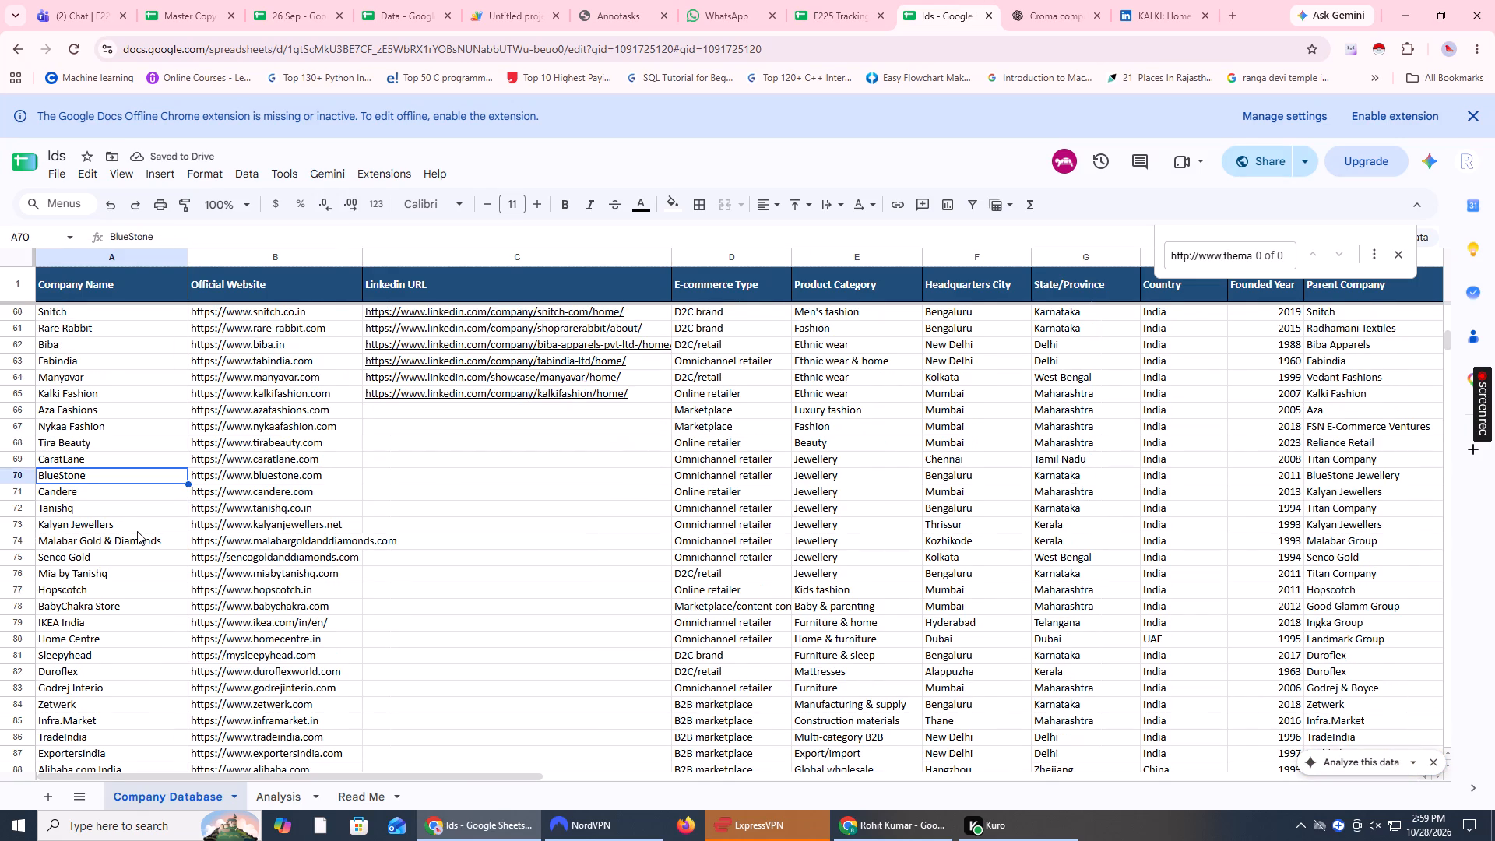
scroll(137, 531, down, 2)
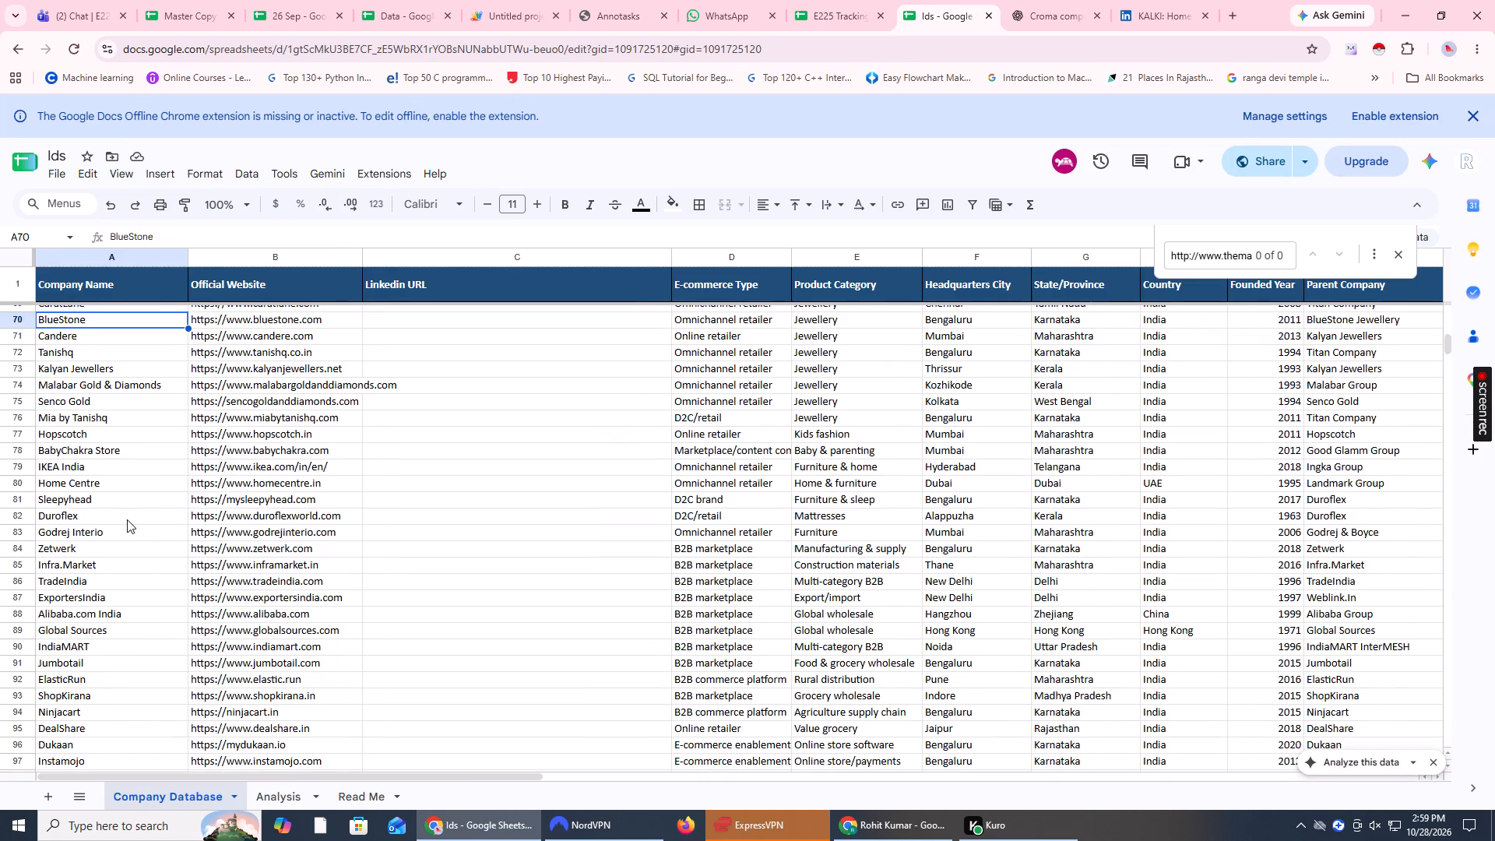
scroll(127, 519, down, 1)
click(84, 572)
key(ctrl+c)
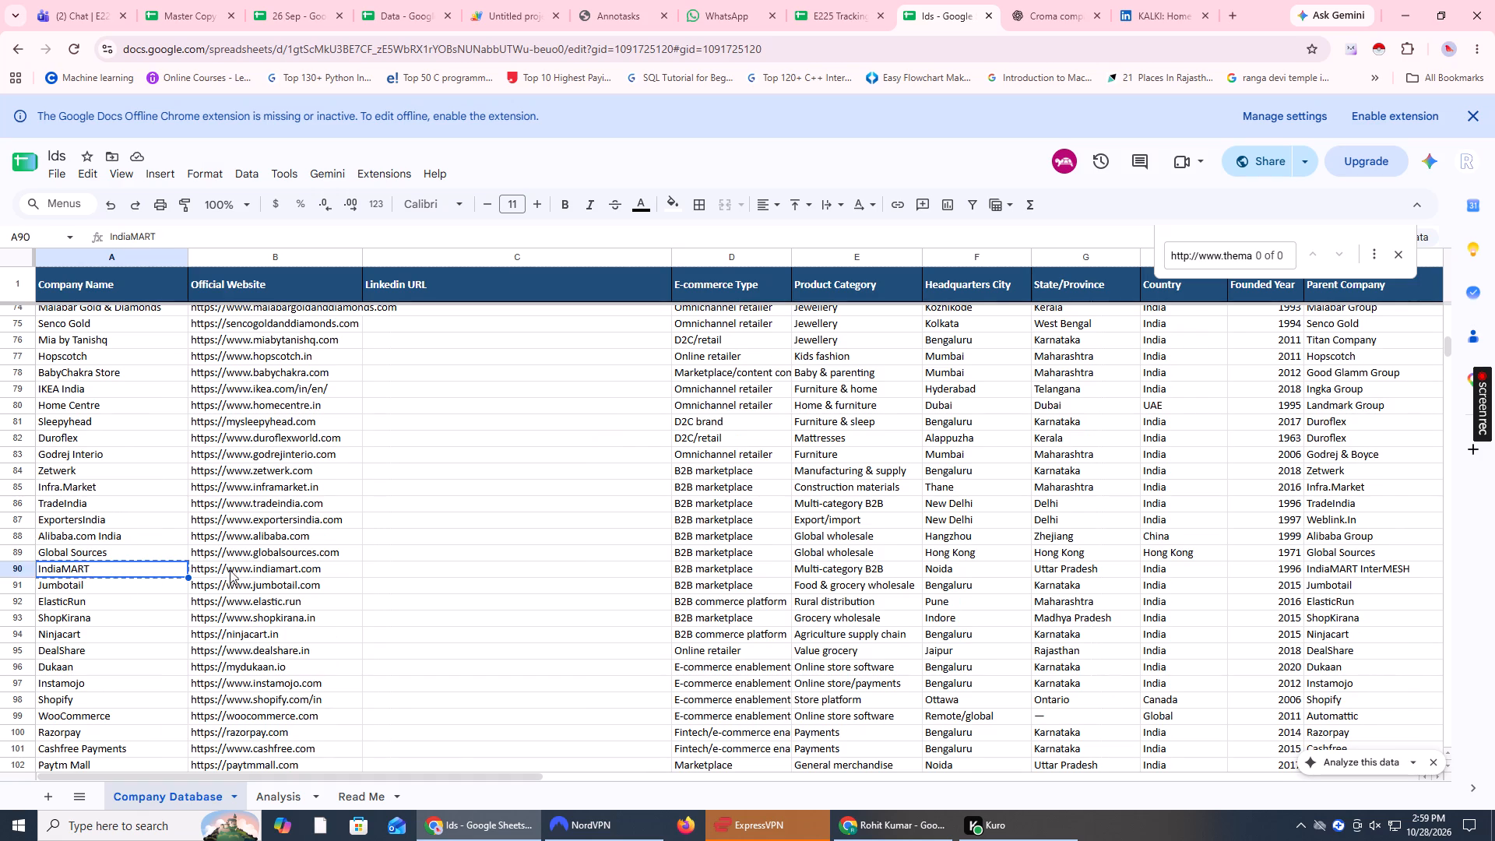
click(1159, 2)
click(22, 50)
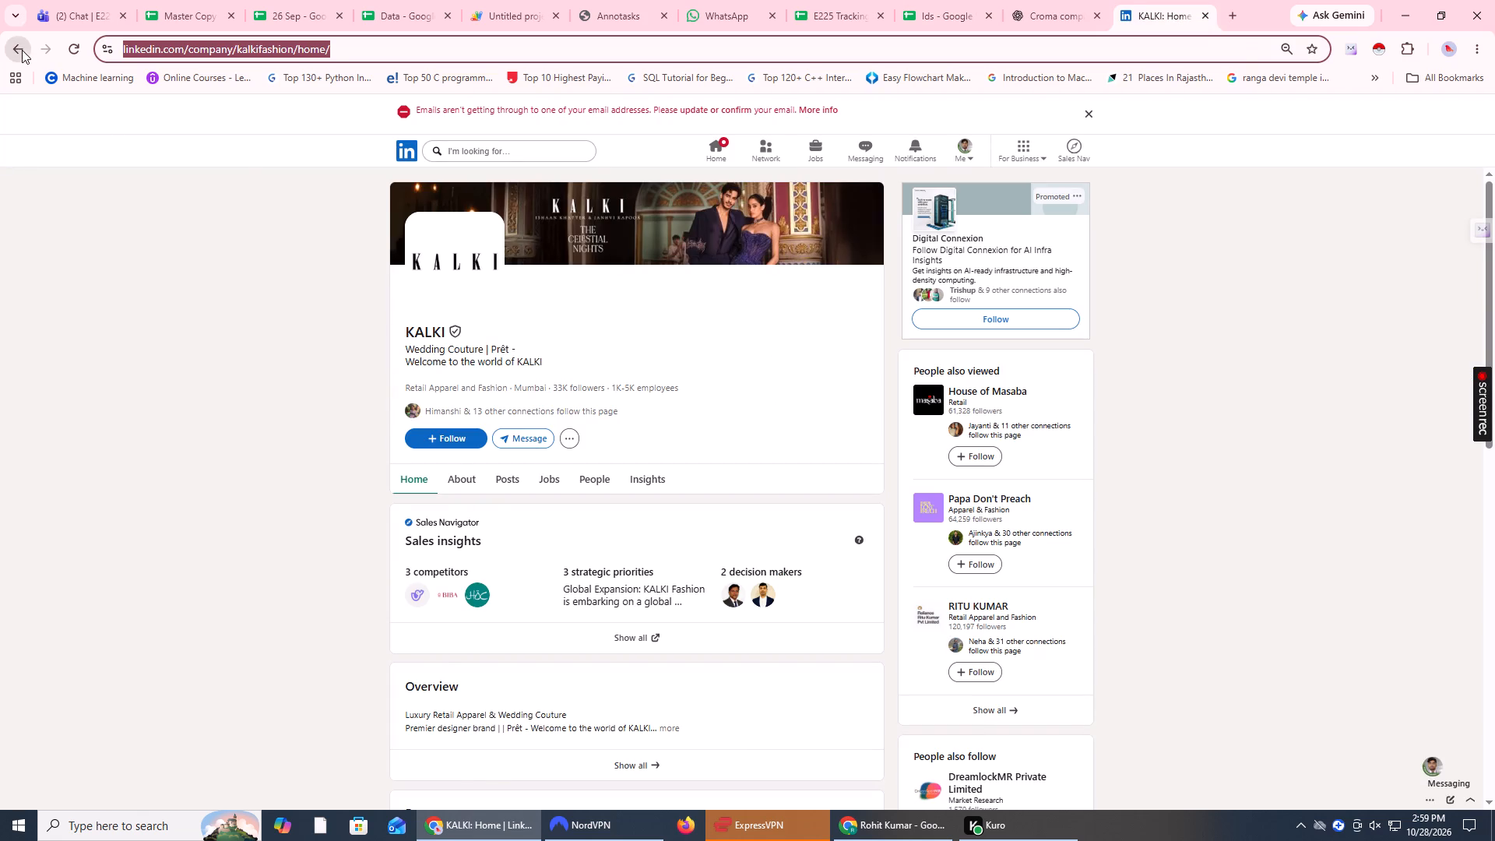
drag(262, 128, 0, 135)
key(ctrl+v)
key(Return)
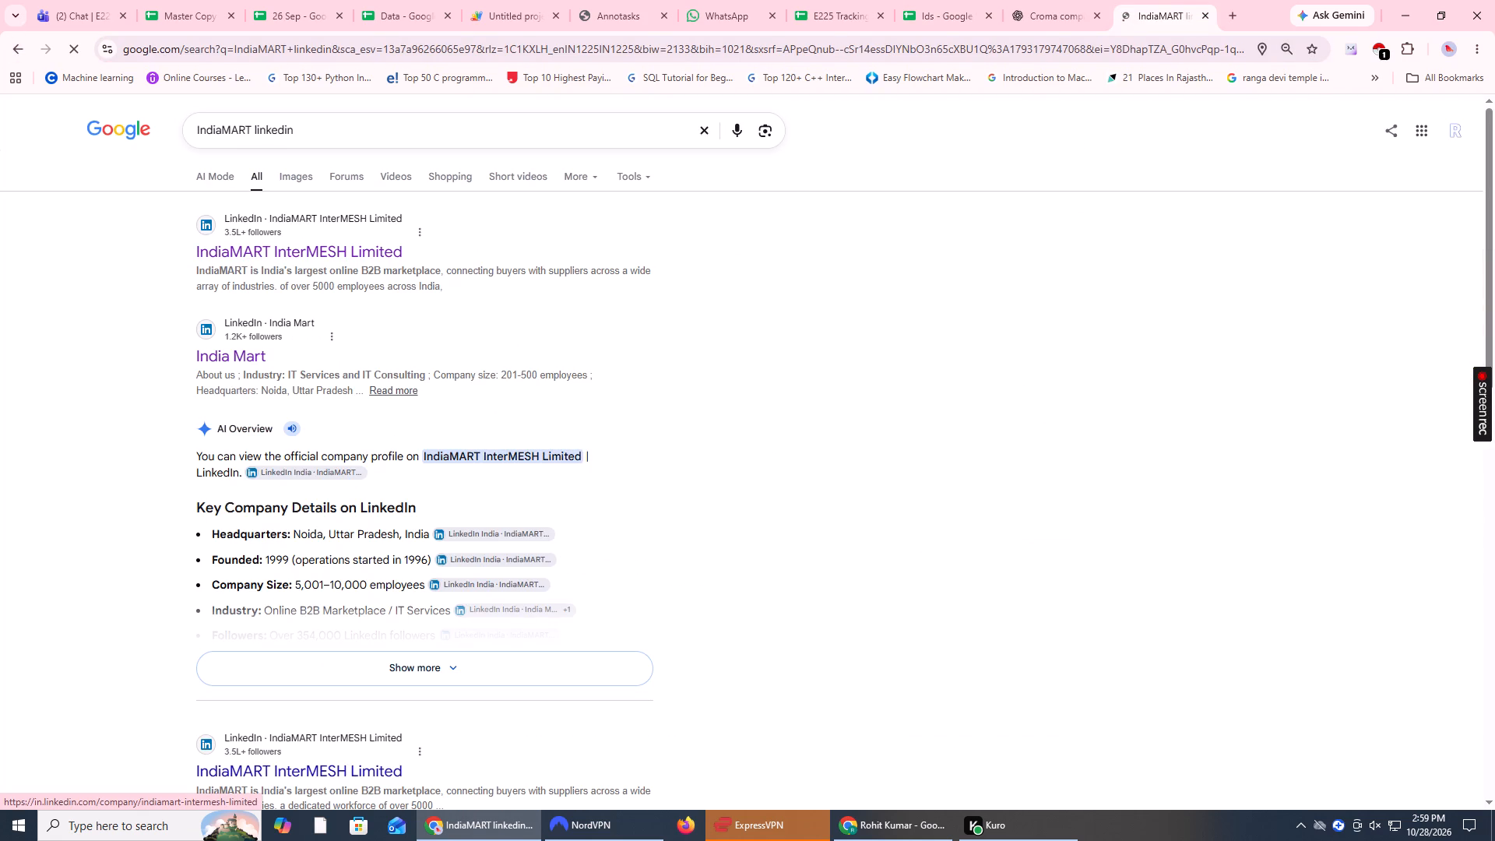
click(239, 357)
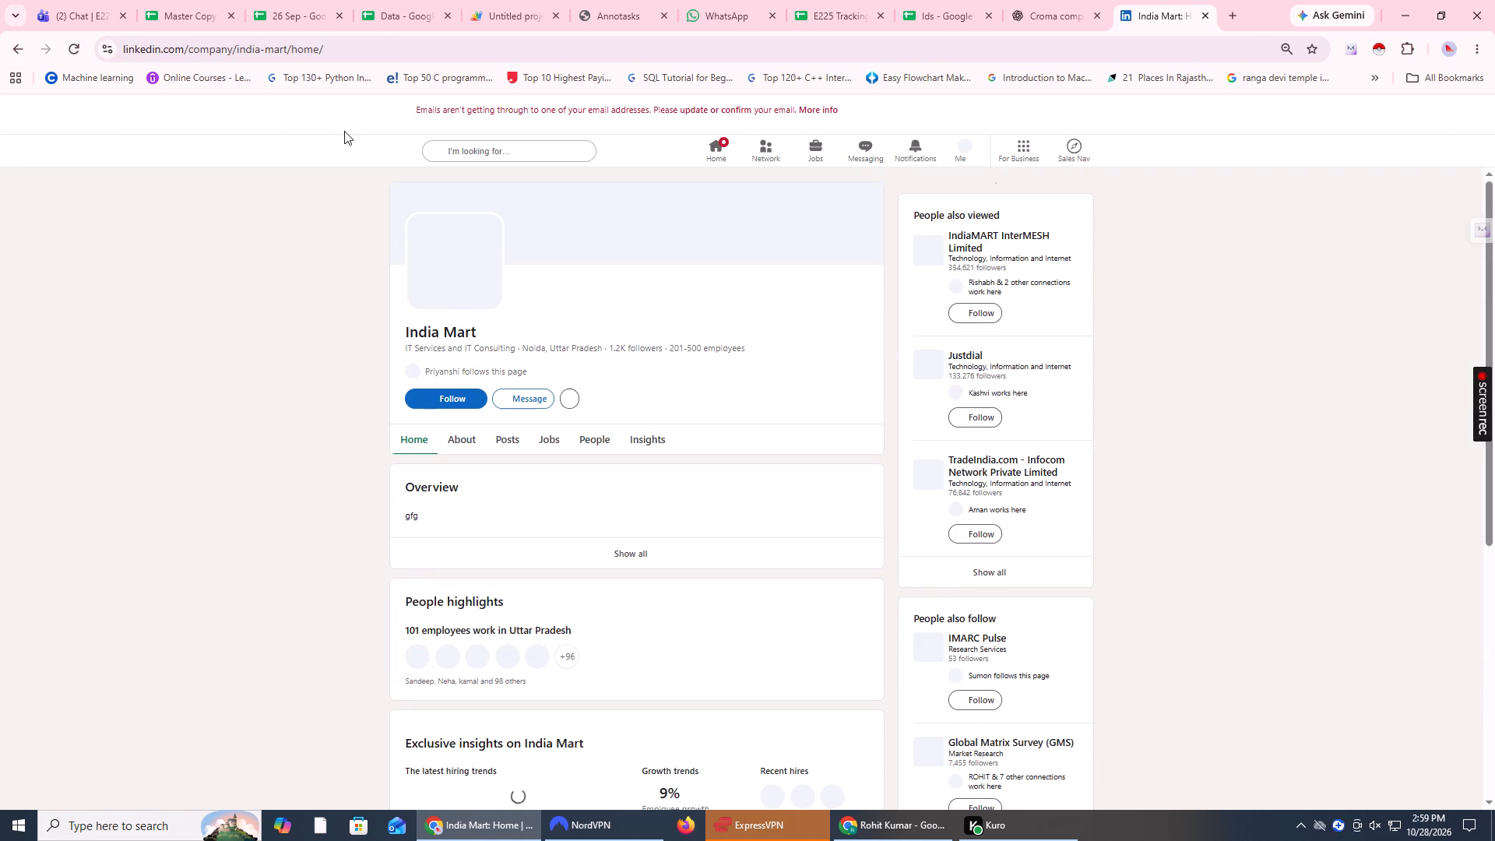
Copy India Mart's LinkedIn address, linkedin.com/company/india-mart/home/, view its About page, and paste the address into IndiaMART's Linkedin URL cell, C90.
click(364, 55)
key(ctrl+c)
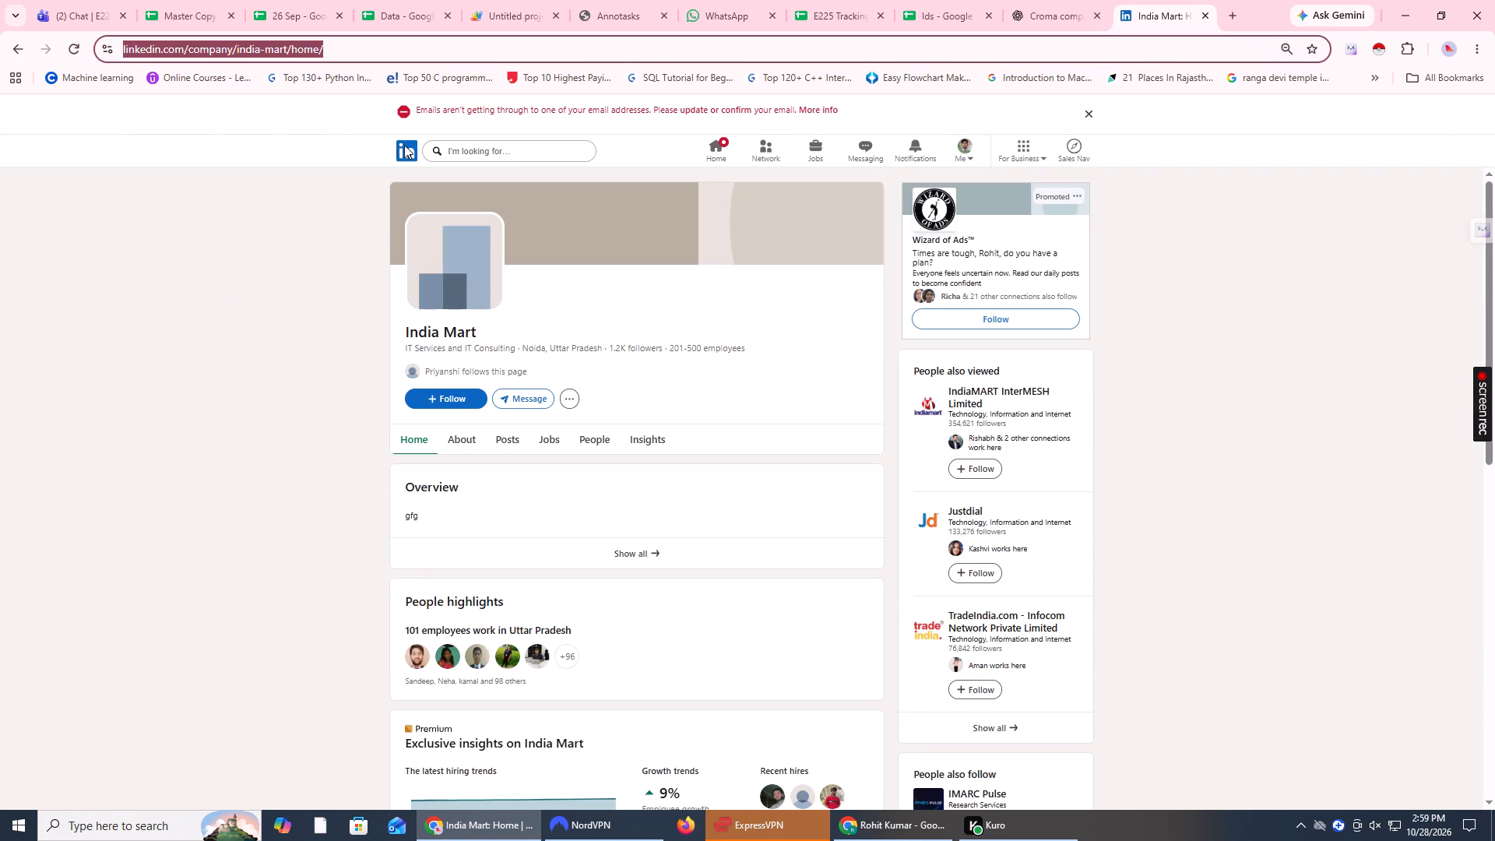
click(458, 442)
scroll(434, 463, down, 8)
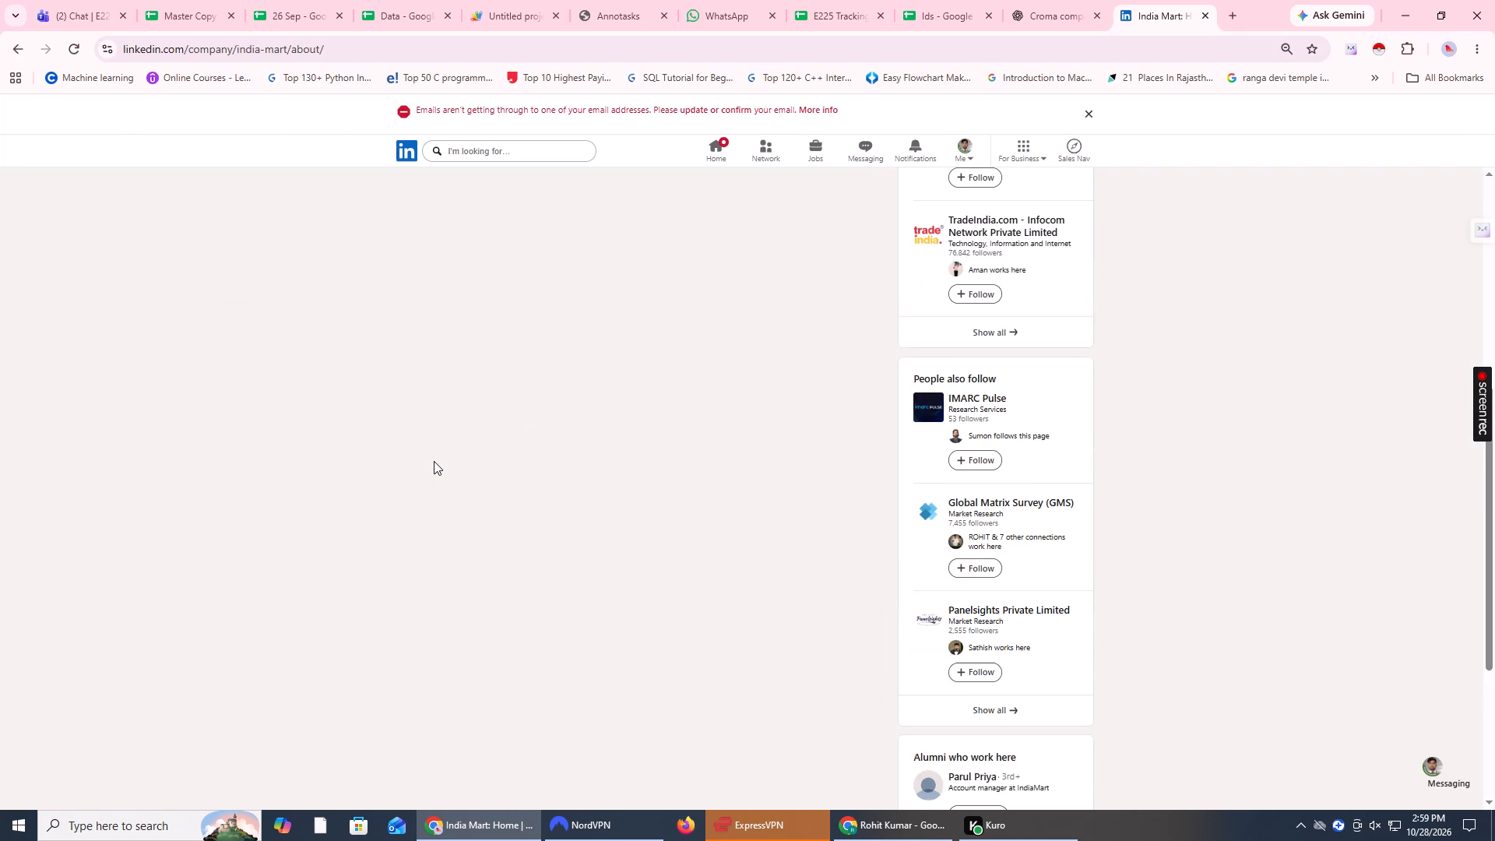
scroll(434, 461, down, 20)
scroll(434, 461, down, 7)
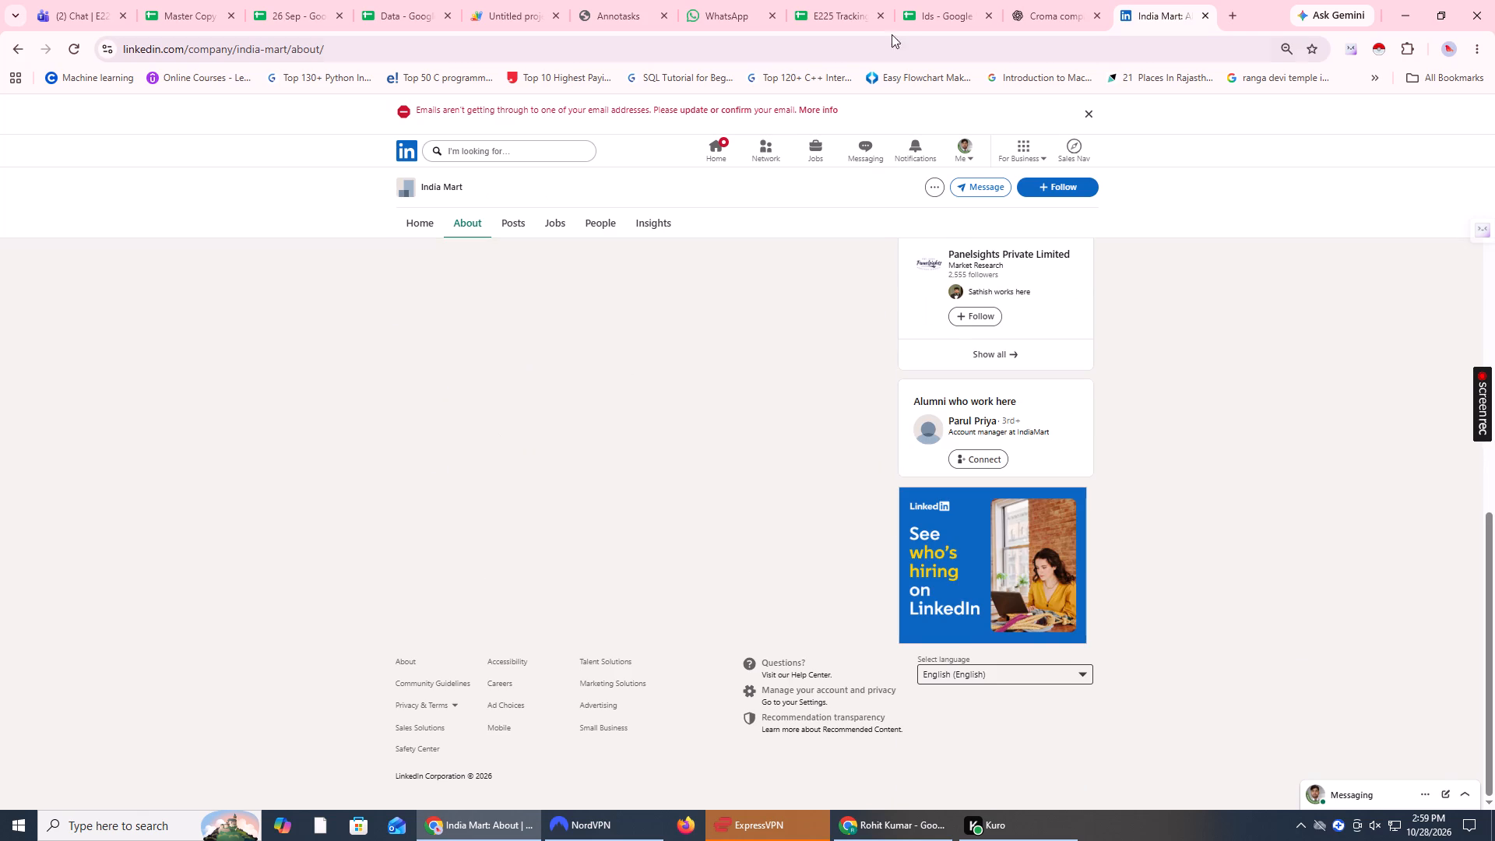
click(929, 0)
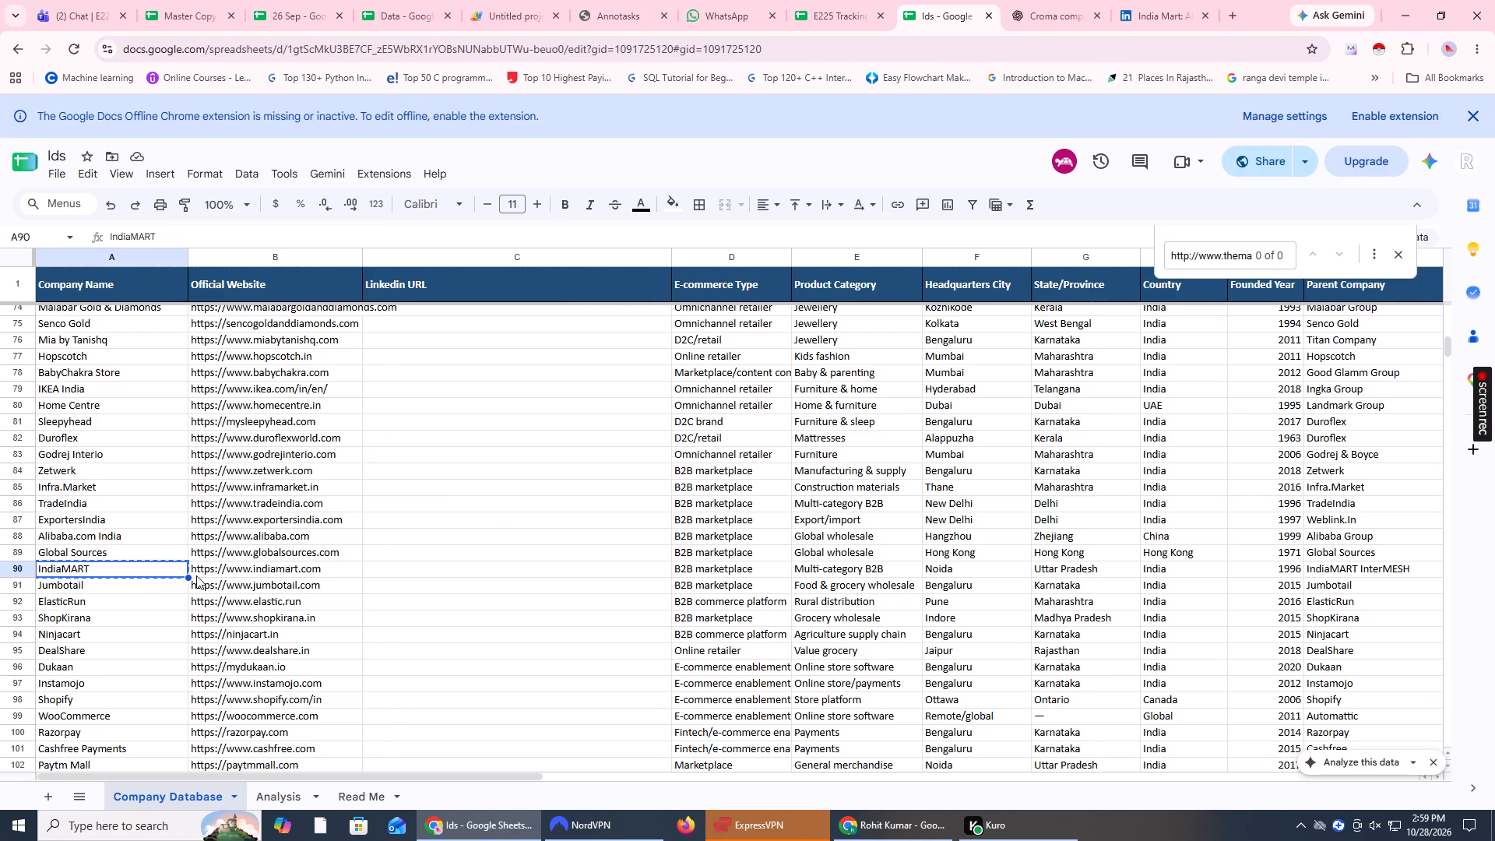
click(365, 566)
key(ctrl+v)
click(383, 601)
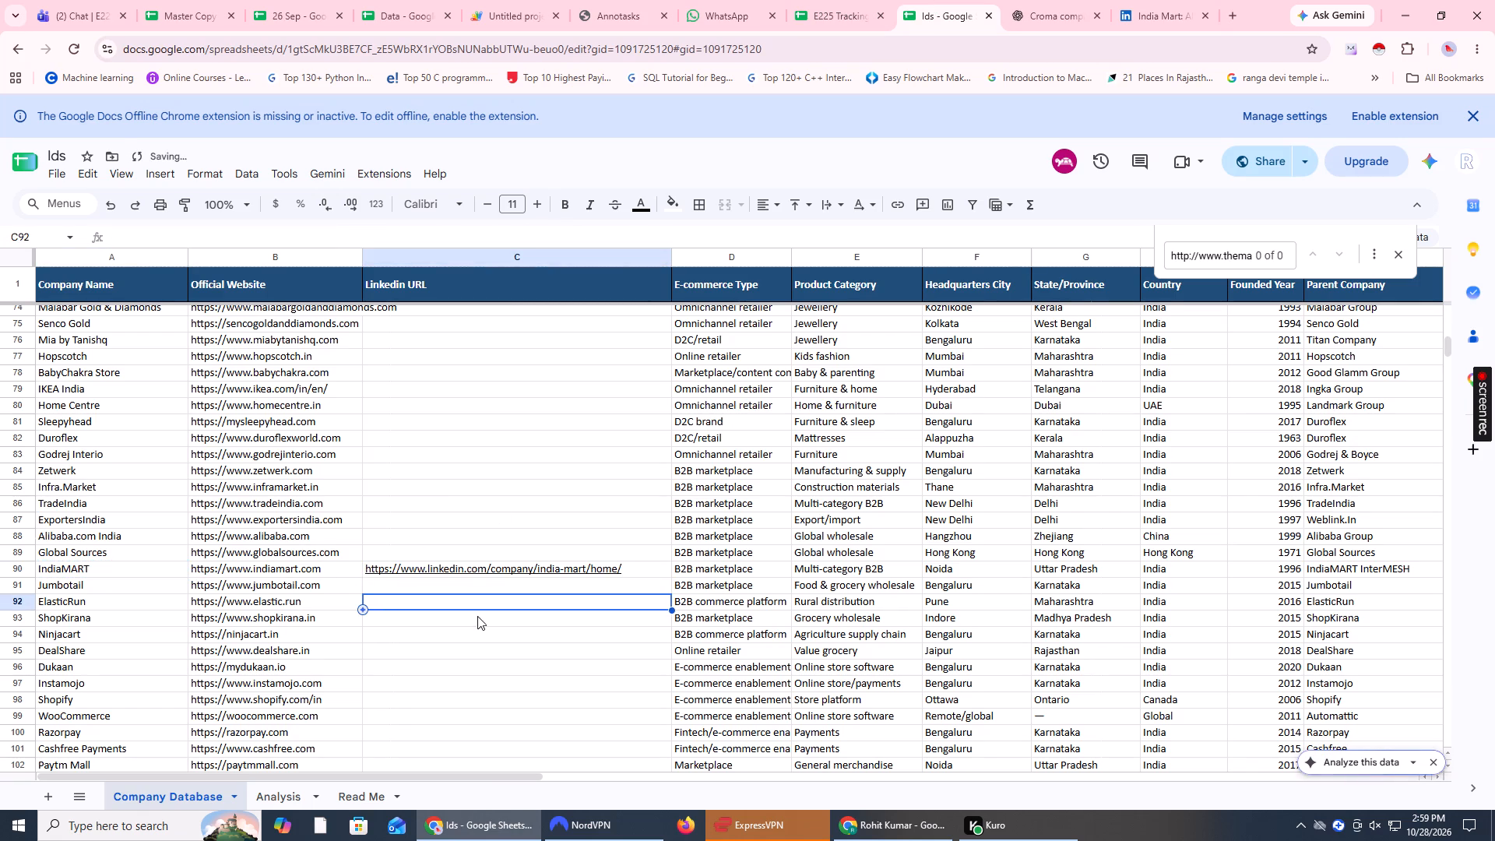
Search Google for "Global Sources linkedin" using the company name from A89 in the Ids sheet.
click(85, 557)
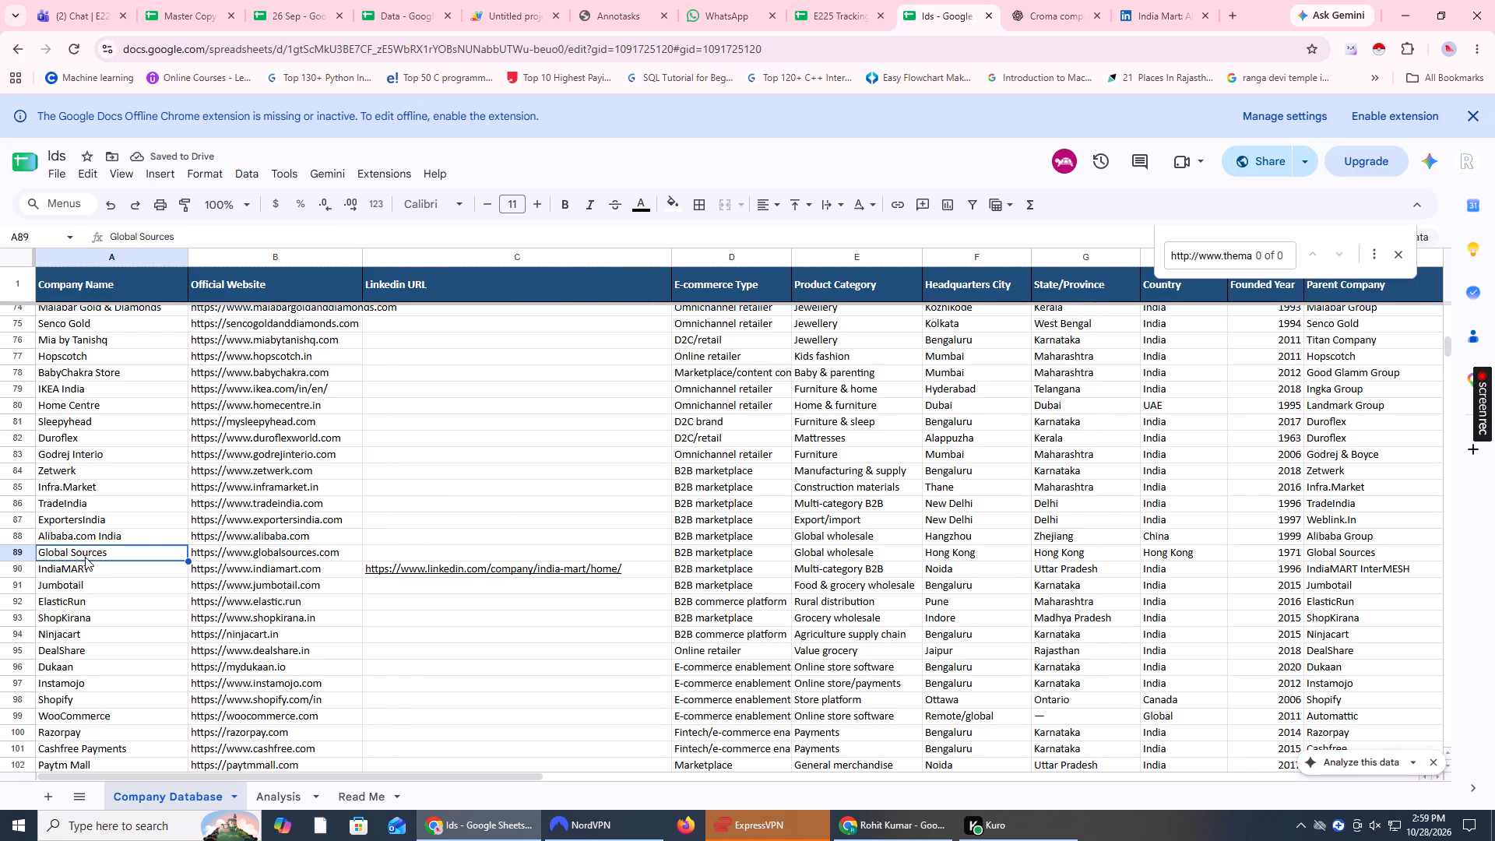
key(ctrl+c)
click(1051, 0)
click(1146, 0)
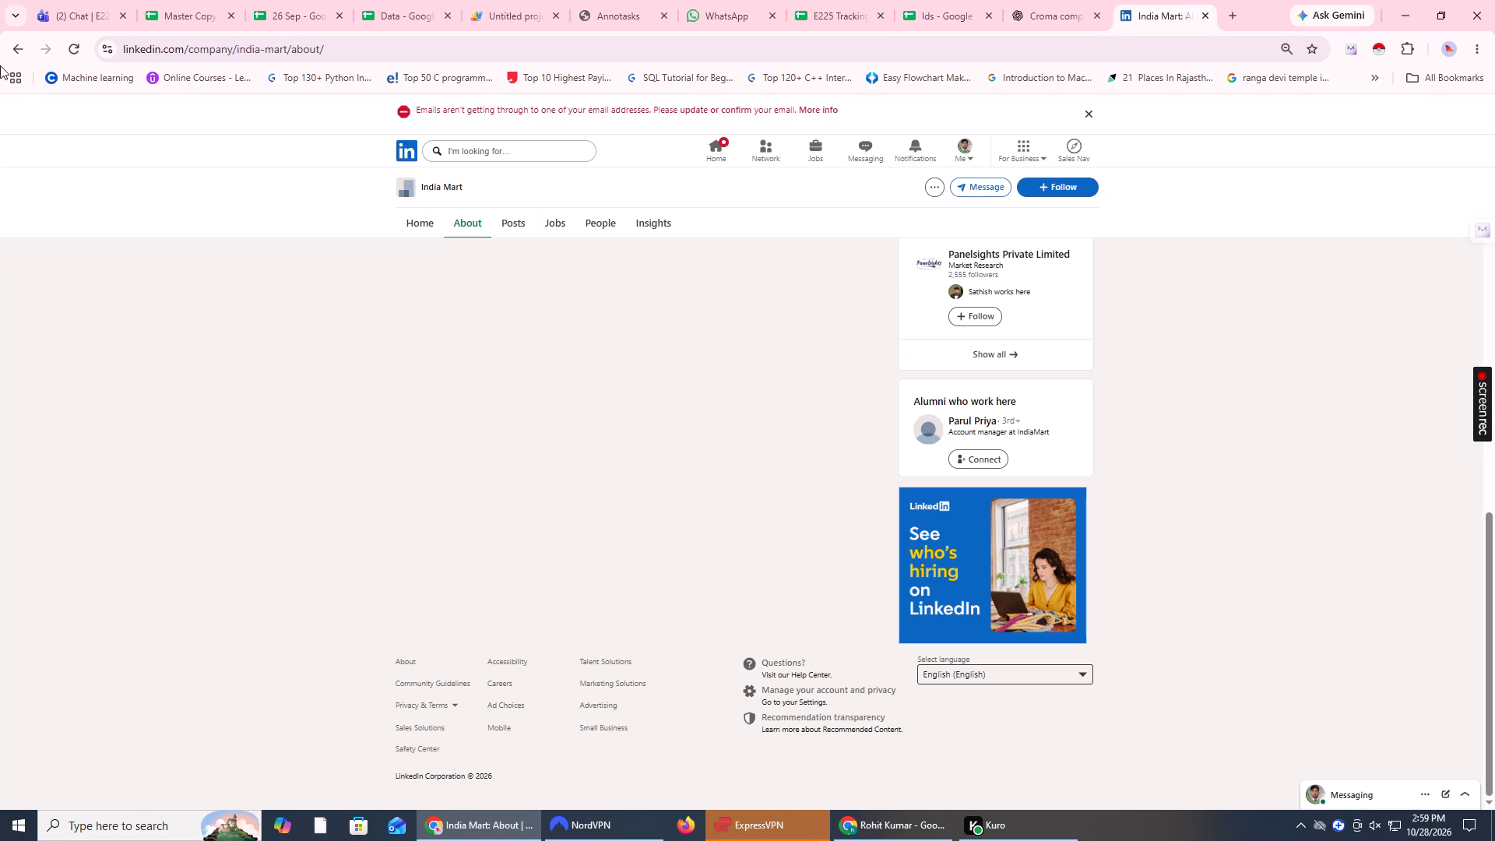
click(16, 53)
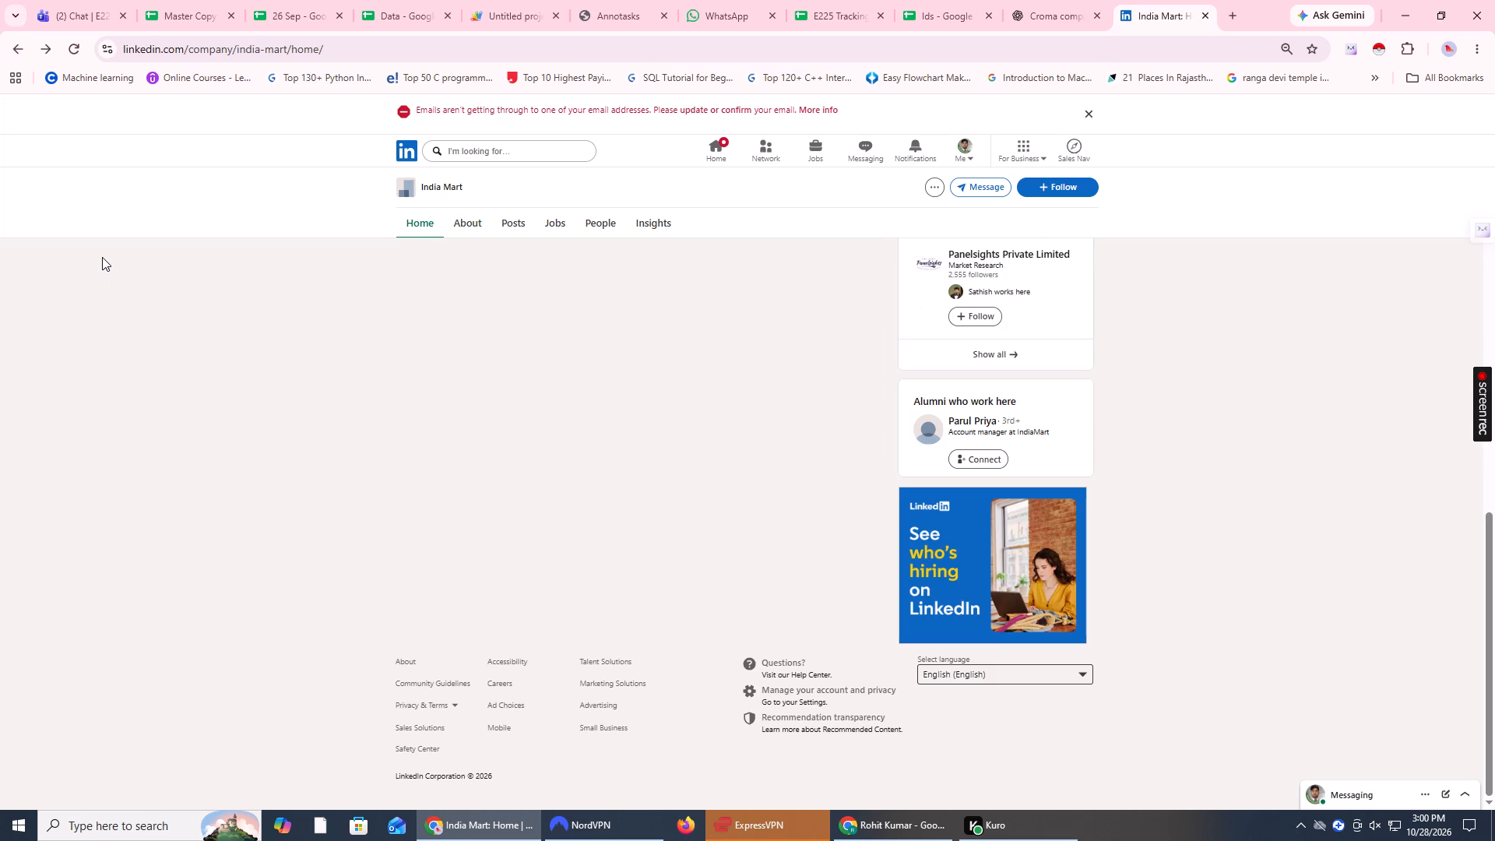
click(26, 63)
click(23, 59)
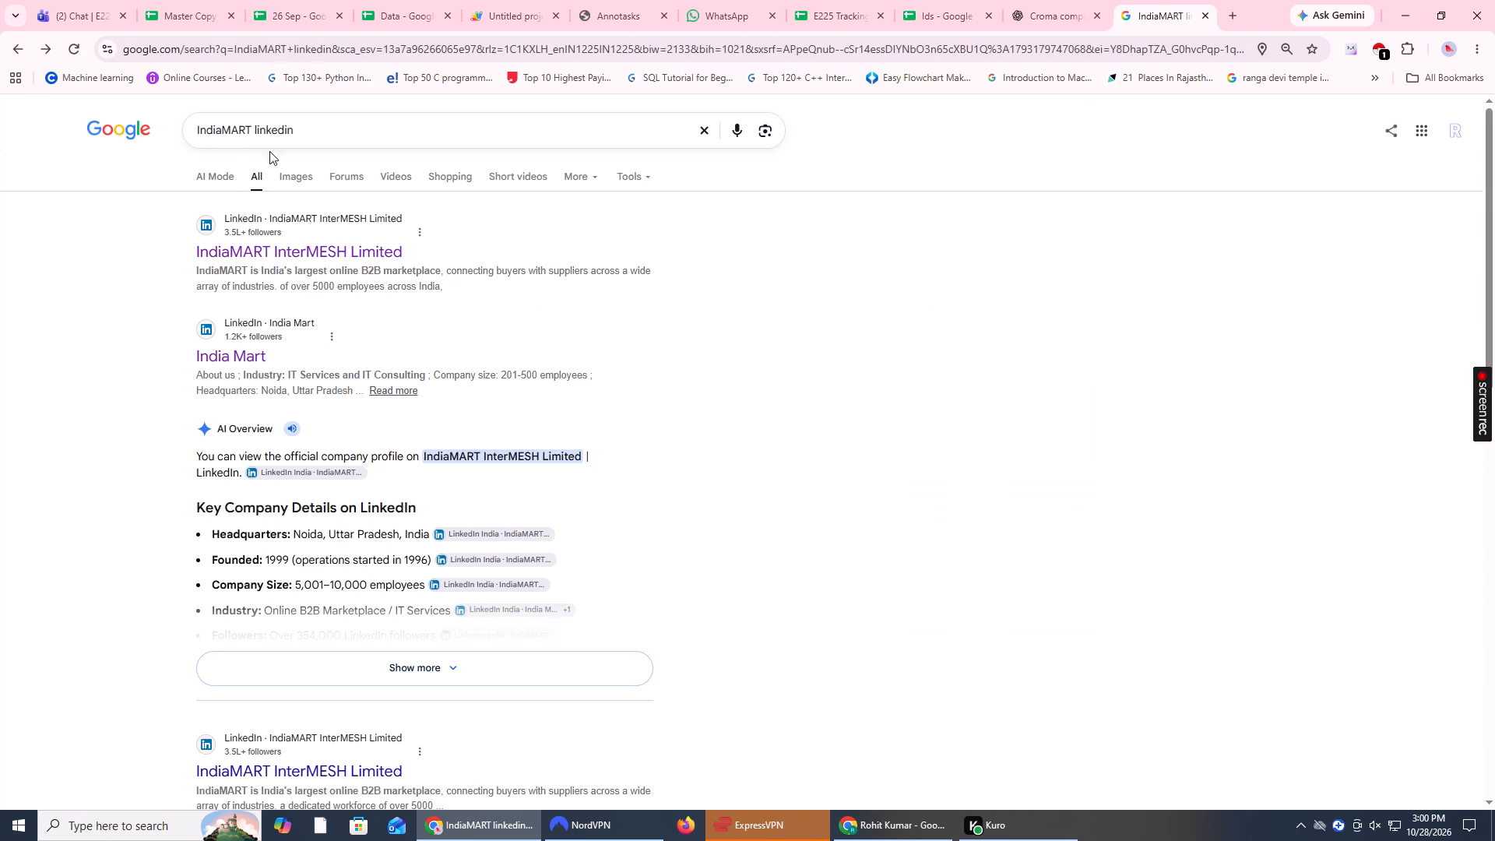
drag(253, 125, 0, 184)
key(ctrl+v)
key(space)
key(Return)
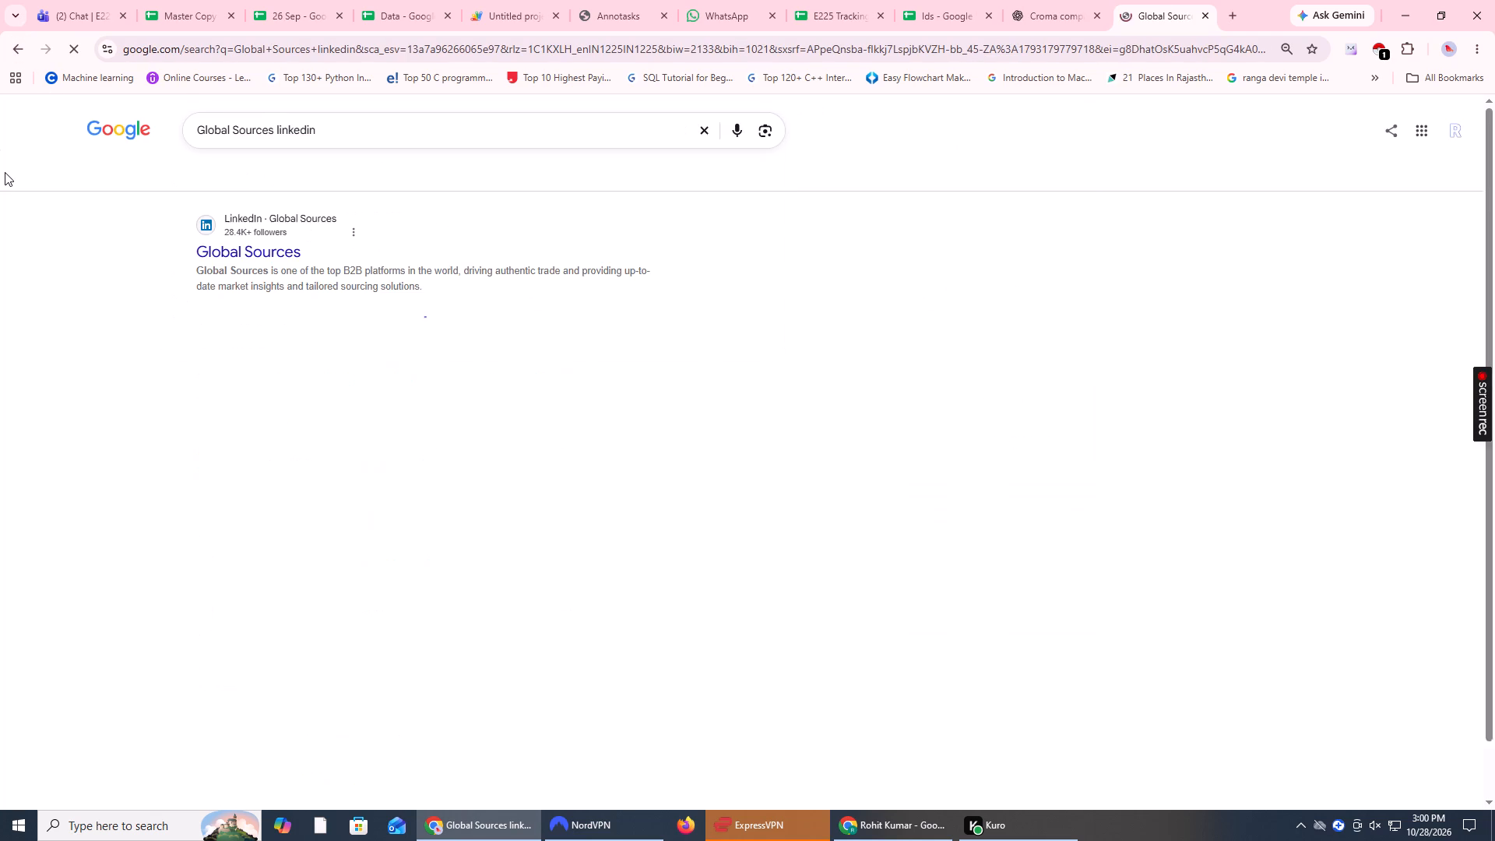
Open Global Sources' LinkedIn page and copy its address, linkedin.com/company/global-sources/home/, into its Linkedin URL cell, C89, in the Ids sheet.
click(232, 256)
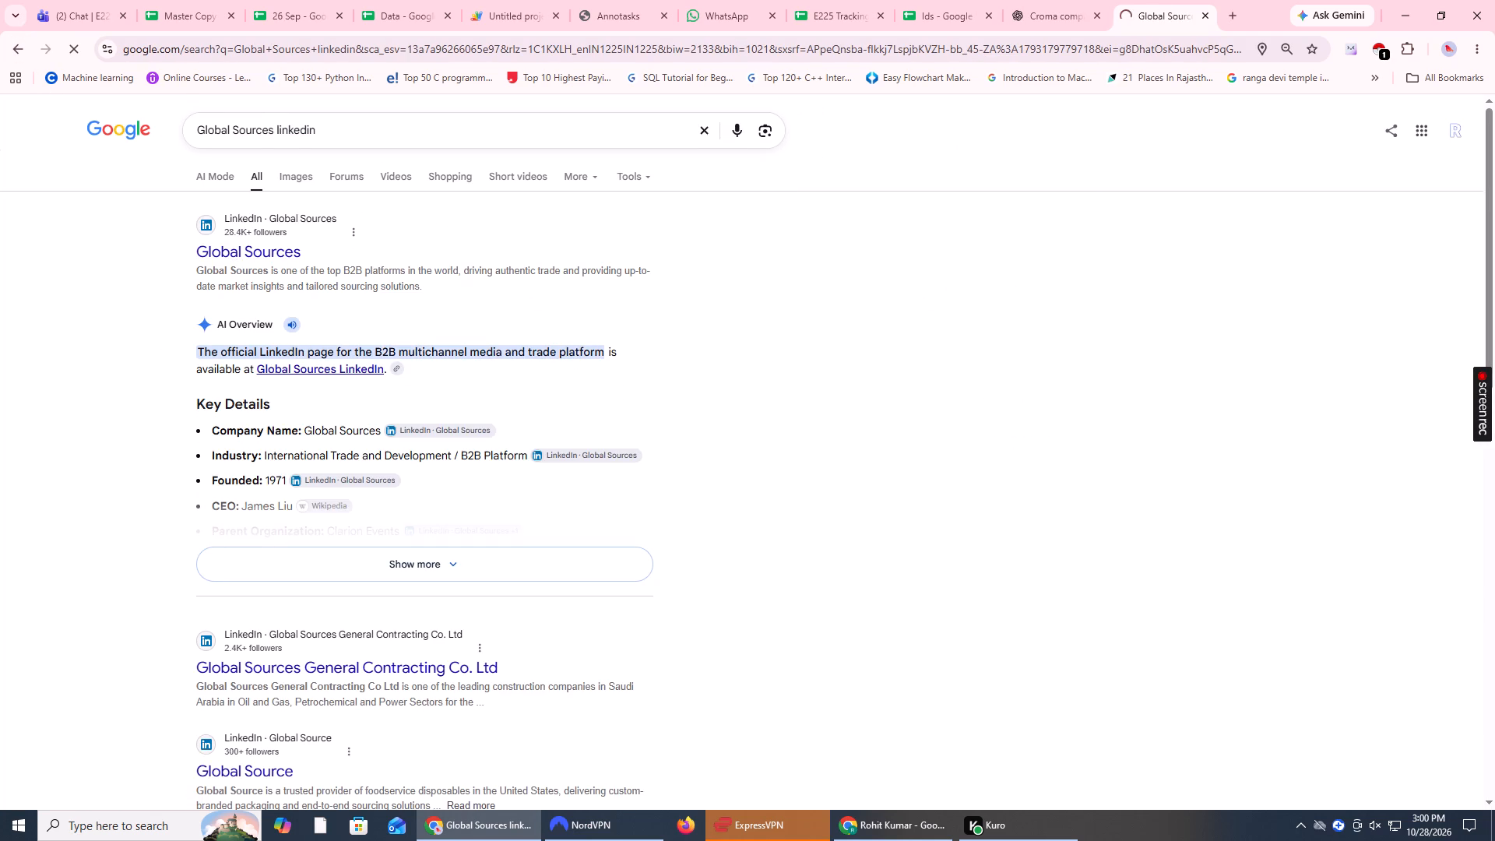
click(245, 252)
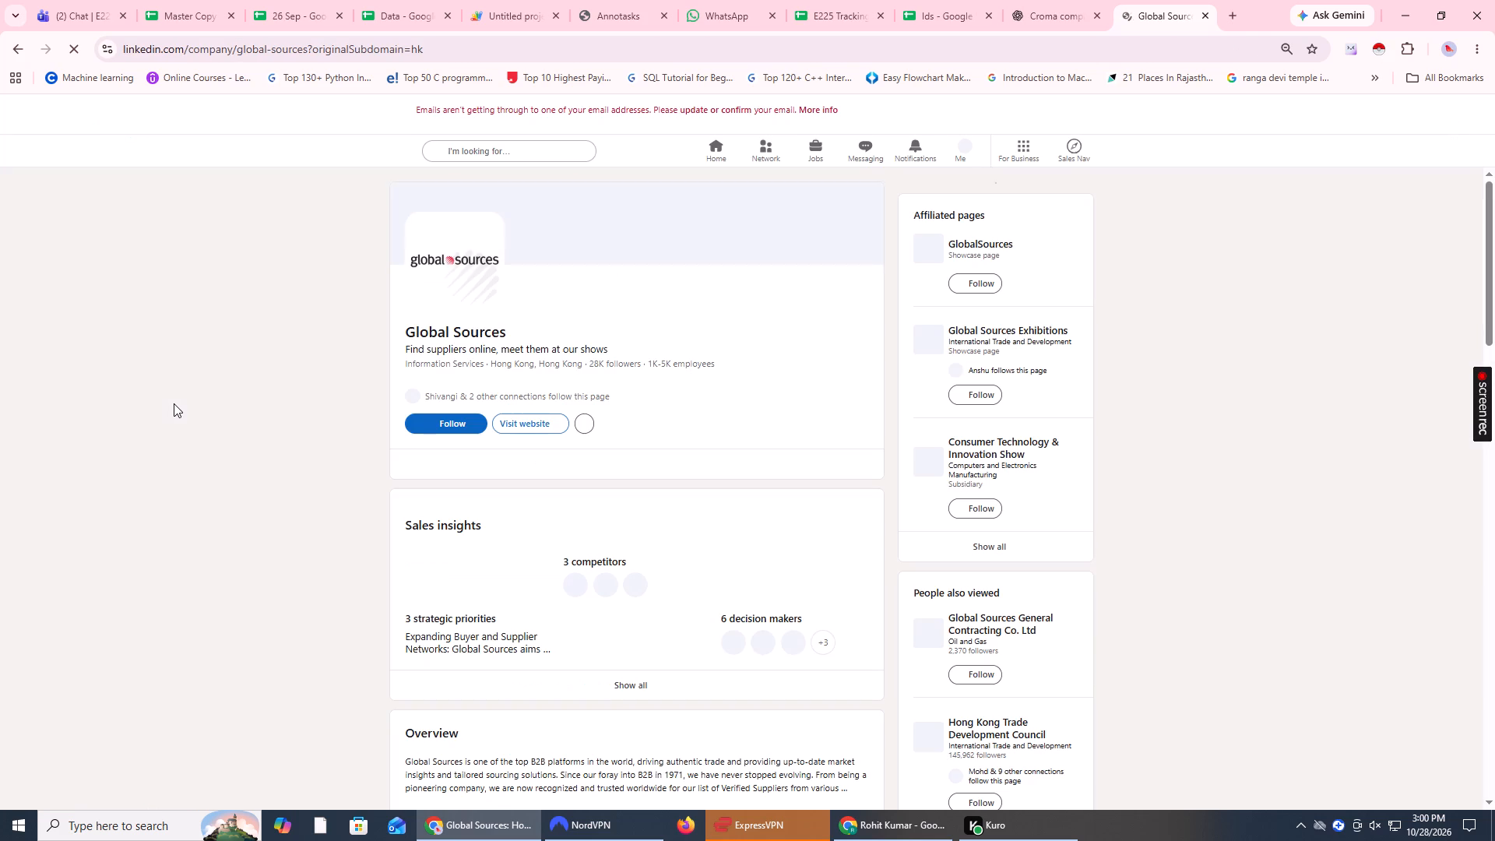
scroll(174, 403, down, 20)
scroll(174, 403, down, 1)
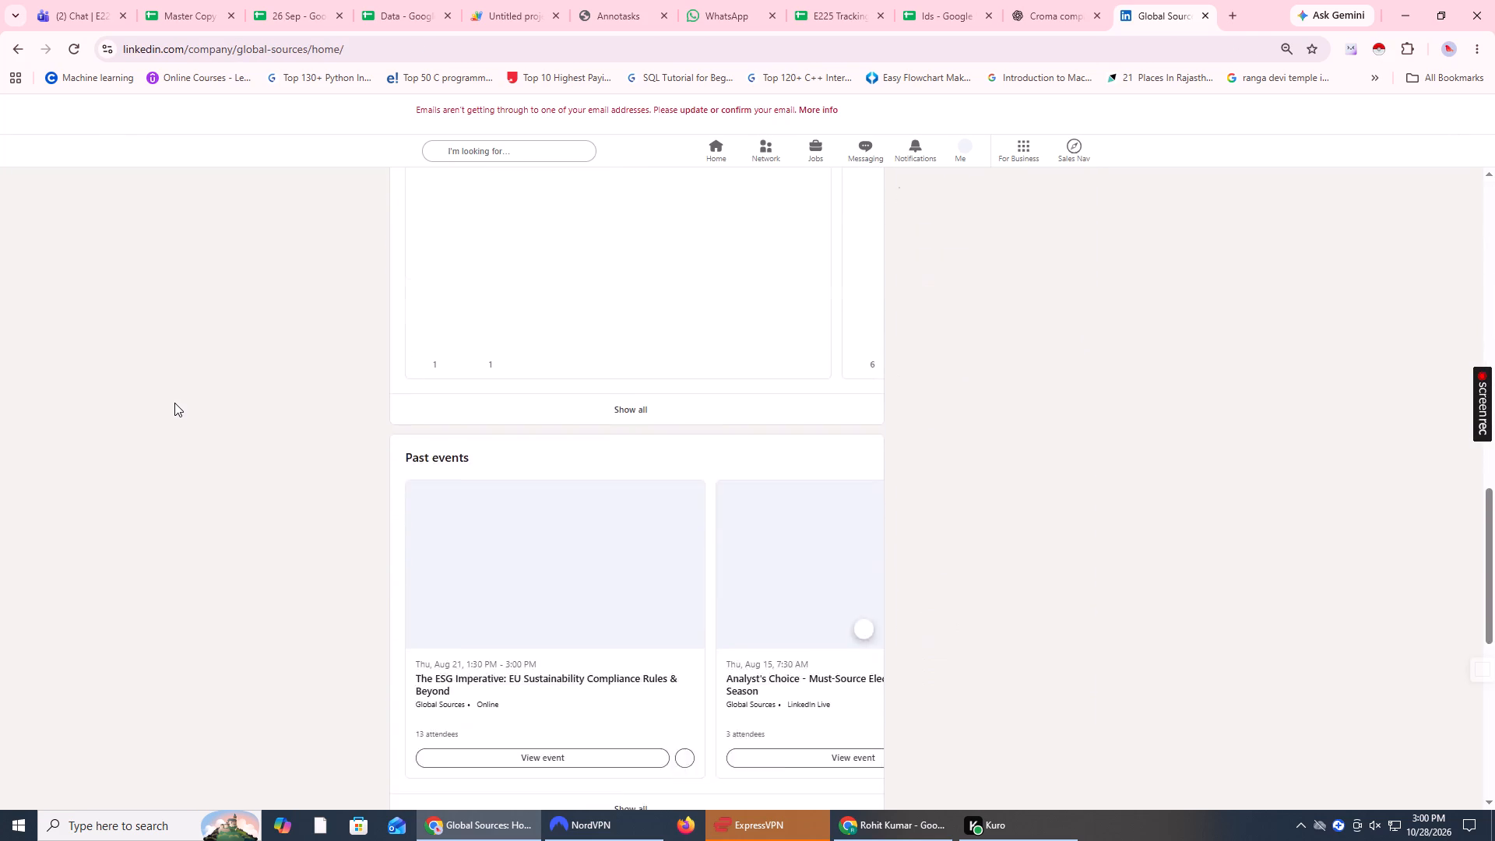
scroll(174, 403, down, 1)
click(332, 48)
key(ctrl+c)
click(920, 0)
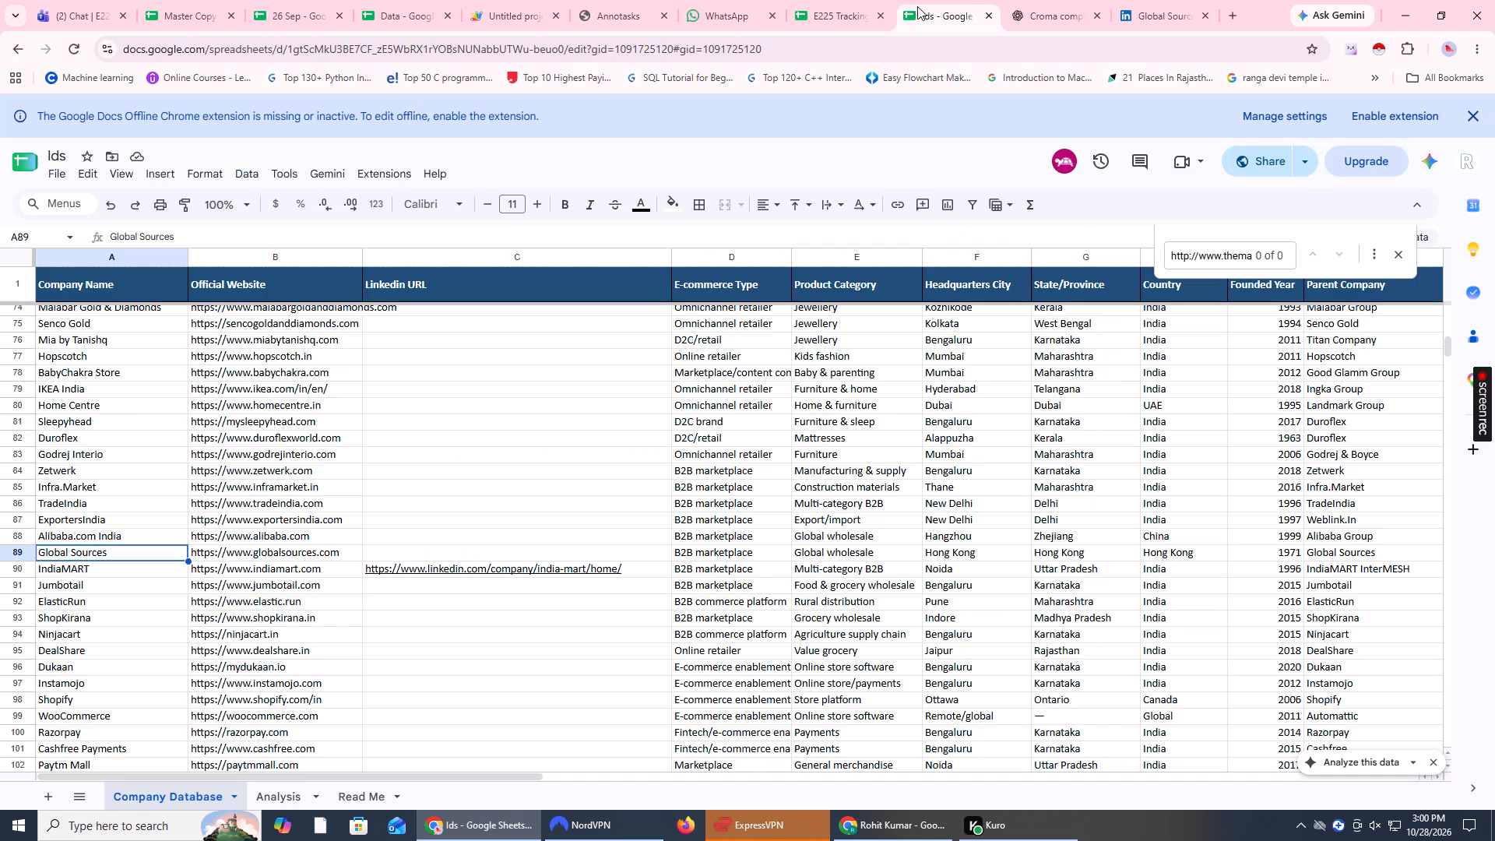
click(375, 548)
key(ctrl+v)
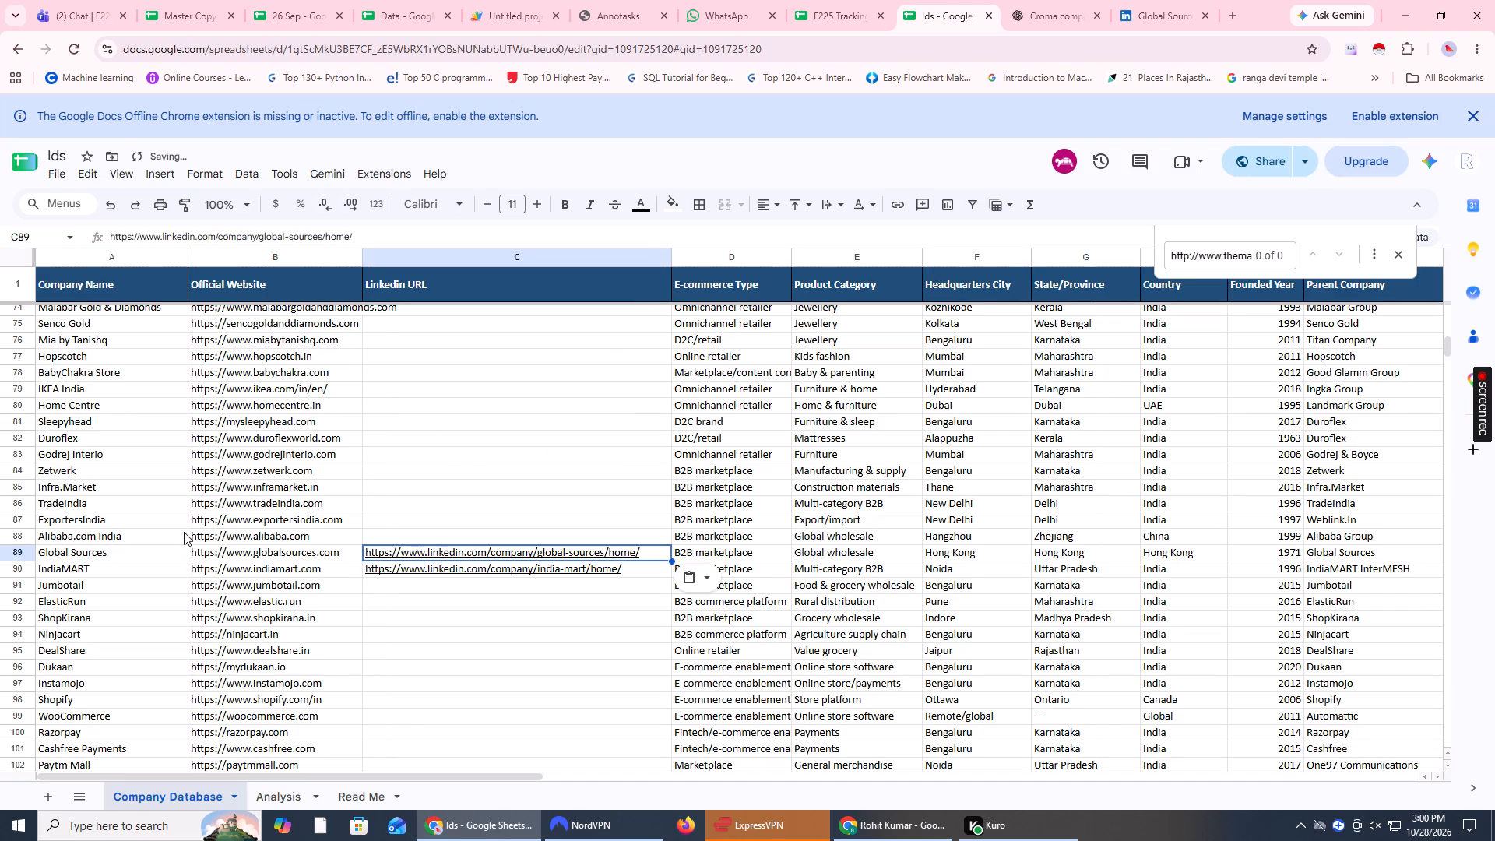
Search Google for "Alibaba.com India linkedin" using the company name from A88 in the Ids sheet.
click(85, 537)
key(ctrl+c)
click(1172, 0)
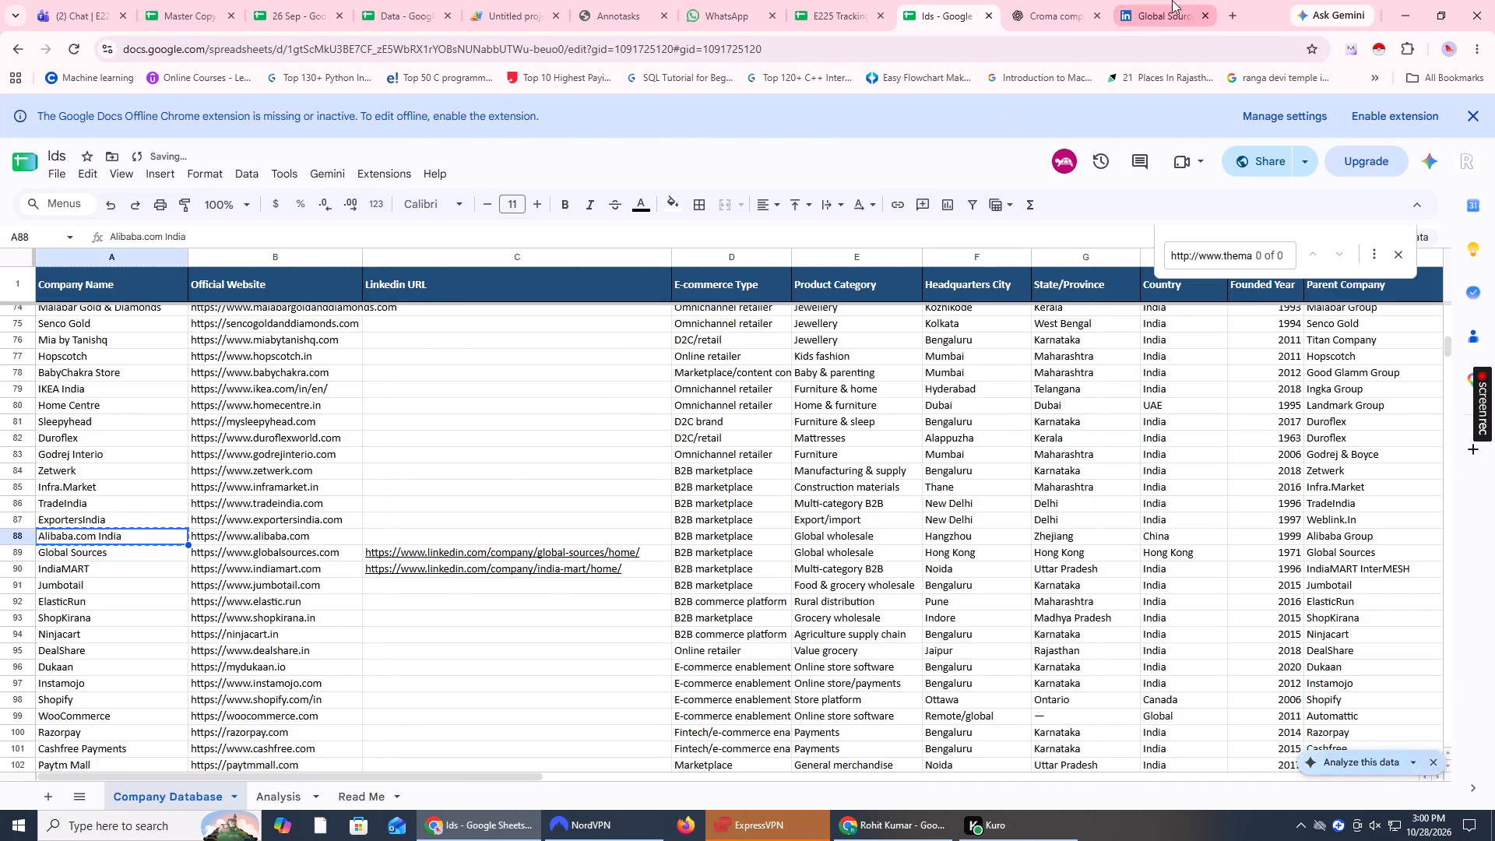
click(25, 48)
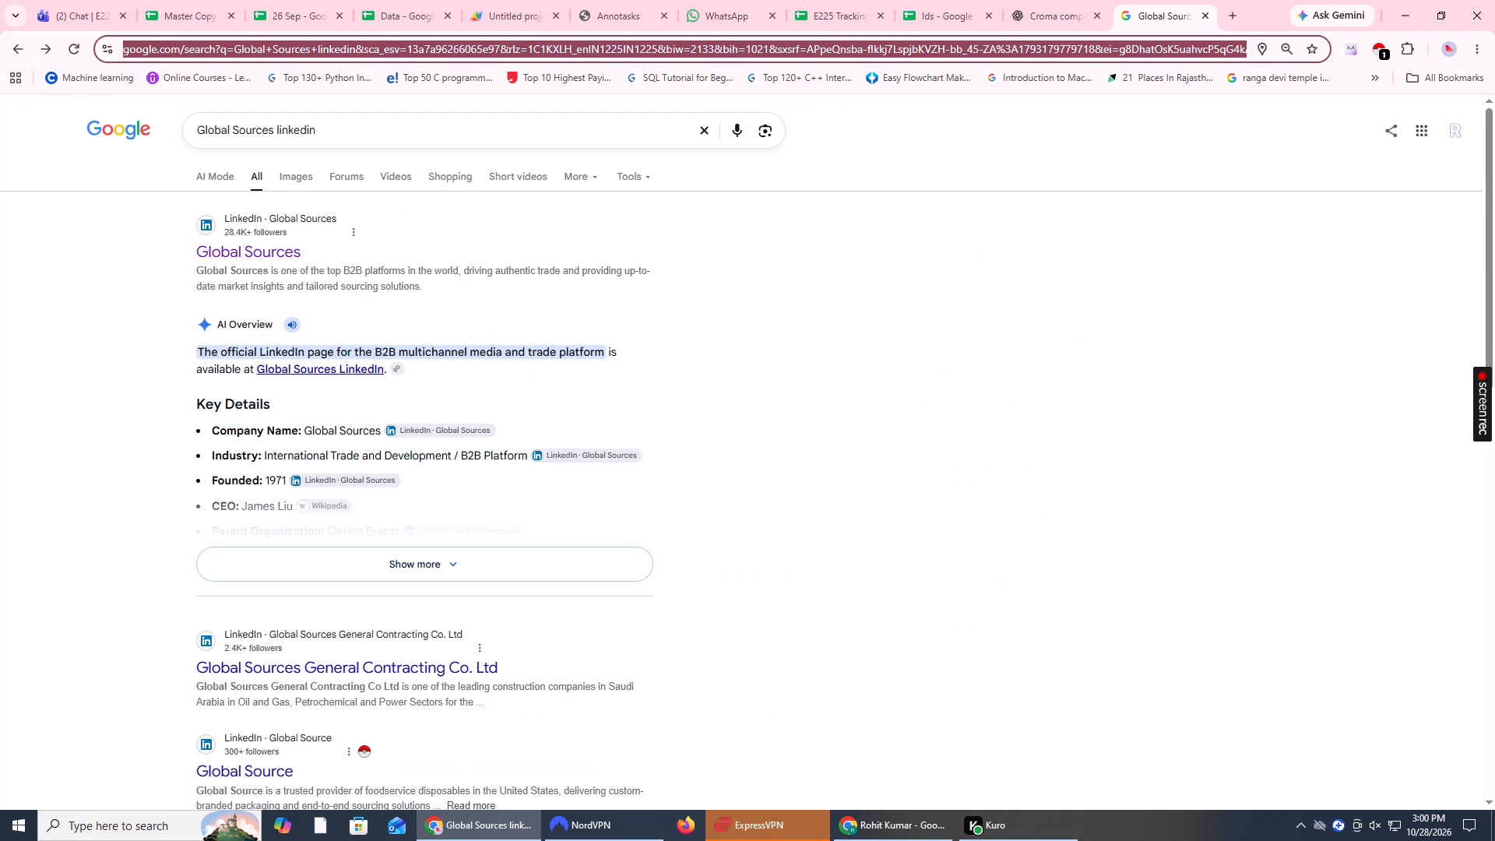
drag(272, 130, 0, 148)
key(ctrl+v)
key(space)
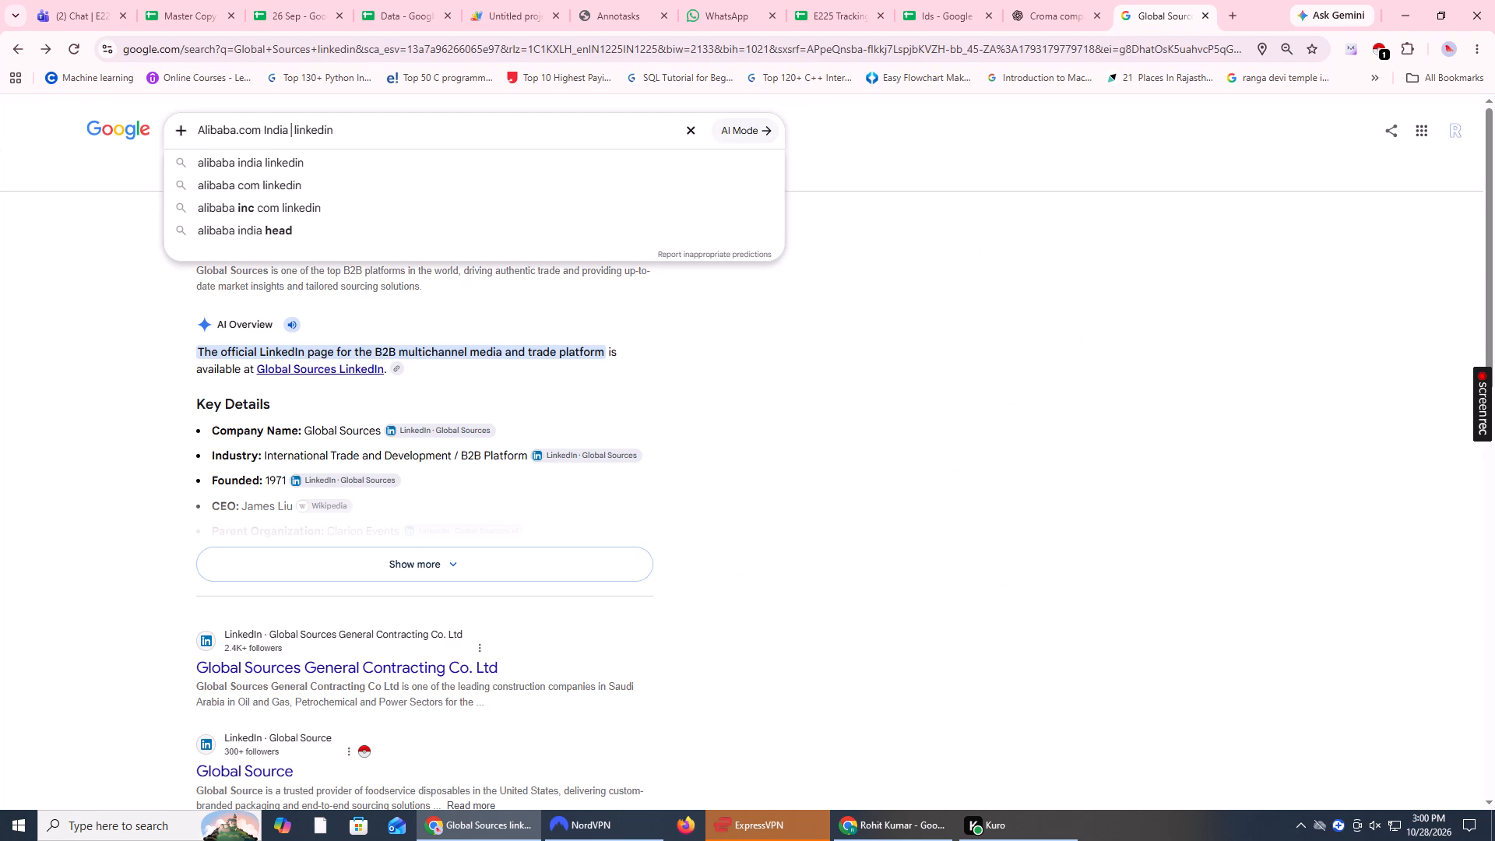
key(Return)
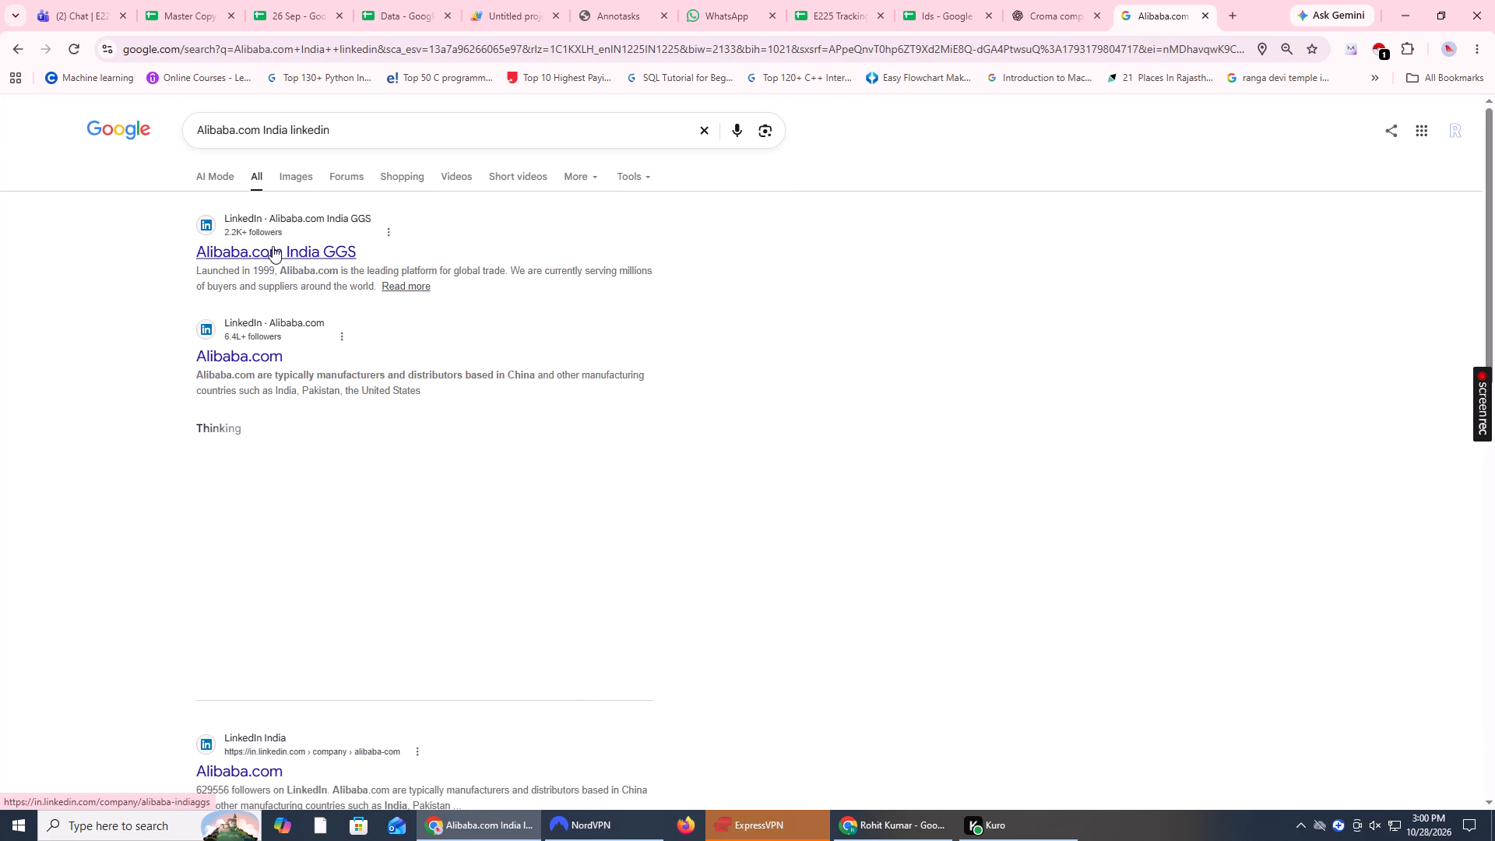
Open the Alibaba.com LinkedIn page and copy its address, linkedin.com/company/alibaba-com/home/, into Alibaba.com India's Linkedin URL cell, C88, in the Ids sheet.
click(255, 354)
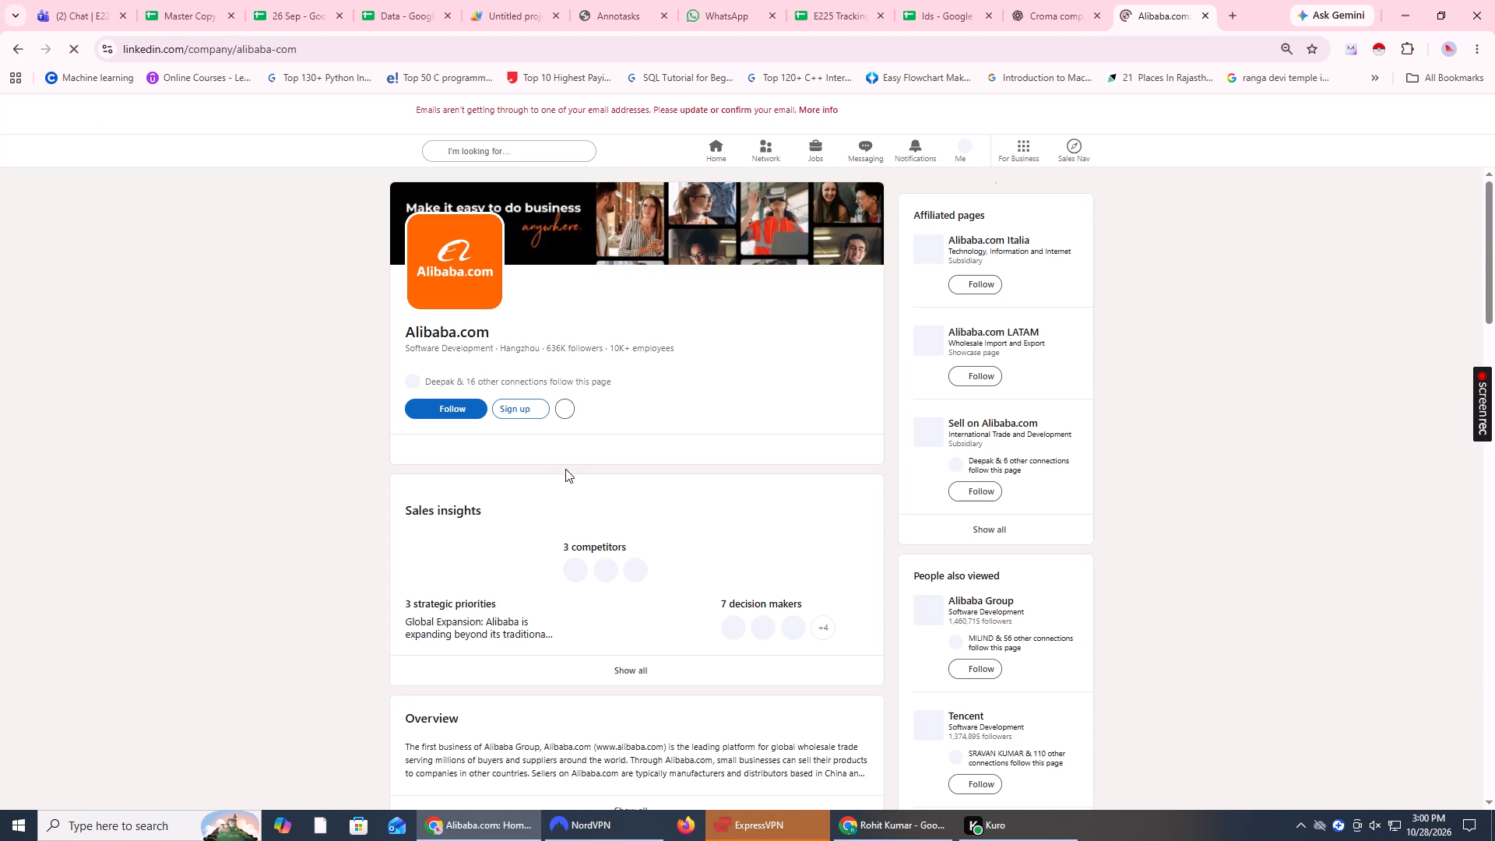
click(360, 44)
key(ctrl+c)
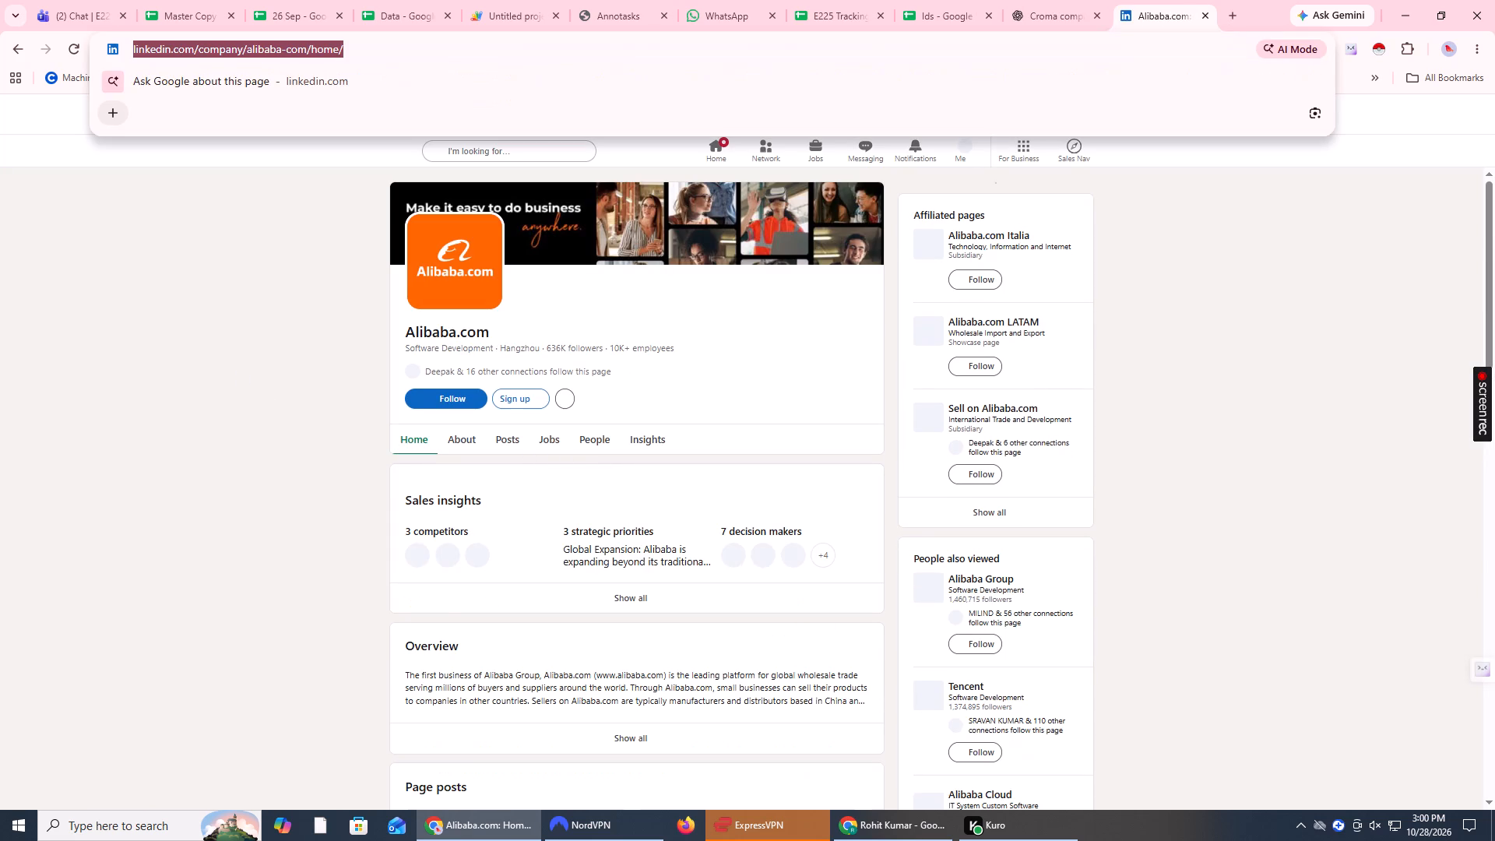
click(938, 0)
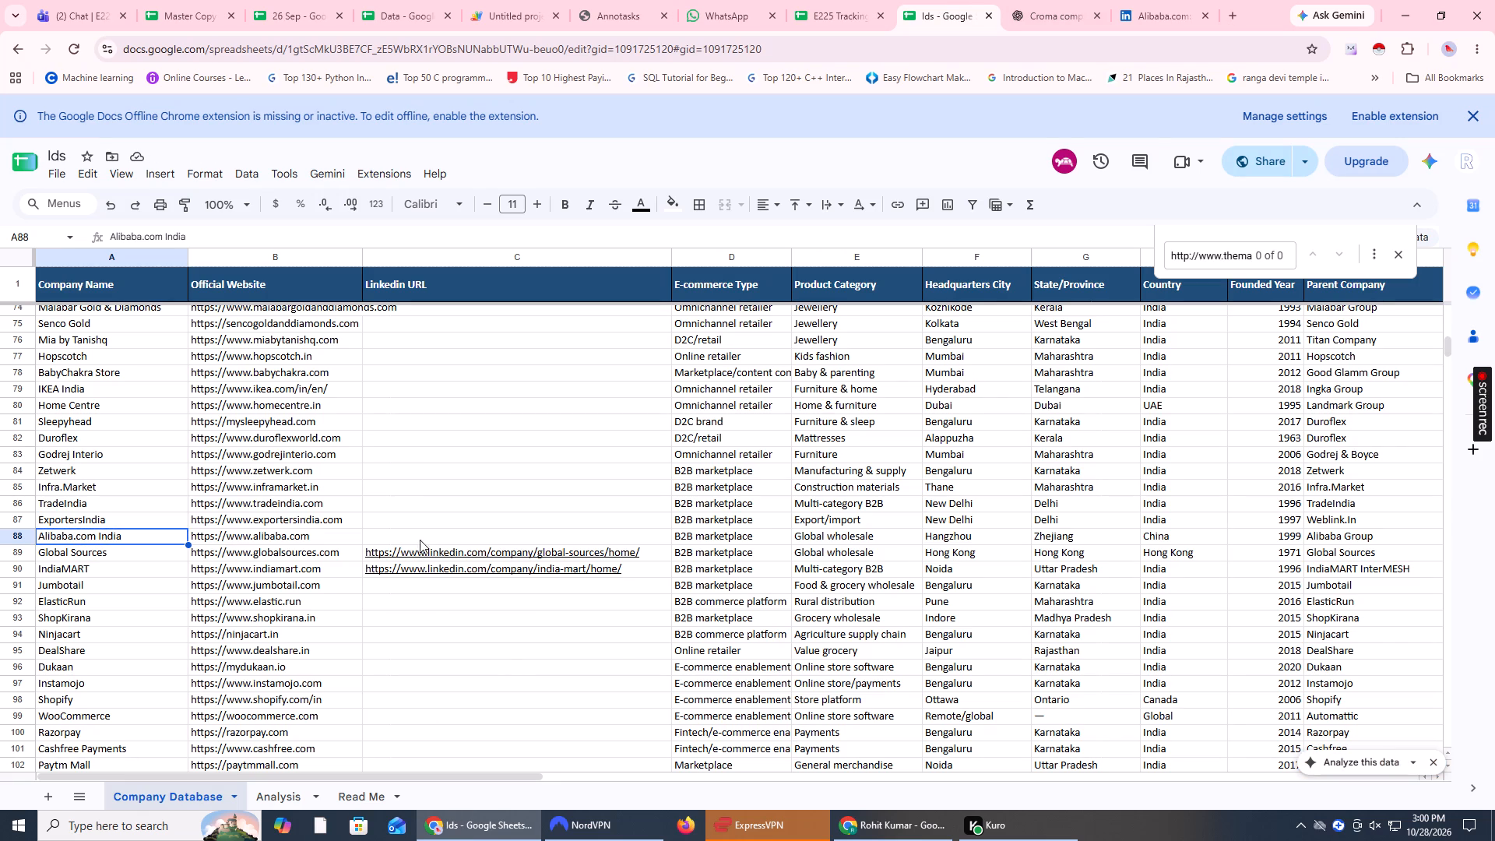
click(417, 535)
key(ctrl+v)
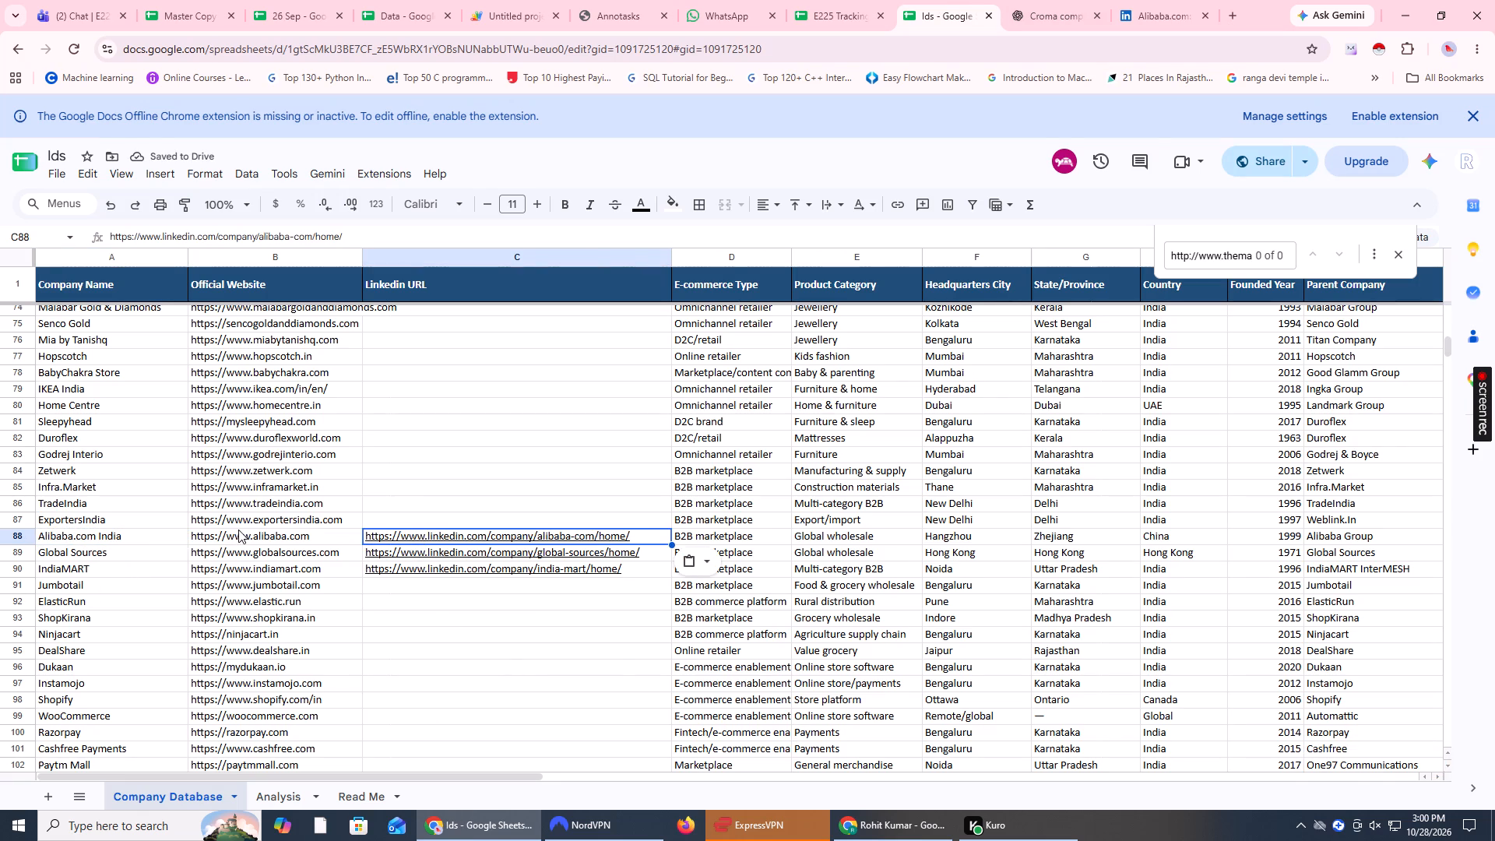
Search Google for "ExportersIndia linkedin" using the company name from A87 in the Ids sheet.
click(114, 521)
key(ctrl+c)
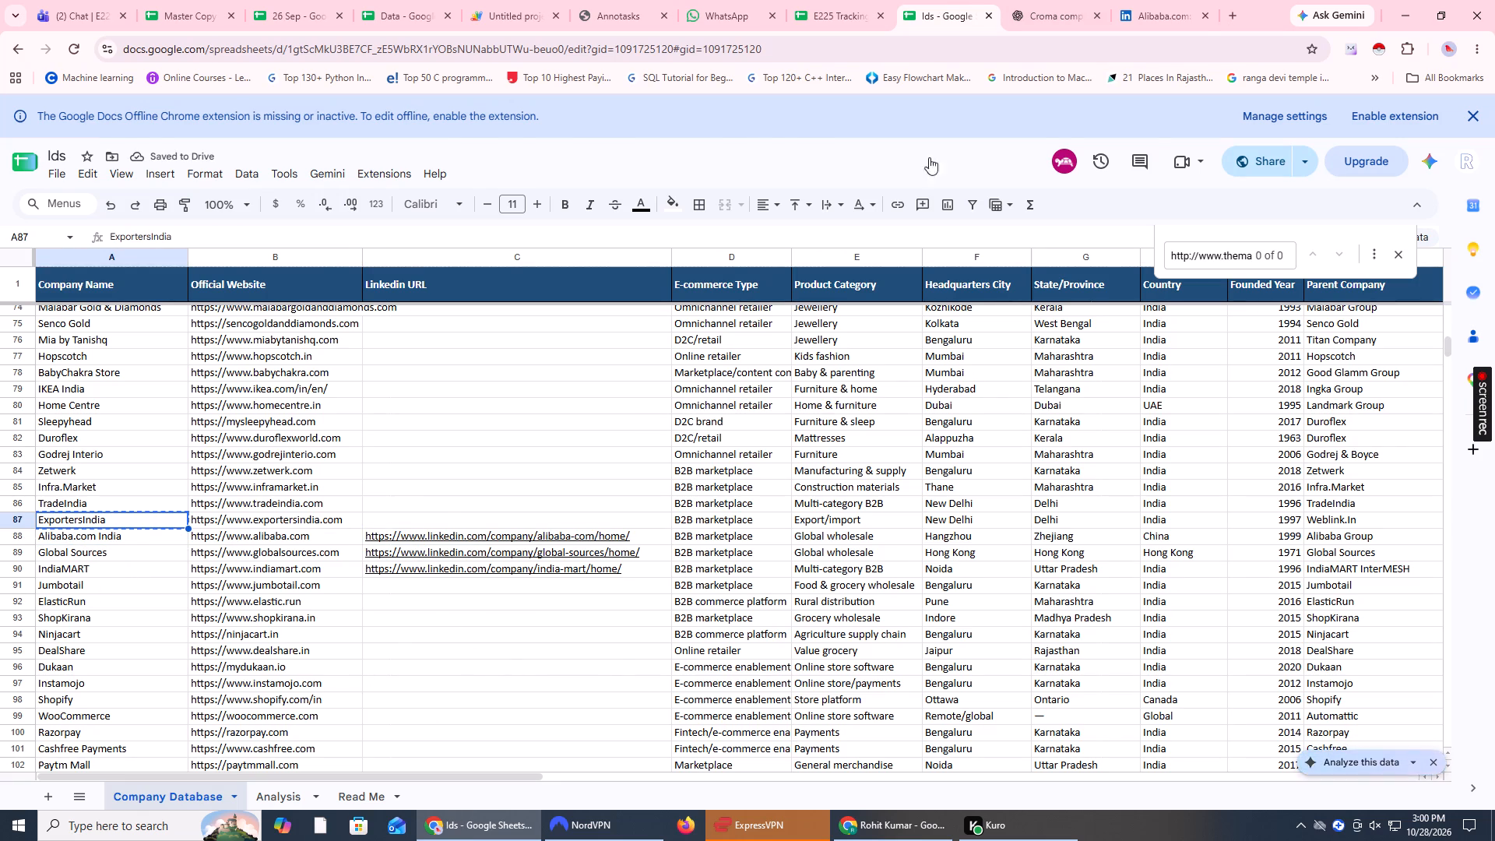
click(1161, 0)
click(12, 55)
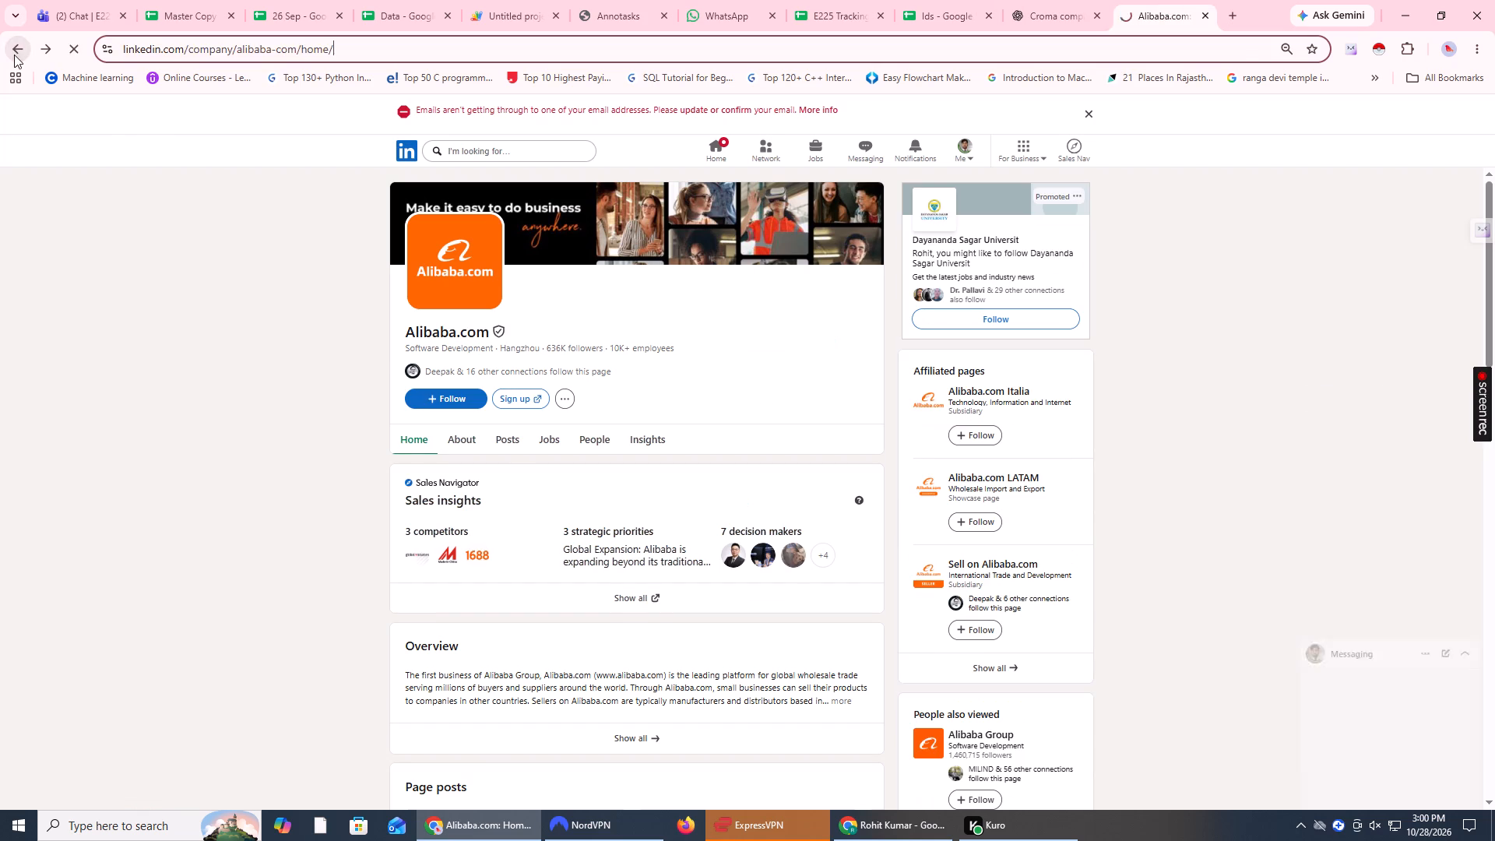
drag(287, 132, 68, 140)
key(ctrl+v)
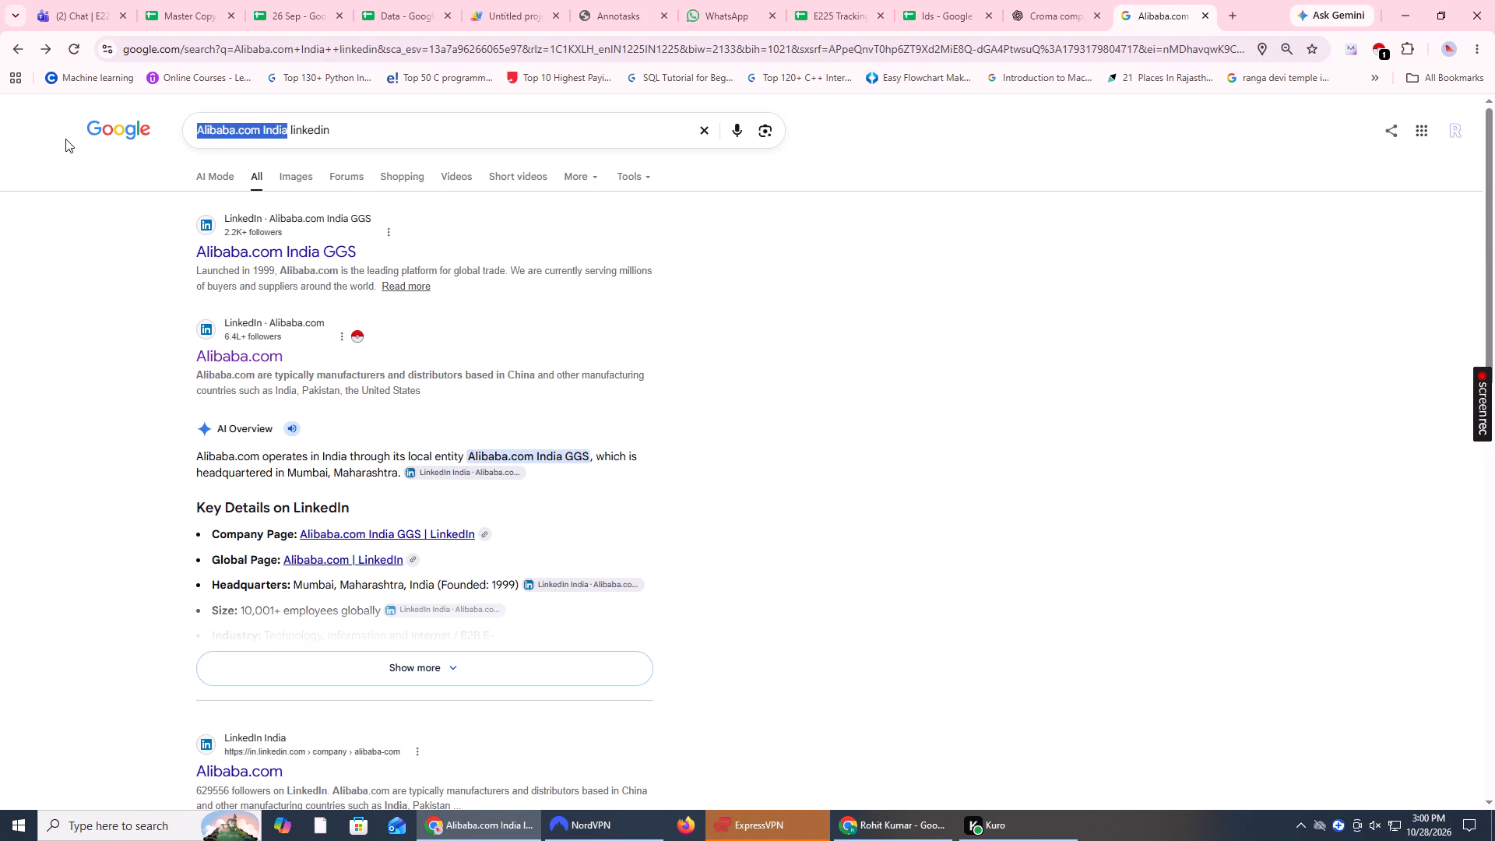
key(Return)
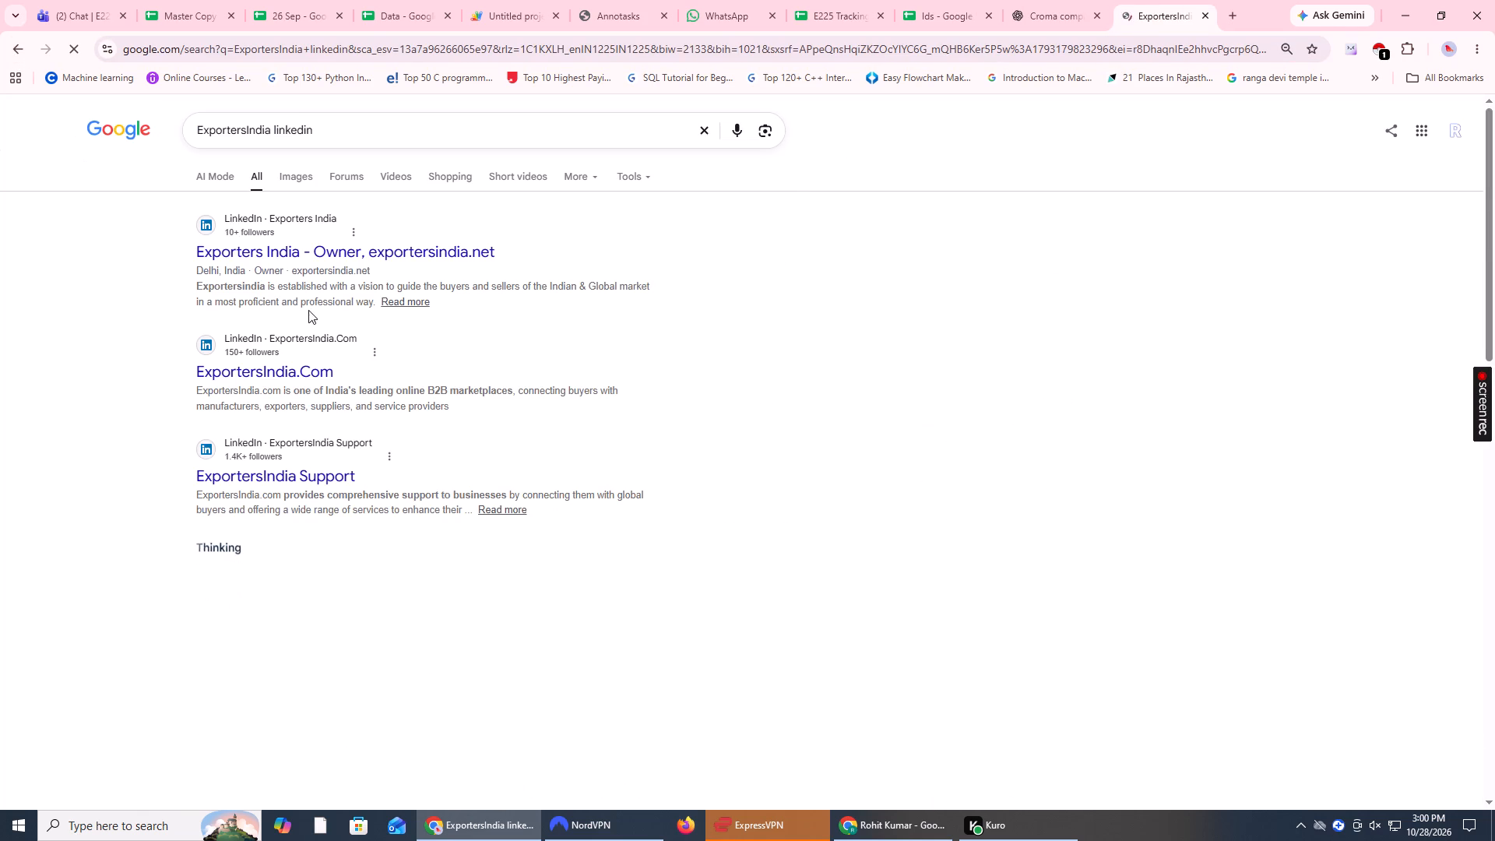
Open the ExportersIndia.Com LinkedIn page and copy its address, linkedin.com/company/exportersindia-com/home/, into ExportersIndia's Linkedin URL cell, C87, in the Ids sheet.
click(283, 375)
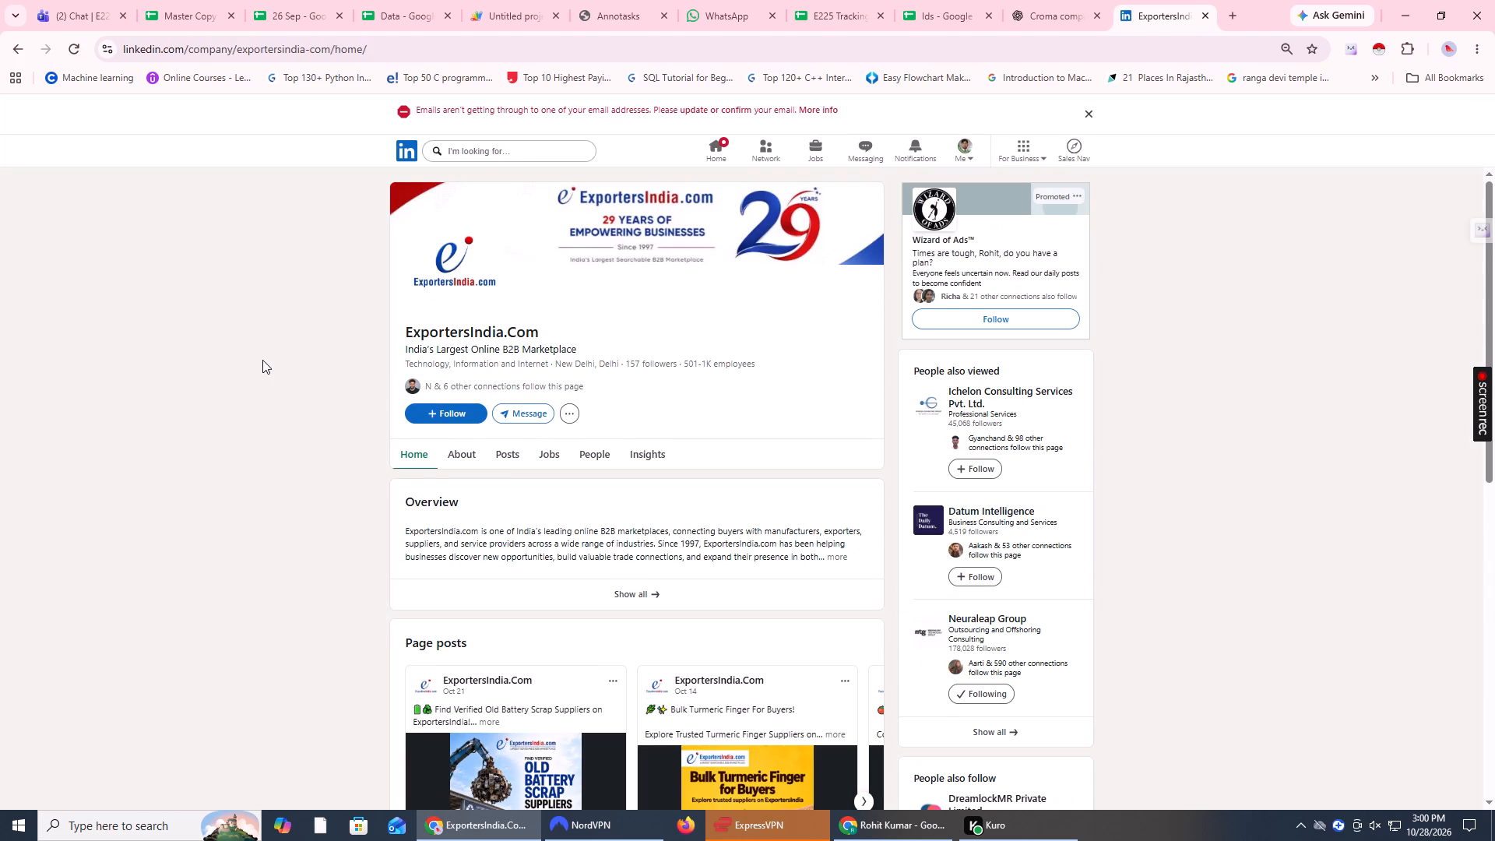
click(472, 47)
key(ctrl+c)
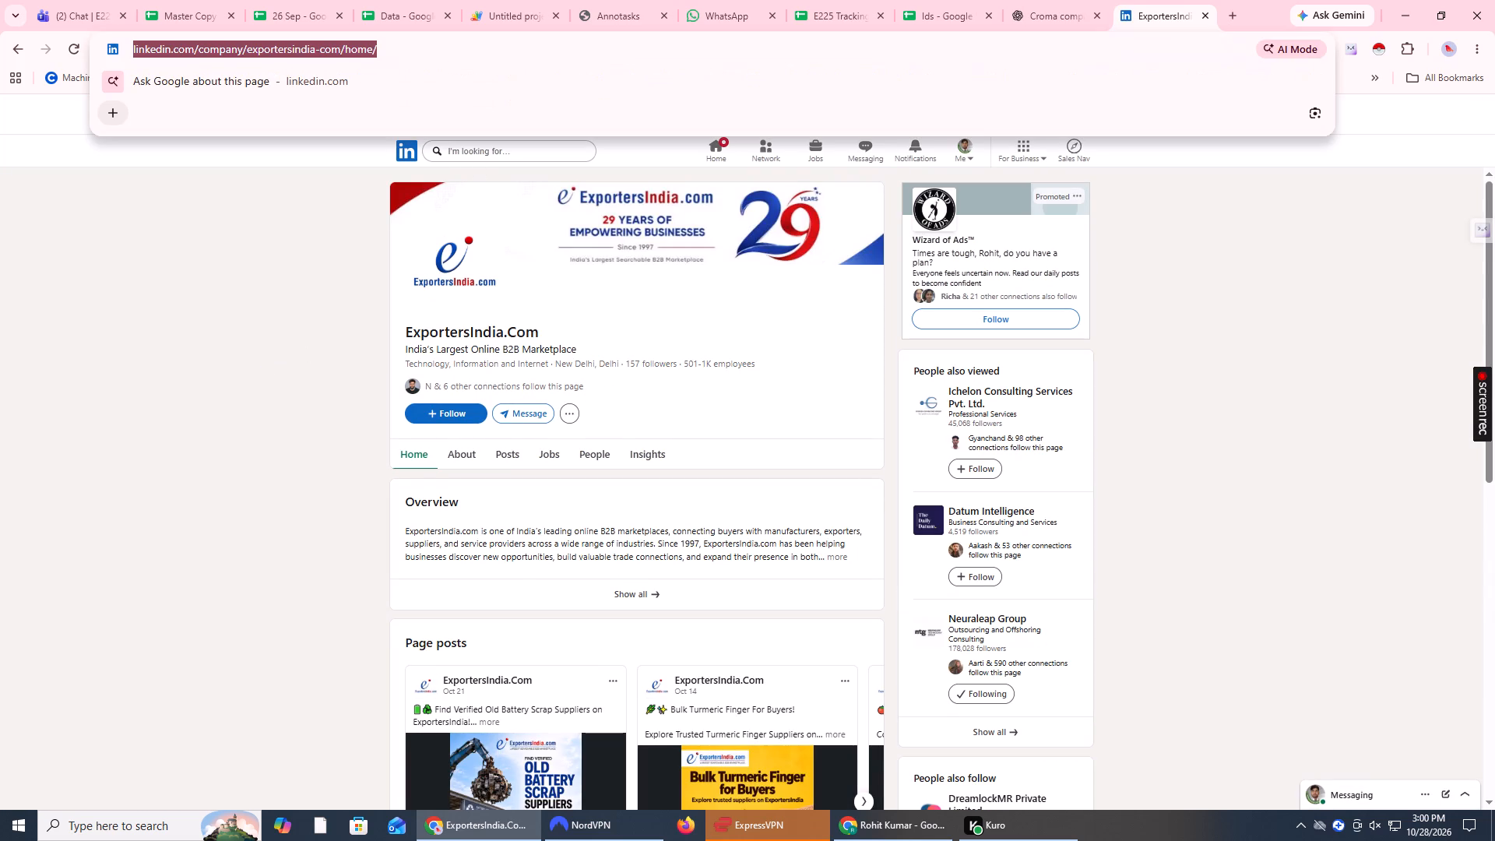
click(937, 0)
click(413, 520)
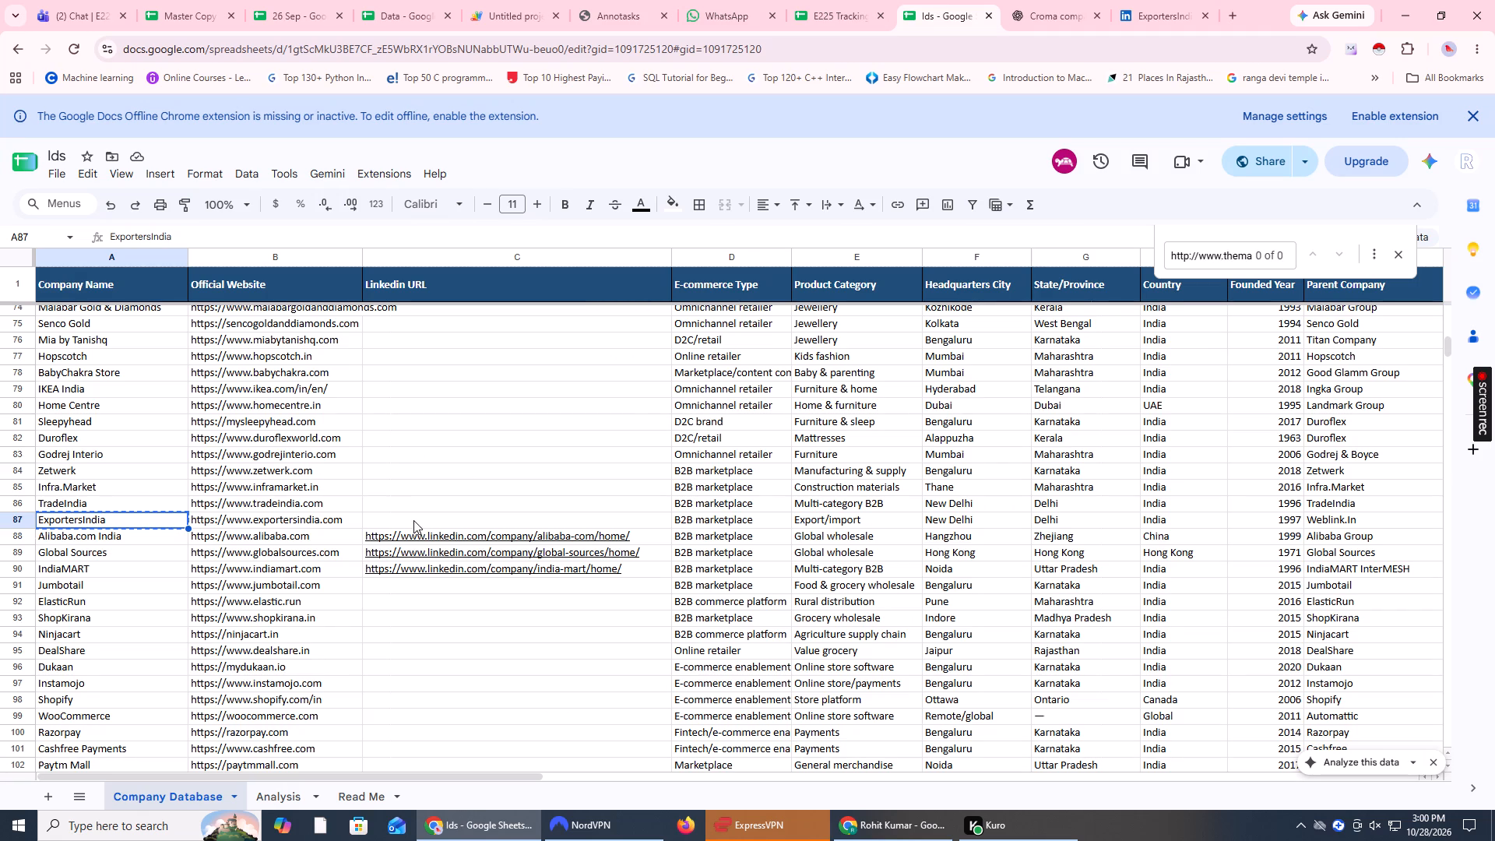
key(ctrl+v)
Search Google for "TradeIndia linkedin" using the company name from A86 in the Ids sheet.
click(132, 501)
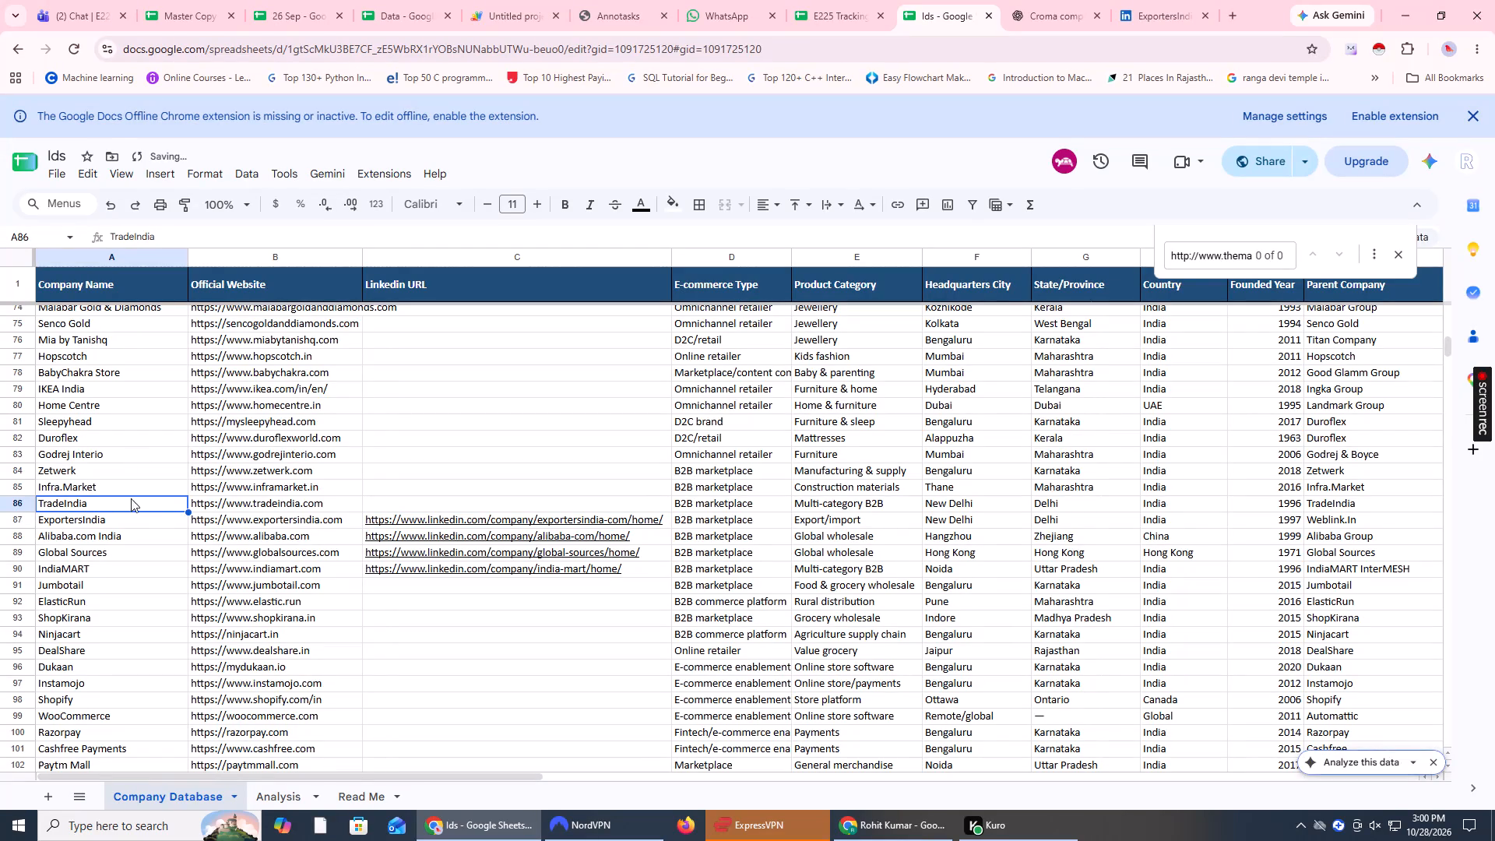
key(ctrl+c)
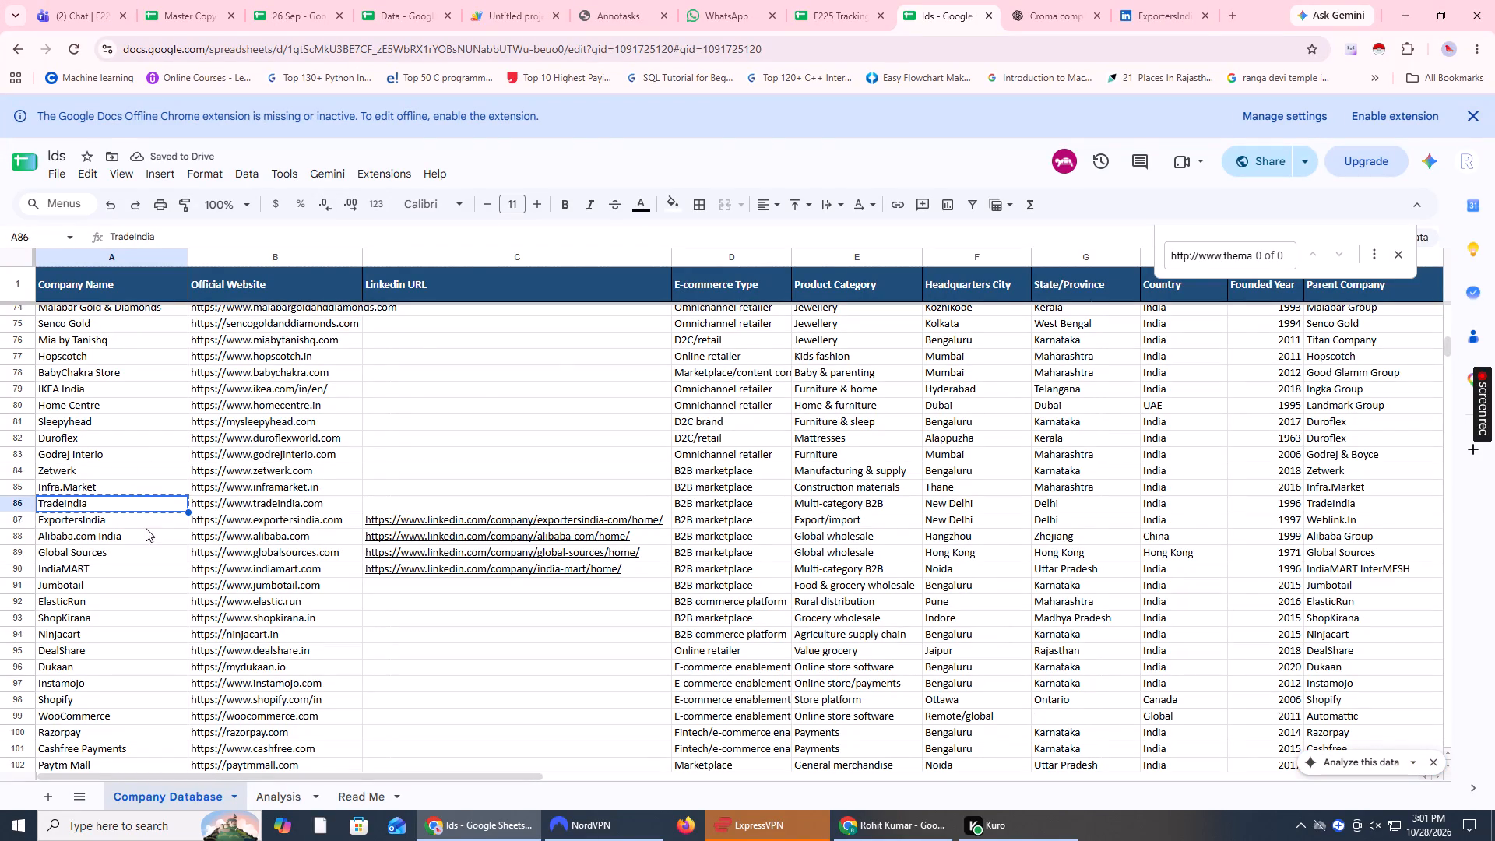
click(1164, 0)
click(33, 48)
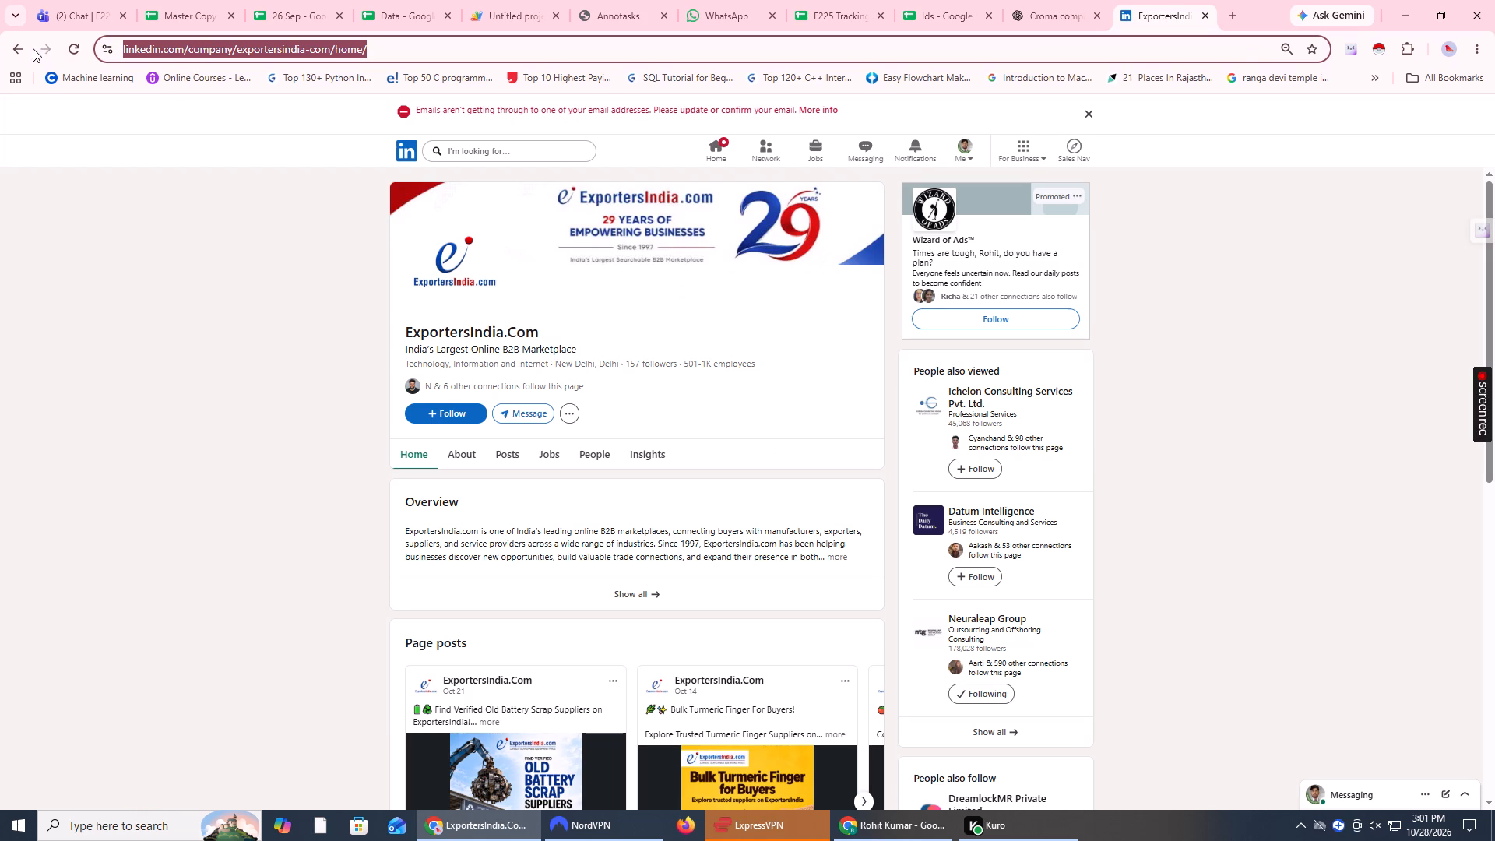
click(26, 48)
drag(271, 129, 0, 171)
key(ctrl+v)
key(Return)
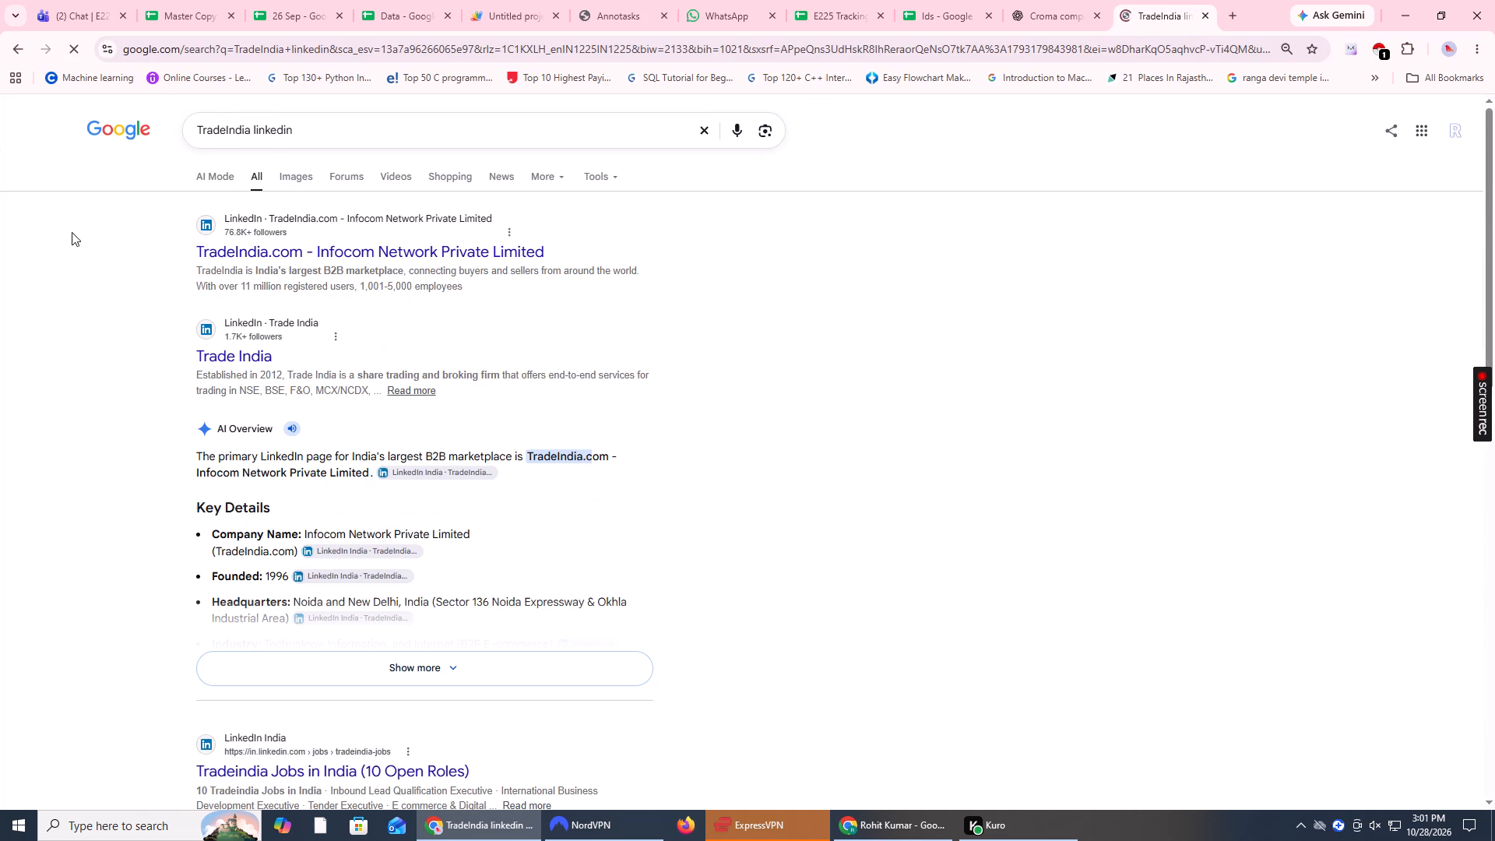
Open the Trade India LinkedIn page and copy its address, linkedin.com/company/trade-india/home/, into TradeIndia's Linkedin URL cell, C86, in the Ids sheet.
click(243, 357)
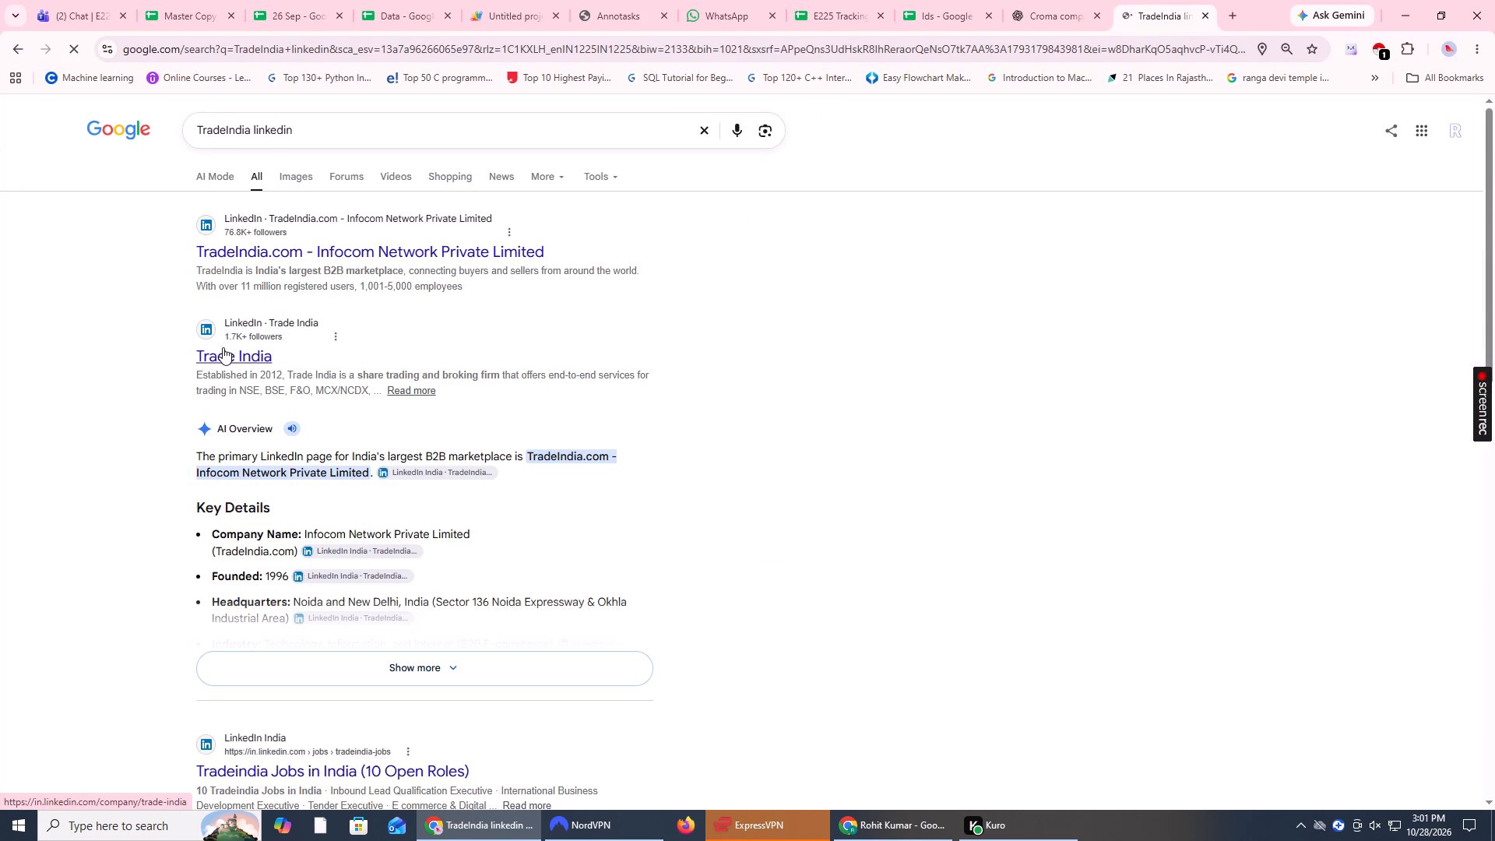
scroll(223, 345, down, 9)
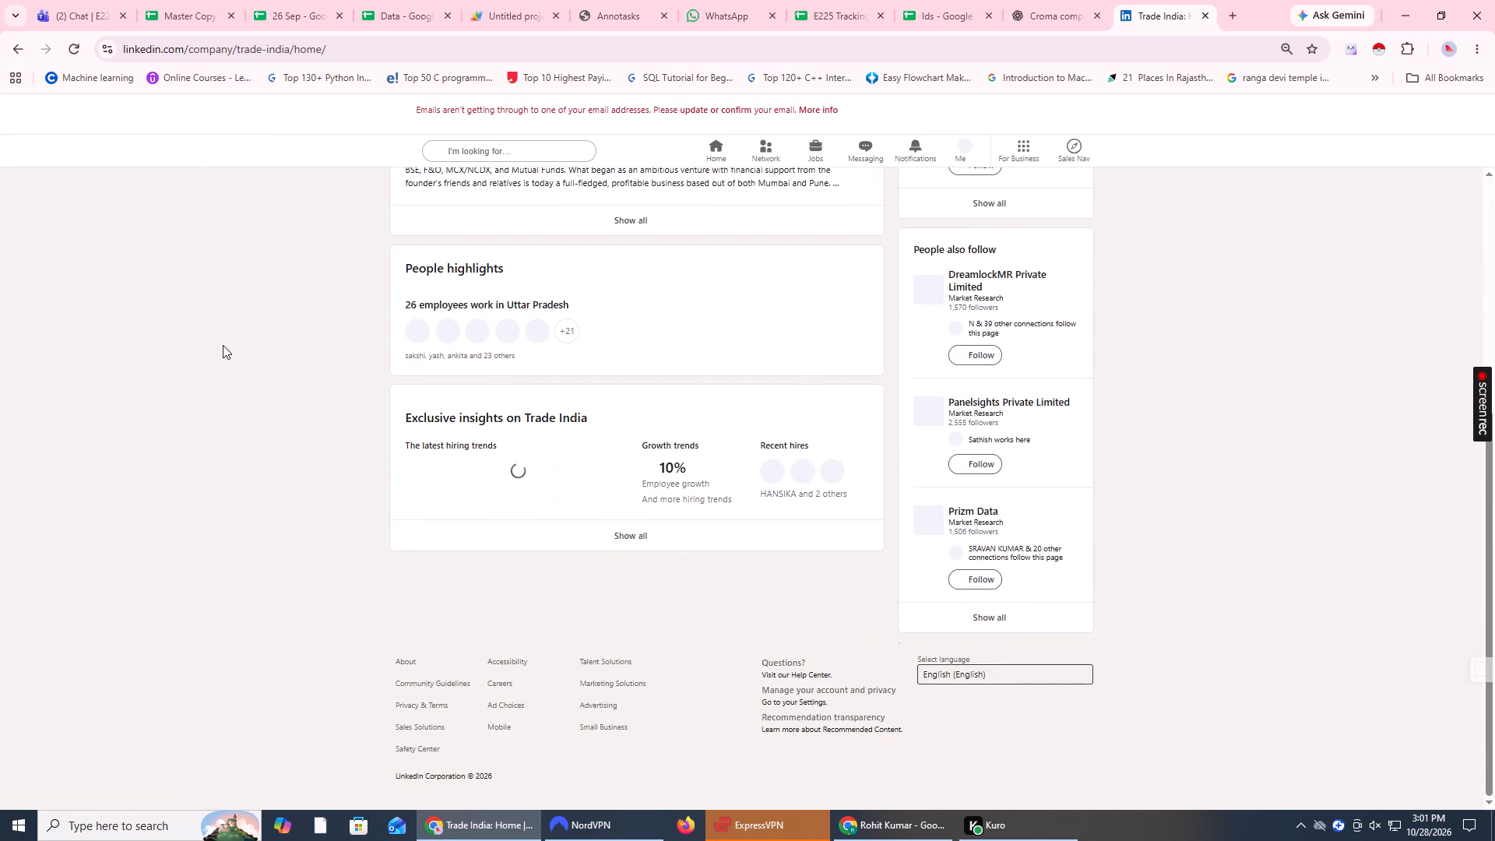
scroll(223, 345, down, 4)
click(347, 47)
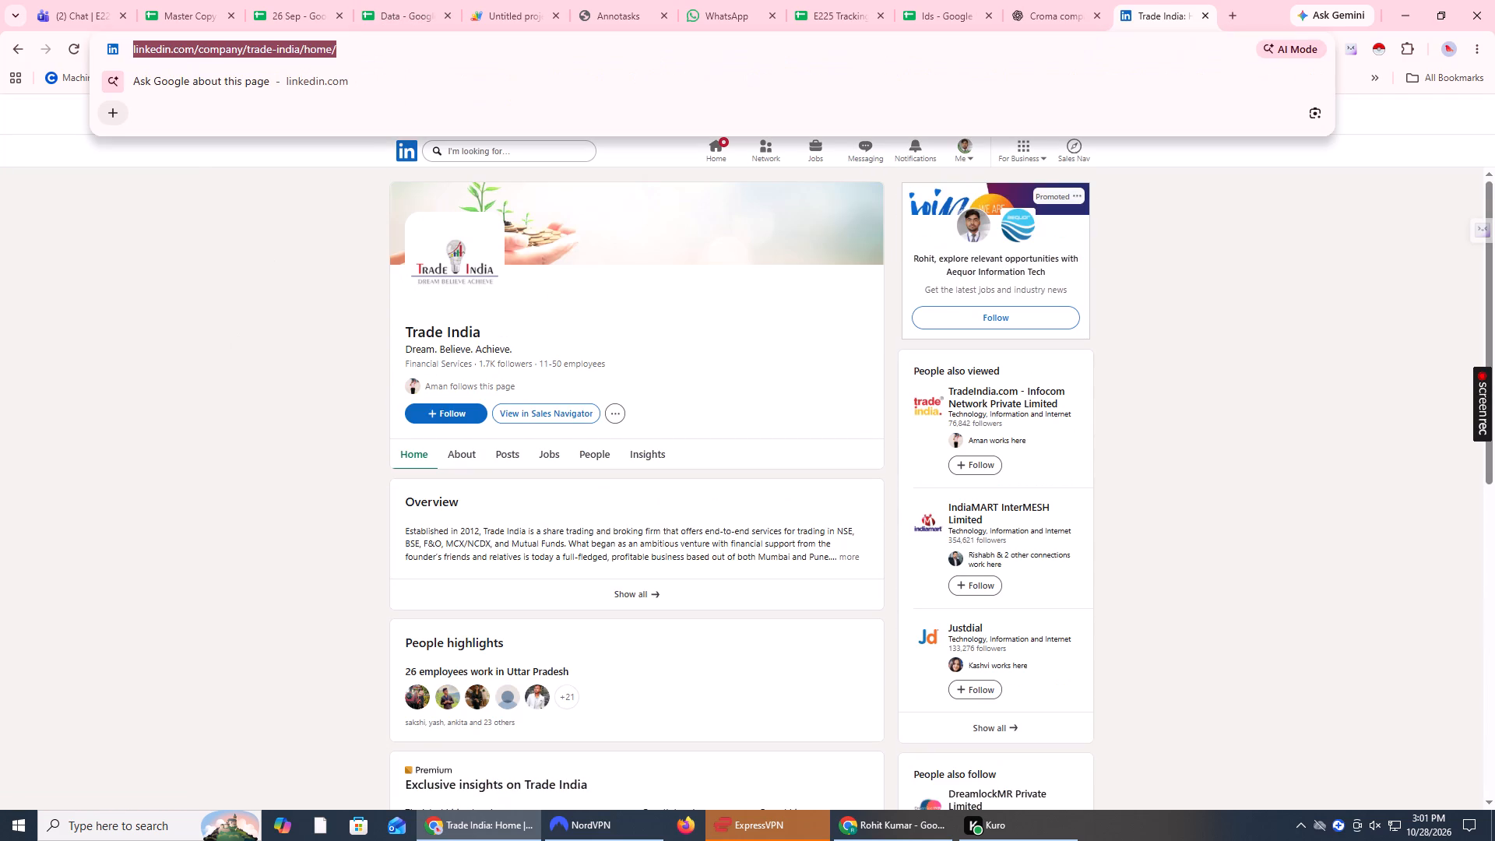
key(ctrl+c)
click(963, 0)
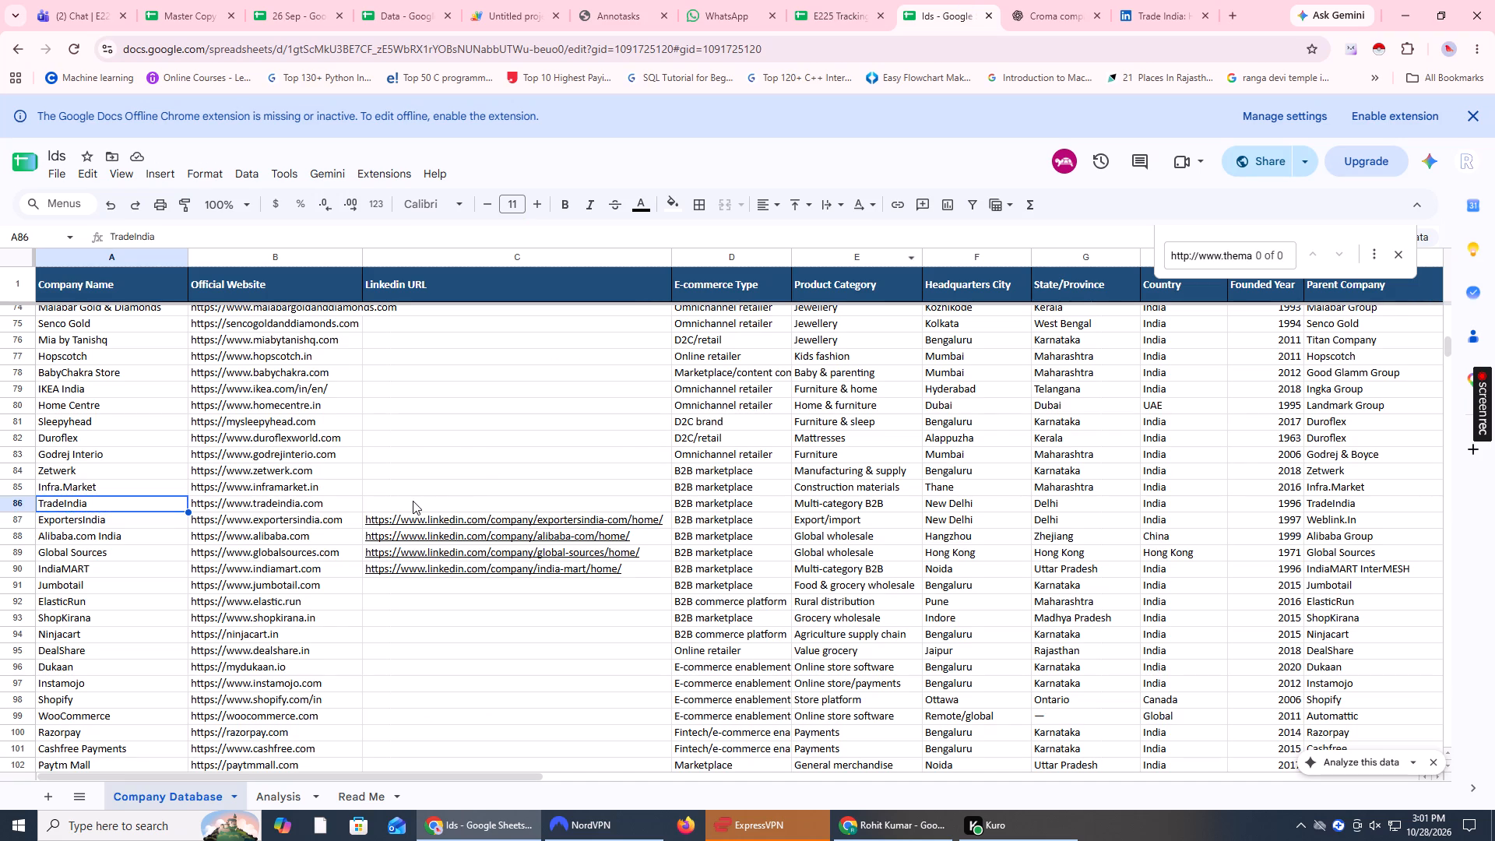
click(411, 501)
key(ctrl+v)
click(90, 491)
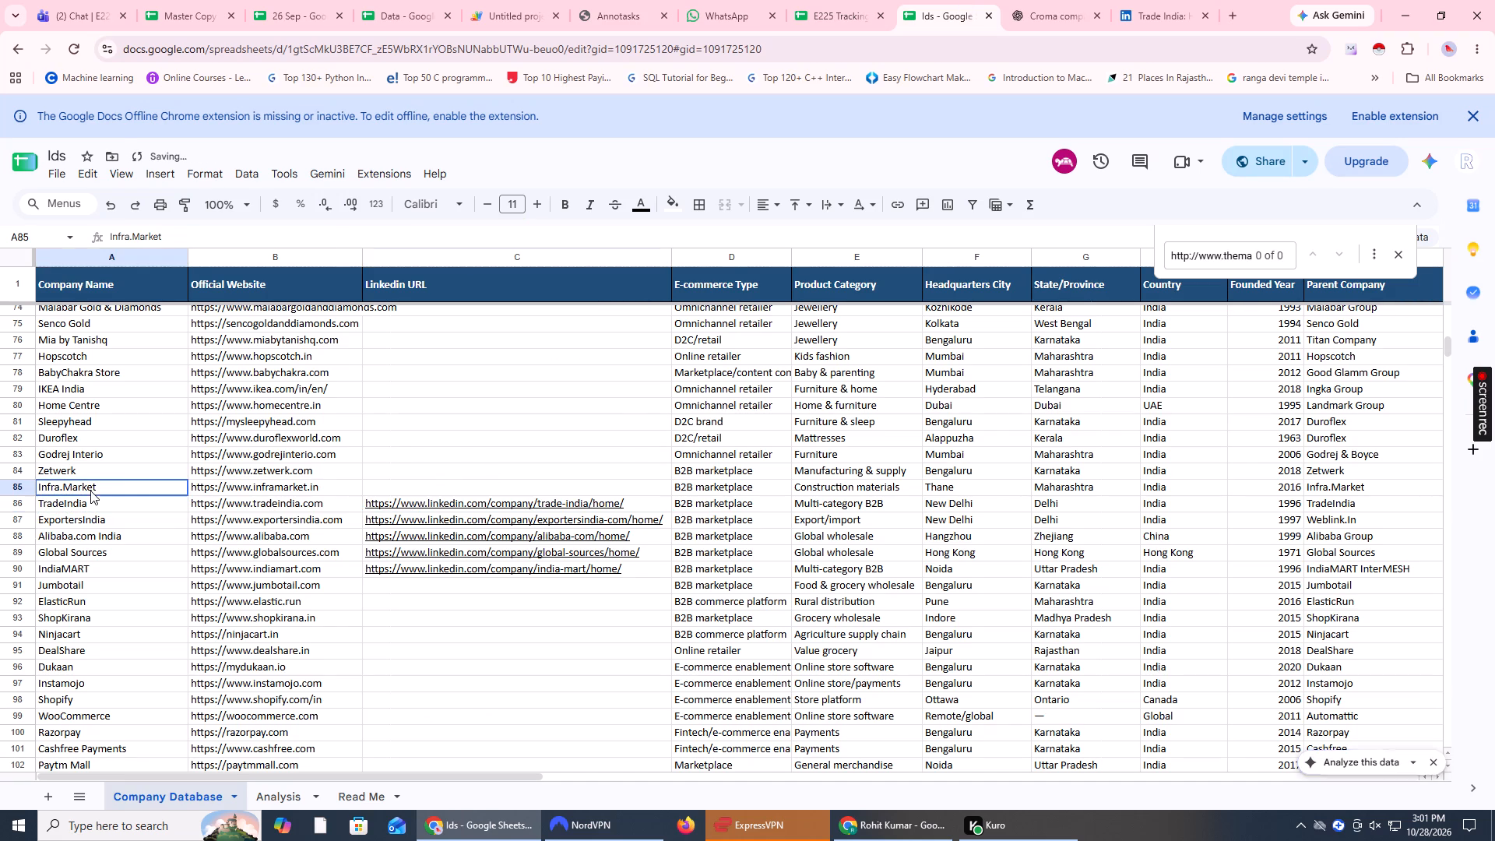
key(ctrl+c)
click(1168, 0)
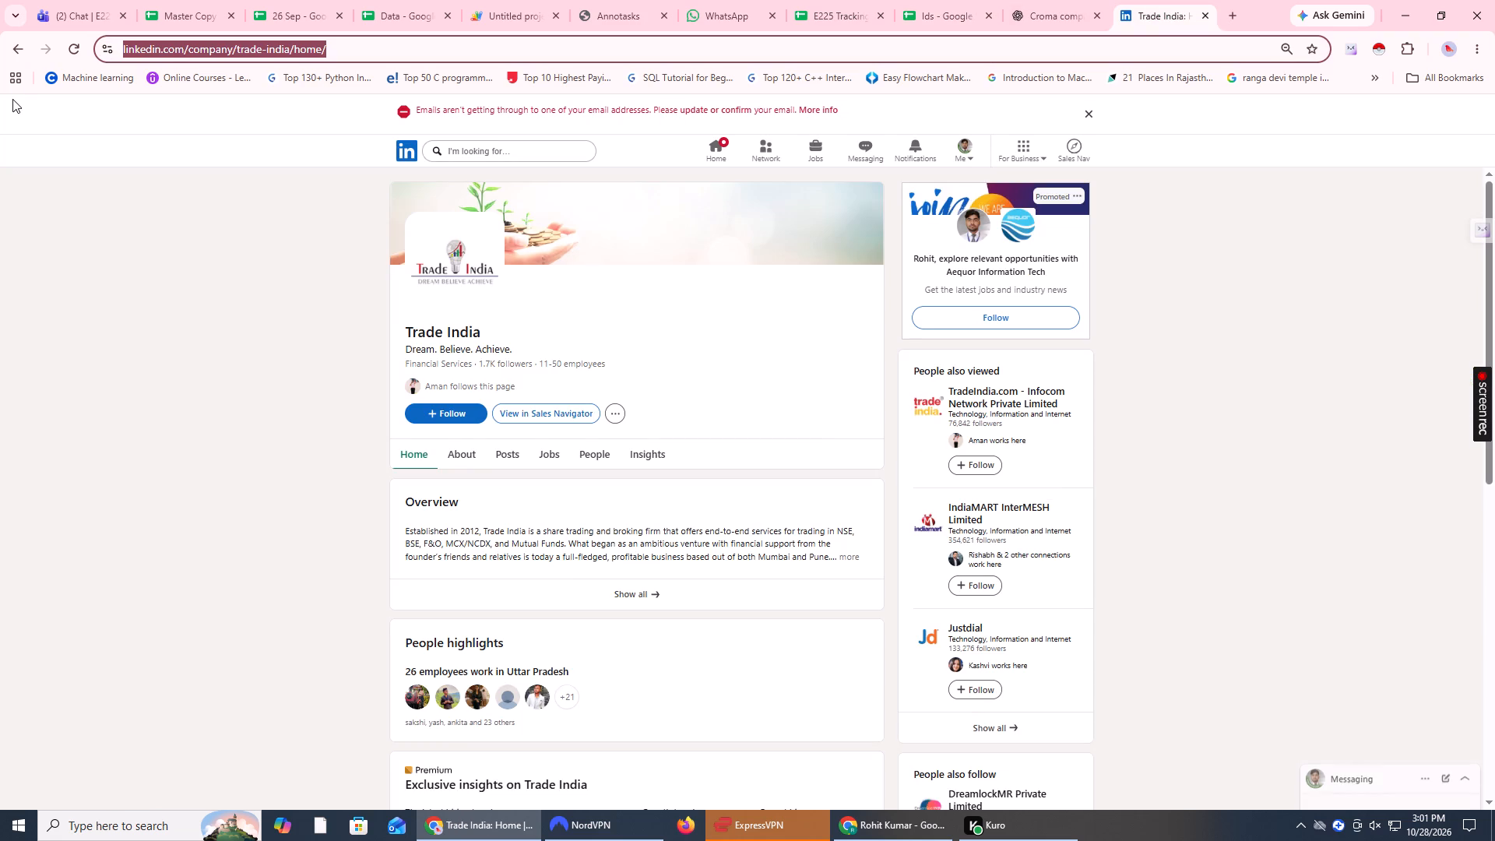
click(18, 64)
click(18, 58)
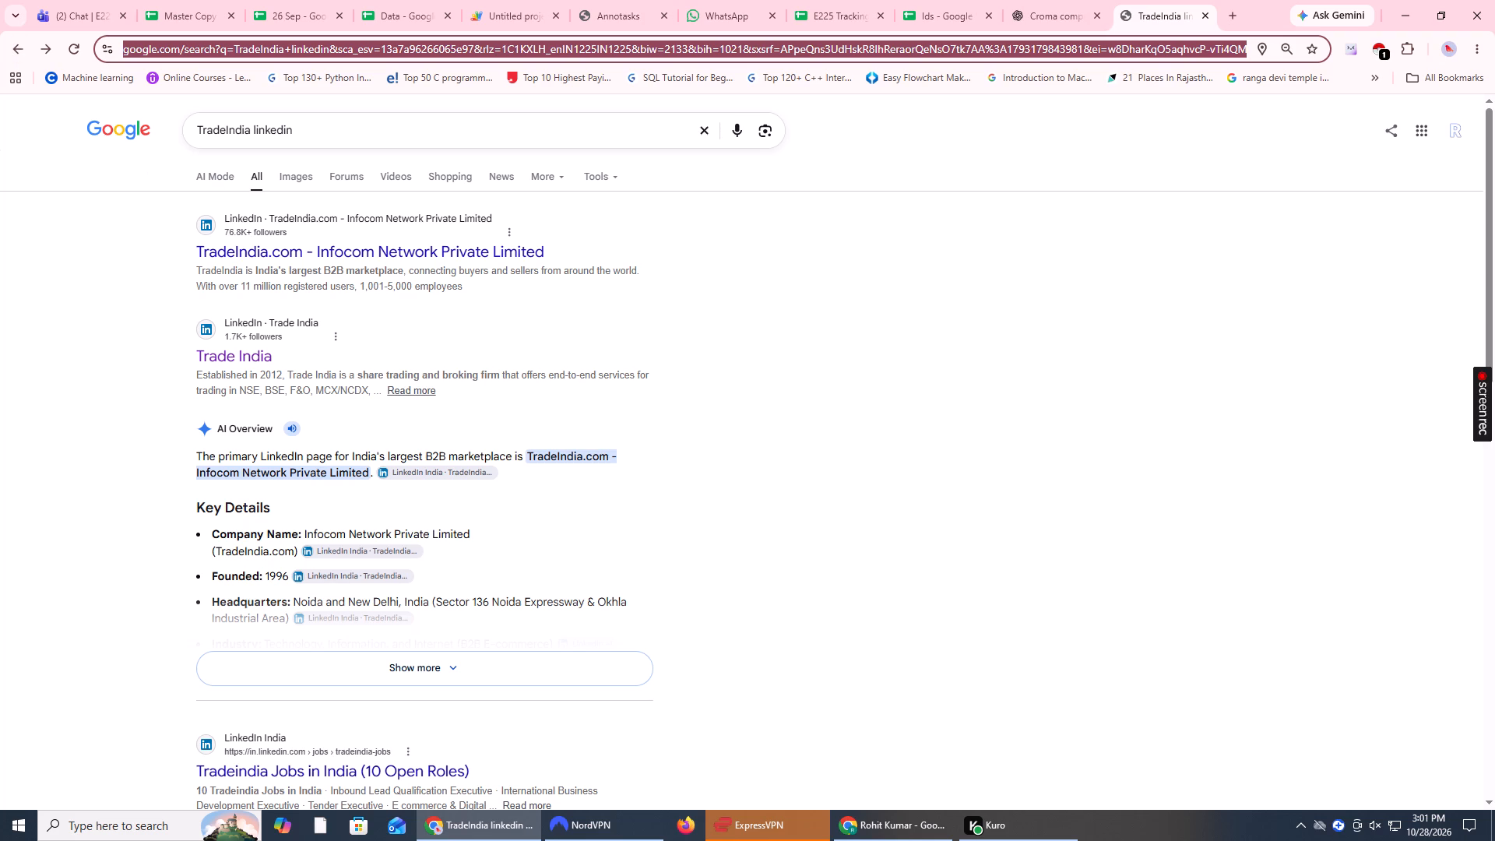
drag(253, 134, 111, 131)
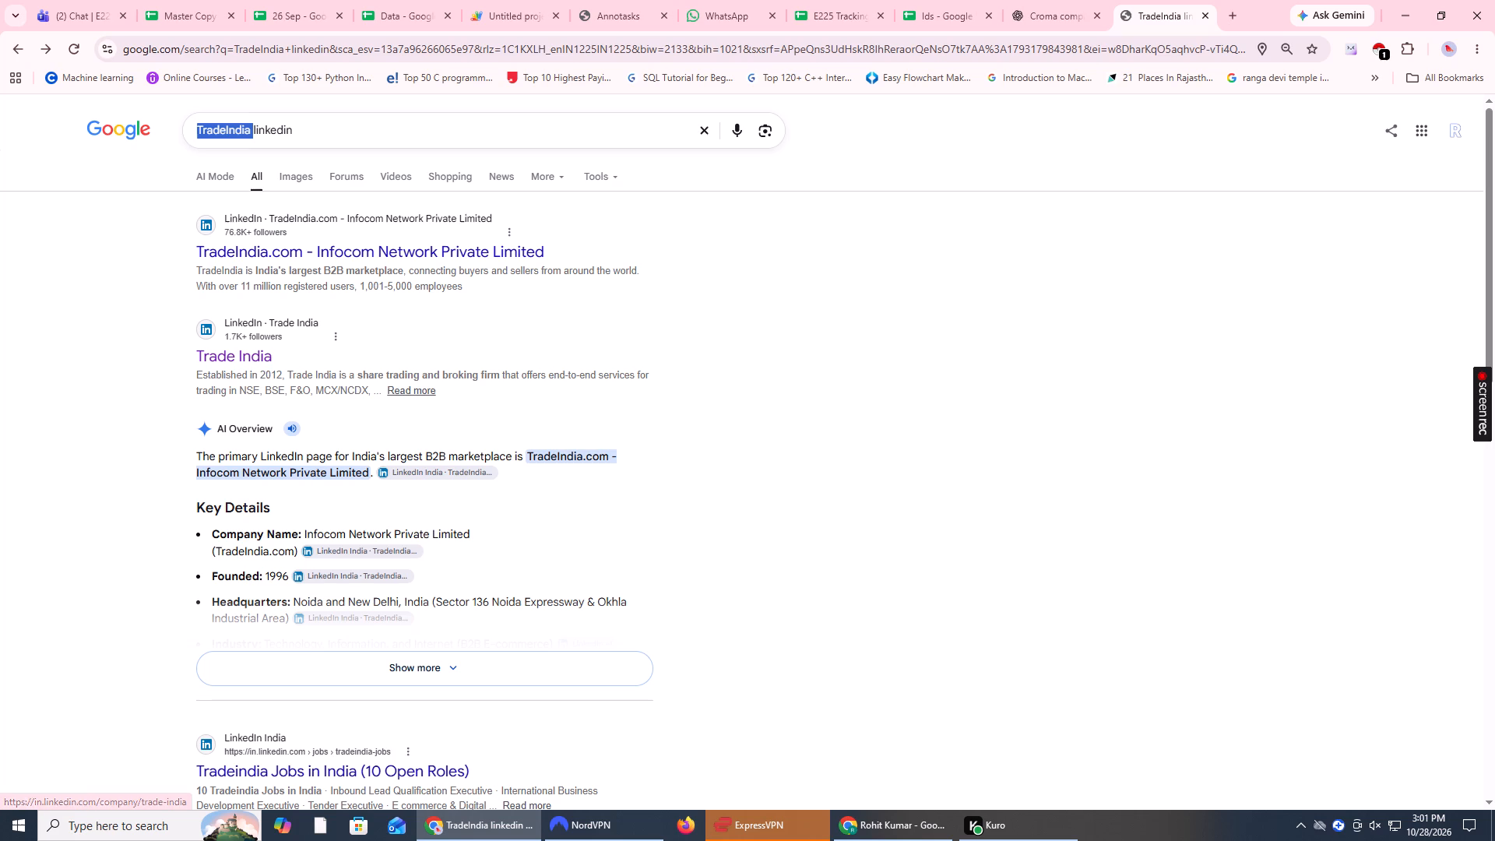
Reopen the Trade India LinkedIn result, check the company details in its About section, and return to the "TradeIndia linkedin" search results.
click(230, 360)
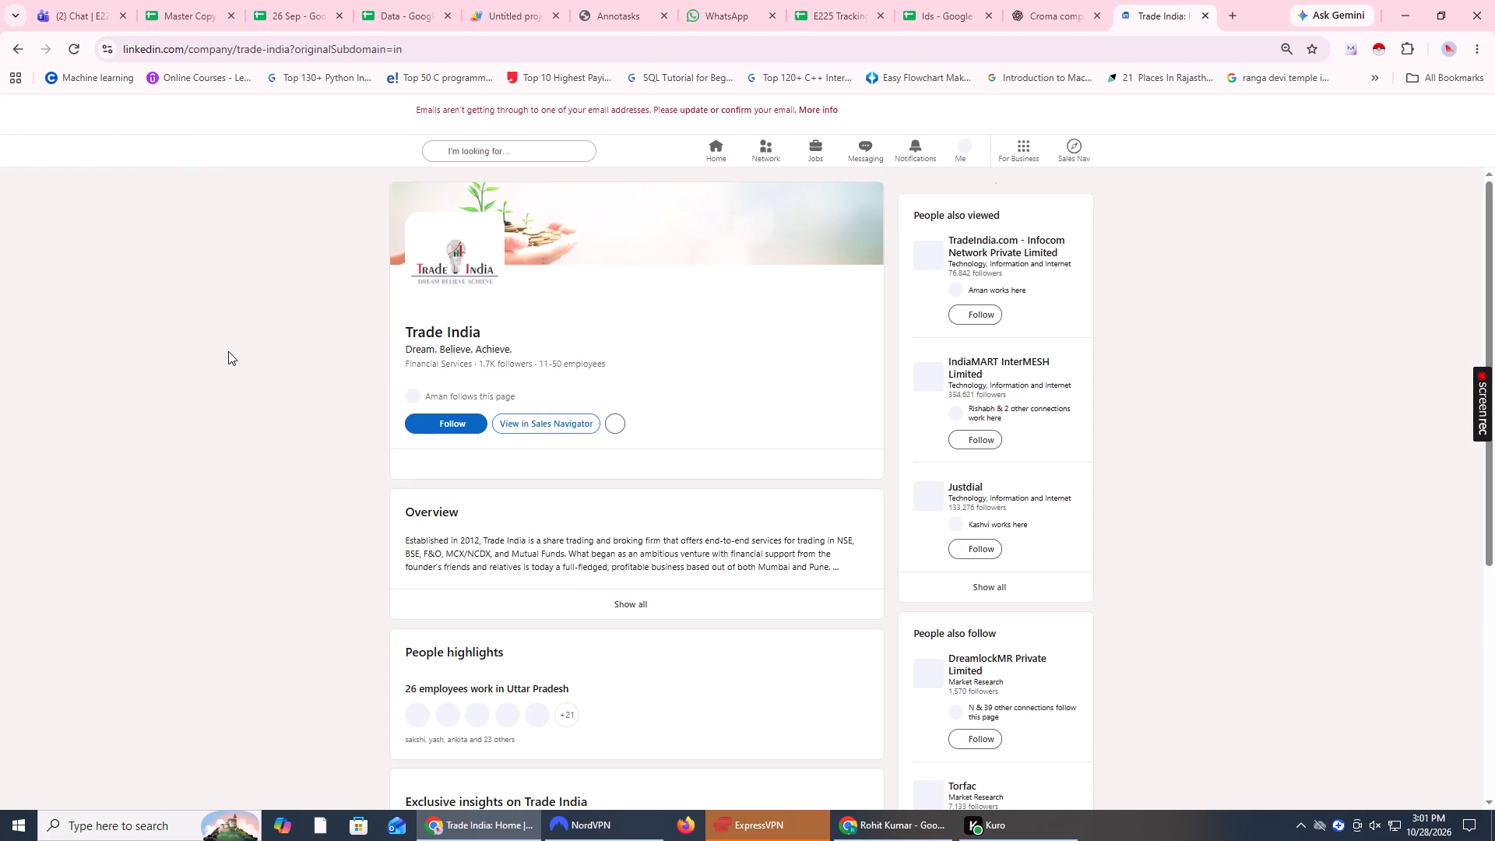
click(456, 462)
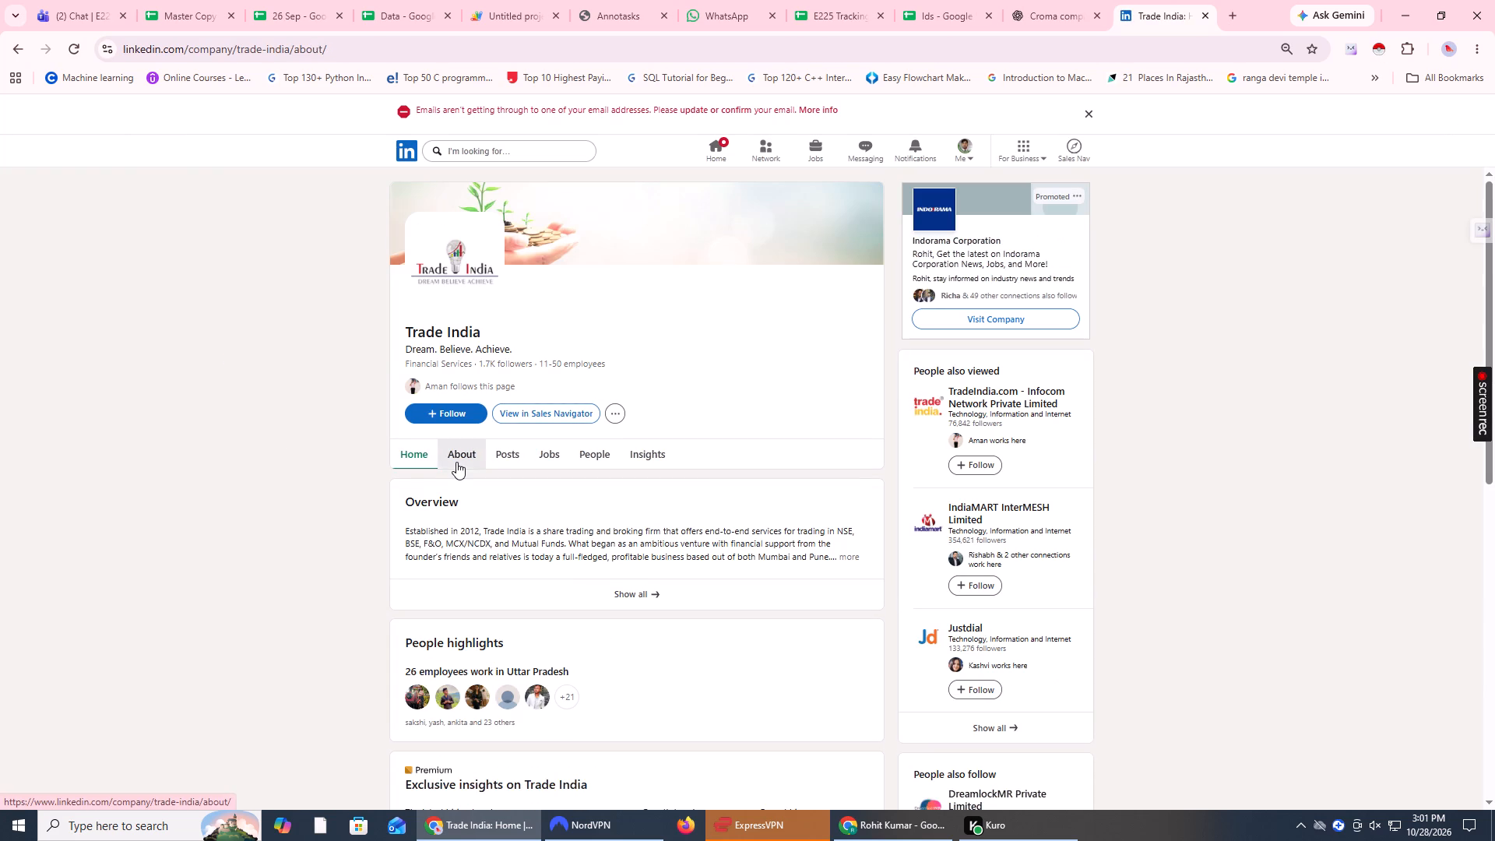
scroll(415, 477, down, 10)
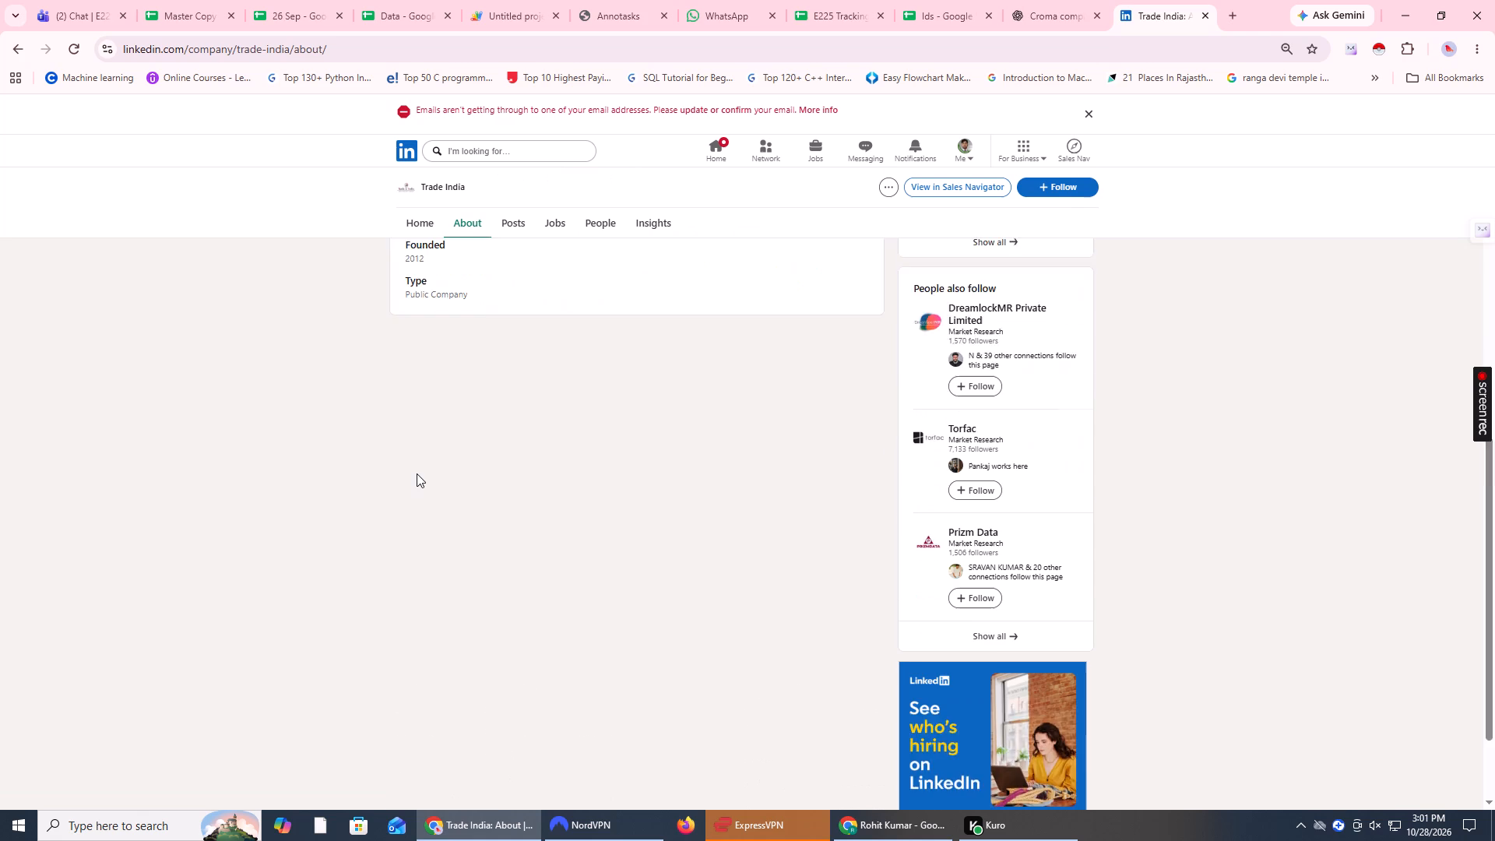
scroll(417, 473, down, 4)
scroll(417, 469, up, 3)
click(19, 54)
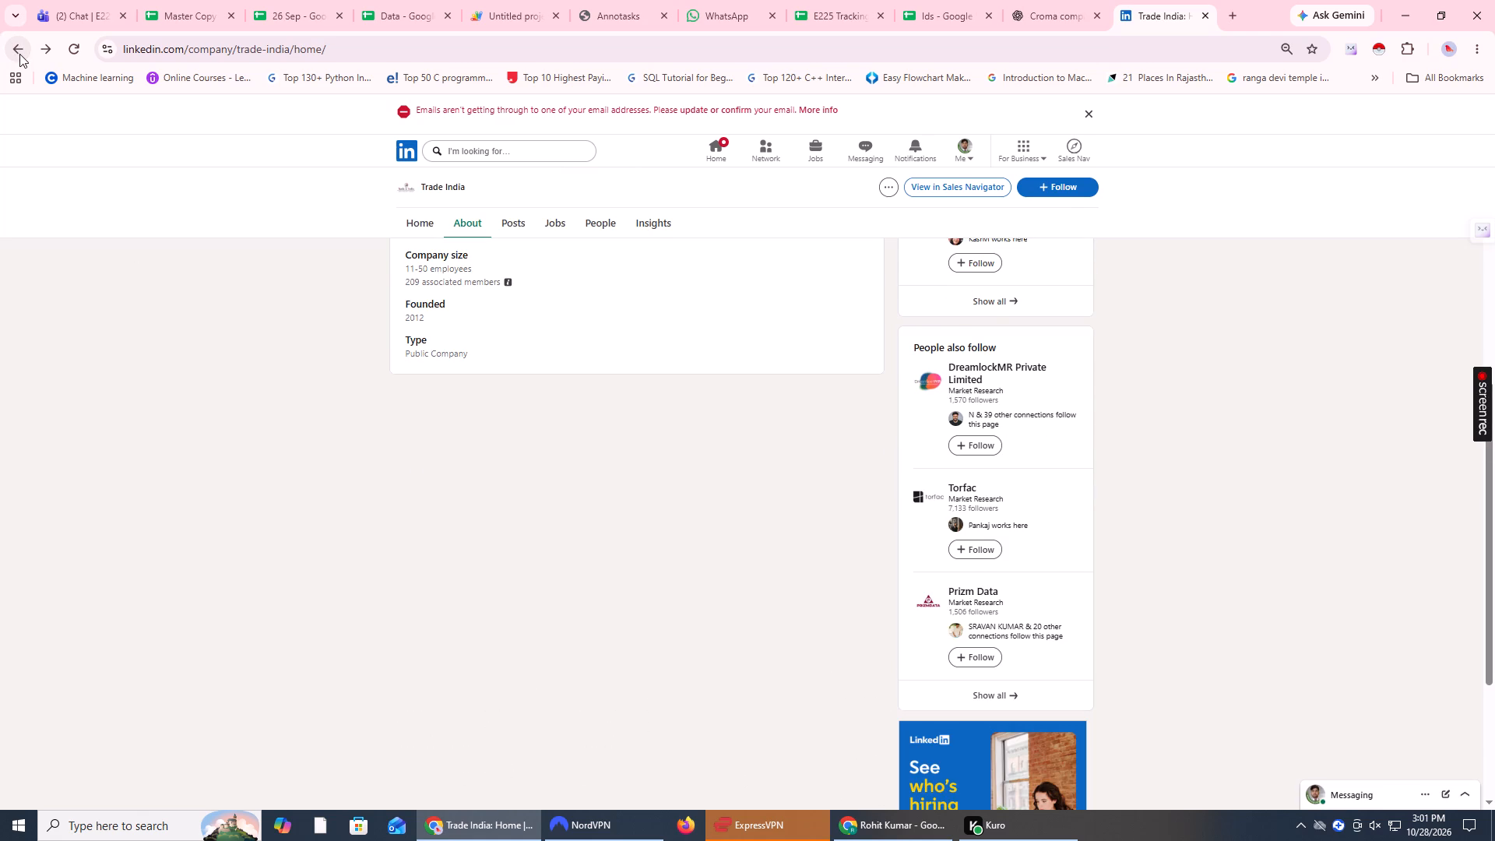
click(19, 54)
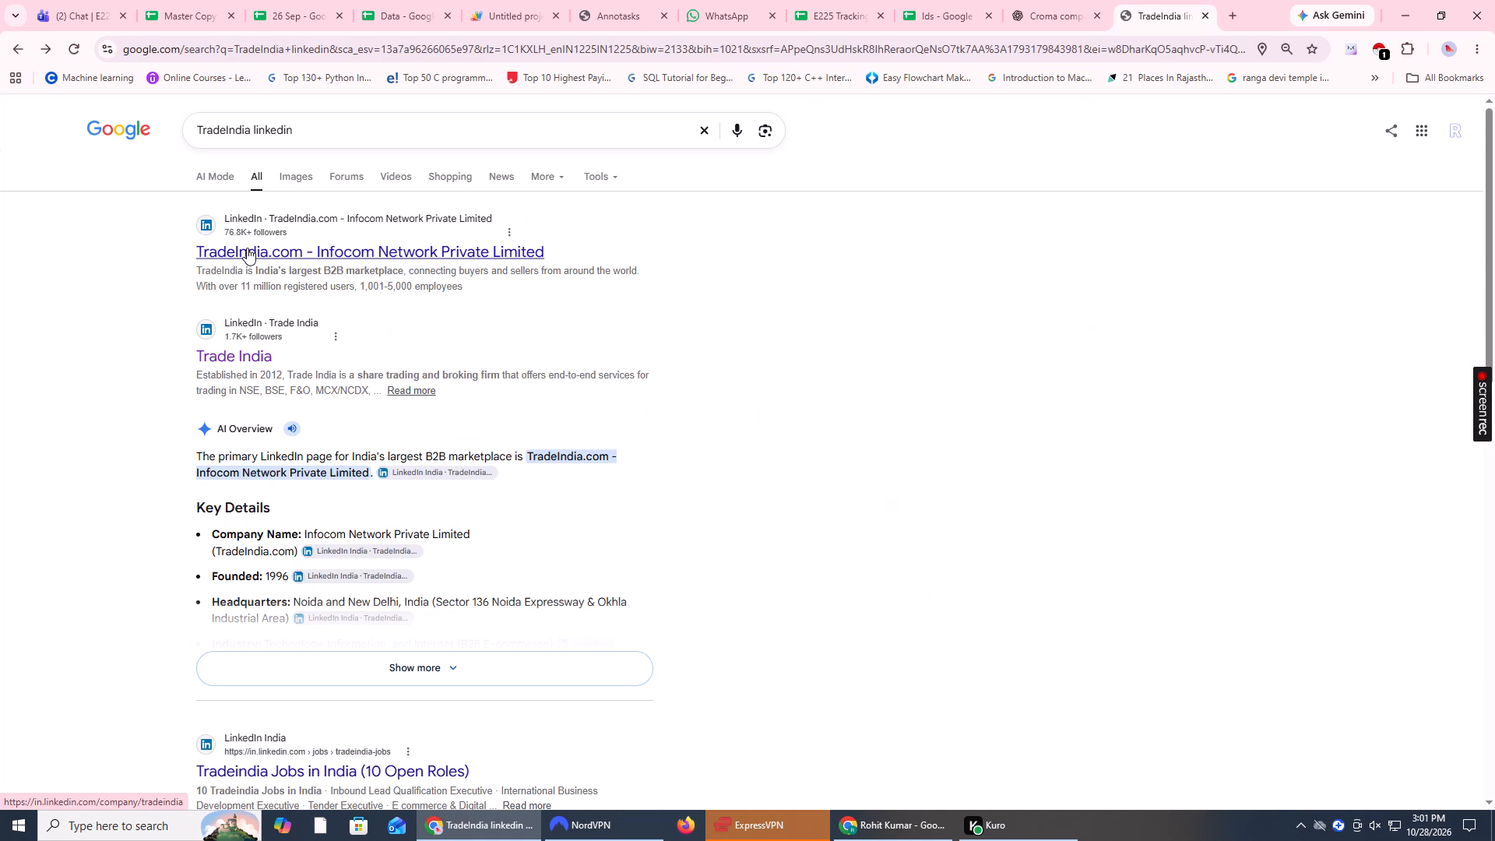
Open the TradeIndia.com - Infocom Network Private Limited LinkedIn page and replace TradeIndia's Linkedin URL in C86 with its address, linkedin.com/company/tradeindia/home/.
click(247, 248)
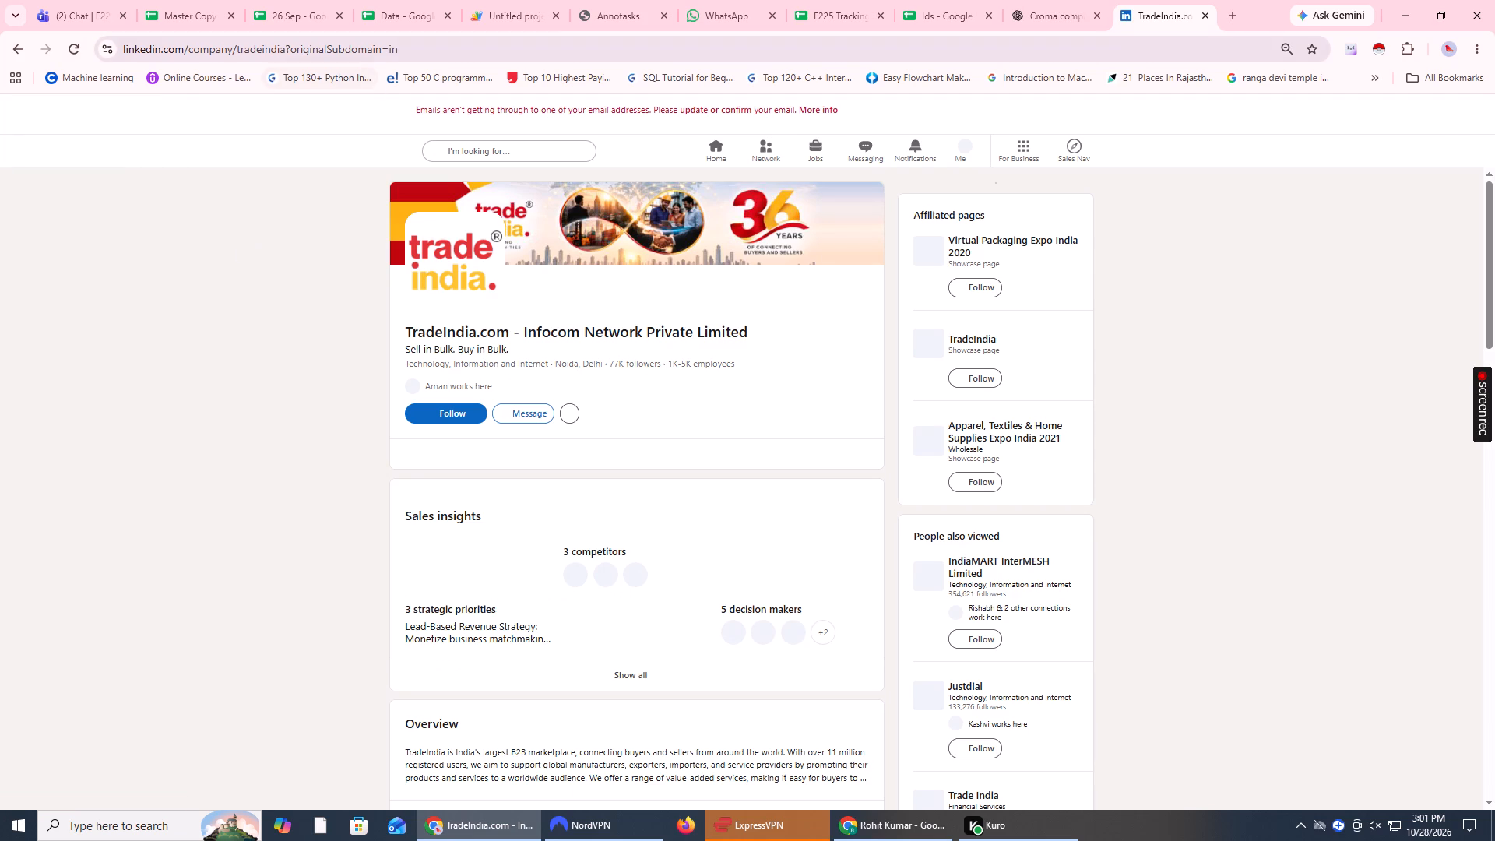
click(368, 51)
click(215, 297)
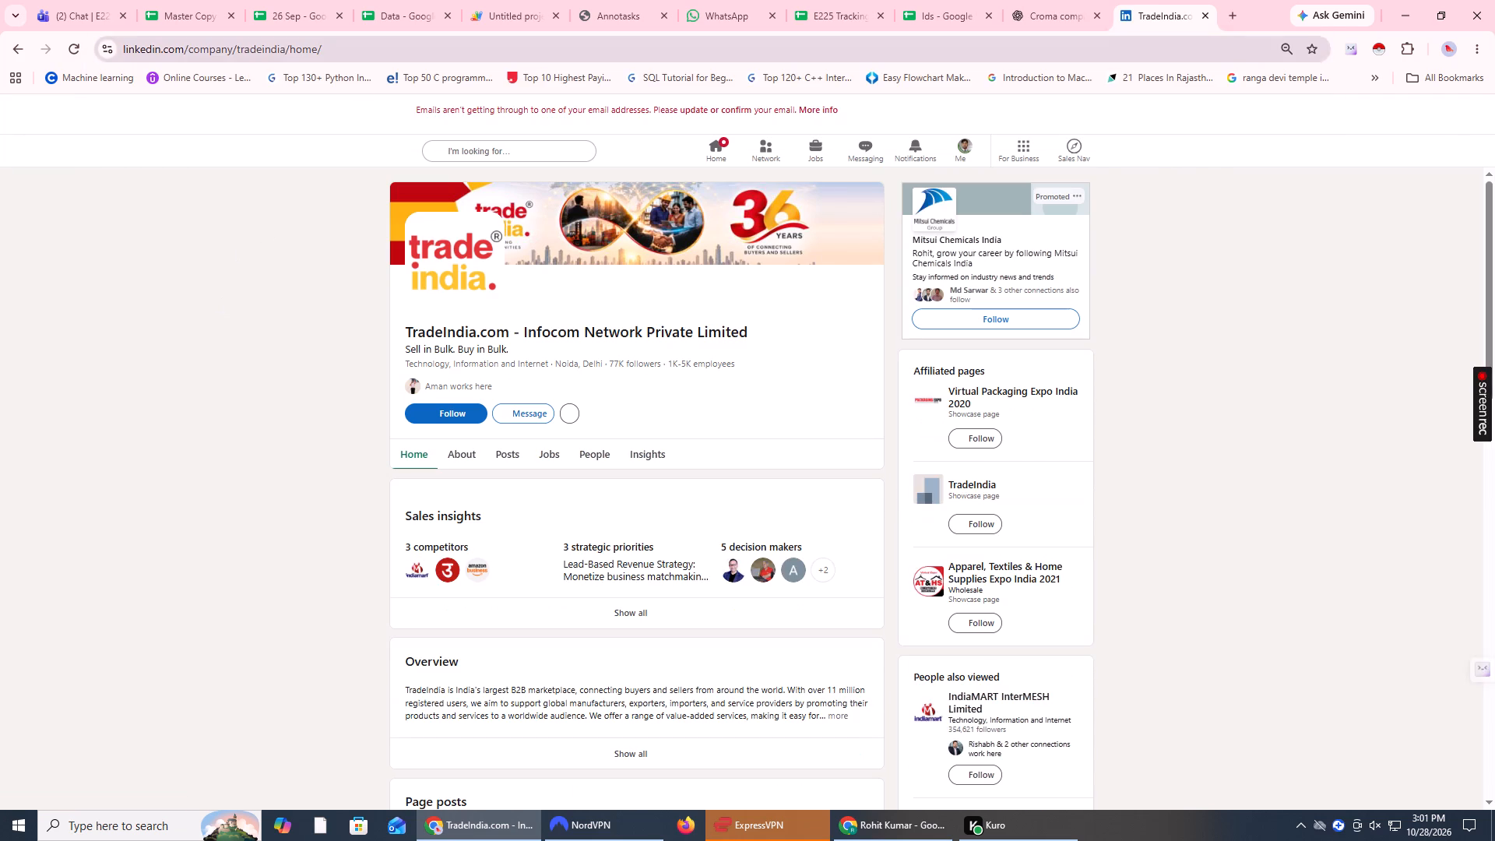
click(369, 51)
key(ctrl+c)
click(923, 0)
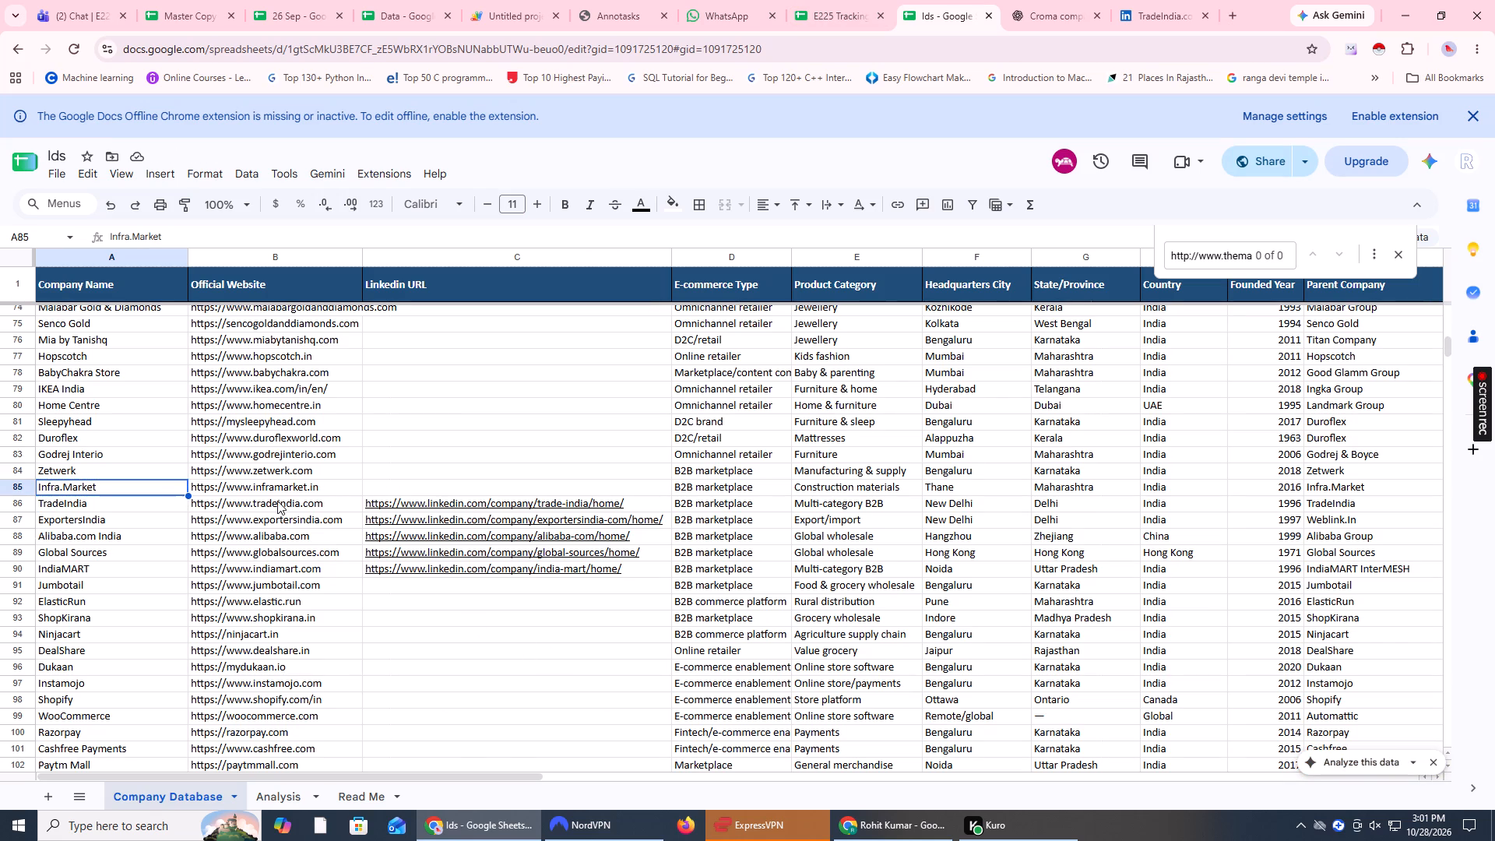
click(384, 498)
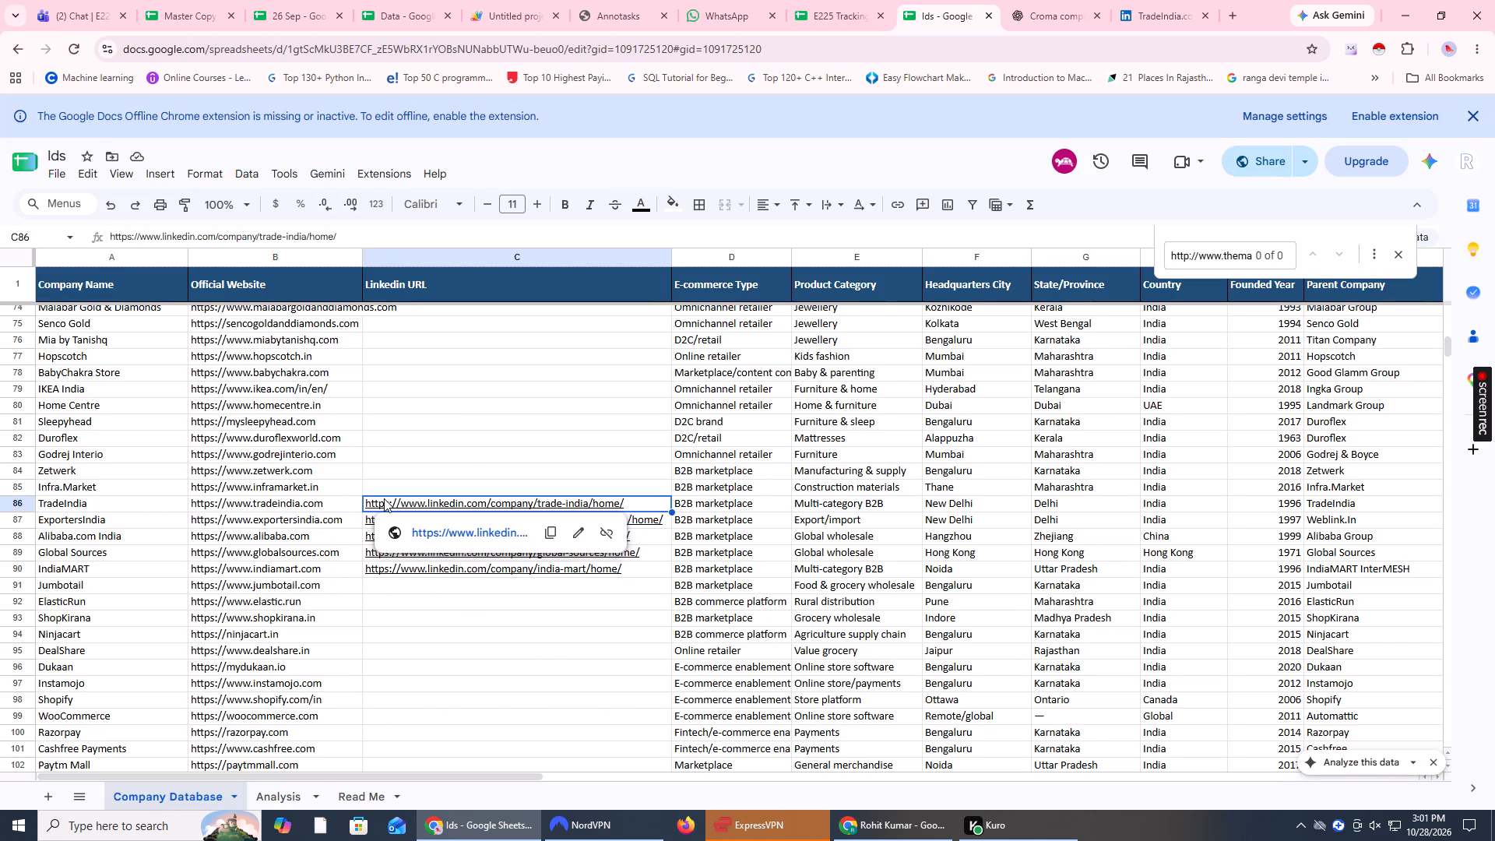
key(ctrl+v)
click(399, 624)
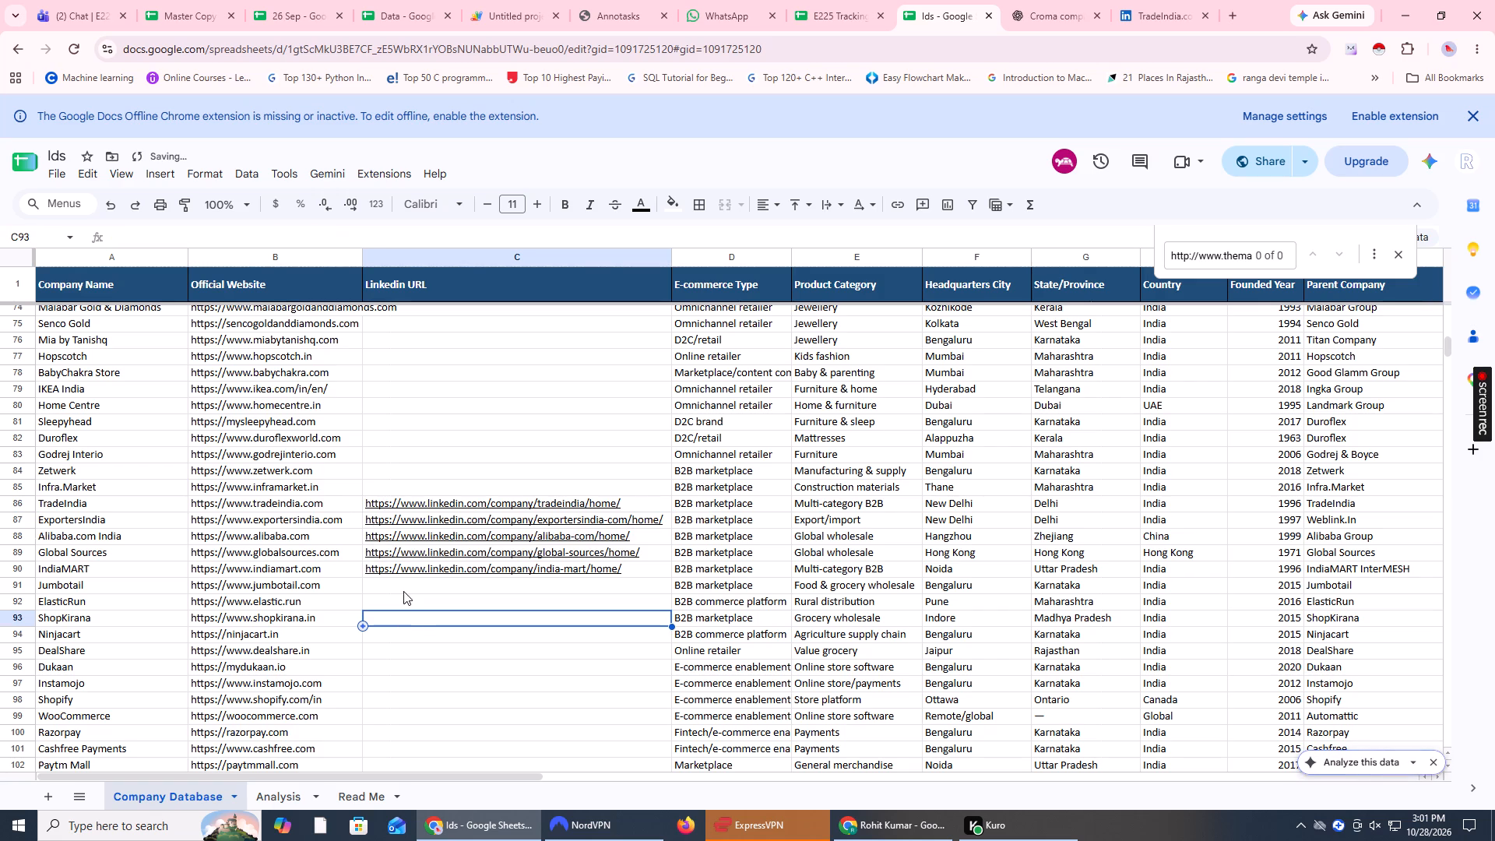
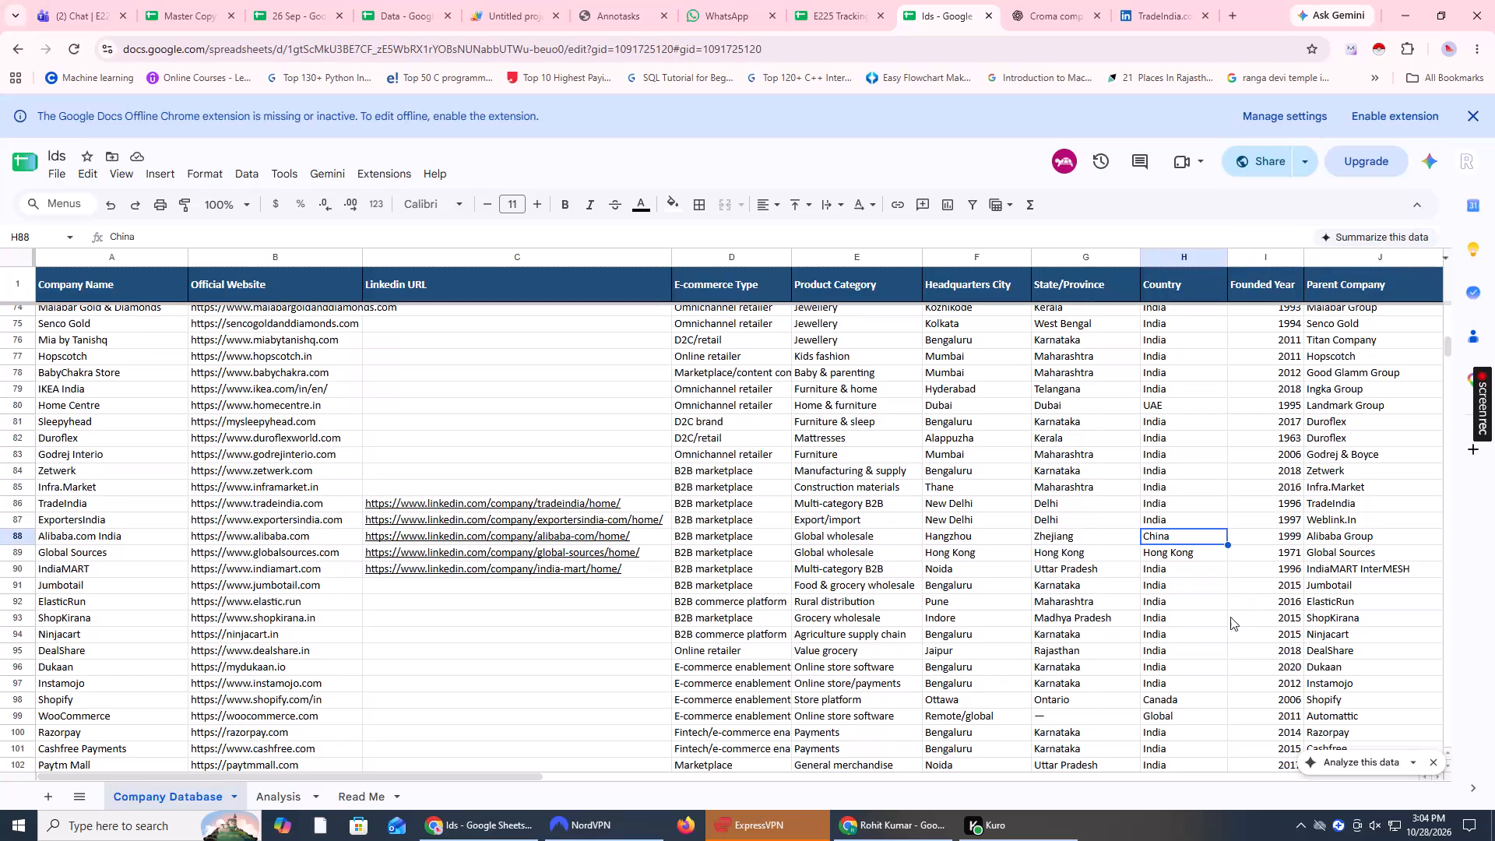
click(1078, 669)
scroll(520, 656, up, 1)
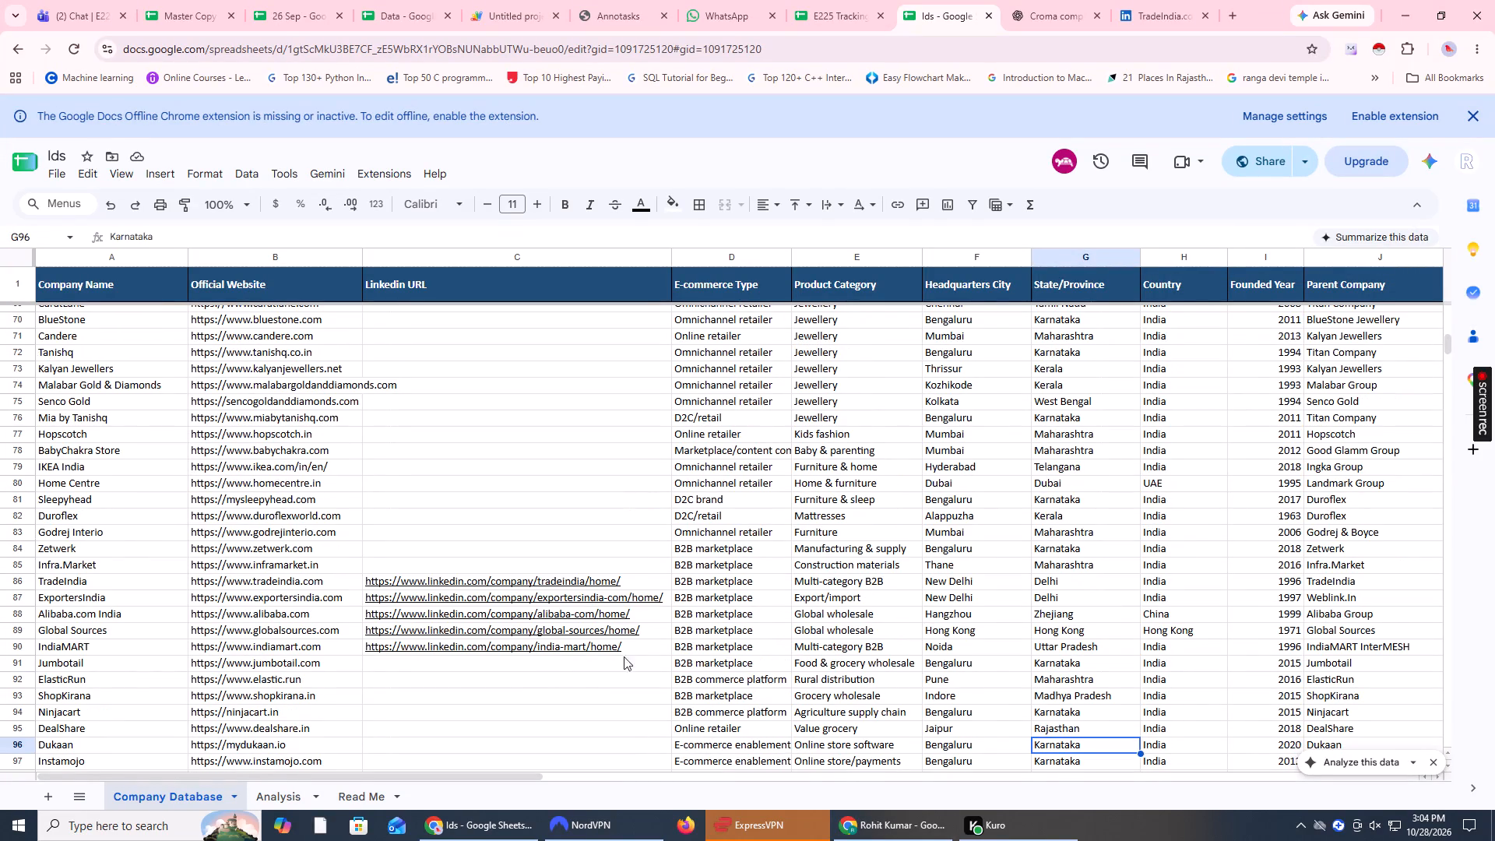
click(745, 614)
Switch to the other browser window showing the spreadsheet of ad and session category counts.
click(904, 835)
click(707, 554)
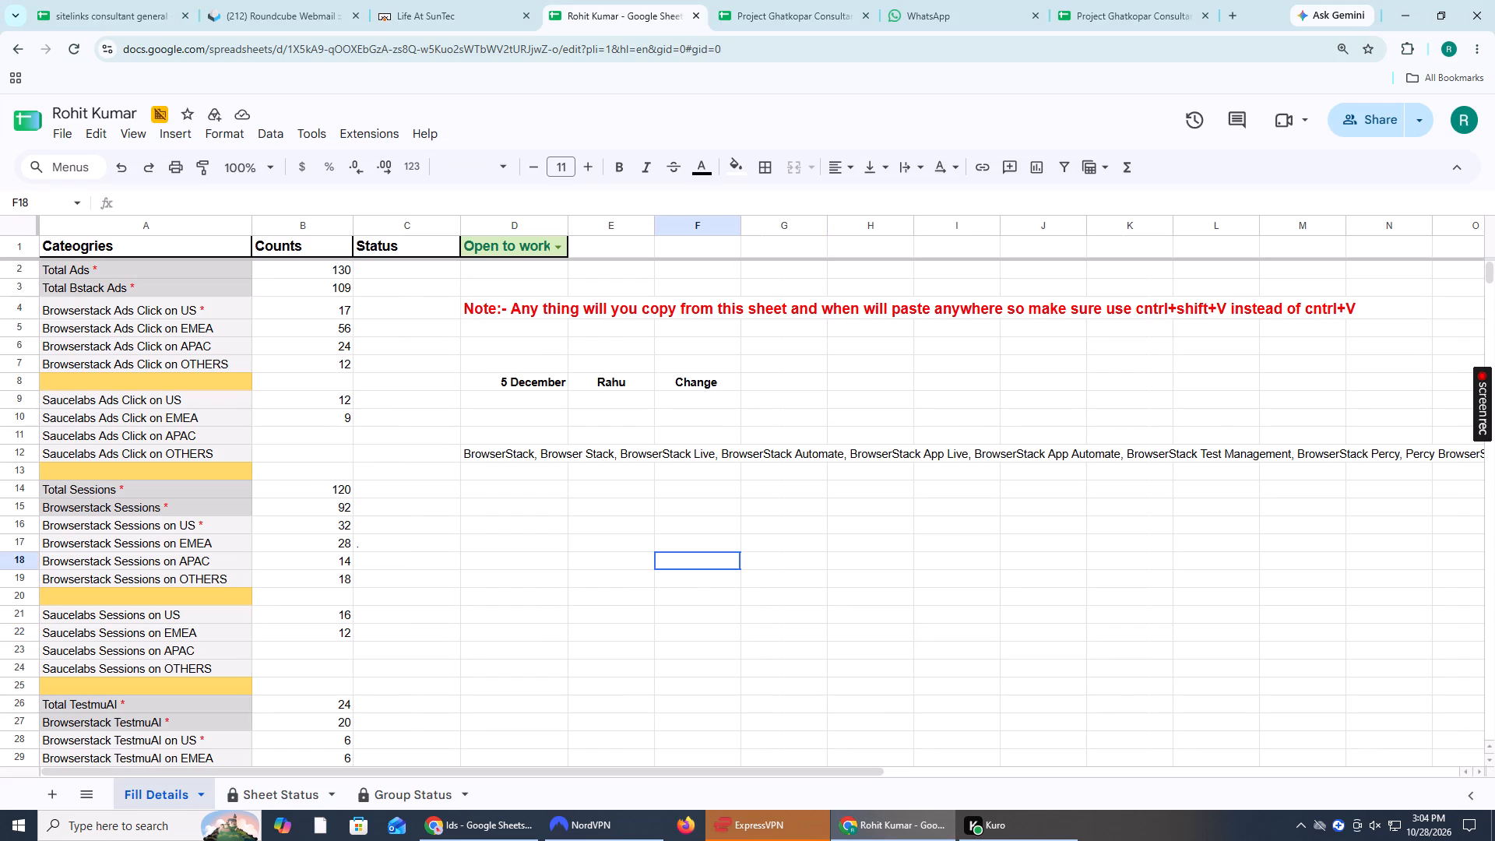
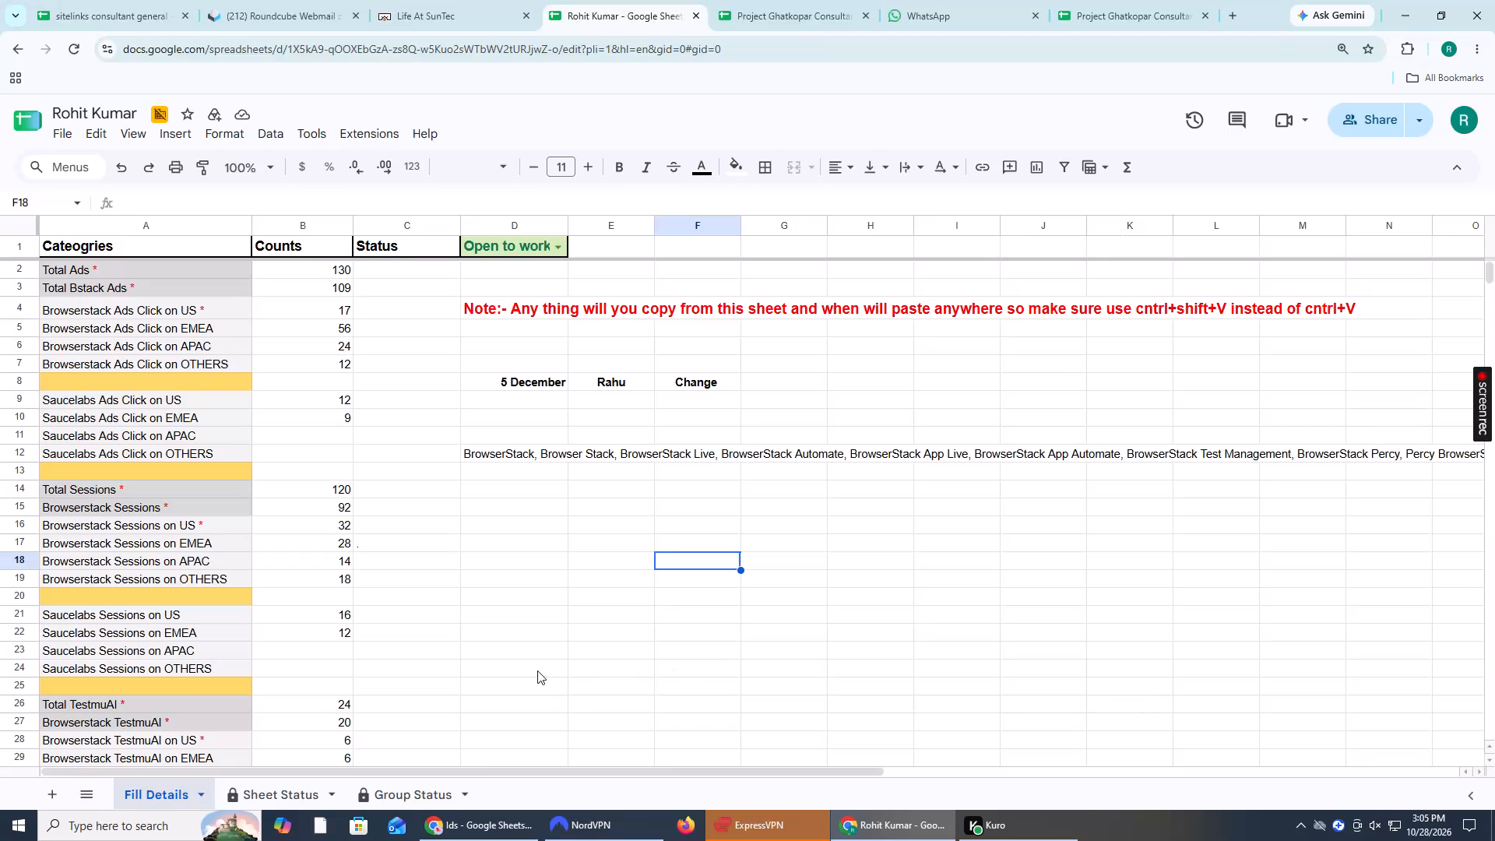
Switch back to the browser window with the Ids company database spreadsheet.
click(537, 670)
click(494, 816)
click(551, 452)
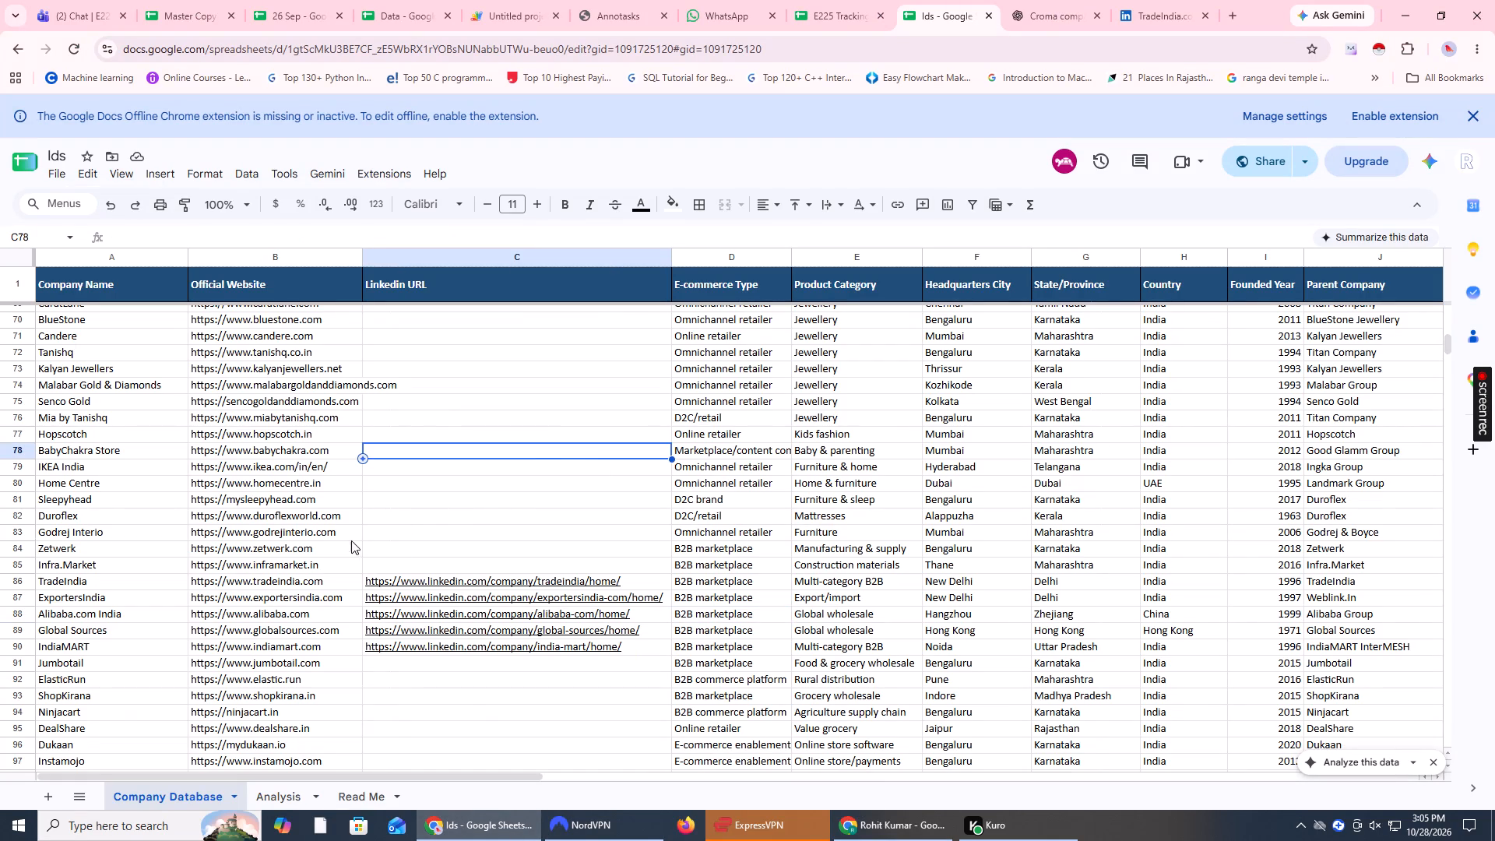
click(396, 558)
Copy the company name Infra.Market from row 85 and search Google for "Infra.Market linkedin".
click(65, 566)
key(ctrl+c)
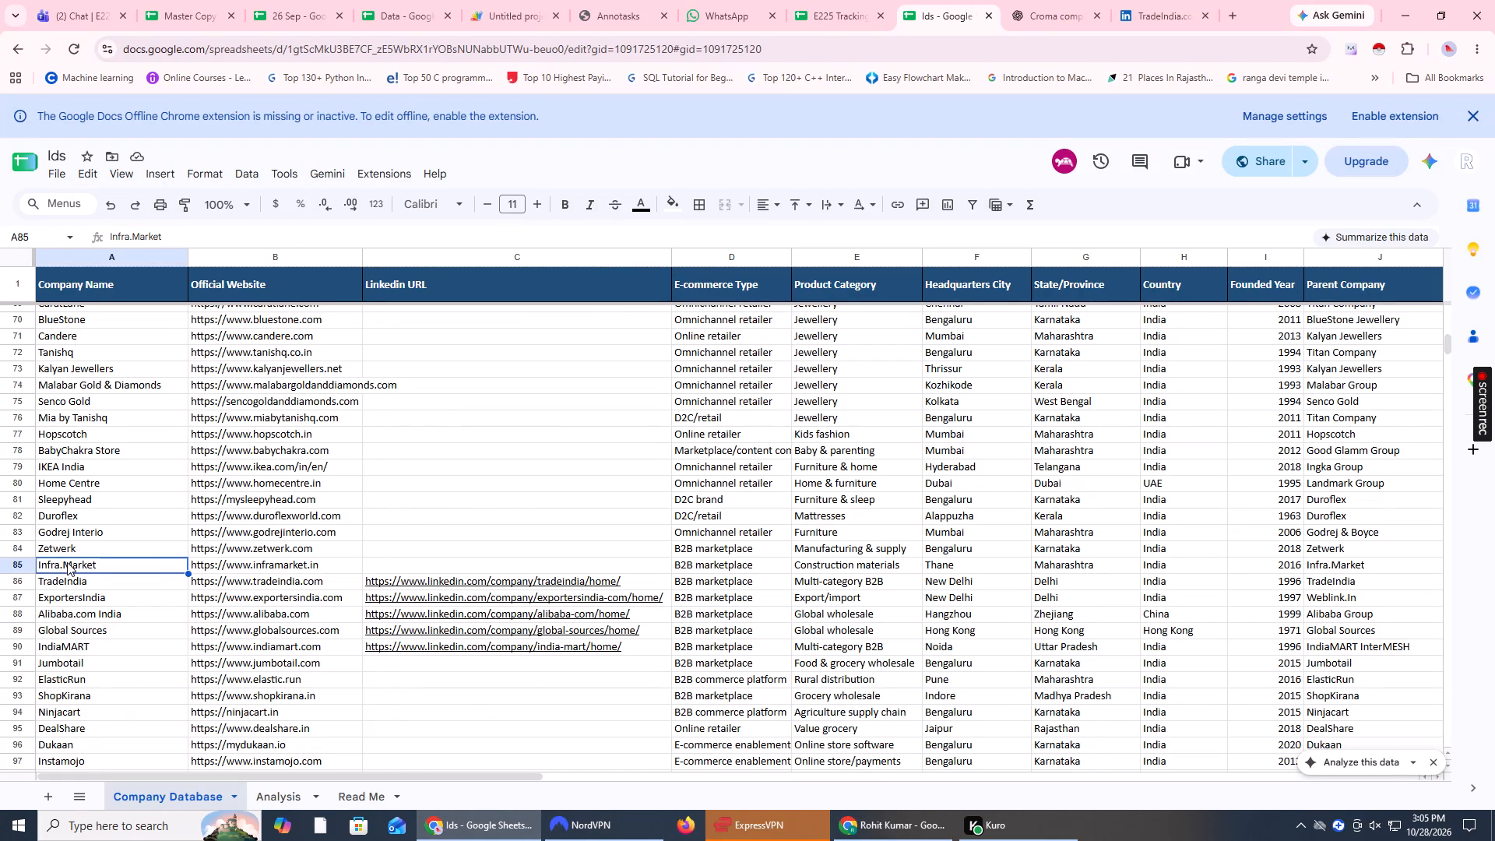
scroll(523, 431, down, 1)
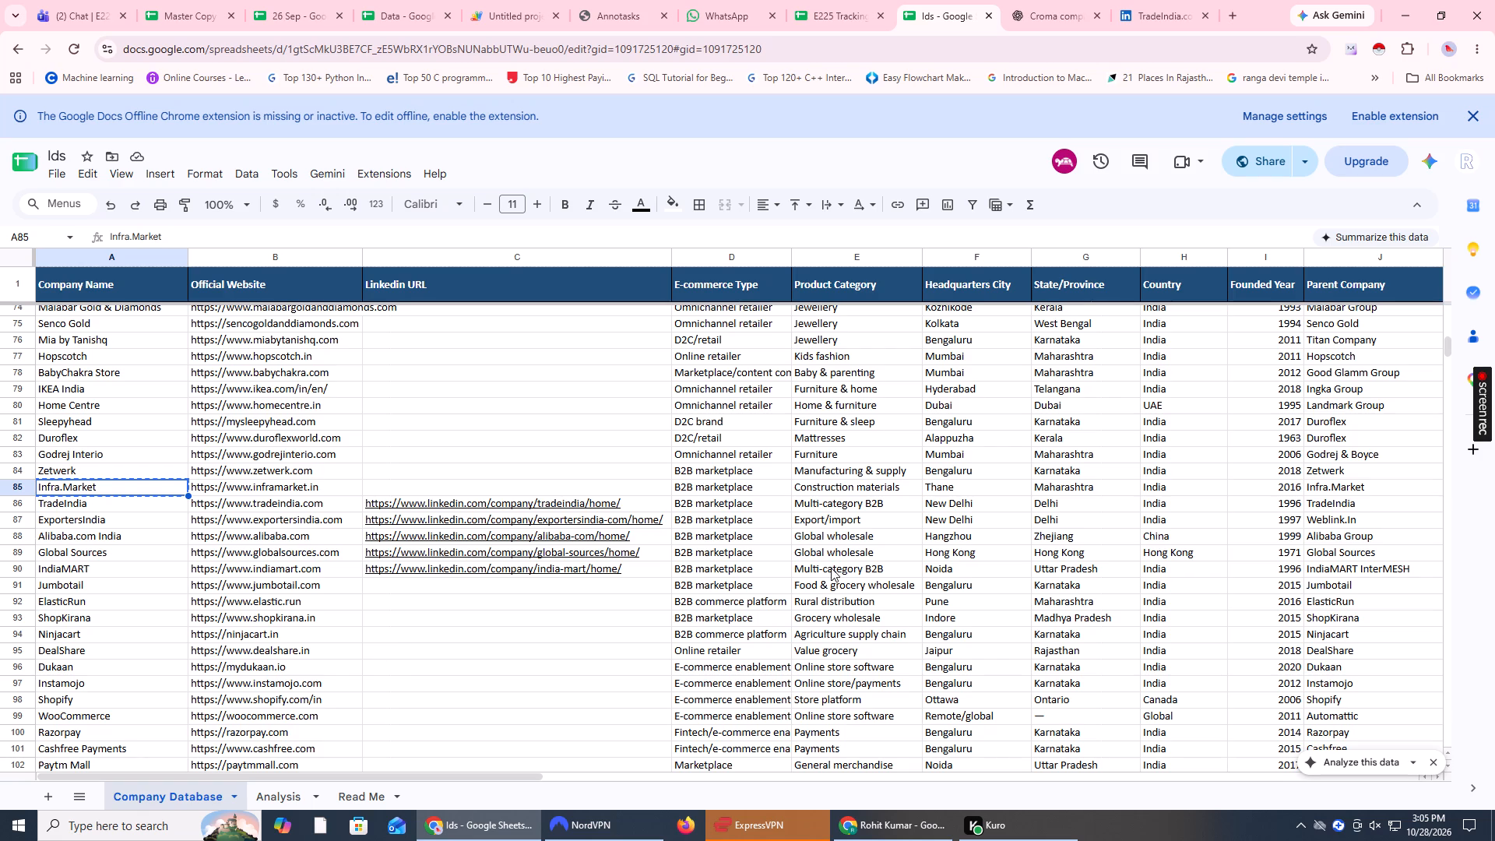
click(1164, 0)
click(19, 47)
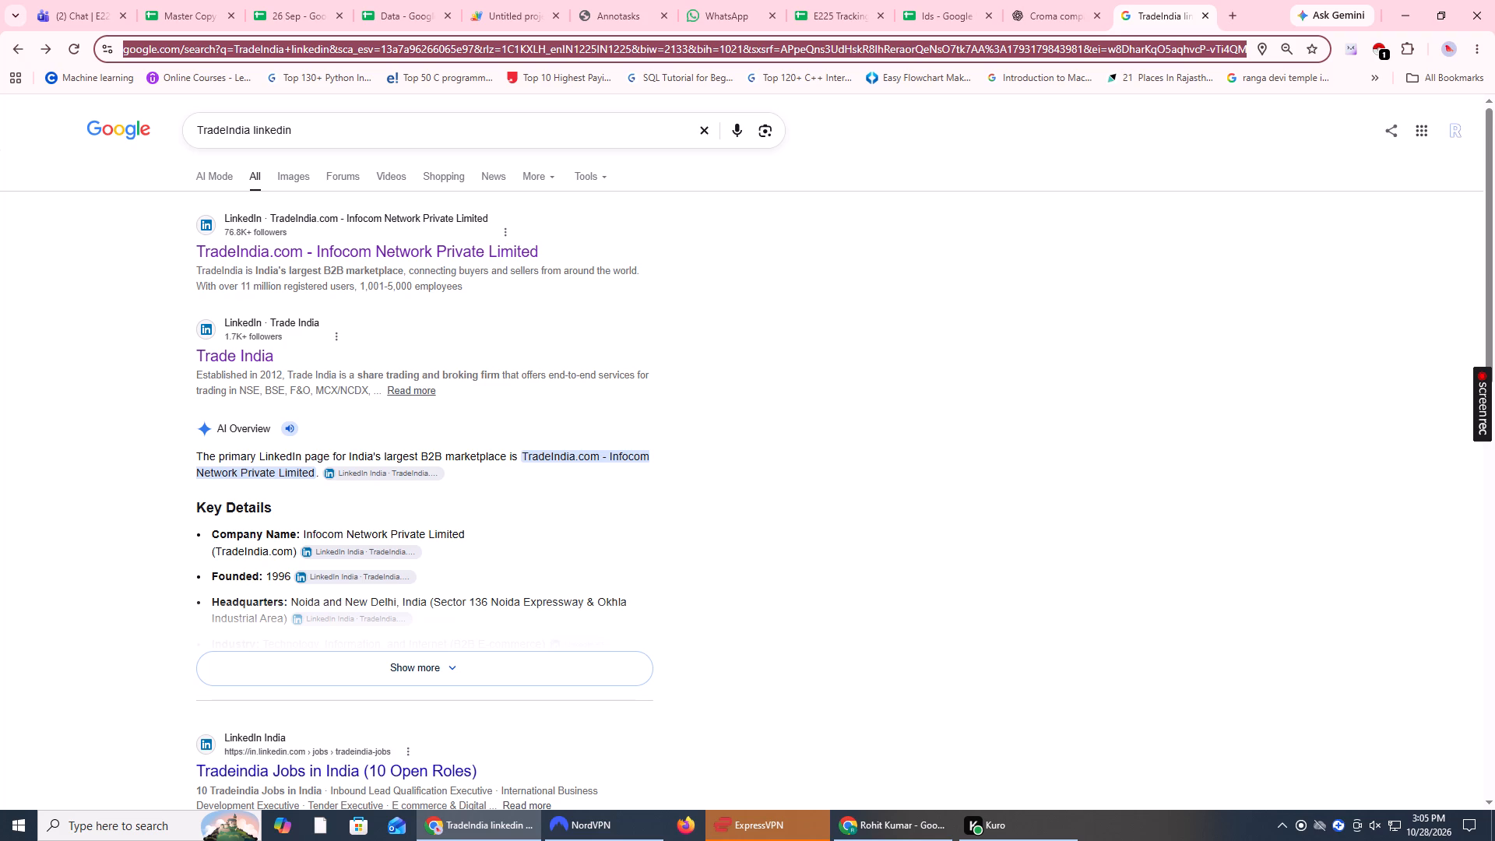
drag(253, 132, 154, 138)
key(ctrl+v)
key(space)
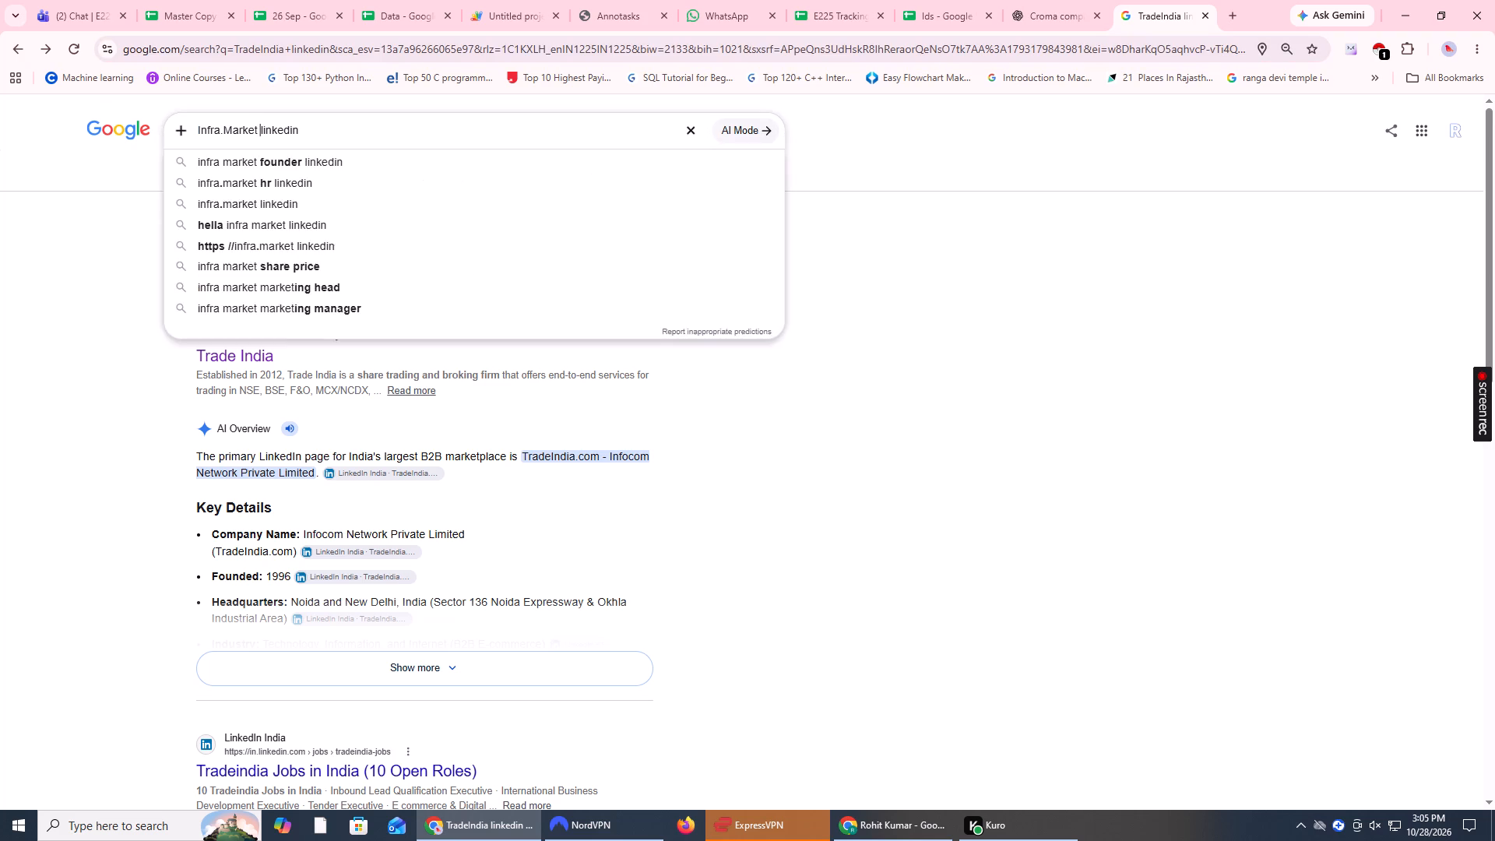
key(Return)
Open Infra.Market's LinkedIn company page and copy its URL, linkedin.com/company/inframarket/home/, into the Linkedin URL cell of row 85.
click(237, 352)
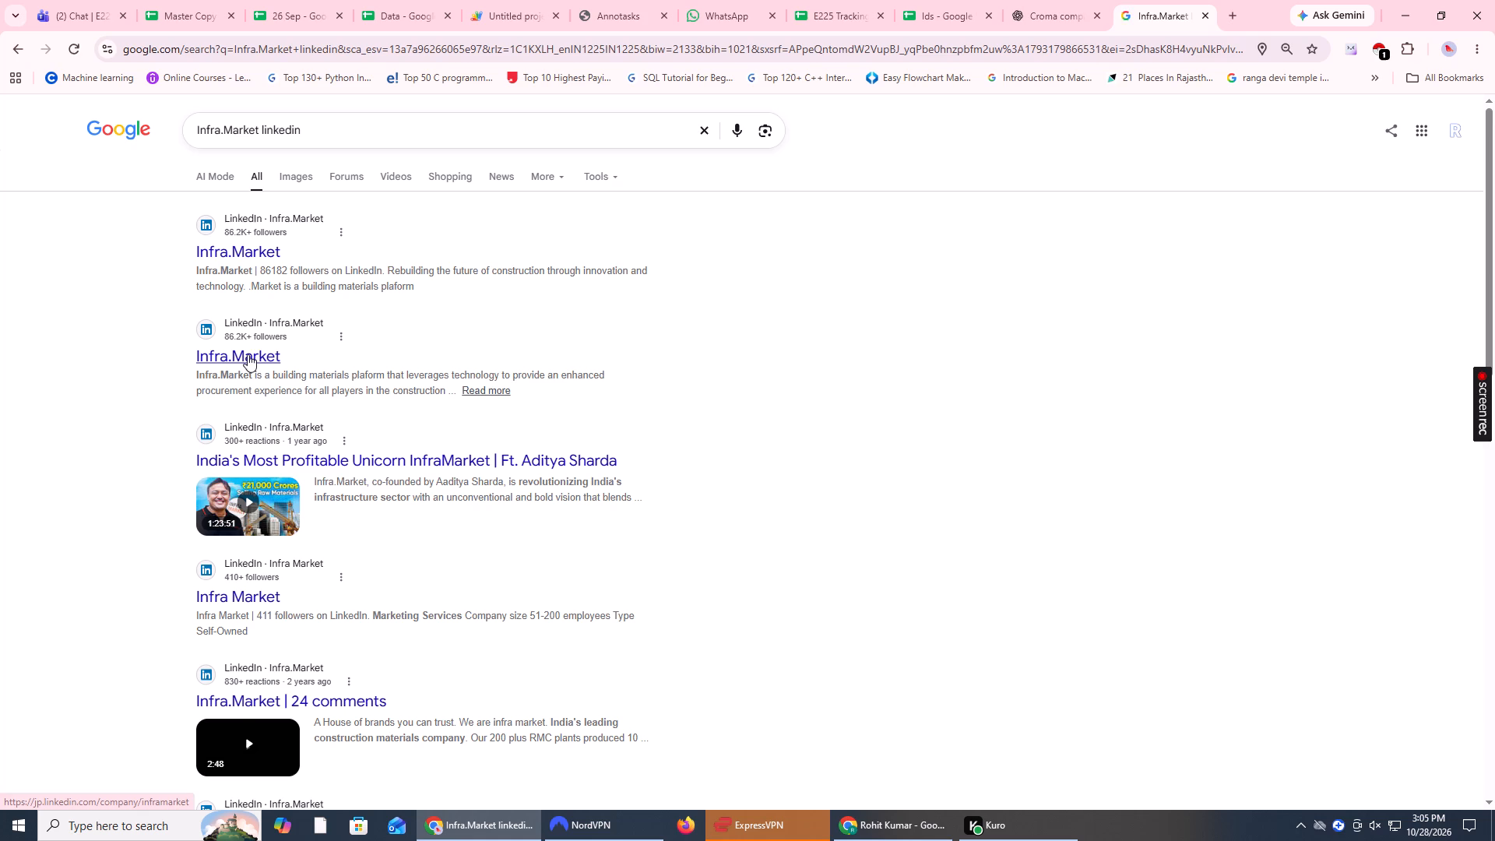
scroll(263, 337, down, 20)
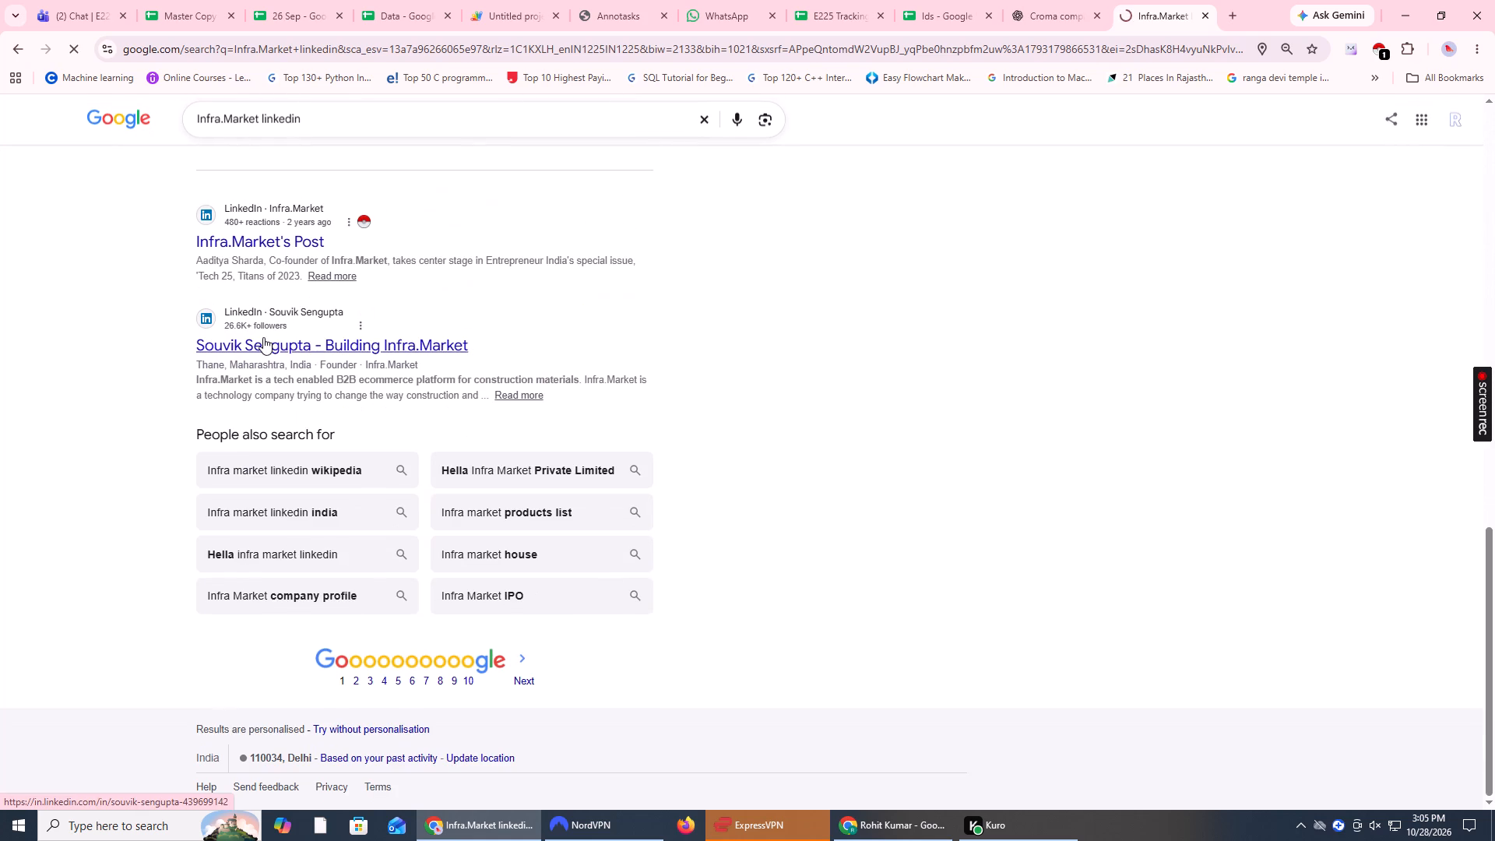
scroll(263, 337, down, 18)
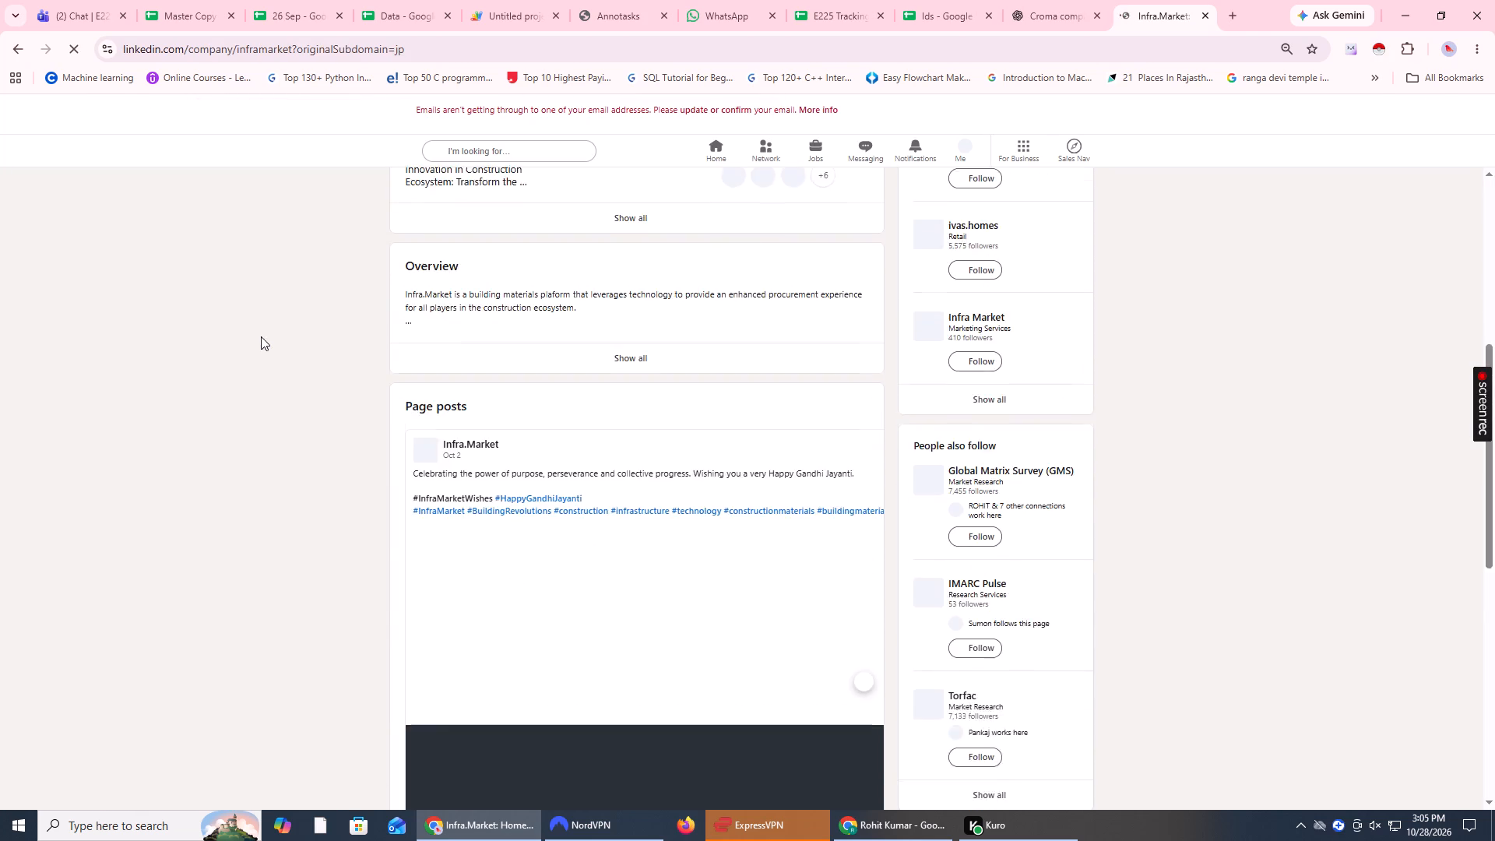
scroll(261, 336, down, 19)
click(362, 62)
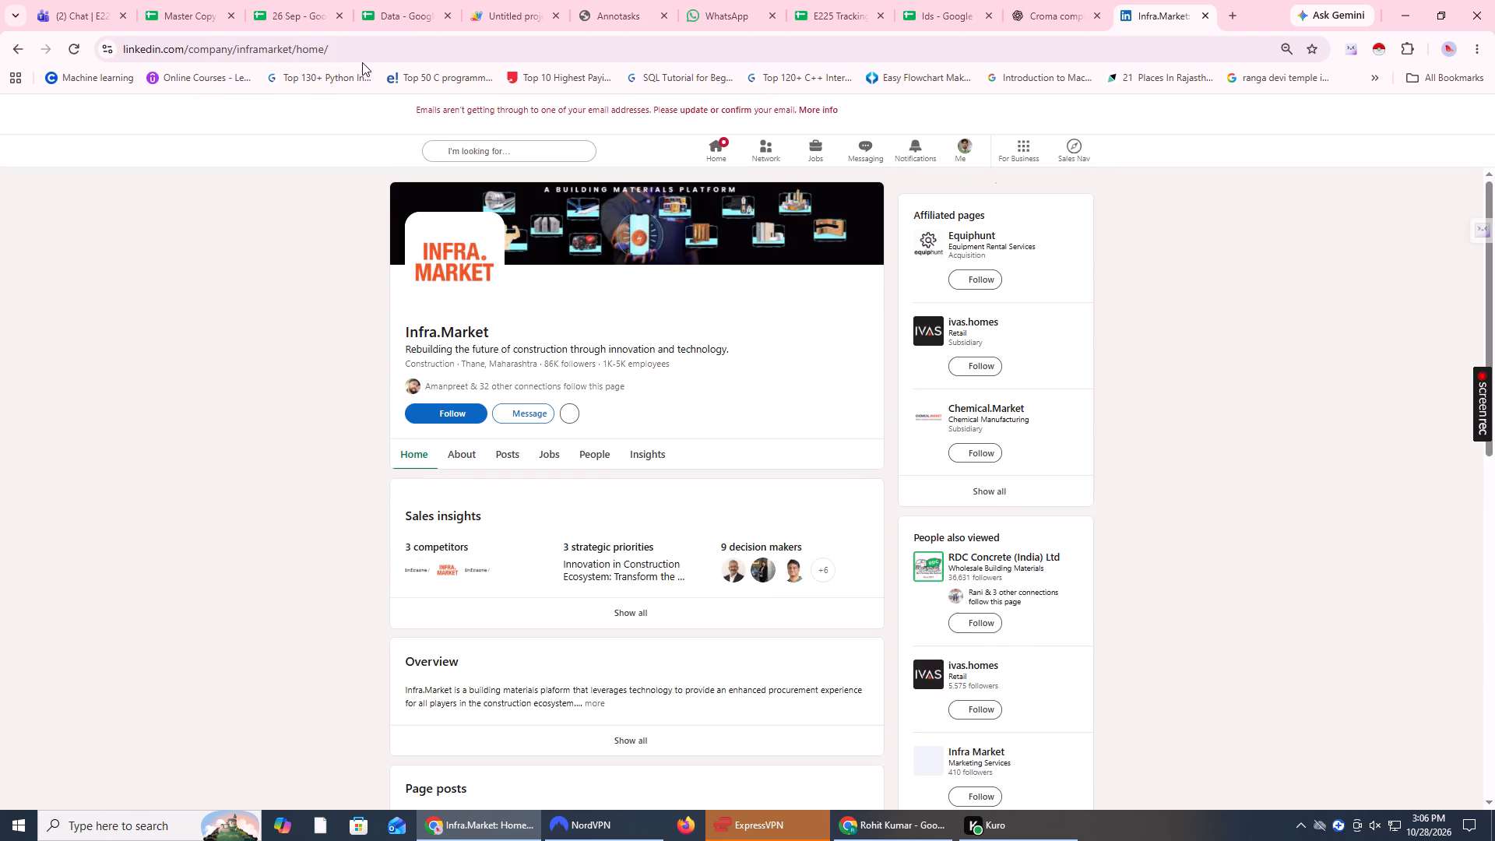
click(361, 55)
key(ctrl+c)
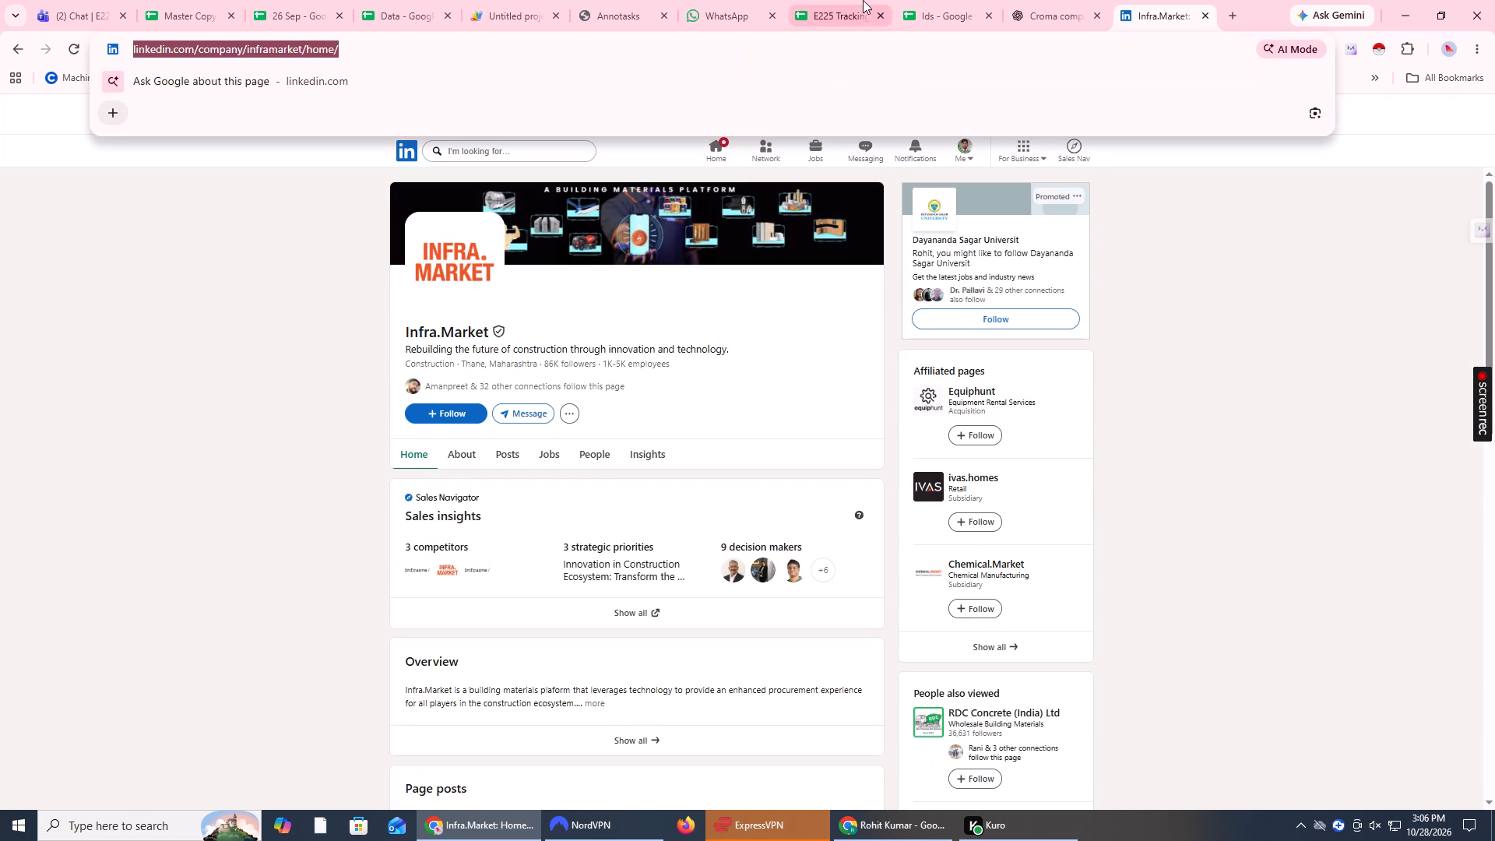
click(859, 0)
click(948, 0)
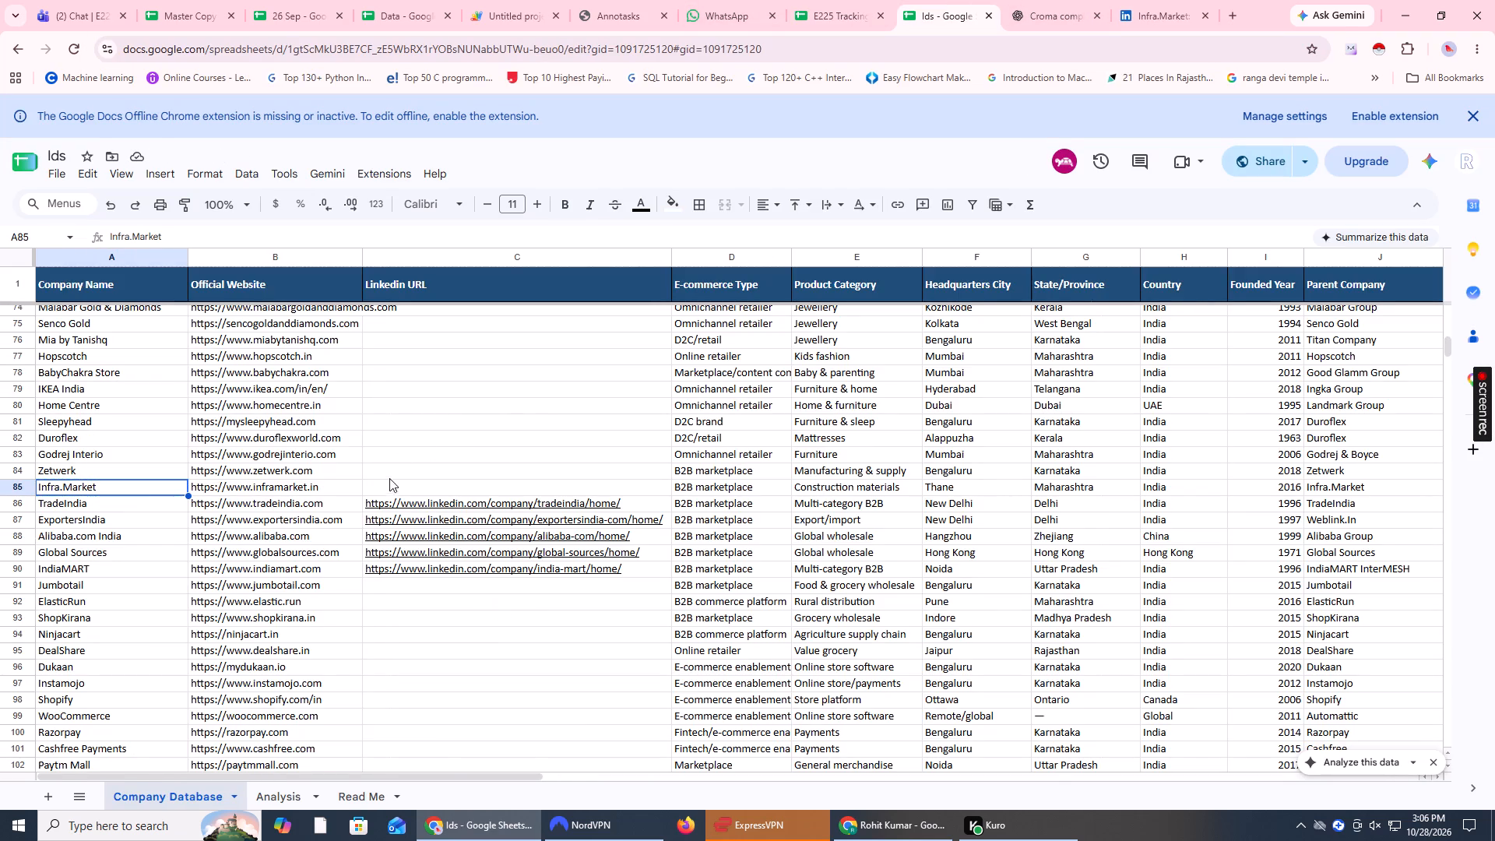
click(386, 486)
key(ctrl+v)
Copy the company name Zetwerk from row 84 and search Google for "Zetwerk linkedin".
click(100, 472)
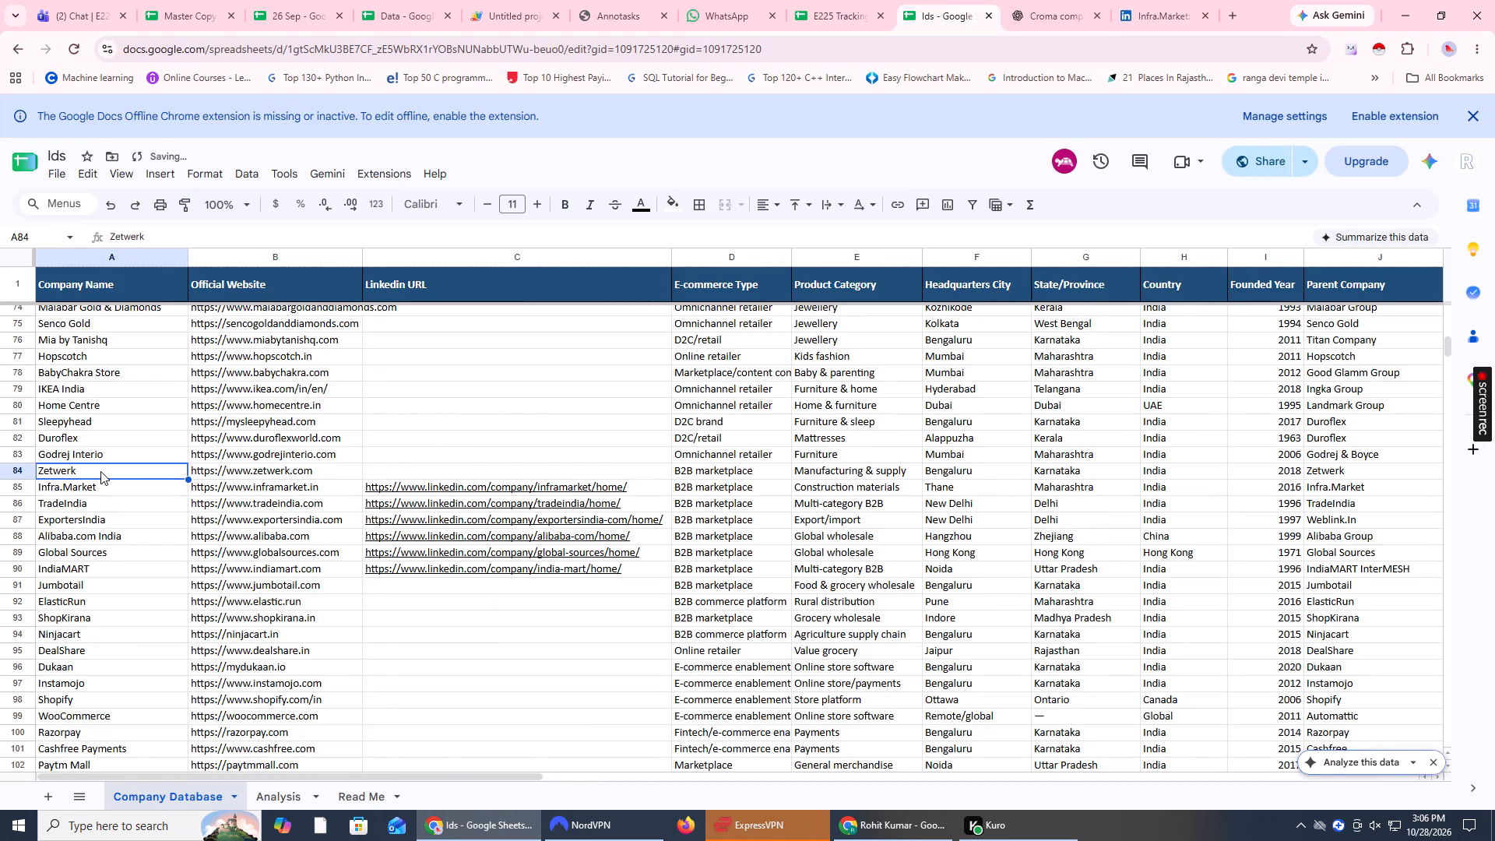
key(ctrl+c)
click(1118, 0)
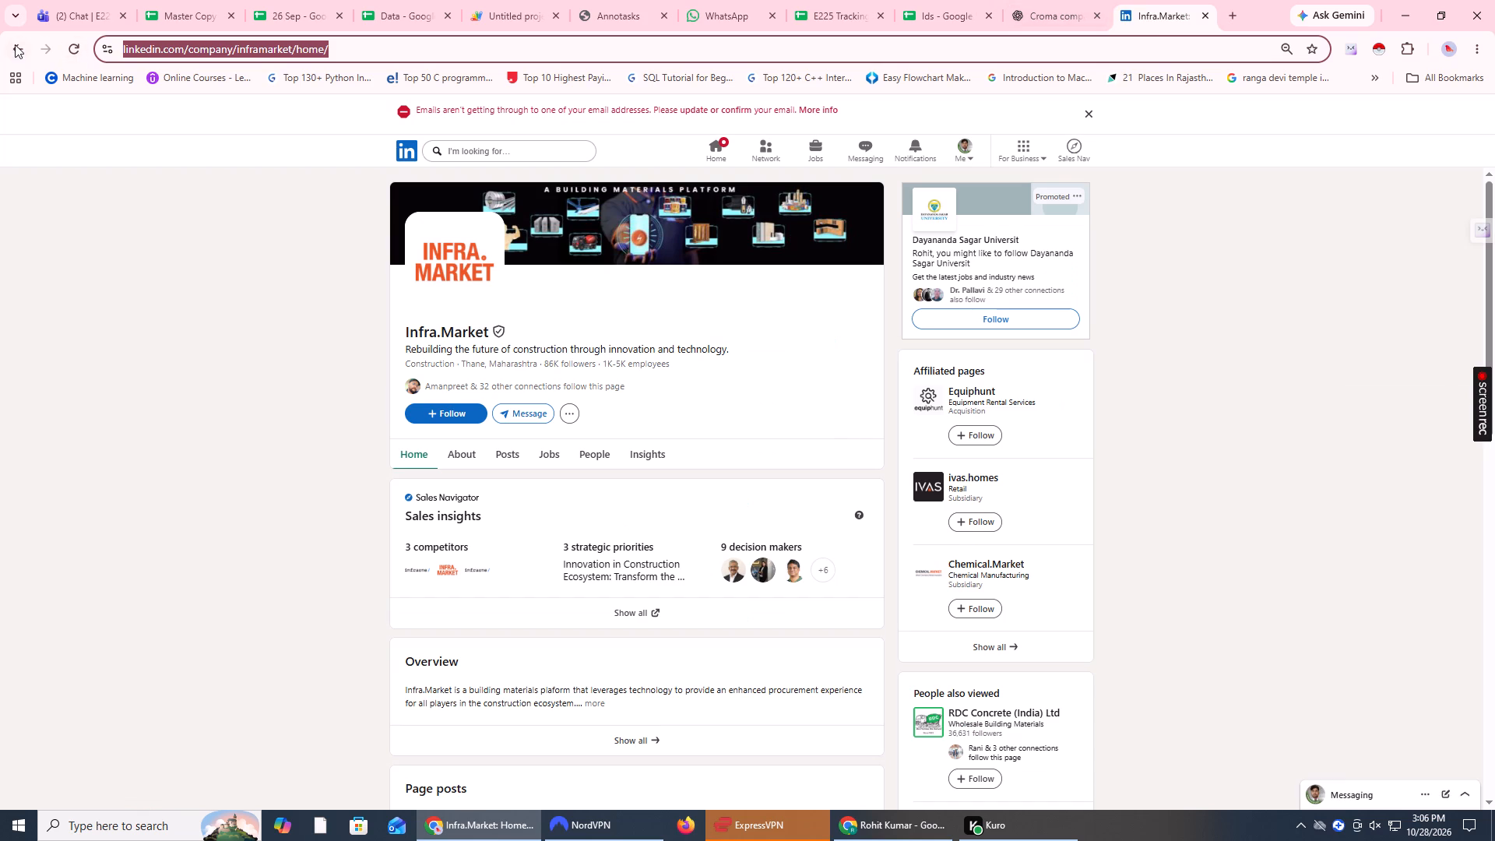
click(14, 44)
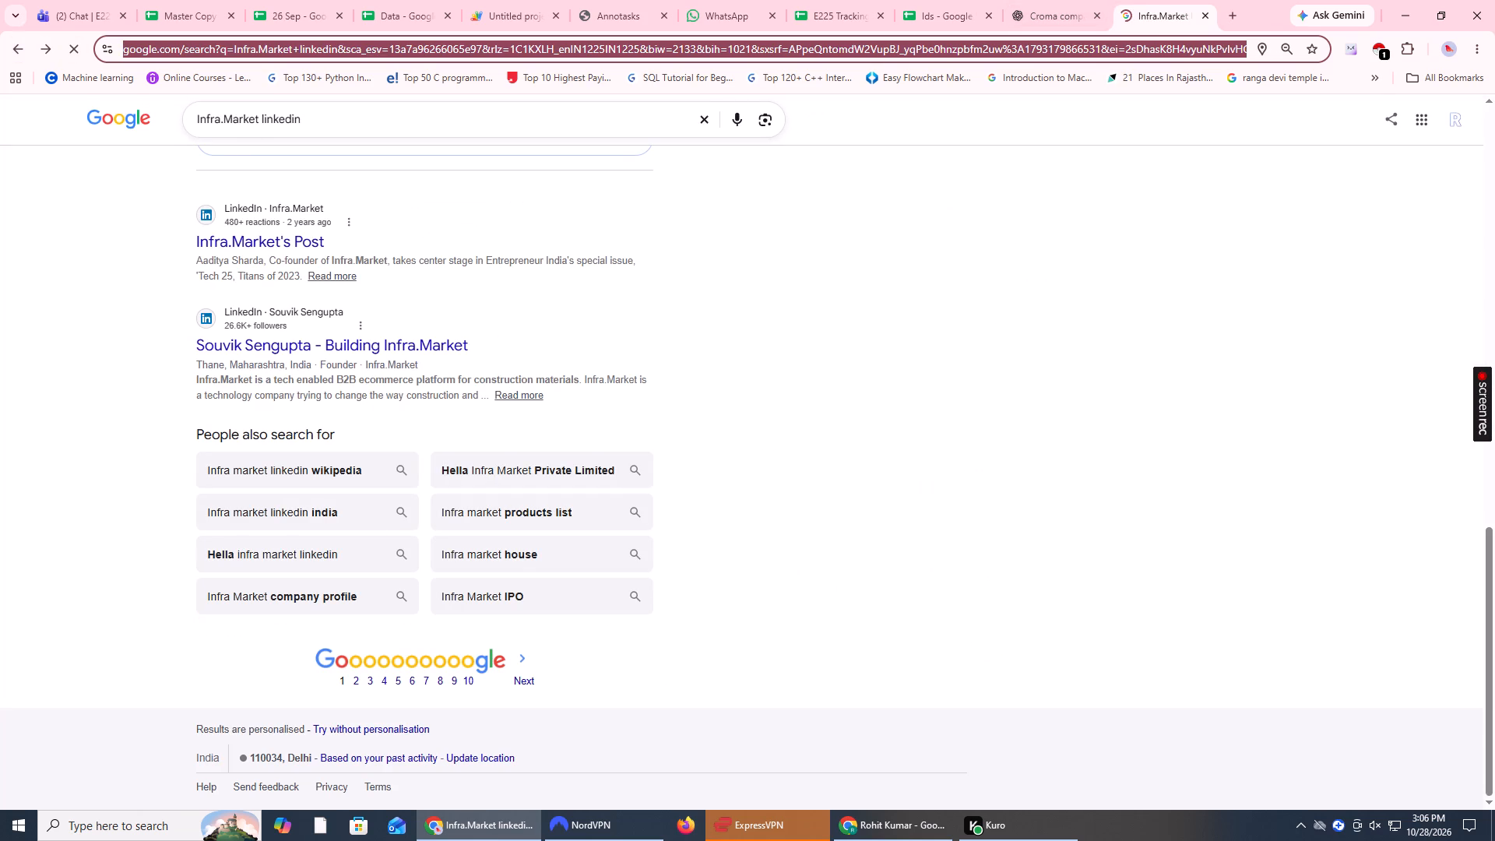
drag(260, 118, 0, 119)
key(ctrl+v)
key(space)
key(Return)
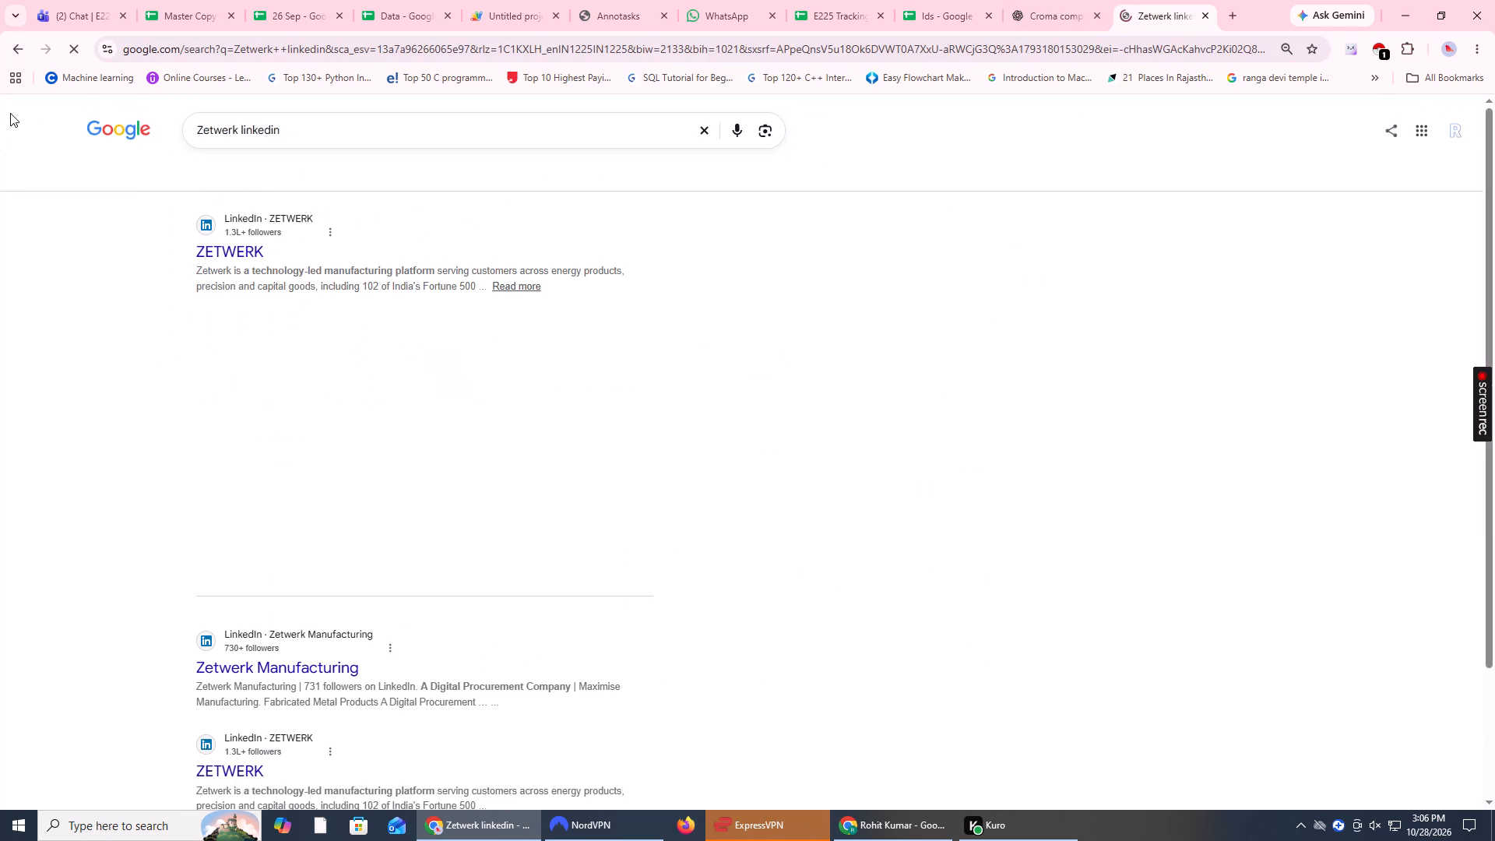
Open Zetwerk's LinkedIn company page and copy its URL, linkedin.com/company/zetwerk-in/home/, into the Linkedin URL cell of row 84.
click(212, 263)
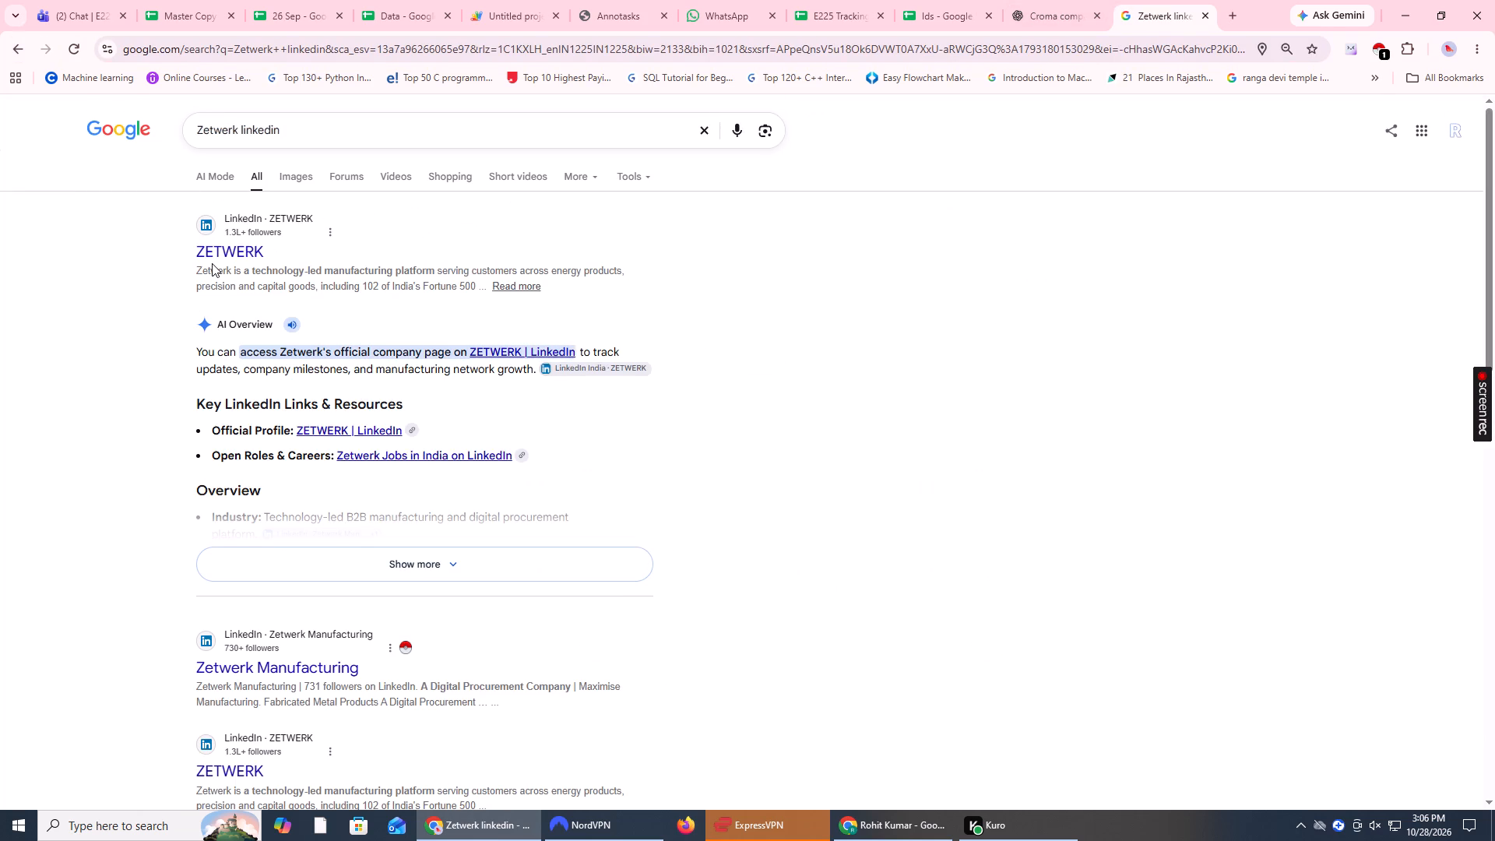
click(212, 255)
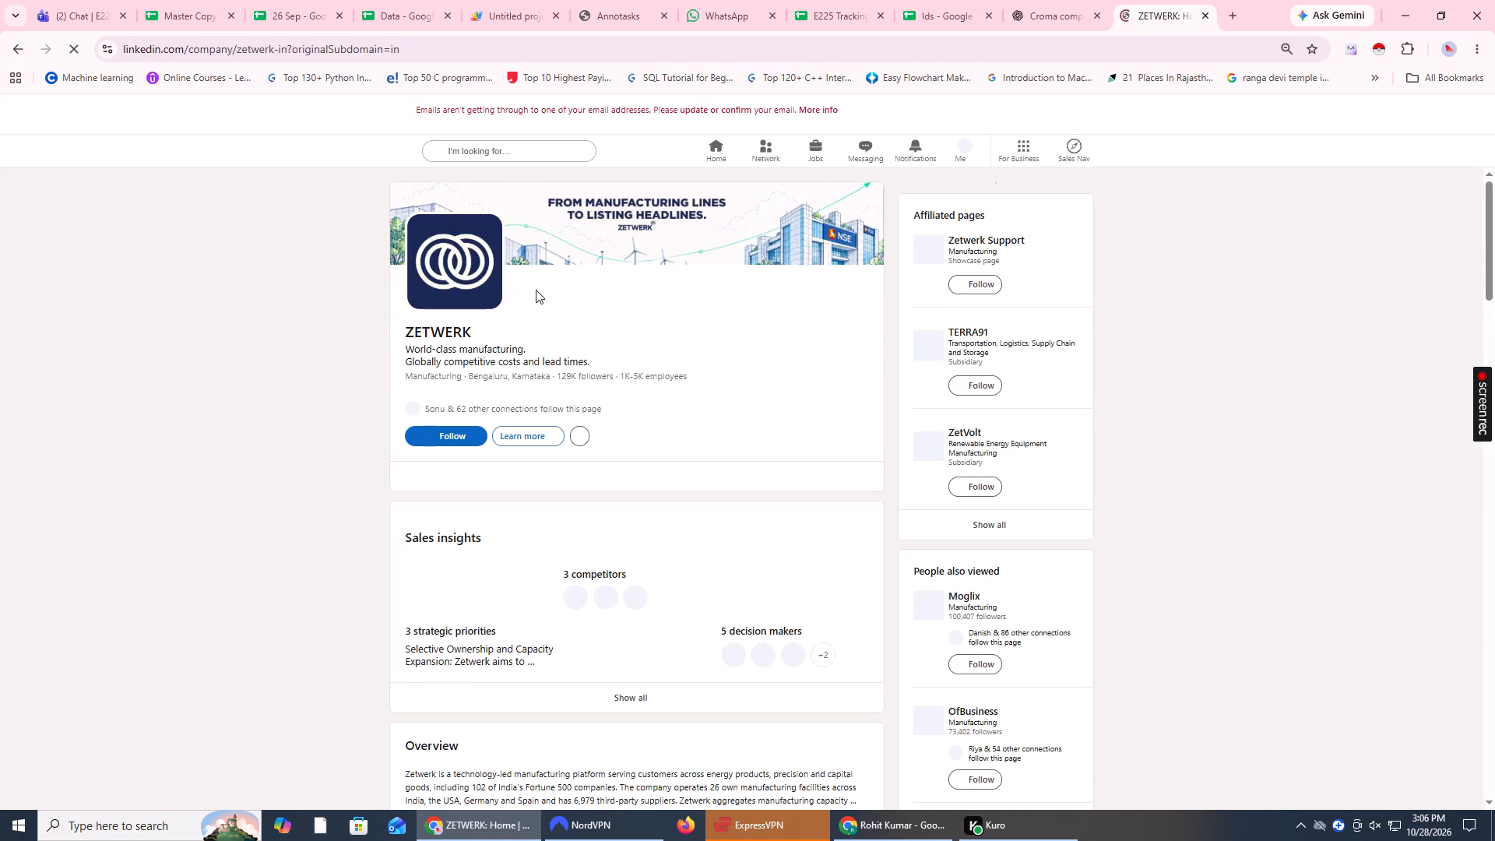
scroll(536, 290, down, 20)
scroll(536, 290, down, 20)
scroll(536, 290, down, 3)
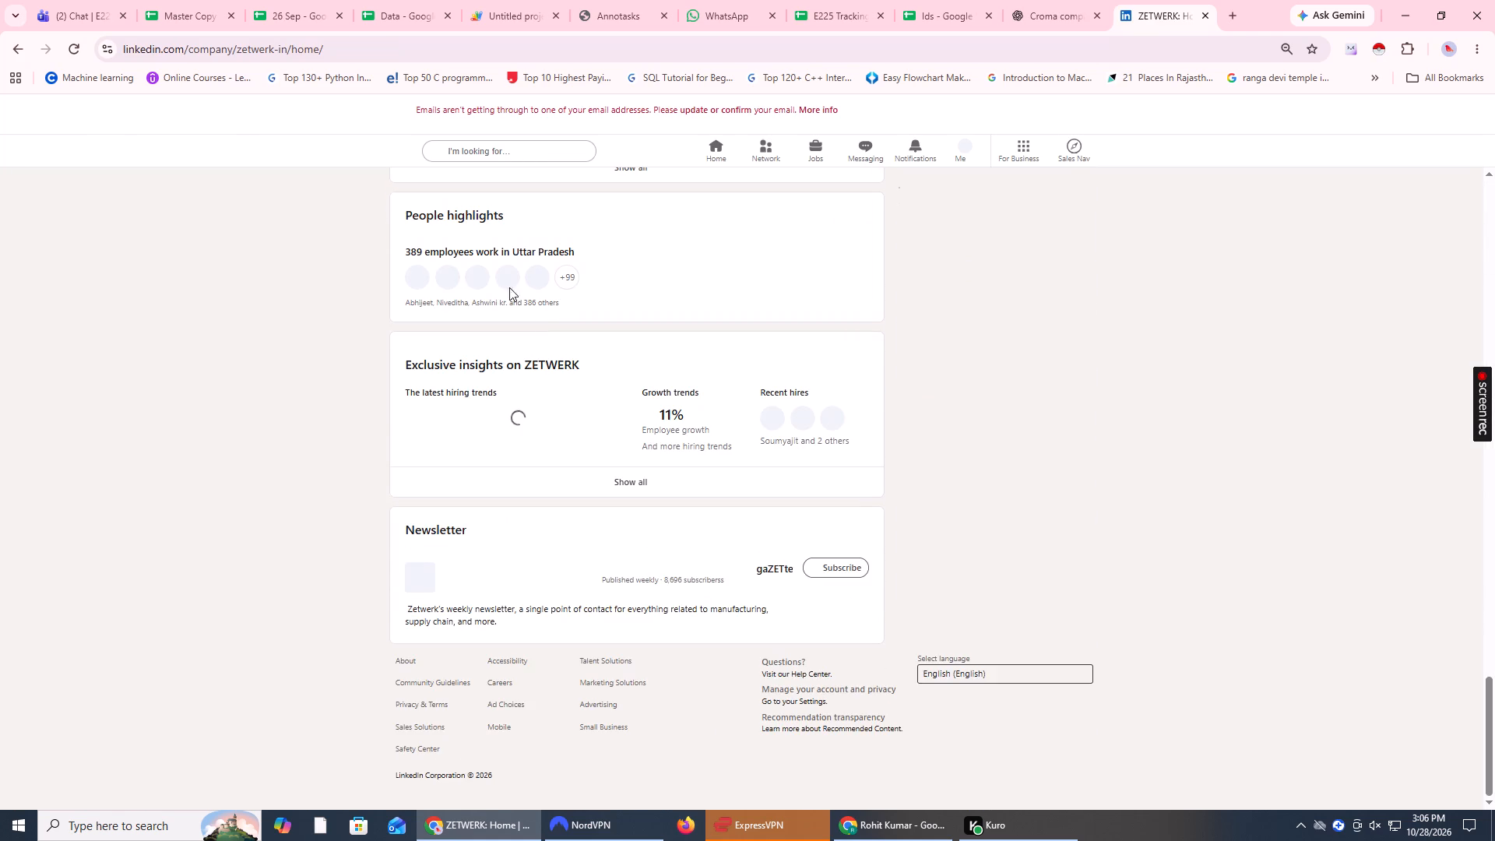
click(317, 51)
key(ctrl+c)
click(957, 0)
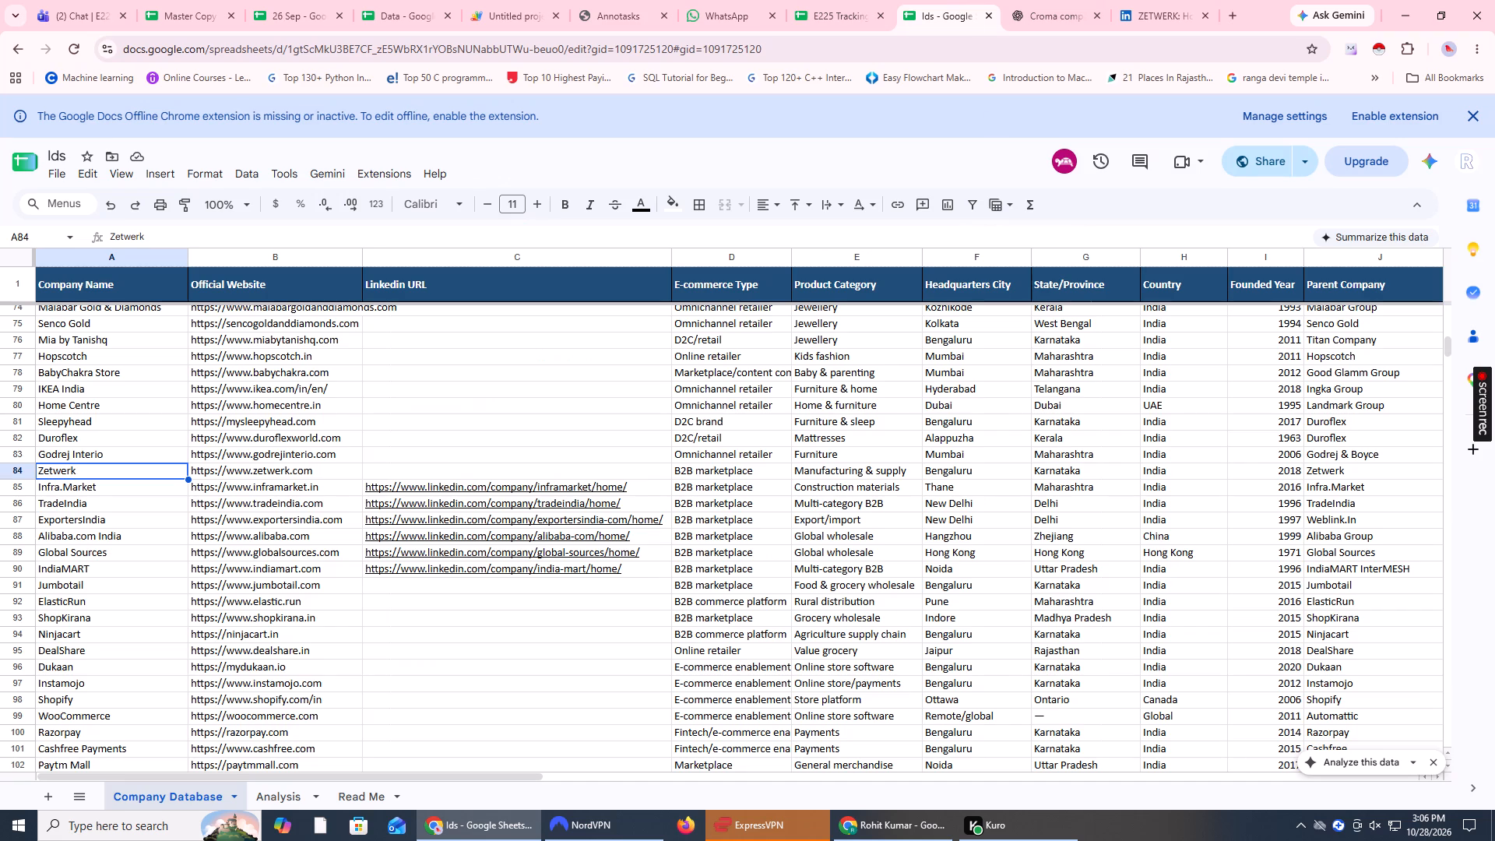
click(393, 474)
key(ctrl+v)
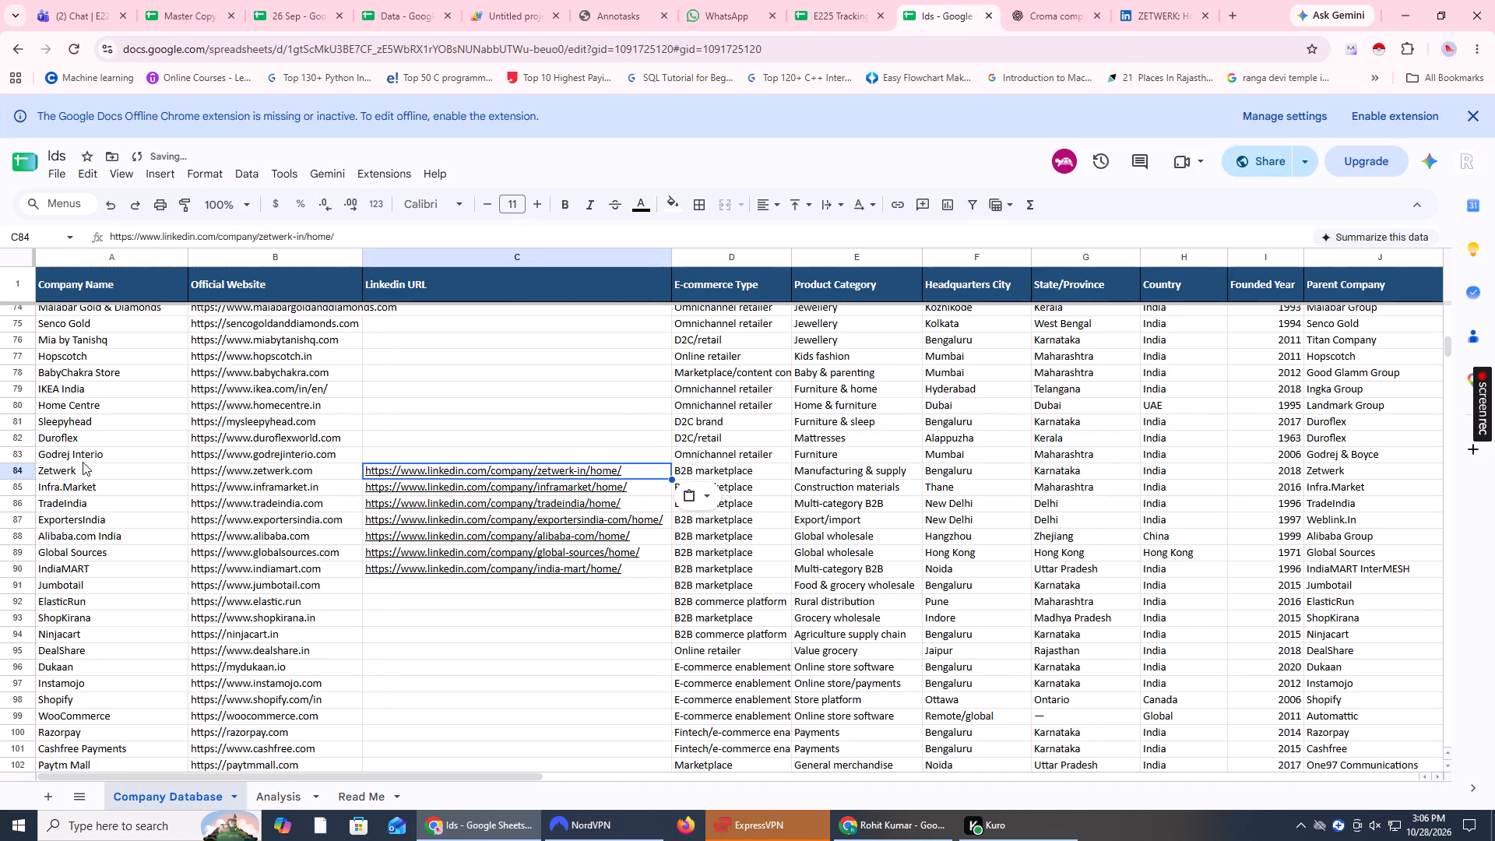
Copy the company name Godrej Interio from row 83, search Google for "Godrej Interio linkedin" and review the results for its company page.
click(83, 456)
key(ctrl+c)
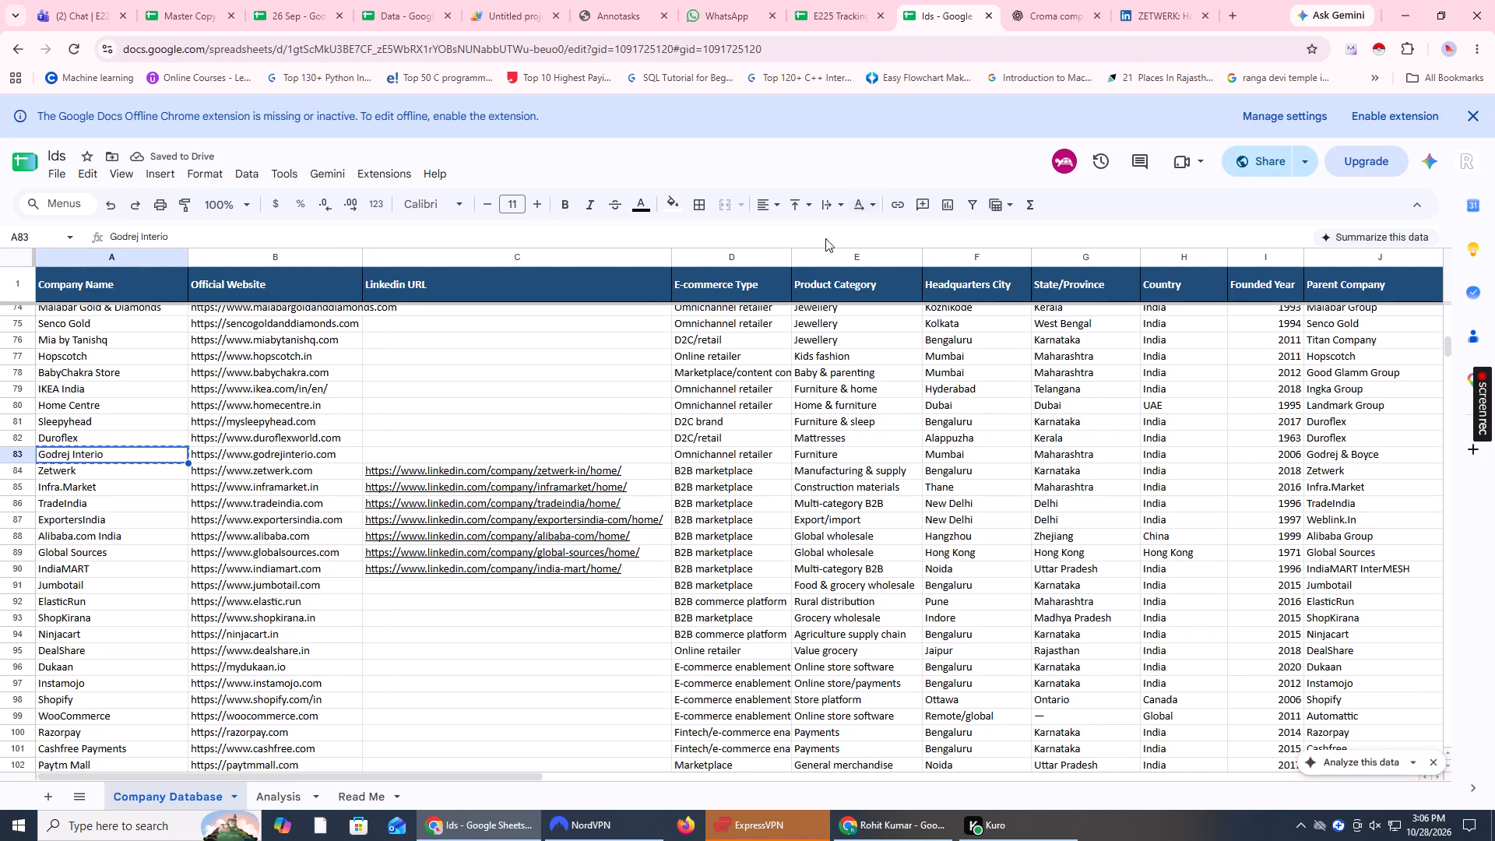
click(1062, 0)
click(1147, 1)
click(23, 52)
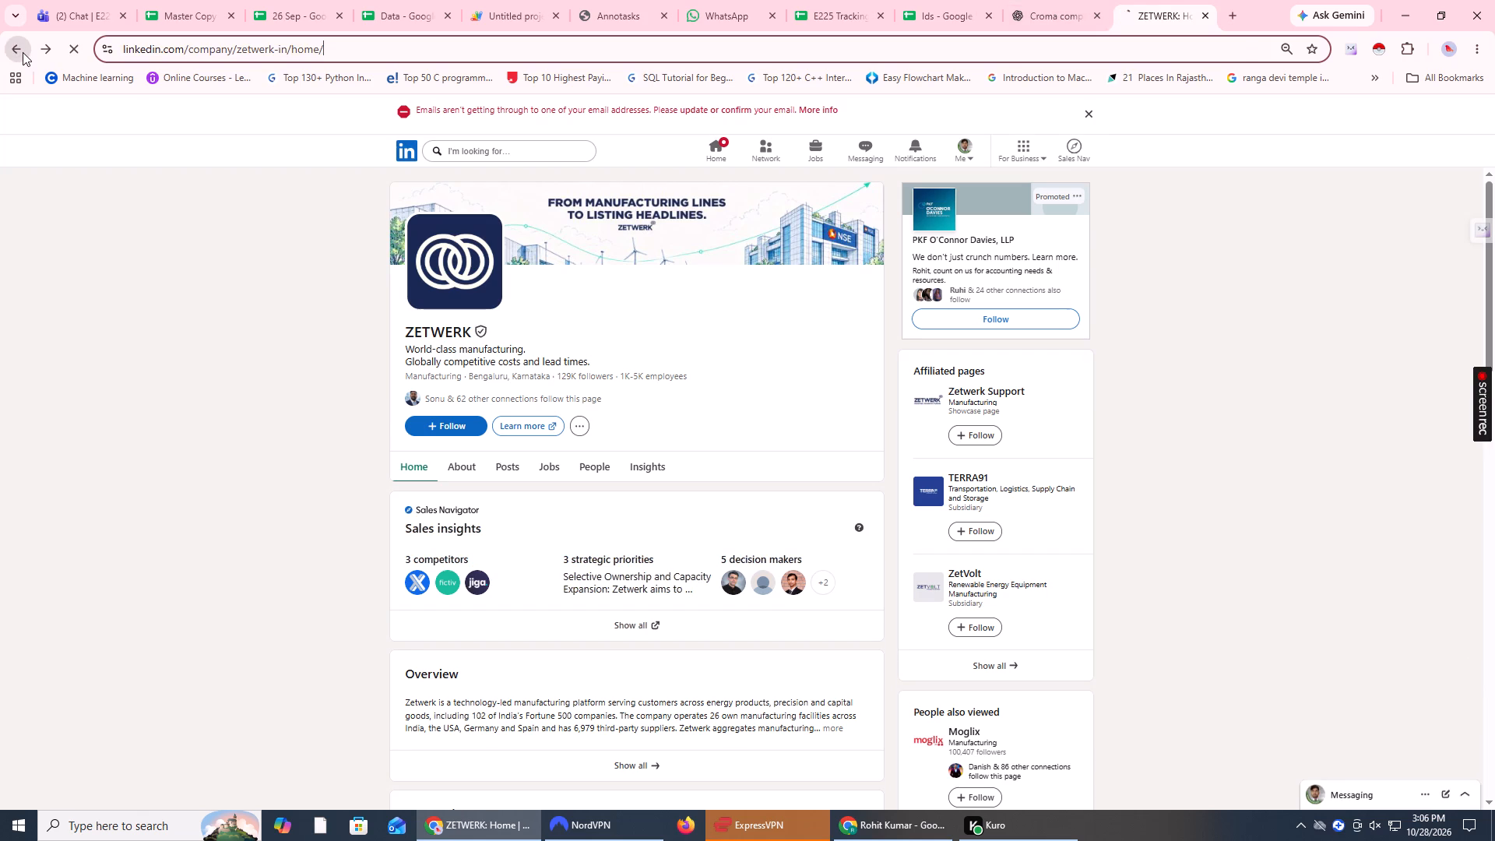
drag(237, 131, 0, 124)
key(ctrl+v)
key(space)
key(Return)
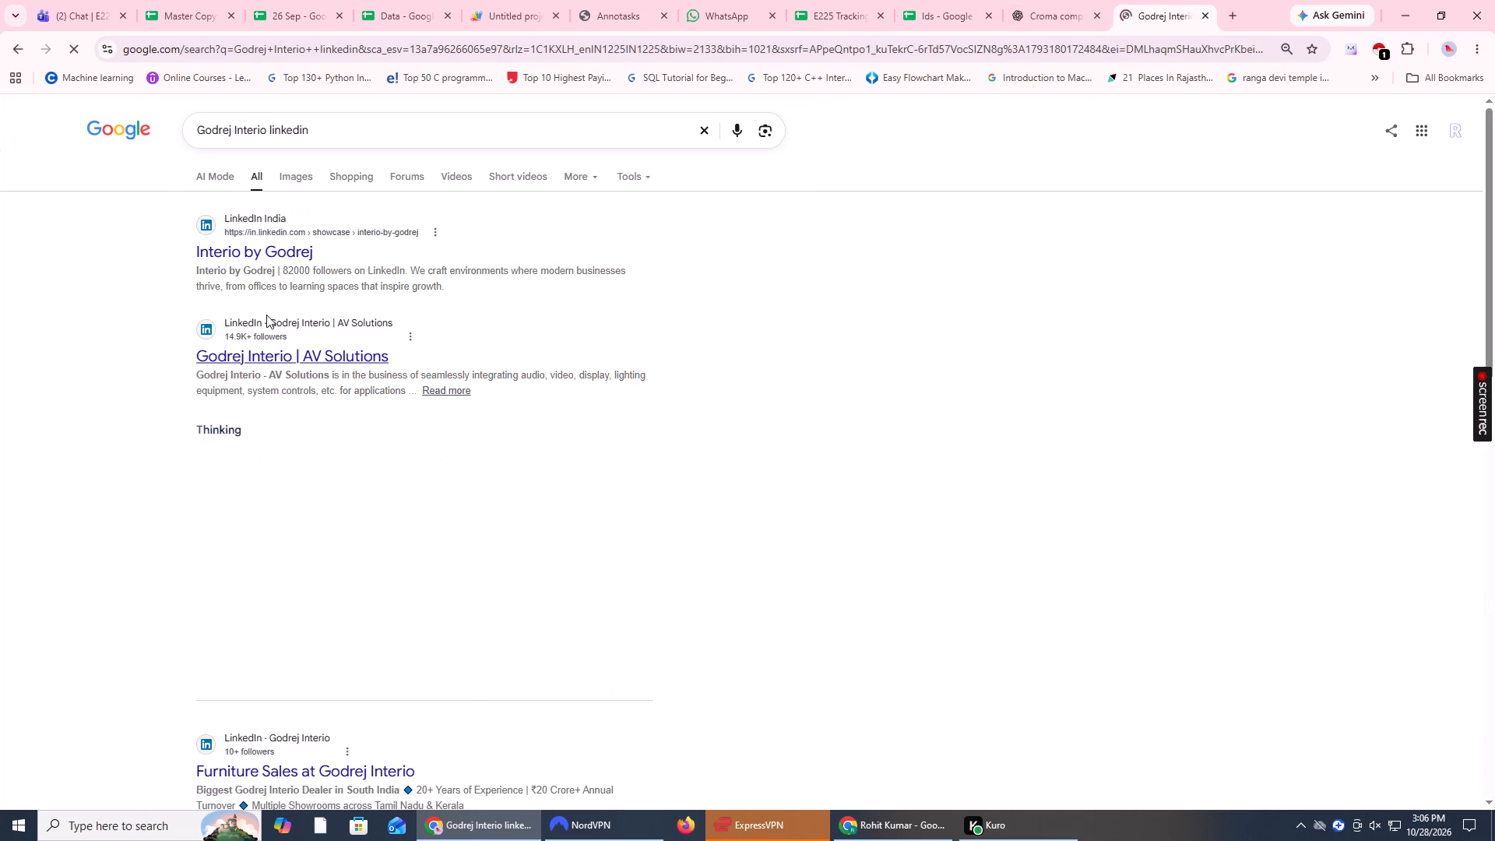
scroll(273, 354, down, 16)
scroll(273, 354, up, 14)
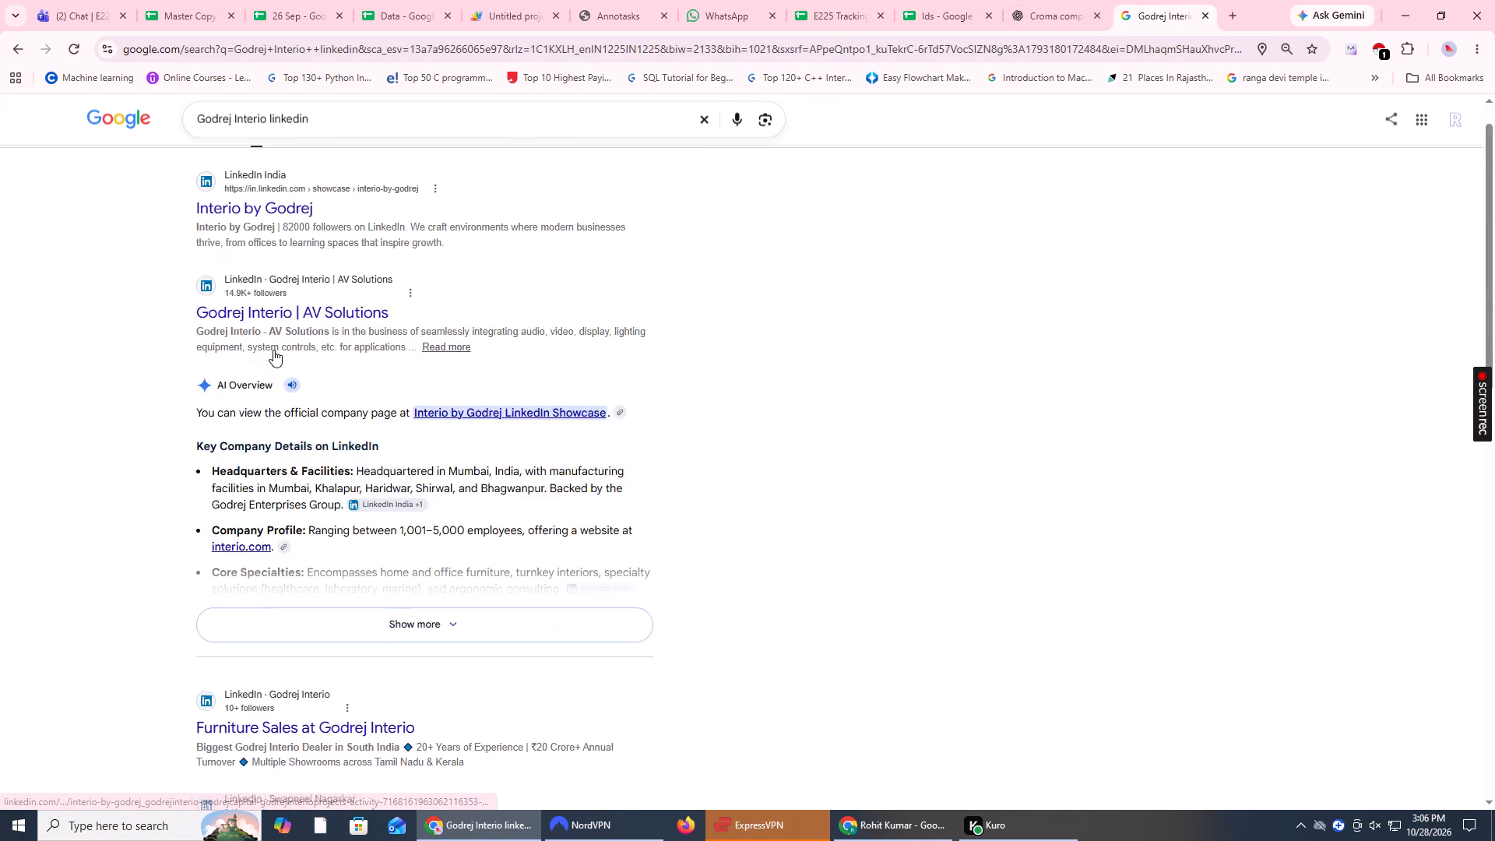
scroll(273, 350, up, 4)
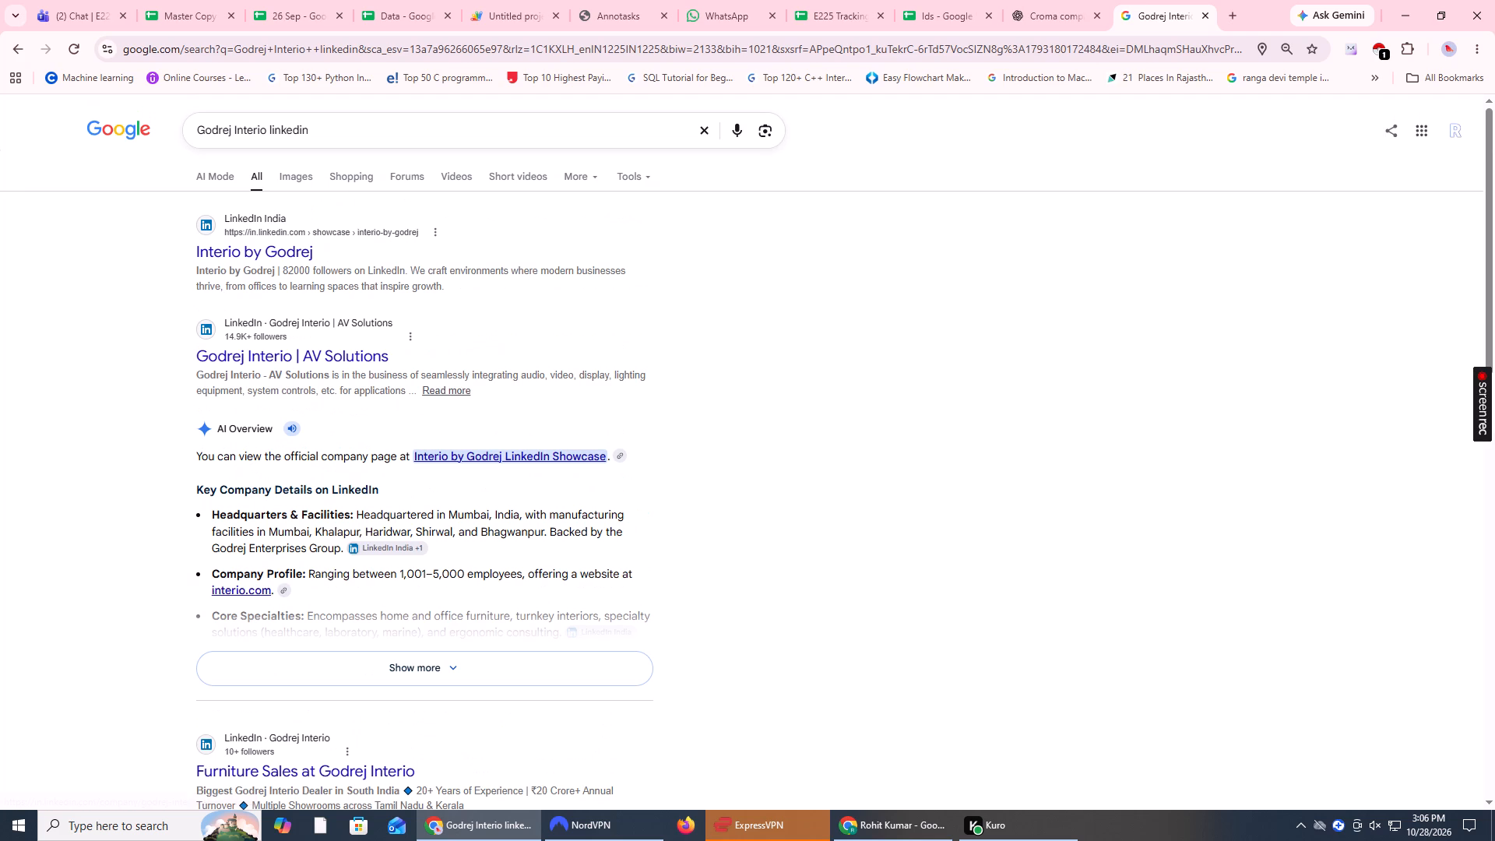
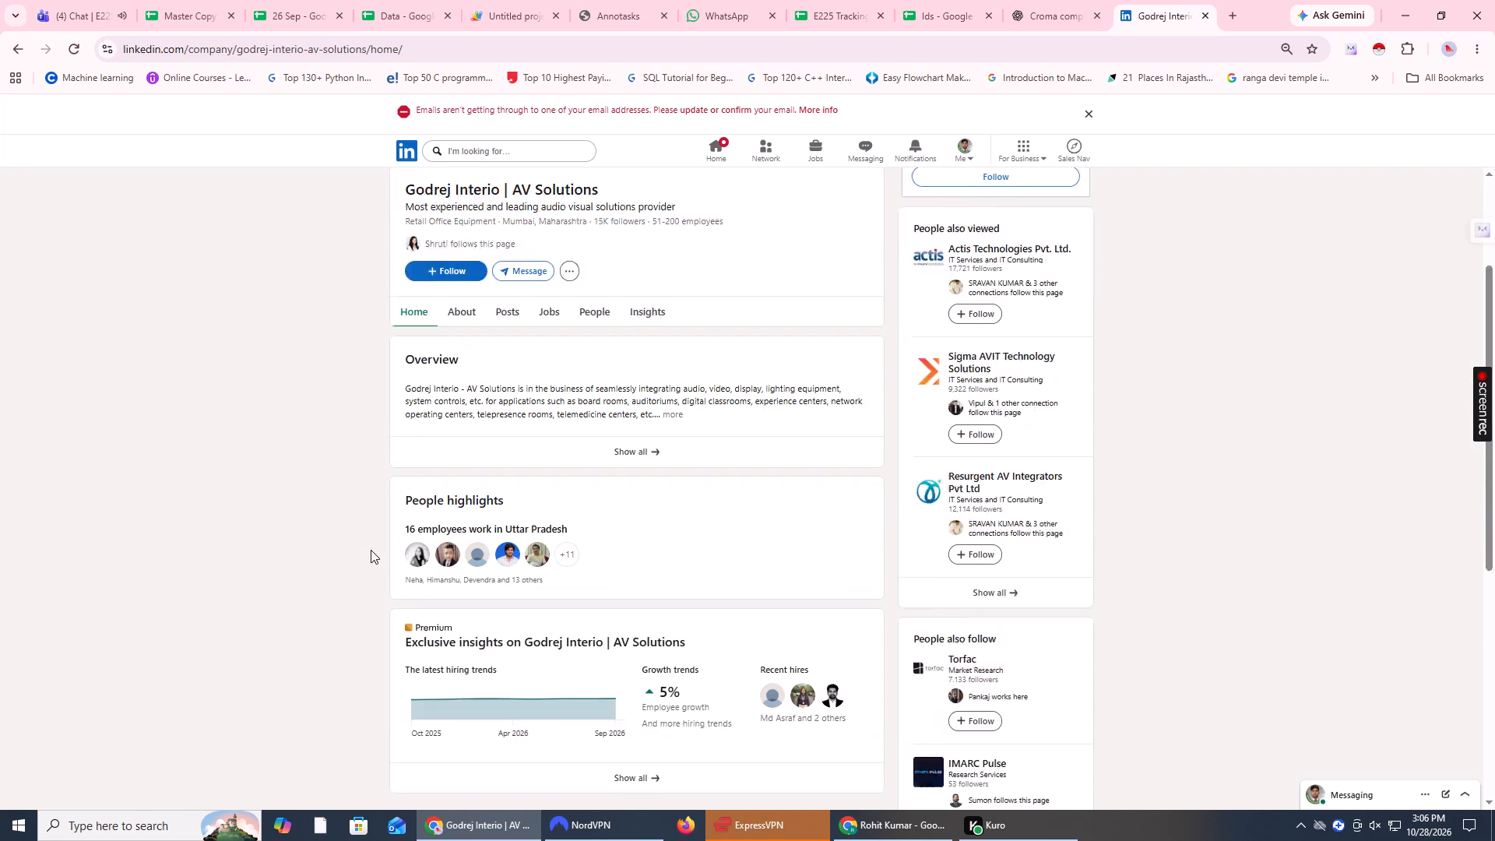
Check the Godrej Interio | AV Solutions LinkedIn page and copy its URL, linkedin.com/company/godrej-interio-av-solutions/home/, into the Linkedin URL cell of row 83.
scroll(371, 550, down, 3)
scroll(371, 550, up, 4)
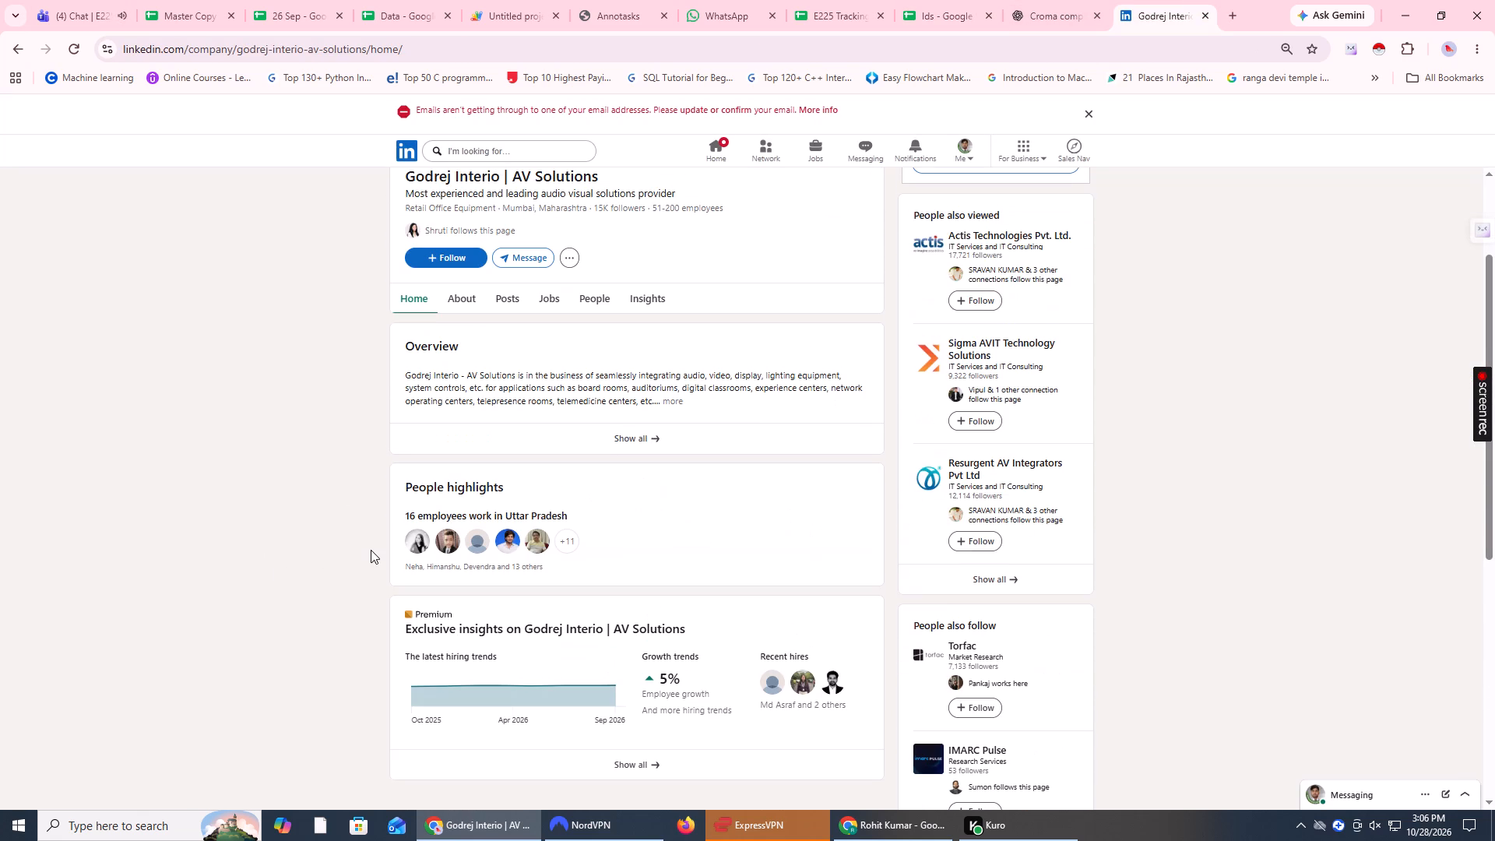
click(368, 49)
key(ctrl+c)
click(918, 0)
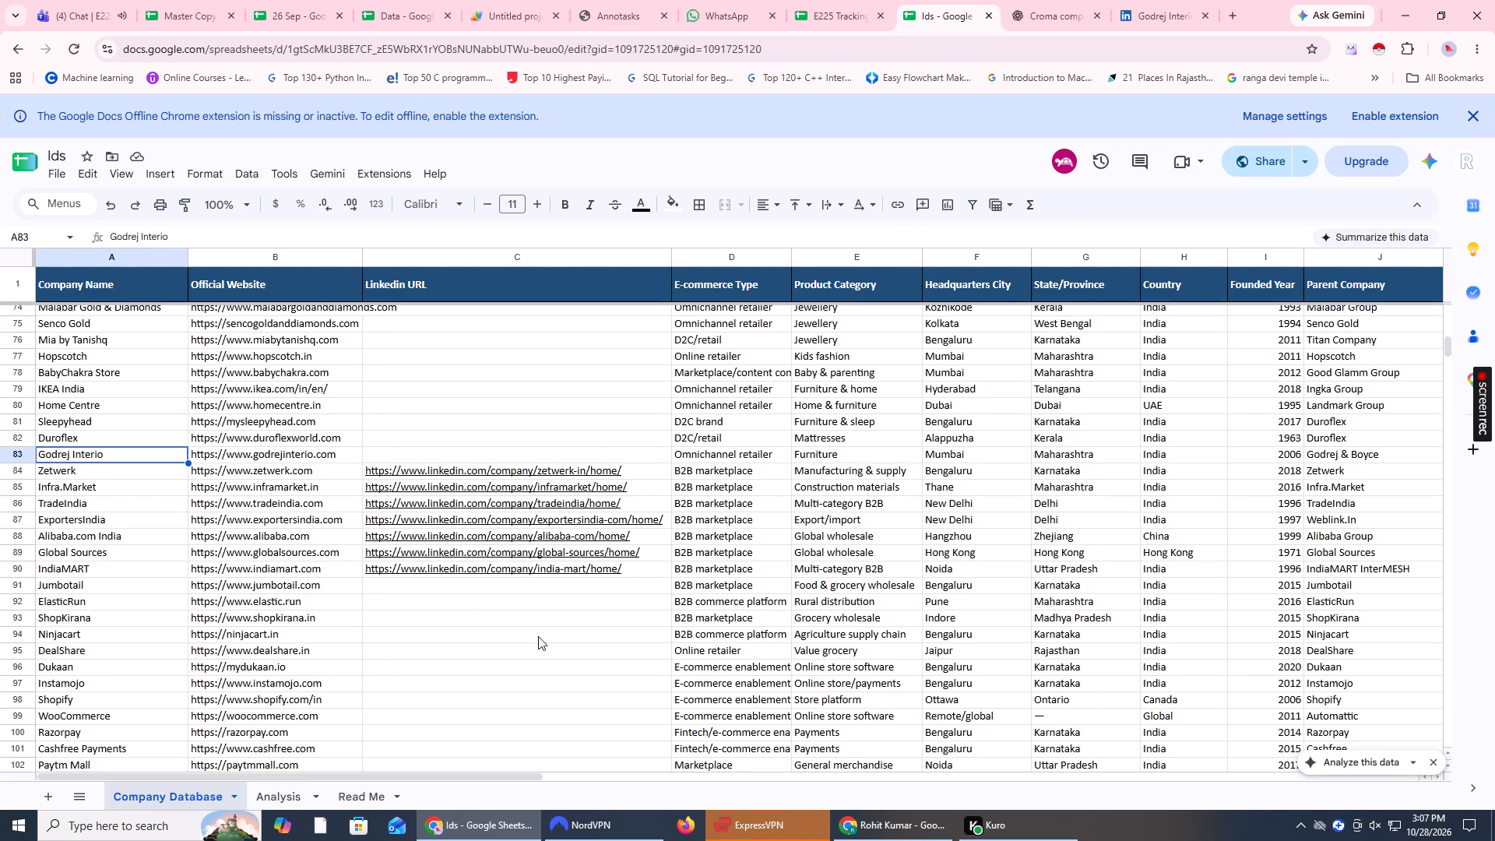
click(381, 453)
key(ctrl+v)
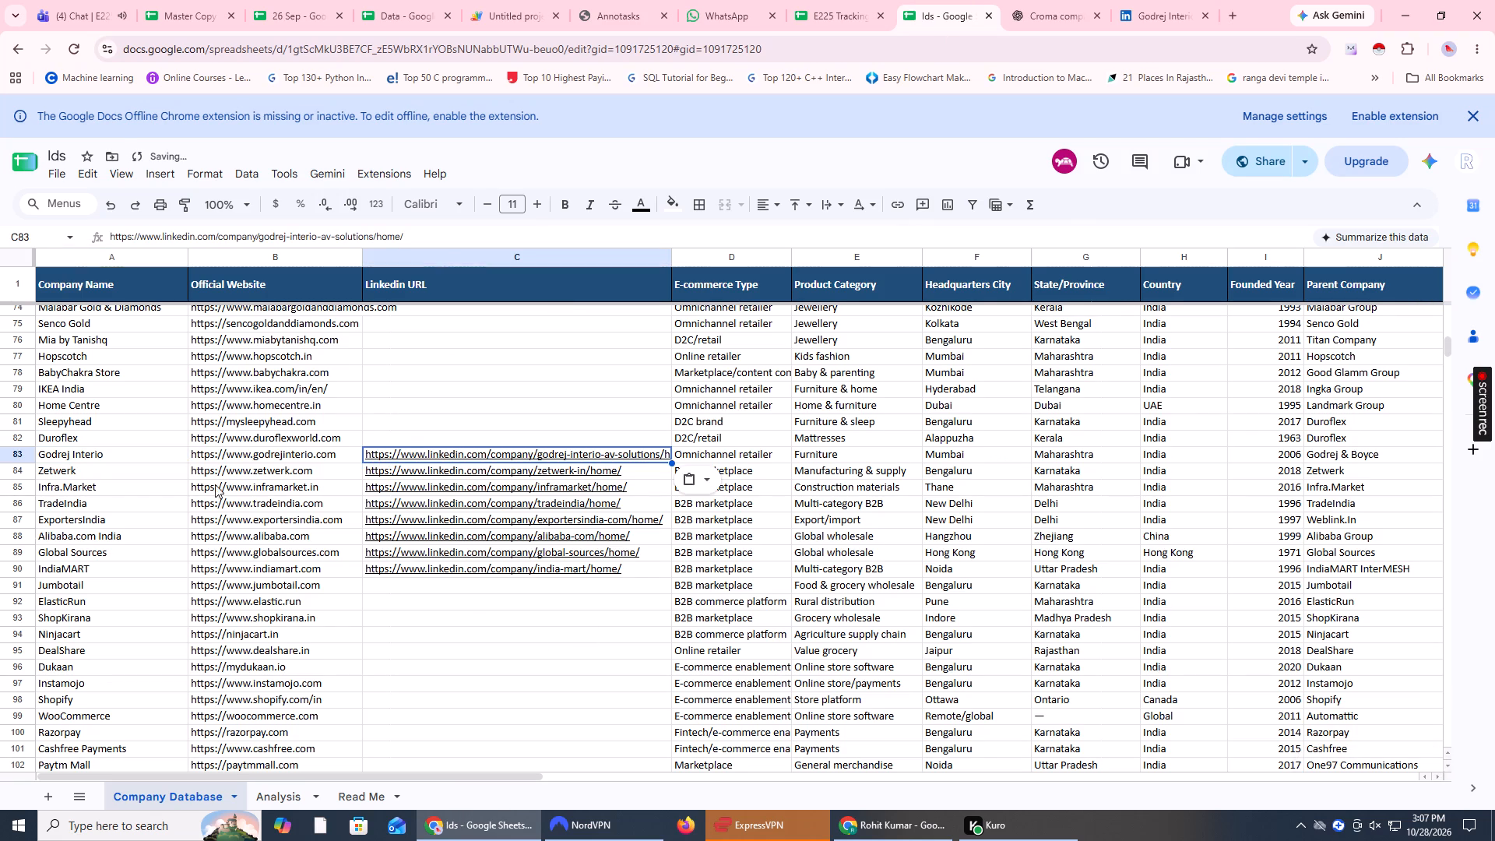
Copy the company name Duroflex from row 82 and search Google for "Duroflex linkedin".
click(90, 438)
key(ctrl+c)
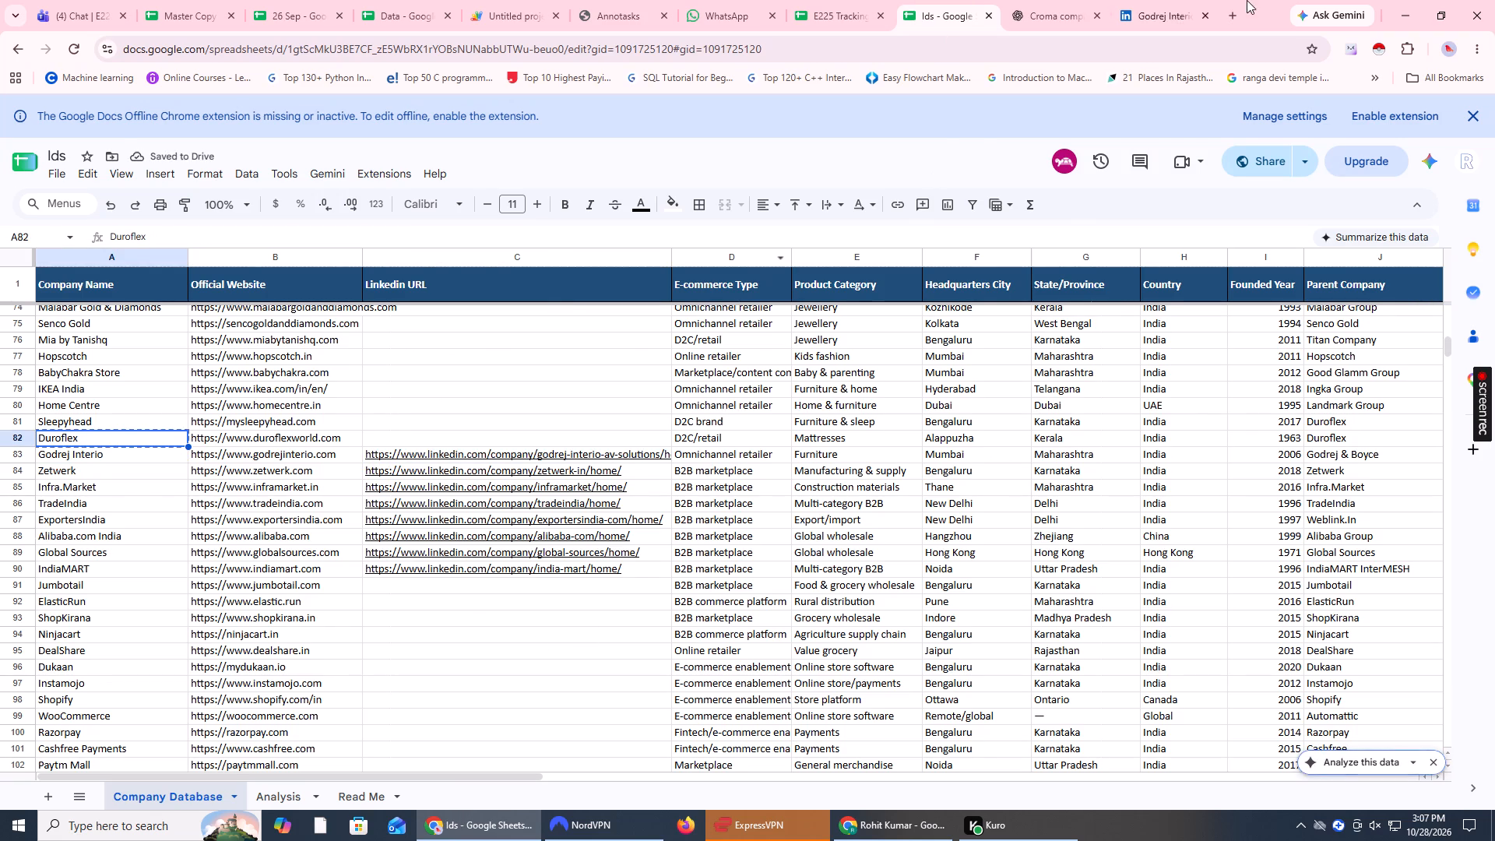
click(1147, 8)
click(18, 42)
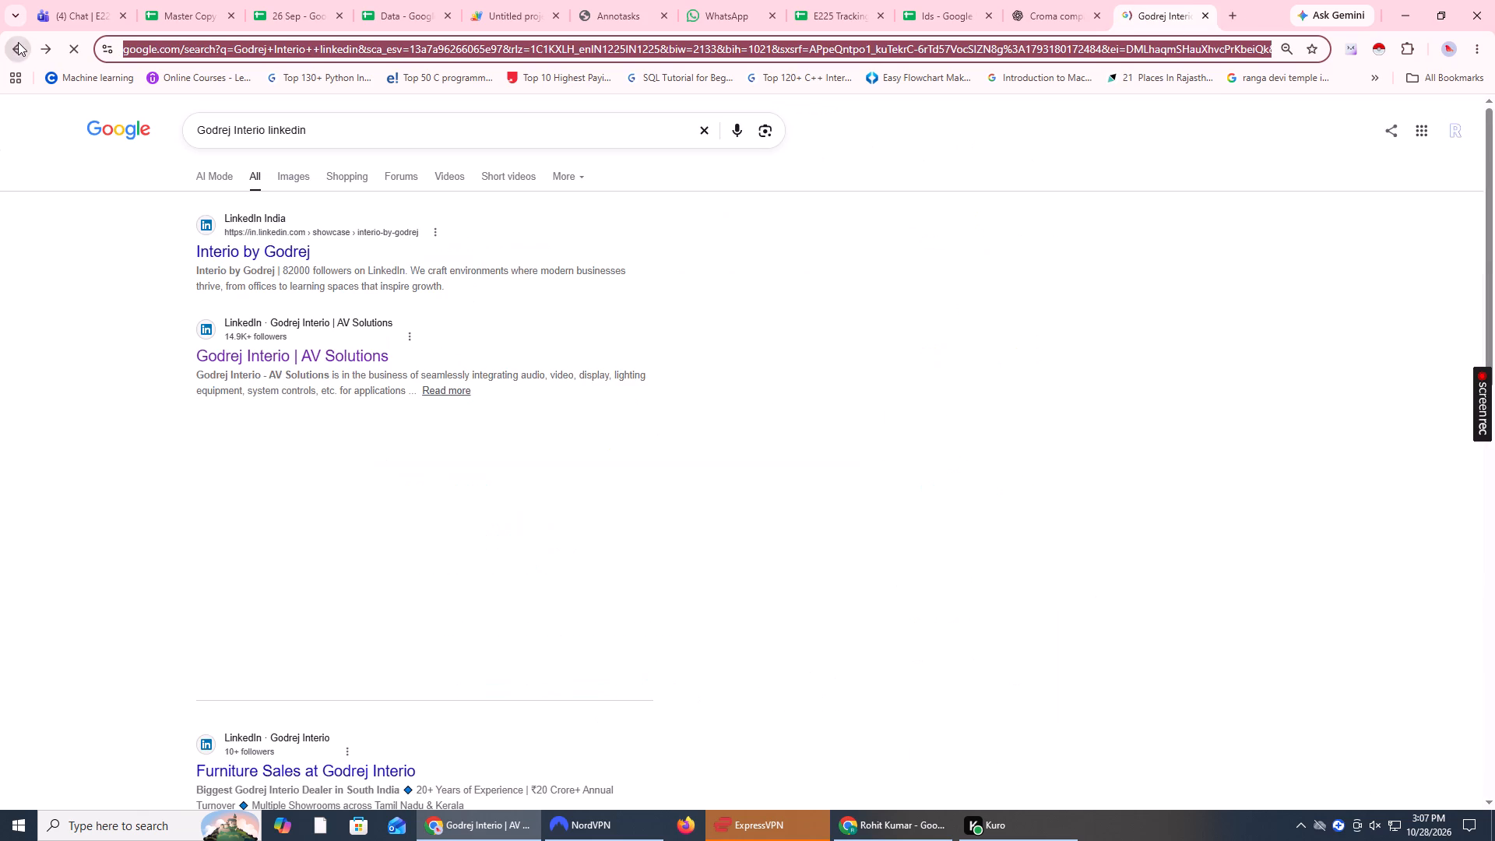
drag(266, 133, 0, 135)
key(ctrl+v)
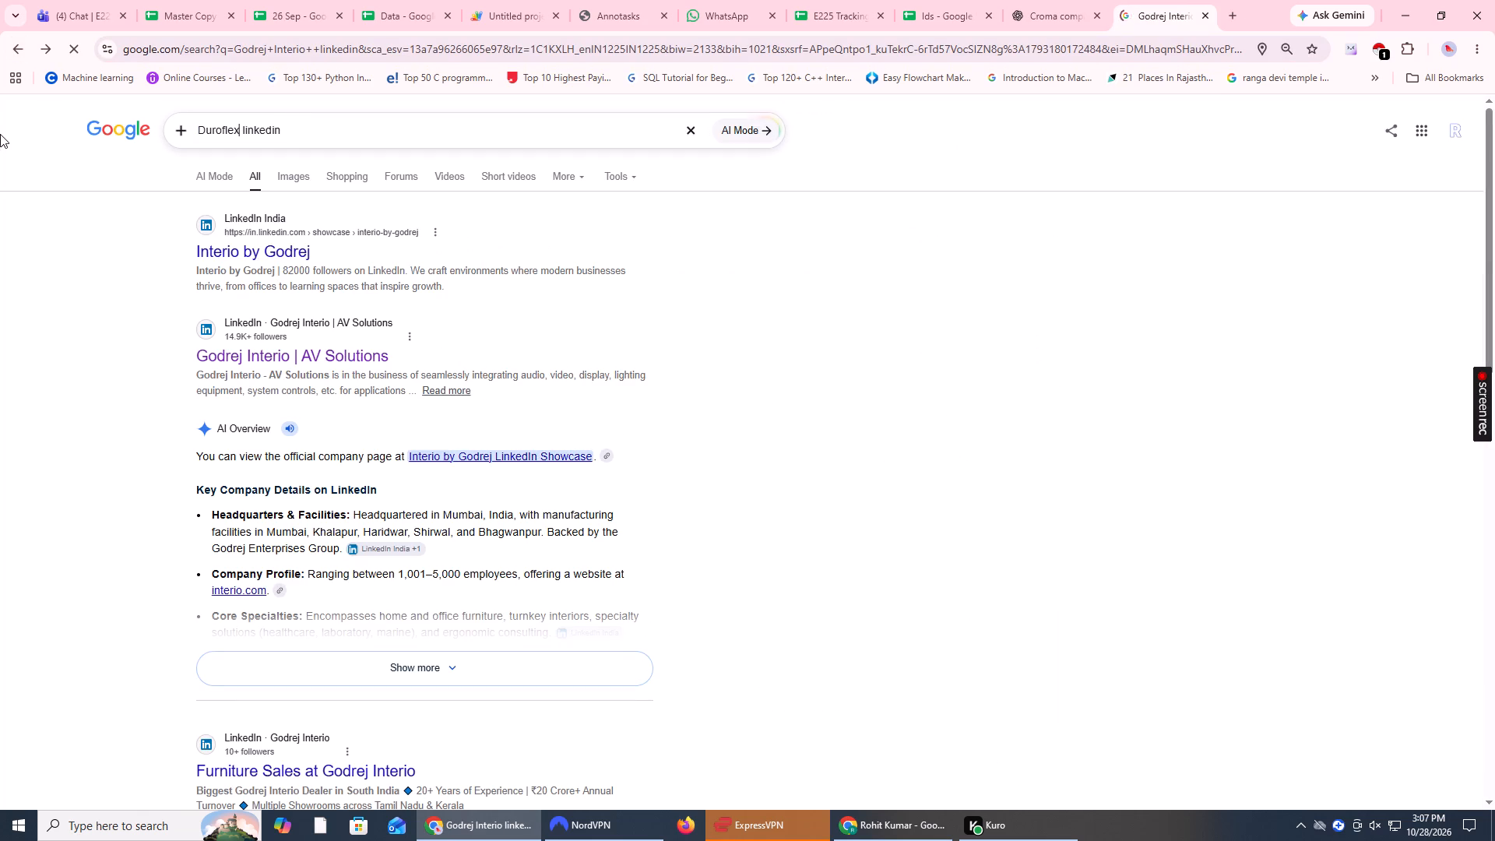
key(Return)
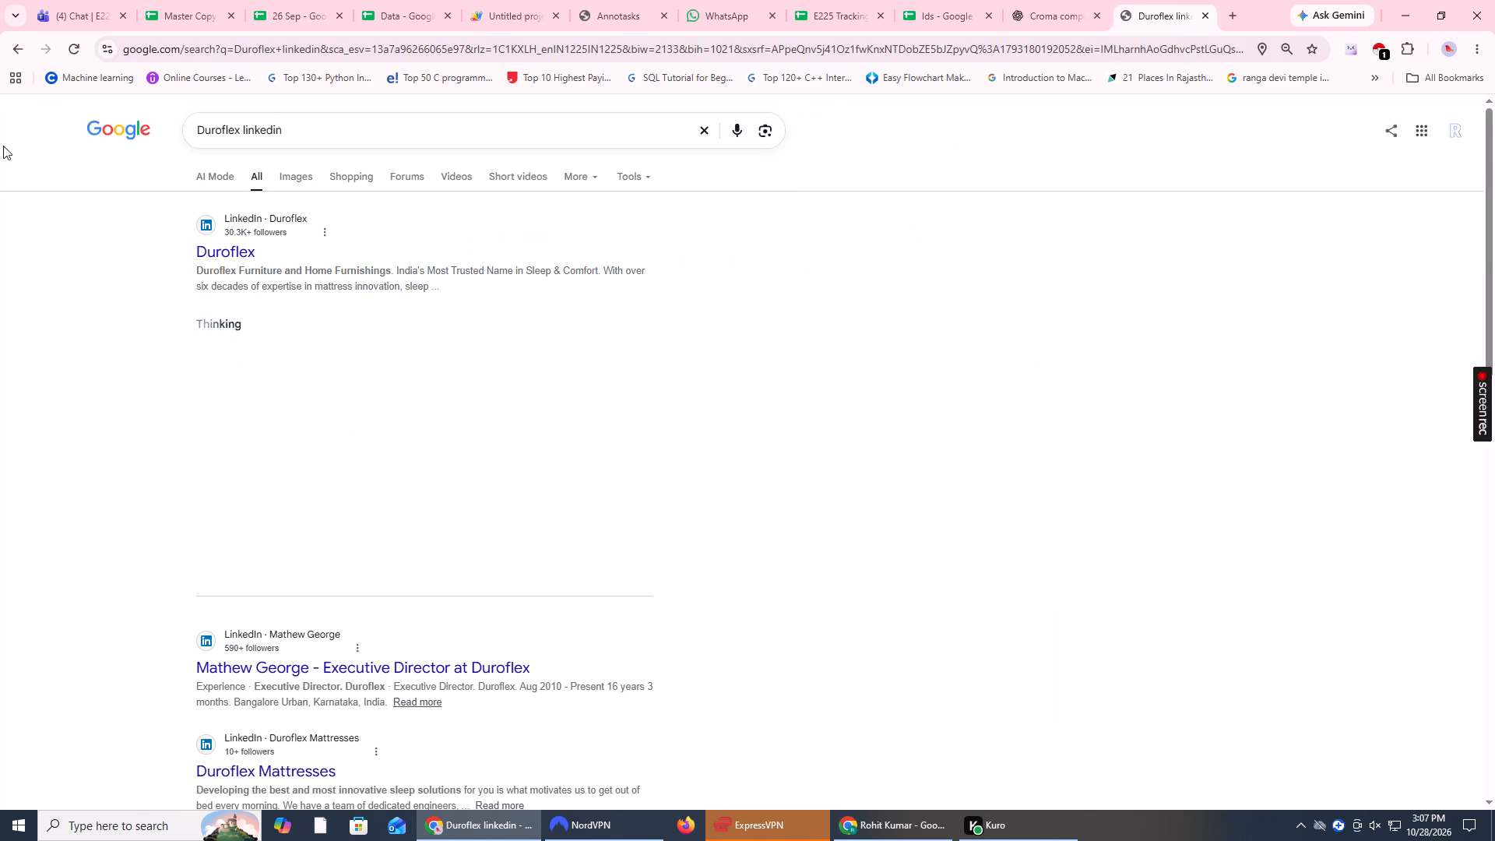
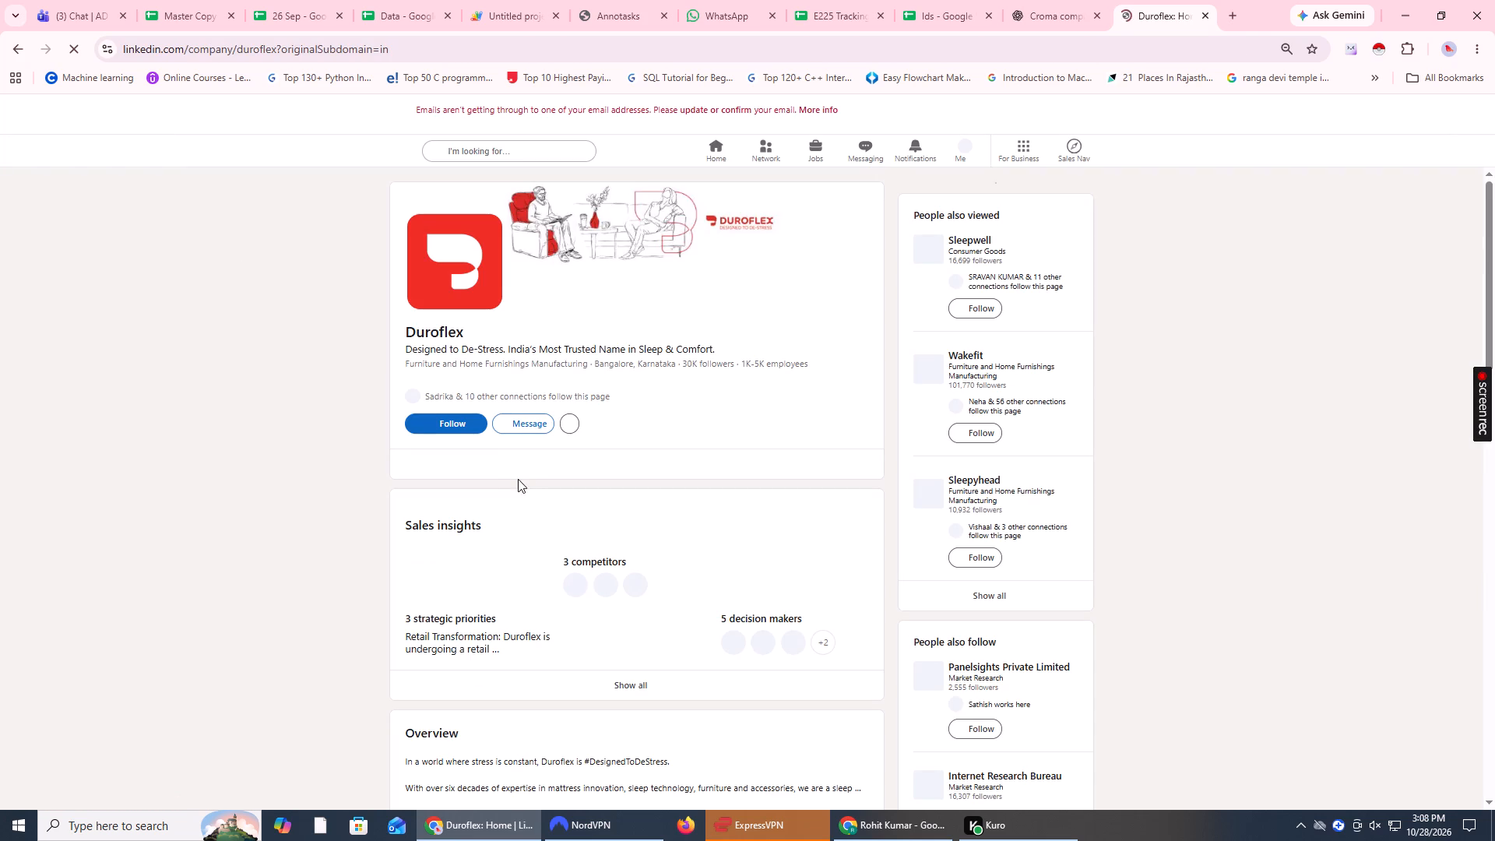
Copy the Duroflex LinkedIn page's URL, linkedin.com/company/duroflex/home/, and return to the Ids spreadsheet to fill the Linkedin URL cell of row 82.
scroll(617, 479, down, 11)
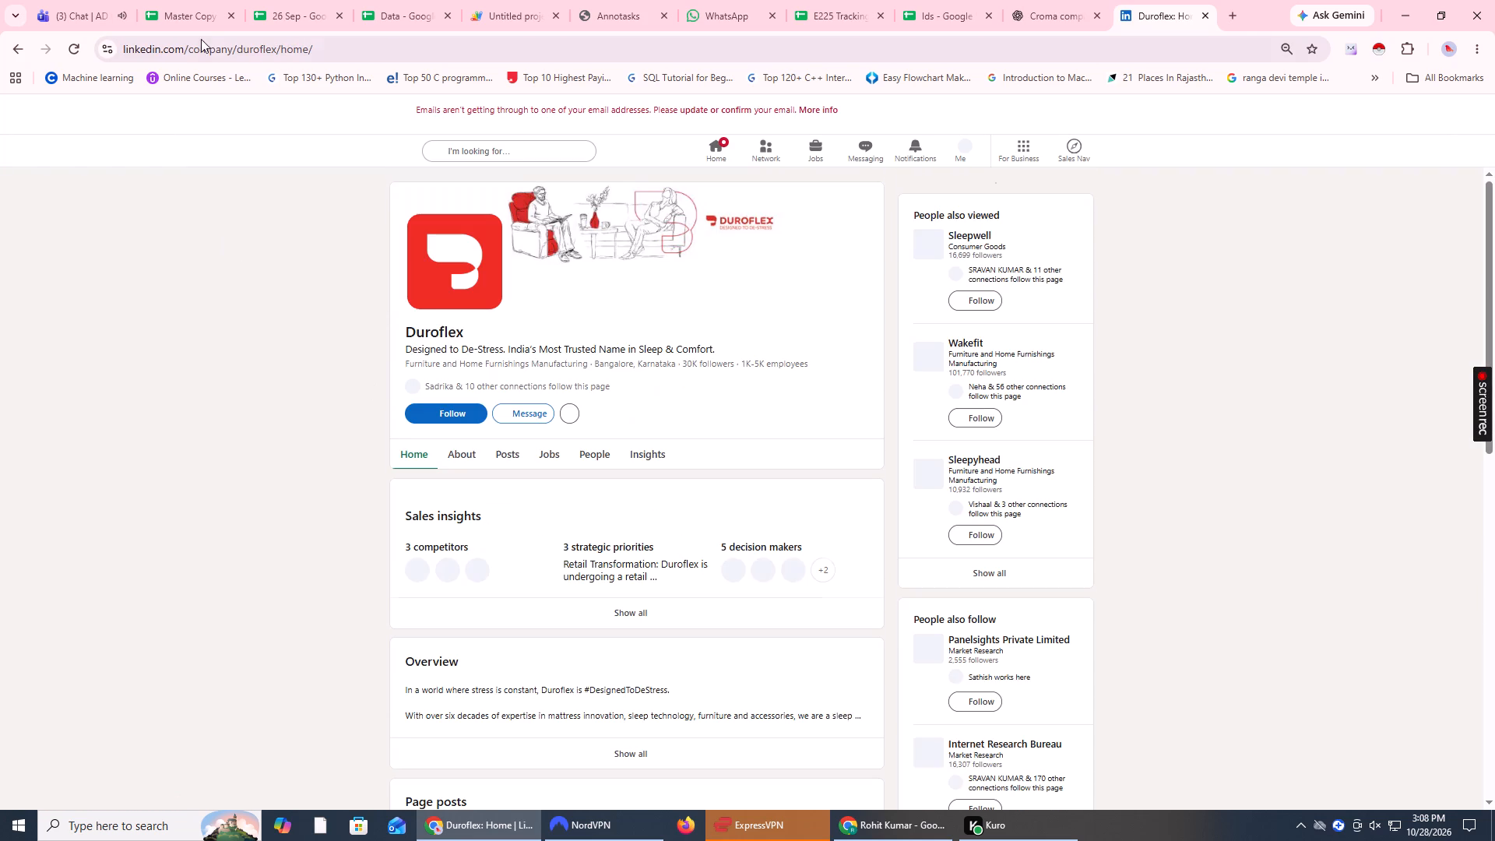
click(255, 59)
key(ctrl+c)
click(948, 0)
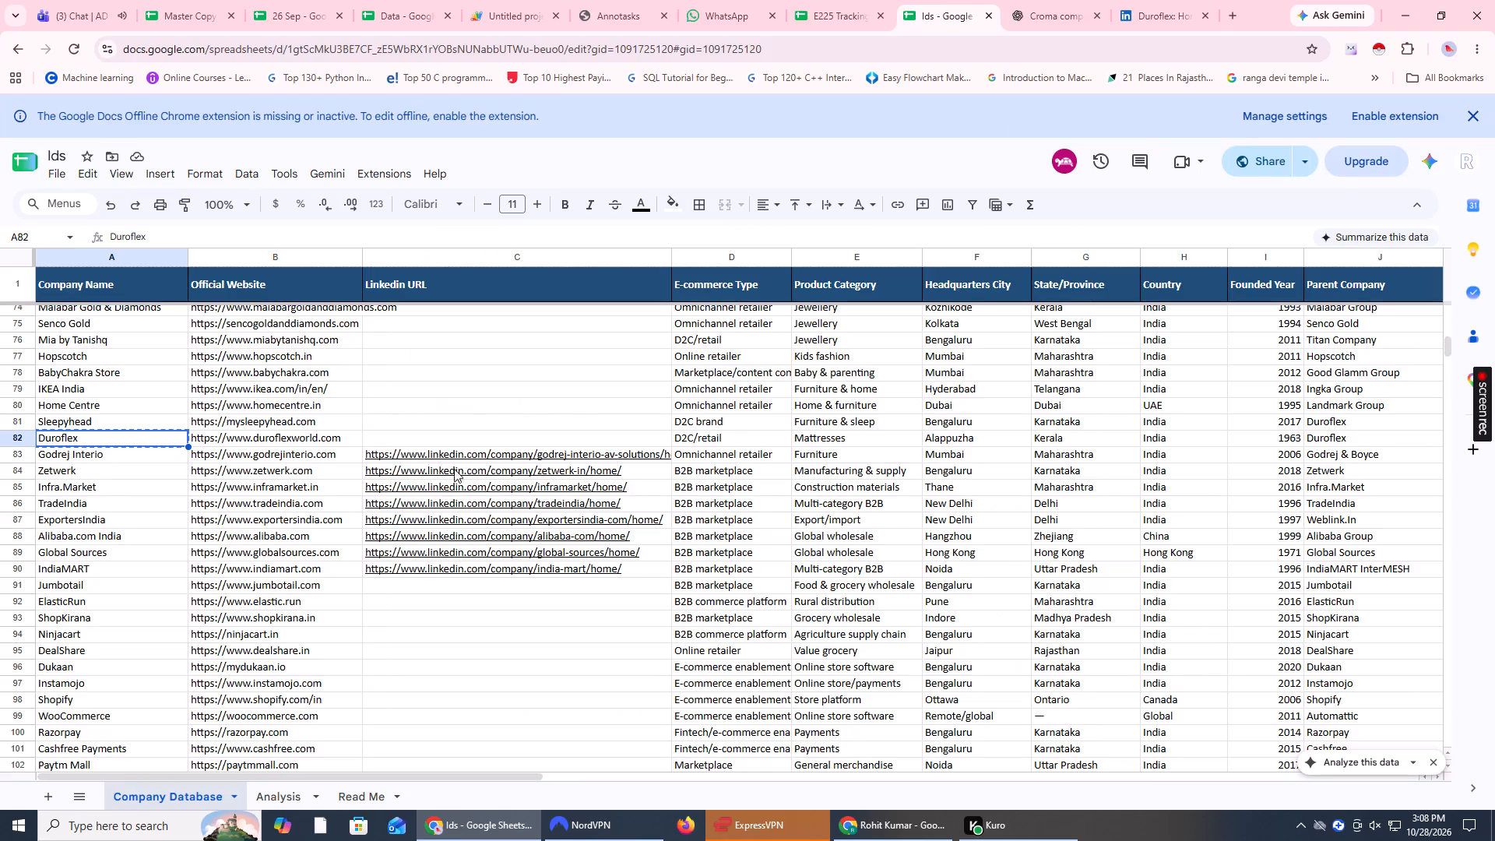
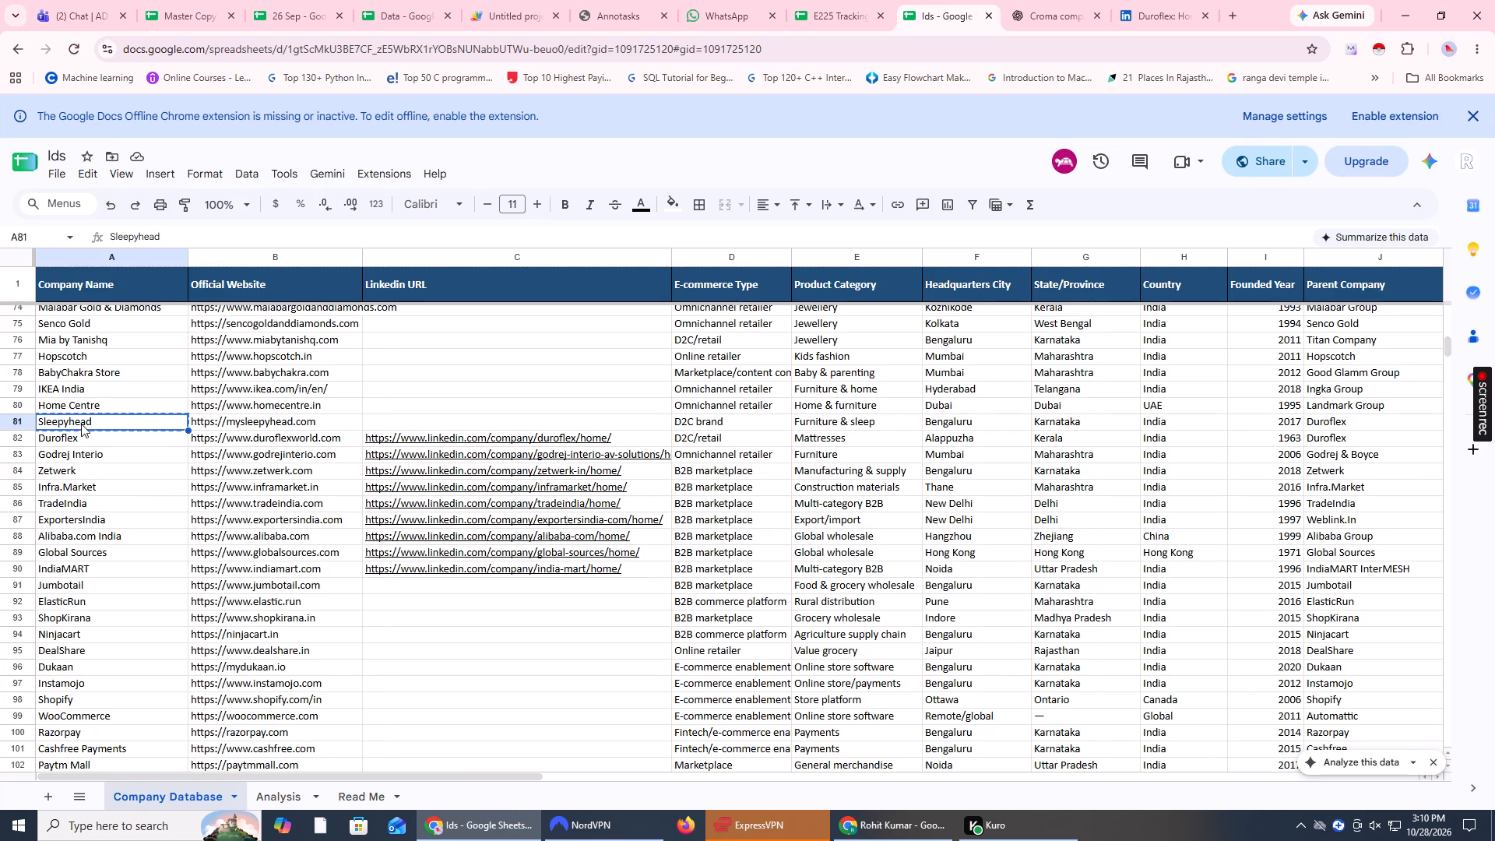
Search Google for "Sleepyhead linkedin" using the copied company name and open the LinkedIn page of the Indian home décor brand Sleepyhead.
click(1180, 0)
click(16, 47)
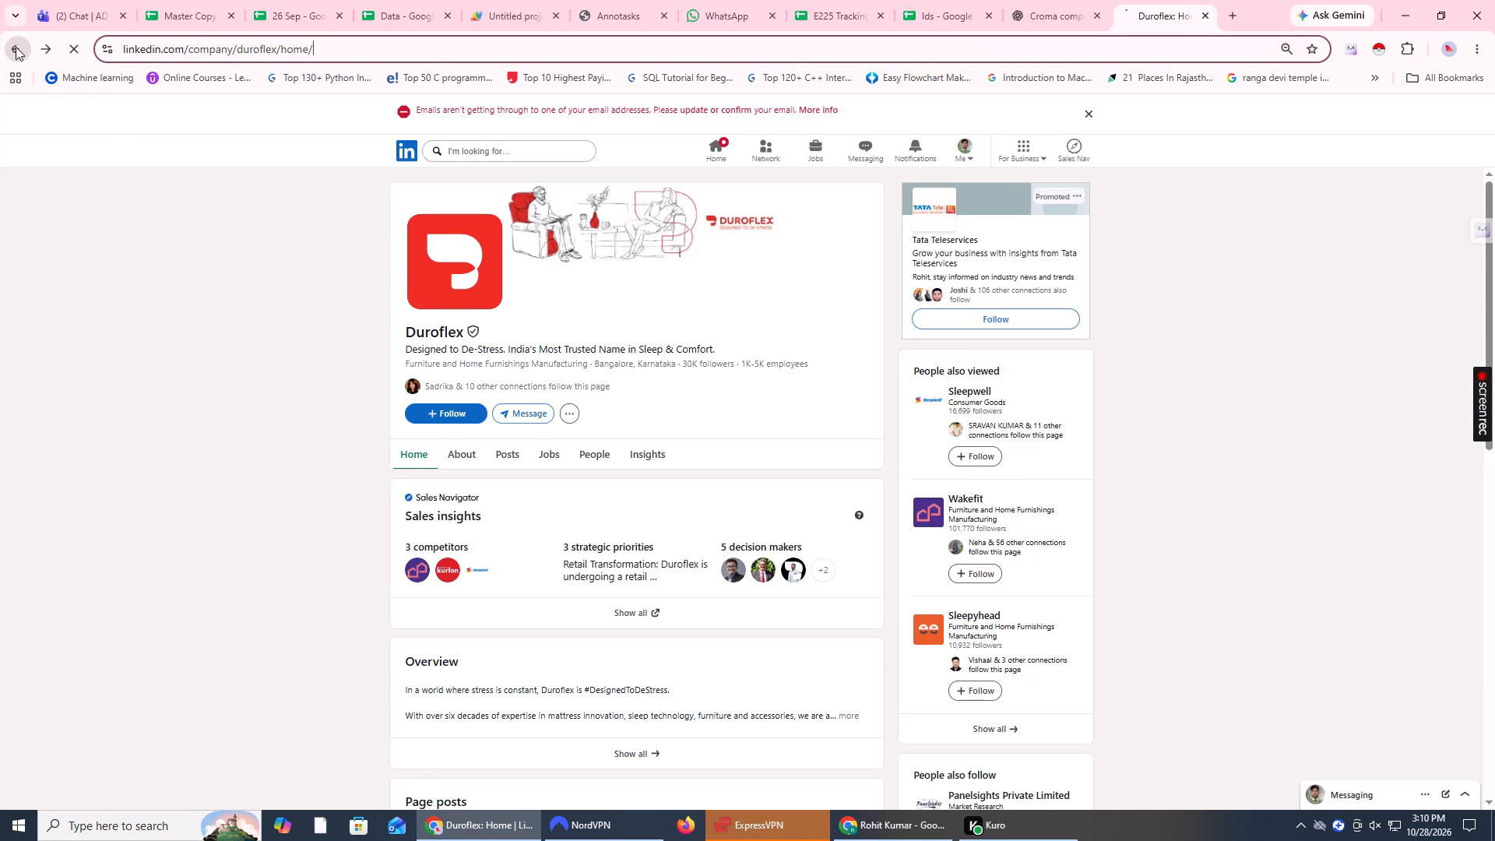
drag(237, 135, 0, 135)
key(ctrl+v)
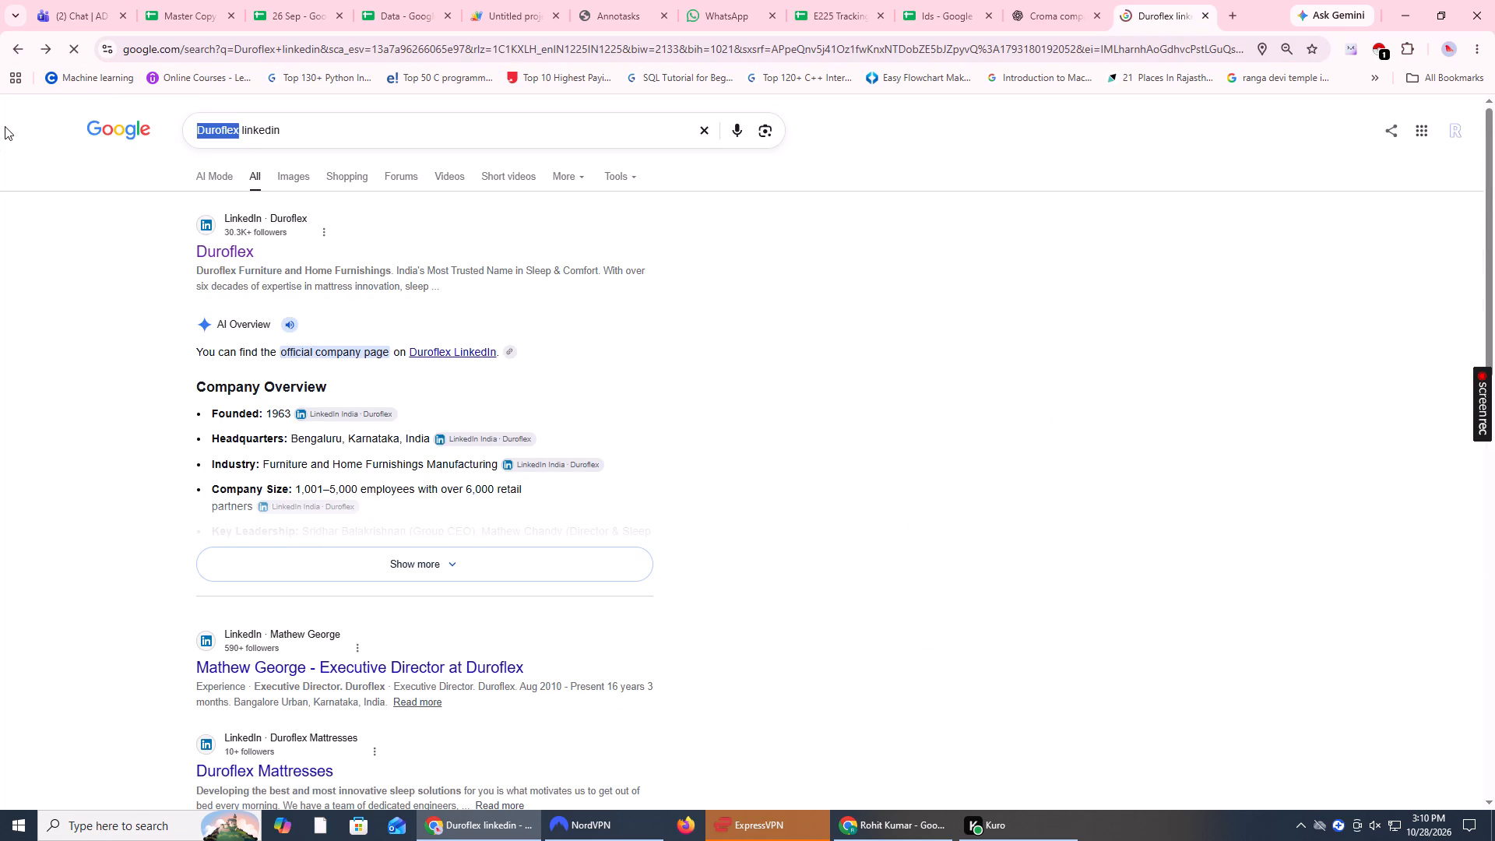
key(Return)
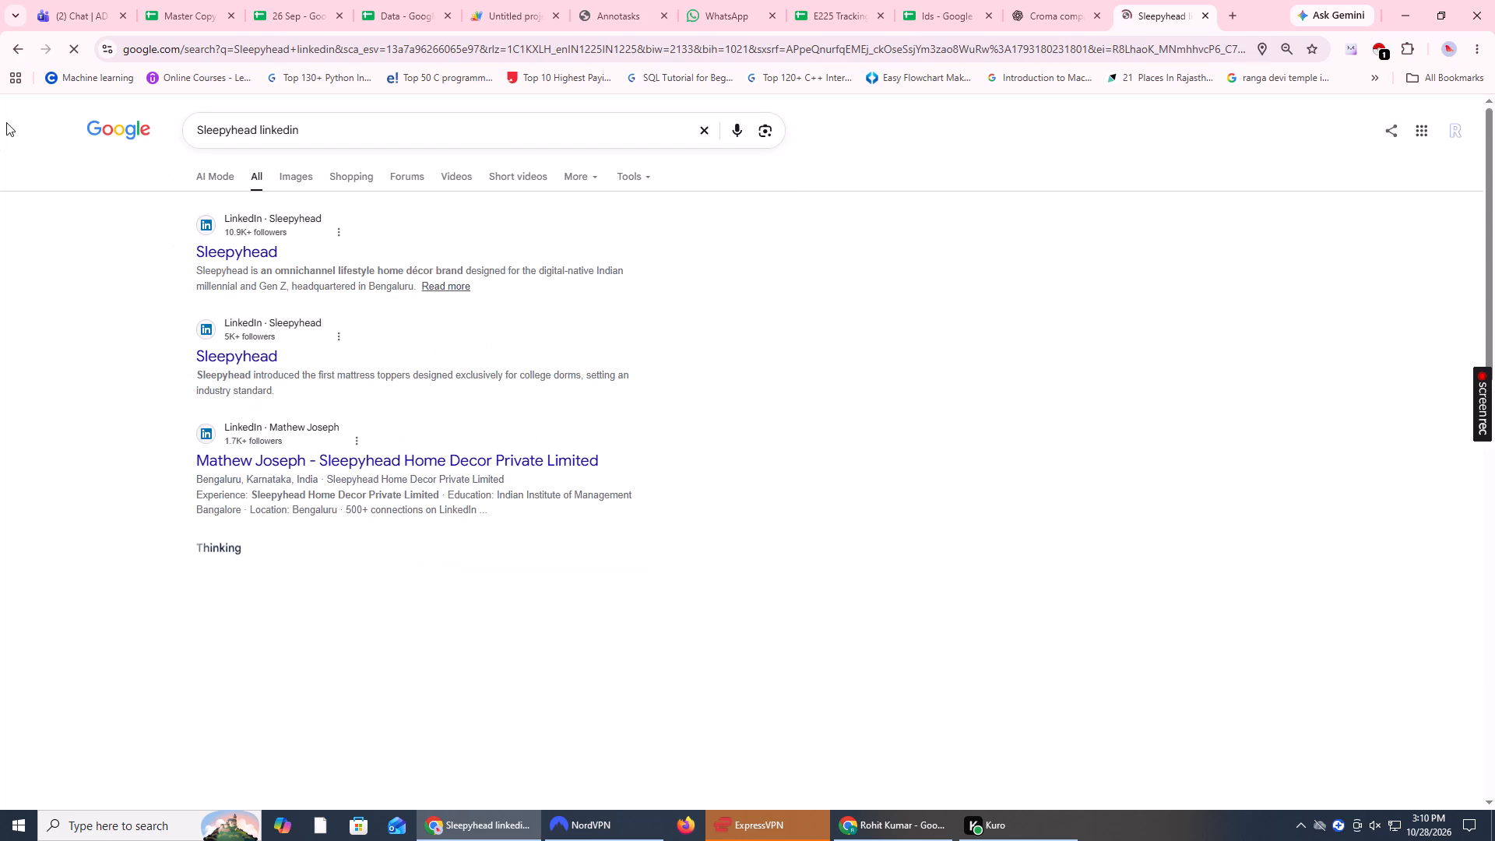
click(207, 250)
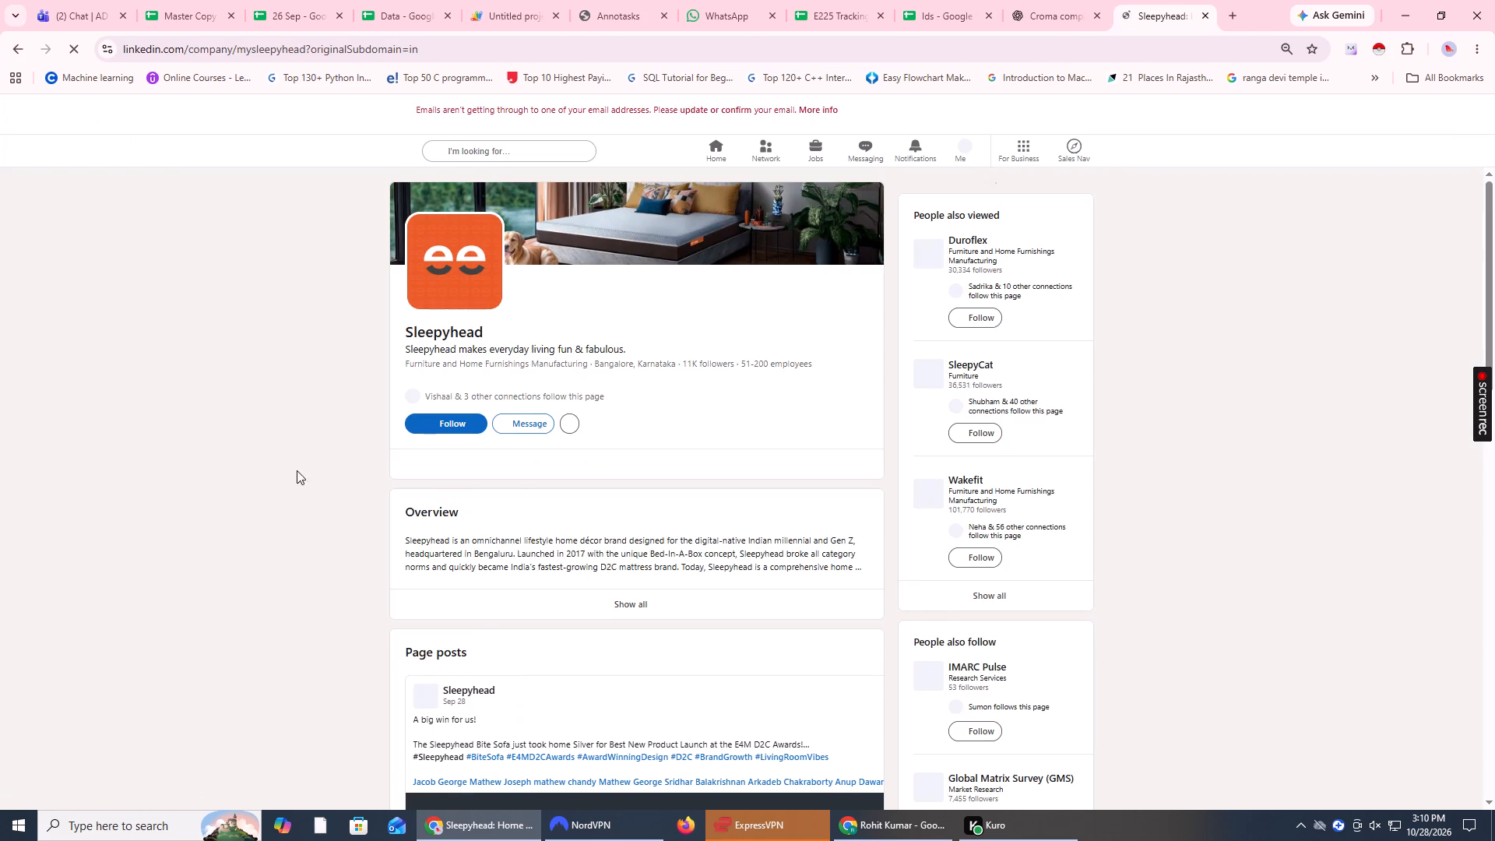
Copy the Sleepyhead page's URL, linkedin.com/company/mysleepyhead/home/, into the Linkedin URL cell of row 81 in the Ids spreadsheet.
scroll(431, 487, down, 20)
scroll(431, 487, down, 7)
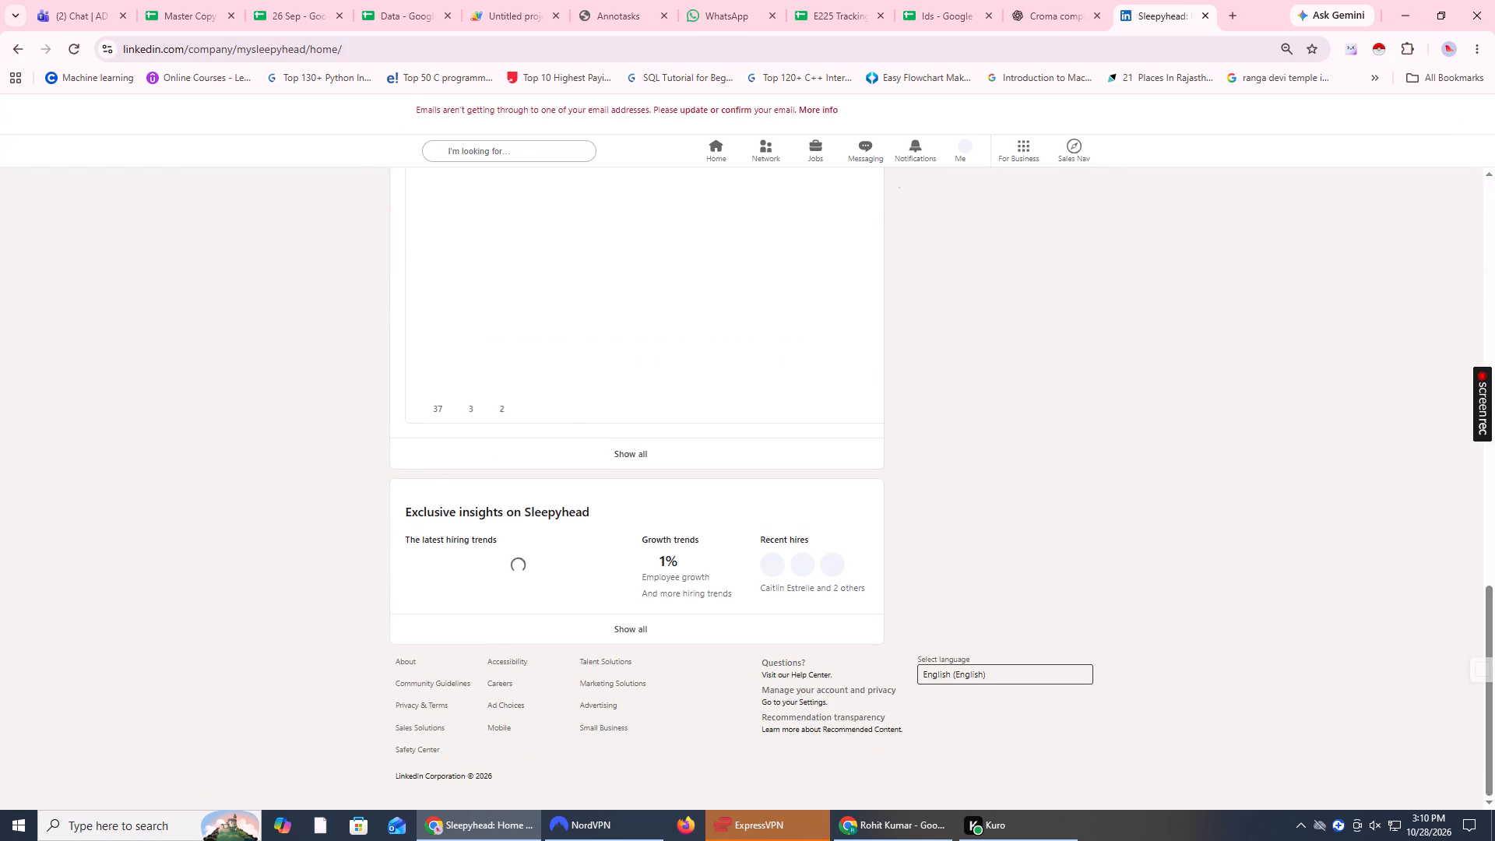
click(377, 51)
key(ctrl+c)
click(970, 0)
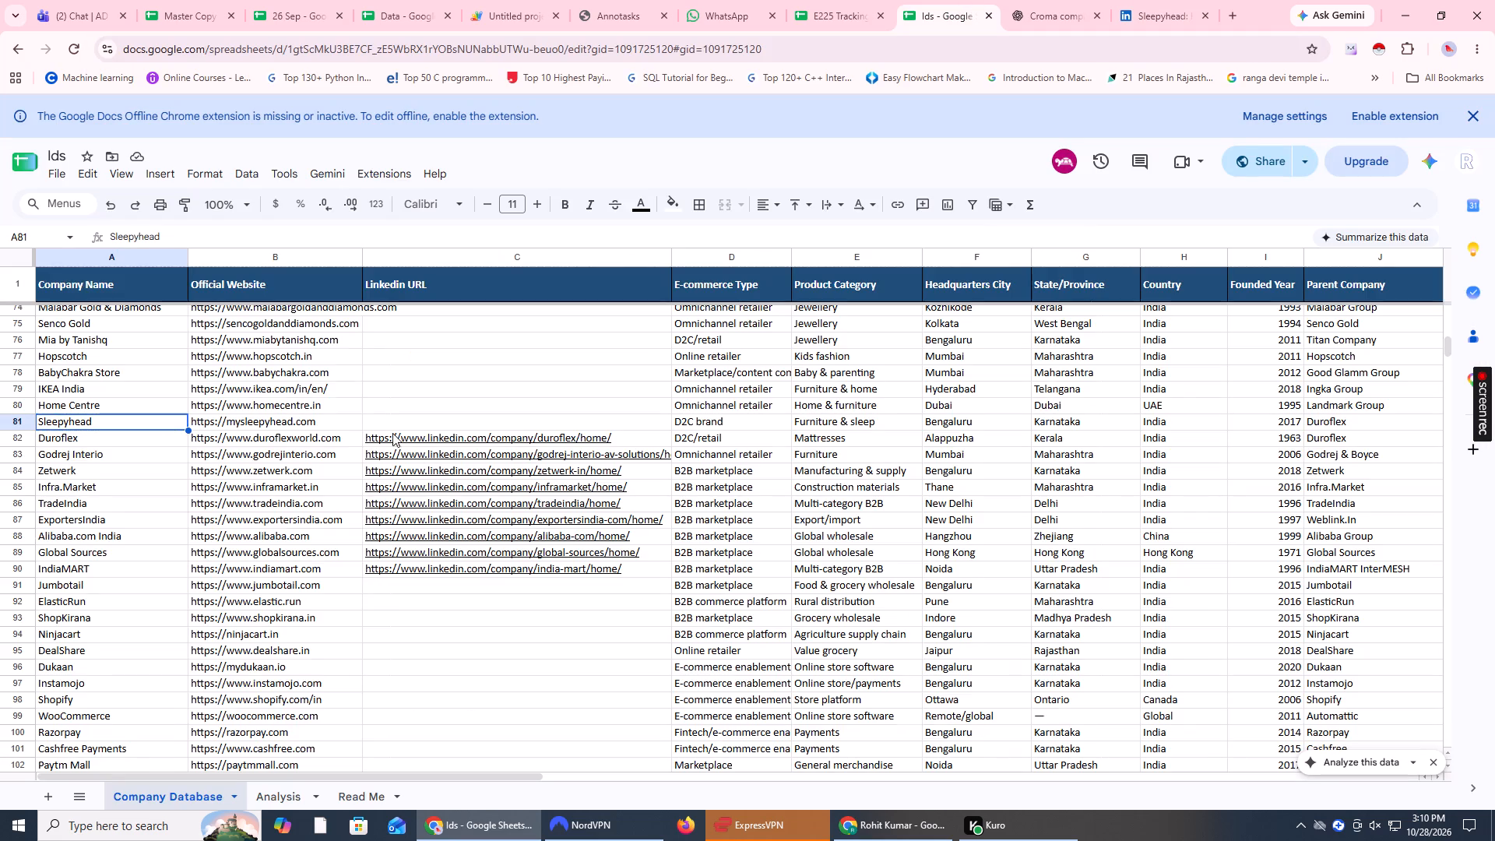
click(375, 417)
key(ctrl+v)
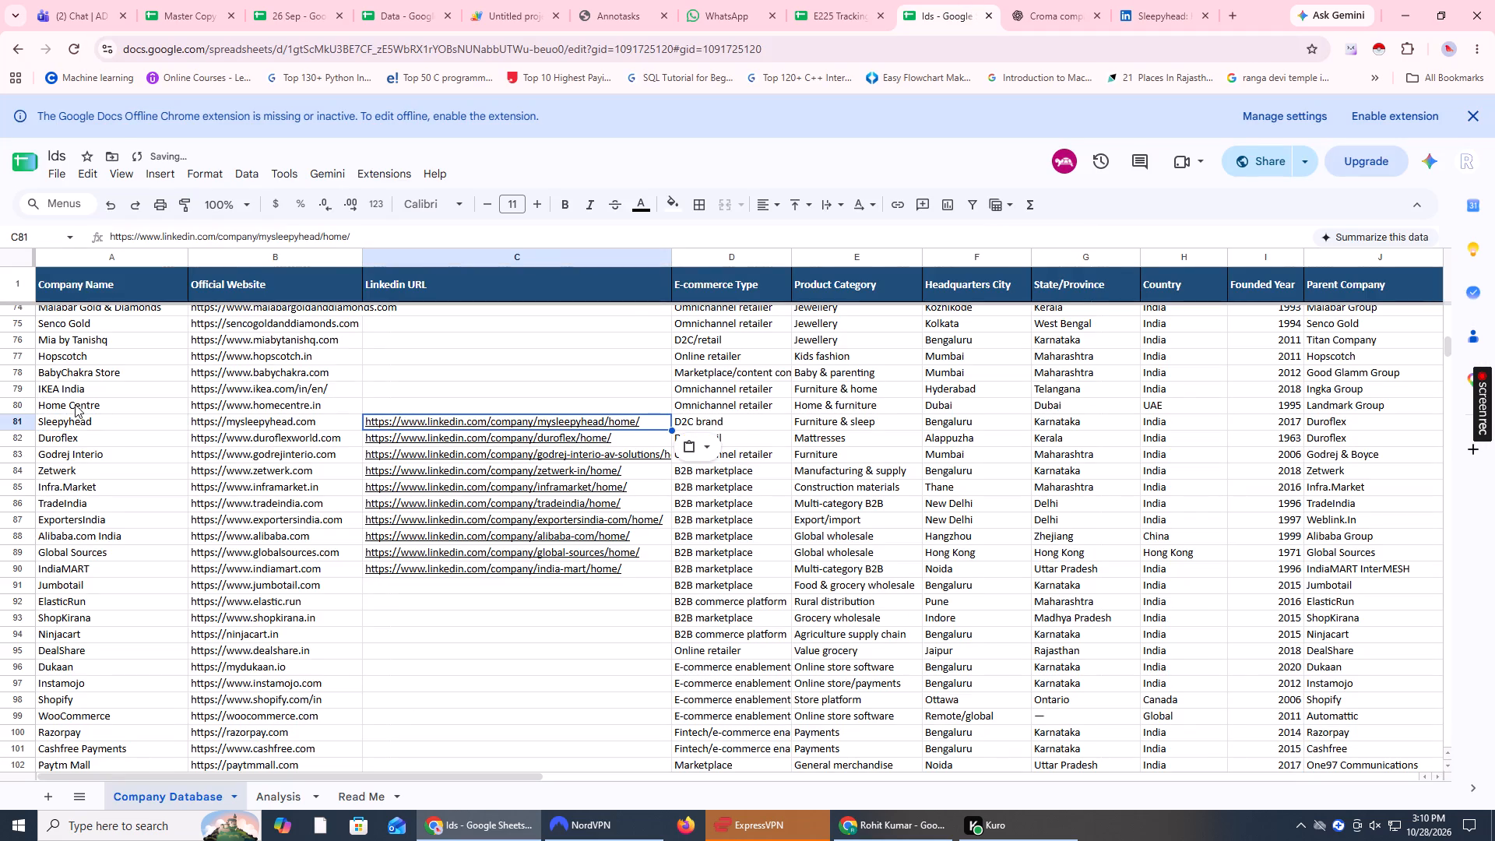
Copy the company name Home Centre from row 80 and search Google for "Home Centre linkedin".
click(75, 404)
key(ctrl+c)
click(1144, 0)
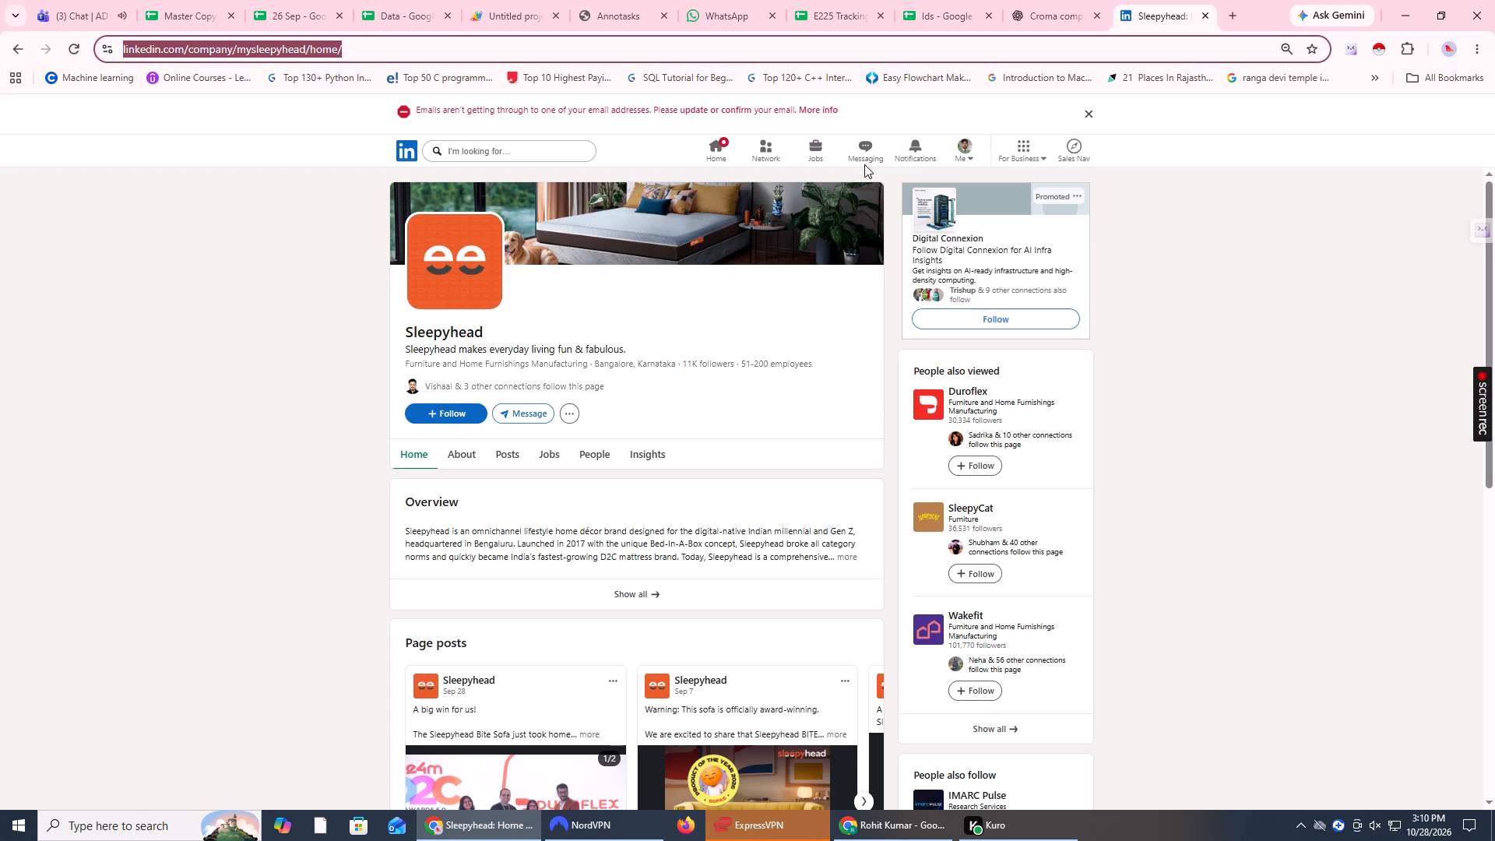
click(9, 48)
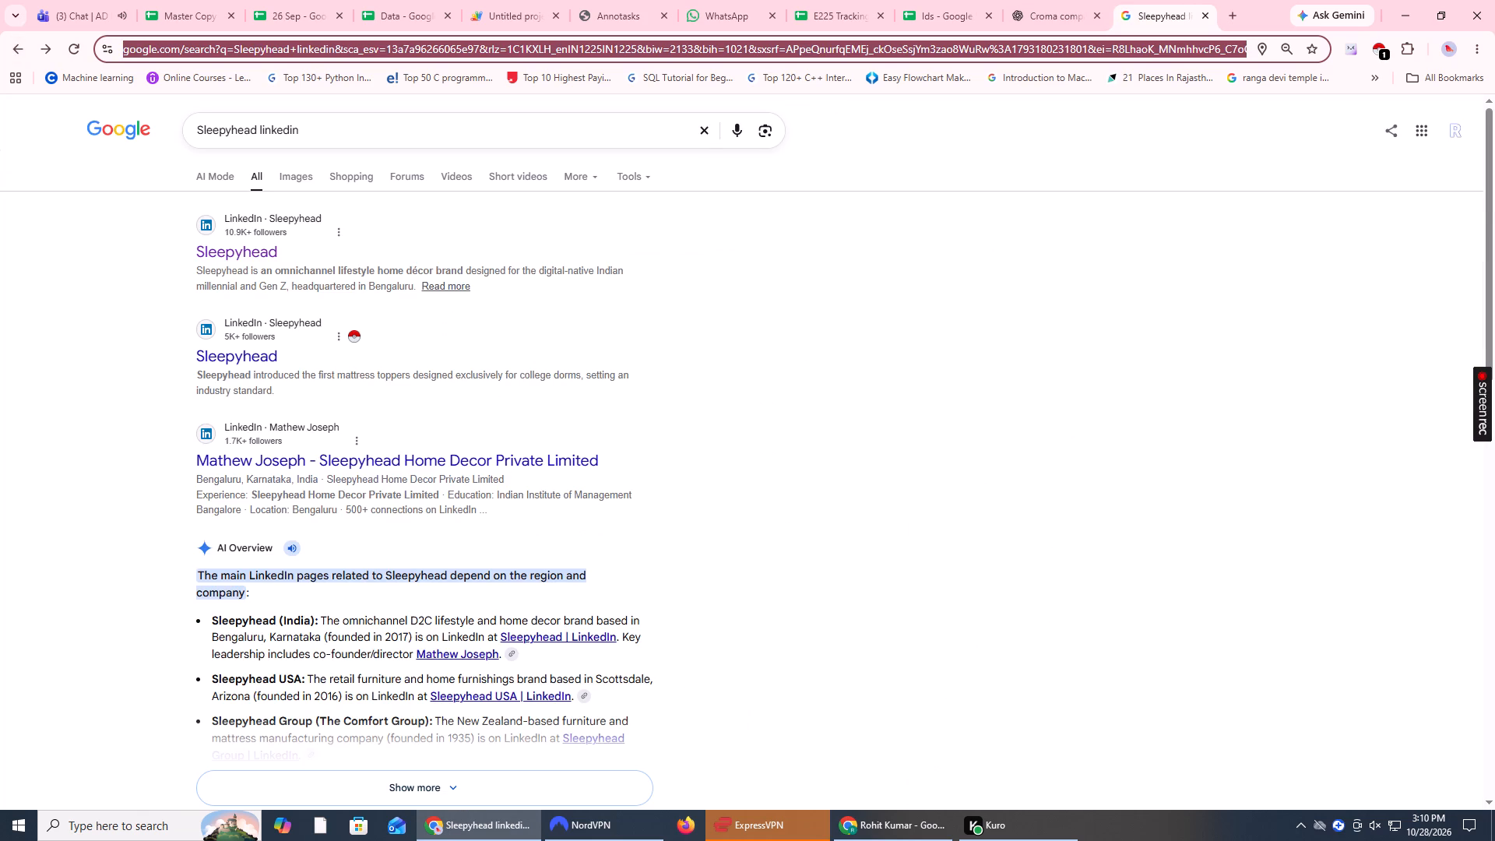
drag(258, 128, 0, 146)
key(ctrl+v)
key(Return)
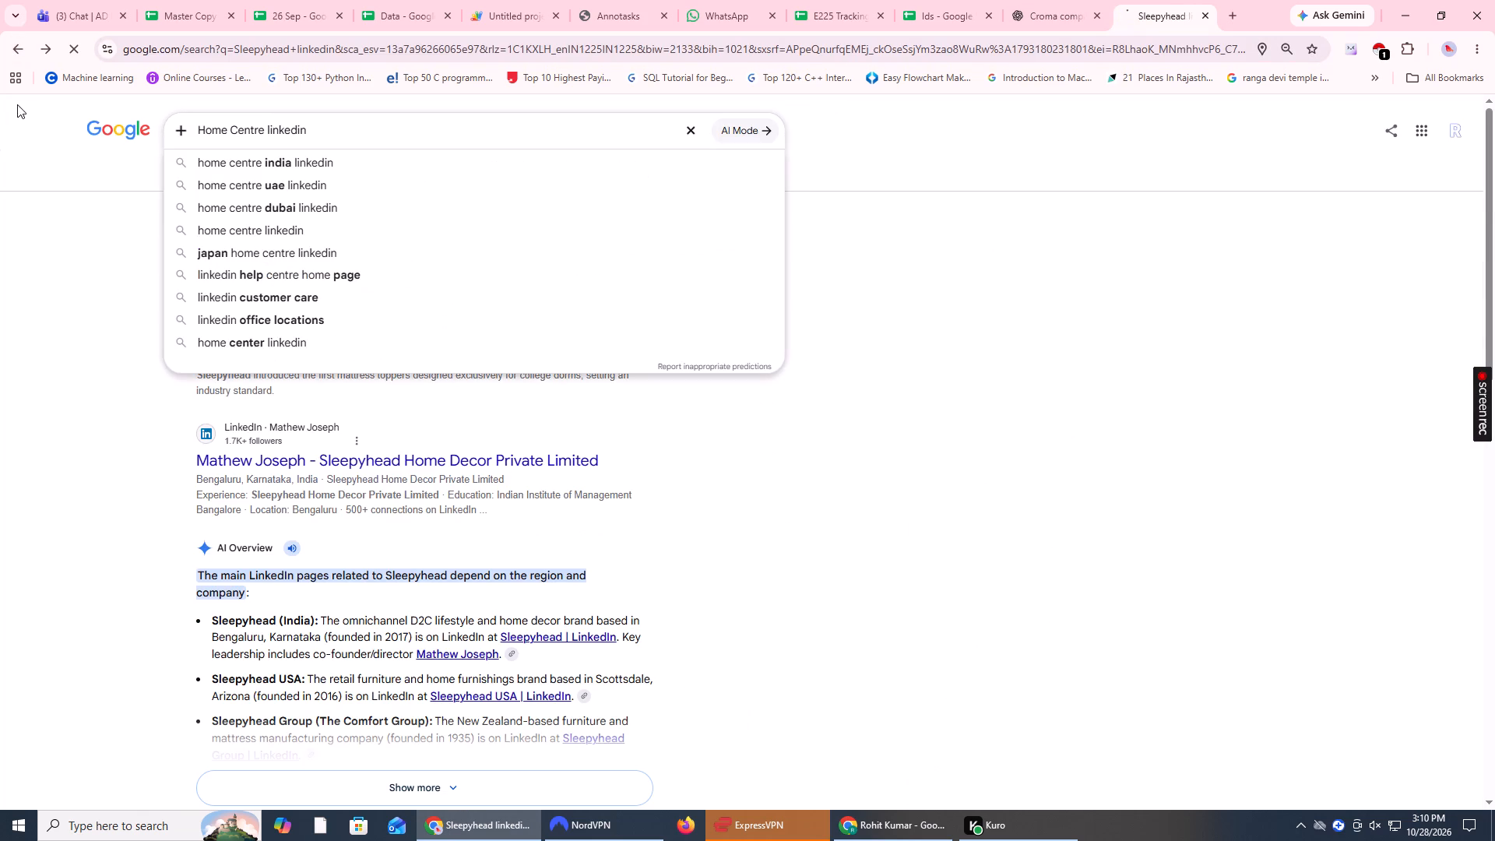
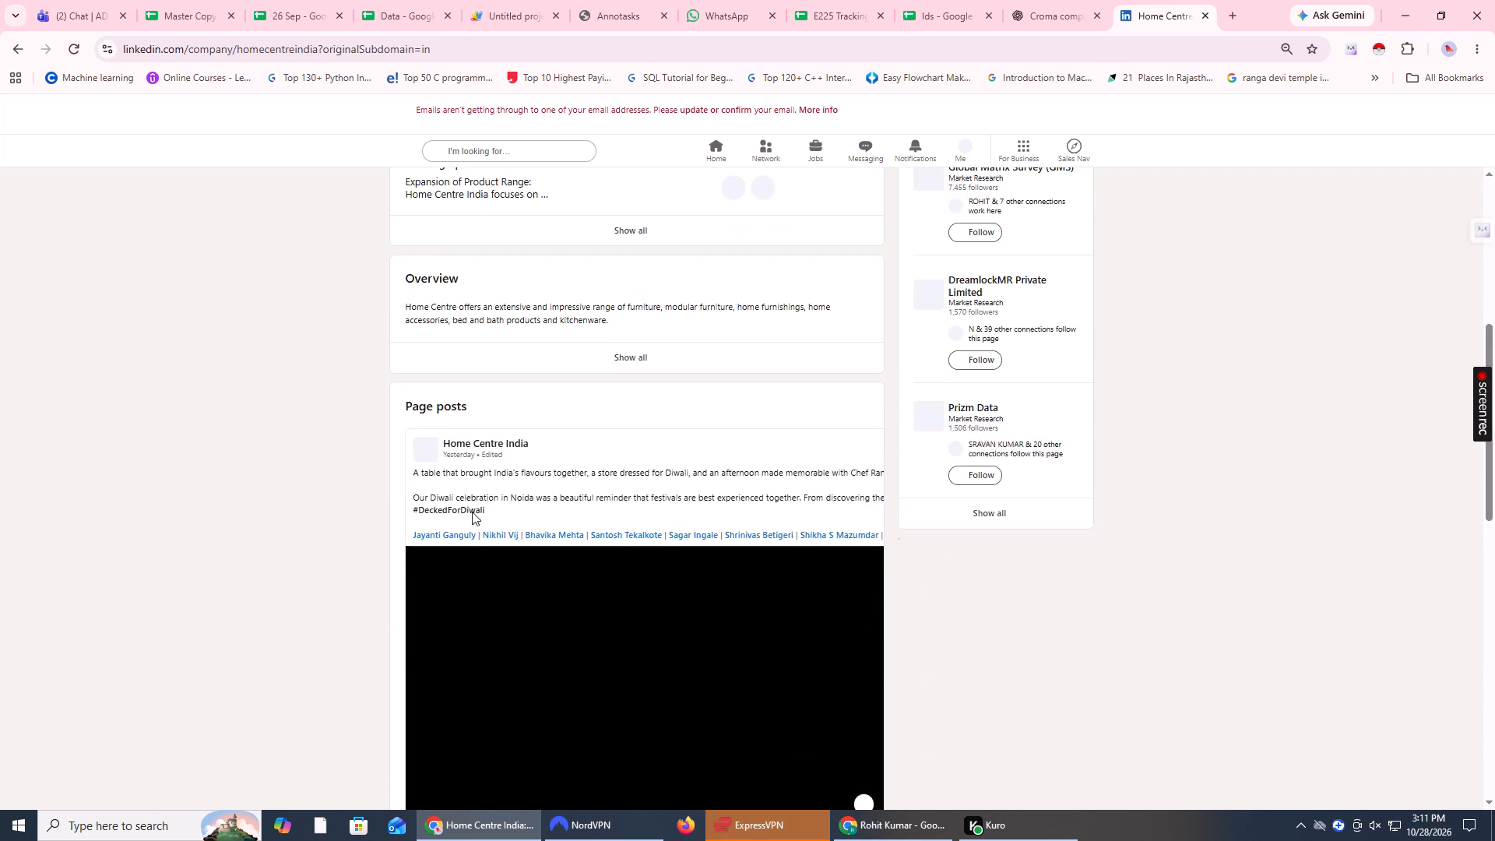
Copy the Home Centre India page's URL, linkedin.com/company/homecentreindia/home/, into the Linkedin URL cell of row 80 in the Ids spreadsheet.
scroll(472, 512, up, 8)
click(374, 50)
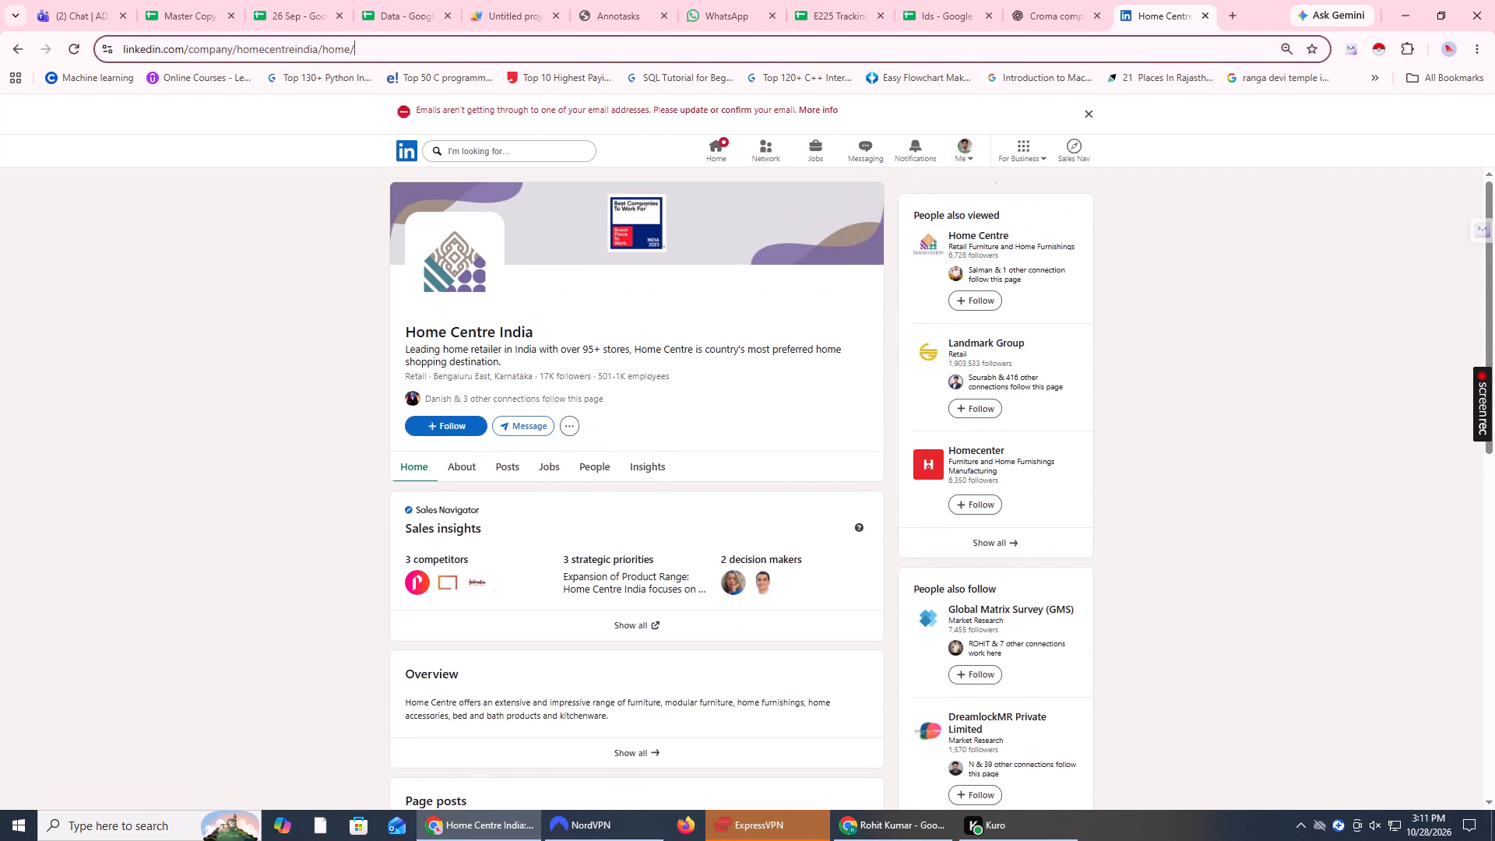
key(ctrl+c)
click(948, 0)
click(410, 405)
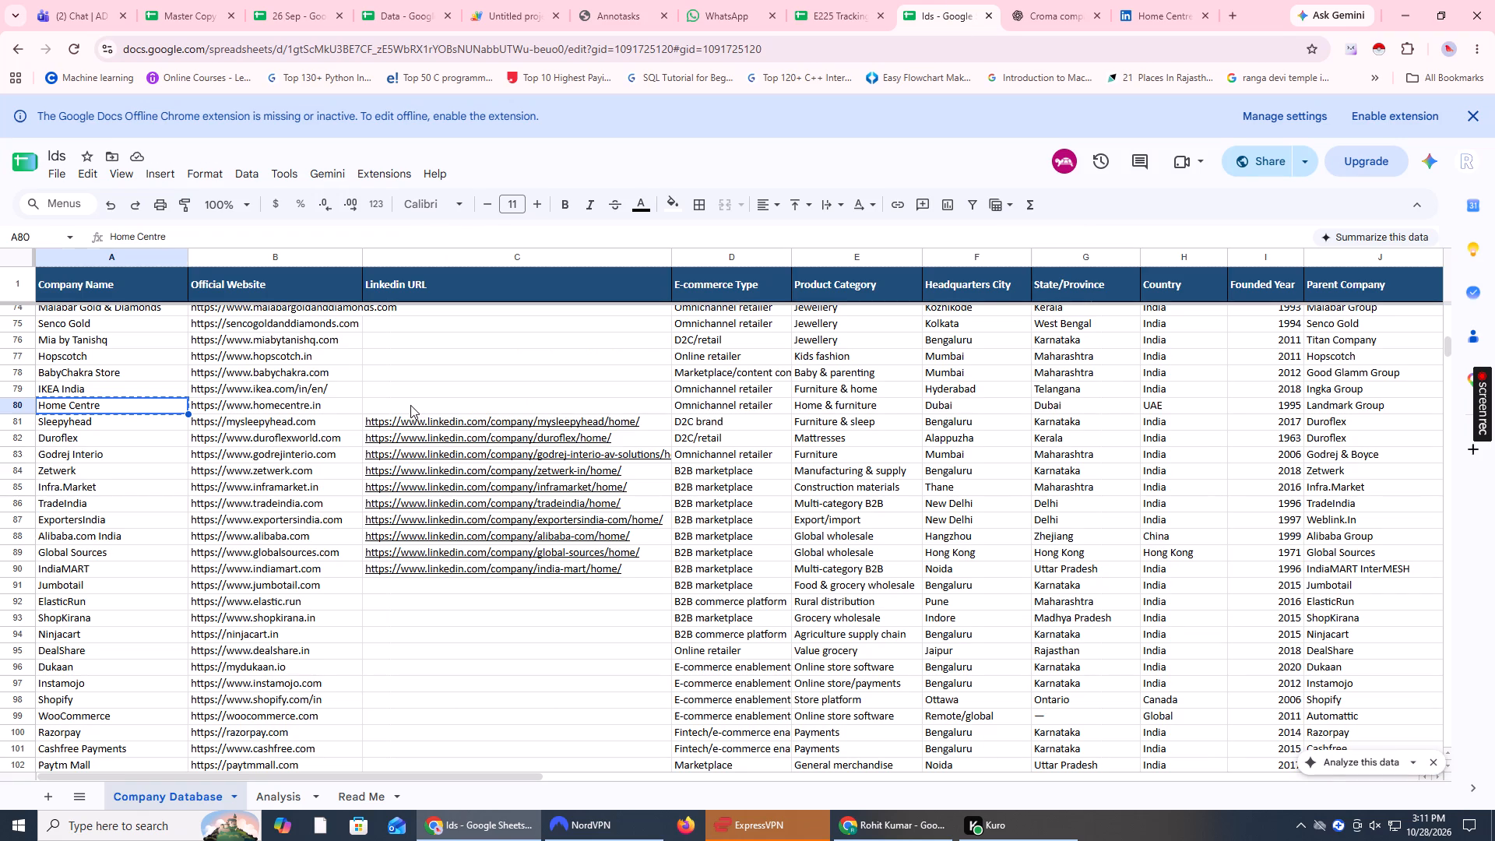
key(ctrl+v)
Copy the company name IKEA India from row 79, search Google for "IKEA India linkedin" and open the IKEA LinkedIn page.
click(79, 383)
key(ctrl+c)
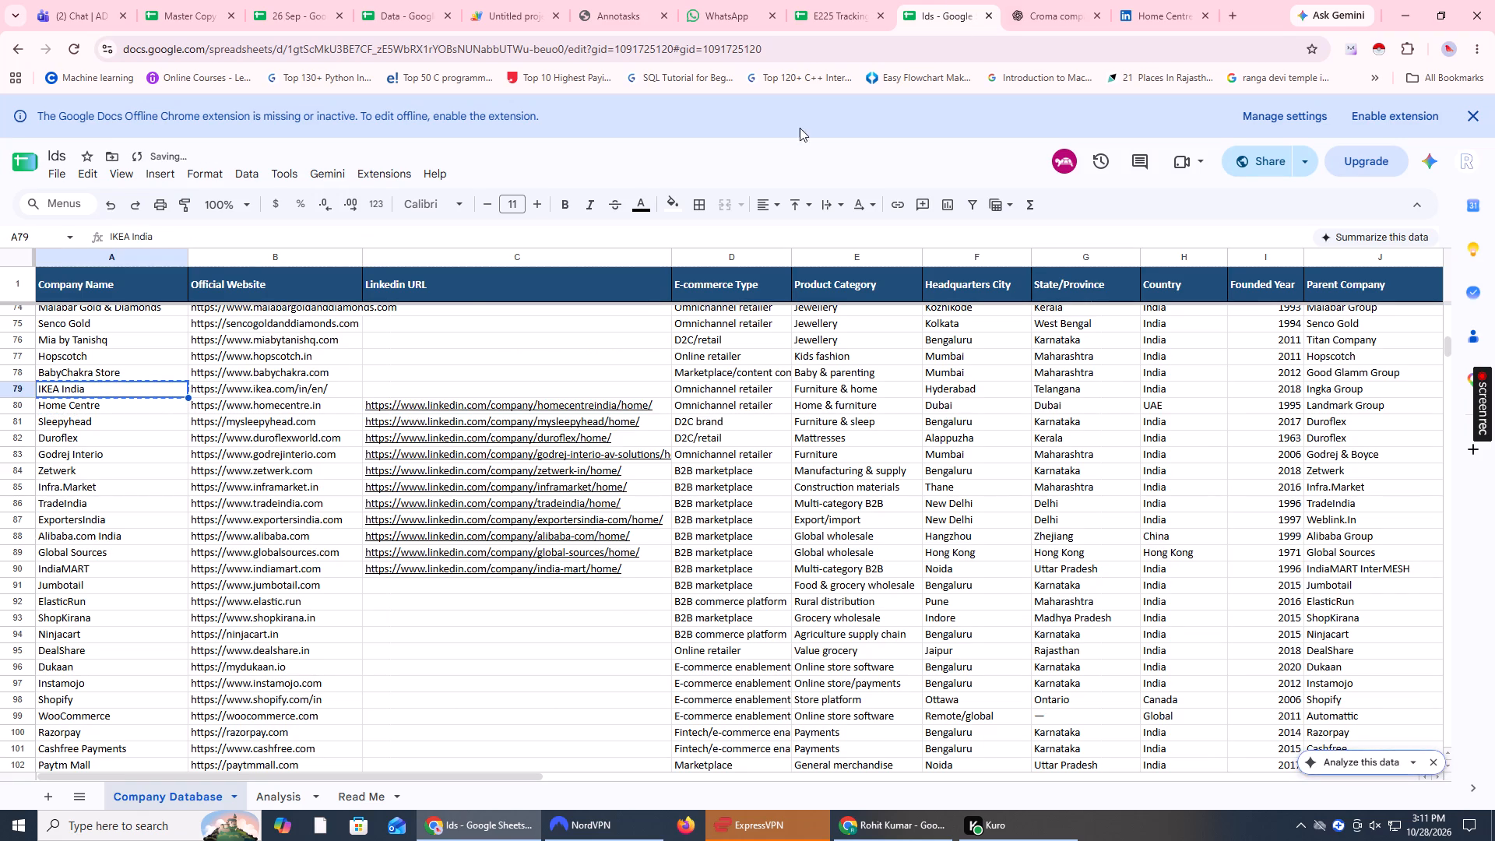
click(1127, 0)
click(8, 46)
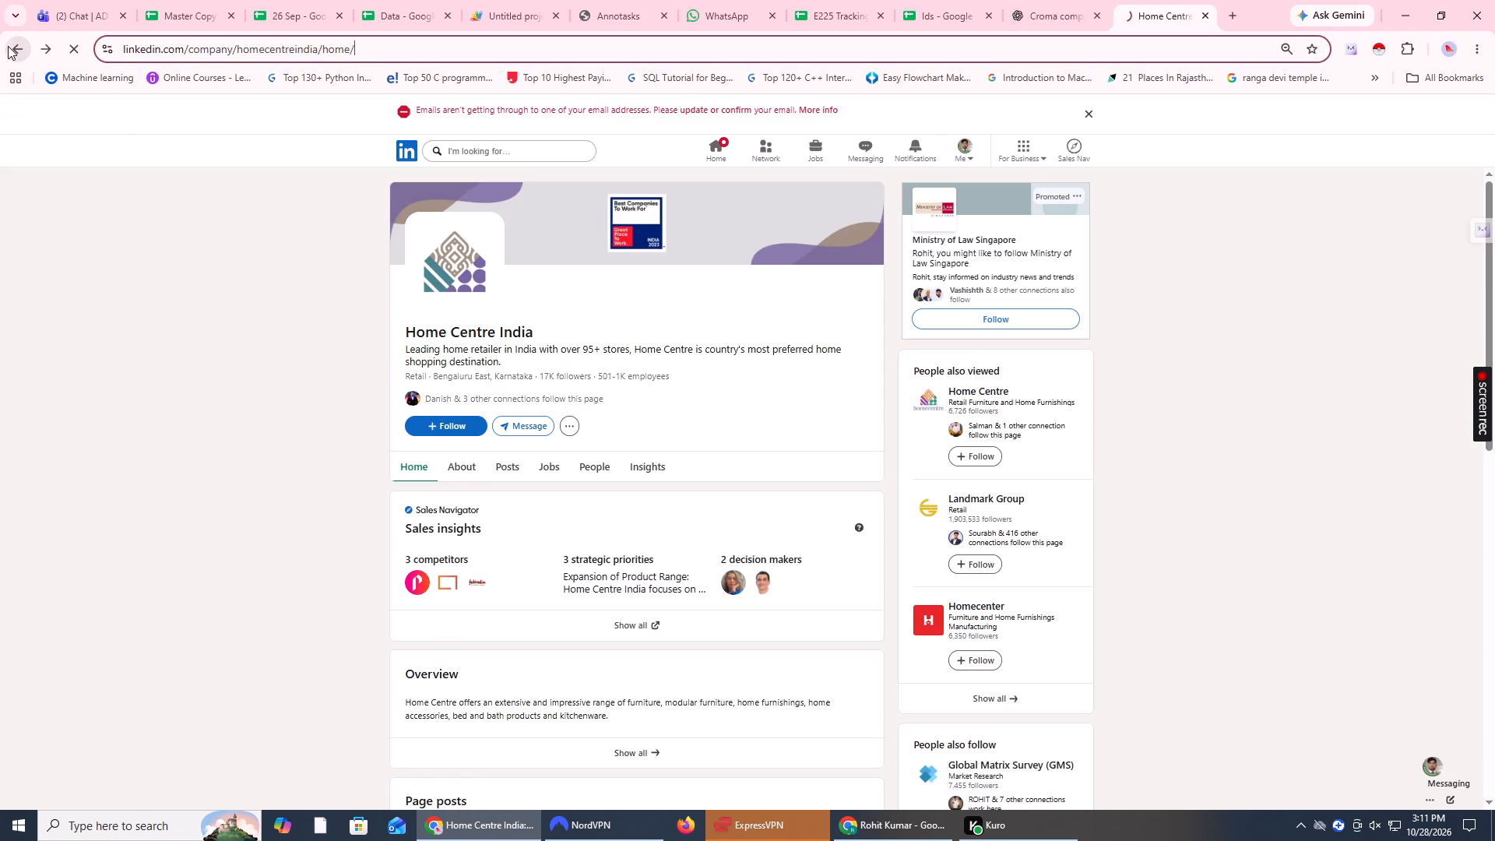
drag(265, 132, 65, 143)
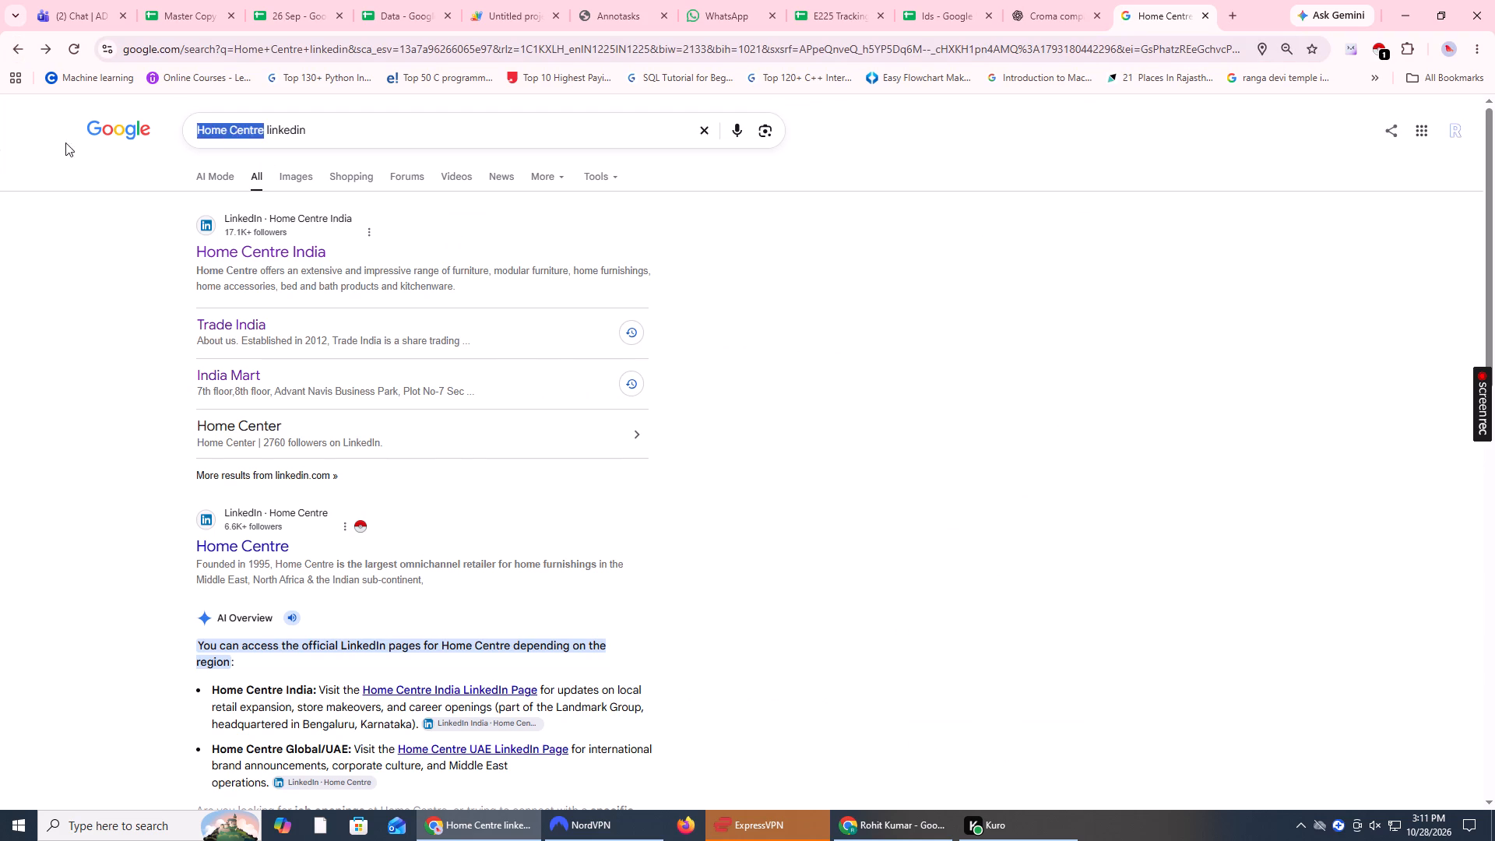
drag(65, 143, 65, 143)
key(ctrl+v)
key(Return)
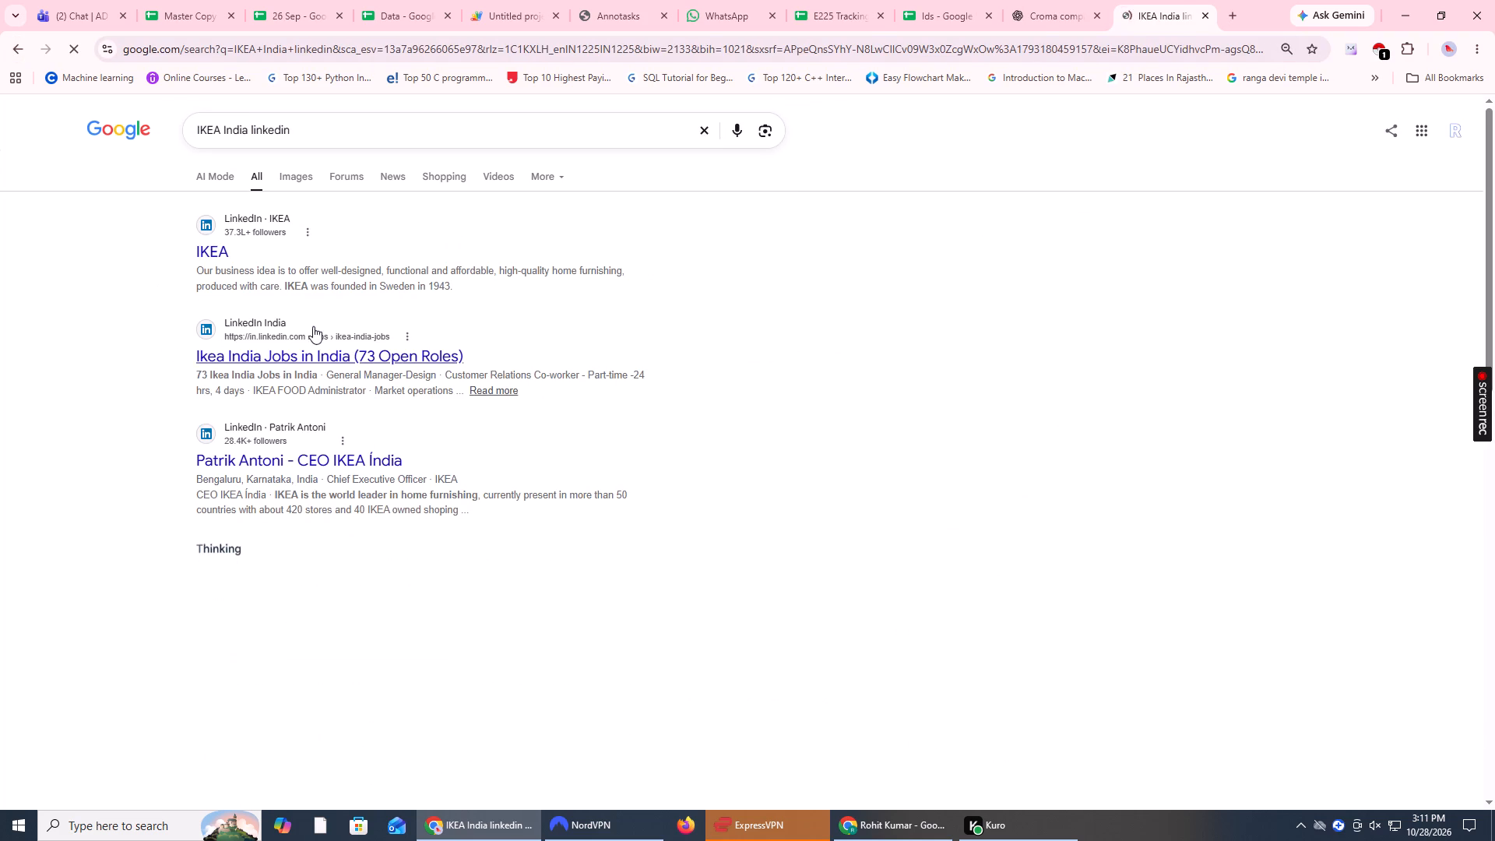
click(213, 256)
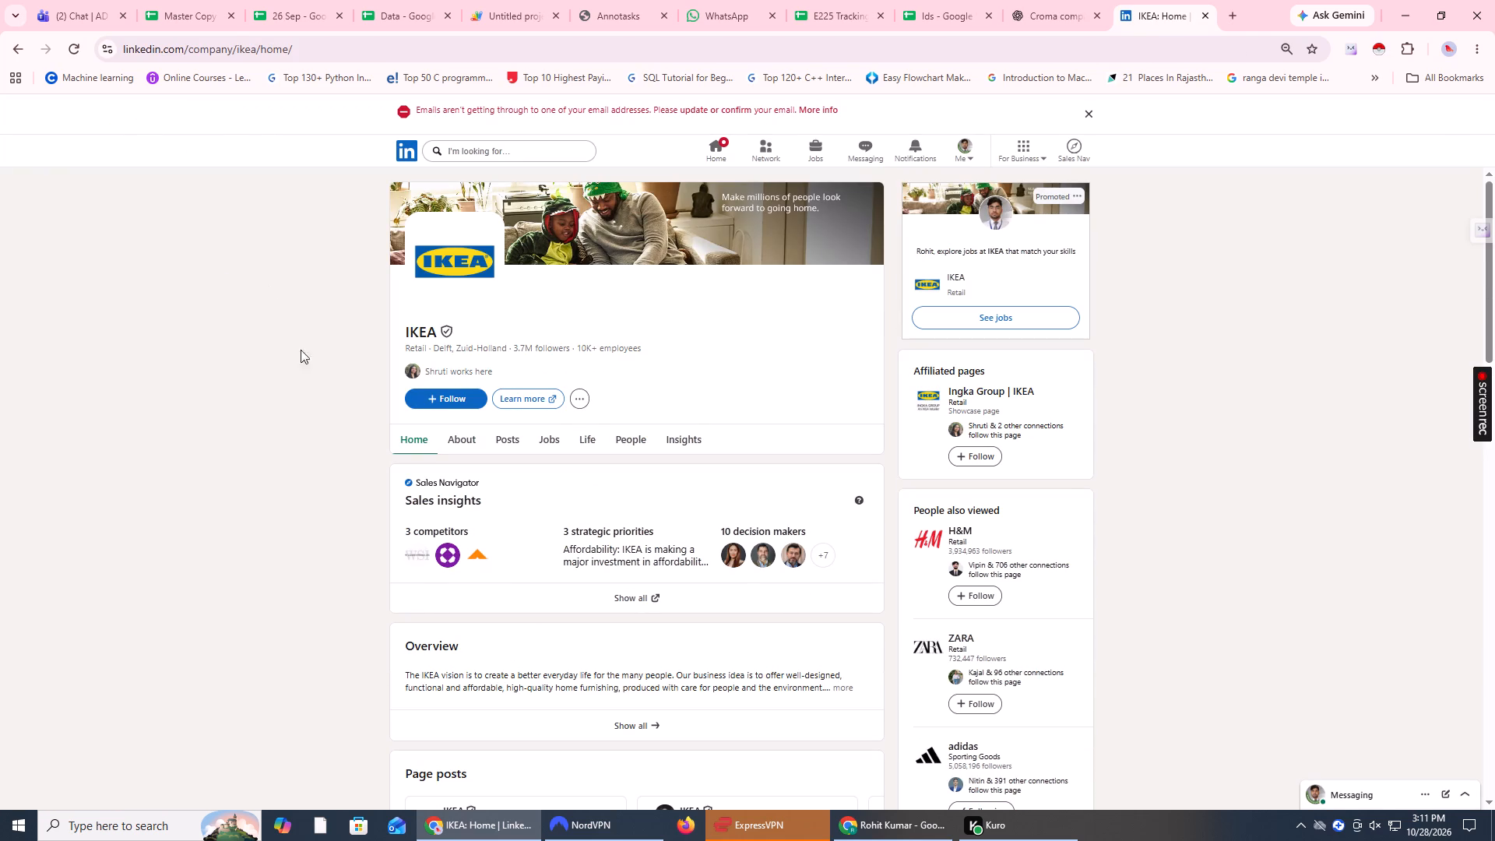
Follow the IKEA company page on LinkedIn.
click(432, 400)
Copy the IKEA page's URL, linkedin.com/company/ikea/home/, into the Linkedin URL cell of row 79 in the Ids spreadsheet.
click(368, 46)
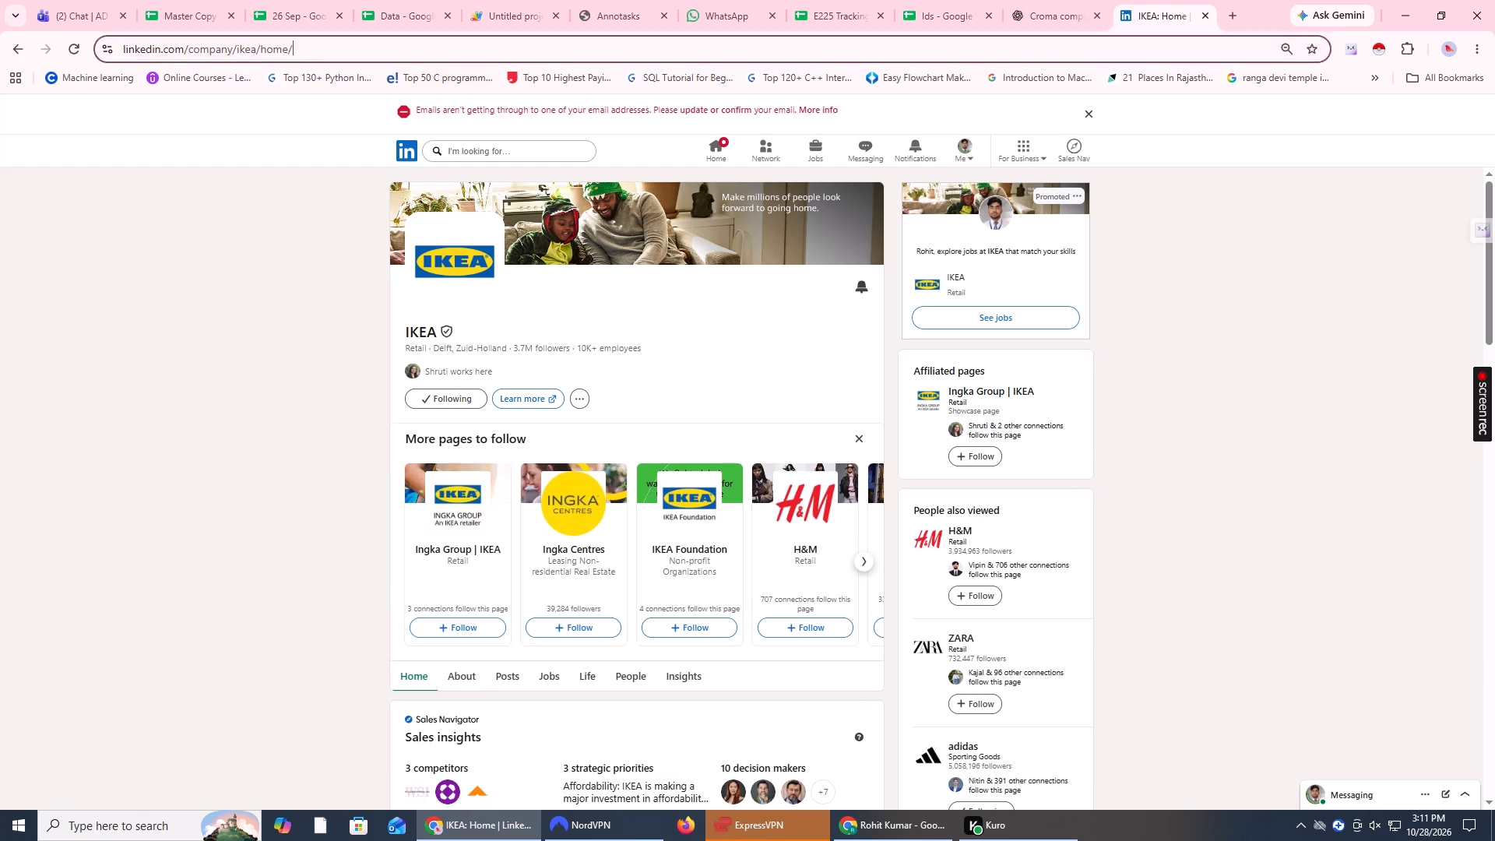
key(ctrl+c)
click(855, 0)
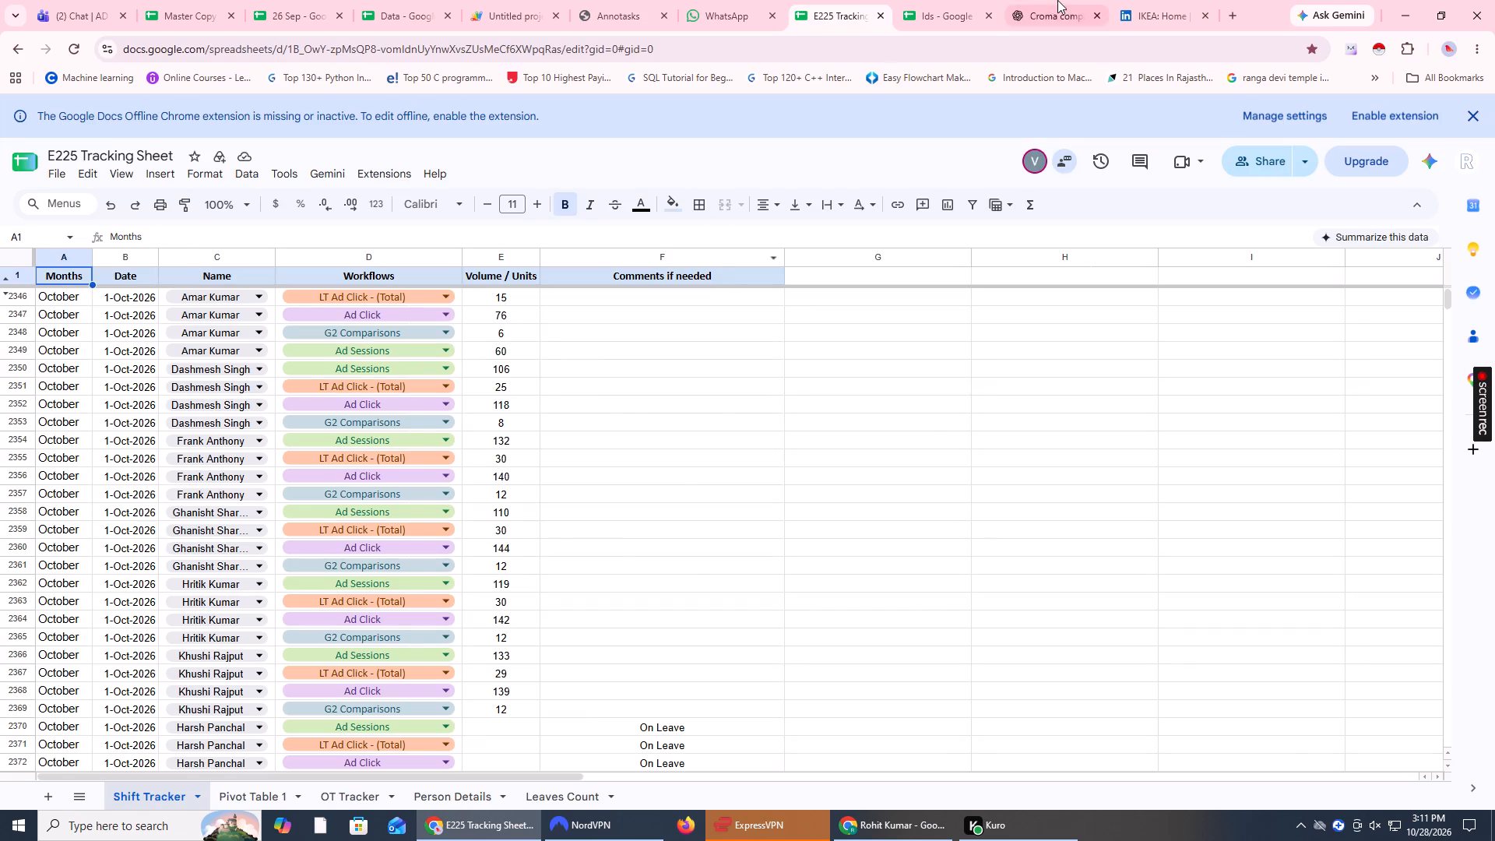
click(953, 0)
click(378, 392)
key(ctrl+v)
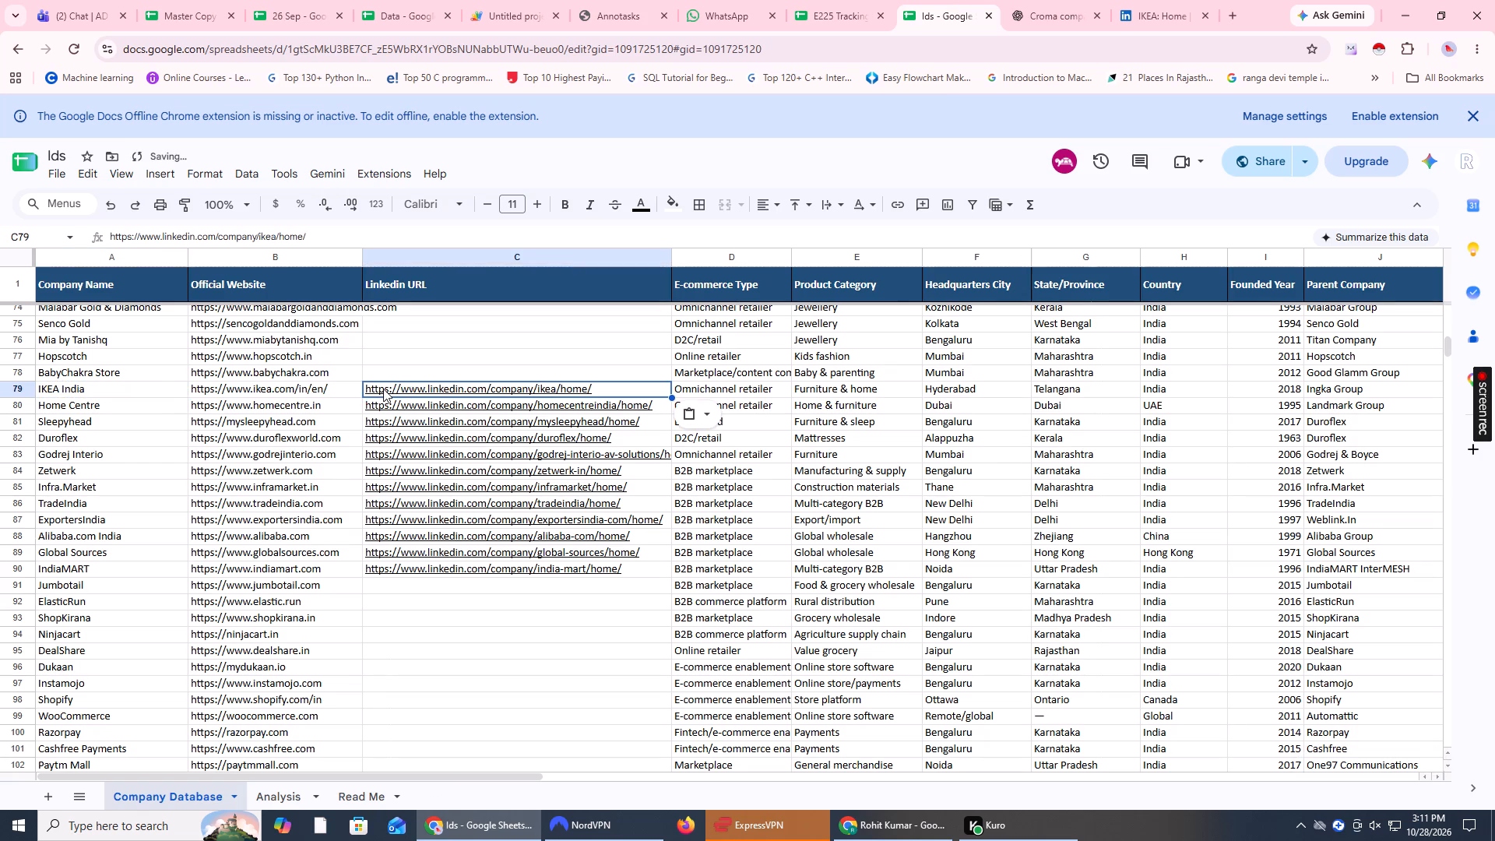
Copy the name BabyChakra Store from row 78, search Google for "BabyChakra Store linkedin" and open the BabyChakra | Good Glamm Group LinkedIn page.
click(93, 365)
click(89, 368)
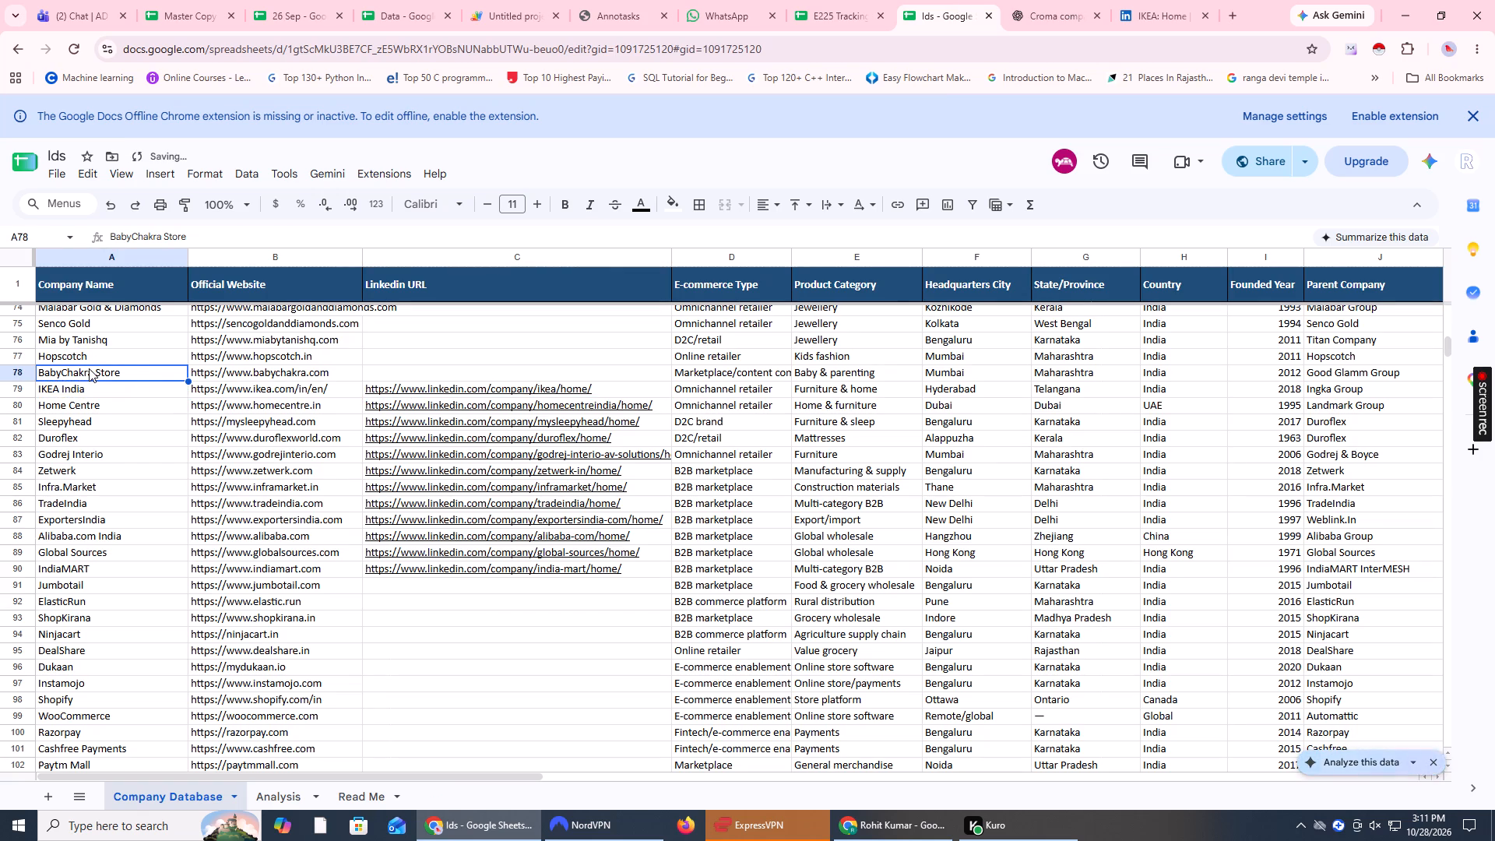
key(ctrl+c)
click(1145, 0)
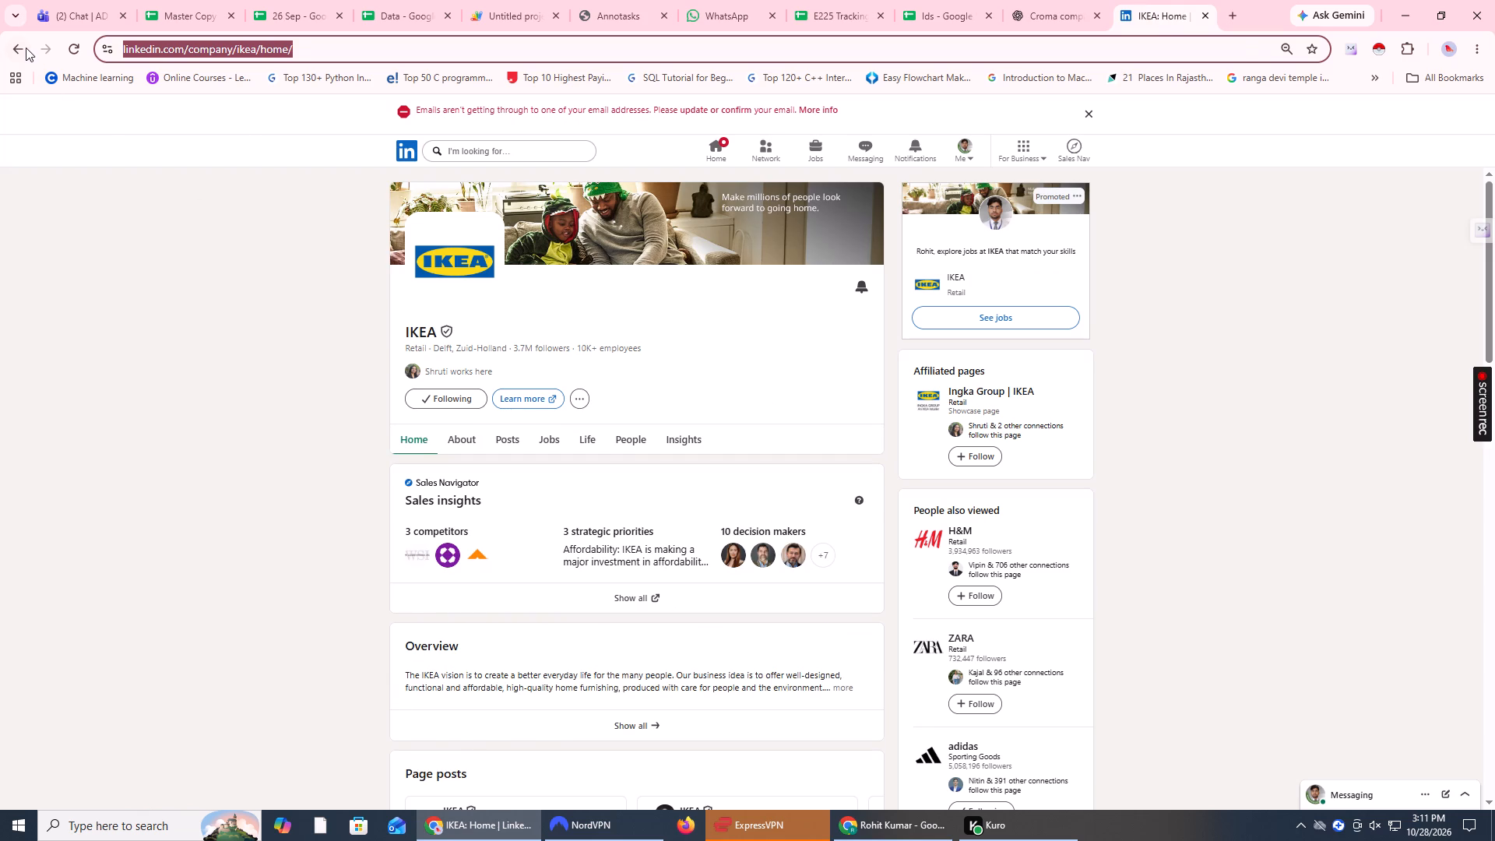
click(26, 48)
drag(250, 132, 0, 161)
key(ctrl+v)
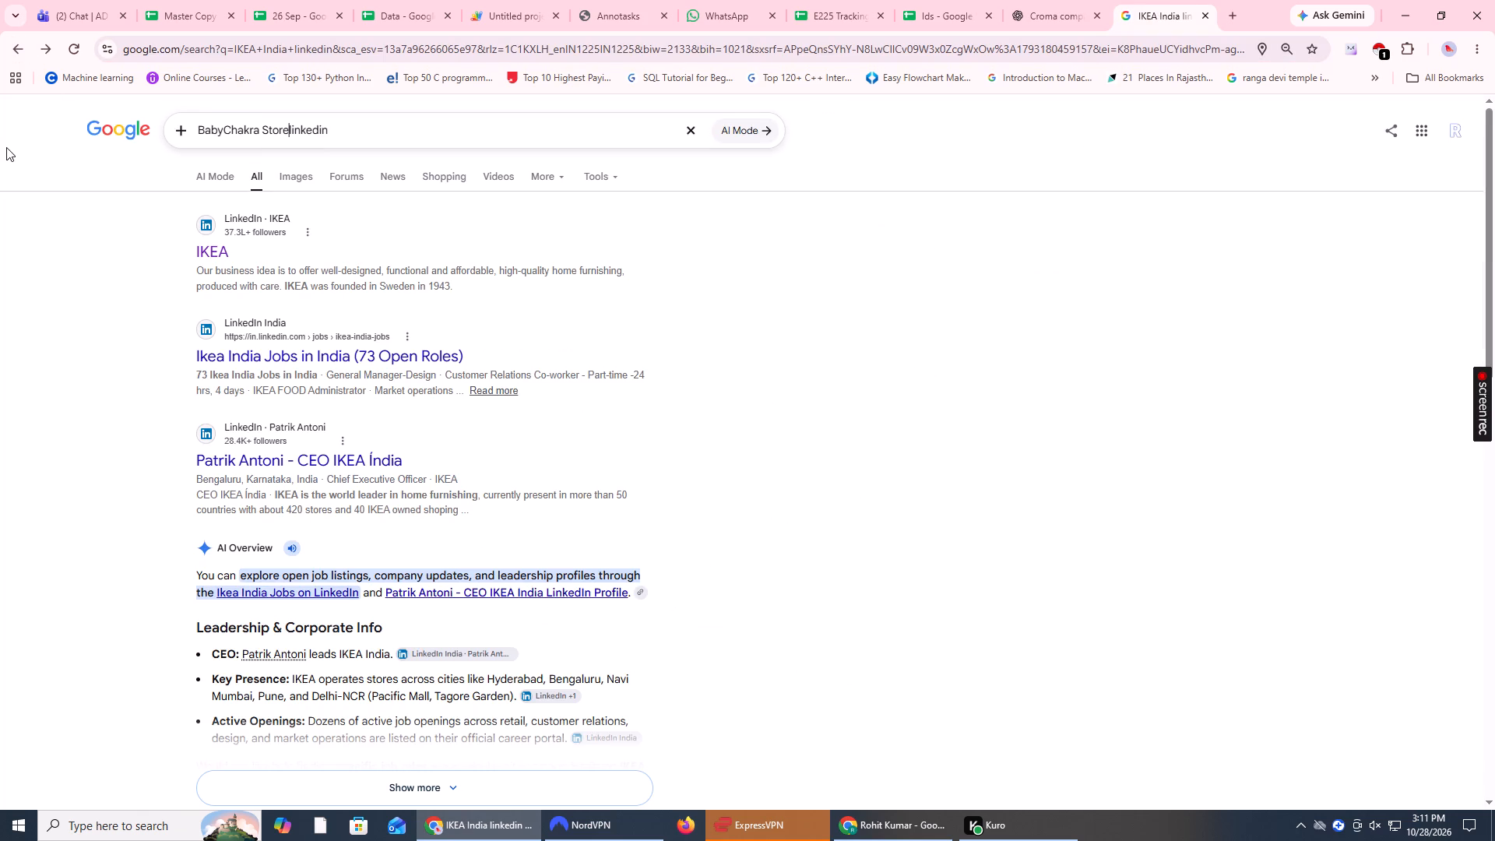
key(space)
key(Return)
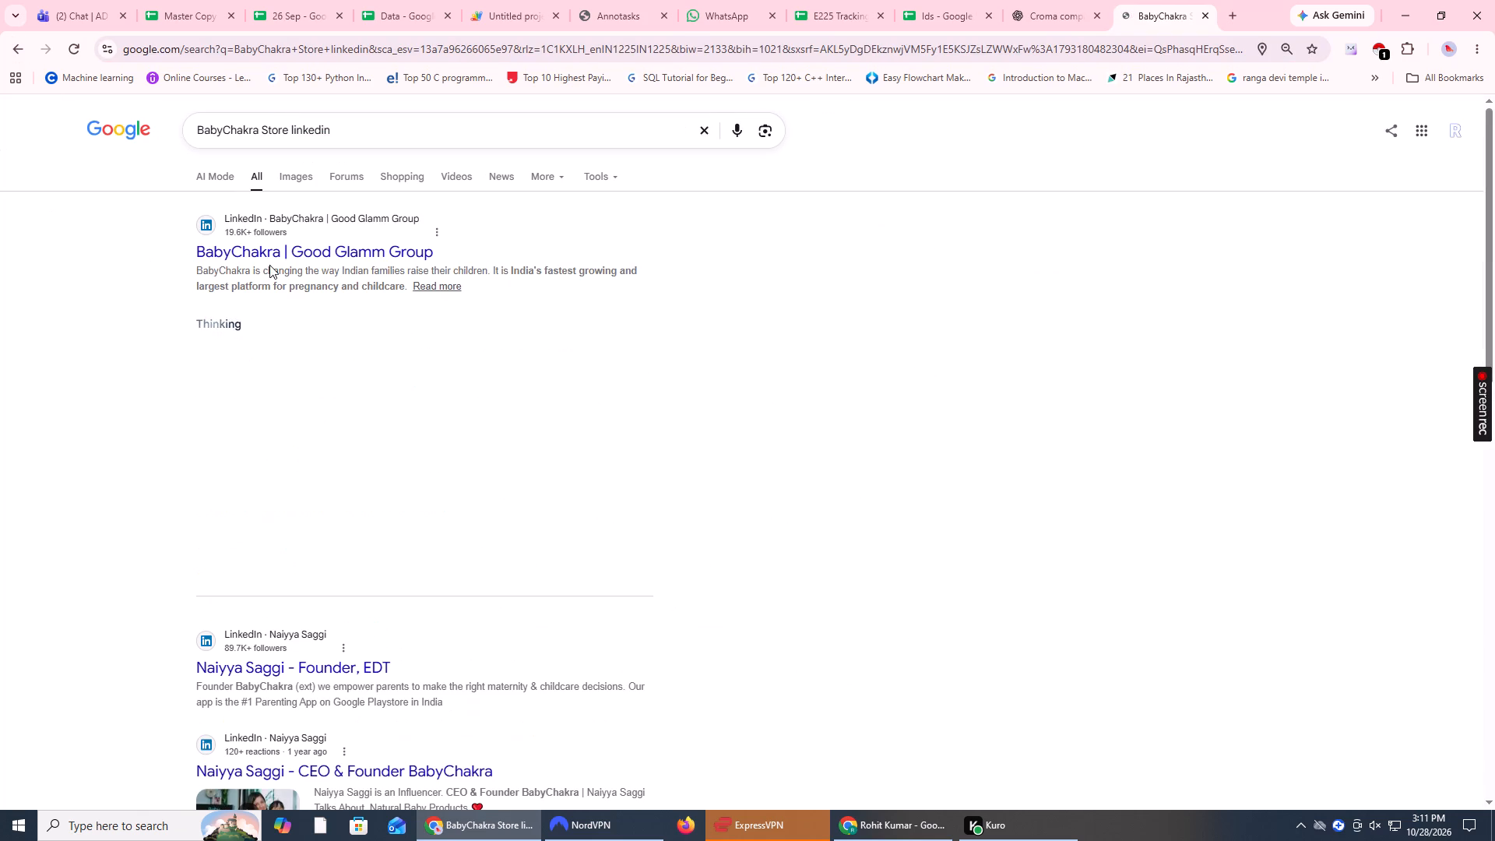
click(315, 254)
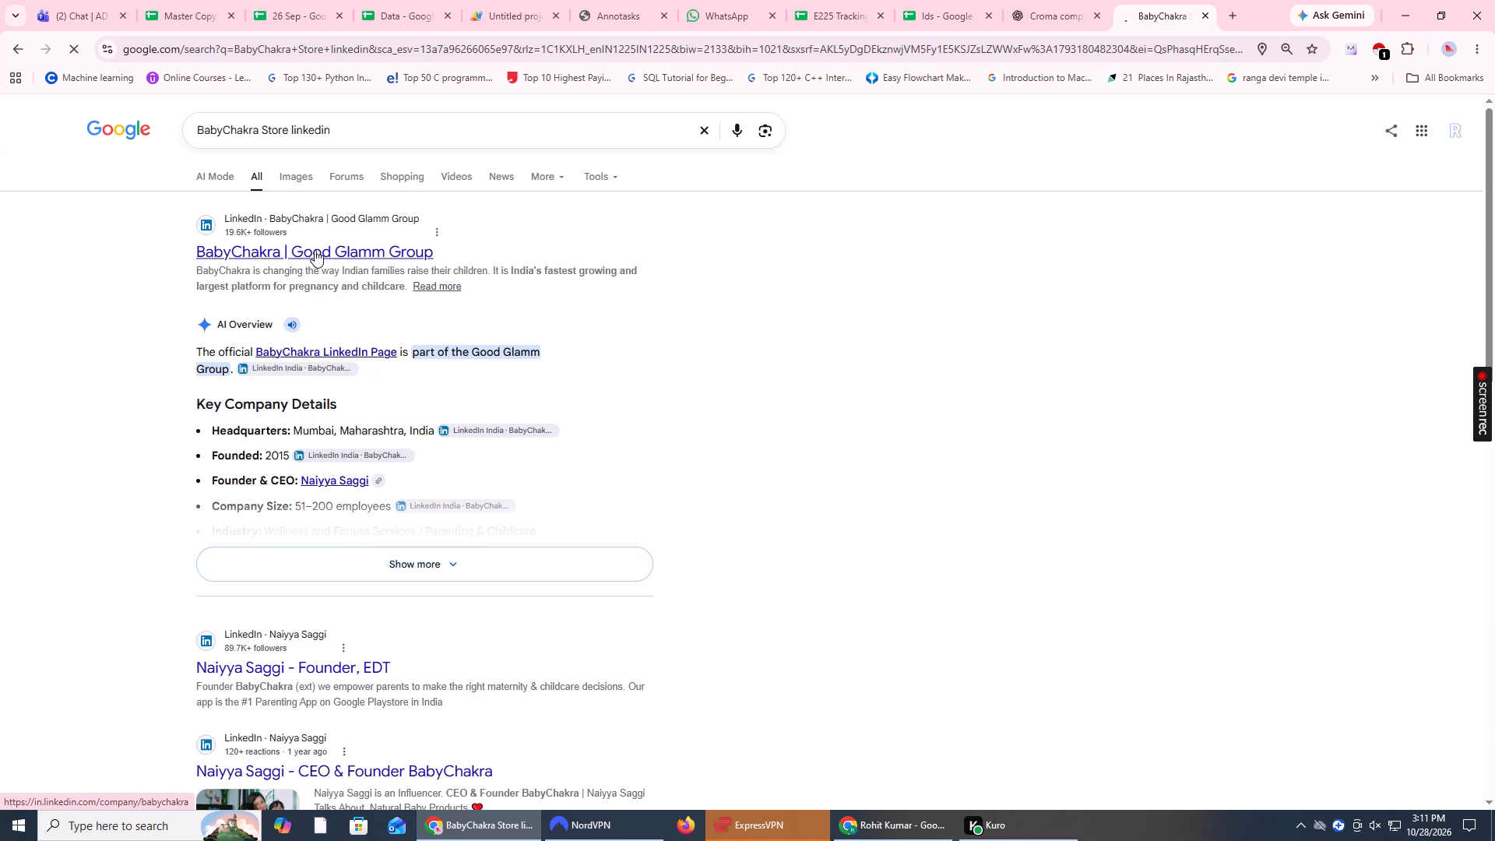
Copy the BabyChakra page's URL, linkedin.com/company/babychakra/home/, into the Linkedin URL cell of row 78 in the Ids spreadsheet.
click(394, 44)
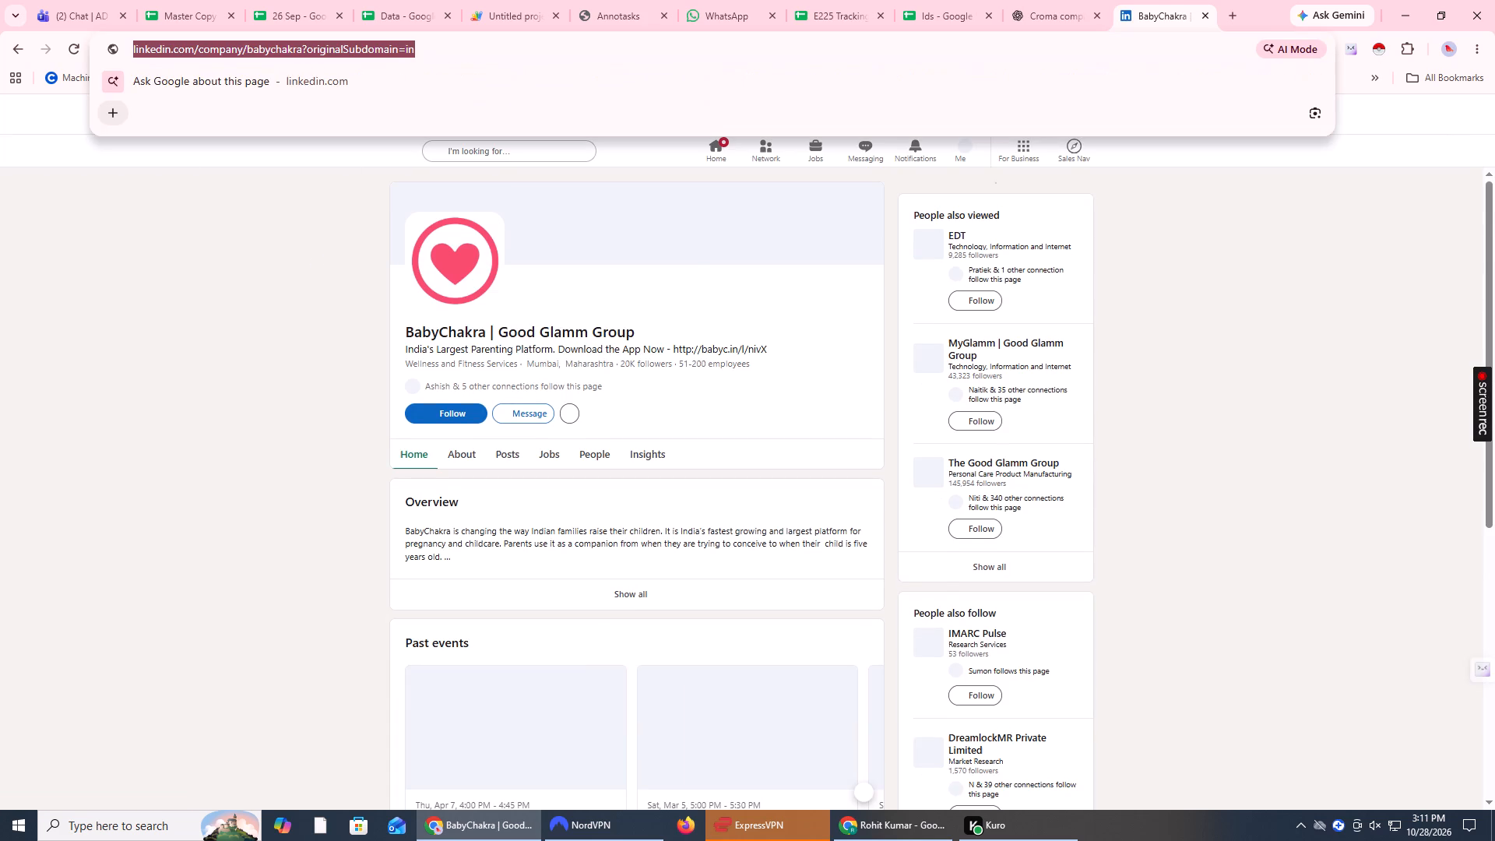
click(205, 408)
click(357, 49)
key(ctrl+c)
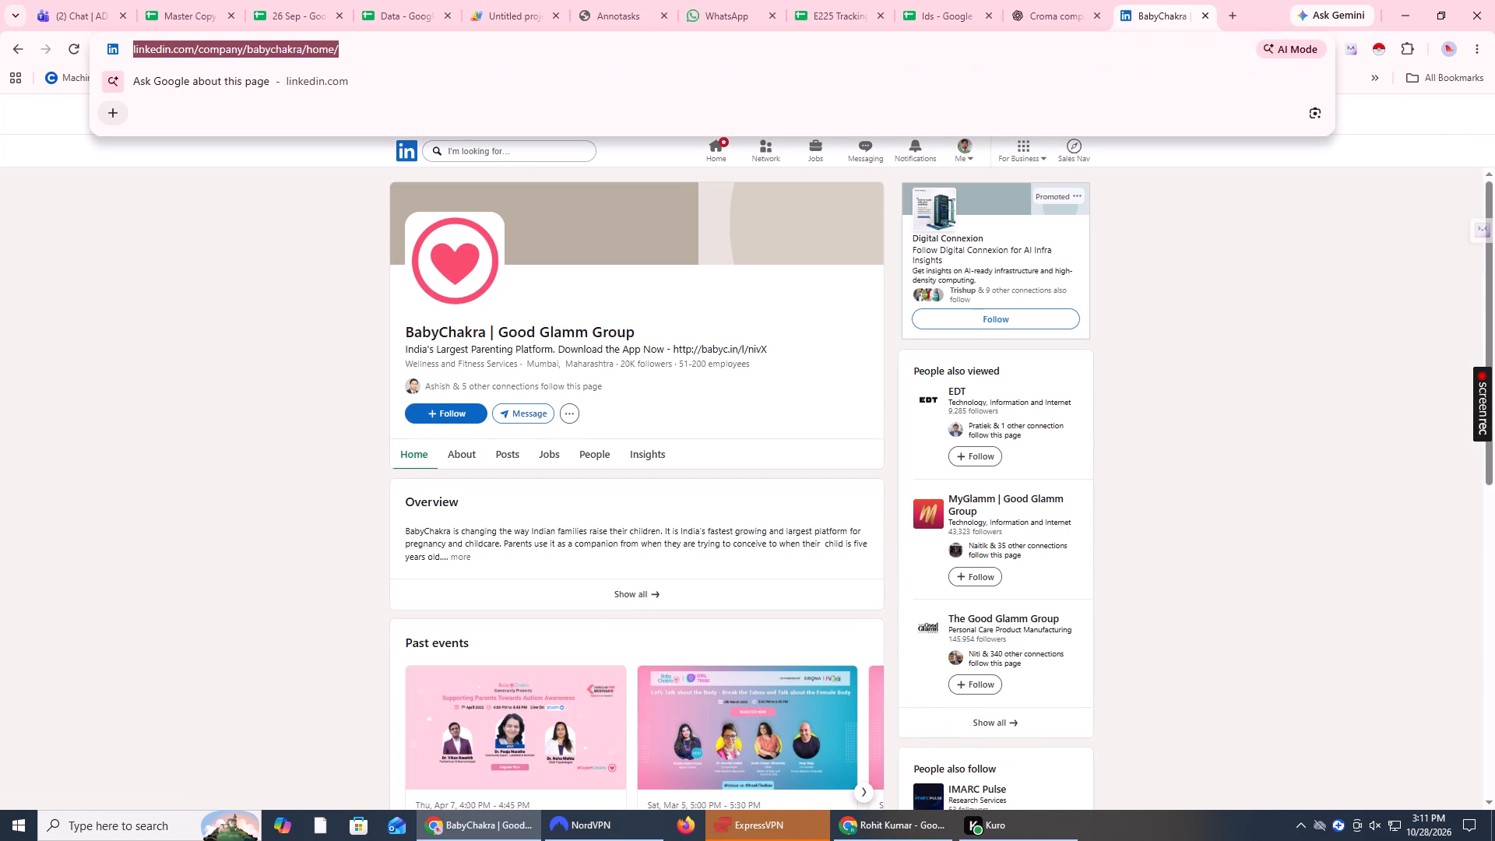
click(941, 0)
click(410, 375)
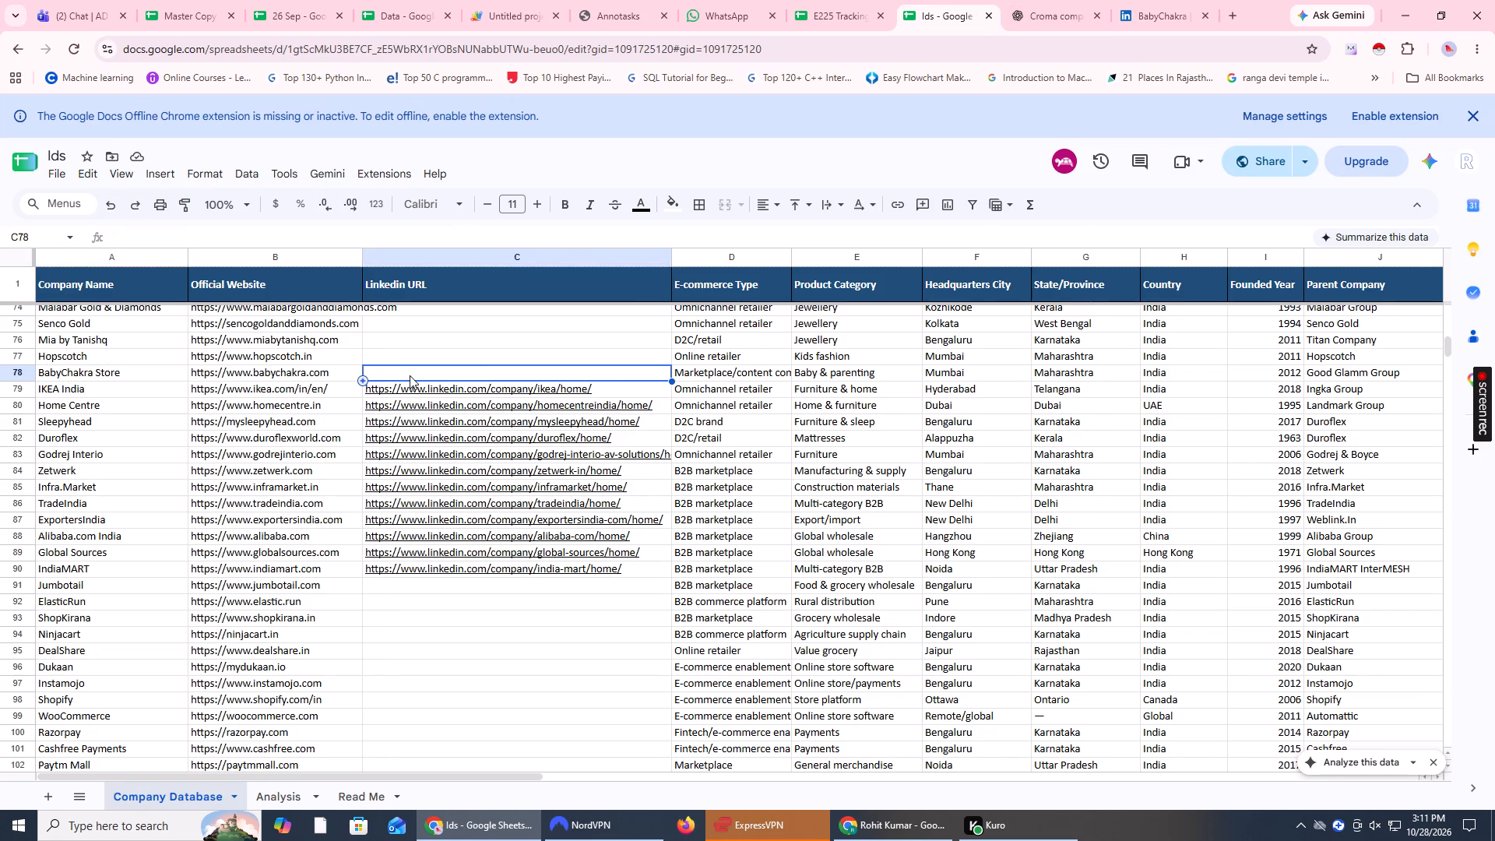
key(ctrl+v)
Copy the name Hopscotch from row 77, search Google for "Hopscotch linkedin" and open the Indian kids fashion brand's LinkedIn page.
click(276, 354)
click(57, 353)
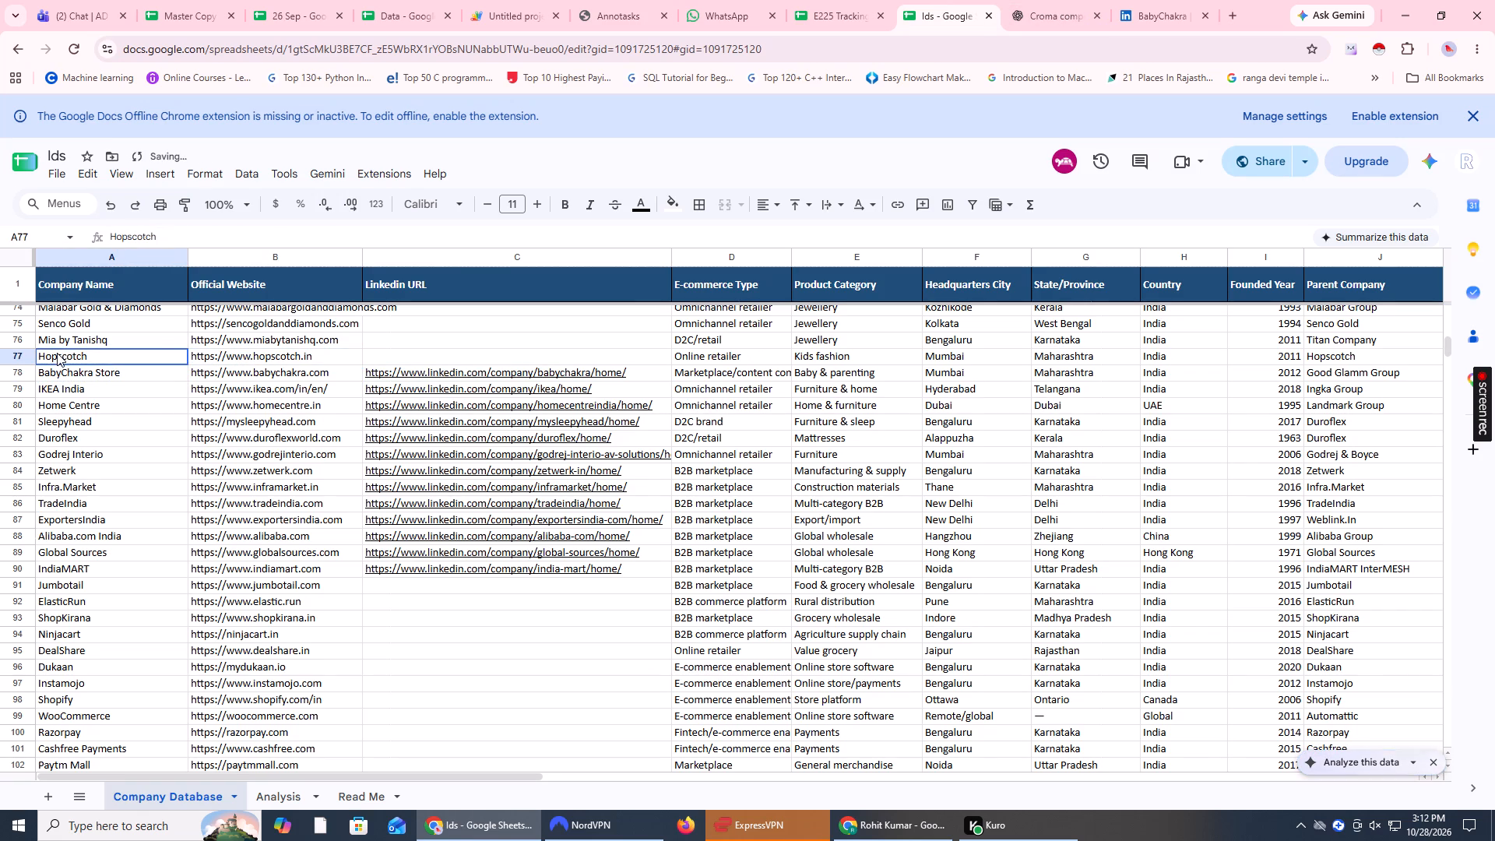
key(ctrl+c)
click(1180, 0)
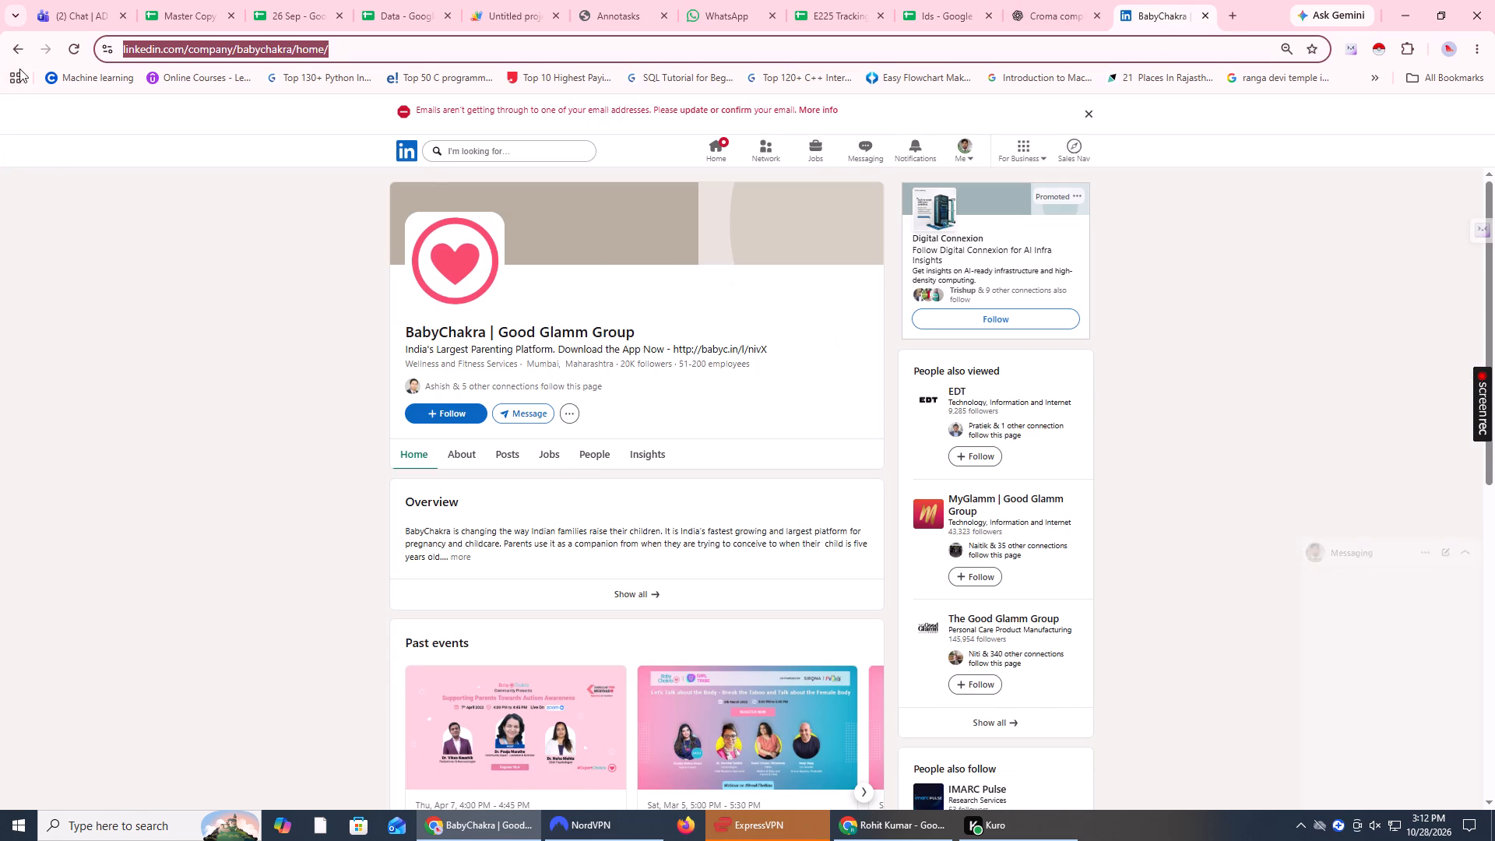
click(17, 55)
drag(287, 128, 252, 128)
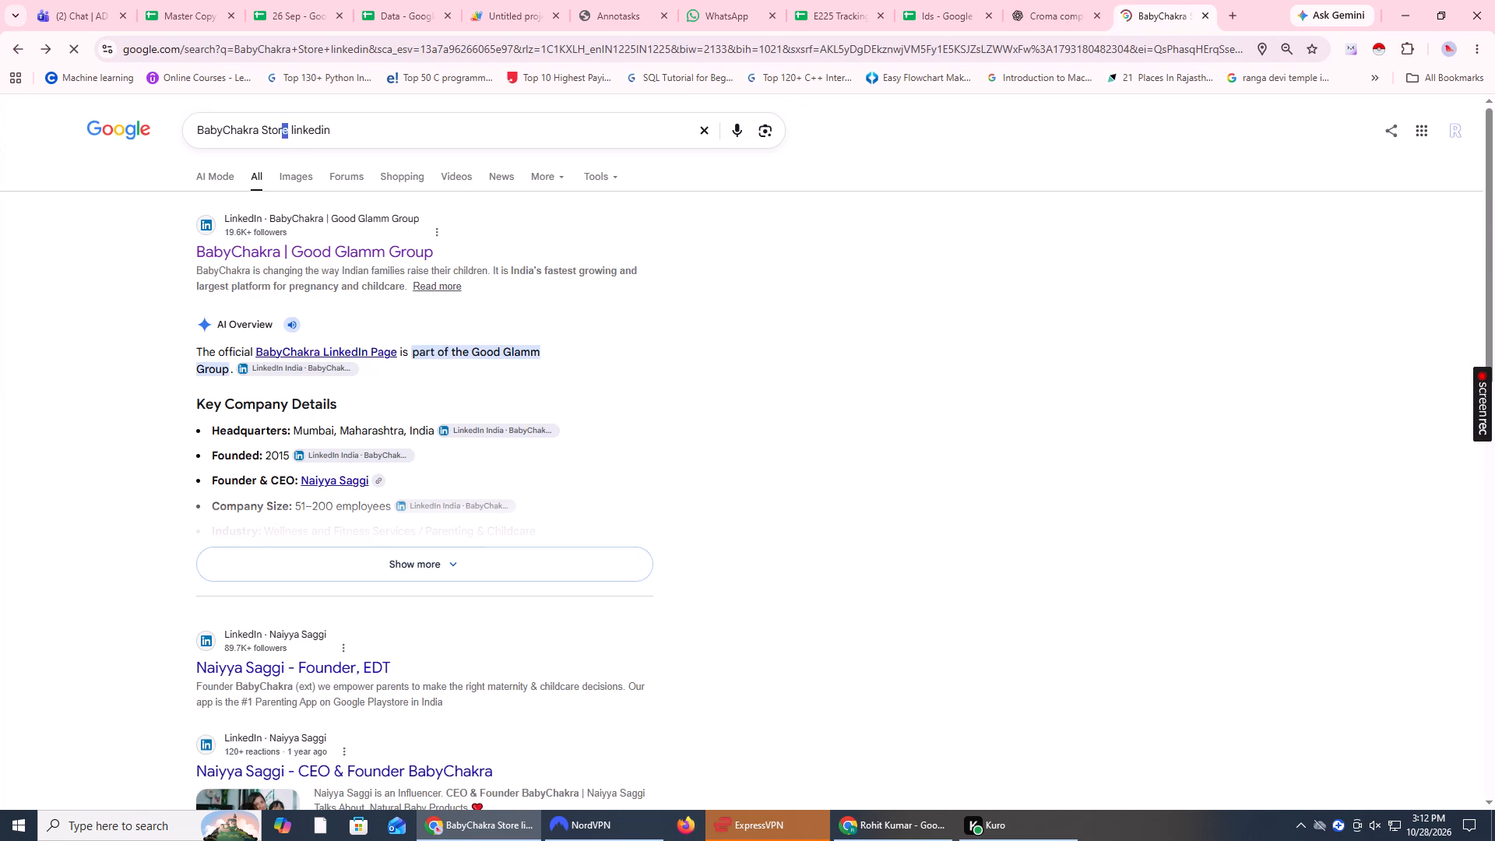
drag(252, 128, 0, 128)
key(ctrl+v)
key(Return)
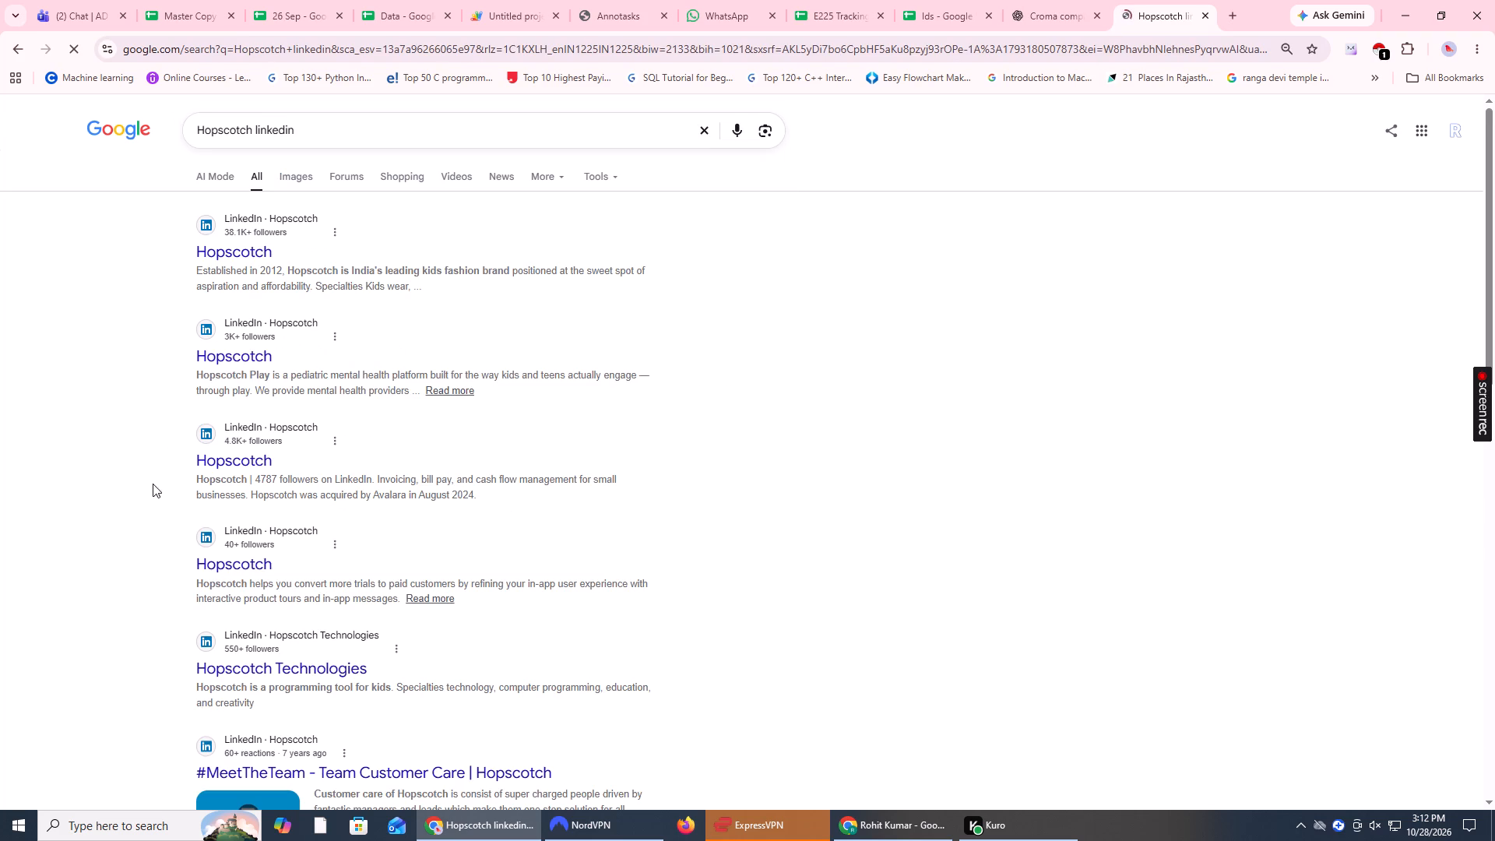
click(242, 254)
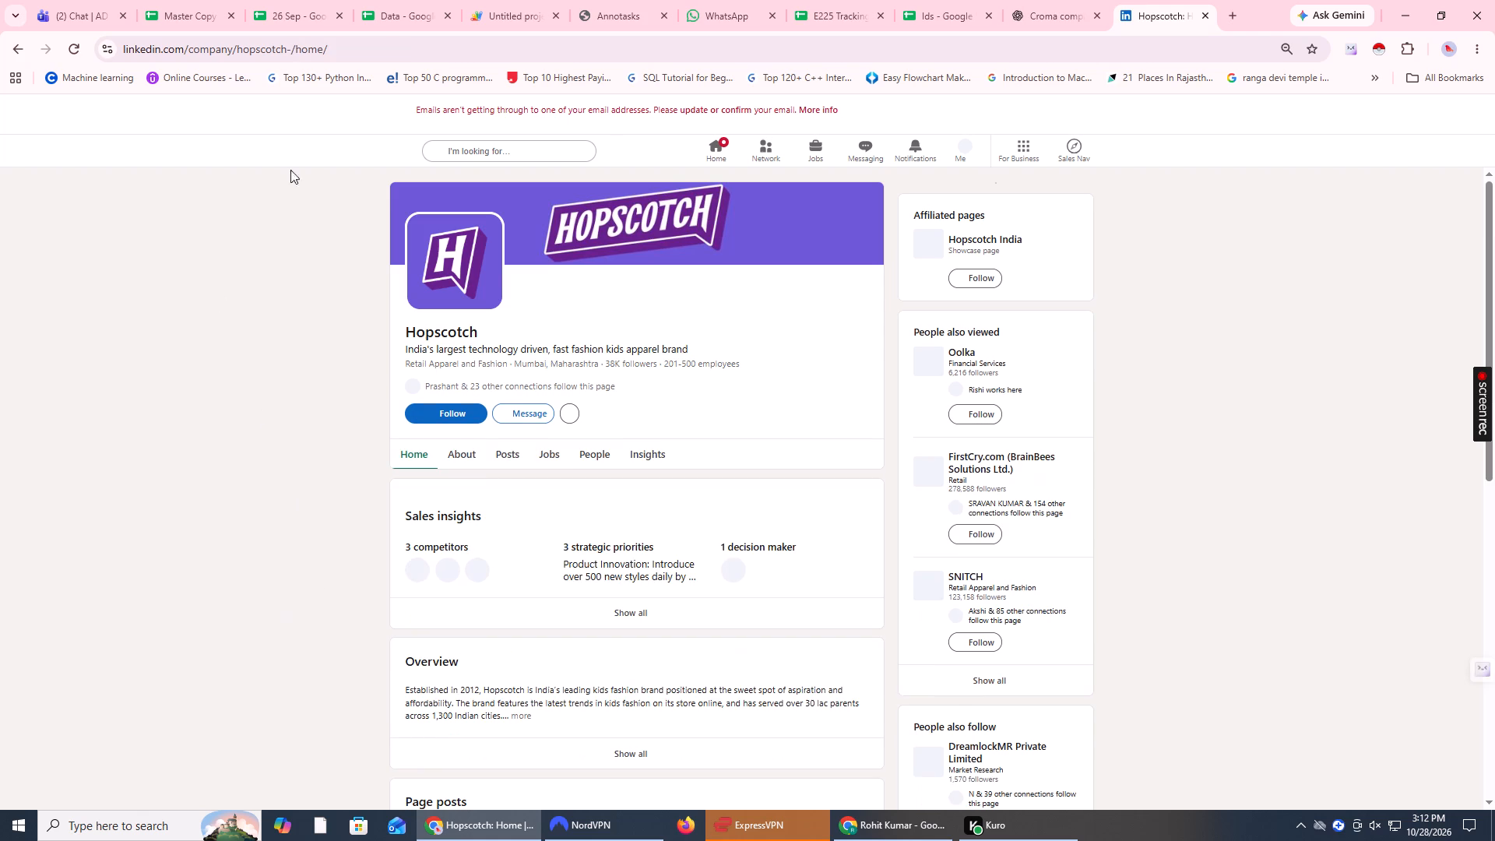
Copy the Hopscotch page's URL, linkedin.com/company/hopscotch-/home/, into the Linkedin URL cell of row 77 in the Ids spreadsheet.
click(355, 51)
key(ctrl+c)
click(945, 0)
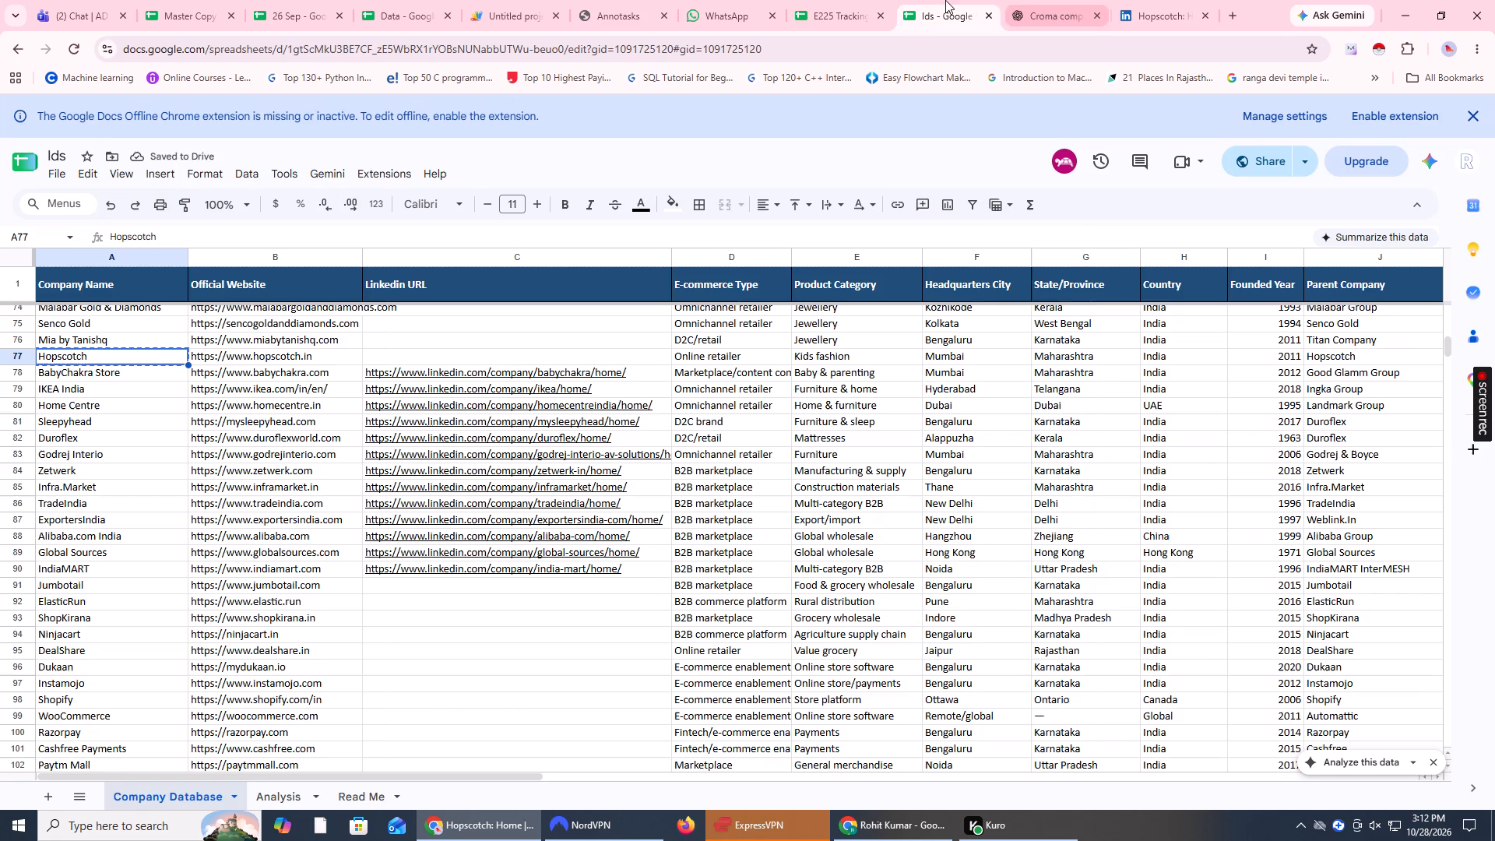
click(402, 356)
key(ctrl+v)
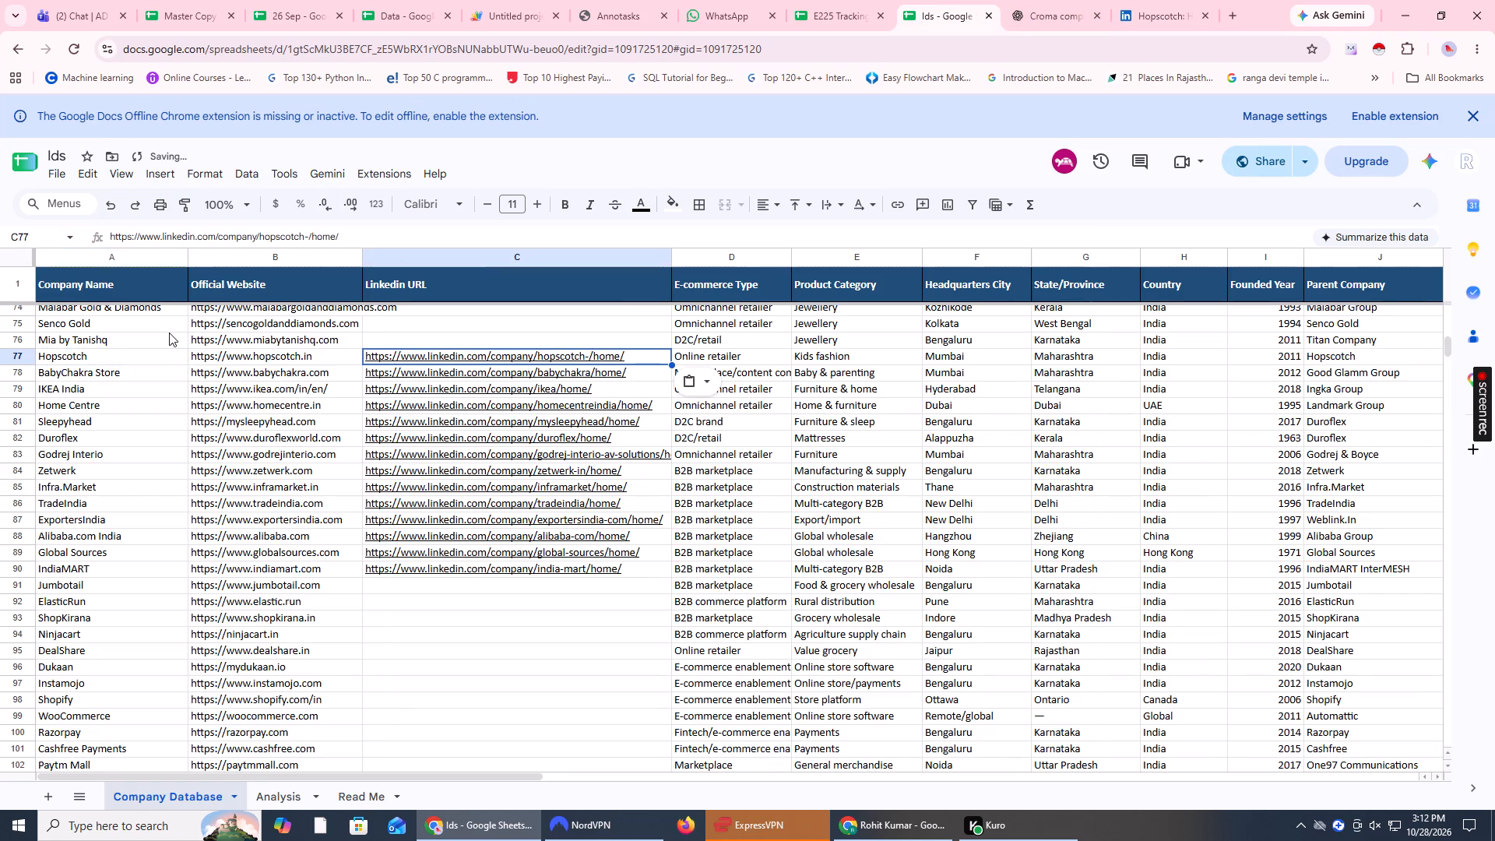
Copy the name Mia by Tanishq from row 76, search Google for "Mia by Tanishq linkedin" and open the brand's LinkedIn page.
click(97, 340)
key(ctrl+c)
click(1145, 0)
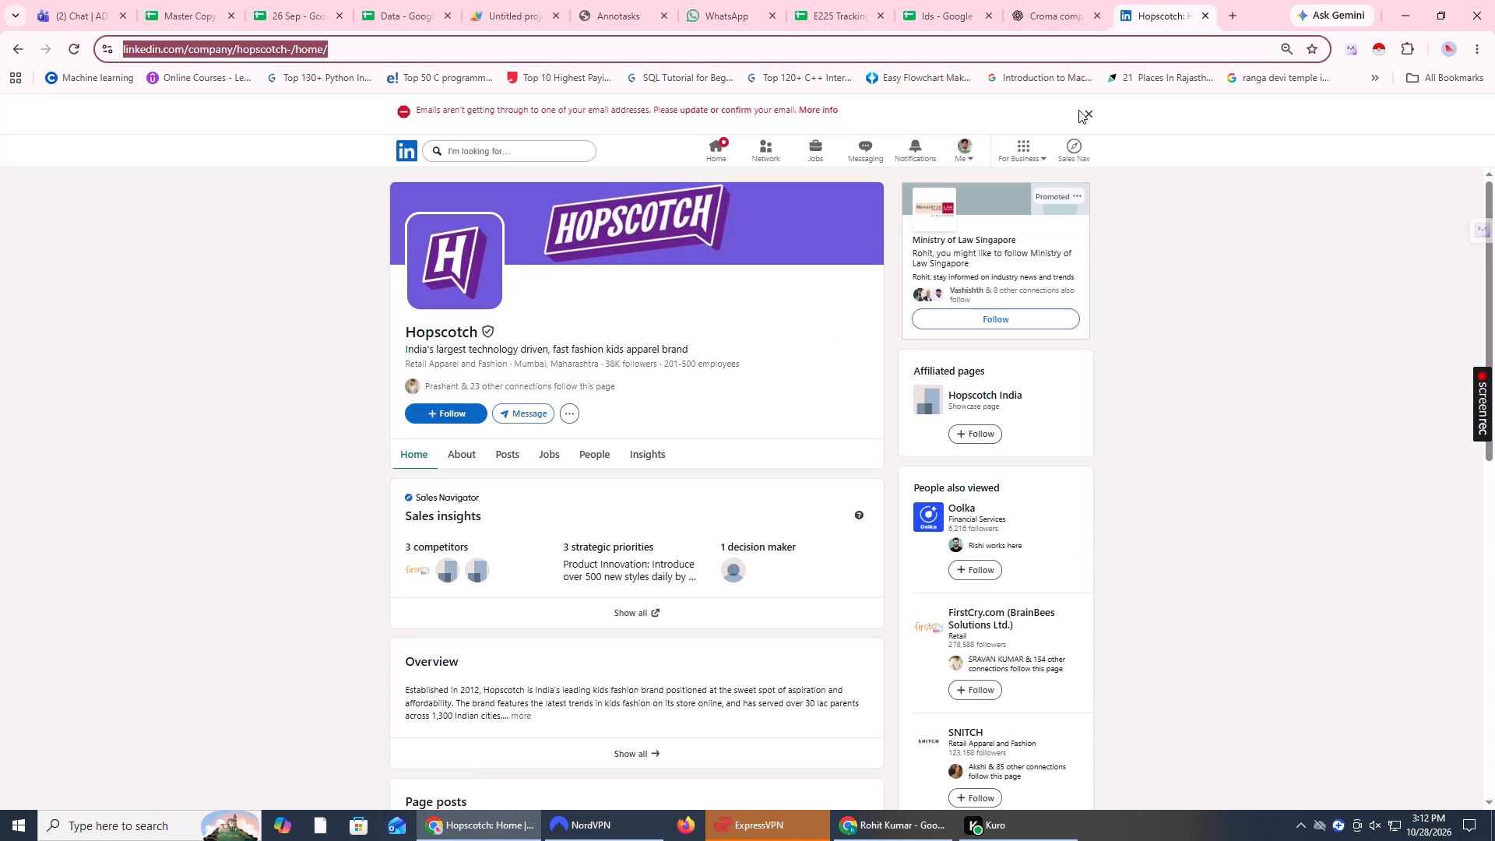
click(8, 46)
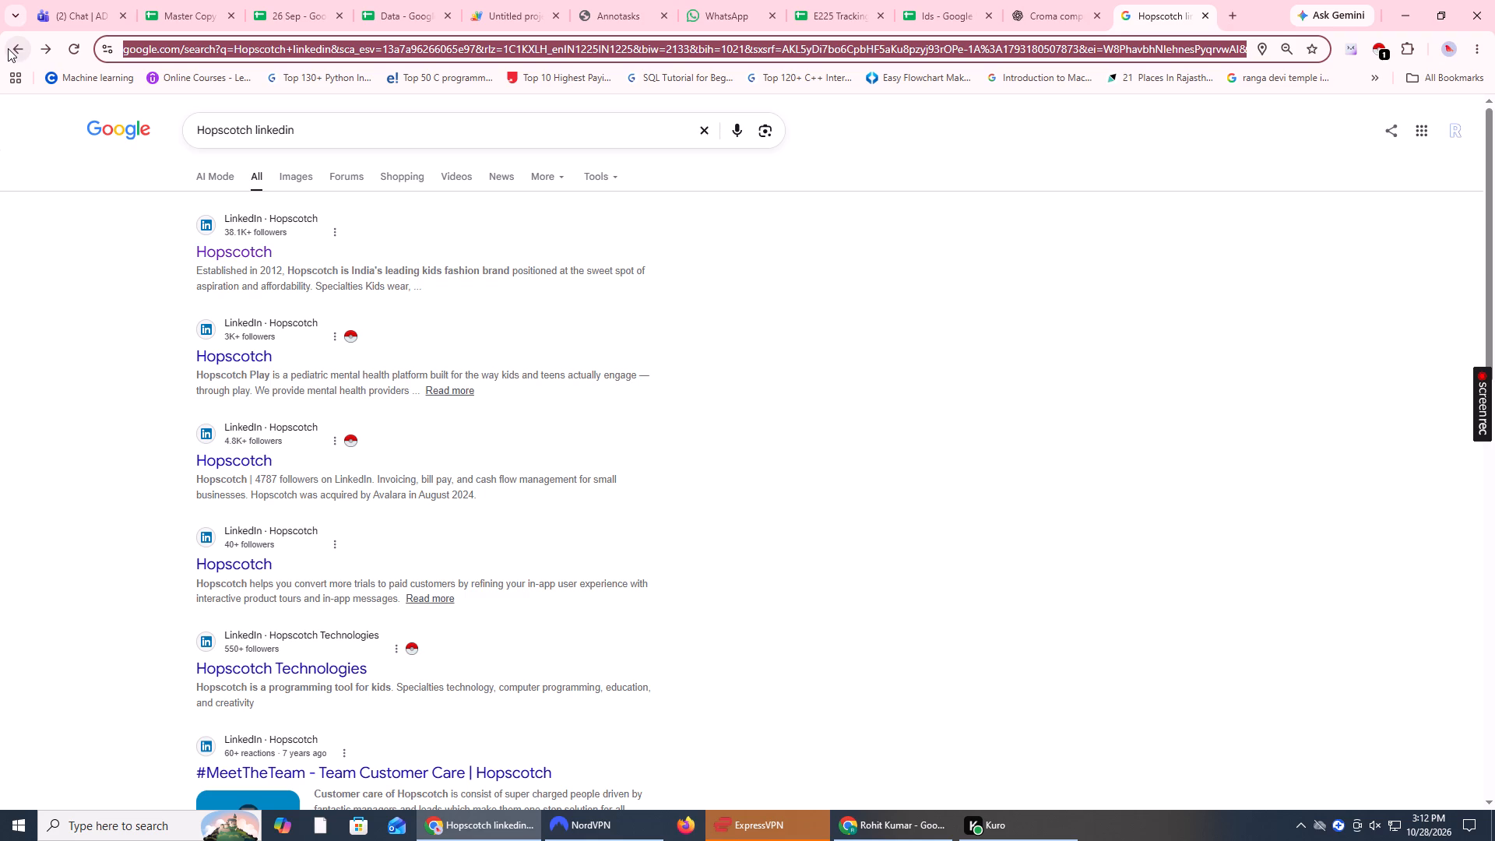
drag(252, 129, 0, 129)
key(ctrl+v)
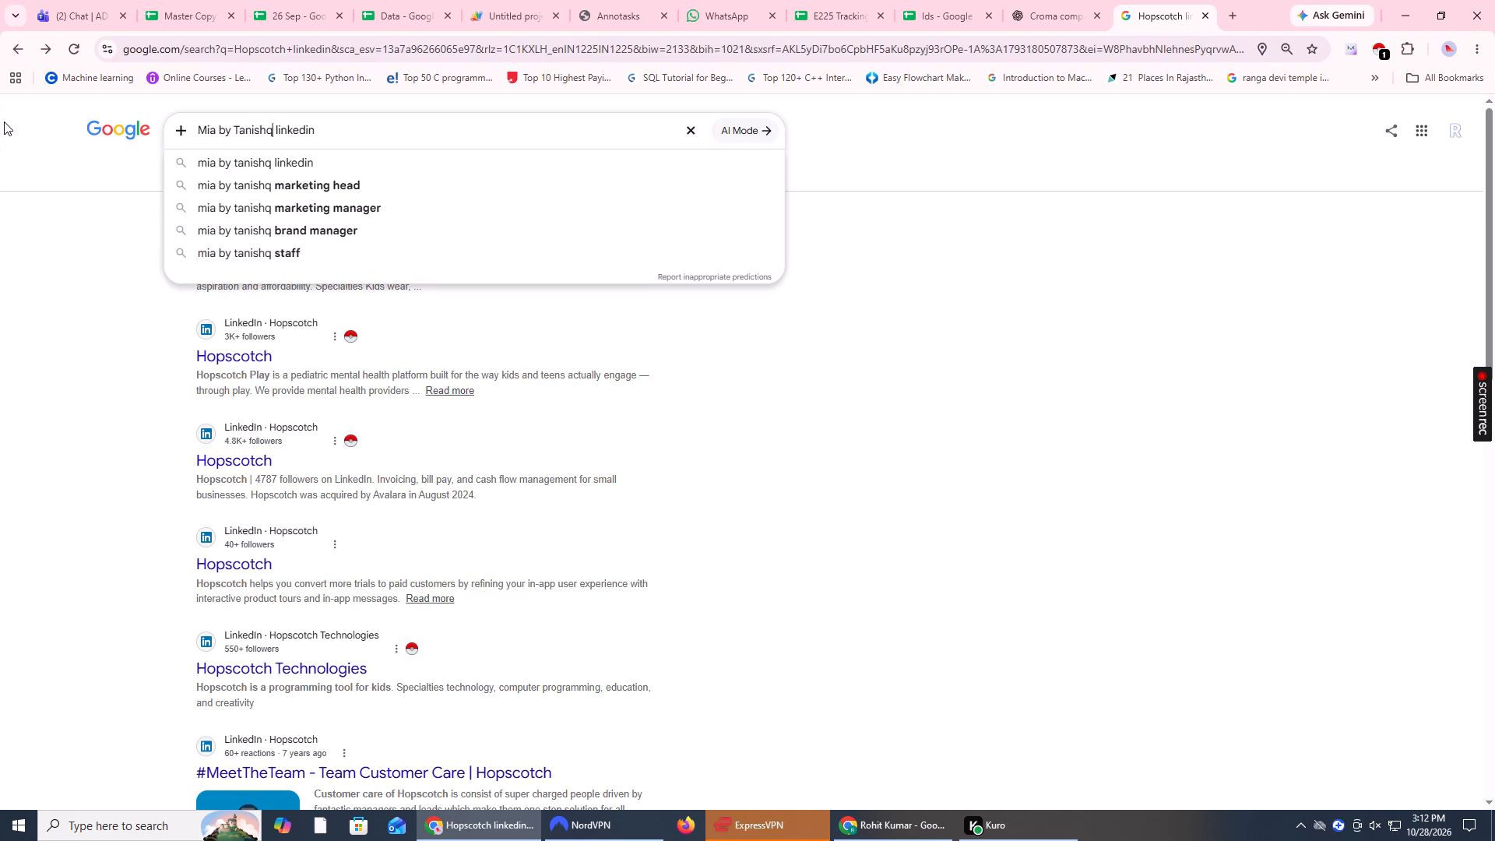
key(Return)
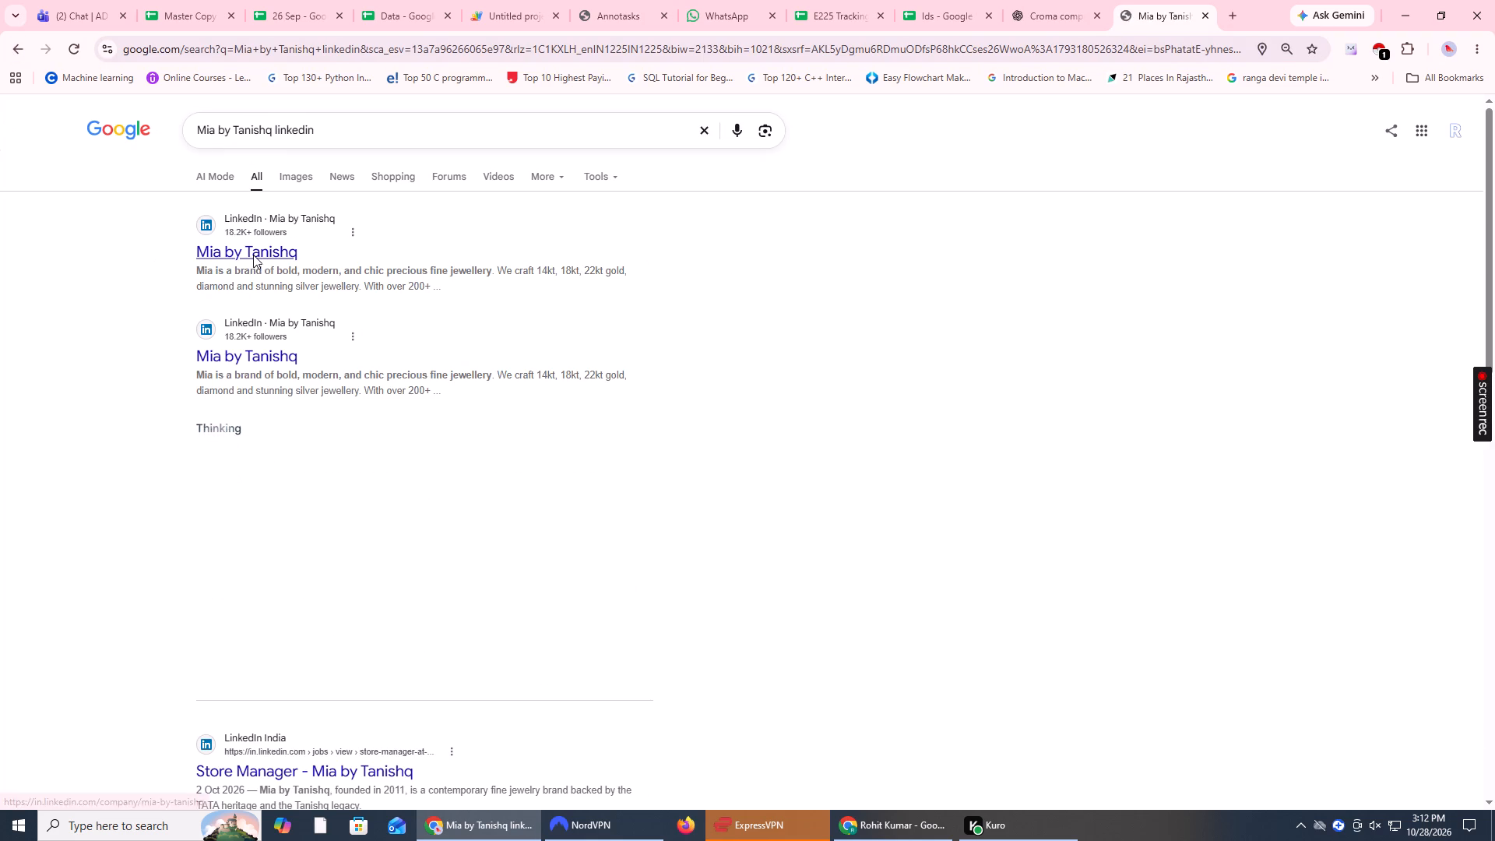
click(253, 255)
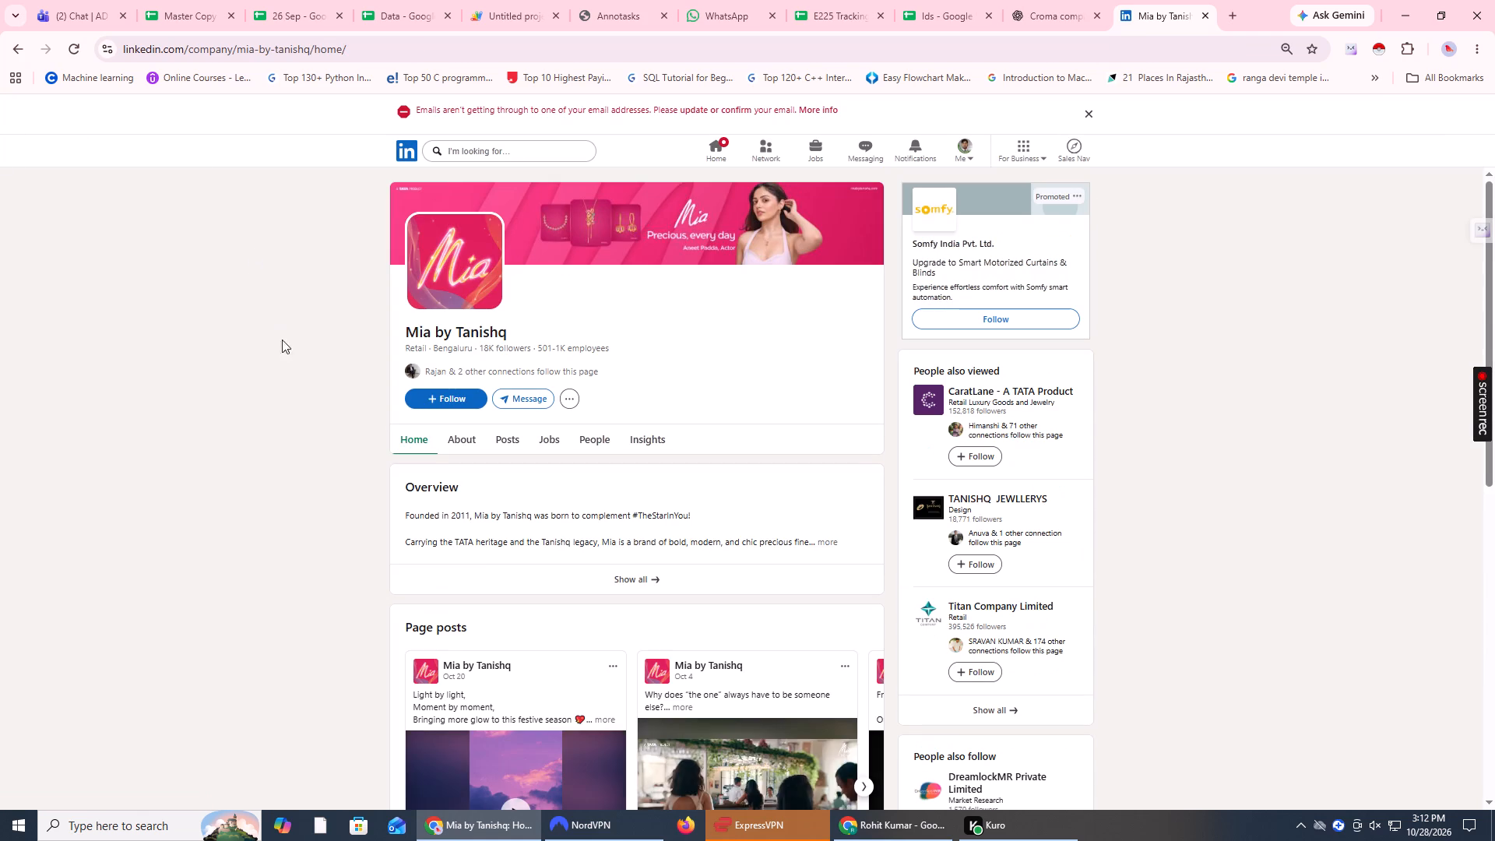
Copy the Mia by Tanishq page's URL, linkedin.com/company/mia-by-tanishq/home/, into the Linkedin URL cell of row 76 in the Ids spreadsheet.
click(435, 45)
key(ctrl+c)
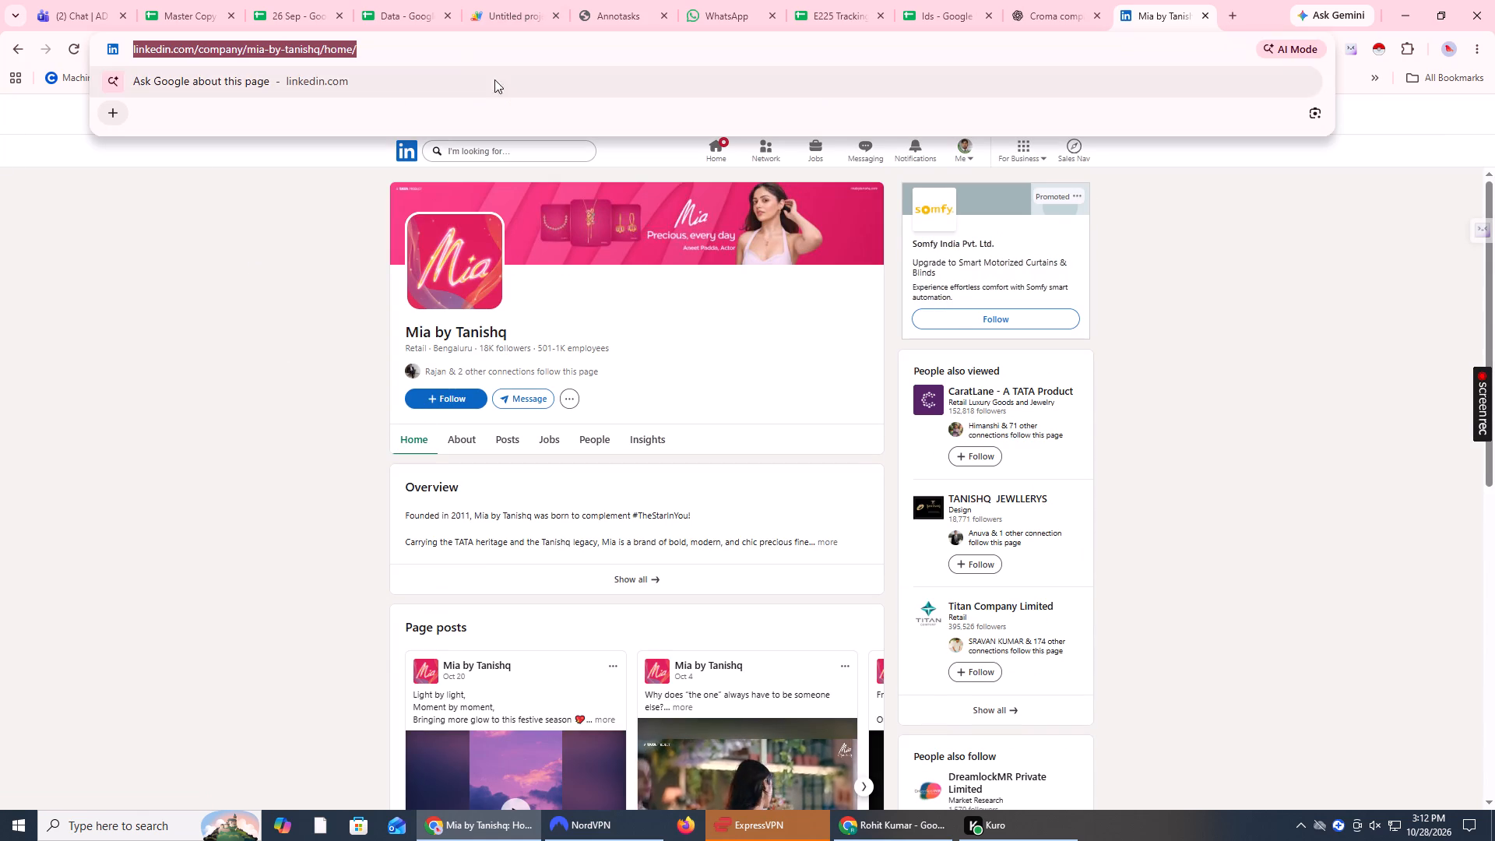
click(932, 0)
click(399, 337)
key(ctrl+v)
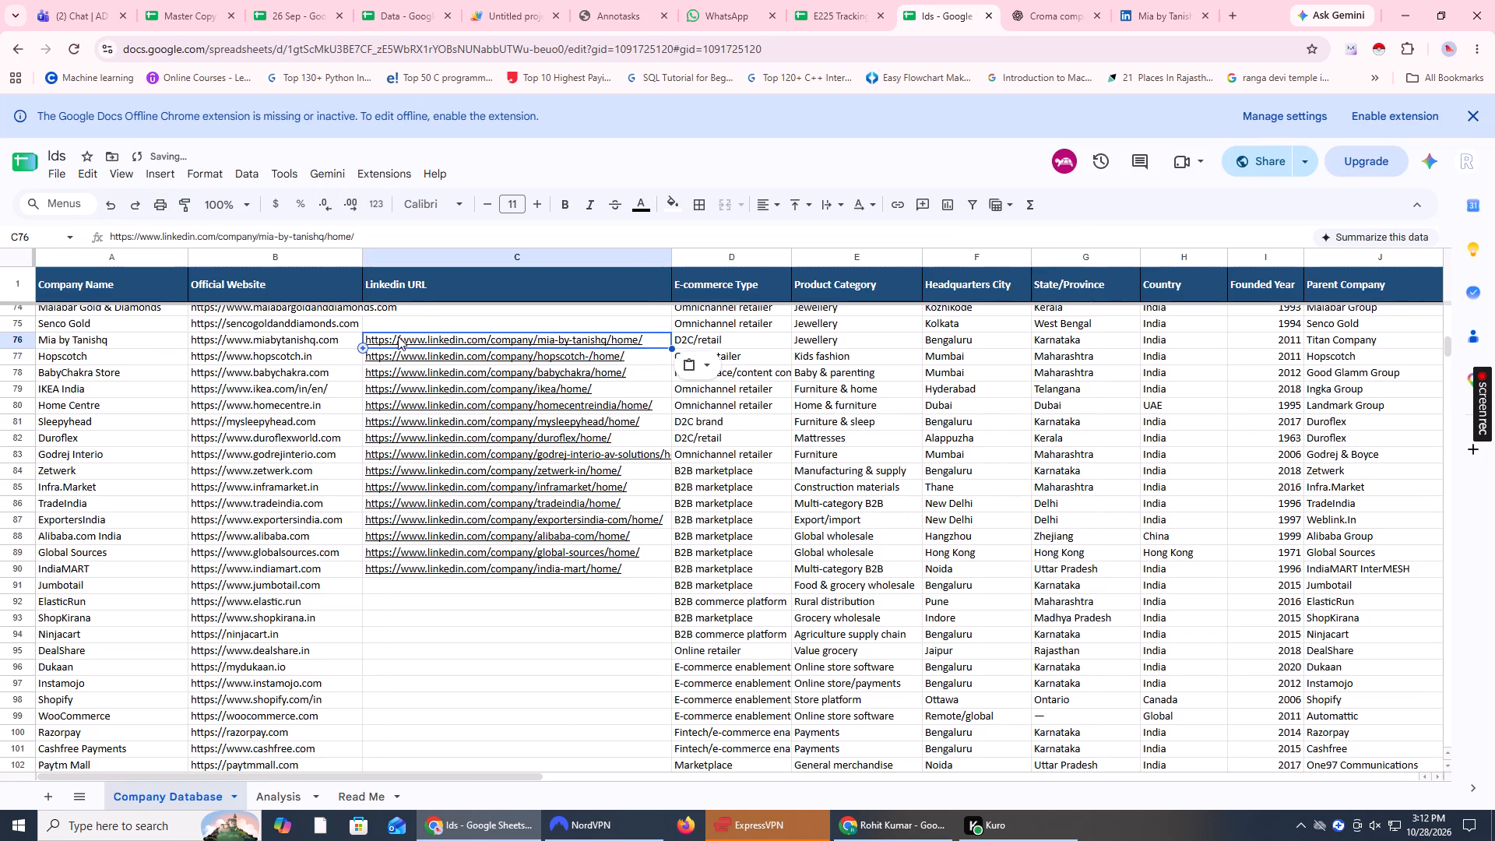
Copy the name Senco Gold from row 75, search Google for "Senco Gold linkedin" and open the Senco Gold and Diamonds LinkedIn page.
click(385, 654)
scroll(388, 651, up, 3)
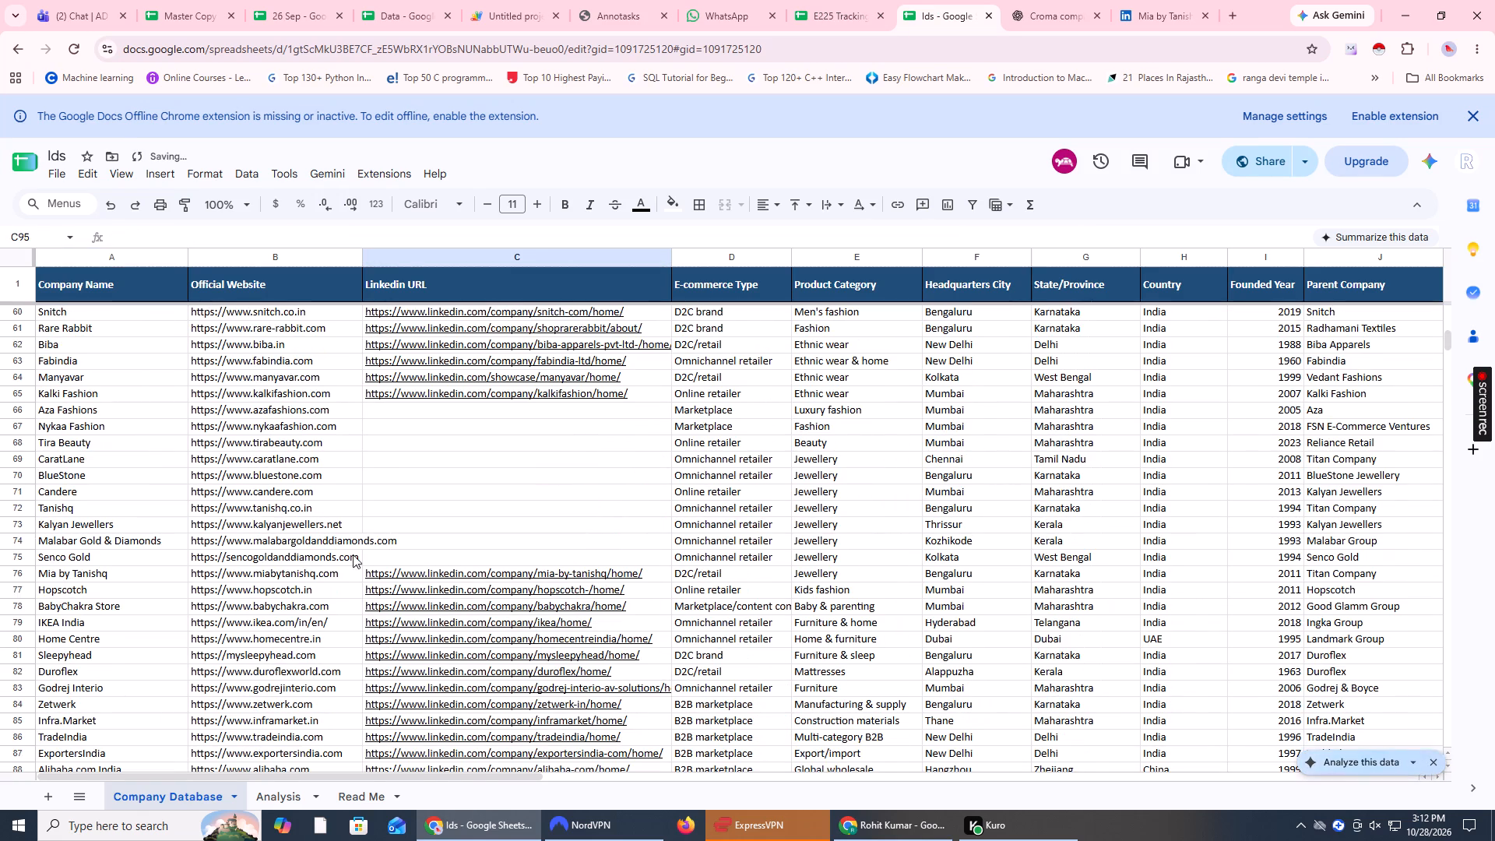
click(100, 558)
key(ctrl+c)
click(1150, 0)
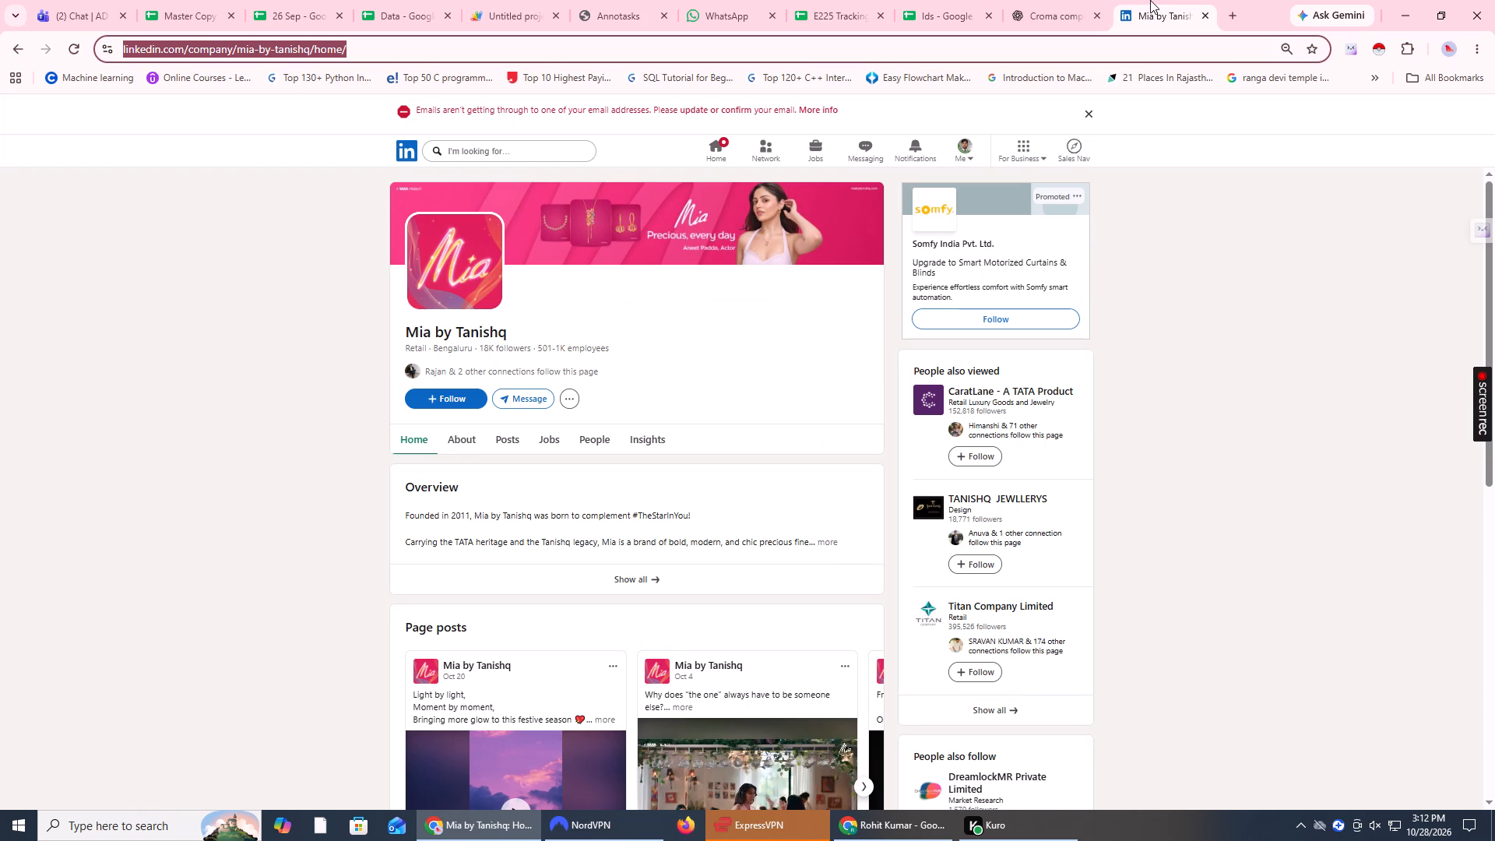
click(9, 46)
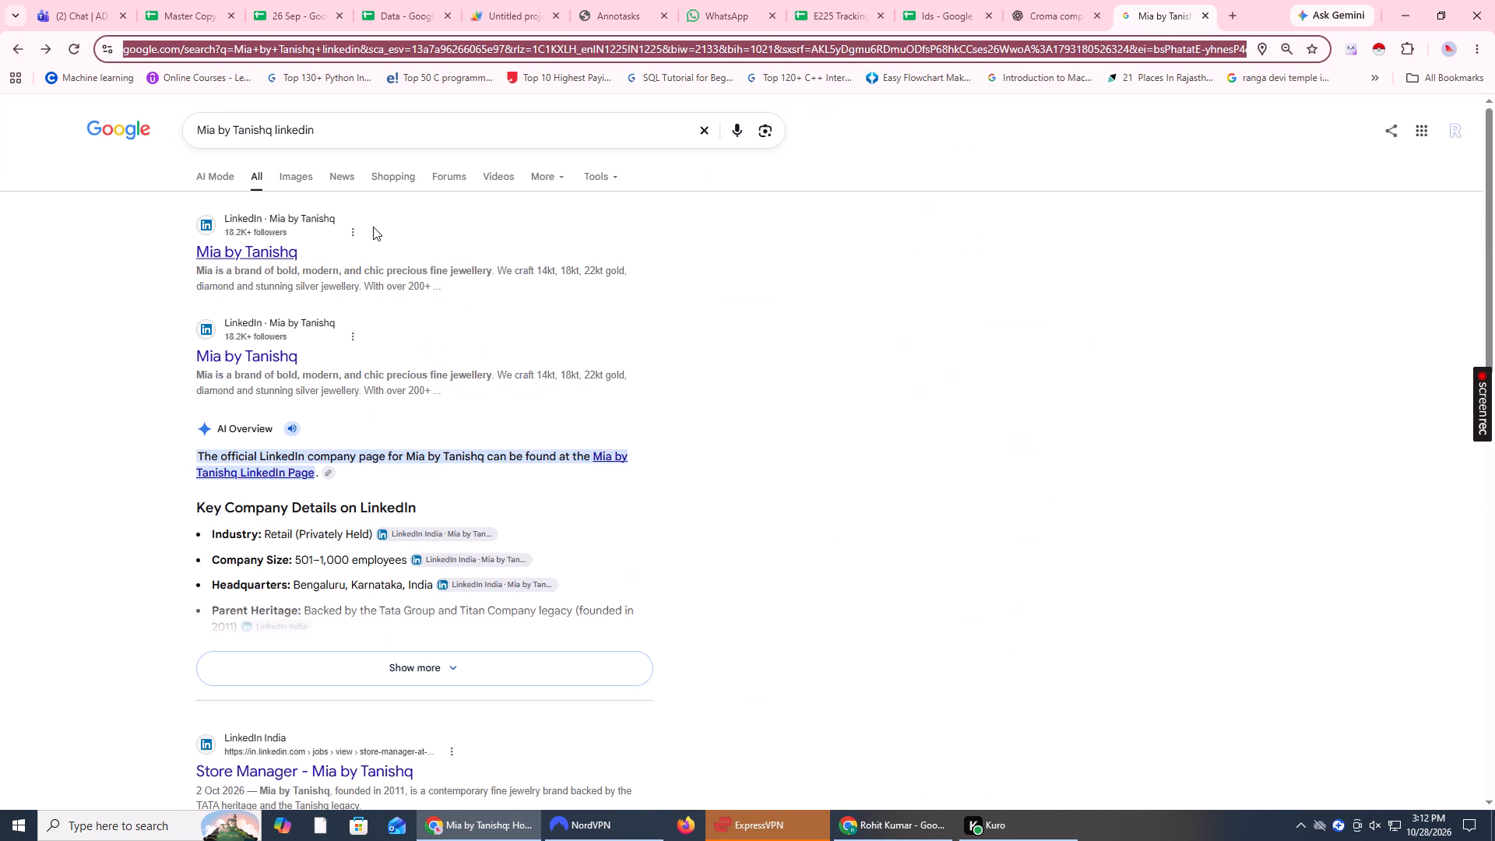
drag(270, 135, 0, 159)
key(ctrl+v)
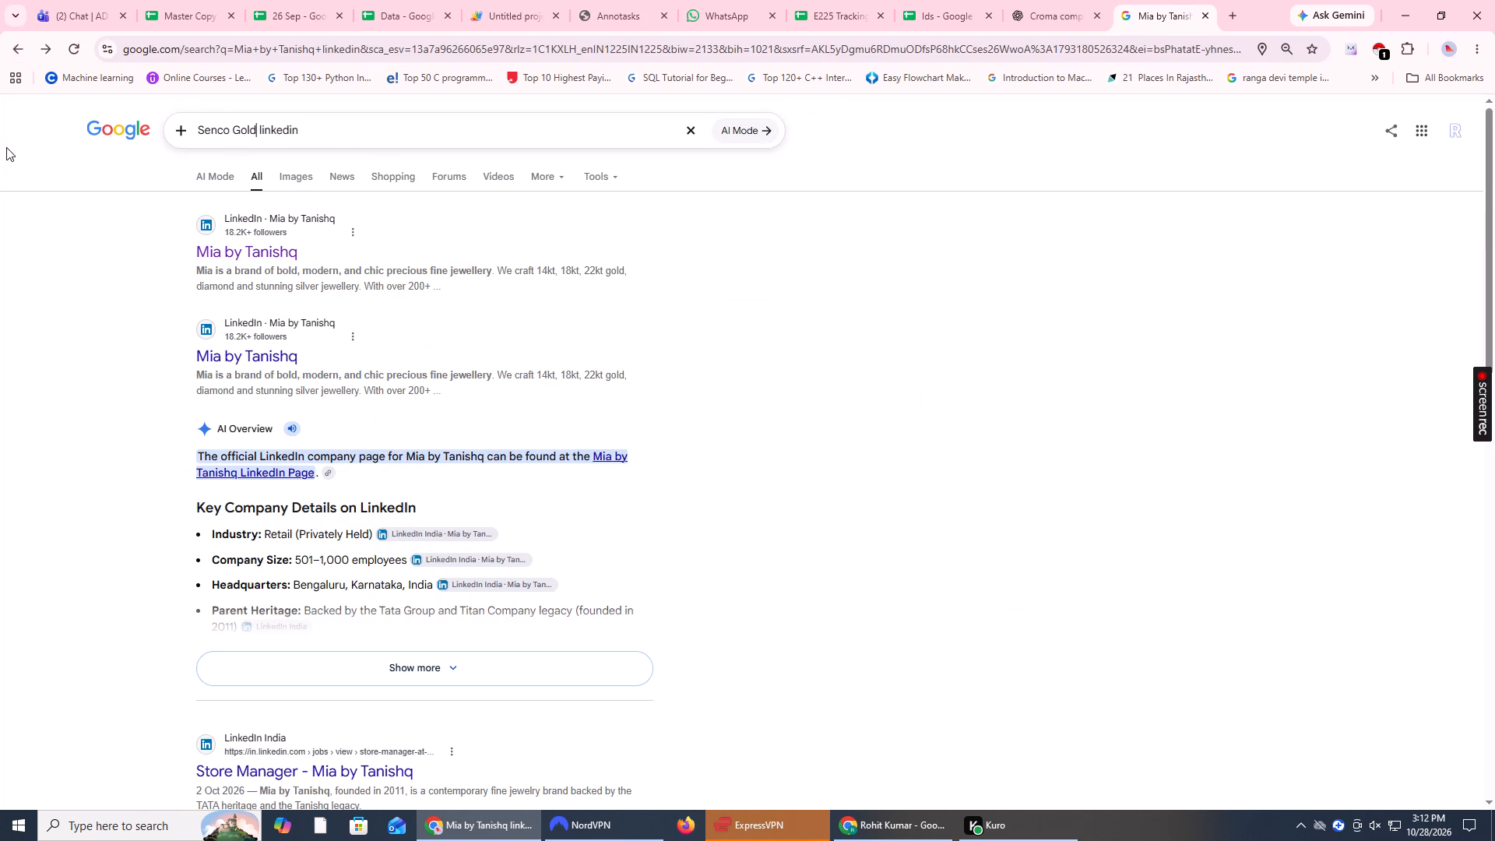
key(Return)
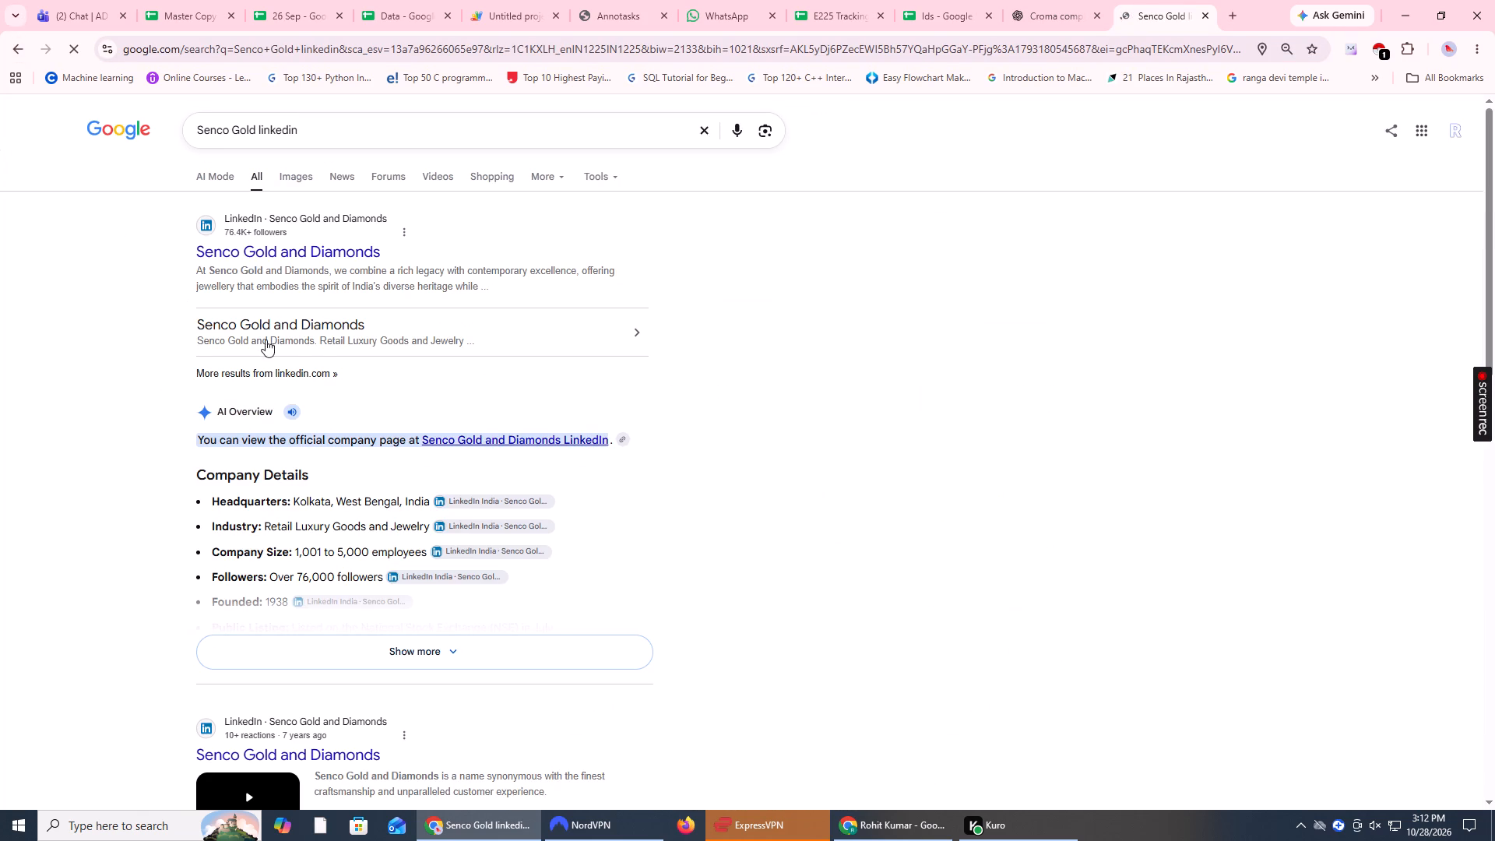
click(308, 255)
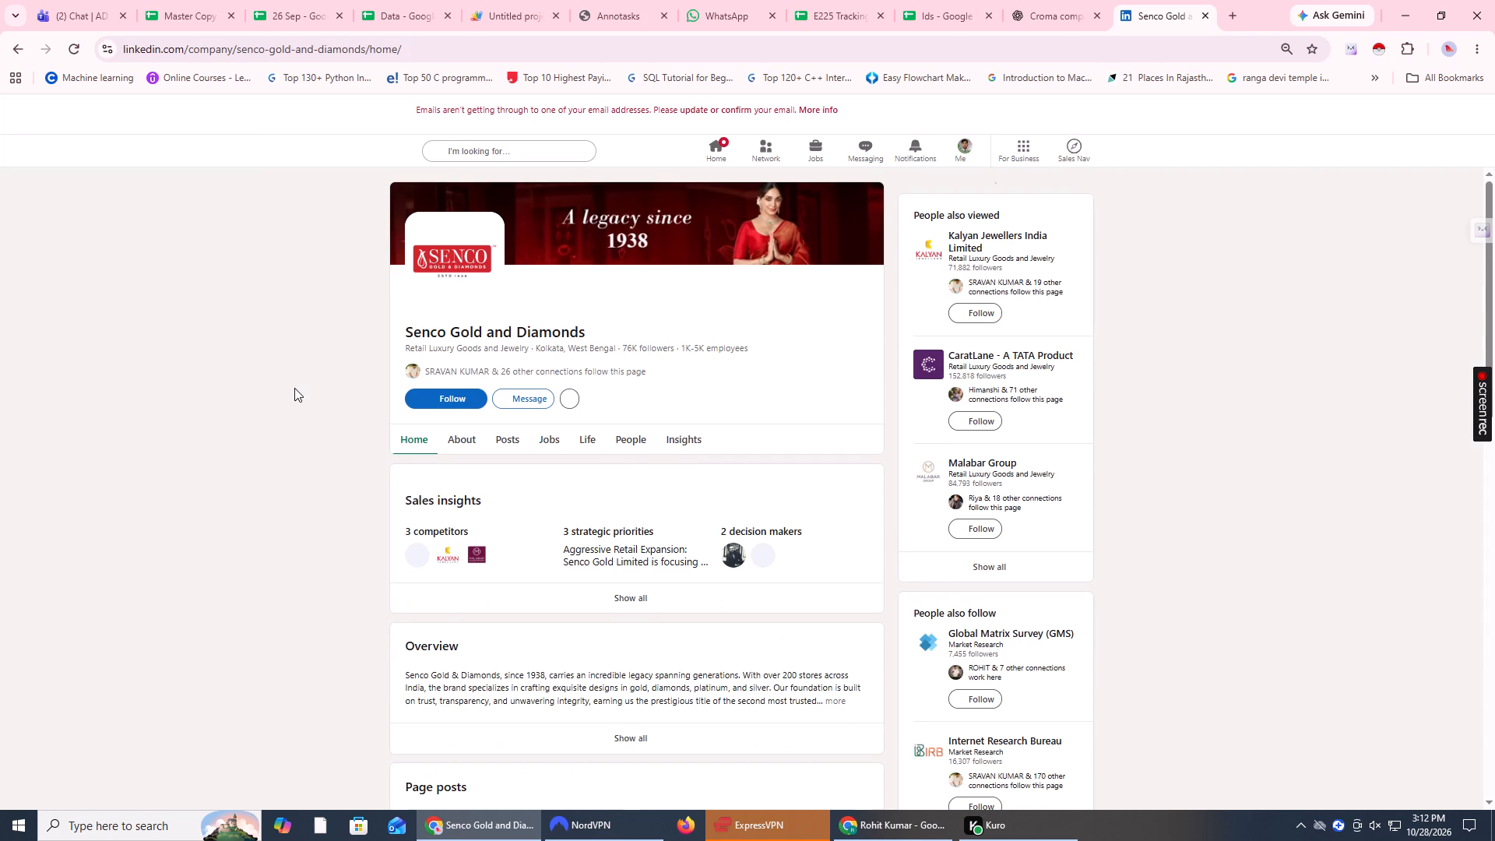
scroll(294, 387, down, 20)
scroll(294, 387, down, 6)
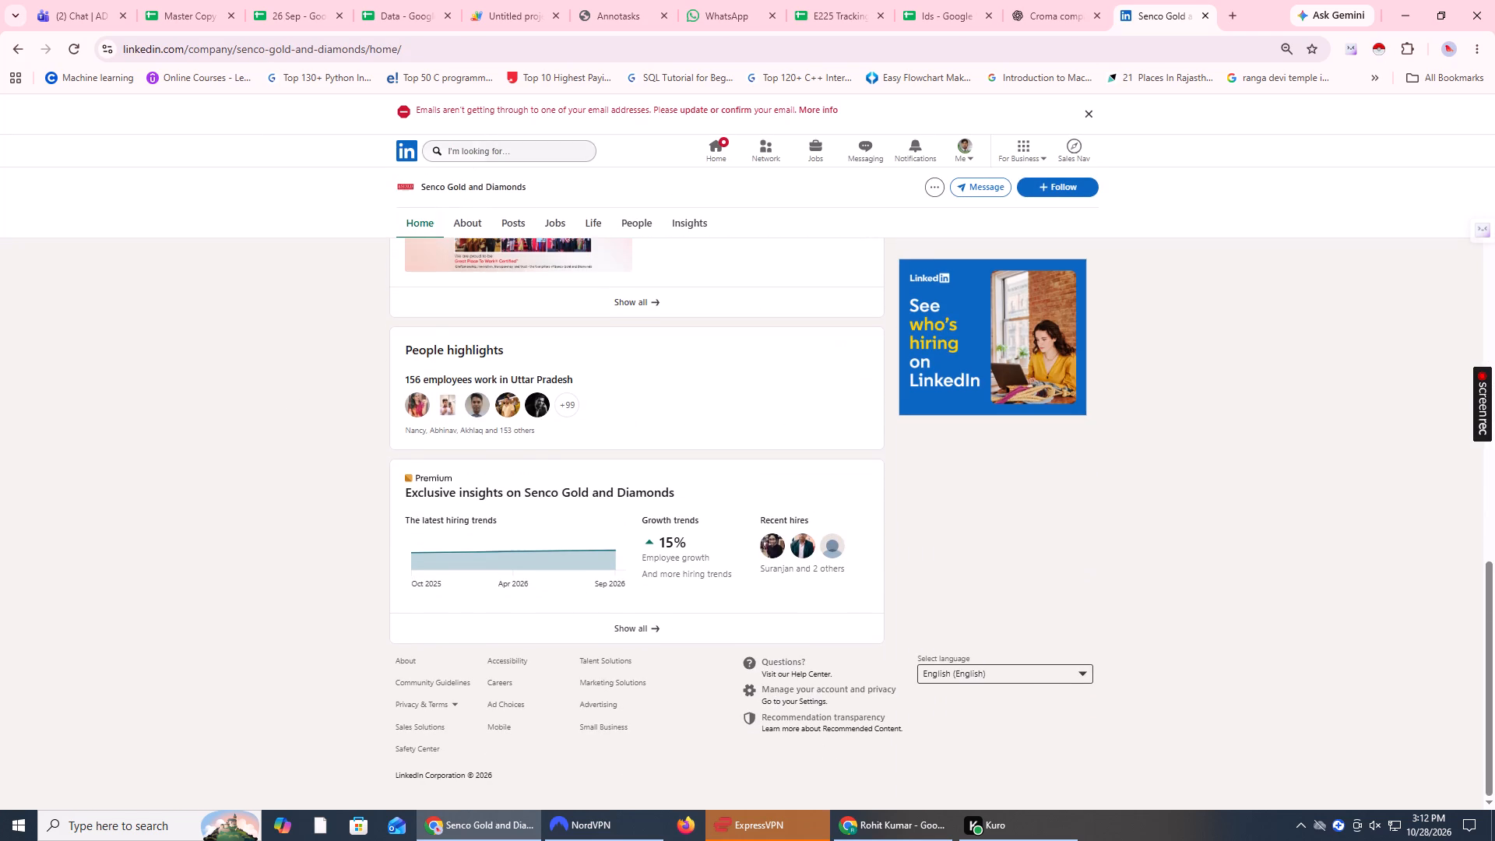
Copy the Senco page's URL, linkedin.com/company/senco-gold-and-diamonds/home/, into the Linkedin URL cell of row 75 in the Ids spreadsheet.
click(424, 52)
key(ctrl+c)
click(933, 0)
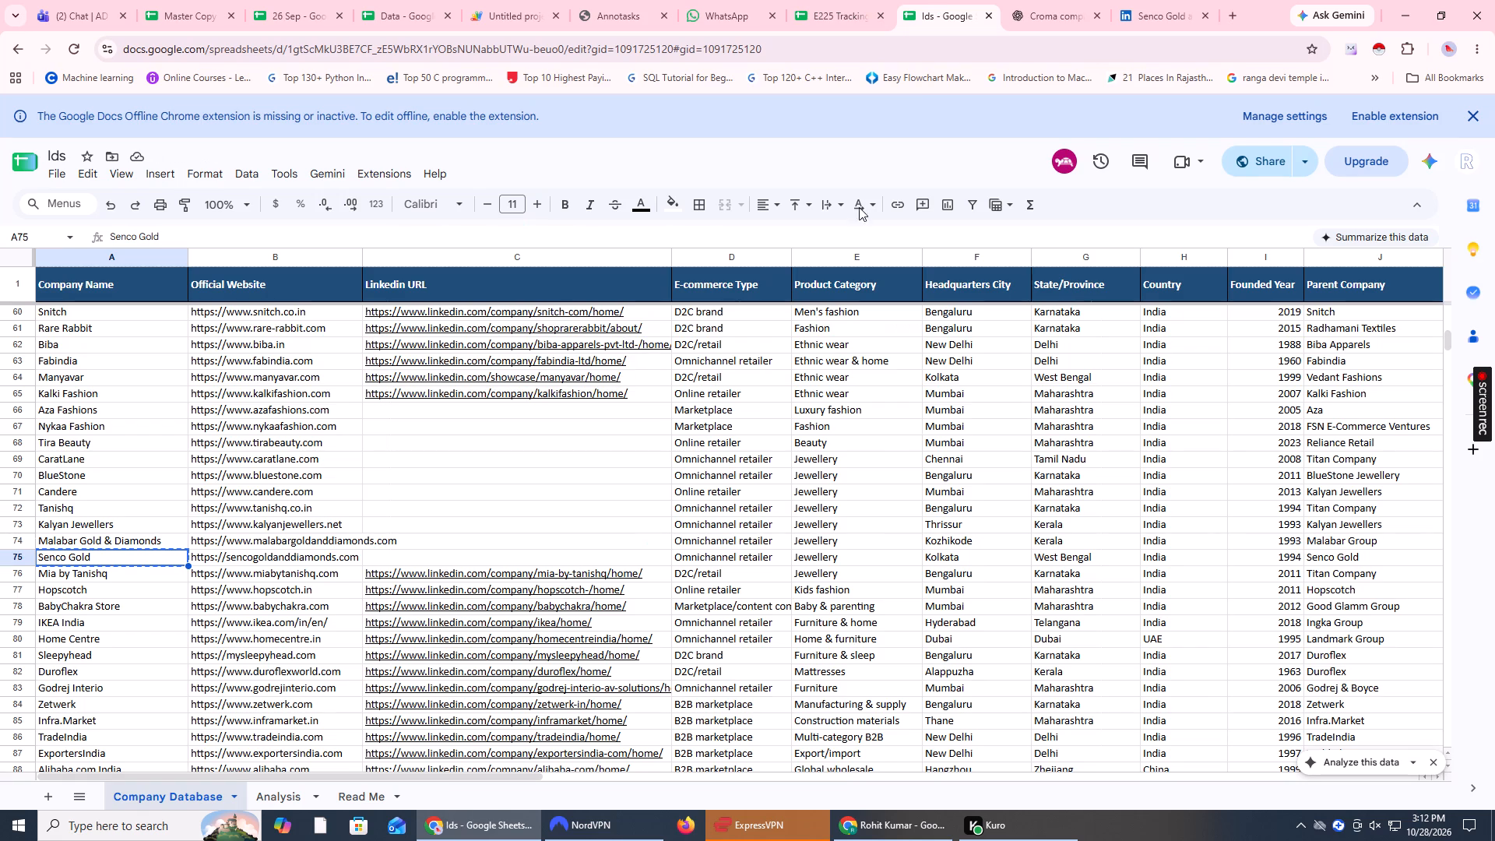
click(390, 560)
key(ctrl+v)
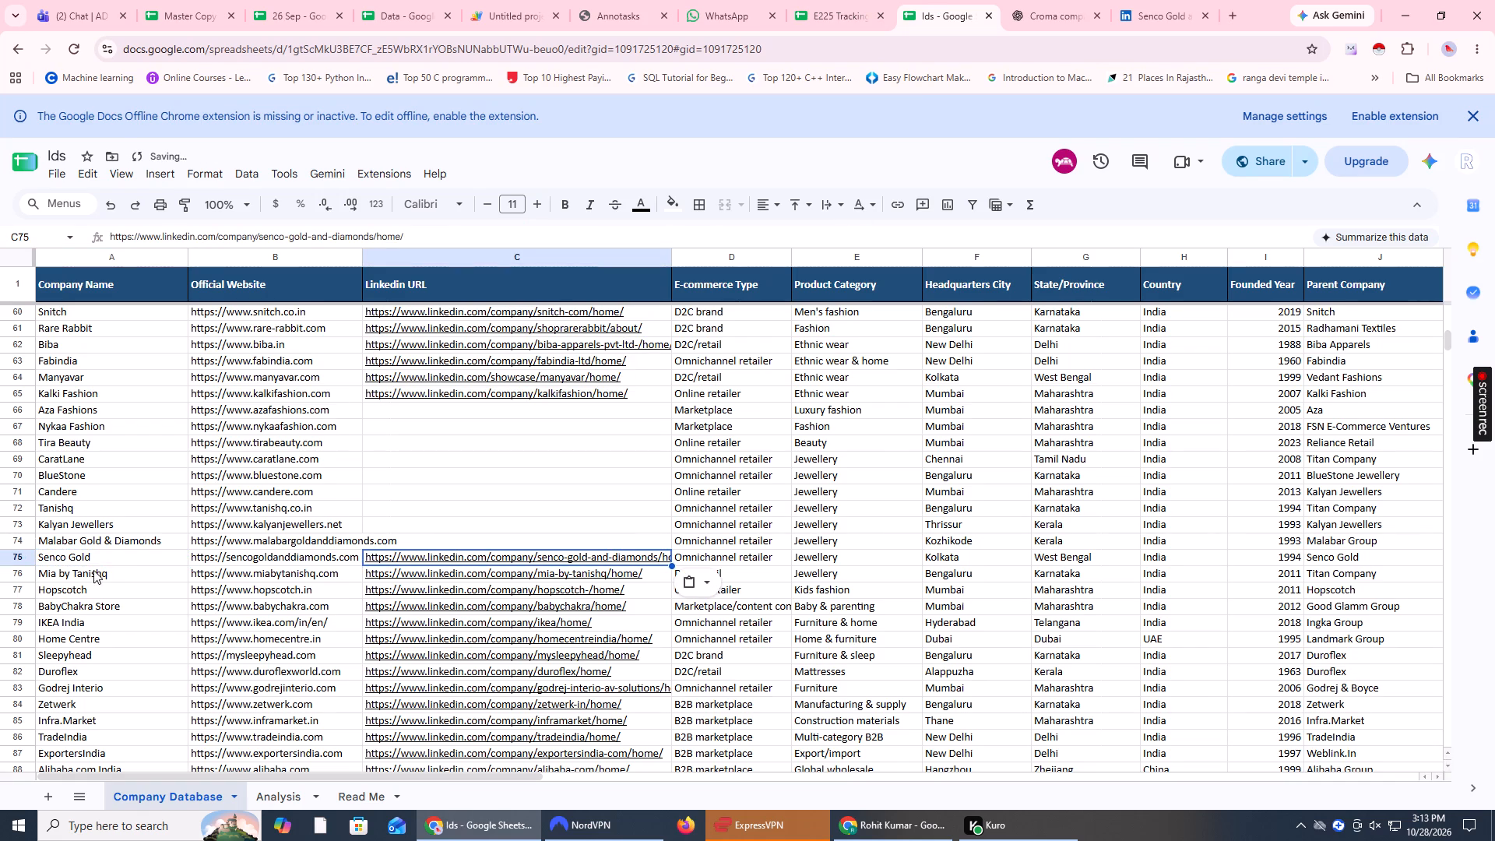
Copy the name Malabar Gold & Diamonds from row 74, search Google for "Malabar Gold & Diamonds linkedin" and open the company's LinkedIn page.
click(106, 547)
key(ctrl+c)
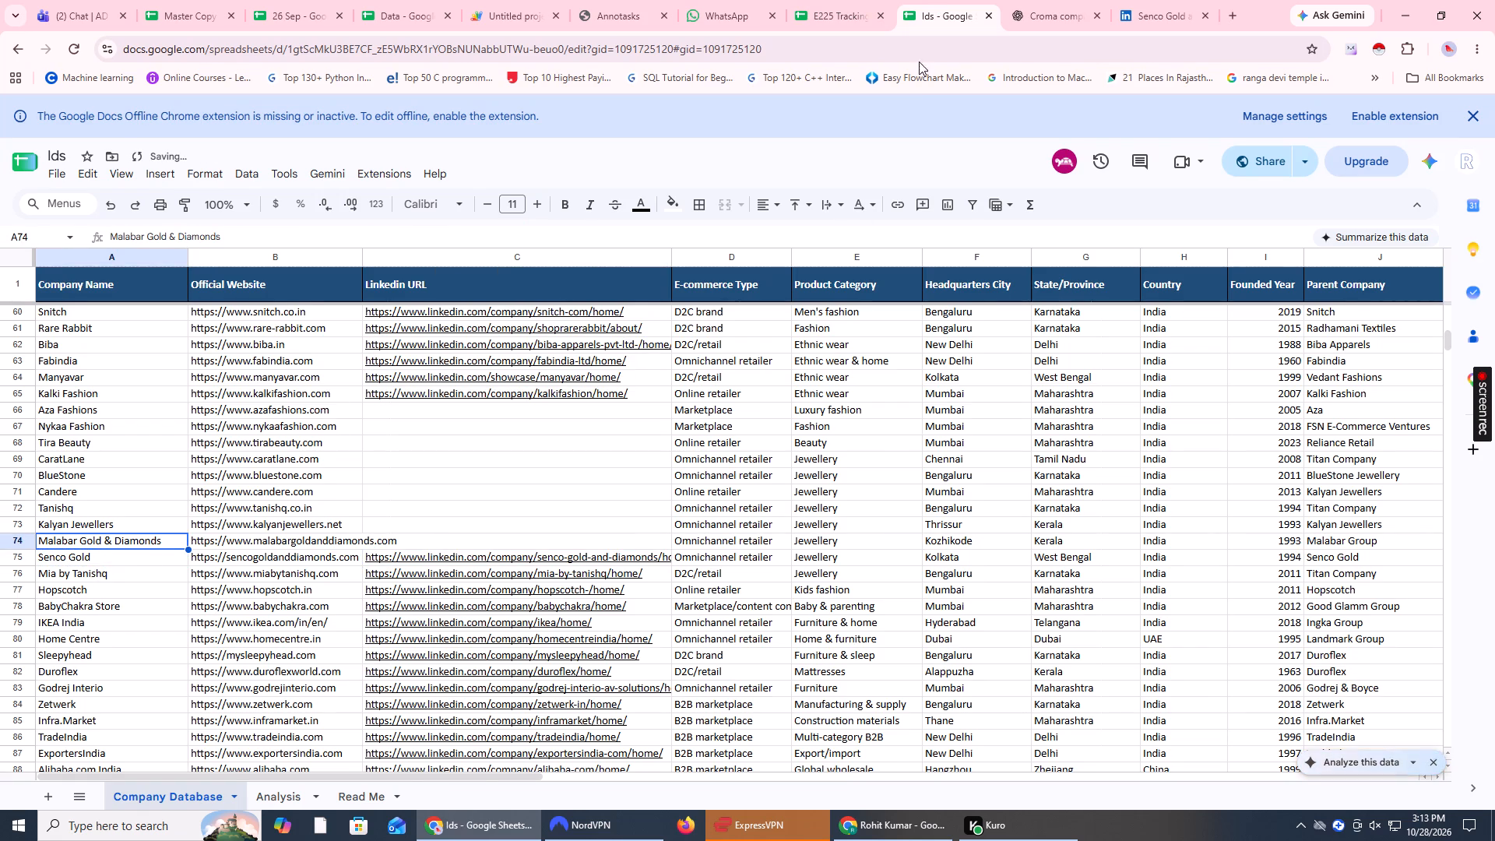
click(1133, 0)
click(14, 41)
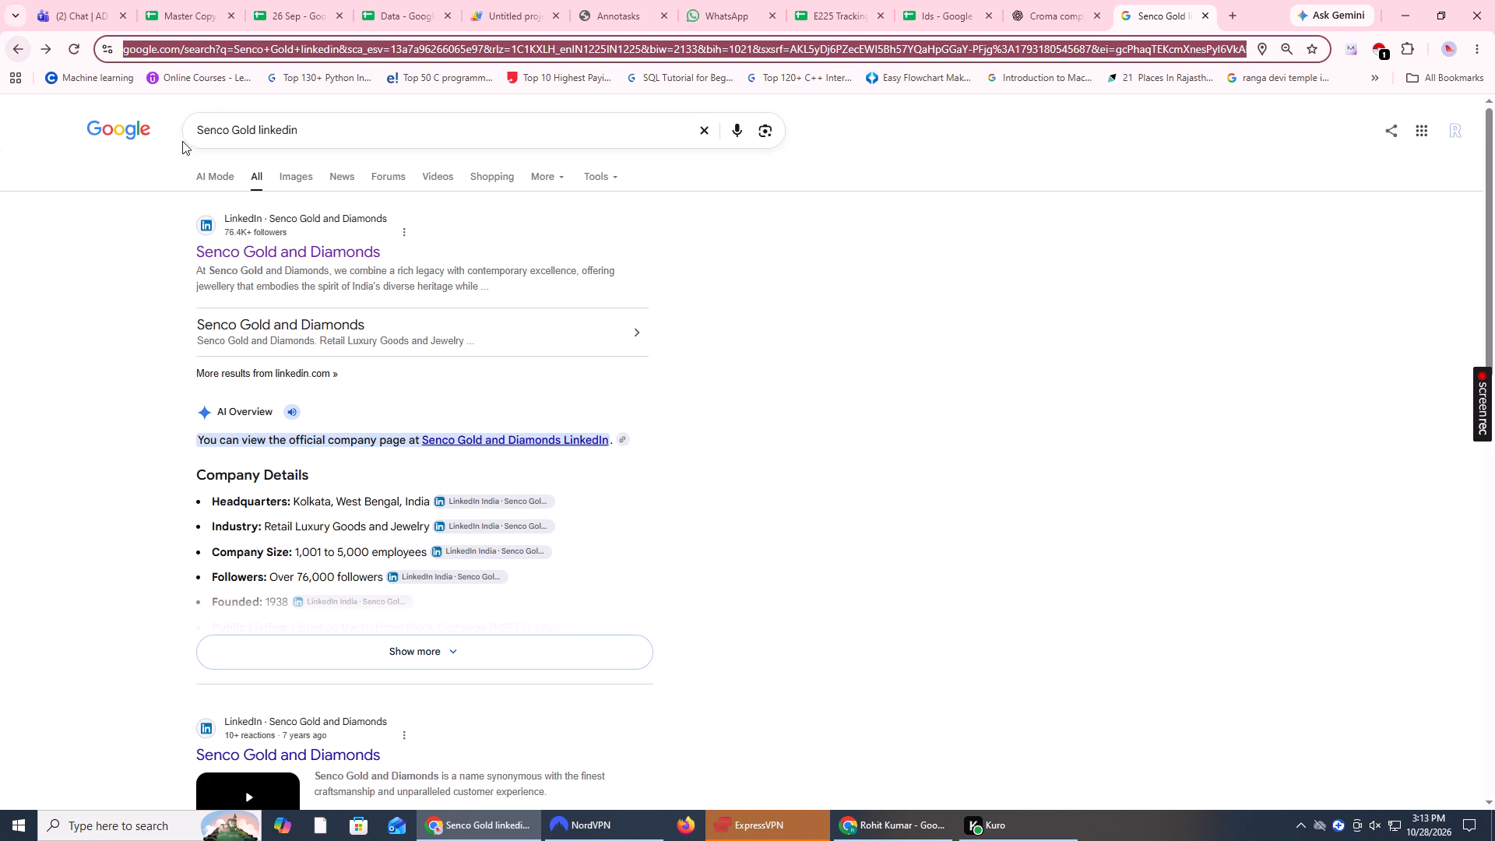
drag(256, 132, 0, 128)
key(ctrl+v)
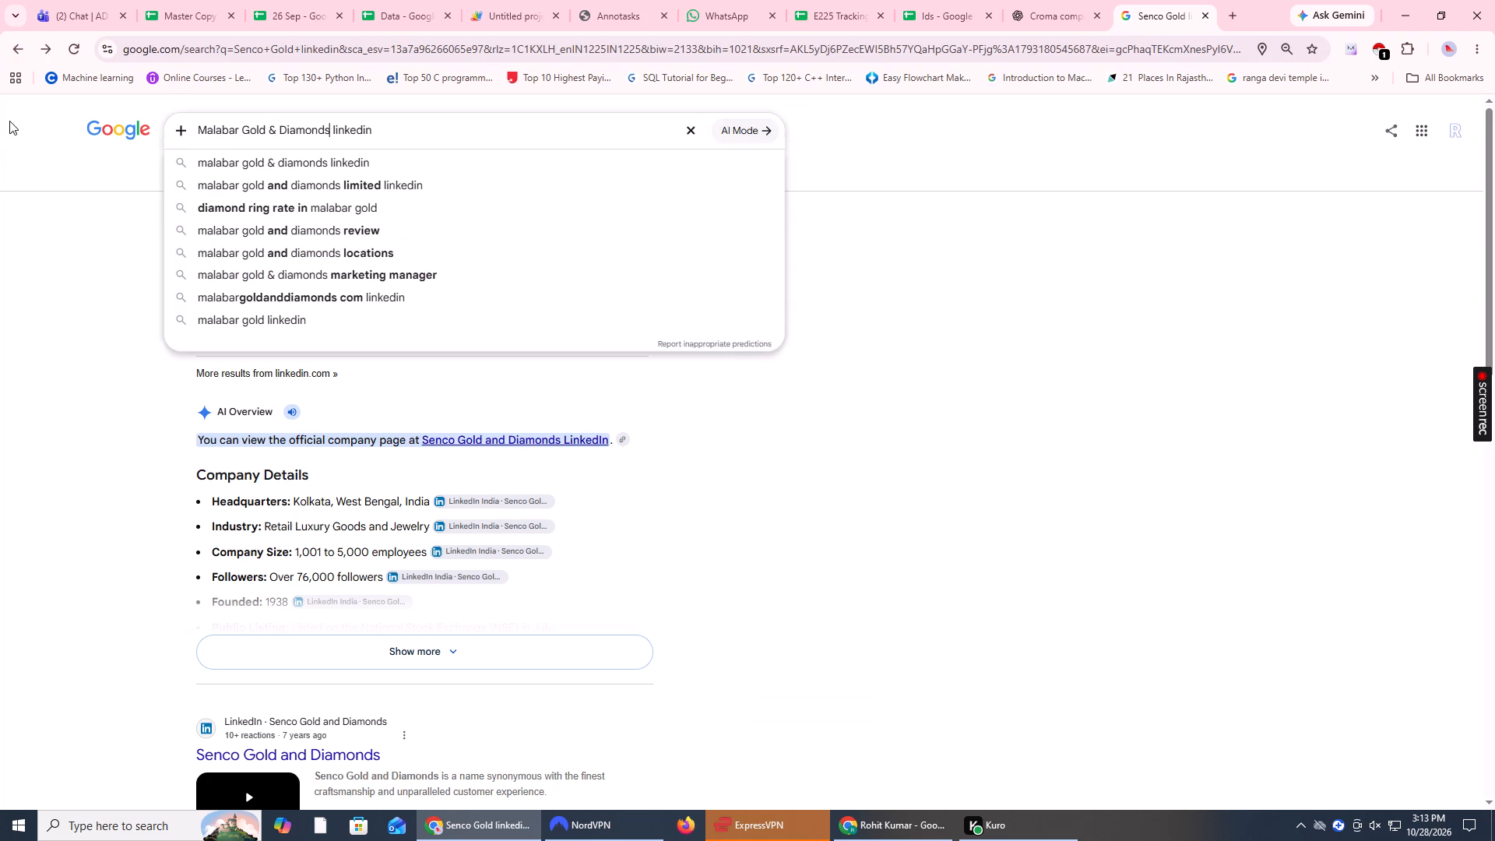
key(Return)
click(250, 245)
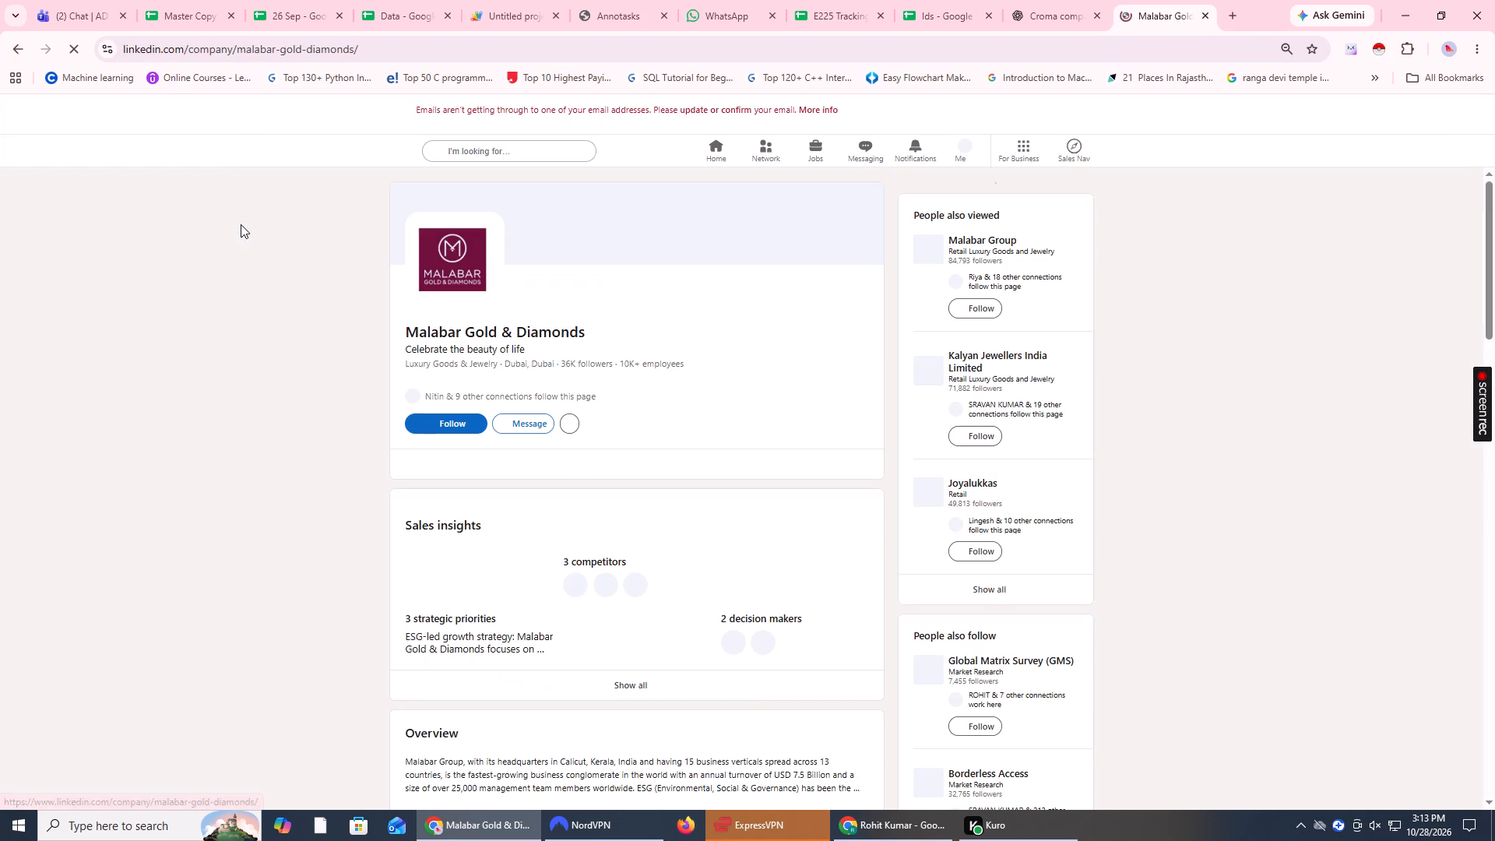
scroll(429, 423, down, 1)
Copy the Malabar page's URL, linkedin.com/company/malabar-gold-diamonds/home/, into the Linkedin URL cell of row 74 in the Ids spreadsheet.
click(385, 40)
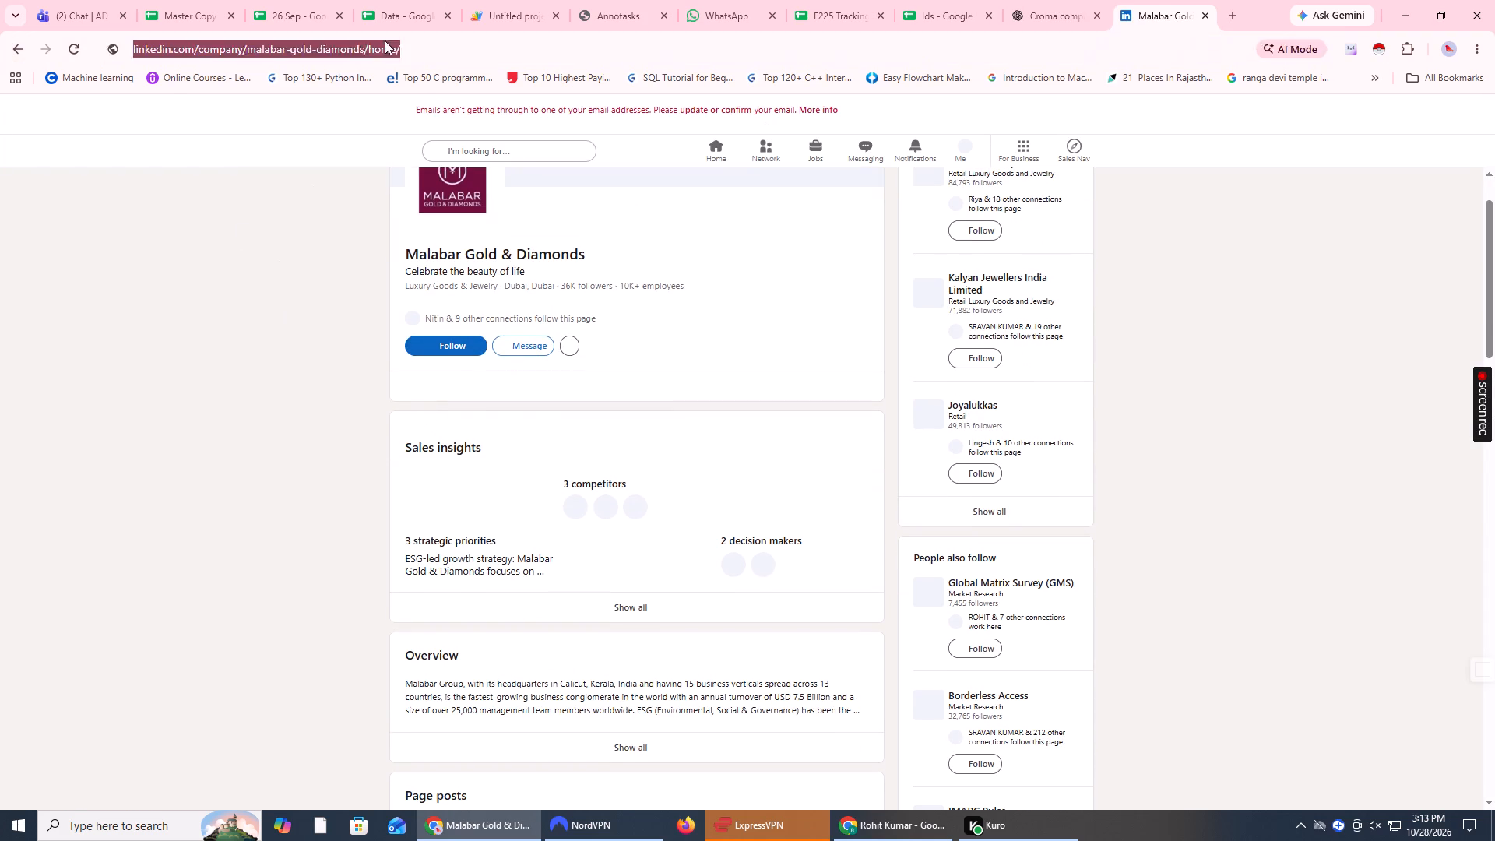
key(ctrl+c)
click(959, 0)
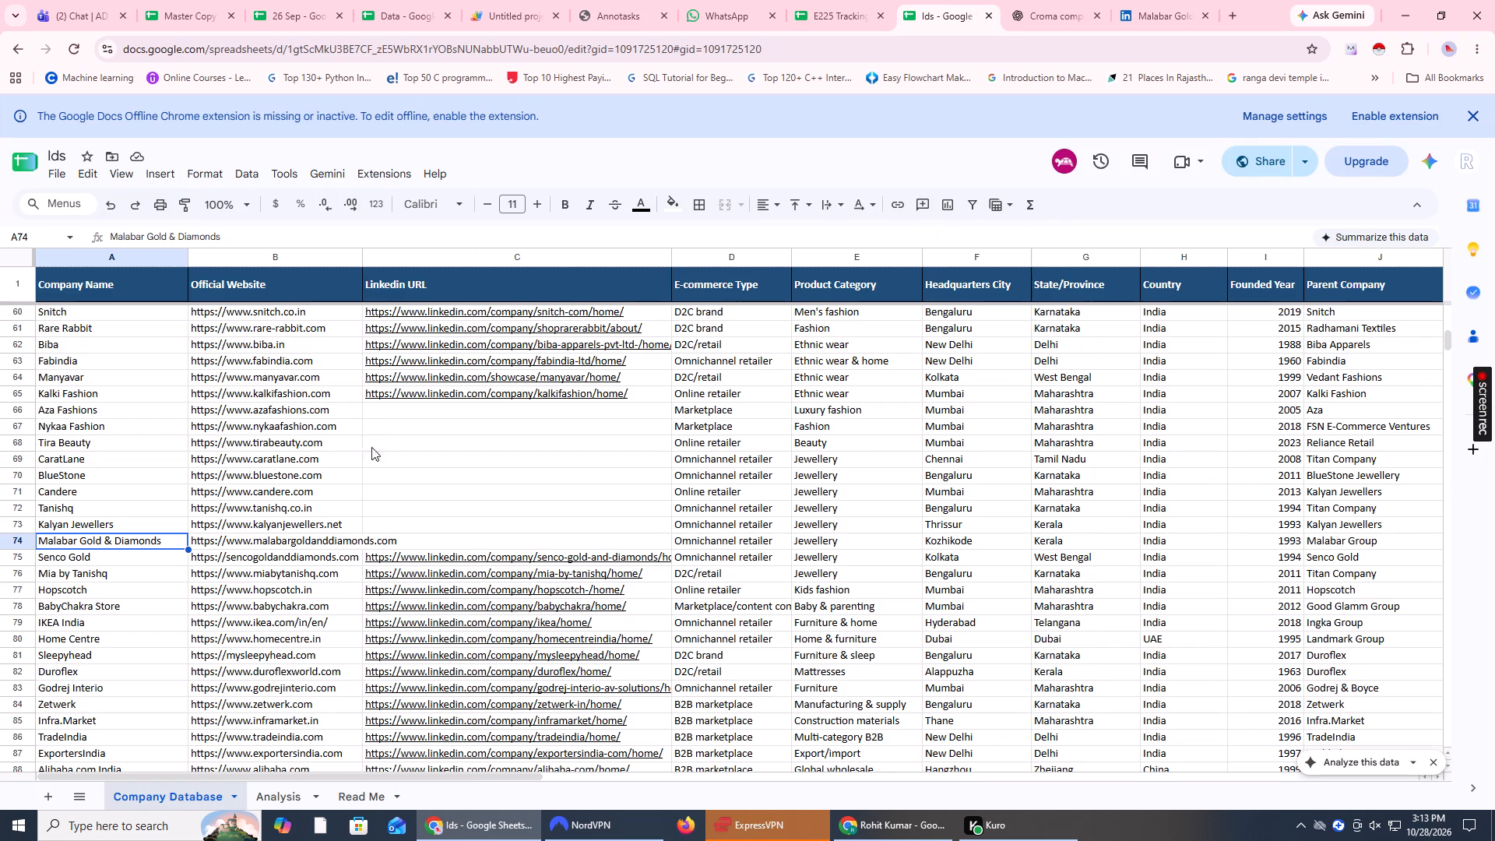
click(390, 546)
key(ctrl+v)
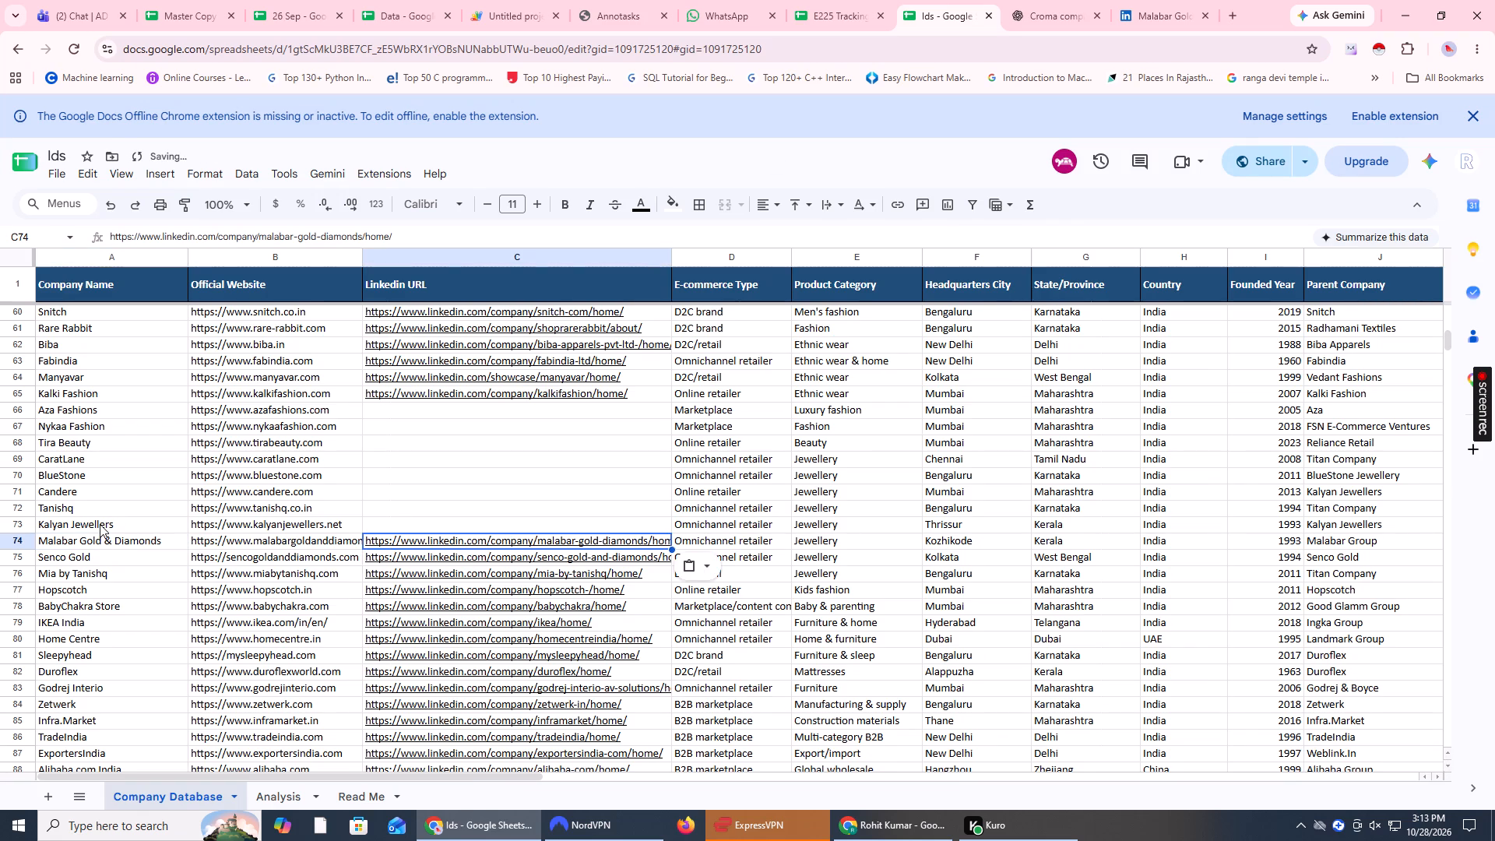
Copy the name Kalyan Jewellers from row 73, search Google for "Kalyan Jewellers linkedin" and open the Kalyan Jewellers India Limited LinkedIn page.
click(100, 524)
key(ctrl+c)
click(1147, 0)
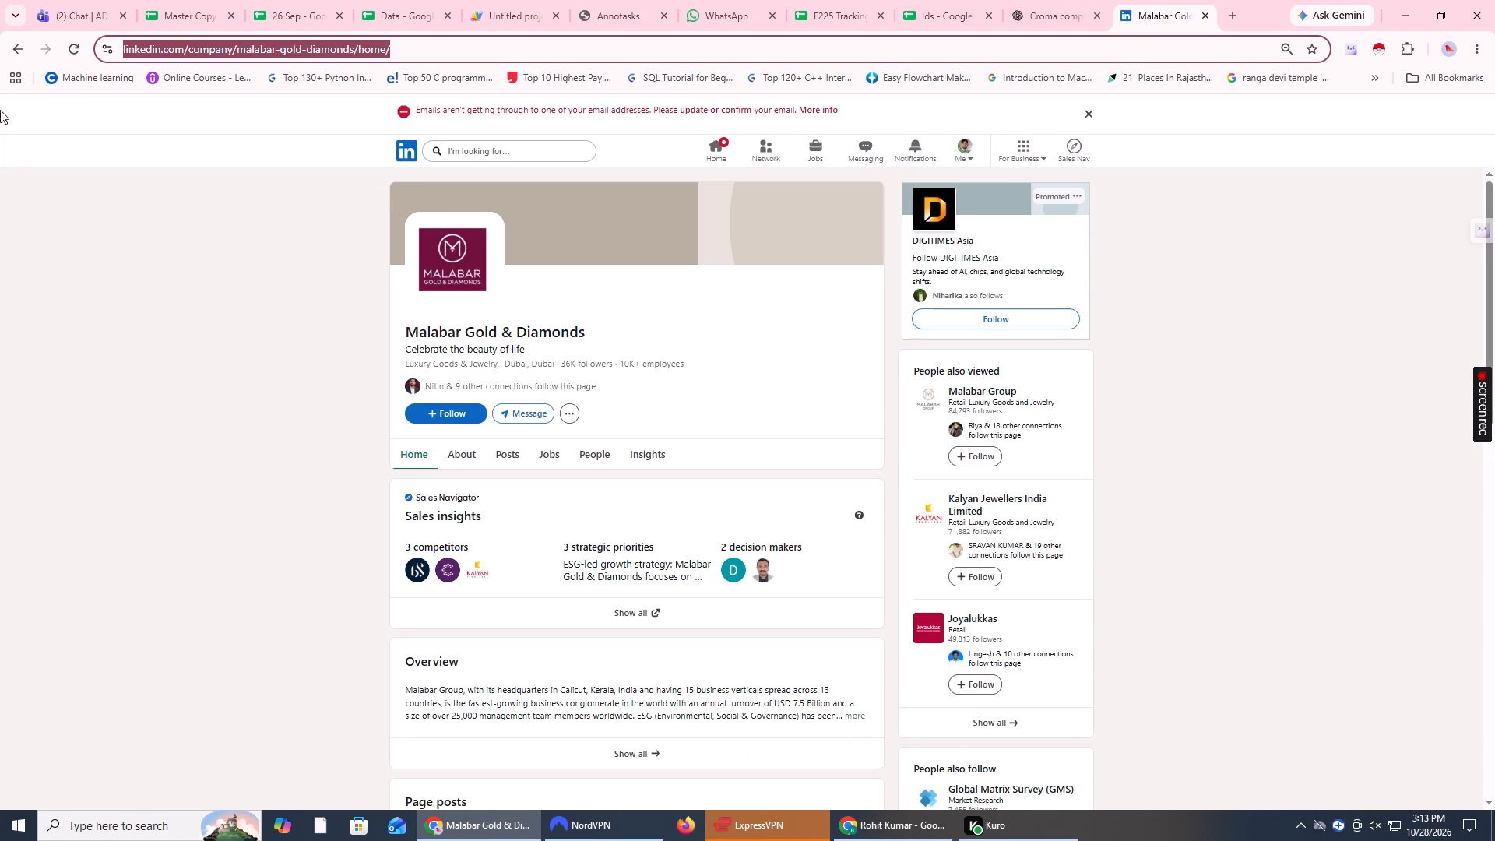
click(23, 49)
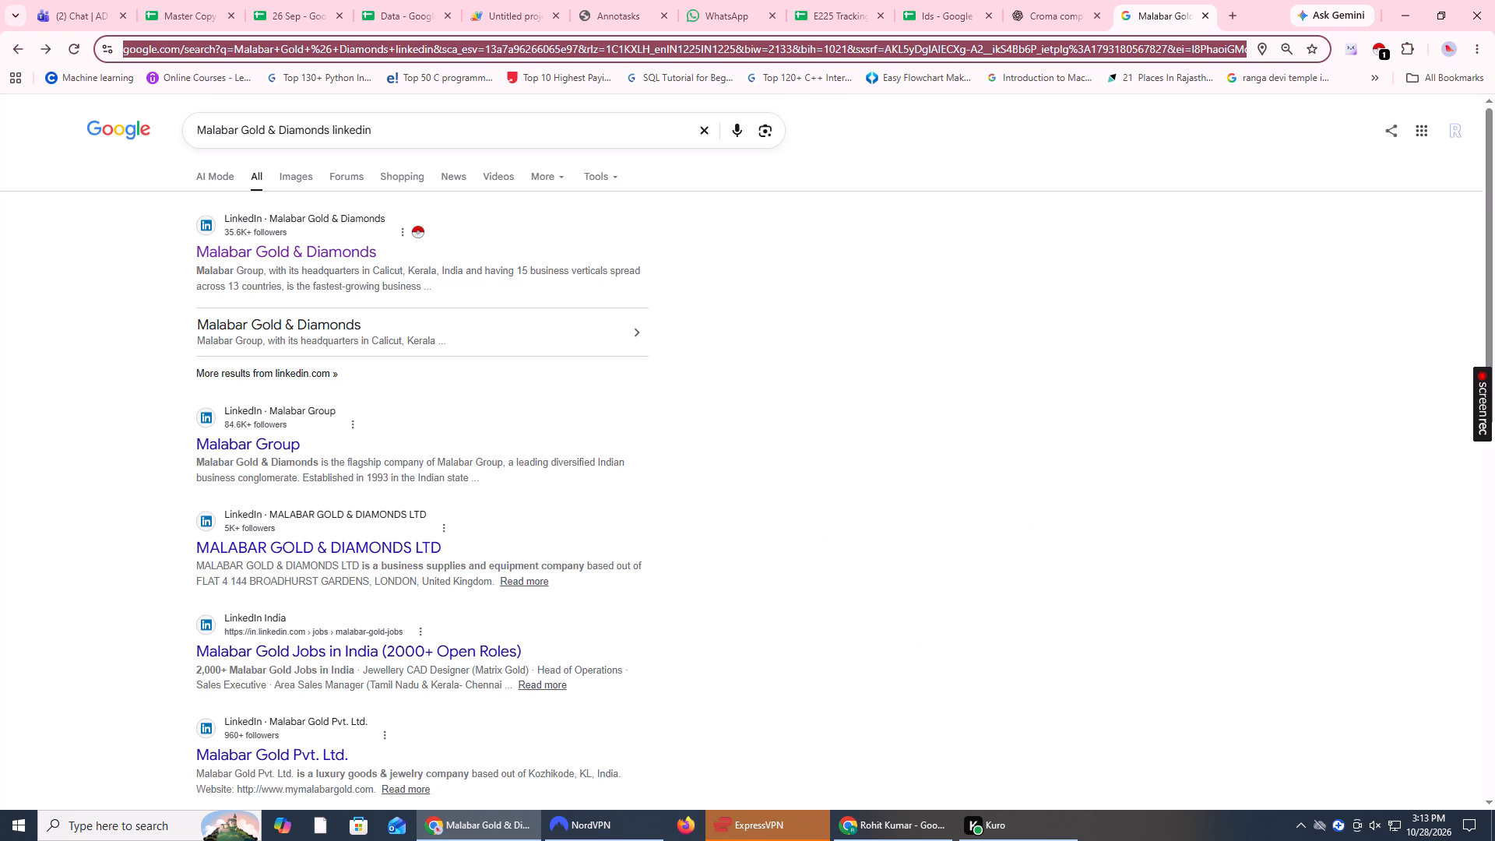
drag(328, 124, 0, 161)
key(ctrl+v)
key(Return)
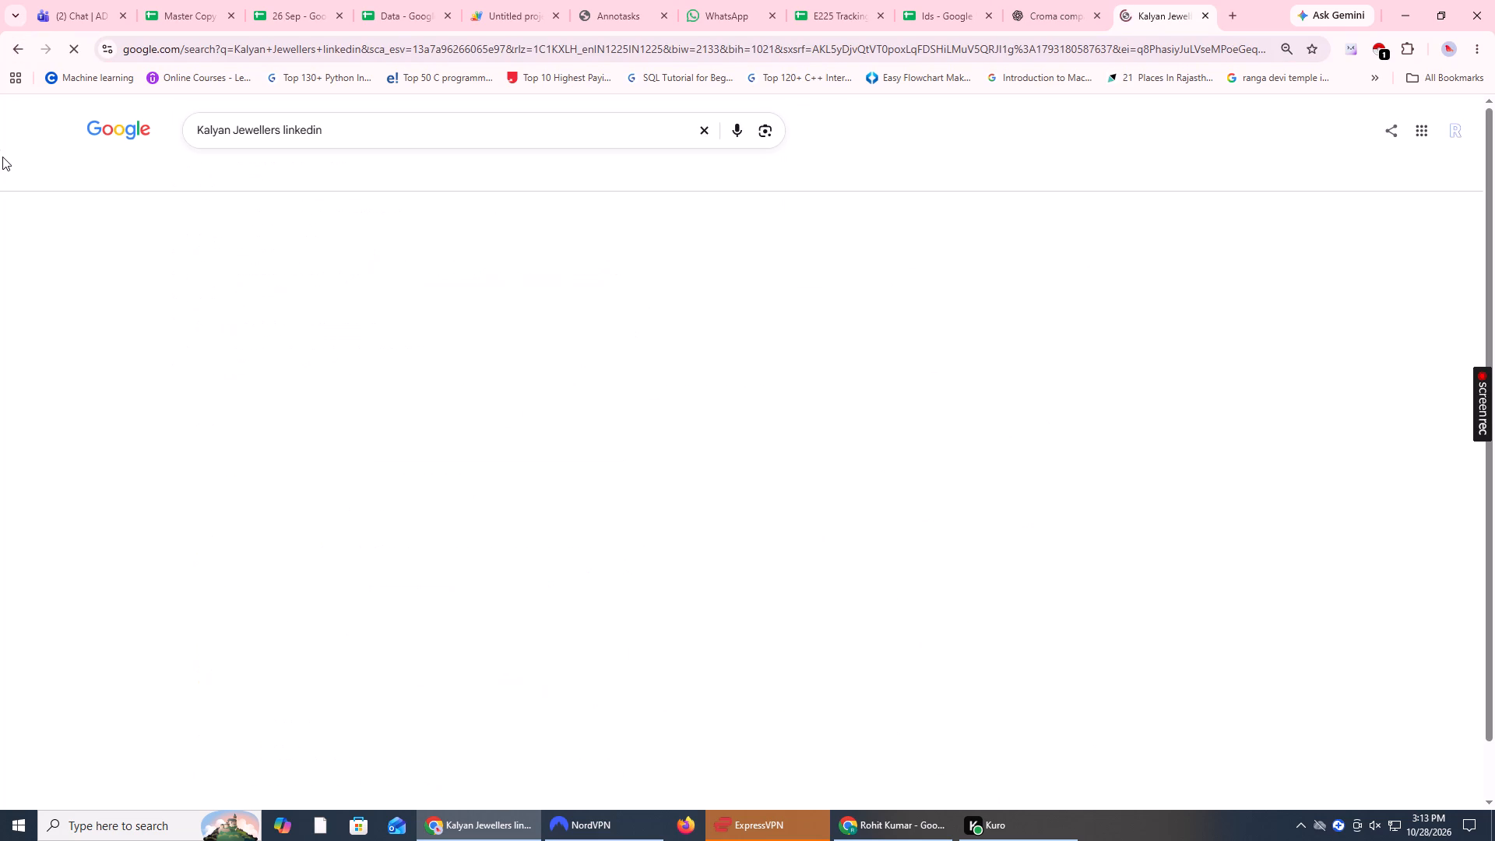
click(259, 255)
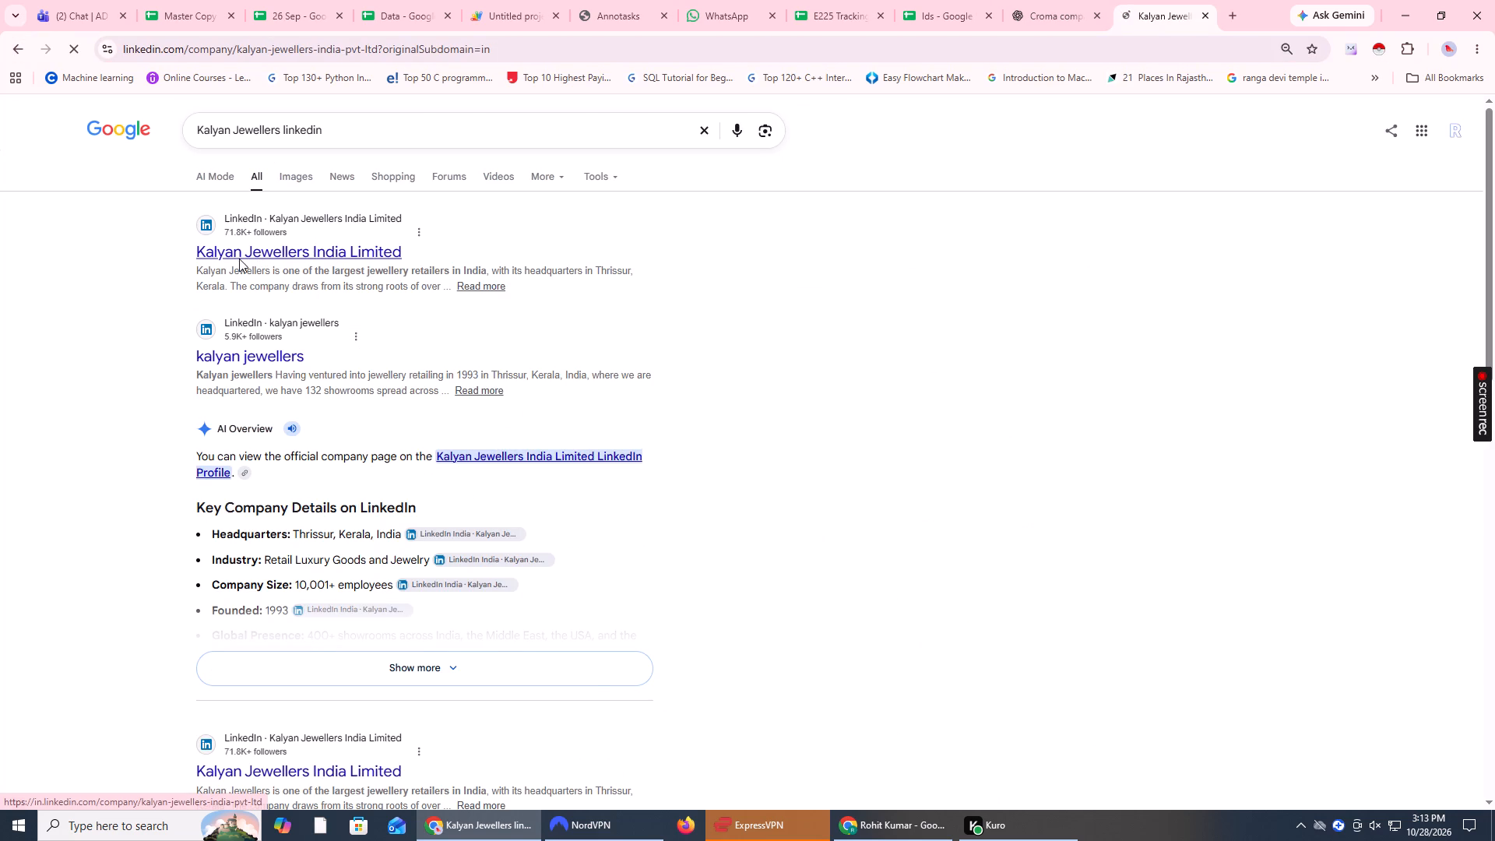
Copy the Kalyan Jewellers page's URL, linkedin.com/company/kalyan-jewellers-india-pvt-ltd/home/, into the Linkedin URL cell of row 73 in the Ids spreadsheet.
click(411, 40)
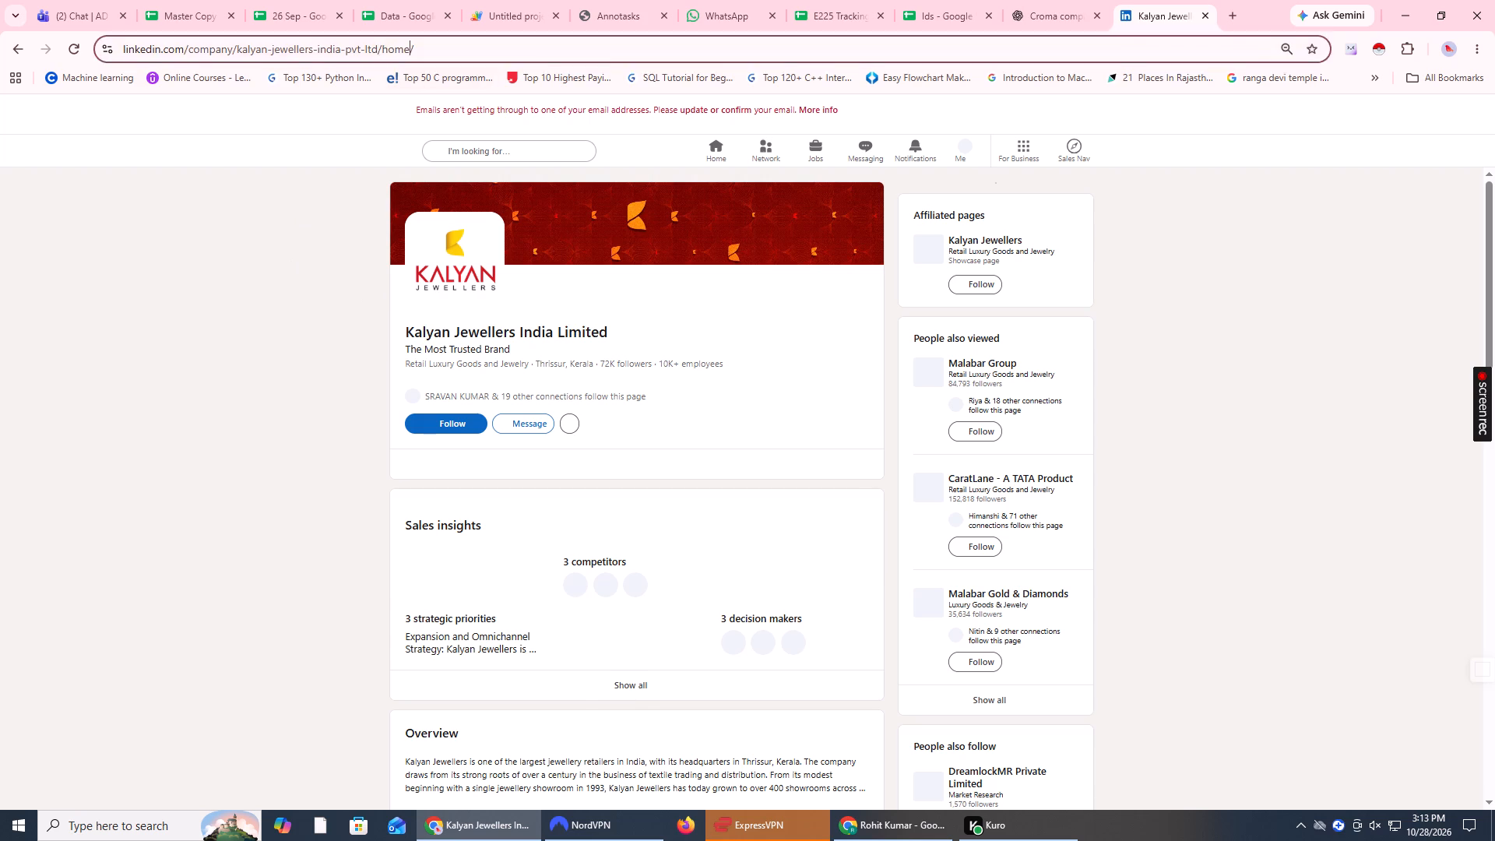
key(ctrl+c)
click(1025, 0)
click(913, 0)
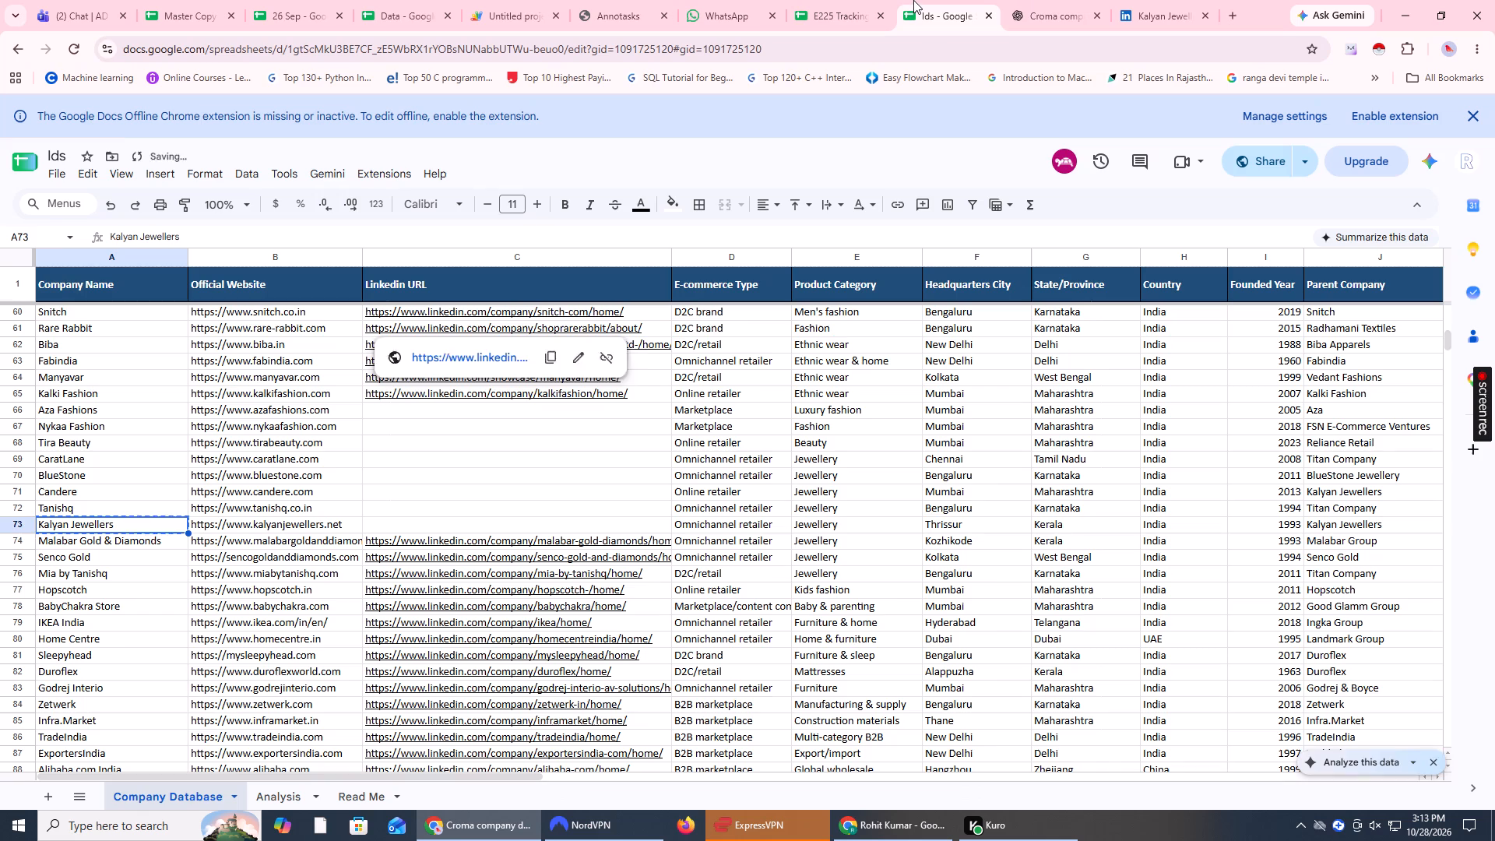
click(371, 528)
key(ctrl+v)
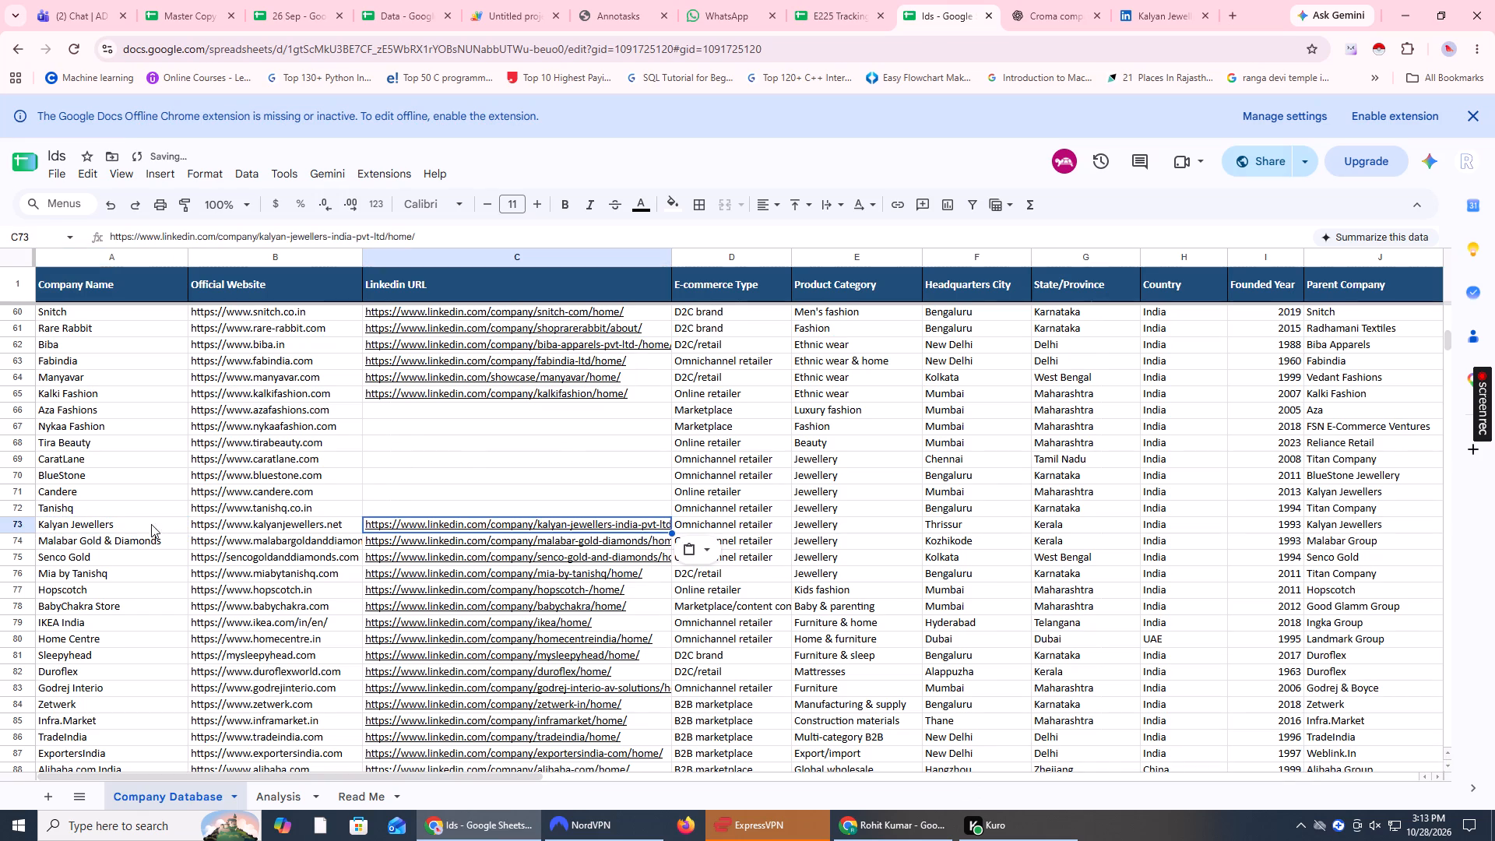
Copy the name Tanishq from row 72, search Google for "Tanishq linkedin", check the Tanishq result and open the TANISHQ JEWLLERYS LinkedIn page.
click(92, 504)
key(ctrl+c)
click(1152, 0)
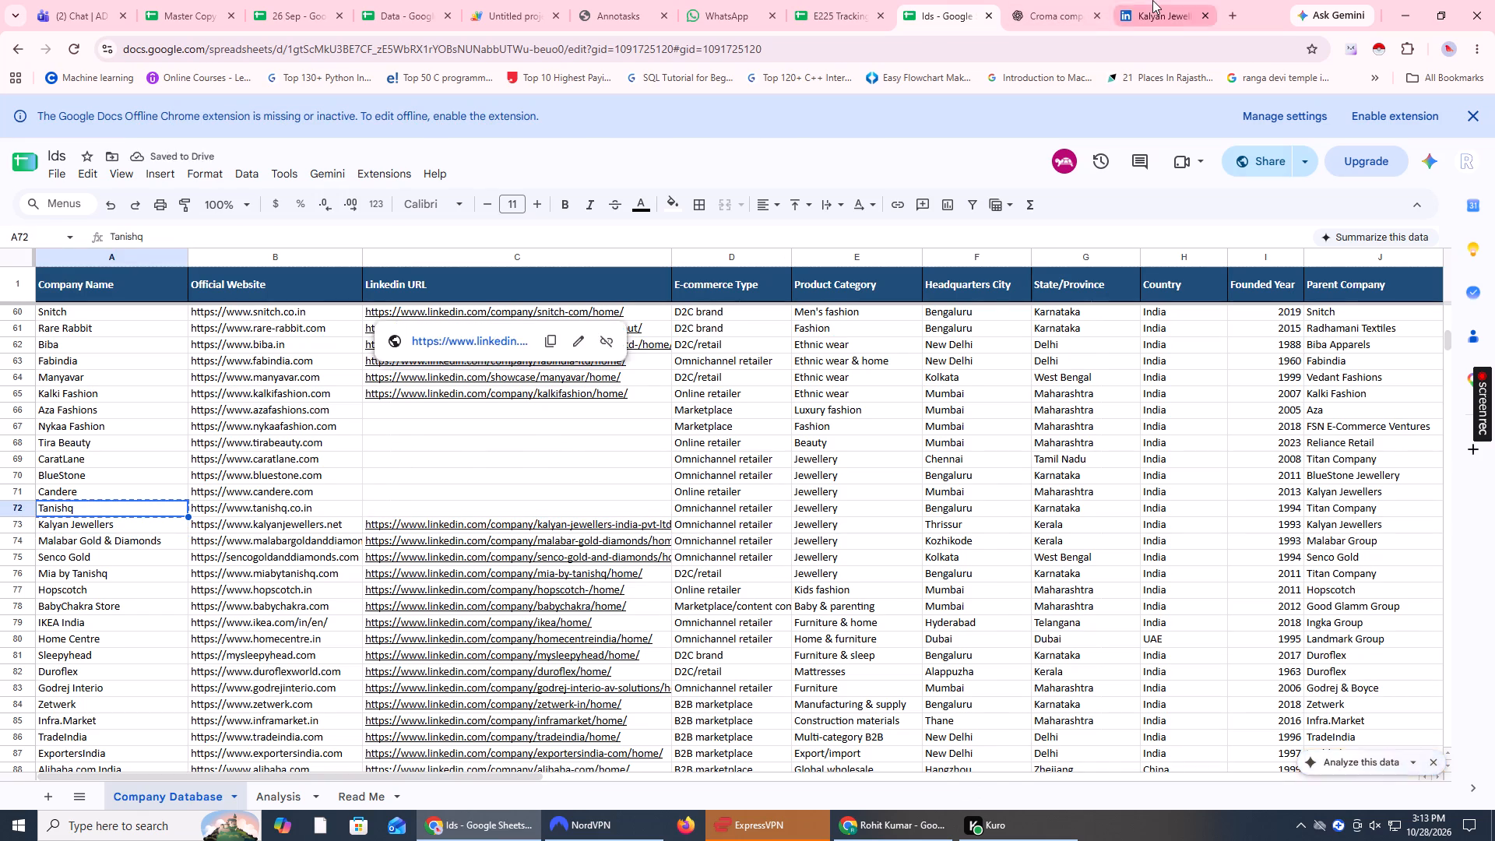
click(26, 55)
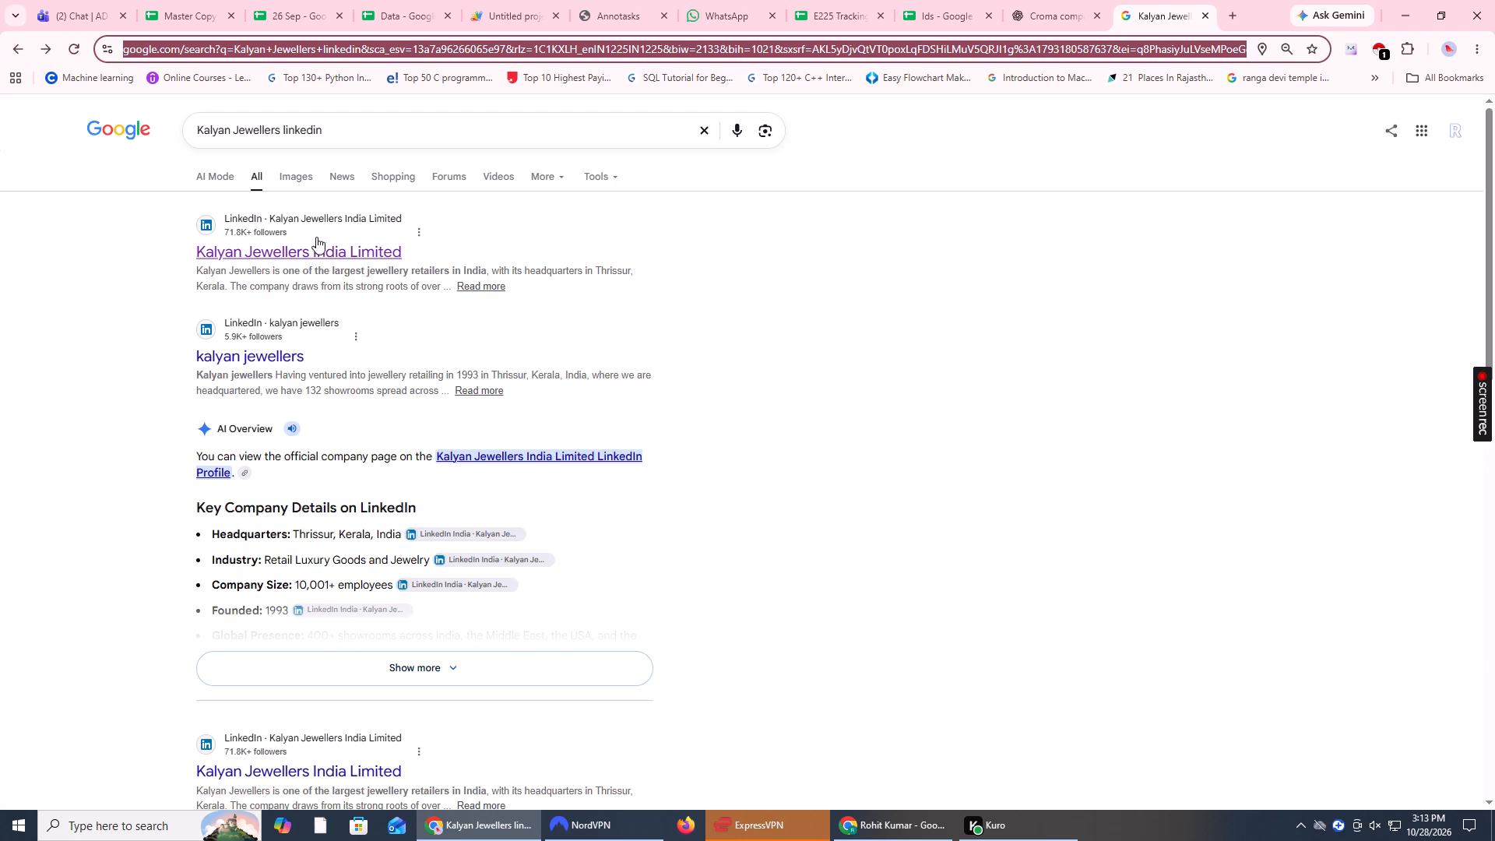
drag(280, 136, 0, 209)
key(ctrl+v)
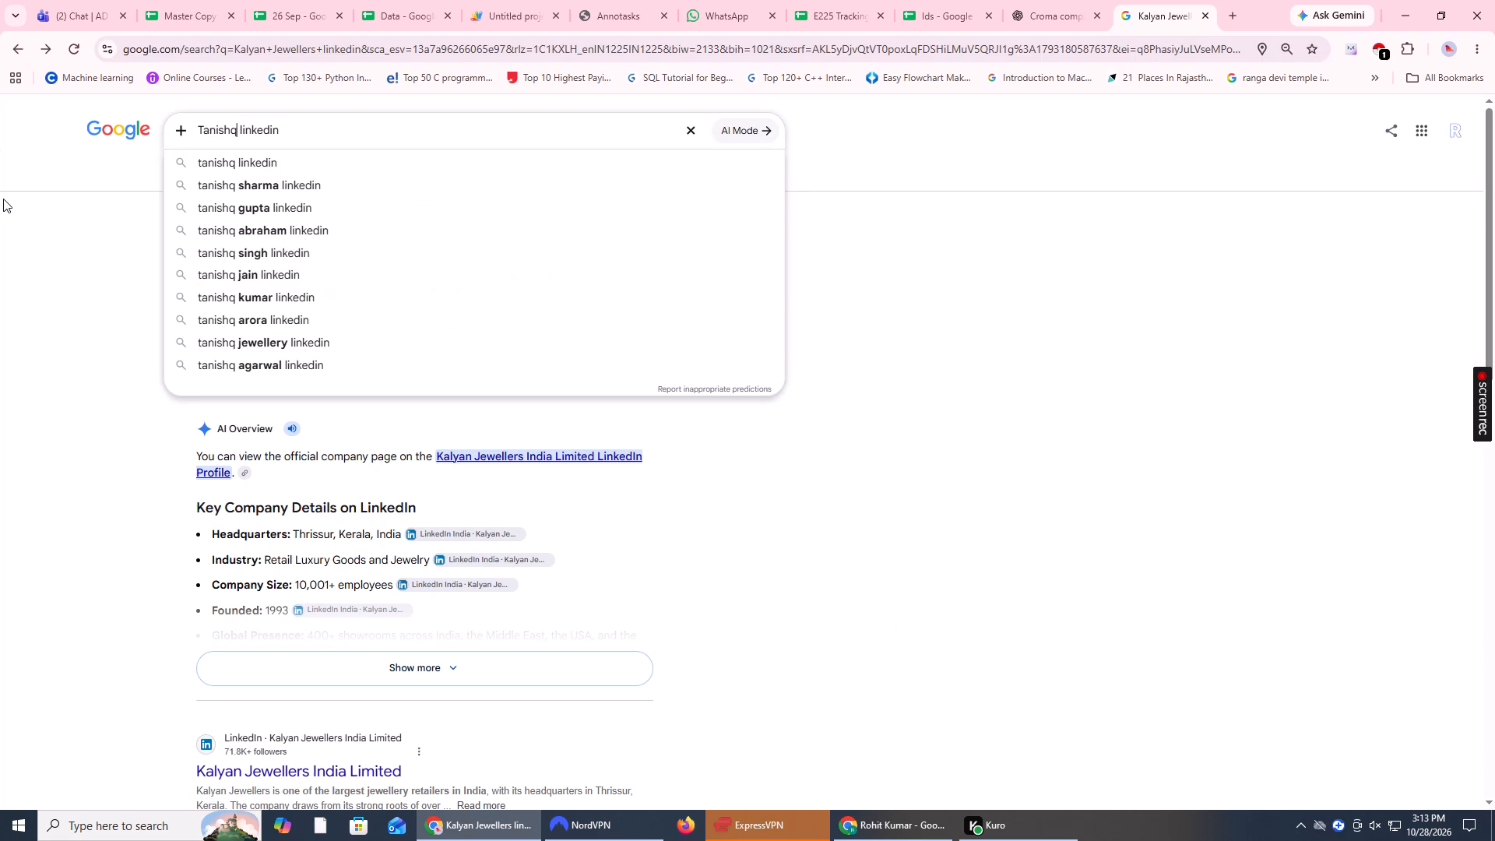
key(Return)
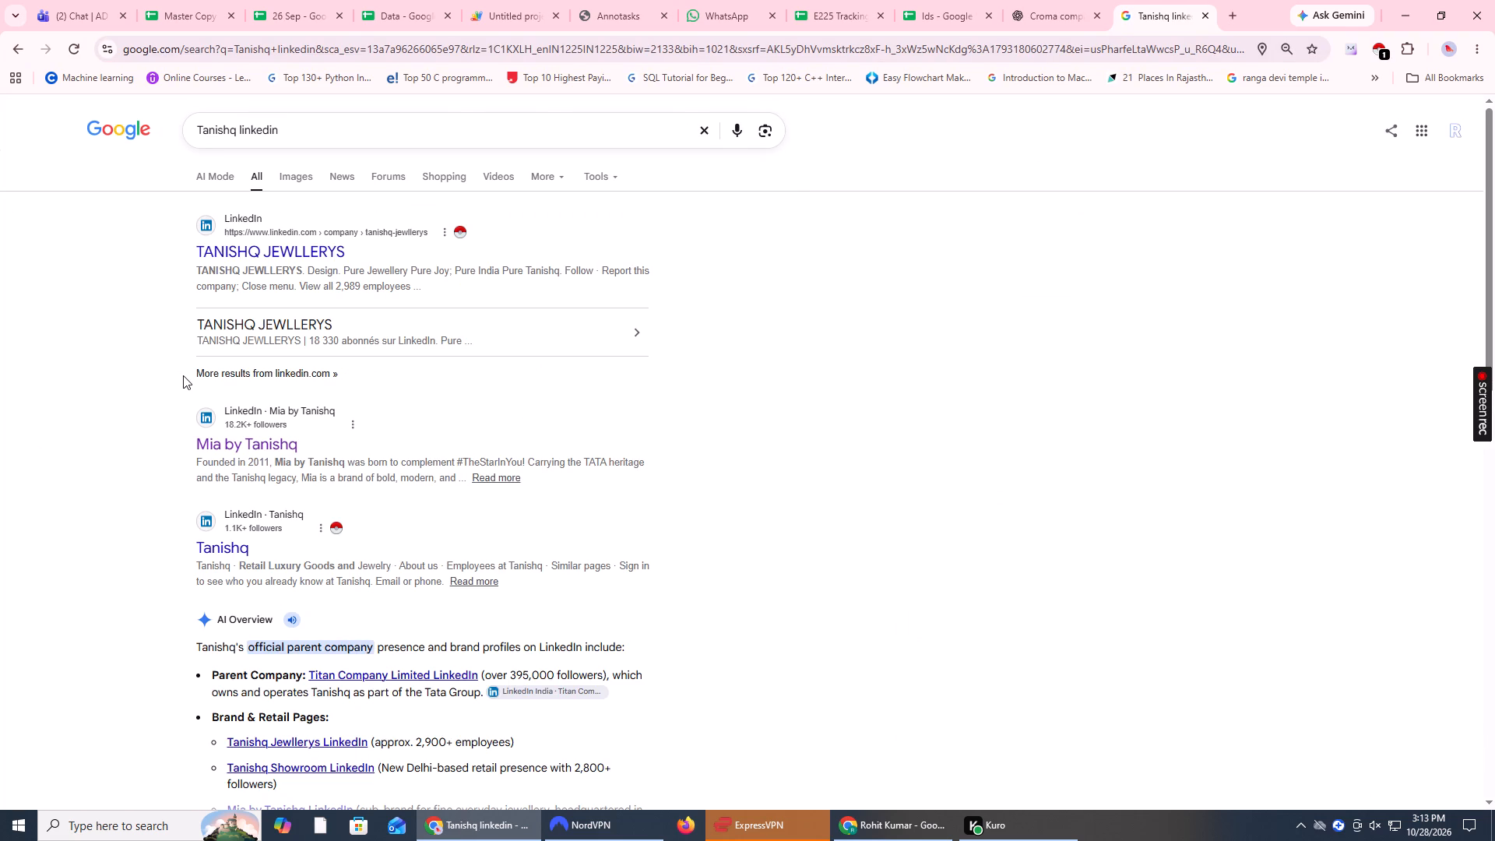
click(224, 551)
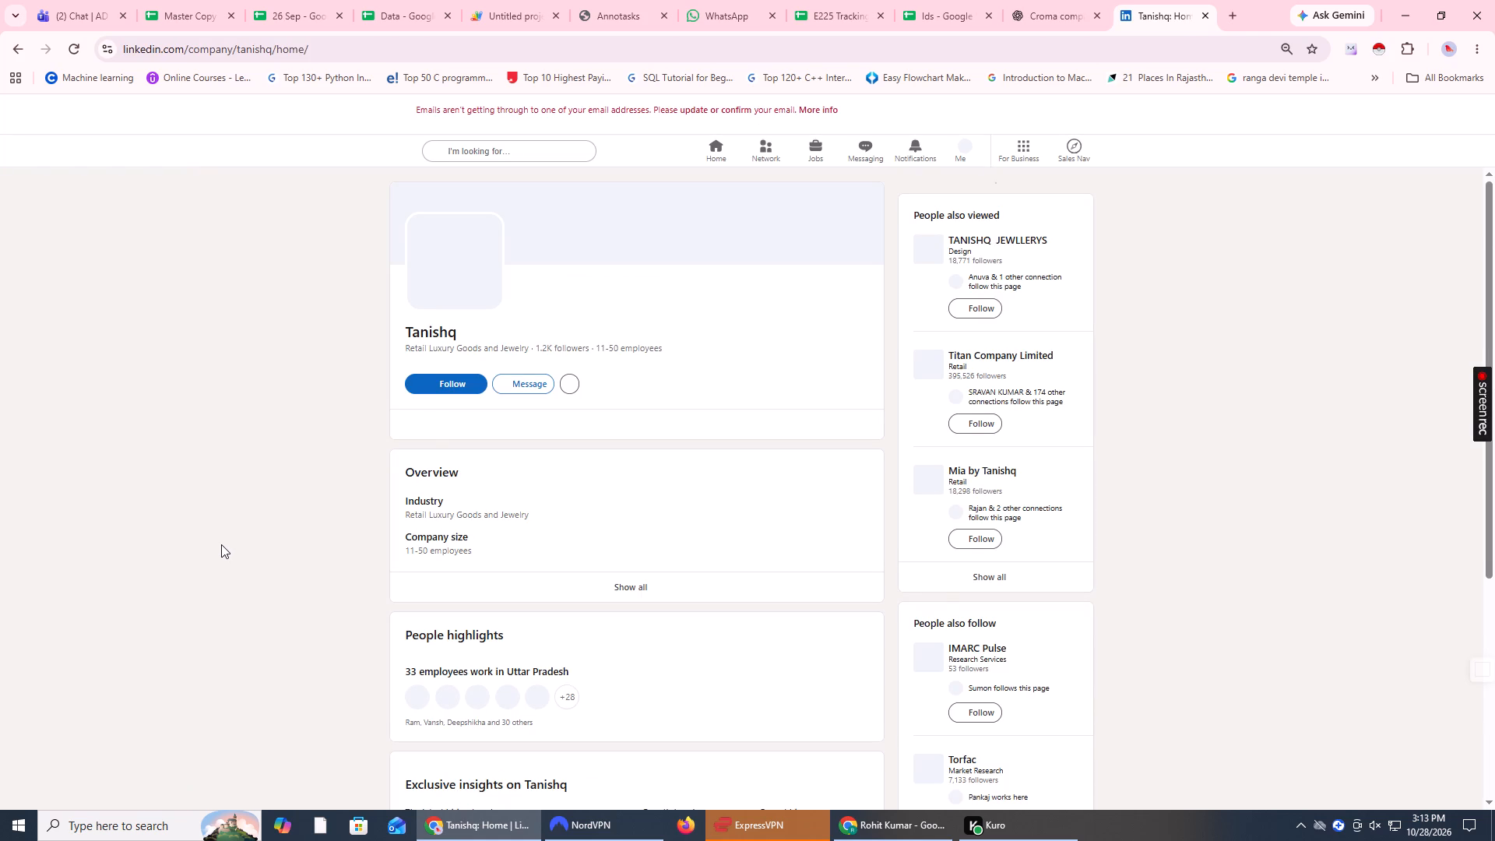
click(23, 58)
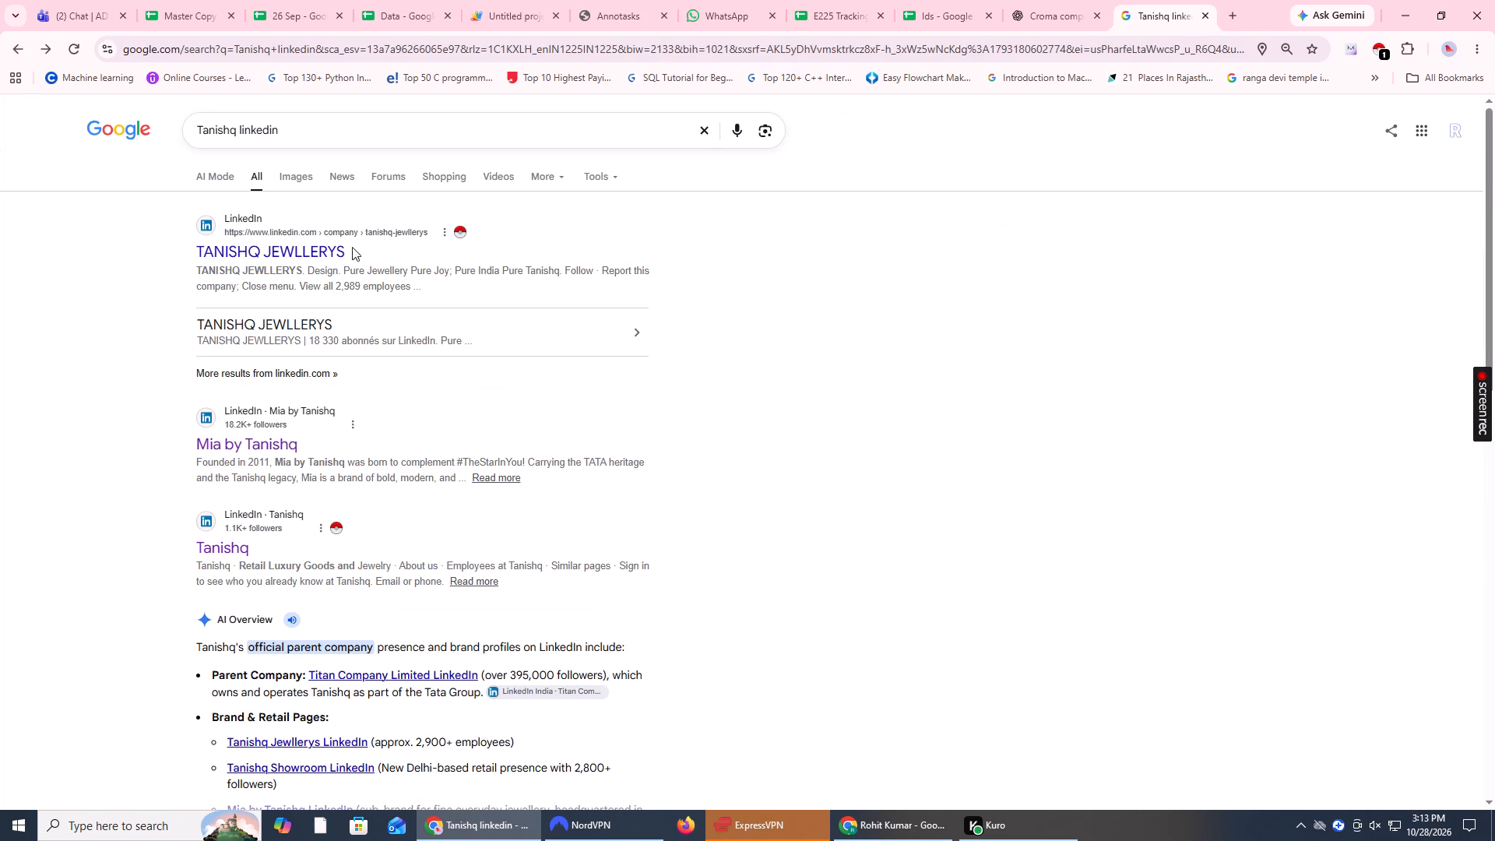
click(314, 252)
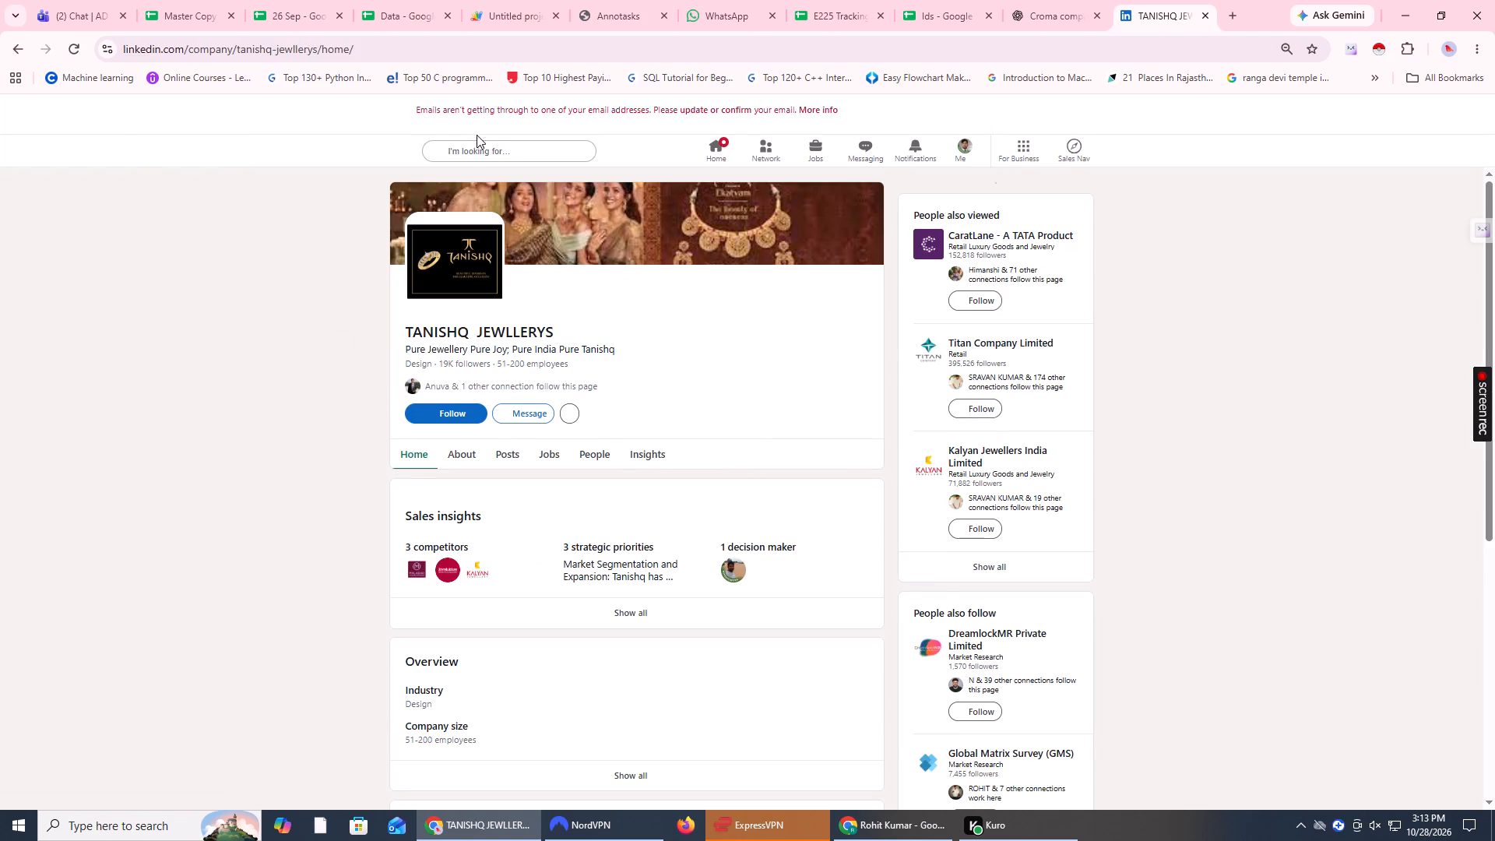
Copy the TANISHQ JEWLLERYS page's URL, linkedin.com/company/tanishq-jewllerys/home/, into the Linkedin URL cell of row 72 in the Ids spreadsheet.
click(423, 59)
key(ctrl+c)
click(967, 0)
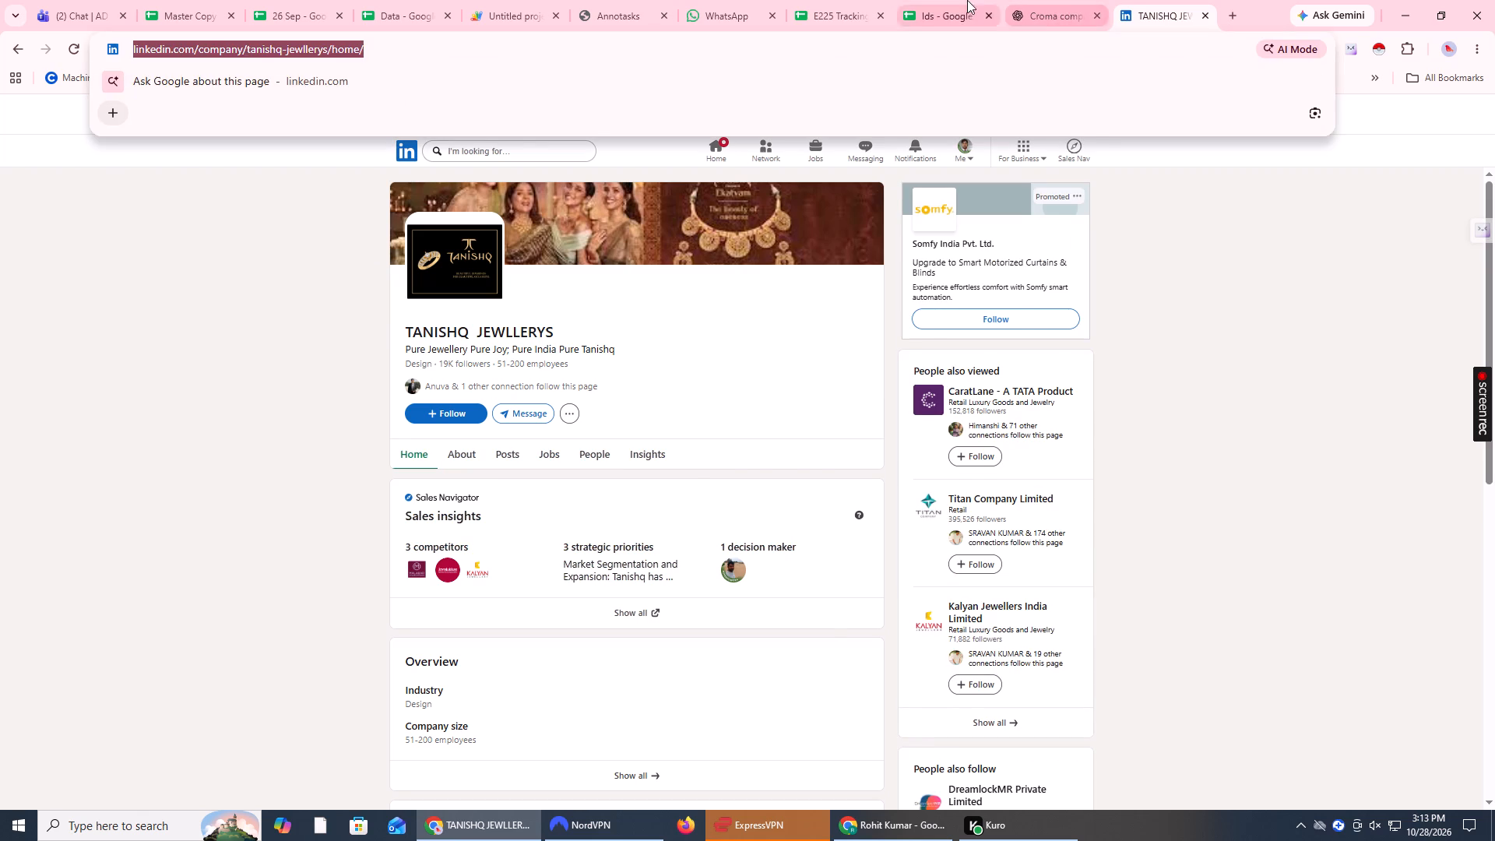
click(394, 508)
key(ctrl+v)
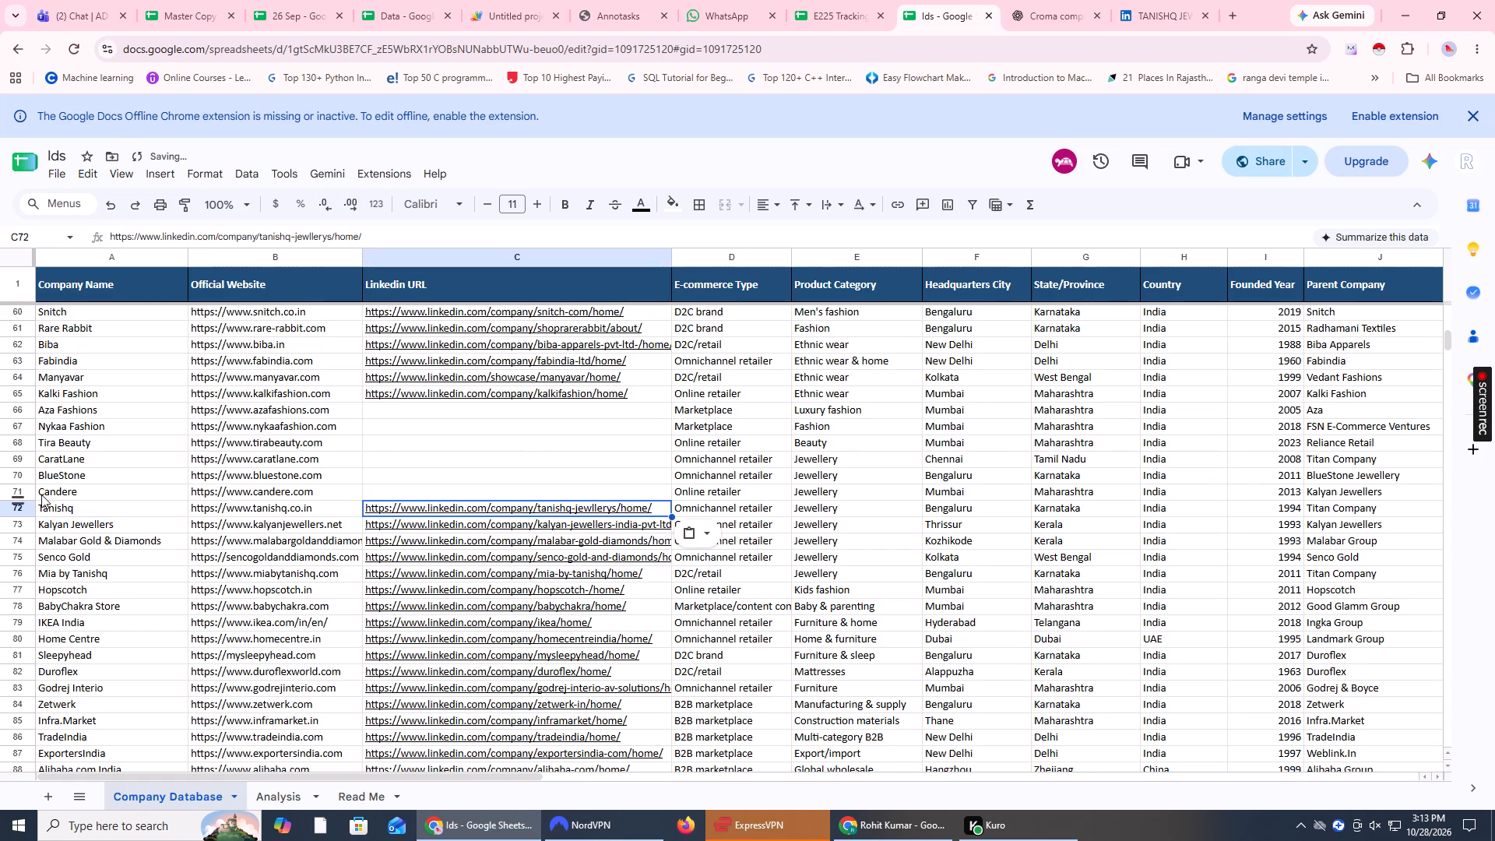
Copy the name Candere from row 71, search Google for "Candere linkedin" and open the Candere By Kalyan Jewellers LinkedIn page.
click(42, 494)
key(ctrl+c)
click(1177, 0)
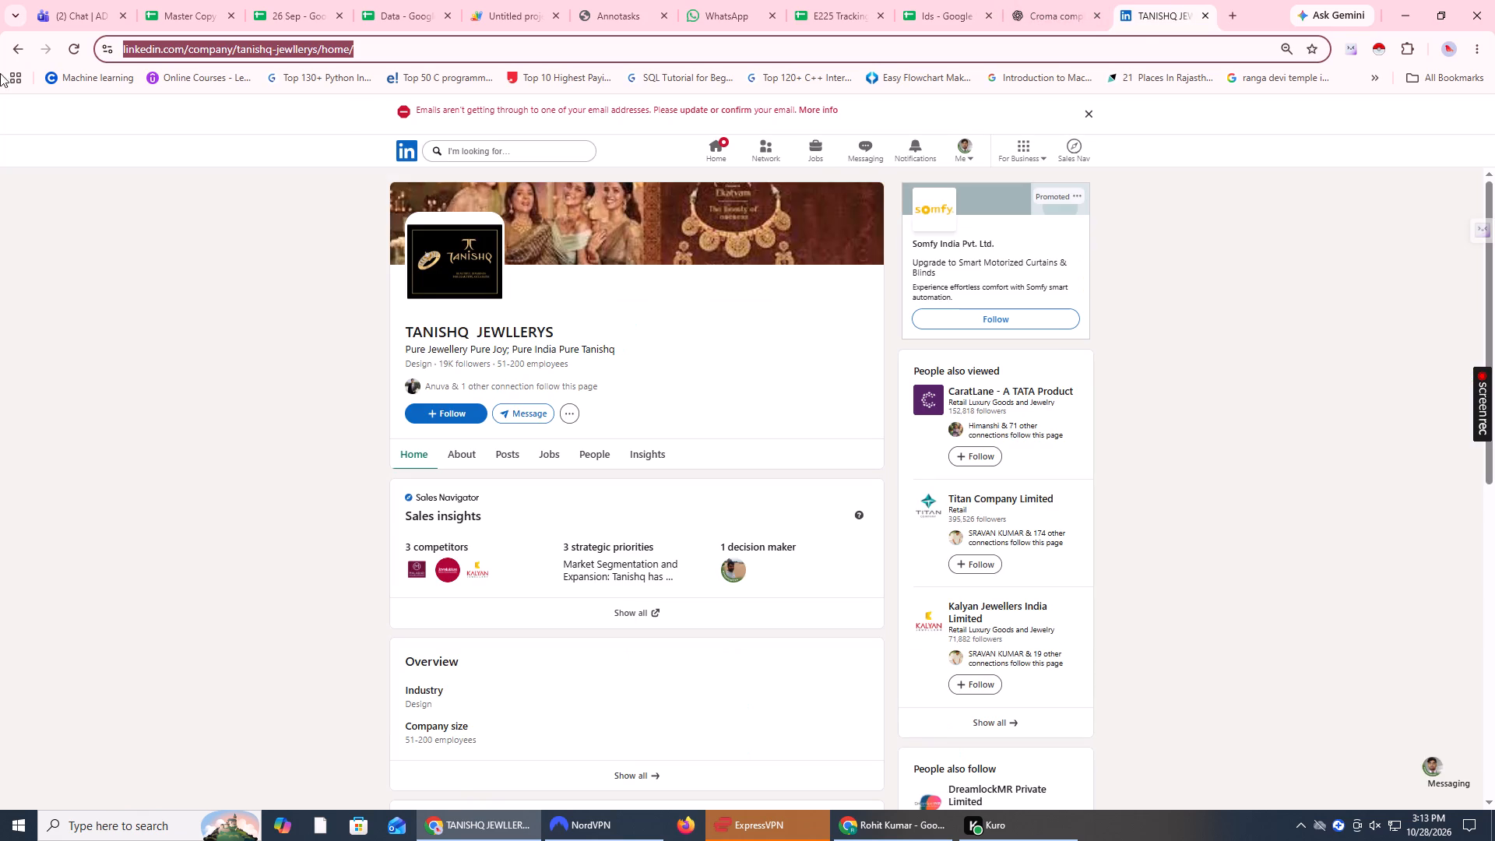
click(8, 52)
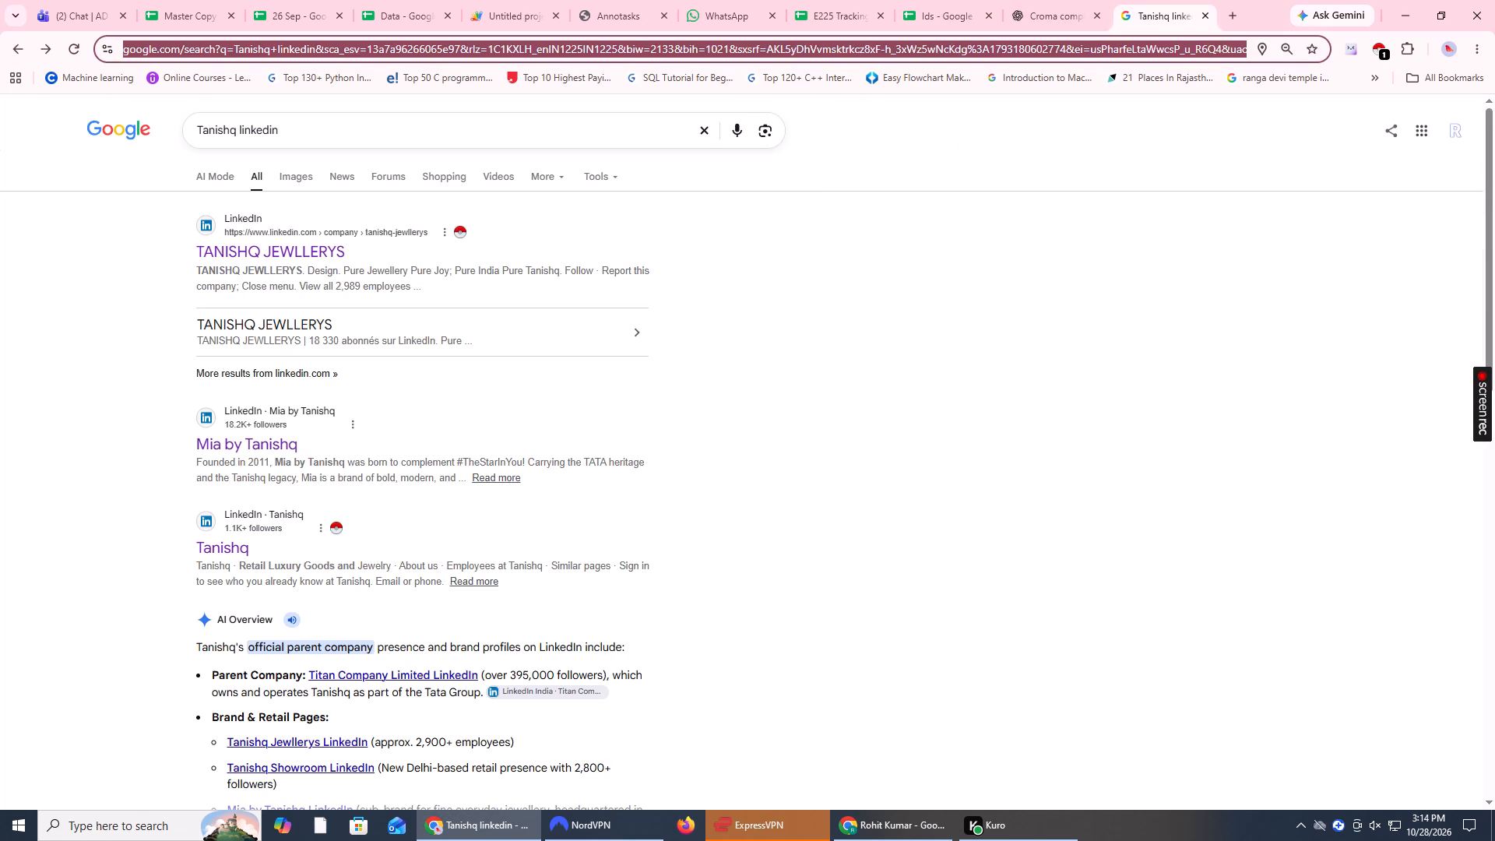
drag(238, 131, 13, 144)
key(ctrl+v)
key(space)
key(Return)
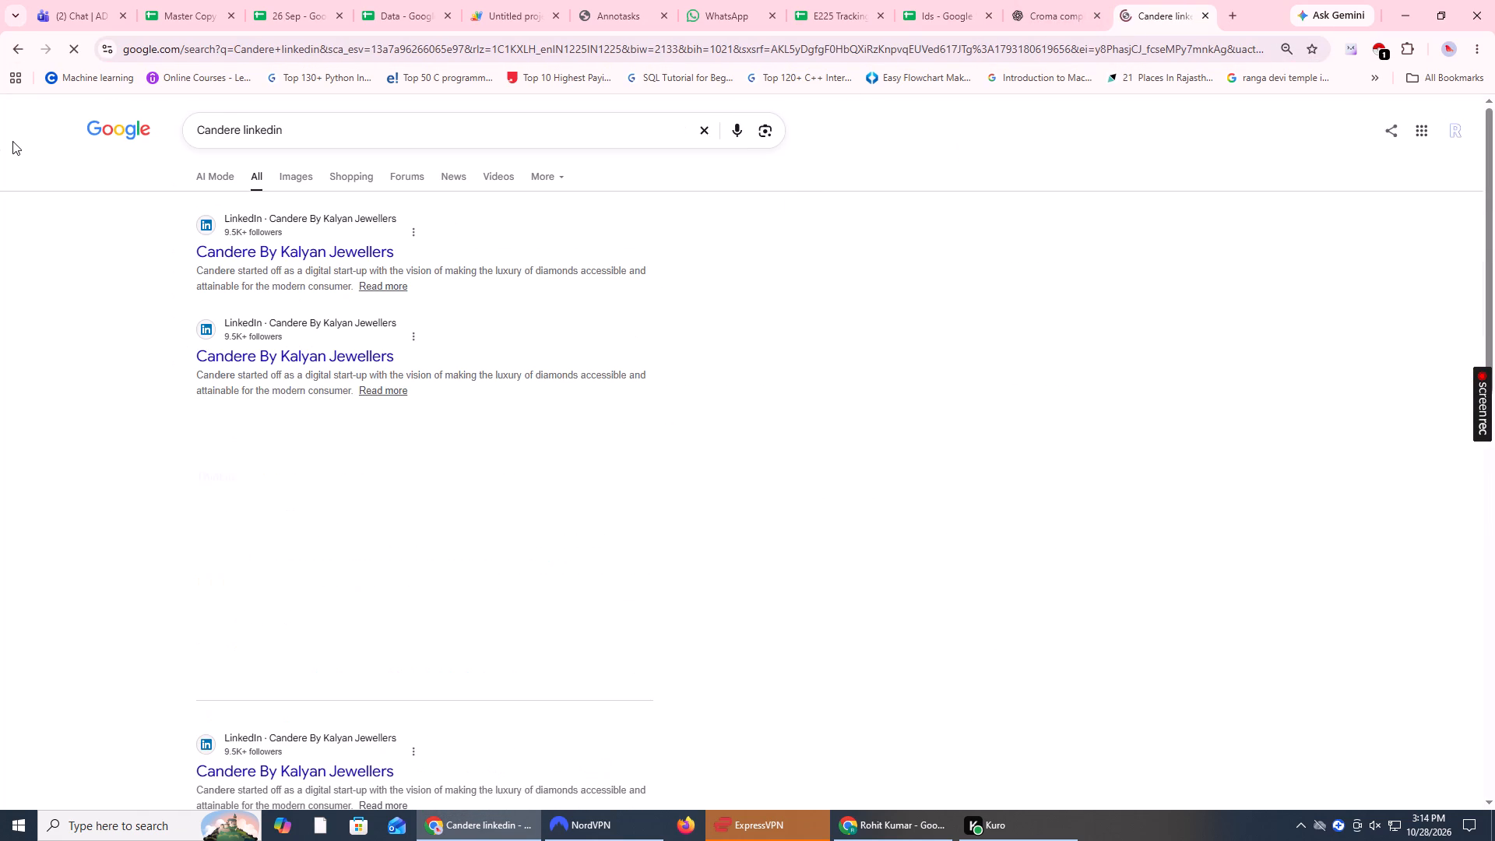
click(260, 252)
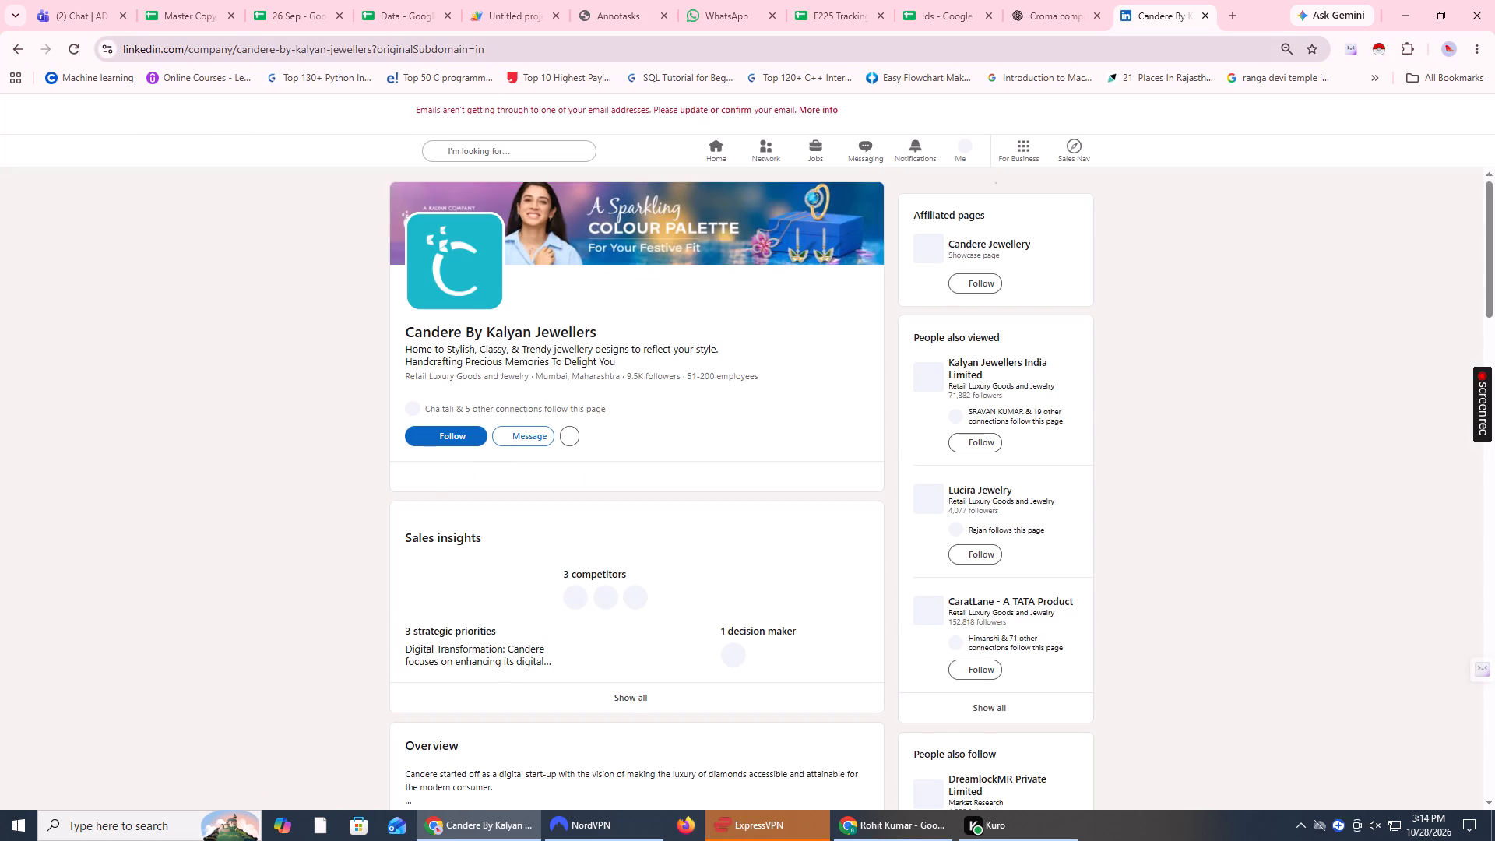
Copy the Candere page's URL, linkedin.com/company/candere-by-kalyan-jewellers/home/, into the Linkedin URL cell of row 71 in the Ids spreadsheet.
click(480, 48)
key(ctrl+c)
click(932, 0)
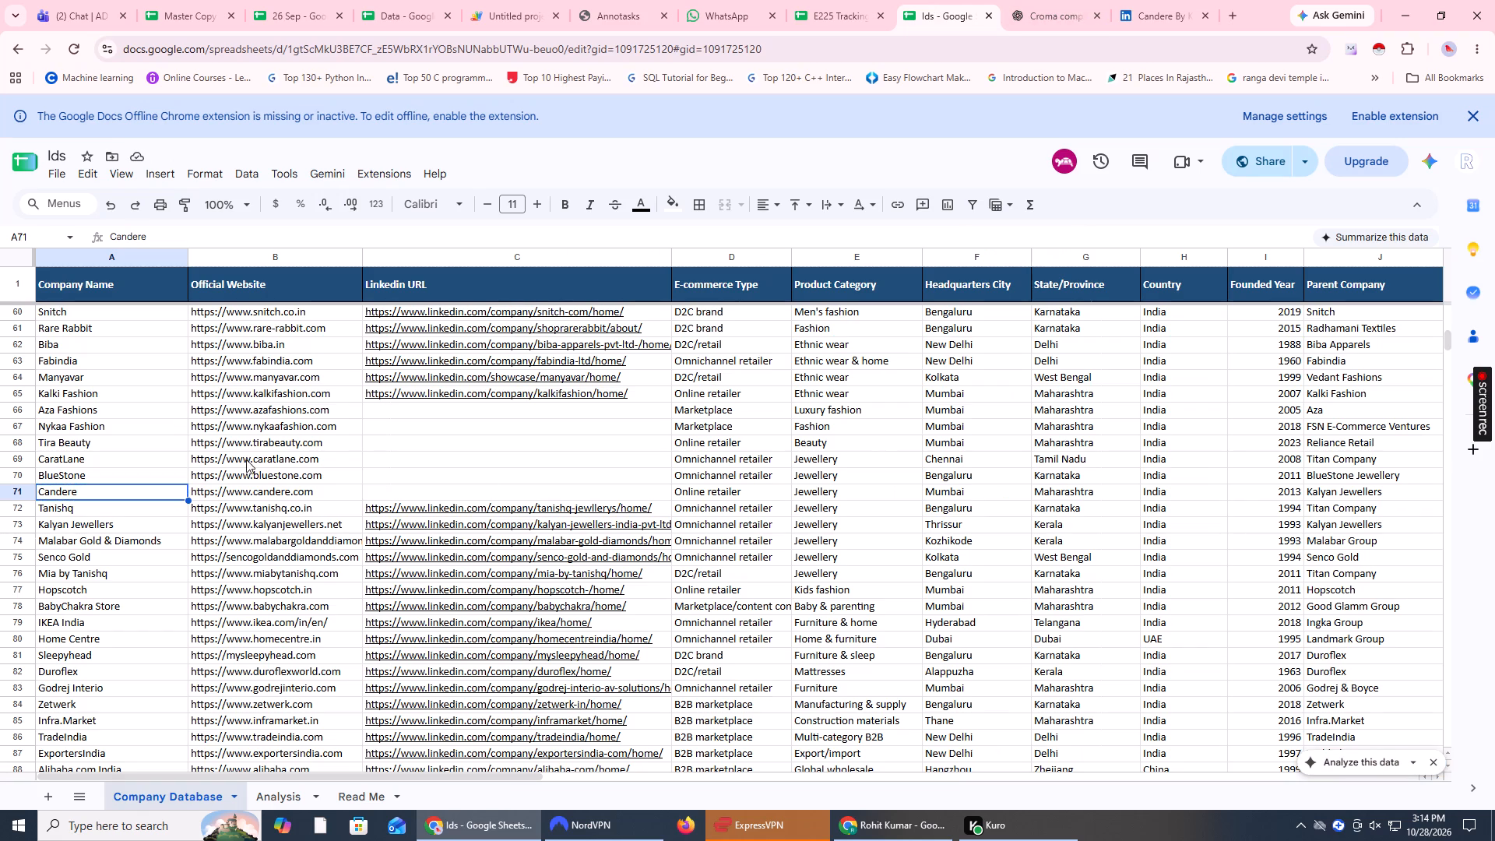
click(377, 489)
key(ctrl+v)
Copy the name BlueStone from row 70, search Google for "BlueStone linkedin" and open the BlueStone LinkedIn page.
click(113, 476)
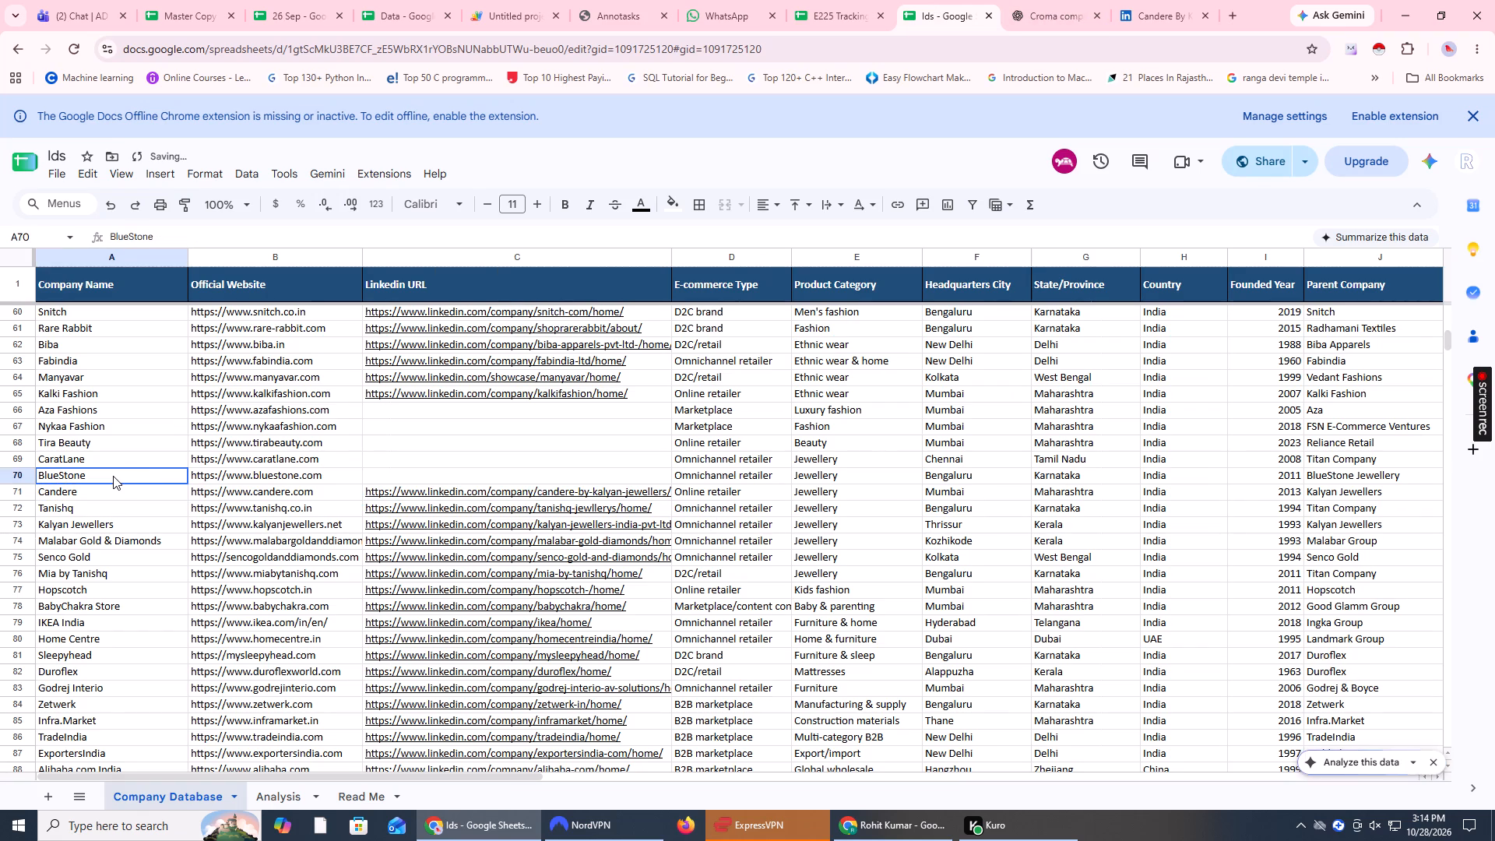
key(ctrl+c)
click(1168, 0)
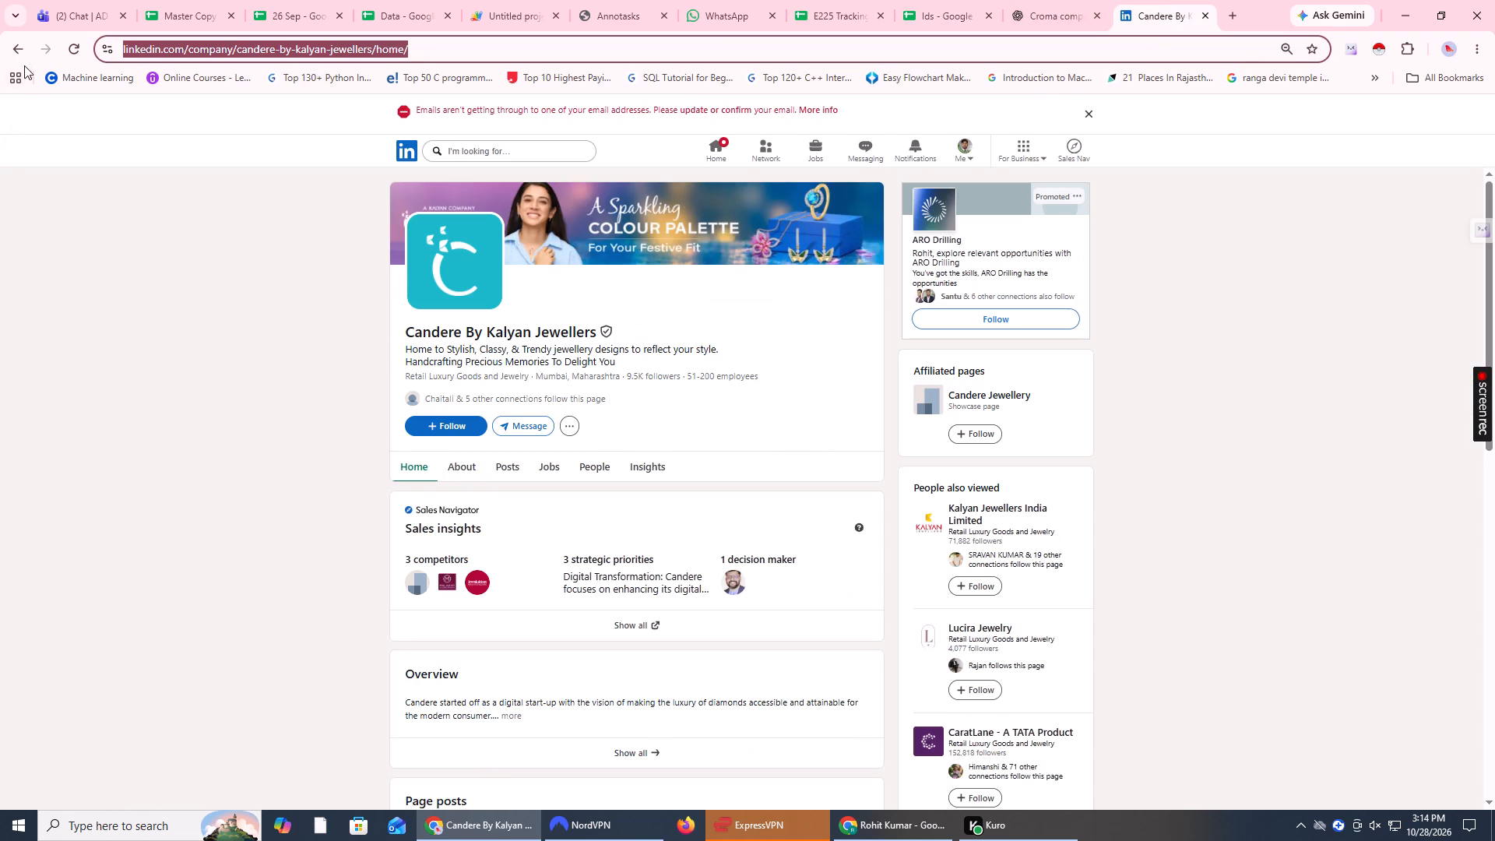
click(19, 48)
drag(239, 132, 5, 139)
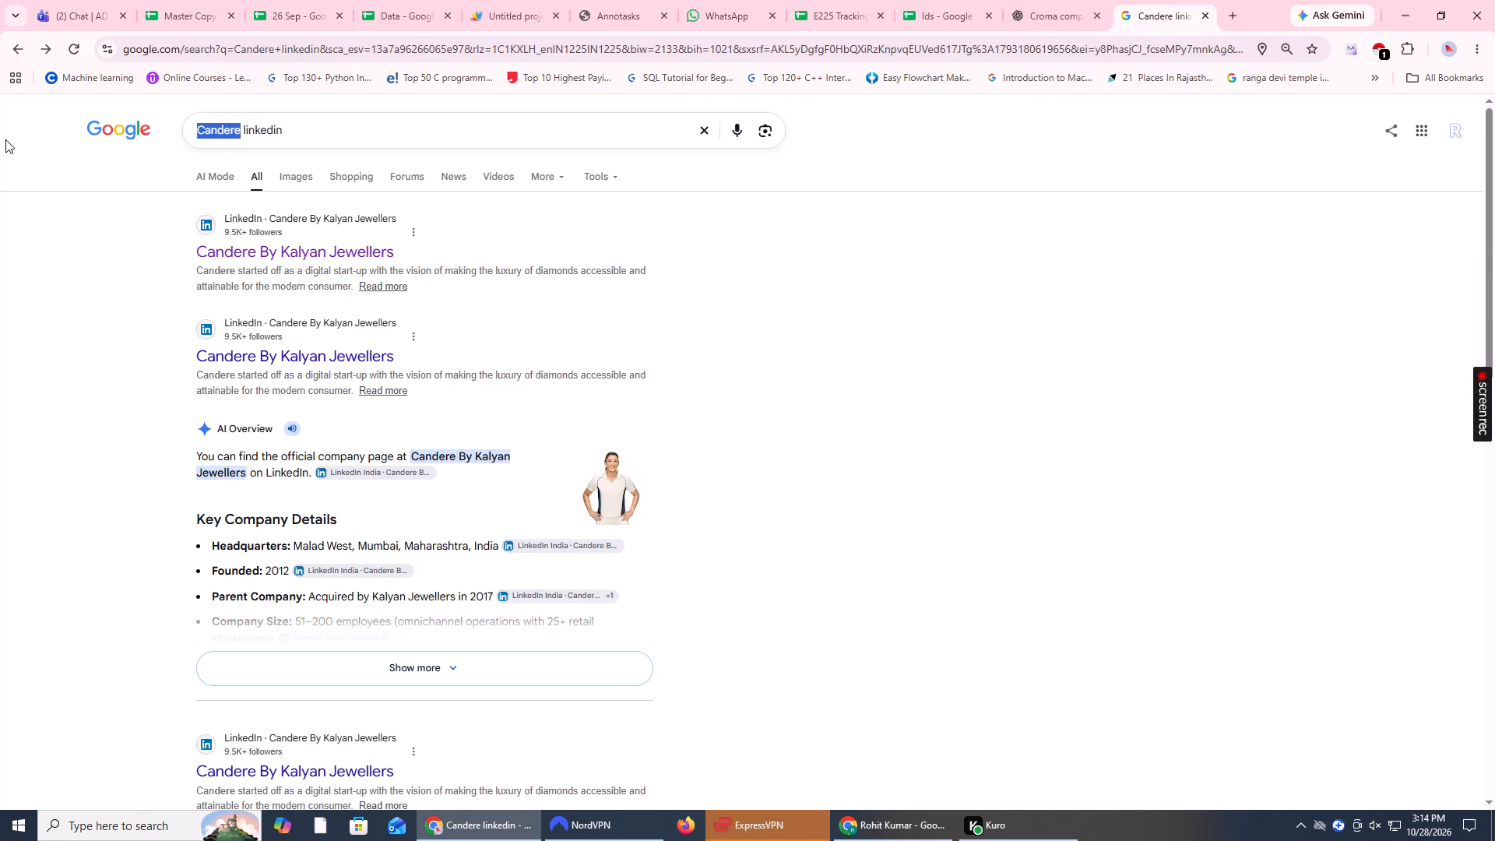
drag(5, 139, 0, 144)
key(ctrl+v)
key(Return)
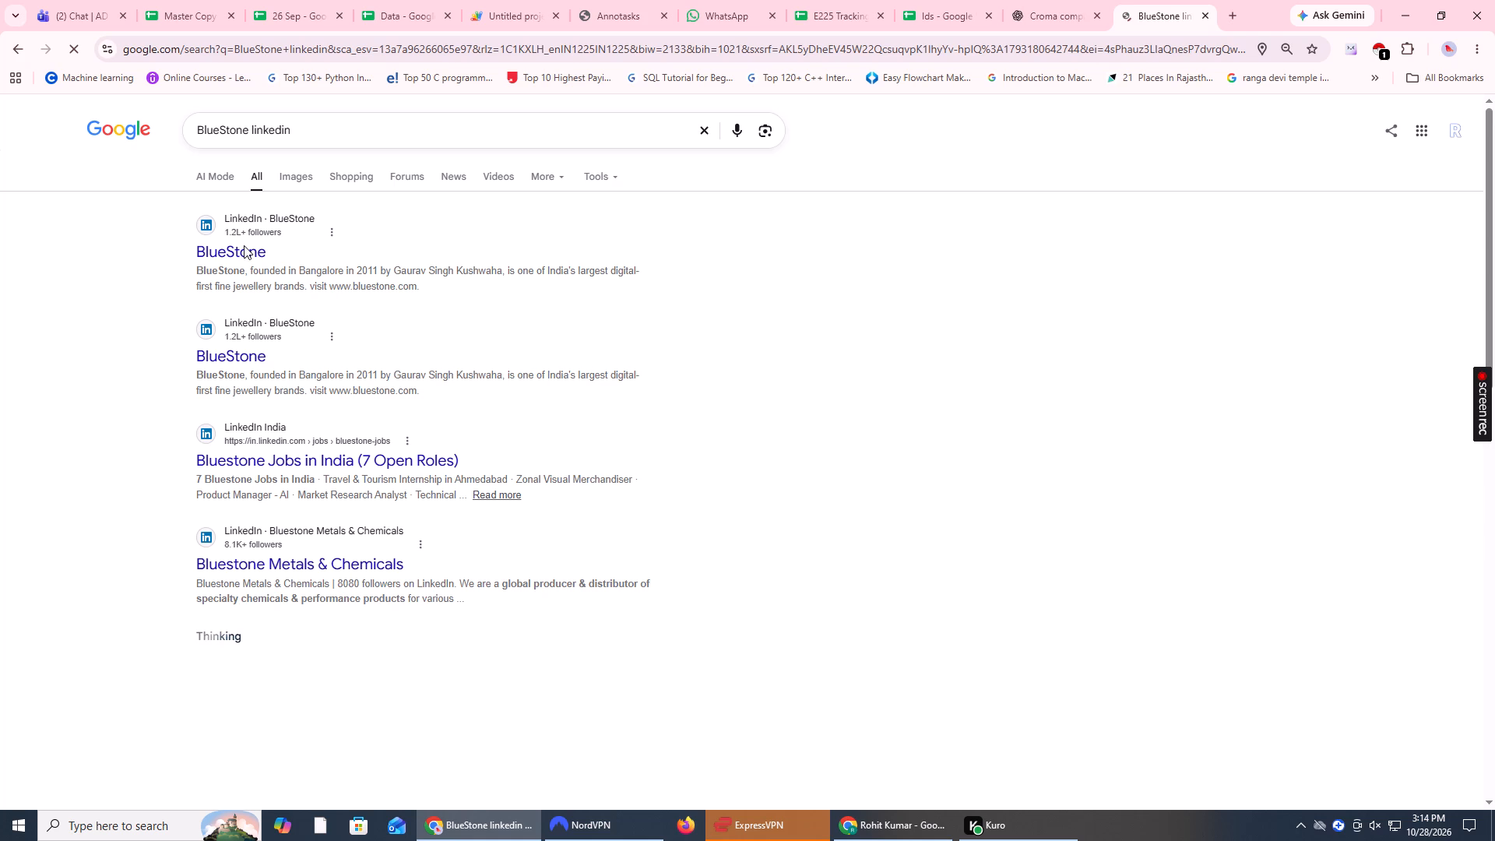
click(245, 243)
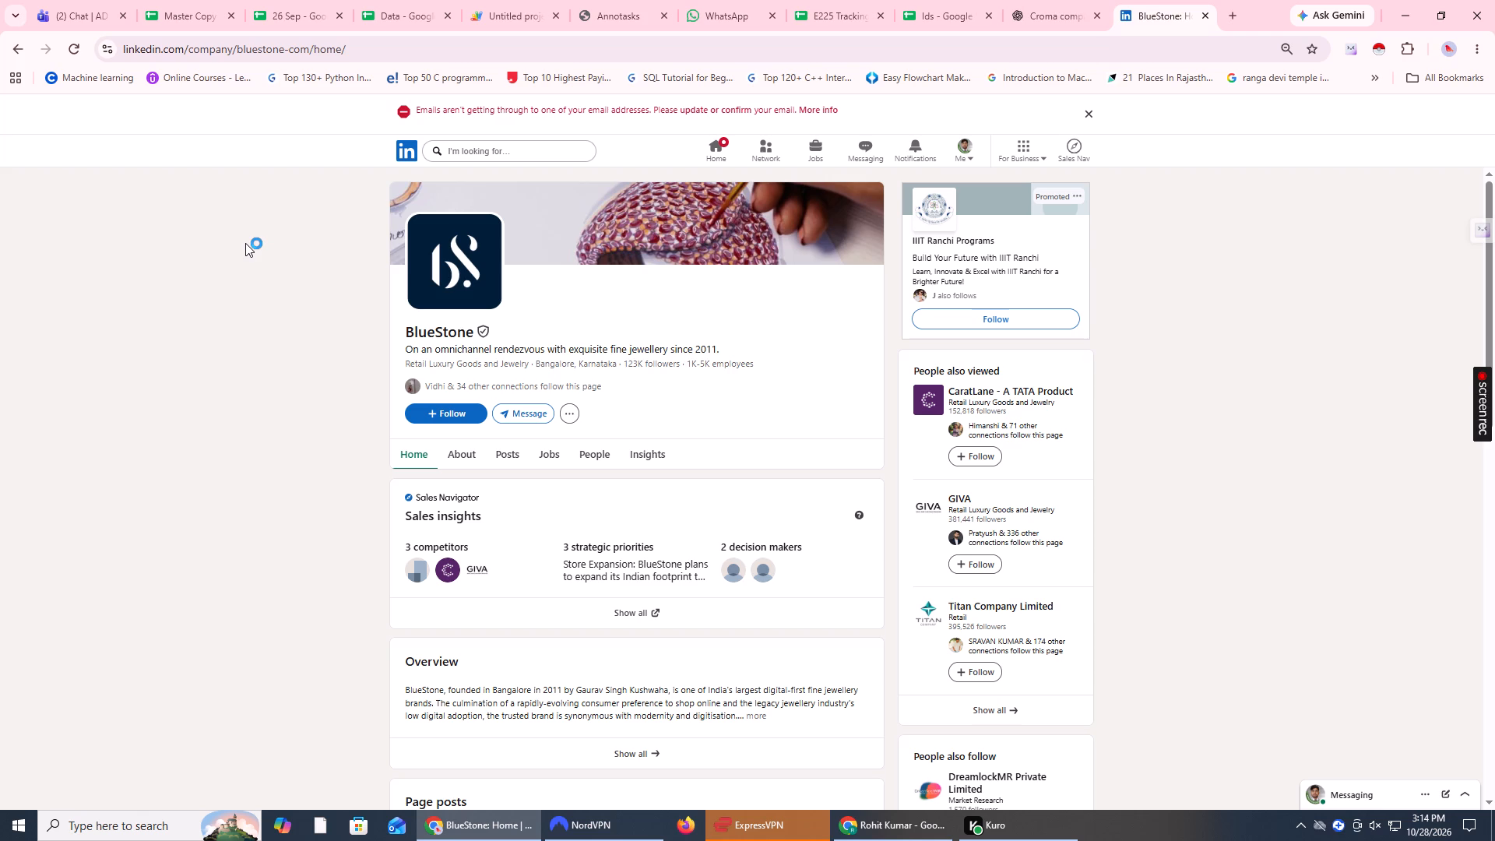
Copy the BlueStone page's URL, linkedin.com/company/bluestone-com/home/, into the Linkedin URL cell of row 70 in the Ids spreadsheet.
click(376, 40)
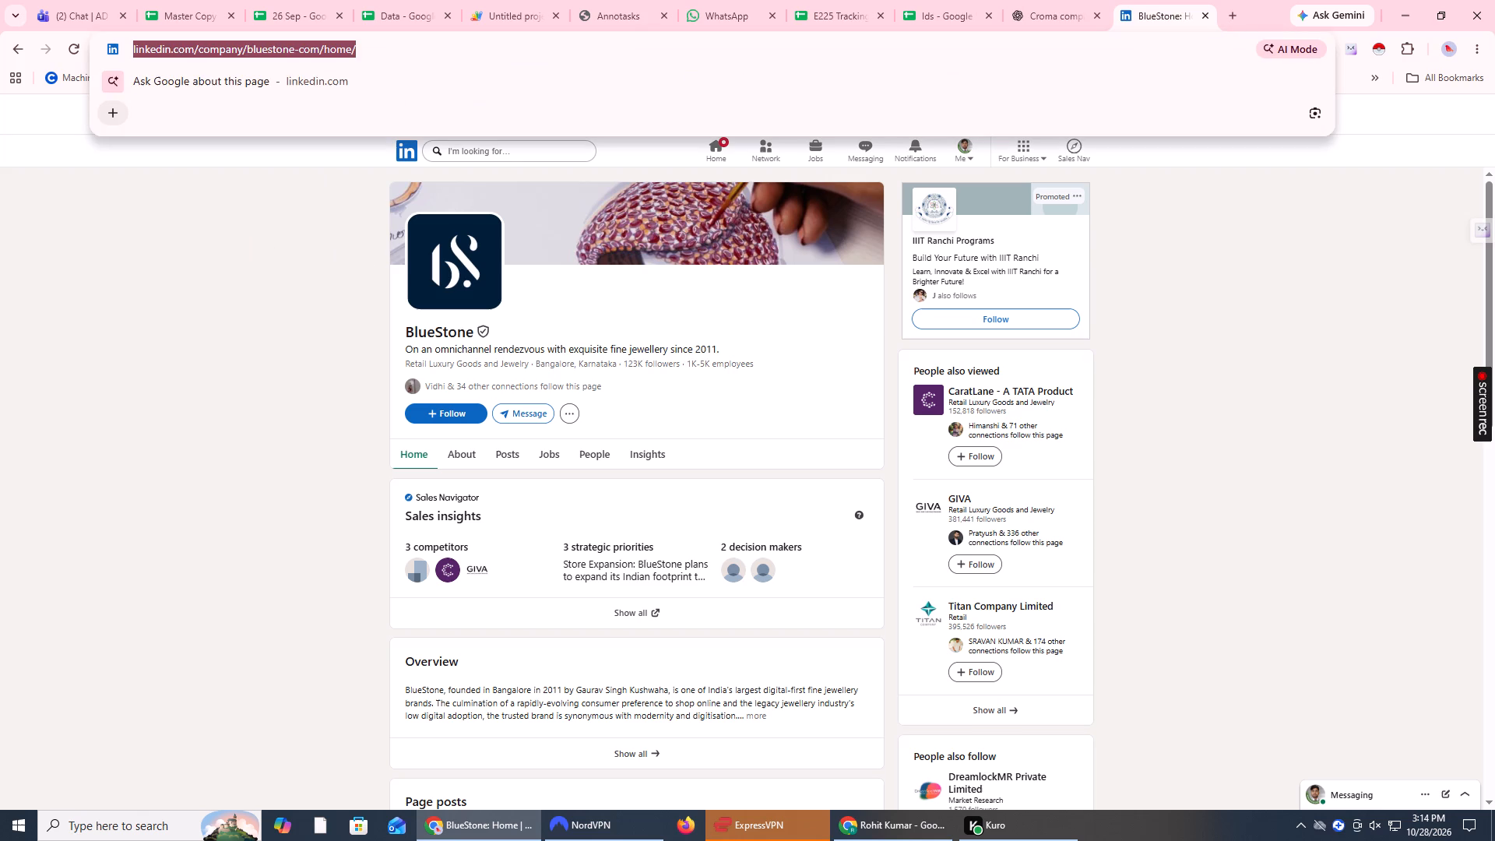
key(ctrl+c)
click(951, 0)
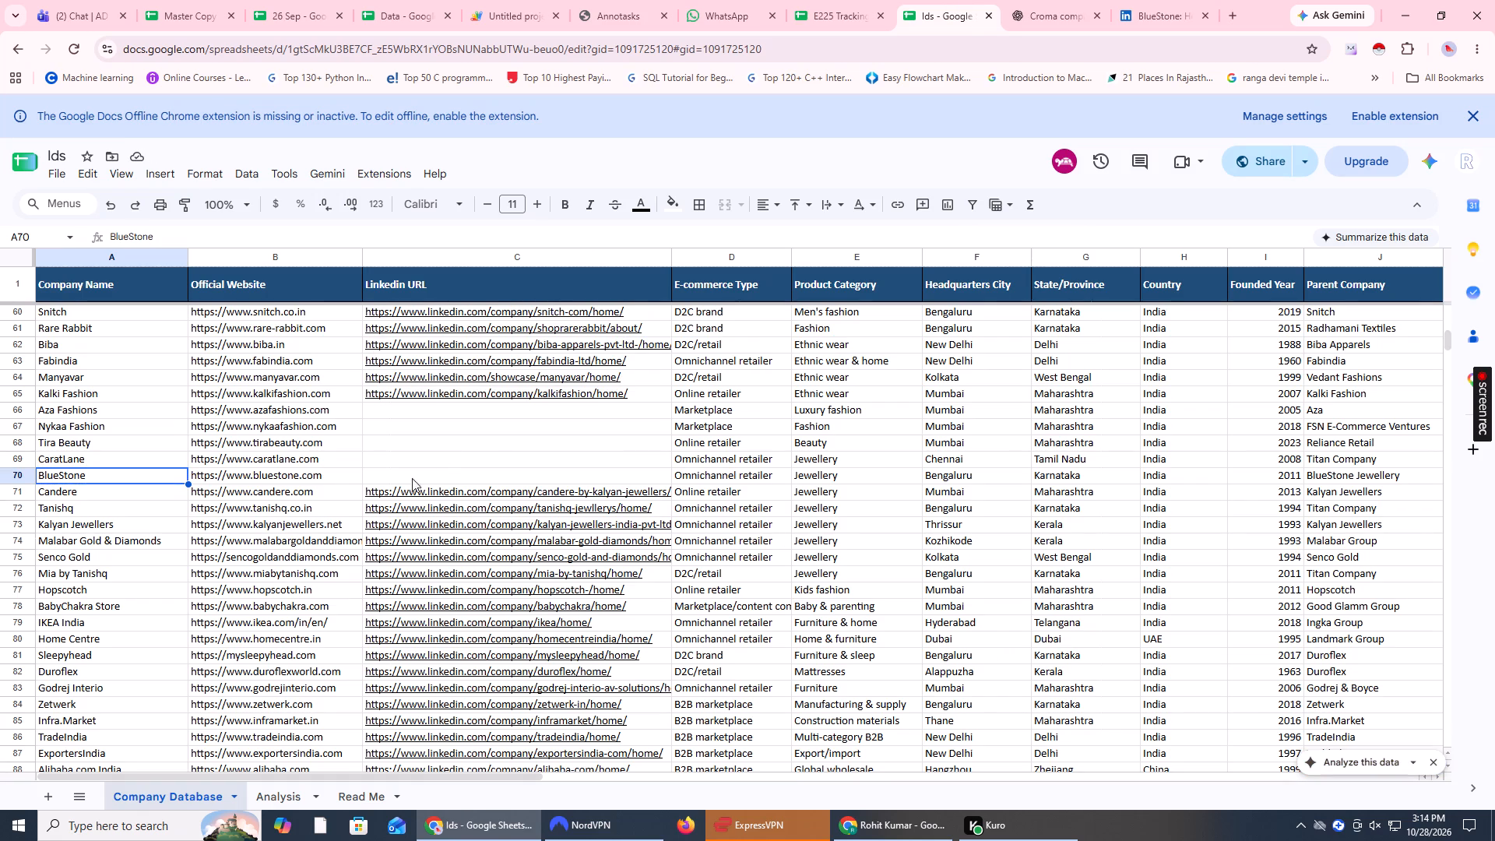
click(385, 474)
key(ctrl+v)
Copy the name CaratLane from row 69, search Google for "CaratLane linkedin" and open the CaratLane - A TATA Product LinkedIn page.
click(100, 454)
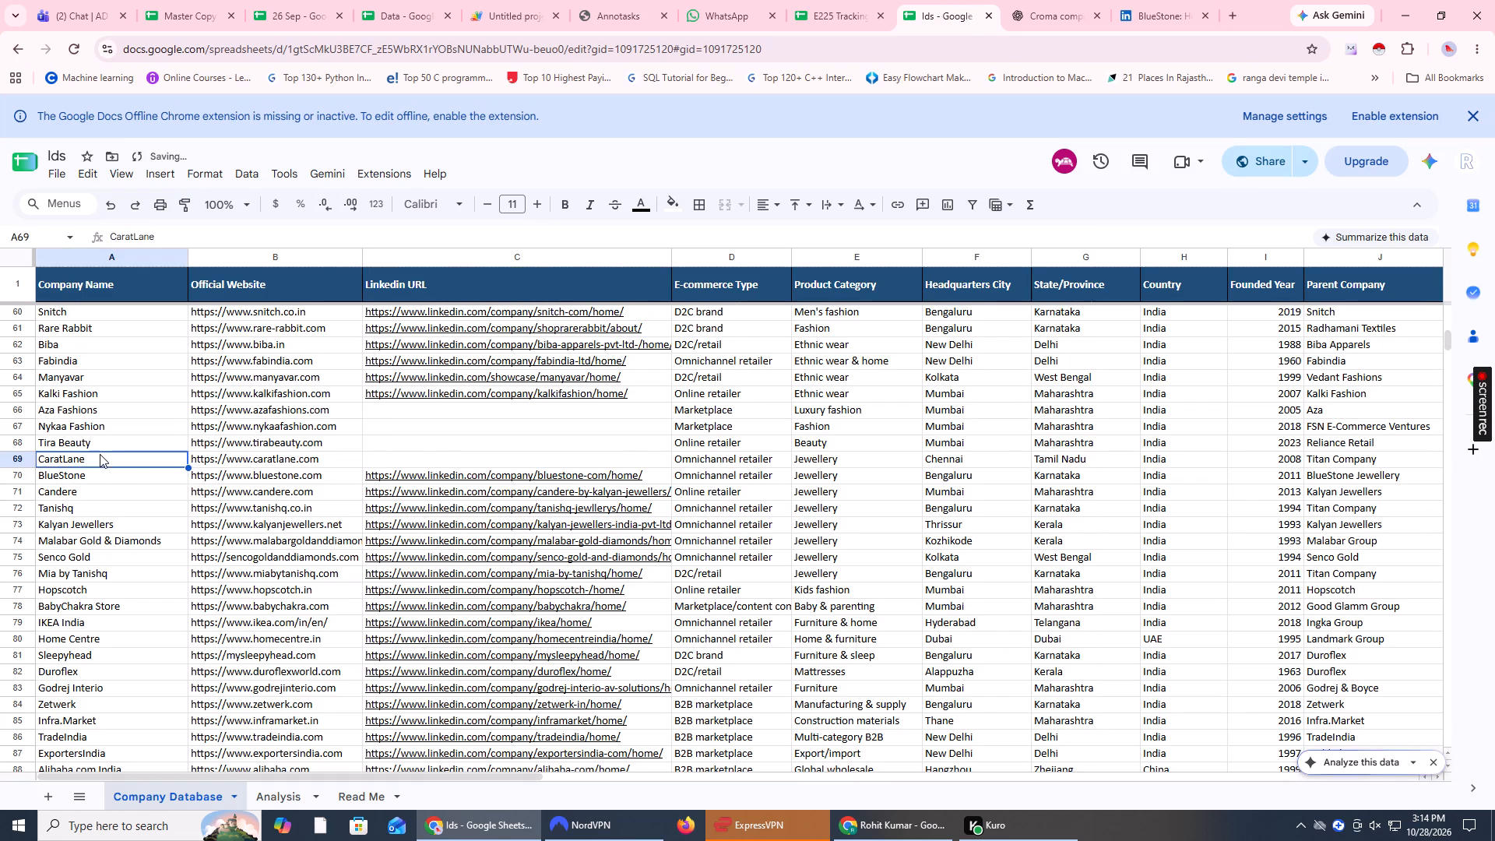
key(ctrl+c)
click(1164, 0)
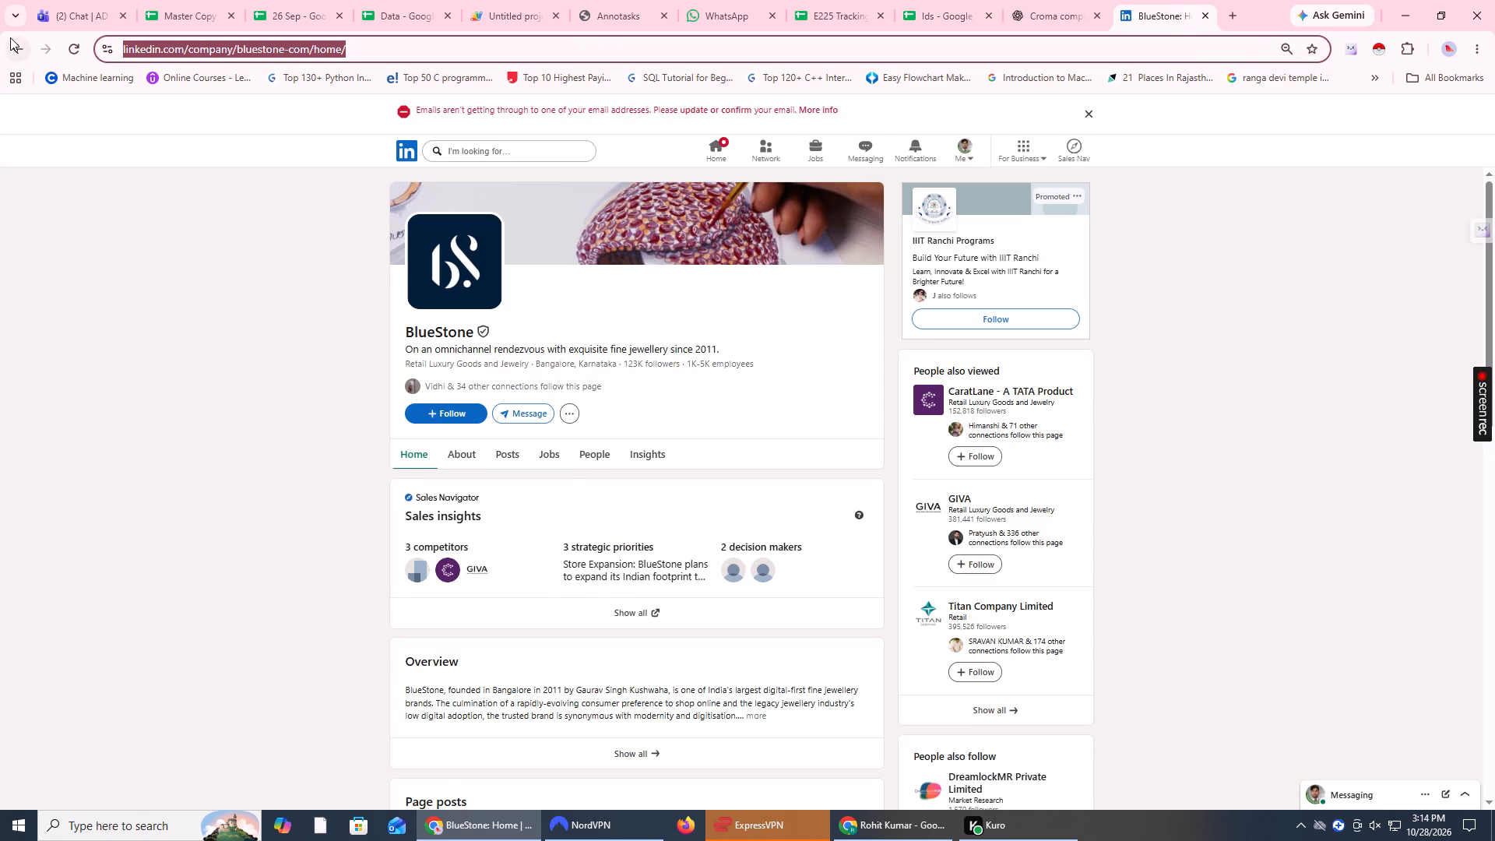
click(10, 50)
drag(246, 131, 0, 146)
key(ctrl+v)
key(space)
key(Return)
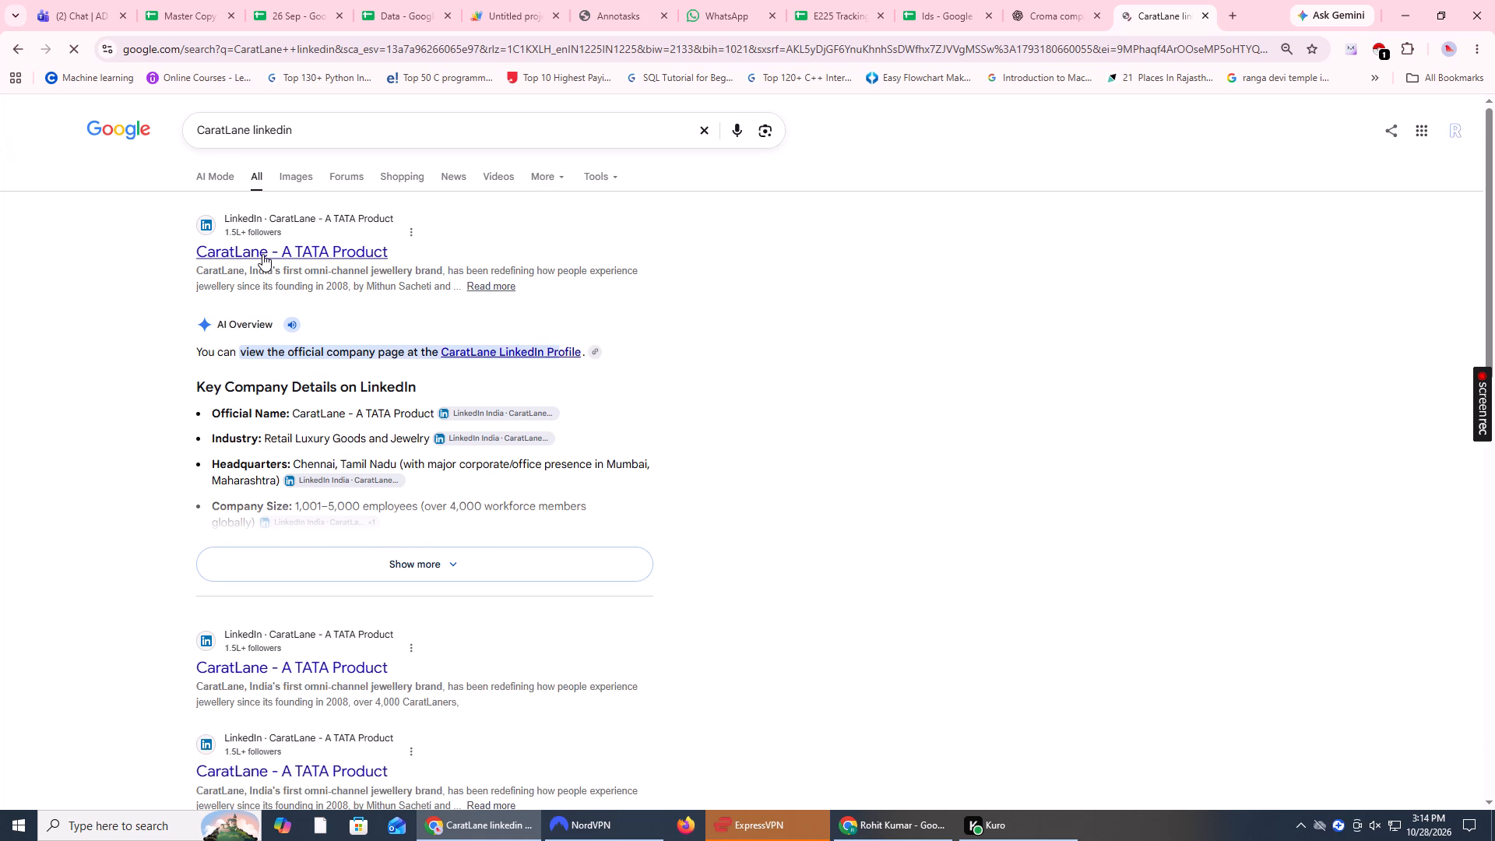
click(262, 254)
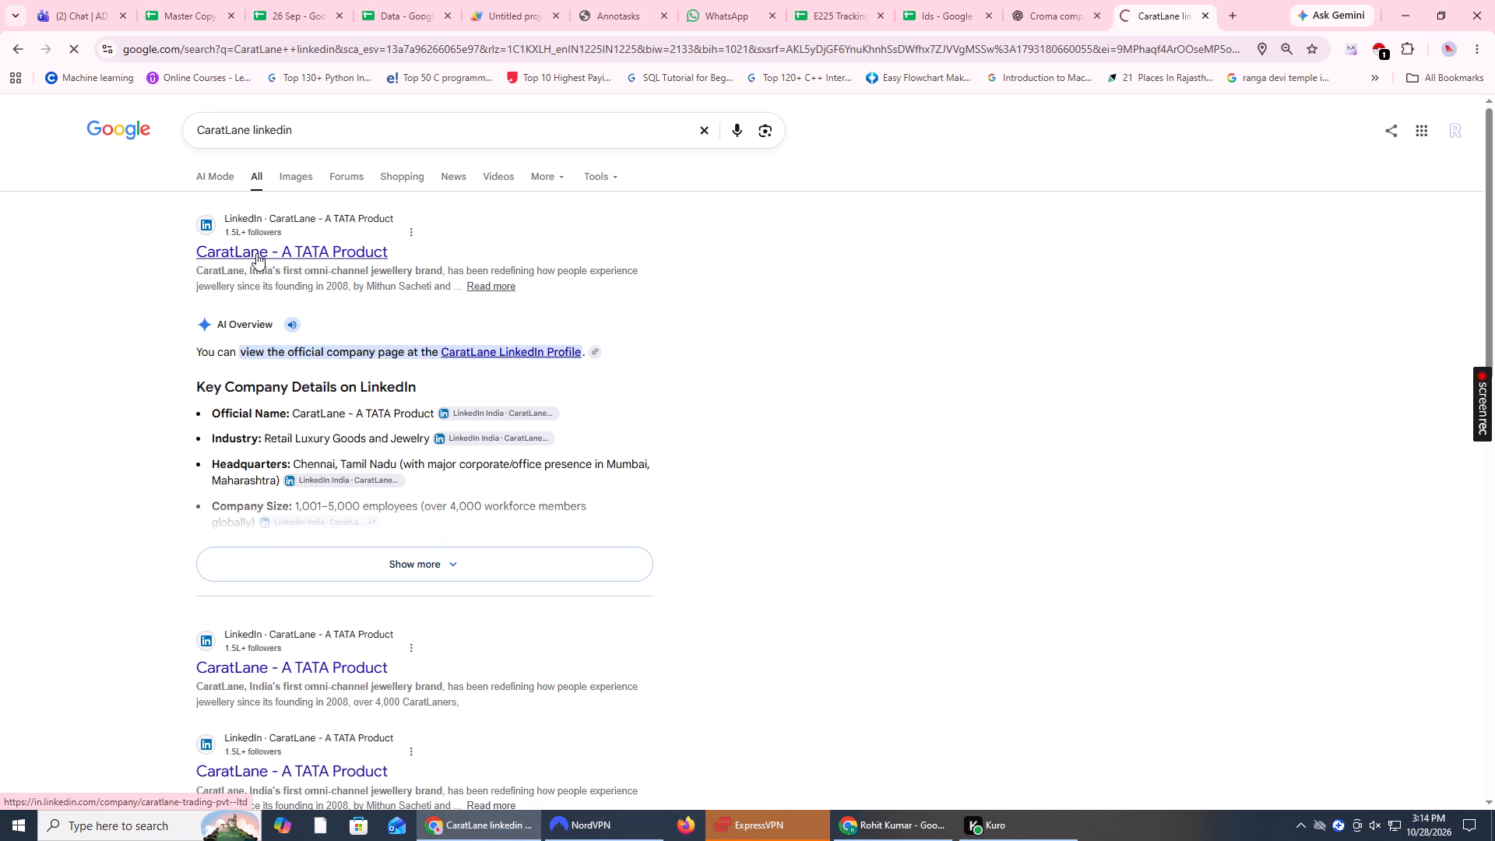
Copy the CaratLane page's URL, linkedin.com/company/caratlane-trading-pvt--ltd/home/, into the Linkedin URL cell of row 69 in the Ids spreadsheet.
click(371, 50)
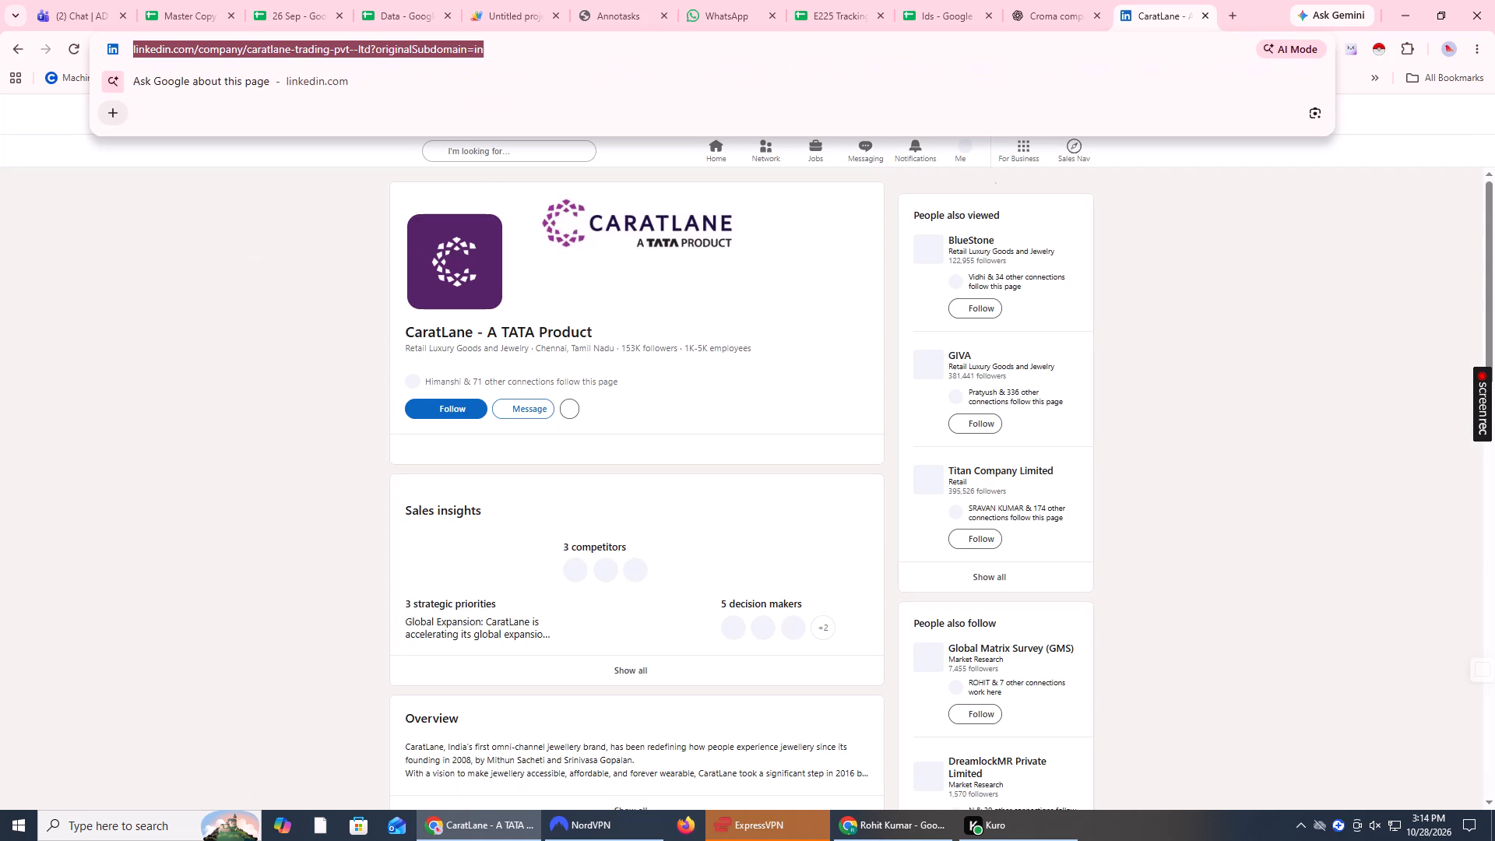
double_click(371, 50)
click(371, 50)
click(500, 55)
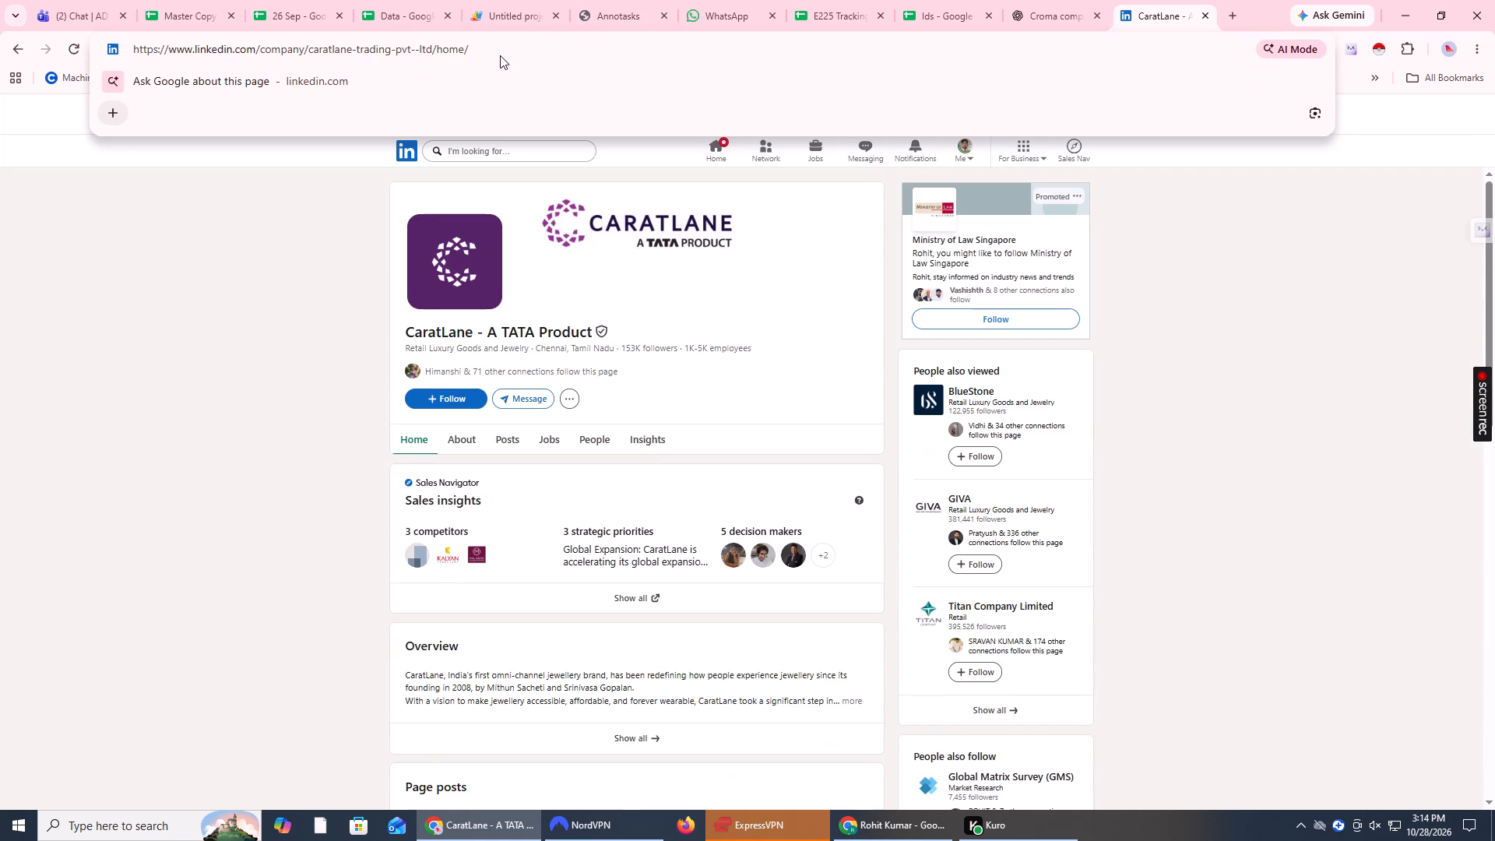
click(500, 37)
key(ctrl+a)
key(ctrl+c)
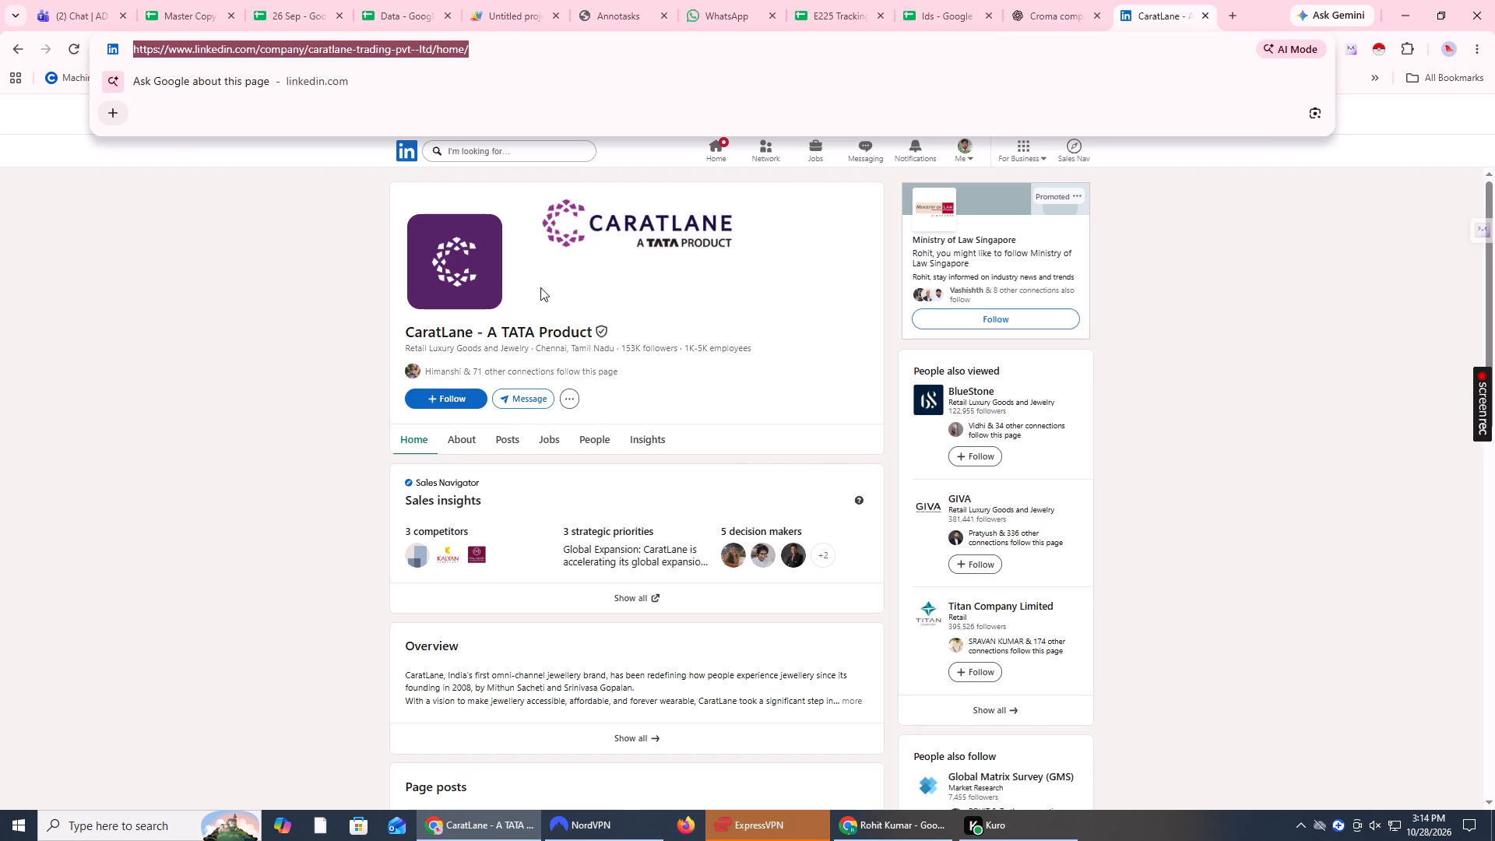
click(911, 0)
click(396, 452)
click(386, 459)
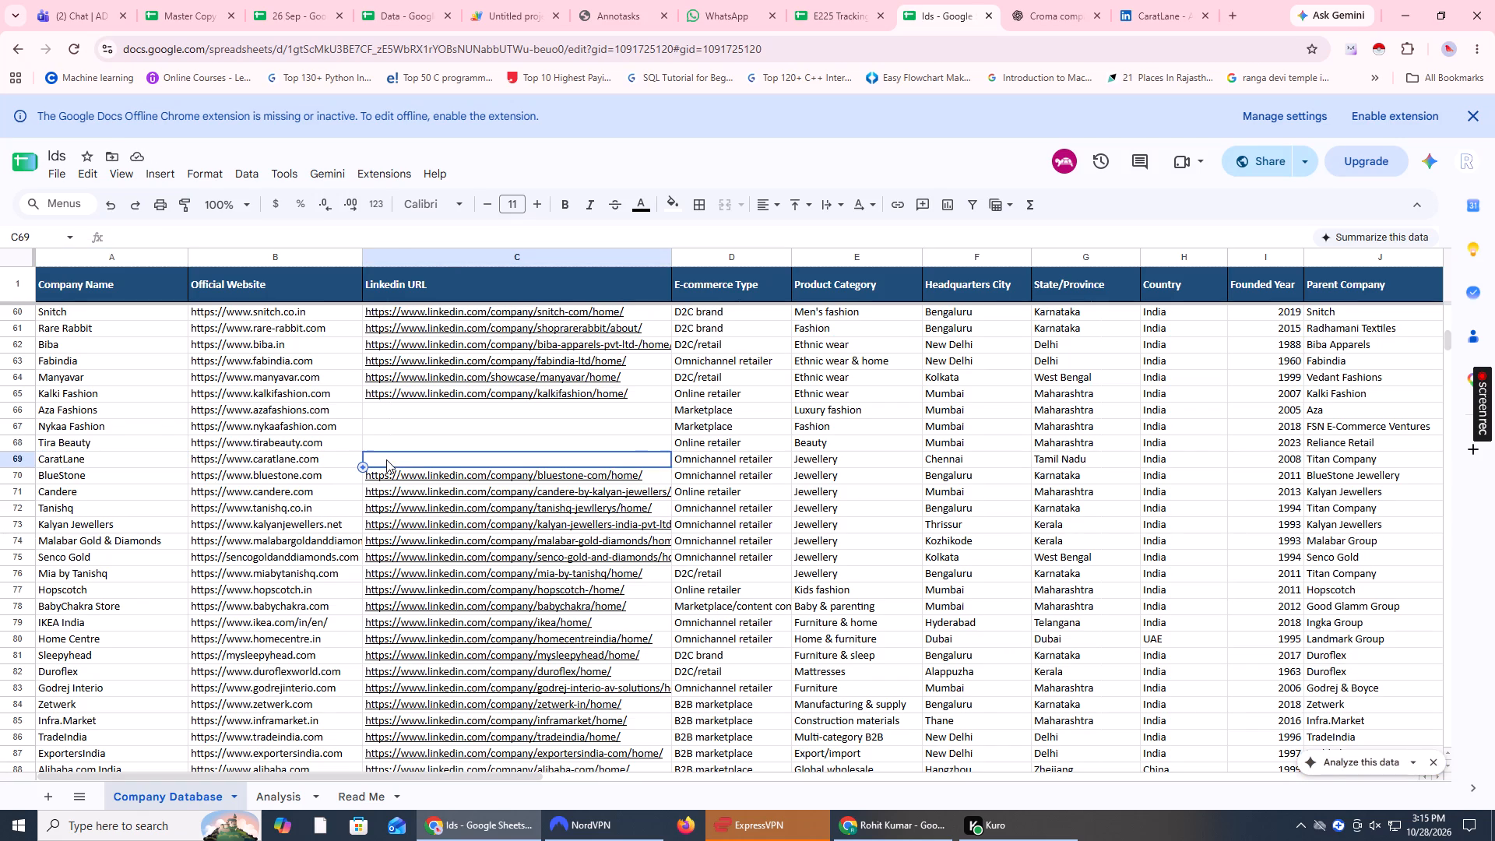
key(ctrl+v)
Copy the name Tira Beauty from row 68, search Google for "Tira Beauty linkedin" and open the Tira LinkedIn page.
click(112, 435)
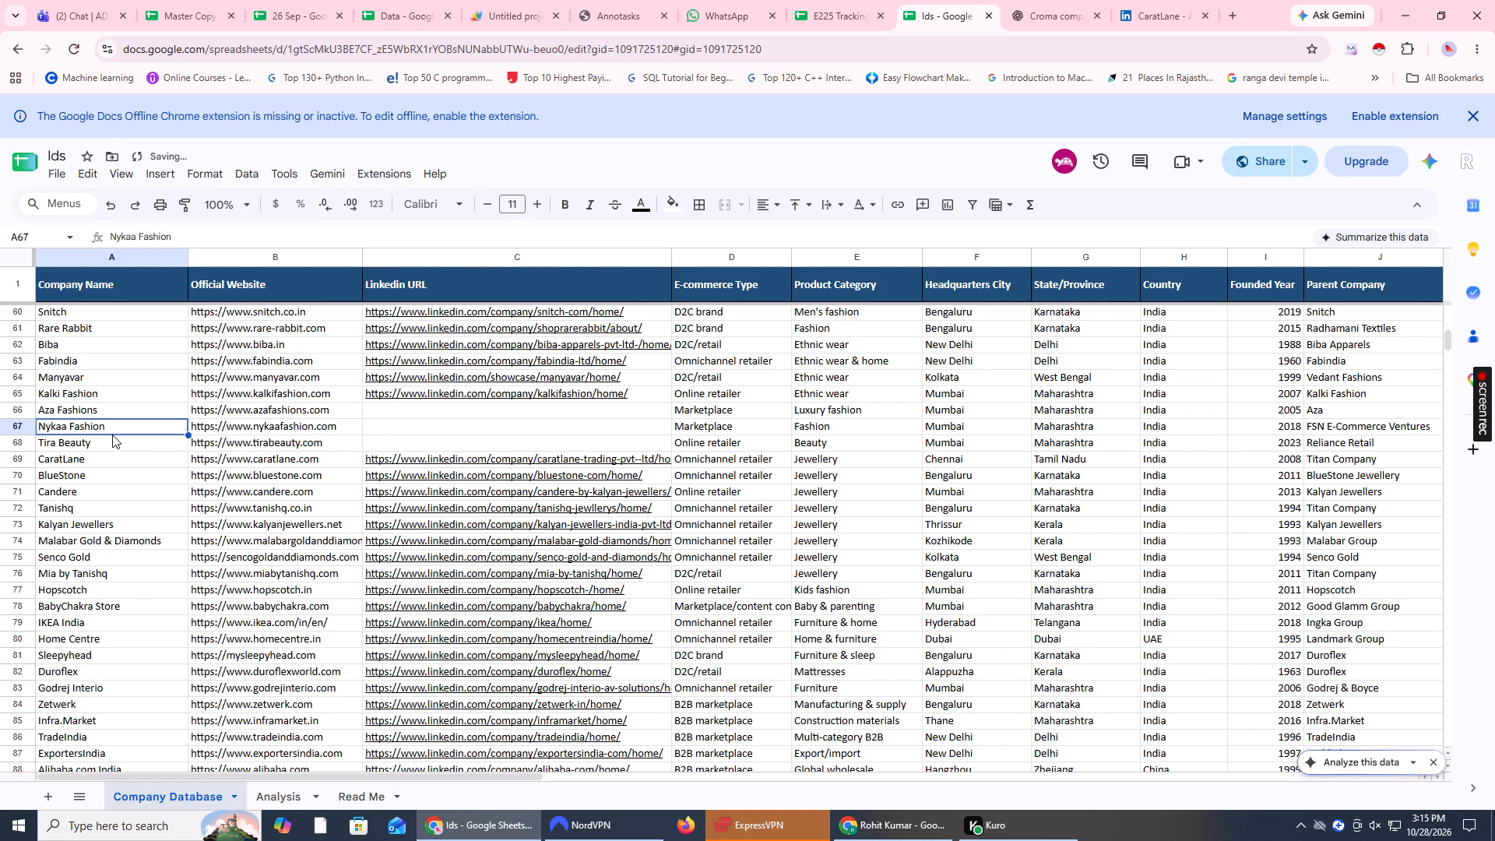
click(95, 445)
key(ctrl+c)
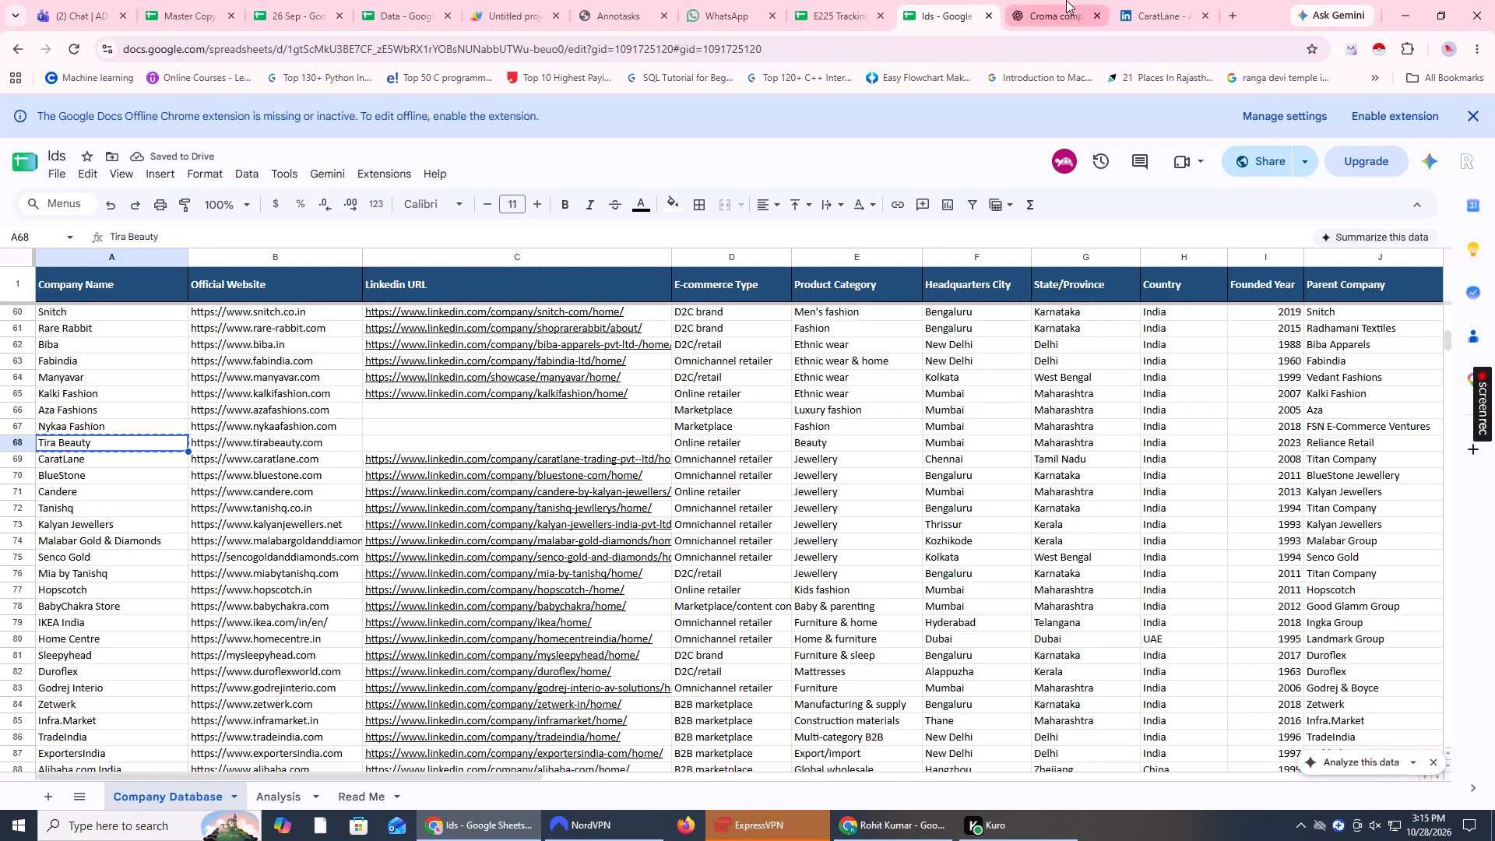
click(1066, 0)
click(1144, 0)
click(23, 41)
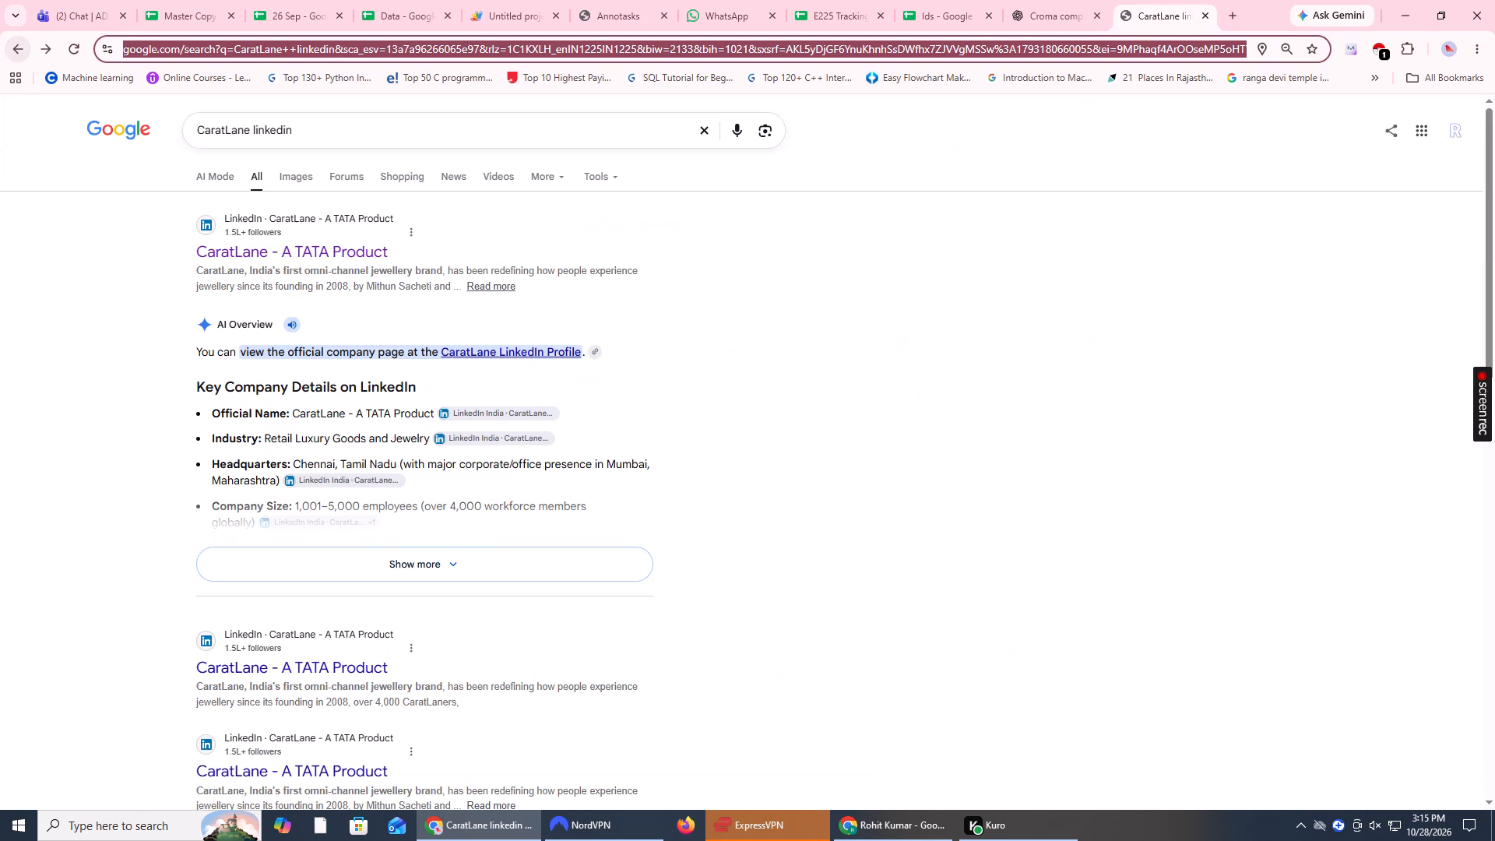
drag(248, 129, 0, 182)
key(ctrl+v)
key(Return)
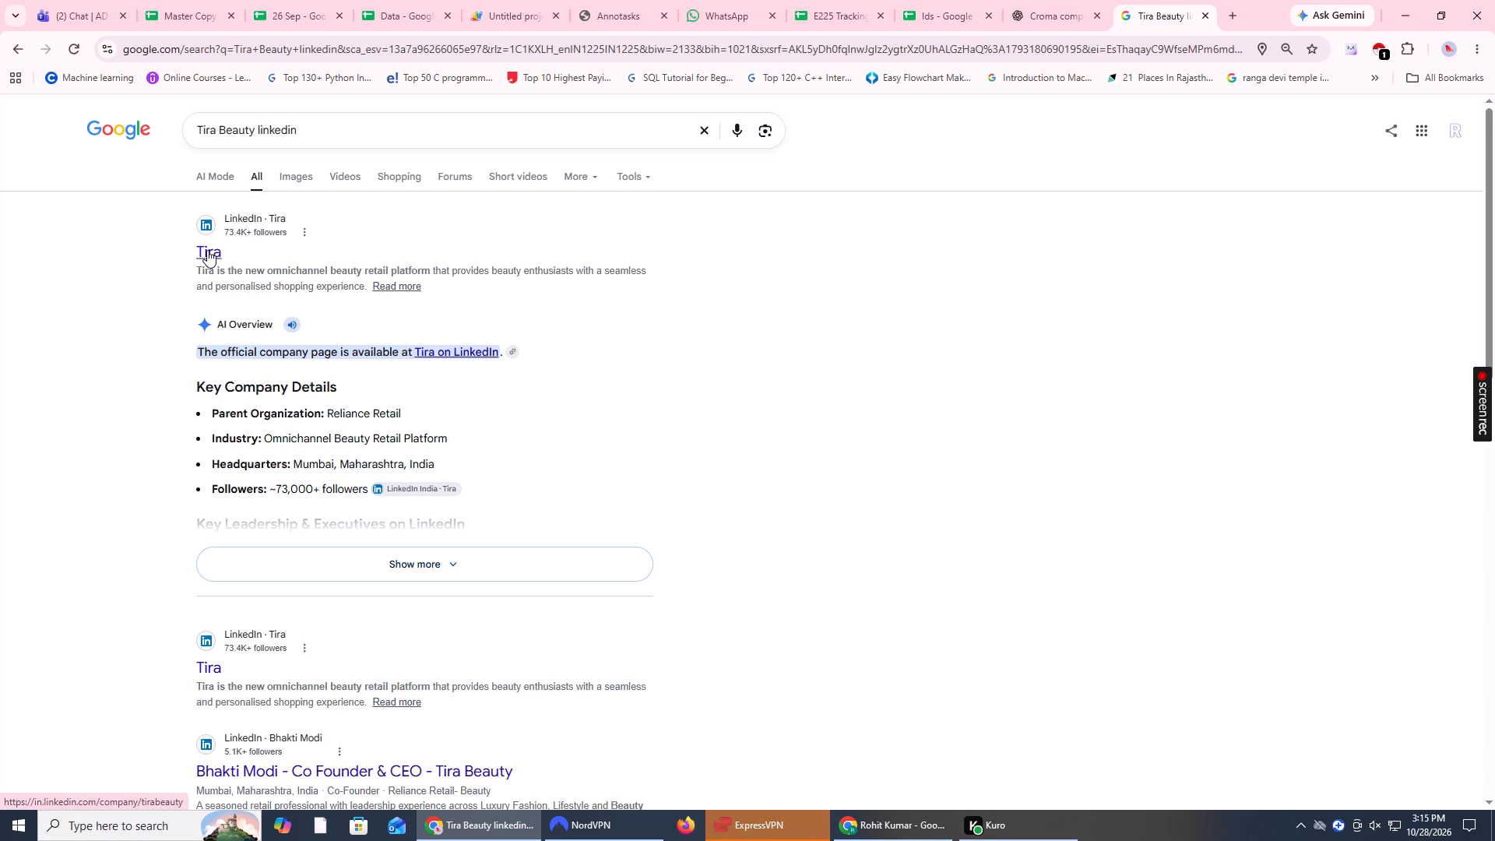
click(207, 250)
Copy the Tira page's URL, linkedin.com/company/tirabeauty/home/, for the Linkedin URL cell of row 68.
click(406, 55)
click(181, 280)
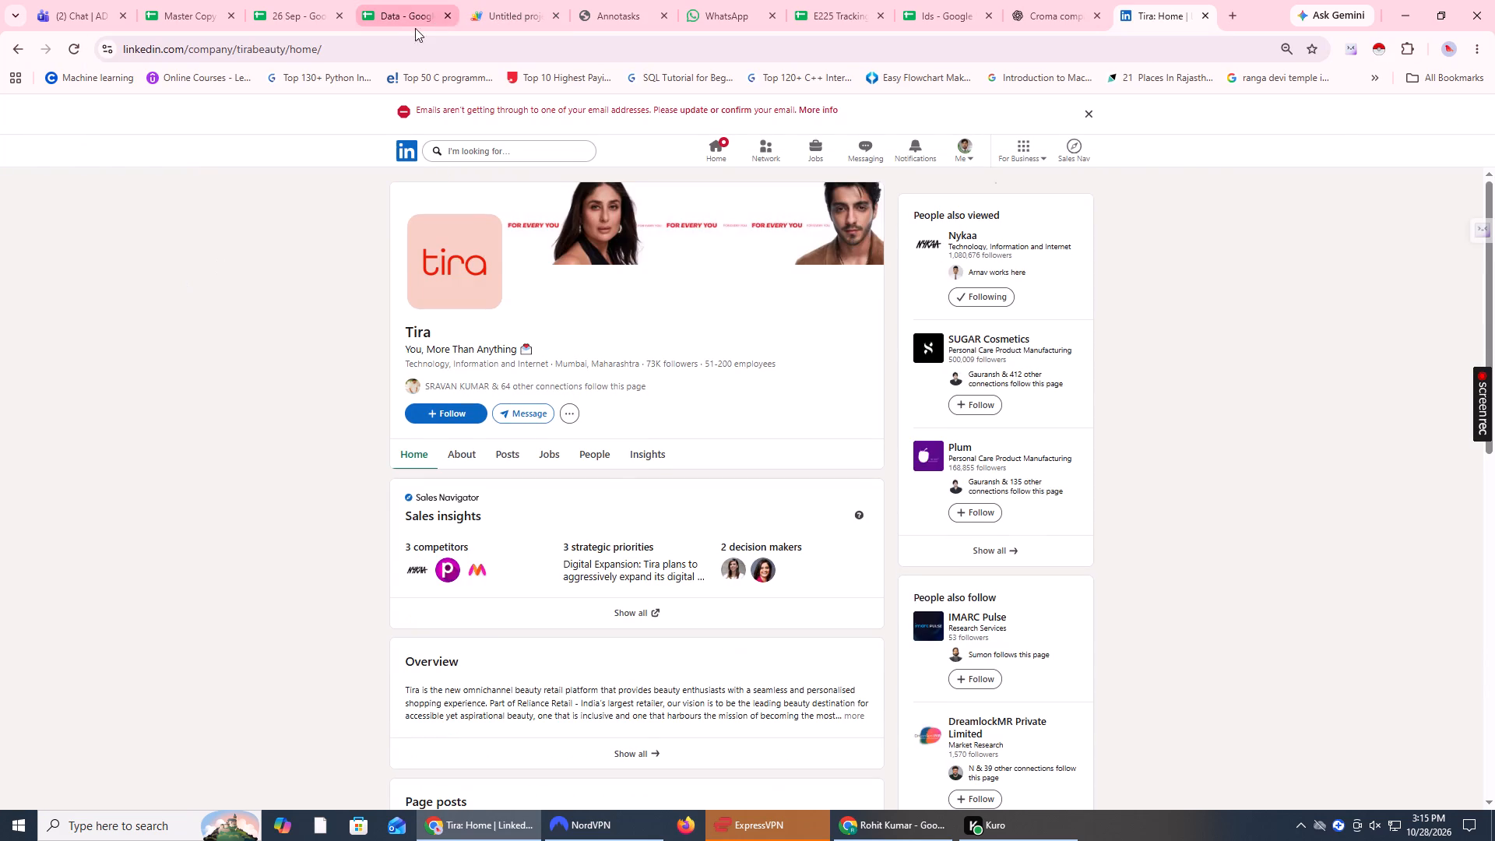
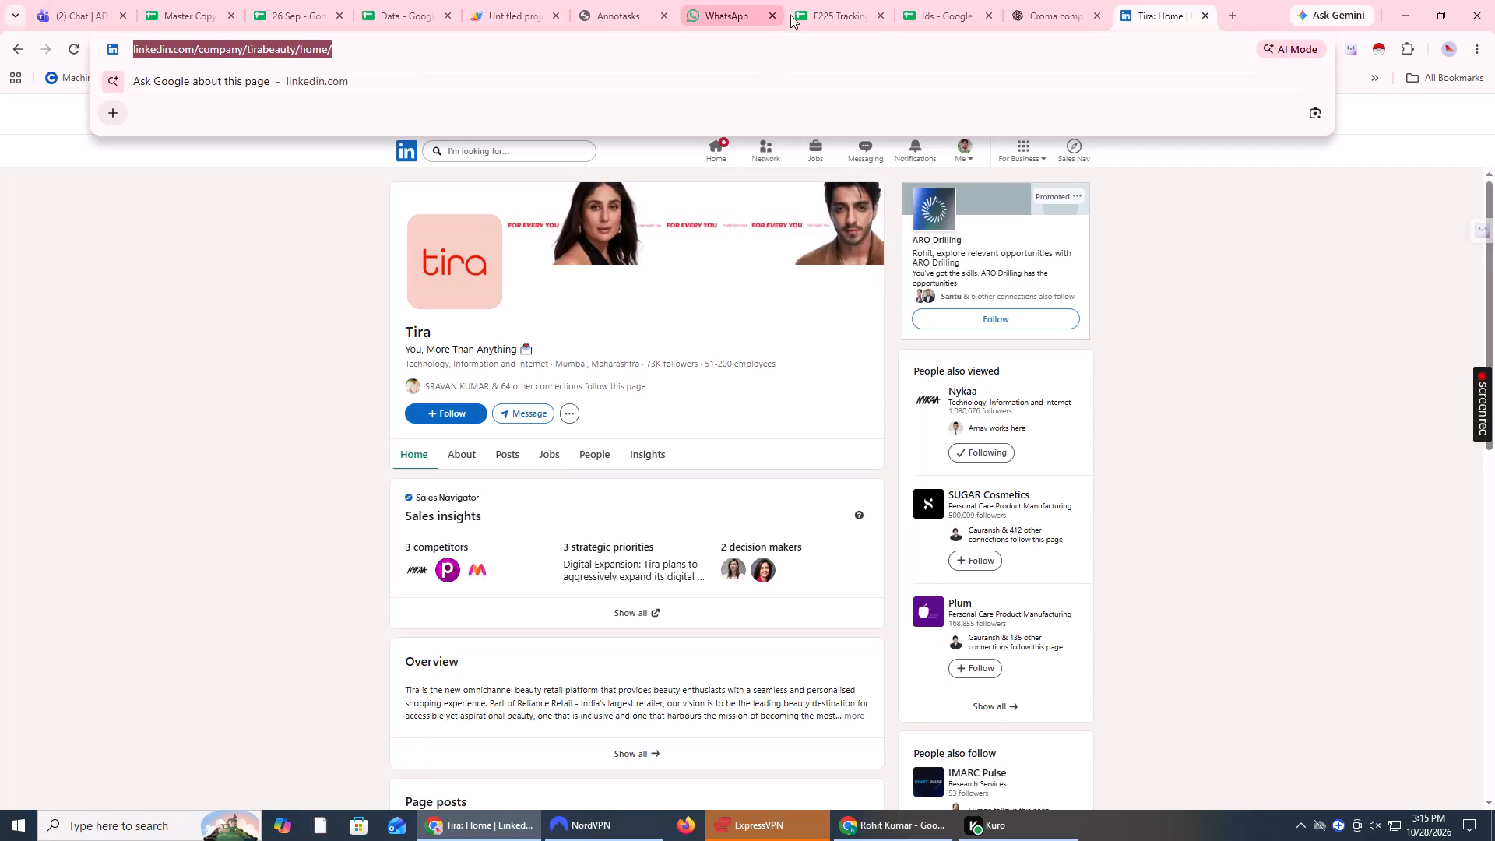
Paste the Tira page's URL, linkedin.com/company/tirabeauty/home/, into the Linkedin URL cell of row 68 in the Ids spreadsheet.
click(947, 0)
click(380, 445)
key(ctrl+v)
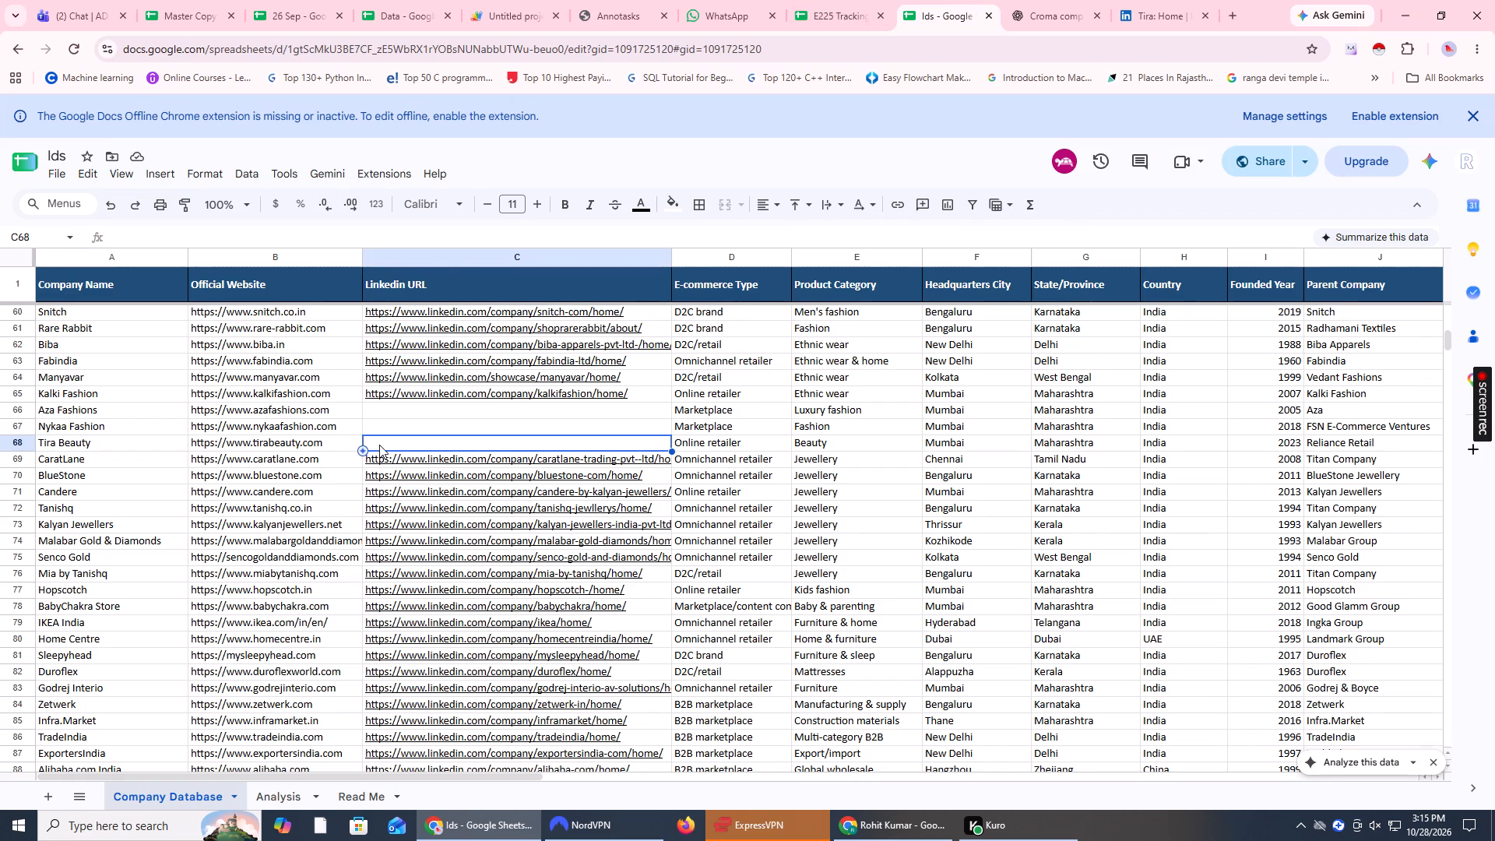
Copy the name Nykaa Fashion from row 67, search Google for "Nykaa Fashion linkedin" and open the Nykaa LinkedIn page.
click(100, 425)
key(ctrl+c)
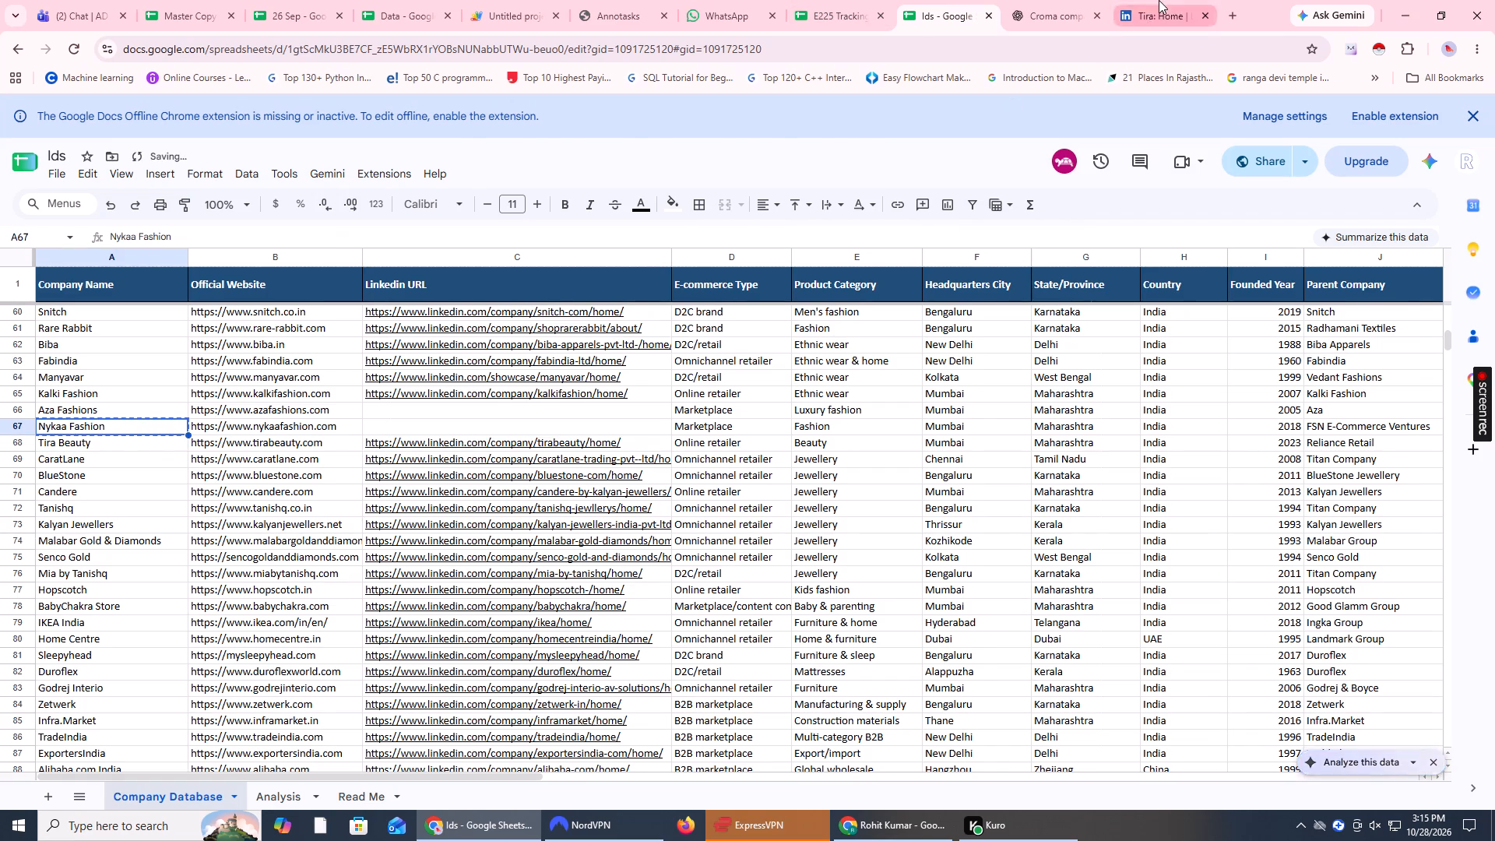
click(1159, 0)
click(26, 47)
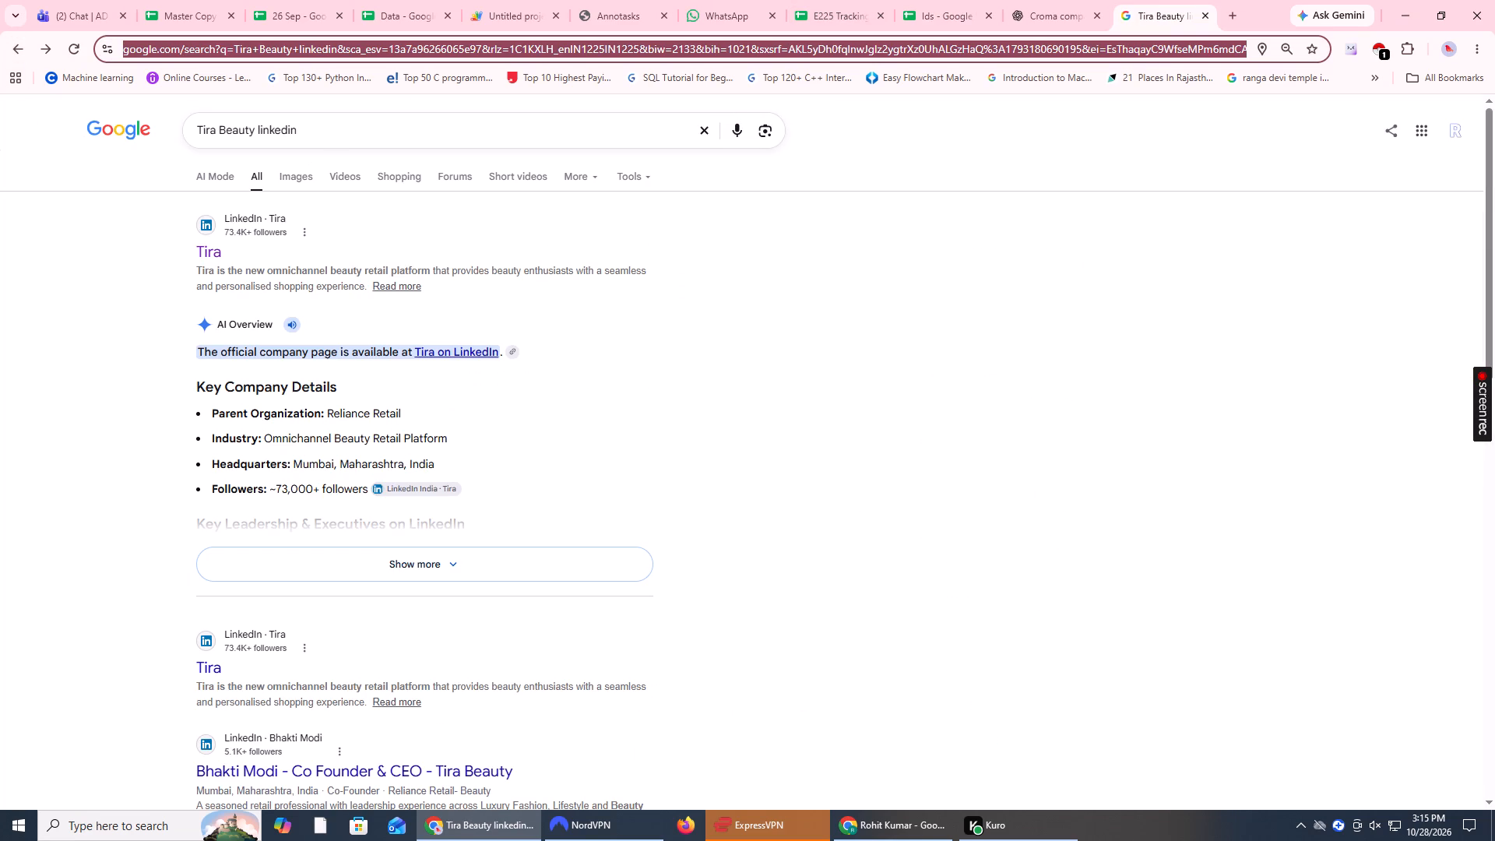
drag(256, 129, 0, 199)
key(ctrl+v)
key(space)
key(Return)
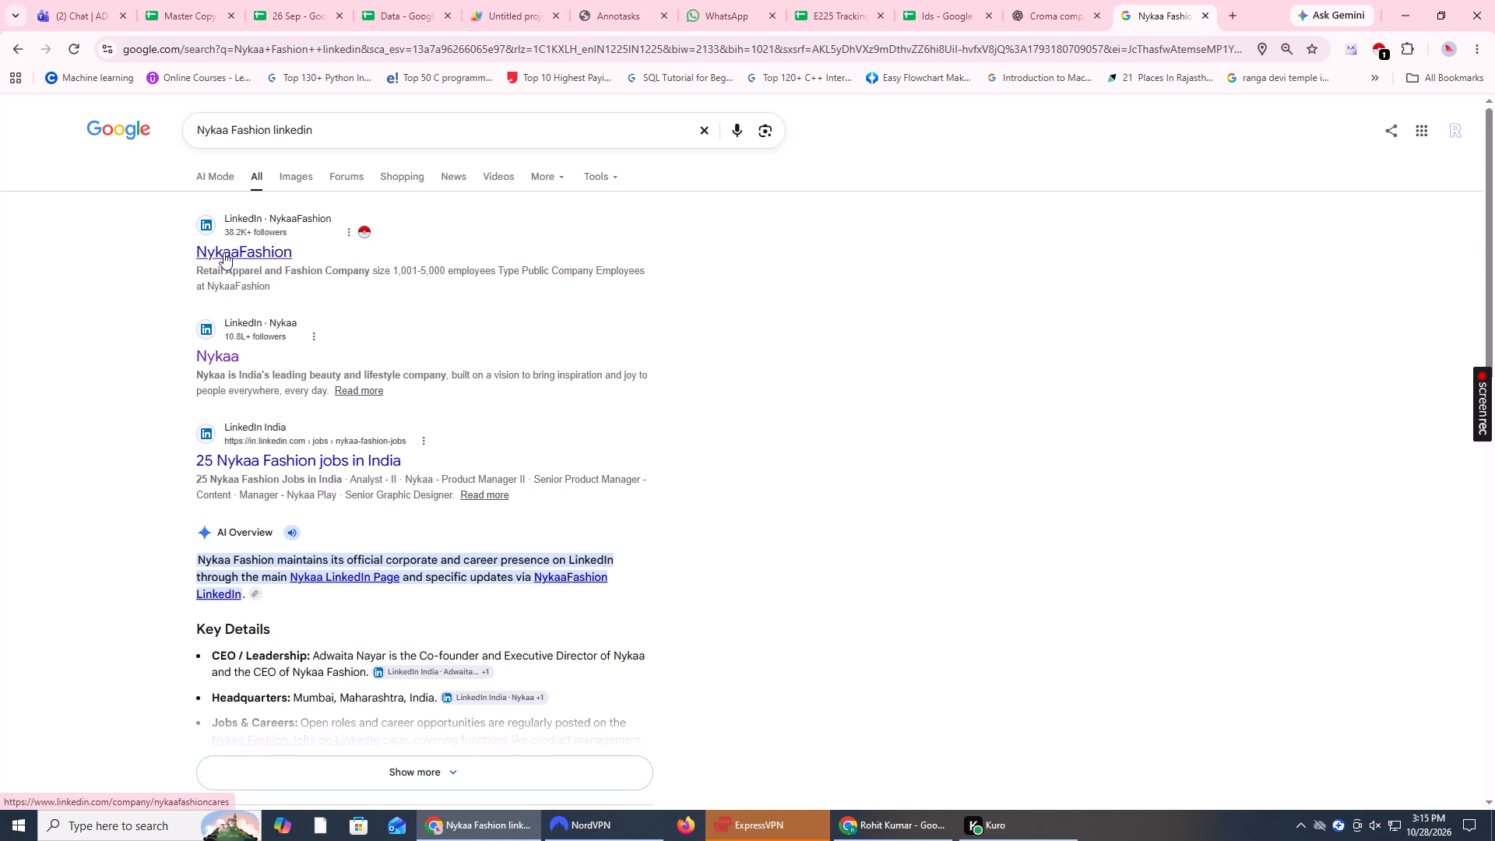
click(223, 359)
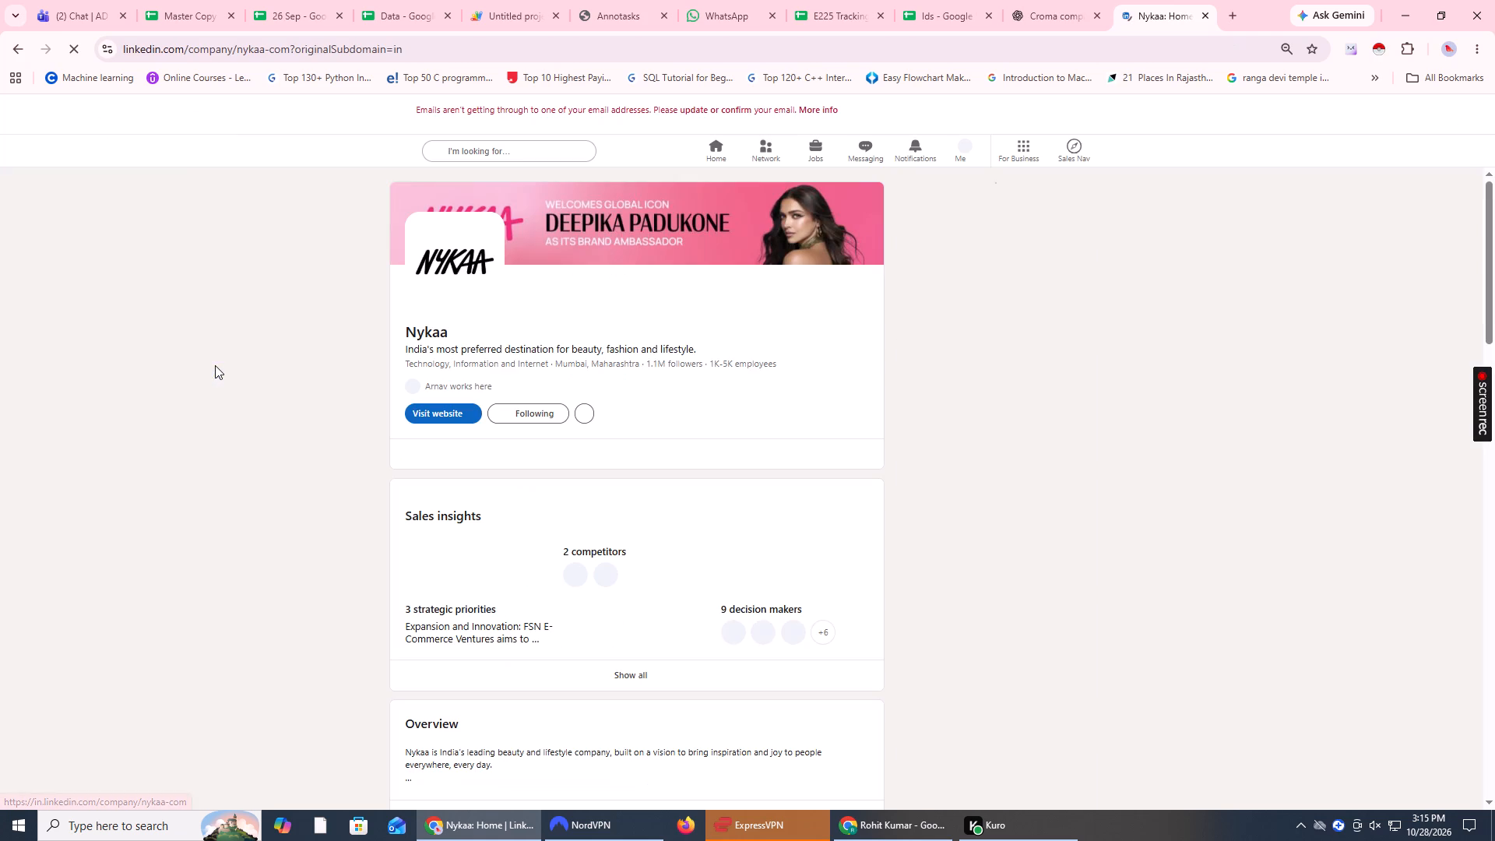
Copy the Nykaa page's URL, linkedin.com/company/nykaa-com/home/, into the Linkedin URL cell of row 67 in the Ids spreadsheet.
click(410, 55)
key(ctrl+c)
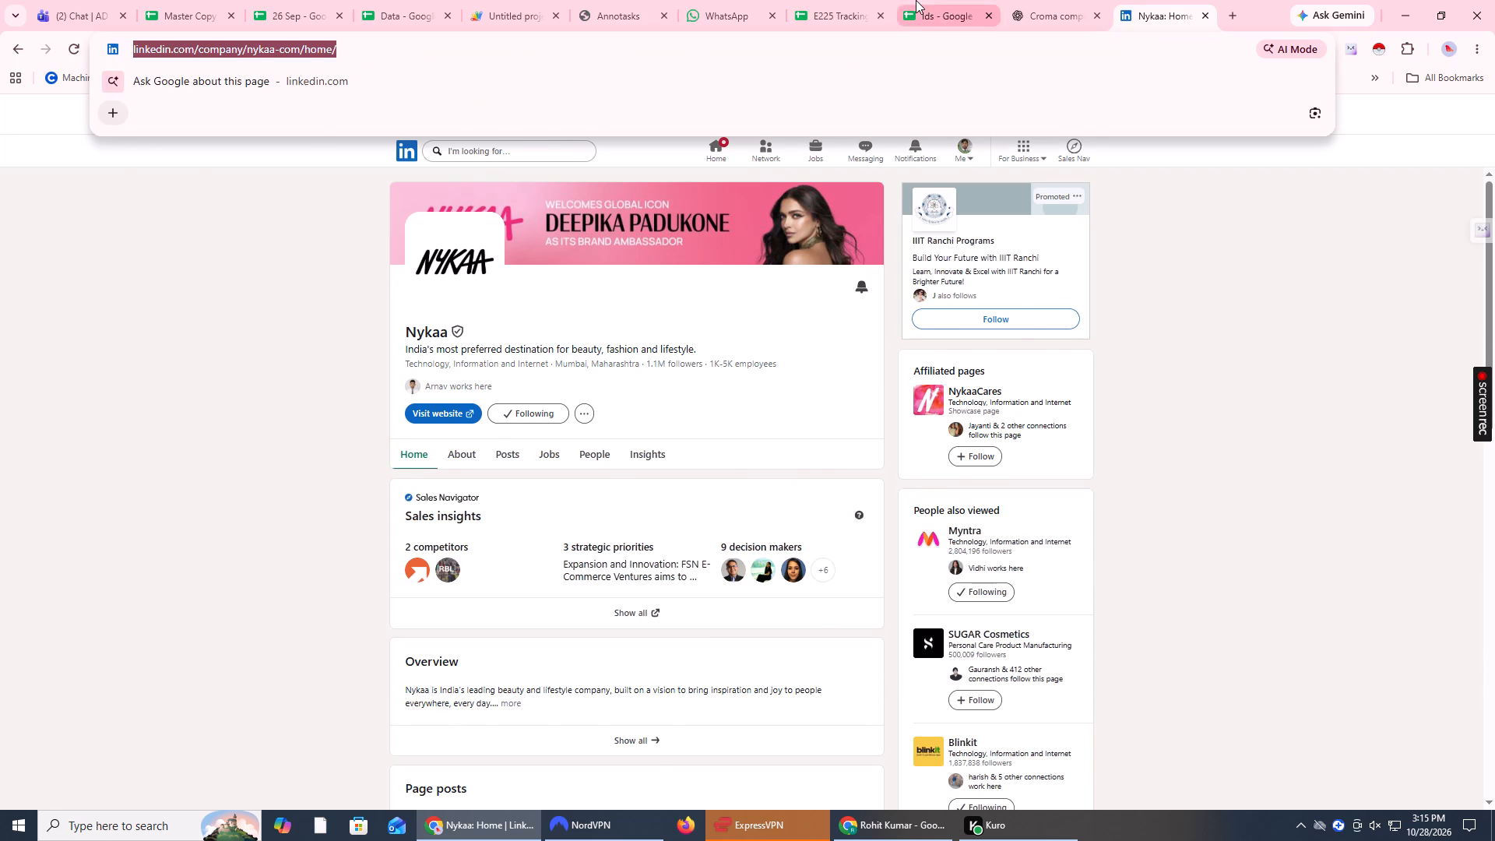
click(916, 0)
click(398, 428)
key(ctrl+v)
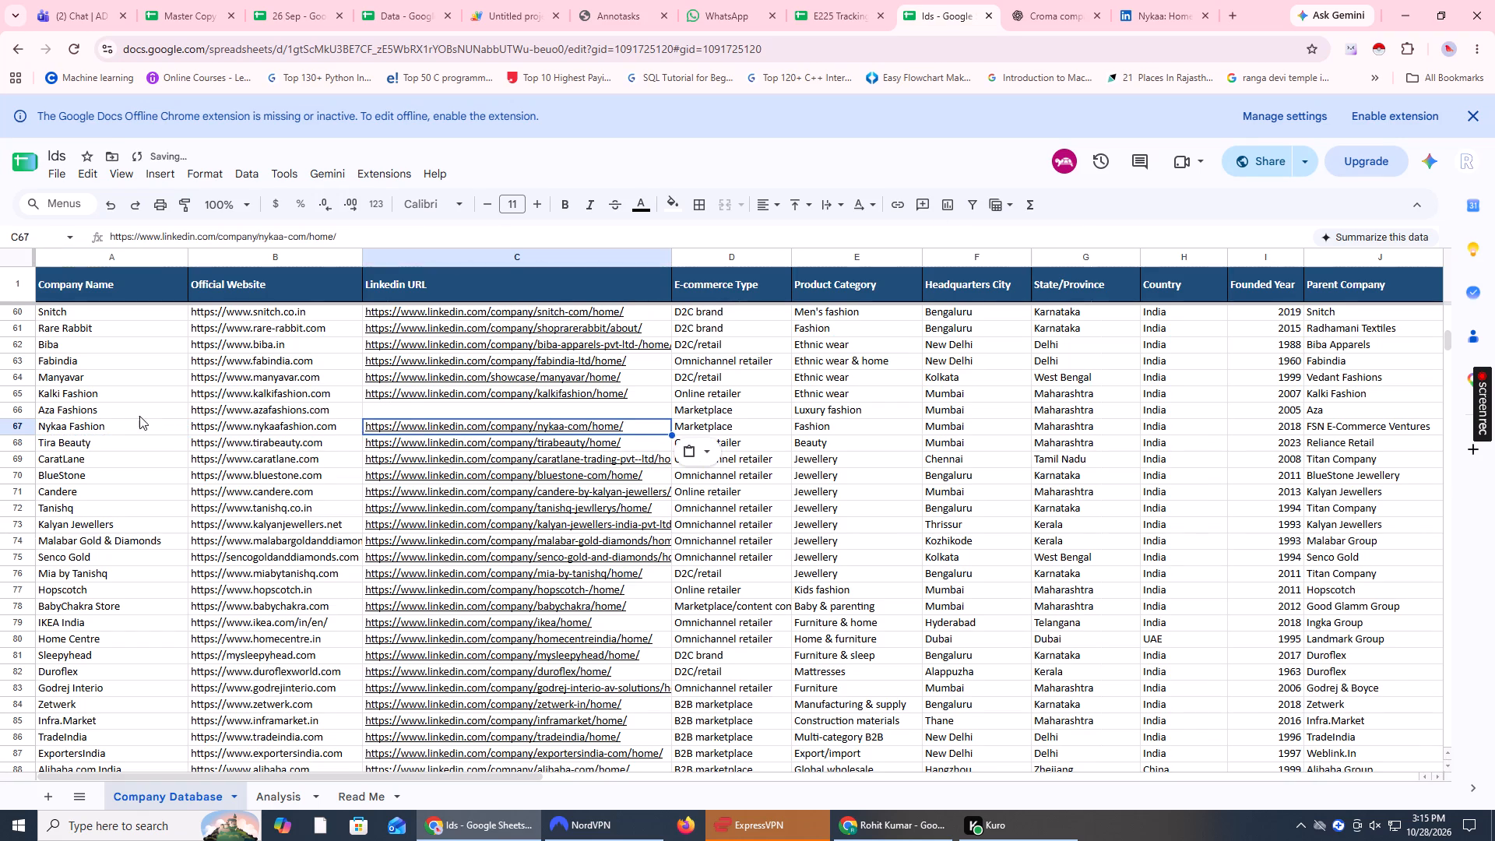
Copy the name Aza Fashions from row 66, search Google for "Aza Fashions linkedin" and open the Aza Fashions LinkedIn page.
click(104, 411)
key(ctrl+c)
click(1122, 0)
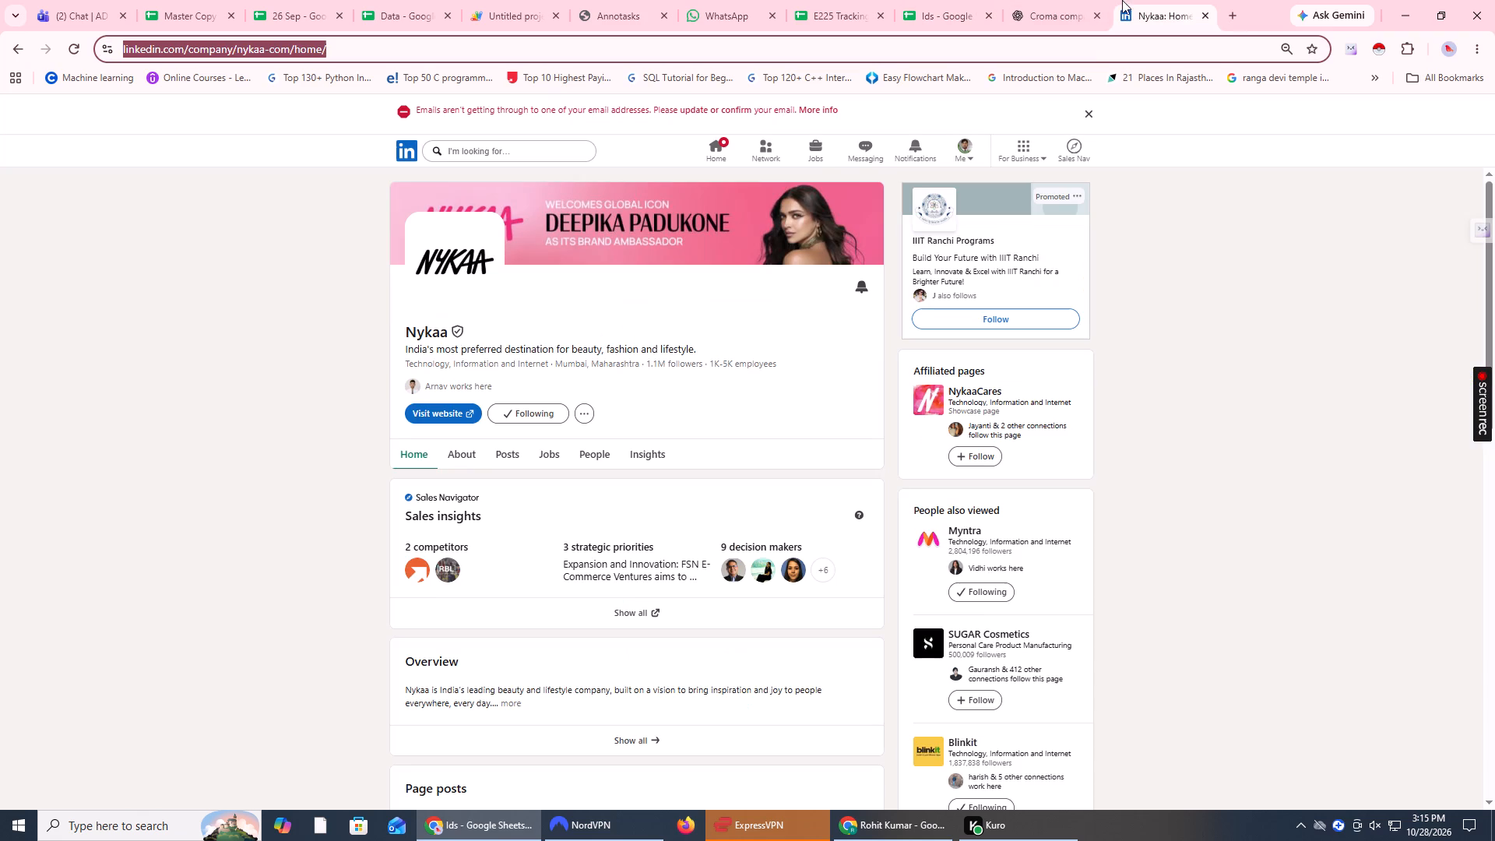
click(16, 46)
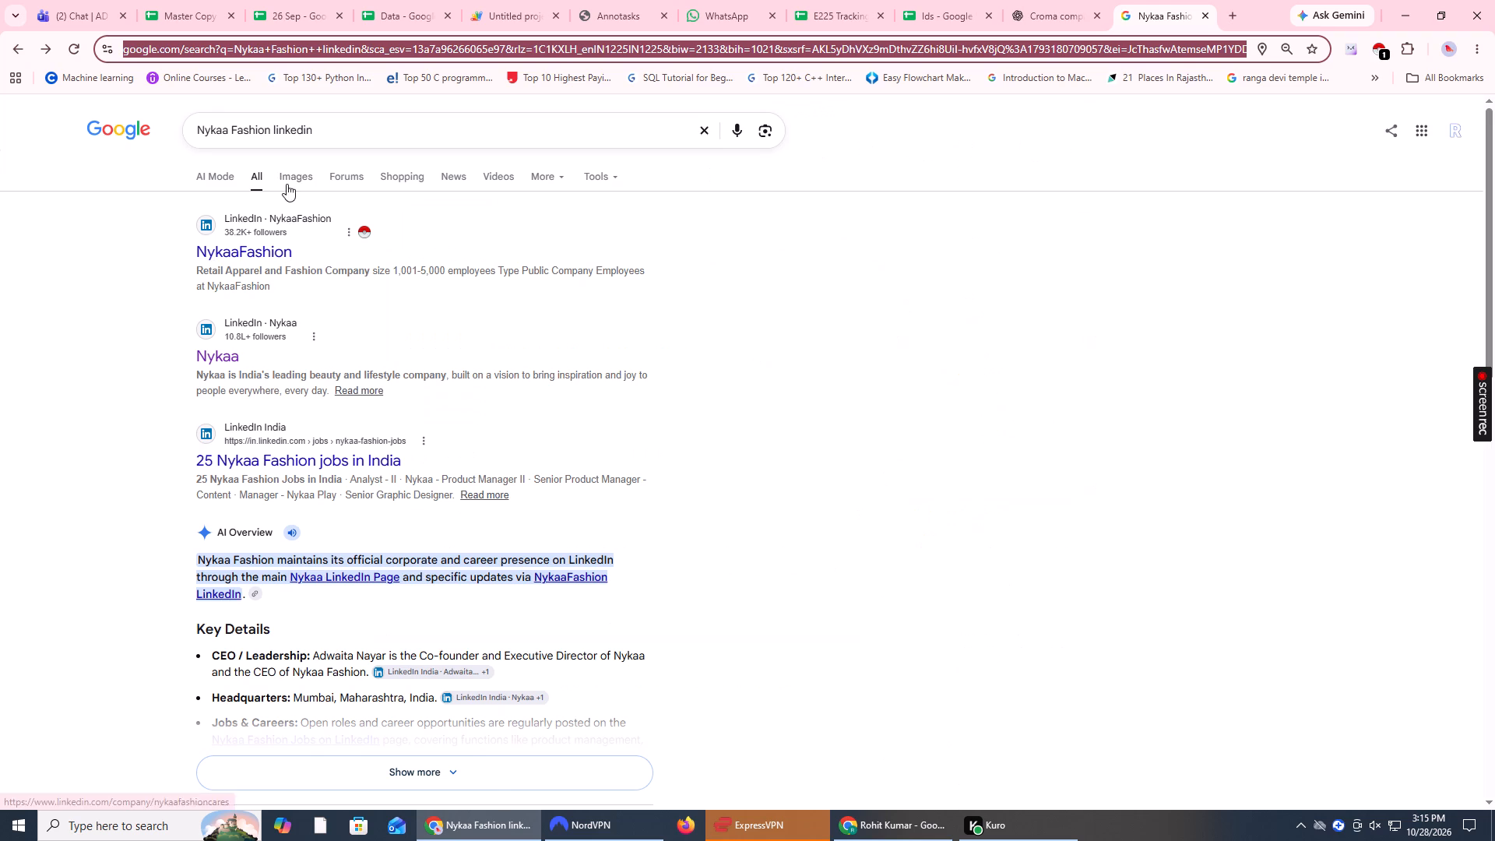
drag(271, 132, 0, 150)
key(ctrl+v)
key(space)
key(Return)
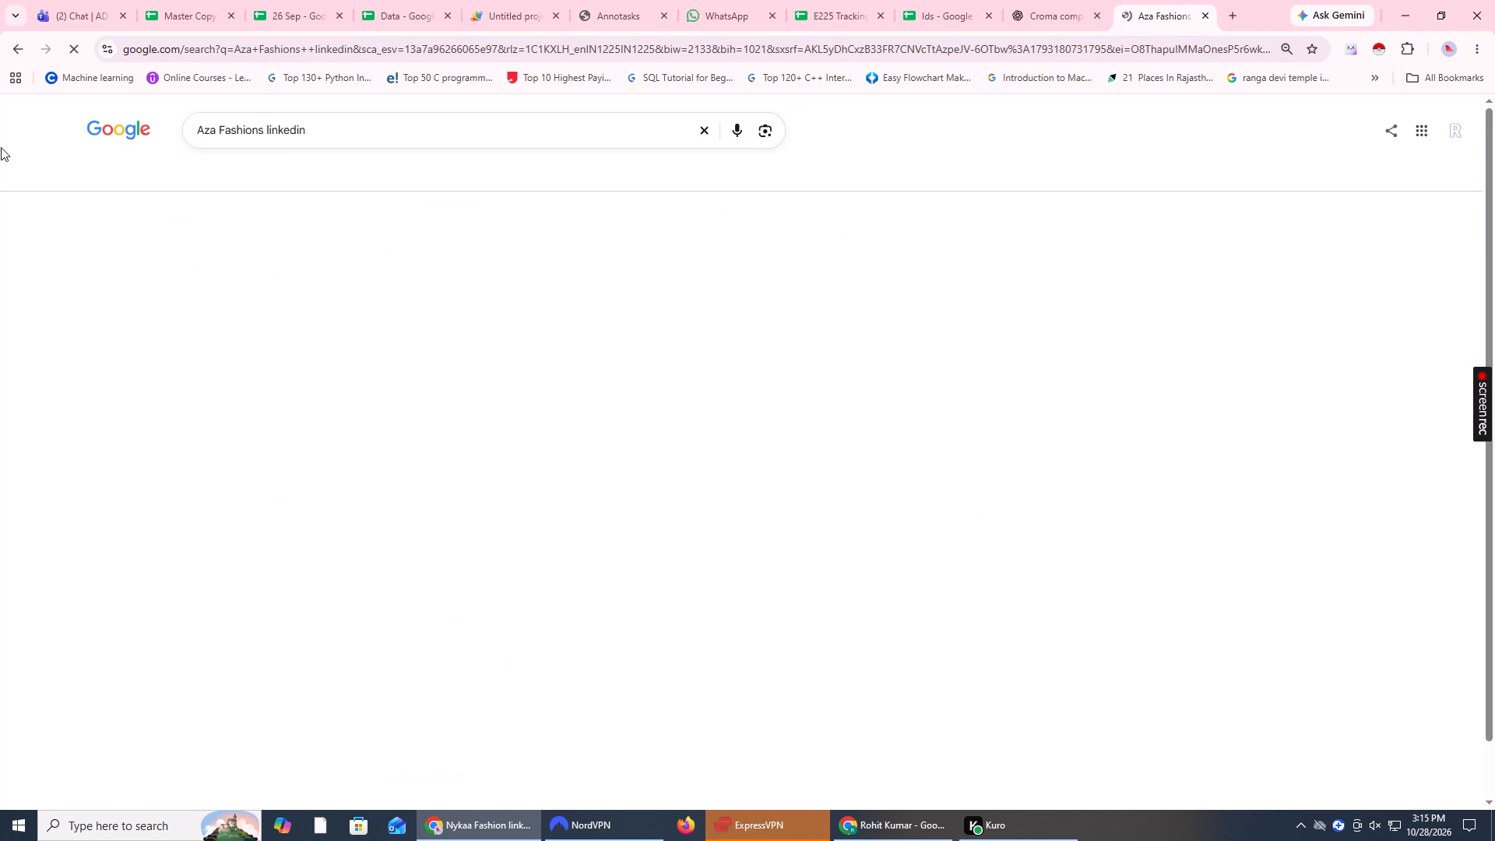
click(228, 262)
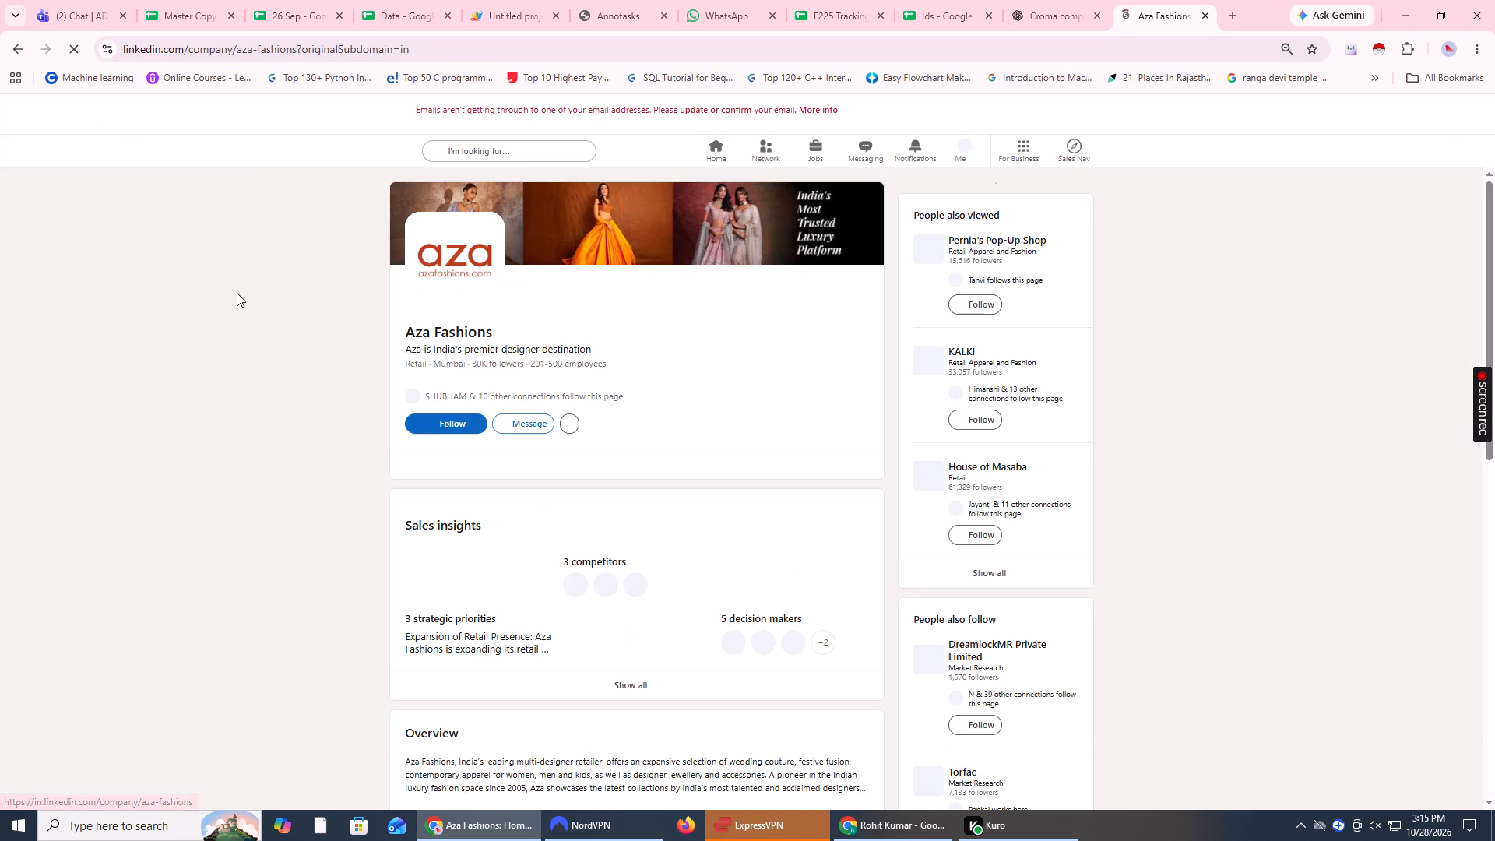
Copy the Aza Fashions page's URL, linkedin.com/company/aza-fashions/home/, into the Linkedin URL cell of row 66 in the Ids spreadsheet.
click(412, 55)
key(ctrl+c)
click(1029, 0)
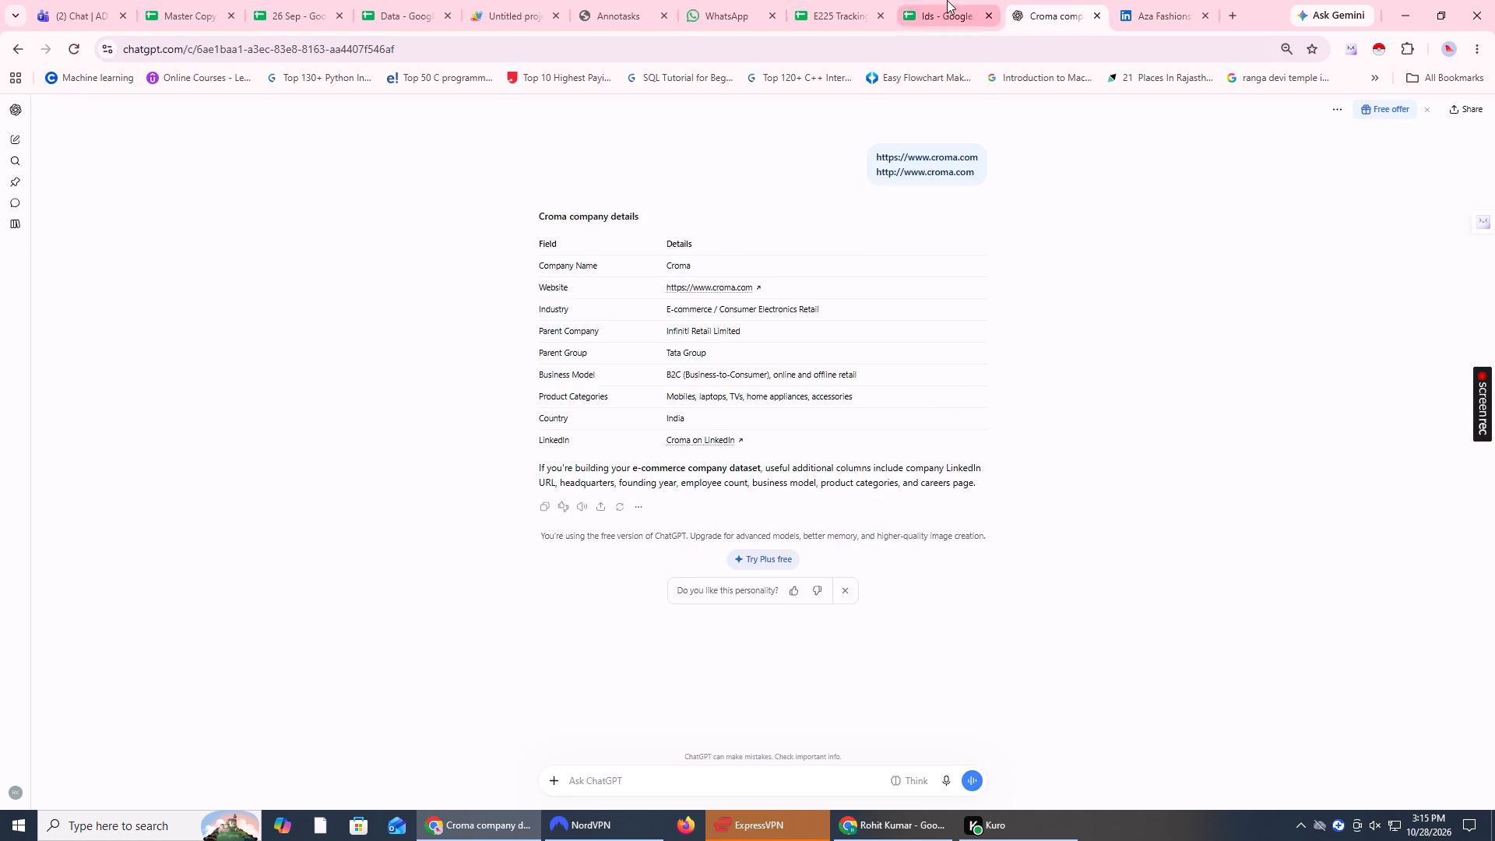
click(947, 0)
click(431, 412)
key(ctrl+v)
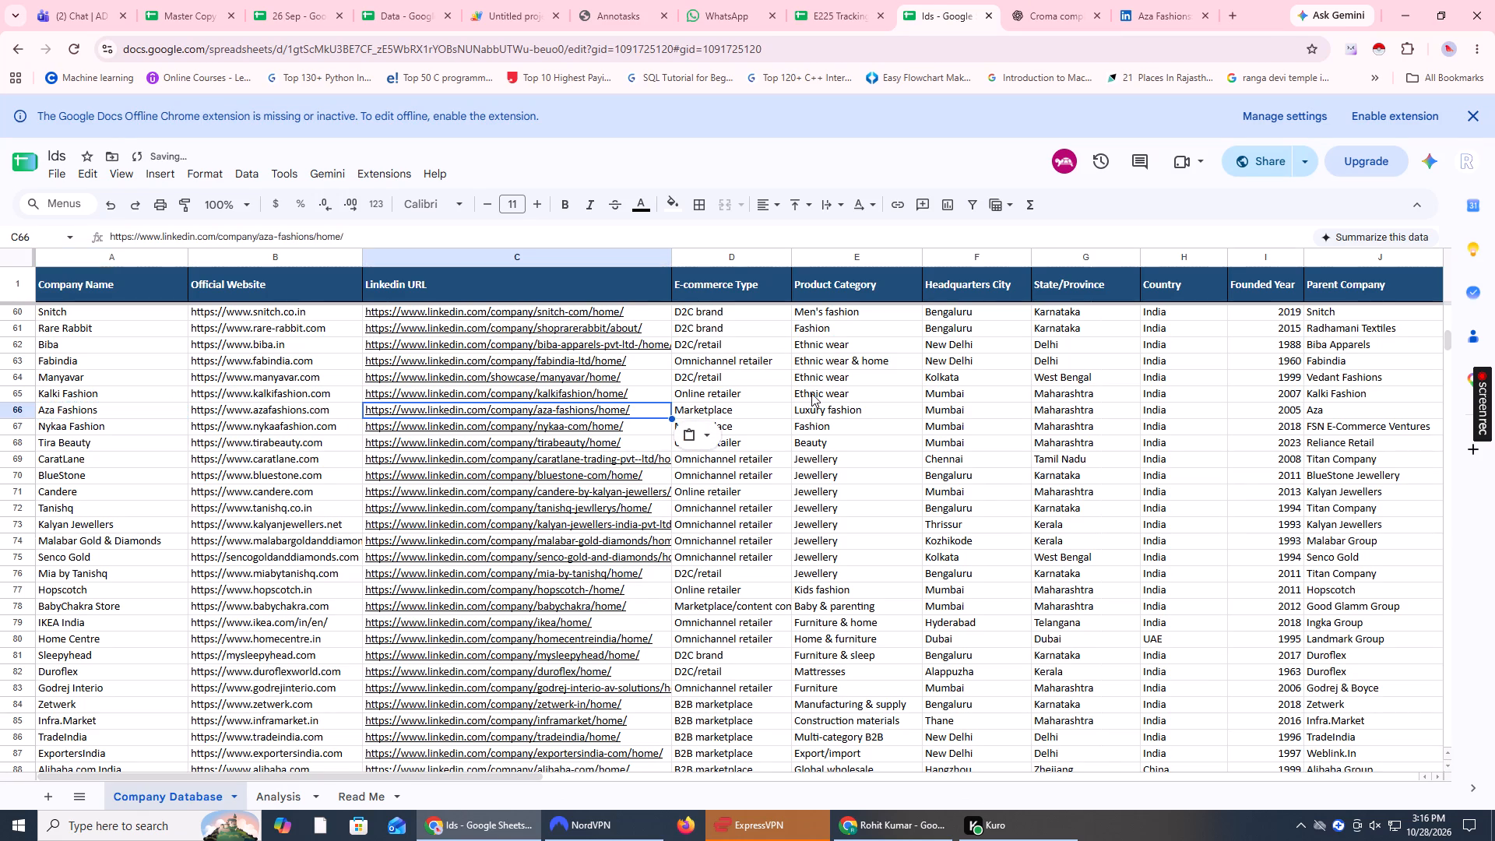
Look through the rest of the company database for rows whose Linkedin URL cell is still empty.
click(811, 393)
scroll(701, 530, down, 14)
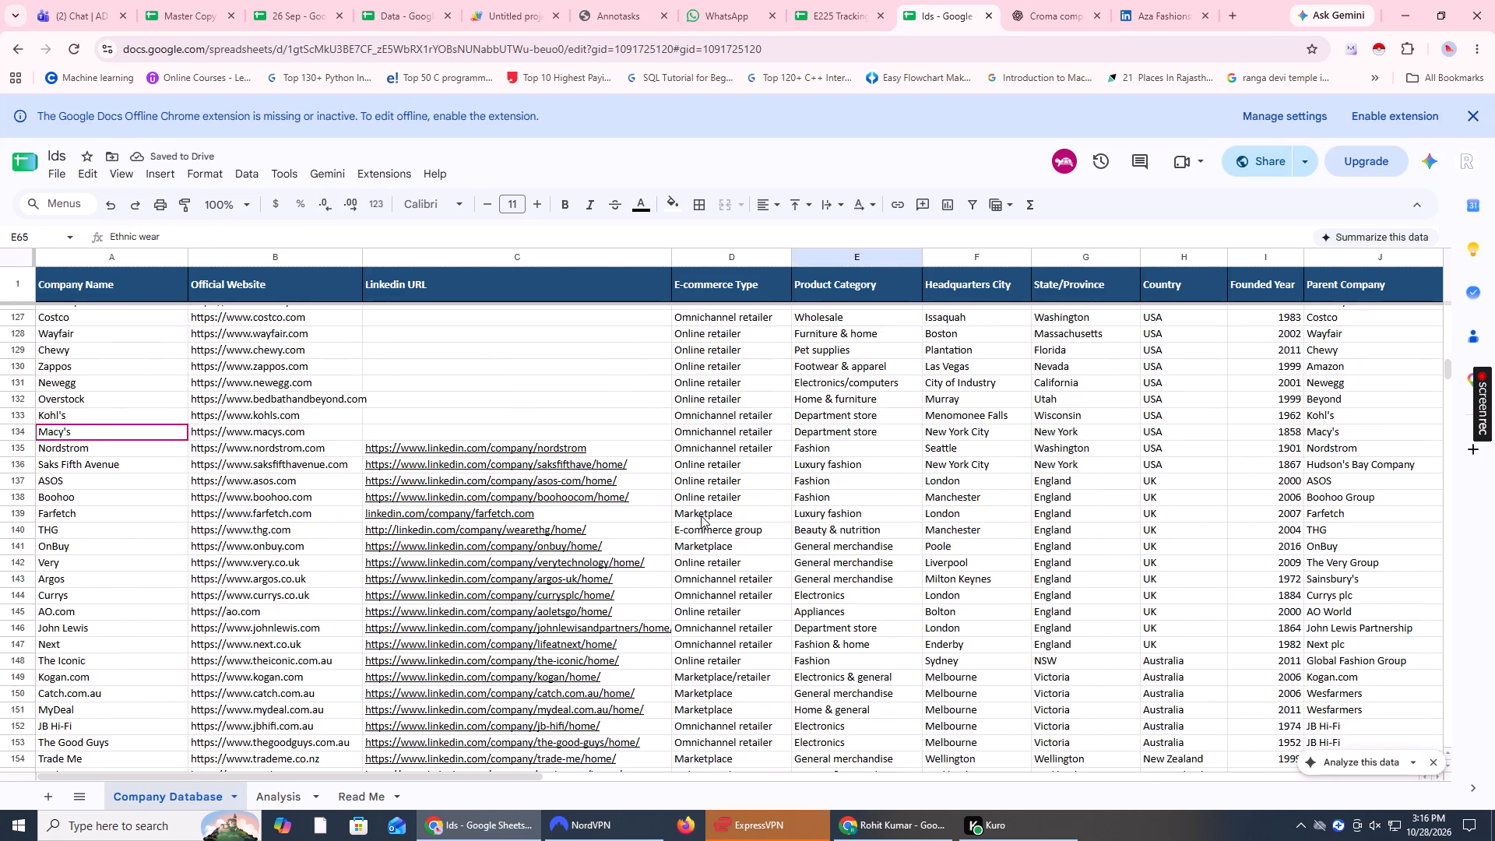
scroll(701, 516, up, 1)
scroll(701, 516, down, 10)
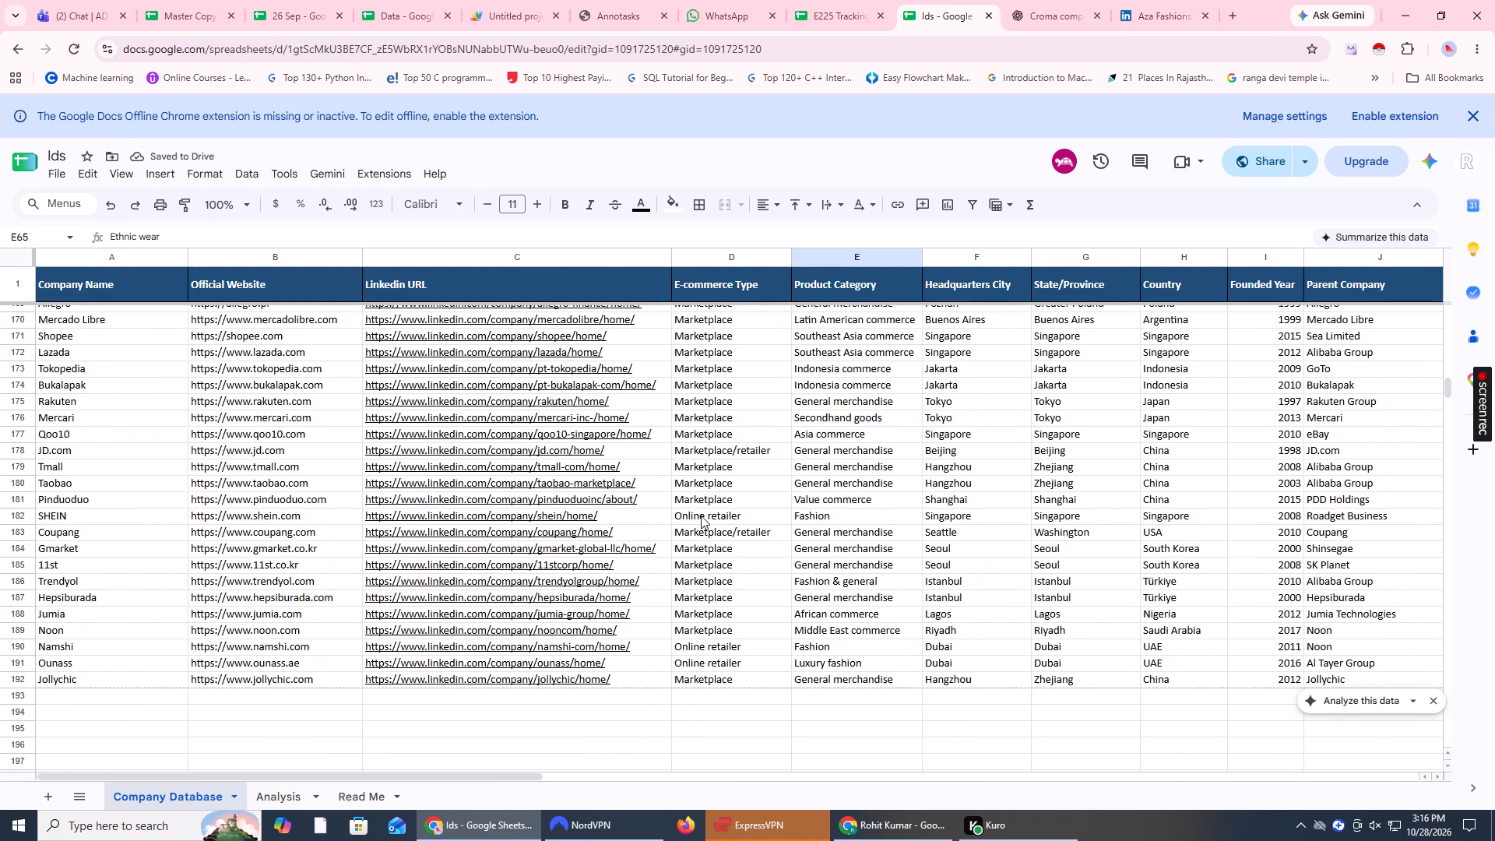
scroll(701, 515, up, 9)
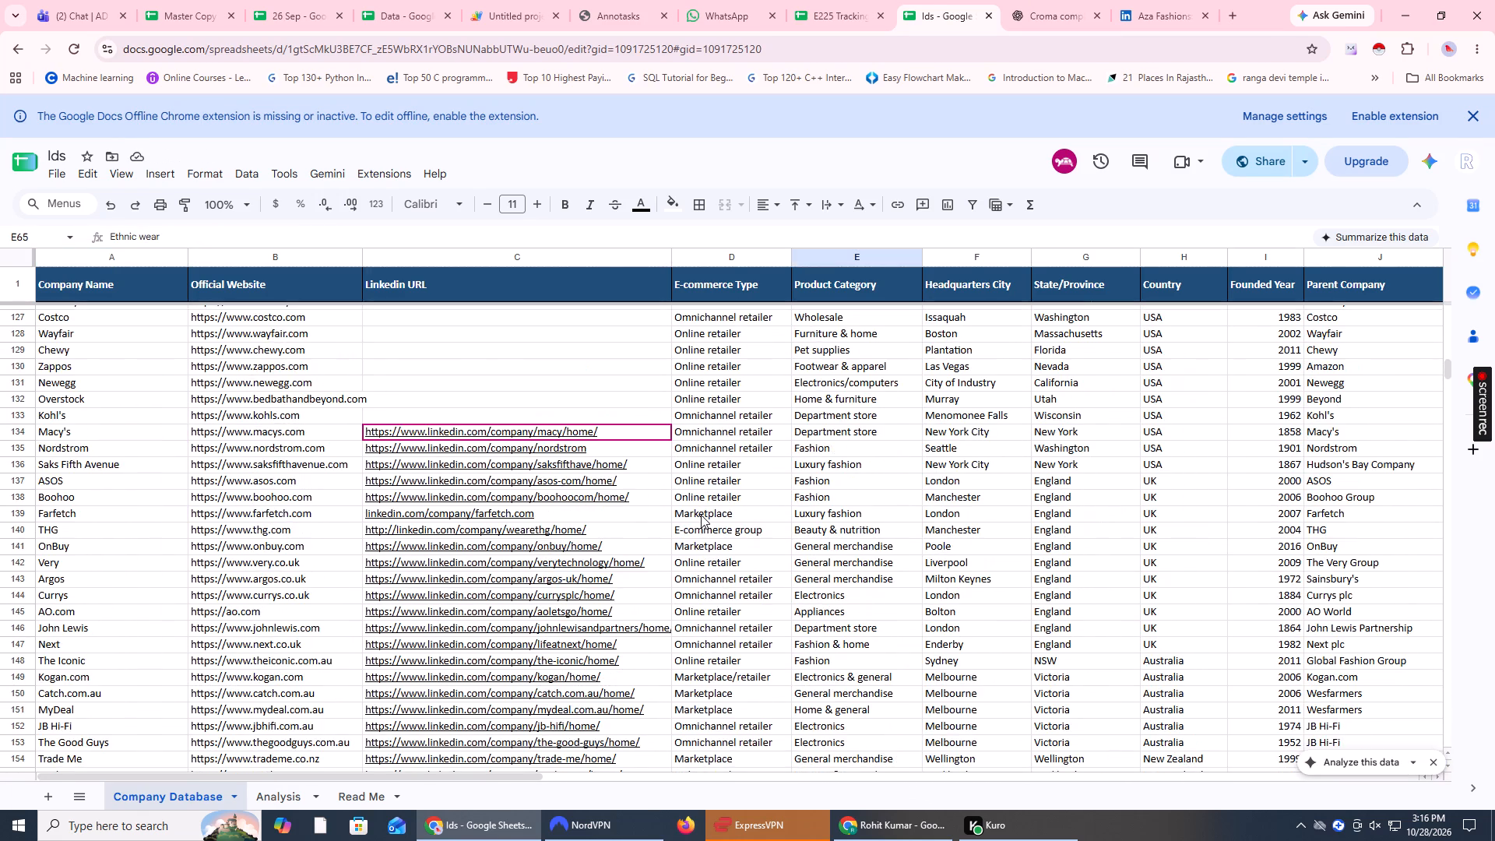
scroll(701, 515, up, 9)
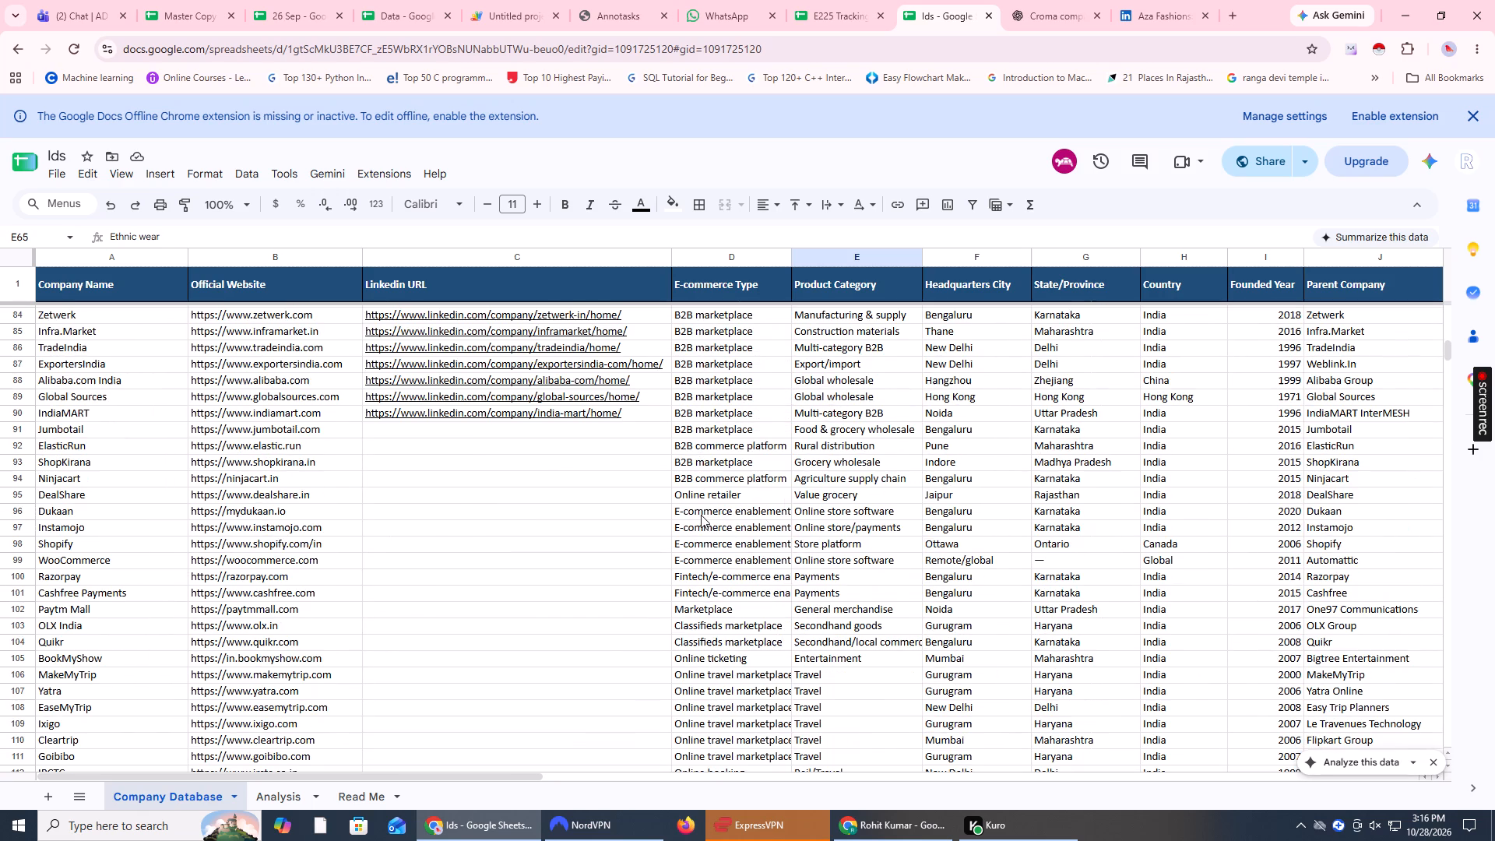
Copy the name Jumbotail from row 91, search Google for "Jumbotail linkedin" and open the Jumbotail LinkedIn page.
click(80, 429)
key(ctrl+c)
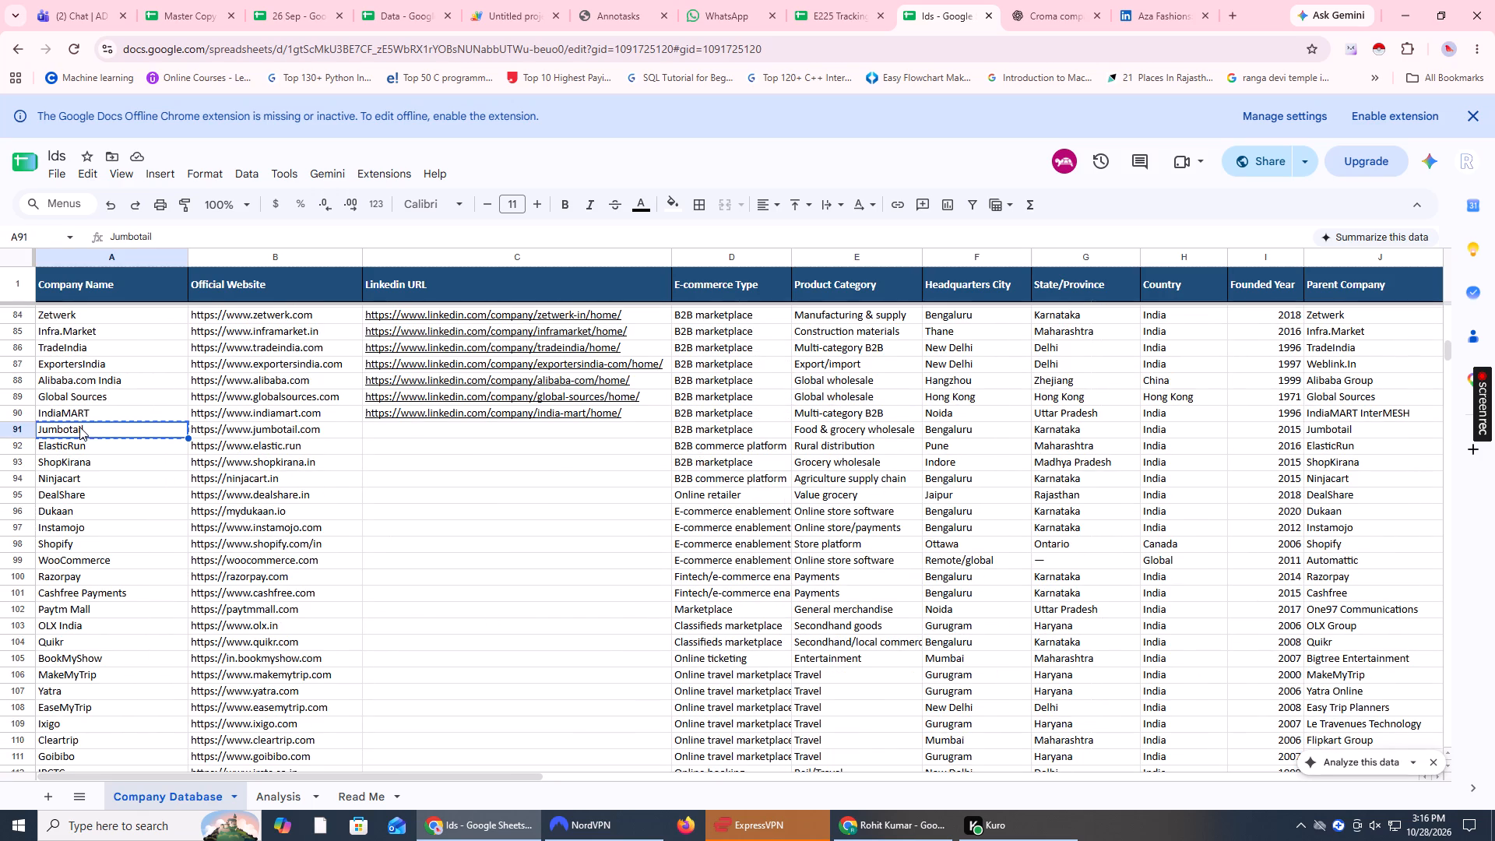
click(1177, 0)
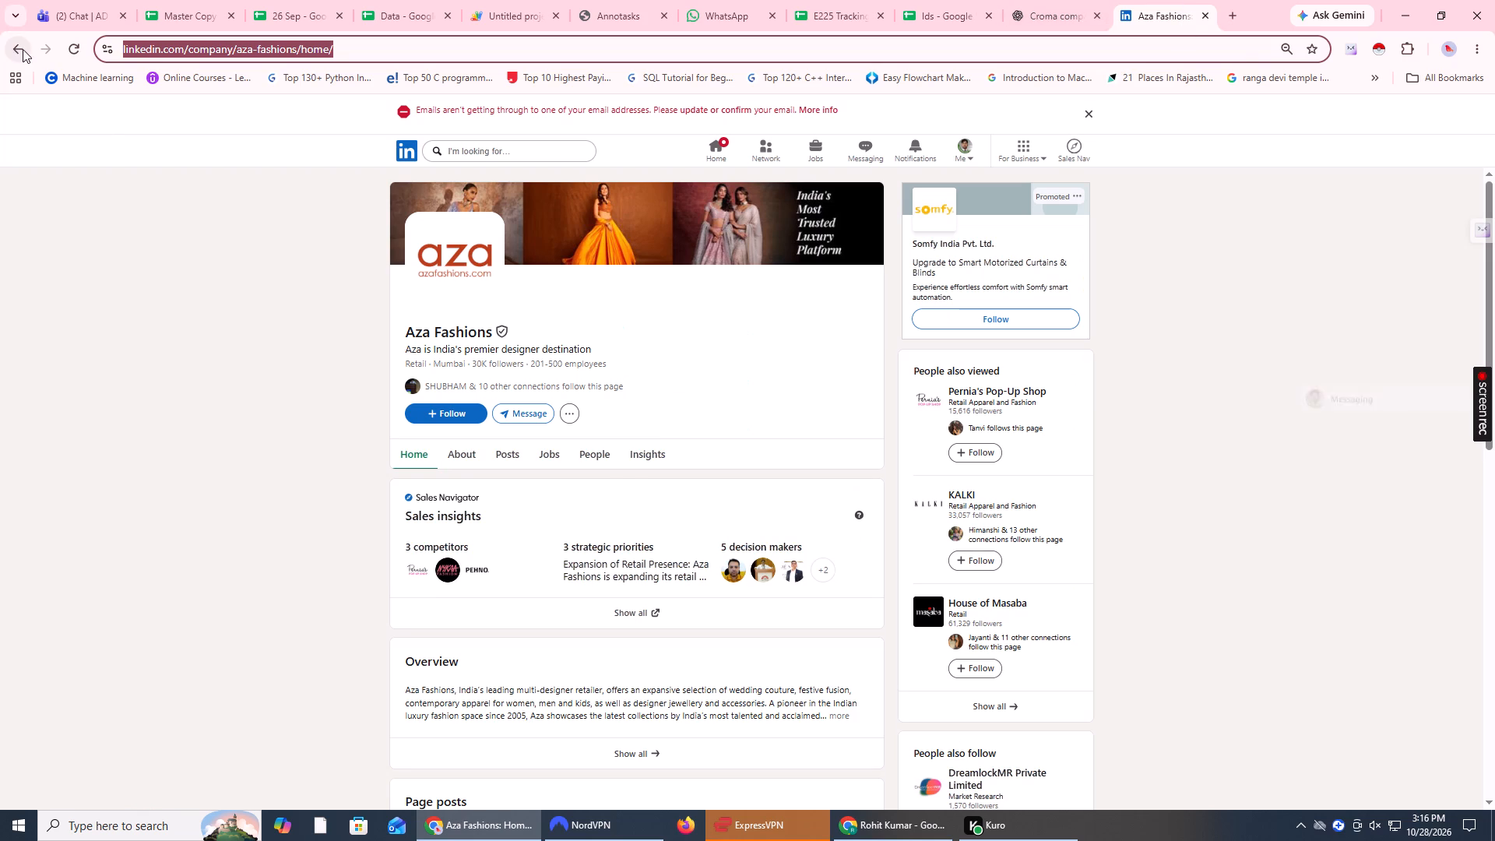
click(23, 49)
drag(262, 134, 0, 134)
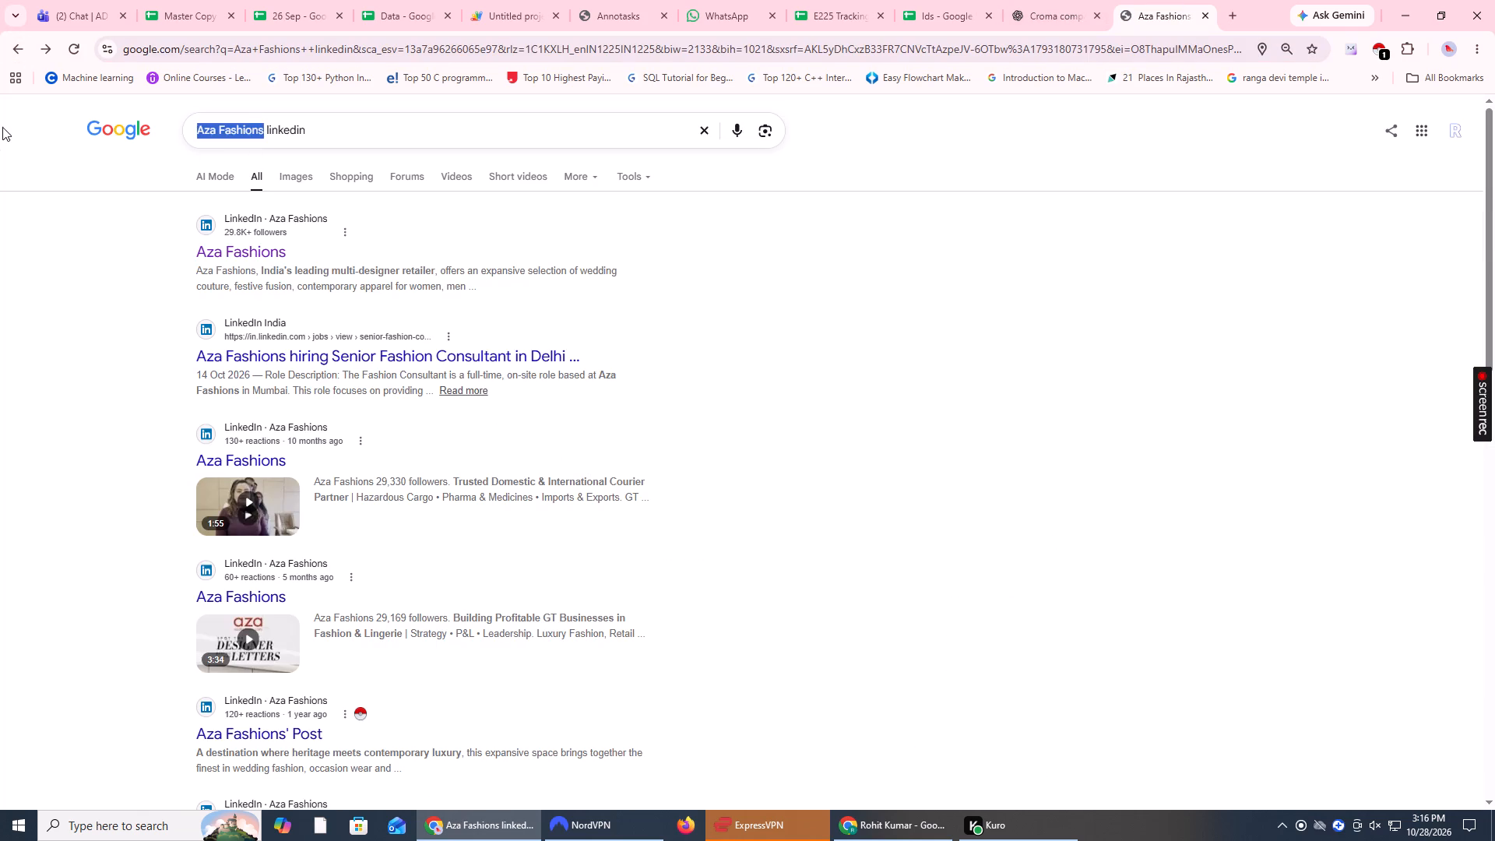
key(ctrl+v)
key(Return)
click(231, 255)
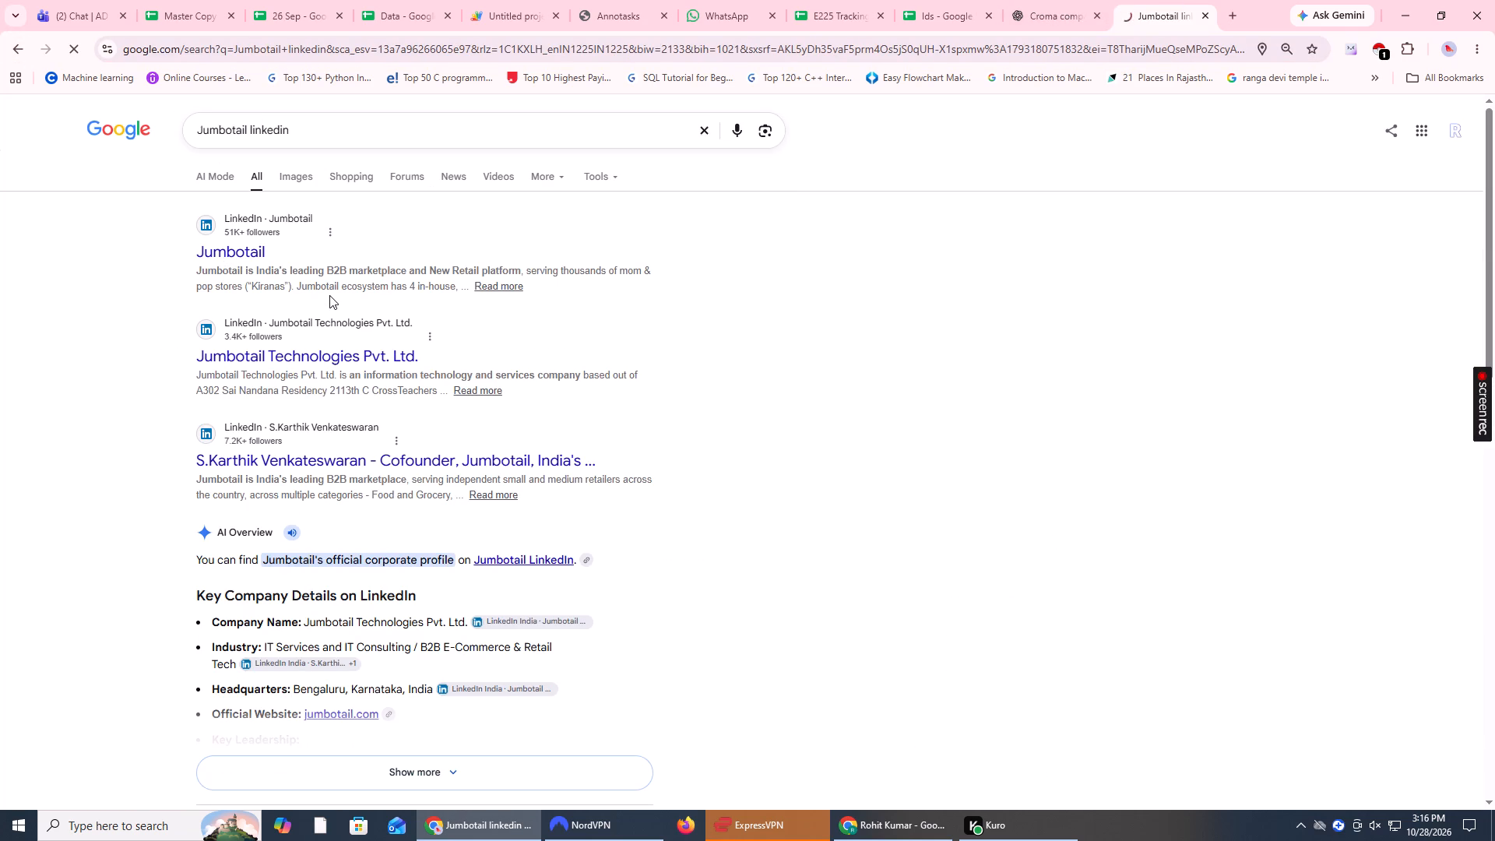
scroll(329, 295, down, 16)
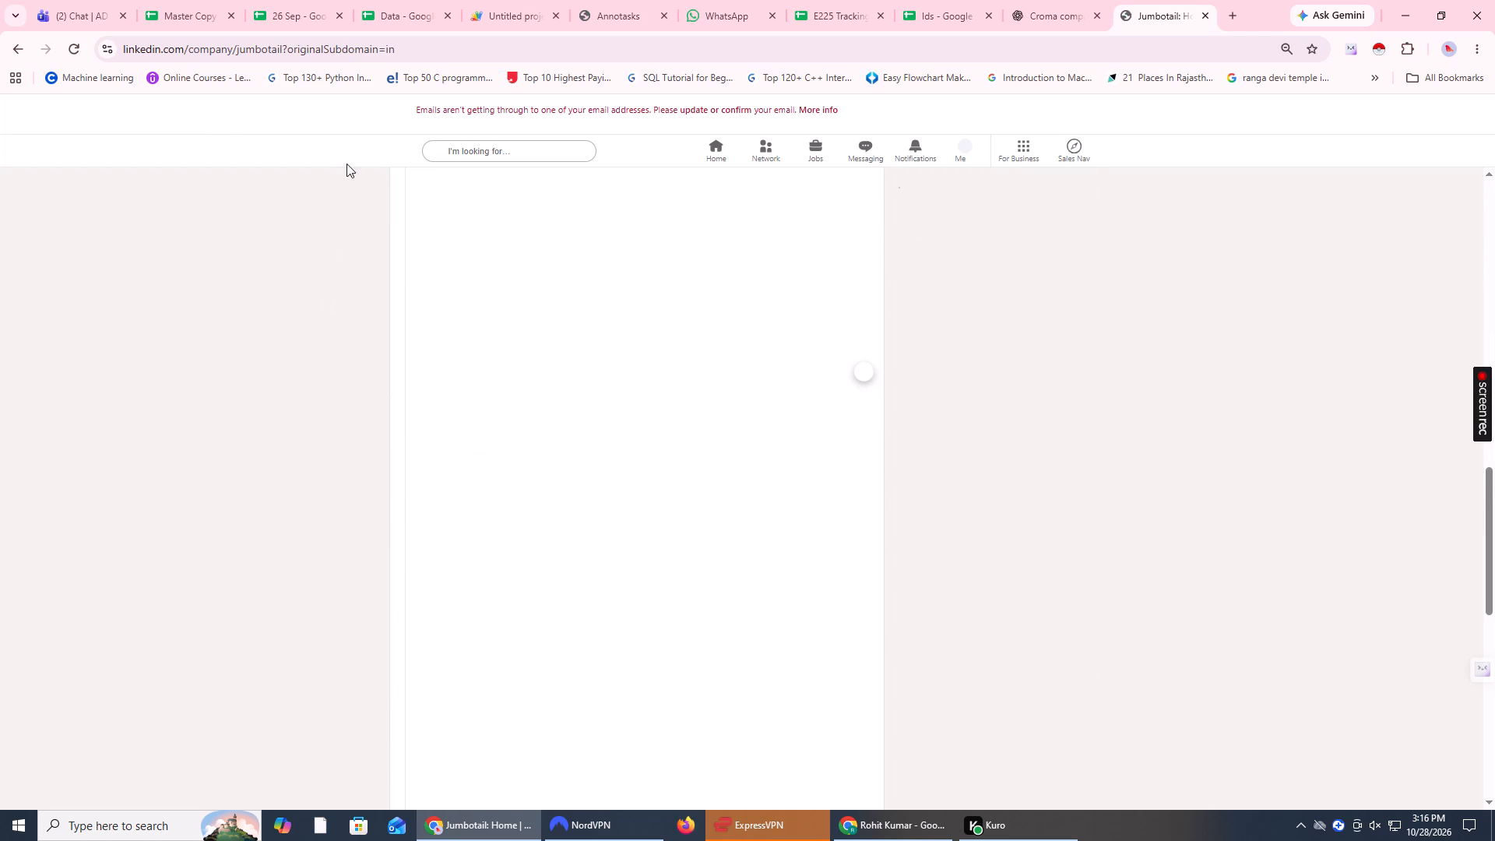
Copy the Jumbotail page's URL, linkedin.com/company/jumbotail/home/, into the Linkedin URL cell of row 91 in the Ids spreadsheet.
click(399, 50)
key(ctrl+c)
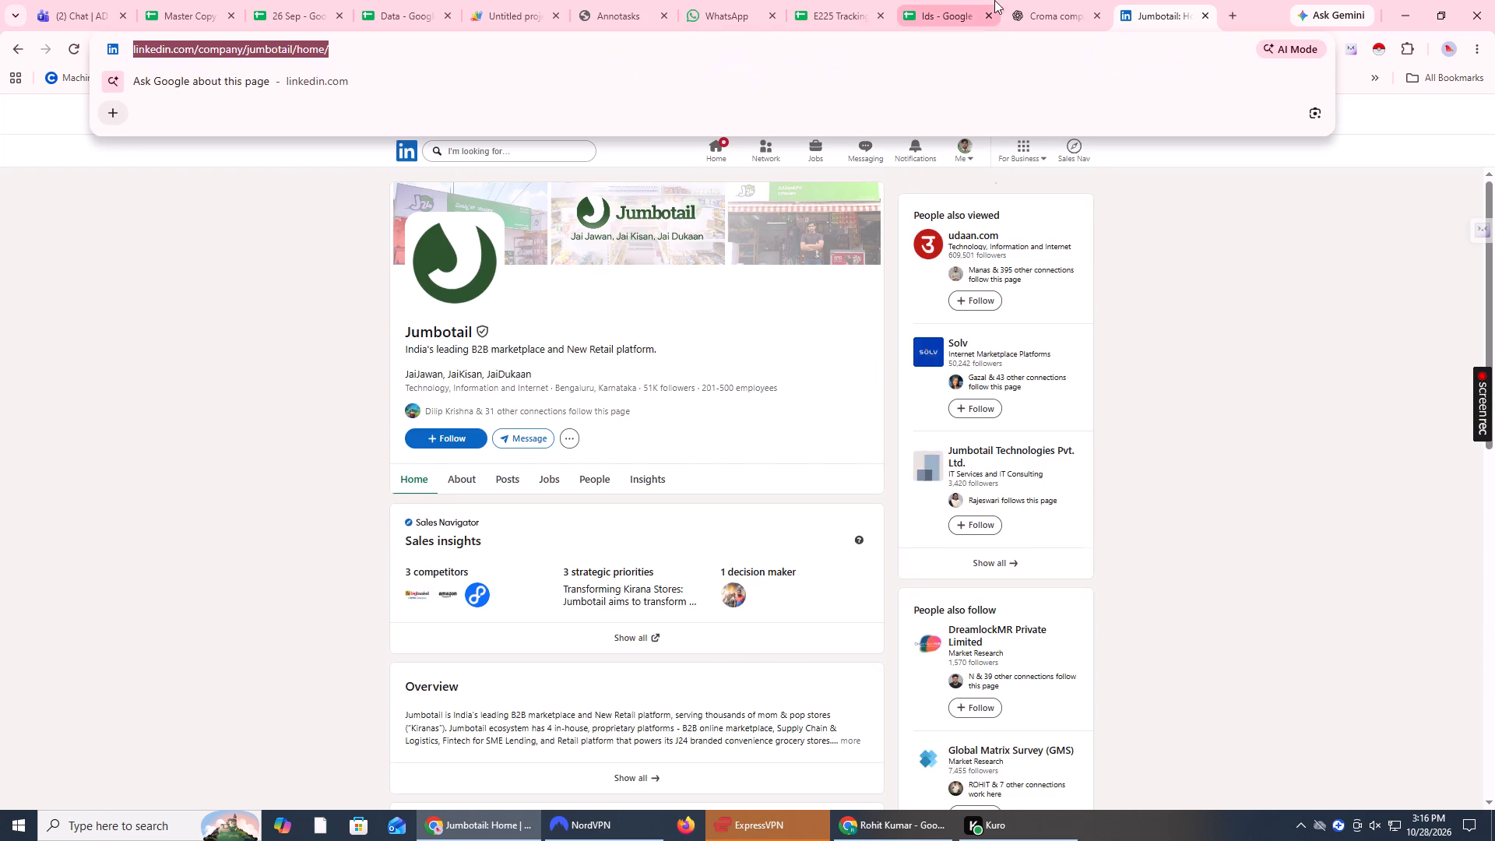
click(962, 0)
click(429, 432)
key(ctrl+v)
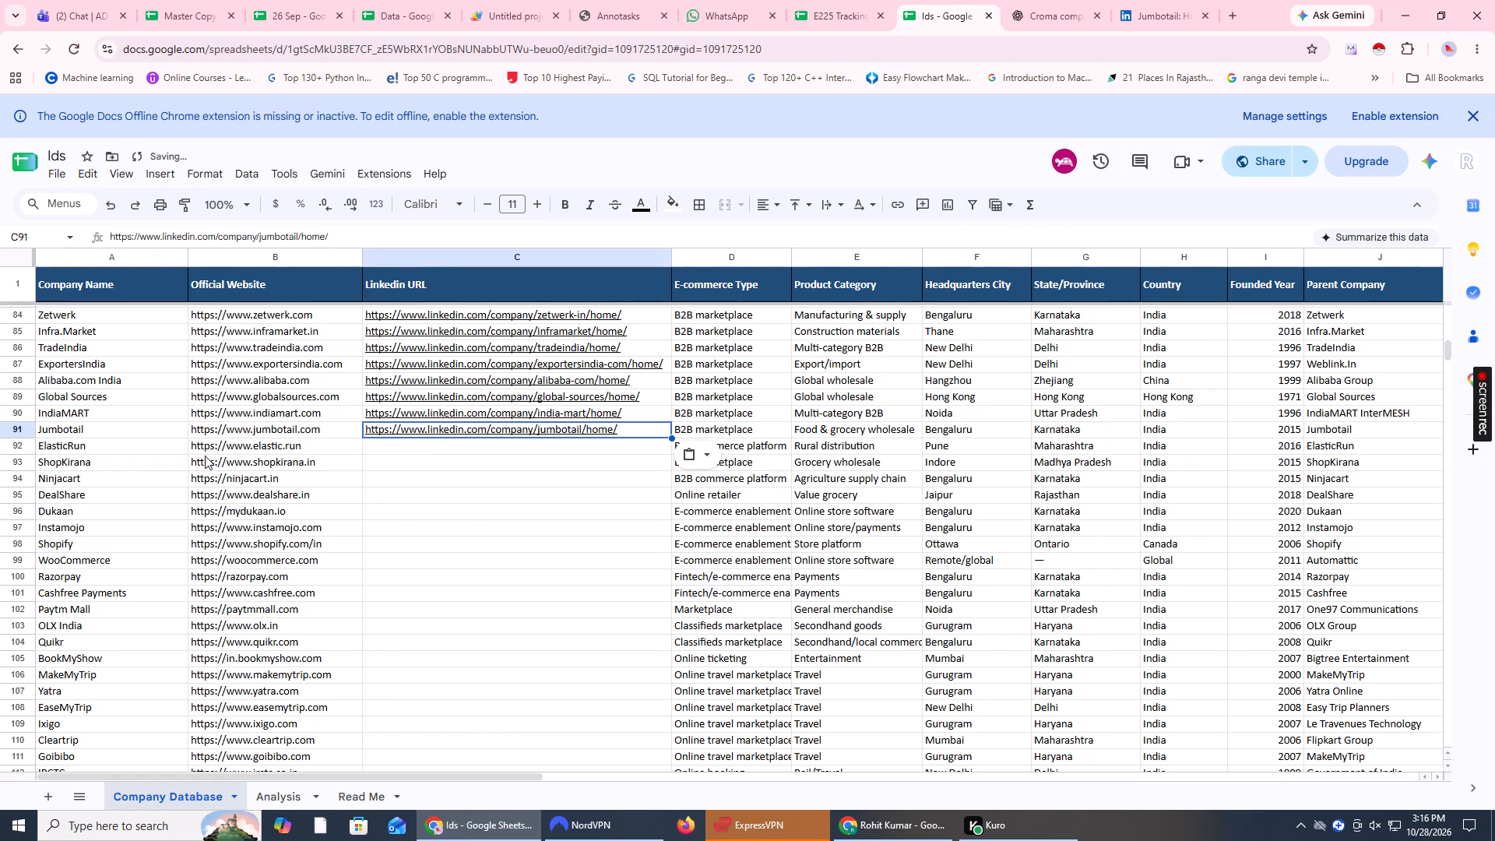
Copy the name ElasticRun from row 92, search Google for "ElasticRun linkedin" and open the ElasticRun LinkedIn page.
click(130, 450)
key(ctrl+c)
click(1117, 0)
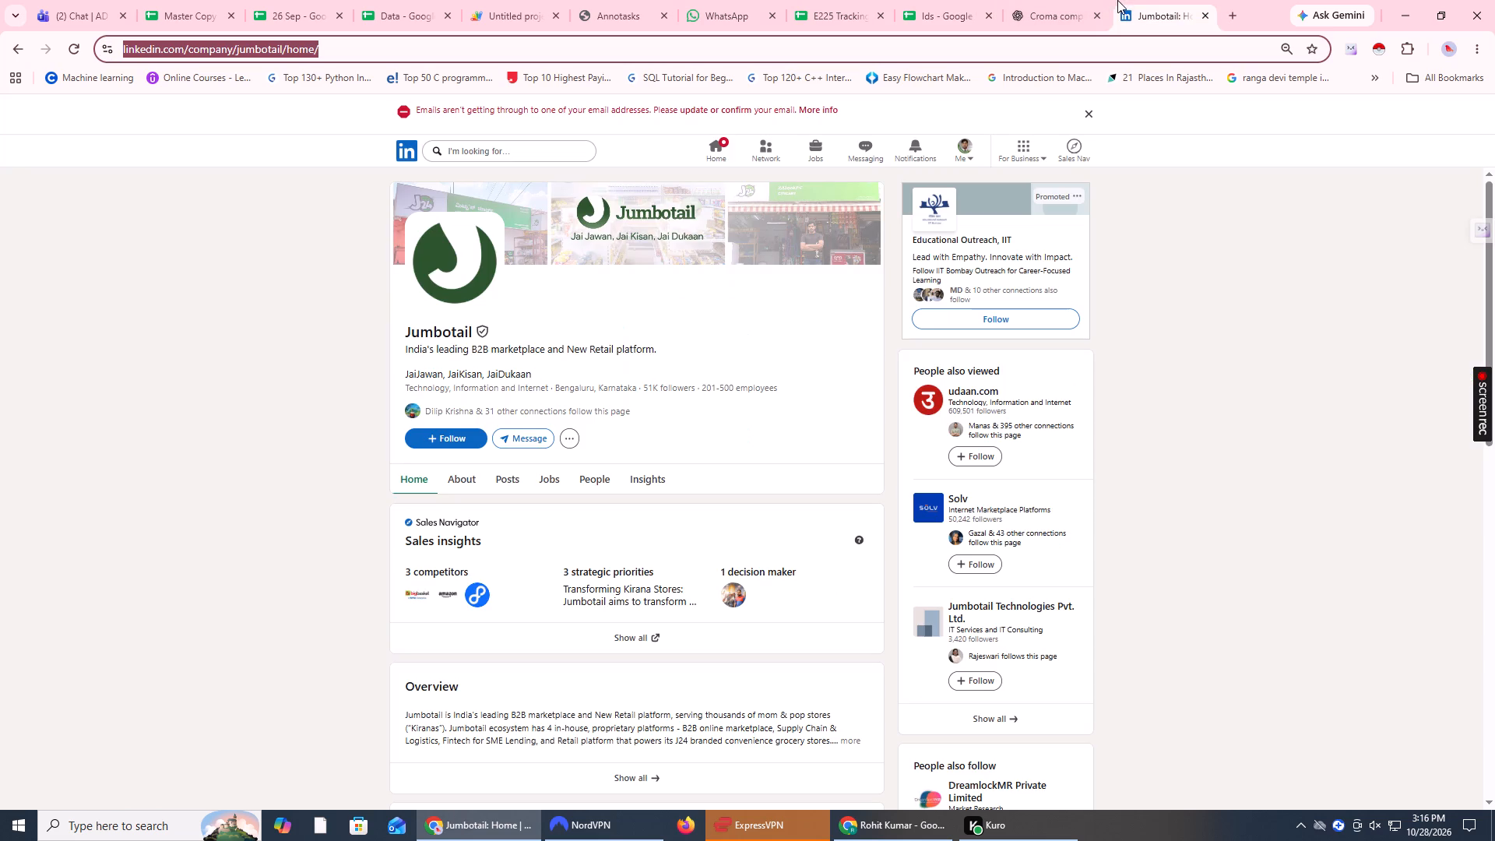
click(15, 58)
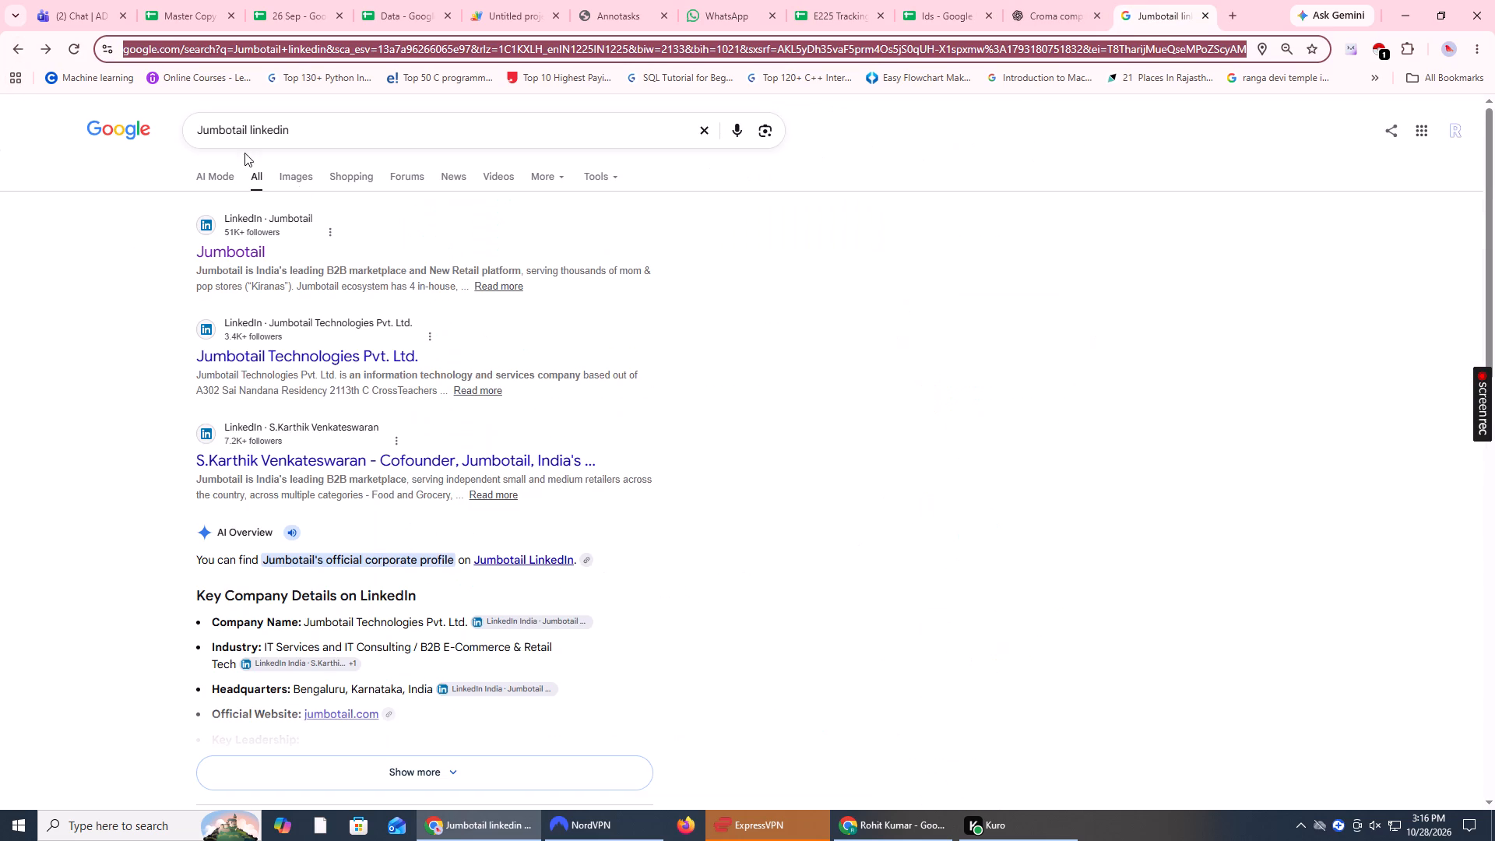
drag(246, 132, 0, 186)
key(ctrl+v)
key(Return)
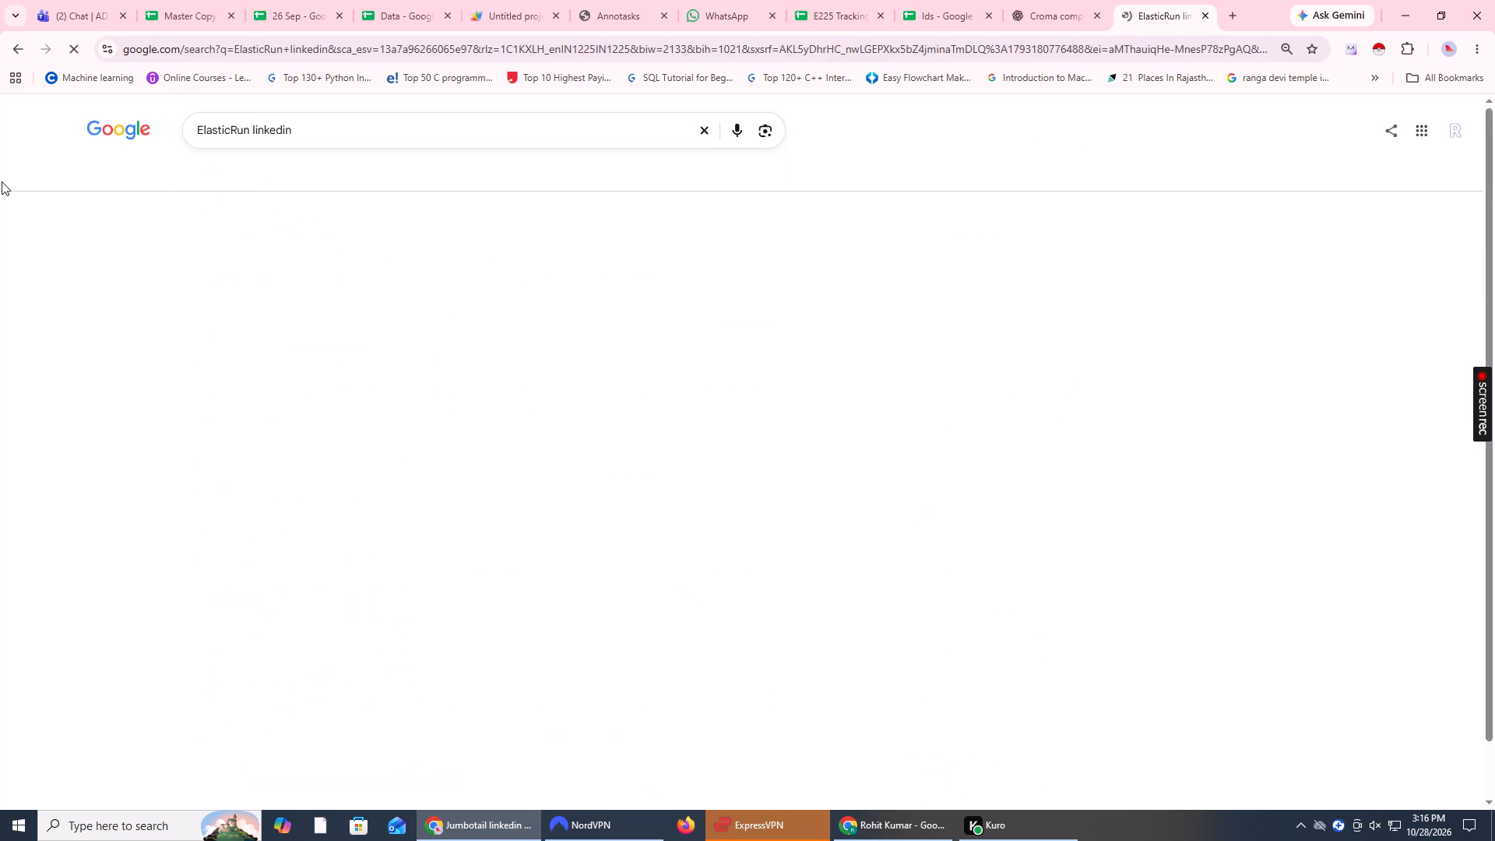
click(212, 262)
click(213, 256)
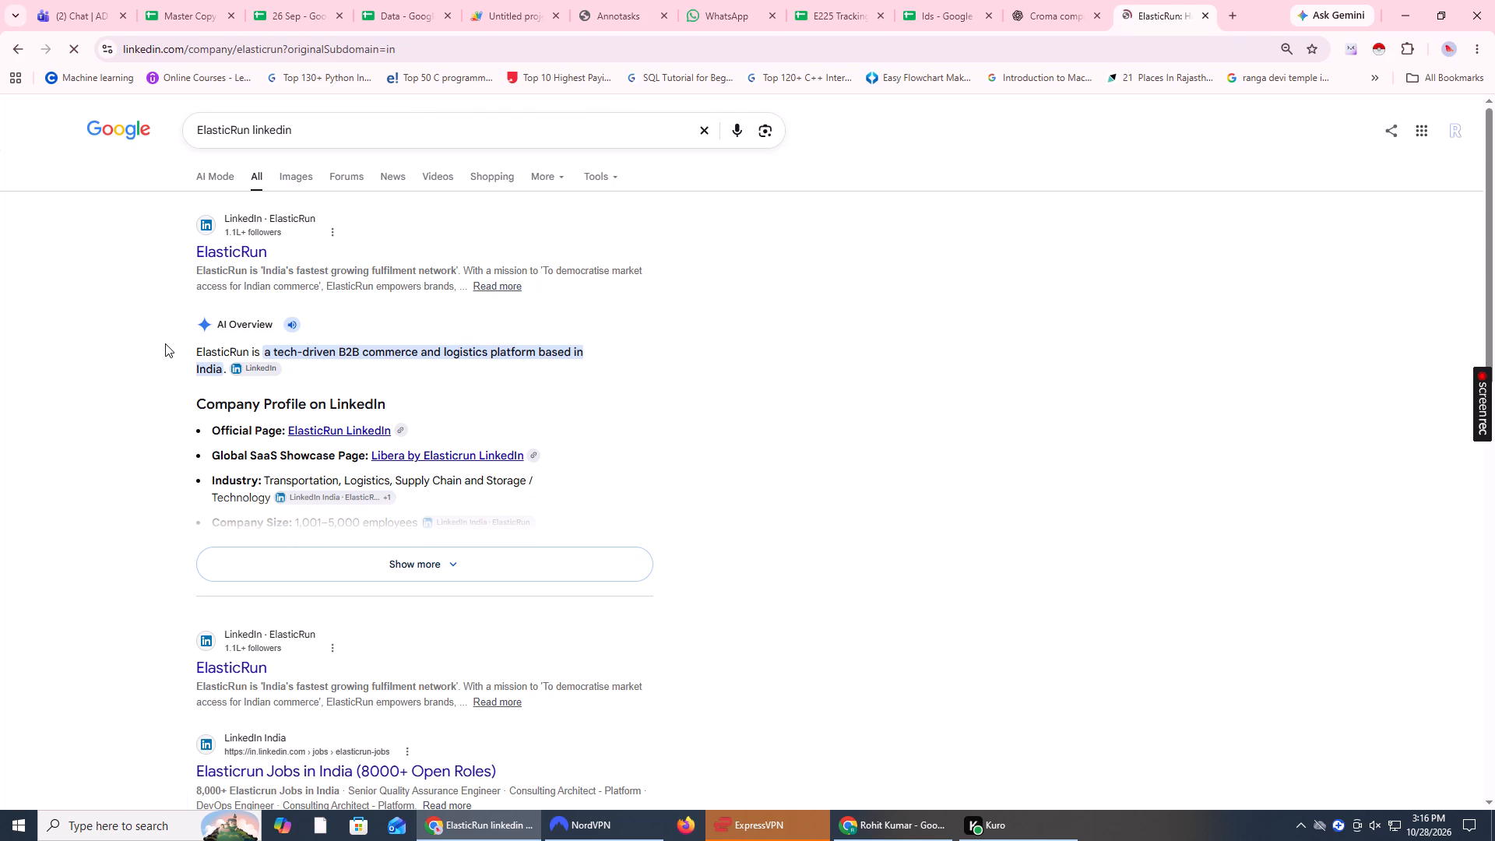
scroll(165, 343, down, 14)
scroll(175, 350, up, 8)
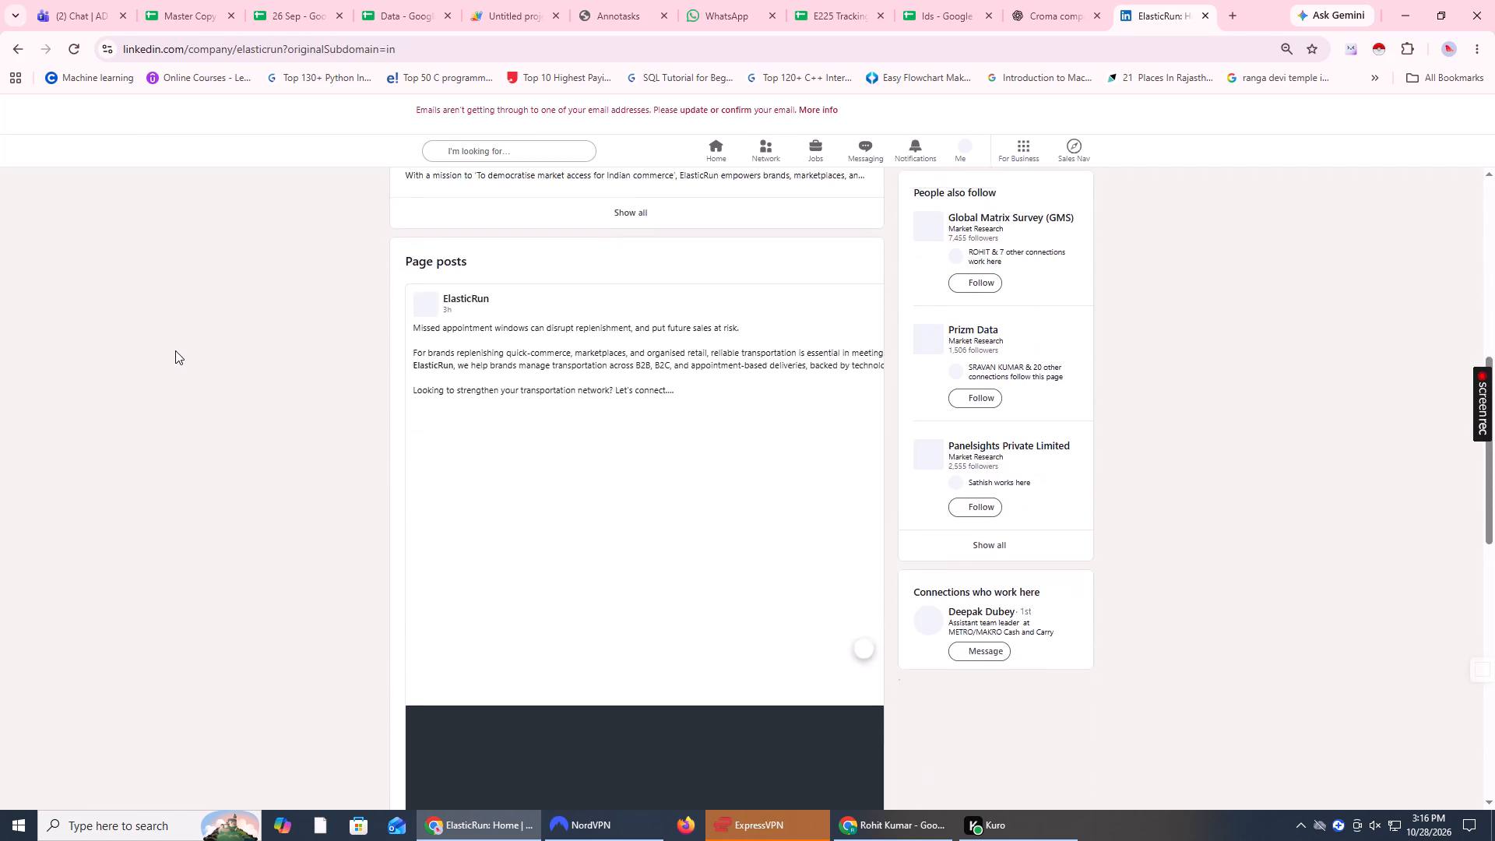
scroll(175, 350, up, 12)
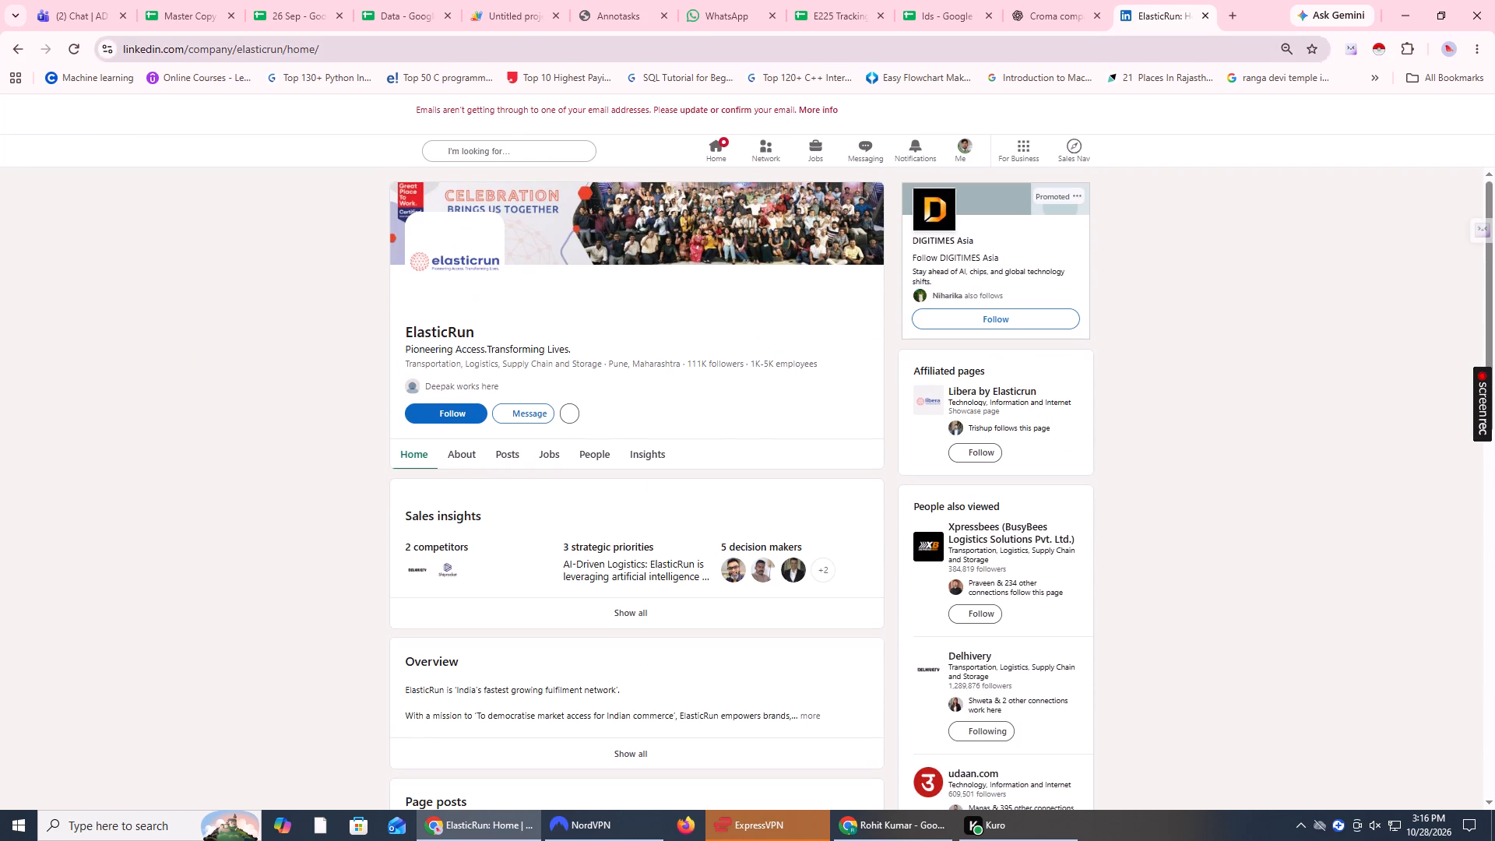
Copy the ElasticRun page's URL, linkedin.com/company/elasticrun/home/, into the Linkedin URL cell of row 92 in the Ids spreadsheet.
click(440, 52)
key(ctrl+c)
click(952, 0)
click(372, 446)
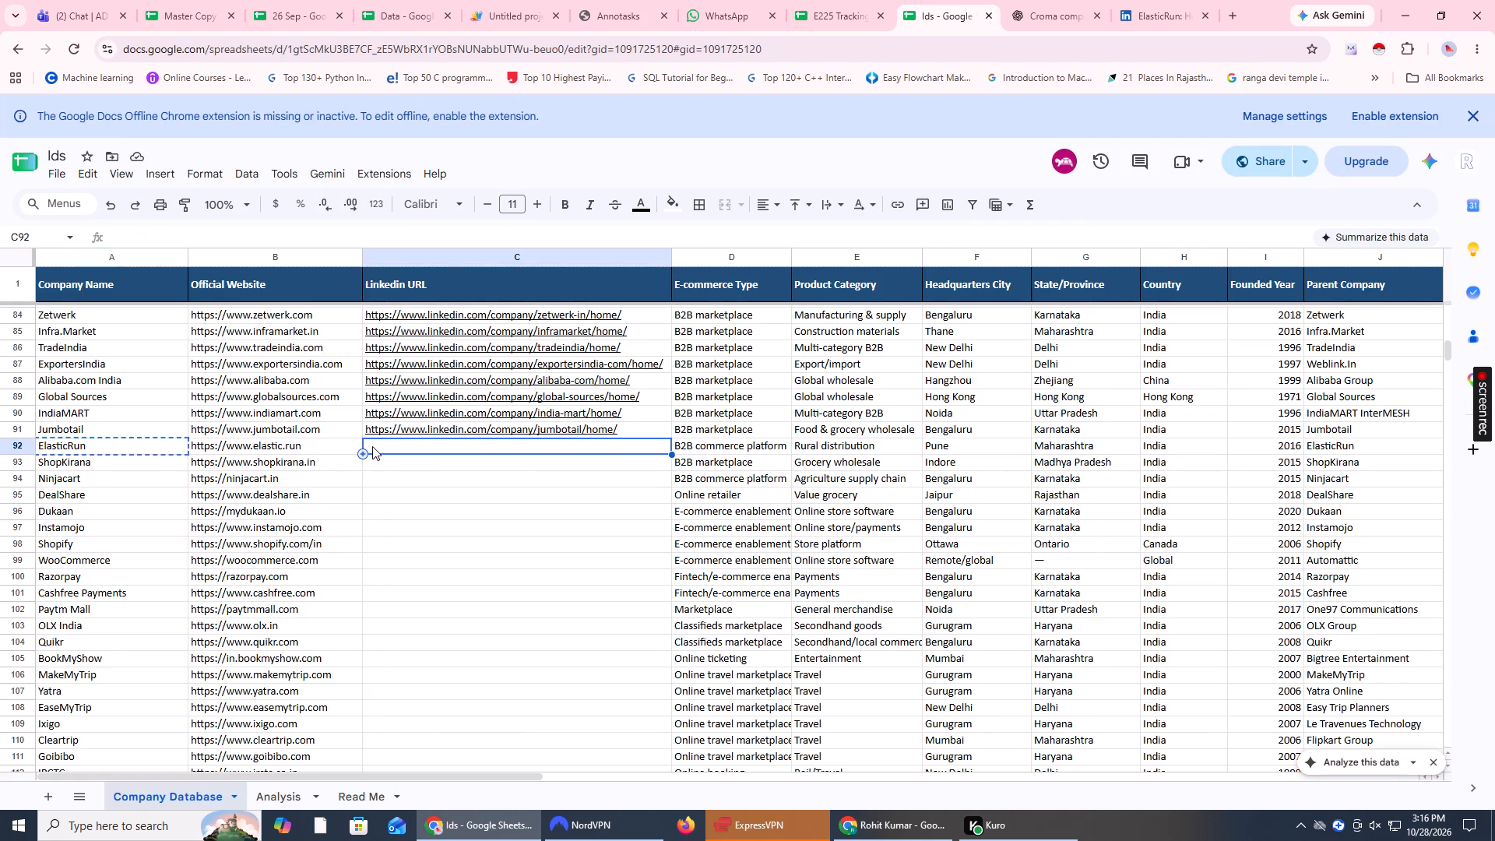
key(ctrl+v)
Copy the name ShopKirana from row 93, search Google for "ShopKirana linkedin" and open the SHOP KIRANA E TRADING PRIVATE LIMITED LinkedIn page.
click(65, 463)
key(ctrl+c)
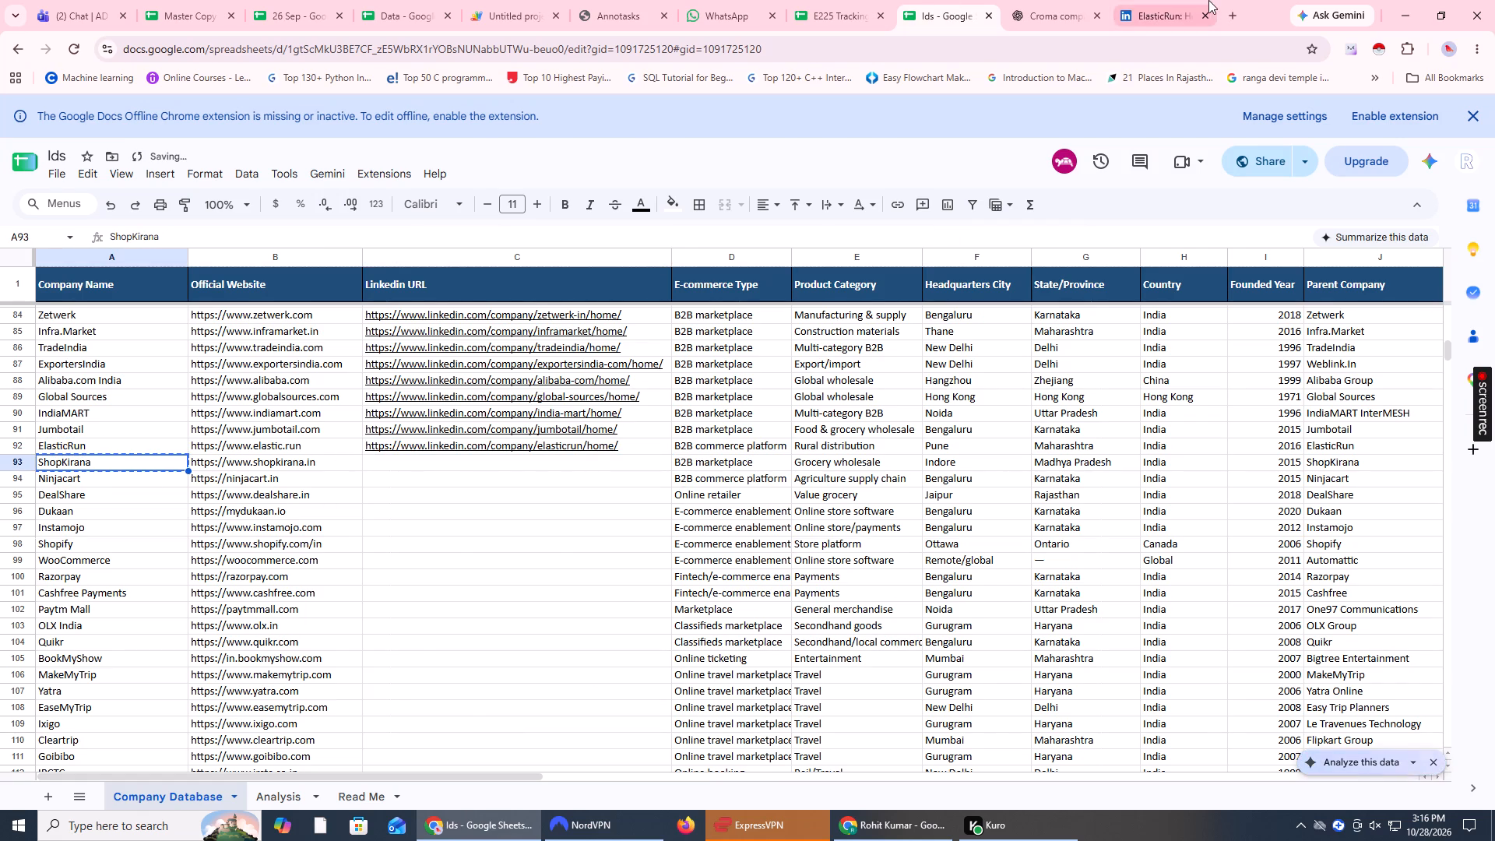
click(1215, 0)
click(11, 55)
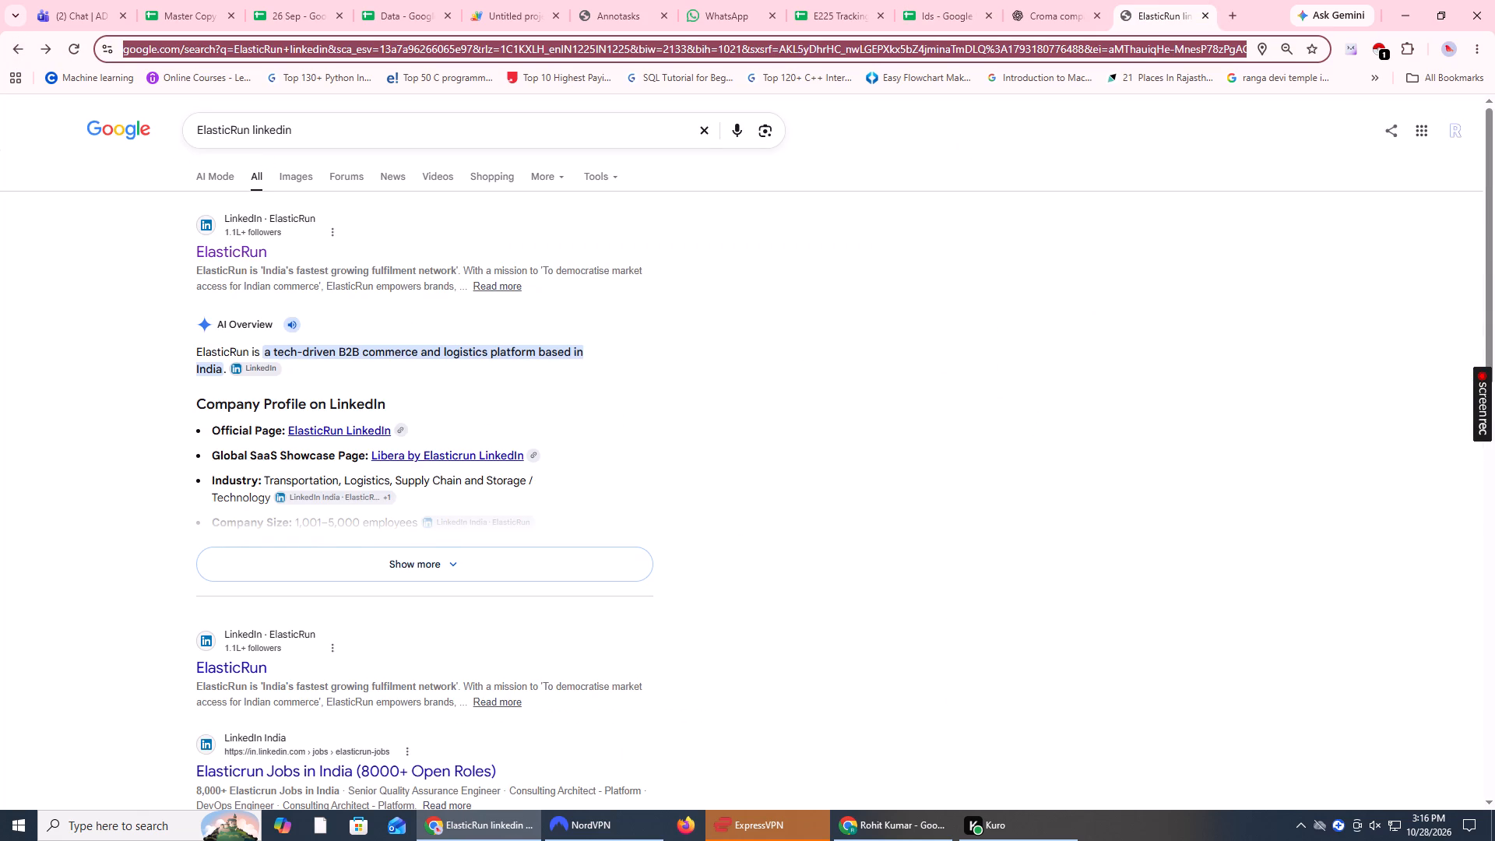
drag(248, 127, 0, 149)
key(ctrl+v)
key(Return)
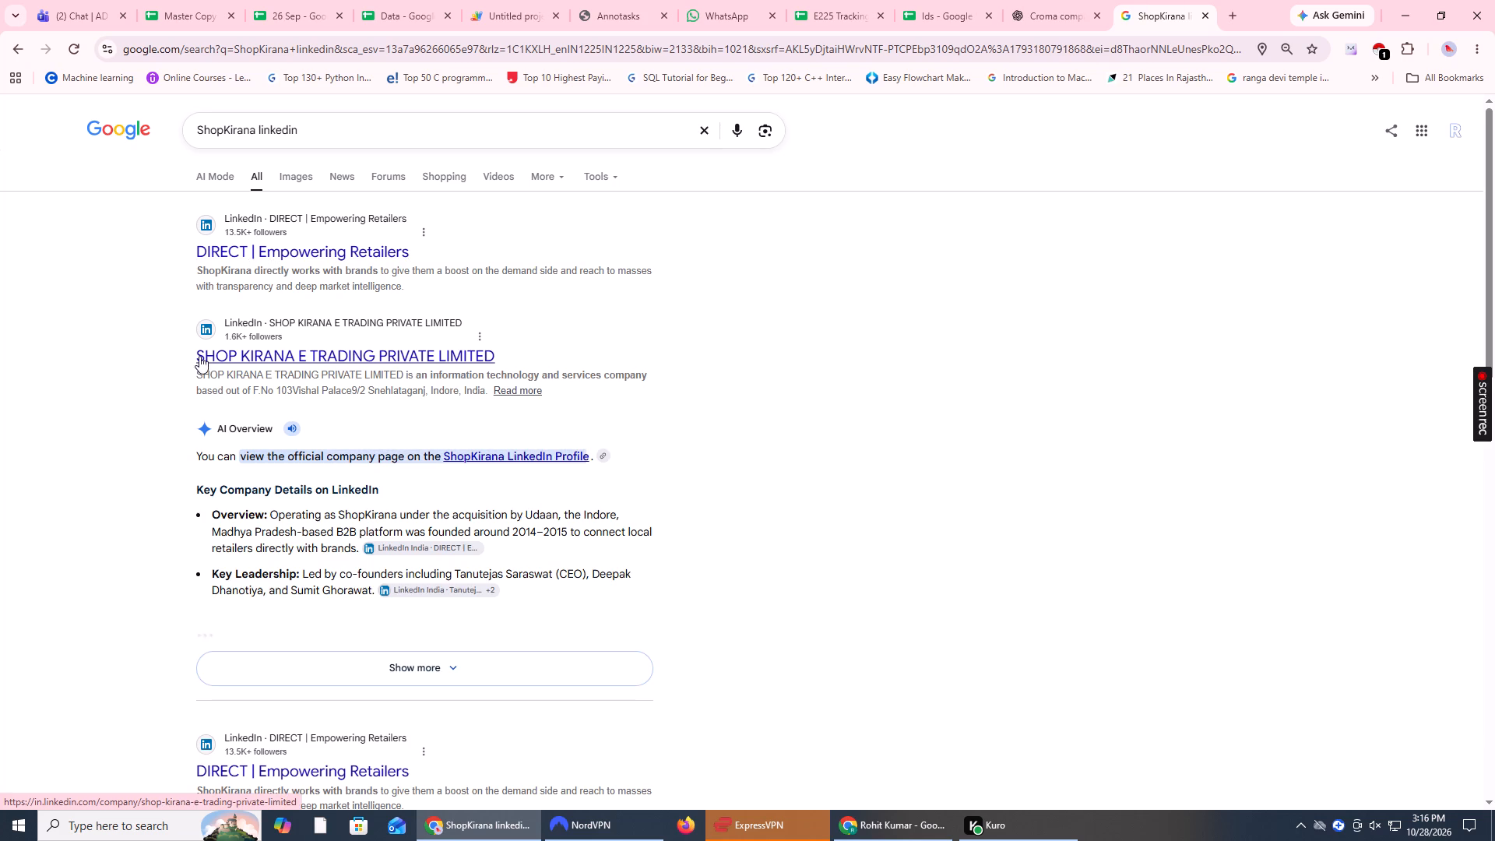
click(286, 351)
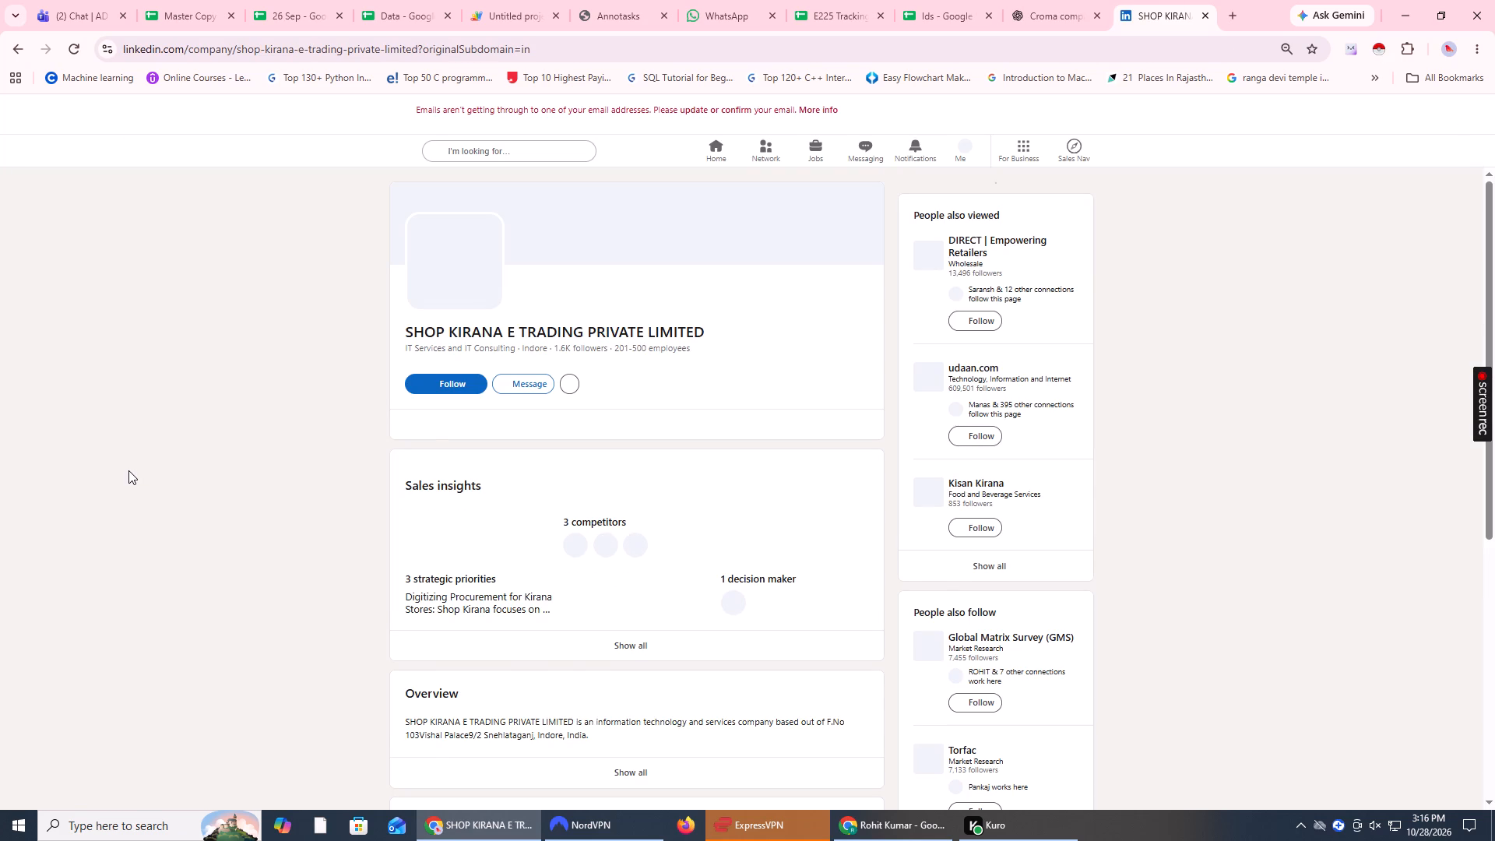
Copy the ShopKirana page's URL, linkedin.com/company/shop-kirana-e-trading-private-limited/home/, into the Linkedin URL cell of row 93 in the Ids spreadsheet.
click(497, 51)
key(ctrl+c)
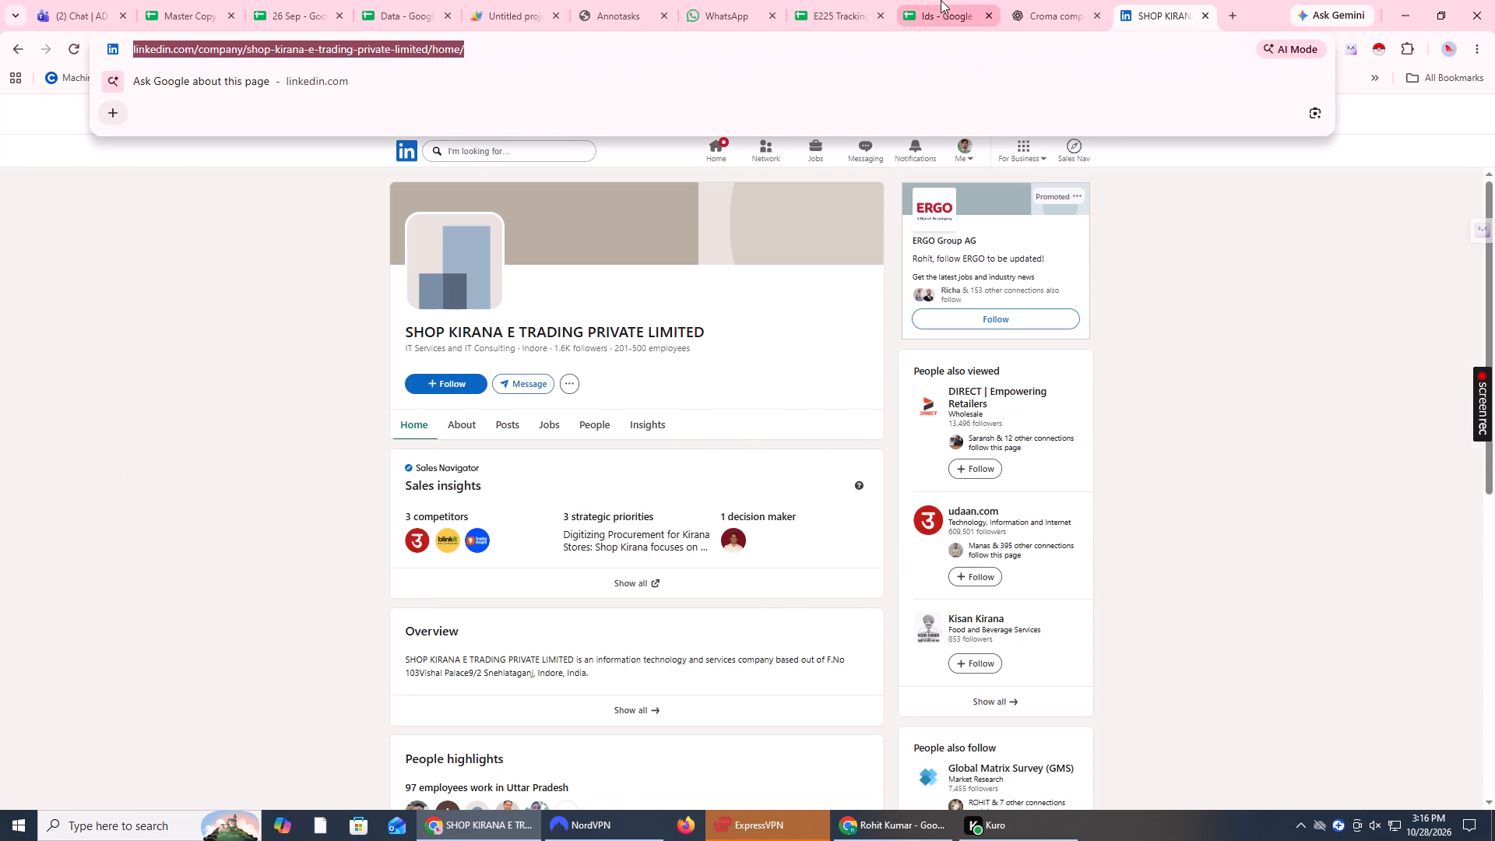
click(941, 0)
click(392, 462)
key(ctrl+v)
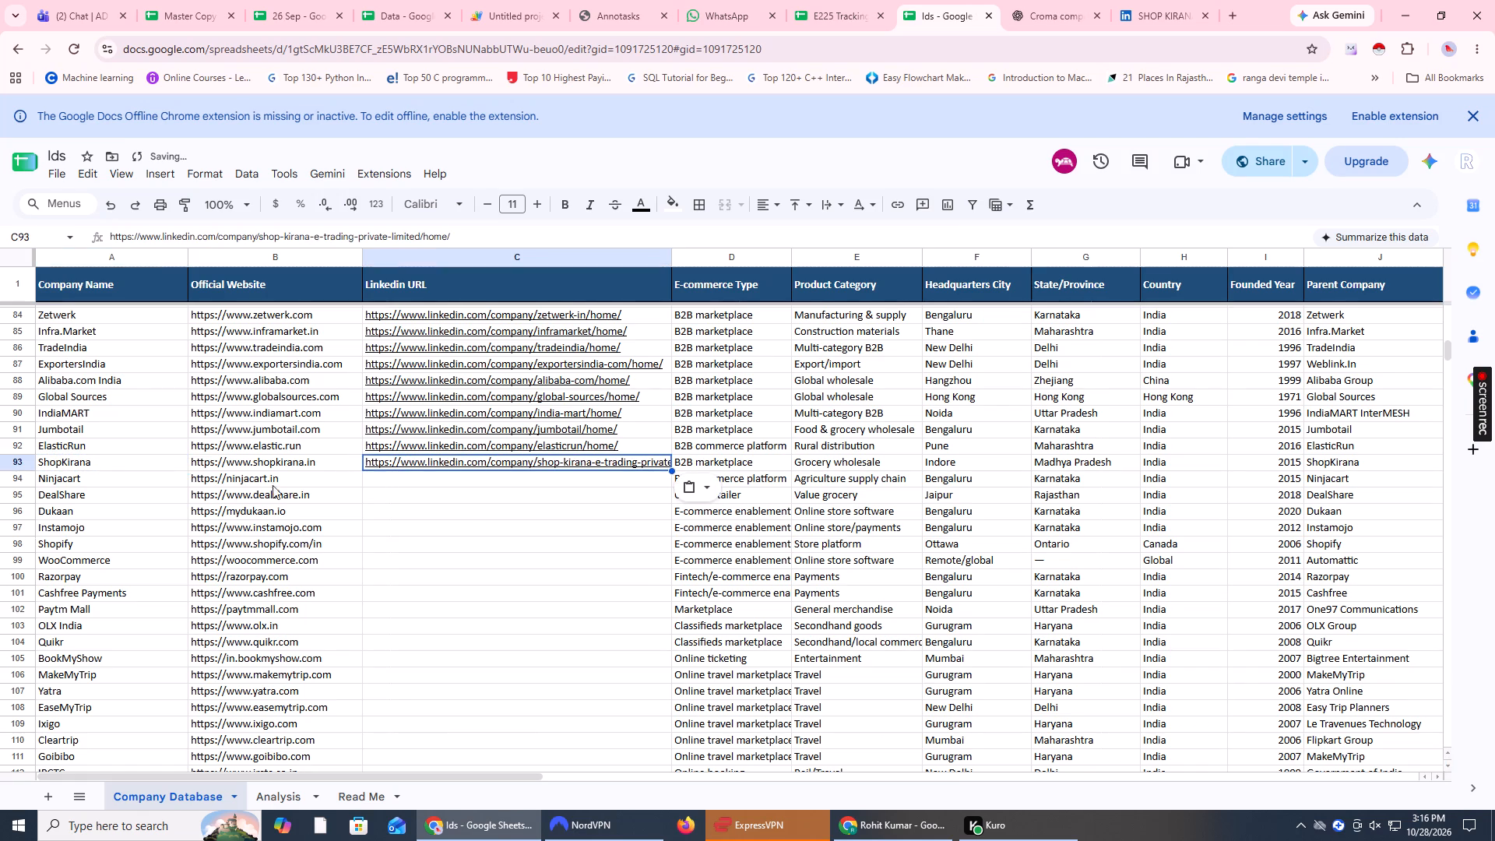
Copy the name Ninjacart from row 94, search Google for "Ninjacart linkedin" and open the Ninjacart LinkedIn page.
click(108, 476)
key(ctrl+c)
click(1201, 0)
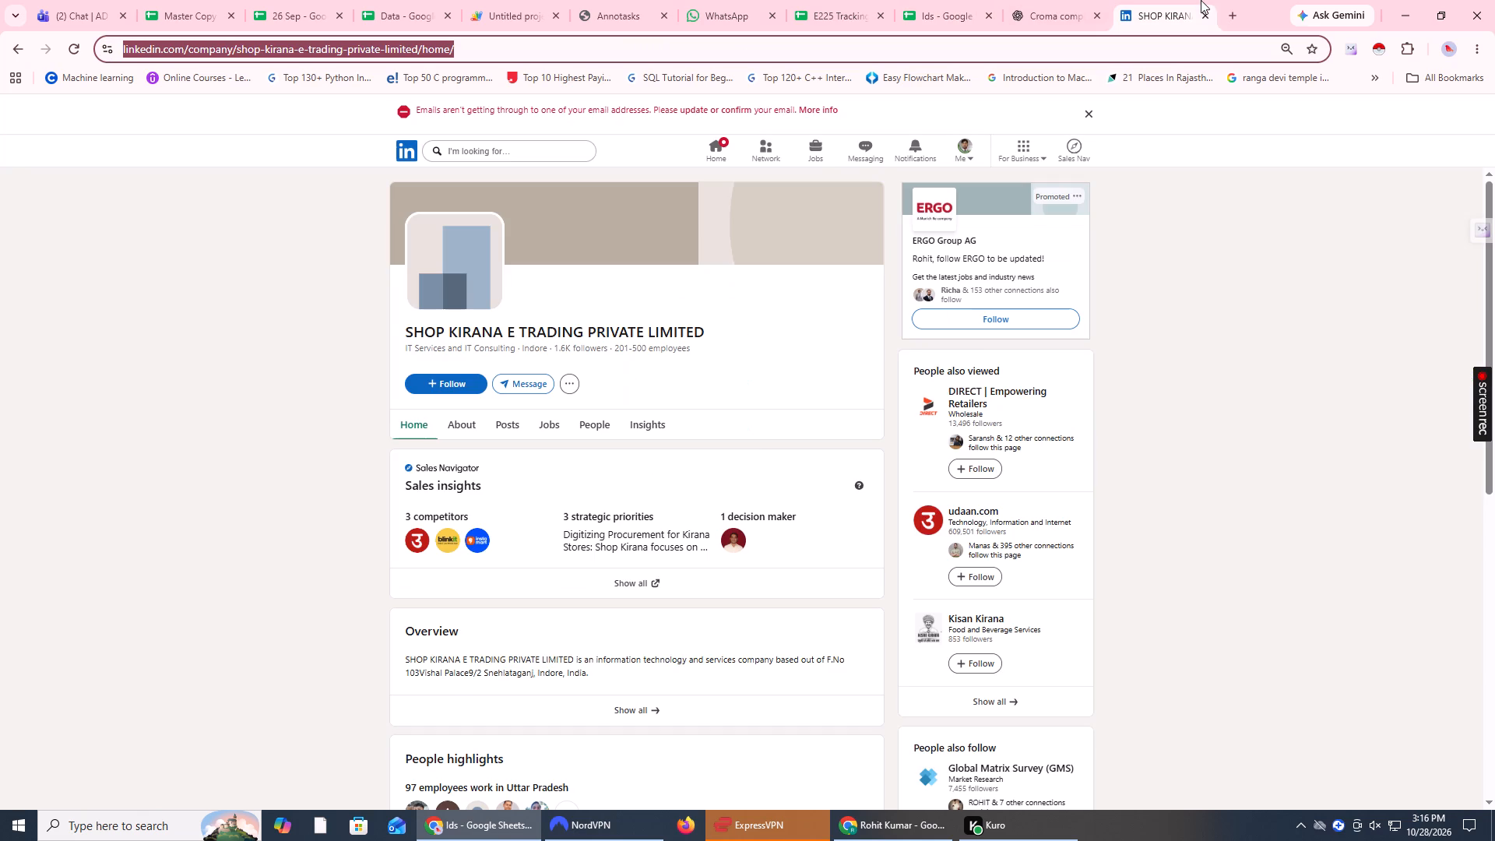
click(16, 48)
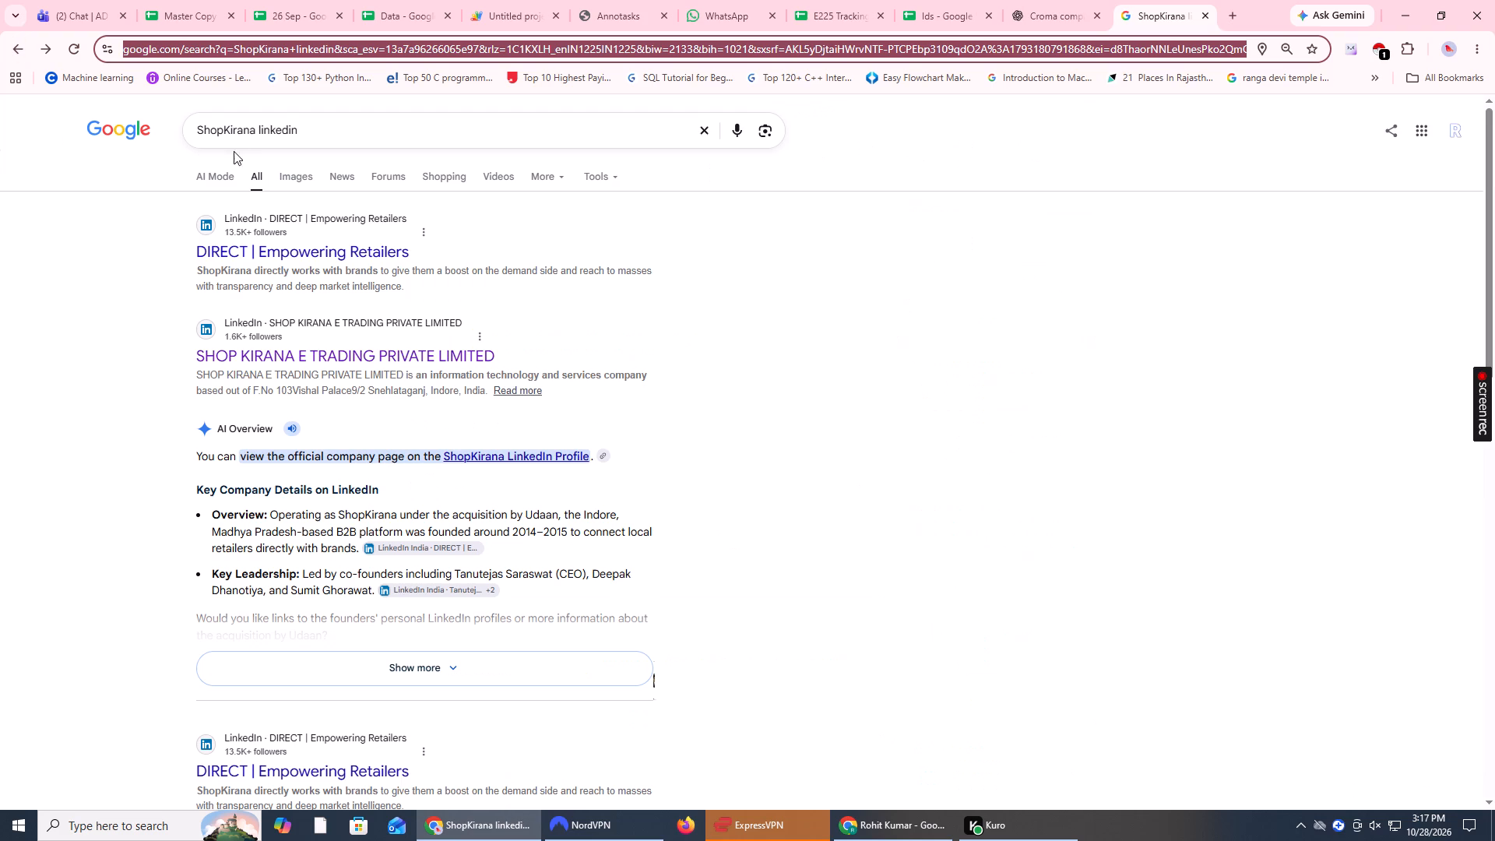
drag(255, 131, 0, 130)
key(ctrl+v)
key(Return)
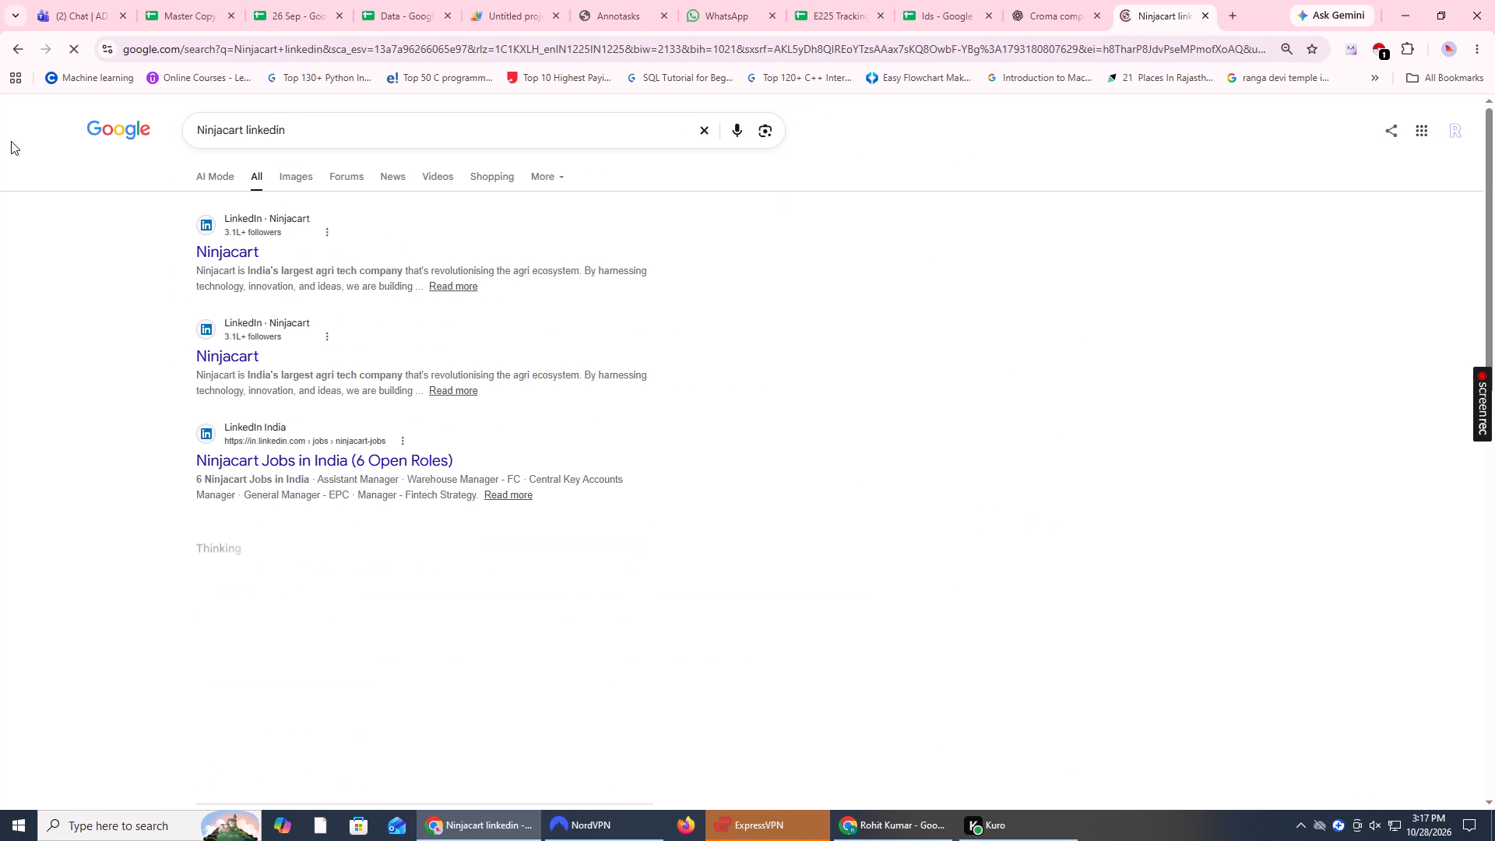
click(224, 256)
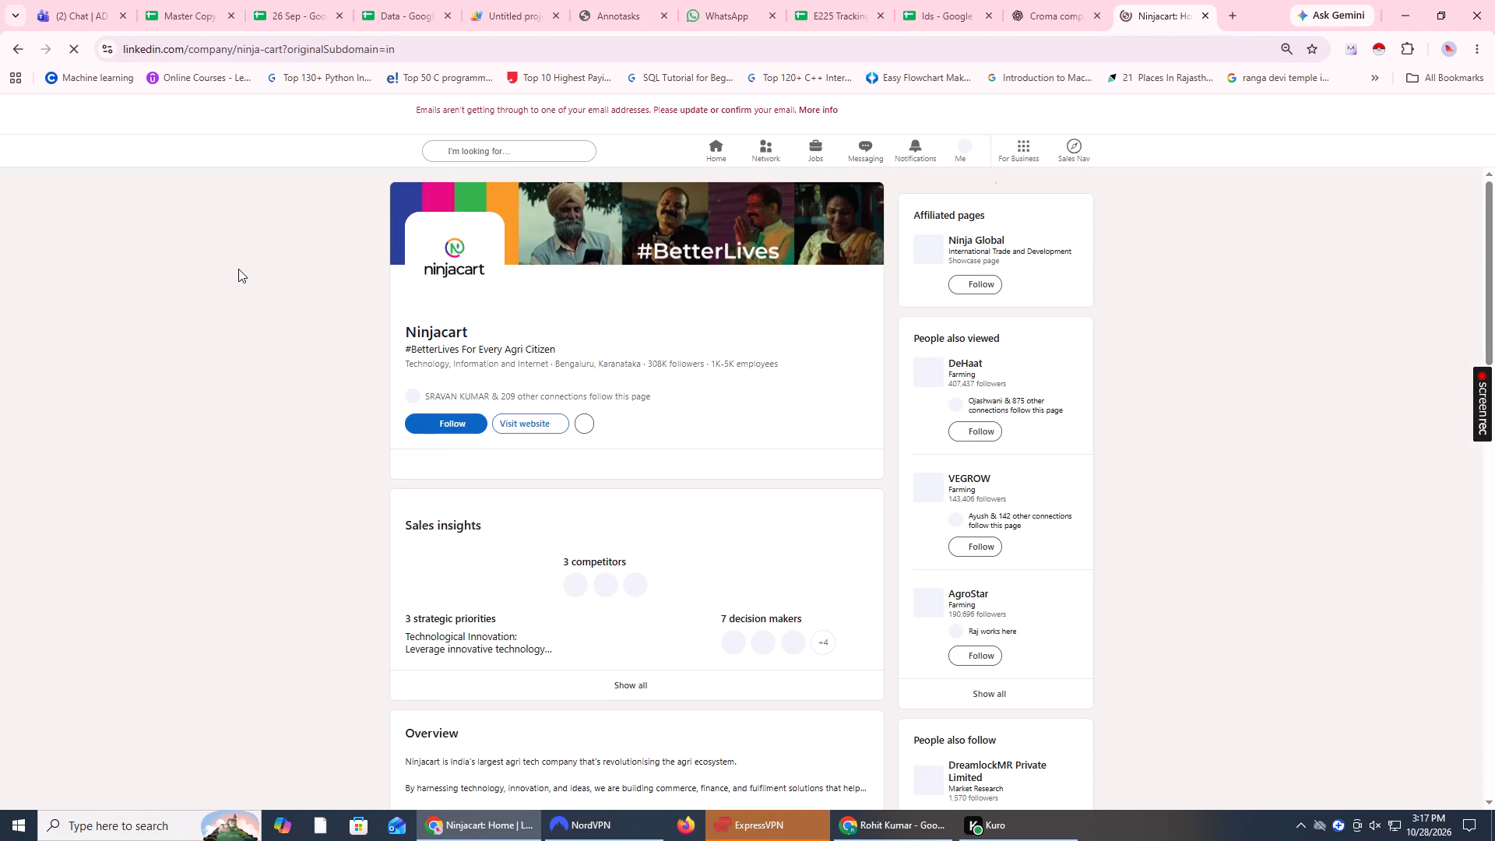
Copy the Ninjacart page's URL, linkedin.com/company/ninja-cart/home/, into the Linkedin URL cell of row 94 in the Ids spreadsheet.
click(355, 46)
key(ctrl+c)
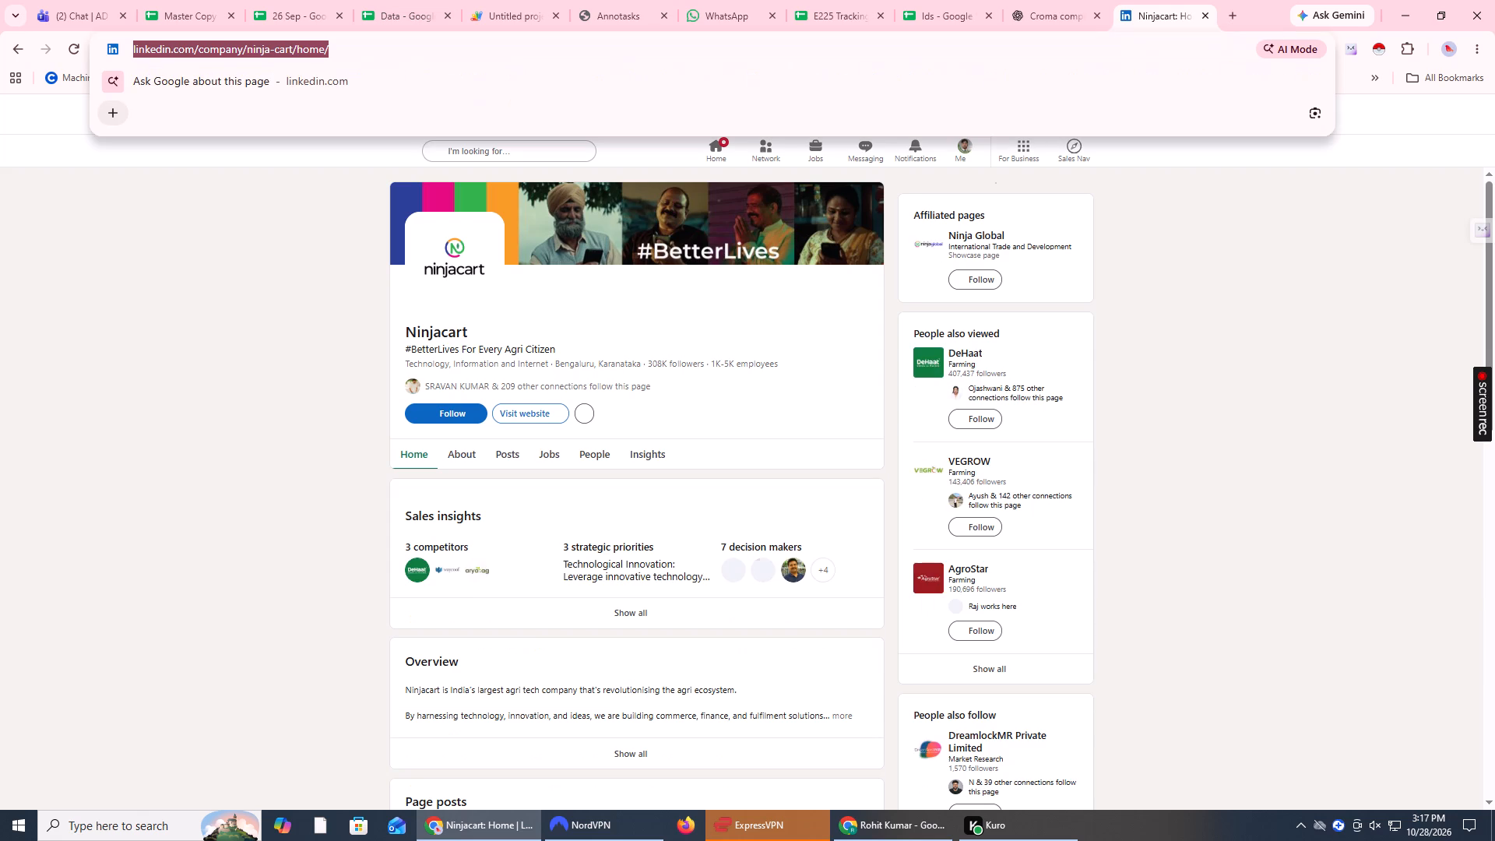
click(957, 0)
click(399, 482)
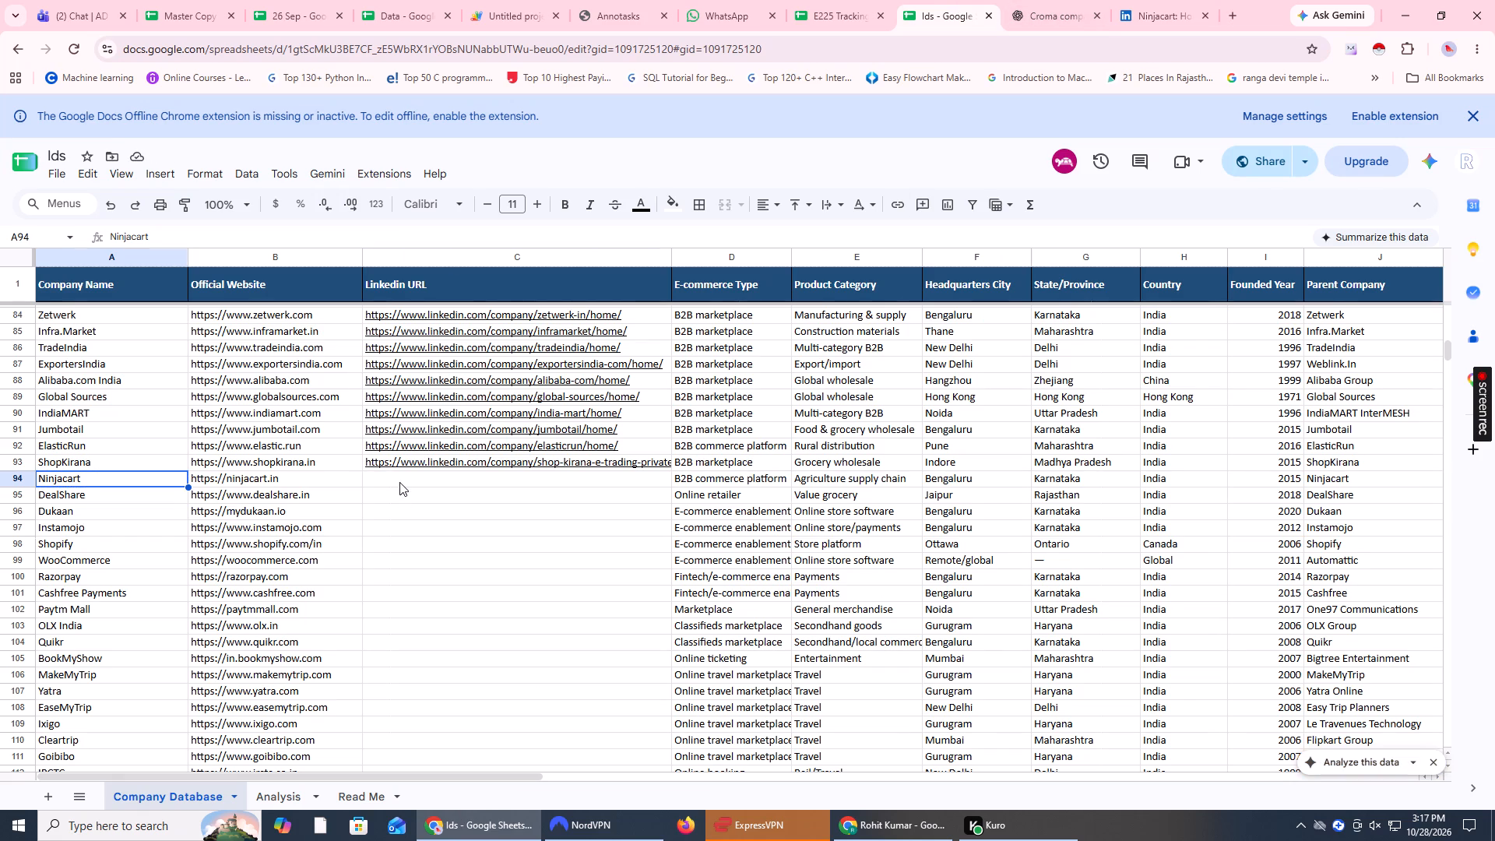
key(ctrl+v)
Copy the name DealShare from row 95, search Google for "DealShare linkedin" and open the Dealshare LinkedIn page.
click(391, 533)
scroll(392, 521, down, 3)
scroll(392, 514, up, 1)
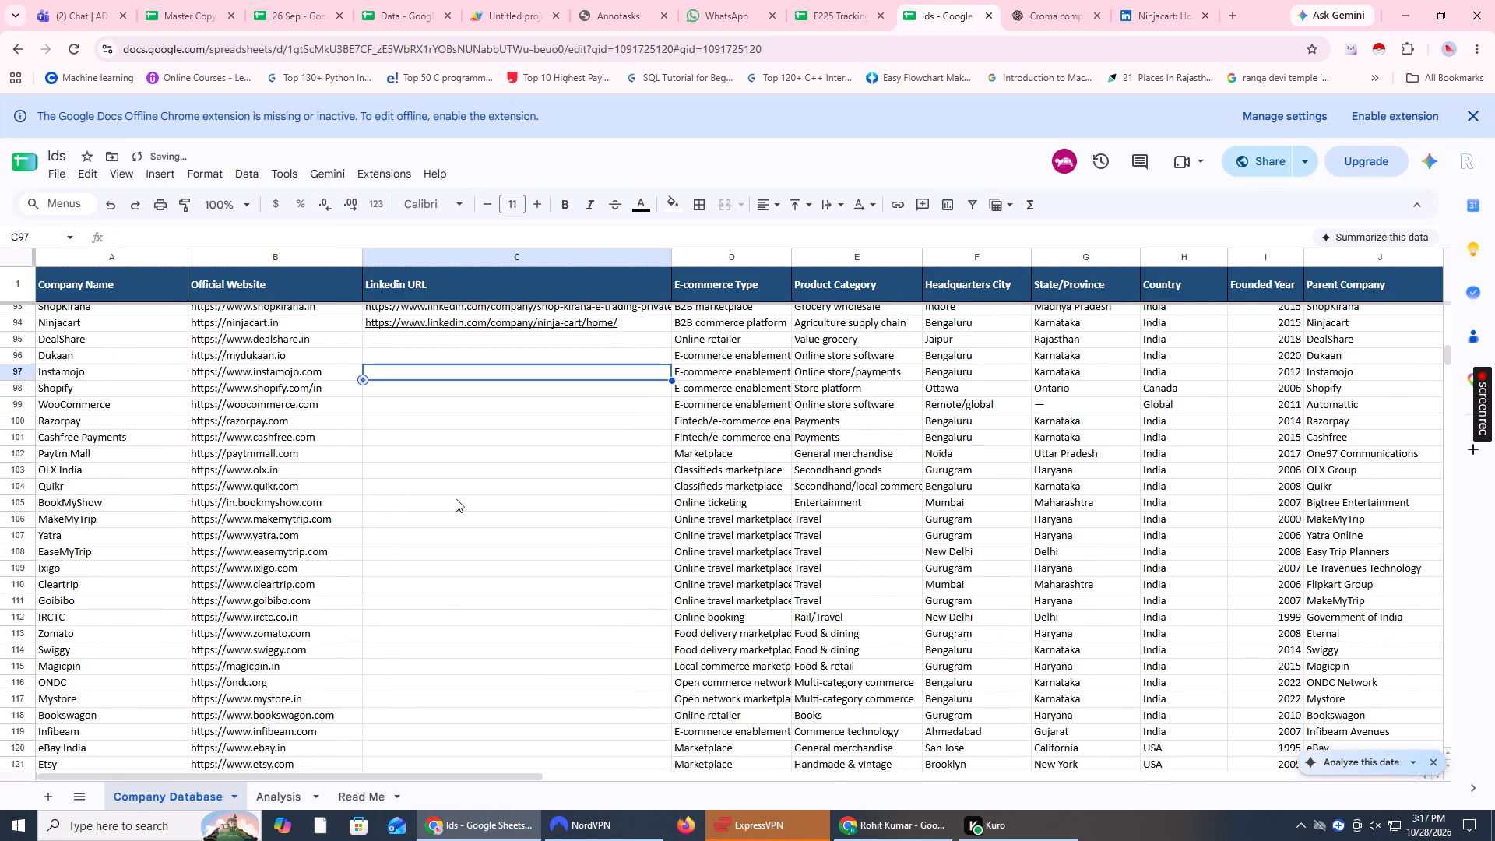
click(100, 344)
key(ctrl+c)
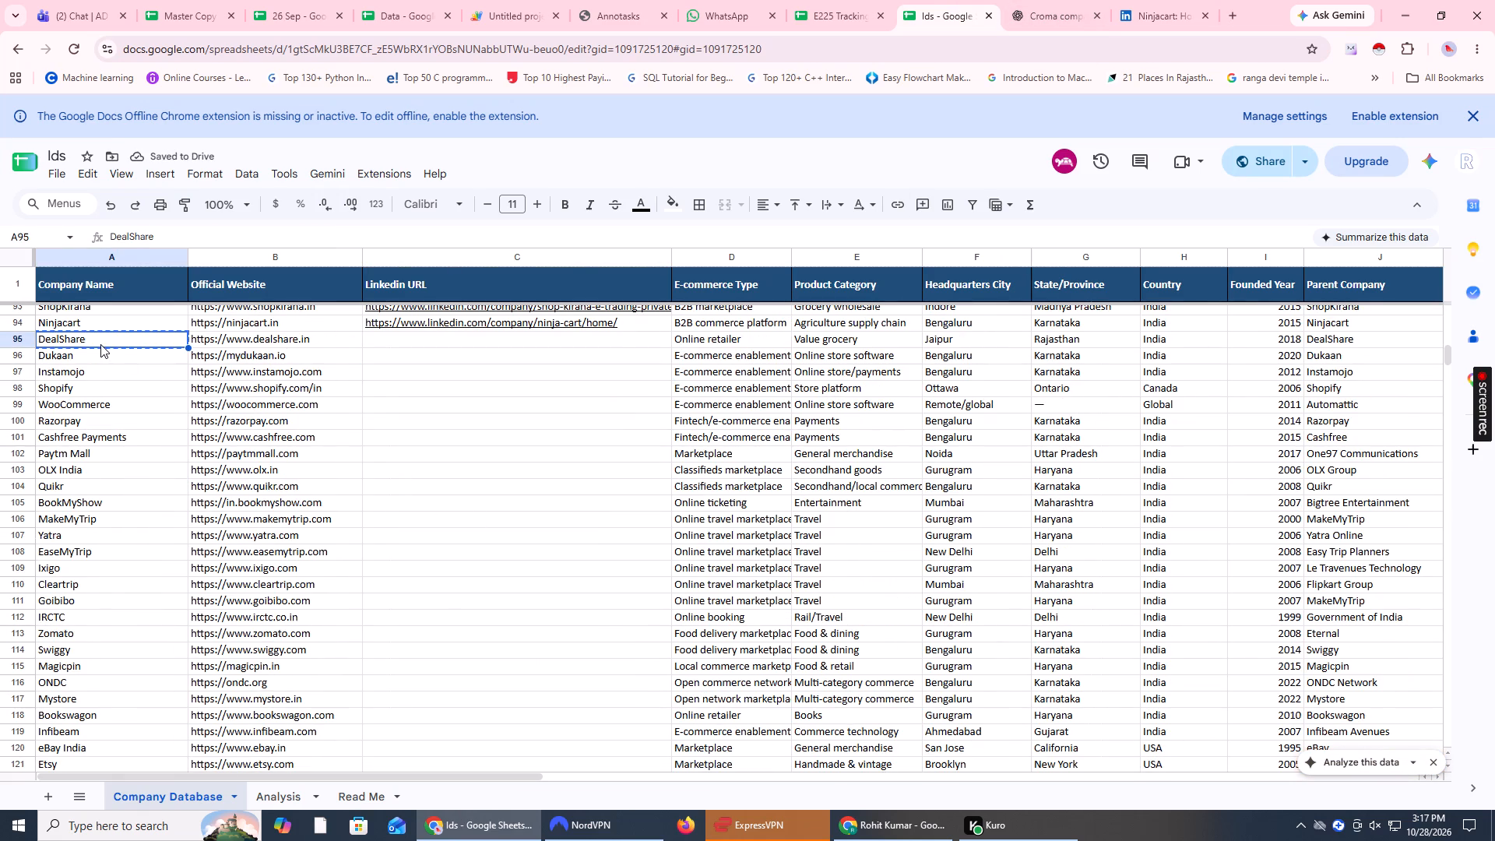
click(1133, 0)
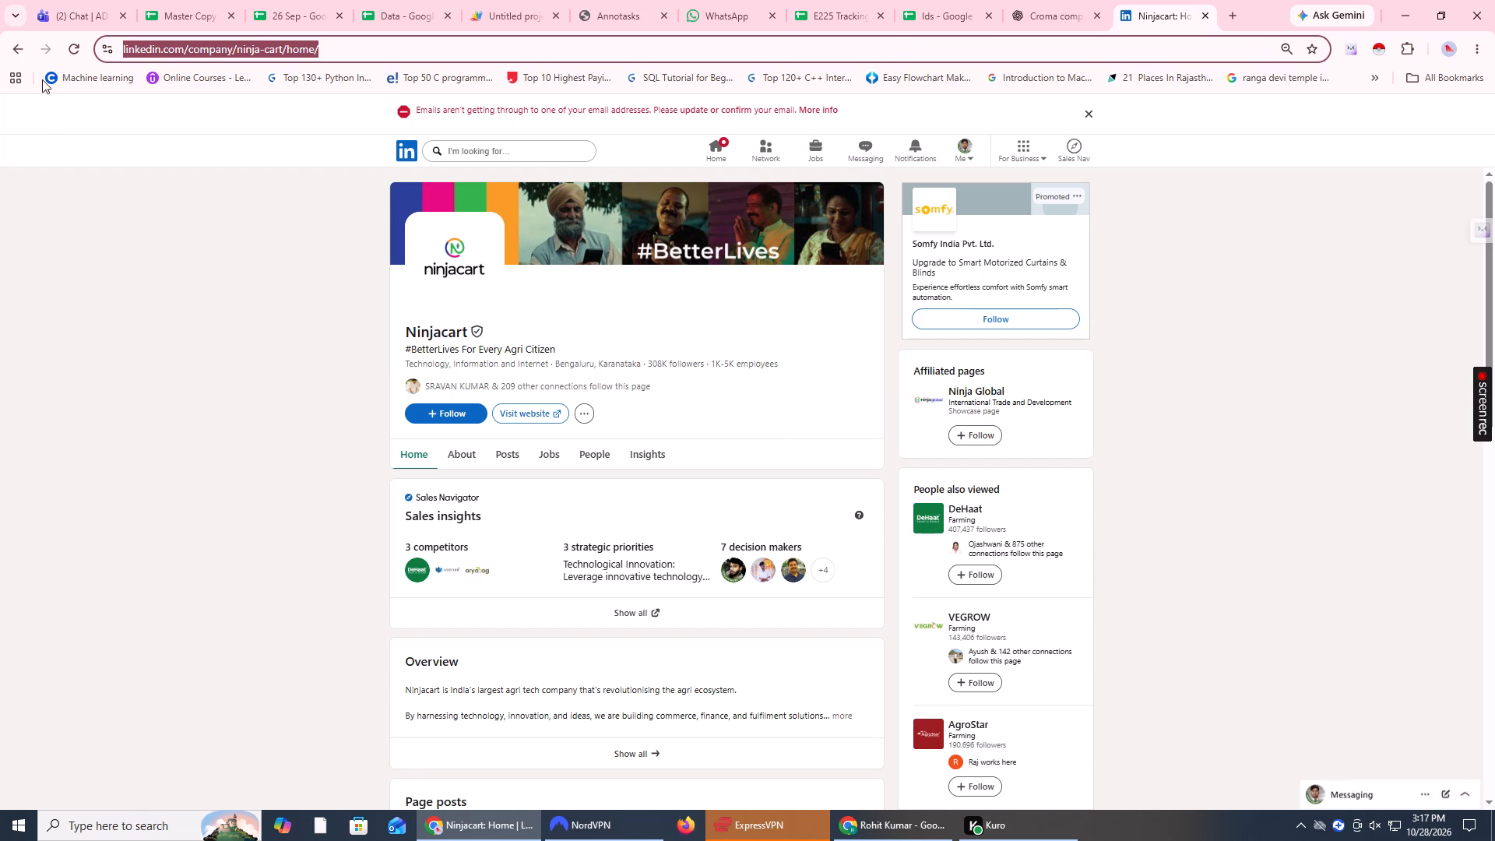
click(23, 55)
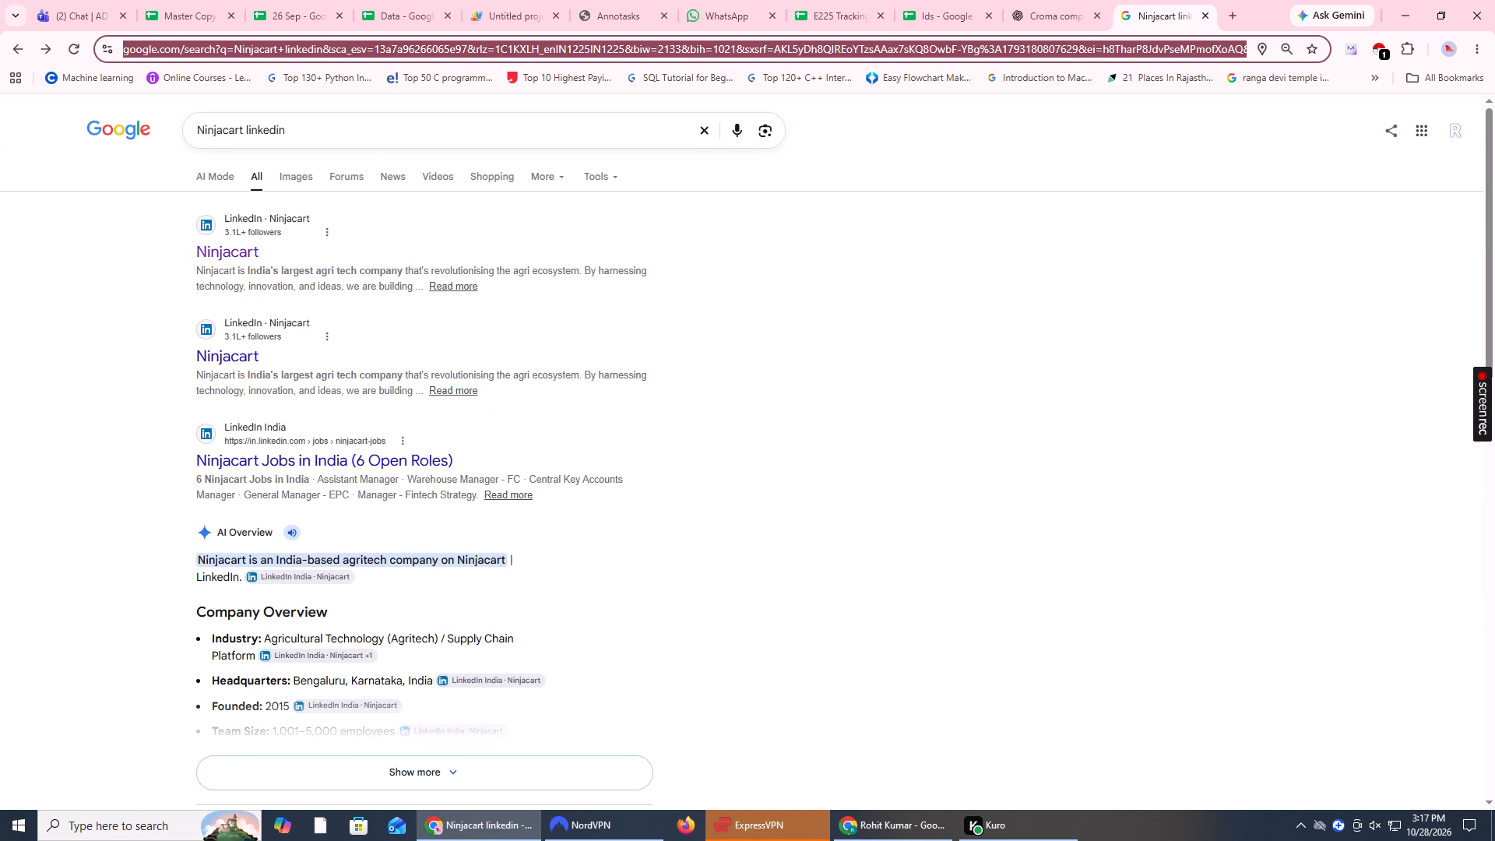
drag(243, 128, 0, 164)
key(ctrl+v)
key(Return)
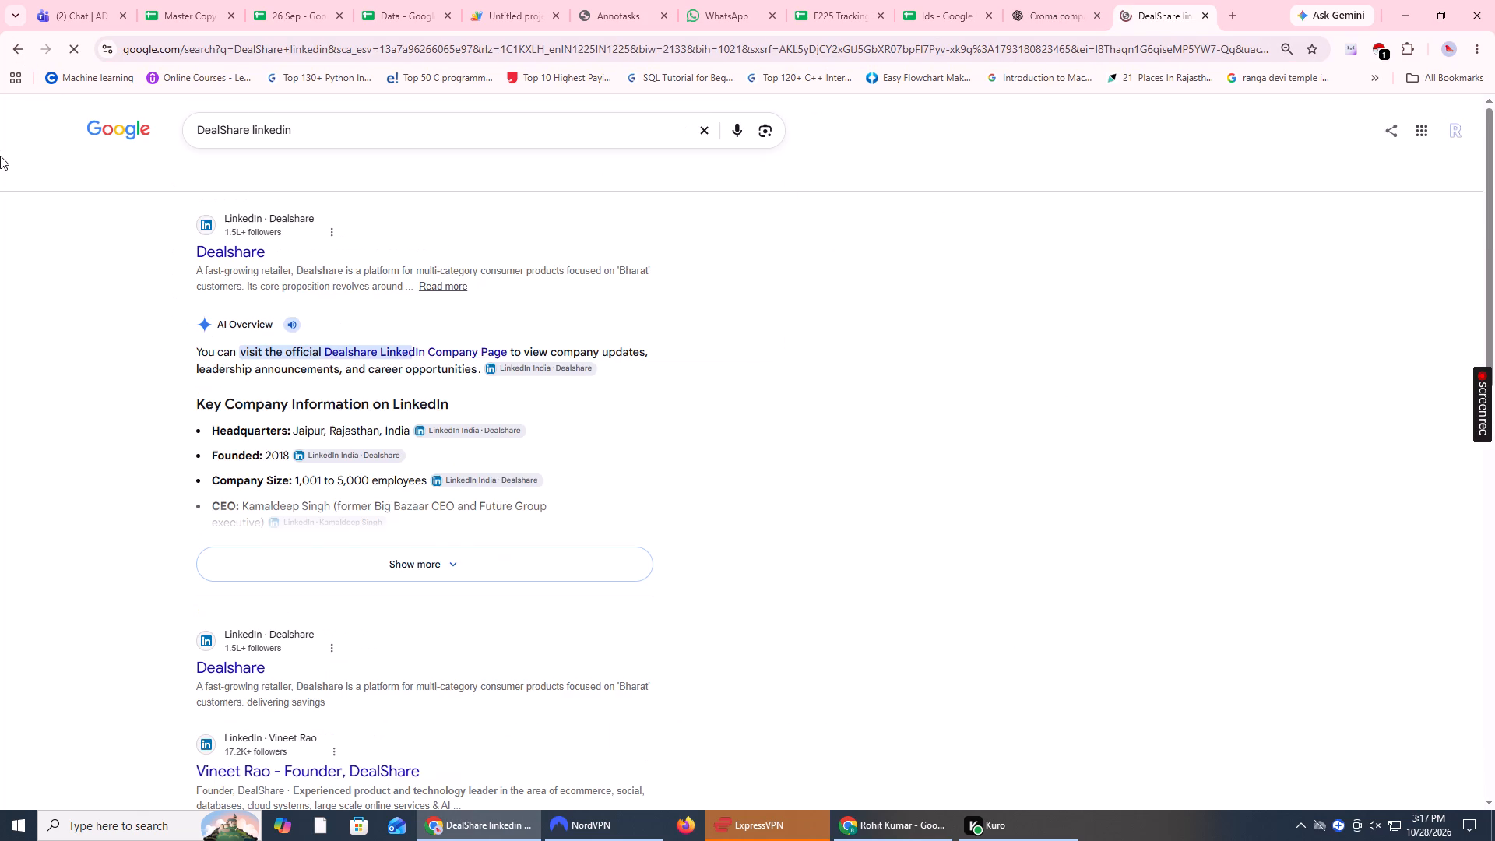
click(216, 258)
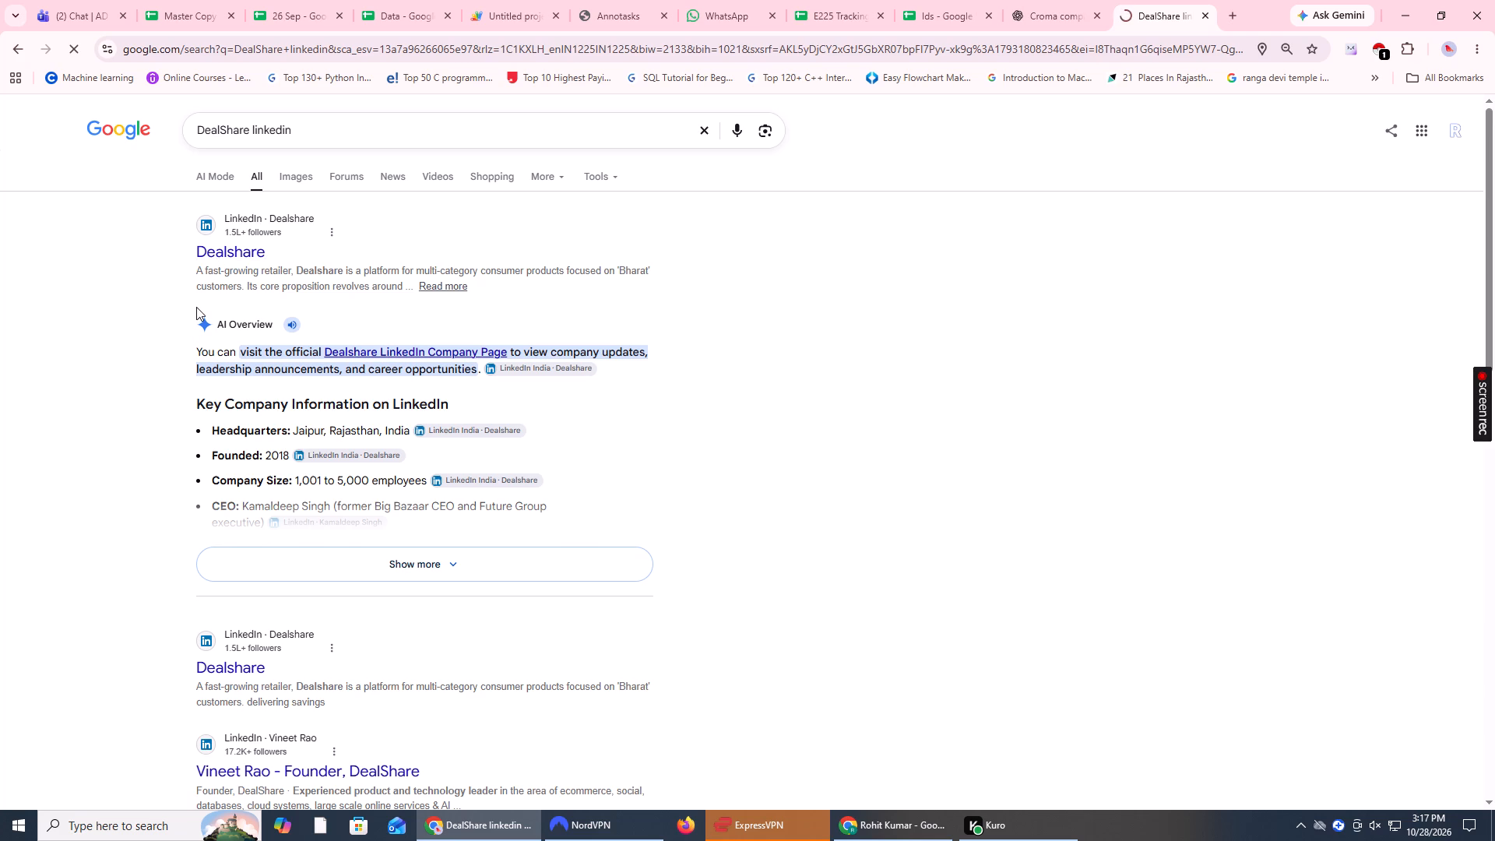
Copy the Dealshare page's URL, linkedin.com/company/dealshare-in/home/, into the Linkedin URL cell of row 95 in the Ids spreadsheet.
scroll(196, 303, down, 10)
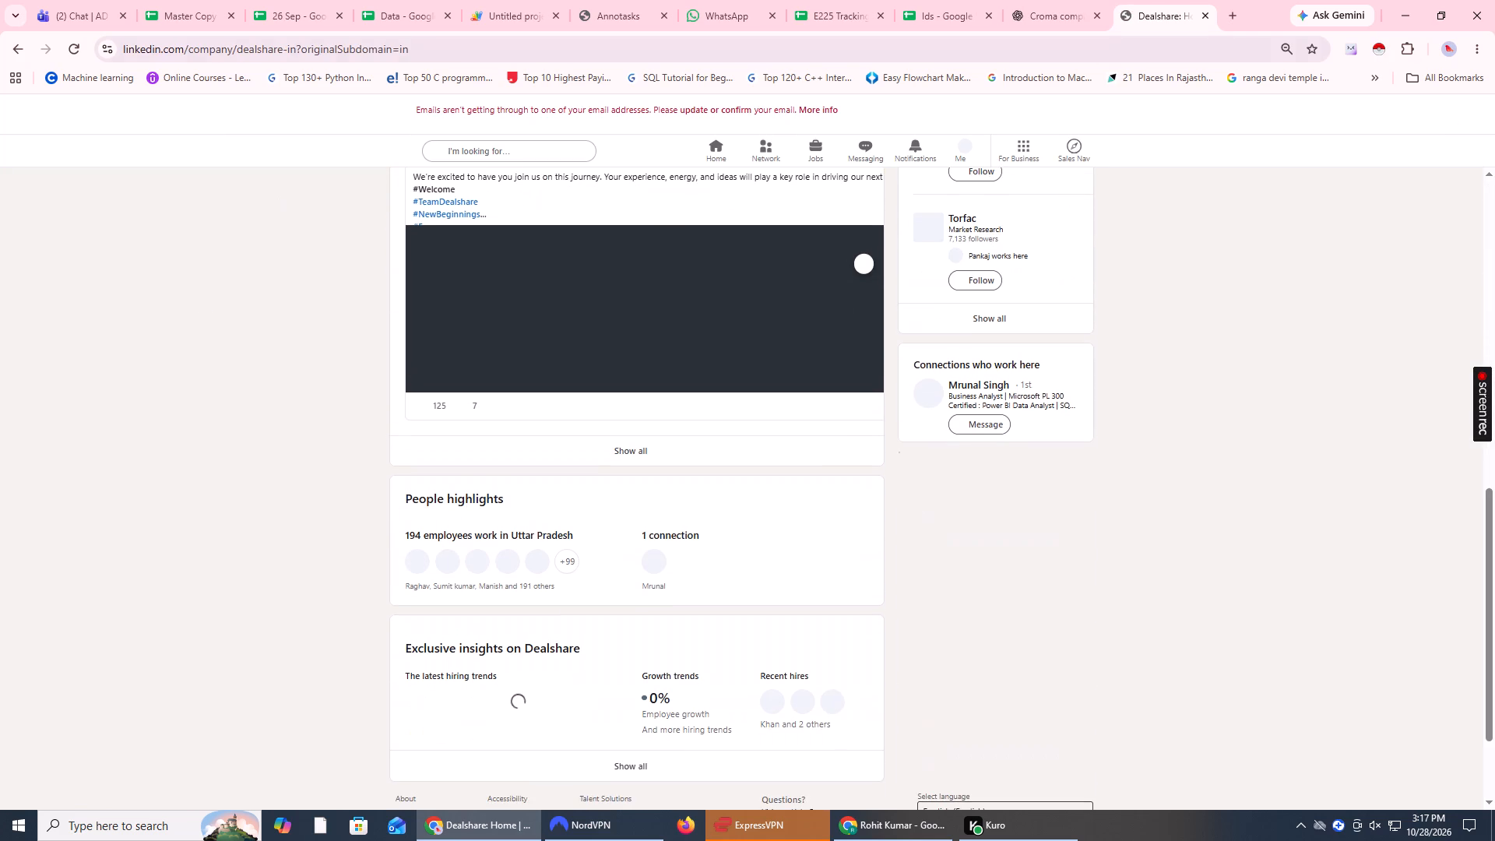
click(361, 47)
key(ctrl+c)
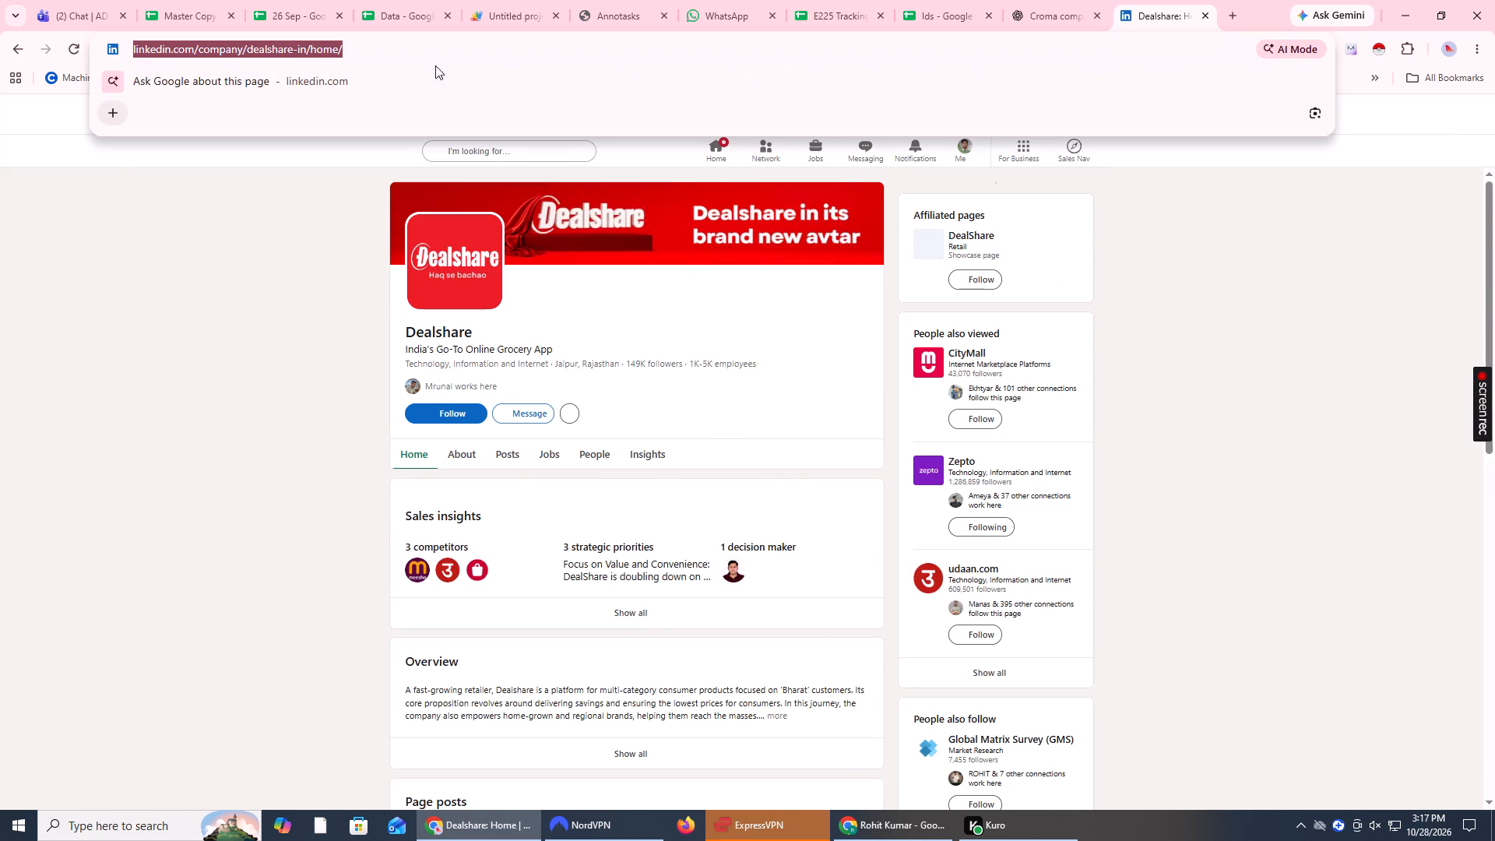
click(914, 0)
click(429, 347)
key(ctrl+v)
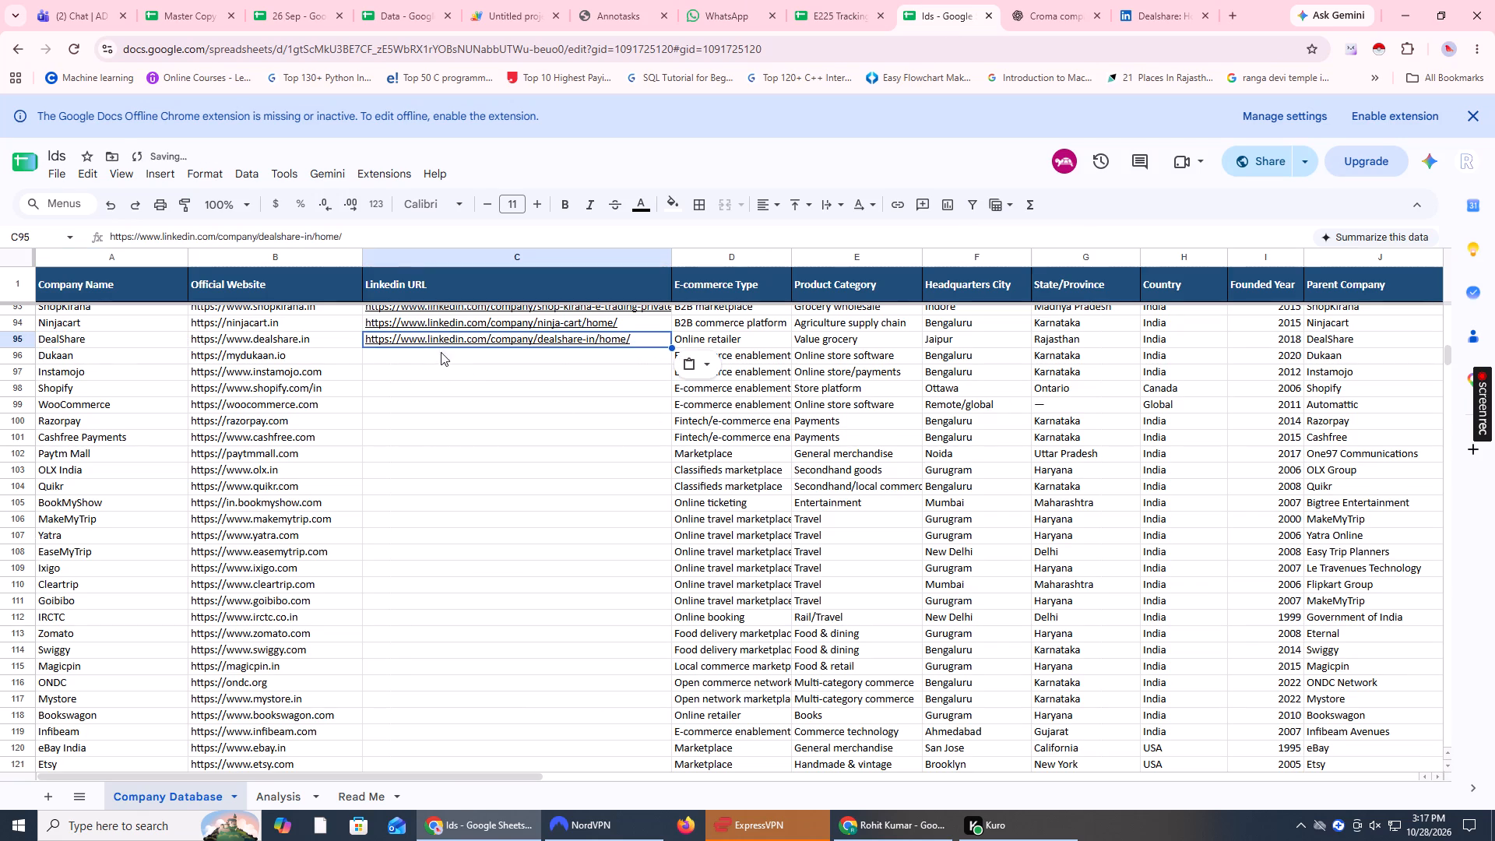
Copy the name Dukaan from row 96, search Google for "Dukaan linkedin" and open the Dukaan LinkedIn page.
click(89, 357)
key(ctrl+c)
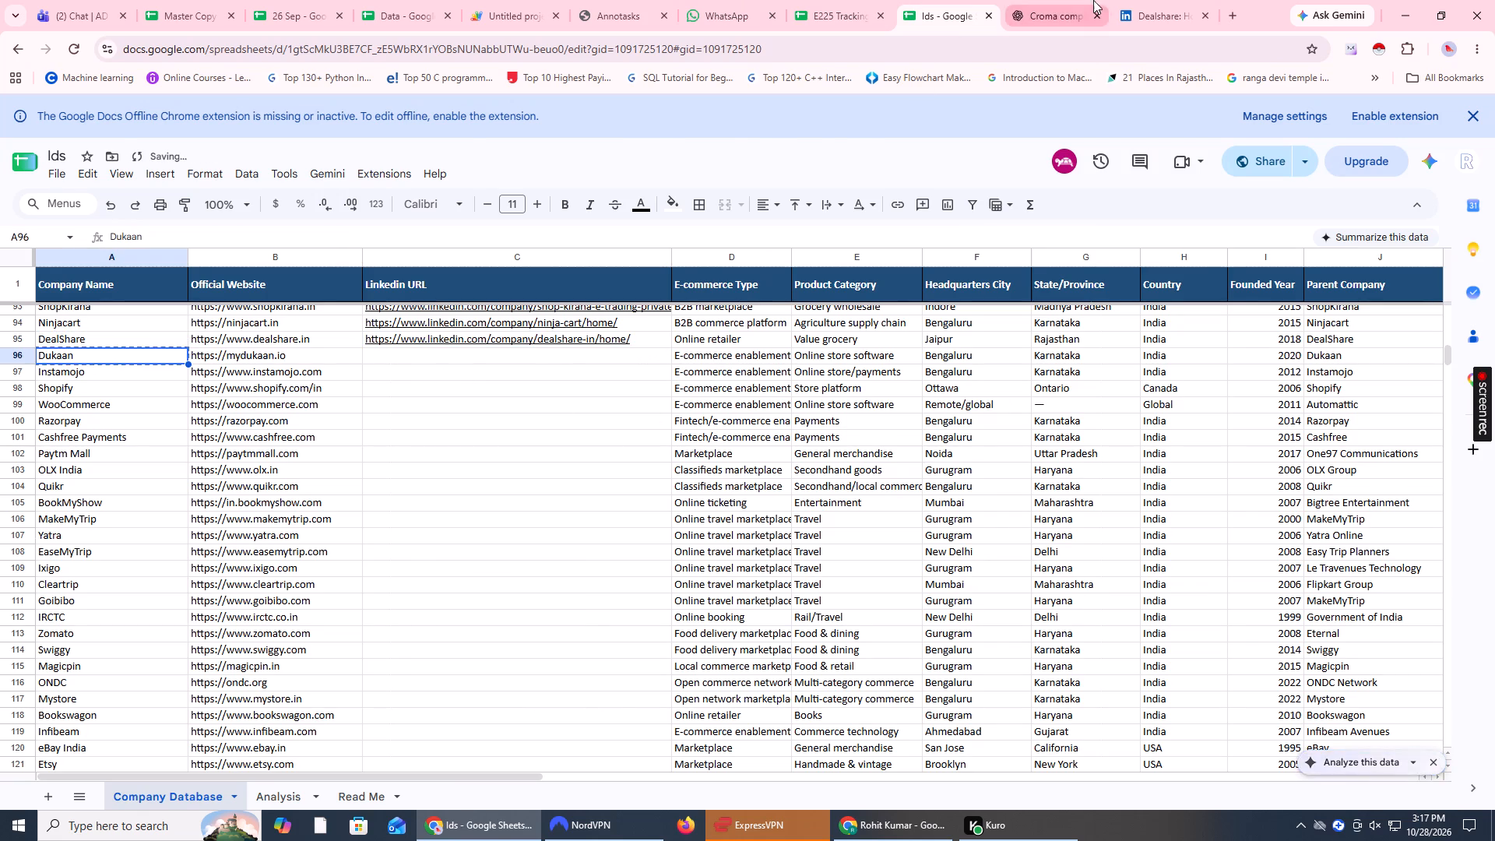
click(1153, 0)
click(5, 55)
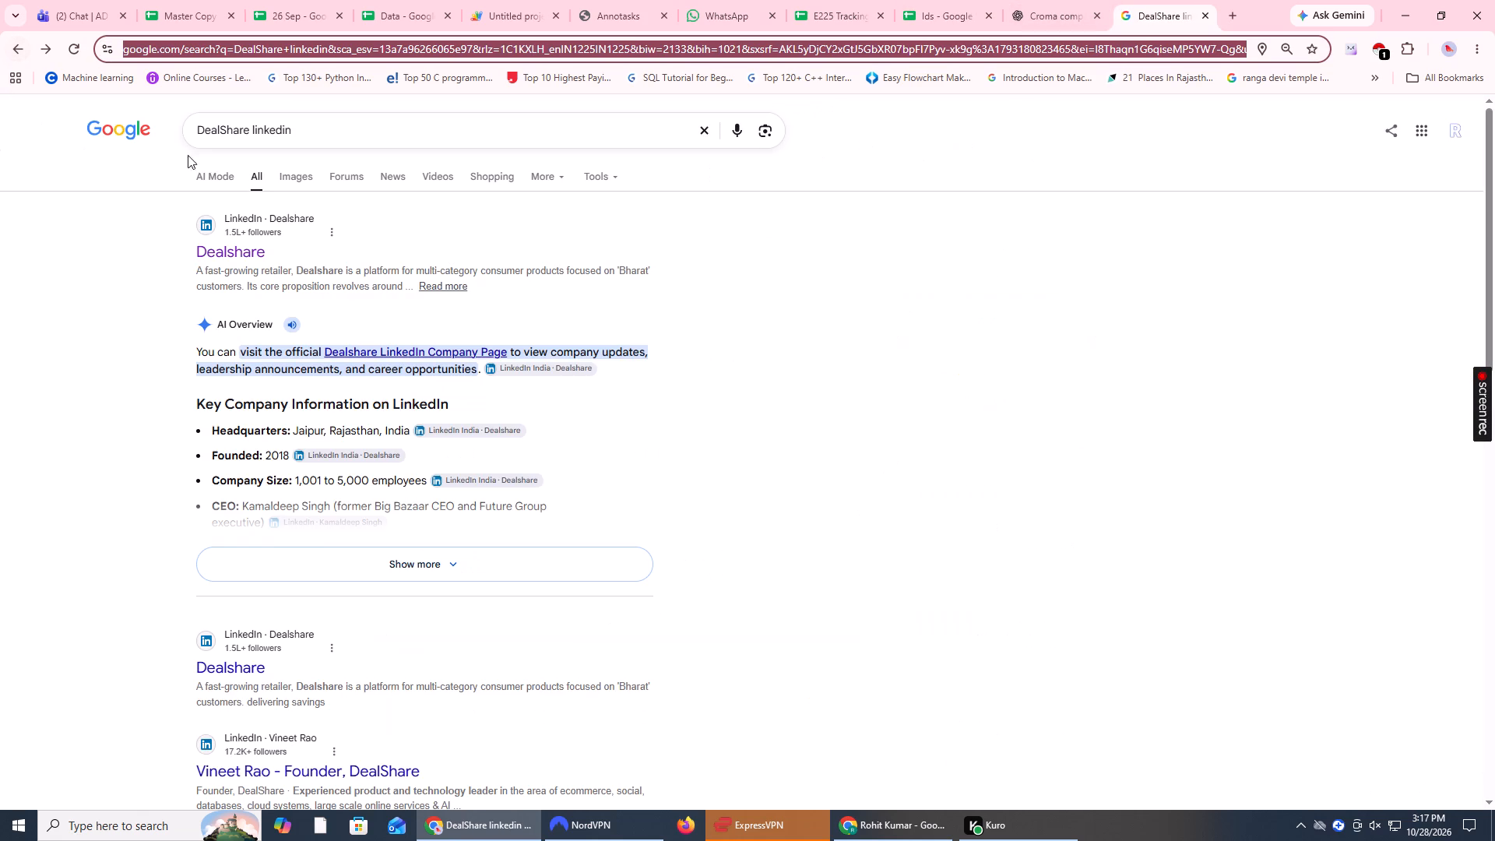
drag(251, 134, 0, 132)
key(ctrl+v)
key(Return)
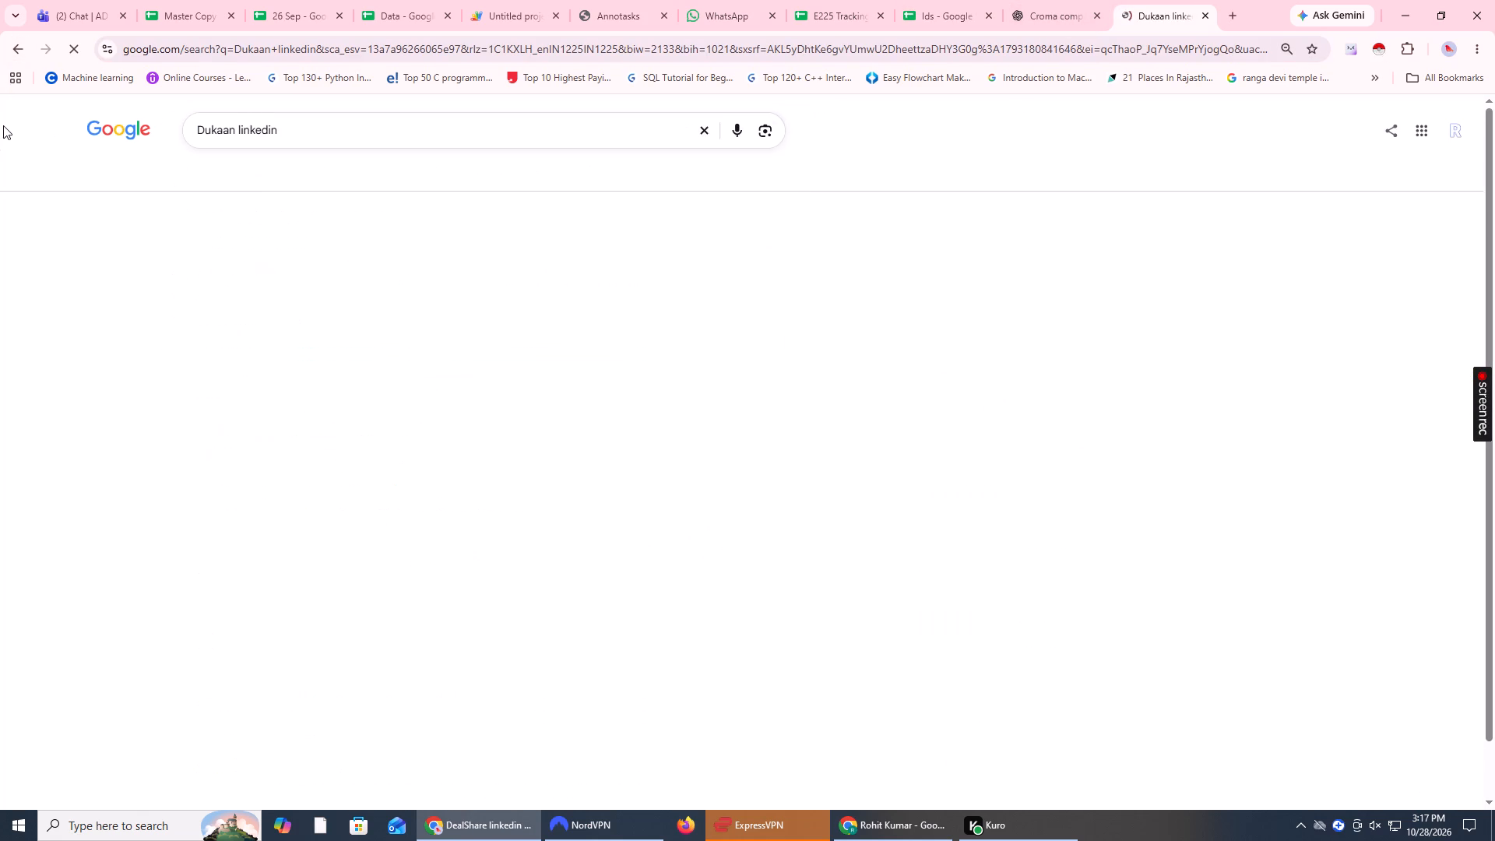
click(207, 257)
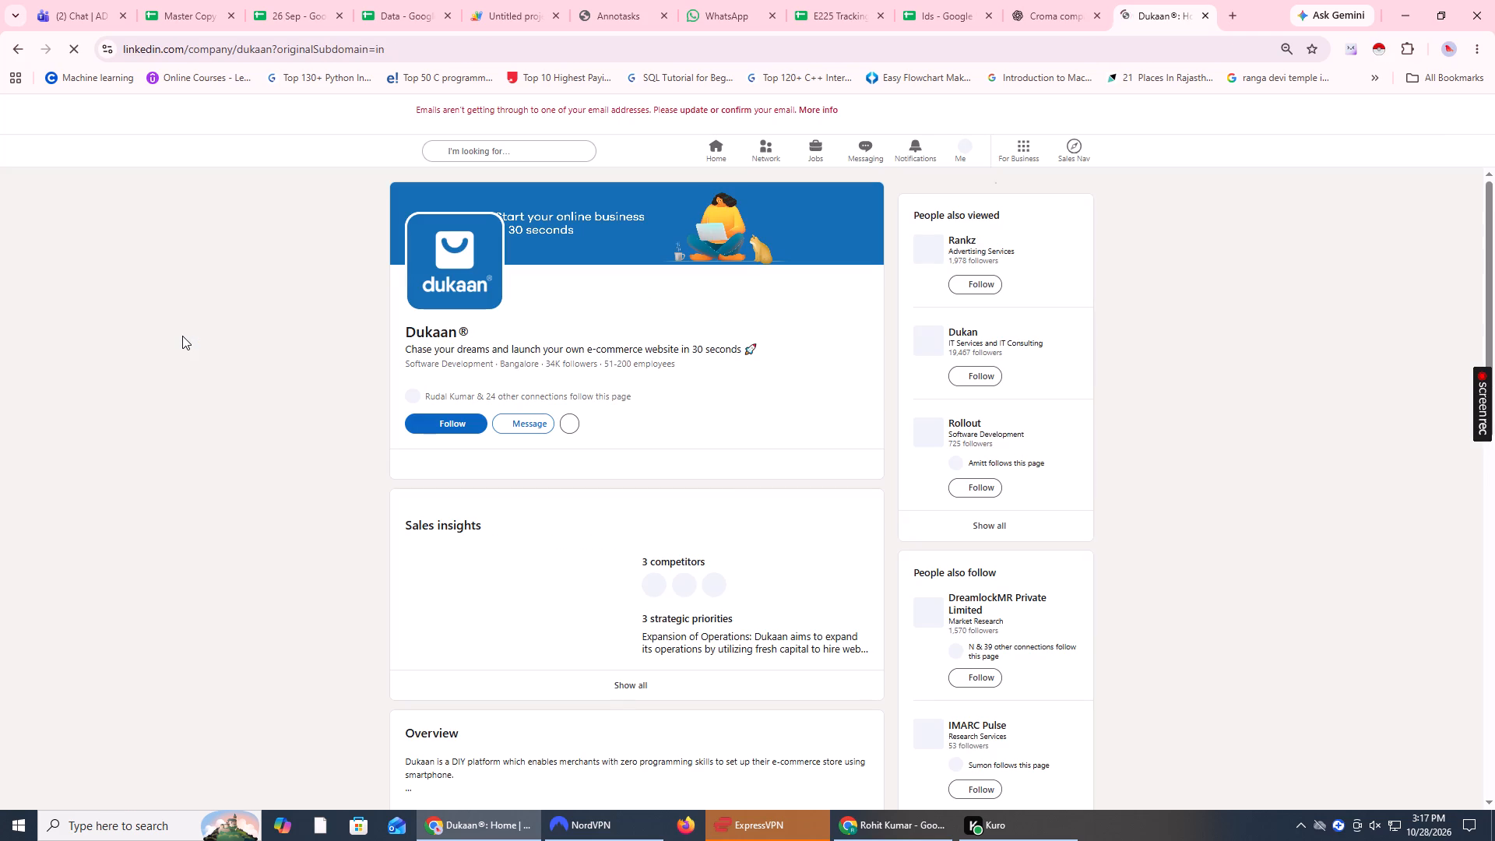
Copy the Dukaan page's URL, linkedin.com/company/dukaan/home/, into the Linkedin URL cell of row 96 in the Ids spreadsheet.
click(338, 55)
key(ctrl+c)
click(952, 0)
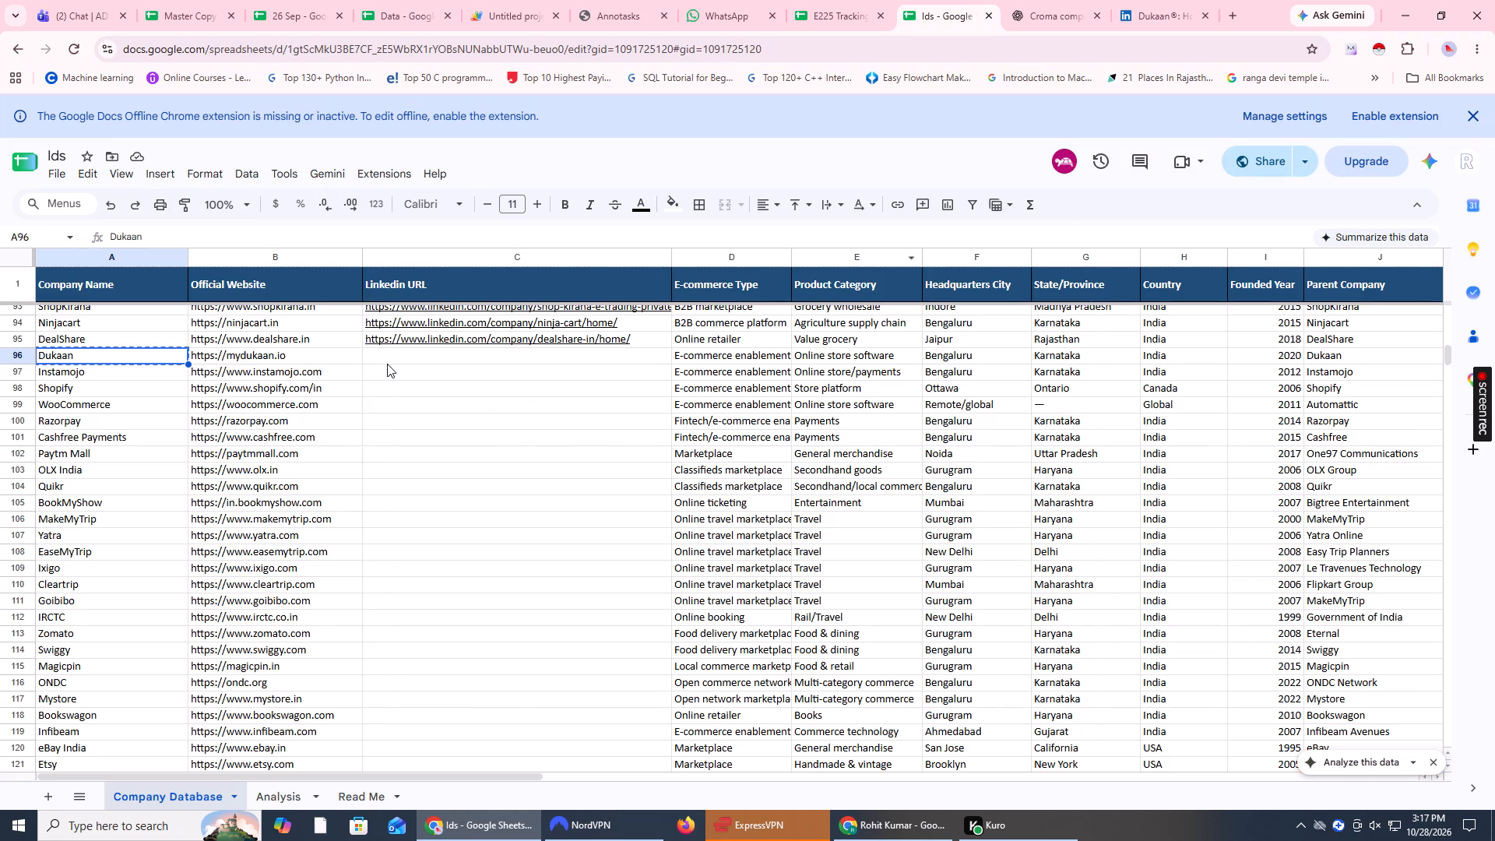
click(387, 364)
key(ctrl+v)
Copy the name Instamojo from row 97, search Google for "Instamojo linkedin" and open the Instamojo LinkedIn page.
click(51, 374)
key(ctrl+c)
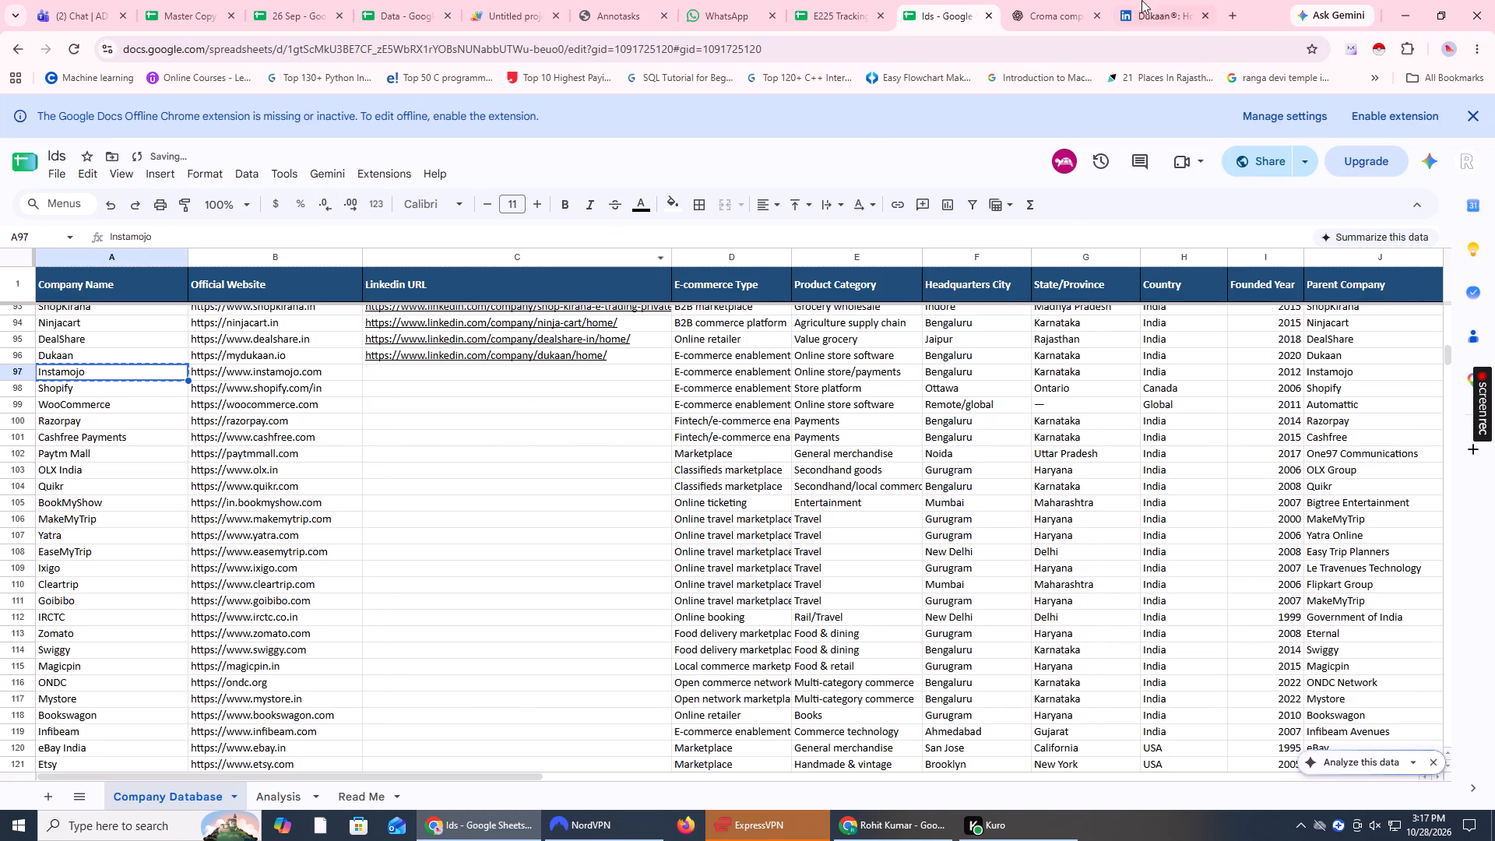
click(1161, 0)
click(11, 43)
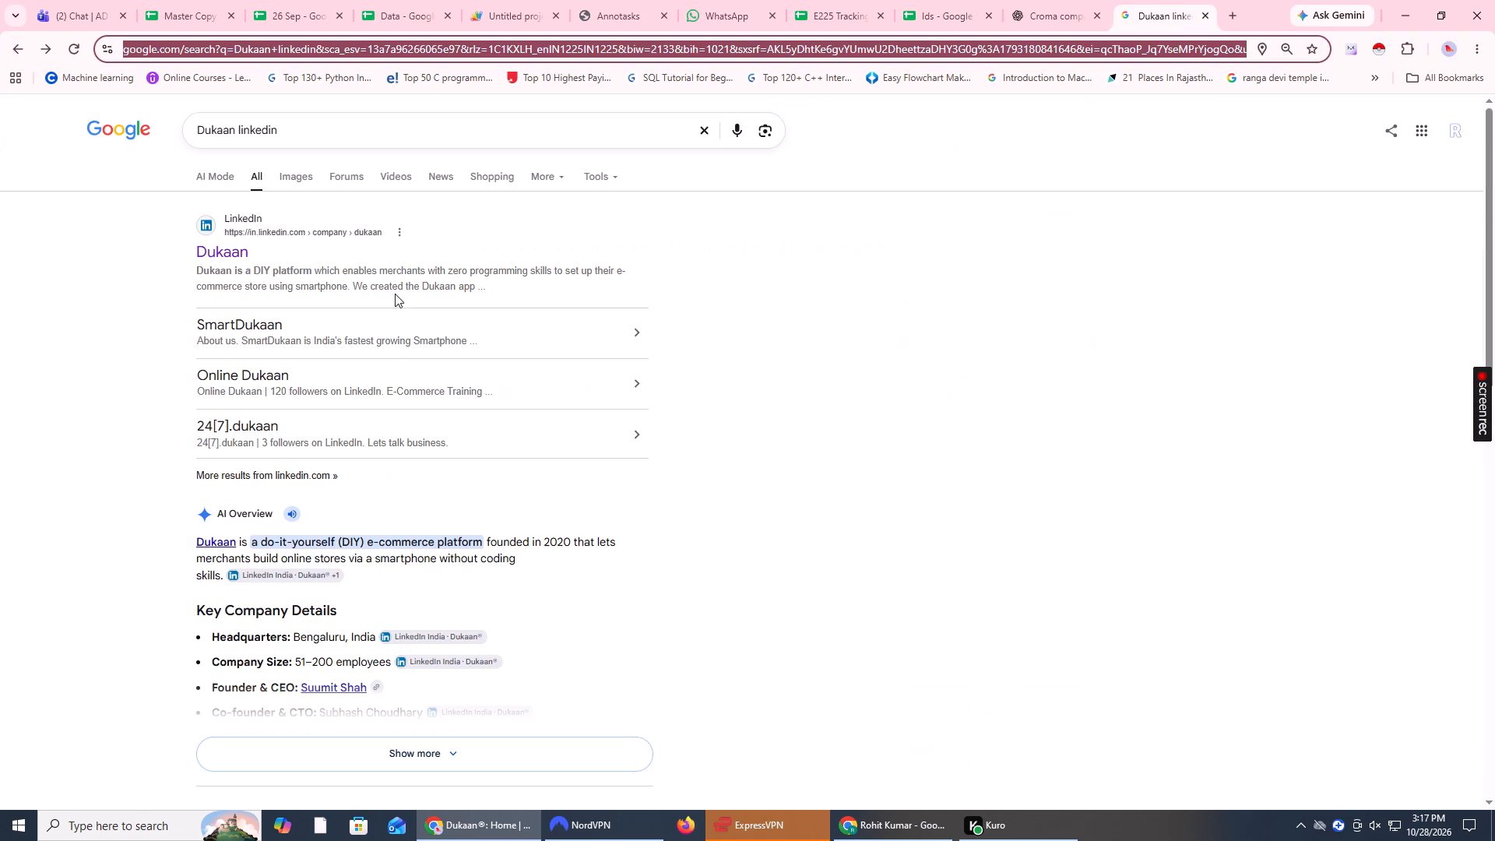
drag(237, 135, 0, 181)
key(ctrl+v)
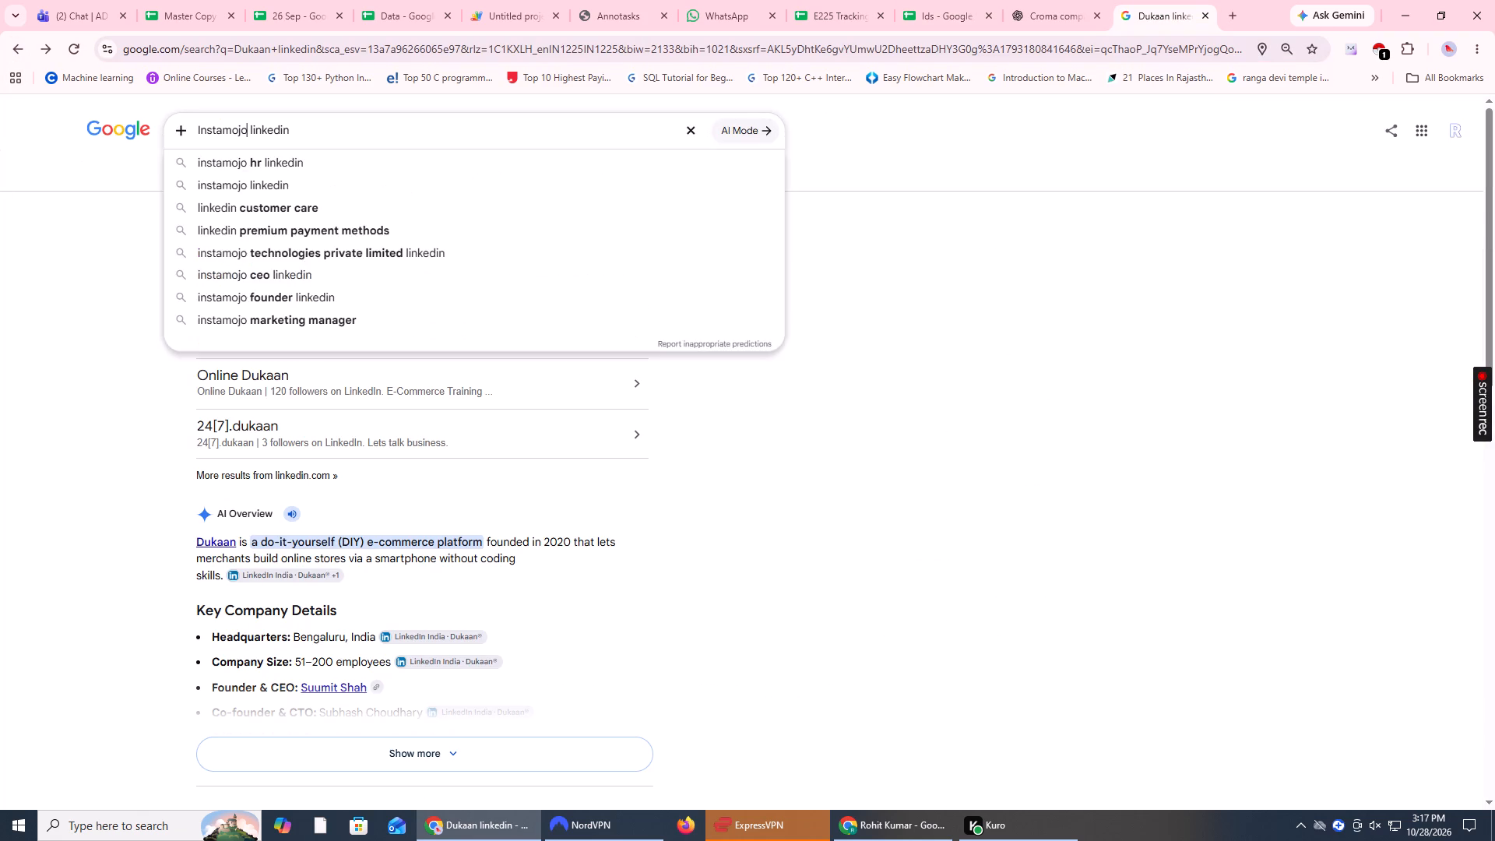
key(Return)
click(223, 296)
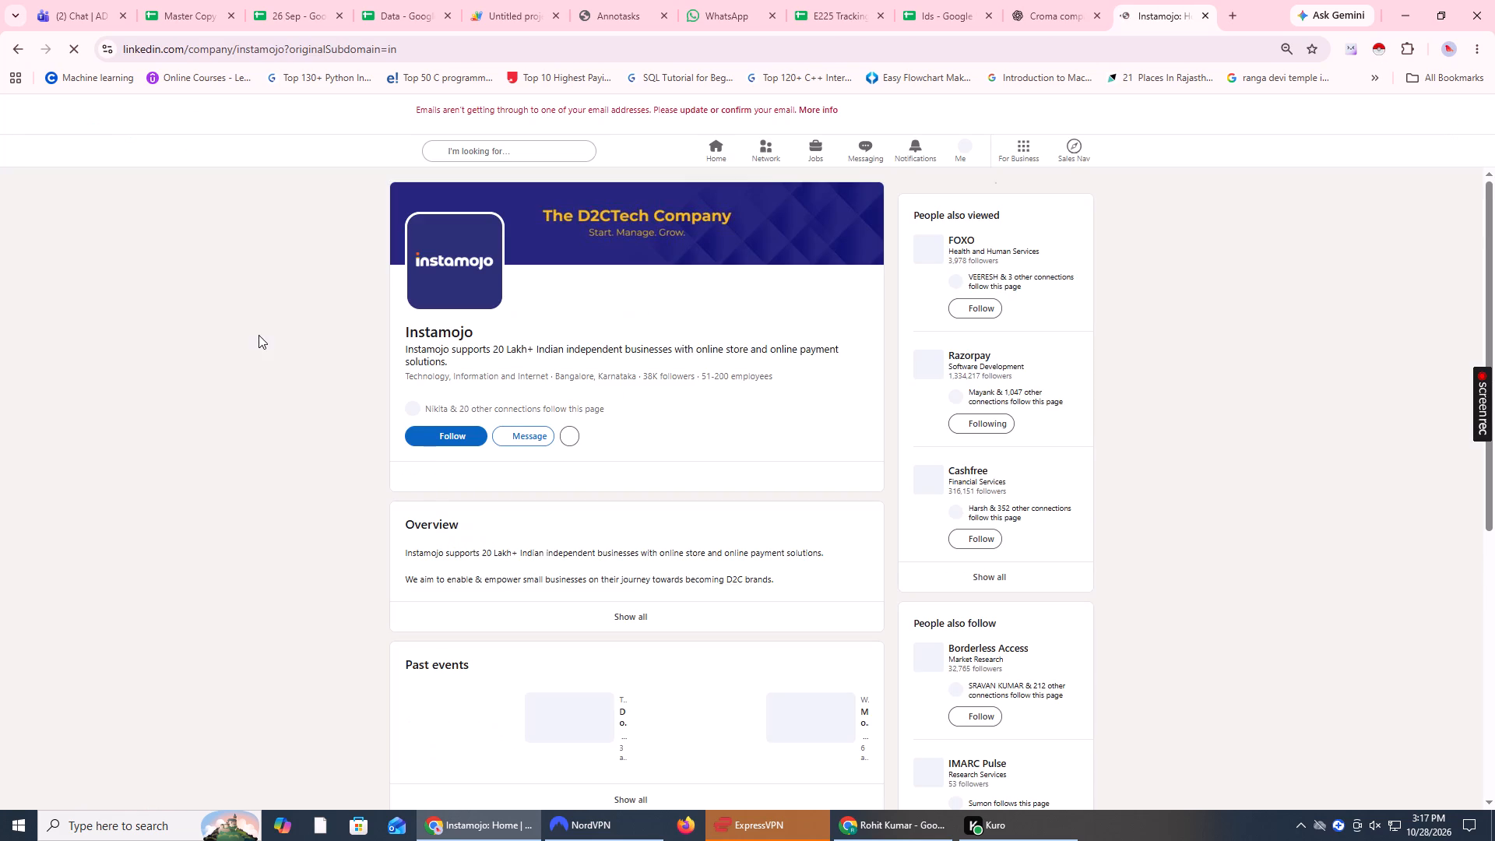
Copy the Instamojo page's URL, linkedin.com/company/instamojo/home/, into the Linkedin URL cell of row 97 in the Ids spreadsheet.
click(392, 44)
key(ctrl+c)
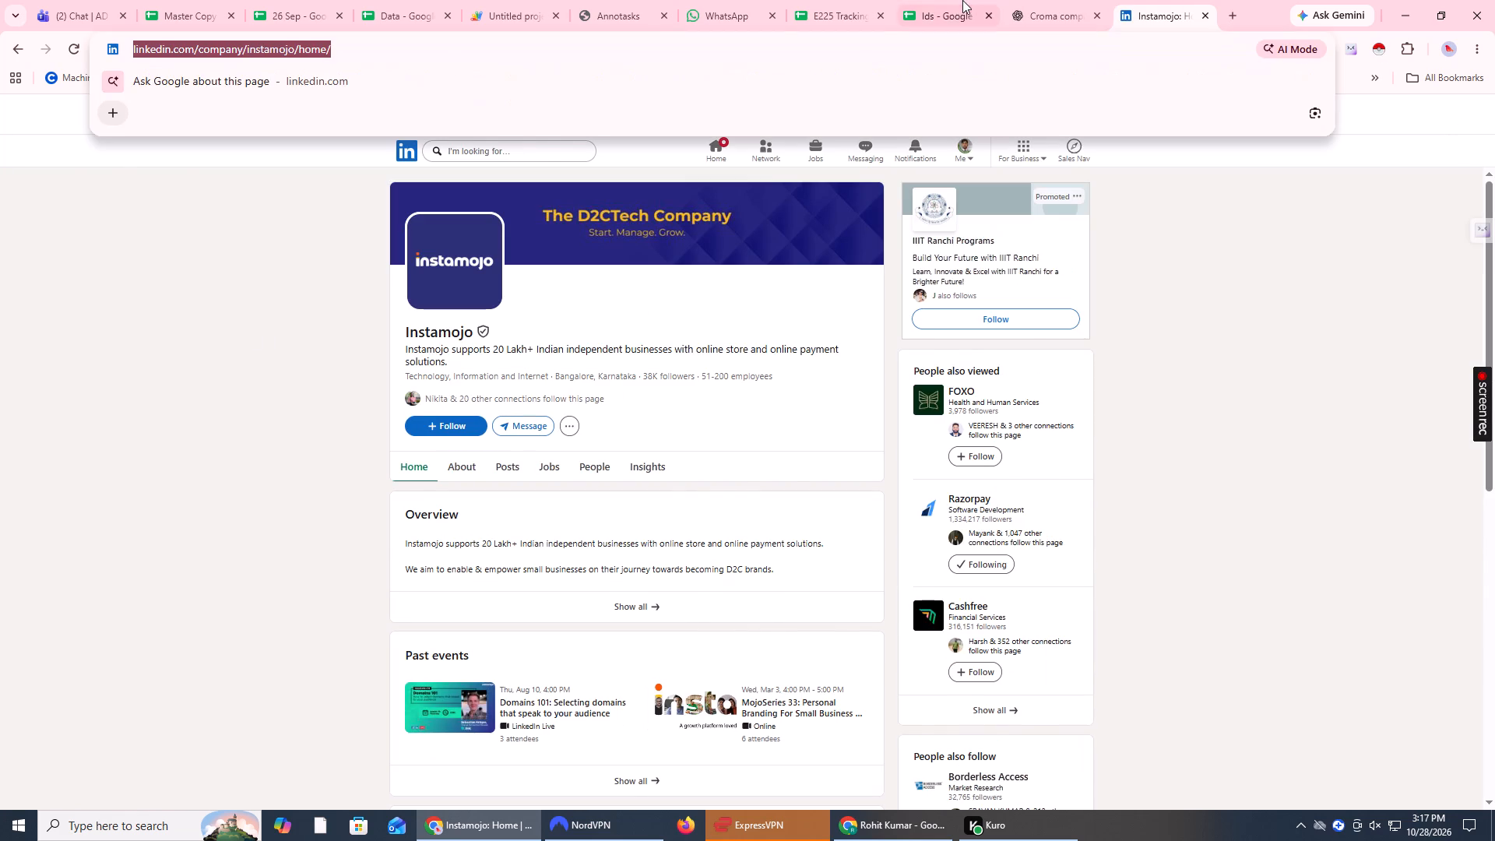
click(962, 0)
click(378, 371)
key(ctrl+v)
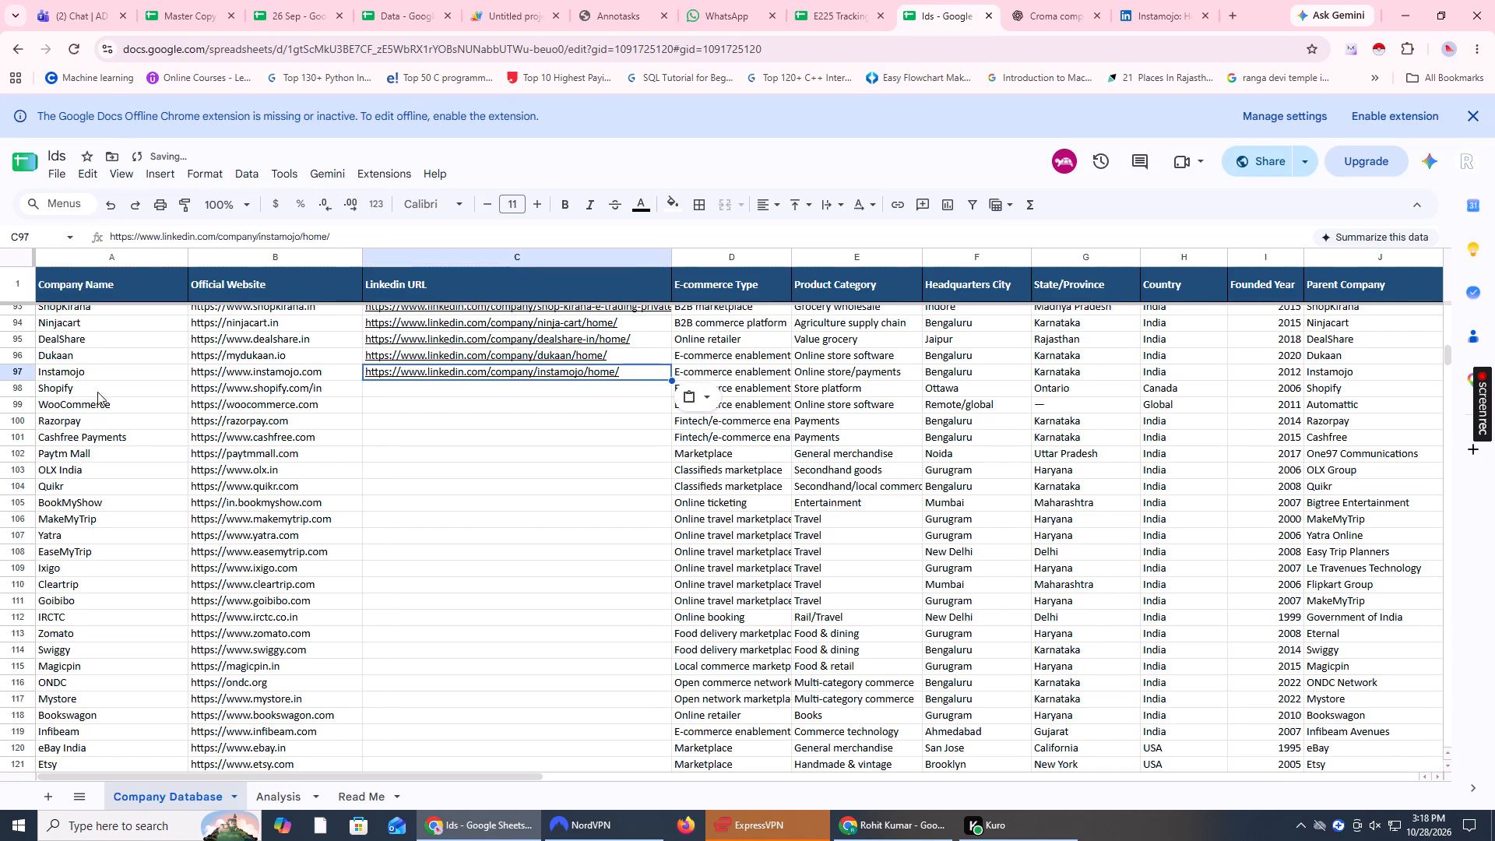
Copy the name Shopify from row 98, search Google for "Shopify linkedin" and open the Shopify LinkedIn page.
click(87, 394)
key(ctrl+c)
click(1193, 0)
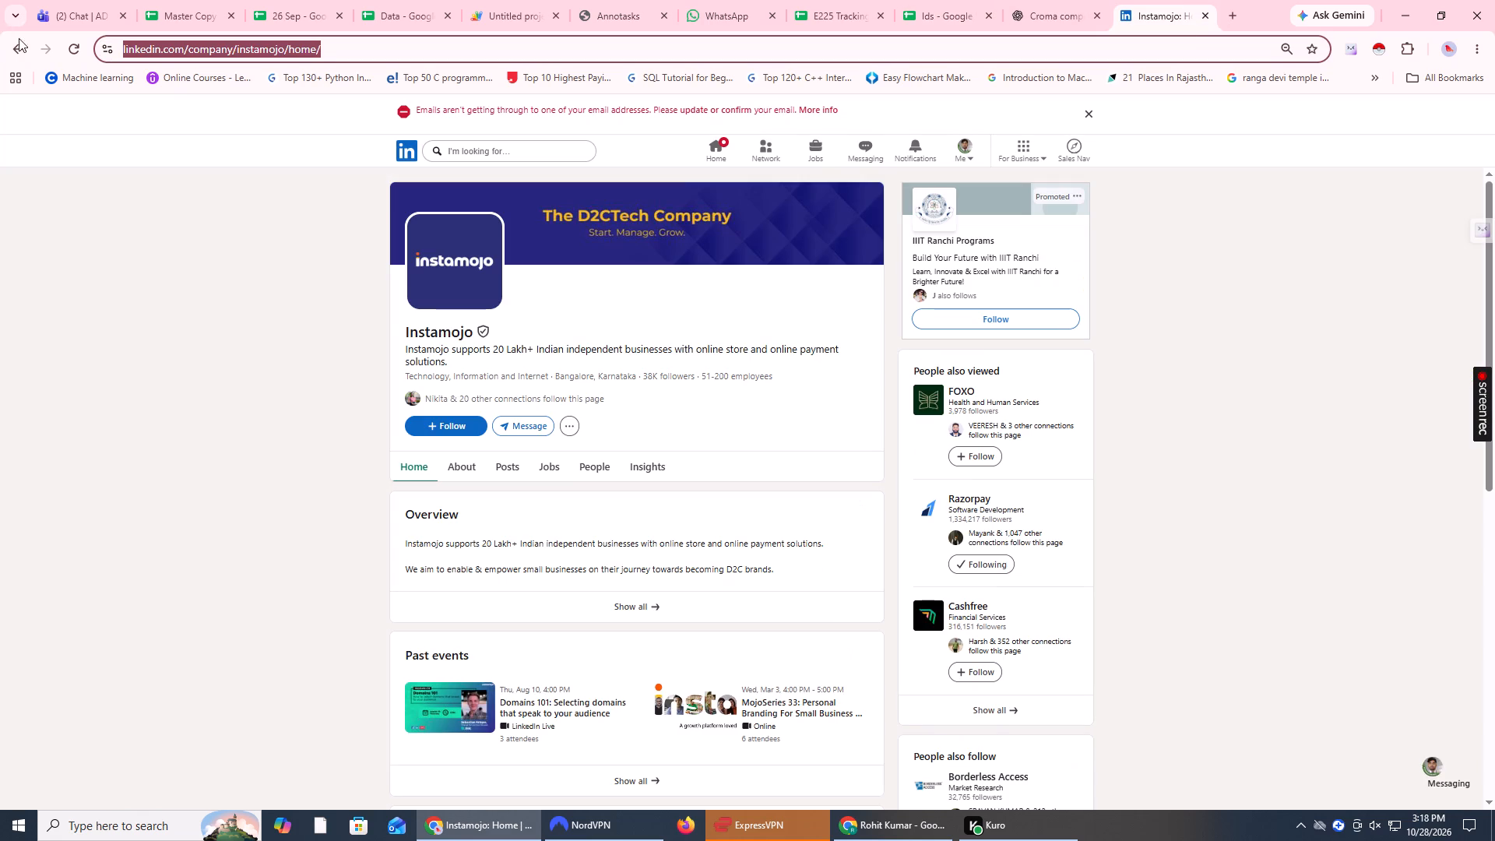
click(27, 44)
drag(244, 135, 0, 204)
key(ctrl+v)
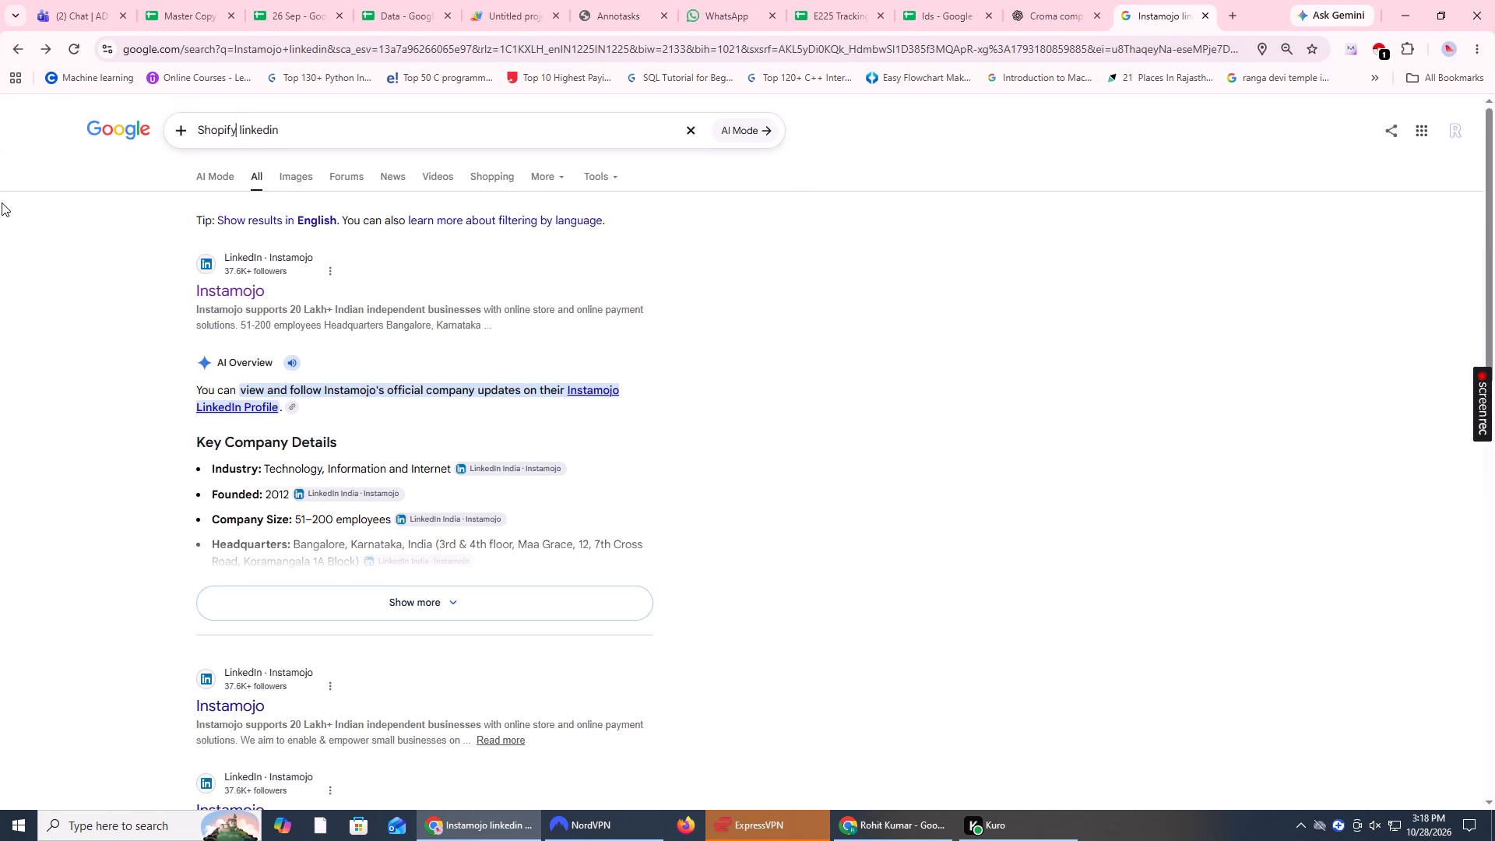
key(Return)
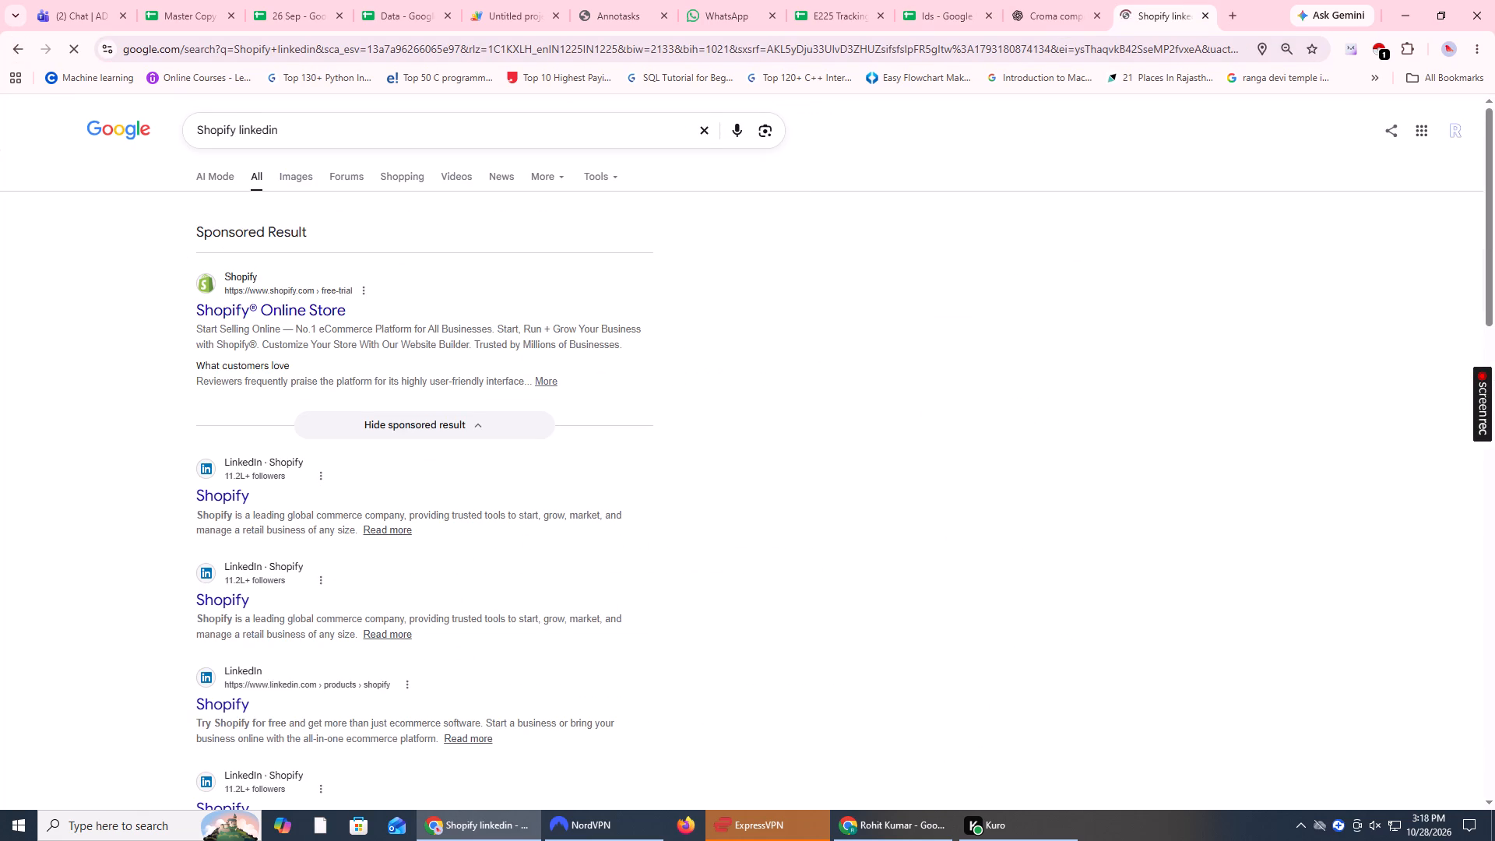
click(213, 500)
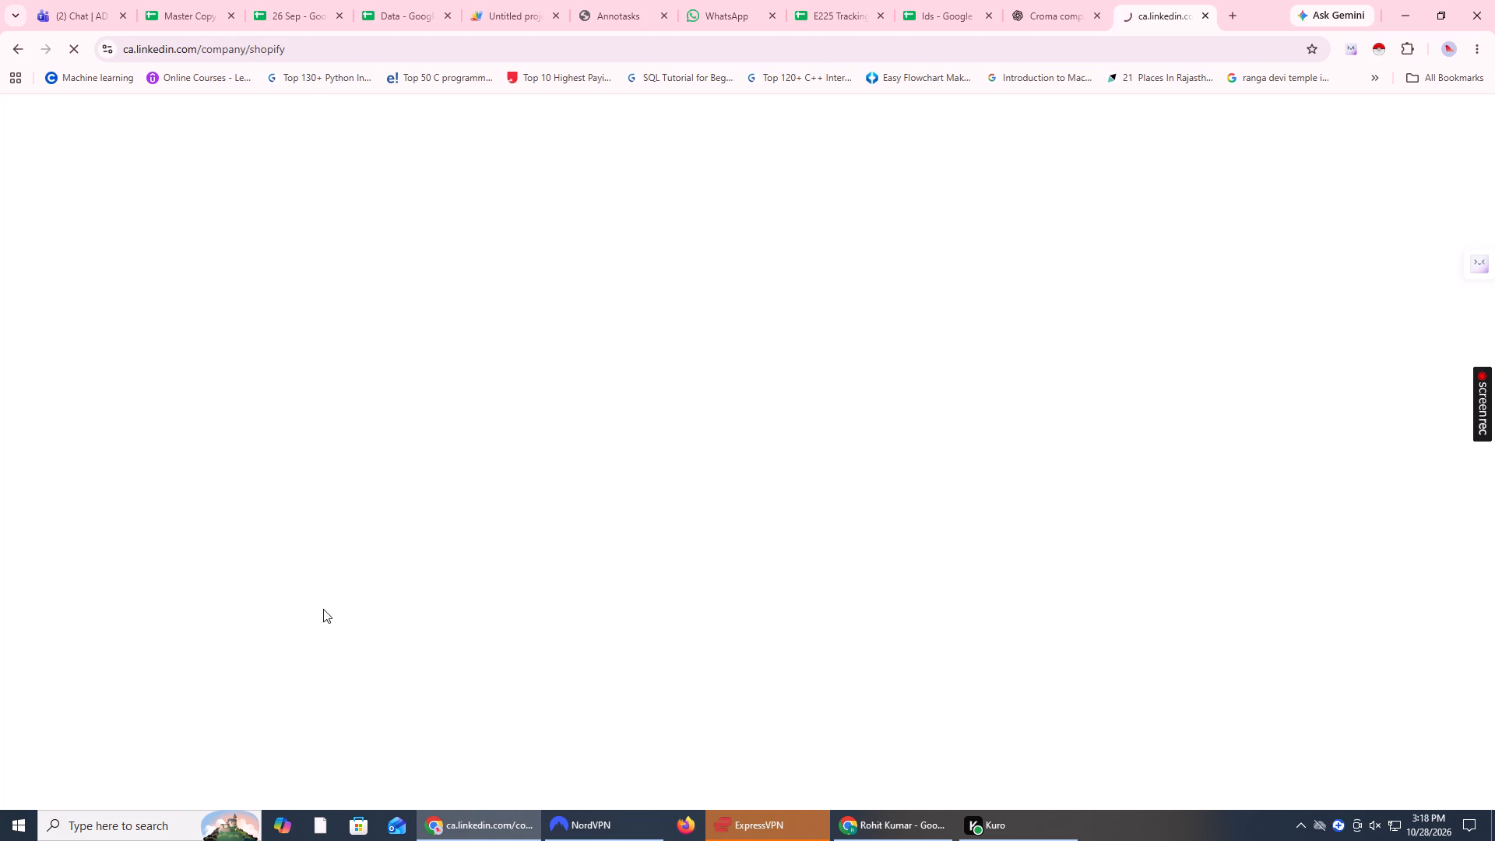
Copy the Shopify page's URL, linkedin.com/company/shopify/home/, into the Linkedin URL cell of row 98 in the Ids spreadsheet.
click(318, 51)
click(201, 294)
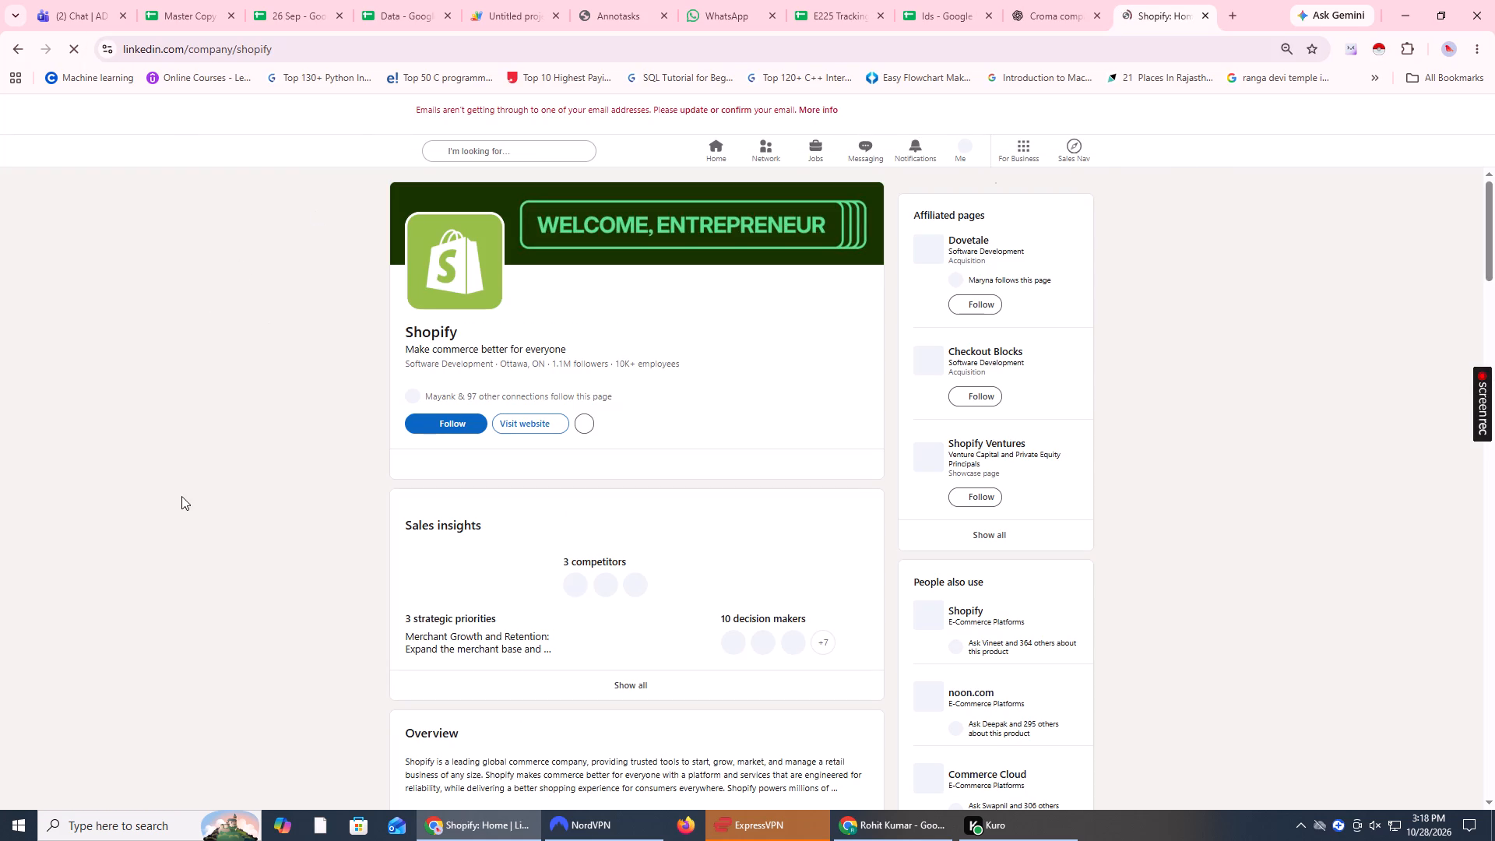
scroll(223, 483, up, 4)
scroll(223, 483, down, 7)
scroll(227, 483, up, 3)
click(364, 46)
key(ctrl+c)
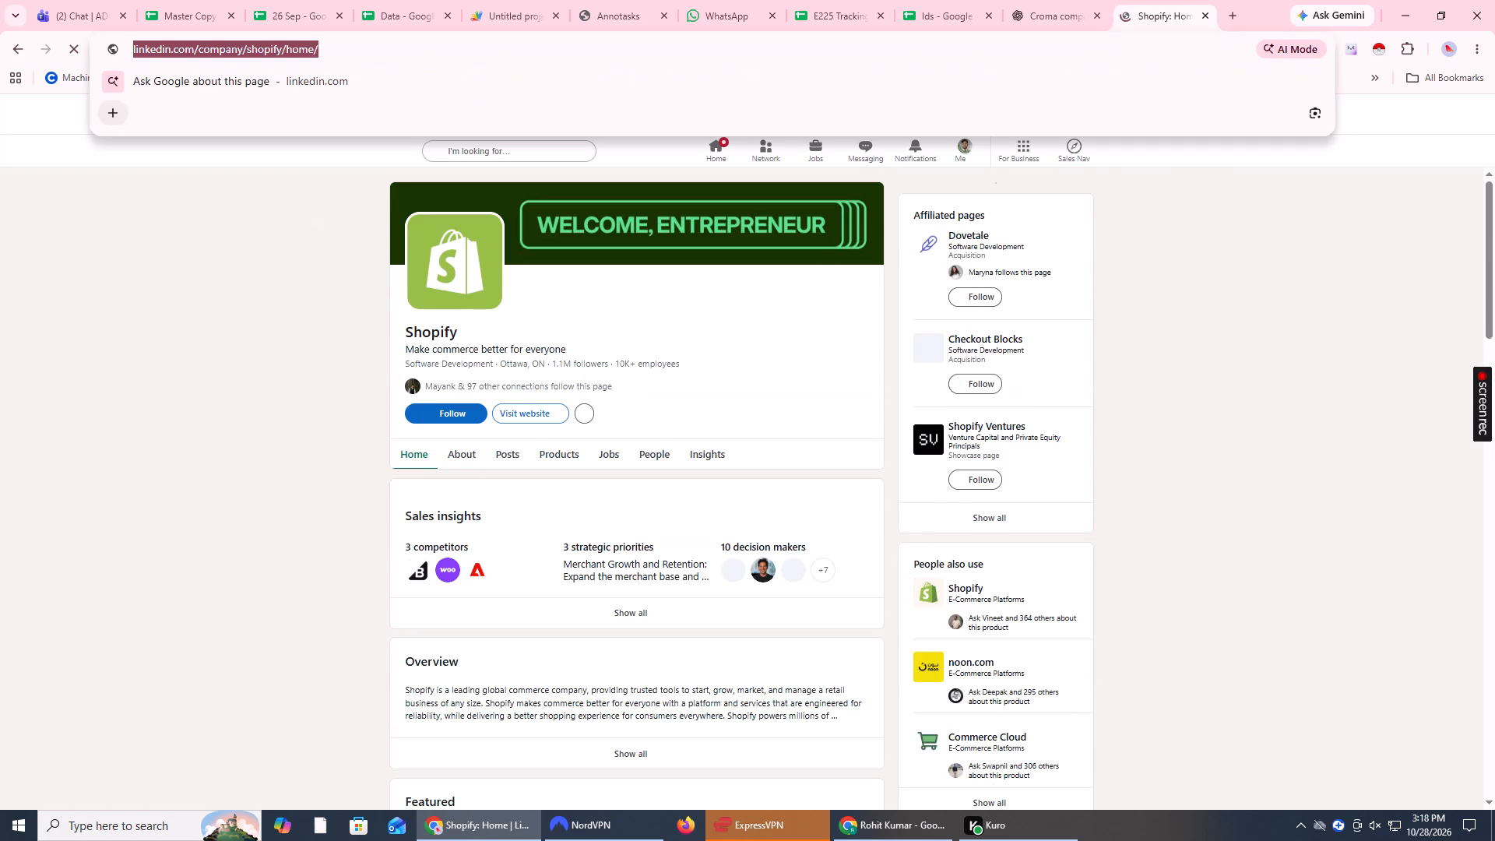
click(816, 0)
click(922, 0)
click(418, 391)
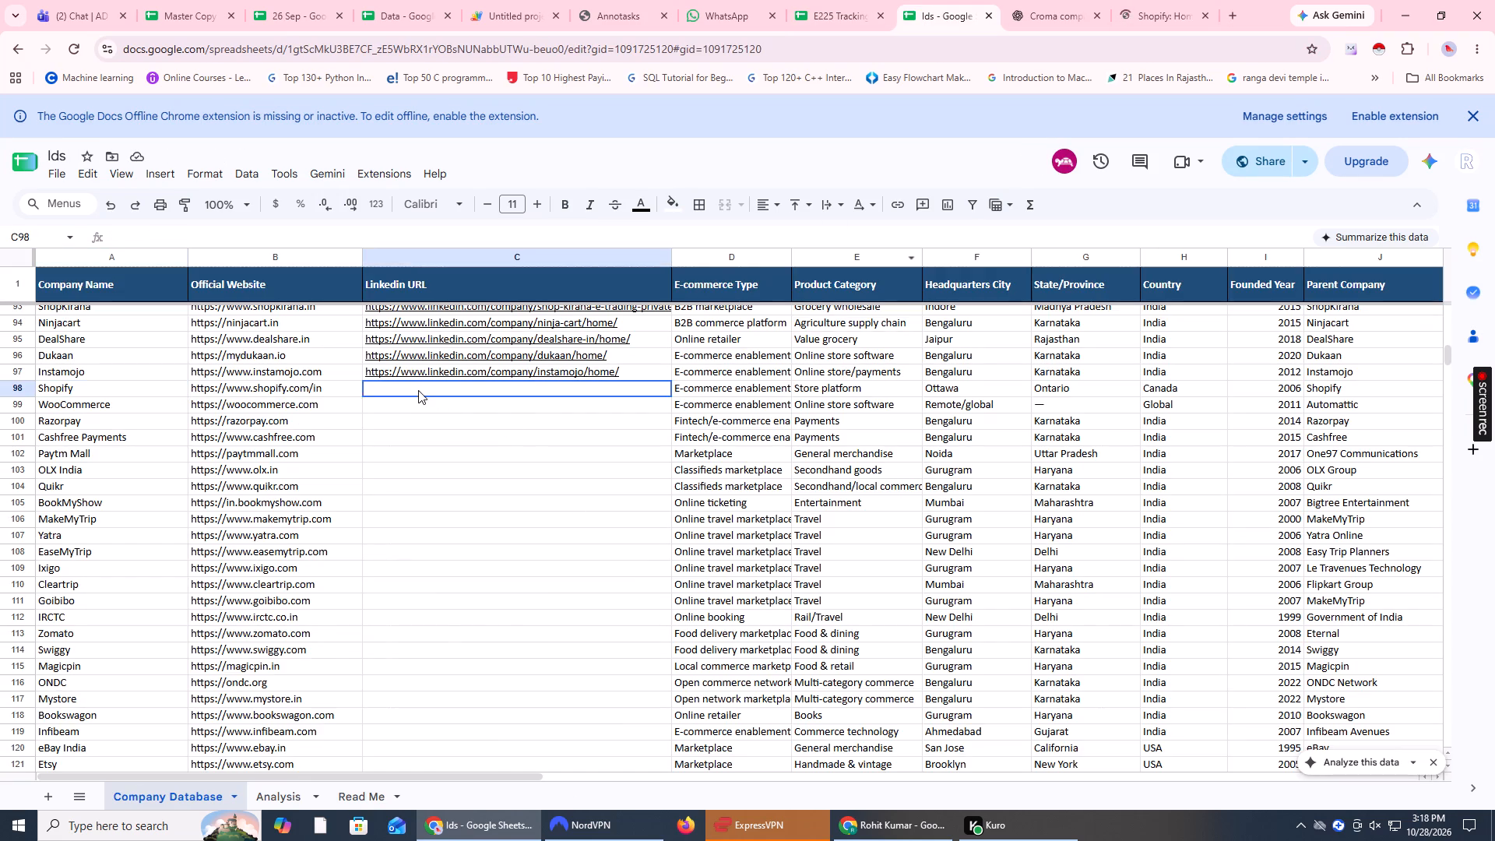
key(ctrl+v)
Copy the name WooCommerce from row 99, search Google for "WooCommerce linkedin" and open the WooCommerce LinkedIn page.
click(118, 399)
key(ctrl+c)
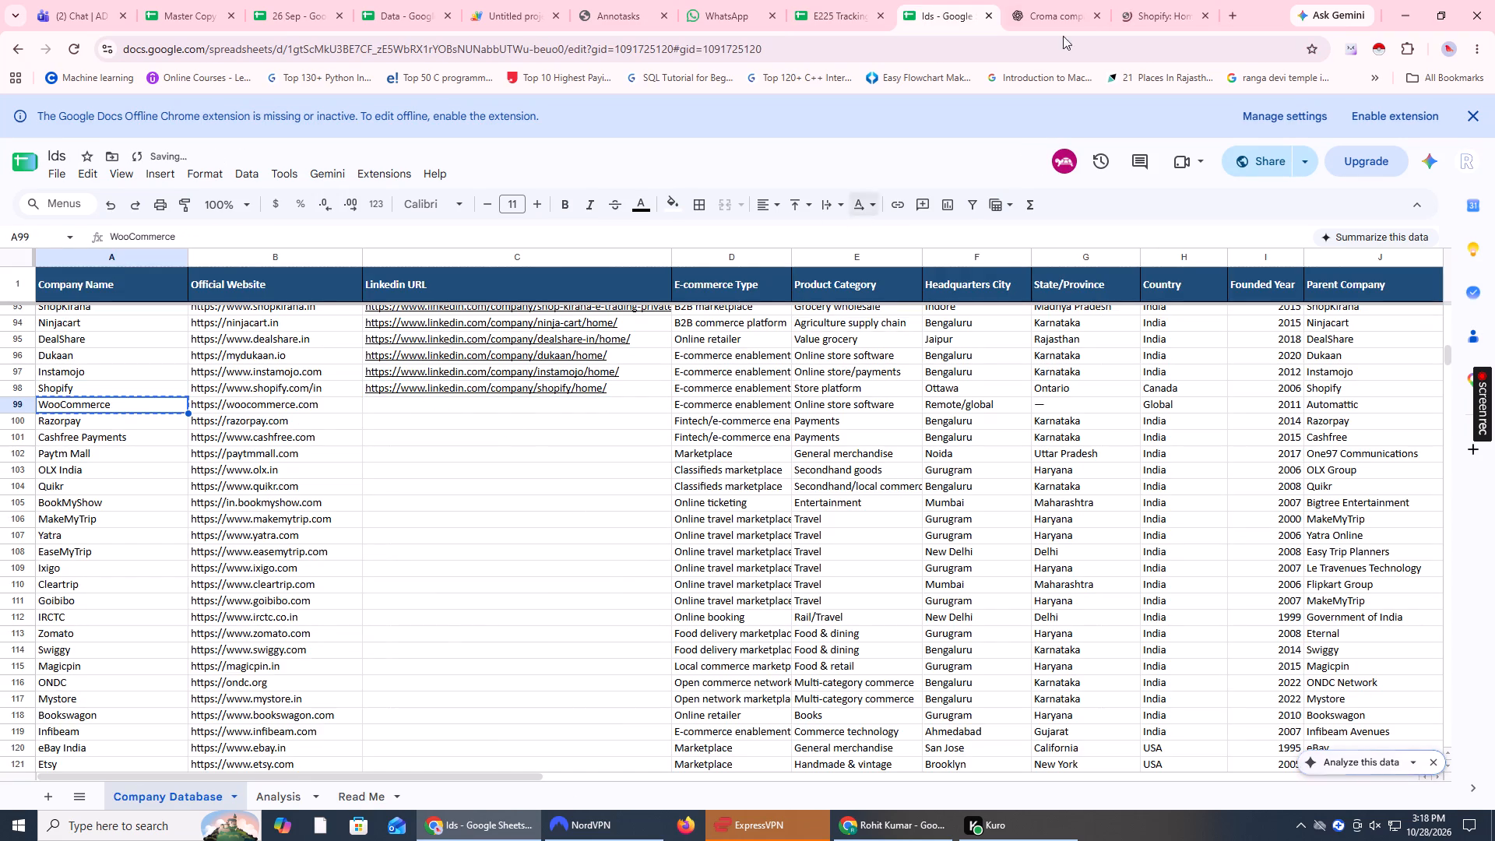
click(1138, 0)
click(14, 47)
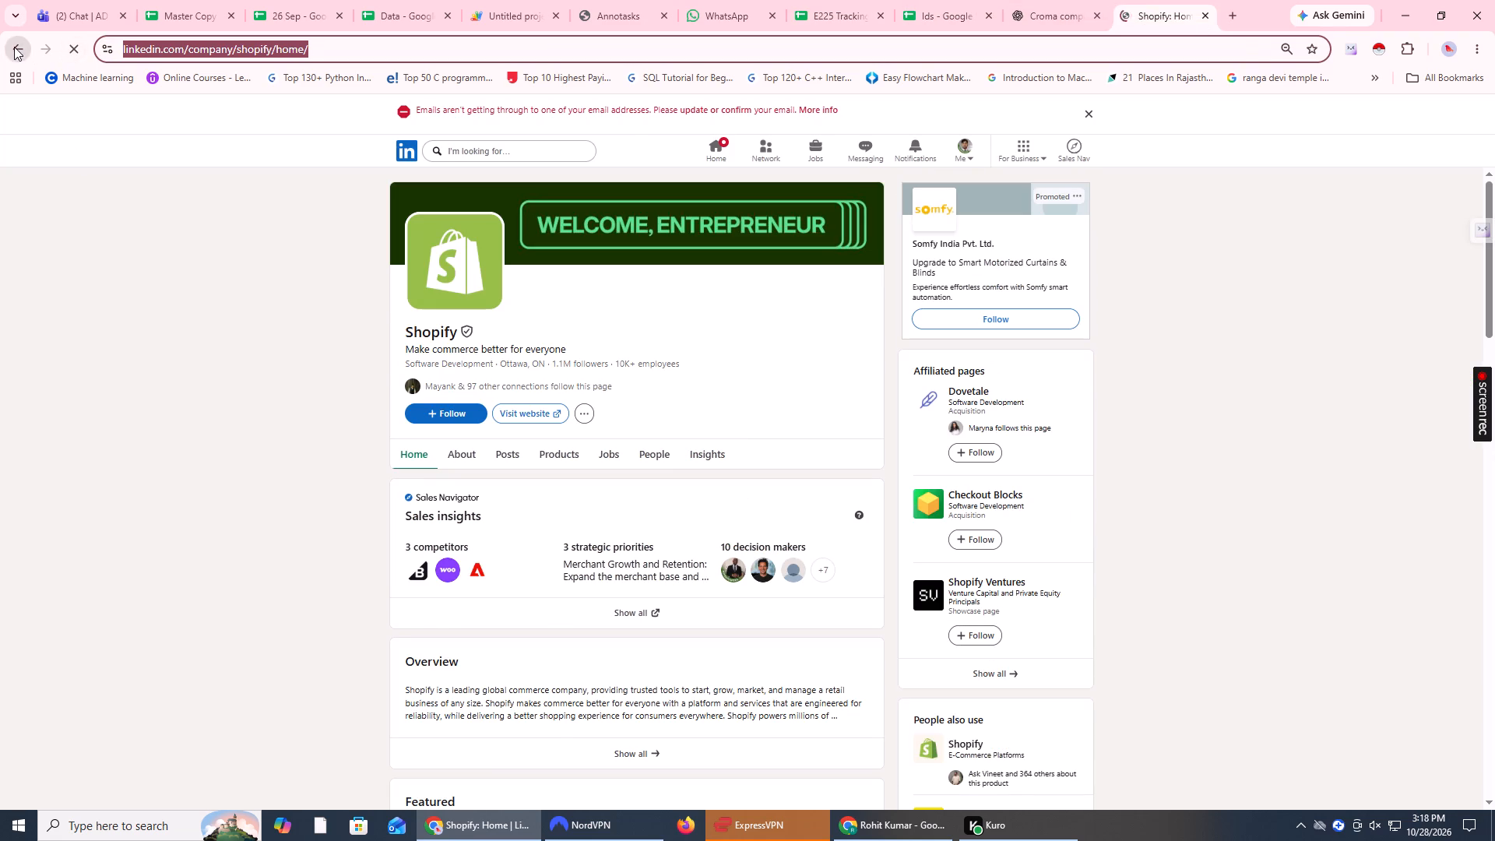
drag(237, 130, 0, 147)
key(ctrl+v)
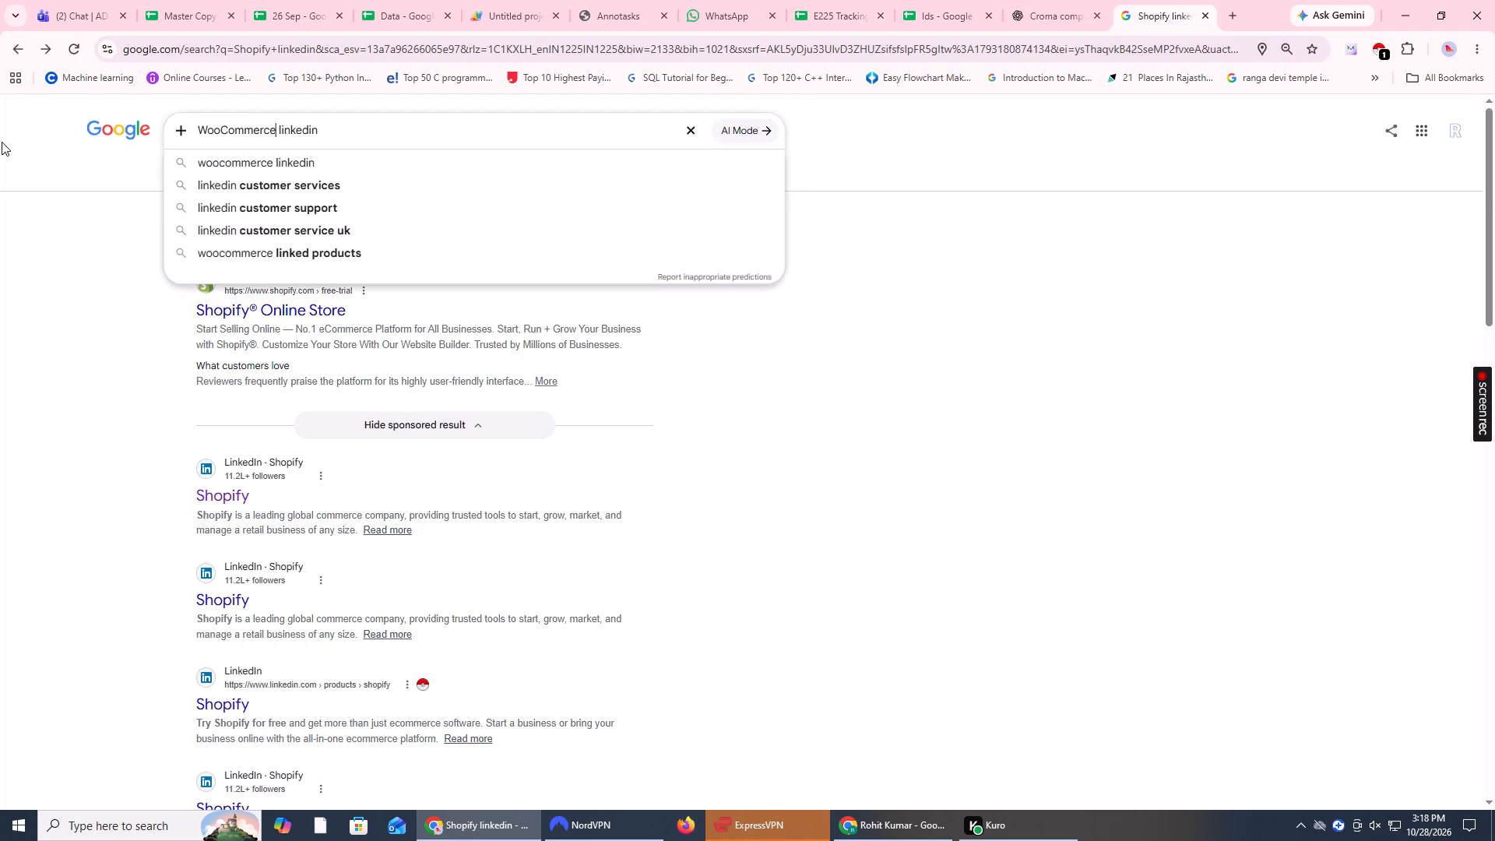
key(Return)
click(240, 250)
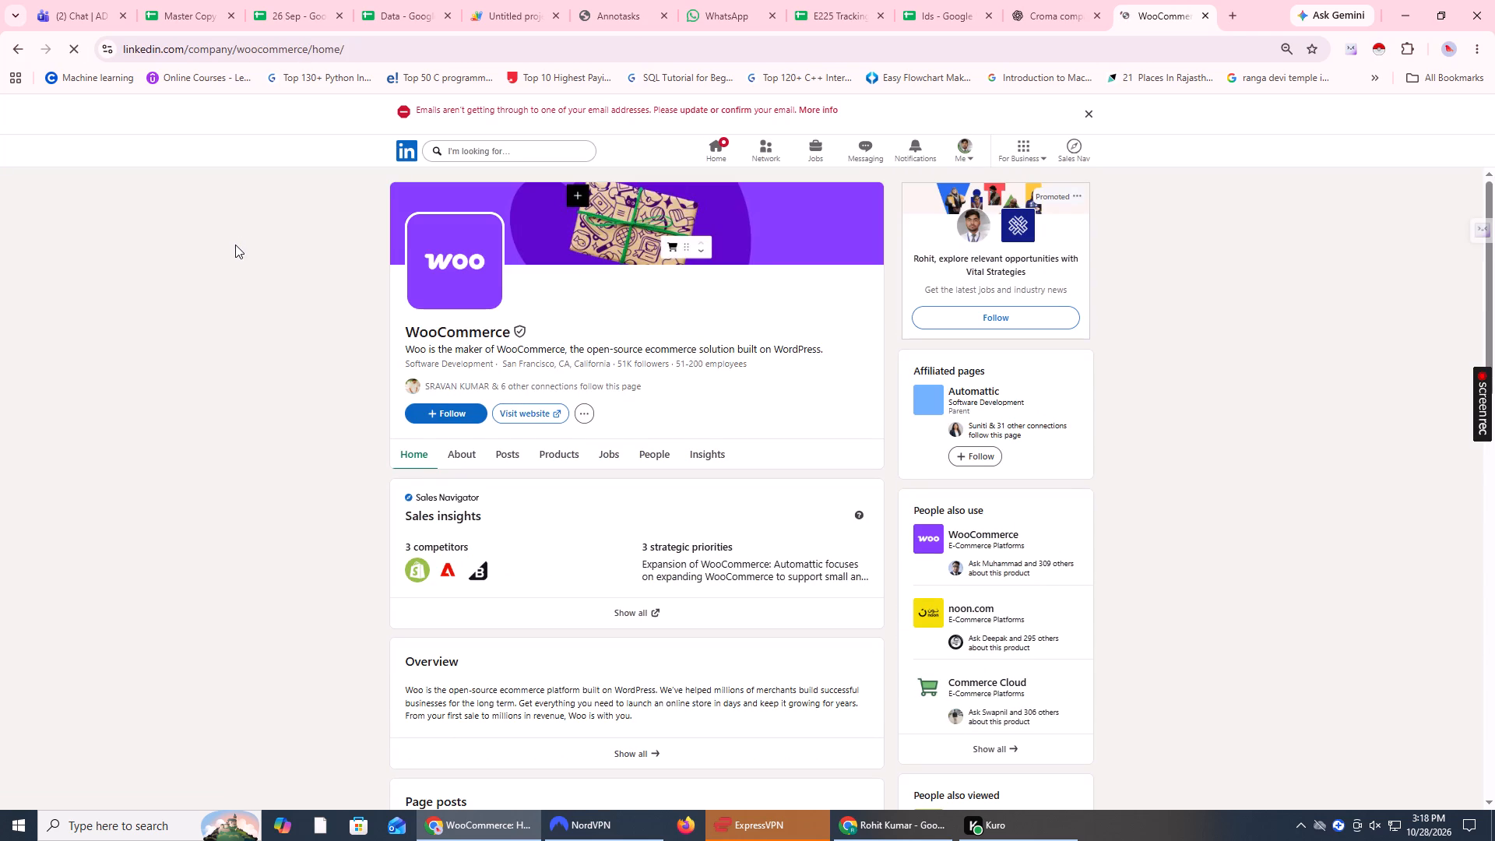
Copy the WooCommerce page's URL, linkedin.com/company/woocommerce/home/, into the Linkedin URL cell of row 99 in the Ids spreadsheet.
click(309, 46)
key(ctrl+c)
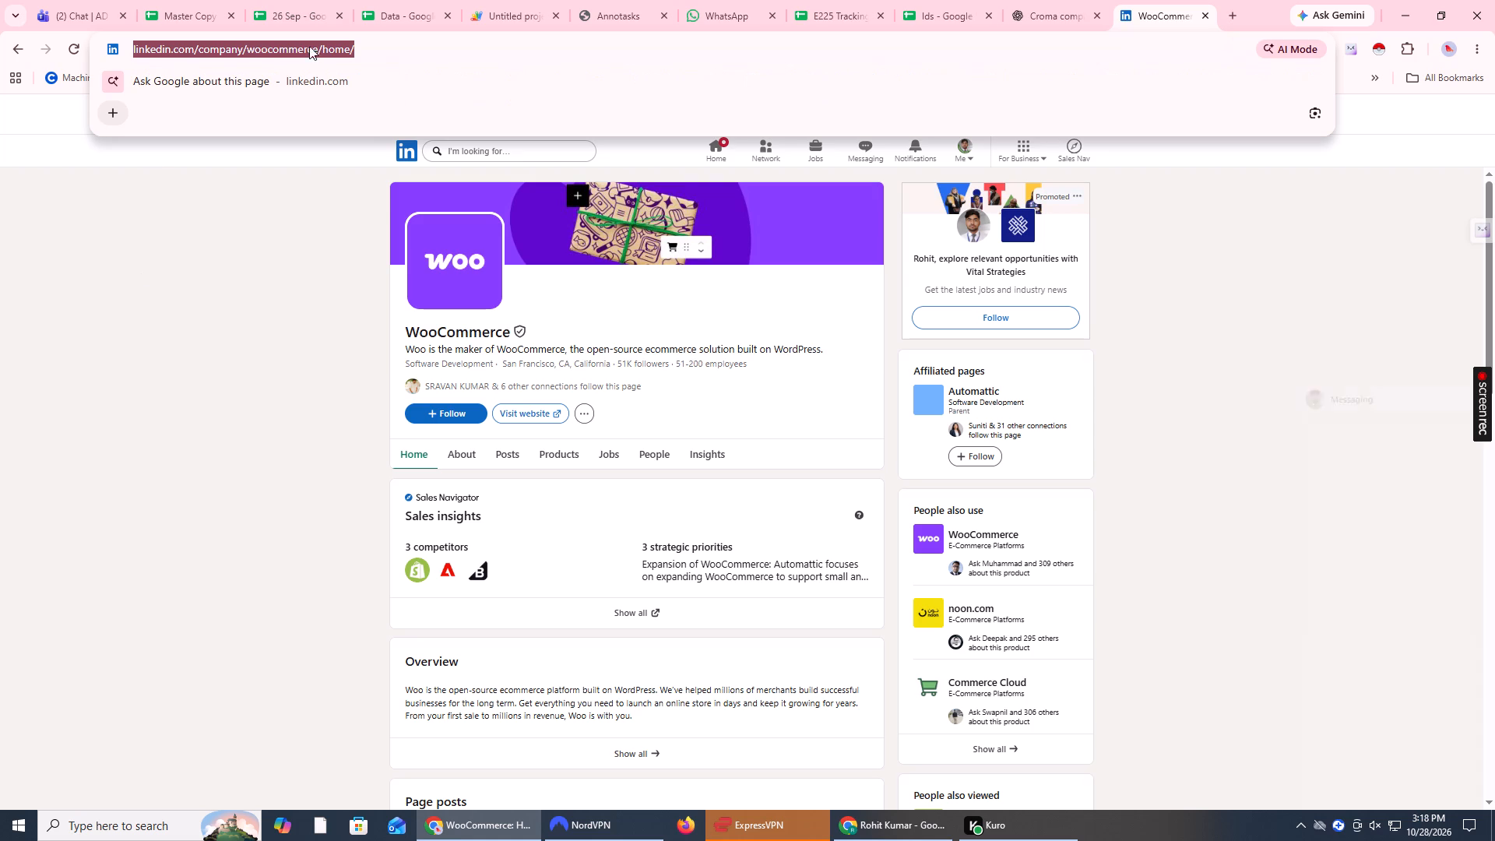
click(933, 0)
click(371, 406)
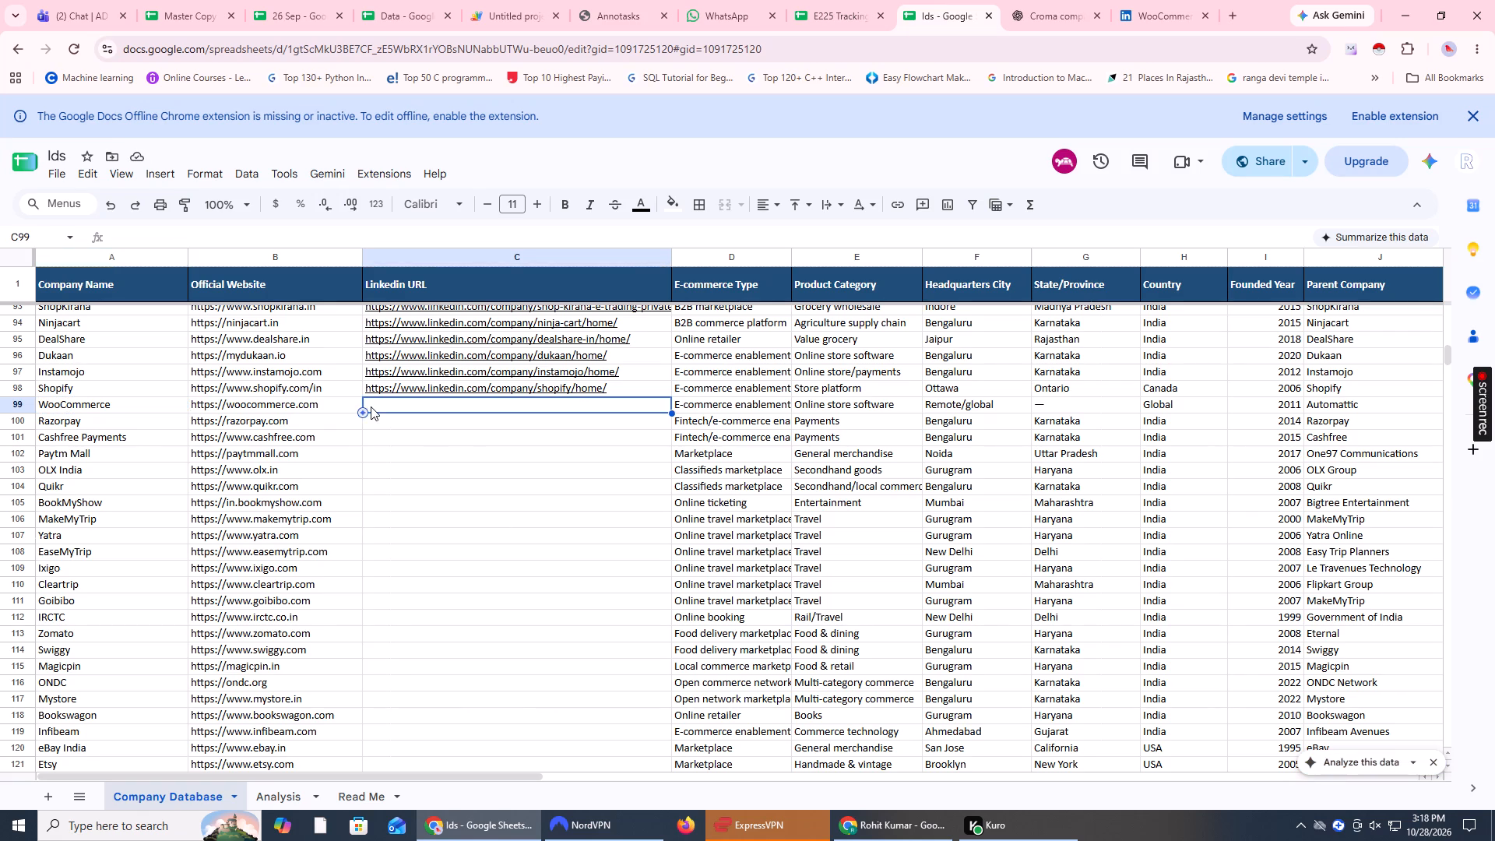
key(ctrl+v)
click(388, 446)
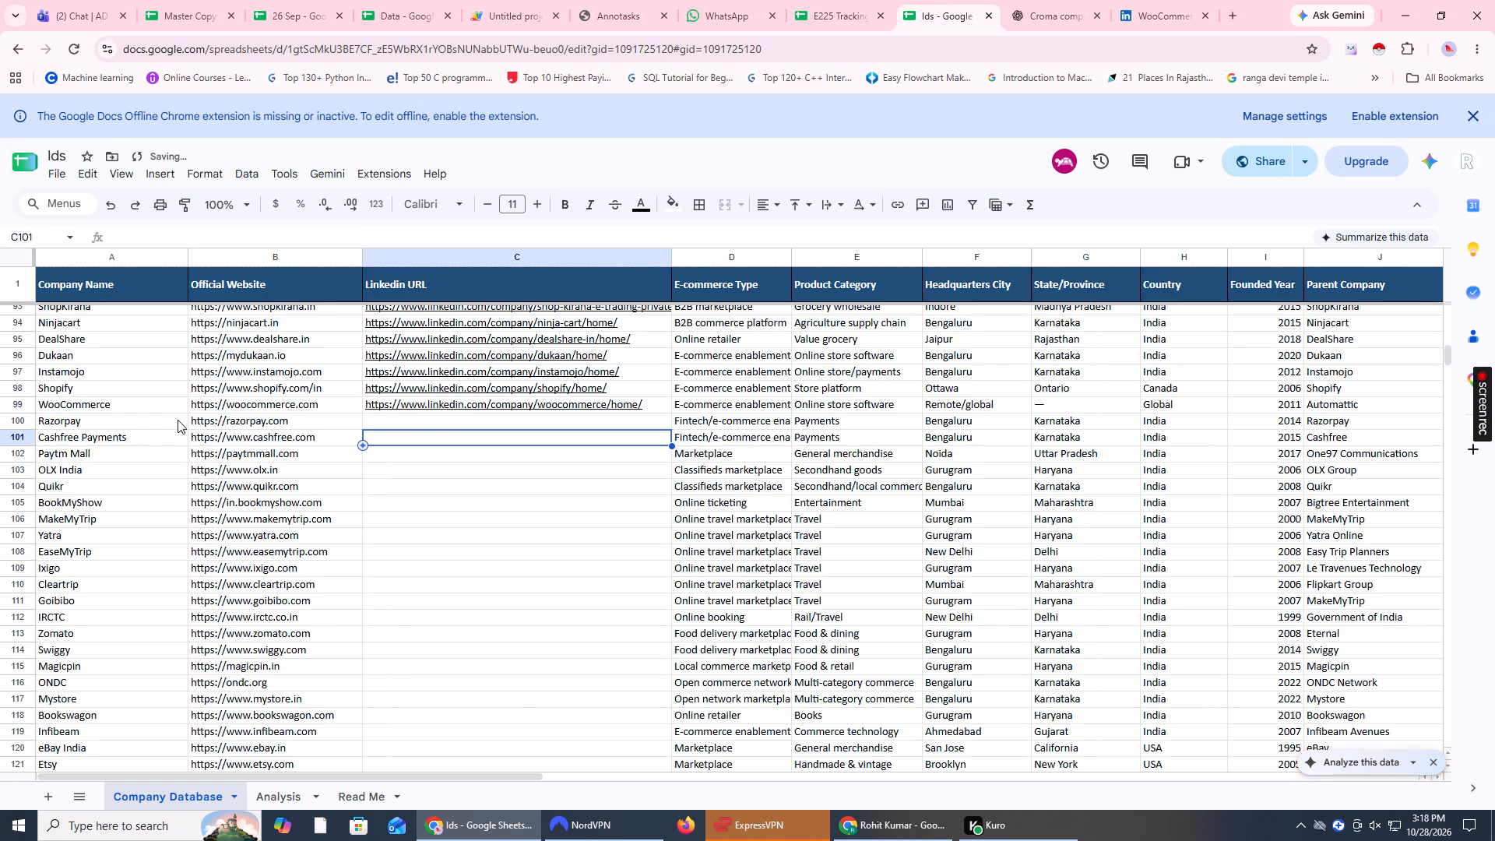
Copy the name Razorpay from row 100 and return to the Google results page for the company's LinkedIn search.
click(142, 416)
key(ctrl+c)
click(1170, 0)
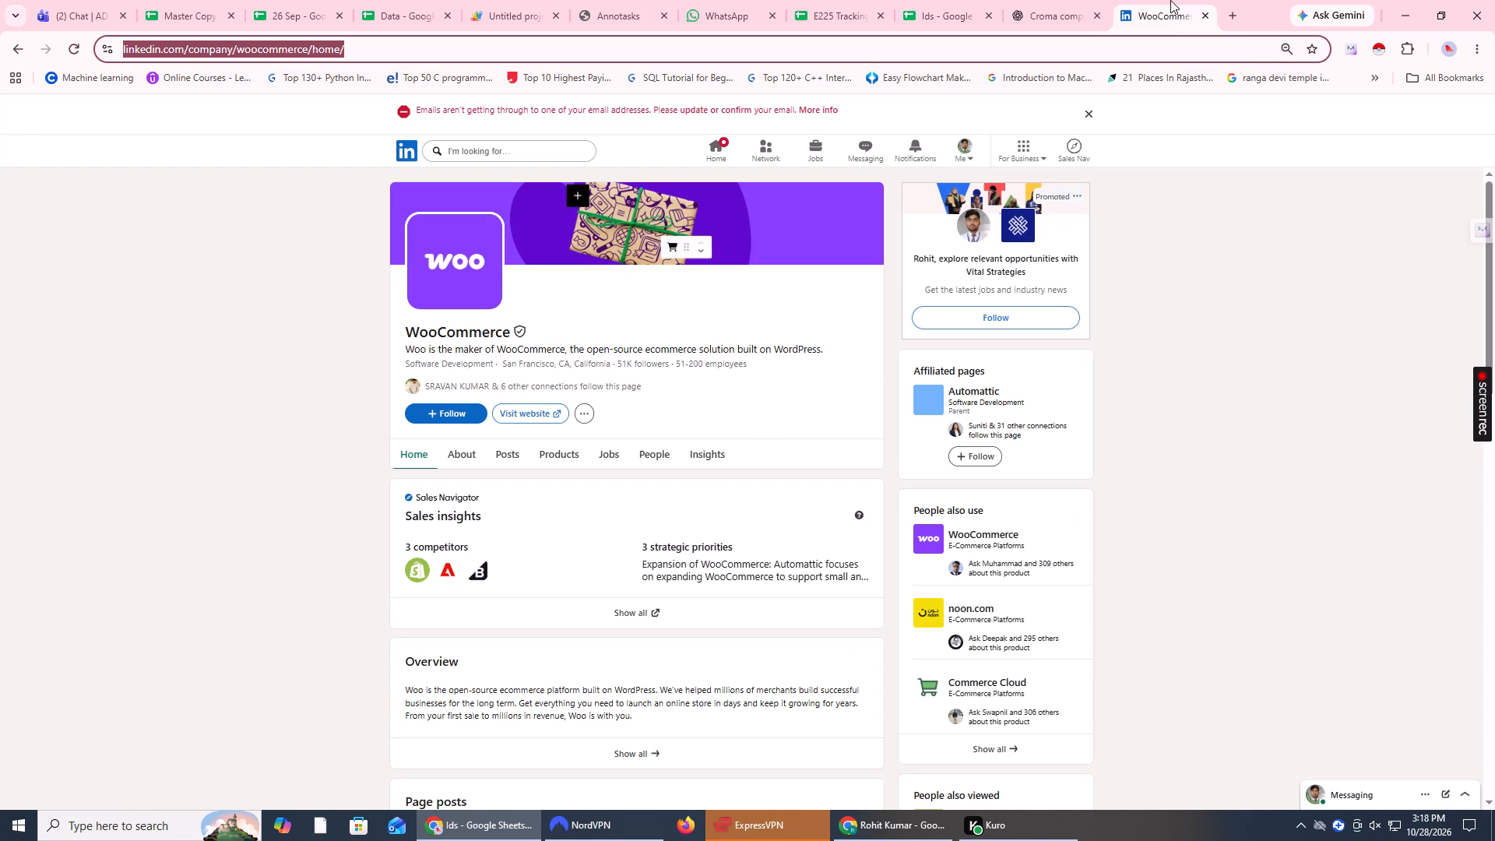
click(18, 45)
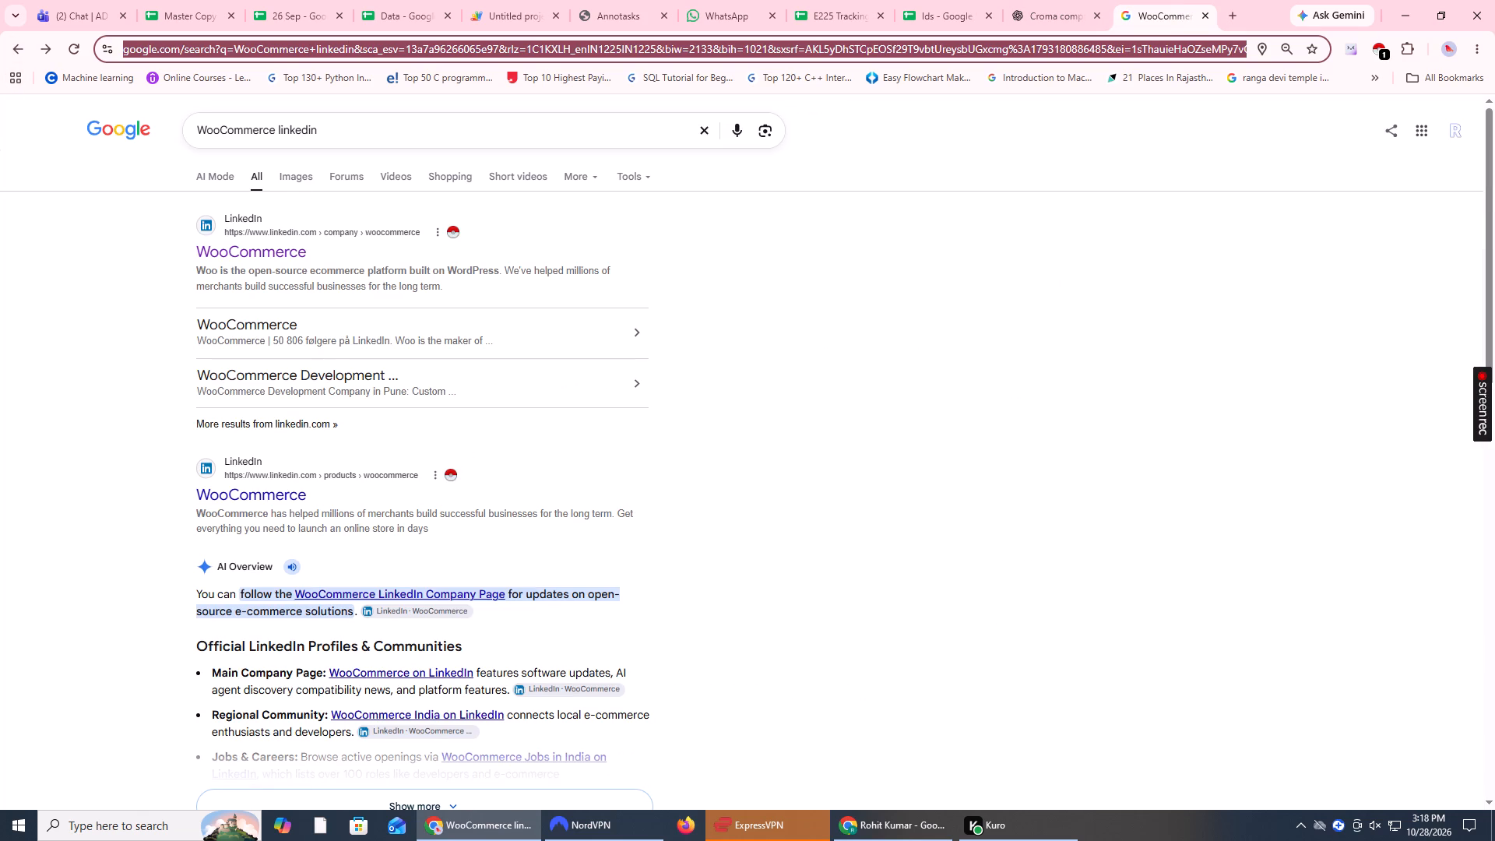
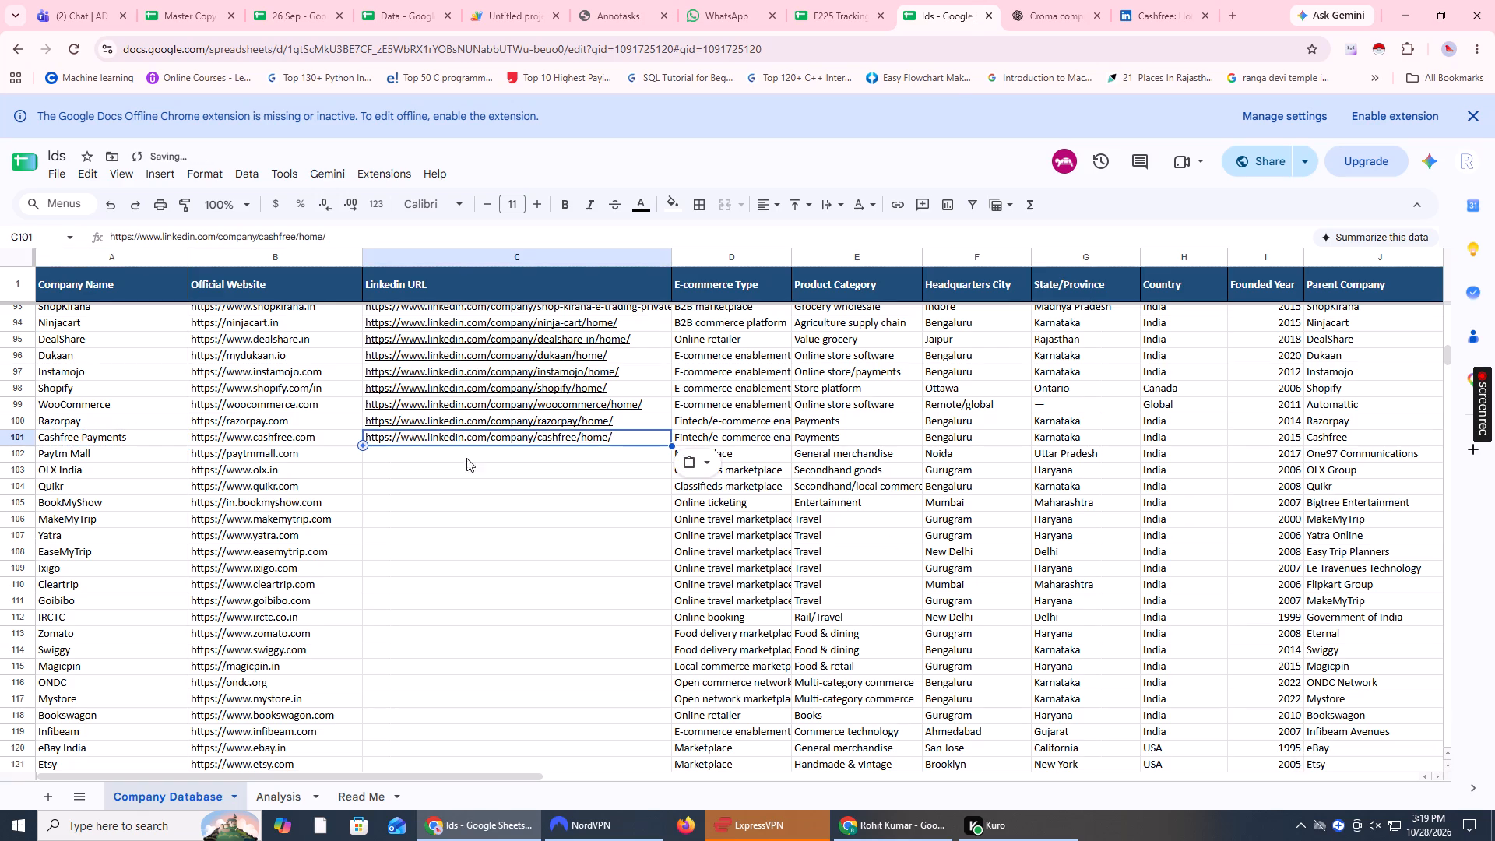
Copy the company name Paytm Mall from row 102 of the Ids spreadsheet for its LinkedIn search.
click(62, 455)
key(ctrl+c)
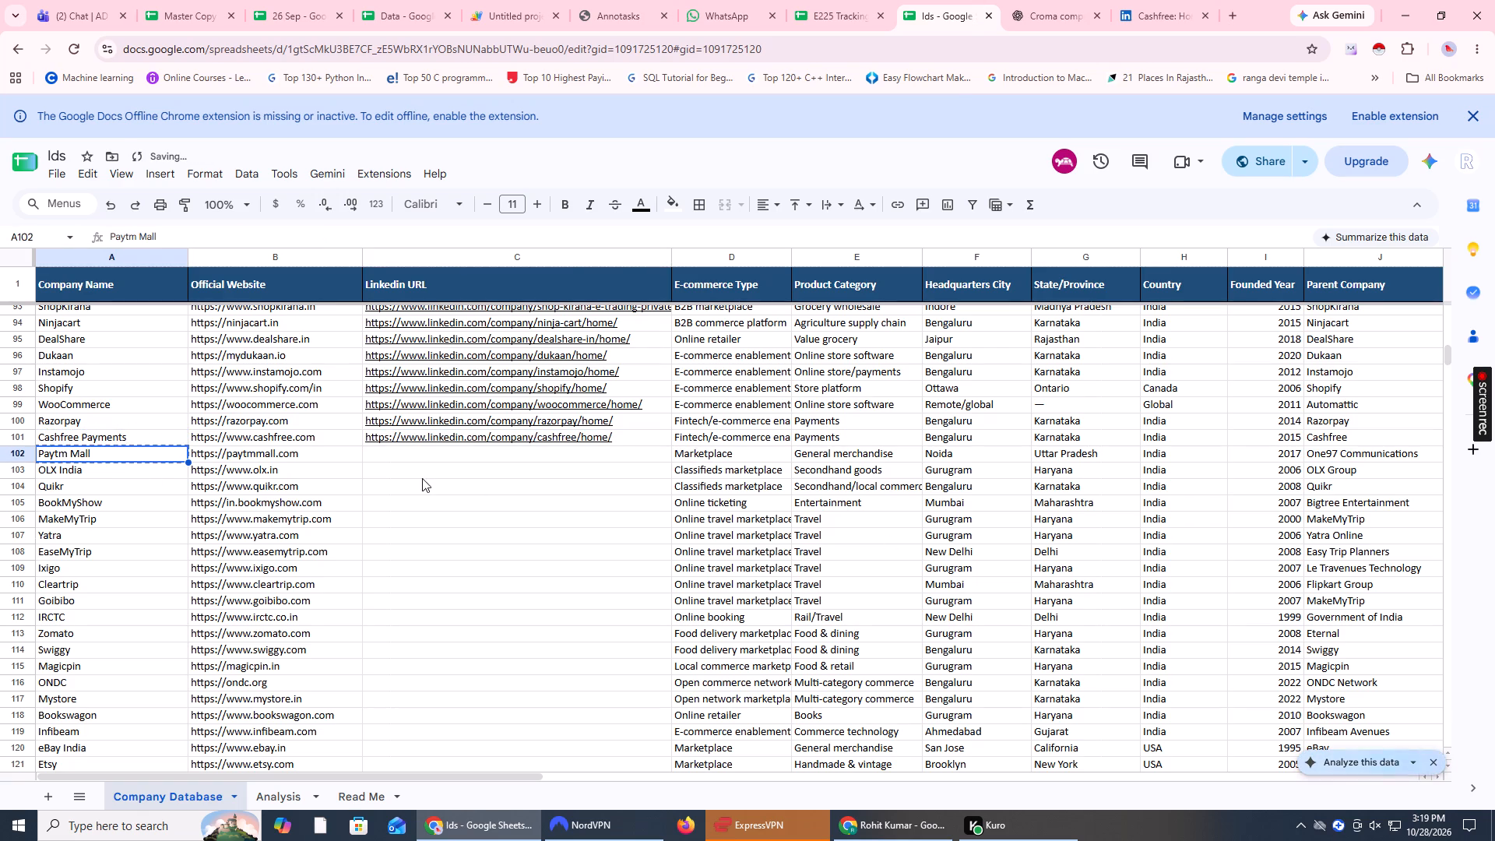
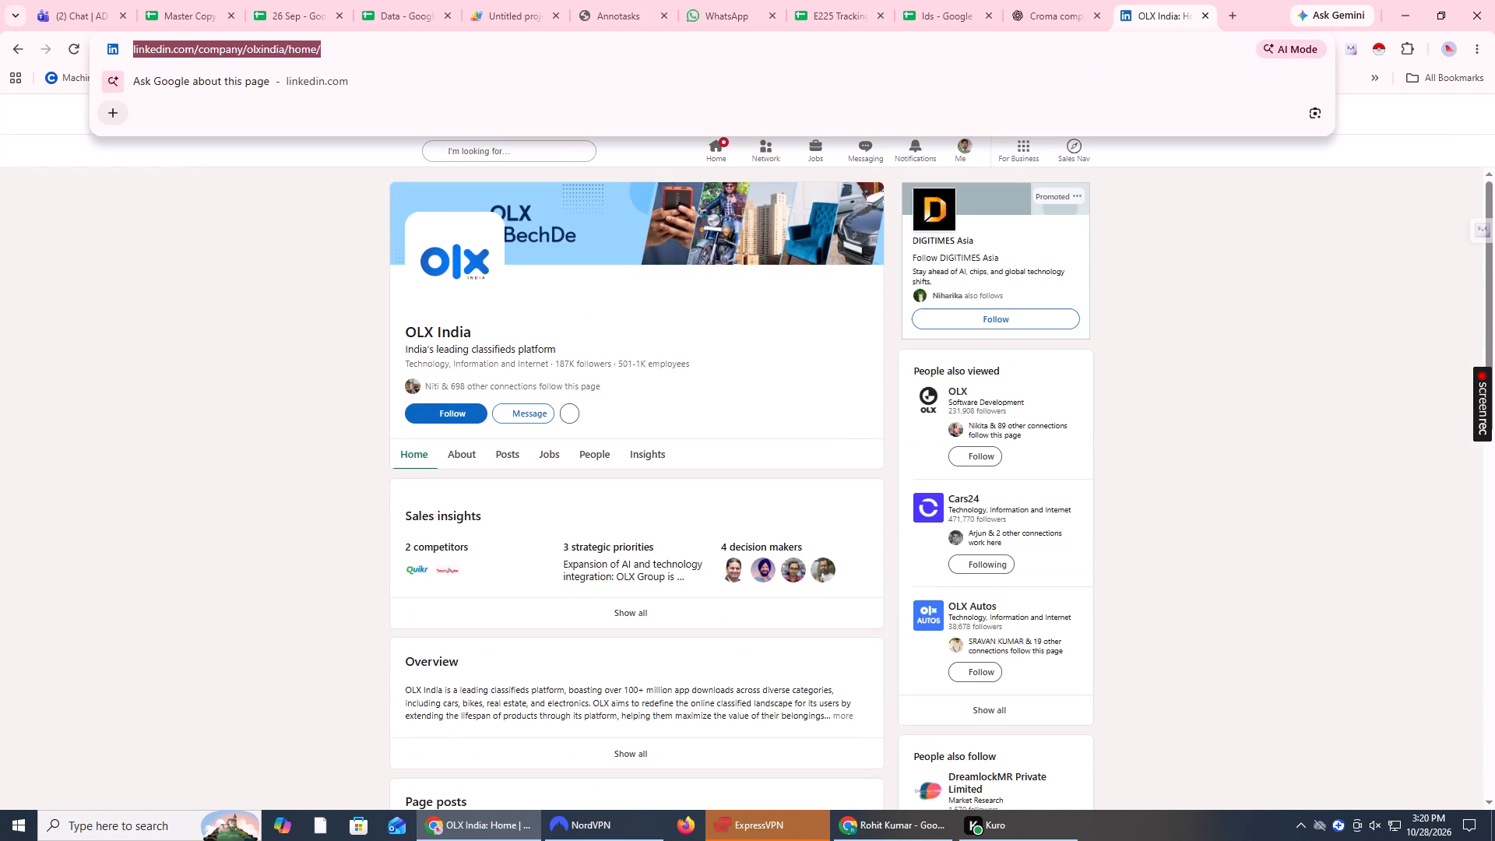
Paste OLX India's LinkedIn page URL into its Linkedin URL cell in row 103 of the Ids spreadsheet.
click(940, 0)
click(390, 470)
key(ctrl+v)
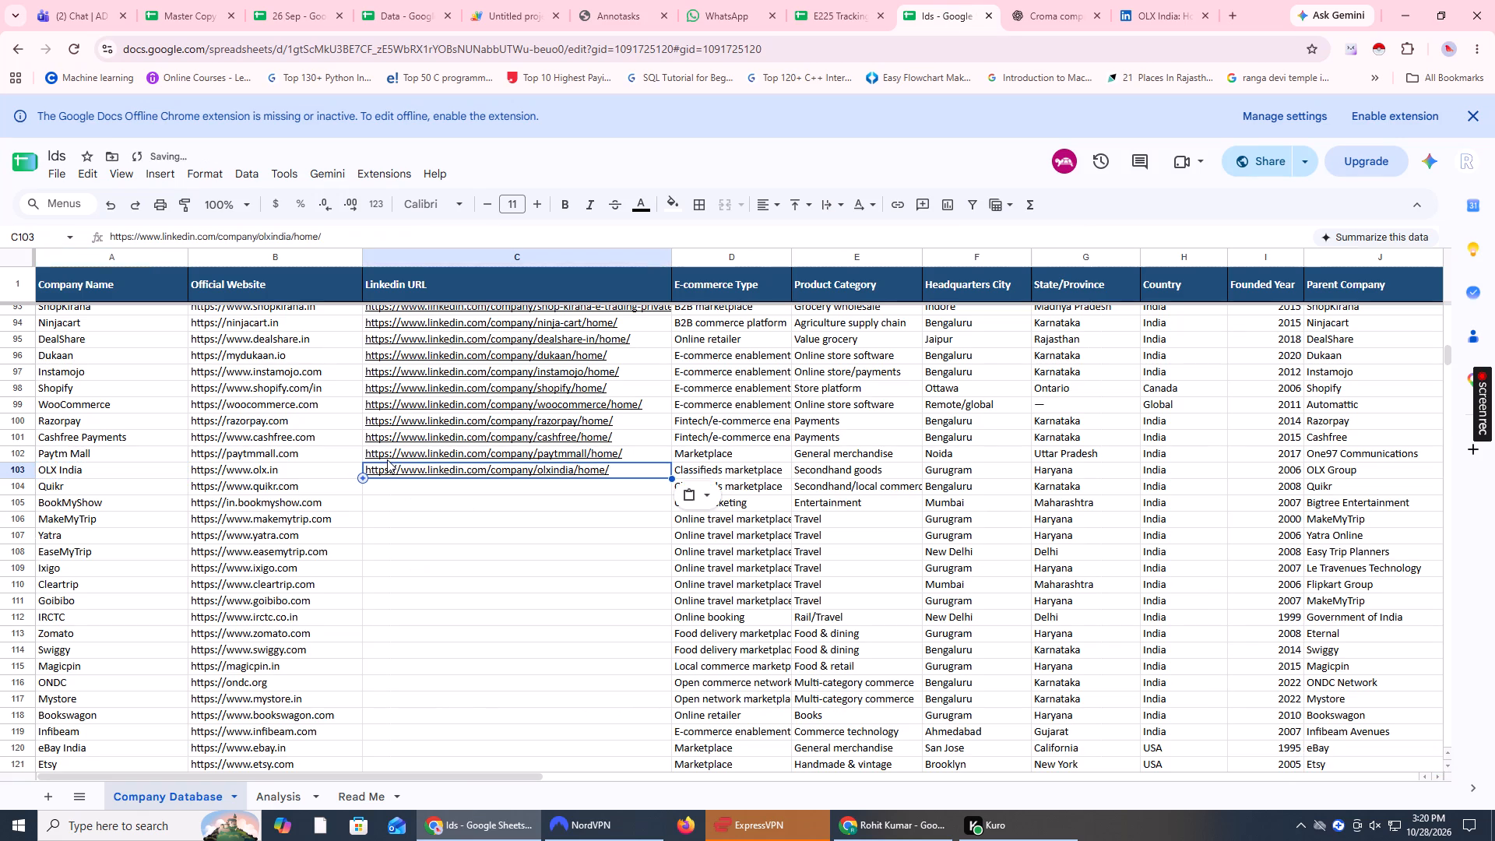
Copy the company name Quikr from row 104, search Google for "Quikr Linkedin" and open its LinkedIn company page.
click(53, 488)
key(ctrl+c)
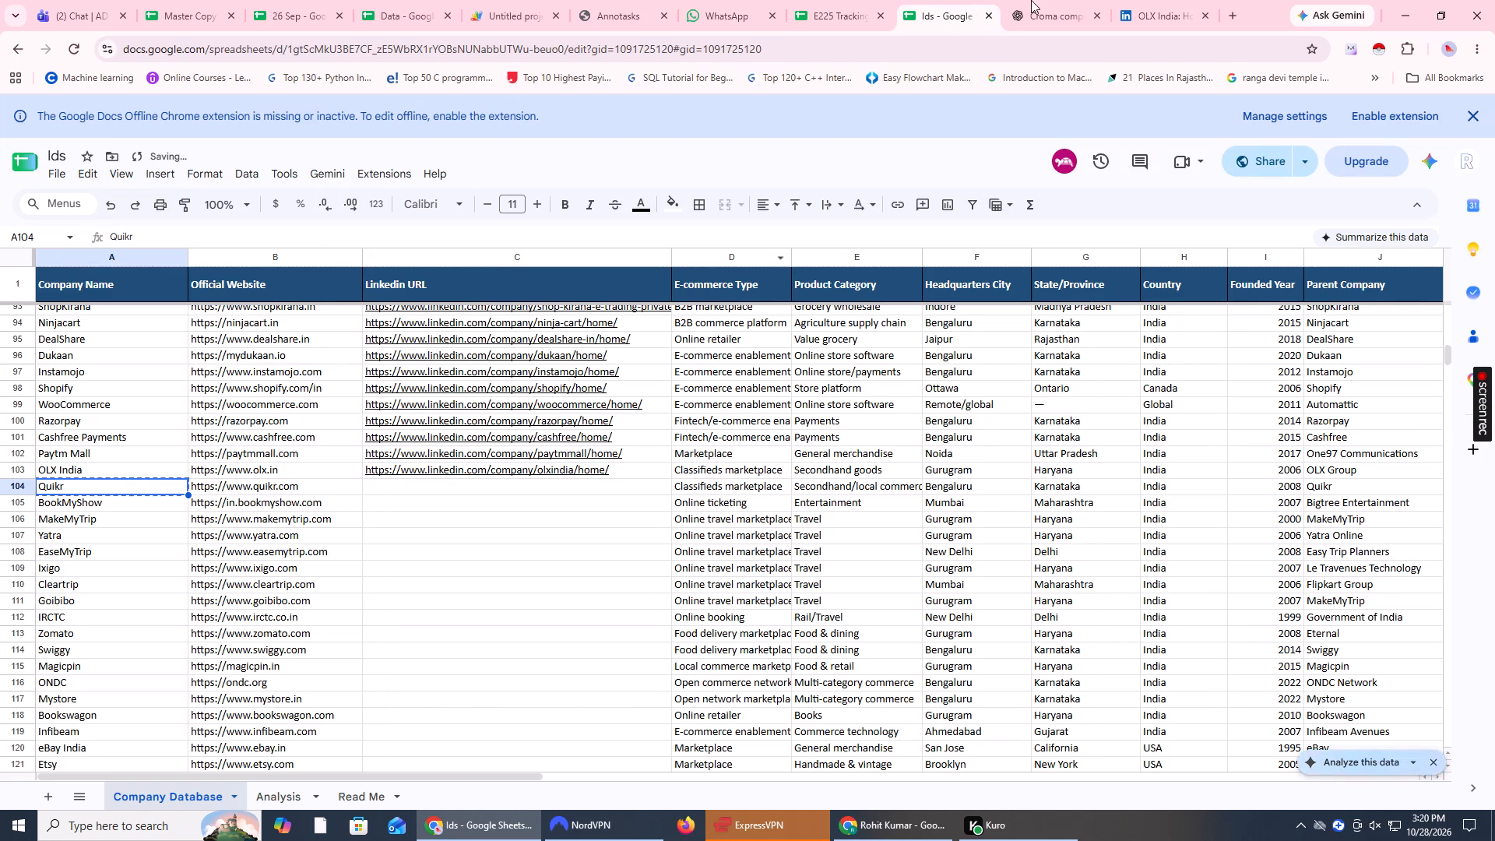
click(1141, 0)
click(9, 44)
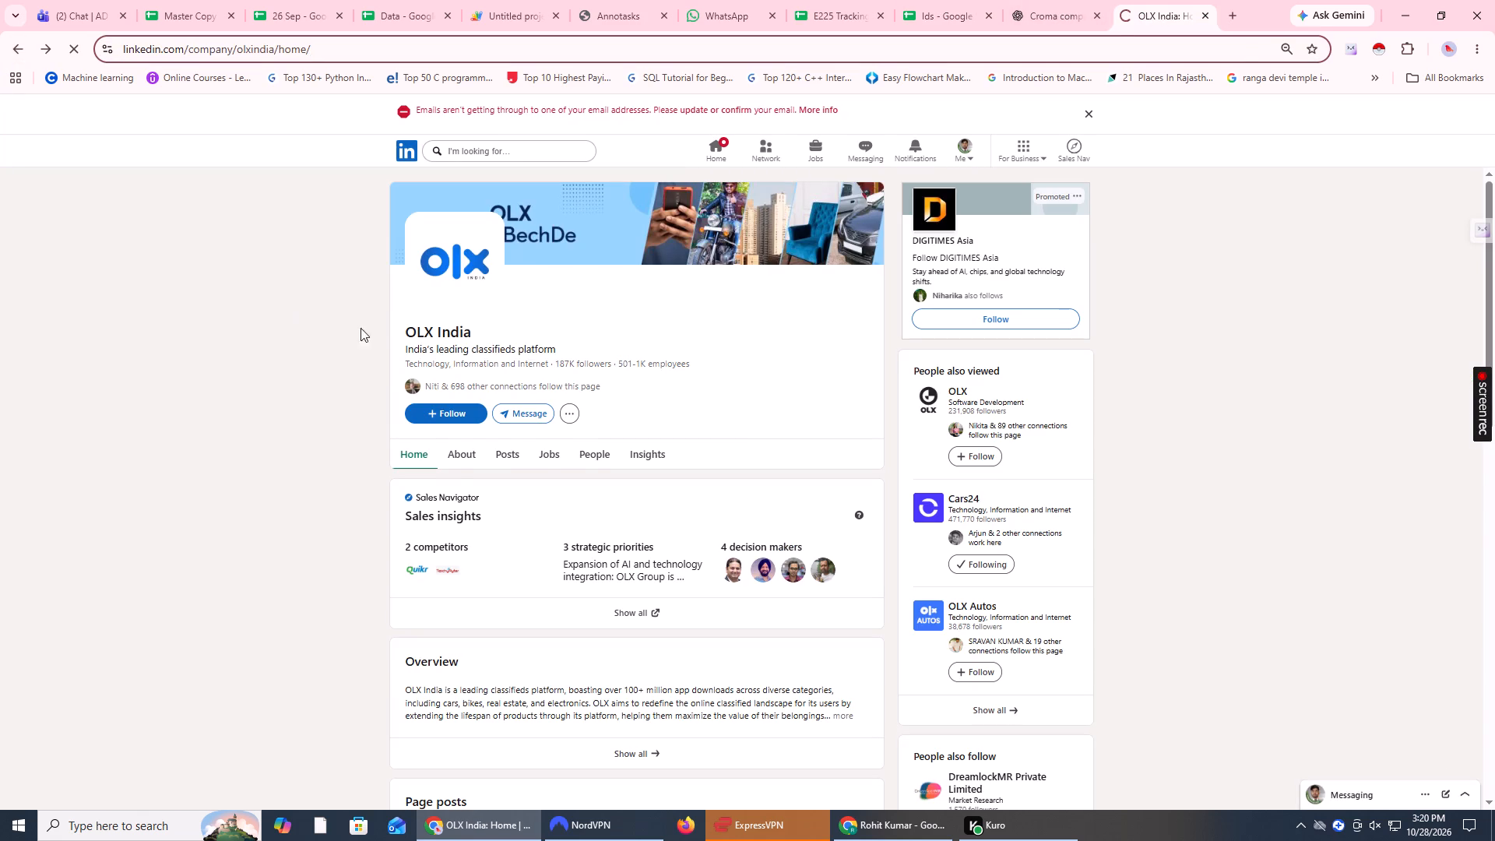
drag(245, 133, 237, 133)
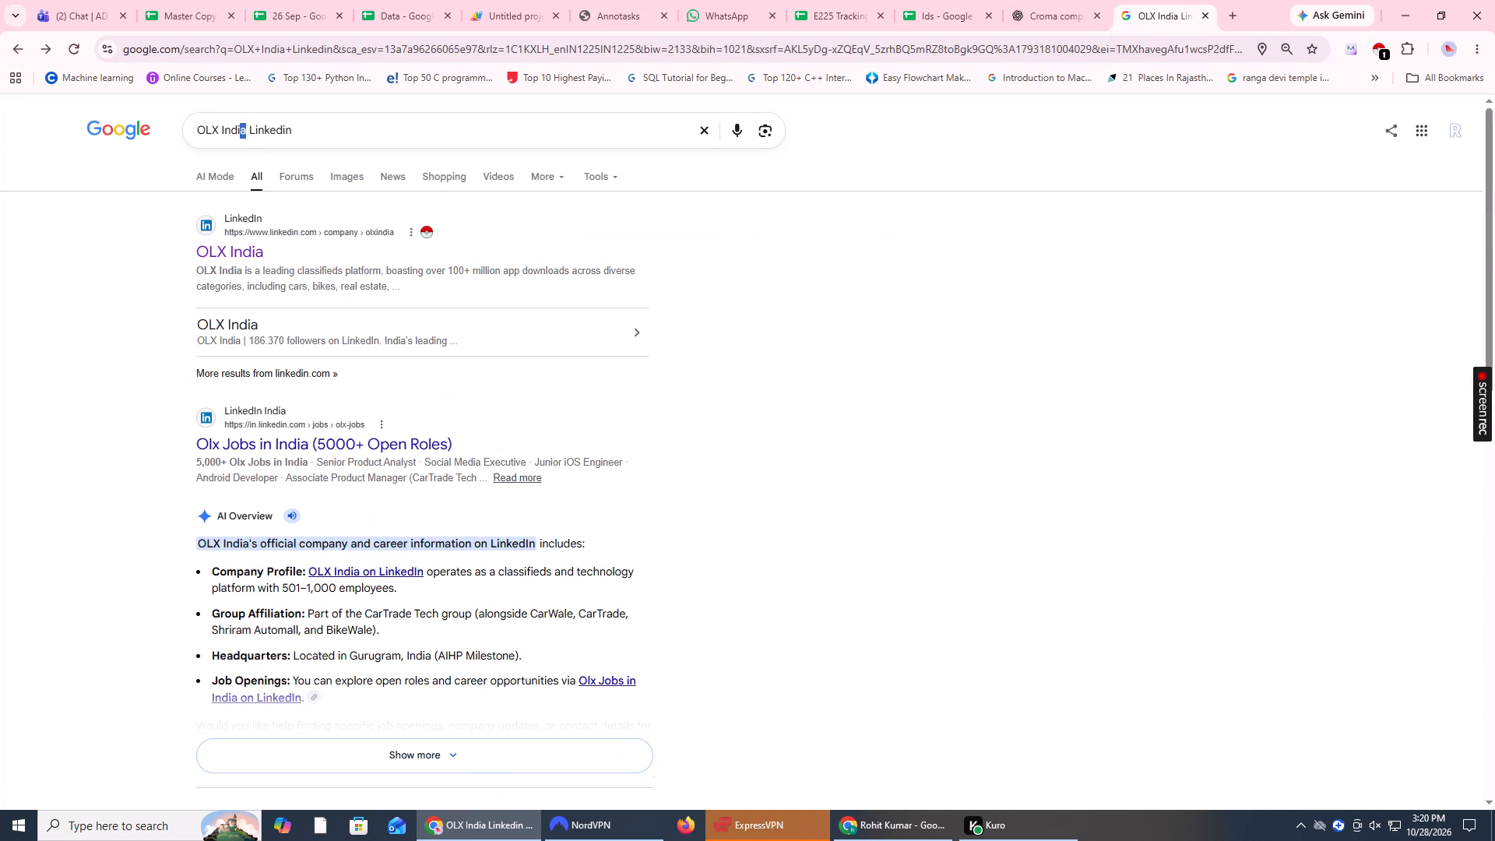
drag(237, 133, 0, 132)
key(ctrl+v)
click(292, 132)
key(Return)
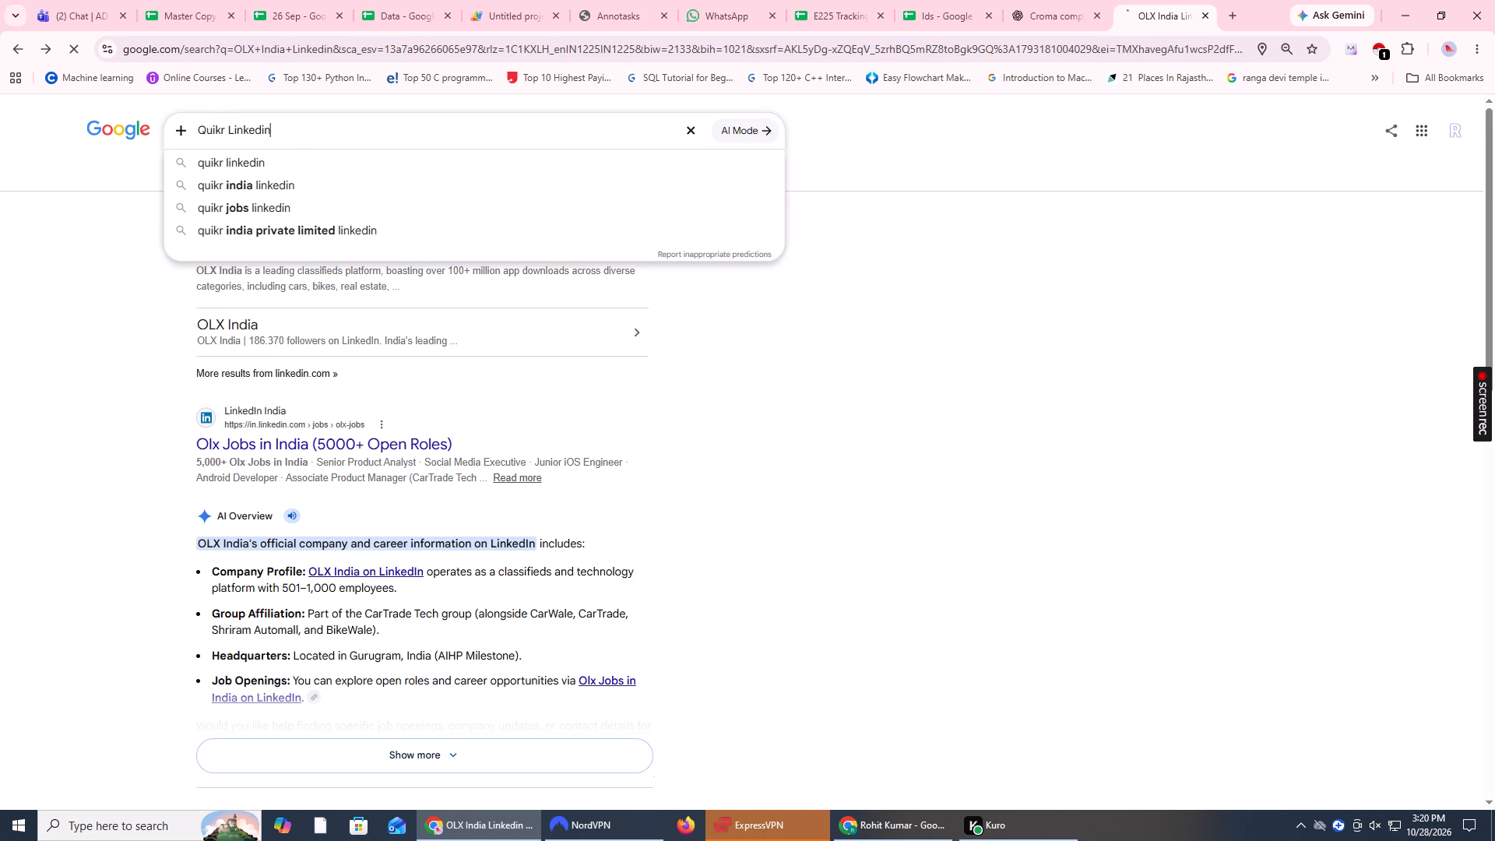
click(227, 252)
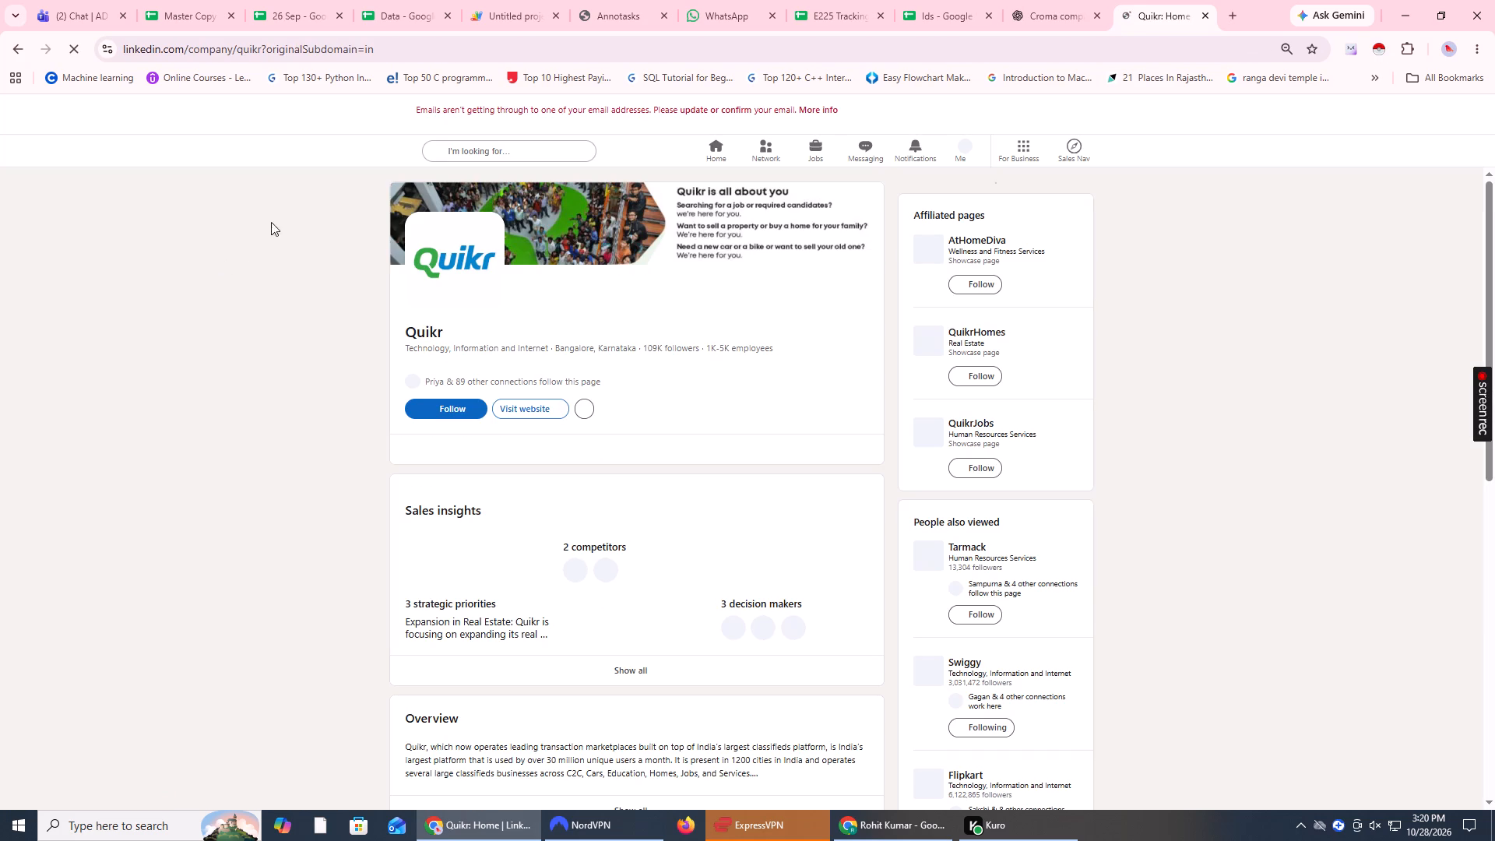
Copy the Quikr LinkedIn page URL into the Linkedin URL cell of row 104 in the Ids spreadsheet.
click(386, 45)
key(ctrl+c)
click(919, 0)
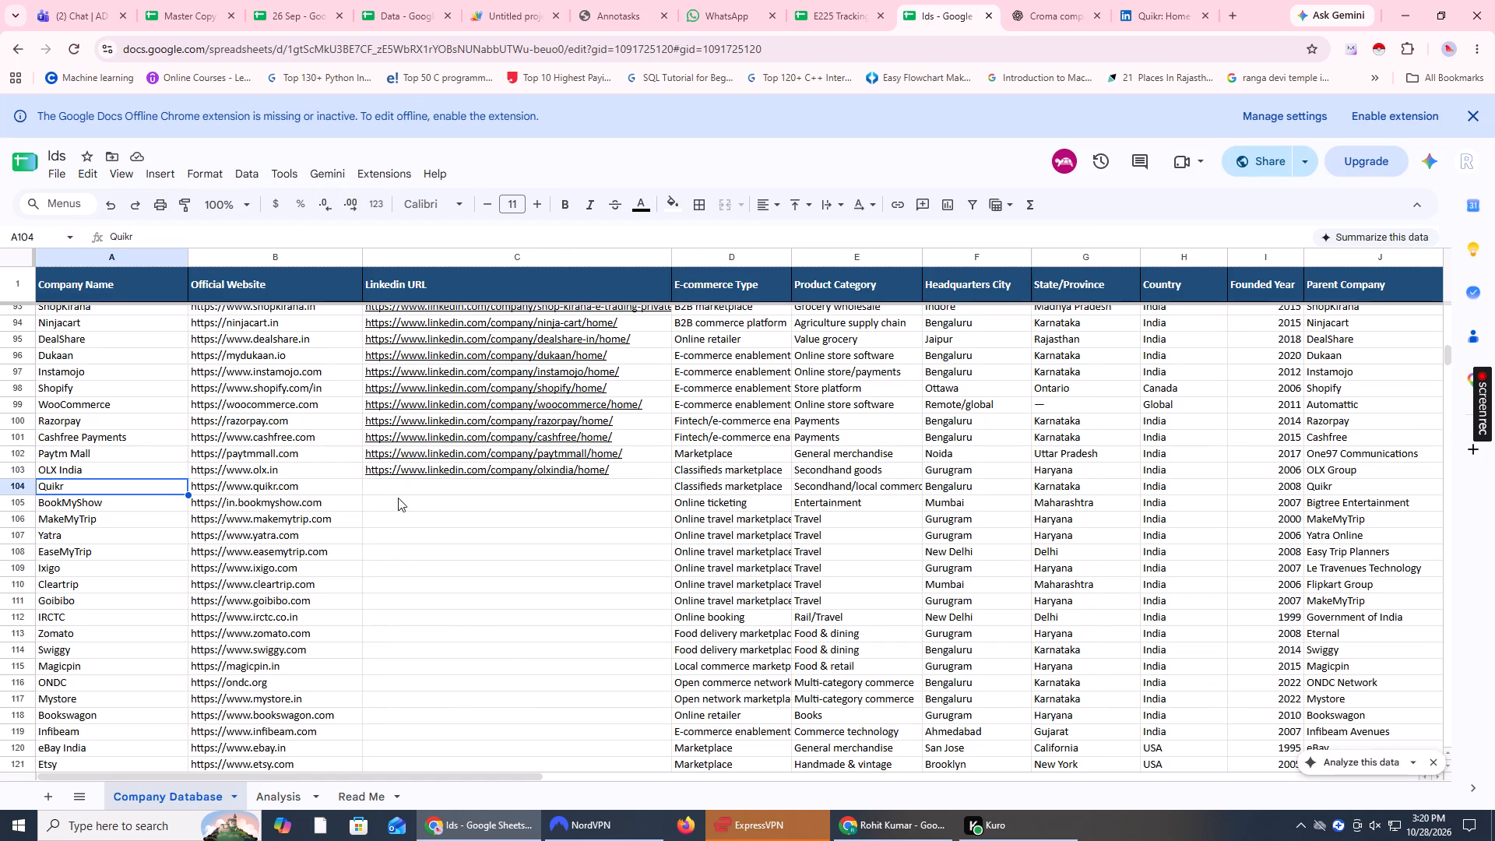
click(390, 492)
key(ctrl+v)
Look through the rest of the Linkedin URL column down to the last company row for entries still missing.
click(385, 537)
scroll(377, 527, down, 3)
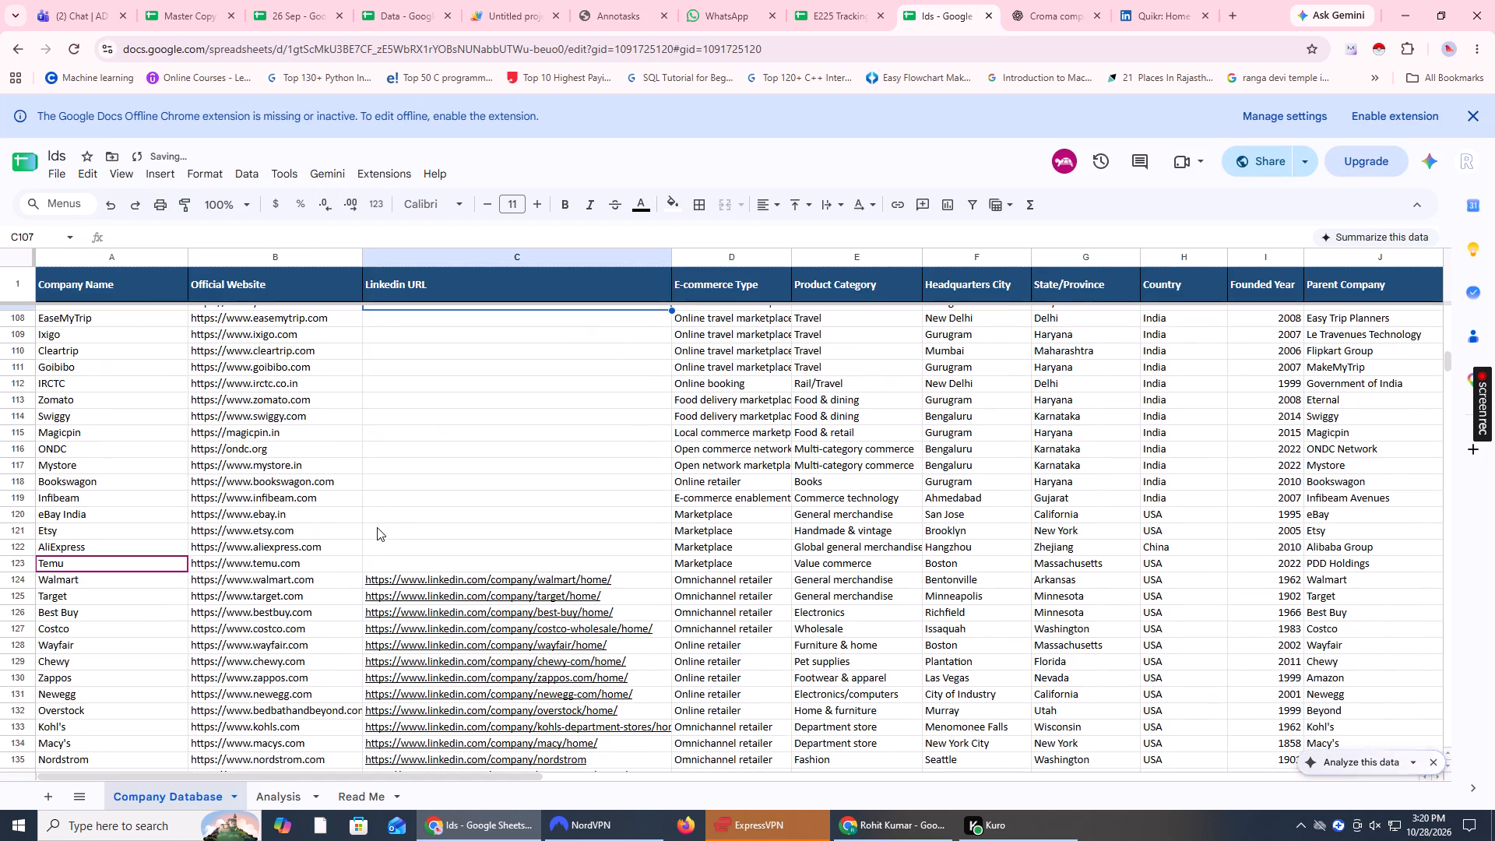
scroll(376, 524, up, 1)
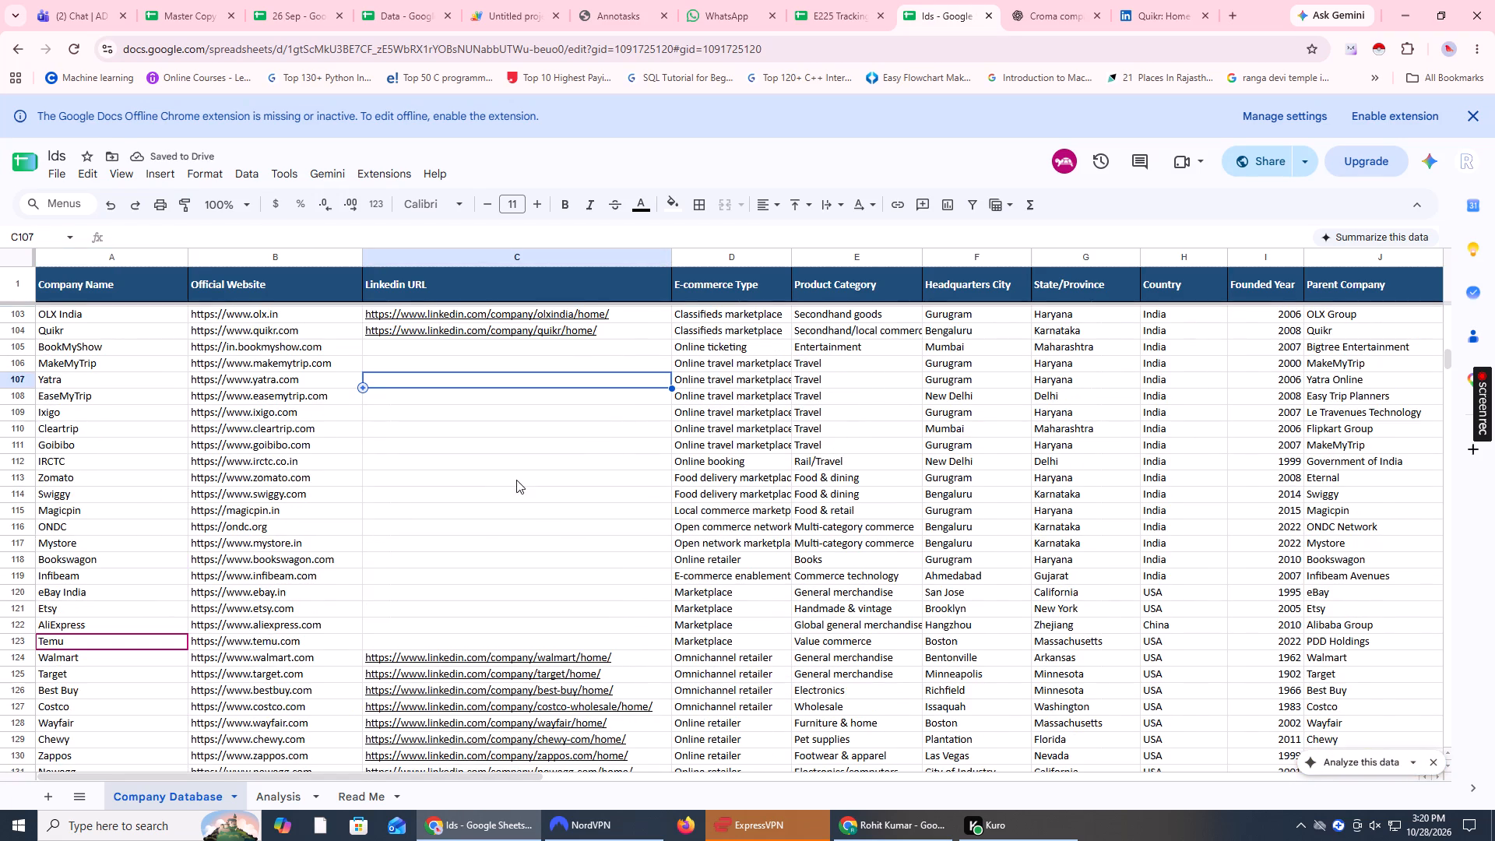
scroll(354, 480, down, 18)
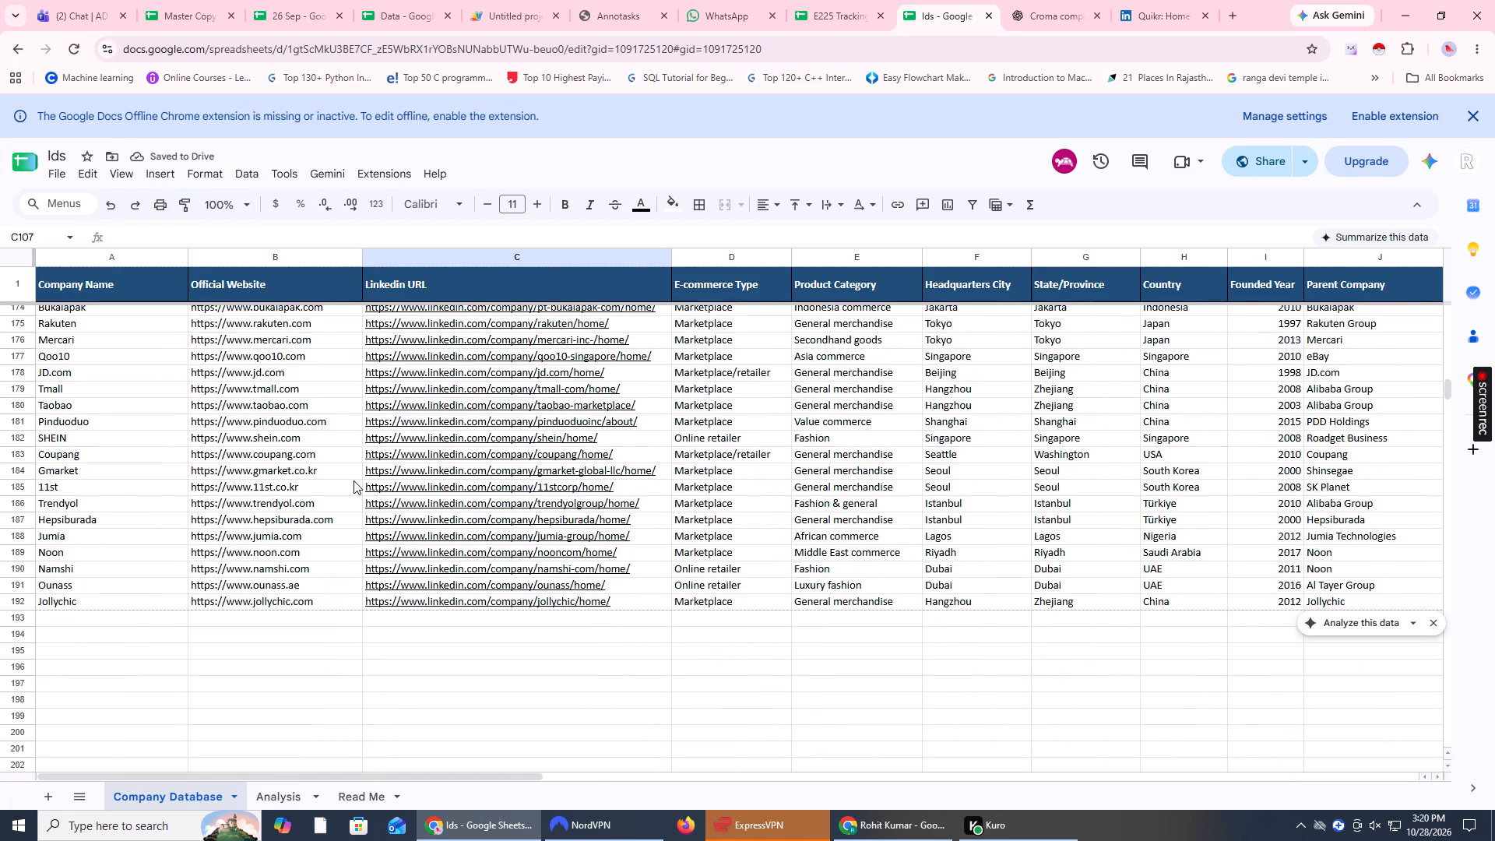
scroll(354, 480, up, 19)
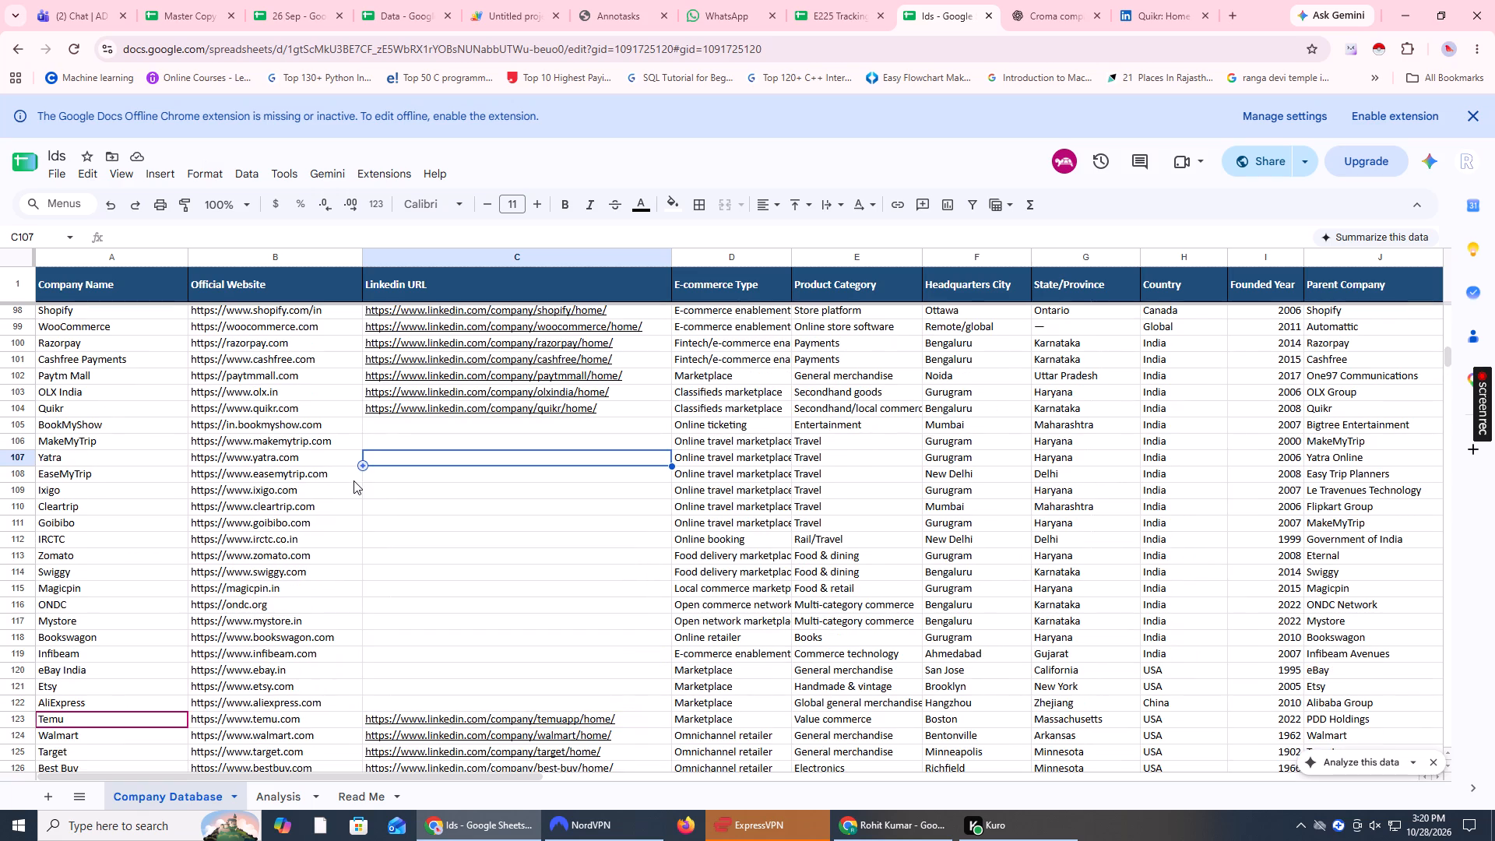
Copy the company name BookMyShow from row 105, search Google for "BookMyShow Linkedin" and open its LinkedIn company page.
click(108, 424)
key(ctrl+c)
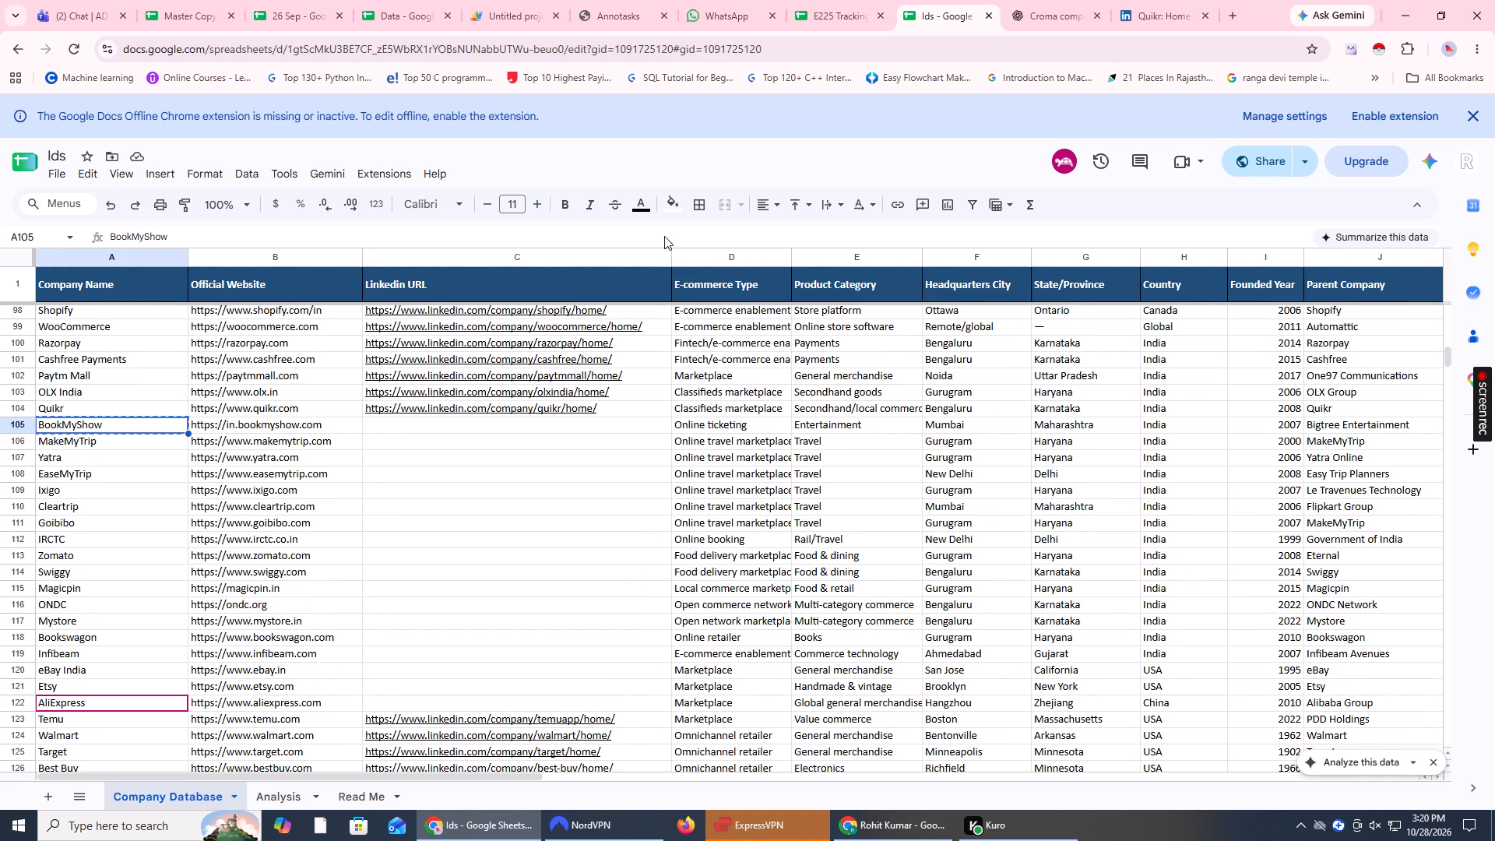
click(1157, 0)
click(23, 56)
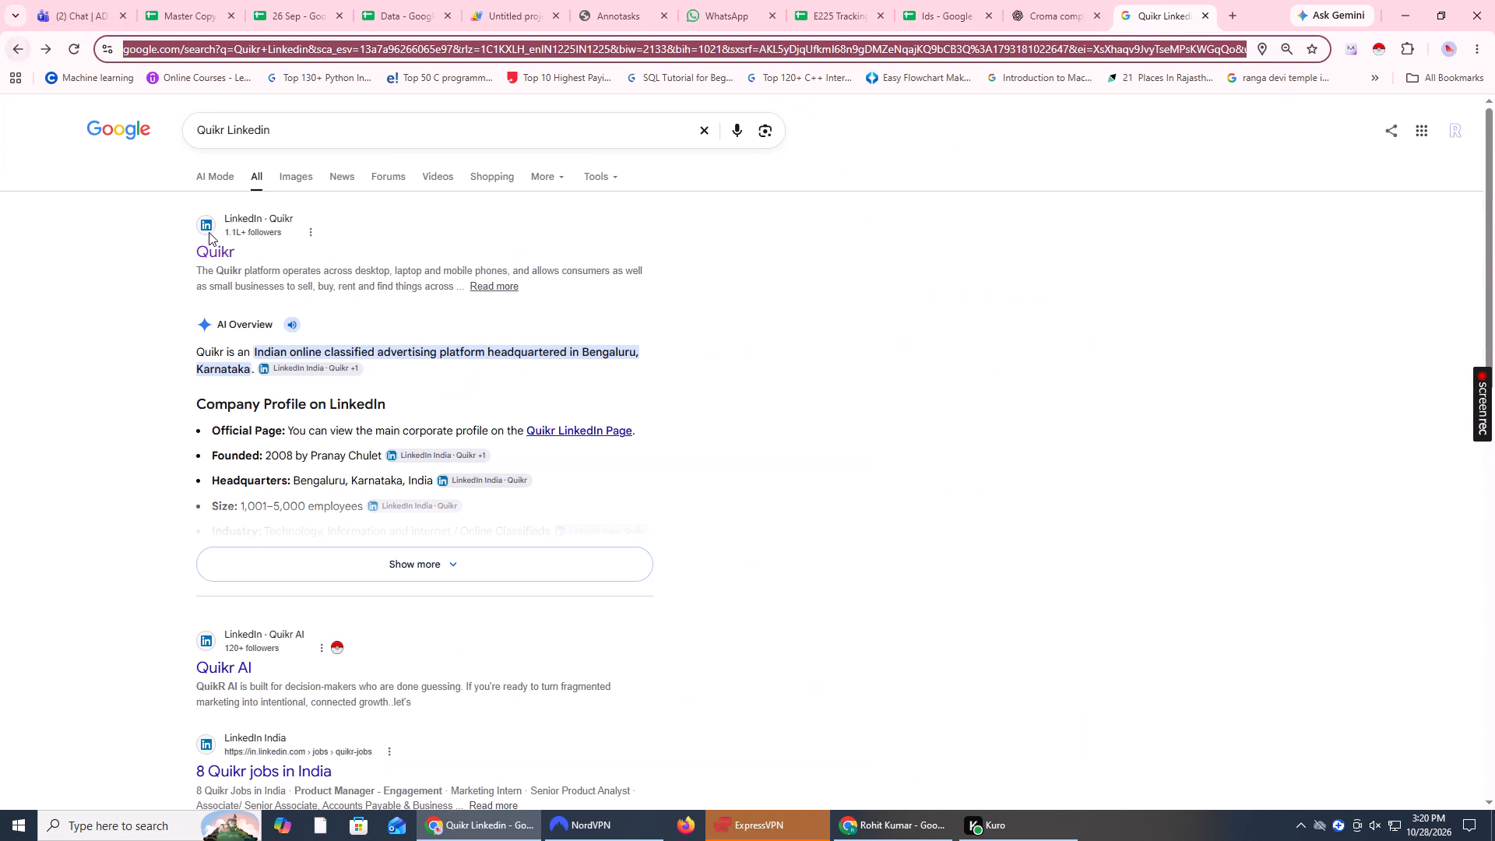
drag(228, 128, 0, 128)
key(ctrl+v)
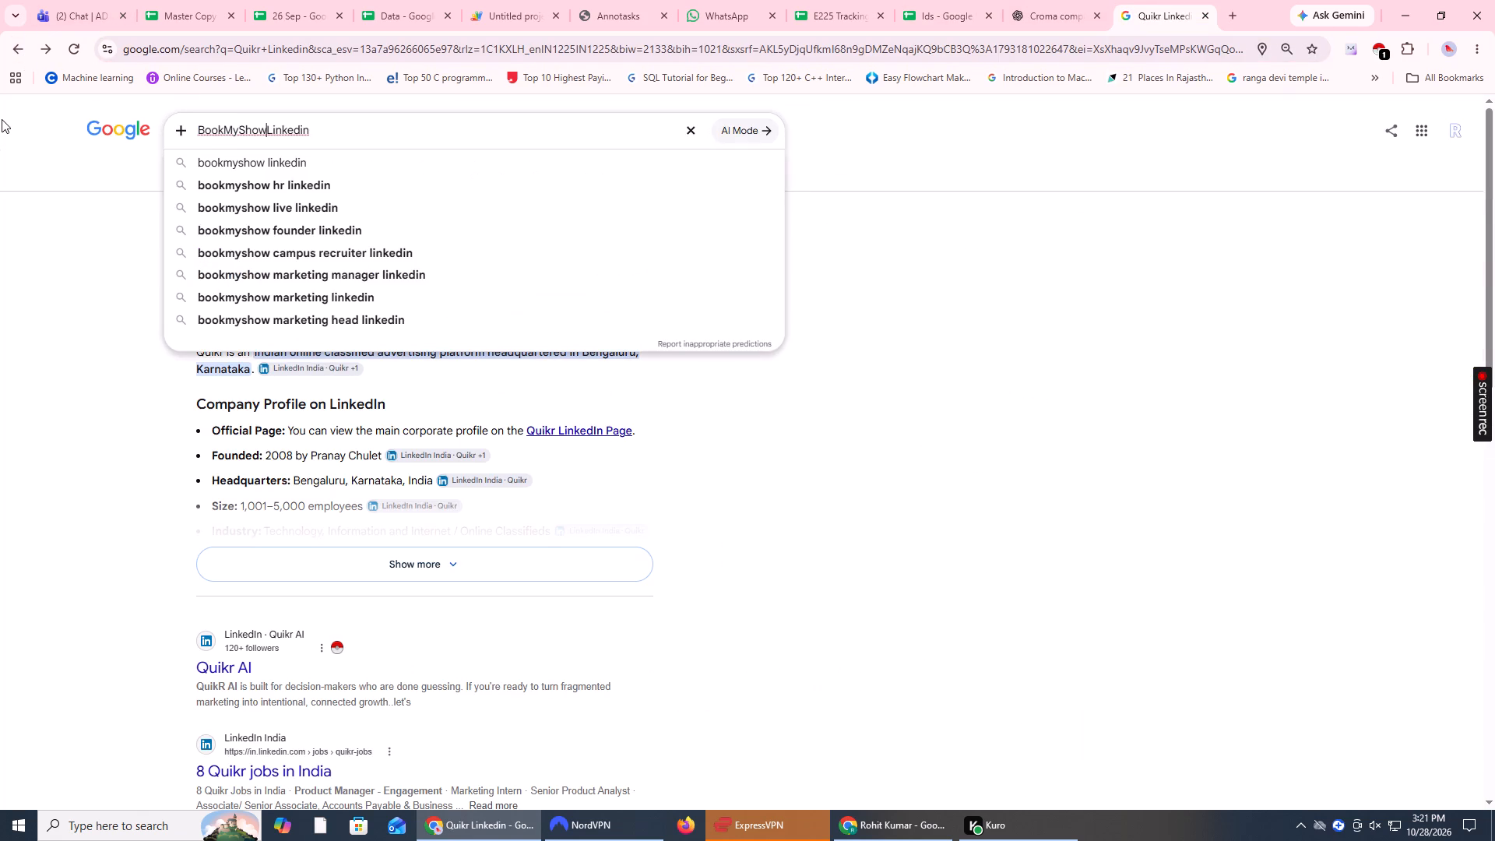
key(space)
key(Return)
click(233, 255)
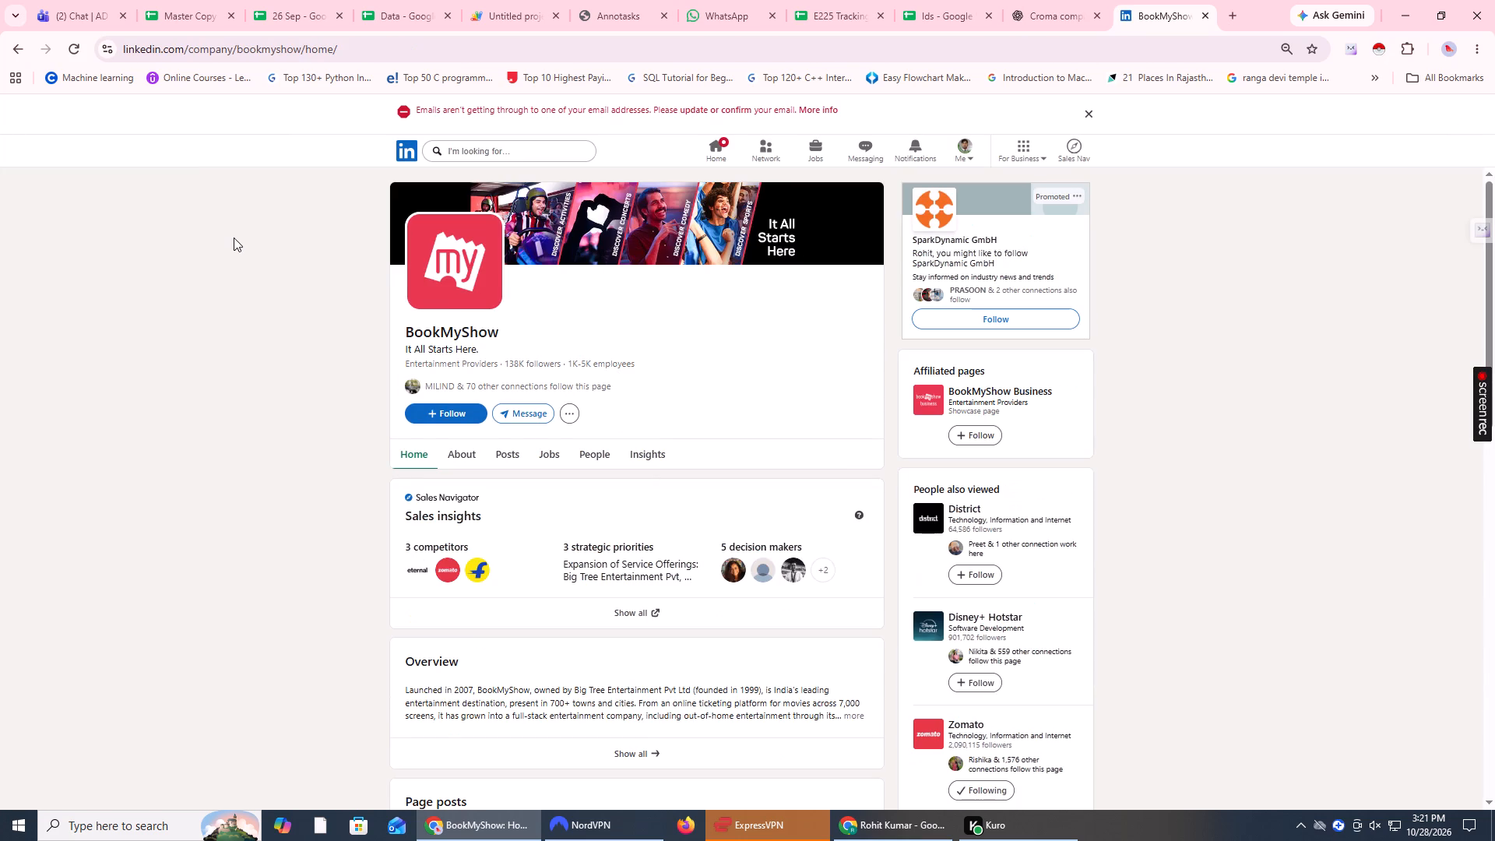
Copy the BookMyShow LinkedIn page URL into the Linkedin URL cell of row 105 in the Ids spreadsheet.
click(362, 46)
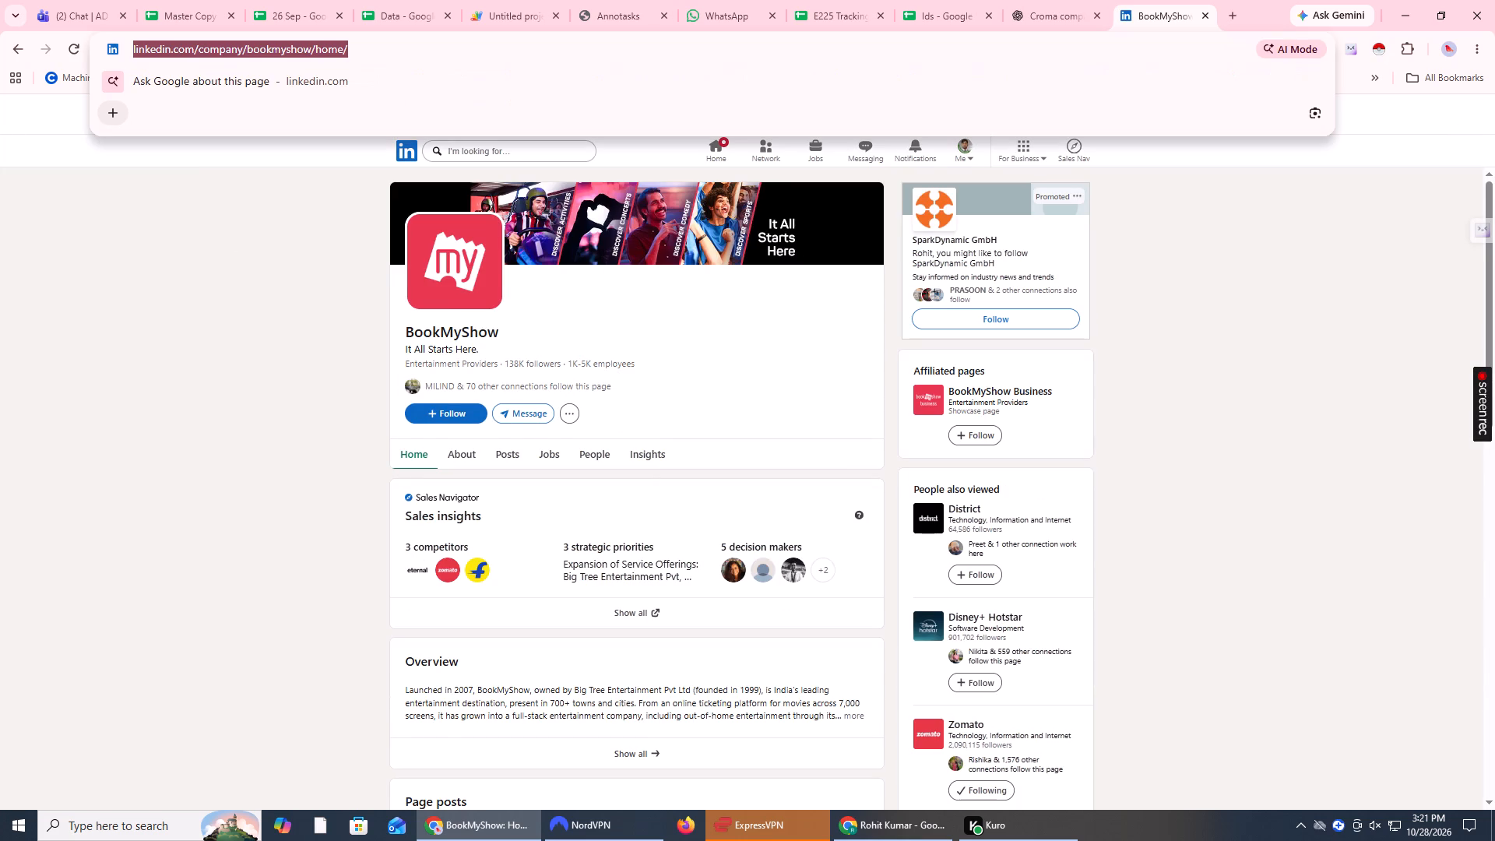
key(ctrl+c)
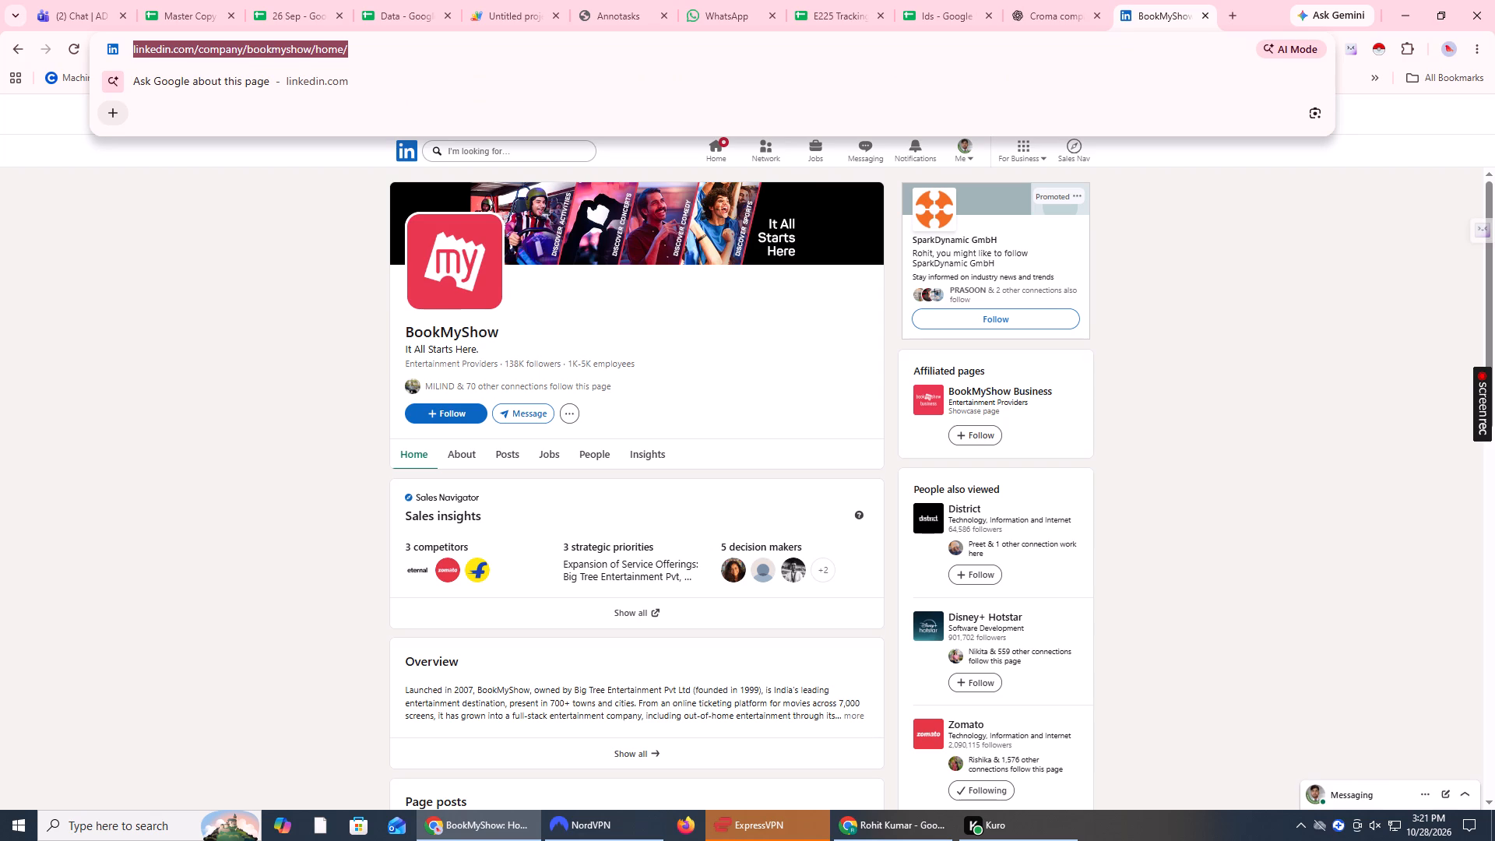
key(ctrl+shift+t)
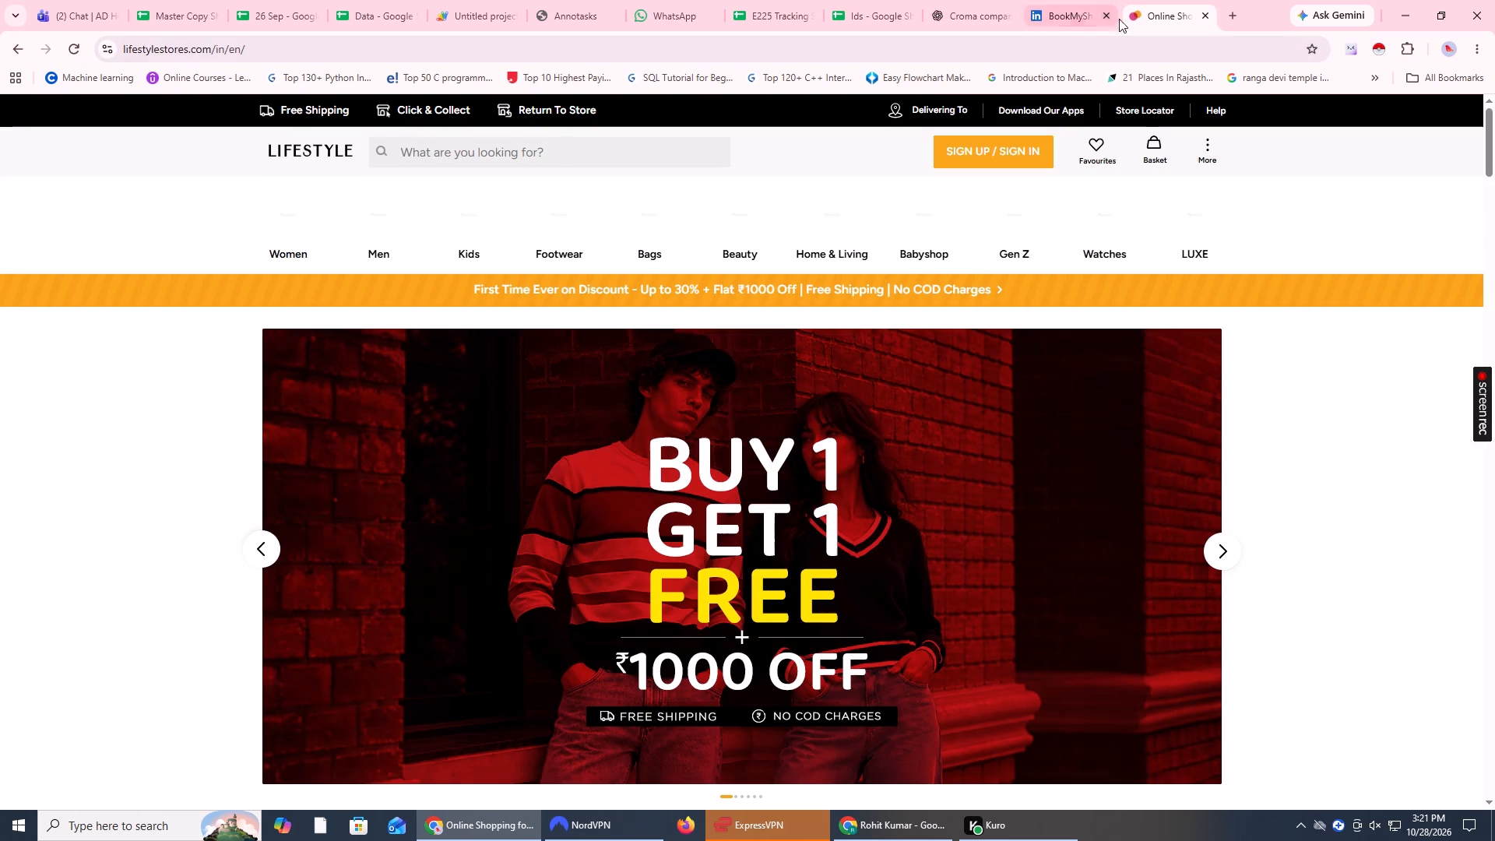
click(1205, 15)
click(937, 0)
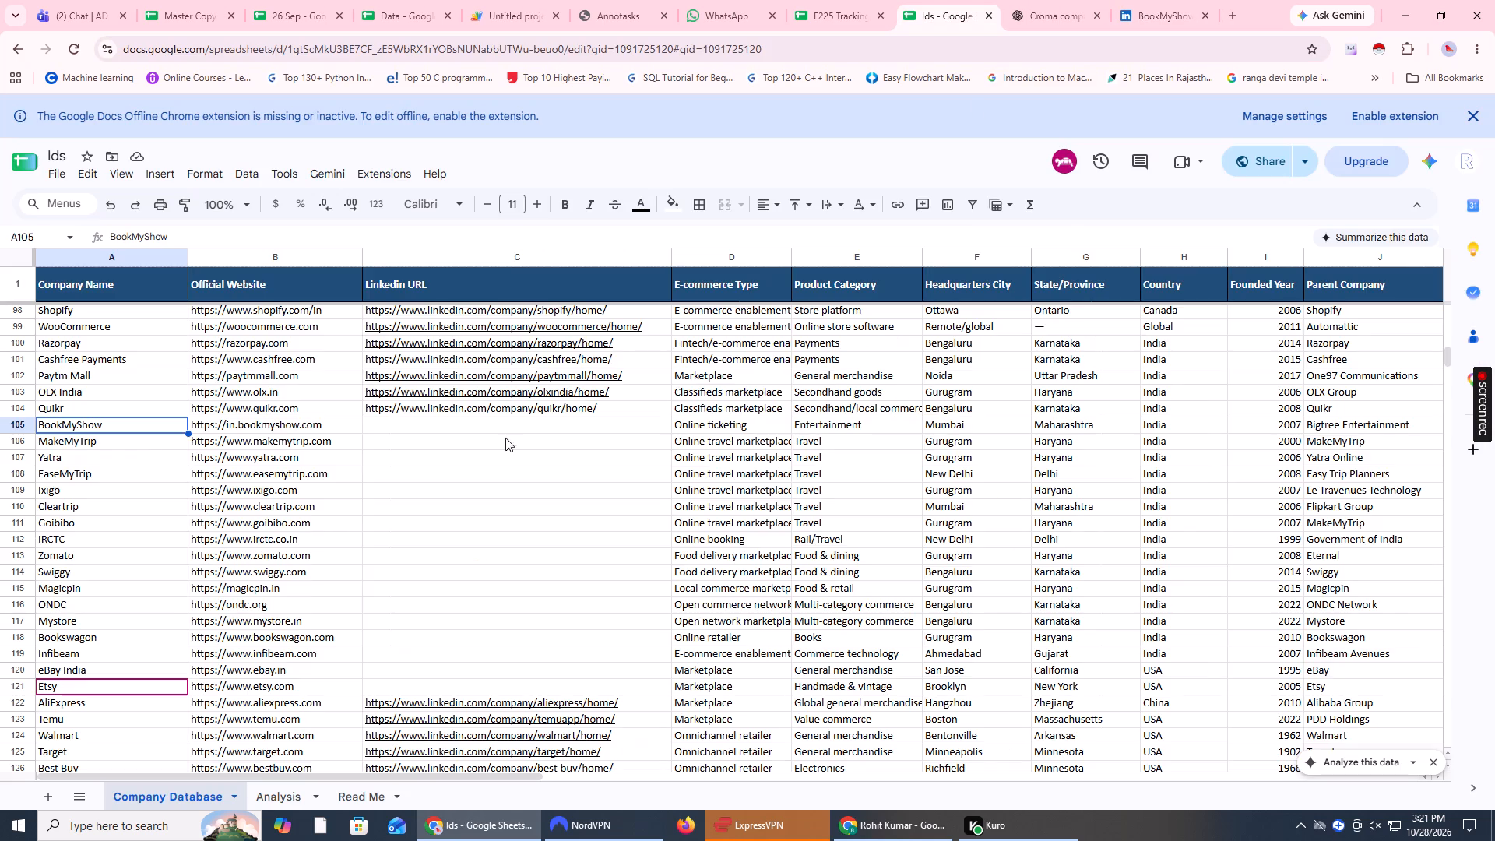
click(378, 428)
key(ctrl+v)
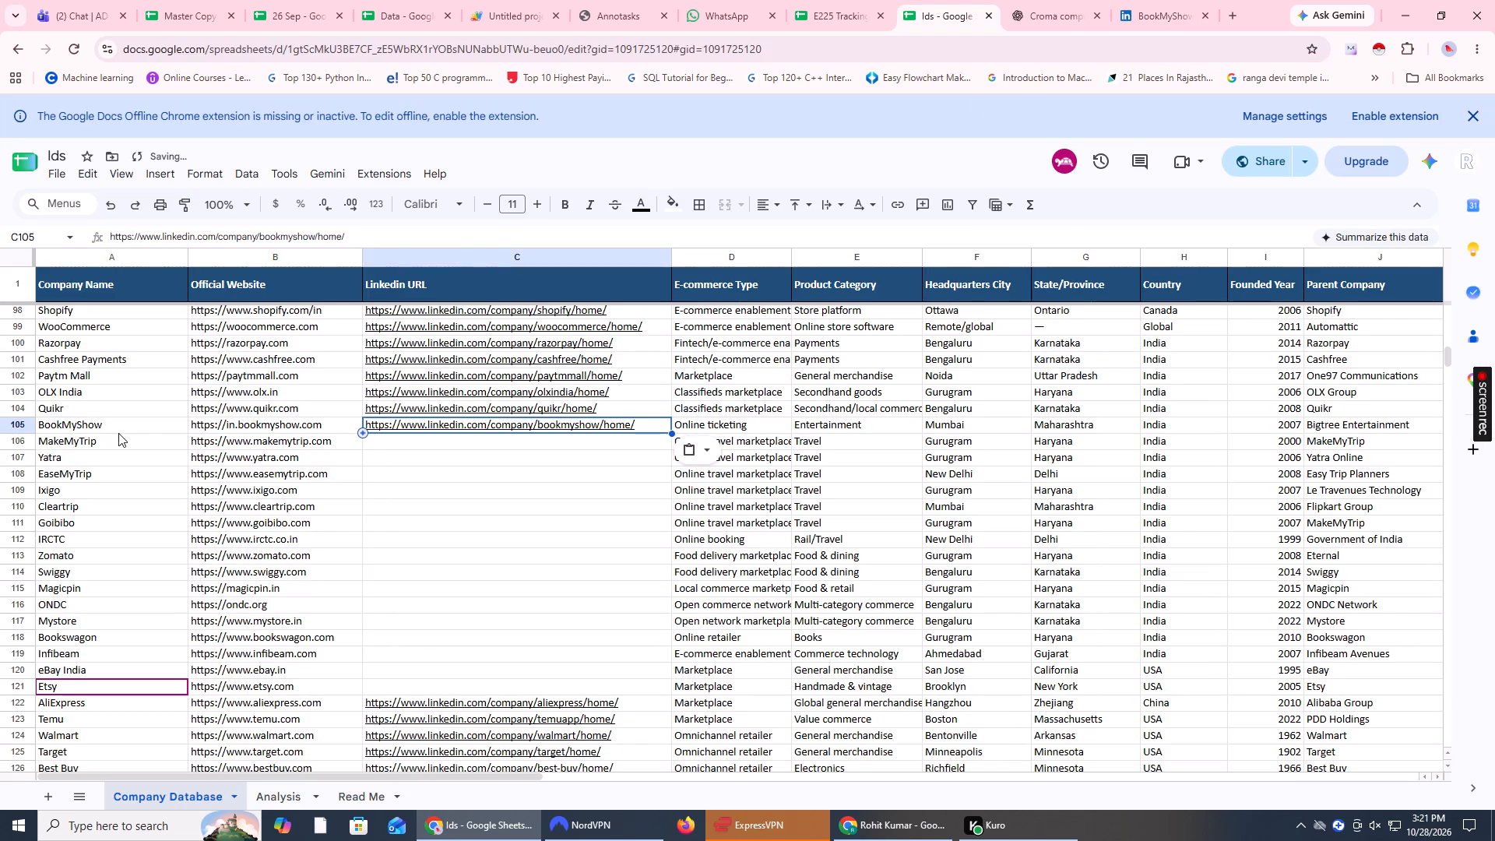
Copy the company name MakeMyTrip from row 106 of the Ids spreadsheet.
click(86, 437)
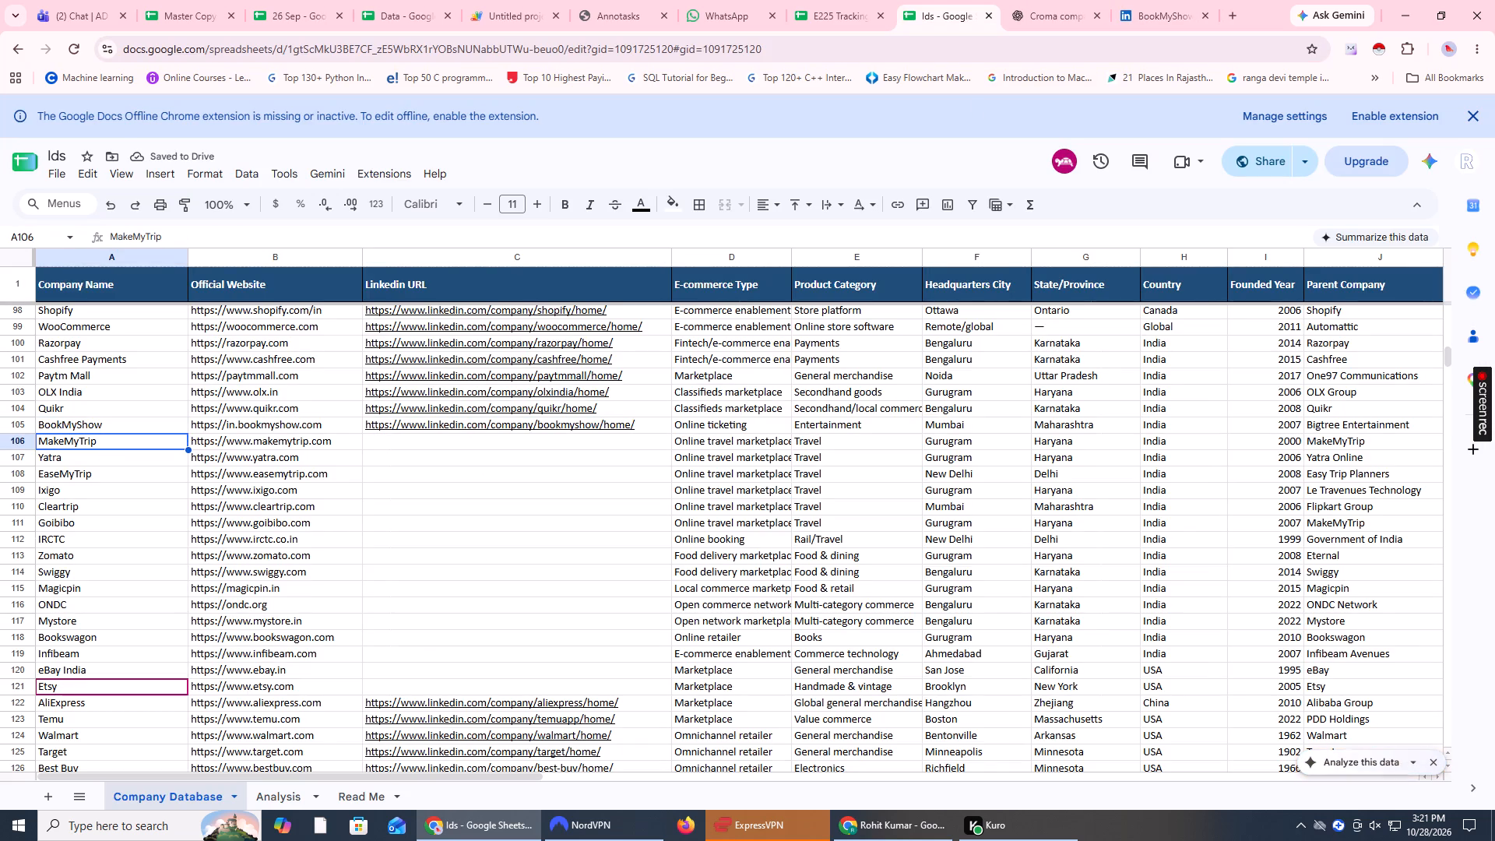
key(ctrl+c)
Follow the BookMyShow company page on LinkedIn.
click(1132, 0)
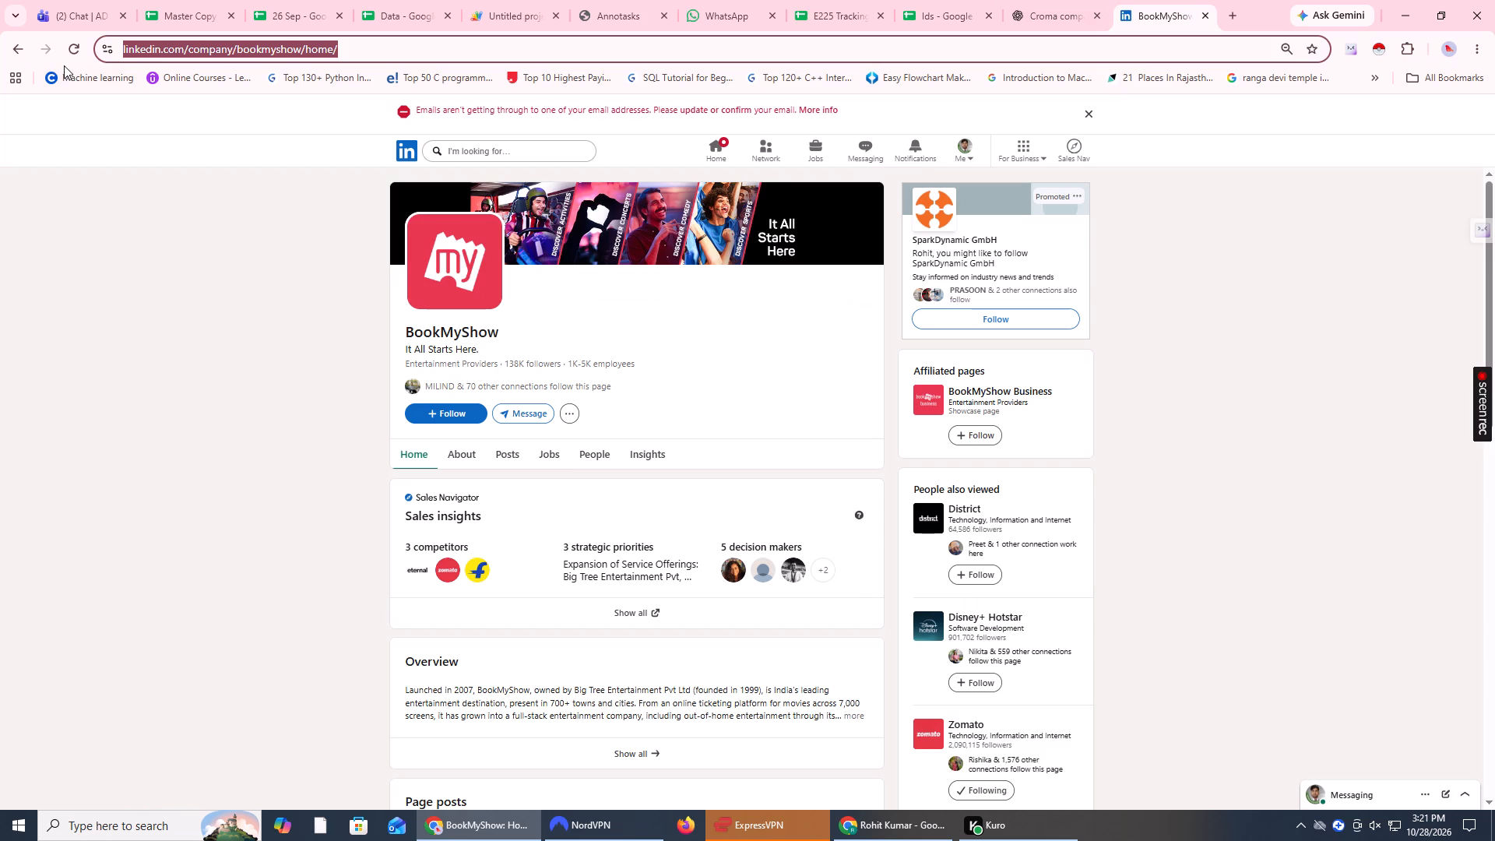
click(454, 410)
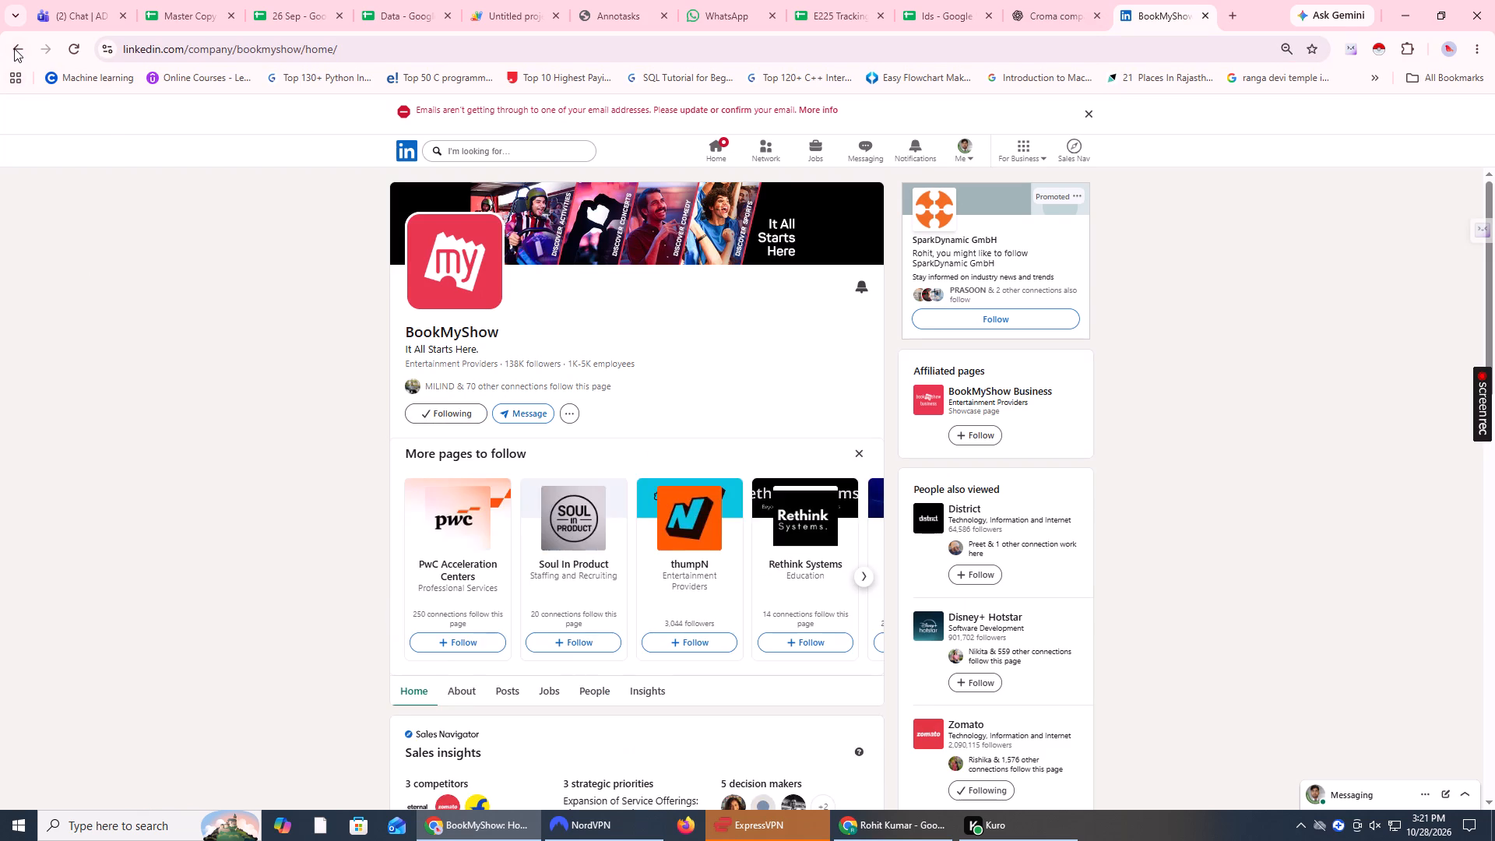
Search Google for "MakeMyTrip Linkedin" and open the MakeMyTrip LinkedIn company page.
click(14, 48)
drag(266, 129, 0, 135)
key(ctrl+v)
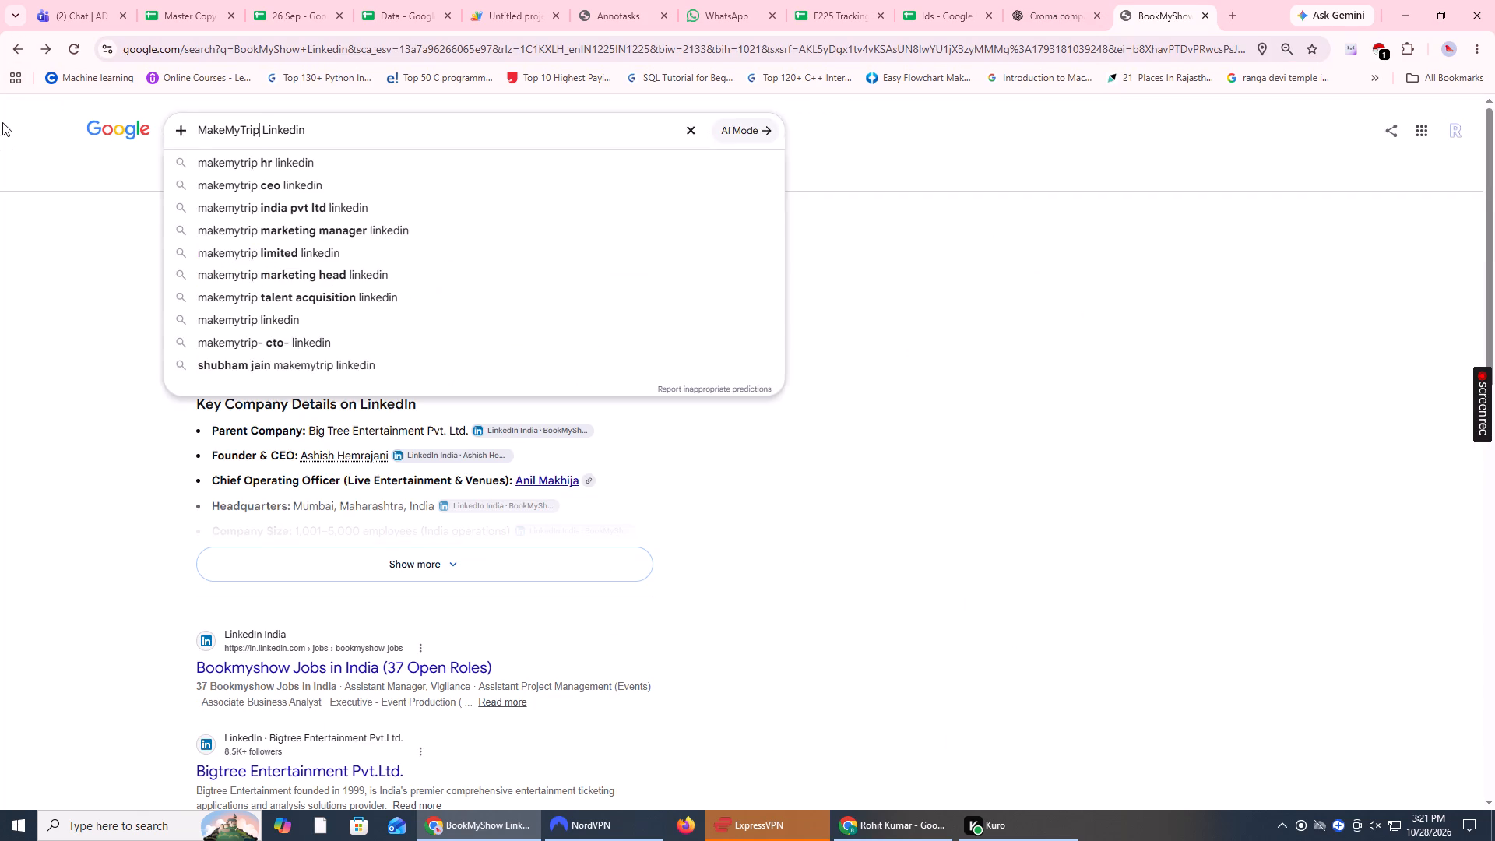
key(Return)
click(234, 248)
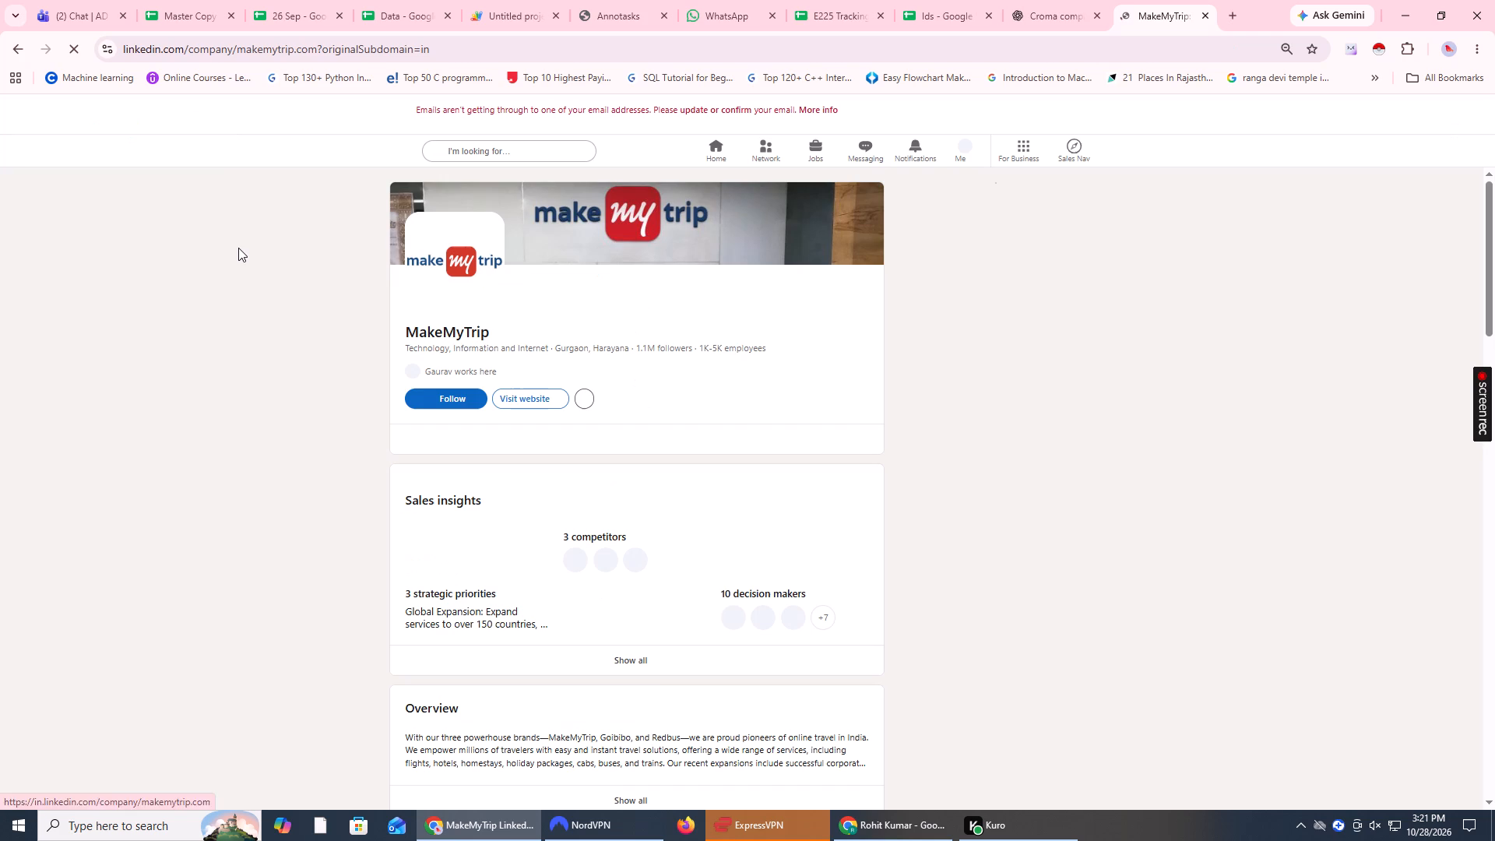
Copy the MakeMyTrip LinkedIn page URL into the Linkedin URL cell of row 106 in the Ids spreadsheet.
click(448, 50)
key(ctrl+c)
click(944, 0)
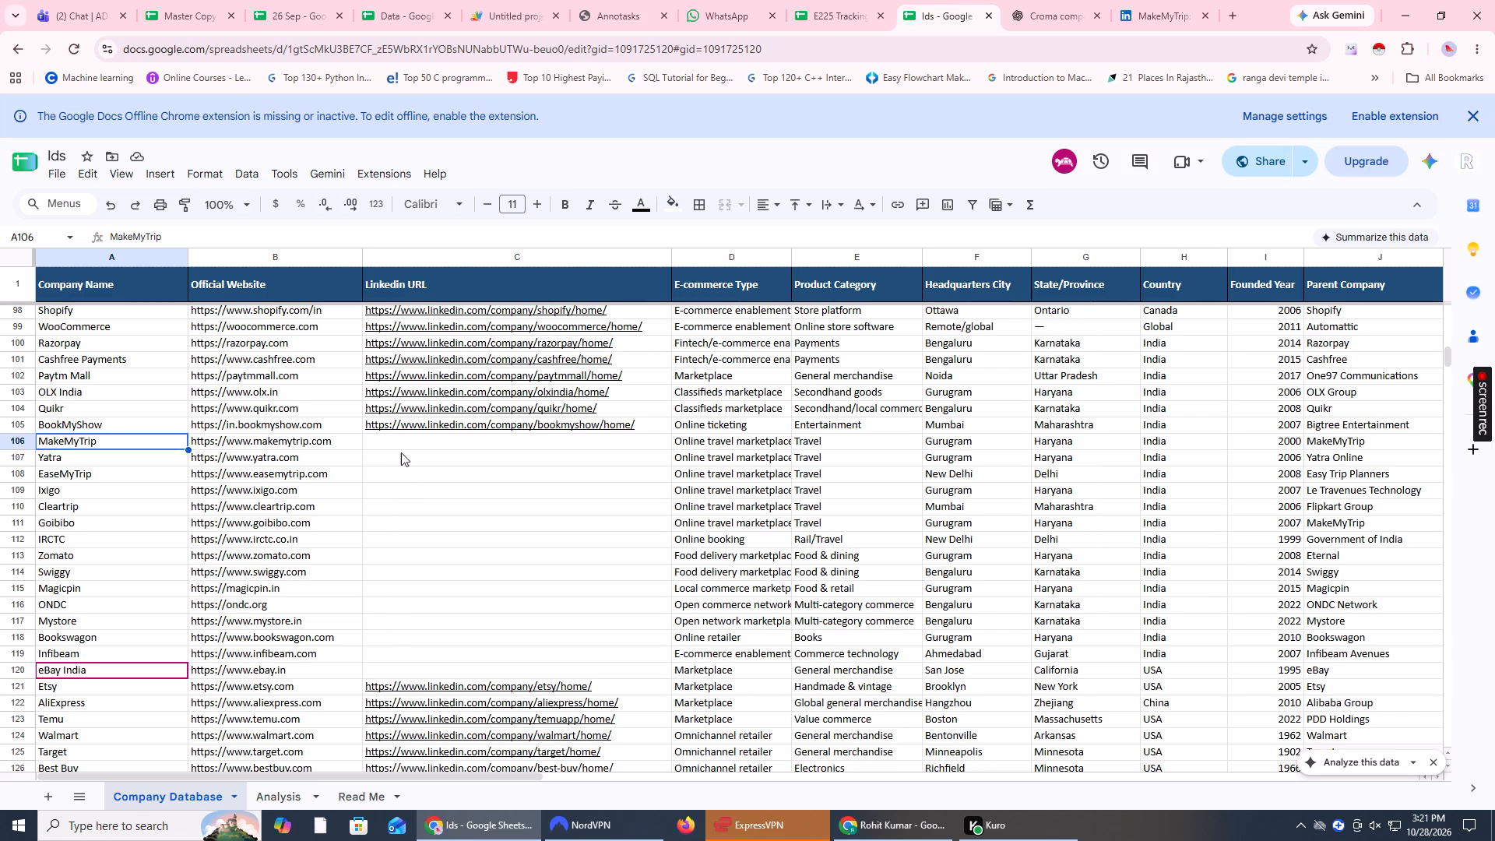
click(398, 448)
key(ctrl+v)
Copy the company name Yatra from row 107, search Google for "Yatra Linkedin" and open the Yatra Online Ltd. LinkedIn page.
click(62, 459)
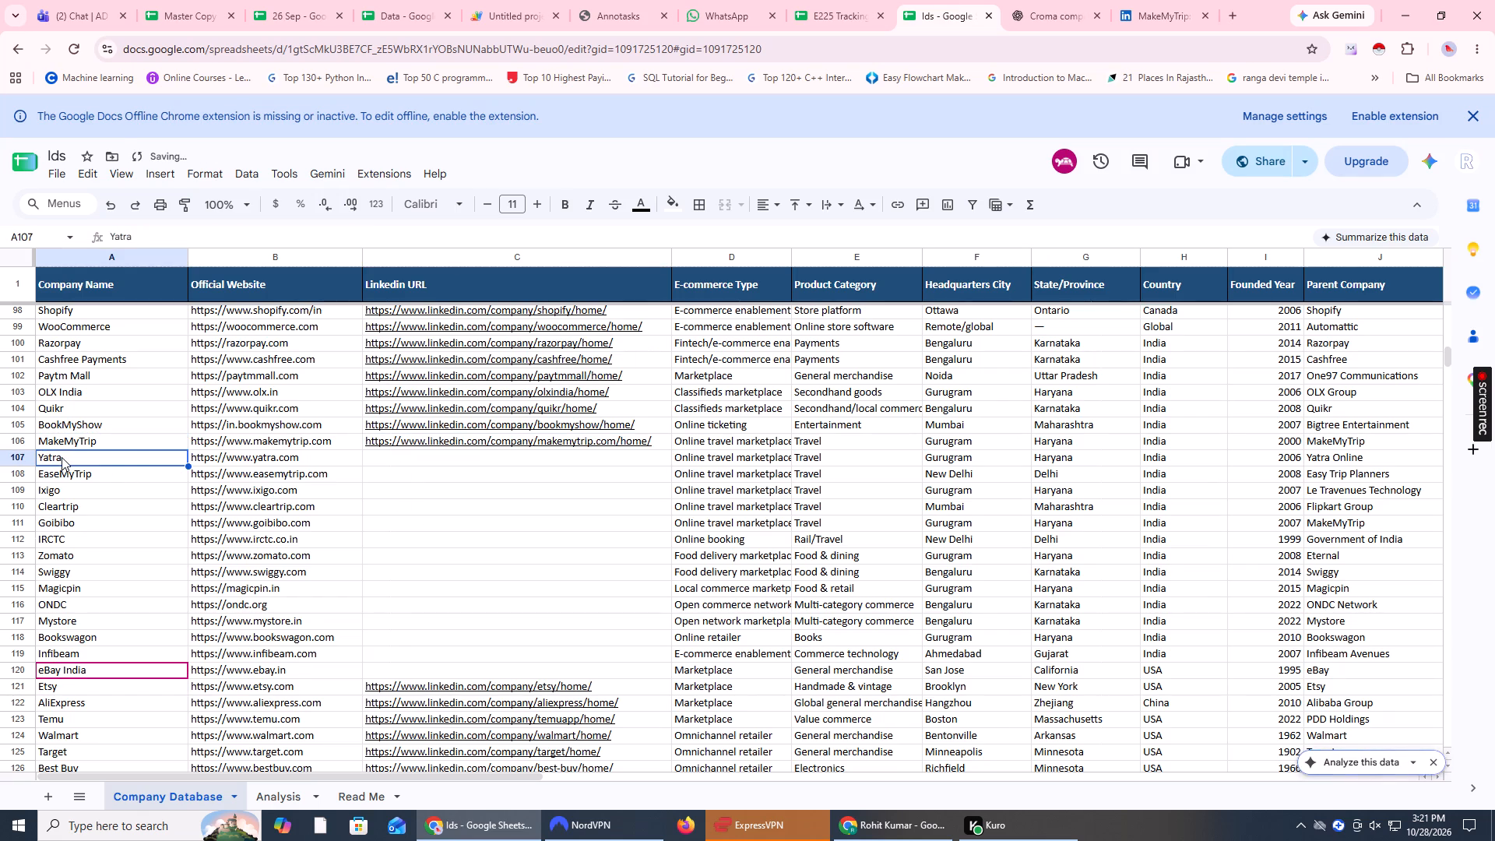
key(ctrl+c)
click(1145, 0)
click(13, 50)
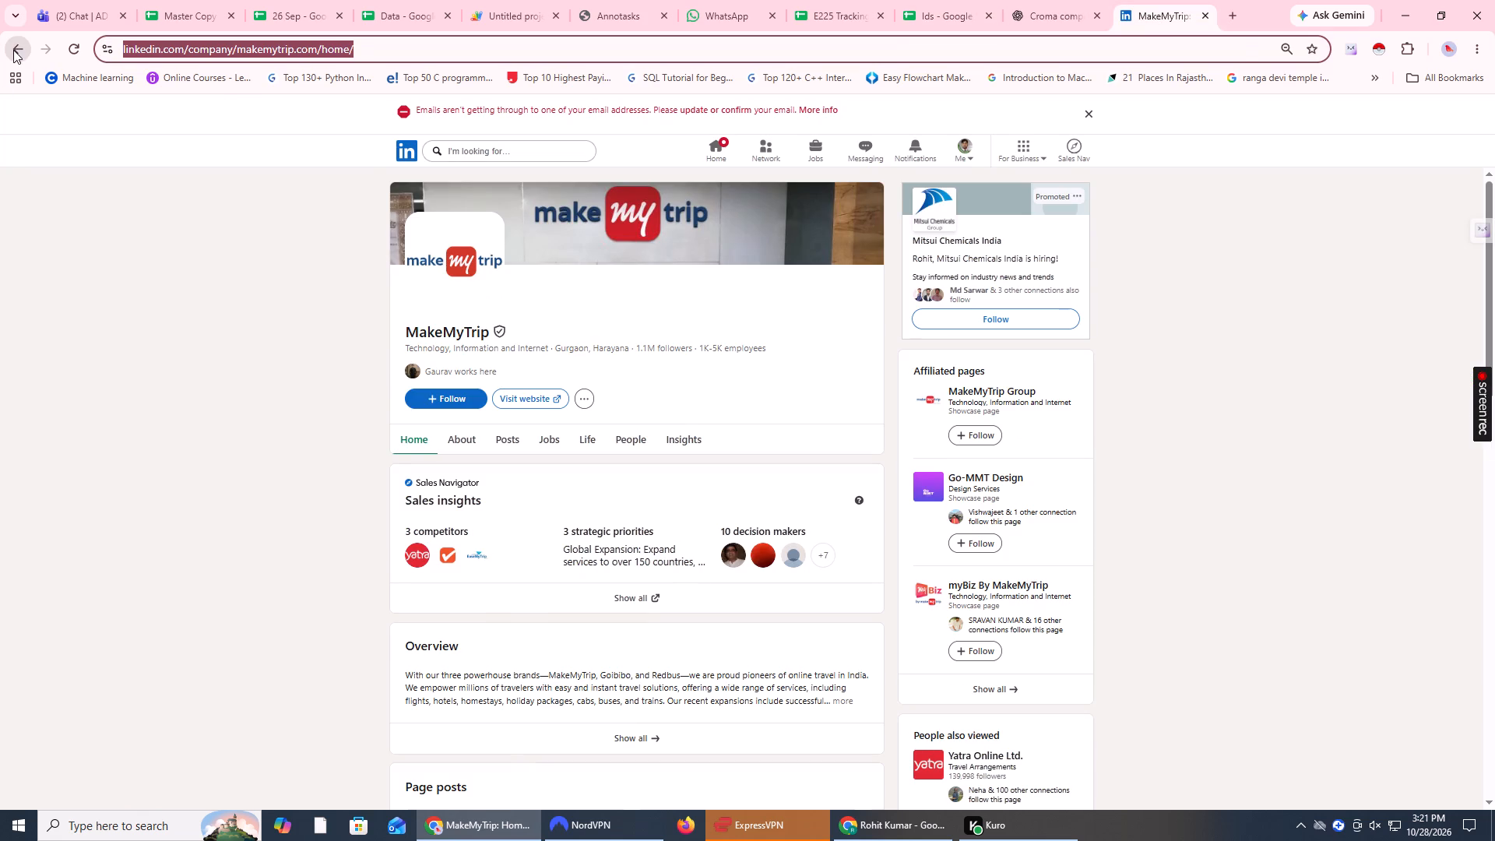
drag(259, 130, 12, 137)
key(ctrl+v)
key(Return)
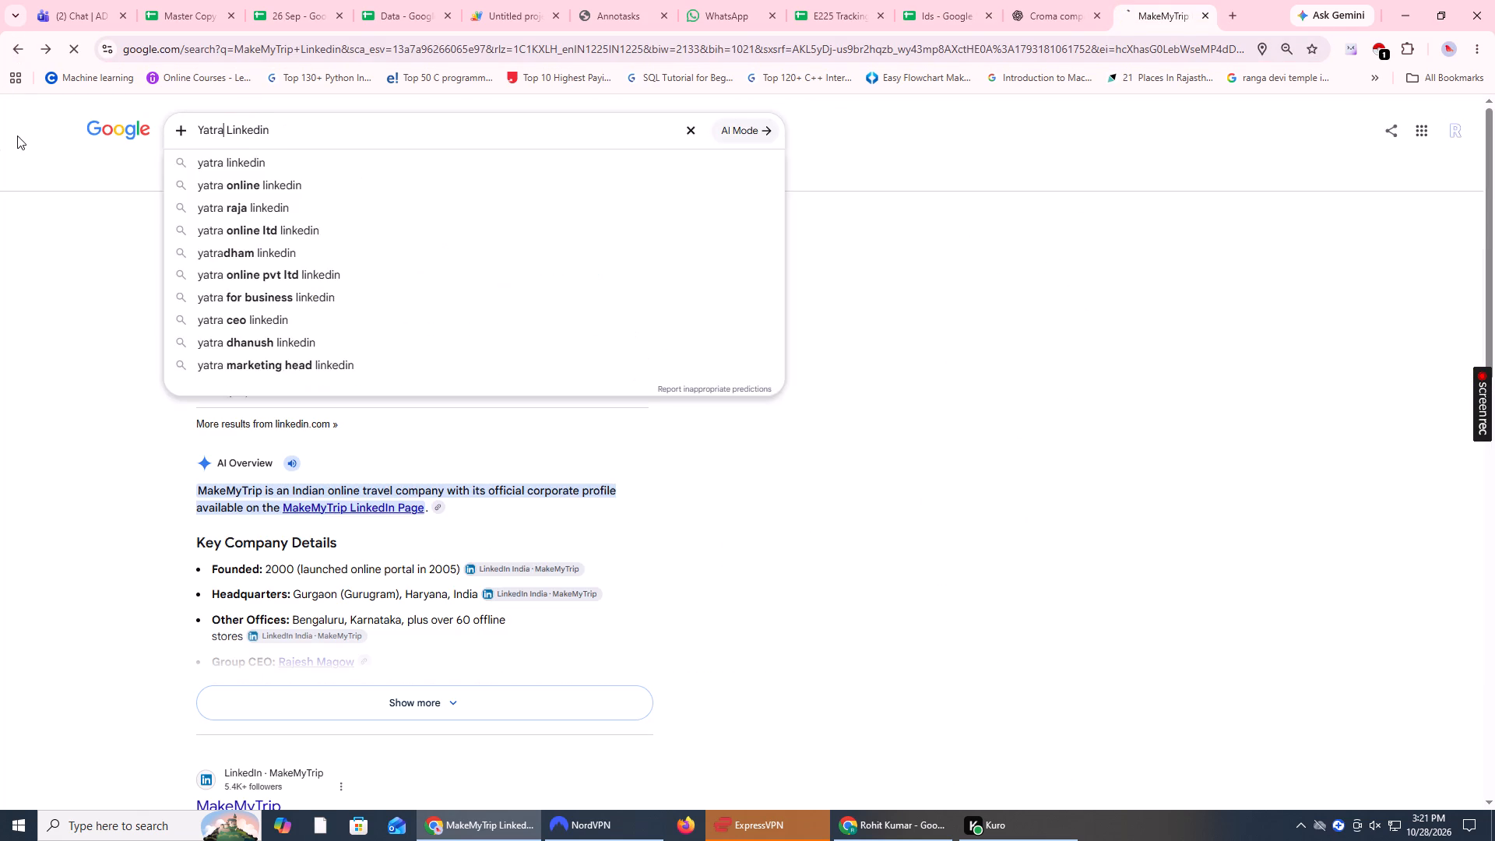
click(233, 252)
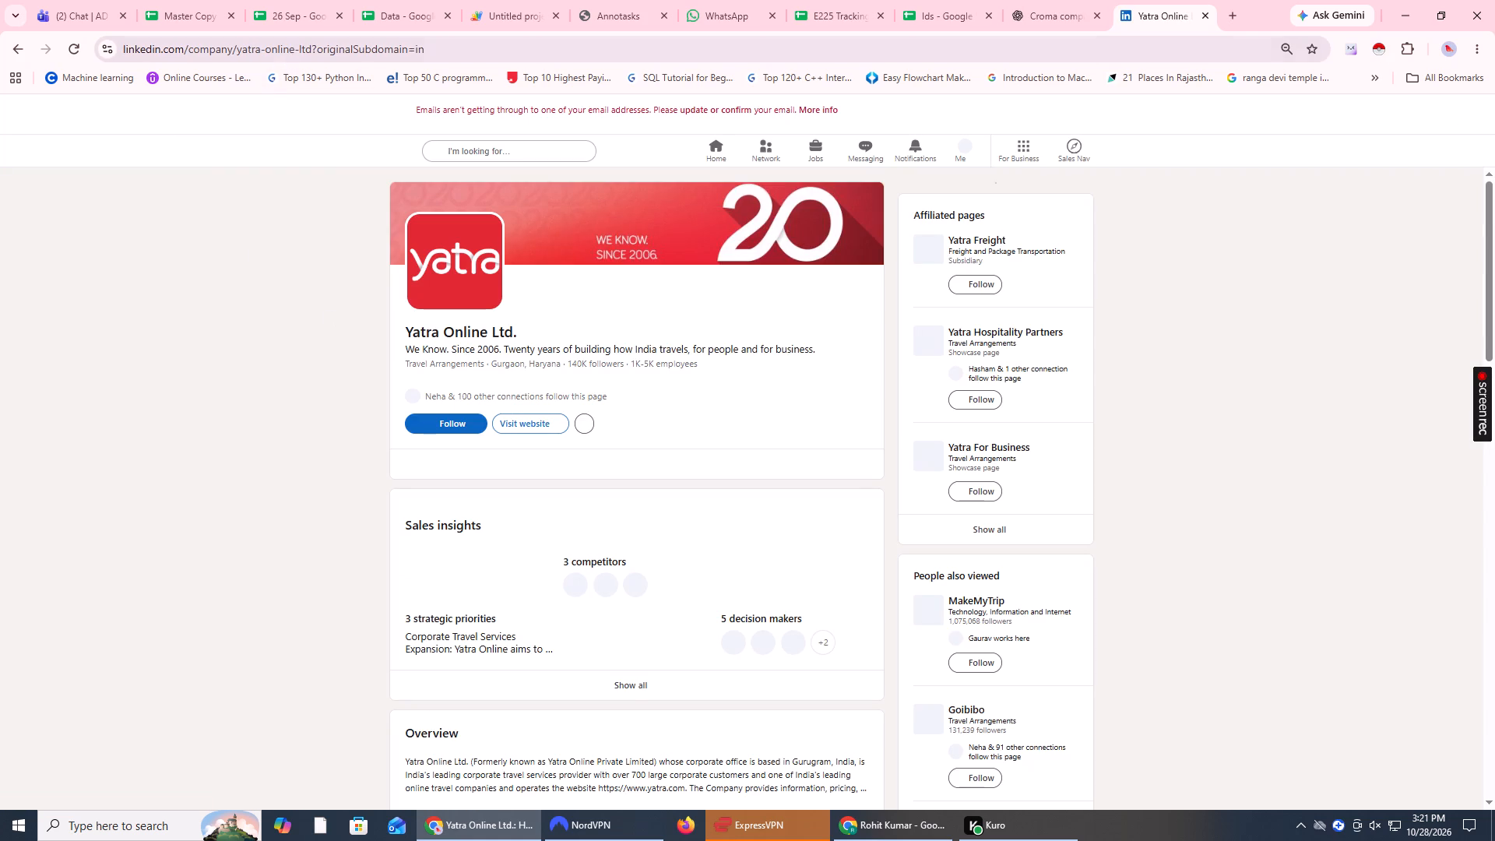
click(242, 307)
Copy the Yatra Online Ltd. LinkedIn page URL into the Linkedin URL cell of row 107 in the Ids spreadsheet.
click(361, 55)
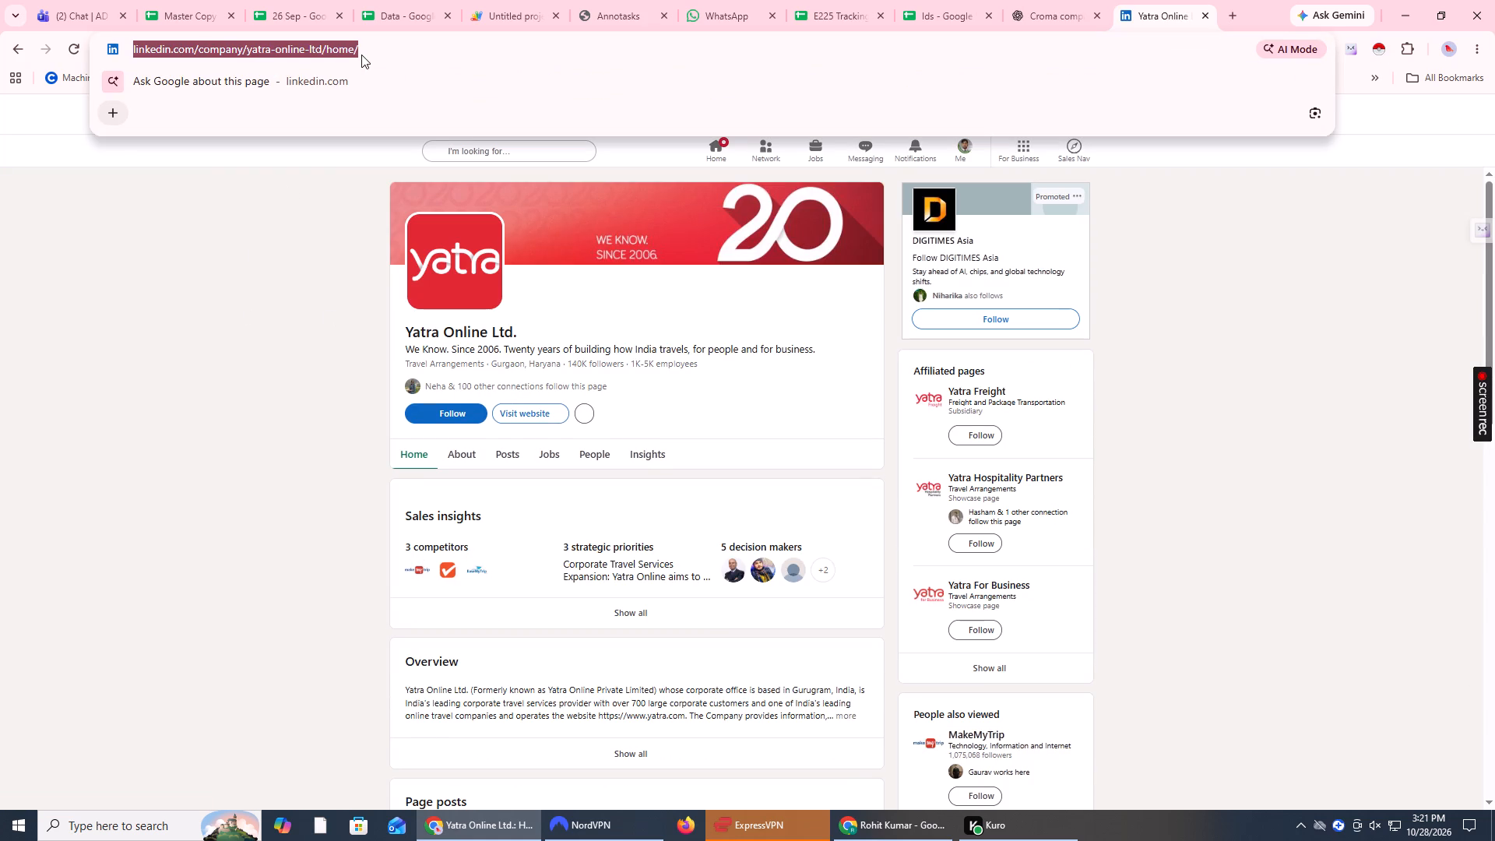
key(ctrl+c)
click(957, 0)
click(374, 459)
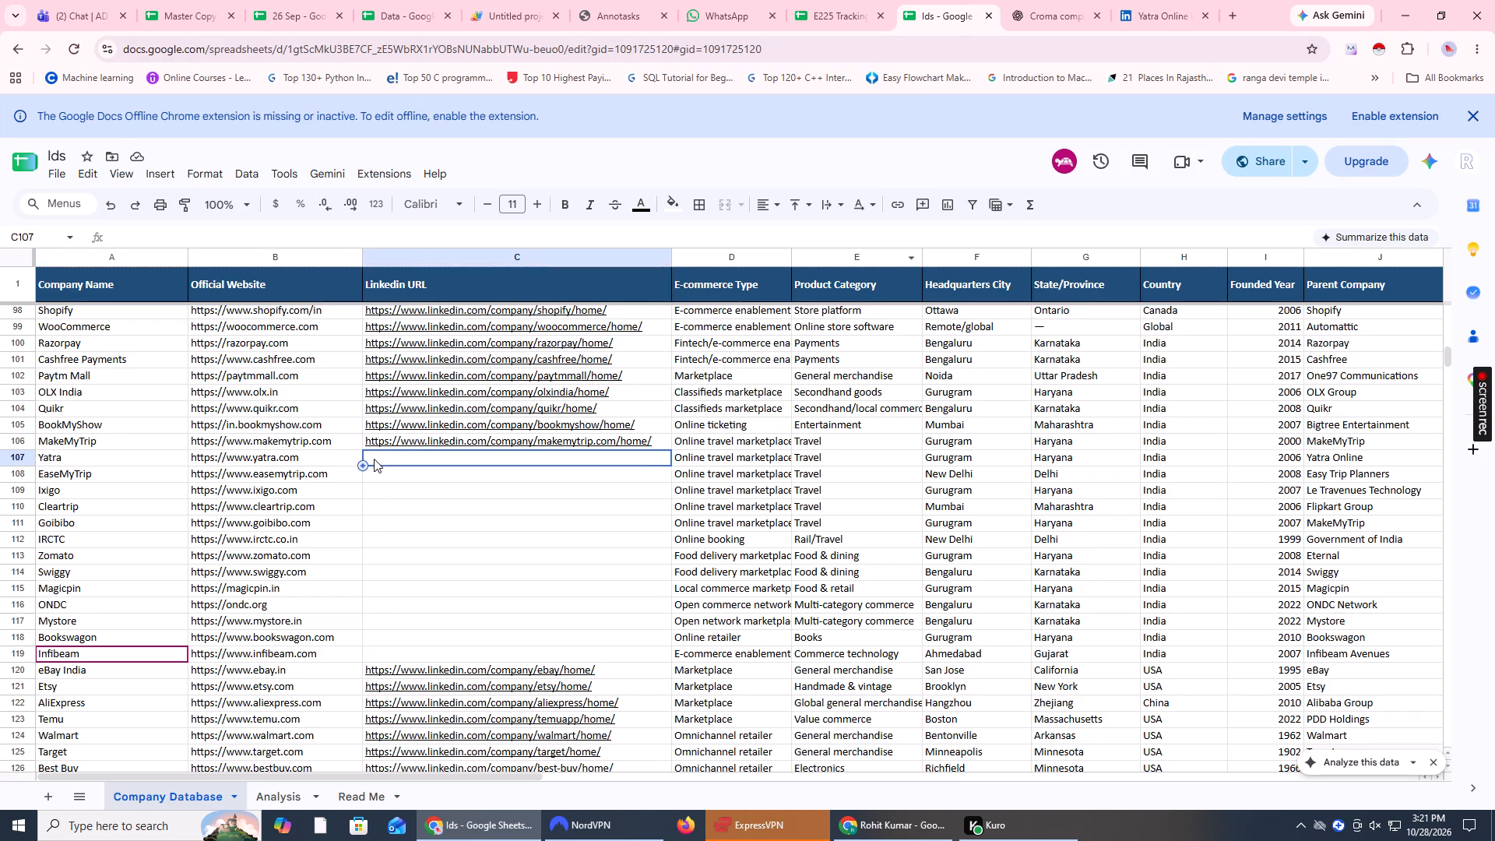
key(ctrl+v)
Copy the company name EaseMyTrip from row 108, search Google for "EaseMyTrip Linkedin" and open the EaseMyTrip.com LinkedIn page.
click(93, 477)
key(ctrl+c)
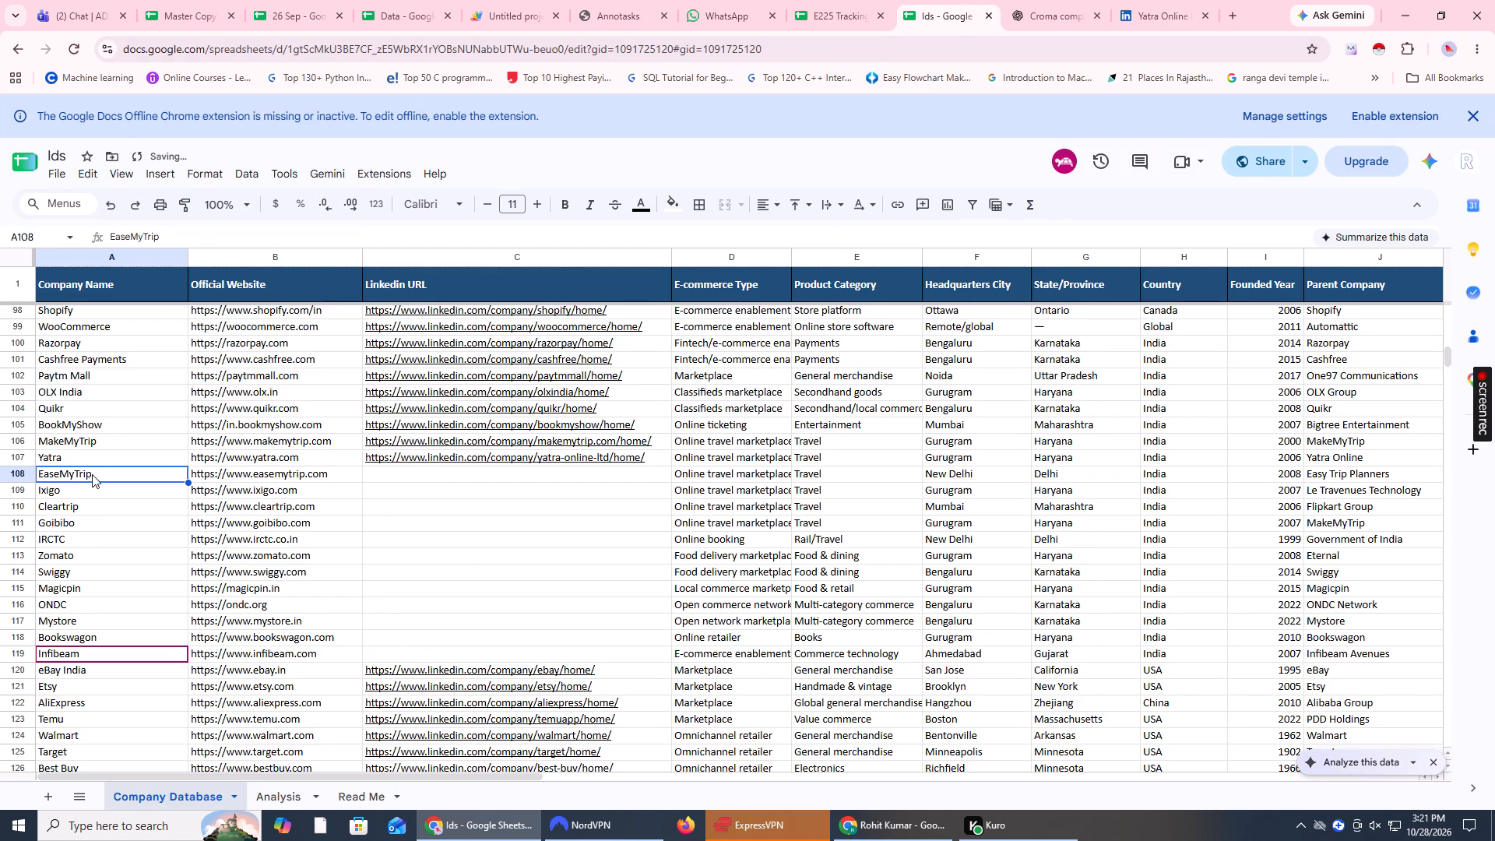
click(1185, 0)
click(8, 44)
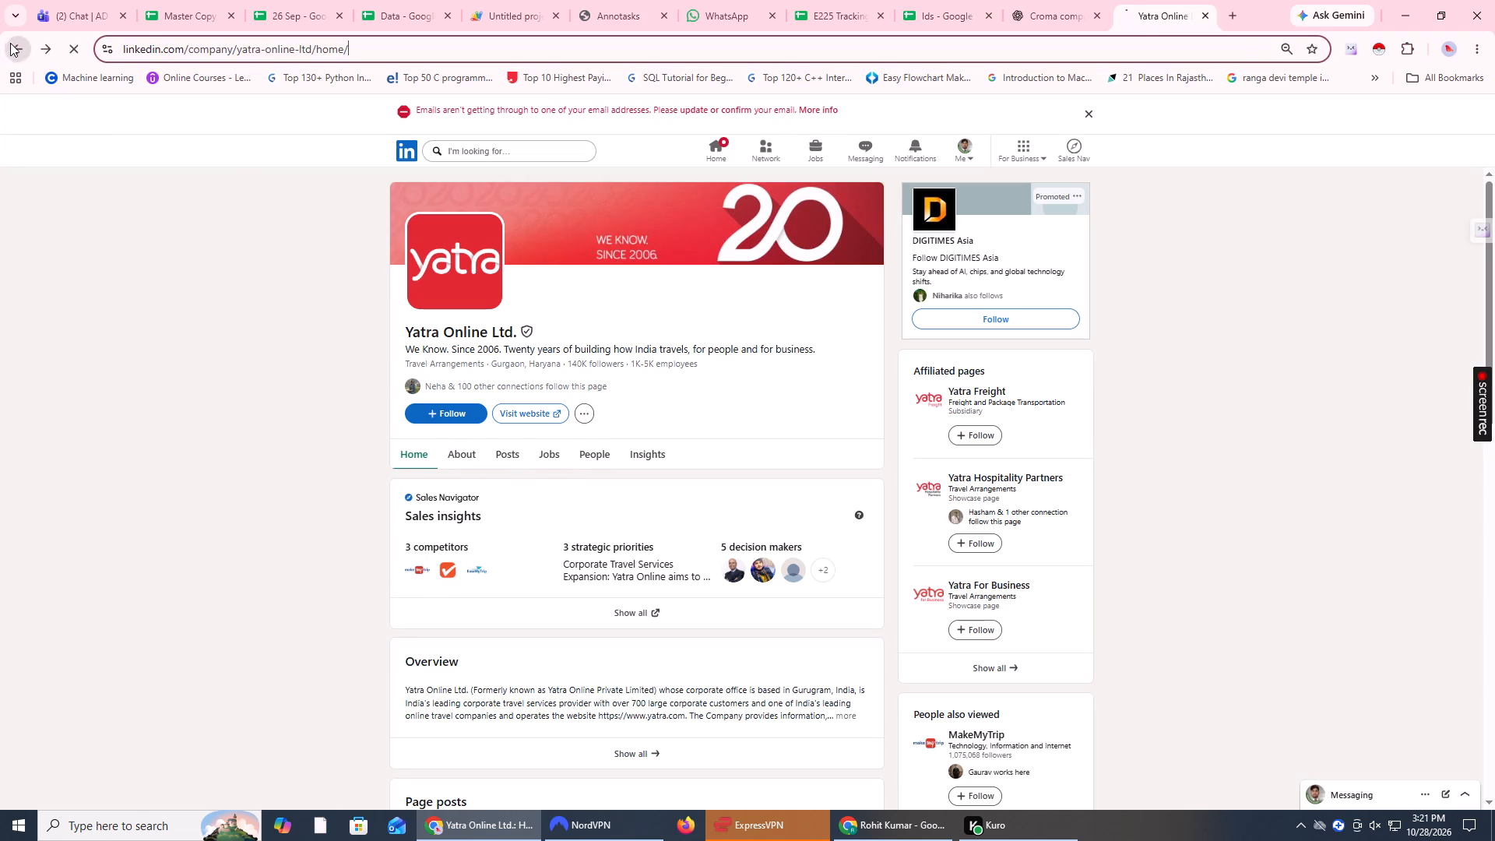
drag(225, 131, 0, 141)
key(ctrl+v)
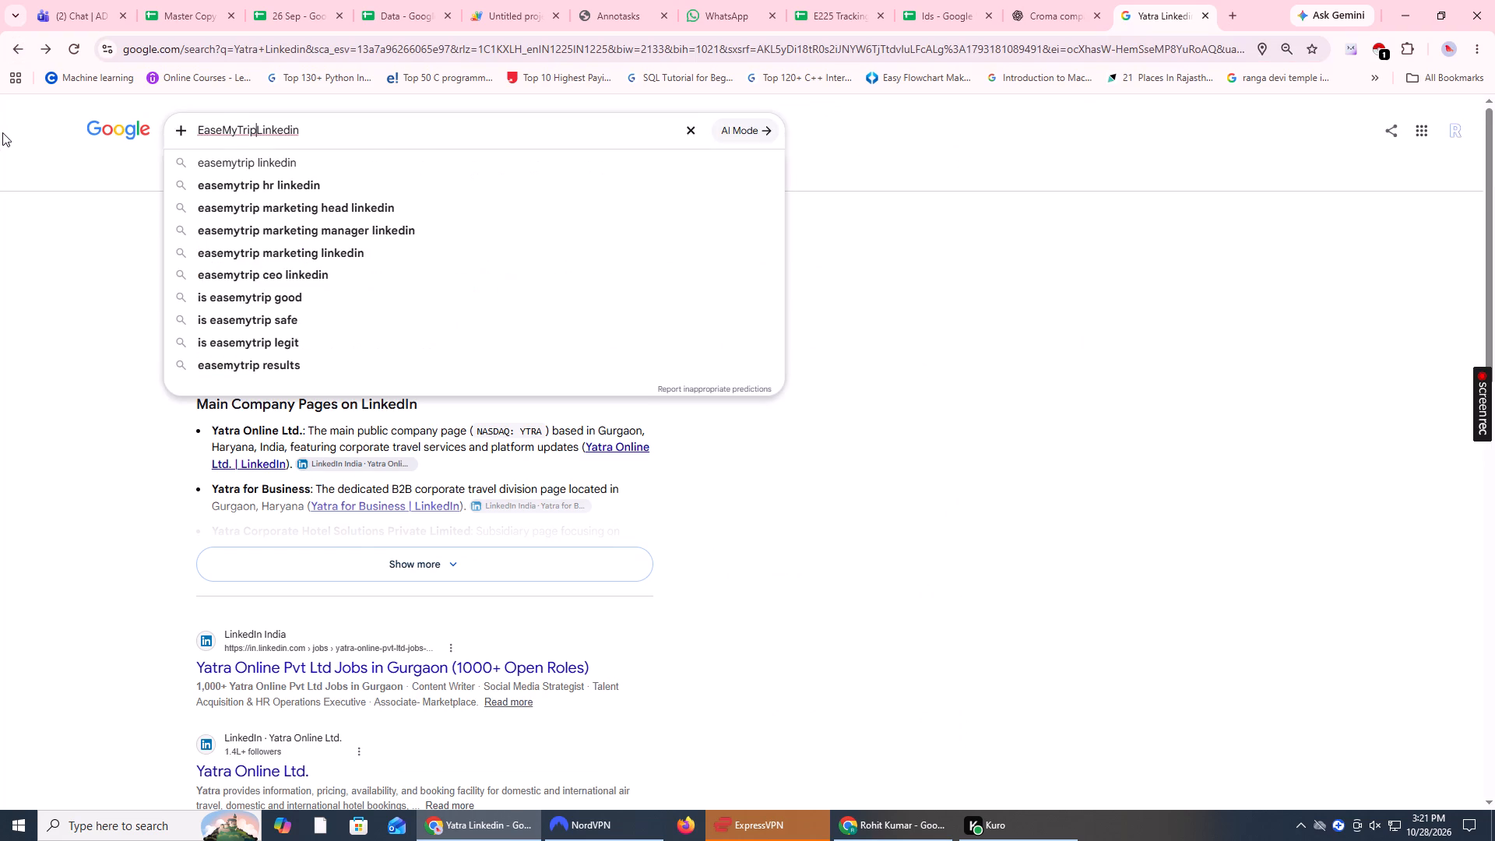
key(space)
key(Return)
click(249, 249)
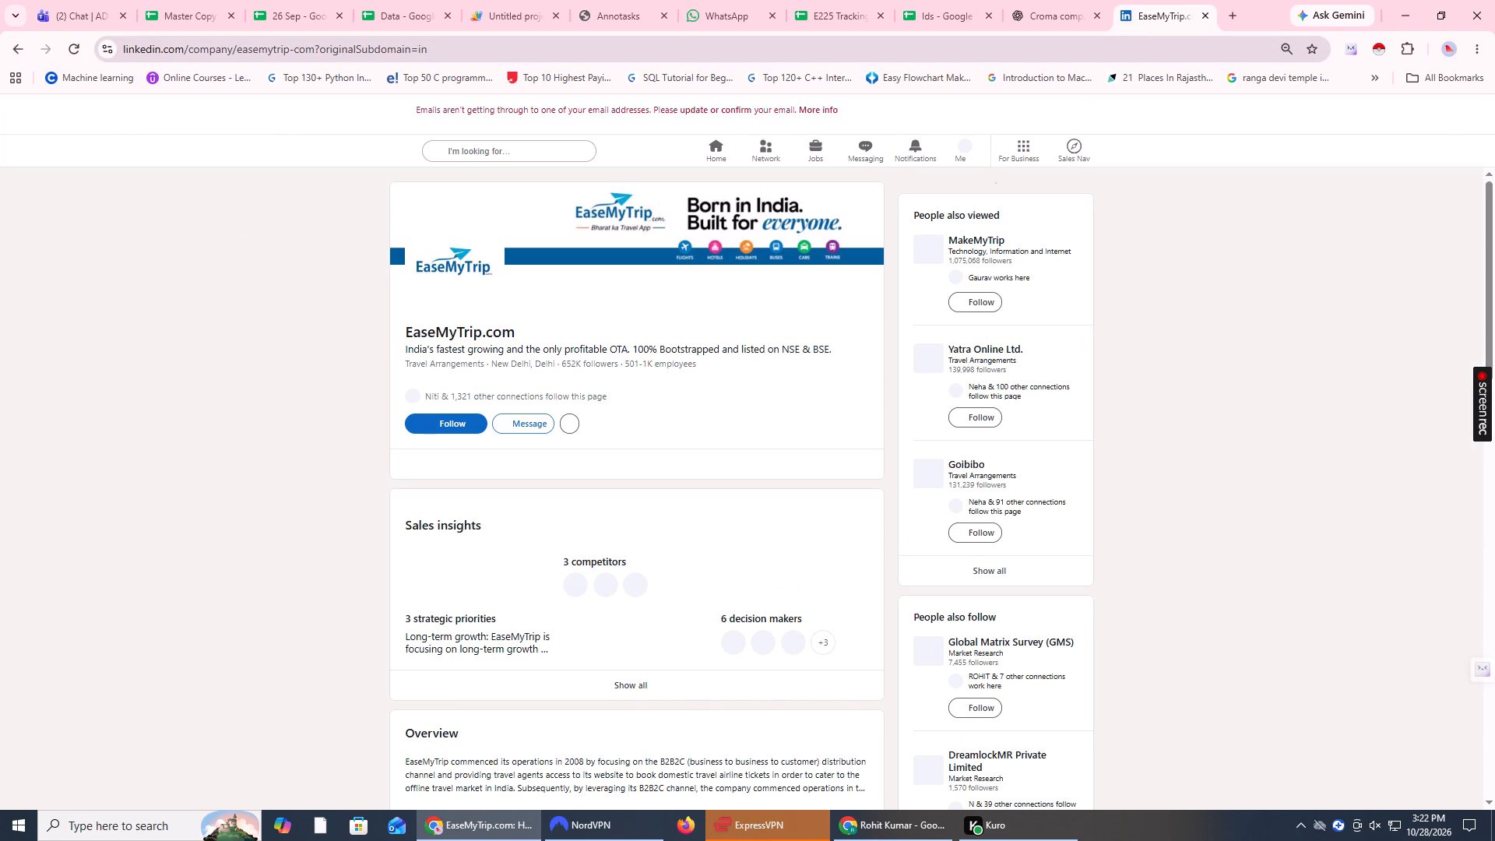
Copy the EaseMyTrip.com LinkedIn page URL into the Linkedin URL cell of row 108 in the Ids spreadsheet.
click(349, 50)
key(ctrl+c)
click(920, 0)
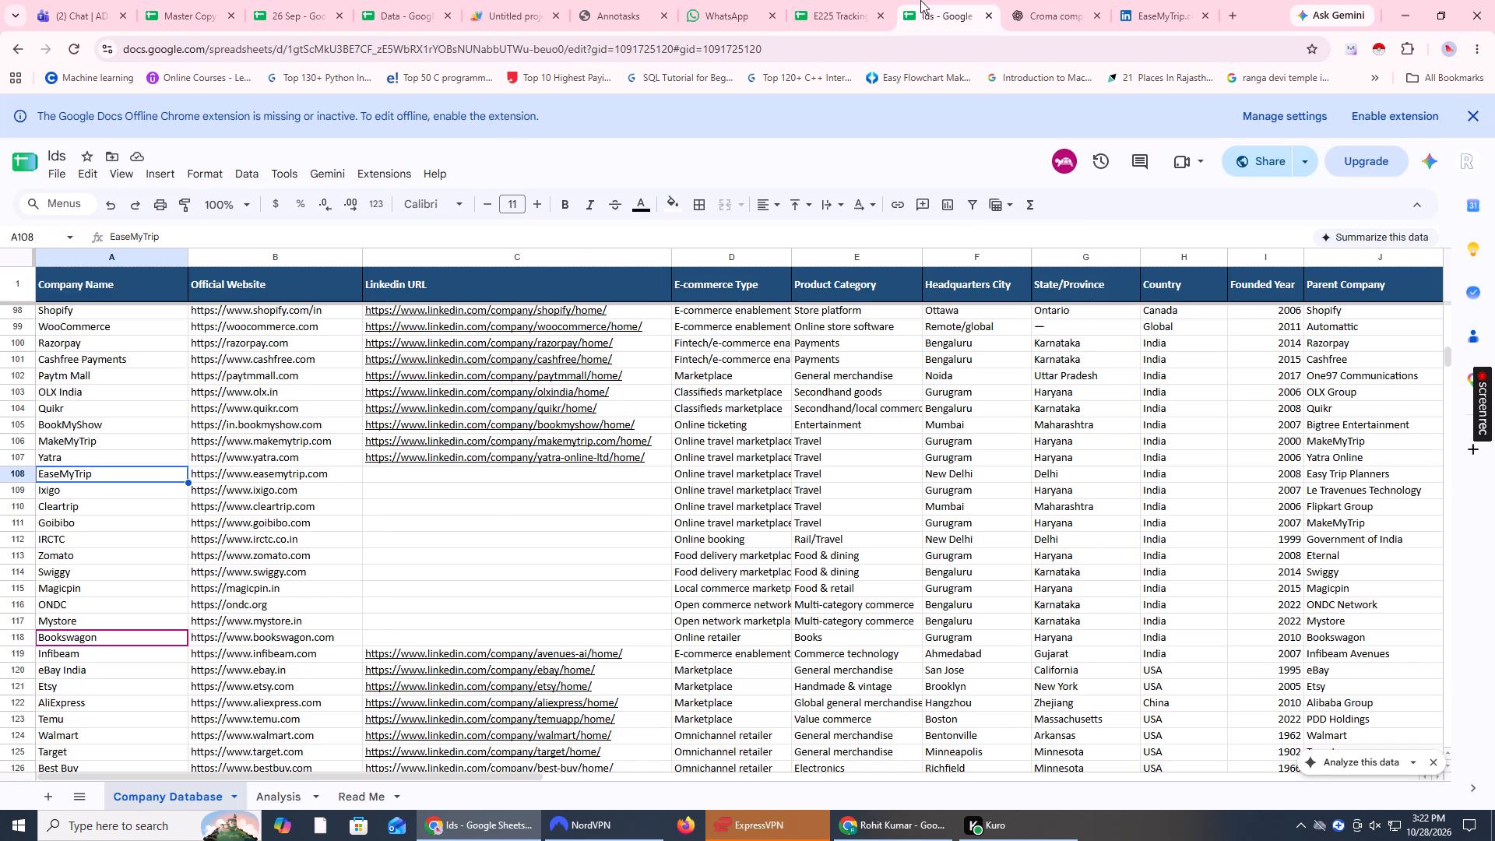
click(382, 477)
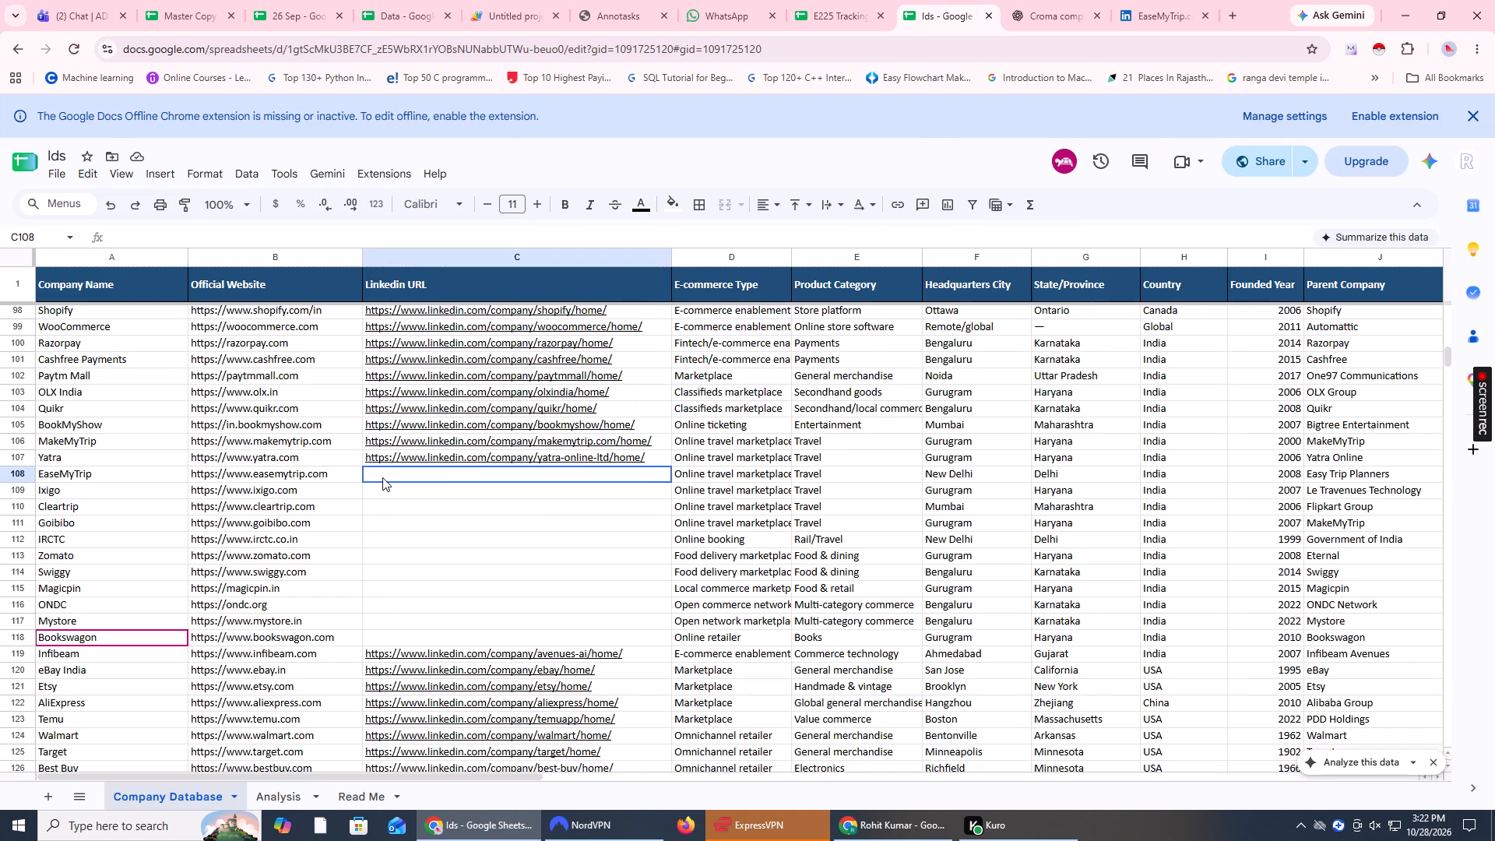
key(ctrl+v)
Copy the company name Ixigo from row 109, search Google for "Ixigo Linkedin" and open the ixigo LinkedIn page.
click(87, 491)
key(ctrl+c)
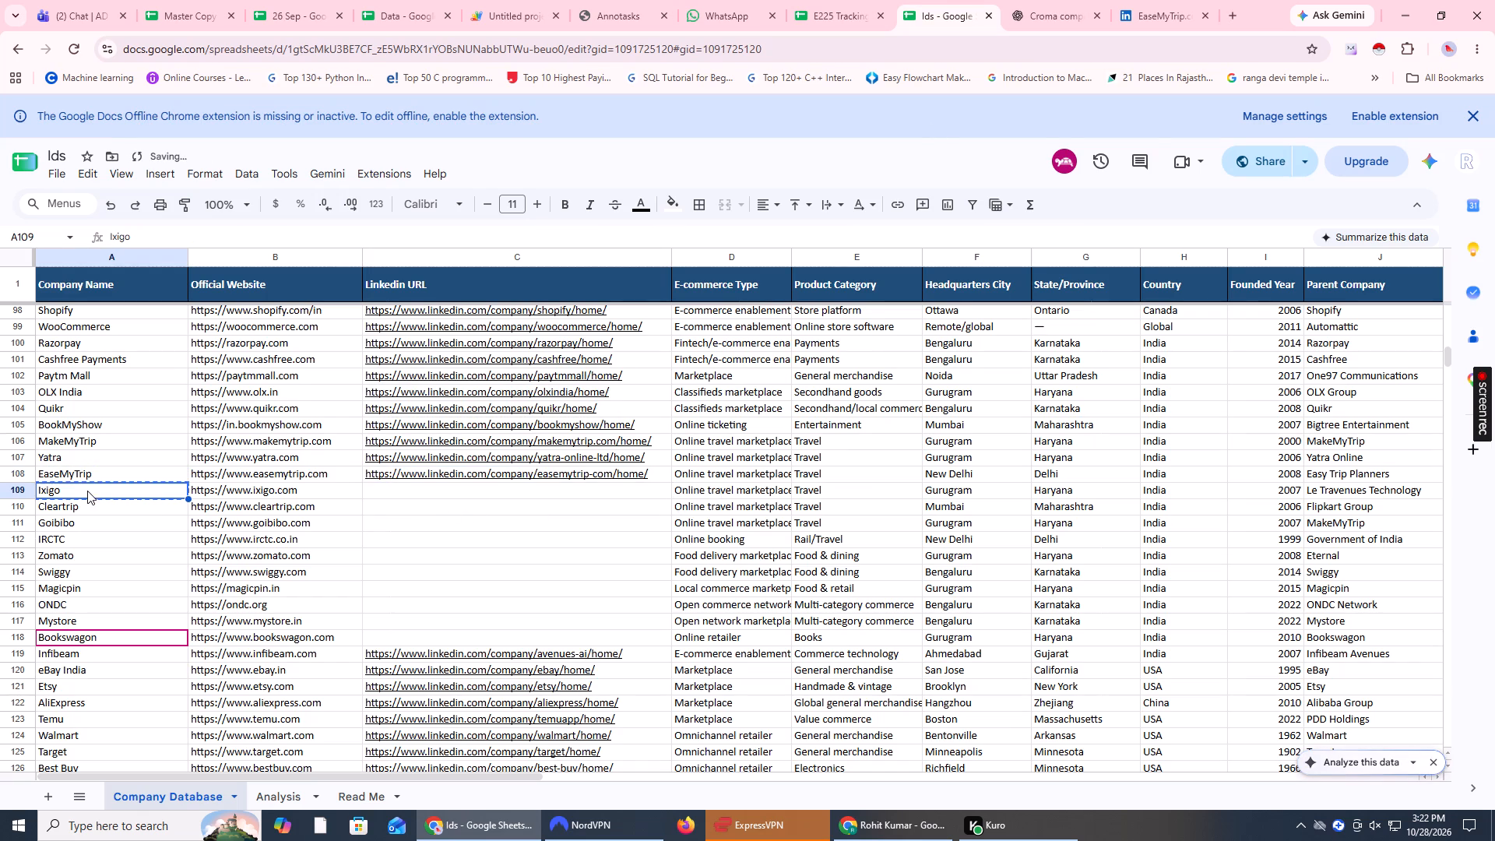
click(1145, 0)
click(19, 47)
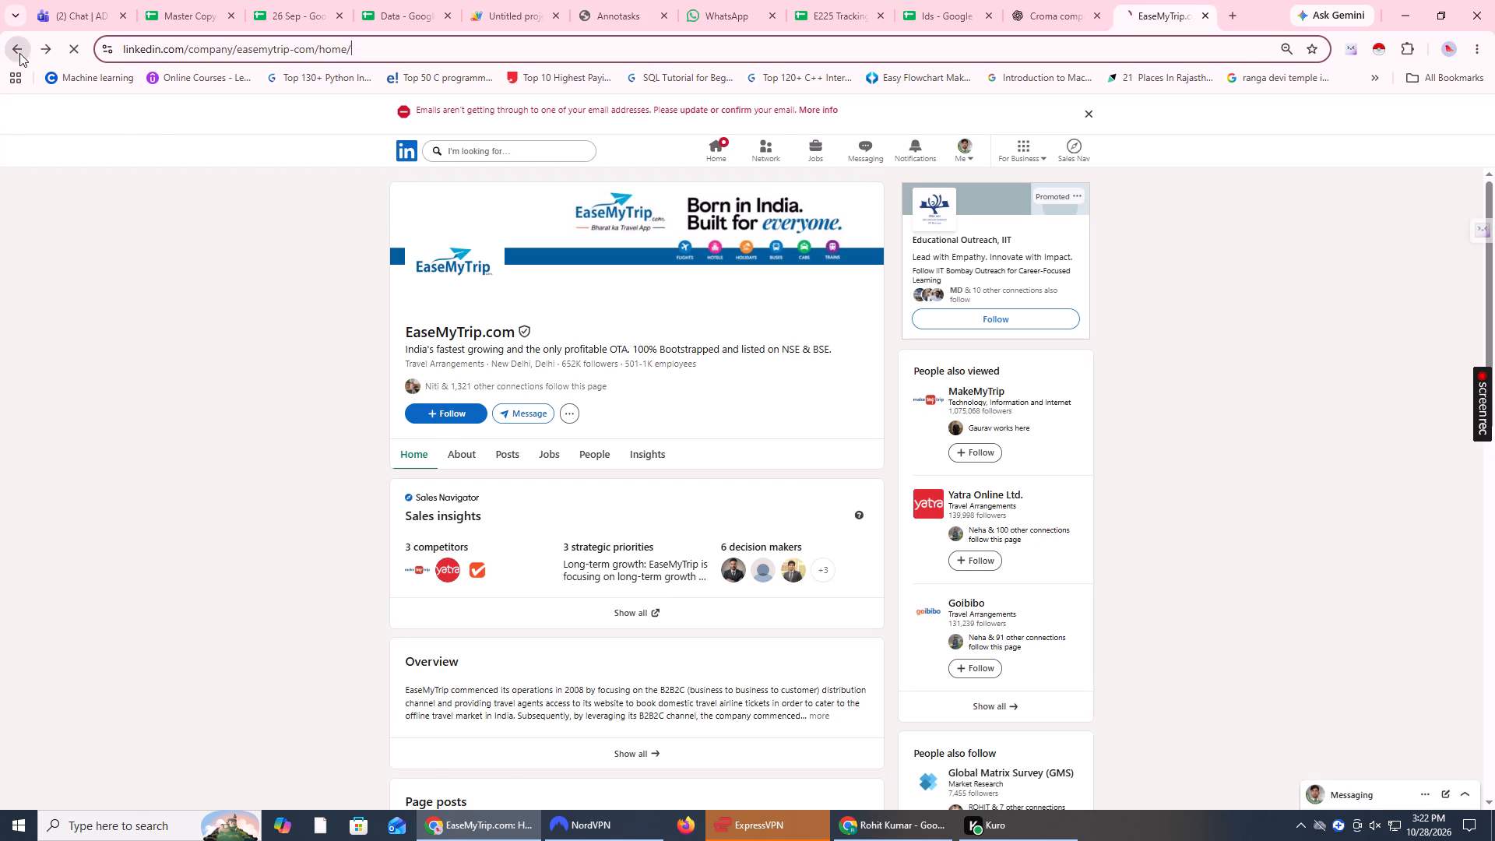
drag(255, 130, 0, 135)
key(ctrl+v)
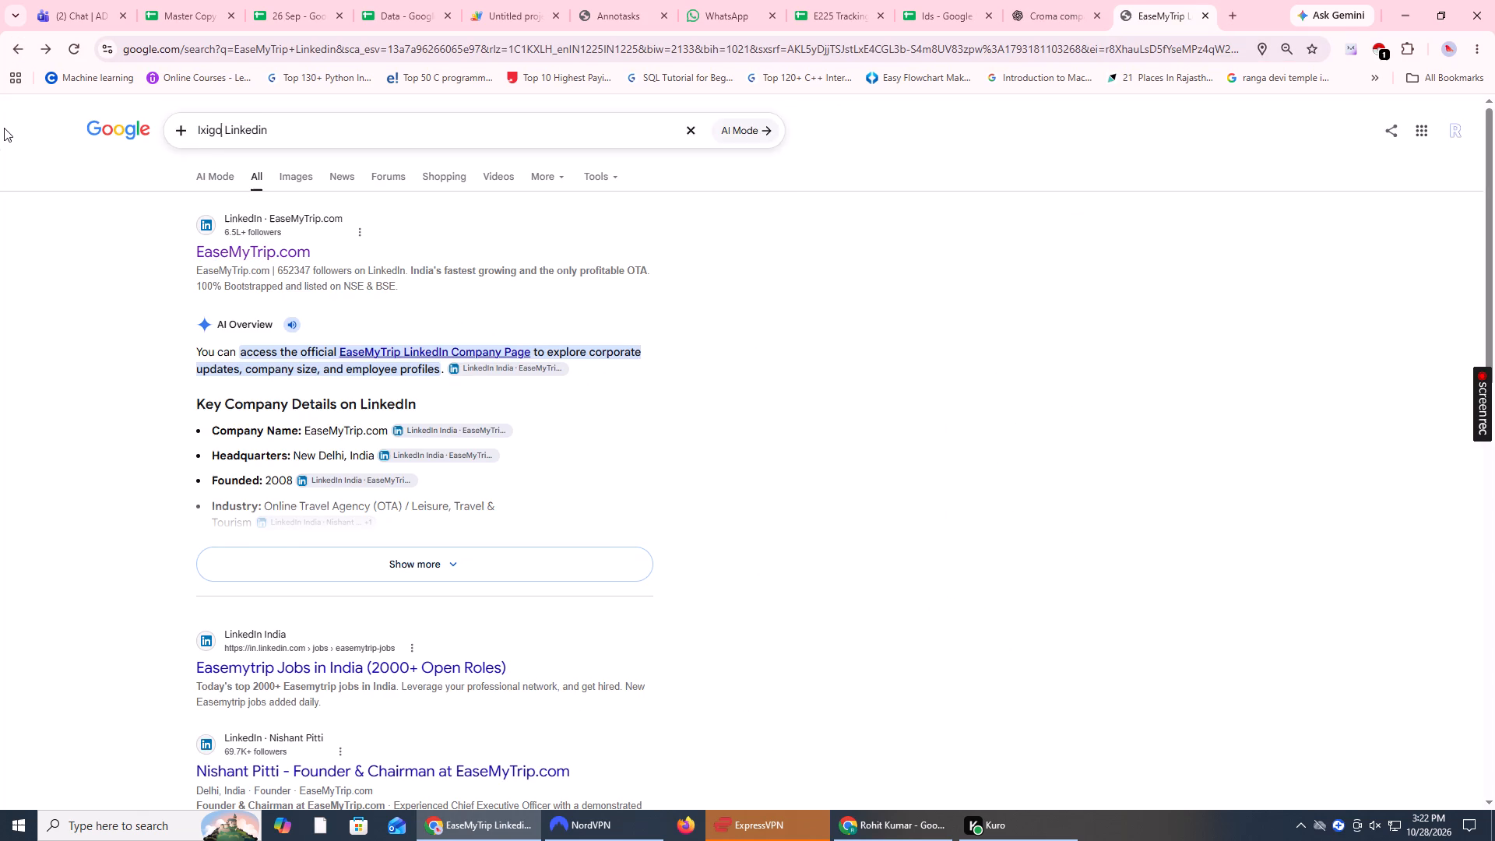
key(Return)
click(207, 256)
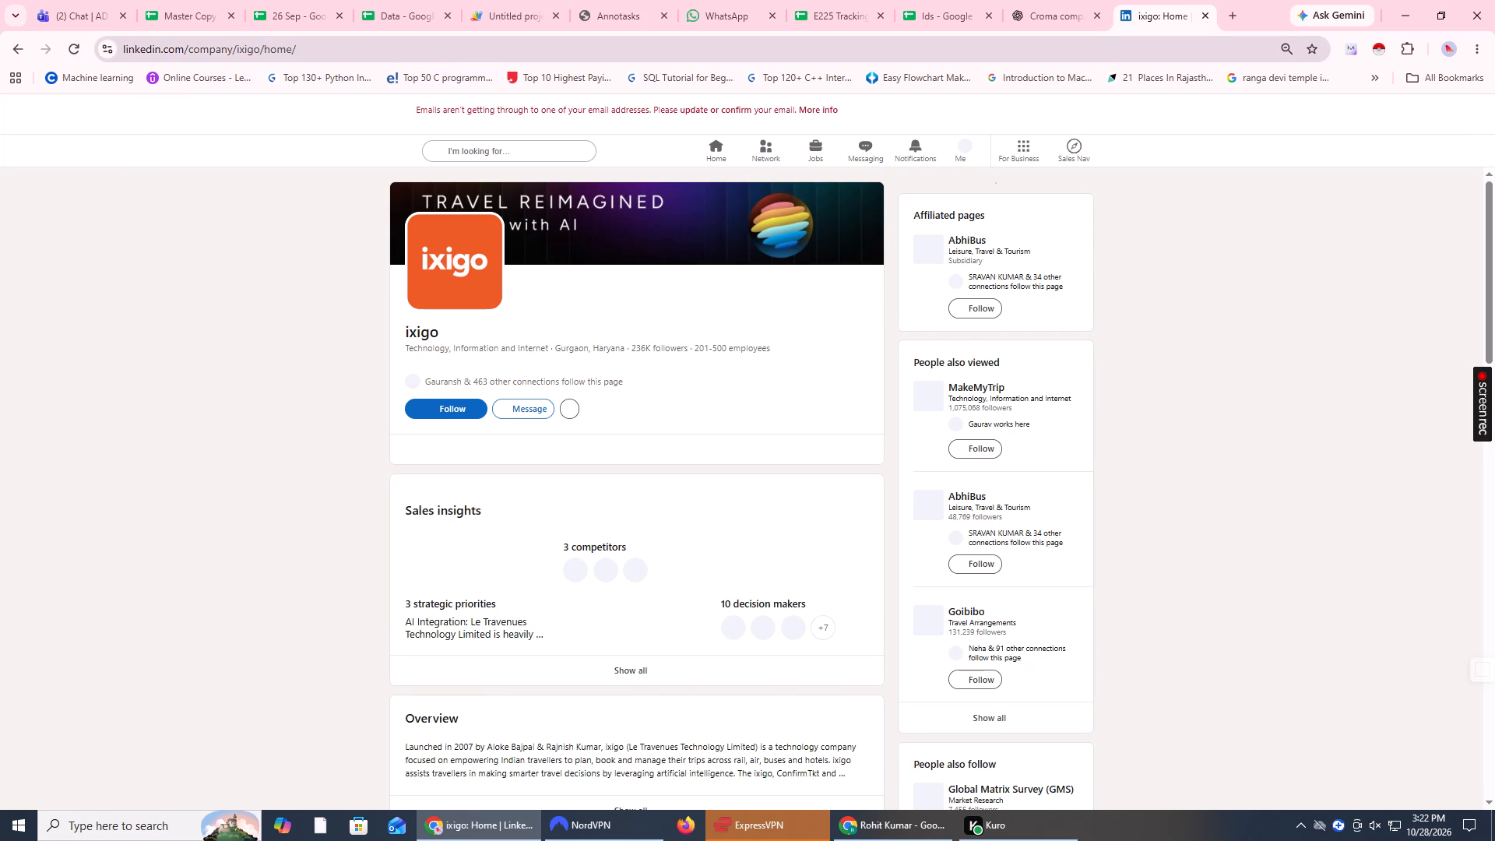
Copy the ixigo LinkedIn page URL into the Linkedin URL cell of row 109 in the Ids spreadsheet.
click(399, 52)
key(ctrl+c)
click(973, 0)
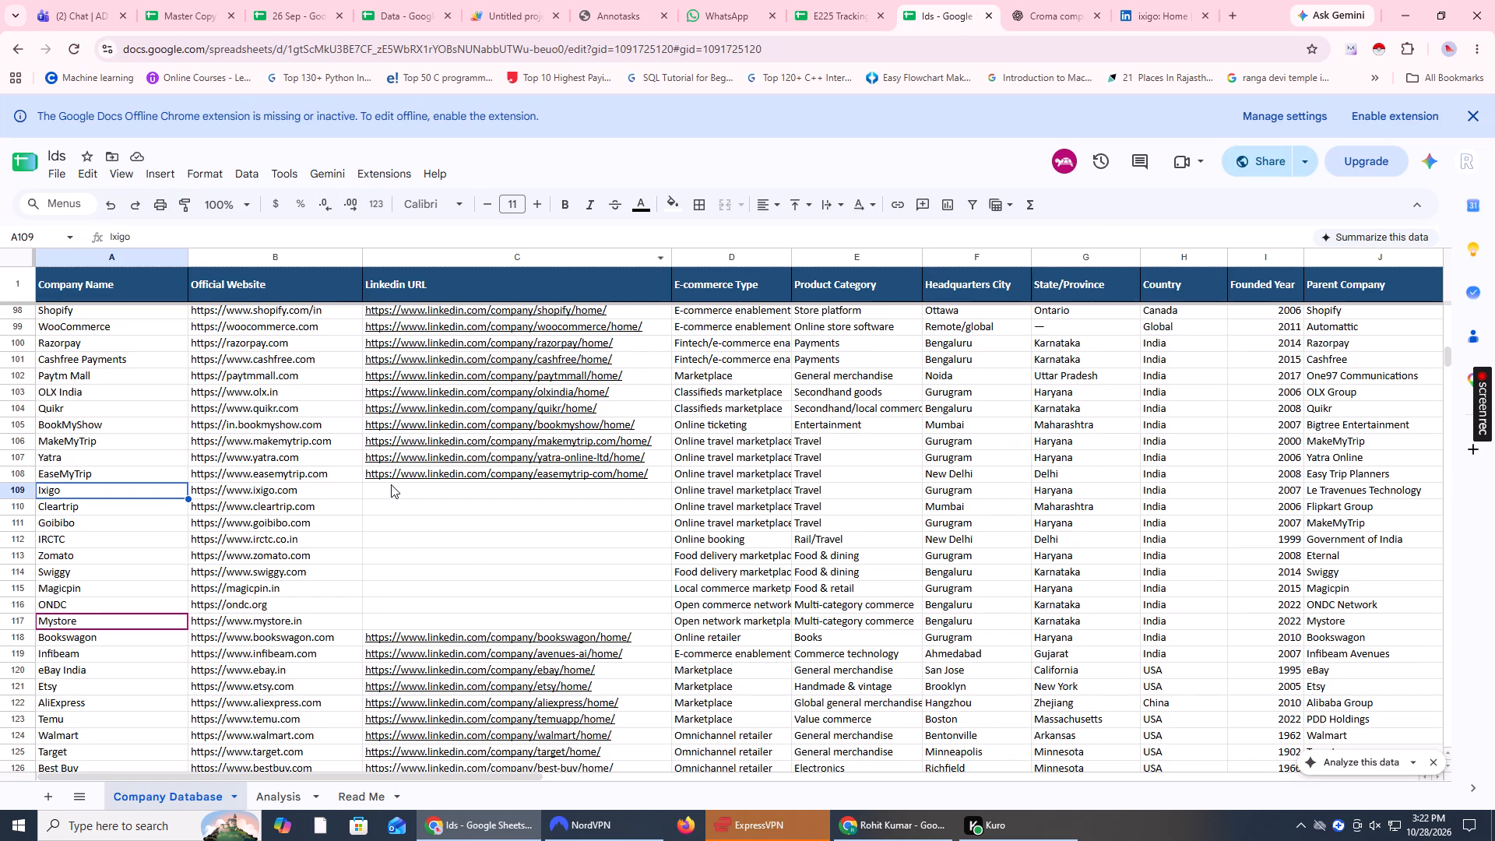
click(388, 491)
key(ctrl+v)
Copy the company name Cleartrip from row 110, search Google for "Cleartrip Linkedin" and open the Cleartrip LinkedIn page.
click(71, 503)
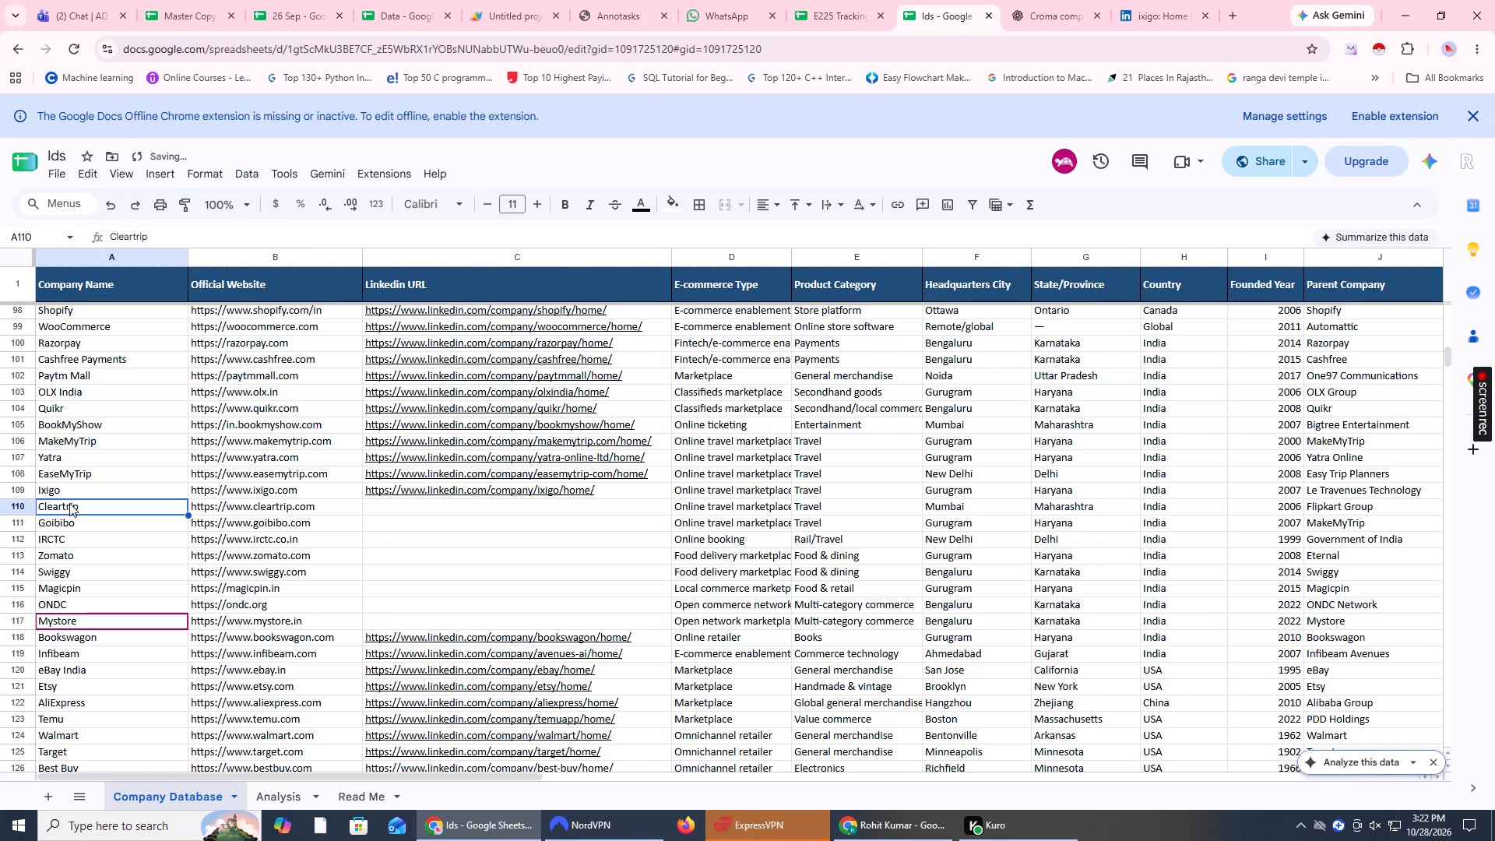
key(ctrl+c)
click(1201, 0)
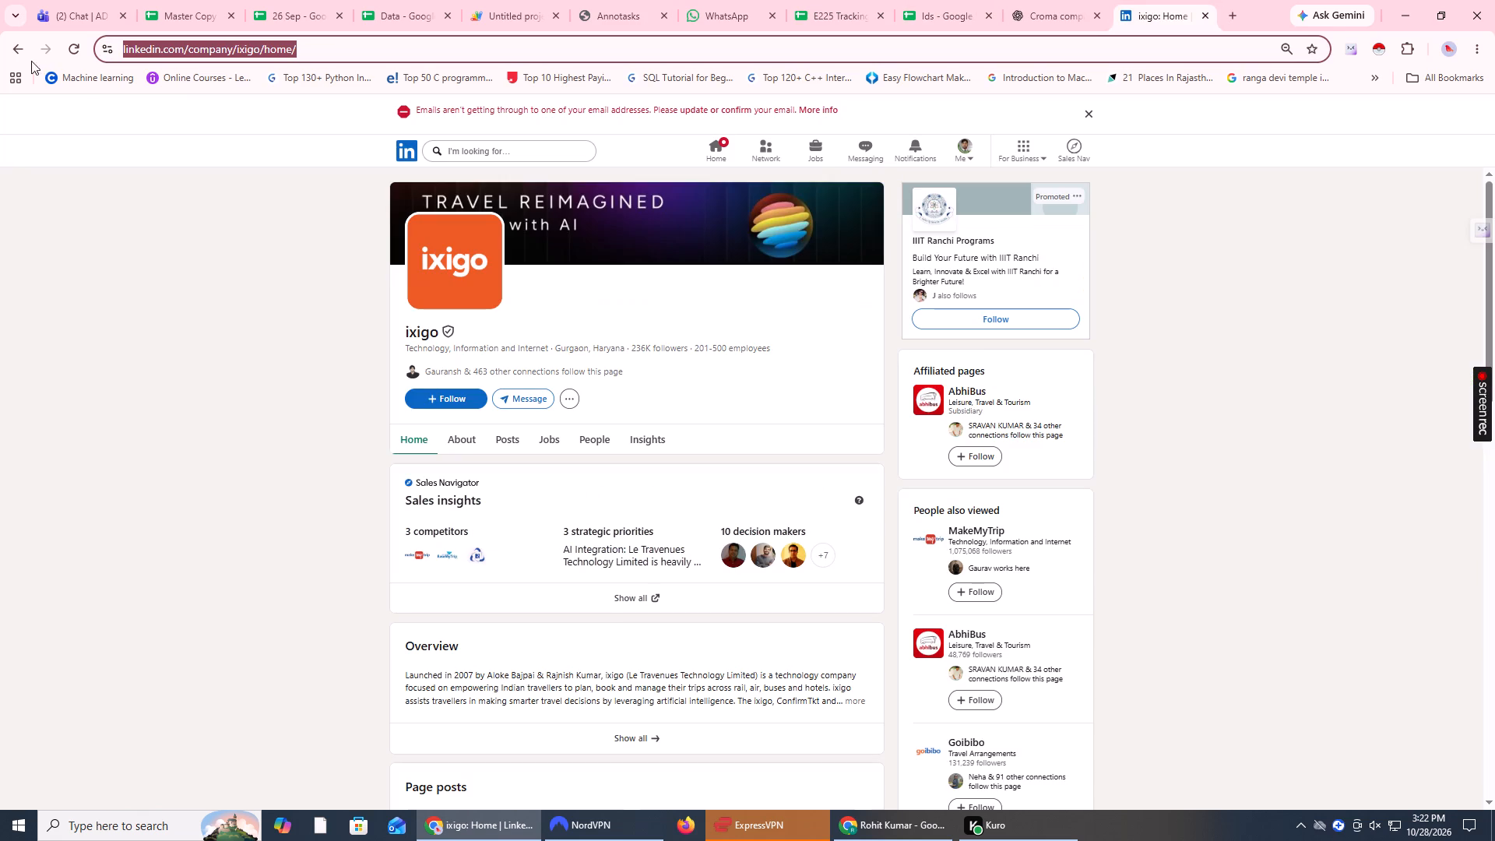
click(14, 46)
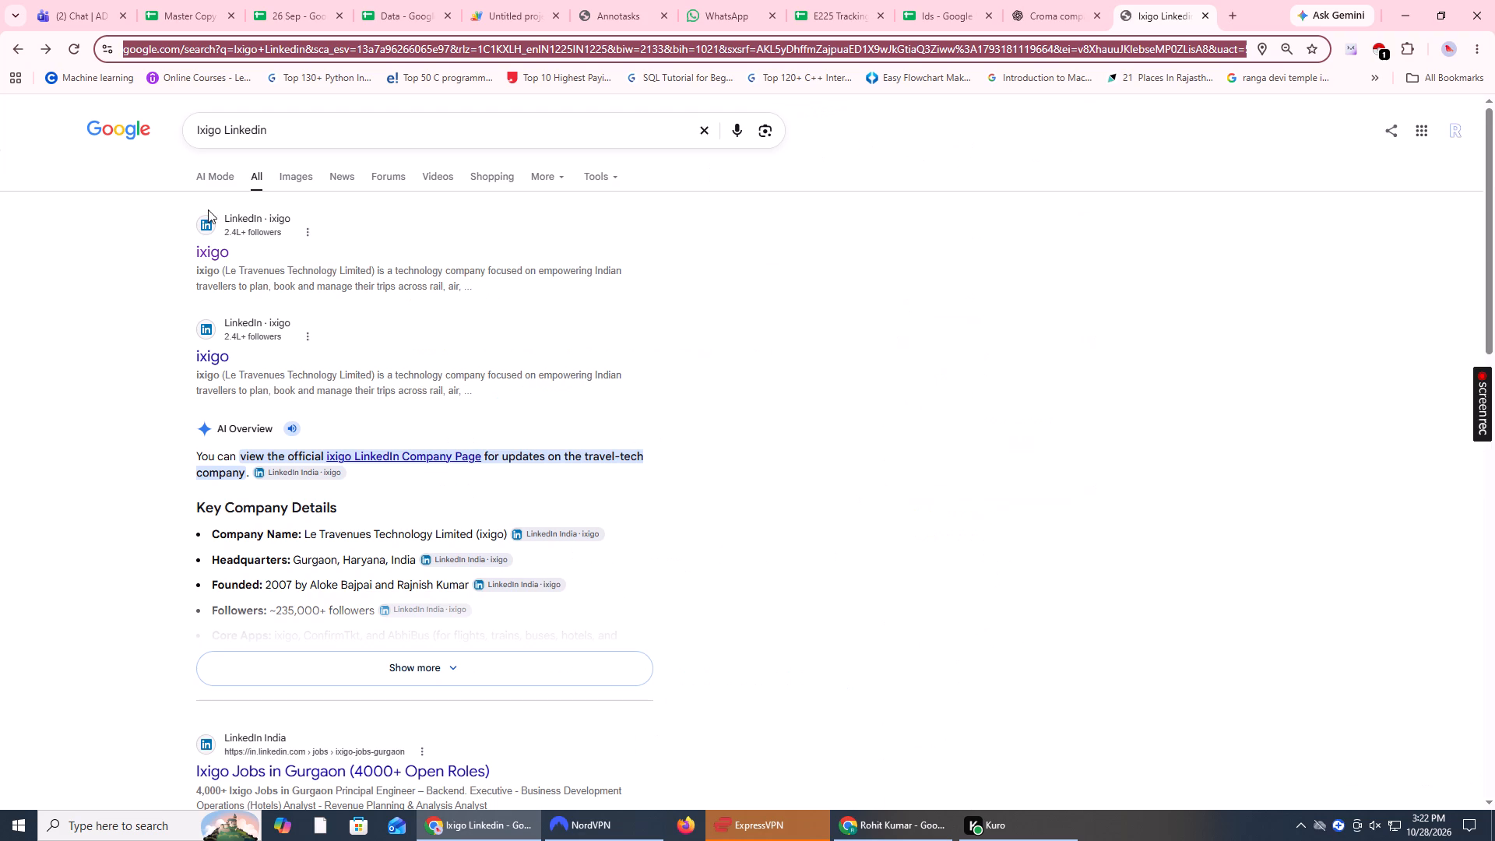
drag(220, 135, 0, 153)
key(ctrl+v)
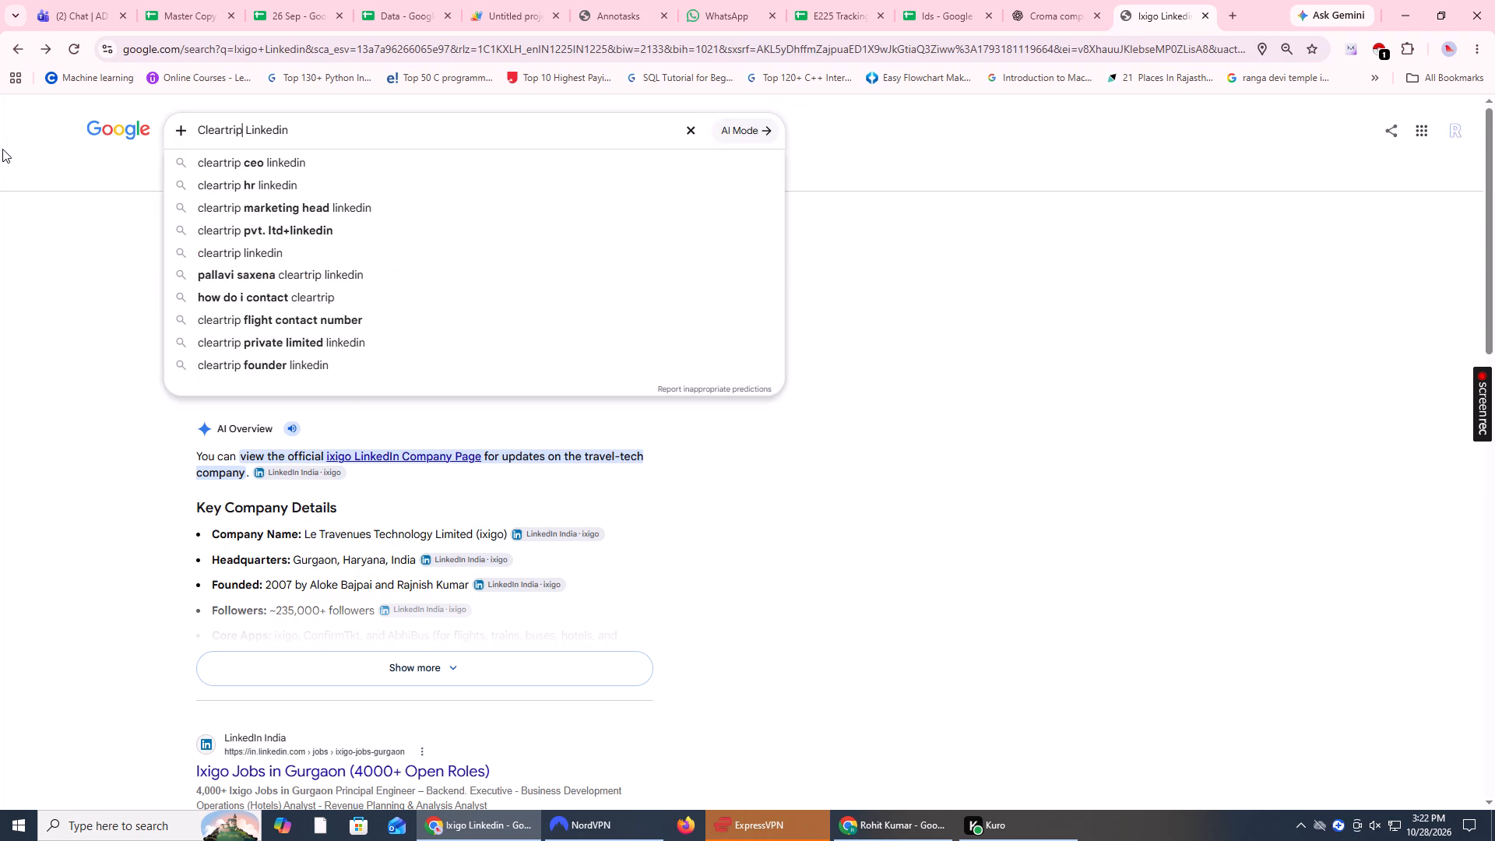
key(Return)
click(219, 248)
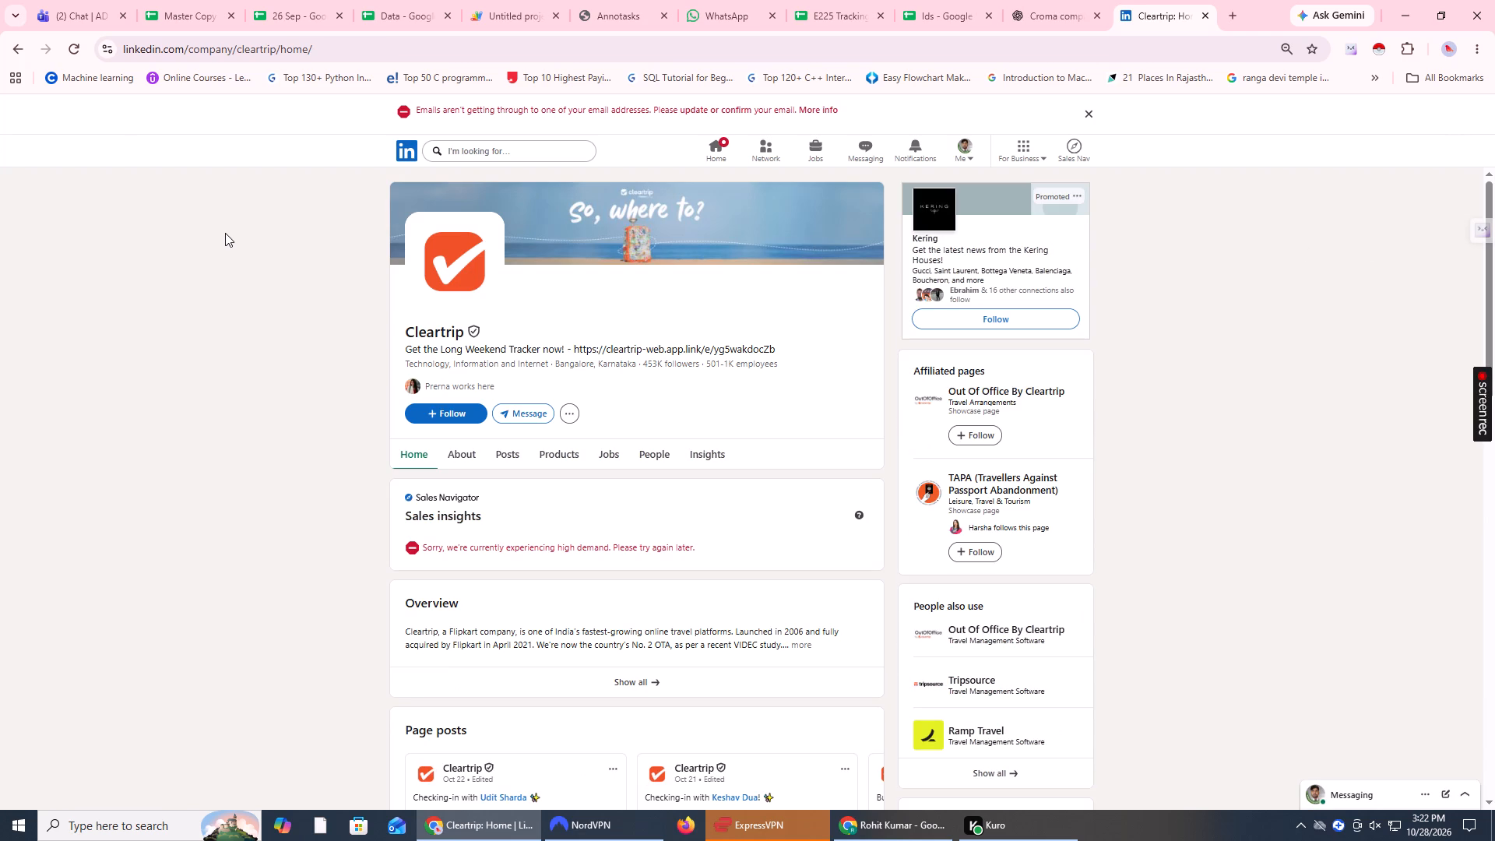
Copy the Cleartrip LinkedIn page URL into the Linkedin URL cell of row 110 in the Ids spreadsheet.
click(521, 53)
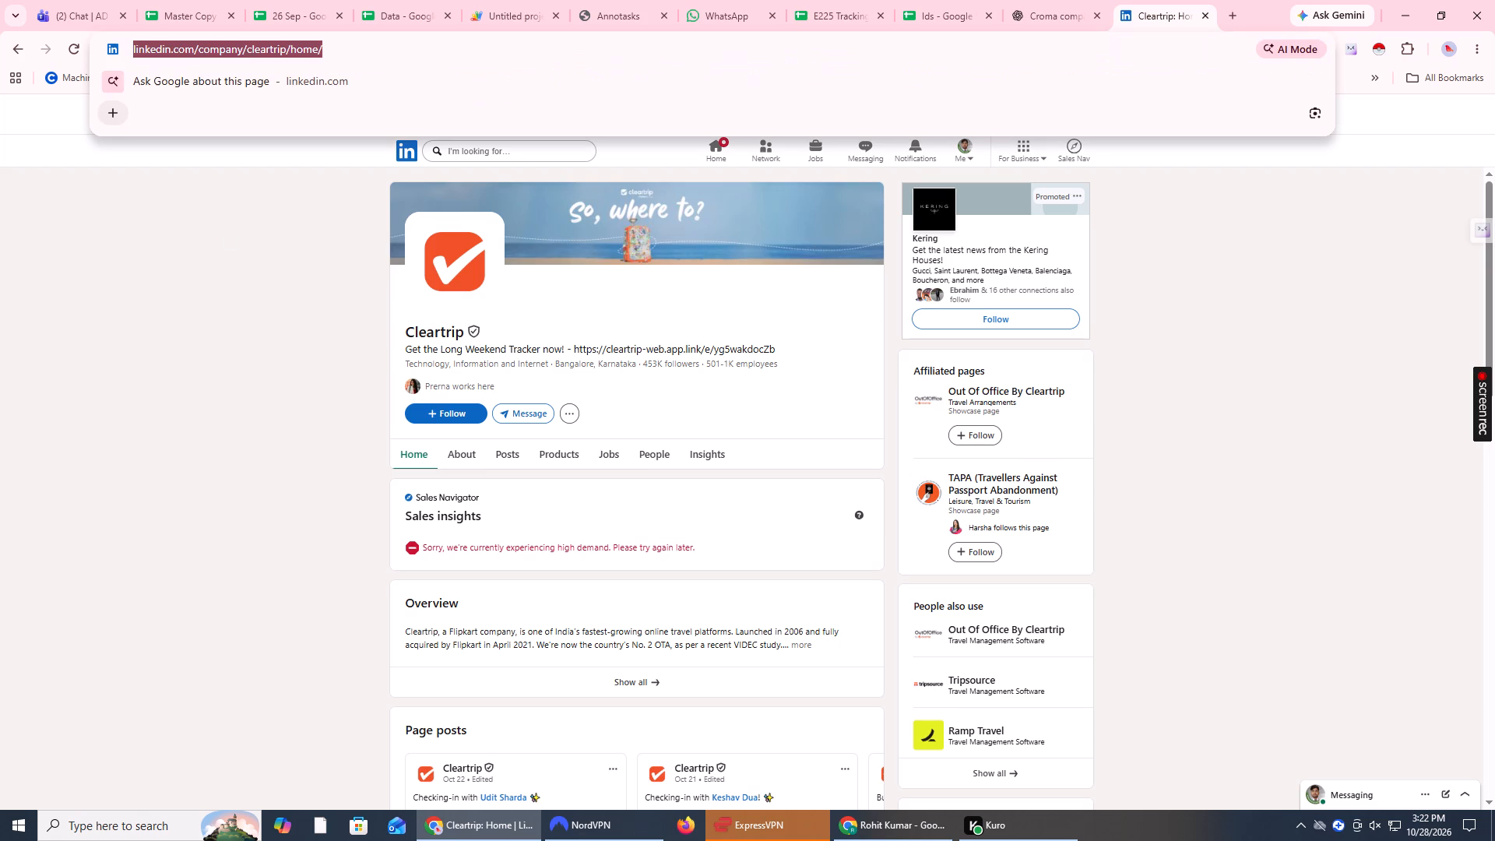
key(ctrl+c)
click(959, 0)
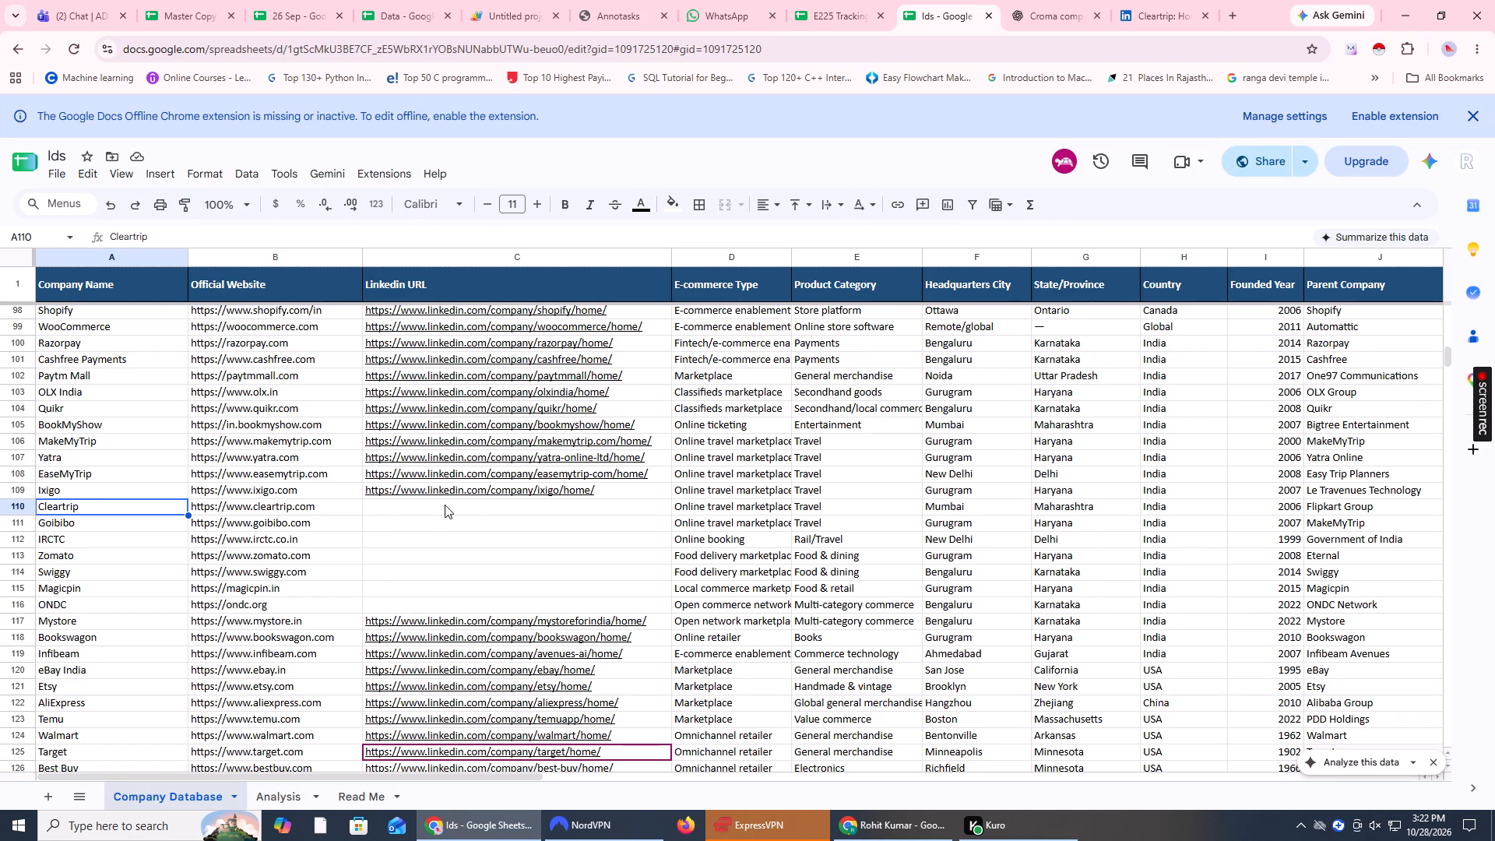
click(420, 510)
key(ctrl+v)
Copy the company name Goibibo from row 111, search Google for "Goibibo Linkedin" and open the Goibibo LinkedIn page.
click(76, 526)
key(ctrl+c)
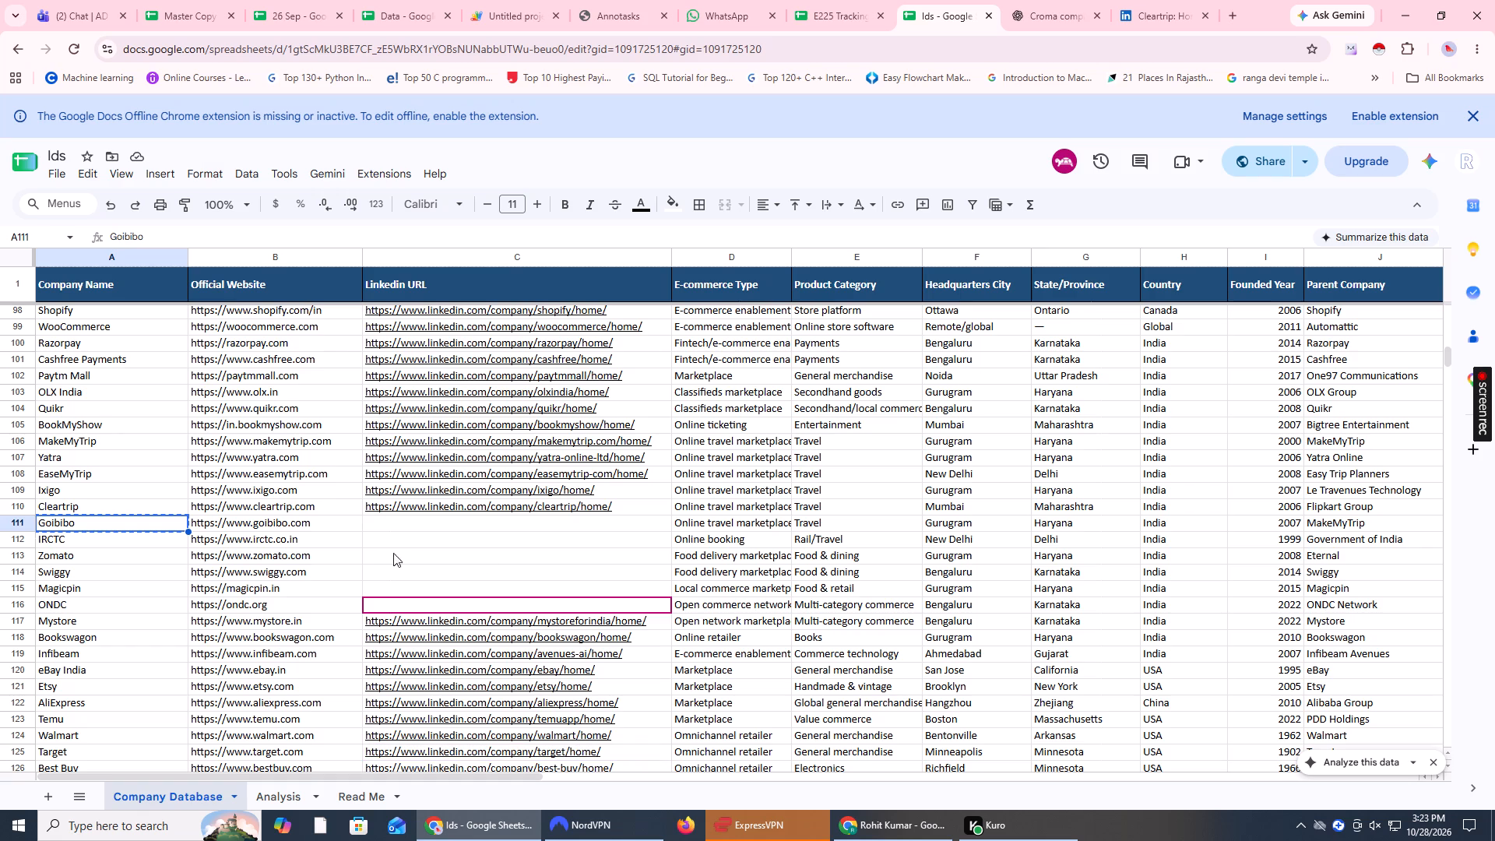
click(1164, 0)
click(12, 40)
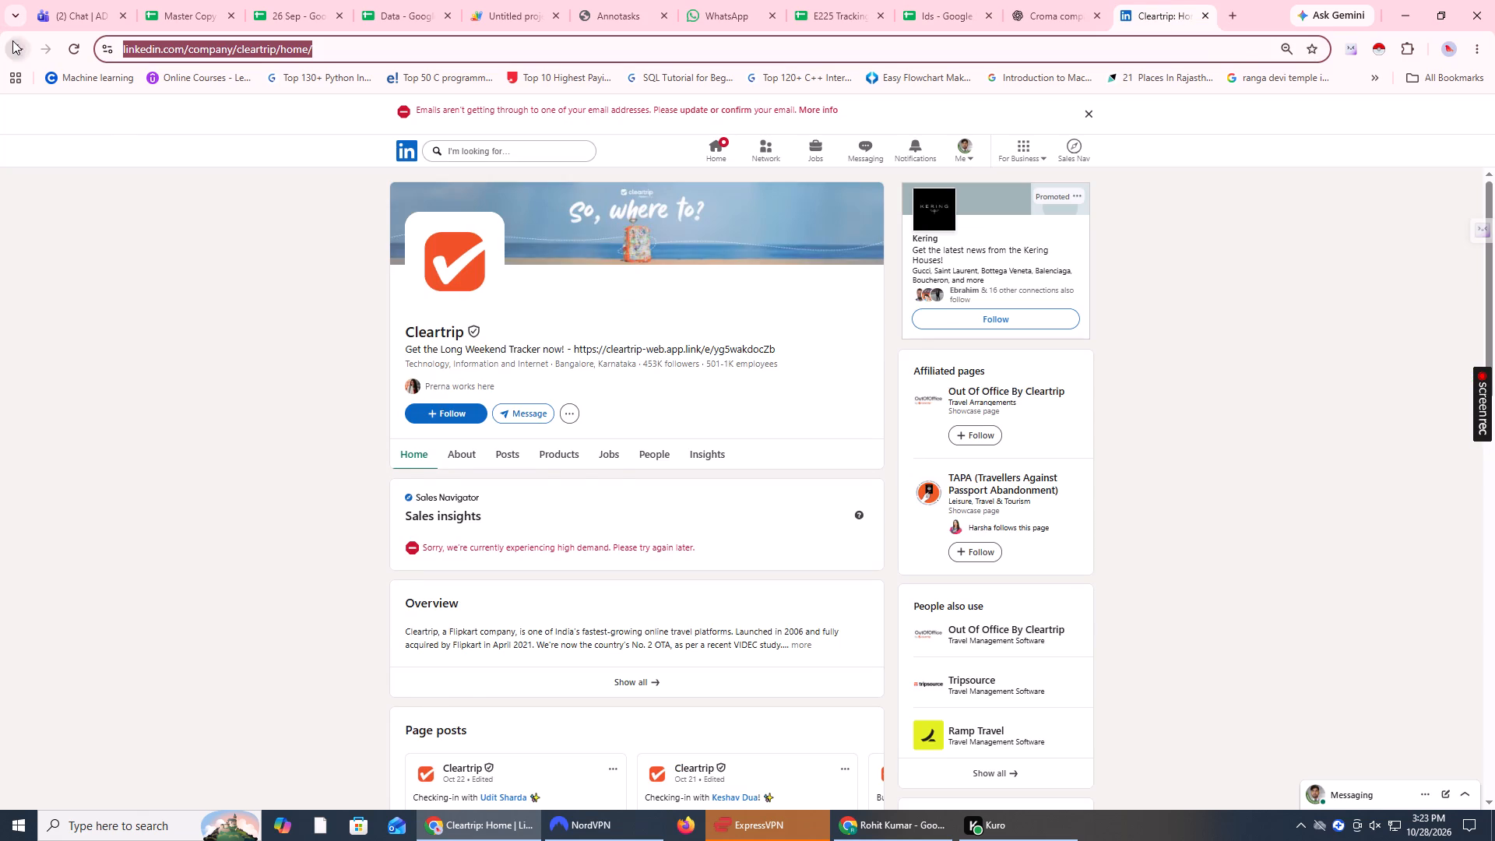
drag(241, 128, 0, 133)
key(ctrl+v)
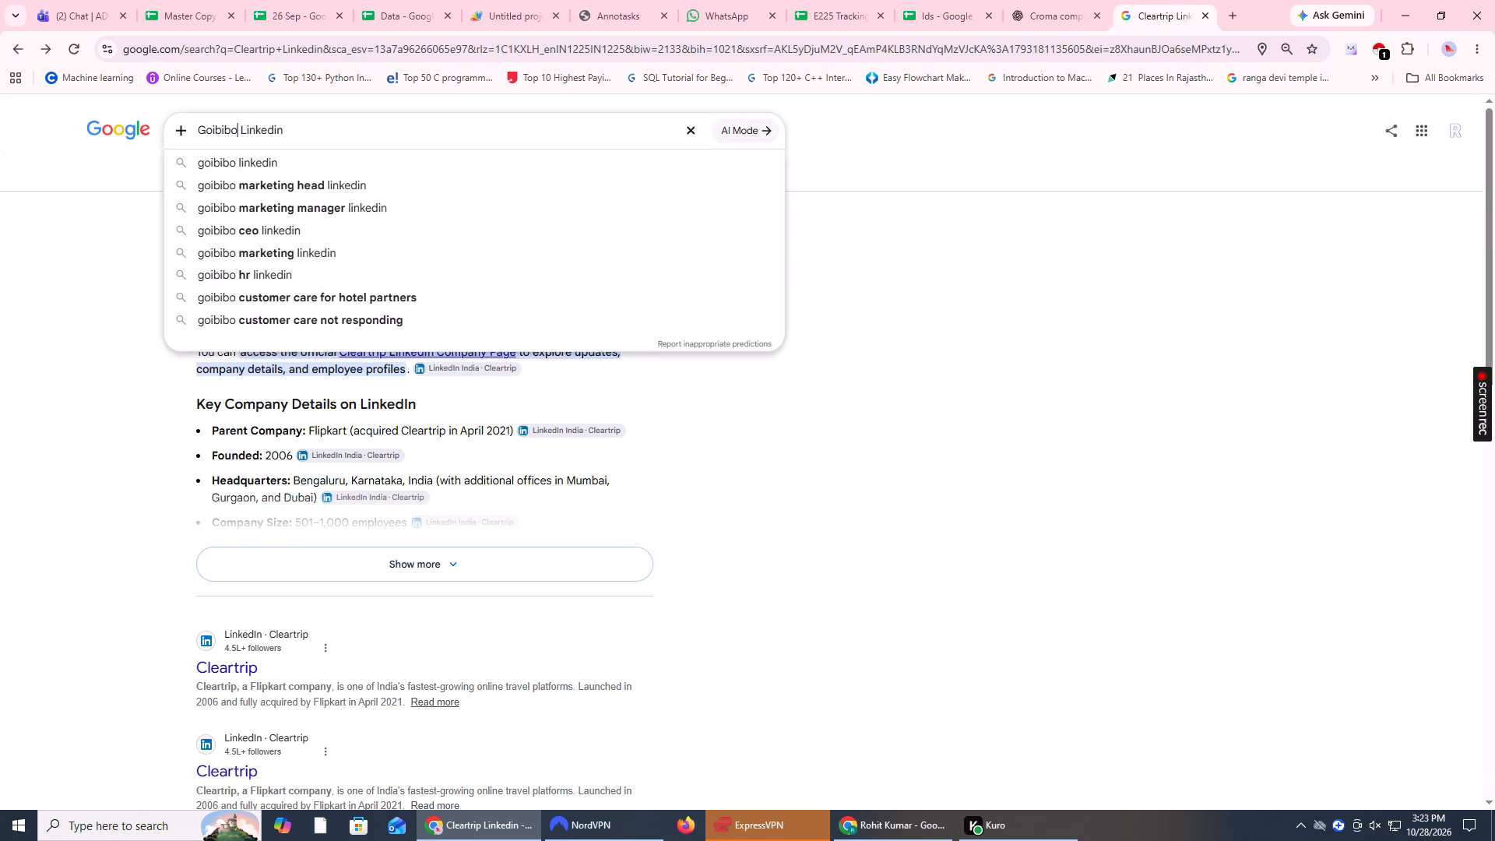
key(Return)
click(234, 253)
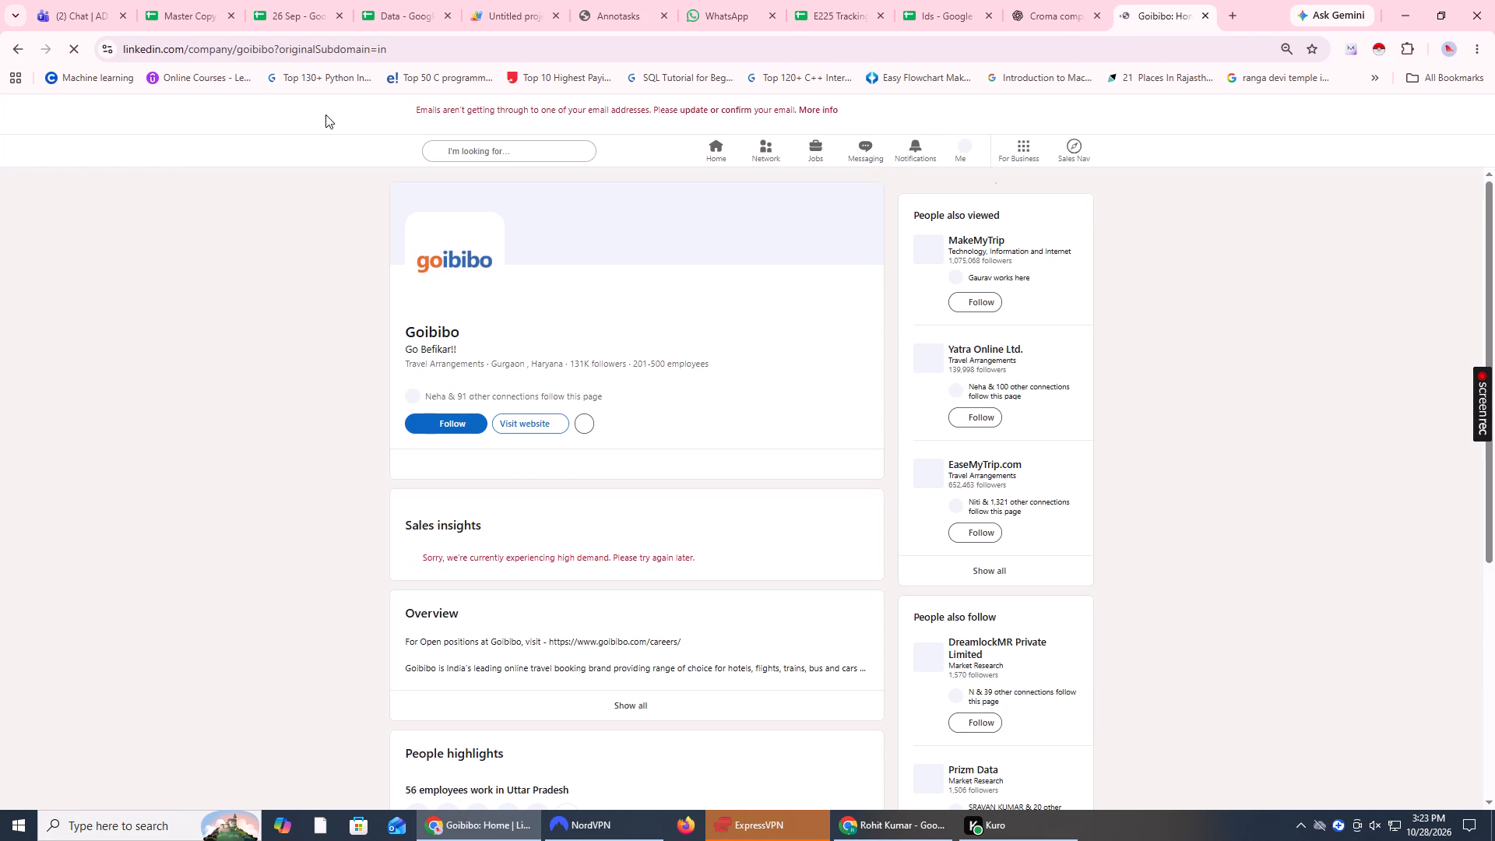
Copy the Goibibo LinkedIn page URL into the Linkedin URL cell of row 111 in the Ids spreadsheet.
click(359, 57)
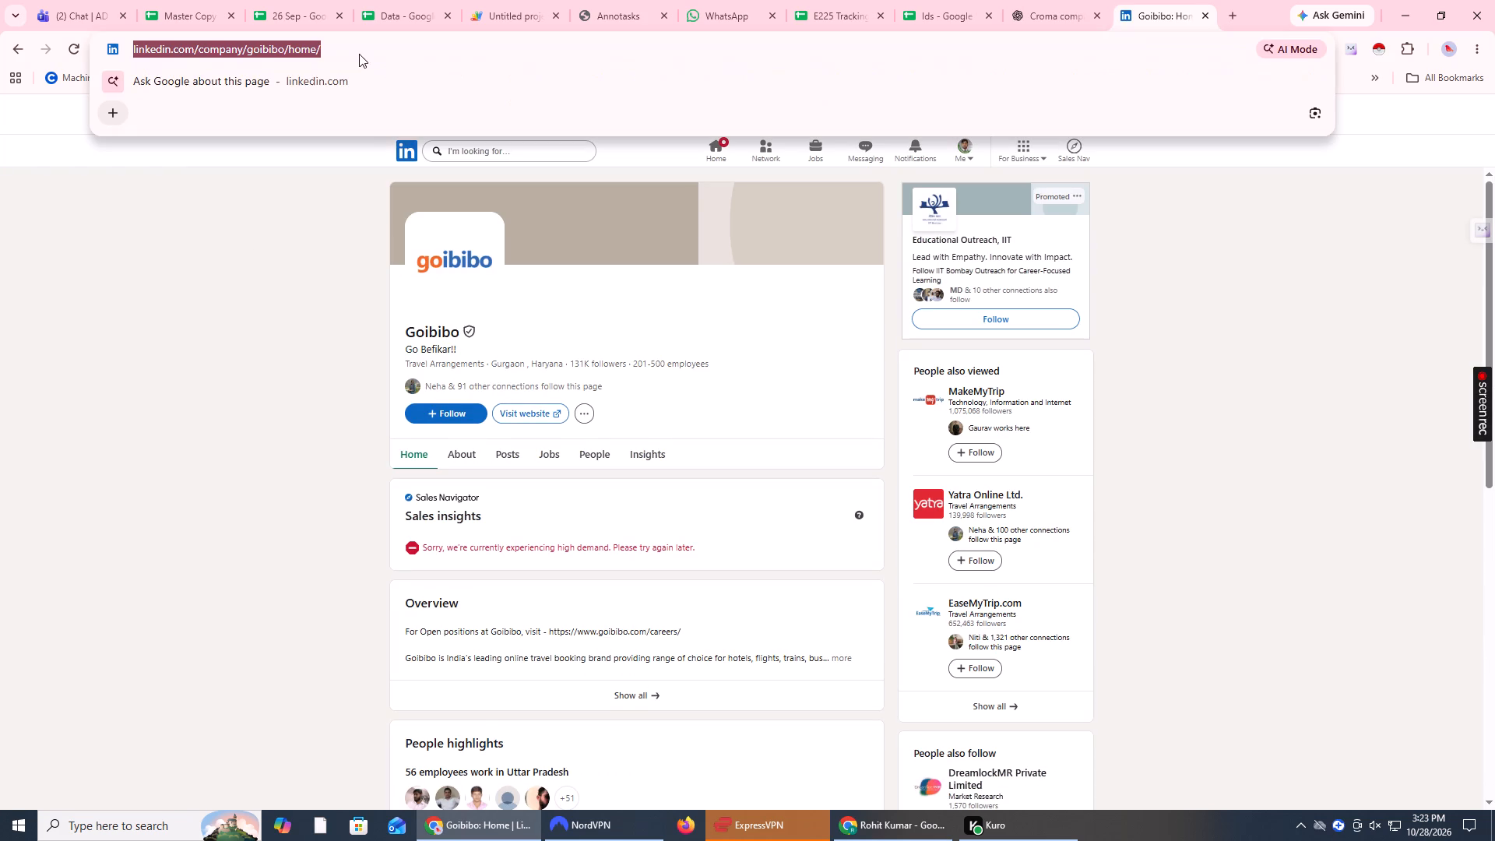
key(ctrl+c)
click(1061, 0)
click(946, 0)
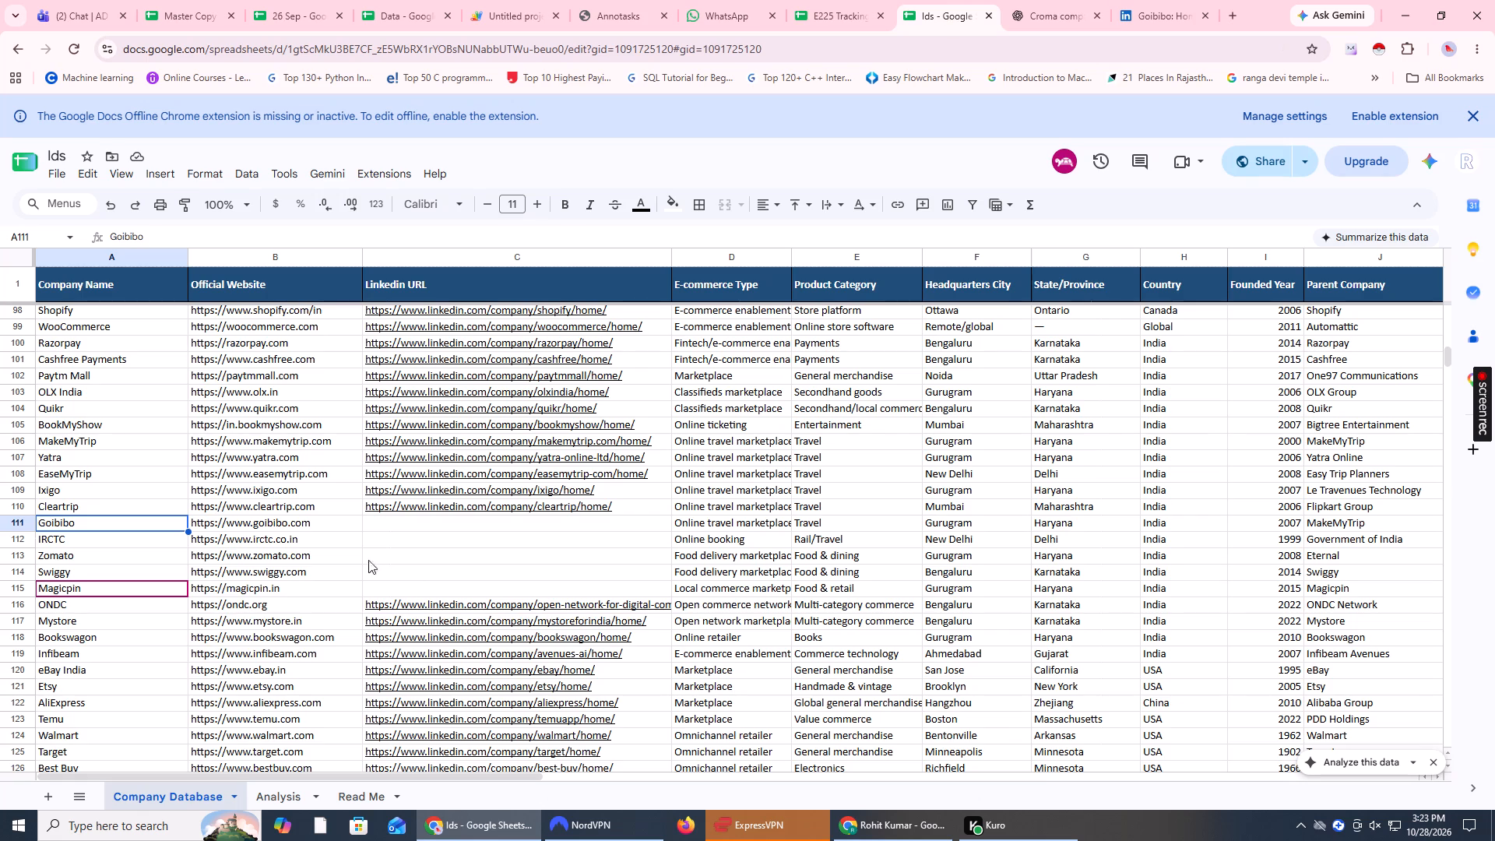
click(377, 528)
key(ctrl+v)
Copy the company name IRCTC from row 112, search Google for "IRCTC Linkedin" and open the IRCTC LinkedIn page, not IRCTC OFFICIAL.
click(71, 540)
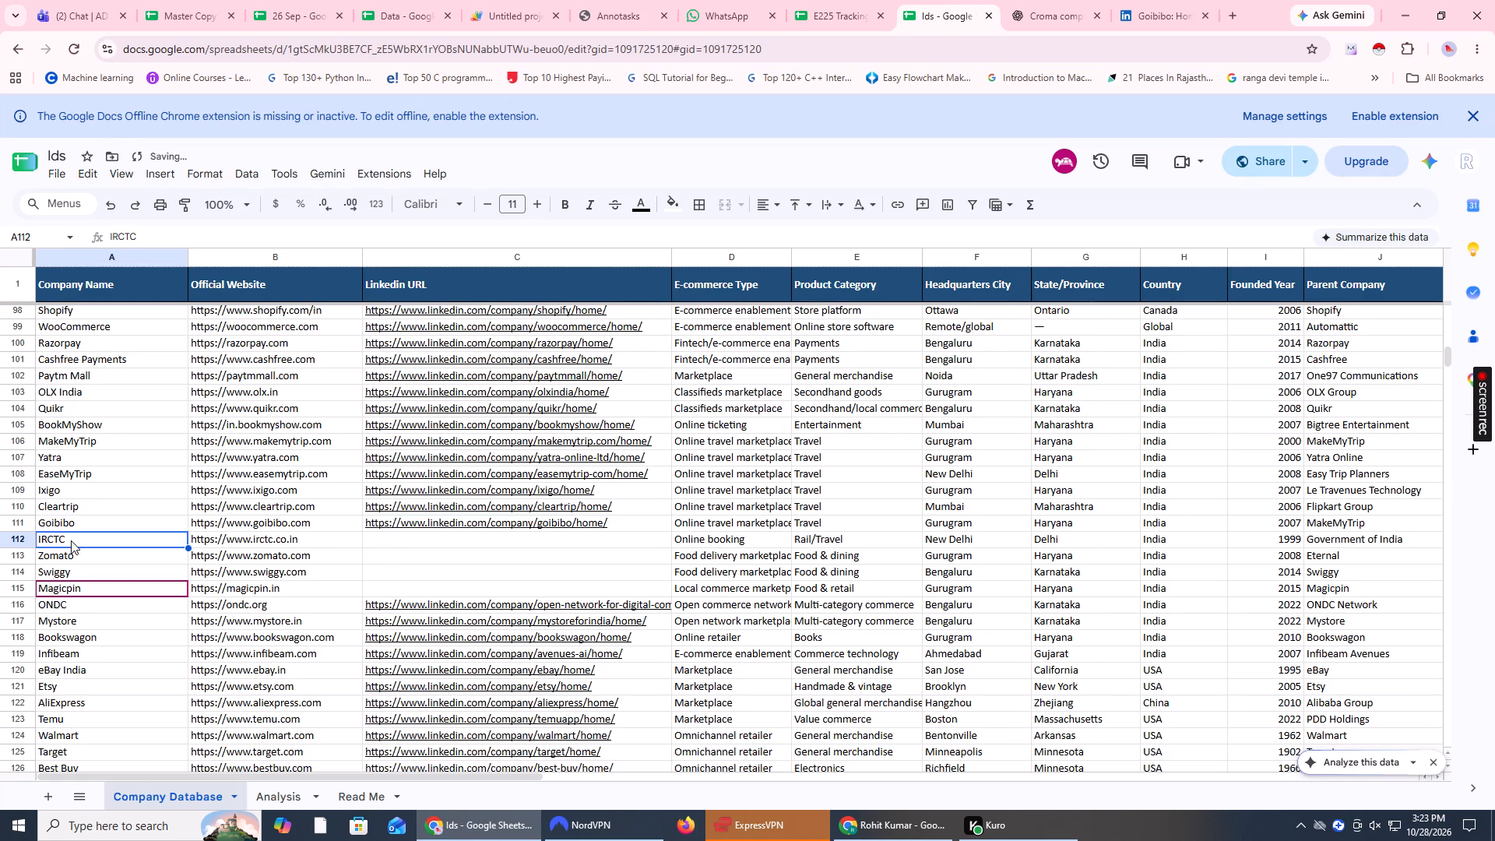
key(ctrl+c)
click(1146, 0)
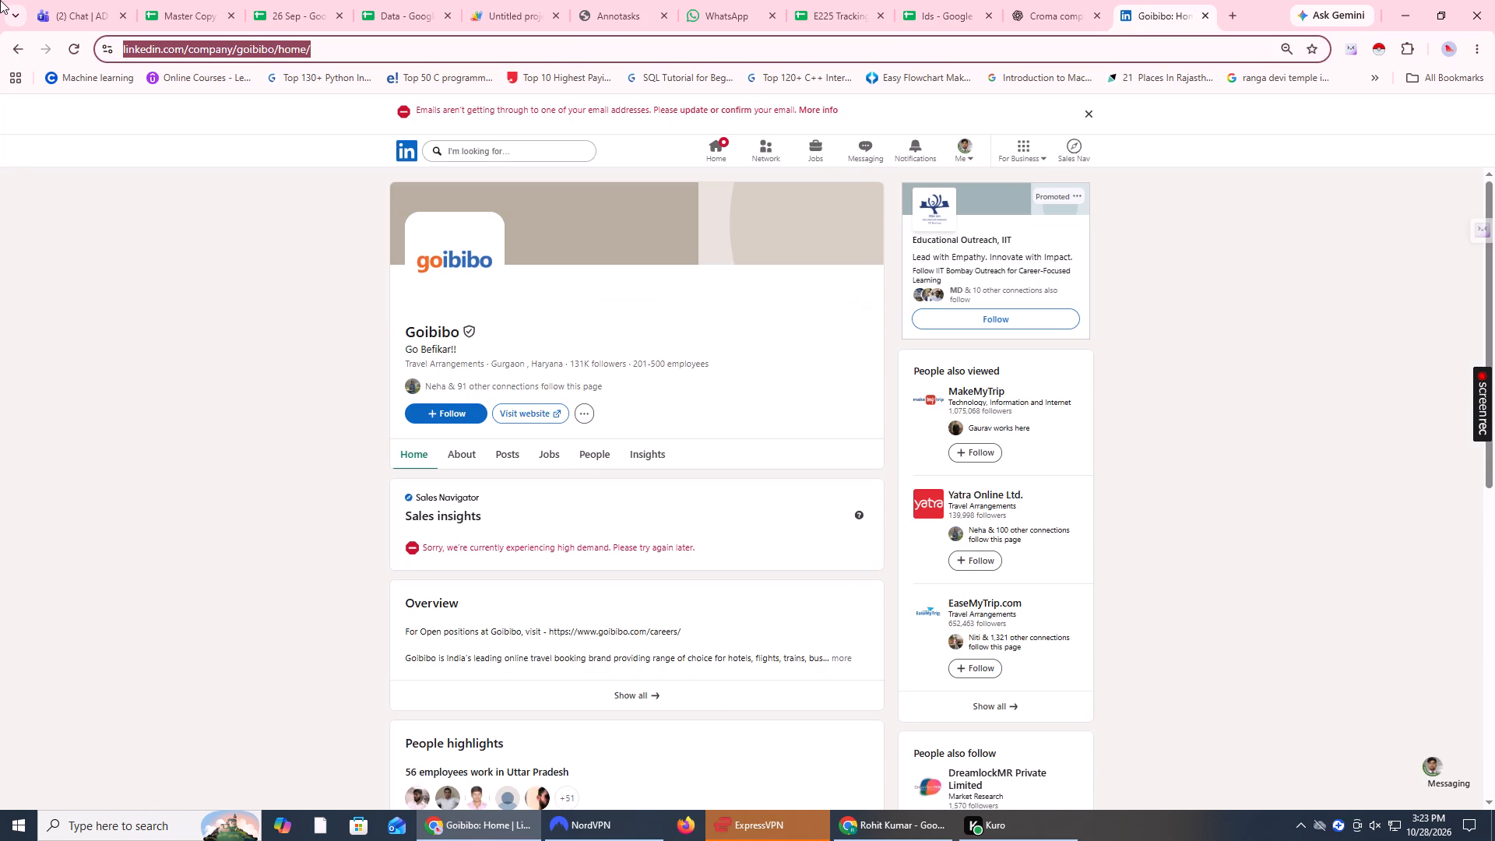
click(29, 48)
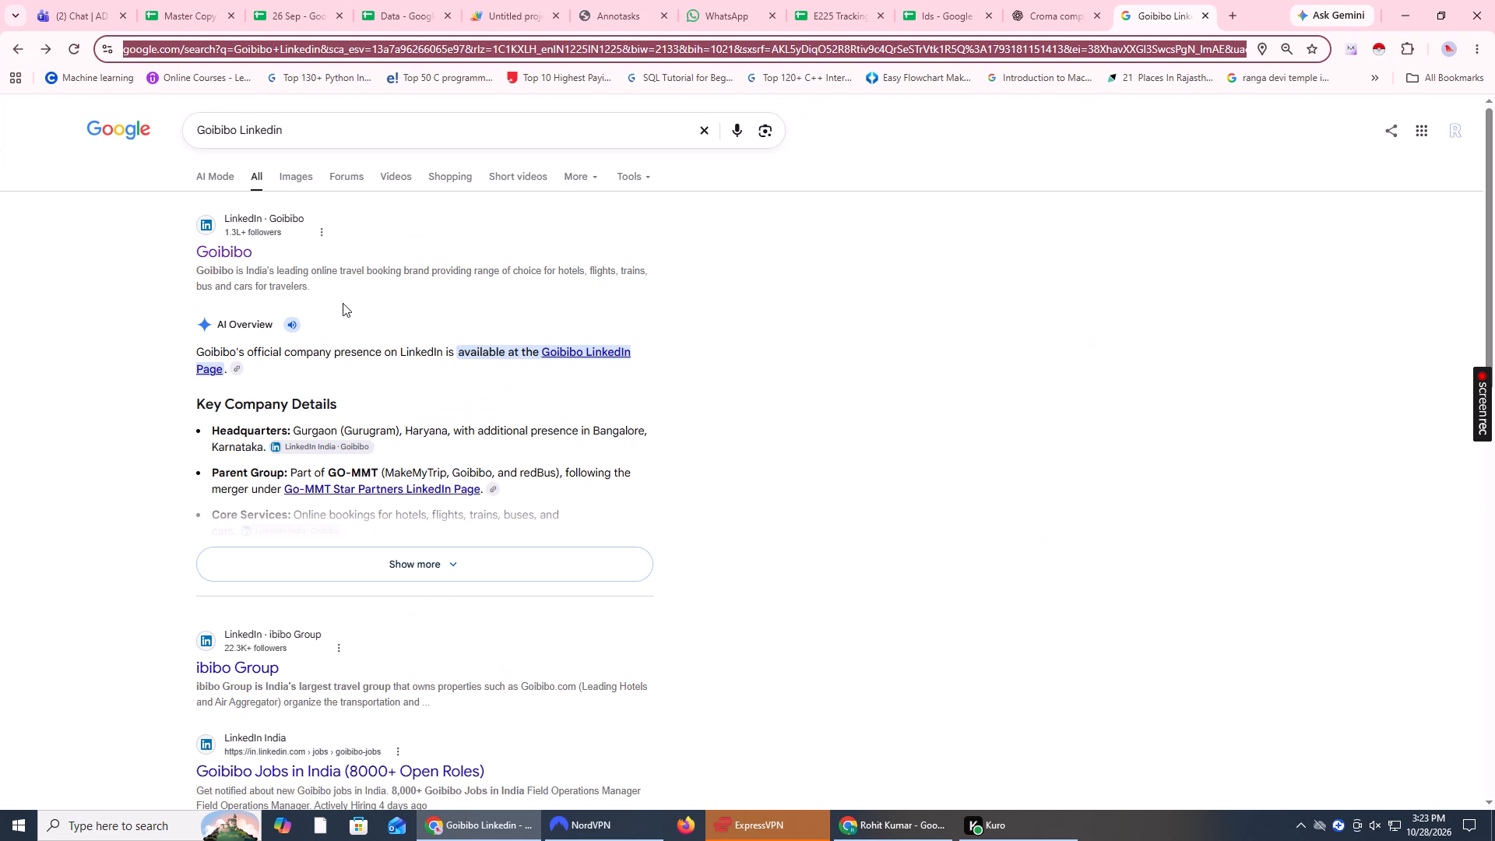
drag(235, 132, 0, 135)
key(ctrl+v)
key(Return)
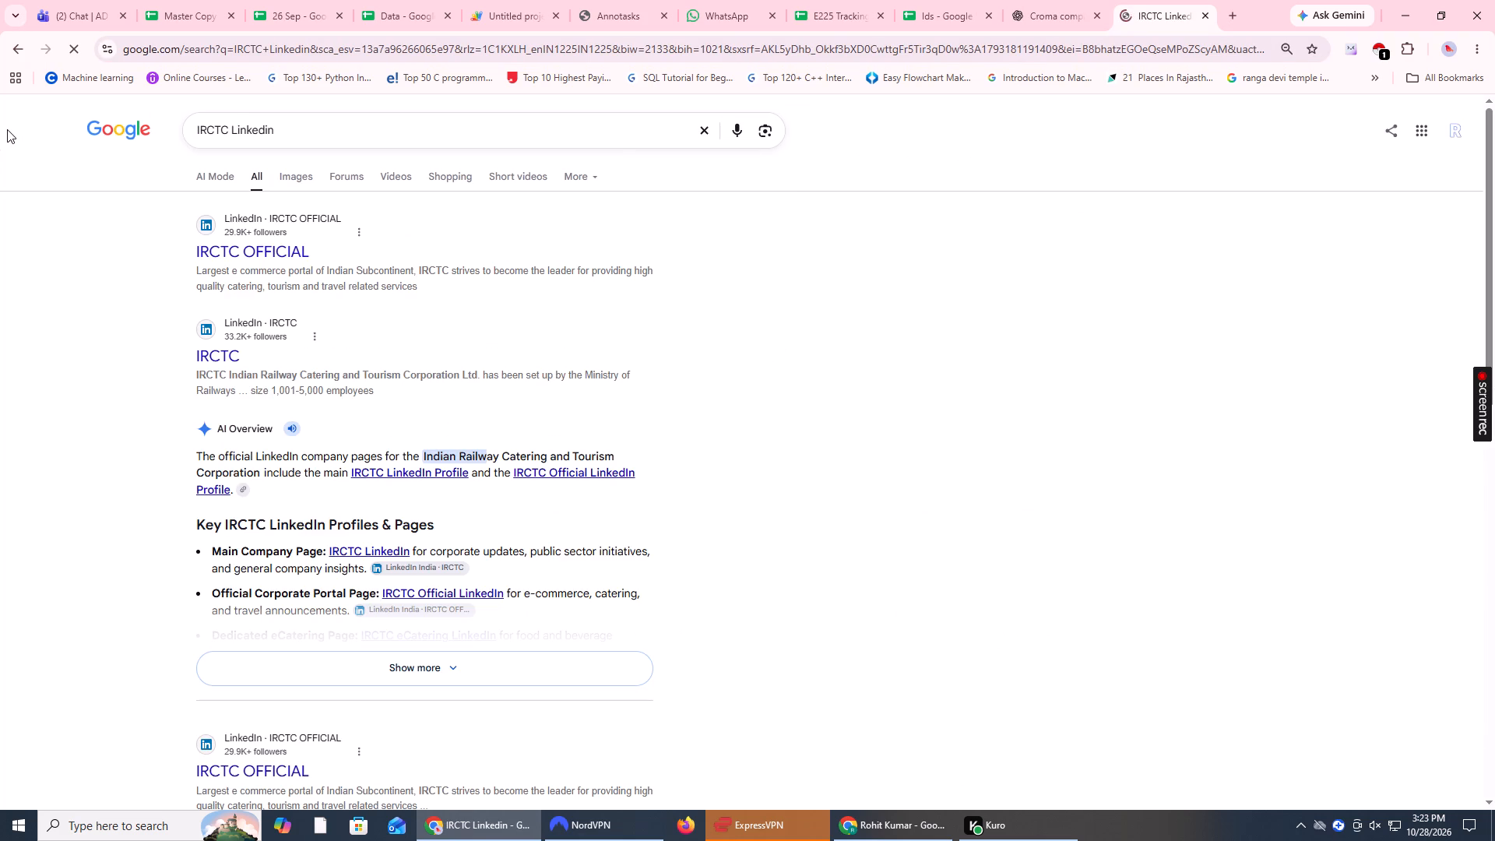
click(222, 356)
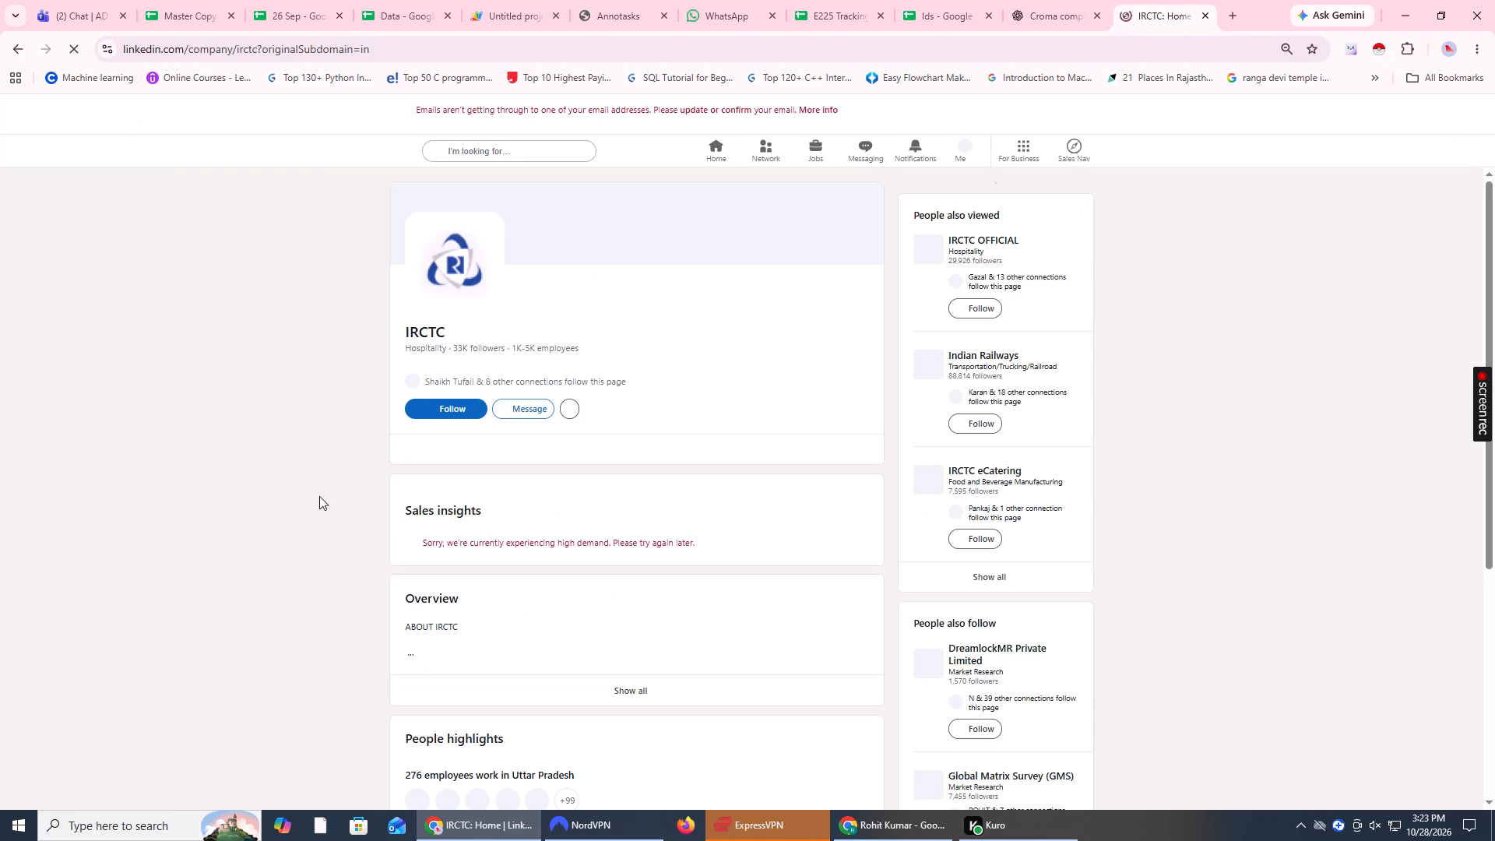
Copy the IRCTC LinkedIn page URL into the Linkedin URL cell of row 112 in the Ids spreadsheet.
click(356, 44)
key(ctrl+c)
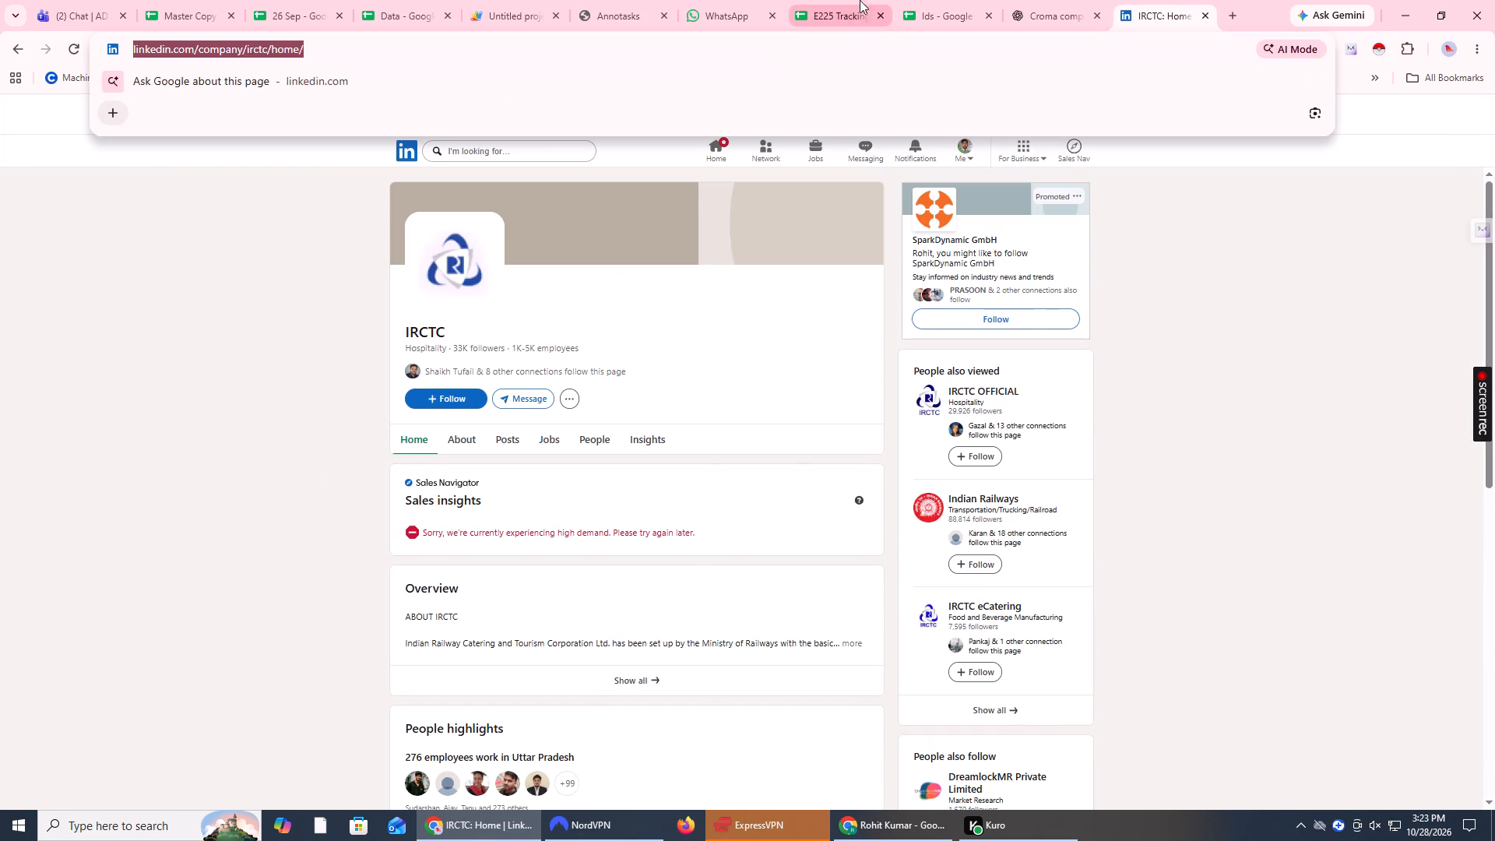
click(920, 0)
click(392, 542)
key(ctrl+v)
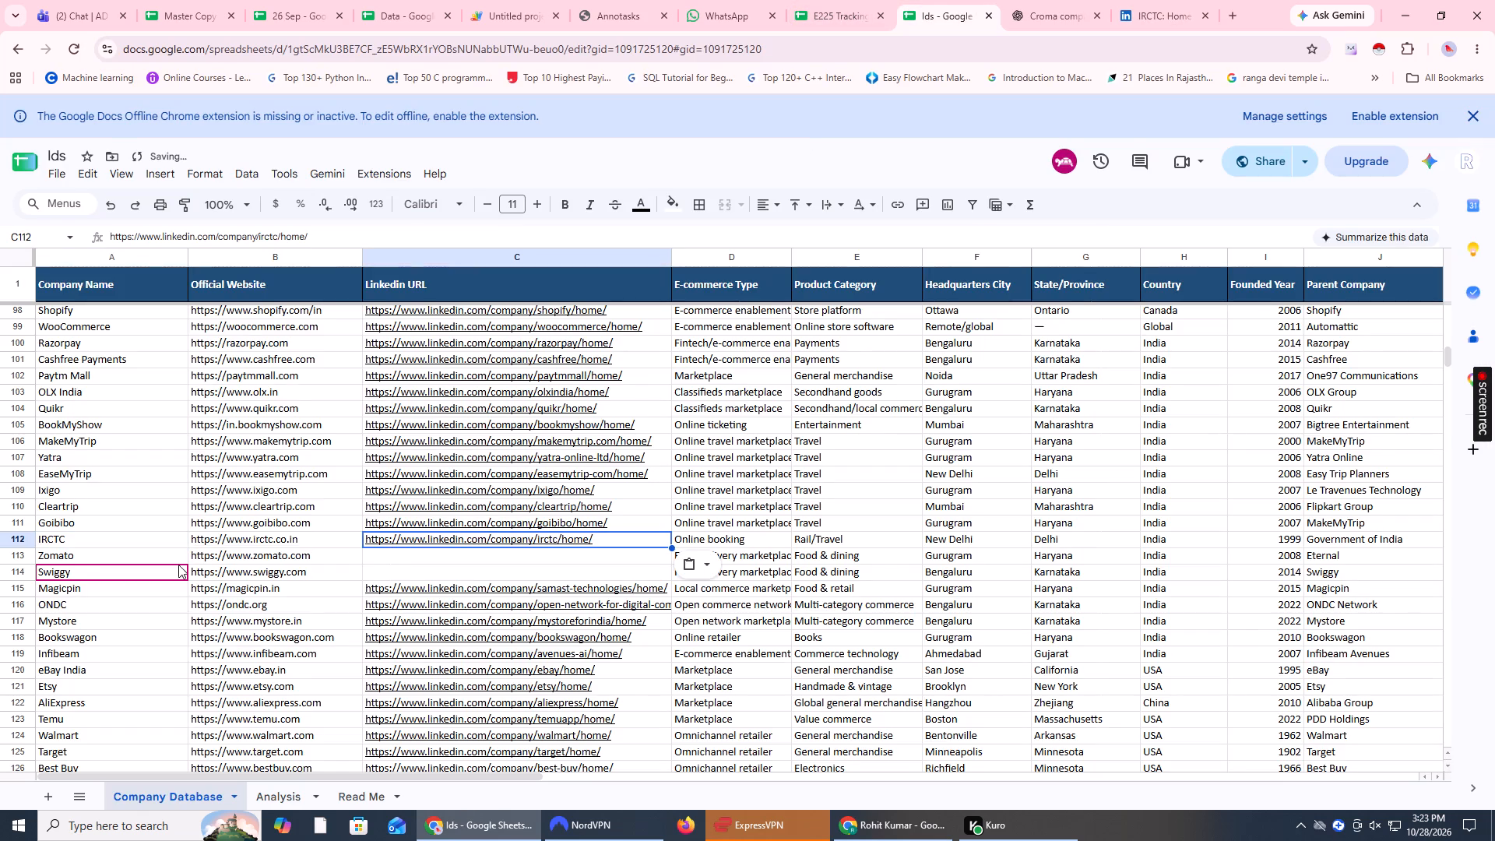
Copy the company name Zomato from row 113, search Google for "ZomatoLinkedin" and open the Zomato LinkedIn page.
click(66, 557)
key(ctrl+c)
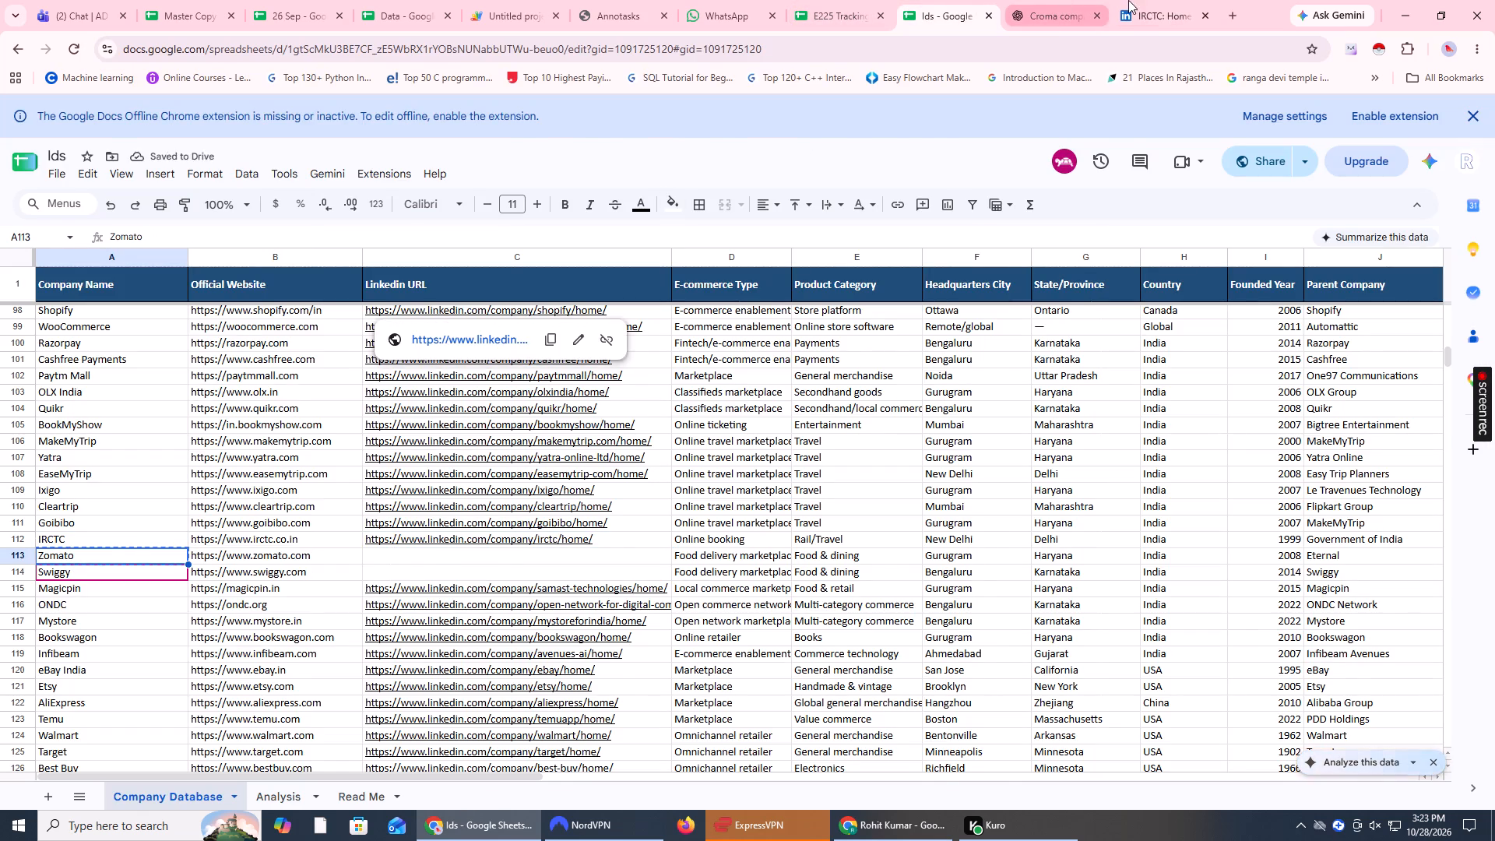
click(1145, 0)
click(24, 58)
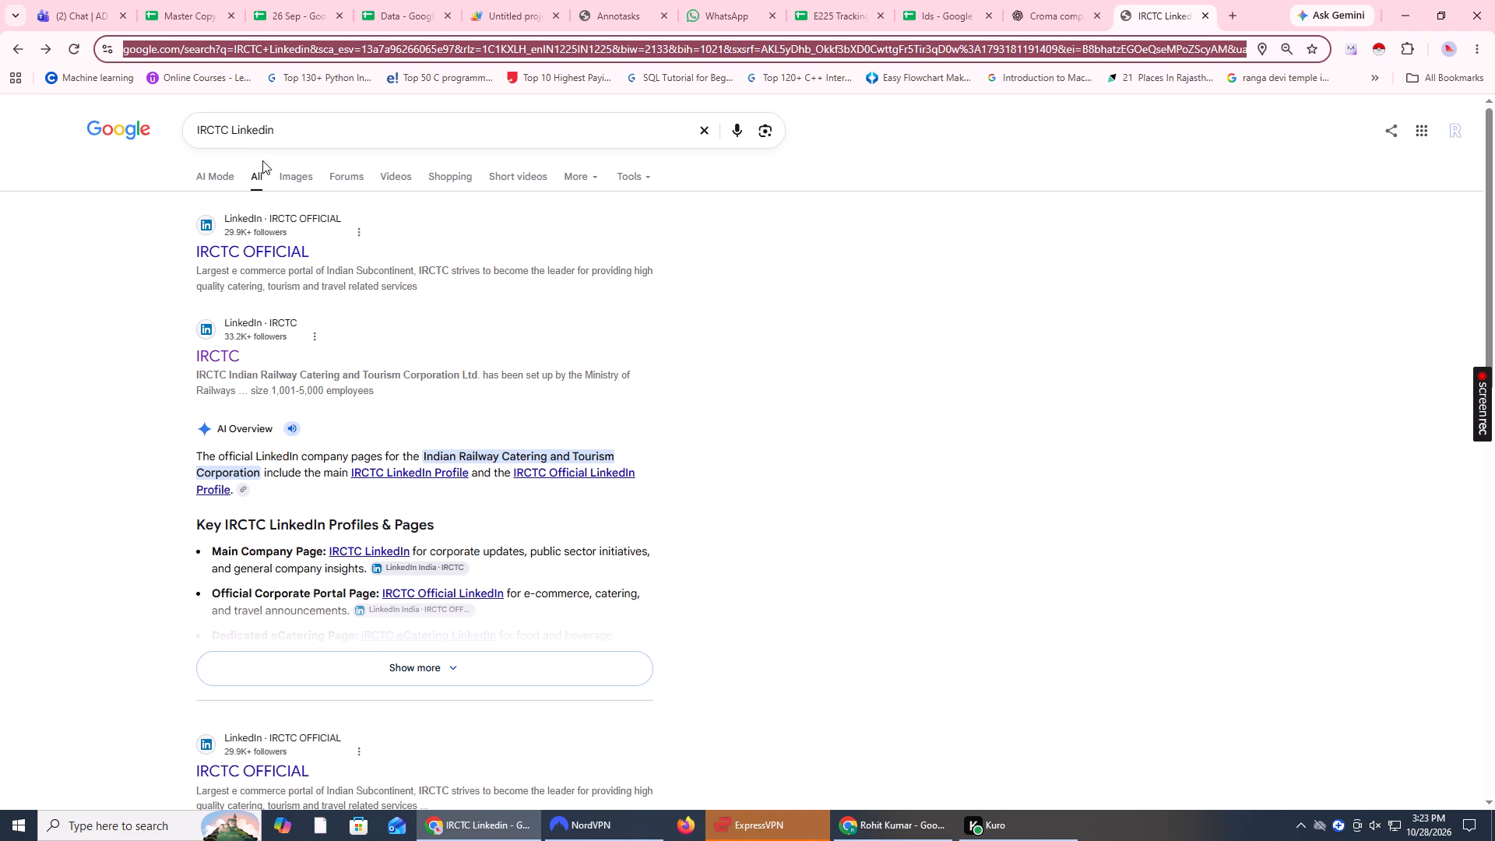
drag(230, 131, 0, 130)
key(ctrl+v)
key(Return)
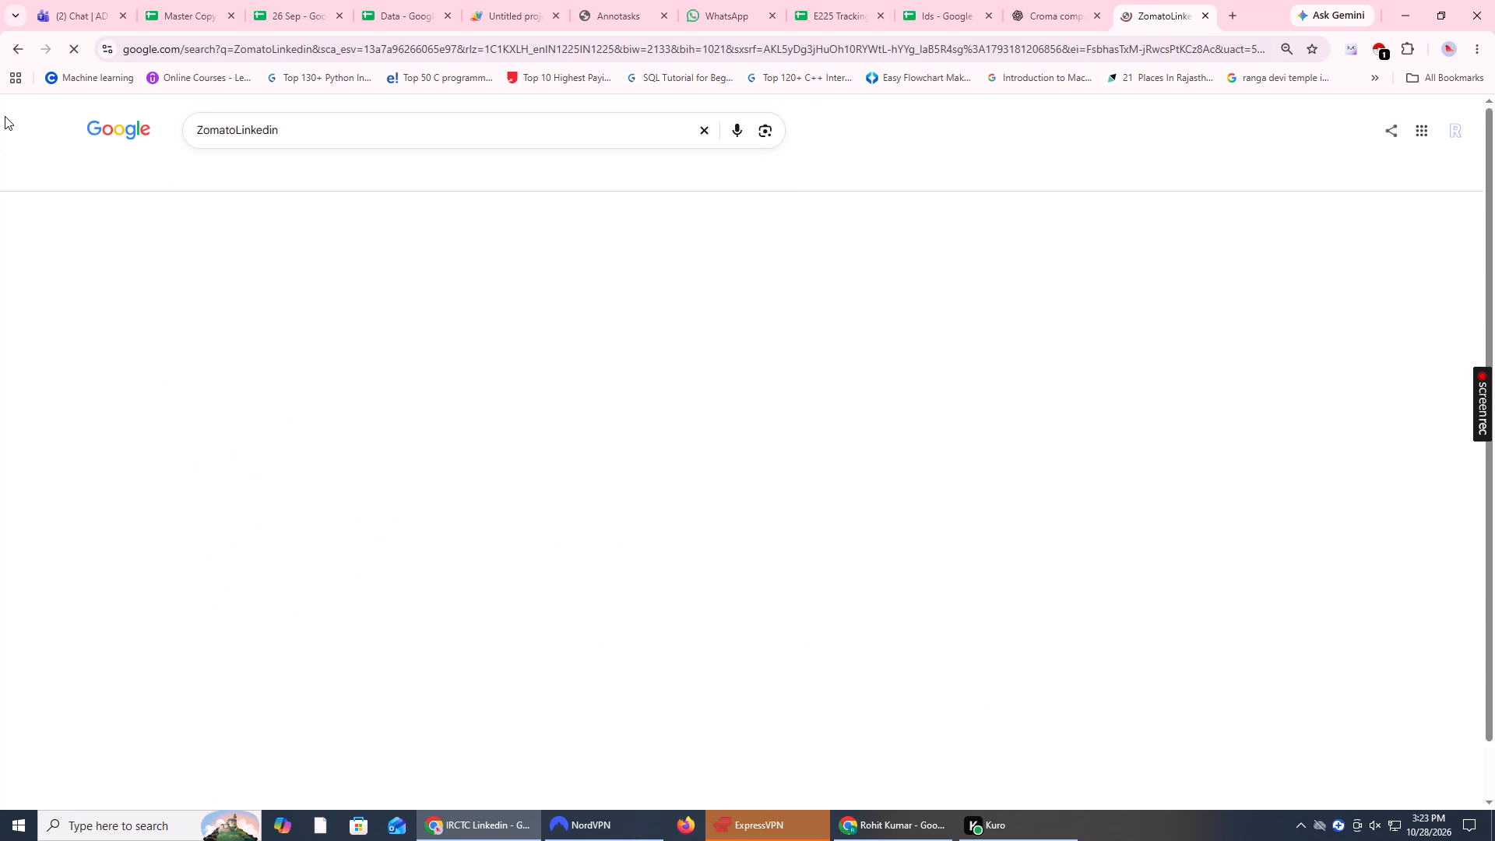
click(213, 293)
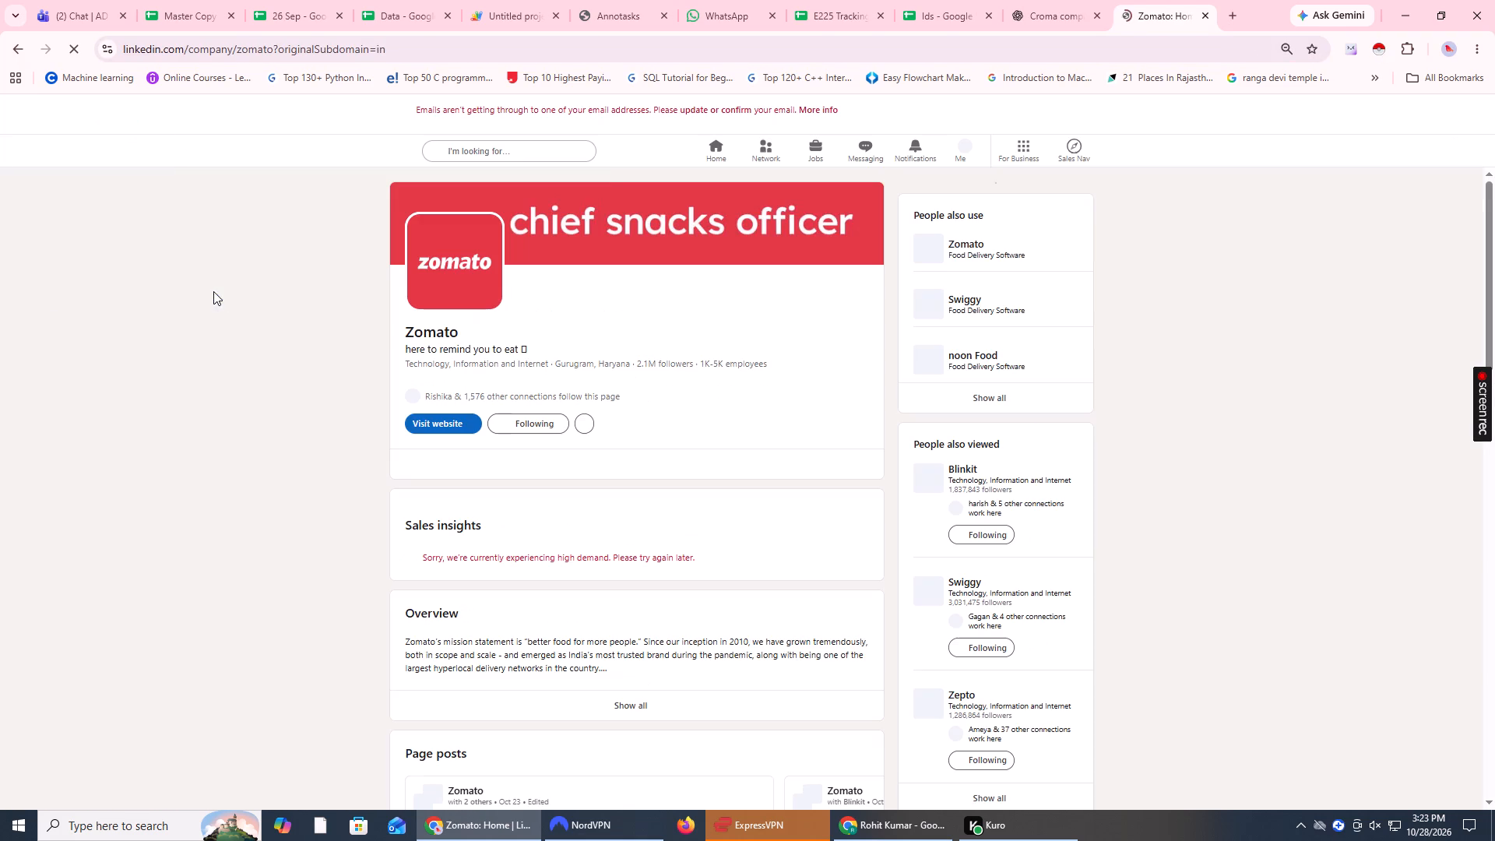
Copy the Zomato LinkedIn page URL into the Linkedin URL cell of row 113 in the Ids spreadsheet.
click(441, 51)
key(ctrl+c)
click(962, 0)
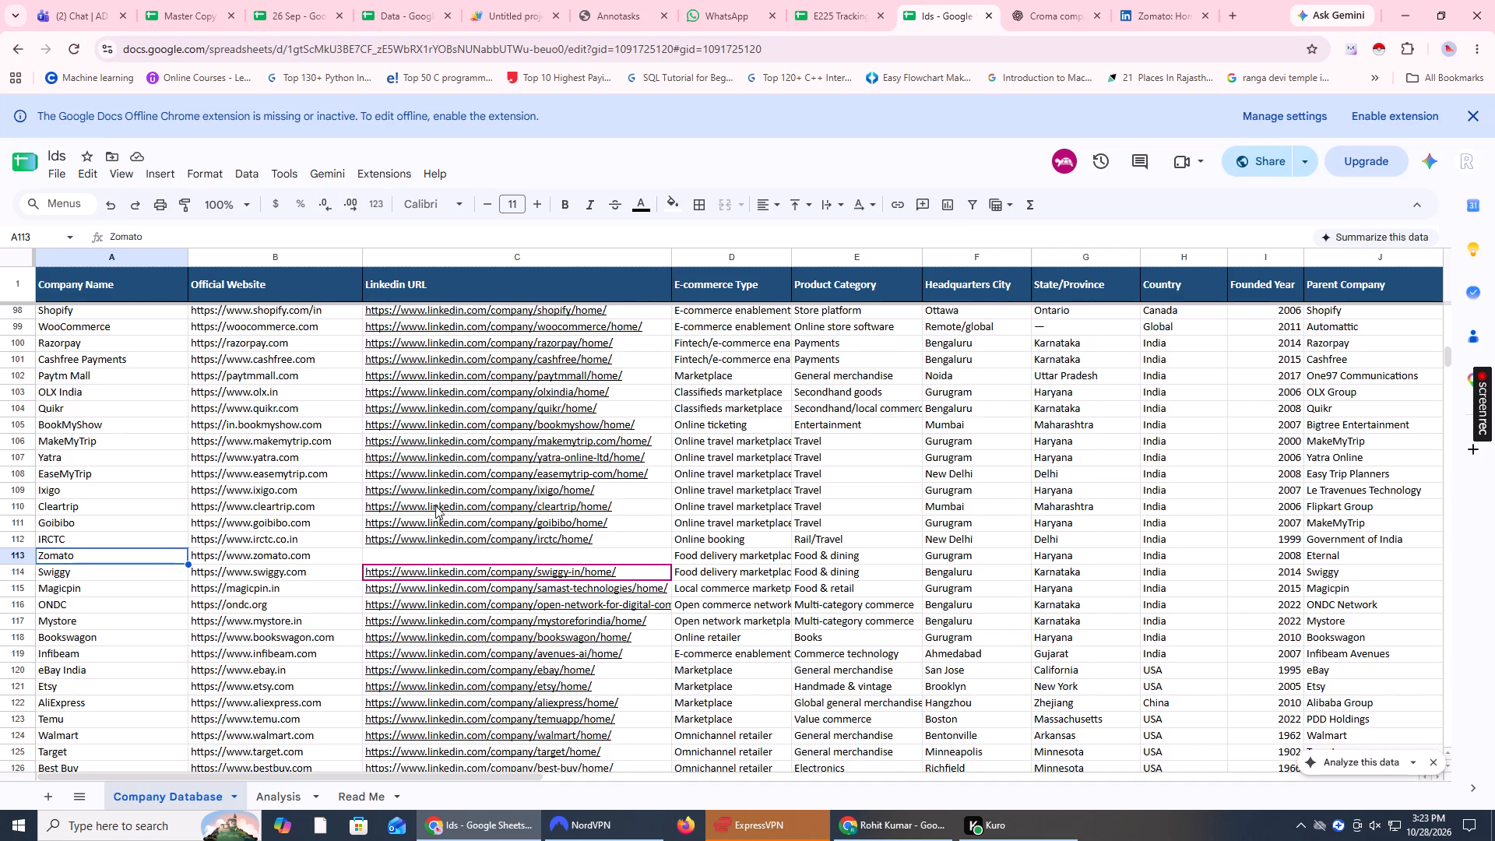
click(398, 554)
key(ctrl+v)
click(810, 484)
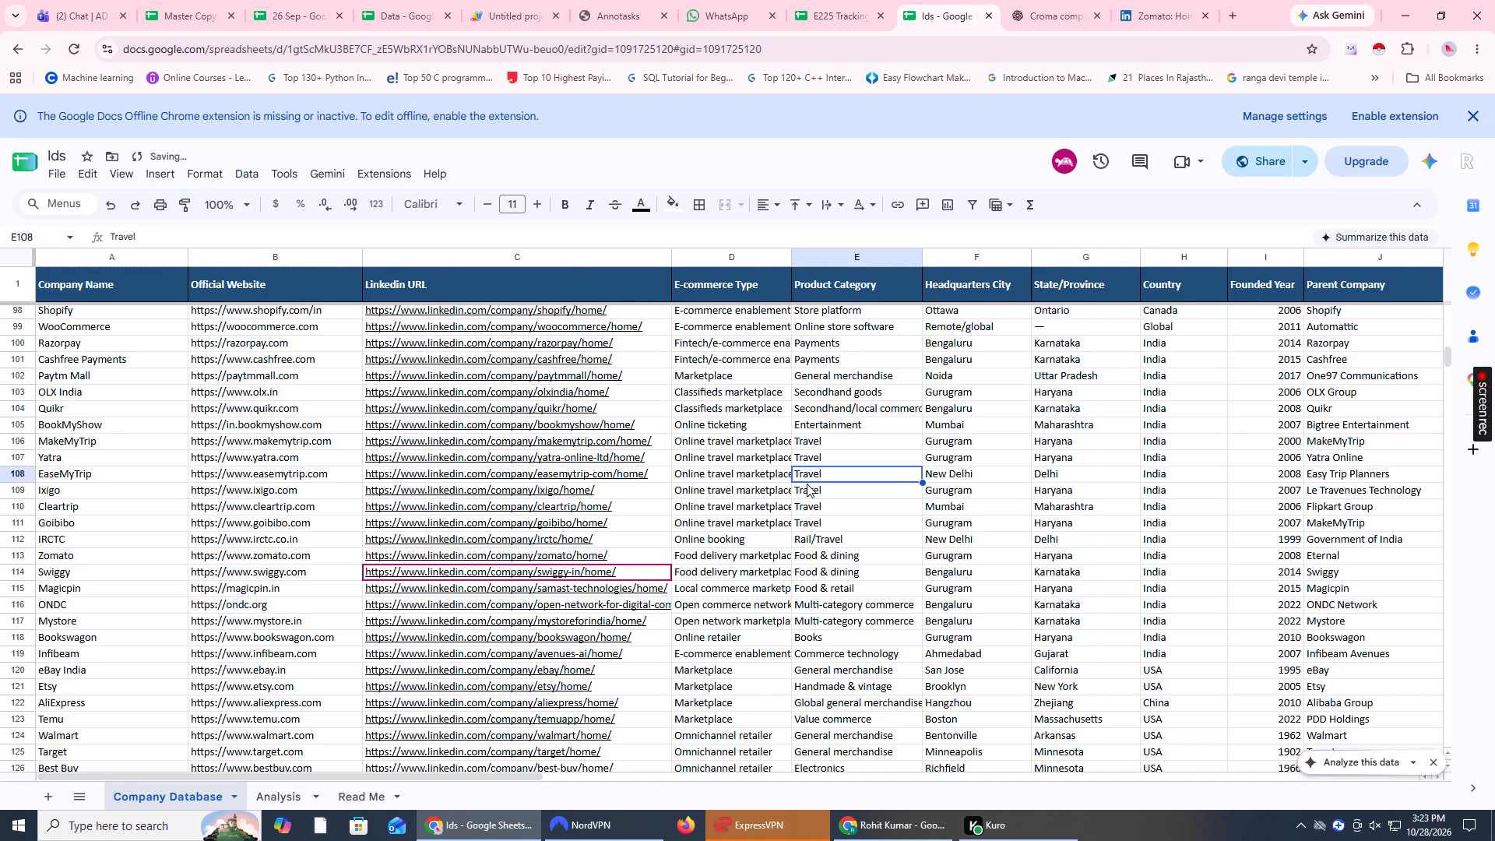
click(832, 516)
Delete the empty Public LinkedIn Company URL column from the Company Database sheet.
scroll(737, 575, up, 4)
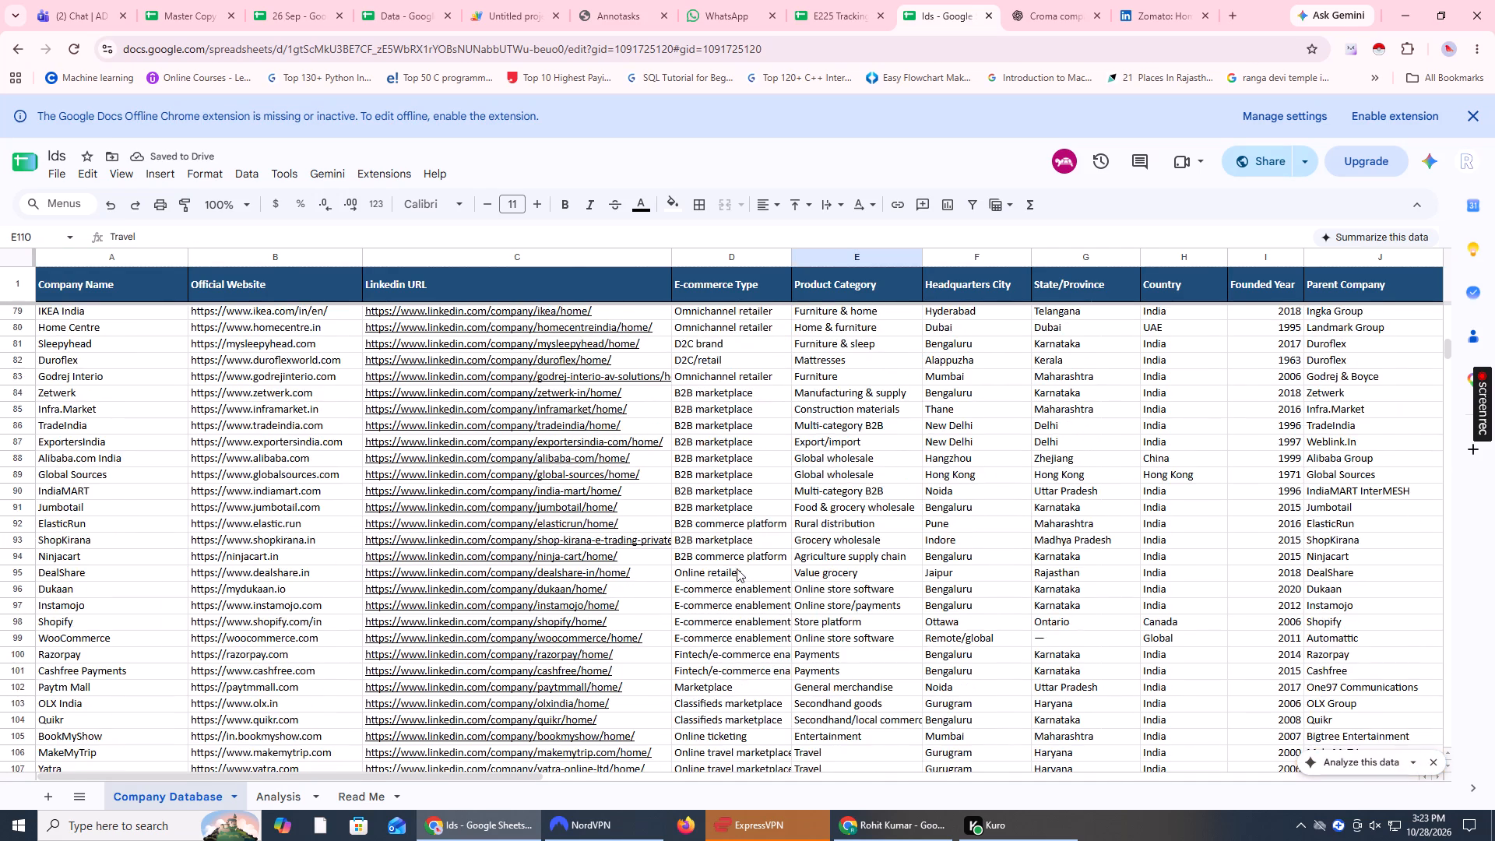
scroll(737, 568, up, 20)
scroll(737, 568, up, 12)
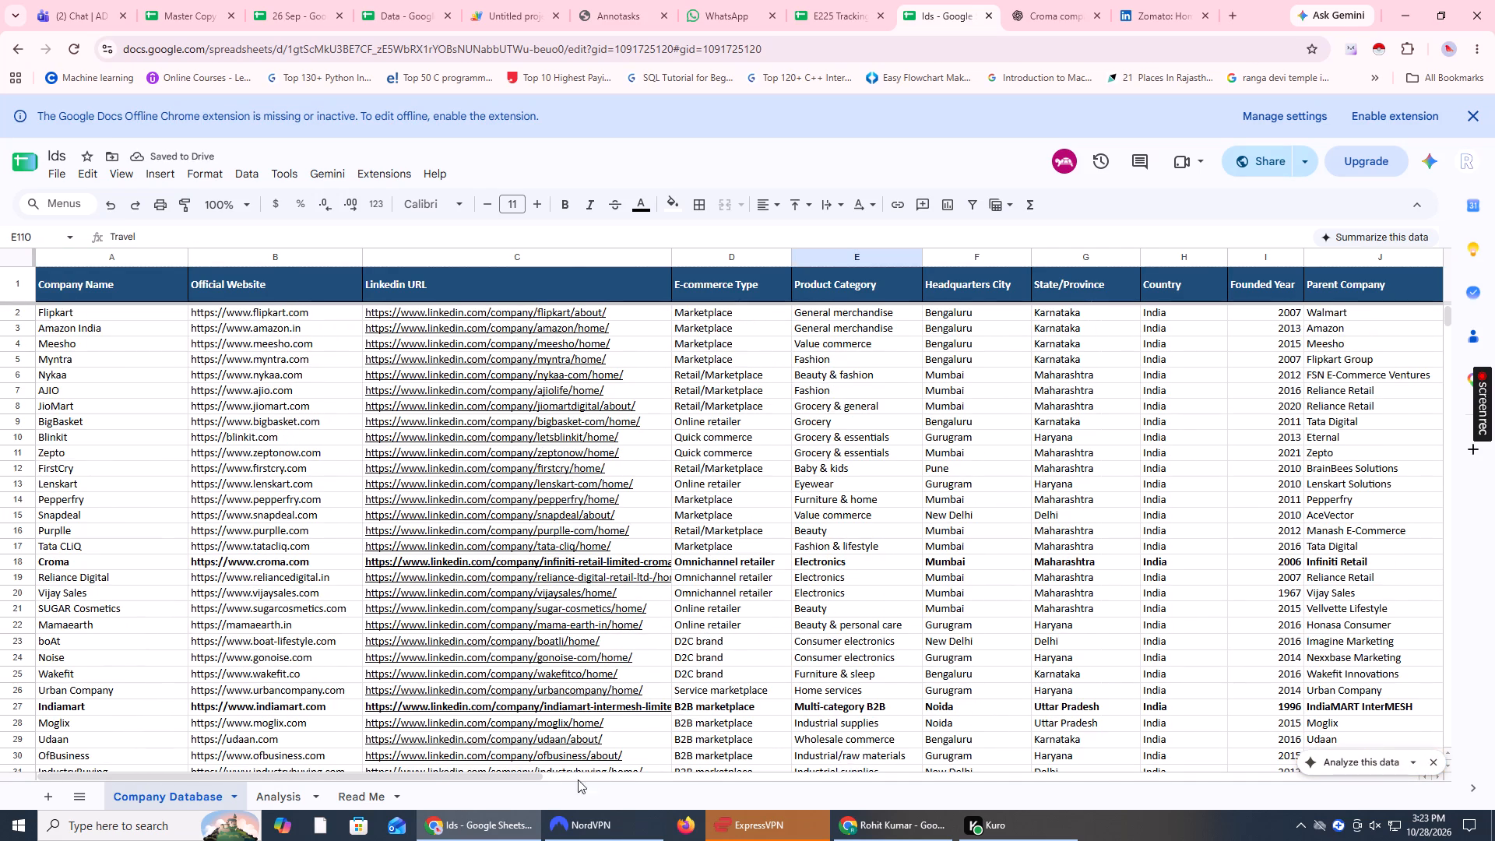
drag(527, 779, 758, 776)
scroll(811, 639, up, 12)
drag(746, 780, 761, 776)
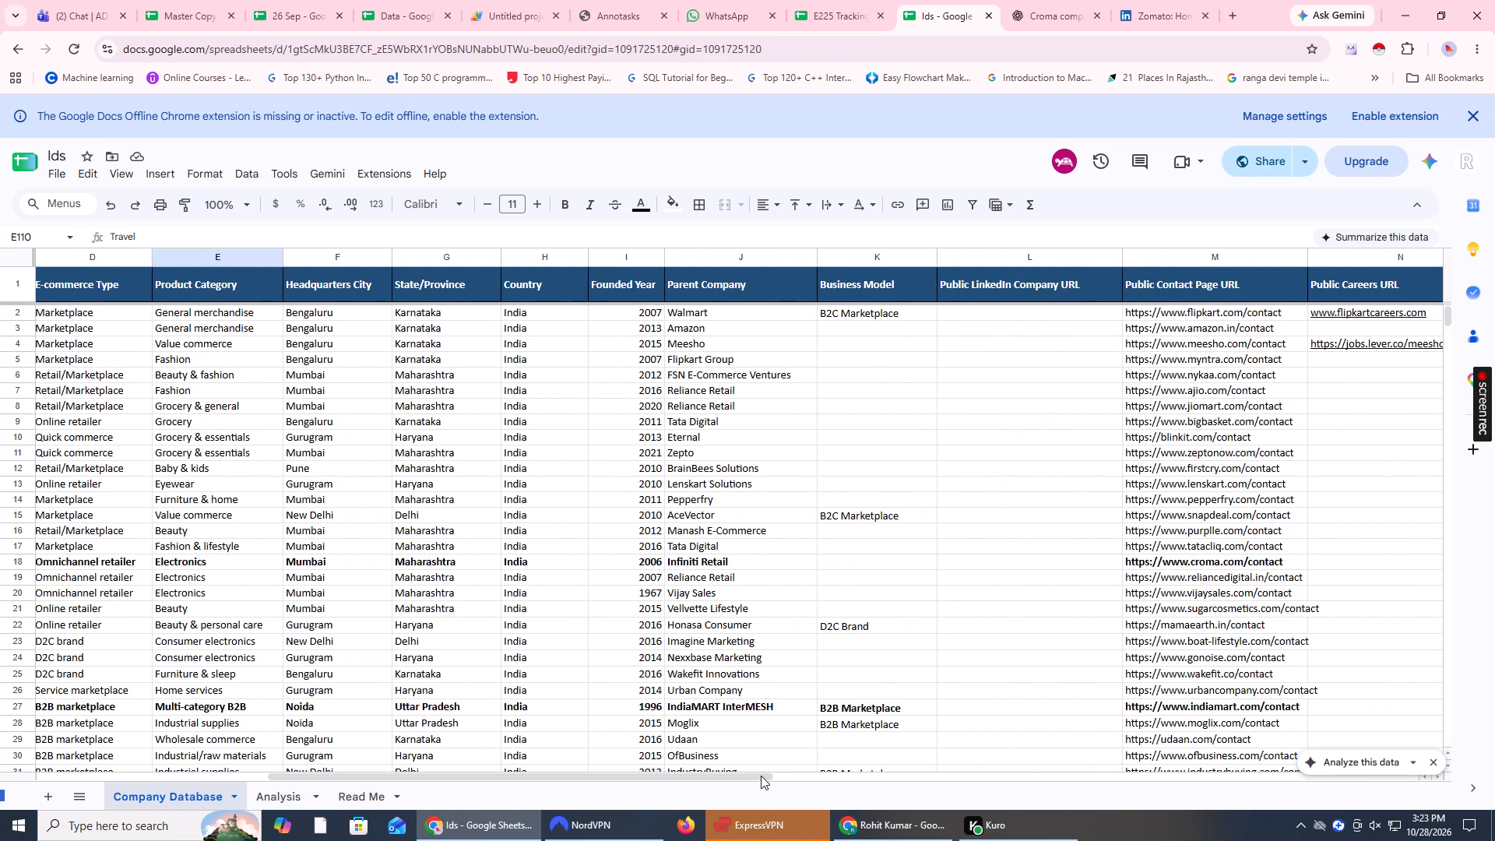
drag(761, 776, 856, 774)
drag(757, 775, 907, 772)
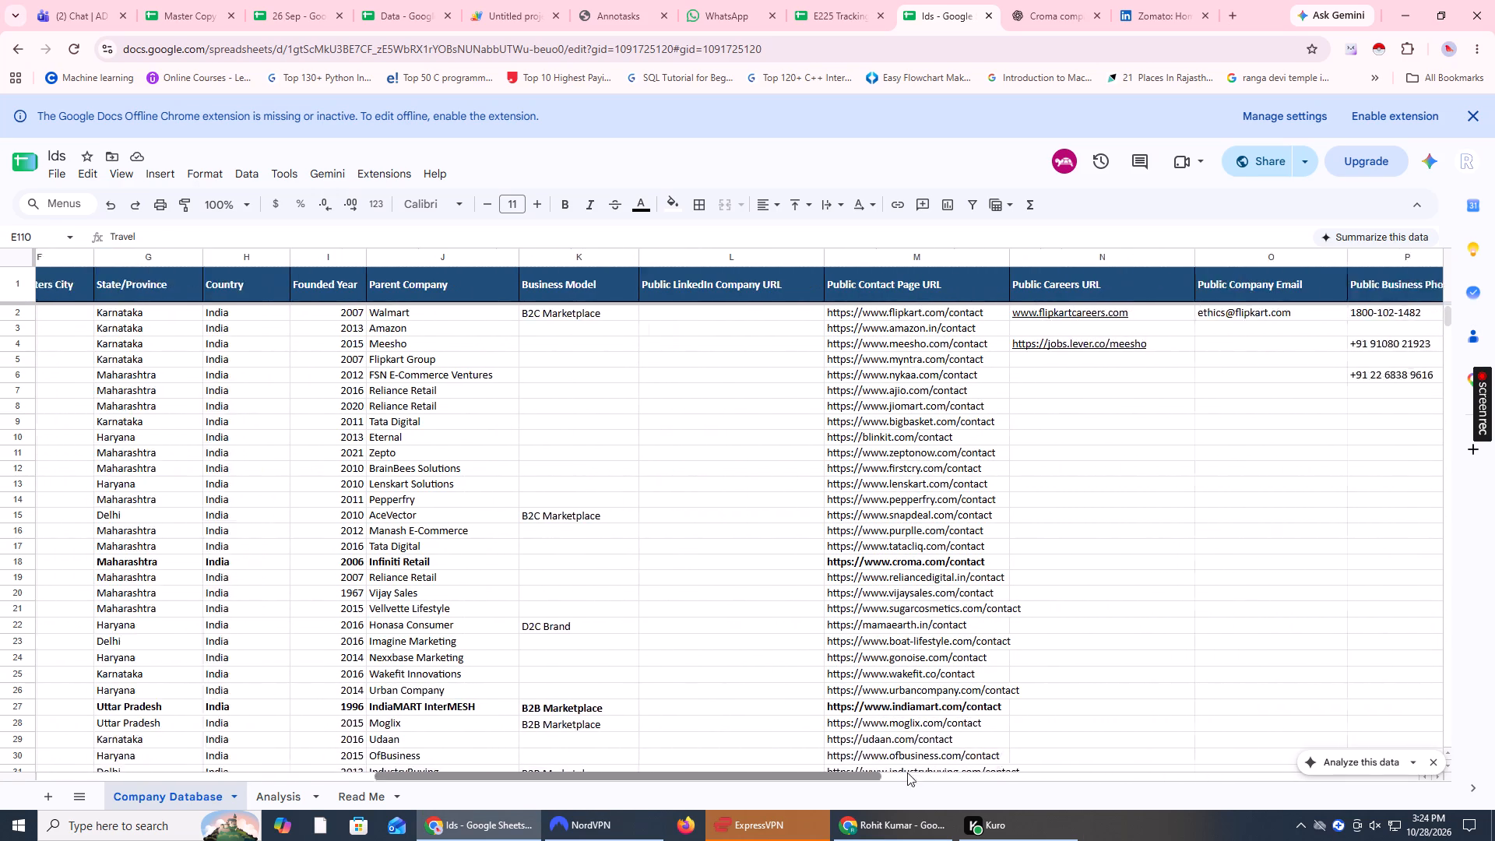
drag(907, 772, 924, 772)
scroll(558, 628, up, 4)
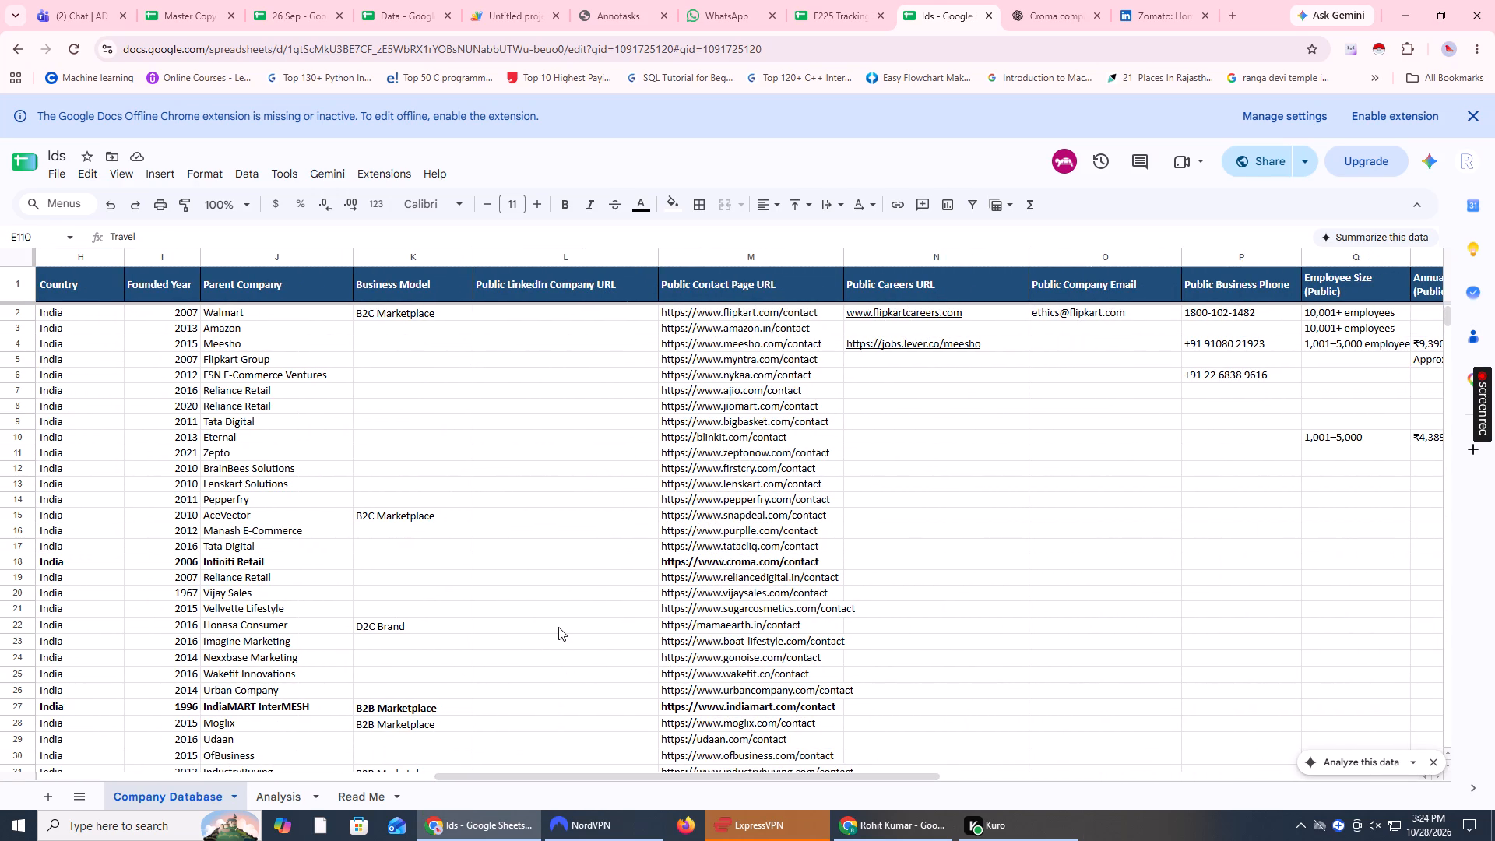
scroll(558, 627, up, 5)
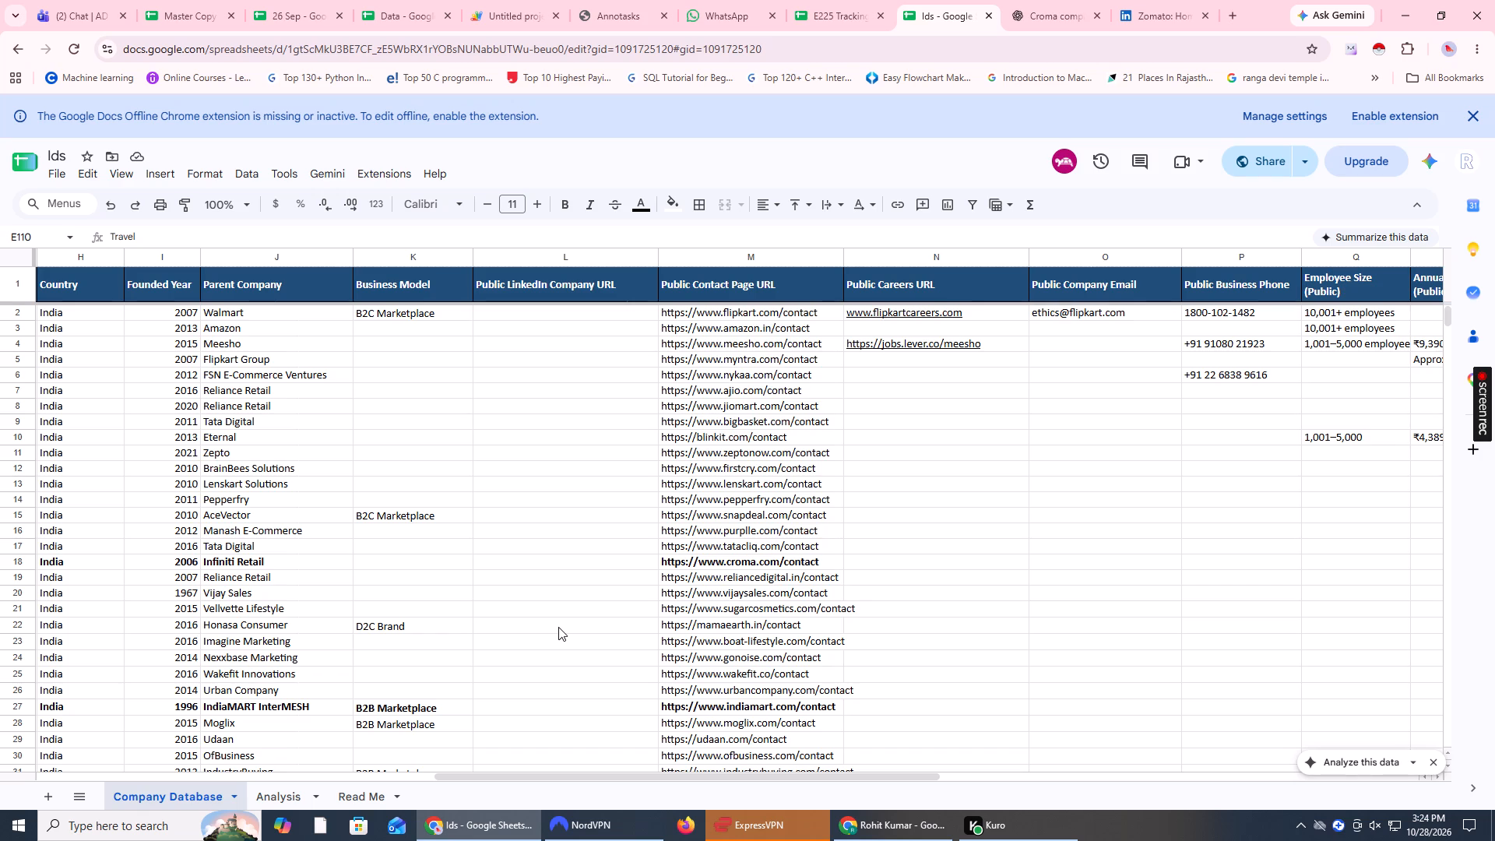
scroll(558, 627, up, 1)
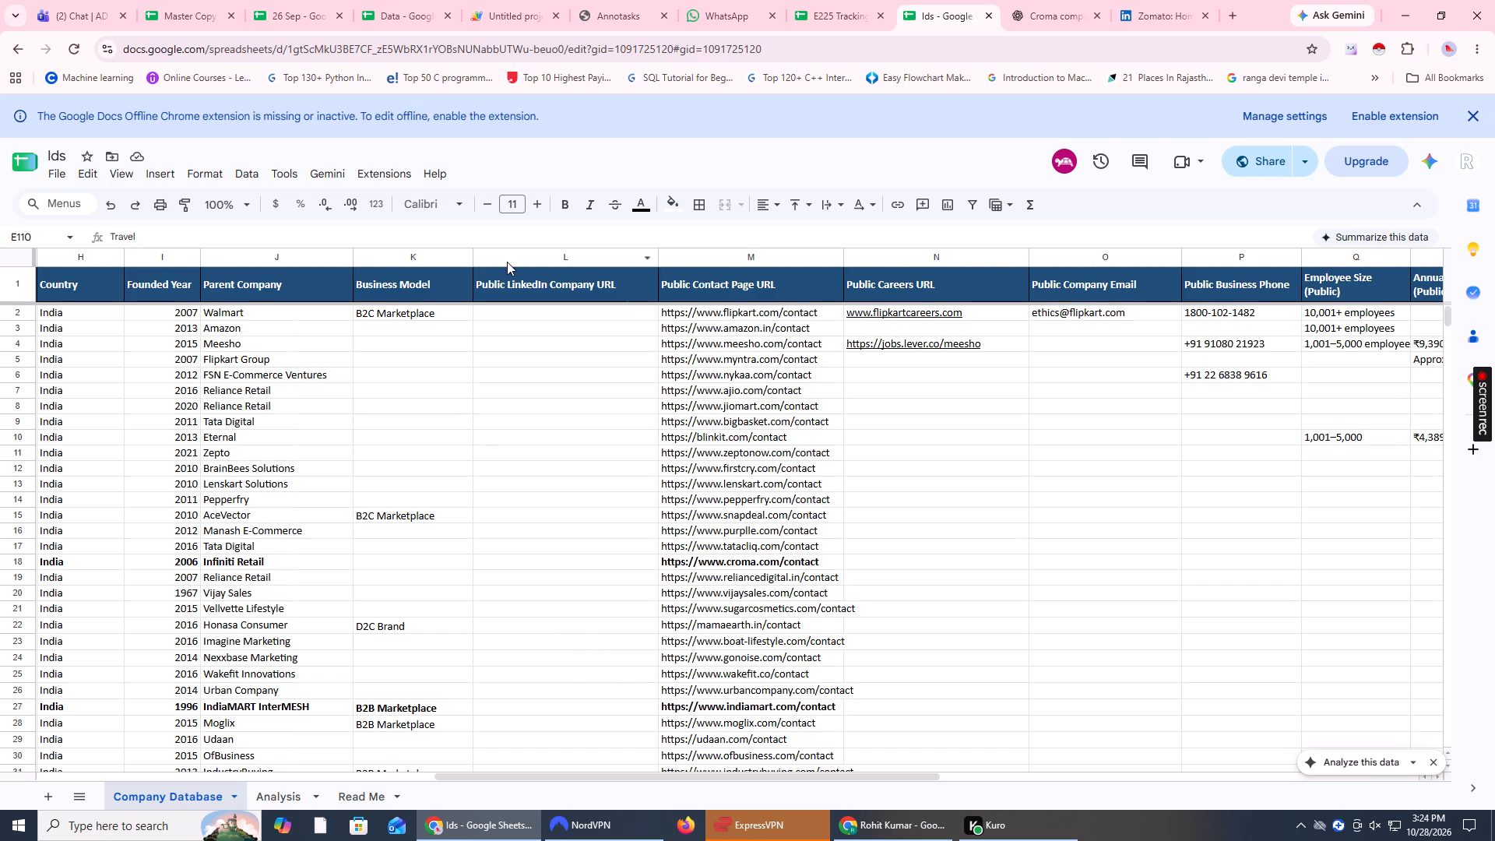
click(507, 261)
right_click(507, 261)
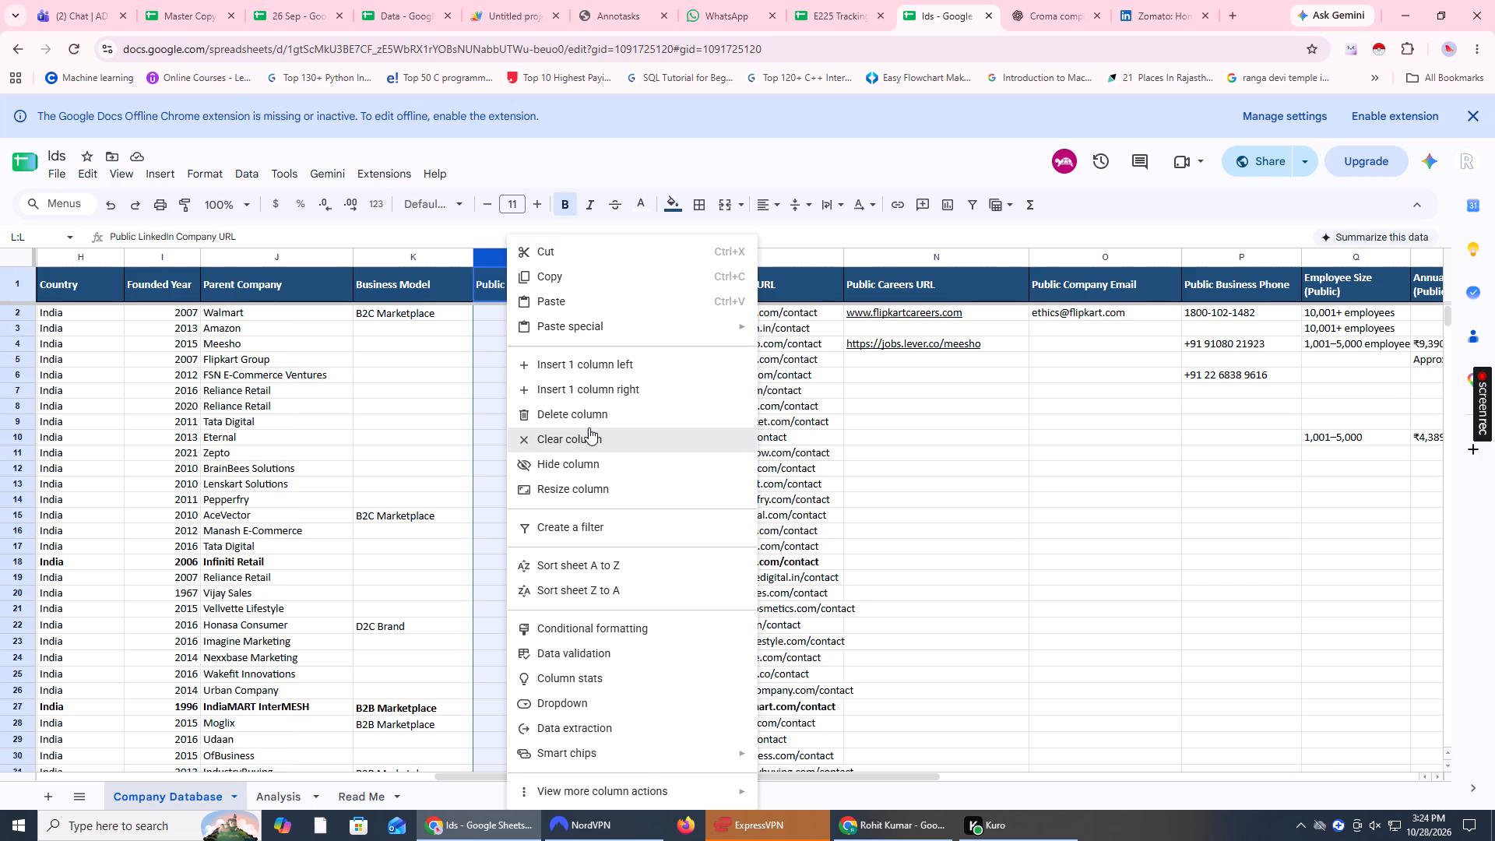
click(565, 413)
click(712, 477)
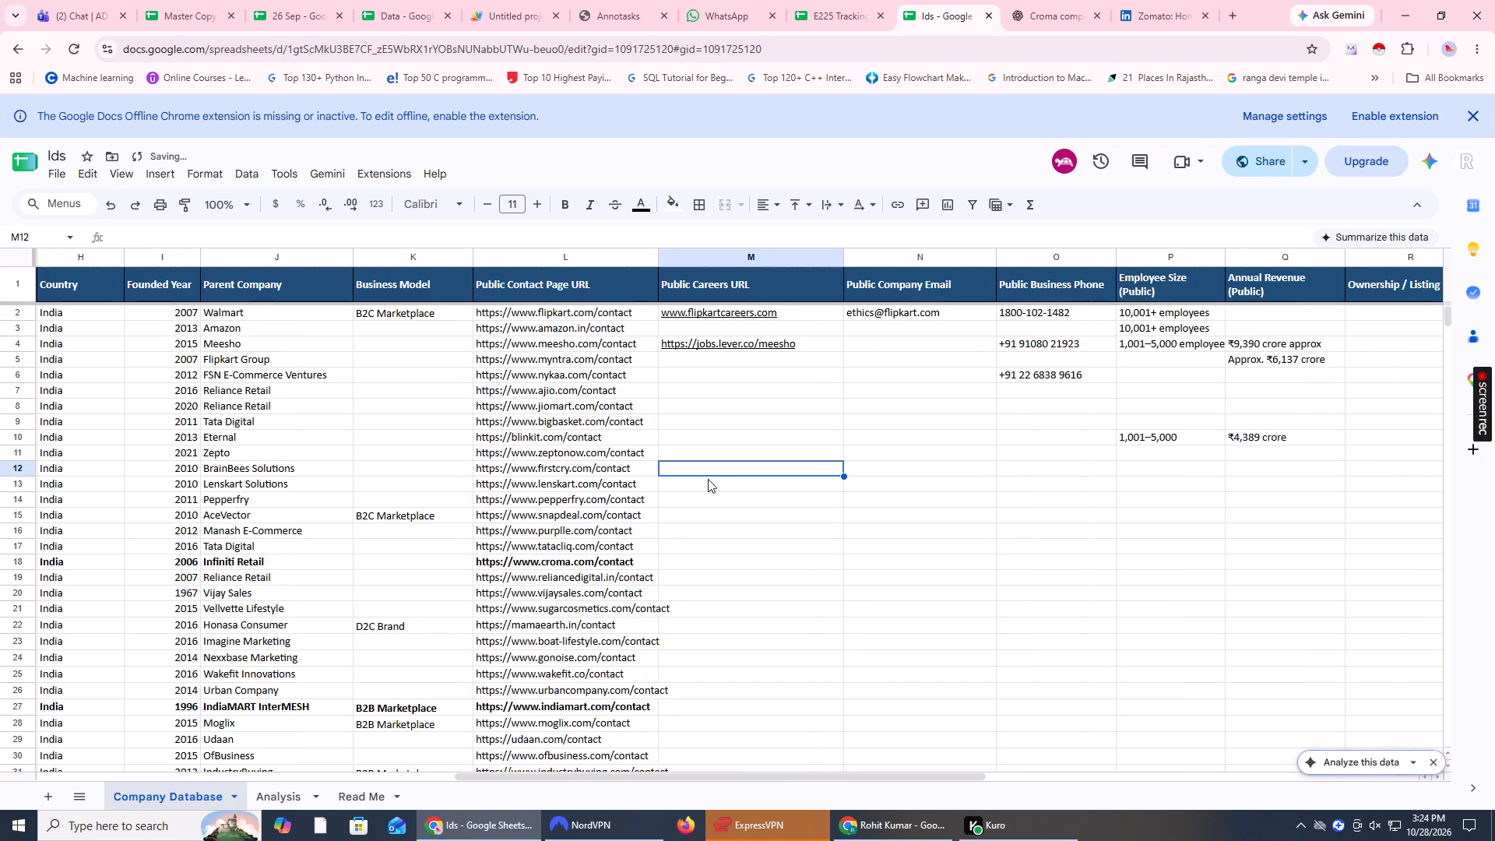
click(954, 540)
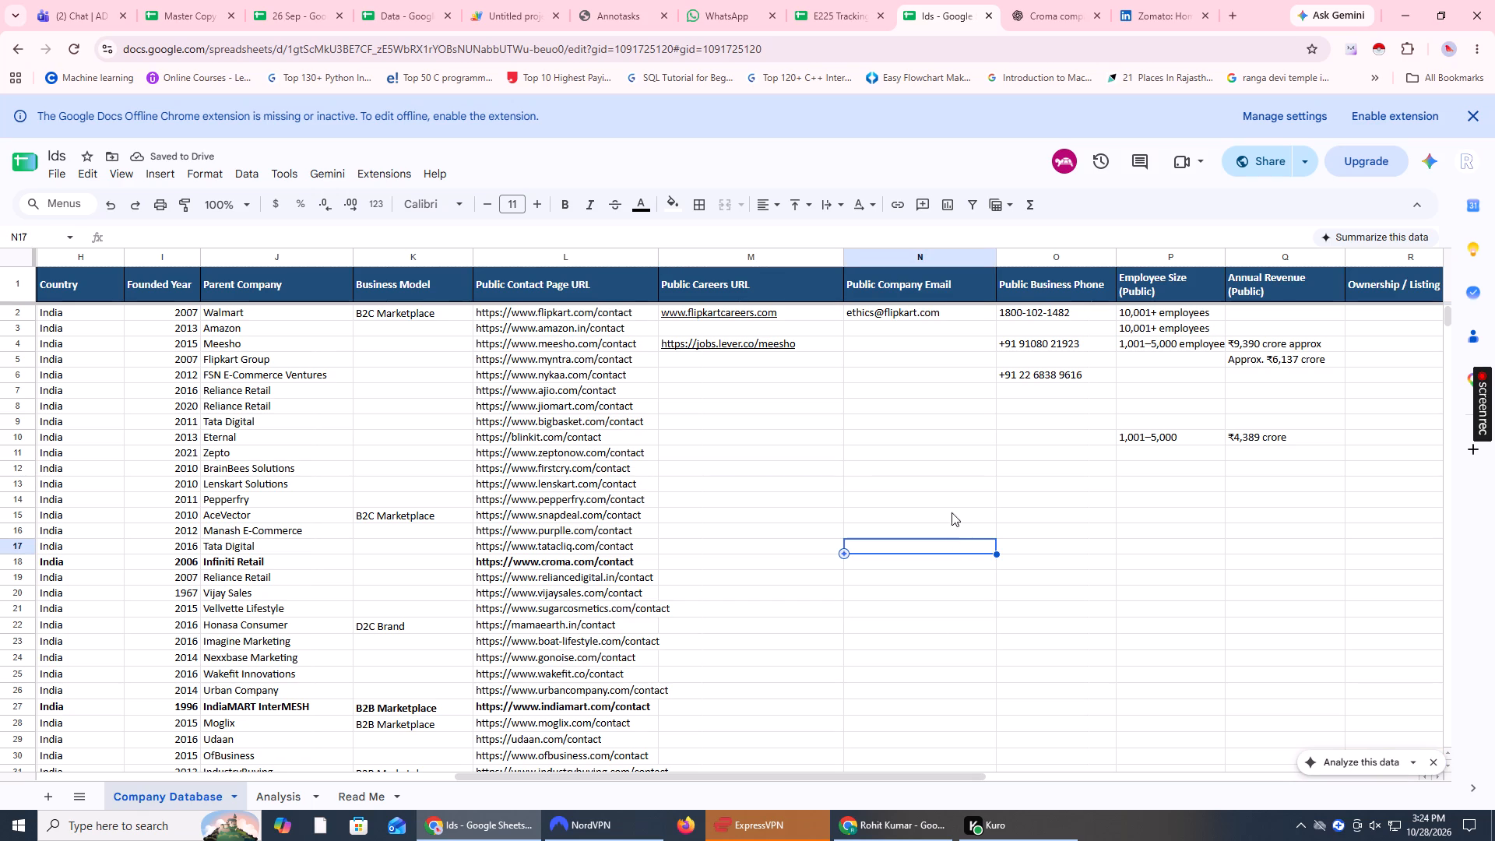
Find Lifestyle Stores in row 48, which lacks a Linkedin URL, copy its name and search Google for "Lifestyle Stores Linkedin".
drag(828, 776, 1058, 772)
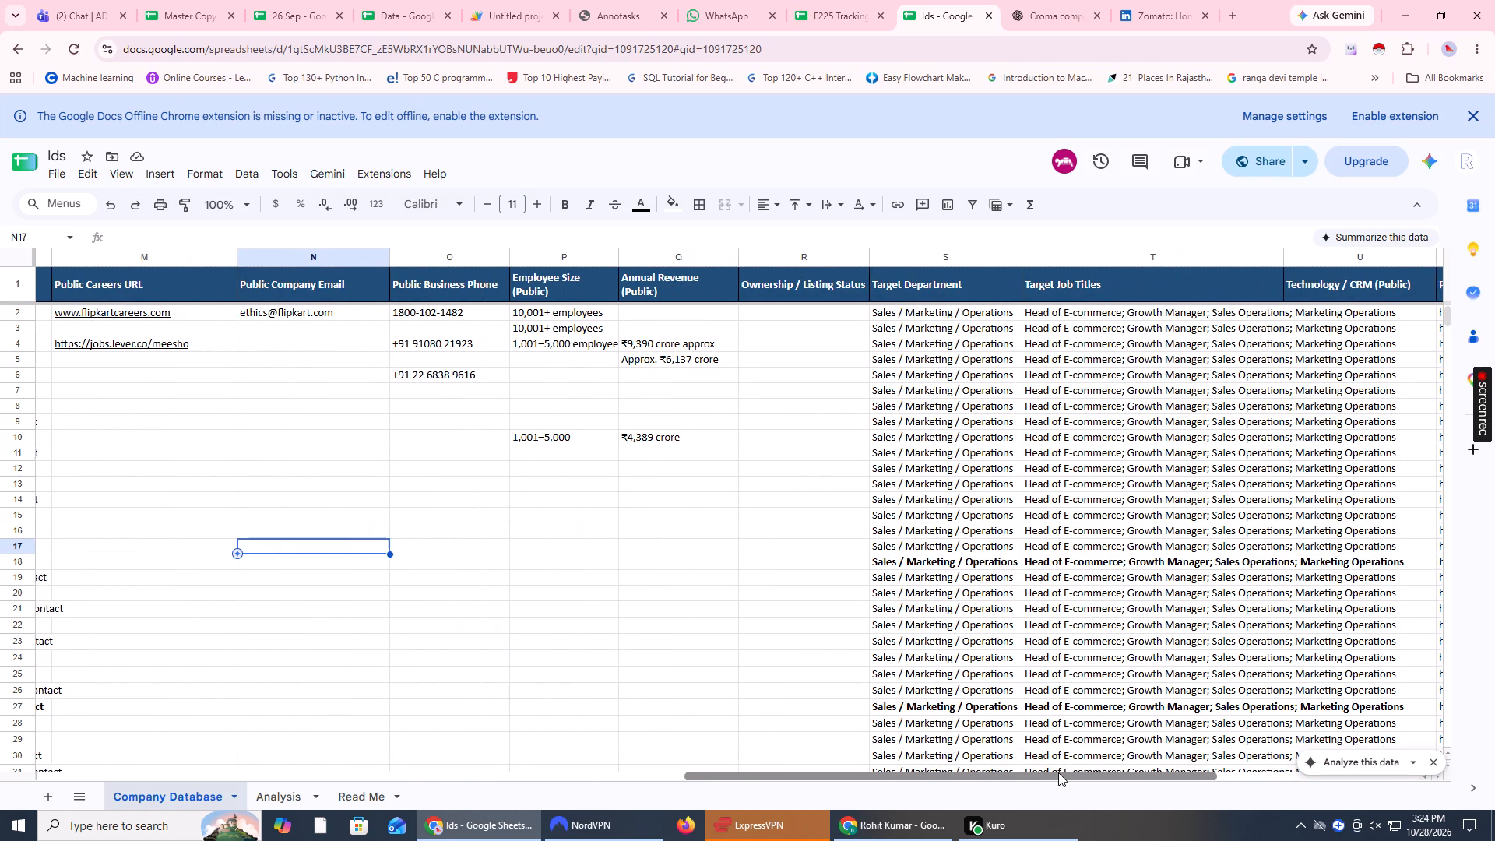
drag(1058, 772, 1312, 747)
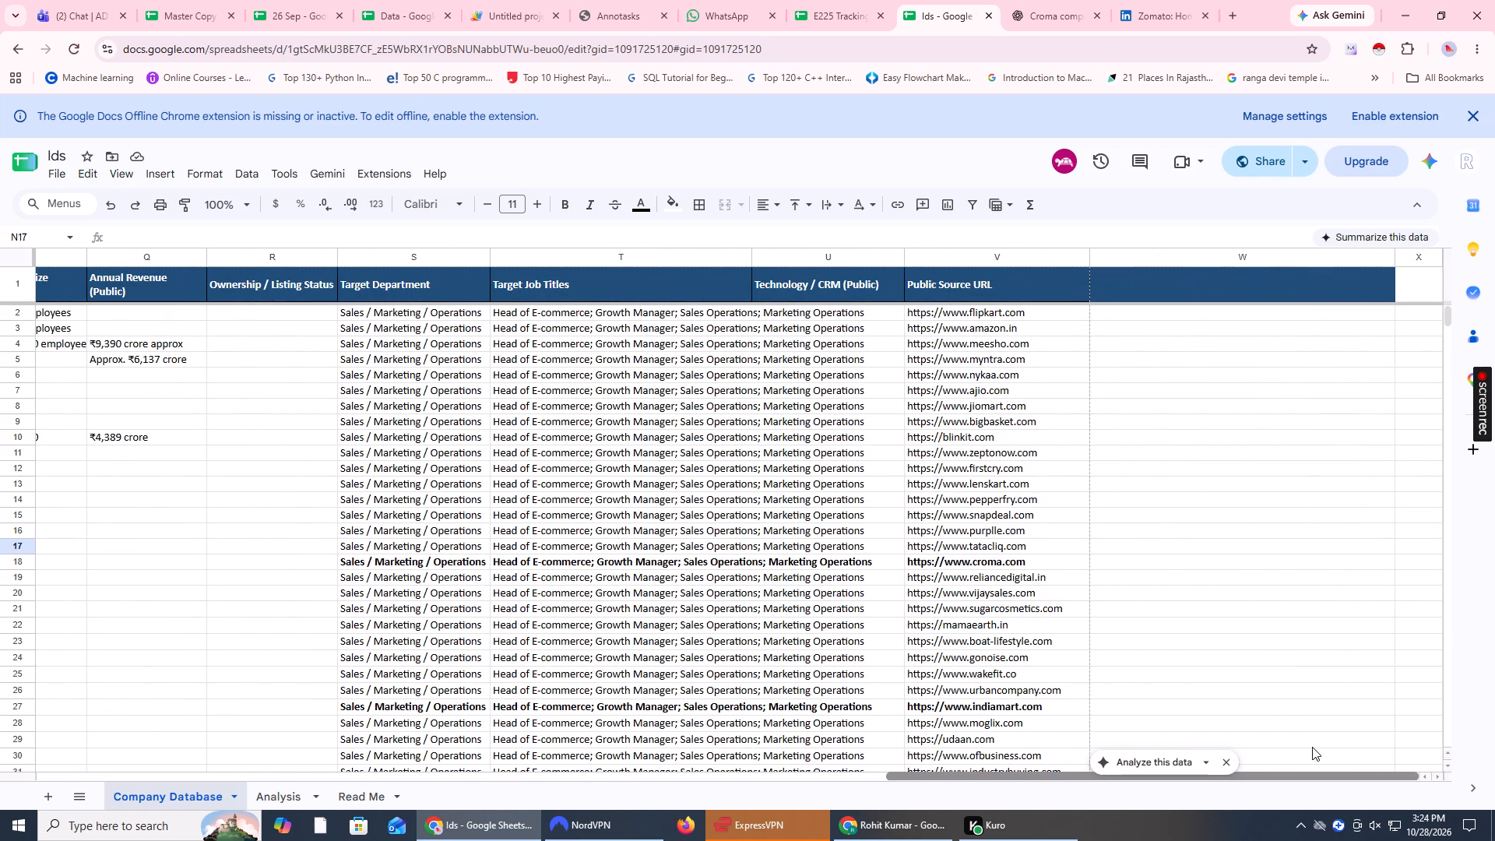
drag(1312, 747, 271, 741)
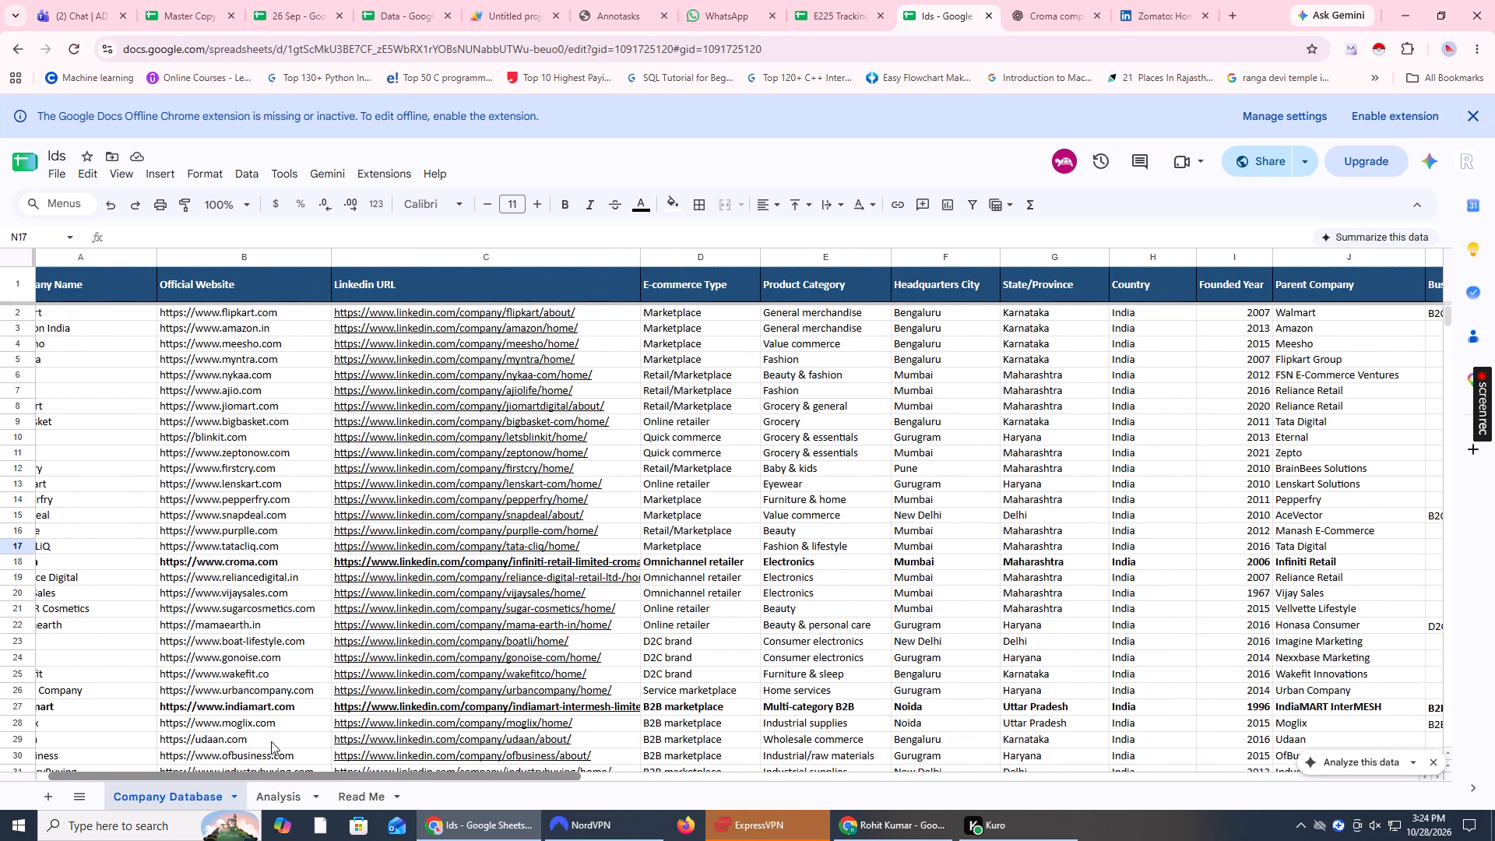
drag(271, 741, 223, 740)
scroll(694, 515, down, 12)
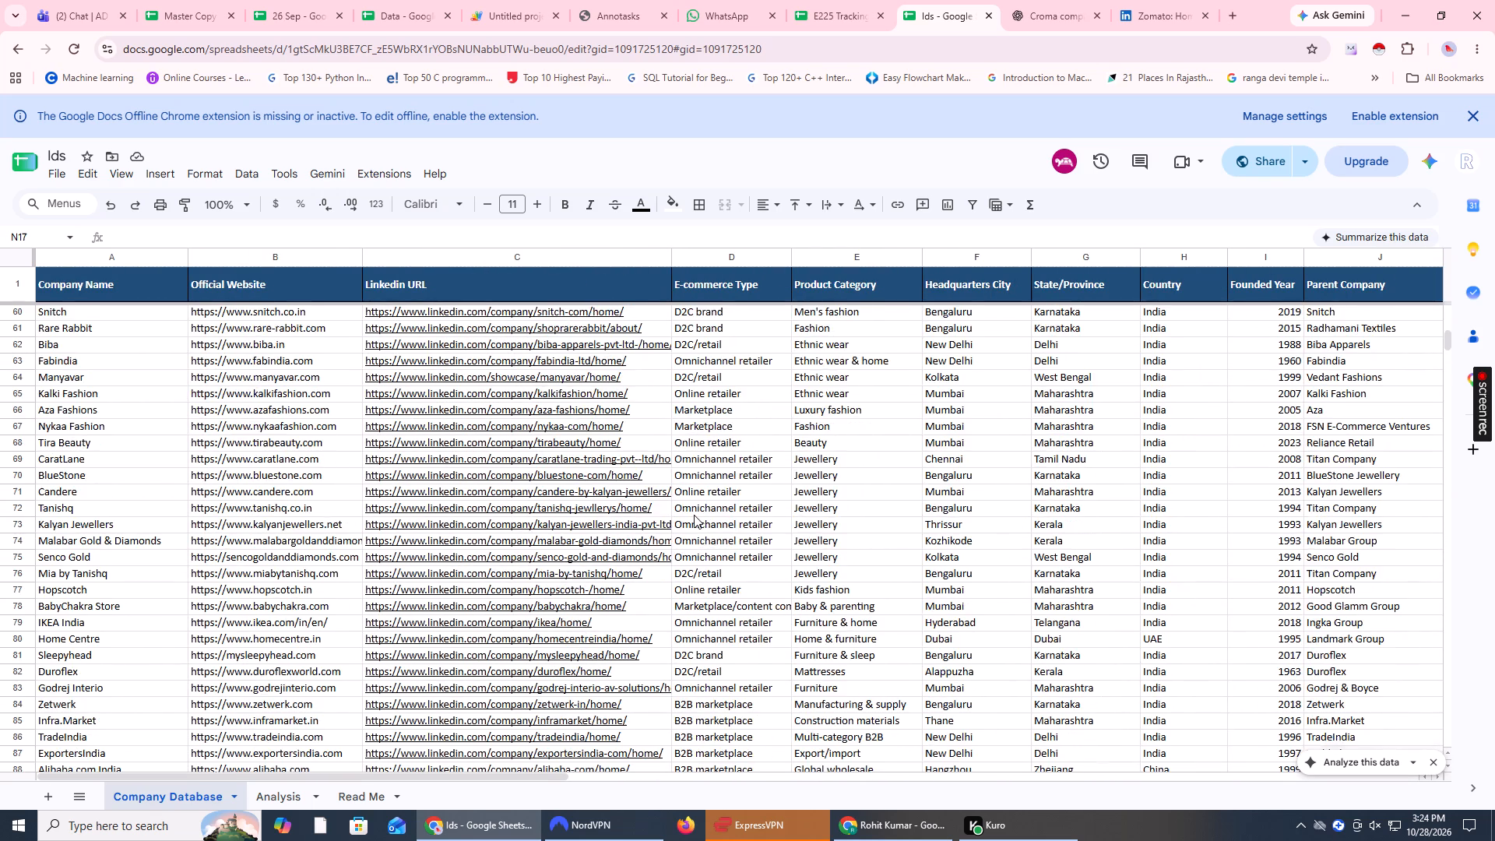
scroll(694, 515, up, 4)
click(115, 425)
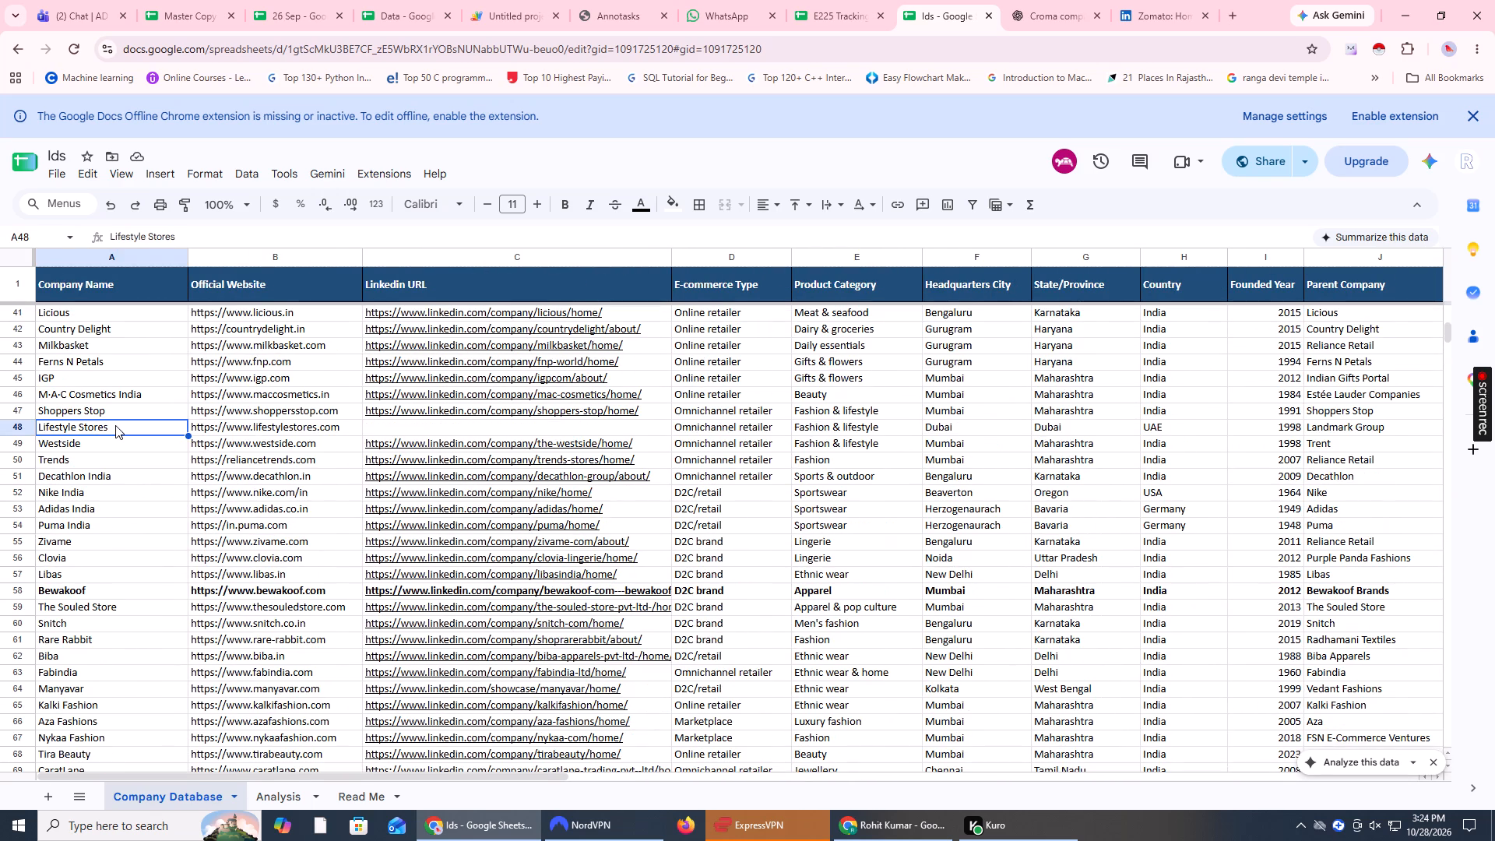
key(ctrl+c)
click(1177, 0)
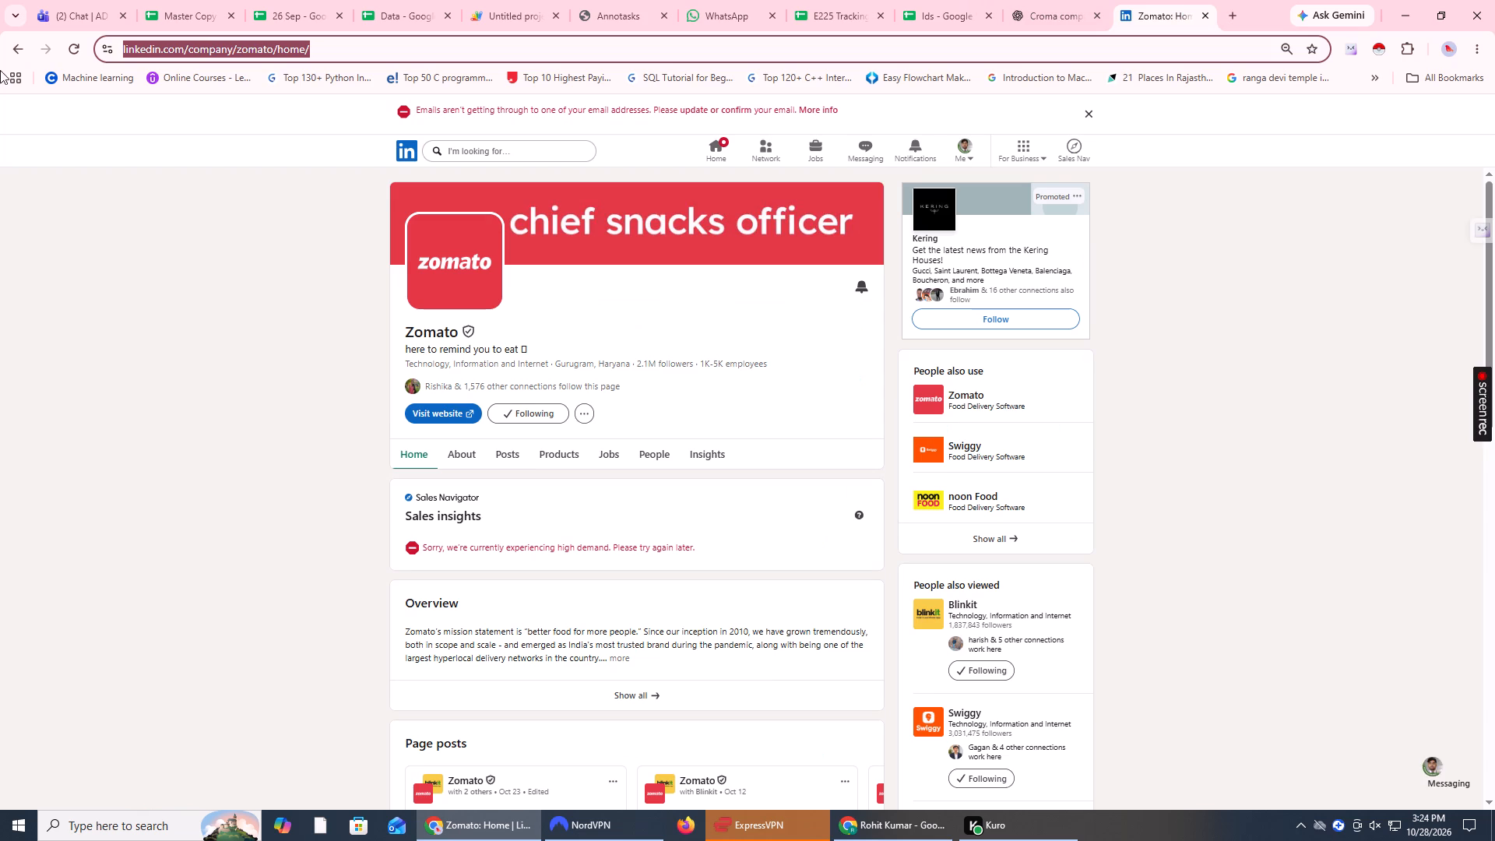
click(26, 43)
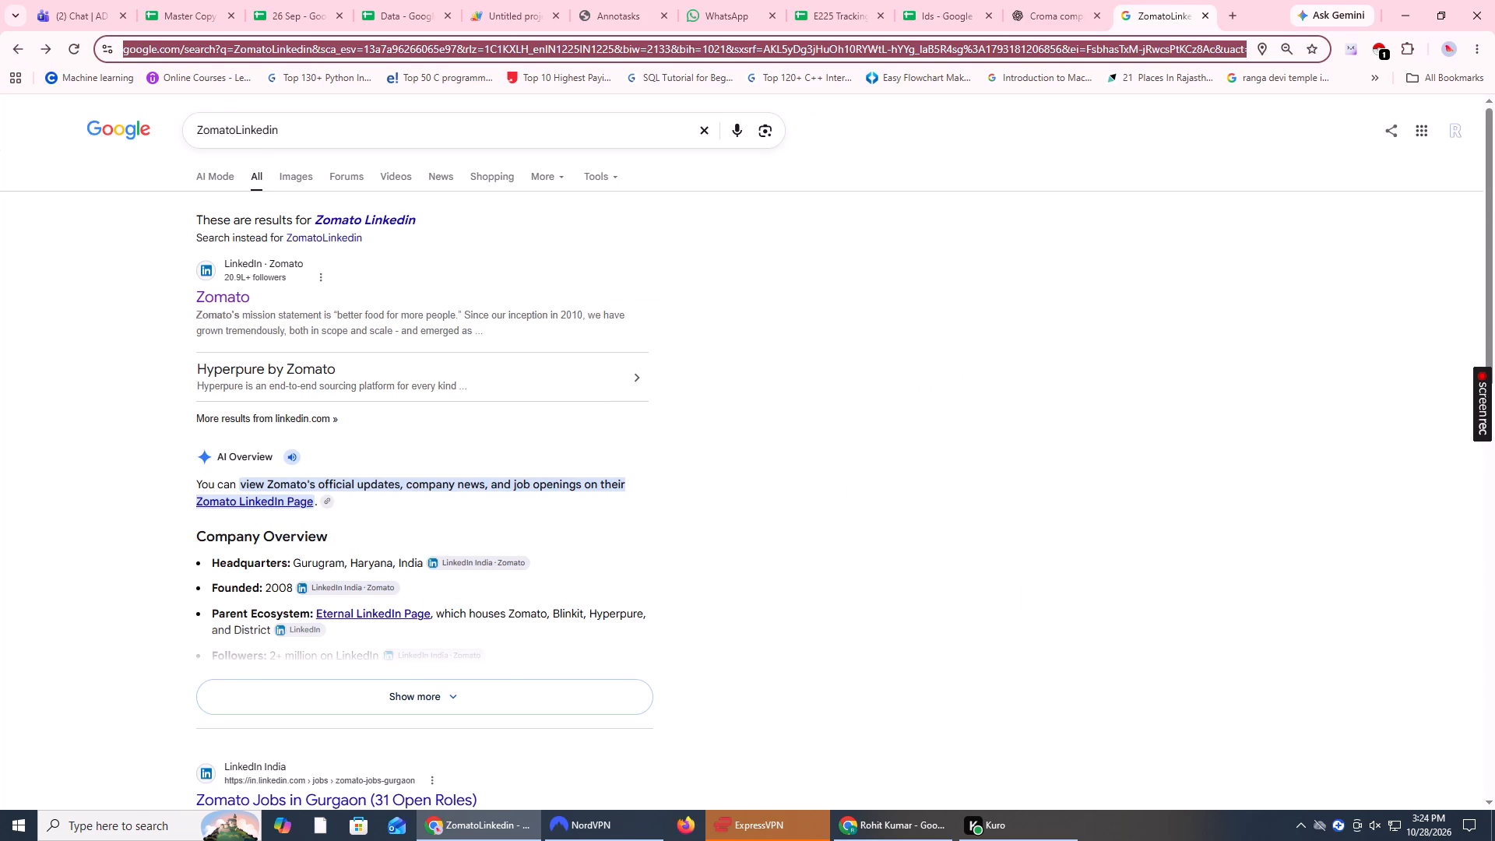
drag(234, 130, 69, 130)
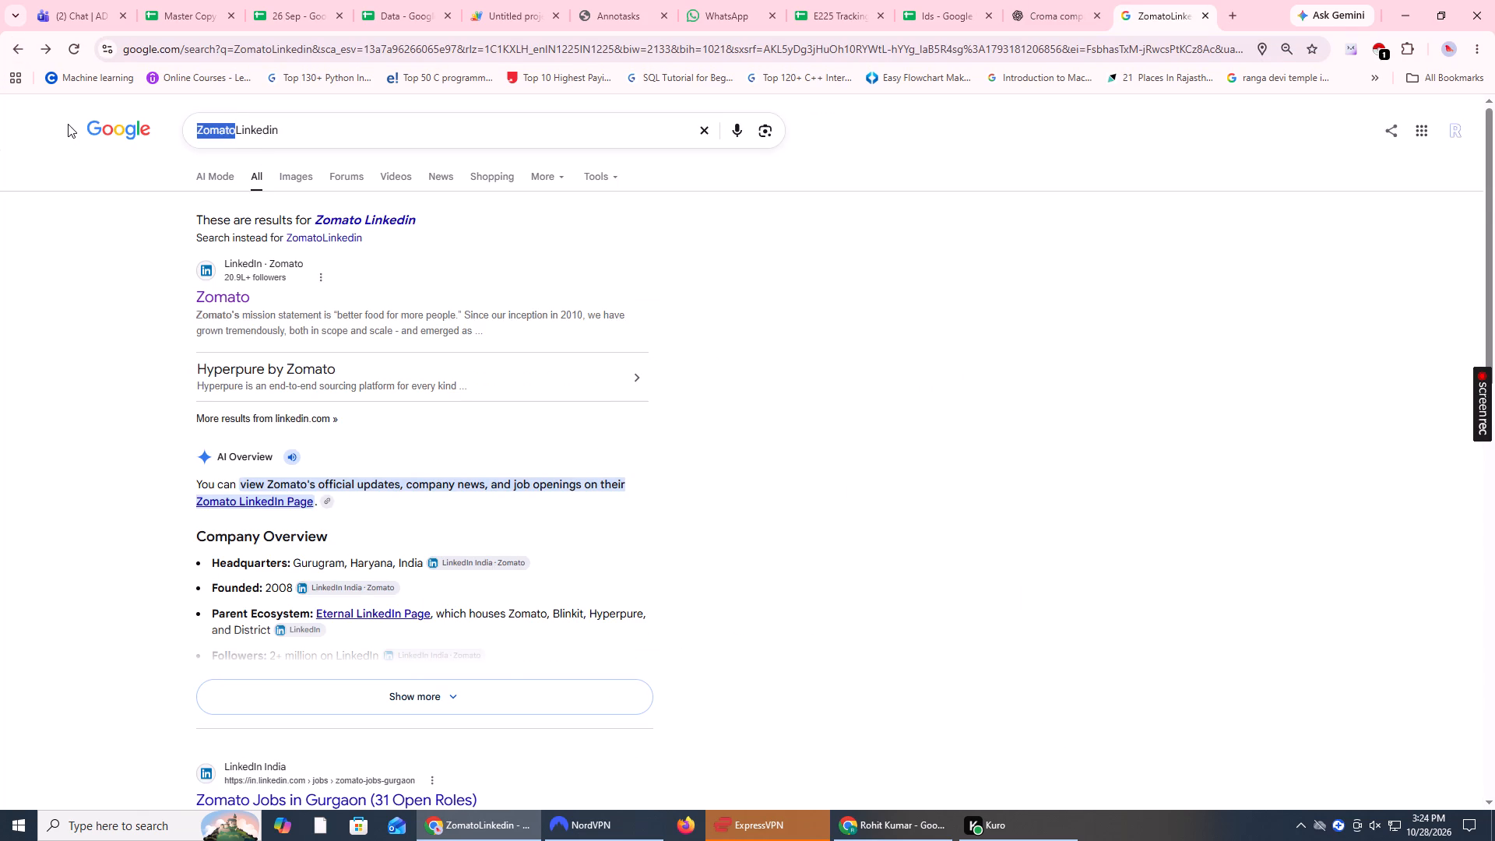
key(ctrl+v)
key(space)
key(Return)
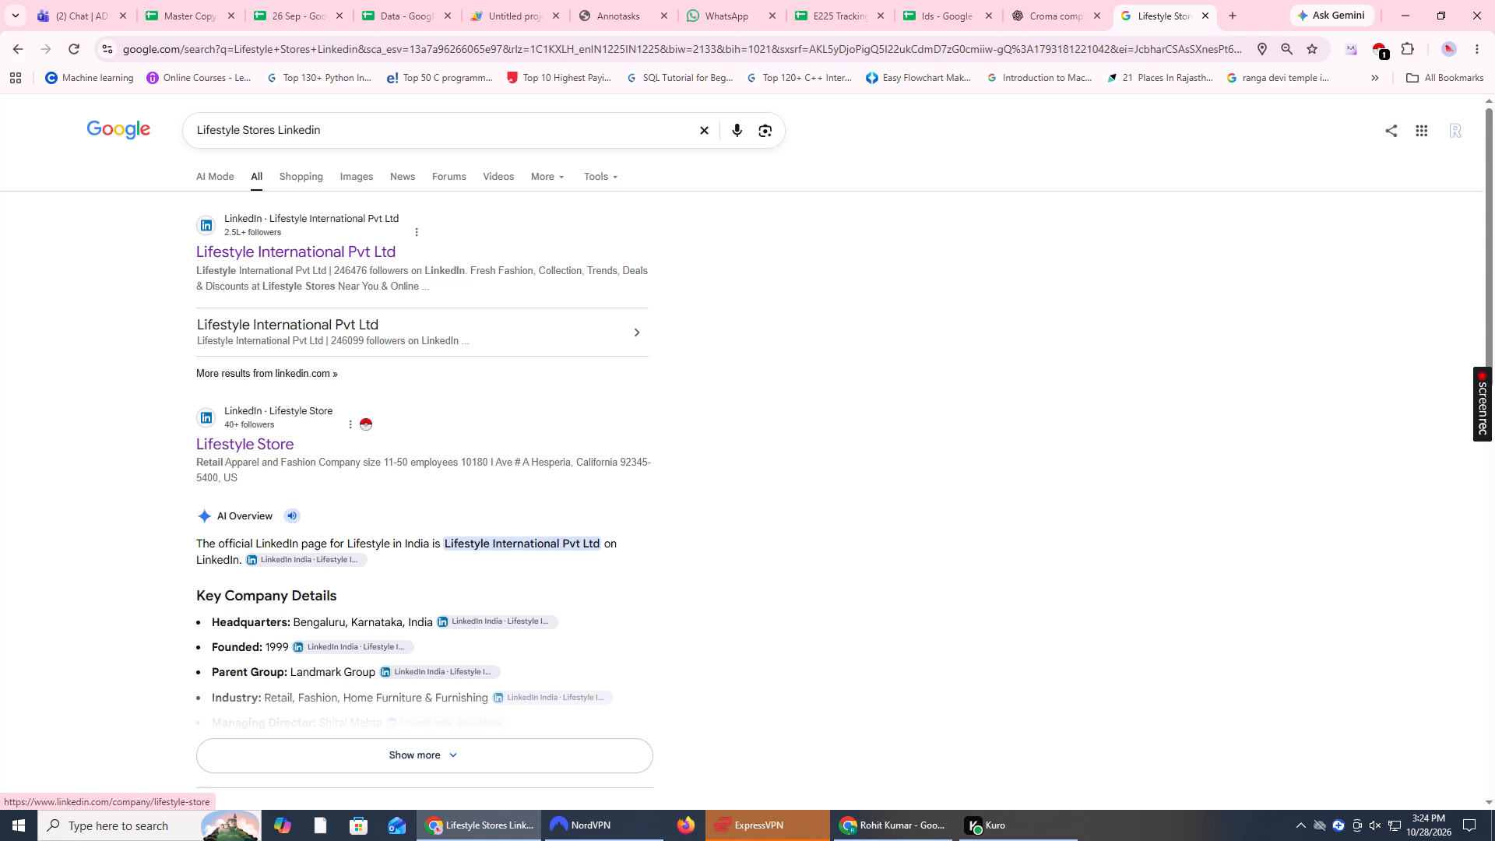
Check the overview and location on the Lifestyle Store LinkedIn page and return to the search results.
click(235, 440)
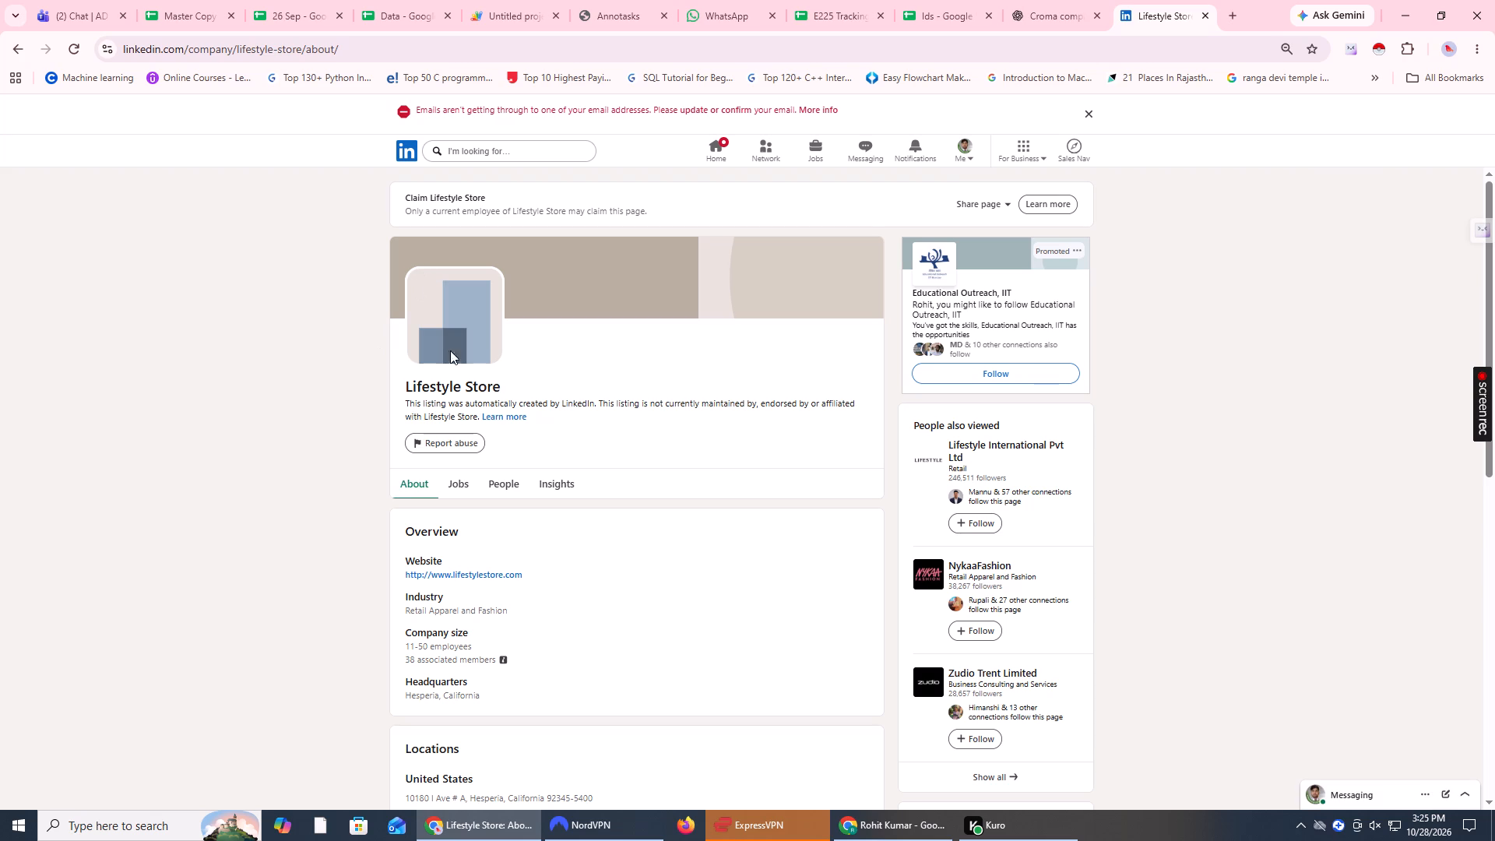
scroll(498, 565, down, 3)
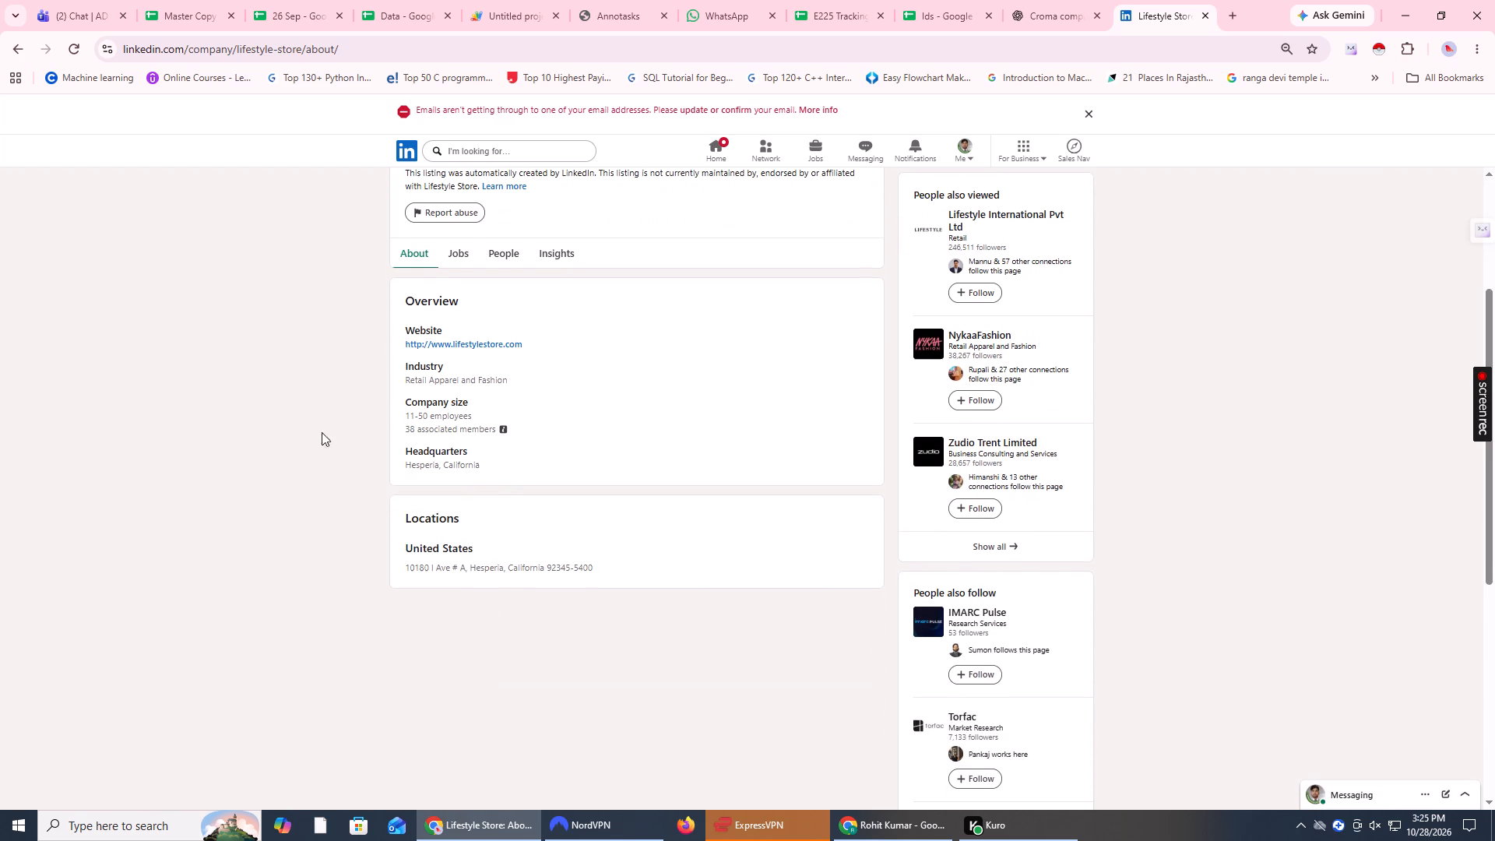
click(23, 47)
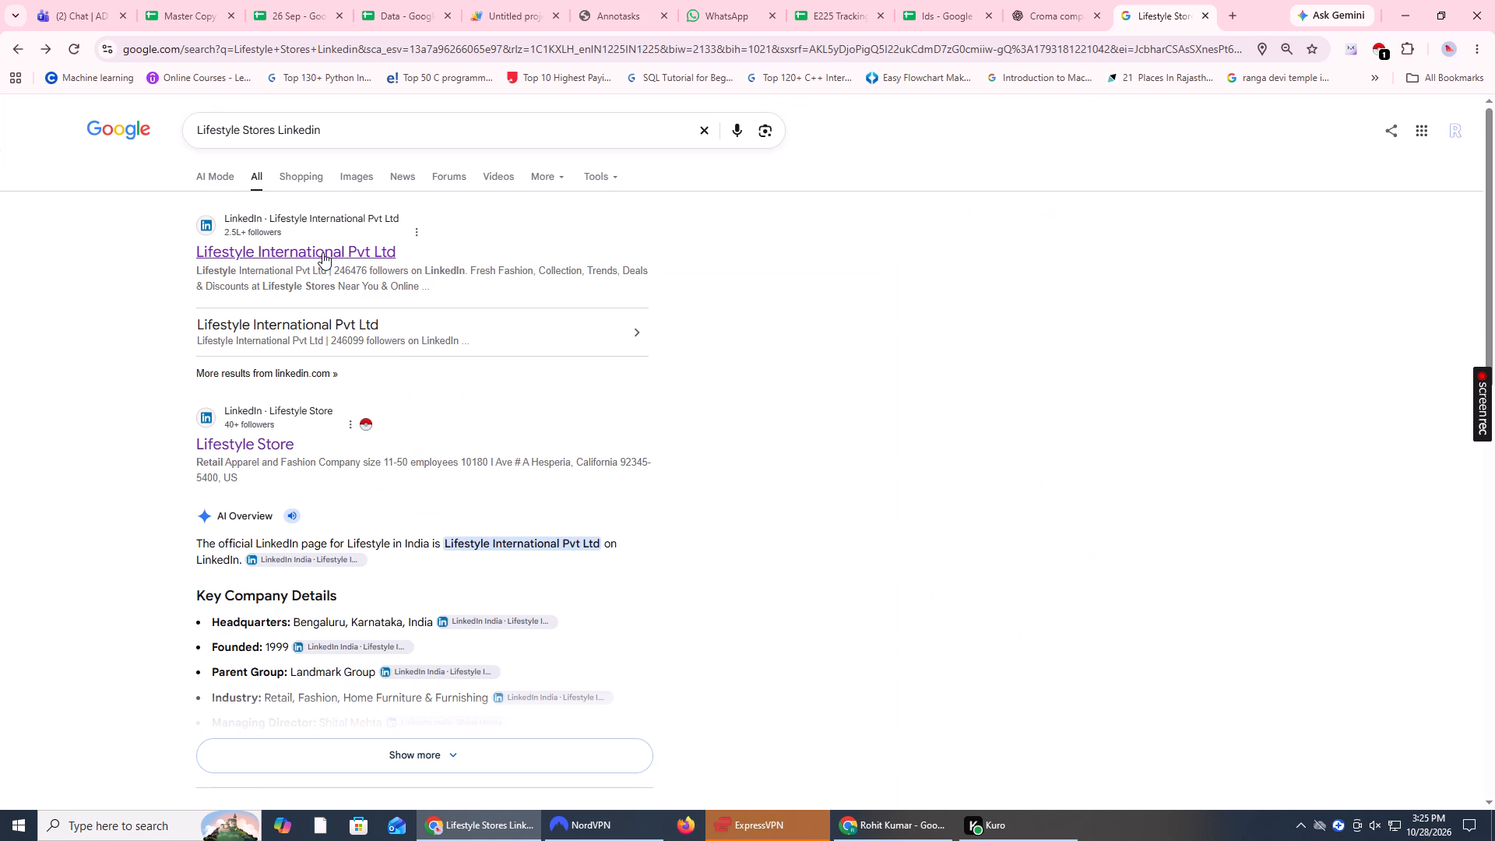
Open the Lifestyle International Pvt Ltd LinkedIn page and transfer its URL to the Linkedin URL cell of row 48 in the Ids spreadsheet.
click(322, 252)
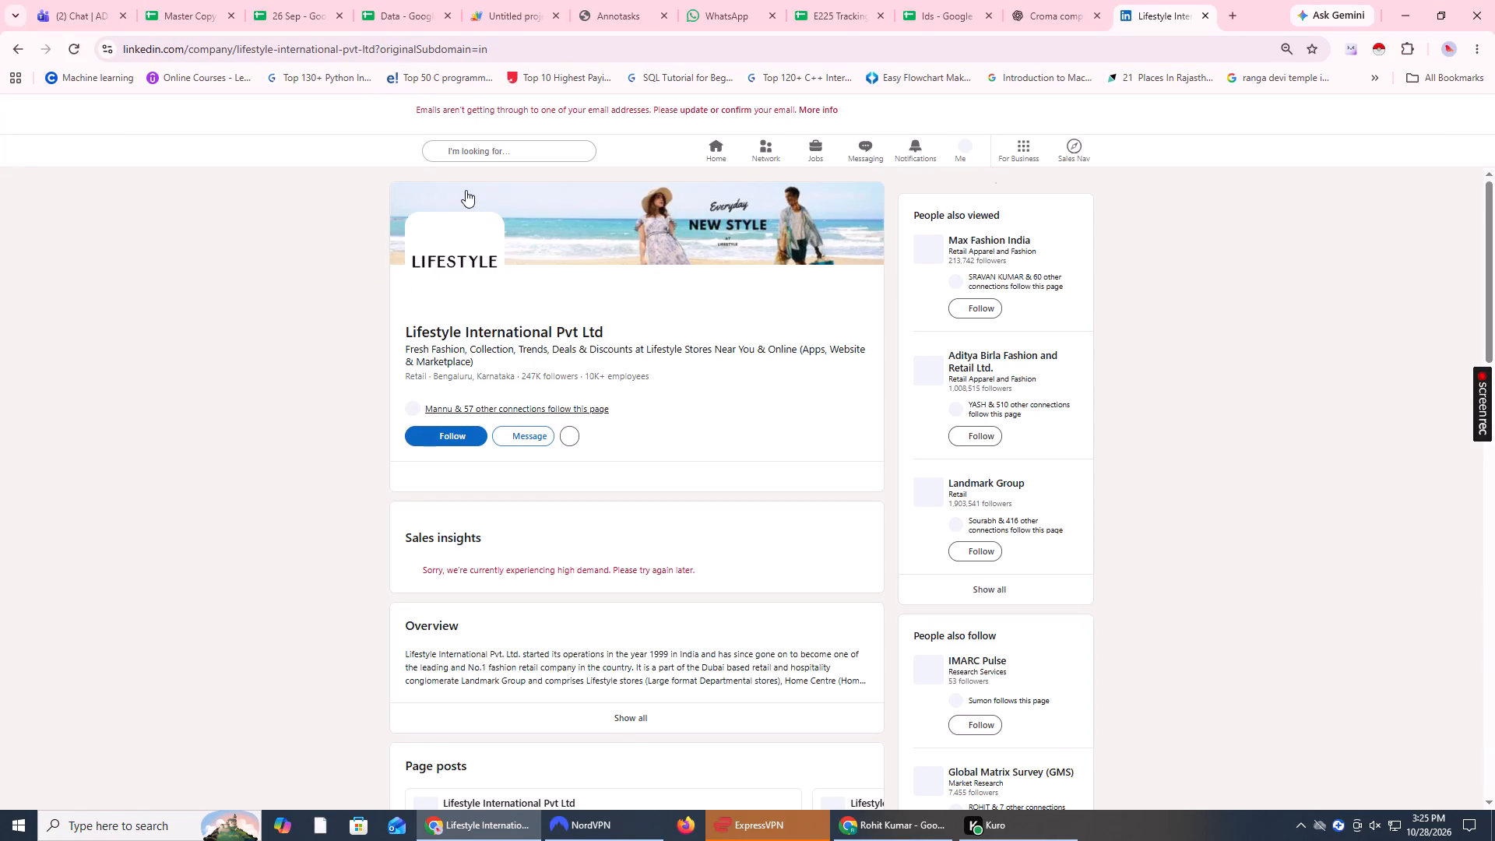
click(427, 58)
key(ctrl+x)
key(ctrl+c)
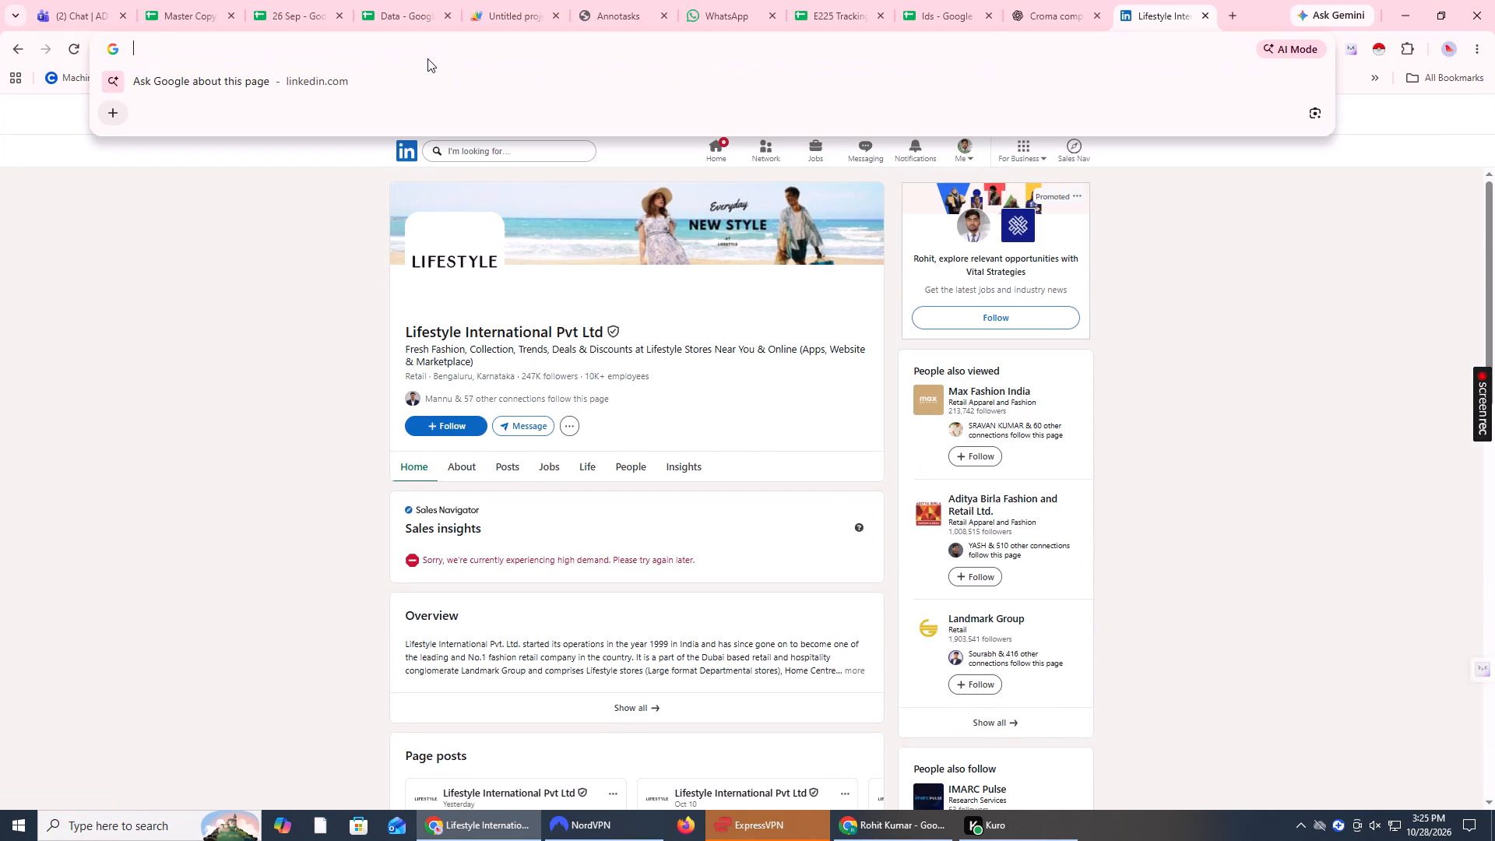
click(936, 0)
click(409, 428)
key(ctrl+v)
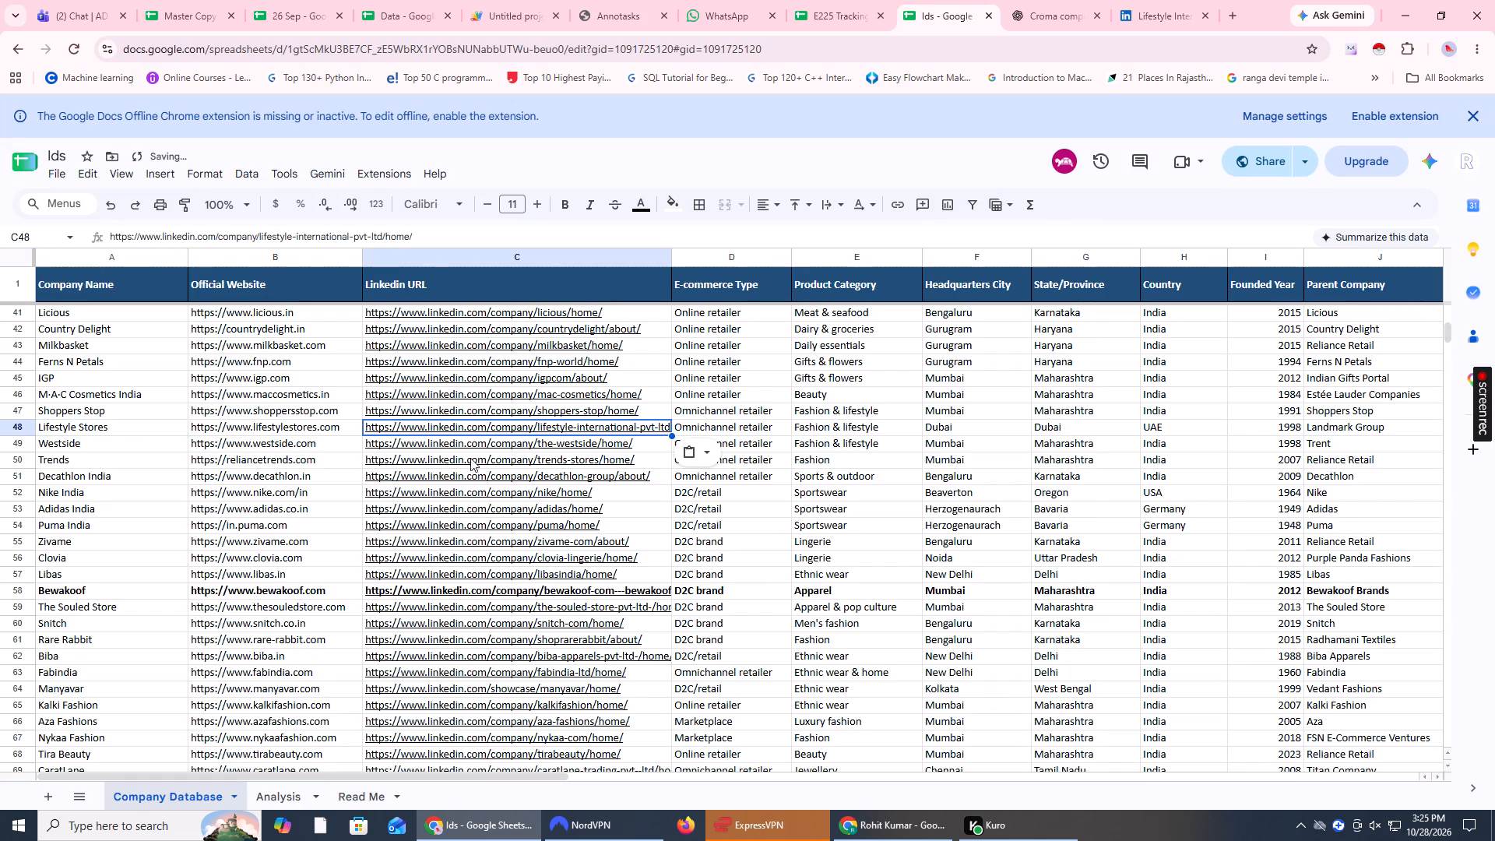
click(821, 432)
Review the Linkedin URL column down the Company Database and examine the other columns across to Technology / CRM (Public).
scroll(822, 431, down, 20)
scroll(822, 431, down, 2)
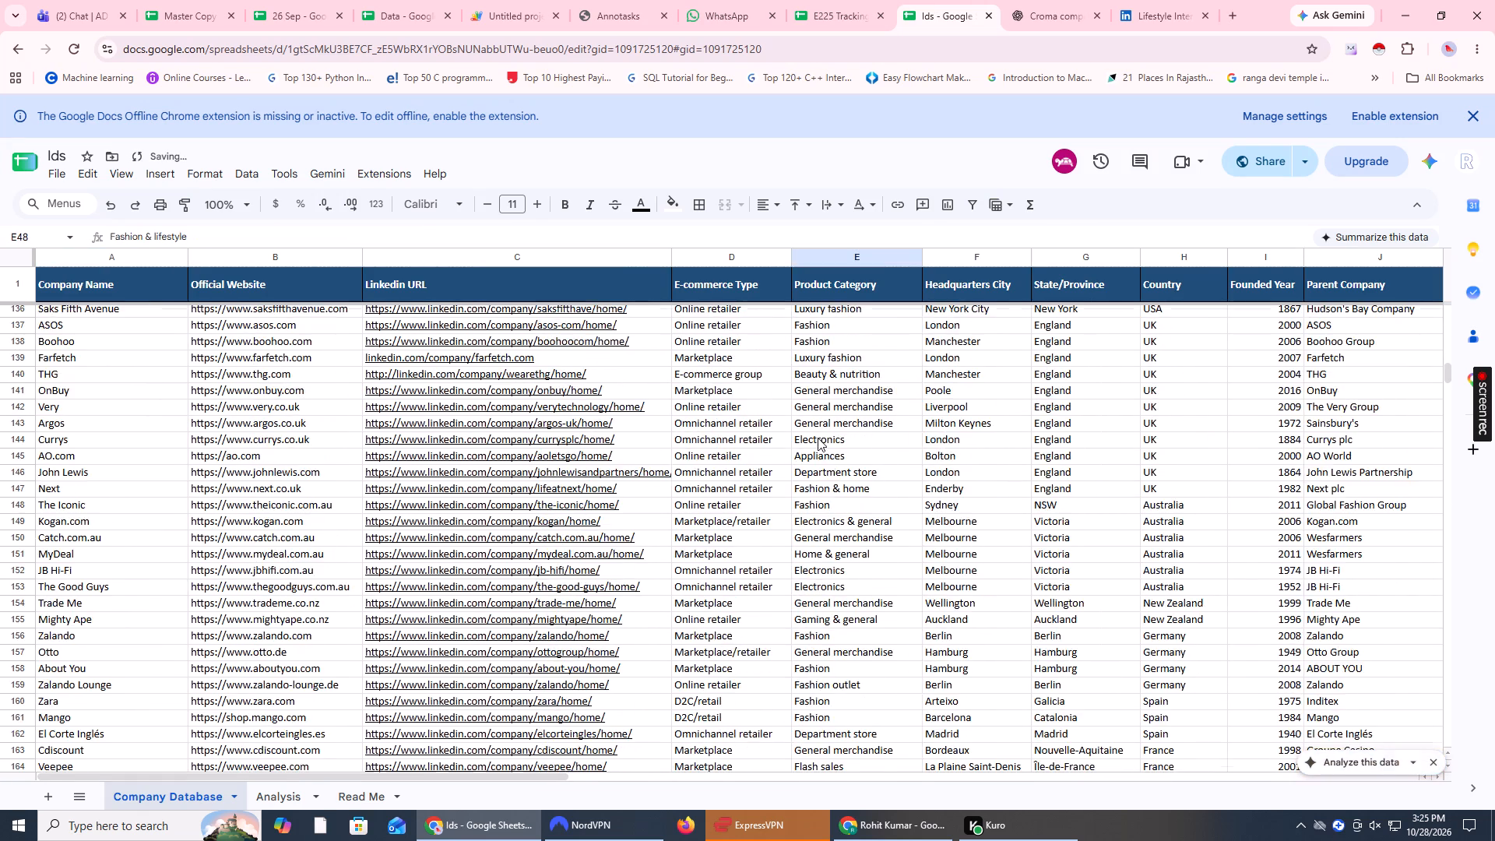
scroll(818, 438, down, 11)
scroll(816, 439, up, 20)
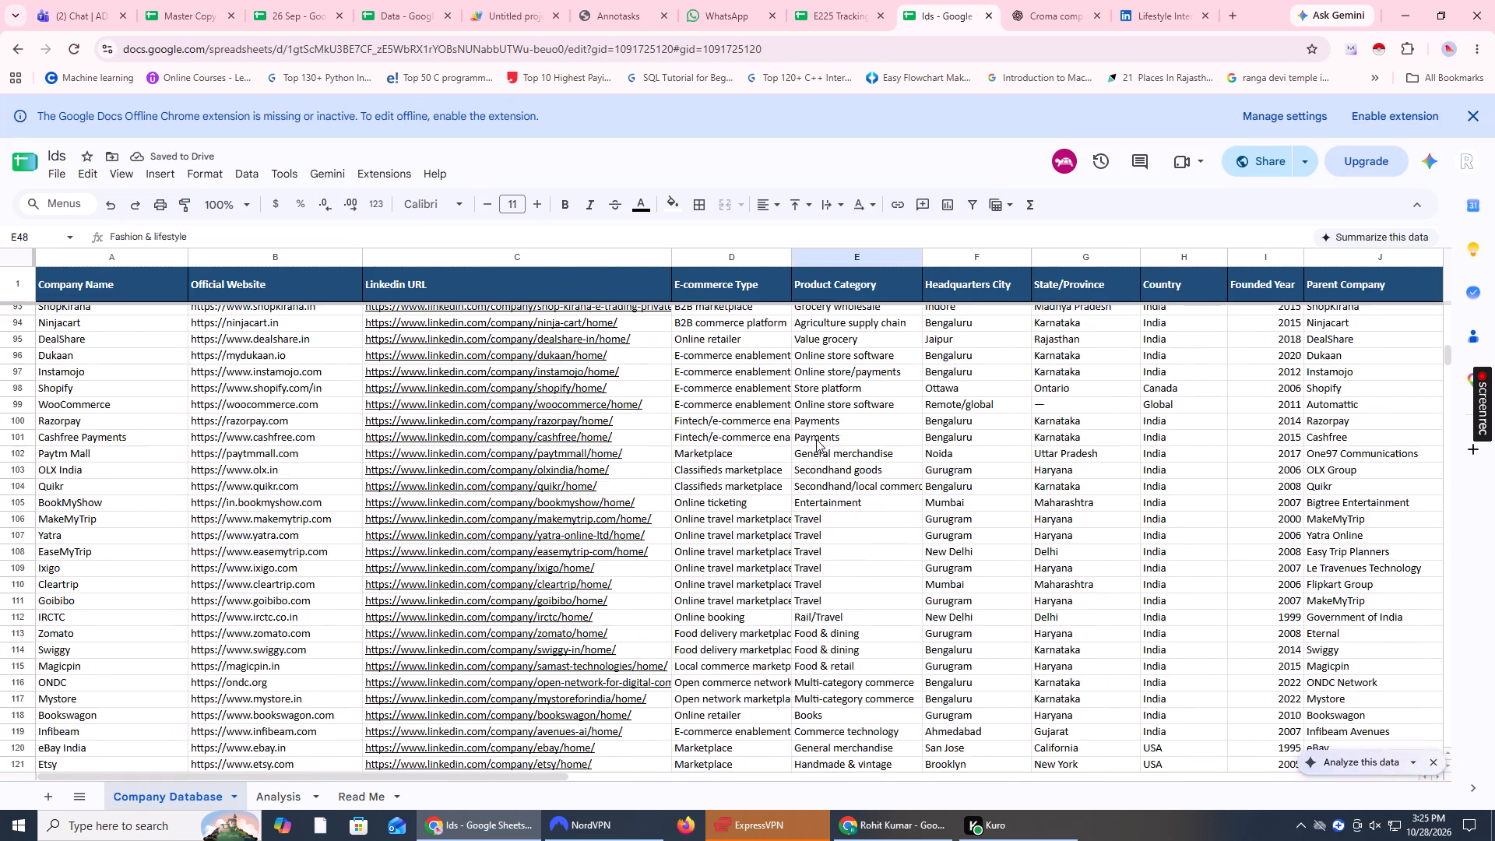
scroll(816, 439, up, 20)
scroll(816, 439, up, 5)
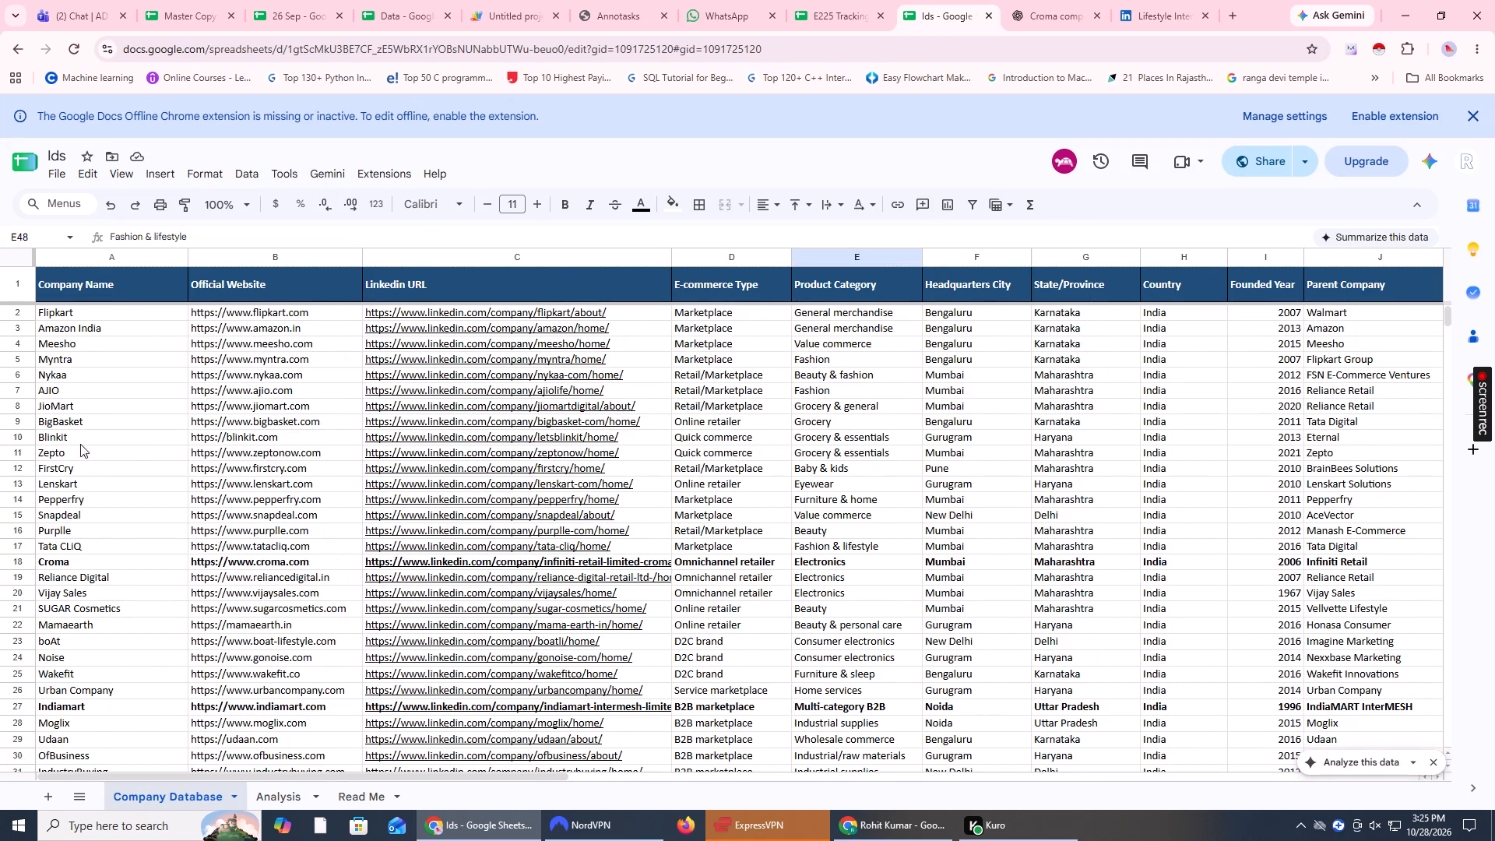
click(97, 443)
key(shift+Right)
key(shift+Right)
key(shift+Right)
key(shift+Right)
key(shift+Right)
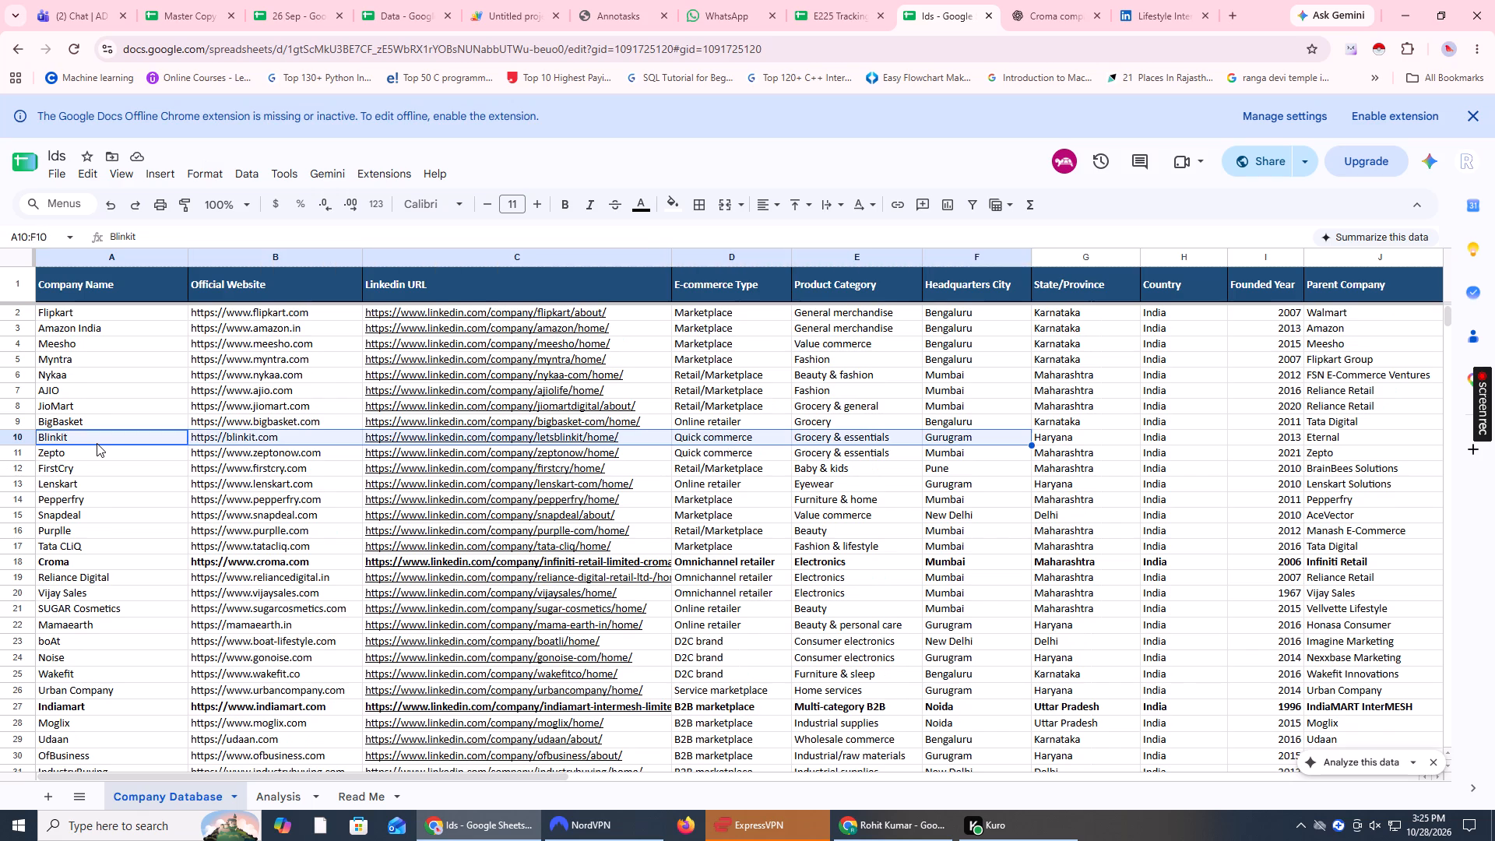
key(Right)
key(Right)
key(Right)
key(Right)
key(Right)
key(Right)
key(Right)
key(Right)
key(Right)
key(Right)
key(Right)
key(Right)
key(Right)
key(Right)
key(Right)
key(Right)
key(Right)
key(Right)
key(Right)
key(Right)
key(Right)
key(Right)
key(Right)
key(Right)
key(Right)
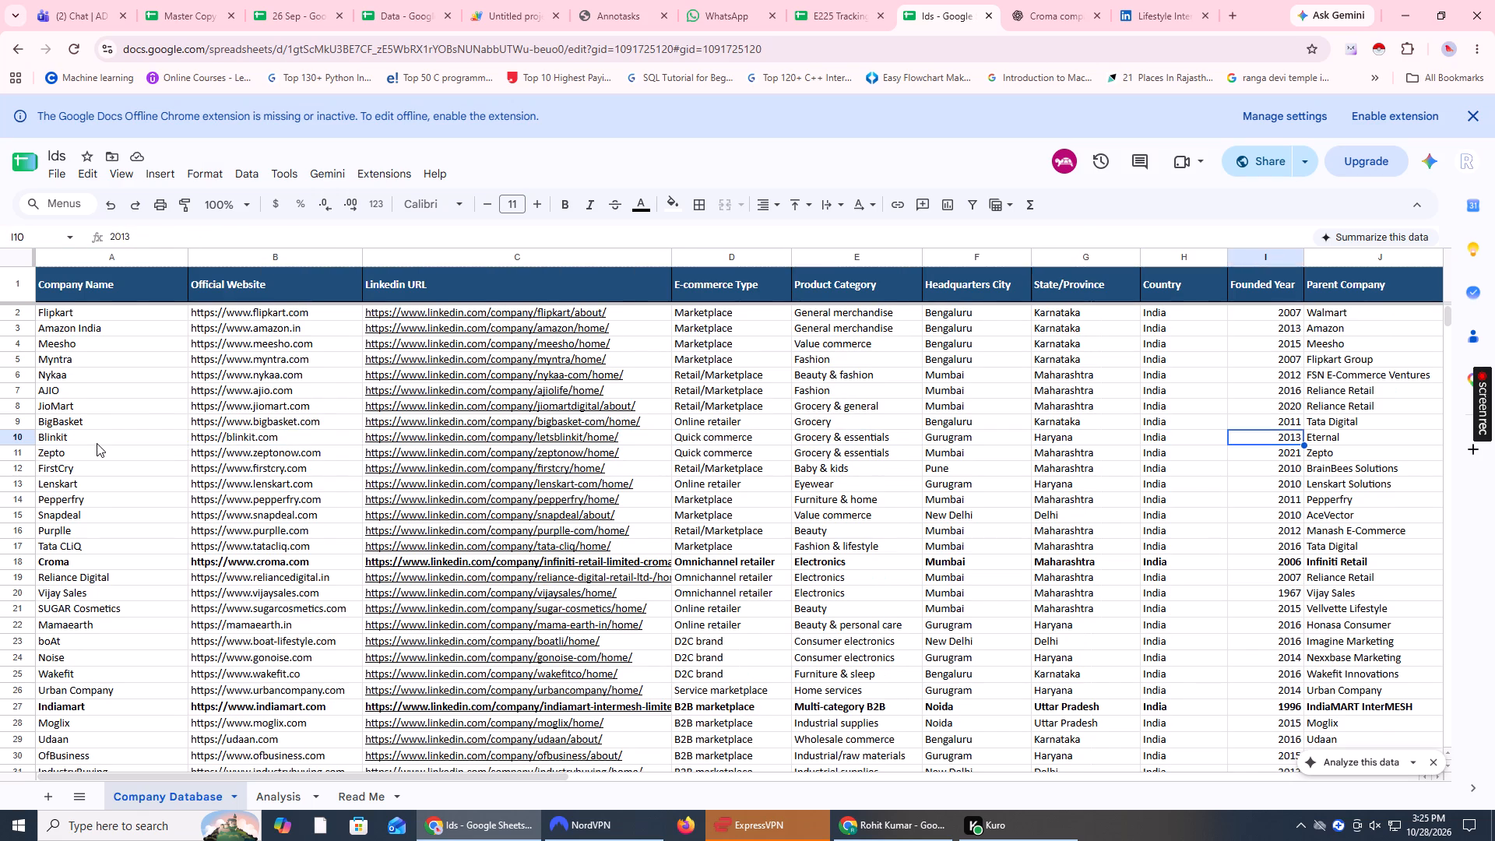
key(Left)
key(Left)
key(Left)
key(Left)
key(Left)
key(Left)
key(Left)
key(Left)
key(Left)
key(Left)
key(Left)
key(Left)
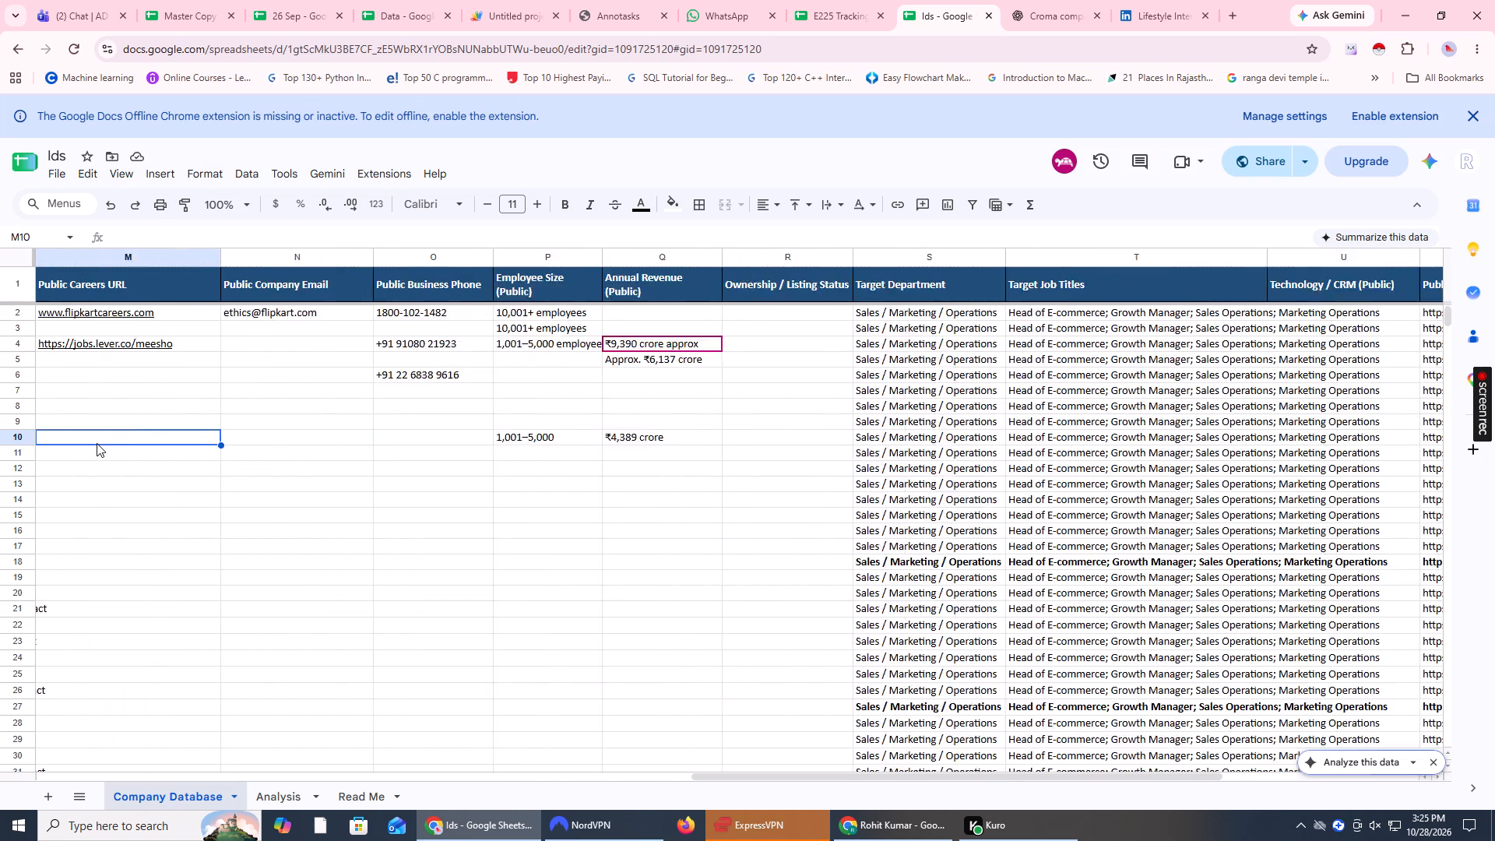
key(Down)
key(Down)
key(Down)
key(Down)
key(Right)
key(Left)
key(Left)
key(Left)
key(Left)
key(Left)
key(Left)
key(Left)
key(Left)
key(Left)
key(Left)
key(Left)
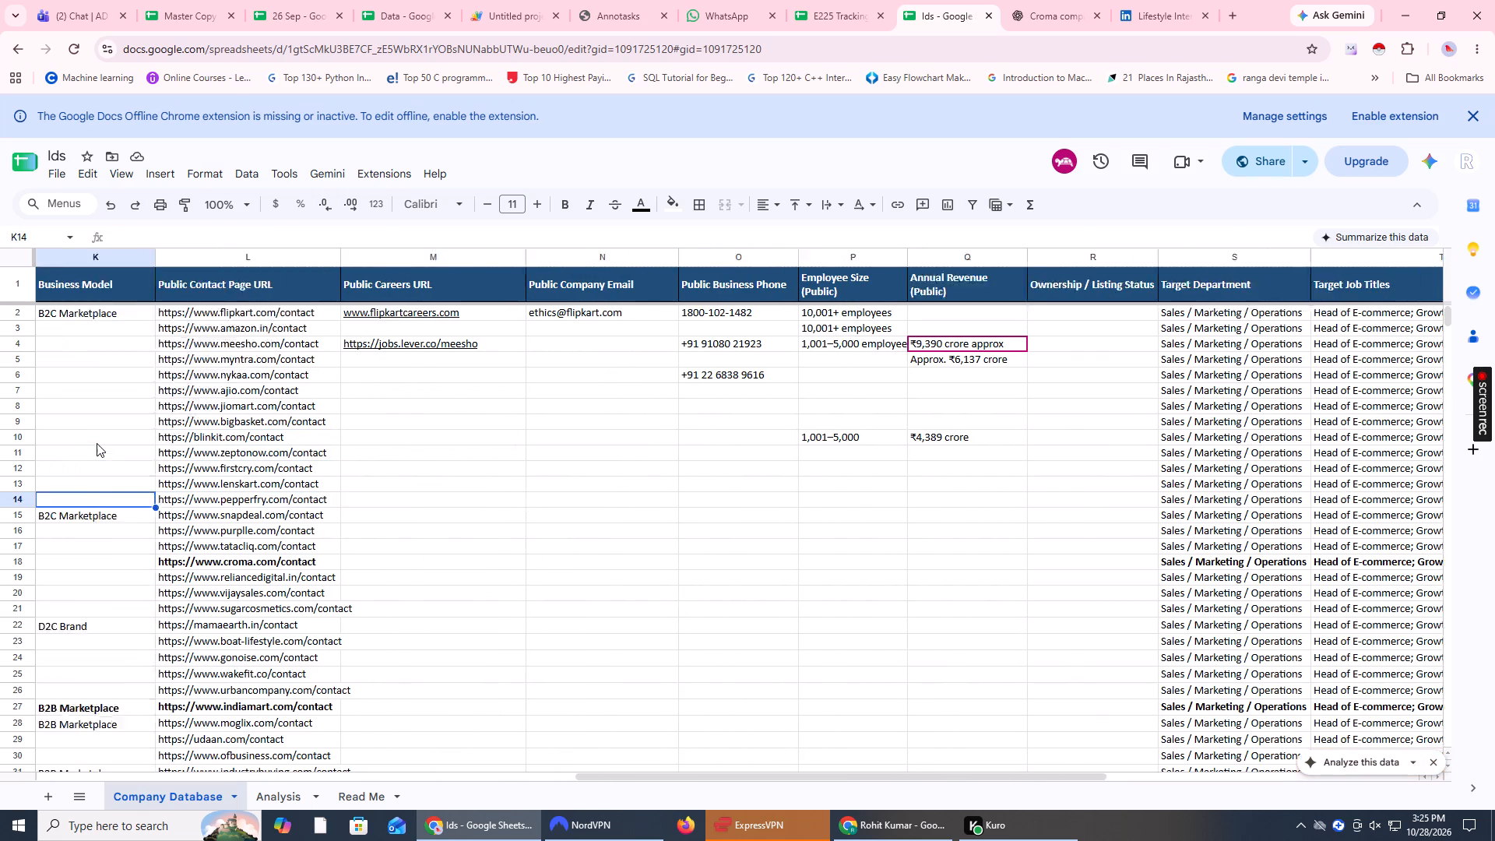
key(Right)
key(Right)
key(Right)
key(Right)
key(Down)
key(Down)
key(Down)
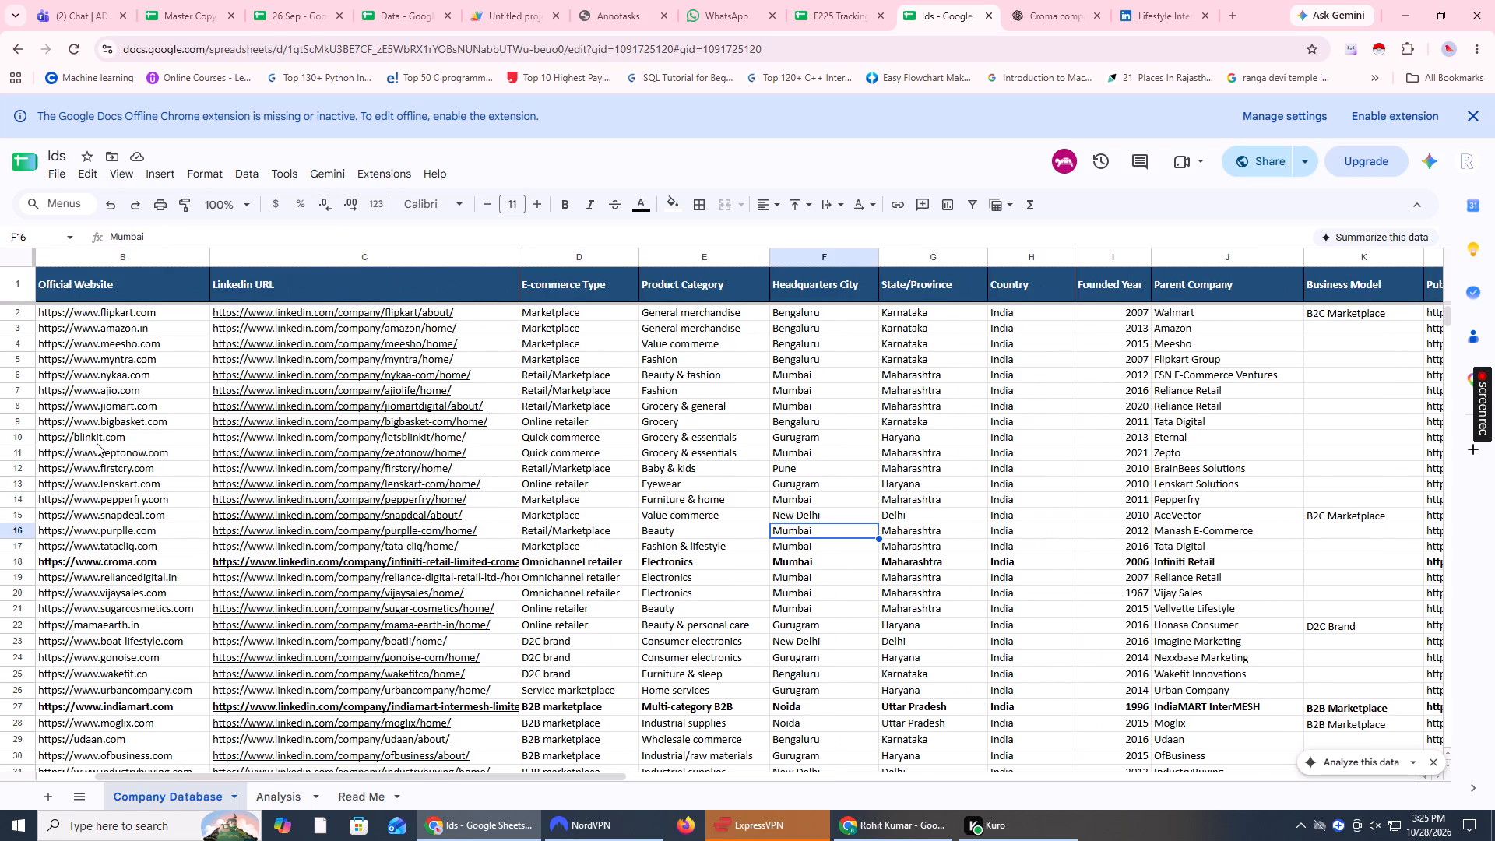
Review the Company Name entries down the Company Database and examine the columns across to Public Company Email.
key(Left)
key(Left)
key(Left)
key(Left)
key(Left)
key(Up)
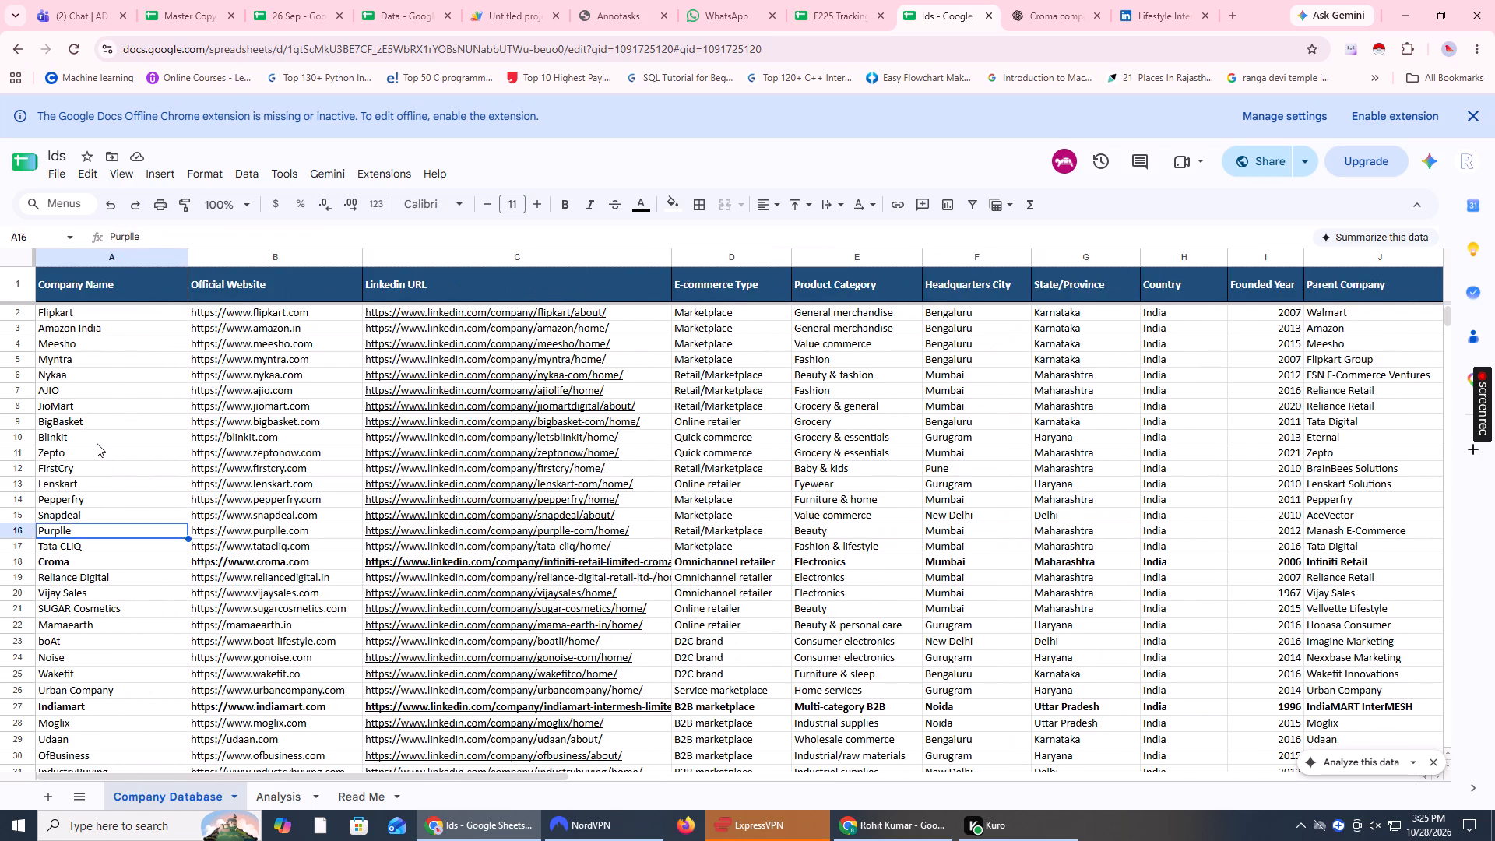
key(Up)
key(Up)
key(Down)
key(Down)
key(Down)
key(Down)
key(Down)
key(Down)
key(Down)
key(Down)
key(Down)
key(Down)
key(Down)
key(Down)
key(Down)
key(Down)
key(Down)
key(Down)
key(Down)
key(Down)
key(Down)
key(Down)
key(Down)
key(Down)
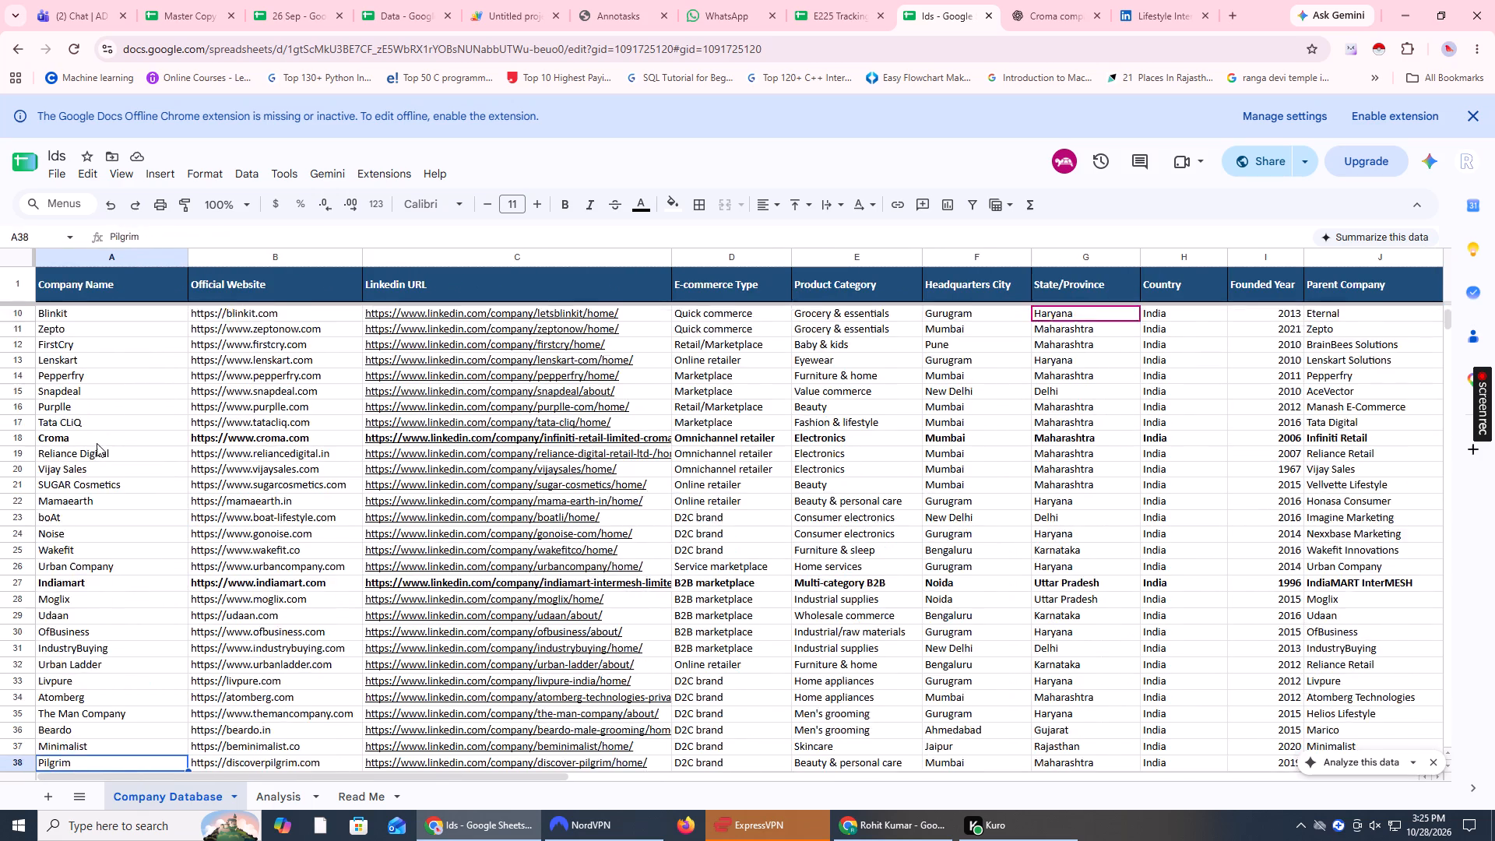
key(Right)
key(Right)
key(Right)
key(Right)
key(Right)
key(Right)
key(Right)
key(Right)
key(Right)
key(Right)
key(Right)
key(Right)
key(Right)
key(Up)
key(Up)
key(Up)
key(Up)
key(Up)
key(Up)
key(Up)
key(Up)
key(Up)
key(Up)
key(Up)
key(Up)
key(Up)
key(Up)
key(Up)
key(Up)
key(Up)
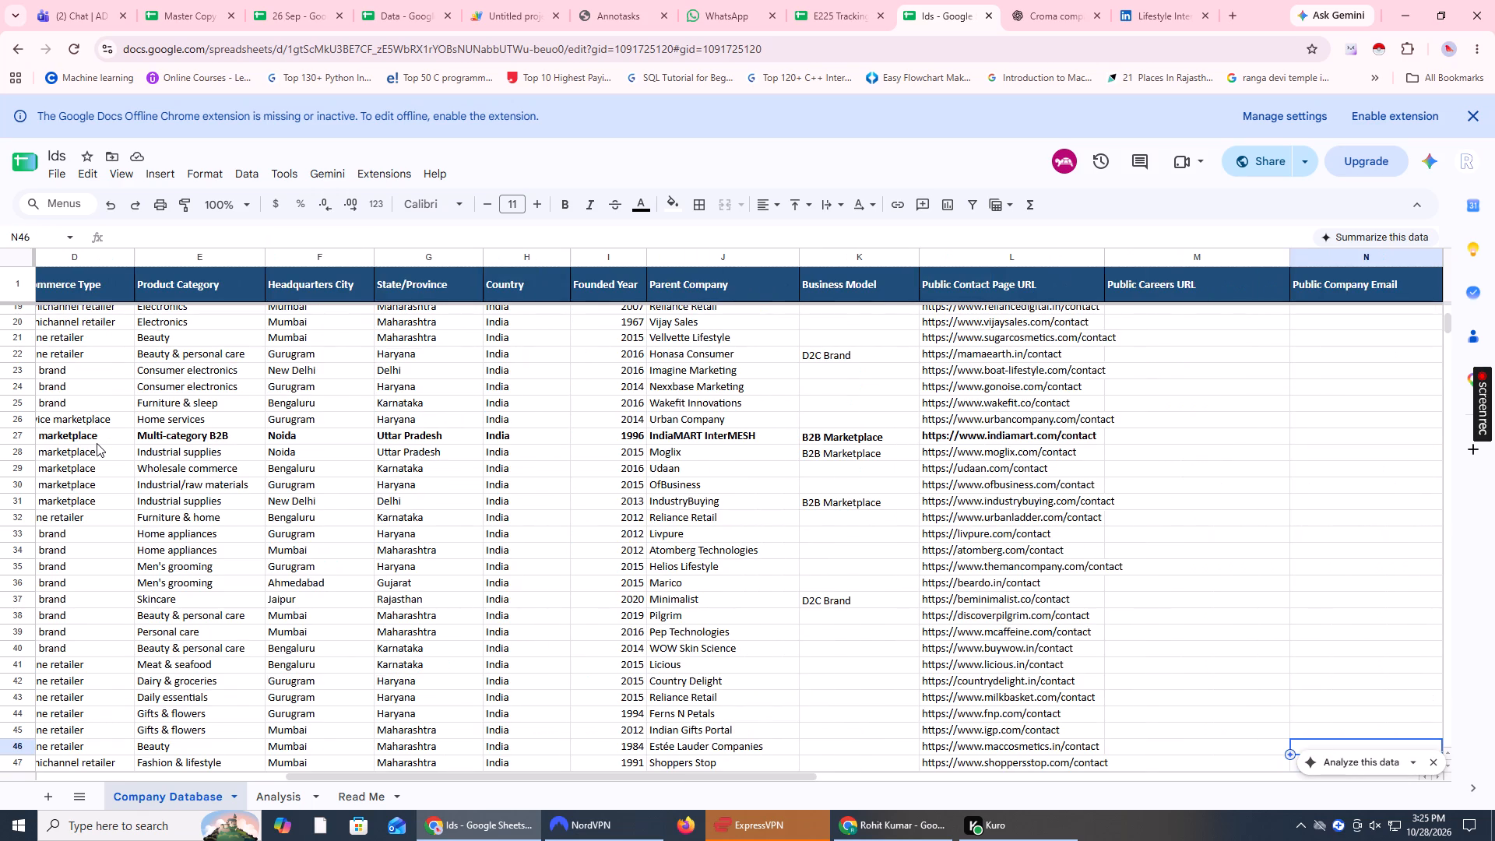
key(Left)
key(Left)
key(Left)
key(Left)
key(Left)
key(Left)
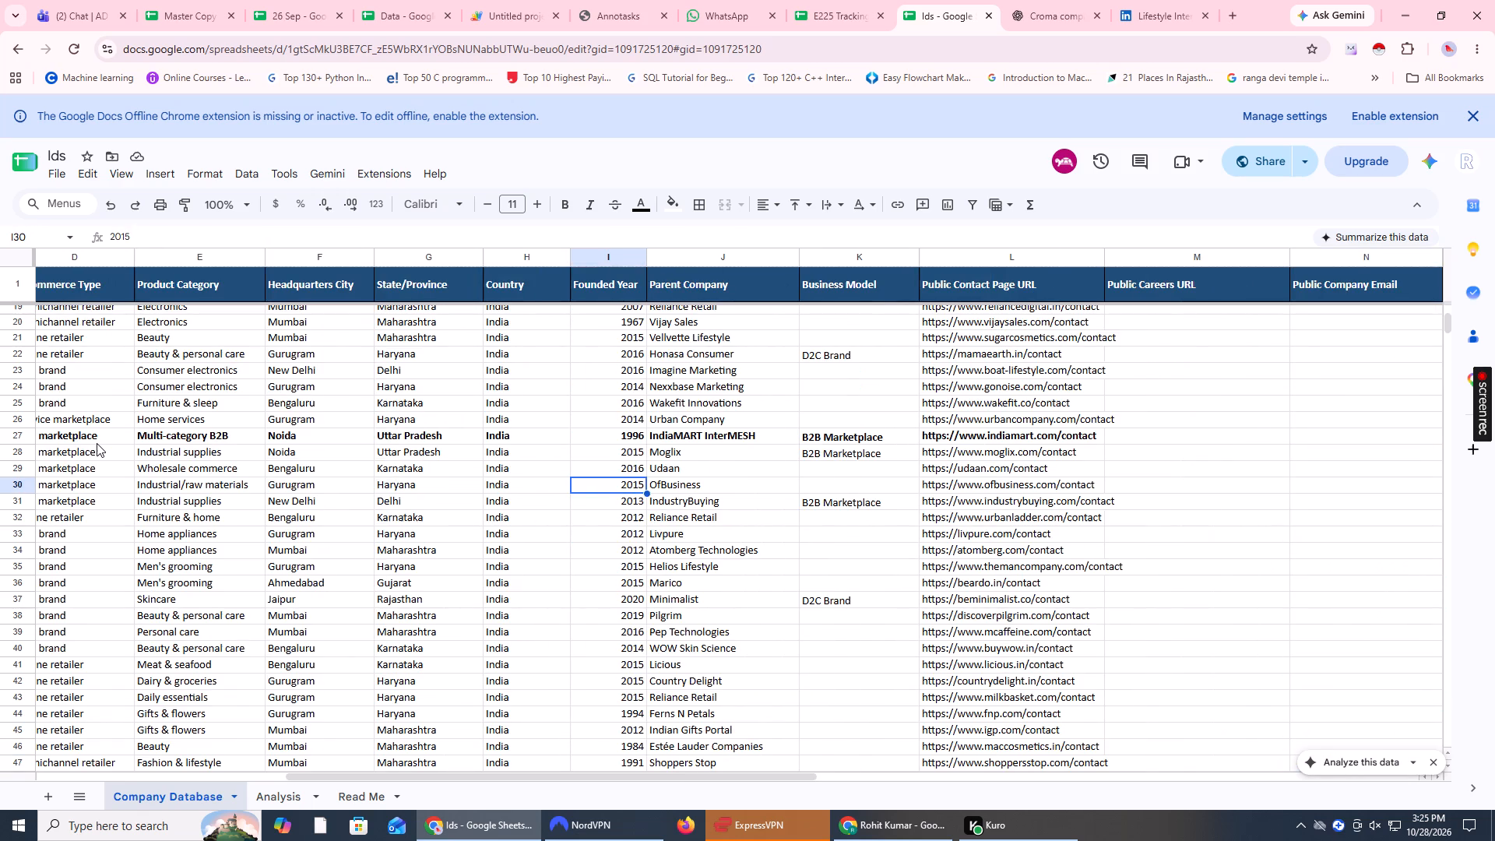
key(Right)
key(Right)
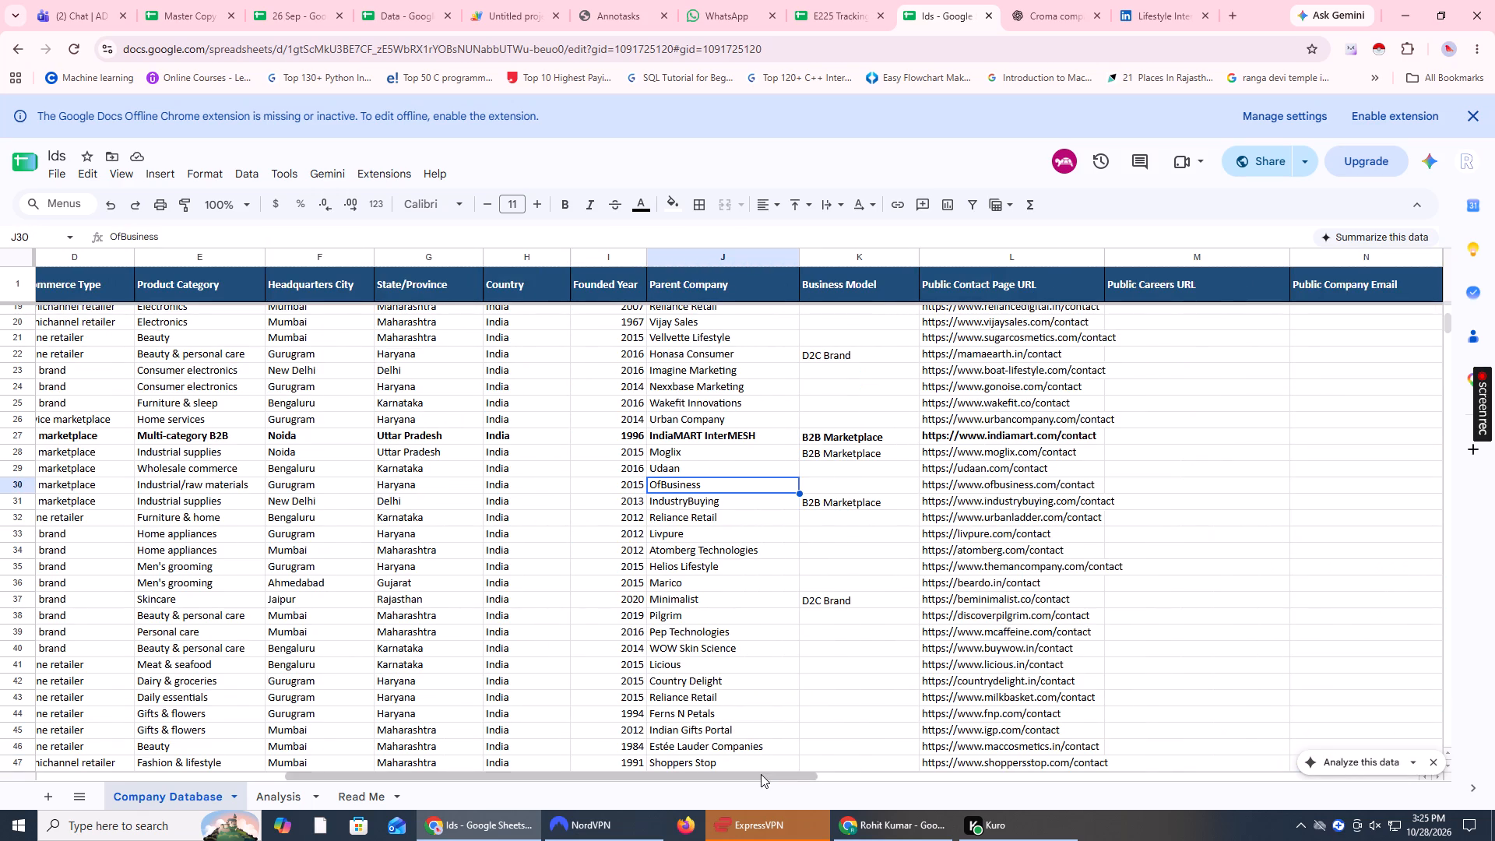
Delete the Public Careers URL column from the Company Database sheet.
drag(761, 774, 982, 776)
scroll(548, 580, up, 12)
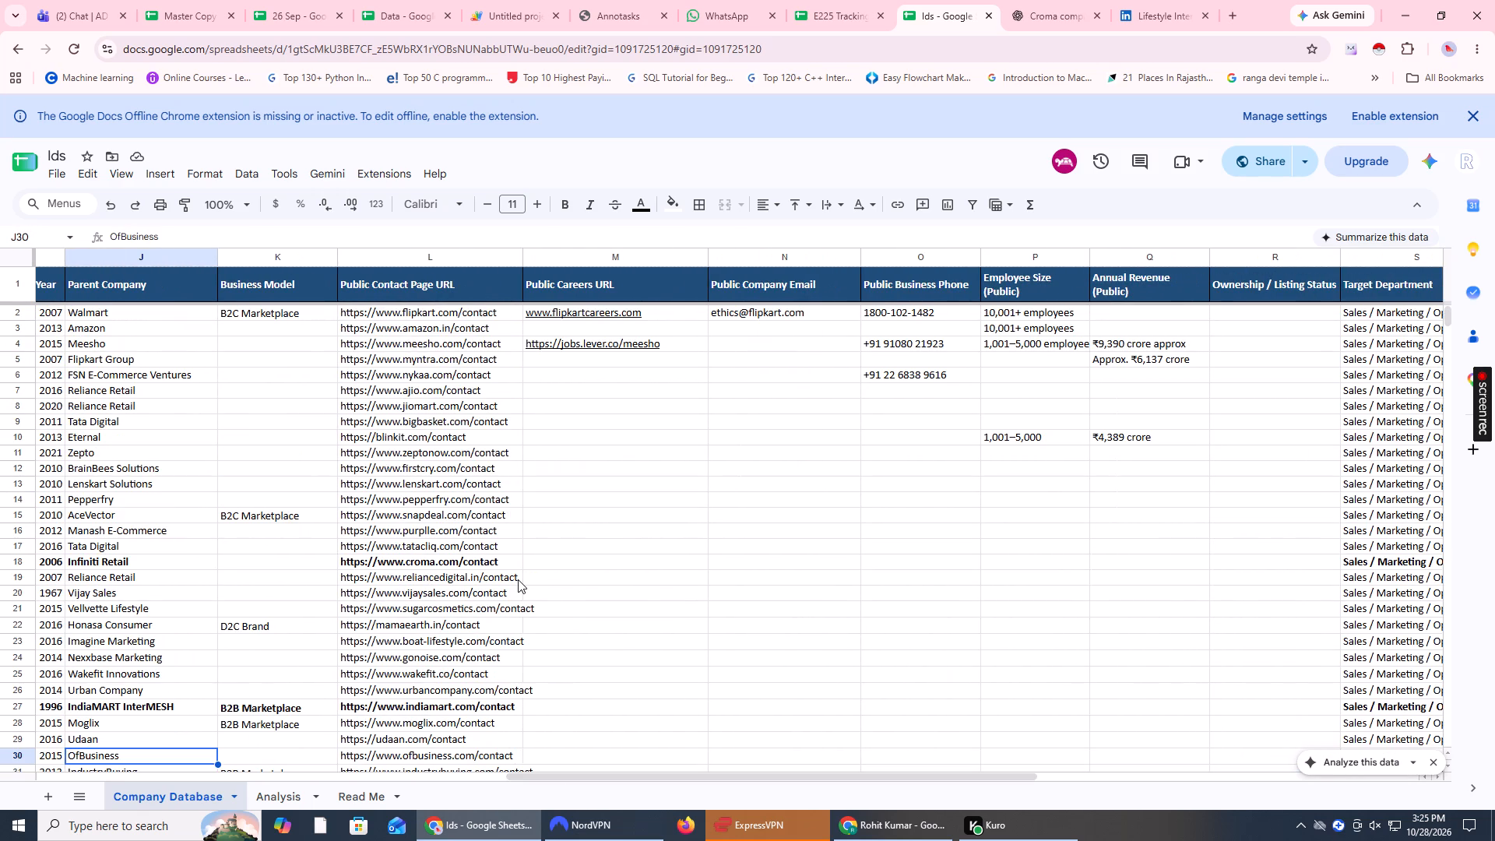
click(681, 431)
click(564, 255)
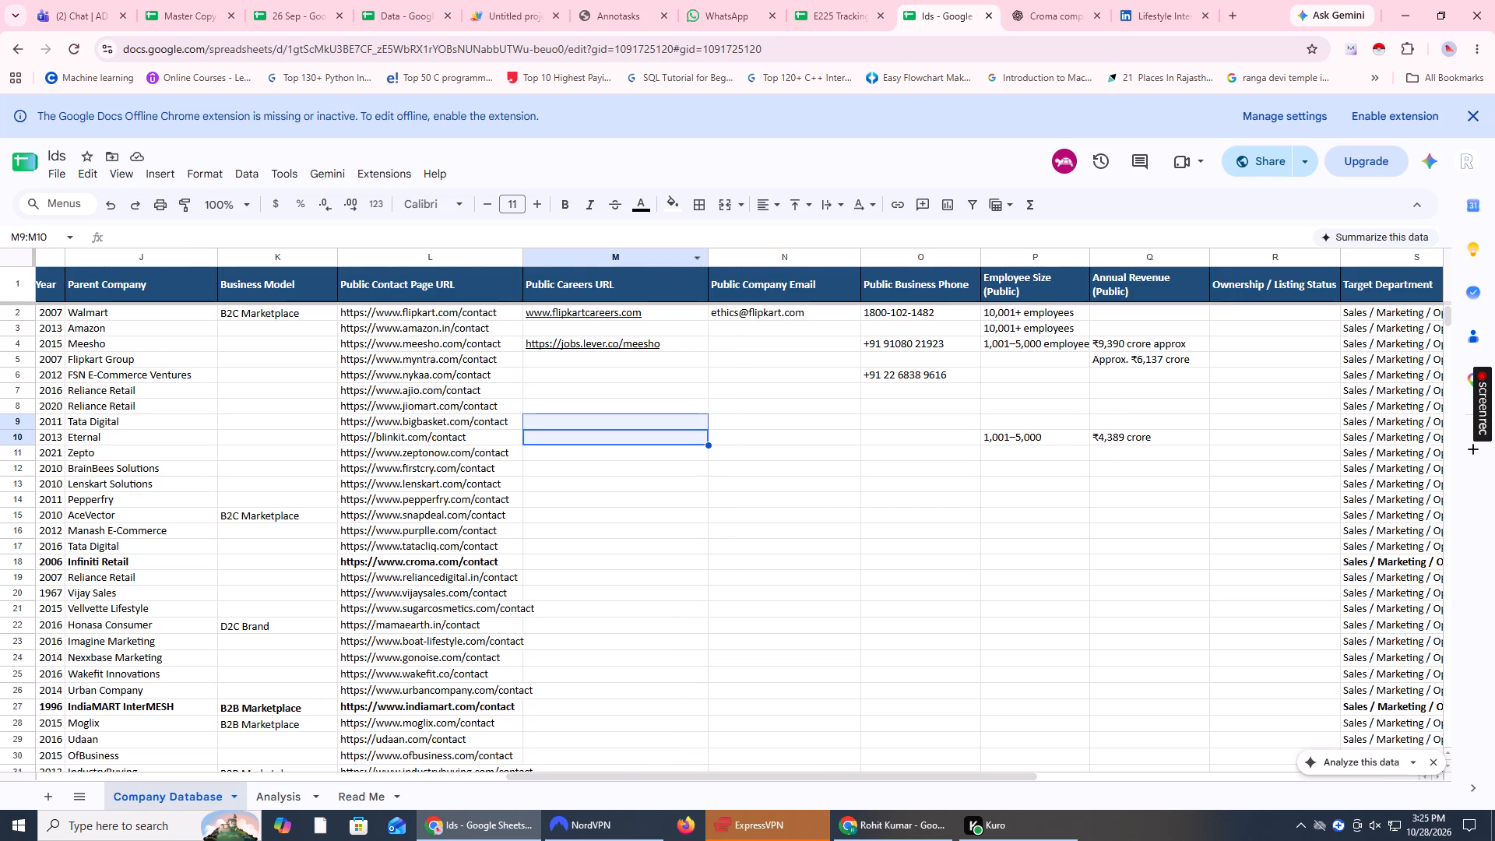
right_click(563, 255)
click(616, 413)
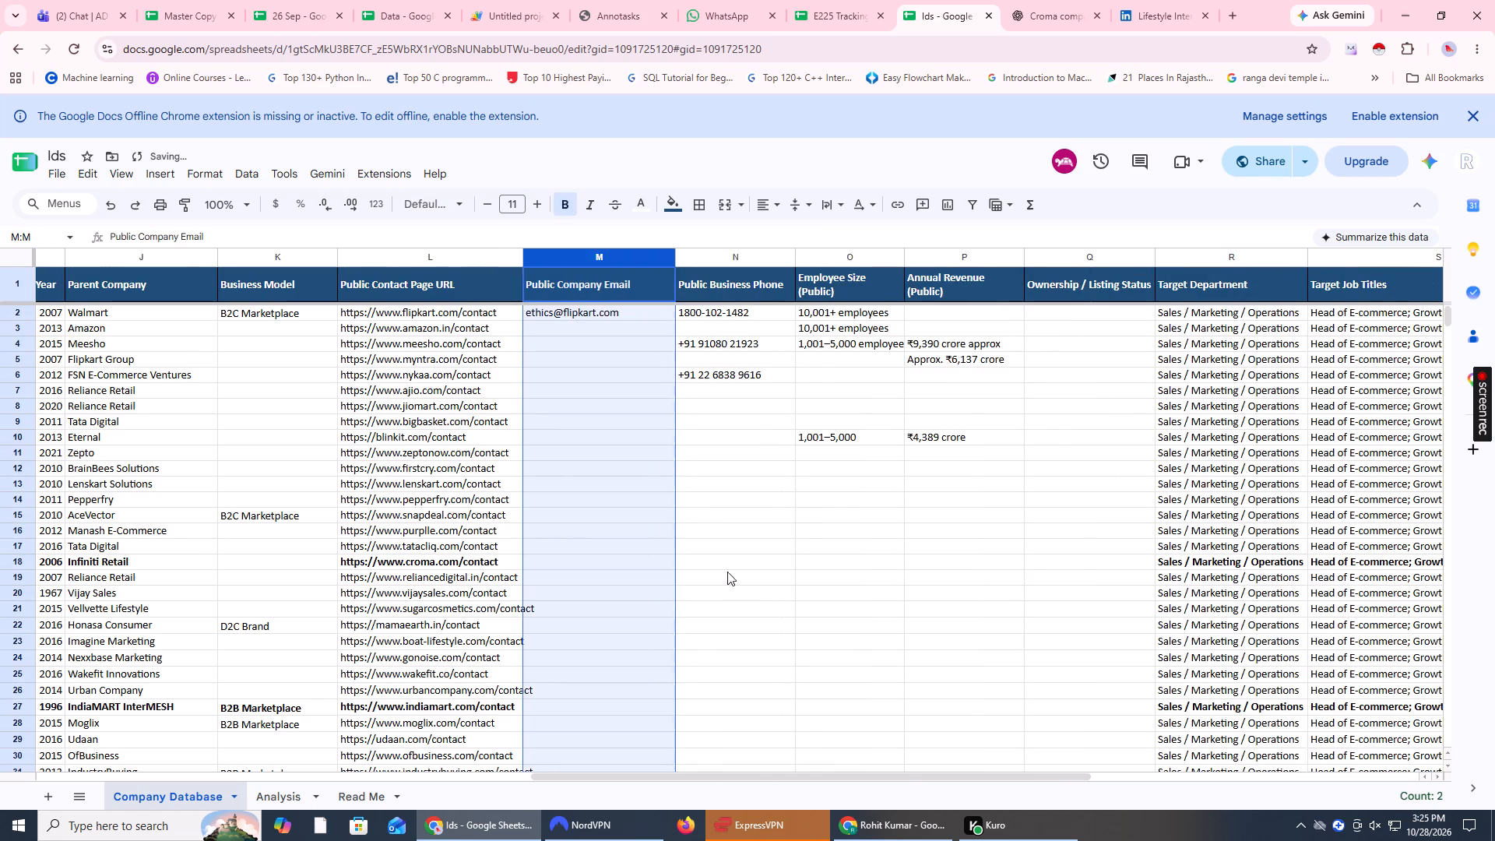
Delete the Public Company Email column from the Company Database sheet.
click(727, 572)
click(1075, 532)
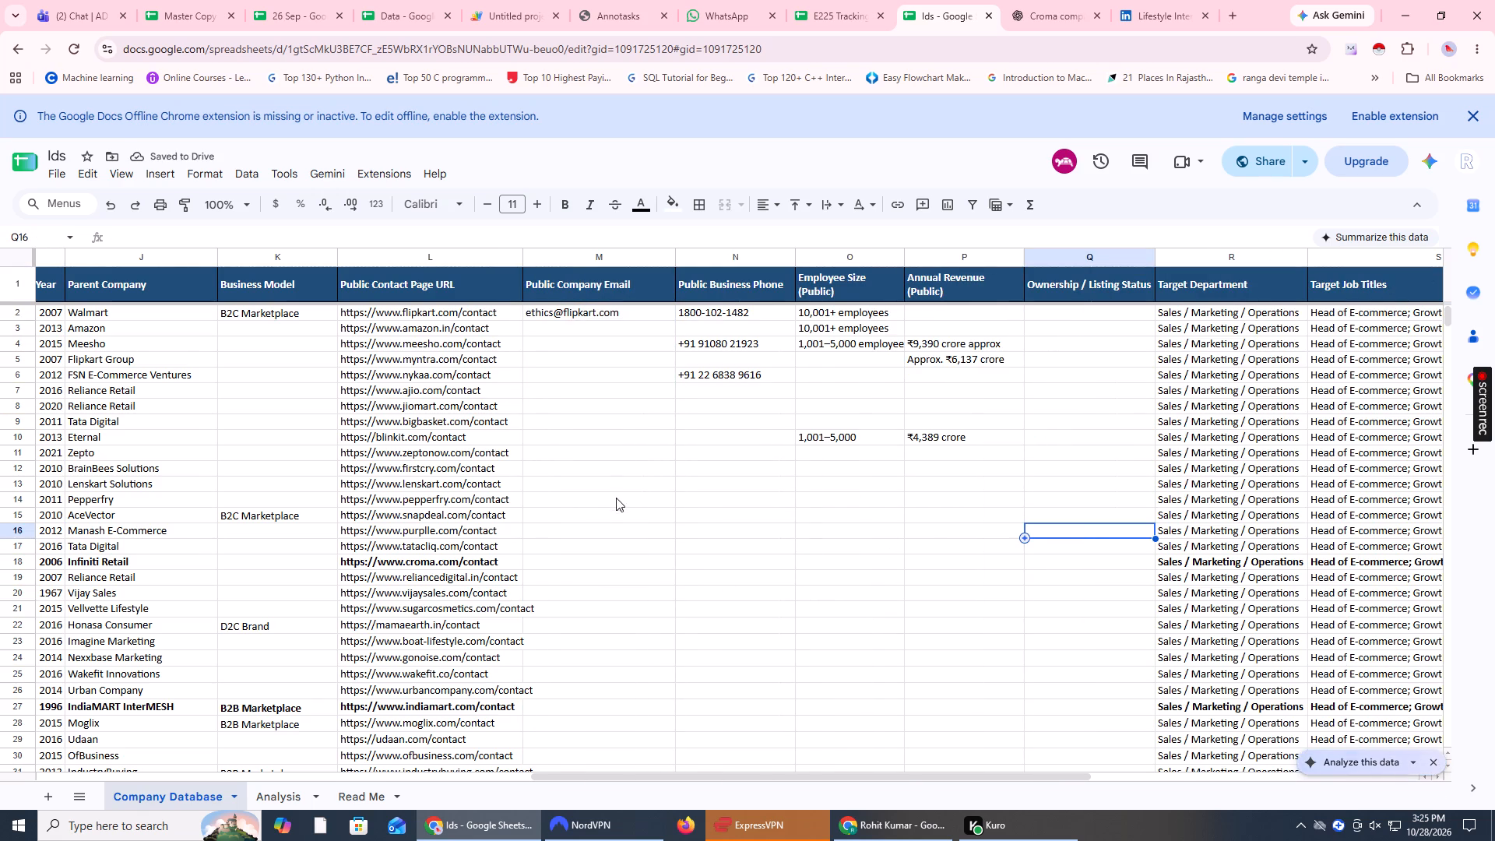
scroll(617, 493, down, 11)
scroll(617, 485, up, 18)
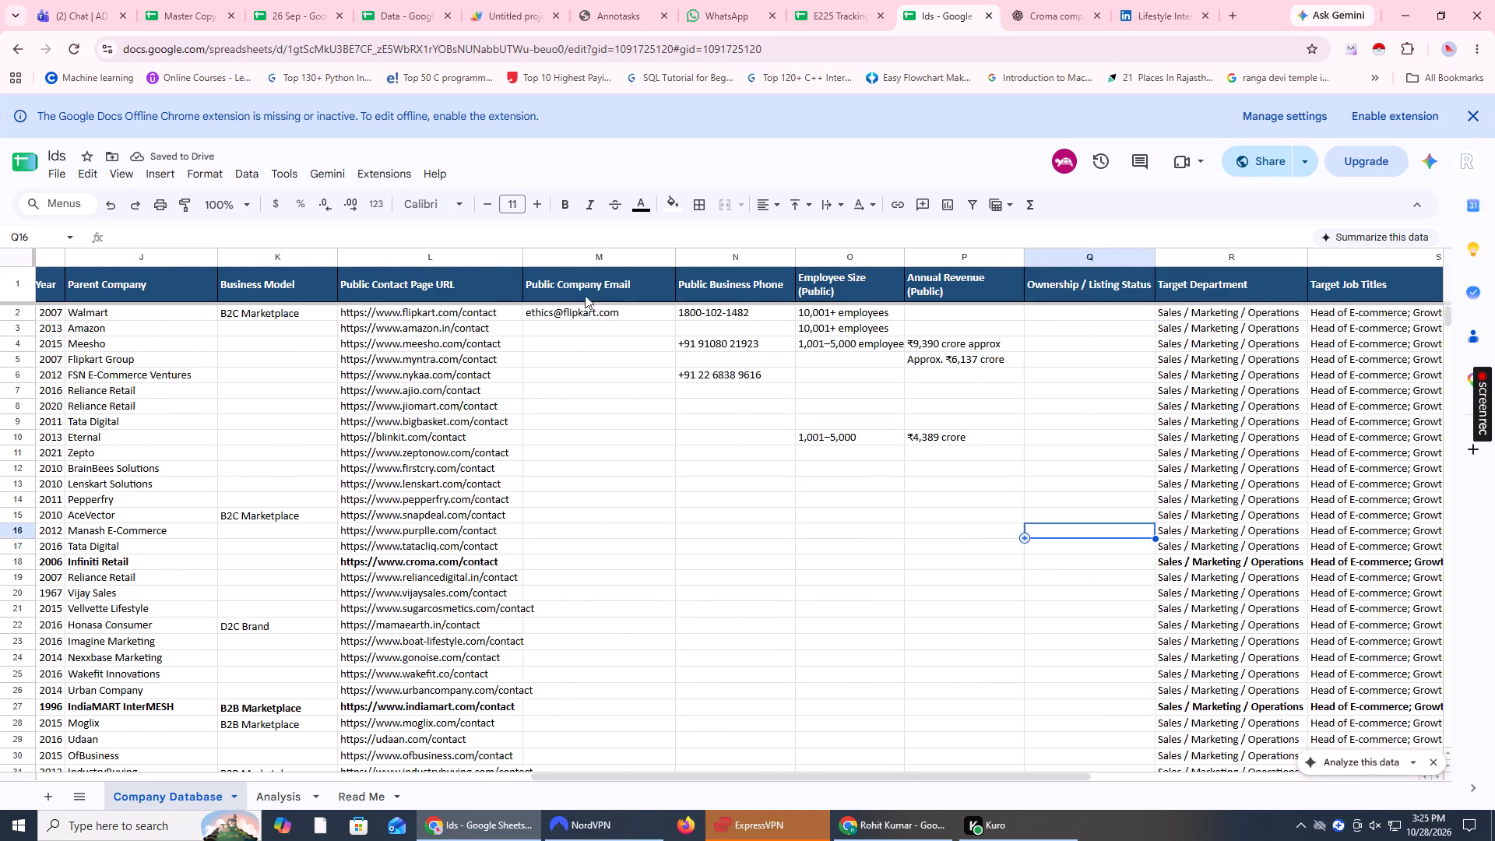
click(564, 255)
right_click(564, 255)
click(642, 408)
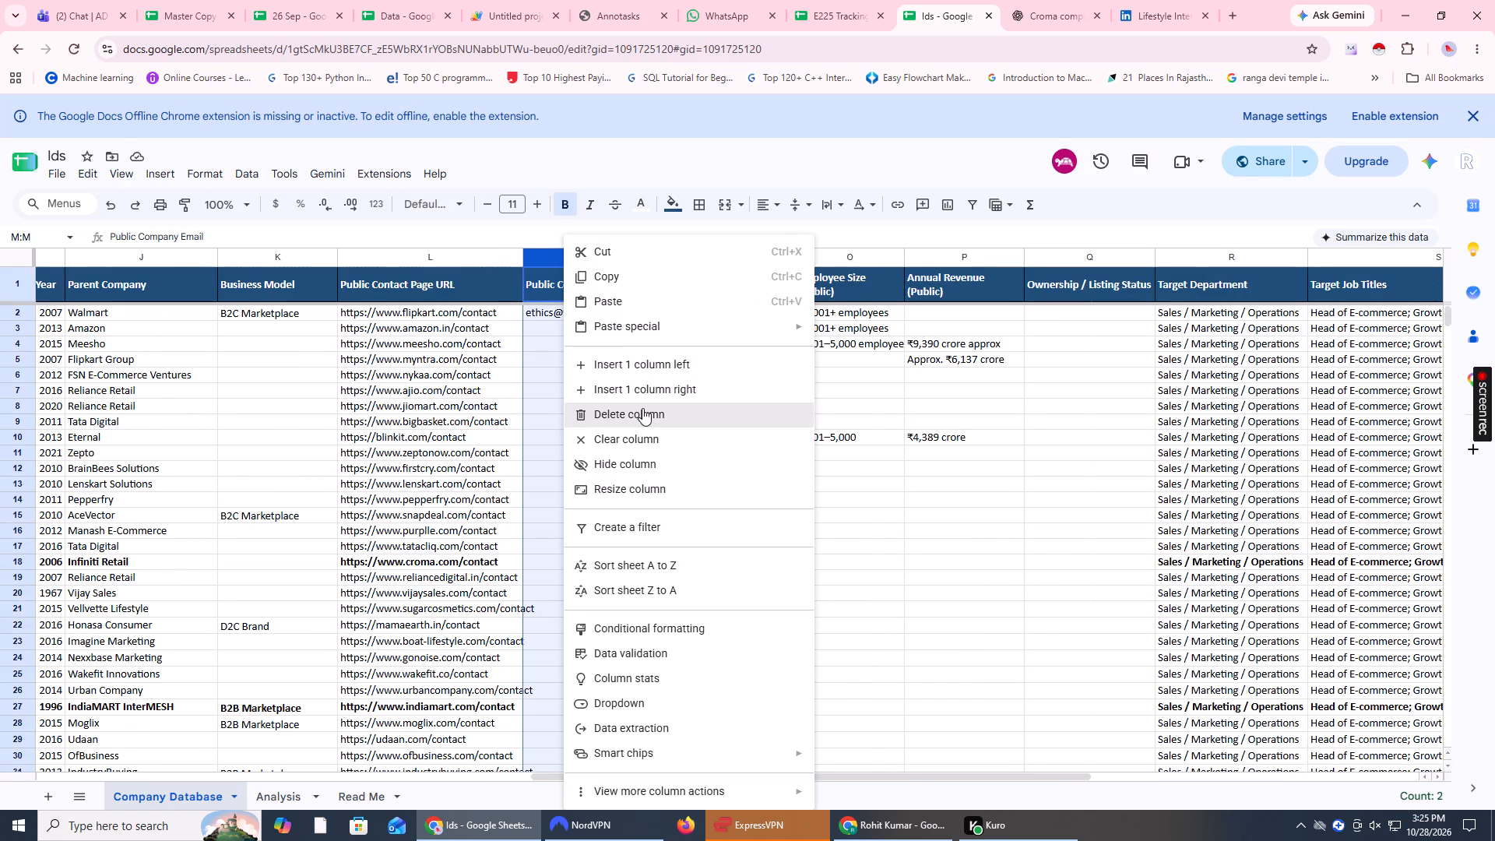
click(680, 489)
Delete the Public Business Phone column from the Company Database sheet.
click(551, 287)
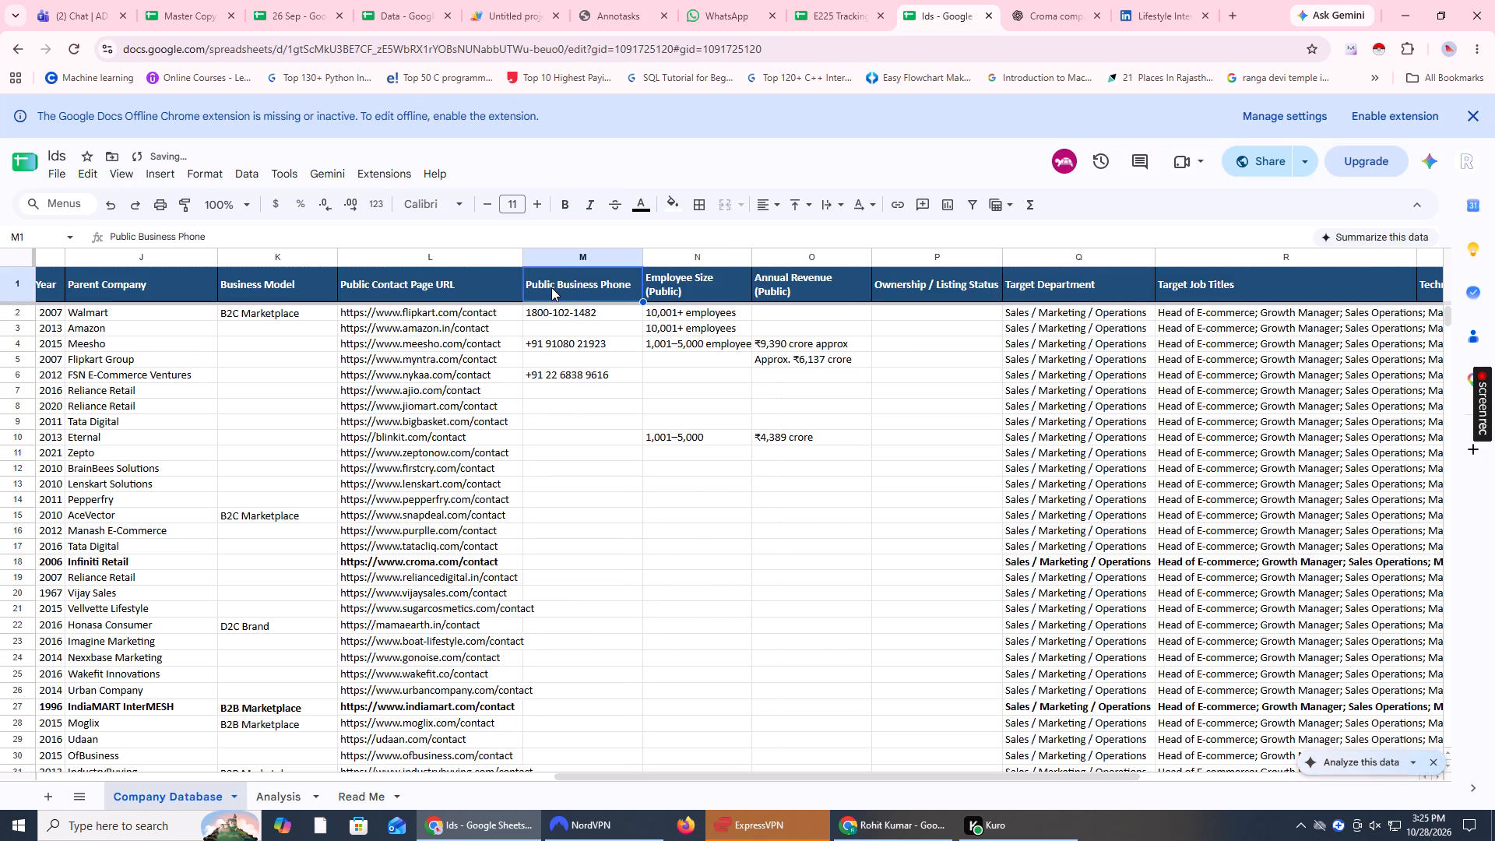
click(551, 254)
right_click(552, 254)
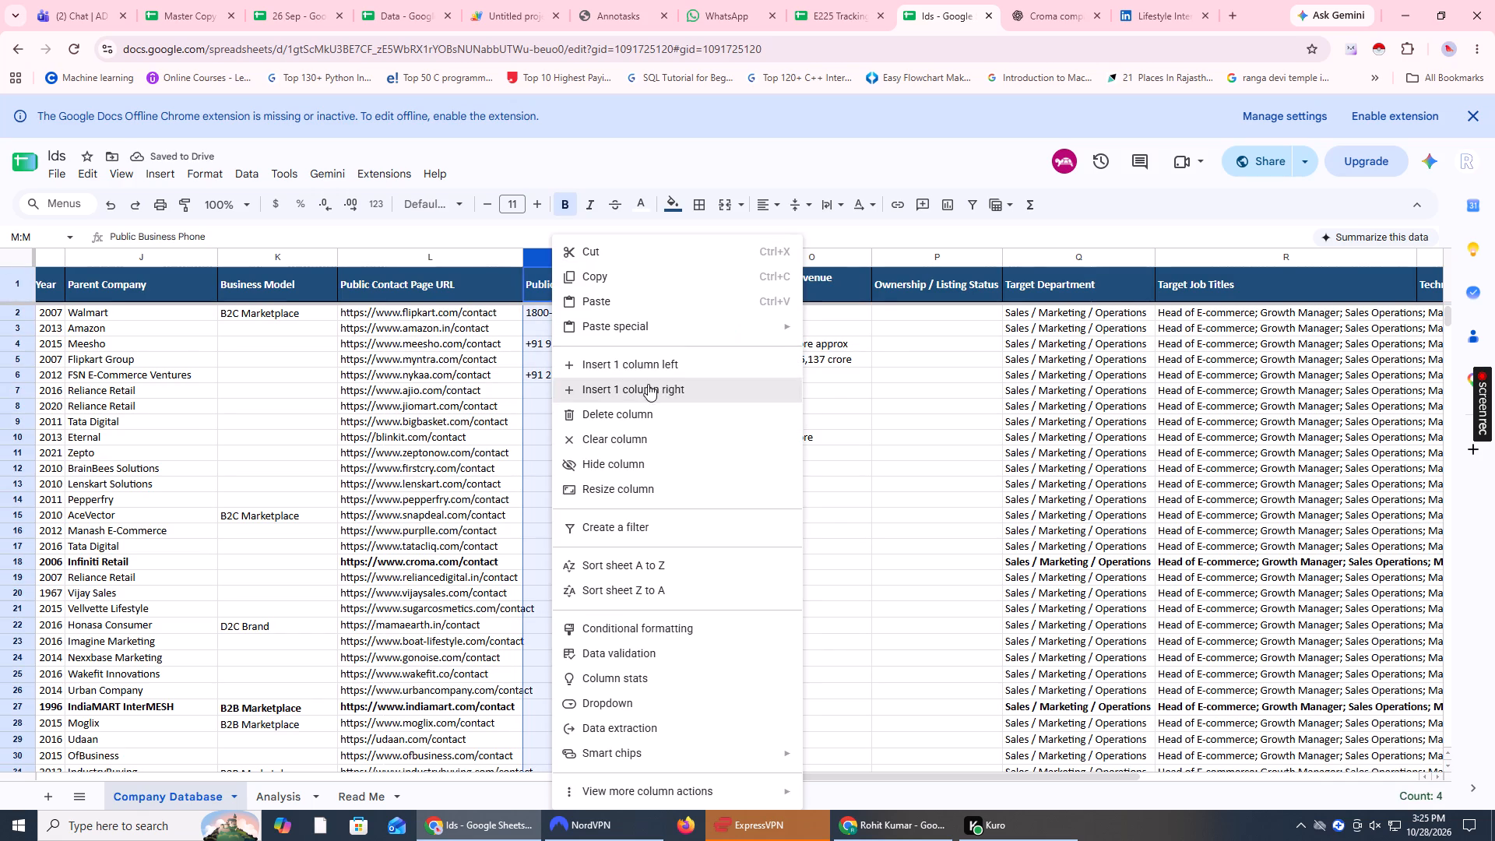
click(628, 411)
click(676, 560)
Check how far the Ownership / Listing Status and neighbouring columns are filled in, and return to the Company Name column.
click(813, 392)
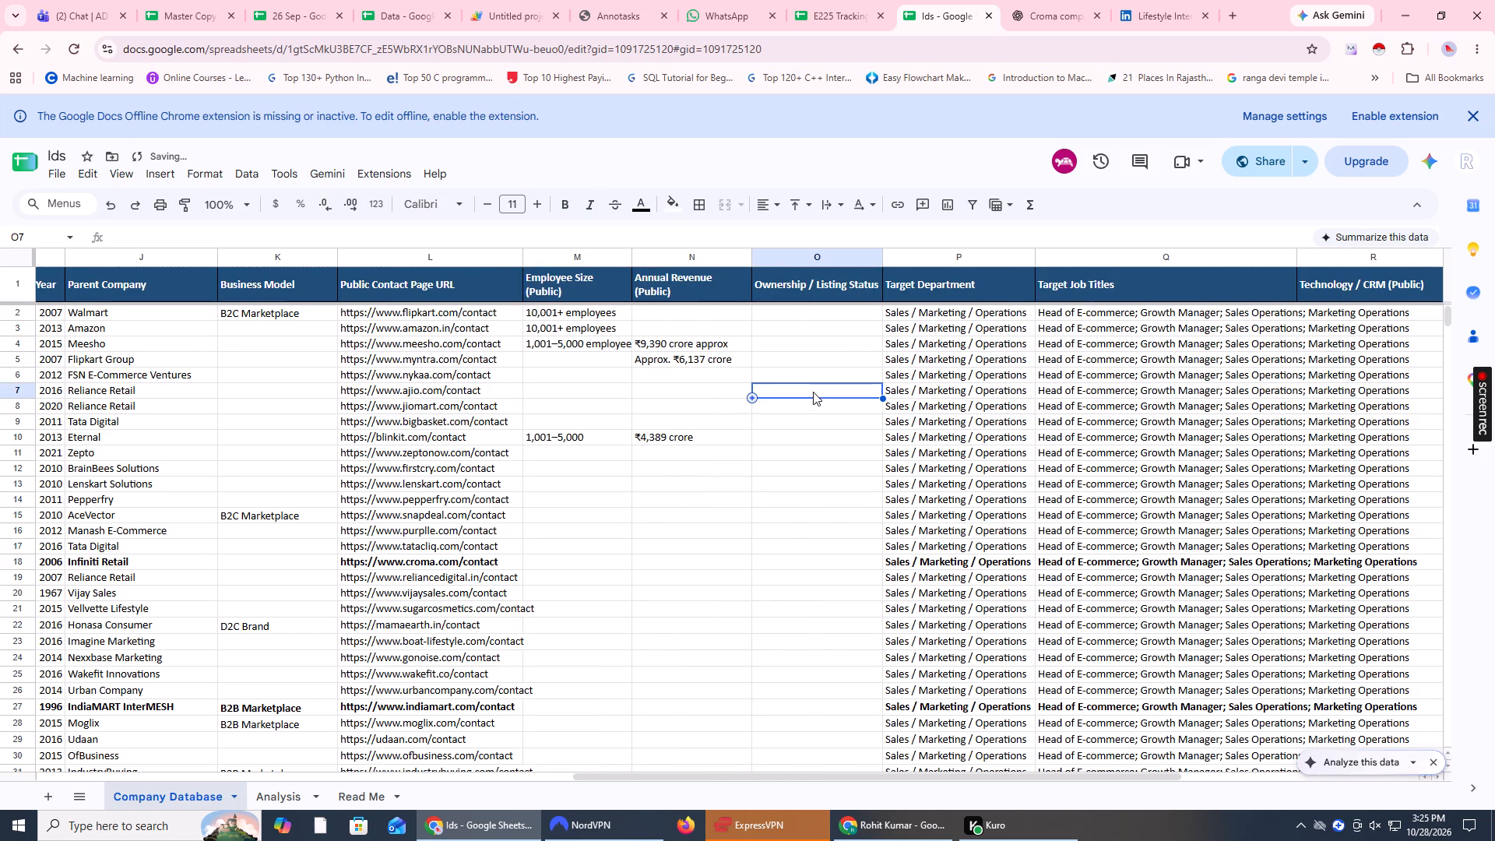
click(802, 350)
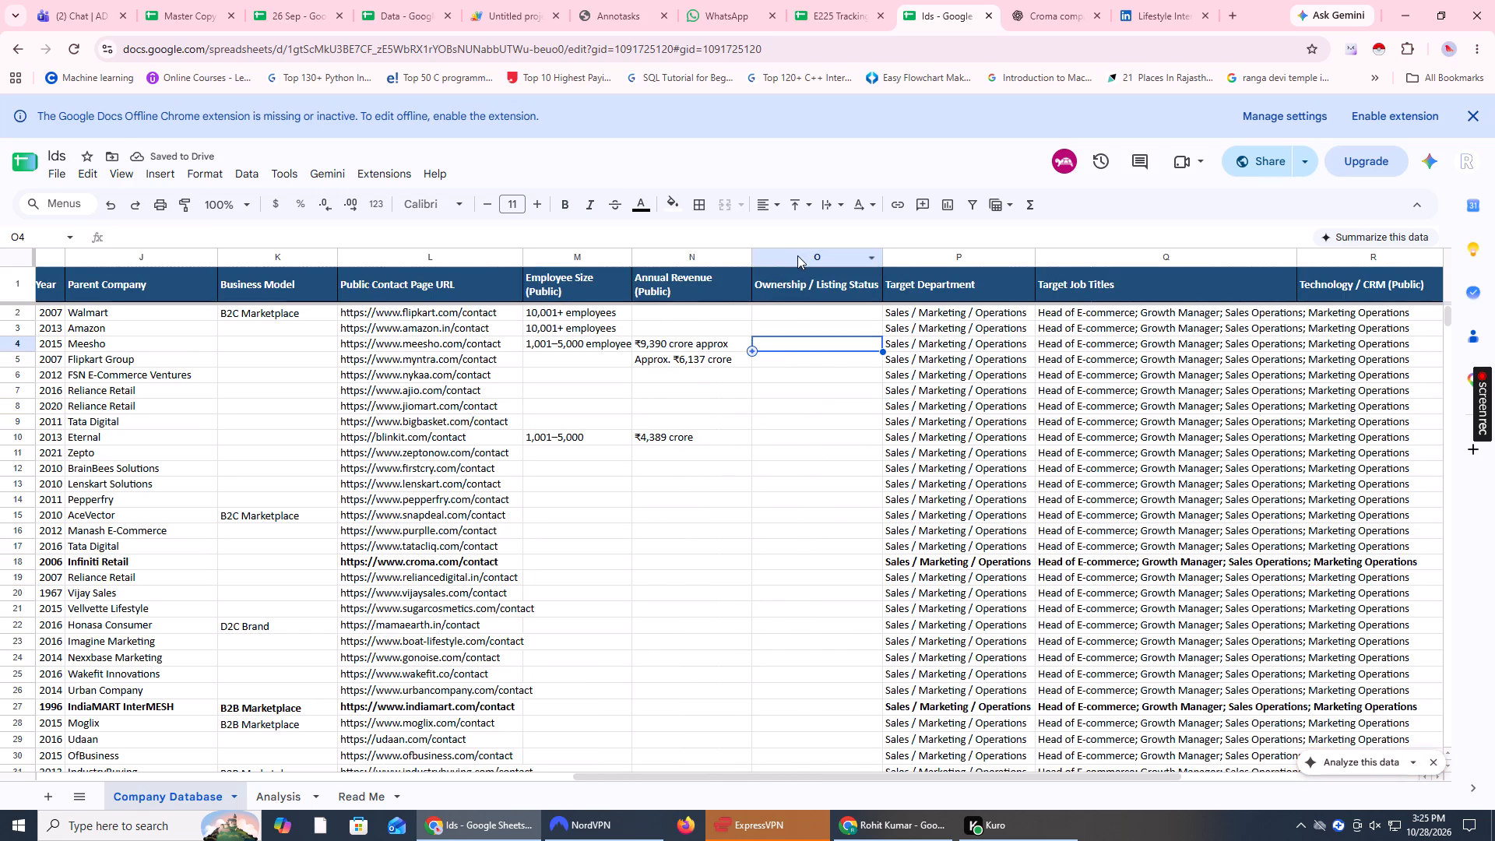
click(804, 492)
scroll(807, 484, down, 15)
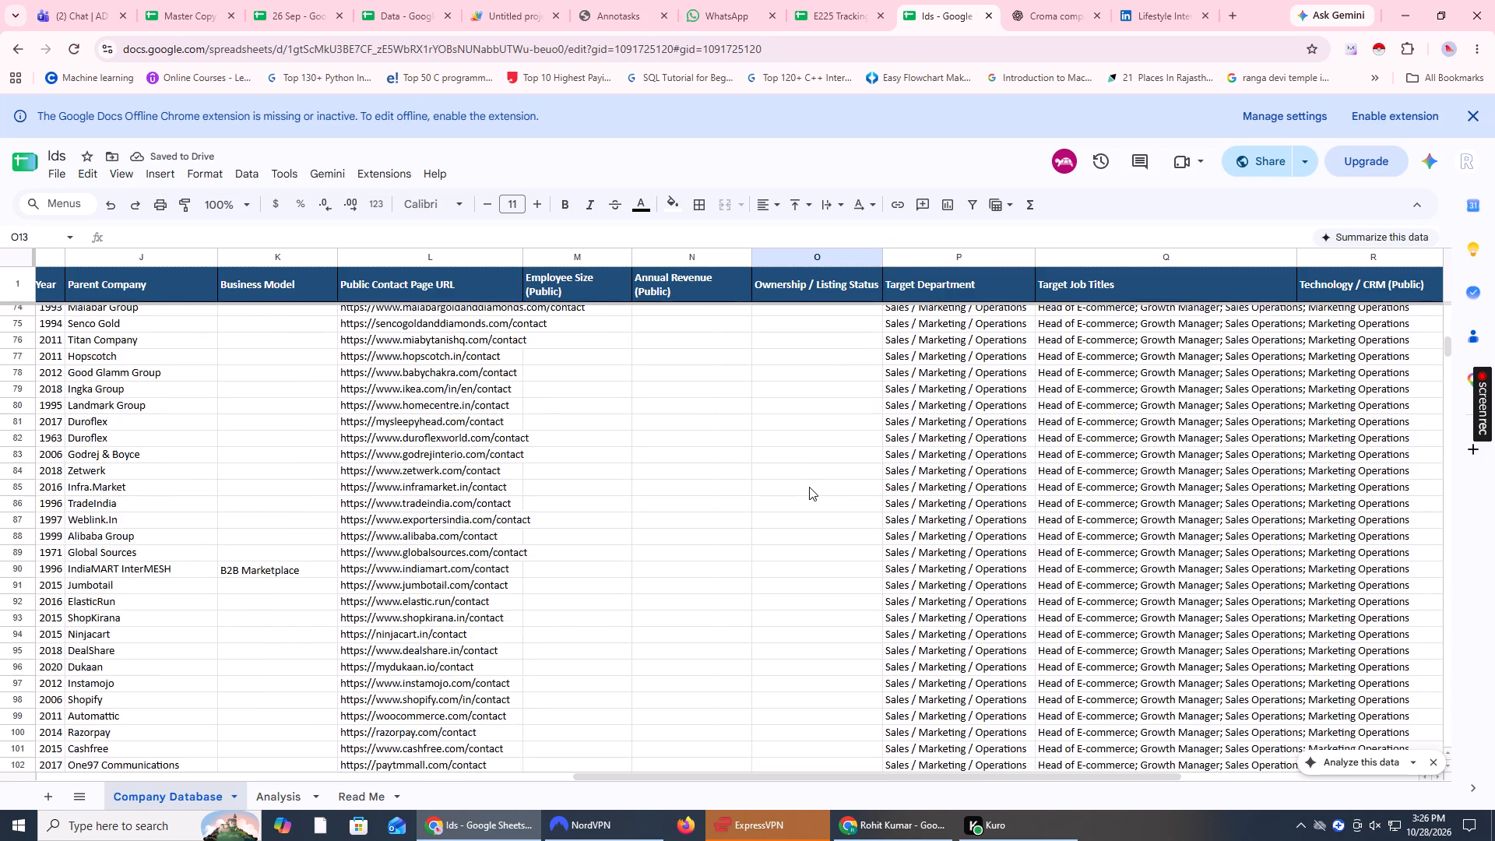
scroll(809, 487, up, 11)
scroll(811, 476, up, 20)
scroll(811, 476, up, 1)
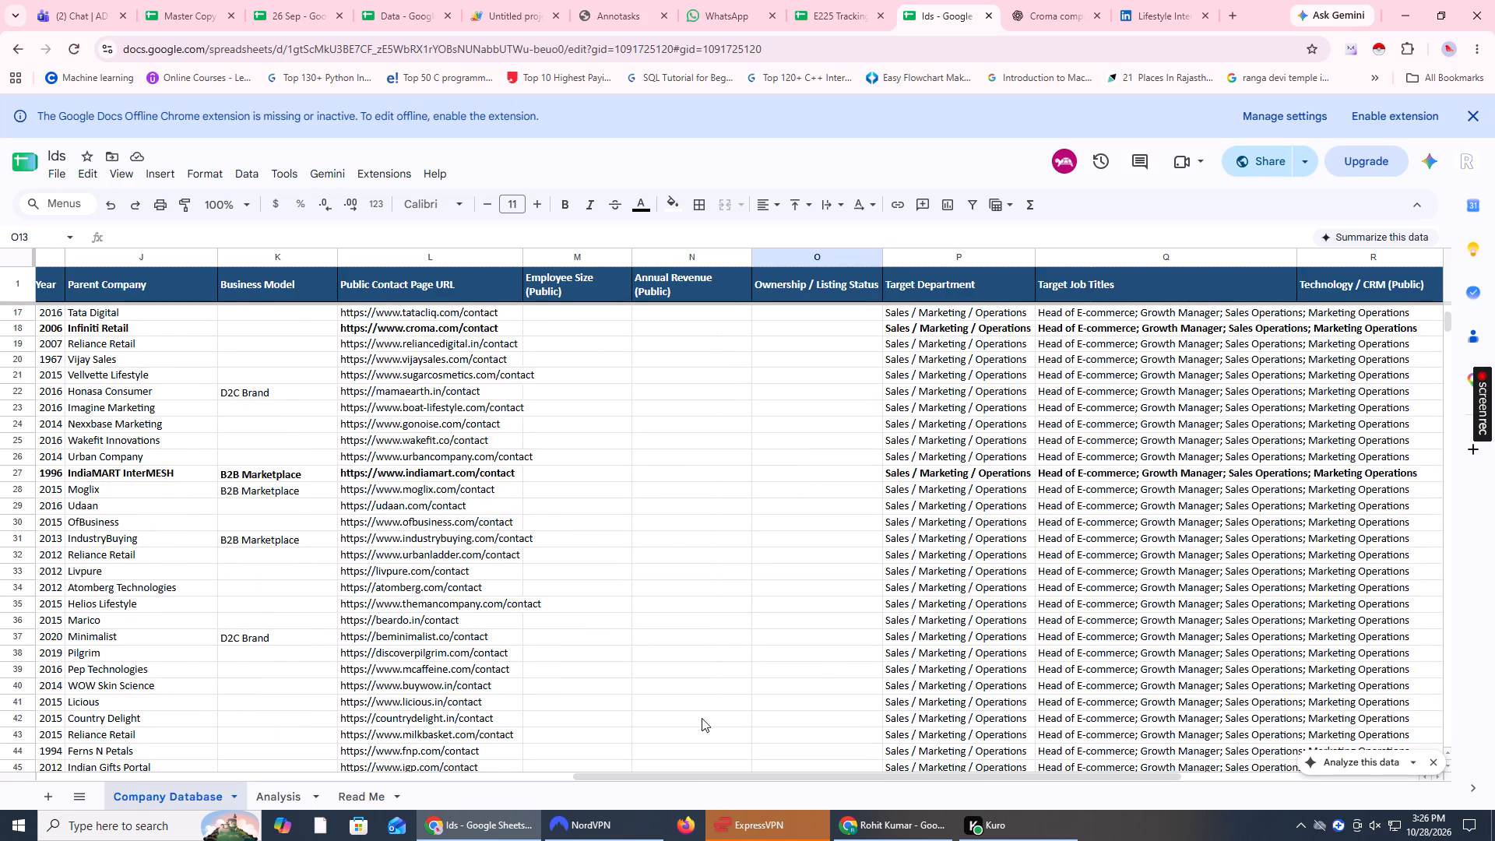
drag(699, 776, 121, 708)
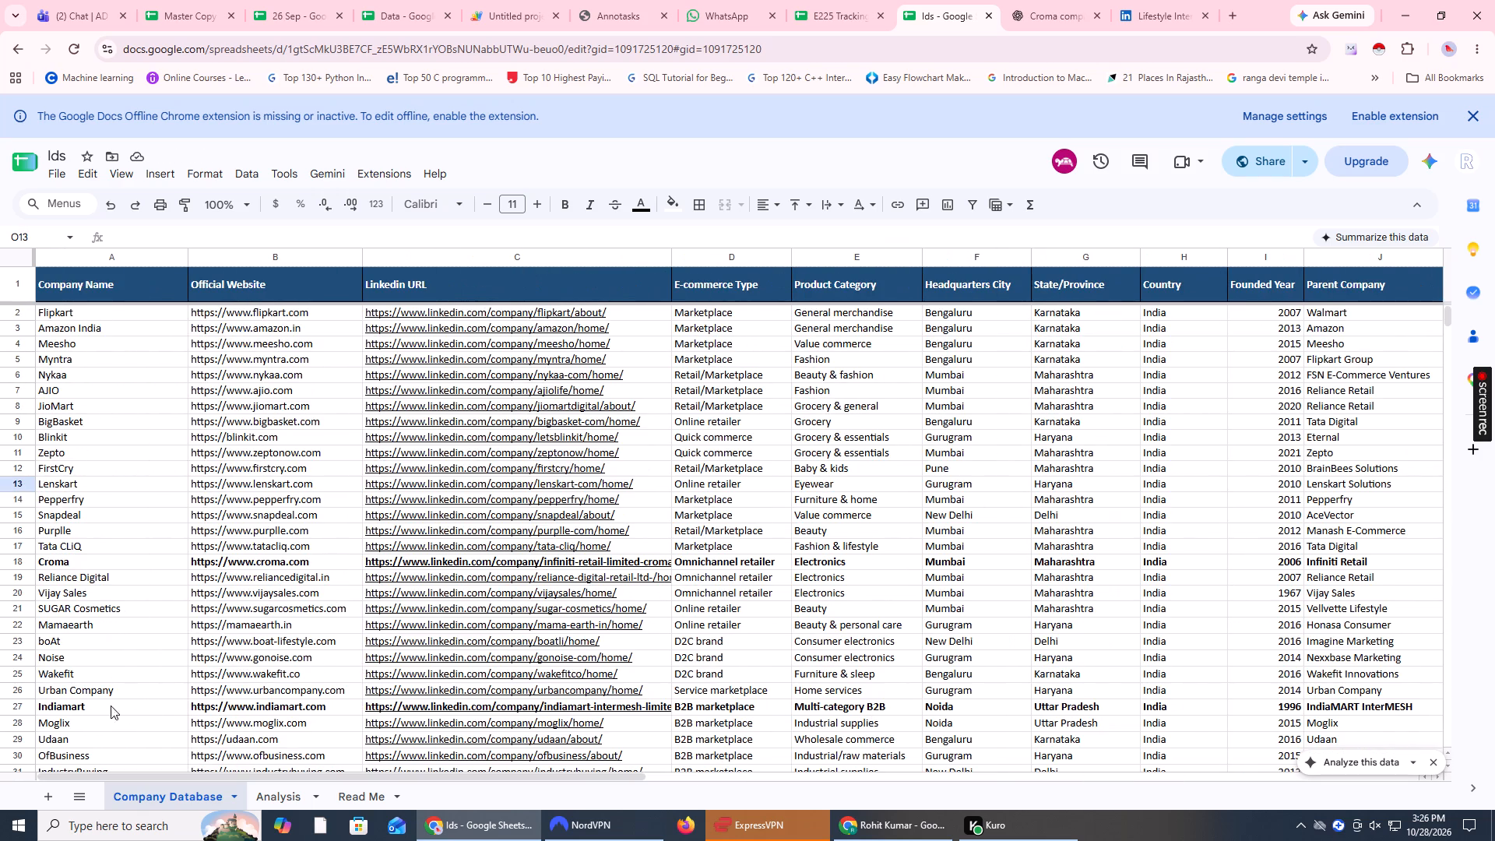
Examine the About page of Lifestyle International Pvt Ltd on LinkedIn, copy the label "Founded" and search the Ids spreadsheet for it.
click(1171, 0)
click(460, 463)
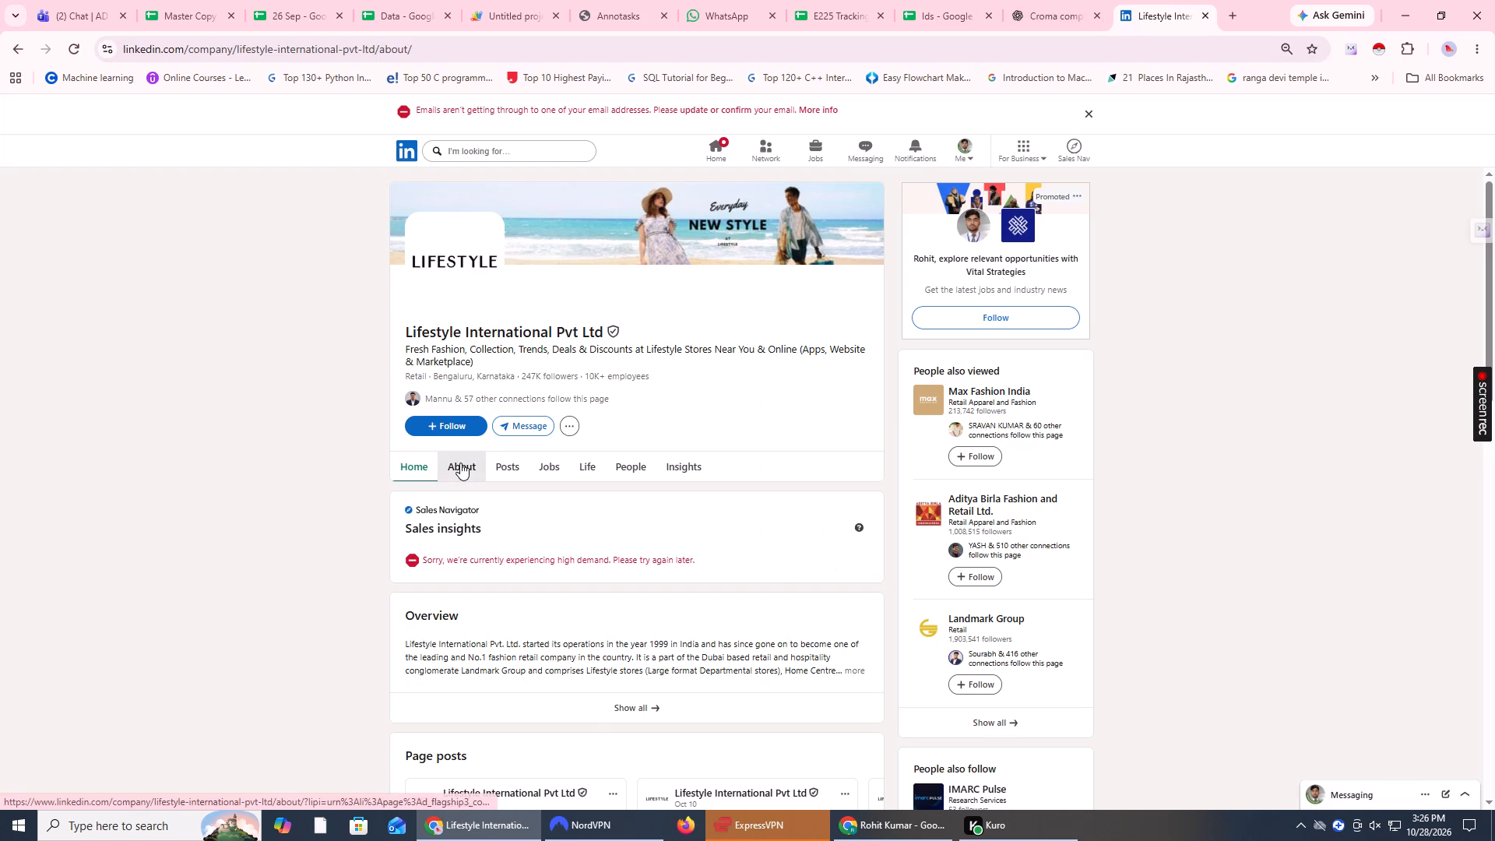
scroll(707, 459, down, 4)
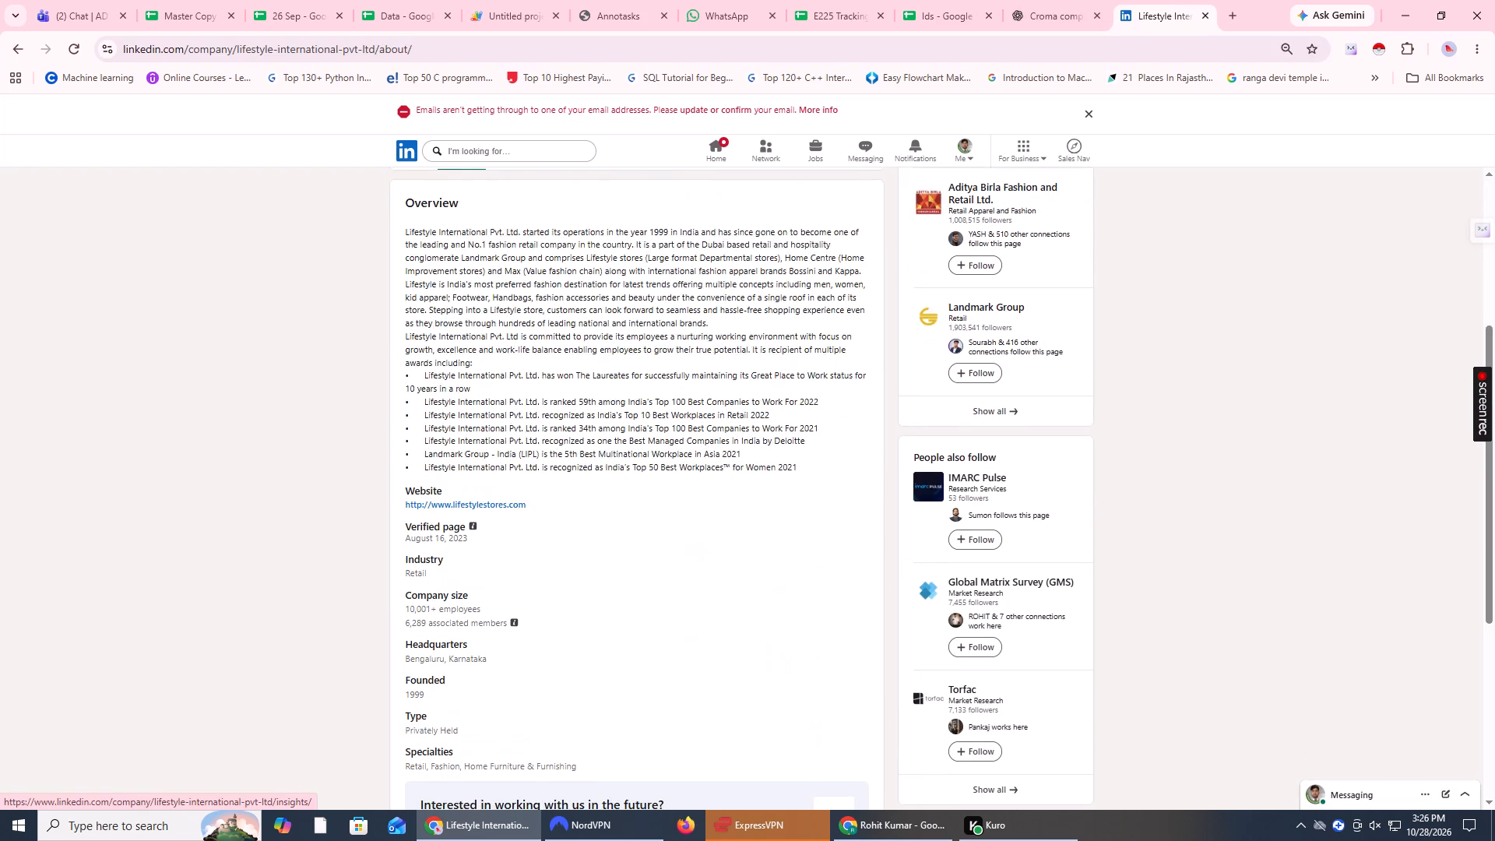
scroll(707, 459, down, 3)
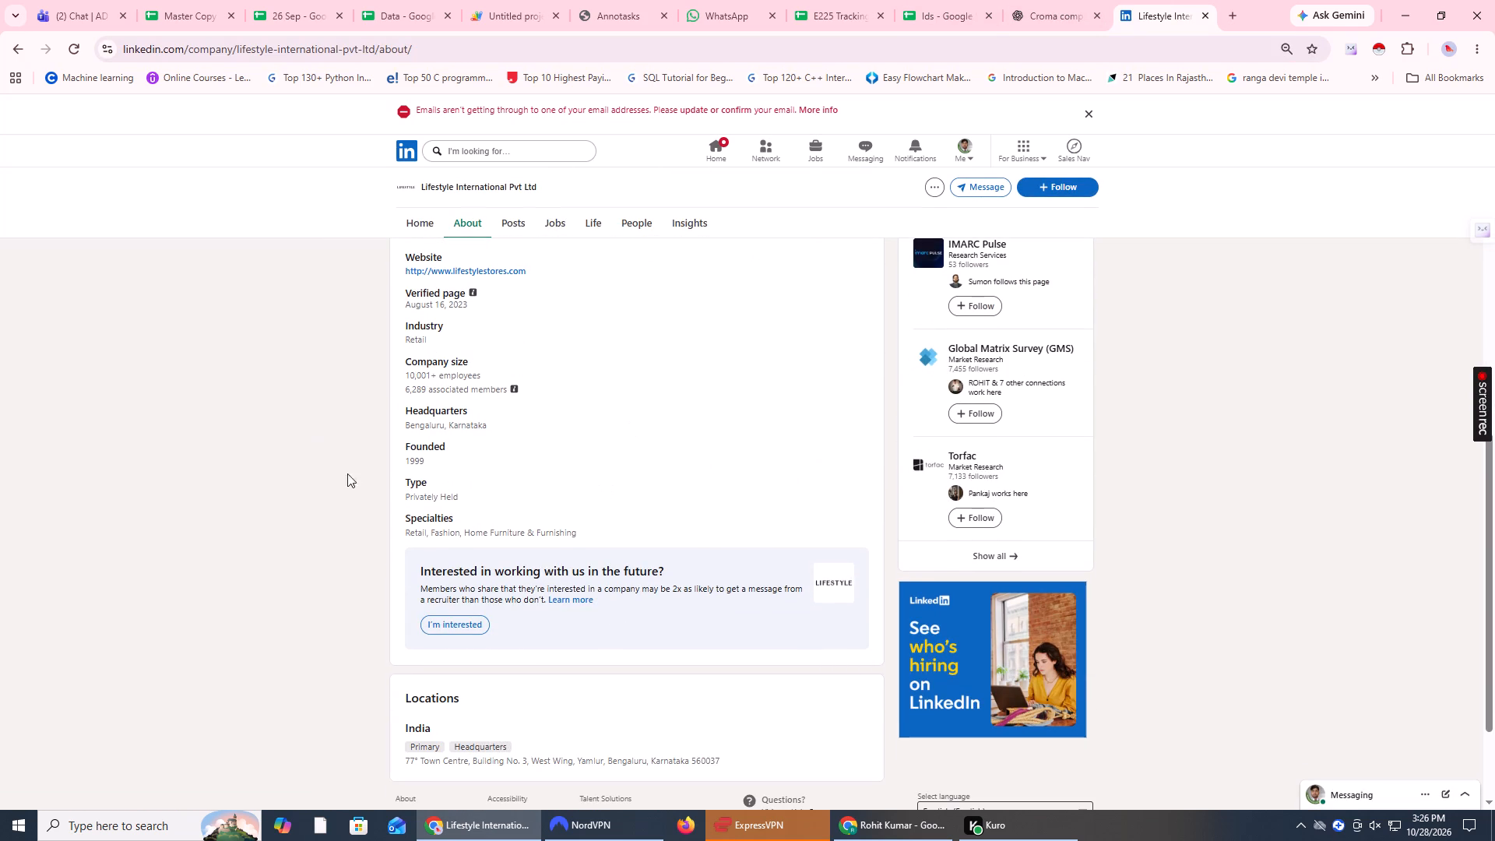
double_click(422, 448)
key(ctrl+c)
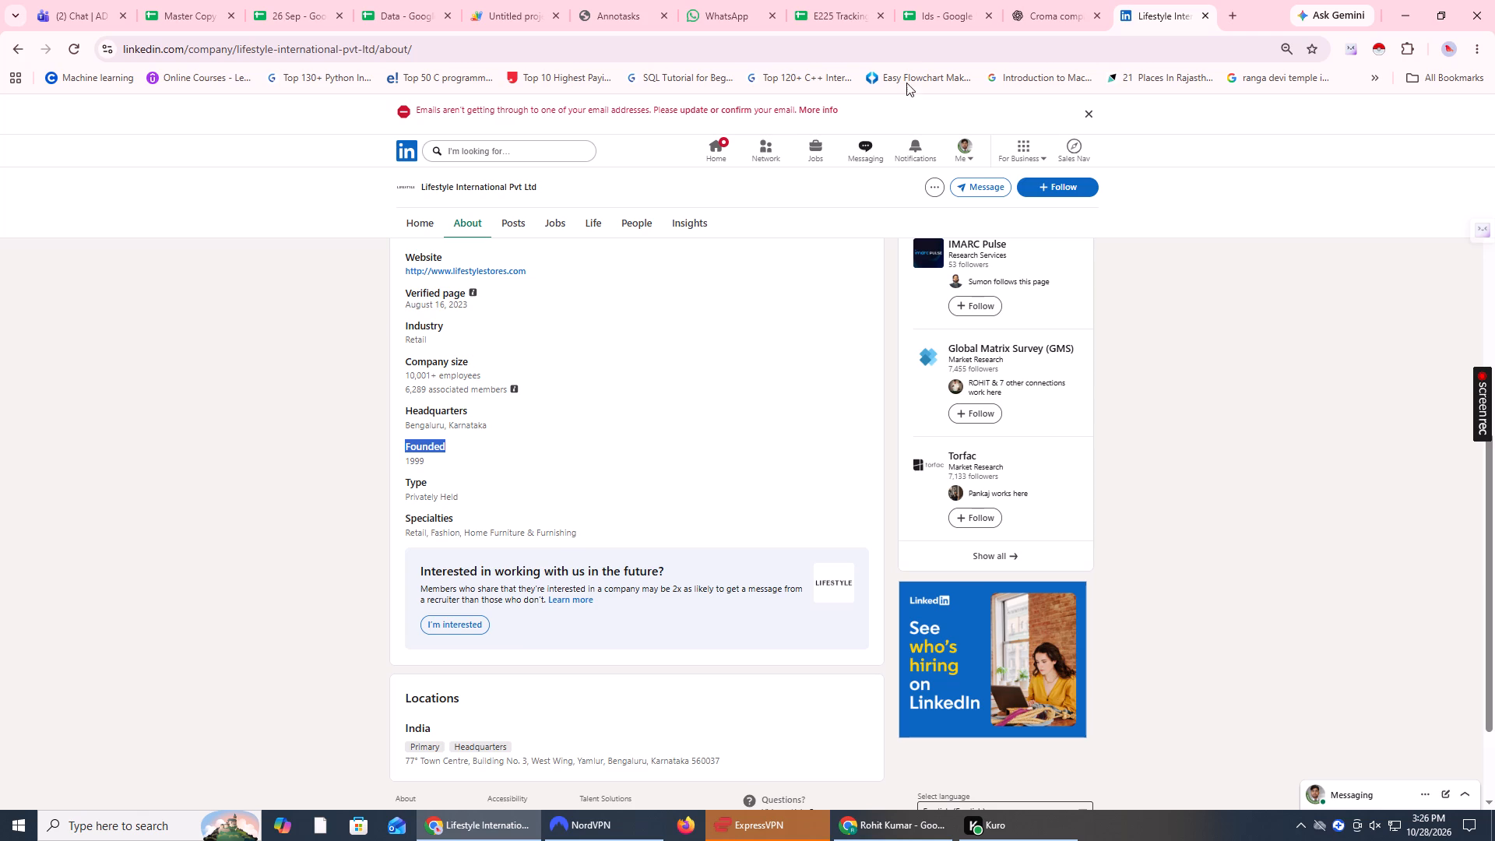
click(1064, 0)
click(962, 0)
key(ctrl+f)
key(ctrl+v)
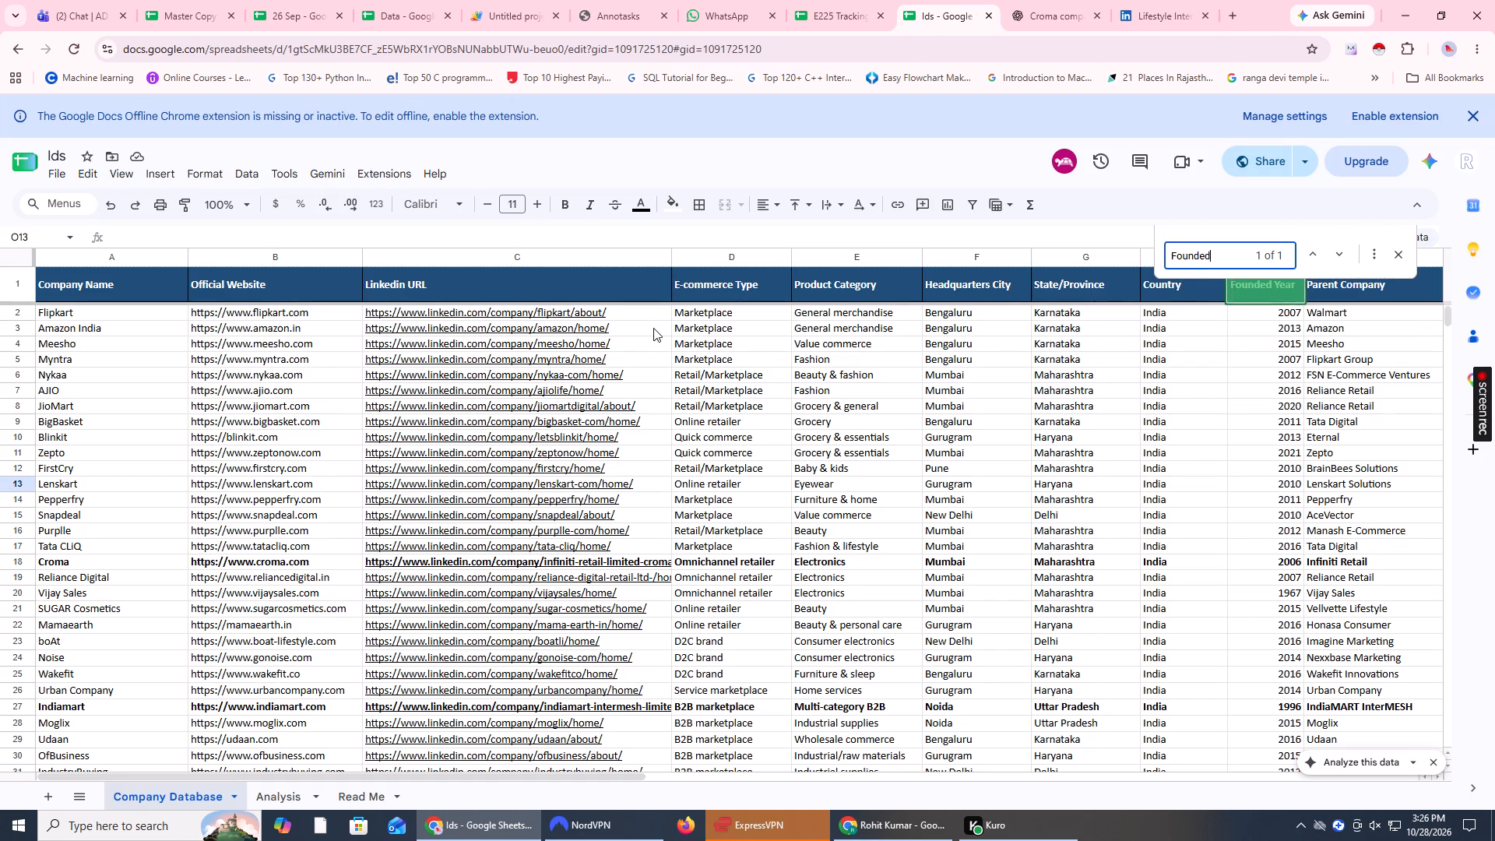
key(Return)
key(Return)
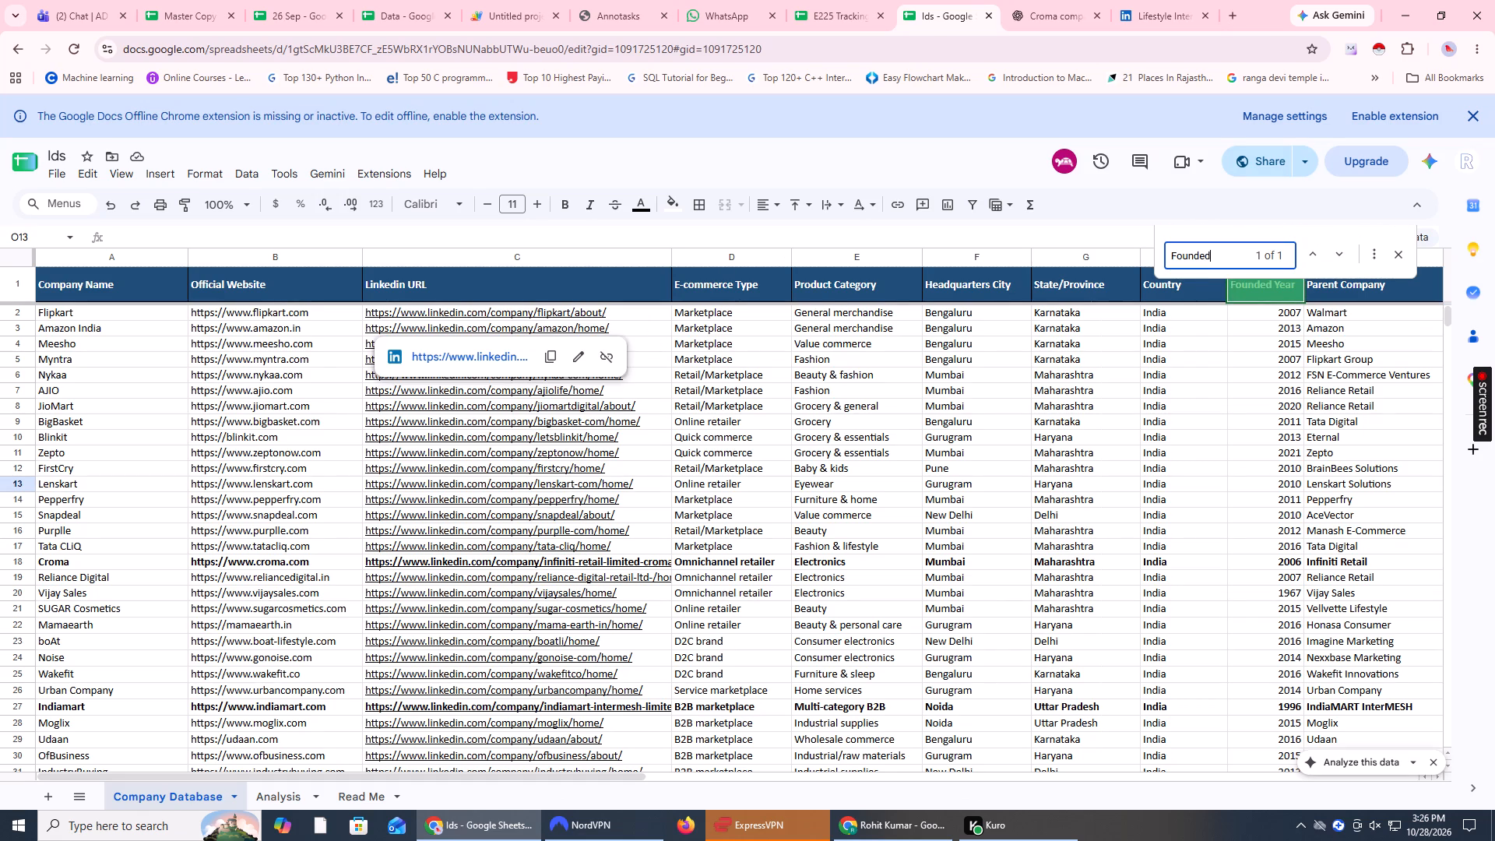
key(Return)
key(Return)
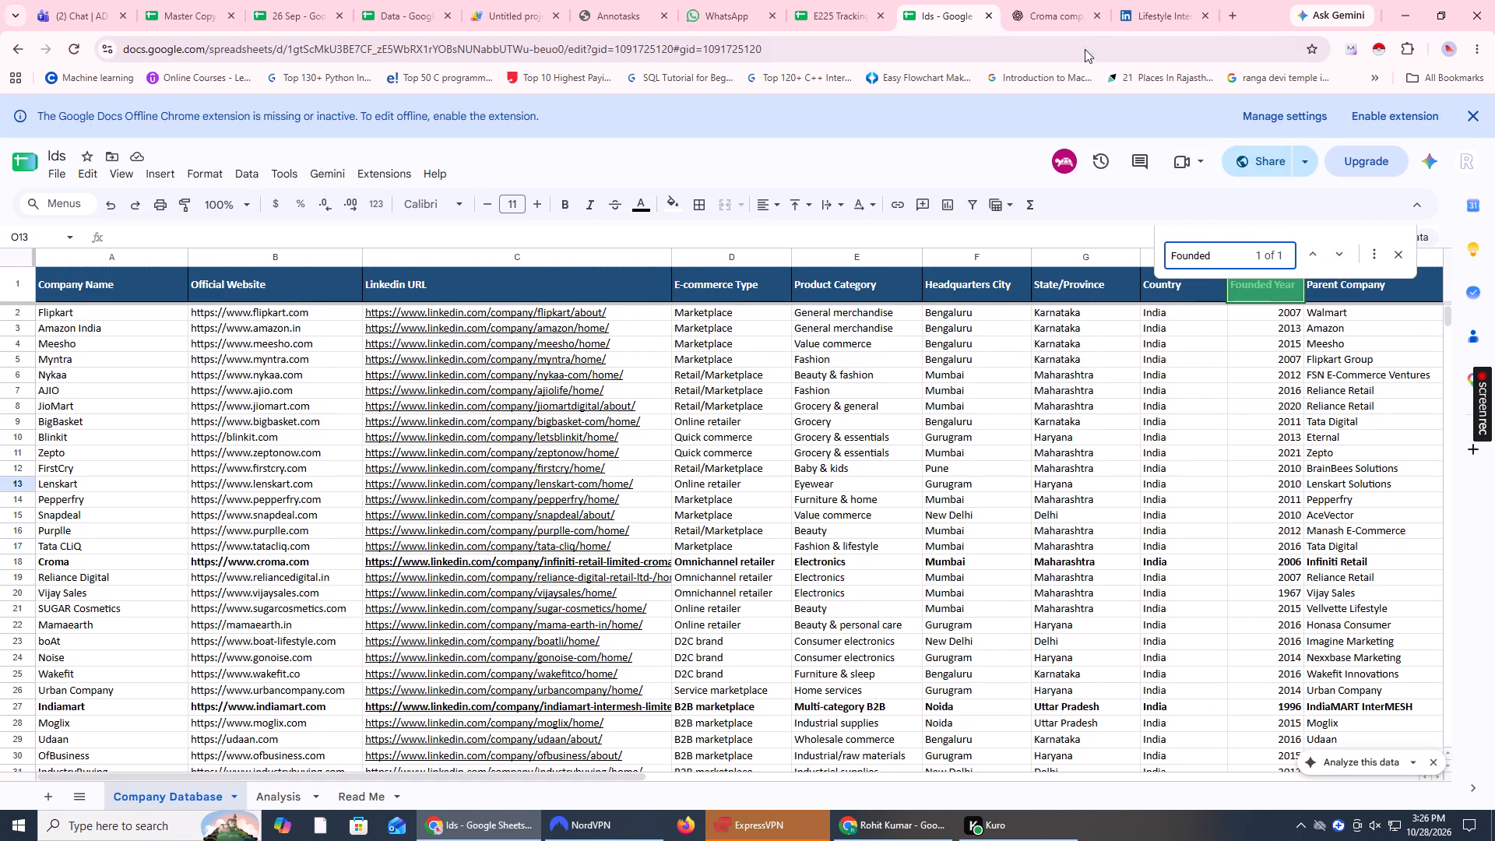
Copy the founding year 1999 from Lifestyle's LinkedIn About page, search the Ids spreadsheet for it, review the matches and close the search.
click(1148, 0)
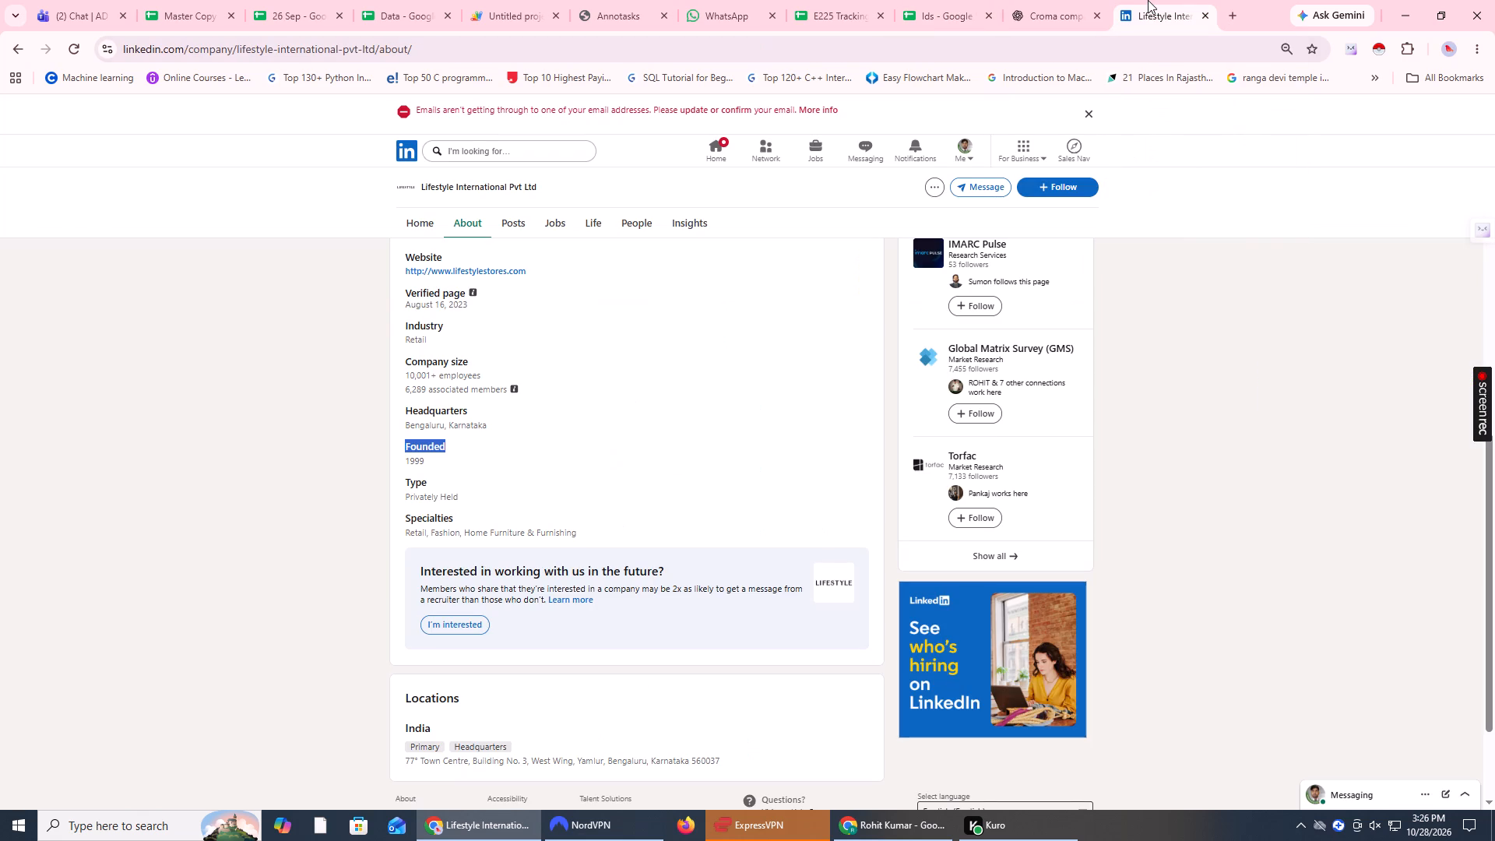
scroll(564, 435, up, 1)
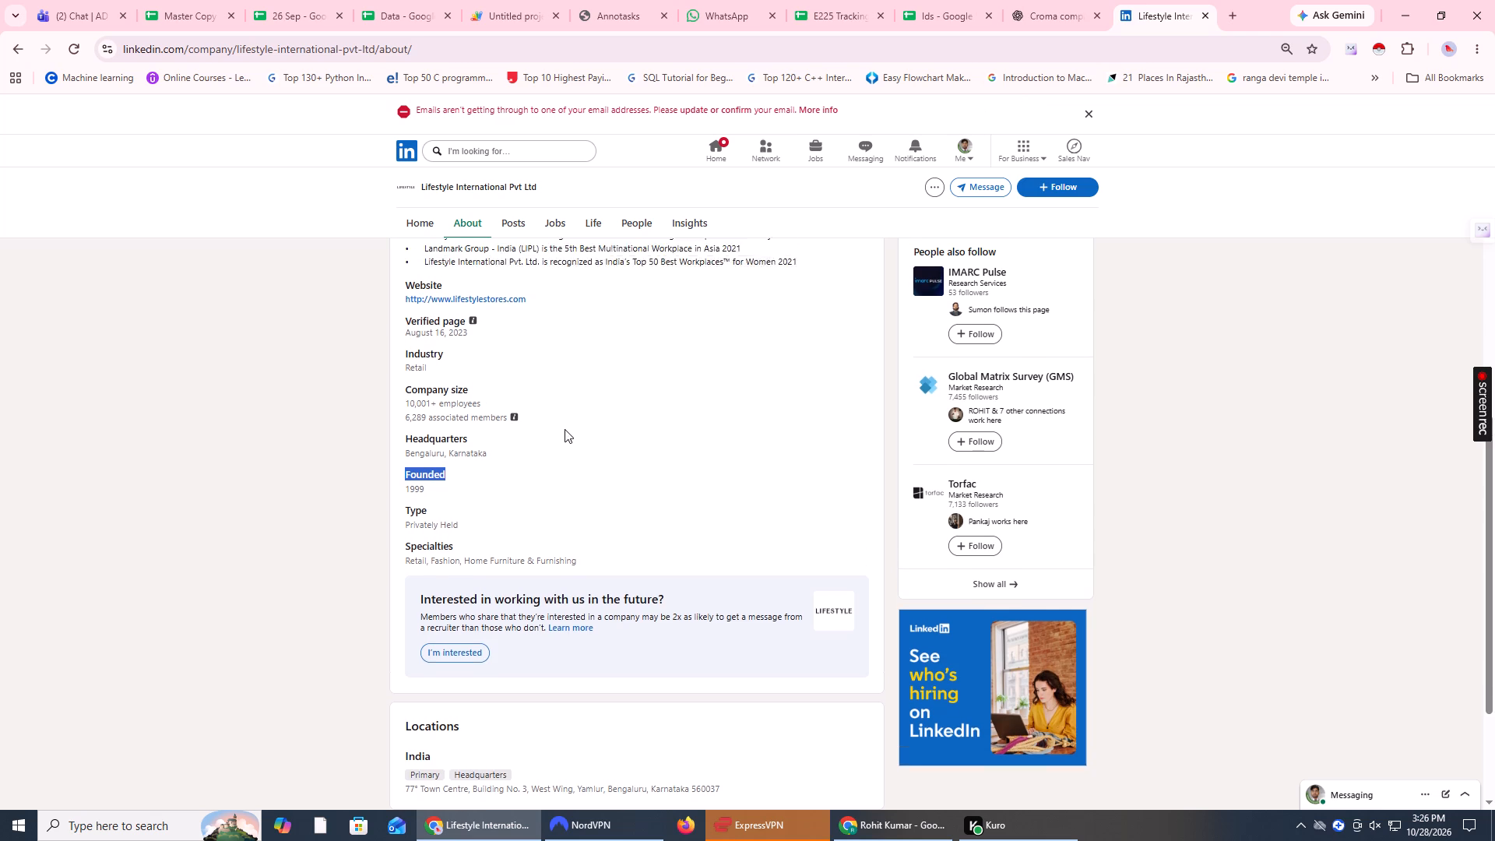
double_click(417, 538)
key(ctrl+c)
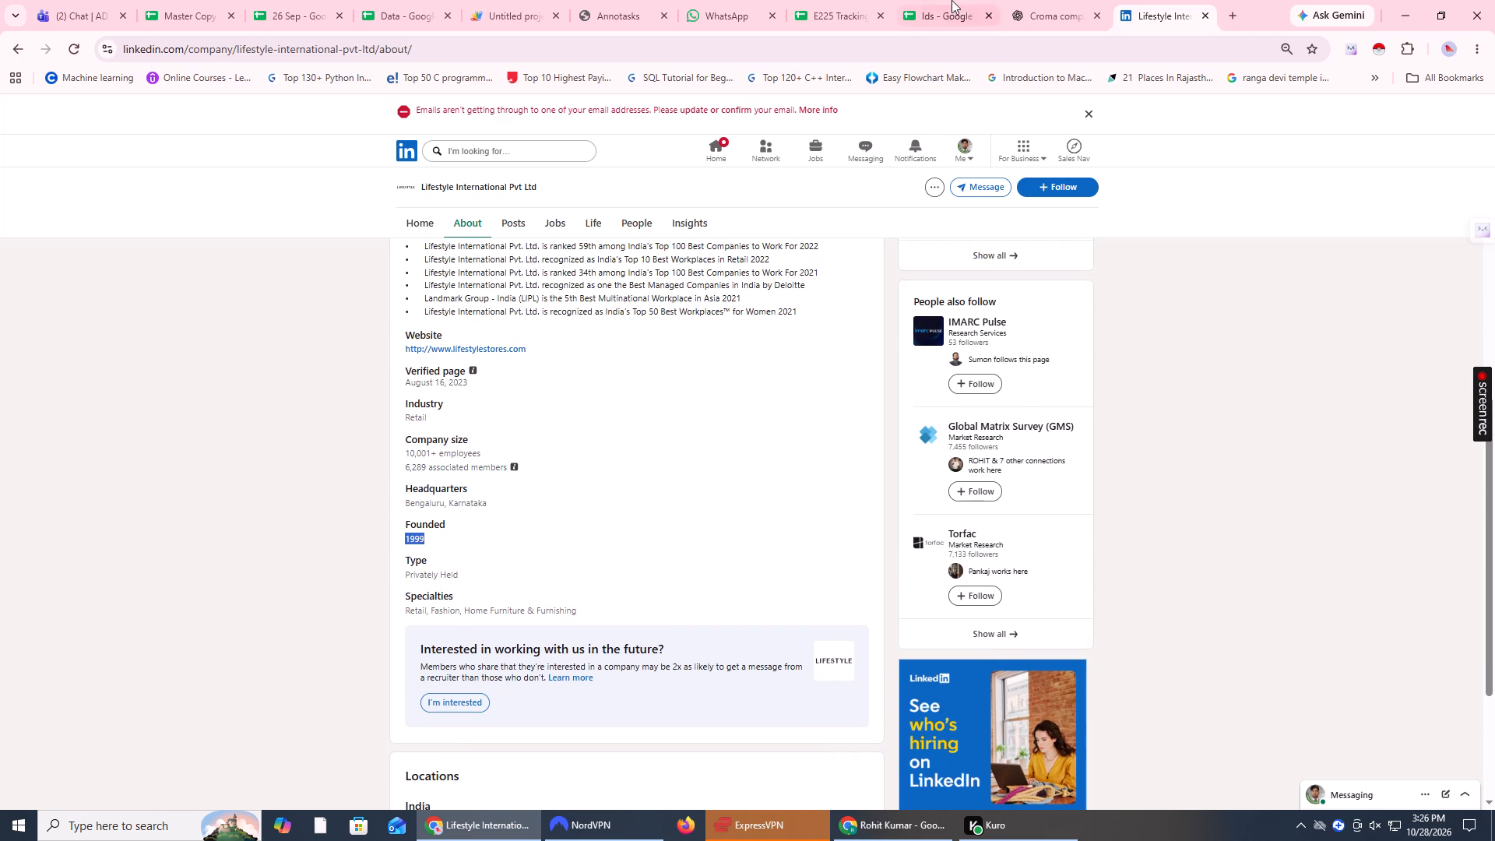
click(951, 0)
key(ctrl+f)
key(ctrl+v)
key(Return)
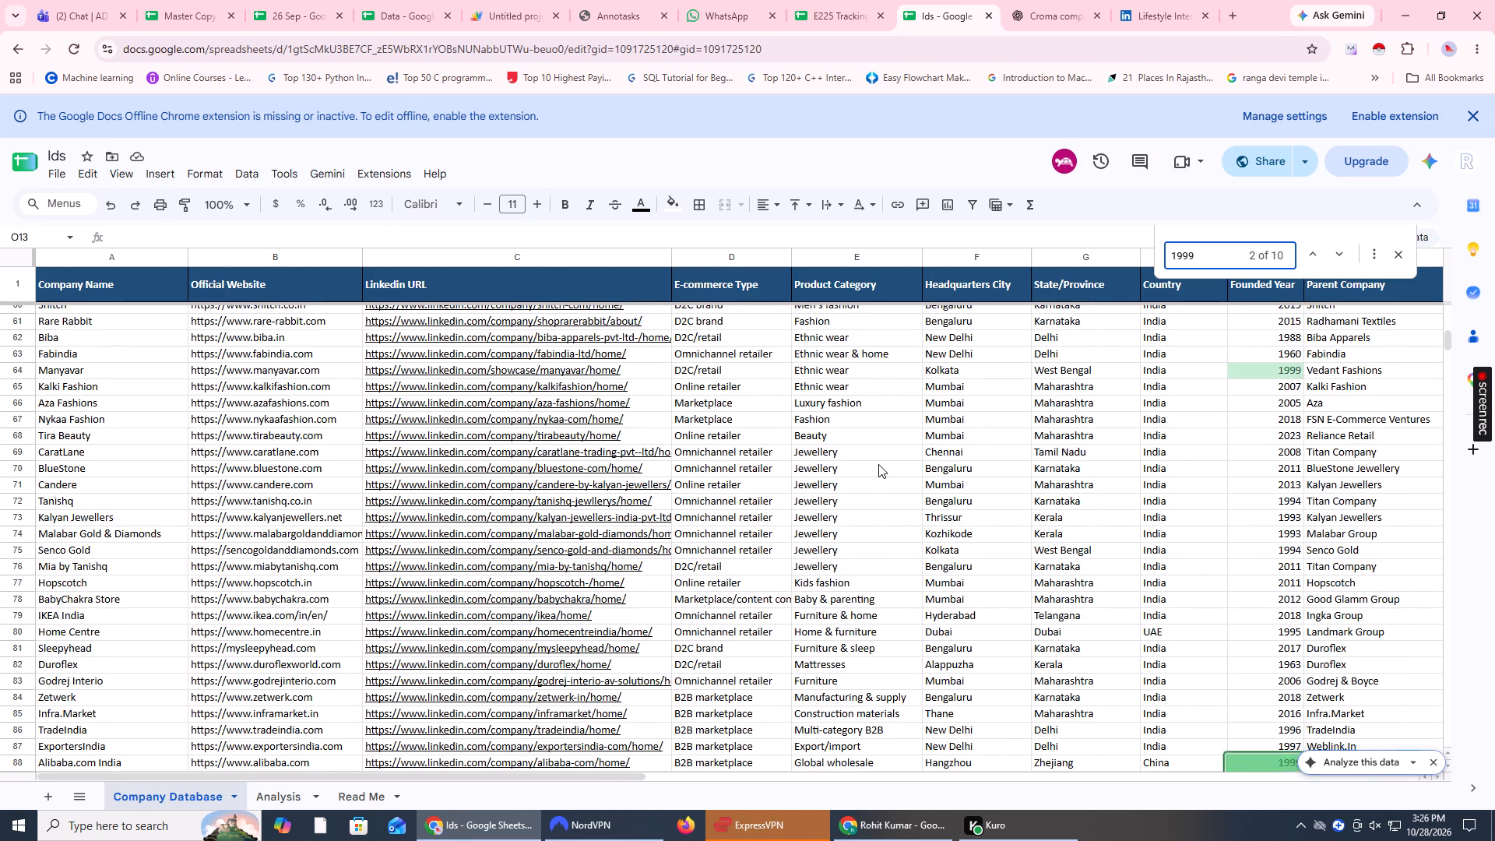
scroll(969, 571, down, 3)
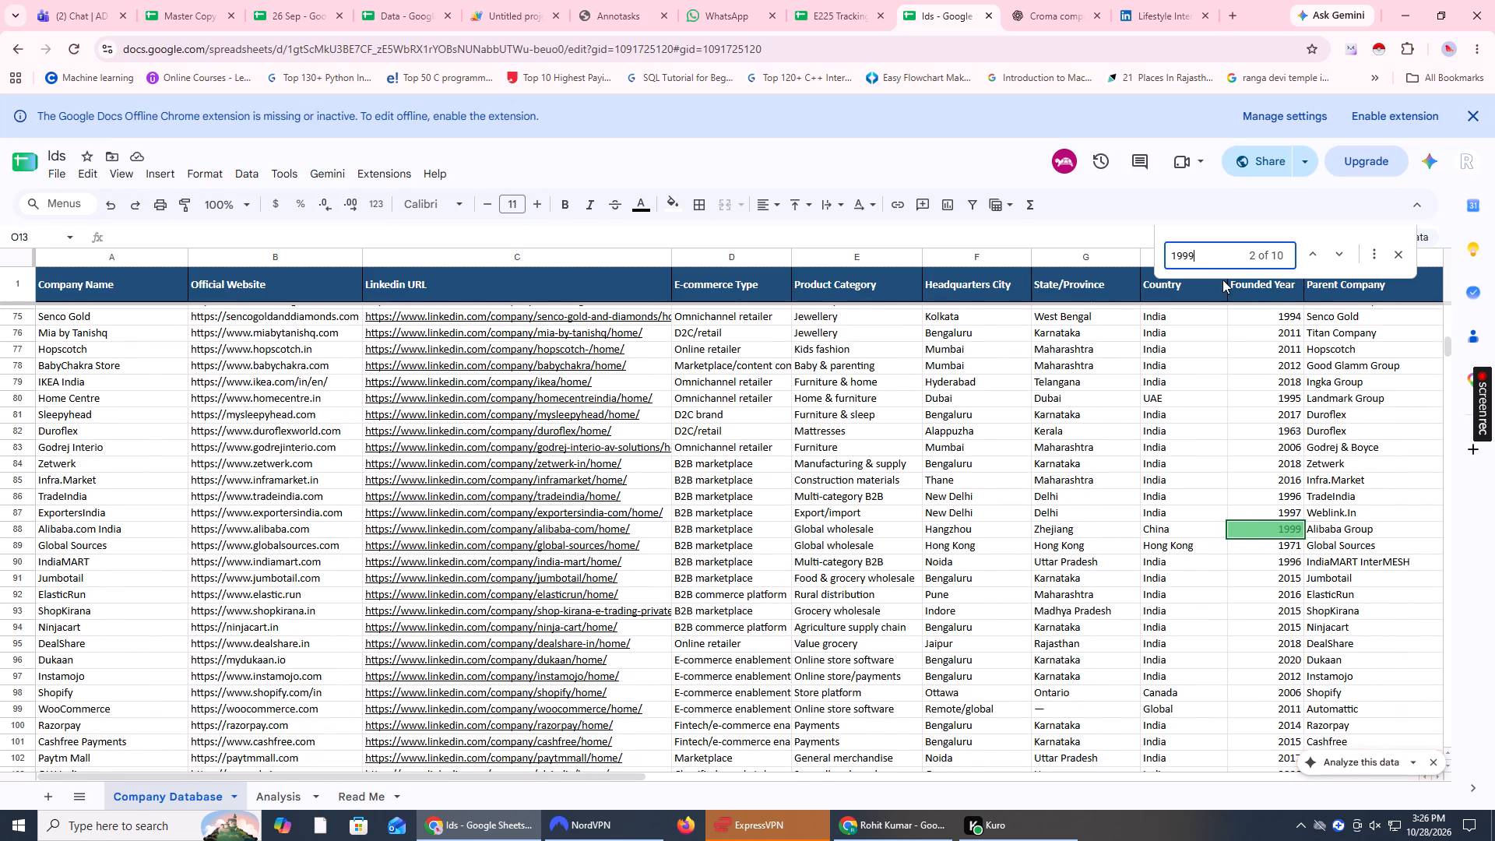
key(Return)
key(Return)
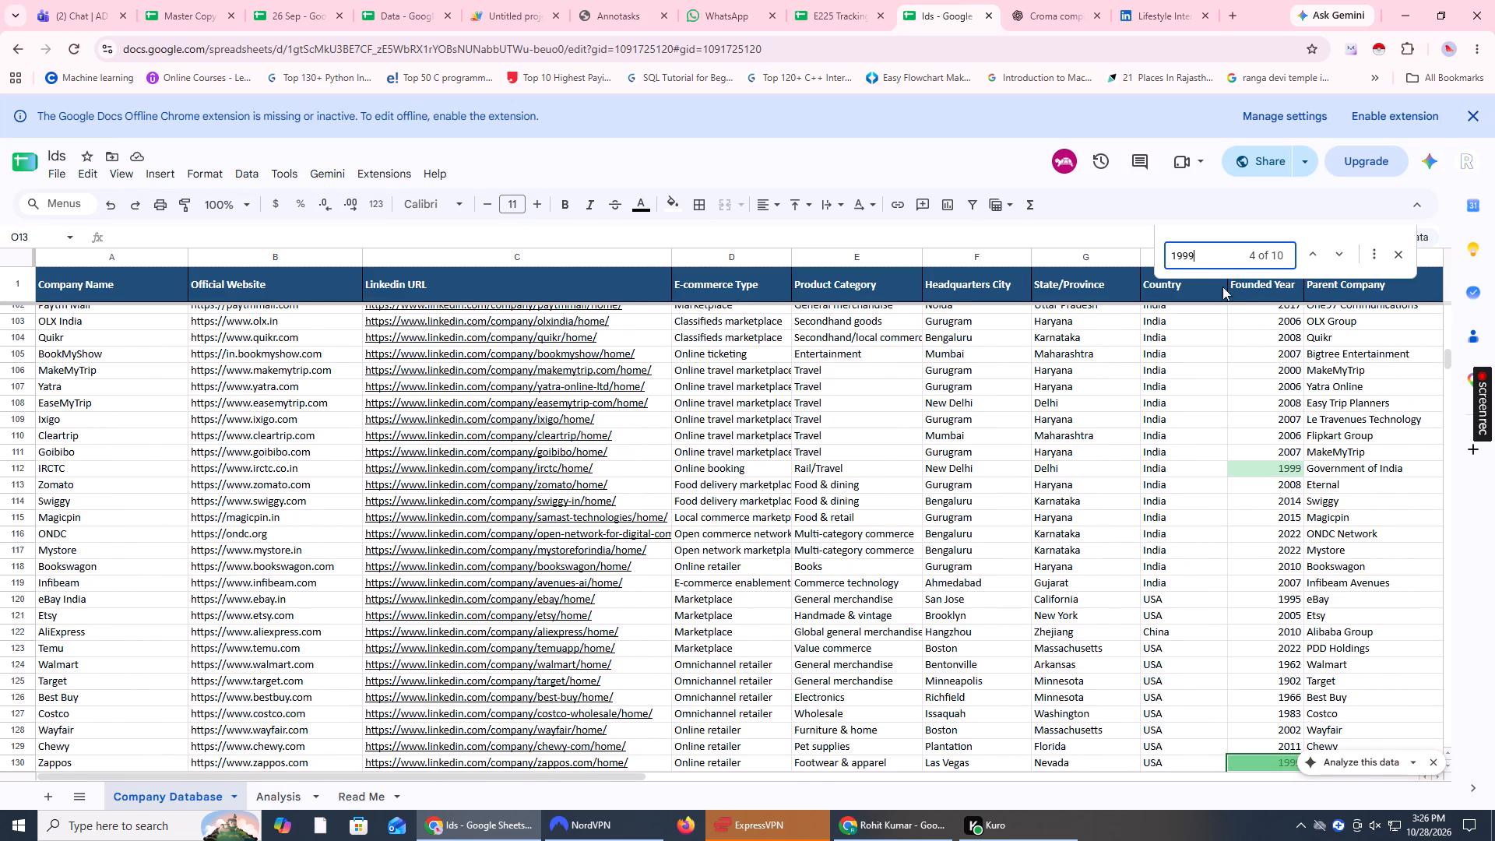
click(1215, 387)
scroll(1212, 451, up, 15)
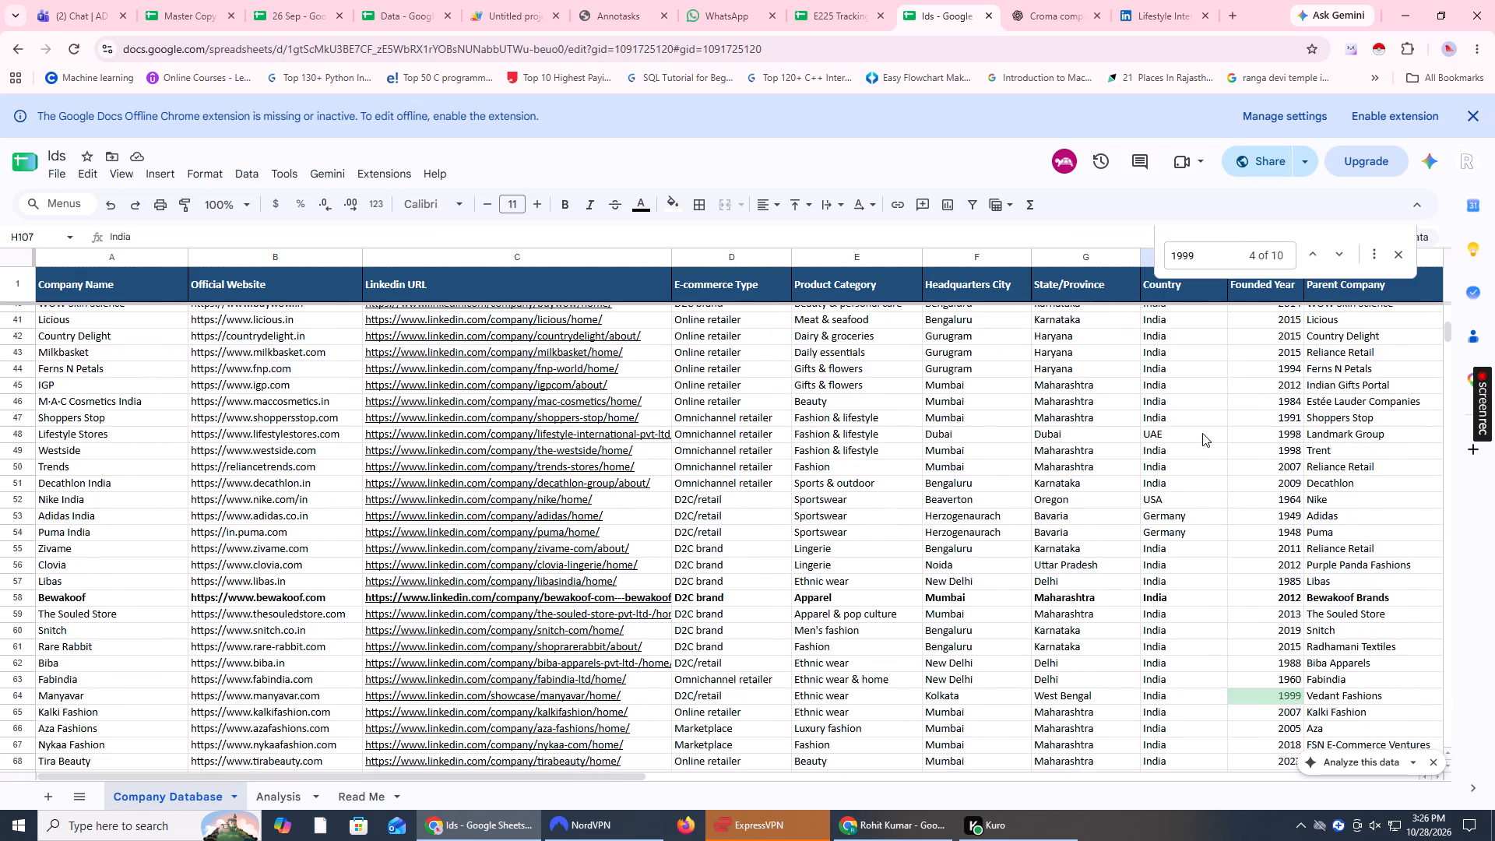
scroll(1202, 433, up, 14)
click(1400, 258)
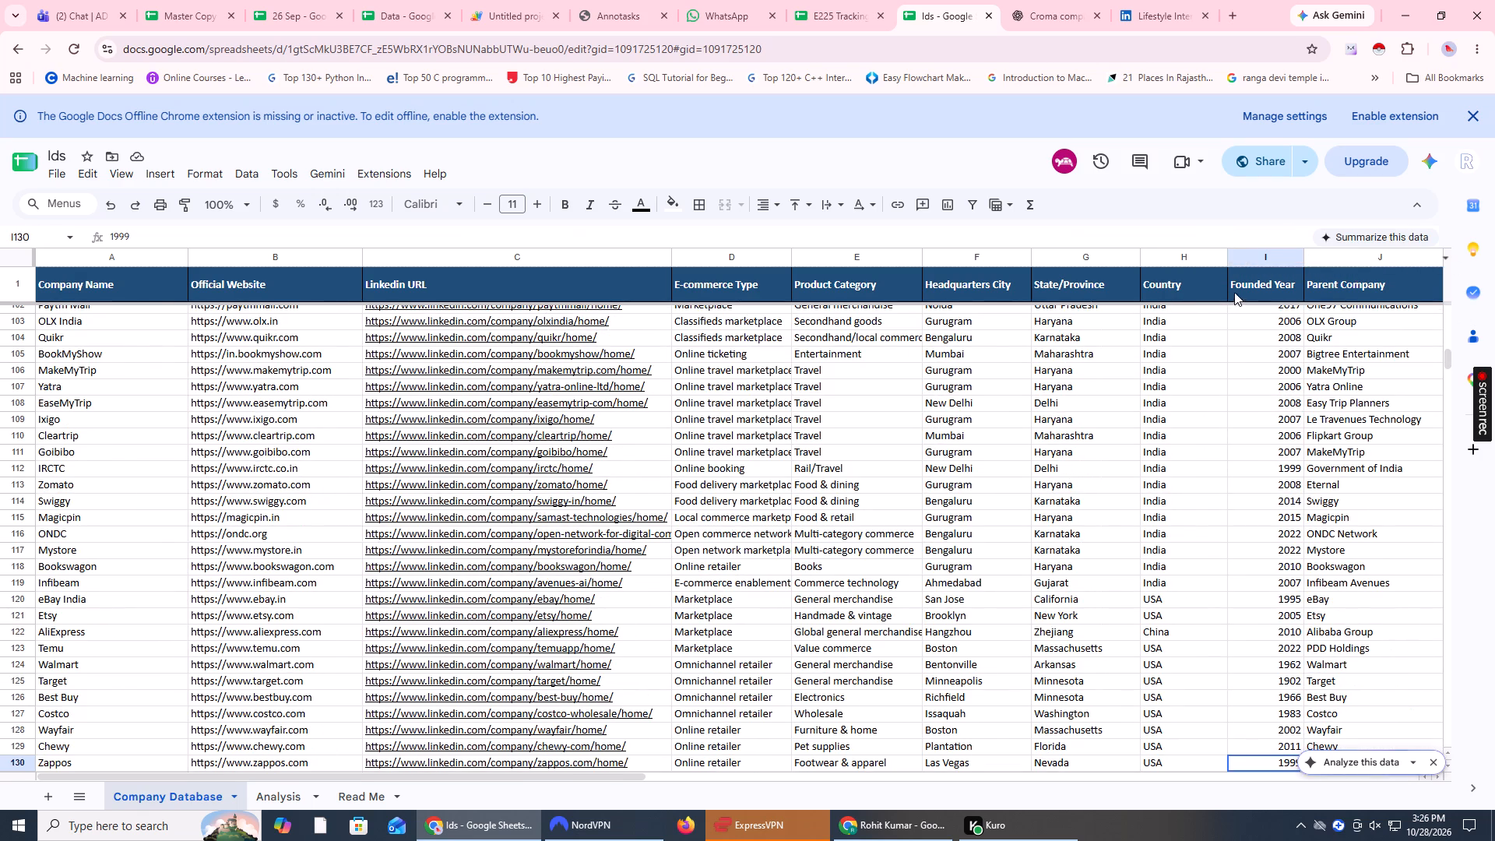
Filter the Founded Year column to 1999 in a temporary personal view, check the matching companies and discard the view.
click(1247, 252)
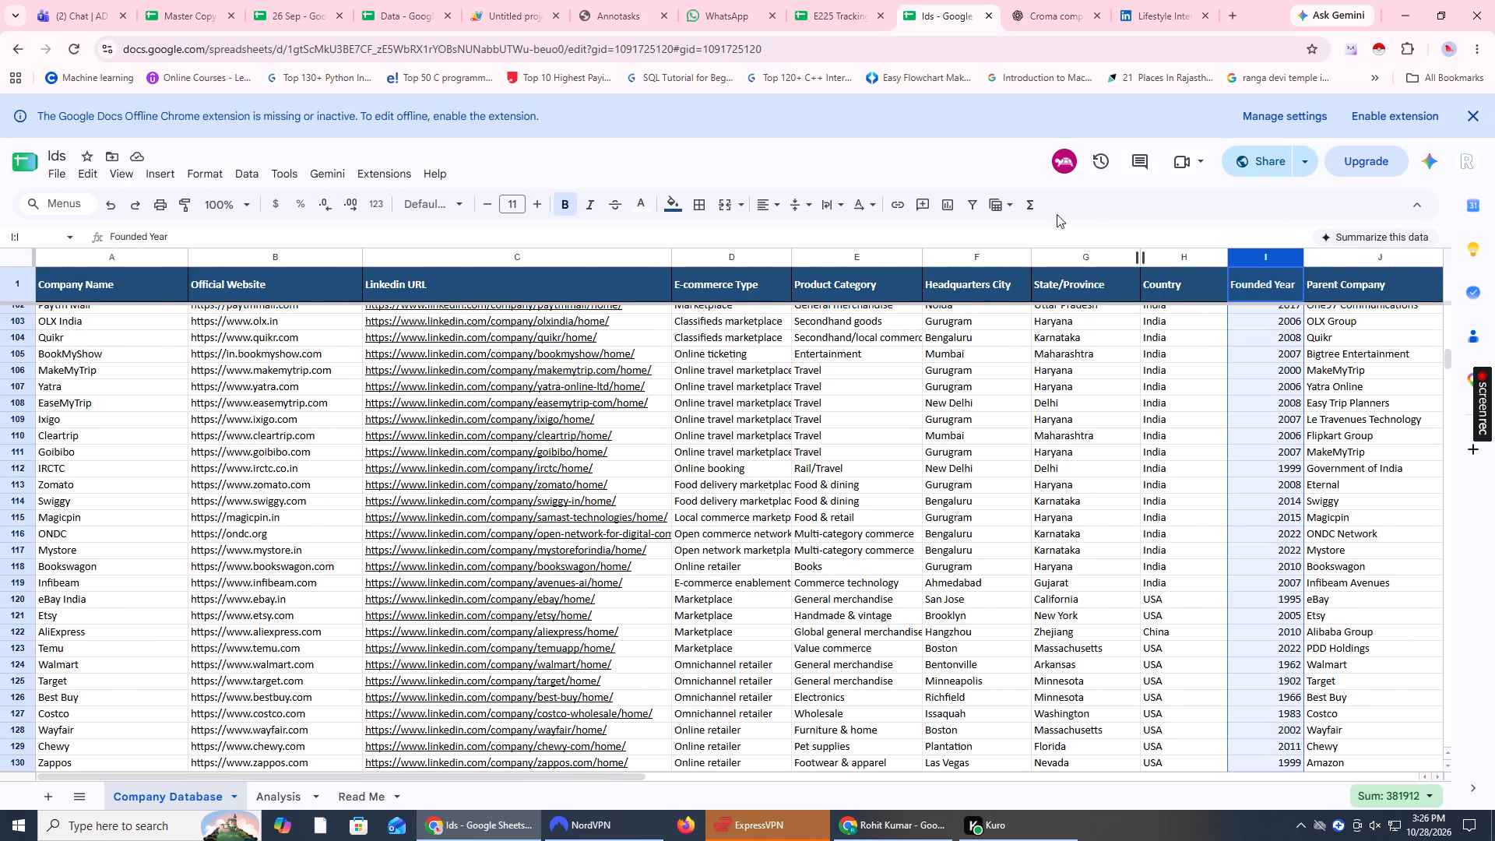
click(975, 209)
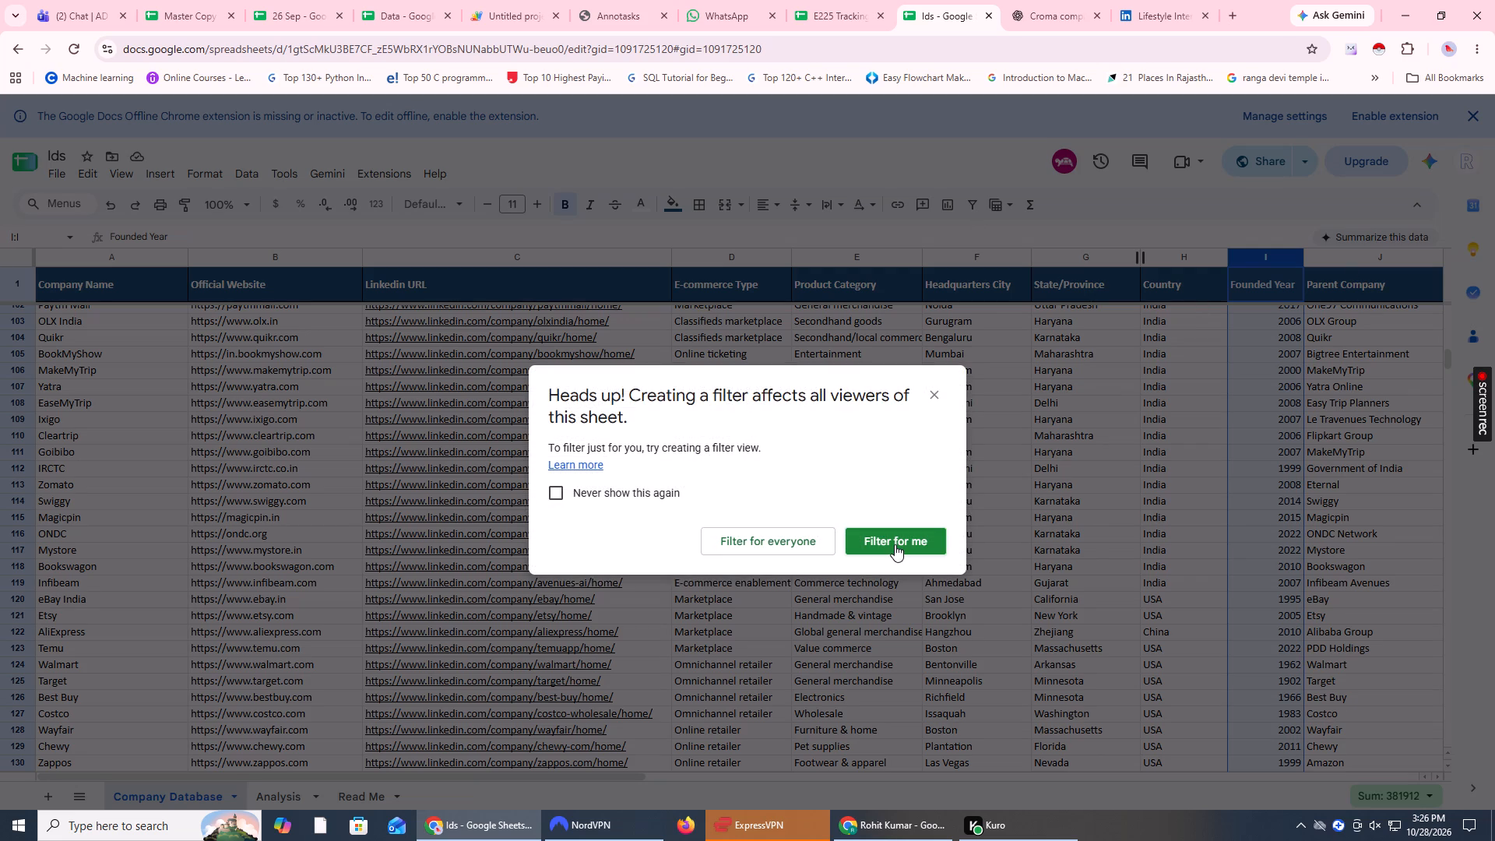
click(886, 547)
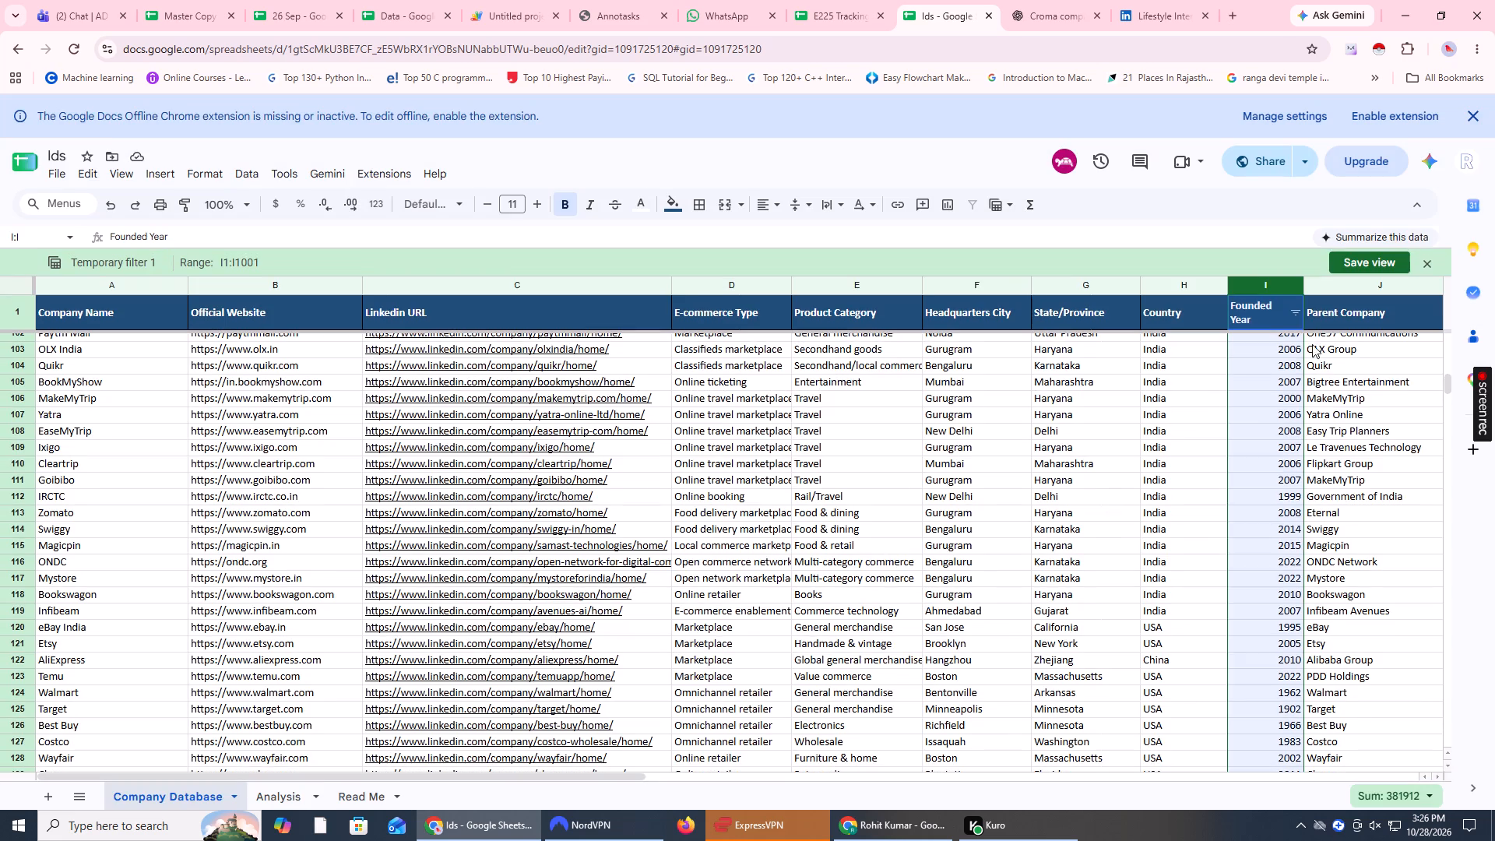
click(1296, 313)
click(1149, 505)
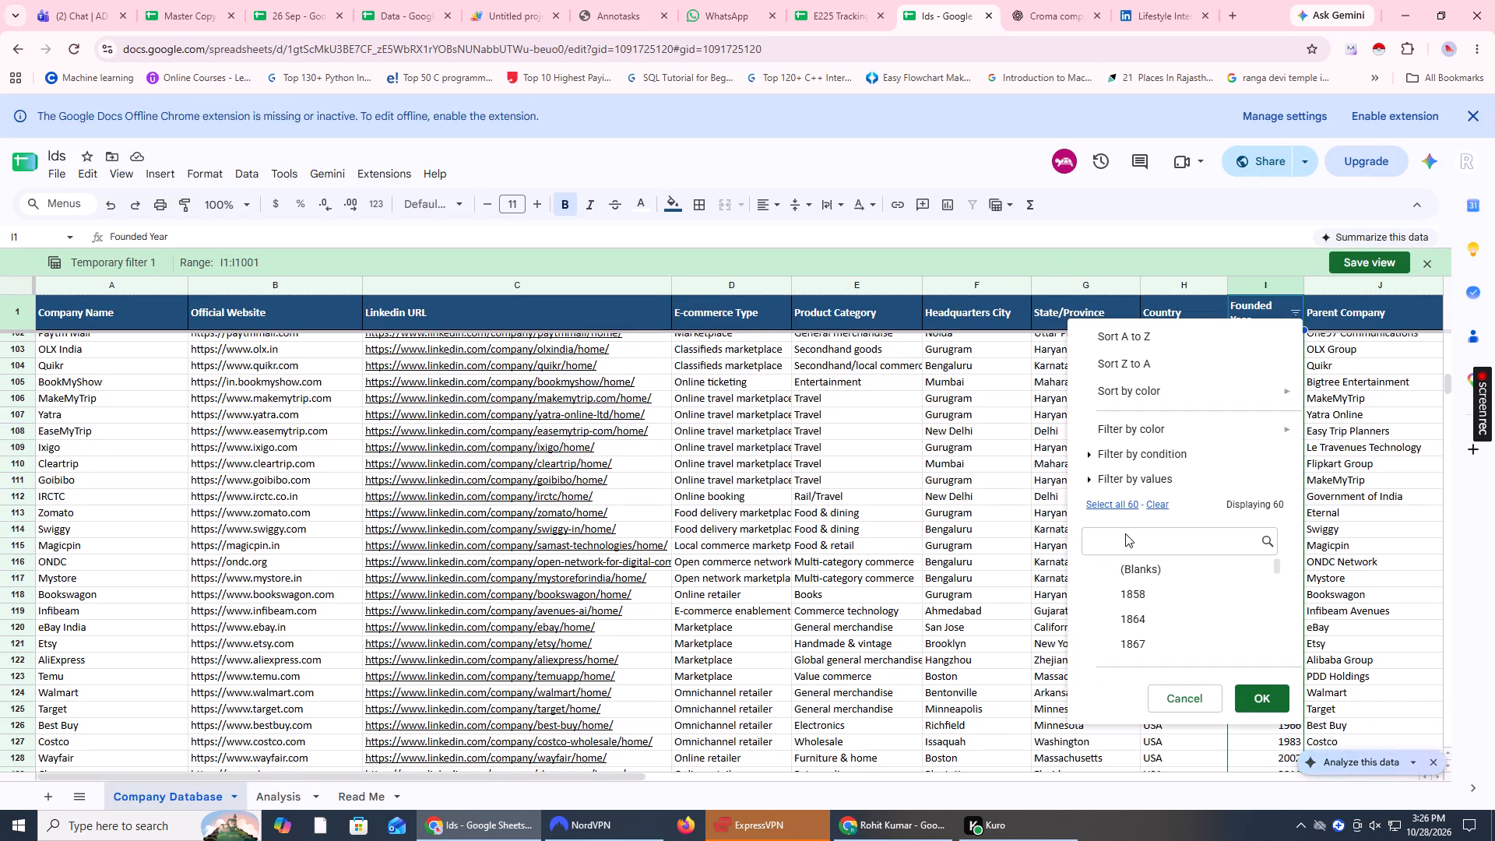
click(1113, 542)
key(ctrl+v)
click(1128, 570)
click(1250, 695)
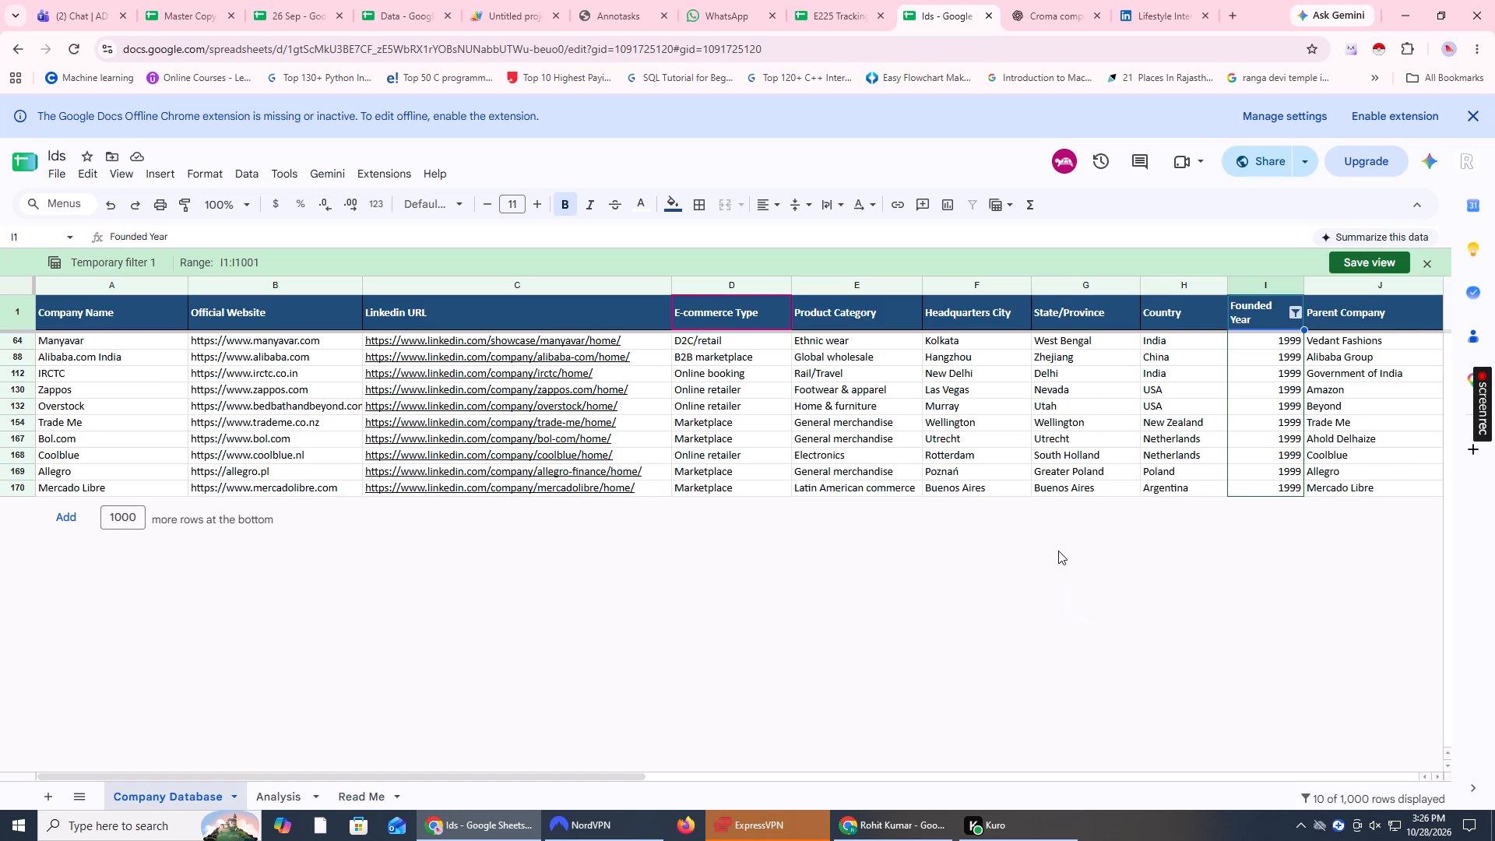
scroll(720, 618, up, 3)
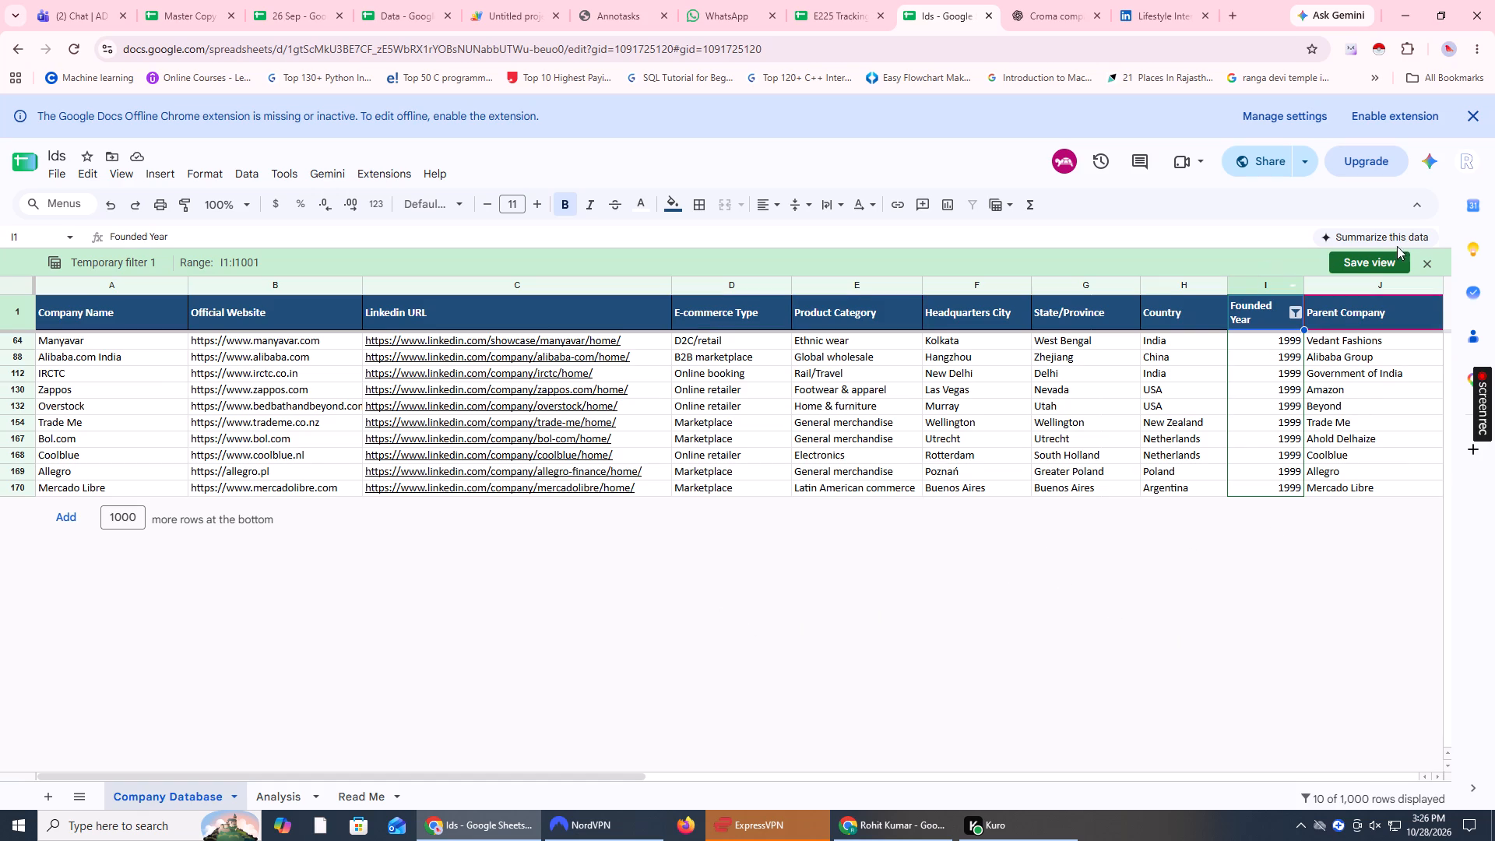
click(1425, 260)
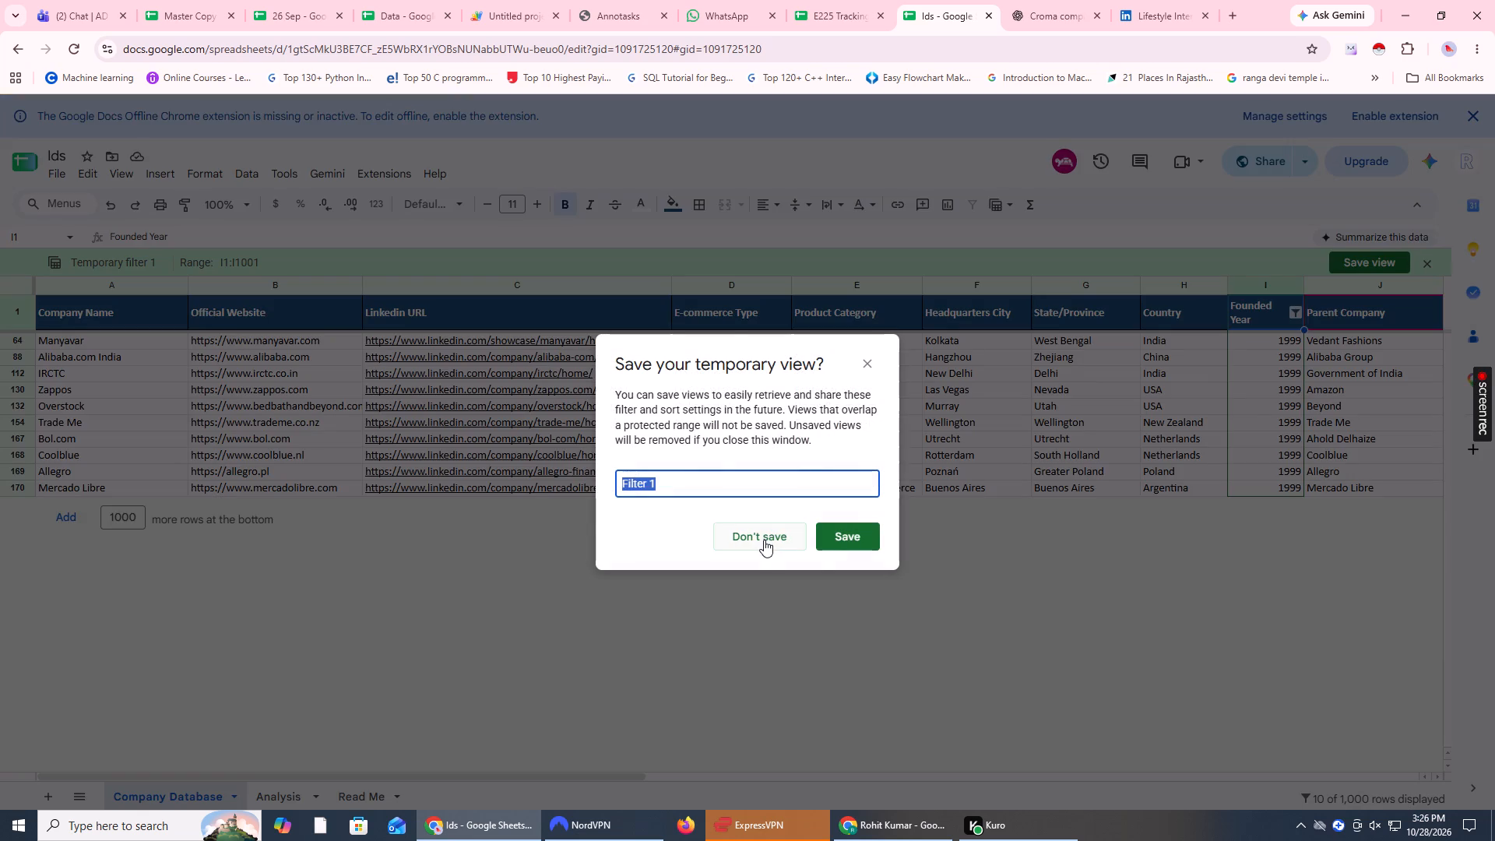
click(764, 540)
Copy the label "Industry" from Lifestyle's LinkedIn About page, search the Ids spreadsheet for it and go through the matches.
click(1201, 407)
scroll(1150, 516, up, 4)
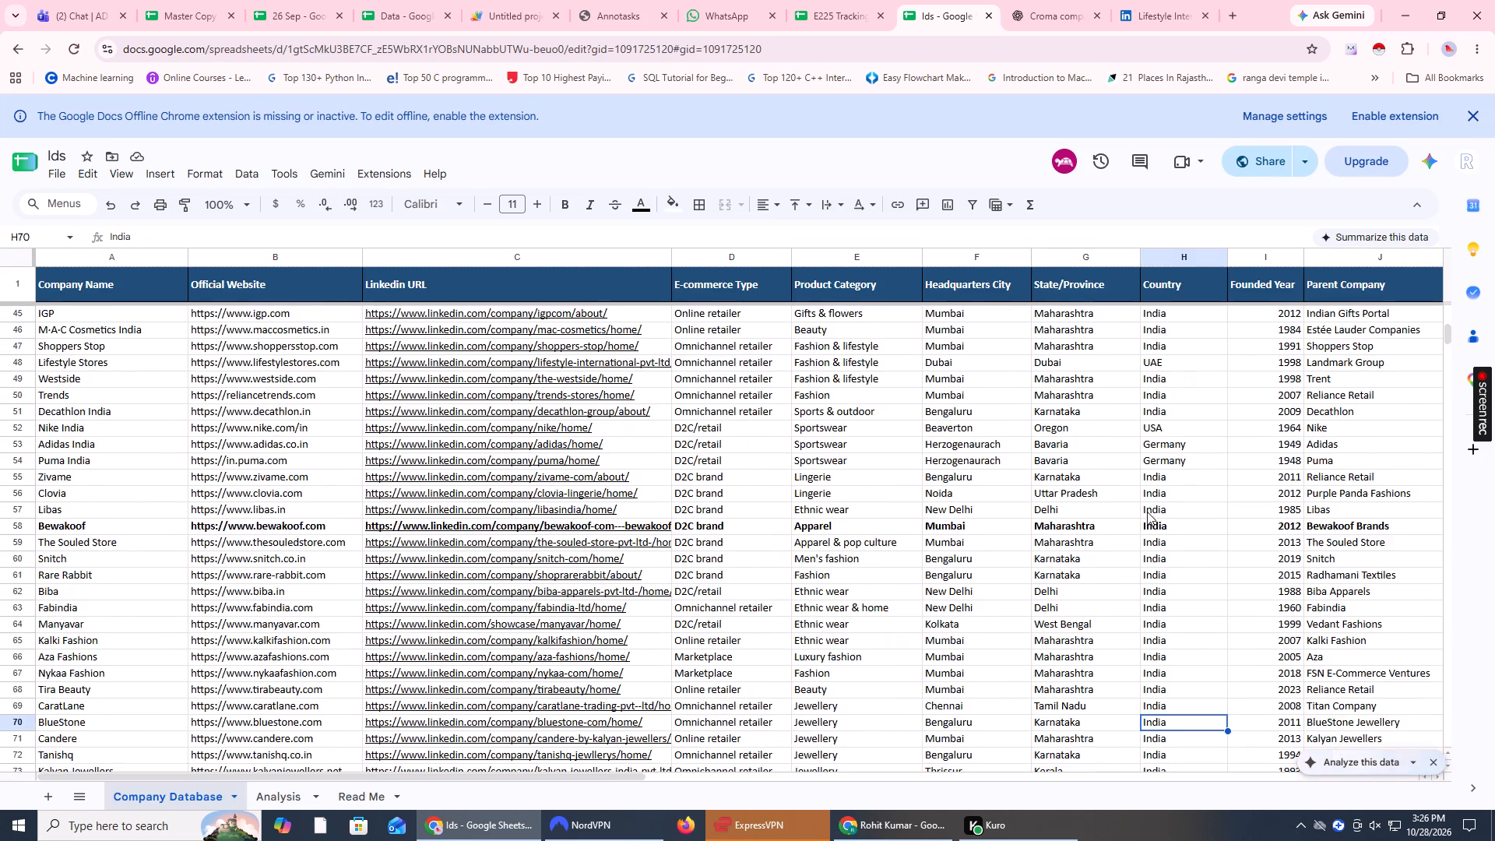
scroll(1147, 509, up, 3)
scroll(1147, 509, up, 20)
scroll(1147, 509, up, 1)
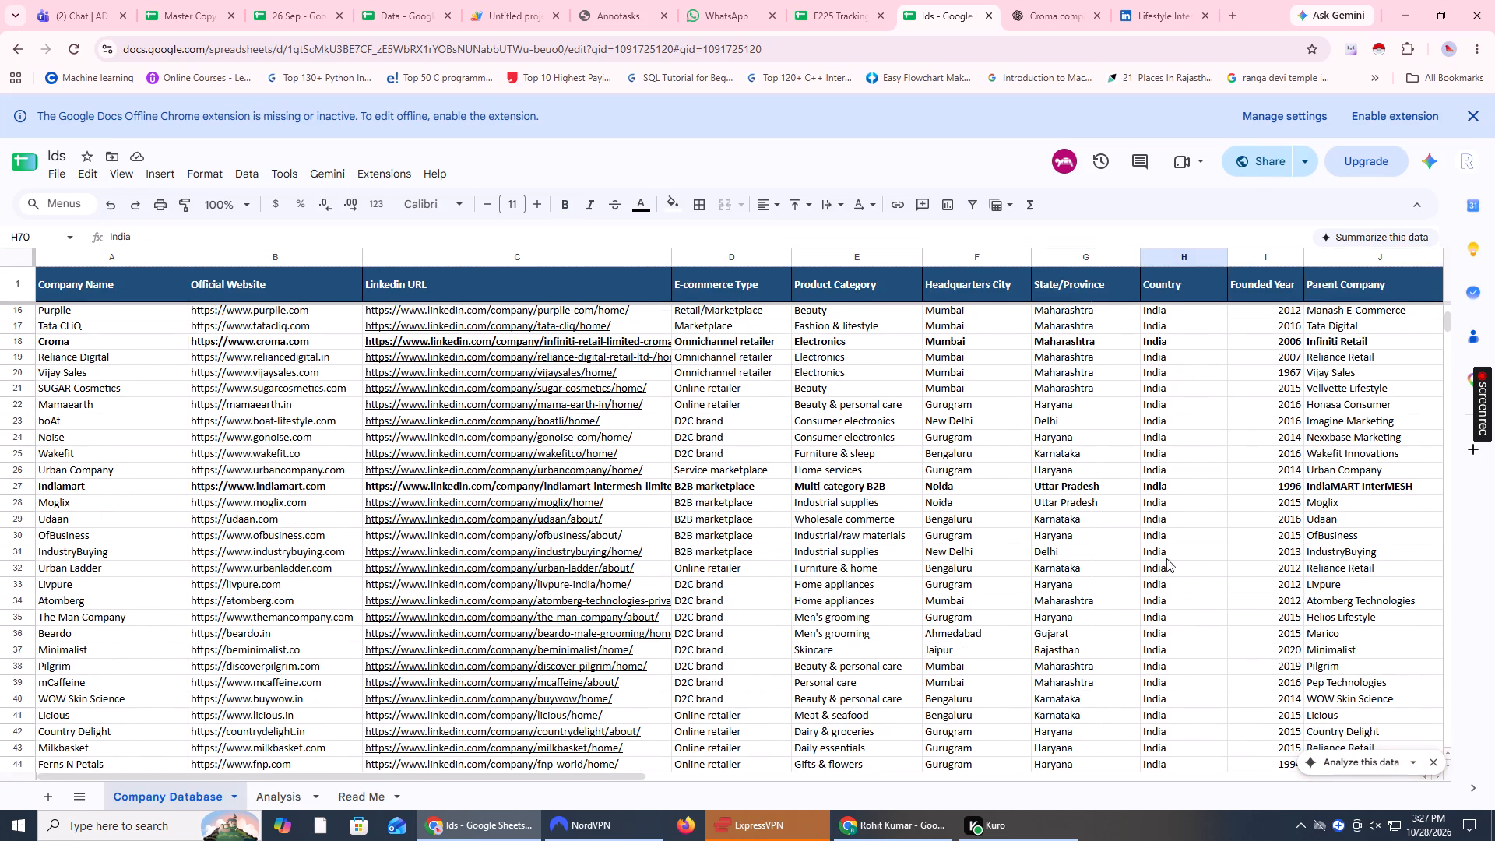
click(1046, 0)
click(1132, 0)
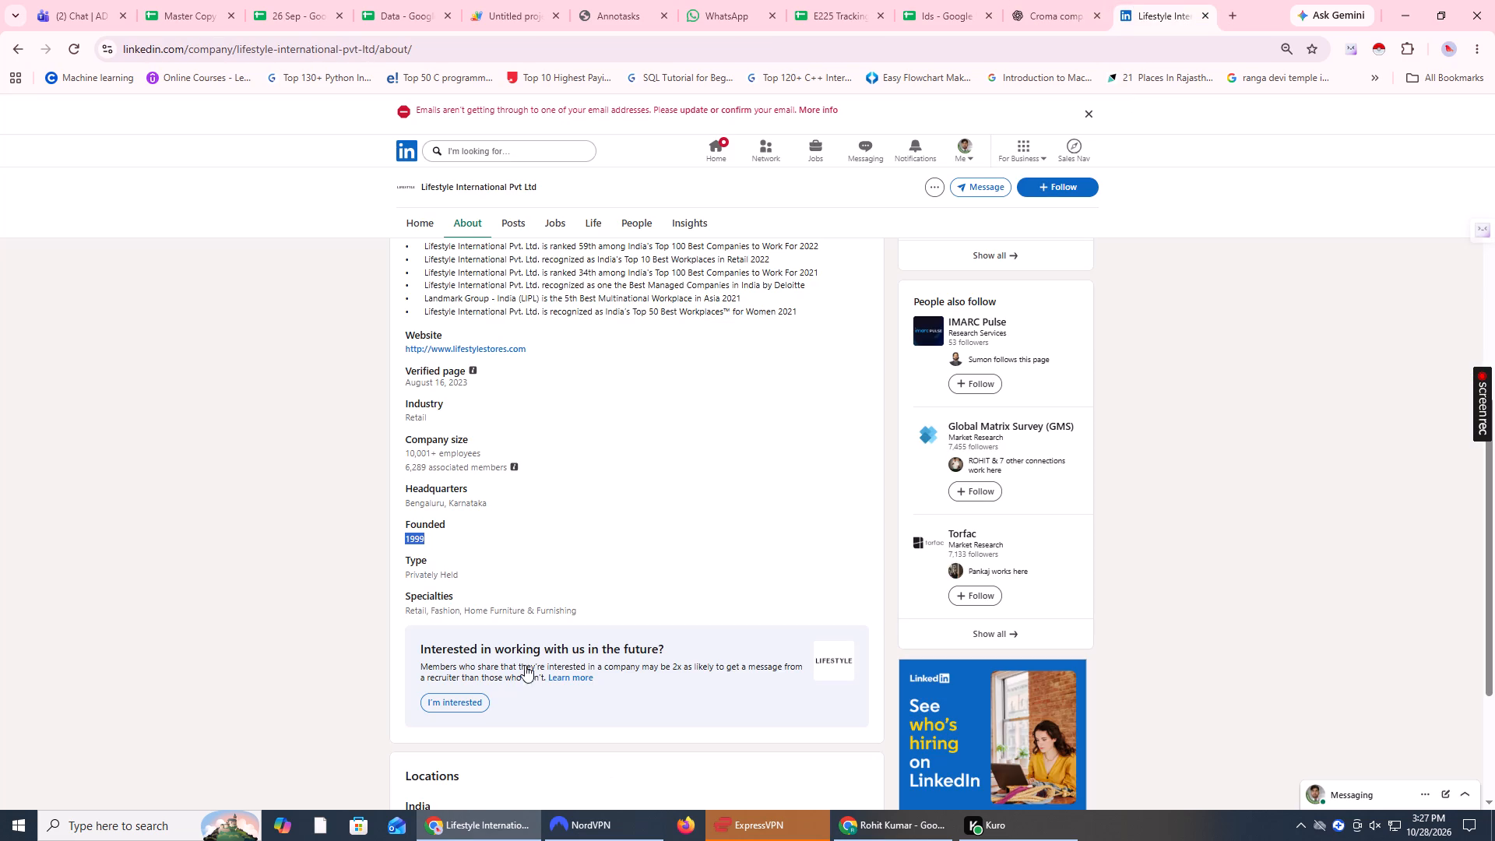
double_click(427, 594)
key(ctrl+c)
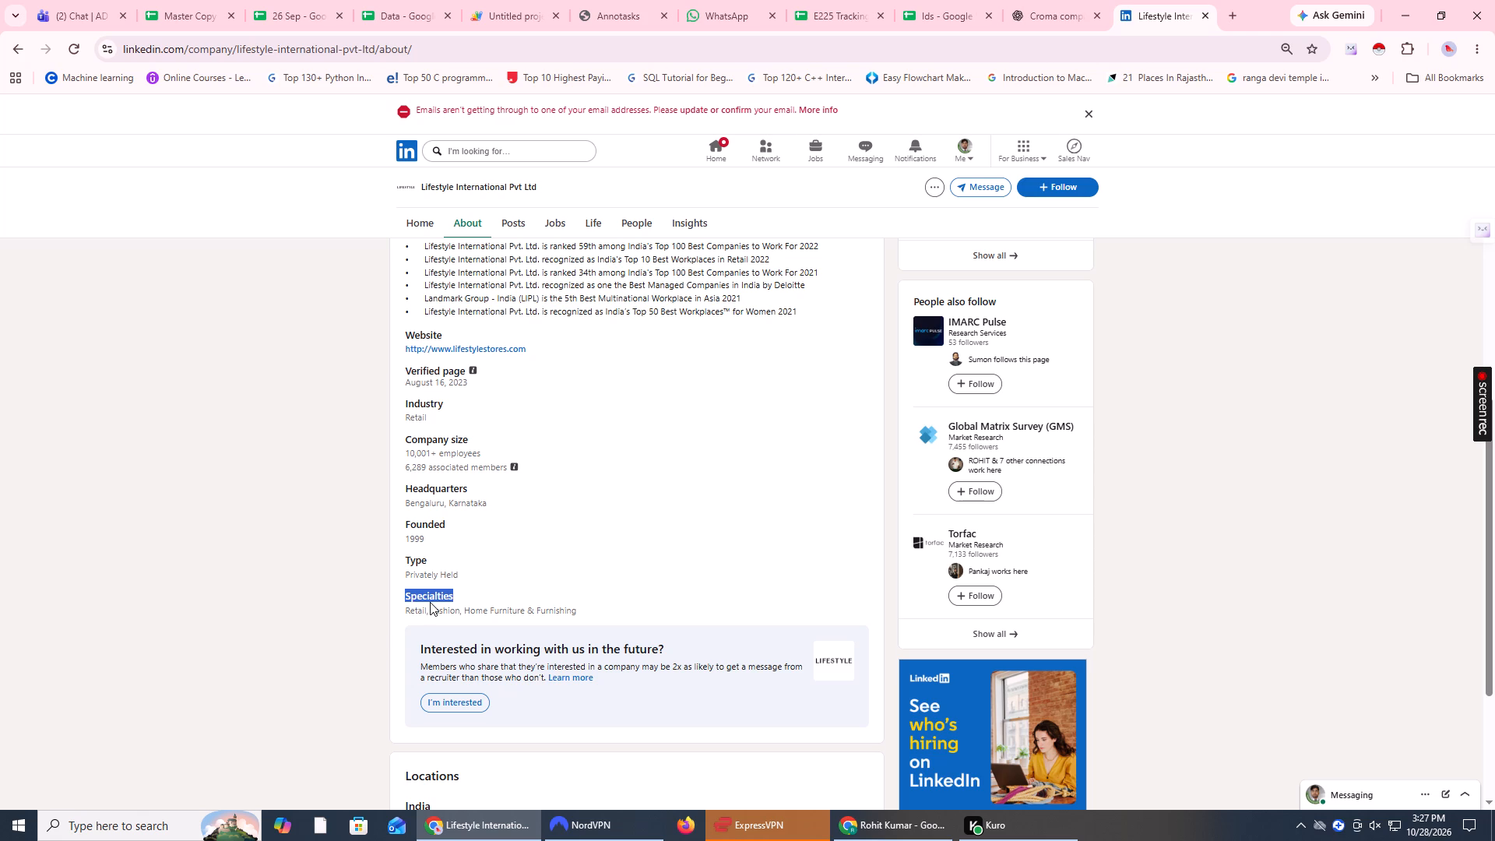
double_click(427, 401)
key(ctrl+c)
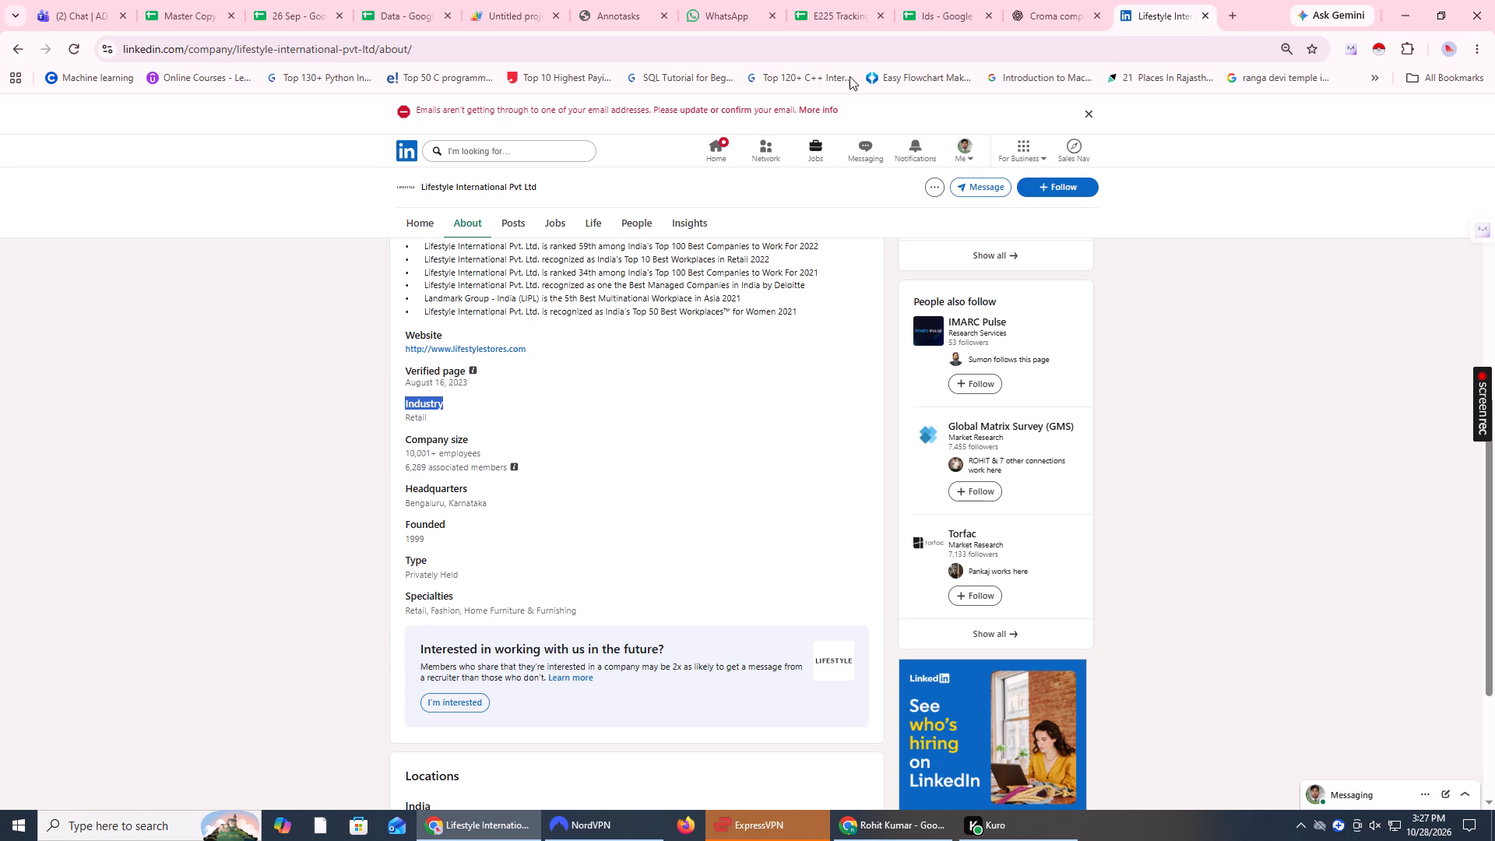
click(944, 0)
key(ctrl+f)
key(ctrl+v)
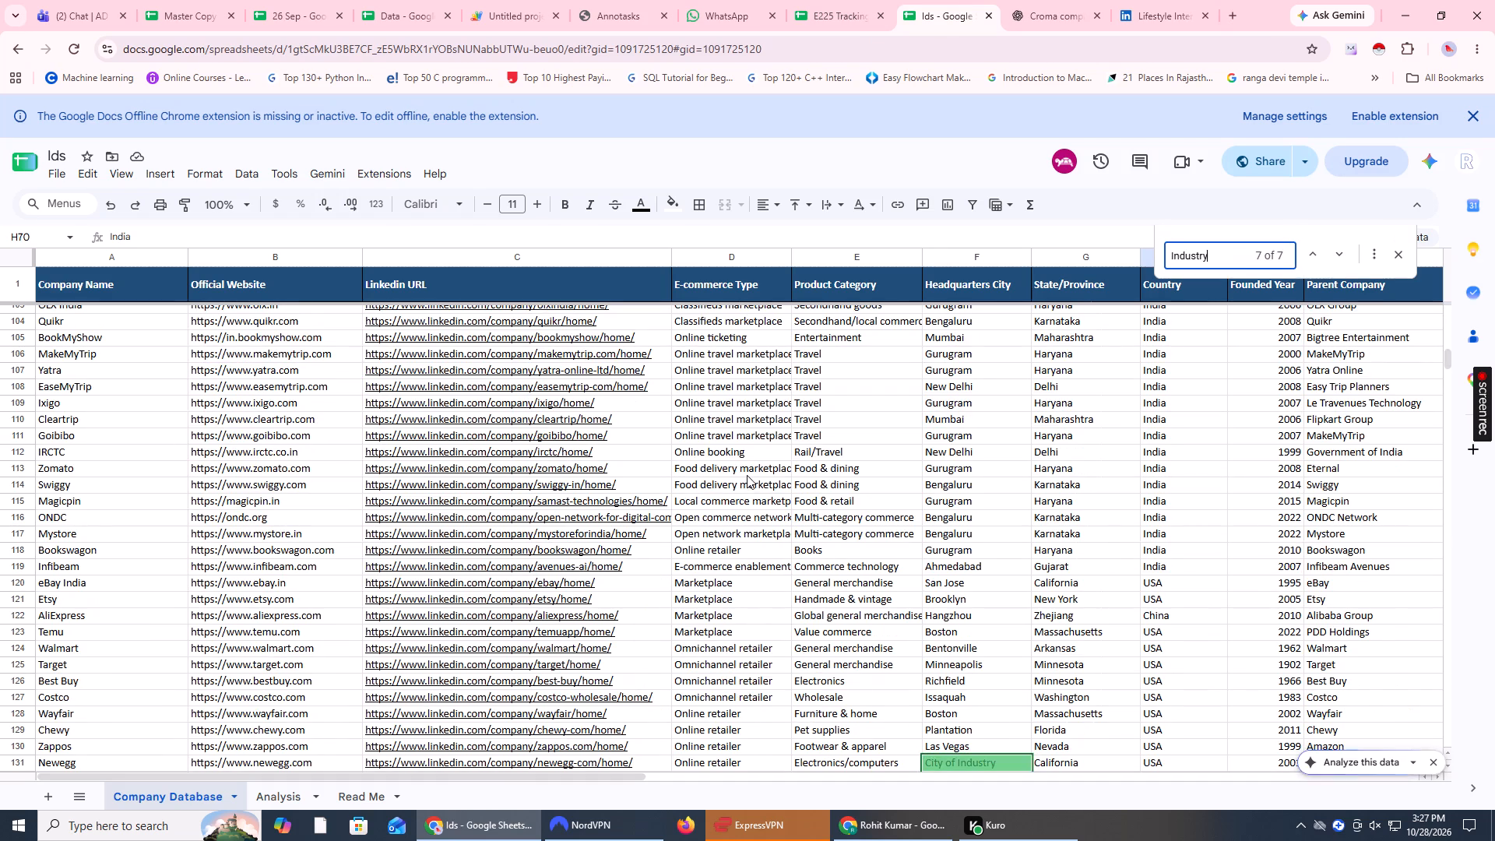
key(Return)
key(Return)
key(Return)
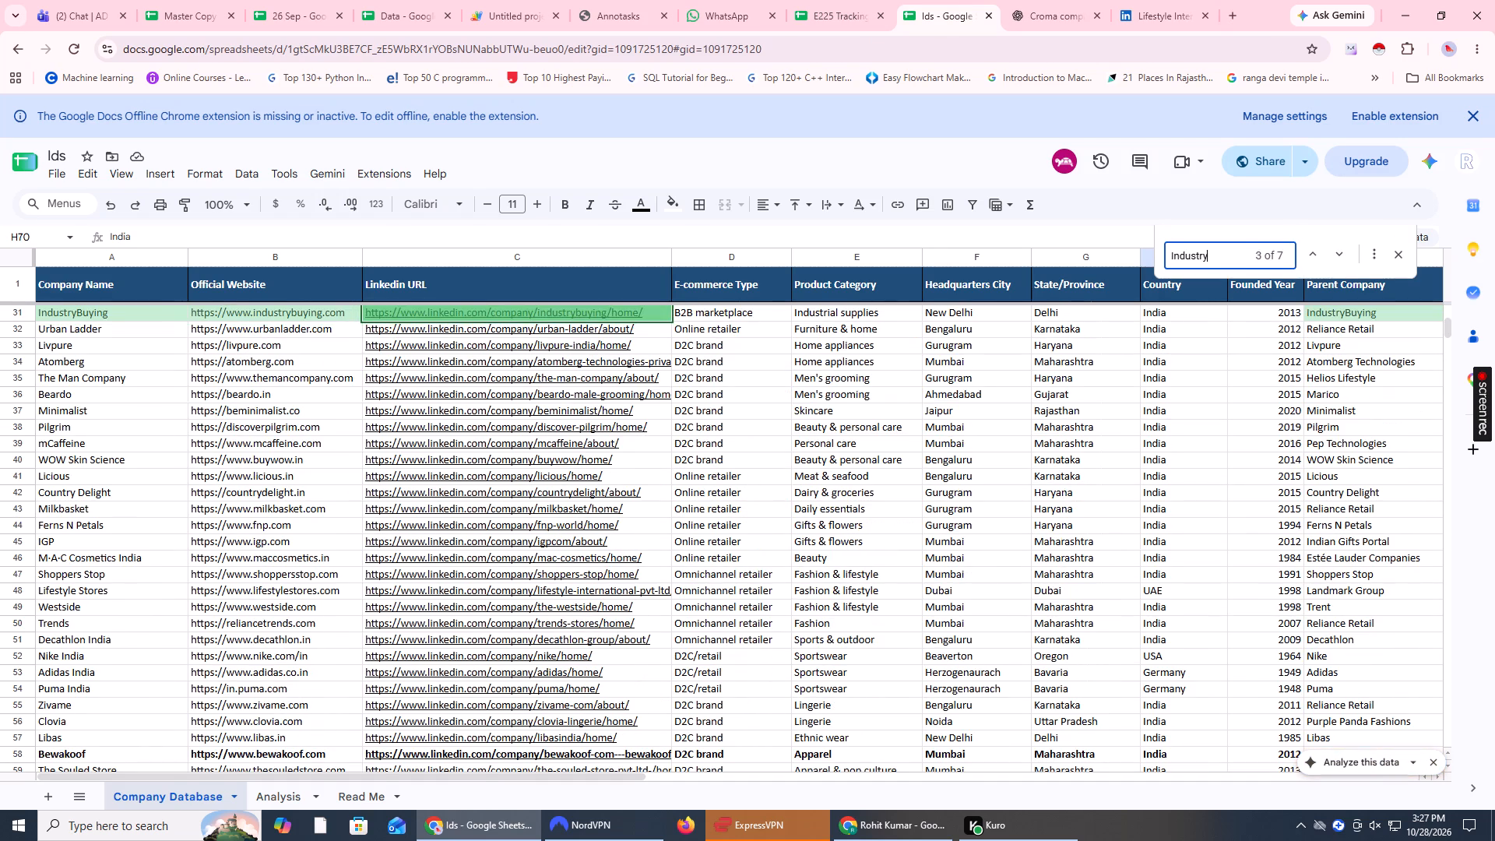
key(Return)
key(Return)
key(Return)
key(Return)
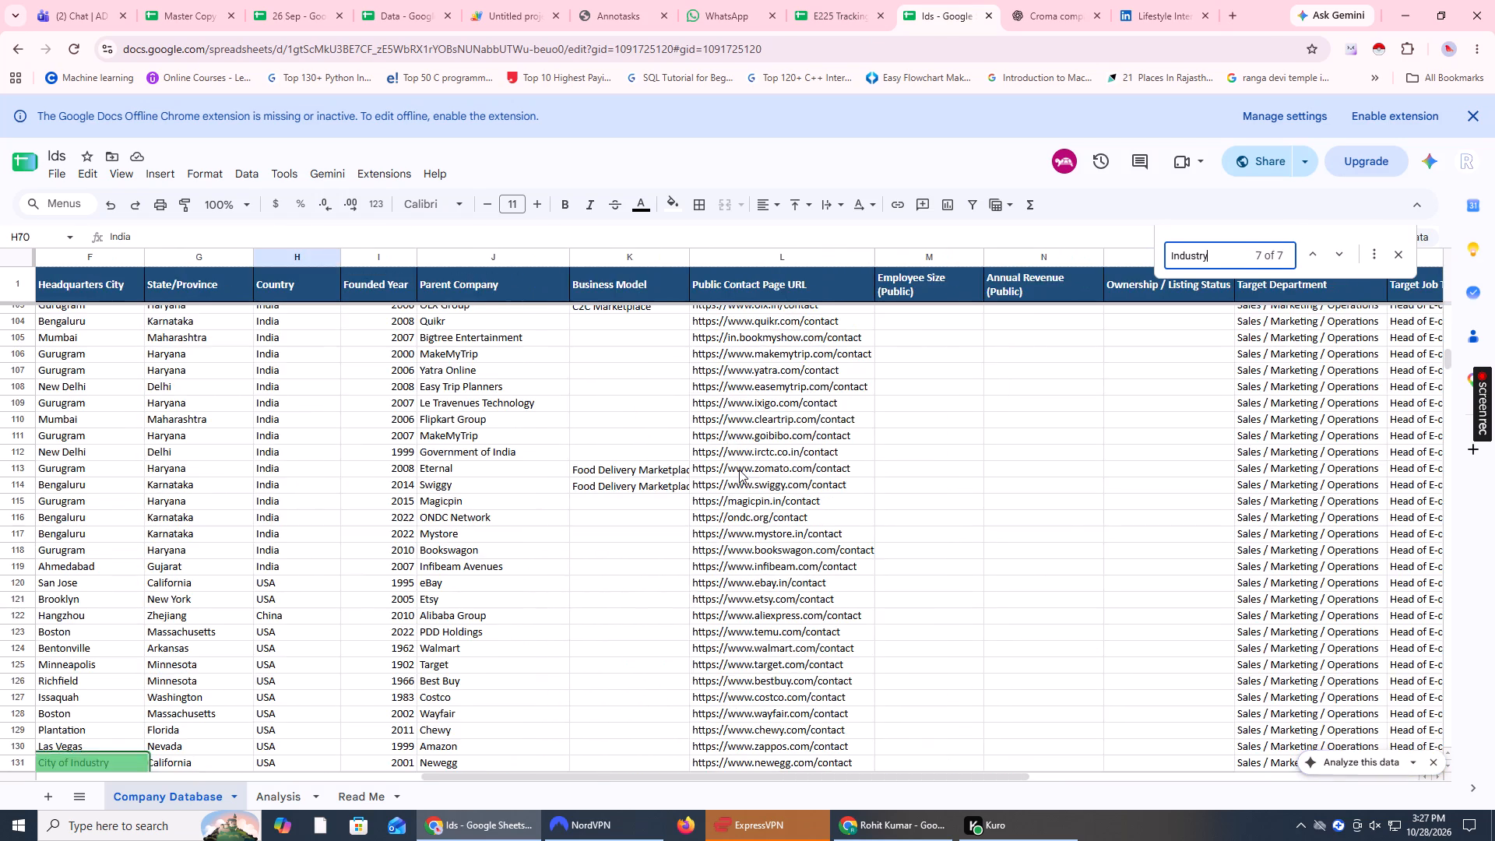
key(Return)
key(Return)
Insert one empty column directly after the Linkedin URL column in the Company Database sheet.
scroll(808, 618, up, 8)
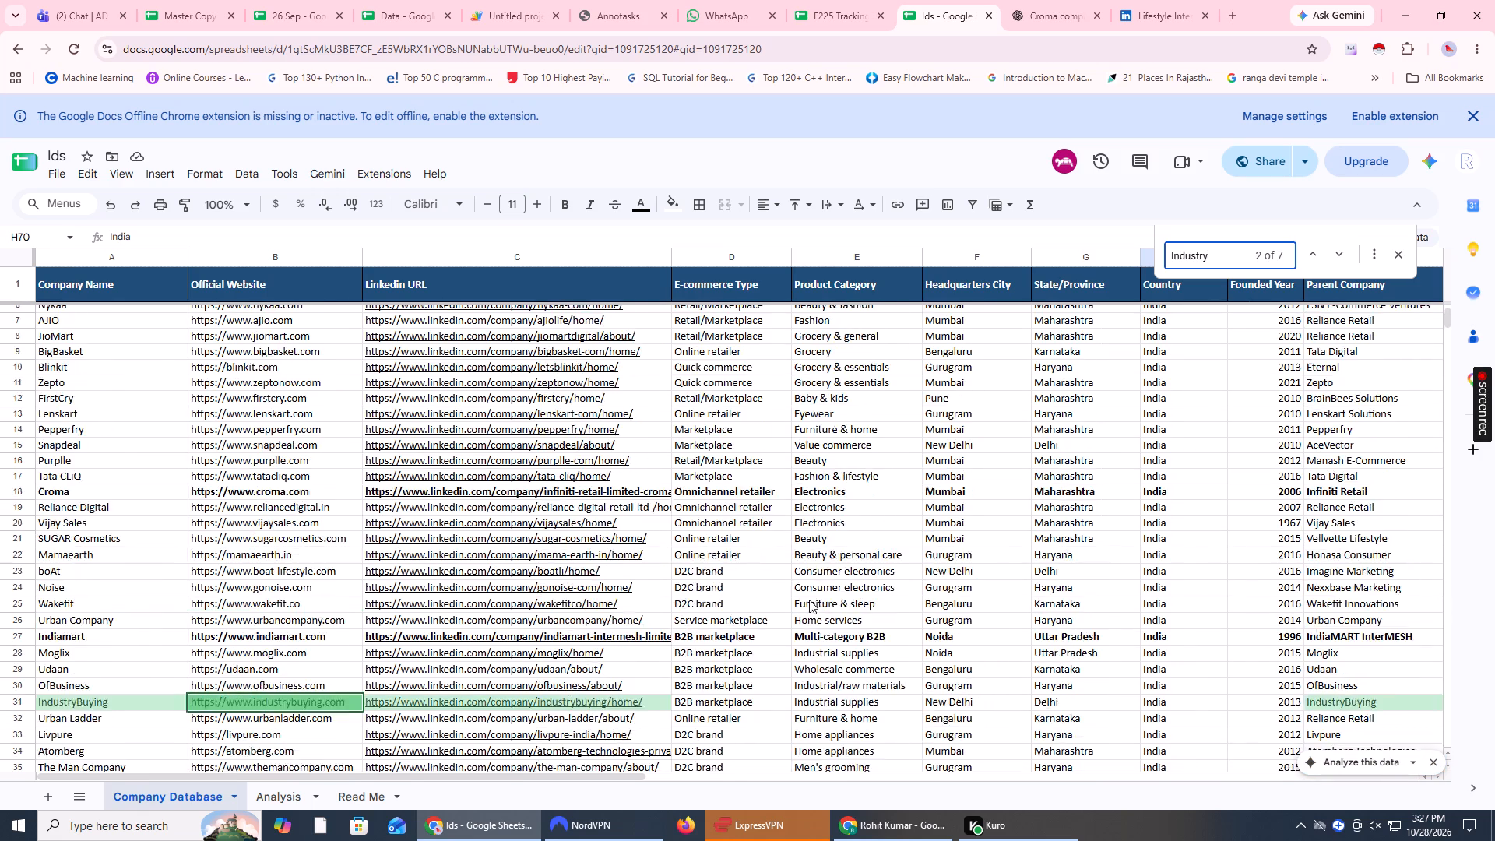
scroll(809, 600, up, 16)
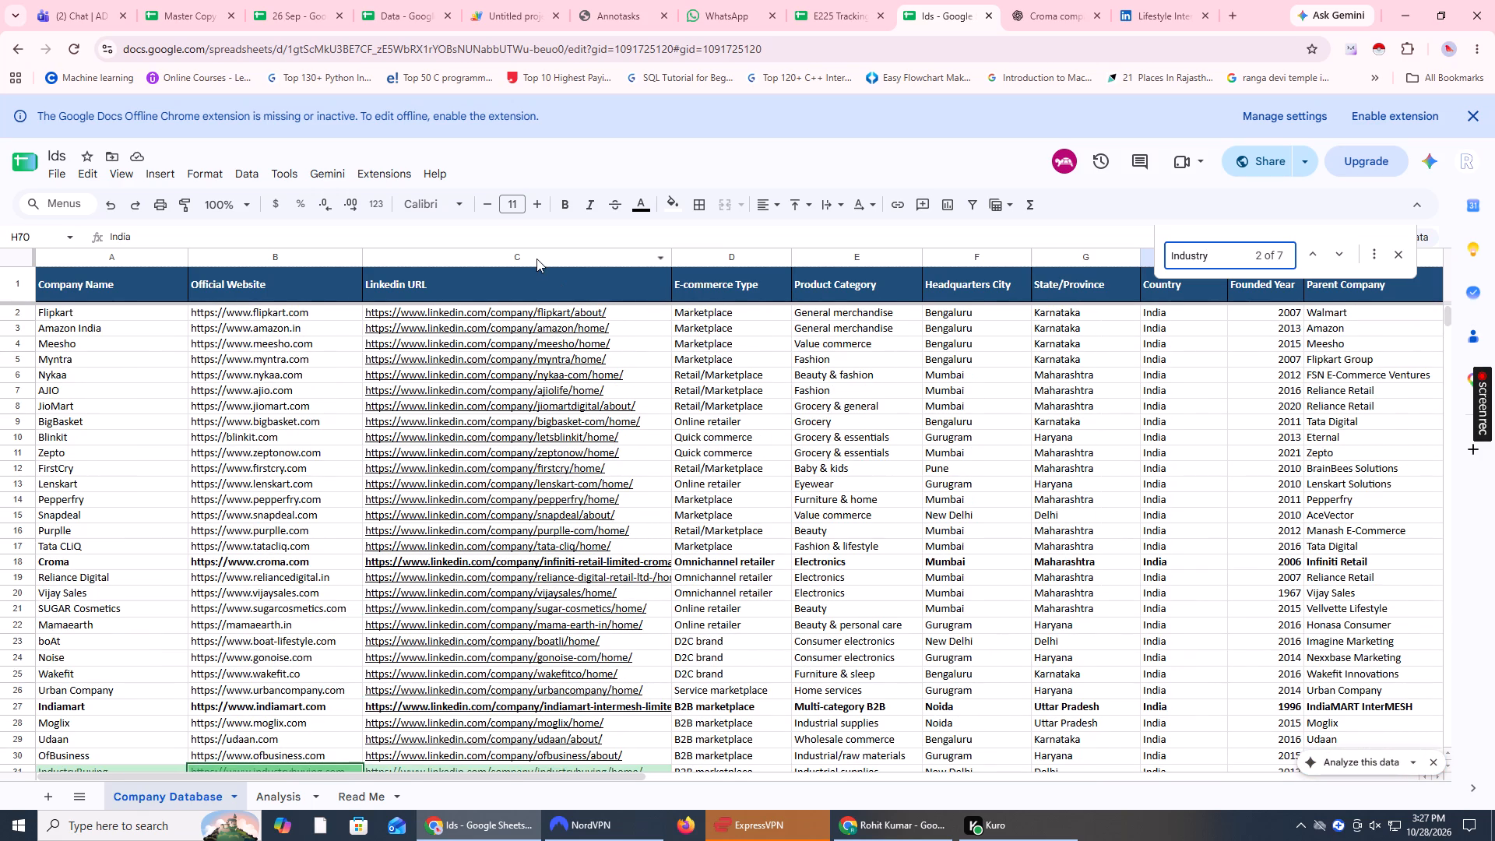
click(536, 259)
right_click(536, 259)
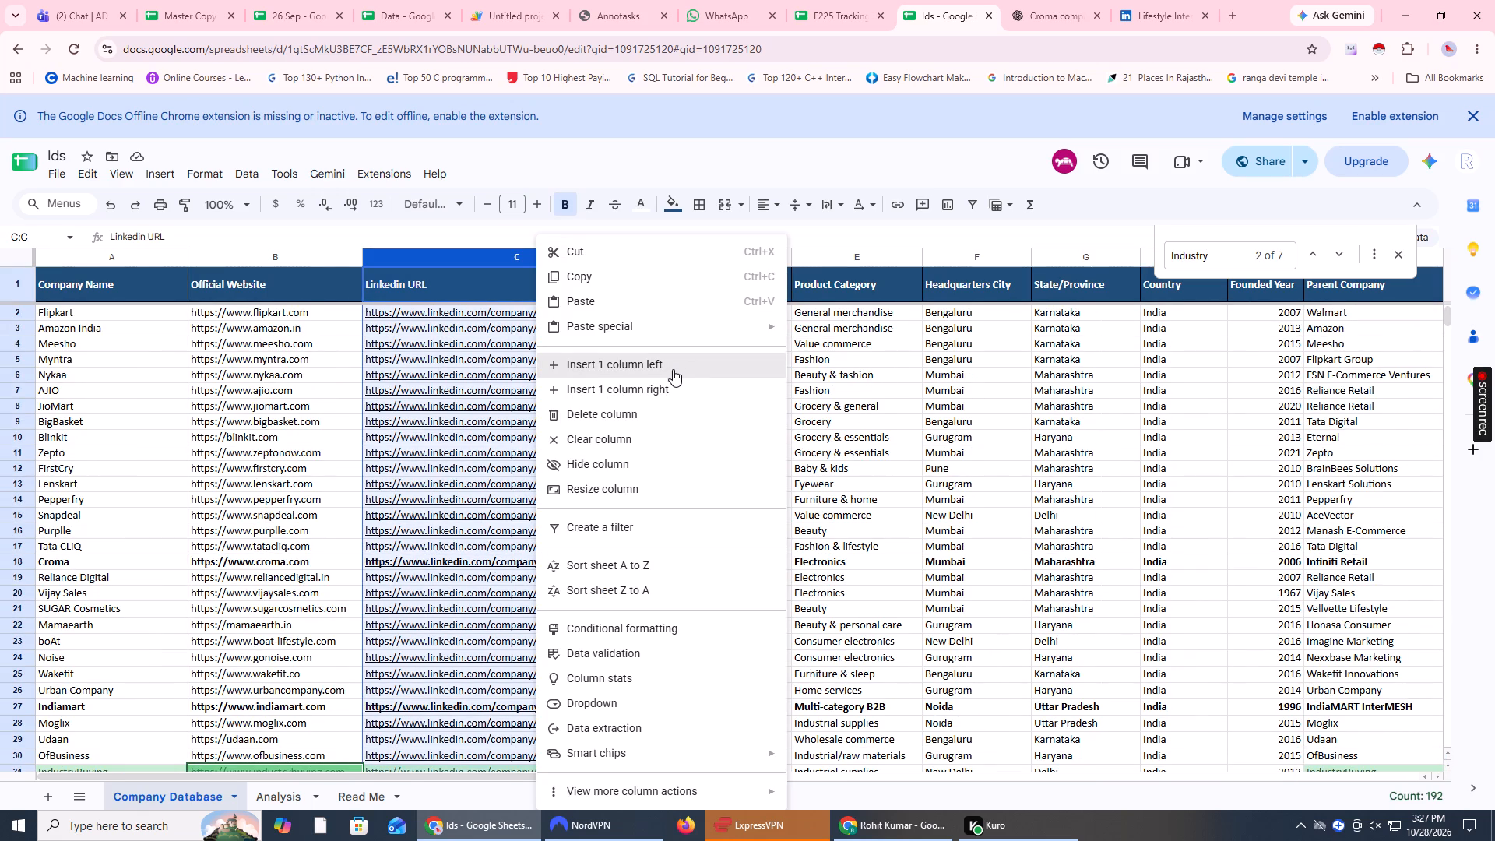
click(656, 388)
Close the search and enter "Industry" as the header of the new column.
triple_click(722, 290)
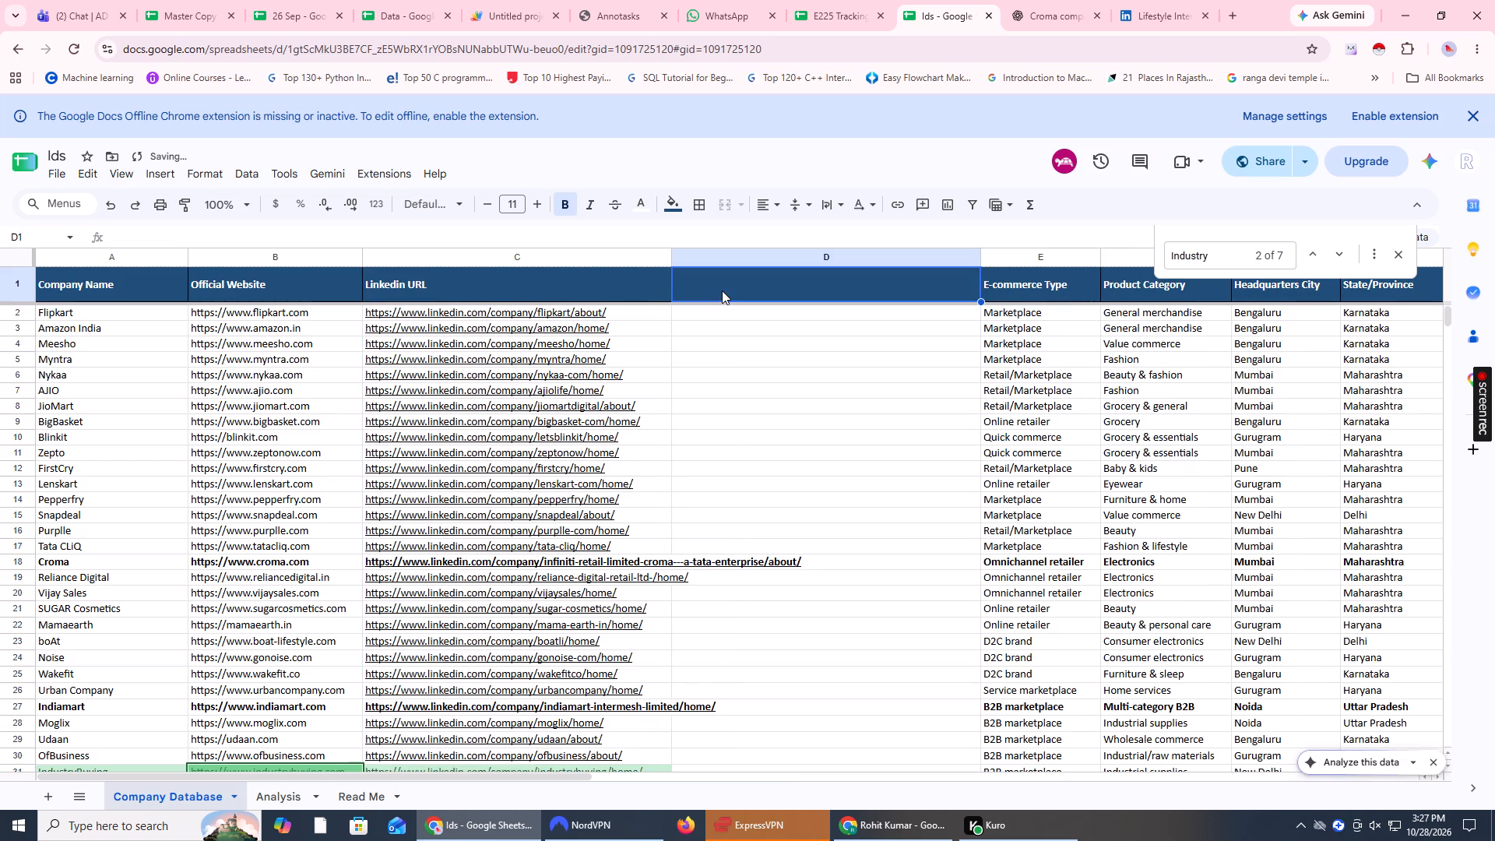
click(722, 290)
click(722, 290)
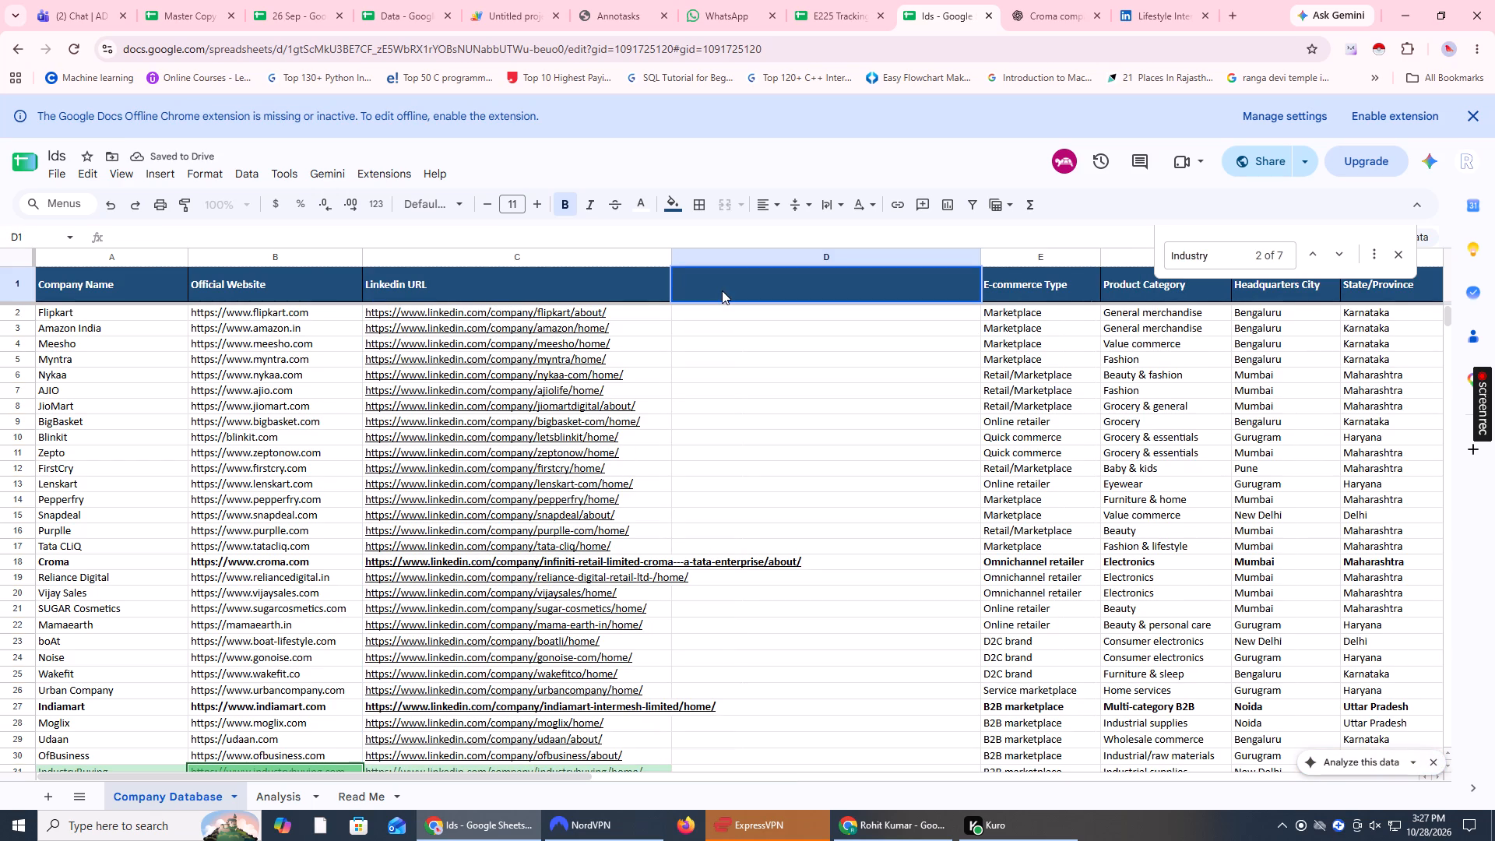
click(722, 290)
click(722, 290)
click(722, 290)
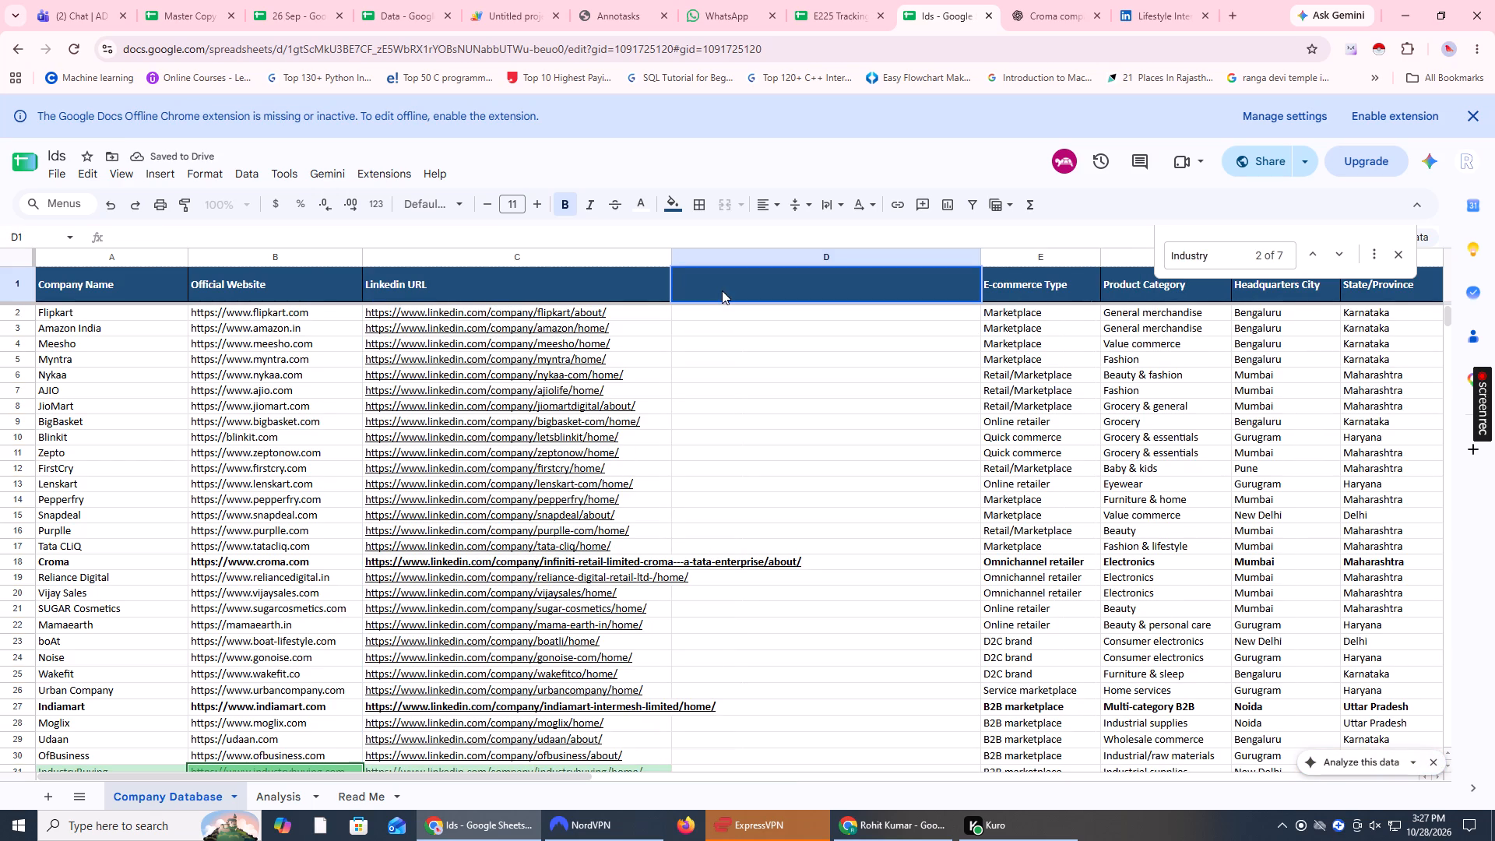
text(Industry)
triple_click(722, 290)
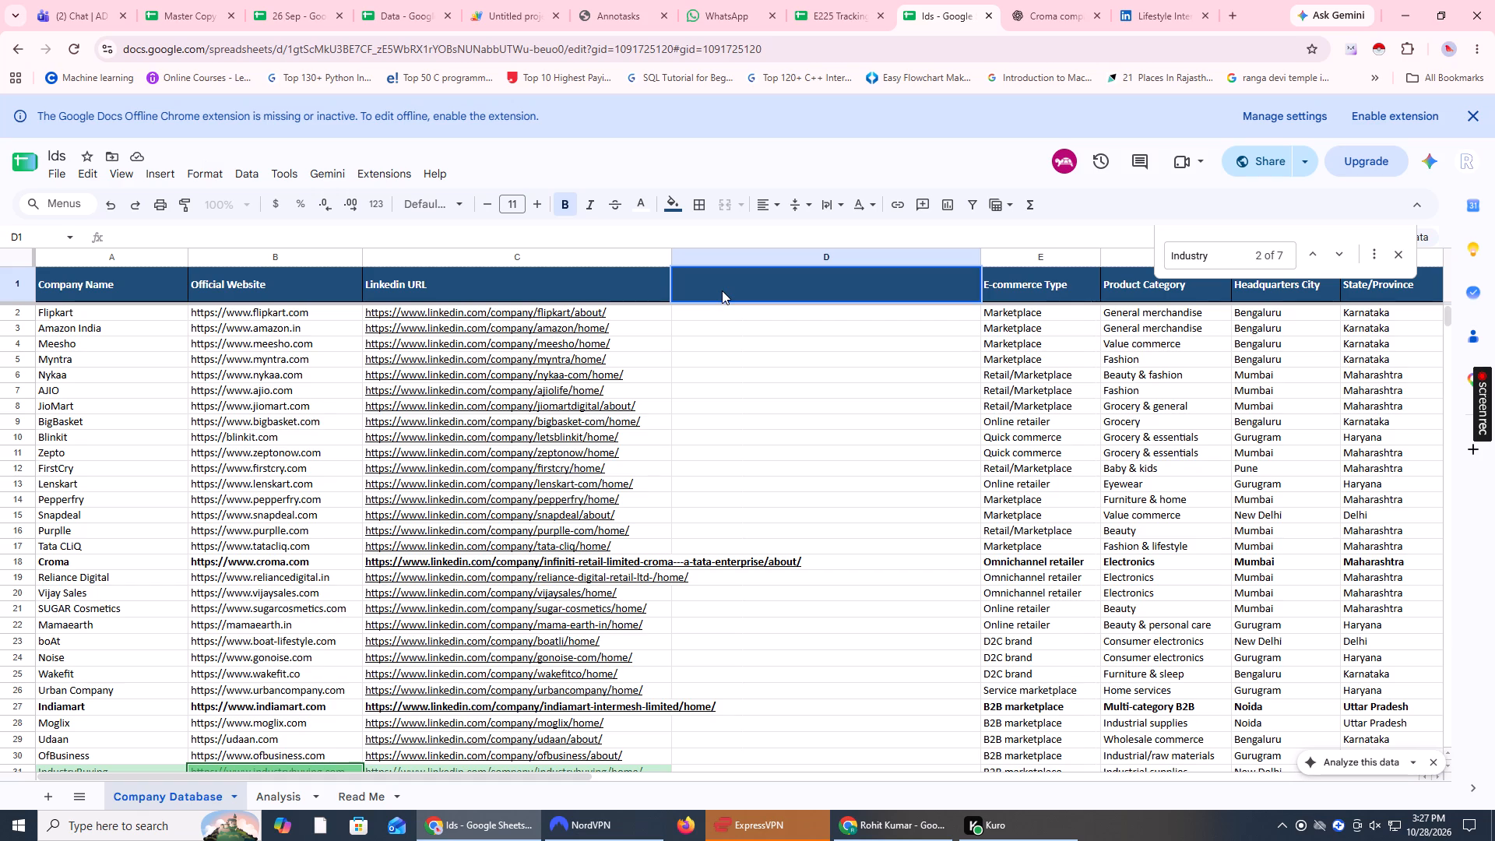
triple_click(722, 290)
click(814, 413)
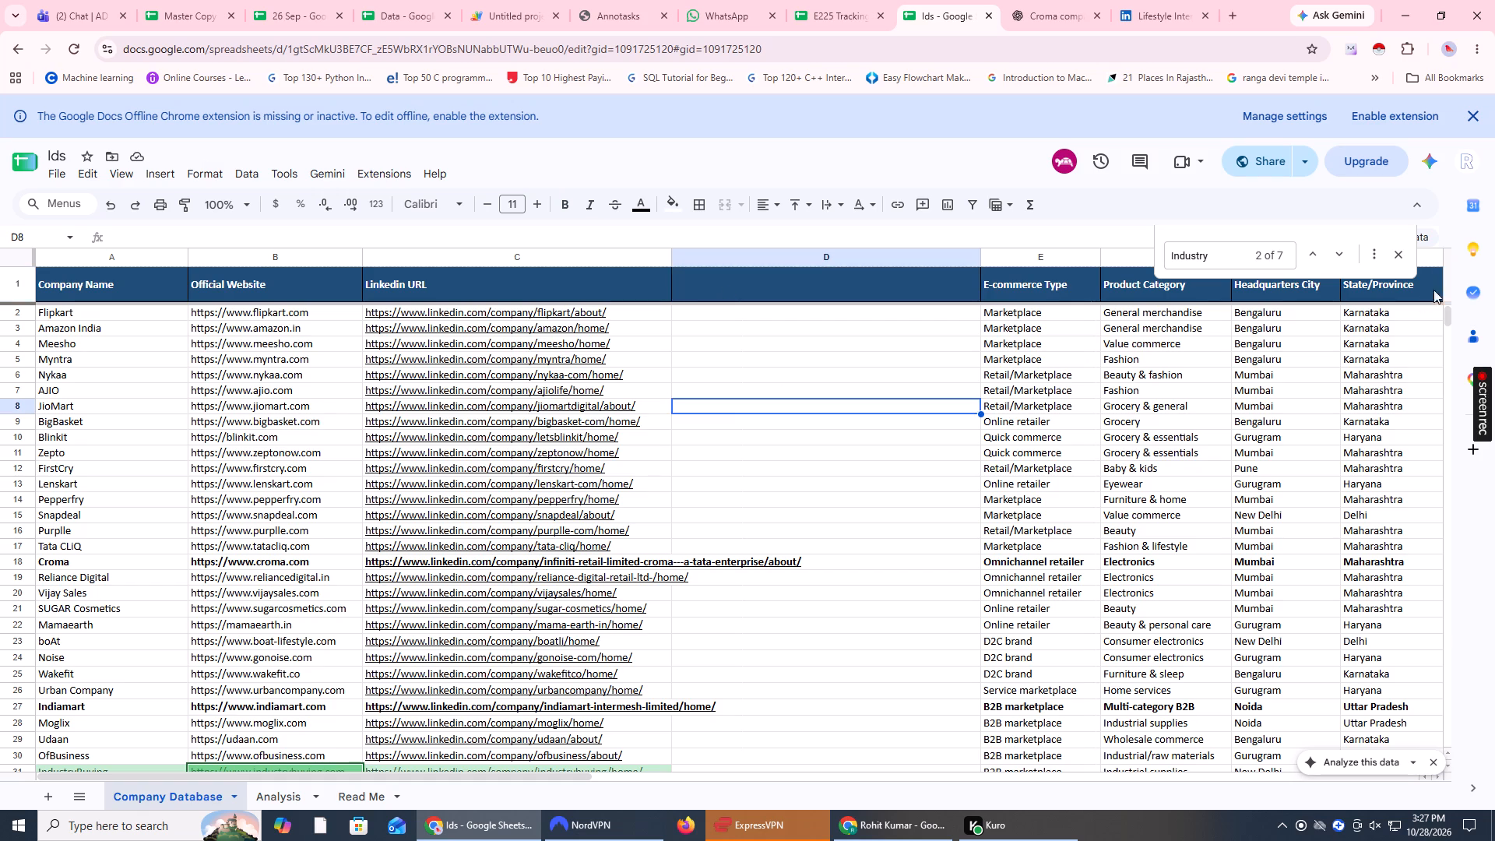
click(1391, 257)
click(750, 480)
double_click(733, 278)
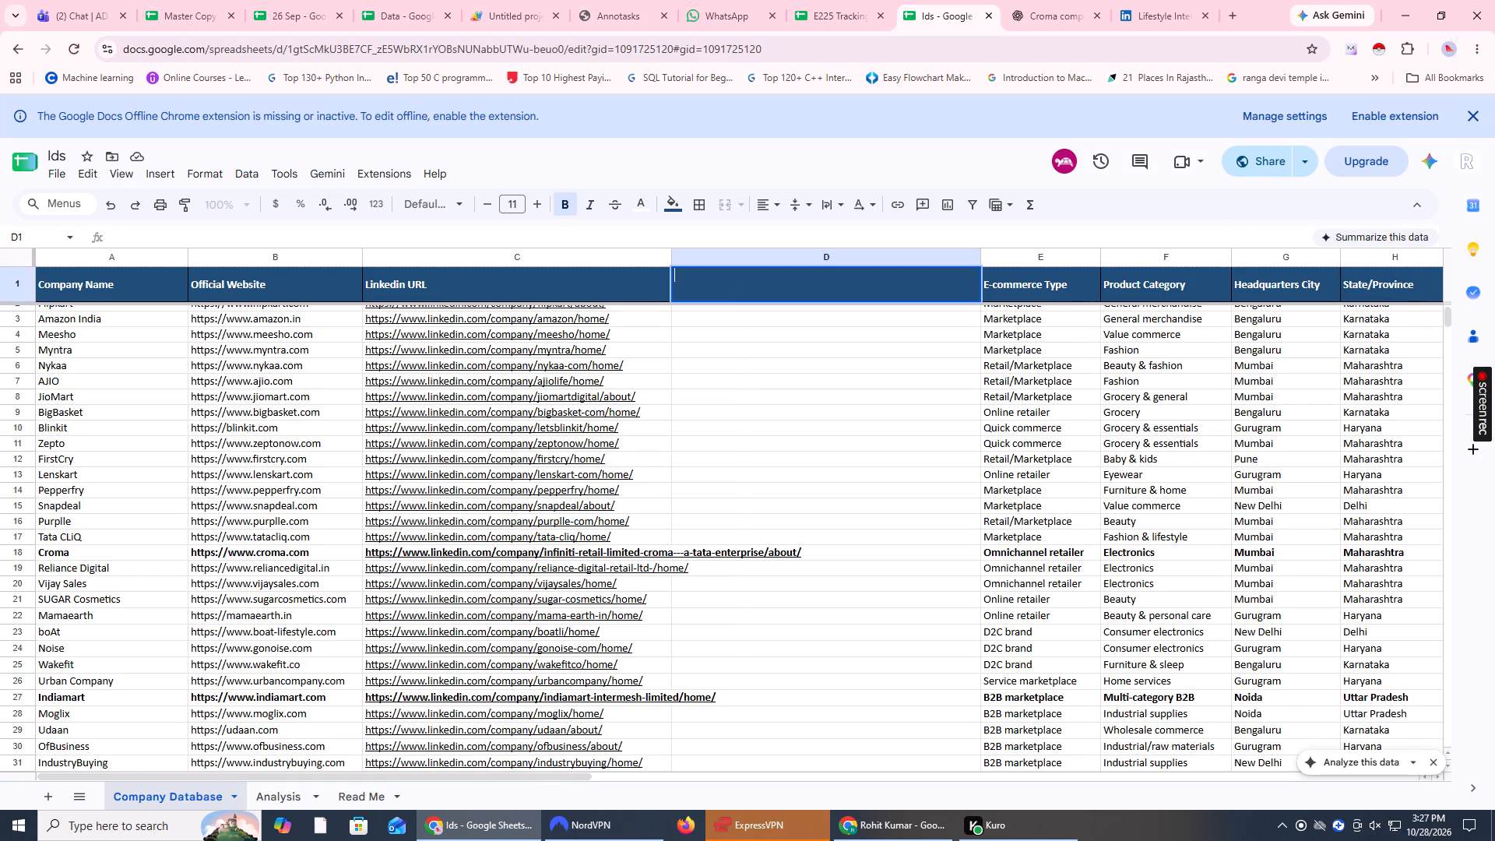
text(Indus)
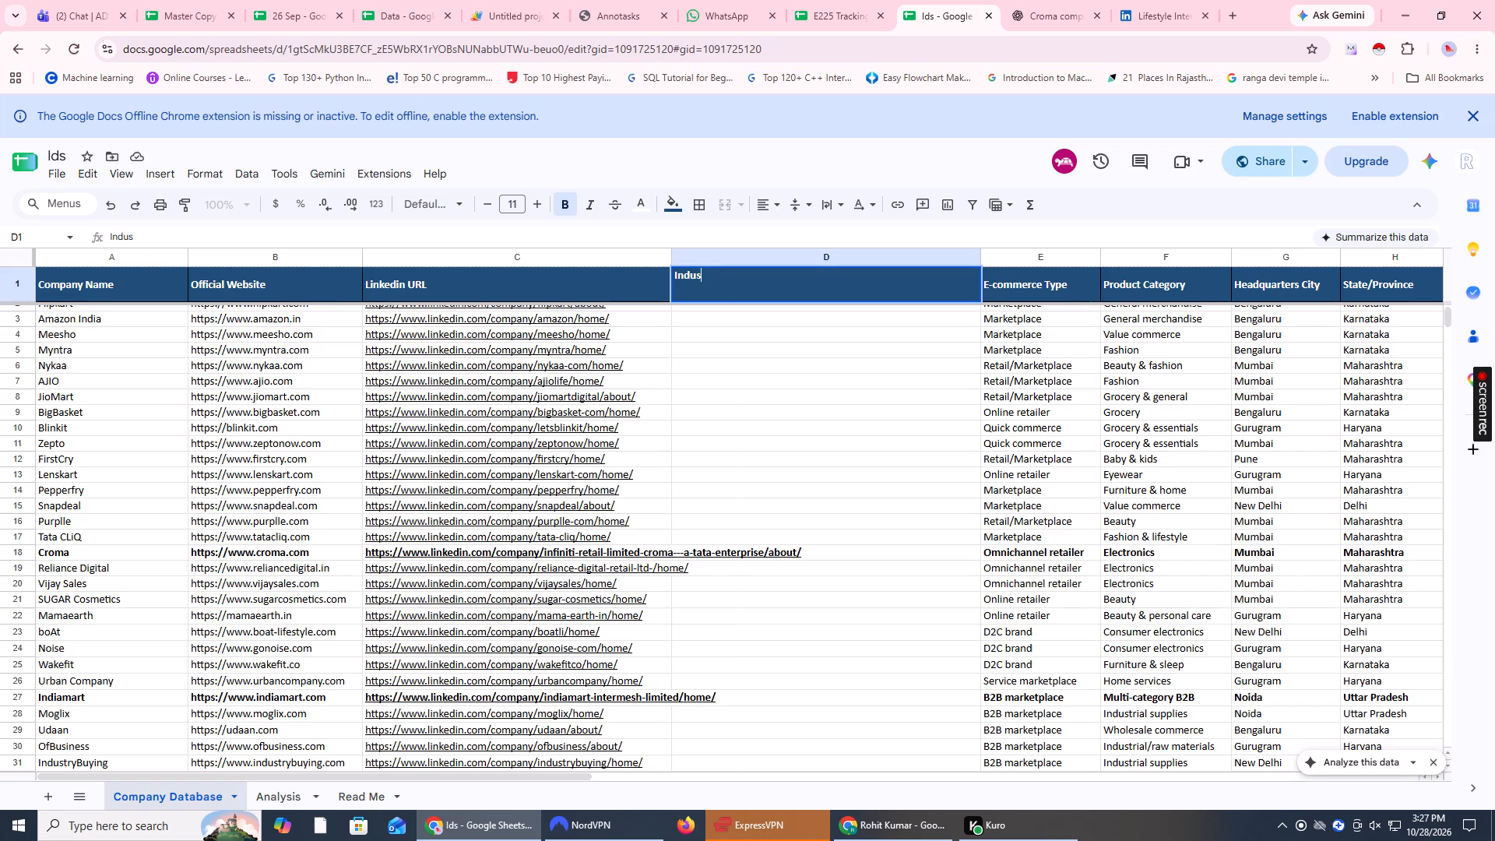
text(try)
key(Return)
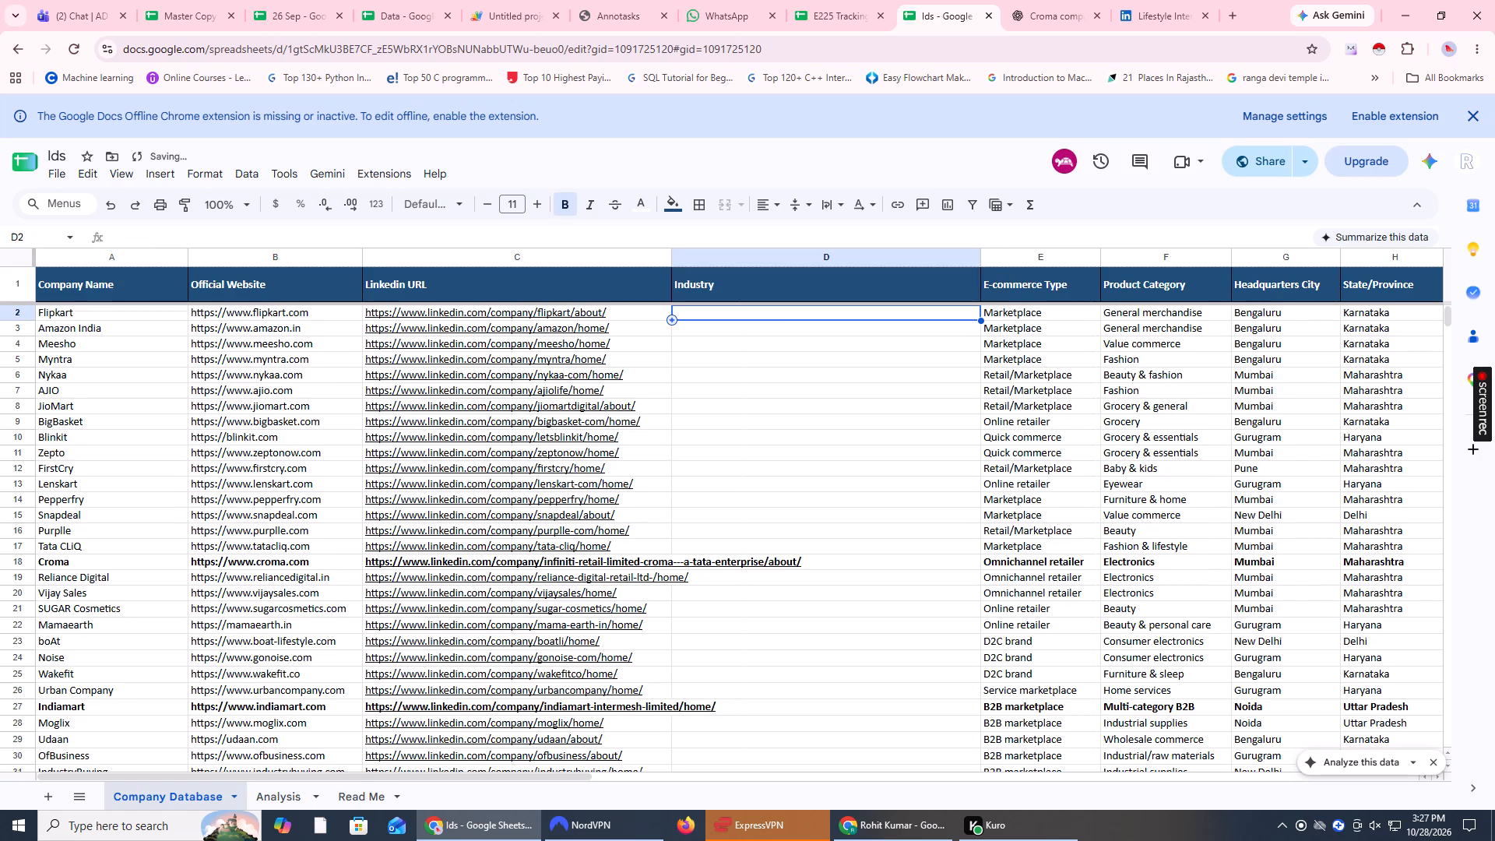
Narrow the Industry column to roughly a third of its width.
click(835, 522)
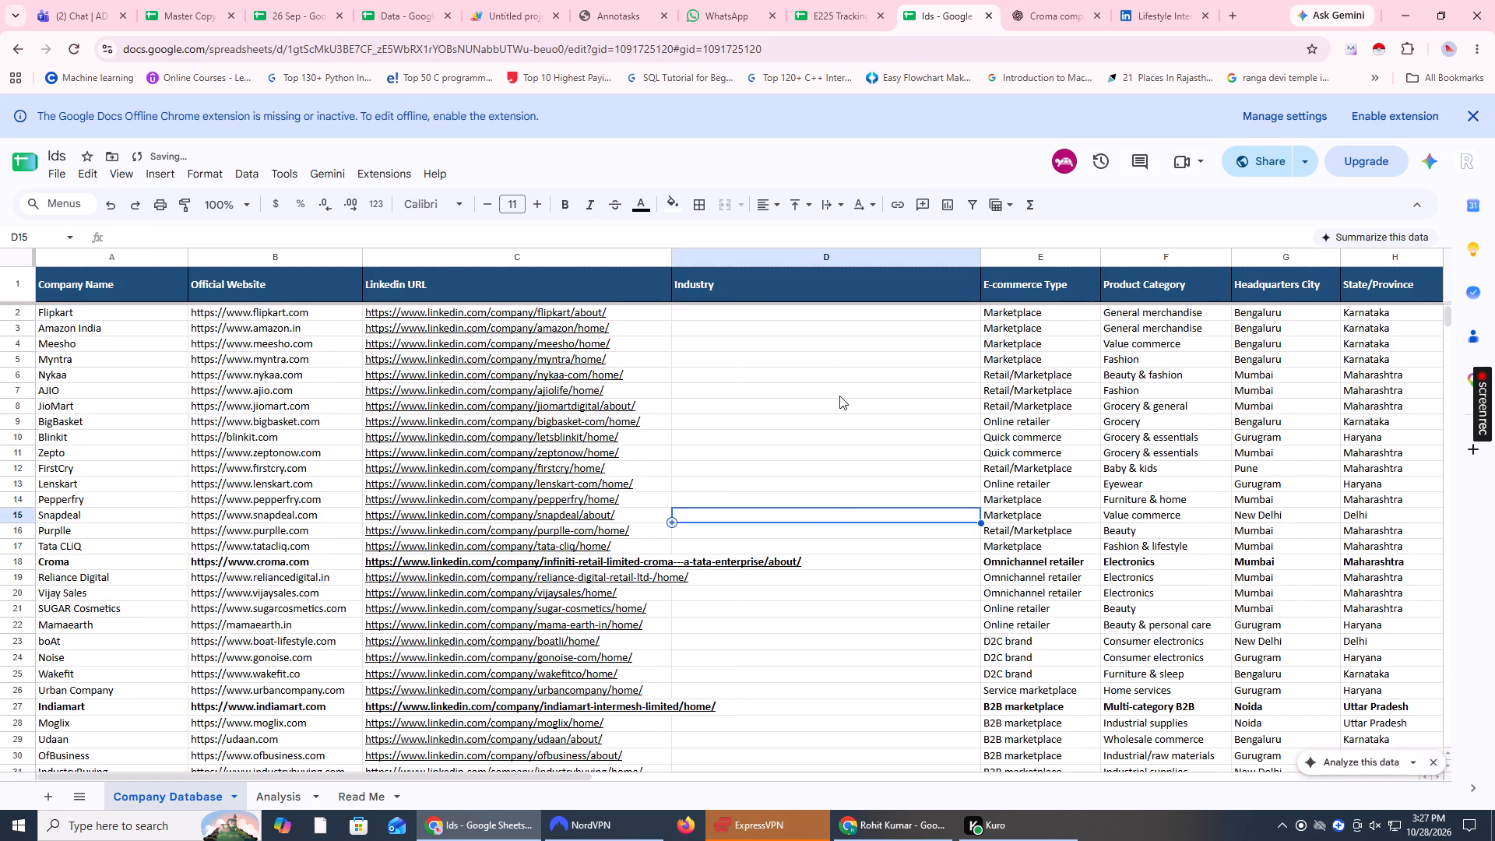
drag(983, 258, 767, 258)
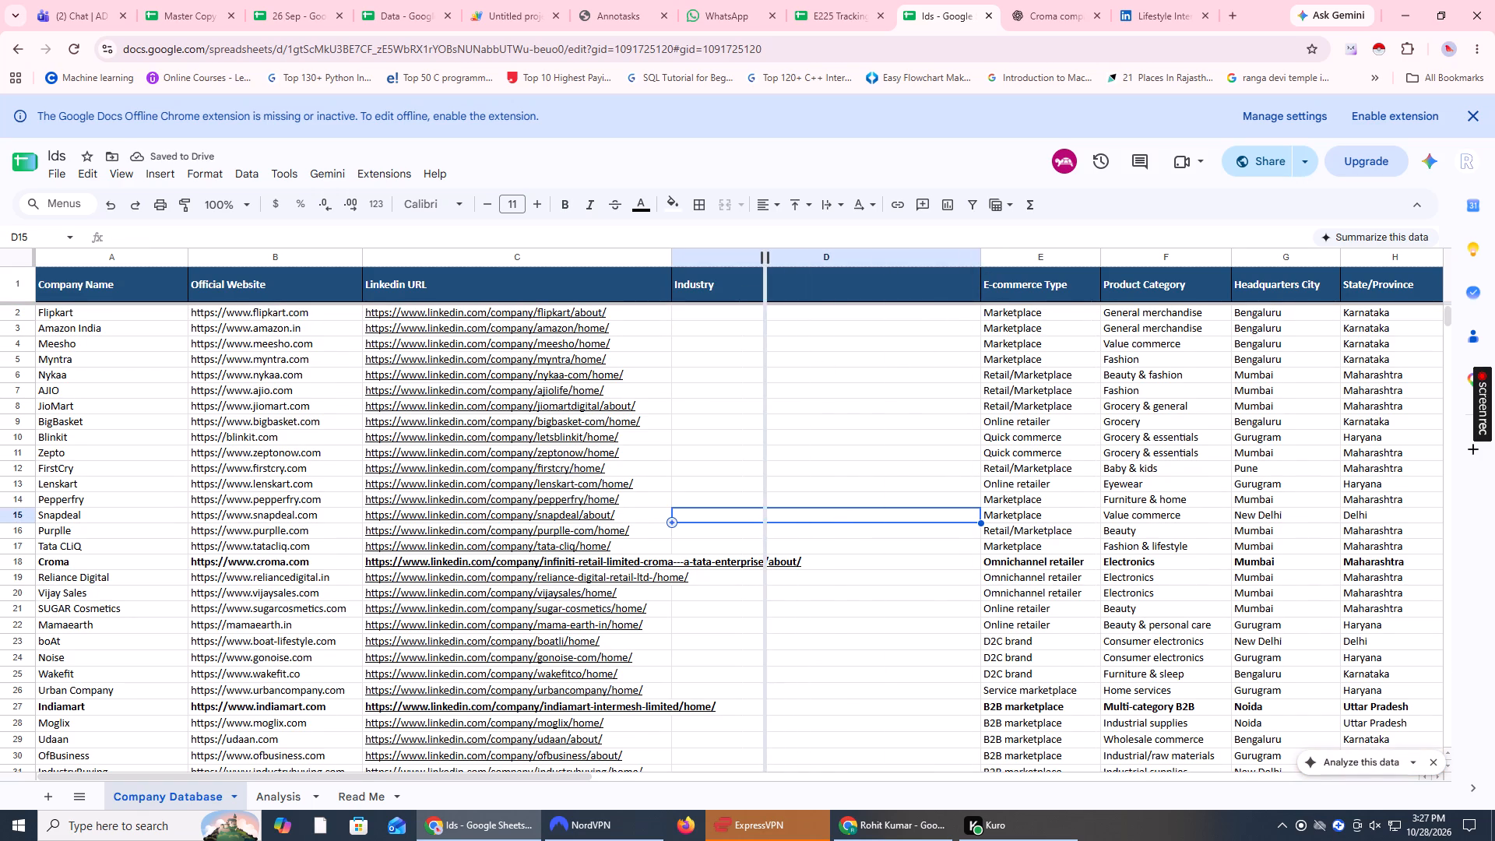
Return to Lifestyle's LinkedIn About page and copy the label "Specialties".
click(1057, 13)
click(1140, 10)
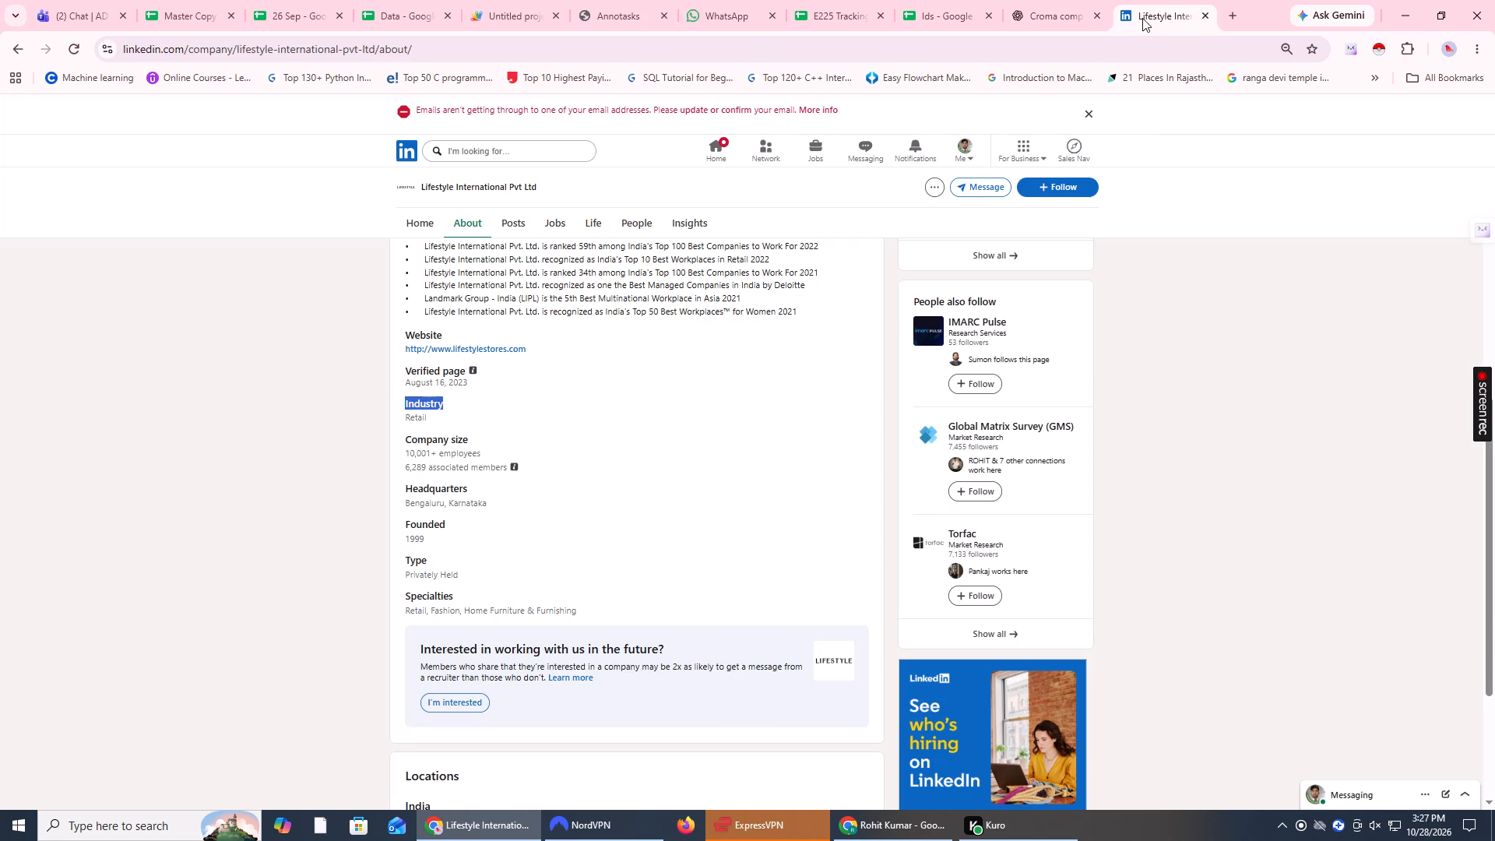
click(531, 446)
double_click(434, 593)
key(ctrl+c)
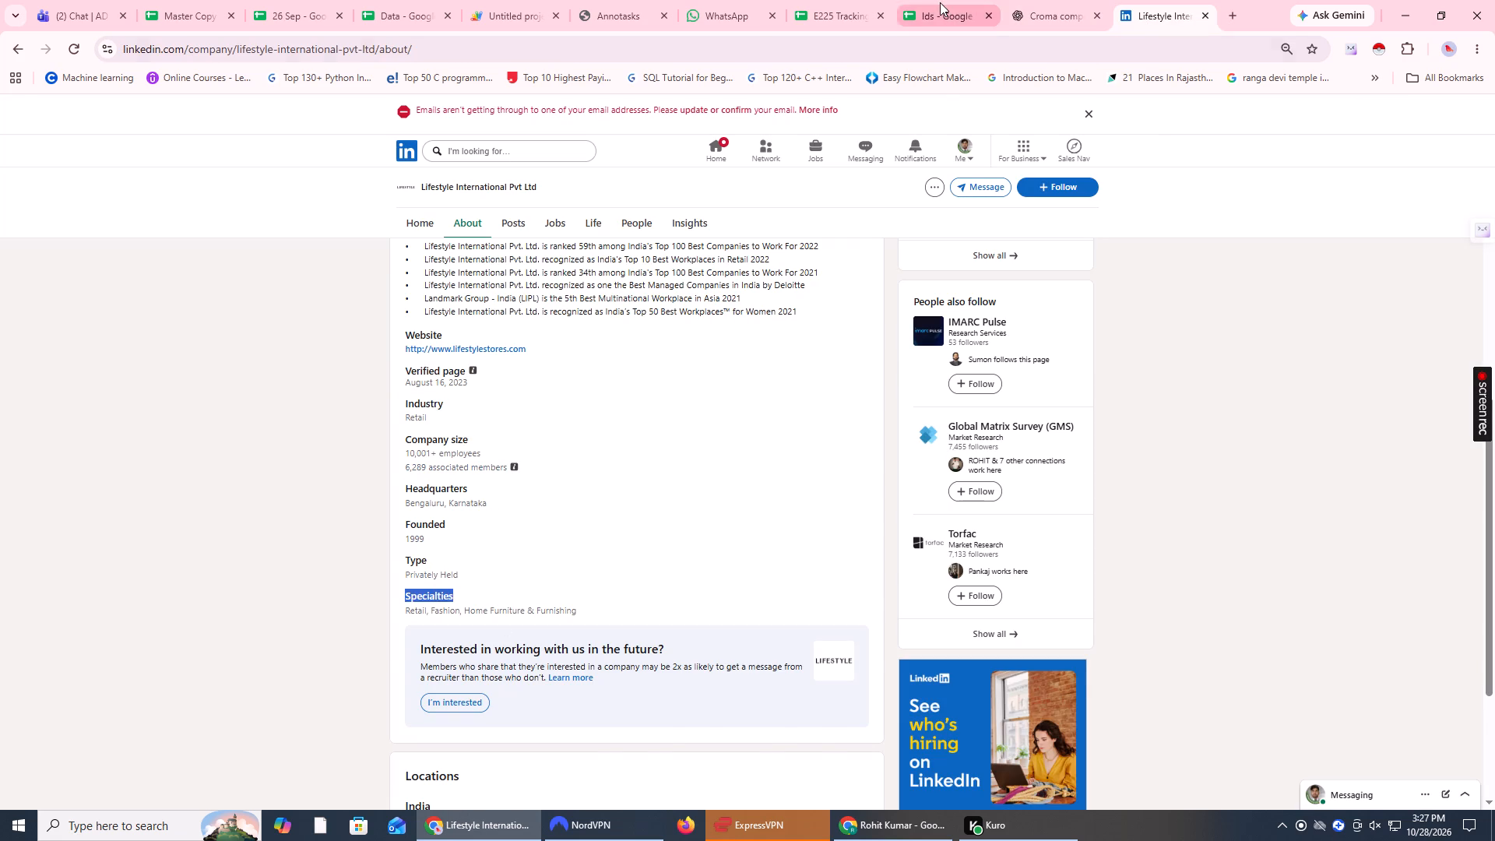
Return to the Ids spreadsheet and insert one empty column directly after the Industry column in the Company Database sheet.
click(940, 2)
click(716, 410)
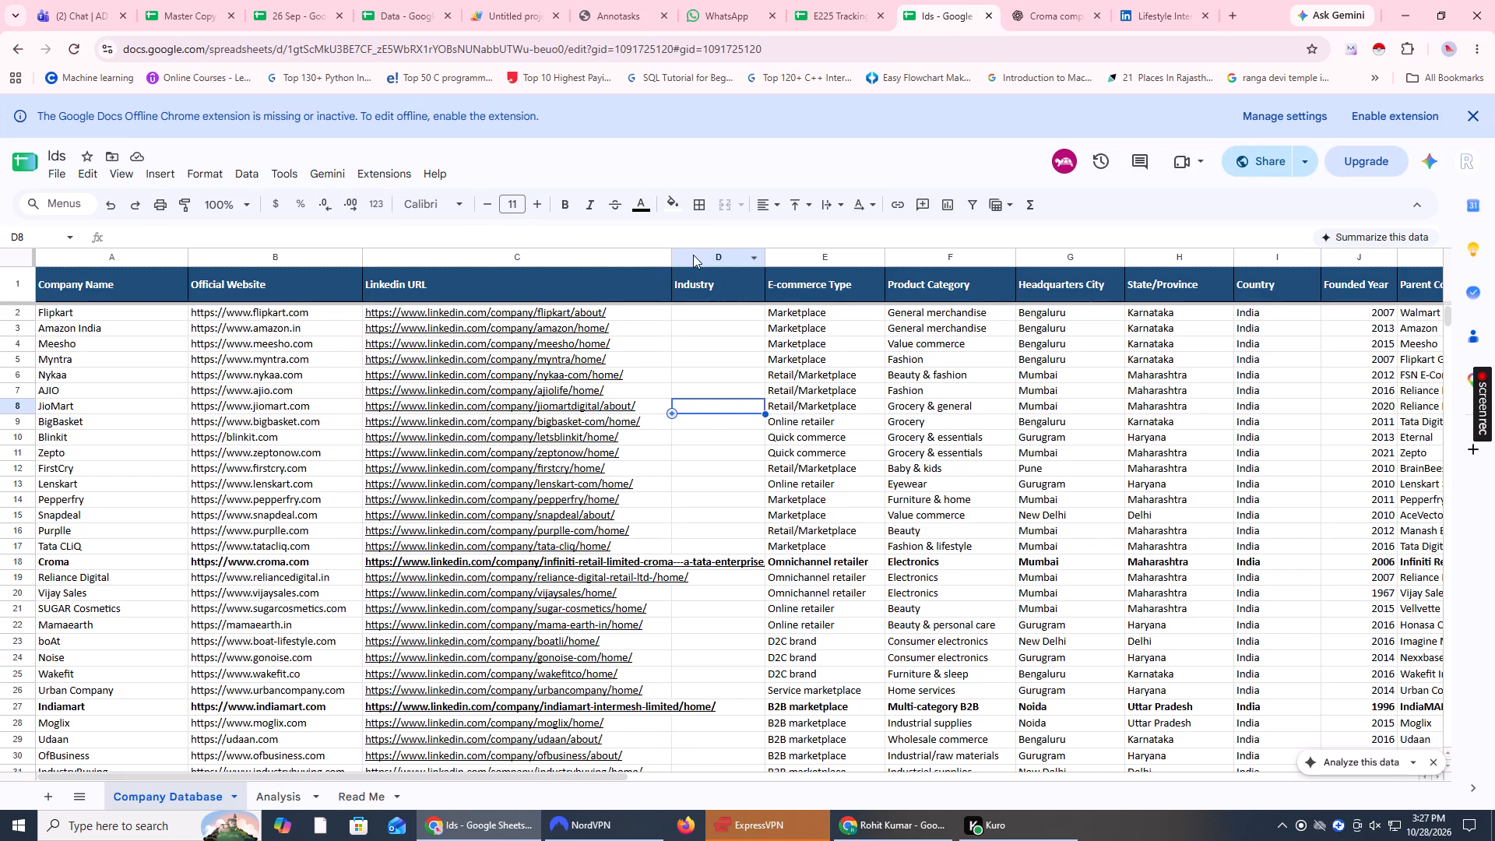
click(693, 255)
right_click(693, 254)
click(775, 390)
Paste the copied label "Specialties" as the header of the new empty column.
double_click(797, 283)
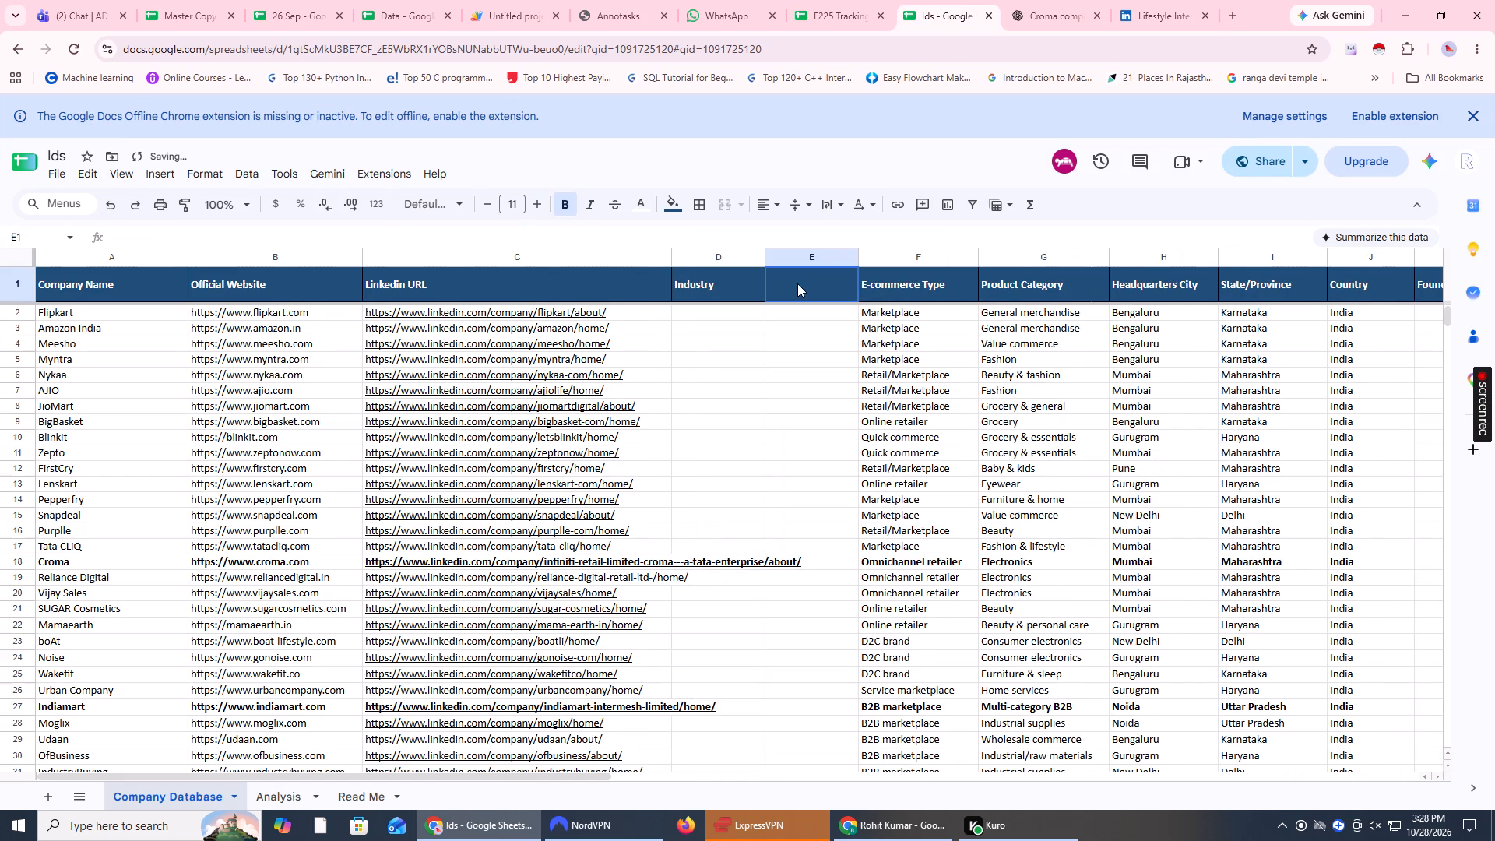
key(ctrl+v)
click(786, 322)
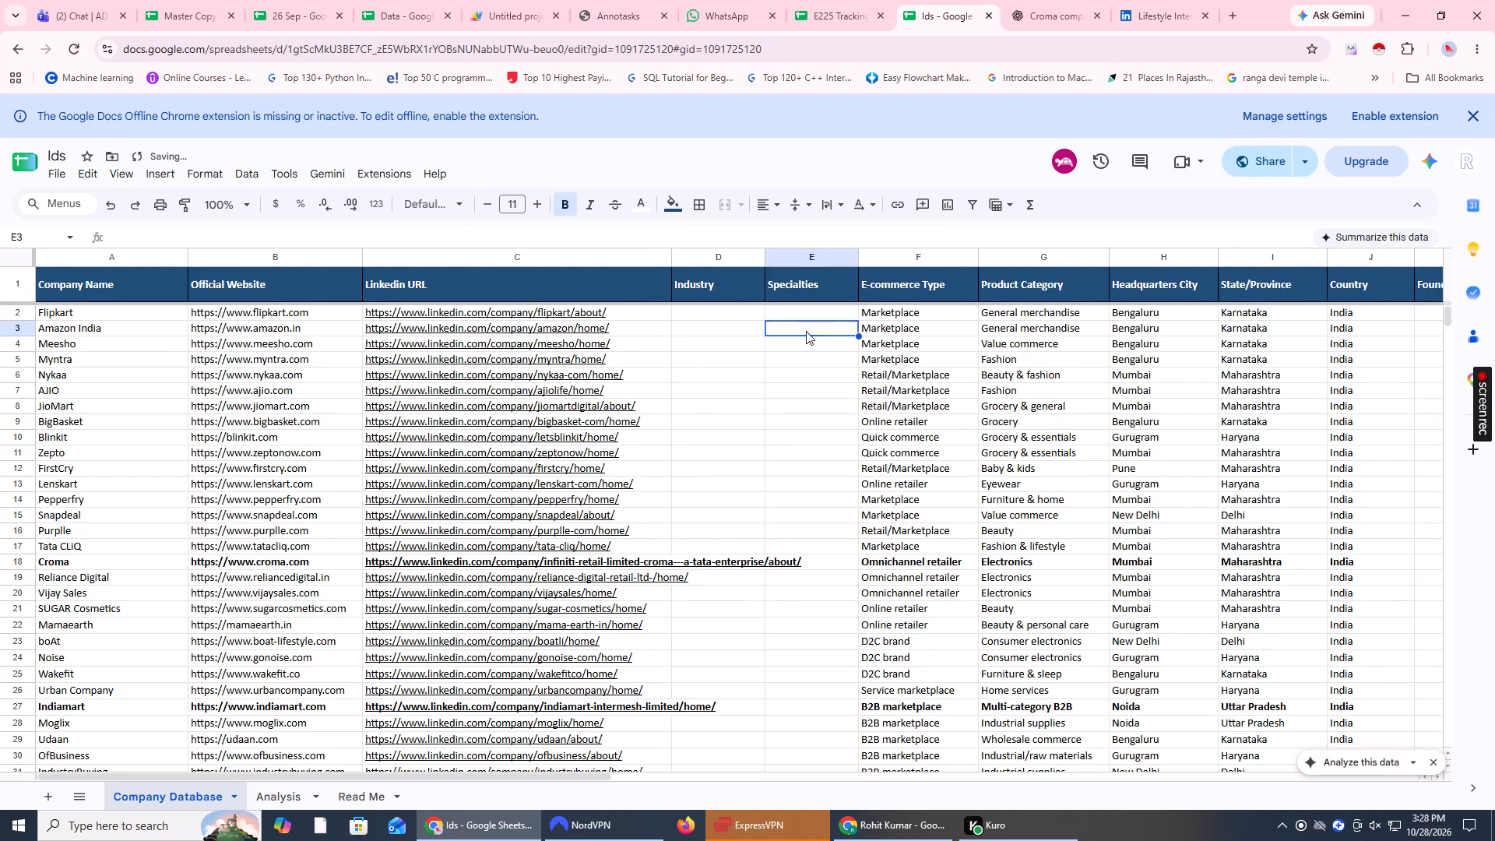
Widen the Specialties column to a little more than twice its width.
drag(860, 259, 984, 248)
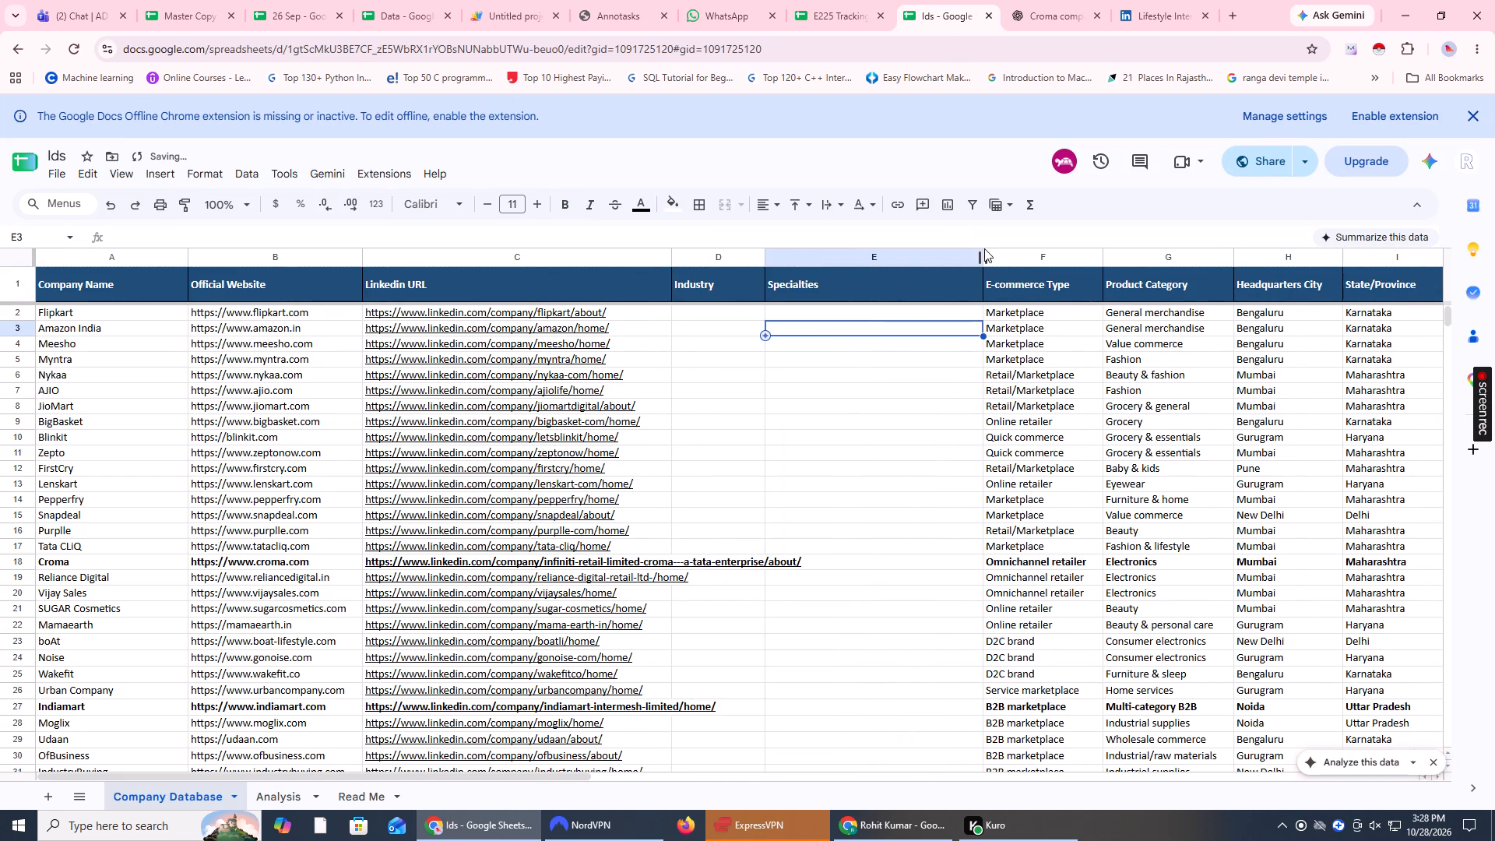
click(877, 502)
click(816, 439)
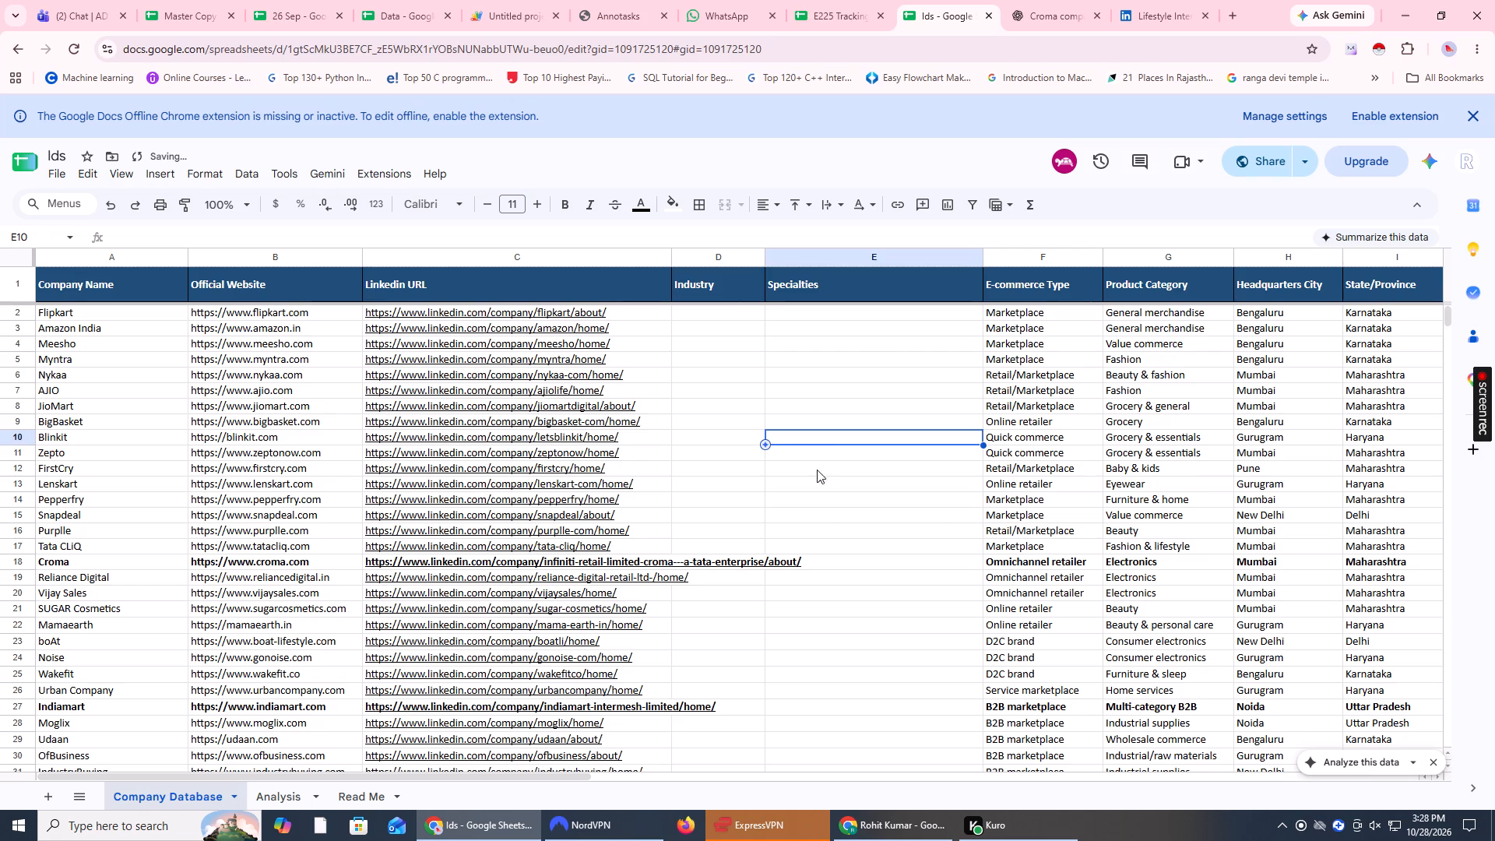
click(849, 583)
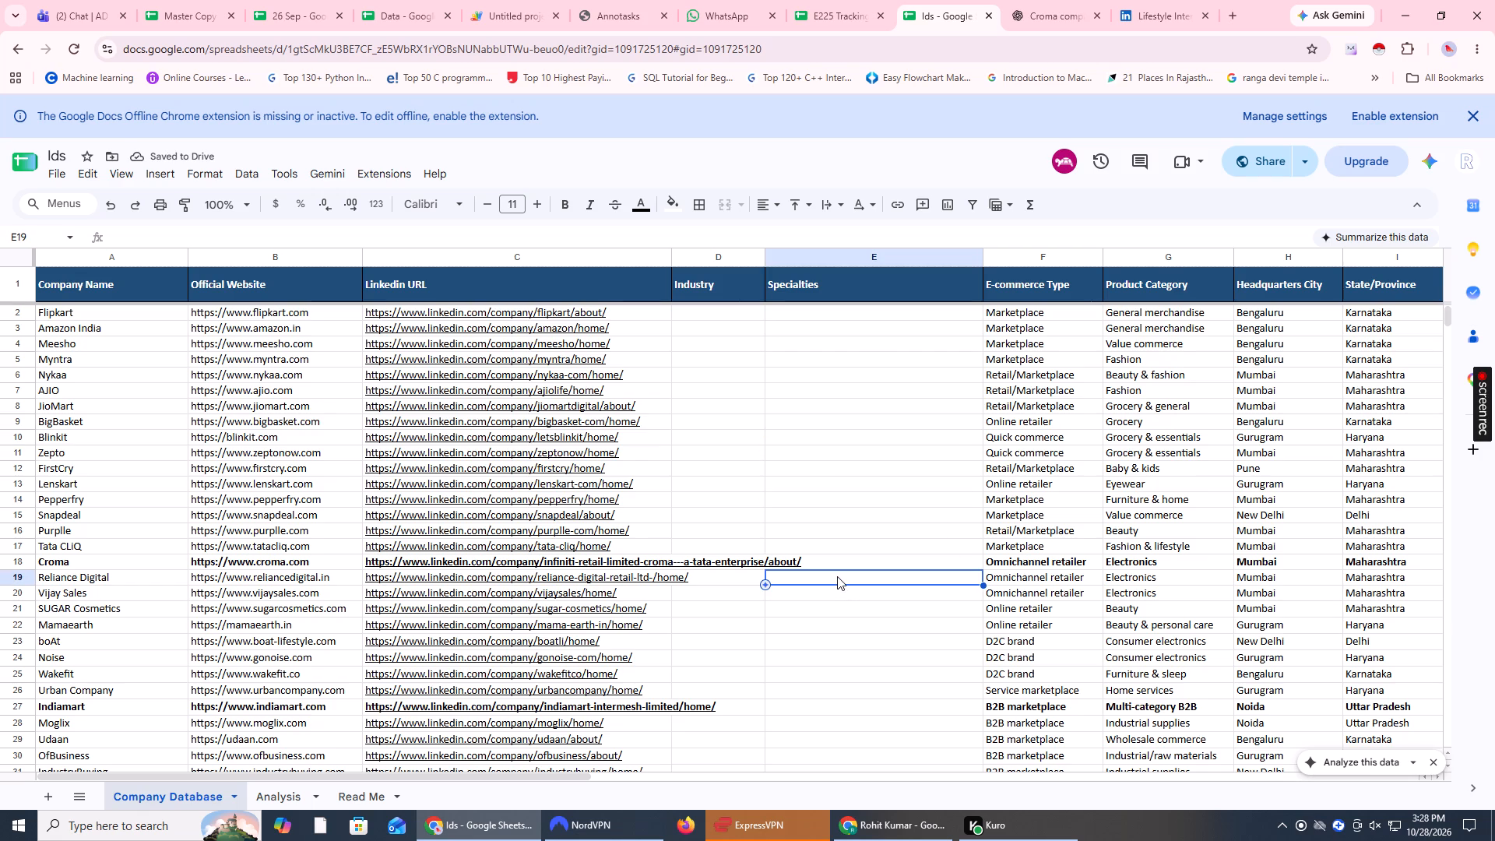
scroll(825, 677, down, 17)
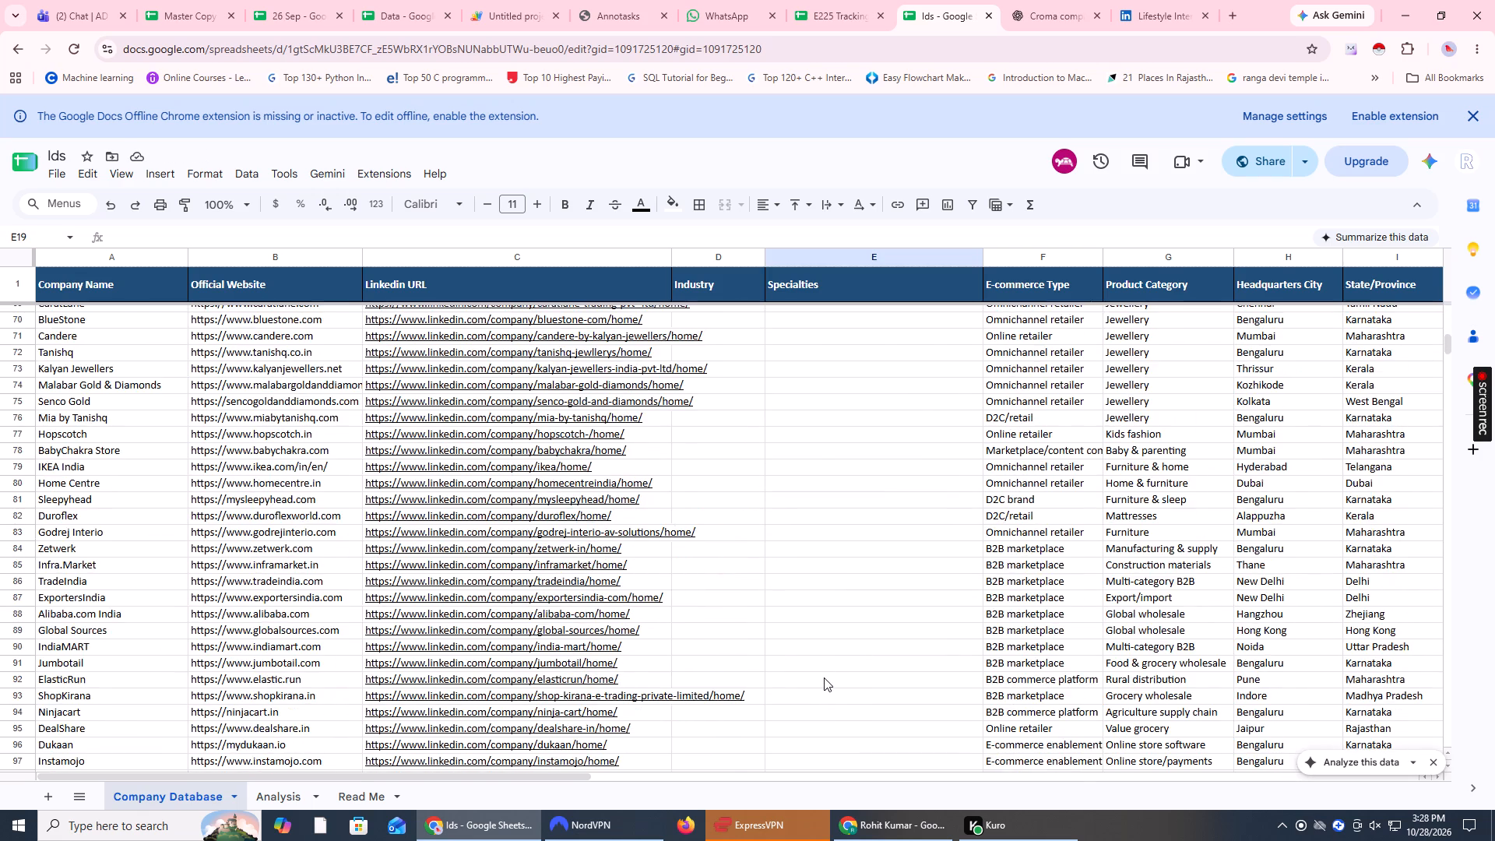